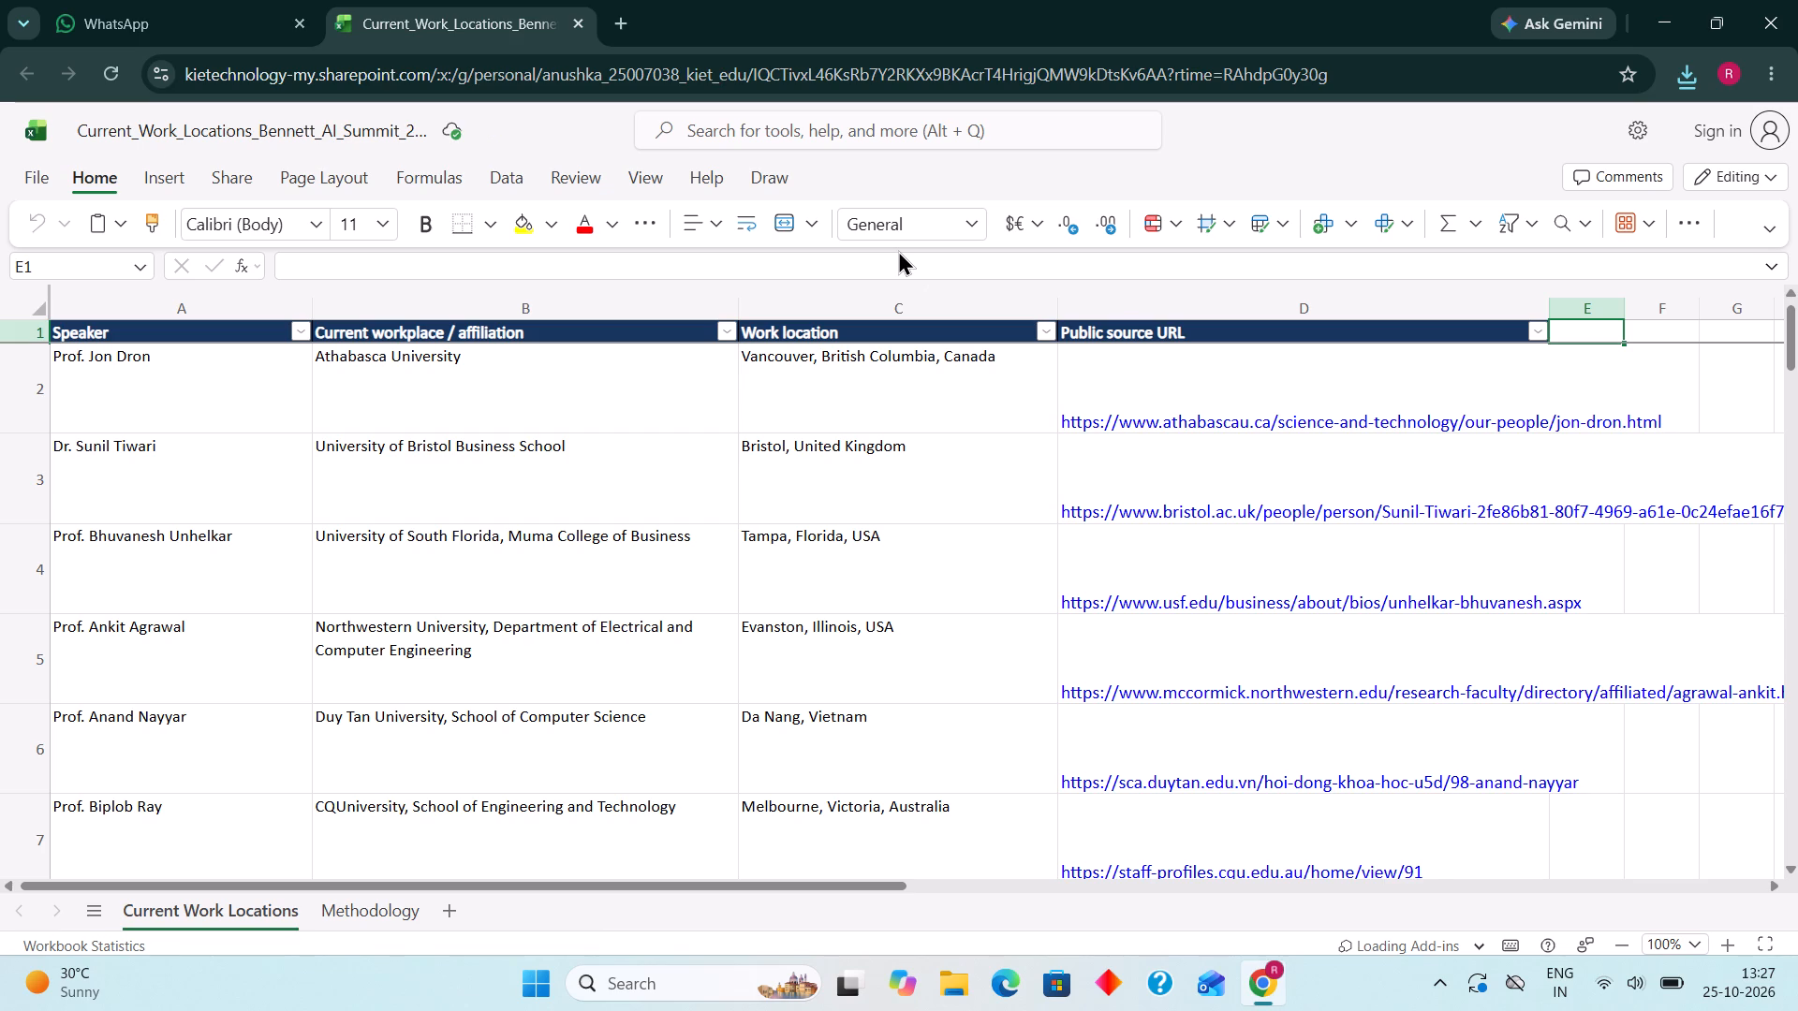
Review the speakers' workplaces, work locations and source links in the Current Work Locations sheet.
scroll(898, 250, down, 1)
scroll(809, 498, down, 5)
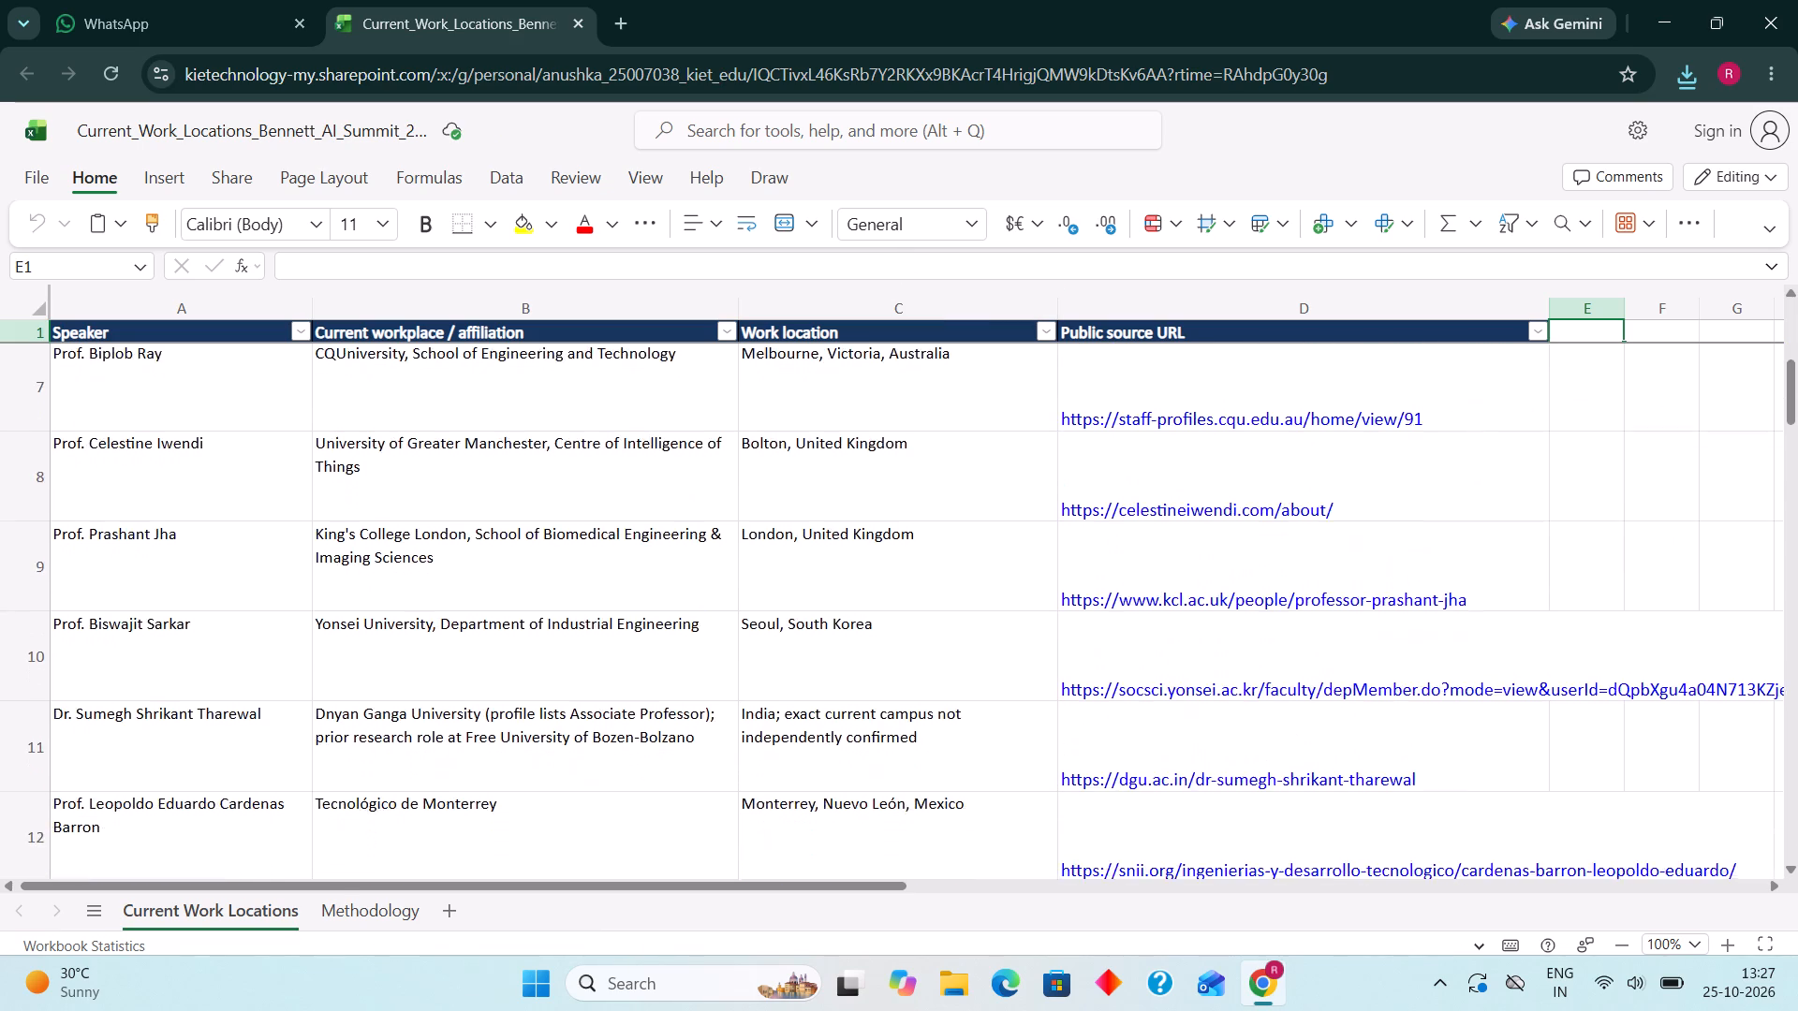
scroll(809, 498, down, 13)
scroll(809, 498, up, 8)
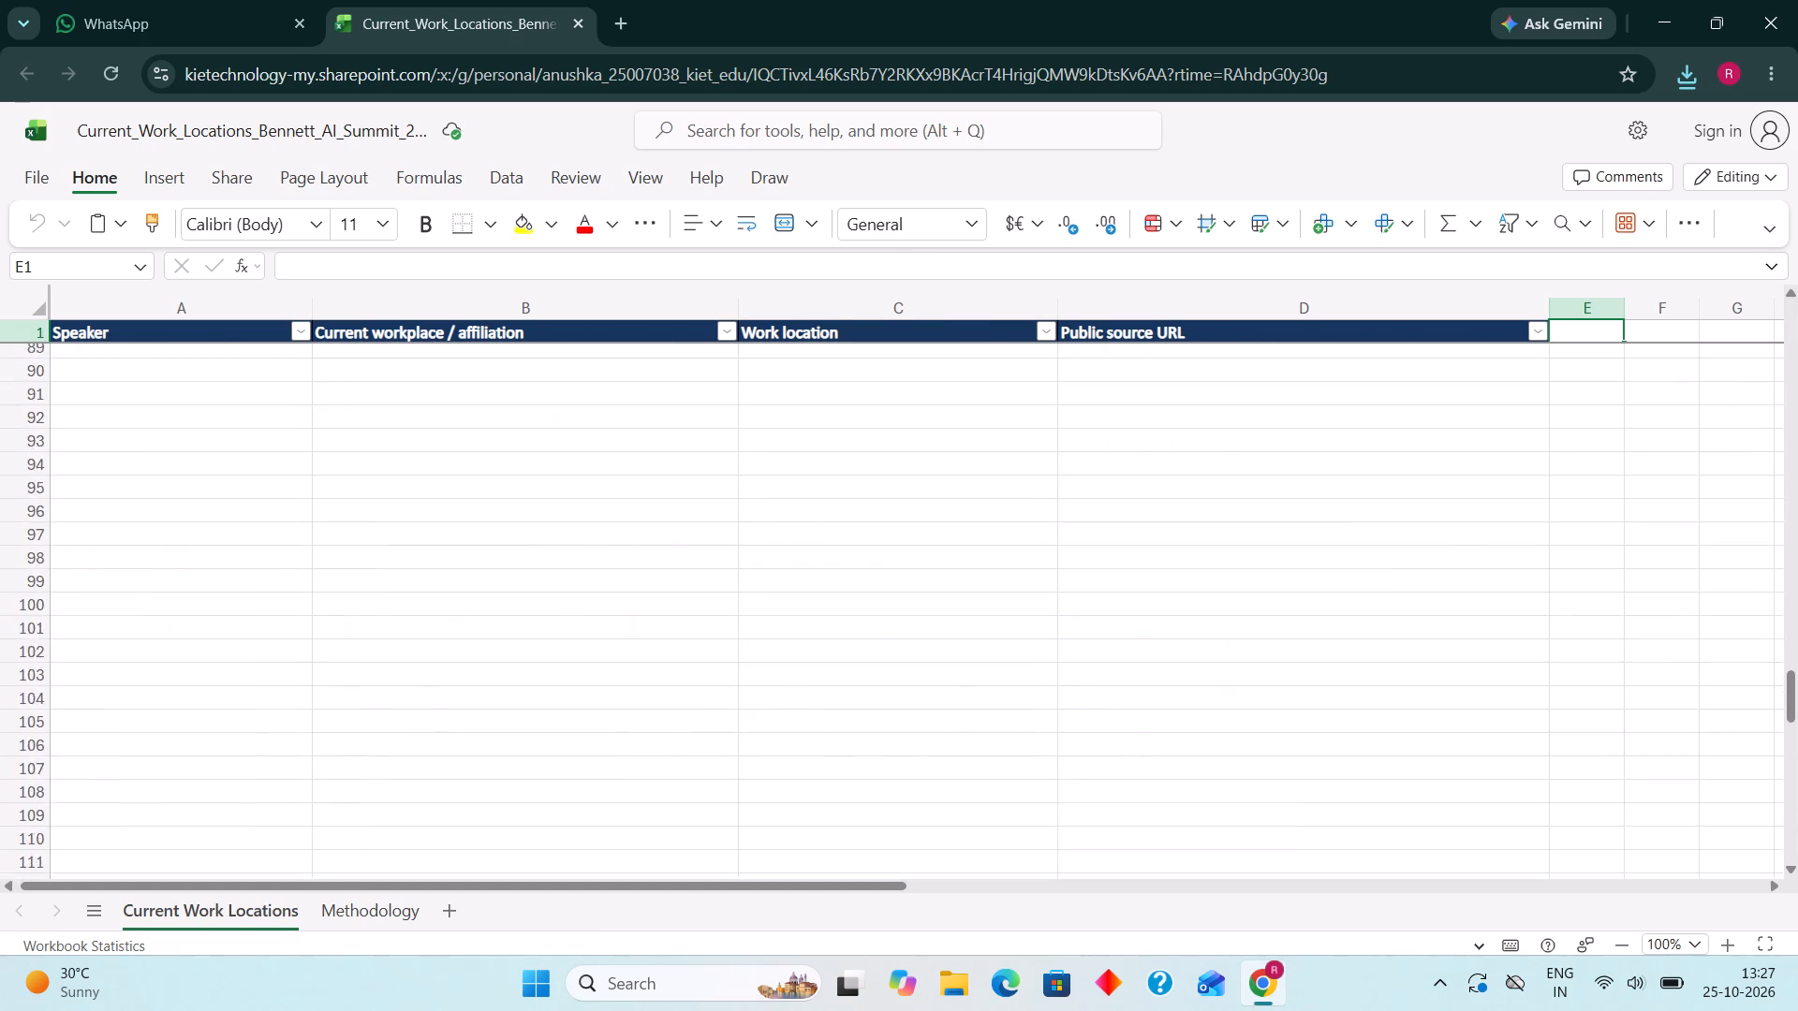
scroll(809, 498, up, 12)
scroll(809, 498, down, 1)
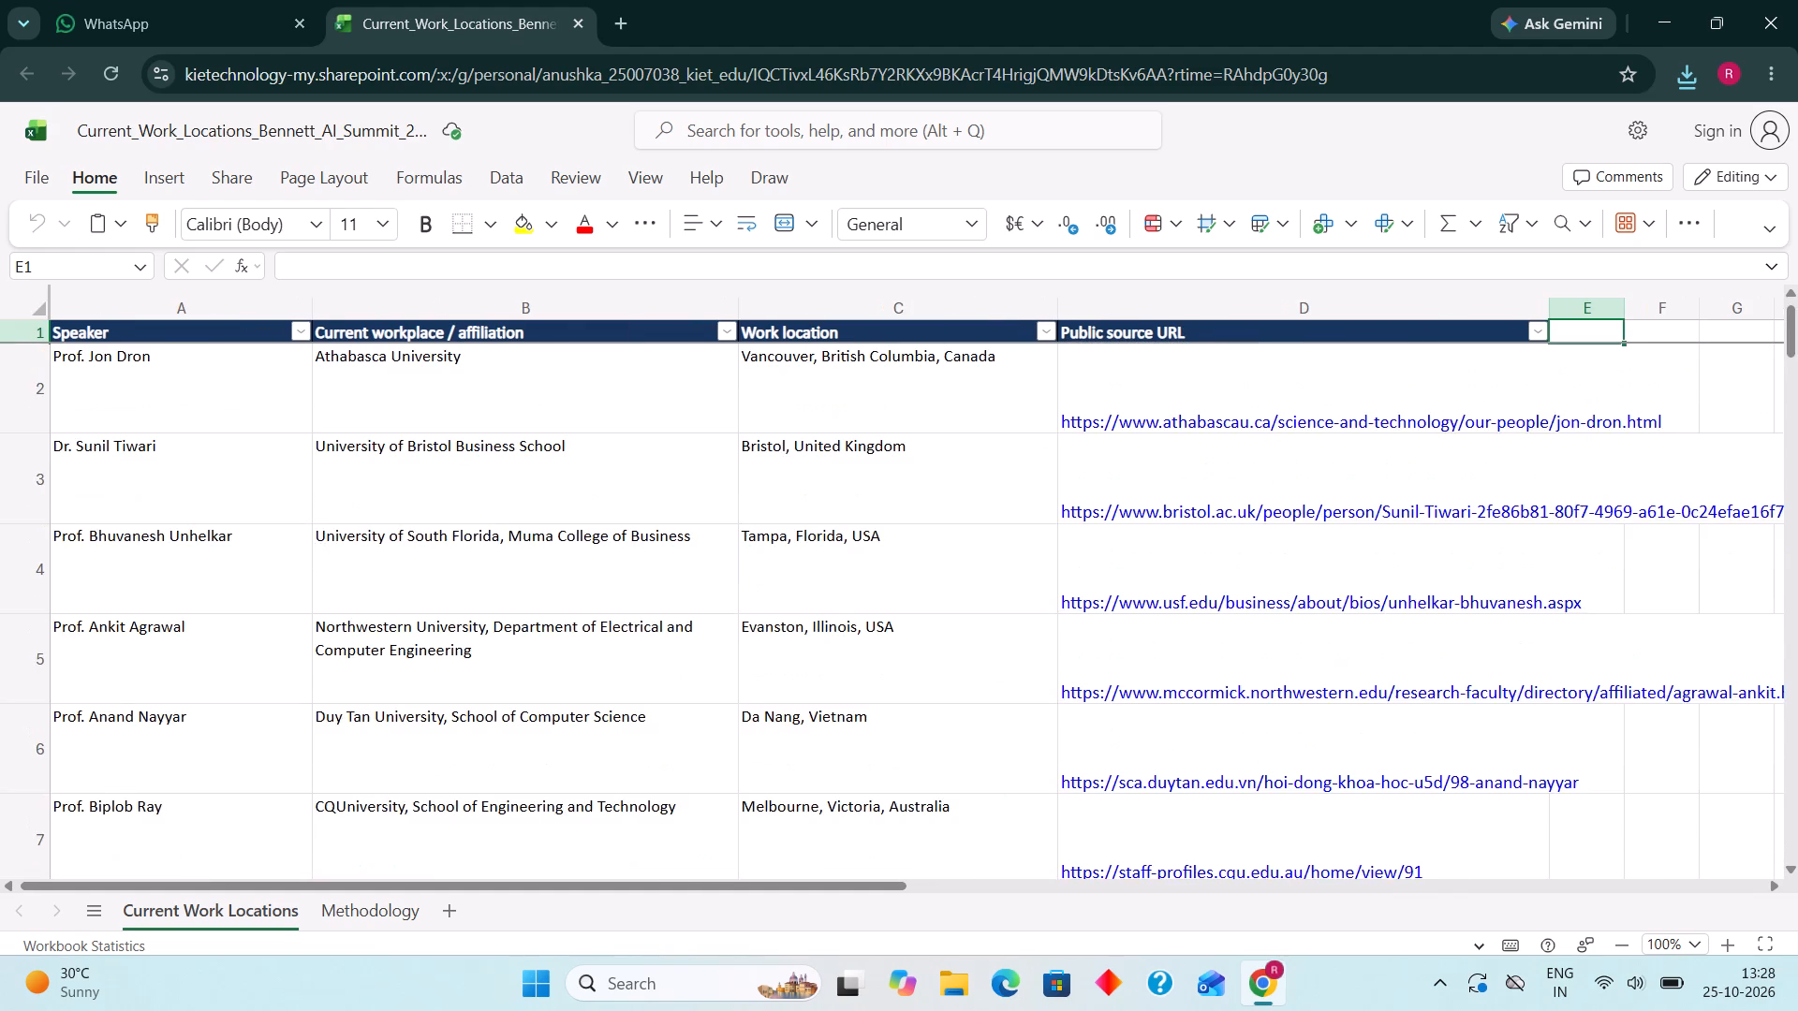
scroll(809, 498, down, 1)
scroll(809, 498, up, 7)
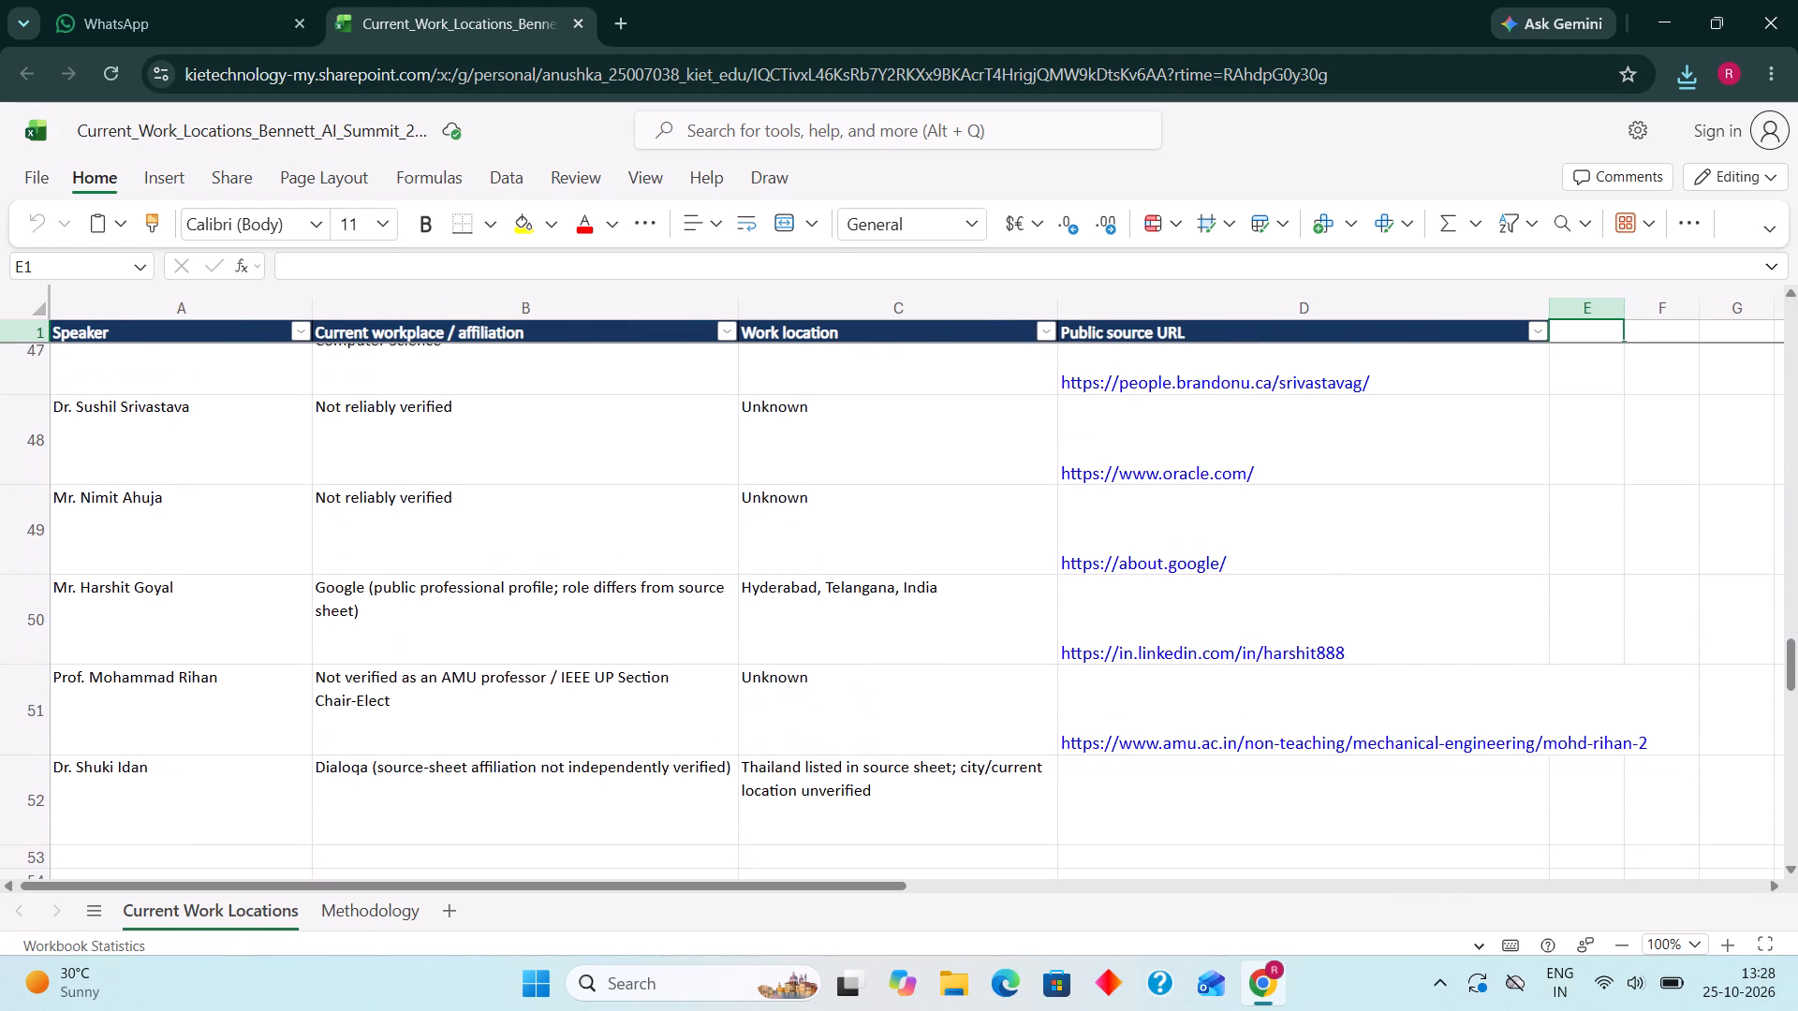
scroll(809, 498, up, 15)
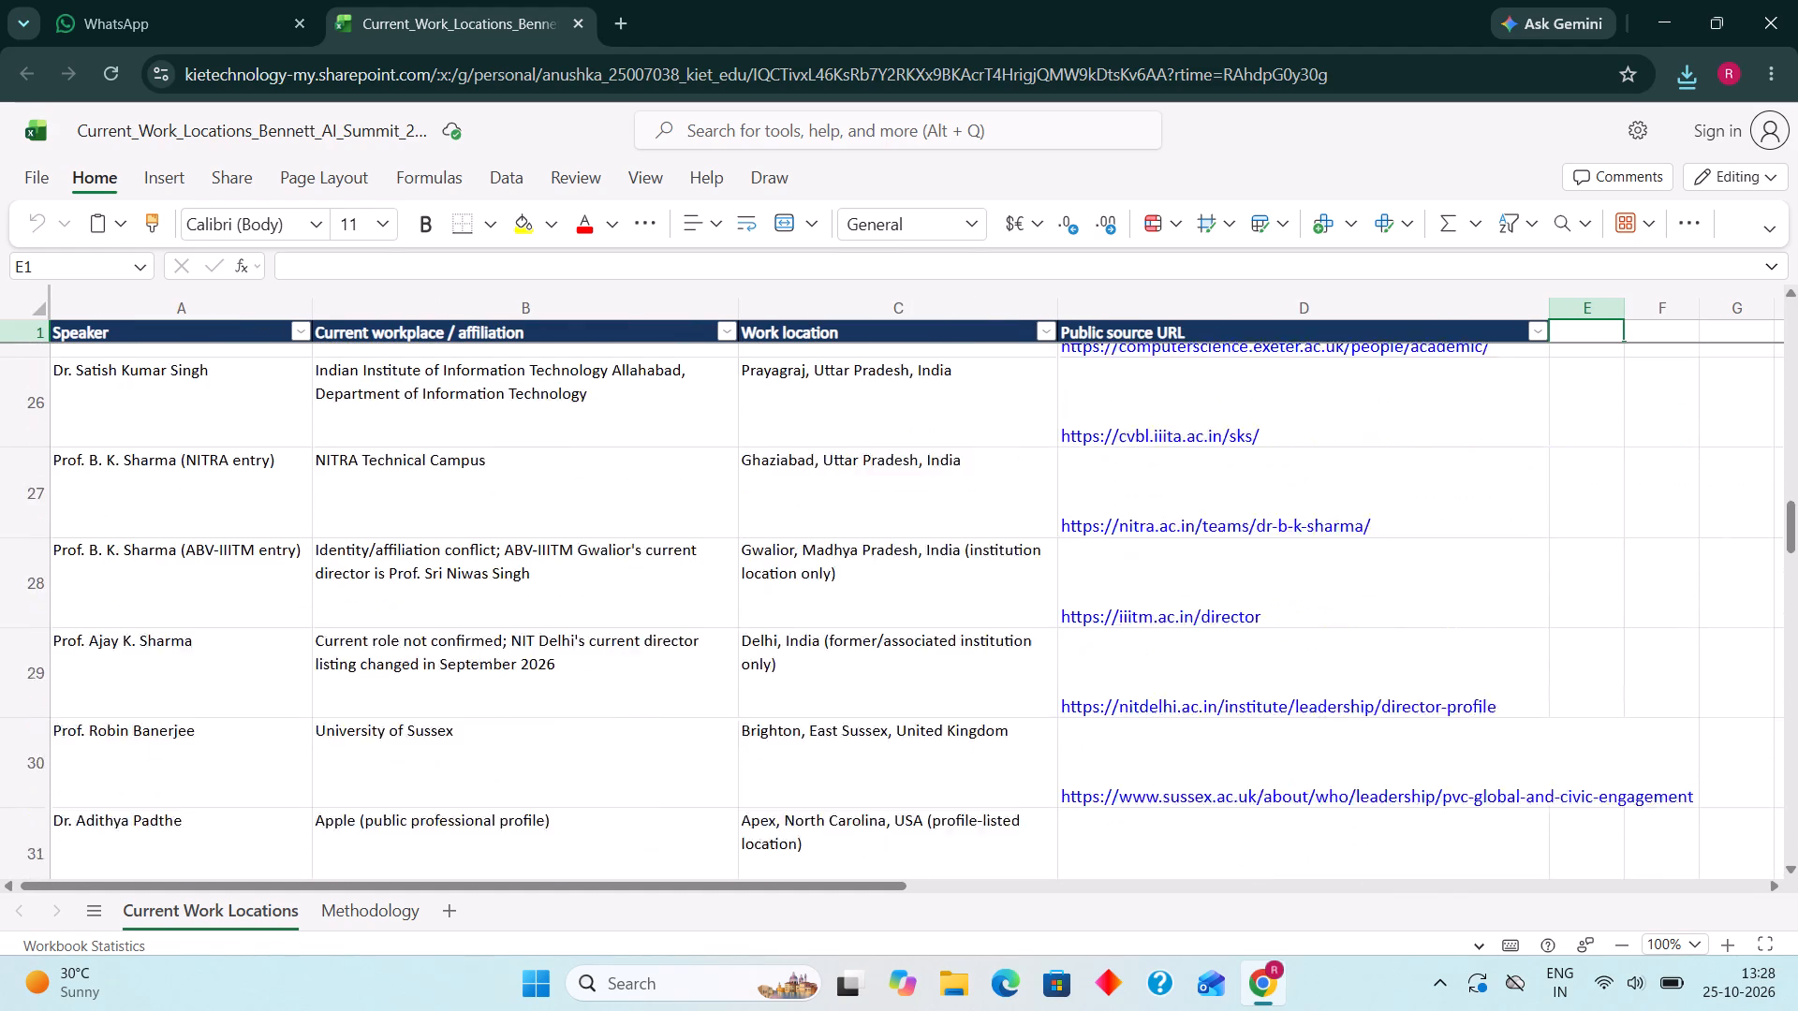
scroll(809, 498, up, 8)
scroll(809, 498, down, 3)
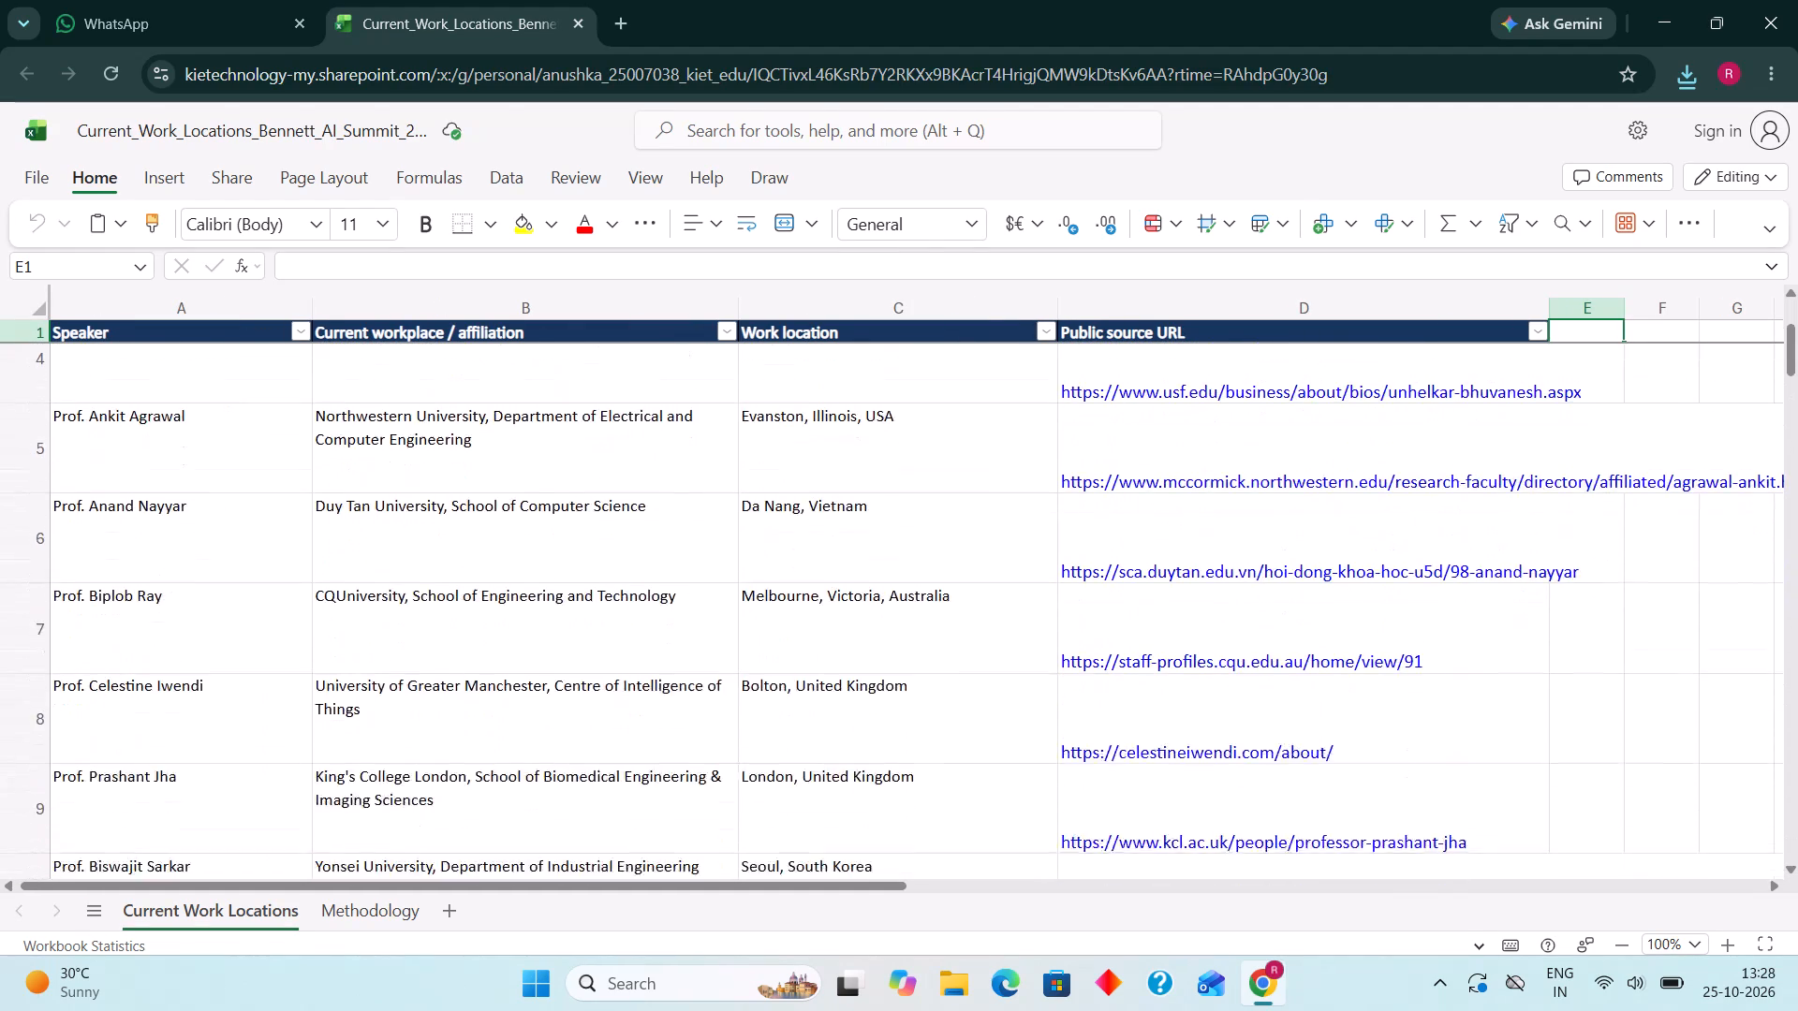
scroll(809, 498, down, 7)
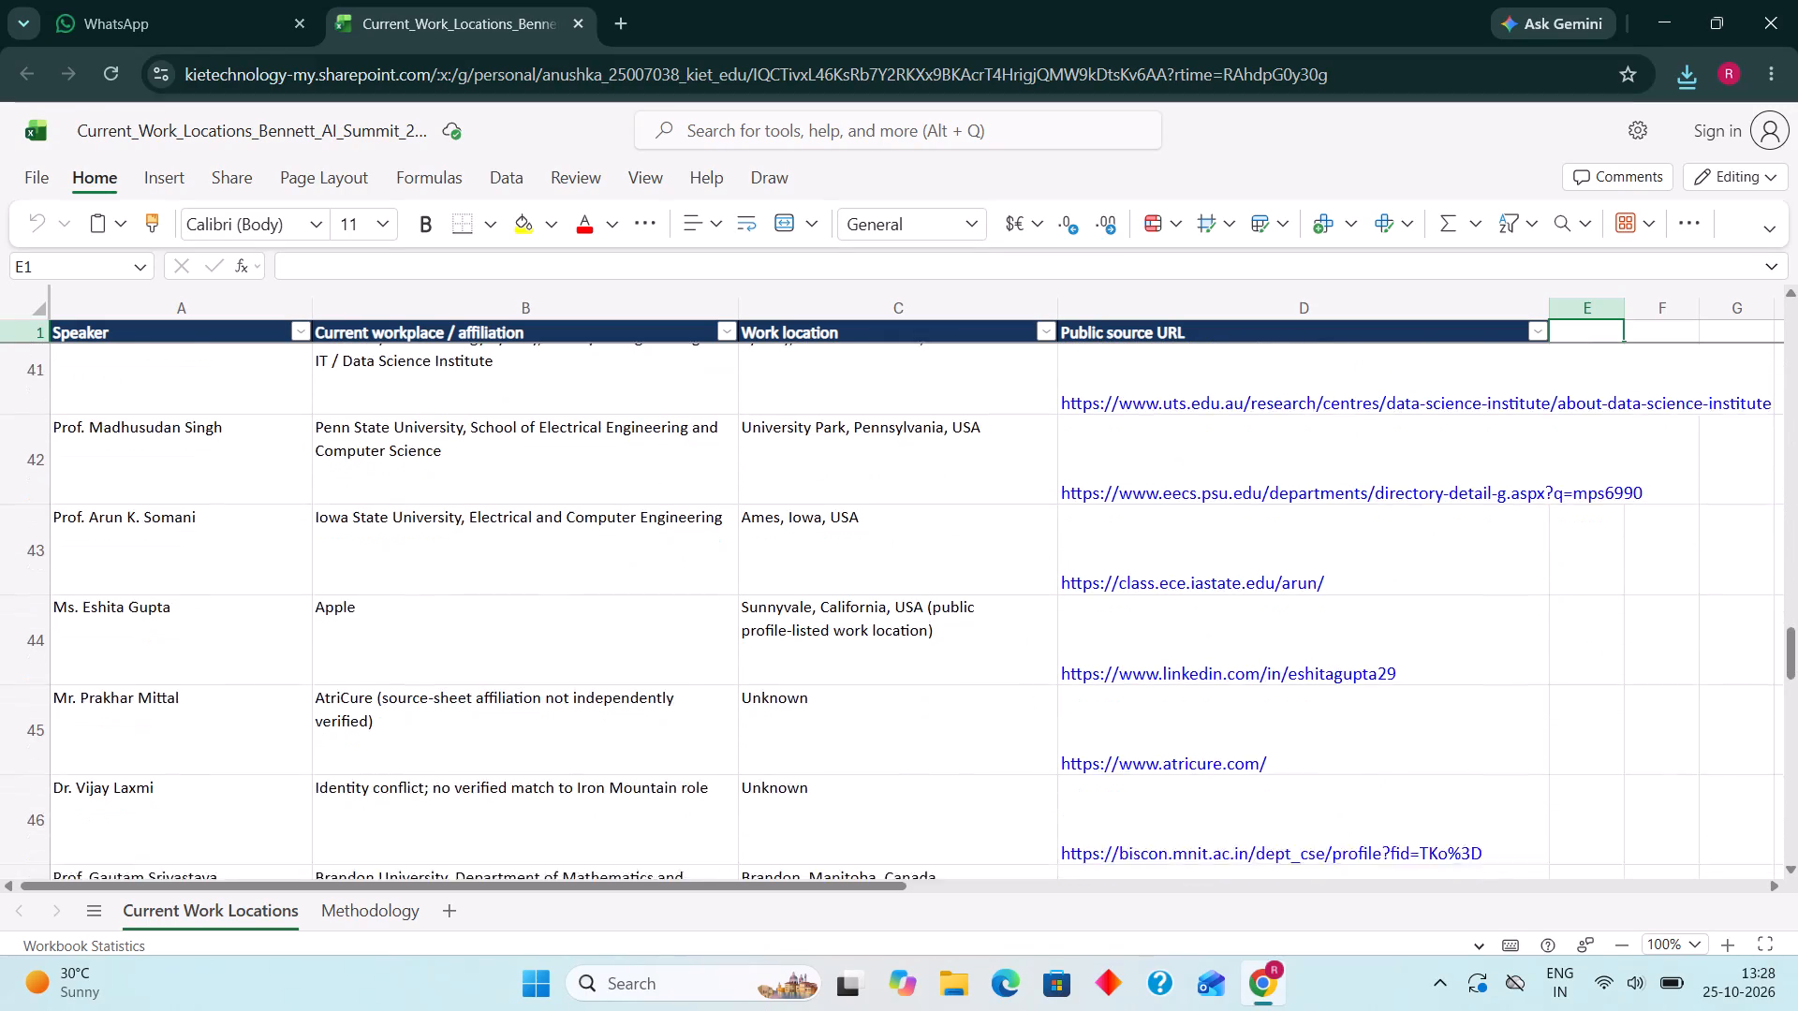
scroll(809, 498, up, 12)
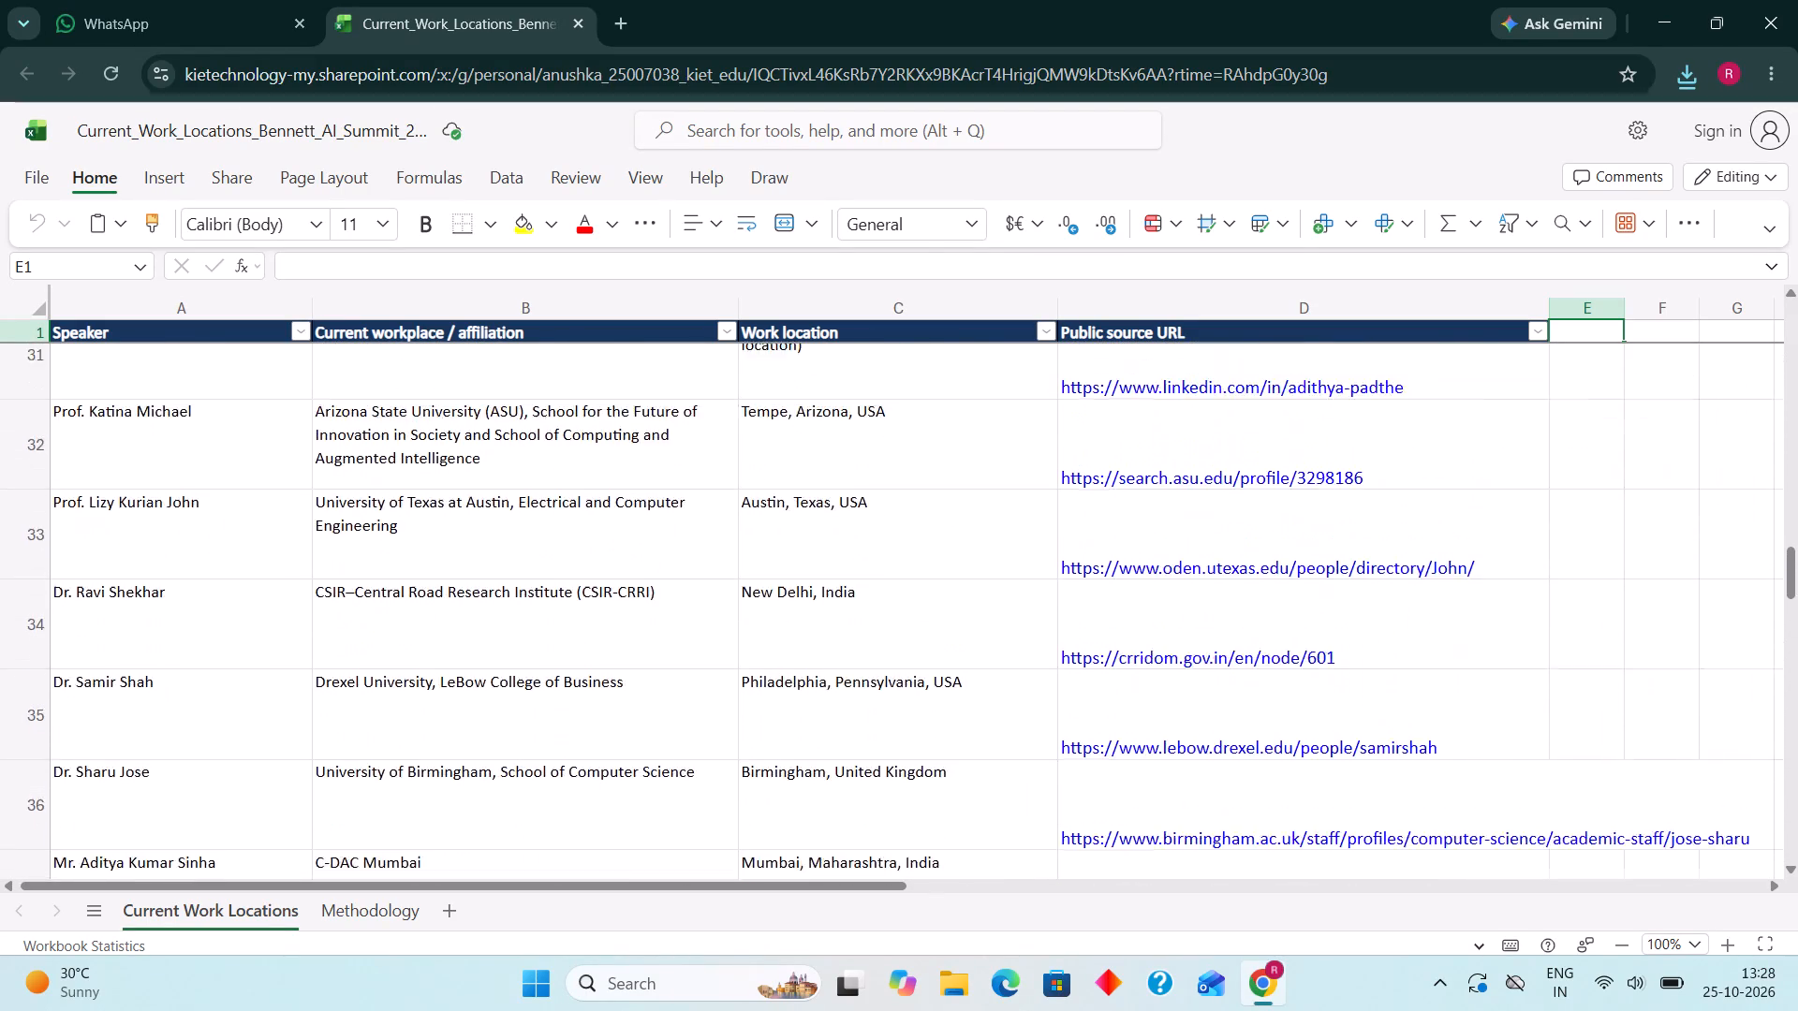
scroll(809, 498, up, 1)
scroll(809, 498, down, 2)
scroll(809, 498, up, 3)
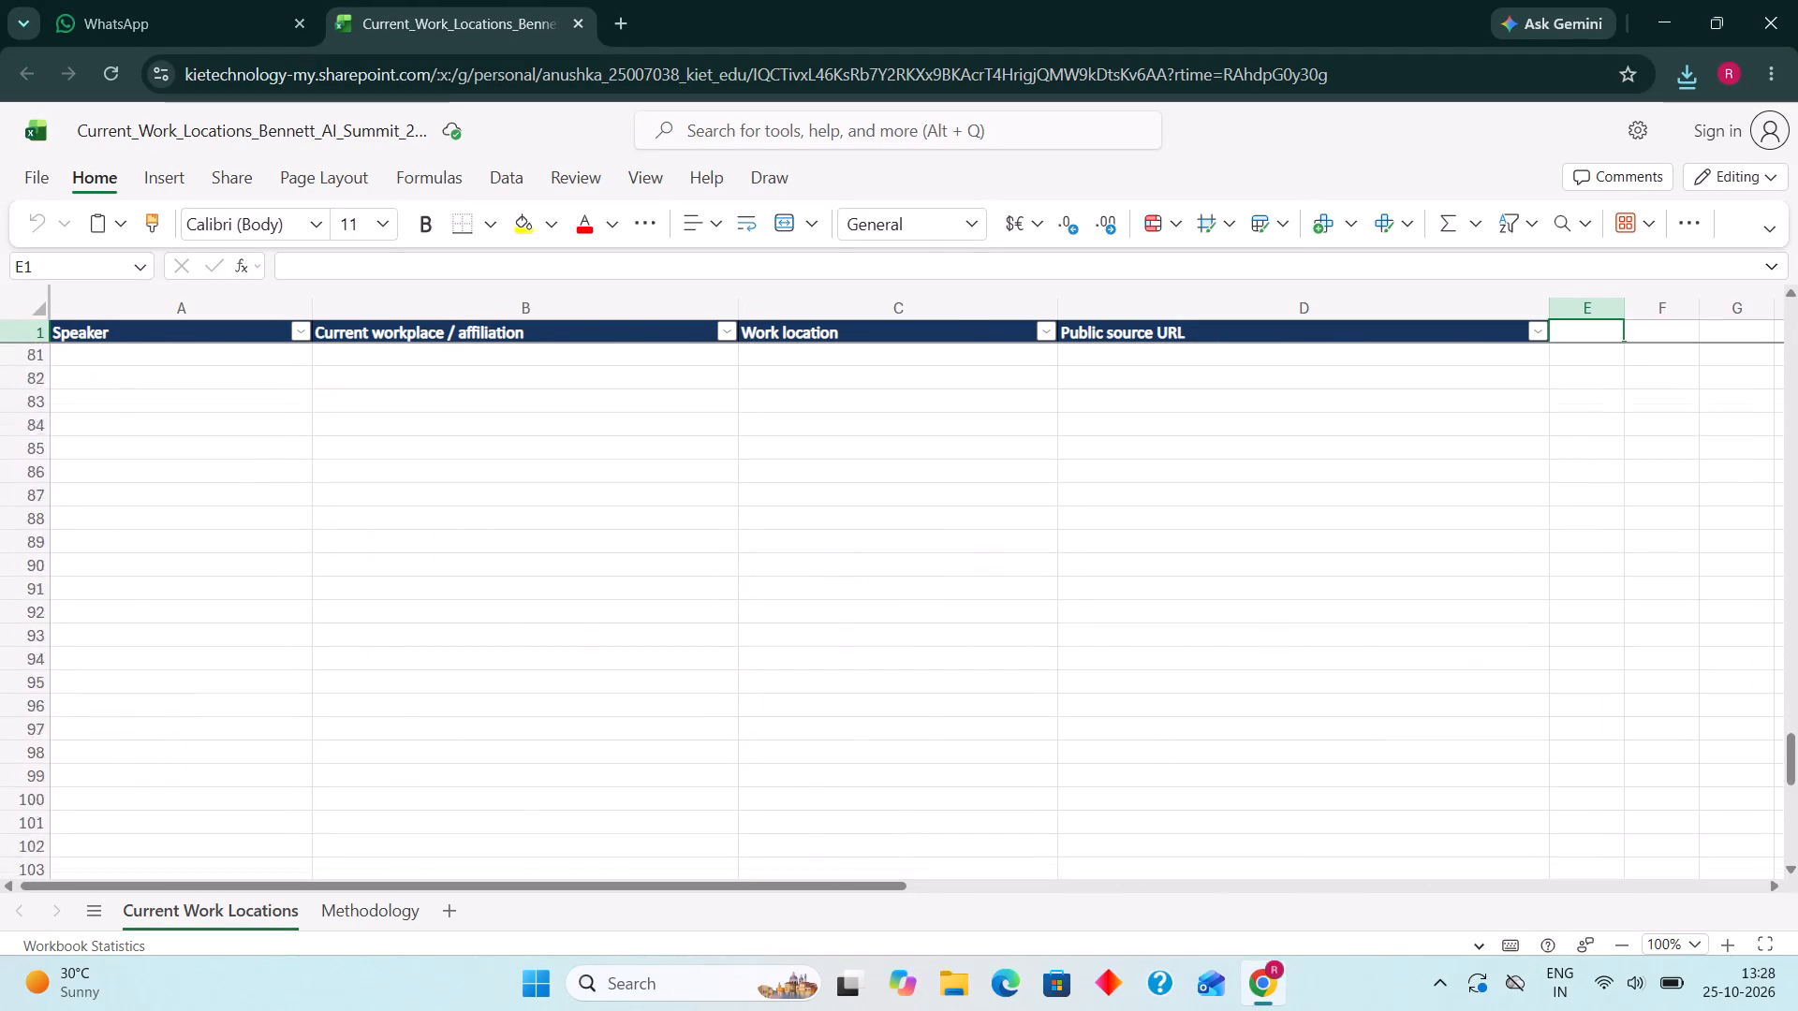
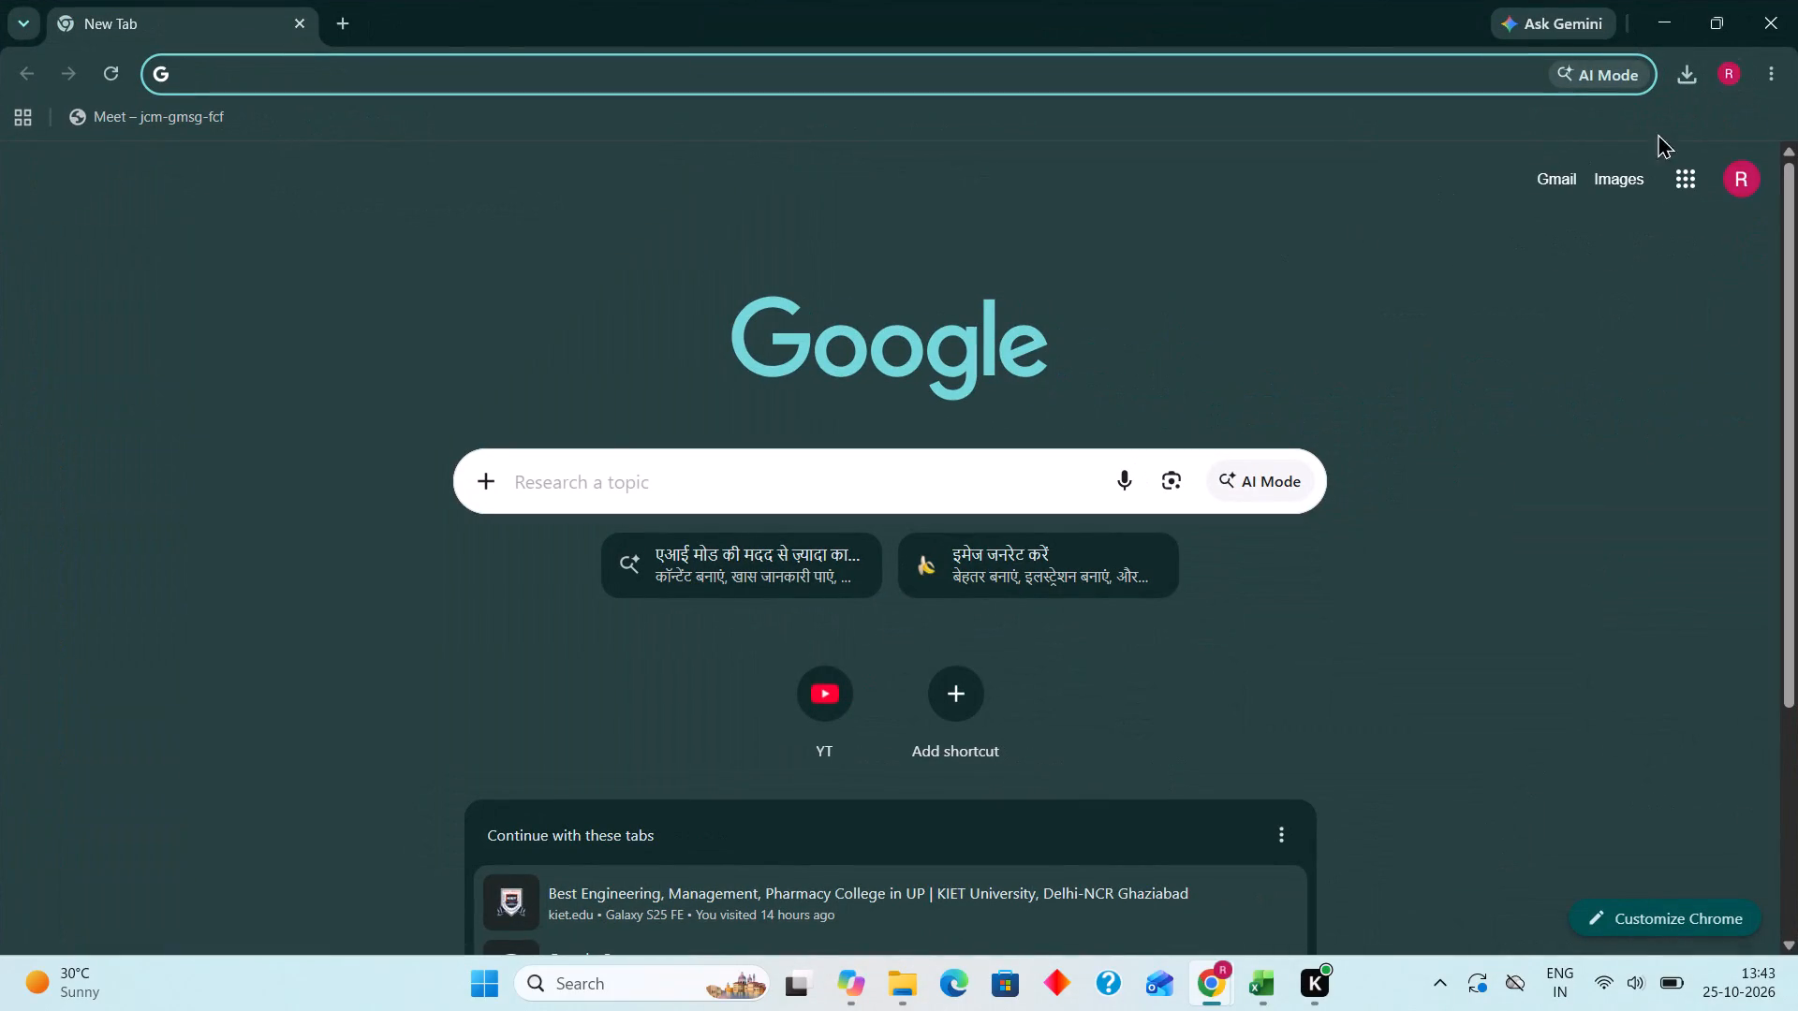
Find Sheets among the Google apps and open its home page in Chrome.
click(1671, 183)
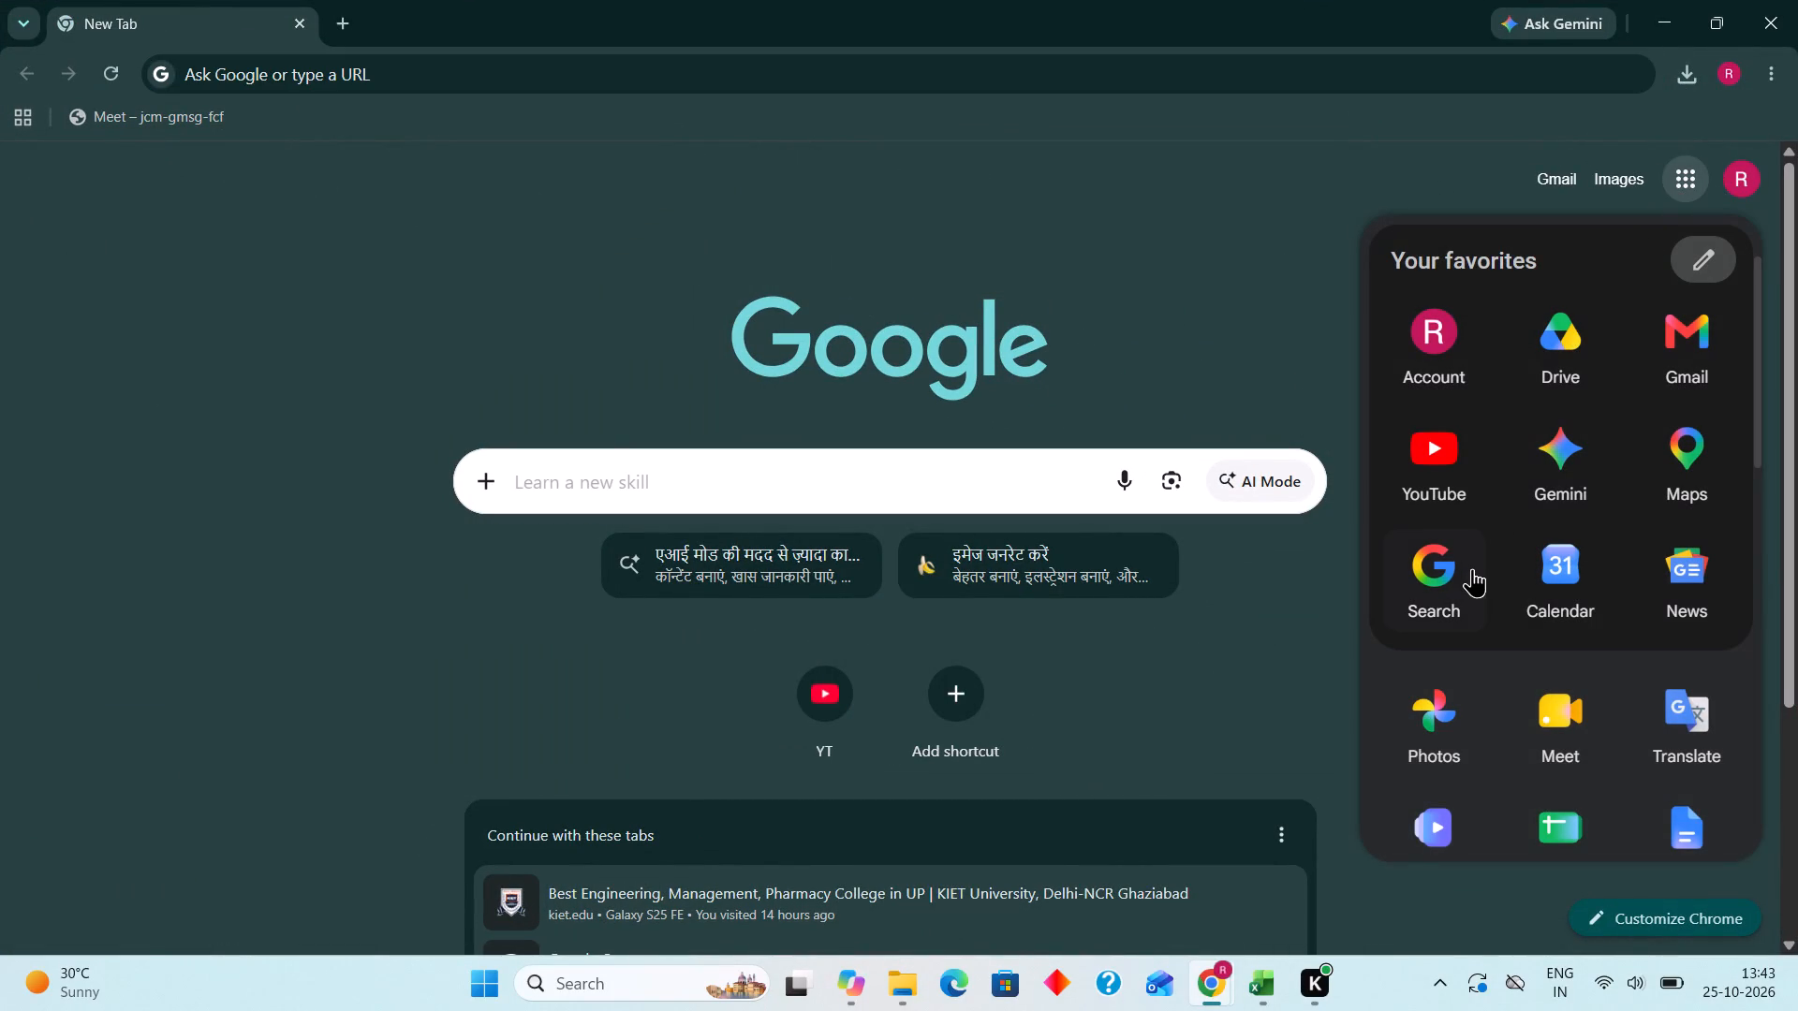
scroll(1472, 568, down, 1)
scroll(1600, 628, down, 1)
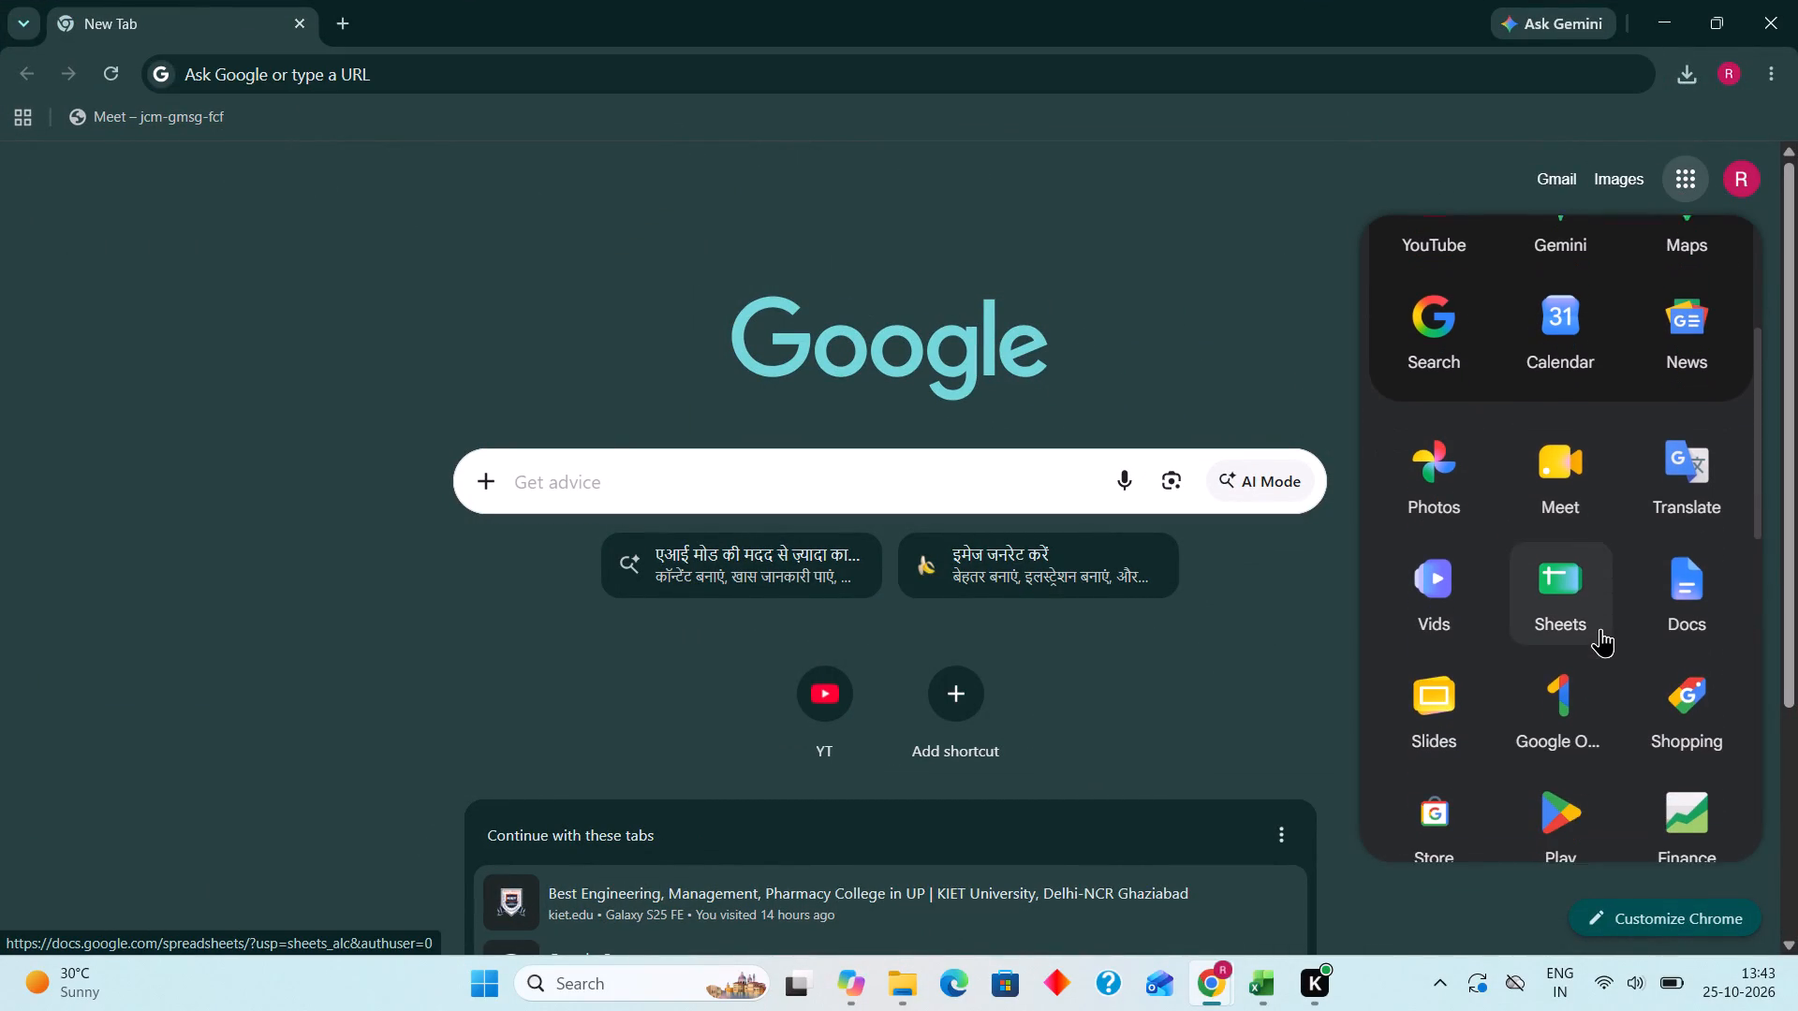
scroll(1600, 628, down, 4)
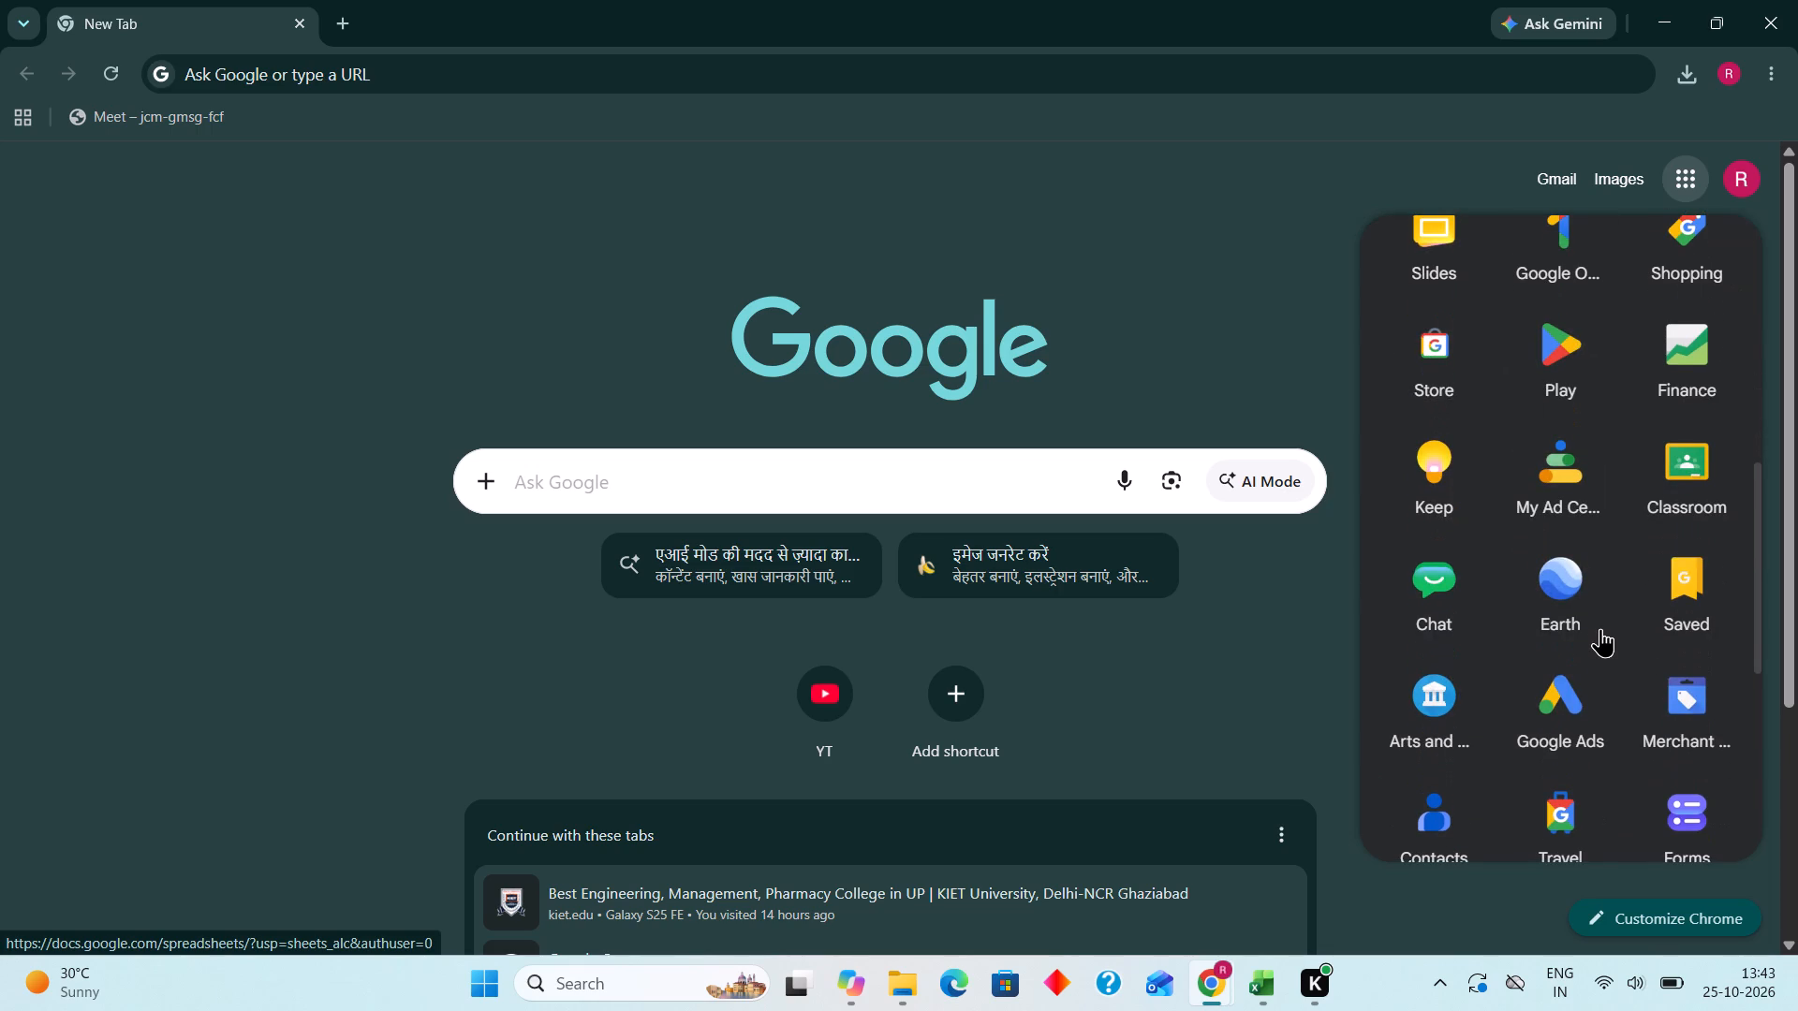
scroll(1600, 628, down, 3)
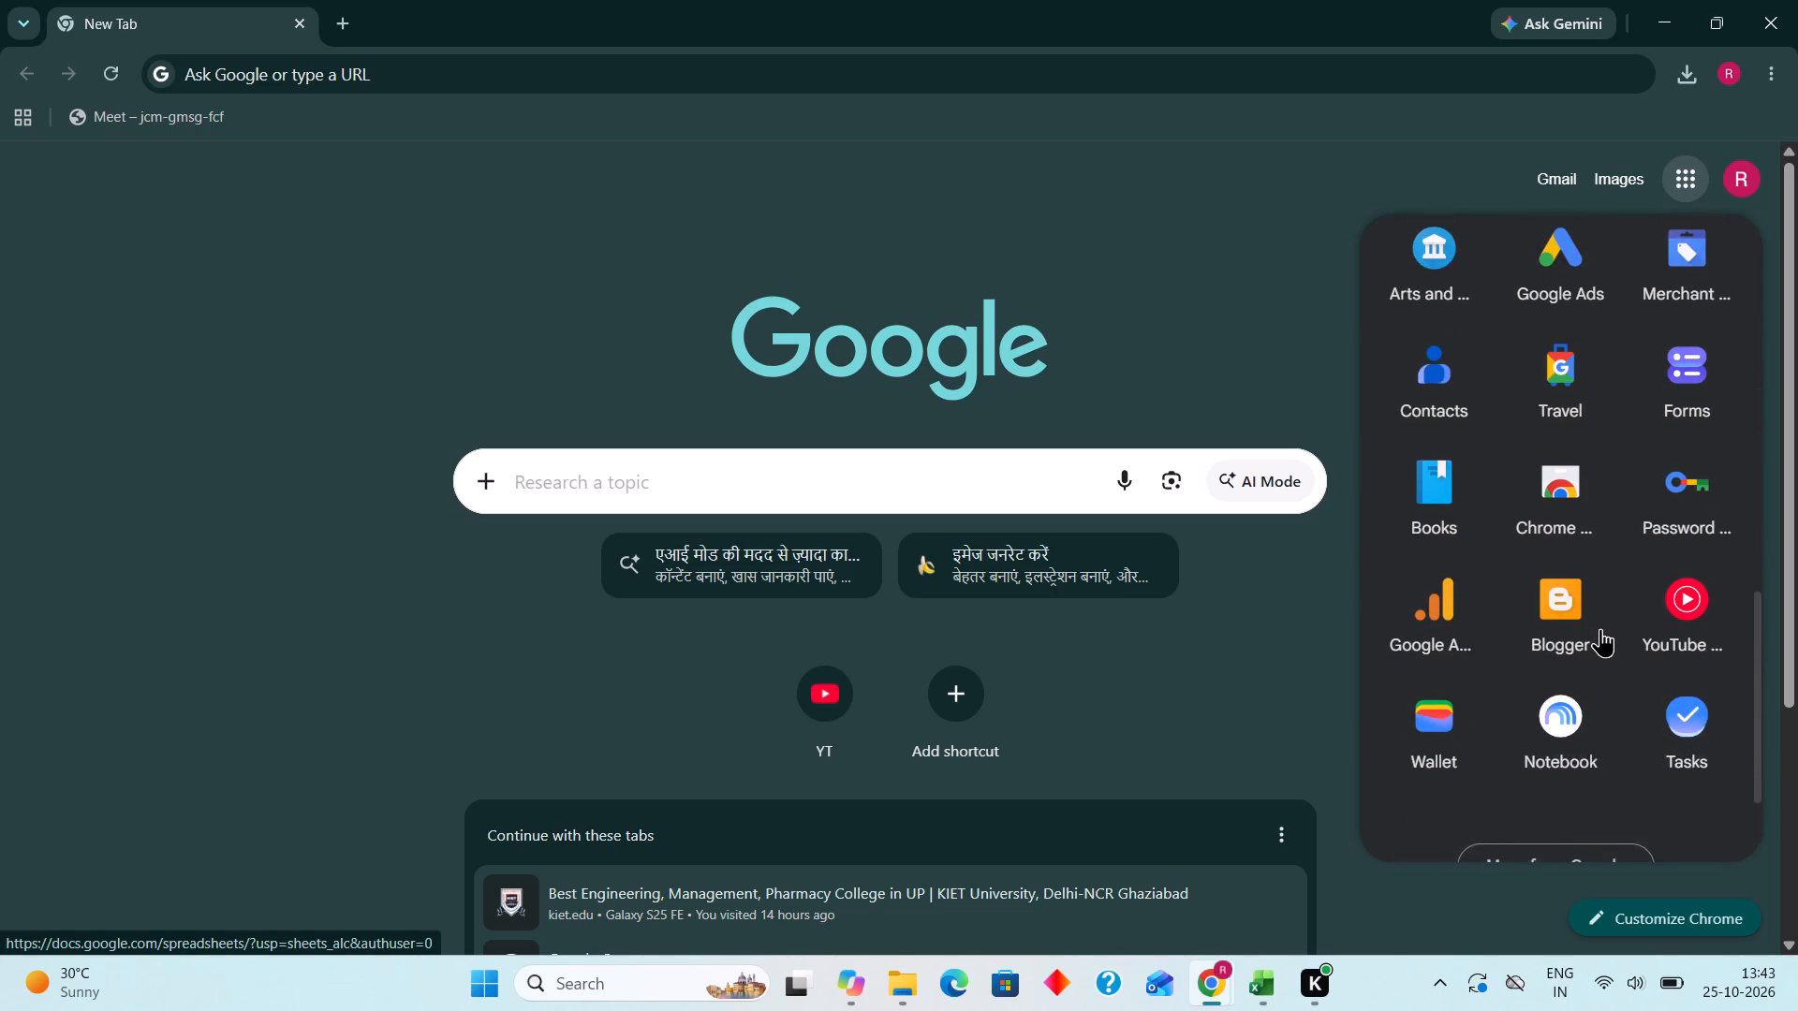
scroll(1600, 628, down, 1)
scroll(1600, 628, up, 4)
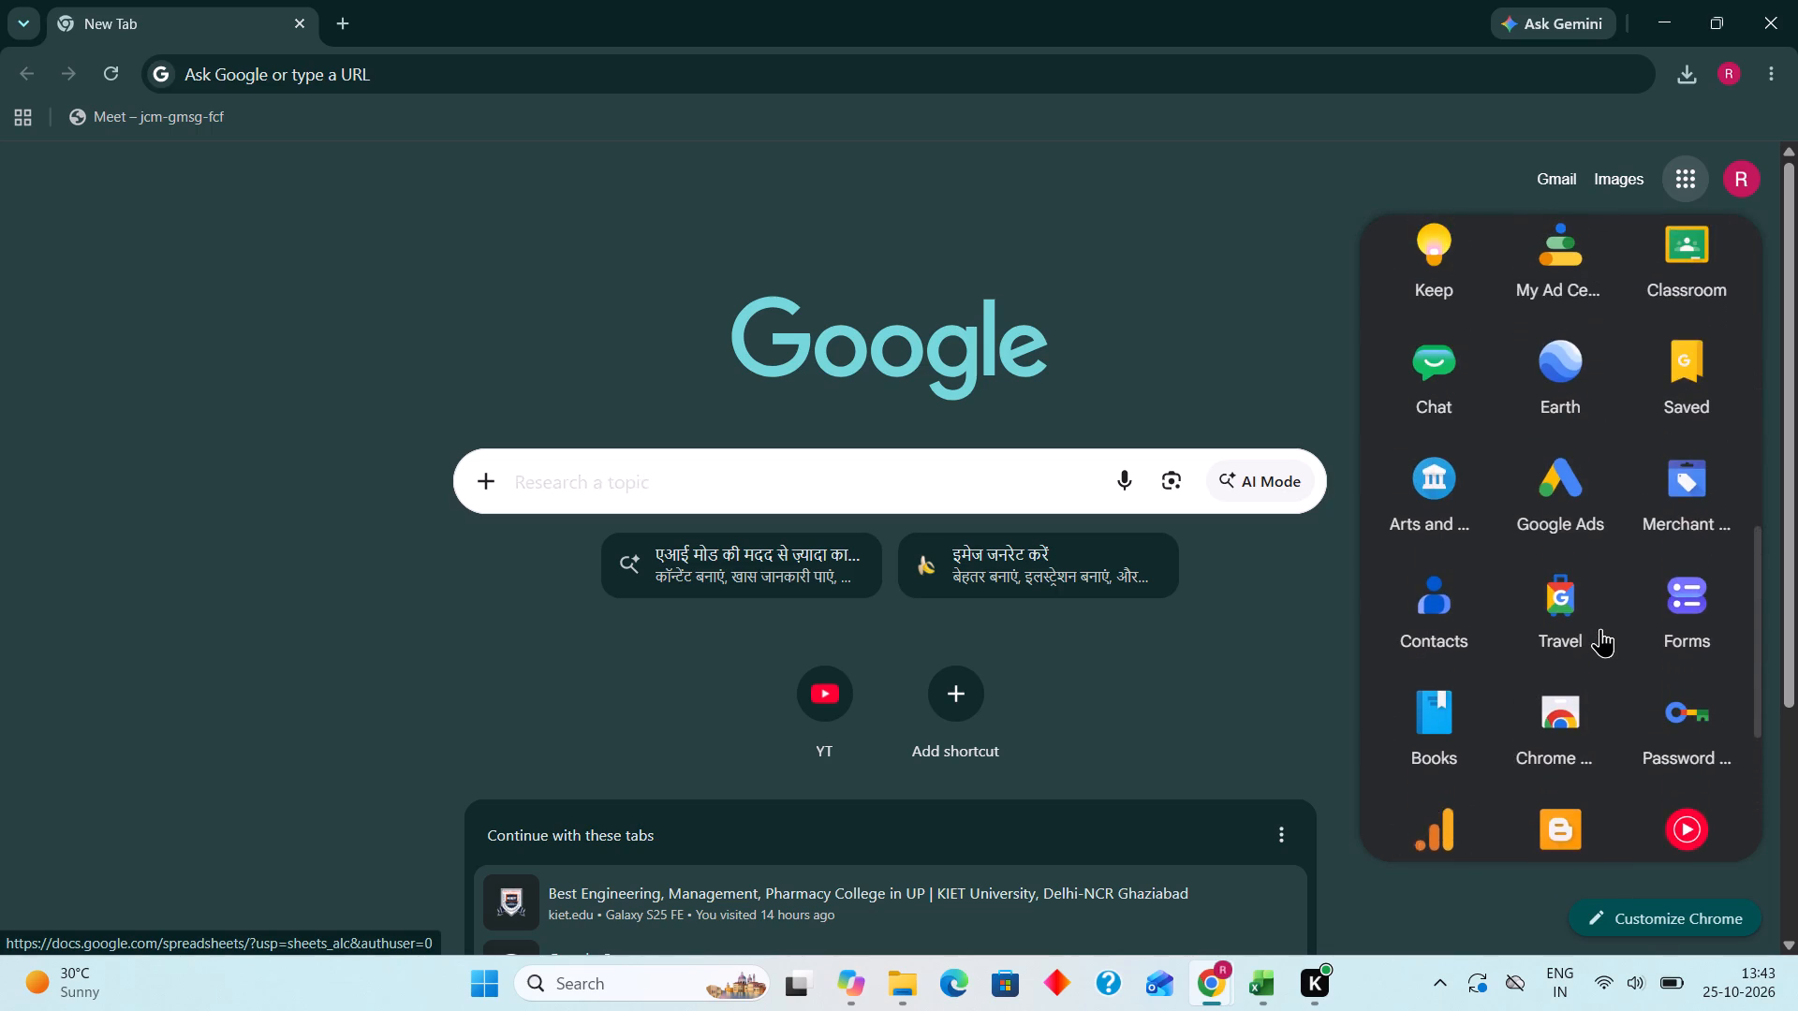
scroll(1600, 628, up, 4)
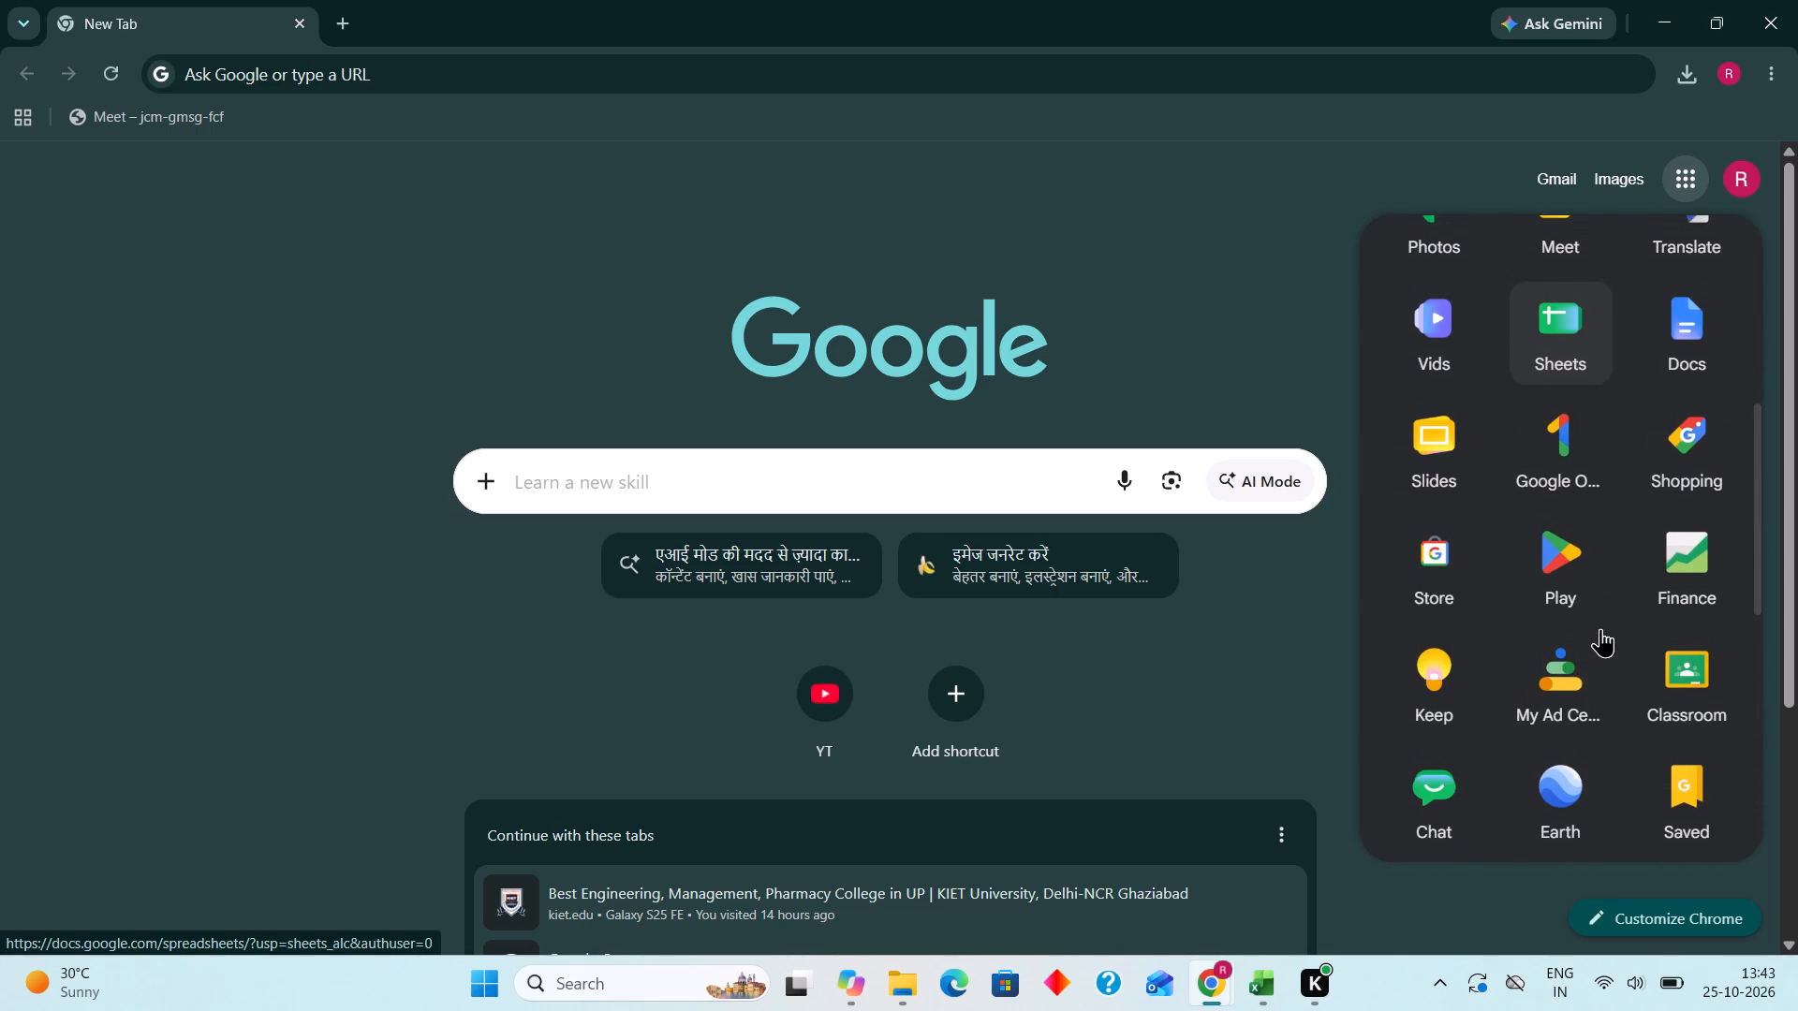
scroll(1600, 628, up, 1)
click(1563, 339)
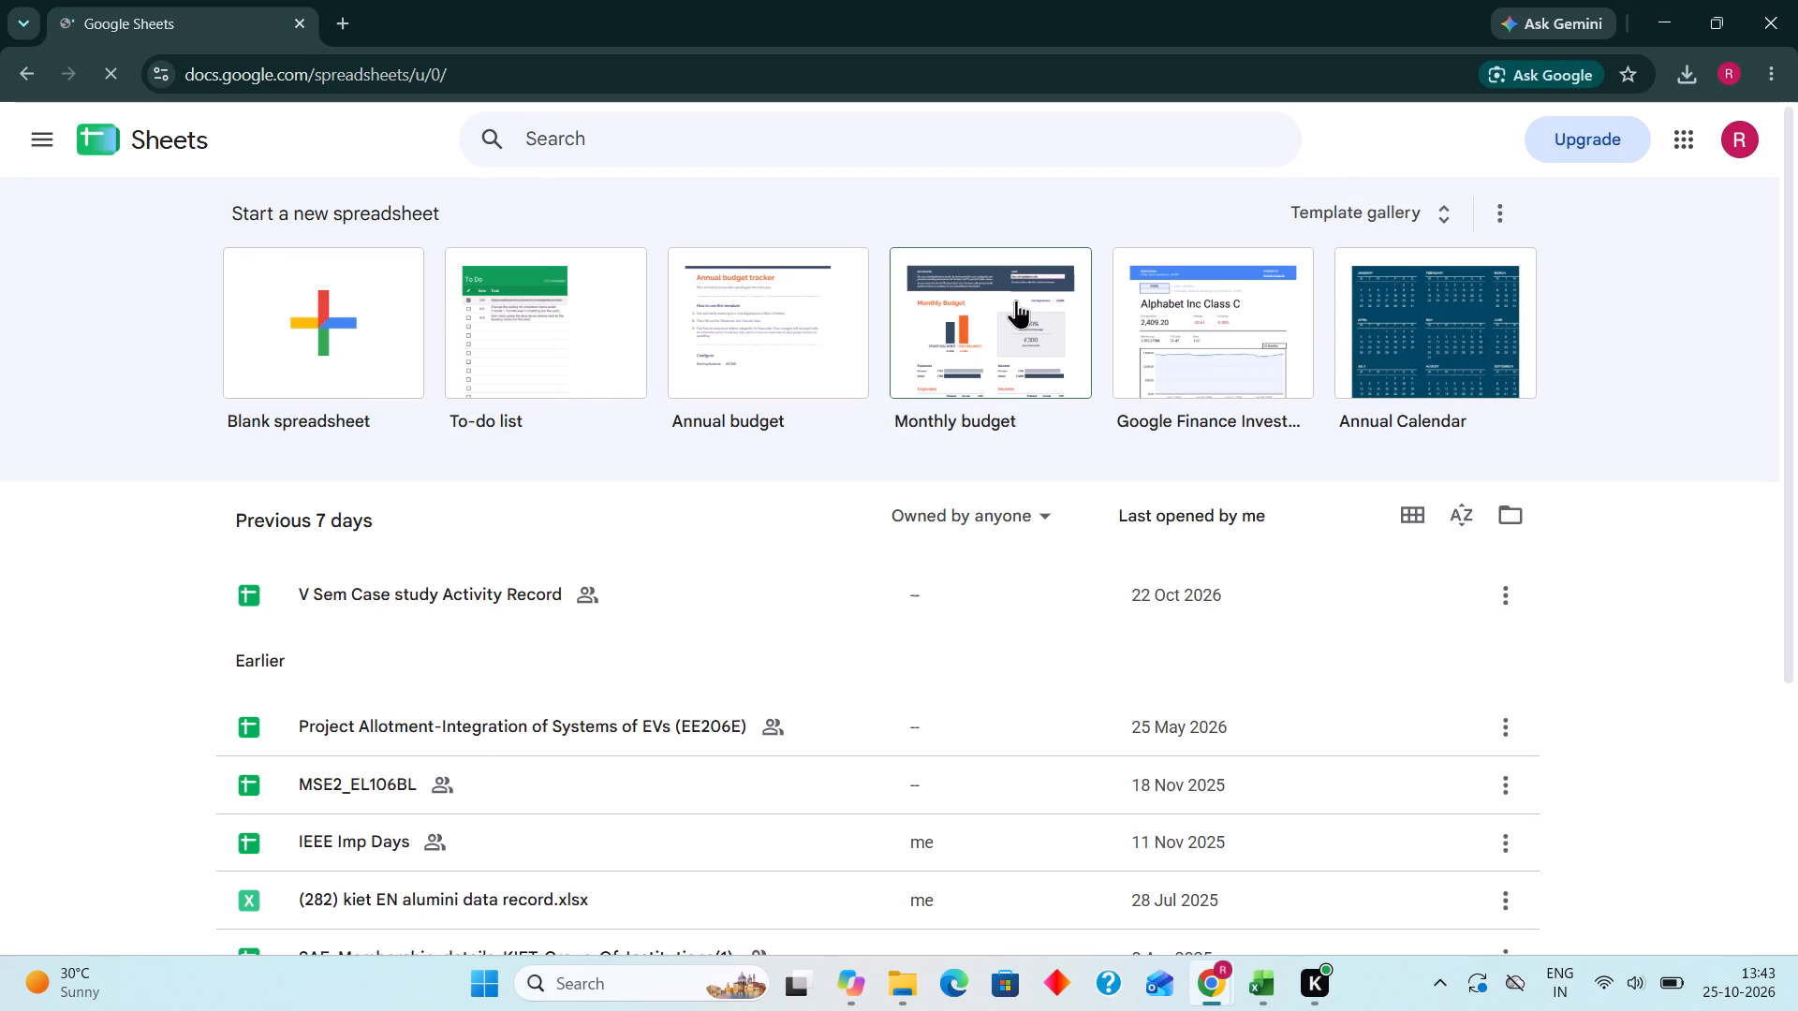
Create a blank spreadsheet in Google Sheets and dismiss the Gemini offer banner.
click(325, 315)
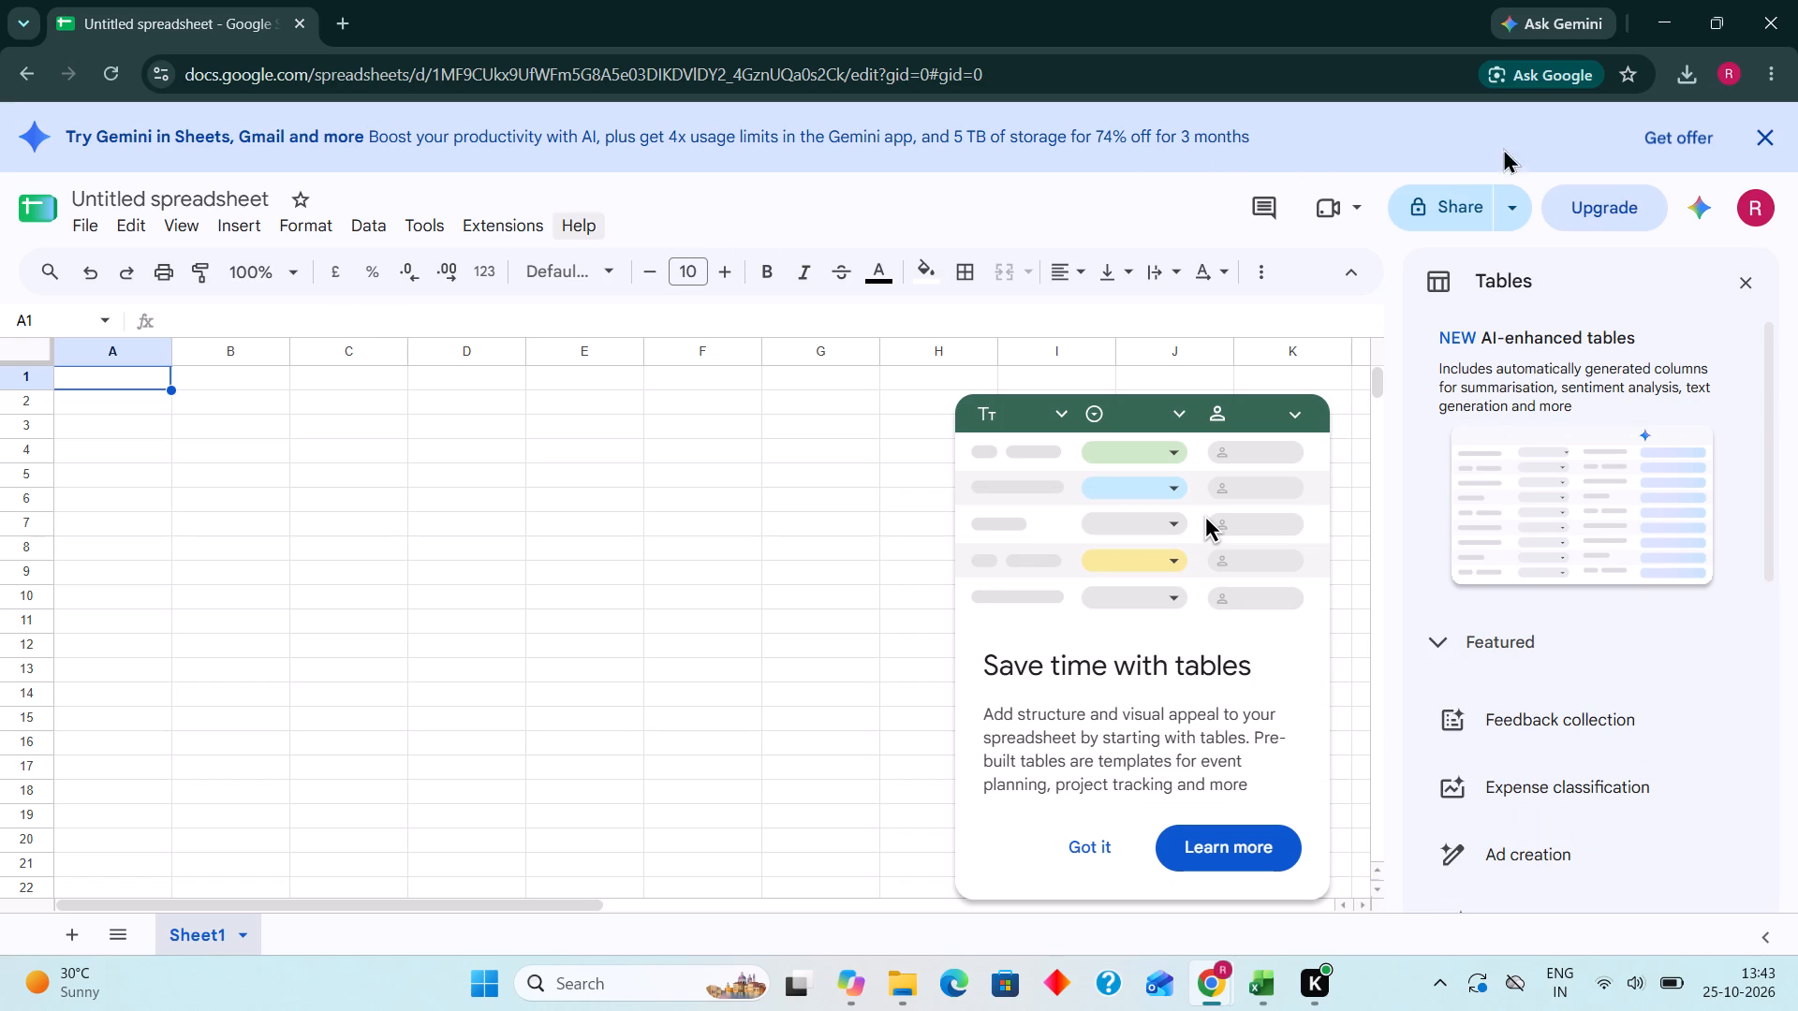
click(1761, 124)
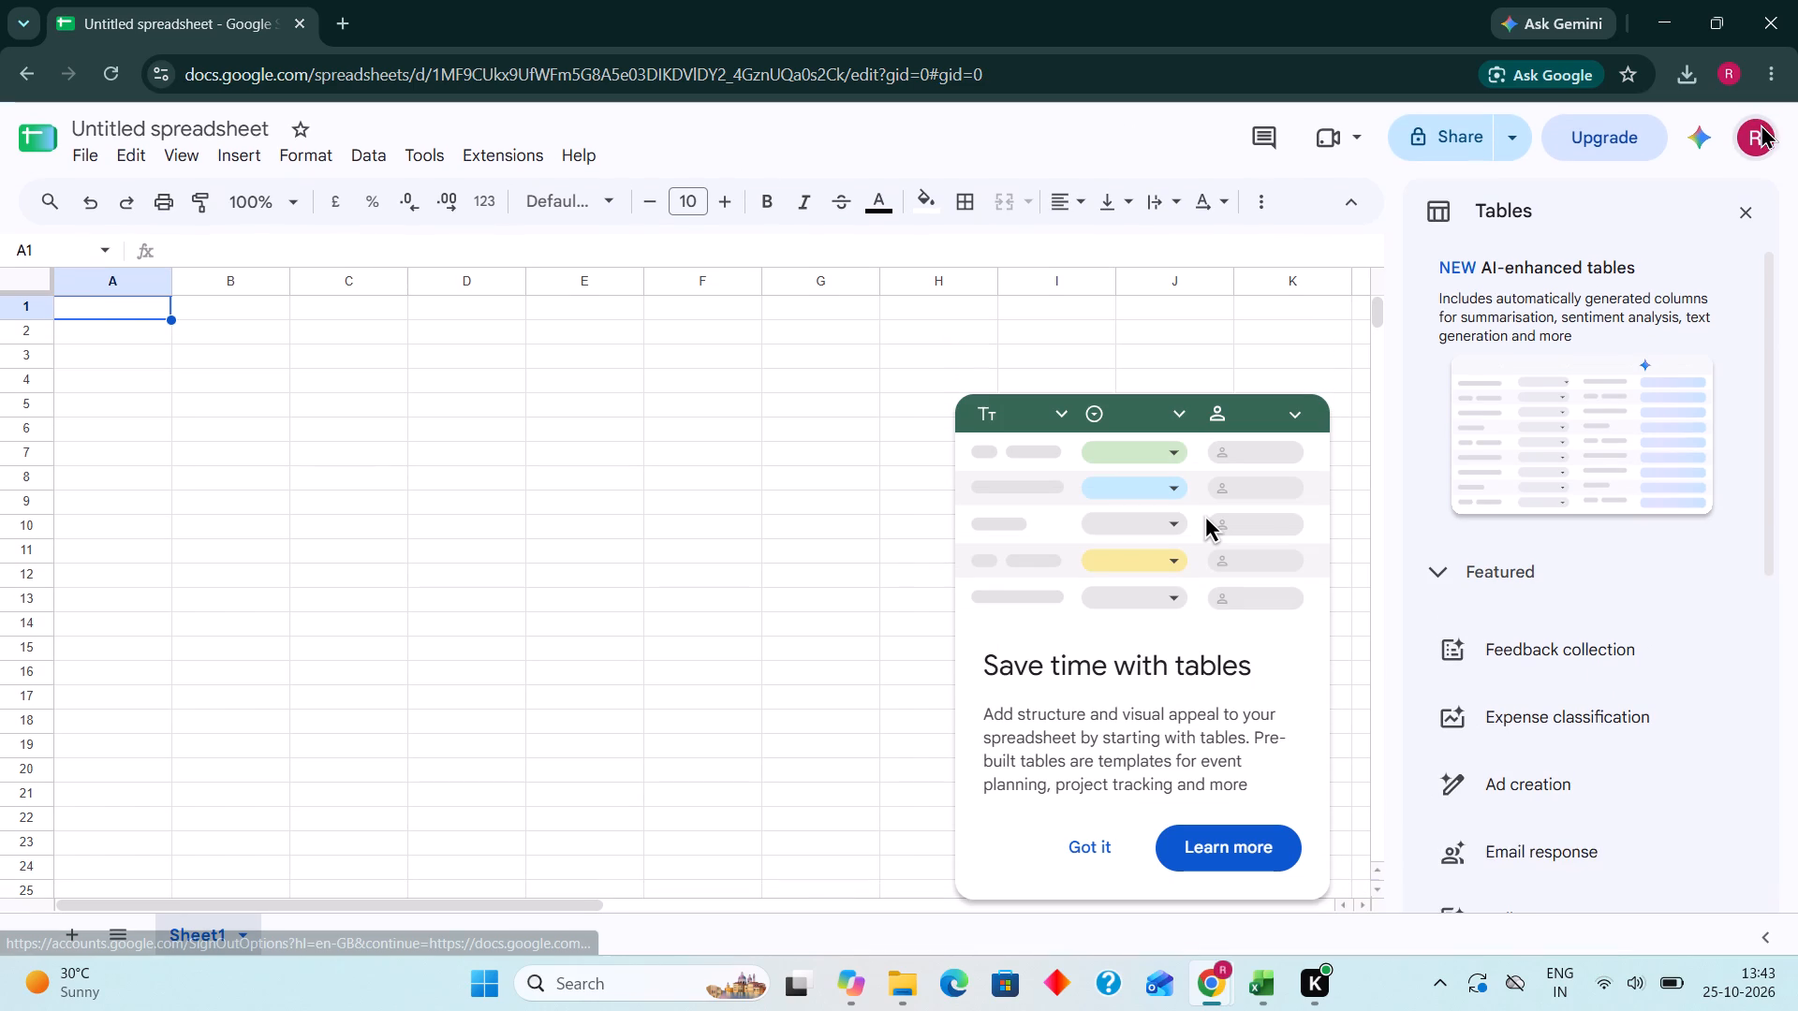
Follow the Gemini trial offer, look over the Google AI plans for Sheets, and close the plans page.
click(1707, 129)
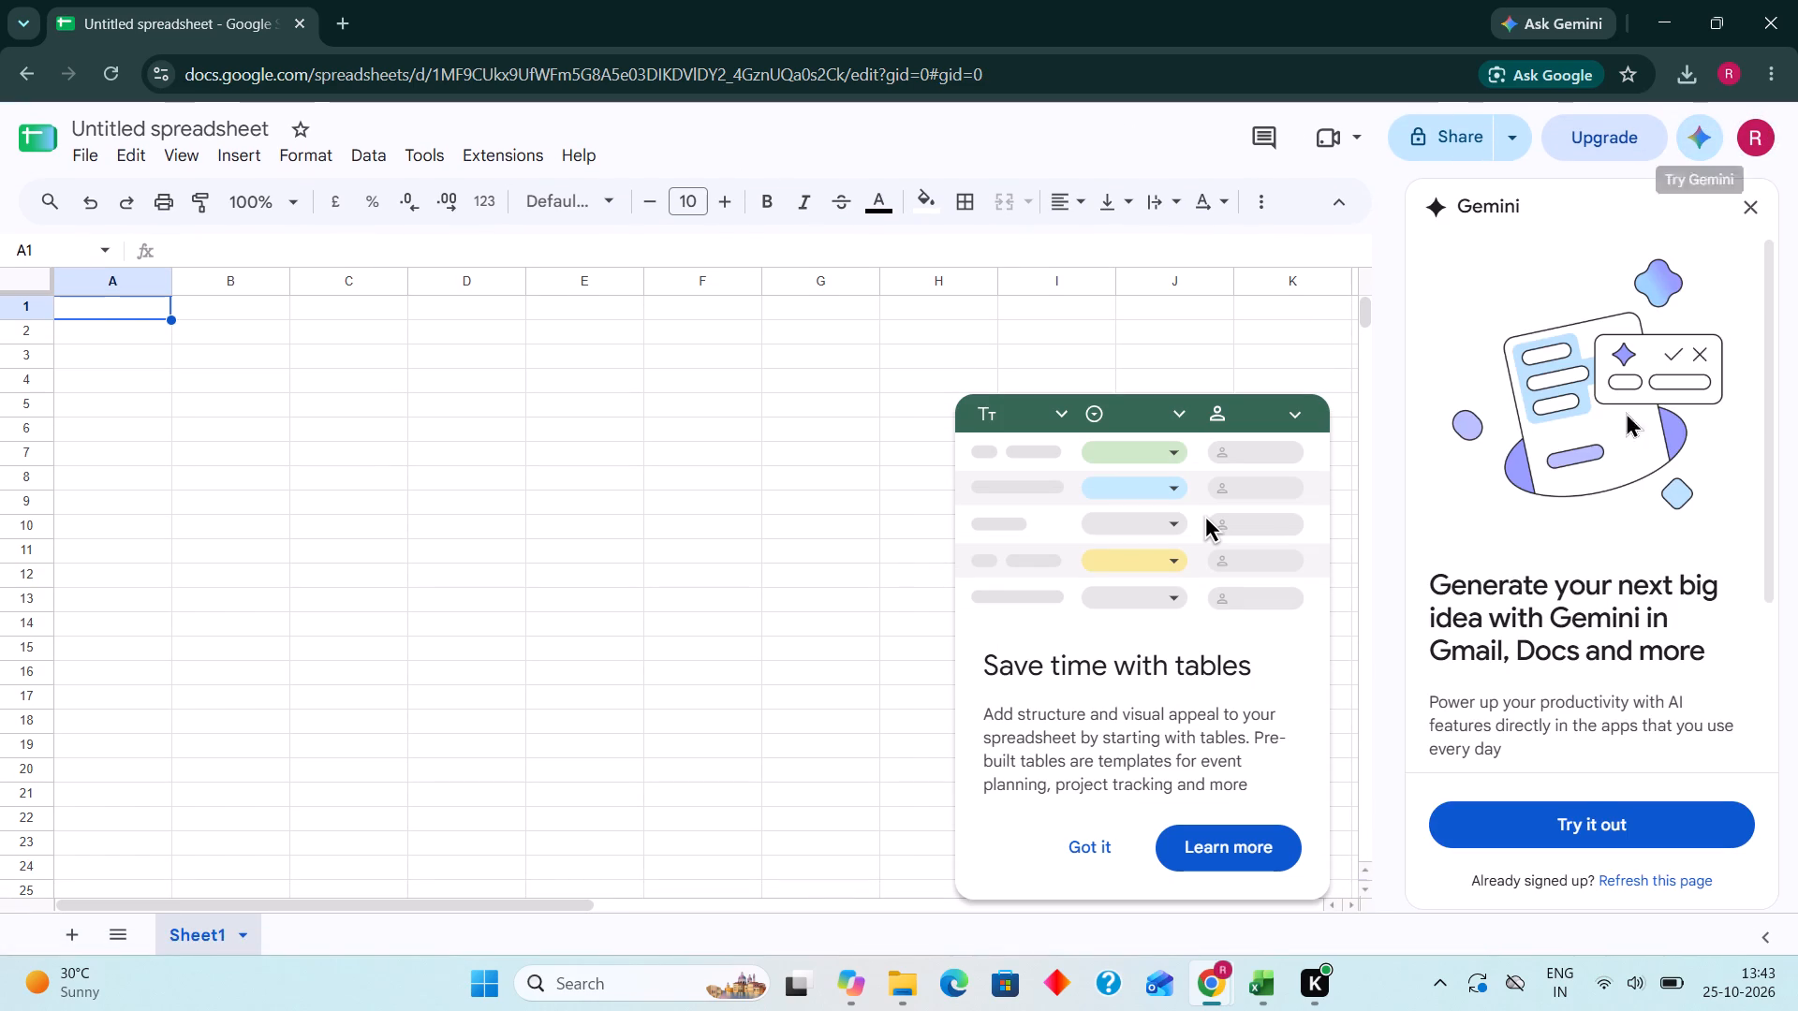
click(1581, 810)
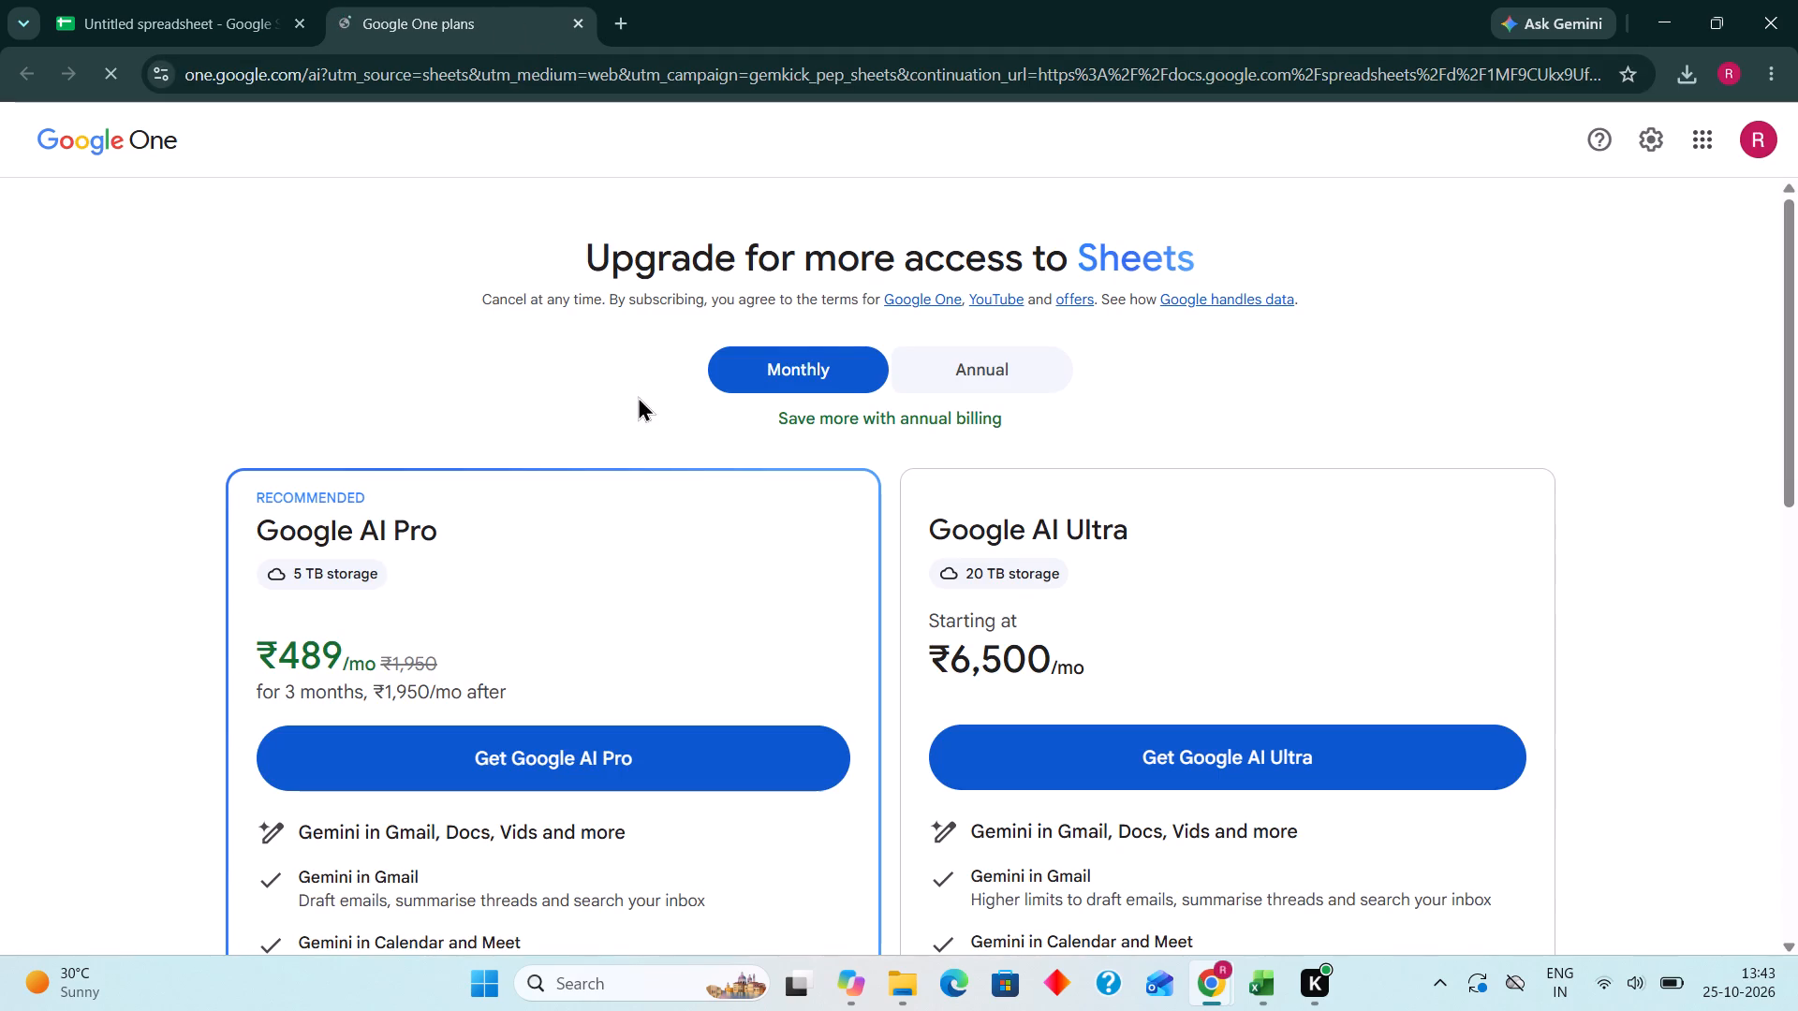
scroll(745, 668, down, 7)
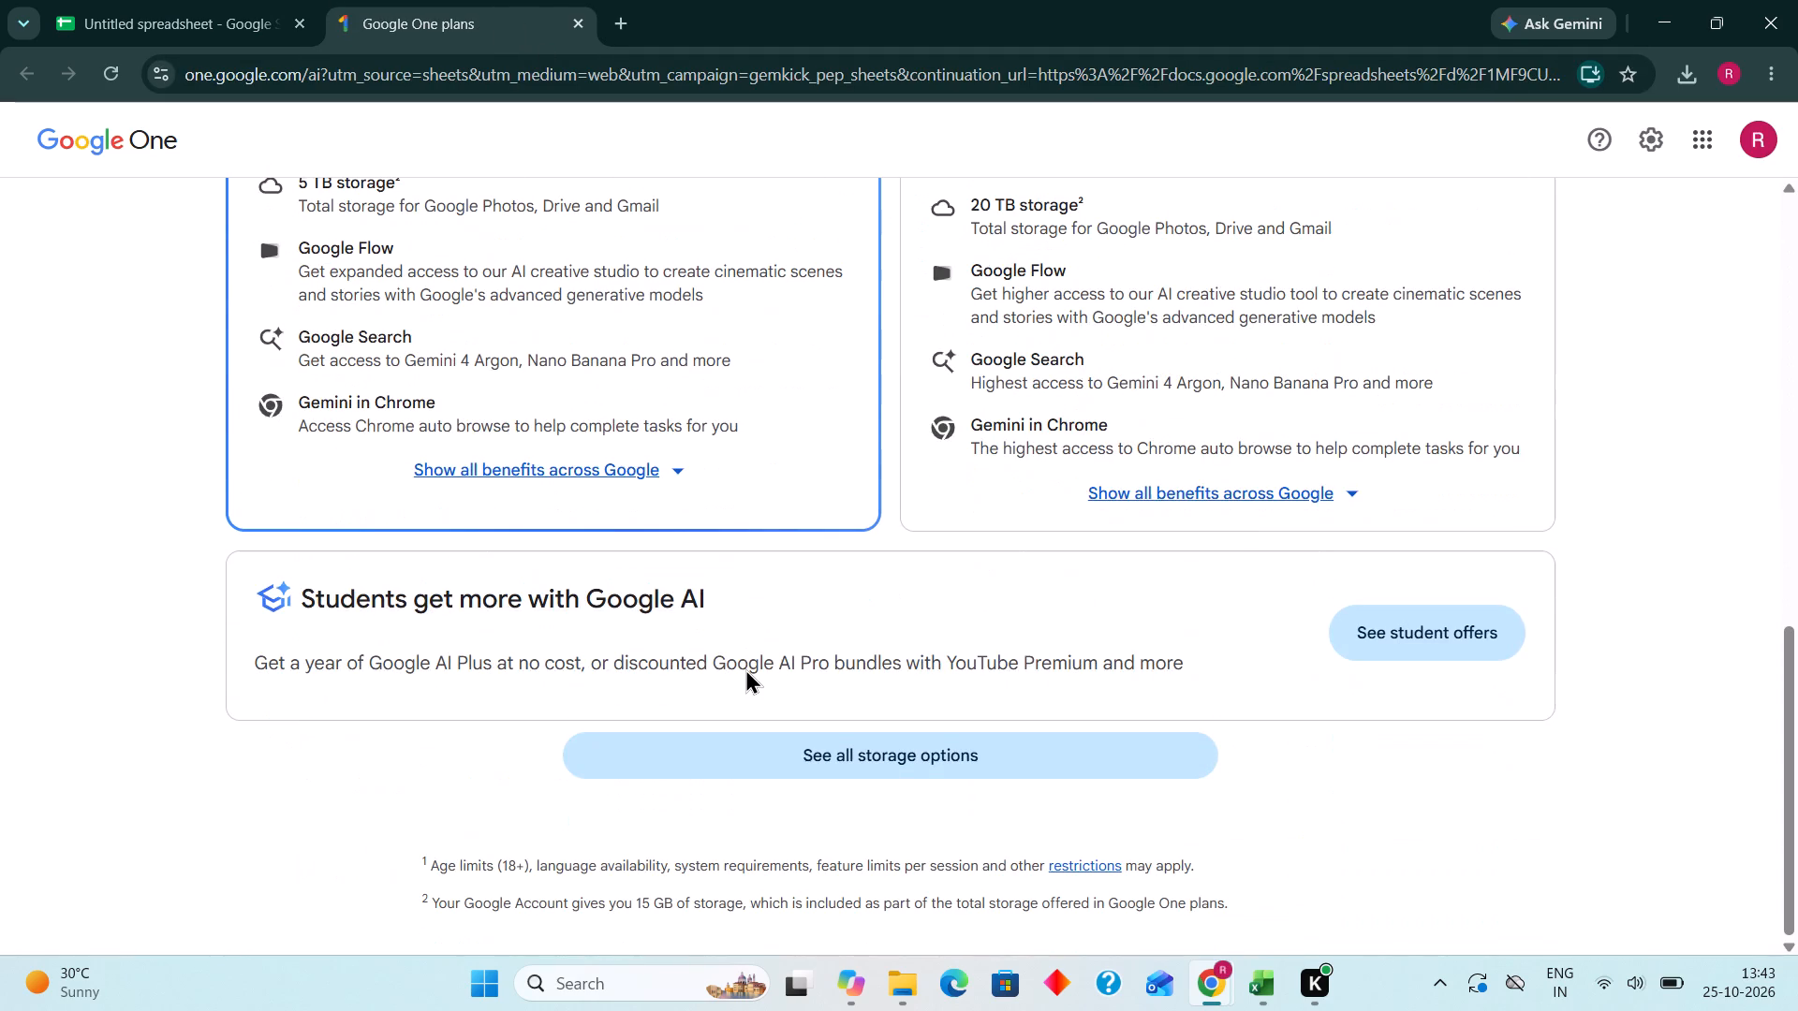
scroll(745, 668, up, 8)
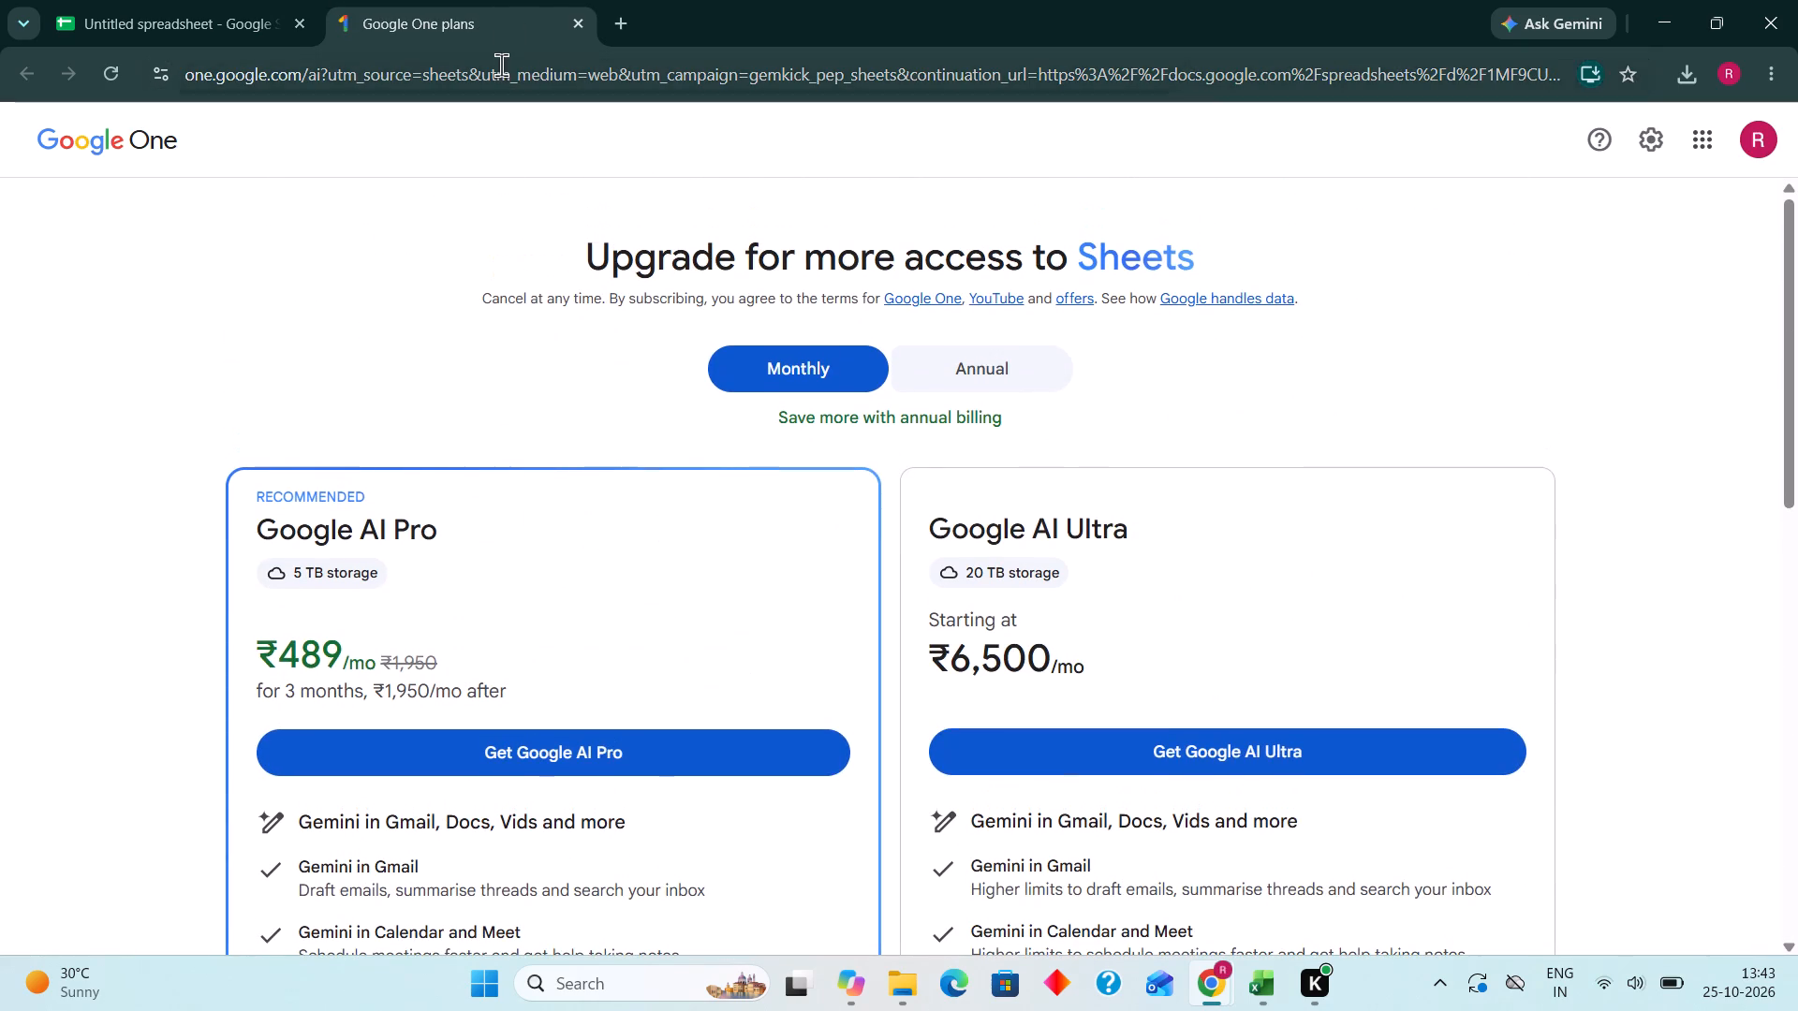
click(582, 16)
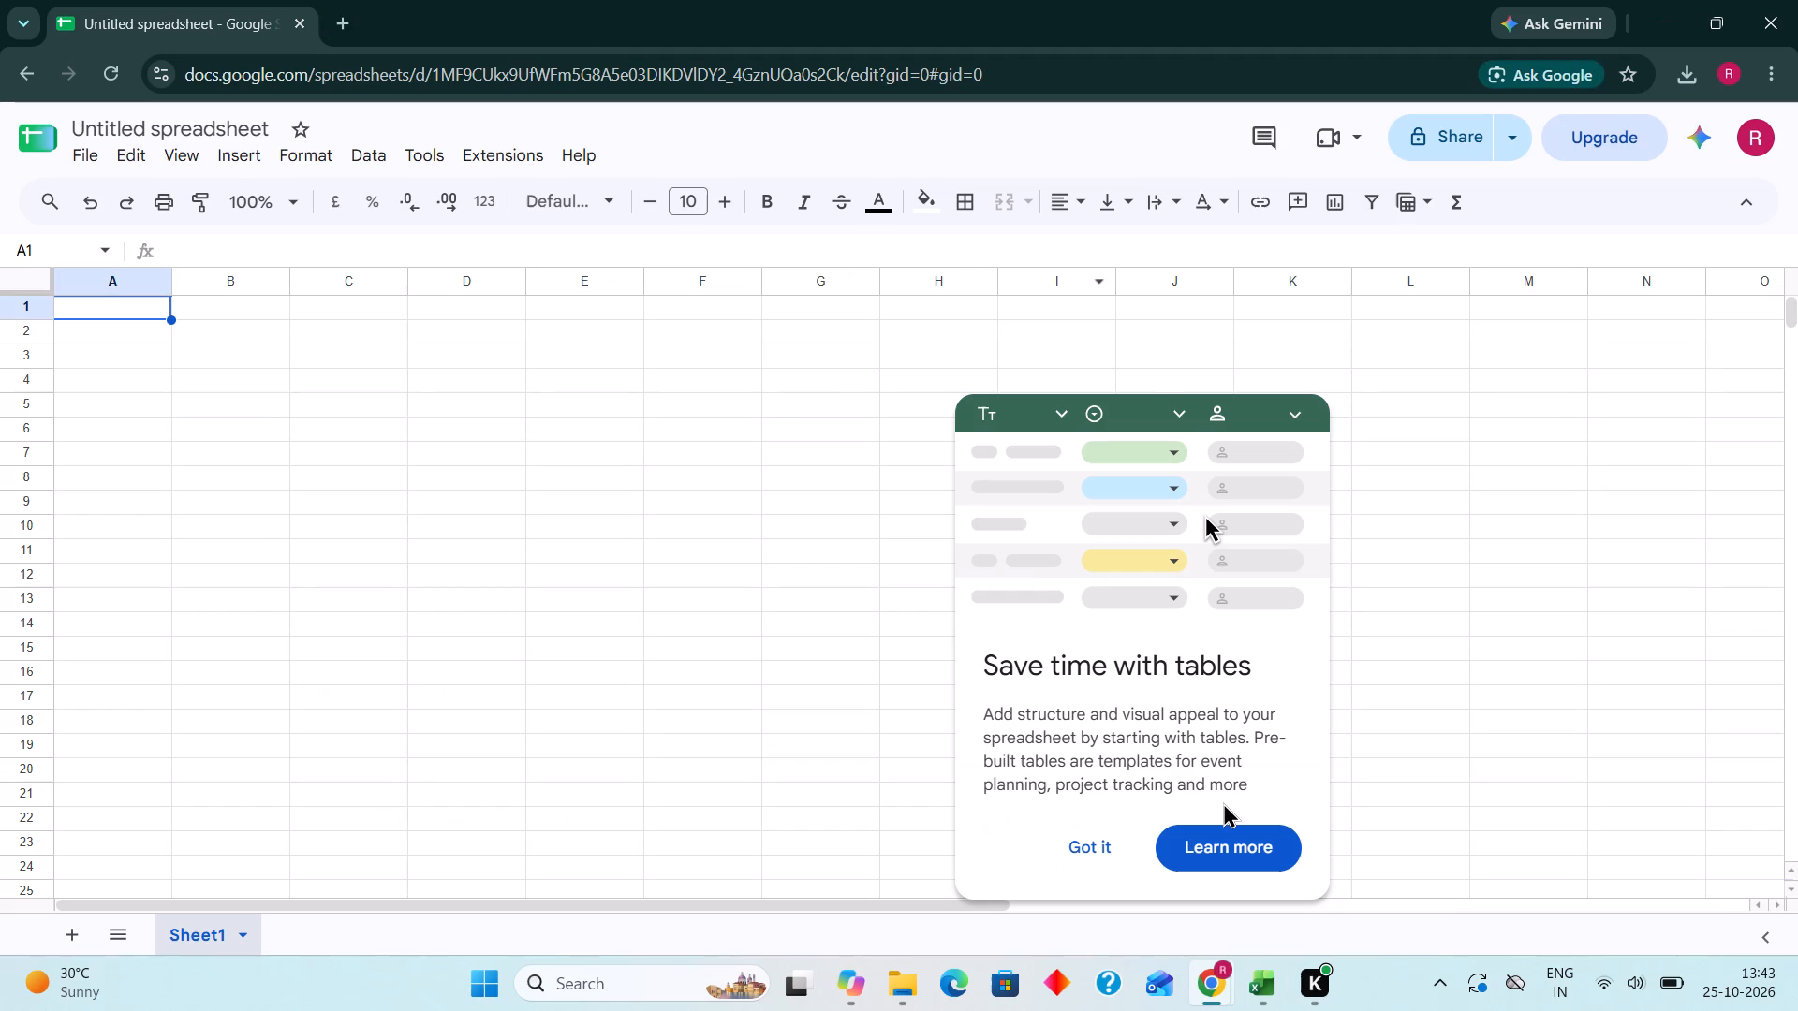
Dismiss the tip about saving time with tables.
click(1089, 847)
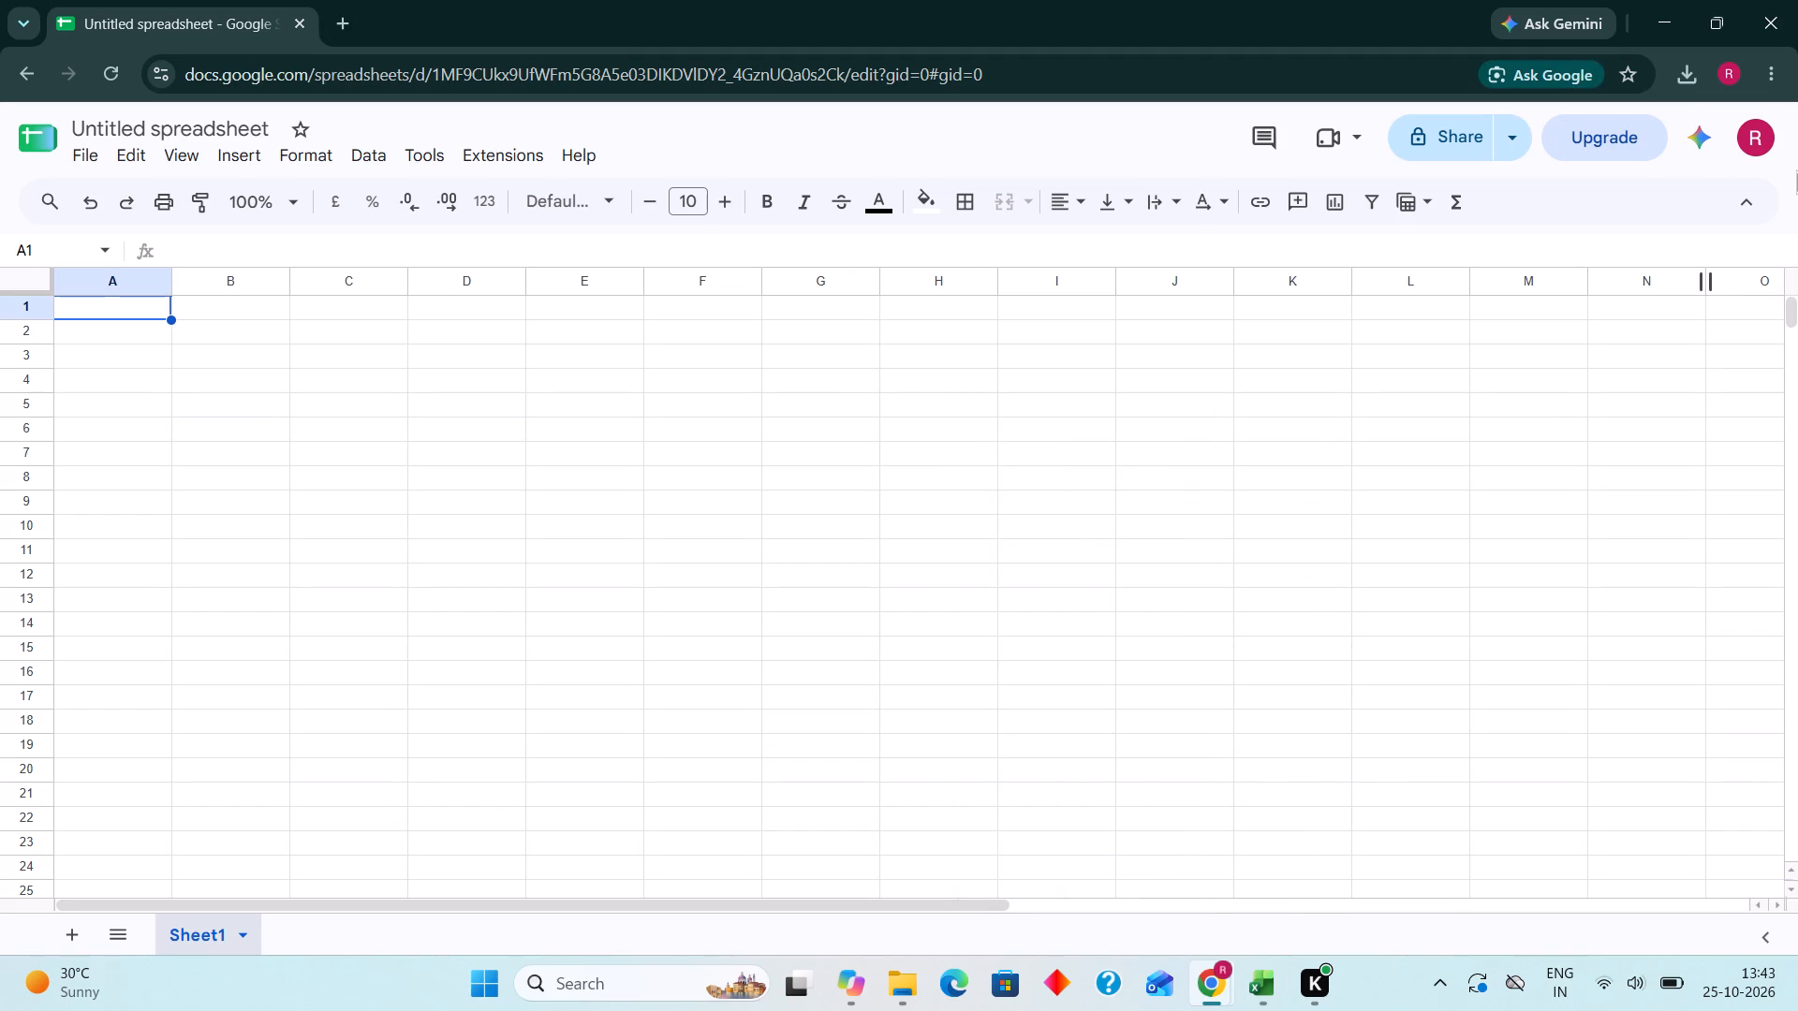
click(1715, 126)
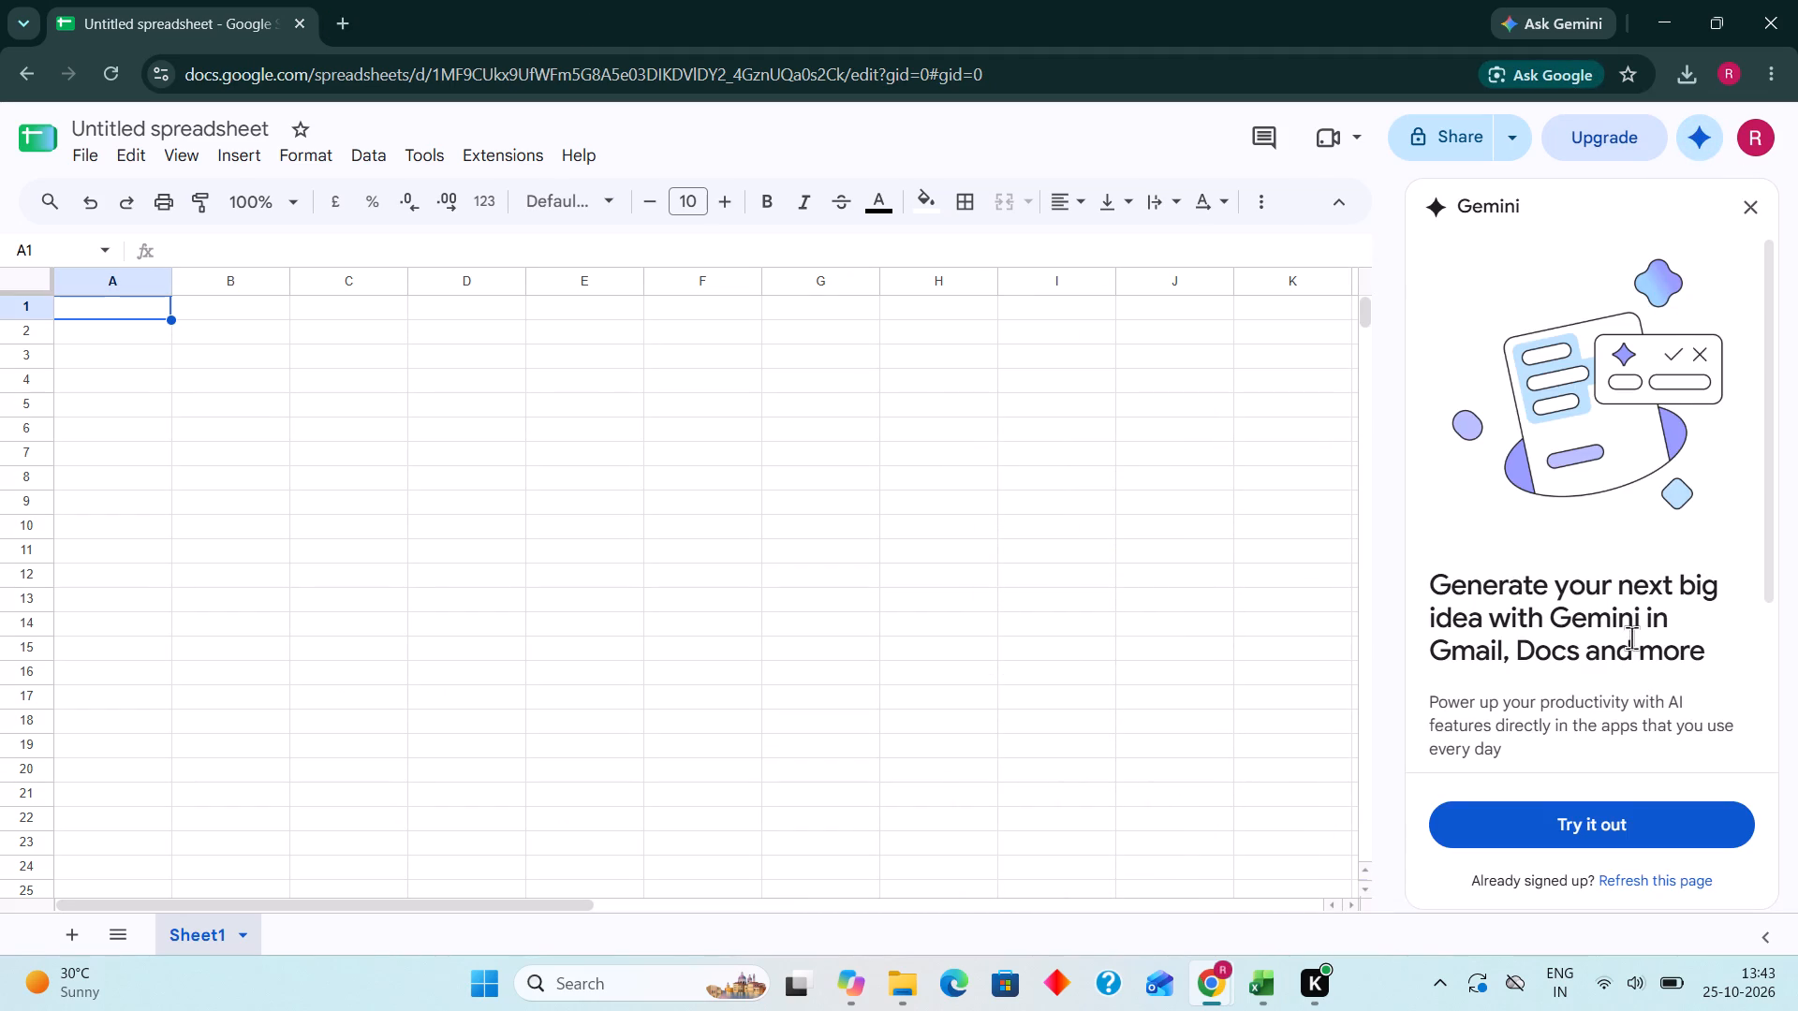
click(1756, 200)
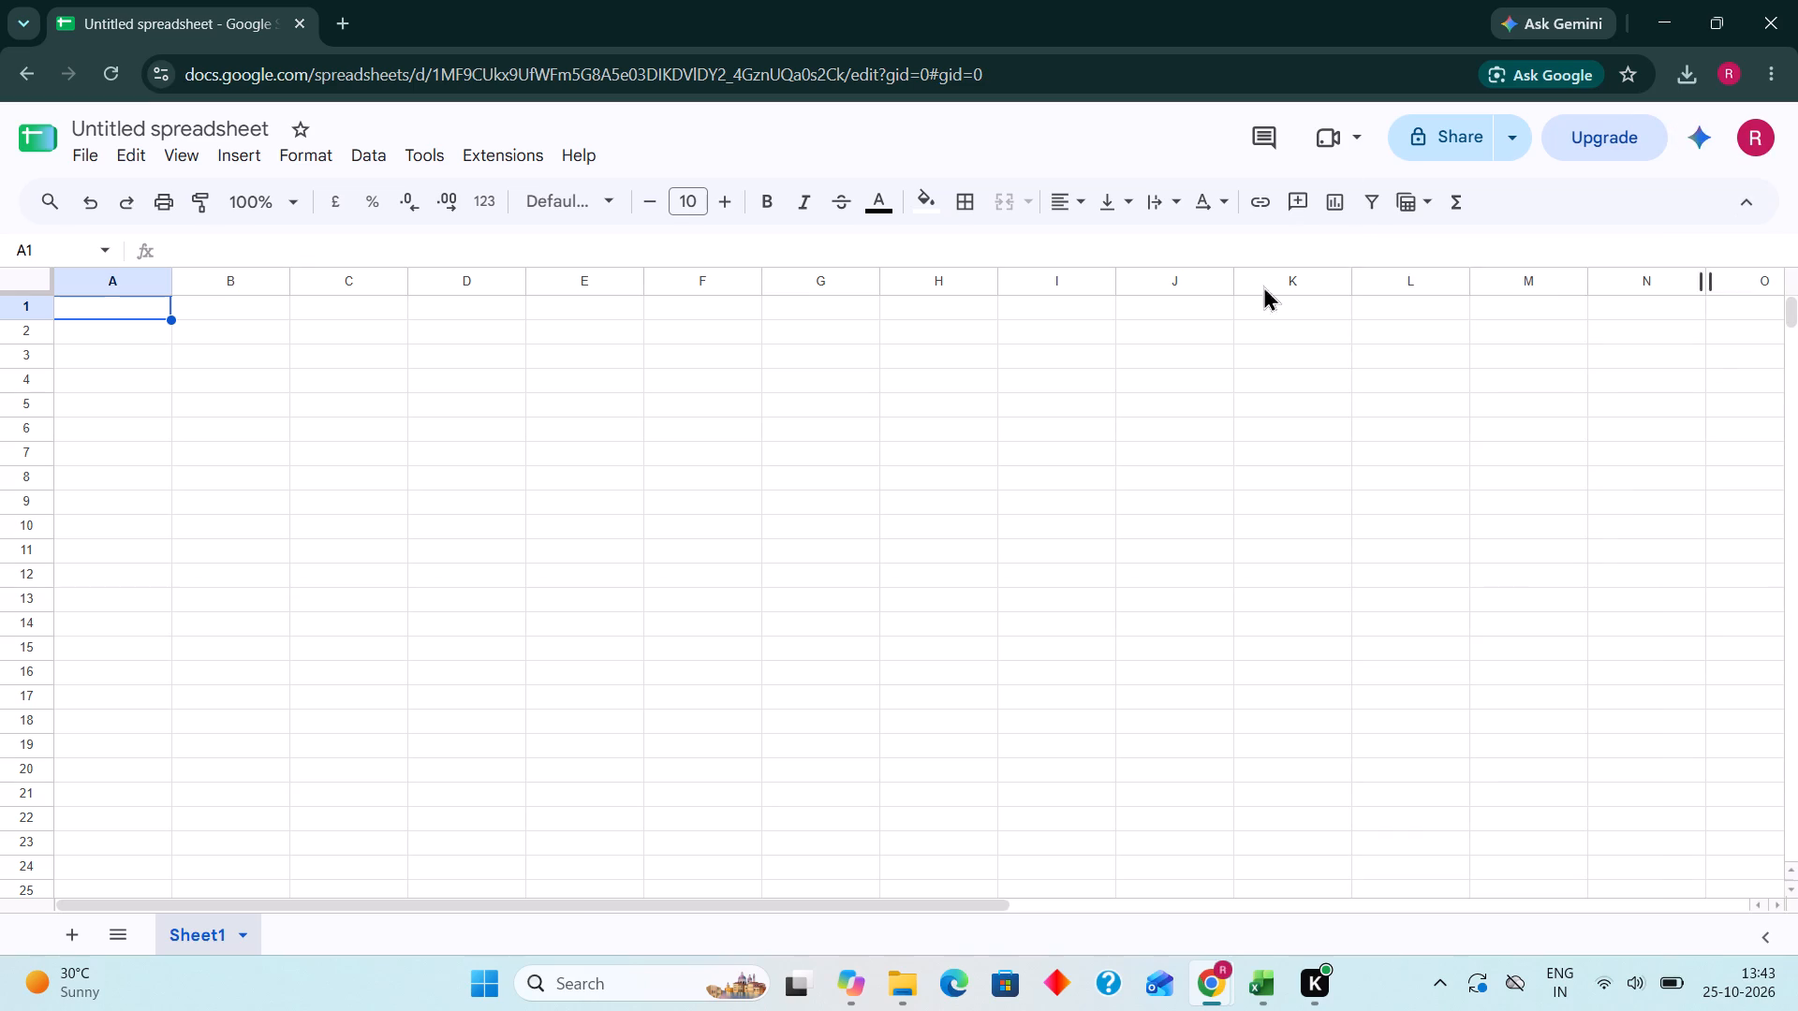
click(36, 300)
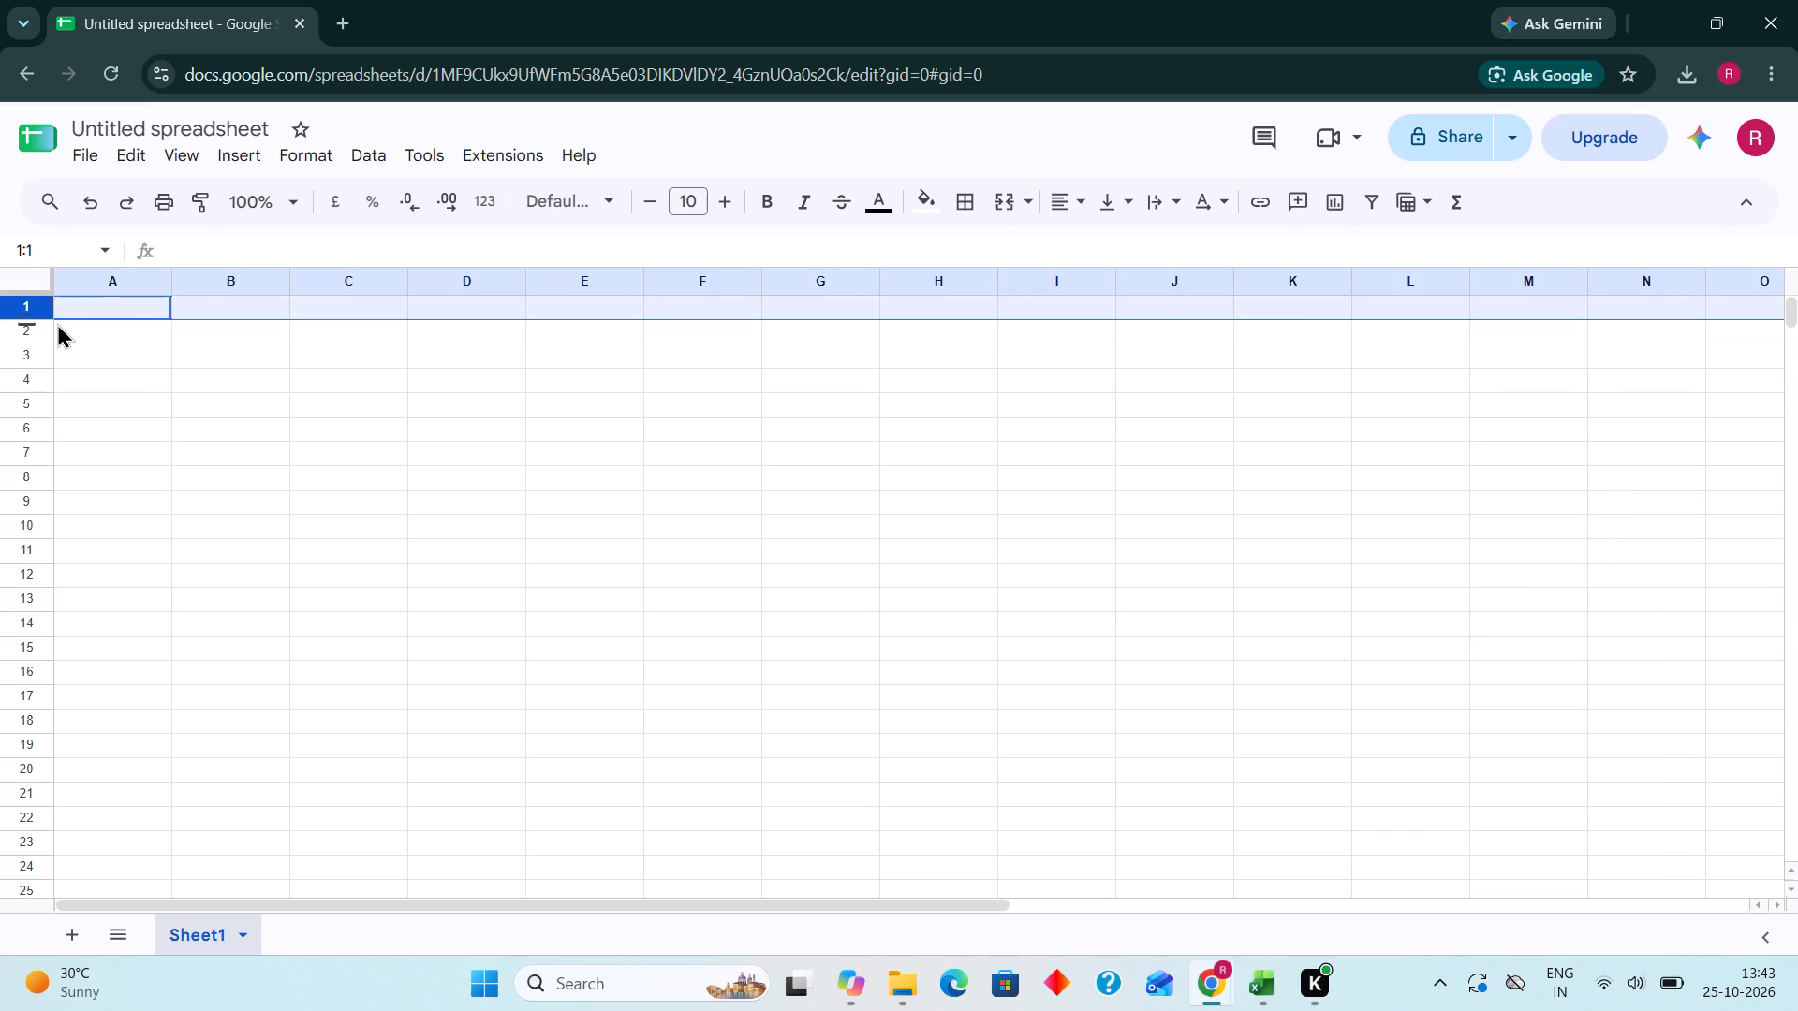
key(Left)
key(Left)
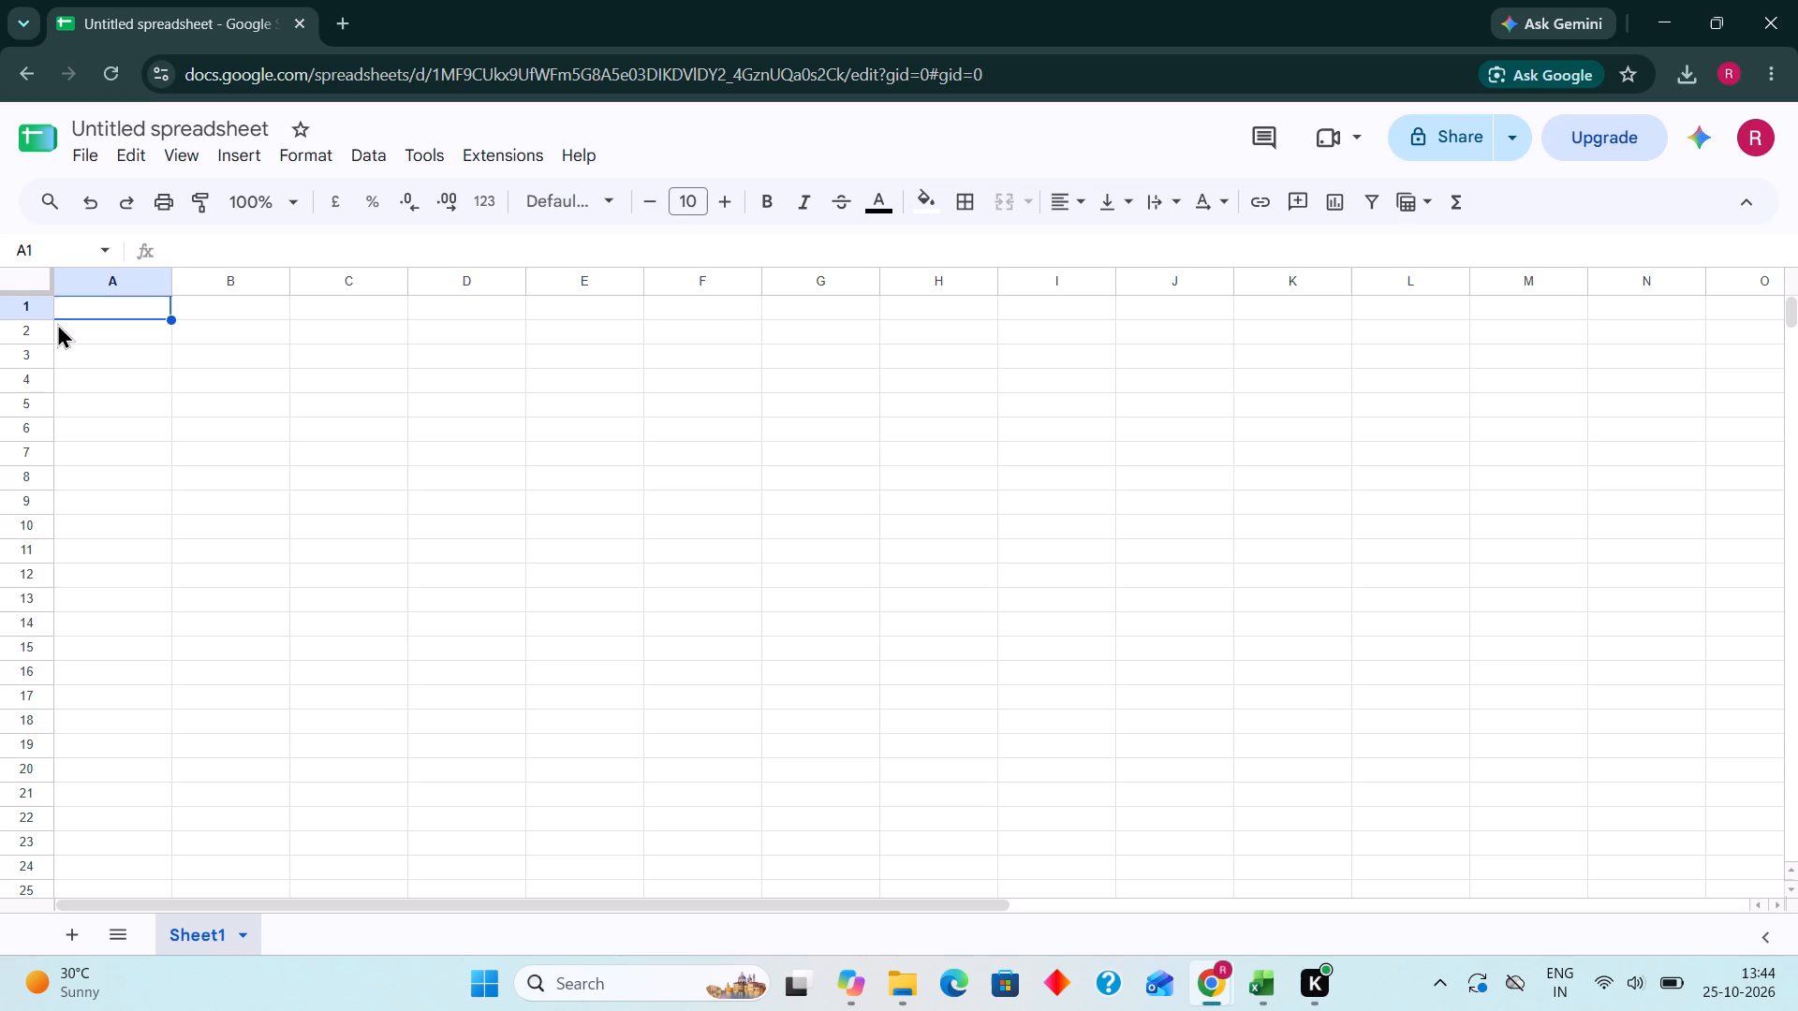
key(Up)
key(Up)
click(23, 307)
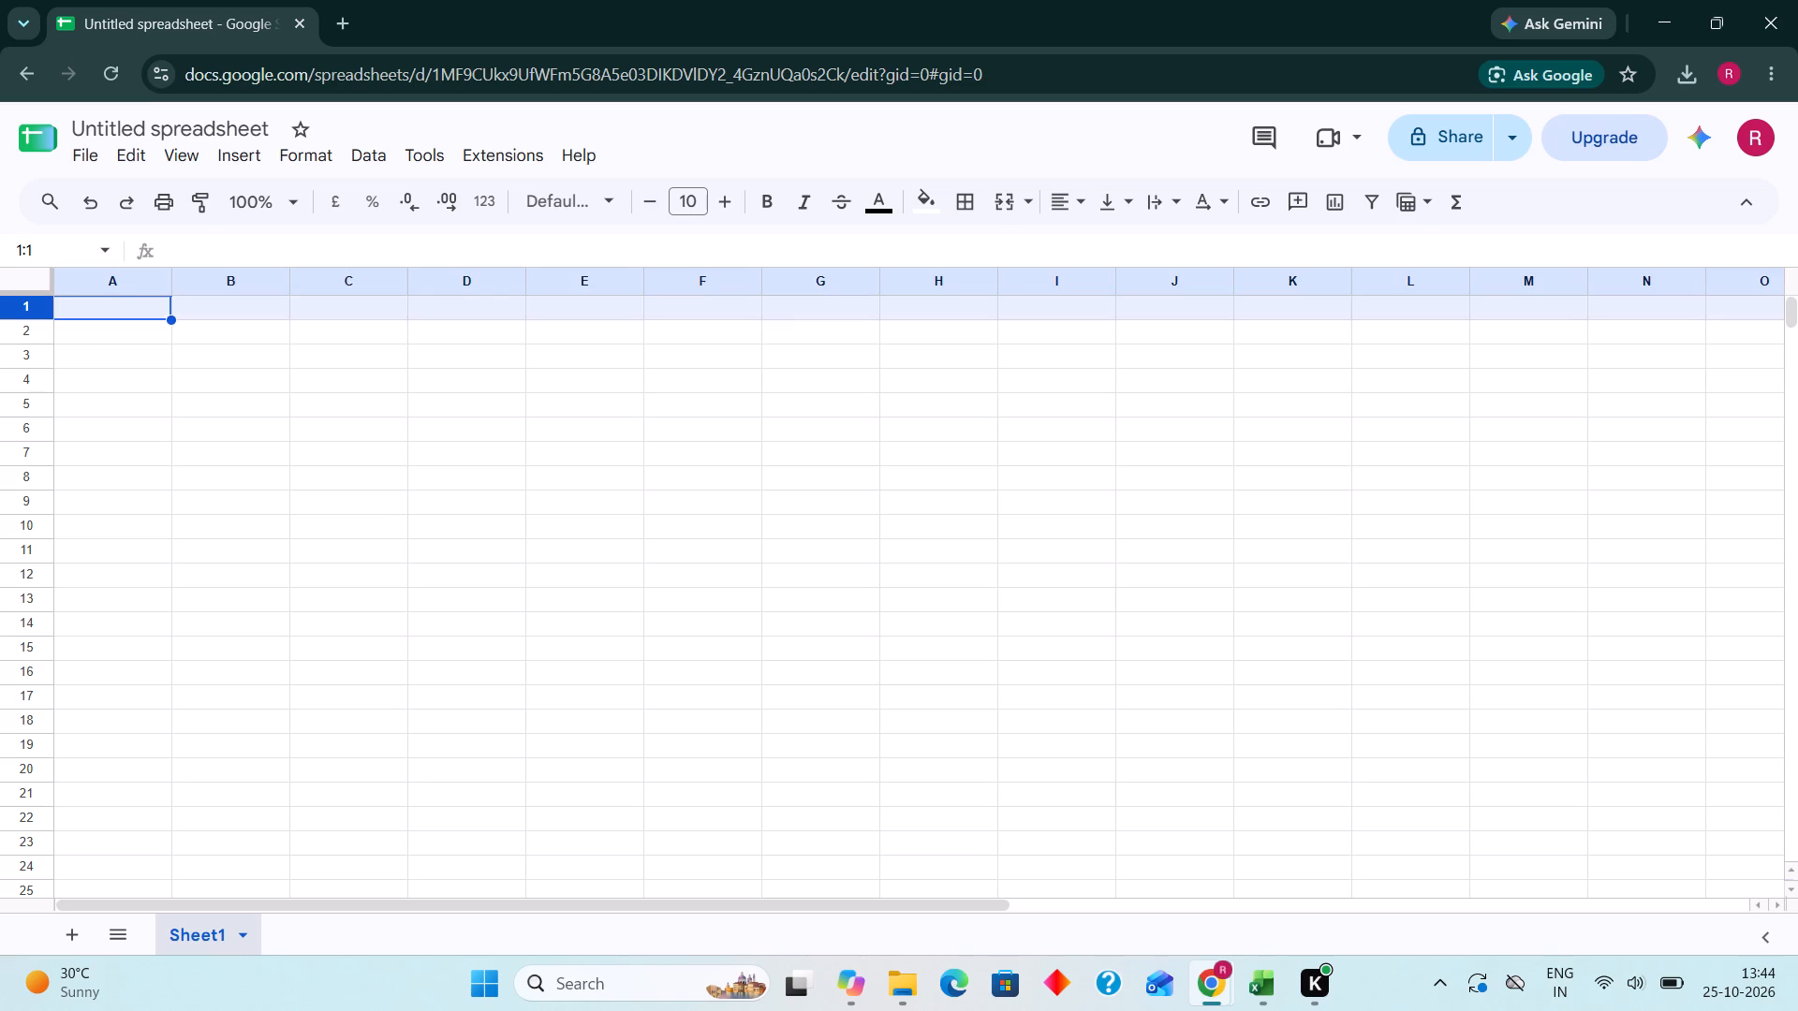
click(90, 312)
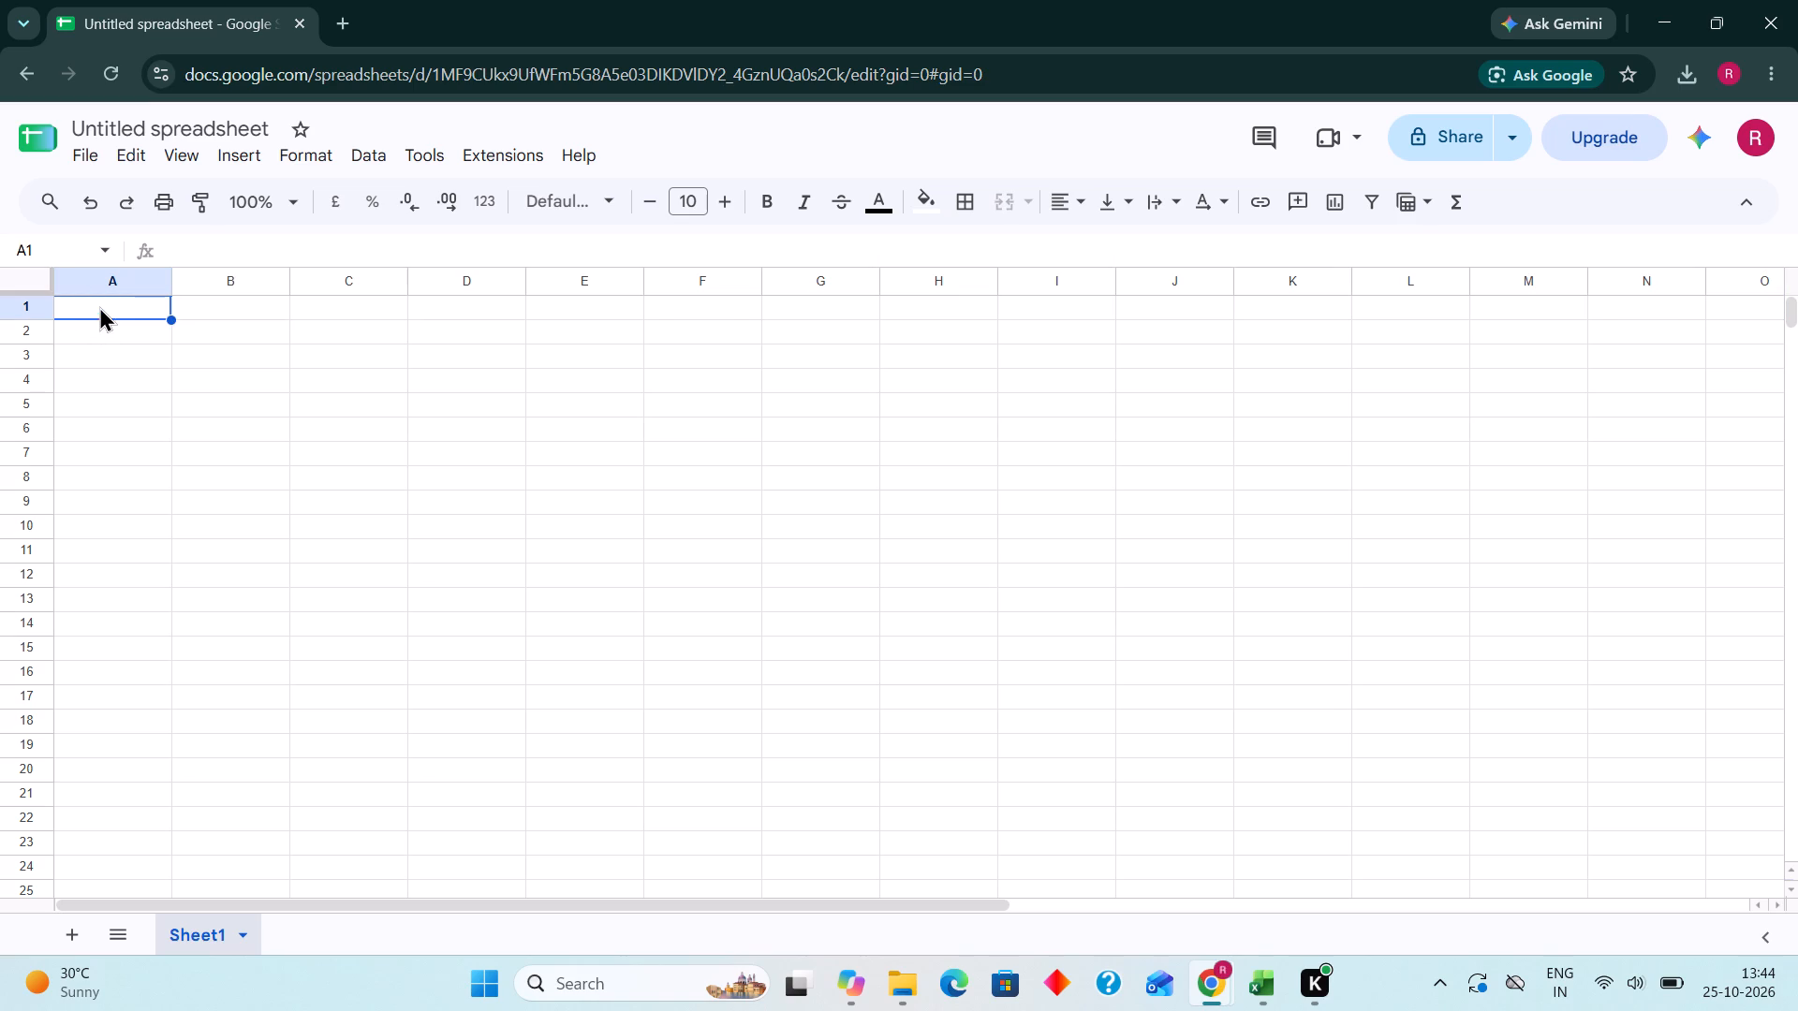
Switch to the Ramendra workbook in Excel and arrange it side by side with the blank Google spreadsheet.
click(1256, 970)
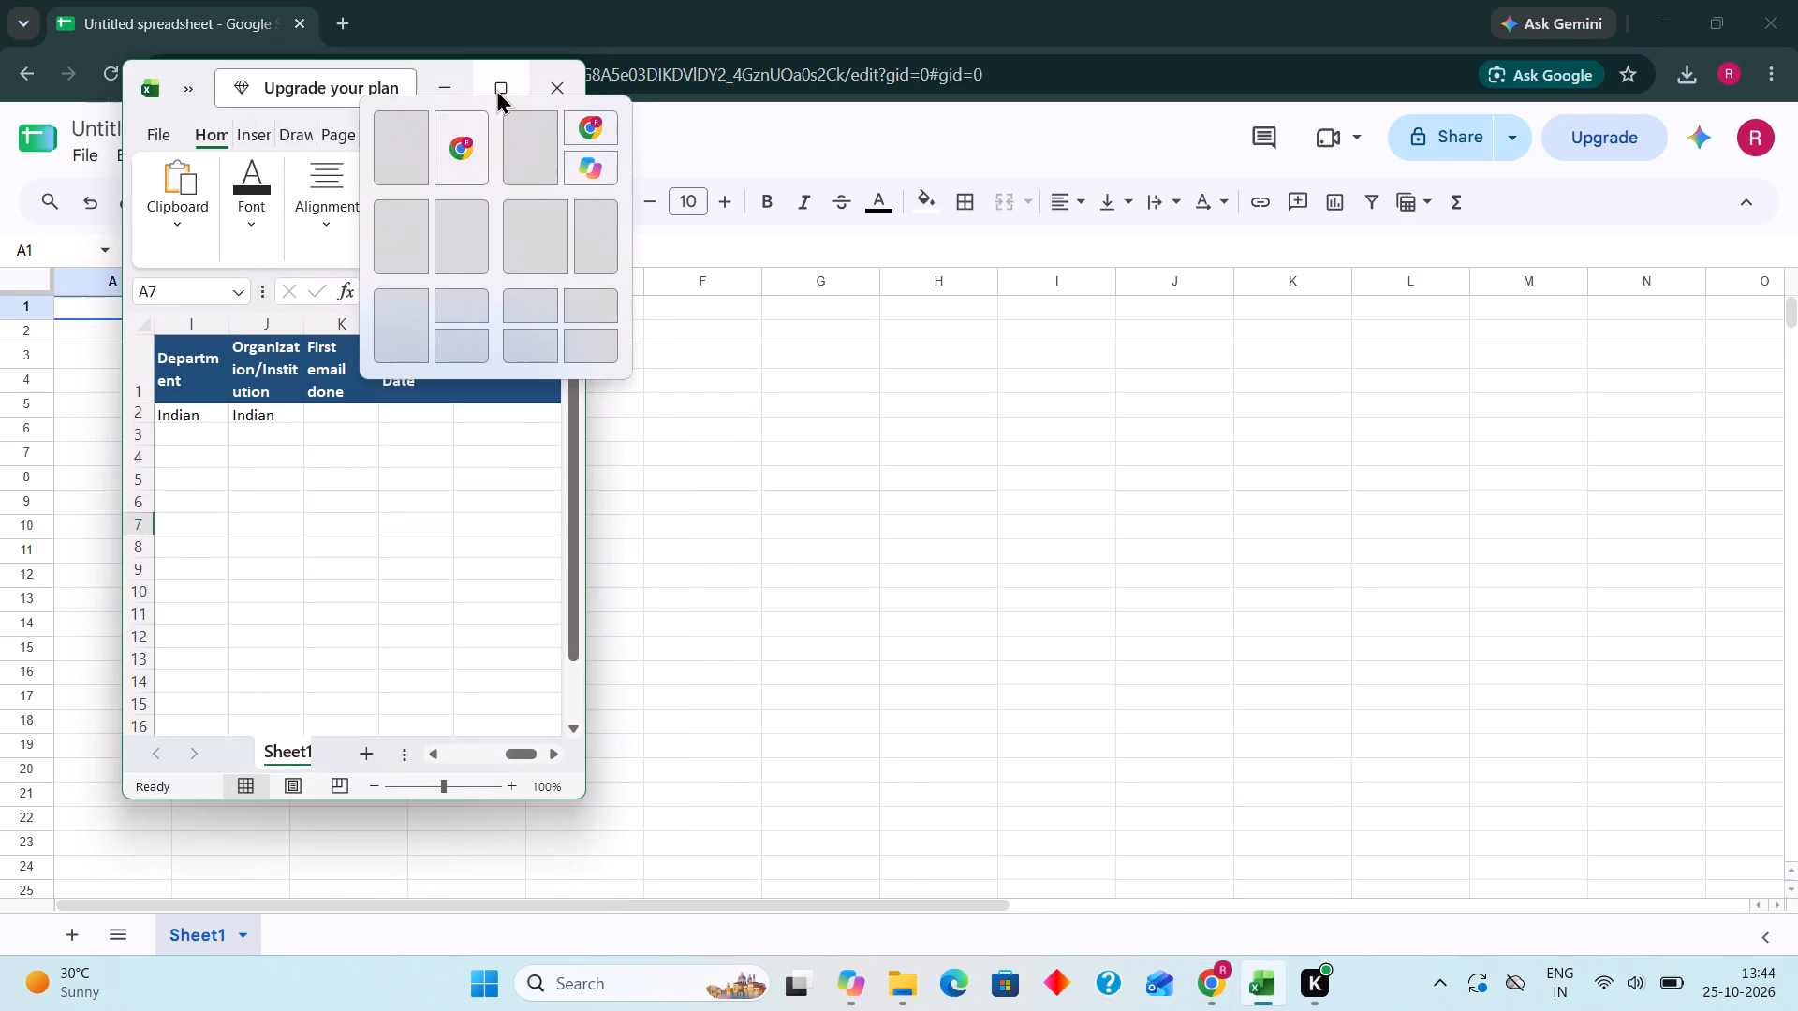
click(448, 131)
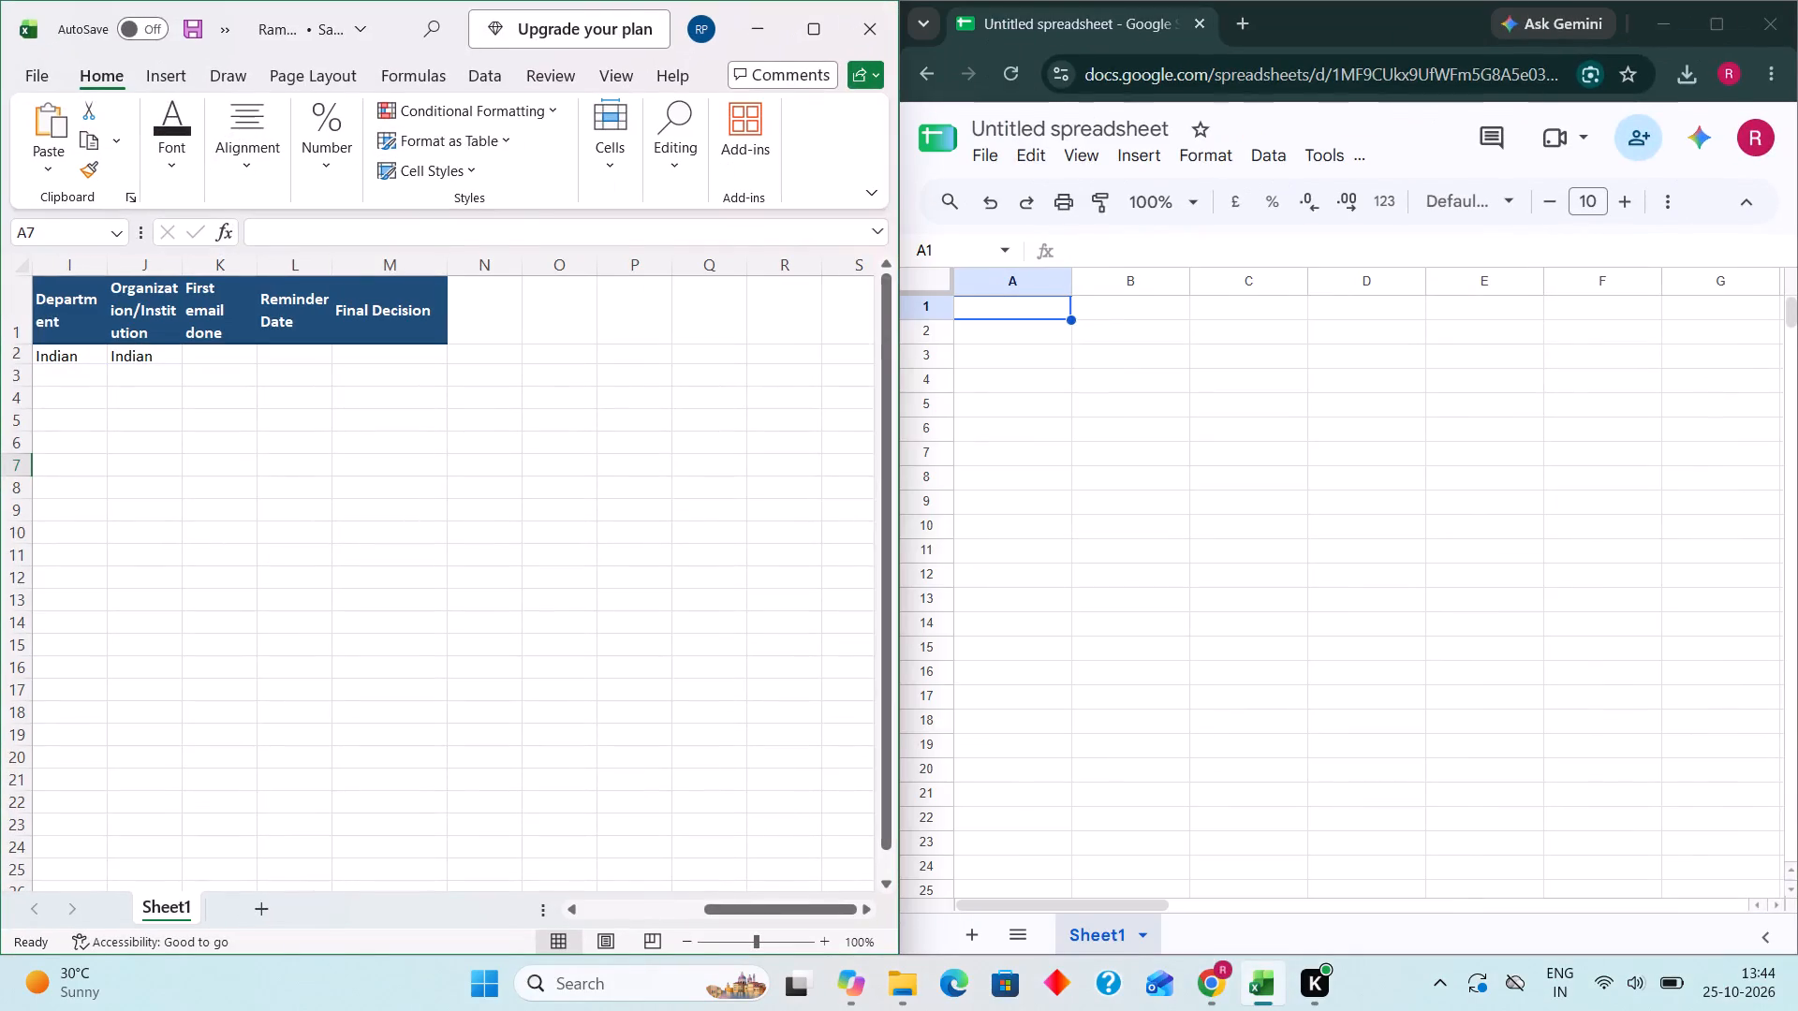
Copy the Organization header from the Ramendra workbook into cell A1 of the Google spreadsheet.
scroll(186, 303, right, 6)
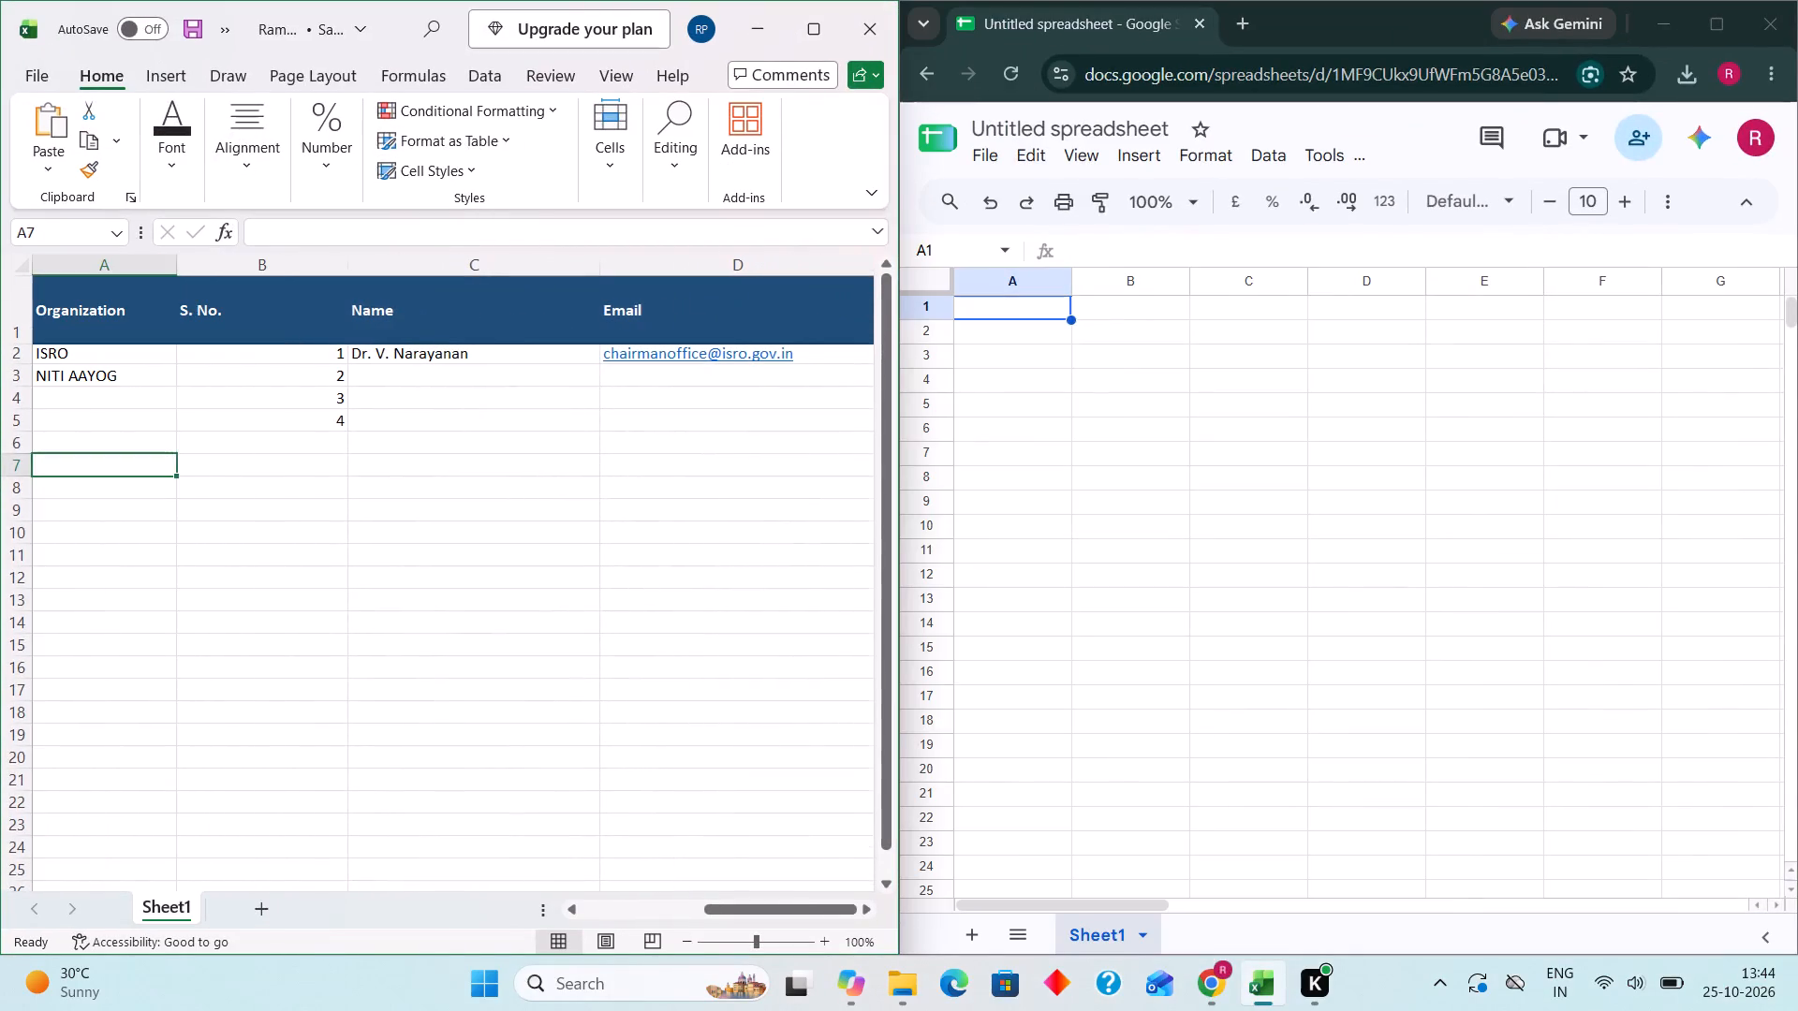
click(369, 317)
scroll(369, 317, right, 4)
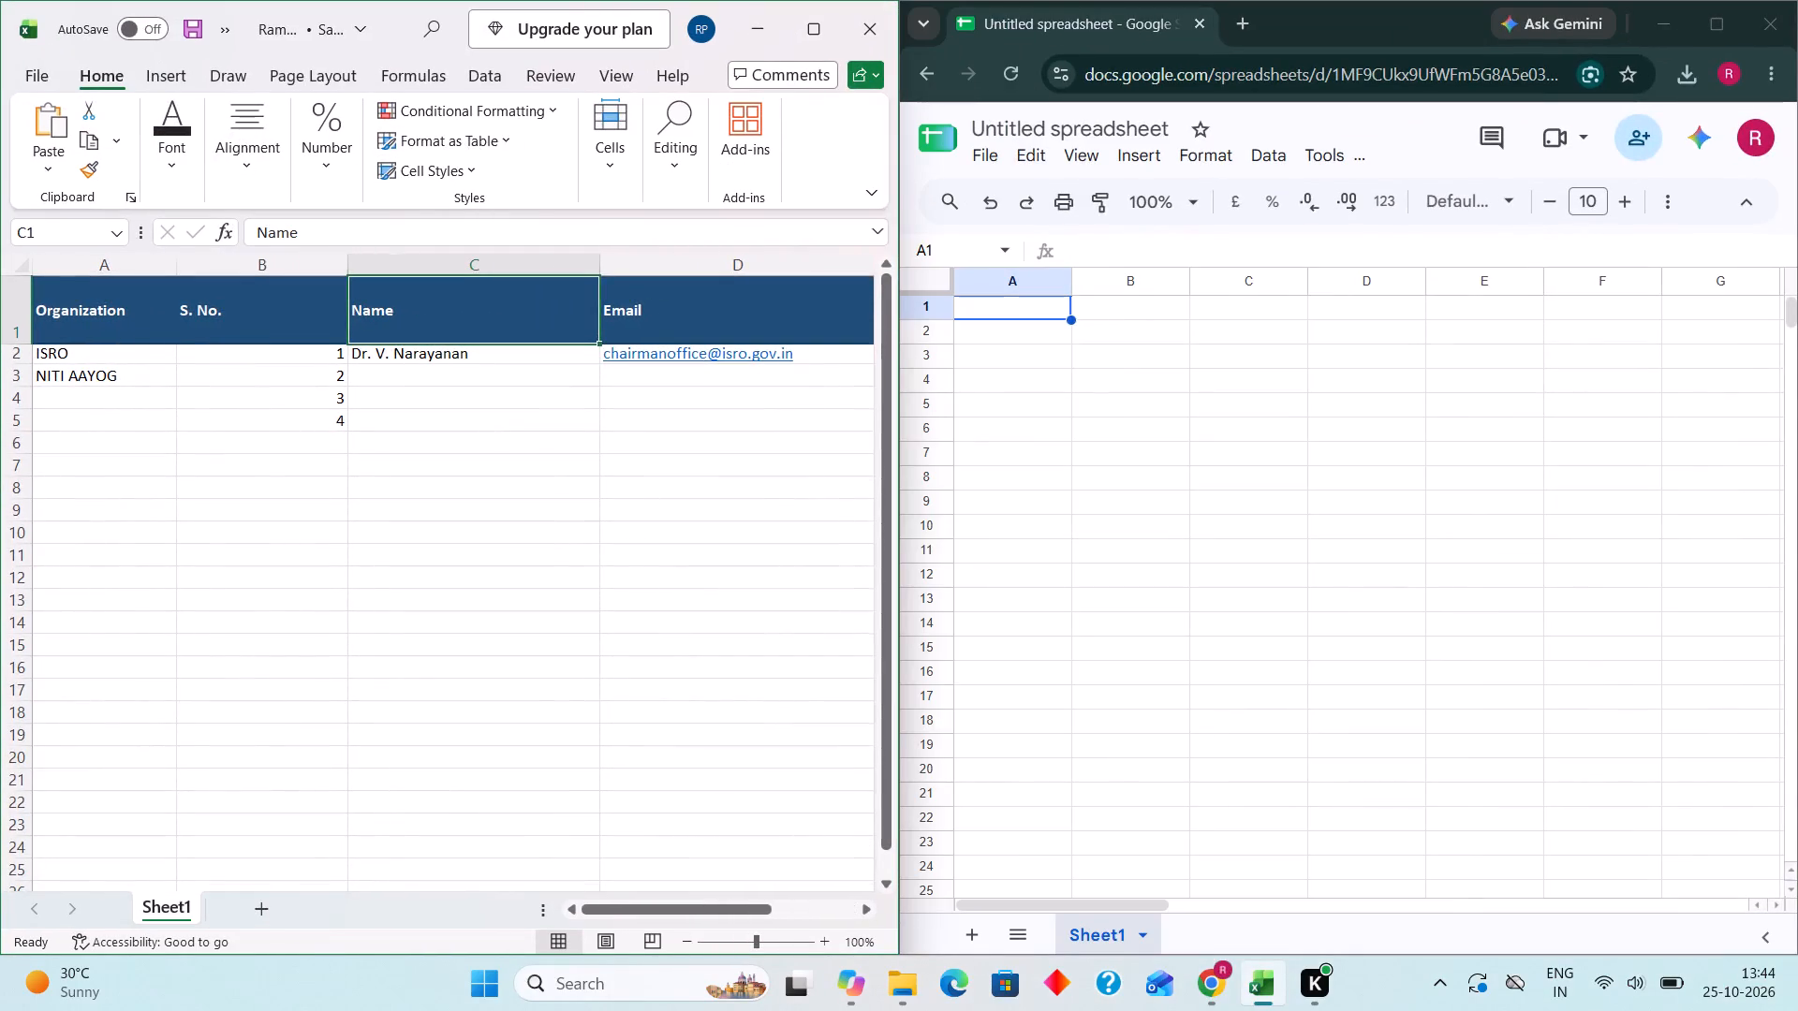
click(94, 317)
right_click(94, 317)
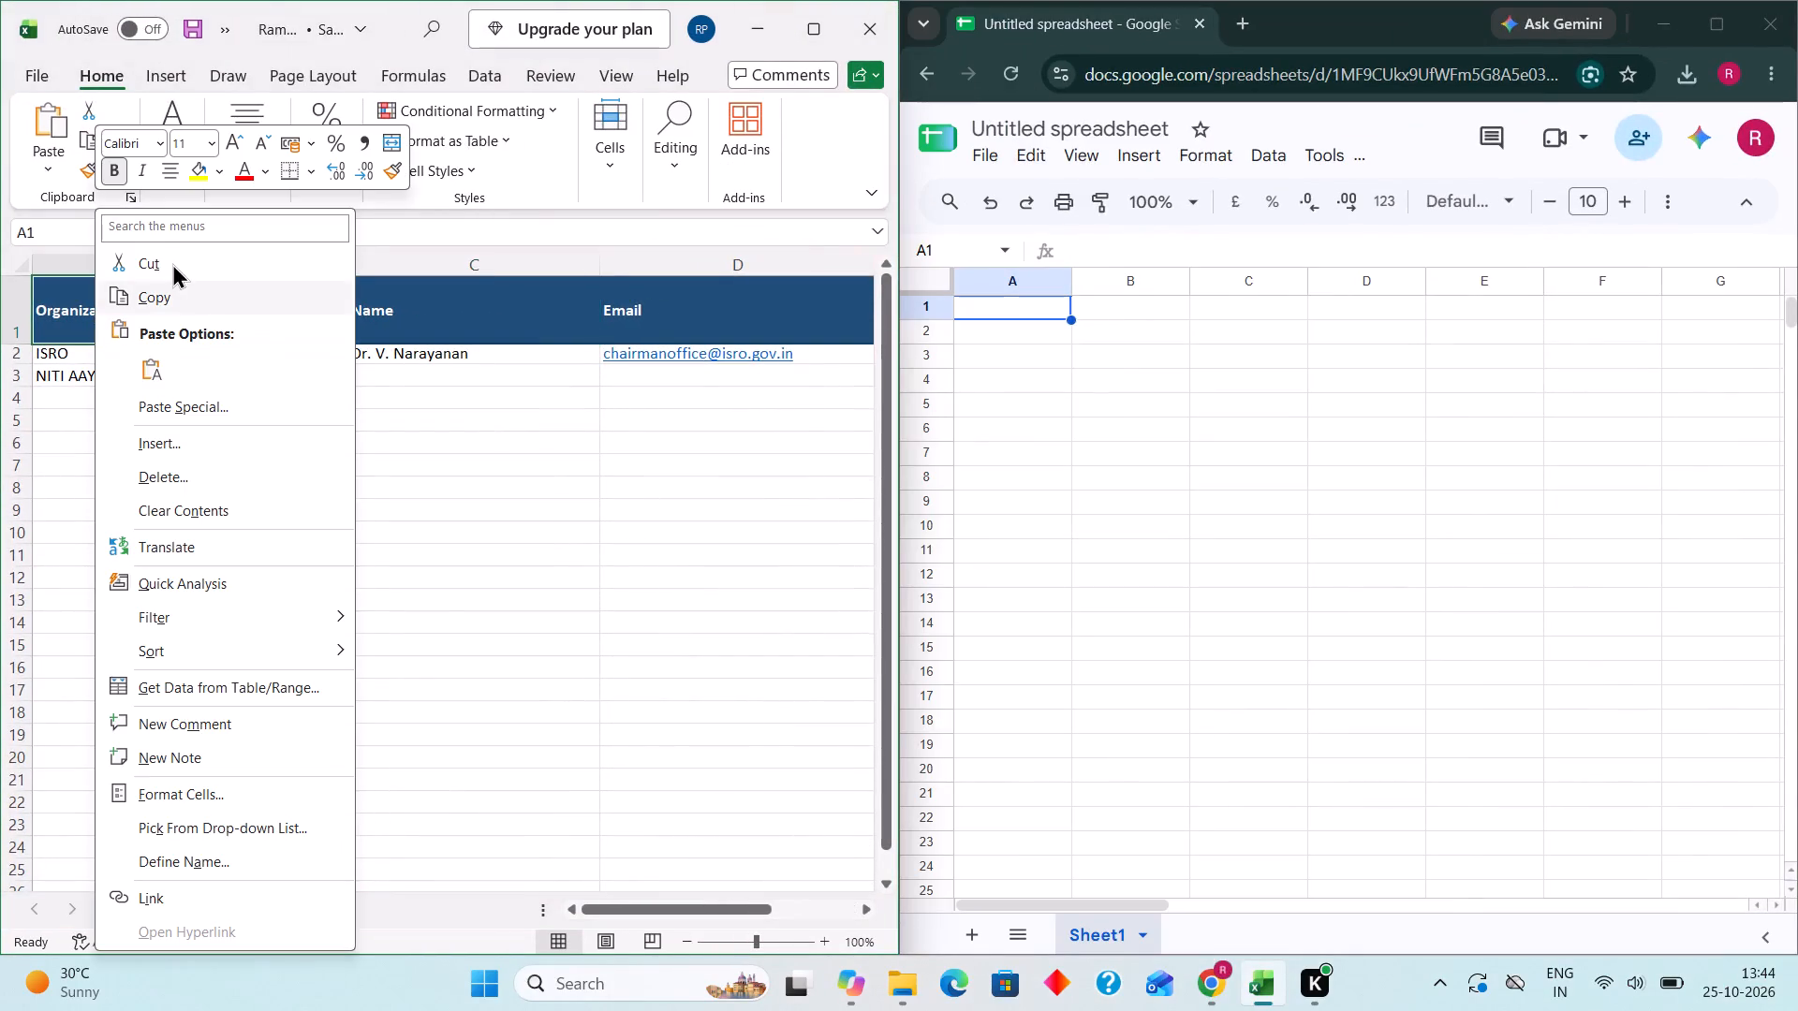
click(145, 304)
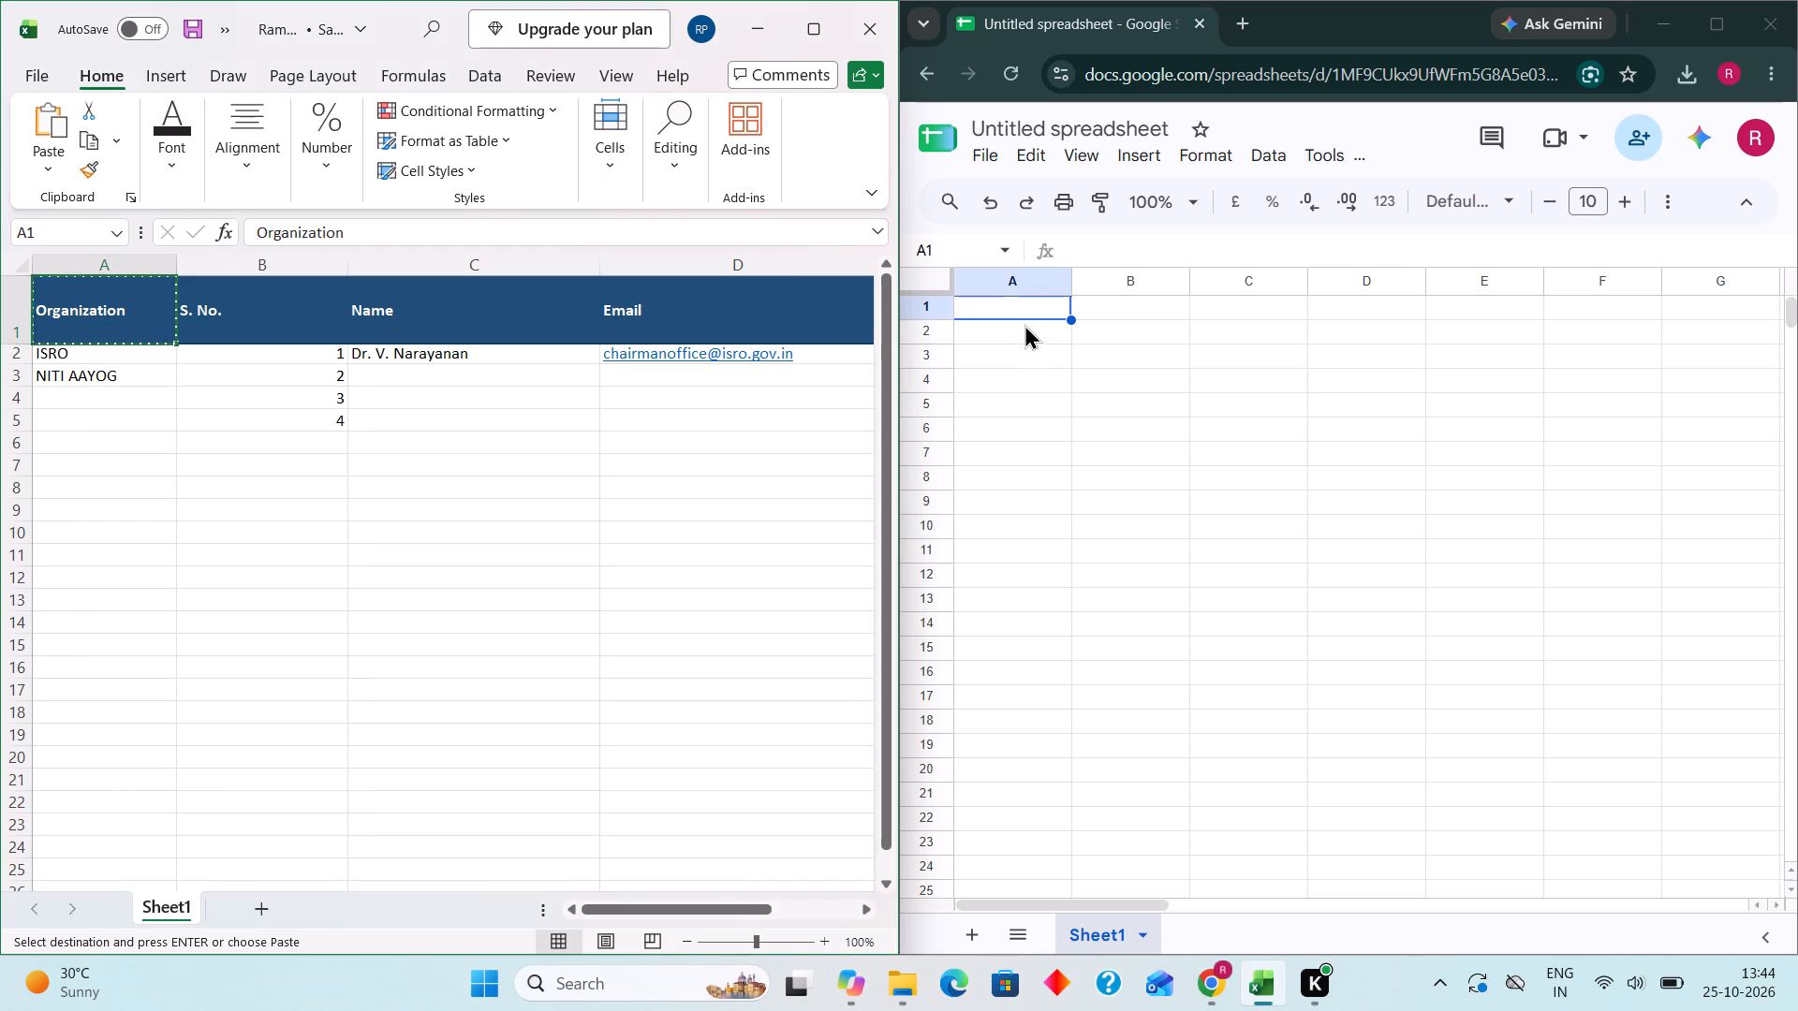
click(1023, 306)
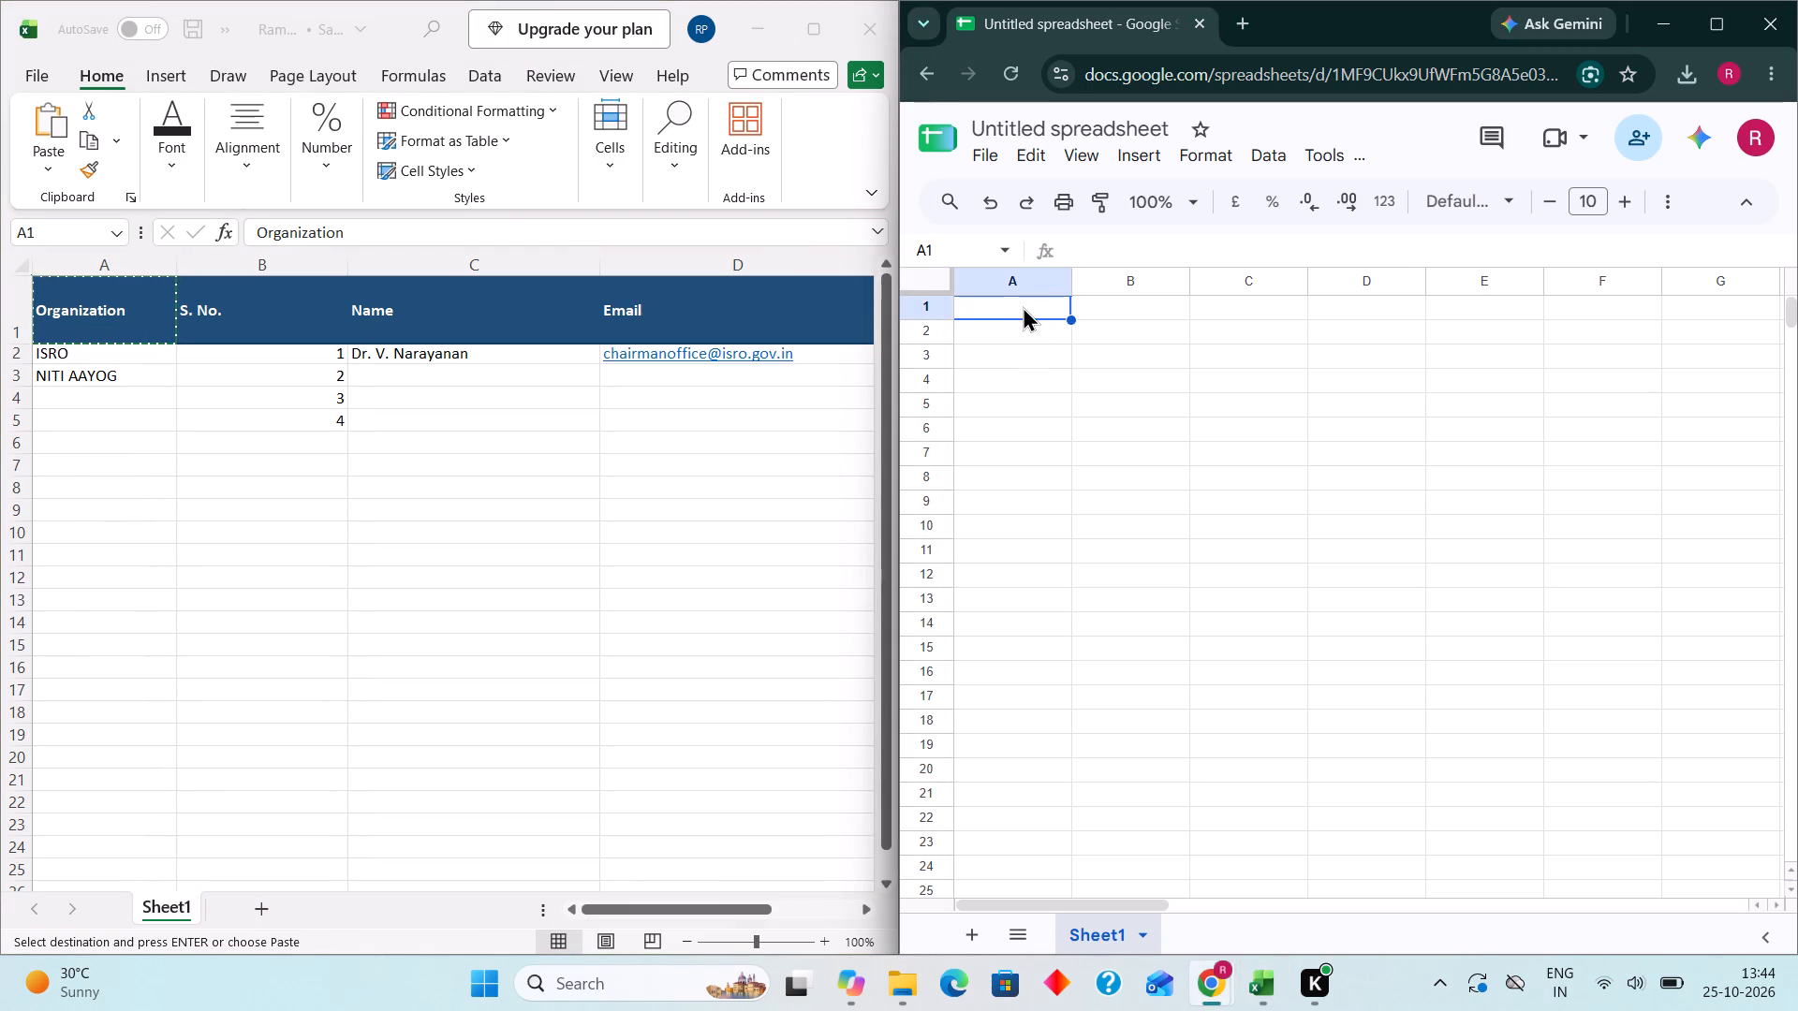
key(ctrl+v)
Copy the S. No. header from the Ramendra workbook into cell B1 of the Google spreadsheet.
click(255, 301)
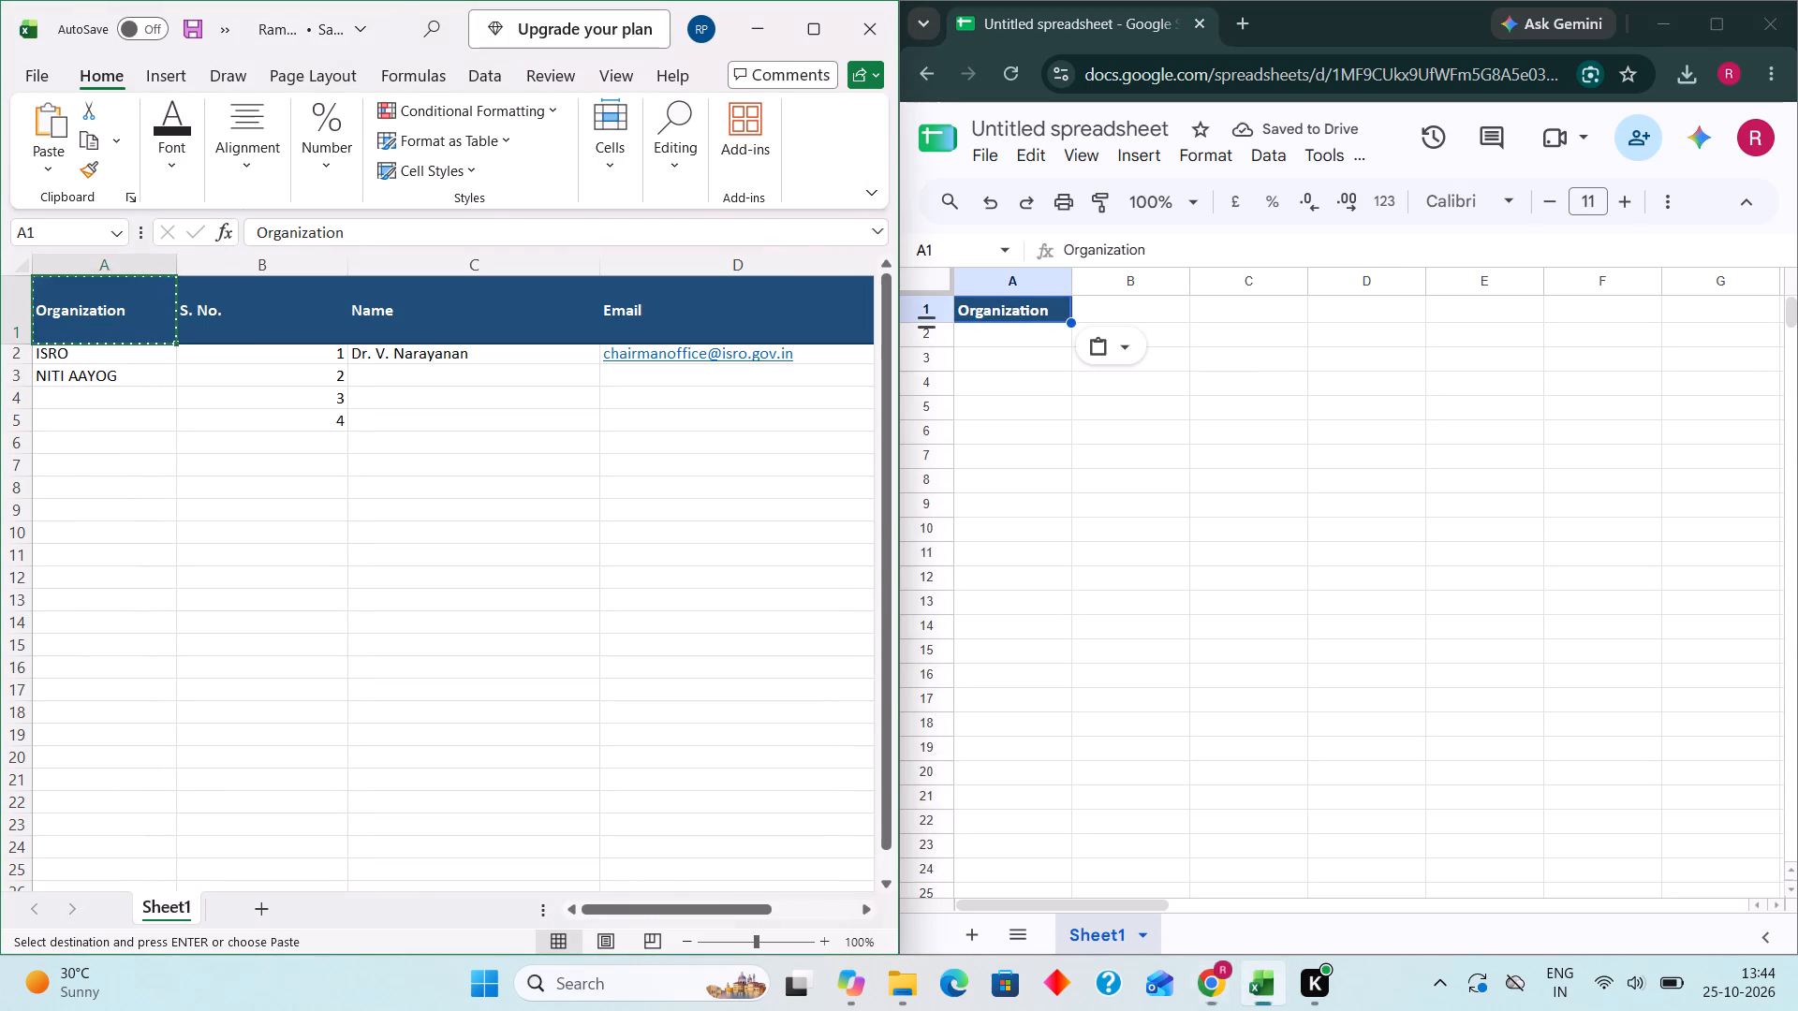
click(214, 335)
right_click(214, 335)
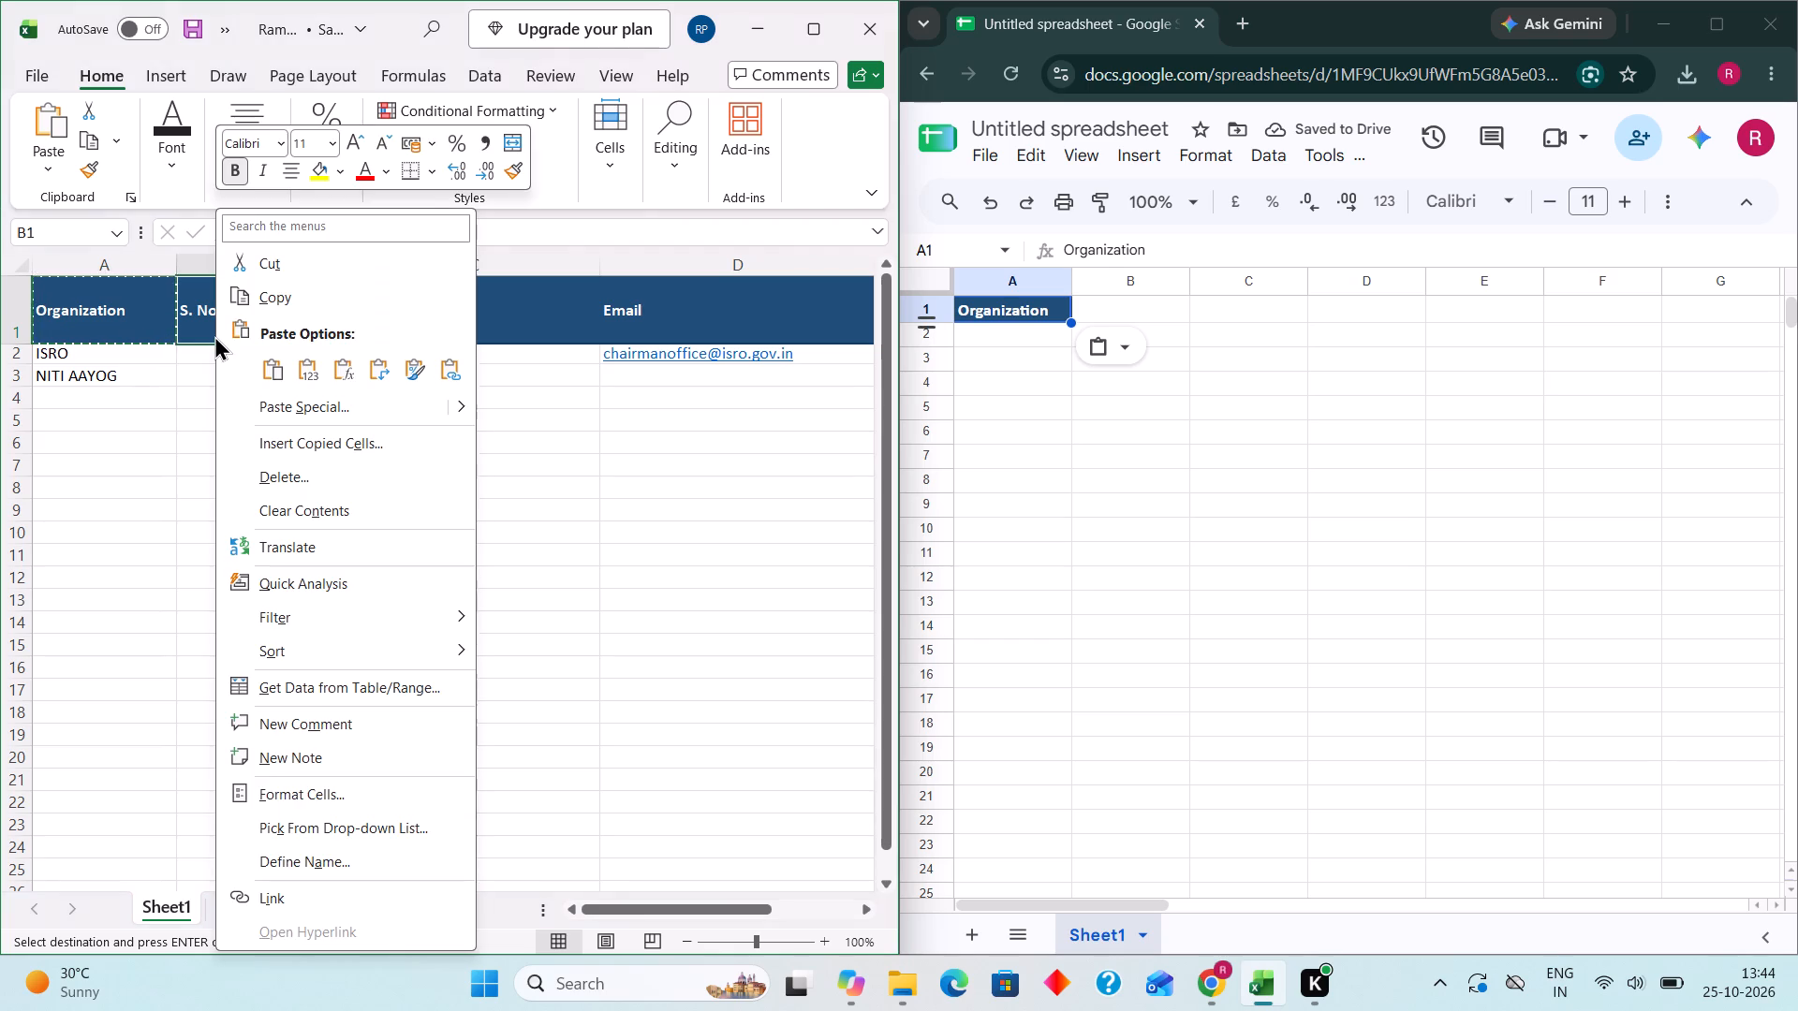
click(291, 288)
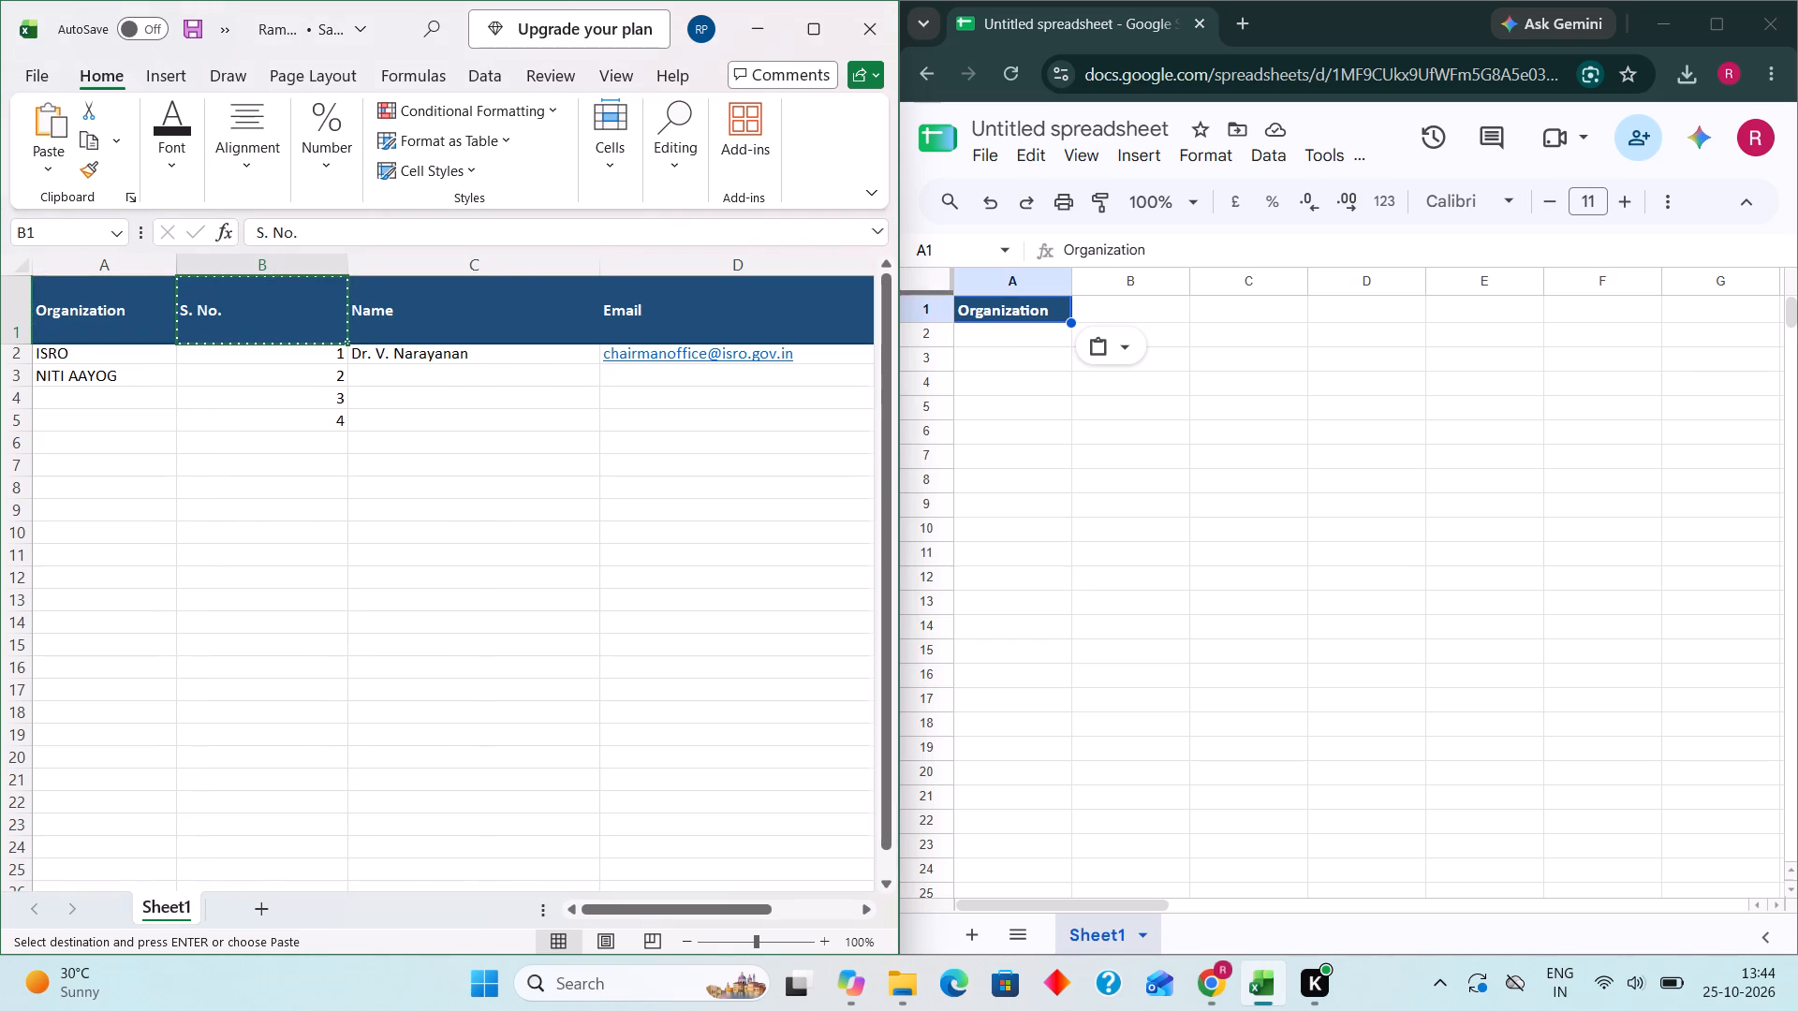
click(1122, 302)
key(ctrl+v)
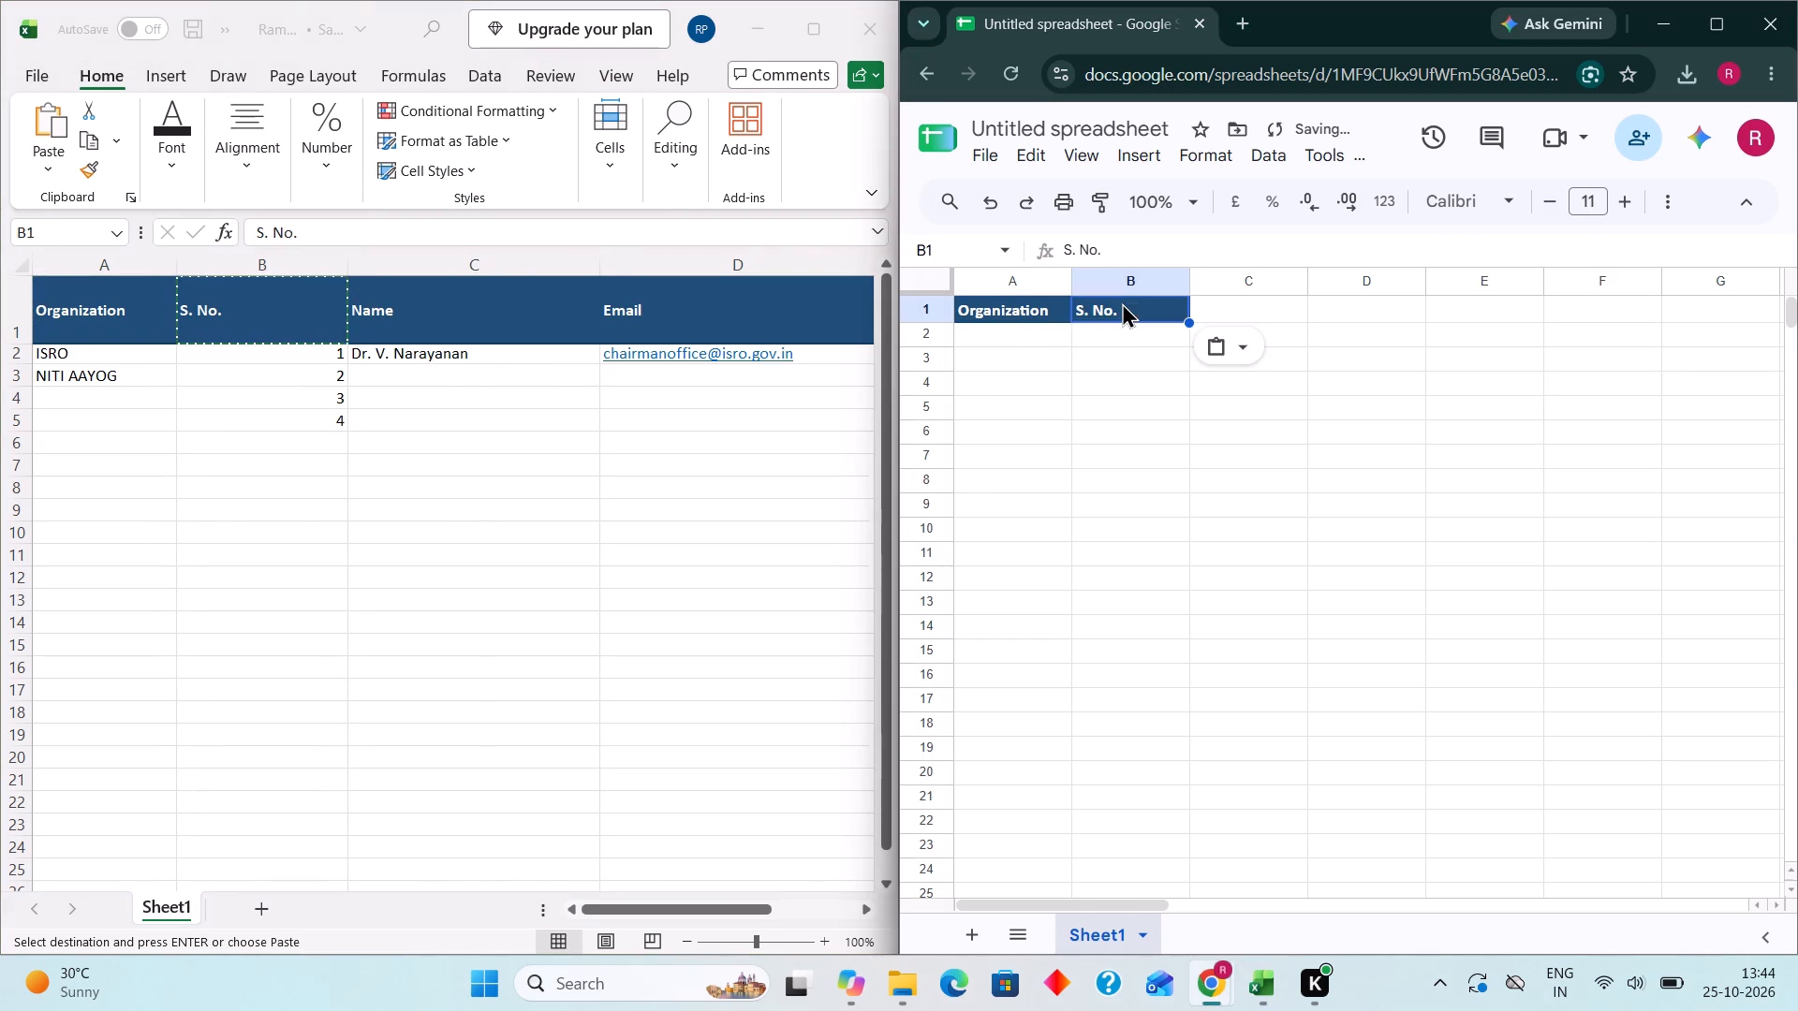
Copy the Name header from the Ramendra workbook into cell C1 of the Google spreadsheet.
click(417, 300)
click(417, 300)
right_click(417, 300)
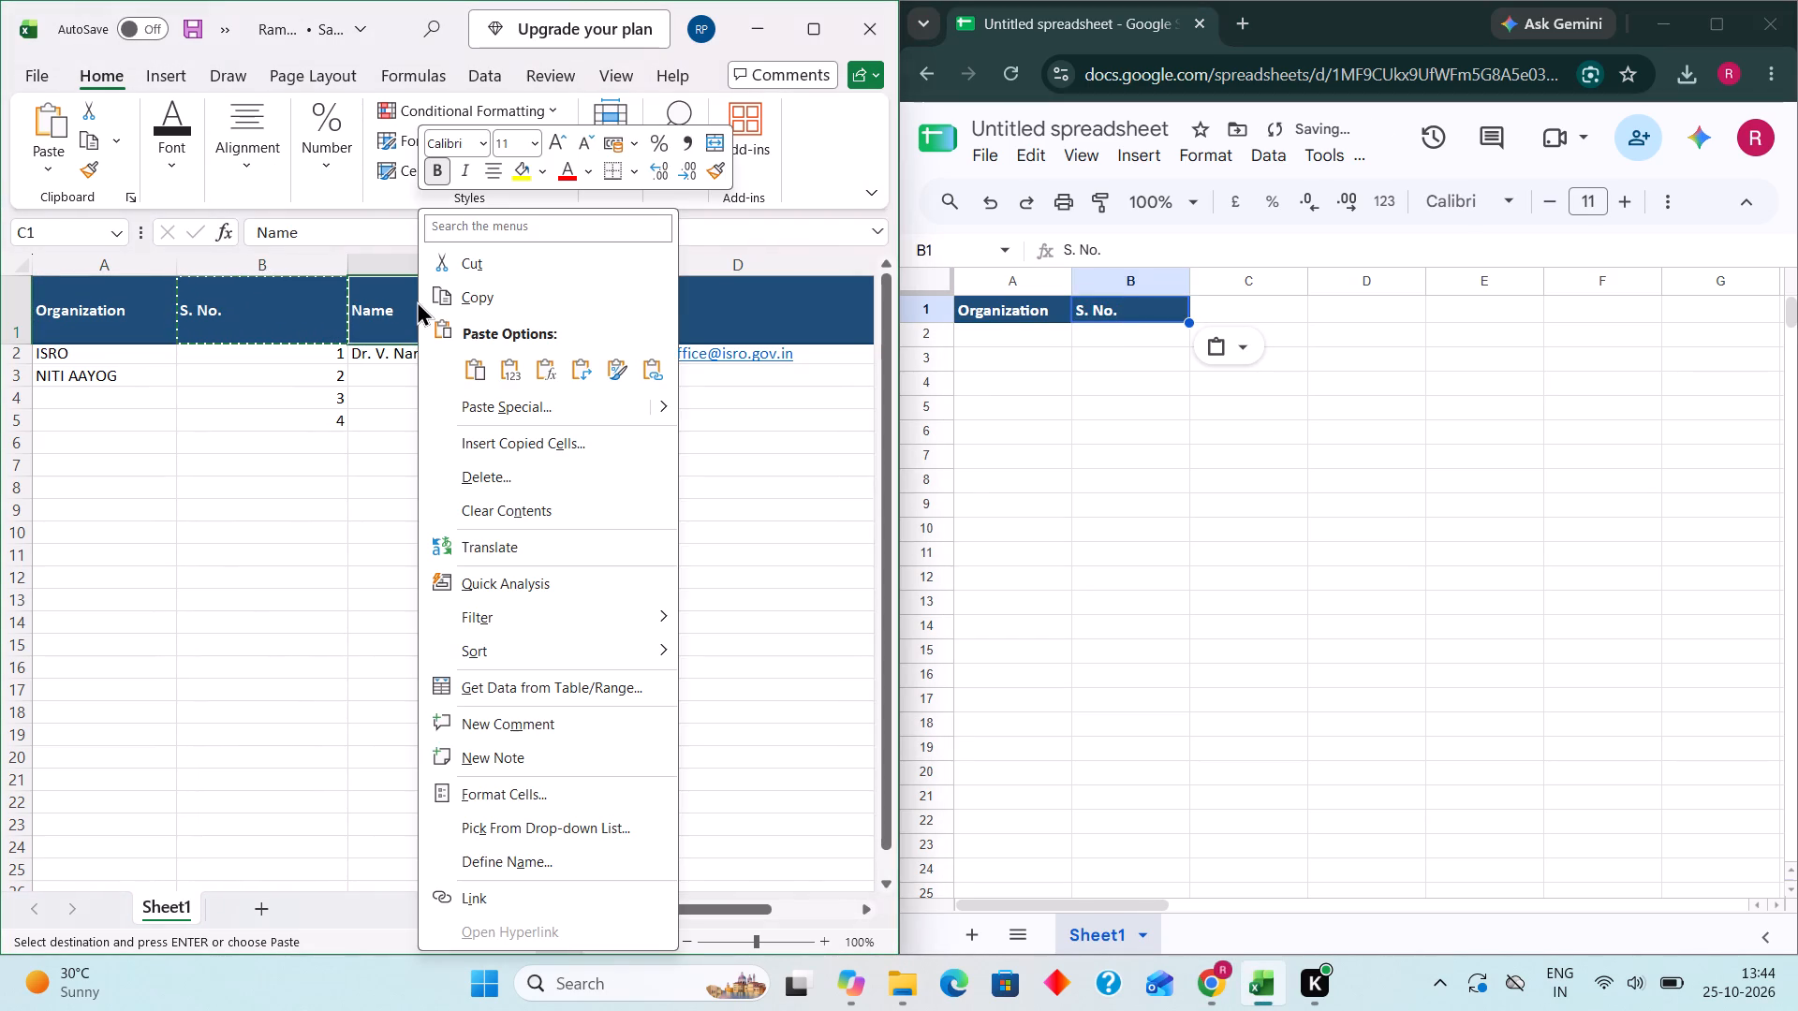
click(464, 294)
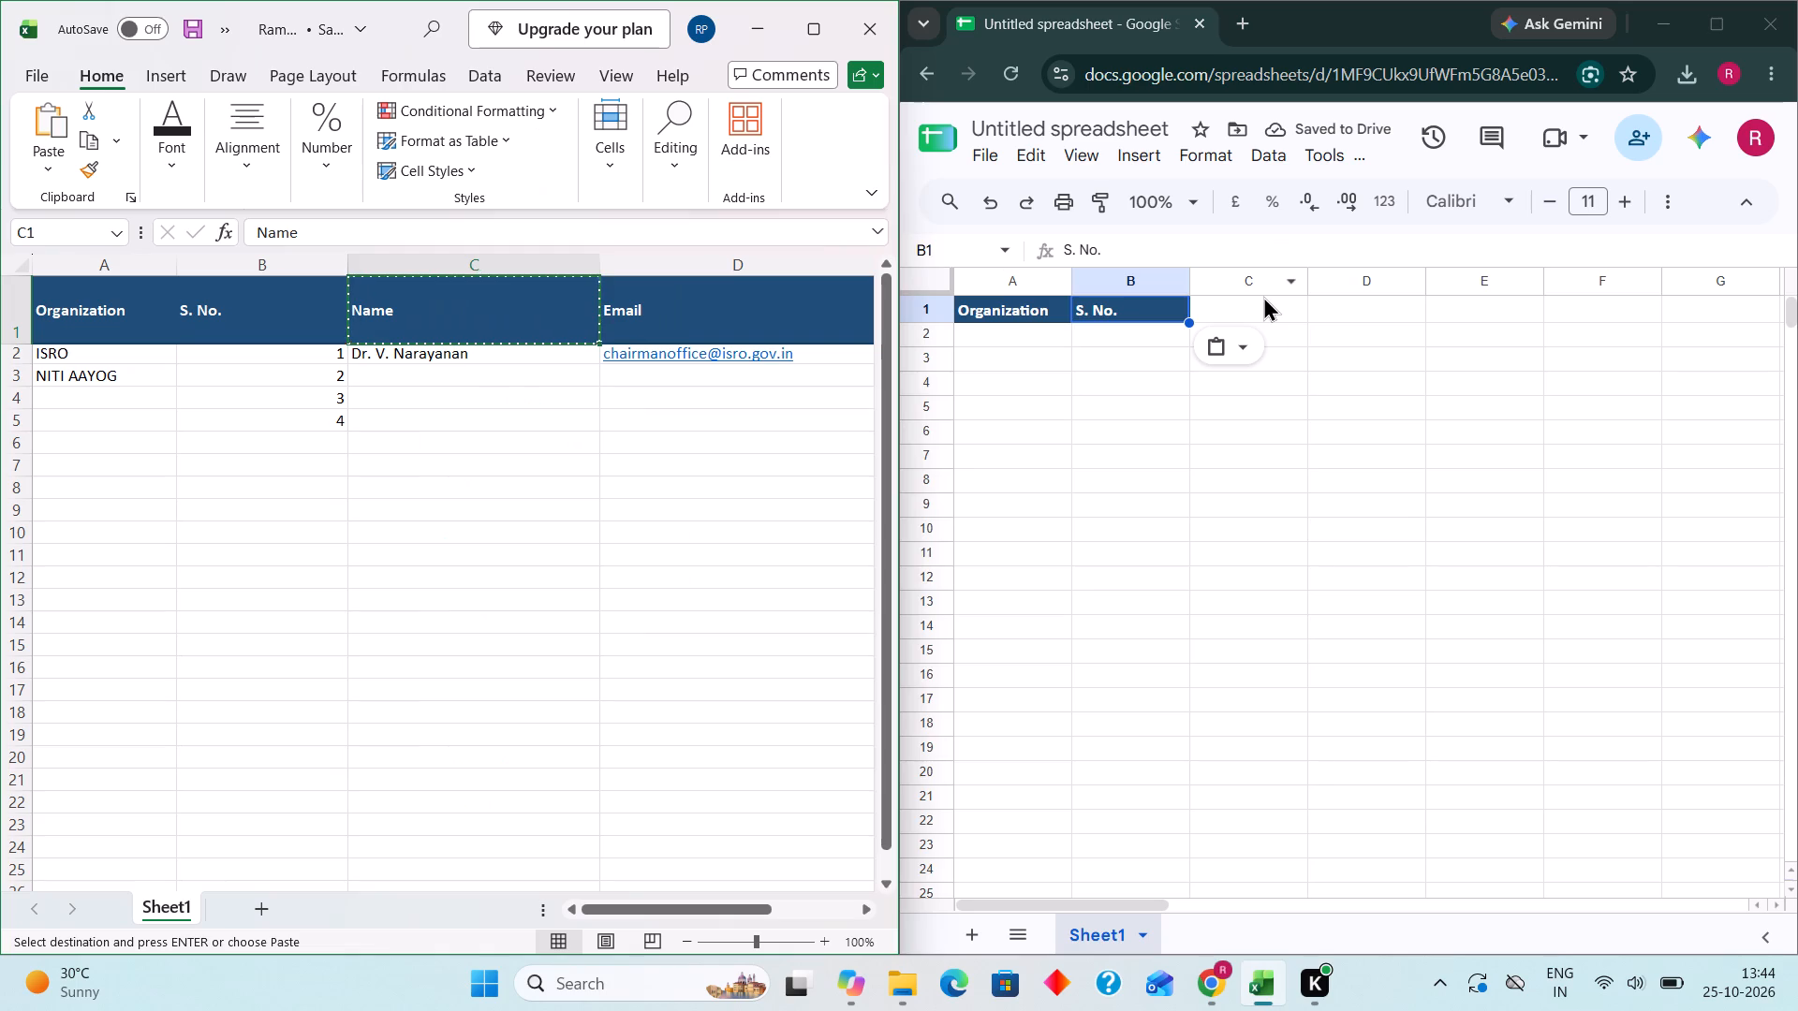
click(1263, 296)
click(1264, 309)
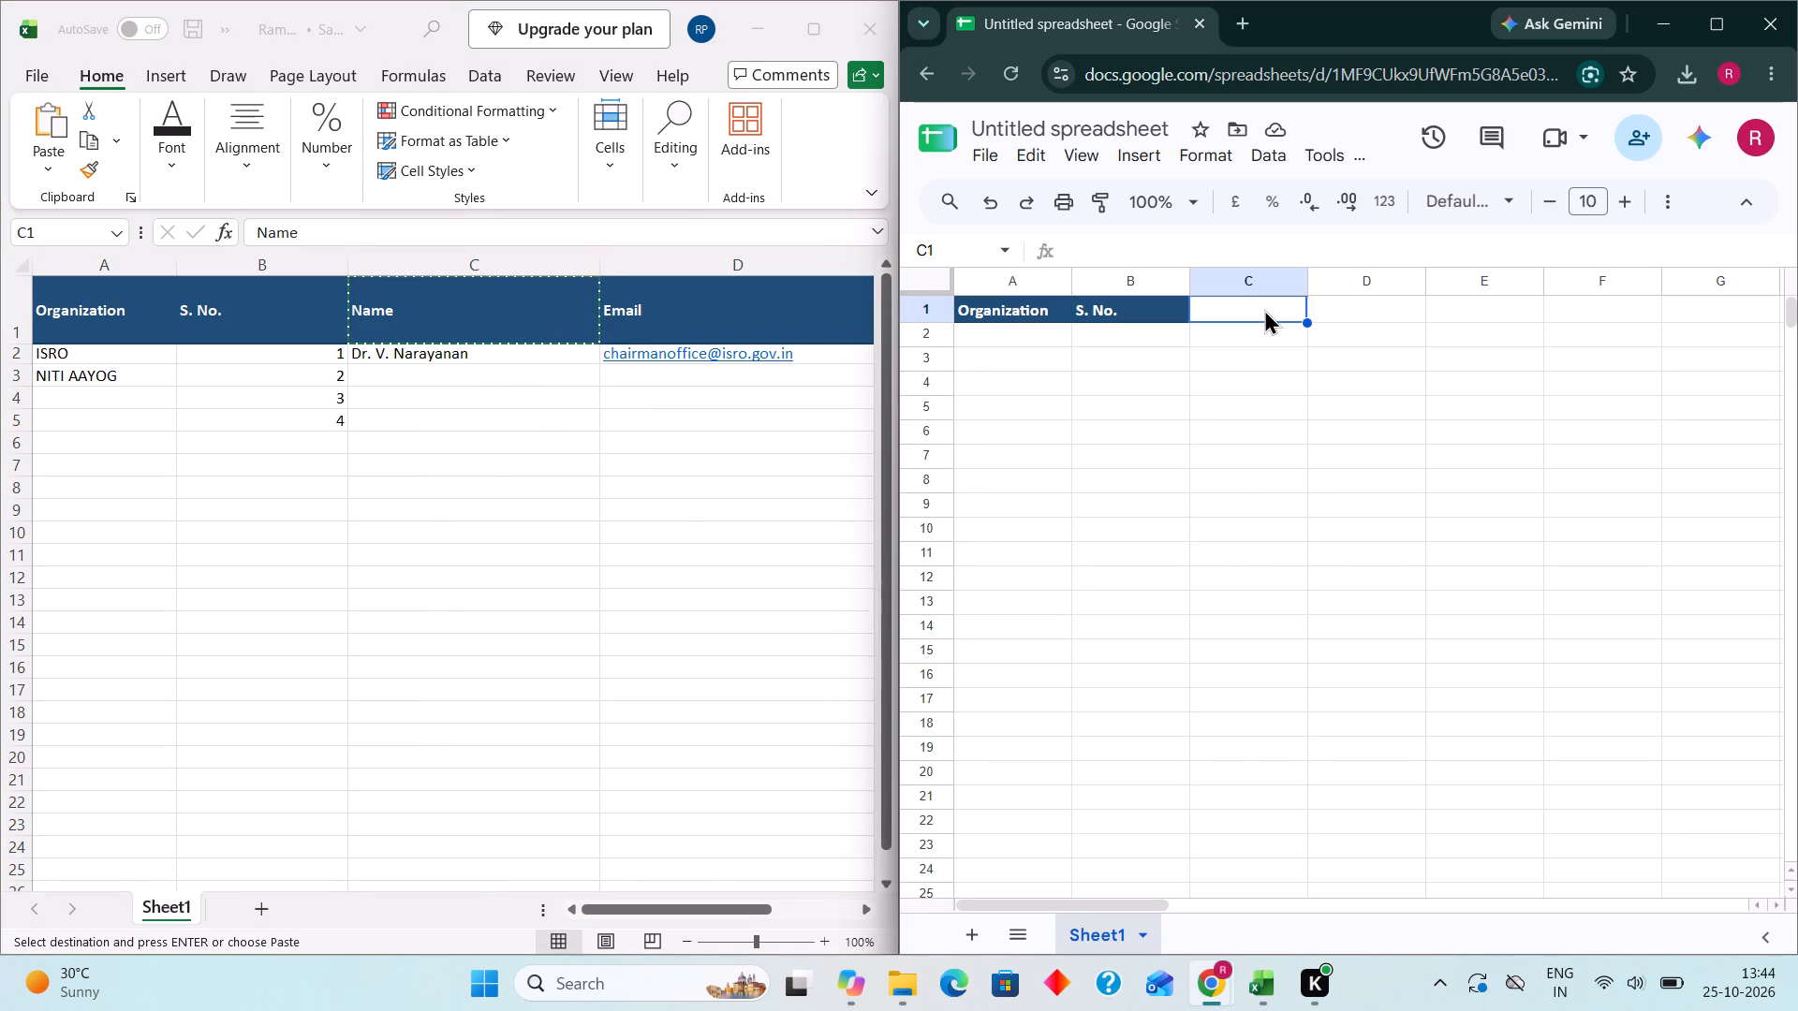
key(ctrl+v)
Copy the Email header from the Ramendra workbook into cell D1 of the Google spreadsheet.
click(655, 310)
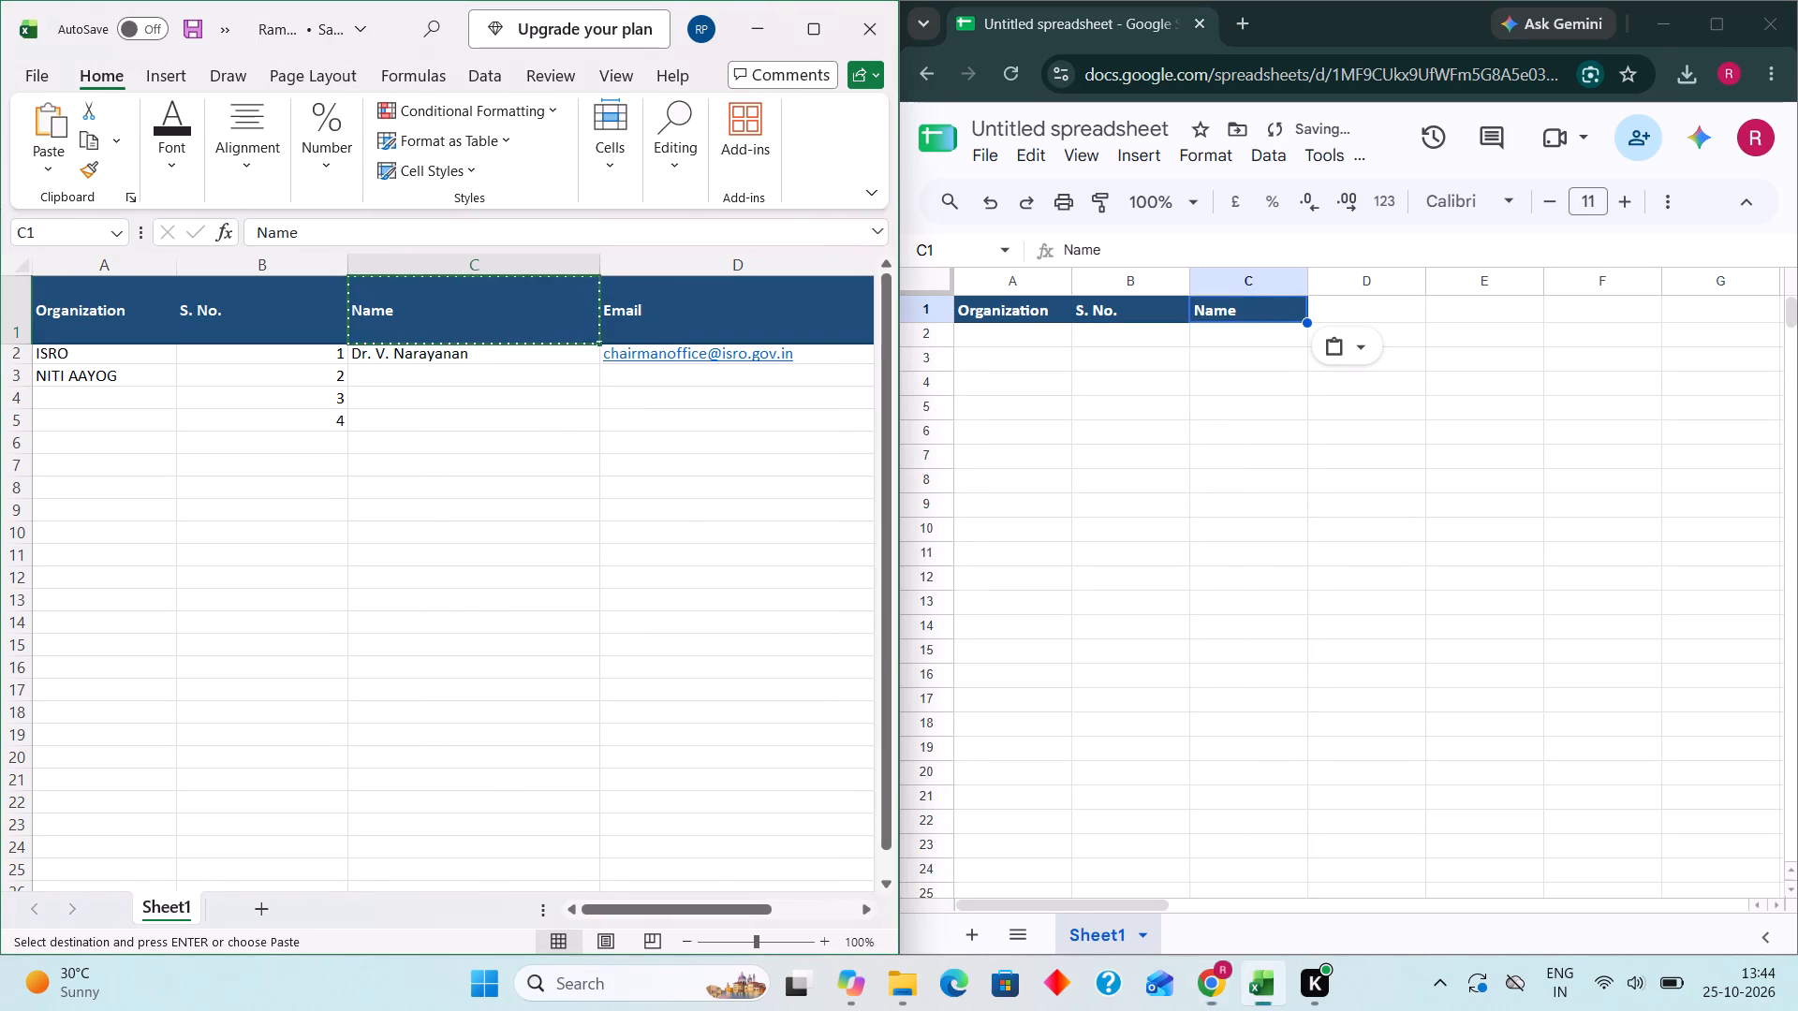
click(655, 310)
key(ctrl+c)
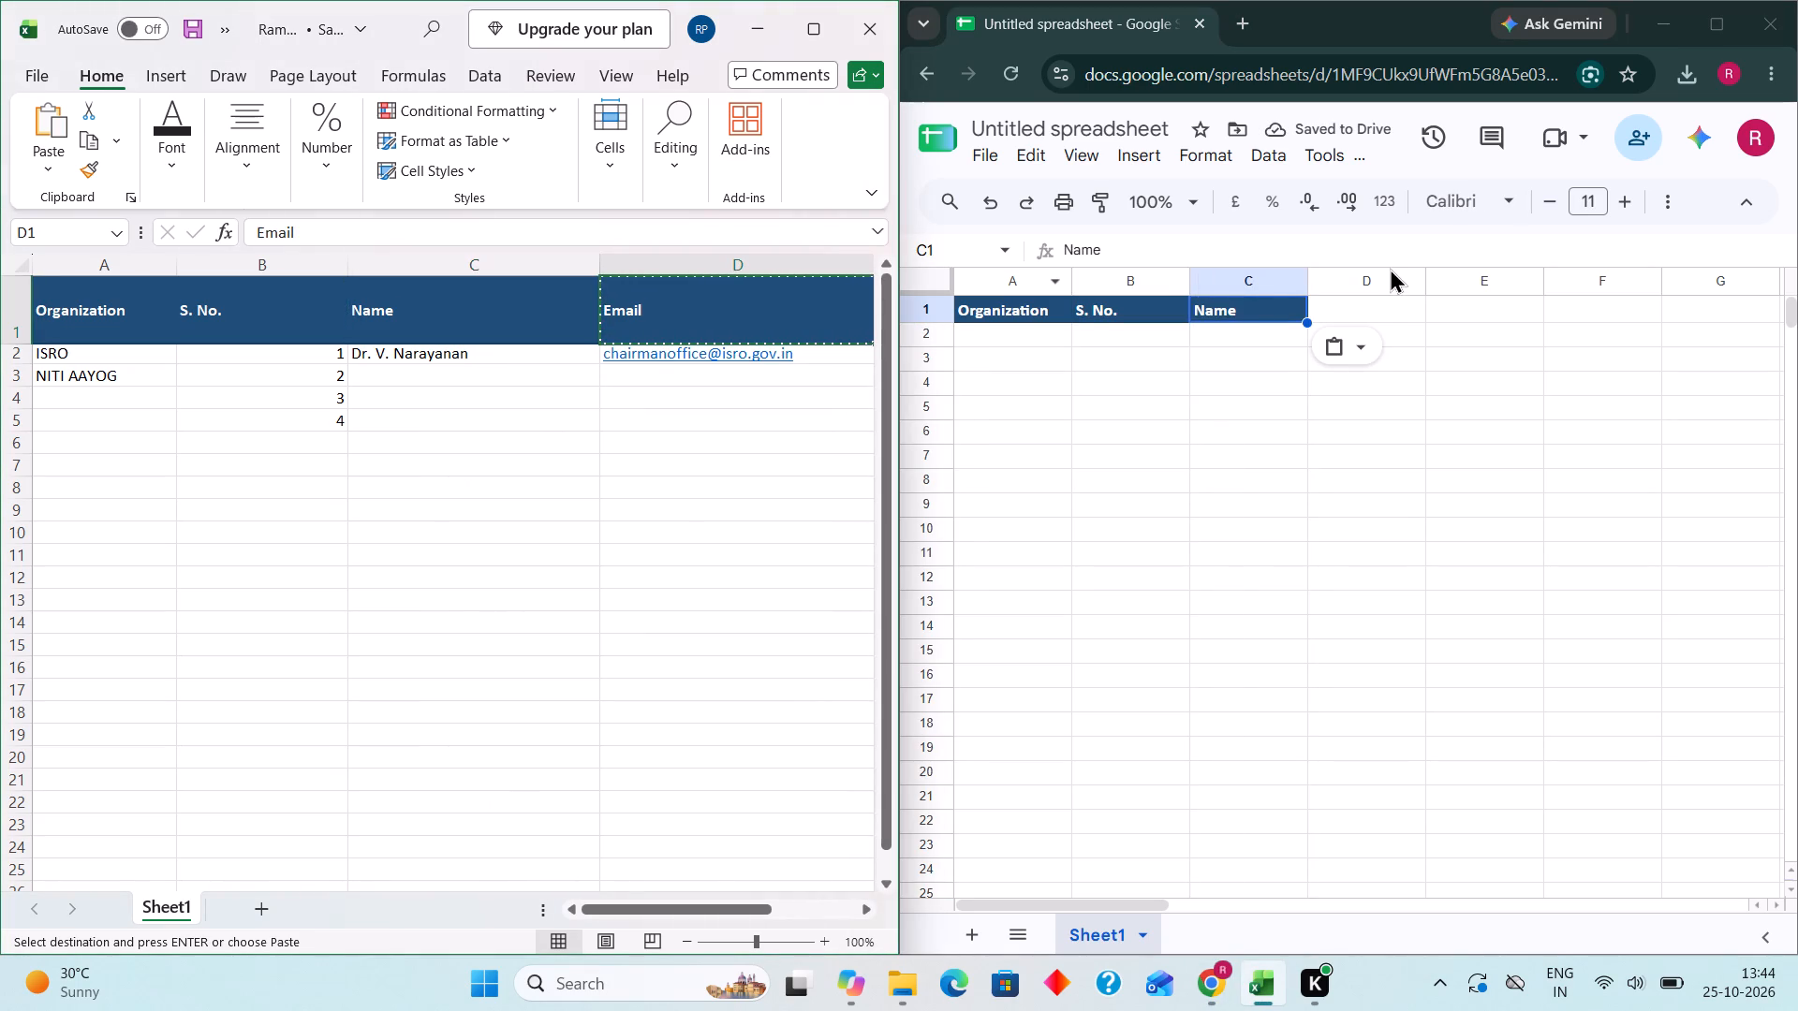
click(1373, 298)
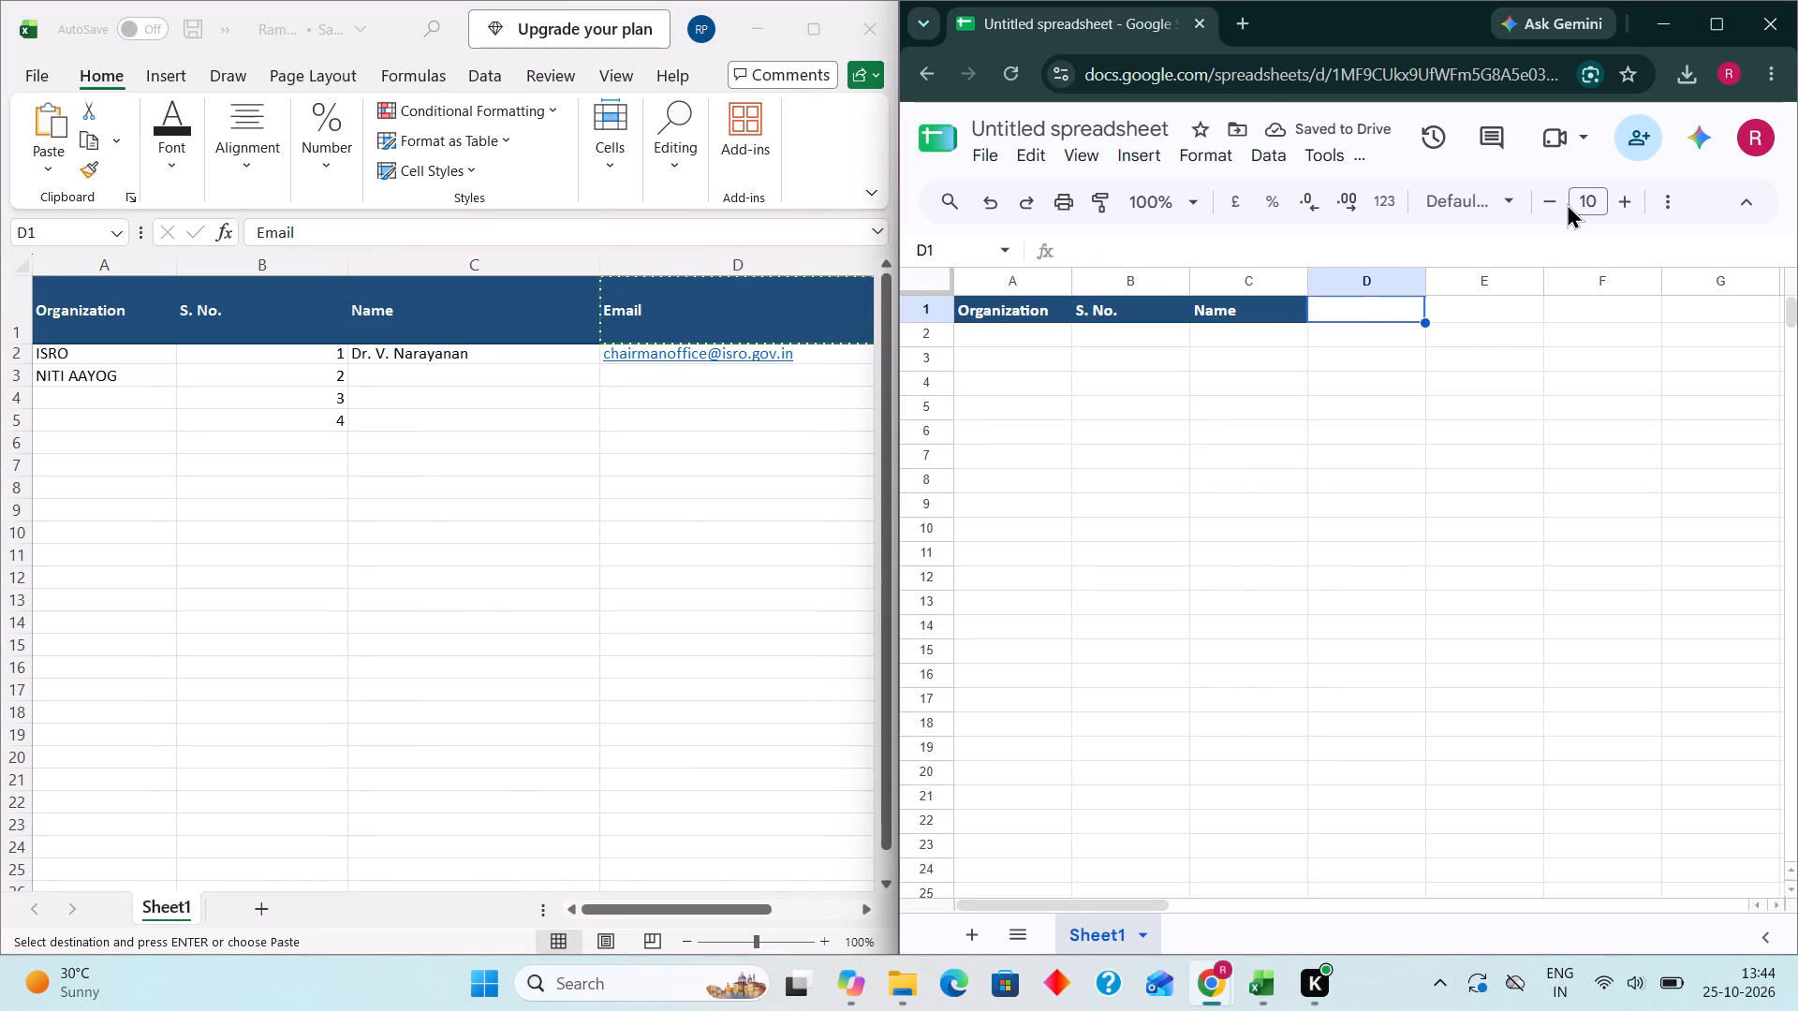
key(ctrl+v)
Copy the Phone No. header from the Ramendra workbook into cell E1 of the Google spreadsheet.
scroll(828, 309, left, 2)
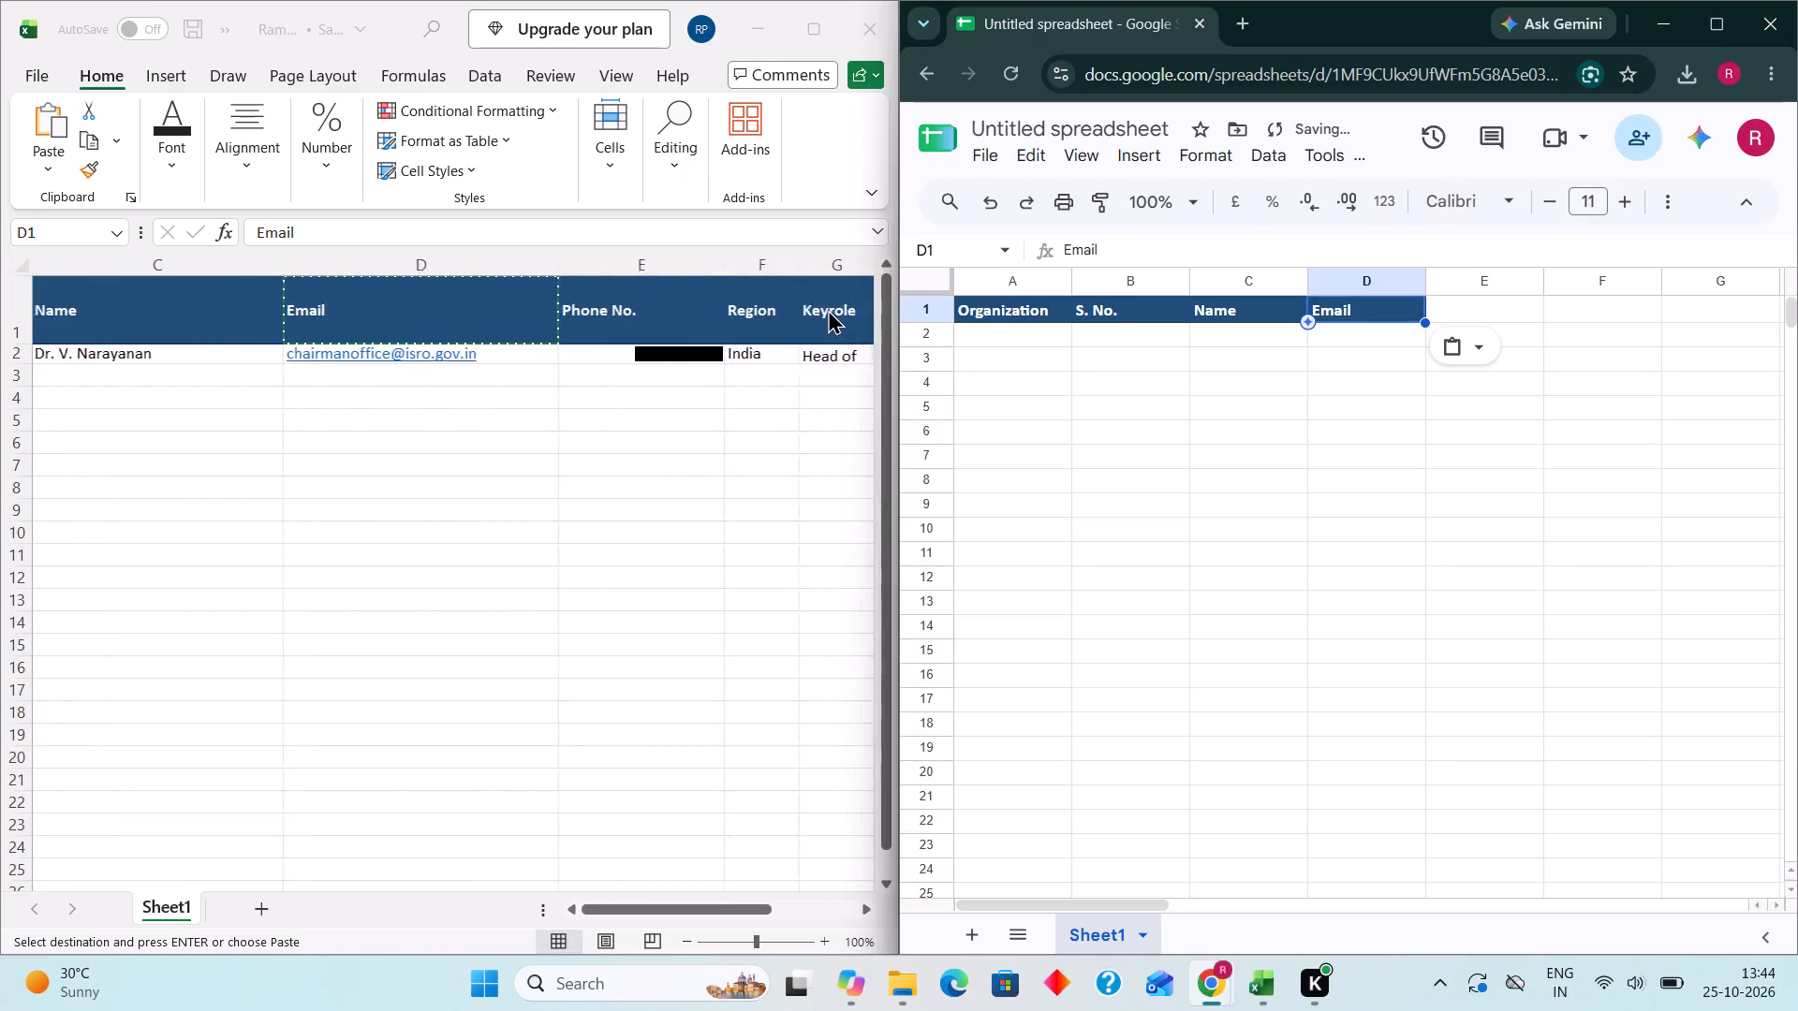
scroll(828, 309, left, 1)
click(352, 295)
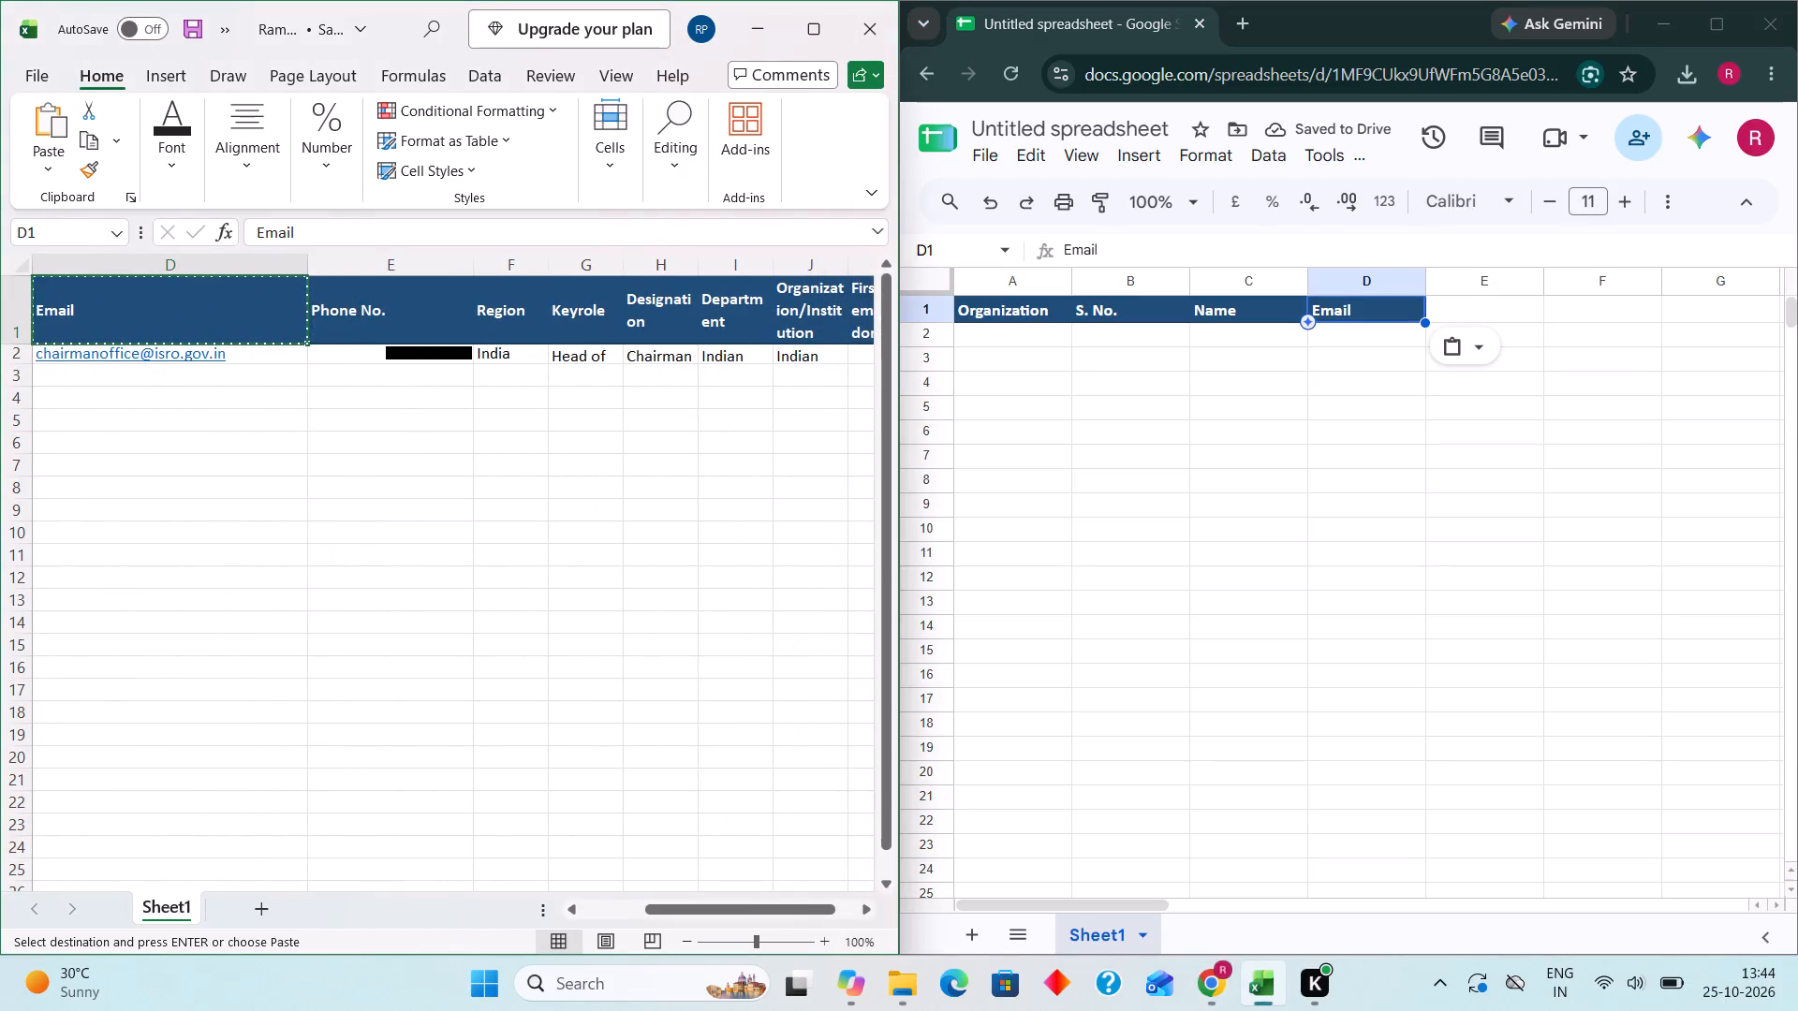
click(361, 305)
key(ctrl+c)
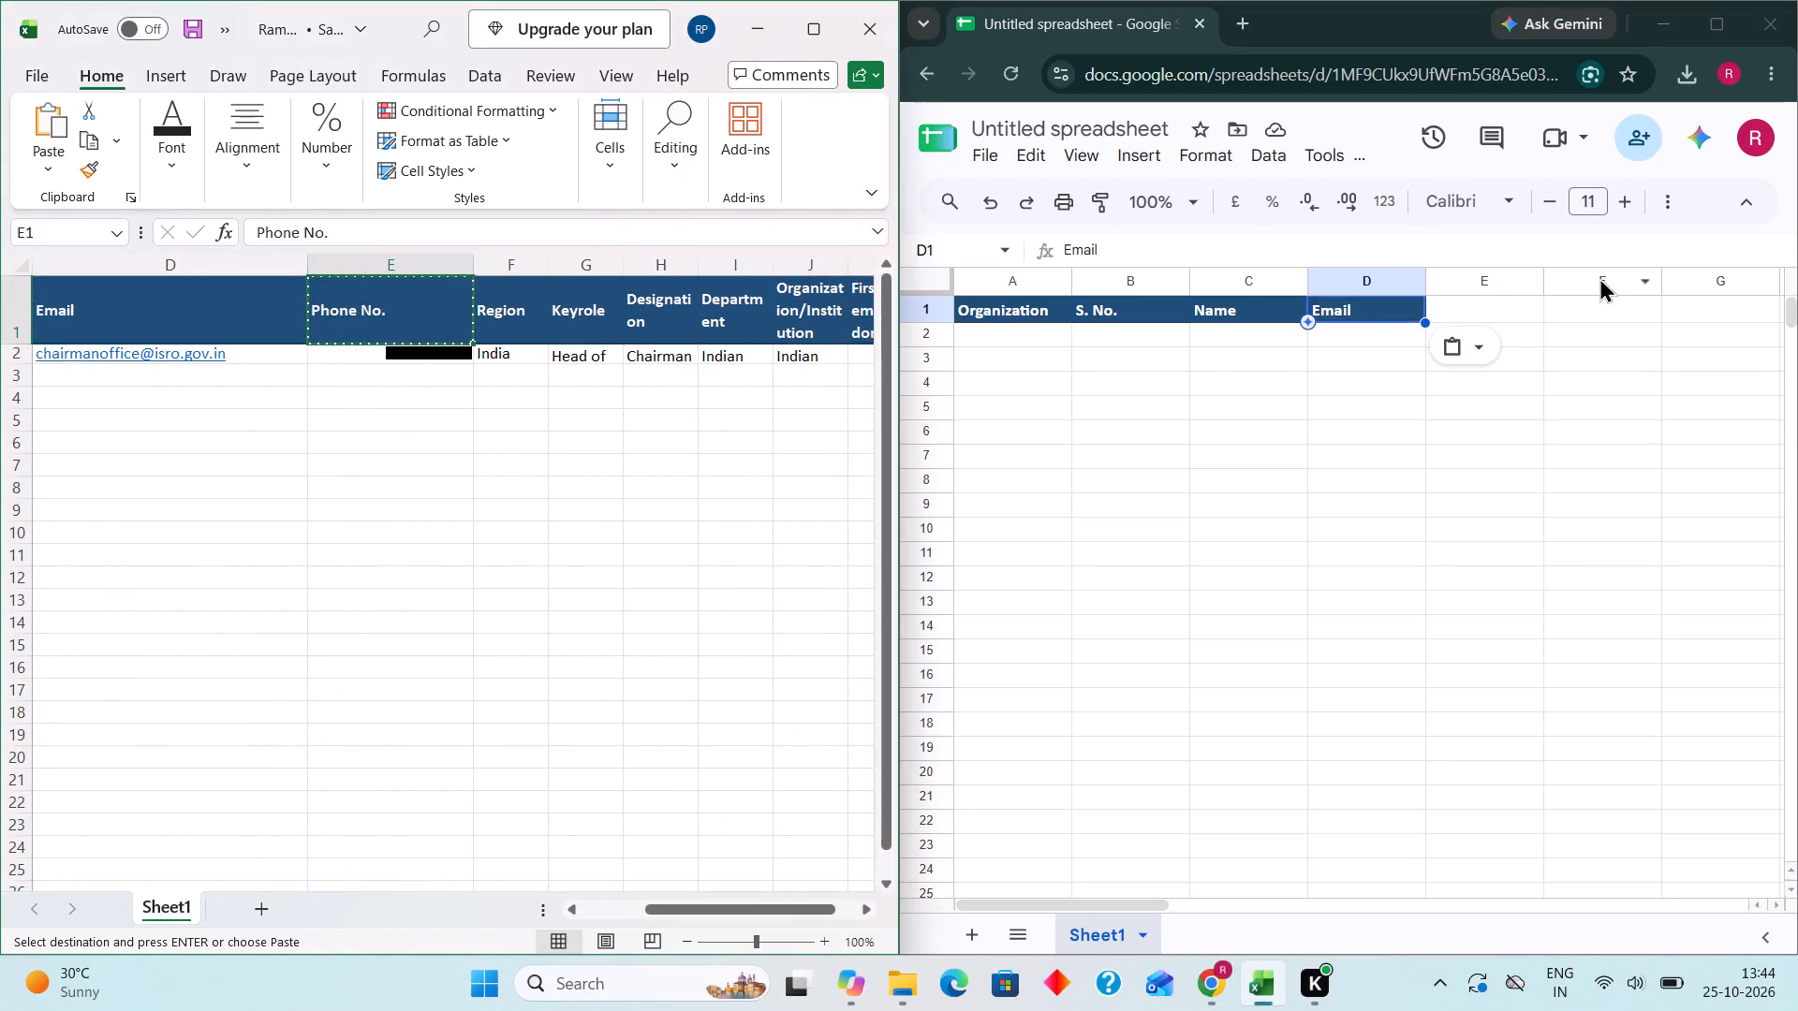
click(1496, 296)
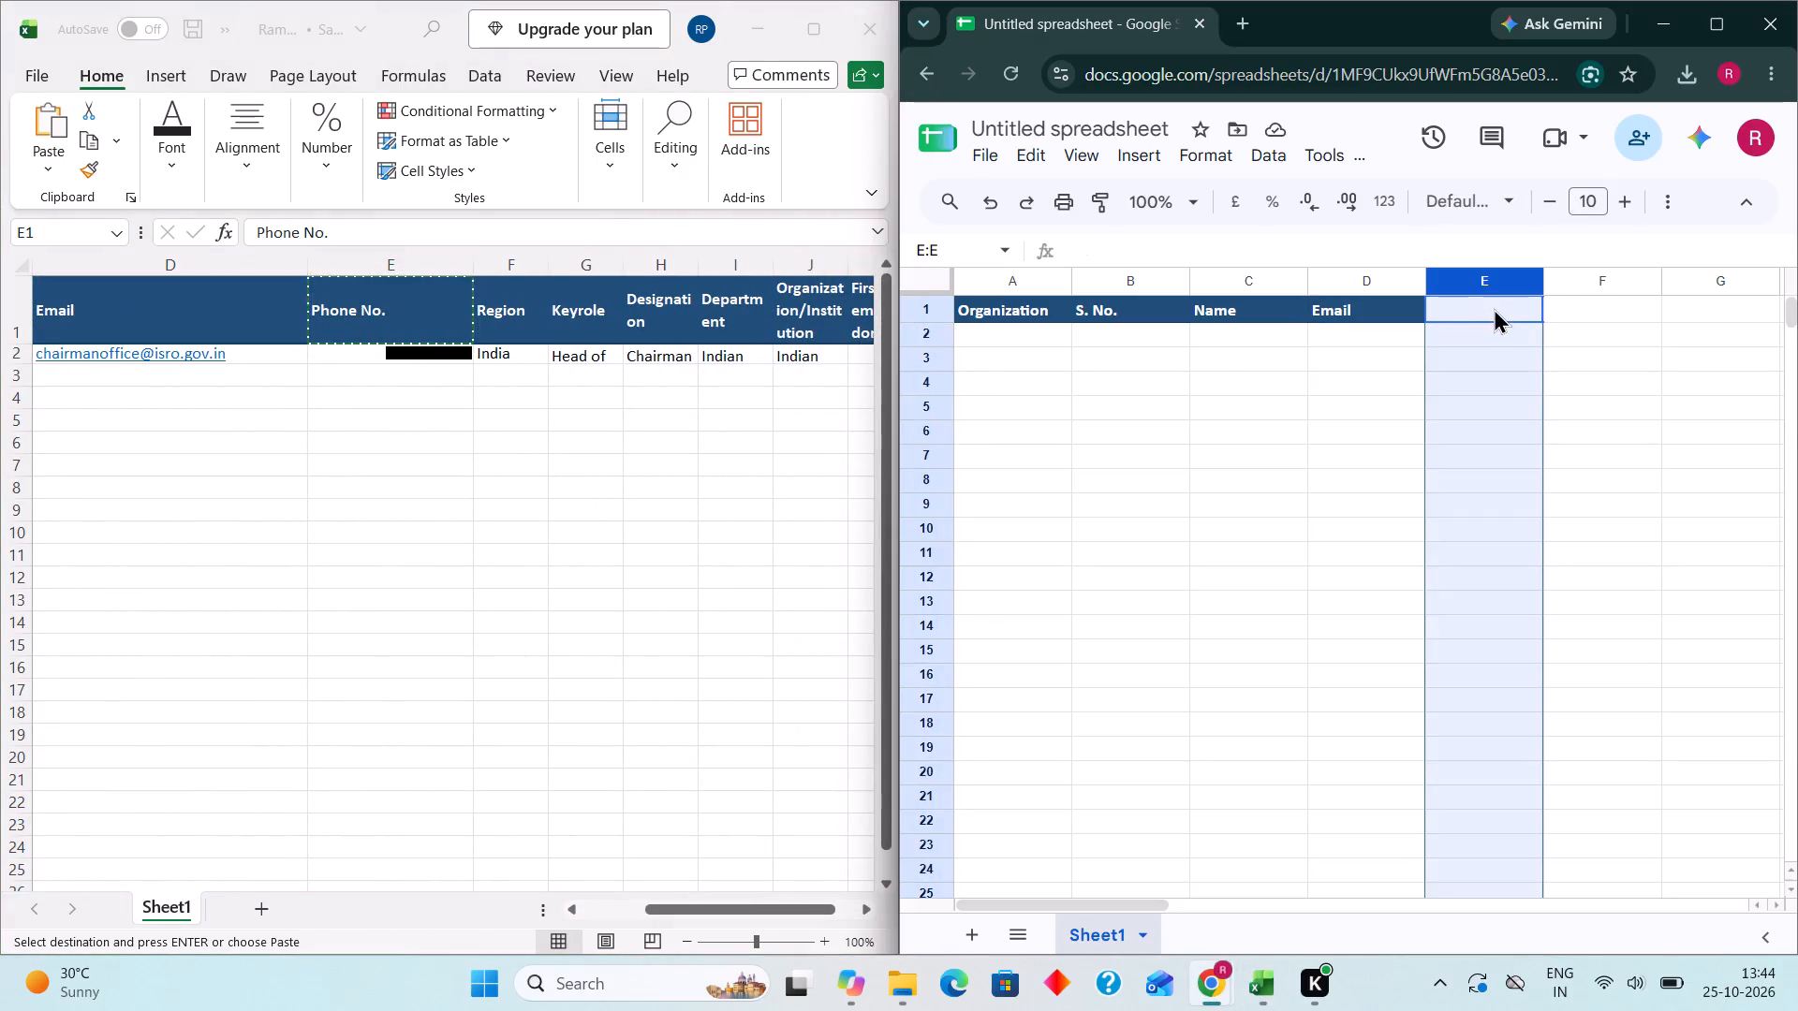
click(1494, 307)
key(ctrl+v)
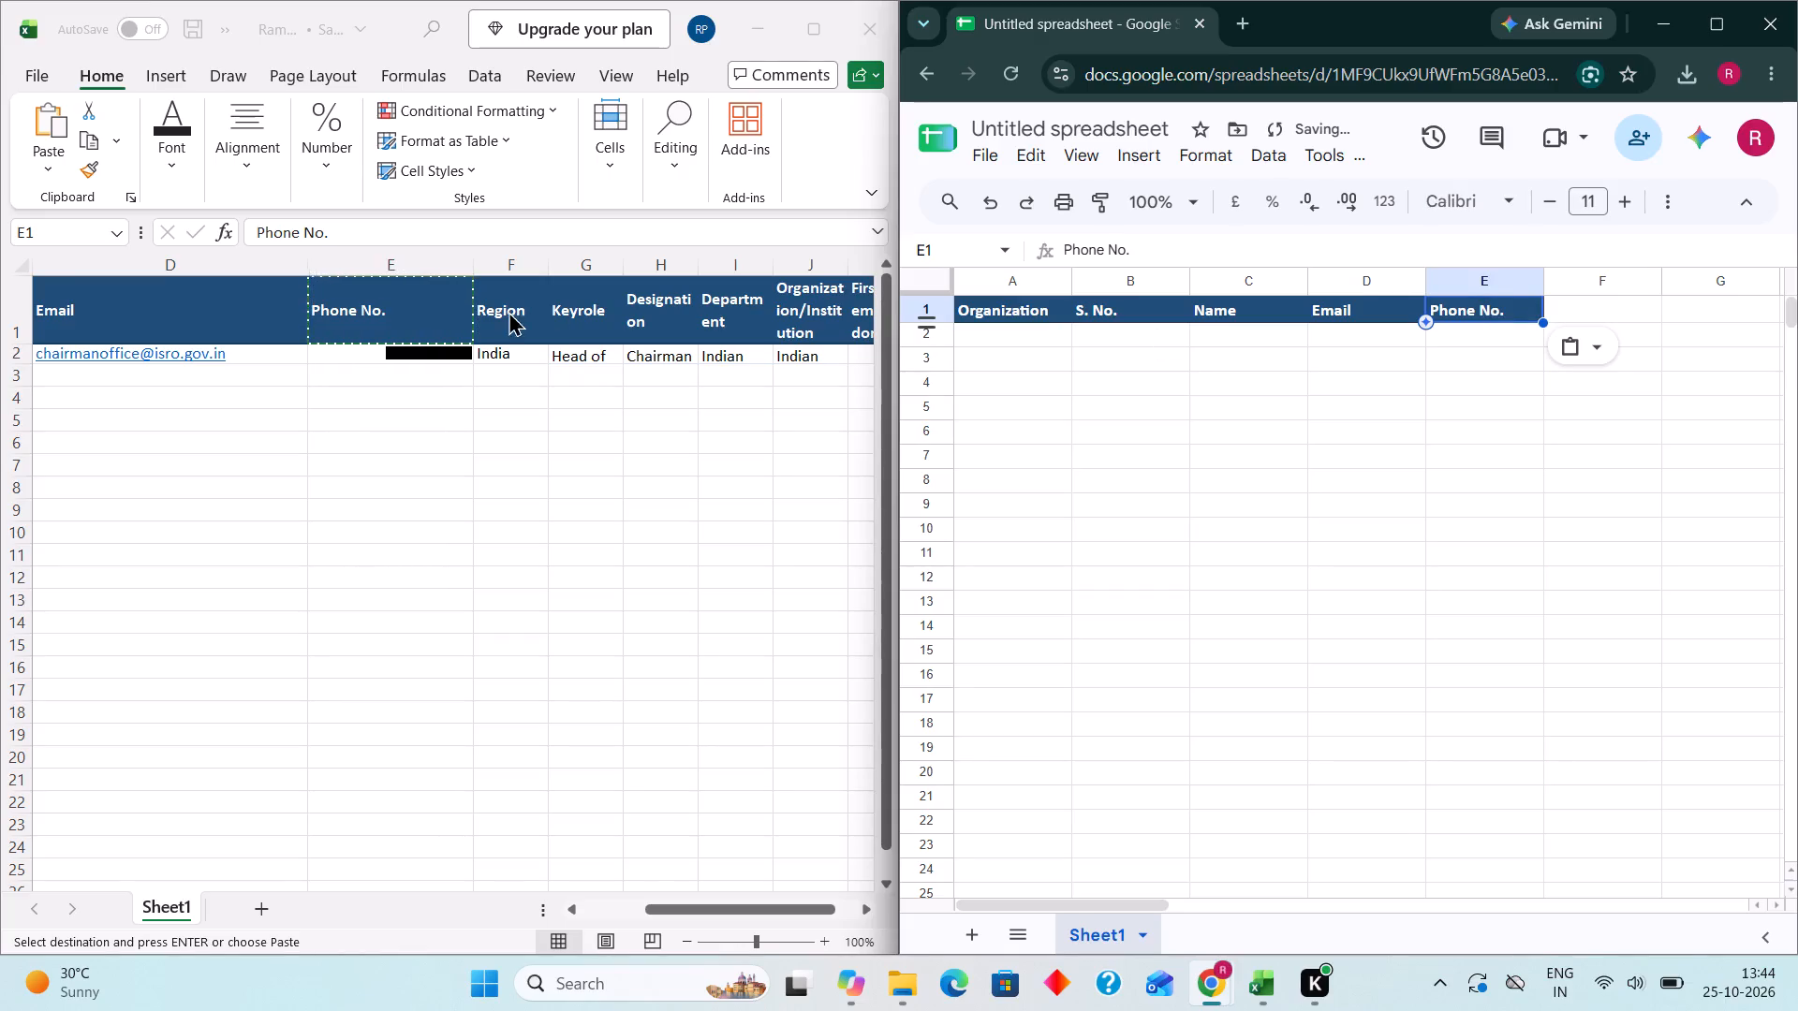
Copy the Region header from the Ramendra workbook into cell F1 of the Google spreadsheet.
click(488, 301)
click(498, 306)
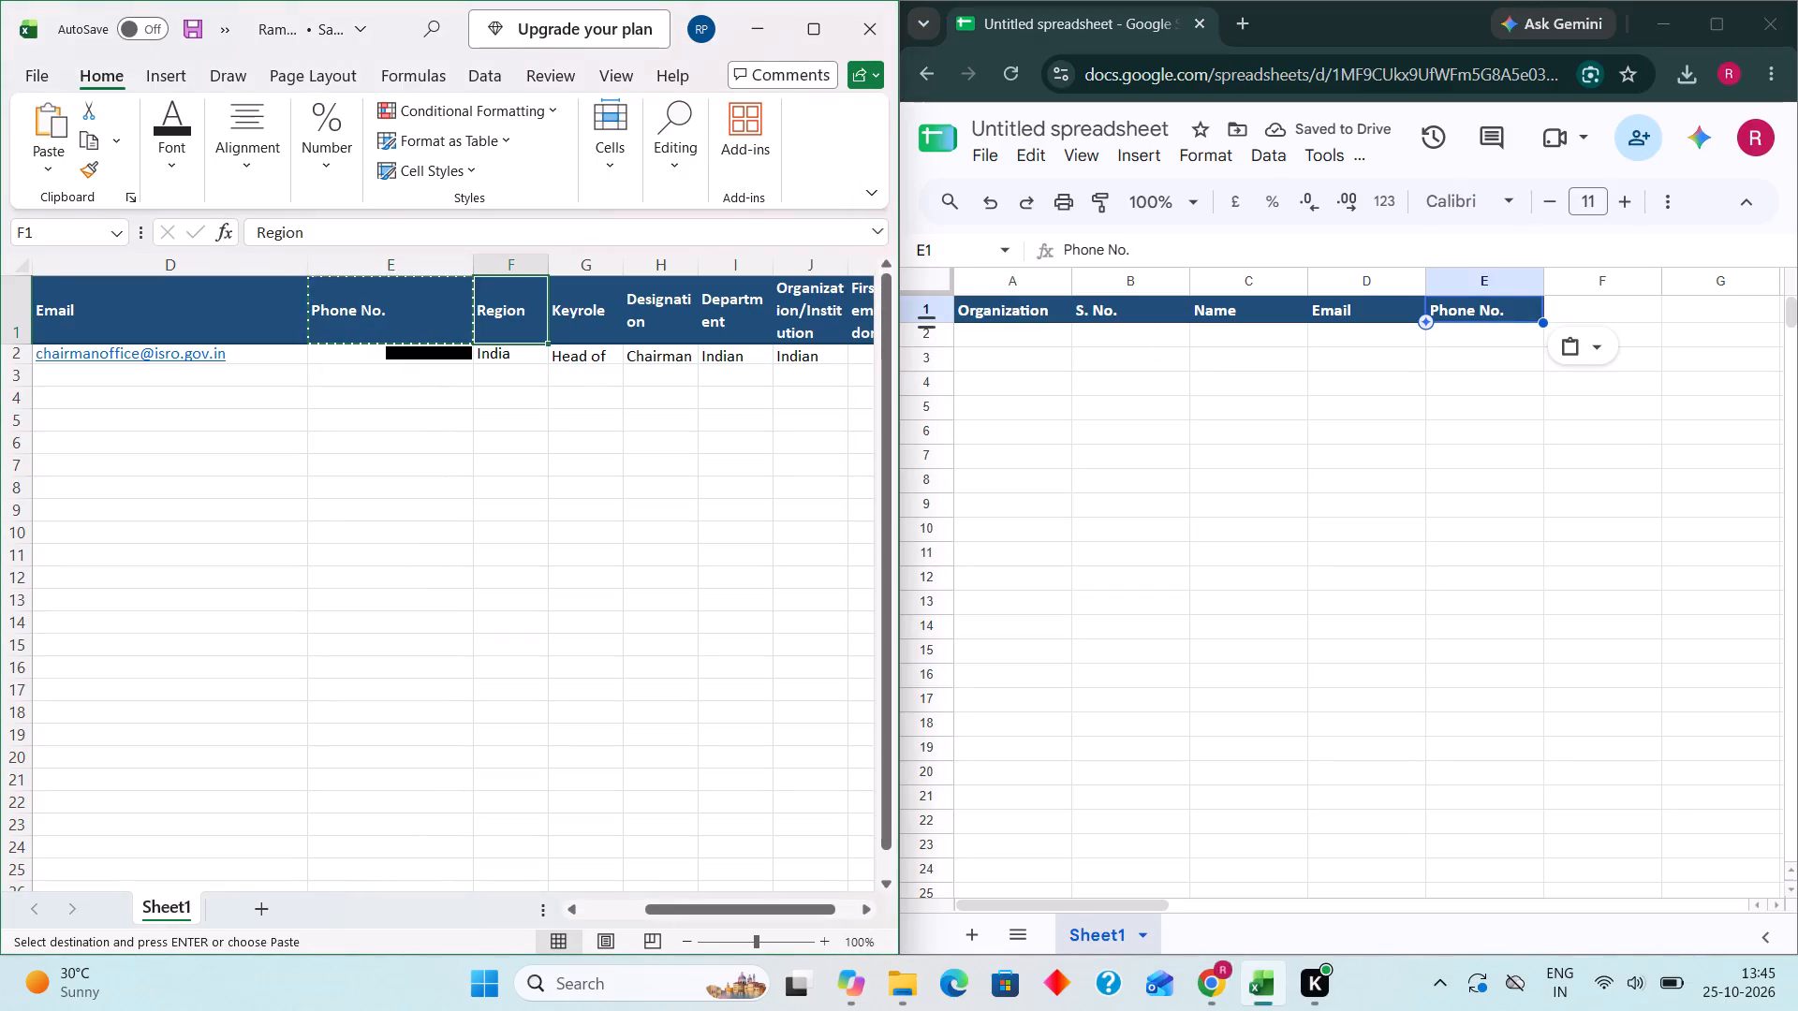
key(ctrl+c)
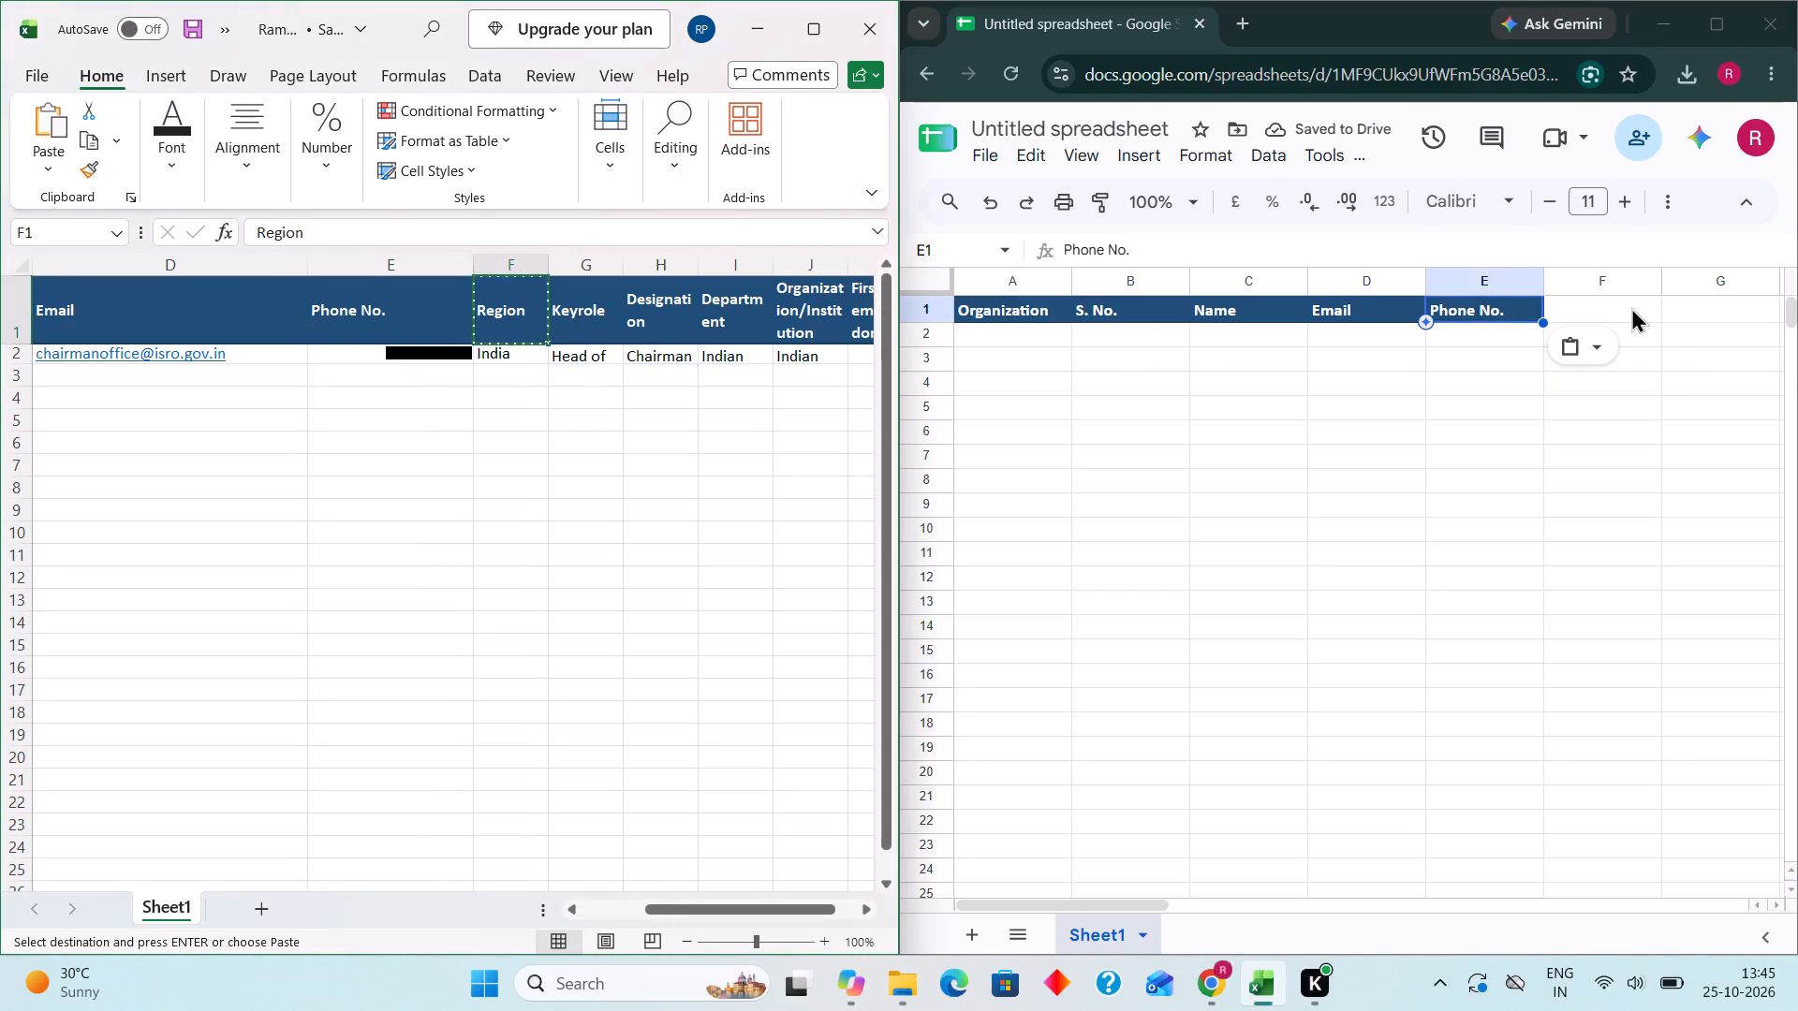
click(1631, 307)
key(ctrl+v)
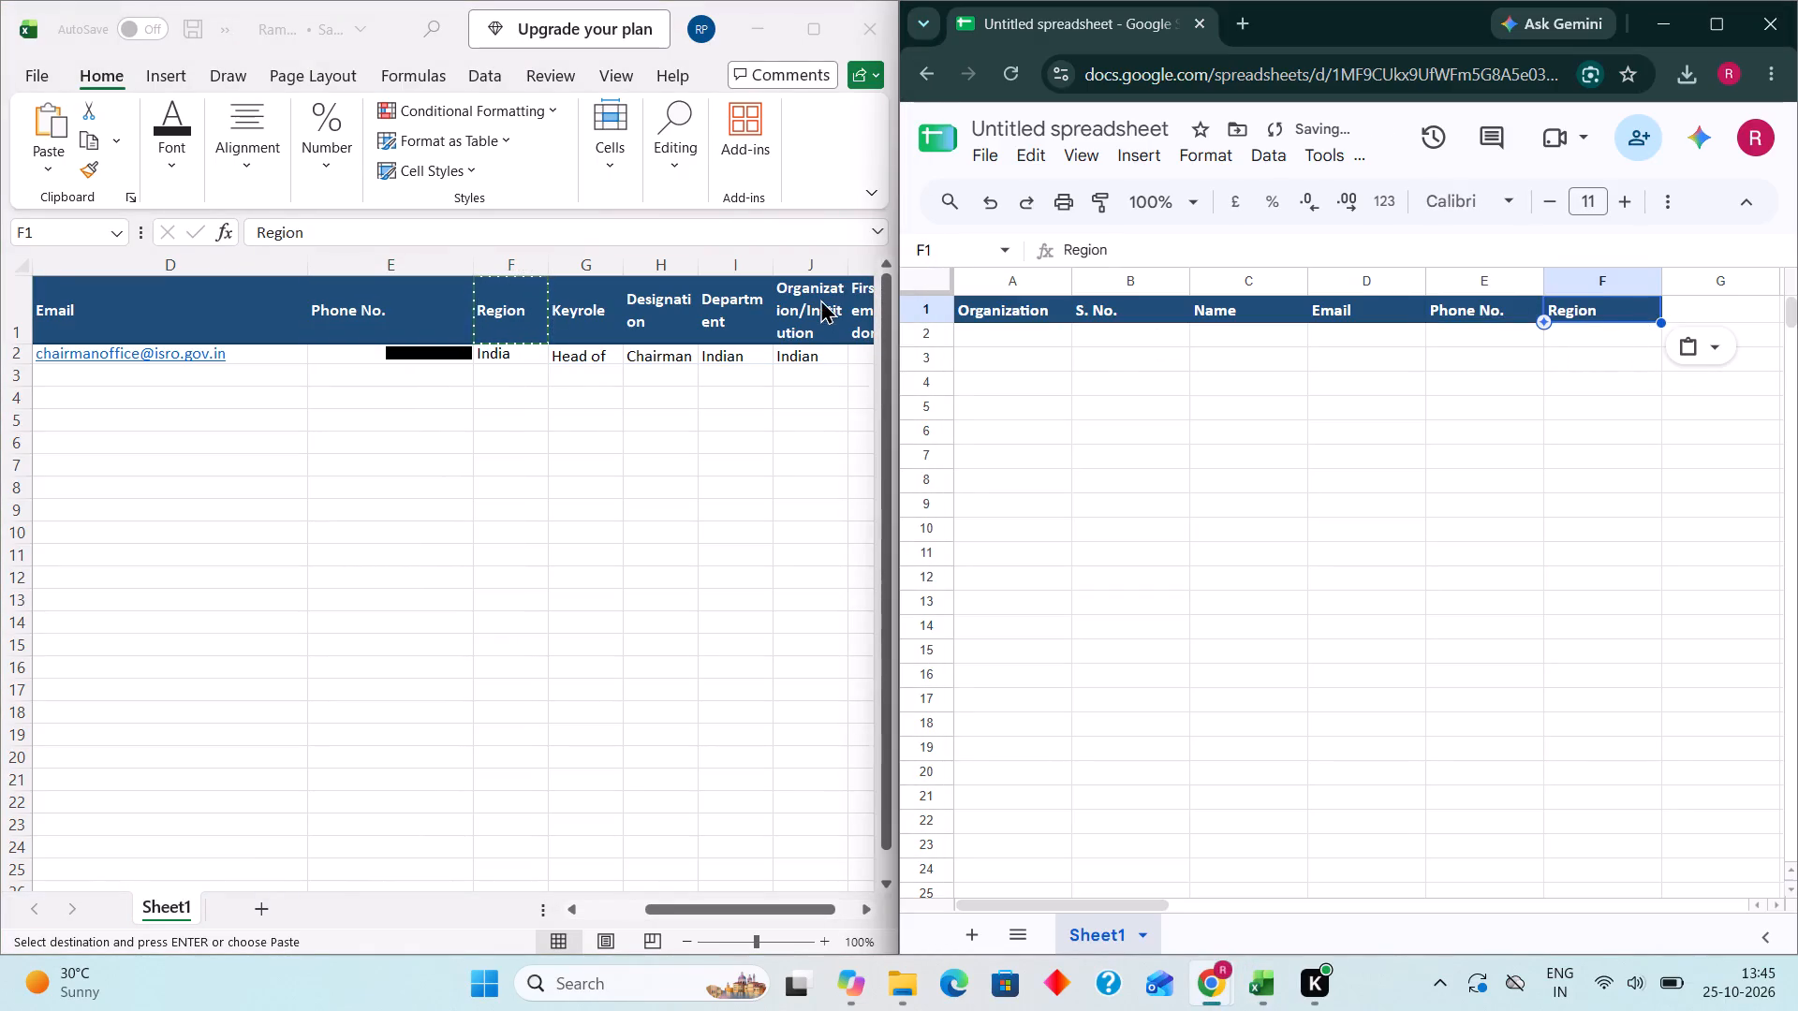
Copy the Keyrole header from the Ramendra workbook into cell G1 of the Google spreadsheet.
click(568, 308)
click(568, 308)
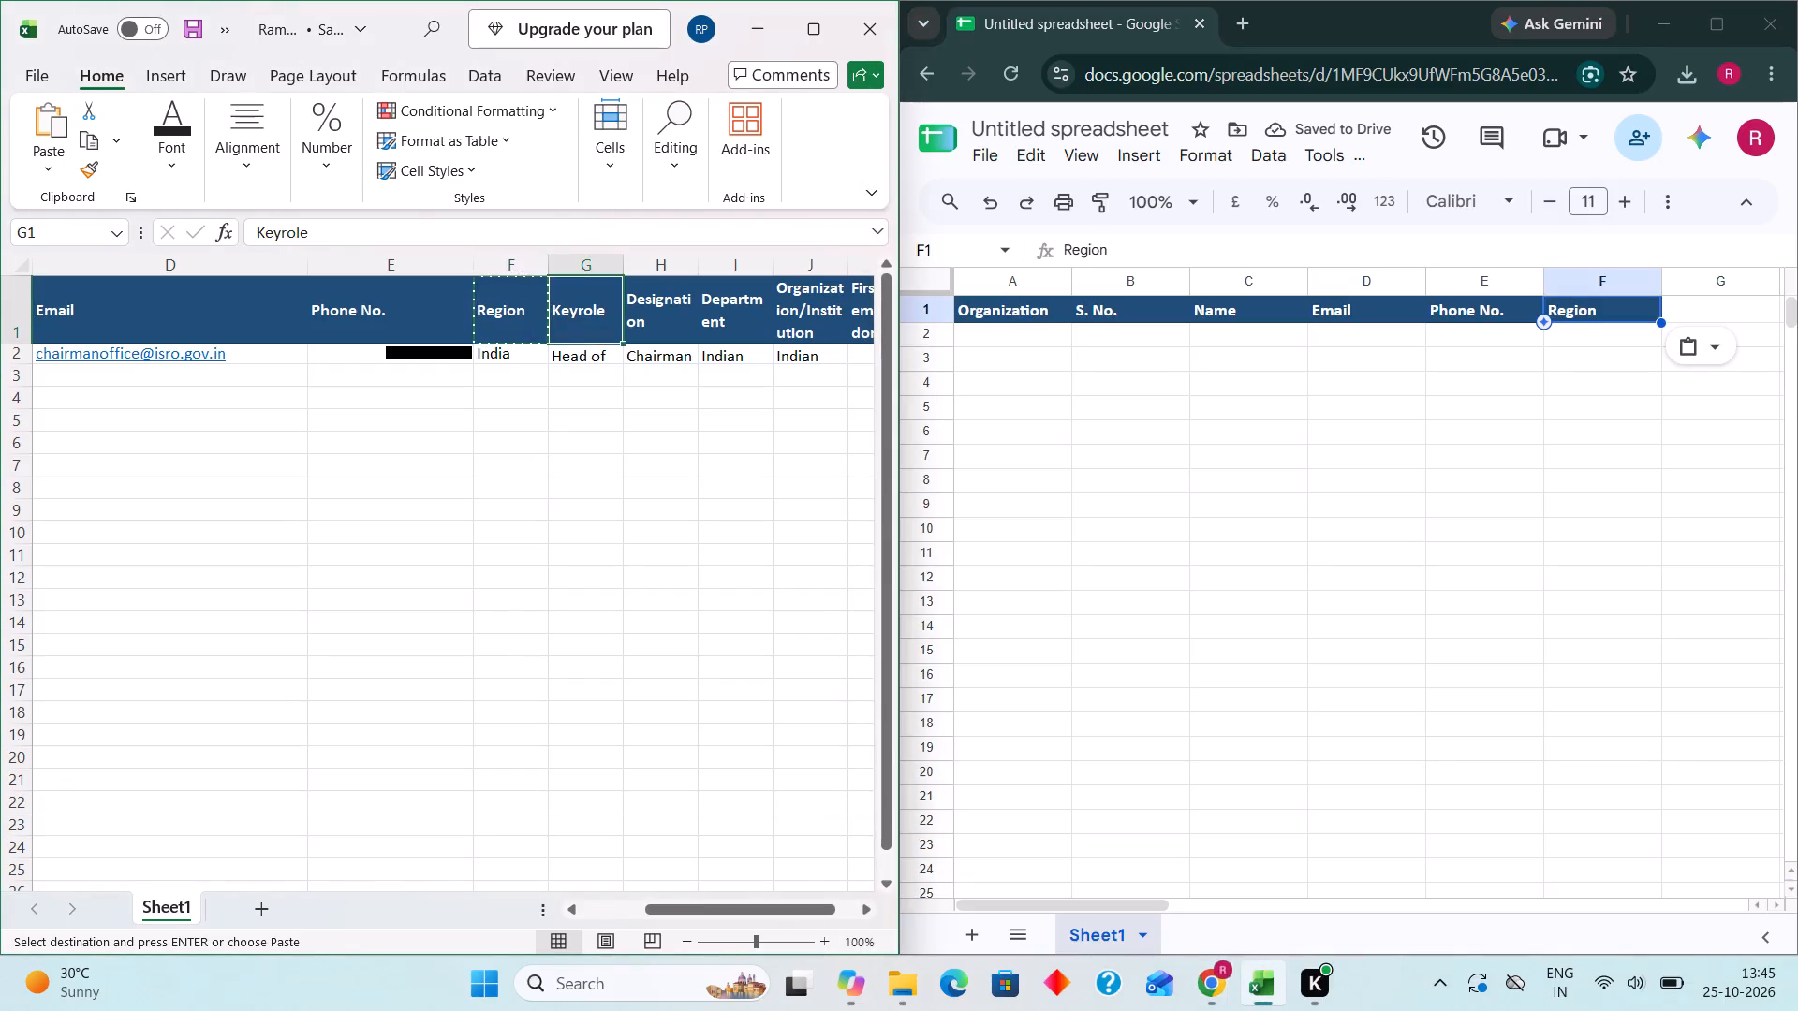
right_click(568, 308)
click(614, 297)
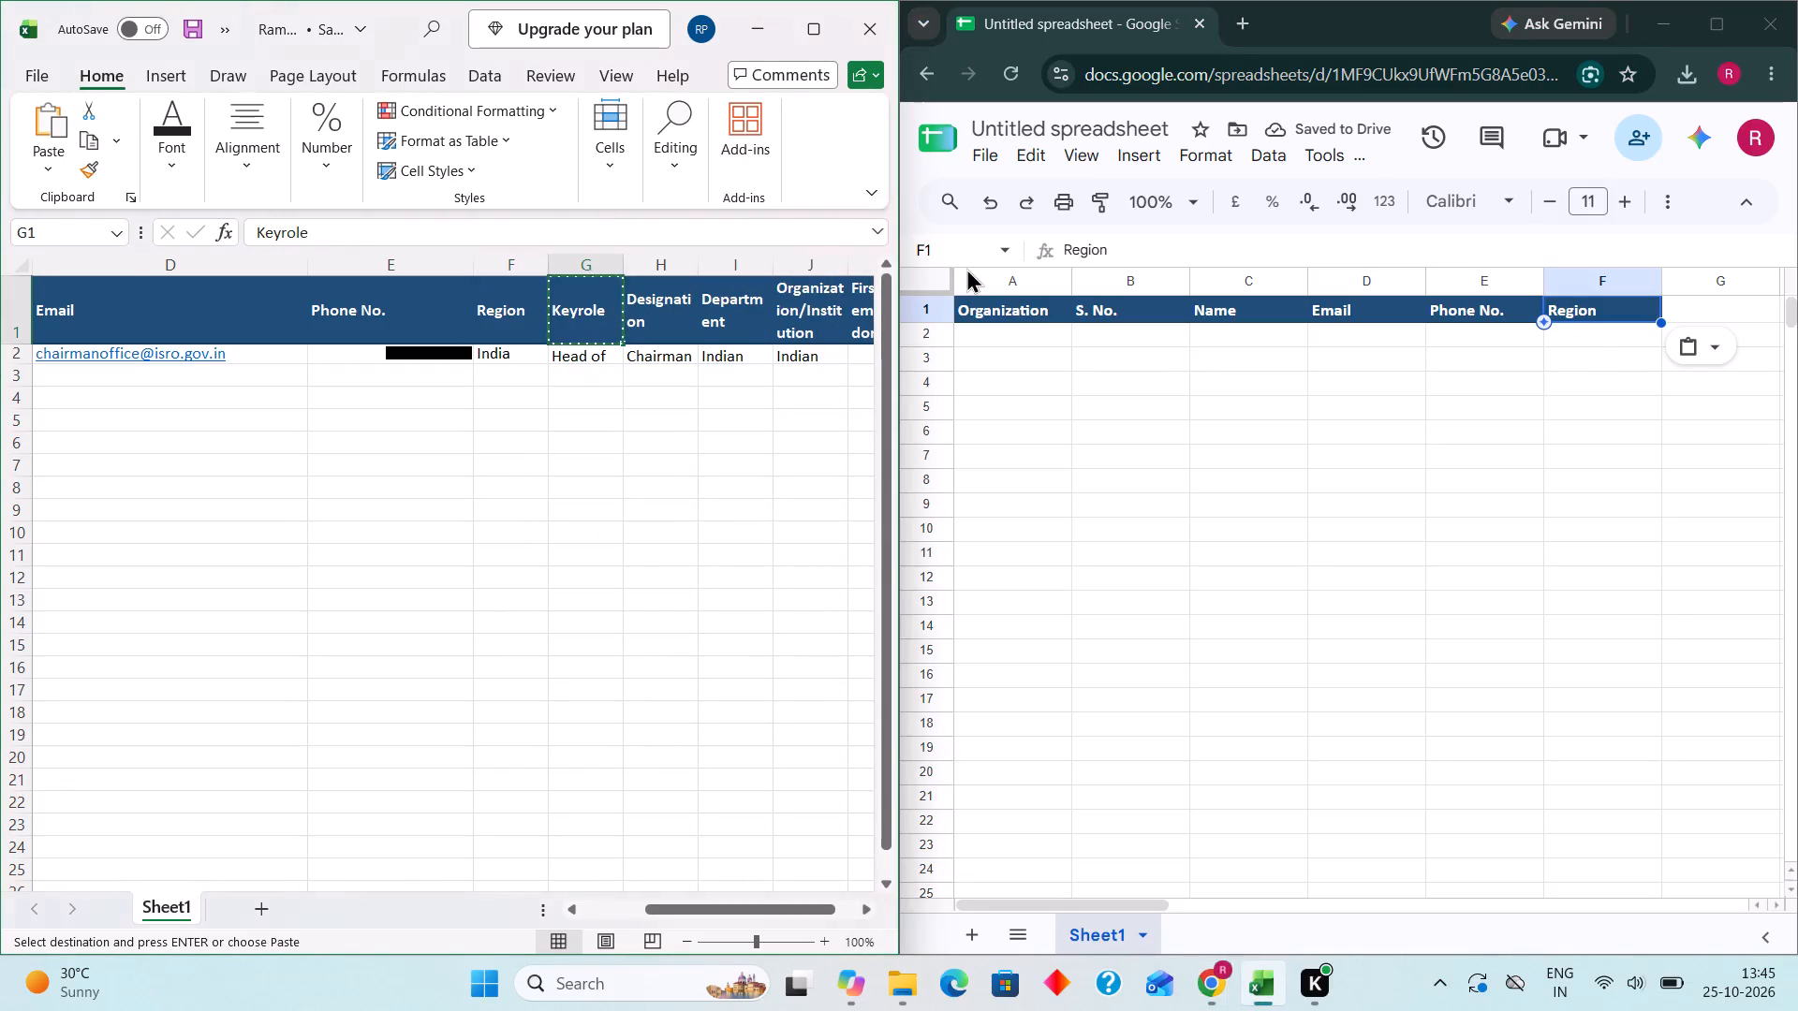
click(1719, 306)
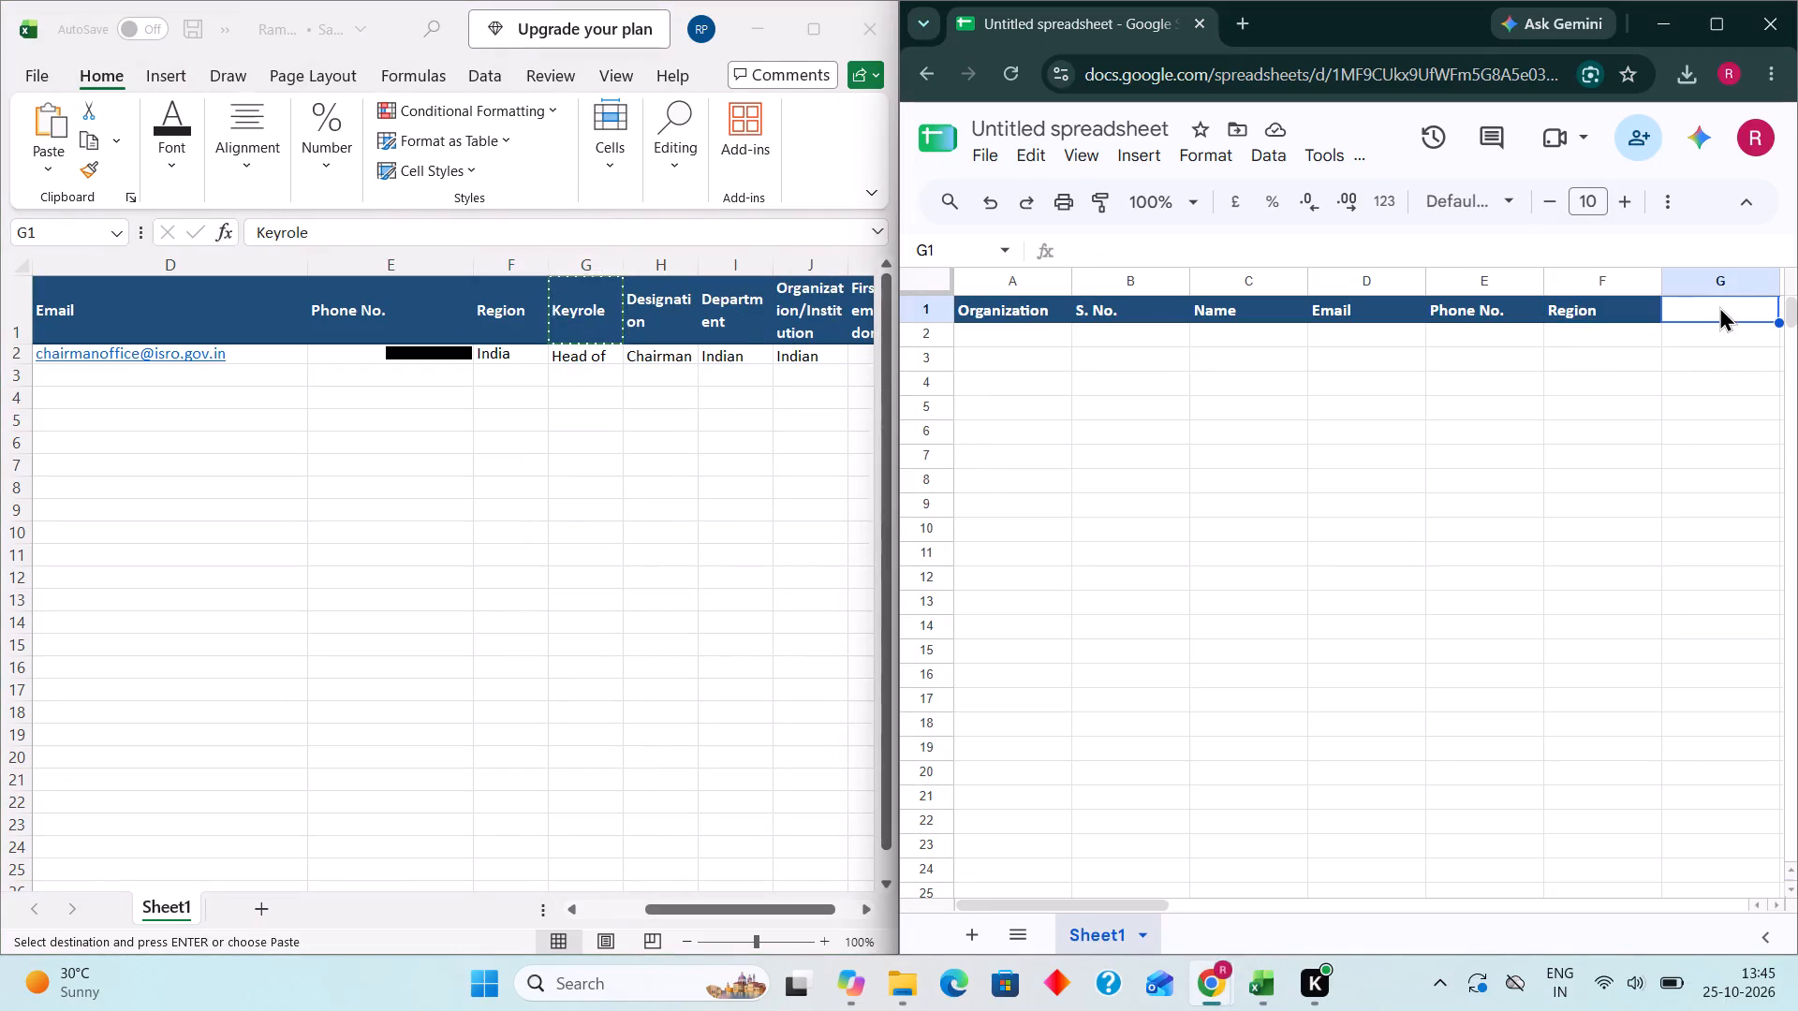
key(ctrl+v)
Copy the Designation header from the Ramendra workbook into cell H1 of the Google spreadsheet.
scroll(1719, 306, left, 6)
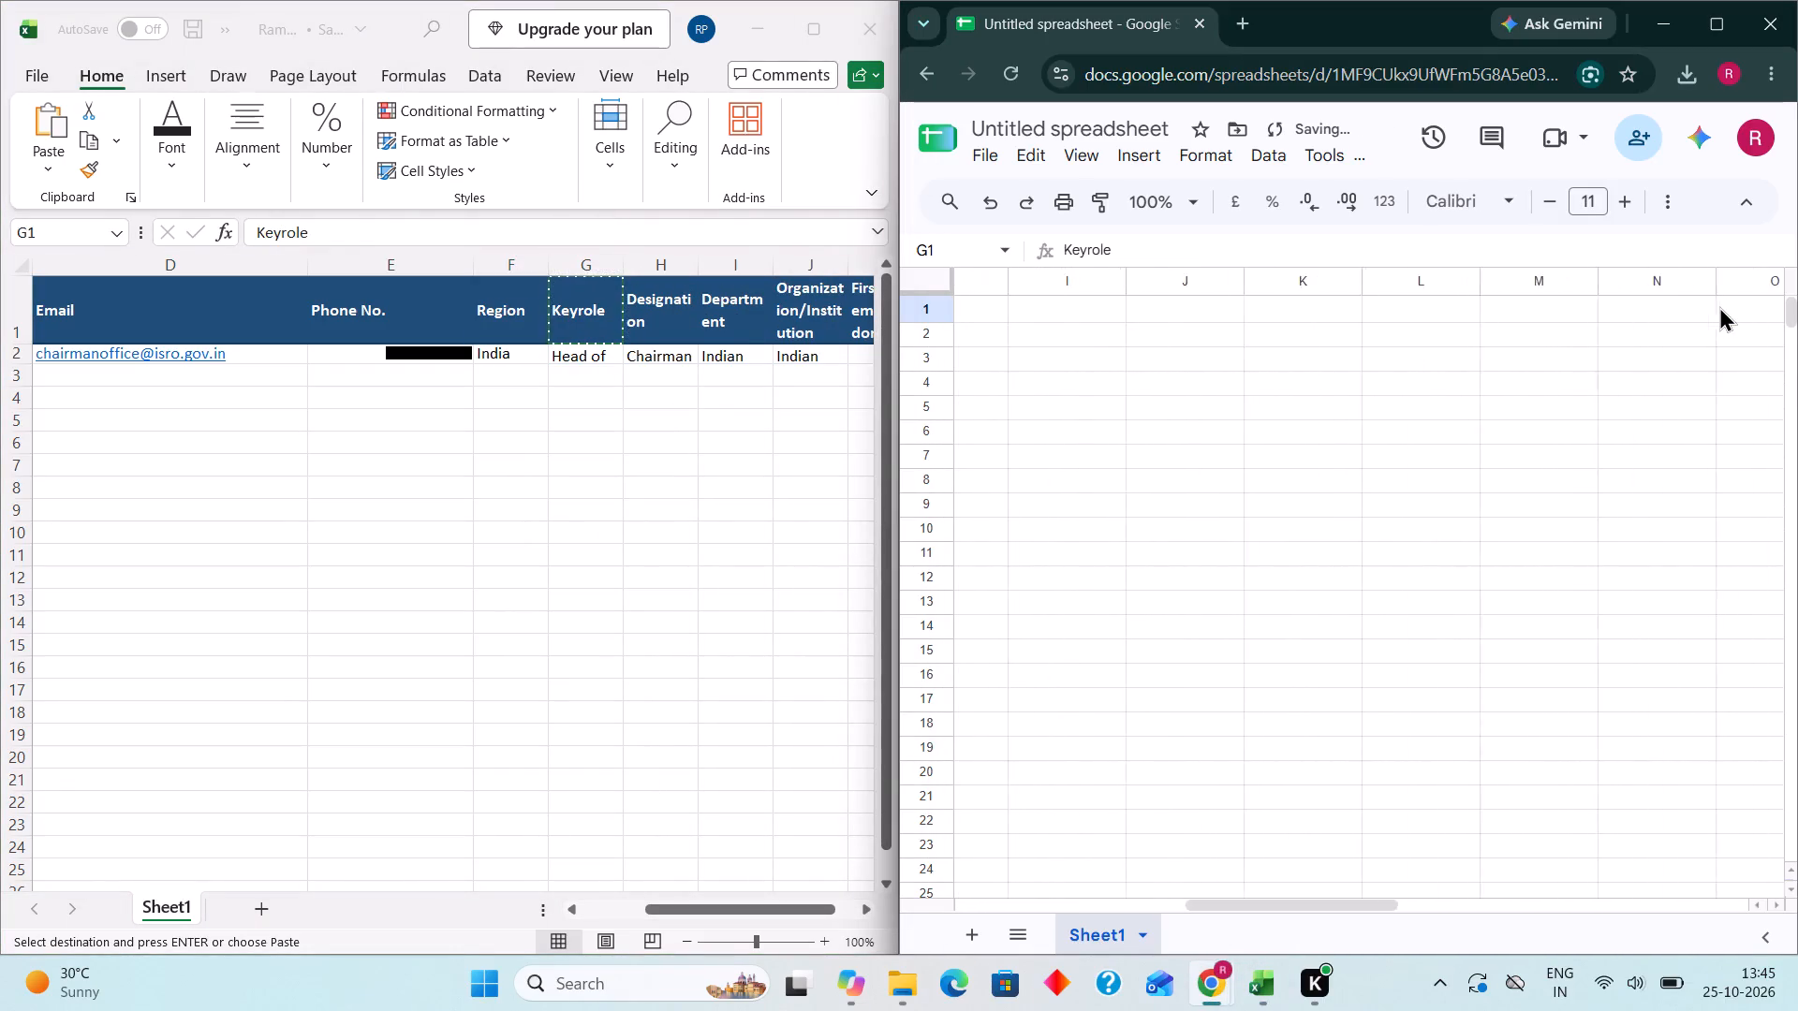
scroll(1719, 306, right, 1)
click(670, 299)
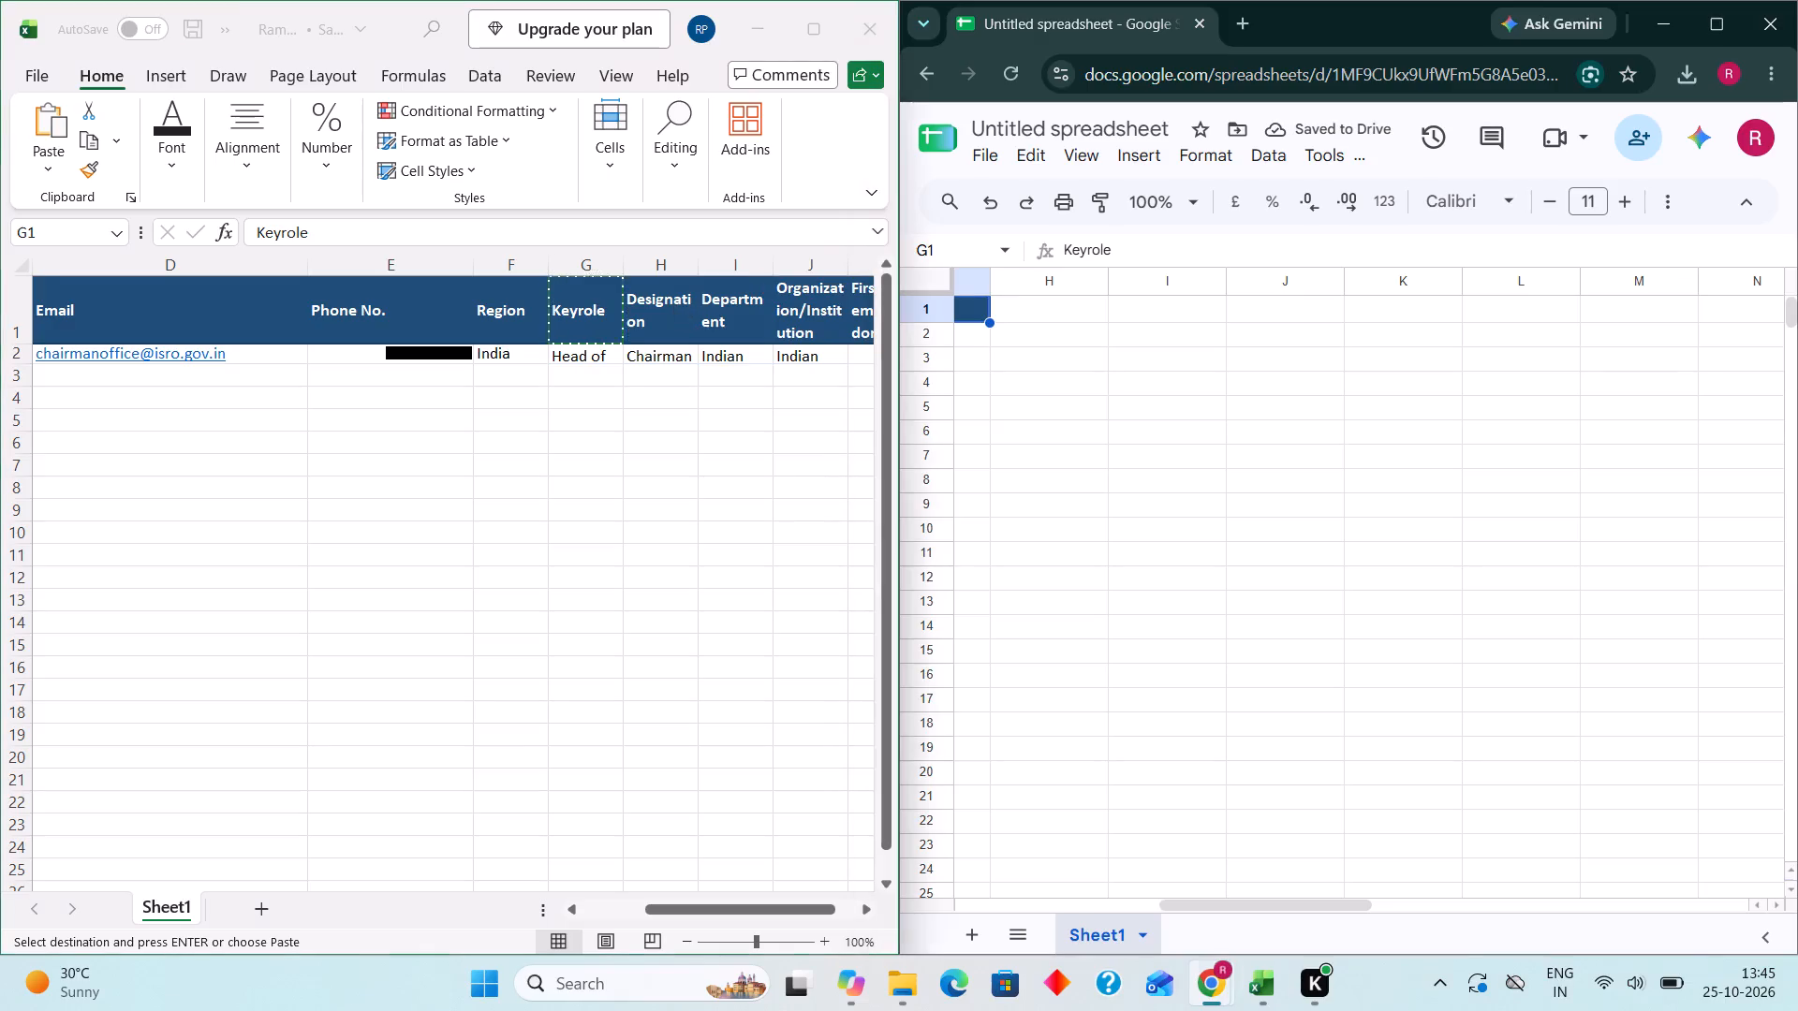
click(670, 299)
key(ctrl+c)
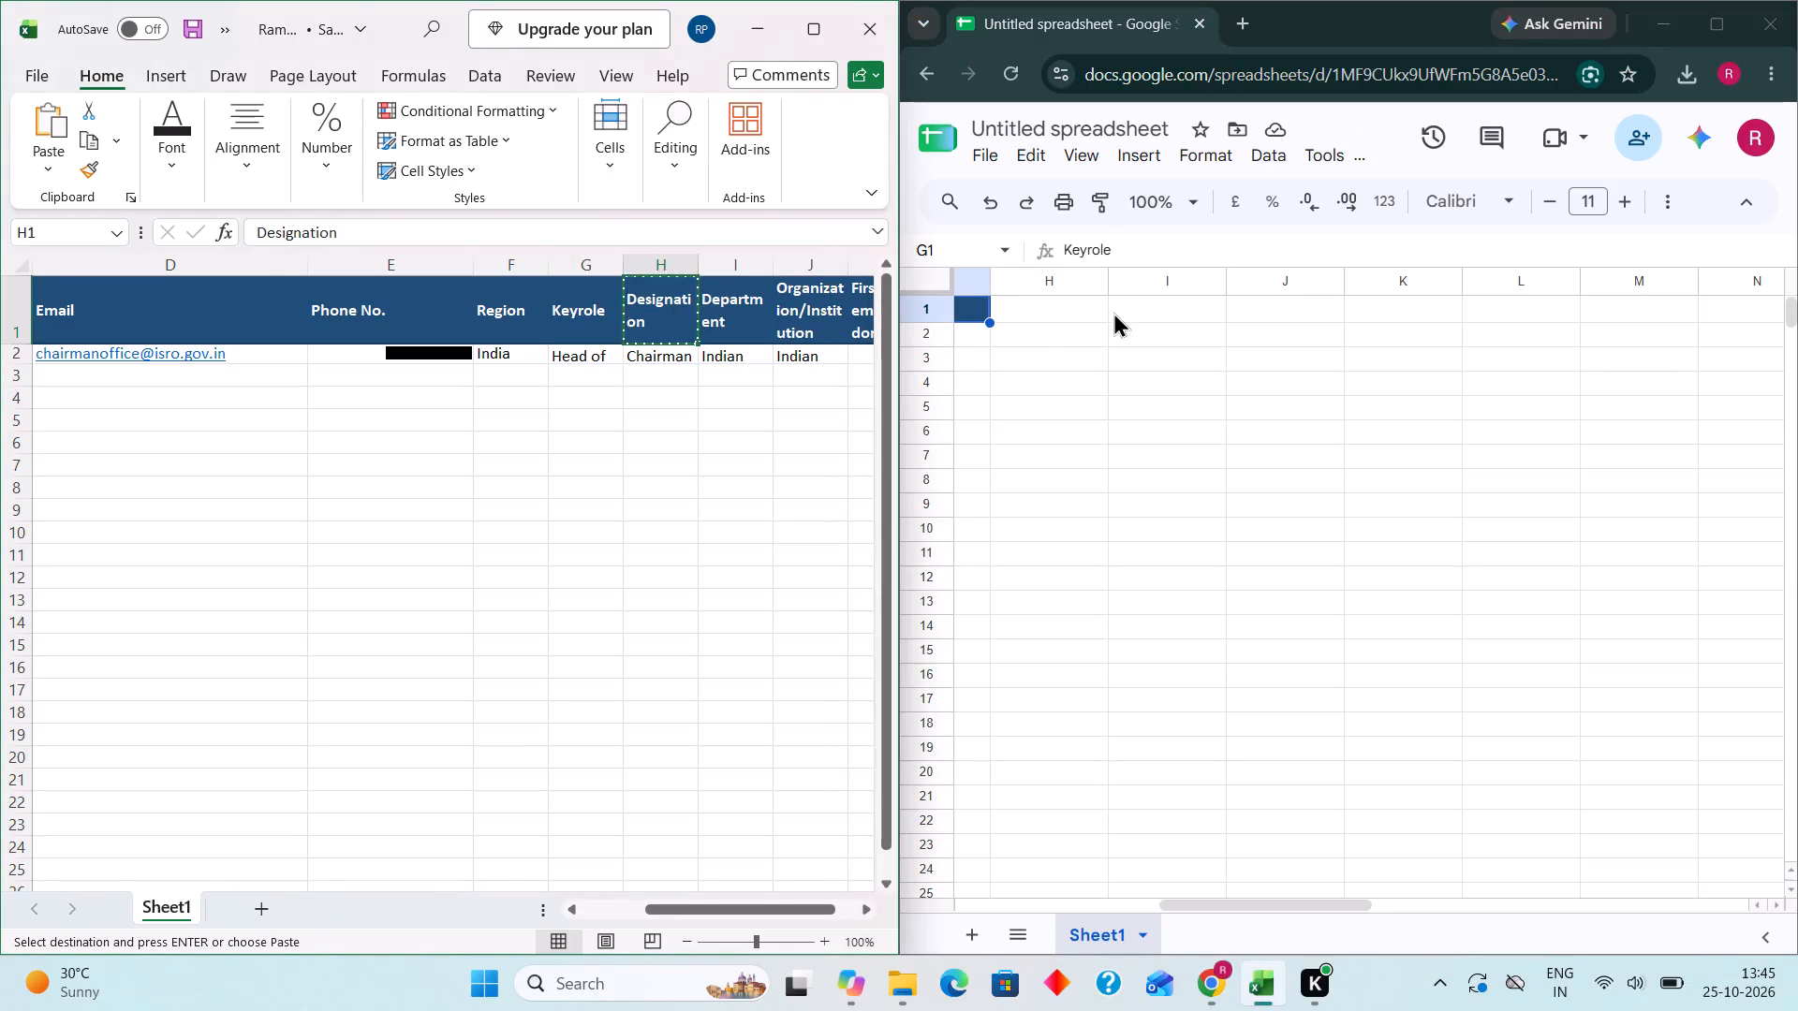
click(1055, 311)
key(ctrl+v)
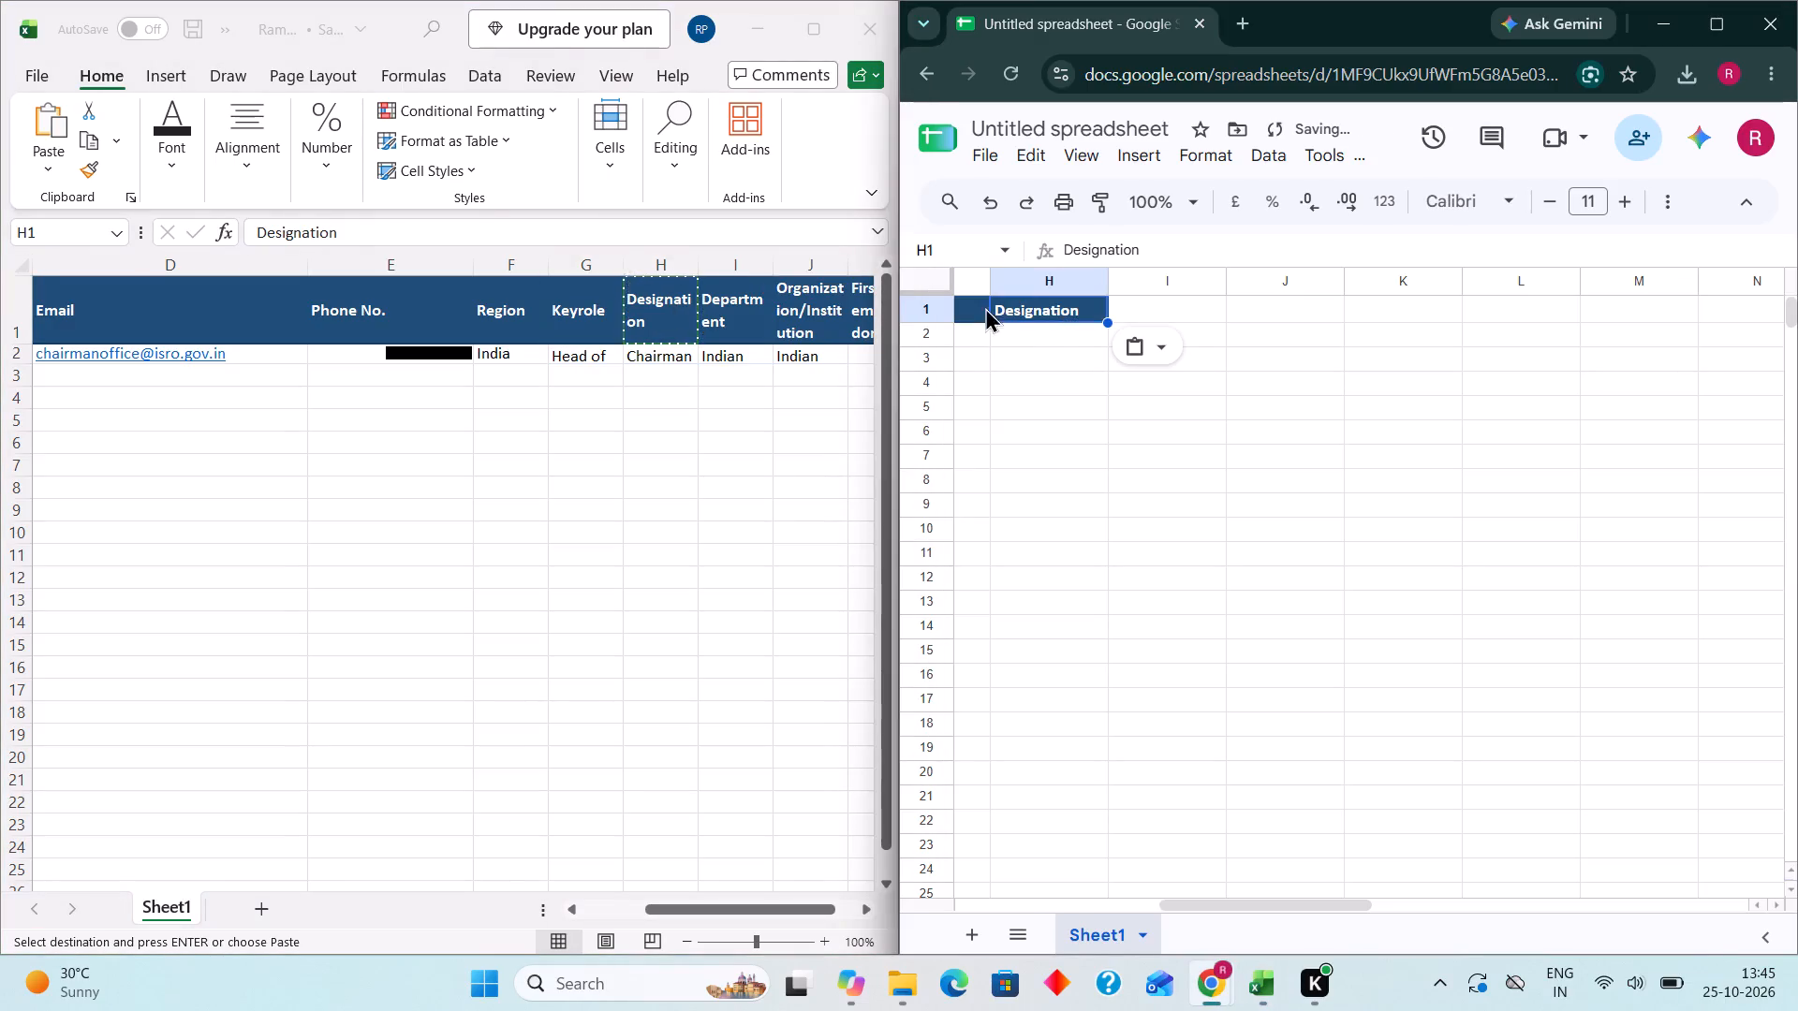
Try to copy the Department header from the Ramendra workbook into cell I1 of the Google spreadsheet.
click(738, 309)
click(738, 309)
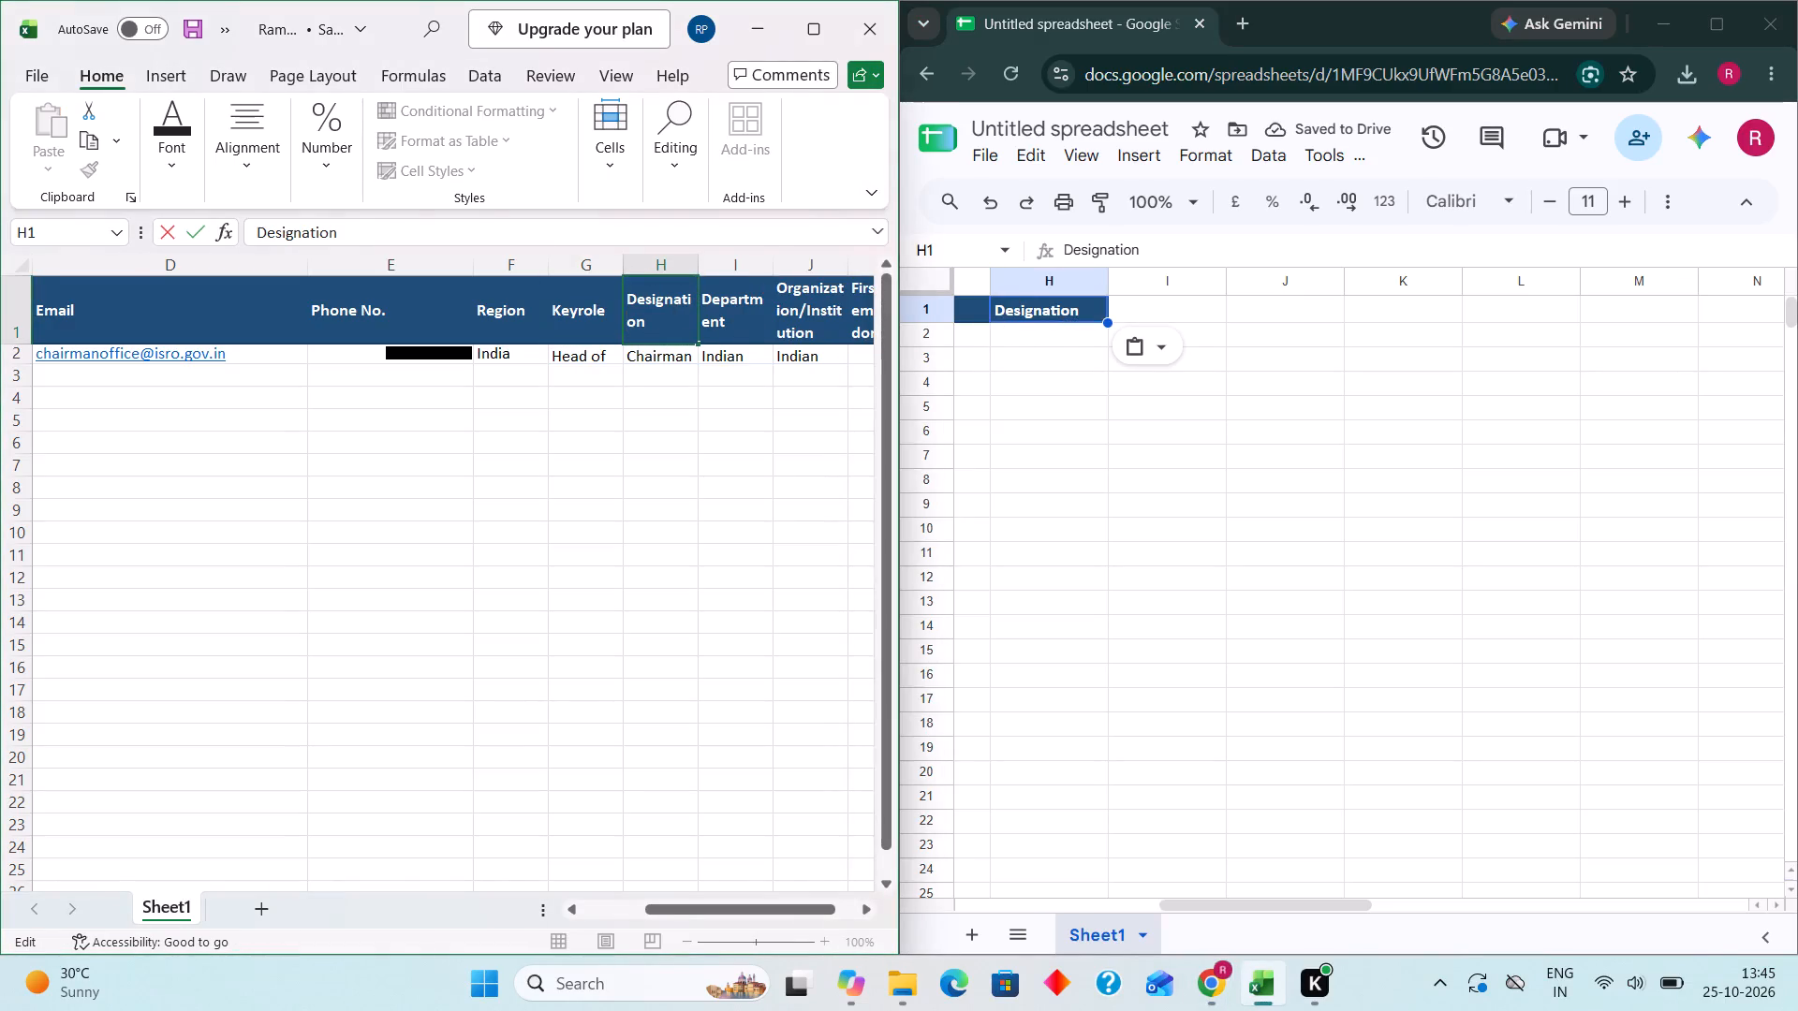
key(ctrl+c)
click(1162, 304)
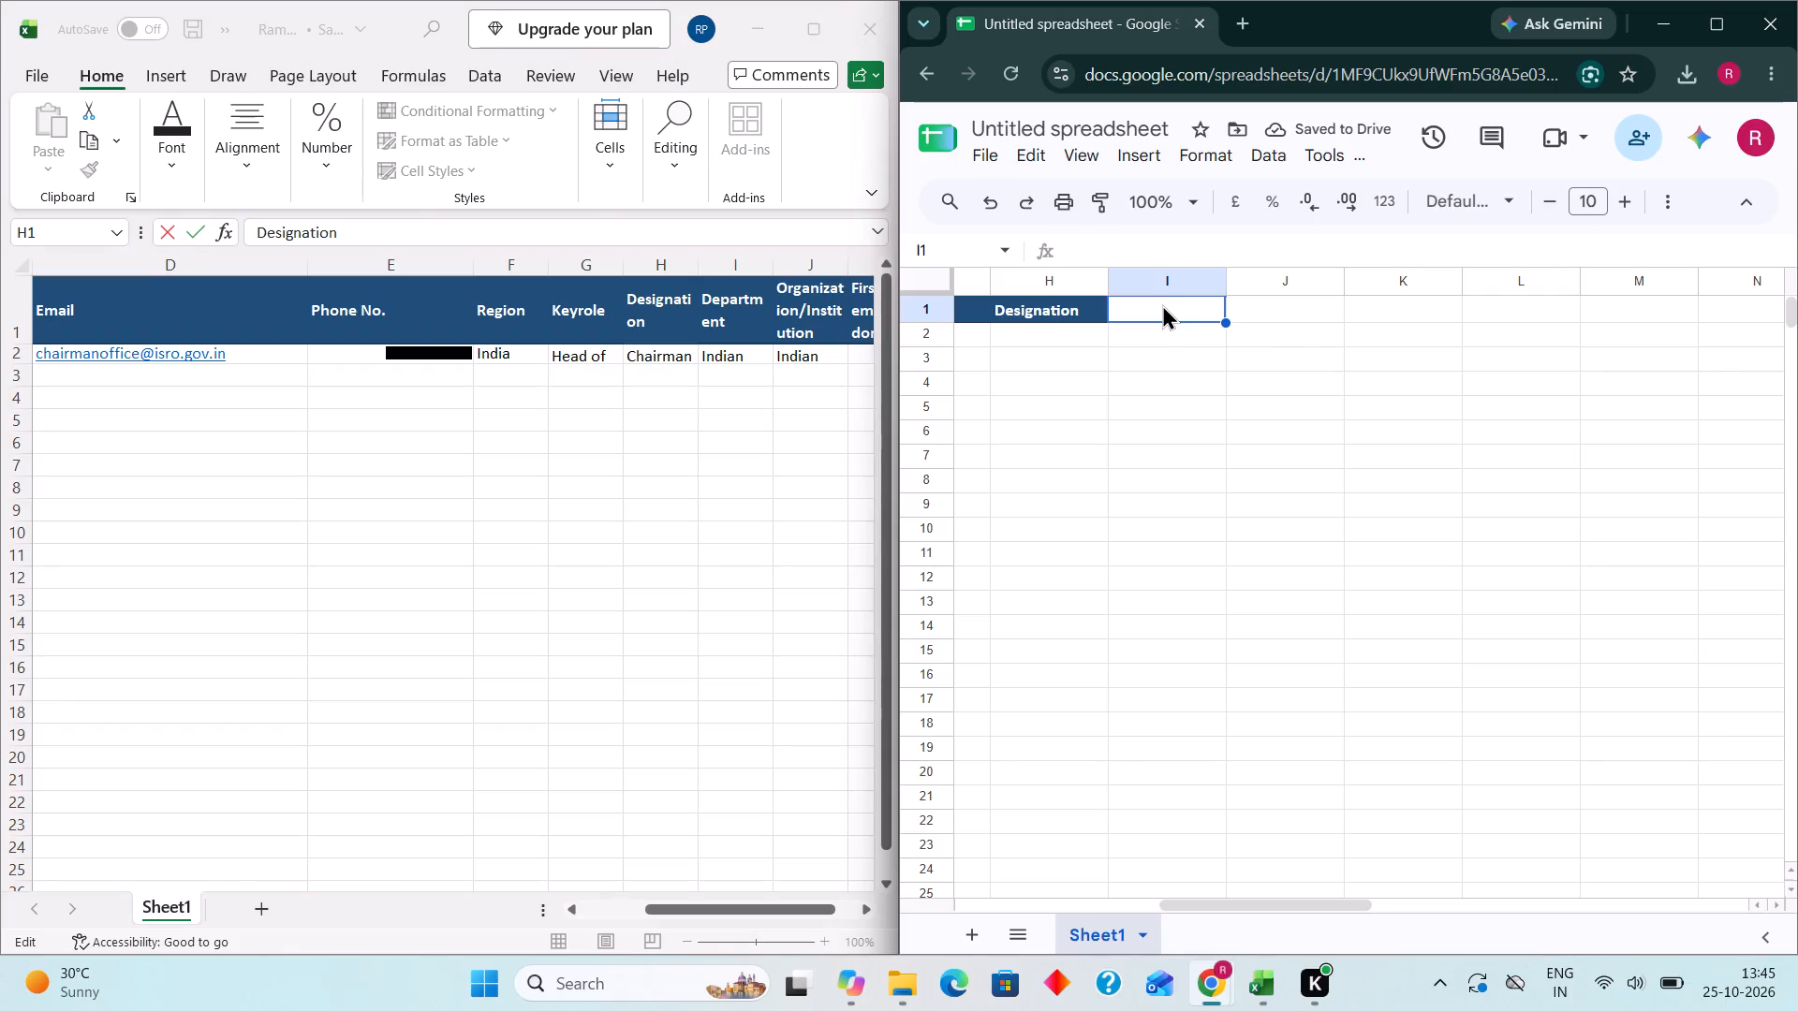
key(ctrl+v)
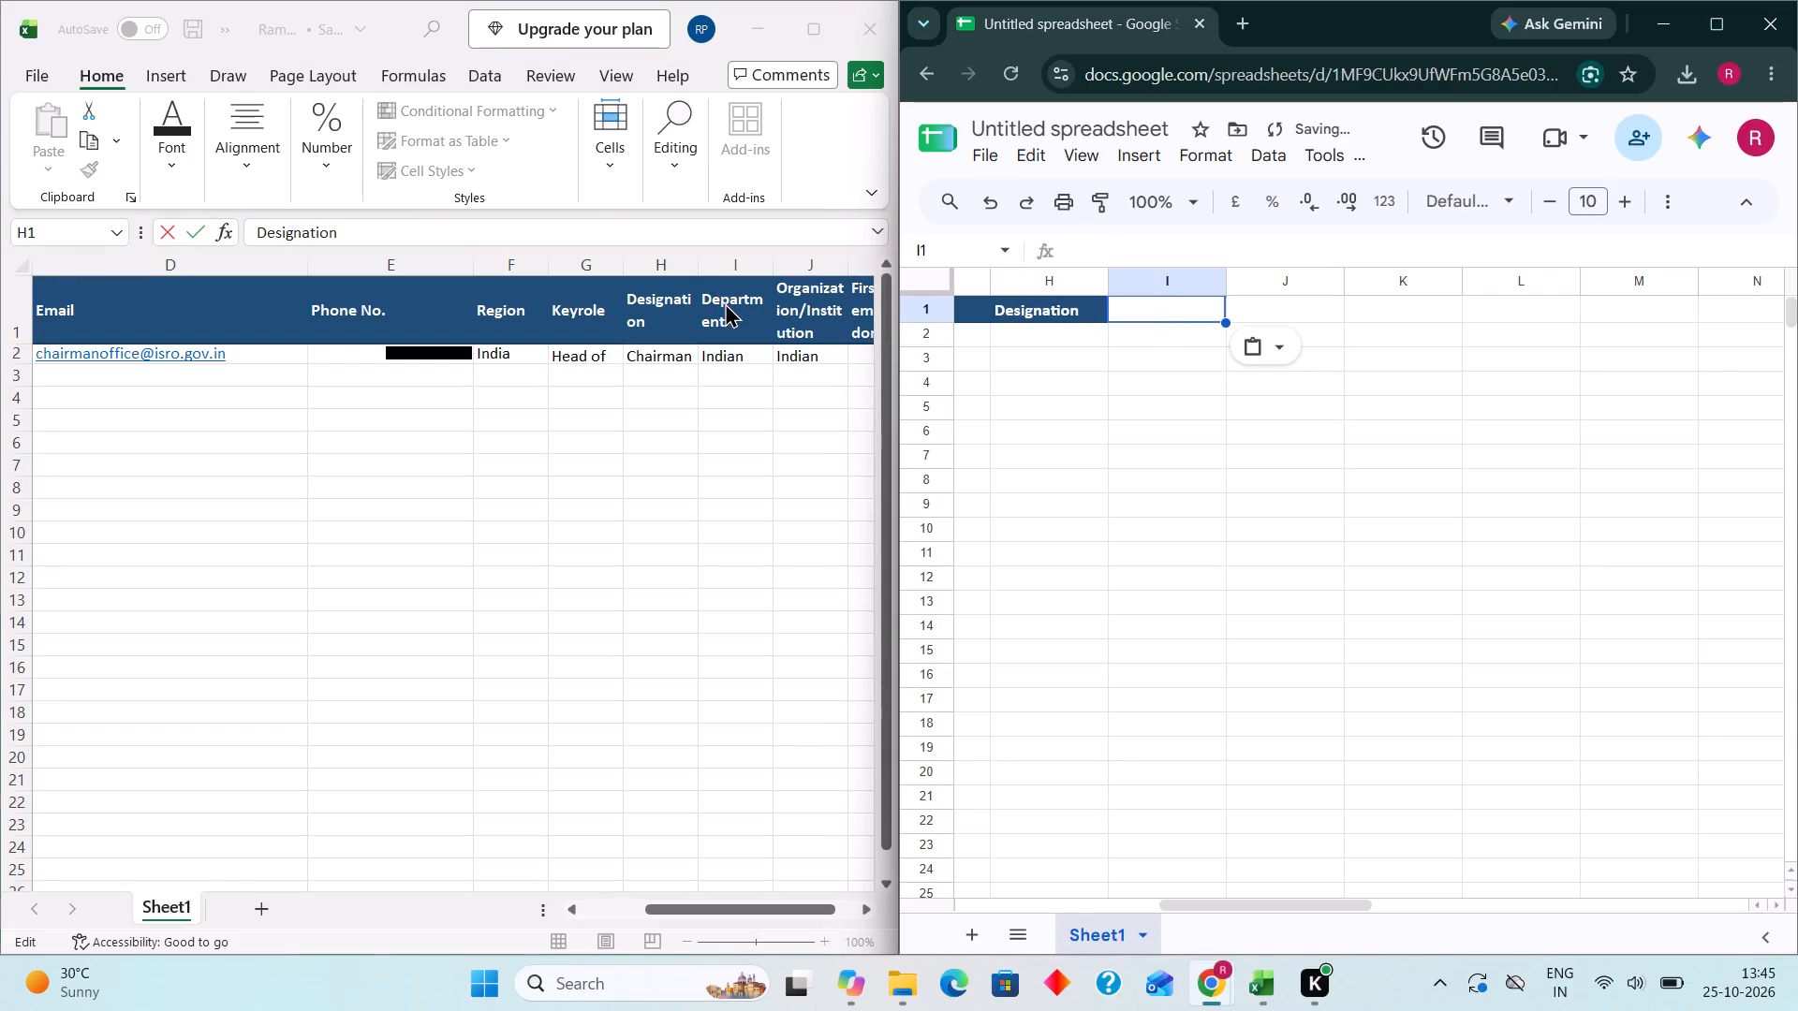
Copy the Department header from the Ramendra workbook into cell I1 of the Google spreadsheet.
click(725, 302)
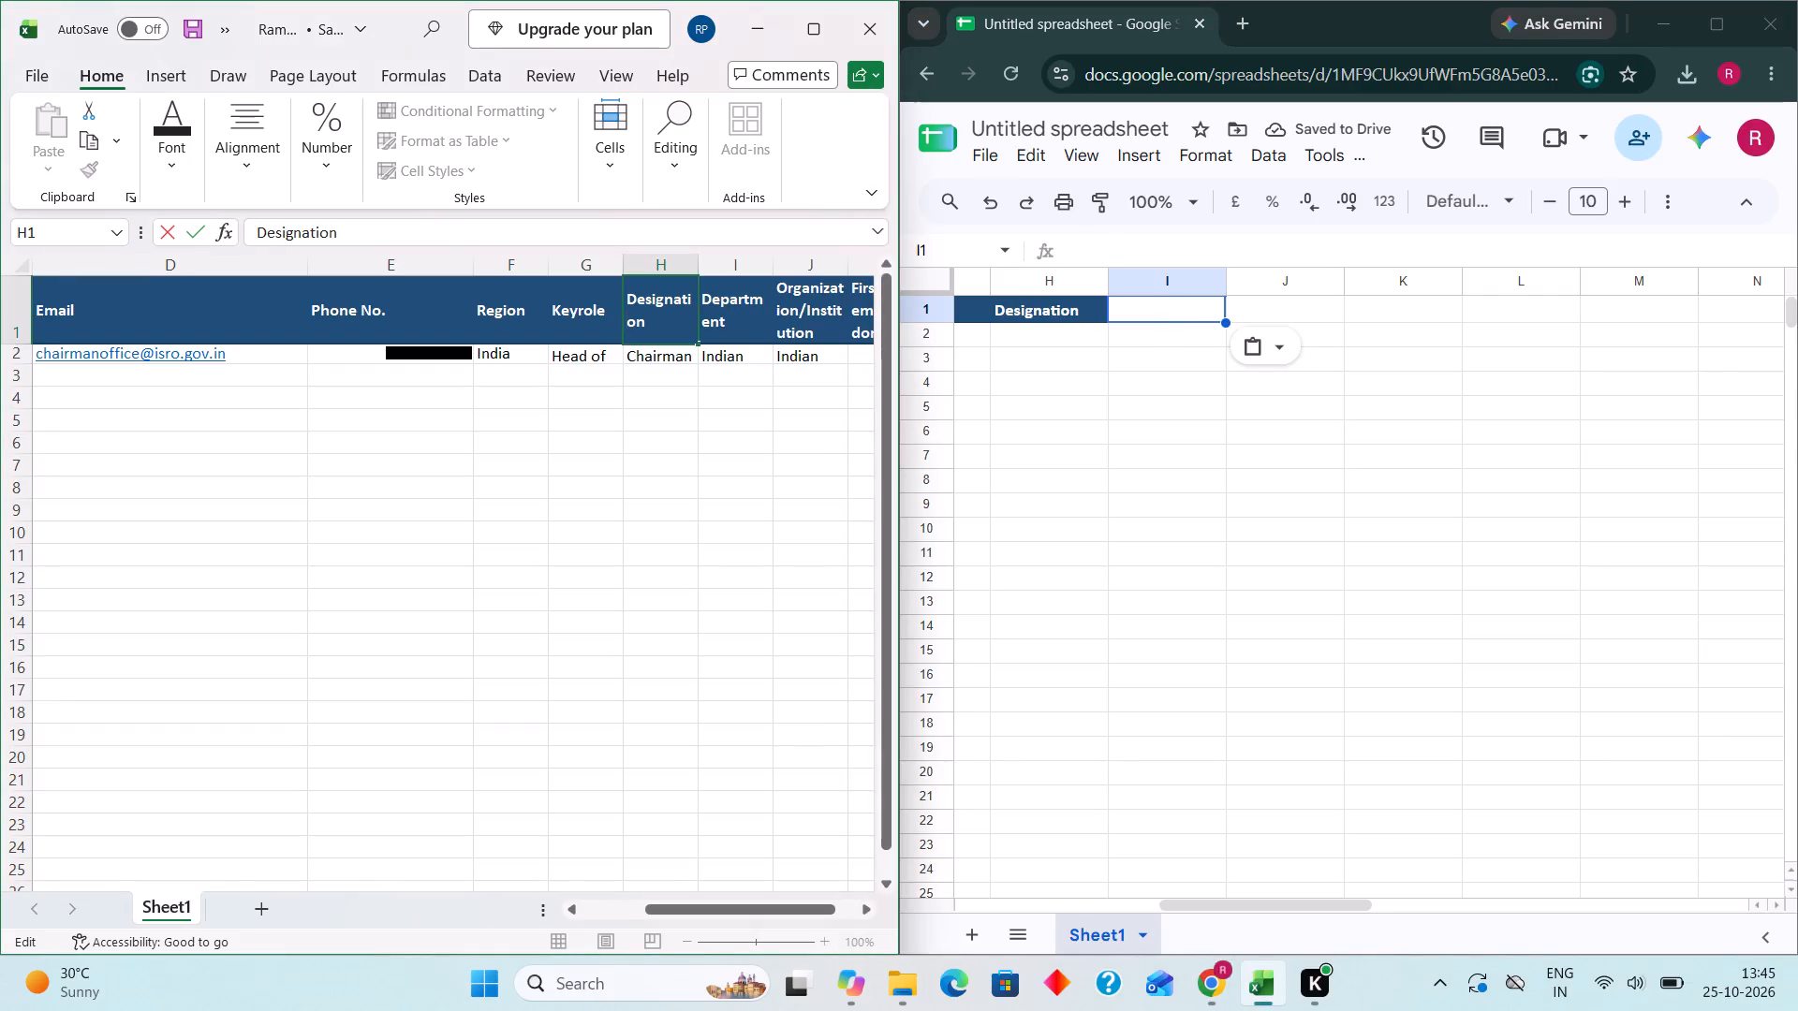
click(744, 308)
key(ctrl+c)
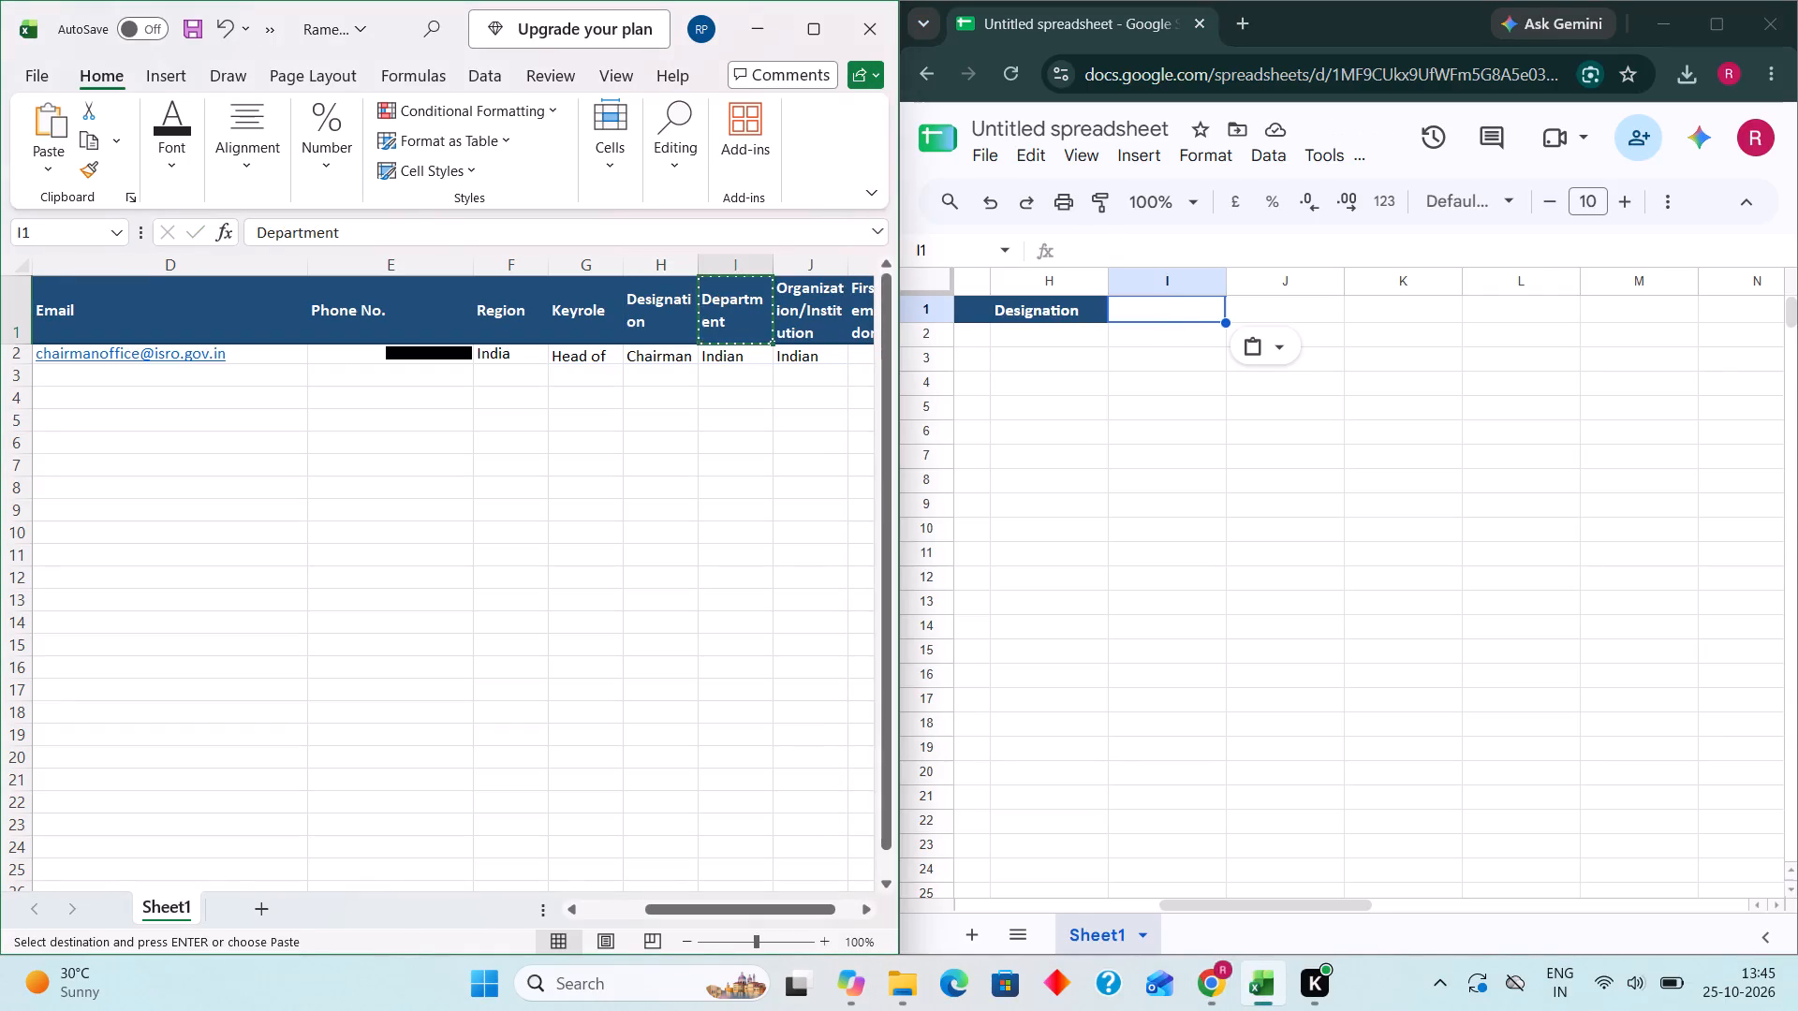
click(1193, 304)
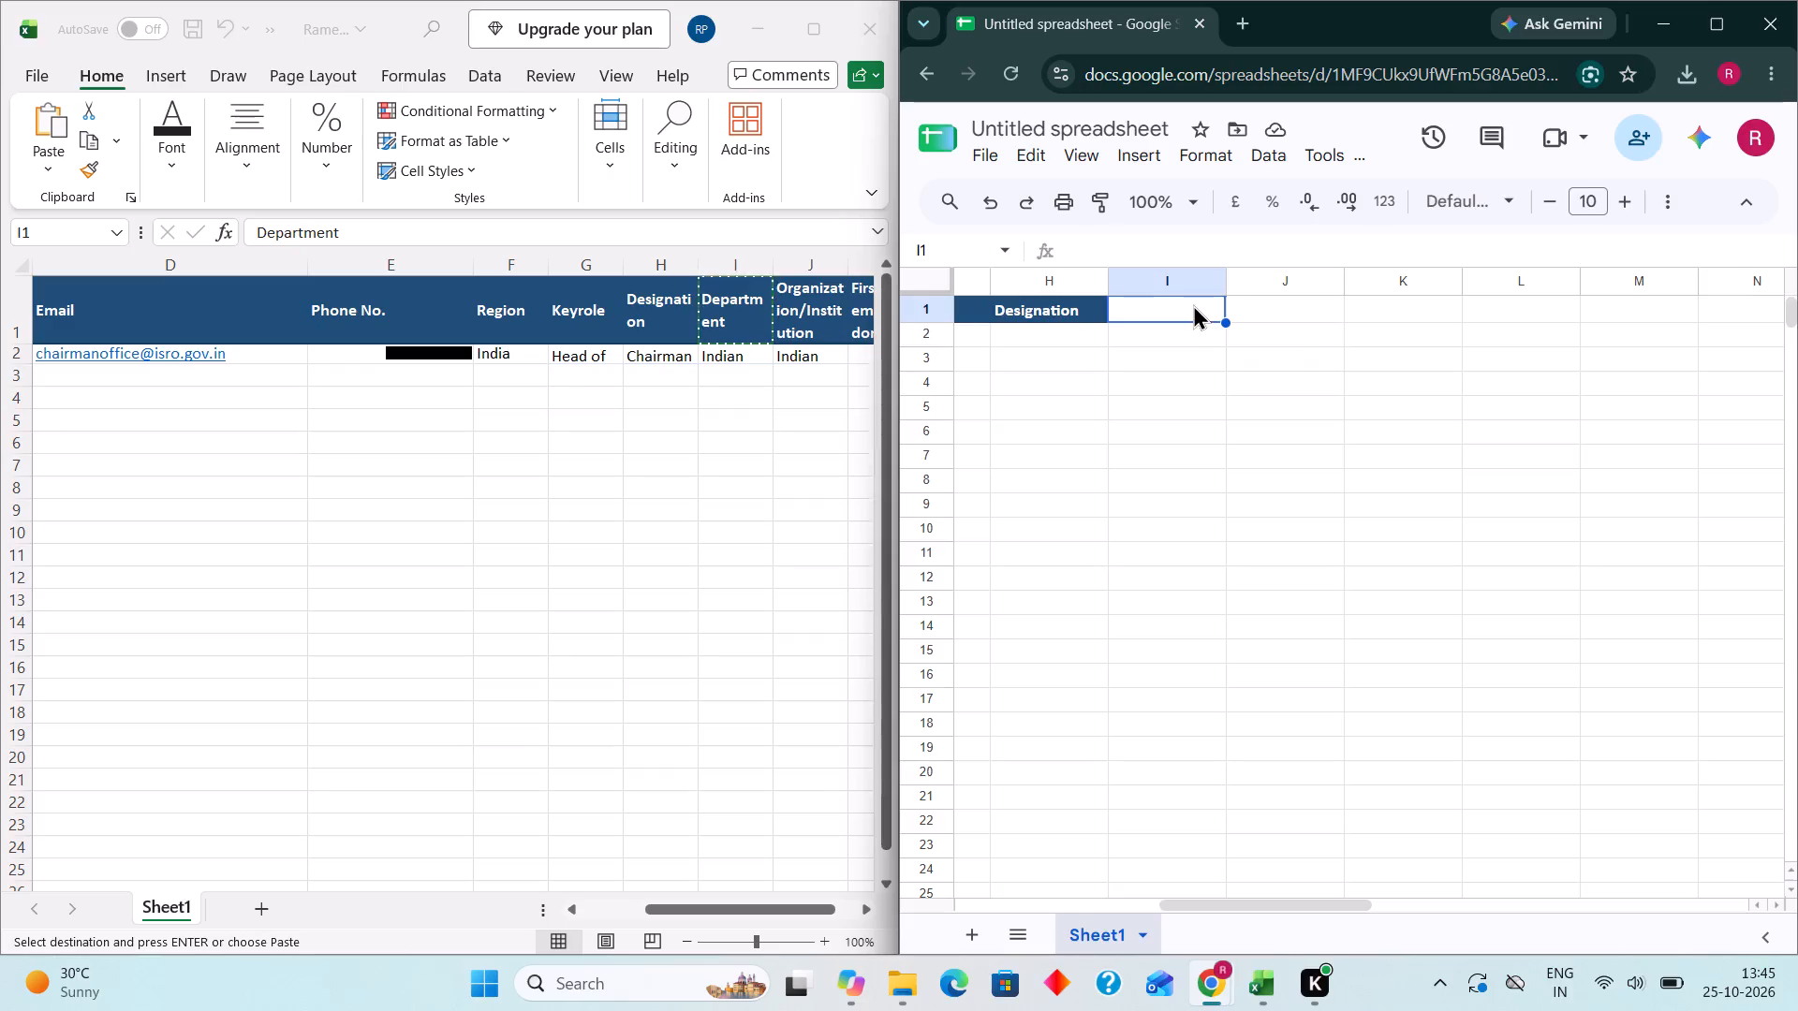
key(ctrl+v)
Copy the Organization/Institution header from the Ramendra workbook into cell J1 of the Google spreadsheet.
click(812, 311)
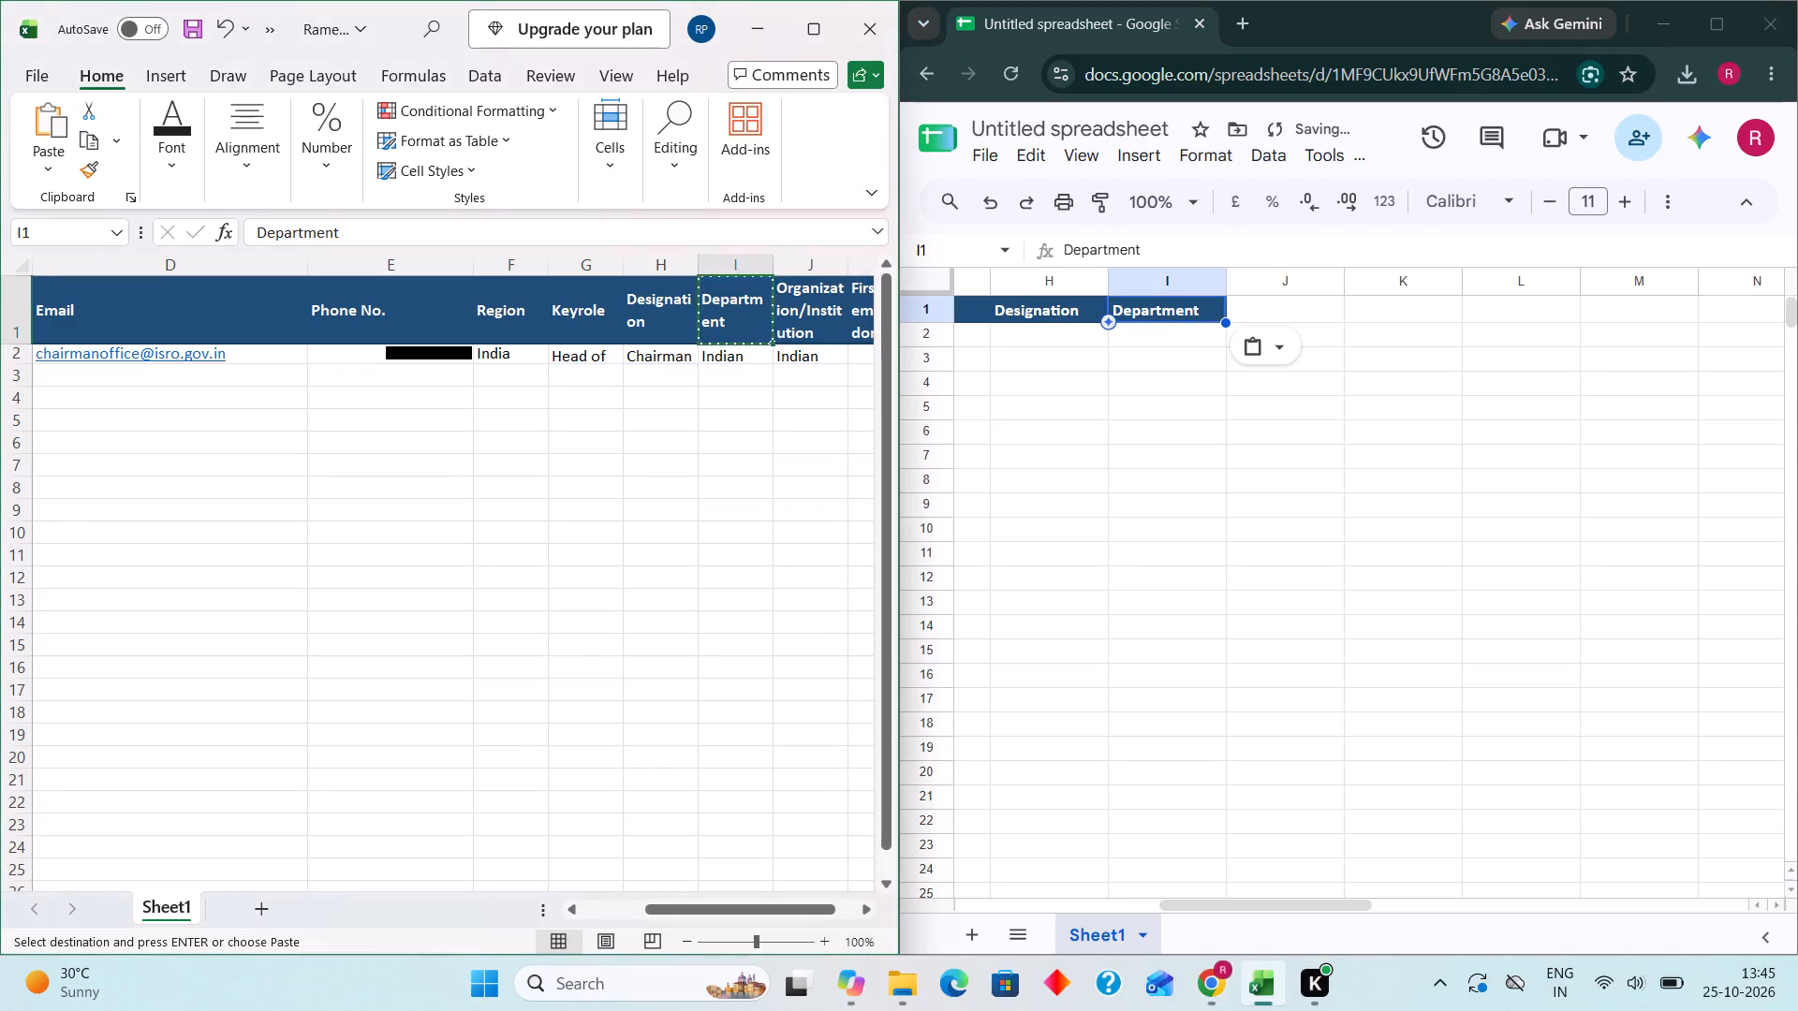
click(812, 311)
key(ctrl+c)
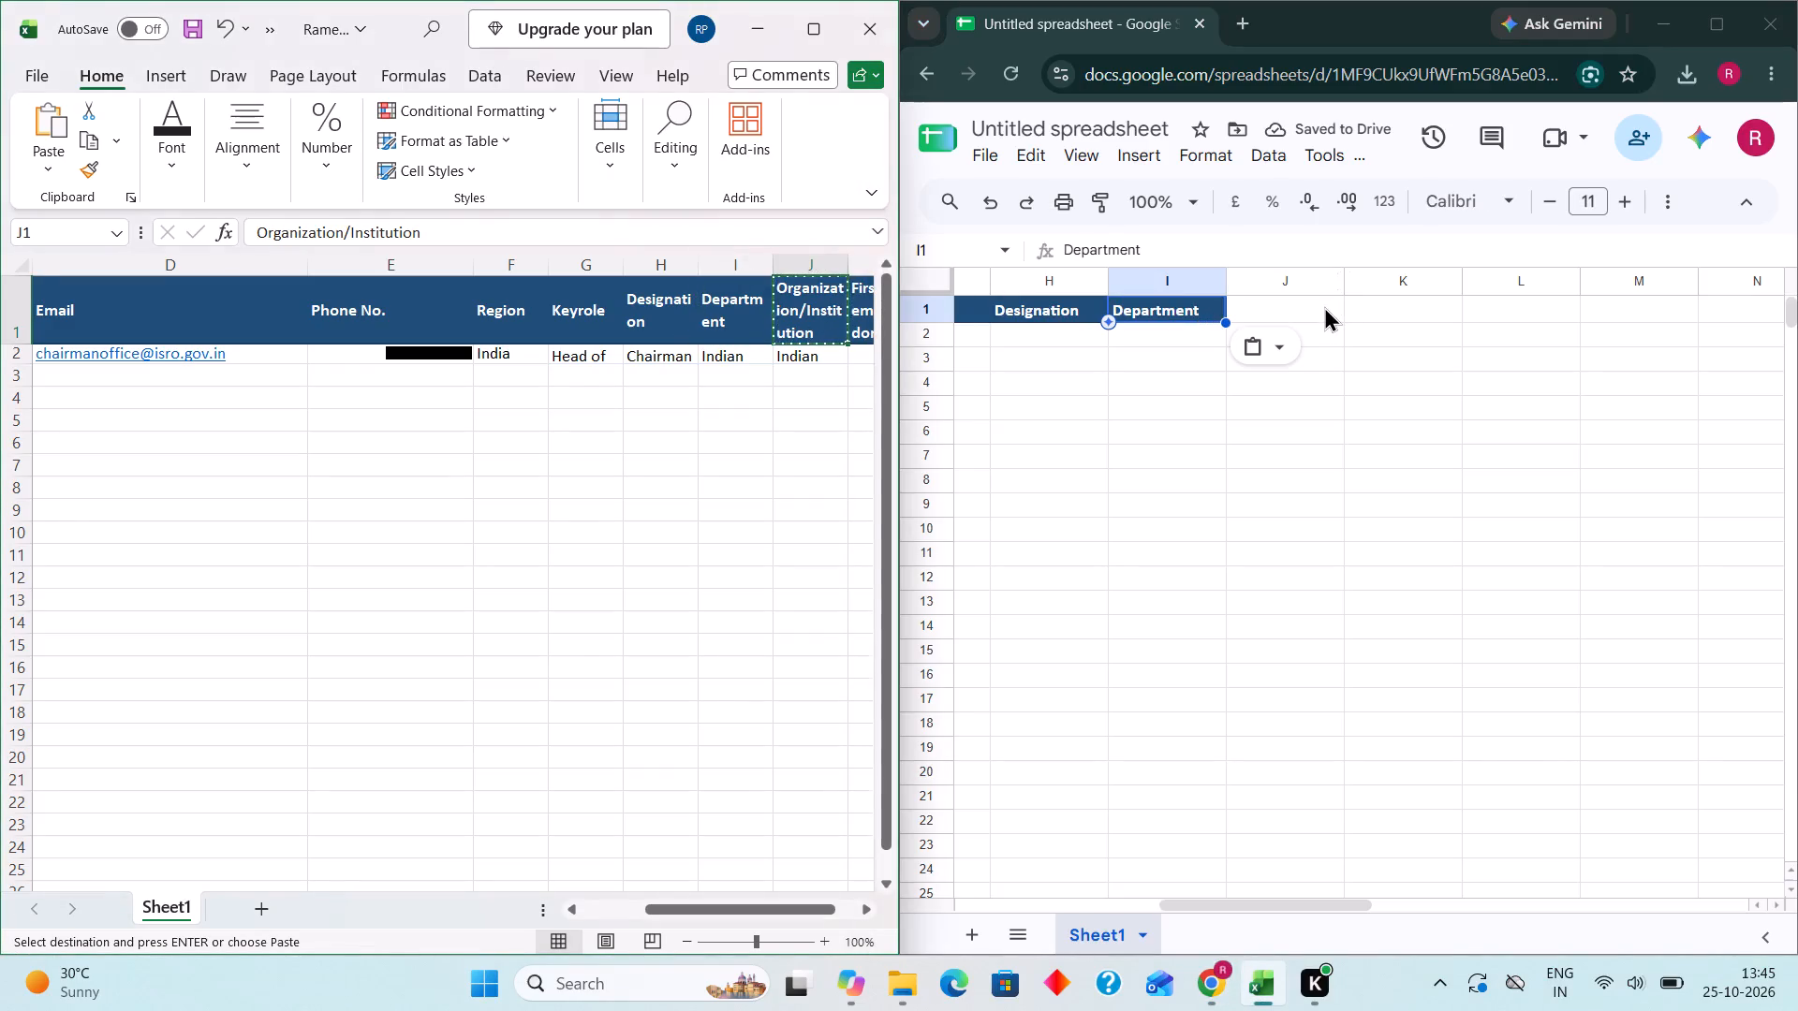
click(1324, 306)
key(ctrl+v)
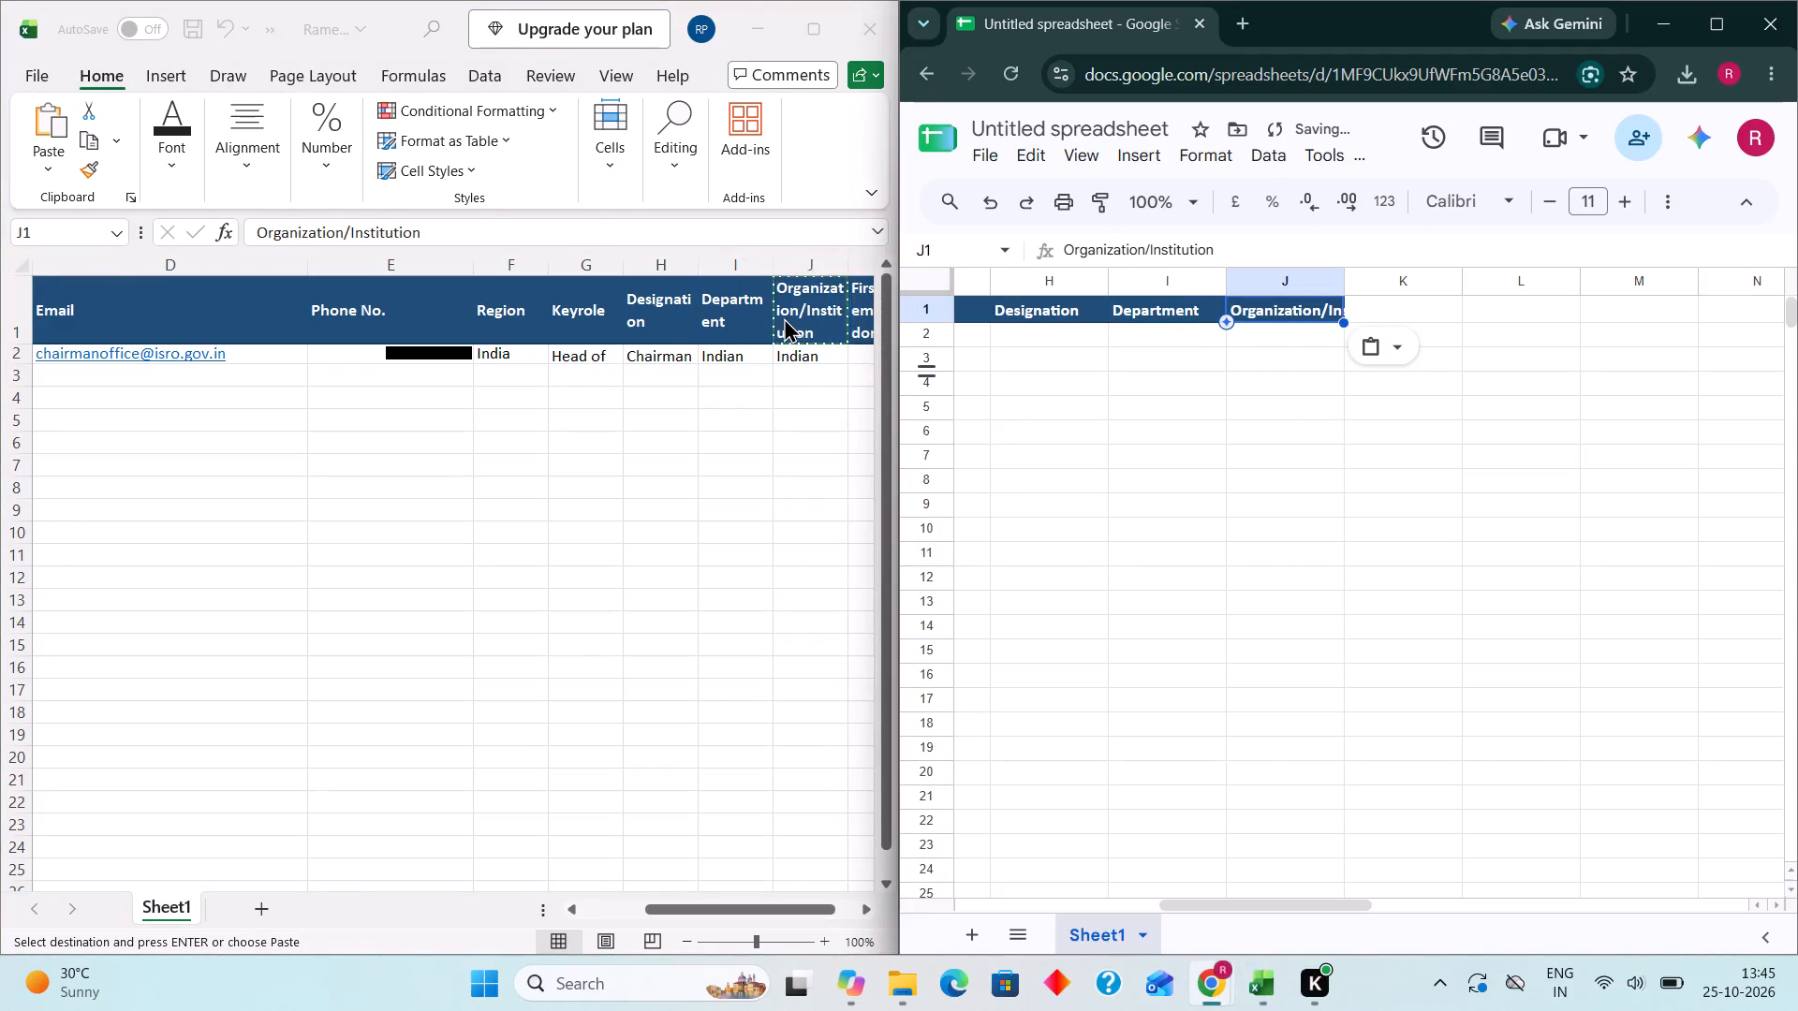
Copy the First email done header from the Ramendra workbook into cell K1 of the Google spreadsheet.
scroll(784, 317, left, 2)
click(597, 310)
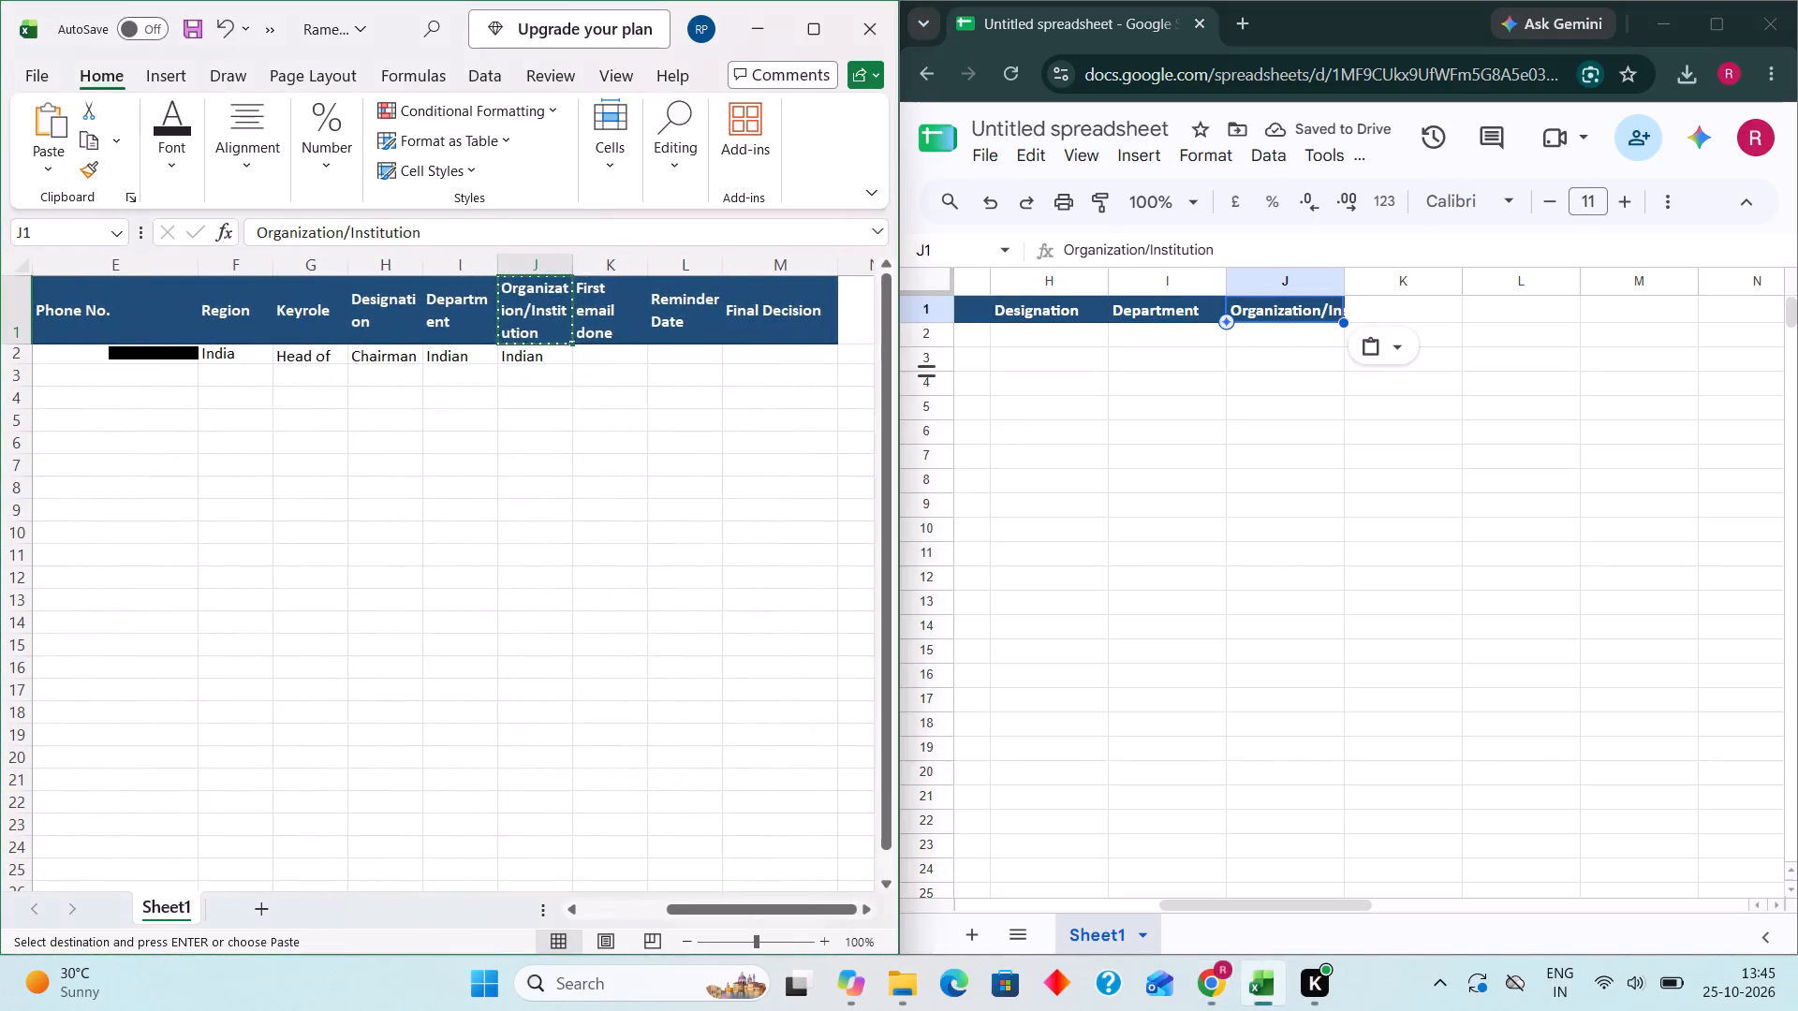
click(597, 310)
key(ctrl+c)
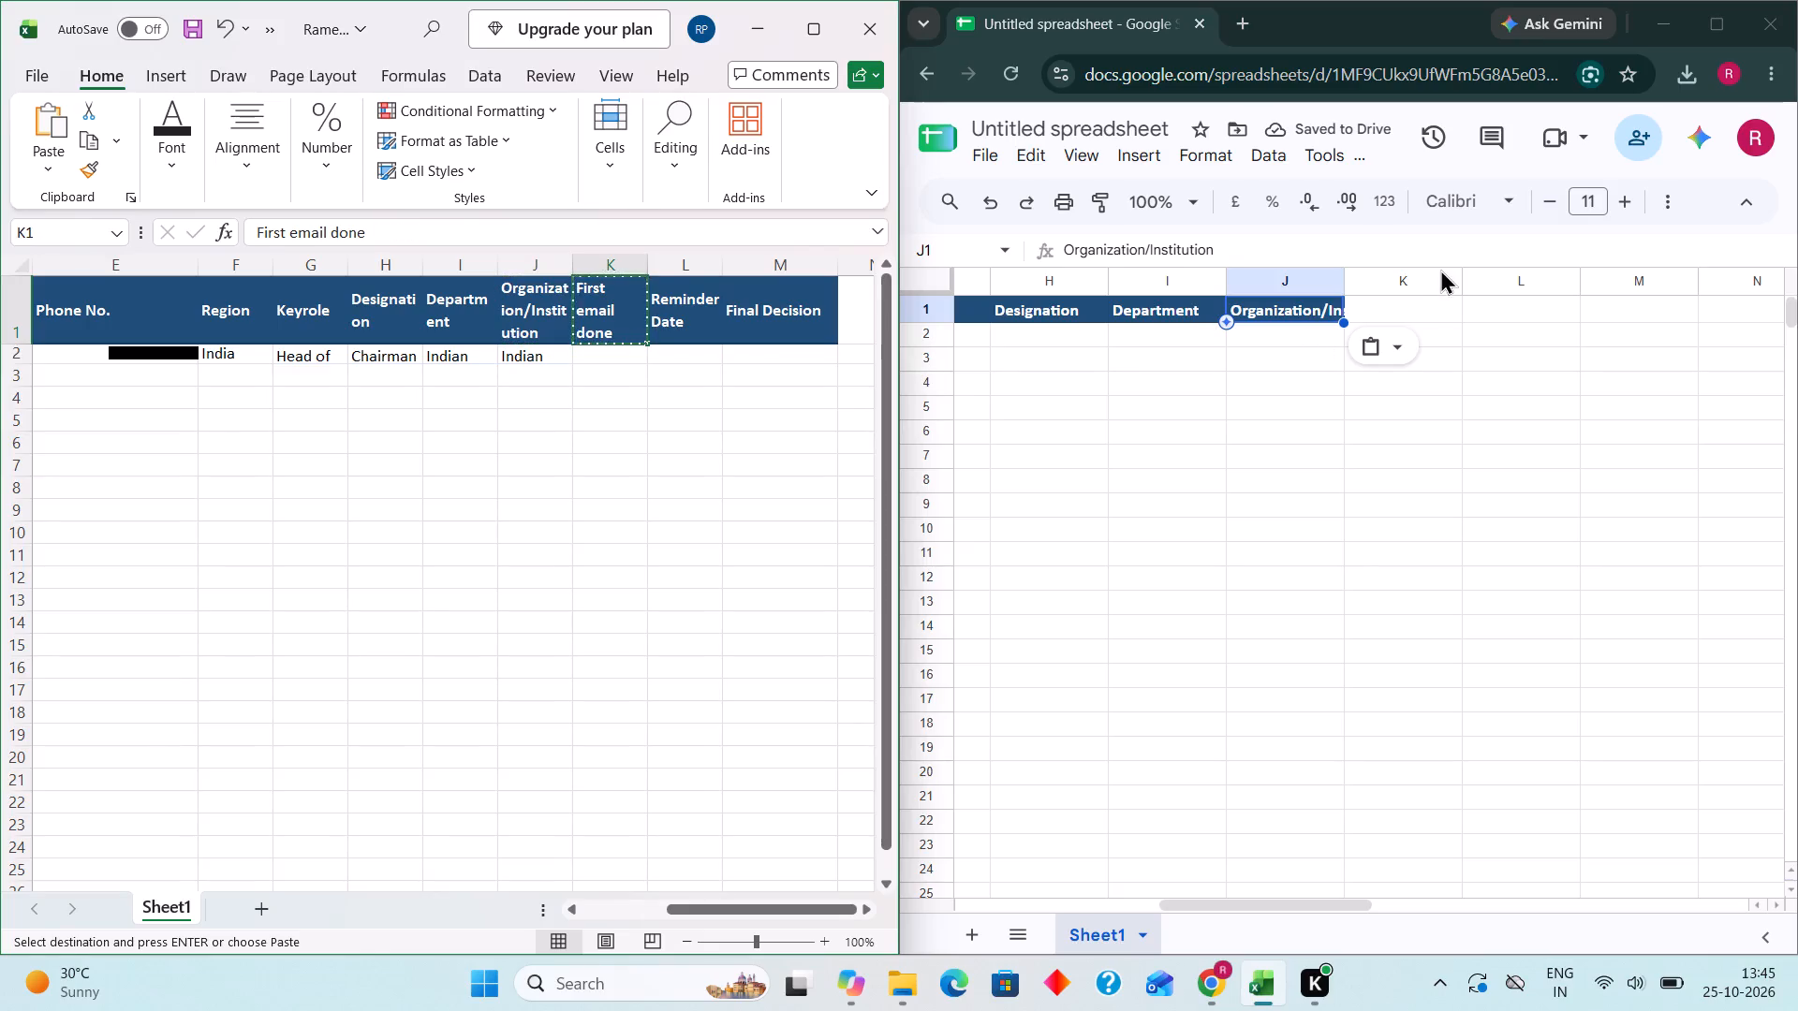
click(1411, 302)
key(ctrl+v)
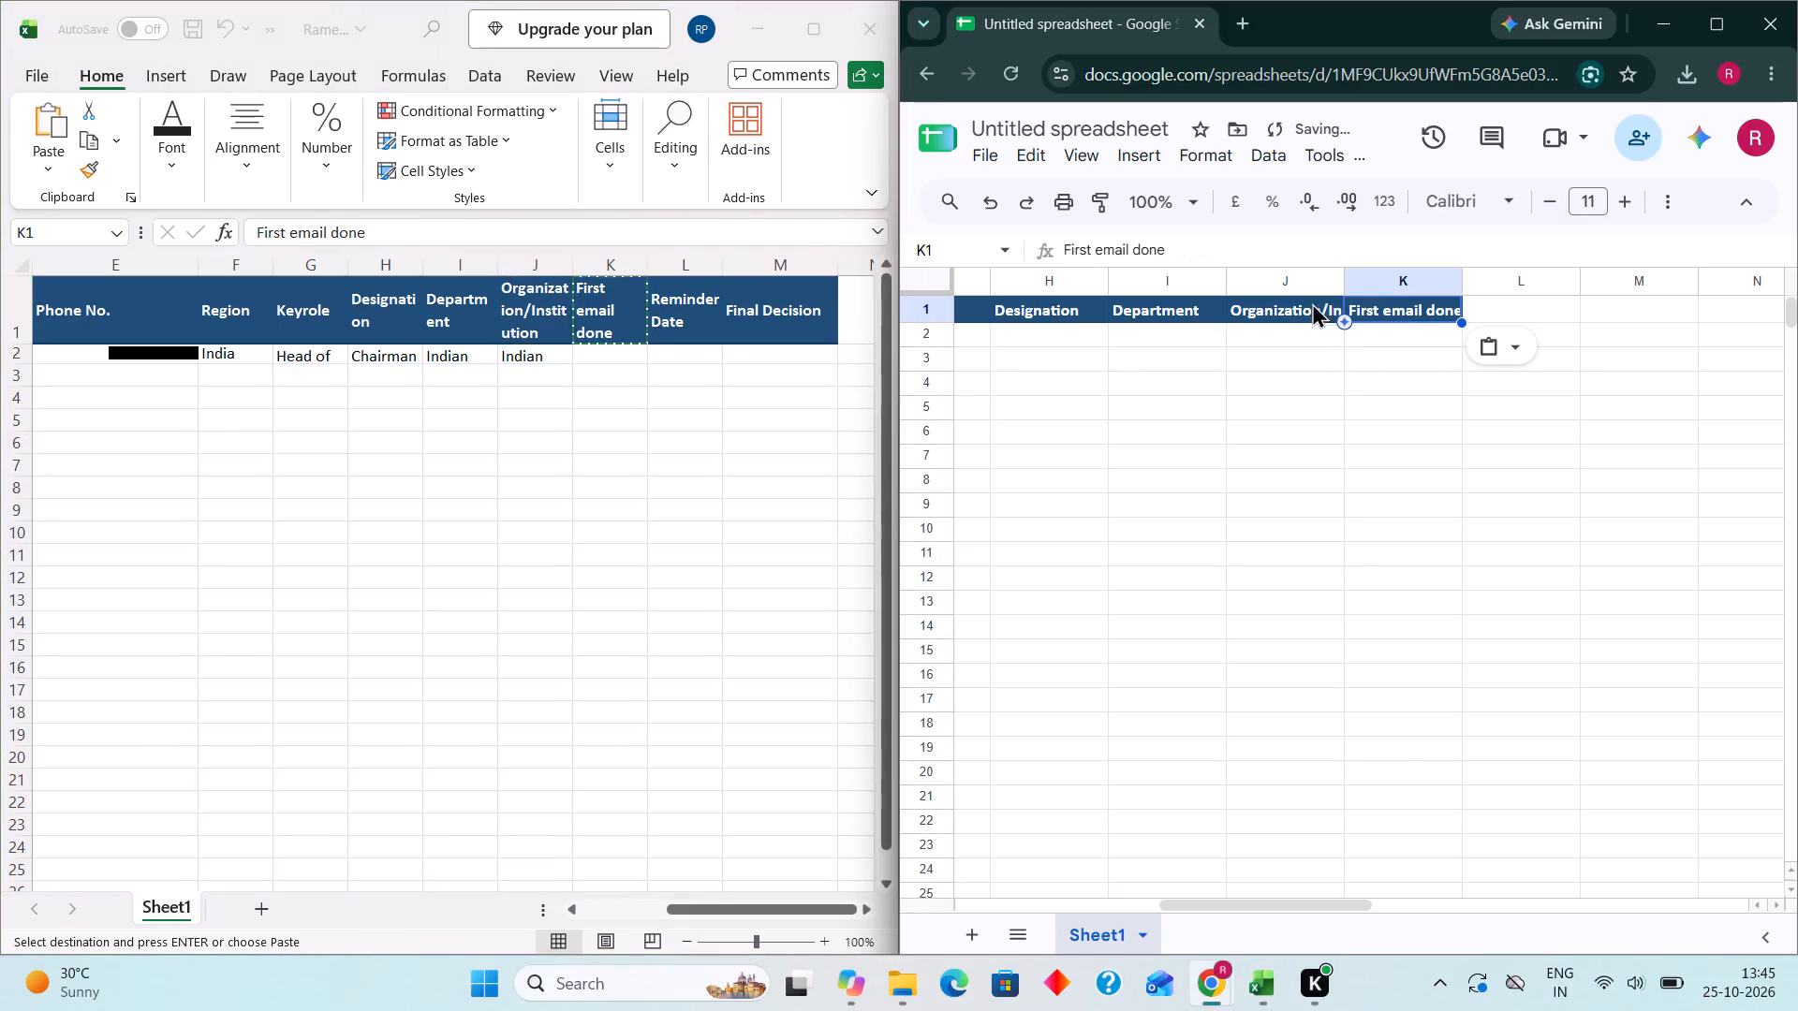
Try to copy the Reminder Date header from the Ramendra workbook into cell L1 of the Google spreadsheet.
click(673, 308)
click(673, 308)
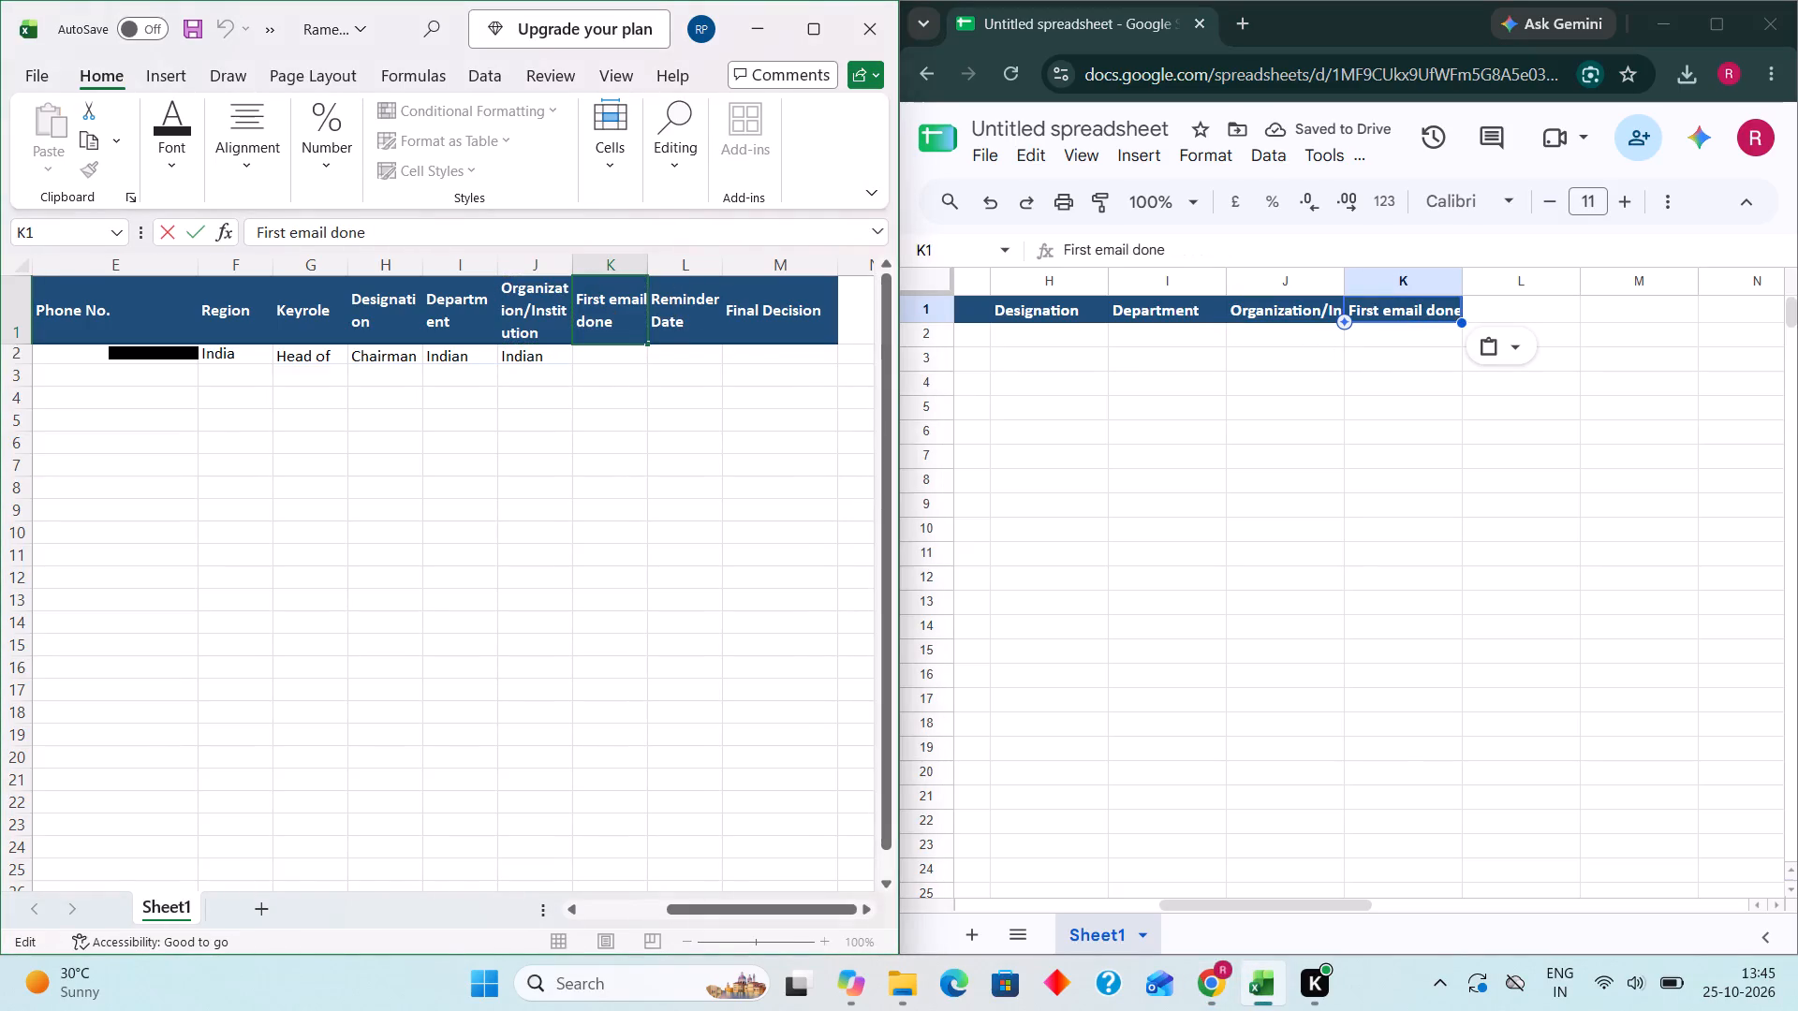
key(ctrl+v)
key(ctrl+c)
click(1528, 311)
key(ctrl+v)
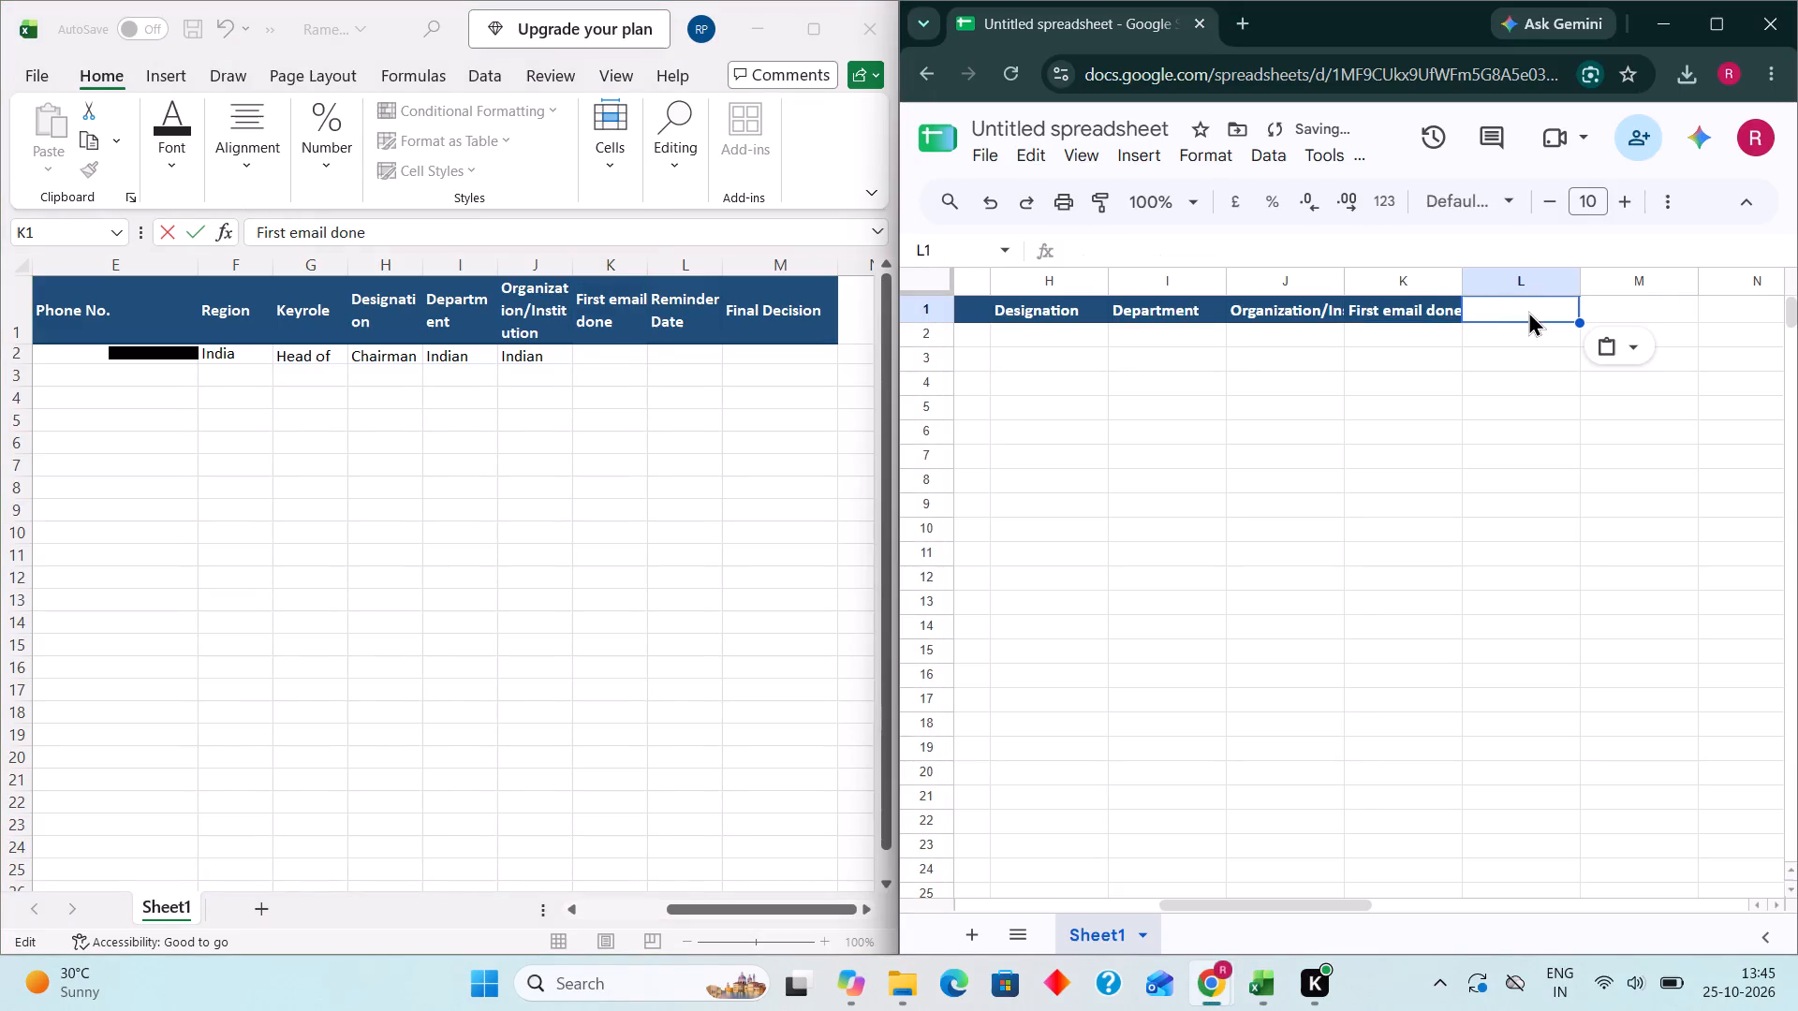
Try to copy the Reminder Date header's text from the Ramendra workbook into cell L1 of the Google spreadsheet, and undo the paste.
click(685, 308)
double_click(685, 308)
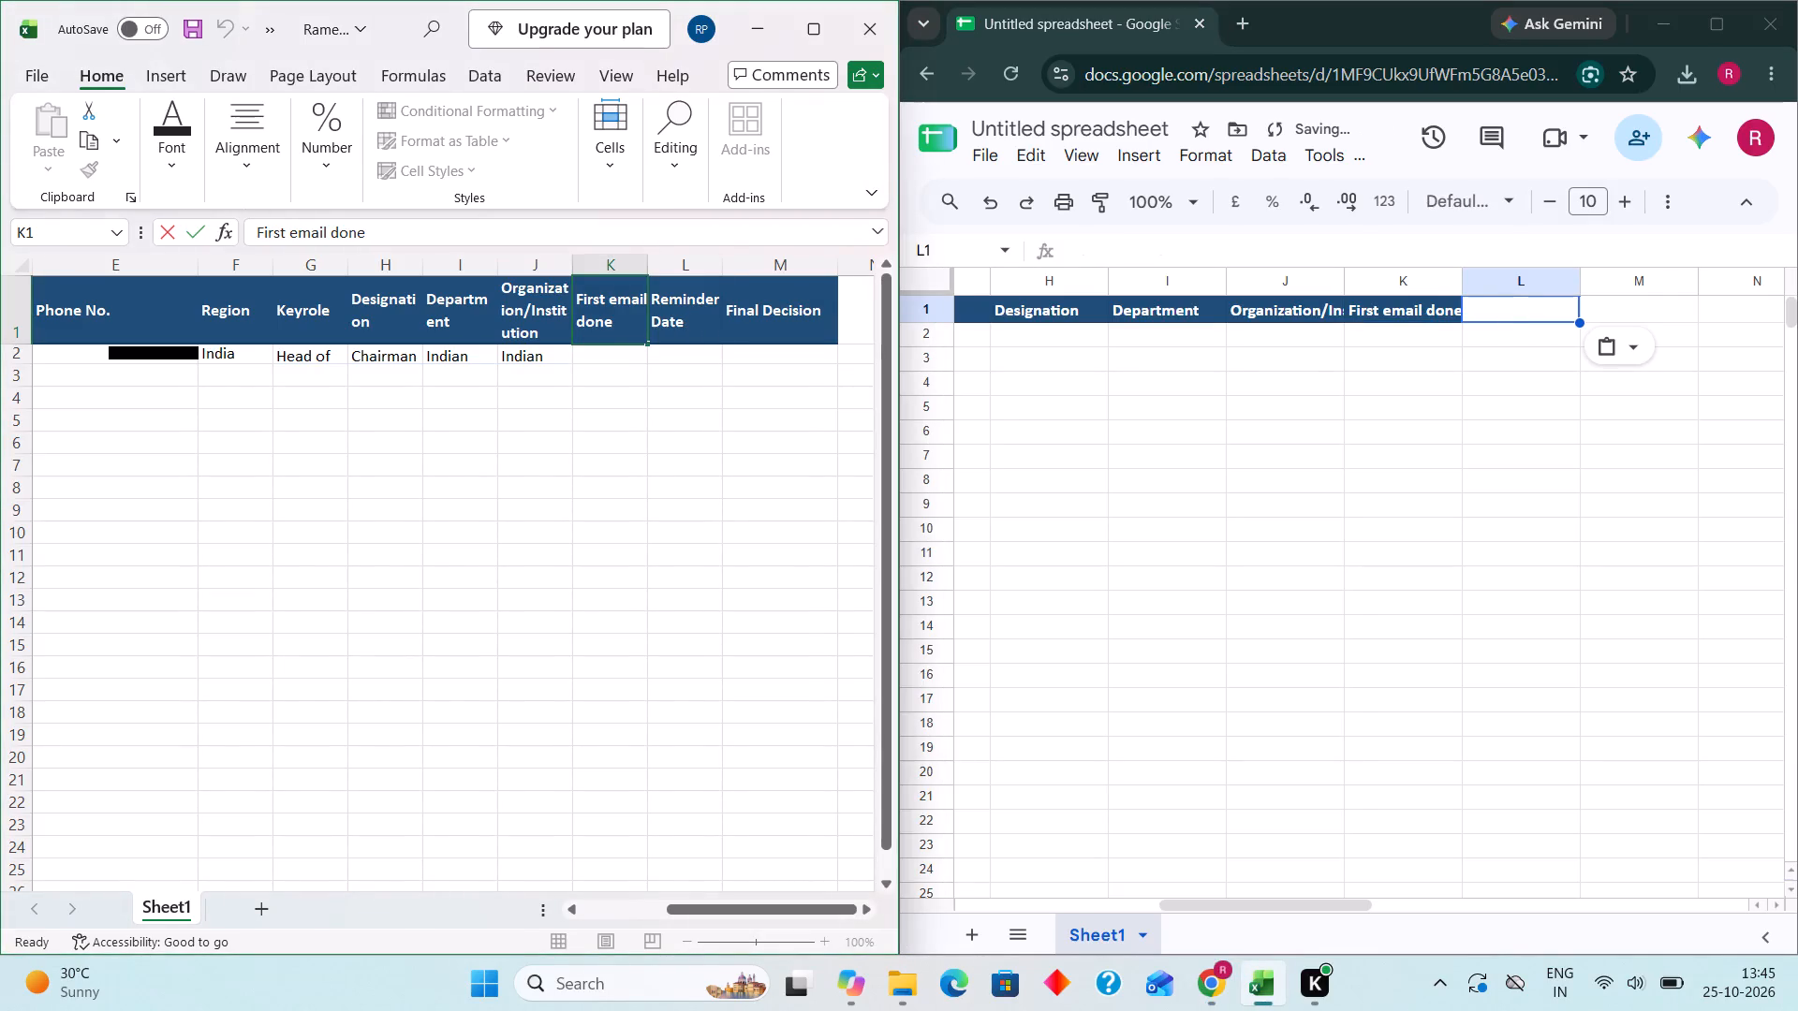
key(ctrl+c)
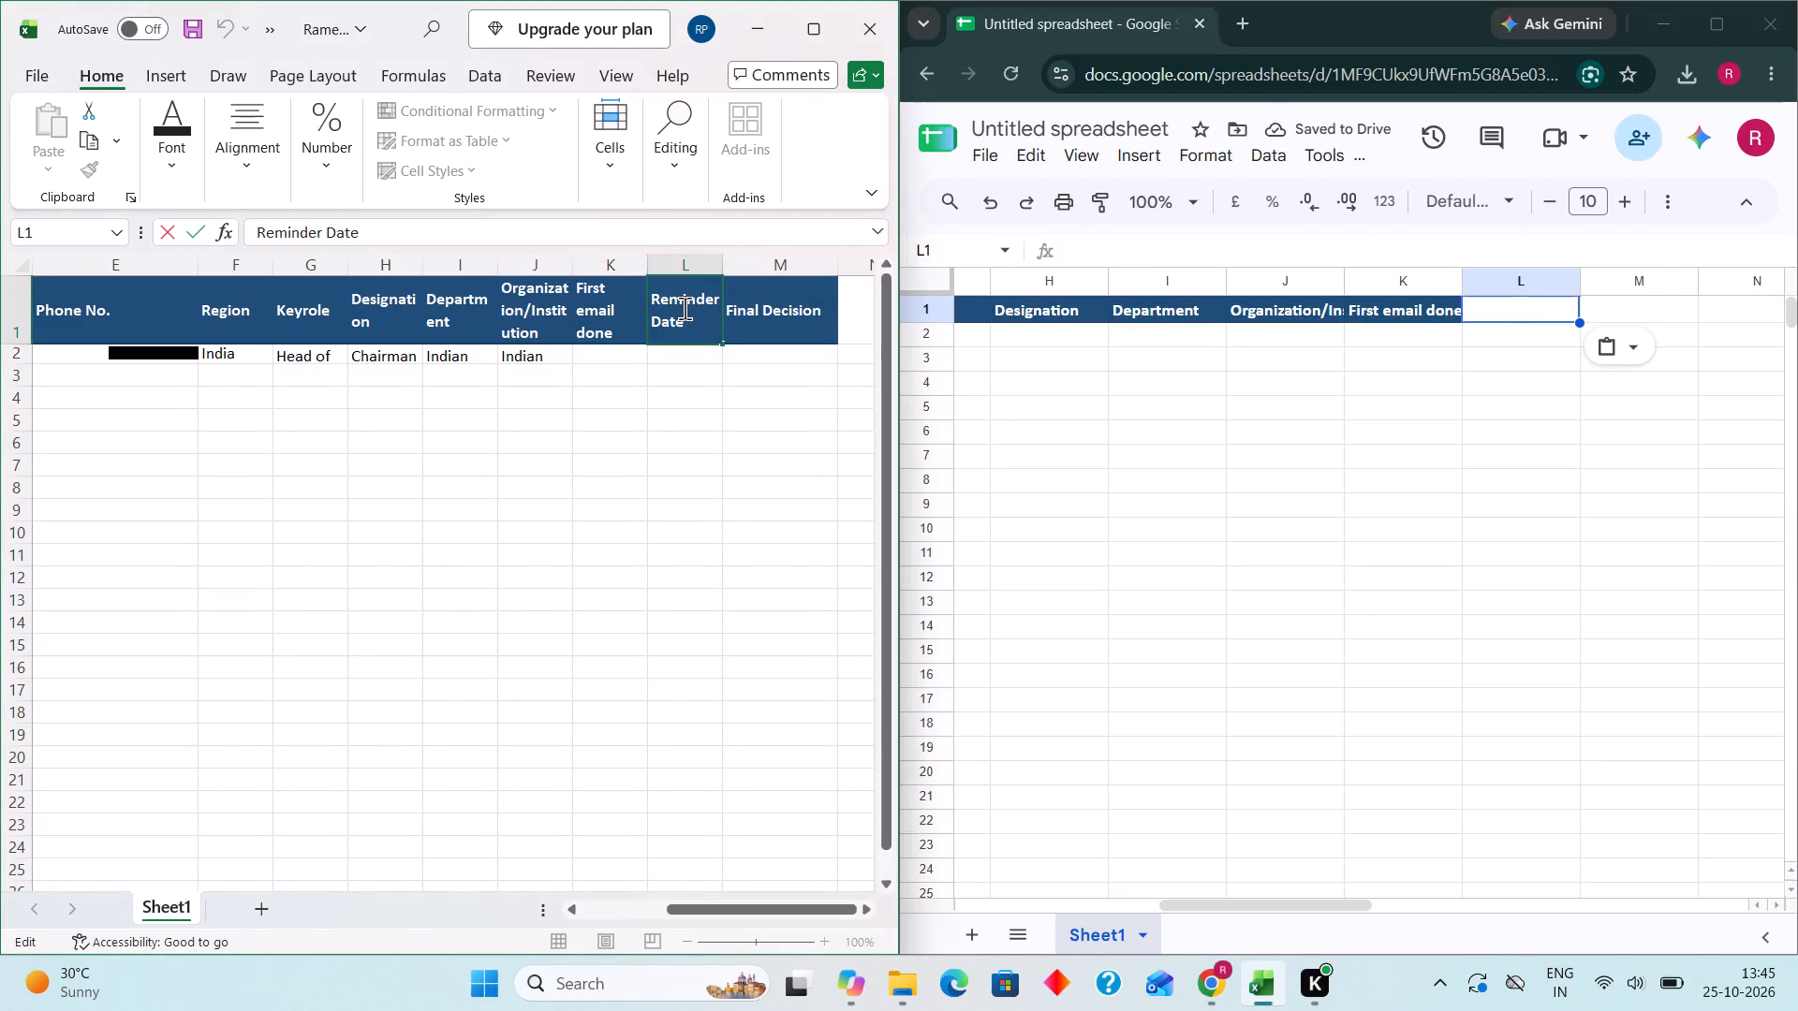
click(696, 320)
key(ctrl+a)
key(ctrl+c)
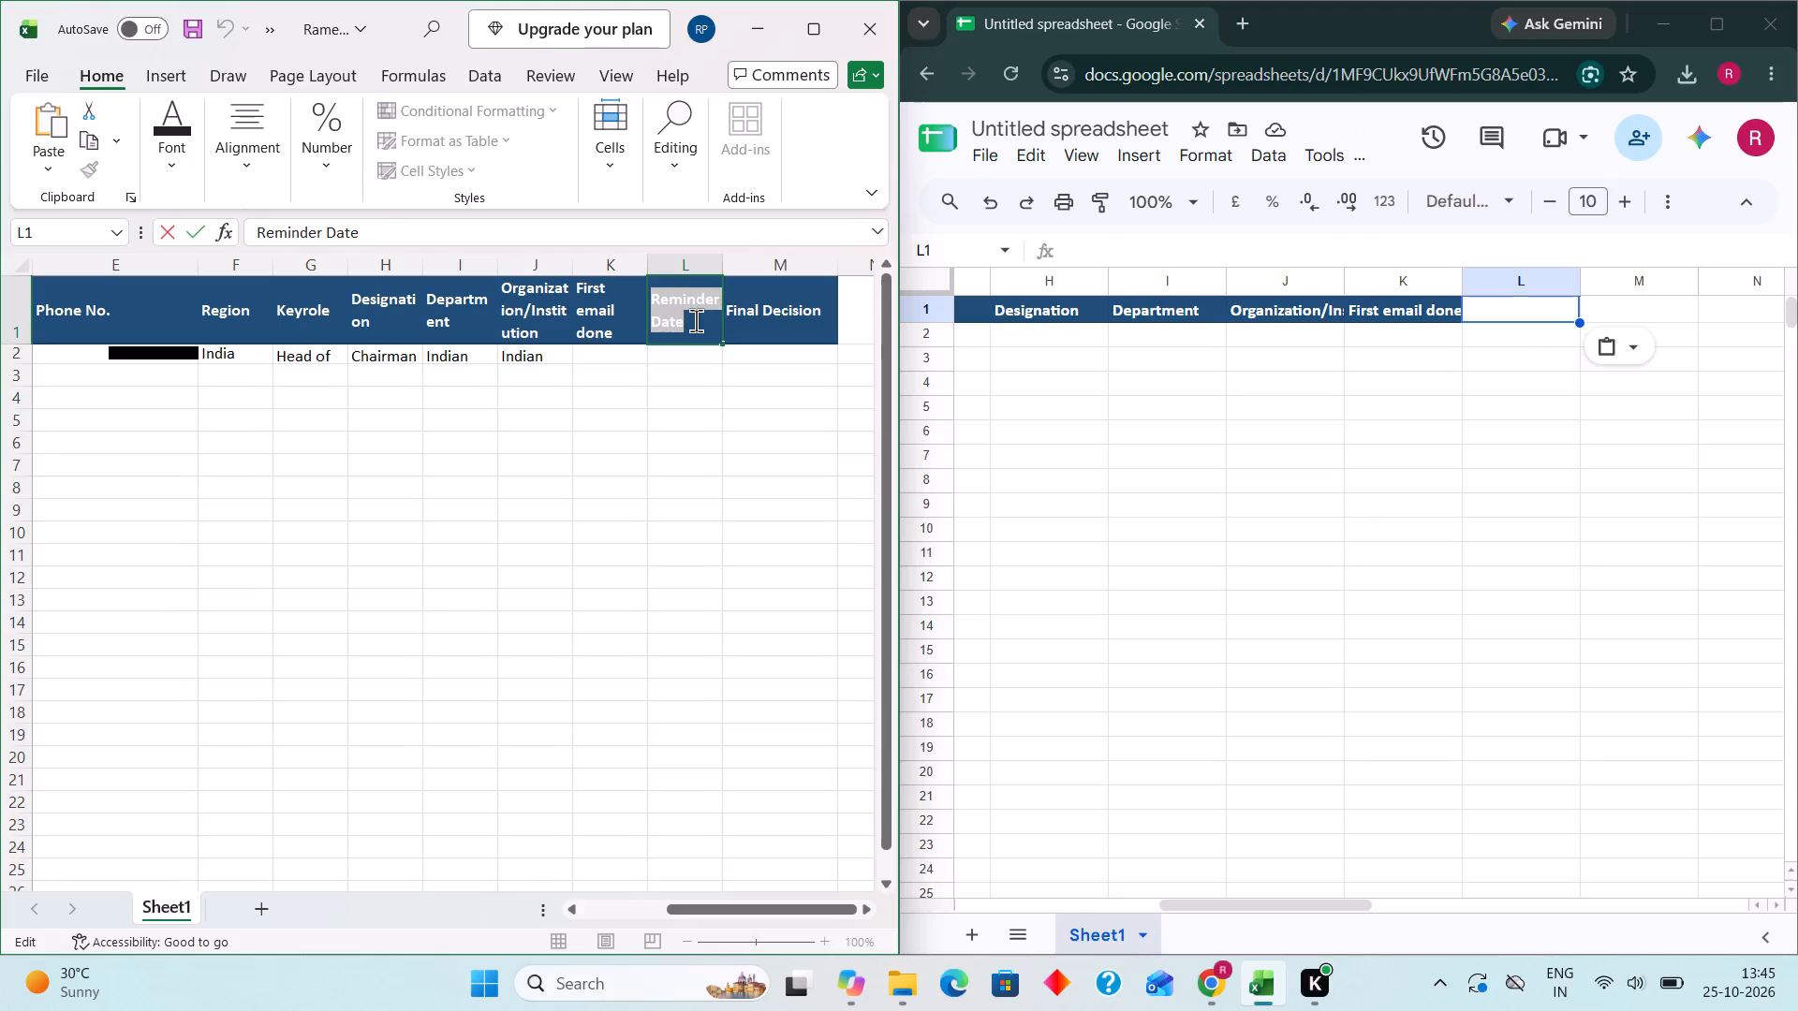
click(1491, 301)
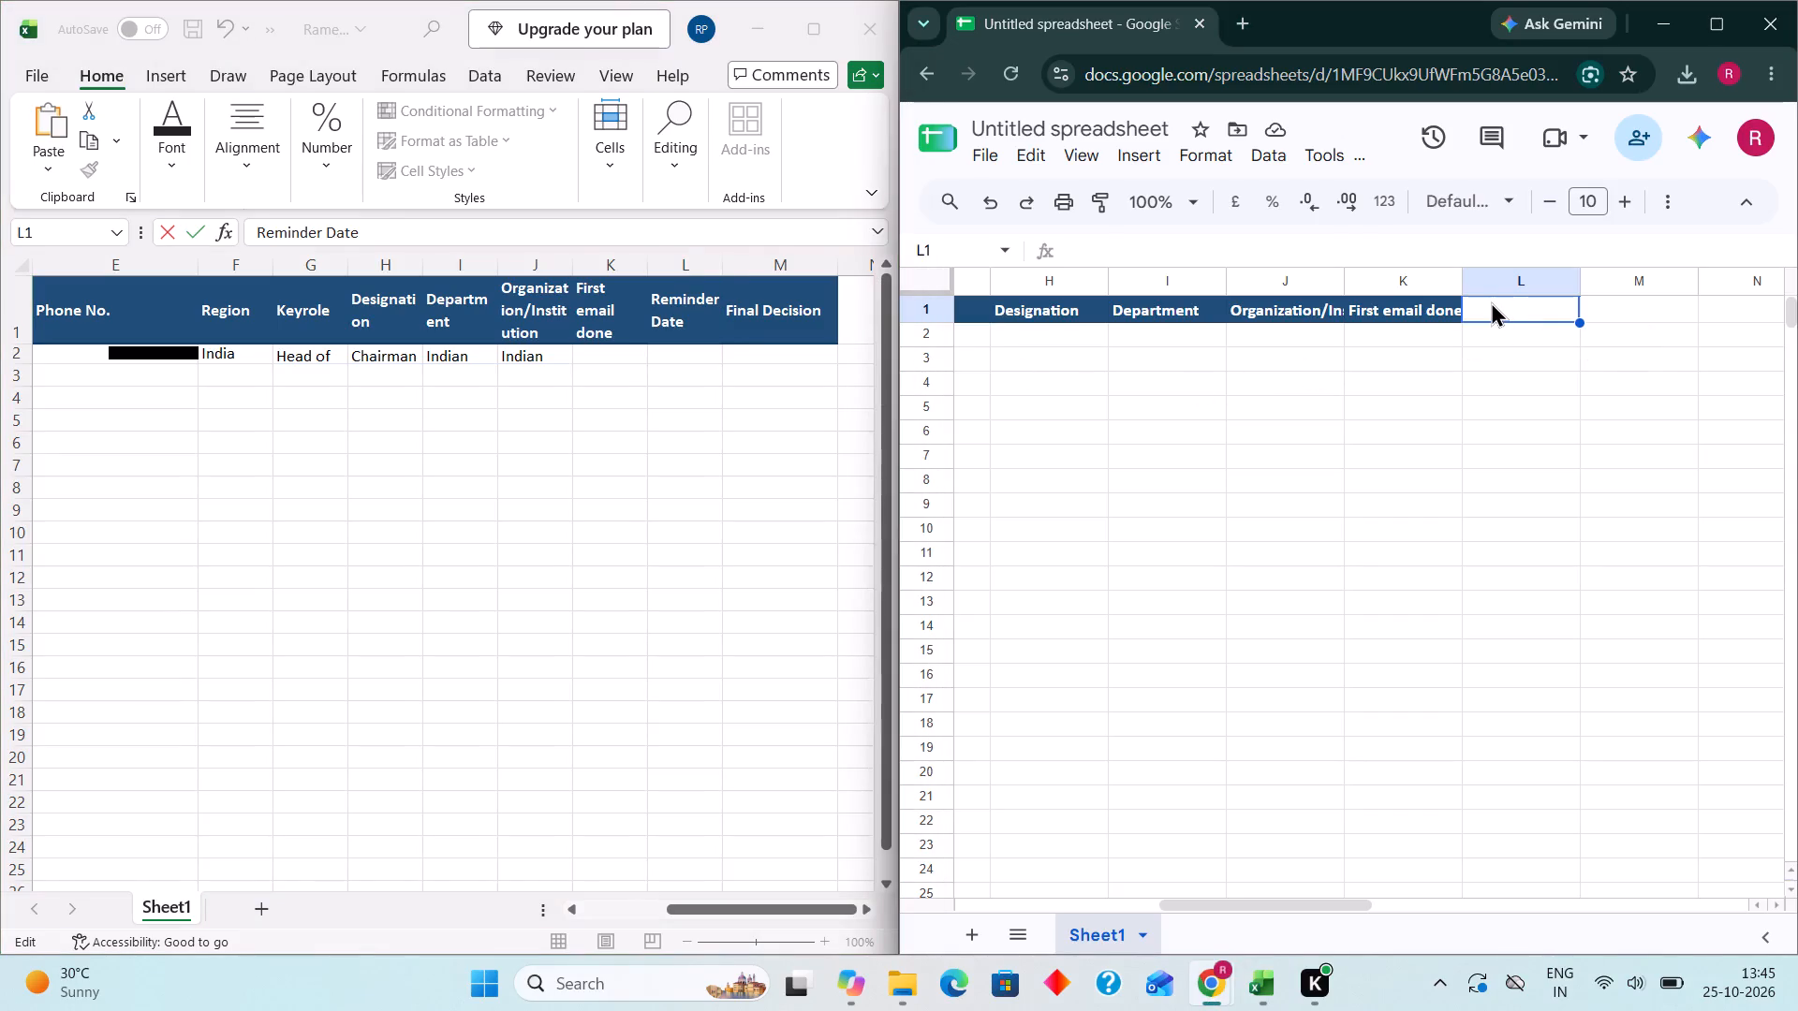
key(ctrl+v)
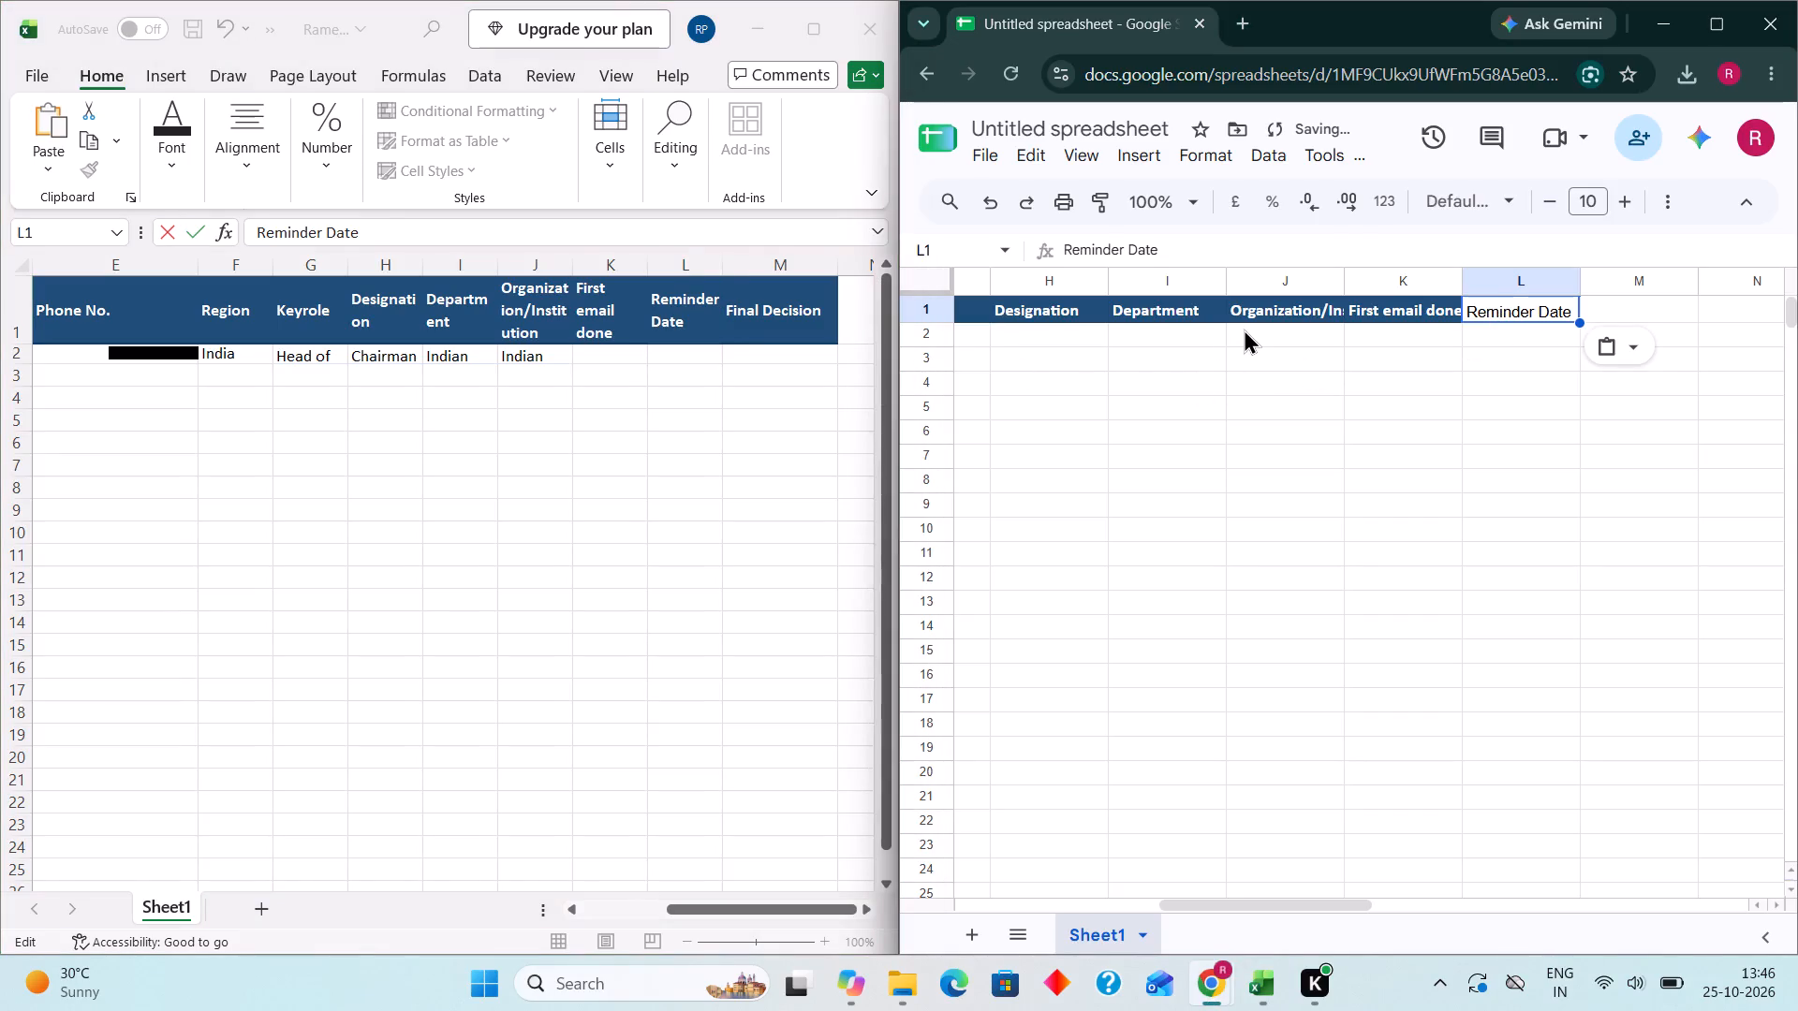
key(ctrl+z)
Copy the whole Reminder Date header cell with its formatting from the Ramendra workbook into cell L1 of the Google spreadsheet.
click(696, 293)
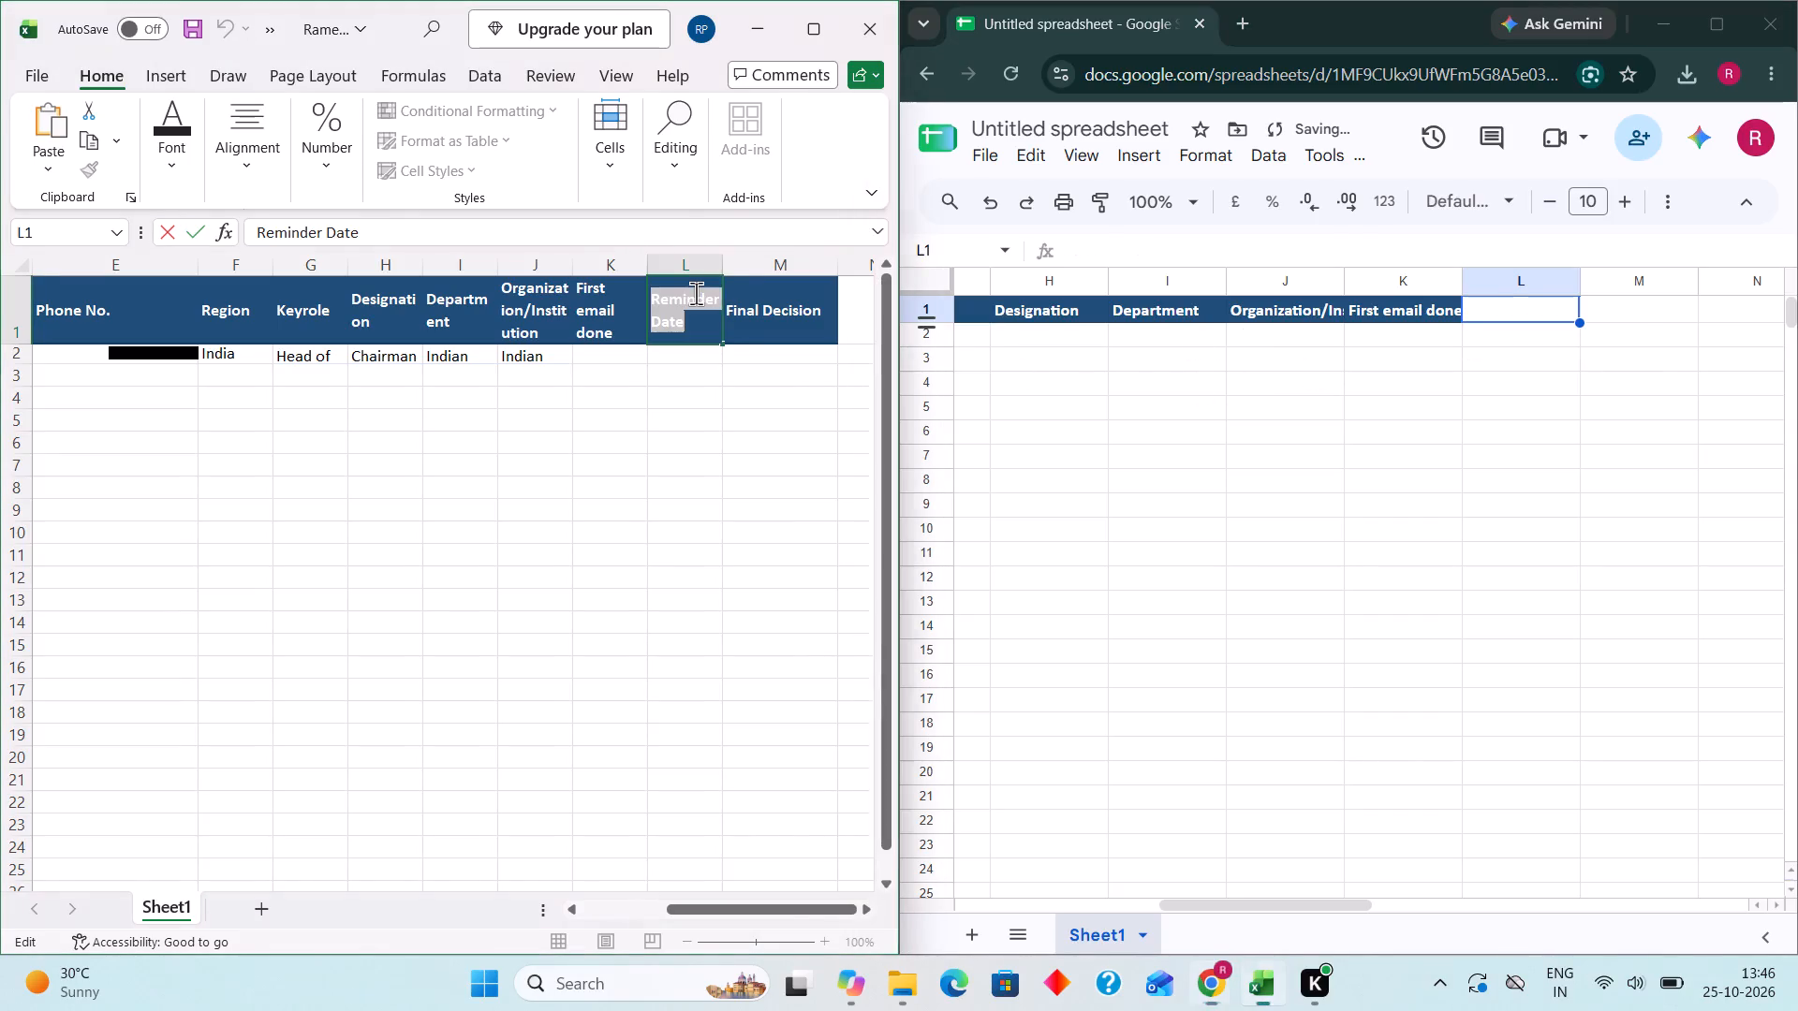
click(699, 328)
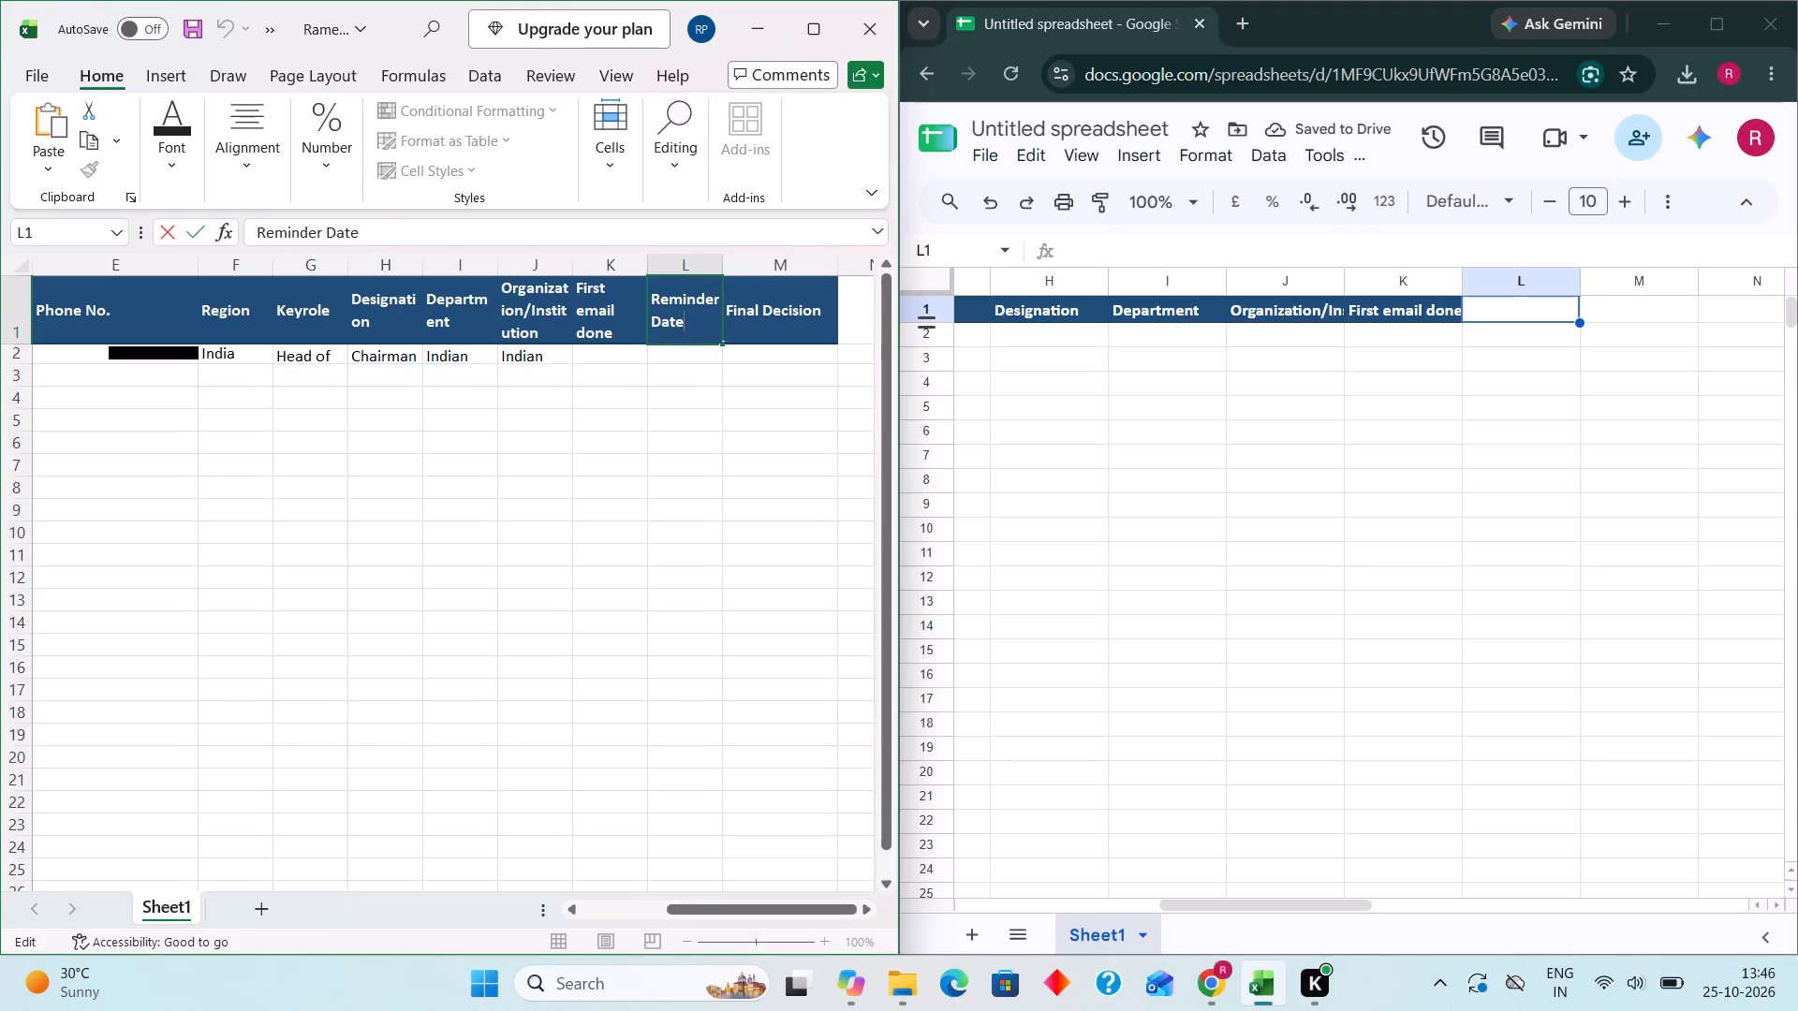
click(774, 329)
click(681, 322)
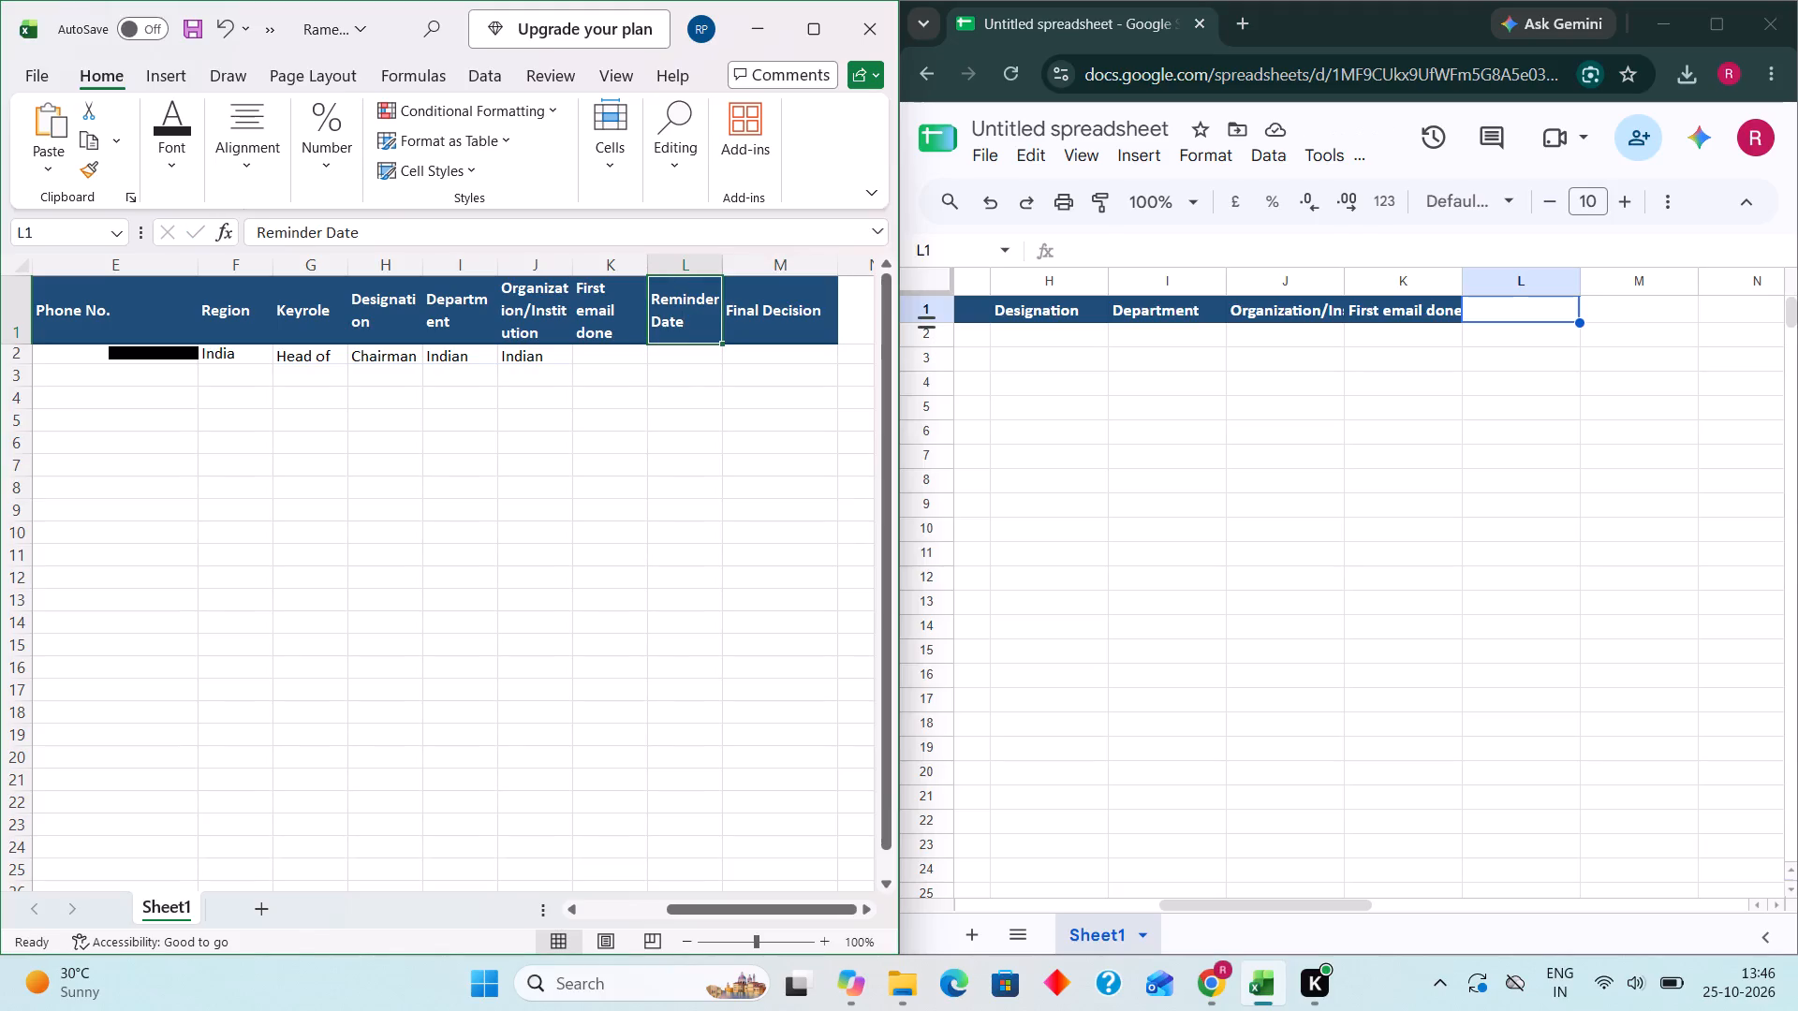
key(ctrl+c)
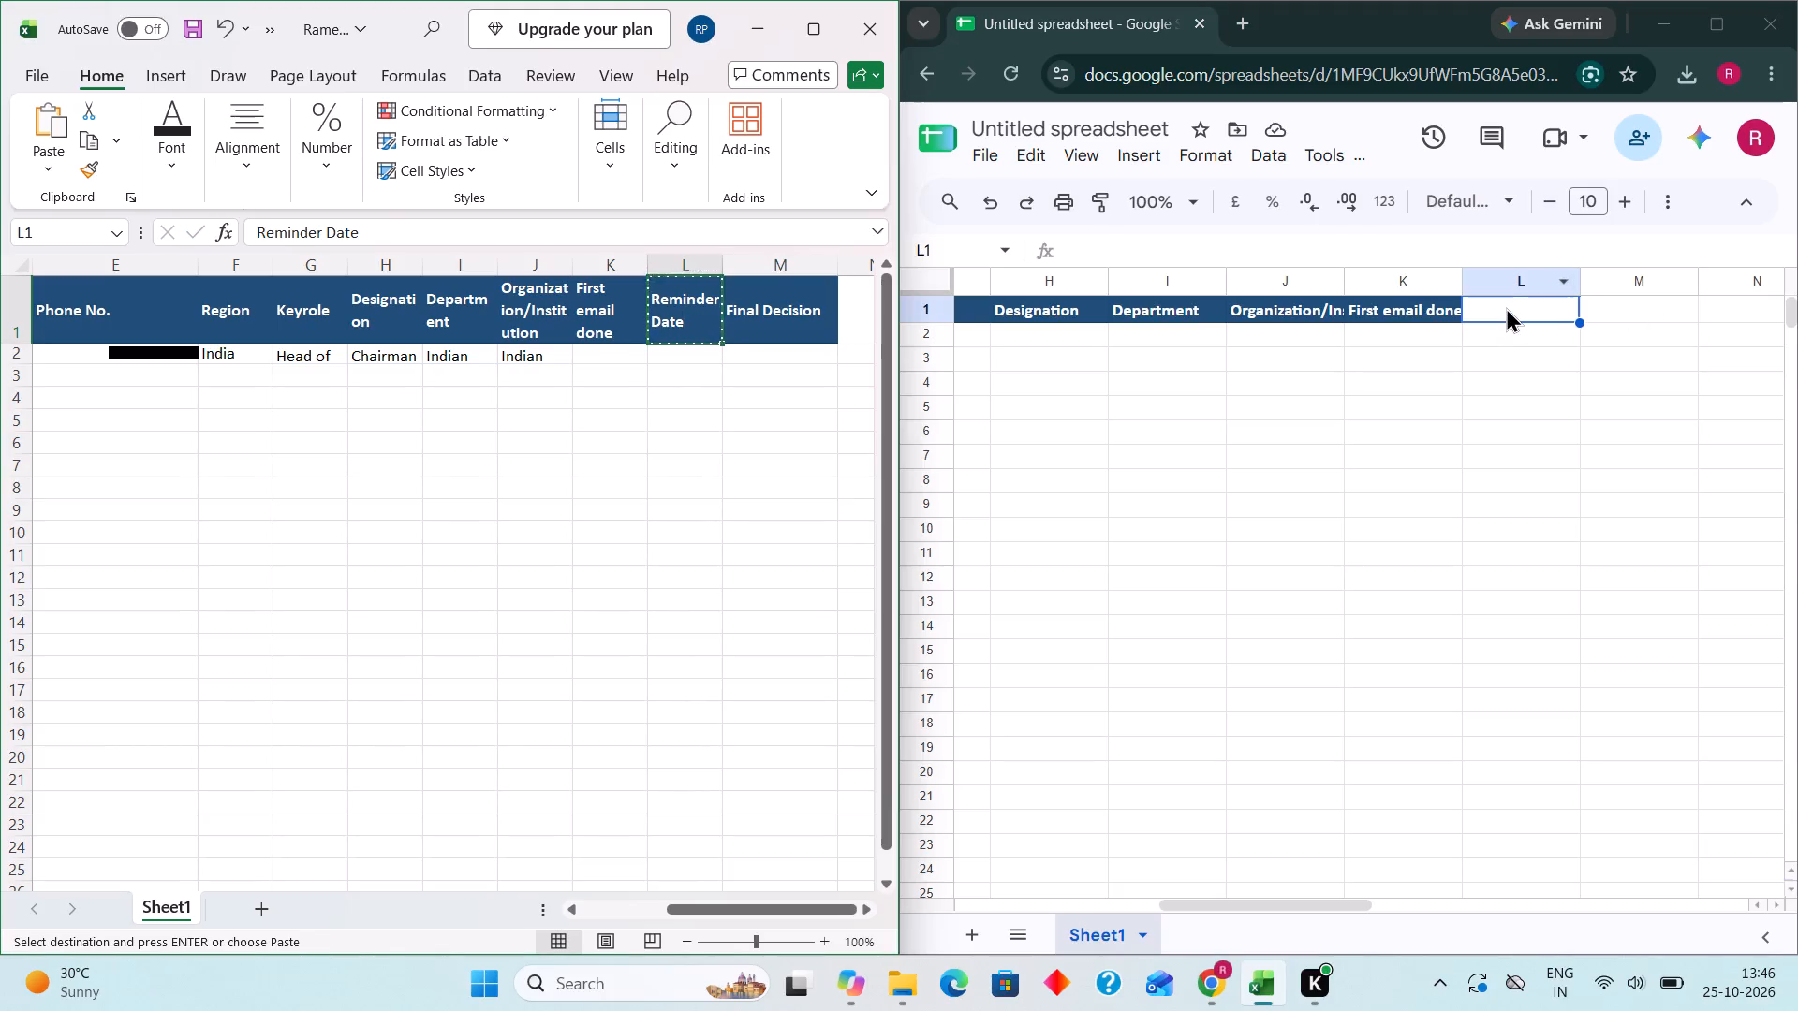
click(1506, 307)
key(ctrl+v)
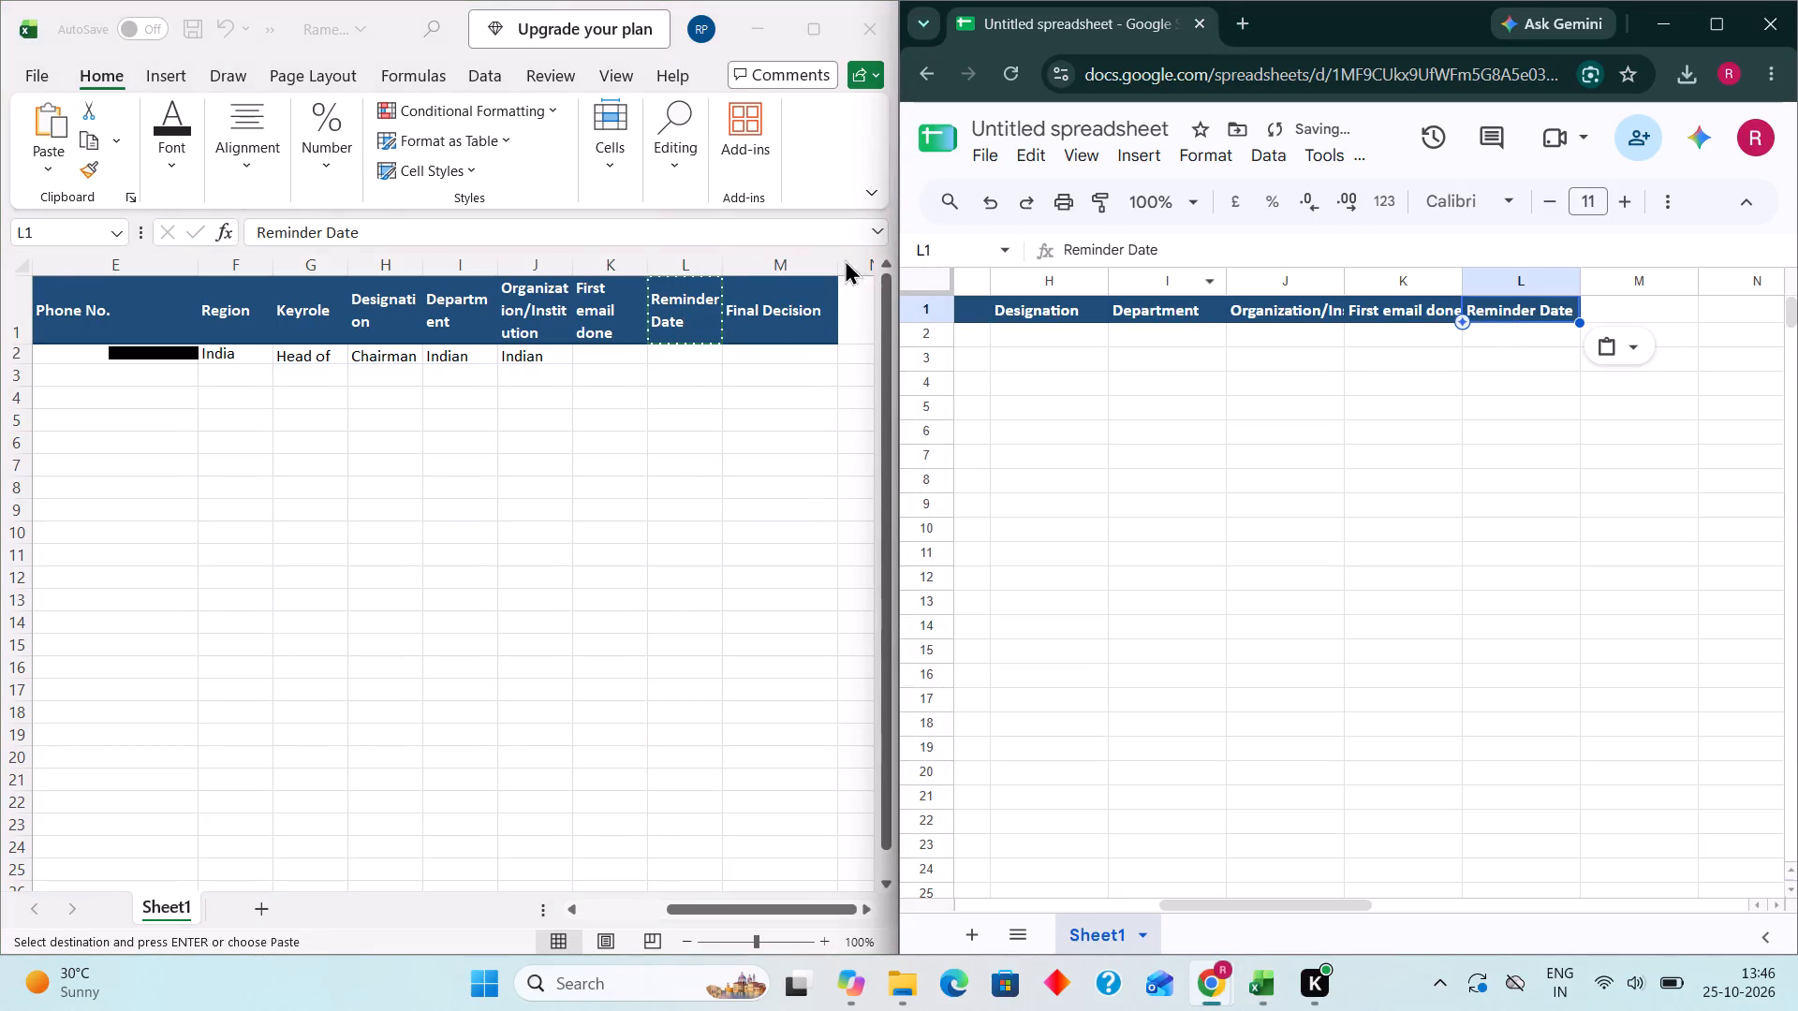
Copy the Final Decision header from the Ramendra workbook into cell M1 of the Google spreadsheet.
click(797, 310)
click(797, 310)
key(ctrl+c)
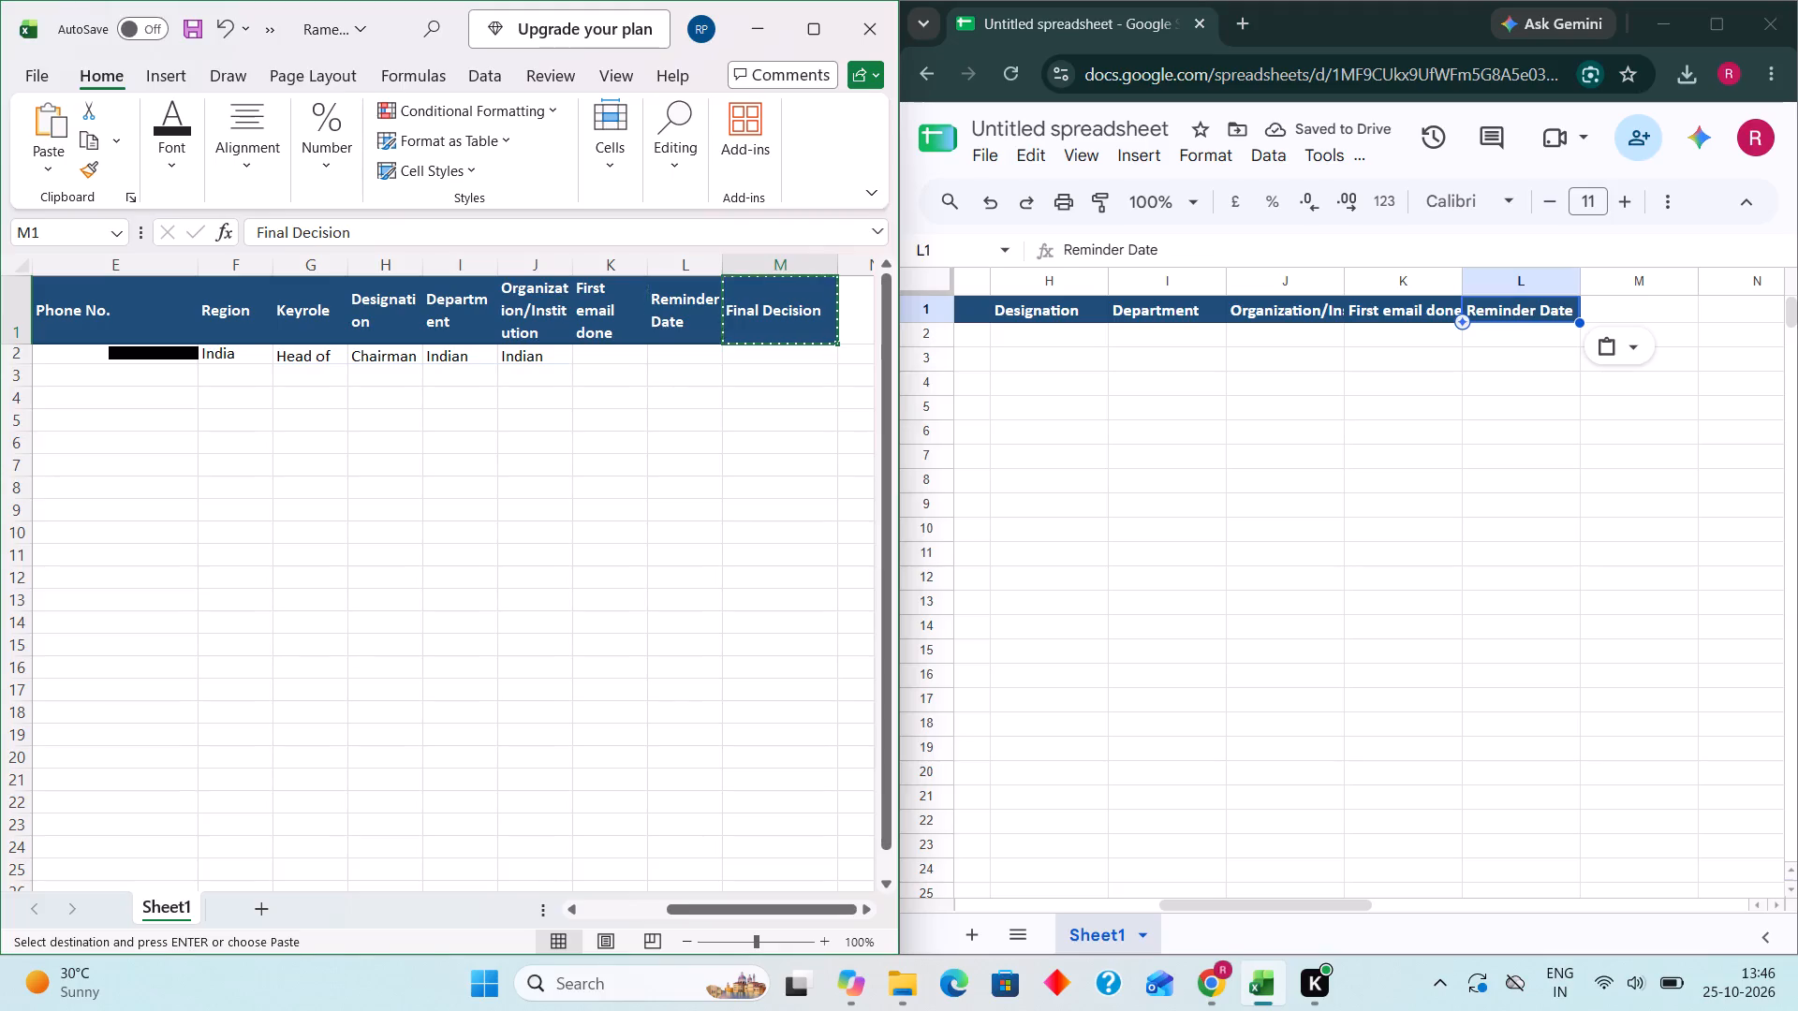
click(1665, 306)
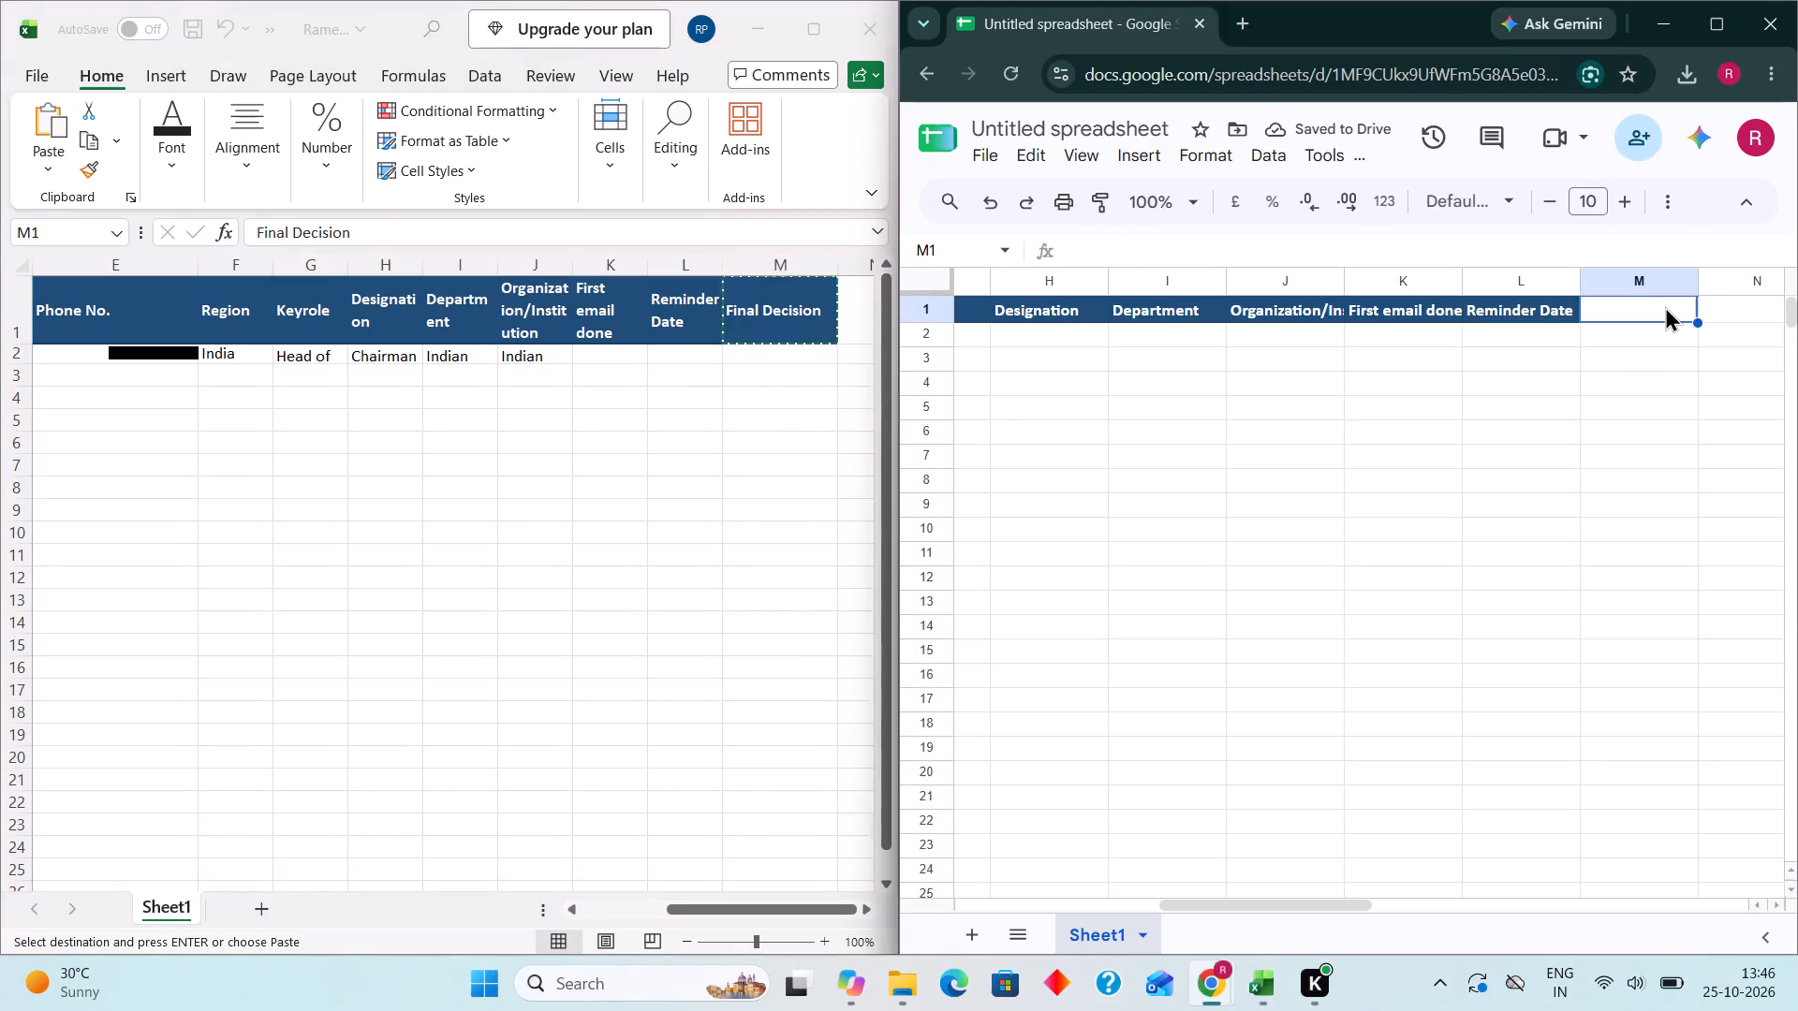
key(ctrl+v)
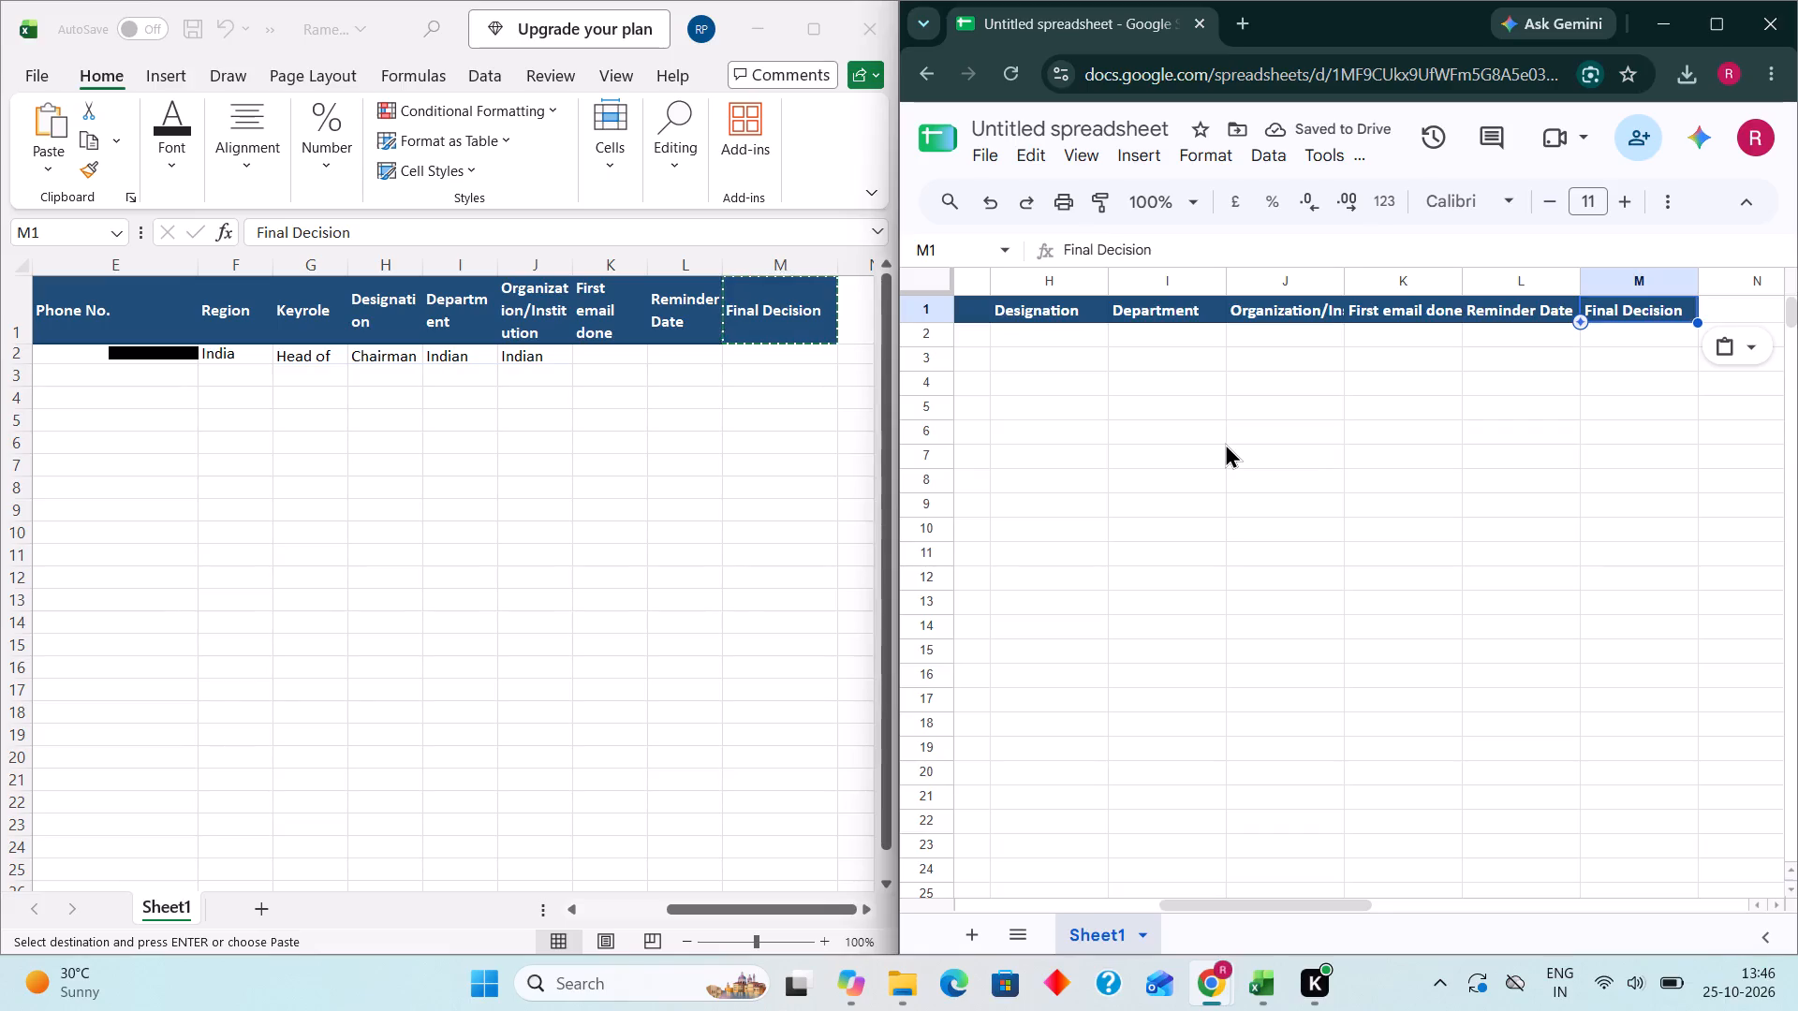
Copy the ISRO entry from the Organization column of the Ramendra workbook into cell A2 of the Google spreadsheet.
scroll(1225, 443, right, 4)
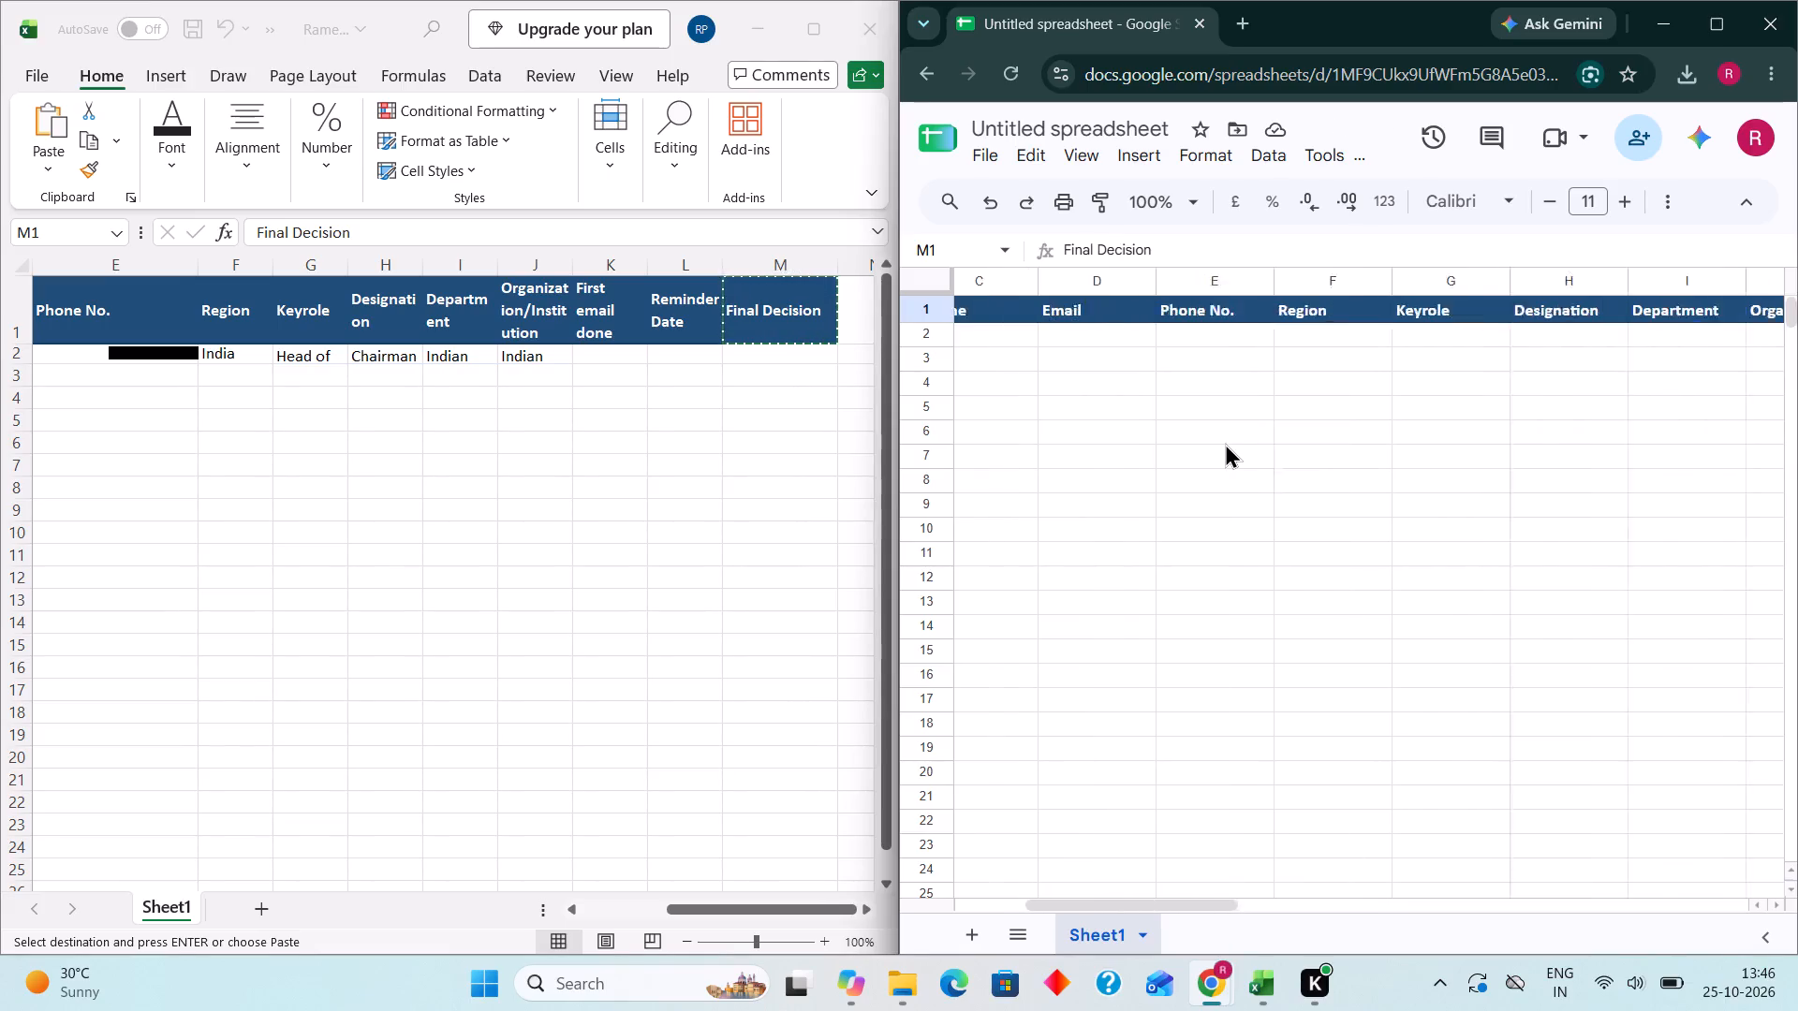
scroll(1225, 443, right, 6)
scroll(253, 405, right, 8)
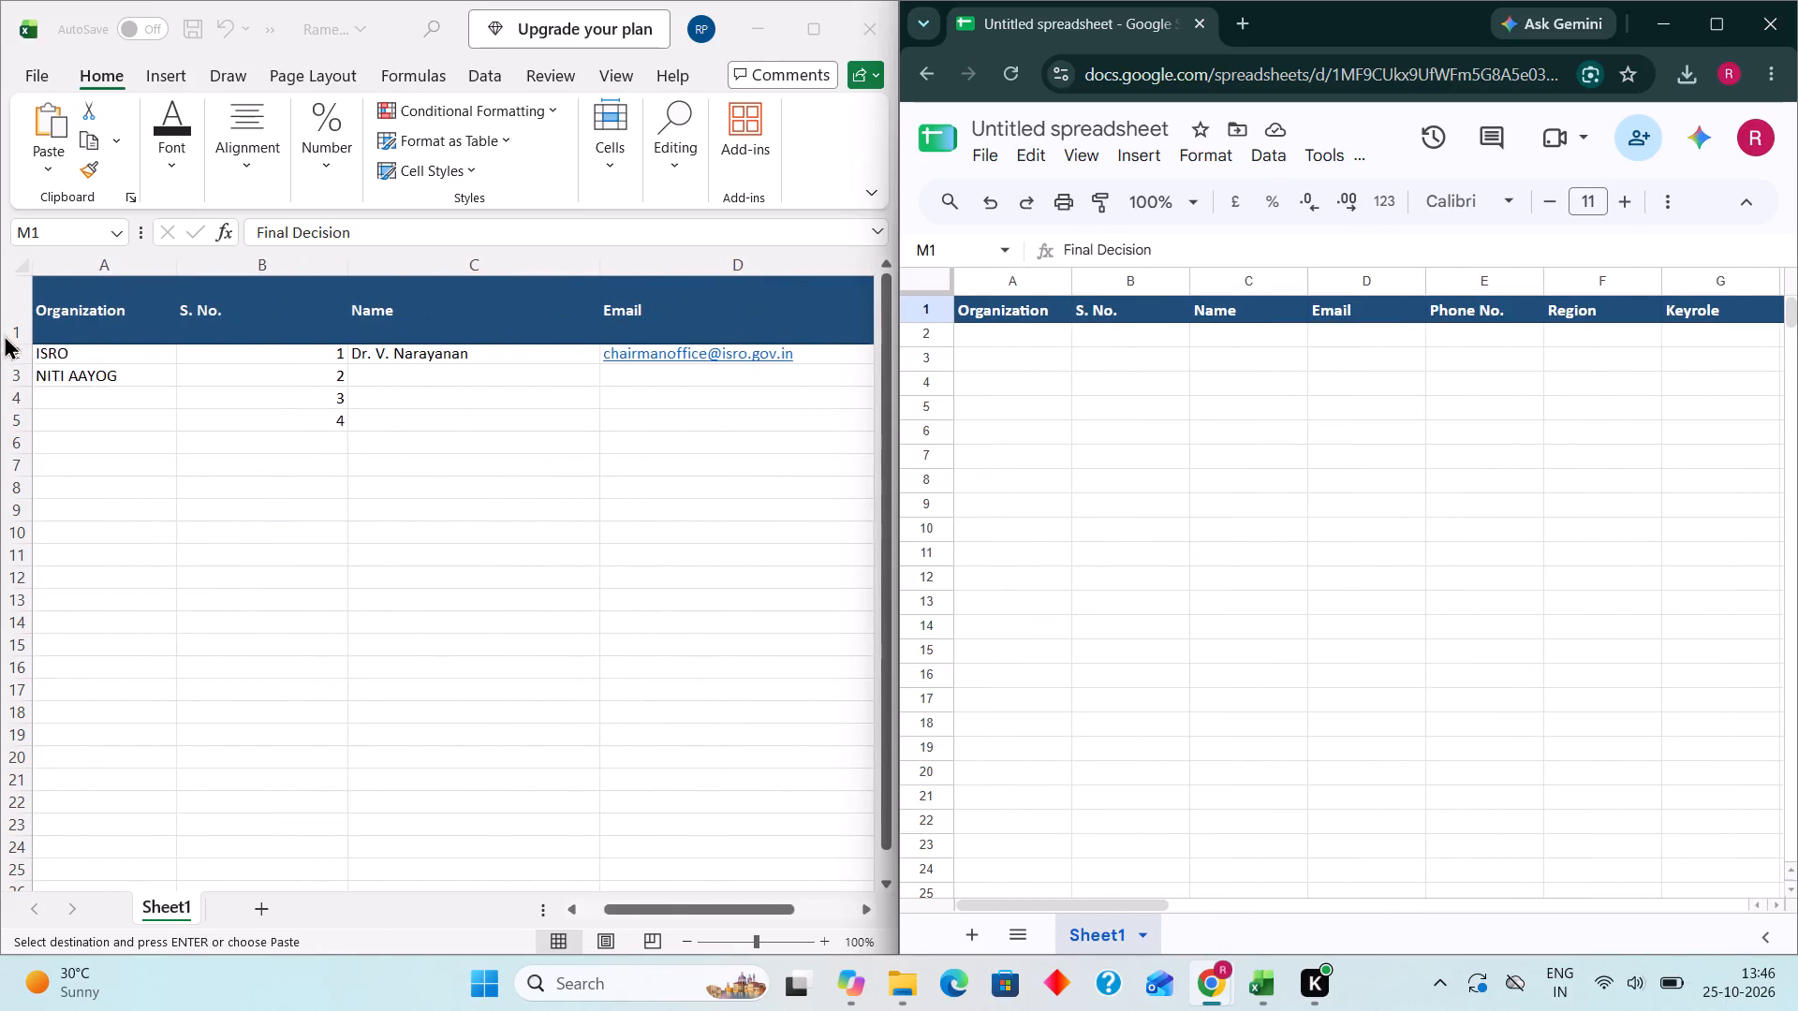
click(58, 352)
click(77, 353)
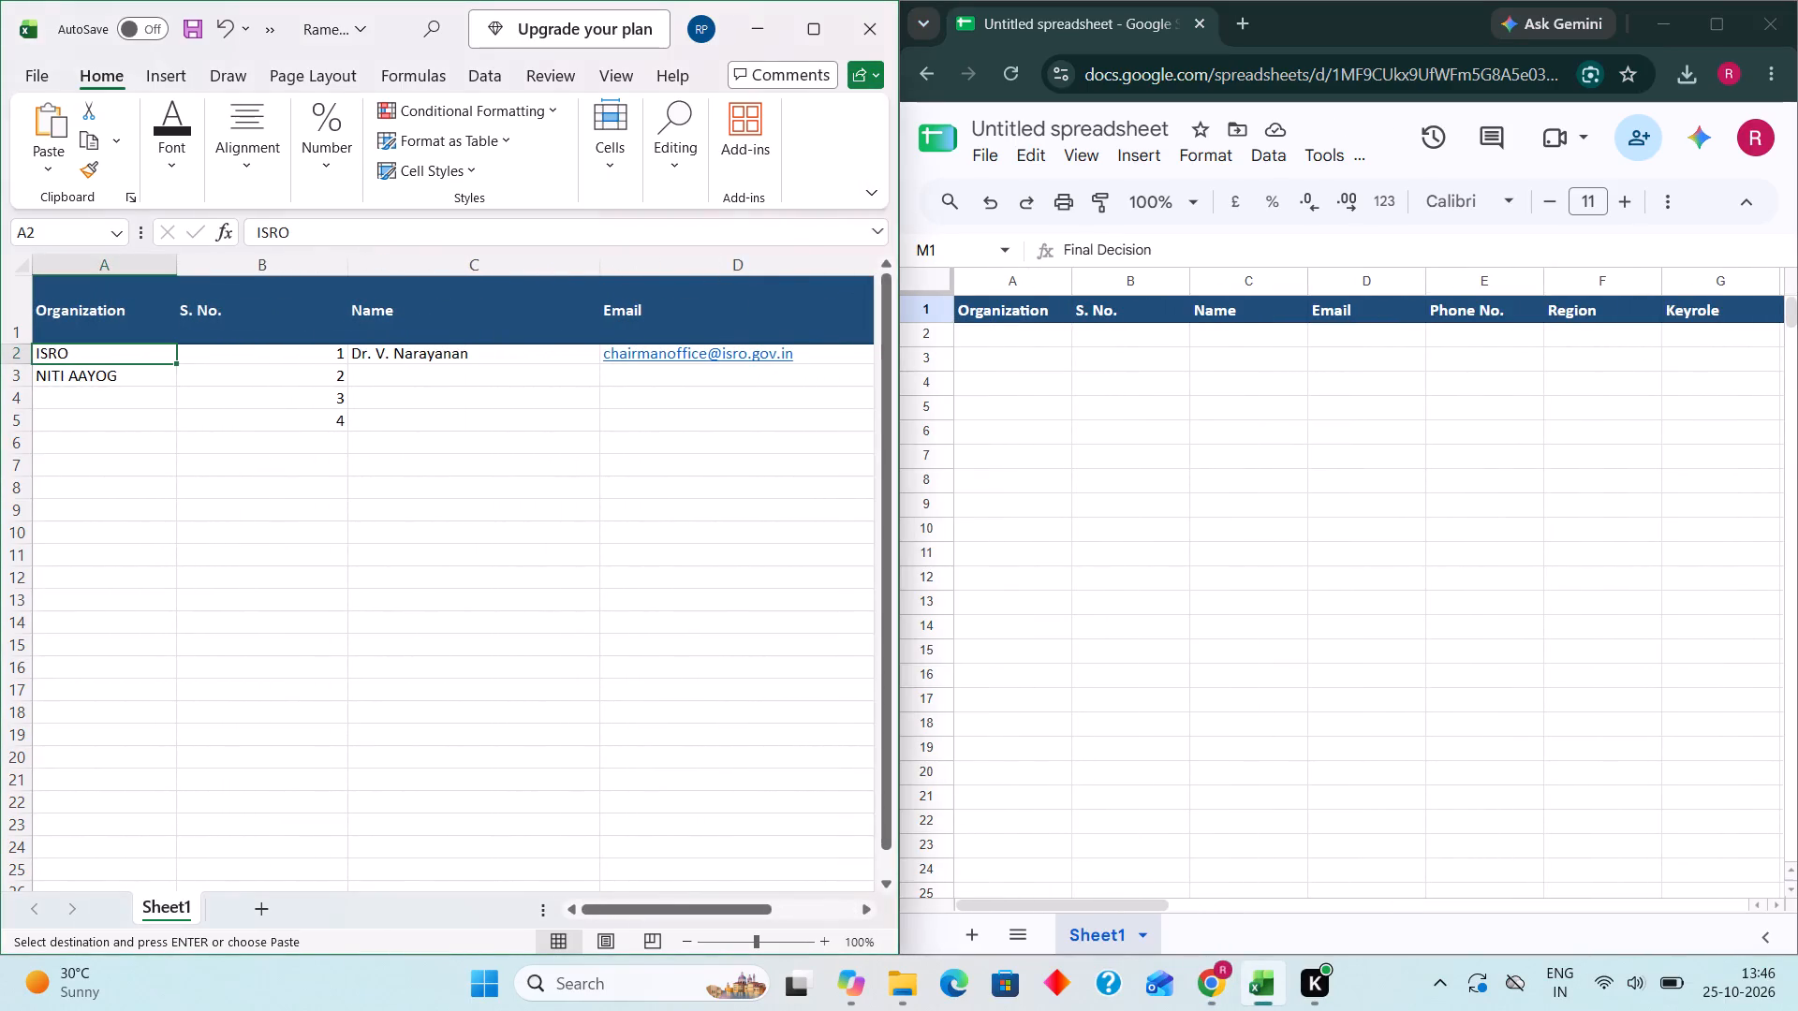
key(ctrl+c)
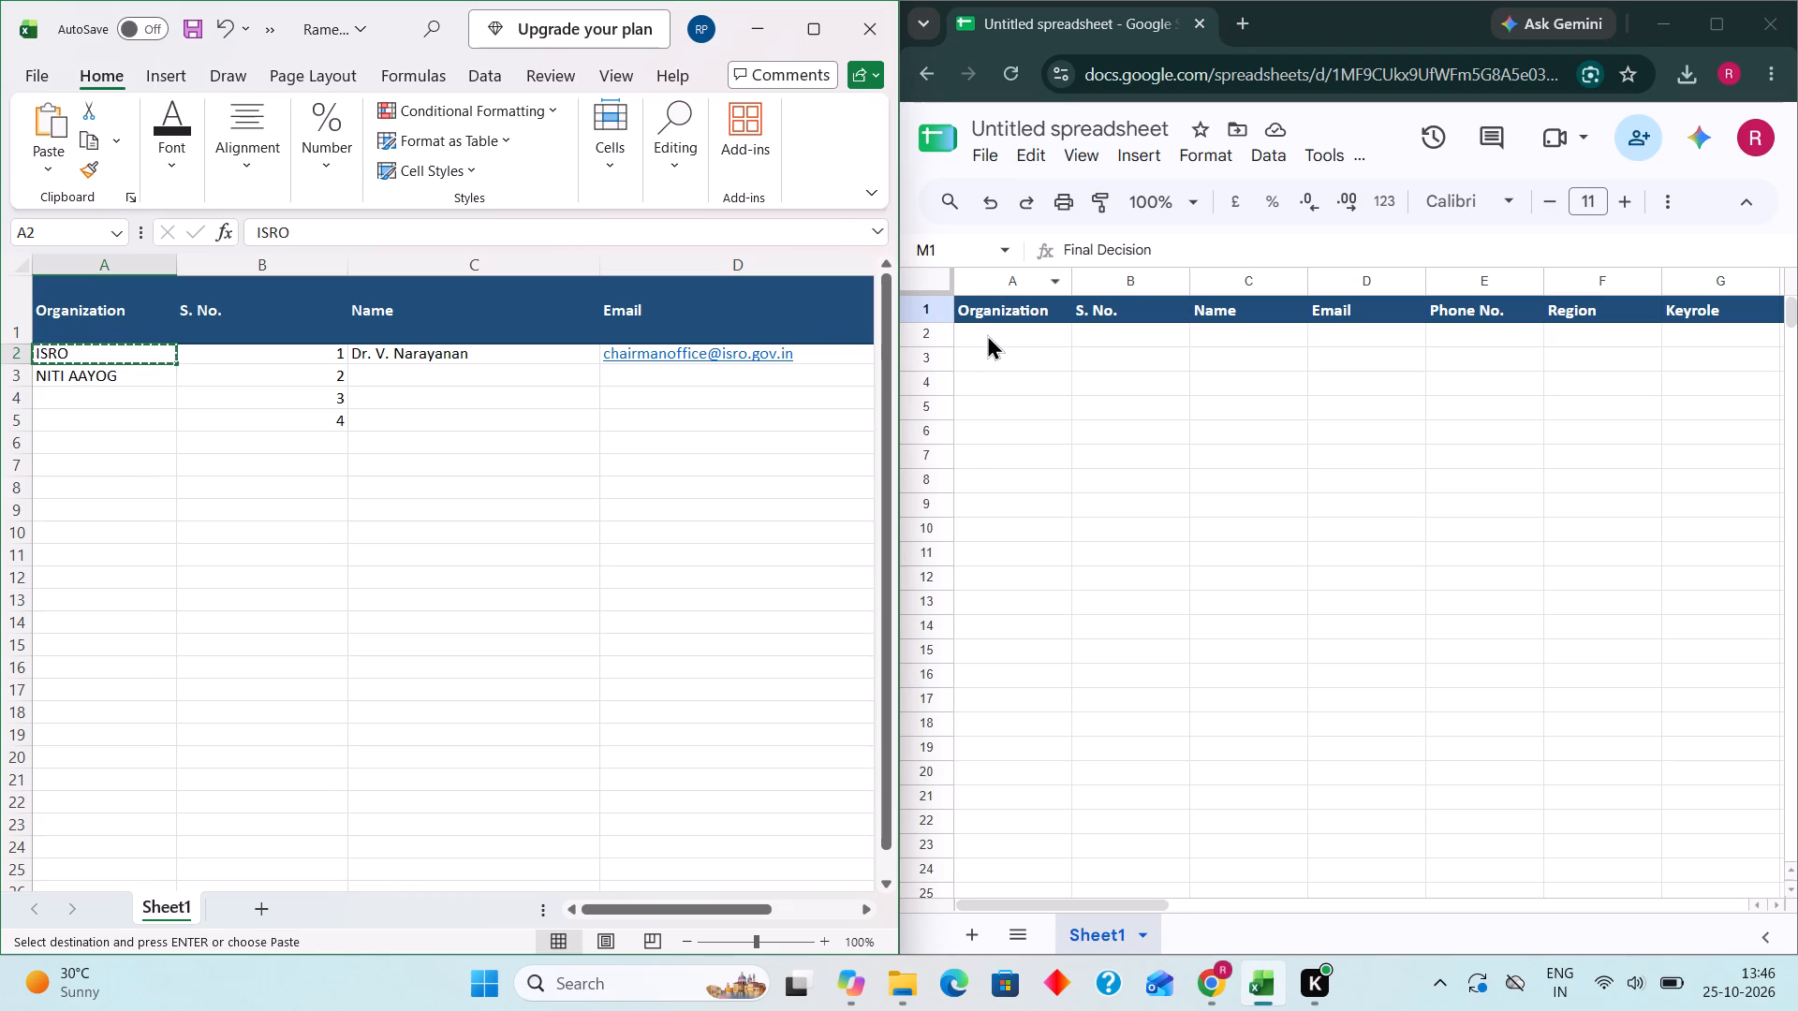
click(987, 334)
key(ctrl+v)
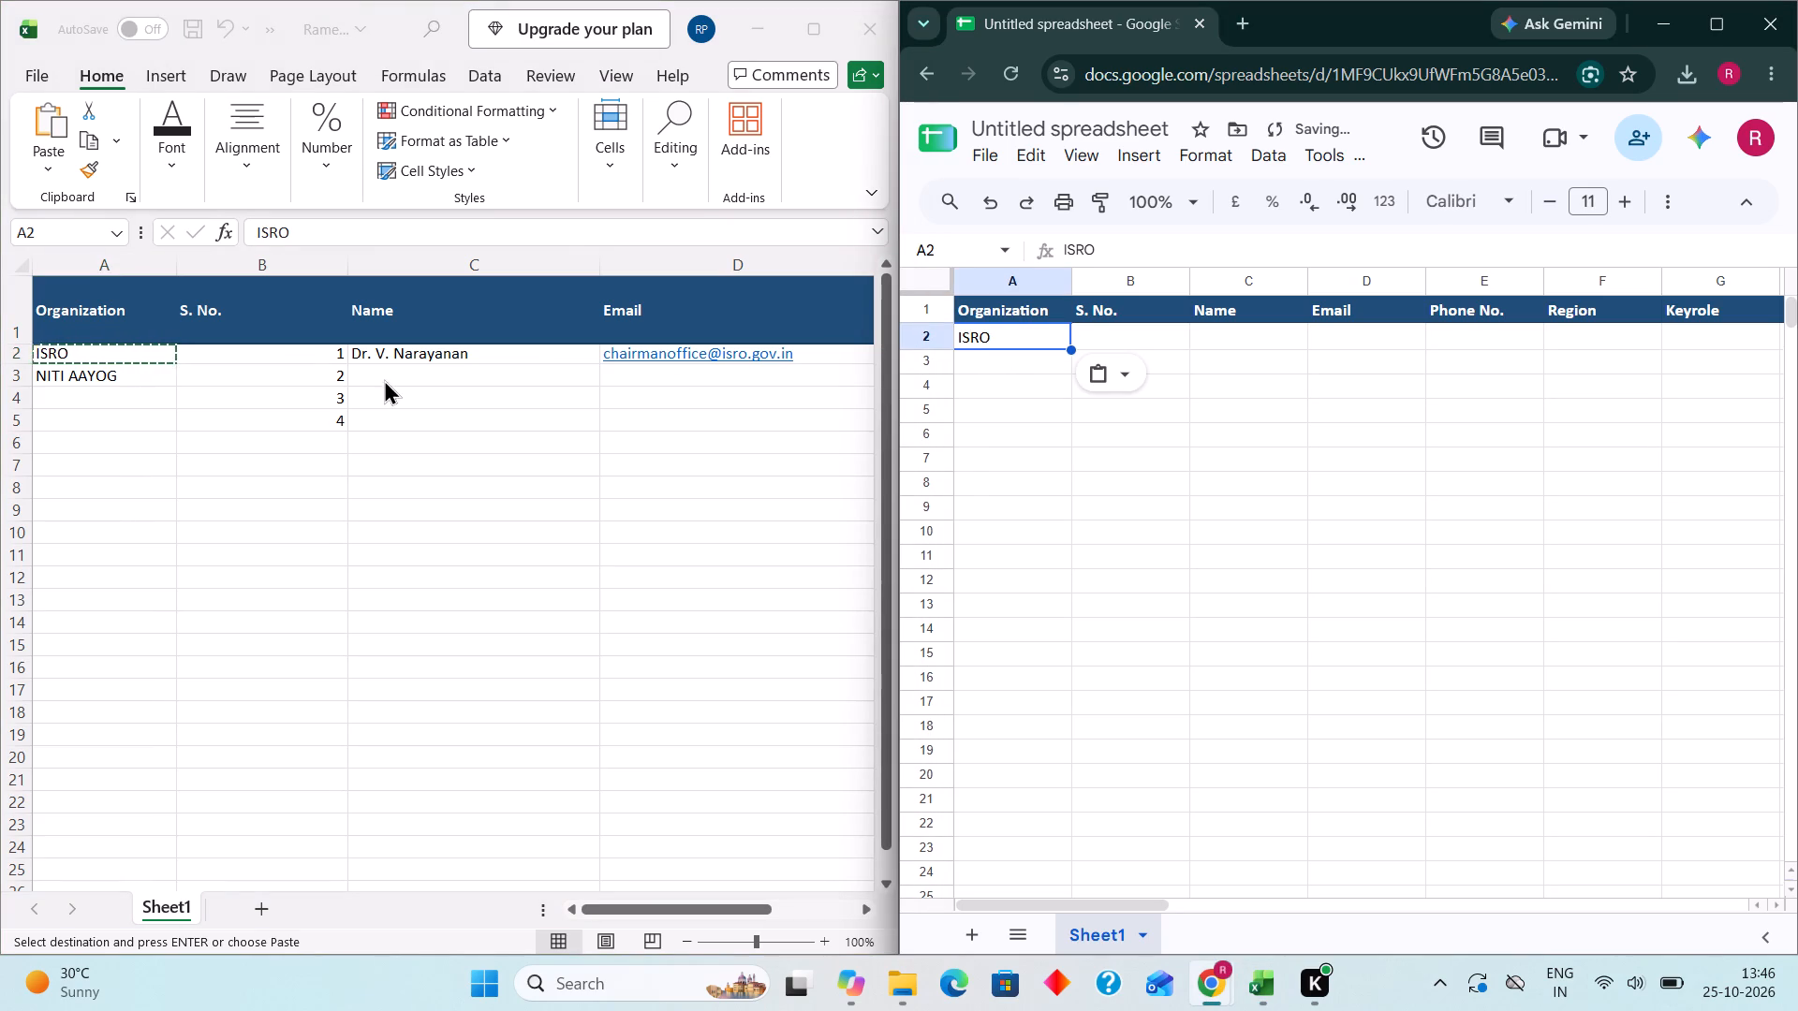
Copy serial number 1 from the ISRO row of the Ramendra workbook into cell B2 of the Google spreadsheet.
click(294, 354)
click(294, 354)
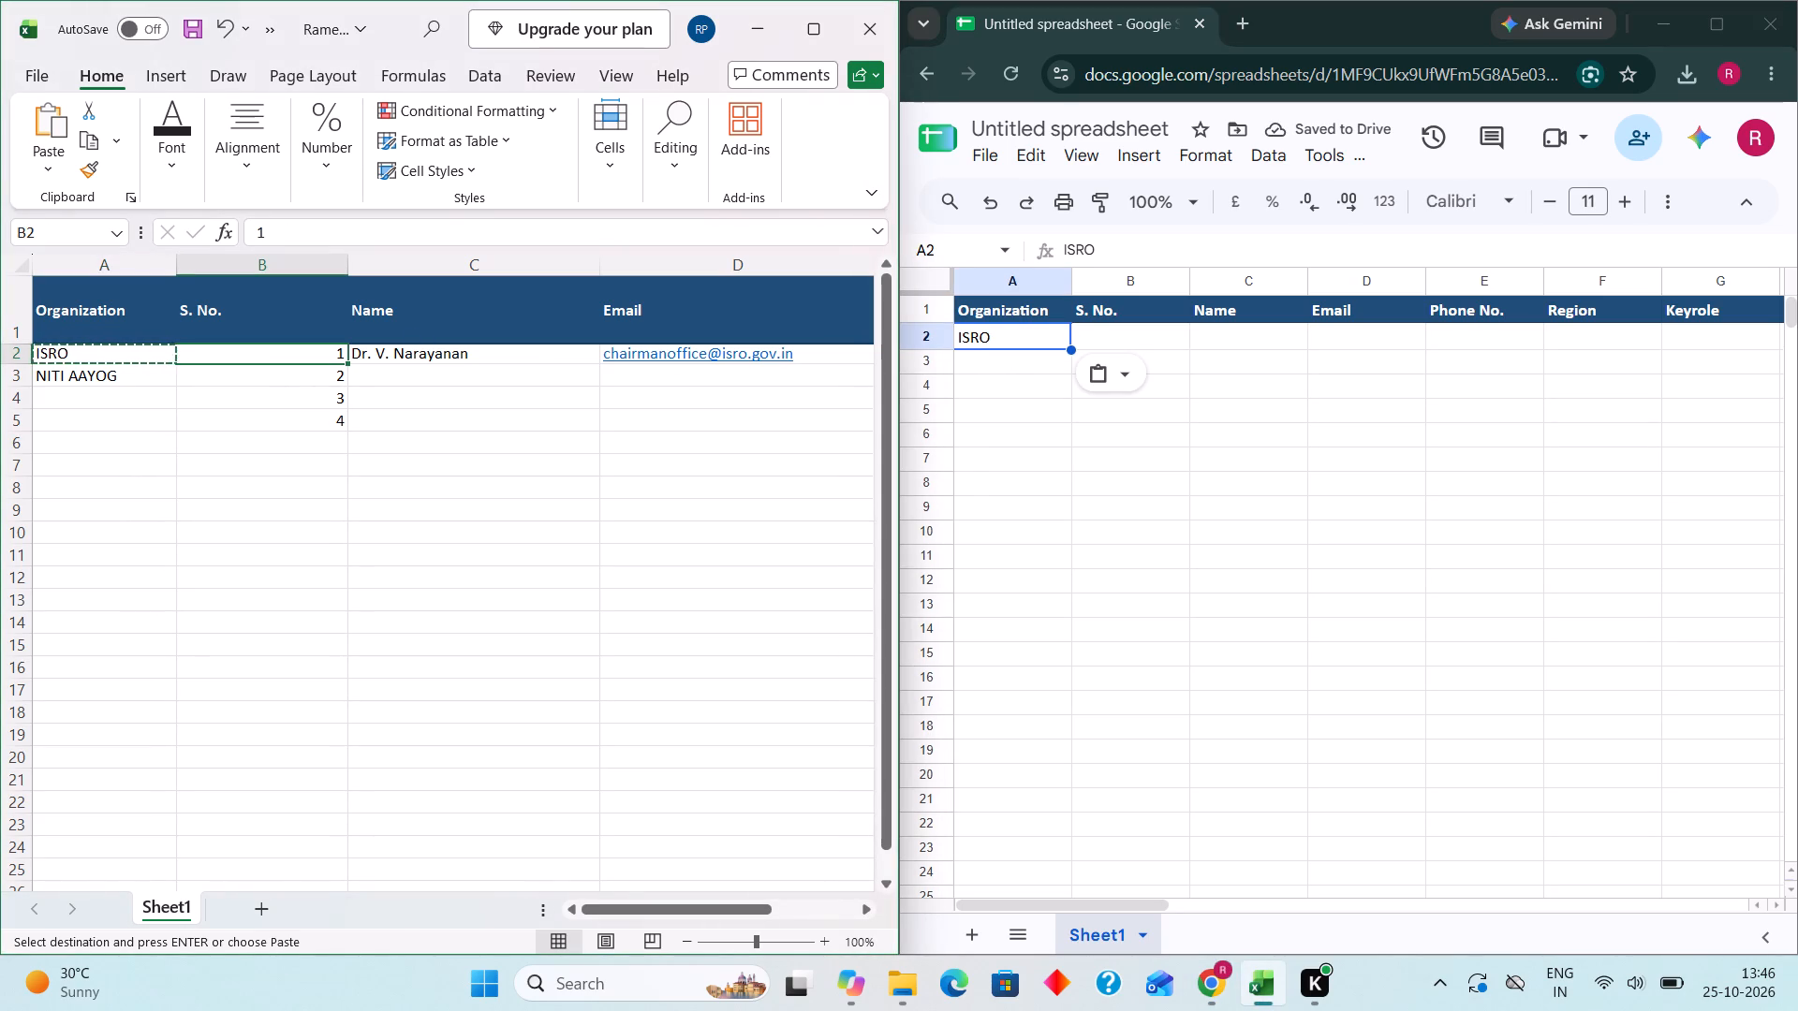
key(ctrl+c)
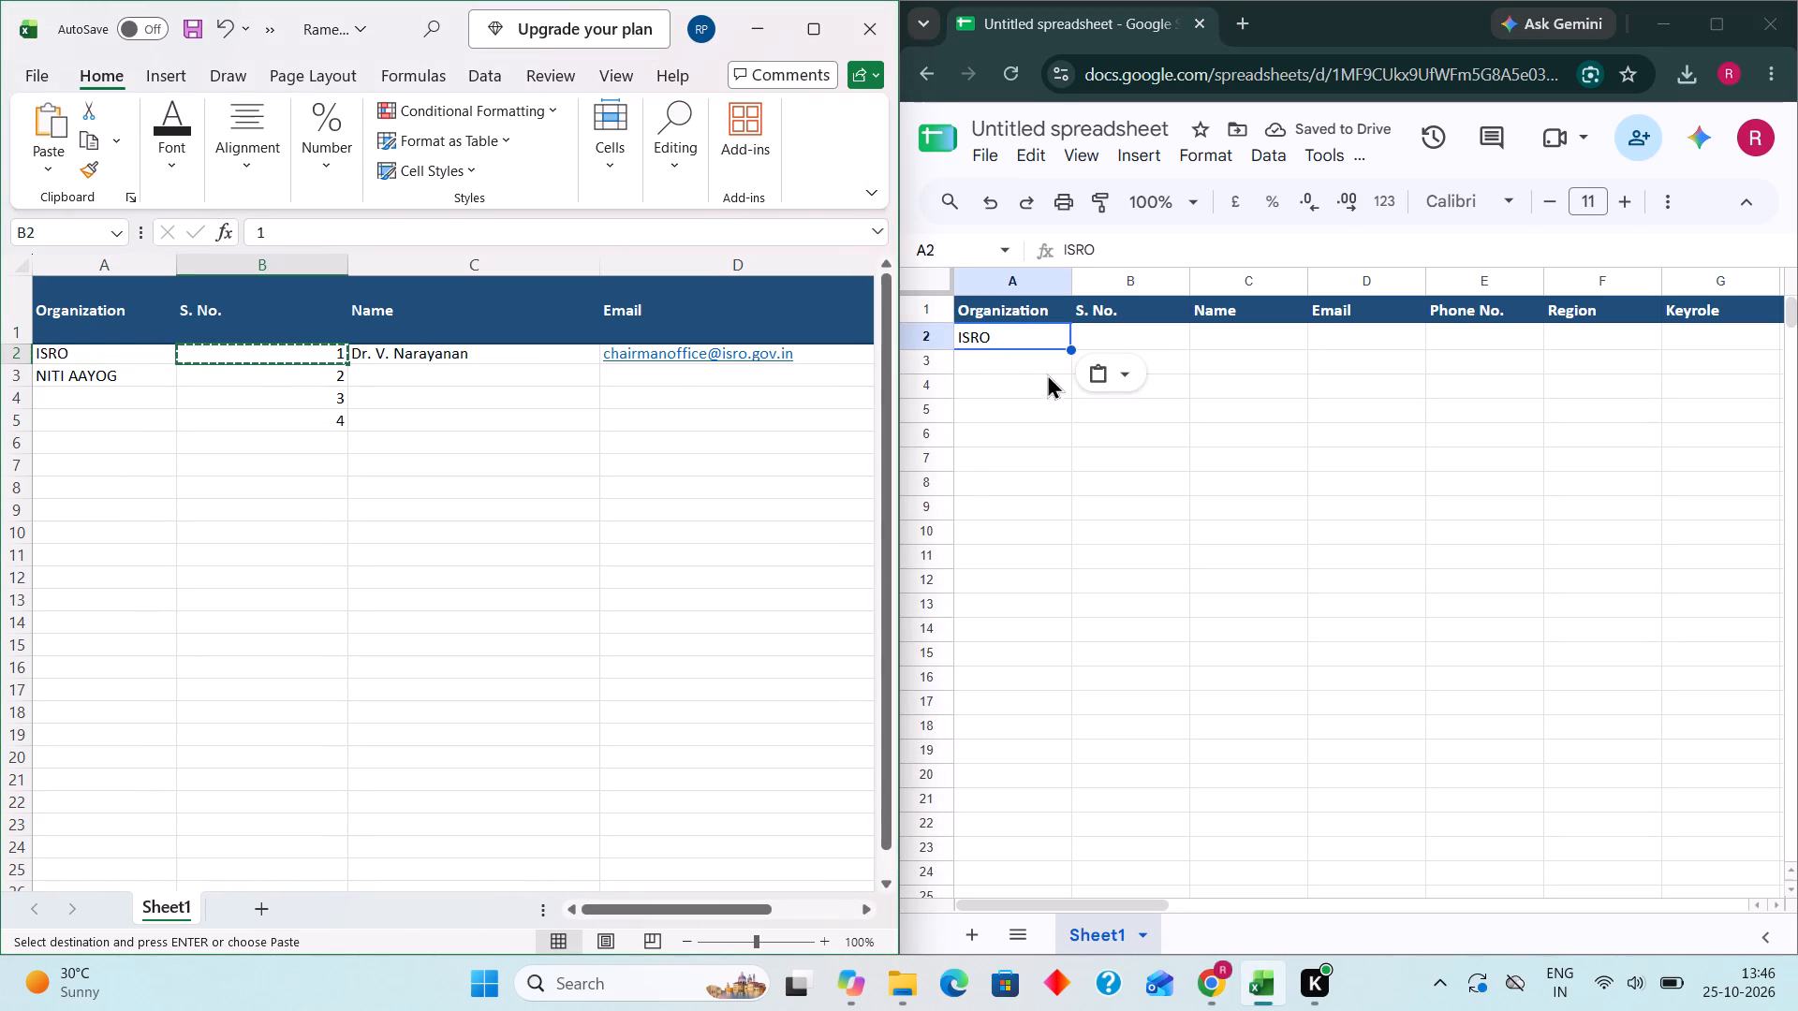
click(1148, 335)
key(ctrl+v)
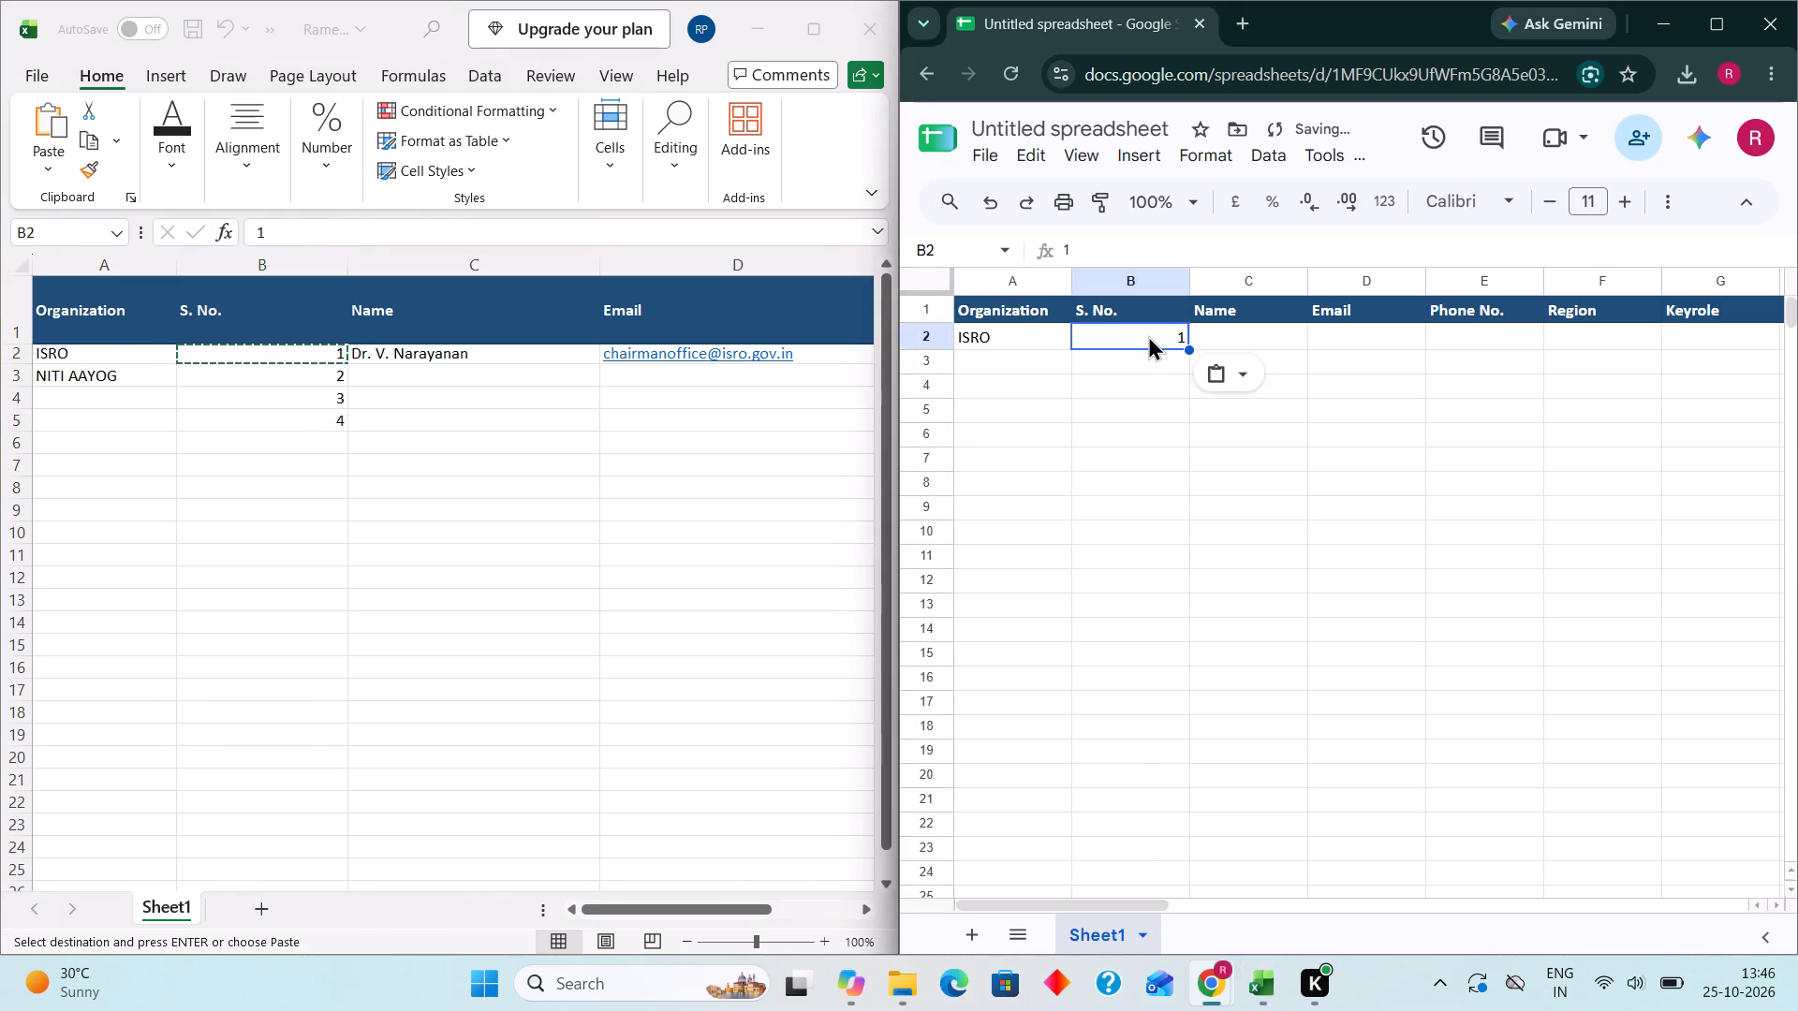
Copy the Name entry of the ISRO row in the Ramendra workbook.
click(445, 353)
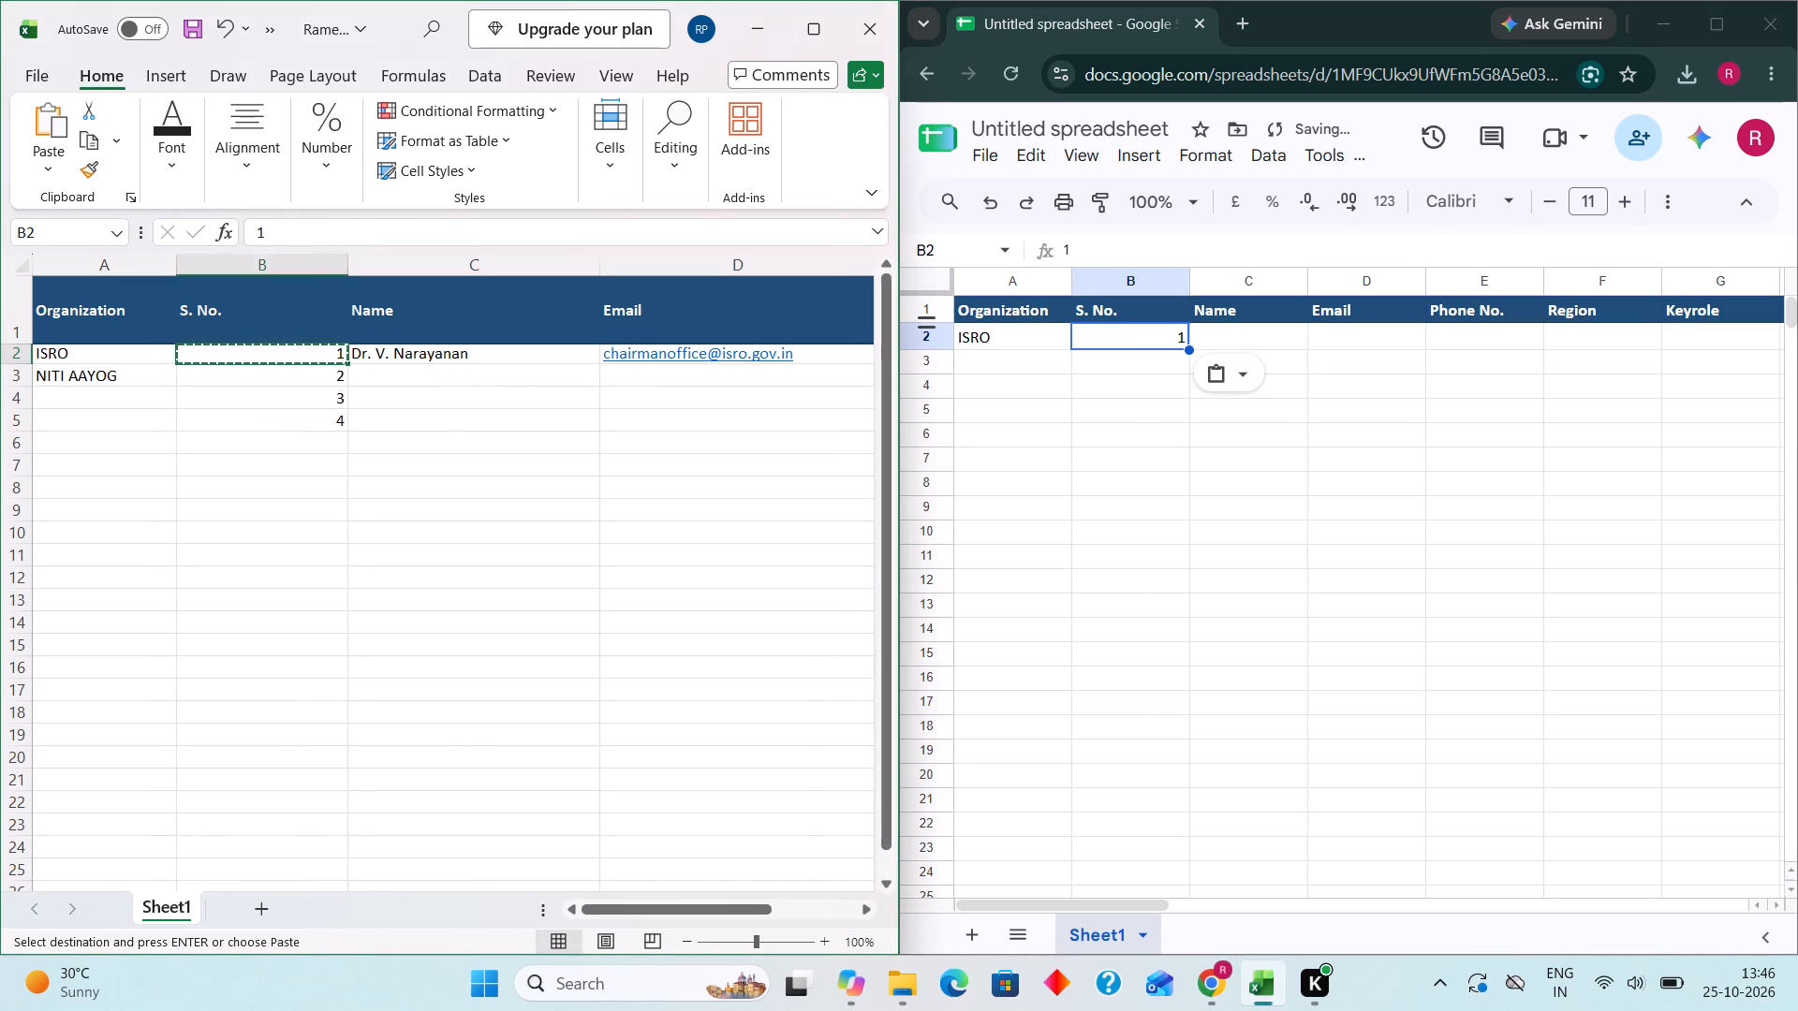
click(445, 353)
key(ctrl+c)
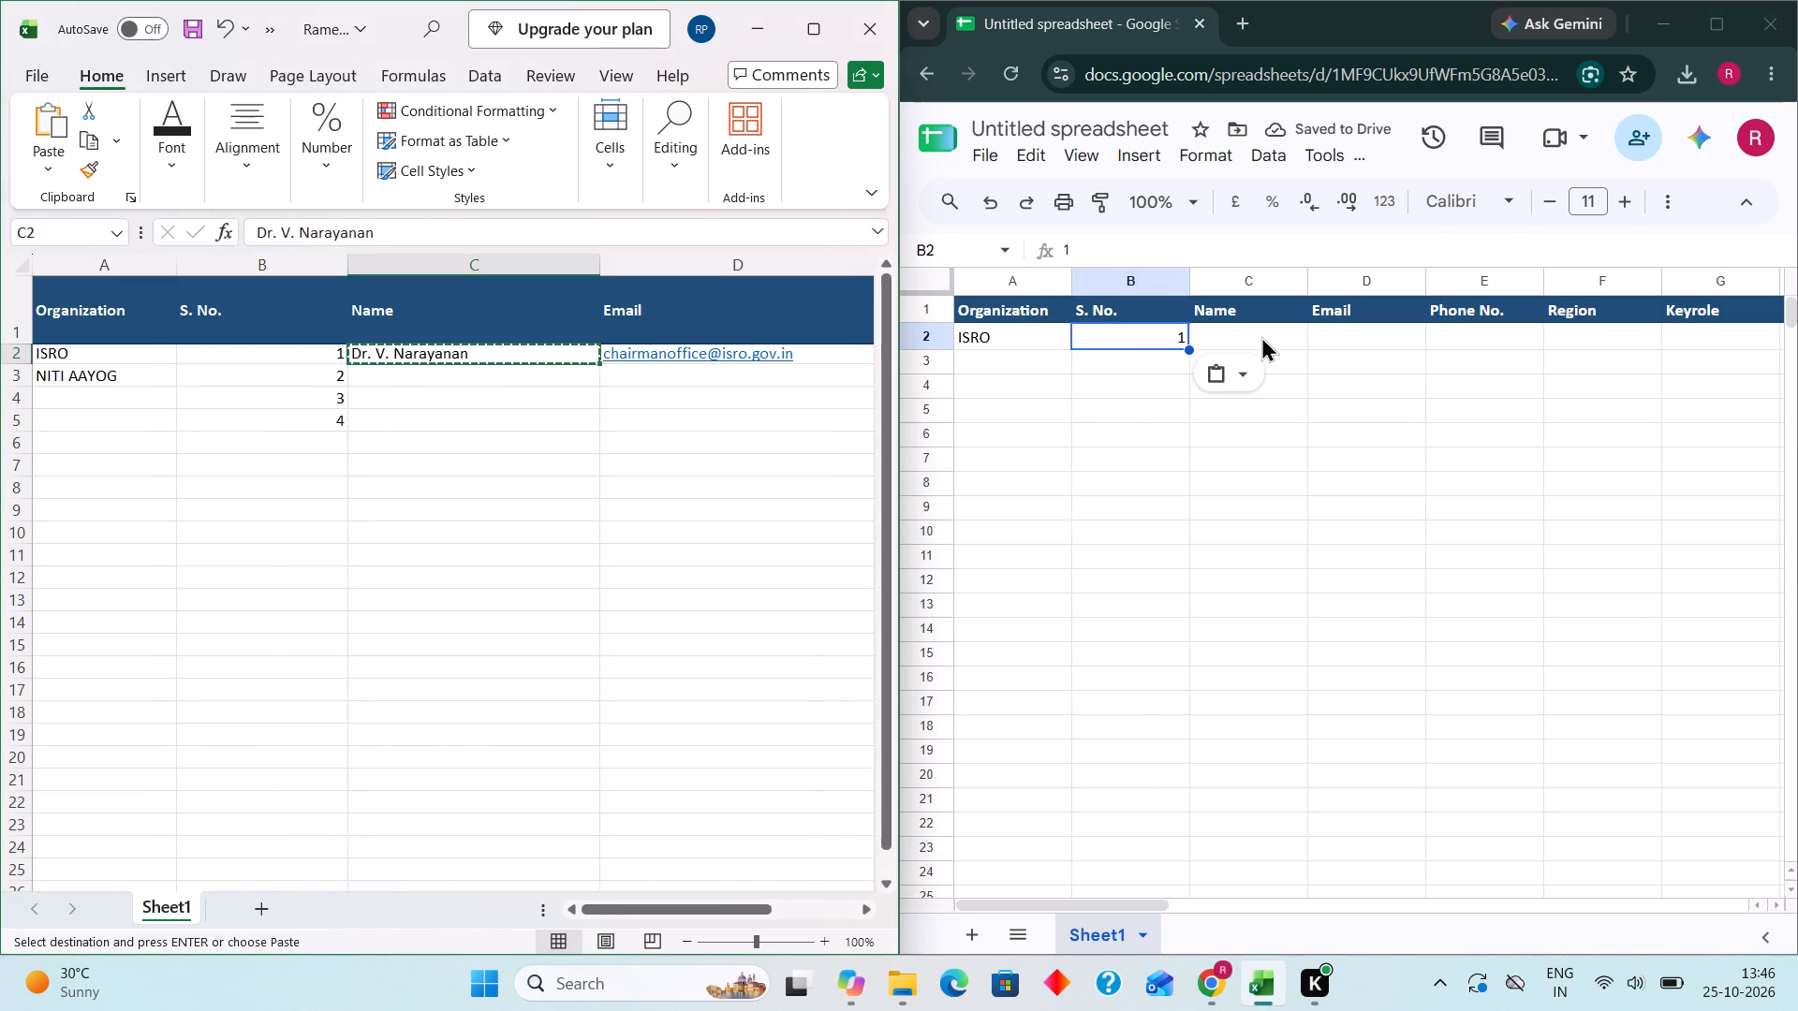
Paste the copied ISRO Name entry into cell C2 of the Google spreadsheet.
click(1261, 336)
key(ctrl+v)
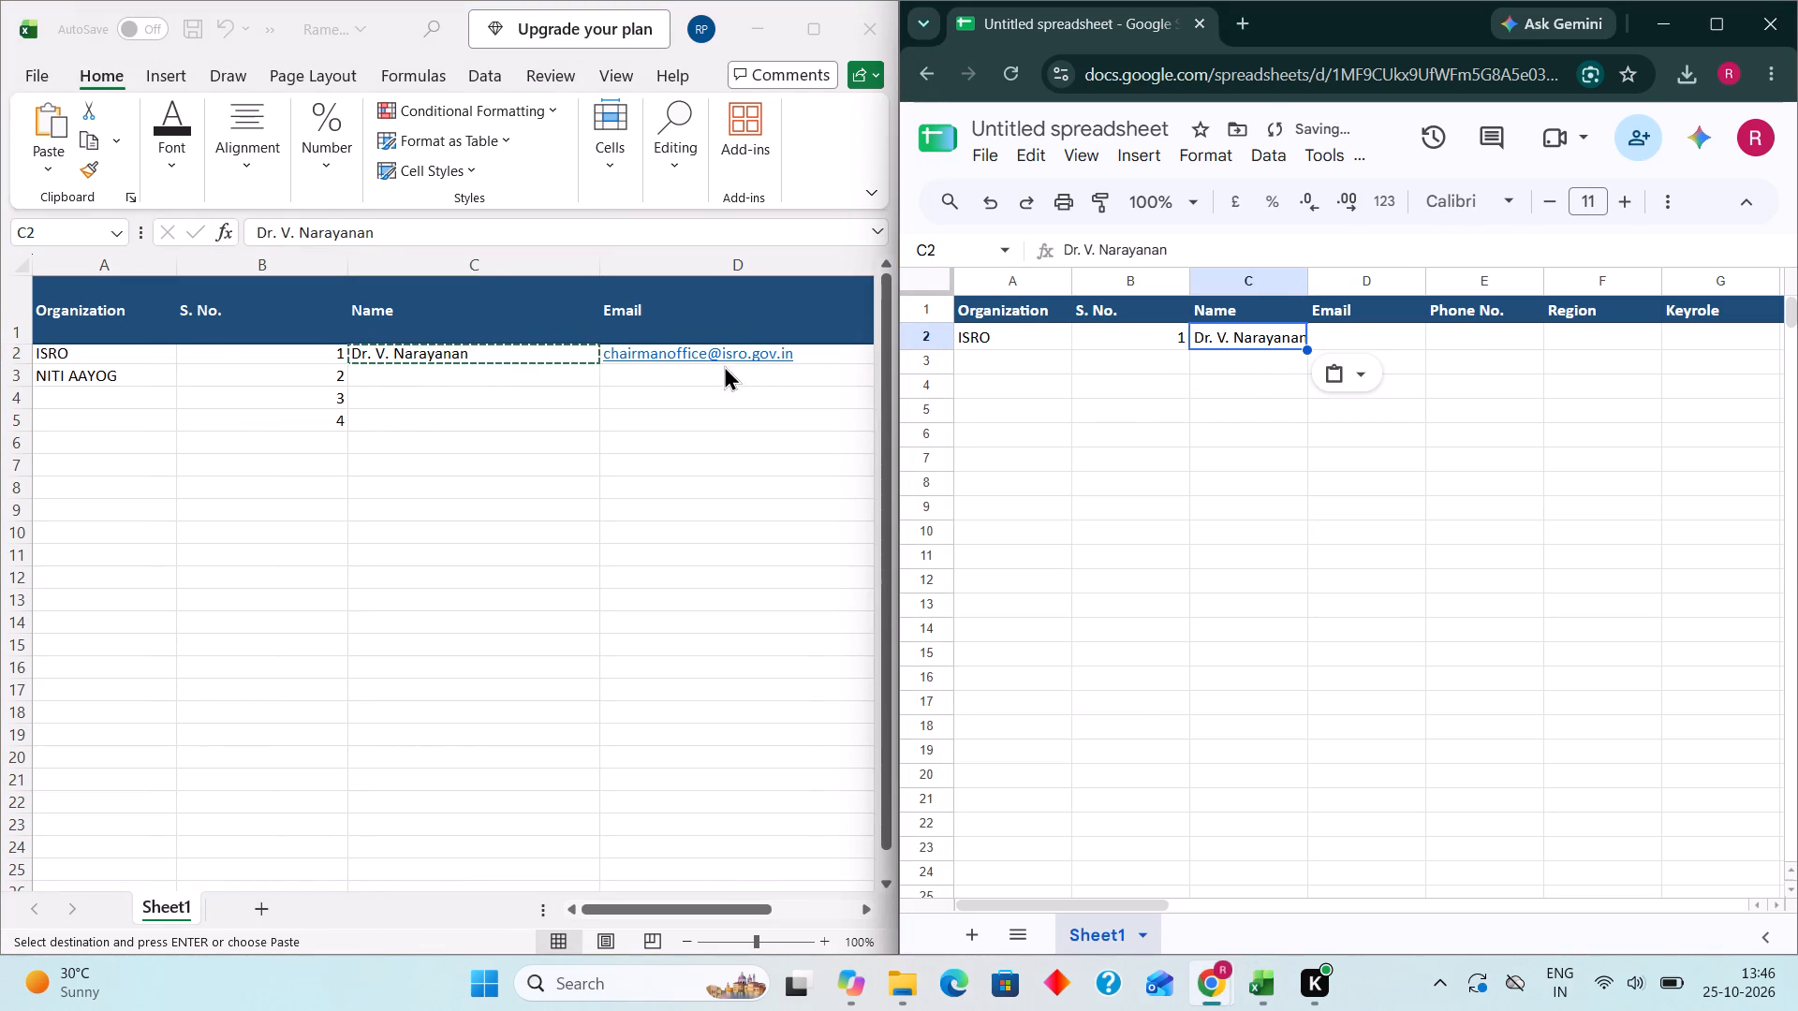
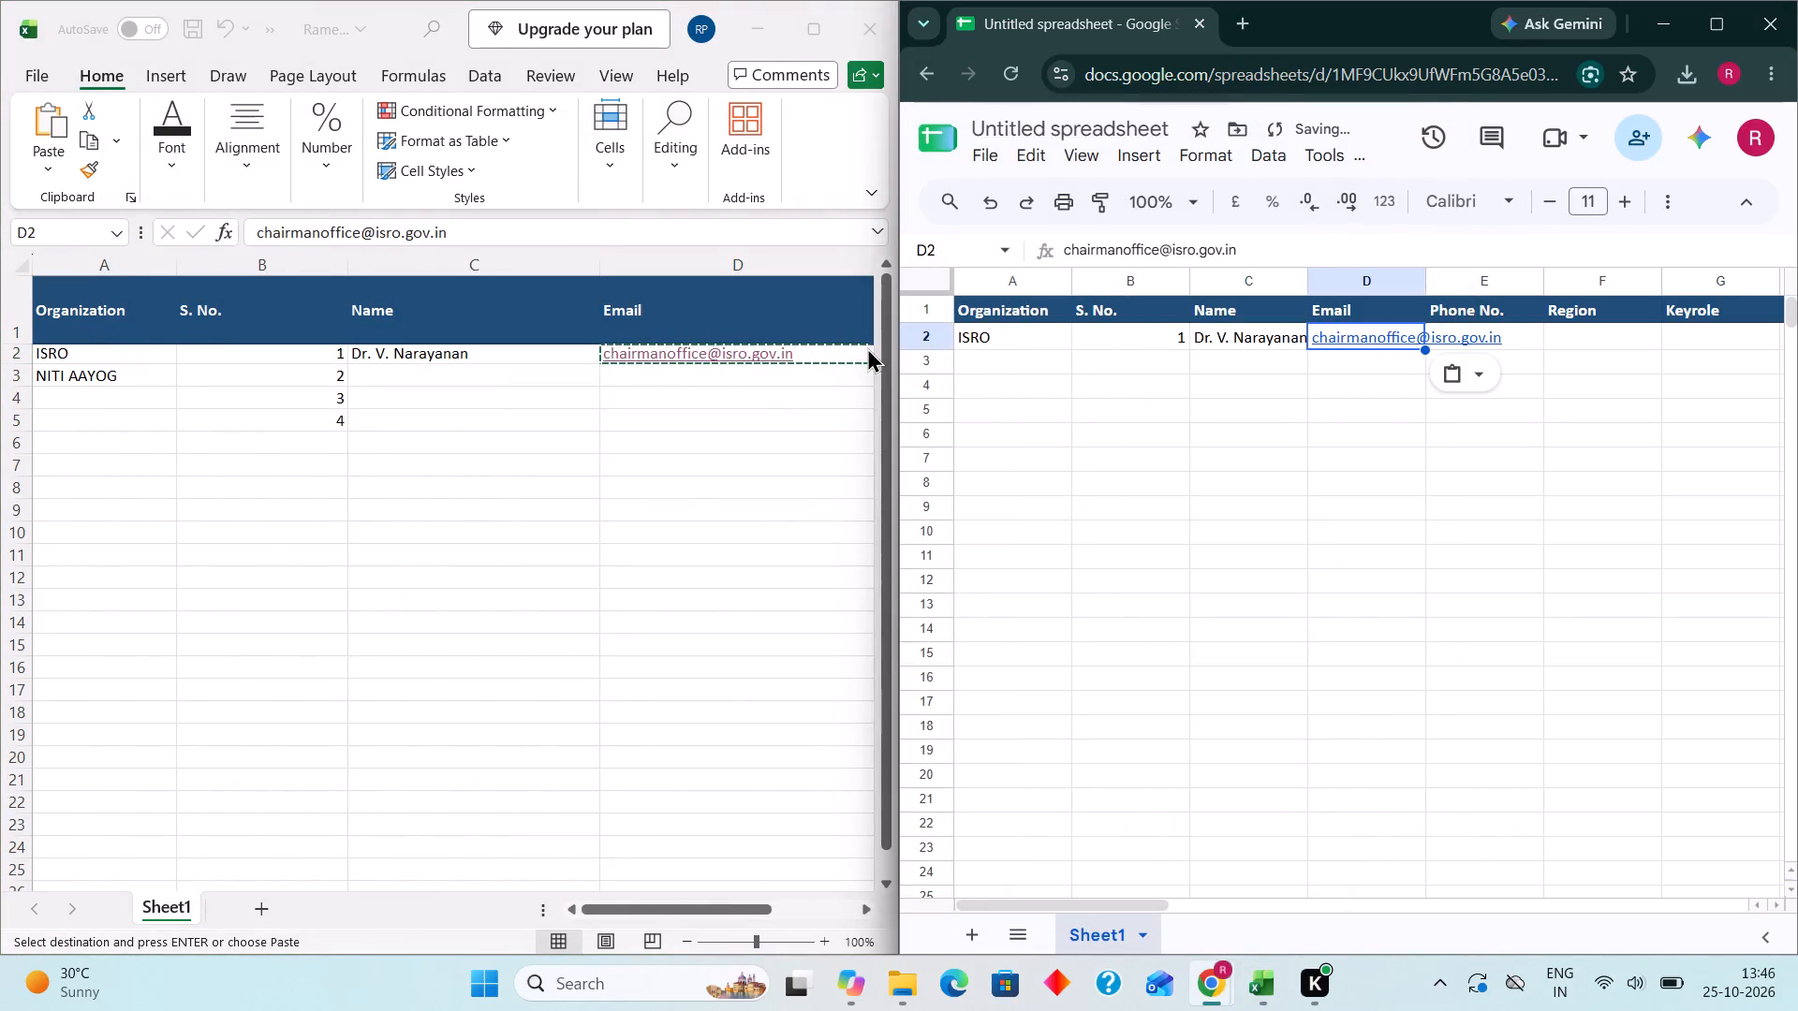
Copy the Phone No. entry of the ISRO row in the Ramendra workbook into cell E2 of the Google spreadsheet.
scroll(757, 349, left, 2)
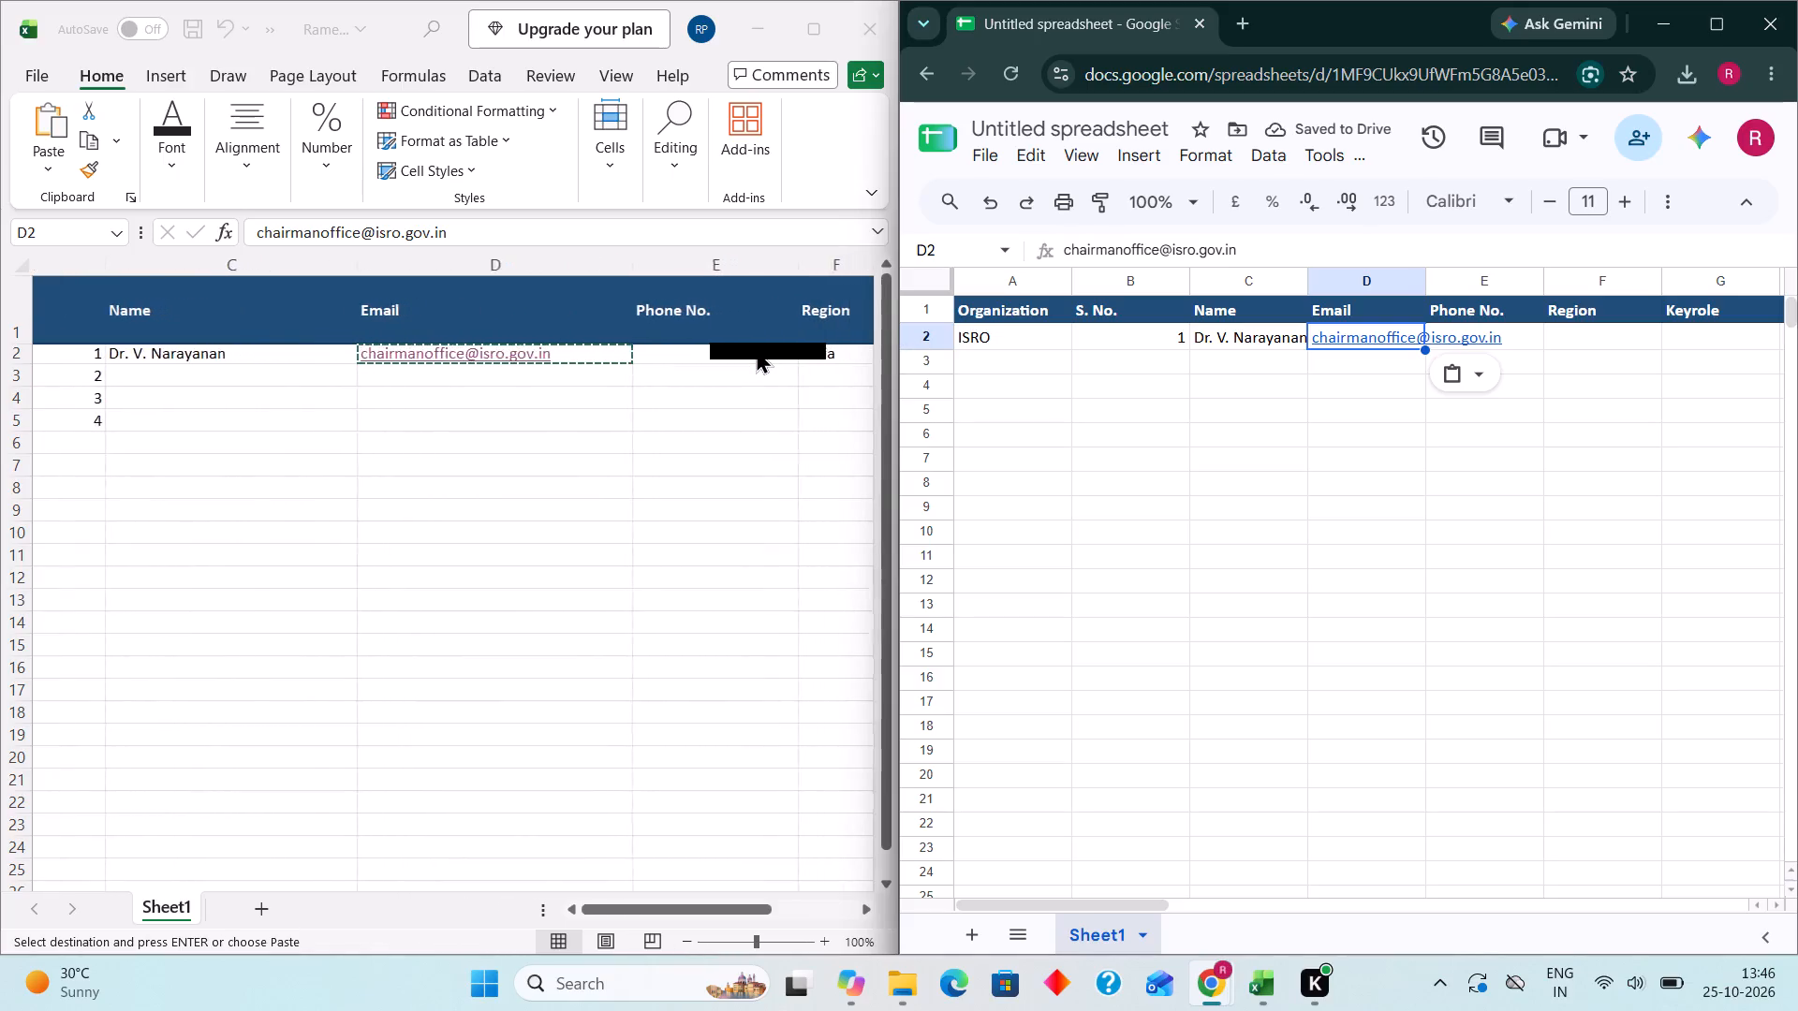
click(693, 349)
click(693, 349)
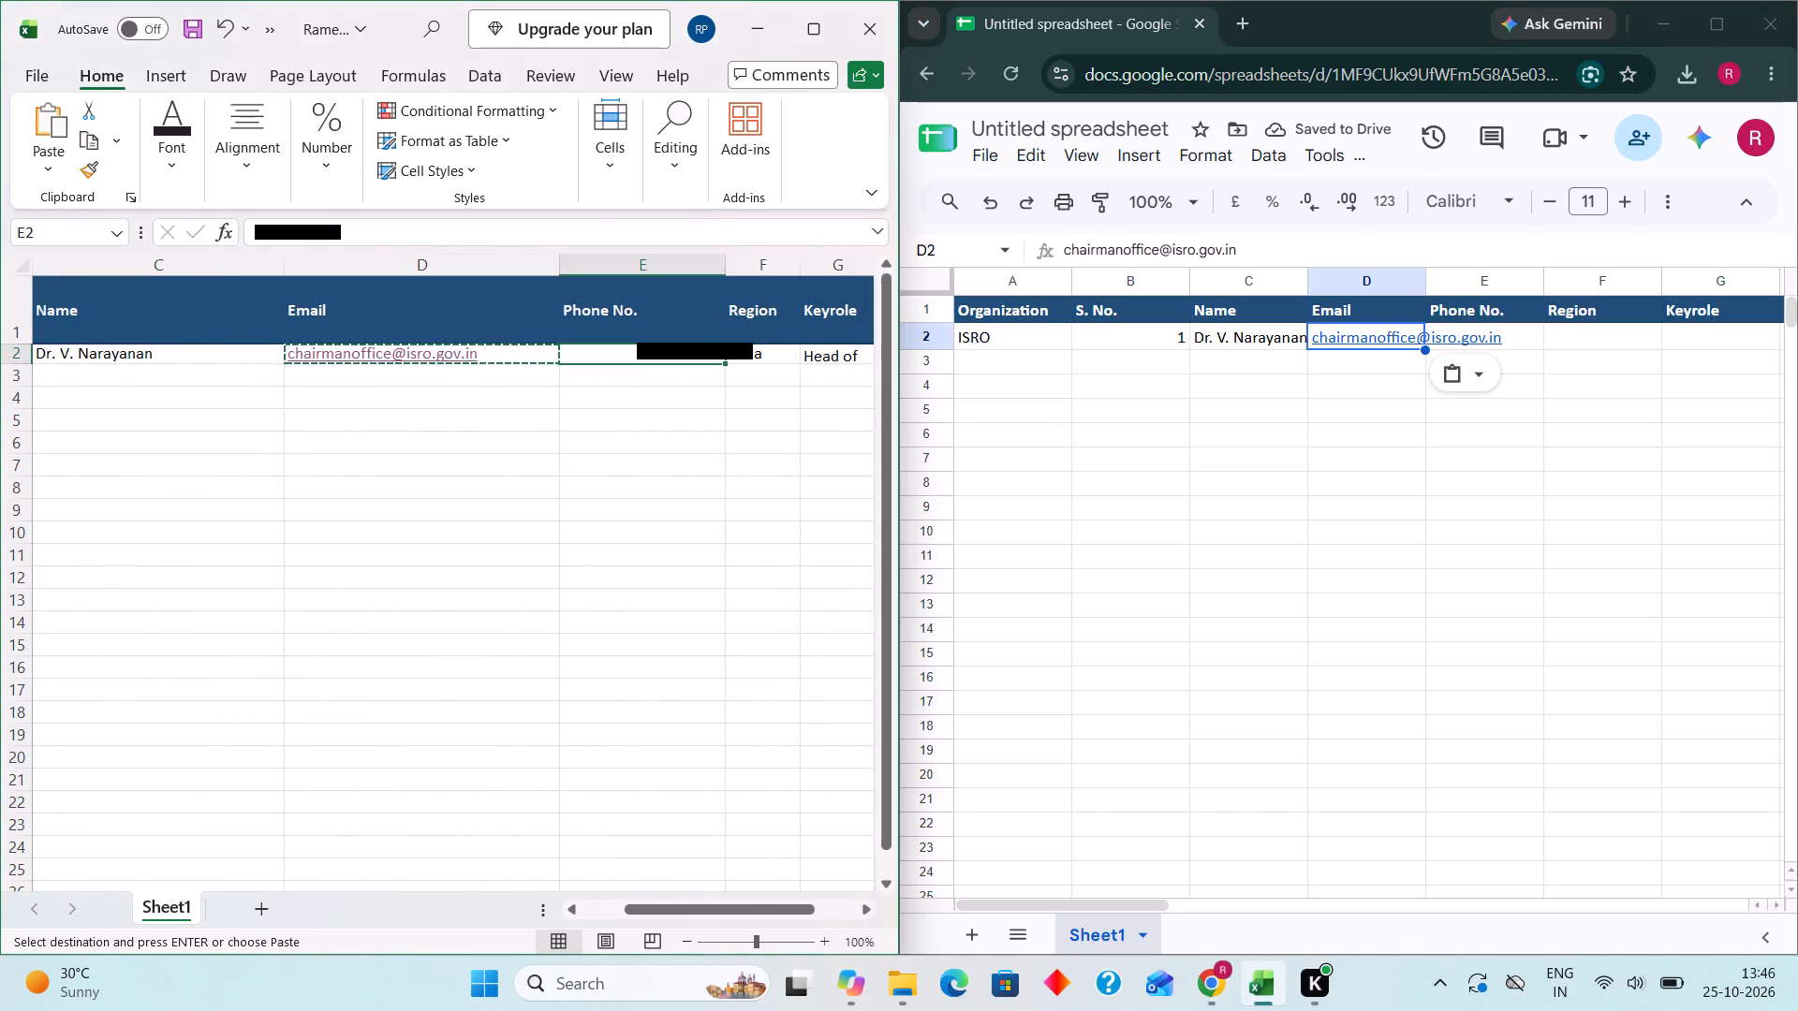
key(ctrl+c)
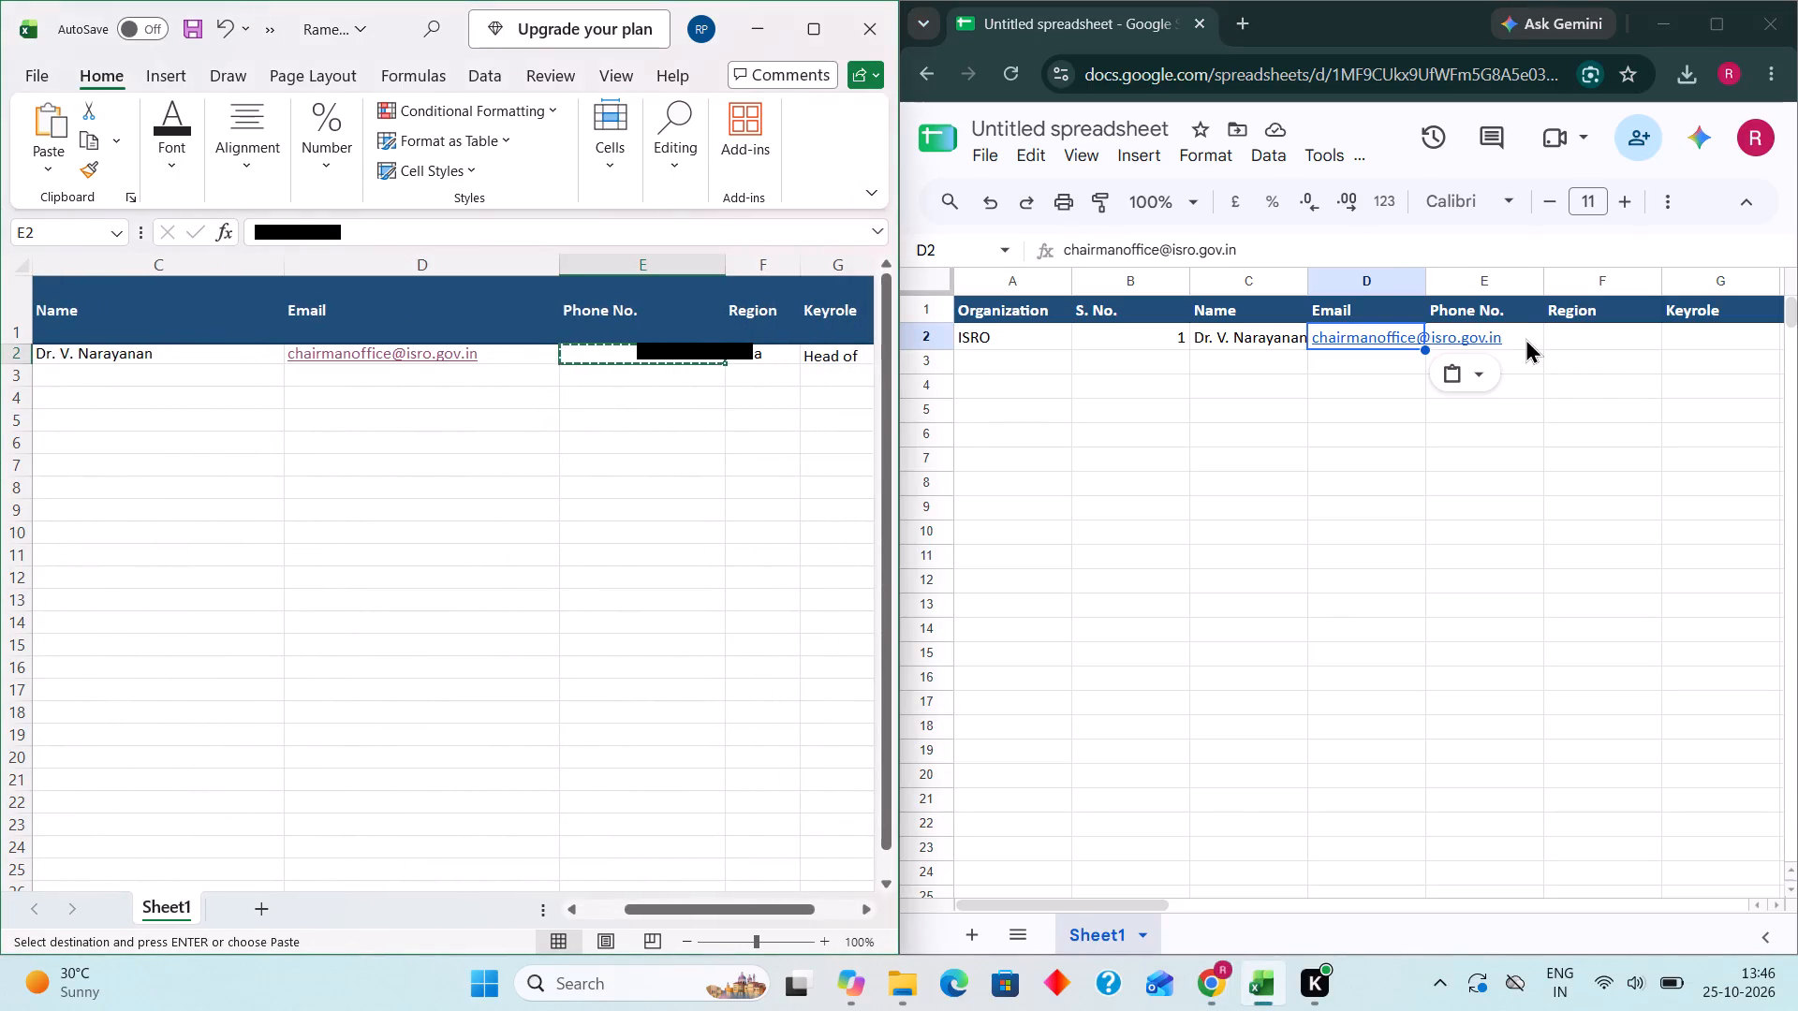
click(1525, 338)
key(ctrl+v)
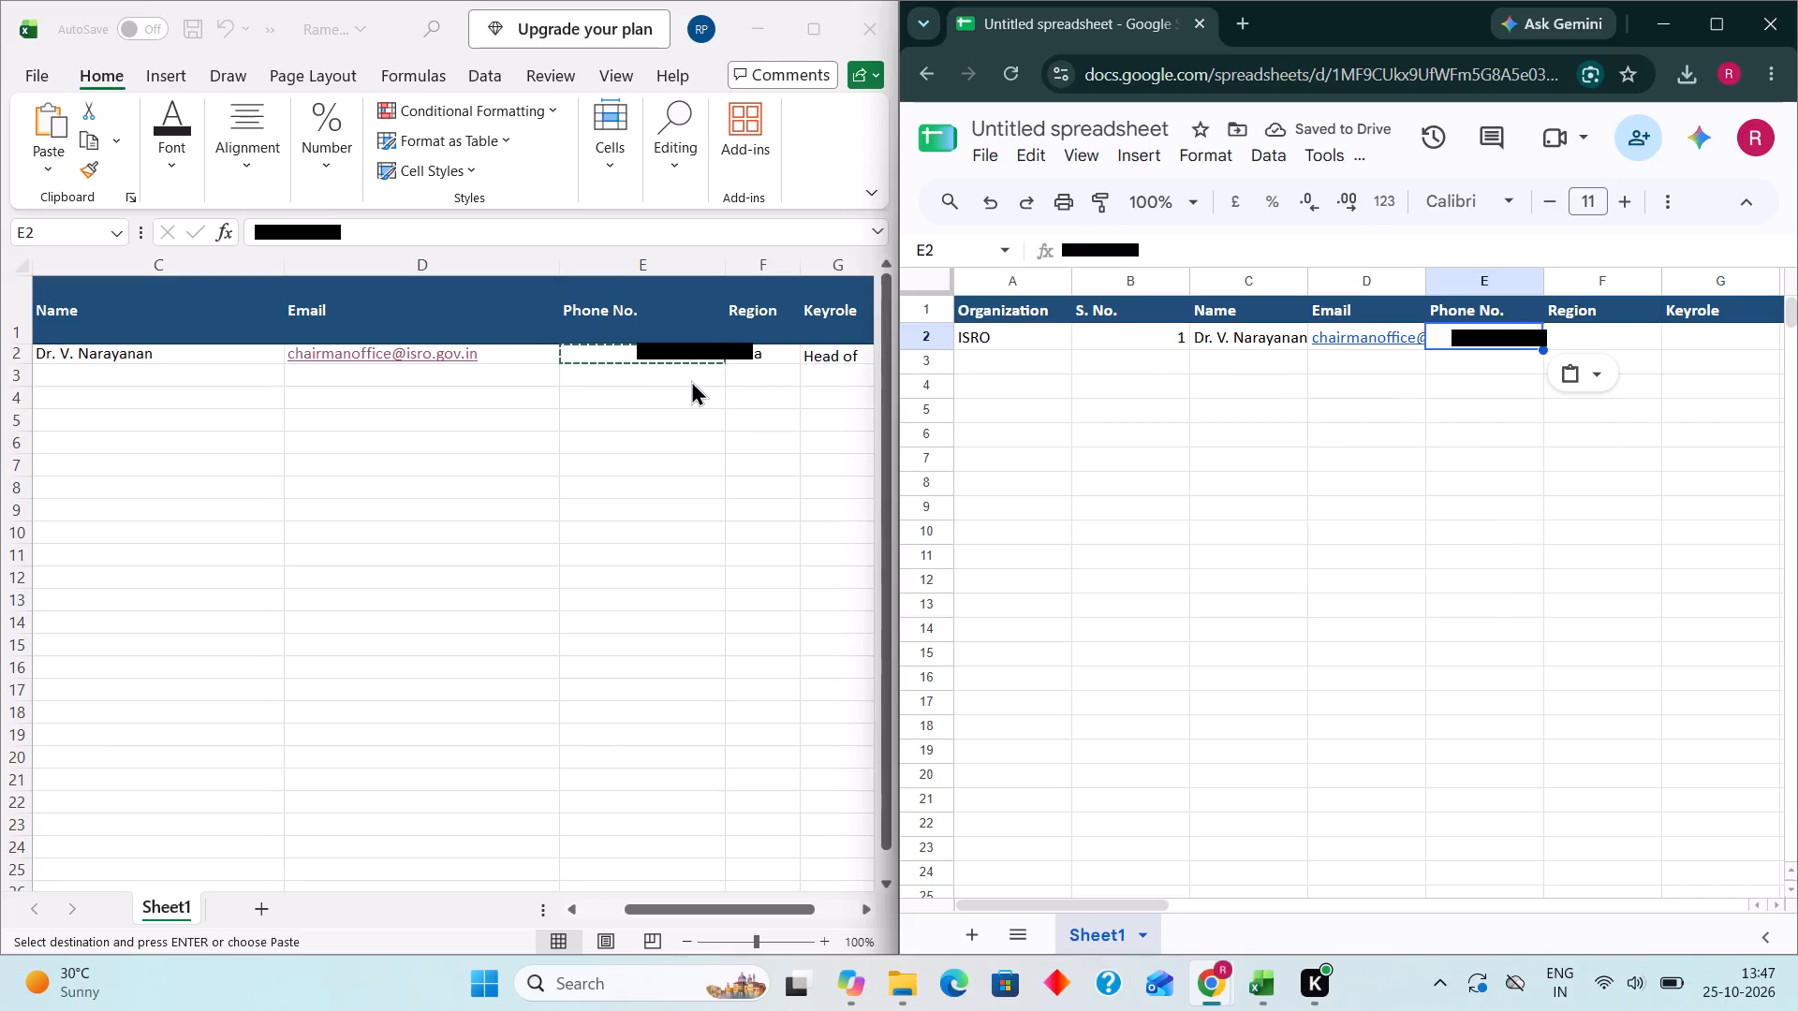
Copy the Region entry India from the ISRO row of the Ramendra workbook.
click(740, 348)
click(740, 348)
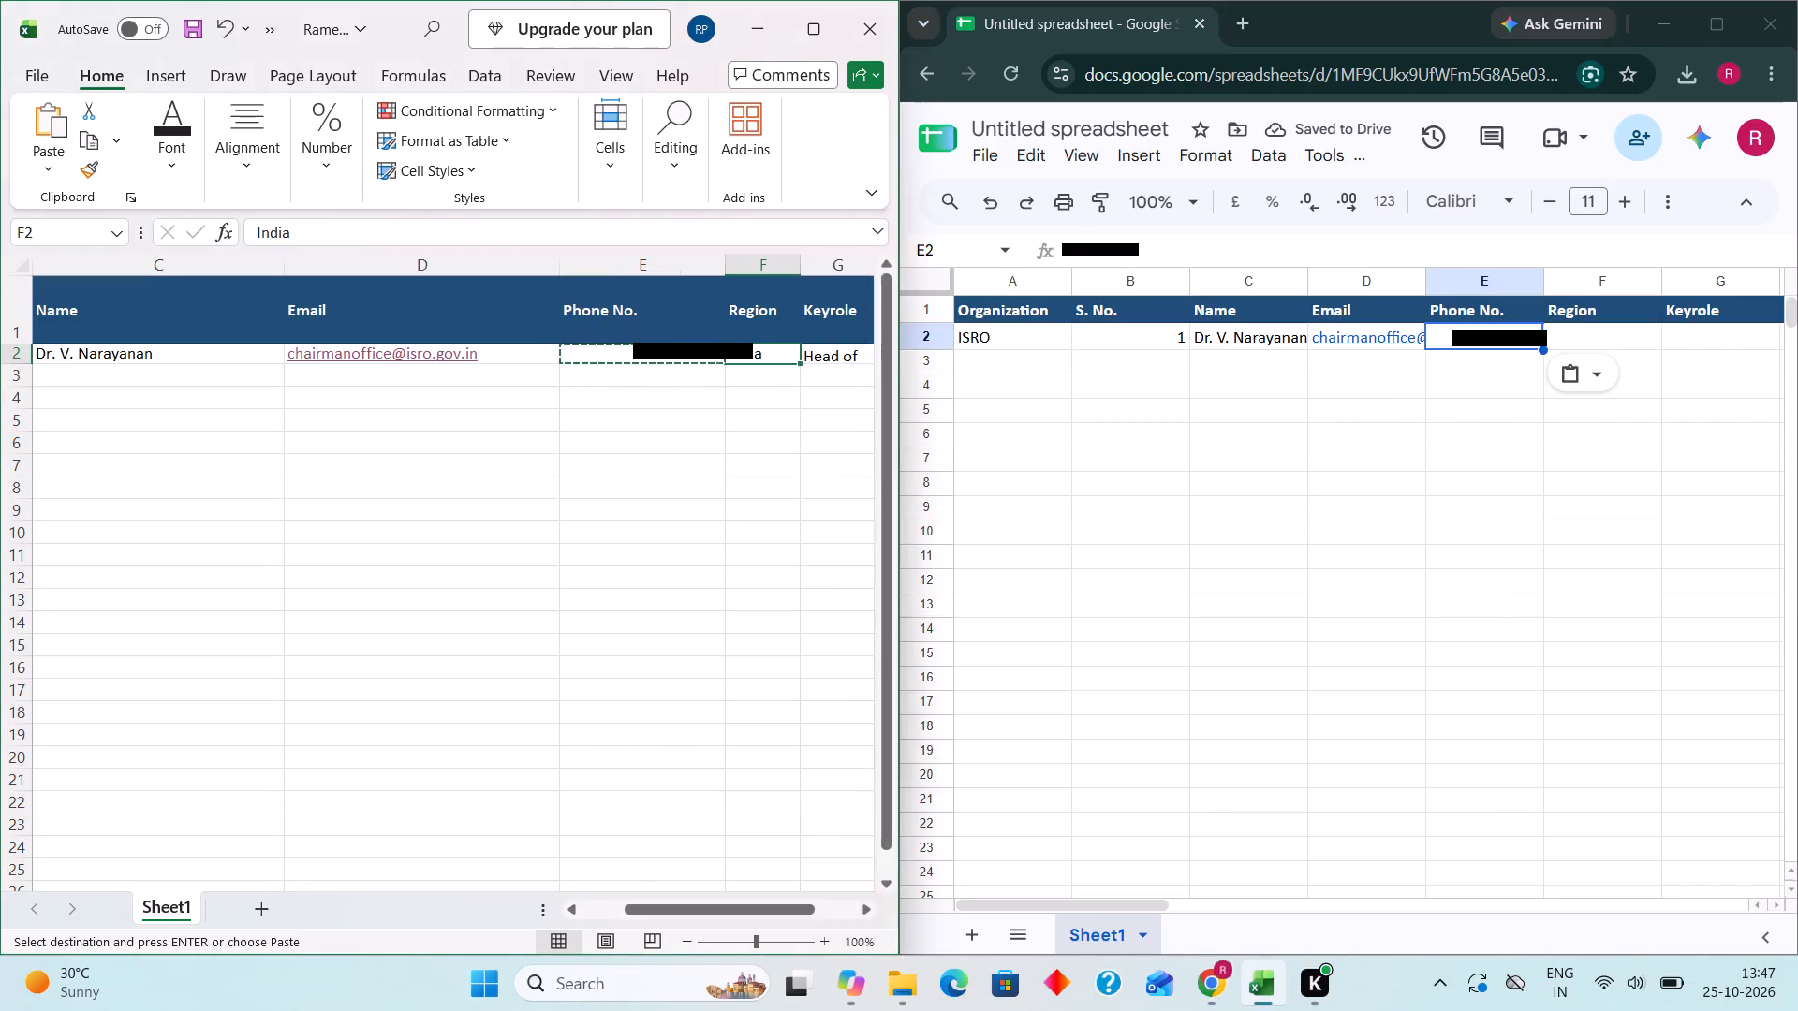
Copy India from the Region column of the ISRO row in the Ramendra workbook into cell F2 of the Google spreadsheet.
key(ctrl+c)
click(1572, 333)
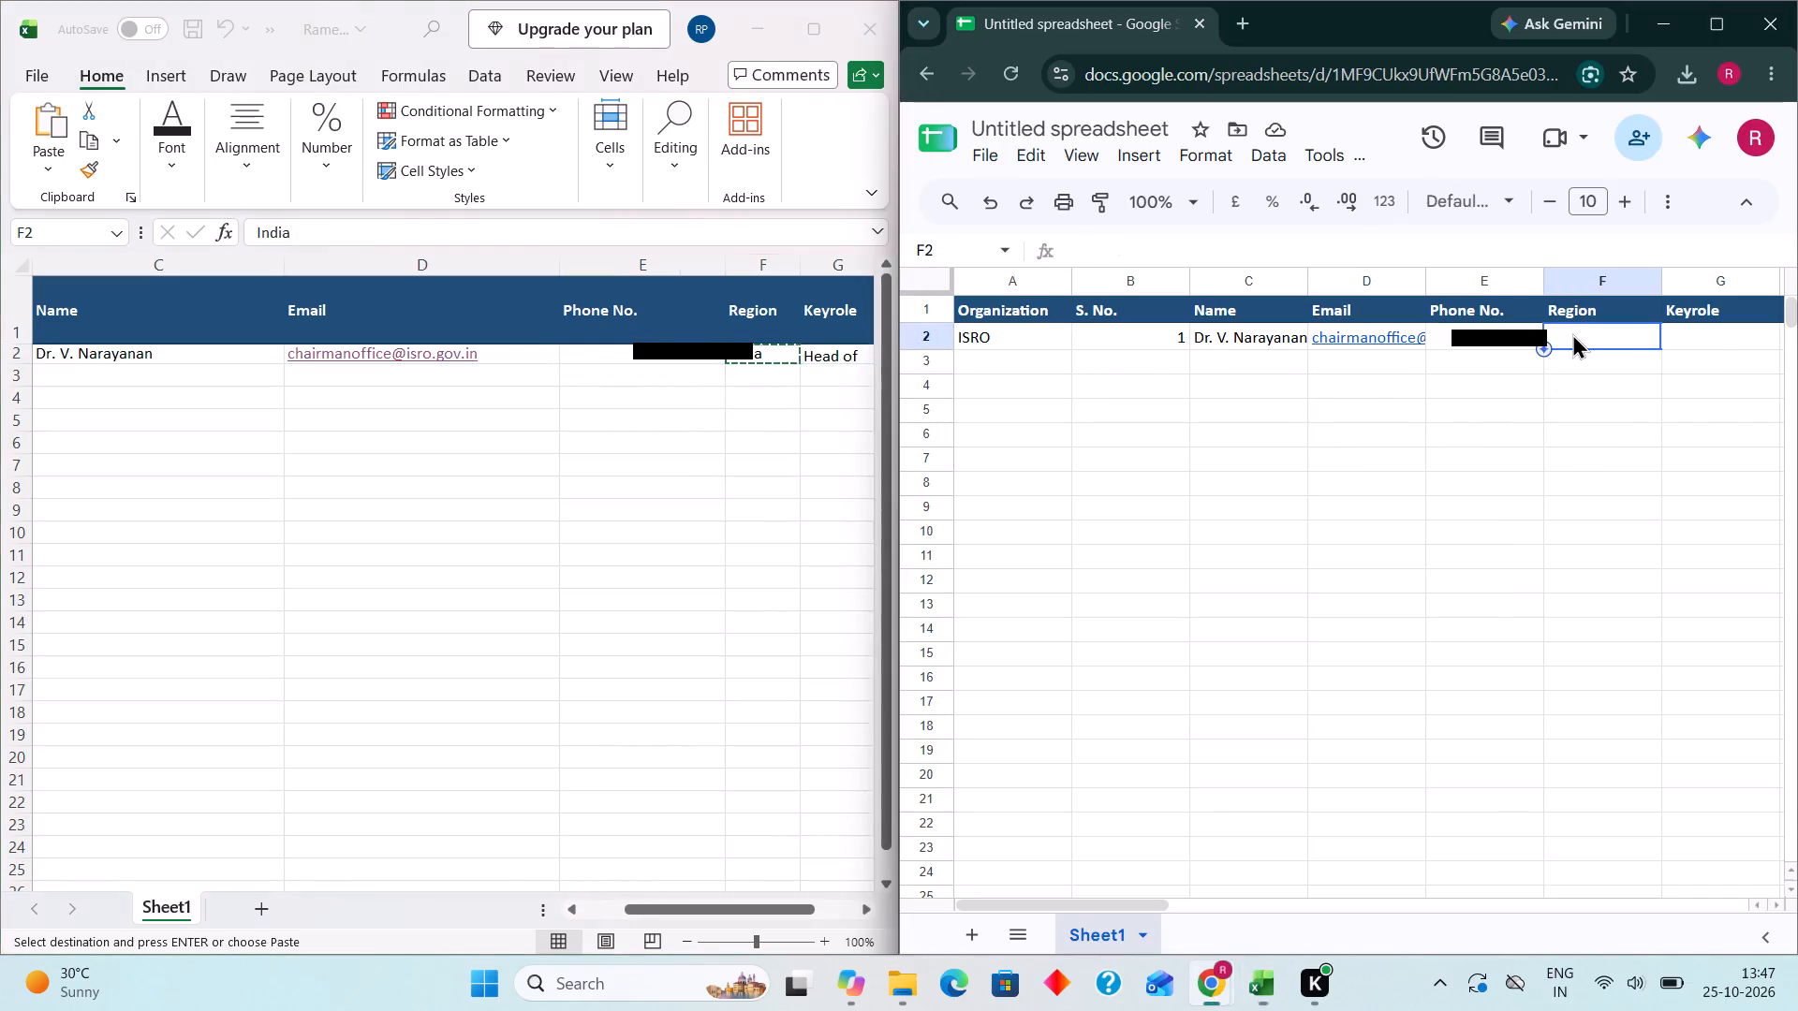
key(ctrl+v)
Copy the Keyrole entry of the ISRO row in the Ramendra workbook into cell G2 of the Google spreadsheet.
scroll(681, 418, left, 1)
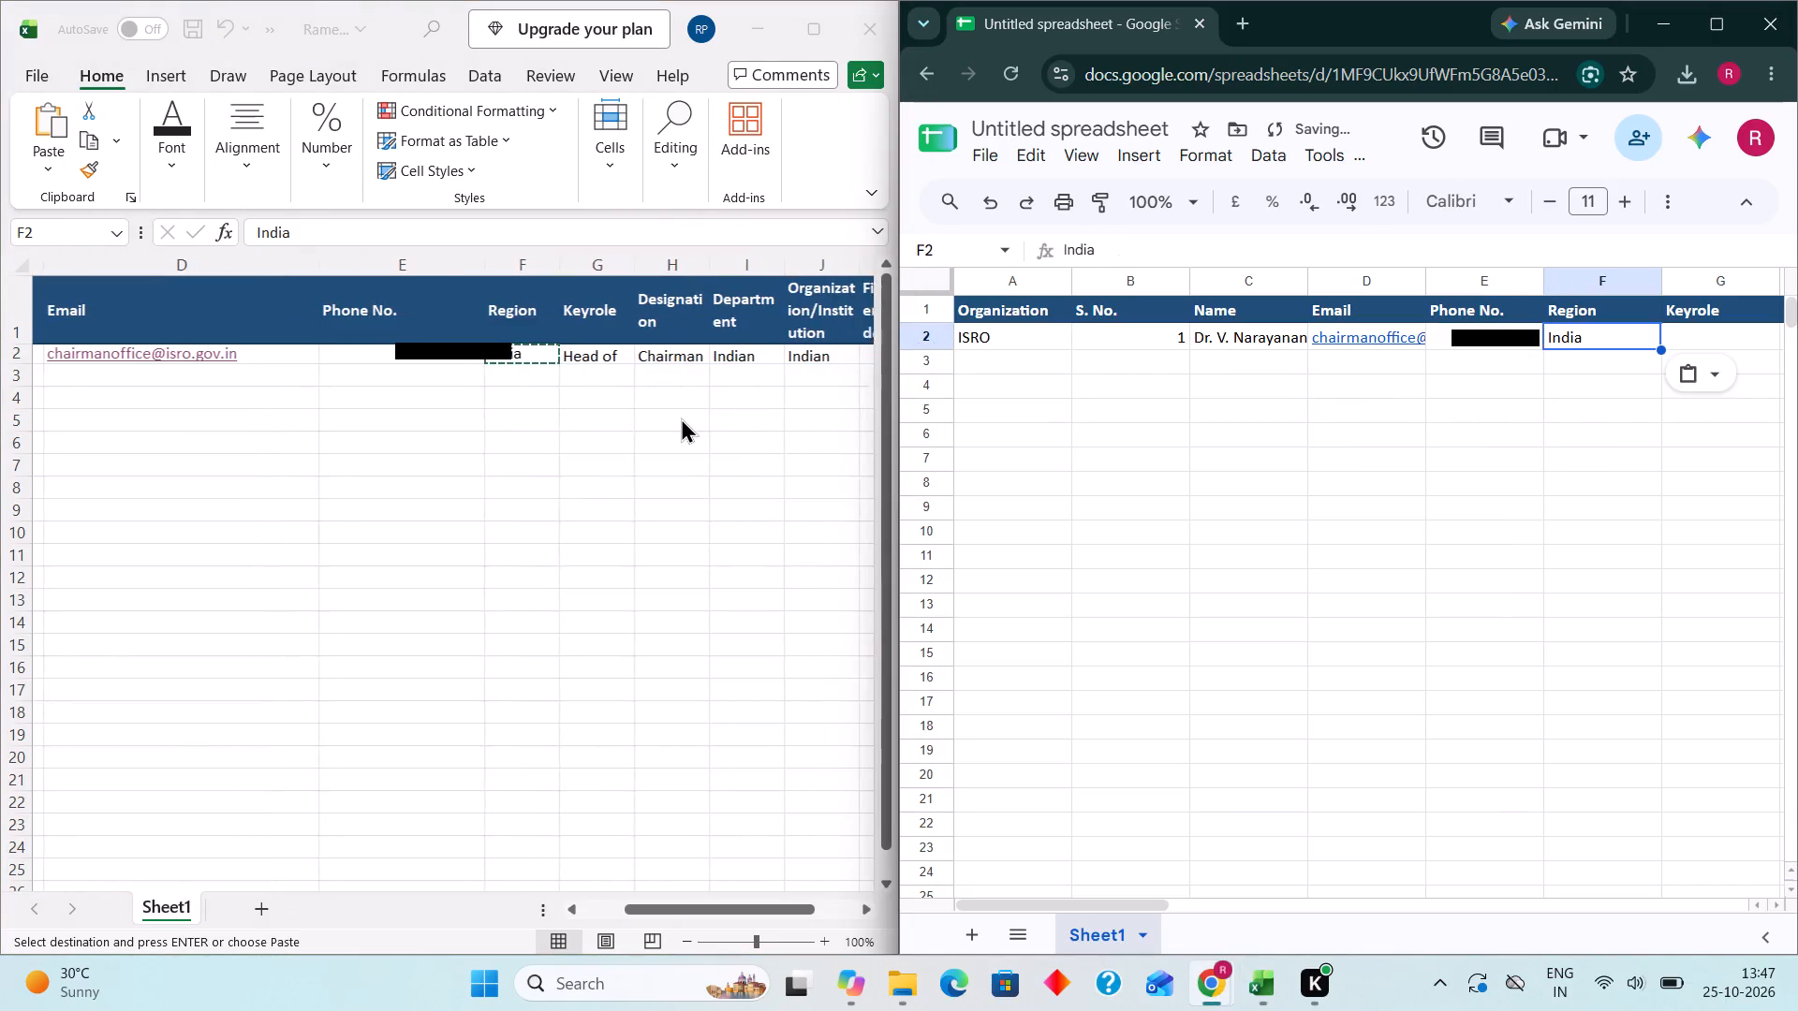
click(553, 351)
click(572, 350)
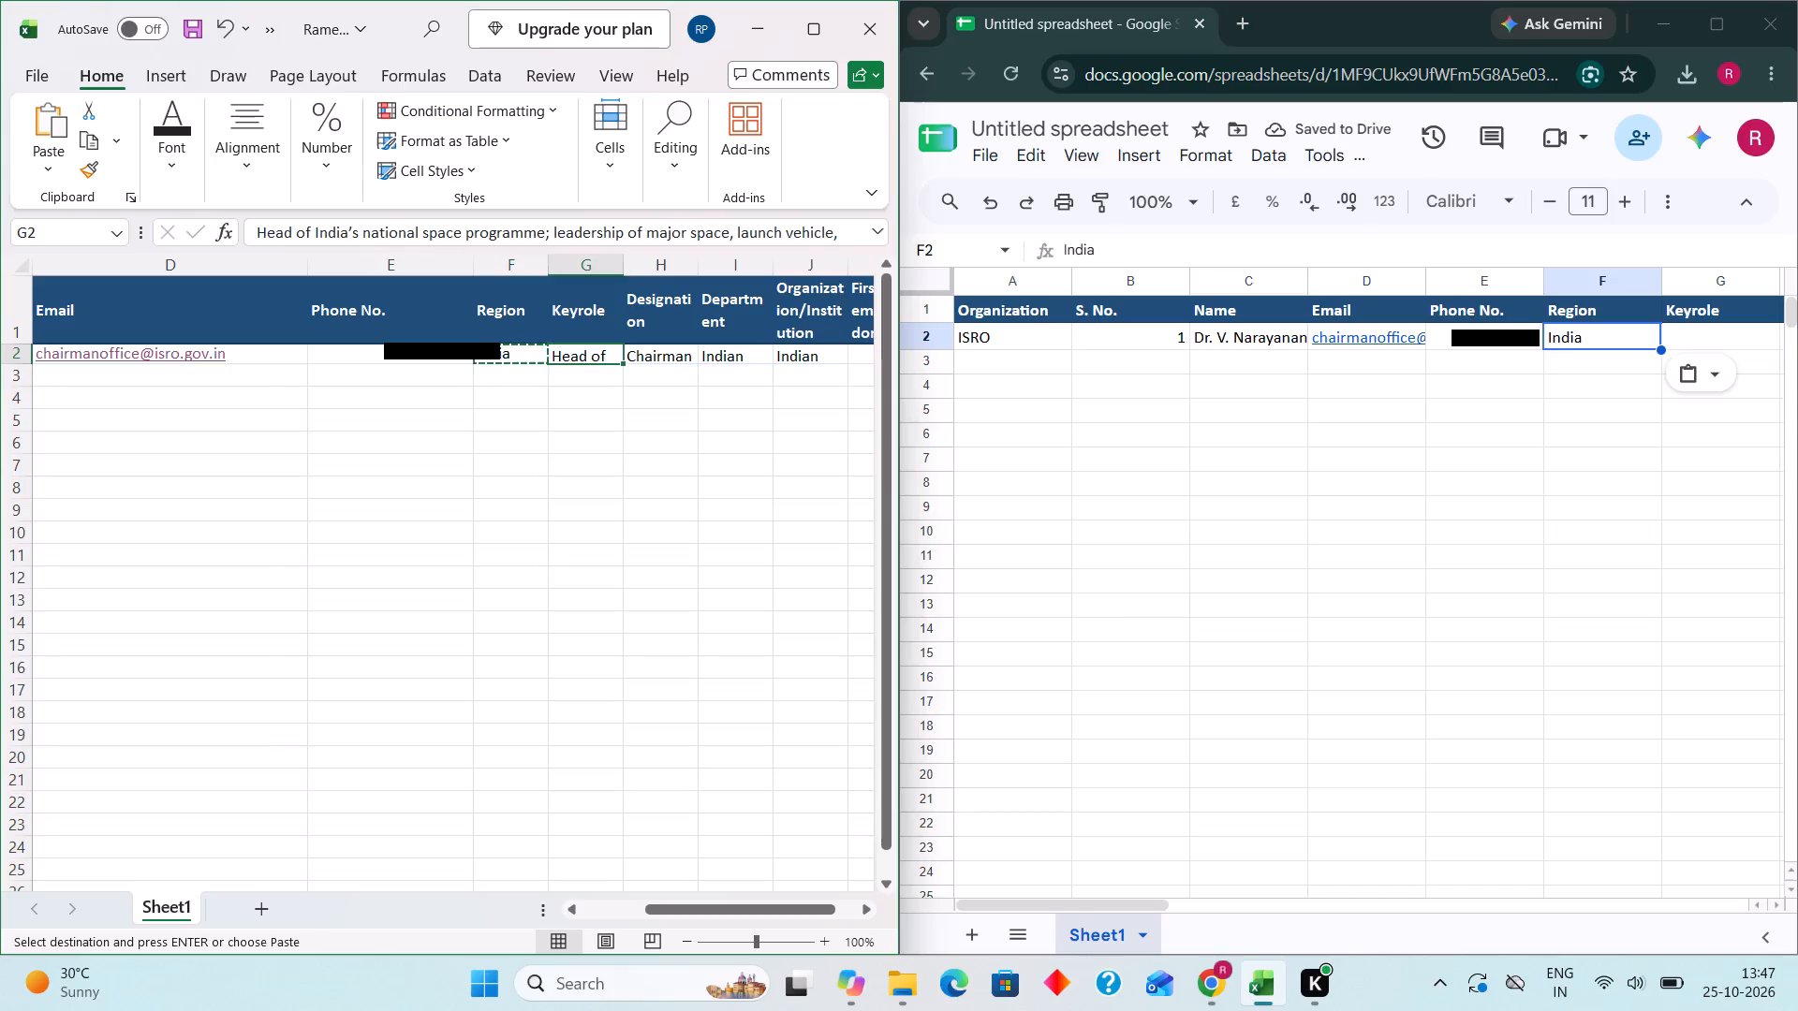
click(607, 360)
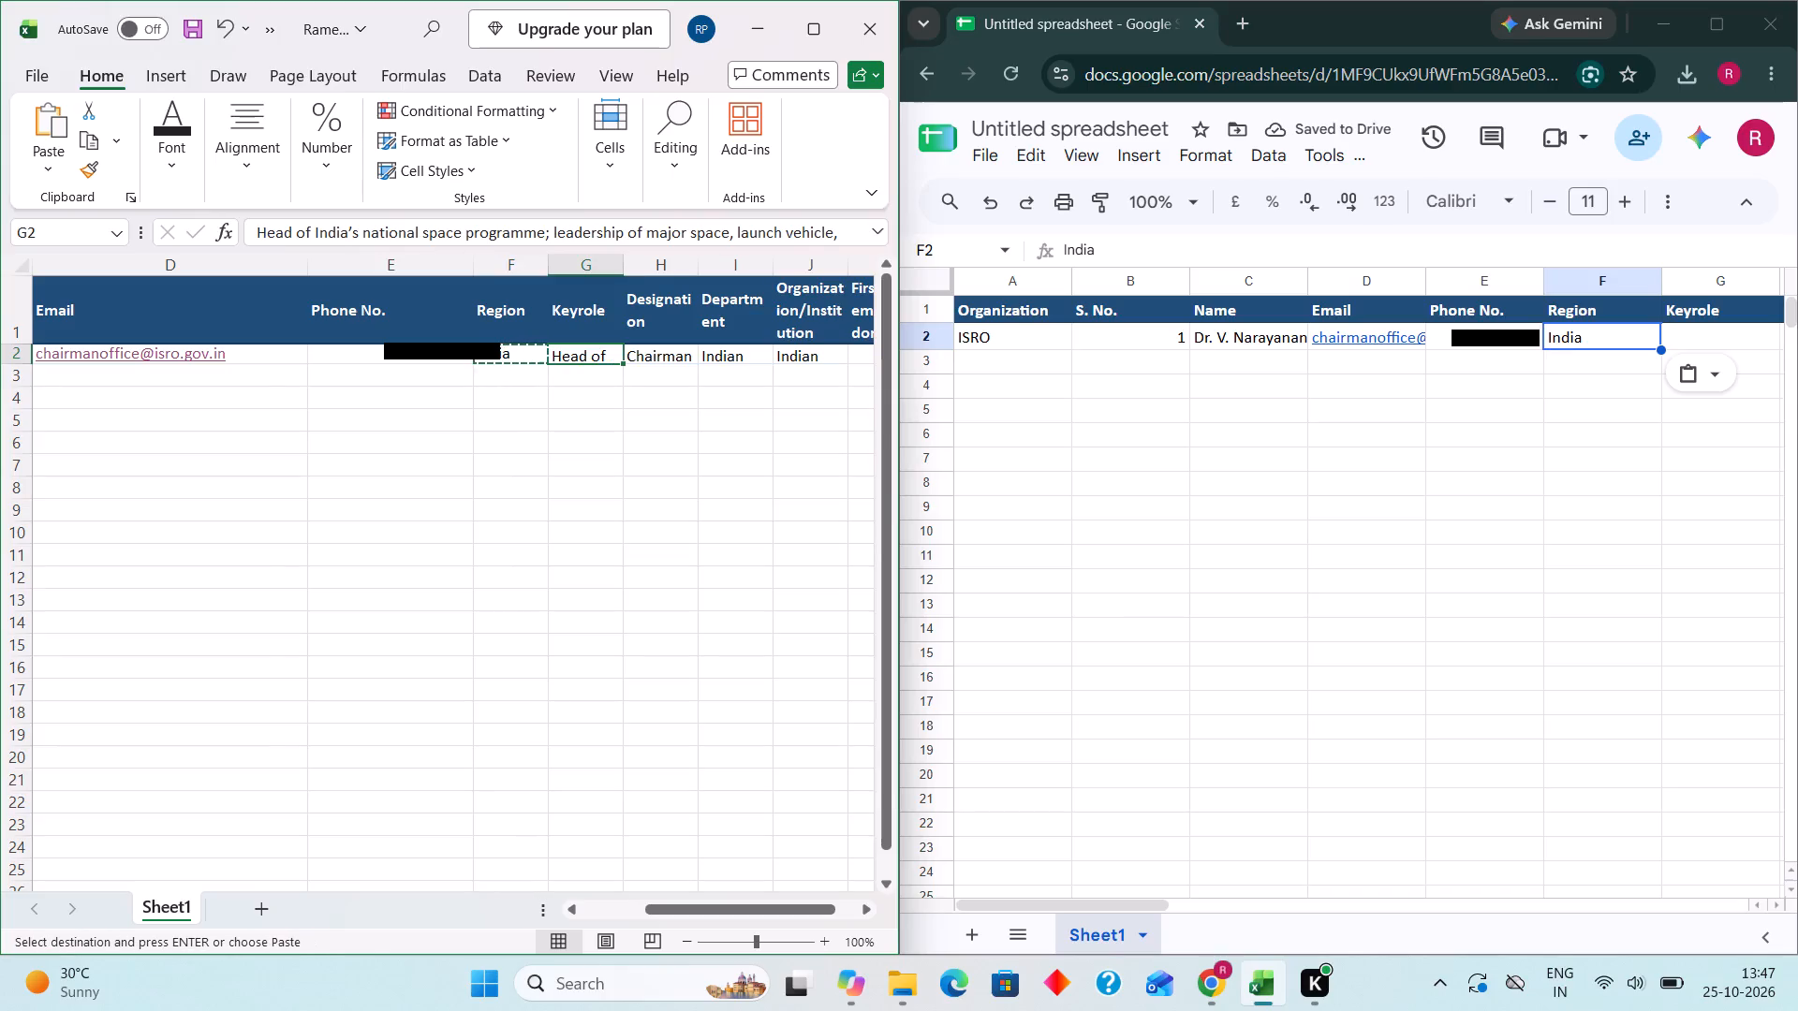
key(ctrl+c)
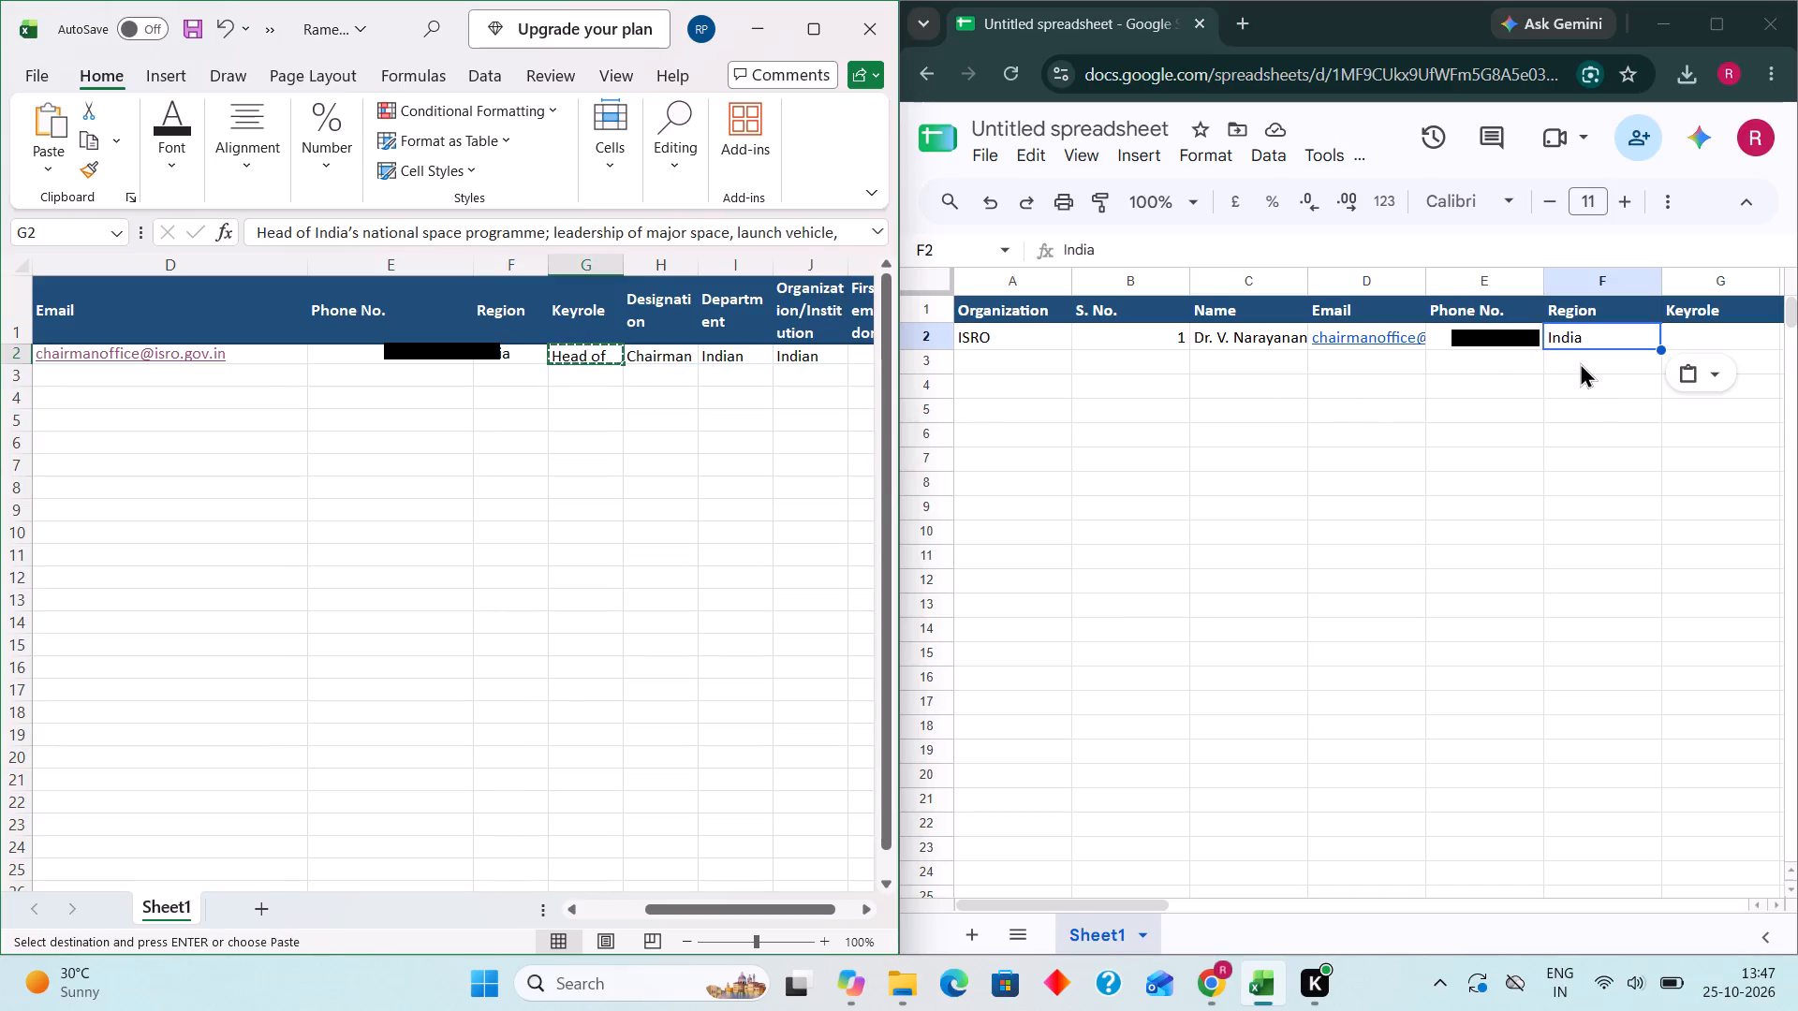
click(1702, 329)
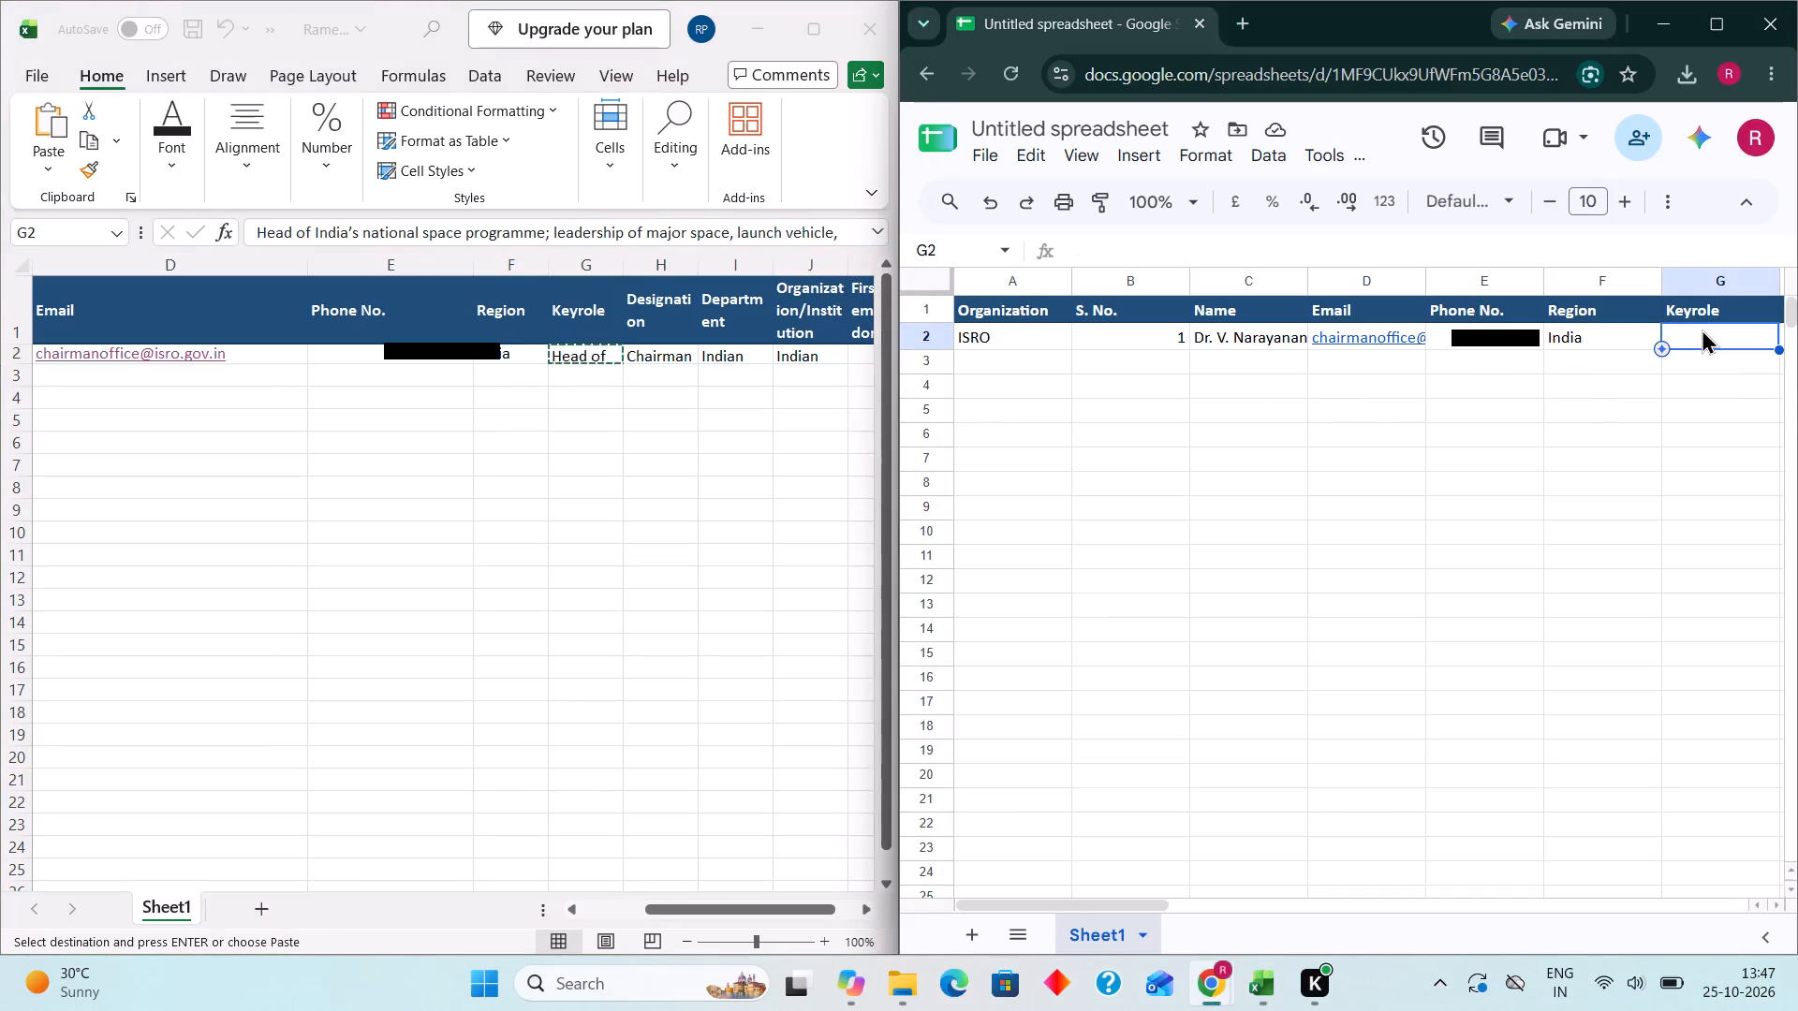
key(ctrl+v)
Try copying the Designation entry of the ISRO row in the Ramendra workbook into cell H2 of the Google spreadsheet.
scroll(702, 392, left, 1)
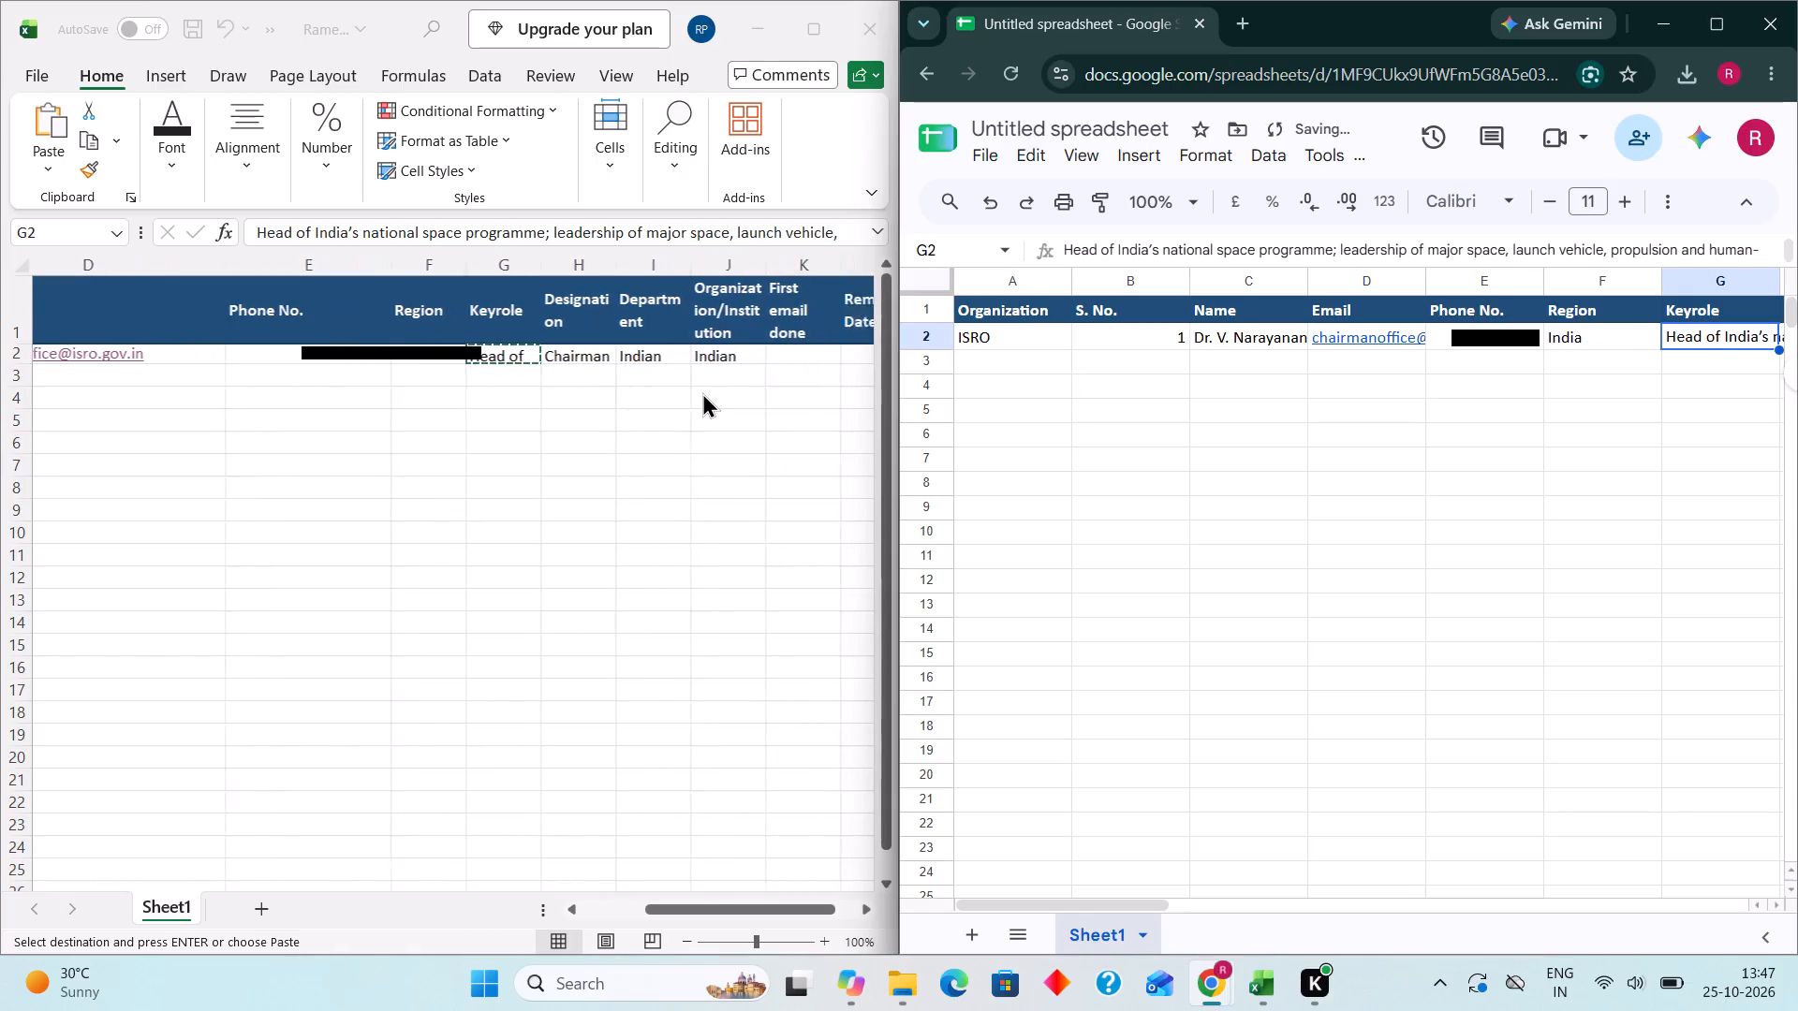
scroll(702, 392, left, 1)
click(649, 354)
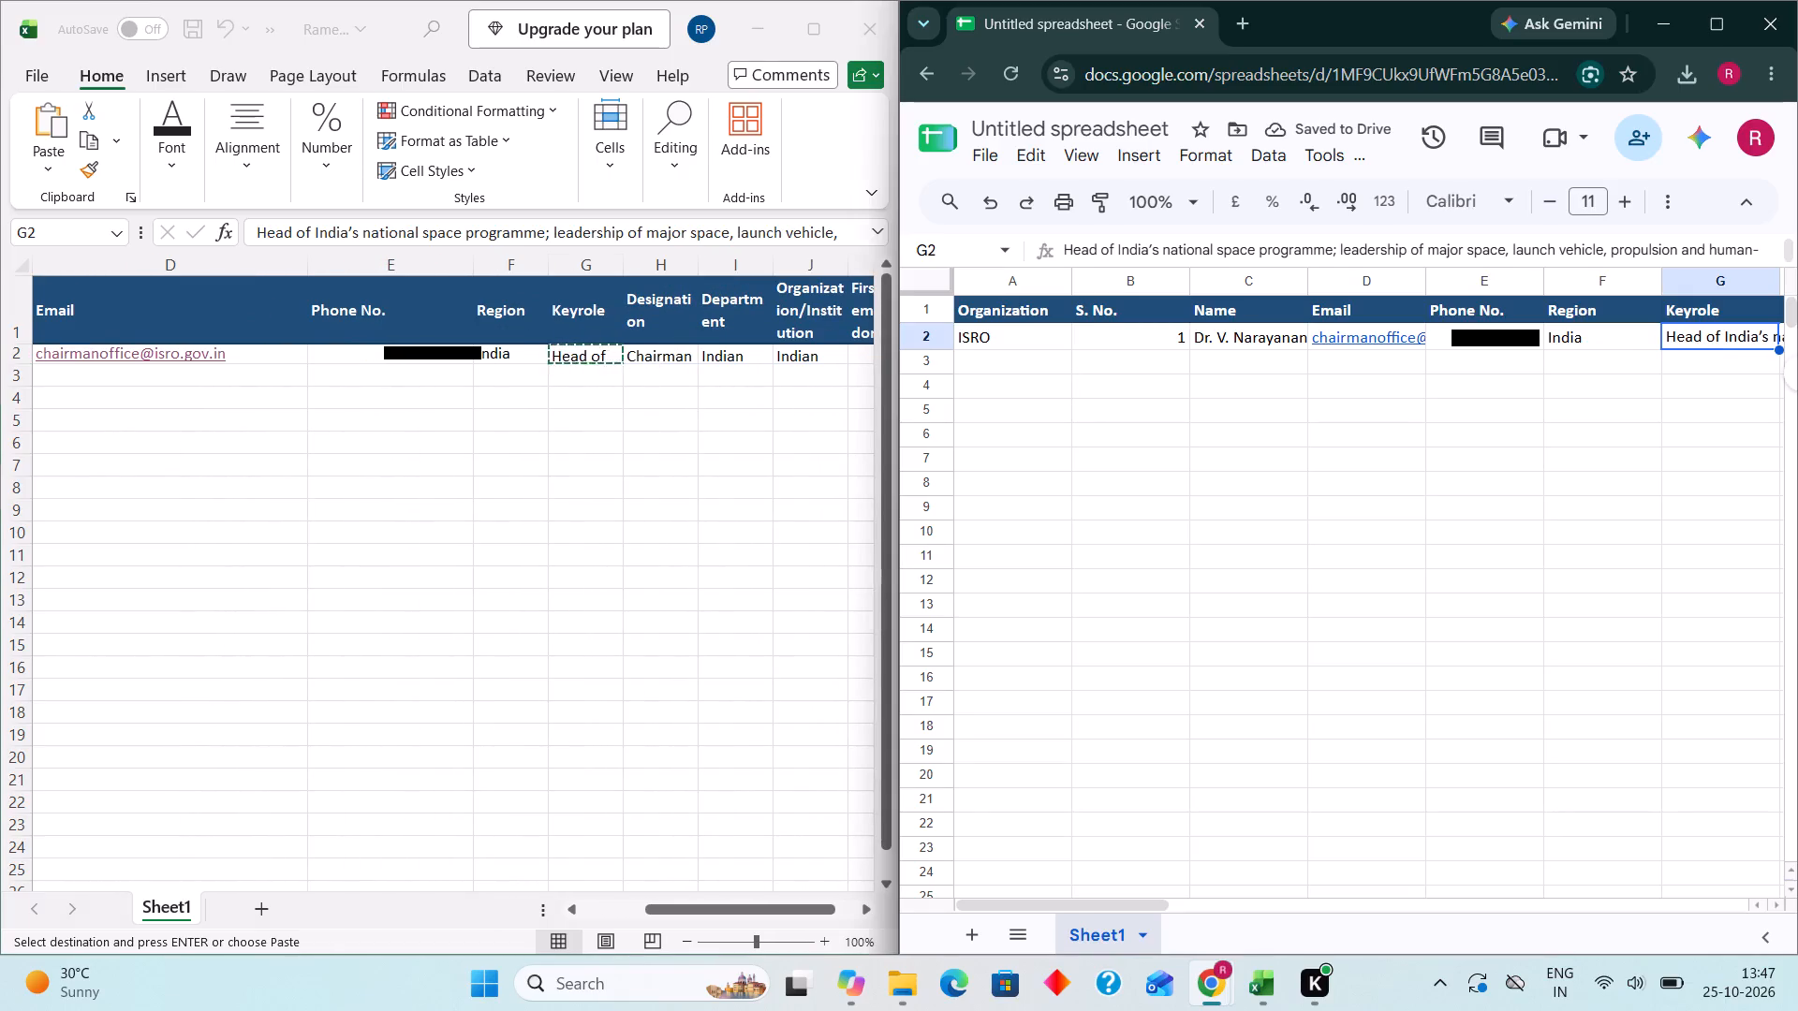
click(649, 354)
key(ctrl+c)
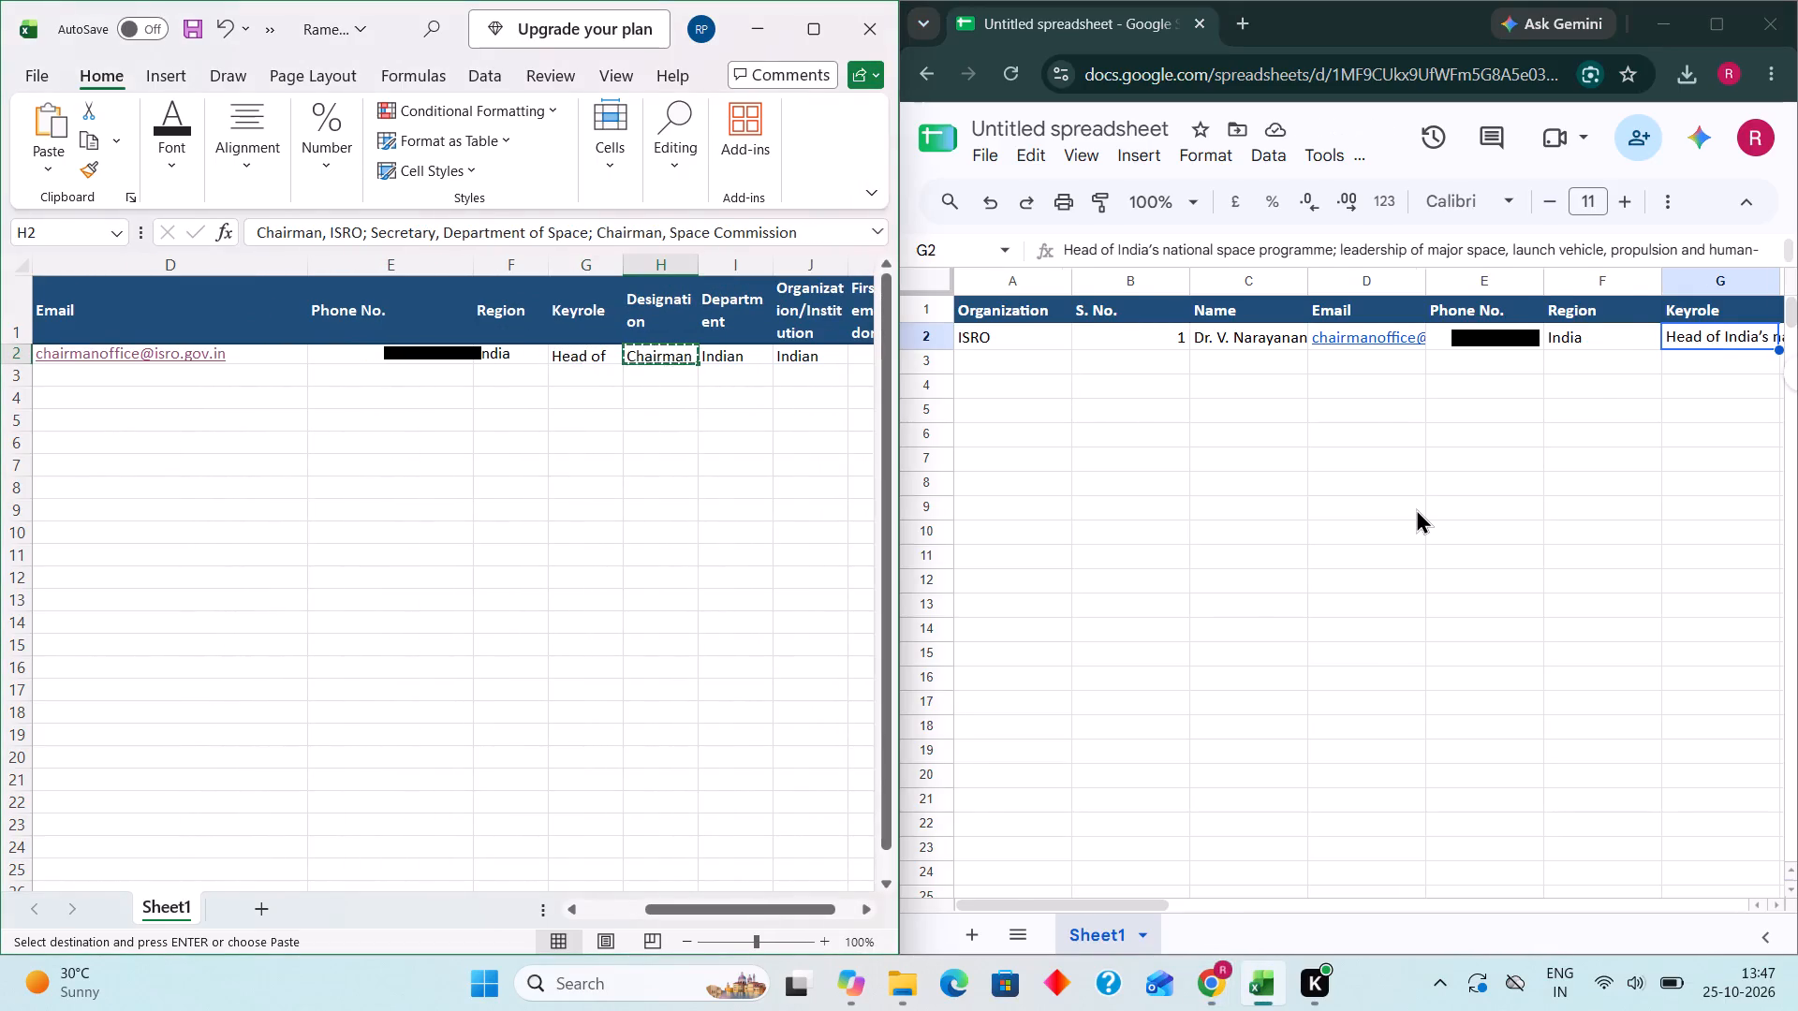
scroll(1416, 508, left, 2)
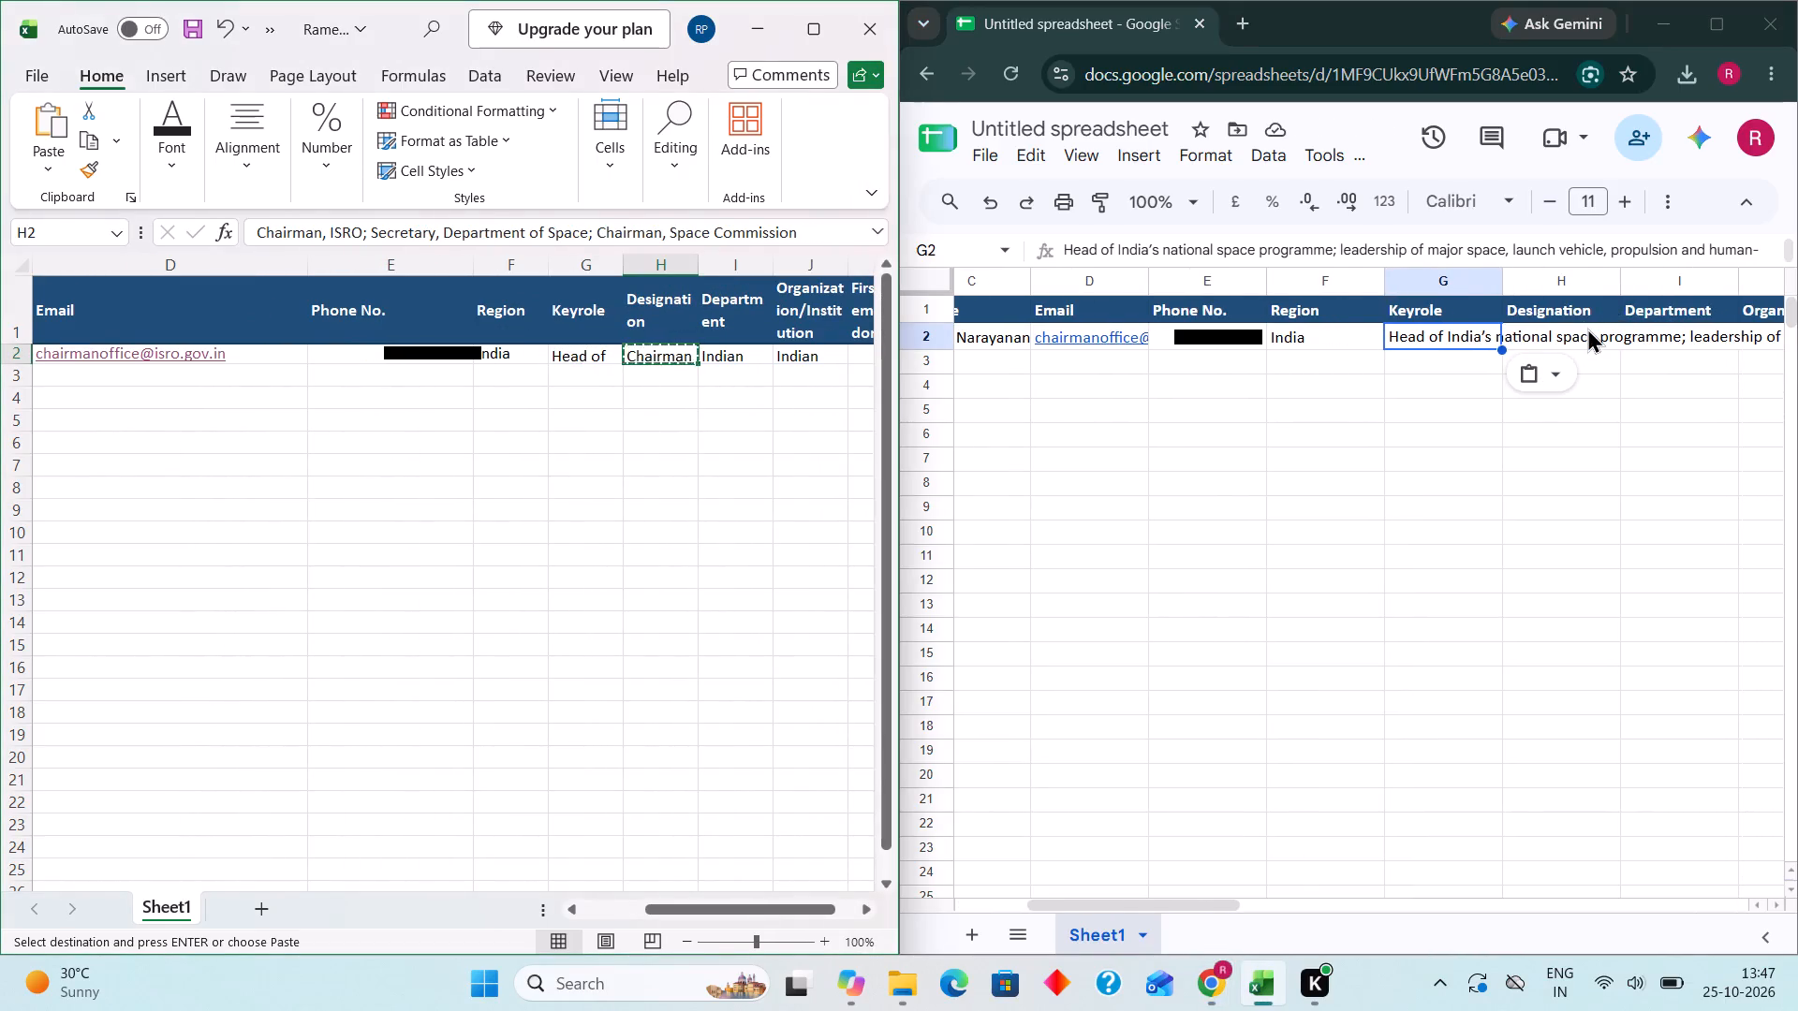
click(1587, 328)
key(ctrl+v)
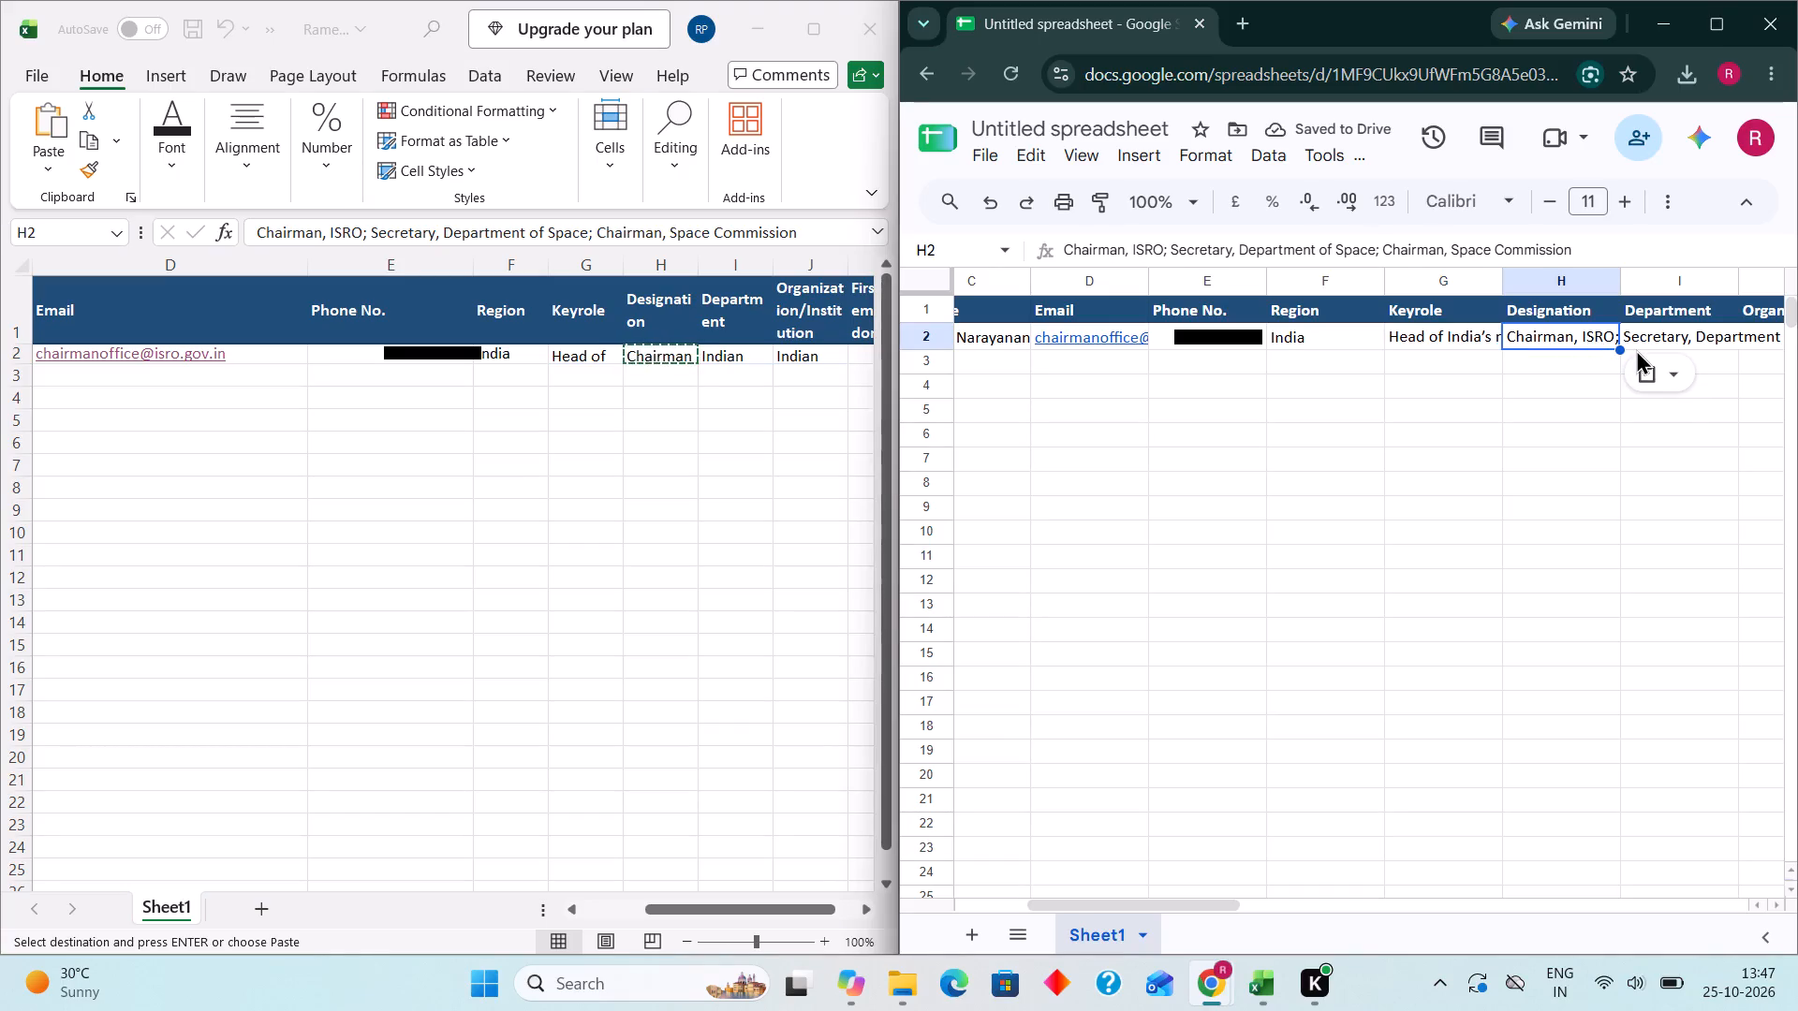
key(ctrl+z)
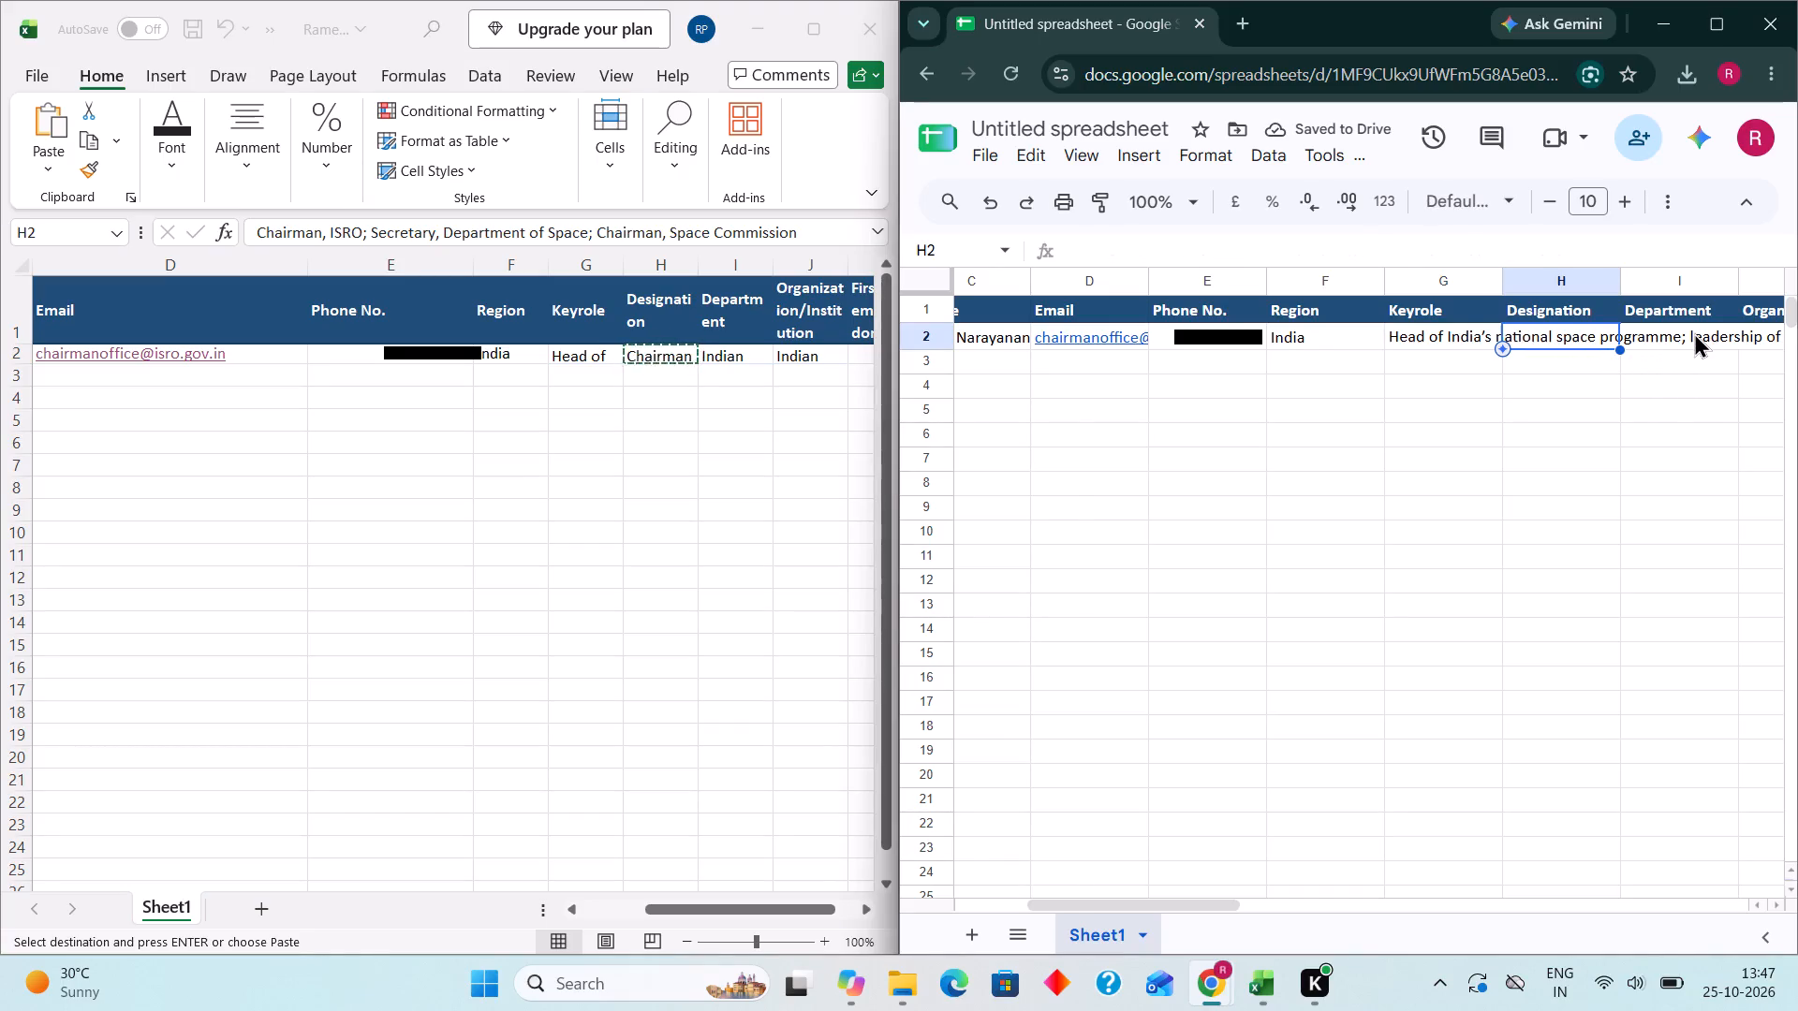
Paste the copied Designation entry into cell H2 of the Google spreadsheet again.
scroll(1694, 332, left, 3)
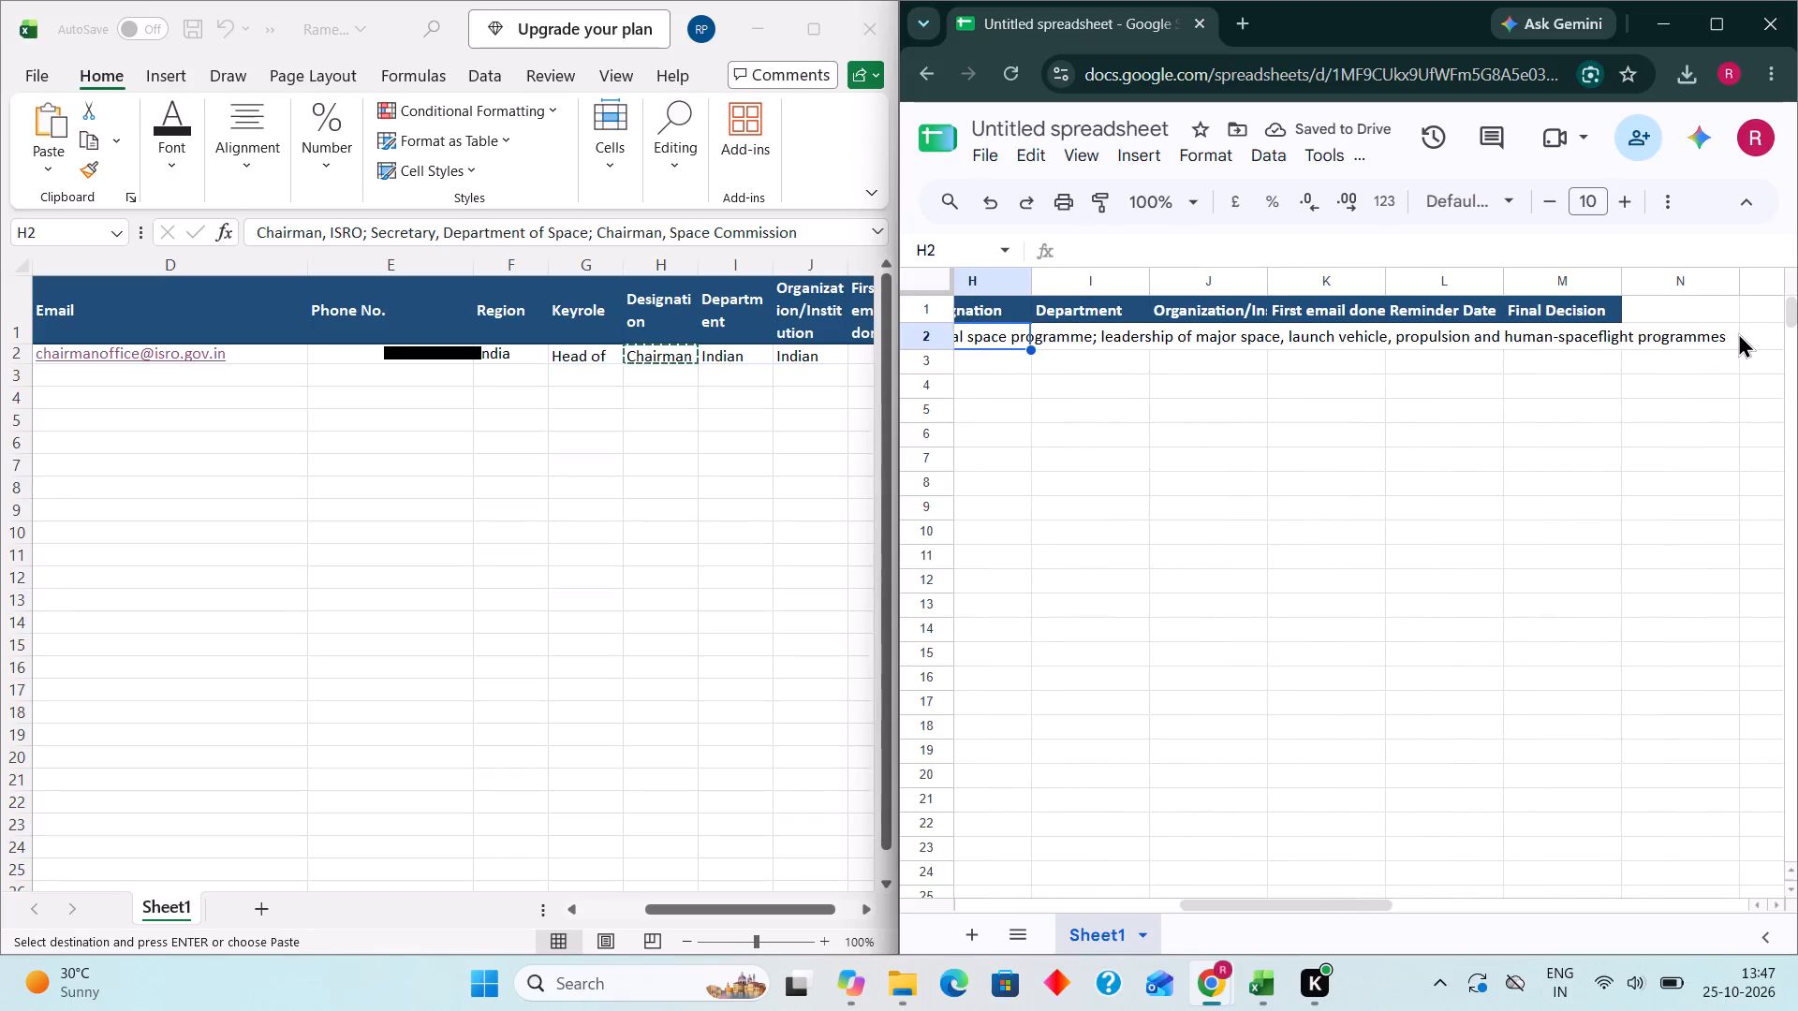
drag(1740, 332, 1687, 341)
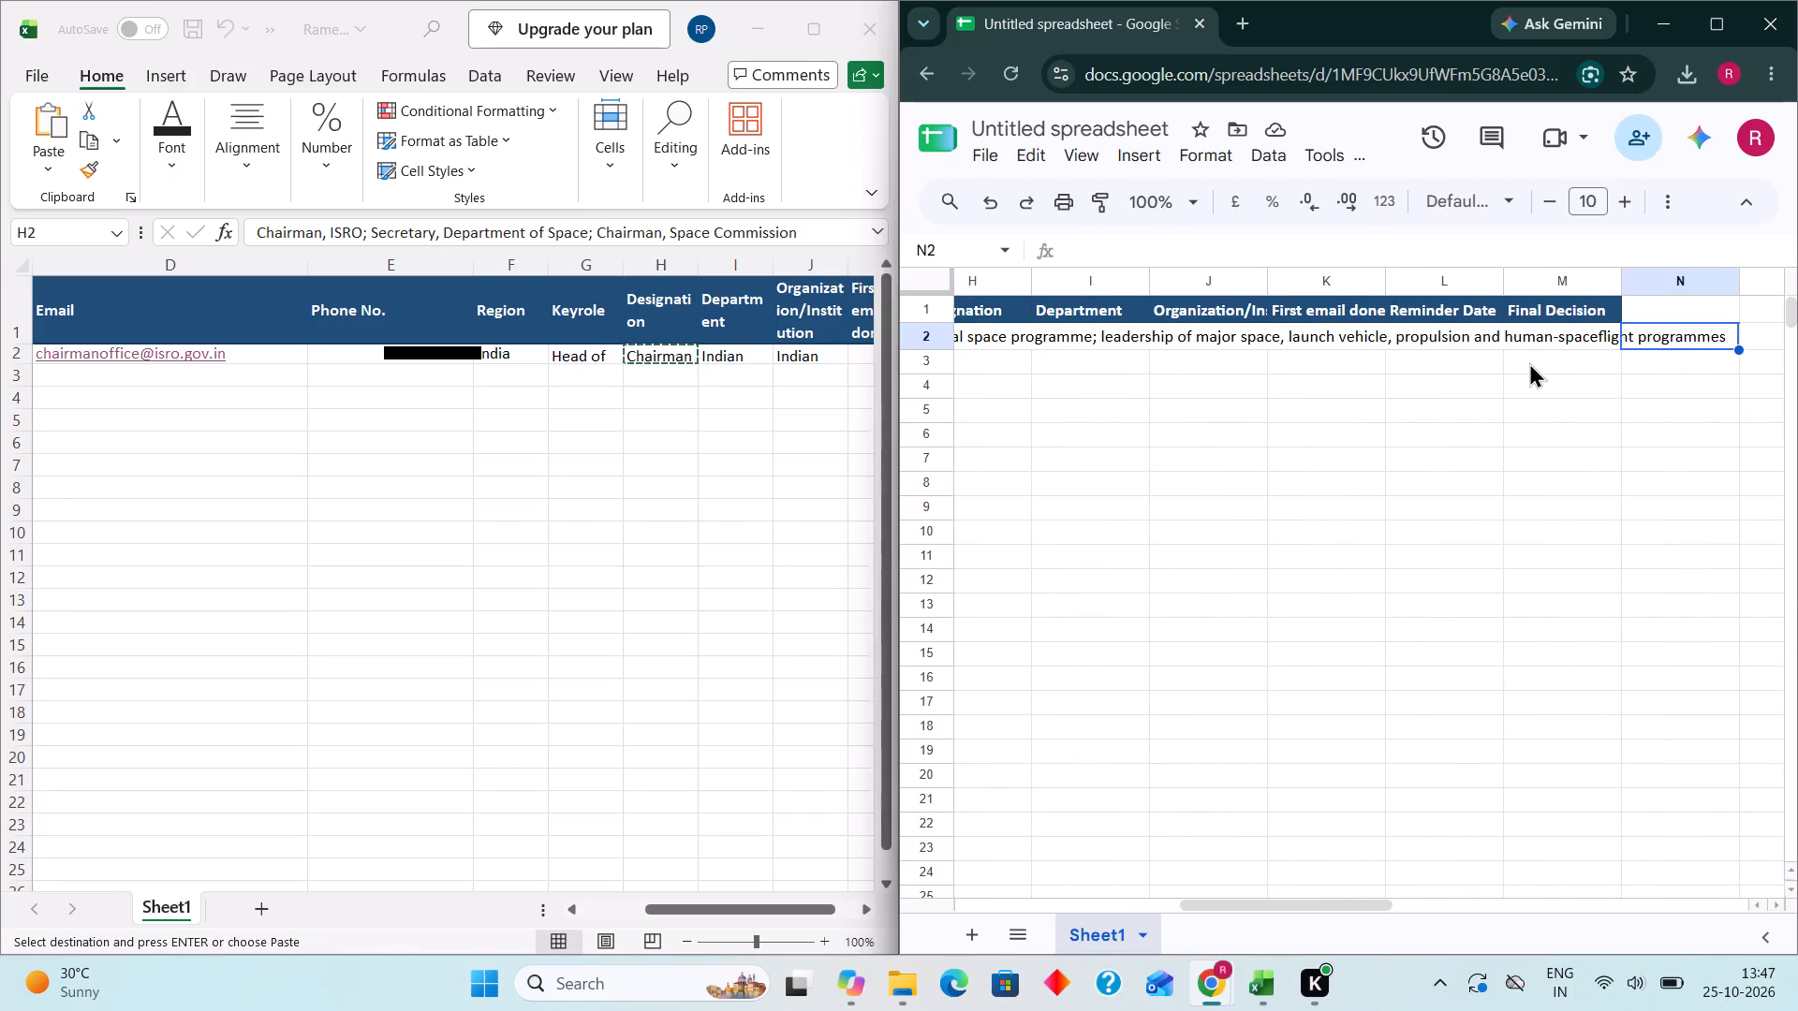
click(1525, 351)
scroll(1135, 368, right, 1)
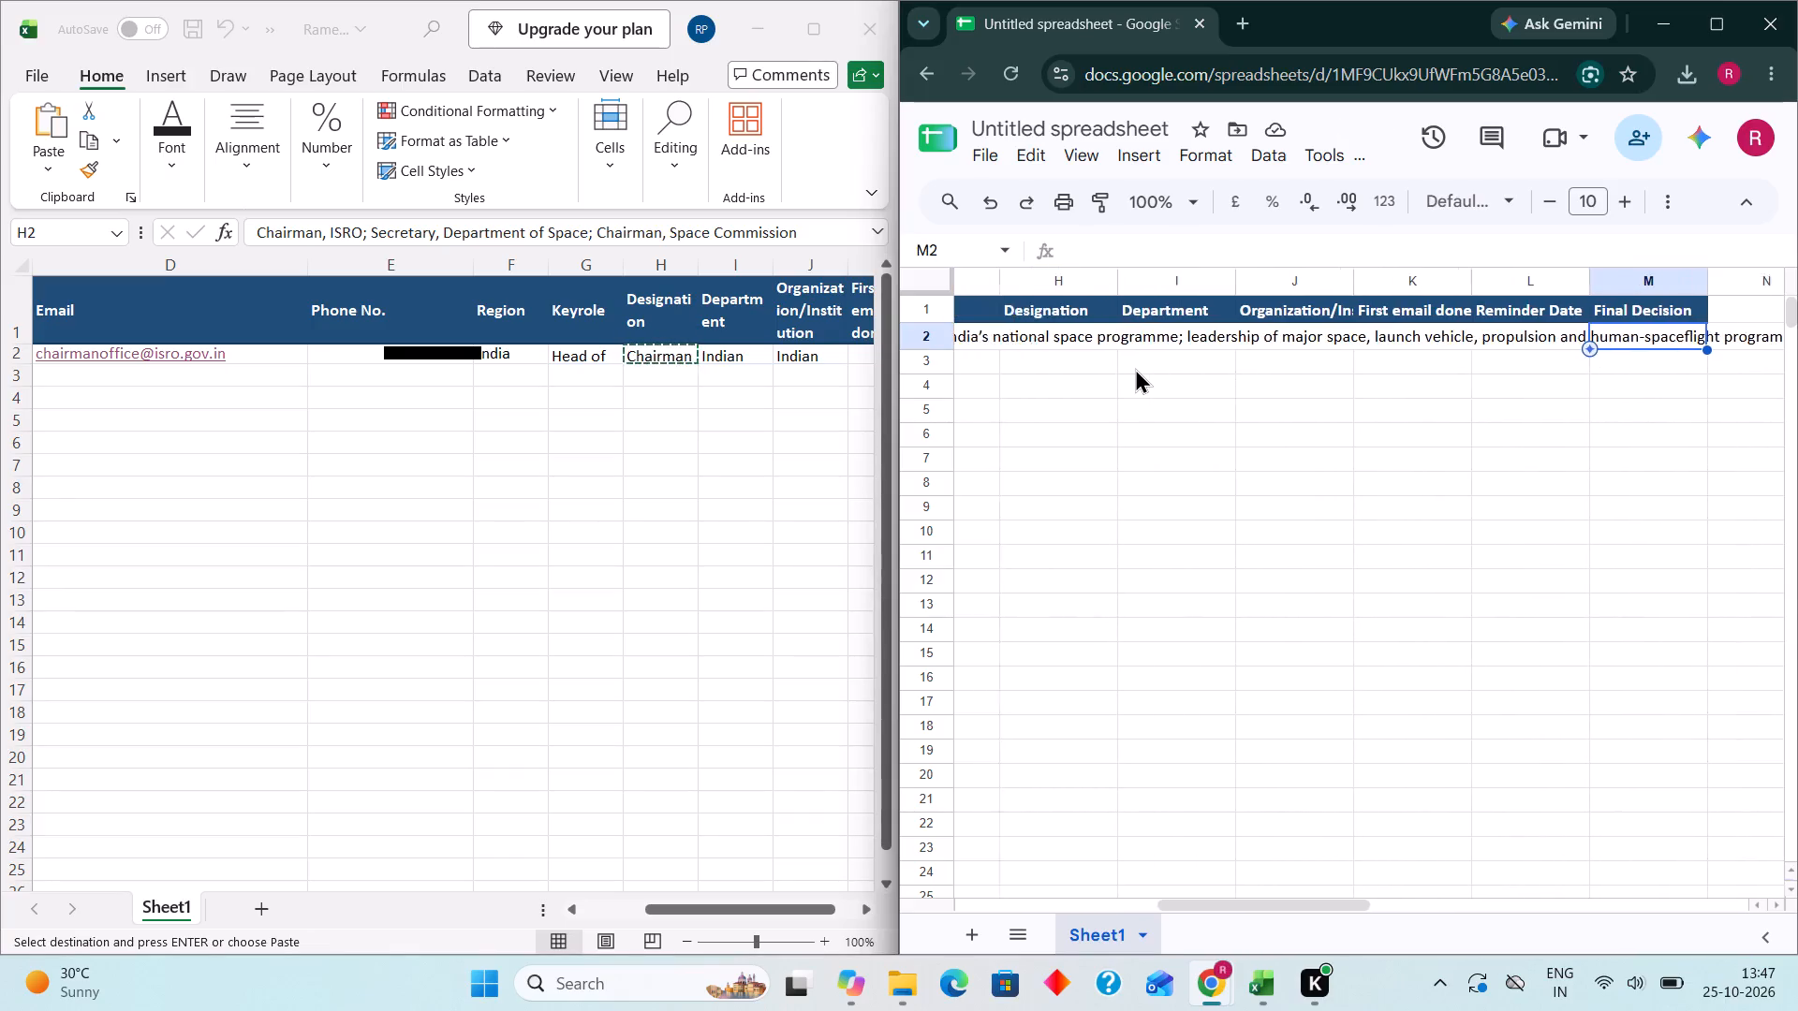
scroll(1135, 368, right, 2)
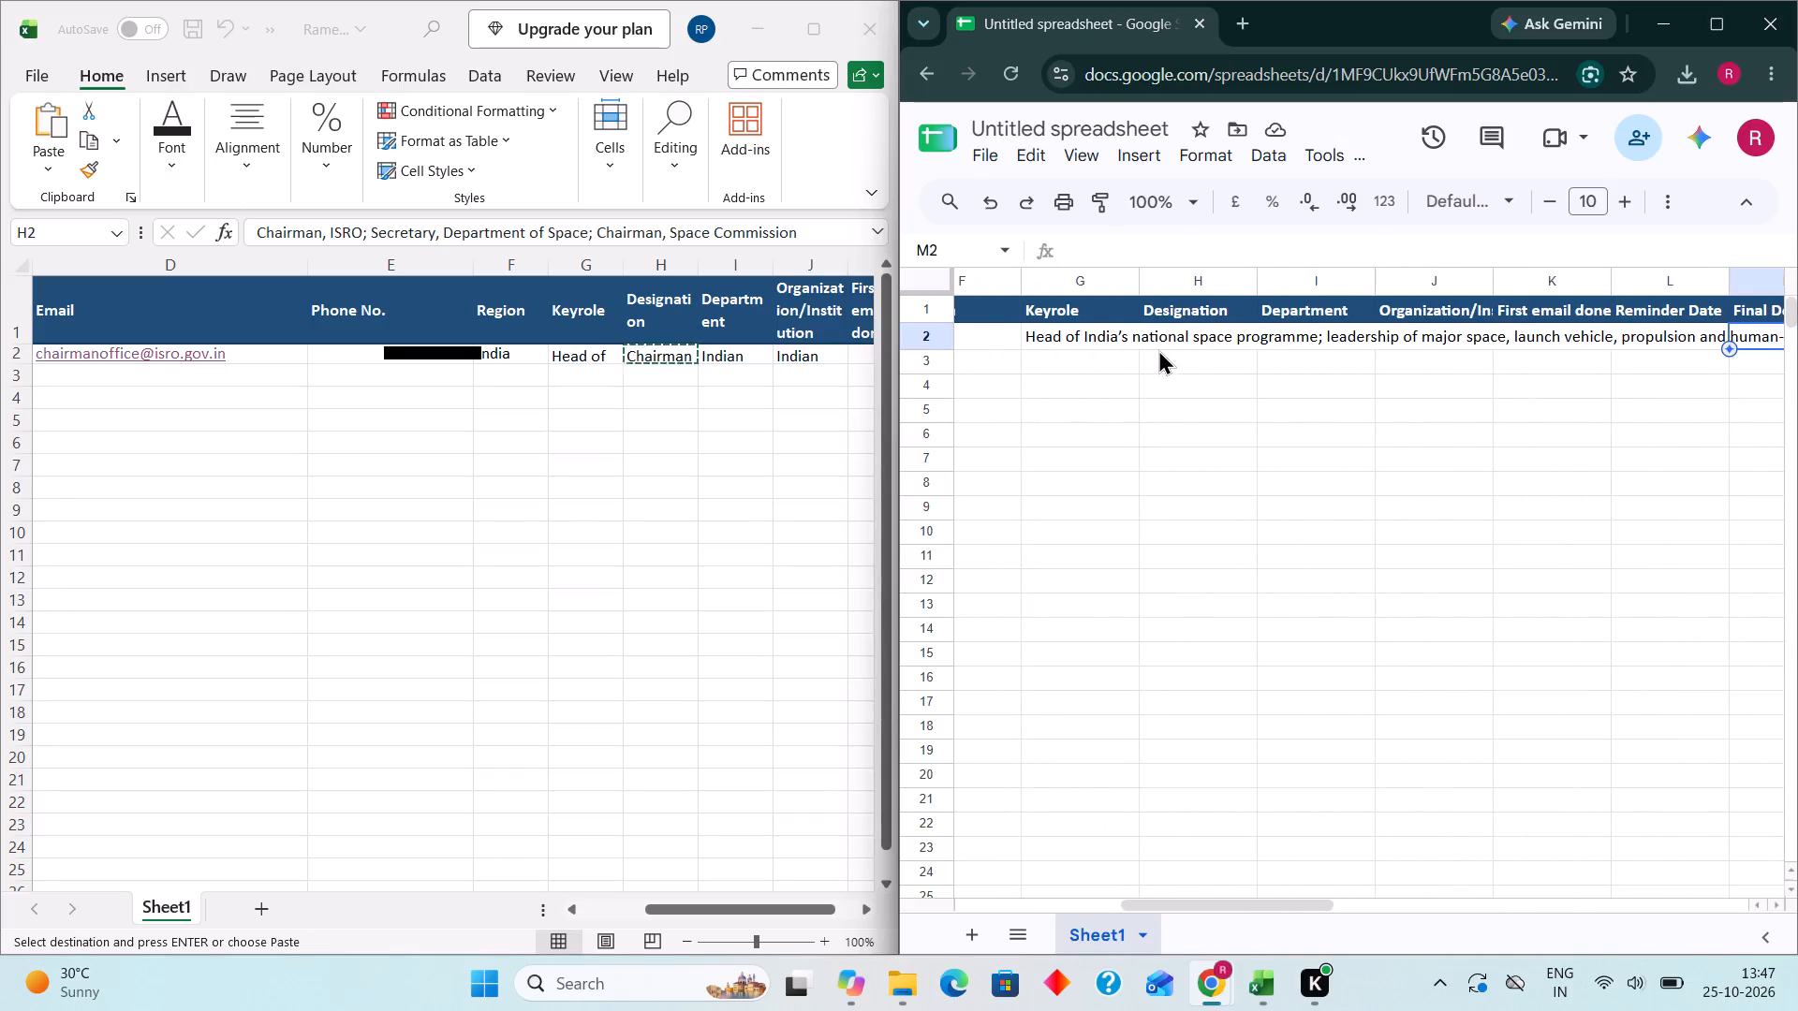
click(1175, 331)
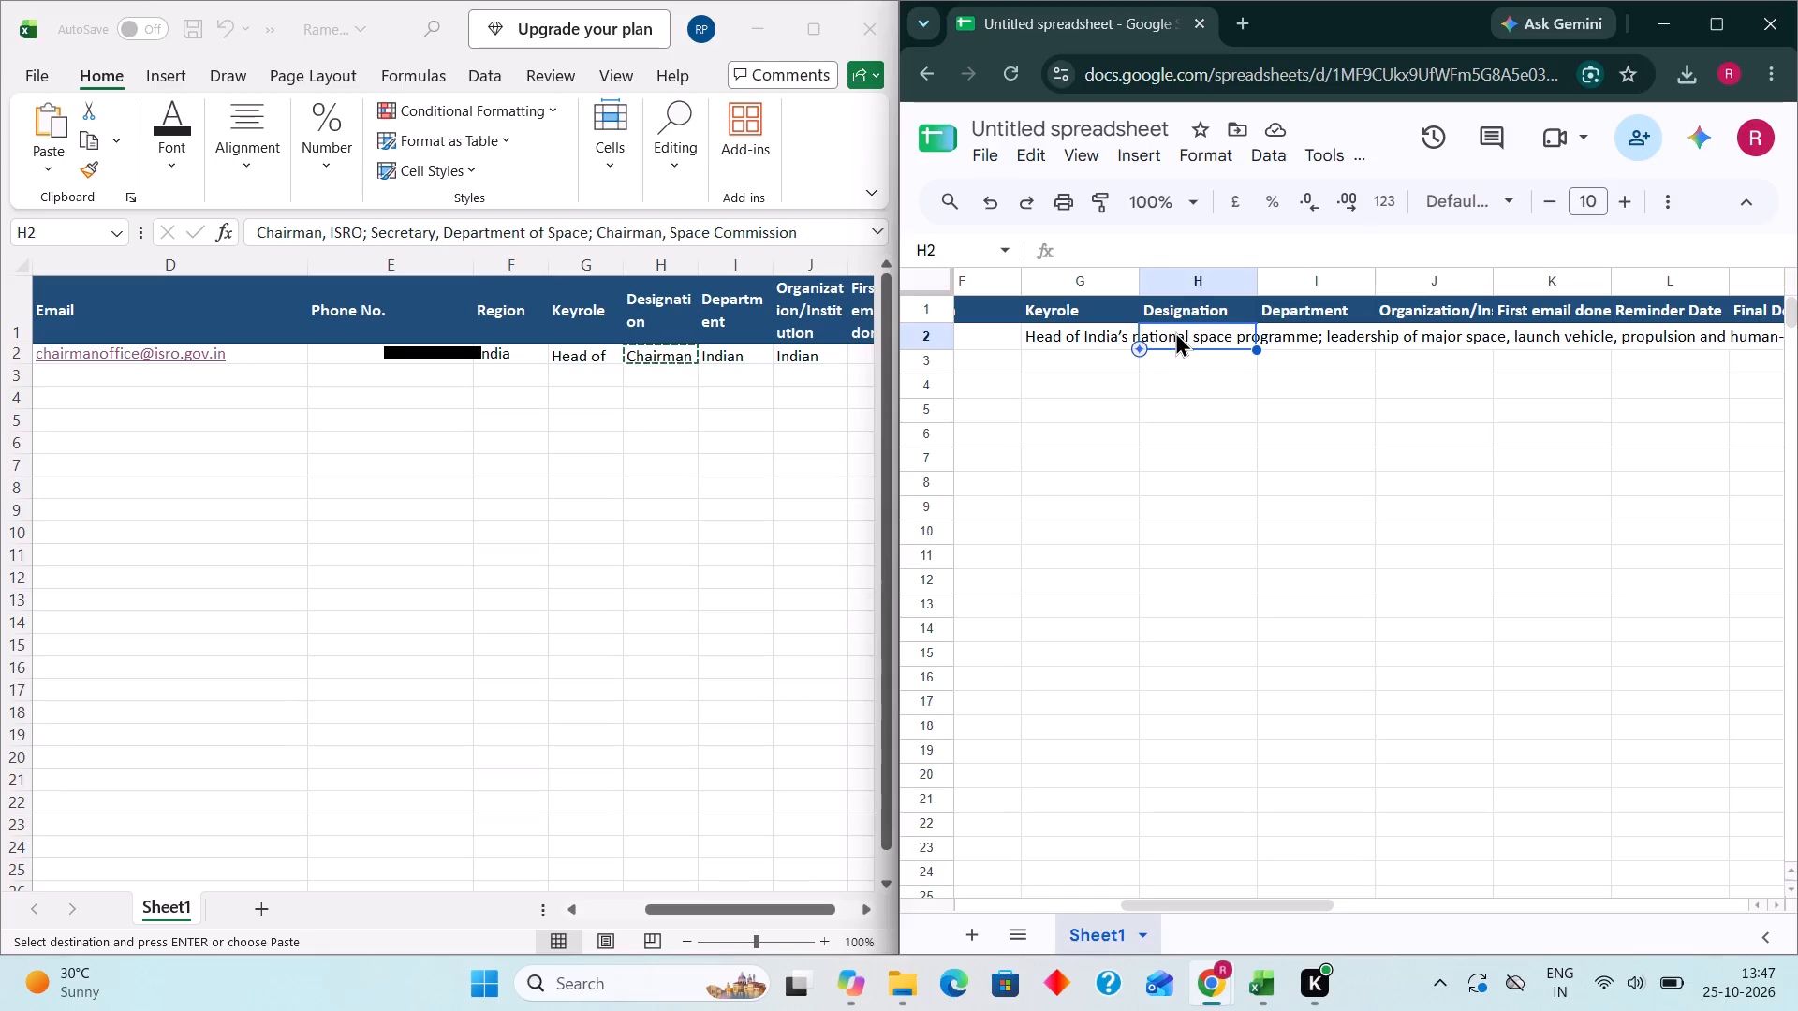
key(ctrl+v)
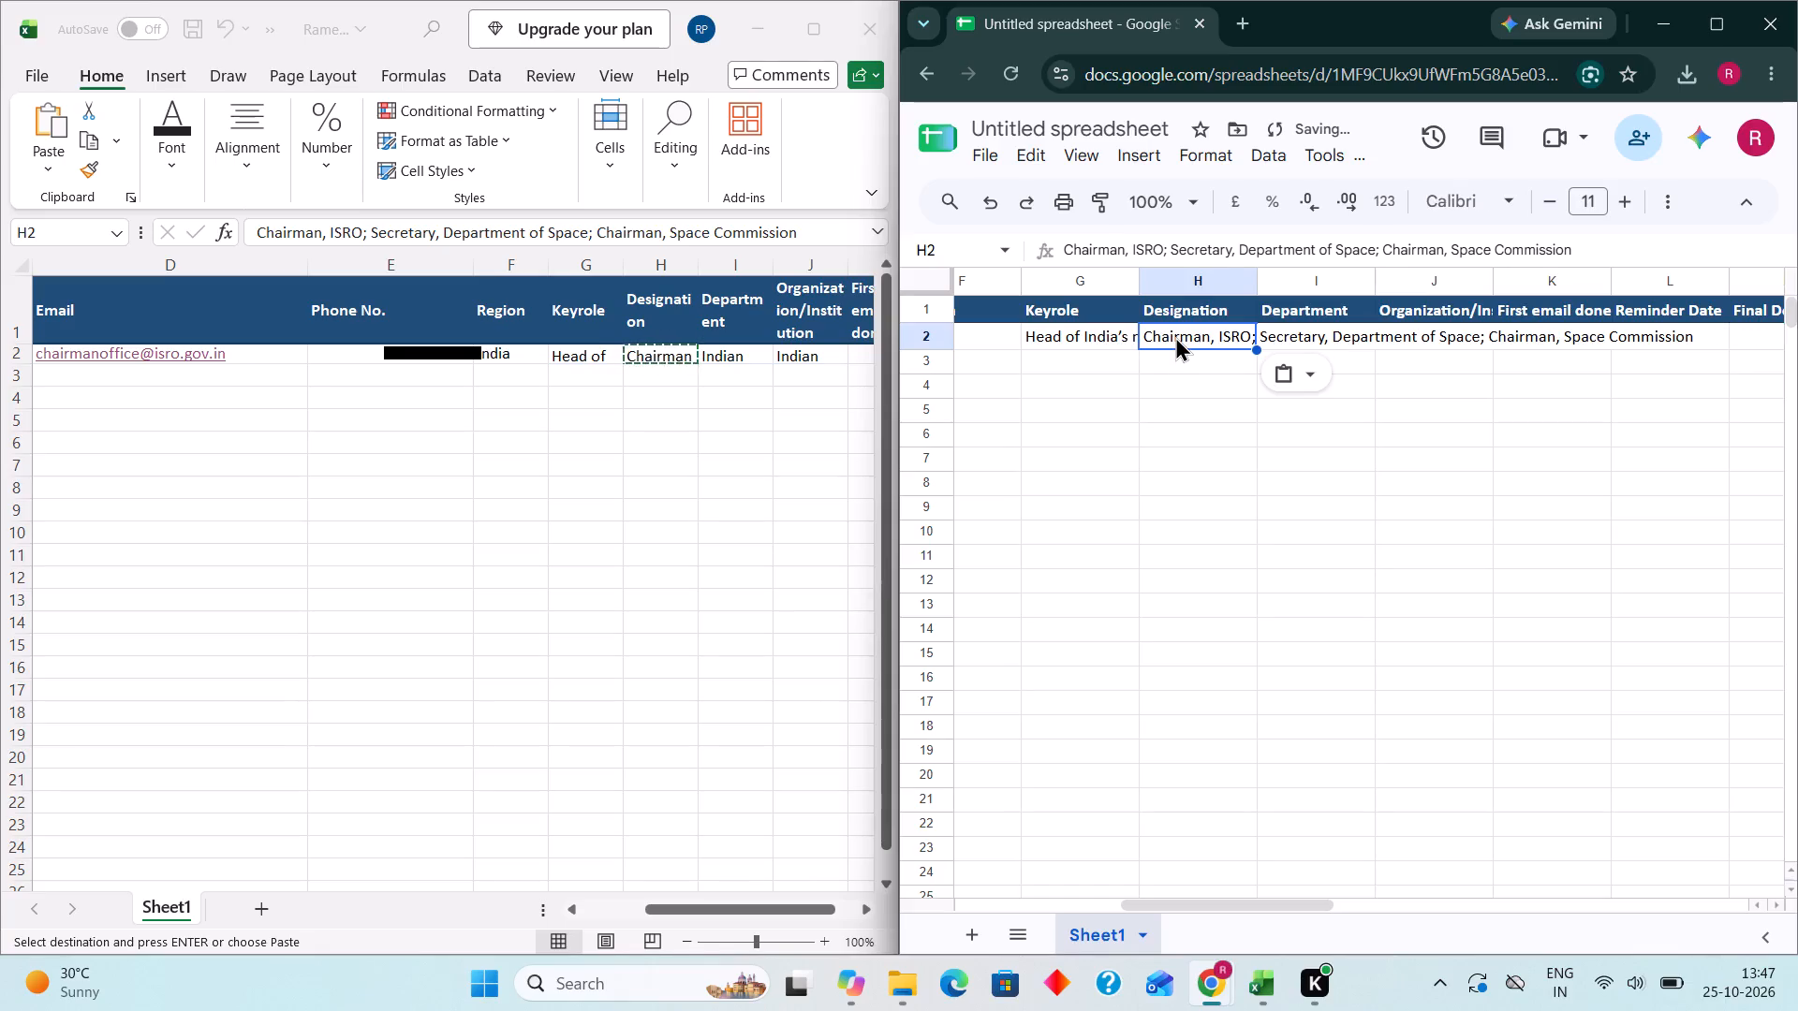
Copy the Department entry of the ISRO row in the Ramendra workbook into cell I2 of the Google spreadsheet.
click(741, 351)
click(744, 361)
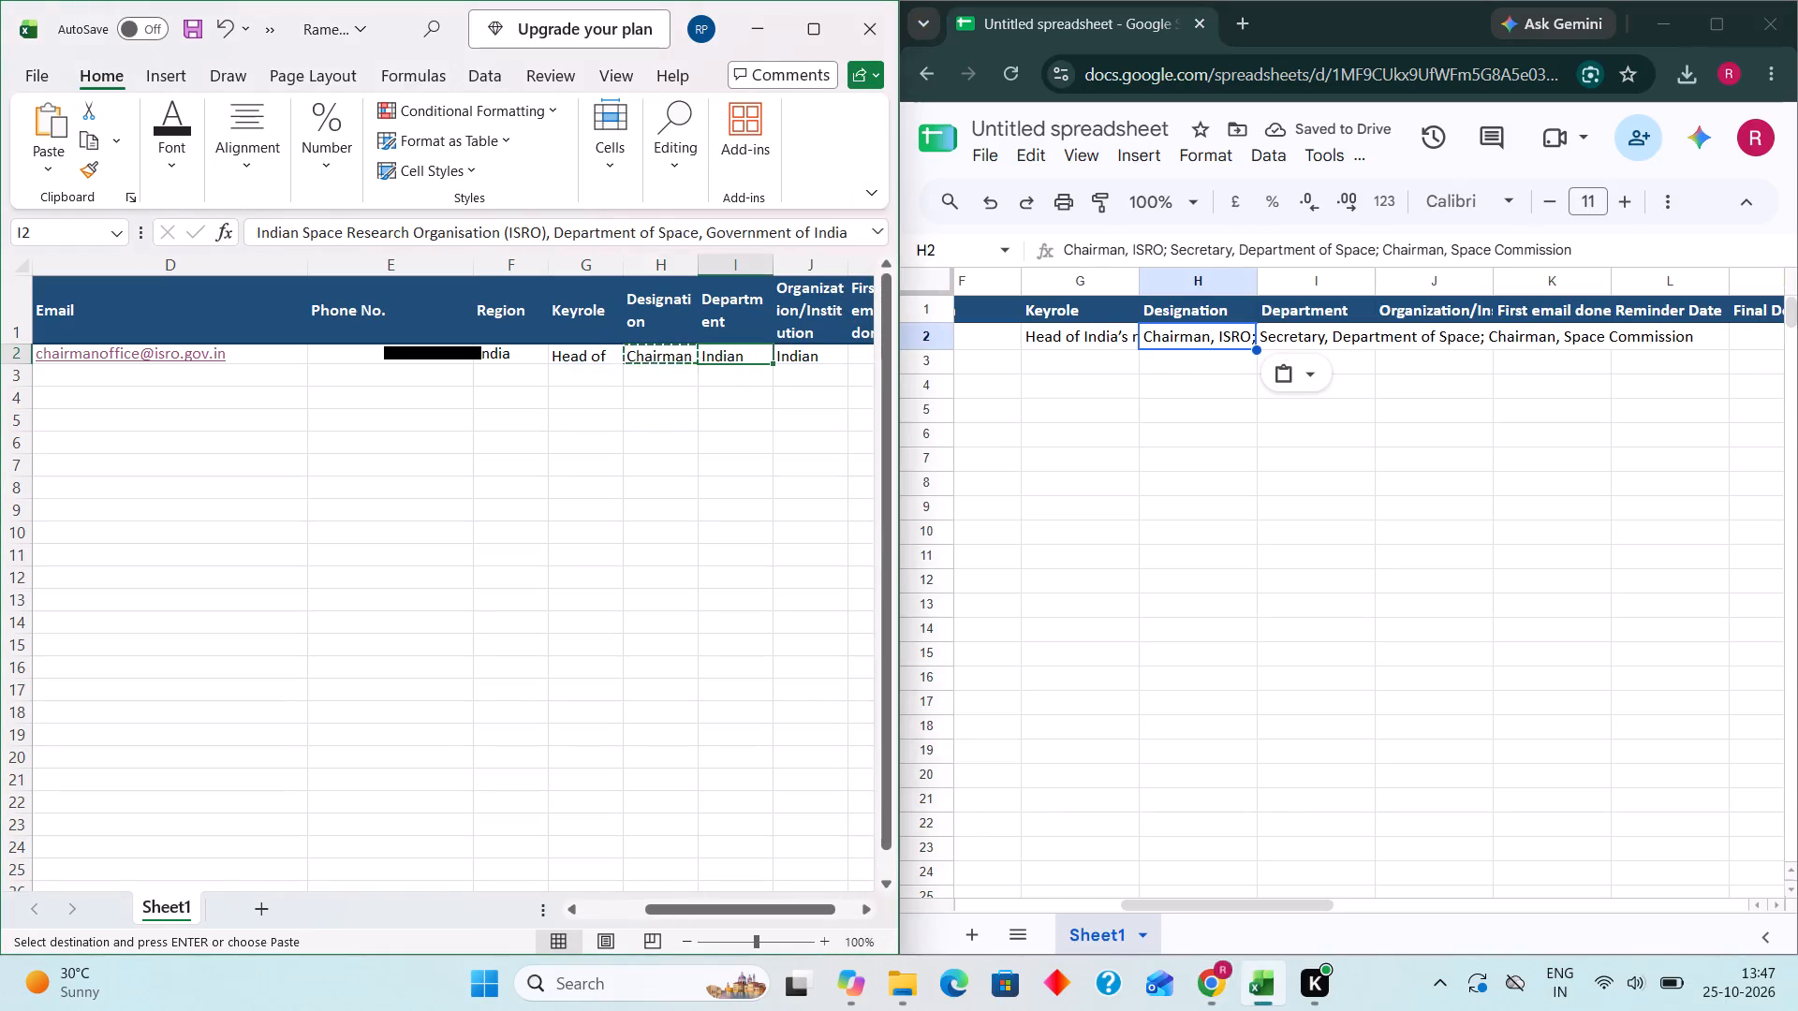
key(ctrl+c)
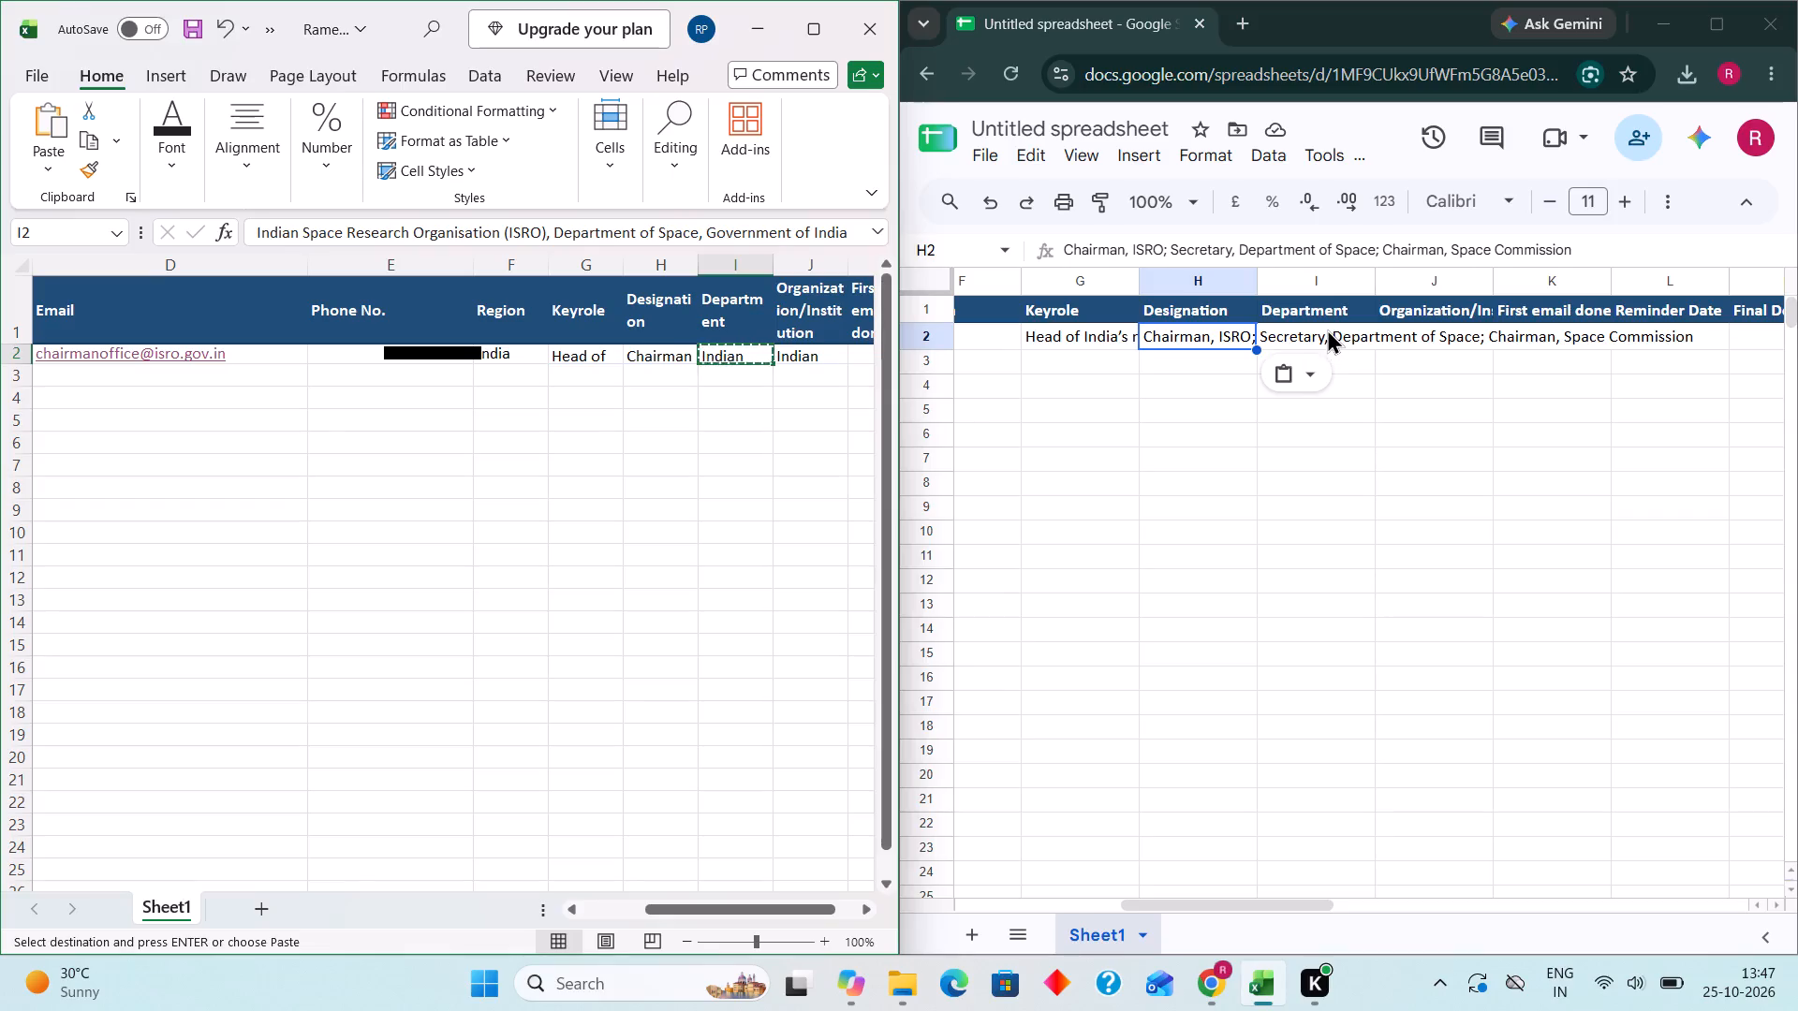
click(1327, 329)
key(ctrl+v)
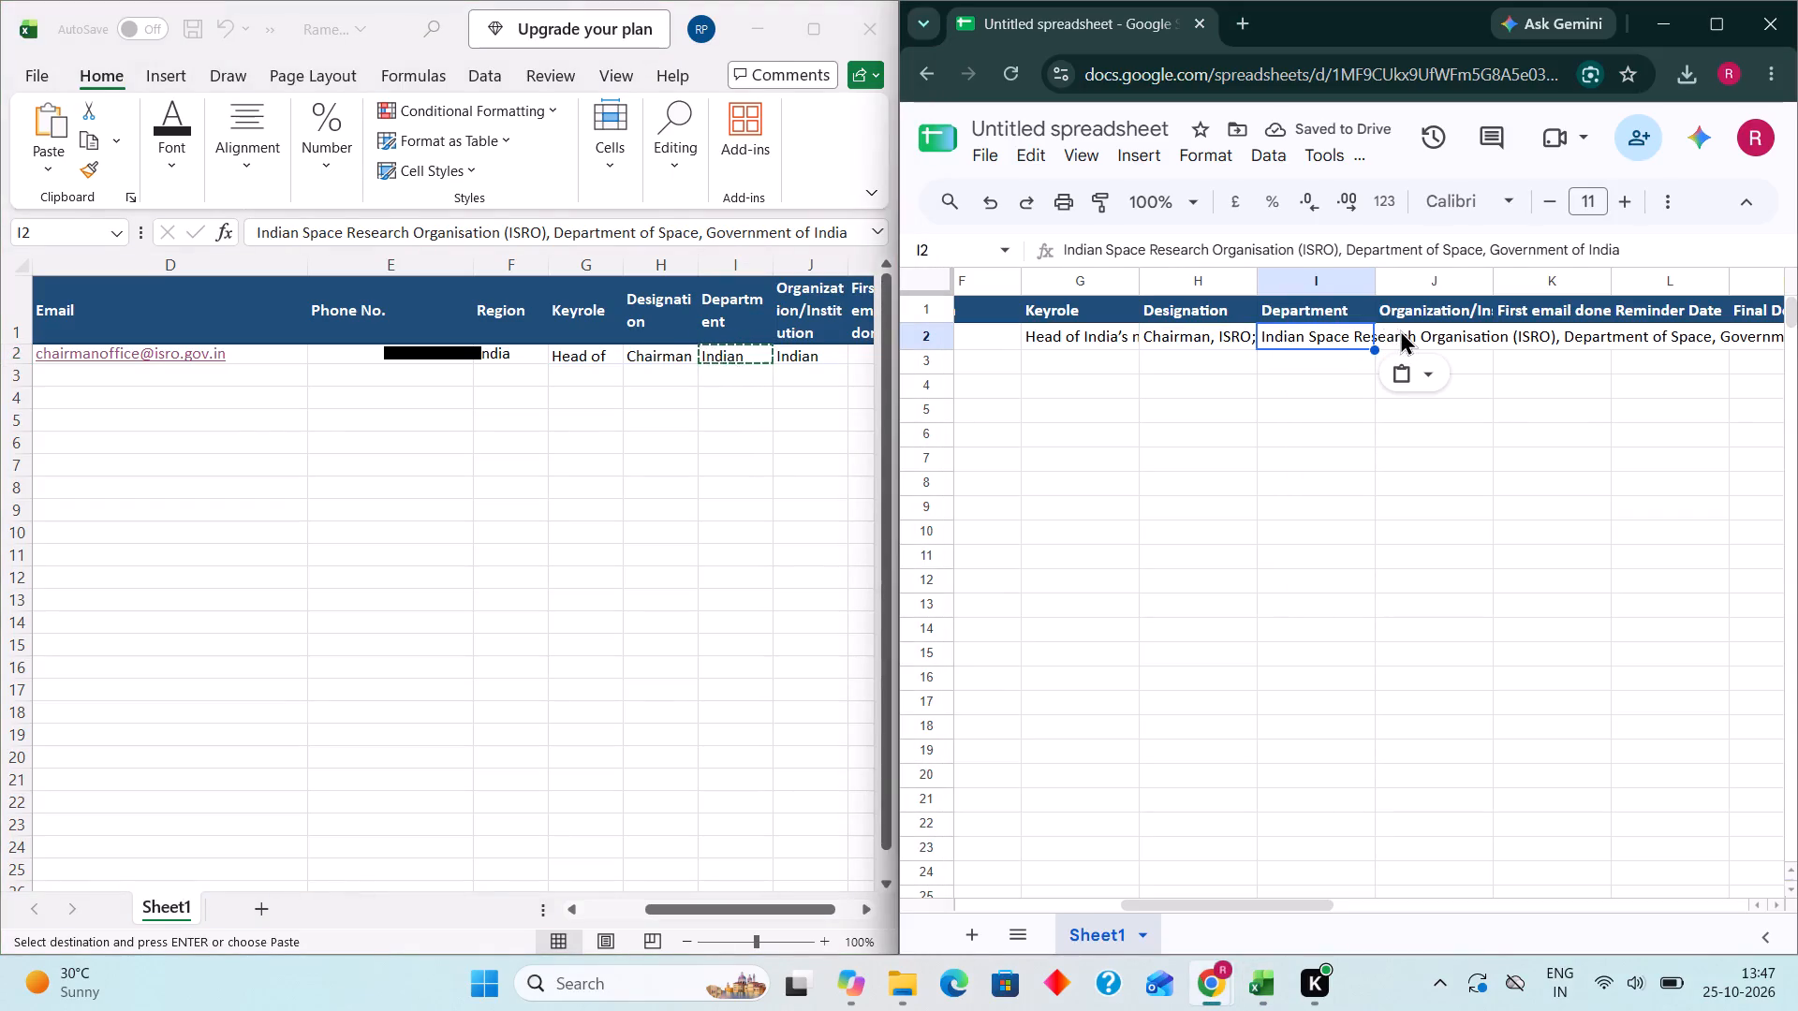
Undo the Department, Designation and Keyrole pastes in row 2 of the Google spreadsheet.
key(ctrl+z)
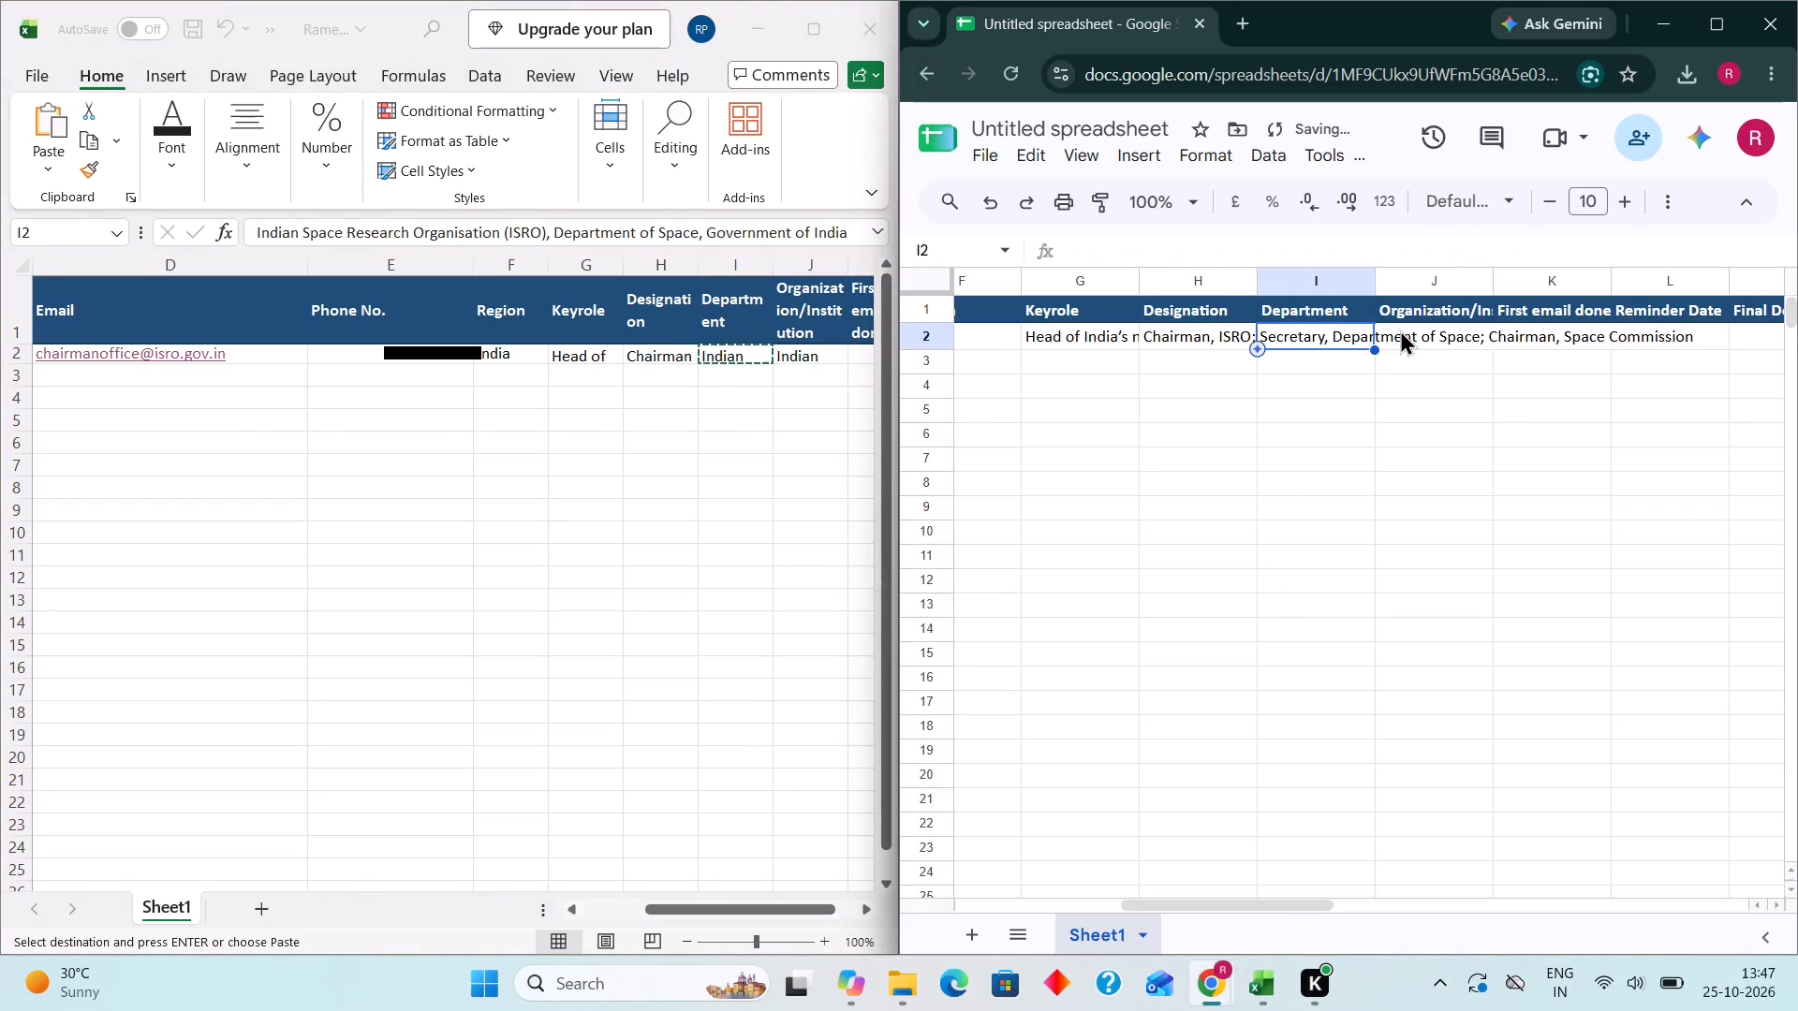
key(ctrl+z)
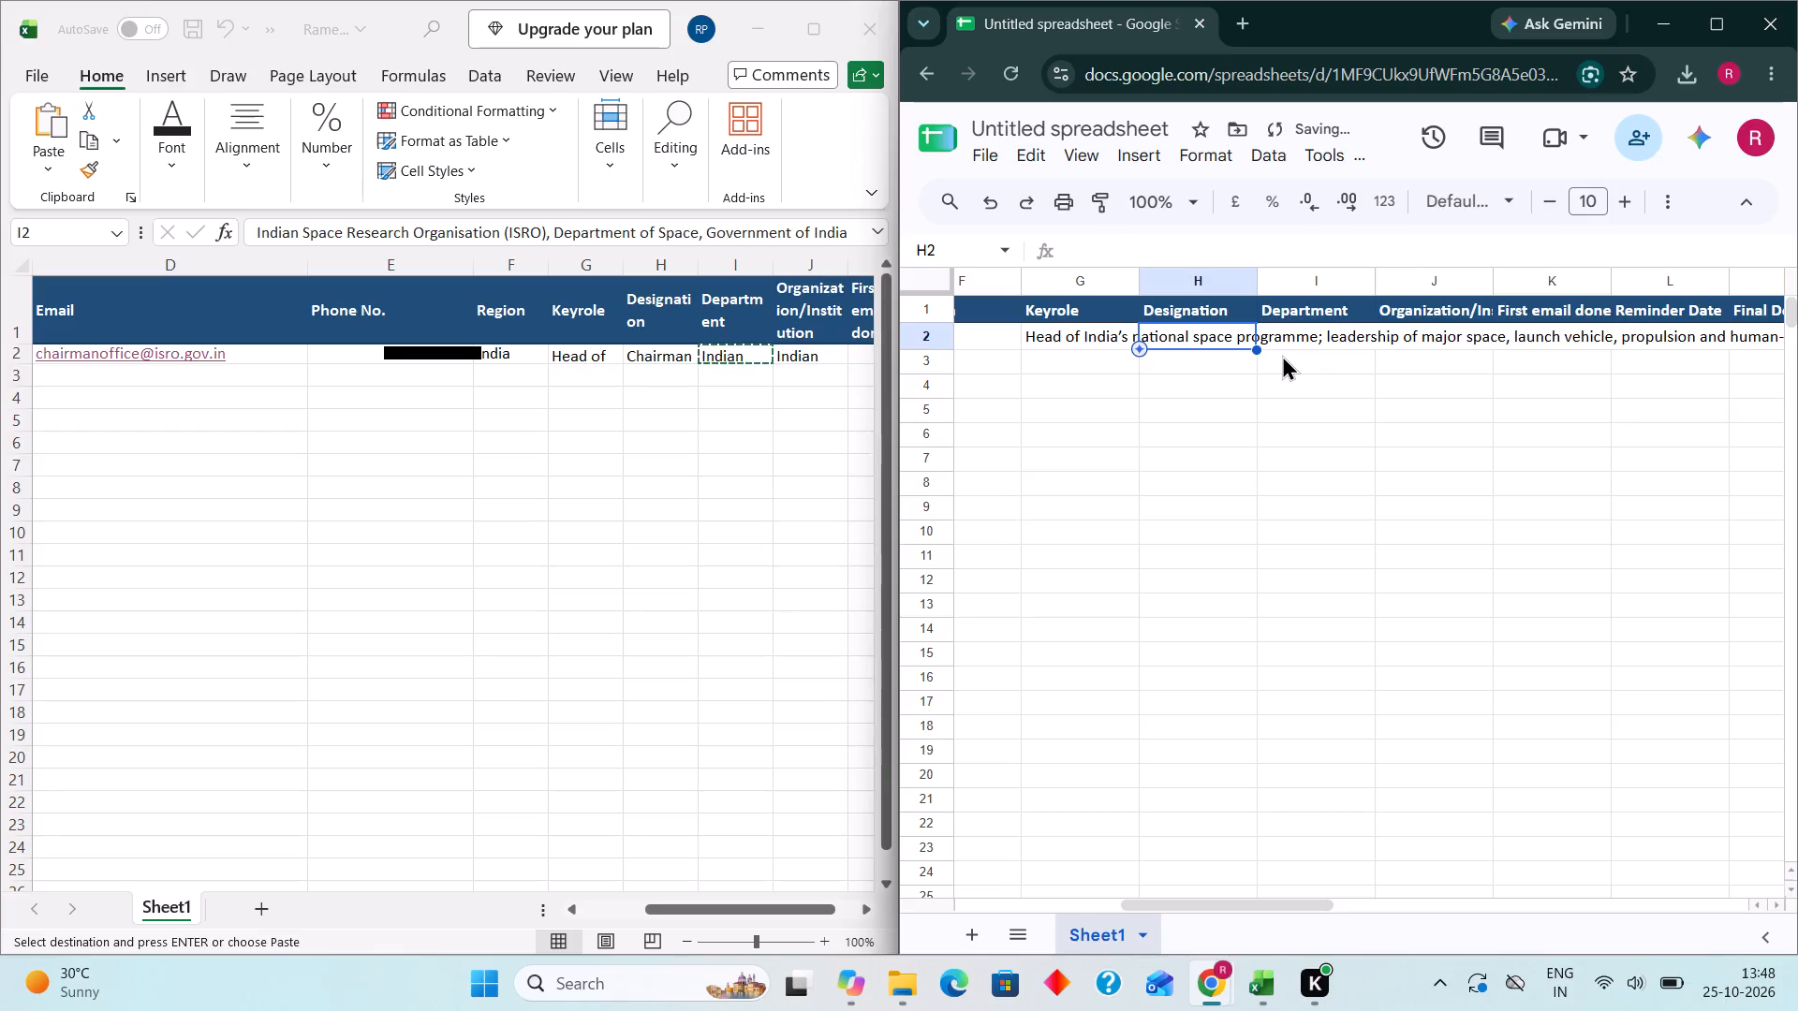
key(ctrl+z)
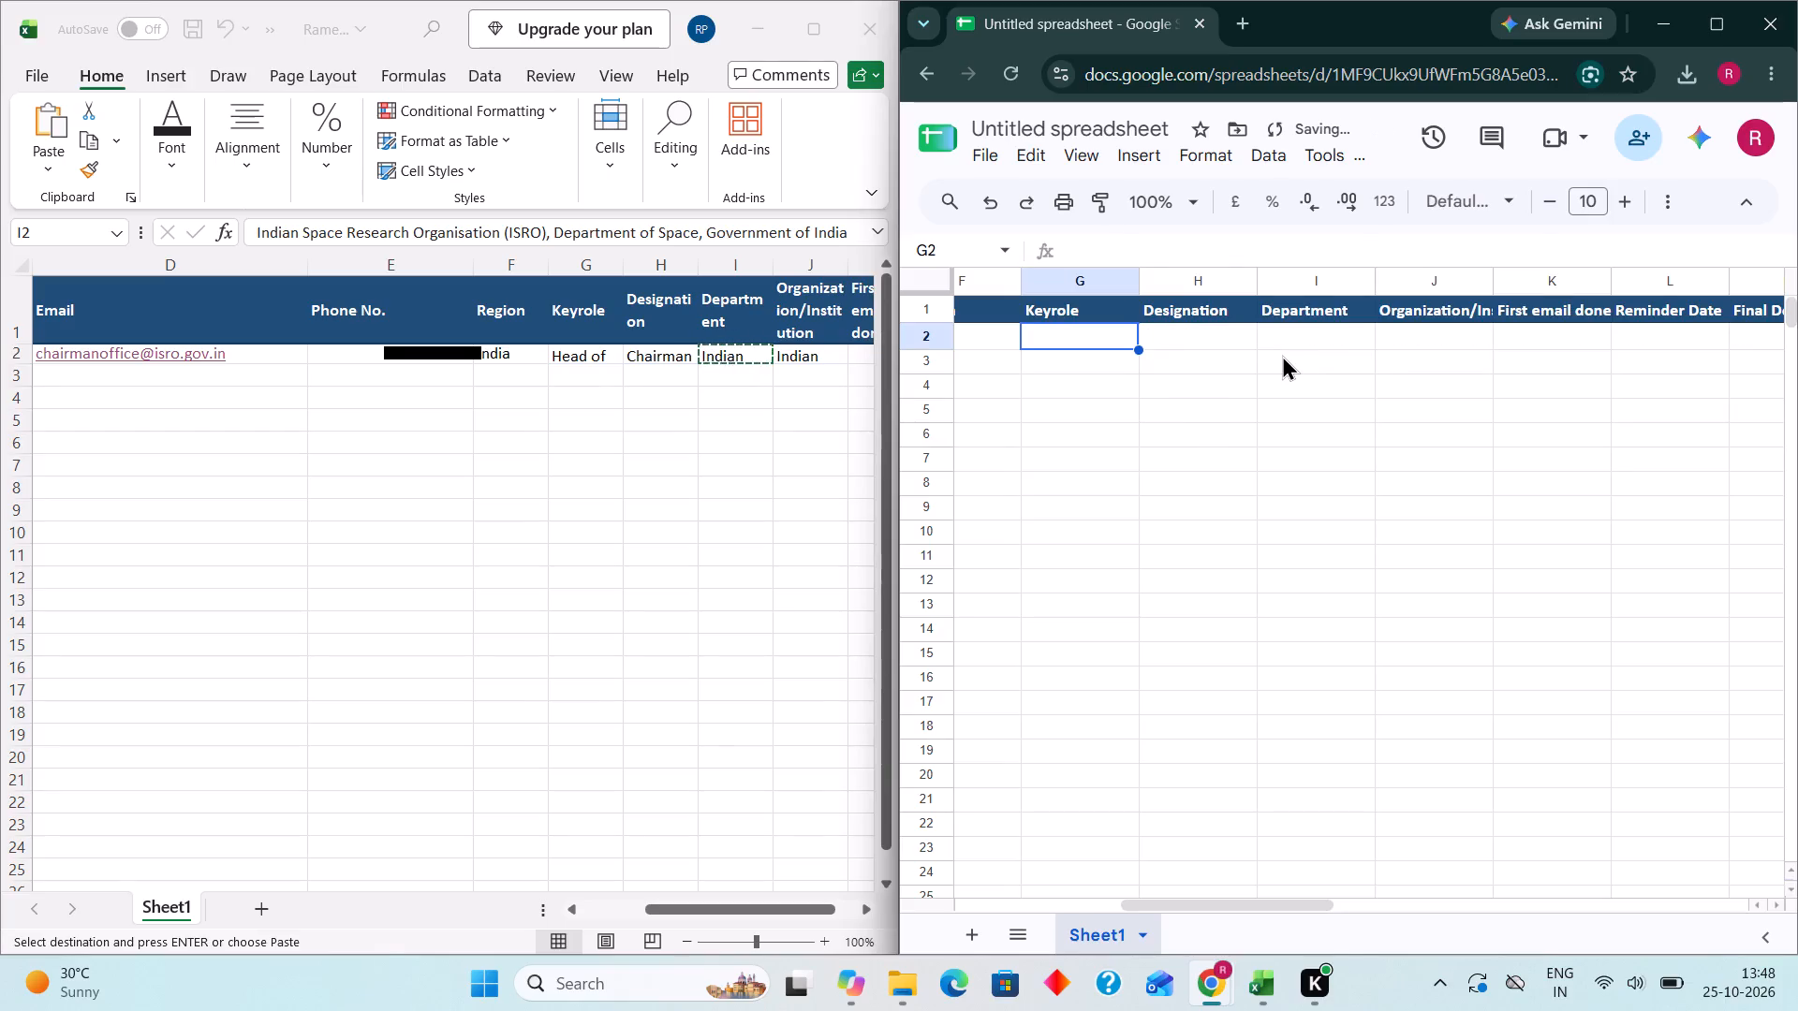
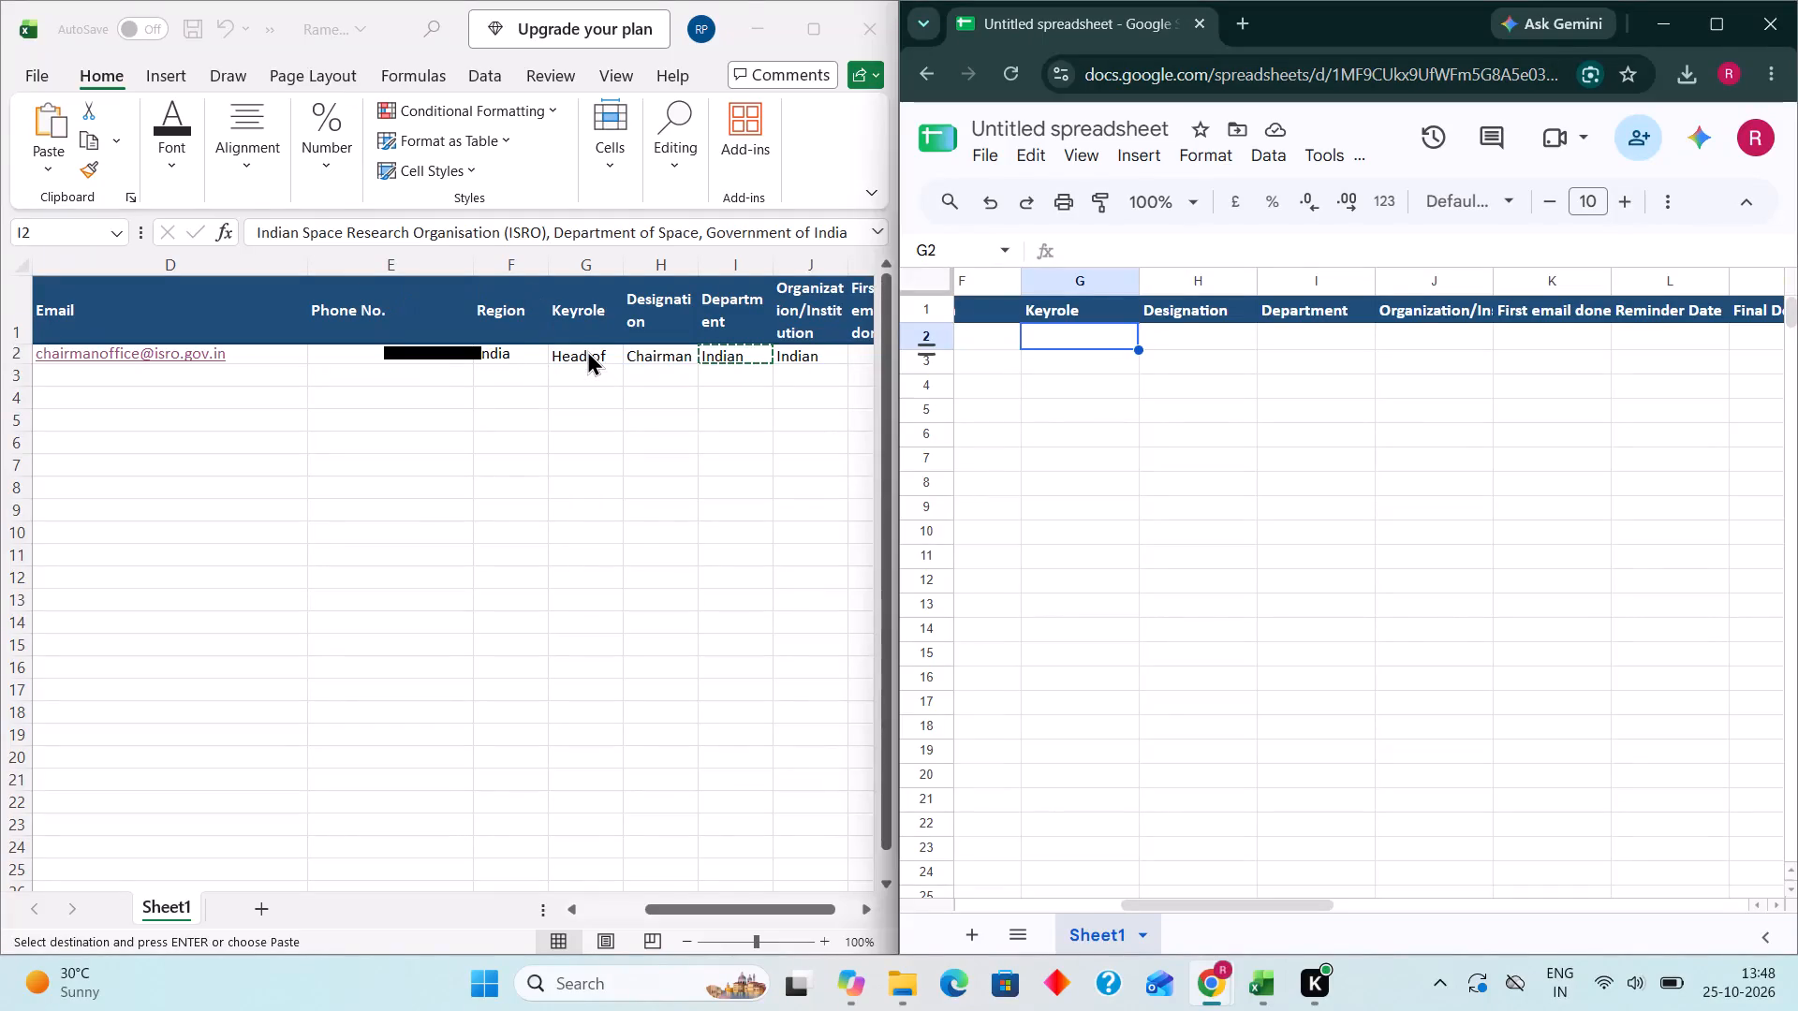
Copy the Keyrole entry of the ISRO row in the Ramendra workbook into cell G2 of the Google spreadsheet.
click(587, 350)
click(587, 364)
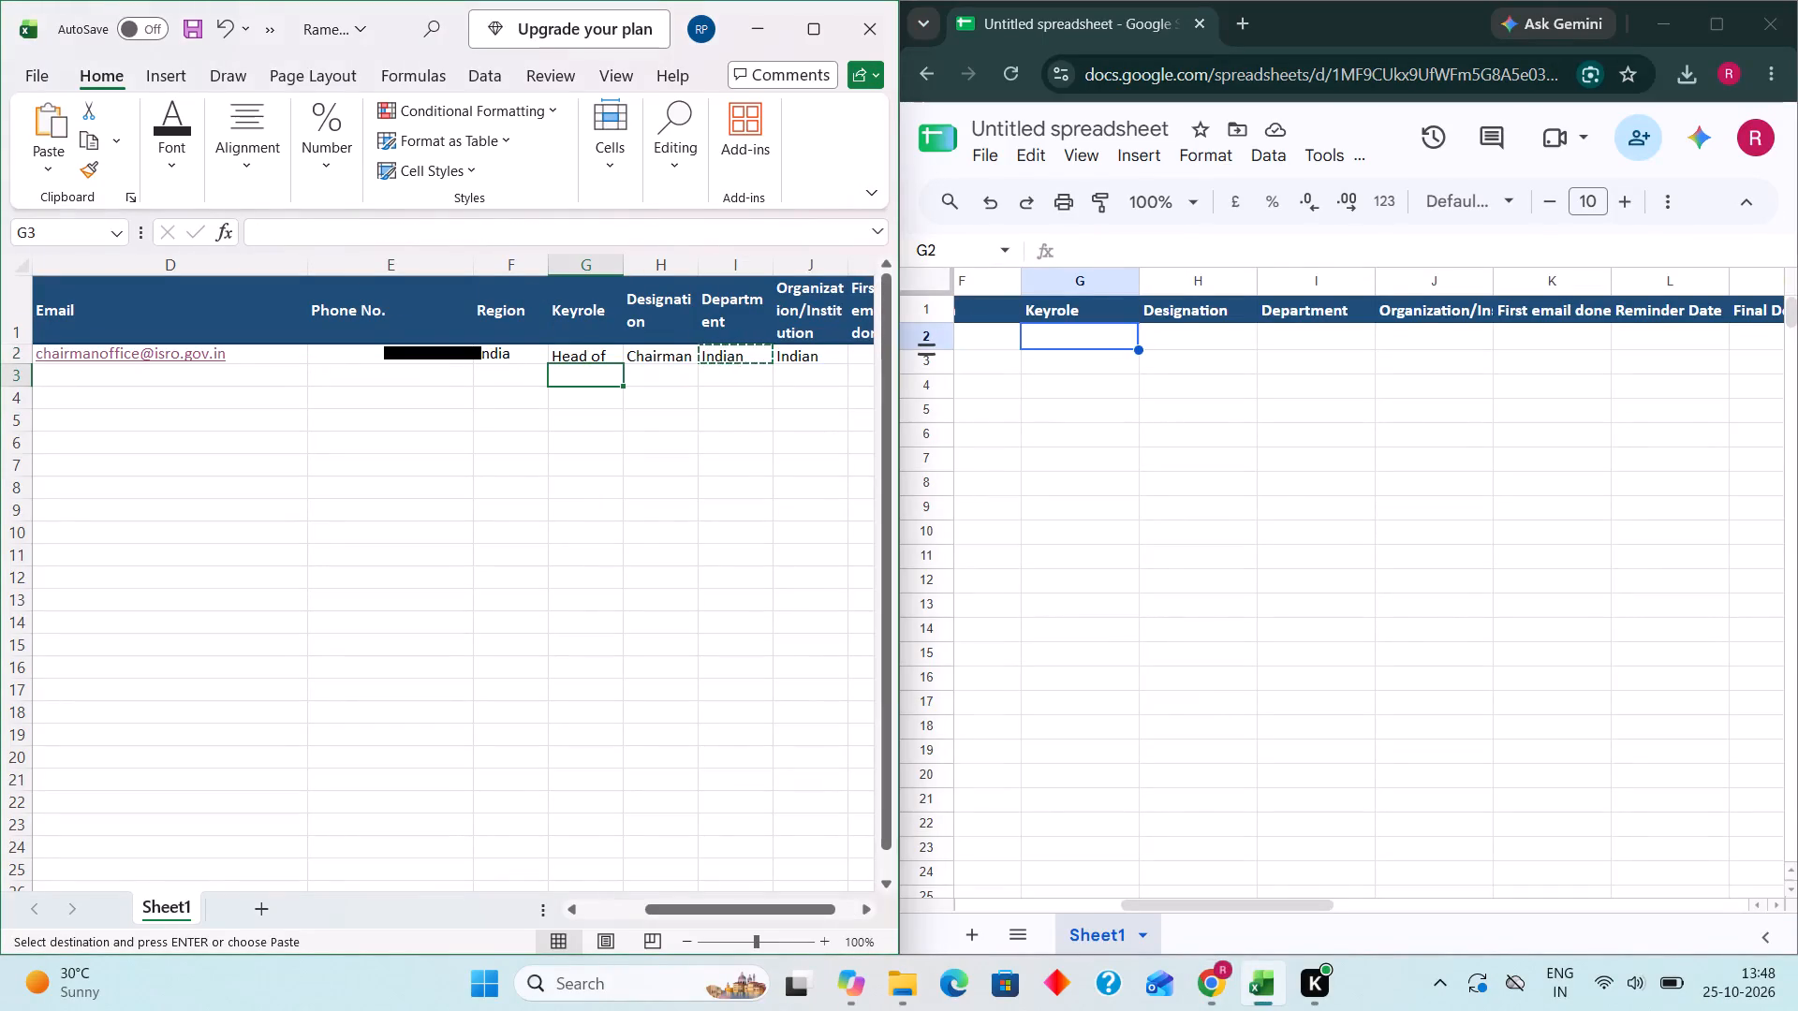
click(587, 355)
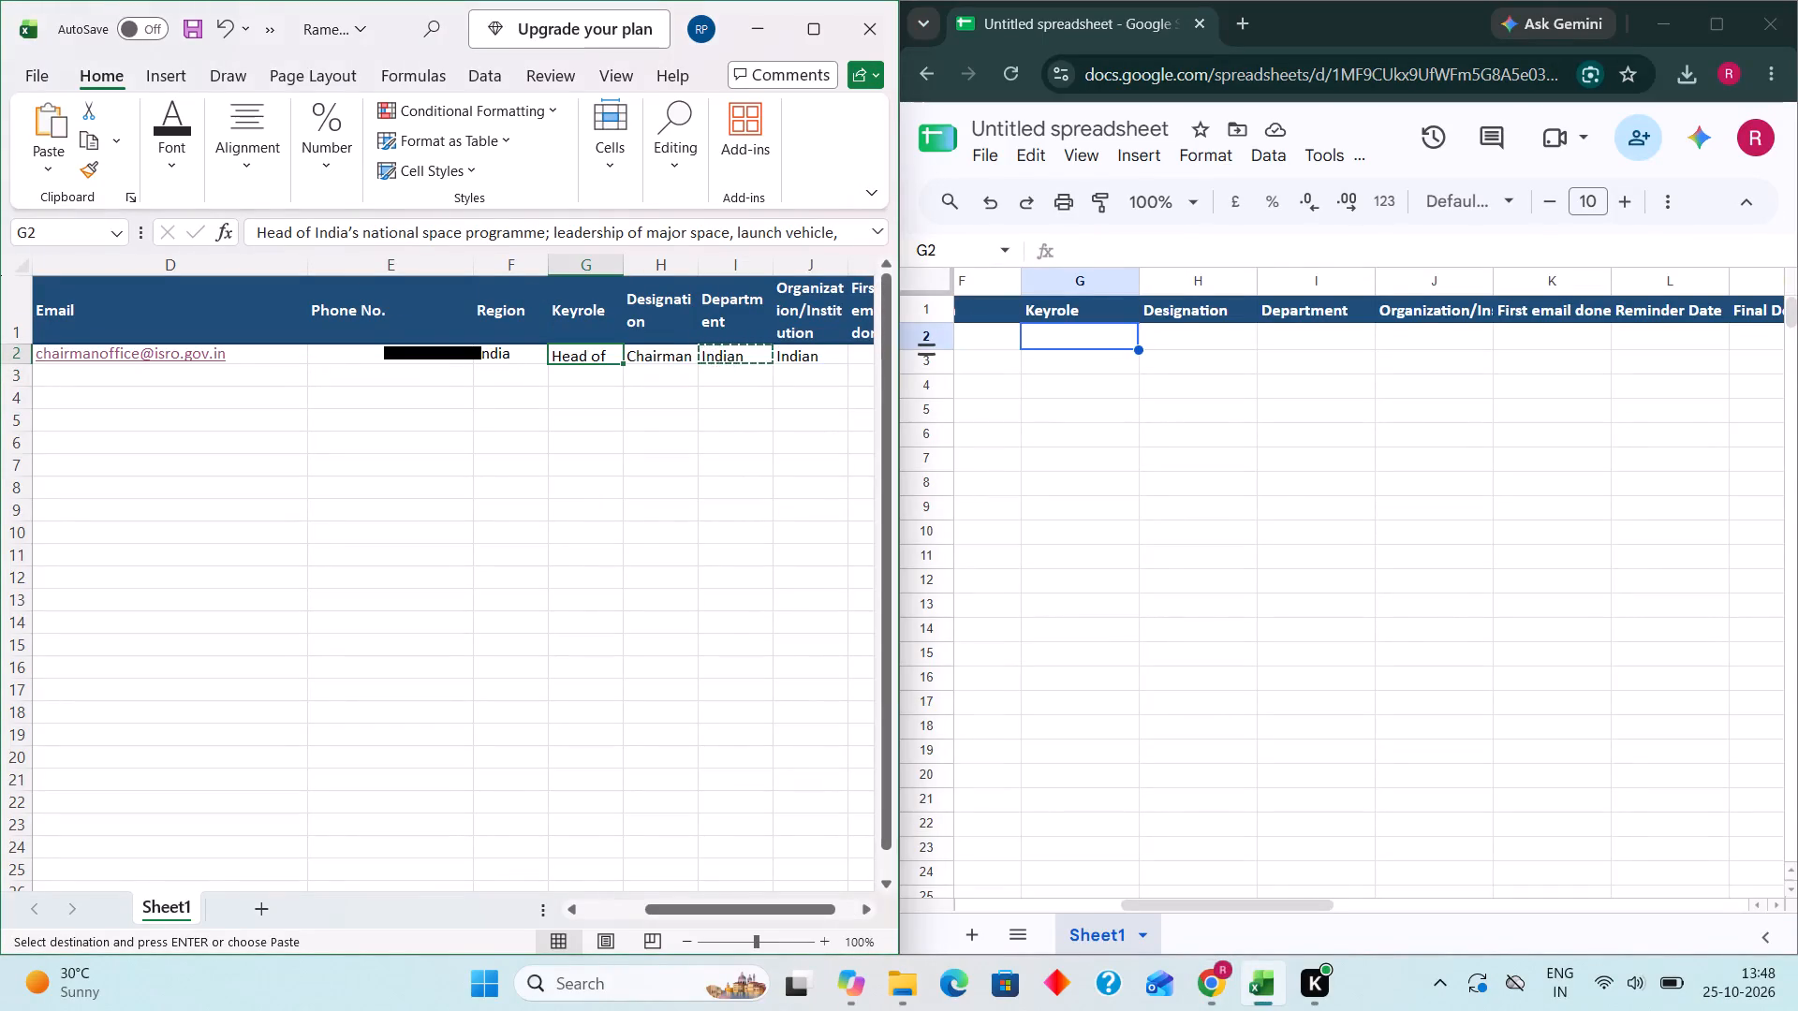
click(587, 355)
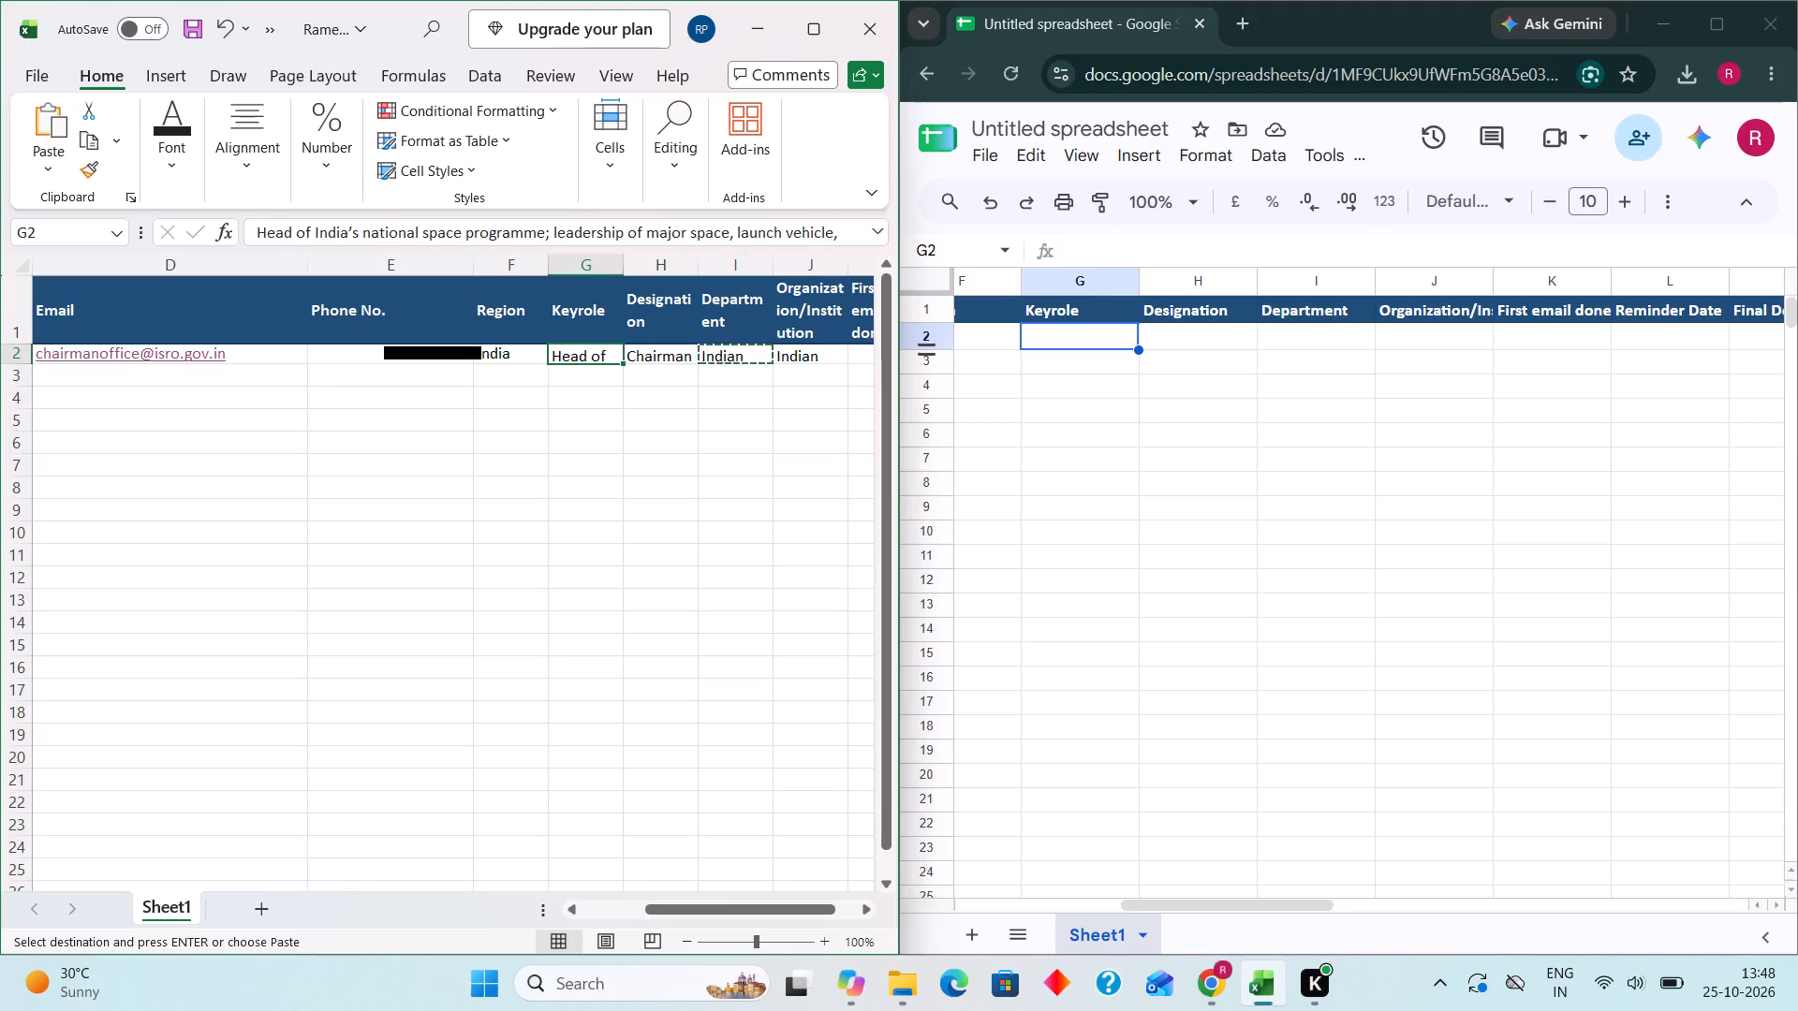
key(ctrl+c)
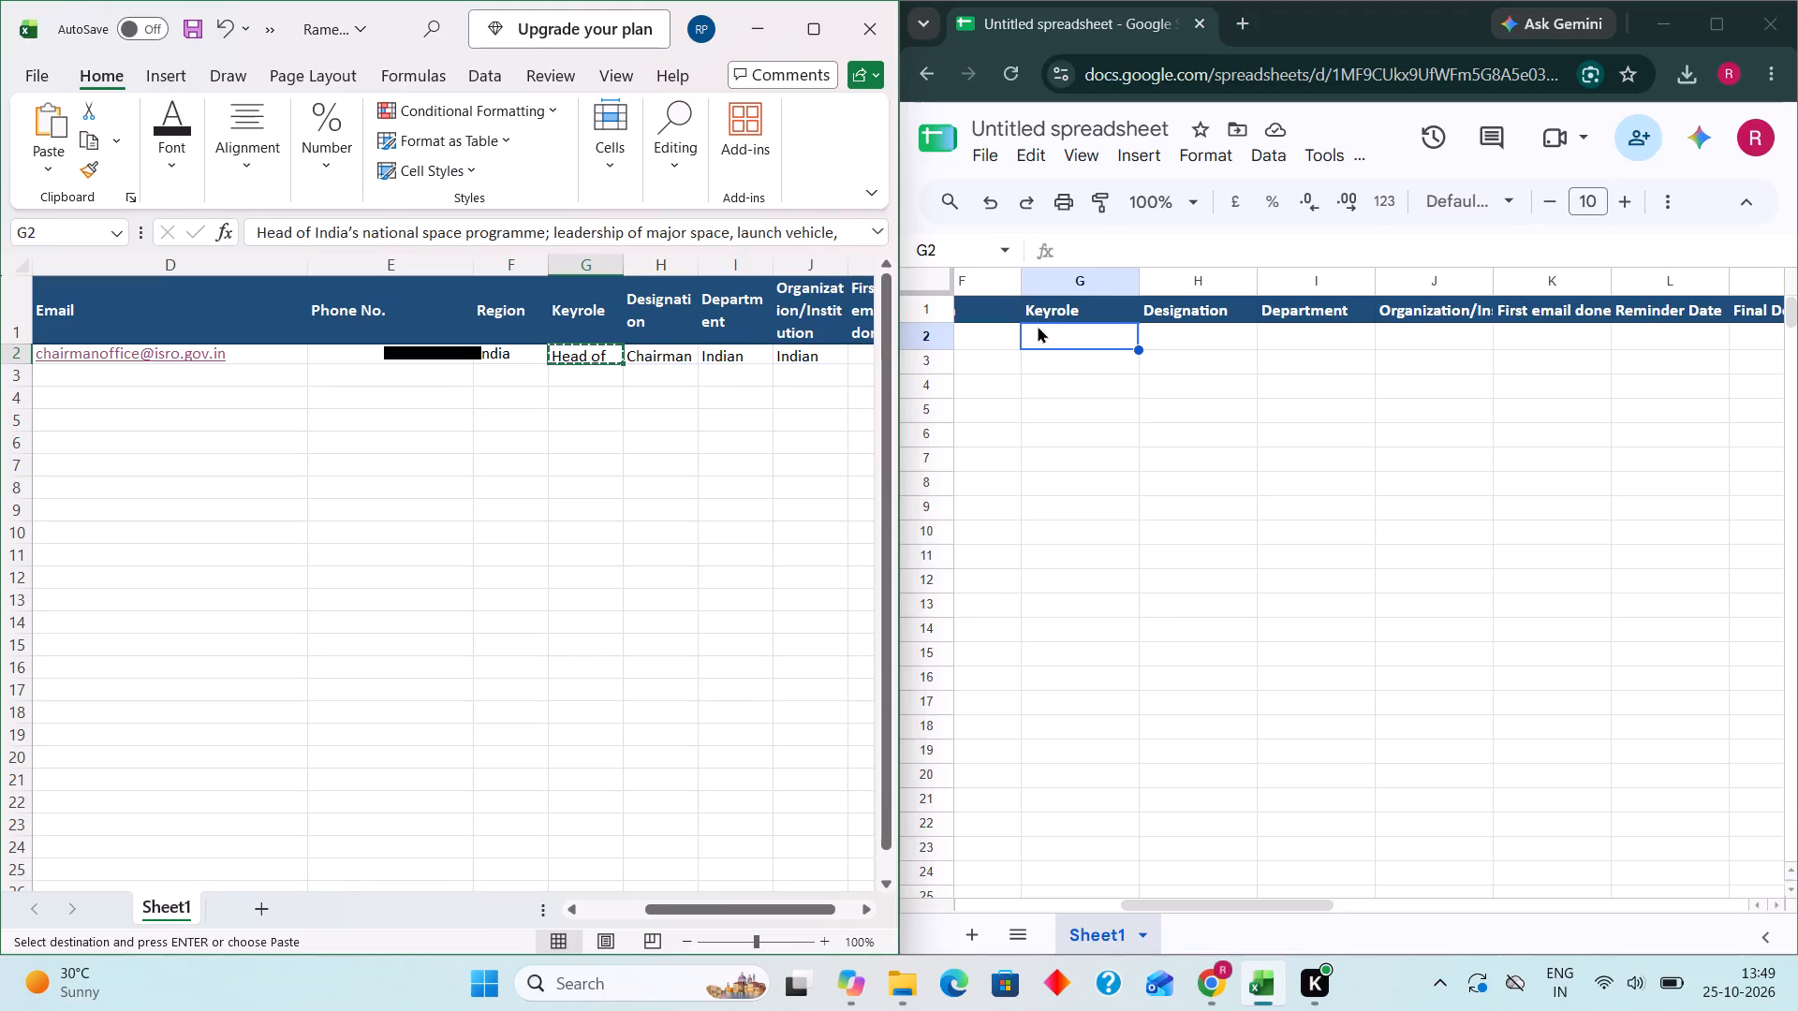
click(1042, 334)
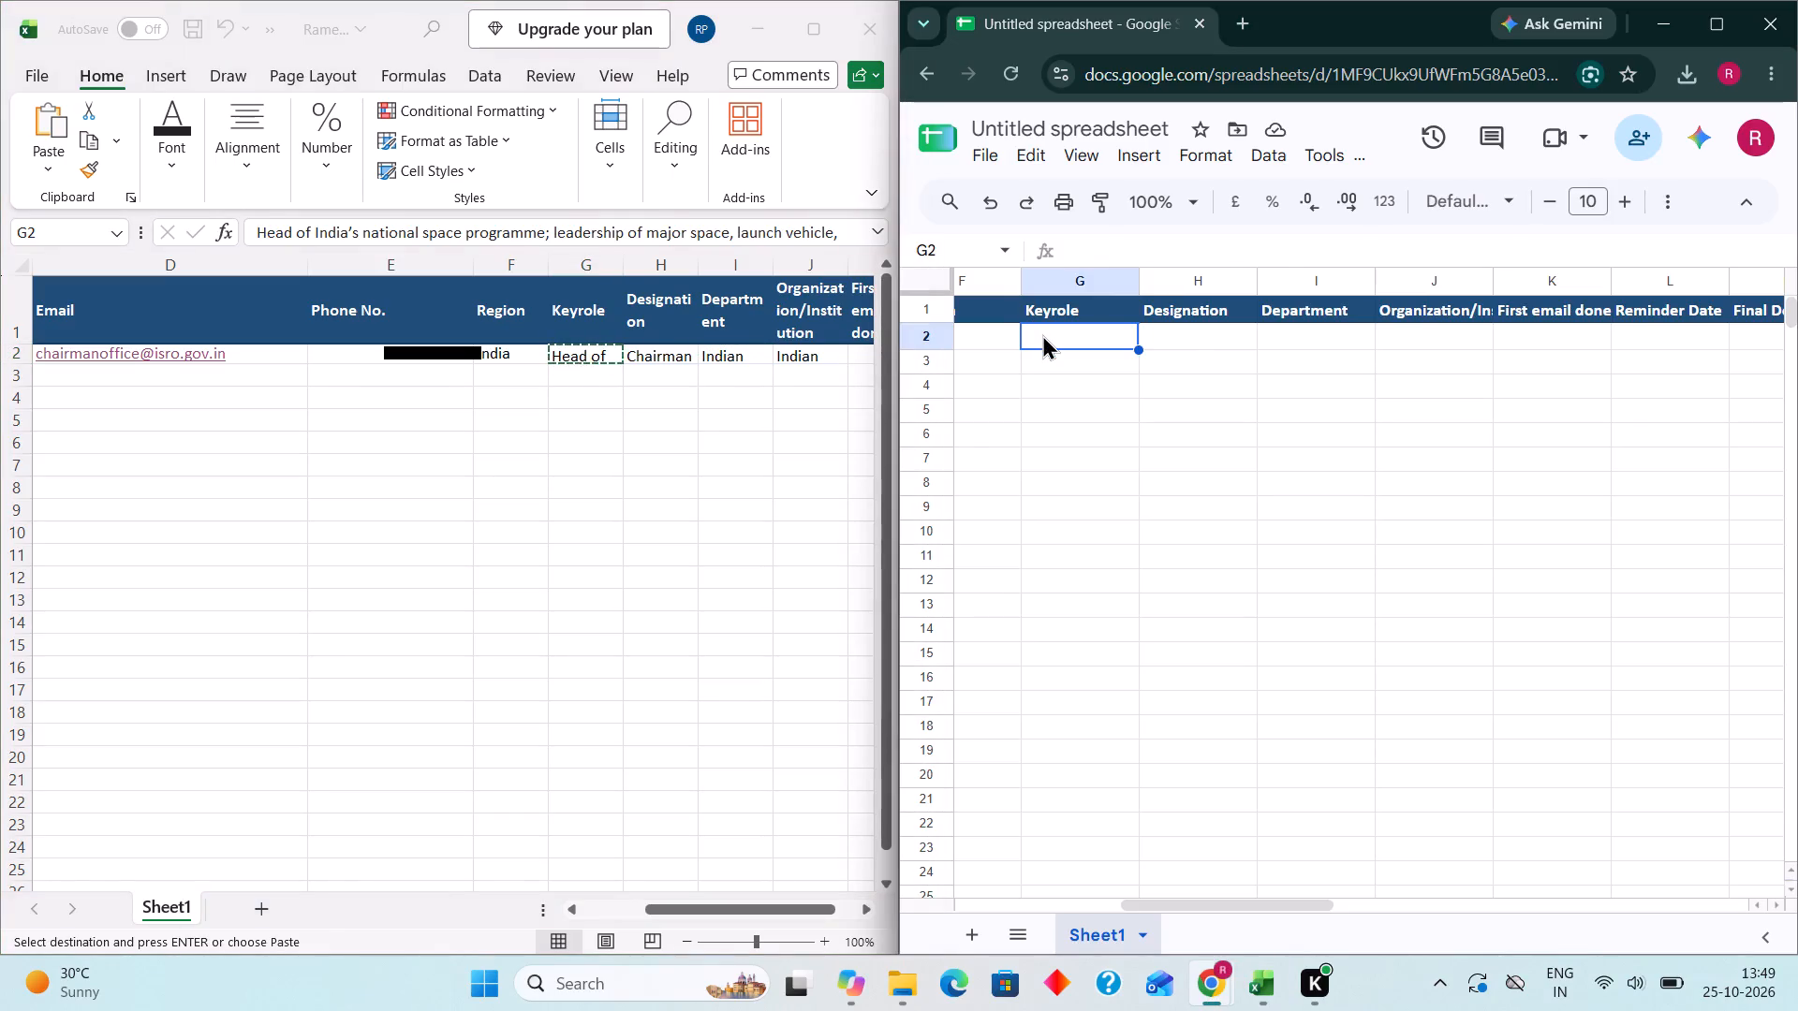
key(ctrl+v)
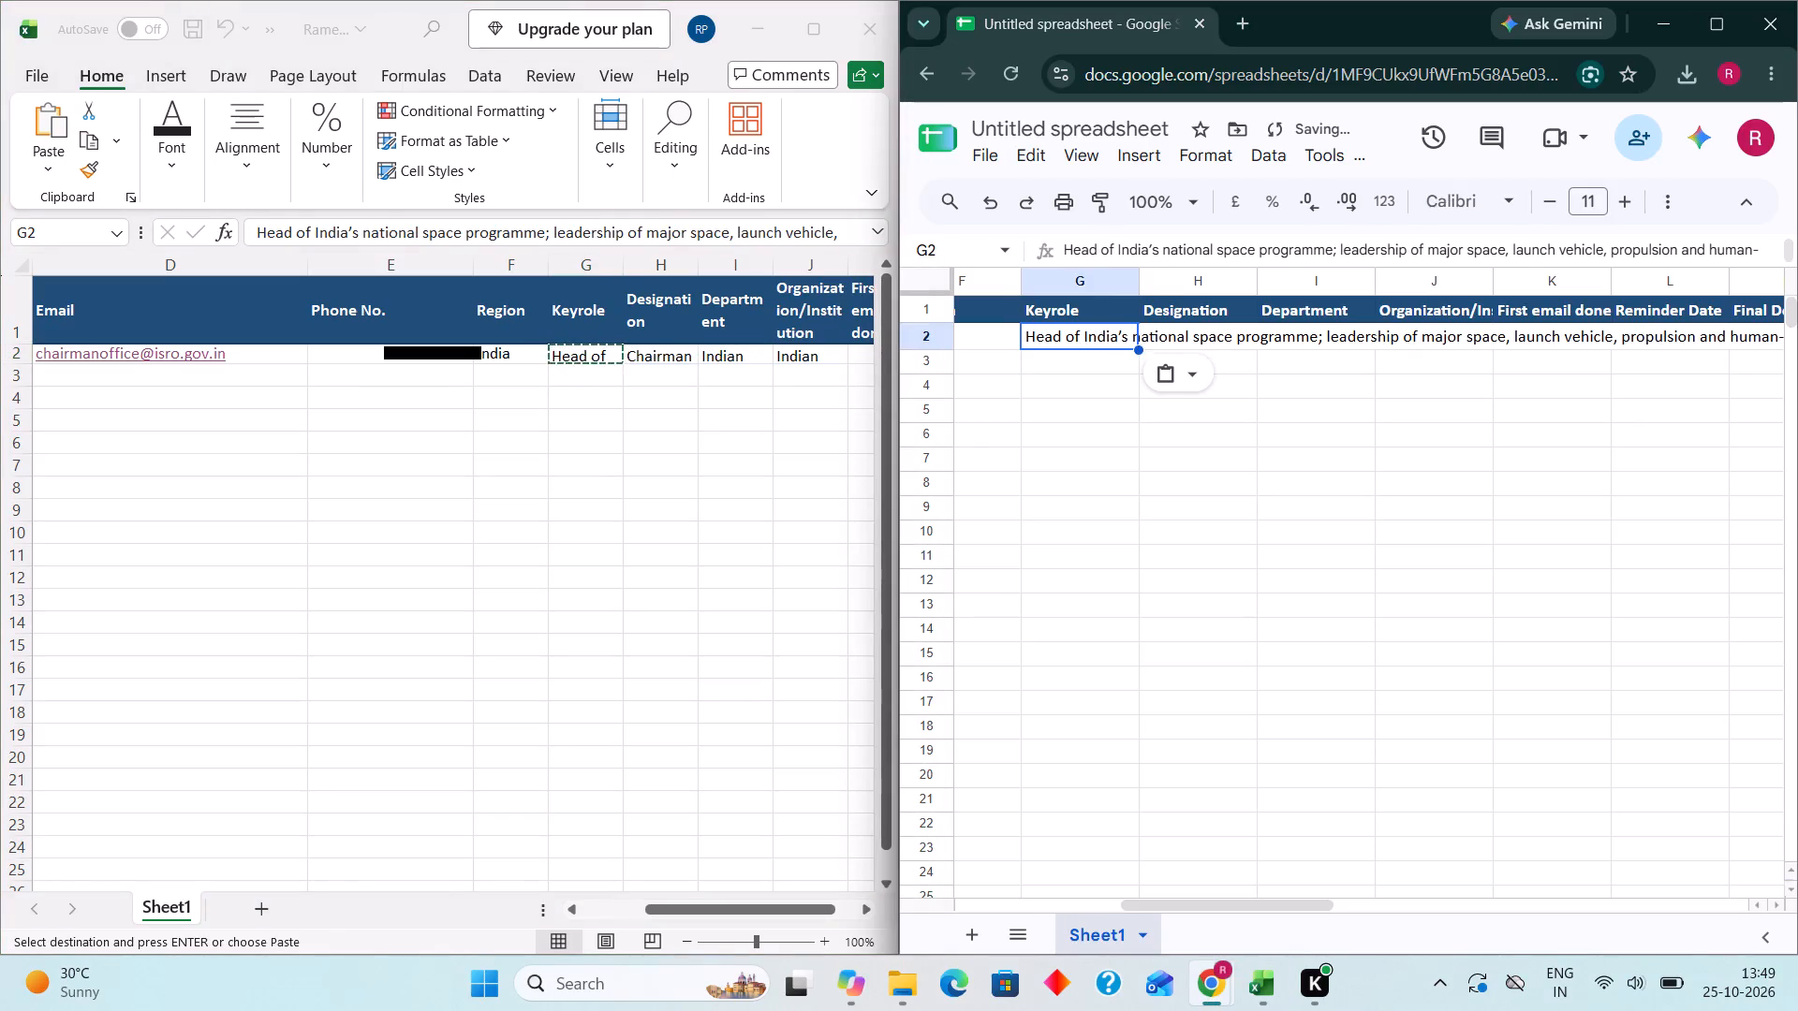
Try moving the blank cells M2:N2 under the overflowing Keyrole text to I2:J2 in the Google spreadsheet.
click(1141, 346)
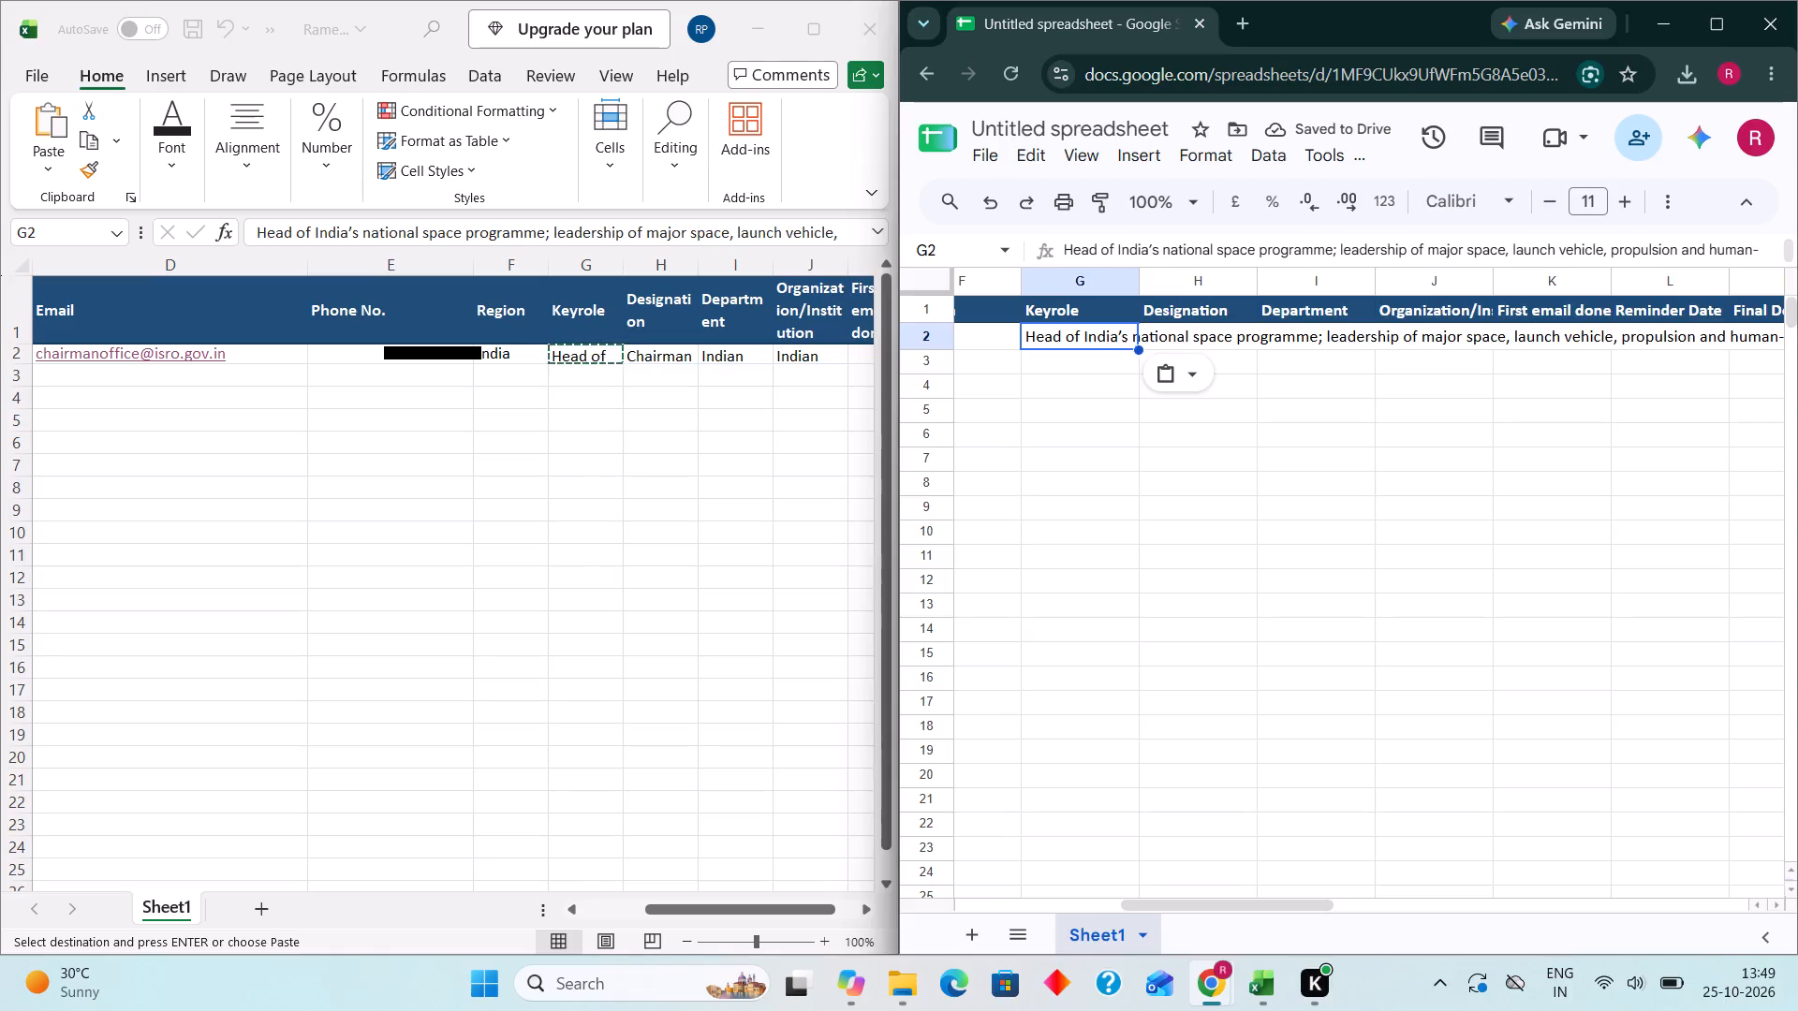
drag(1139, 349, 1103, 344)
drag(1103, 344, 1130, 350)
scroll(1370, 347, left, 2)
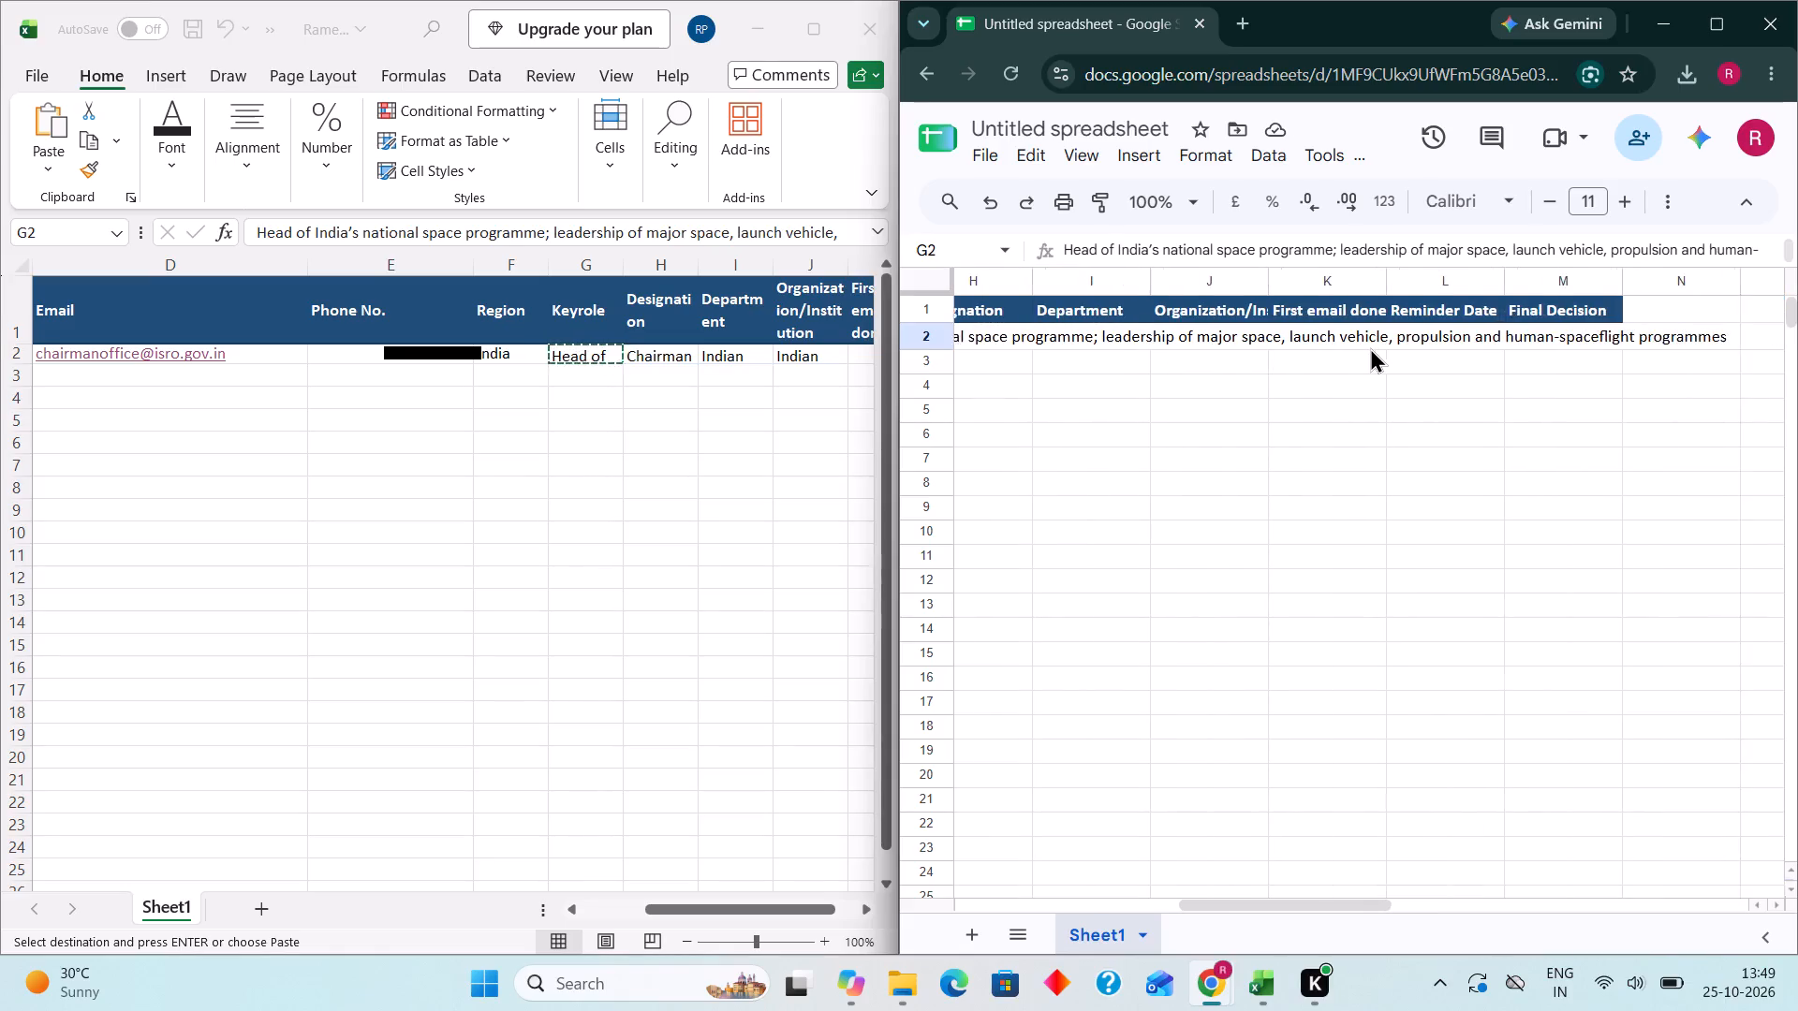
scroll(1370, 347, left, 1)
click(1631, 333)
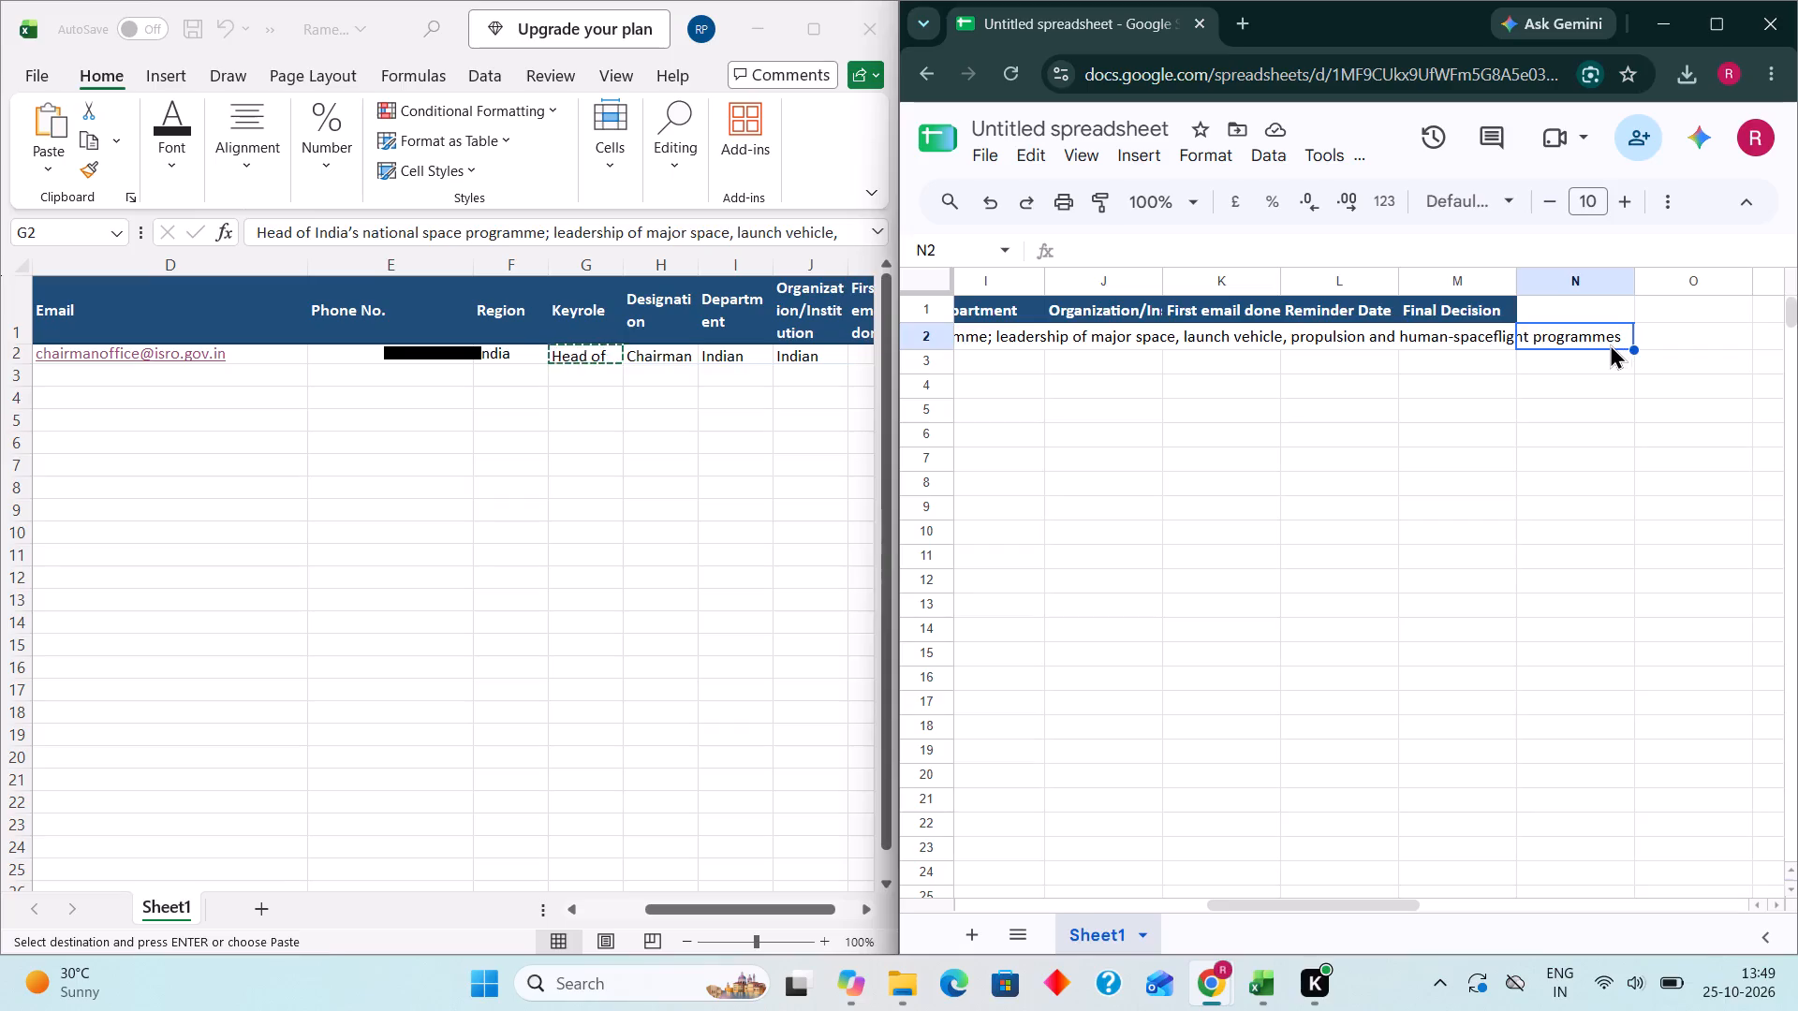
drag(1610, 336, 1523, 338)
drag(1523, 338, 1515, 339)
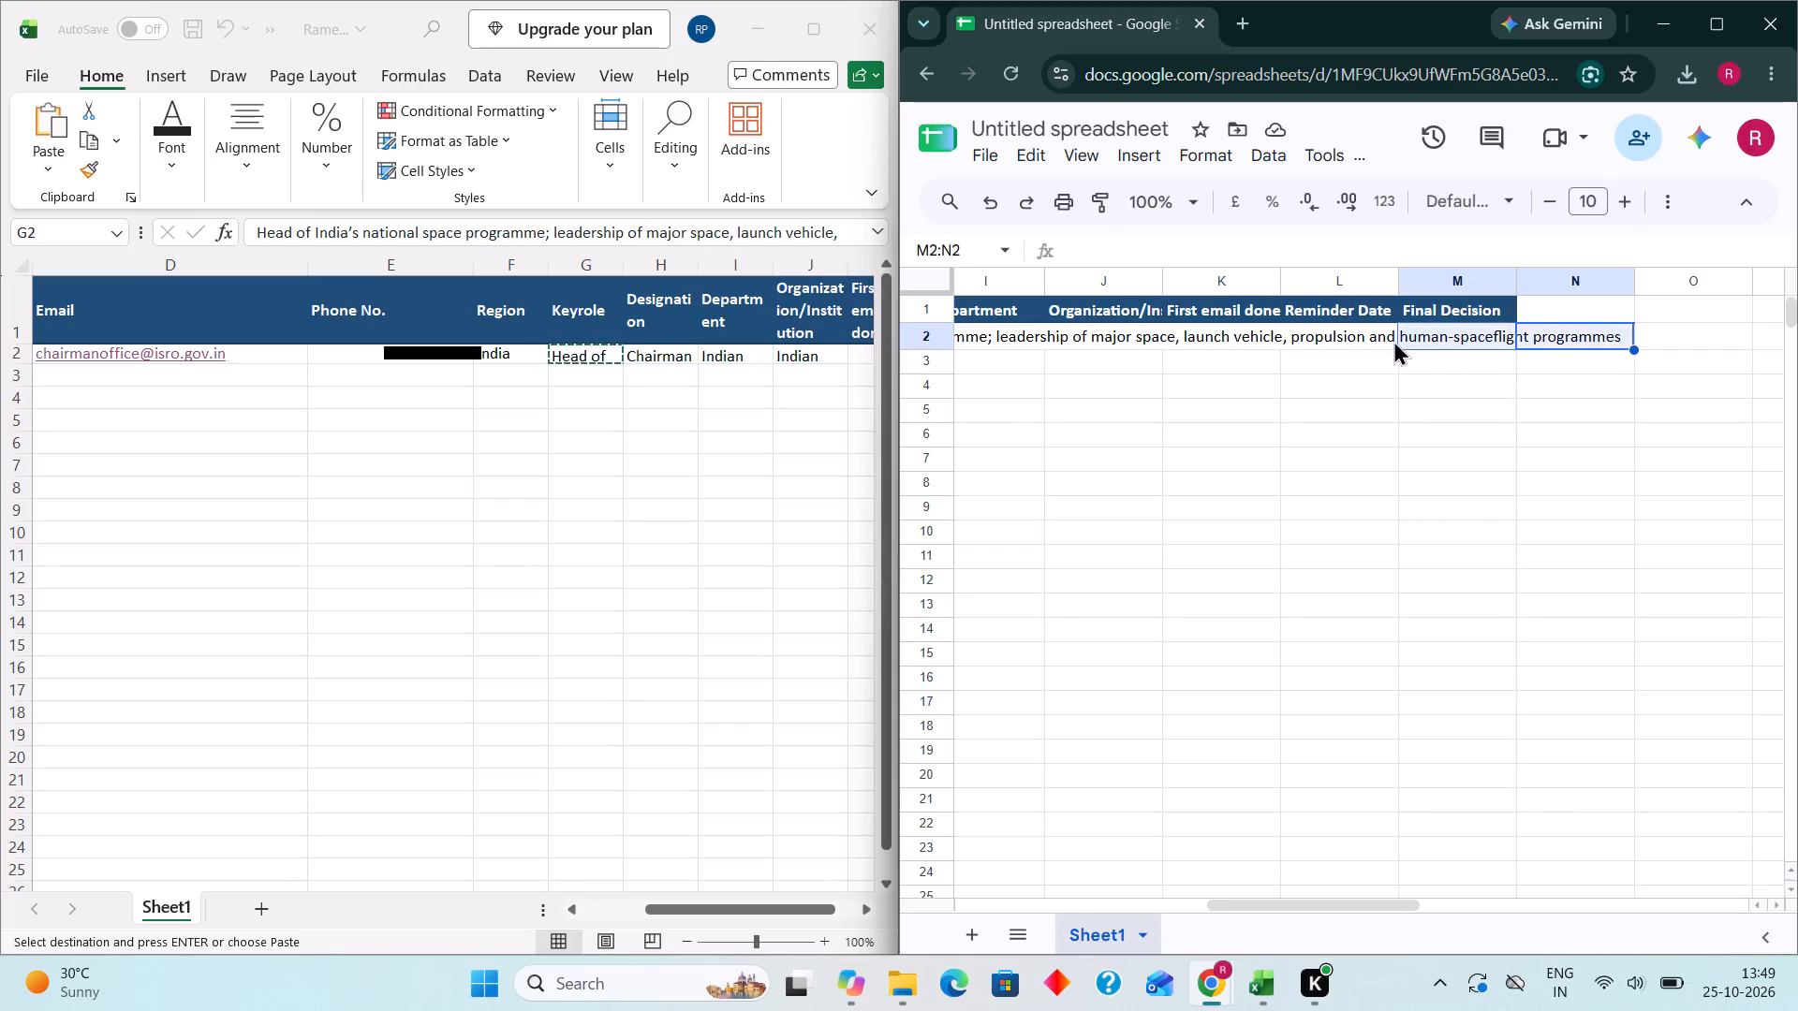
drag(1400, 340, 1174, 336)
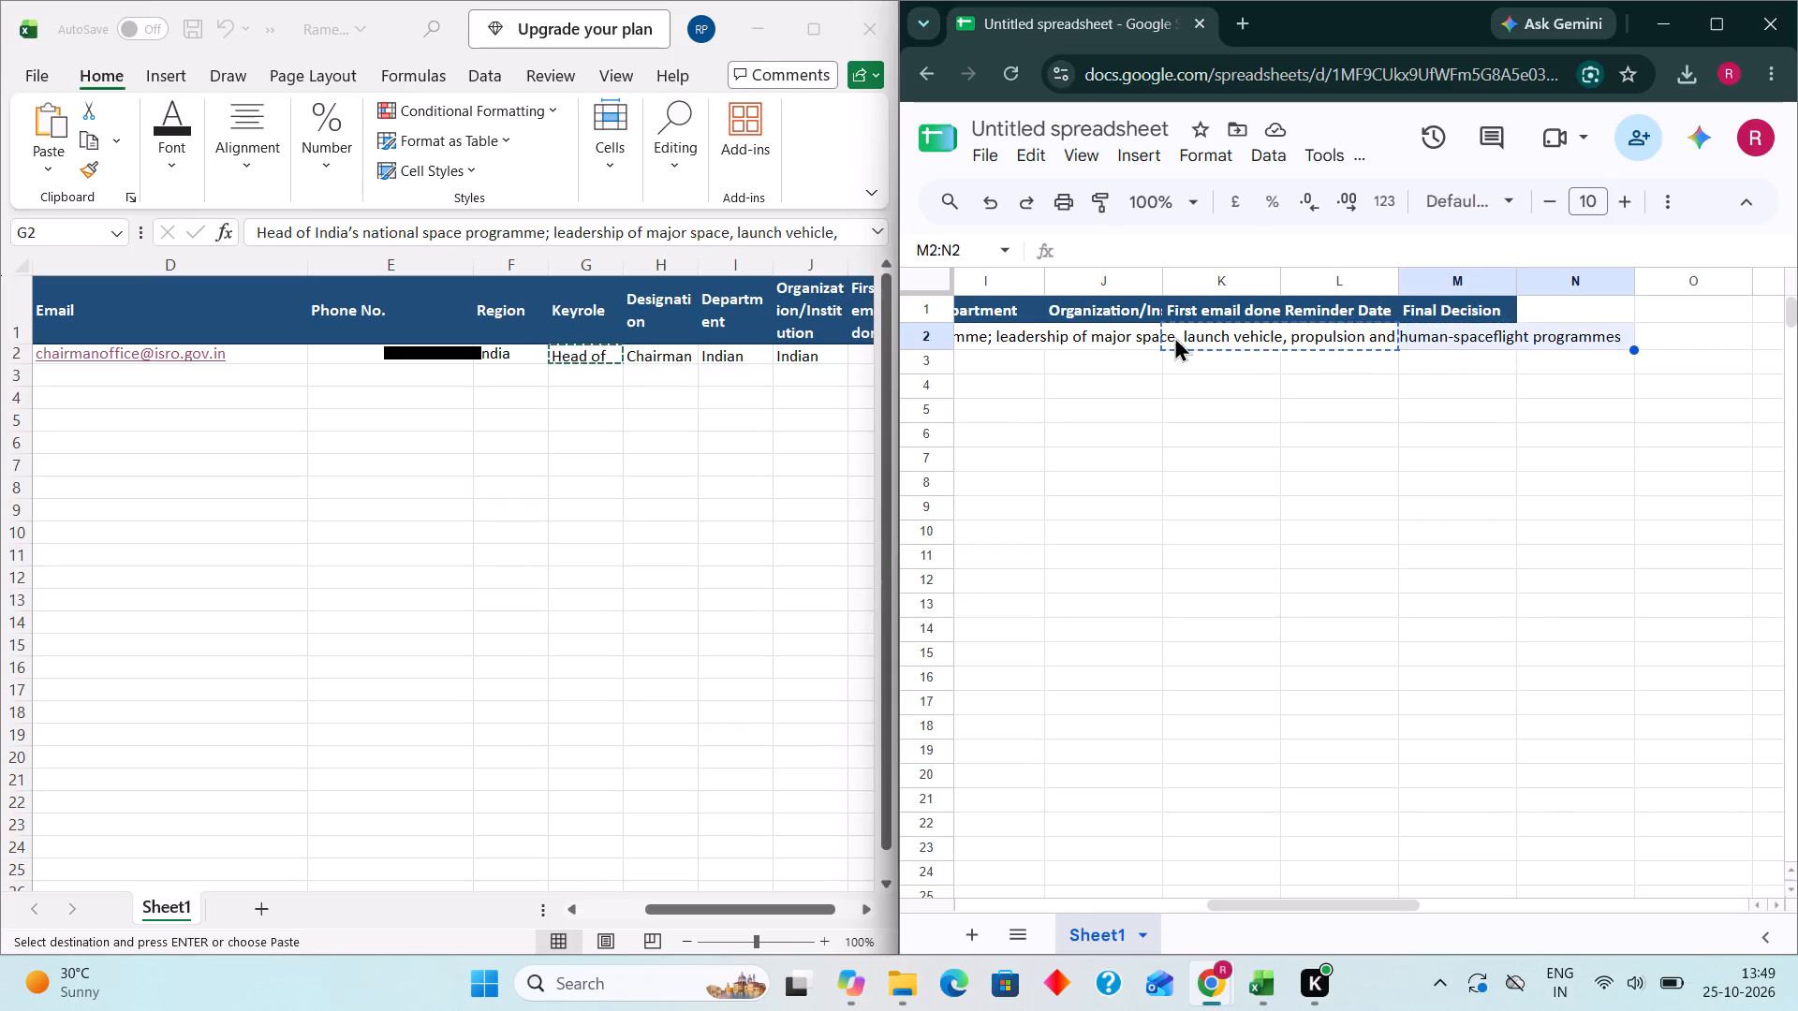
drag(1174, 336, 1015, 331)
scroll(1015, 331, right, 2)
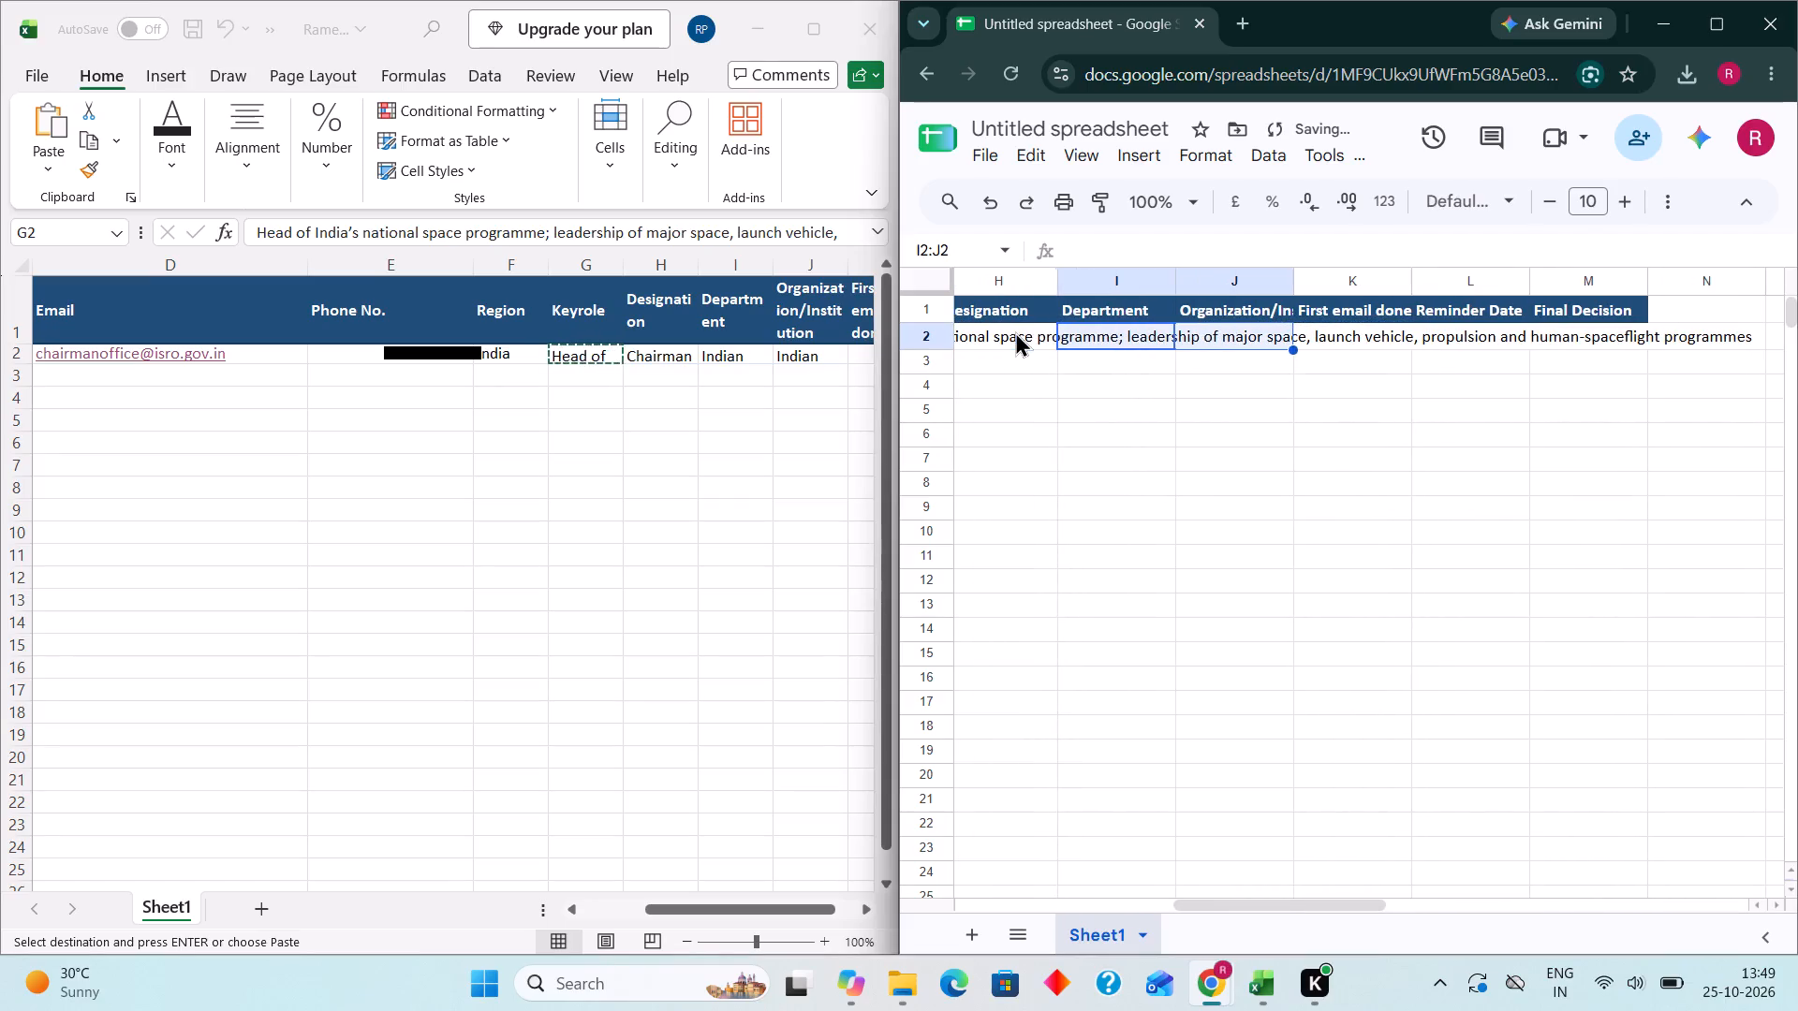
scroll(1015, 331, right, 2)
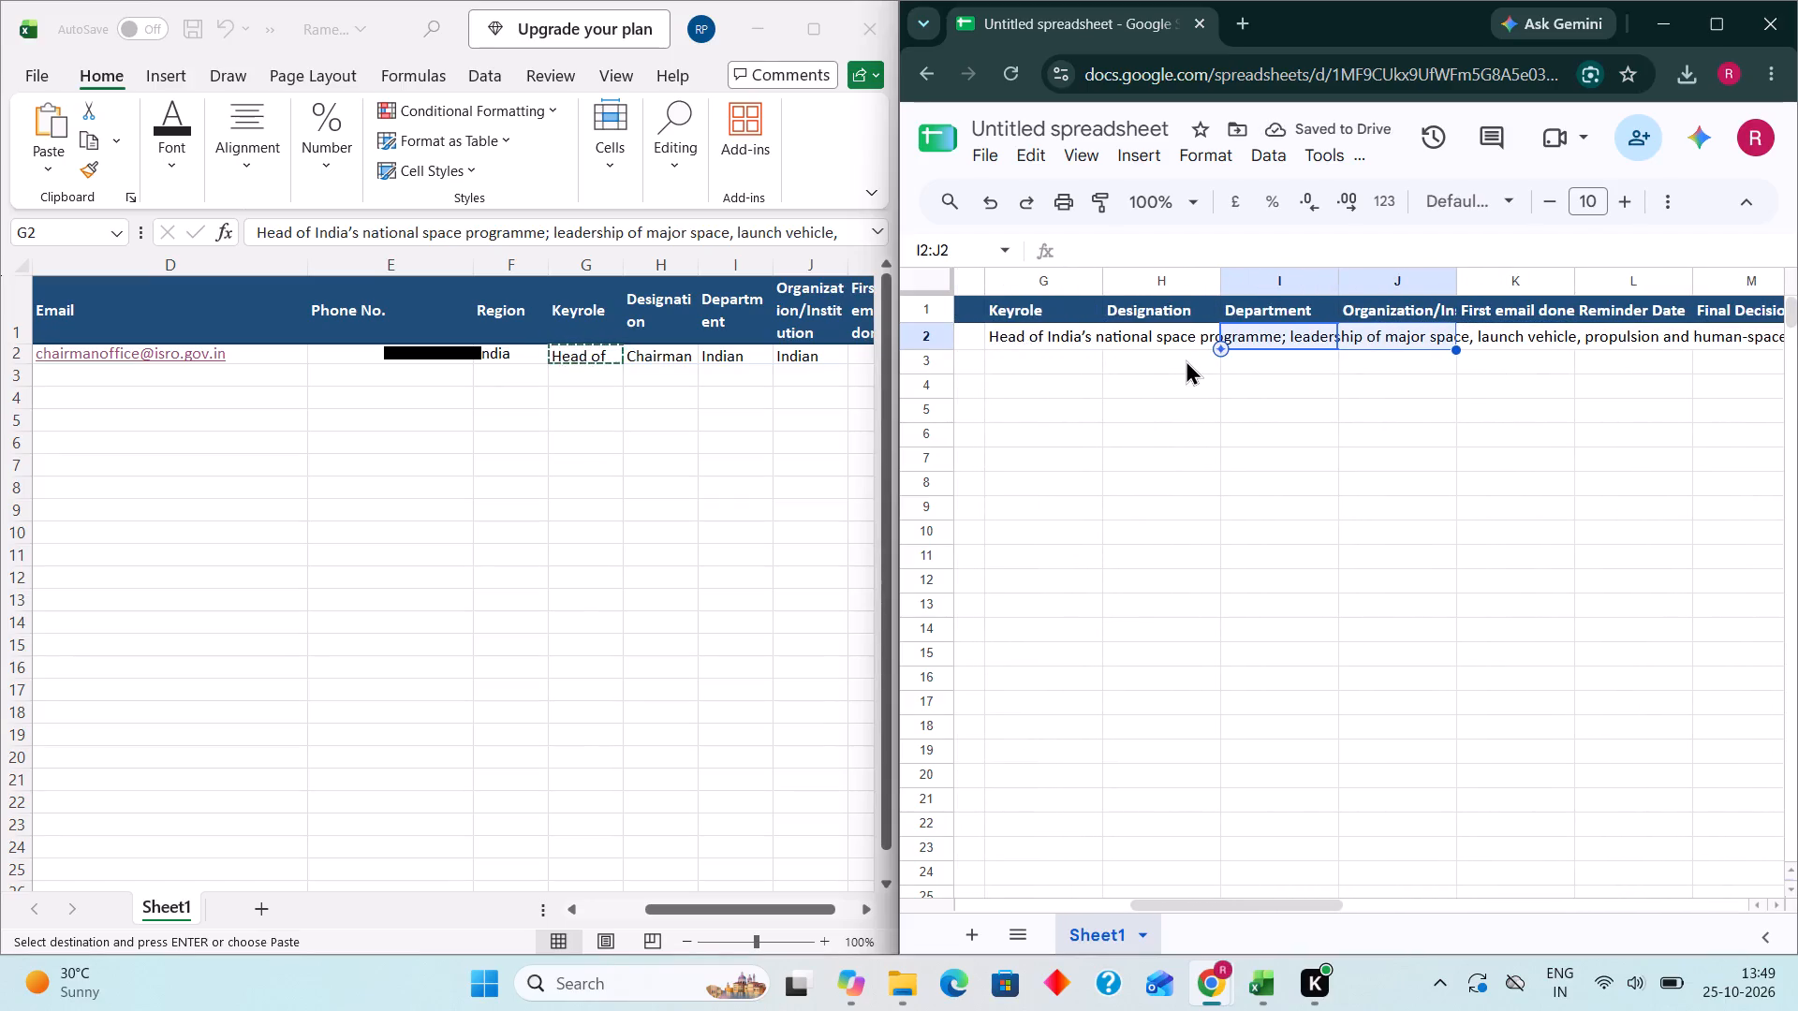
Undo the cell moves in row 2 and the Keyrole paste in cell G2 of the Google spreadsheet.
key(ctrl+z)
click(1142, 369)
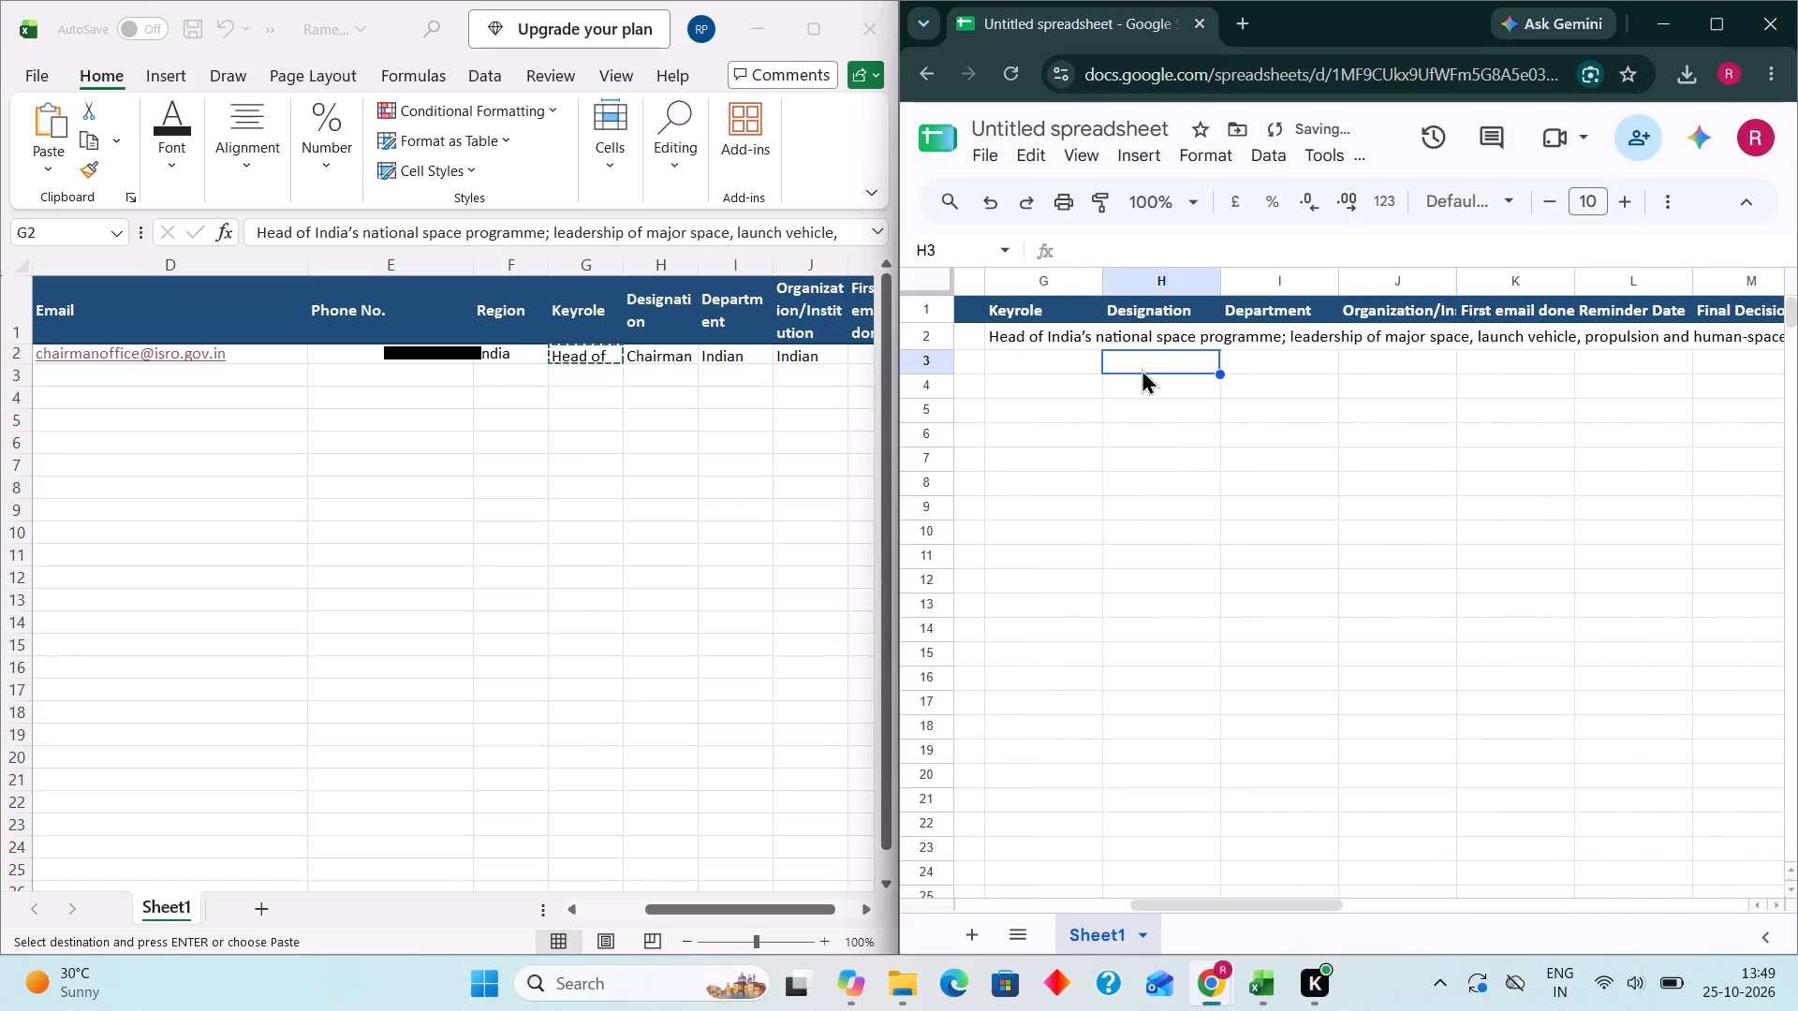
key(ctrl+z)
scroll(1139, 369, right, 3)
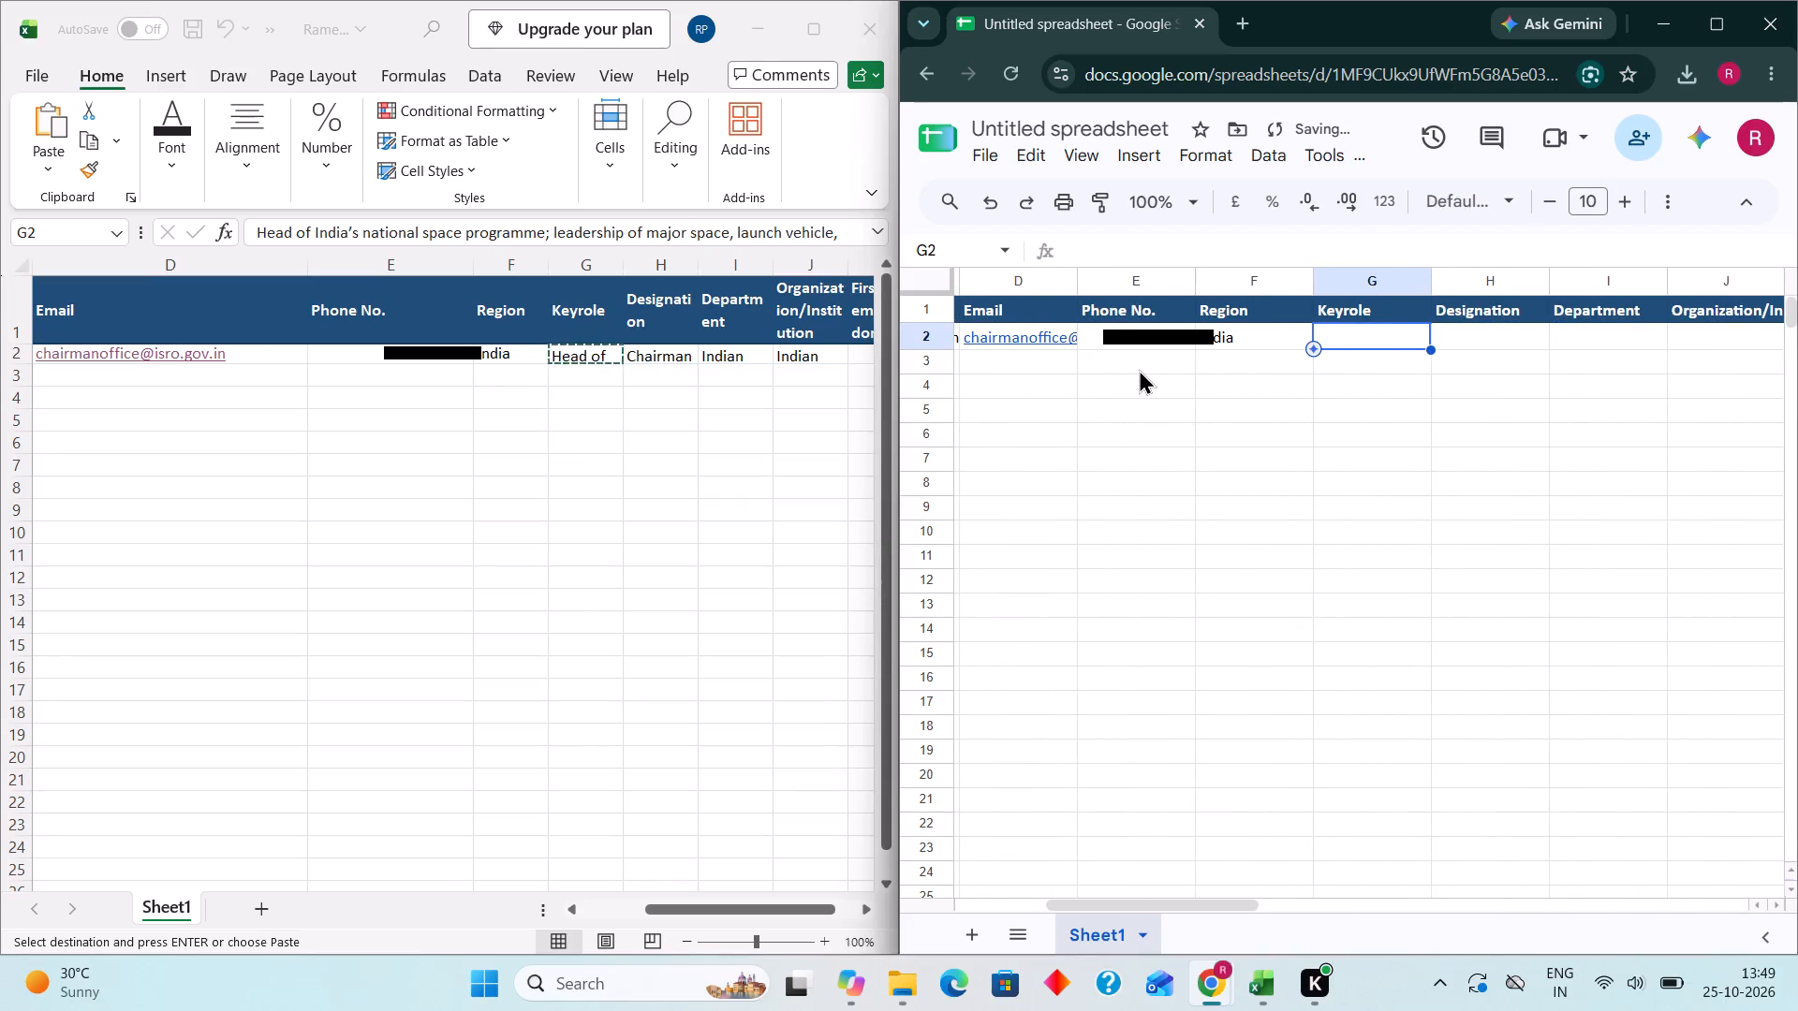
Copy the Designation entry of the ISRO row in the Ramendra workbook into cell H2 of the Google spreadsheet.
click(591, 352)
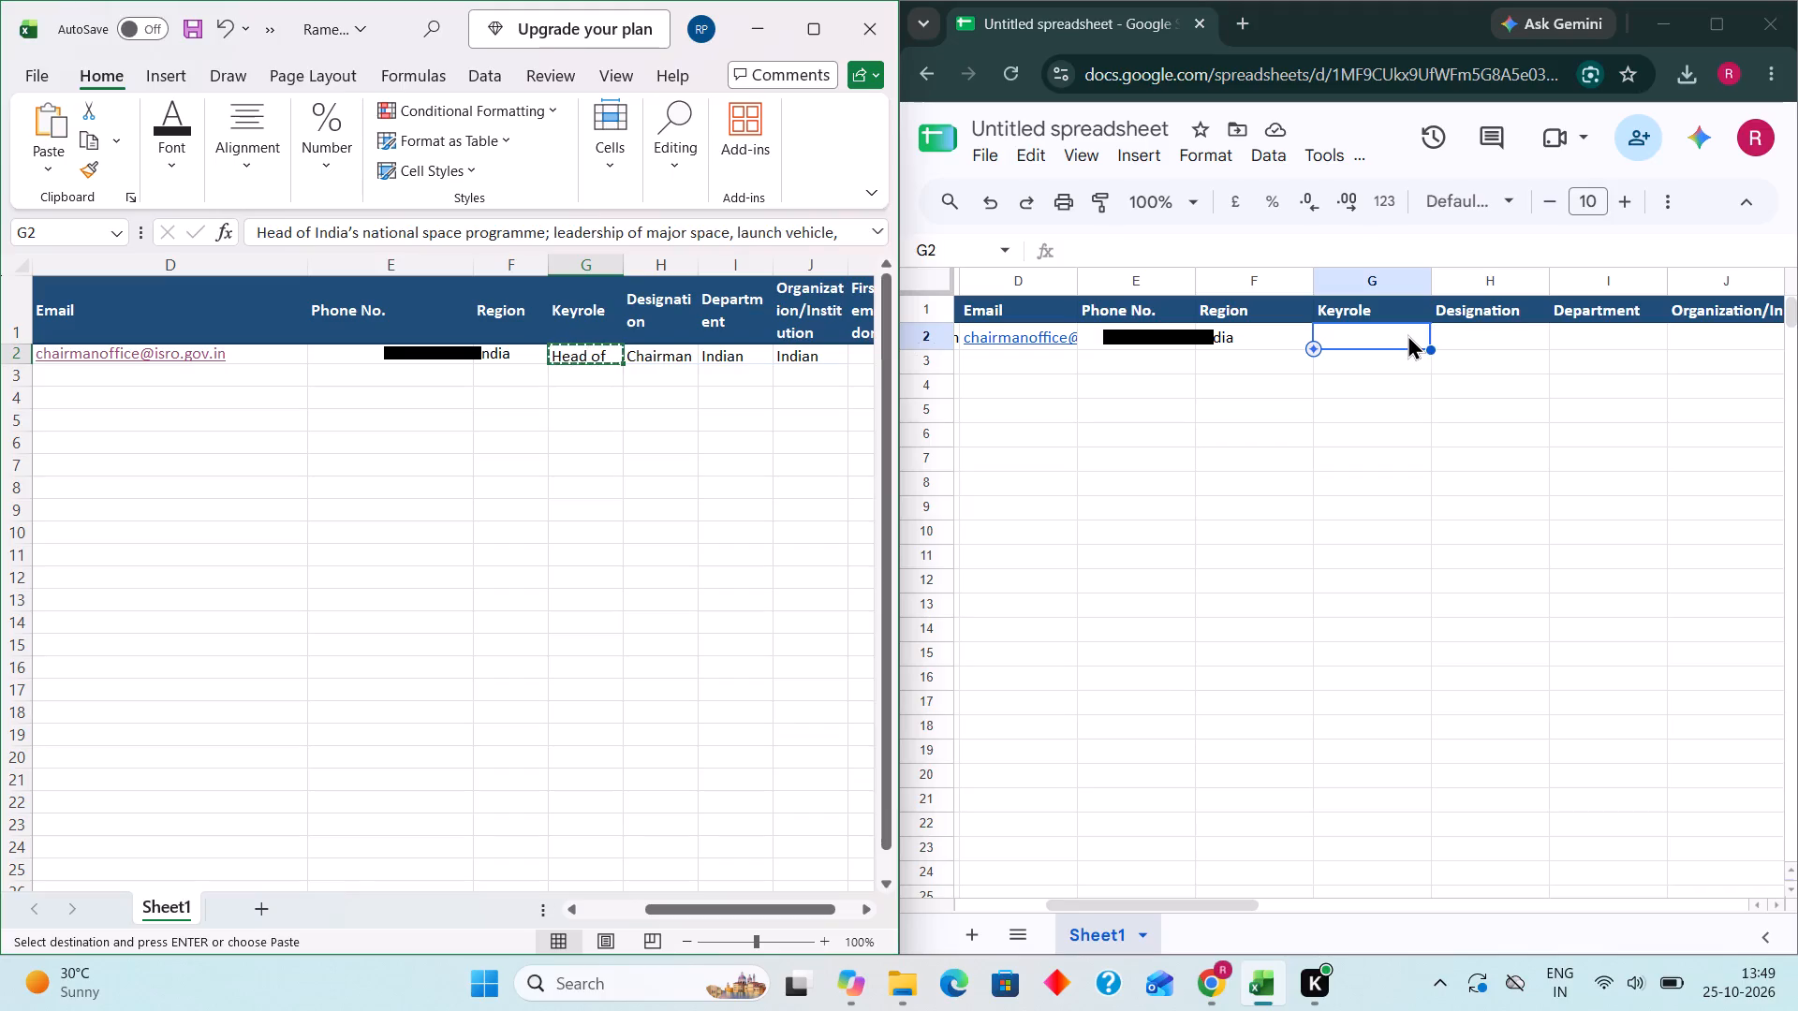
click(657, 359)
ctrl+click(657, 359)
key(ctrl+c)
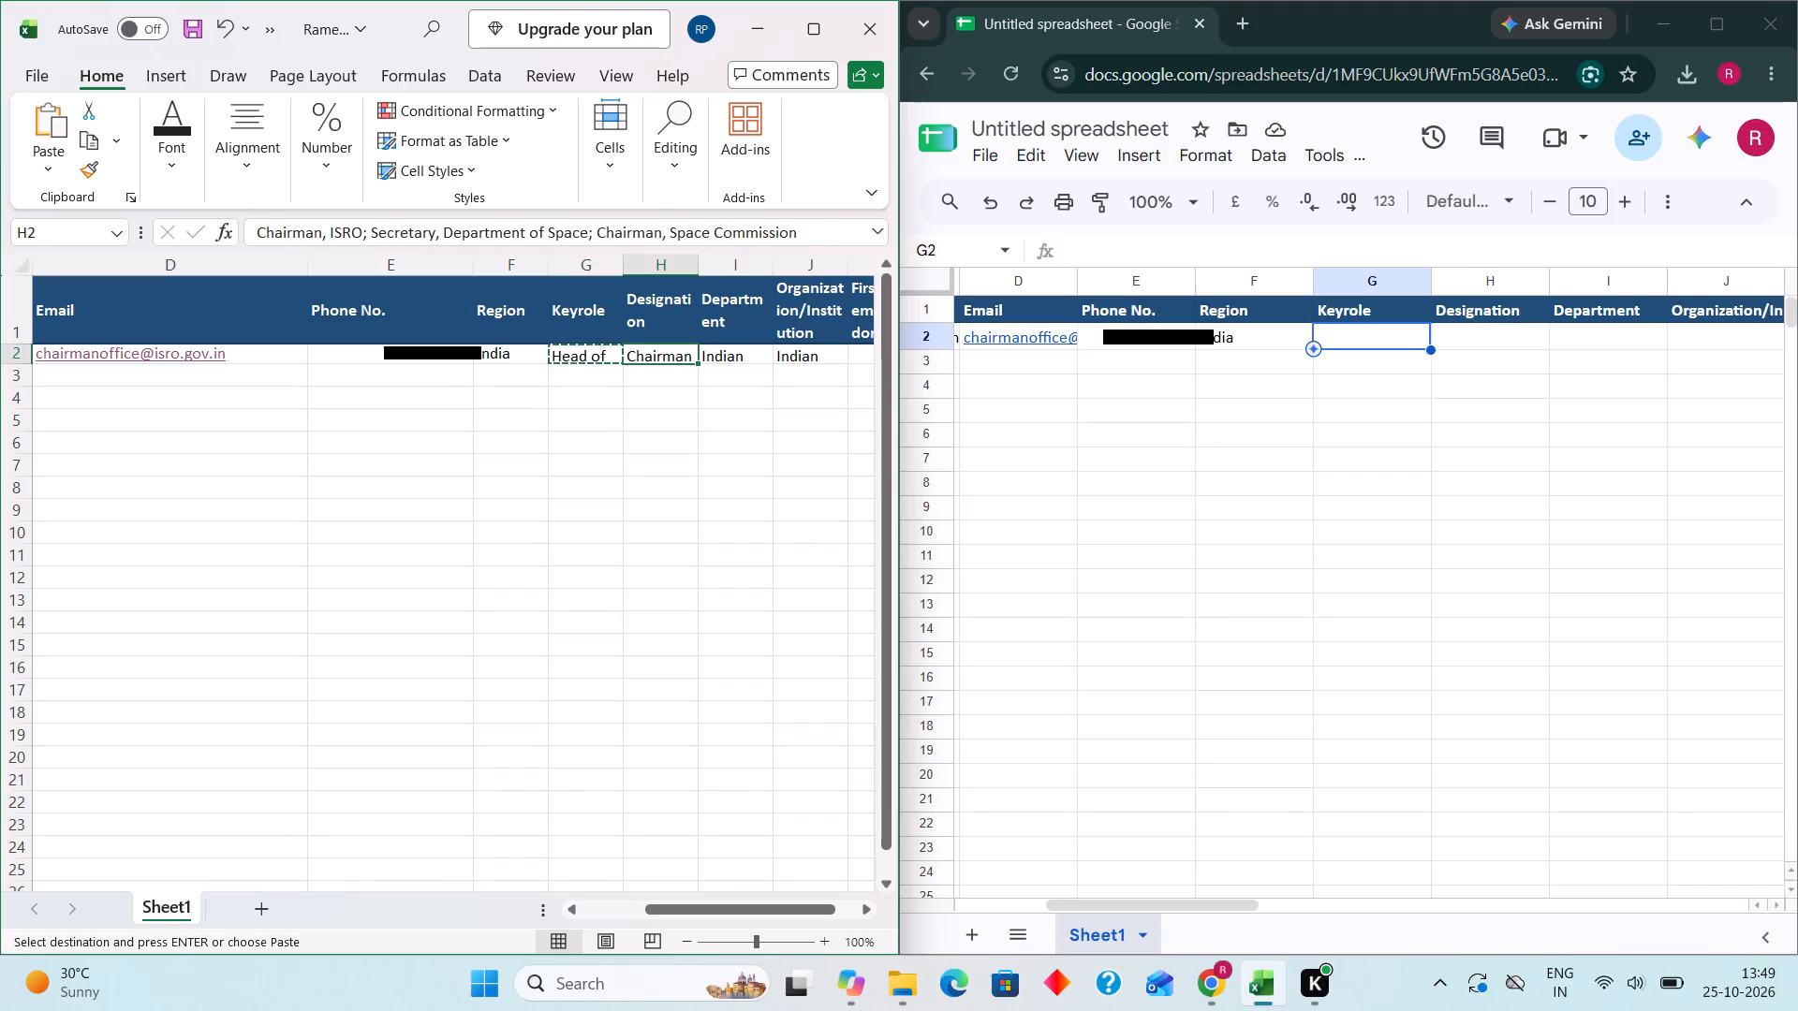
click(1454, 329)
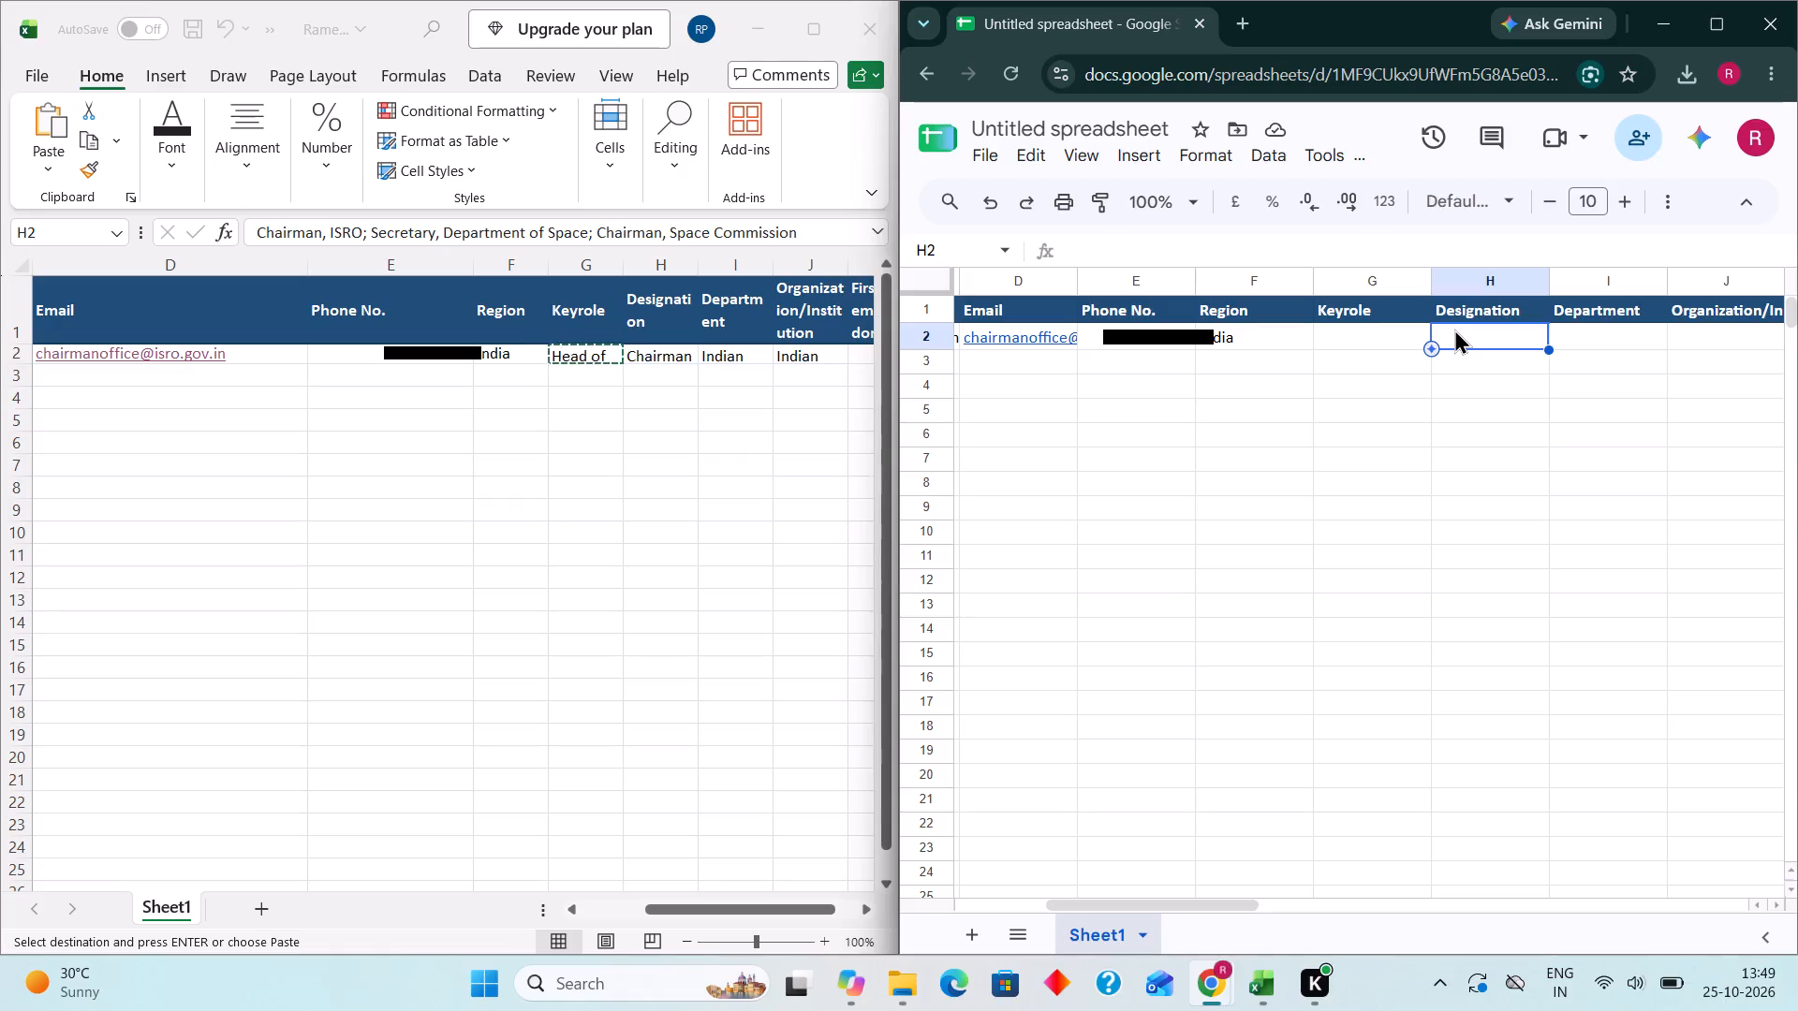
click(642, 340)
click(642, 344)
click(655, 356)
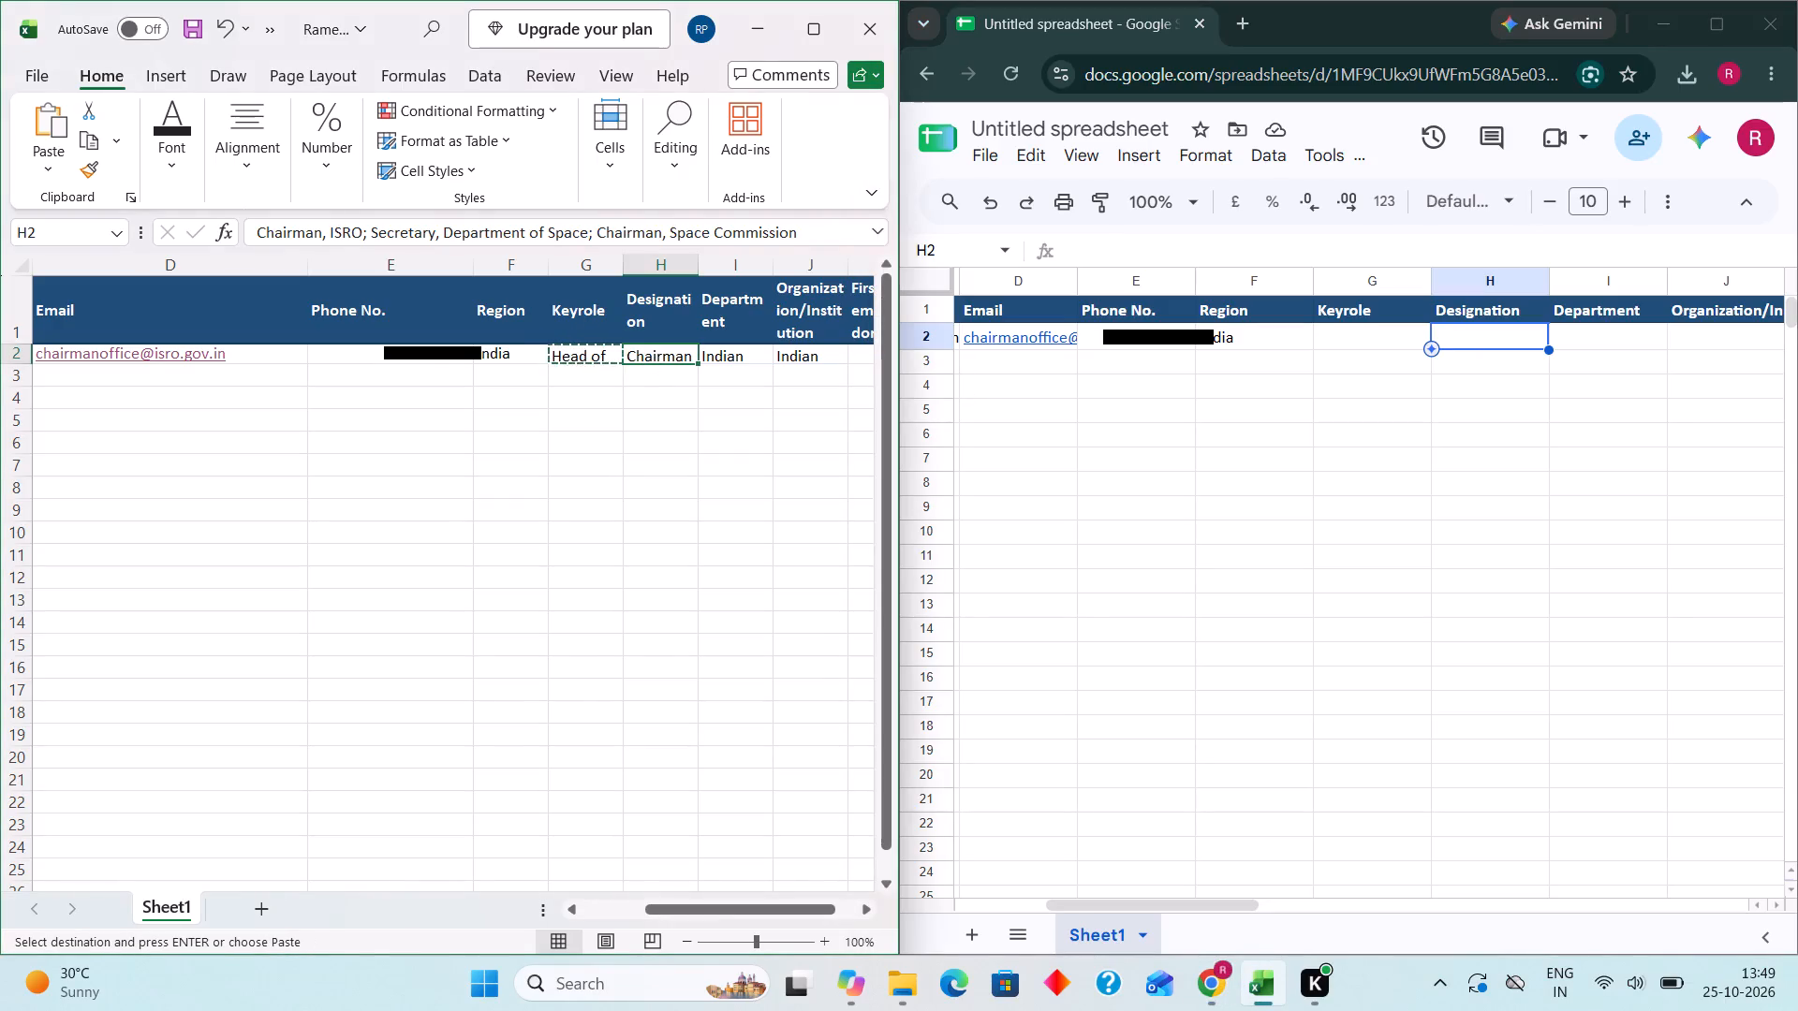
key(ctrl+c)
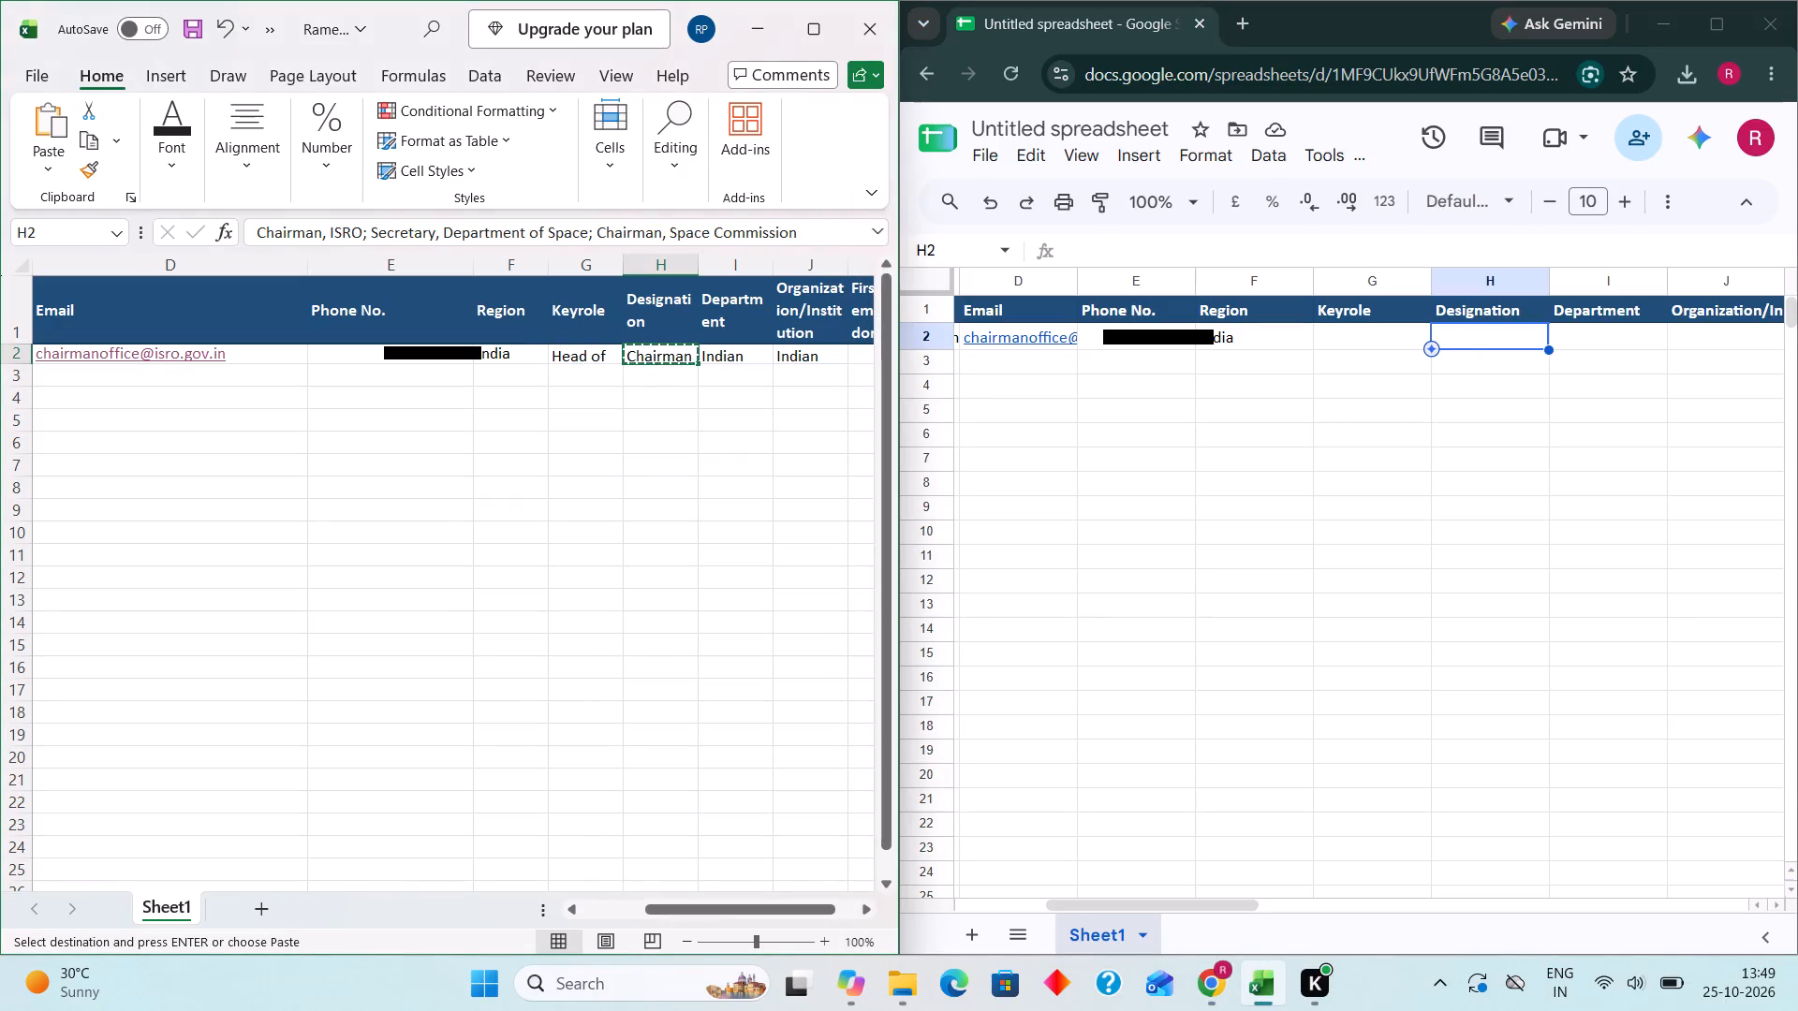
click(1460, 334)
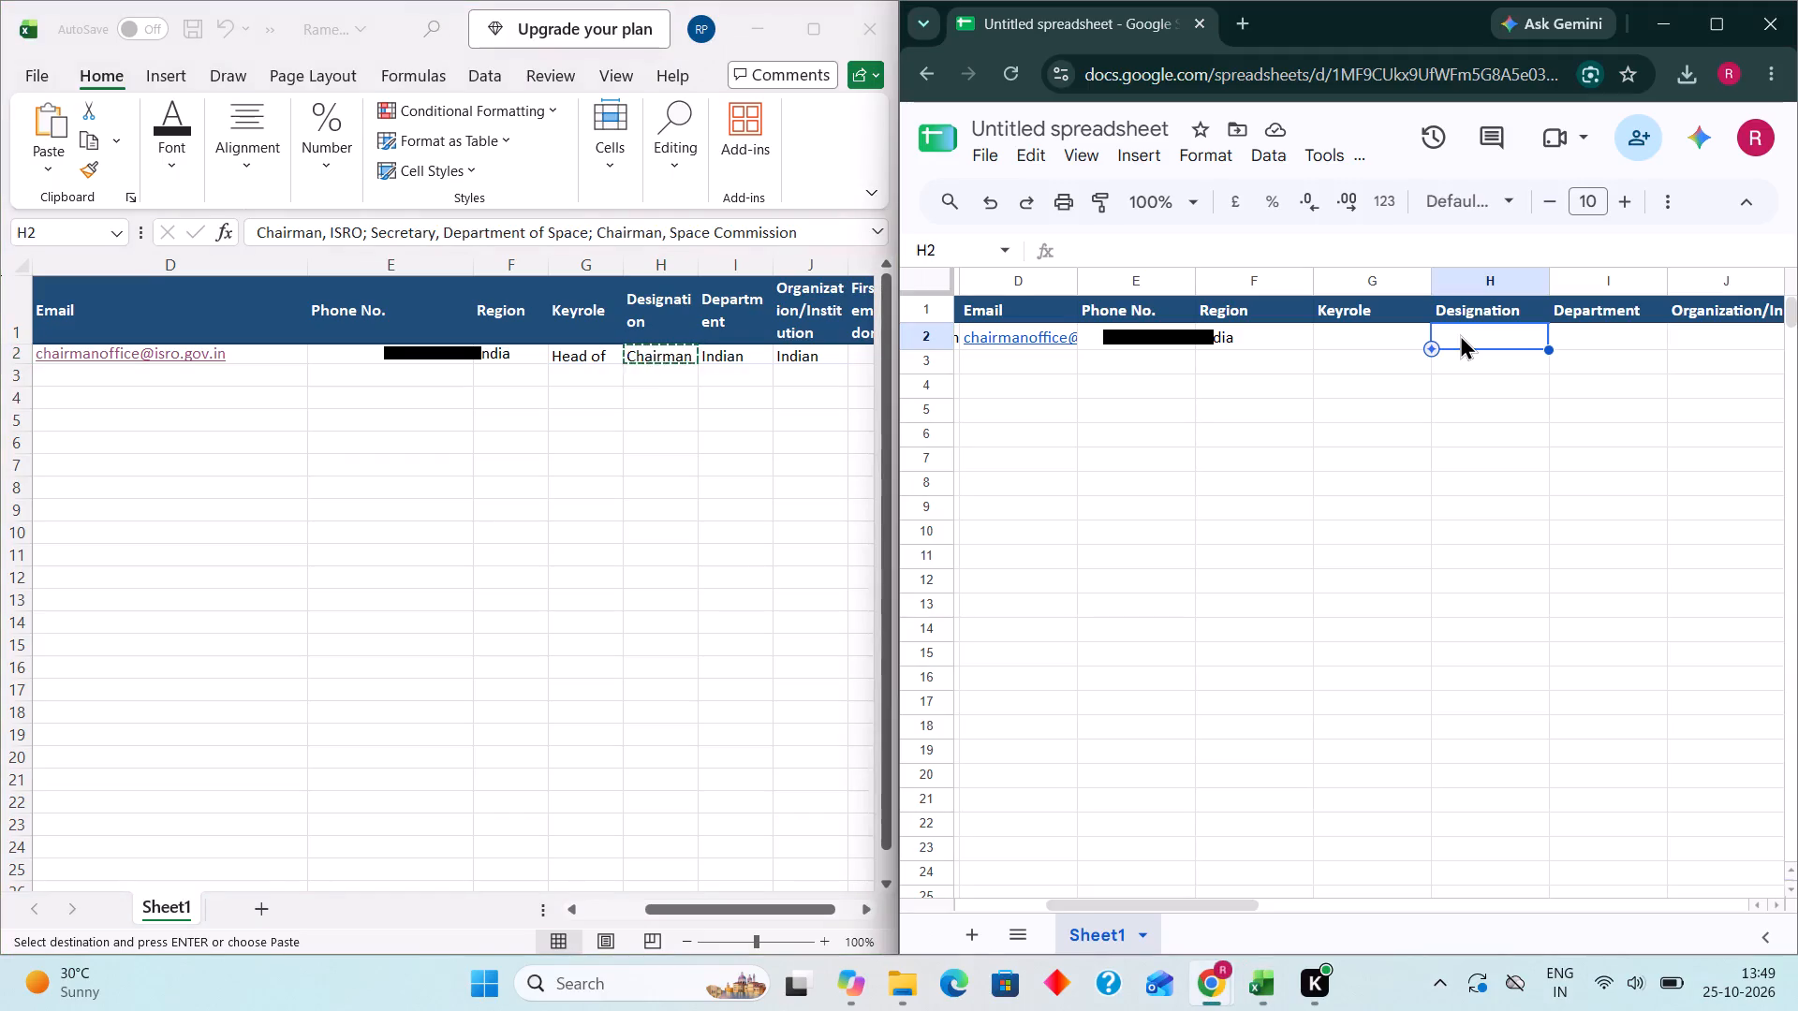
key(ctrl+v)
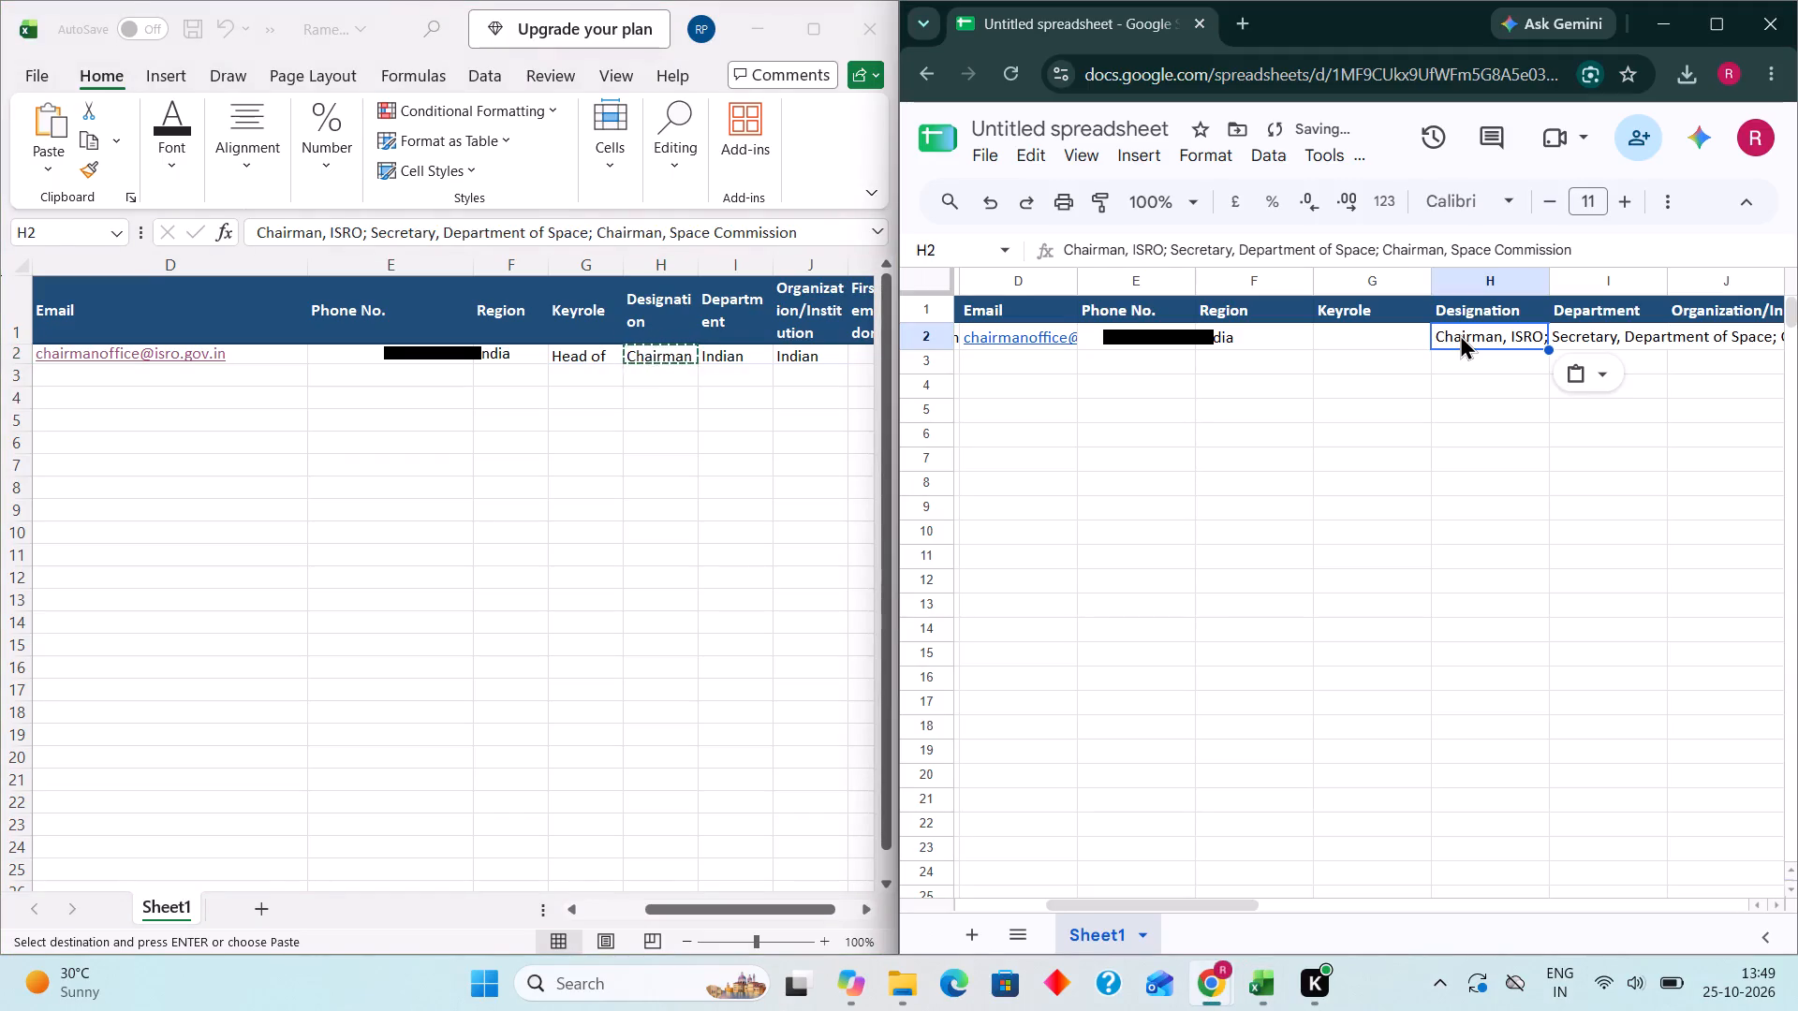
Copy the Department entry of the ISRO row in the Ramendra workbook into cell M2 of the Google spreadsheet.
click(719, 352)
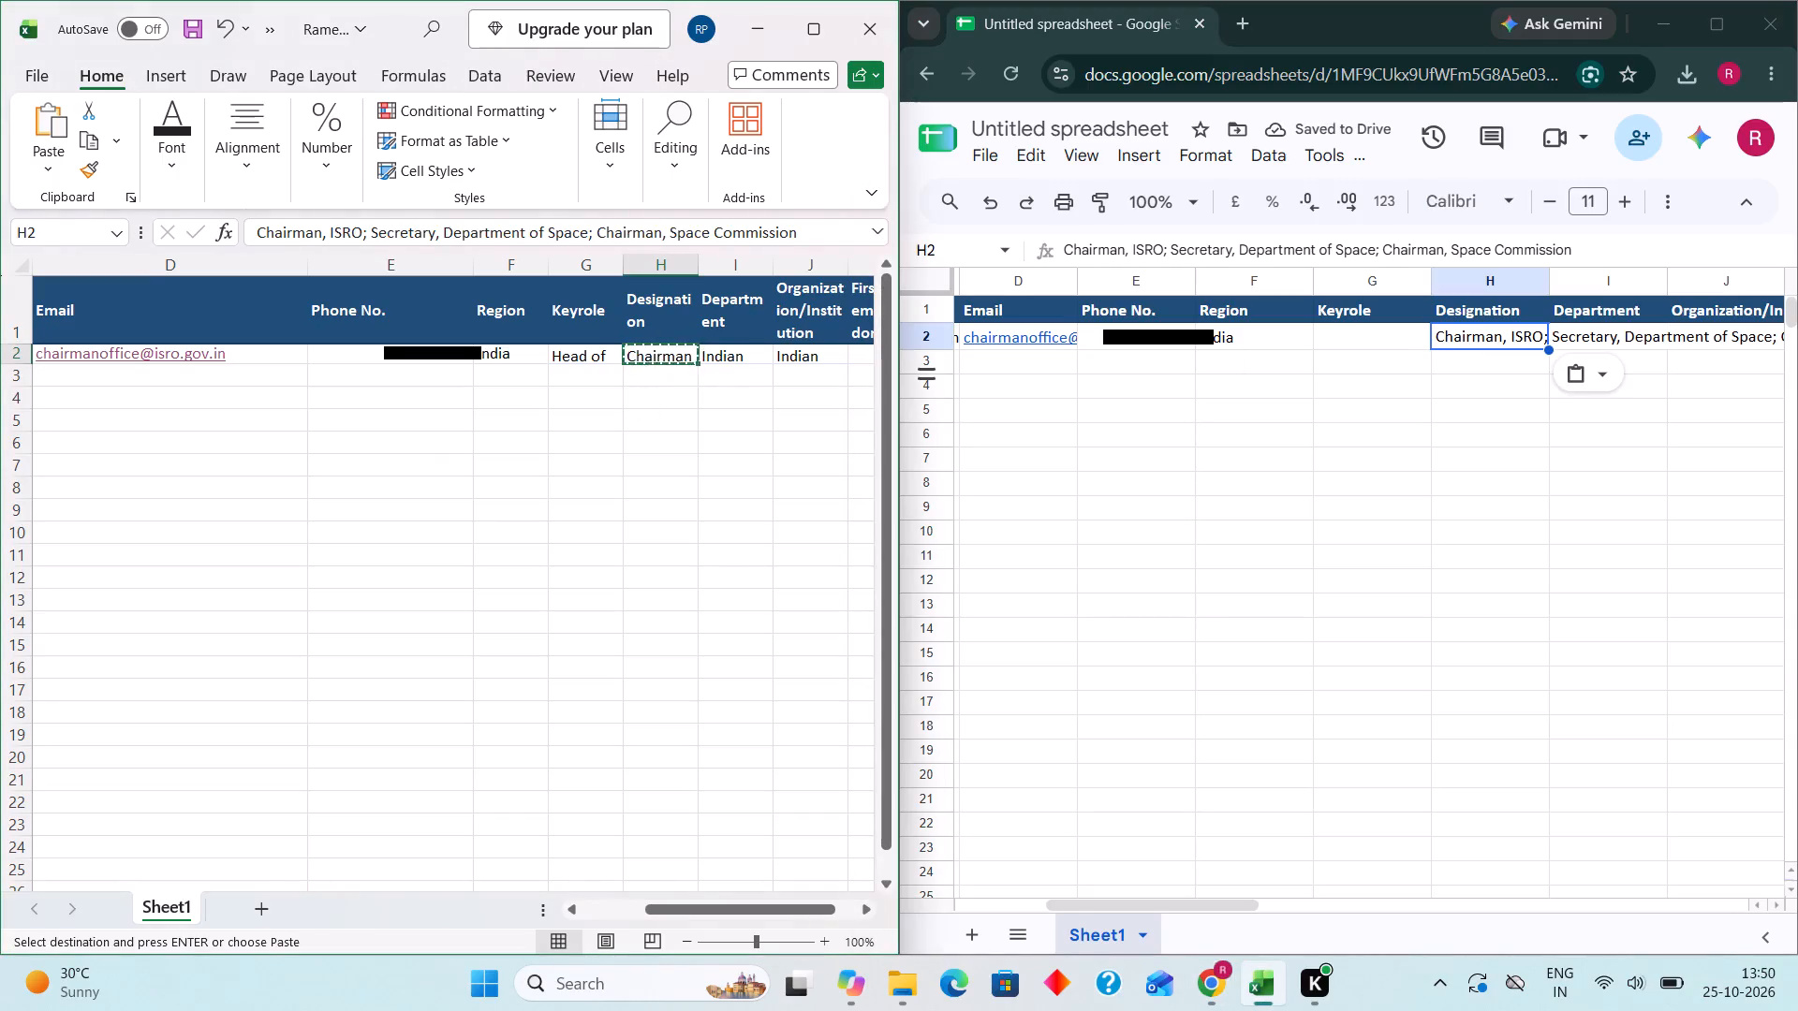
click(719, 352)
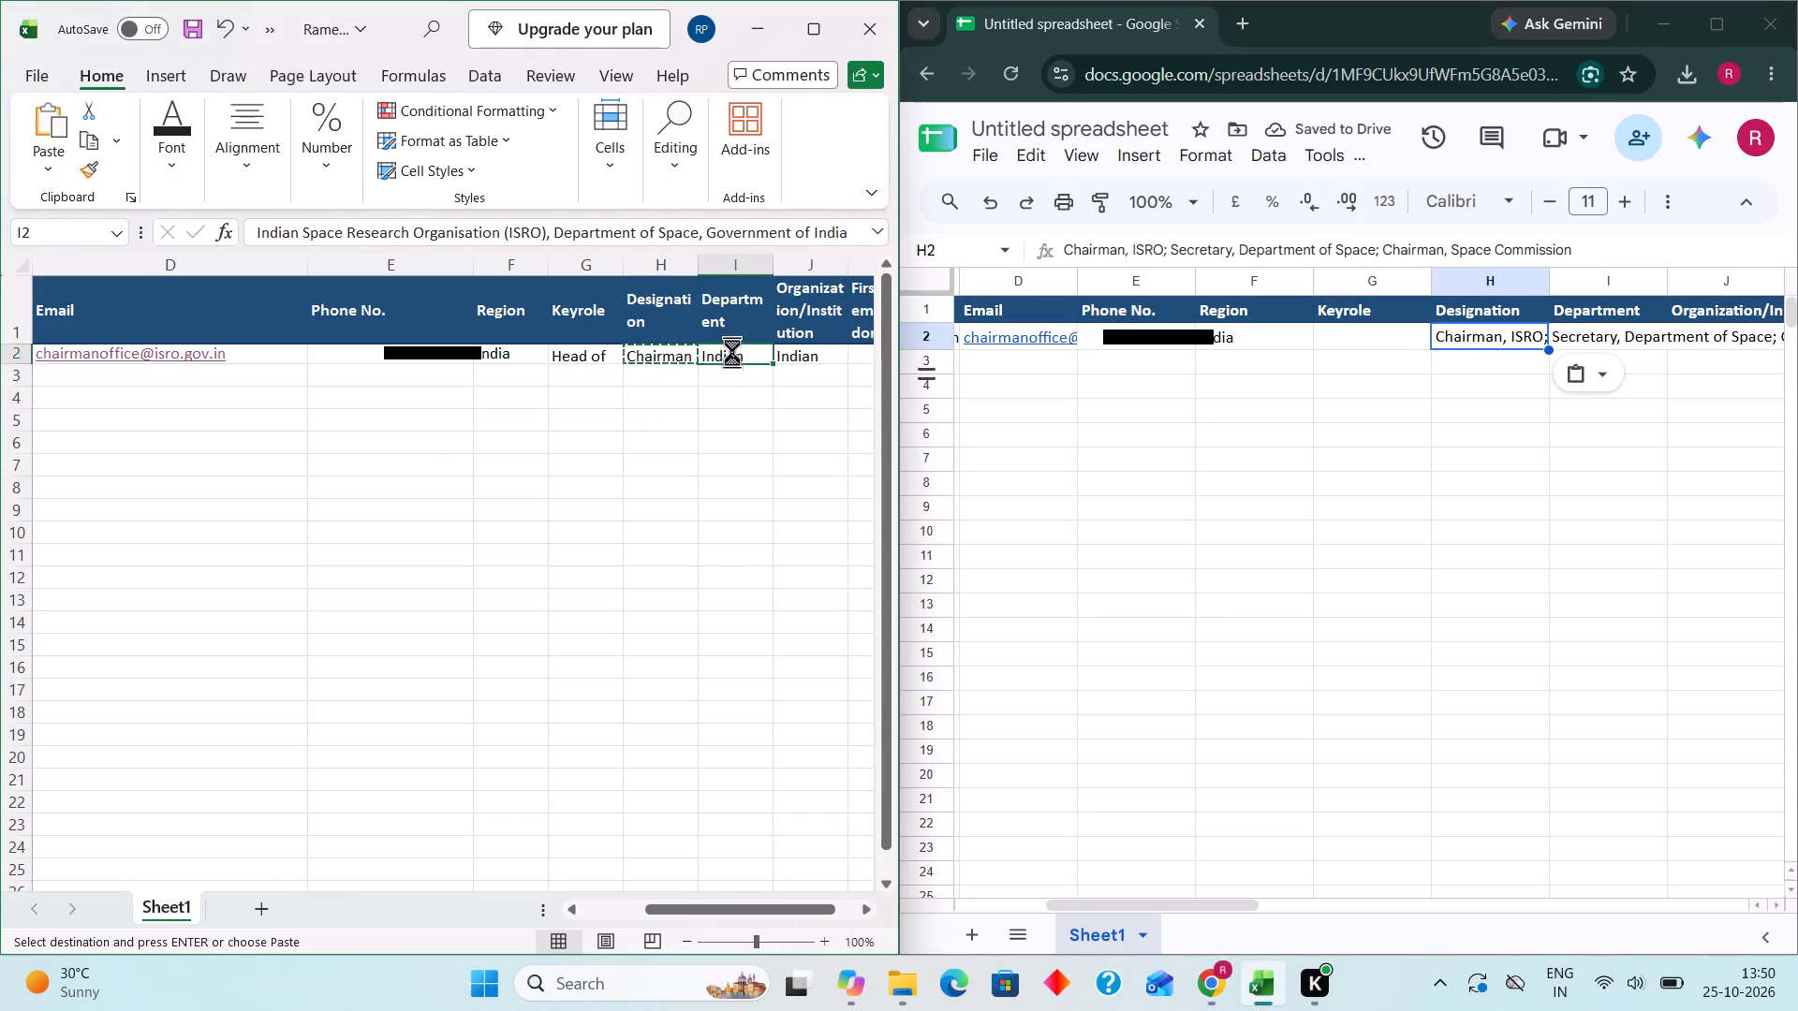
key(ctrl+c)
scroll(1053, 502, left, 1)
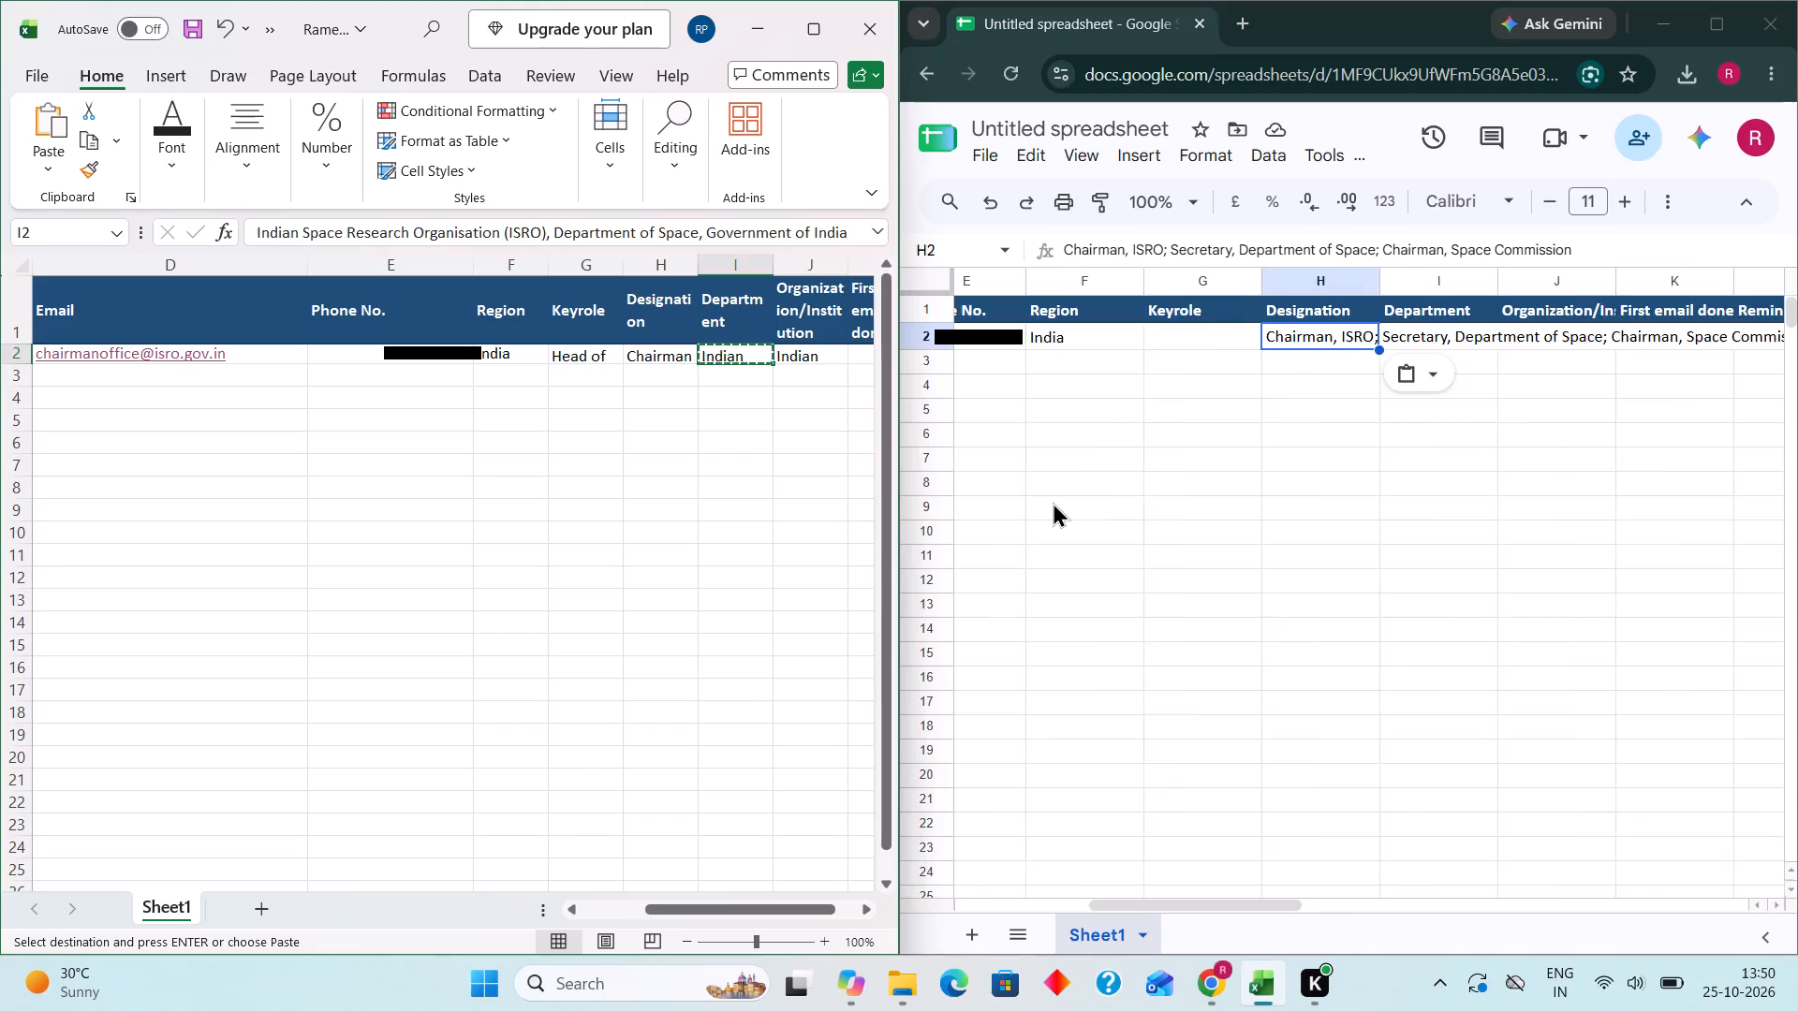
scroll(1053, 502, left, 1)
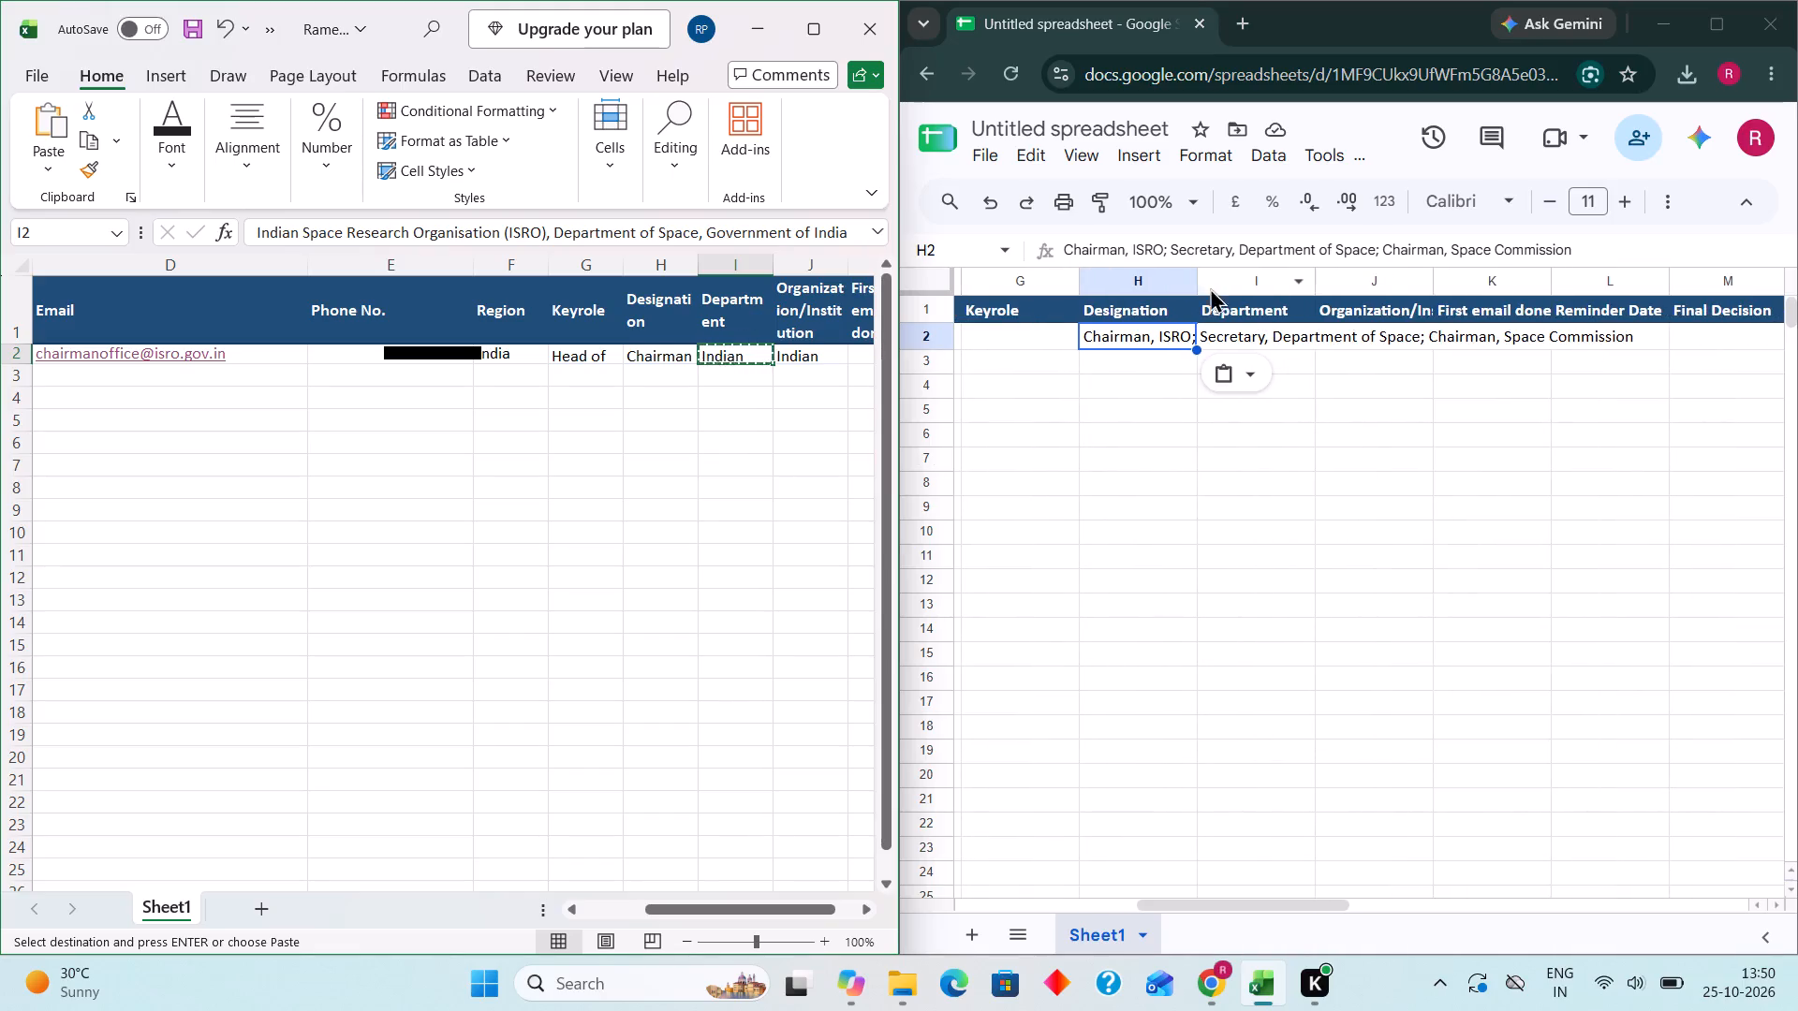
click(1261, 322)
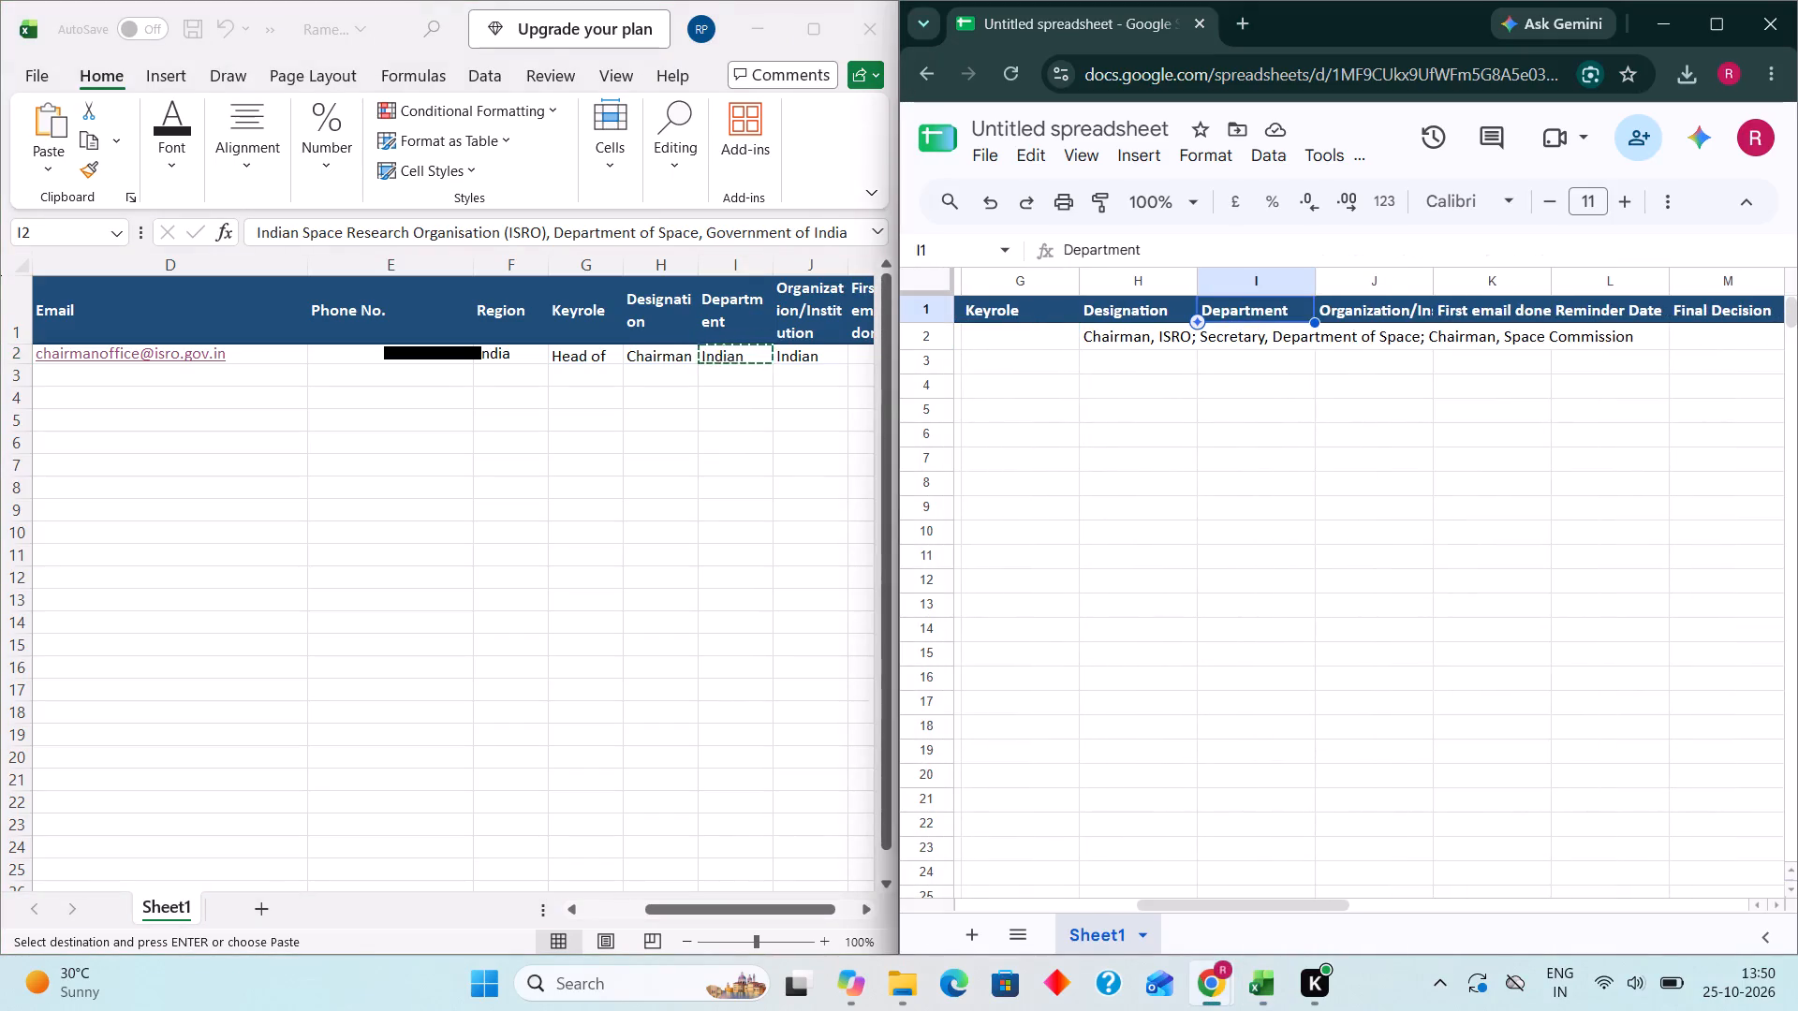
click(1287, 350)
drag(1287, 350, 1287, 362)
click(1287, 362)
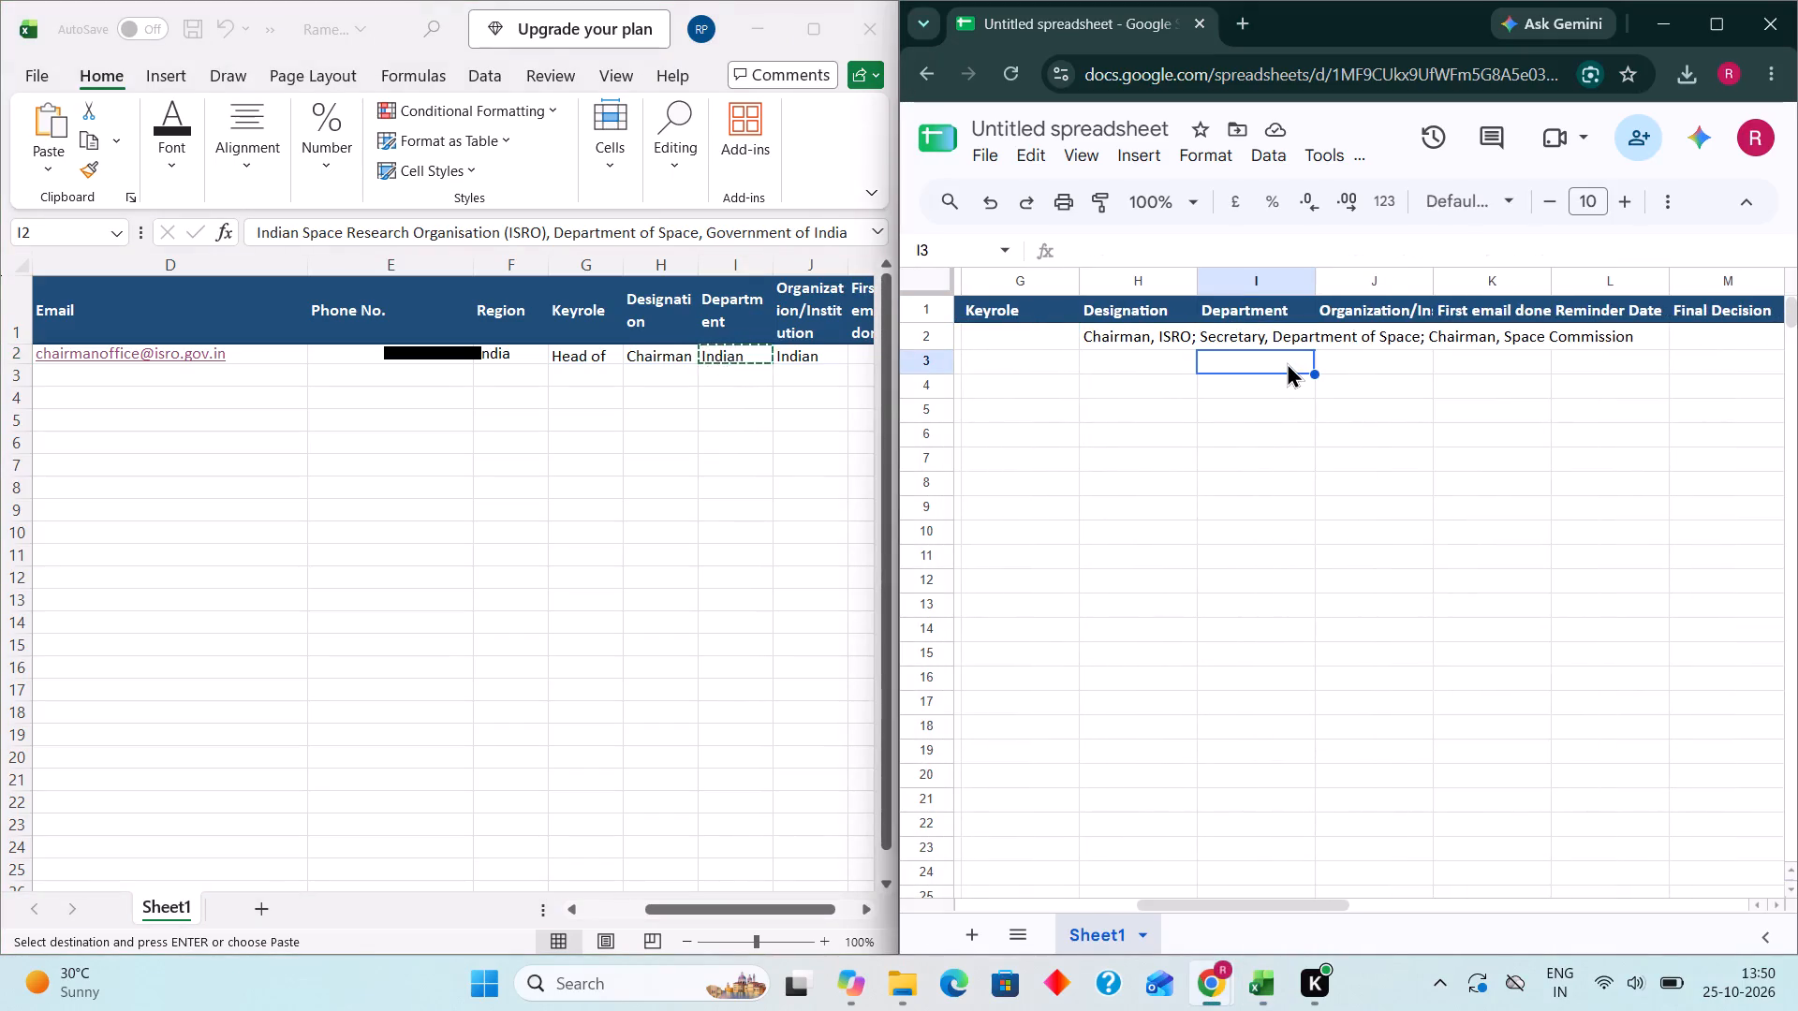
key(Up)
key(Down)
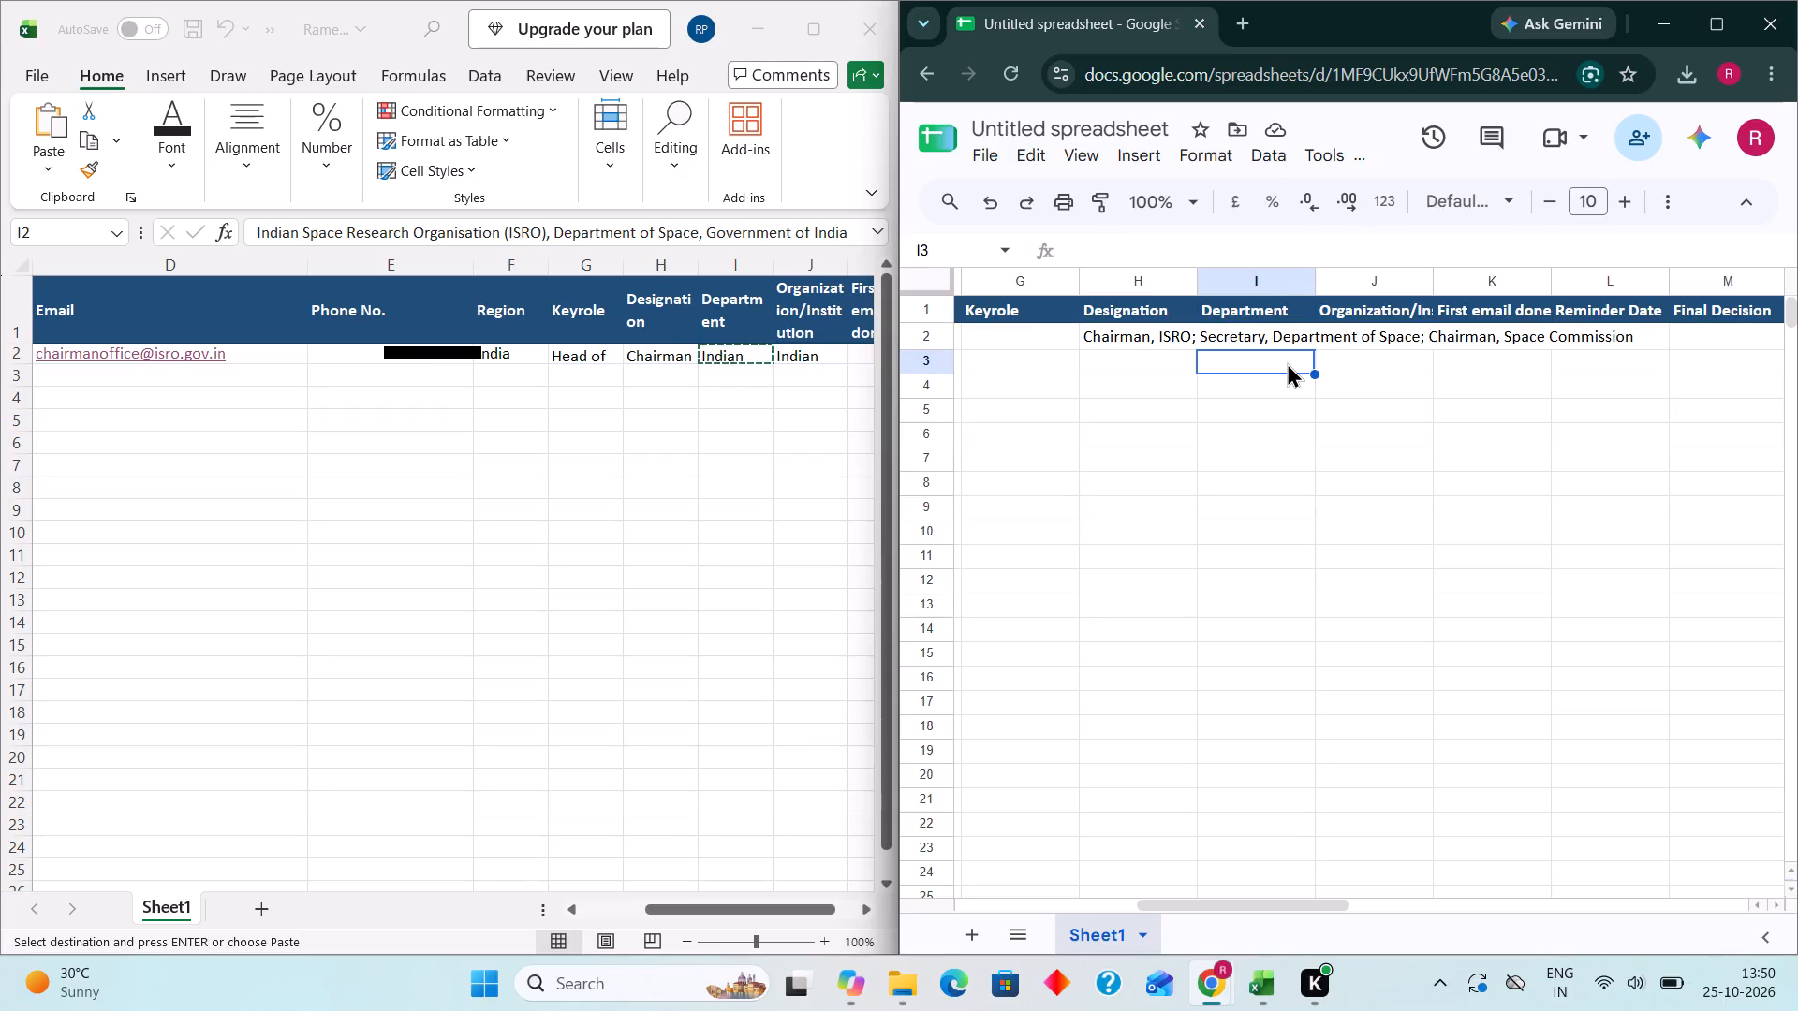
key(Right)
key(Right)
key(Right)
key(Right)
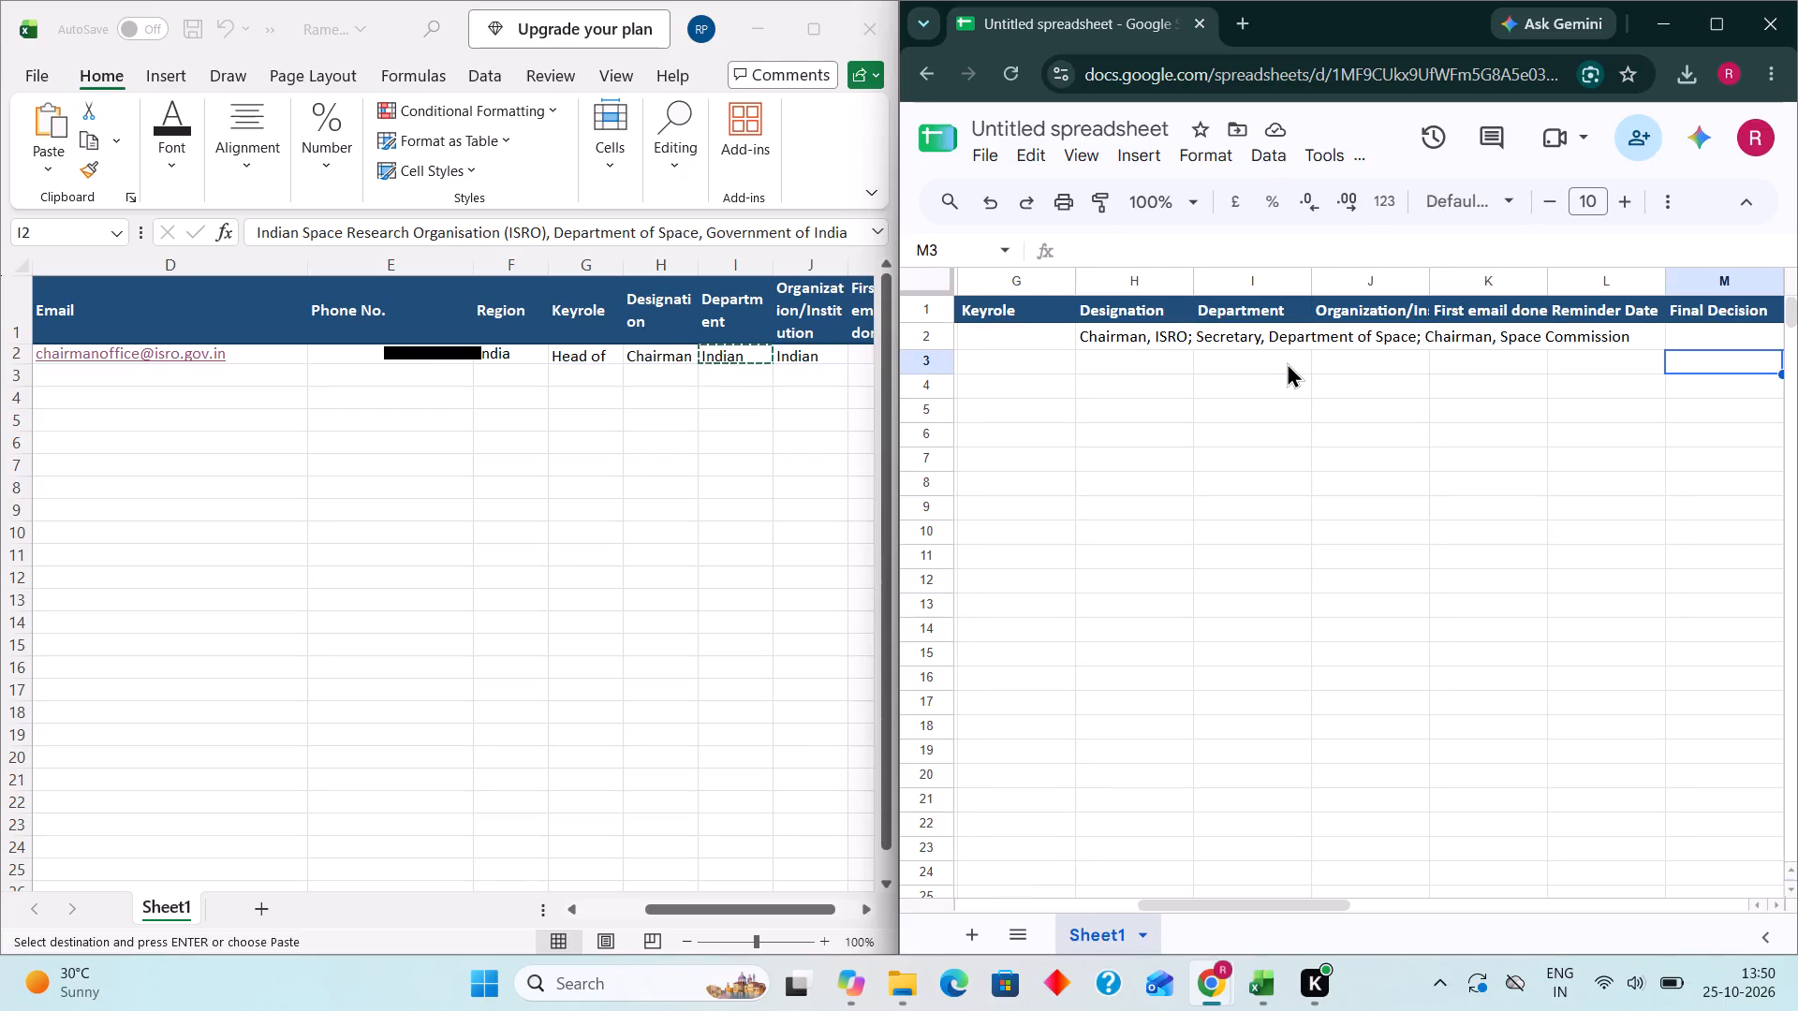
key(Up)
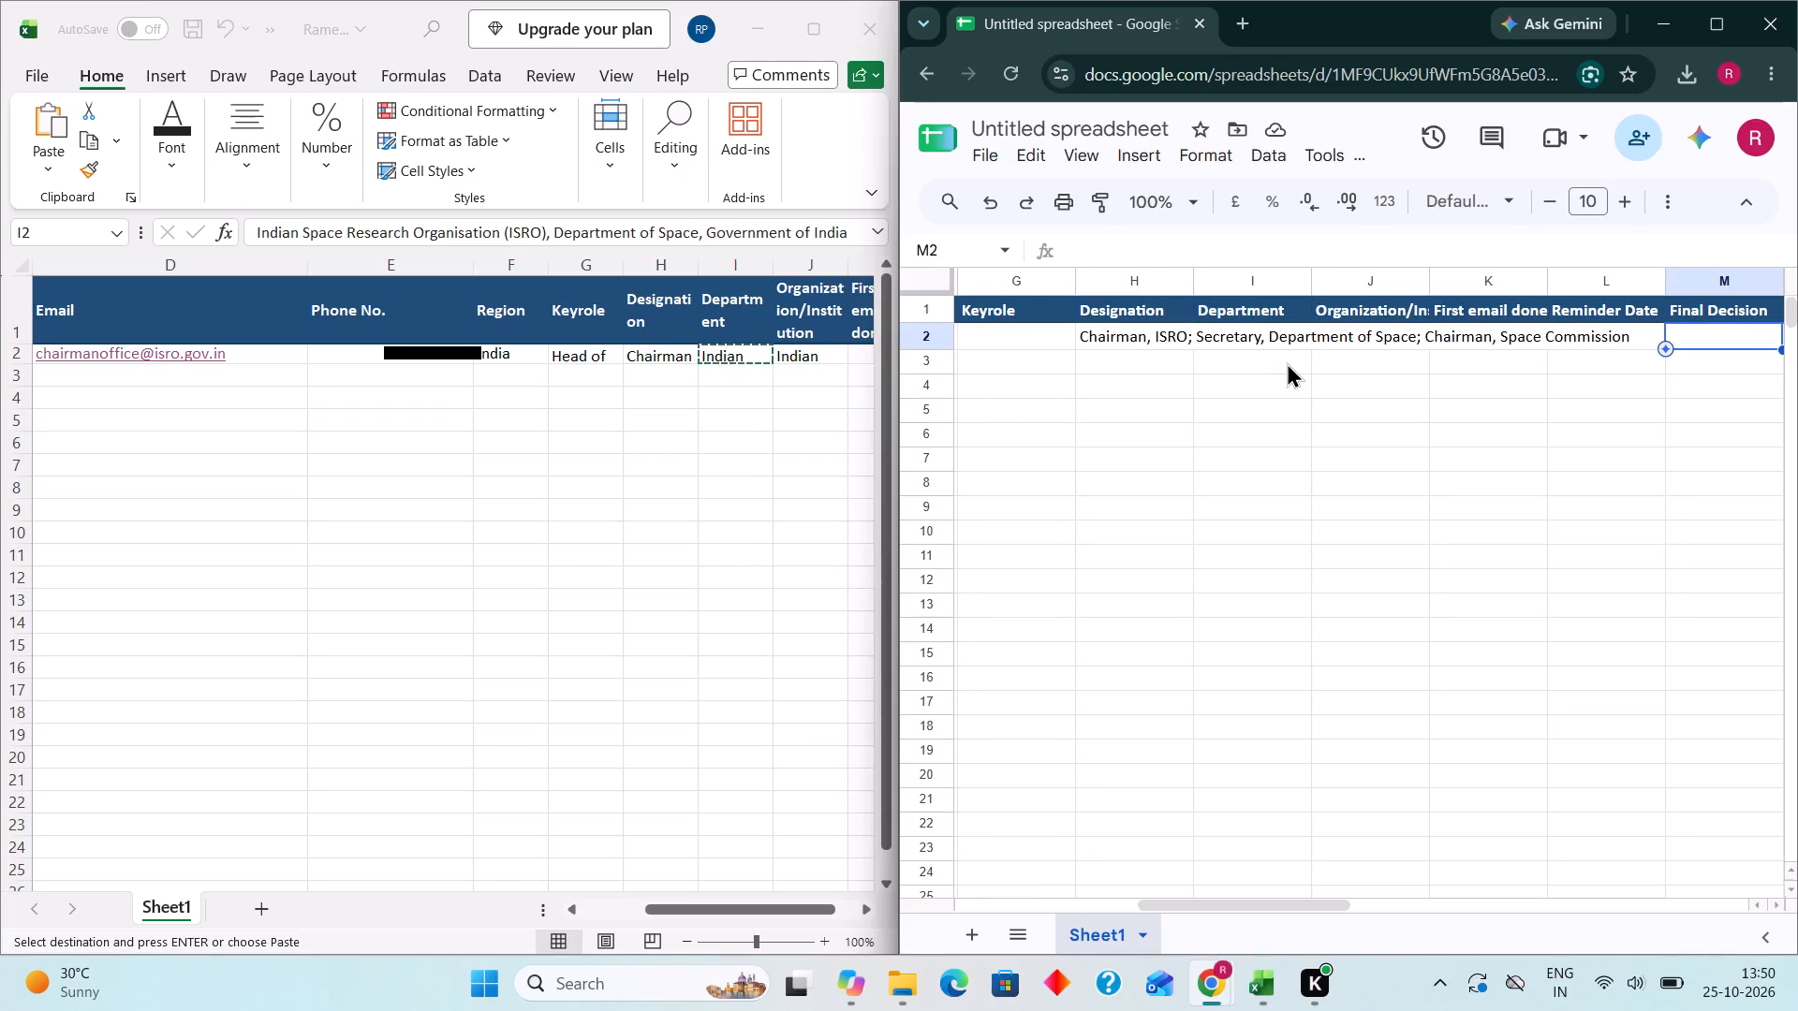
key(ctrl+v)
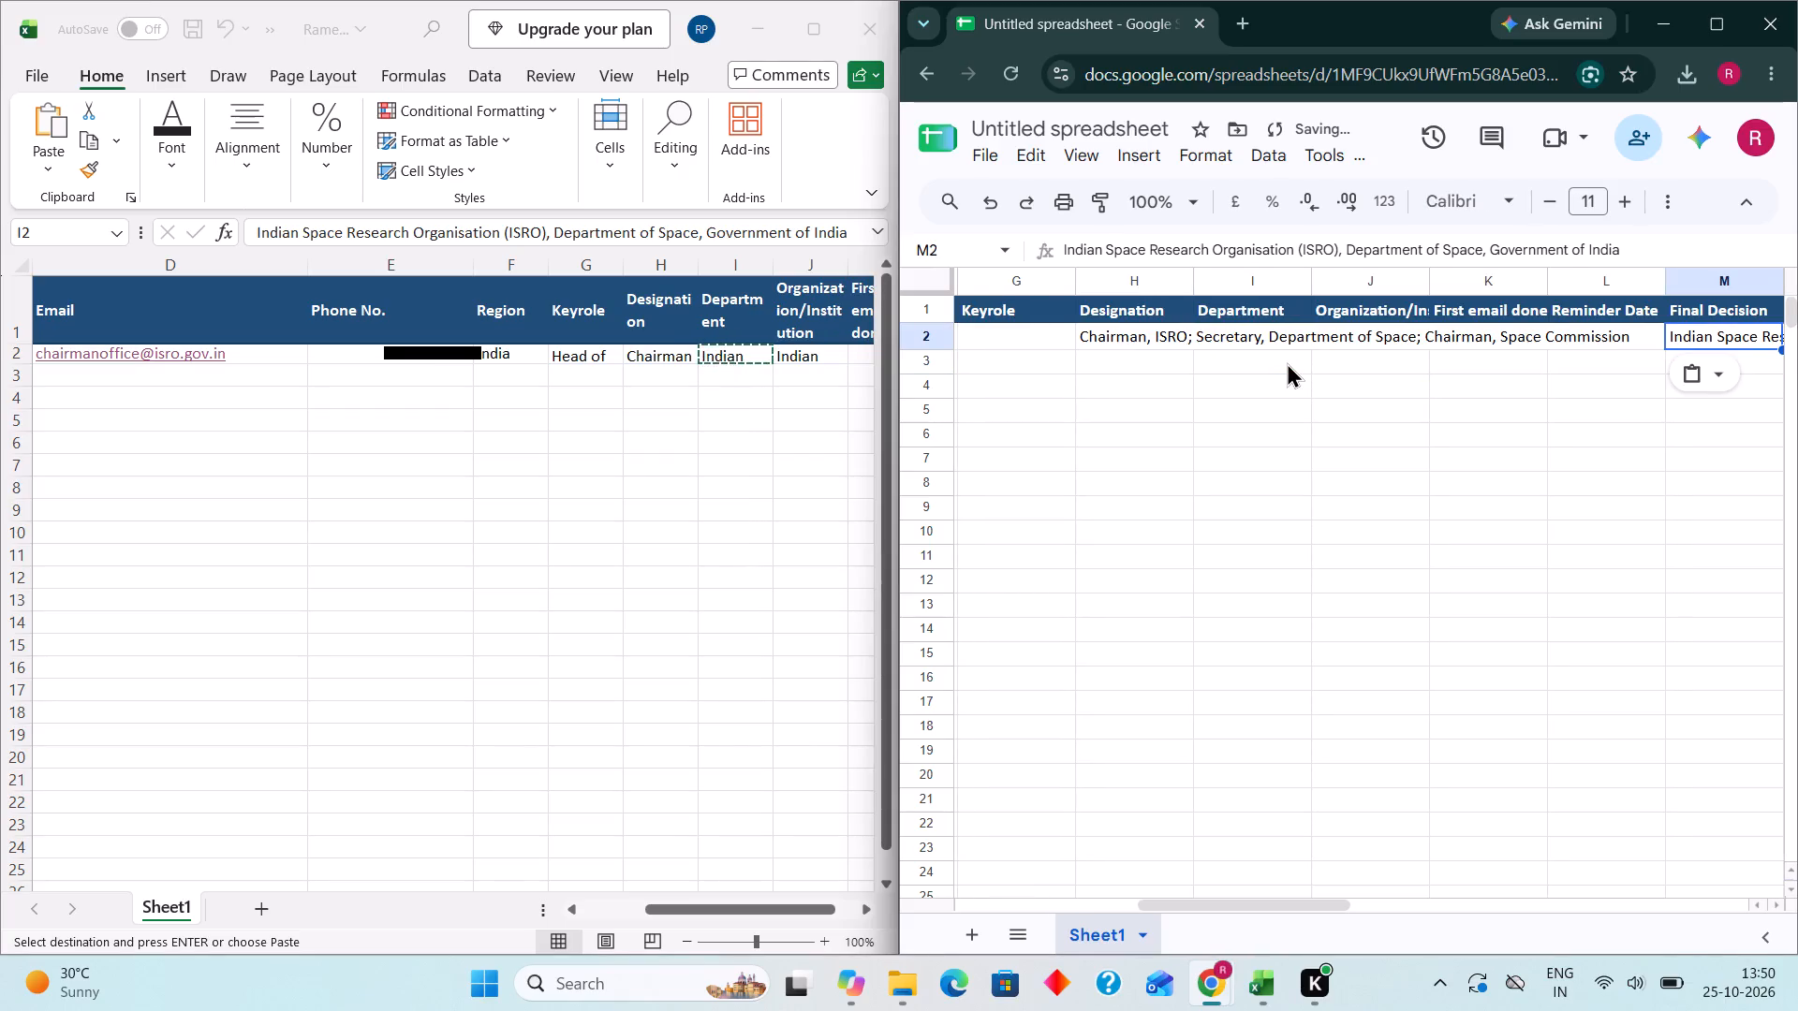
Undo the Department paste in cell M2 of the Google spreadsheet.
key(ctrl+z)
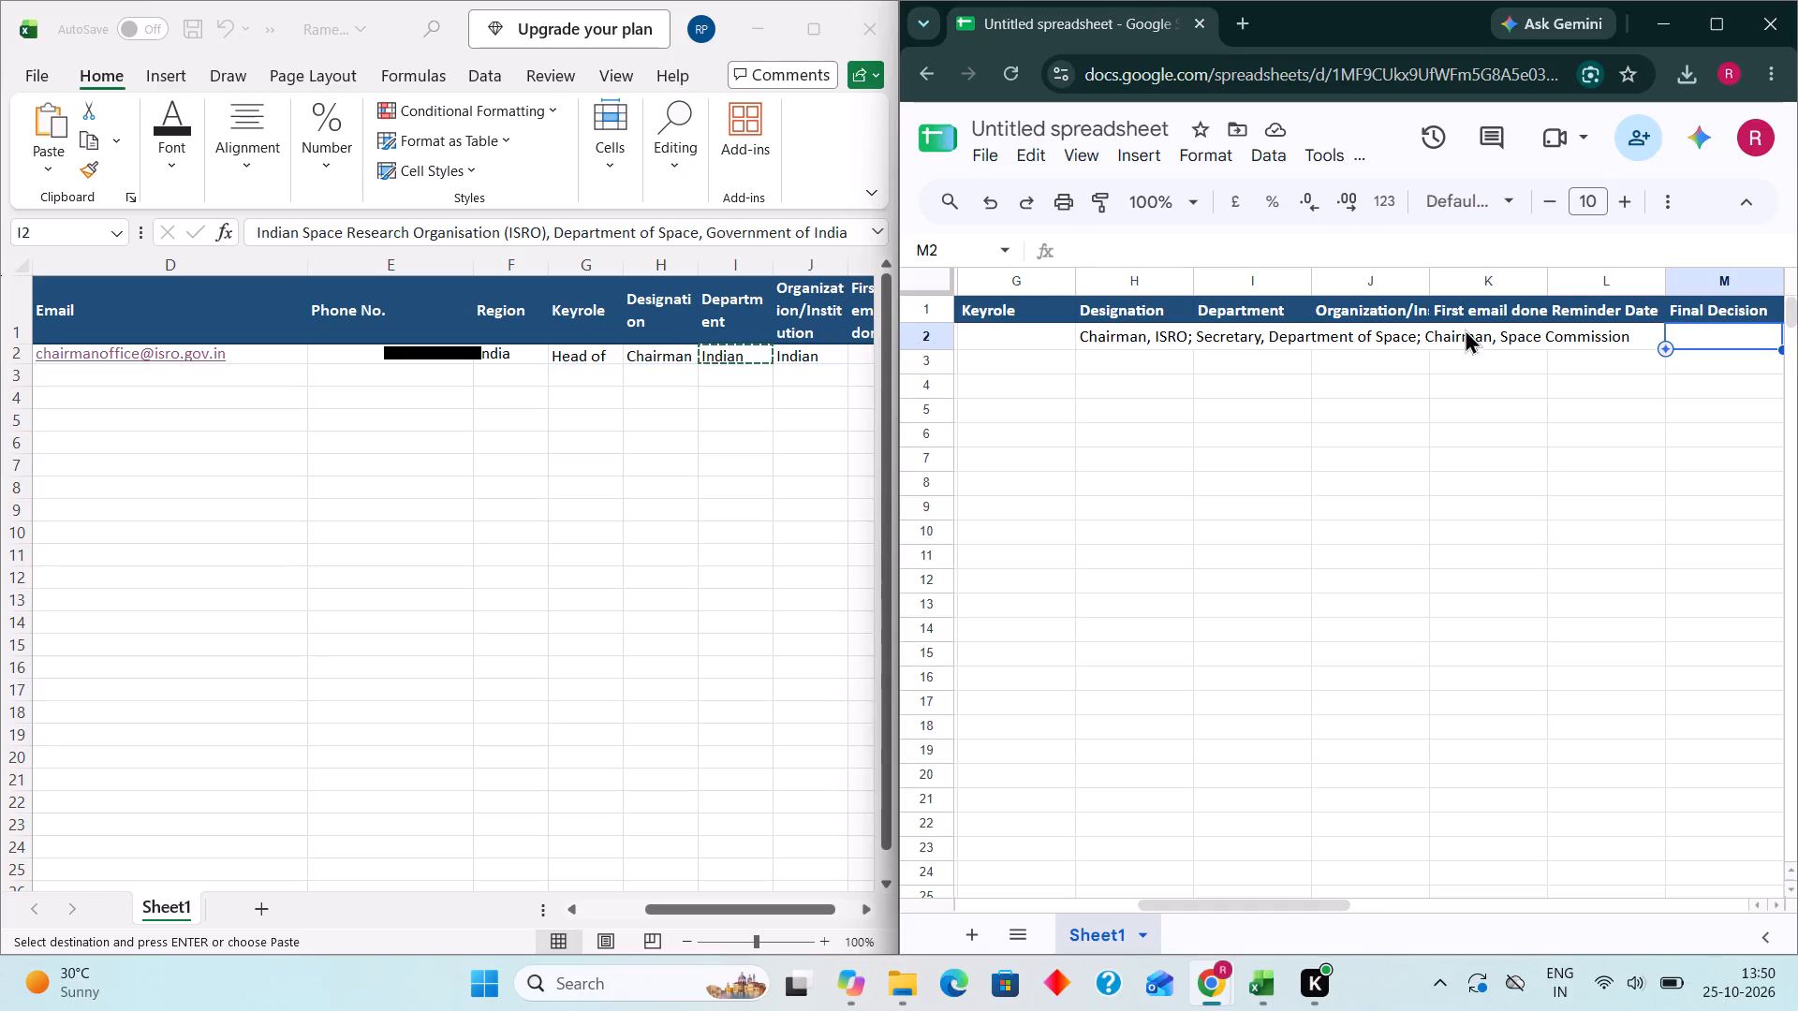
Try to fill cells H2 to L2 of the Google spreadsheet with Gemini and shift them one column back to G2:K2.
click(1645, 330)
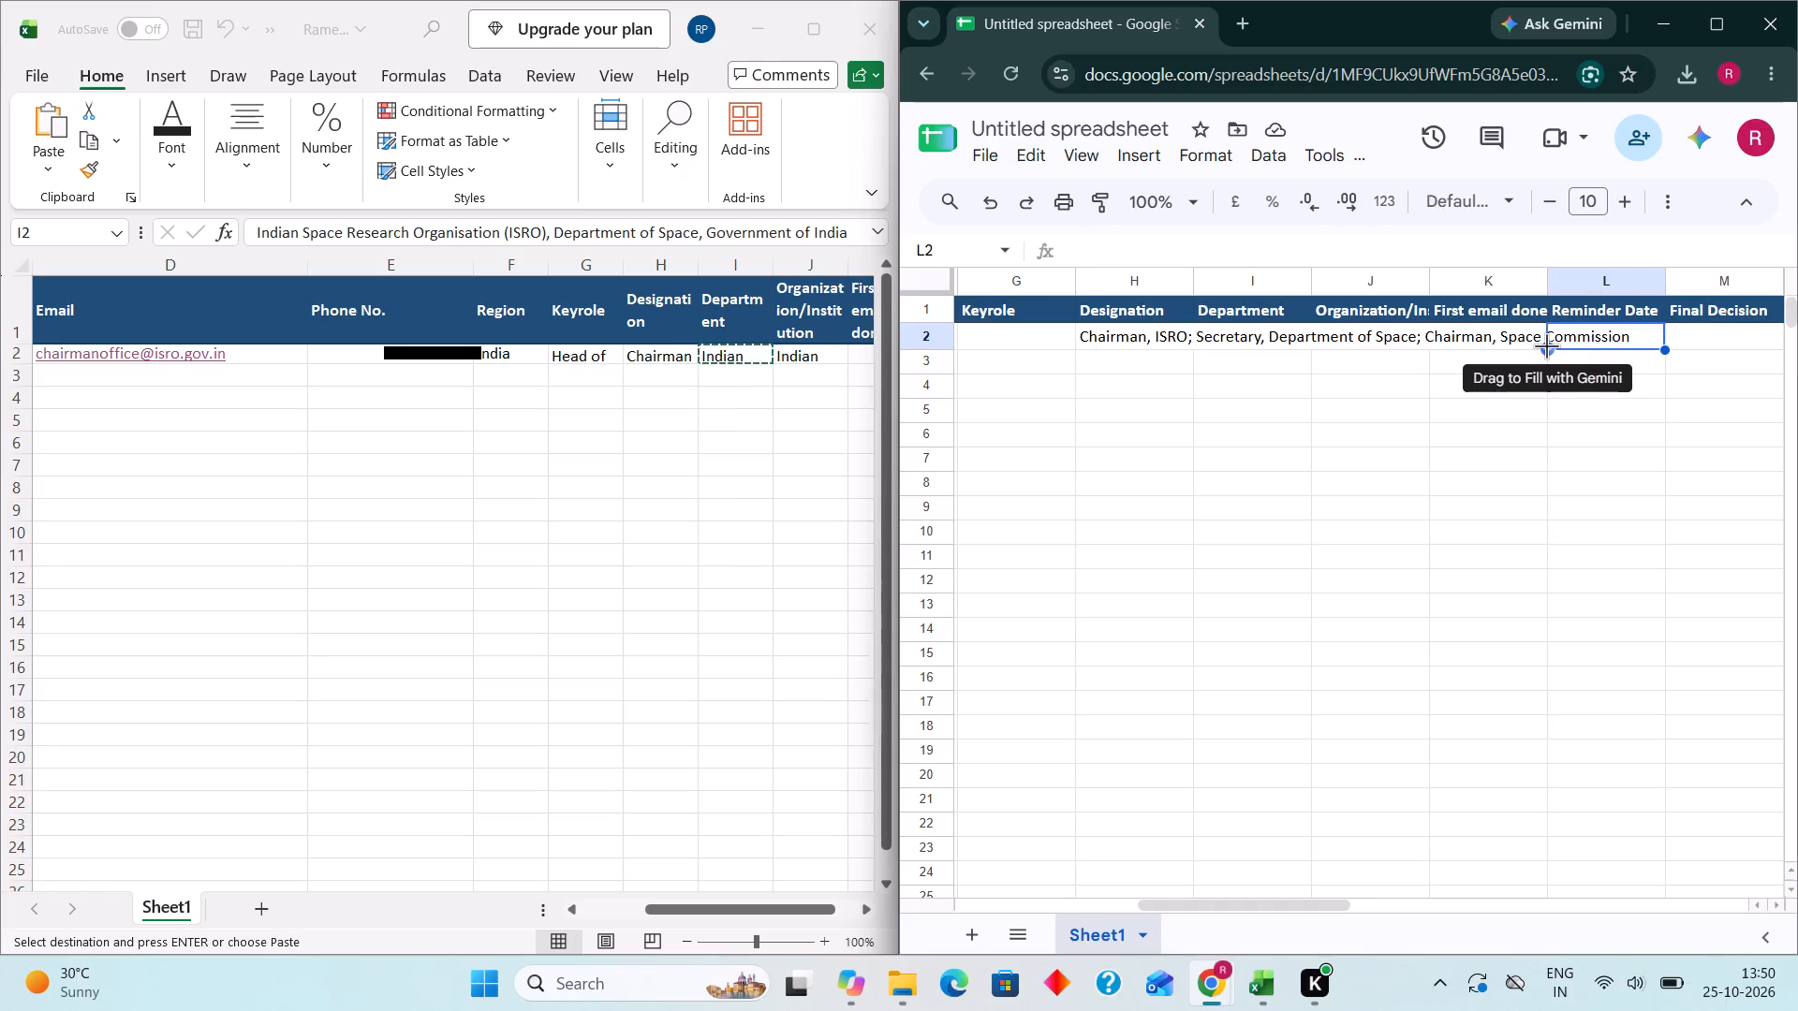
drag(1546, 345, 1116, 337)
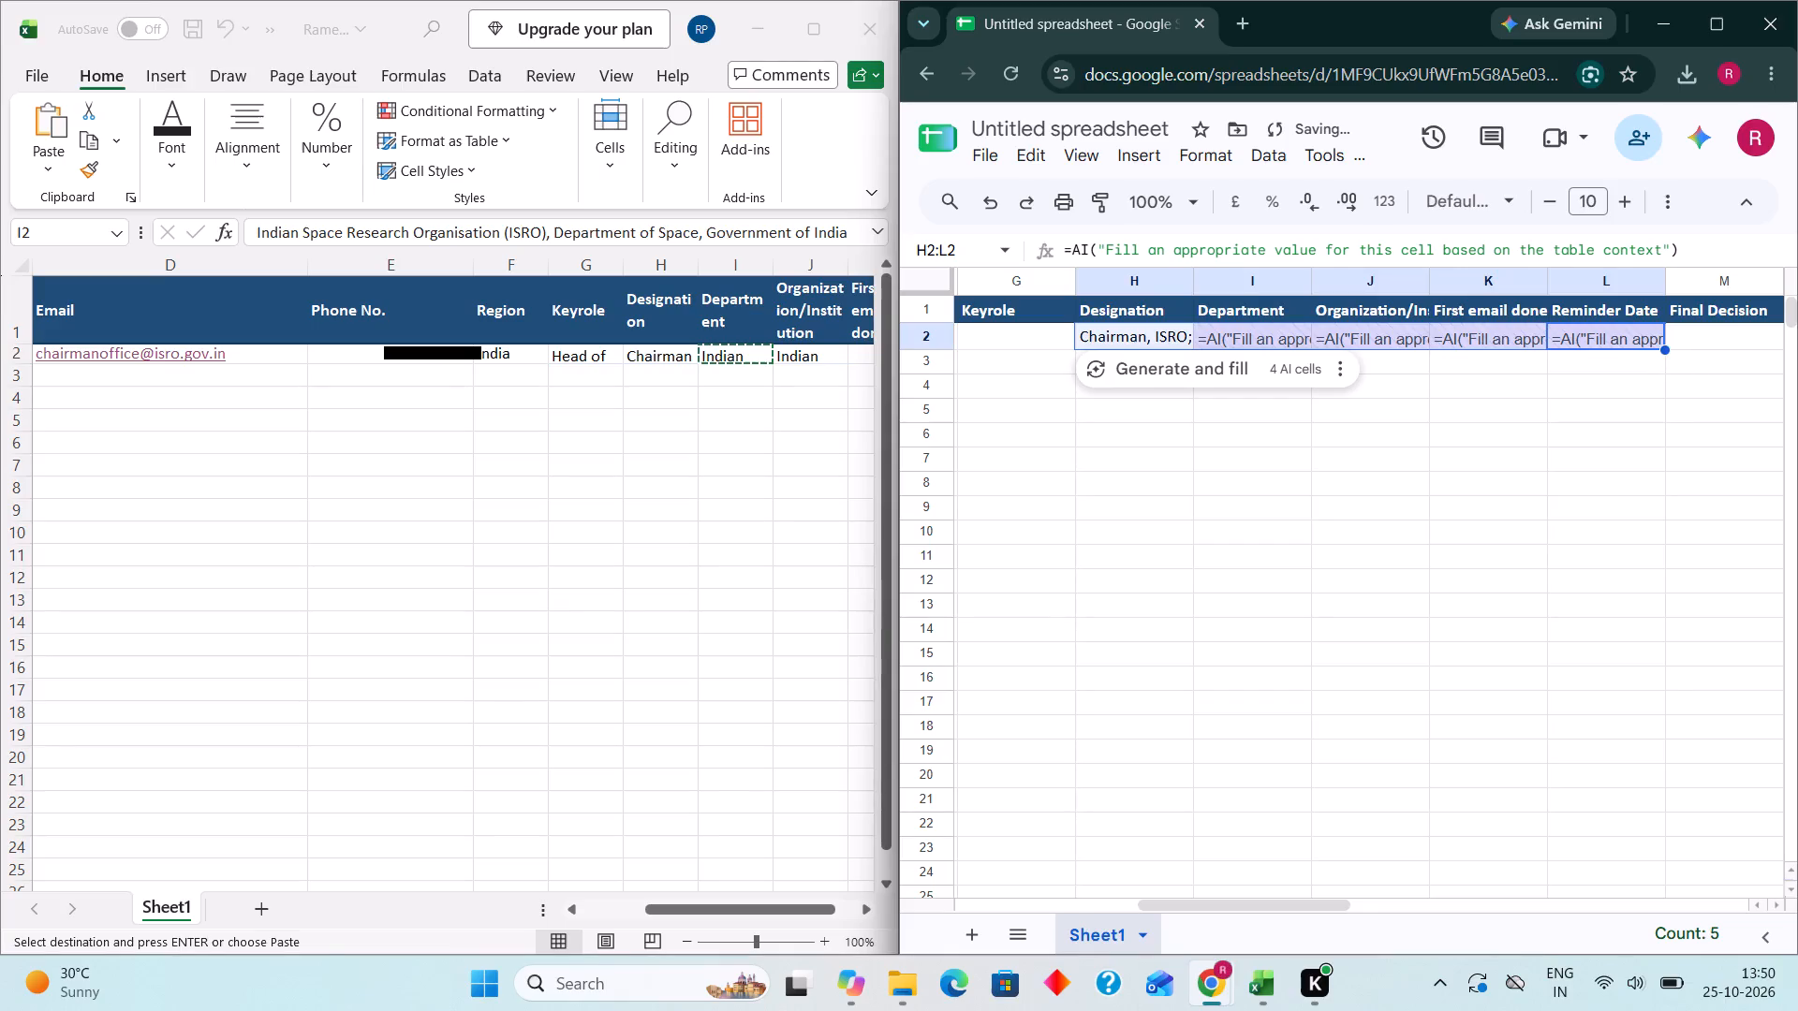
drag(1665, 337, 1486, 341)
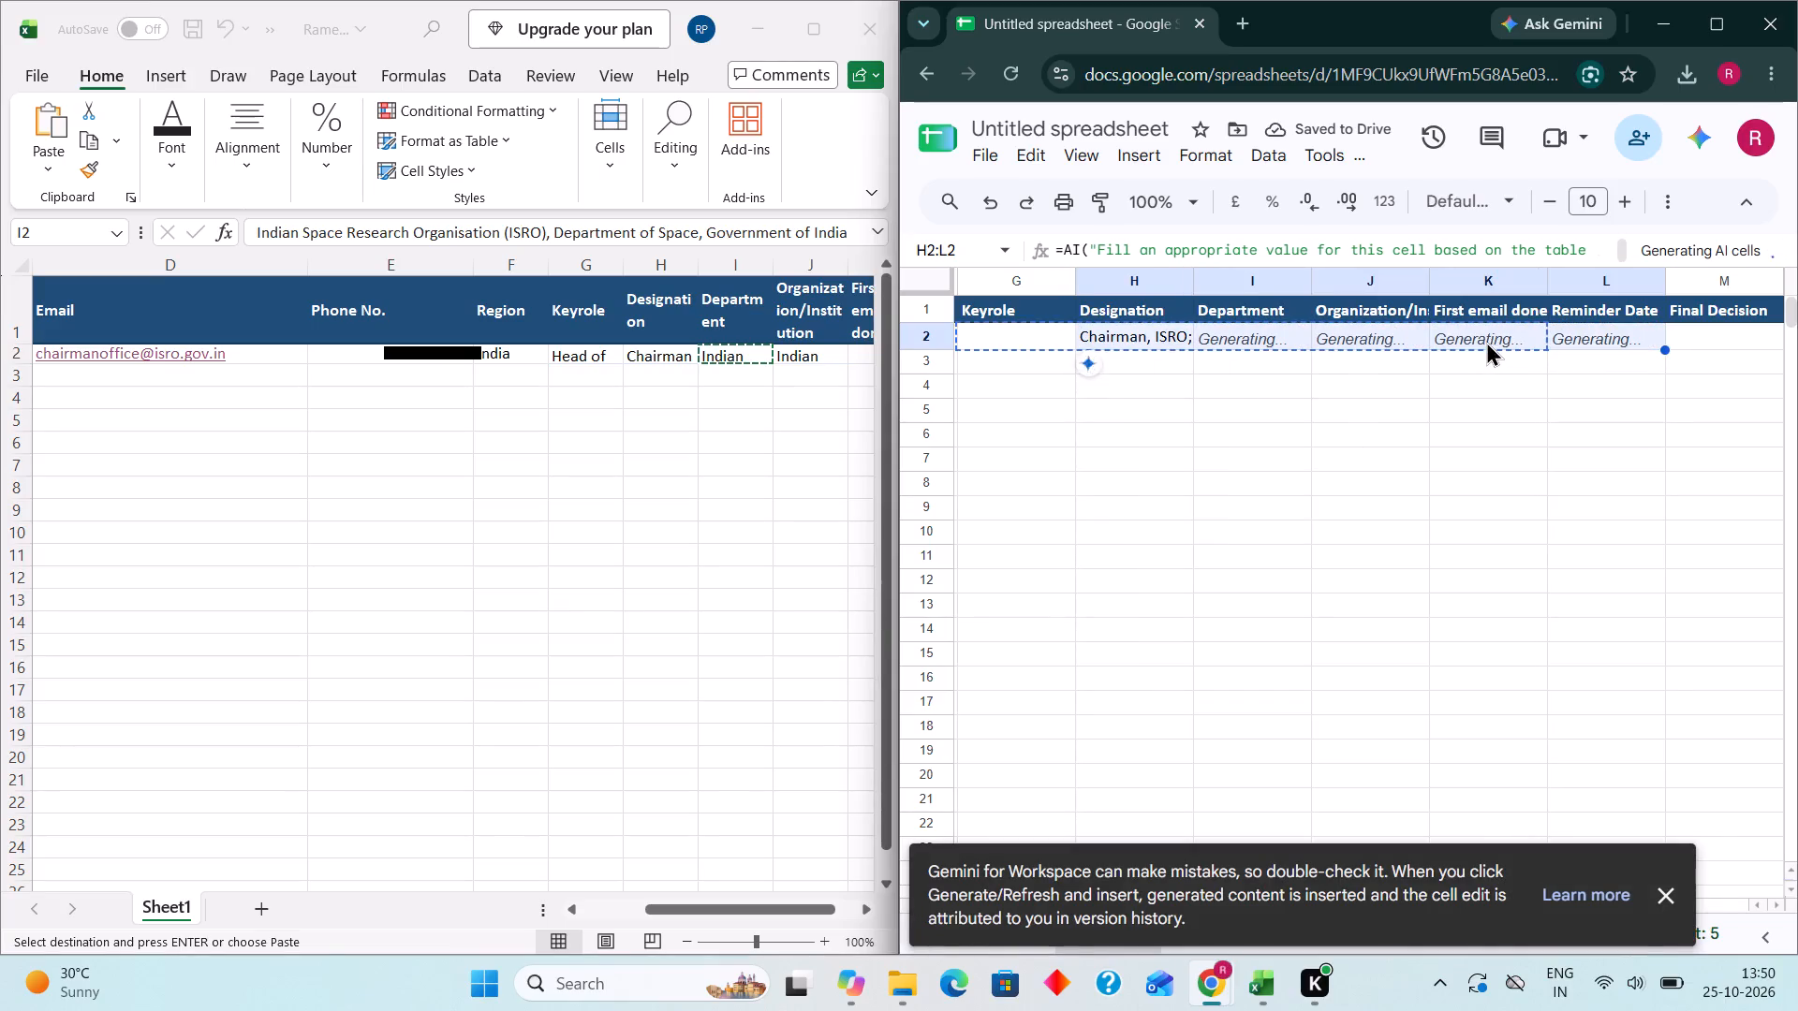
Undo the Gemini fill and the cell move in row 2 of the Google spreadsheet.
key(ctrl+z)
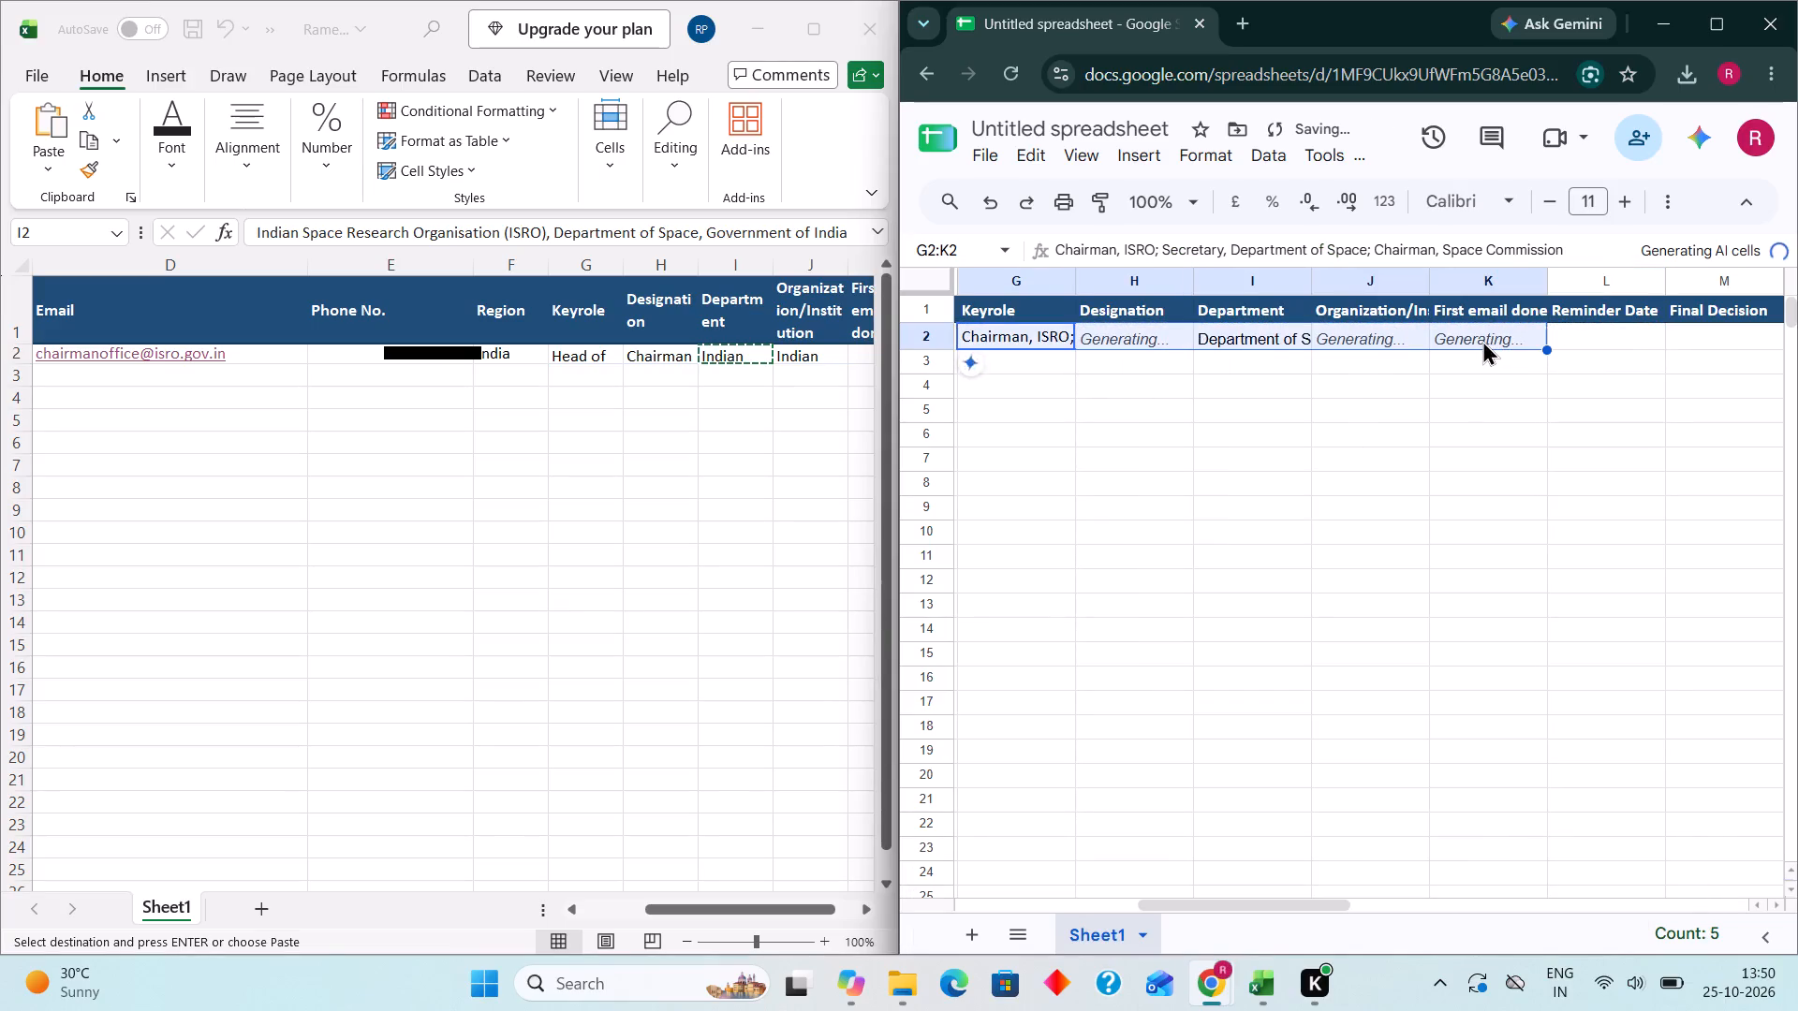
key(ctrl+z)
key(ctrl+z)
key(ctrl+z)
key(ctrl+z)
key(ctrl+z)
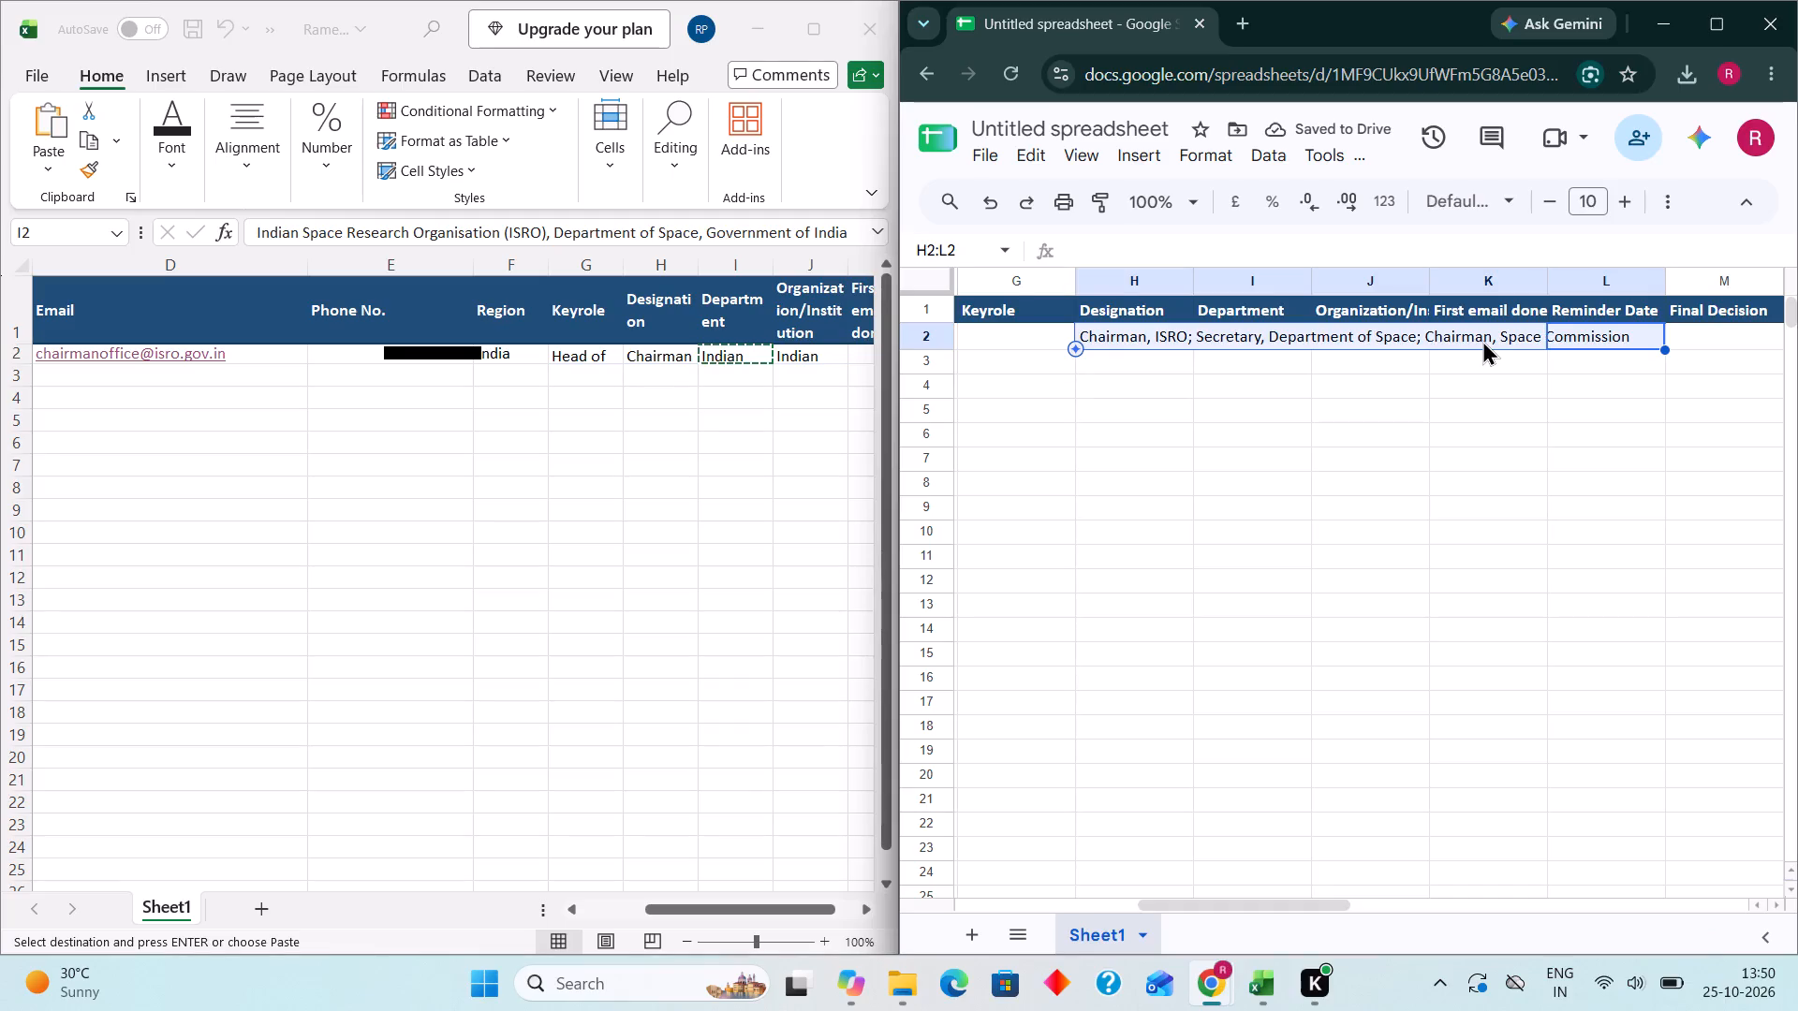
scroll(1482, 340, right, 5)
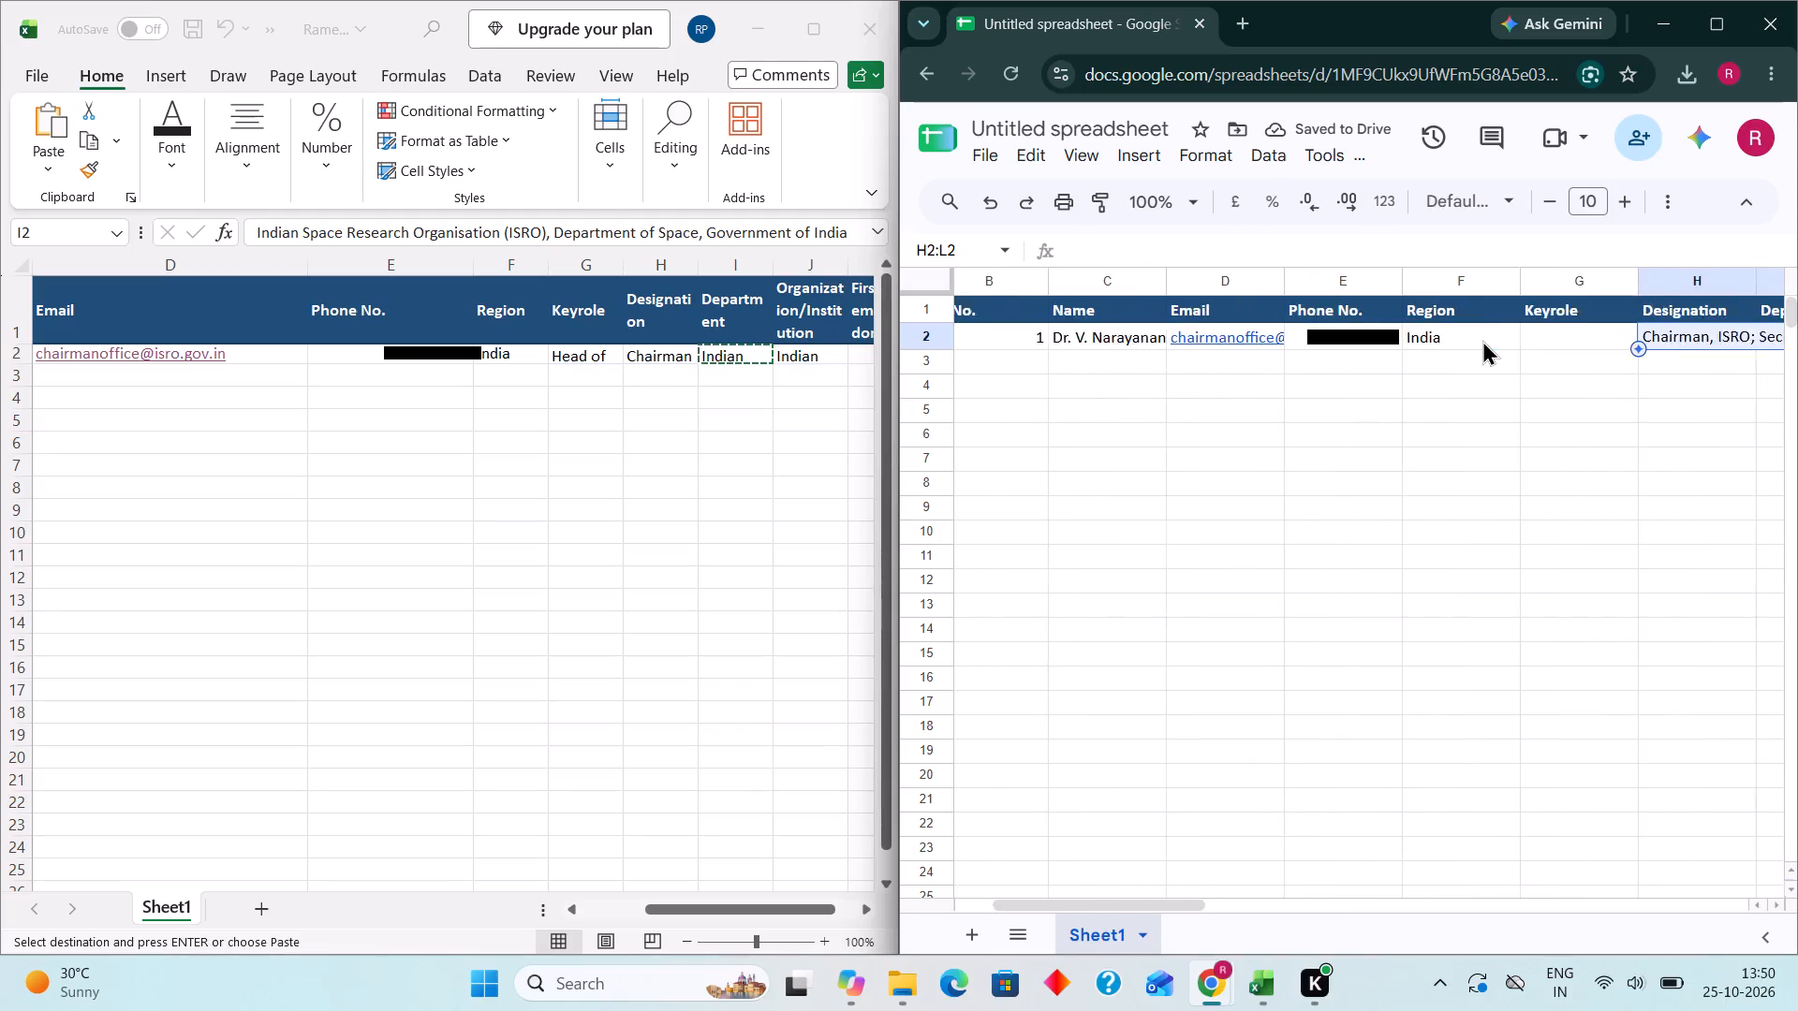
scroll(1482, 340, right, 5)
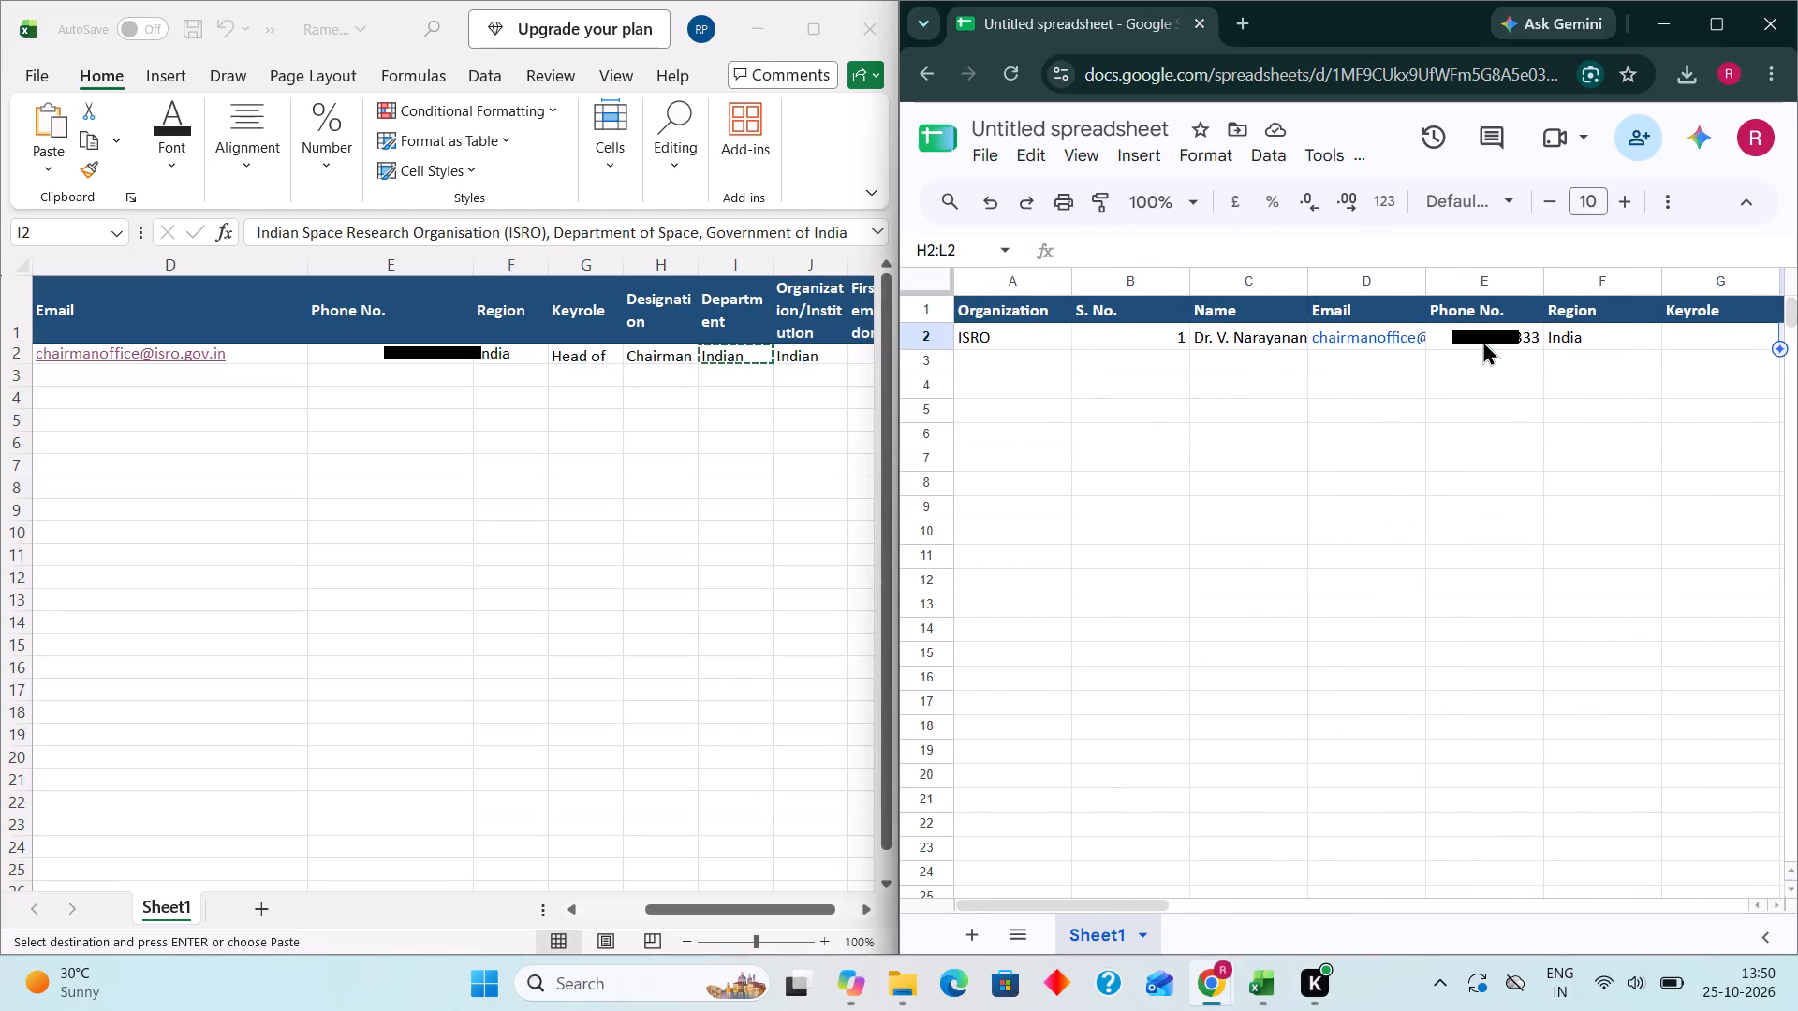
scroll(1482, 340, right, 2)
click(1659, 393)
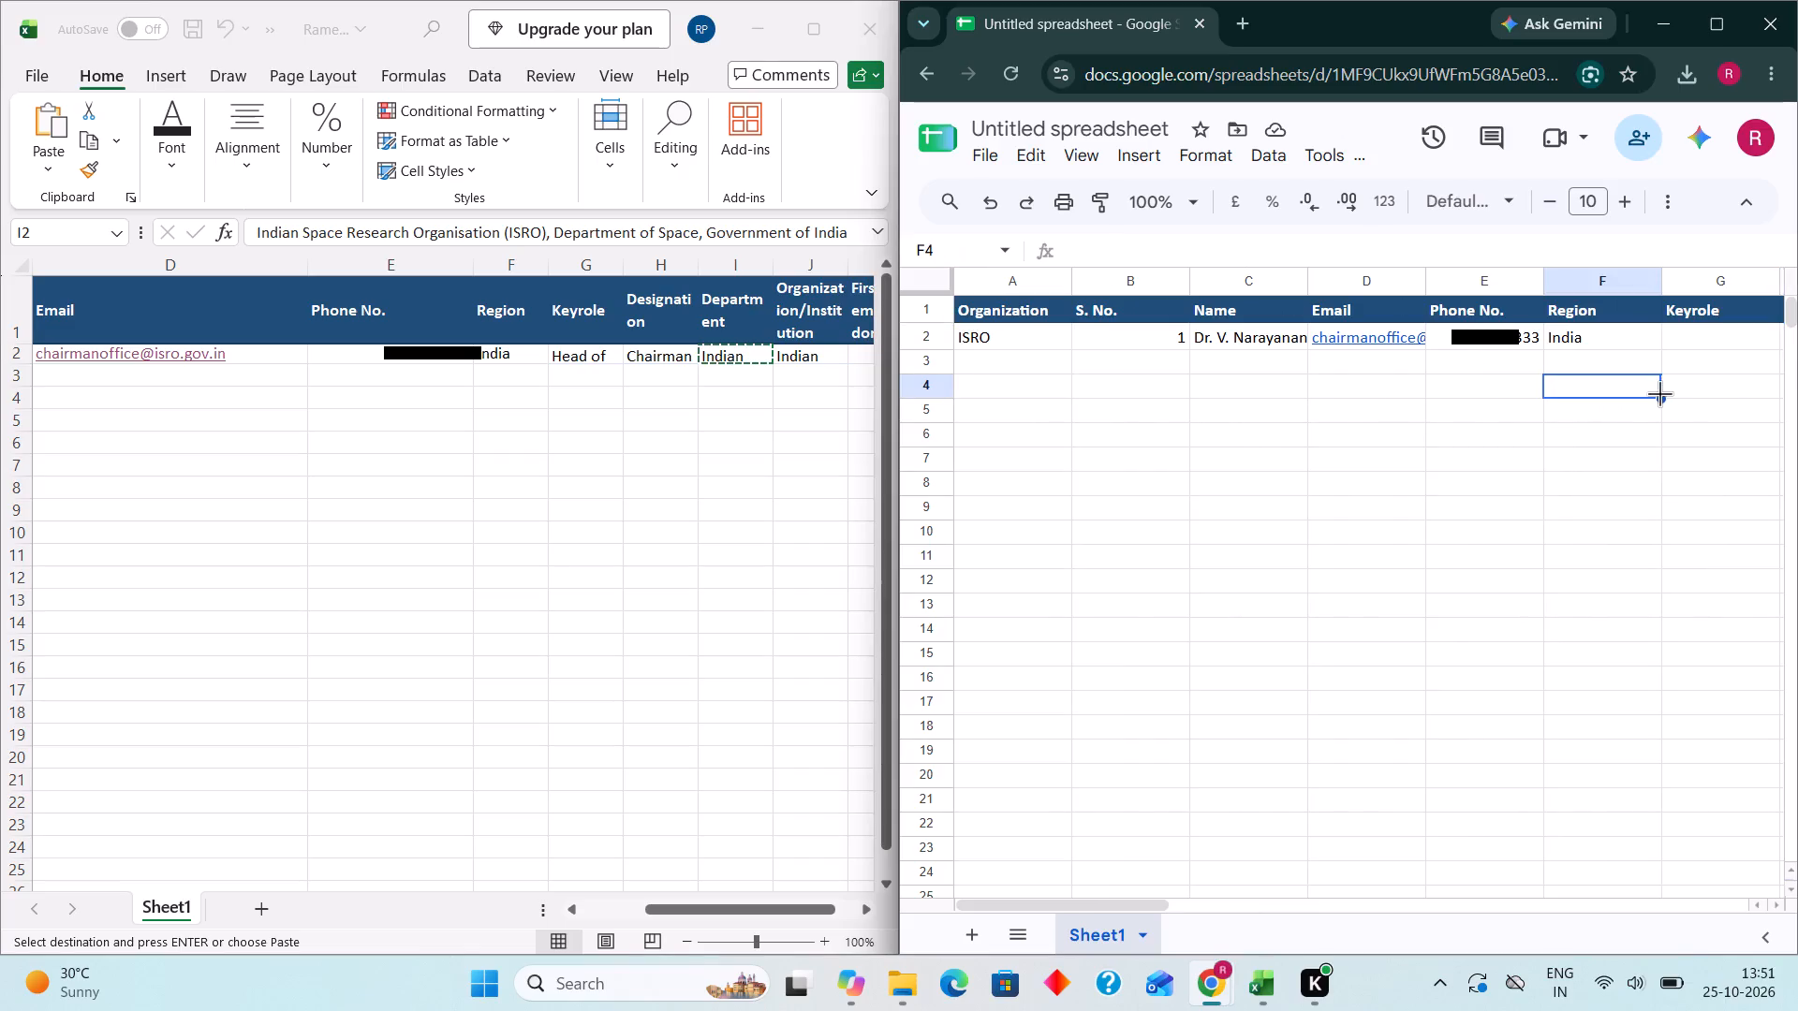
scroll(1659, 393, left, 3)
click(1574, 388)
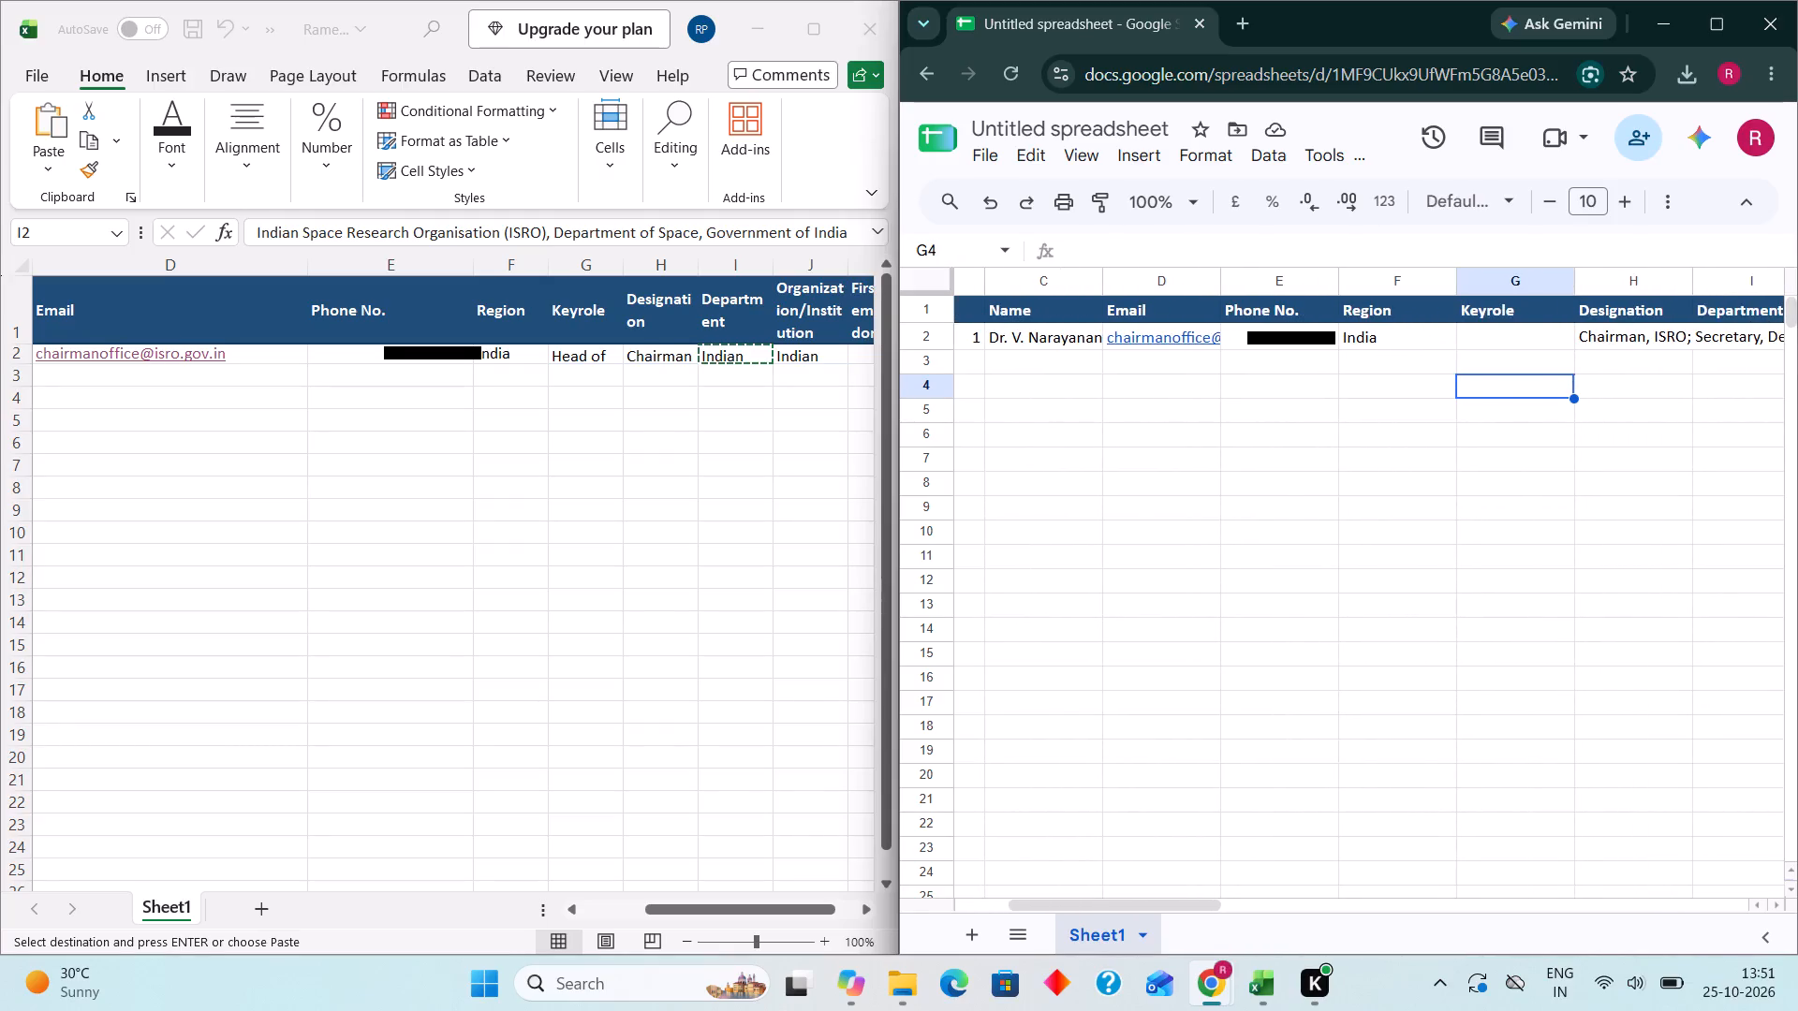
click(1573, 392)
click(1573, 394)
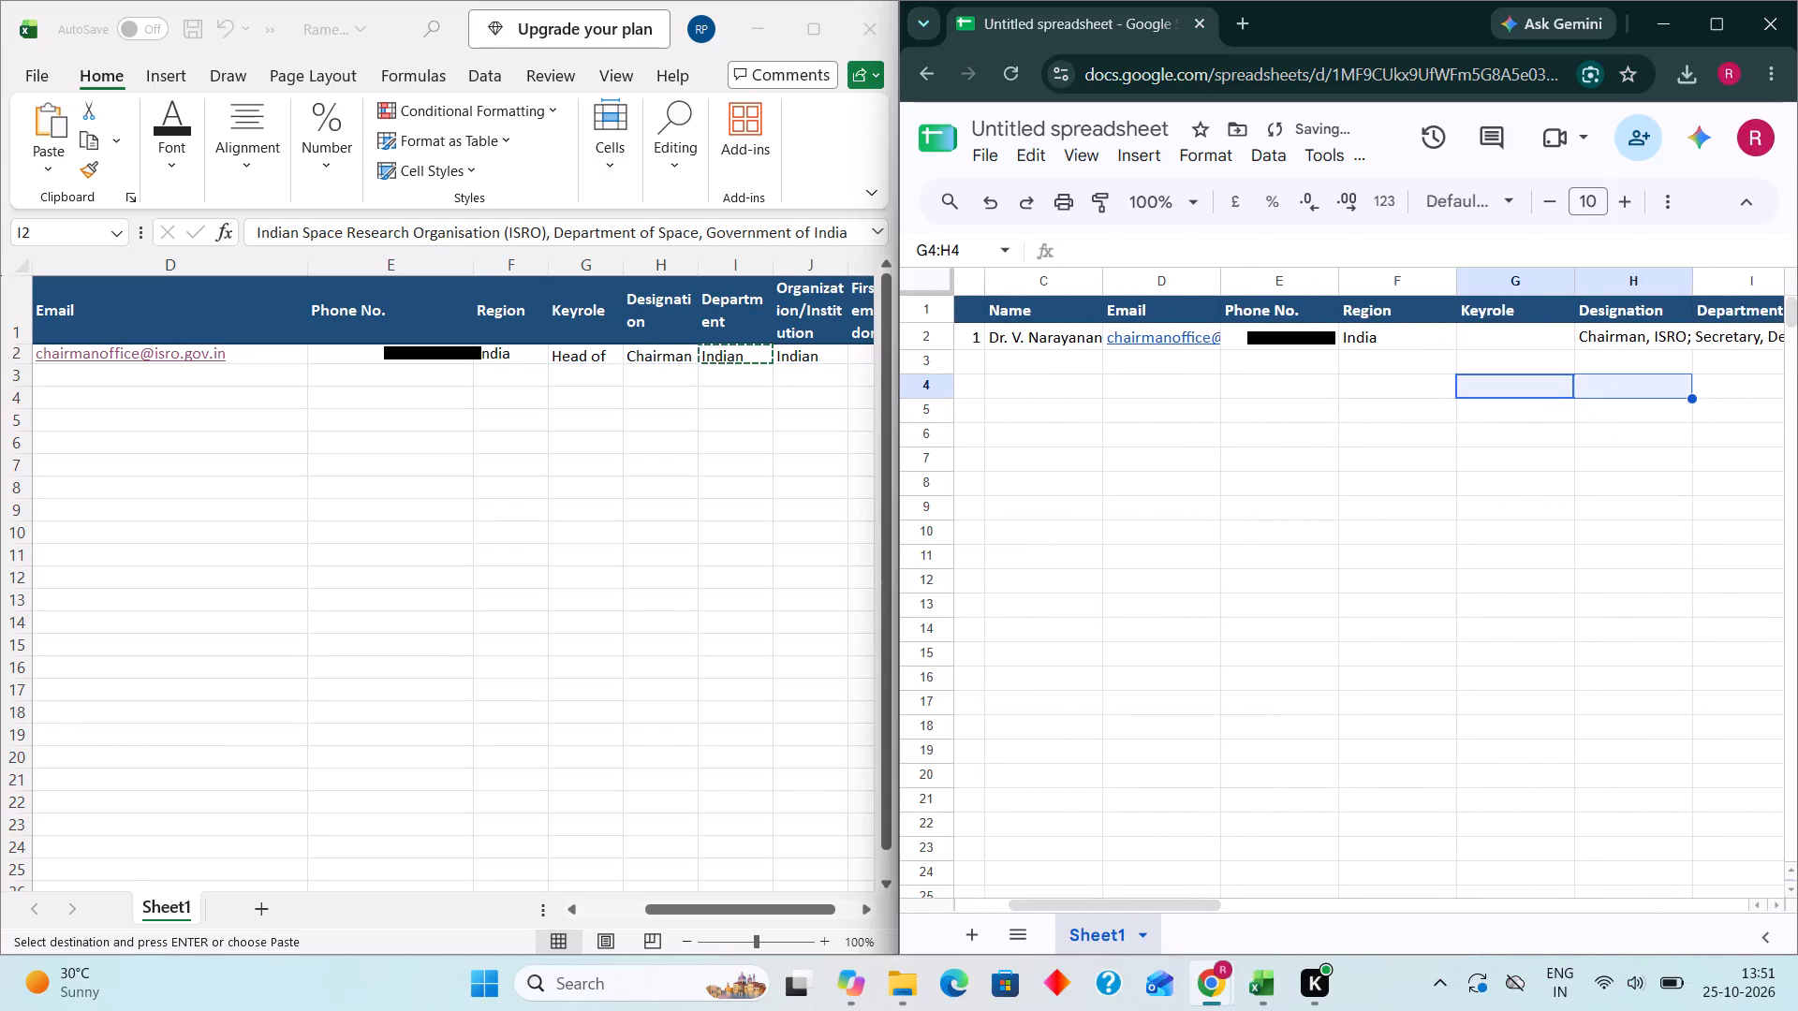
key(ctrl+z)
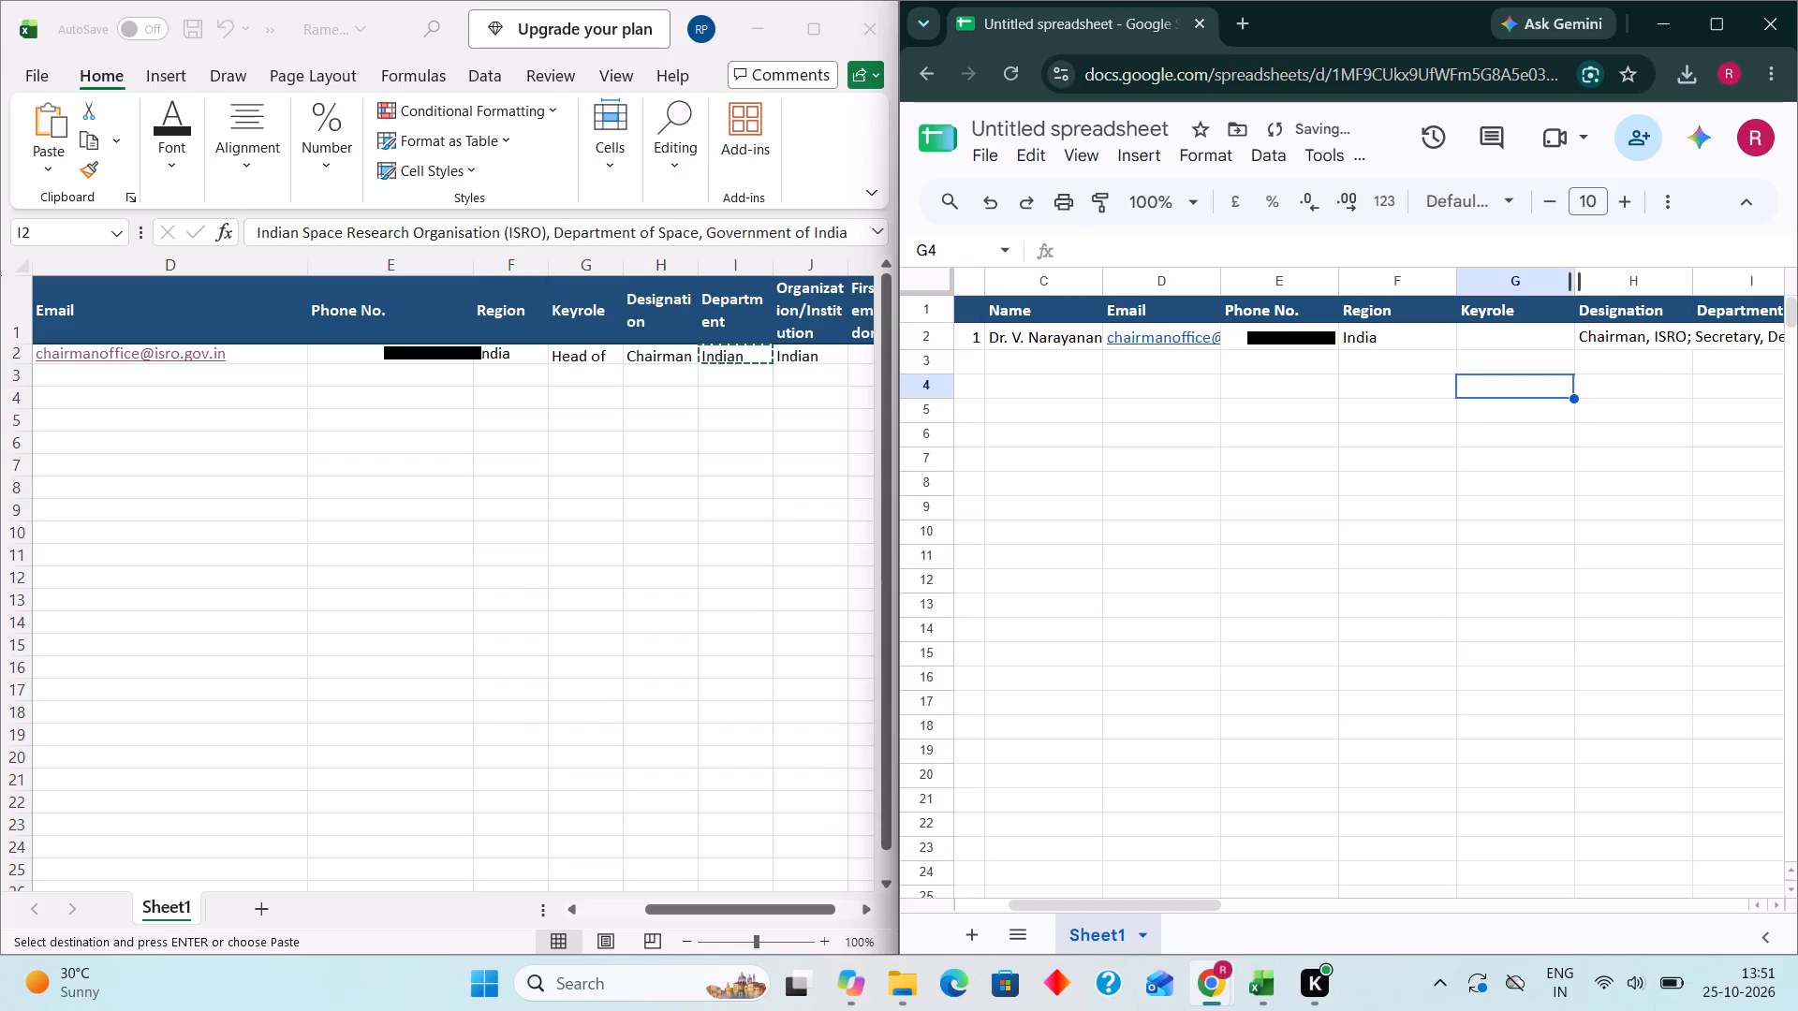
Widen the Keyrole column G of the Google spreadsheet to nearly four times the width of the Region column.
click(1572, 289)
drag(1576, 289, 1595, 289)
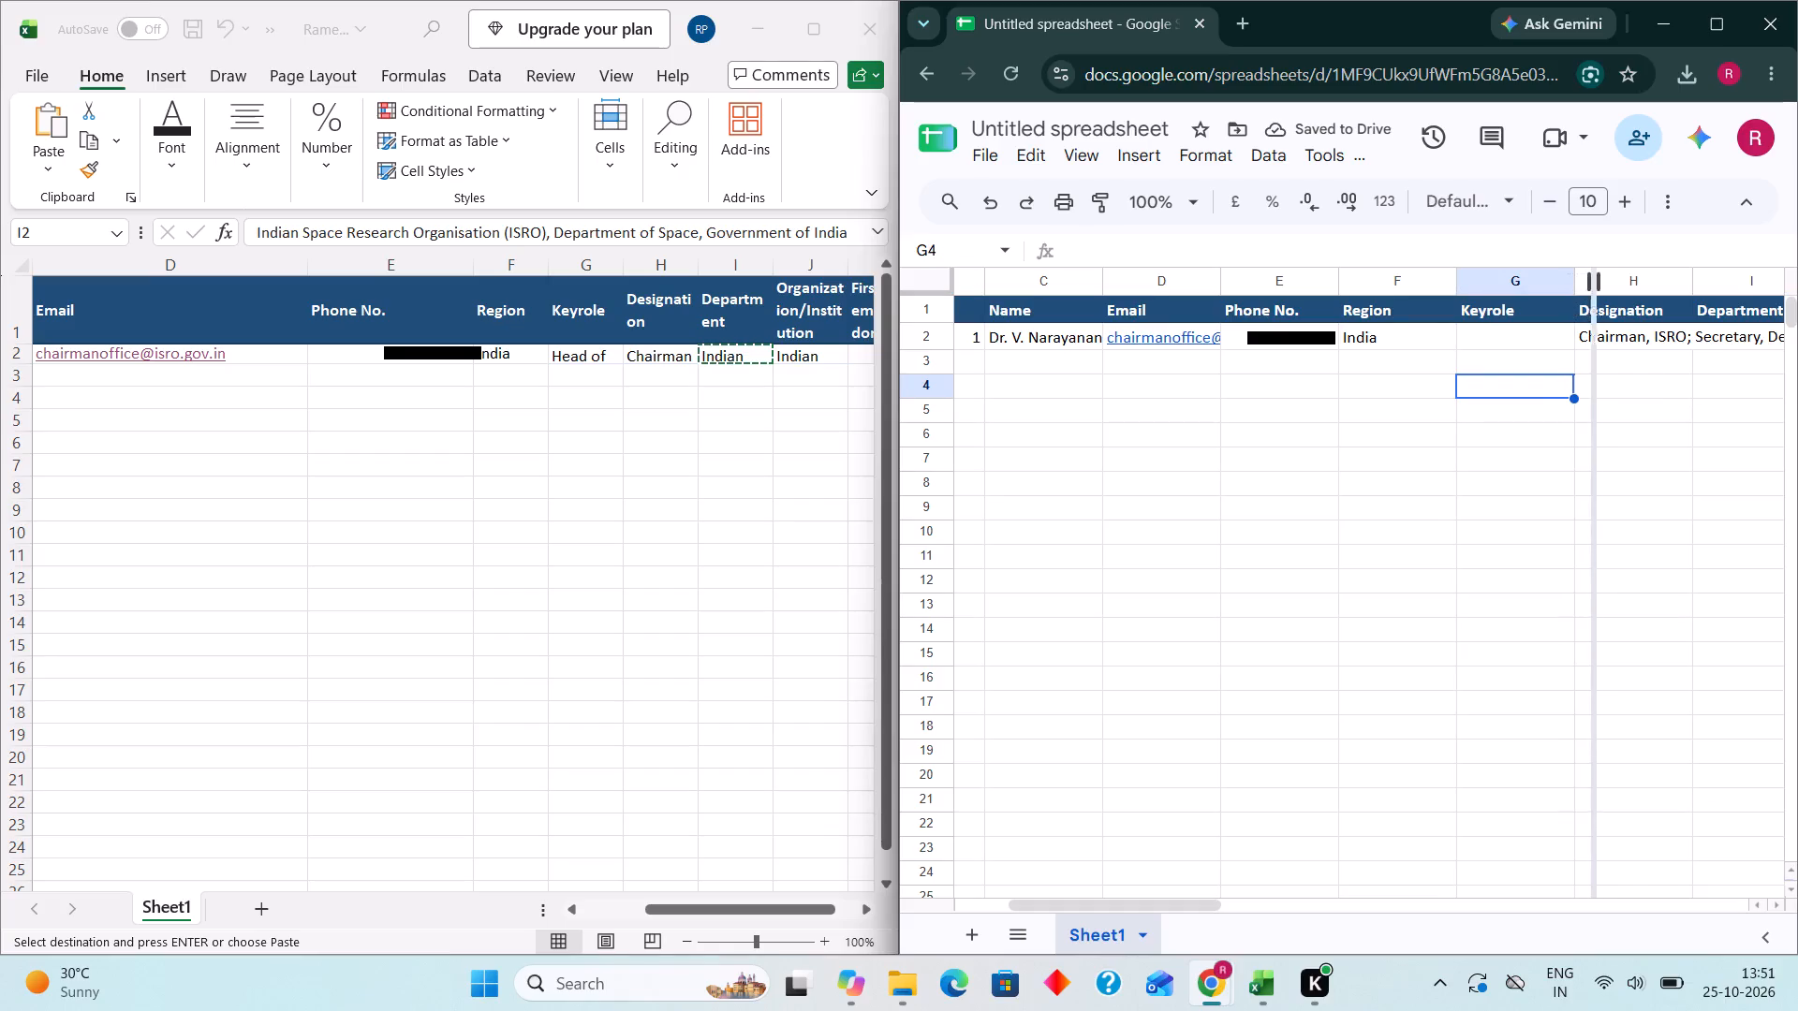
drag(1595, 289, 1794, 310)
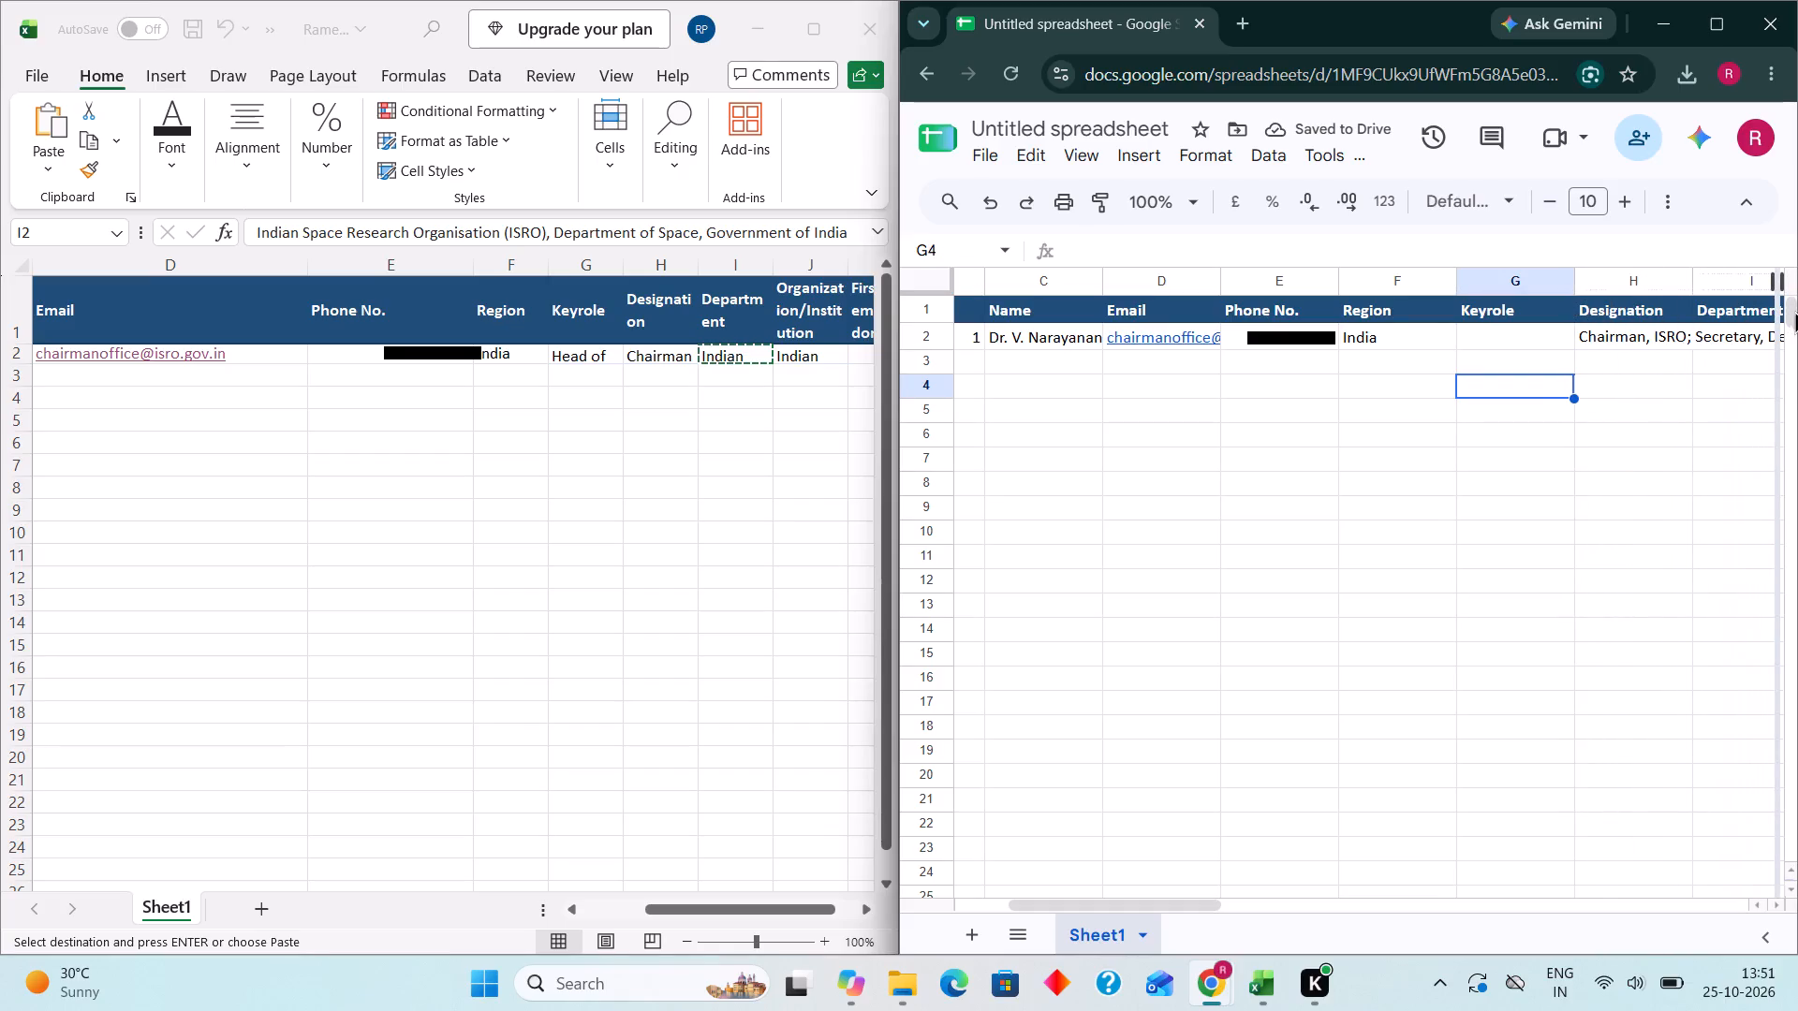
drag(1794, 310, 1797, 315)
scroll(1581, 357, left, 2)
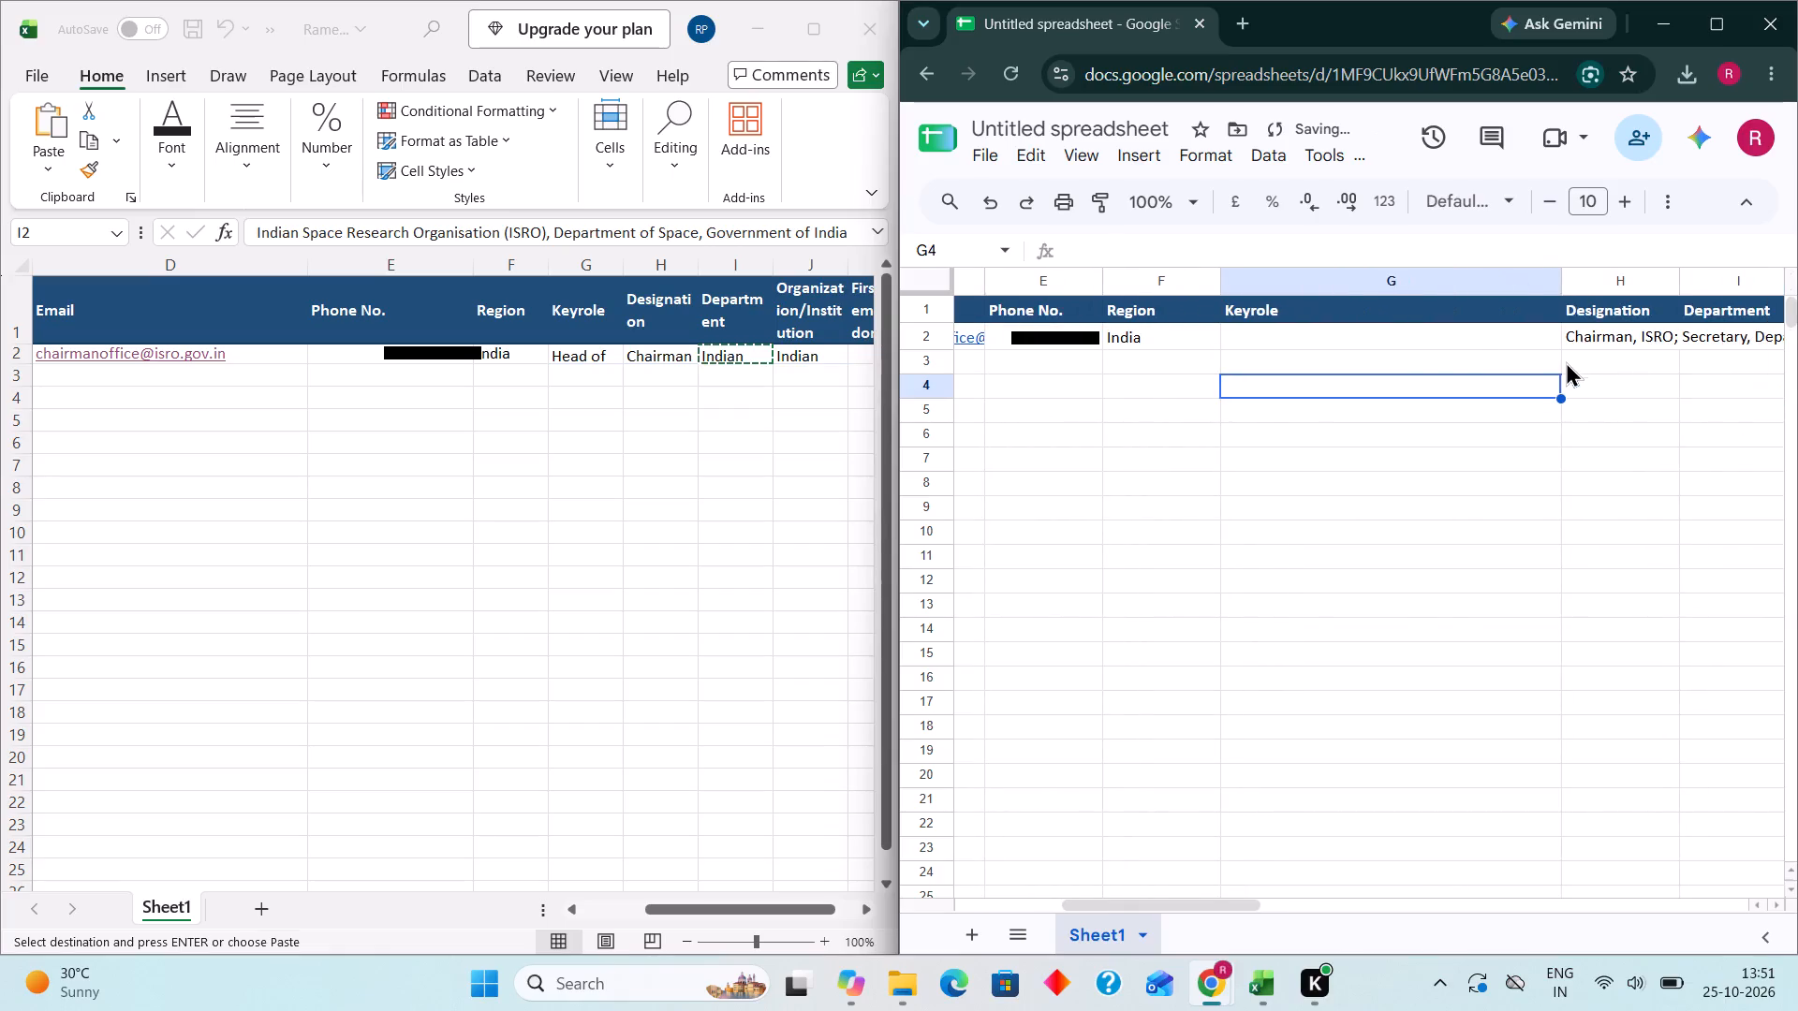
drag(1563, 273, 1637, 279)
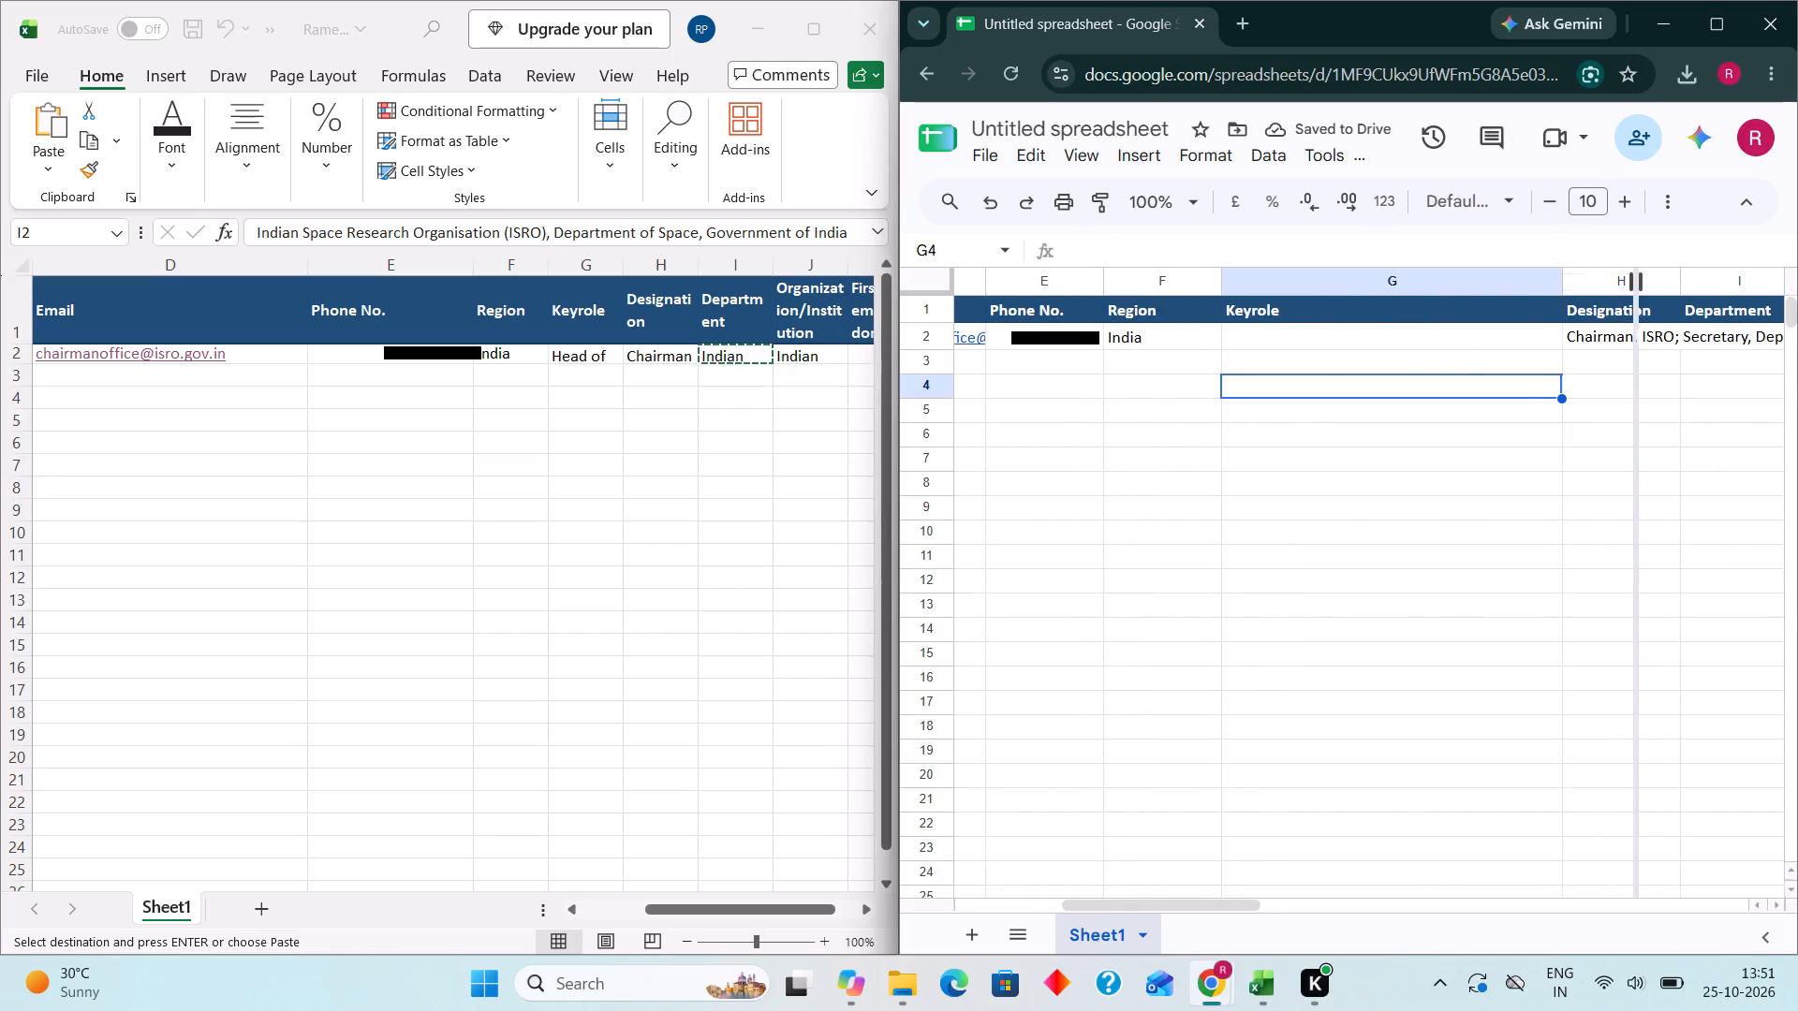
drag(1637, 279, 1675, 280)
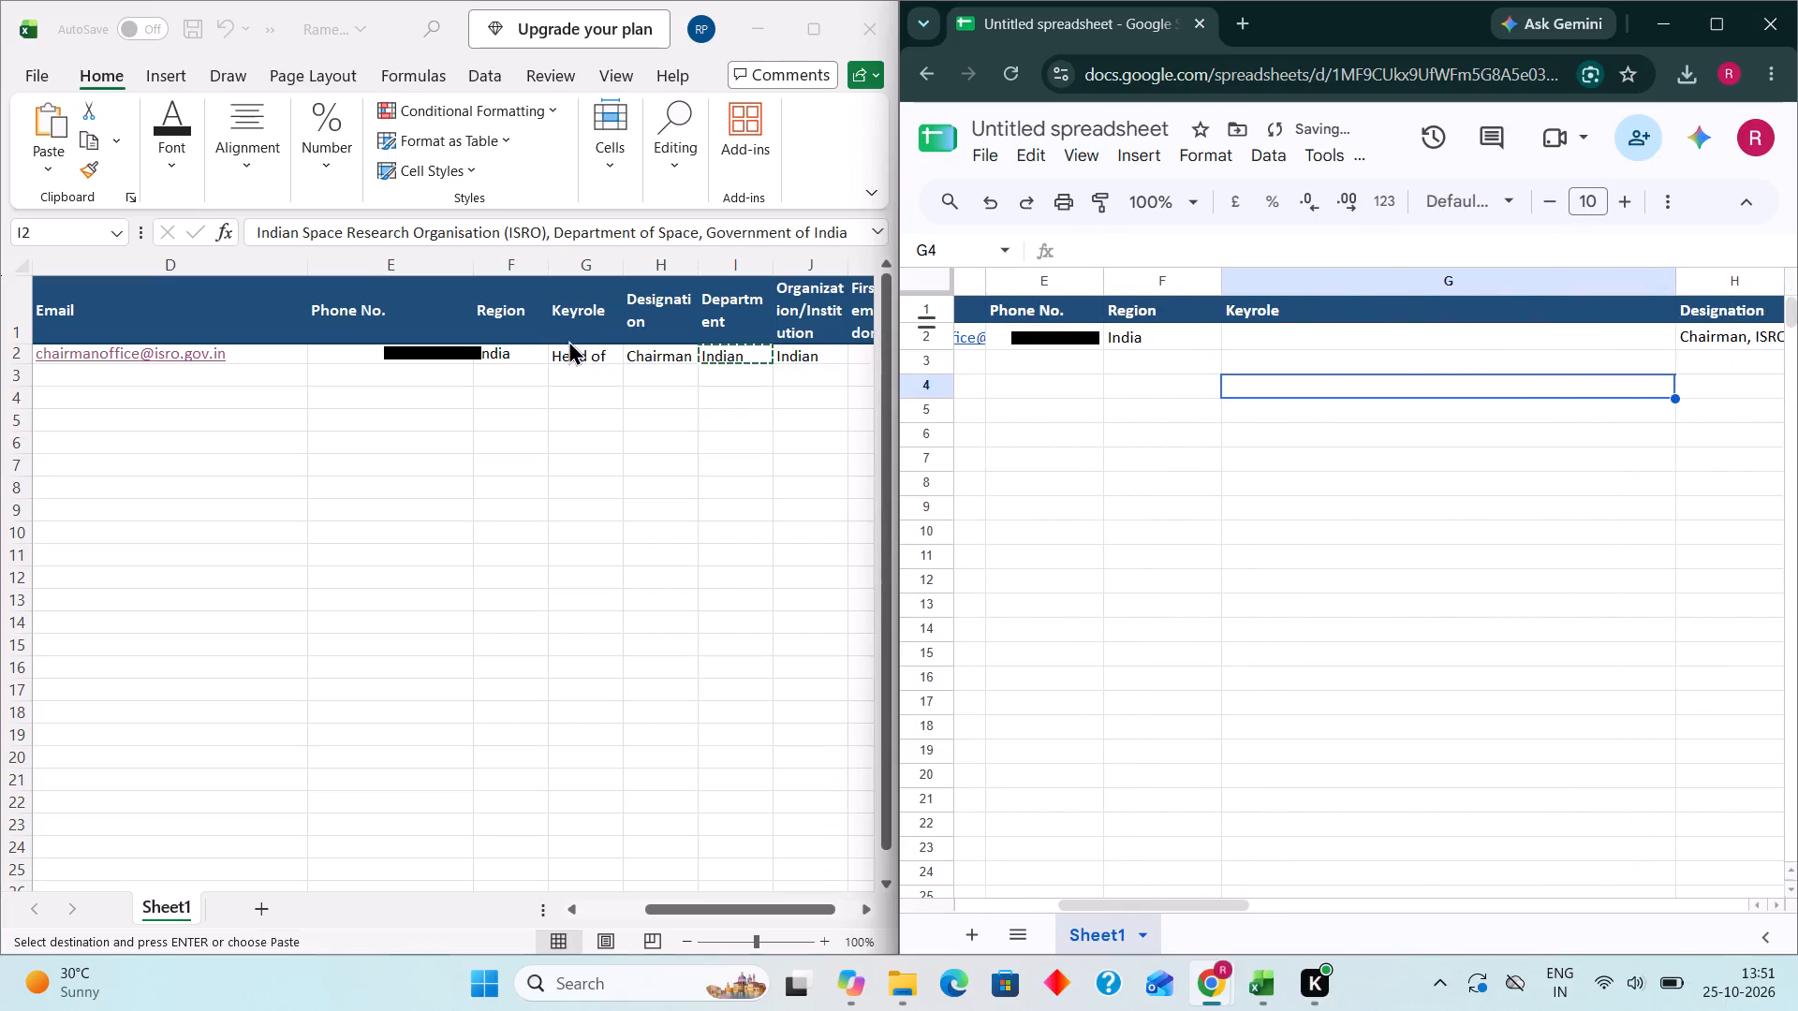
Copy the Keyrole entry of the ISRO row in the Ramendra workbook into cell G2 of the Google spreadsheet.
drag(568, 340, 572, 355)
click(572, 355)
key(ctrl+c)
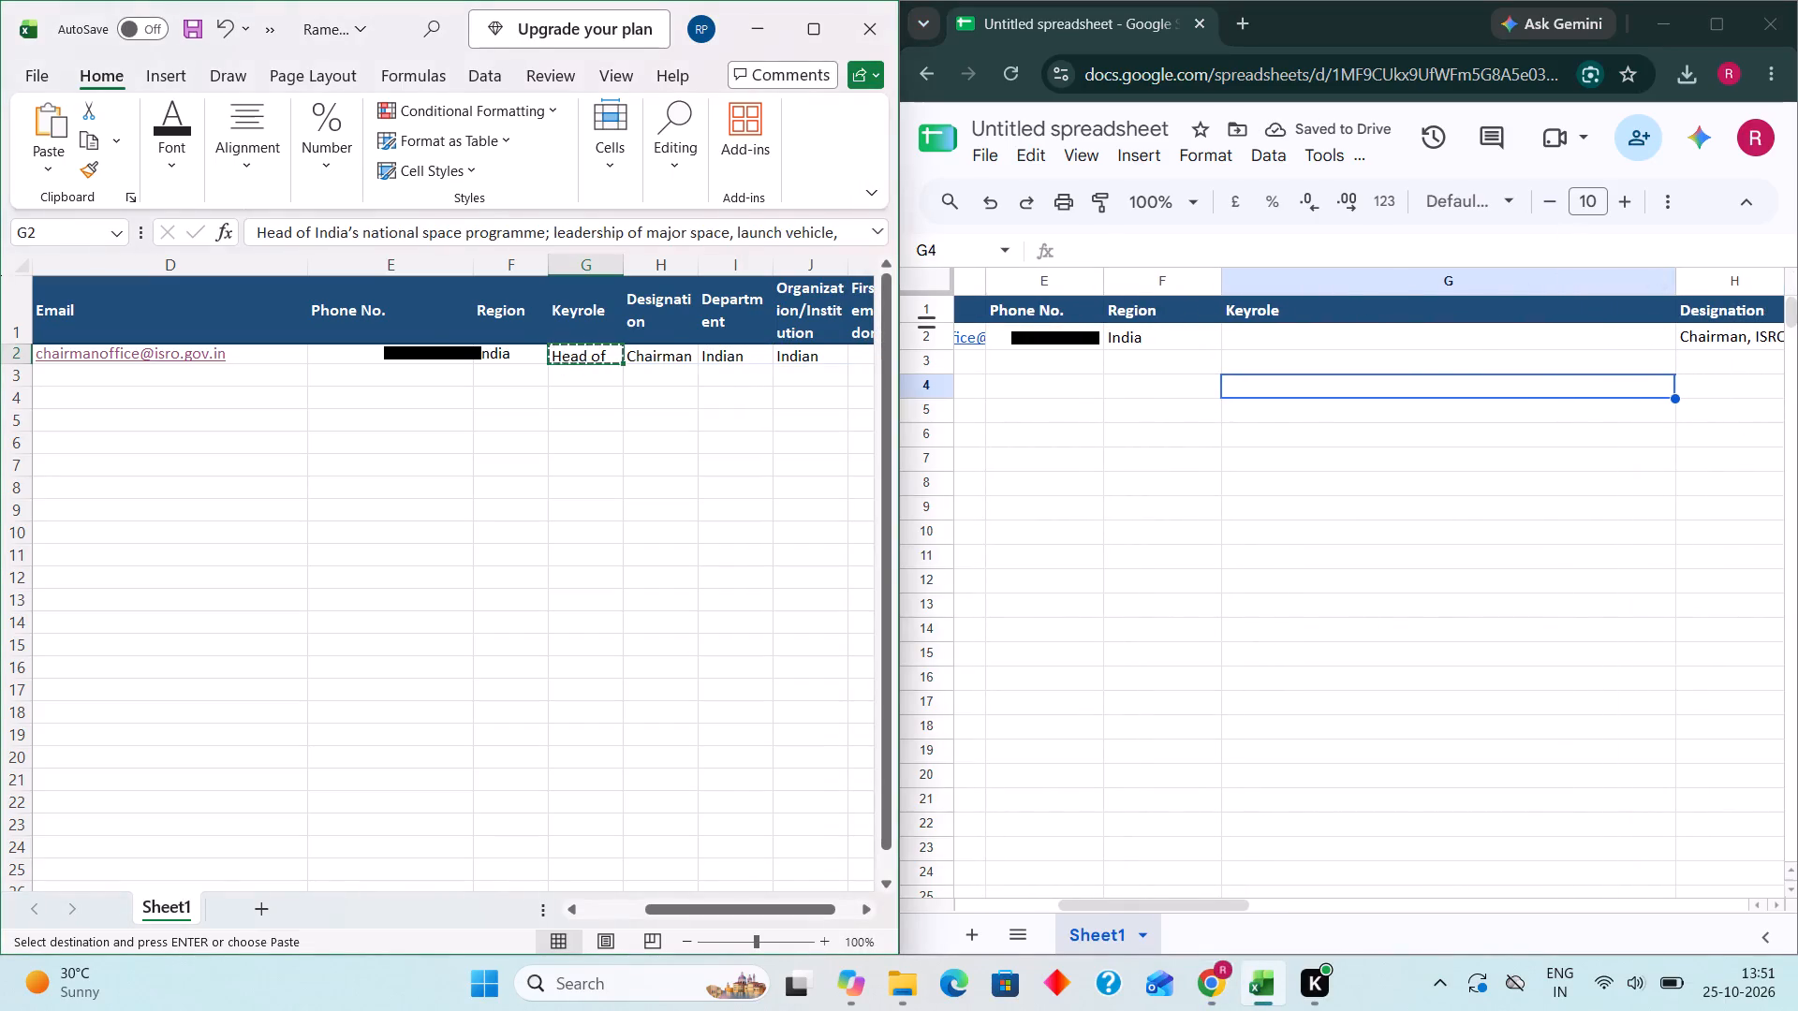
click(1277, 332)
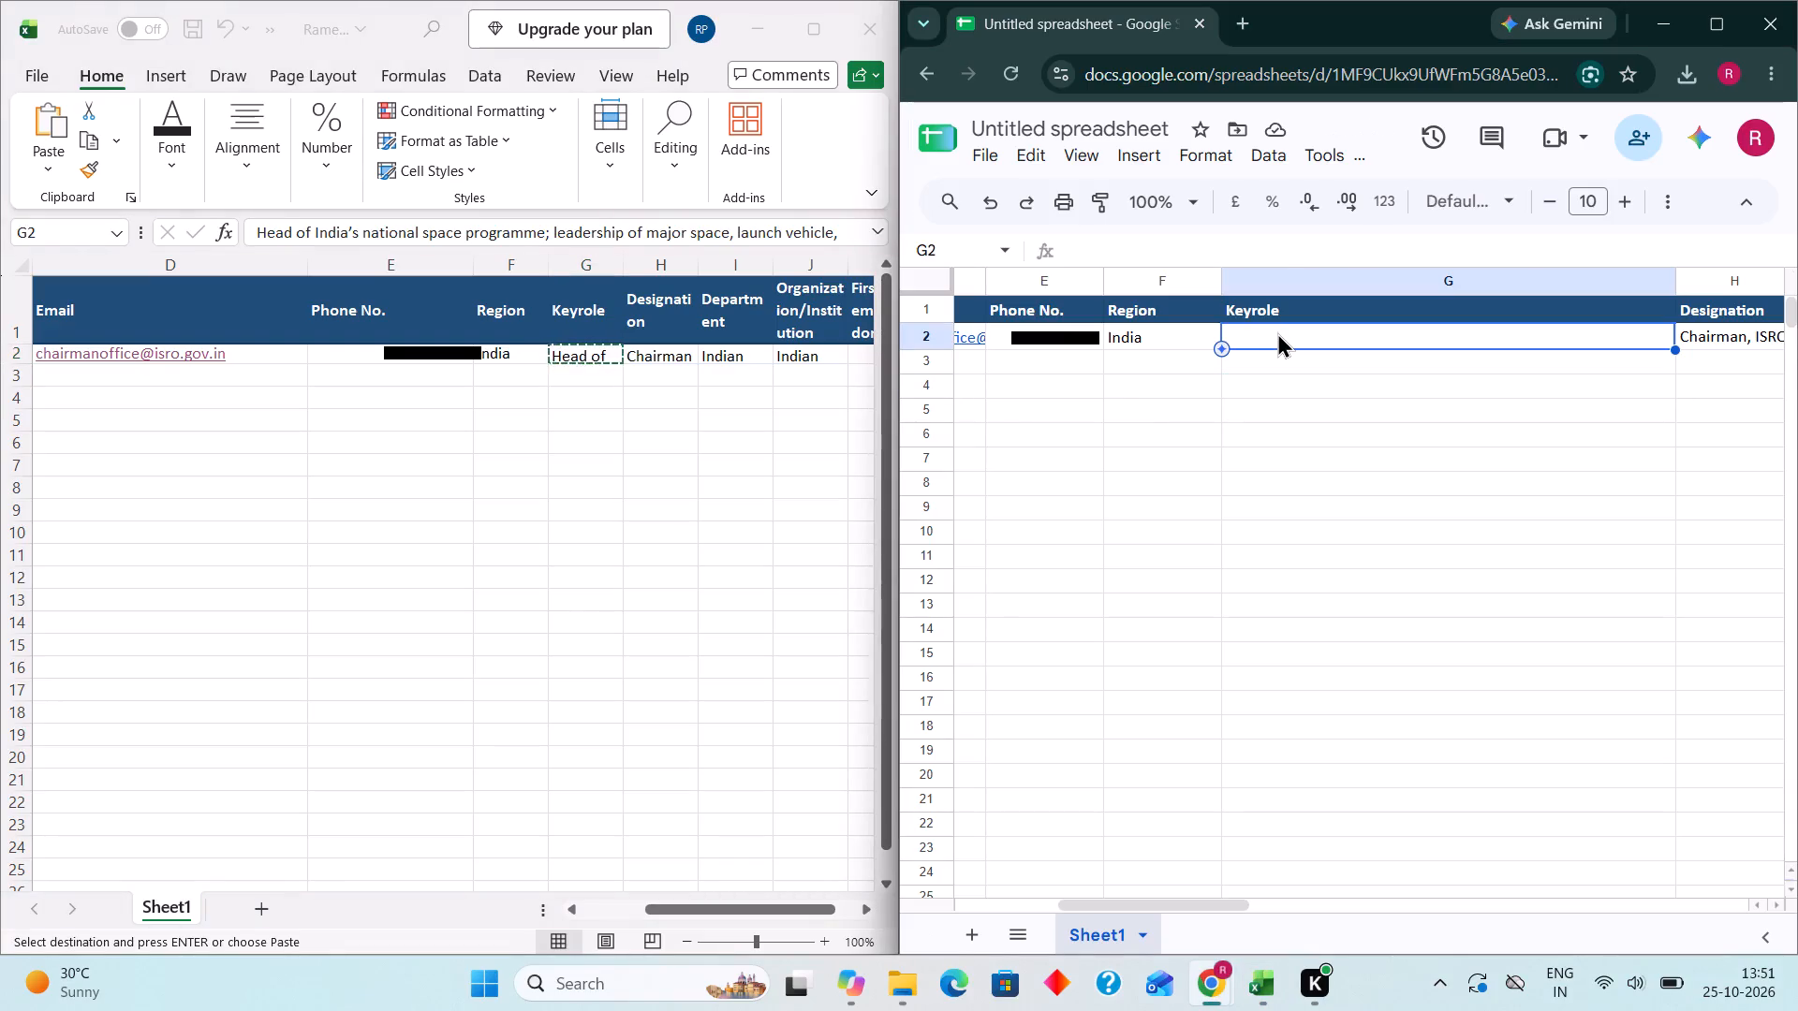
key(ctrl+v)
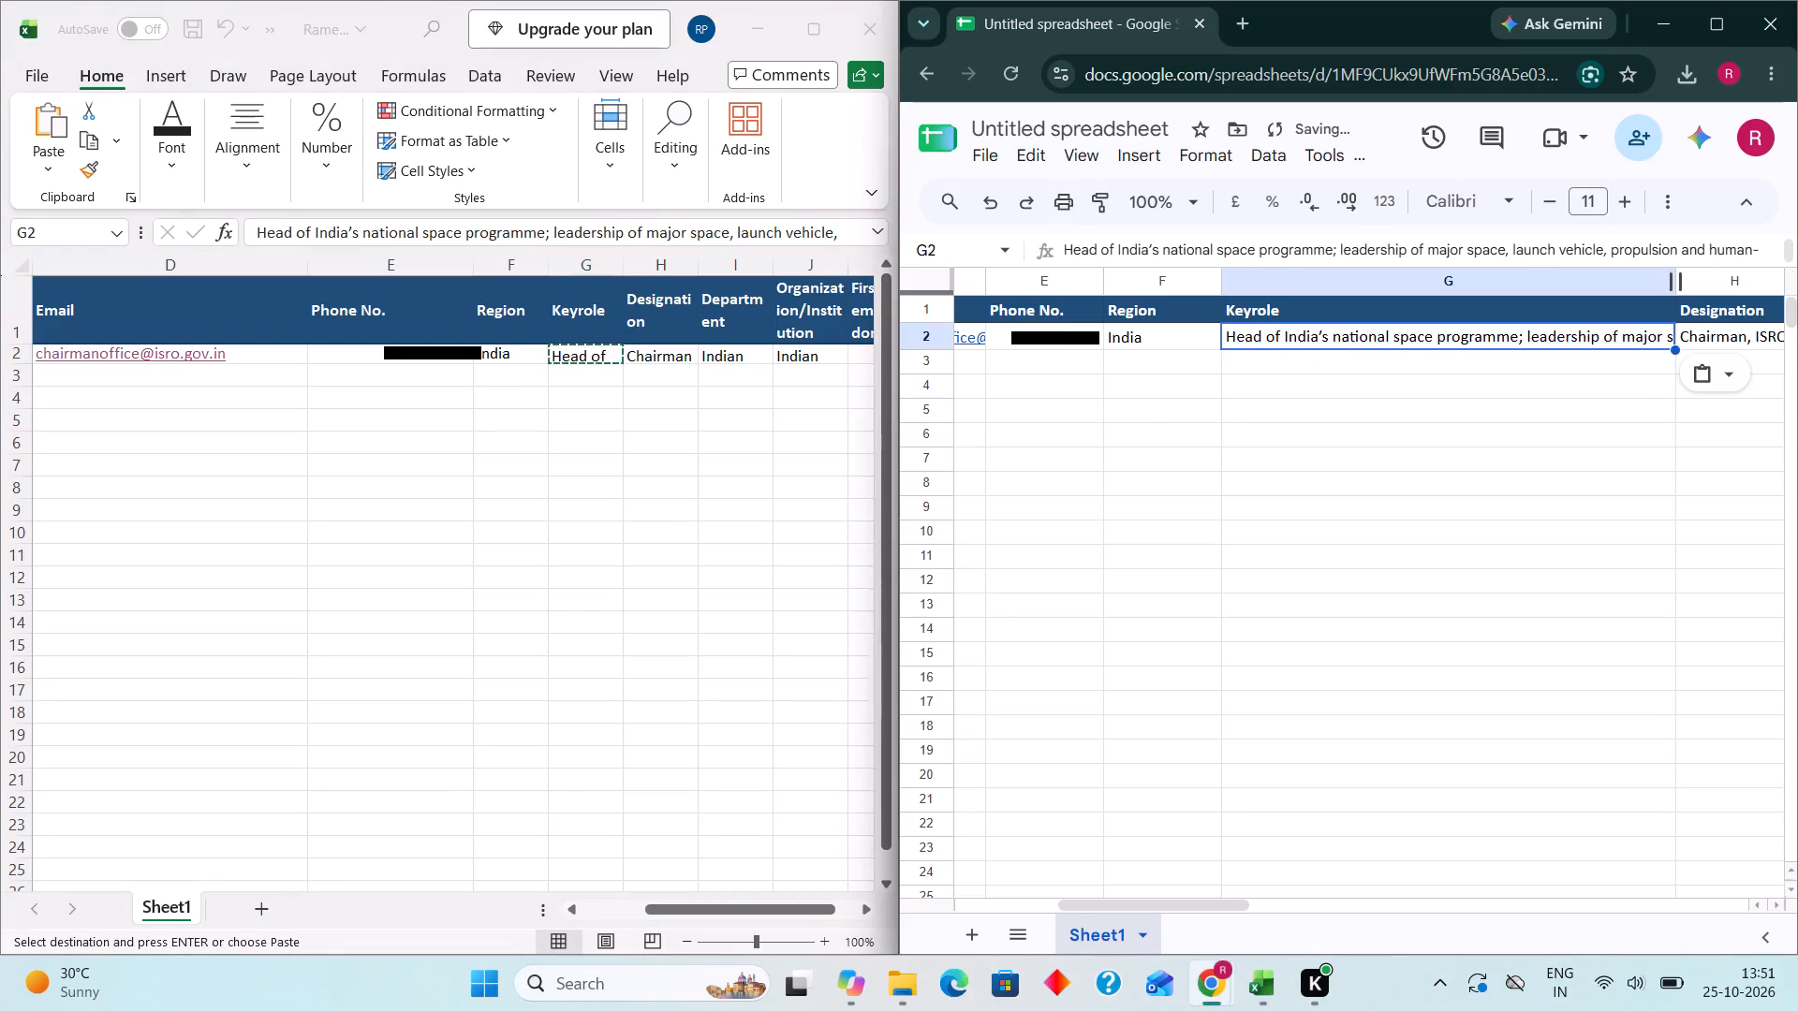
Resize the Keyrole column G of the Google spreadsheet to slightly wider than the neighbouring Region column.
drag(1671, 291, 1619, 287)
drag(1673, 281, 1645, 288)
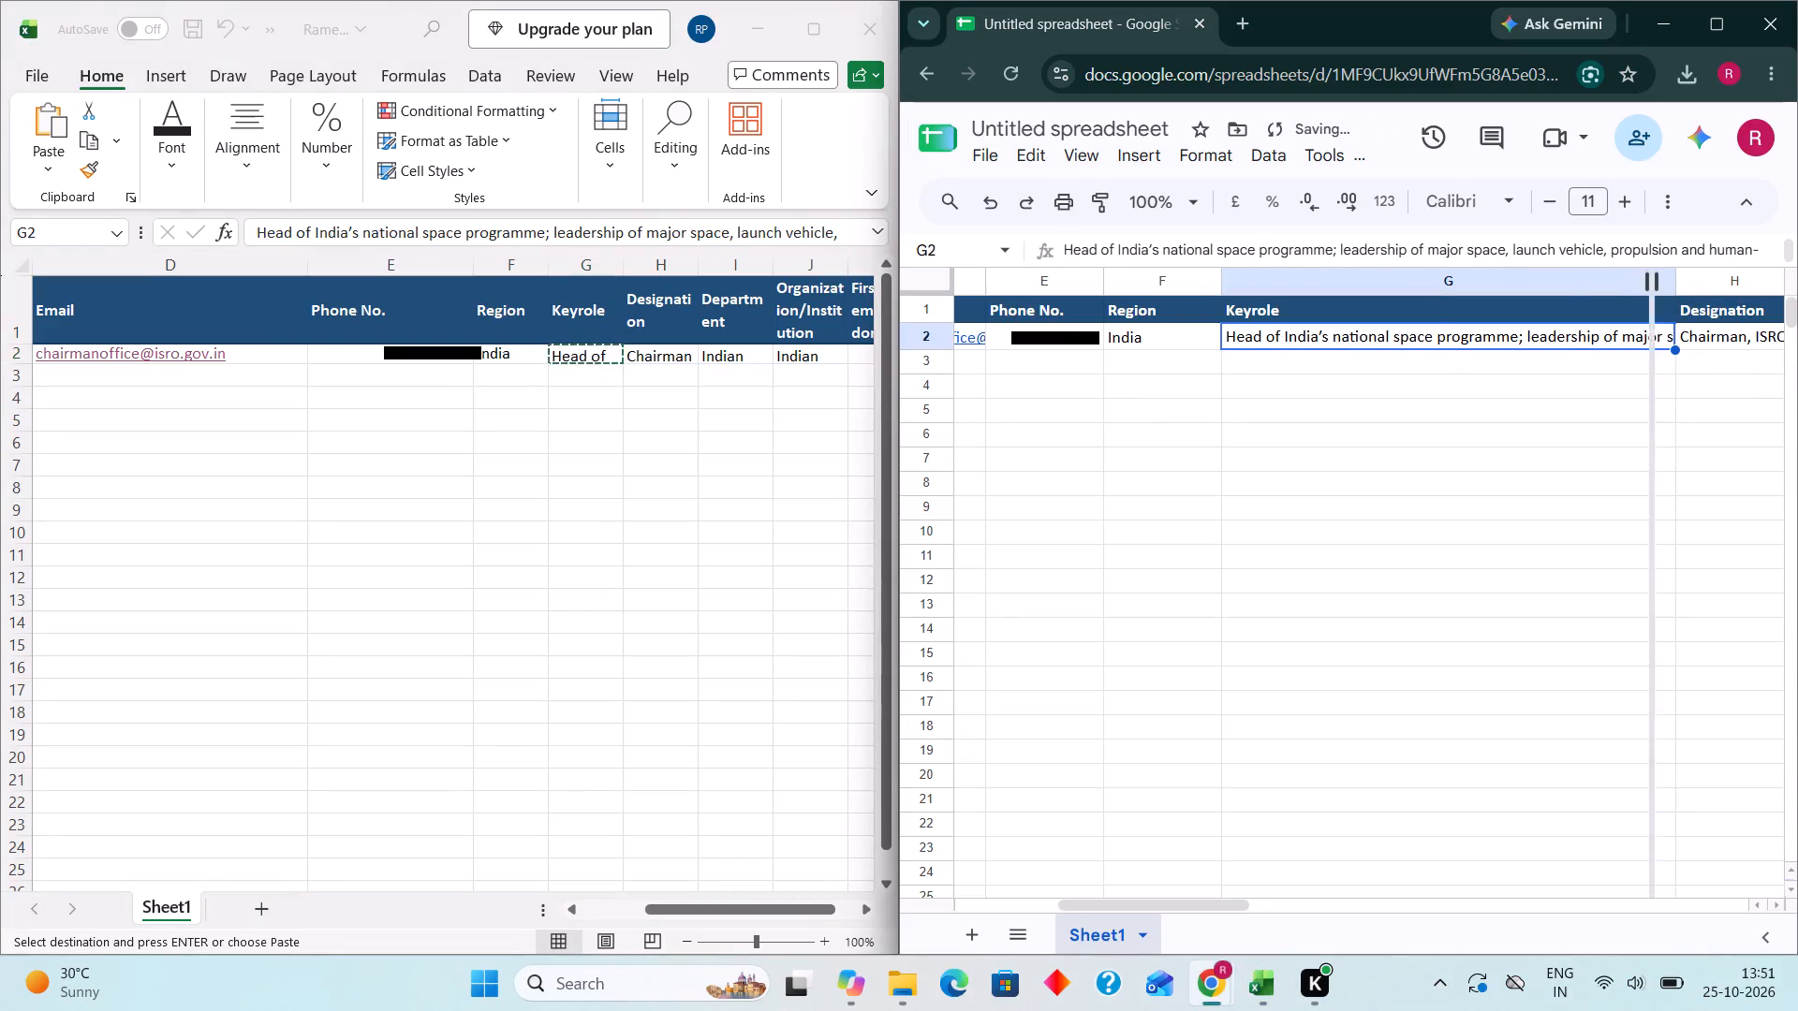
drag(1645, 288, 1376, 280)
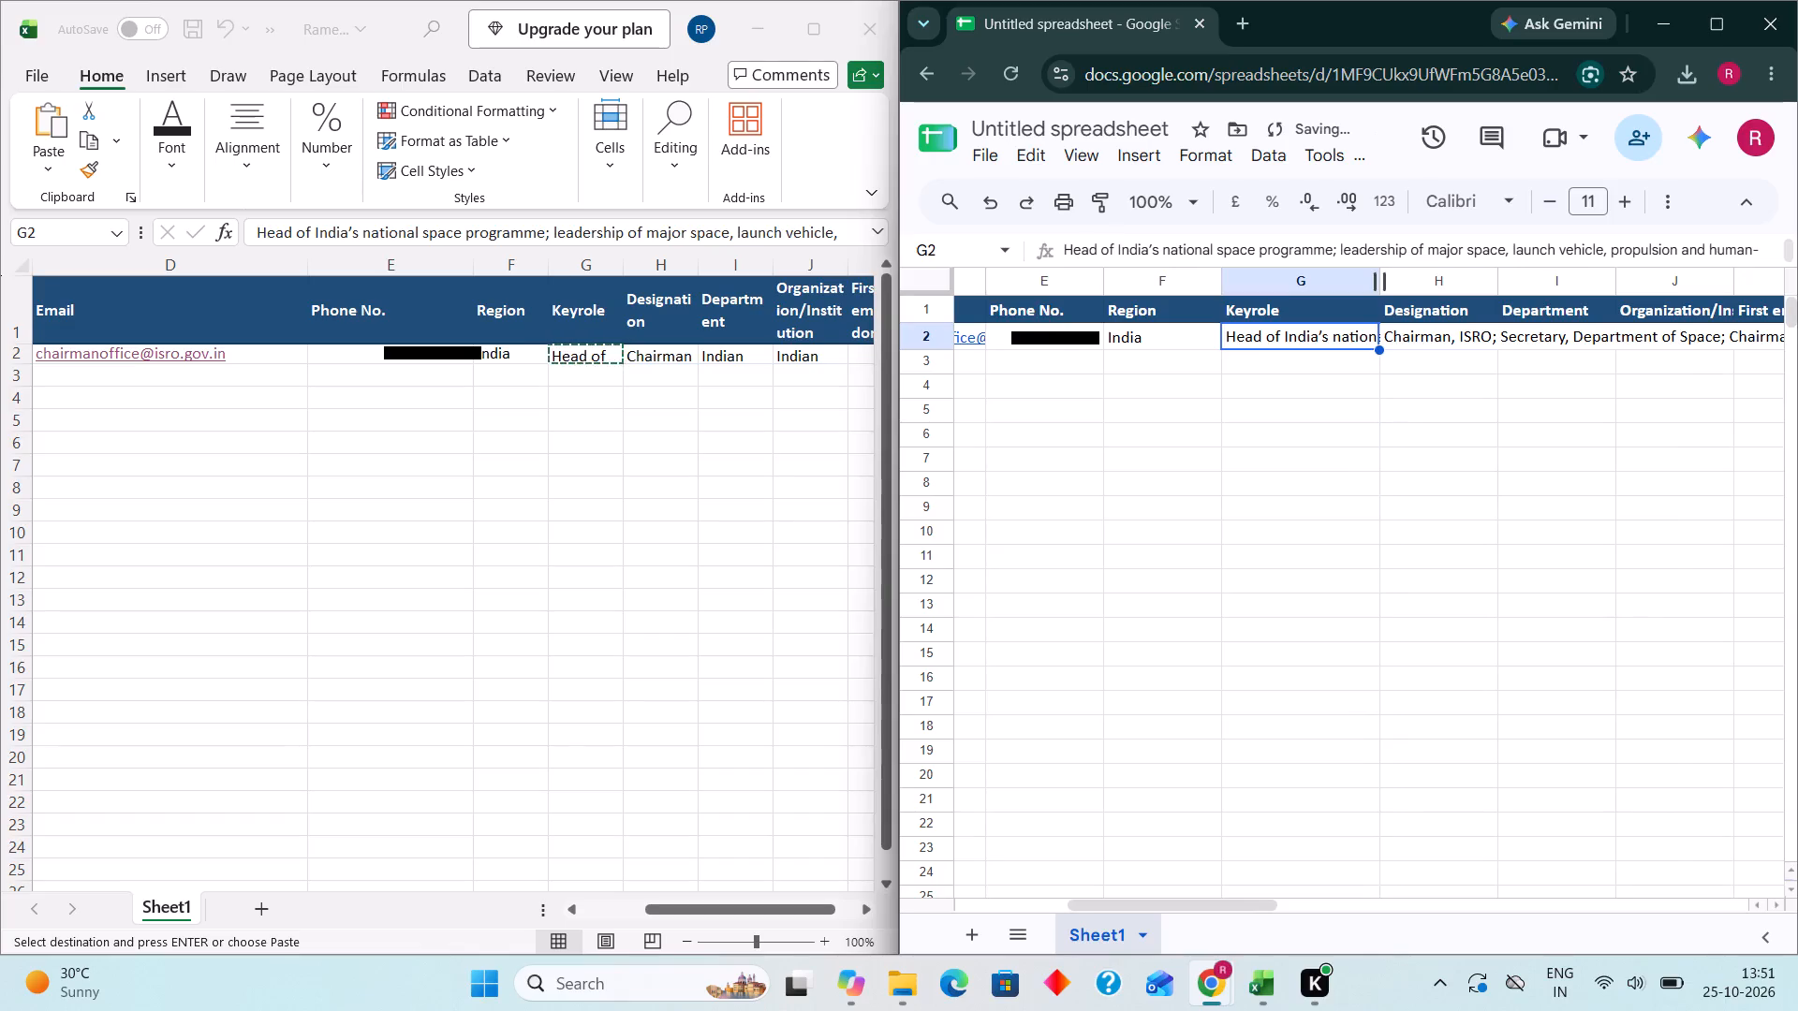
drag(1376, 280, 1362, 280)
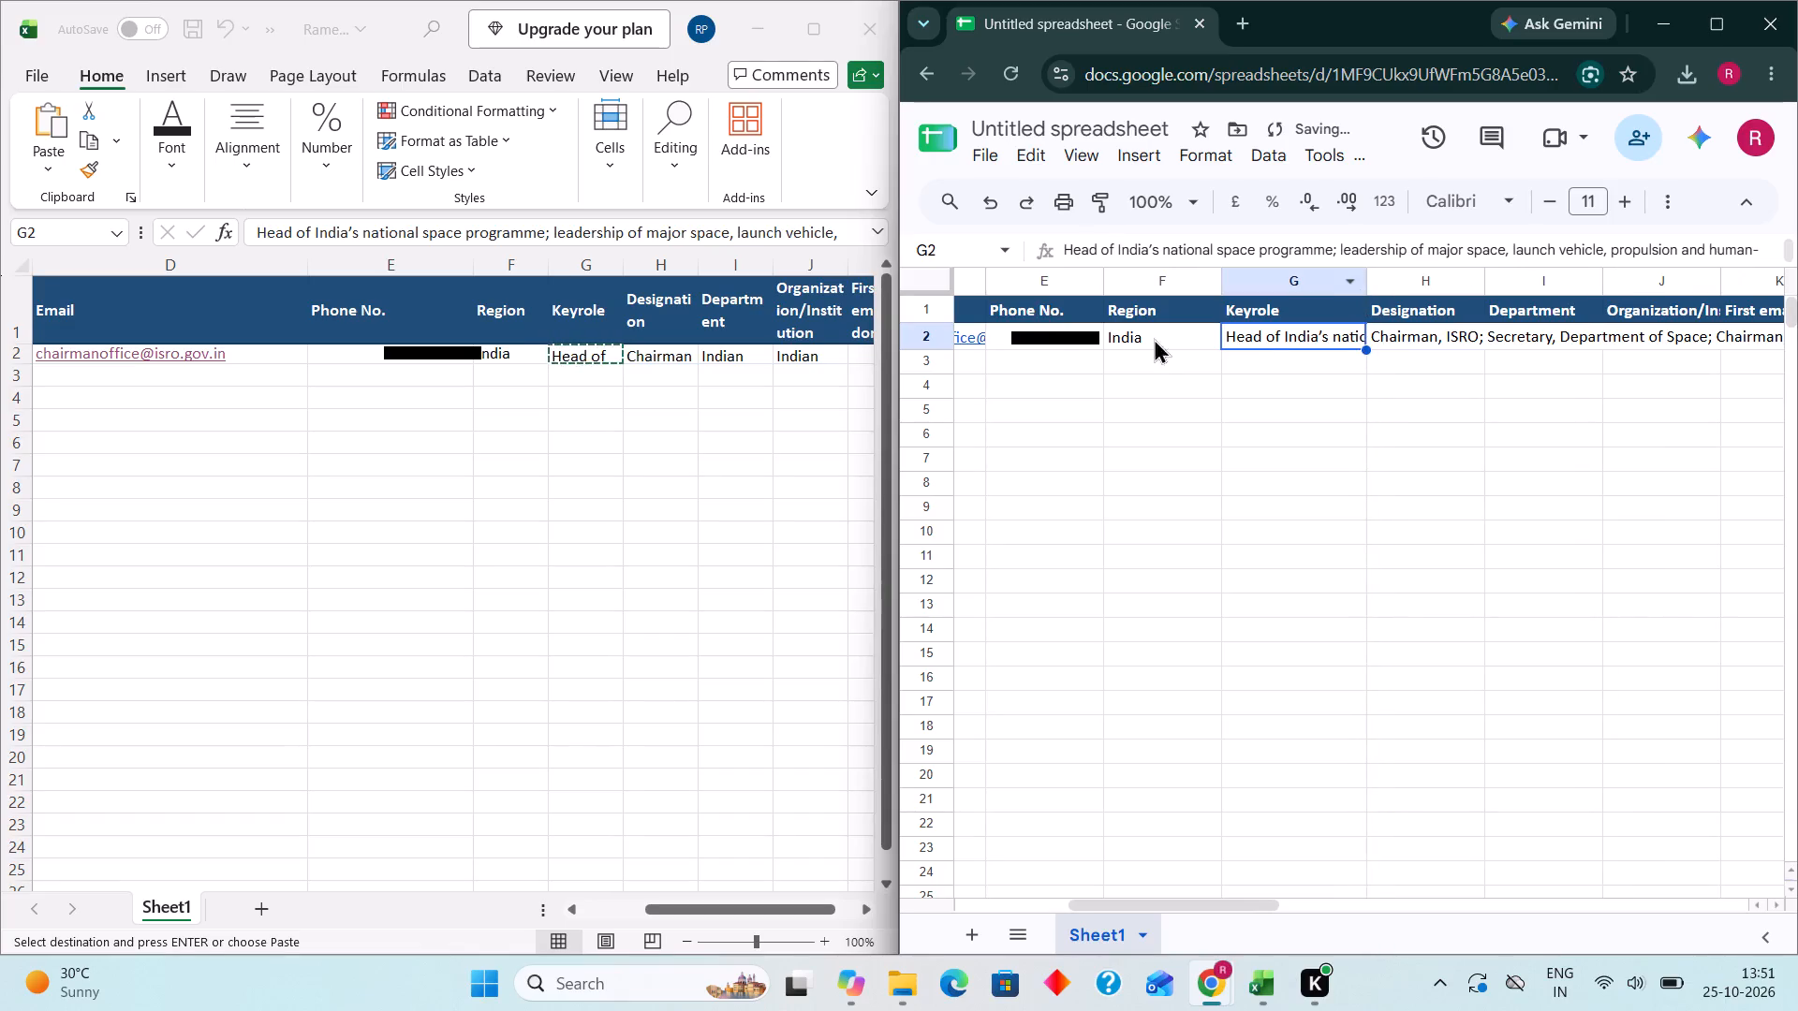
Copy the Designation entry of the ISRO row in the Ramendra workbook and clear cell H2 of the Google spreadsheet.
click(684, 350)
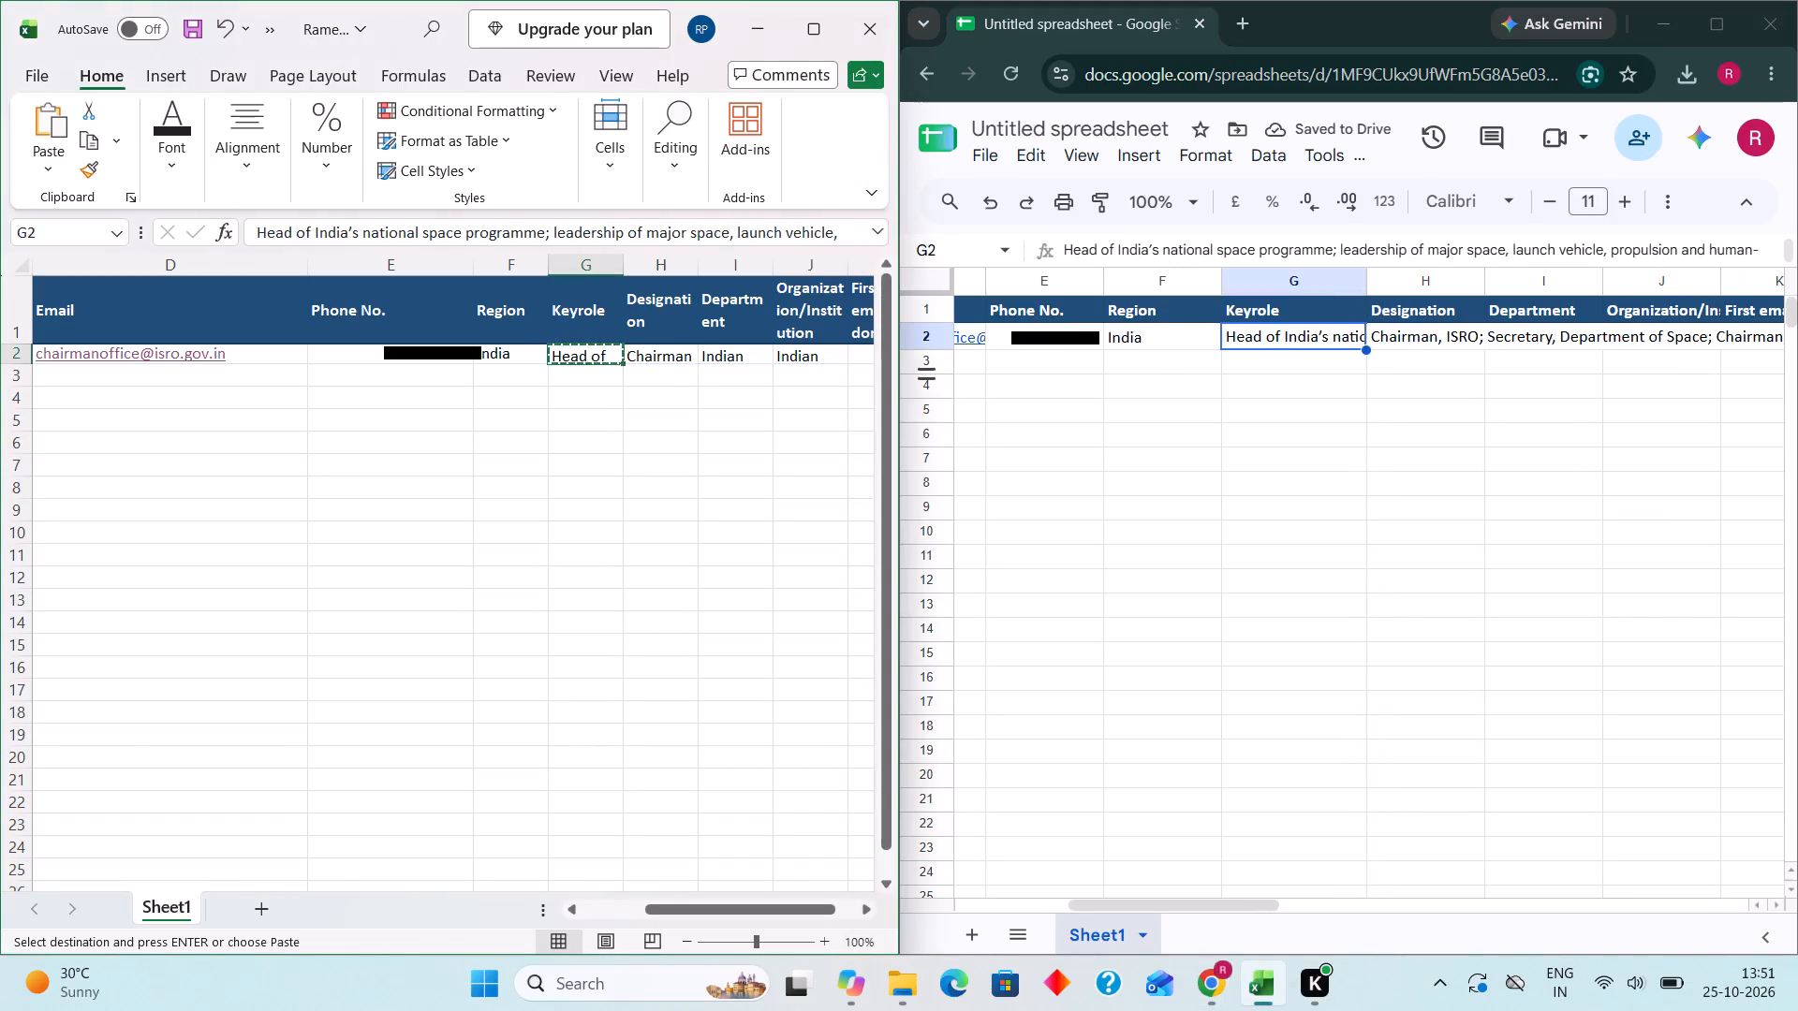
click(684, 350)
key(ctrl+c)
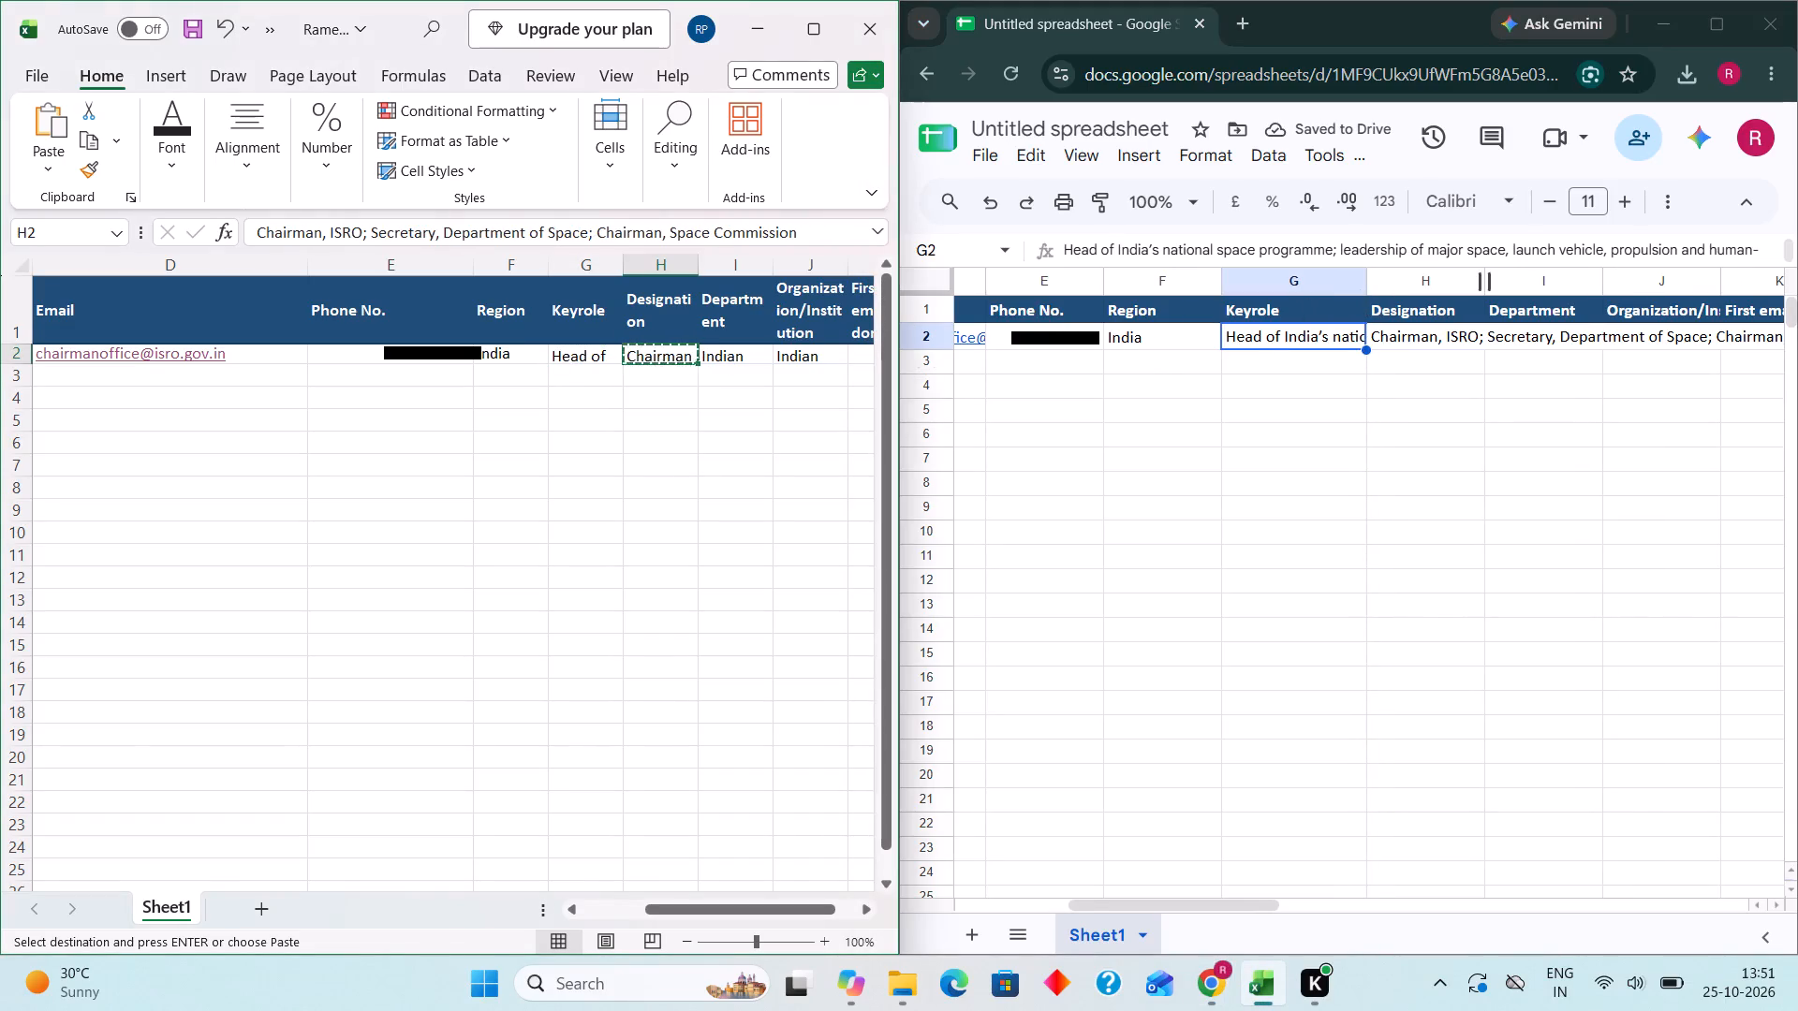
click(1473, 331)
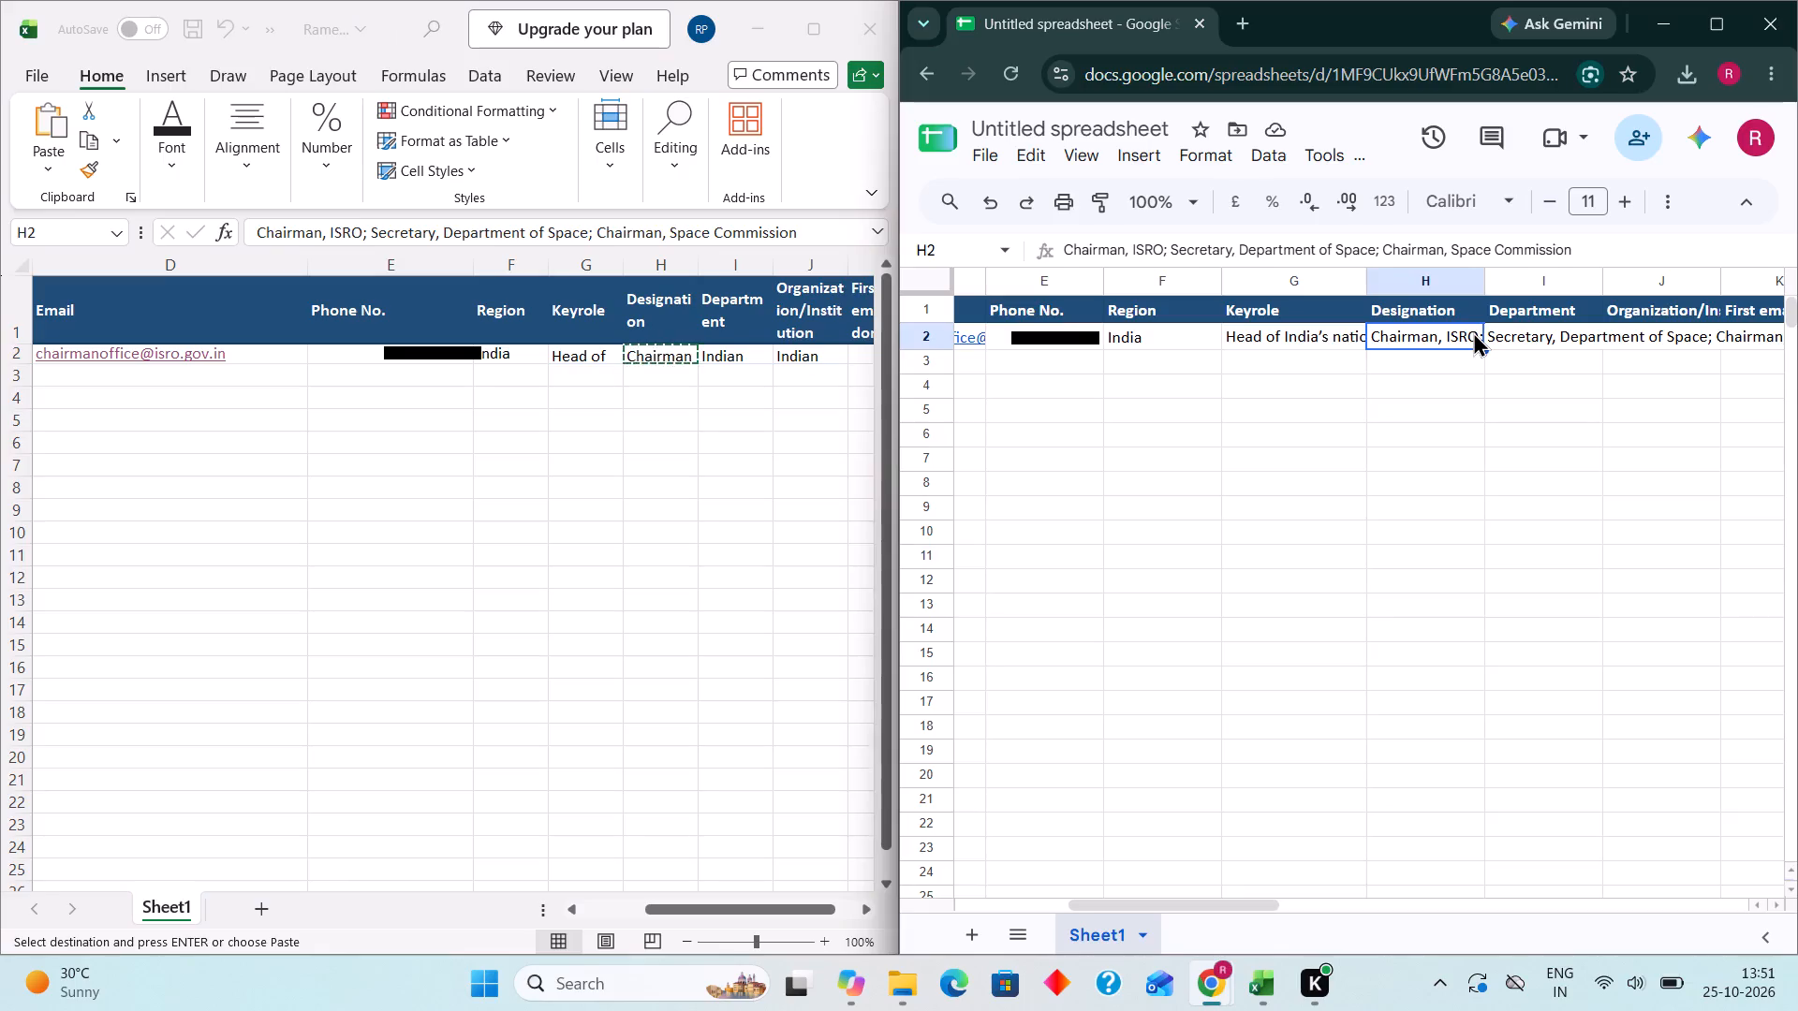
key(BackSpace)
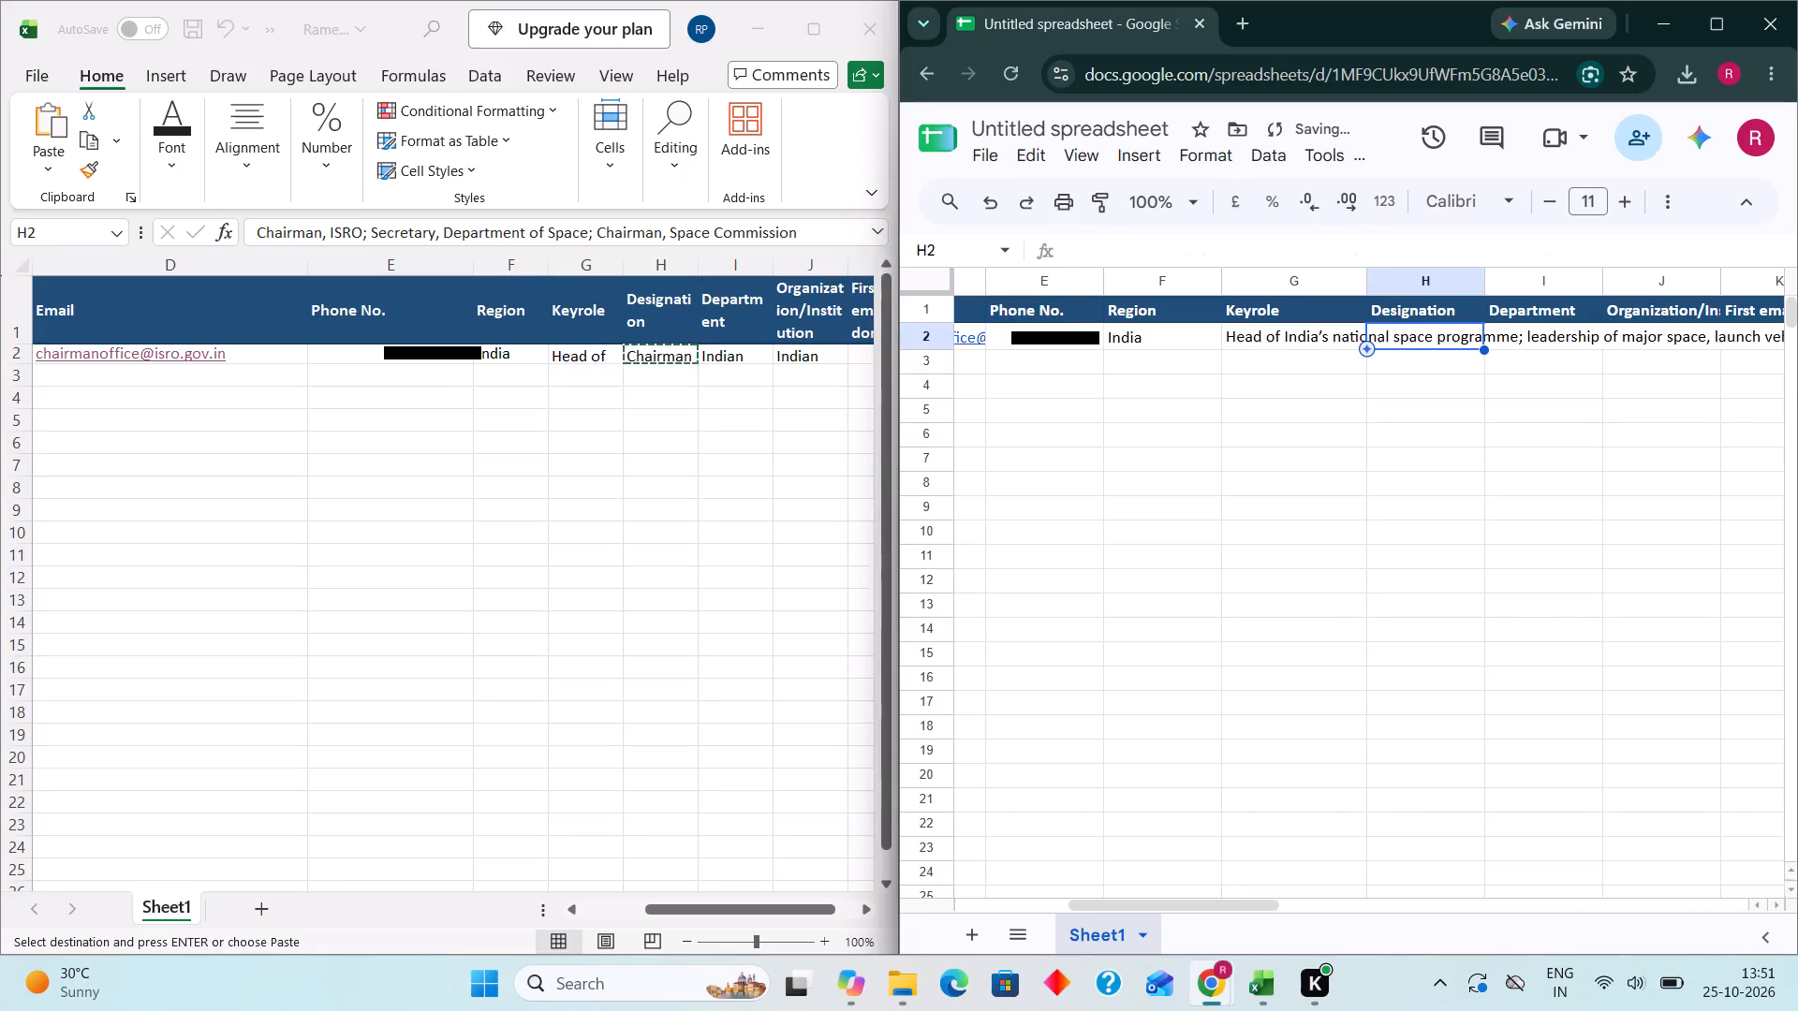
key(ctrl+a)
key(ctrl+a)
key(ctrl+a)
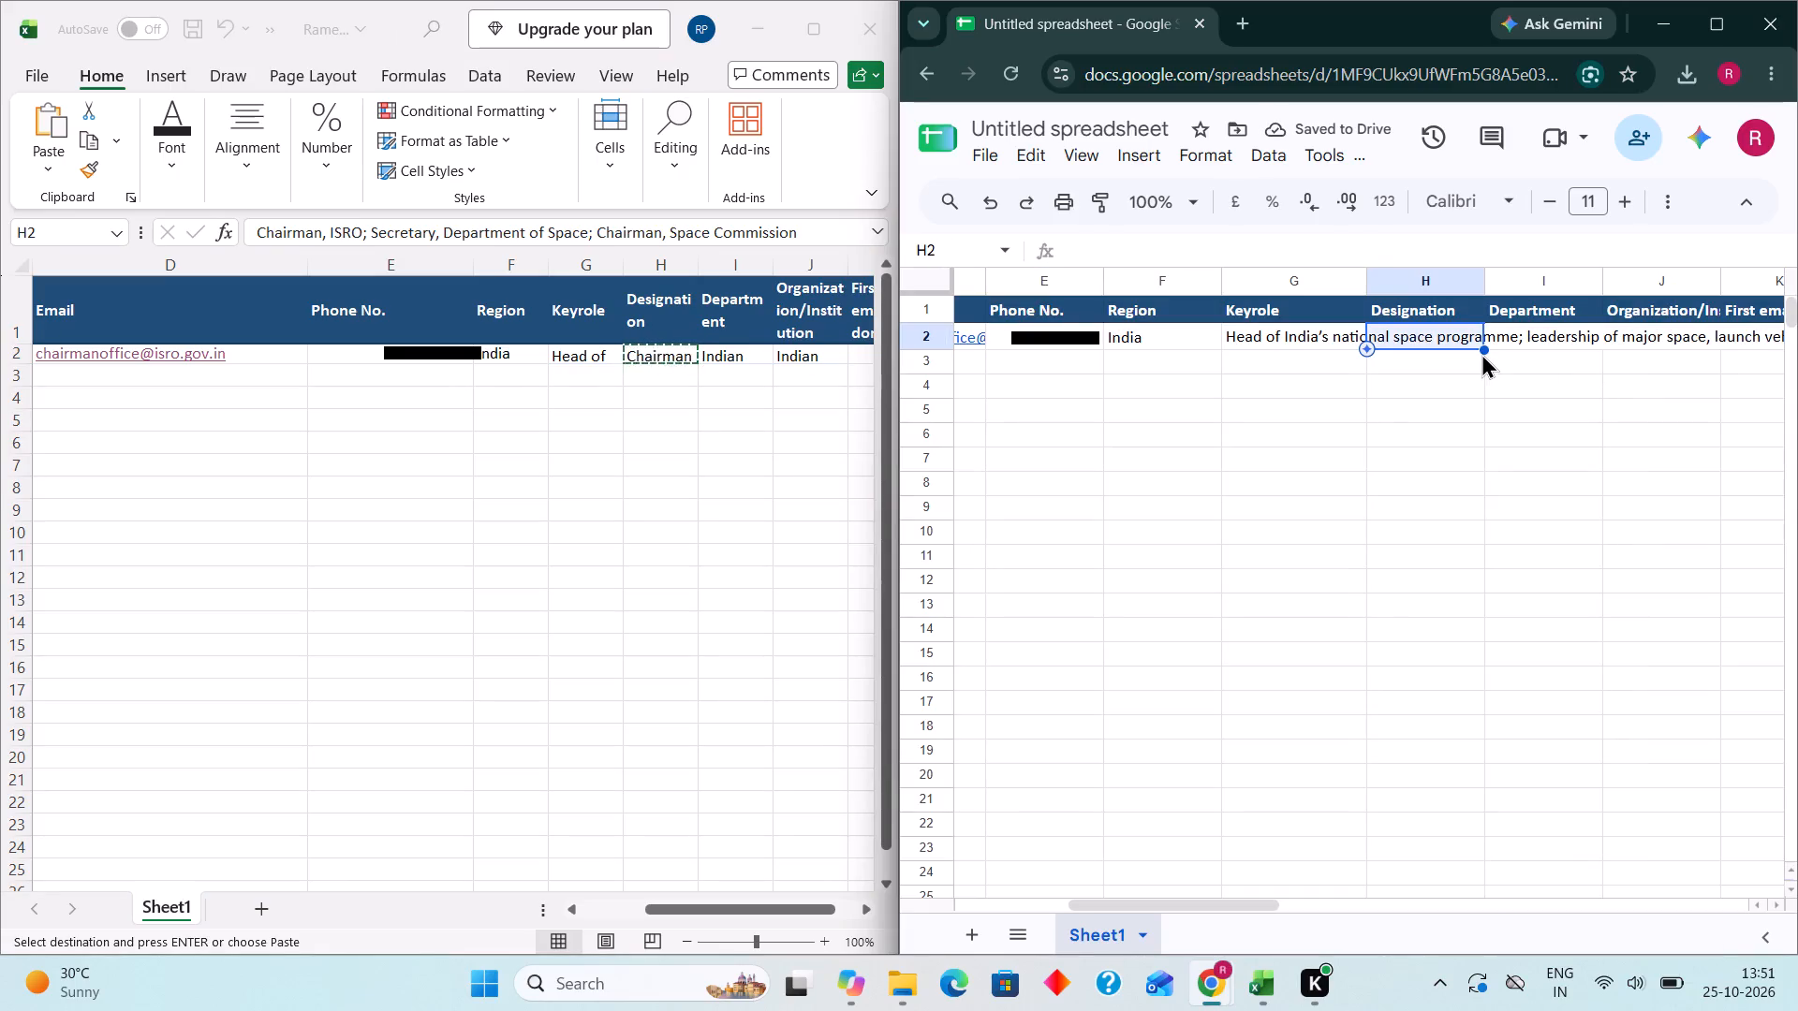
key(BackSpace)
key(BackSpace)
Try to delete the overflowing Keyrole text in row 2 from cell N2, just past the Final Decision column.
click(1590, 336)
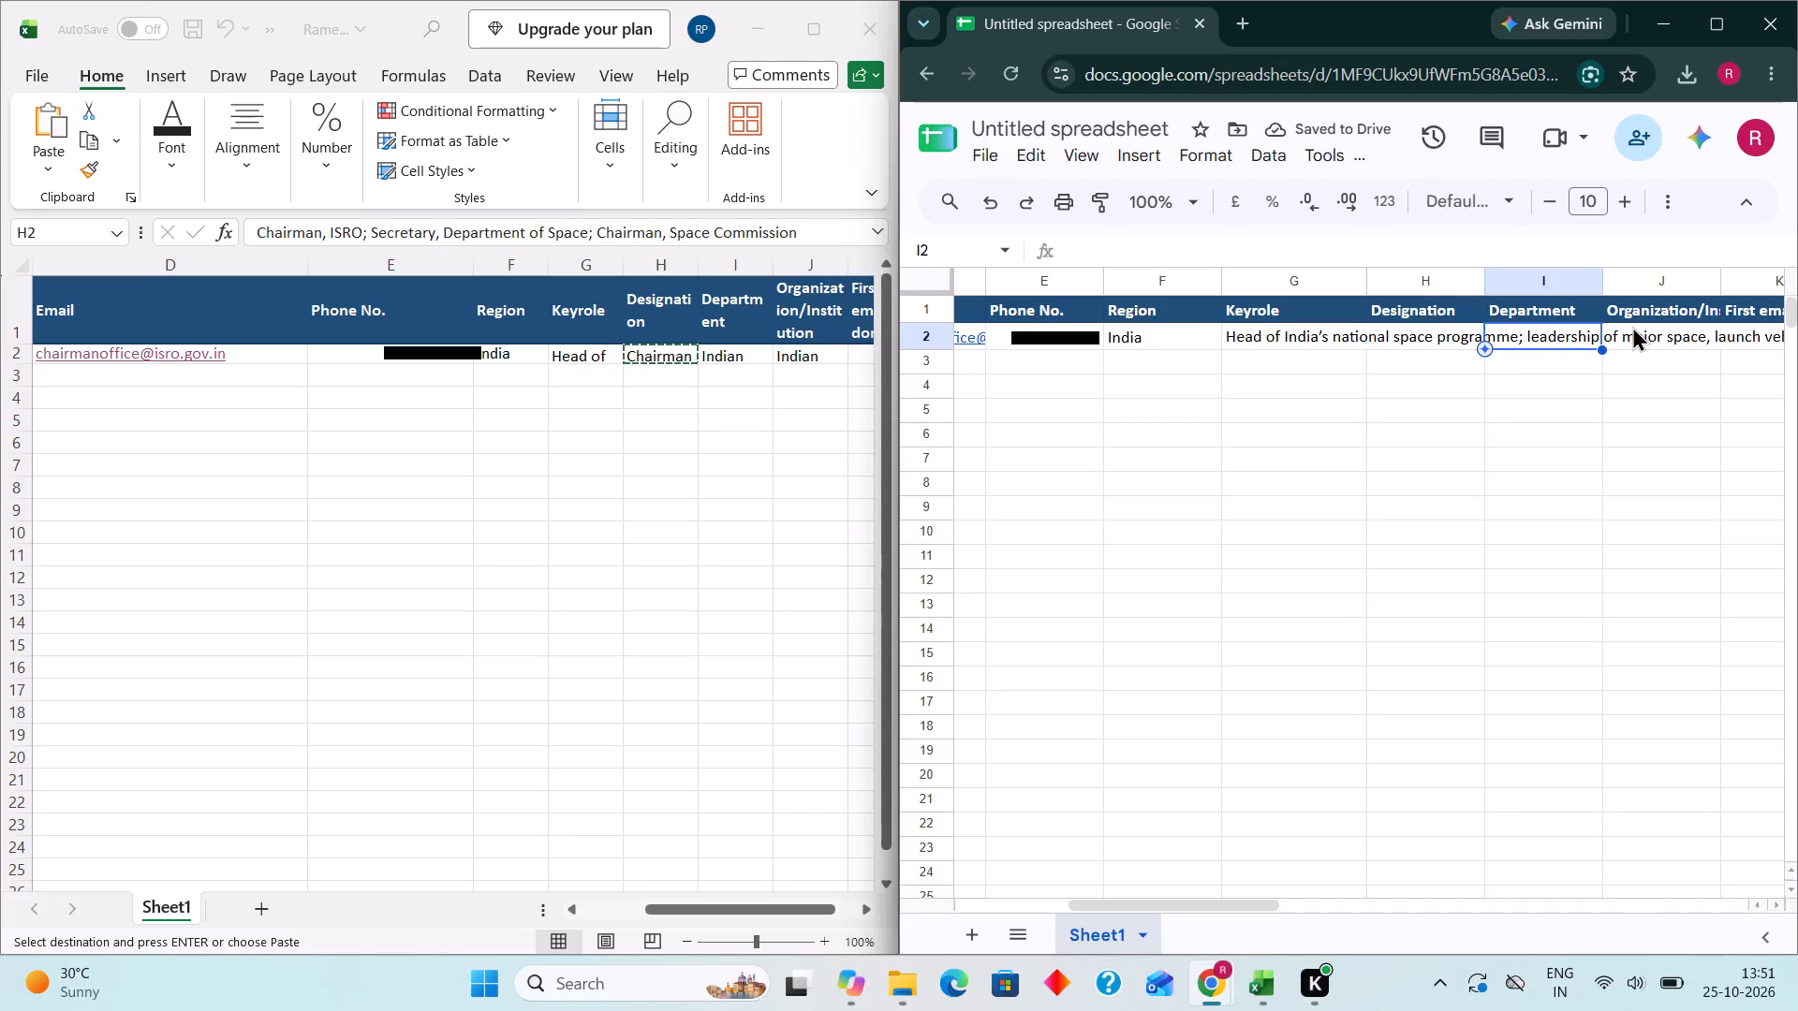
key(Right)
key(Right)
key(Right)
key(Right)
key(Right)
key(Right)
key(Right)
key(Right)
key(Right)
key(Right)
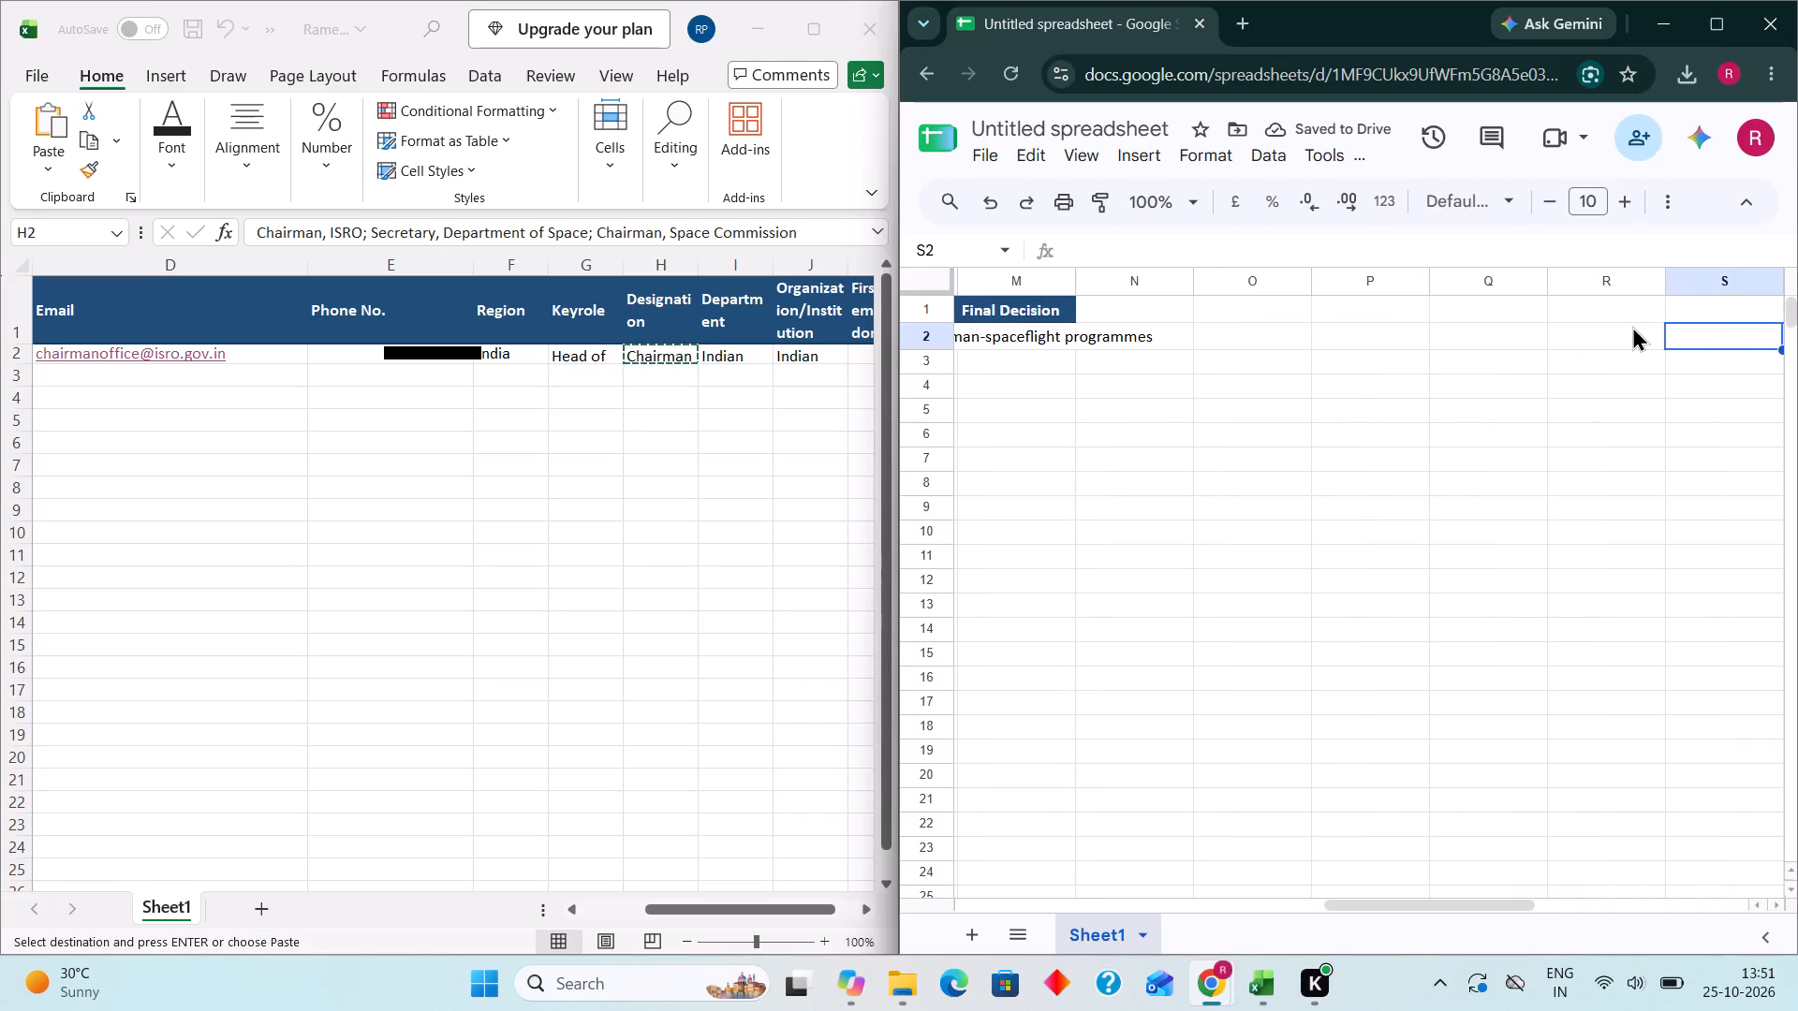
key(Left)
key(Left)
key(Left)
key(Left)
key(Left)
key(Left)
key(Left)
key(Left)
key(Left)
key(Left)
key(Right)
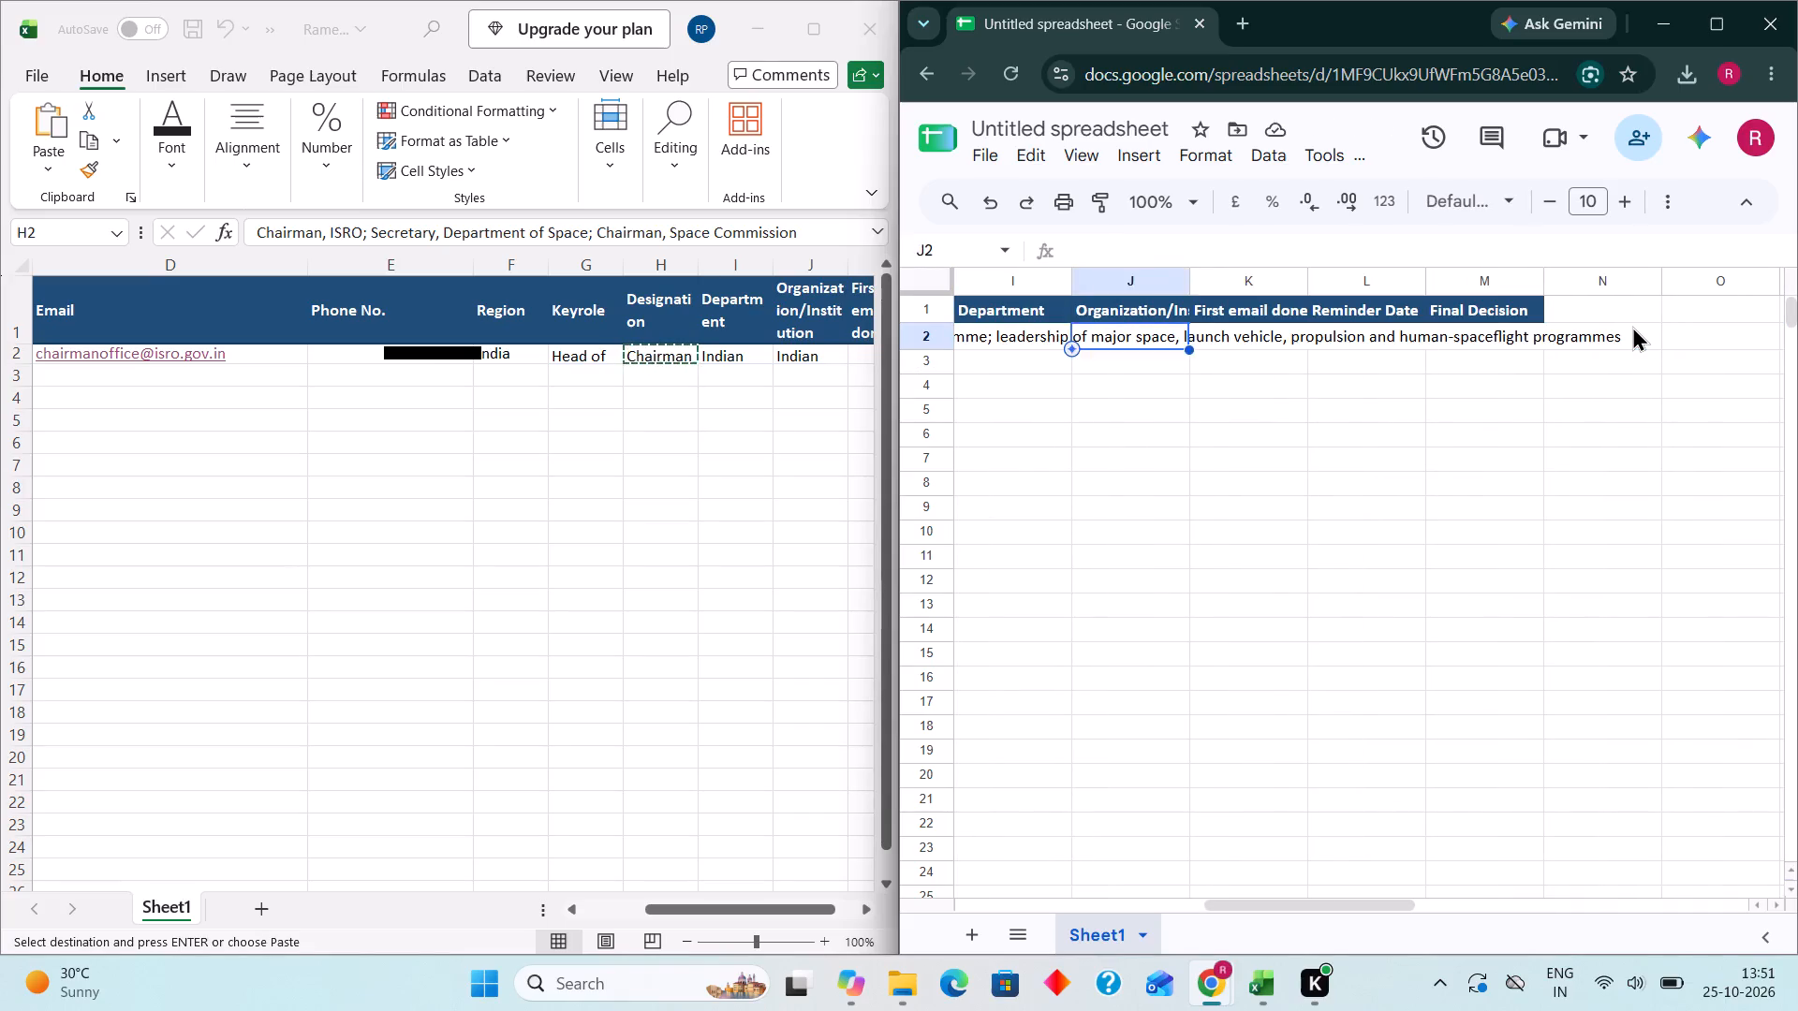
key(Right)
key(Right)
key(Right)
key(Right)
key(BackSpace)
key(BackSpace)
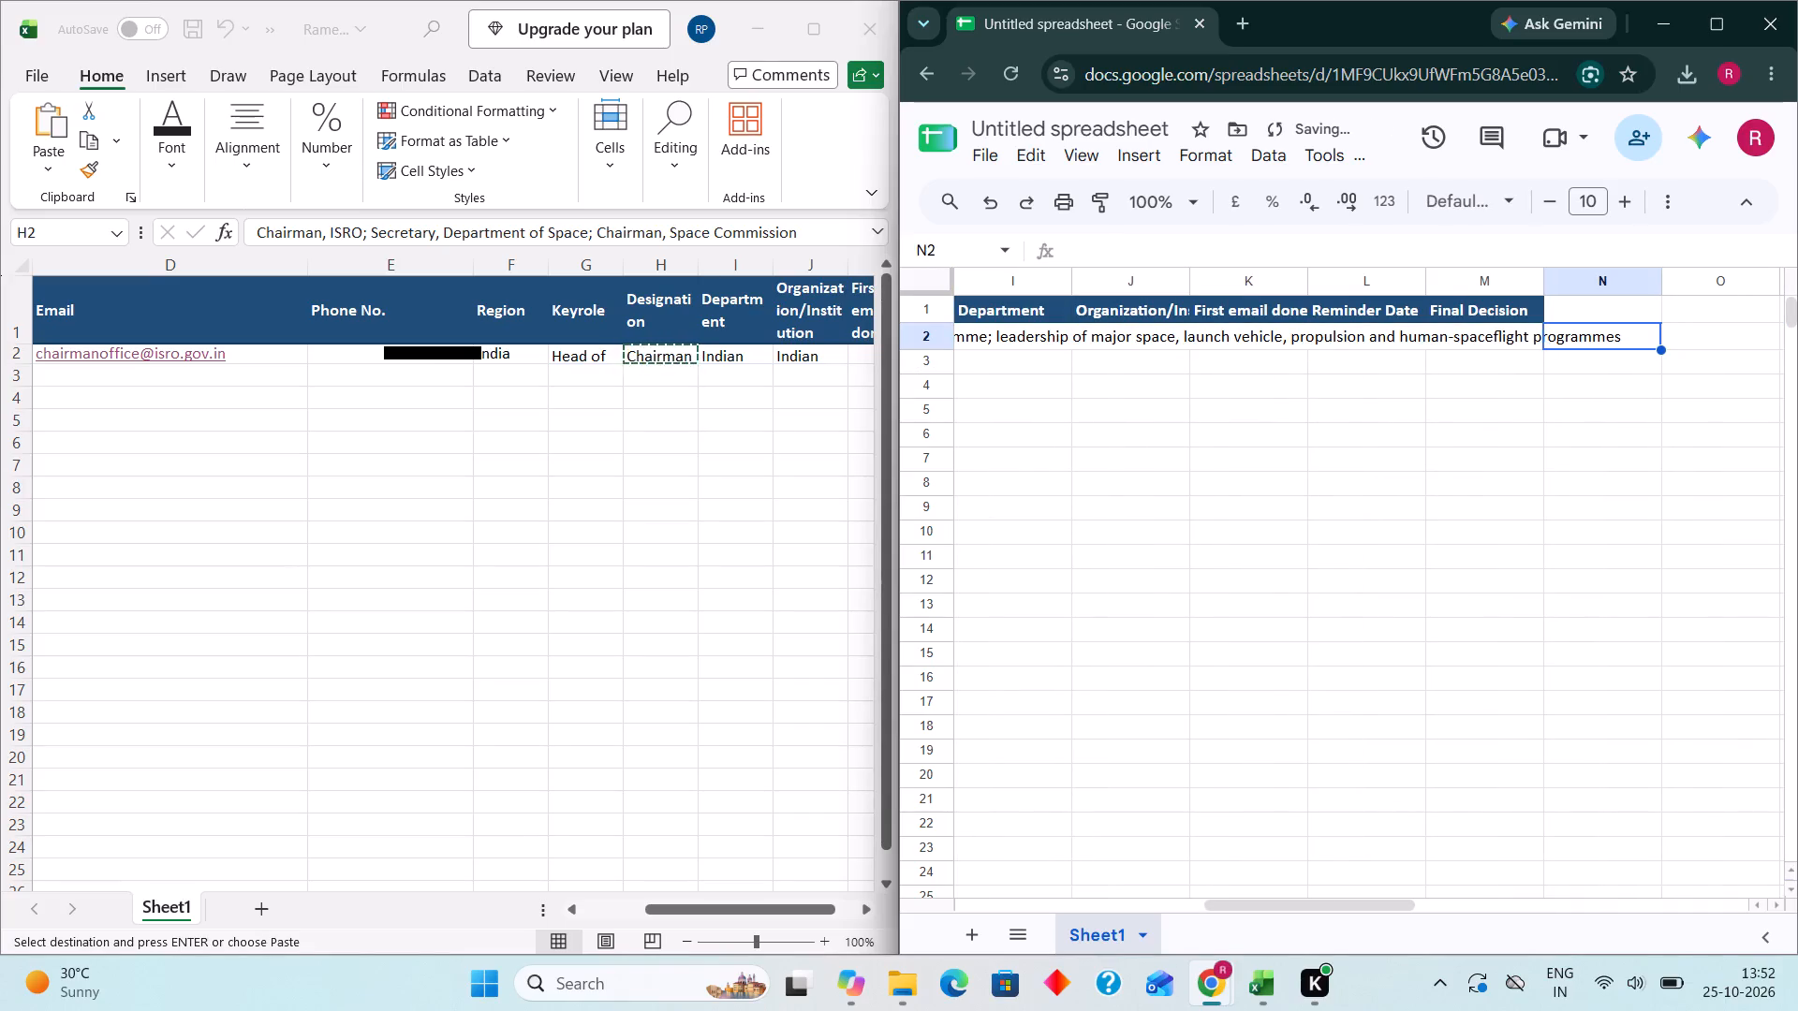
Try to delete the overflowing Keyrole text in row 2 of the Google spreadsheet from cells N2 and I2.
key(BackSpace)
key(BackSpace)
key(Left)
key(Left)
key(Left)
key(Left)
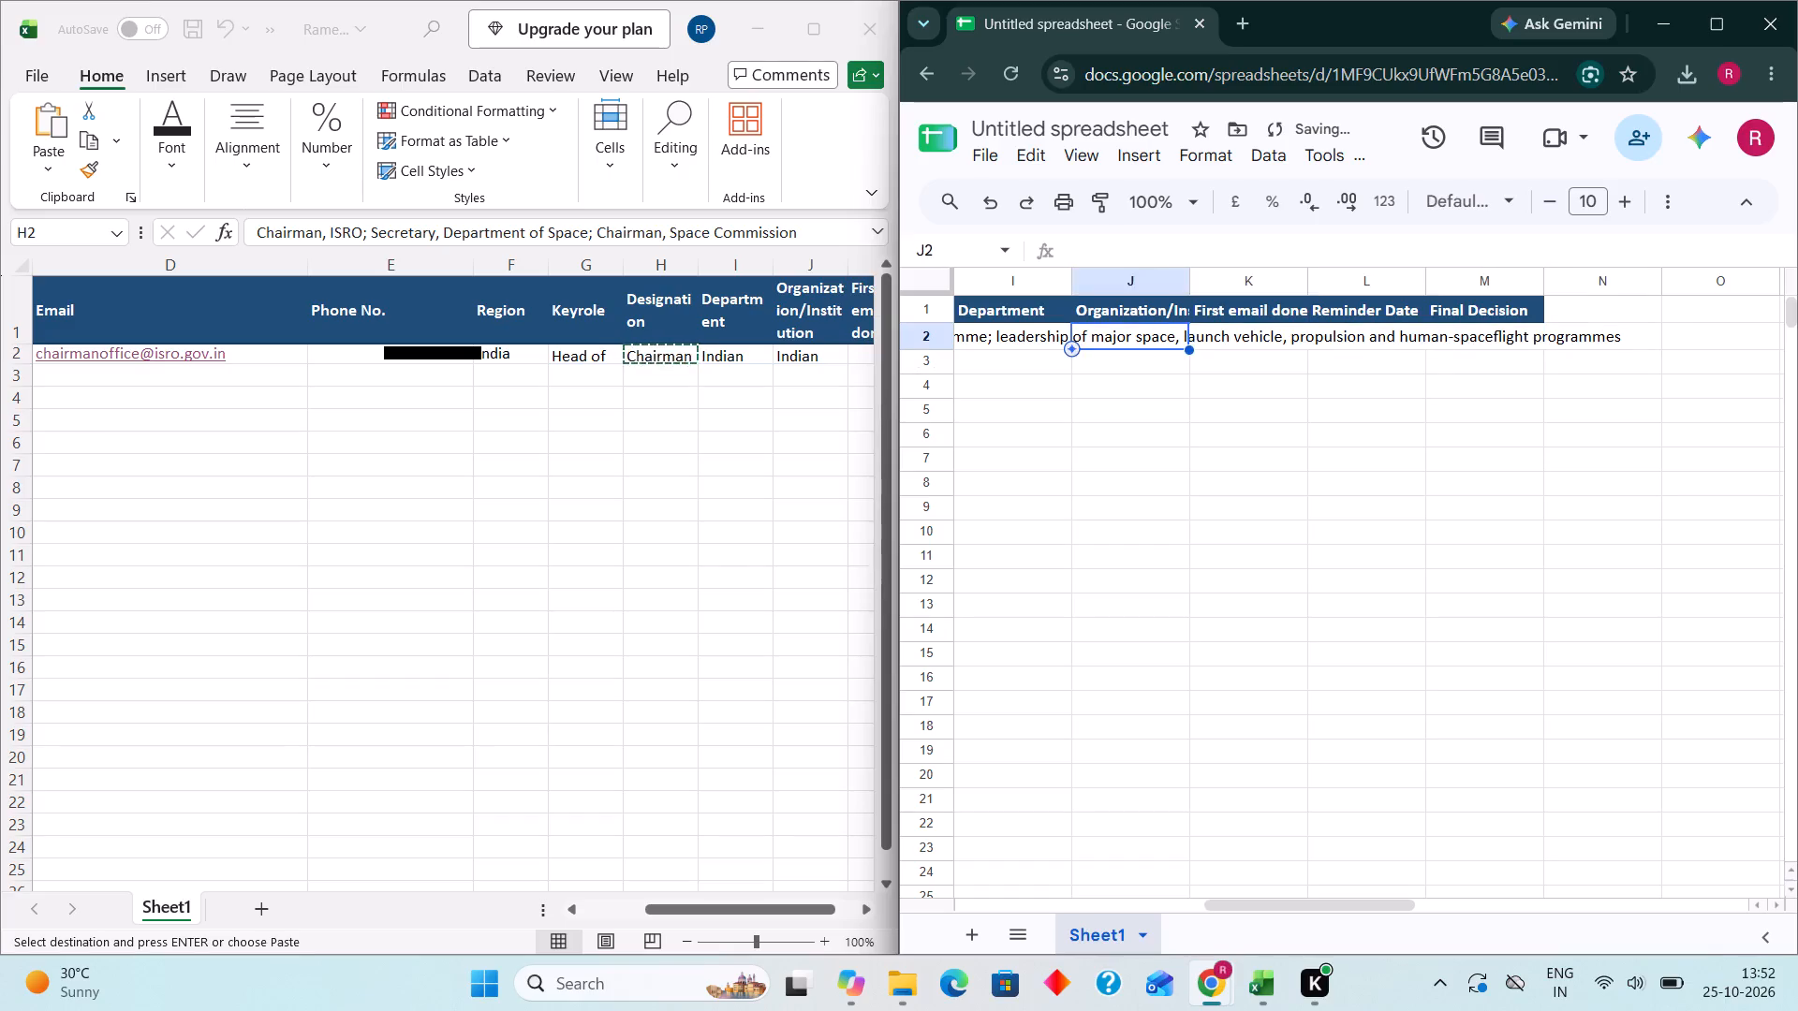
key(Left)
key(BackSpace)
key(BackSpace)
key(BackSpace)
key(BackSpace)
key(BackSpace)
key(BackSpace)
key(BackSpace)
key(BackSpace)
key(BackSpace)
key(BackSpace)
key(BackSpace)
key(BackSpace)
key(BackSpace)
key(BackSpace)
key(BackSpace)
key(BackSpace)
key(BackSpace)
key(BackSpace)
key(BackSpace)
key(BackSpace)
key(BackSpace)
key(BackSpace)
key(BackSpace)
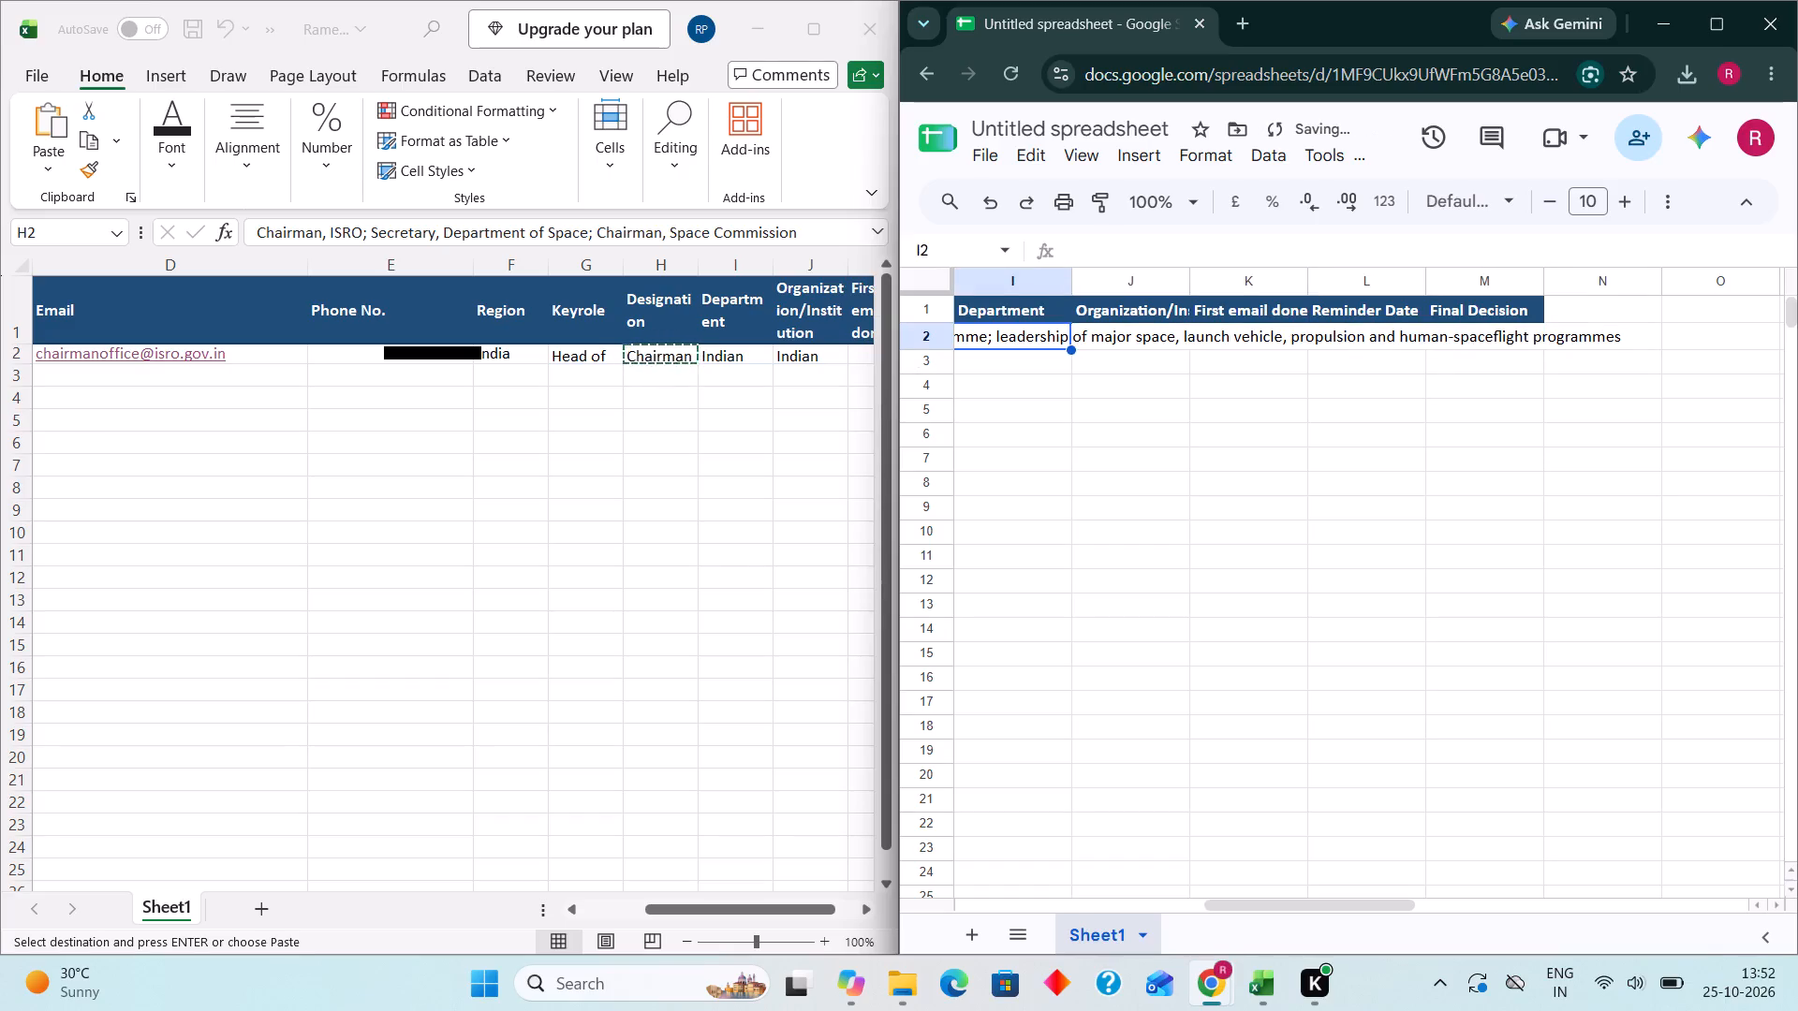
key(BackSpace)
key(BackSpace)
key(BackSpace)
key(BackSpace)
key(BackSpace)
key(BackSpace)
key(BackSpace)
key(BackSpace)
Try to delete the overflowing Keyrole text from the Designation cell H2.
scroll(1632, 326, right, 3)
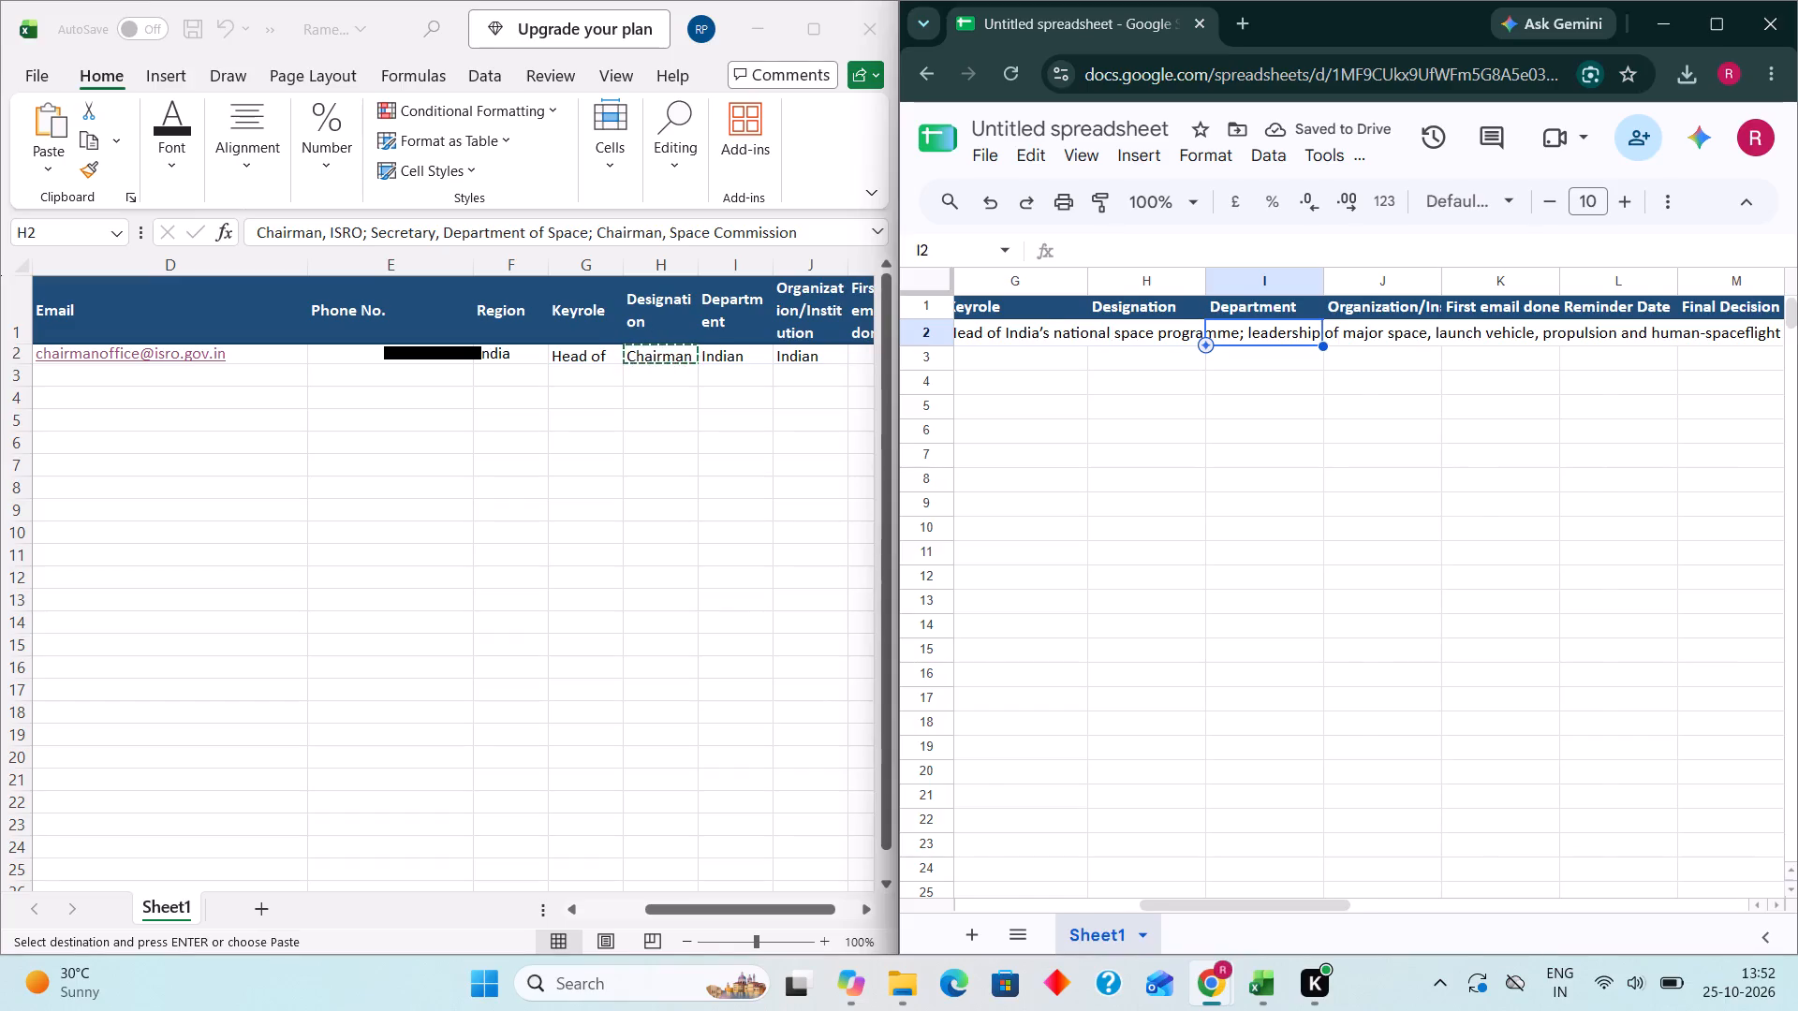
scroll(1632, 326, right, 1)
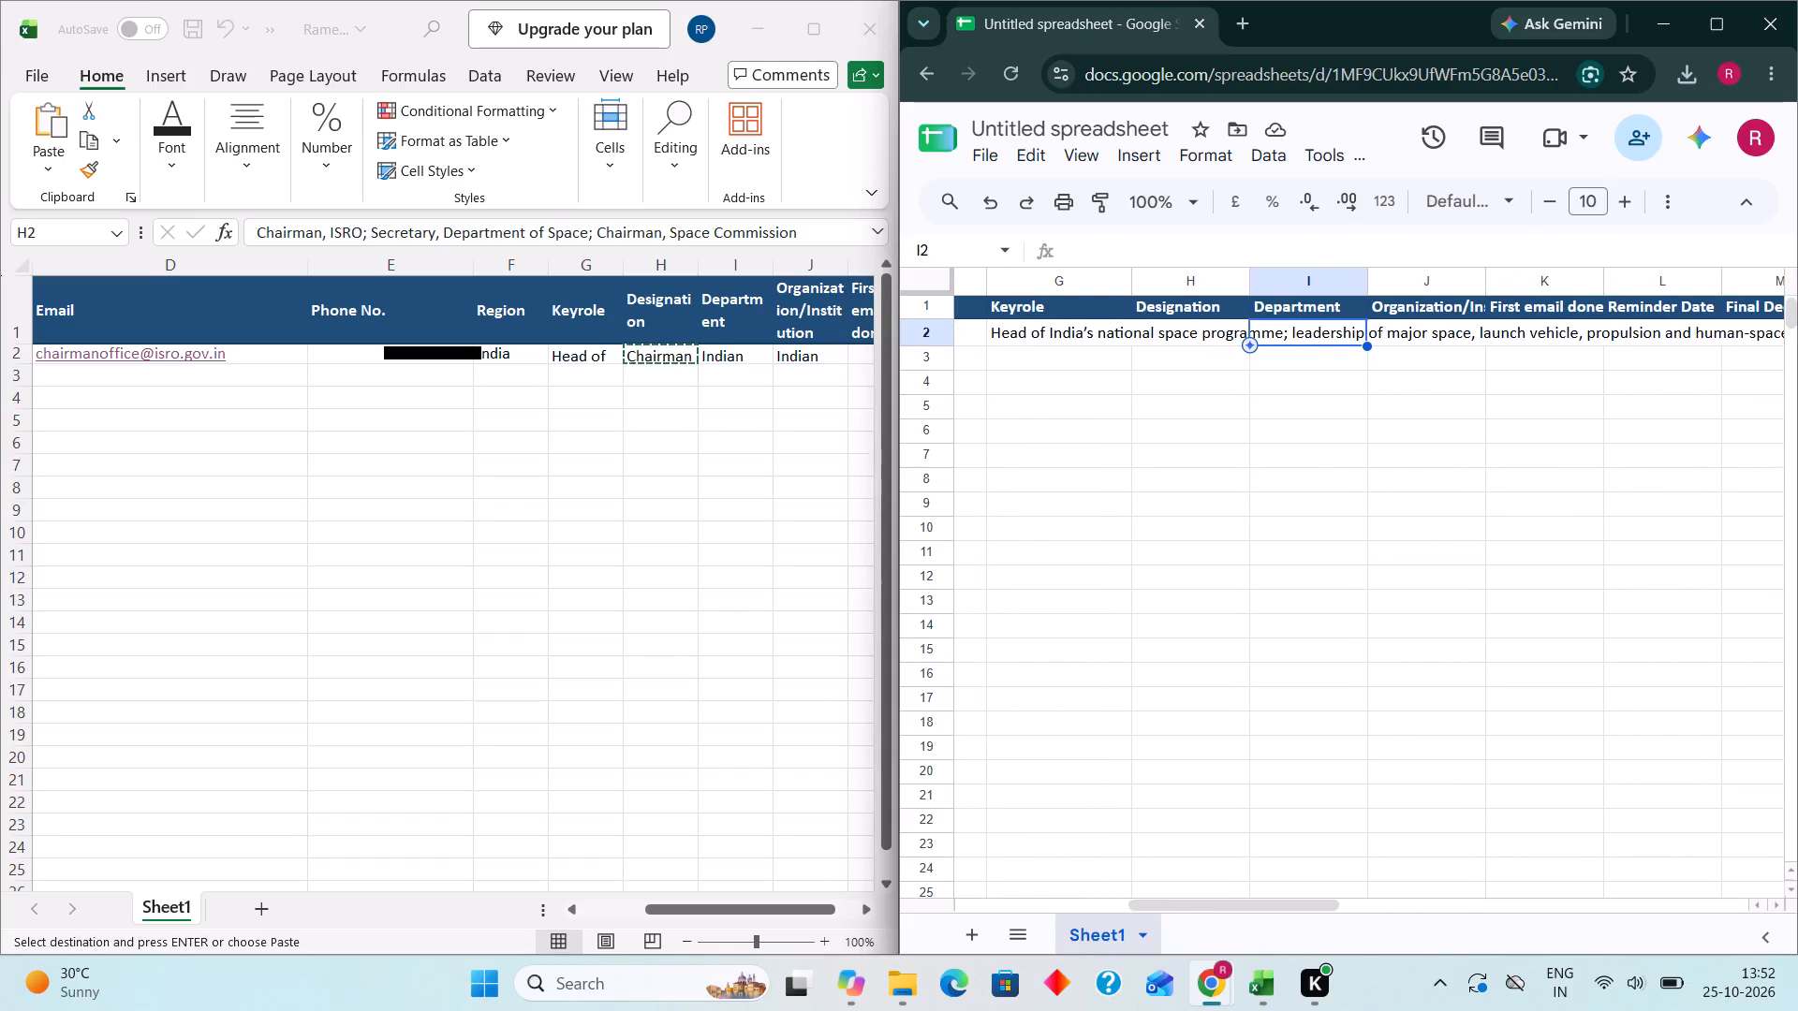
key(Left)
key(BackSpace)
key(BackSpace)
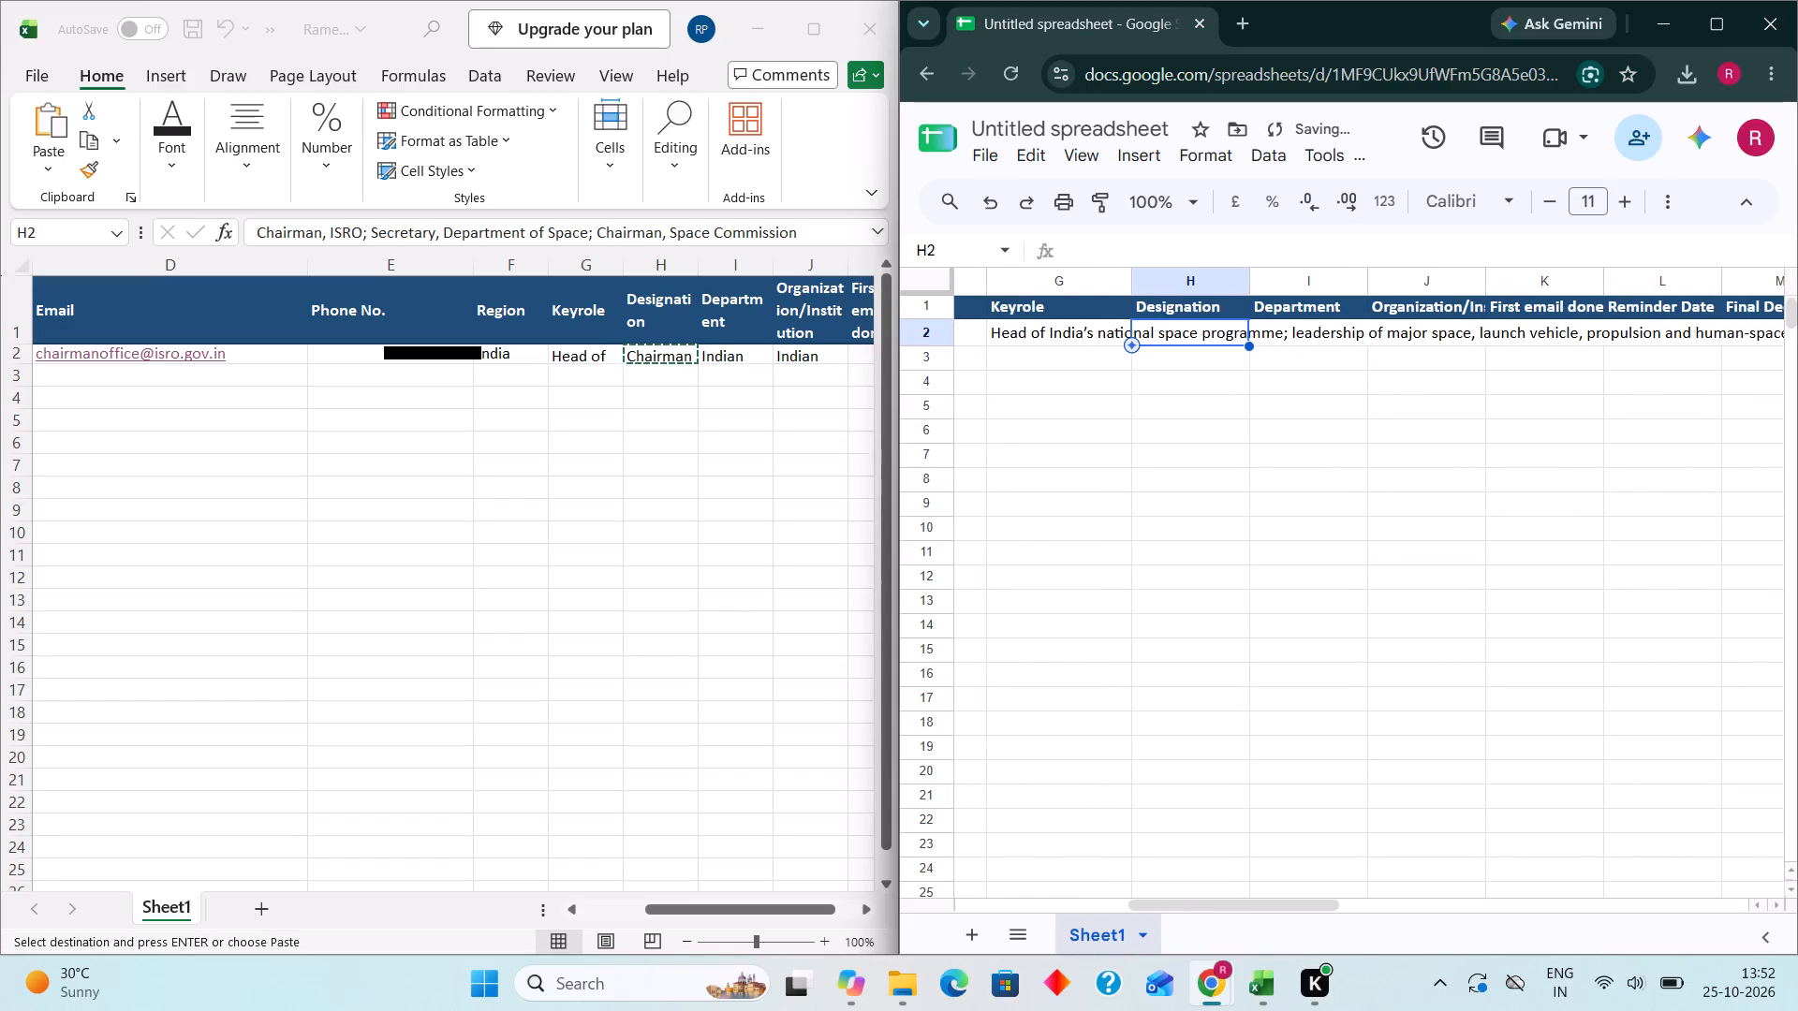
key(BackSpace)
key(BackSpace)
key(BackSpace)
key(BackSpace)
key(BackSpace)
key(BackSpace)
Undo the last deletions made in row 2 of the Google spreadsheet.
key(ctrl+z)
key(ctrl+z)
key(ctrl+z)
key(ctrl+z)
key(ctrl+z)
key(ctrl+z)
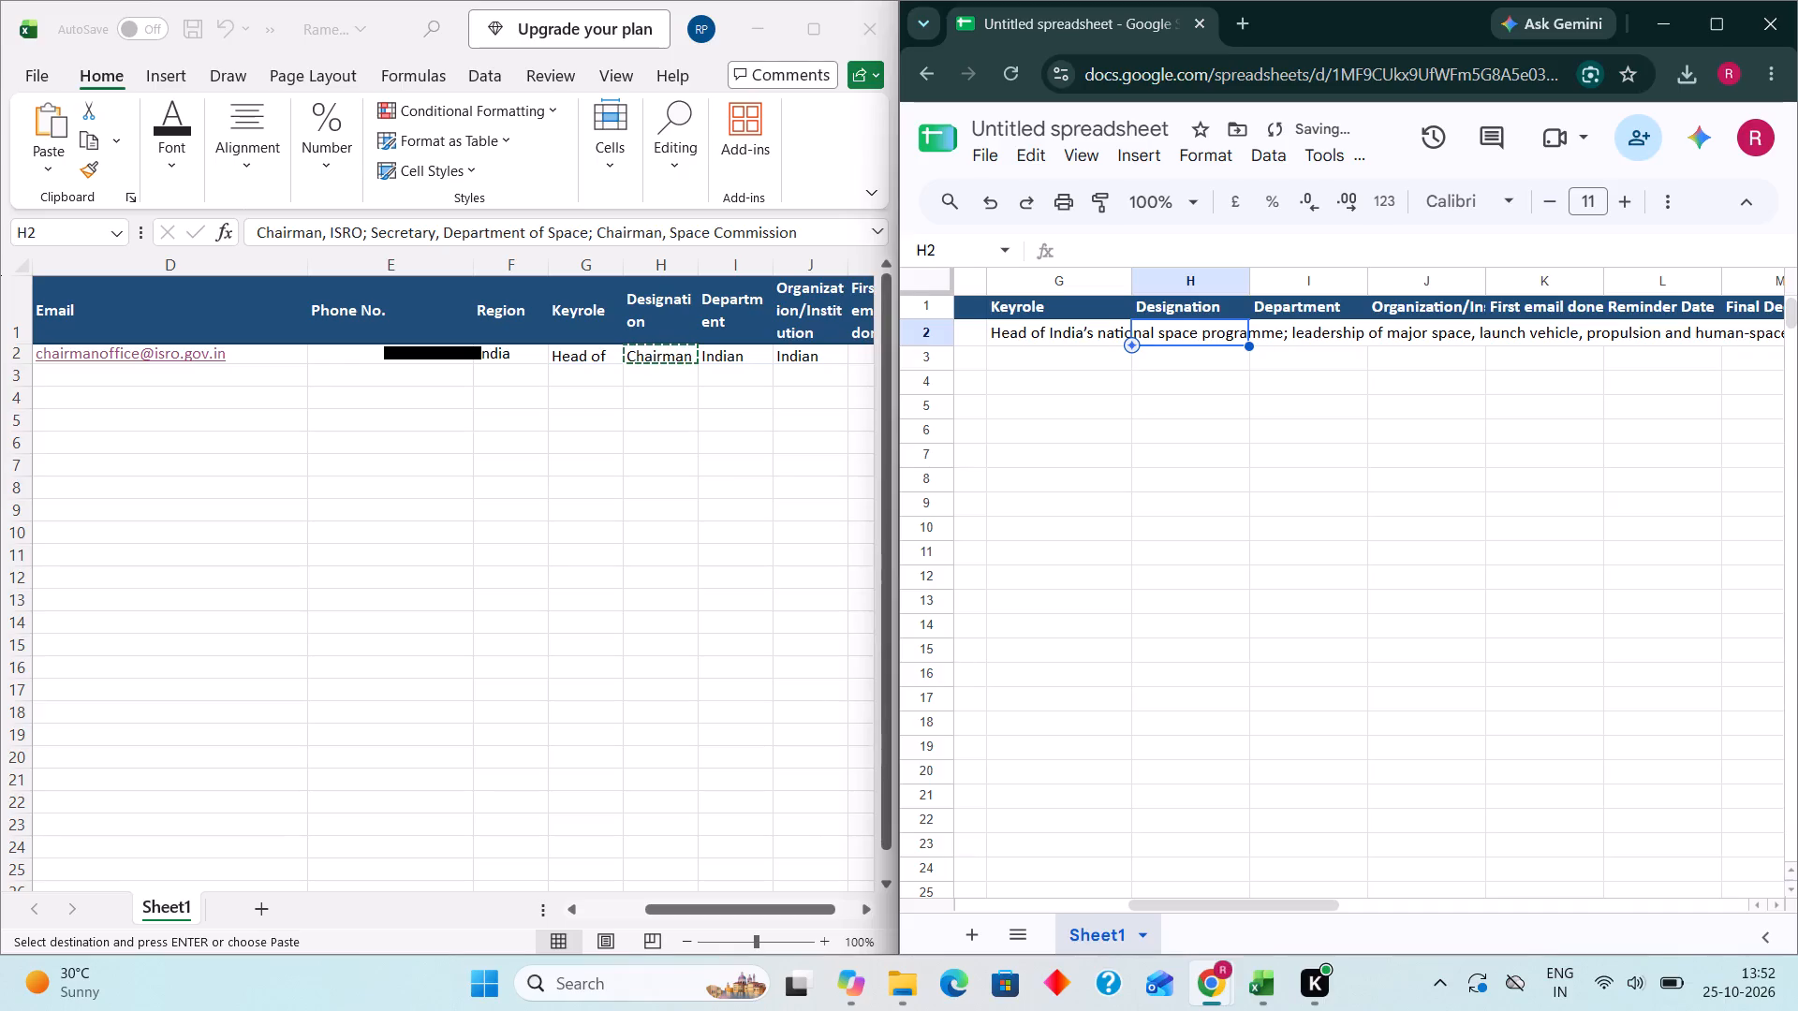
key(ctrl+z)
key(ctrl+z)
Widen the Keyrole column G of the Google spreadsheet to about three times the width of the Designation column.
scroll(1632, 326, right, 1)
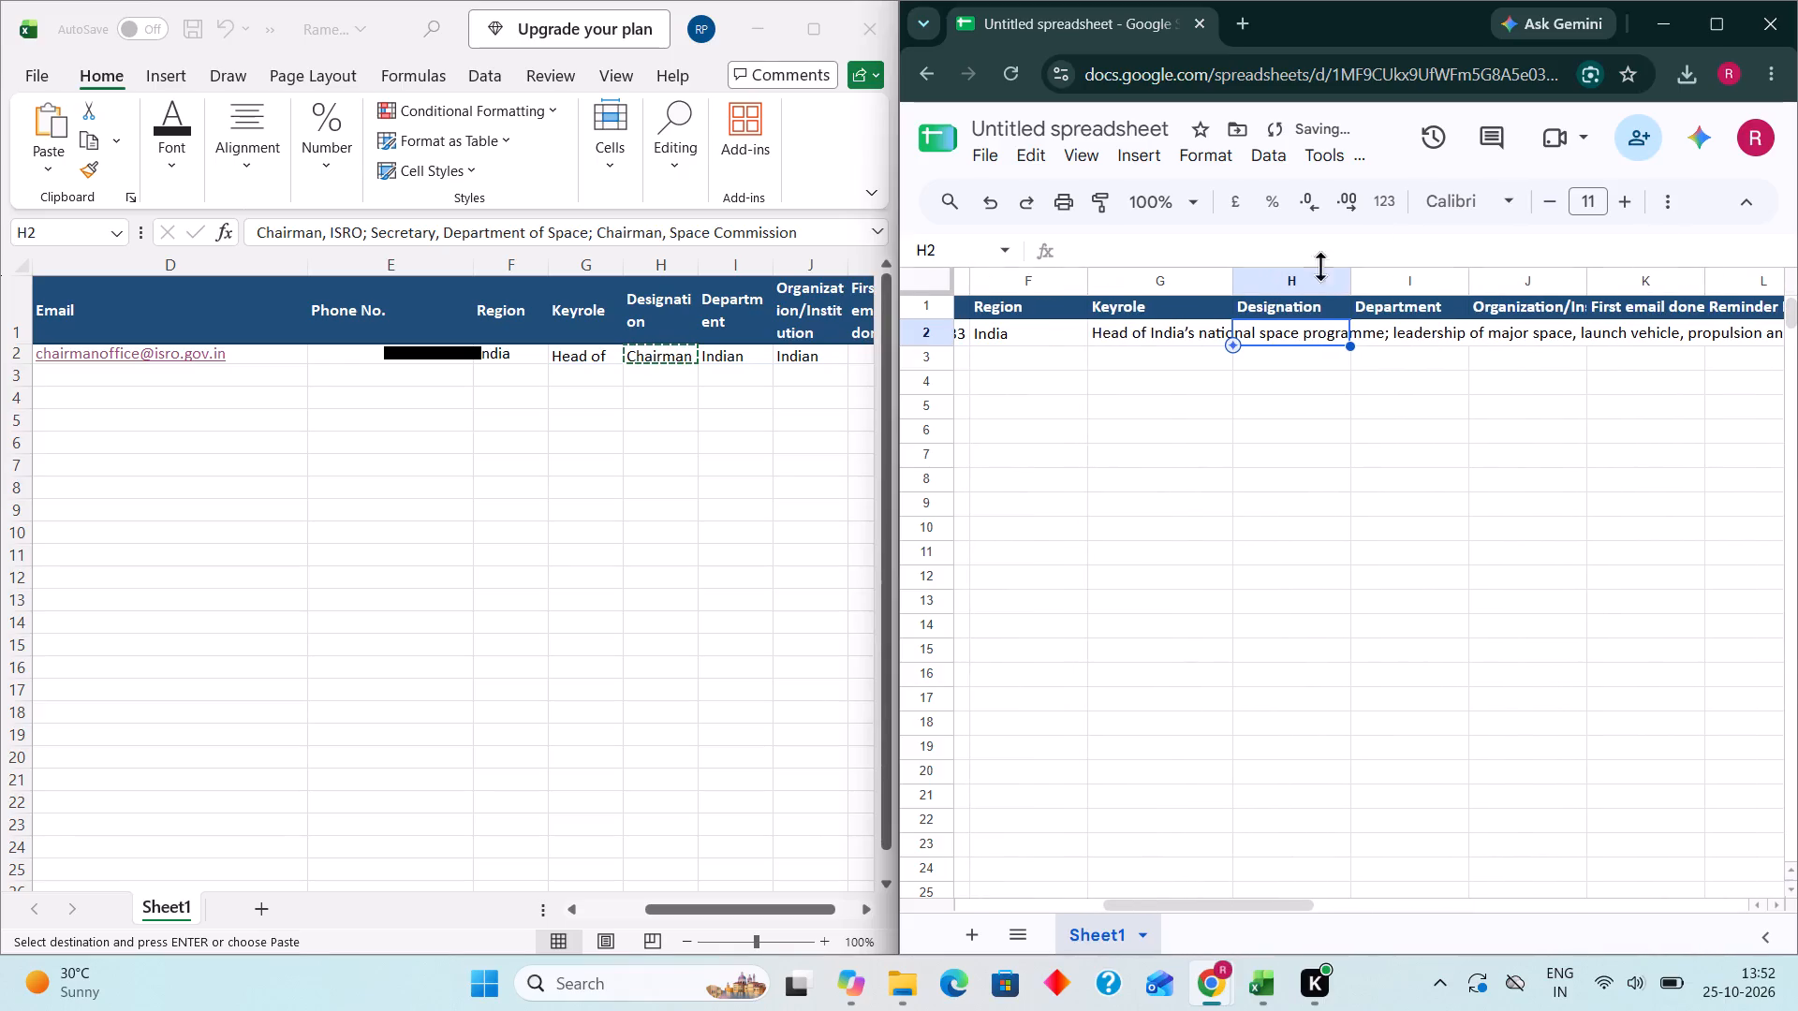
click(1200, 342)
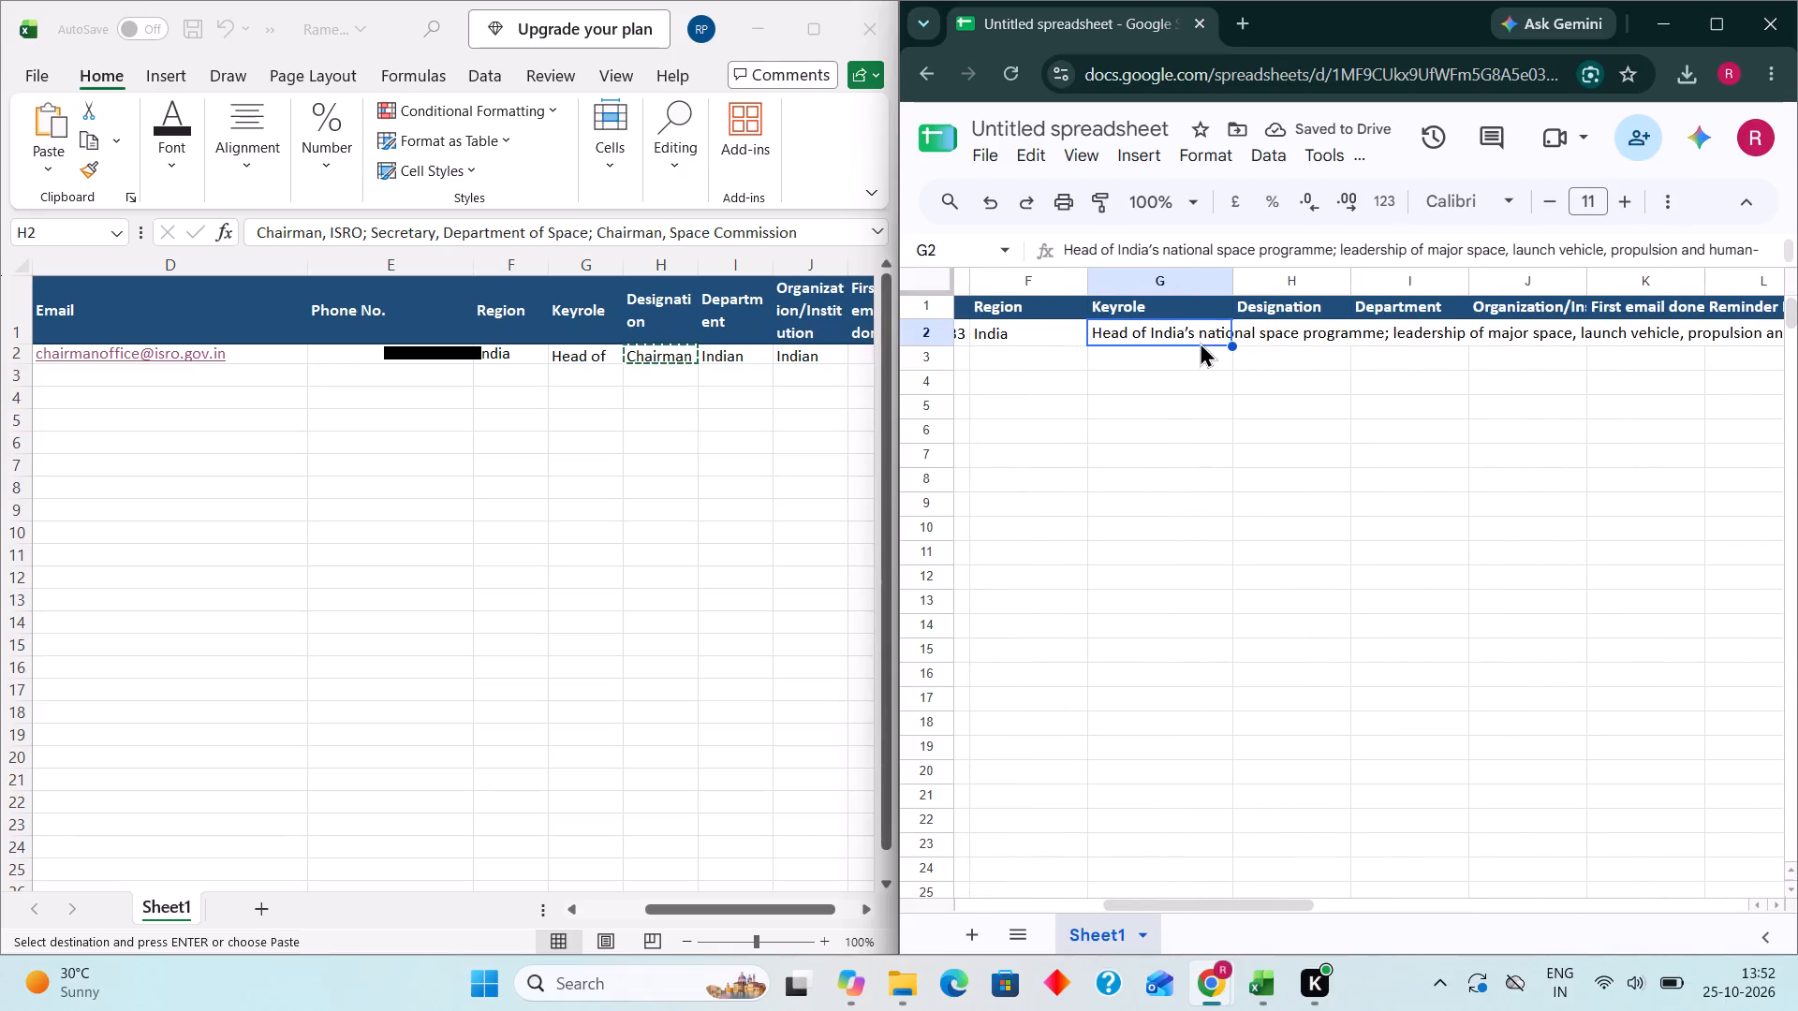
drag(1235, 284, 1296, 289)
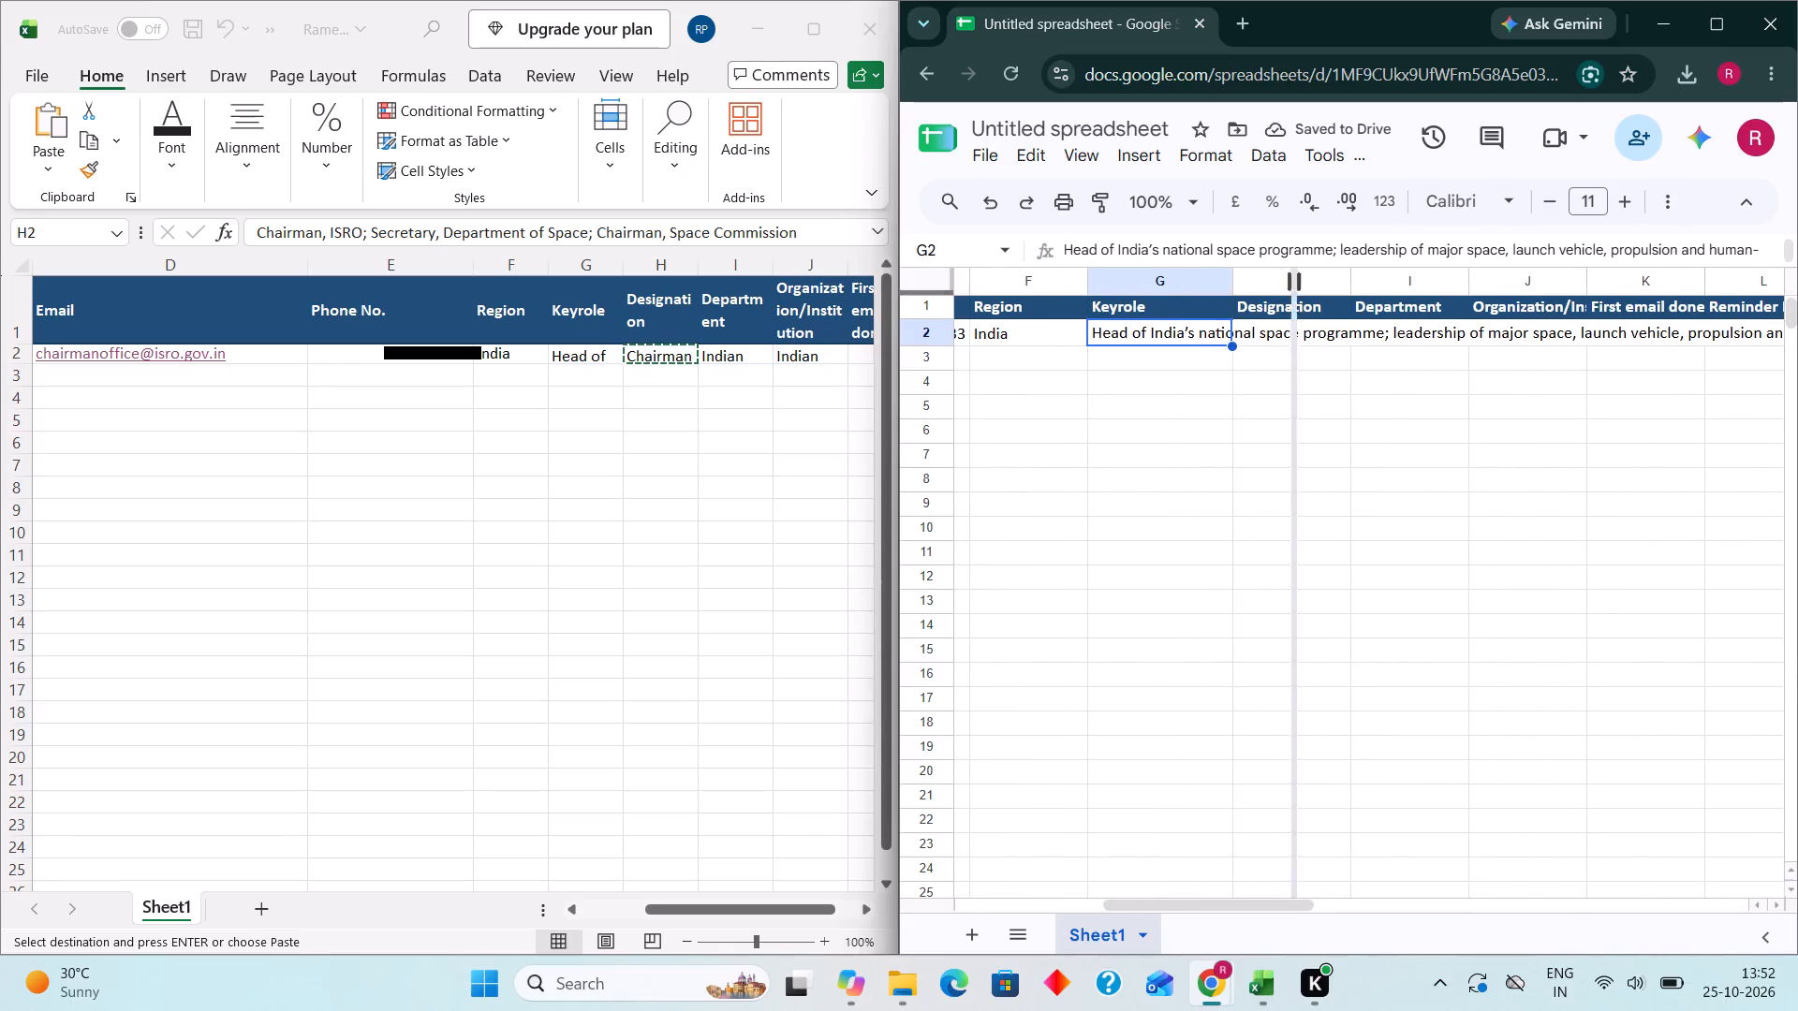
drag(1296, 289, 1468, 259)
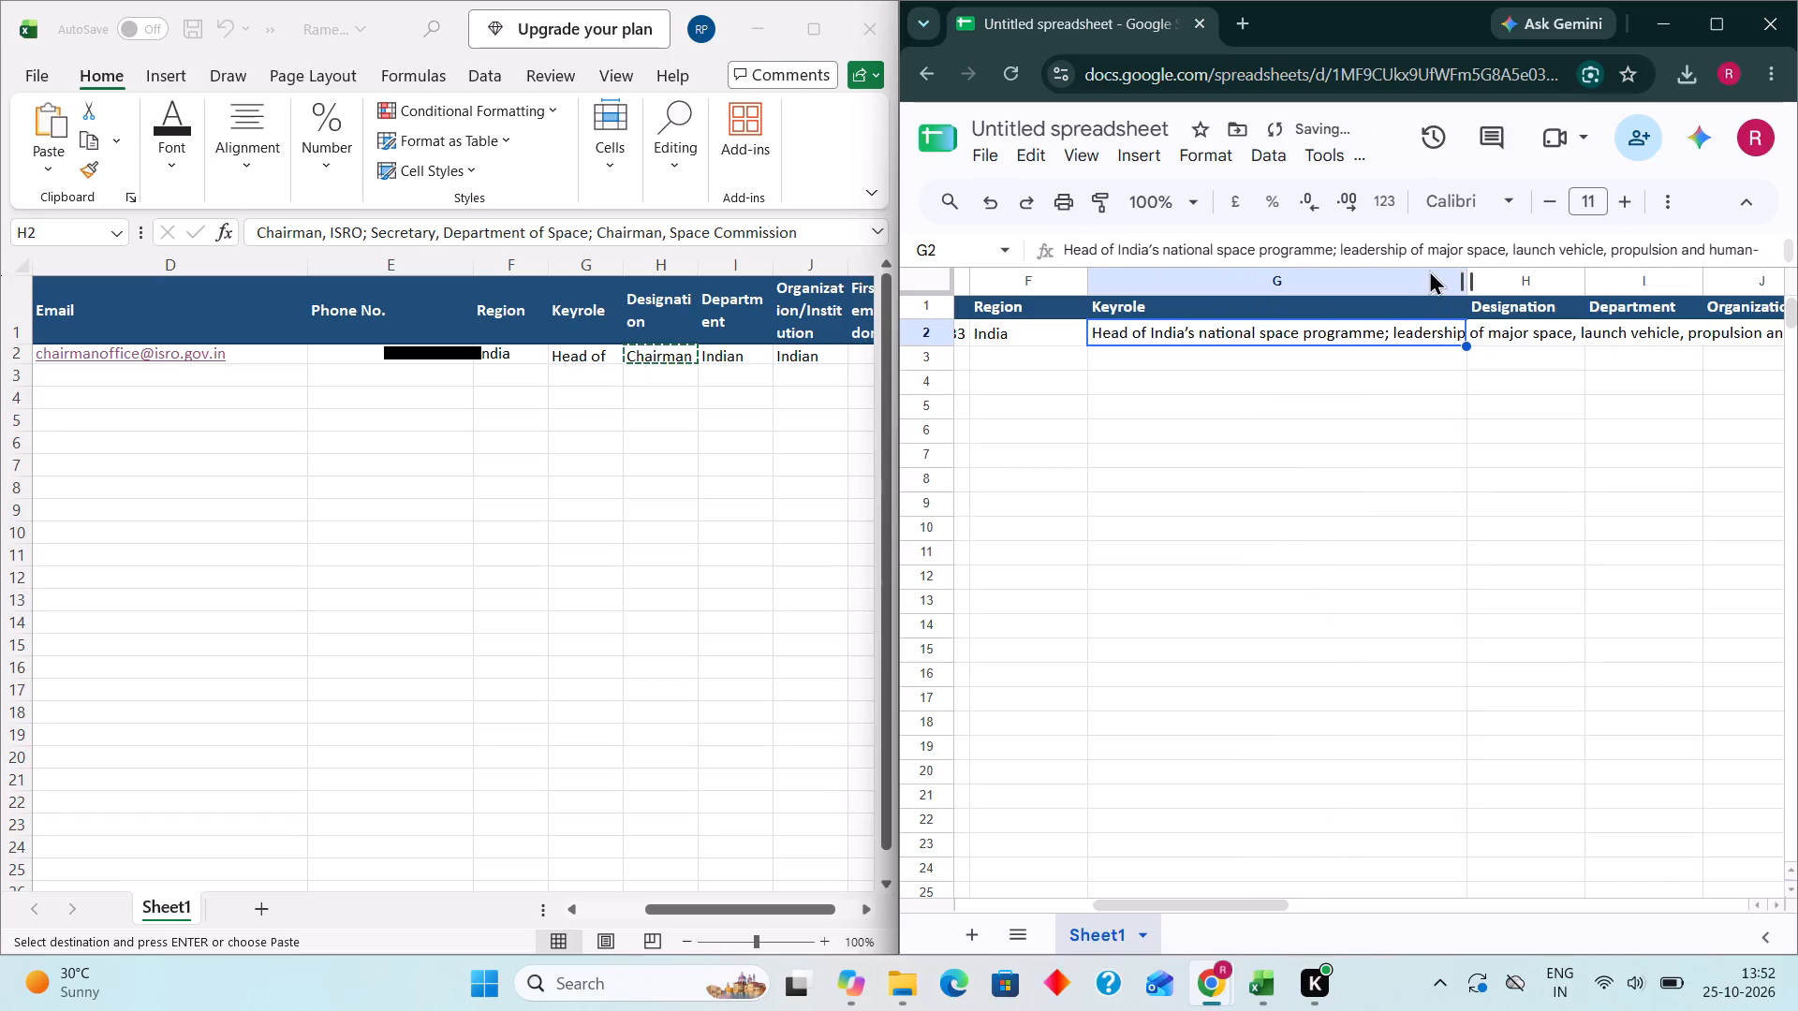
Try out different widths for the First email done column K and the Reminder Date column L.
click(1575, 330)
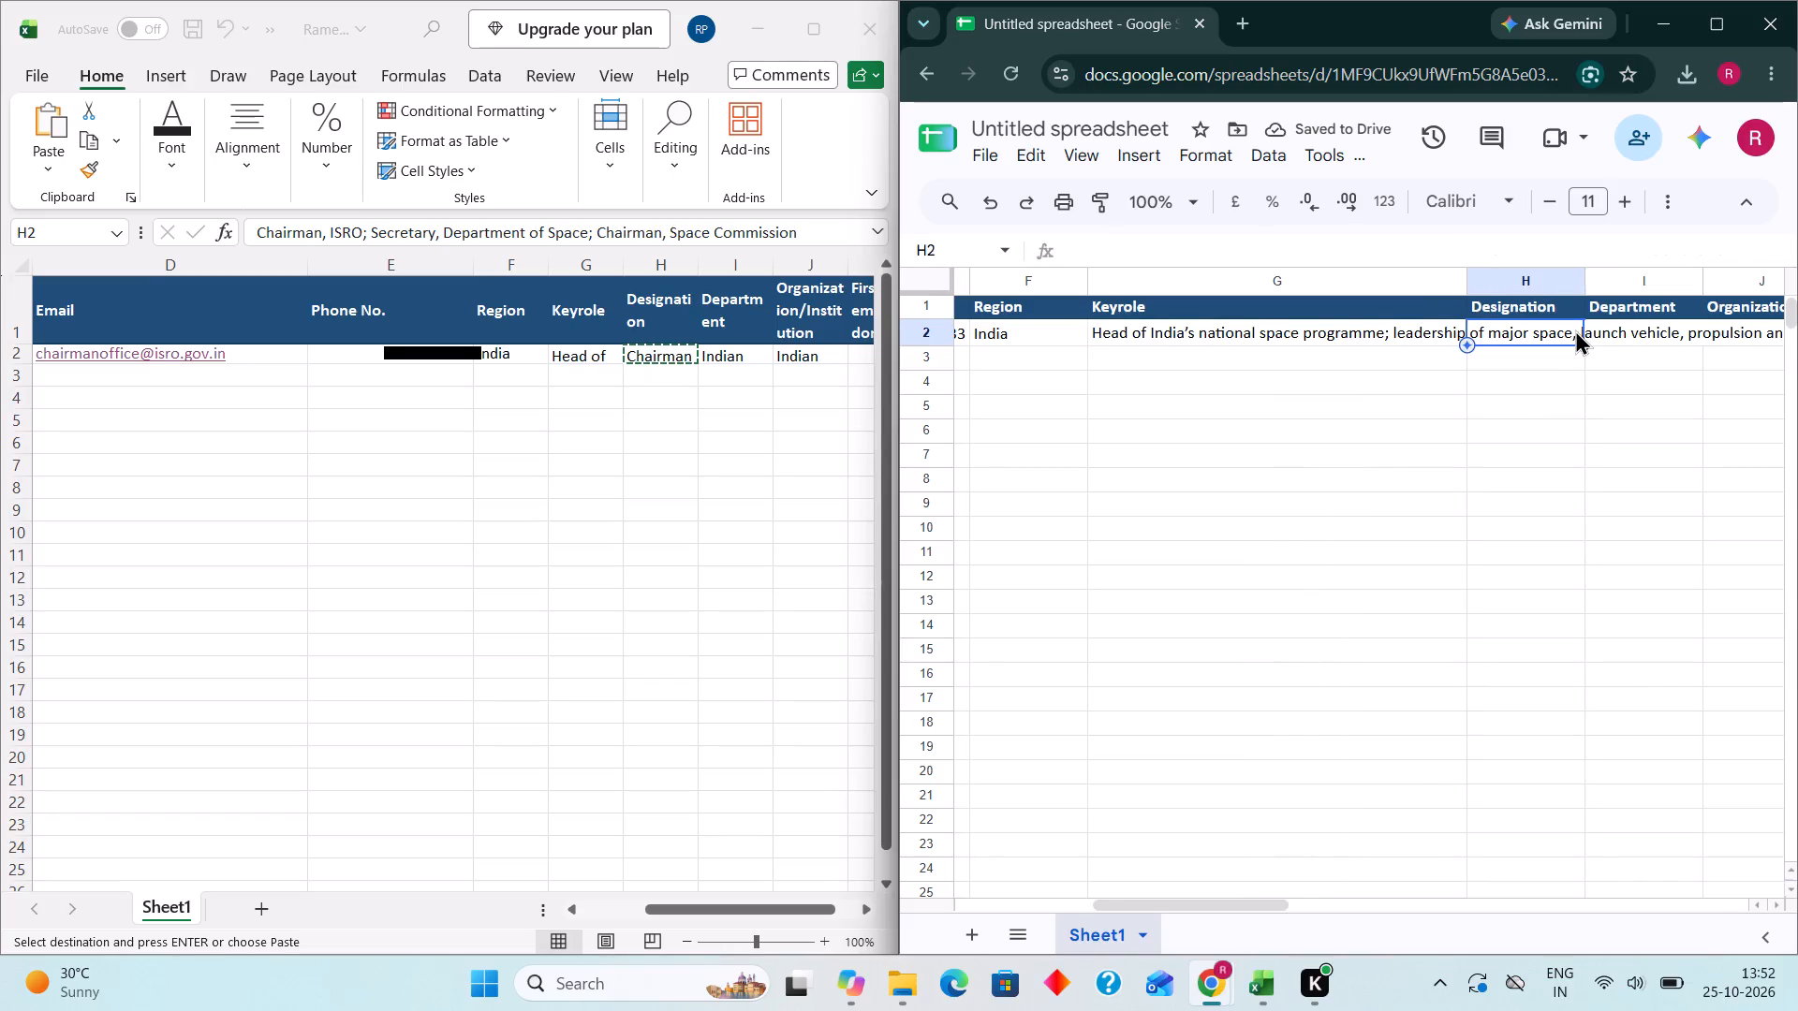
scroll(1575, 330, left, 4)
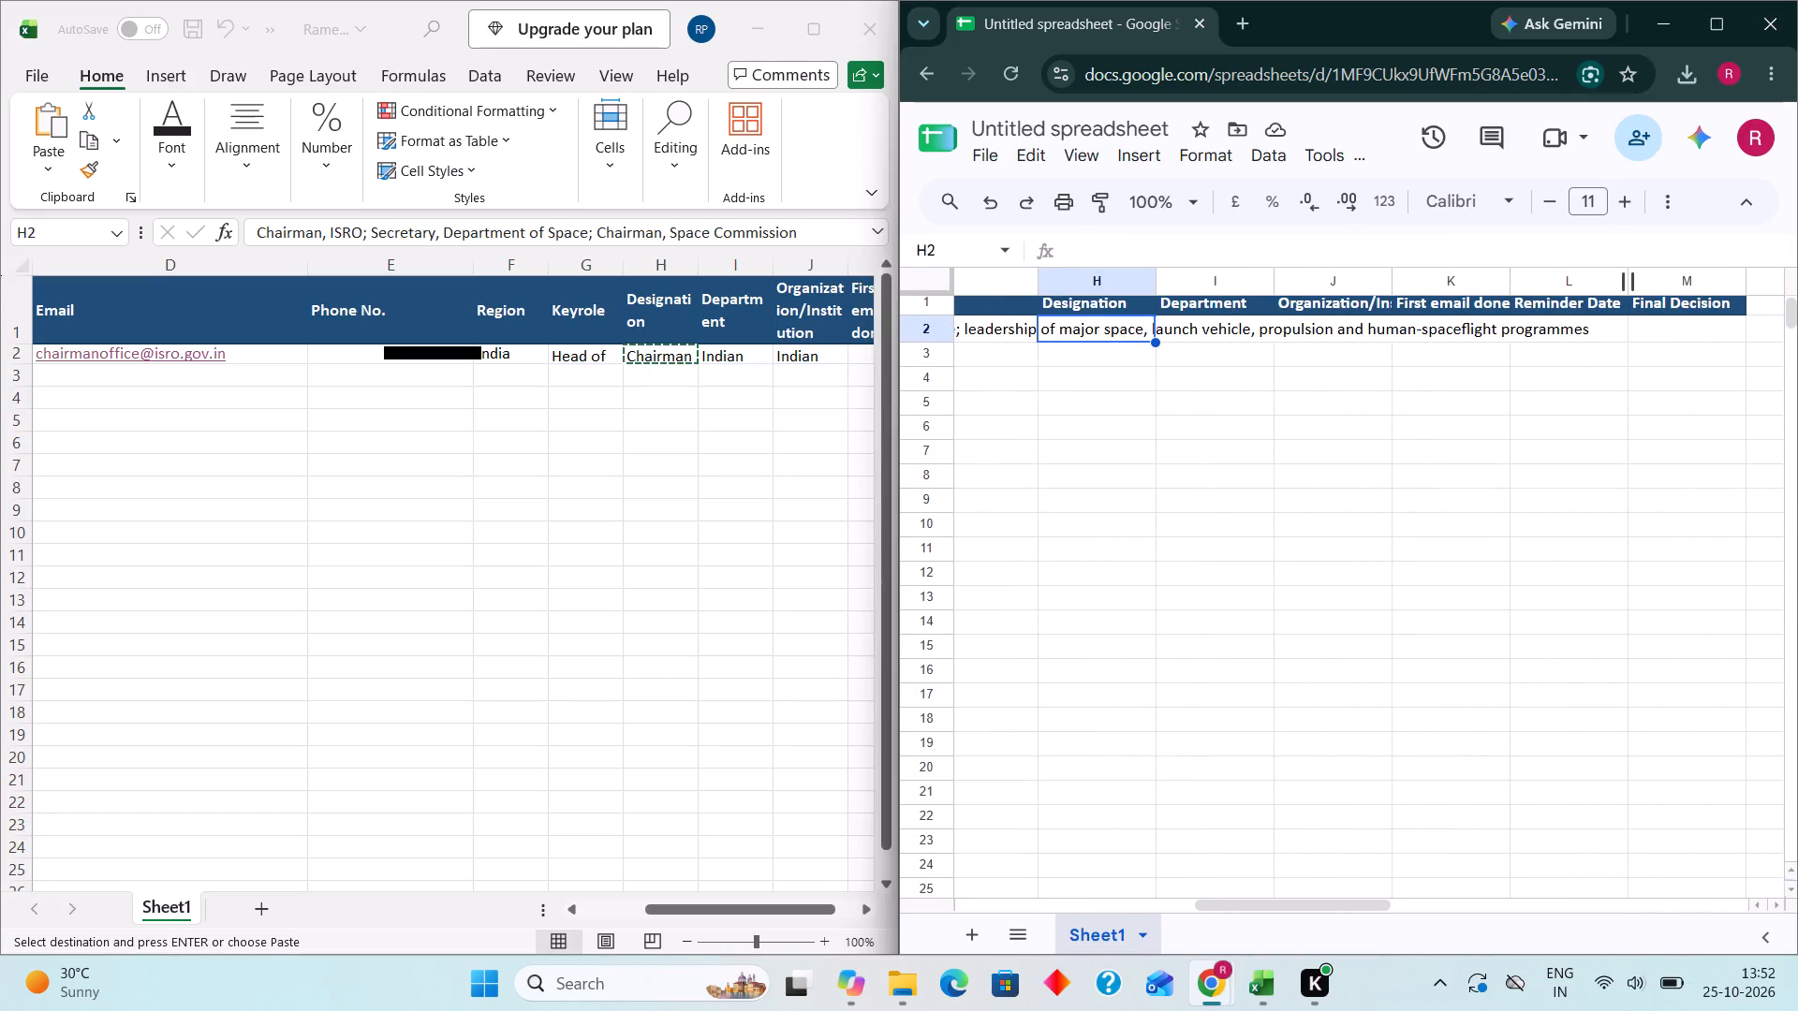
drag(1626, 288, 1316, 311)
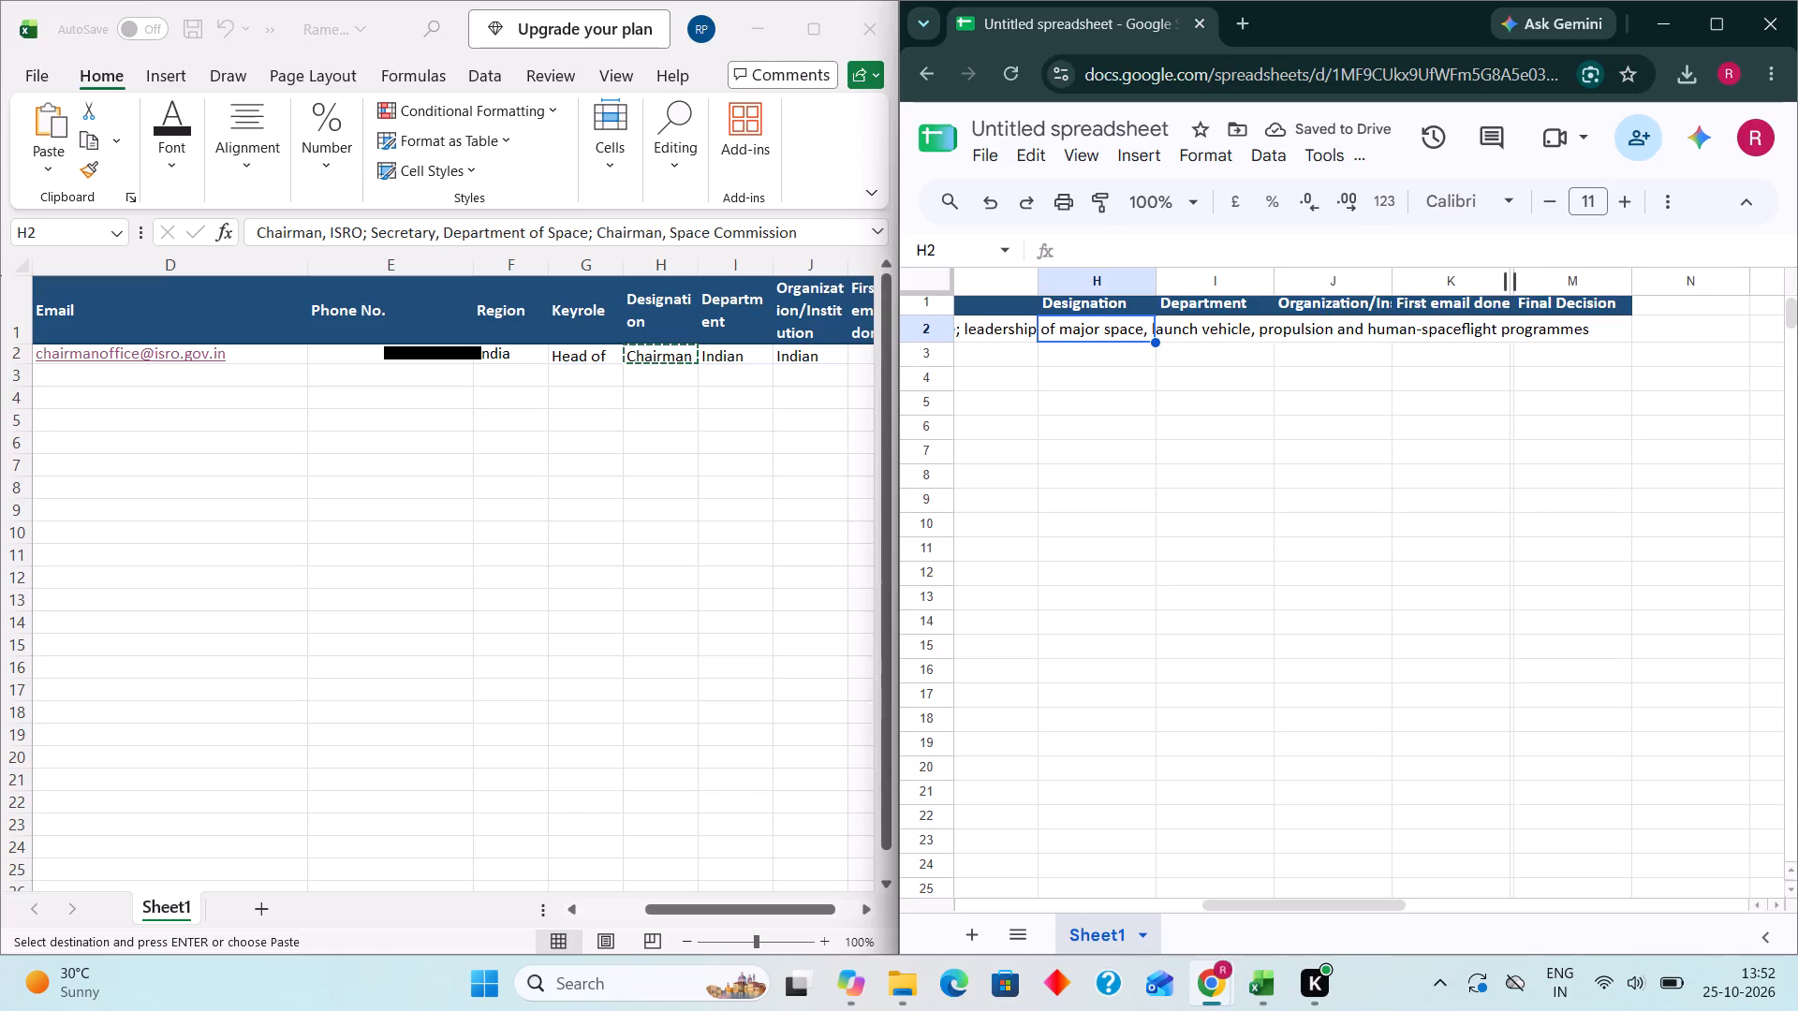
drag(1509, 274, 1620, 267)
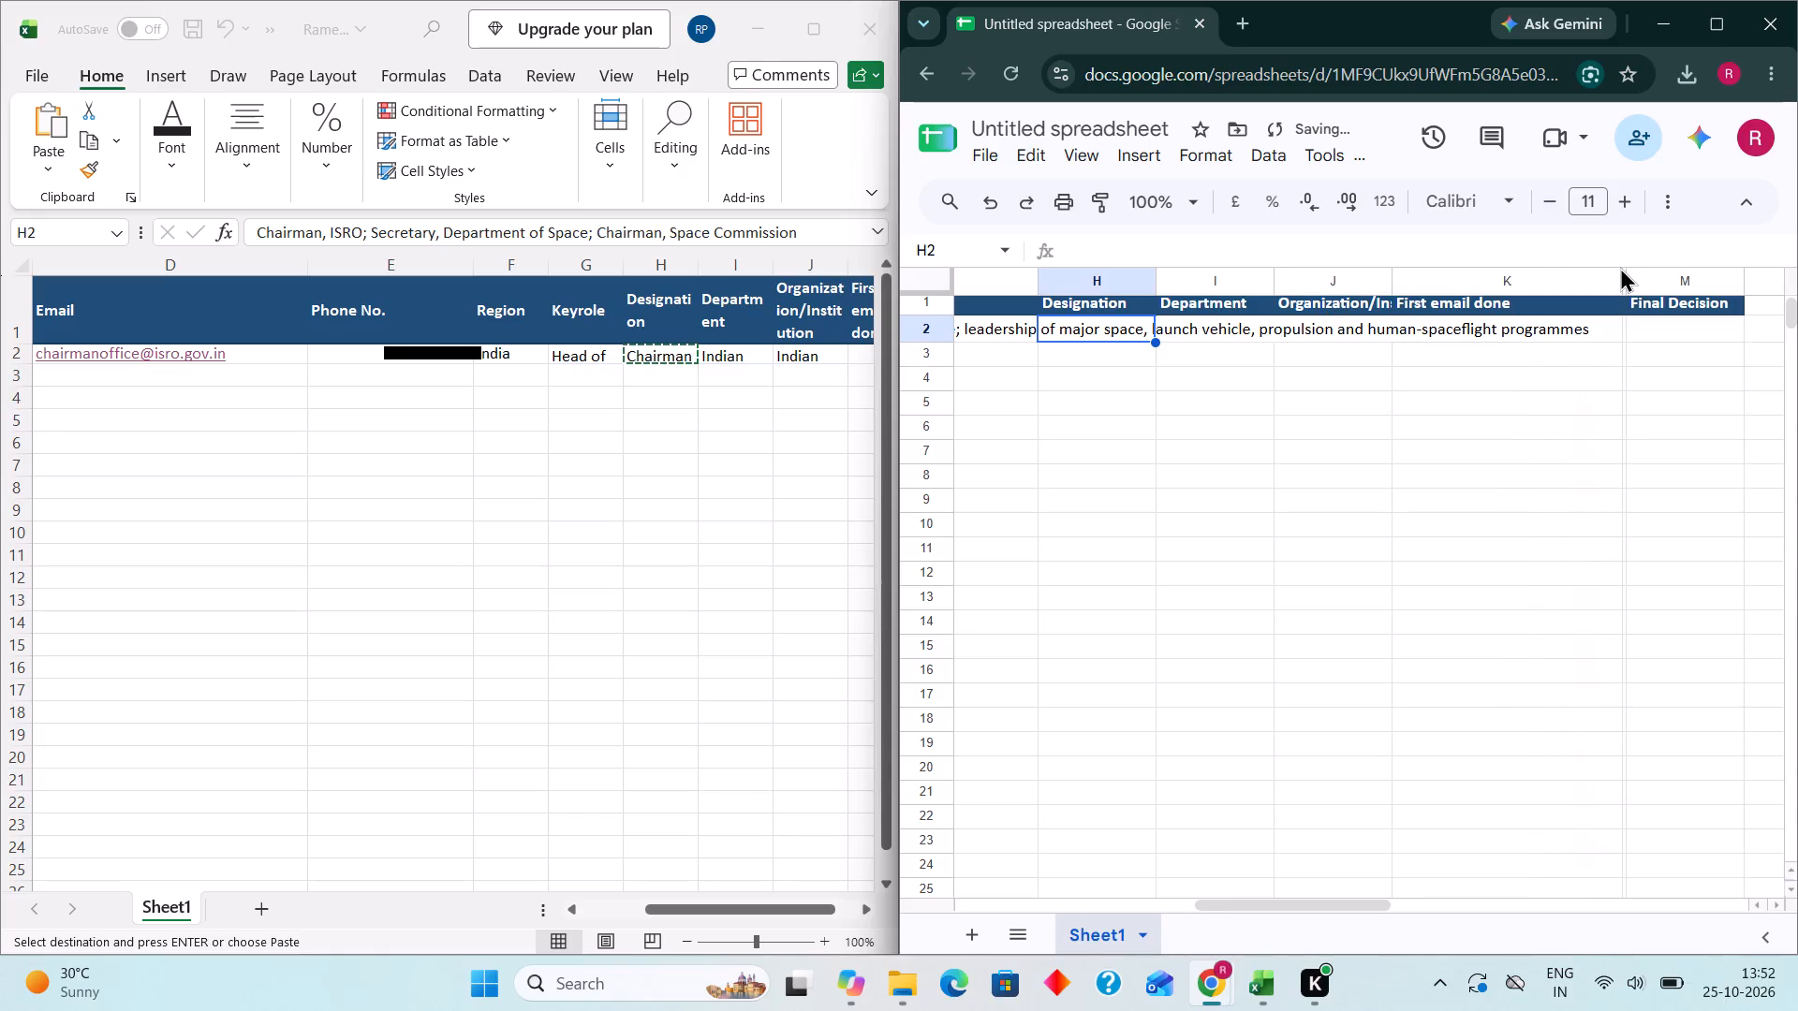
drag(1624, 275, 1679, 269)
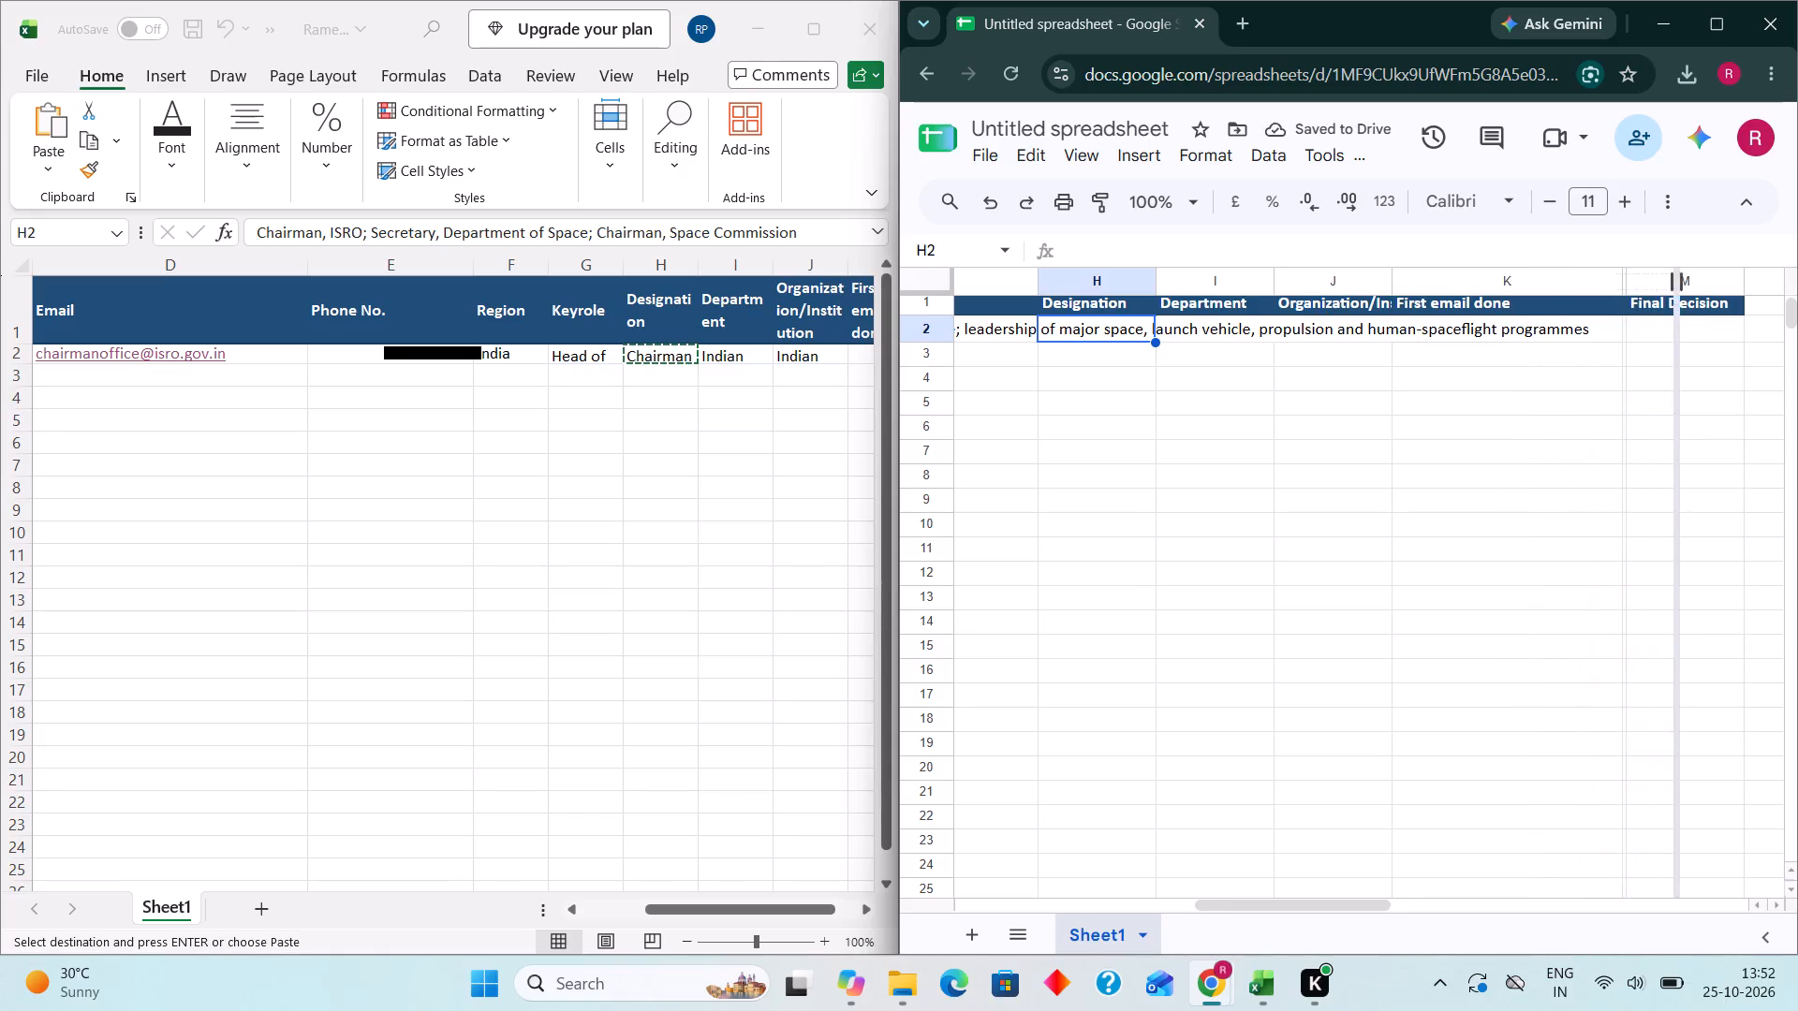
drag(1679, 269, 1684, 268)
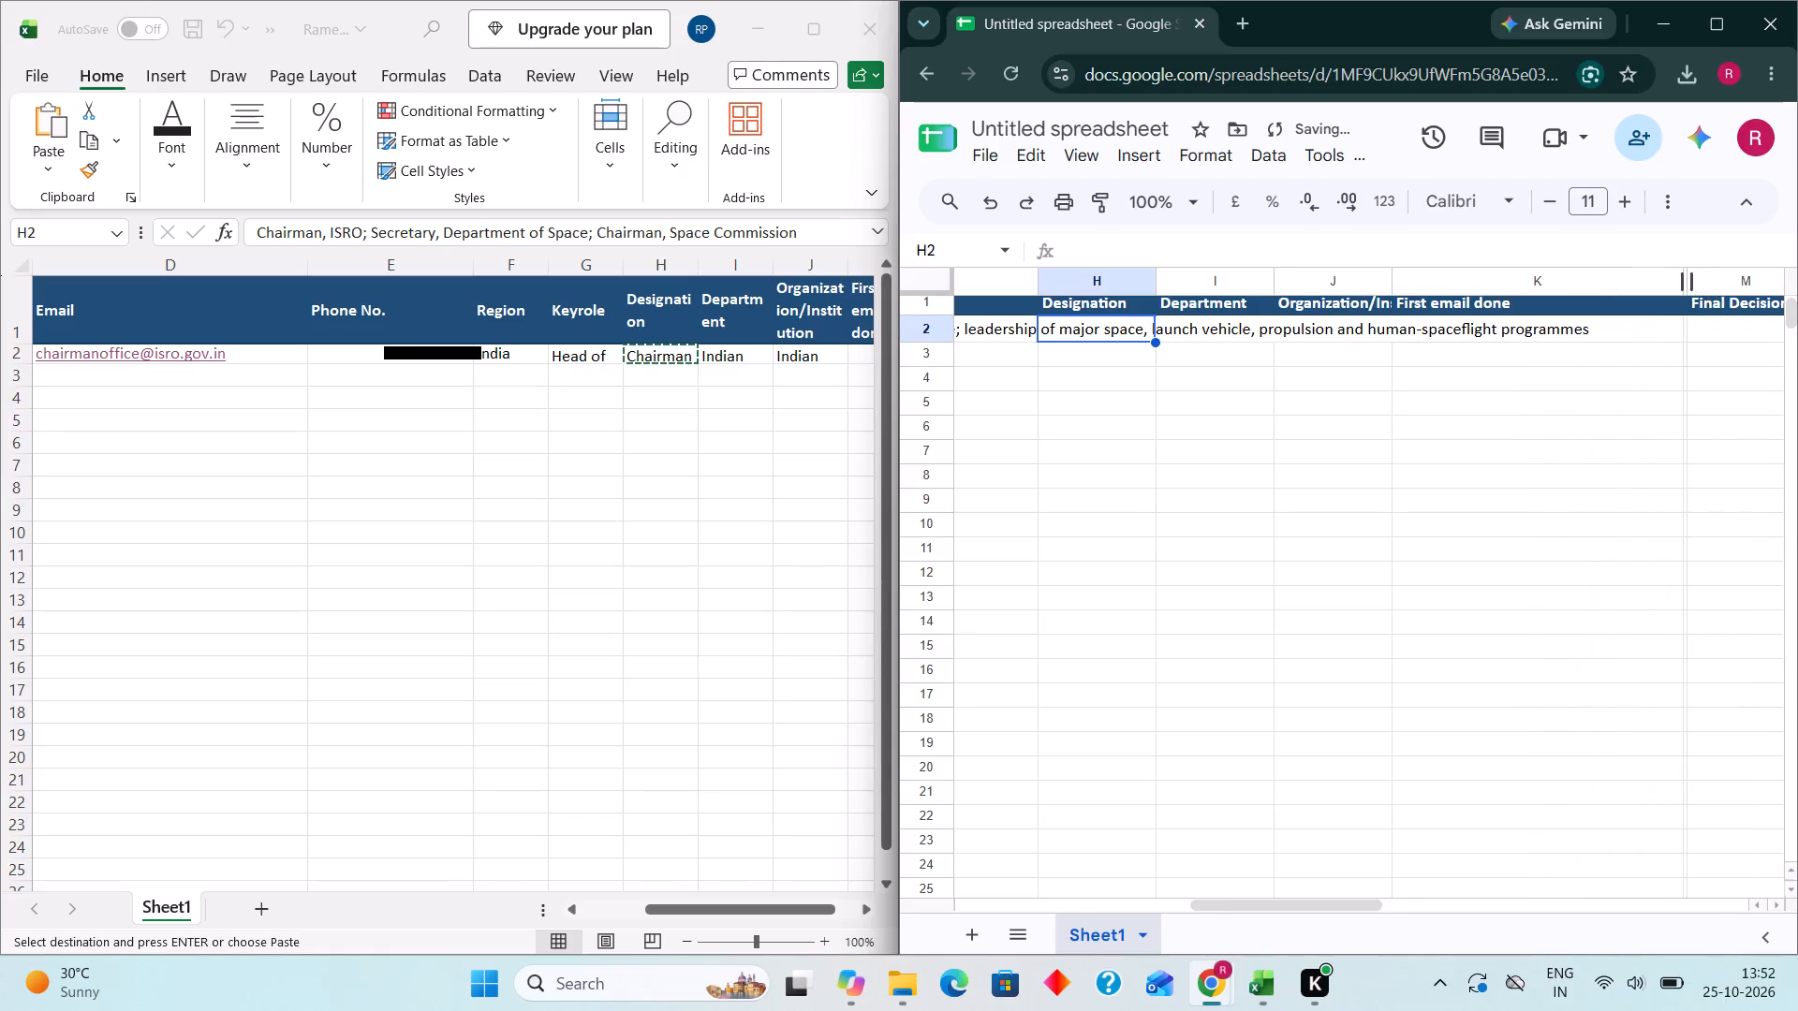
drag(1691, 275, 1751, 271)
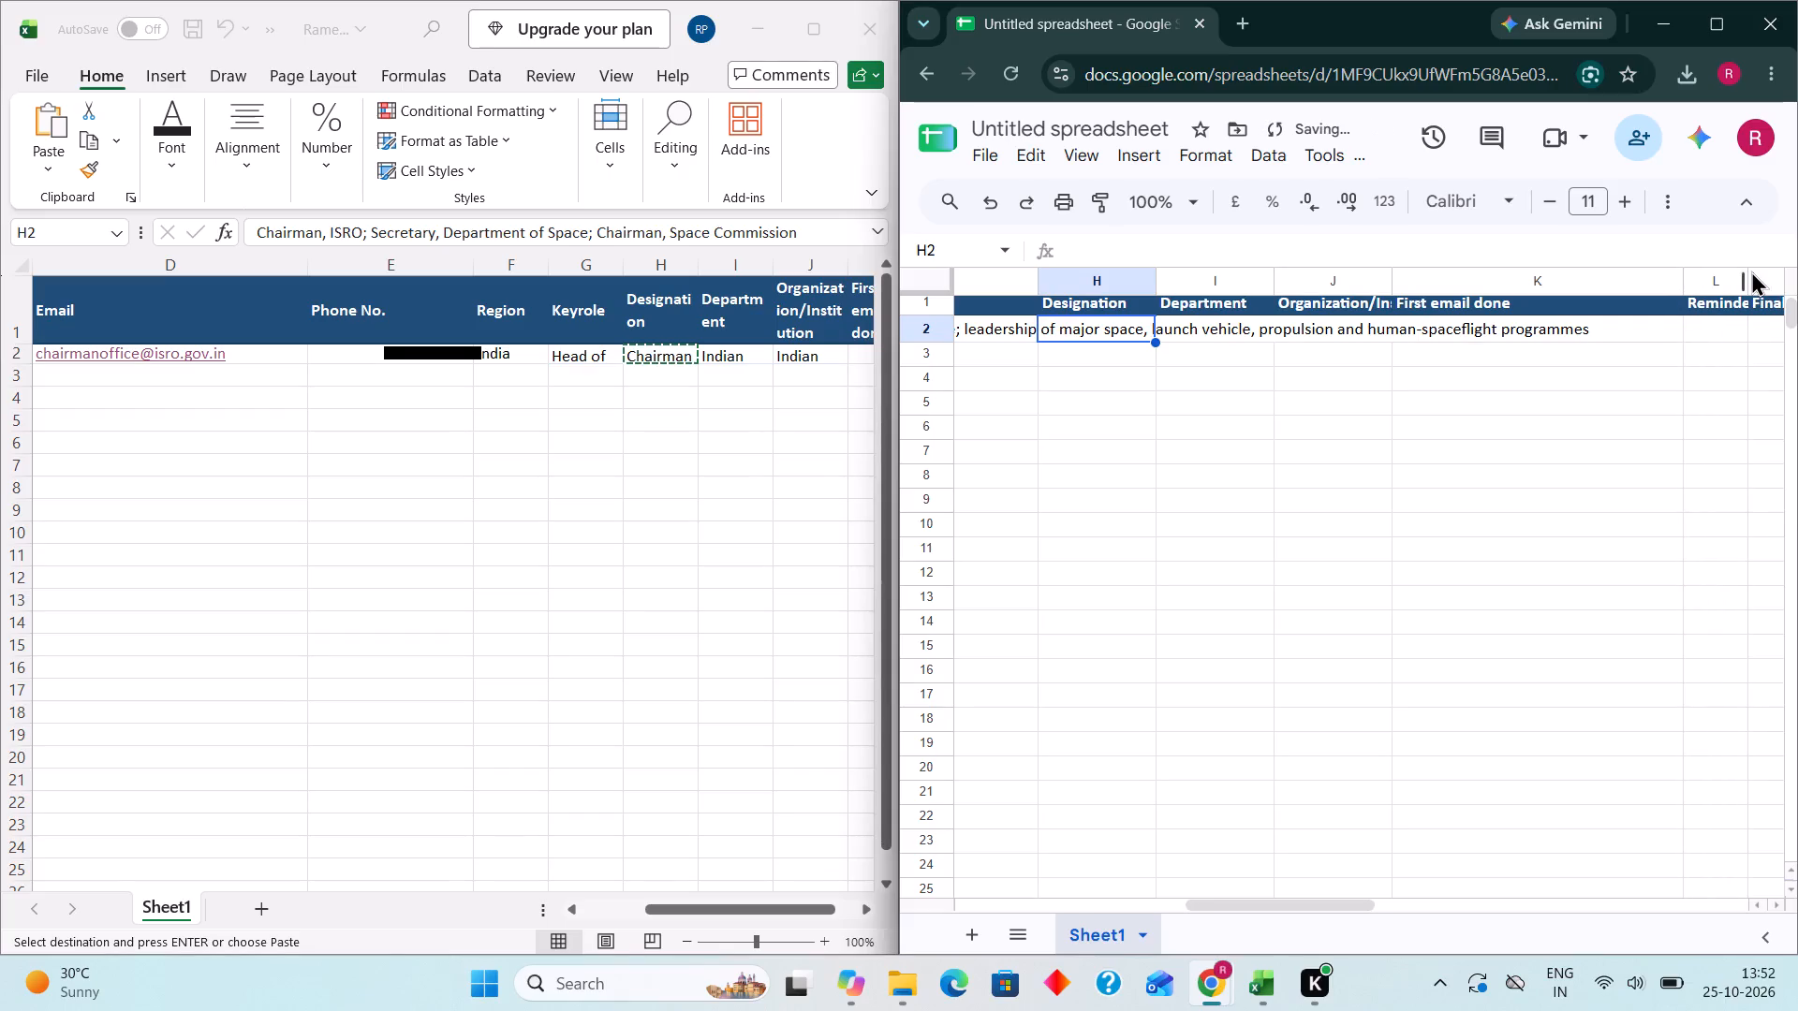
Resize the First email done column K to about one and a half times the width of the Organization column.
scroll(1751, 271, left, 1)
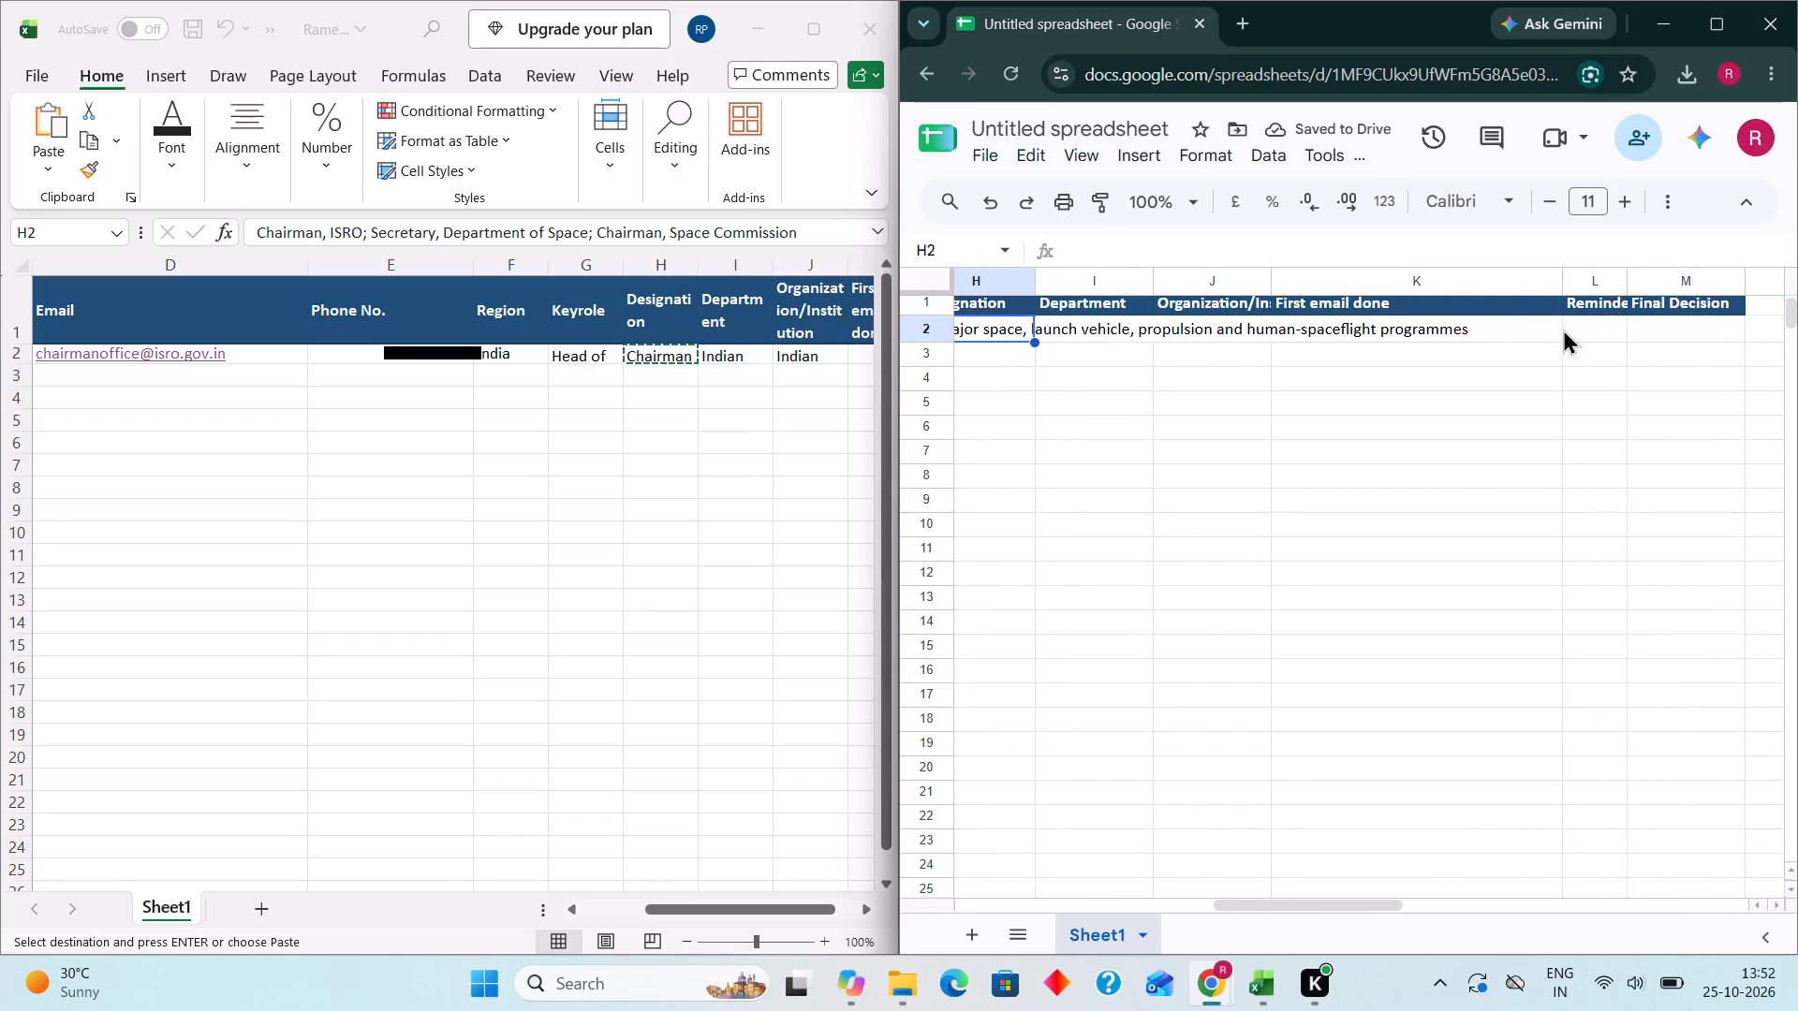
drag(1564, 287, 1465, 292)
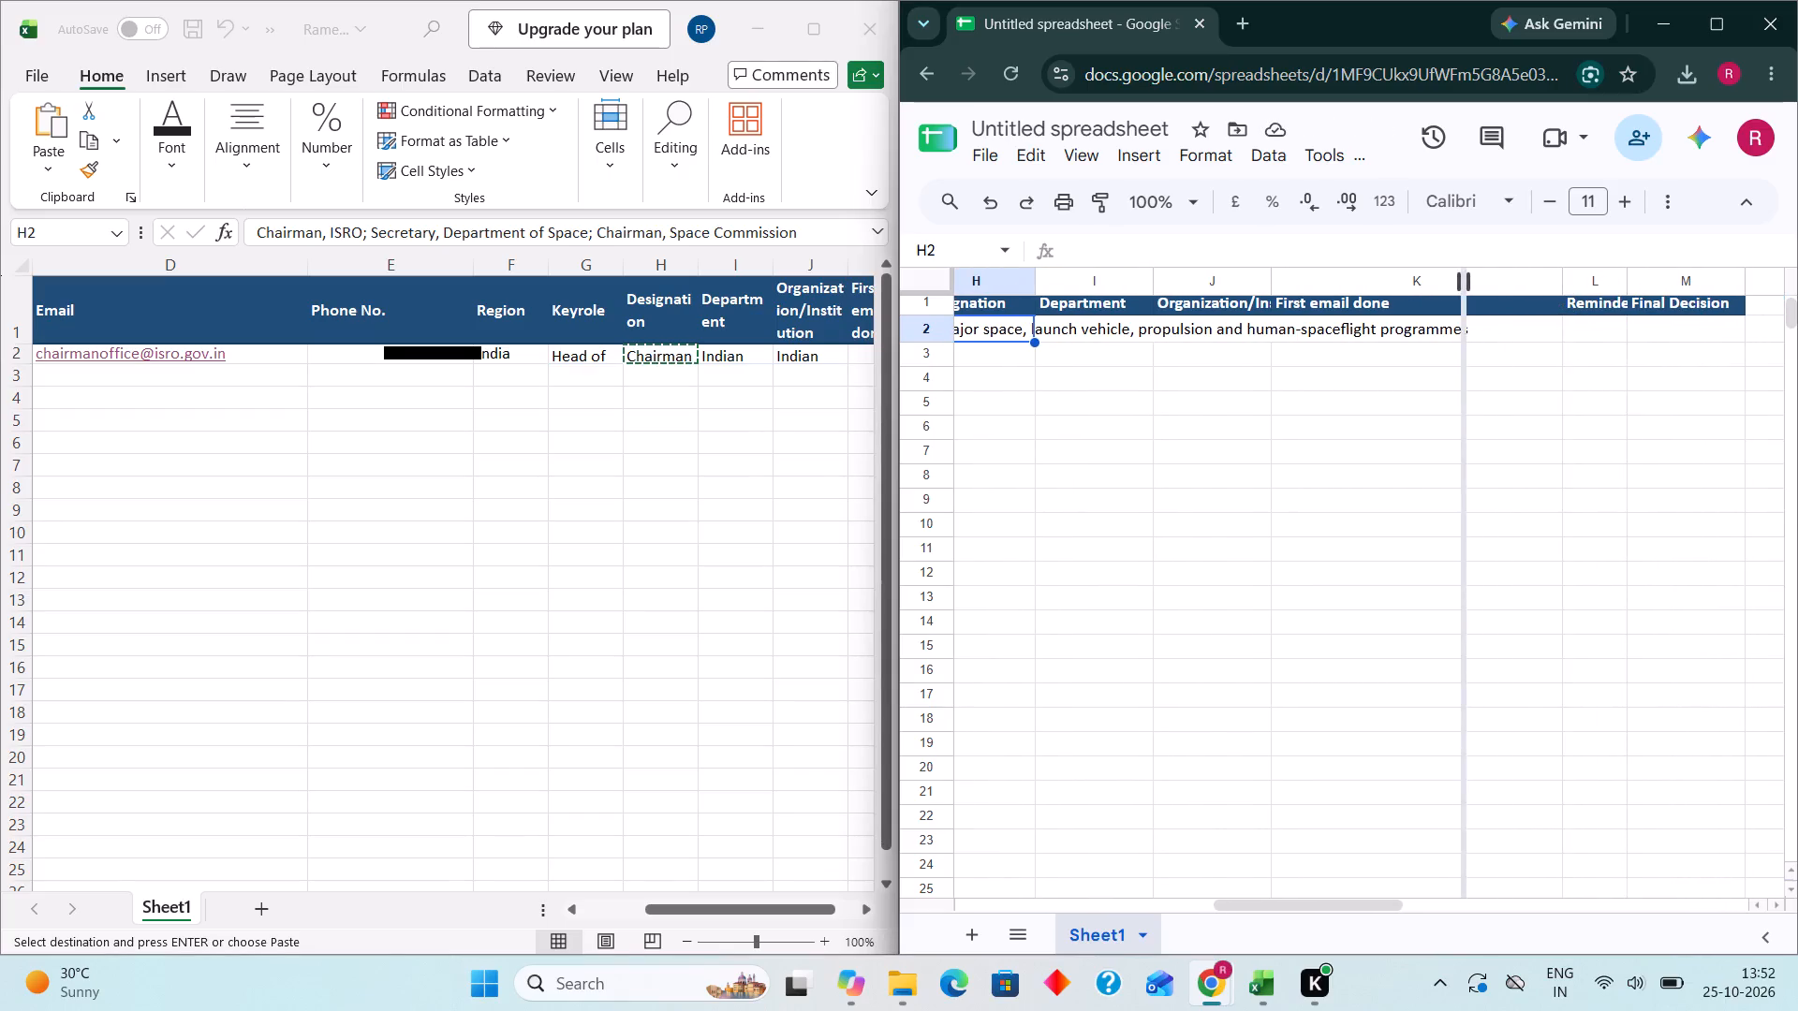
drag(1465, 292, 1459, 291)
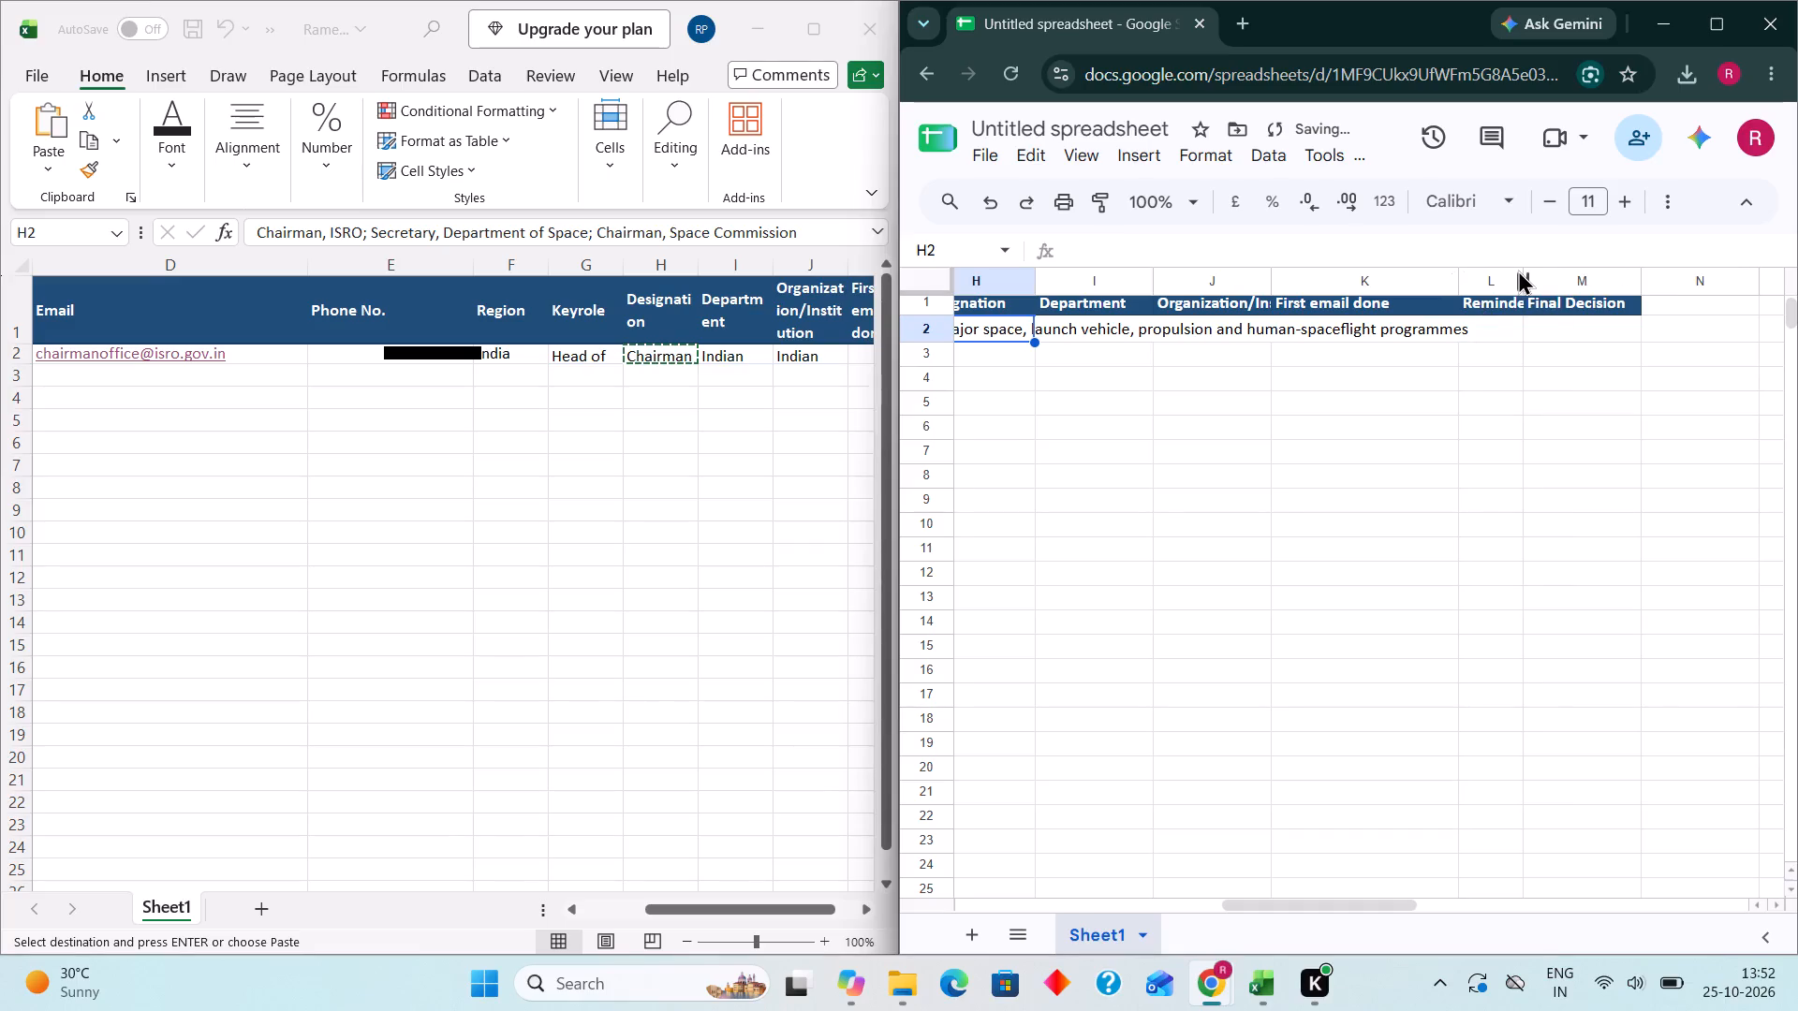
Widen the Reminder Date column L to slightly wider than the Final Decision column, so its full header fits.
click(1518, 270)
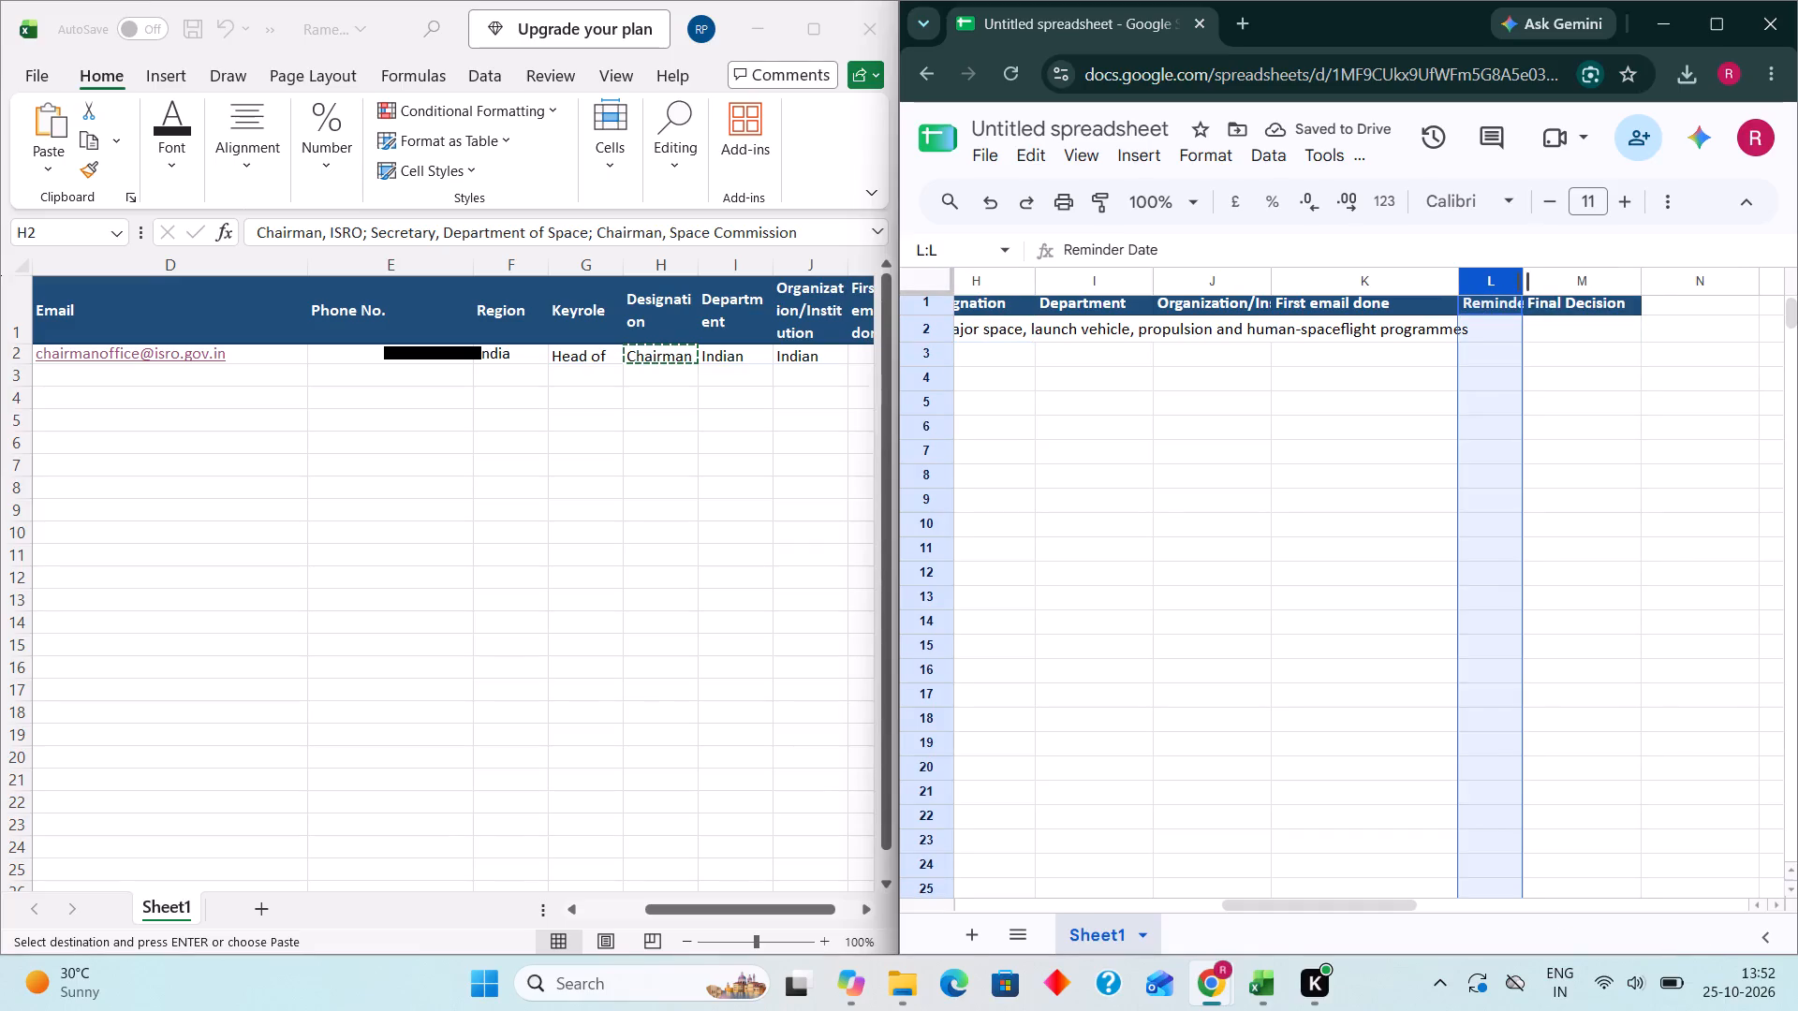
drag(1525, 282, 1597, 271)
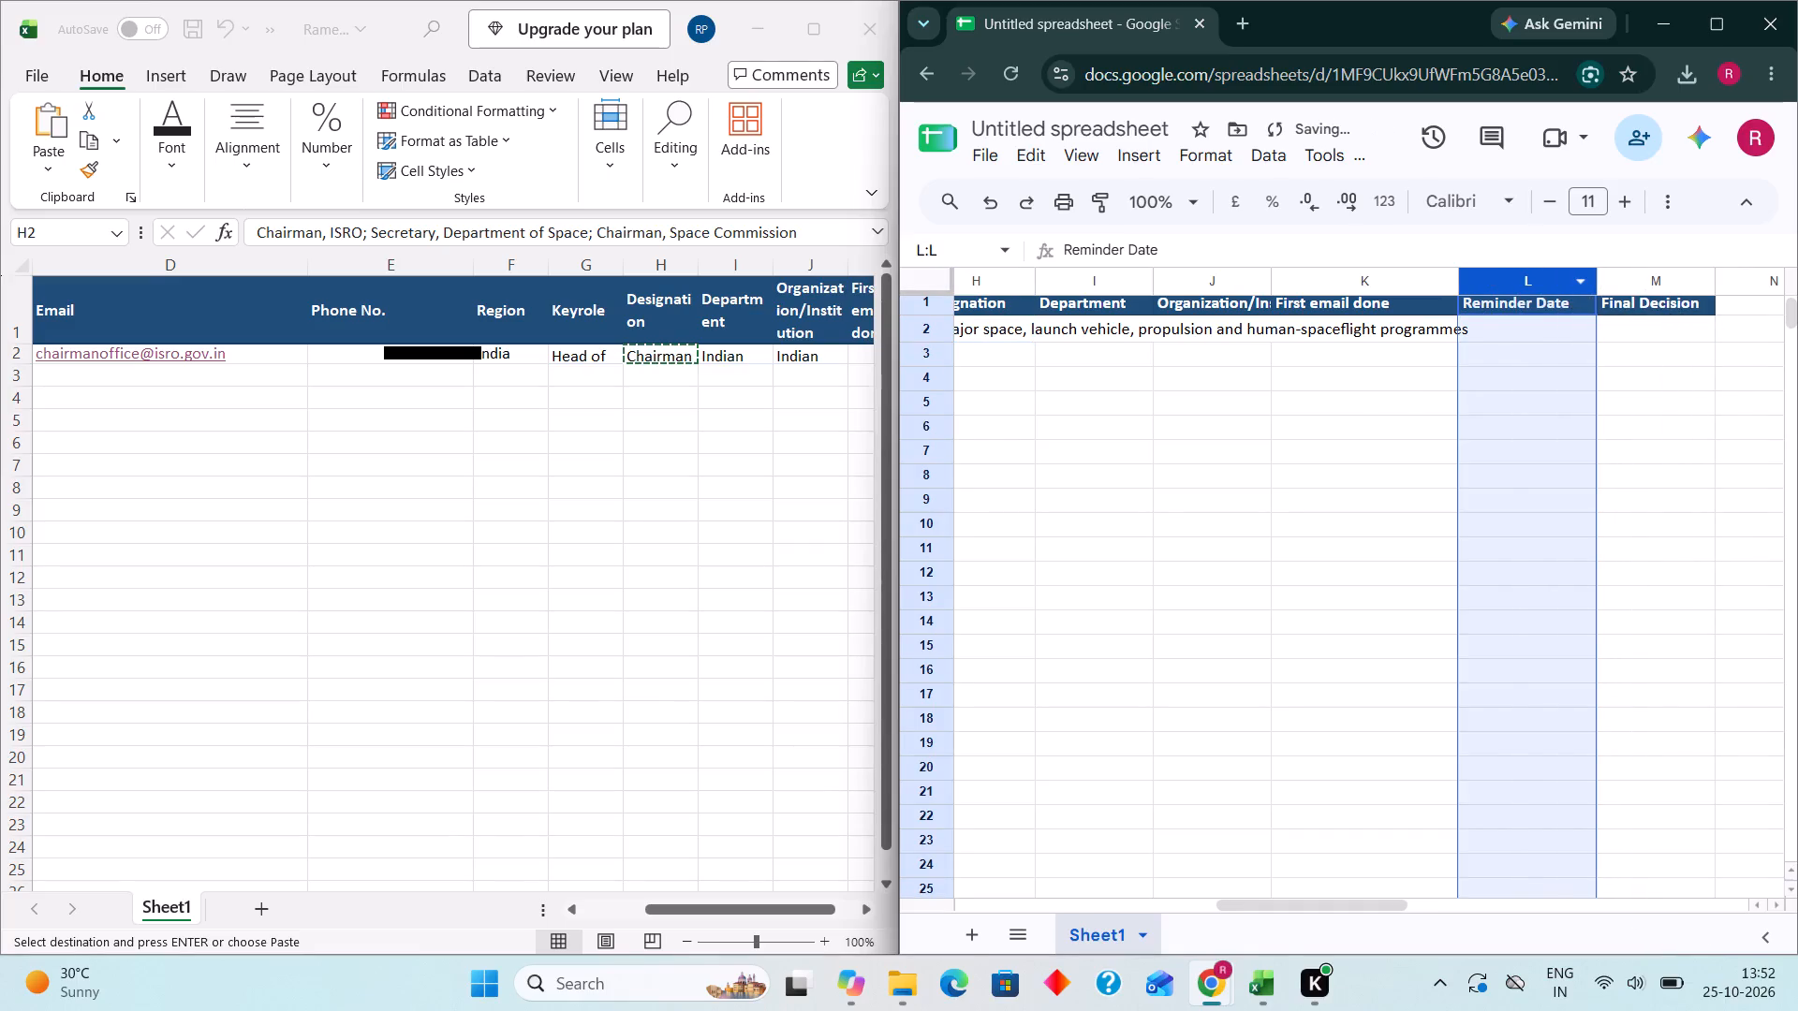
Examine the Keyrole entry in cell G2 and how far its text runs across the neighbouring cells of row 2.
click(1358, 381)
scroll(1358, 381, right, 1)
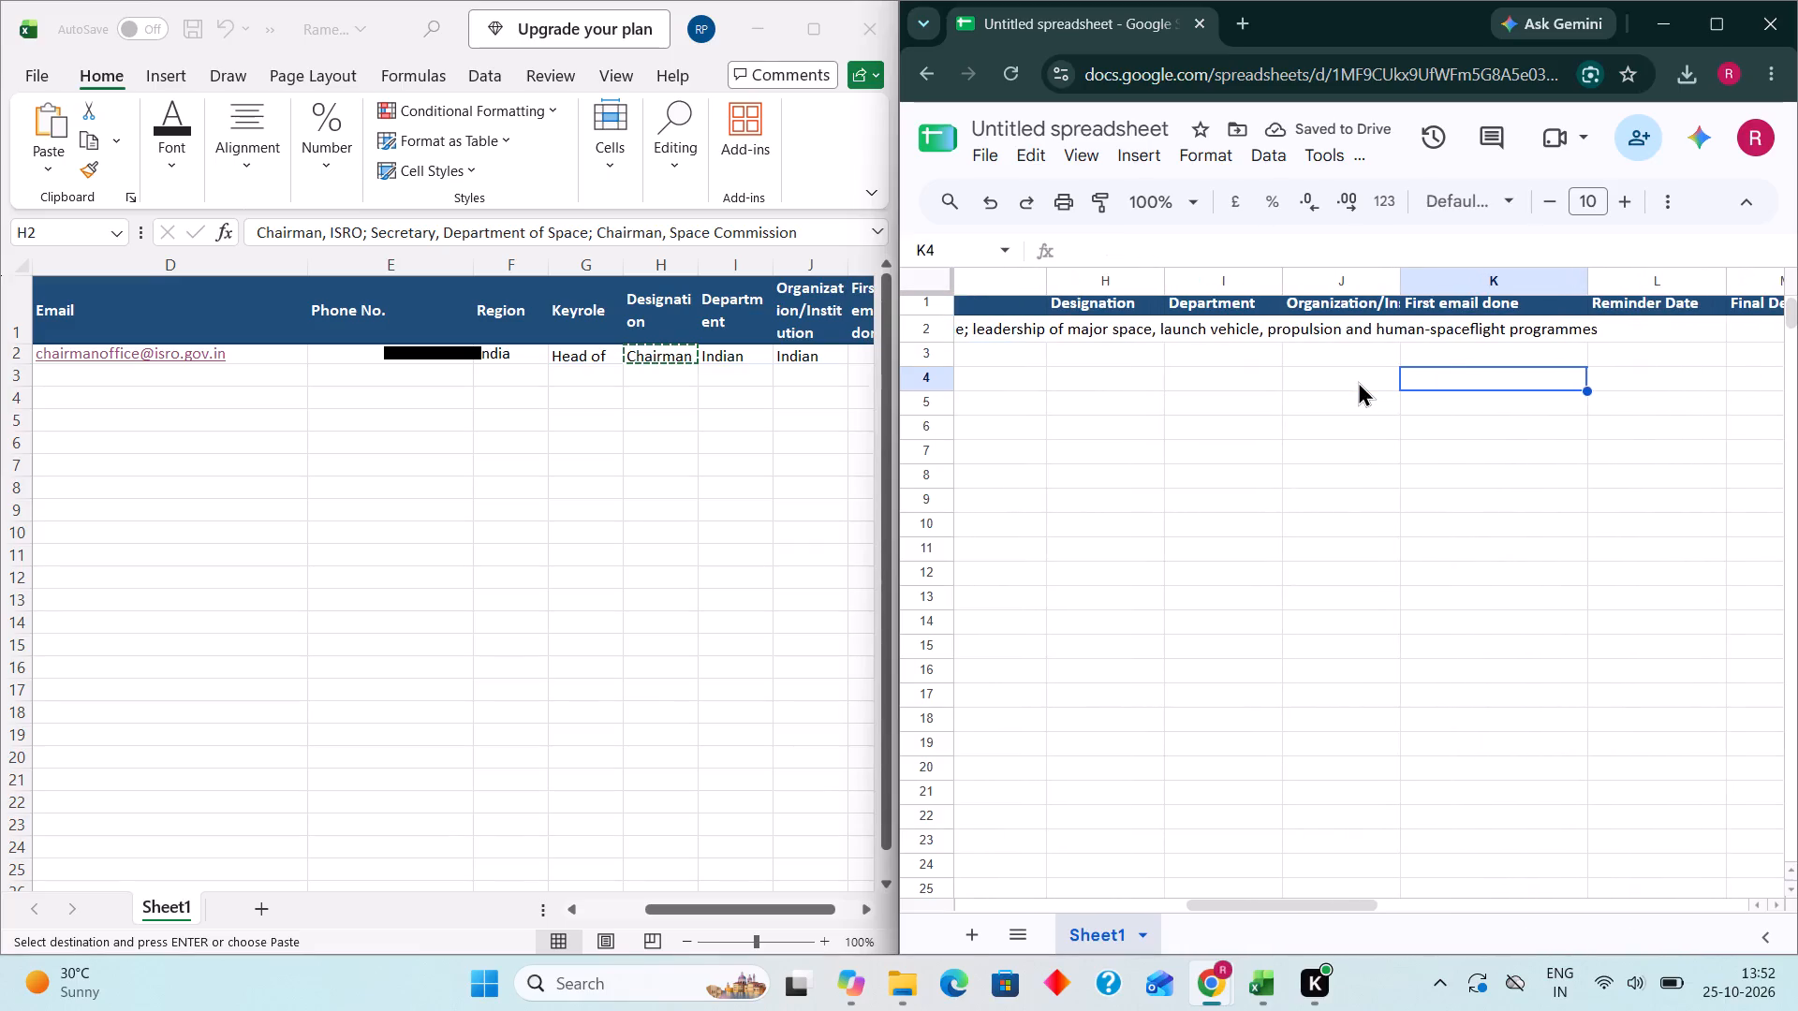
scroll(1358, 381, right, 3)
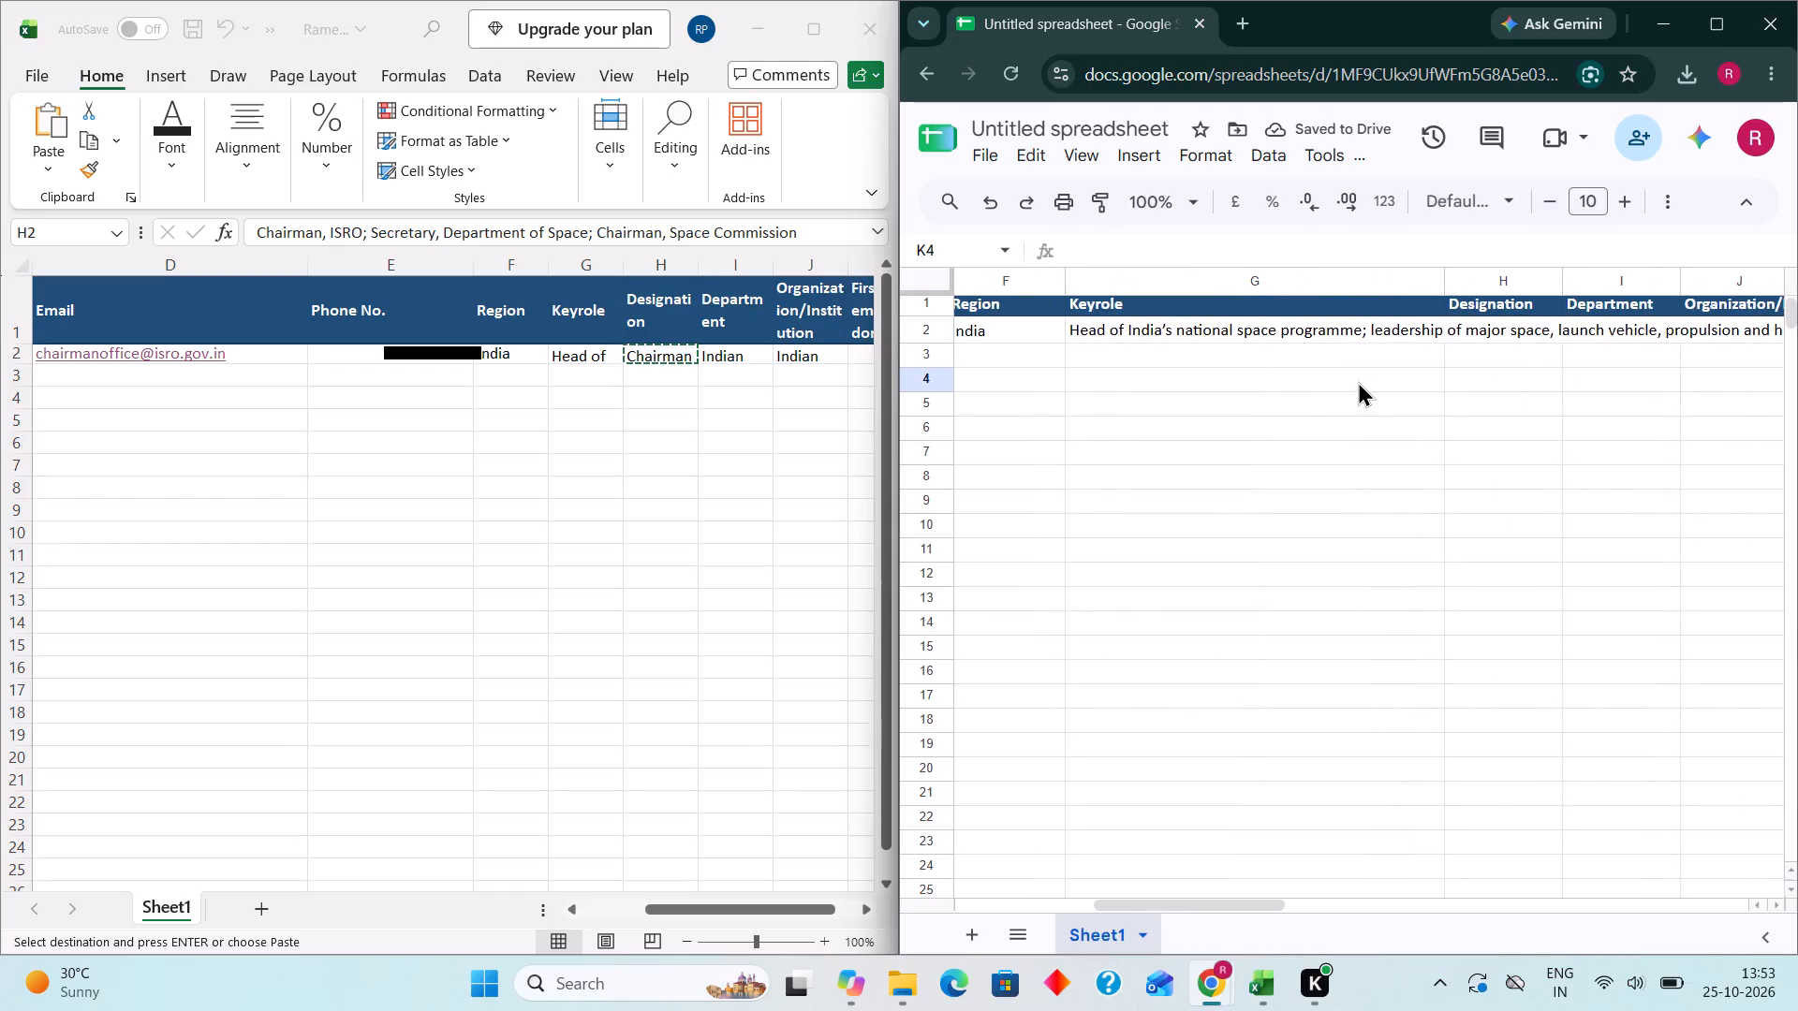
click(1387, 316)
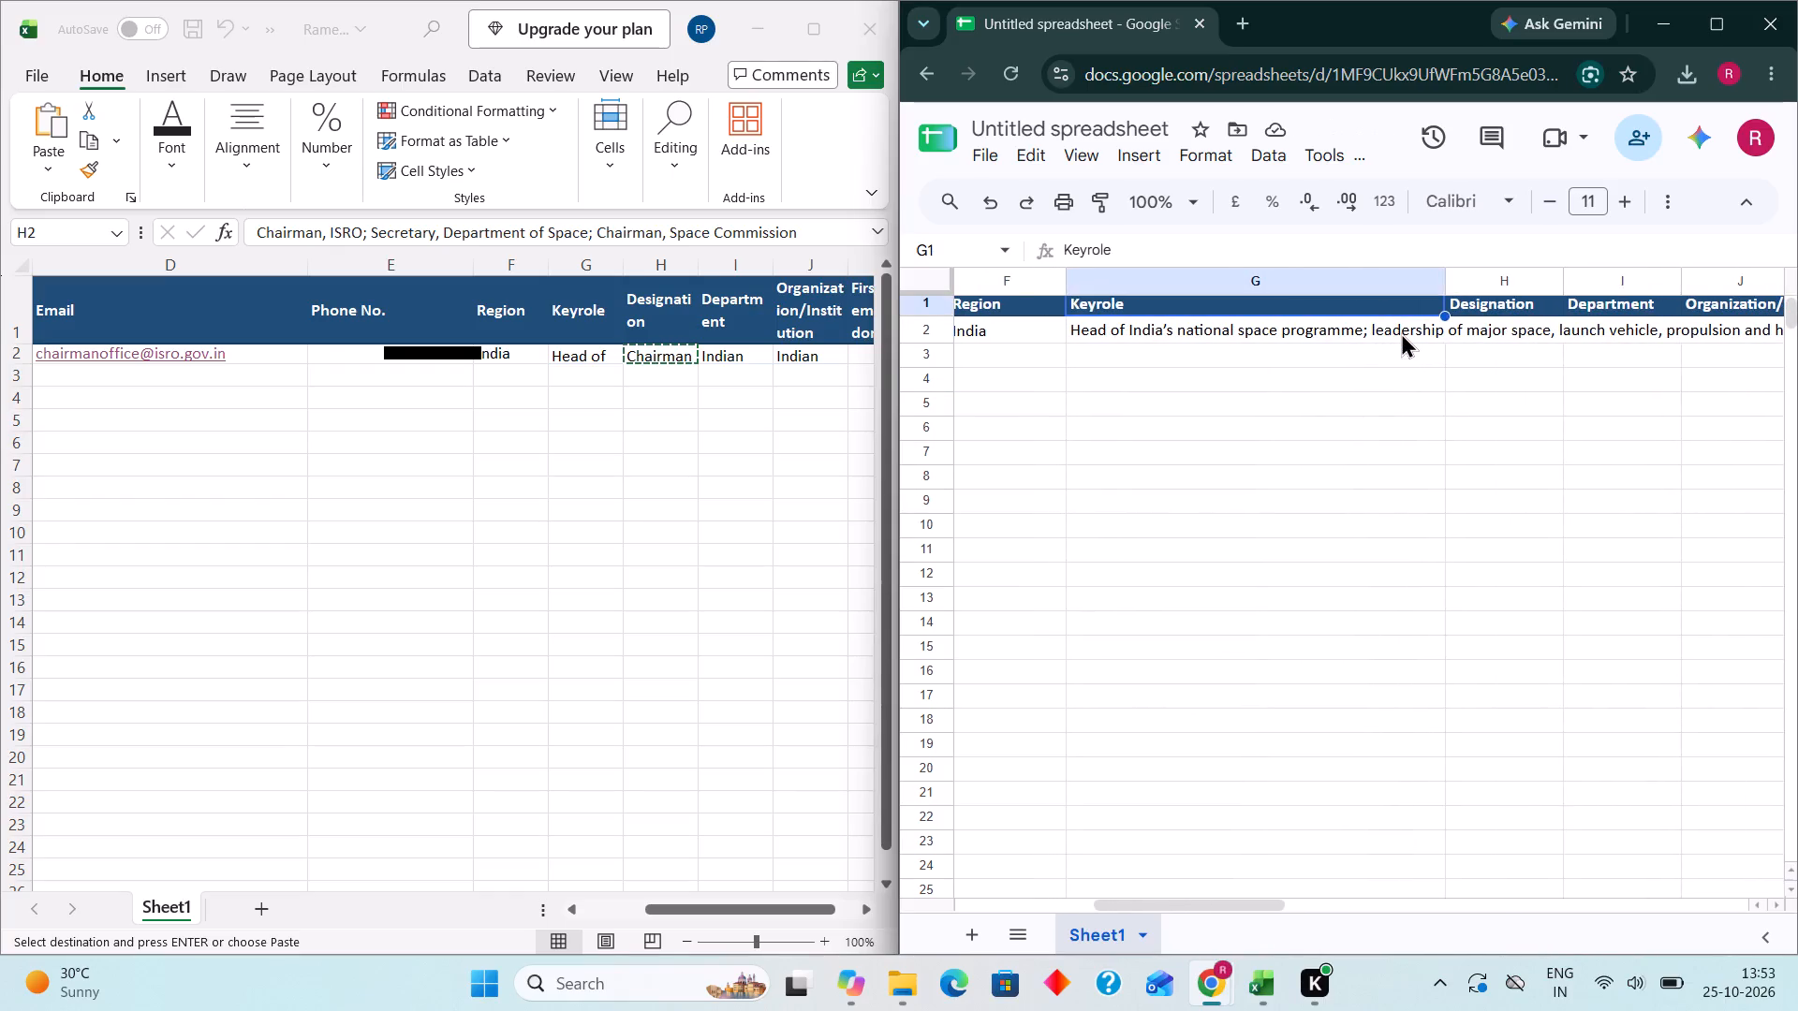
click(1401, 332)
scroll(1401, 332, left, 1)
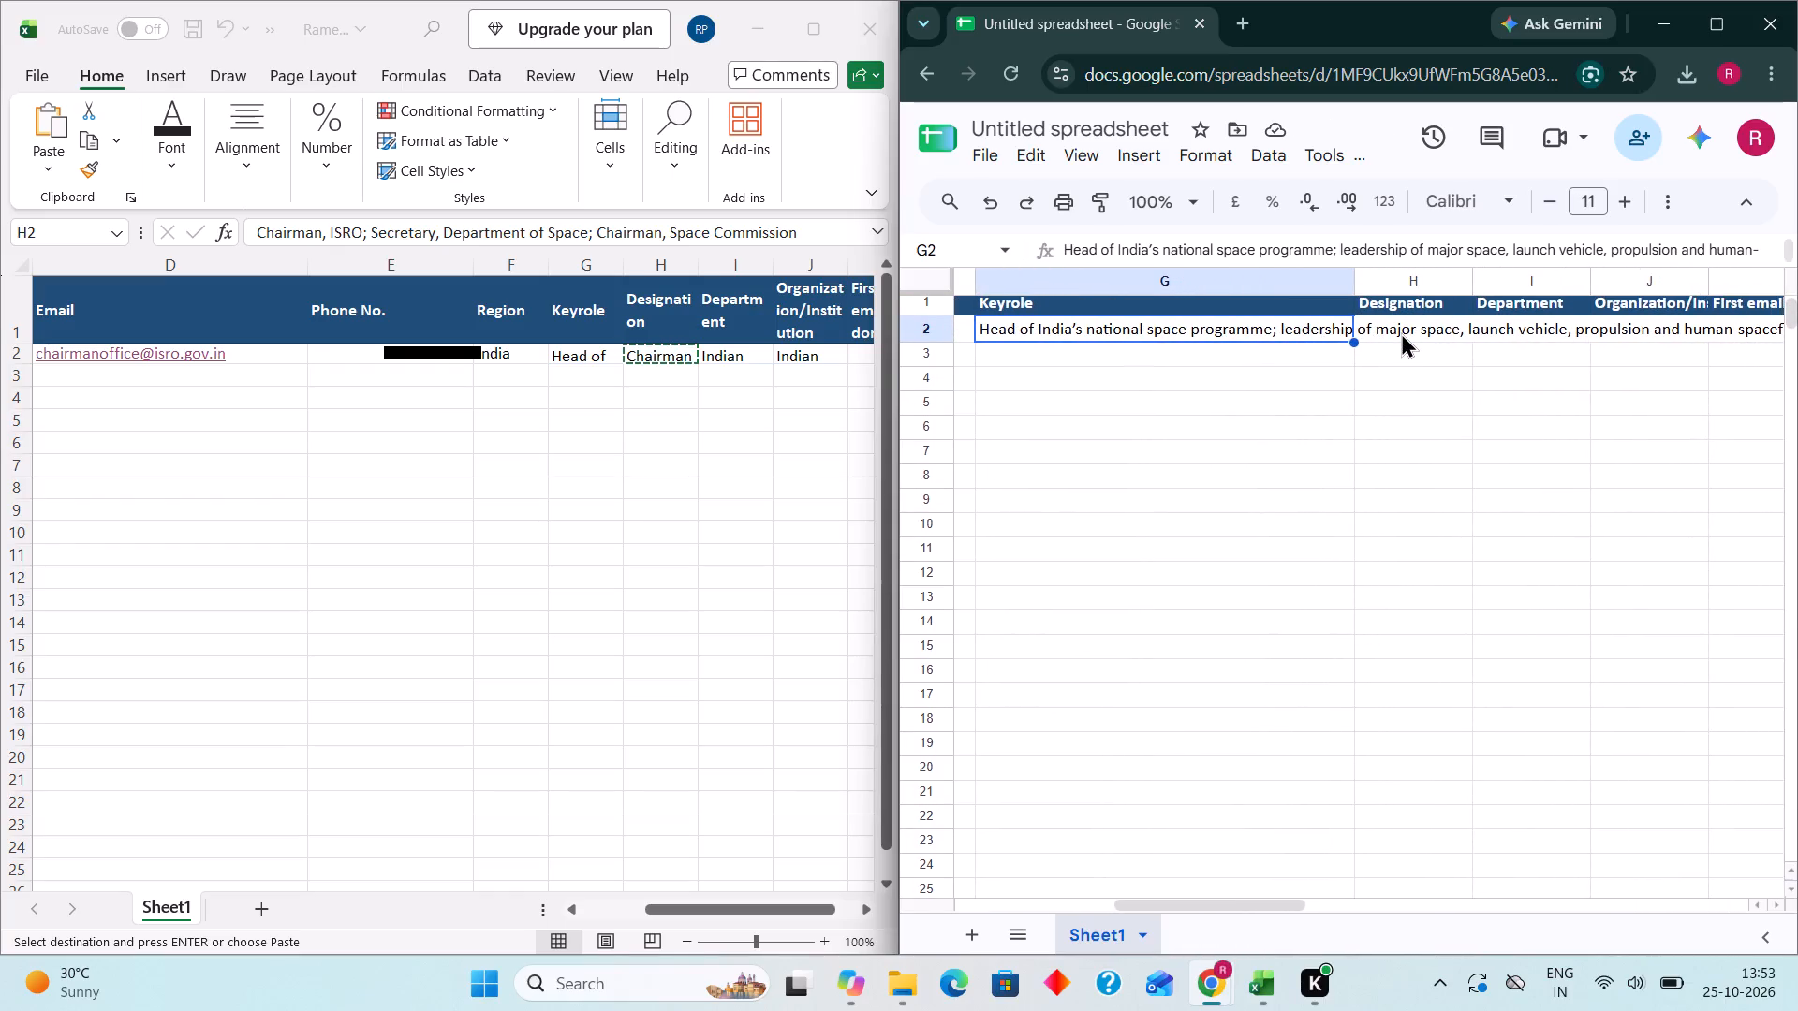
click(1352, 340)
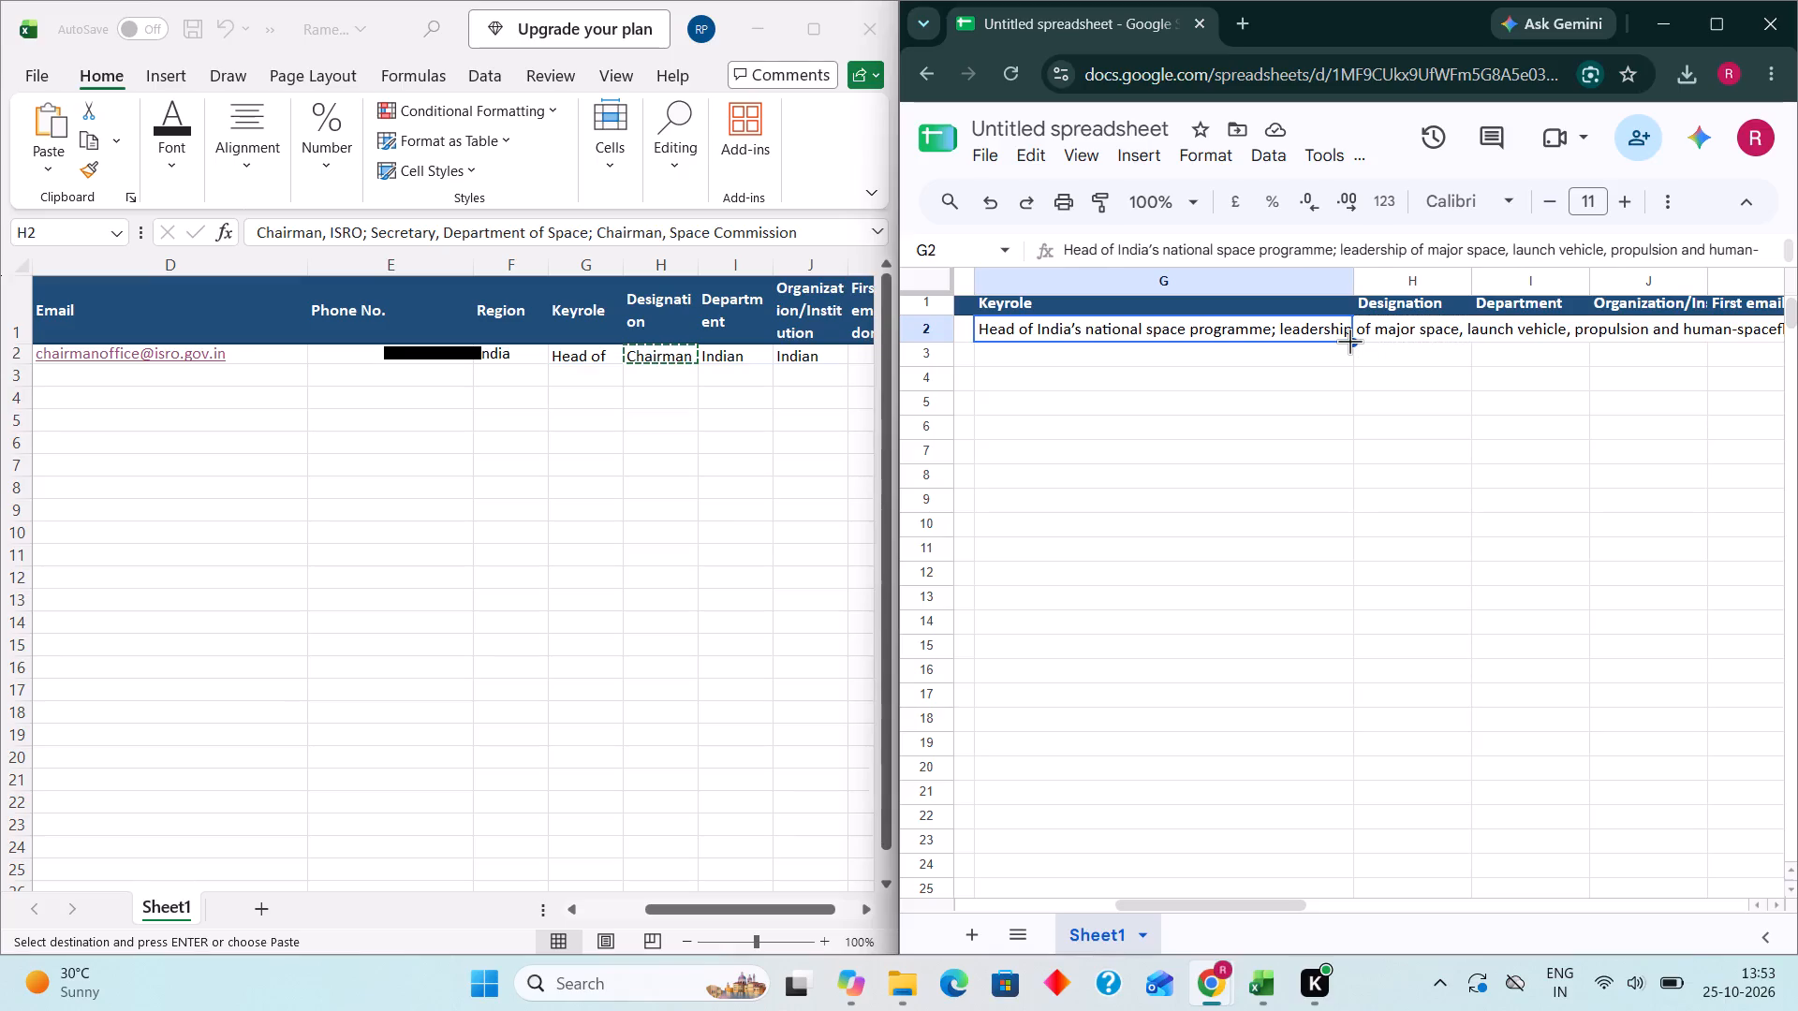
click(1343, 334)
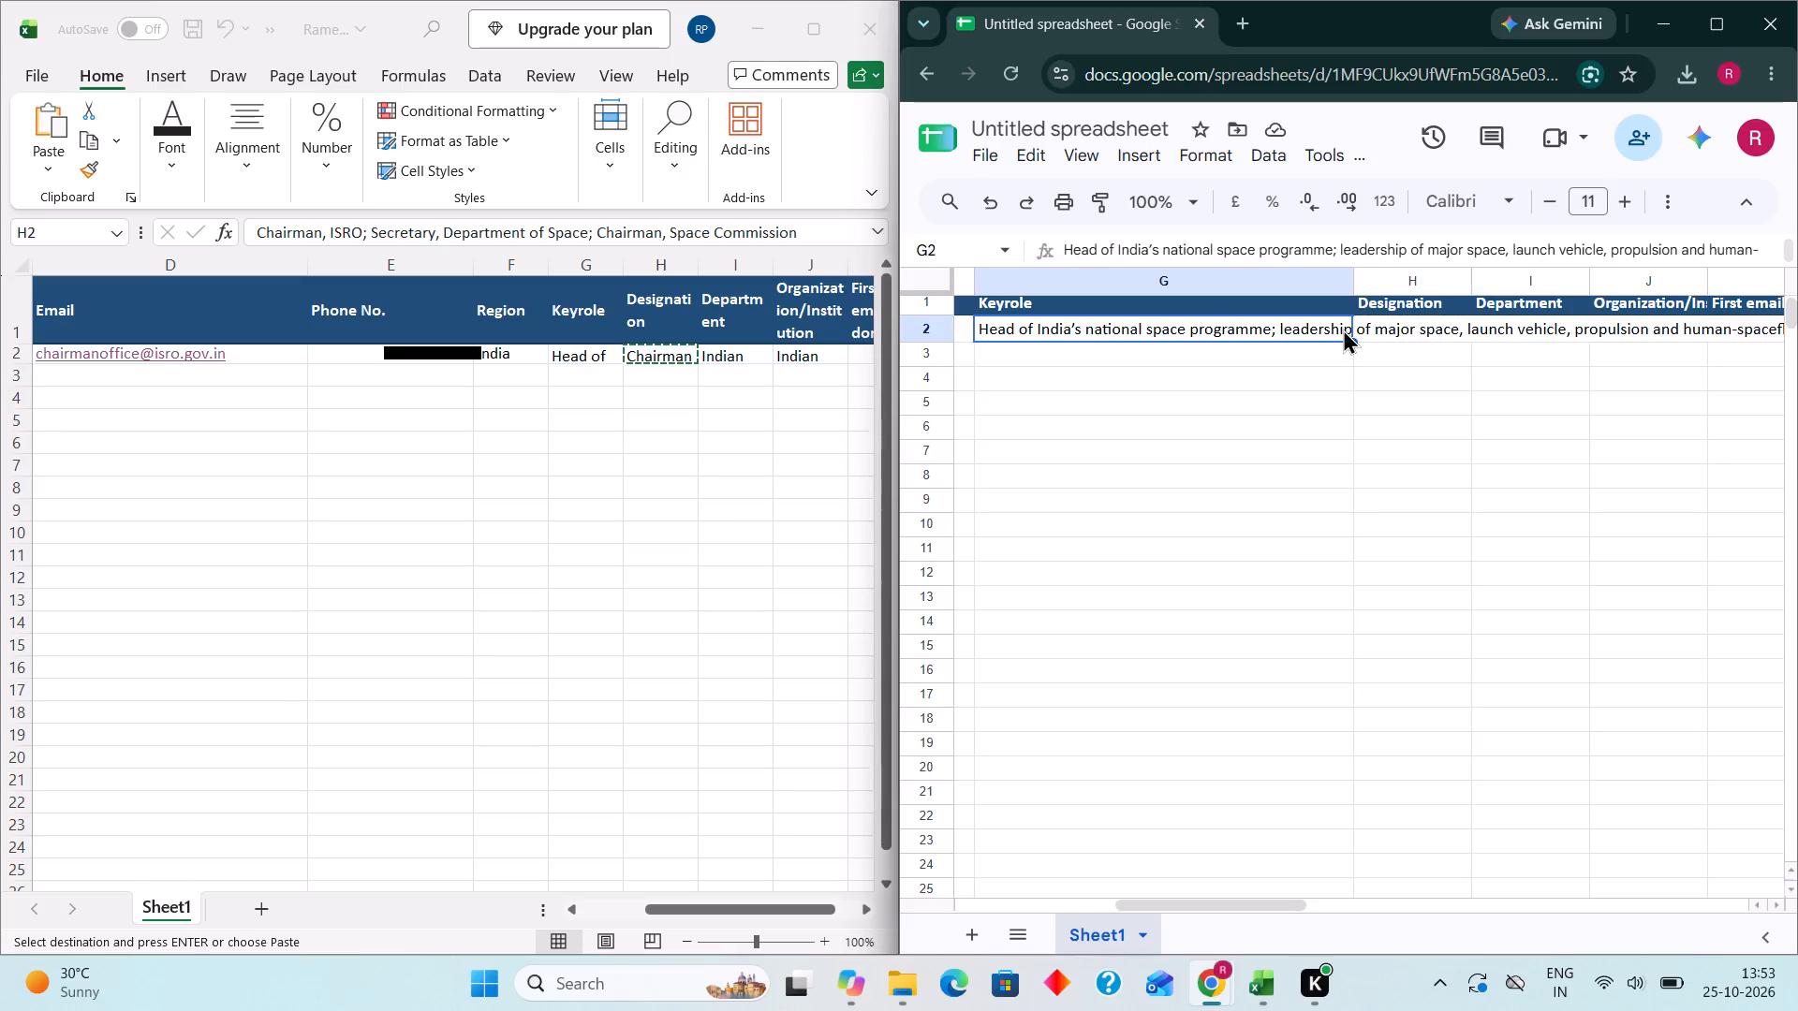
click(1340, 325)
key(Right)
drag(1340, 325, 1355, 453)
key(Right)
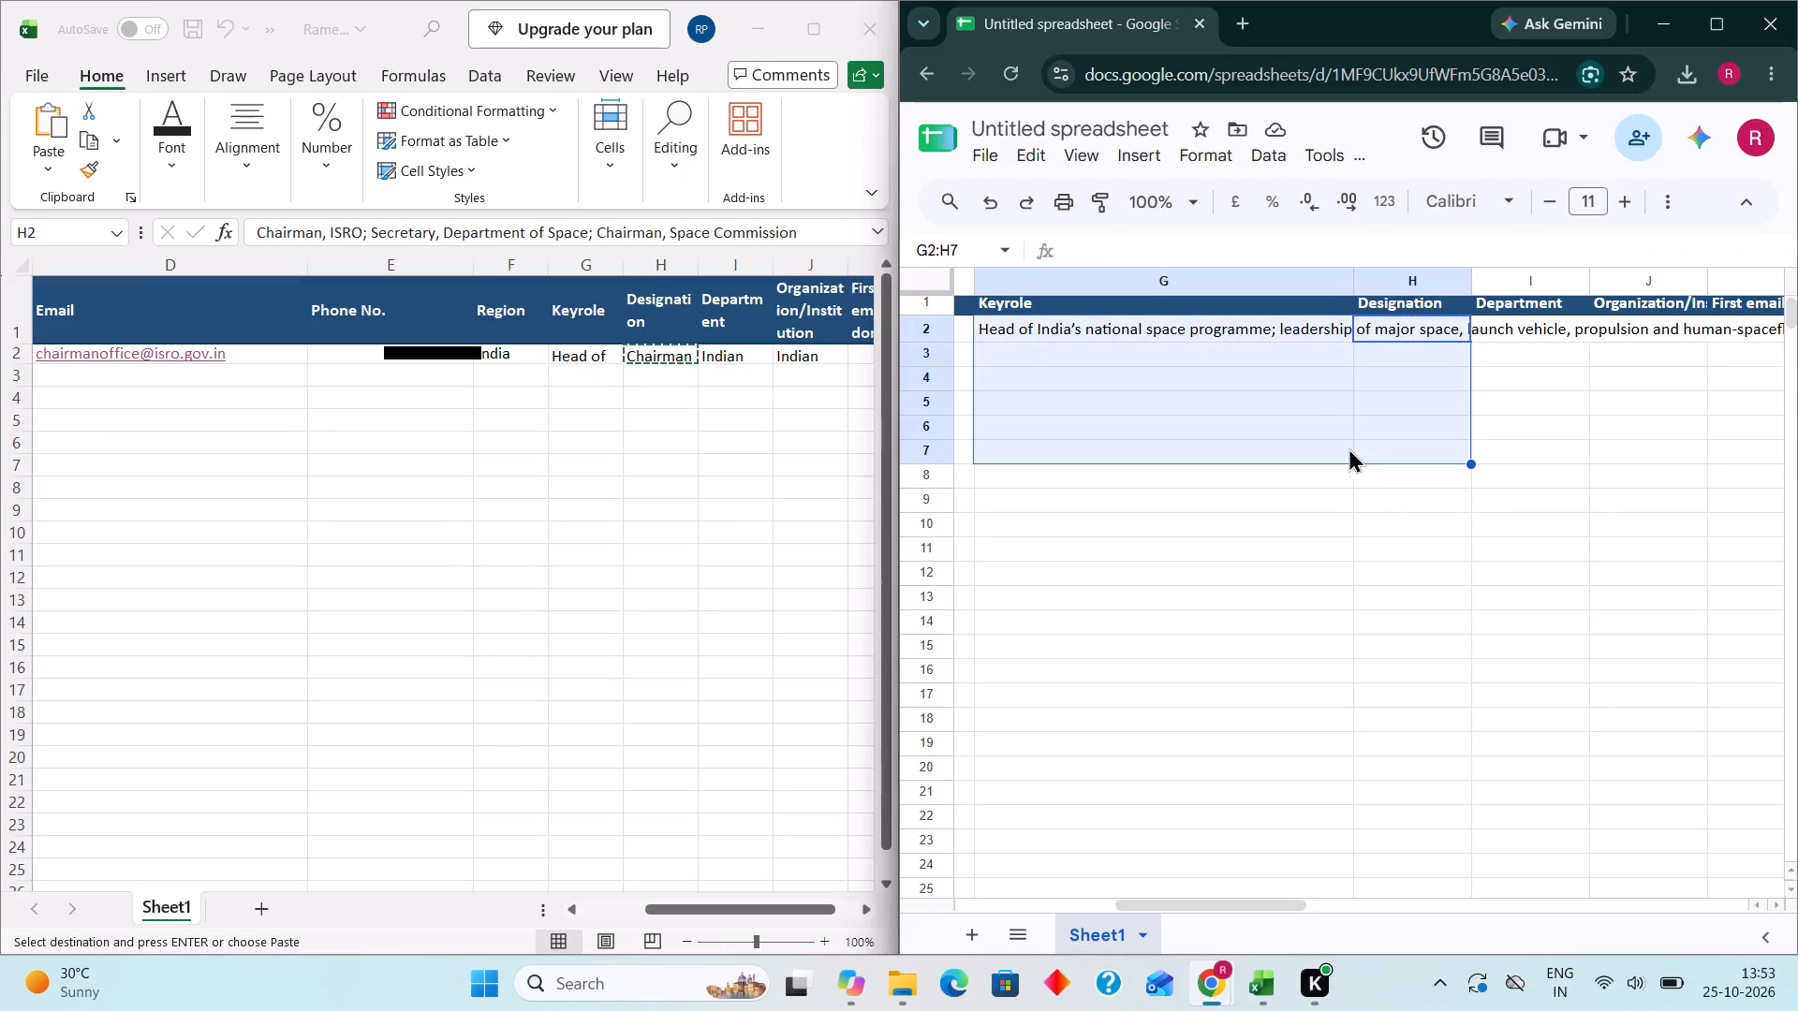
click(1310, 406)
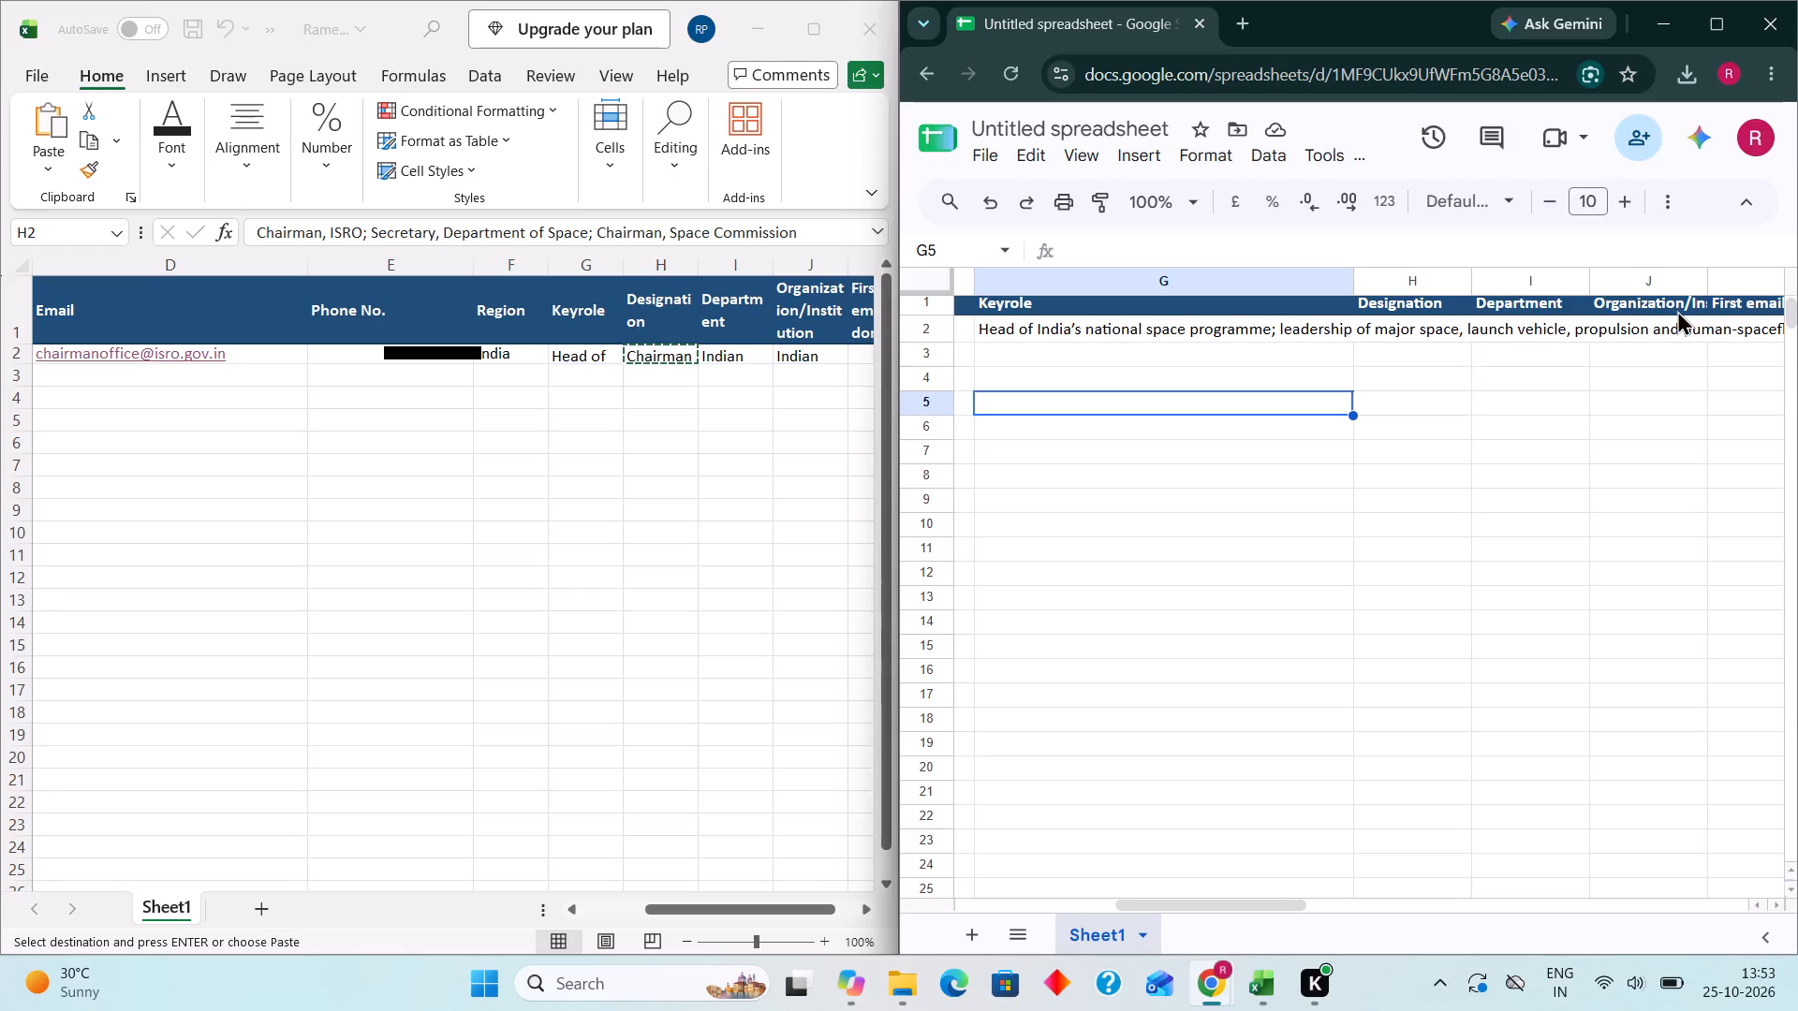
click(1671, 328)
scroll(1671, 328, left, 2)
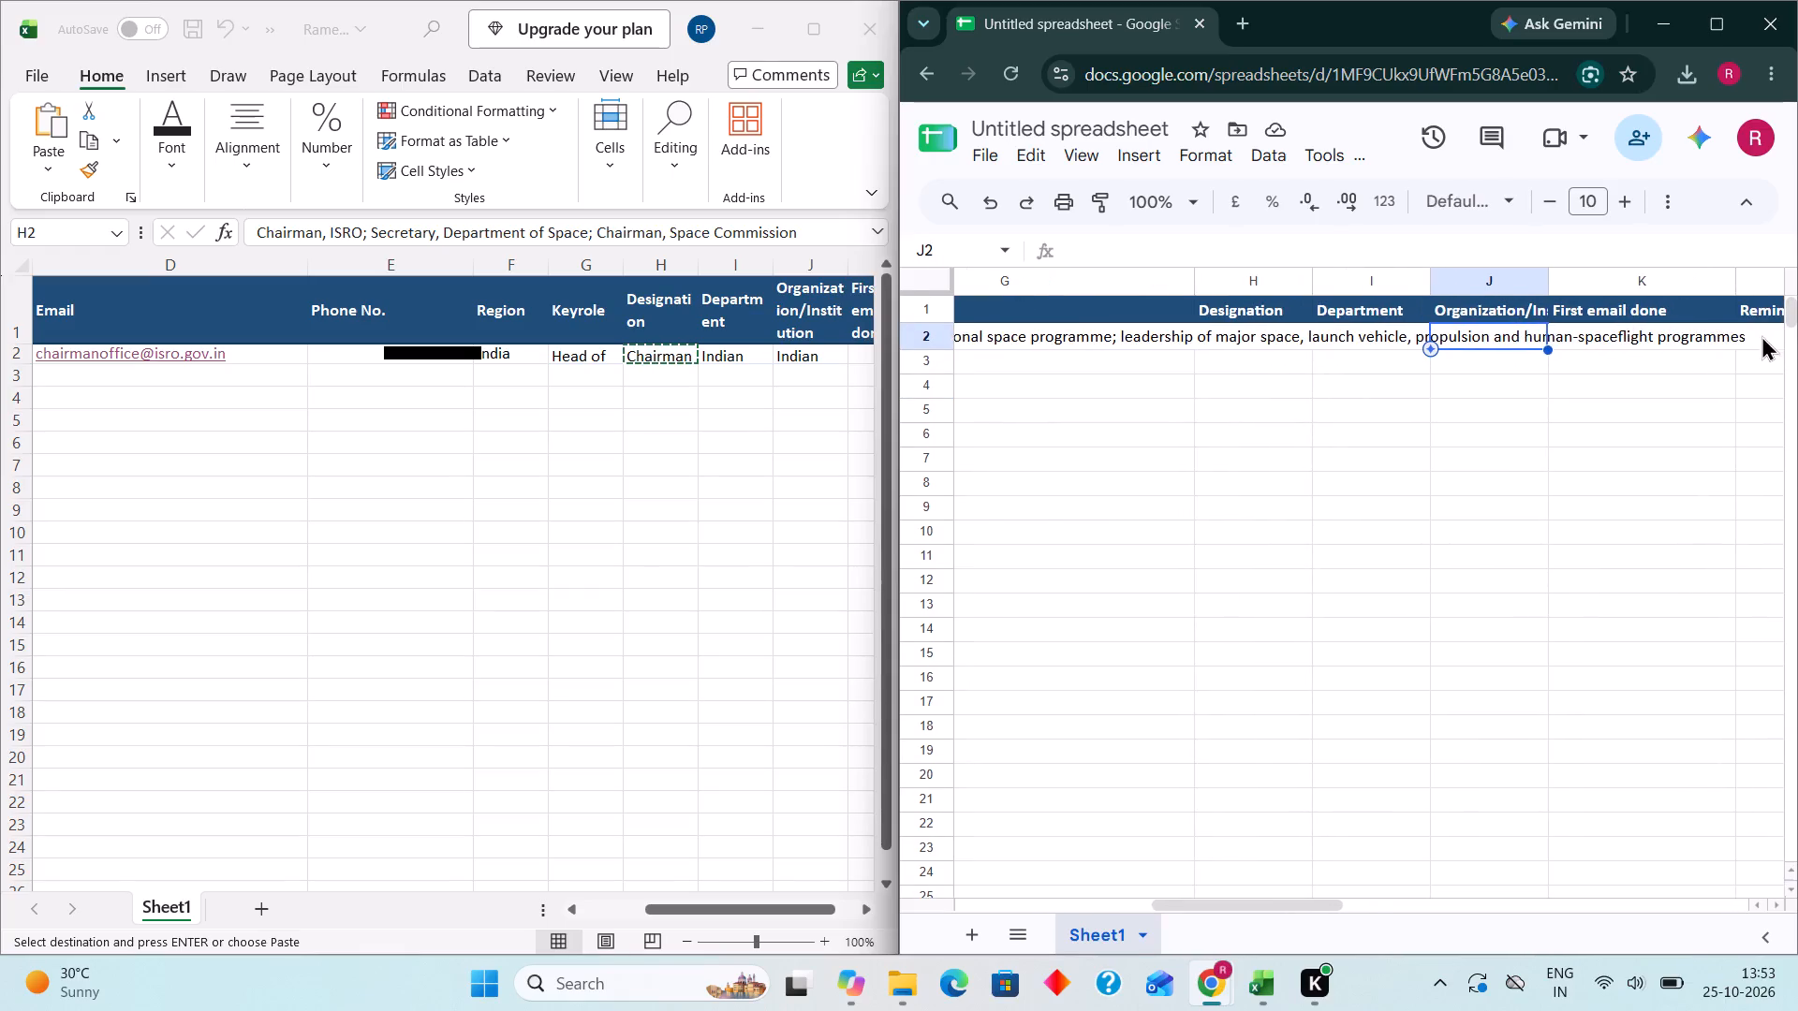
scroll(1732, 337, left, 2)
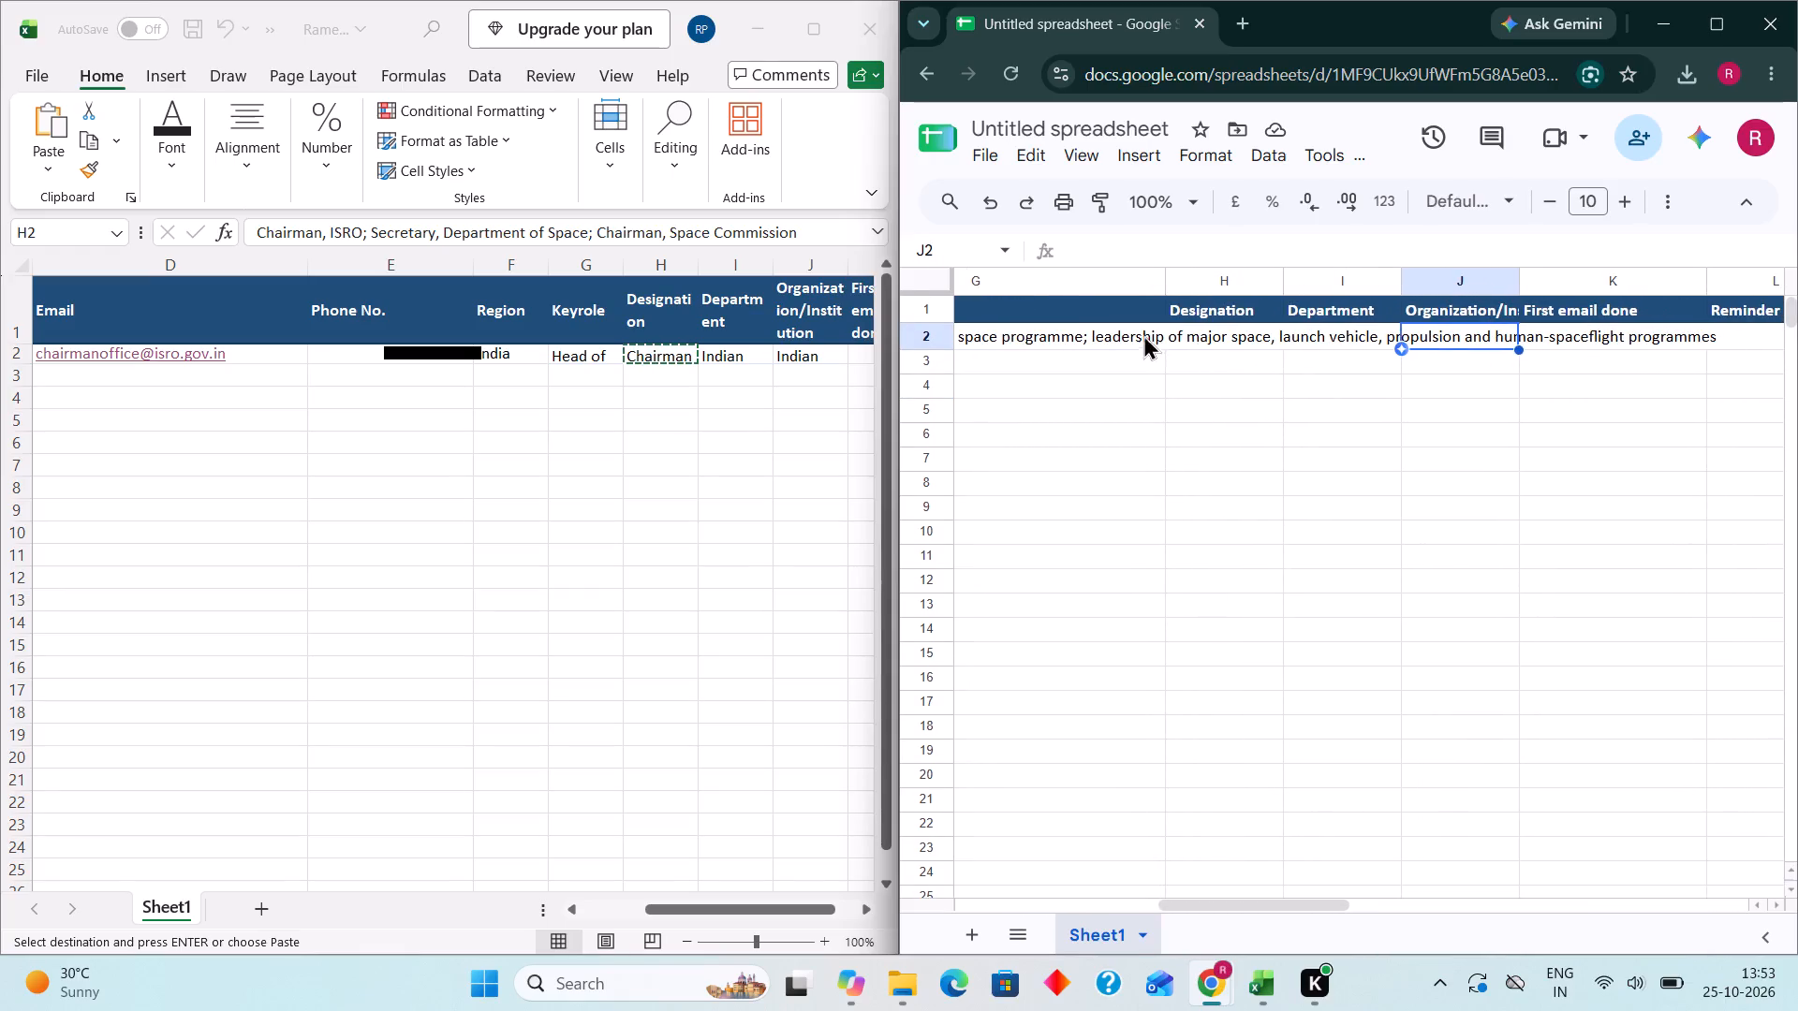
click(1134, 329)
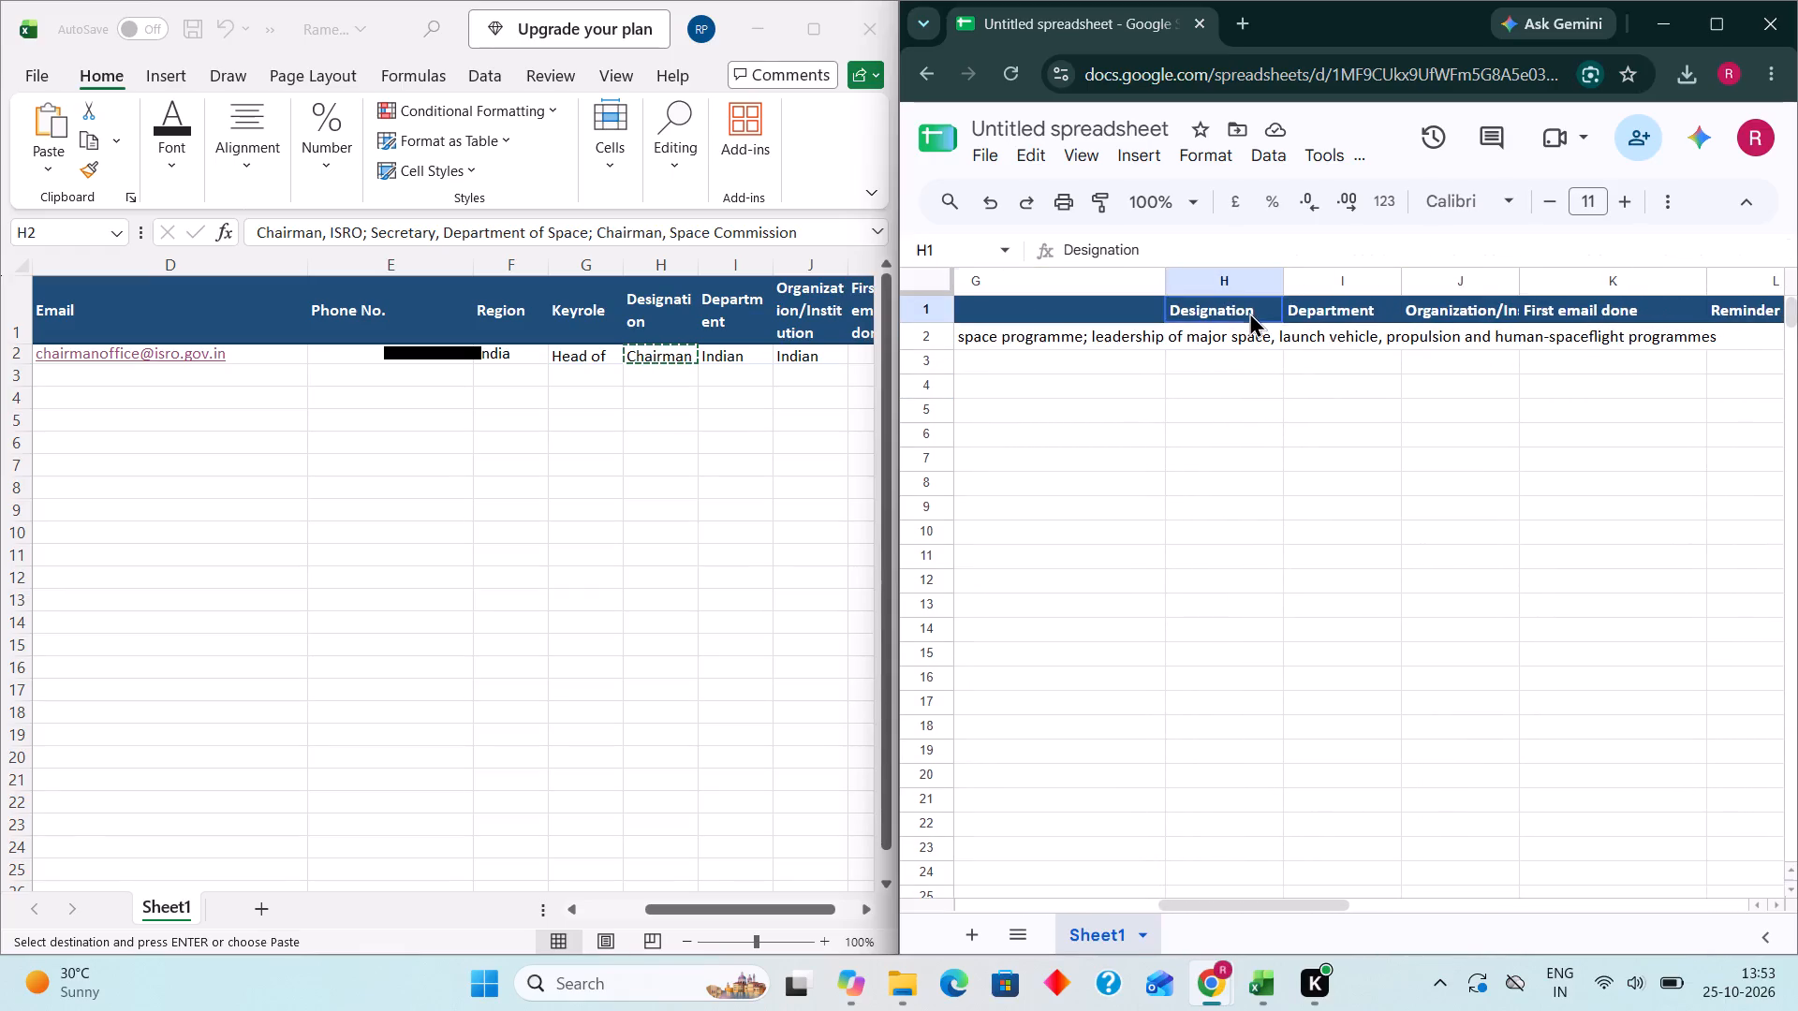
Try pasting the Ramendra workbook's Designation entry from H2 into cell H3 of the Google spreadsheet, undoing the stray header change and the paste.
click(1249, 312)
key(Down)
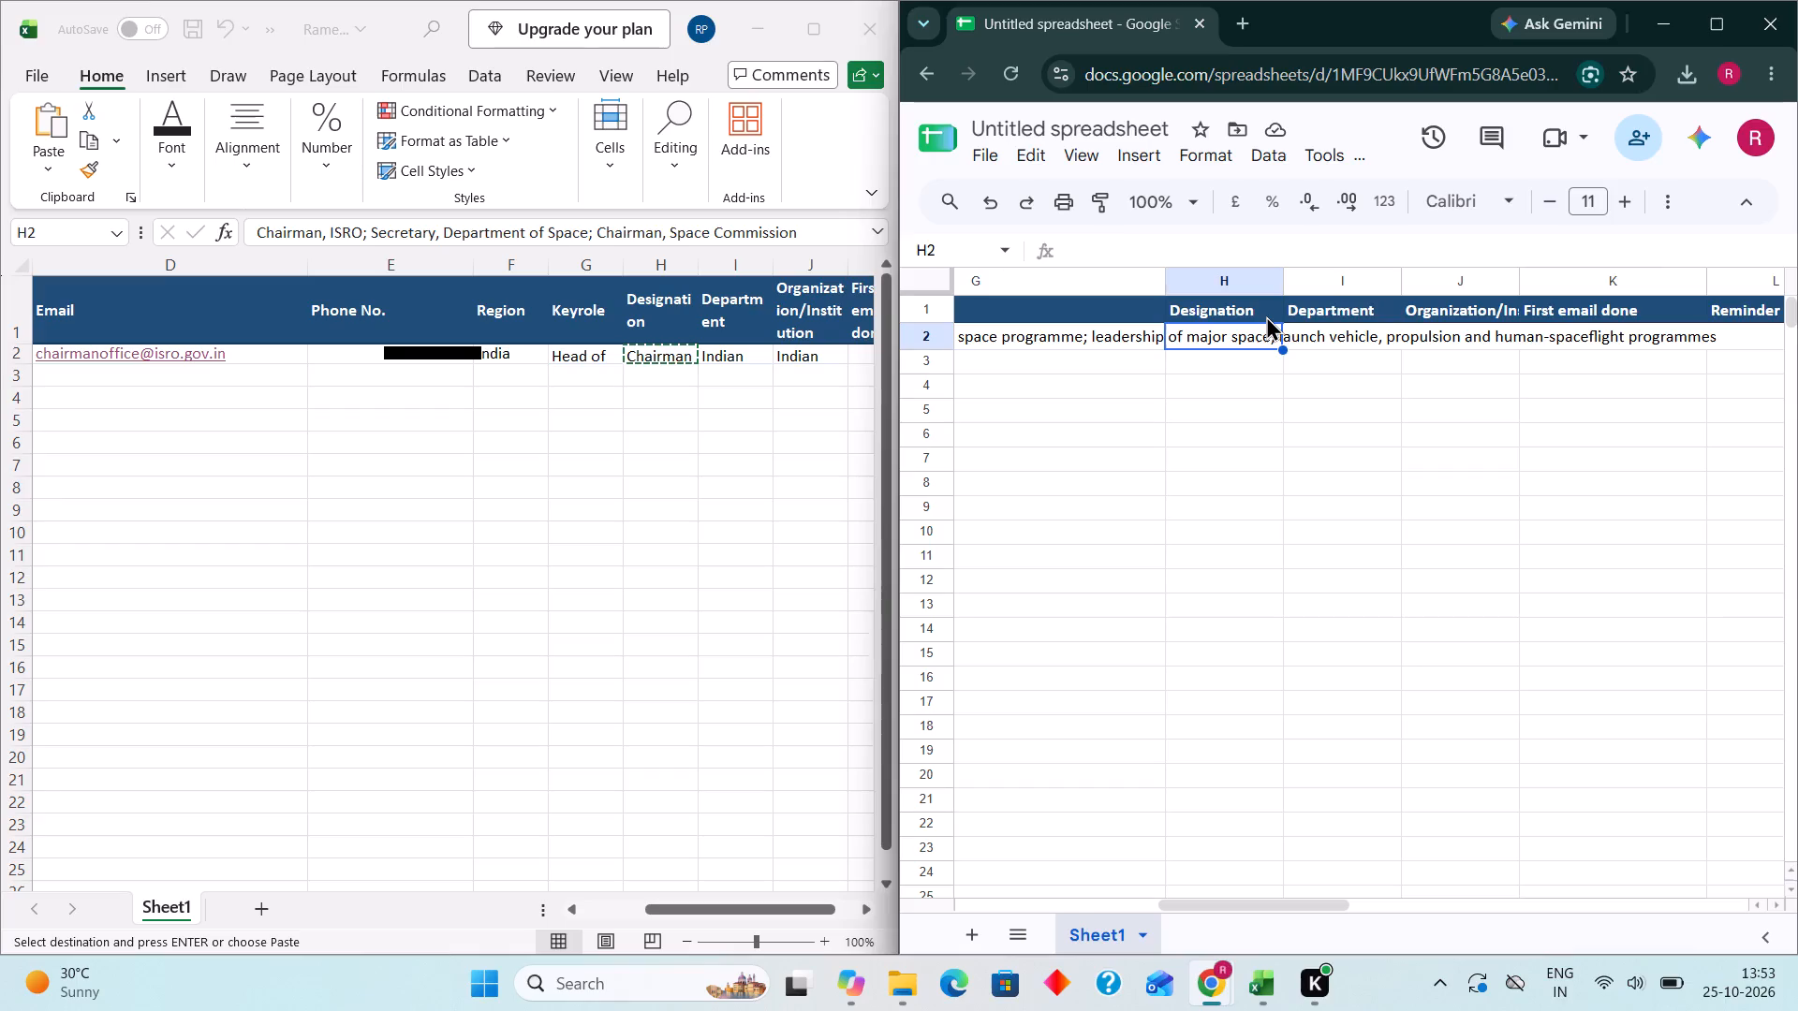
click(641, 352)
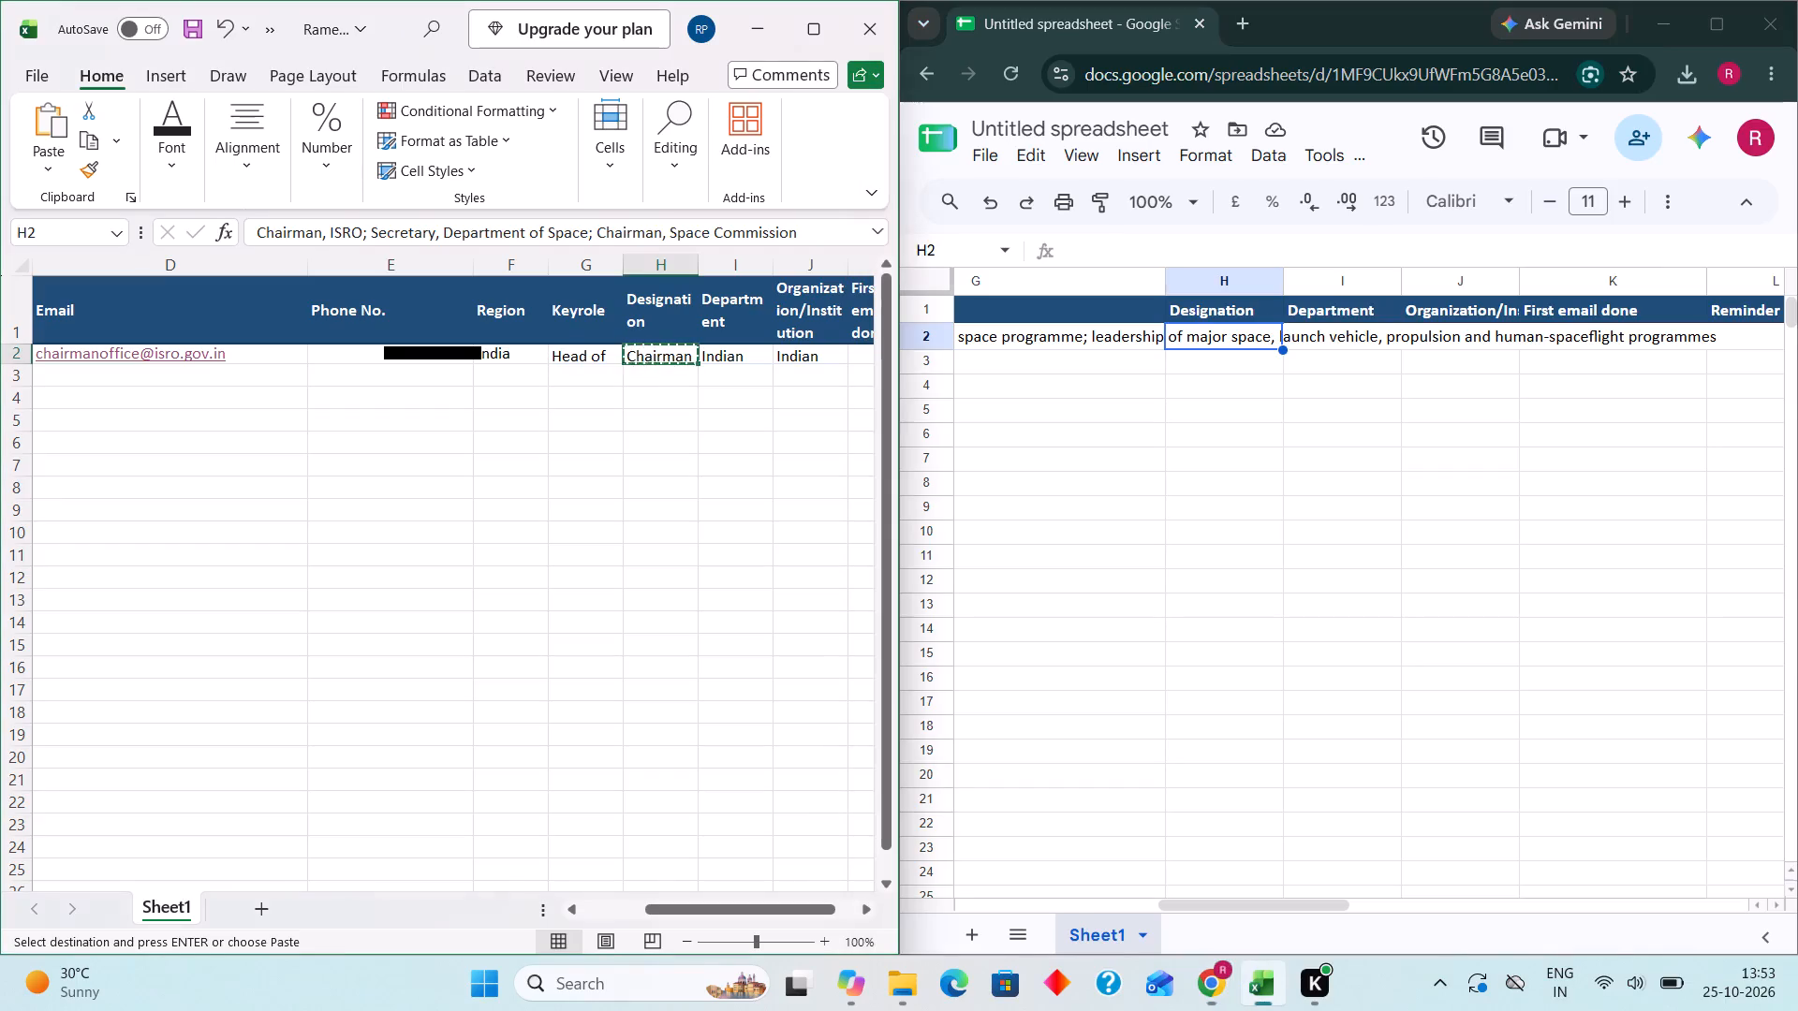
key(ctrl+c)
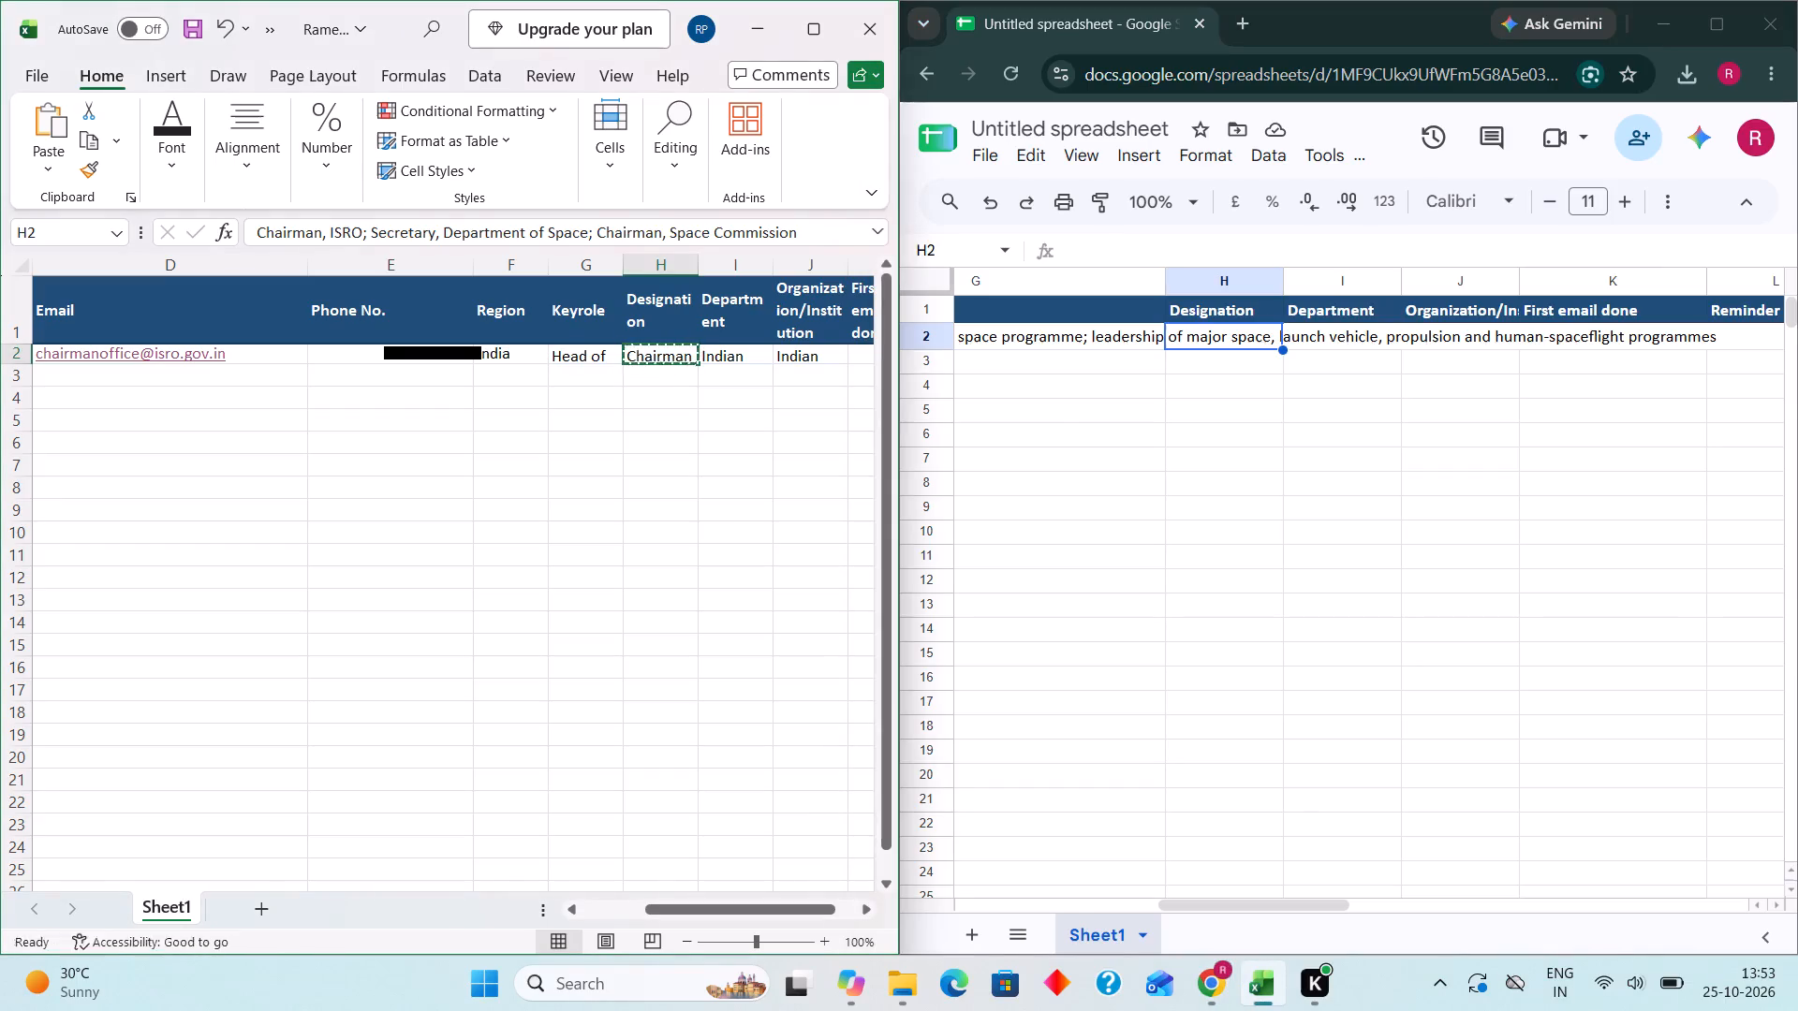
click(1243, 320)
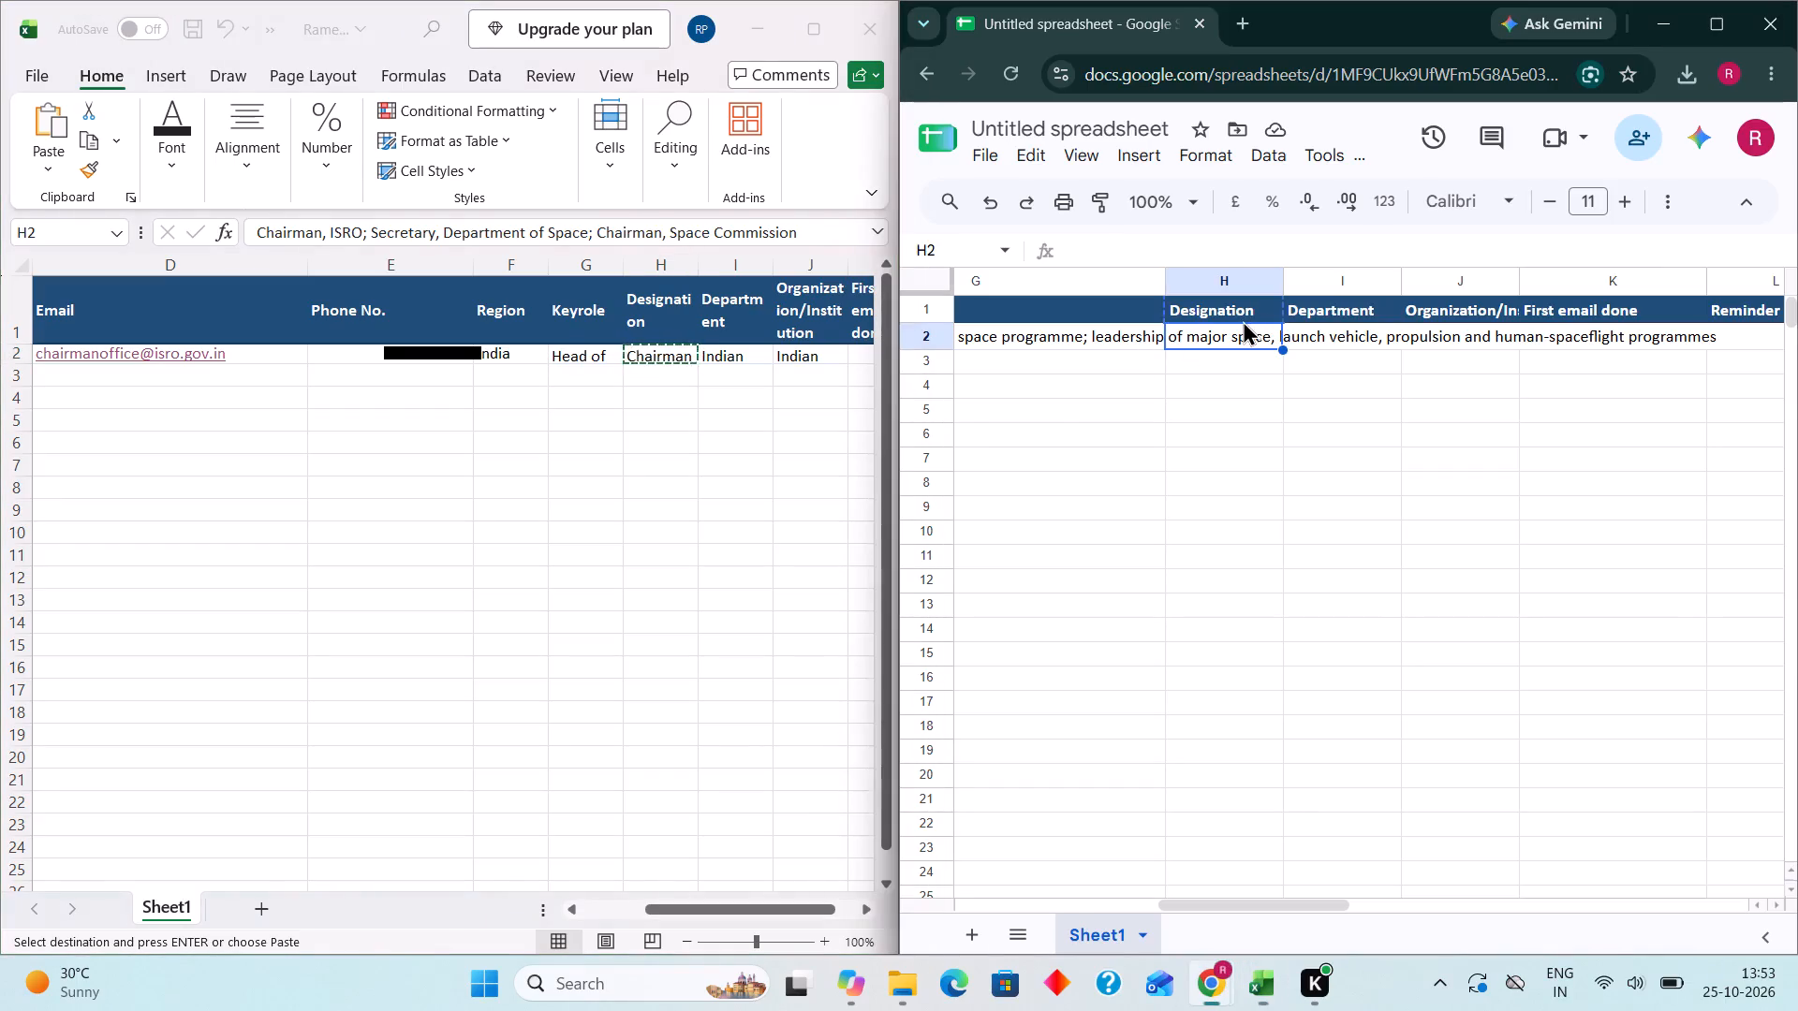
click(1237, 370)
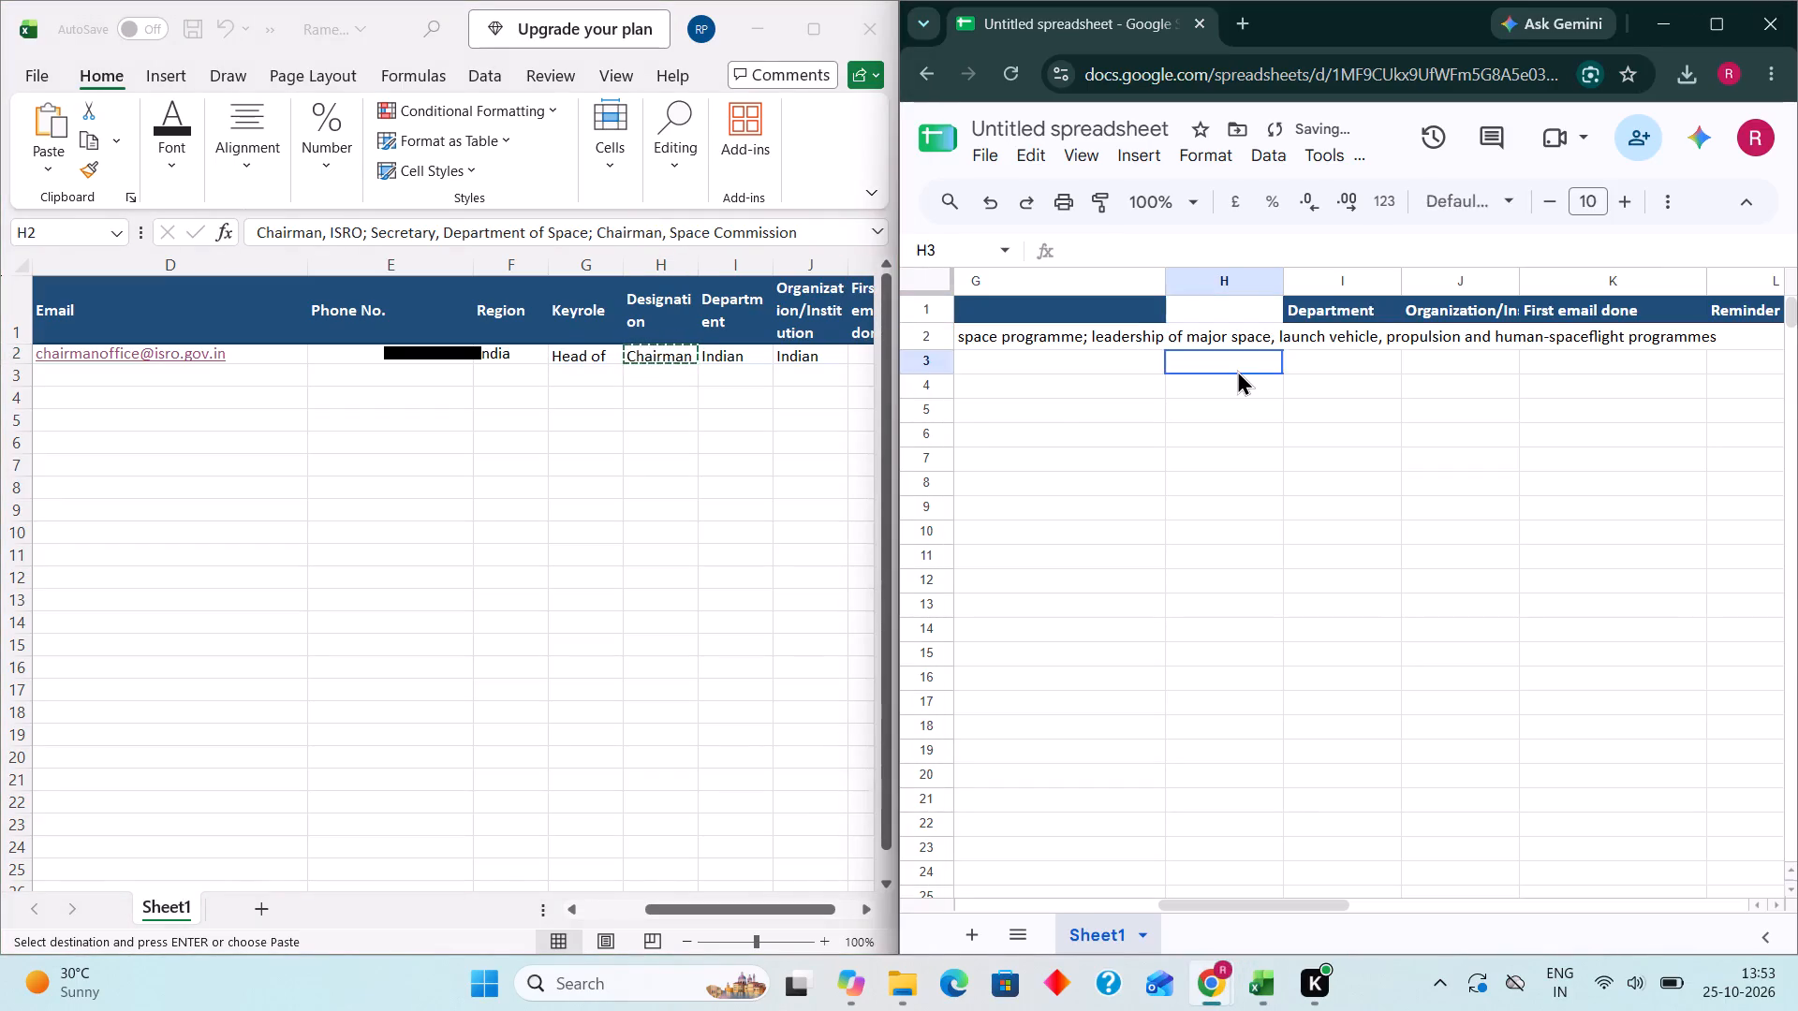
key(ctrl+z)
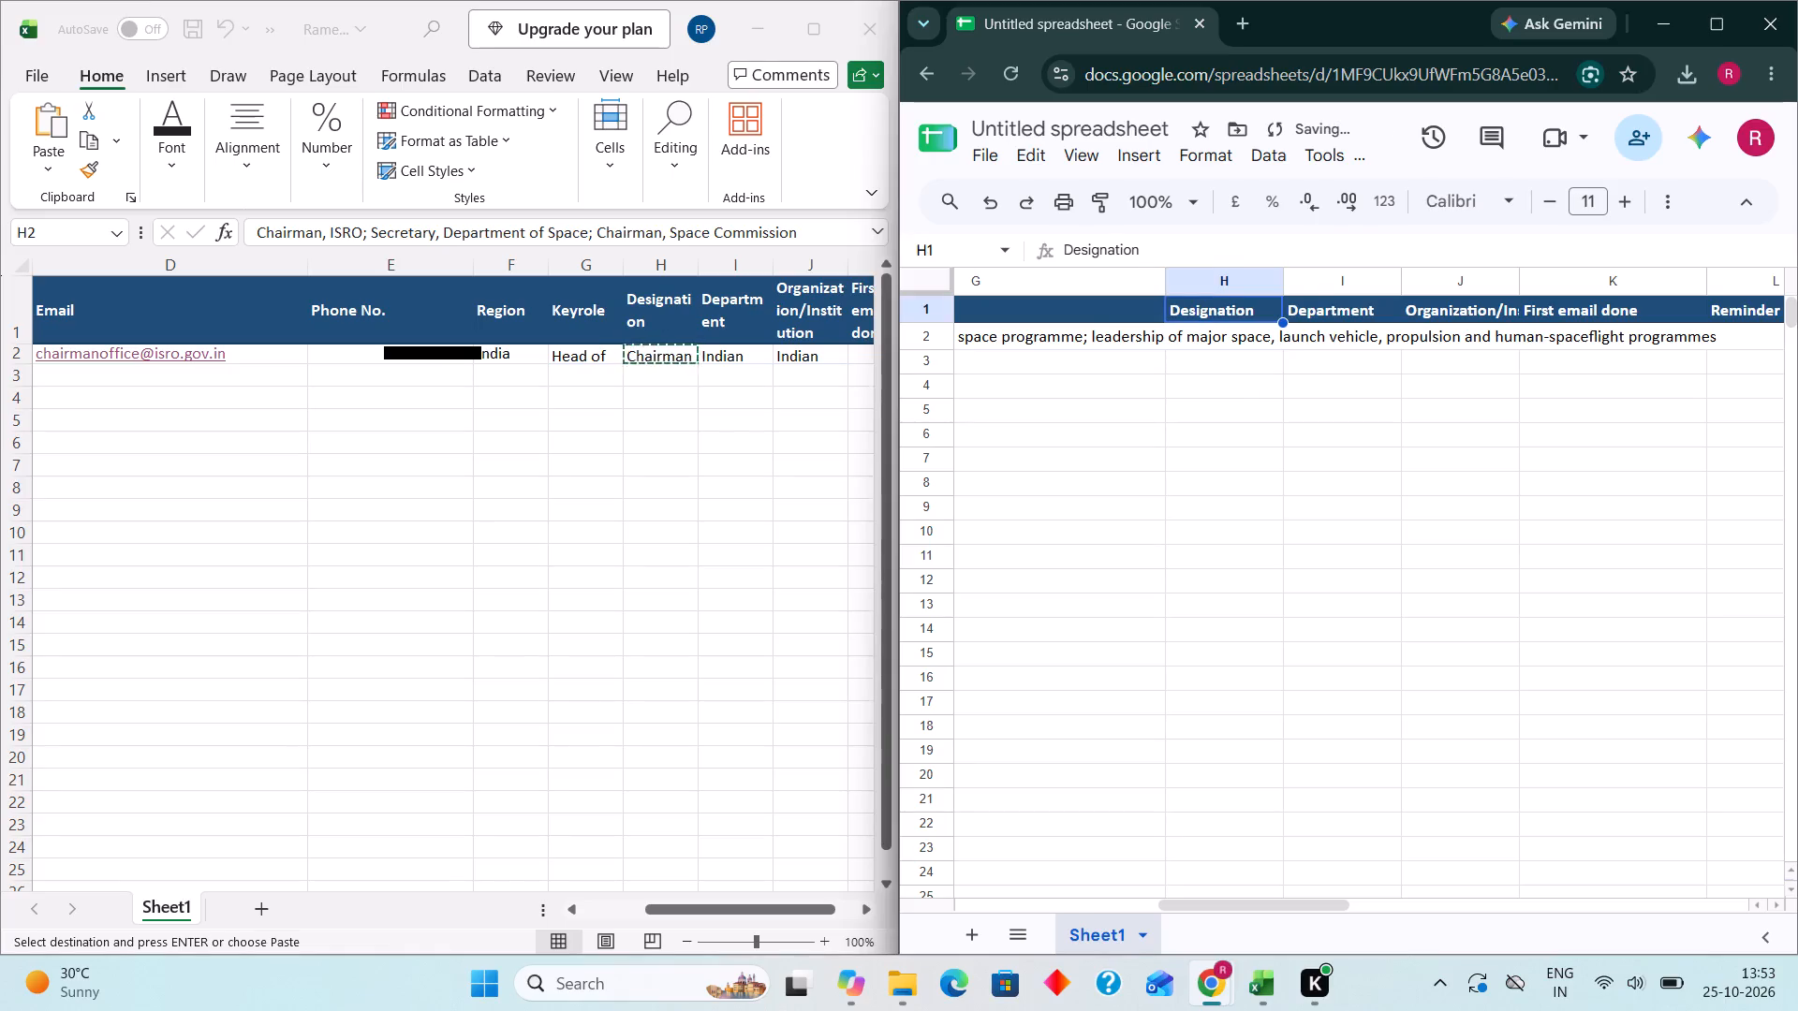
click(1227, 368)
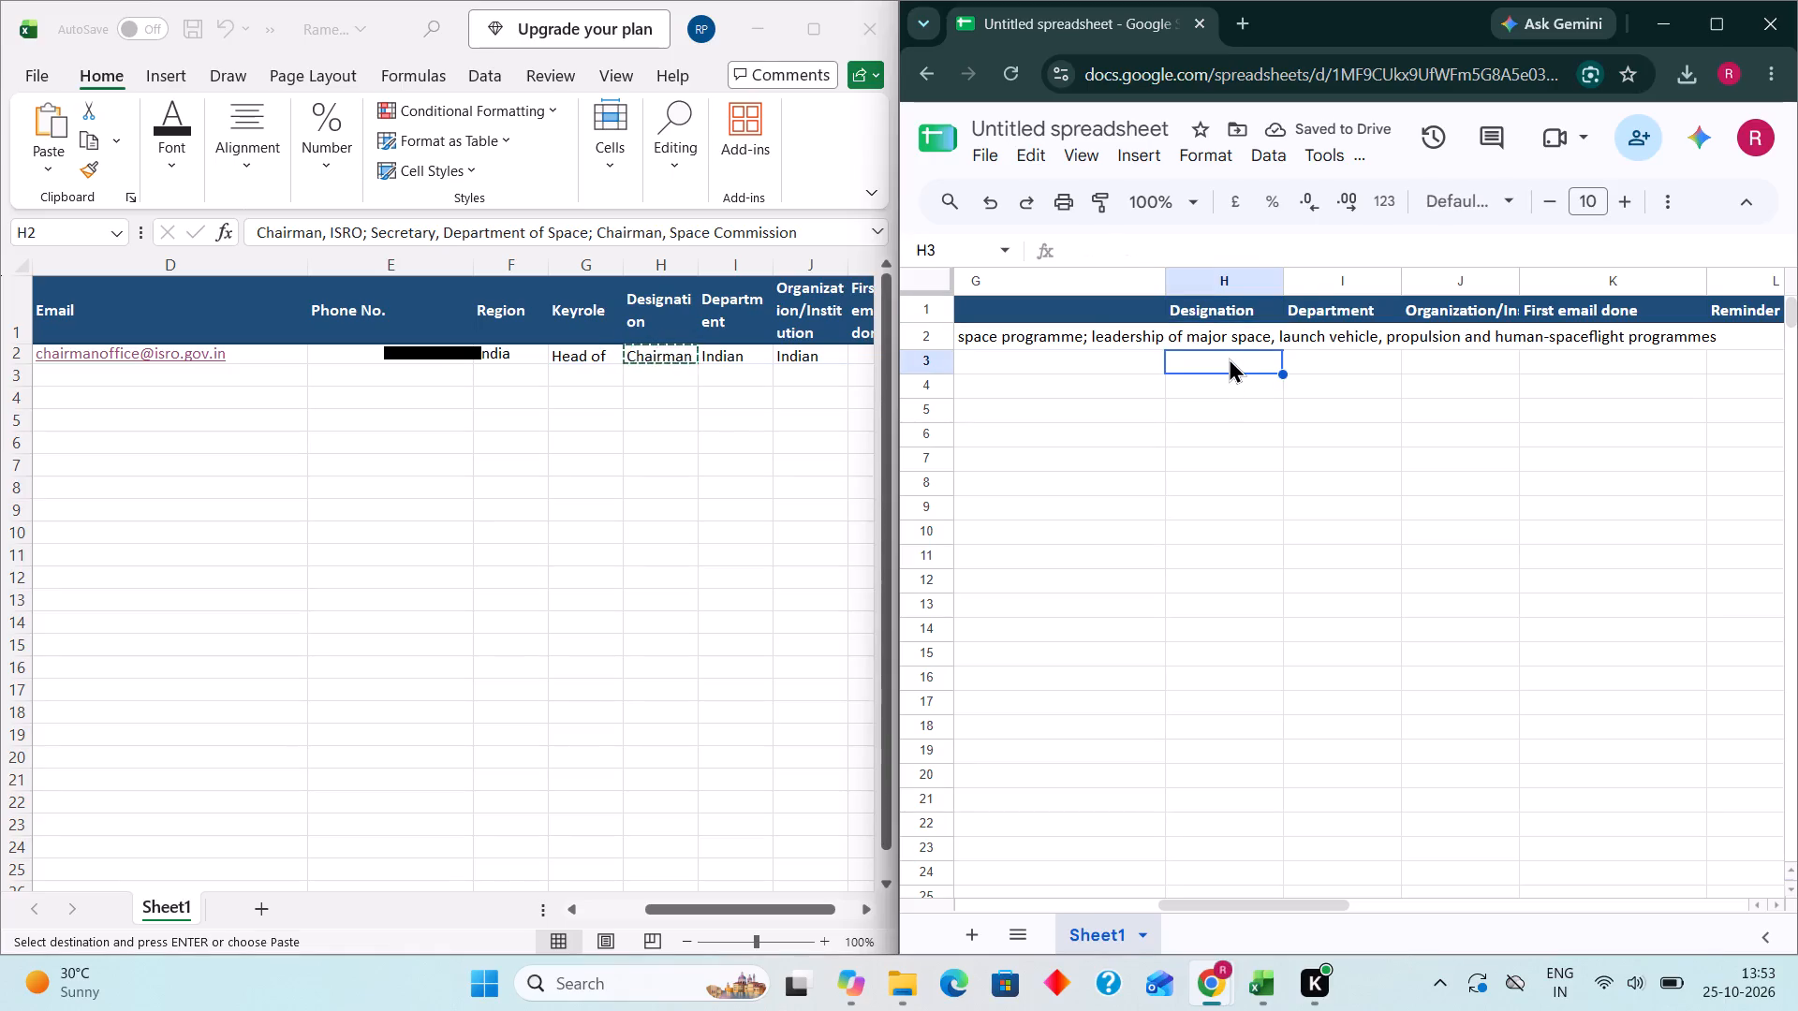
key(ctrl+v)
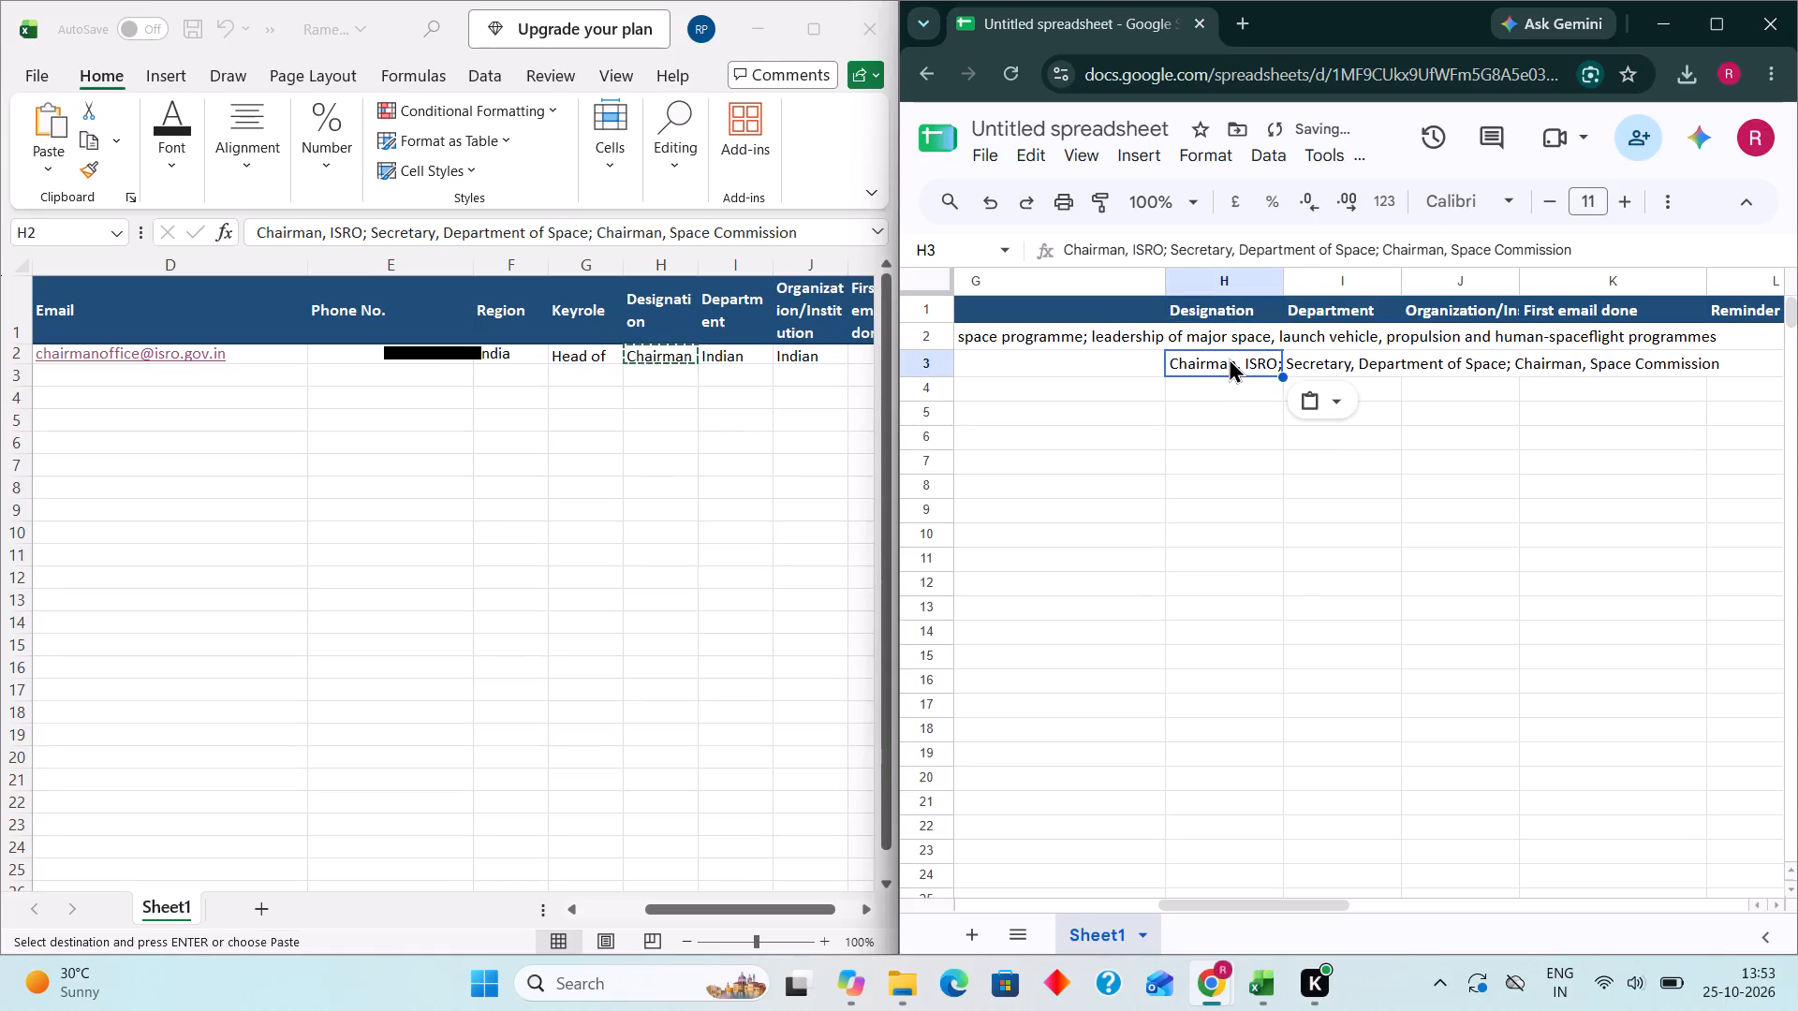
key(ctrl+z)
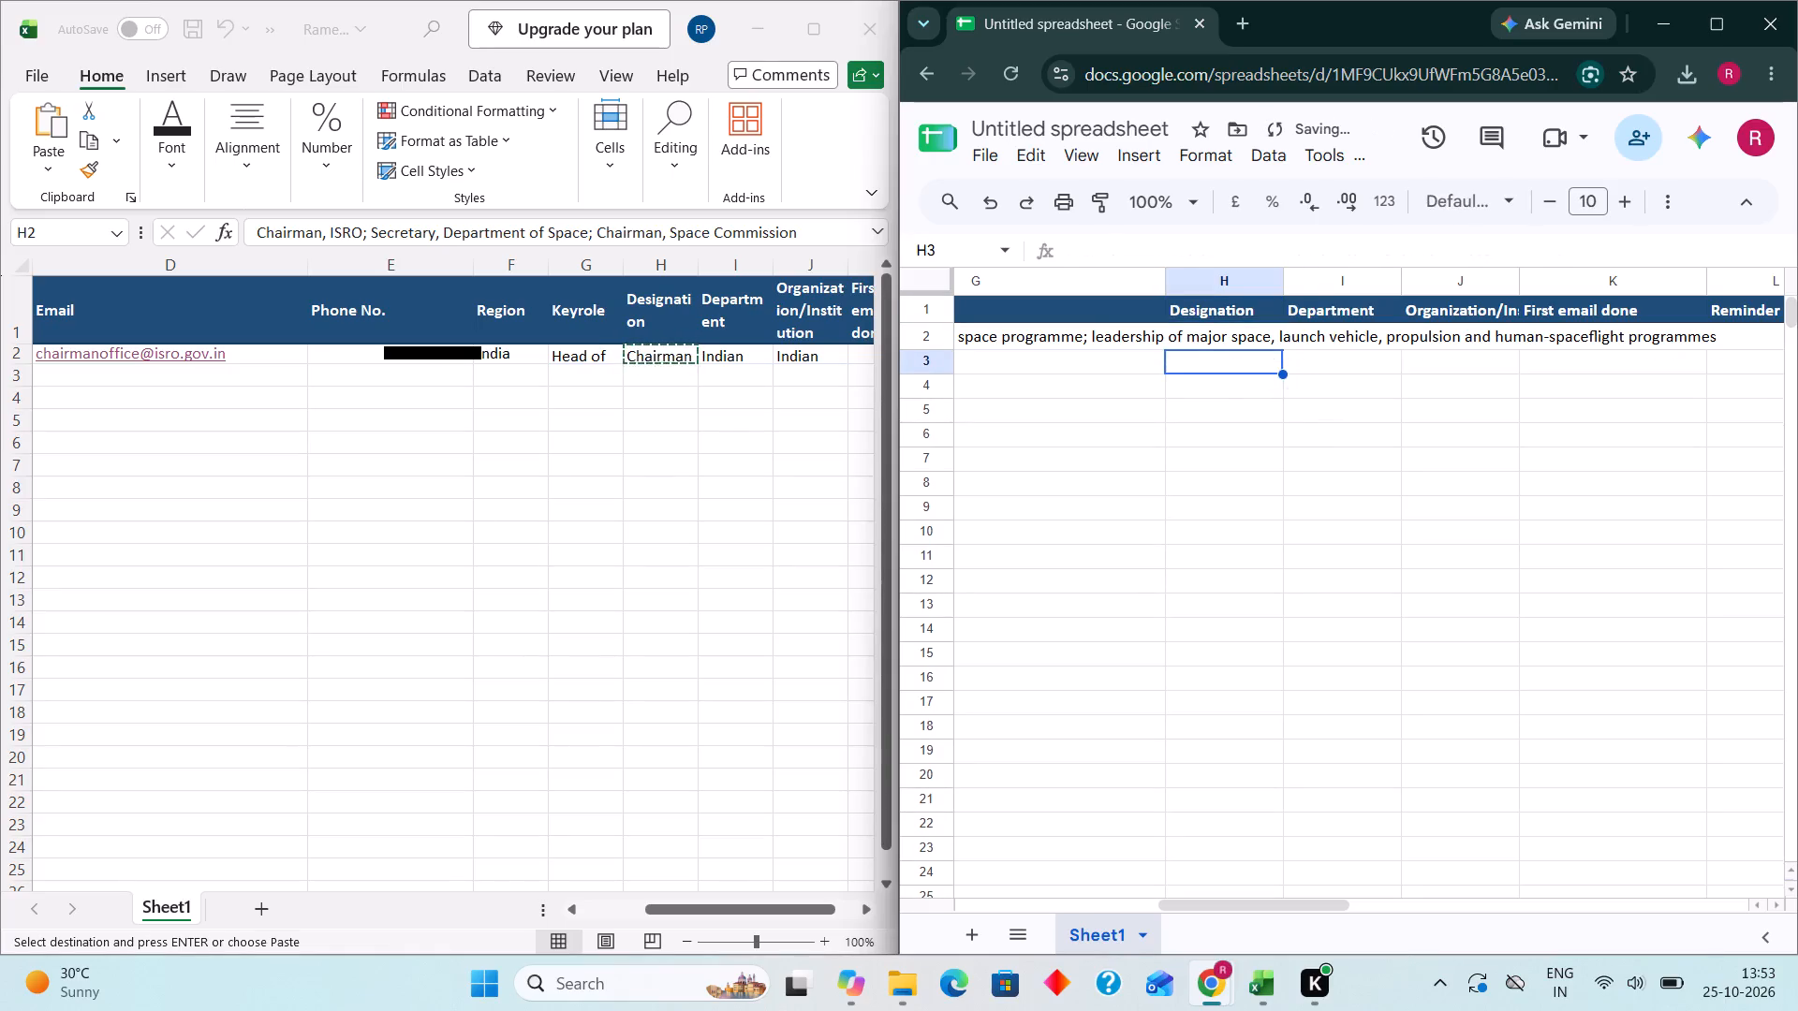
Examine the columns from Reminder Date onward and the extent of the Keyrole text across row 2.
click(1734, 317)
click(1746, 328)
scroll(1746, 328, left, 2)
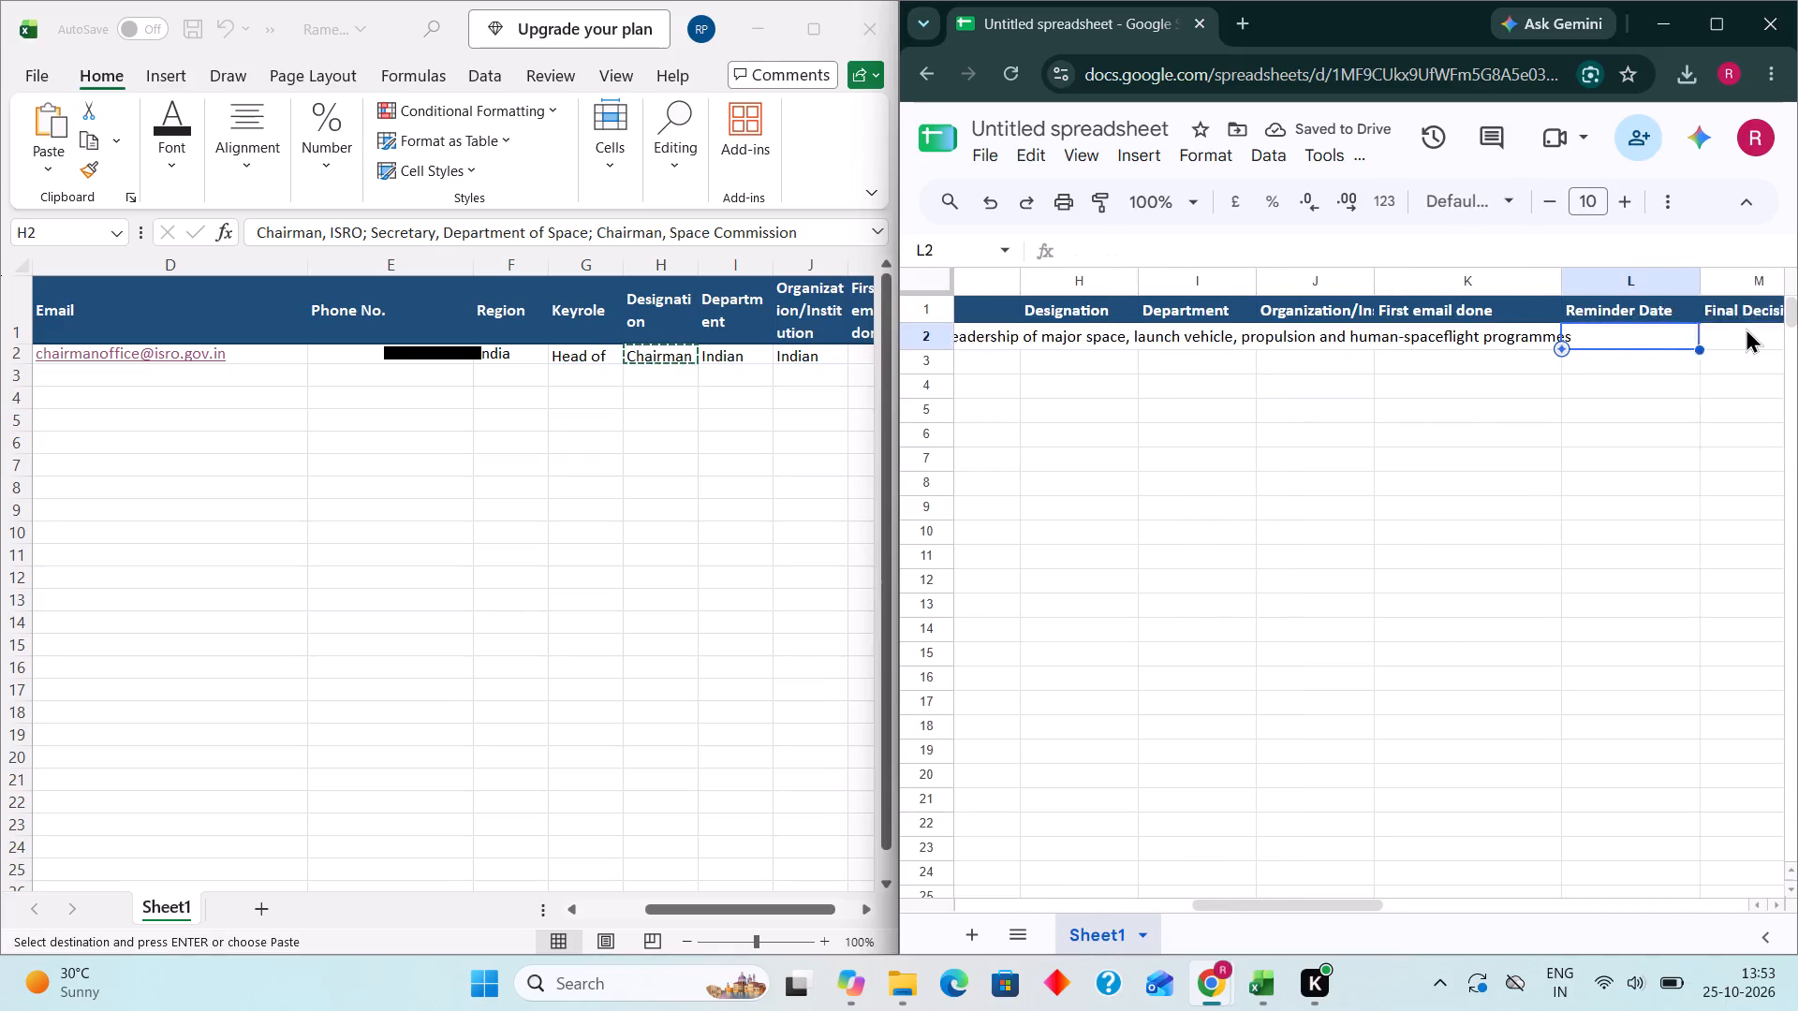
scroll(1746, 328, left, 10)
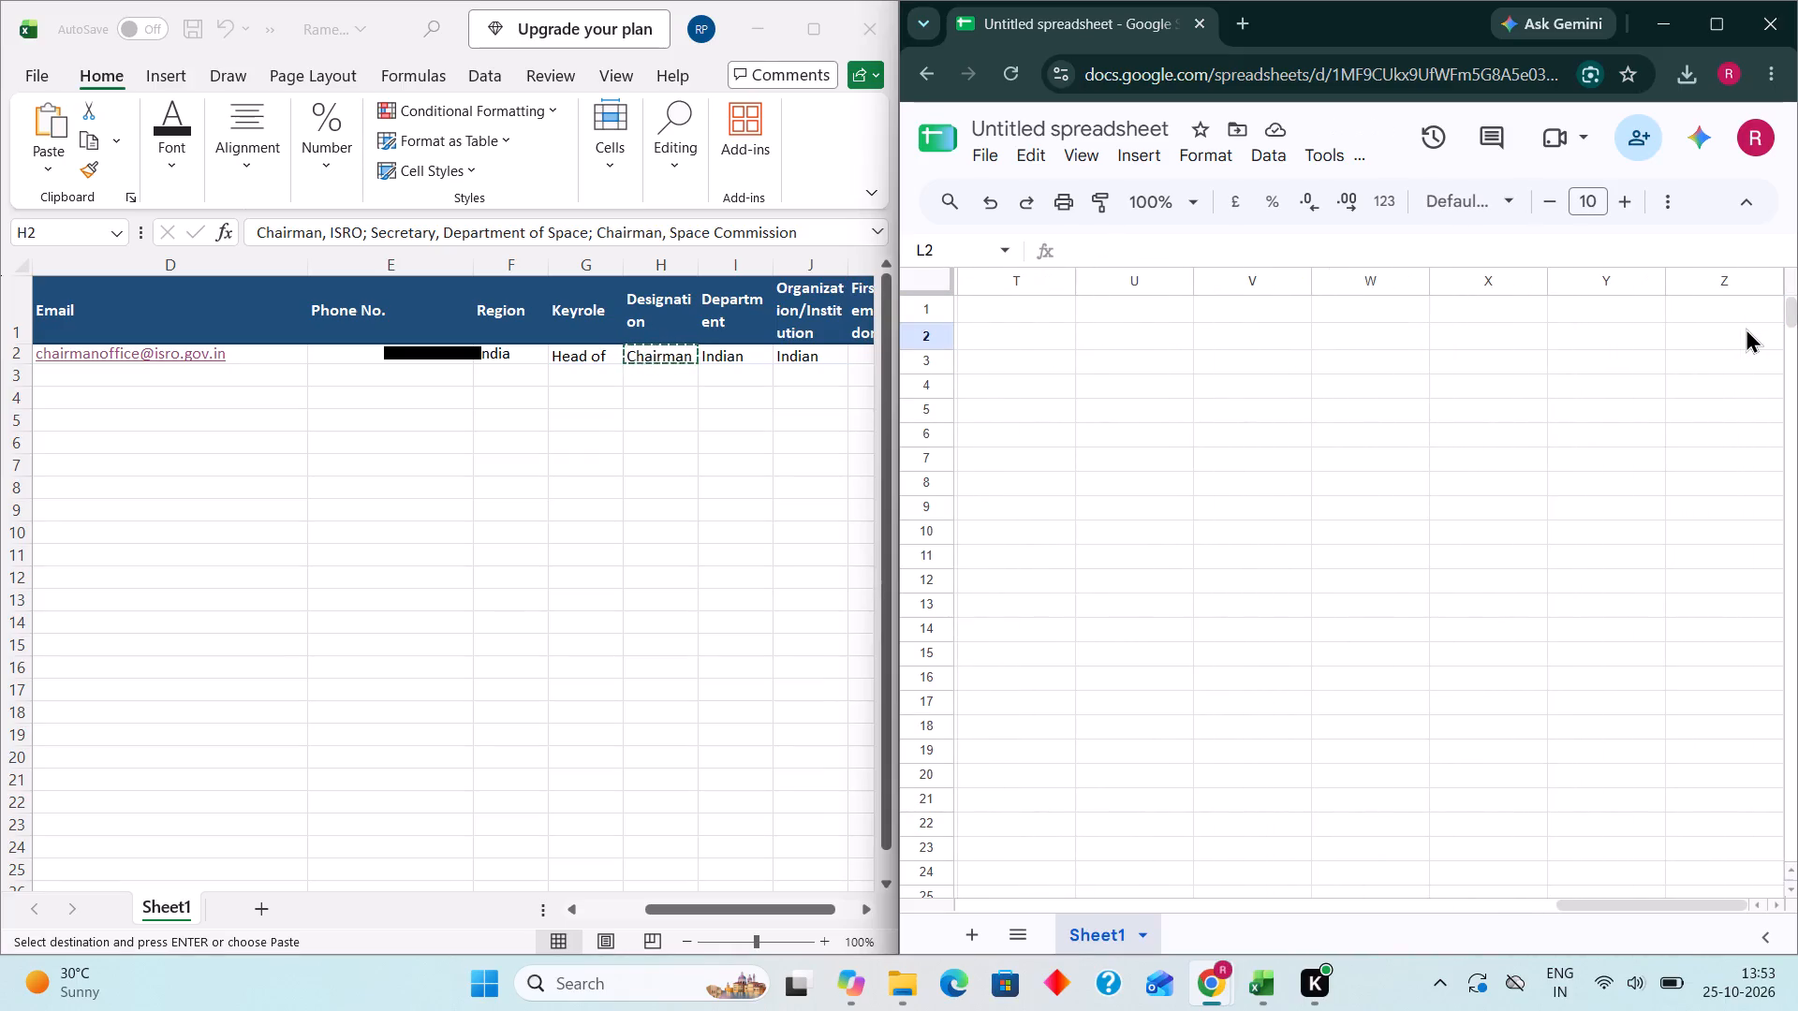
scroll(1746, 328, left, 3)
scroll(1746, 328, right, 9)
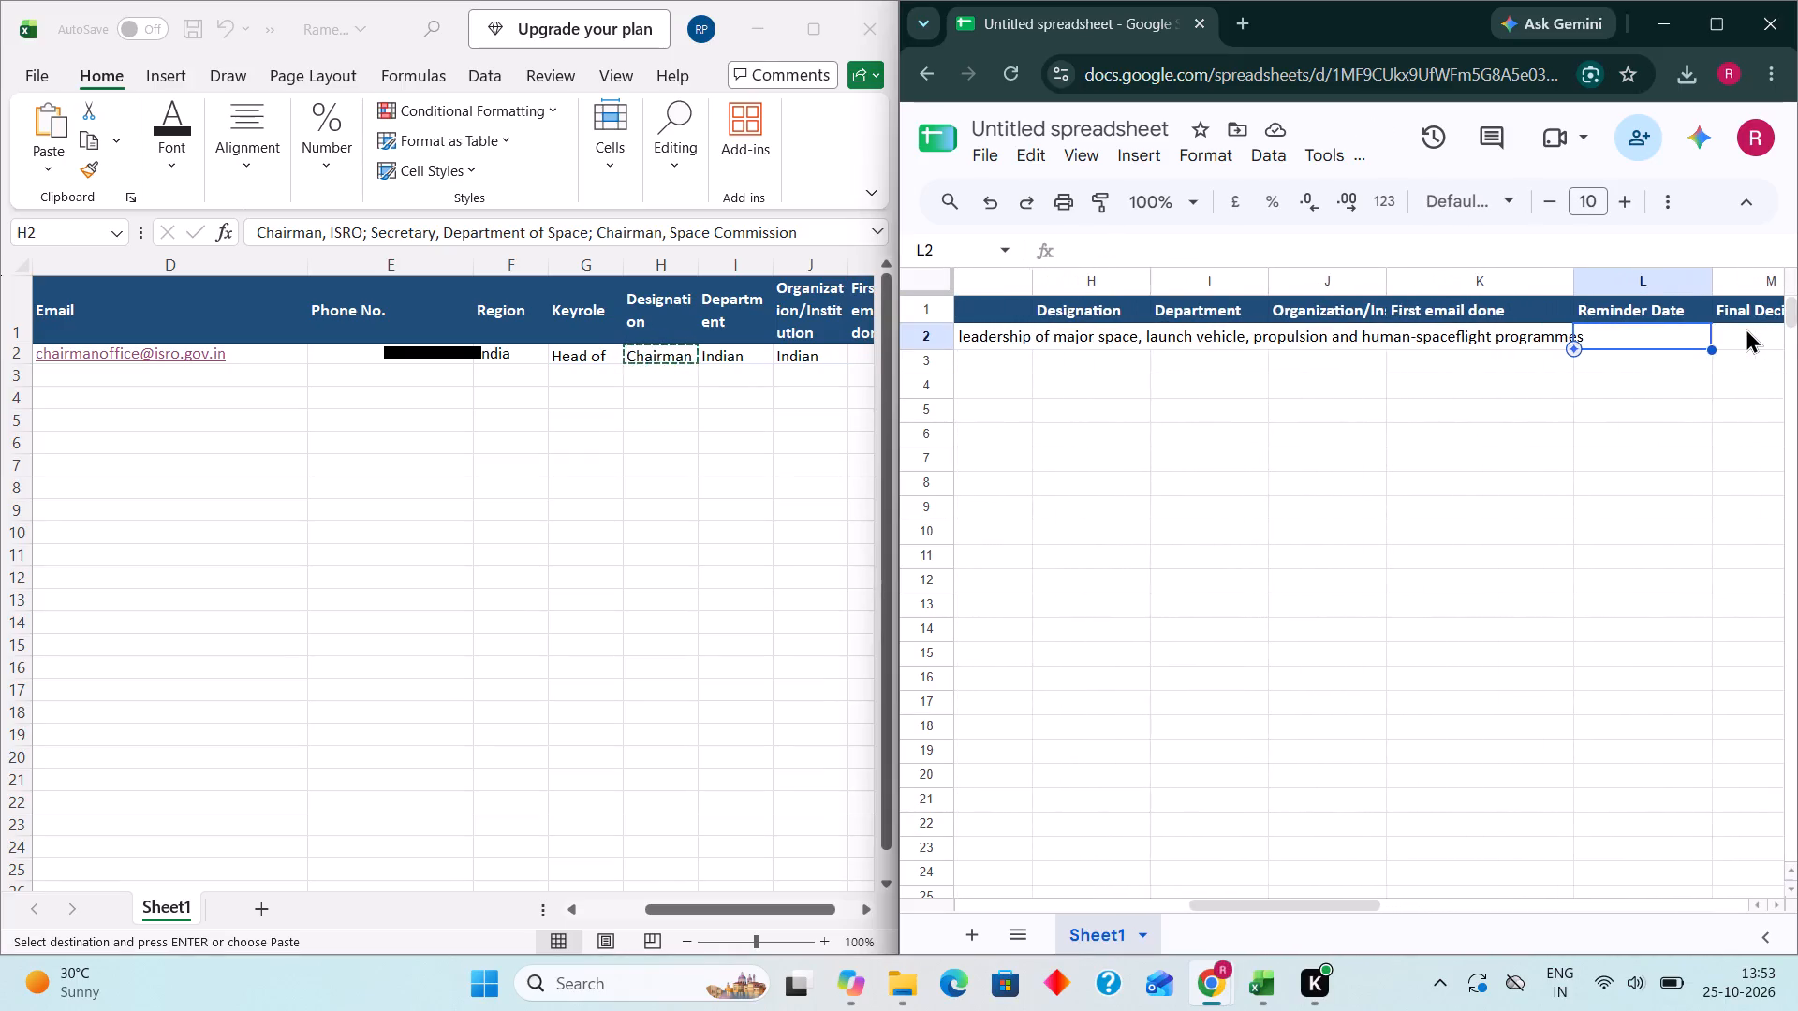
scroll(1140, 345, right, 2)
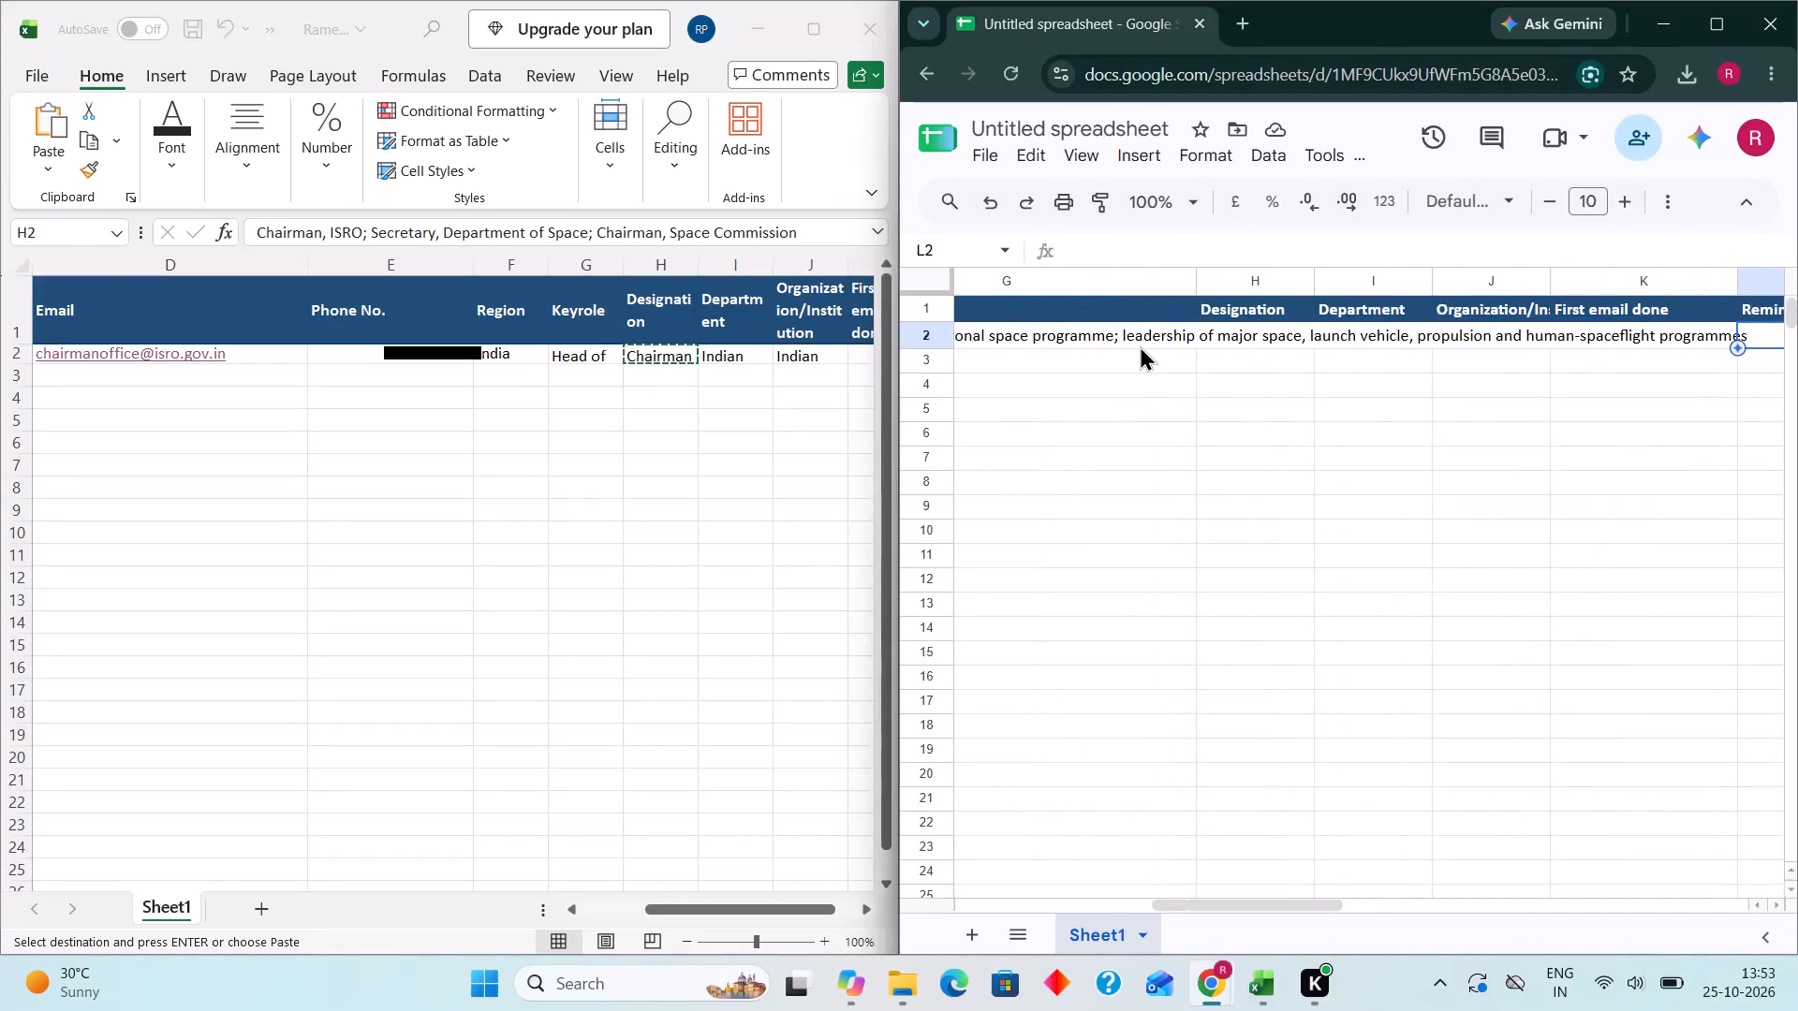
Undo the recent column width changes, restoring the narrower Keyrole, First email done and Reminder Date columns.
key(ctrl+z)
key(ctrl+z)
key(ctrl+z)
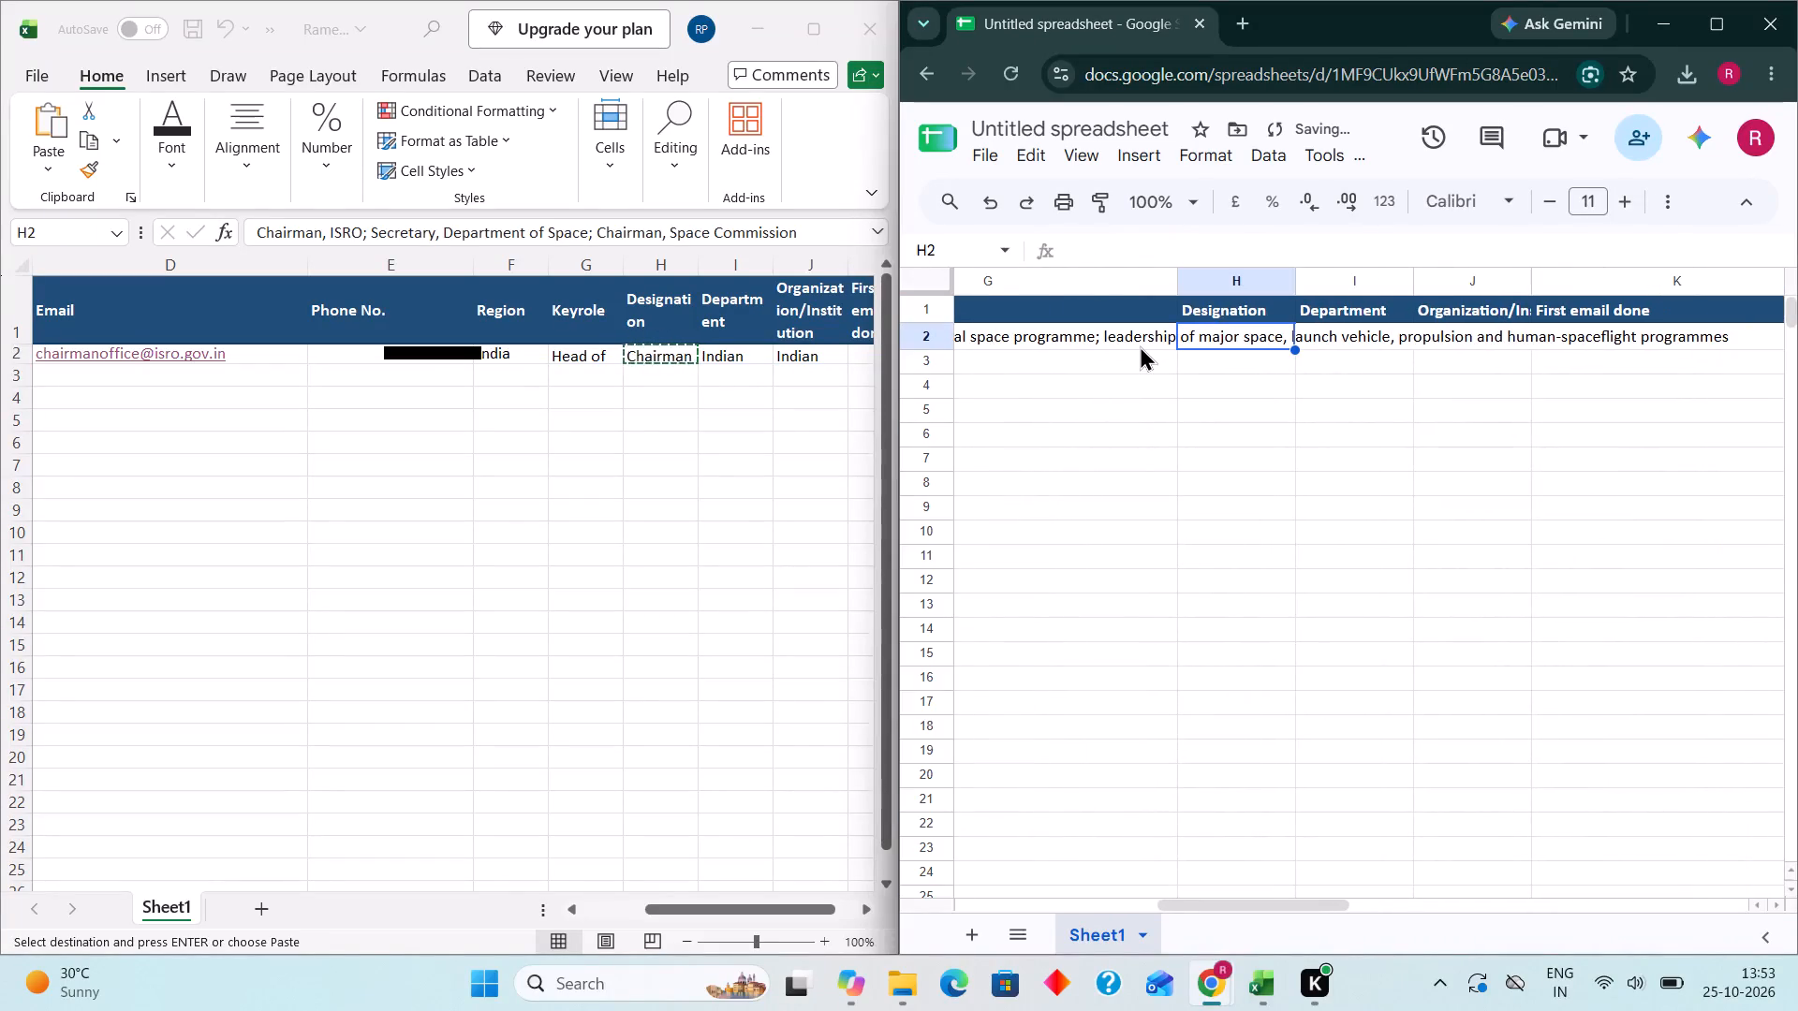
key(ctrl+z)
key(ctrl+z)
key(ctrl+z)
key(ctrl+z)
key(ctrl+z)
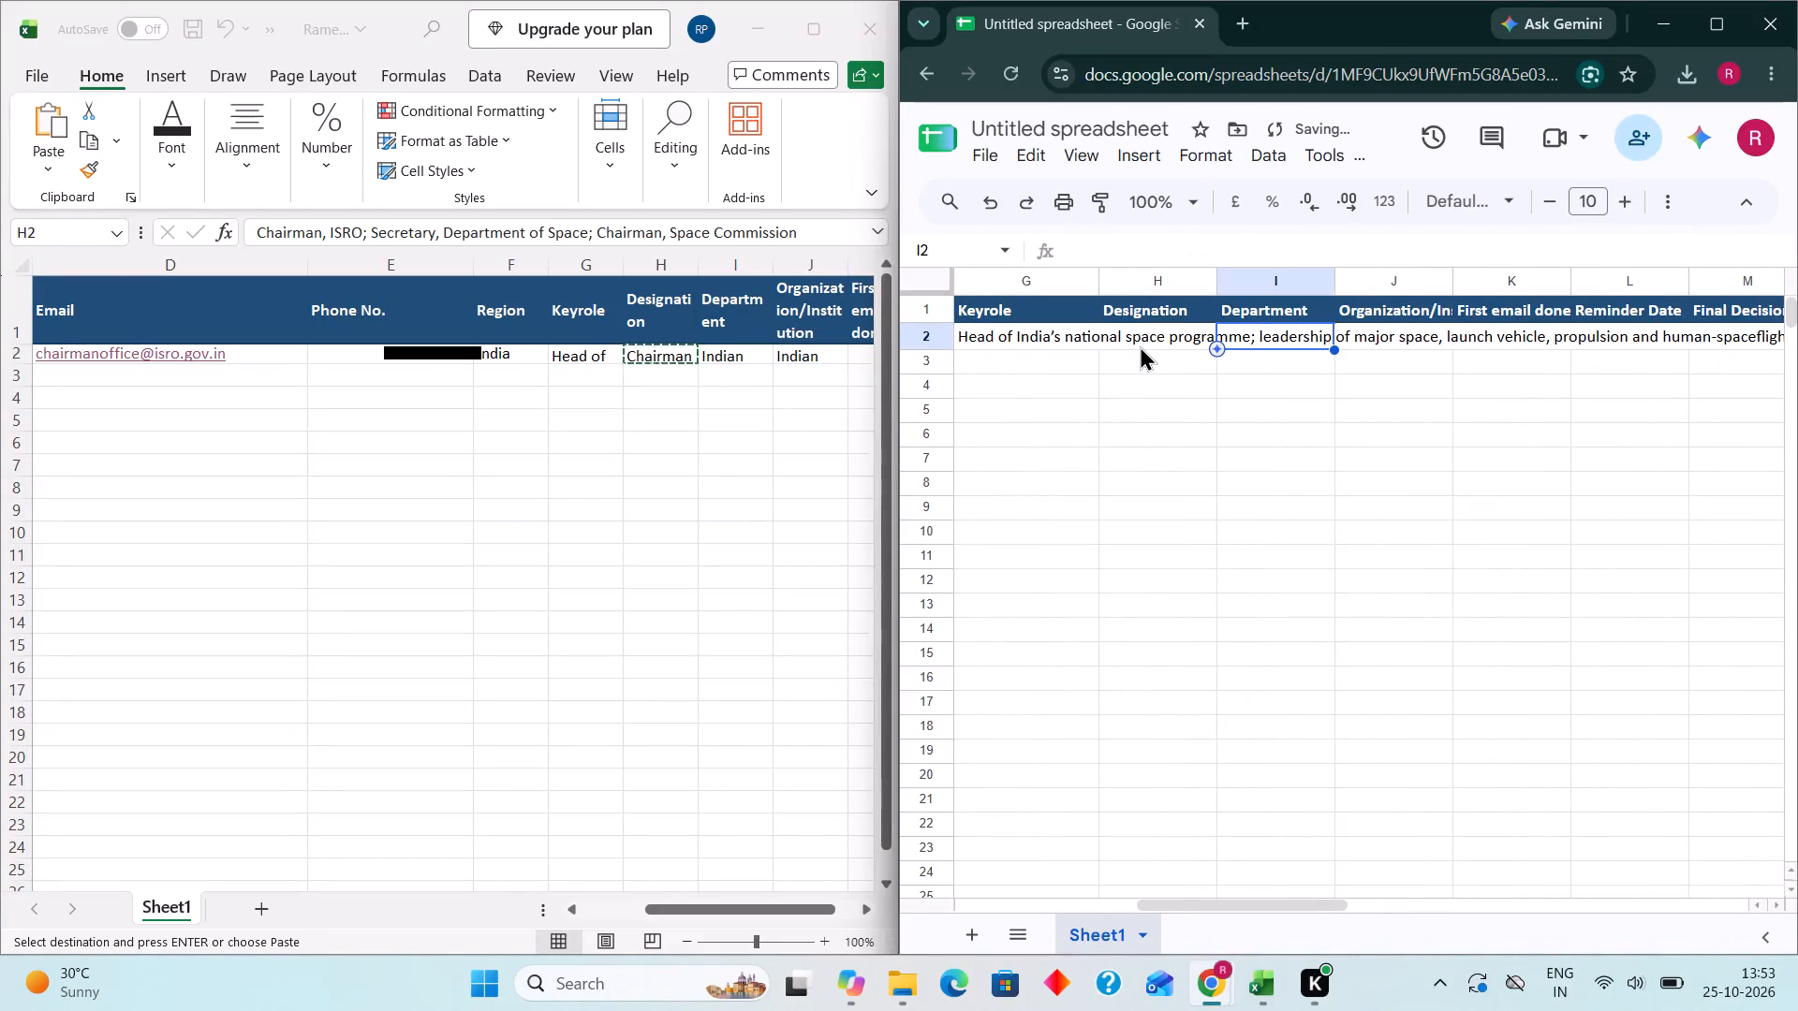
key(ctrl+z)
key(ctrl+z)
key(ctrl+z)
key(ctrl+z)
key(ctrl+z)
key(ctrl+z)
key(ctrl+z)
key(ctrl+z)
key(ctrl+z)
key(ctrl+z)
key(ctrl+z)
key(ctrl+z)
key(ctrl+z)
key(ctrl+z)
key(ctrl+z)
key(ctrl+z)
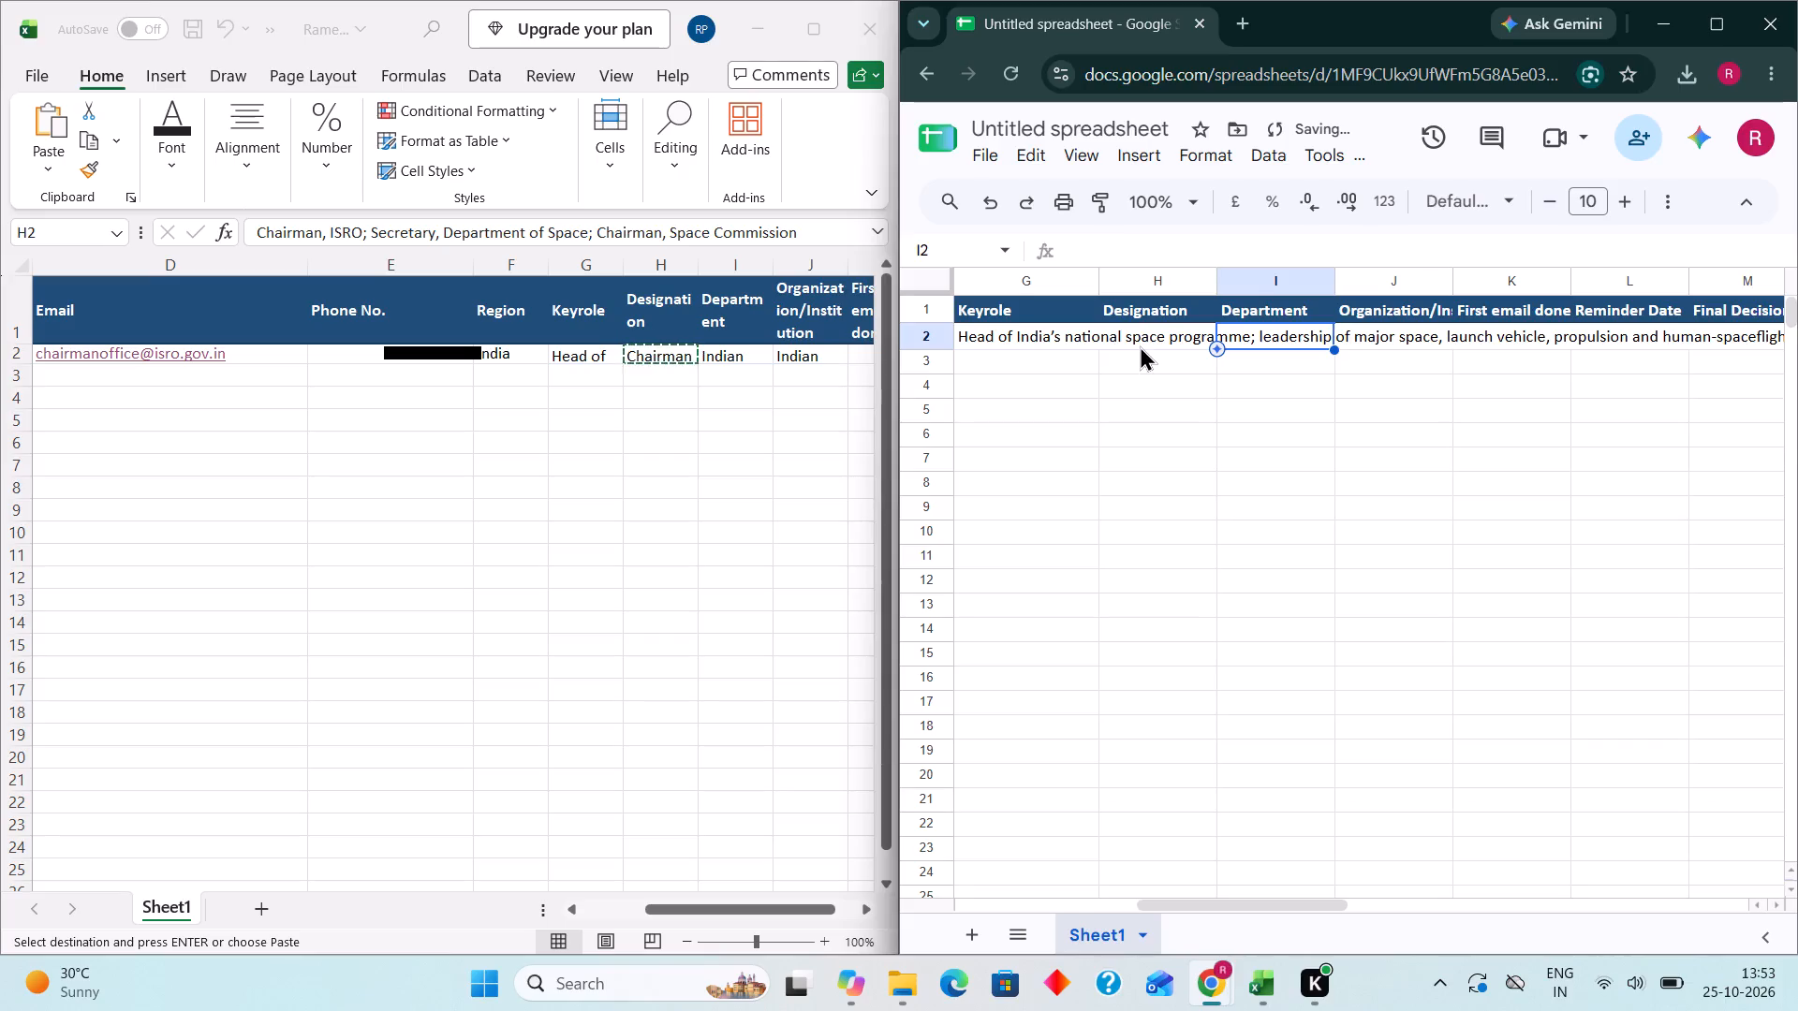
Select the Keyrole entry in cell G2 of the Google spreadsheet.
click(1017, 322)
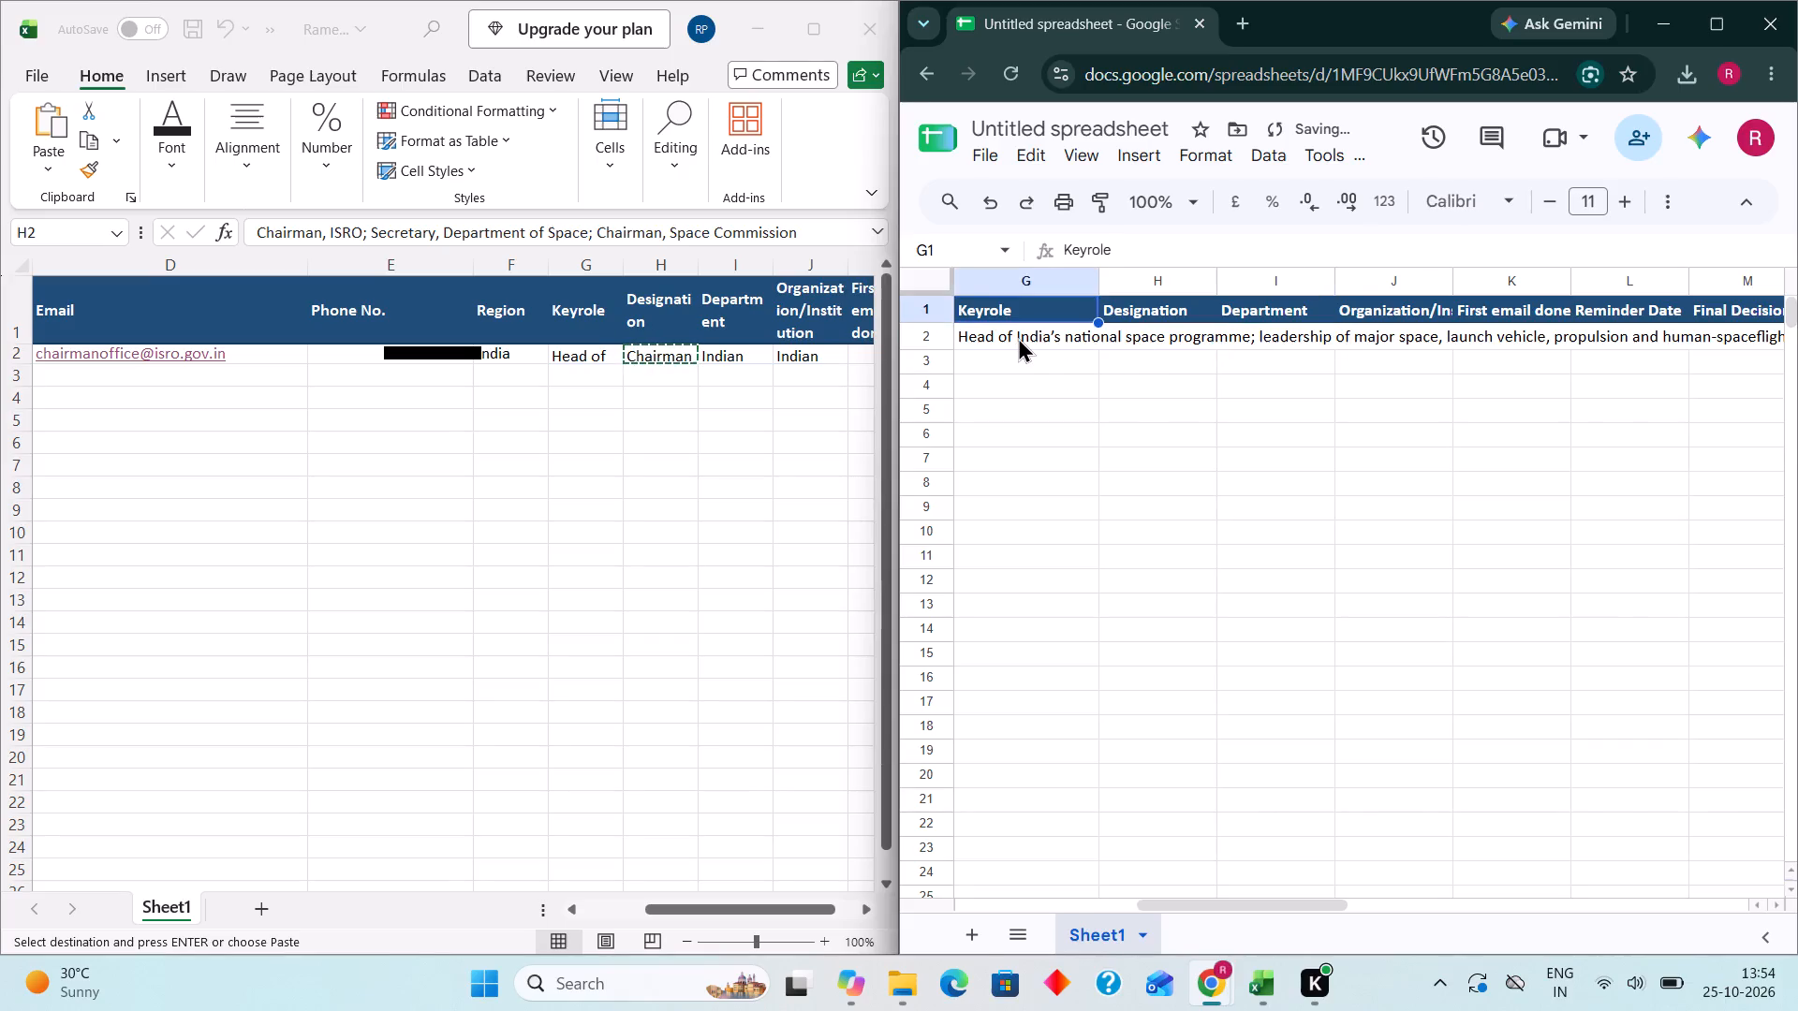
click(1018, 338)
scroll(1018, 338, right, 2)
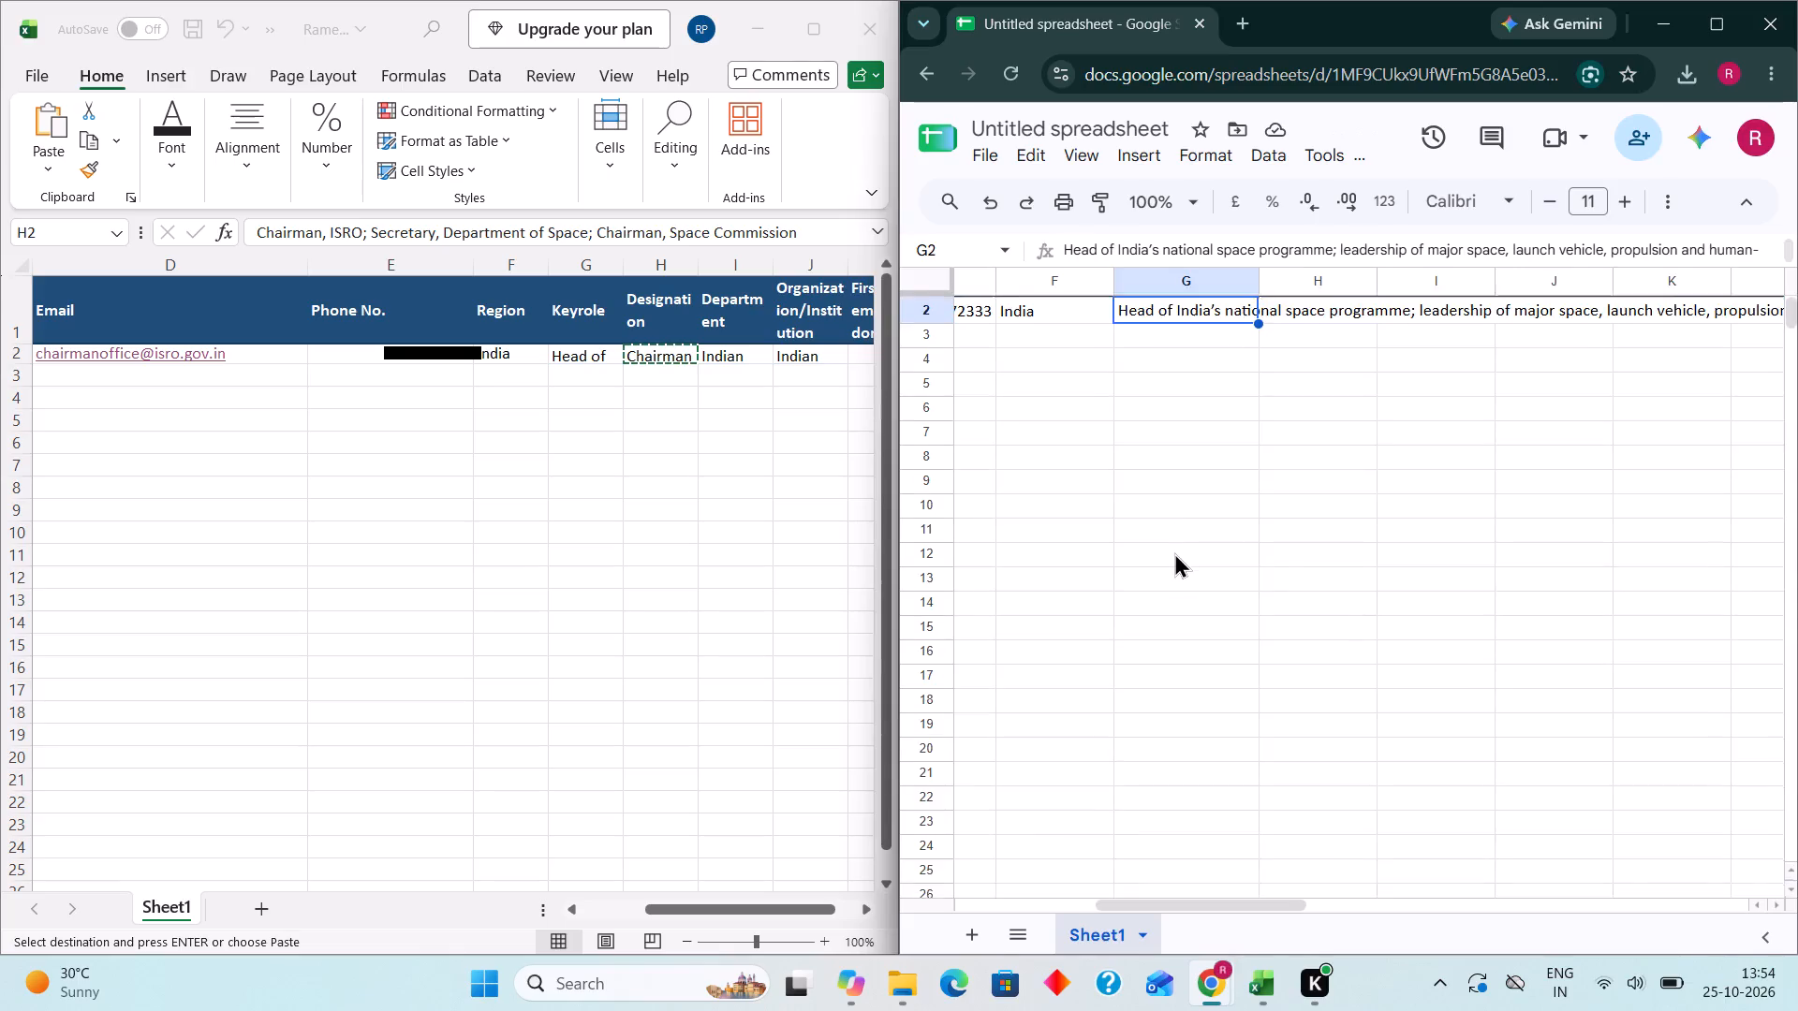
scroll(1174, 552, up, 4)
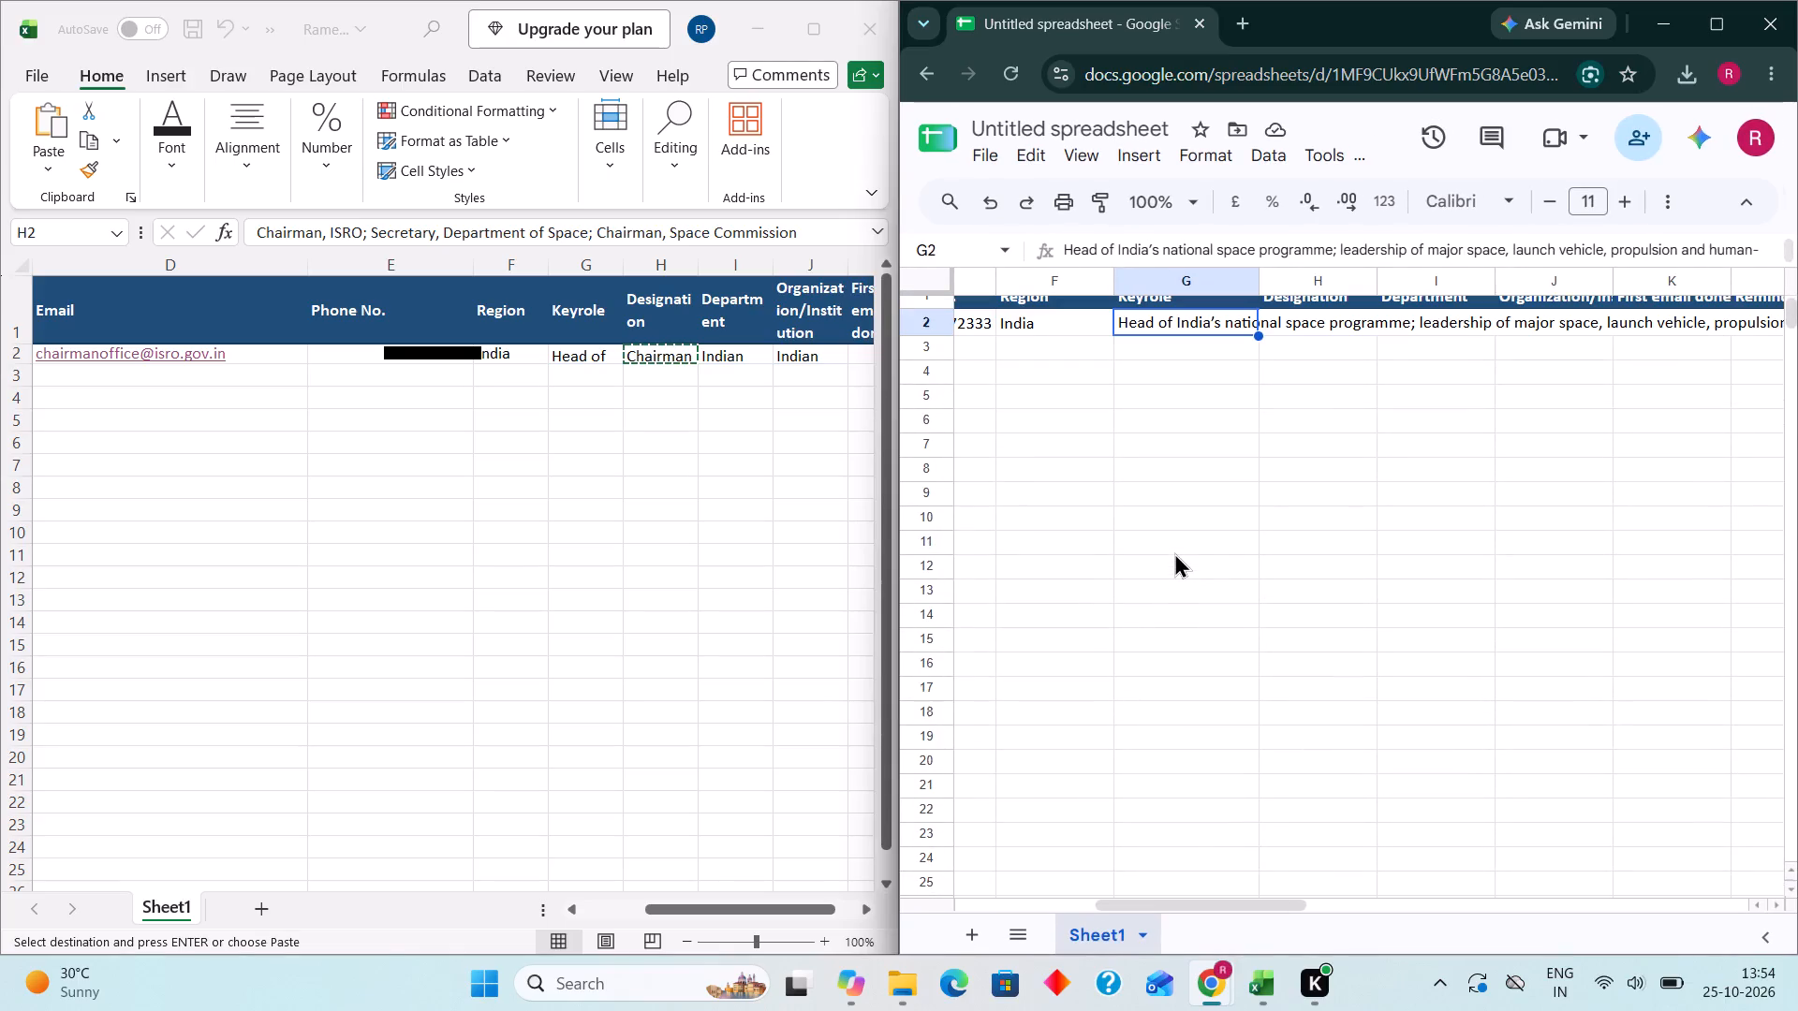
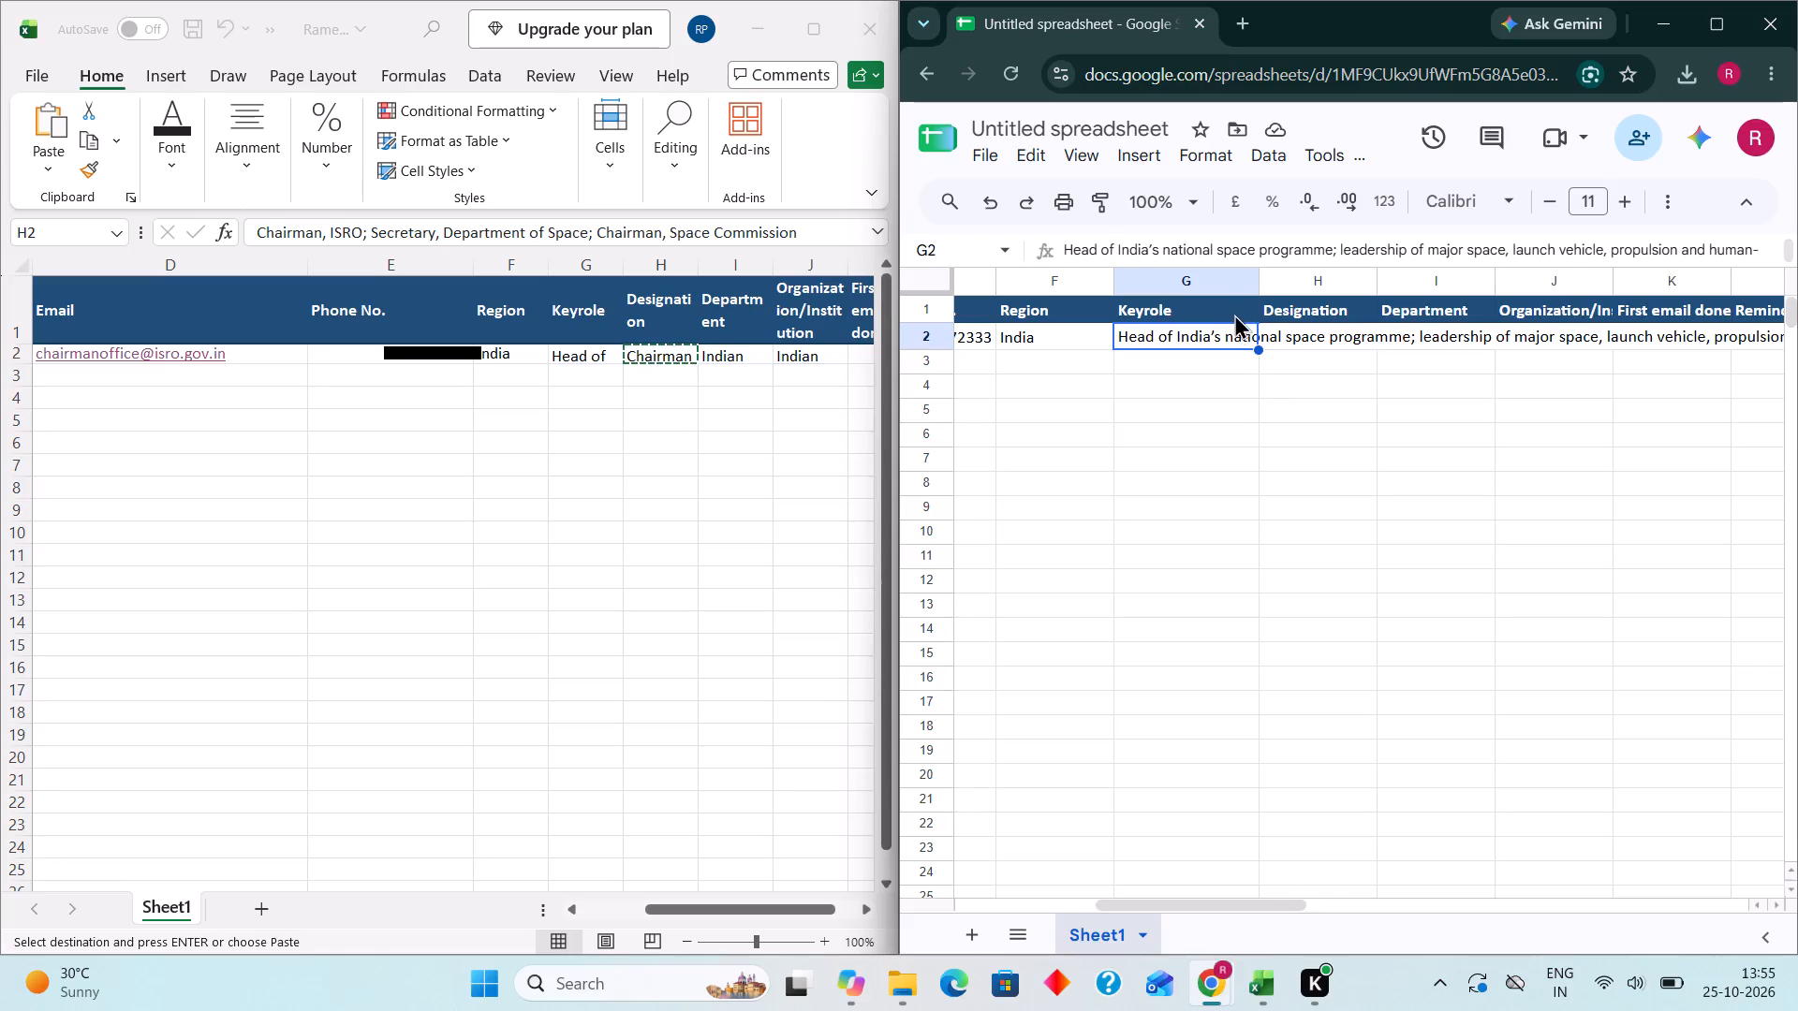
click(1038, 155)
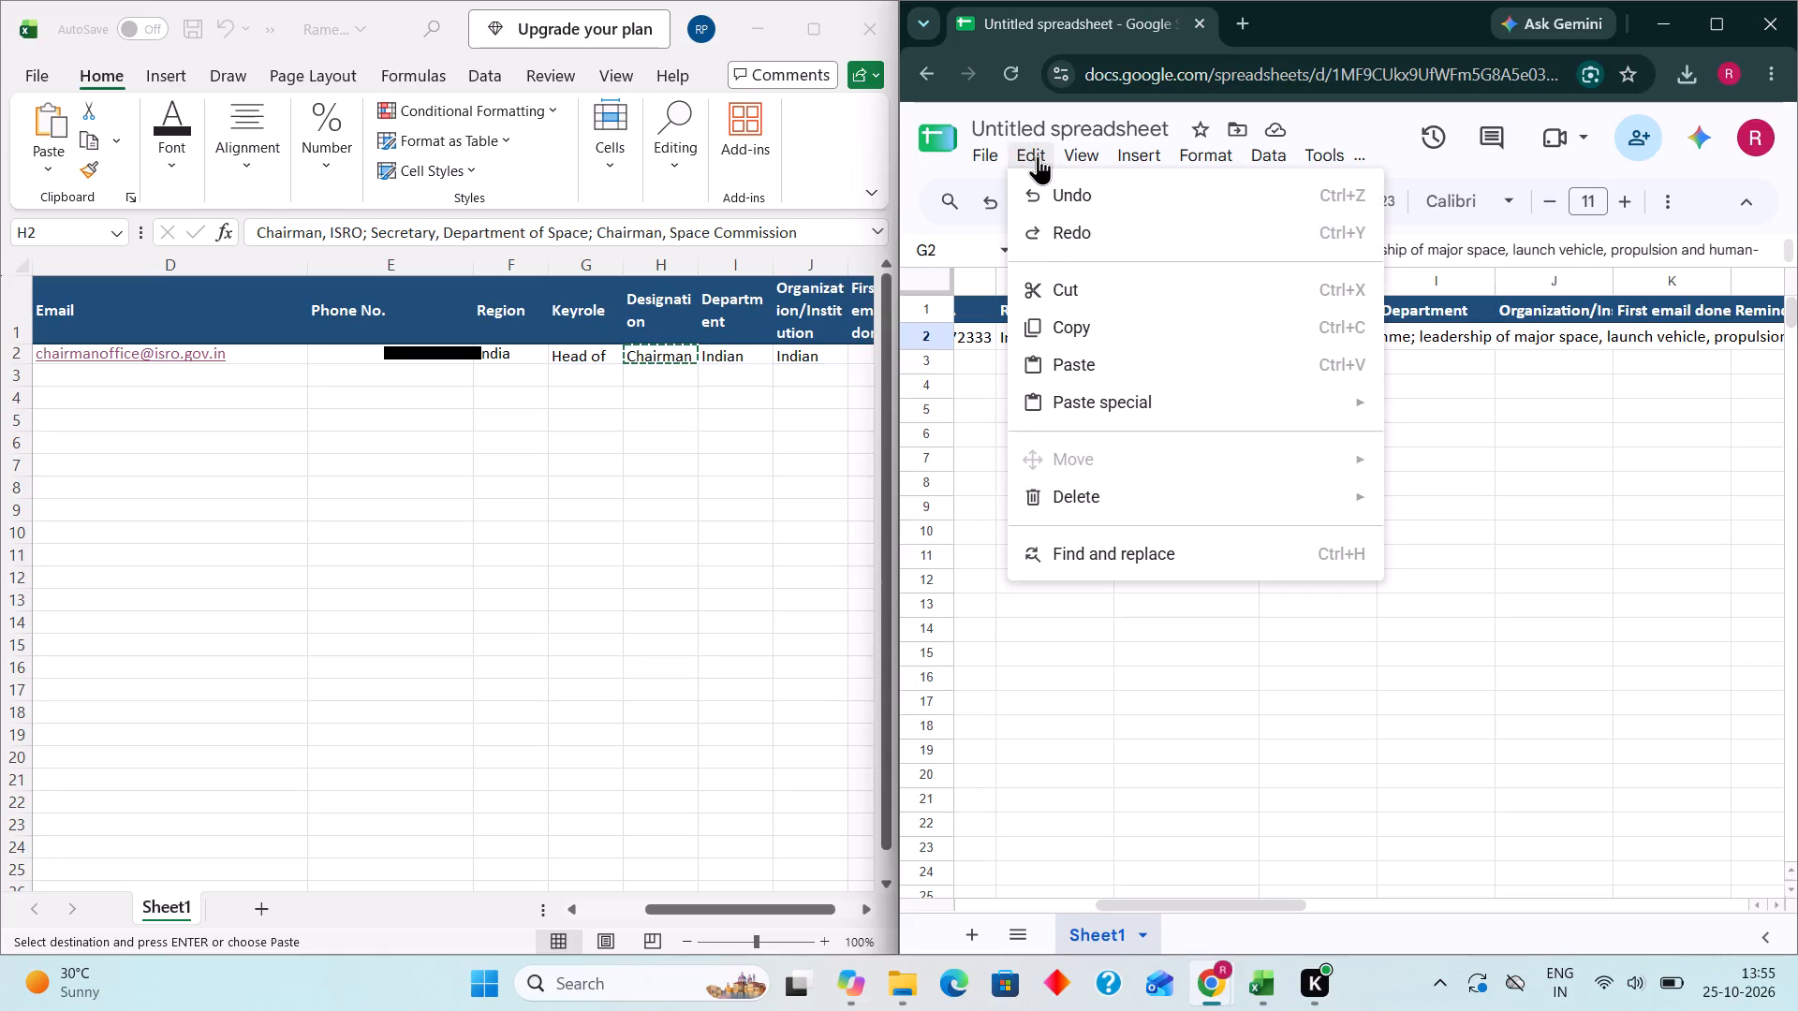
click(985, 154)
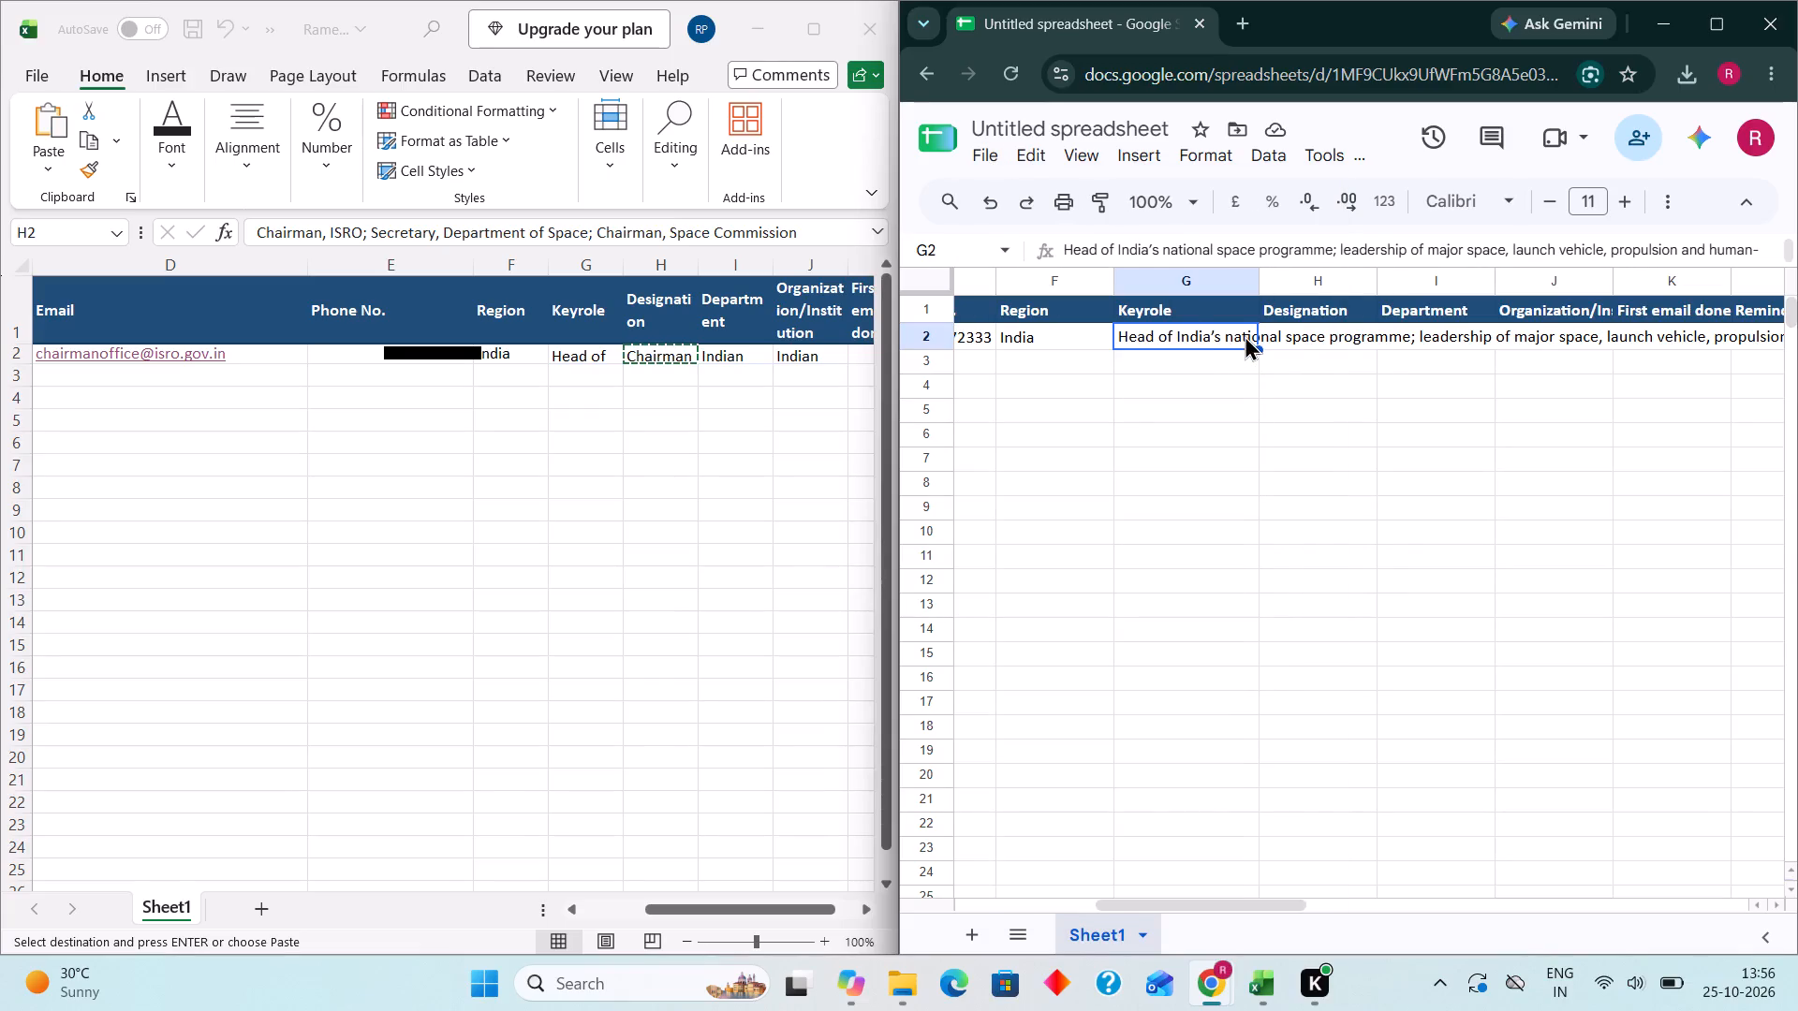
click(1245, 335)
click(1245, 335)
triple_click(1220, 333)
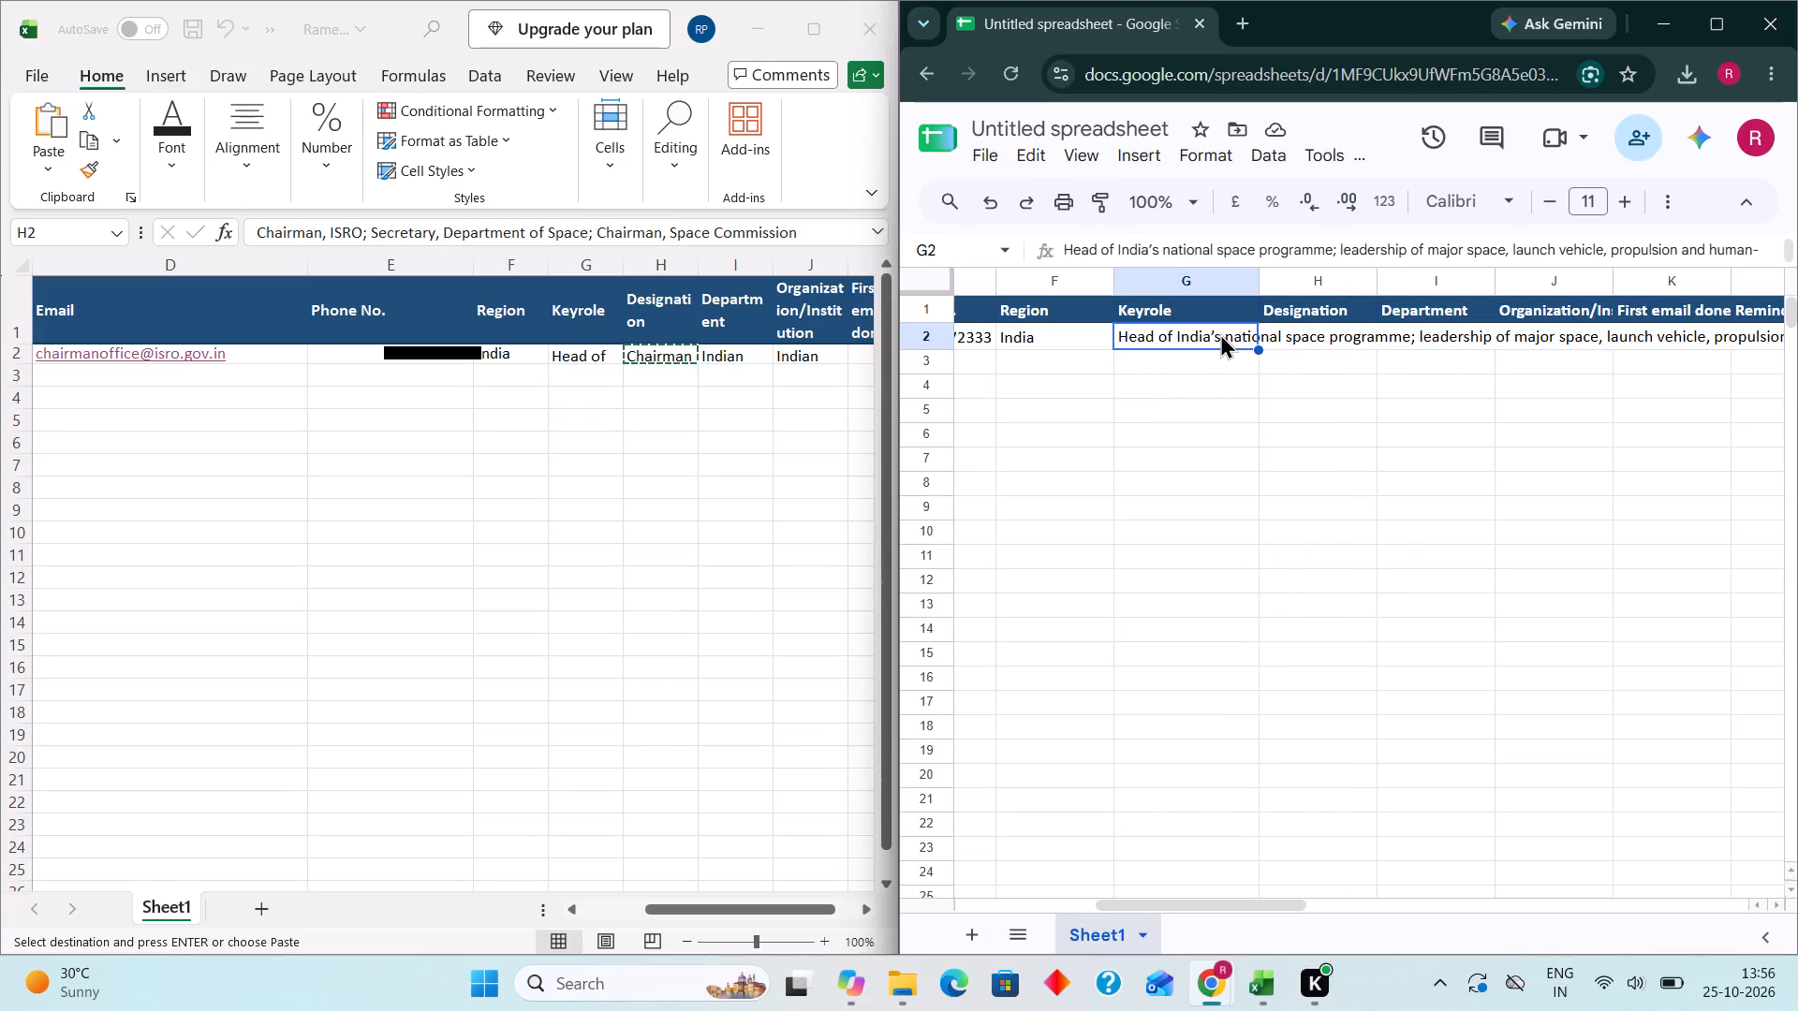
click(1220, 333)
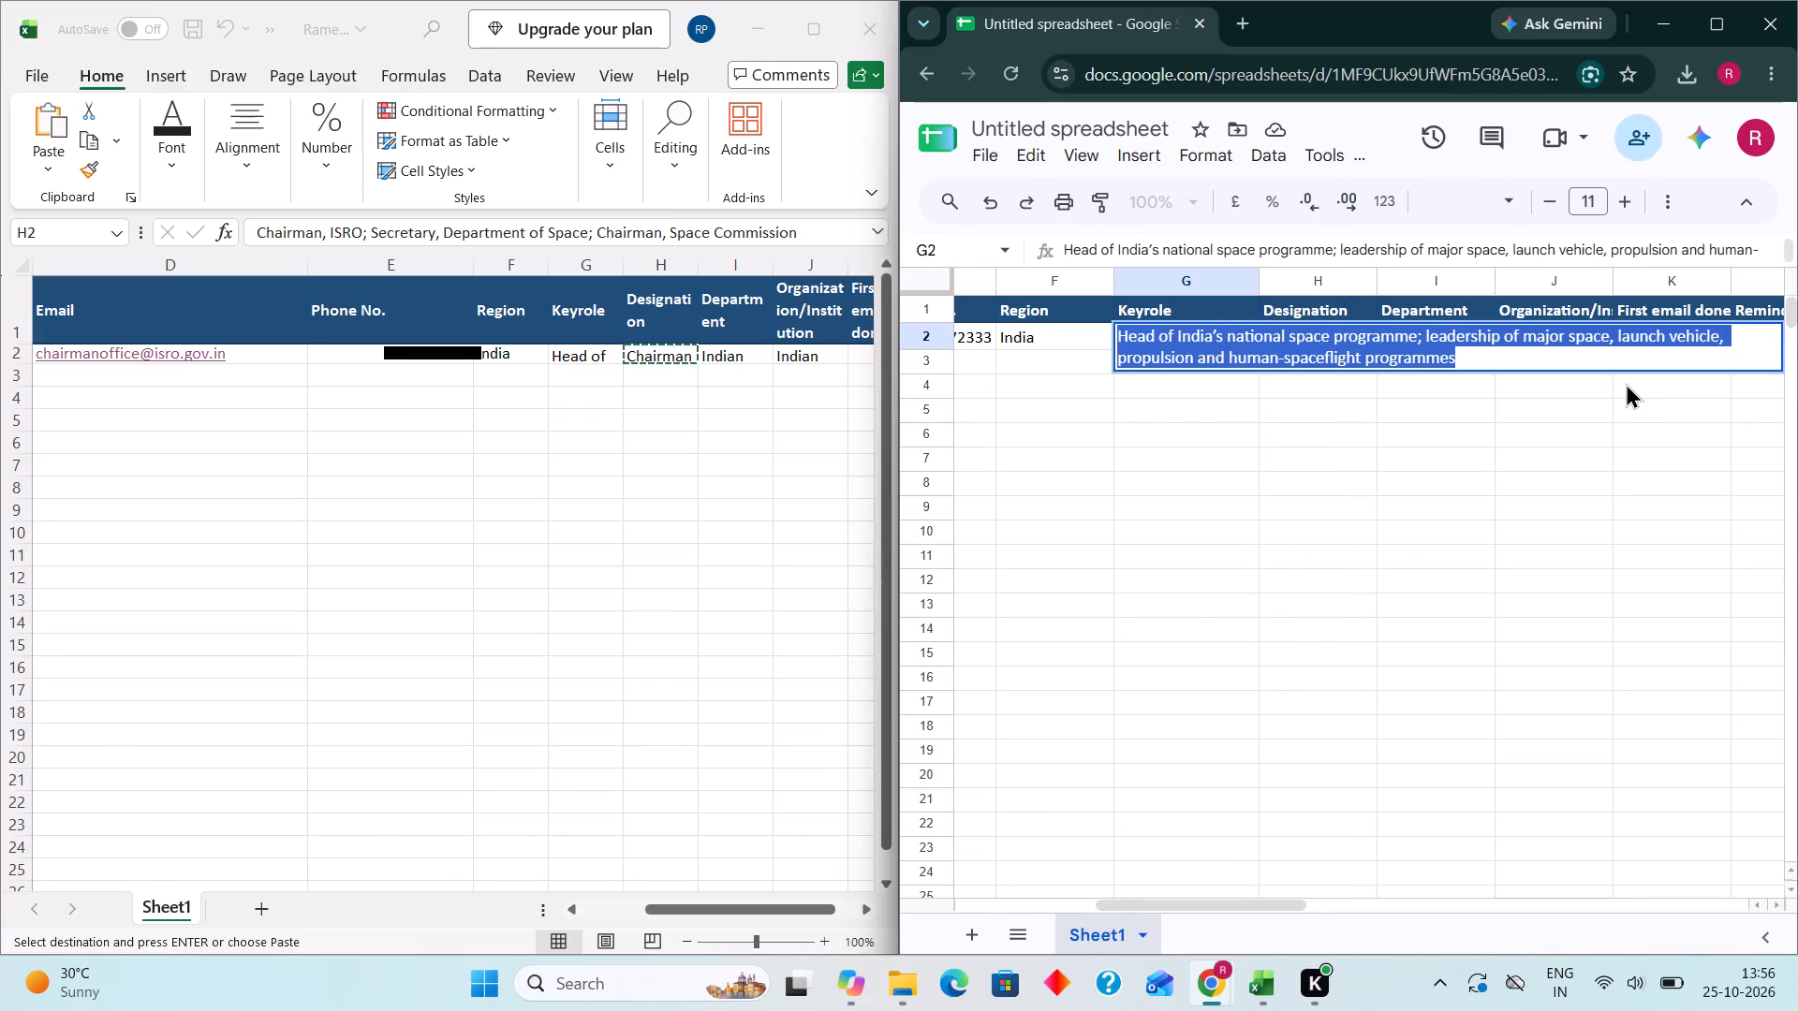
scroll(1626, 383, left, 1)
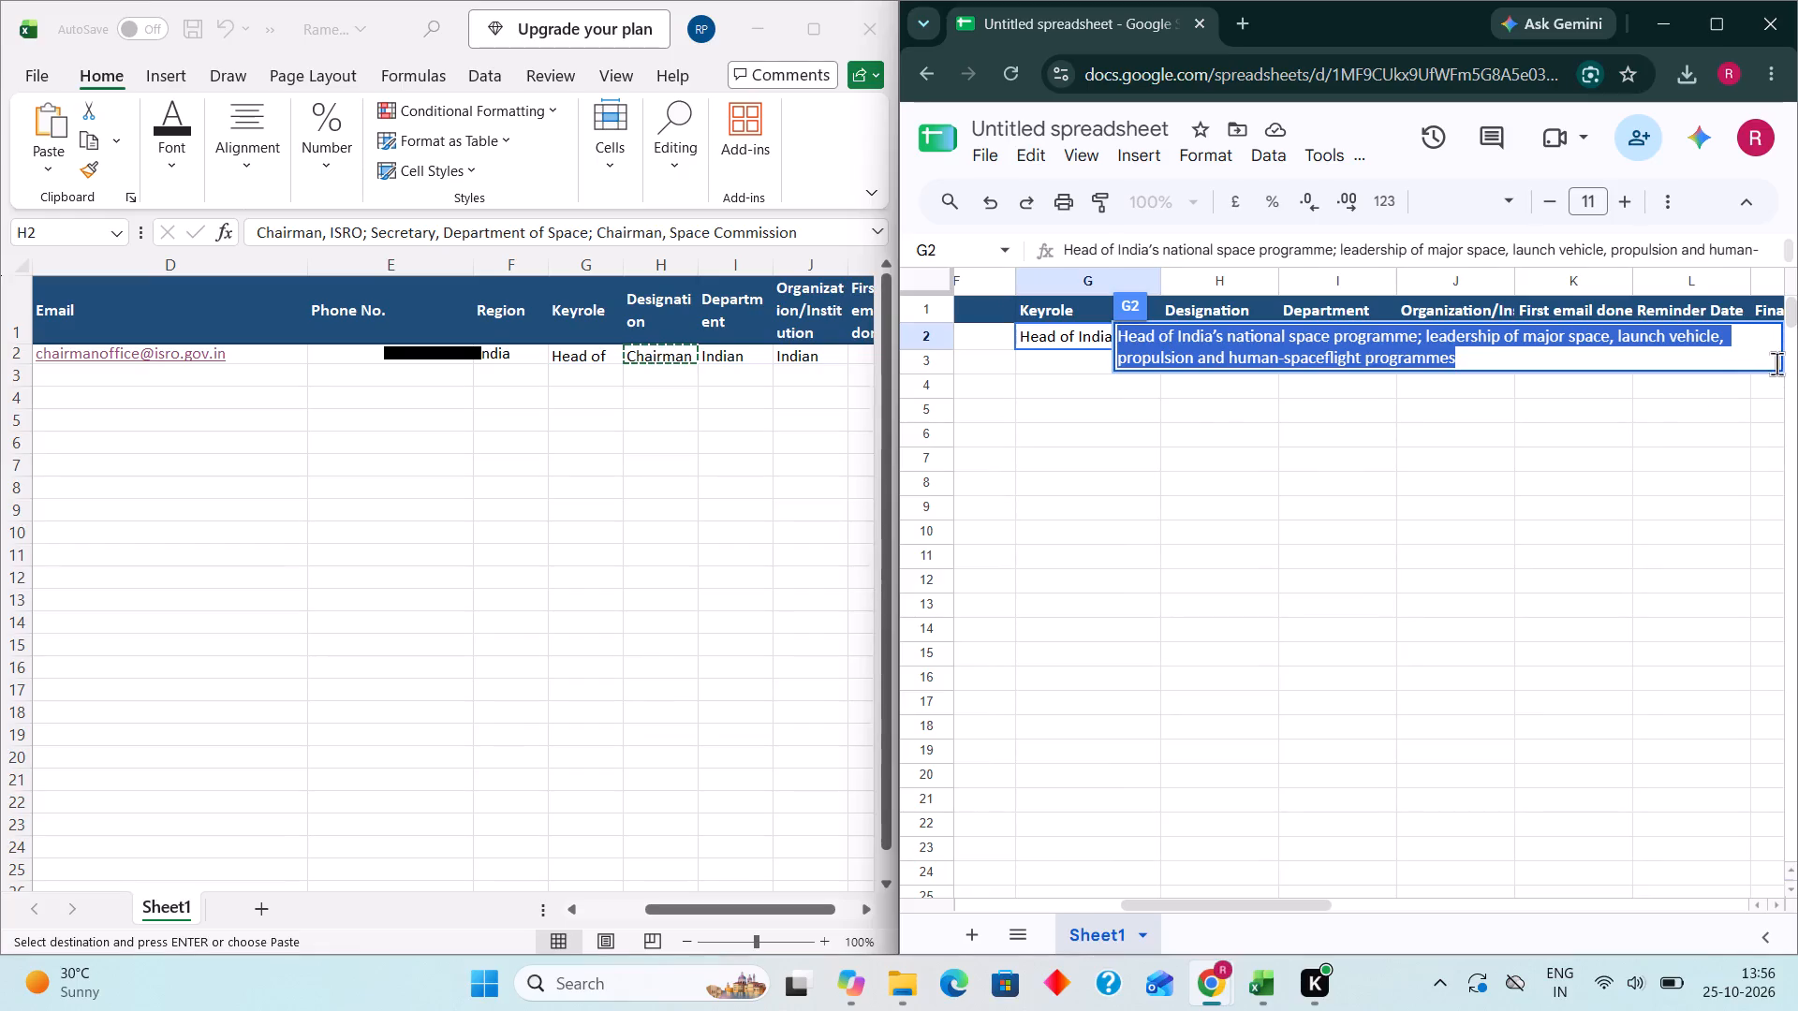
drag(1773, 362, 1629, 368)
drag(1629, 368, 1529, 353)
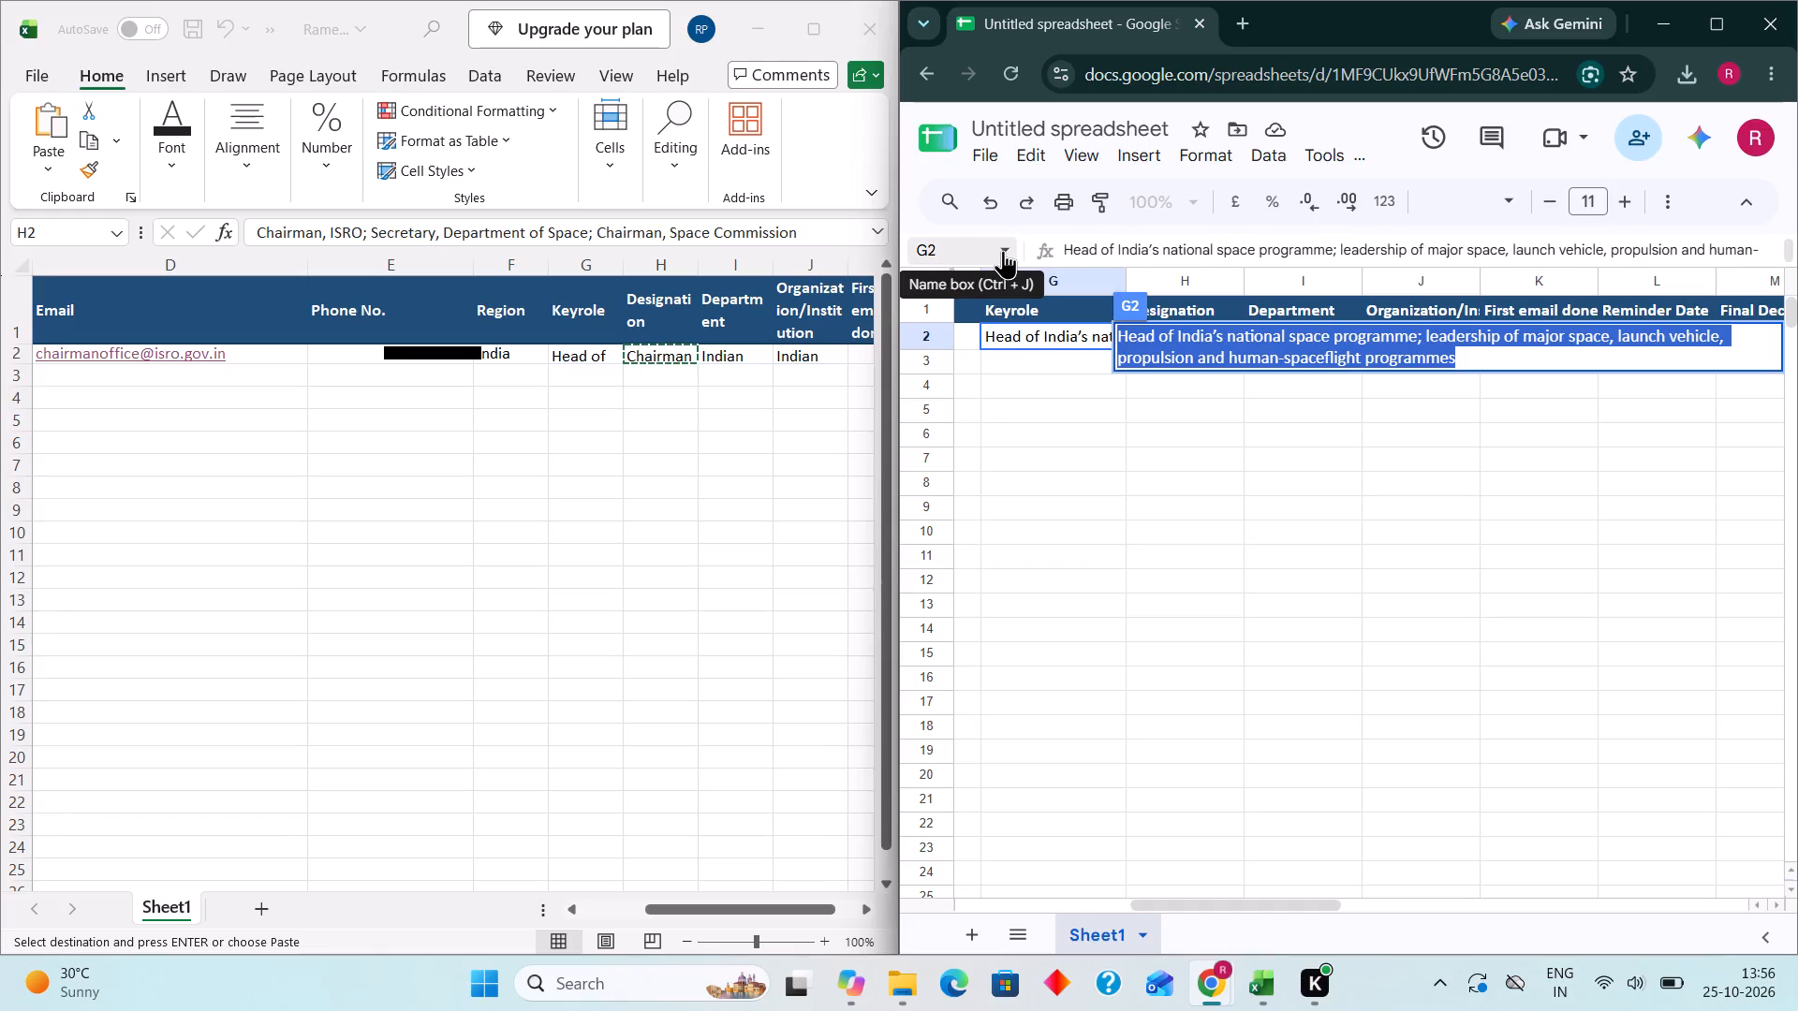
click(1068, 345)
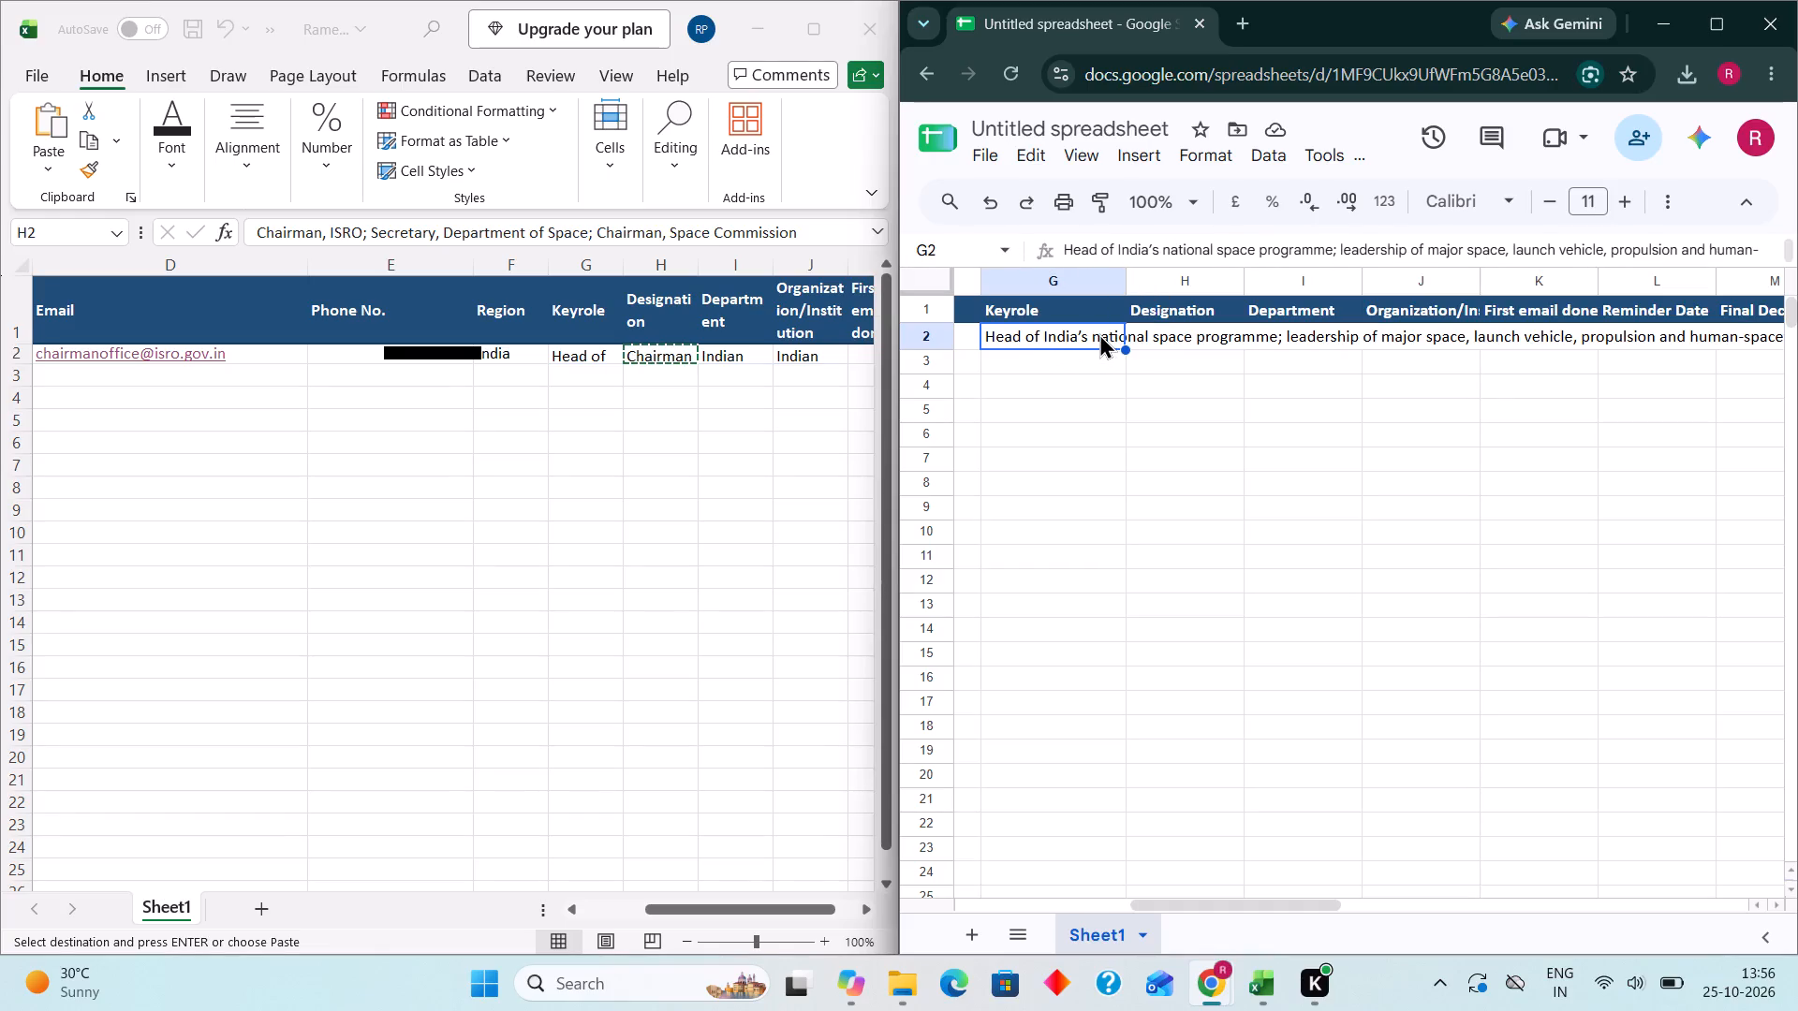
Maximize the Google spreadsheet and set the Keyrole entry in G2 to clip its text, after trying the wrap option.
click(1704, 18)
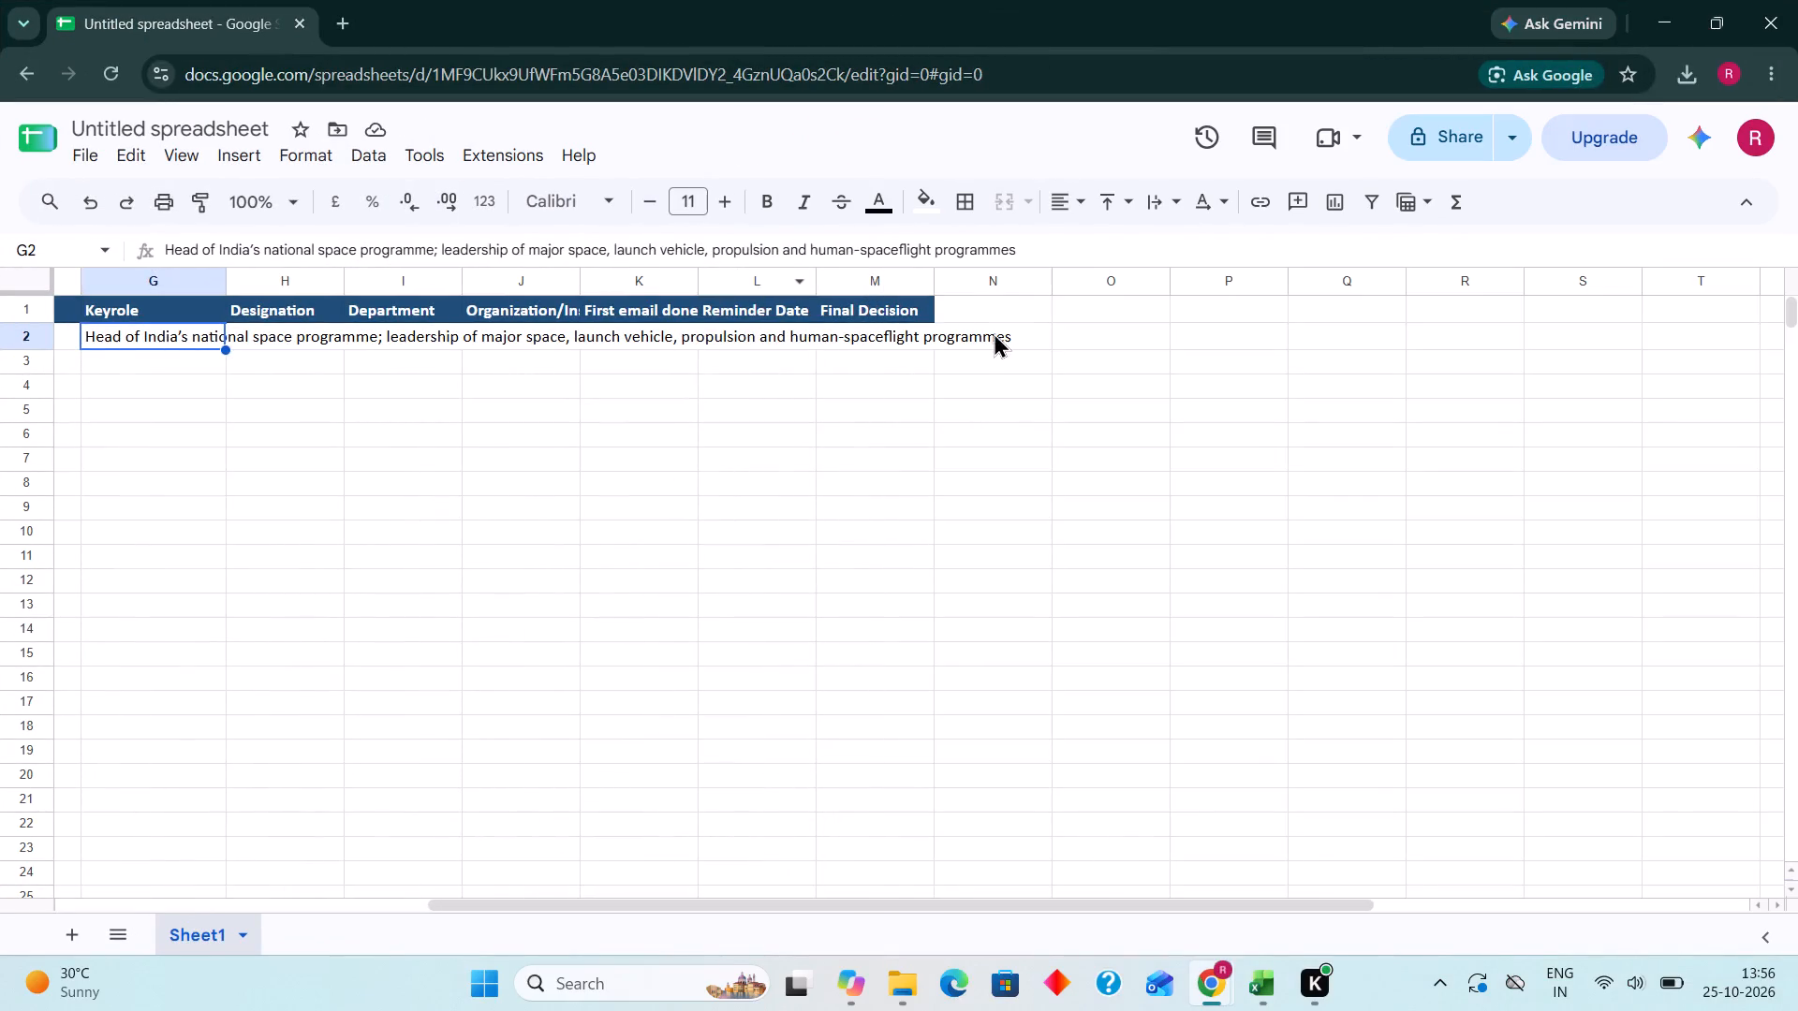
click(1004, 334)
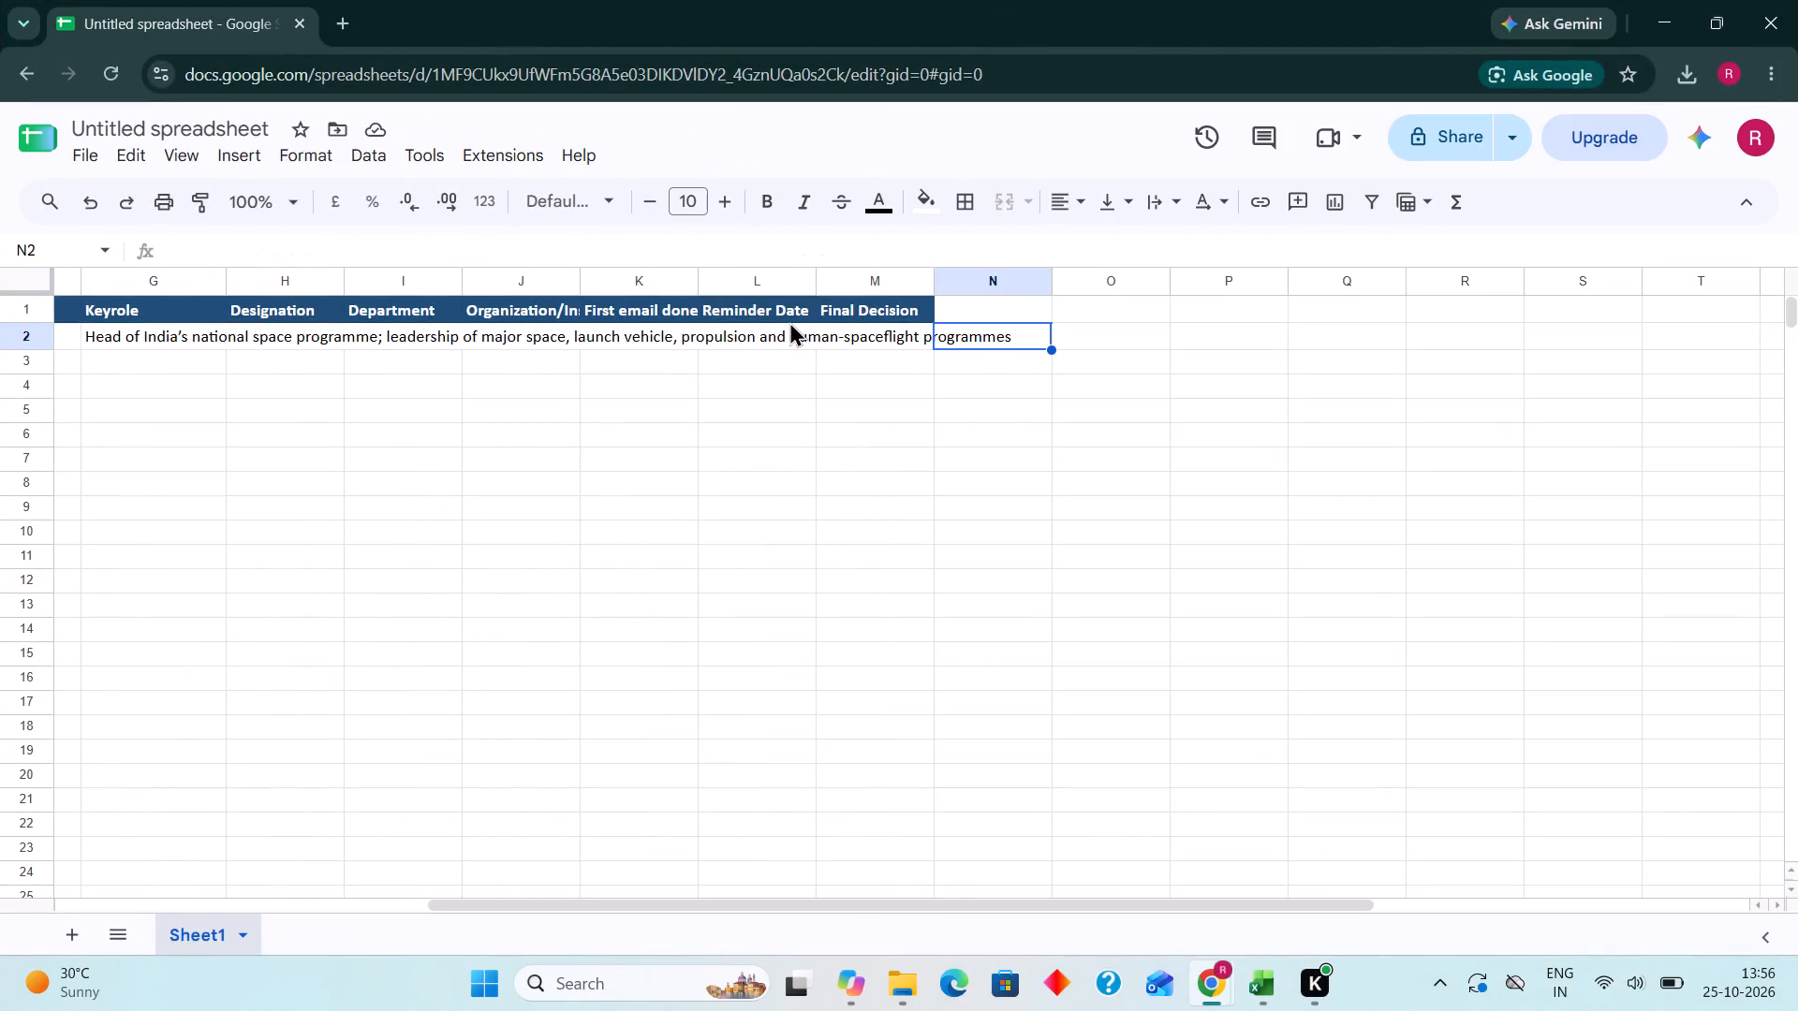
click(274, 331)
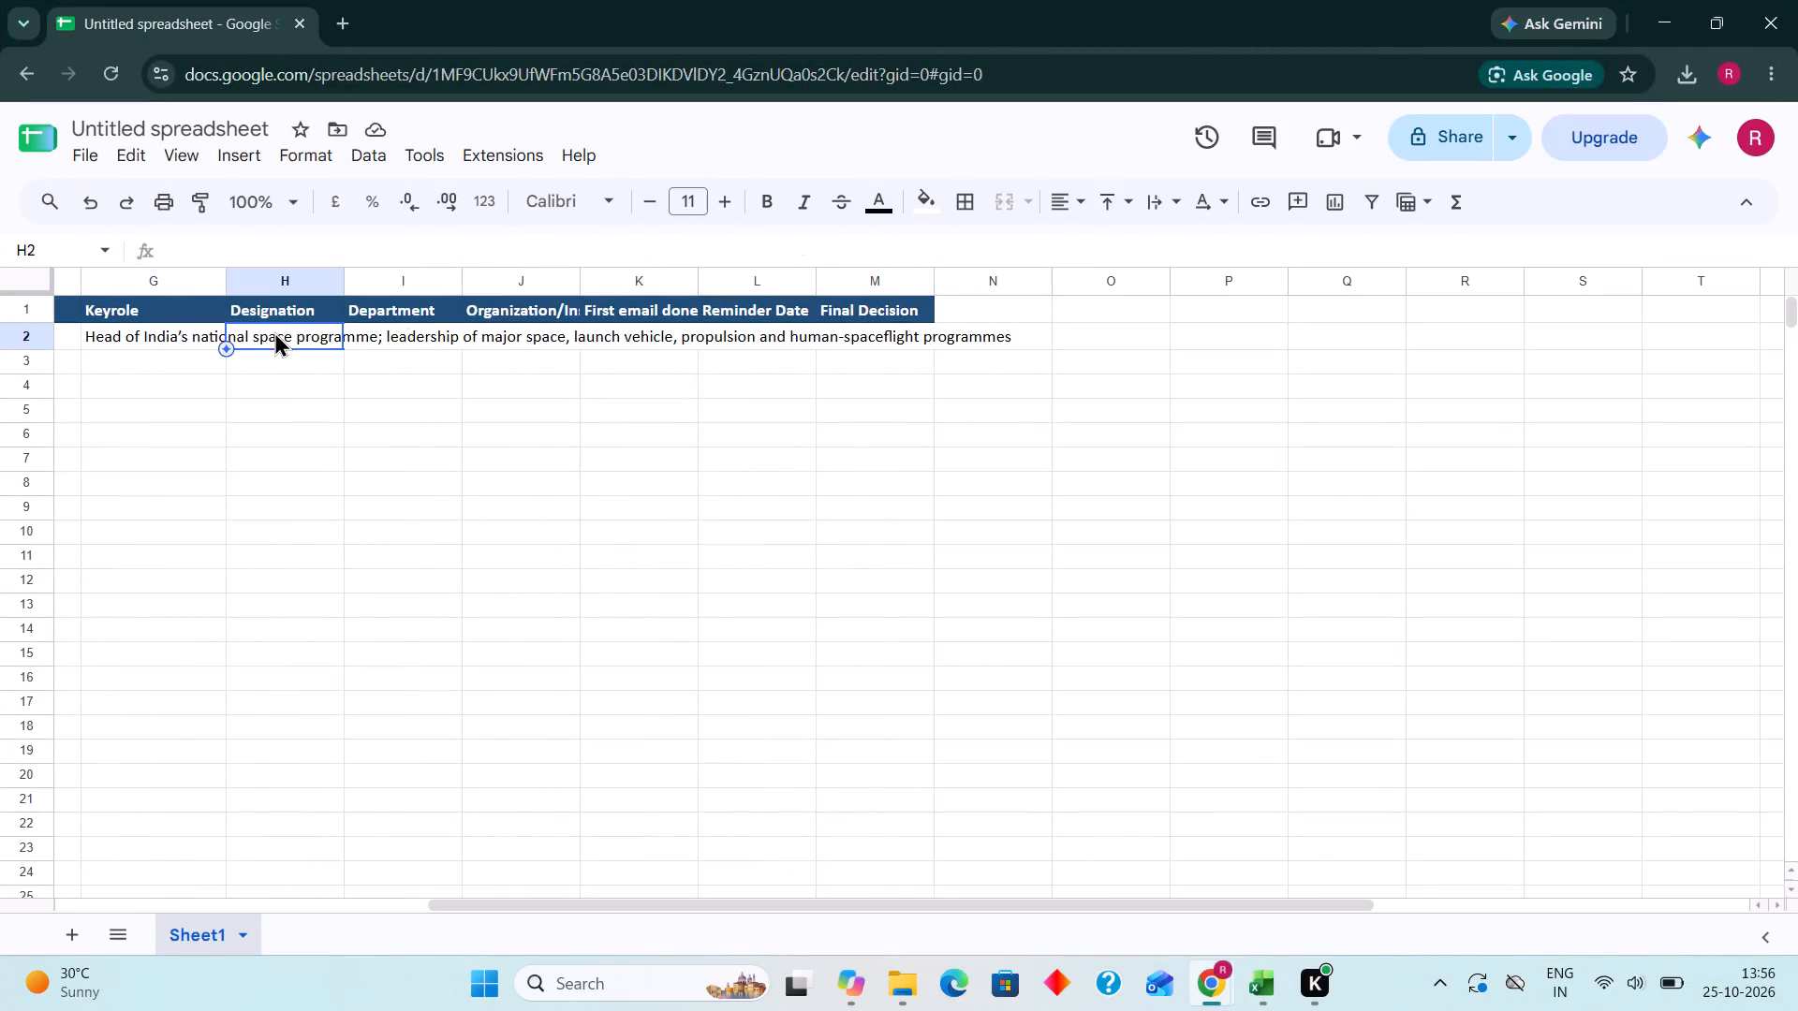
click(173, 330)
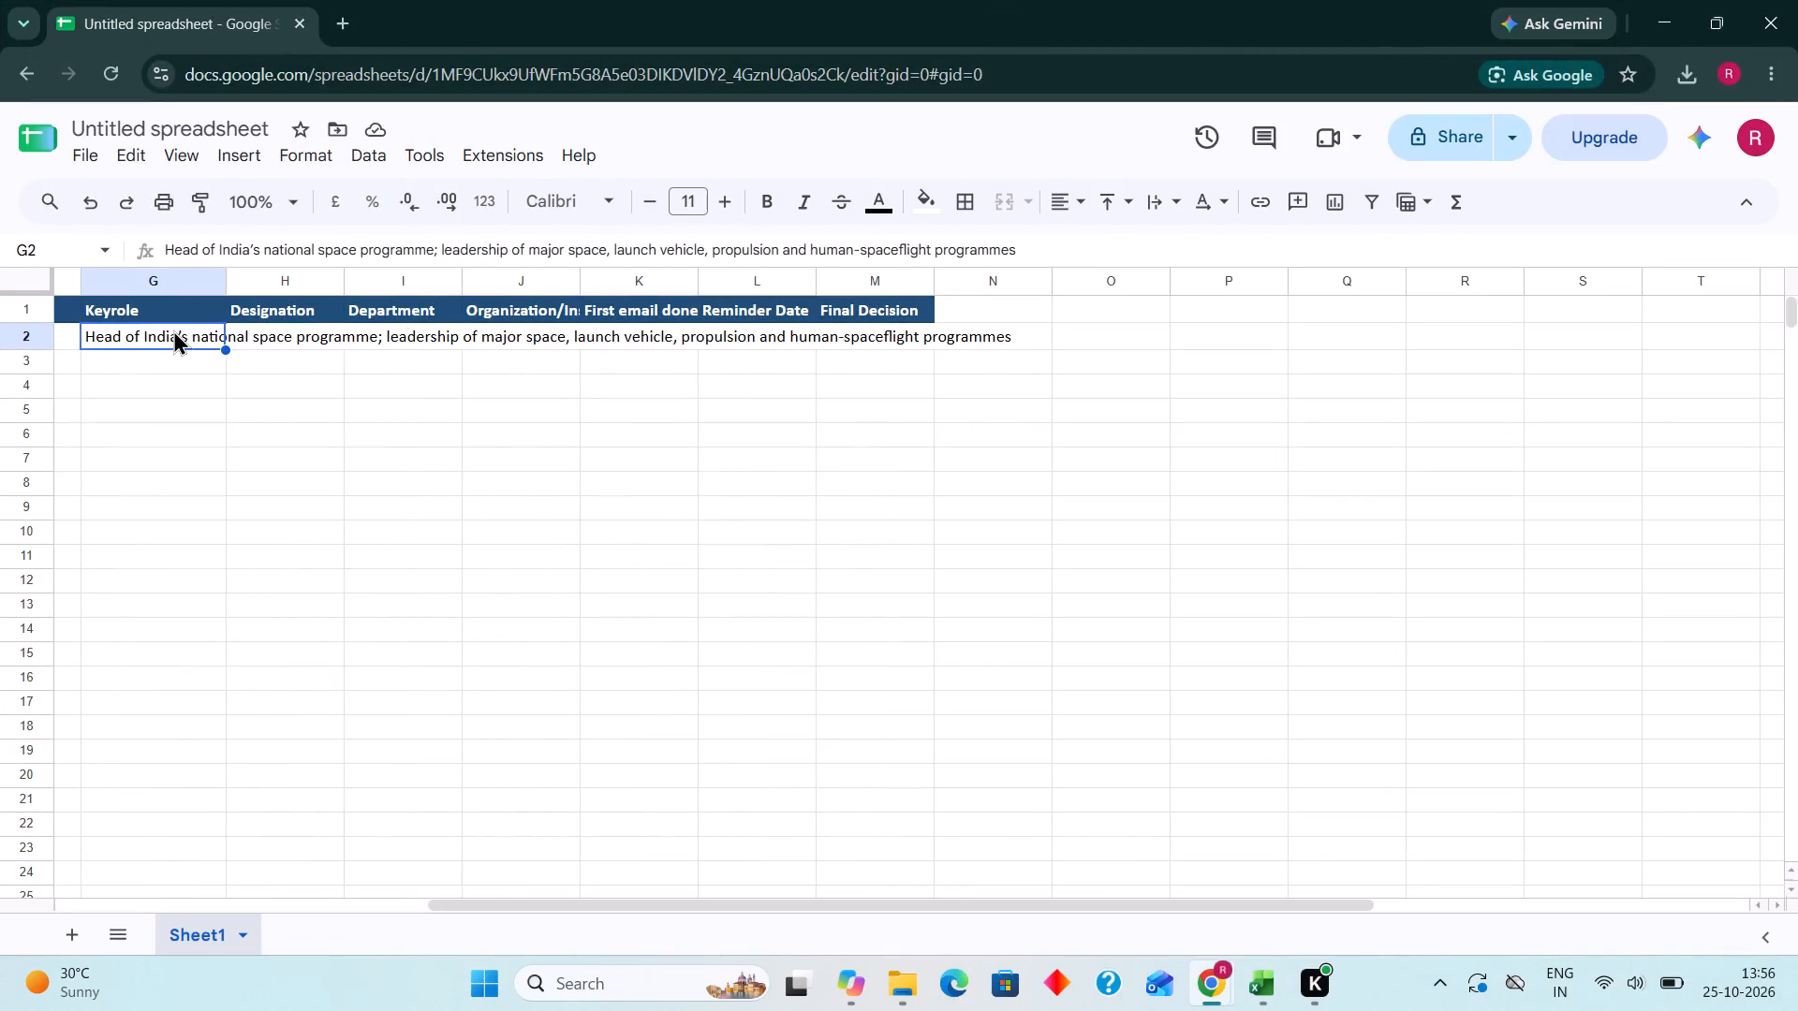
double_click(173, 330)
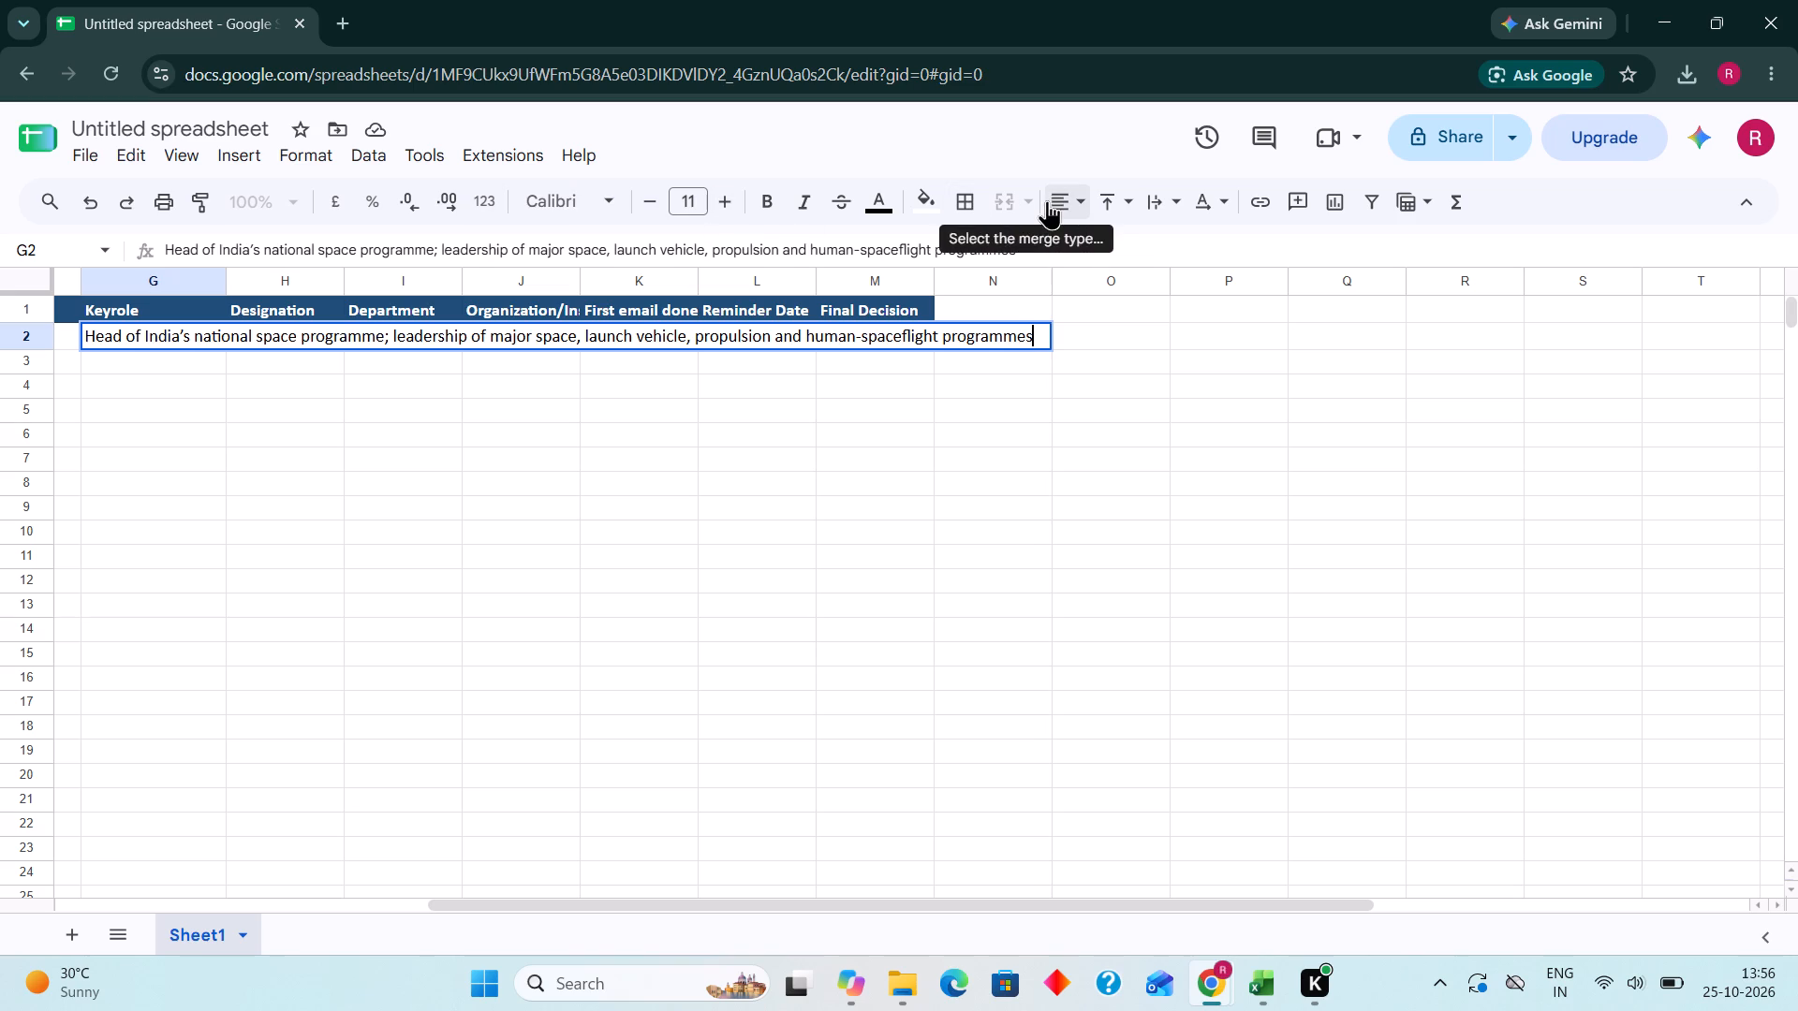
click(1159, 209)
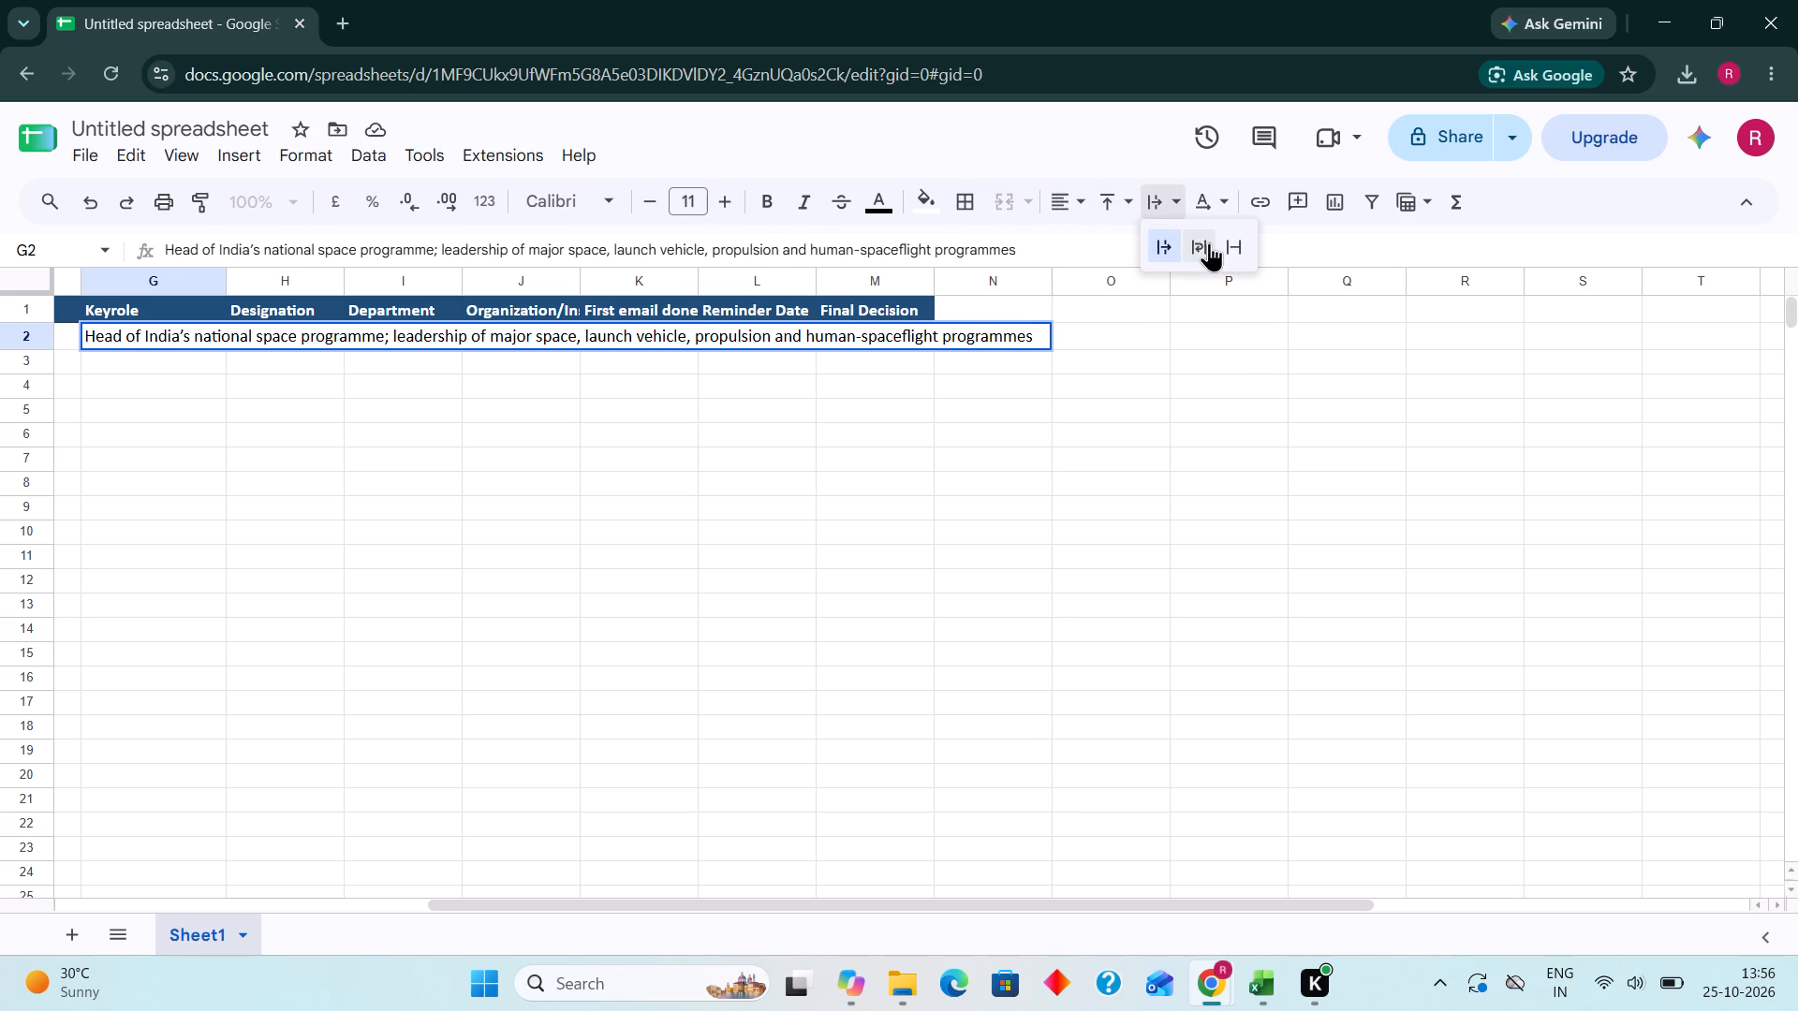
click(1206, 242)
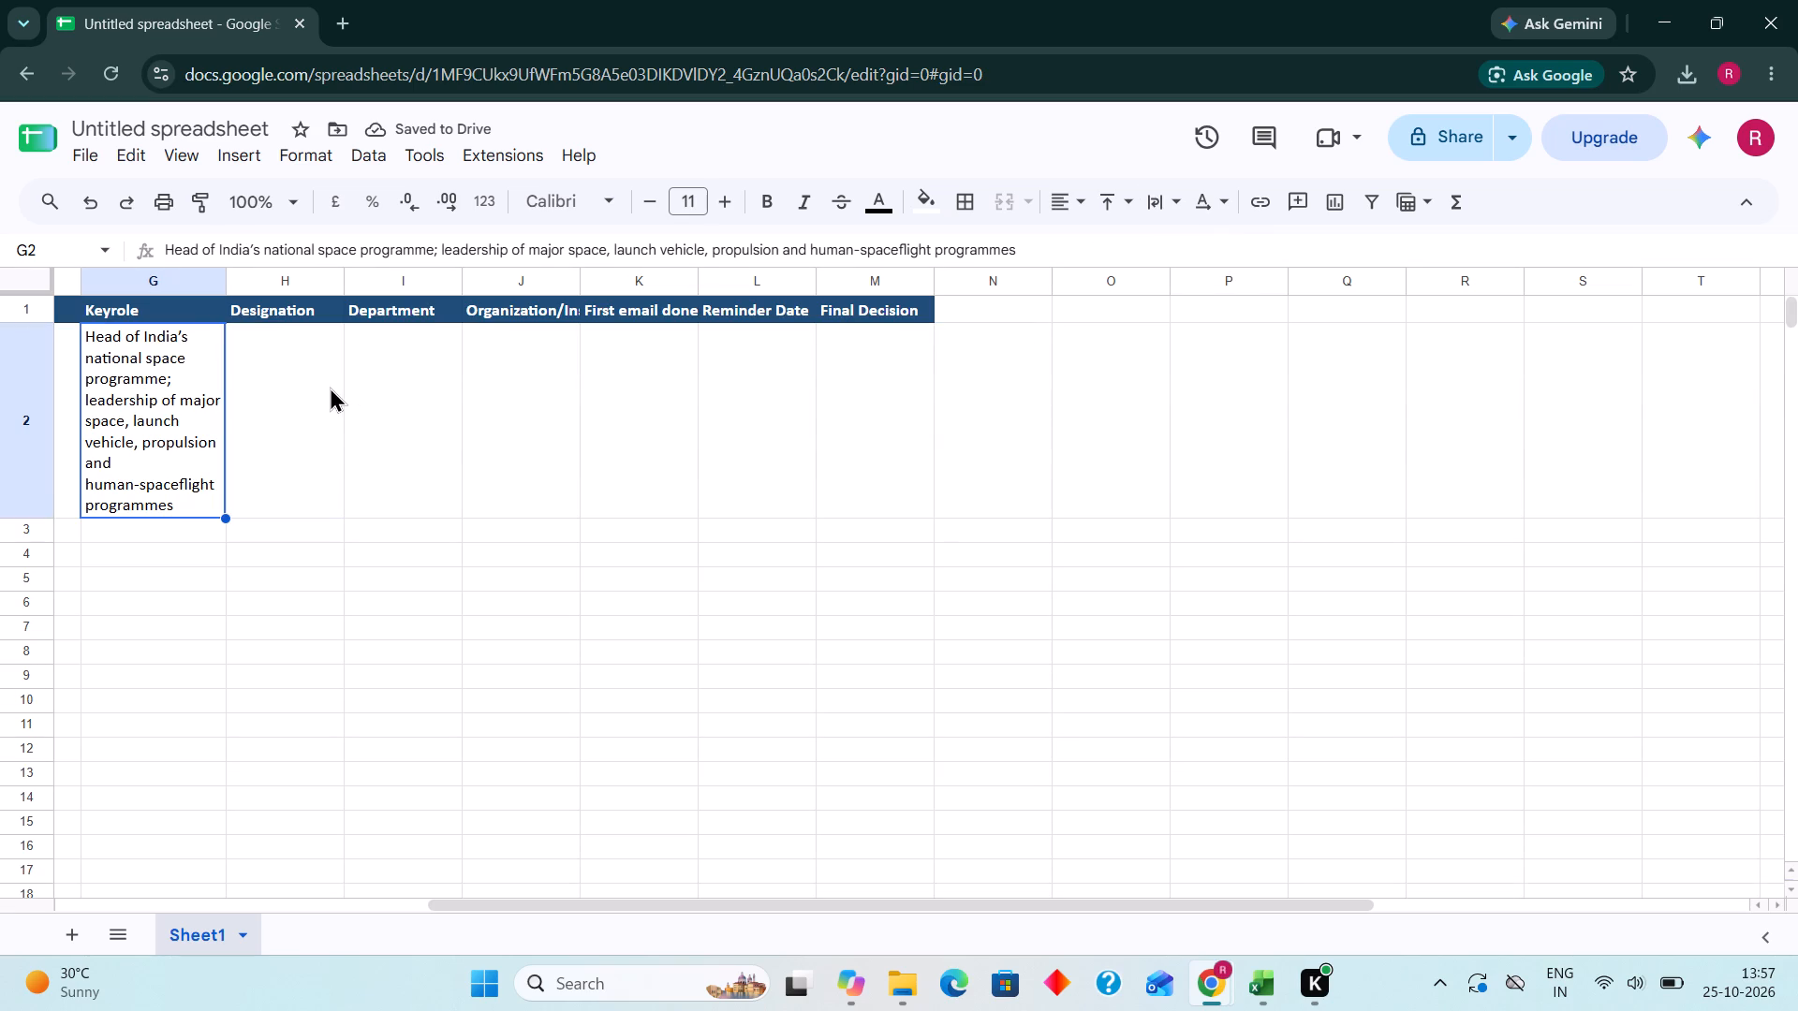
click(1166, 207)
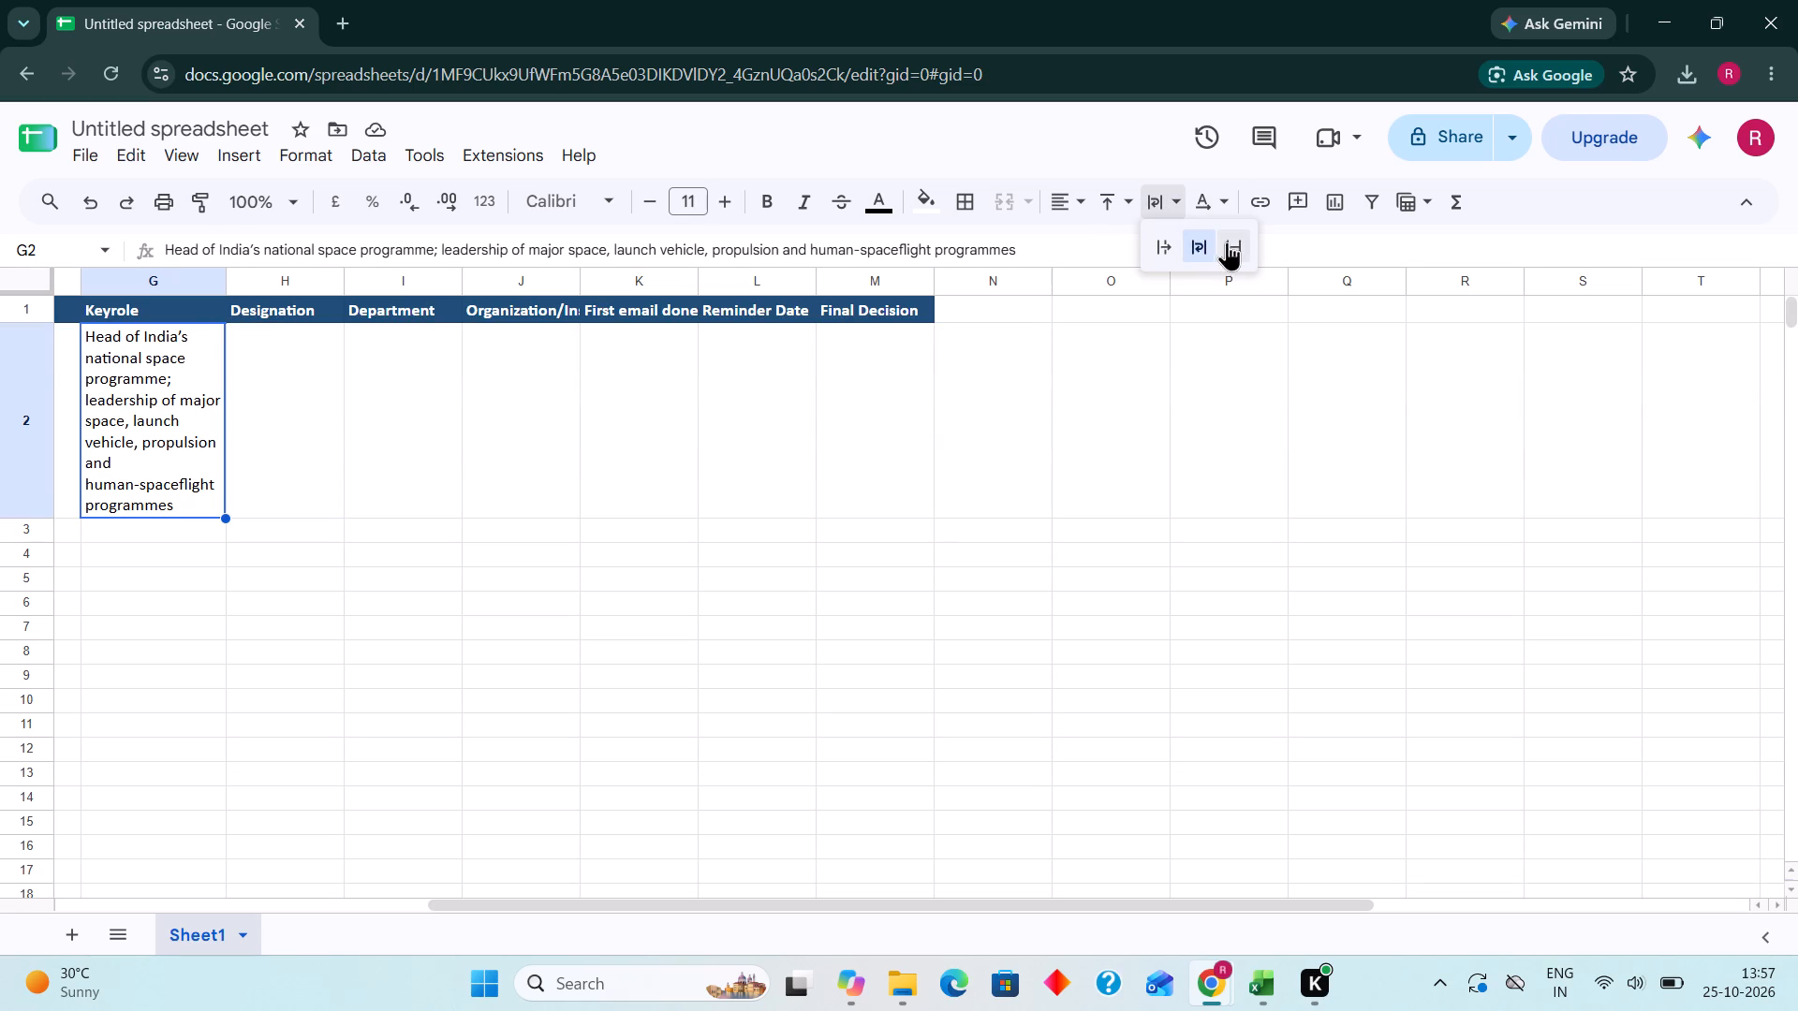
click(1230, 241)
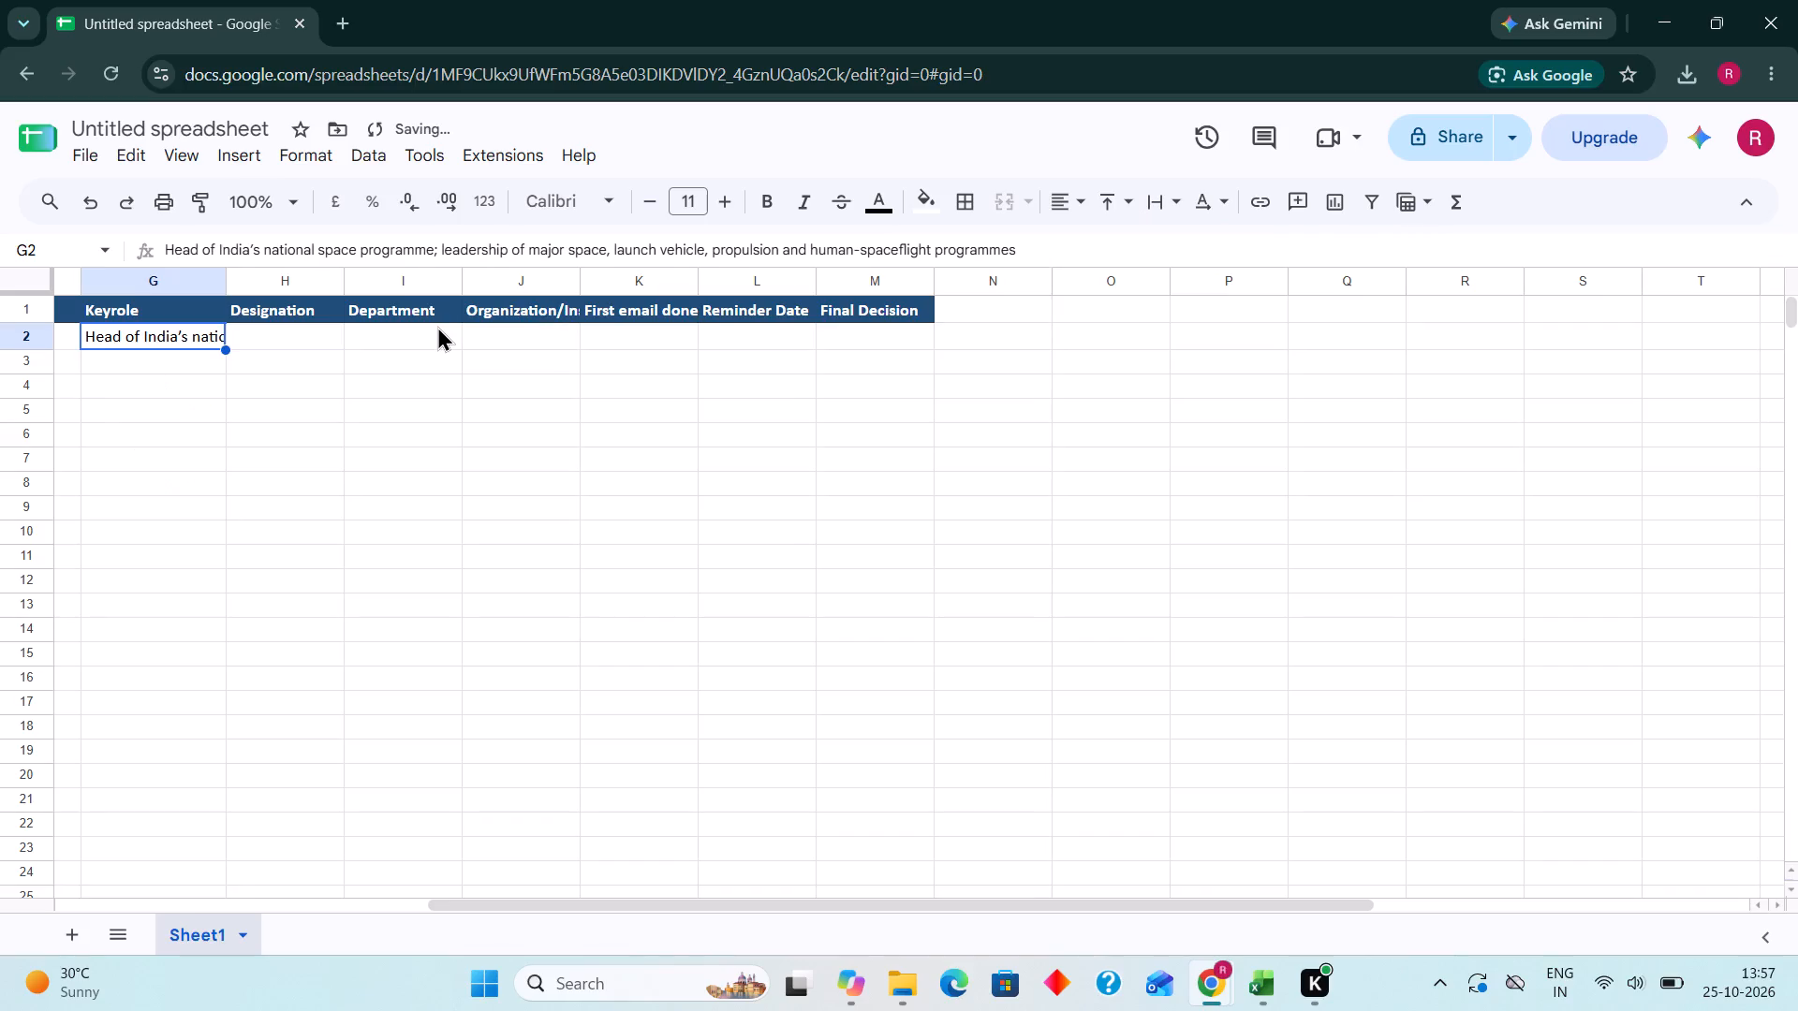
Place the spreadsheet beside the Ramendra workbook and copy the workbook's Designation entry from H2 into H2 of the Google spreadsheet.
scroll(238, 376, right, 2)
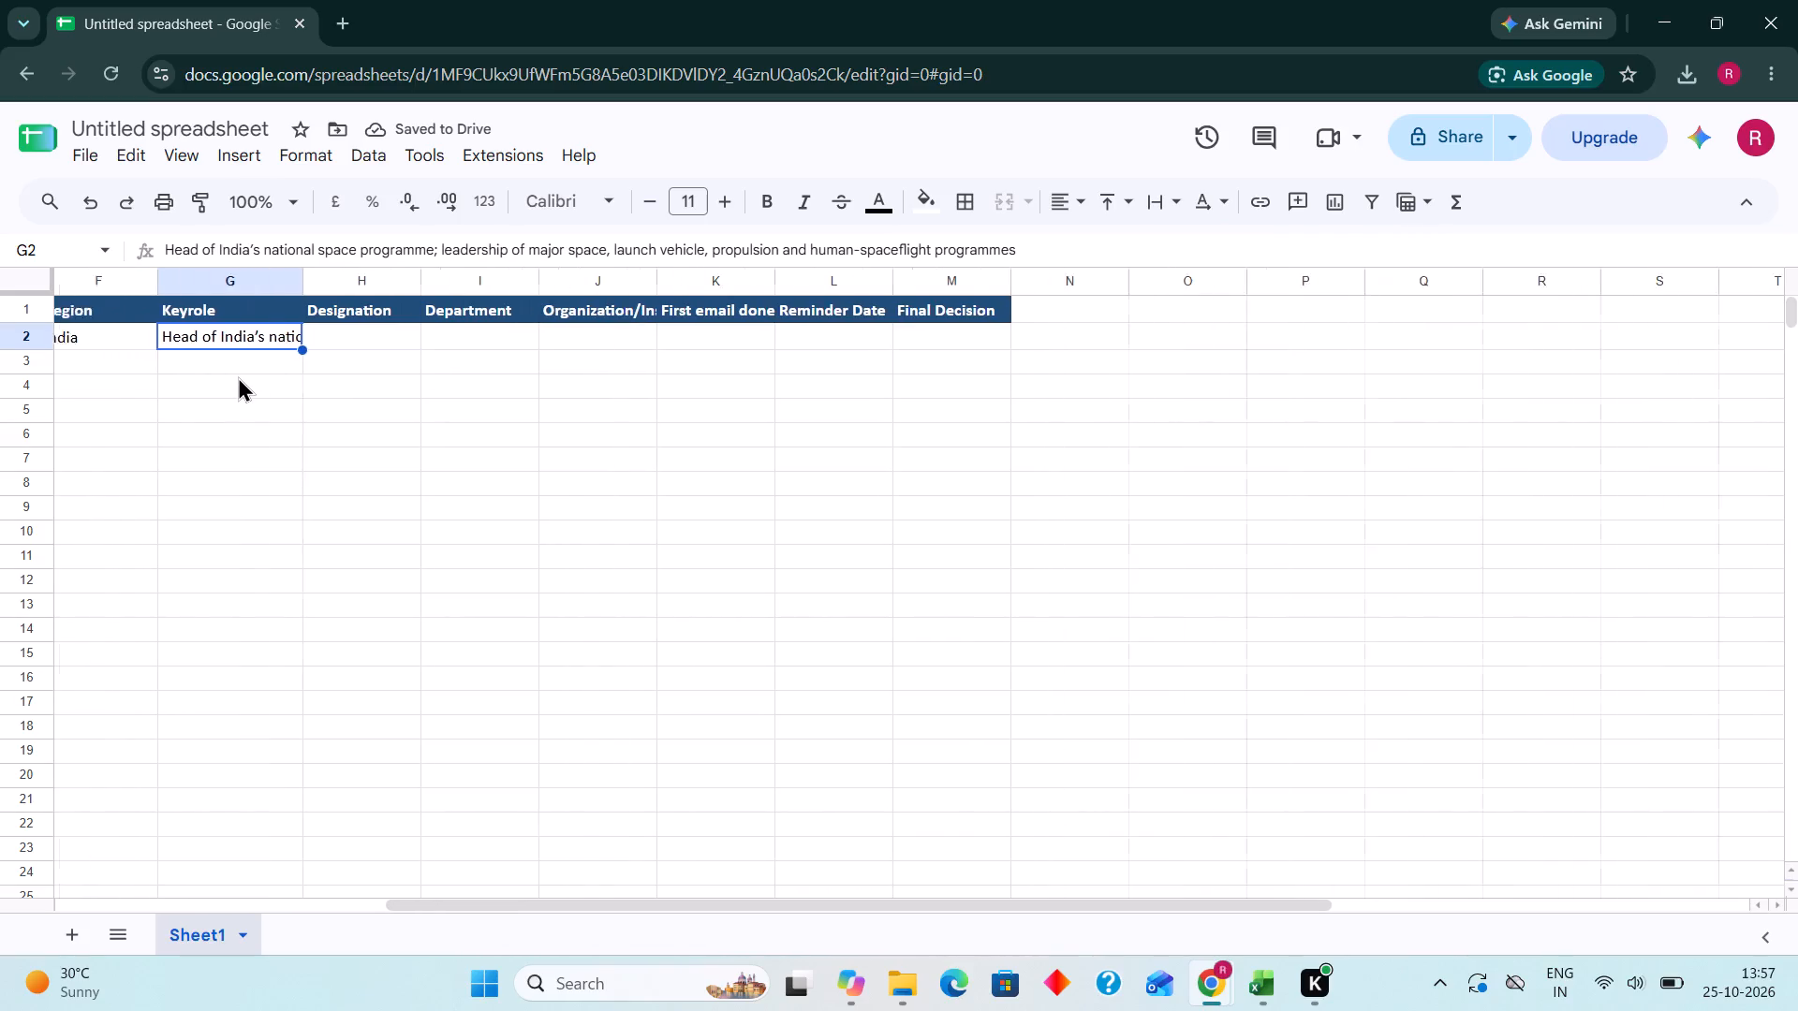
scroll(238, 376, right, 4)
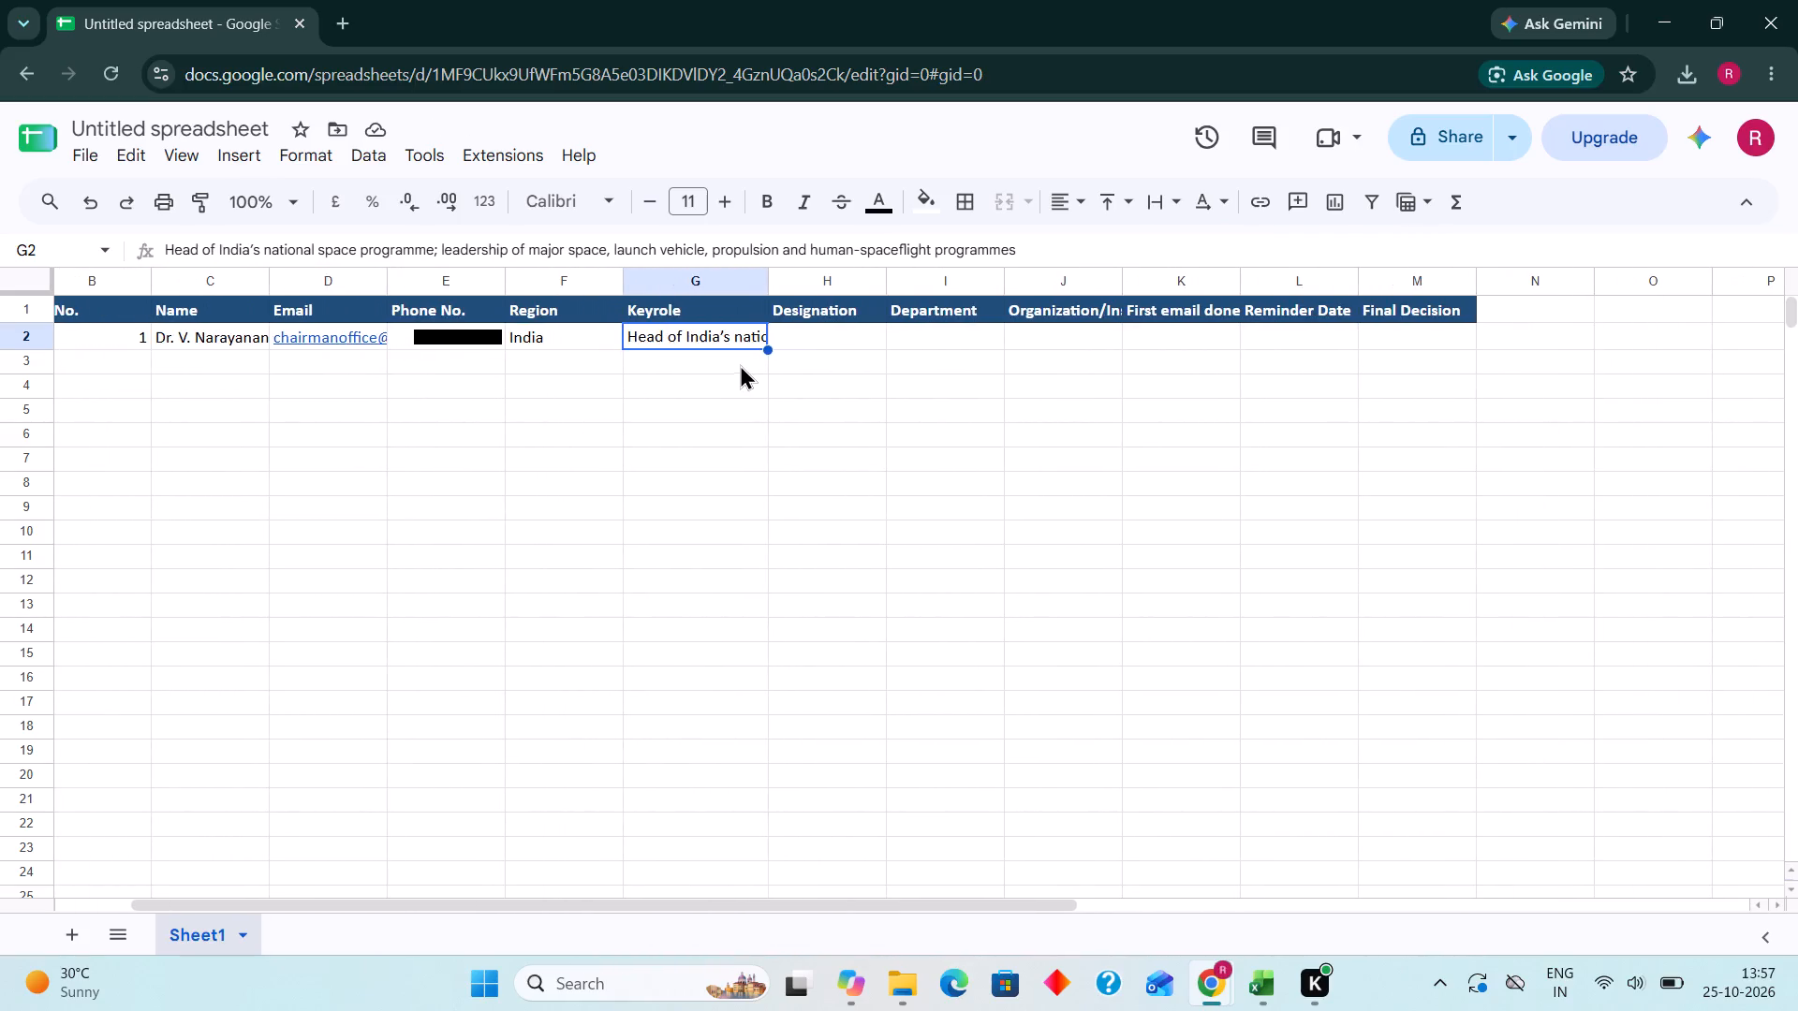
click(803, 339)
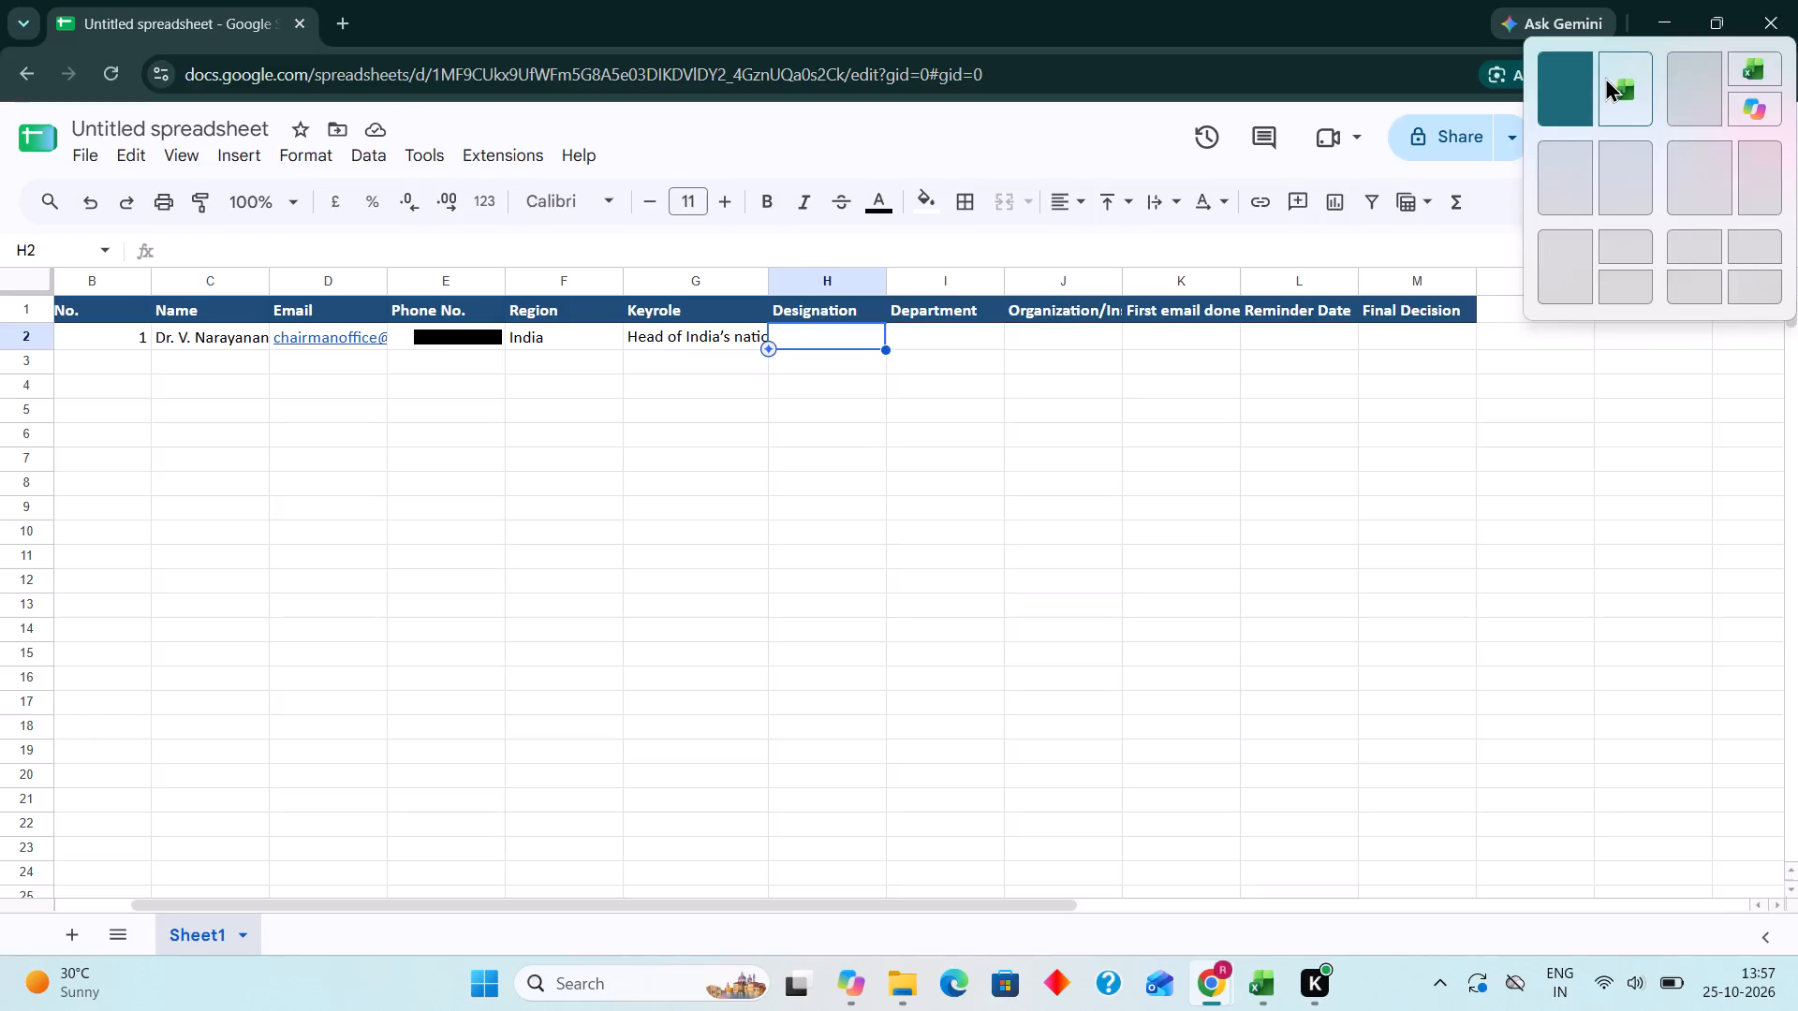
click(1605, 77)
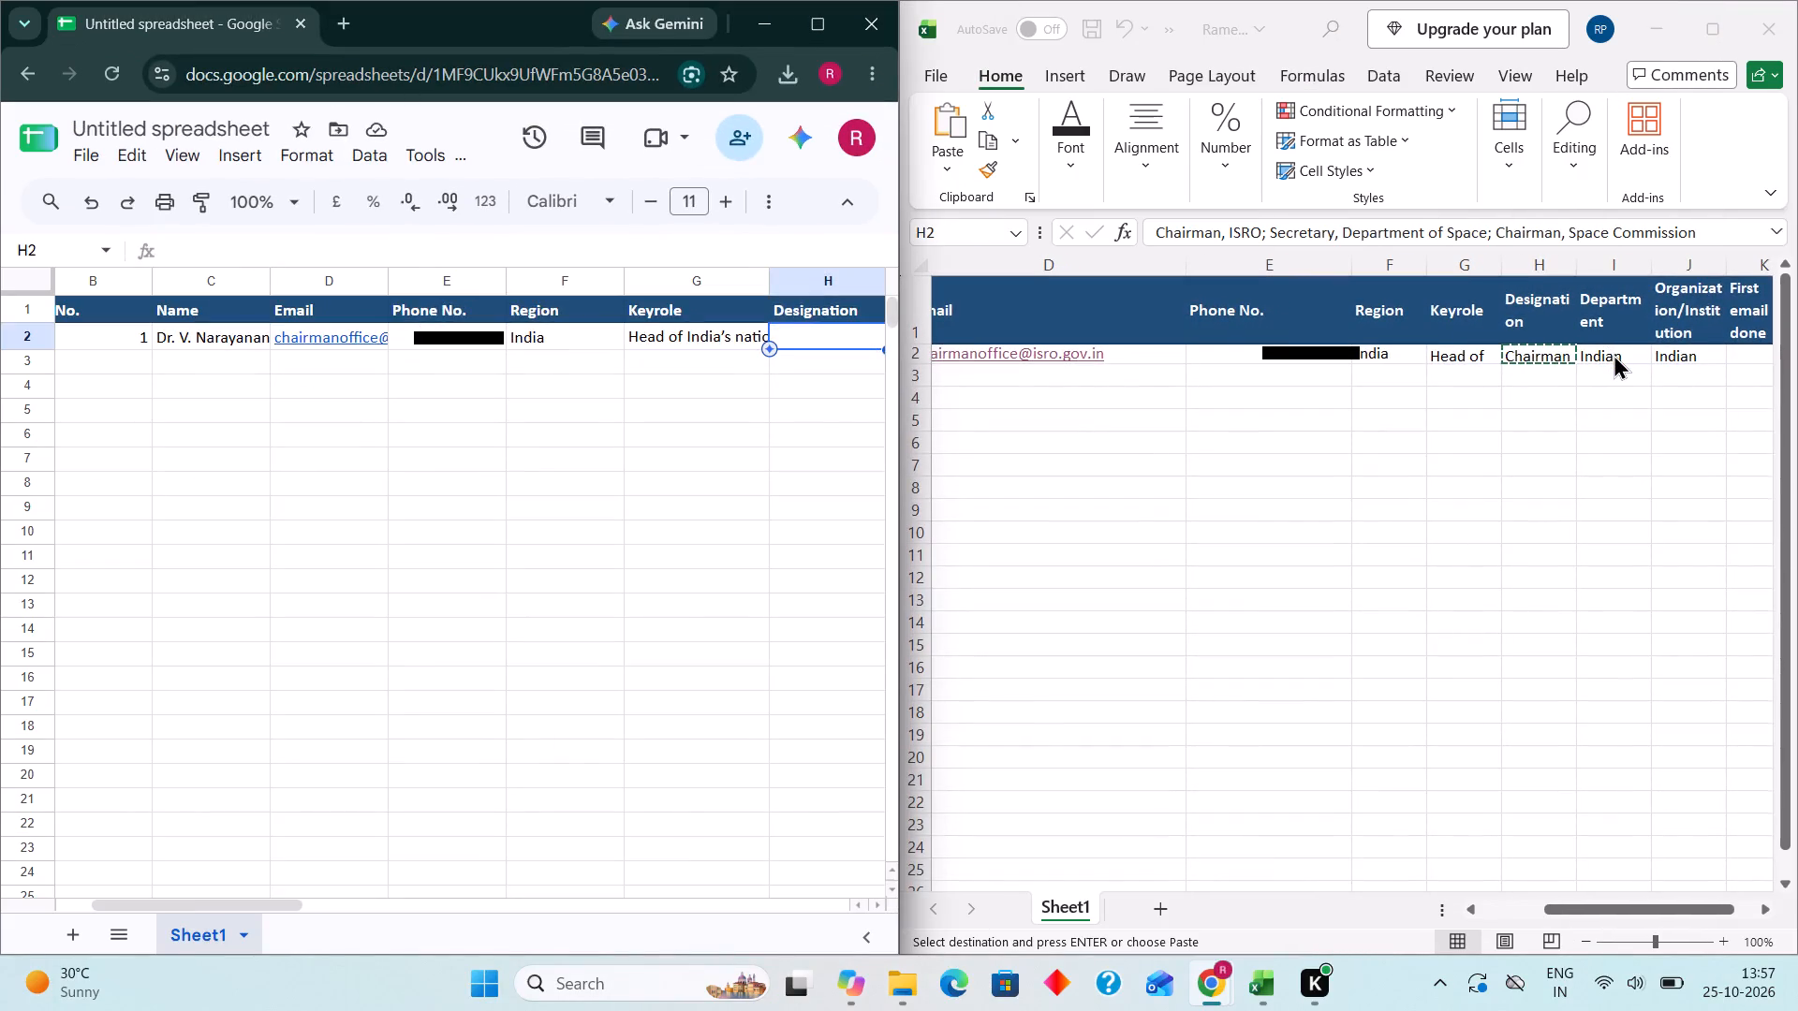
click(1584, 352)
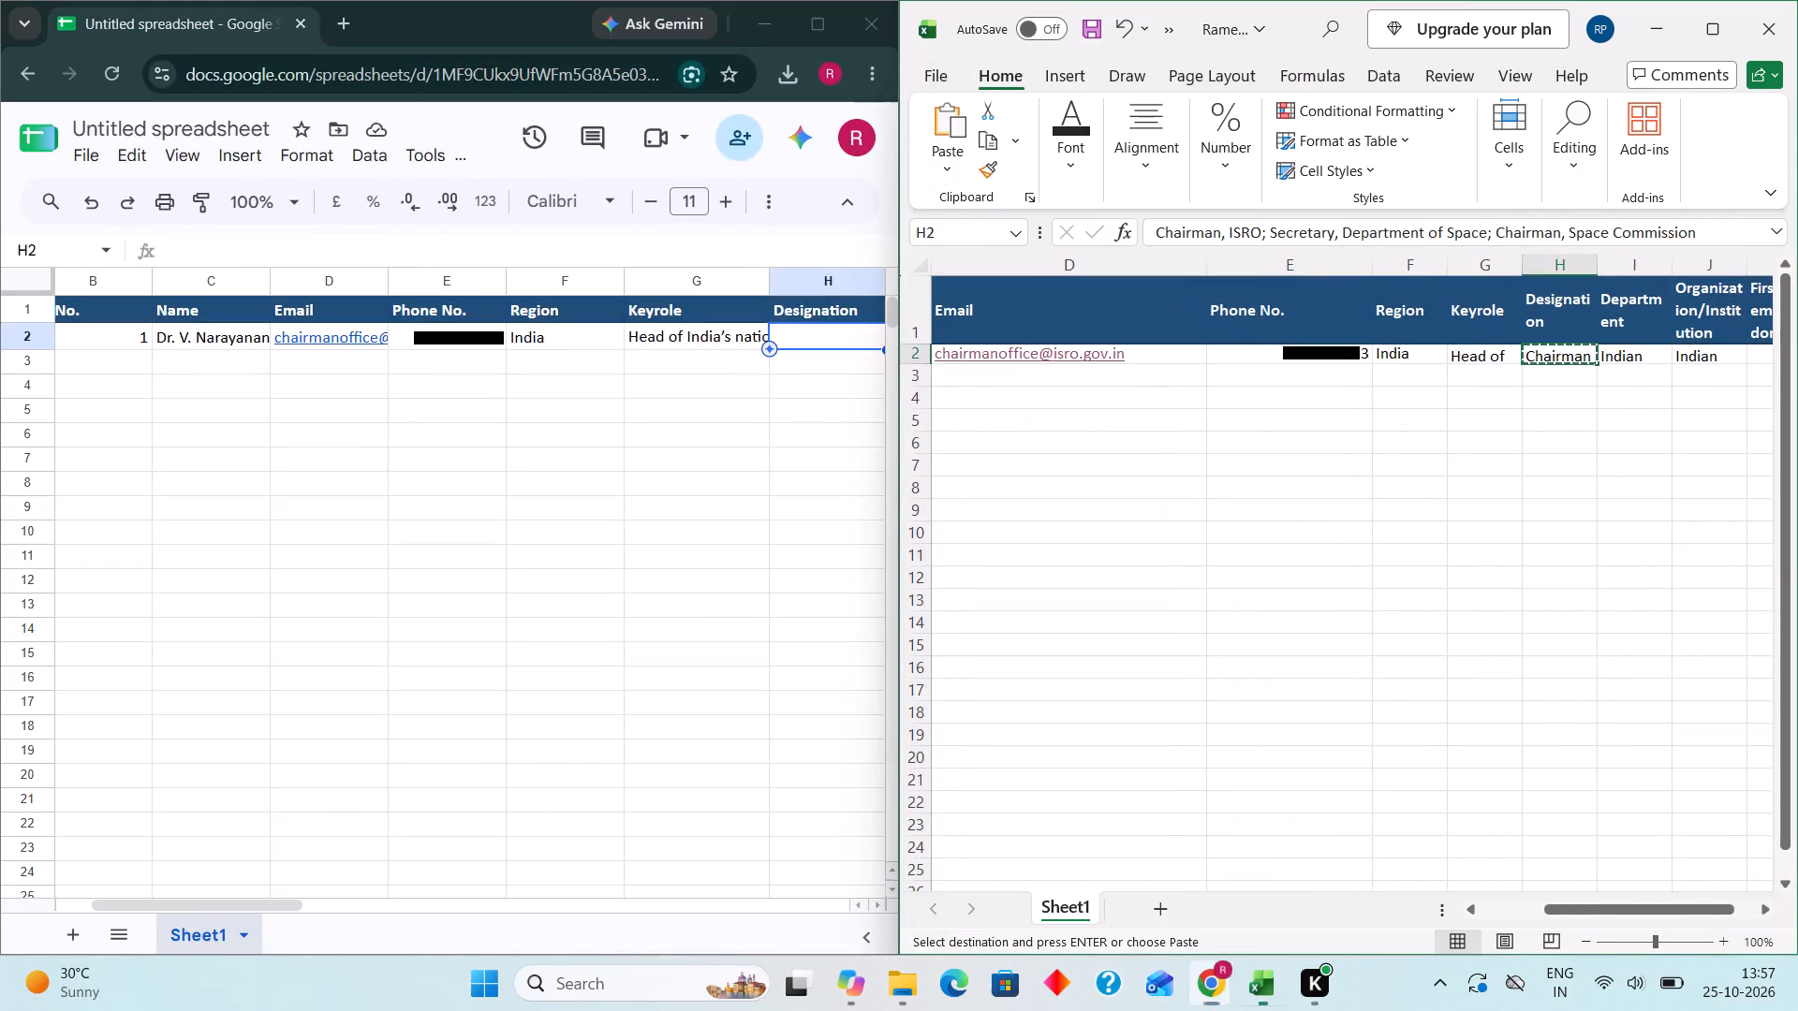
key(ctrl+c)
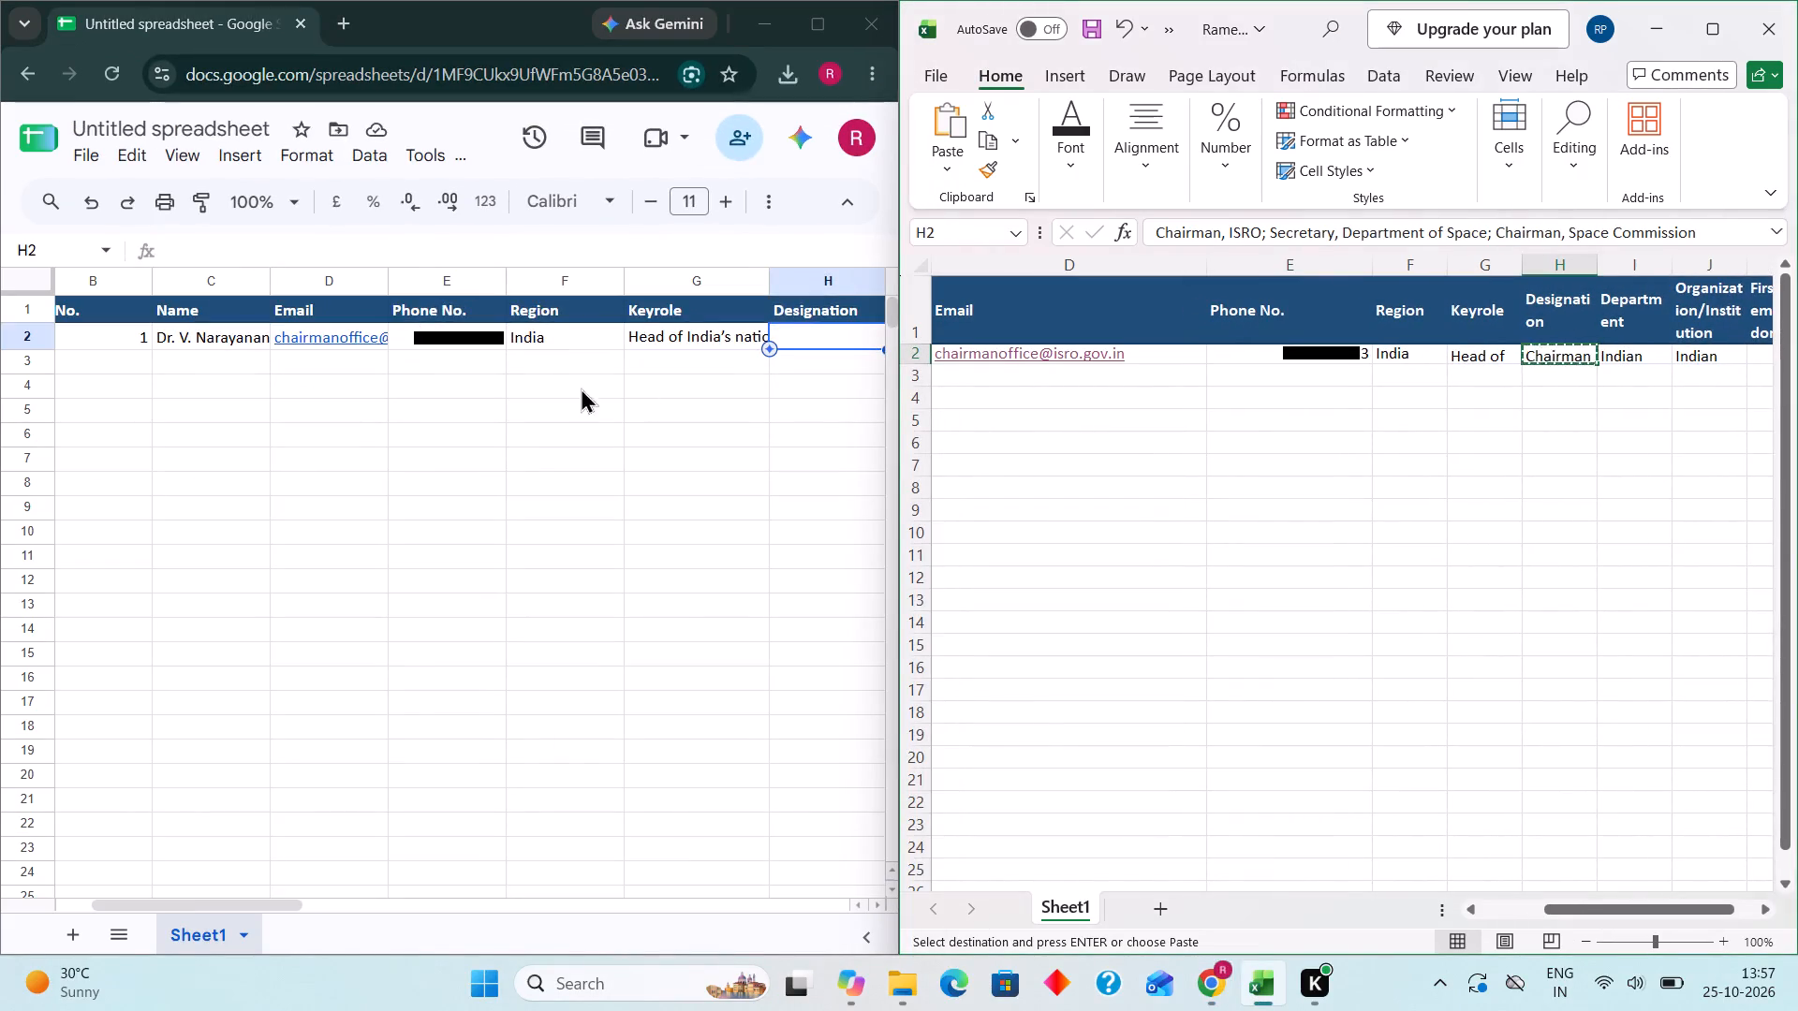
click(790, 341)
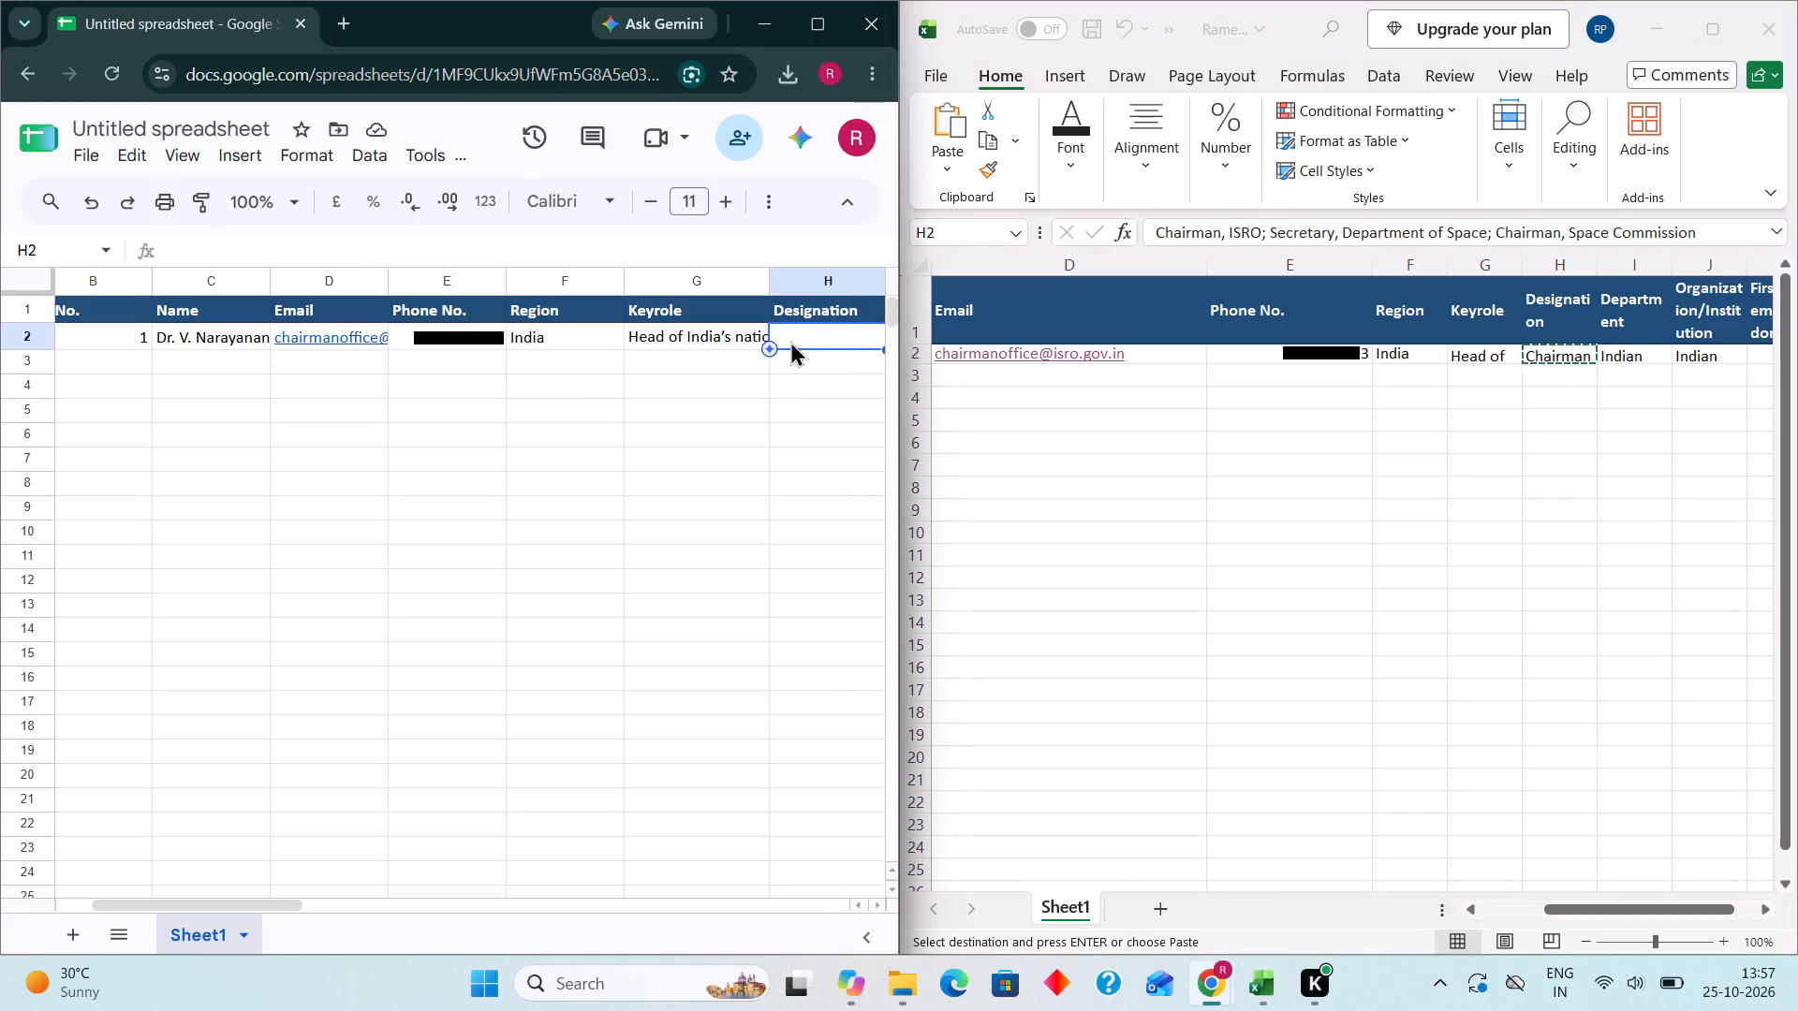
key(ctrl+v)
Maximize the Google spreadsheet and set the Designation entry in H2 to clip its text.
scroll(790, 341, left, 2)
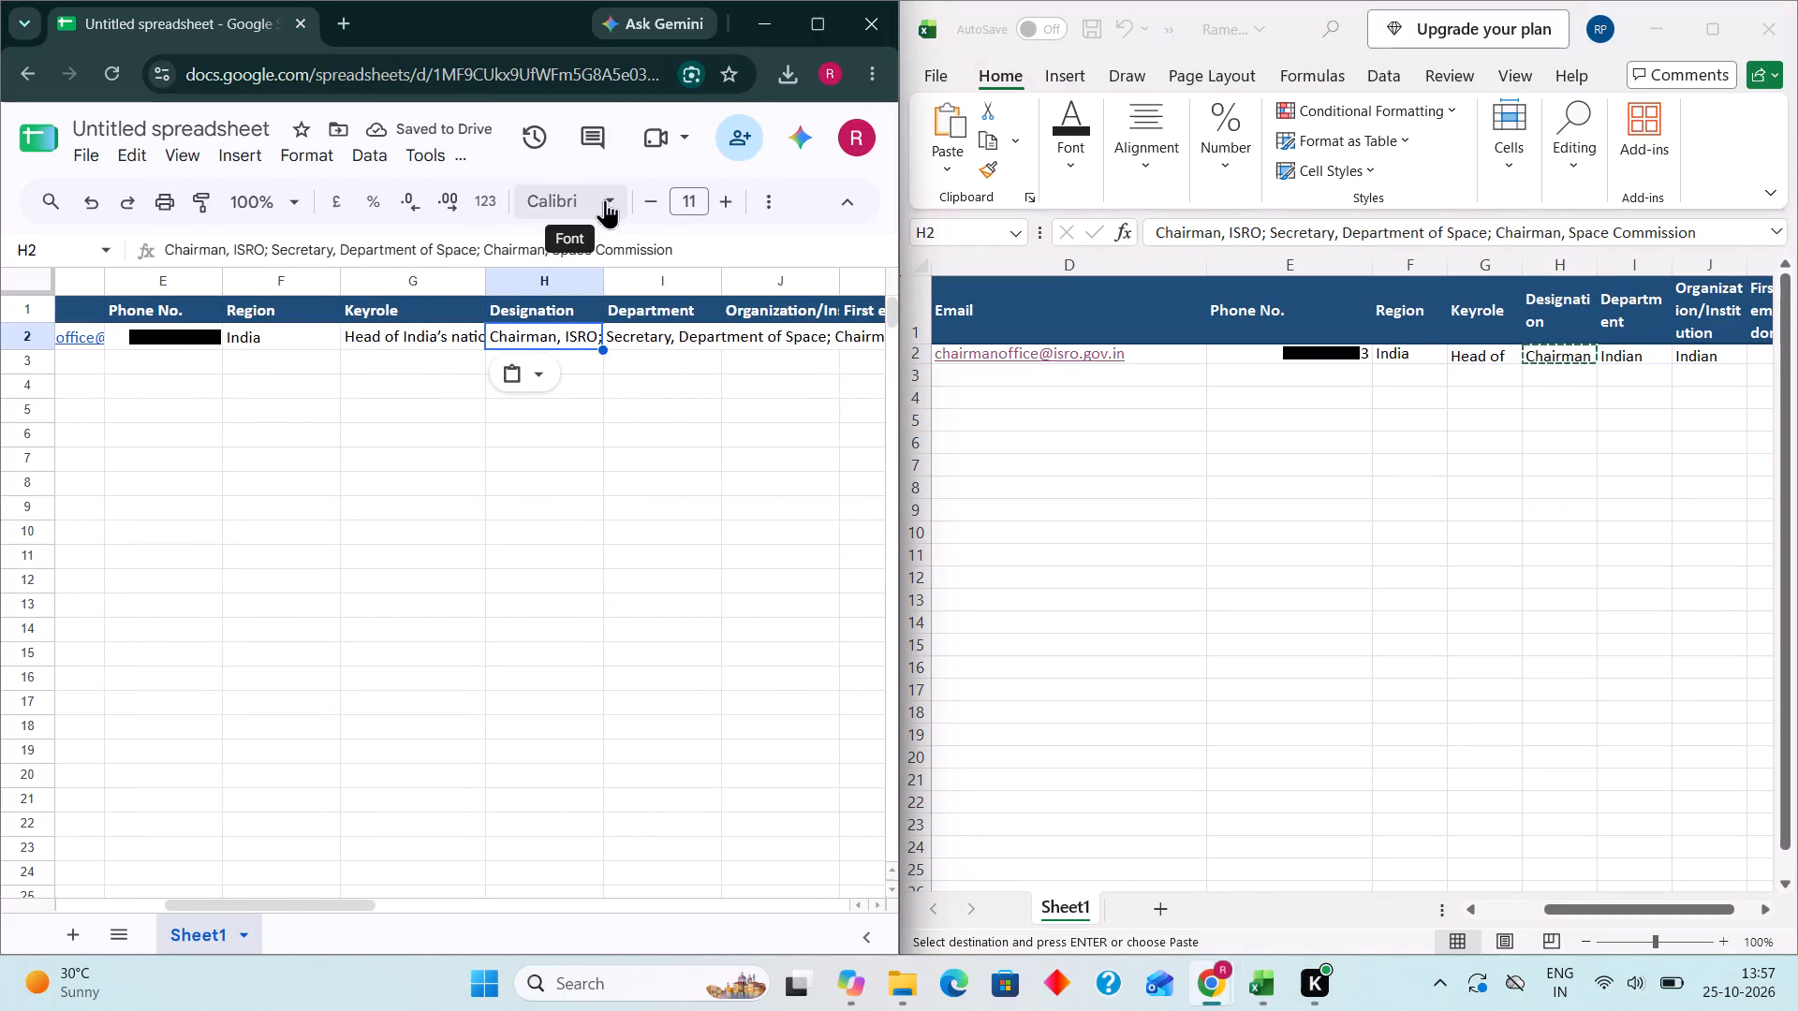
click(821, 37)
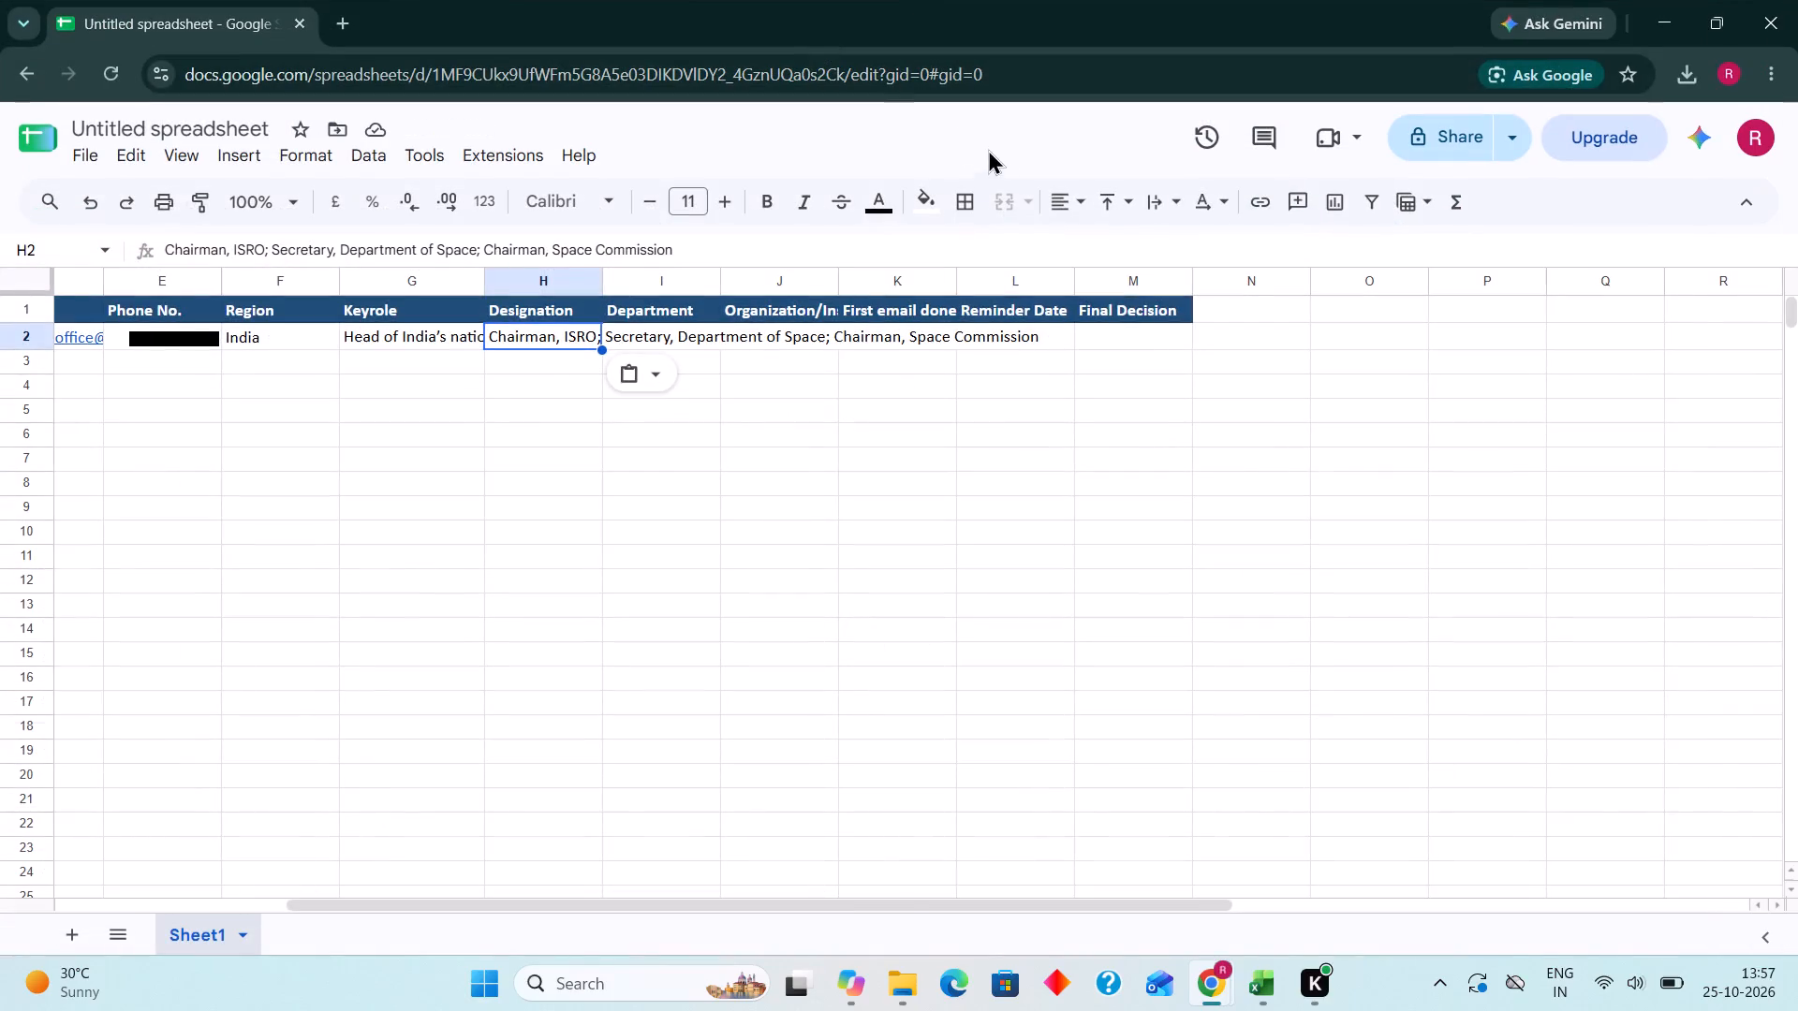
click(1146, 198)
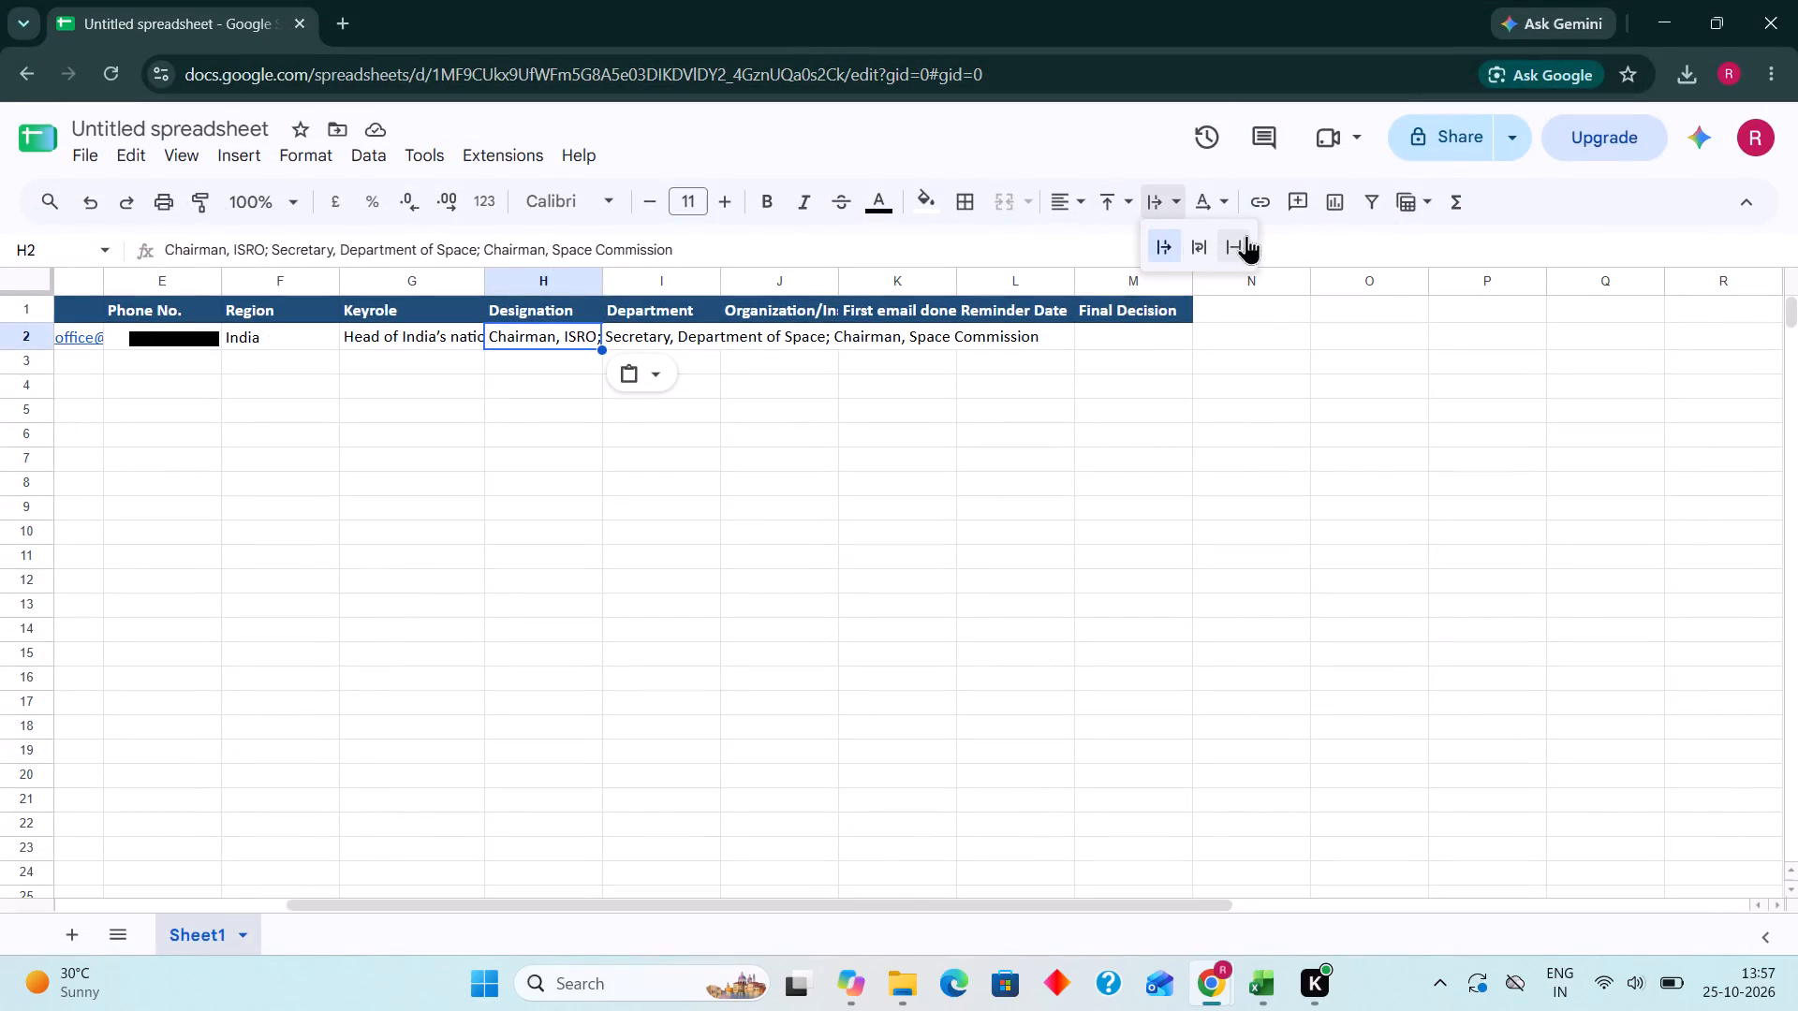
click(1239, 236)
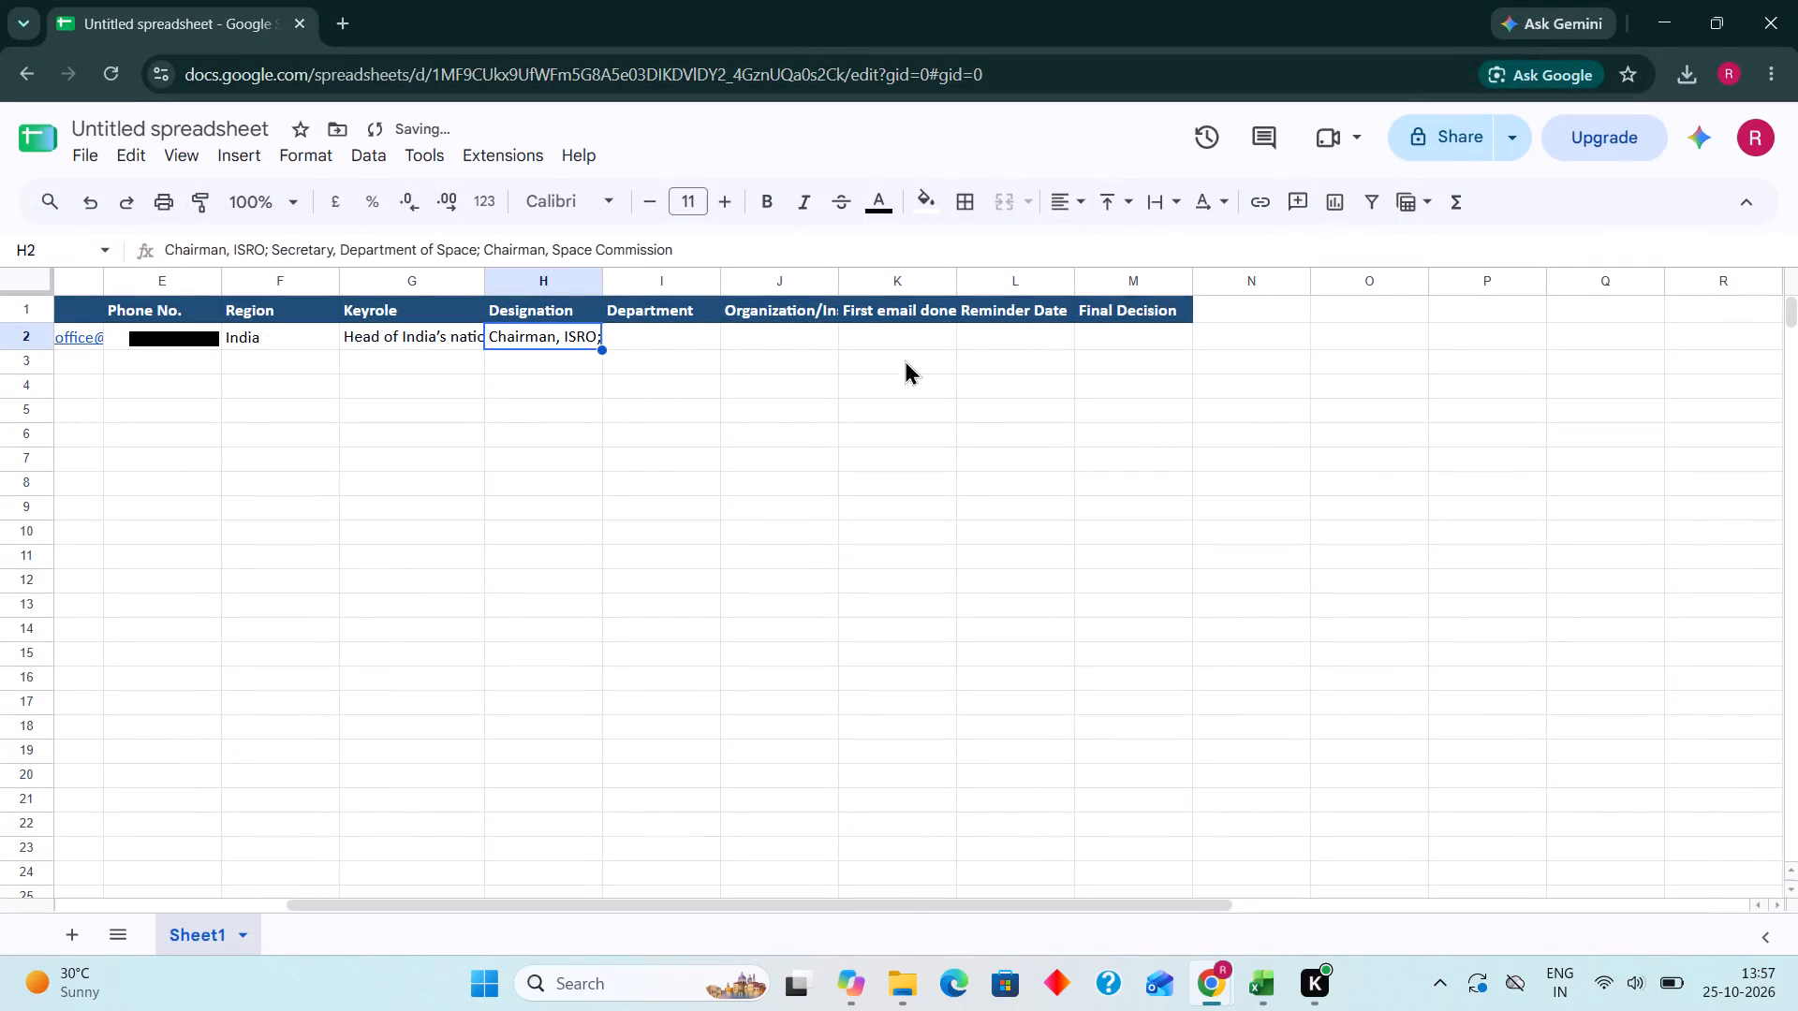
Return to the side-by-side view and copy the Ramendra workbook's Department entry from I2 into I2 of the Google spreadsheet.
click(671, 328)
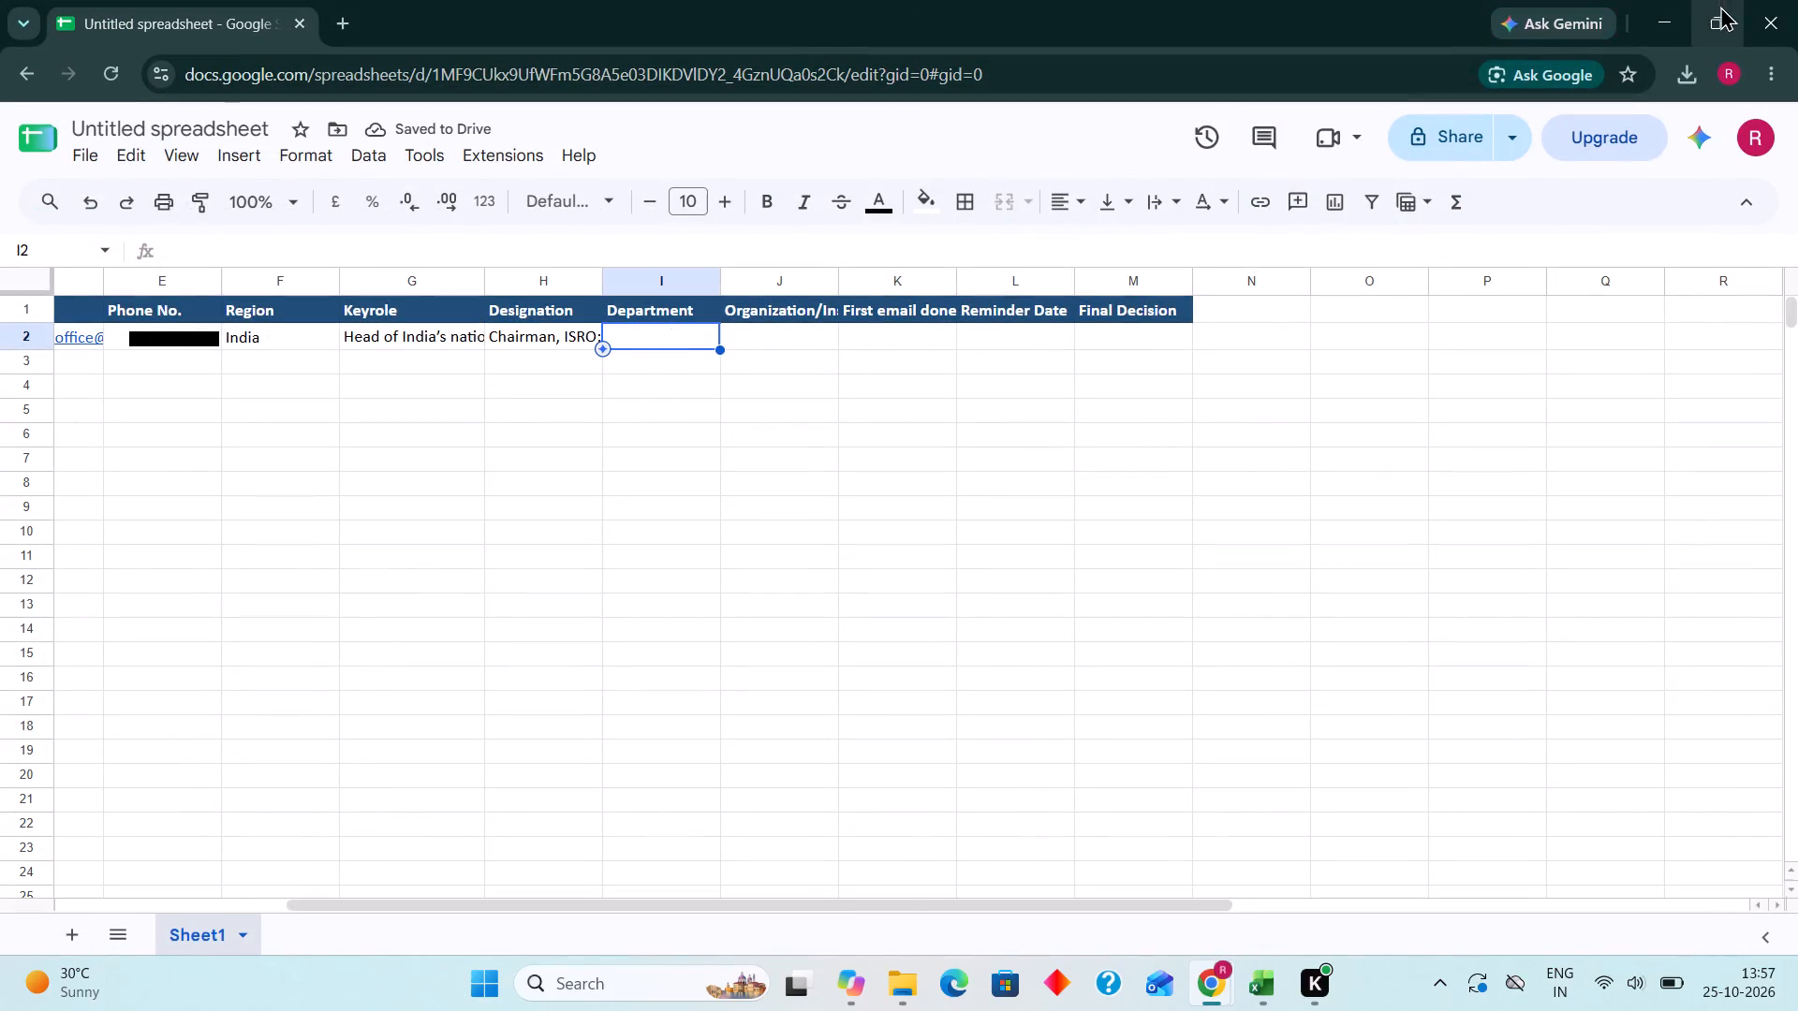
click(1606, 87)
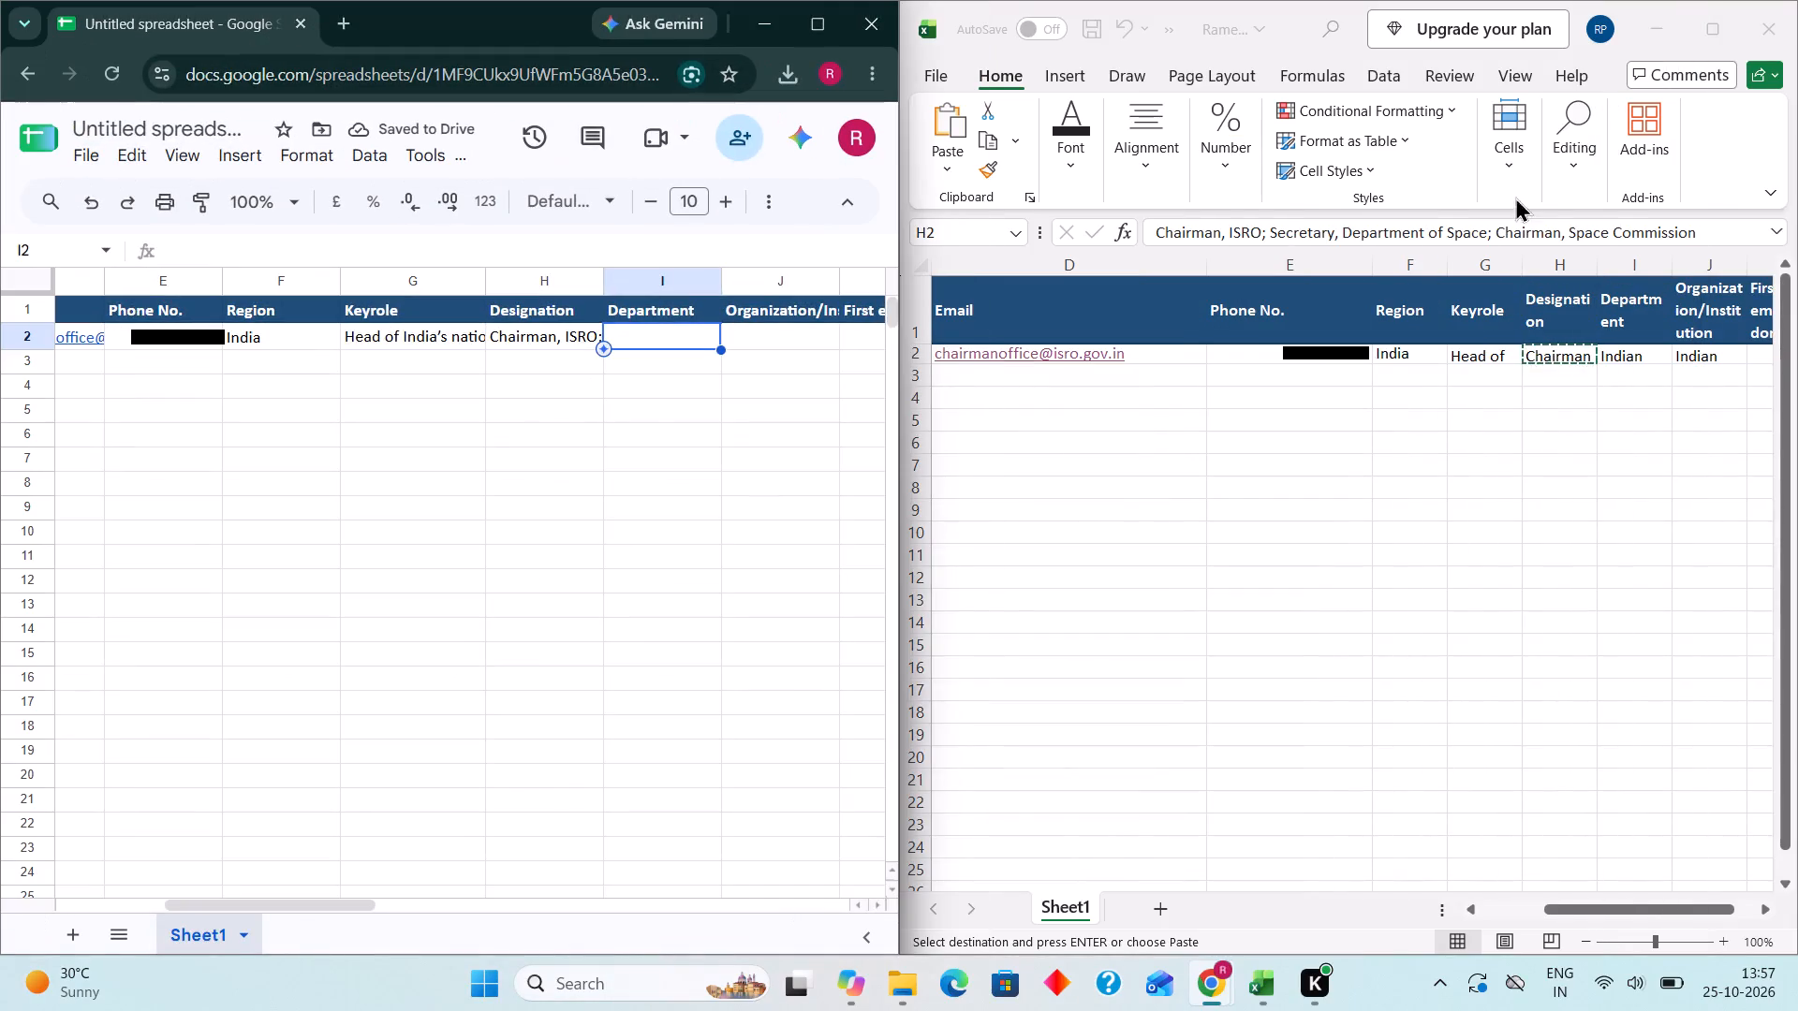
click(1618, 349)
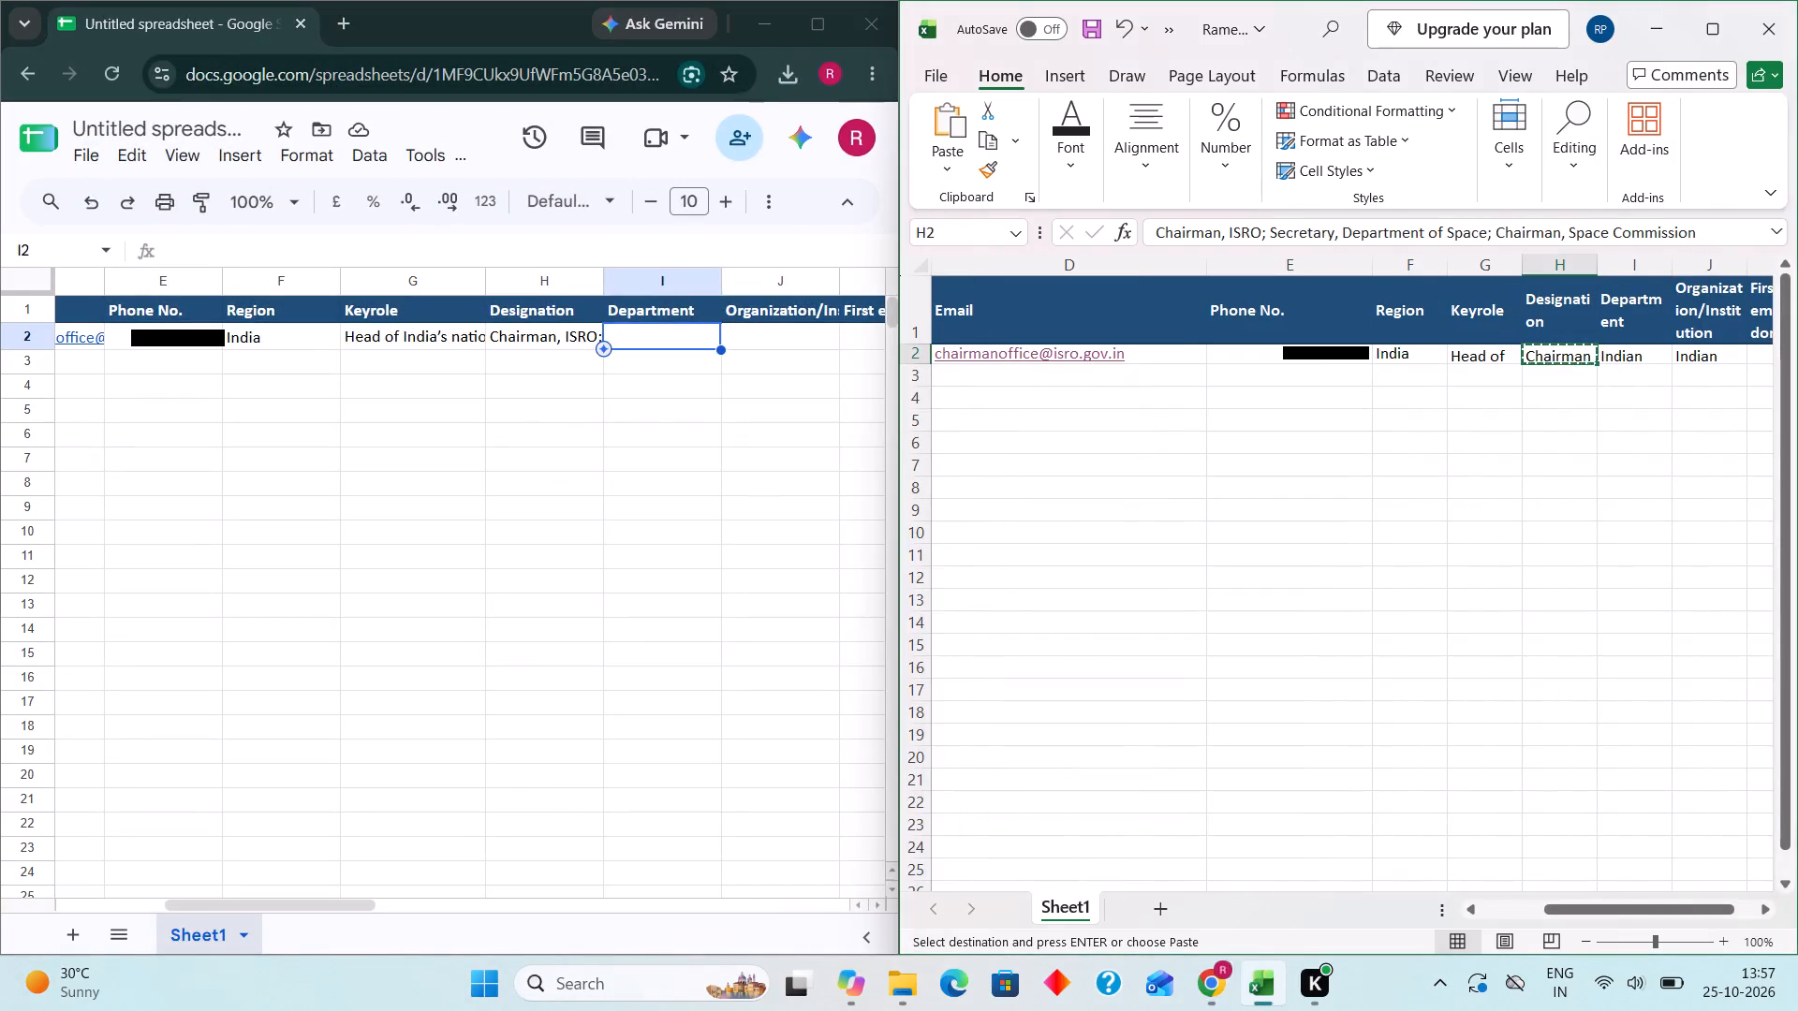
click(1621, 356)
key(ctrl+c)
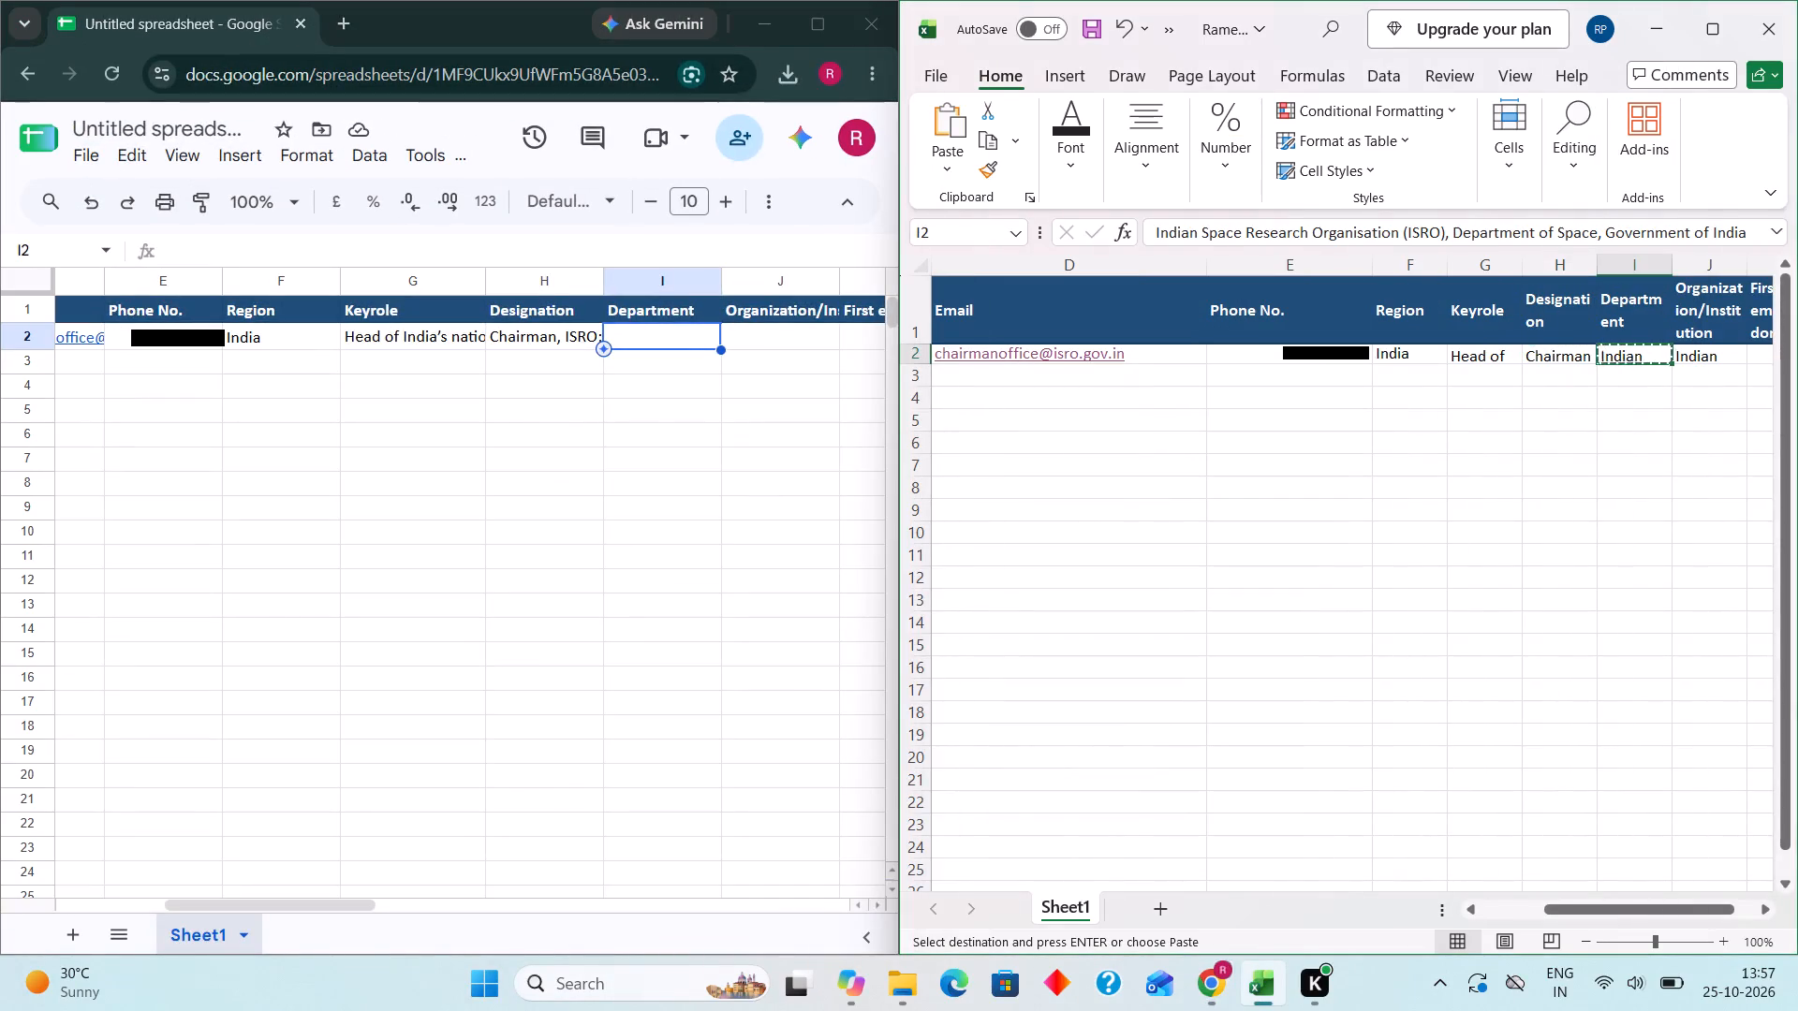
click(676, 334)
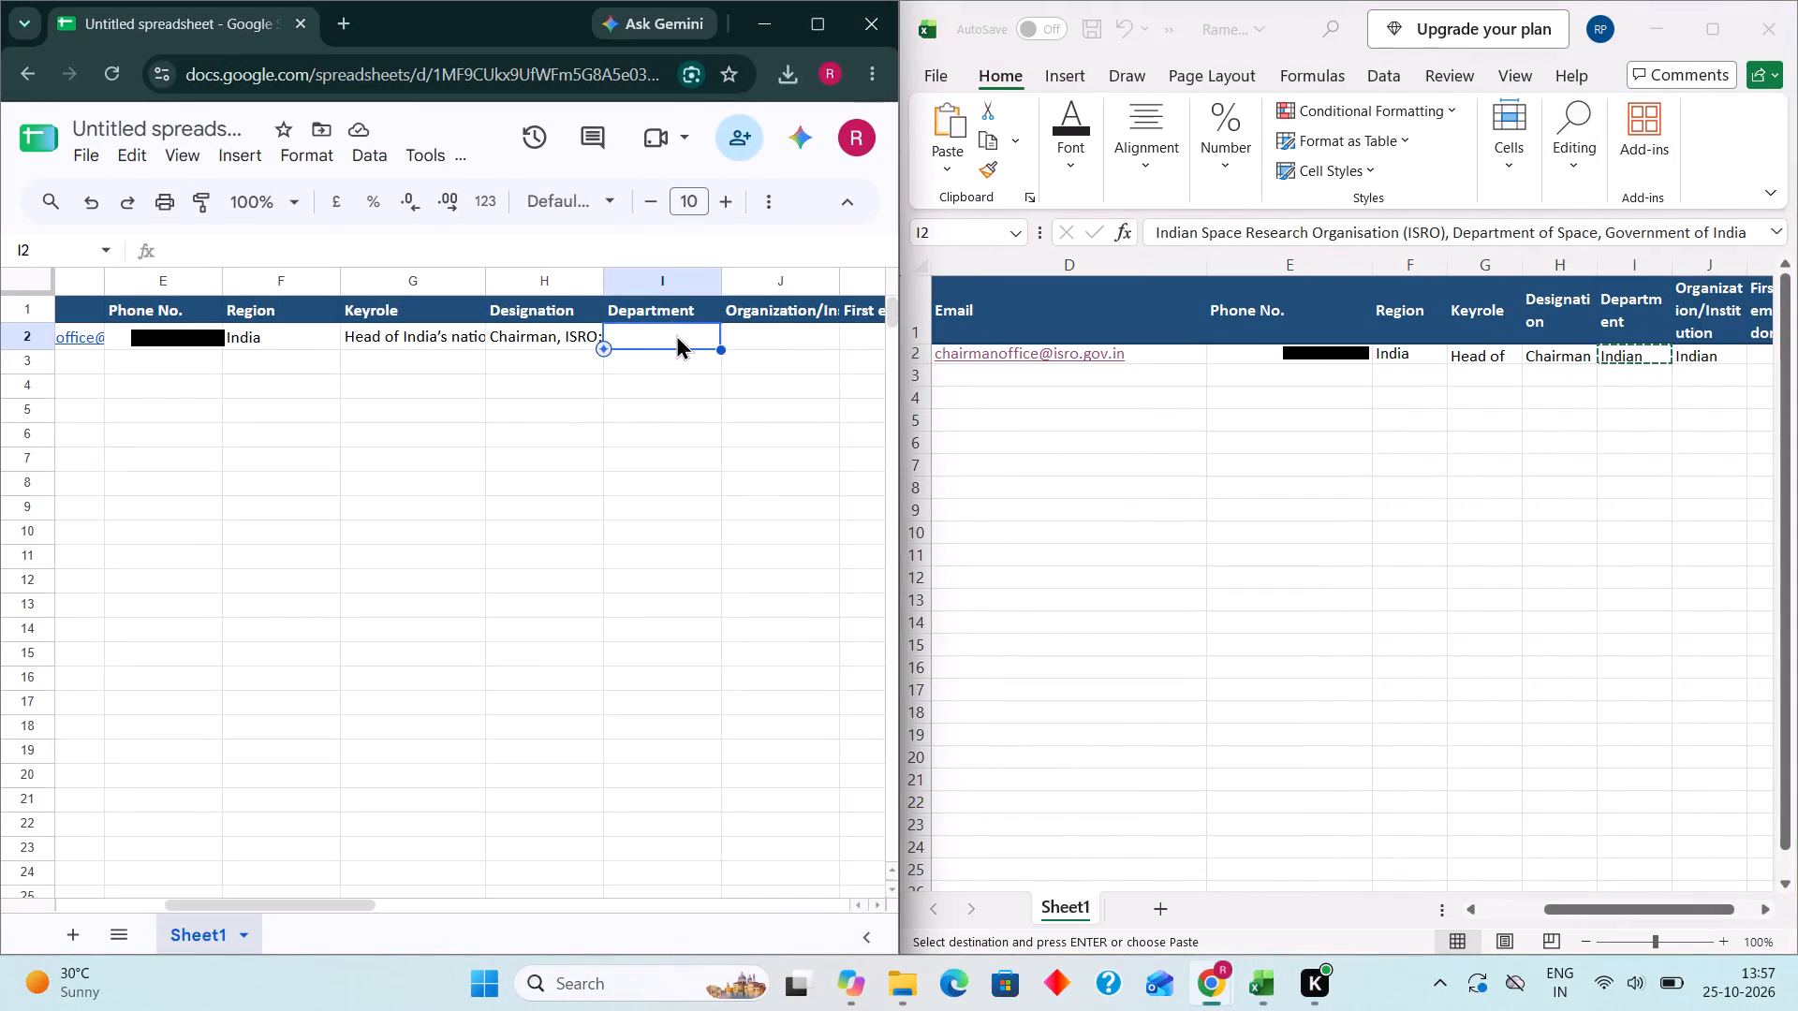
key(ctrl+v)
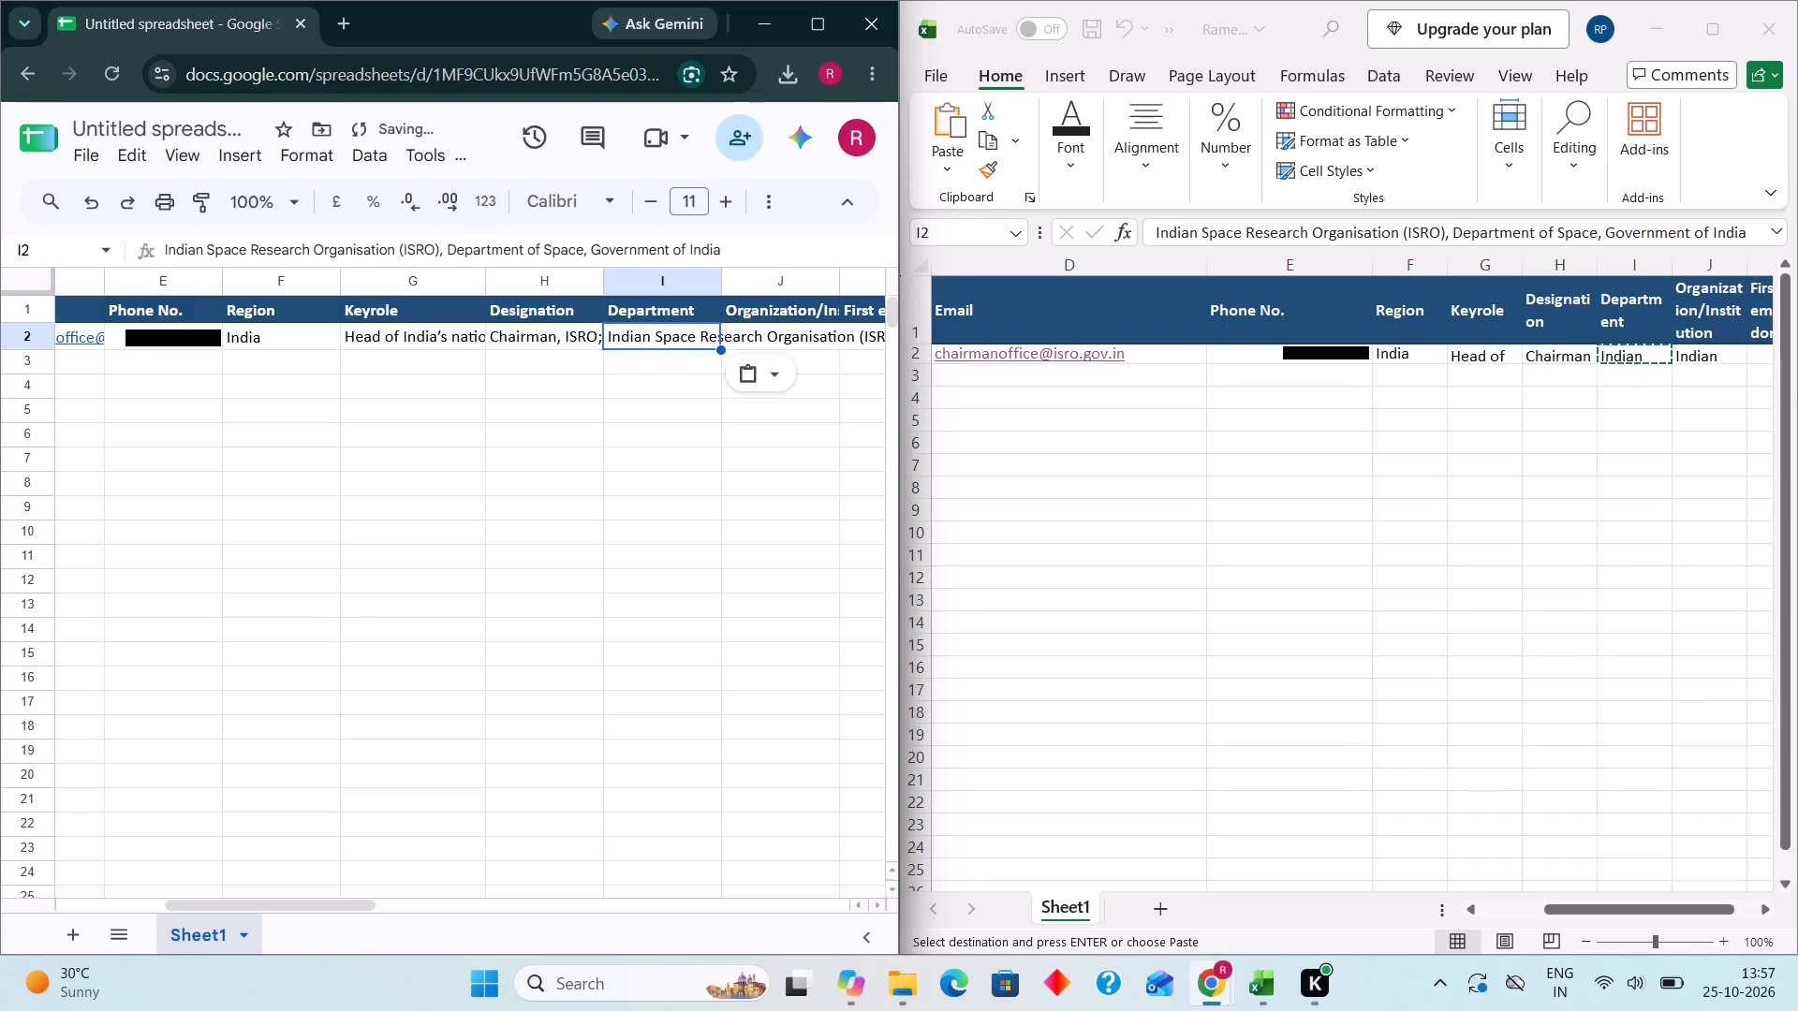
Maximize the Google spreadsheet and set the Department entry in I2 to clip its text.
click(818, 34)
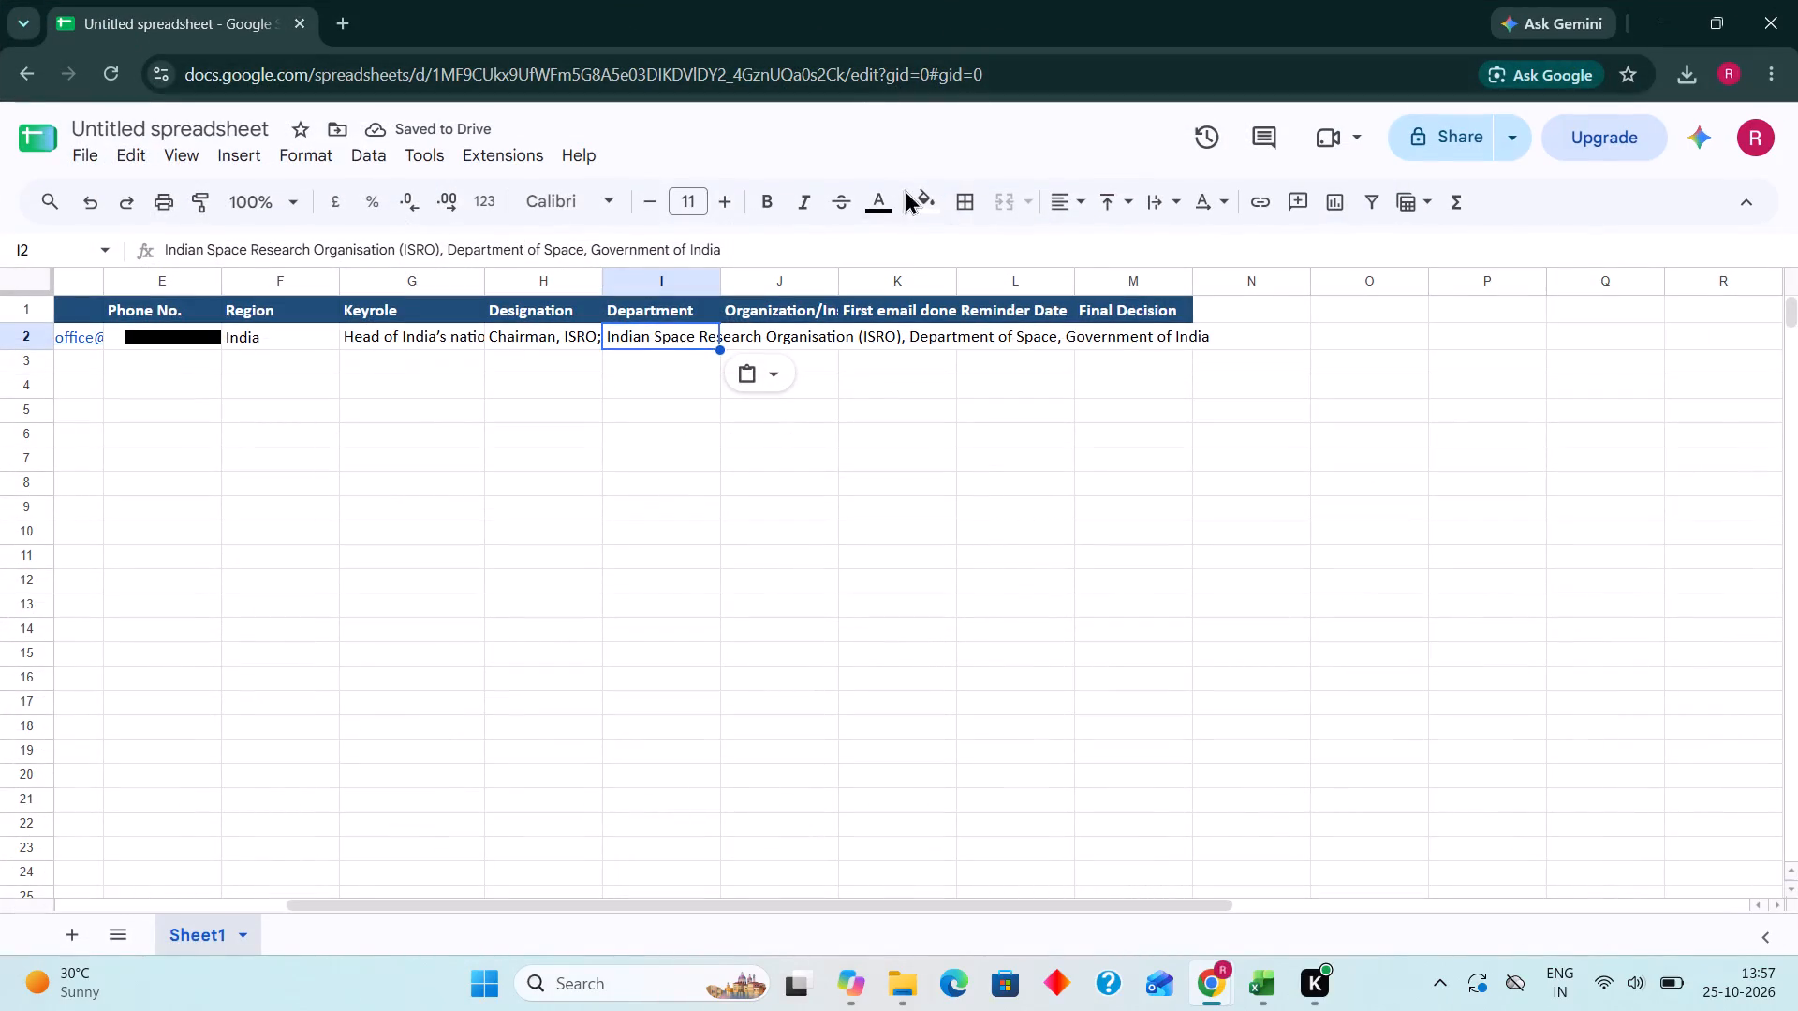
click(1157, 198)
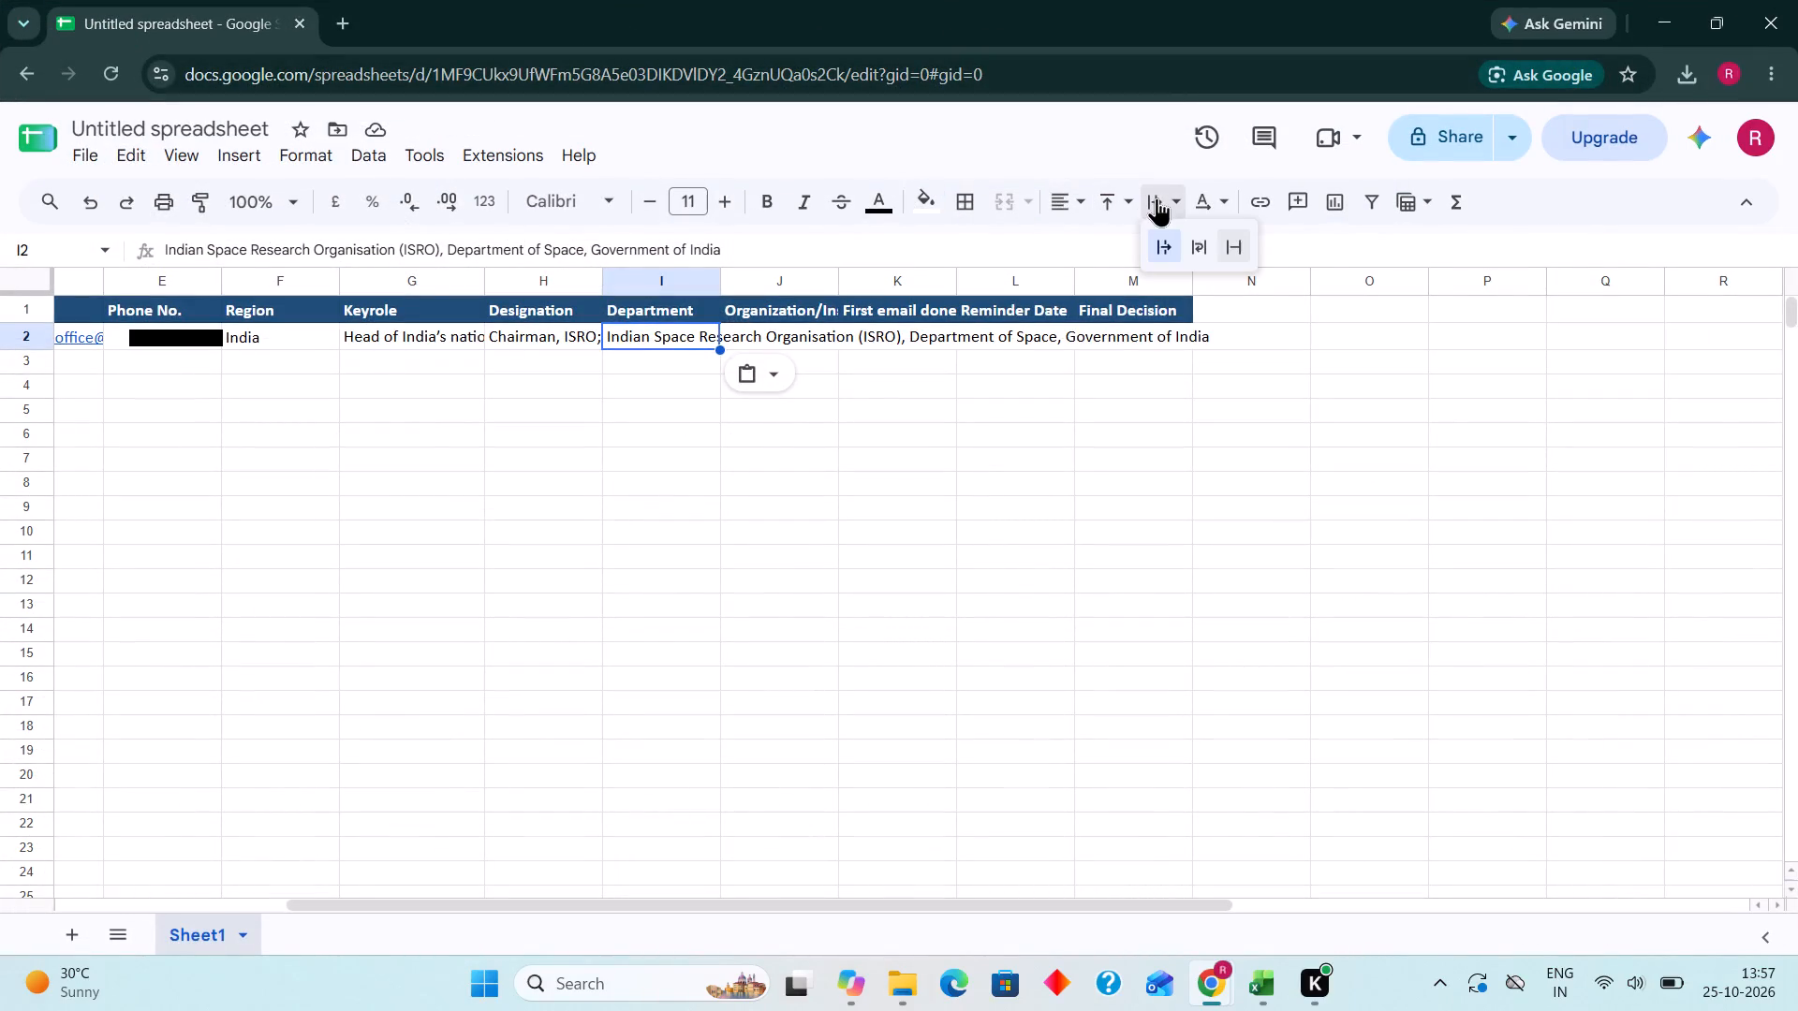
click(1229, 235)
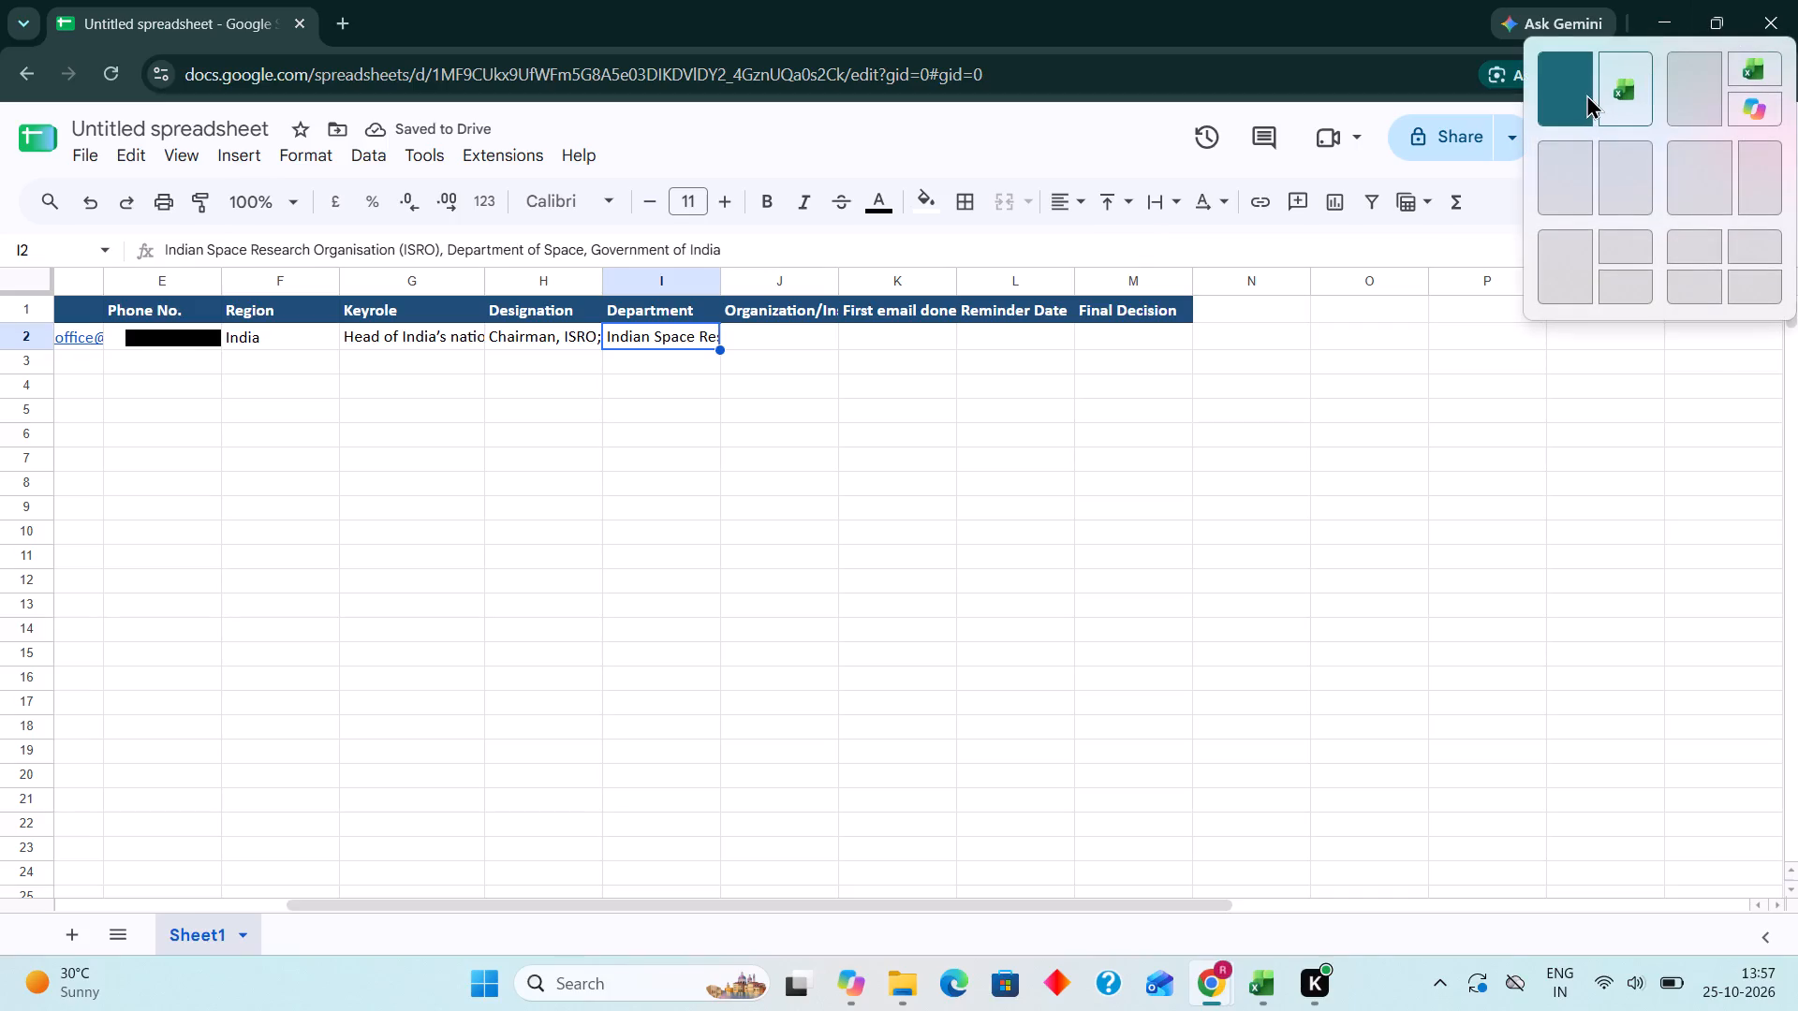
Return to the side-by-side view and copy the Ramendra workbook's Organization/Institution entry from J2 into J2 of the Google spreadsheet.
click(1586, 94)
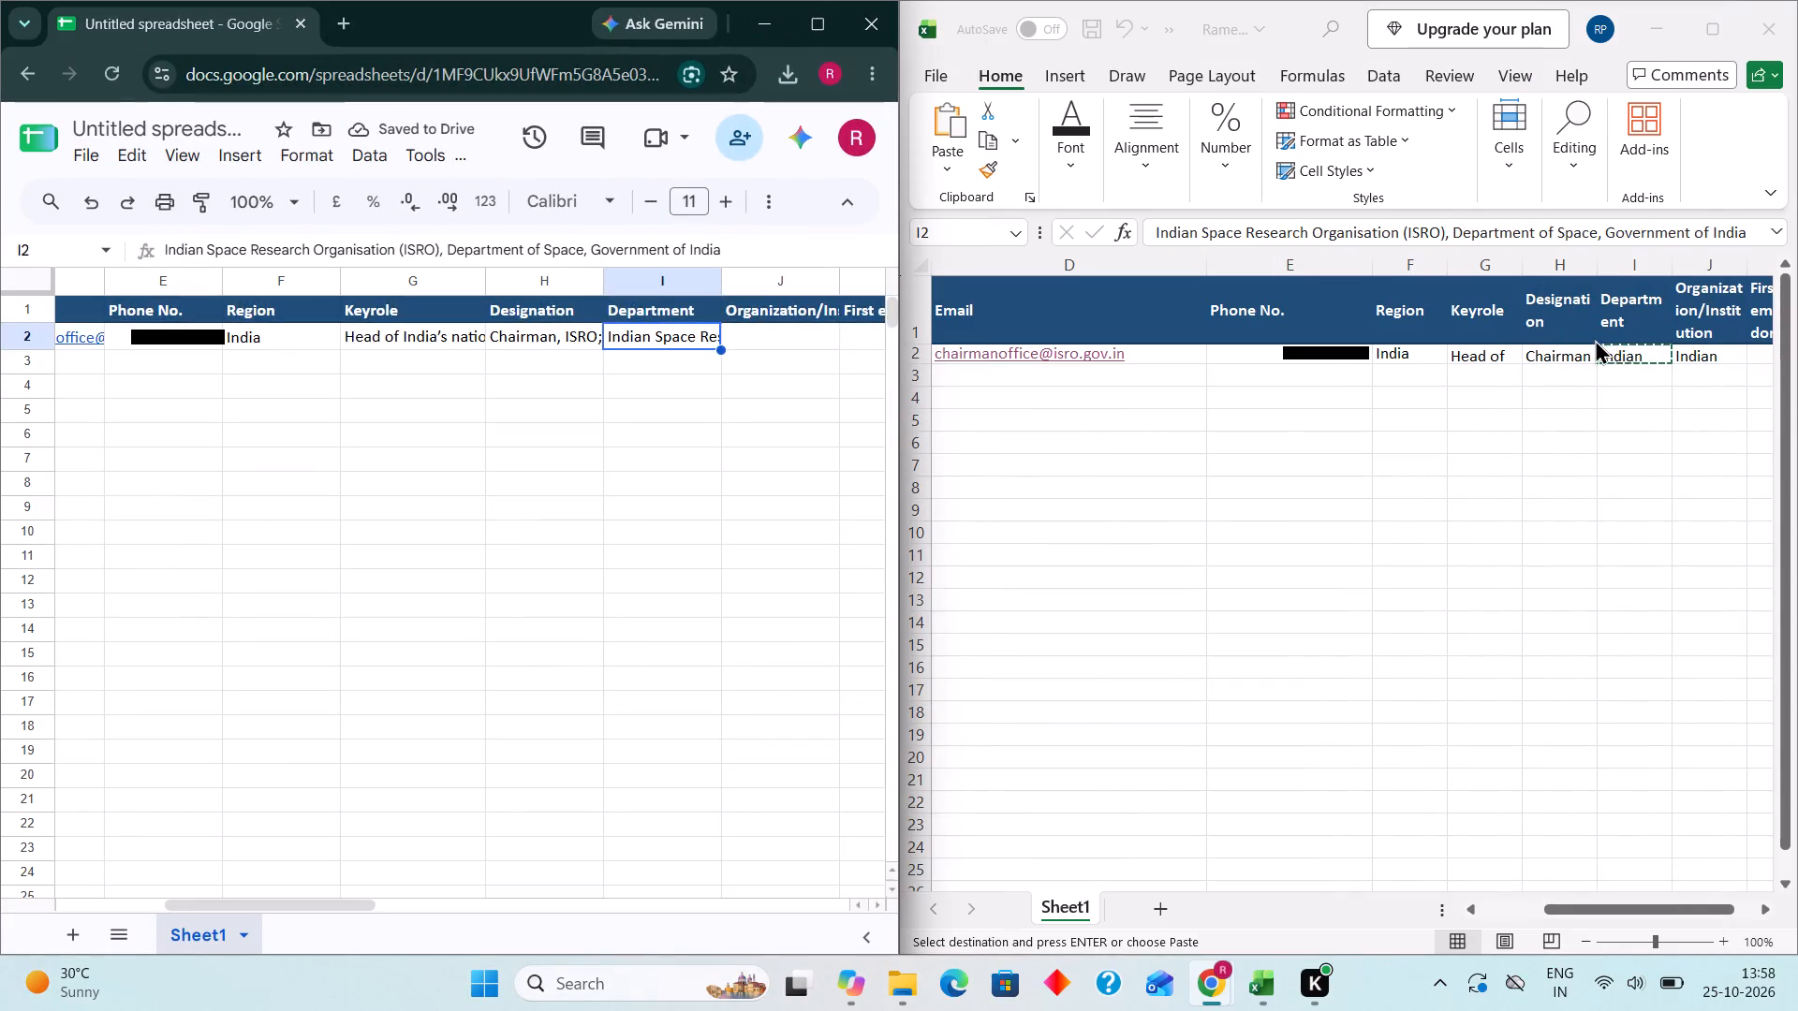
scroll(1595, 339, left, 2)
click(1435, 356)
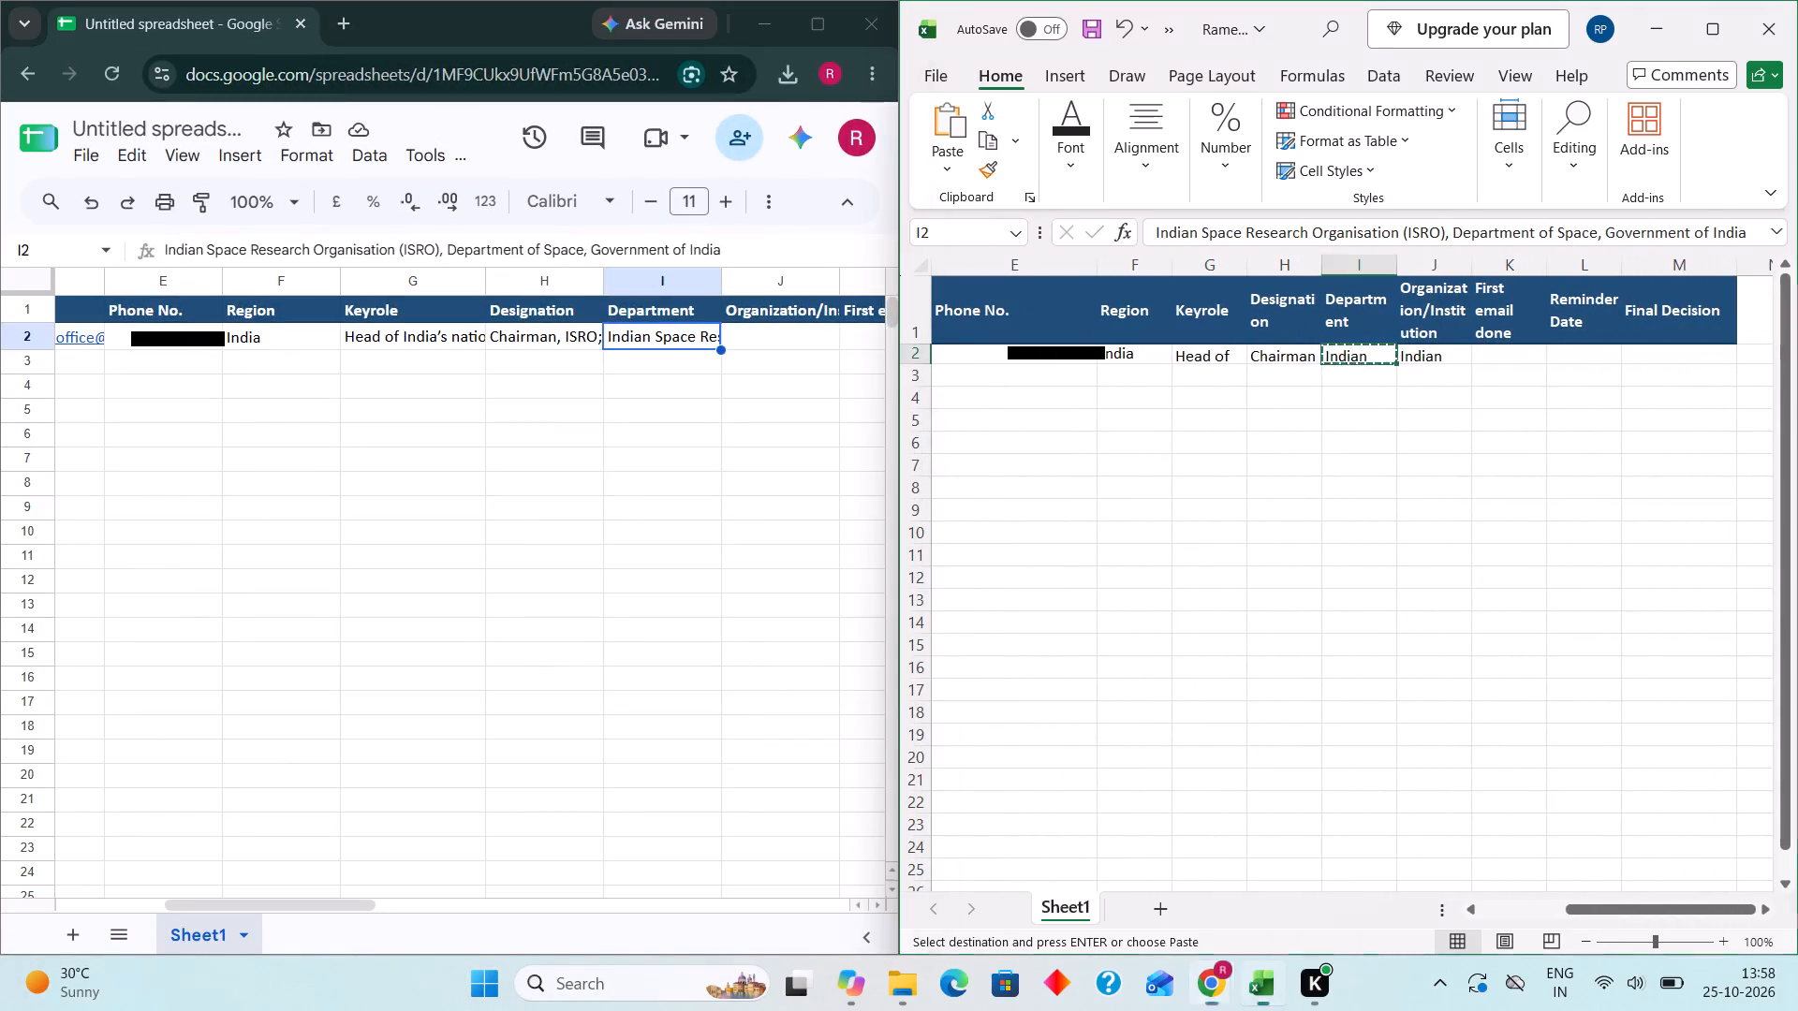
click(1435, 356)
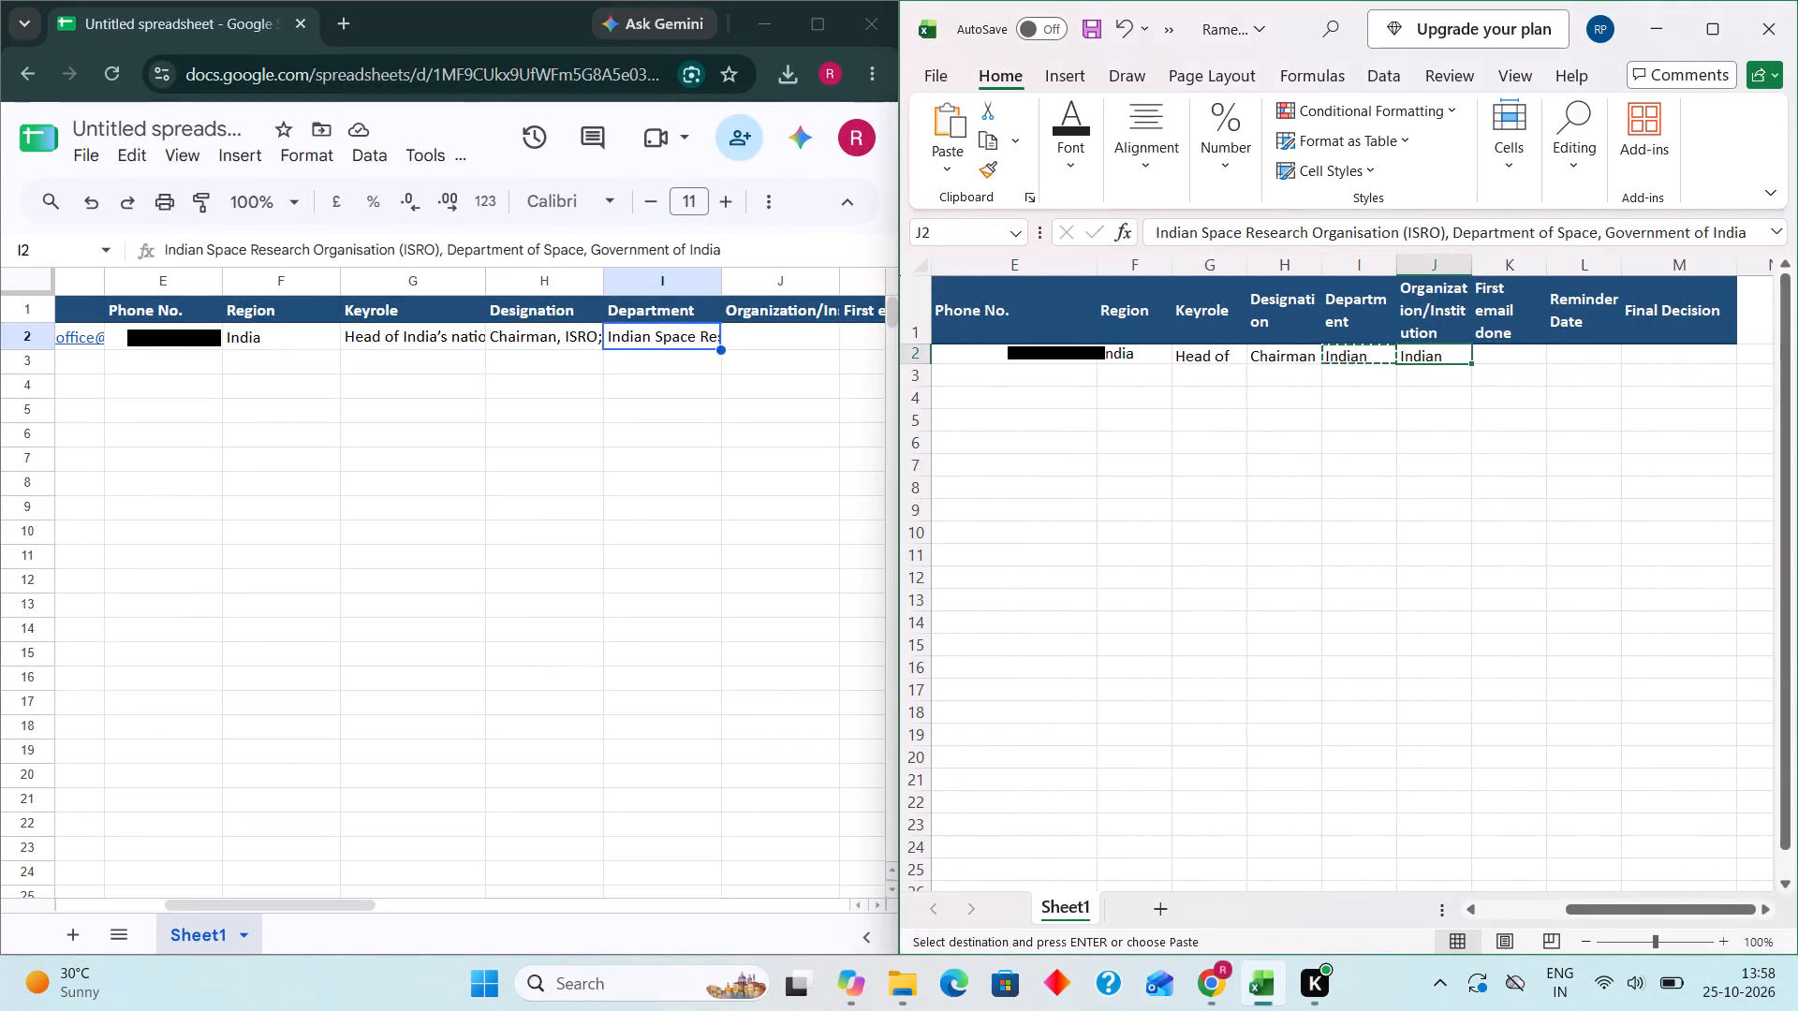
key(ctrl+c)
click(799, 329)
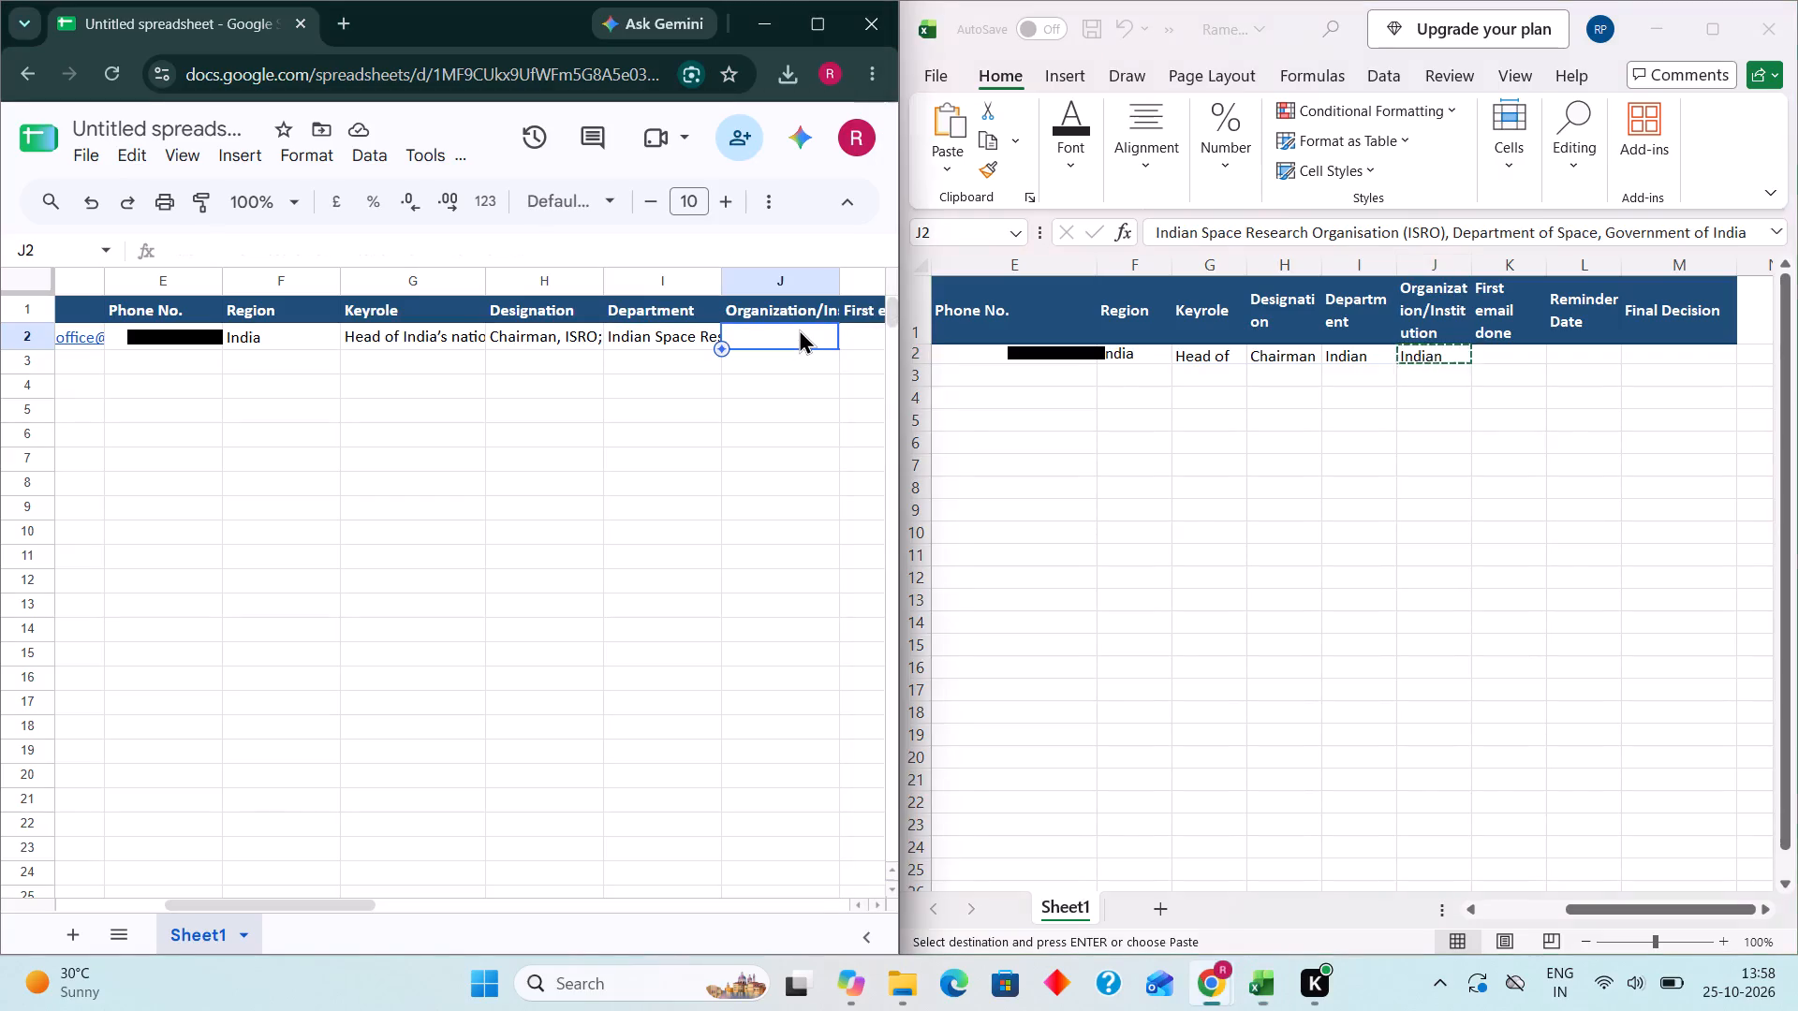
key(ctrl+v)
Maximize the Google spreadsheet and set the Organization/Institution entry in J2 to clip its text.
scroll(783, 360, left, 1)
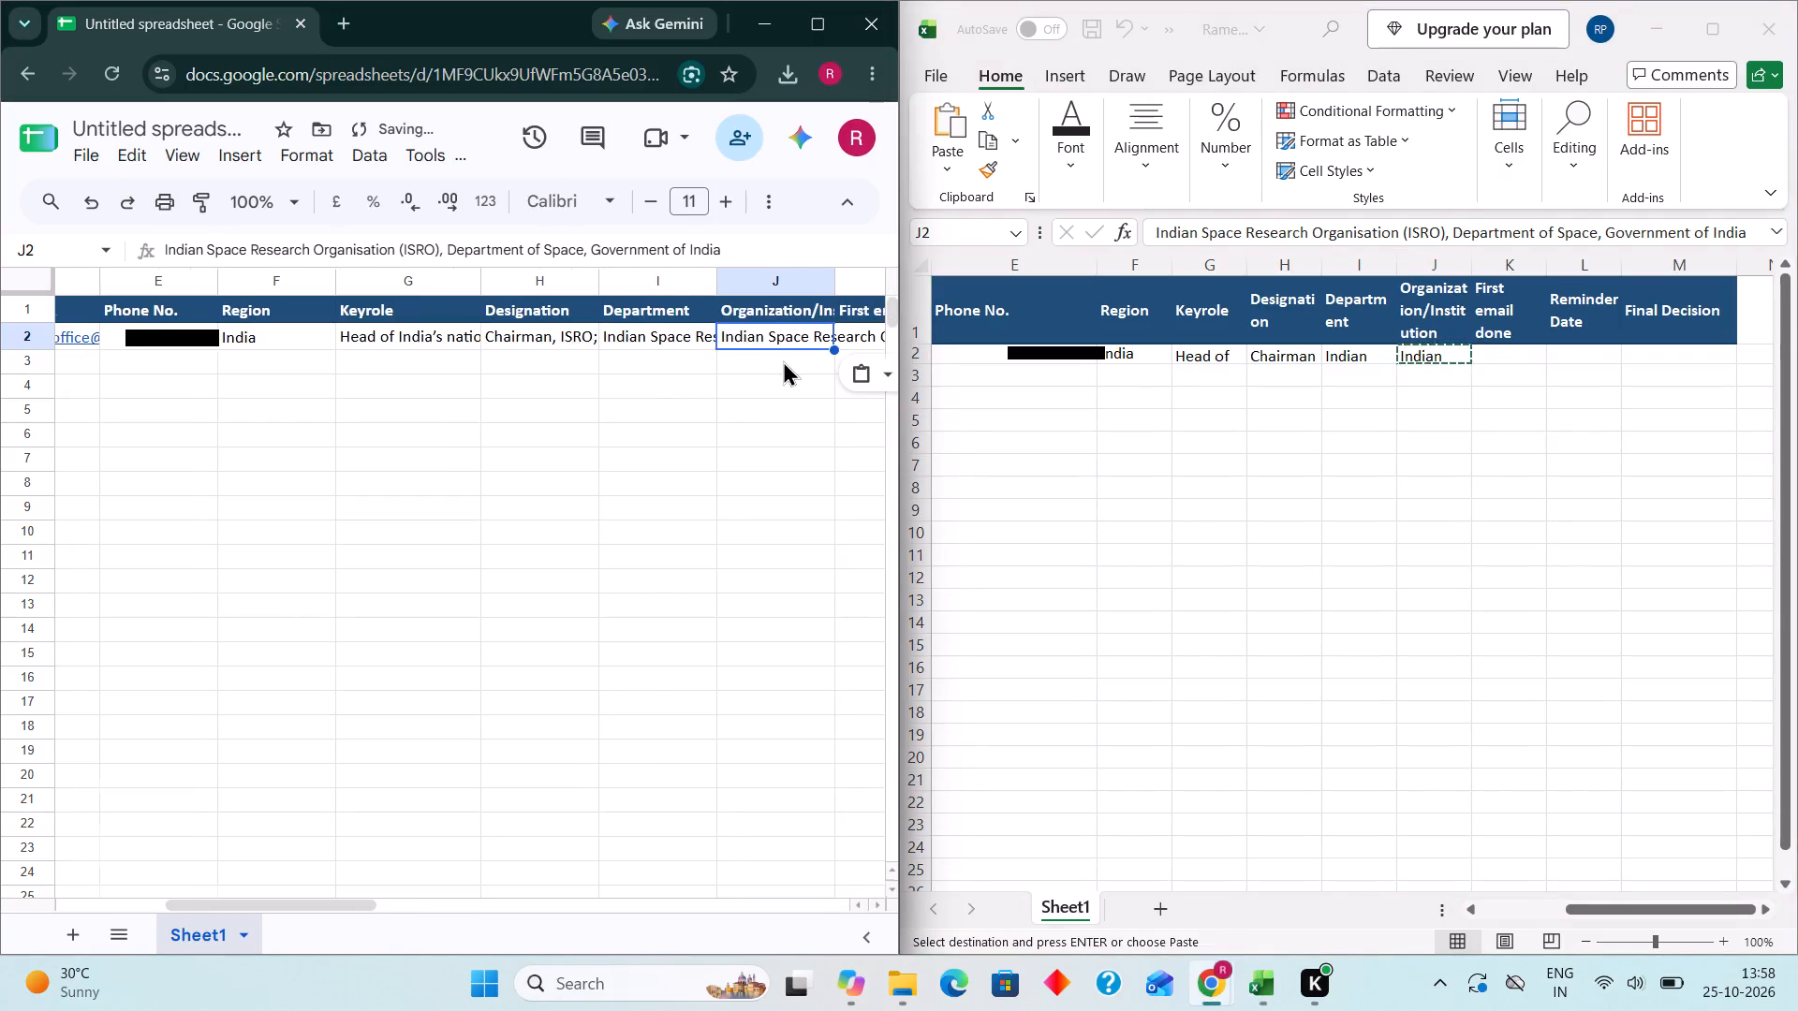
scroll(783, 360, left, 2)
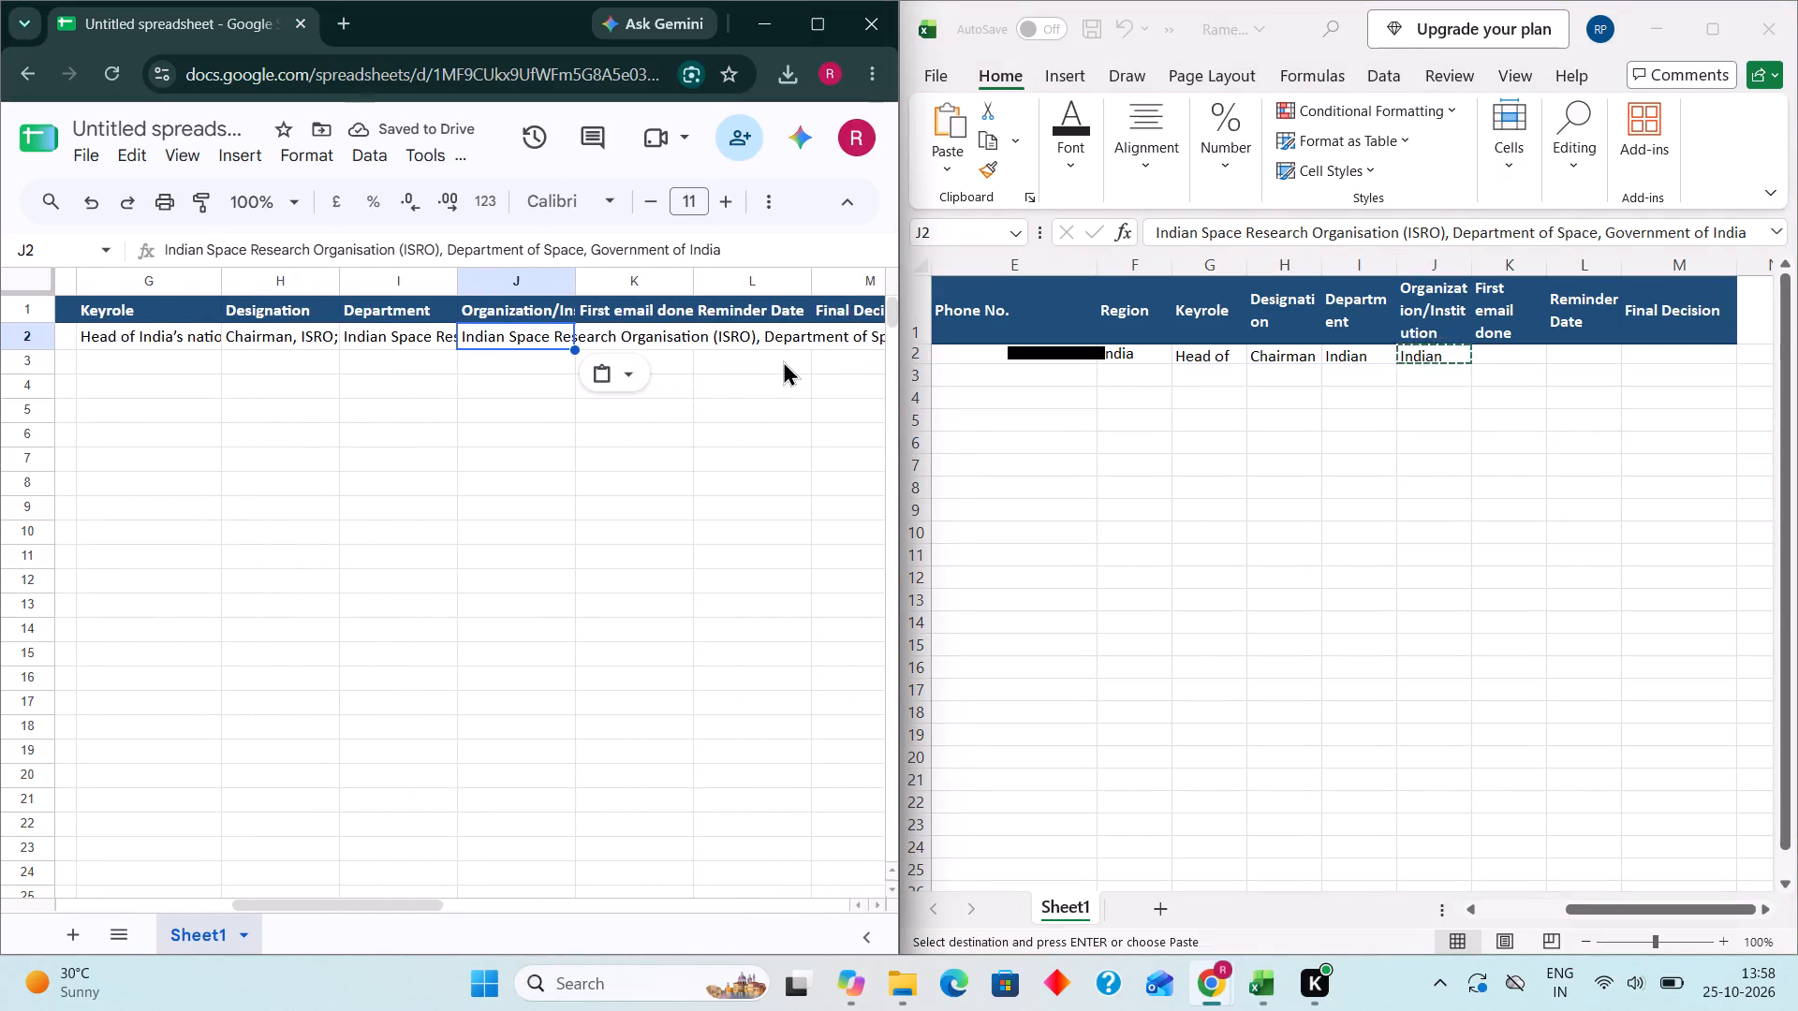
scroll(783, 360, left, 2)
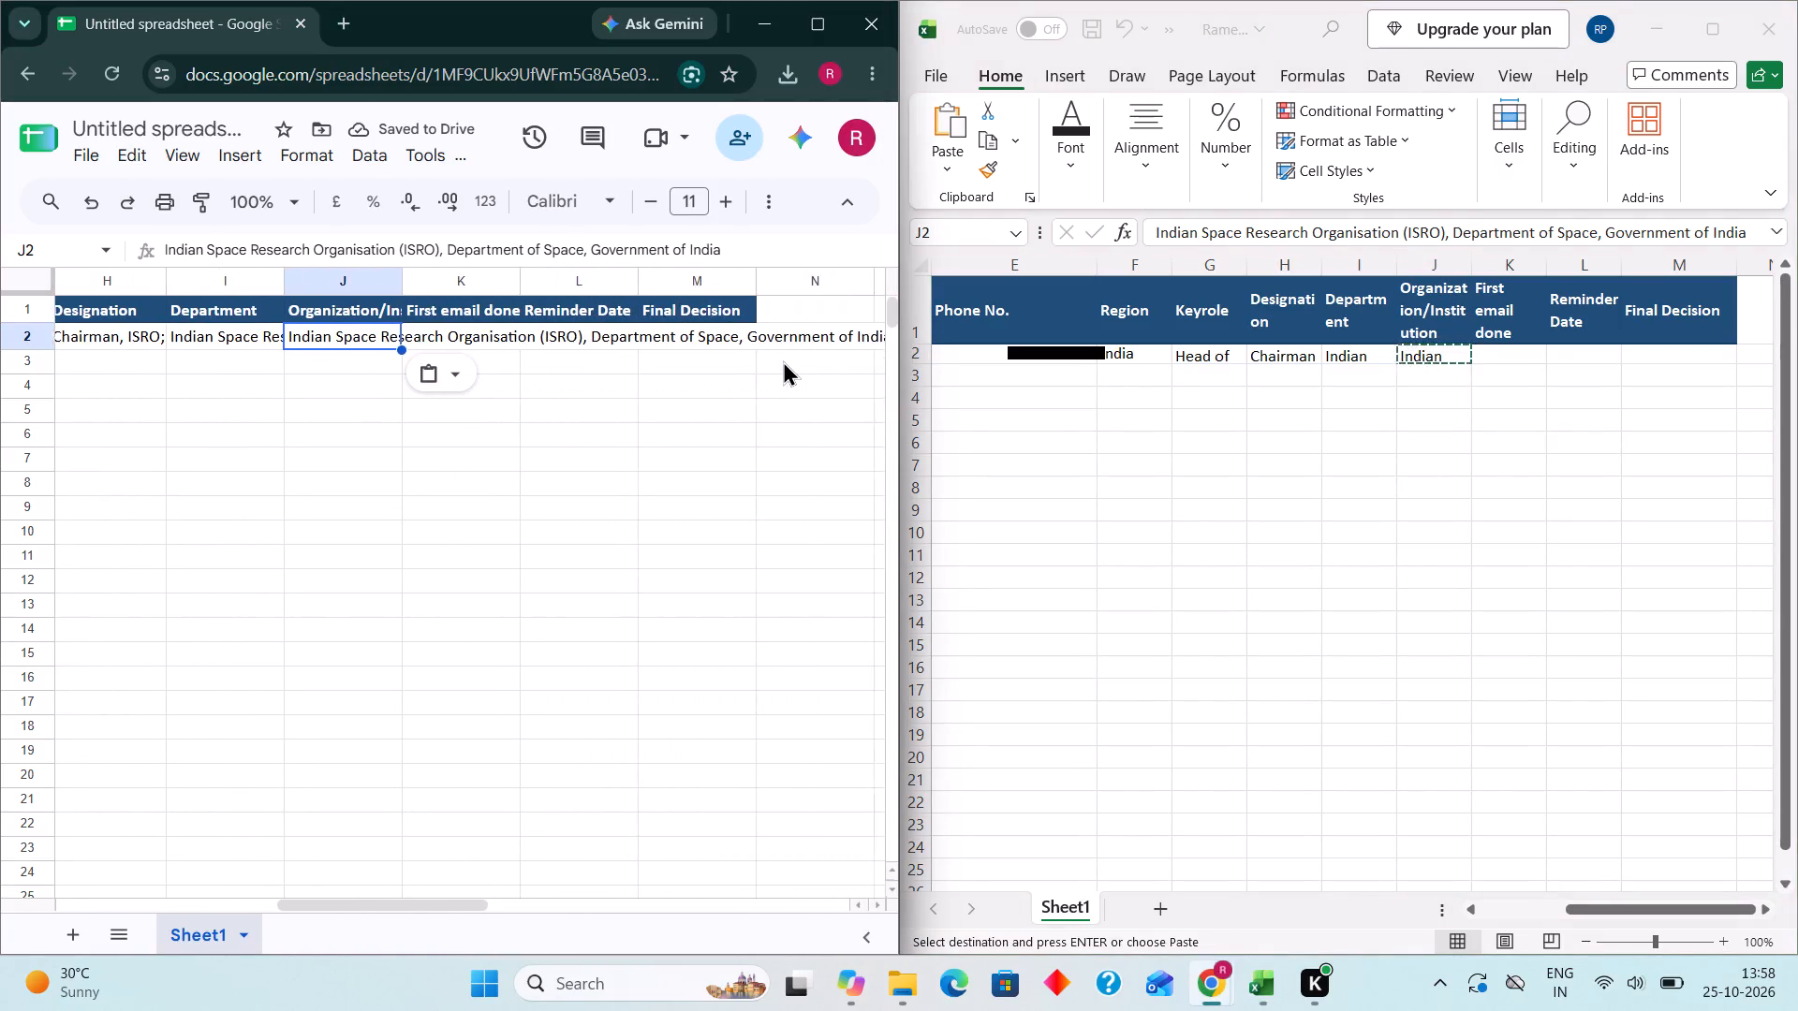
scroll(783, 360, left, 1)
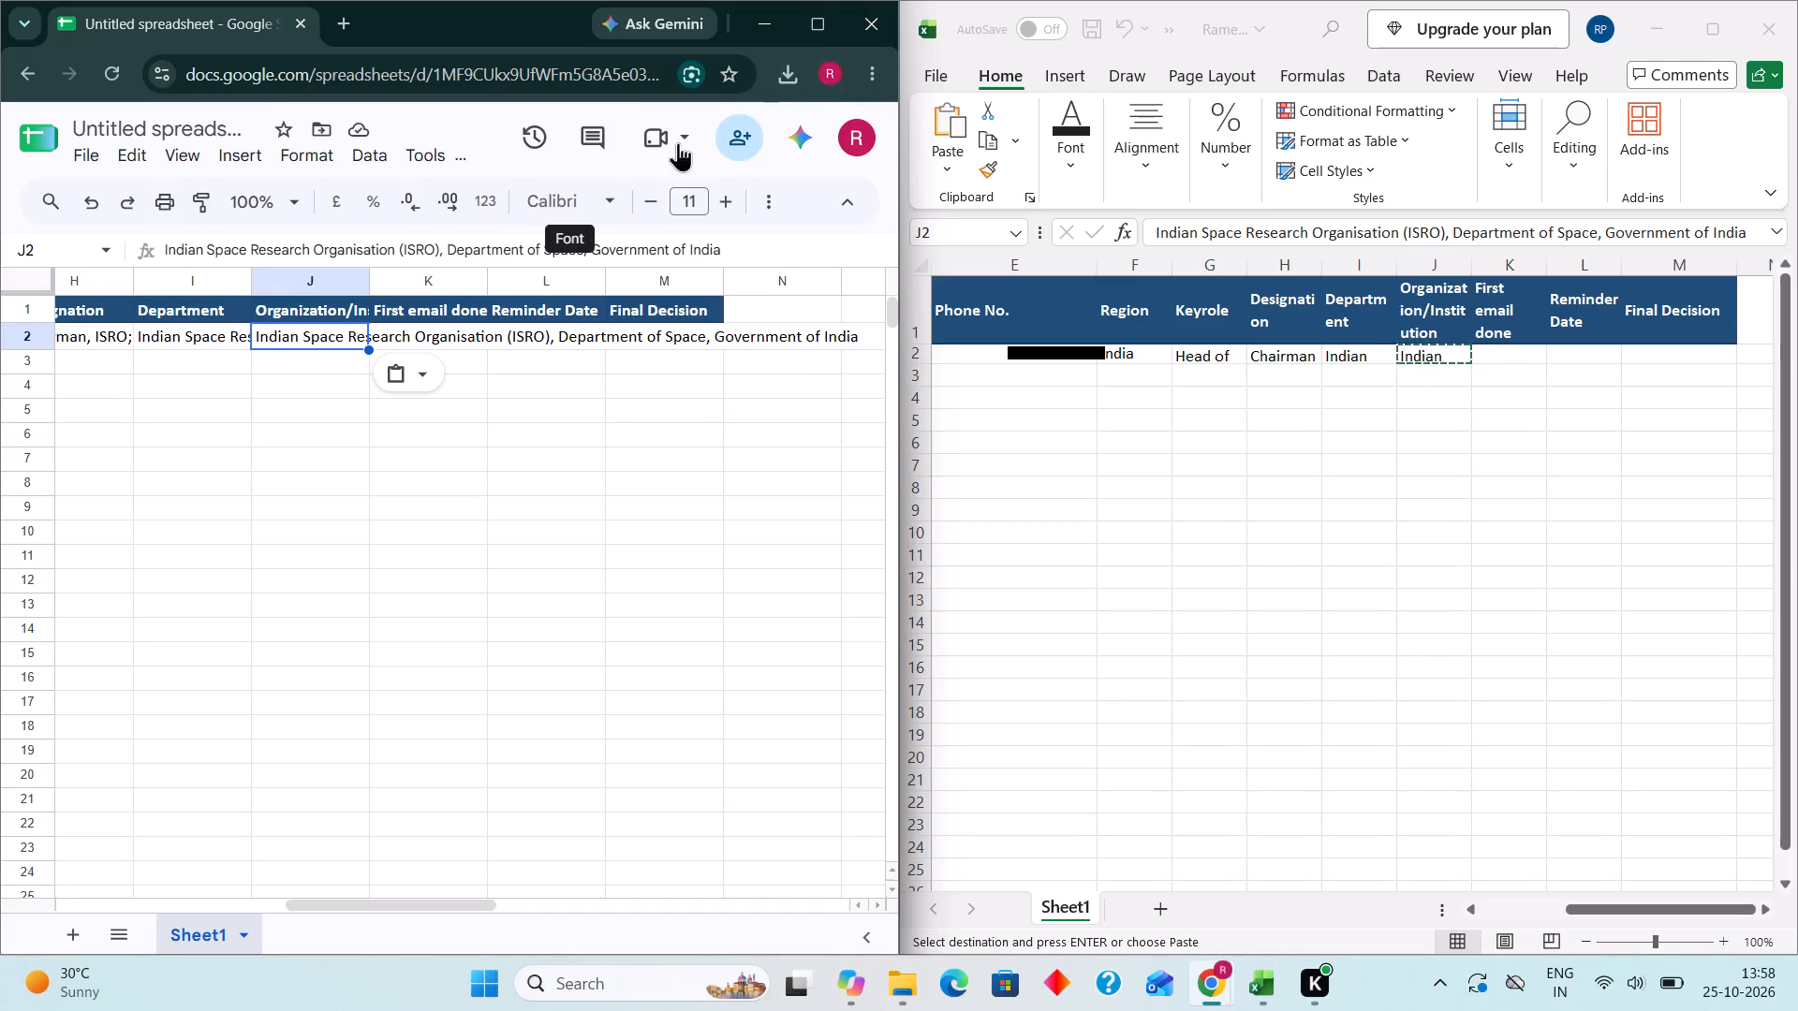
click(814, 15)
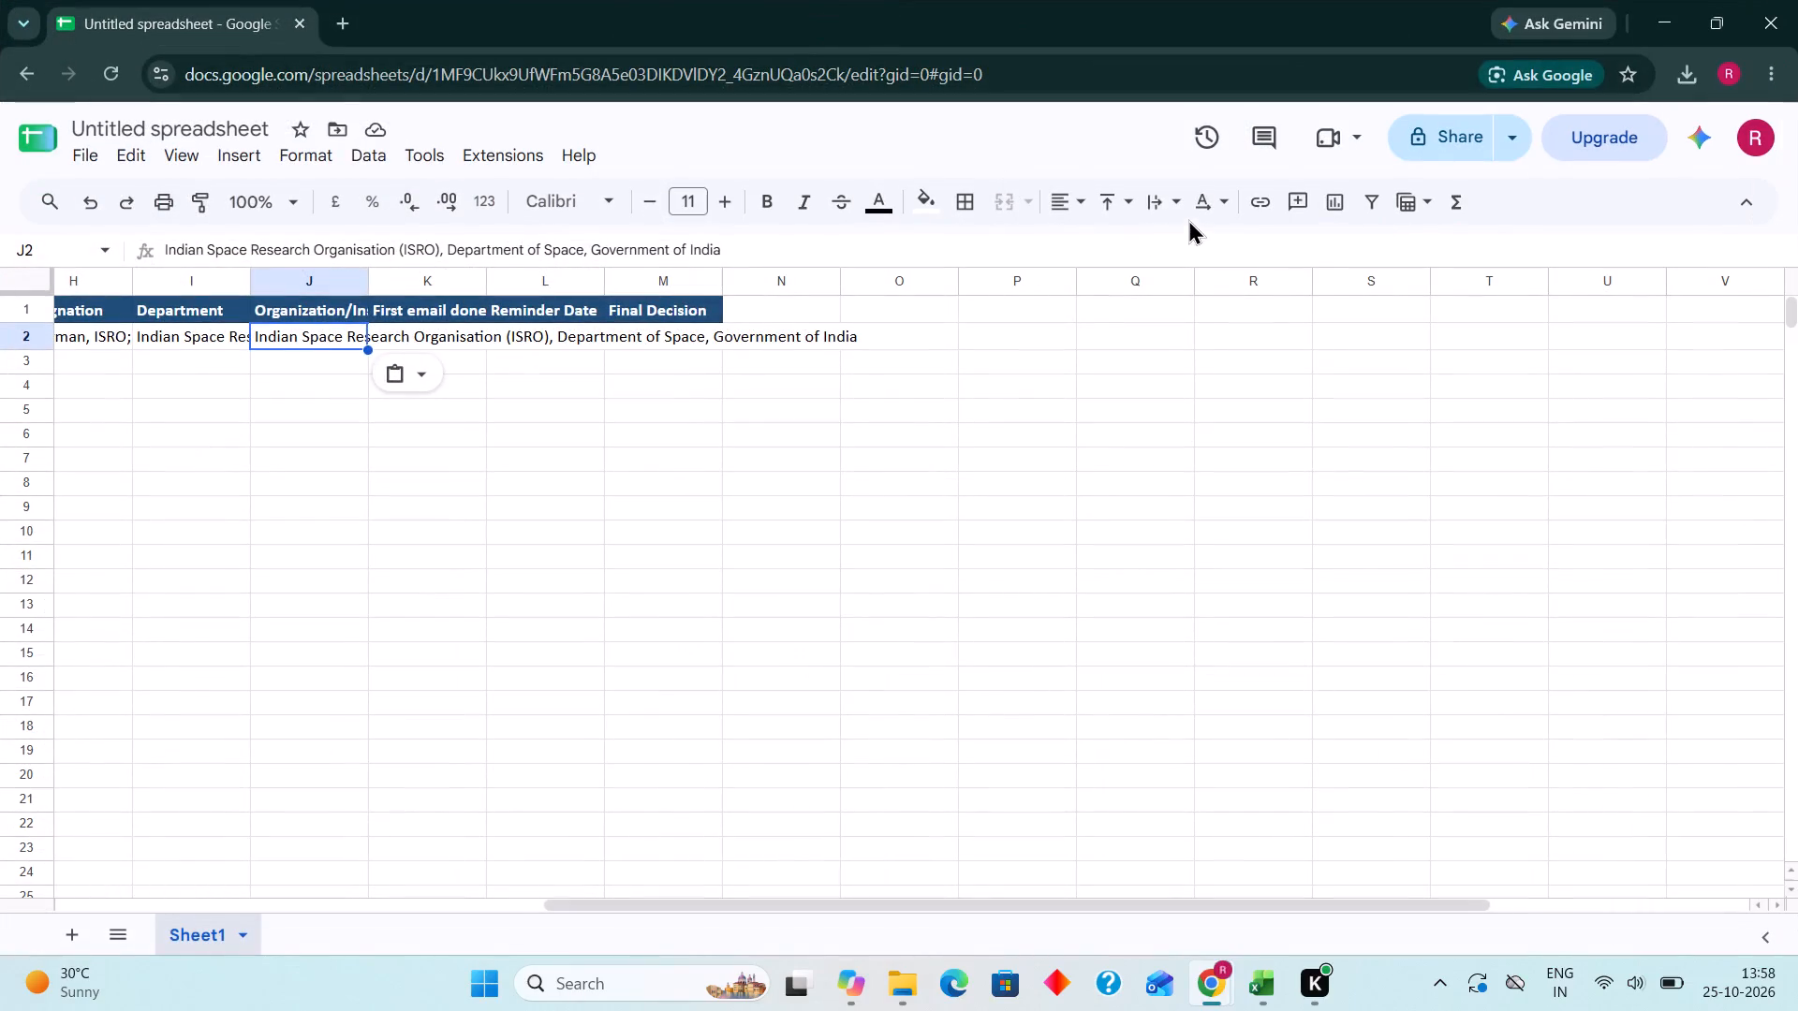
click(1169, 196)
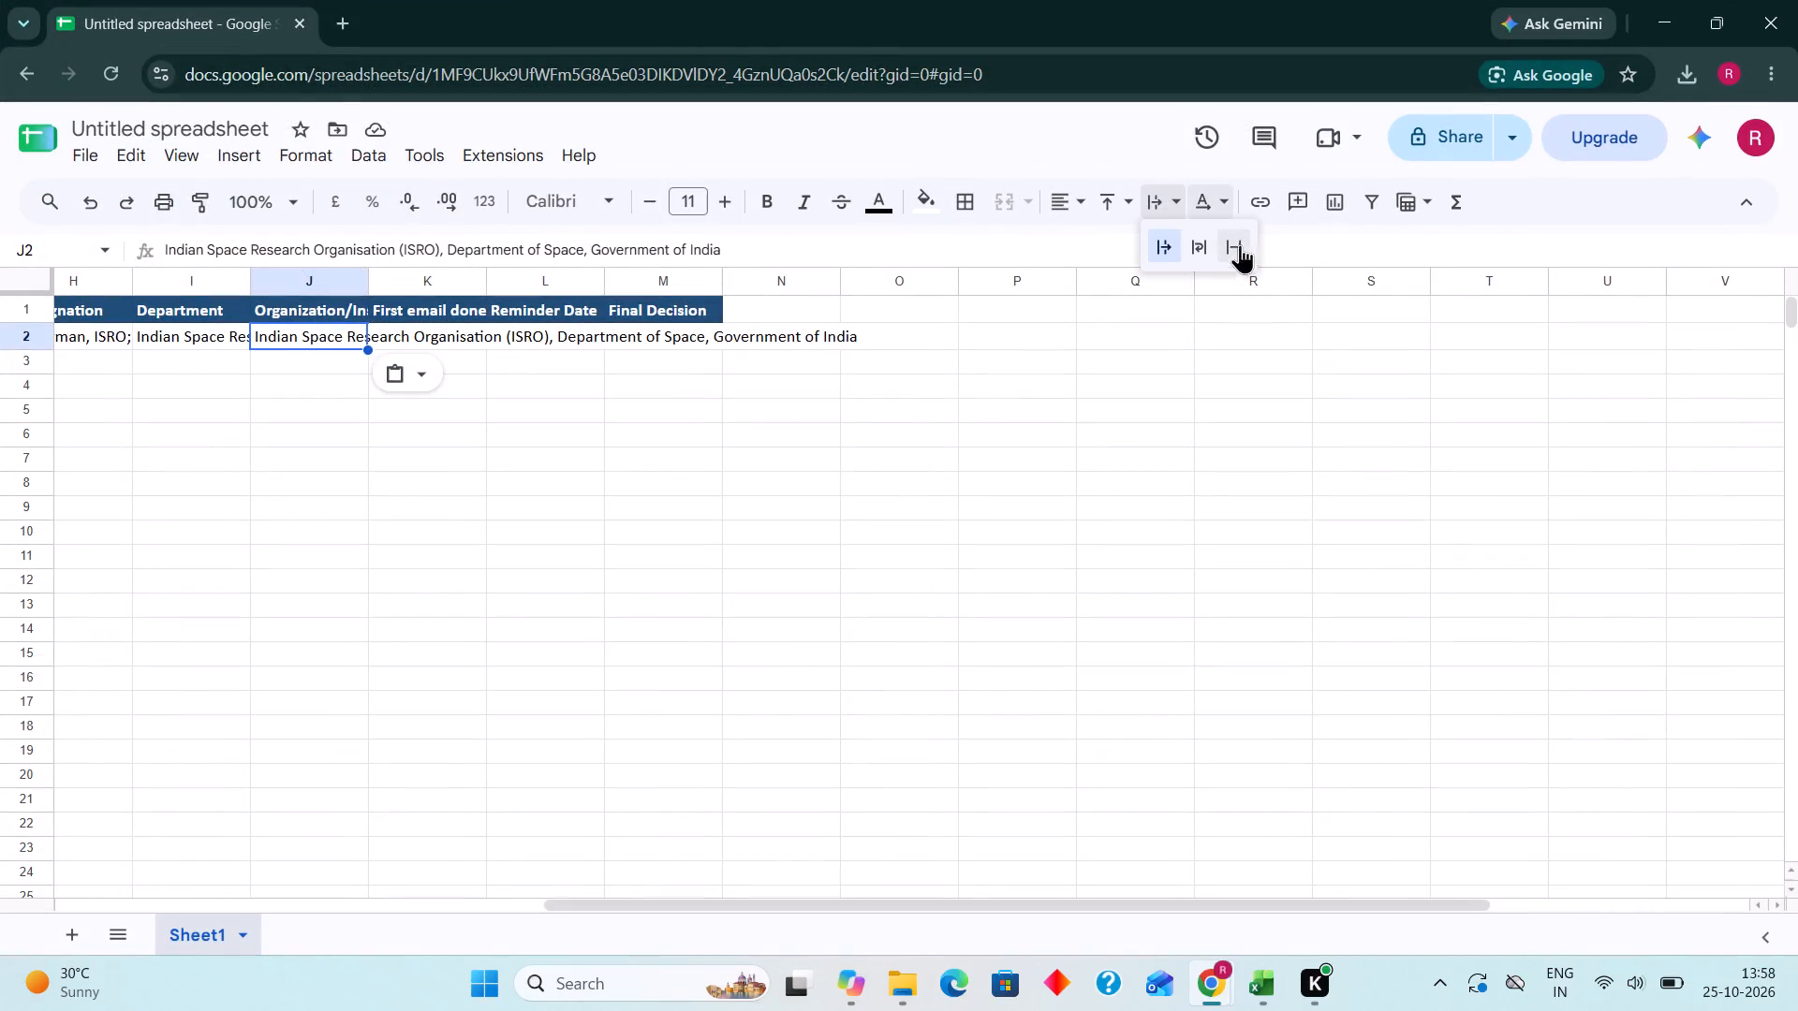
click(1237, 242)
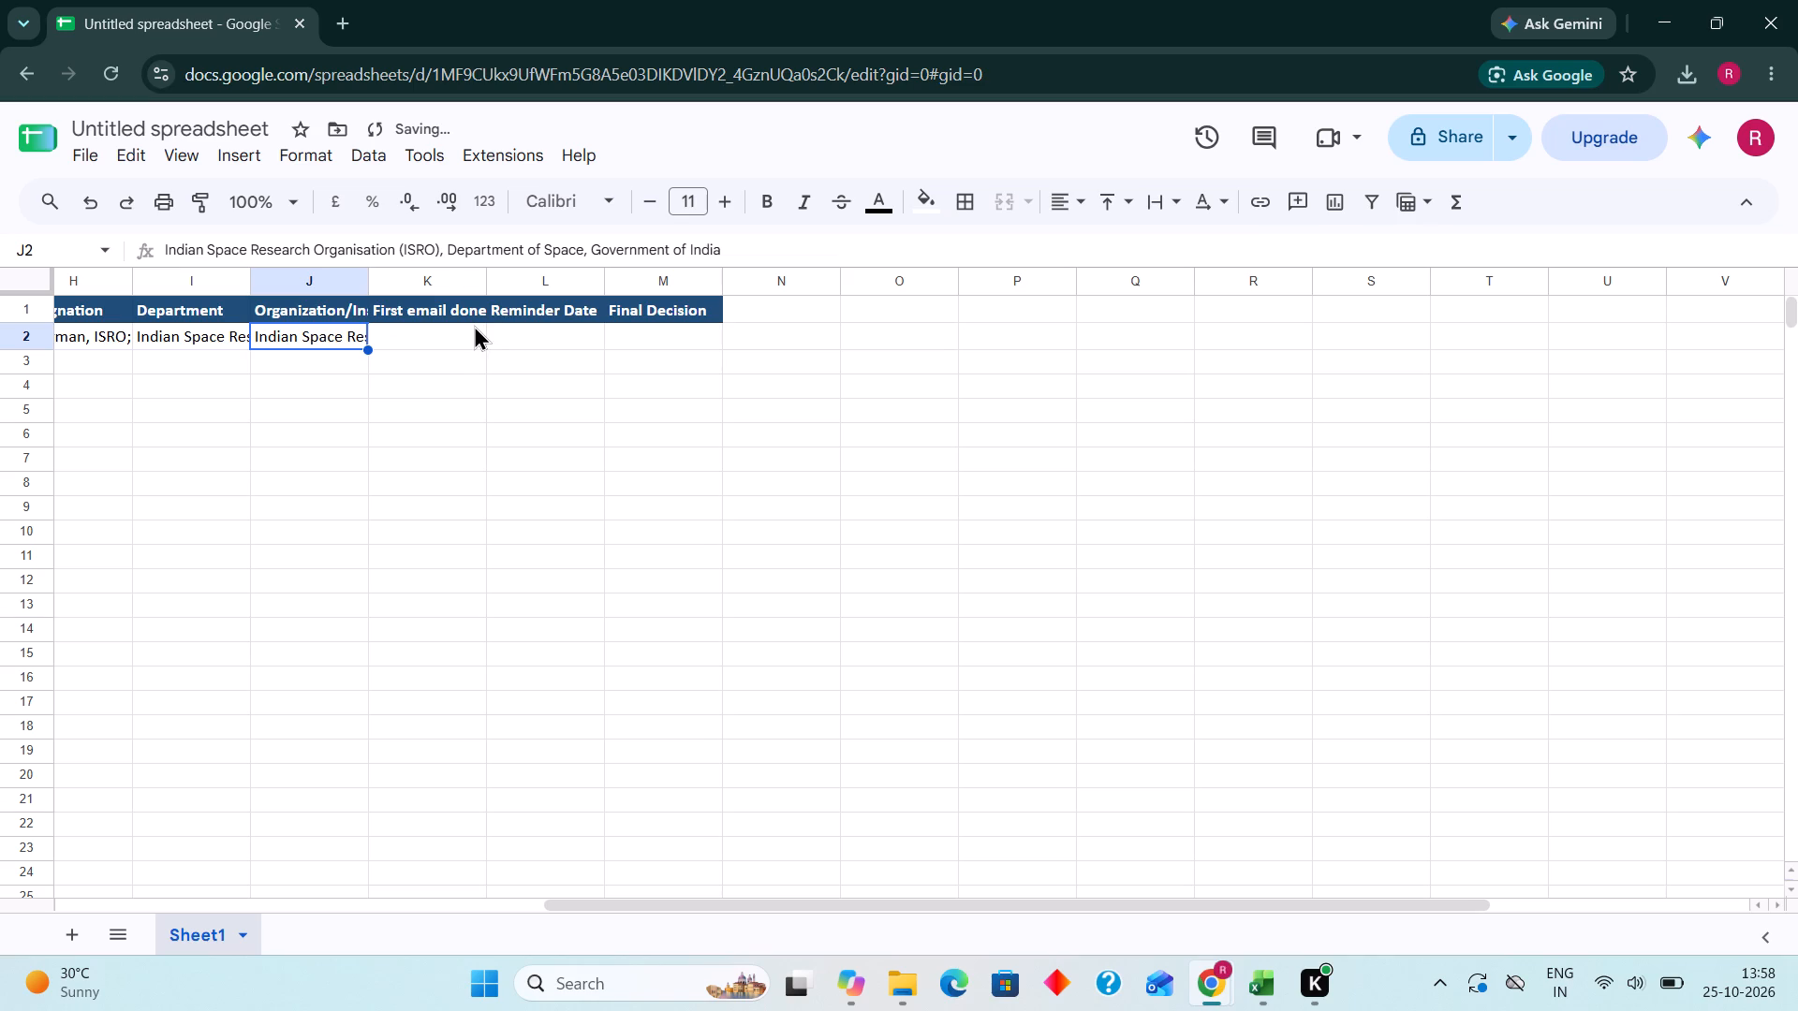
Place the spreadsheet beside the Ramendra workbook again and review the copied ISRO row back to the Organization column.
click(471, 323)
click(456, 332)
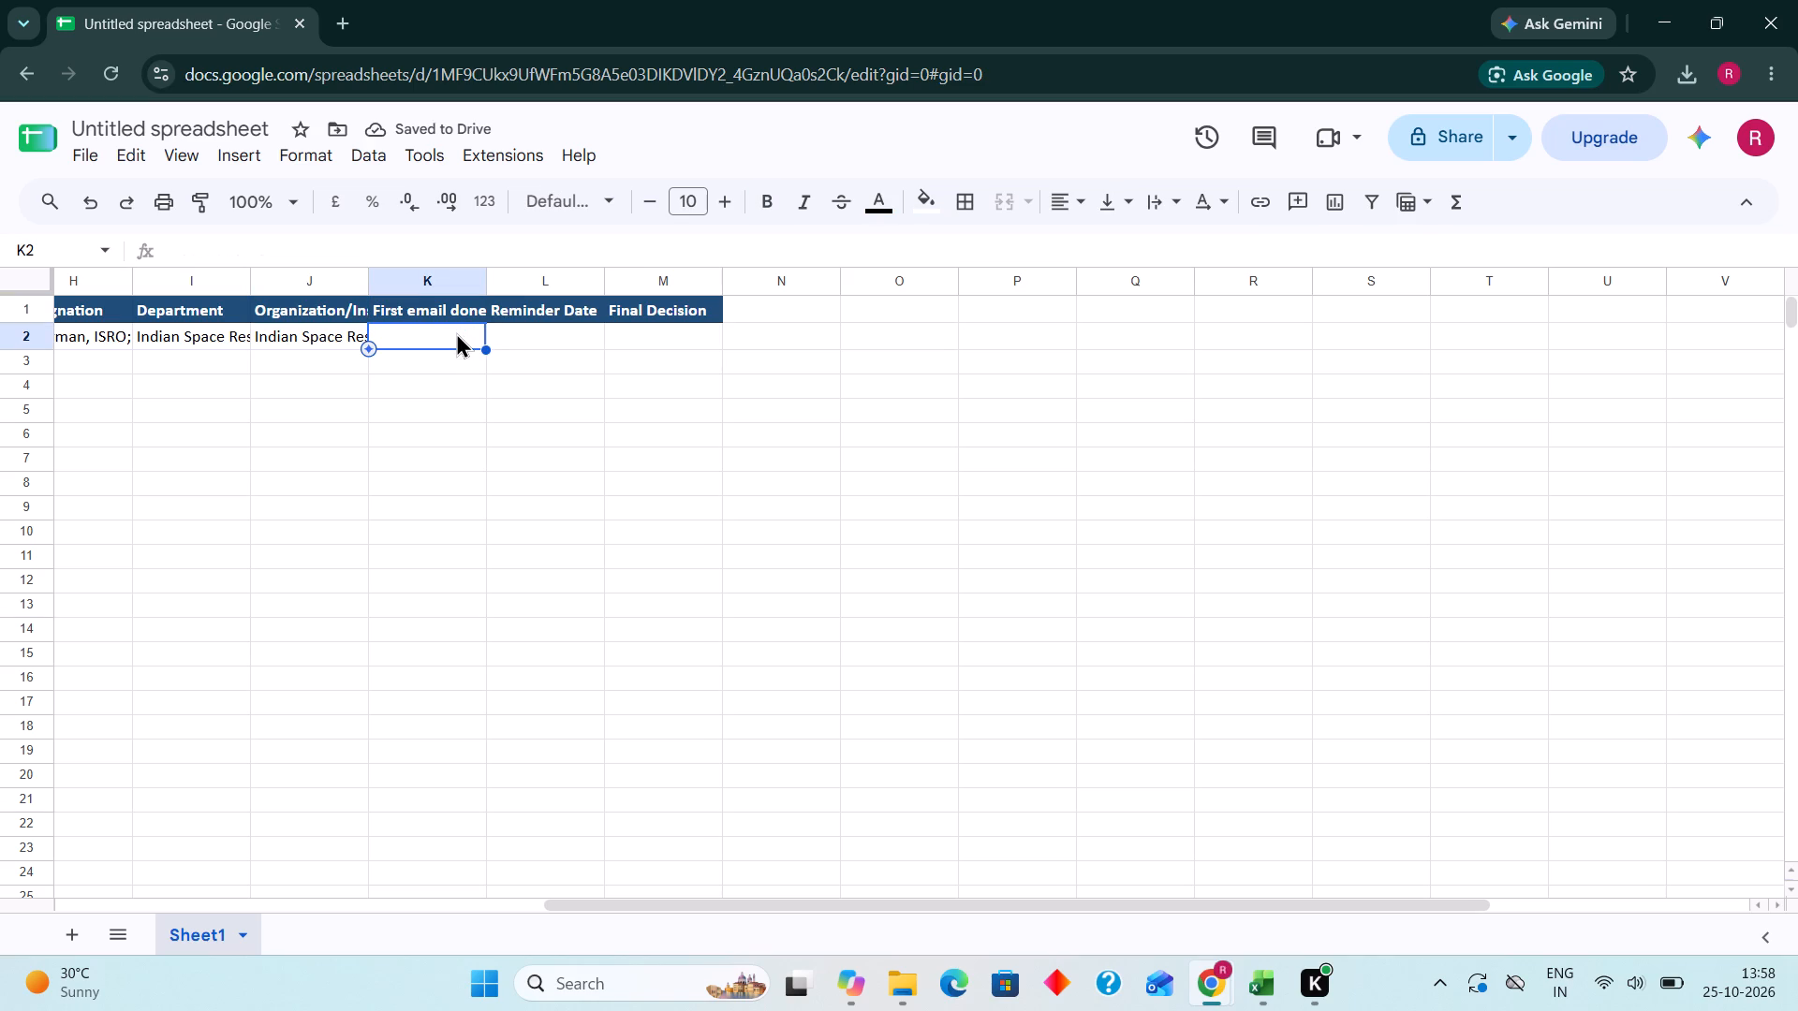
click(456, 332)
click(1732, 11)
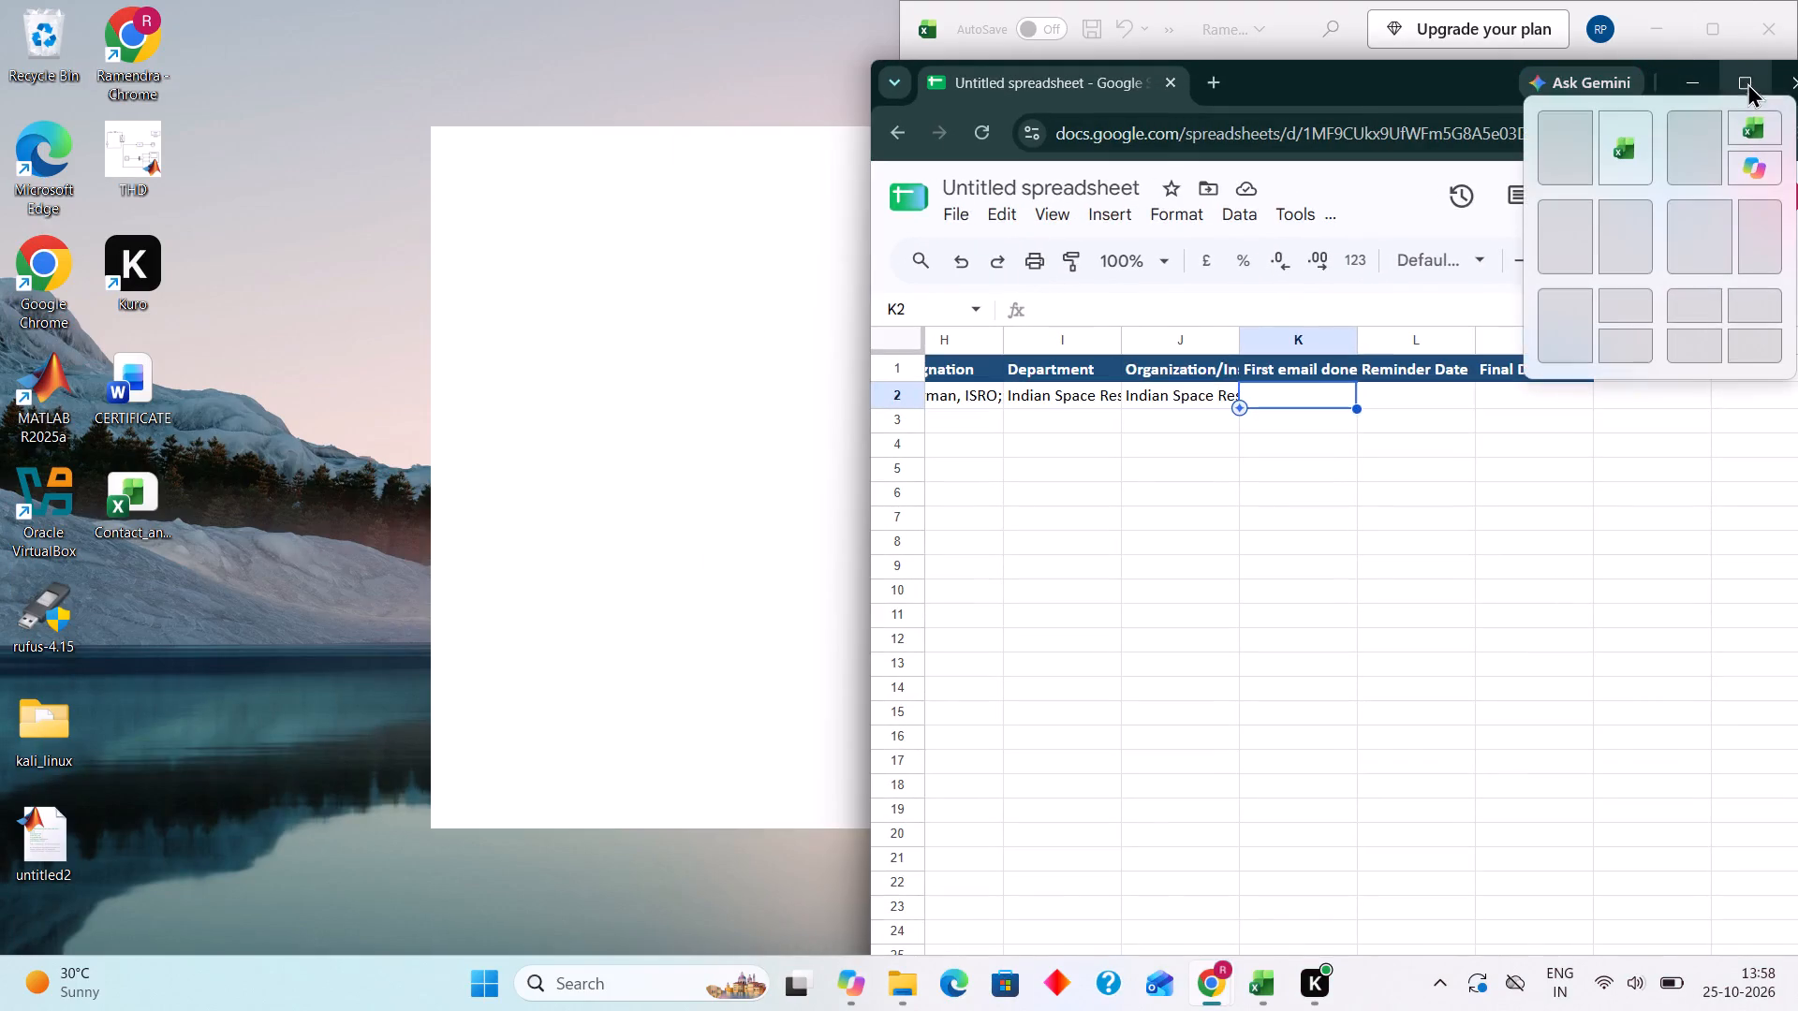
click(1641, 134)
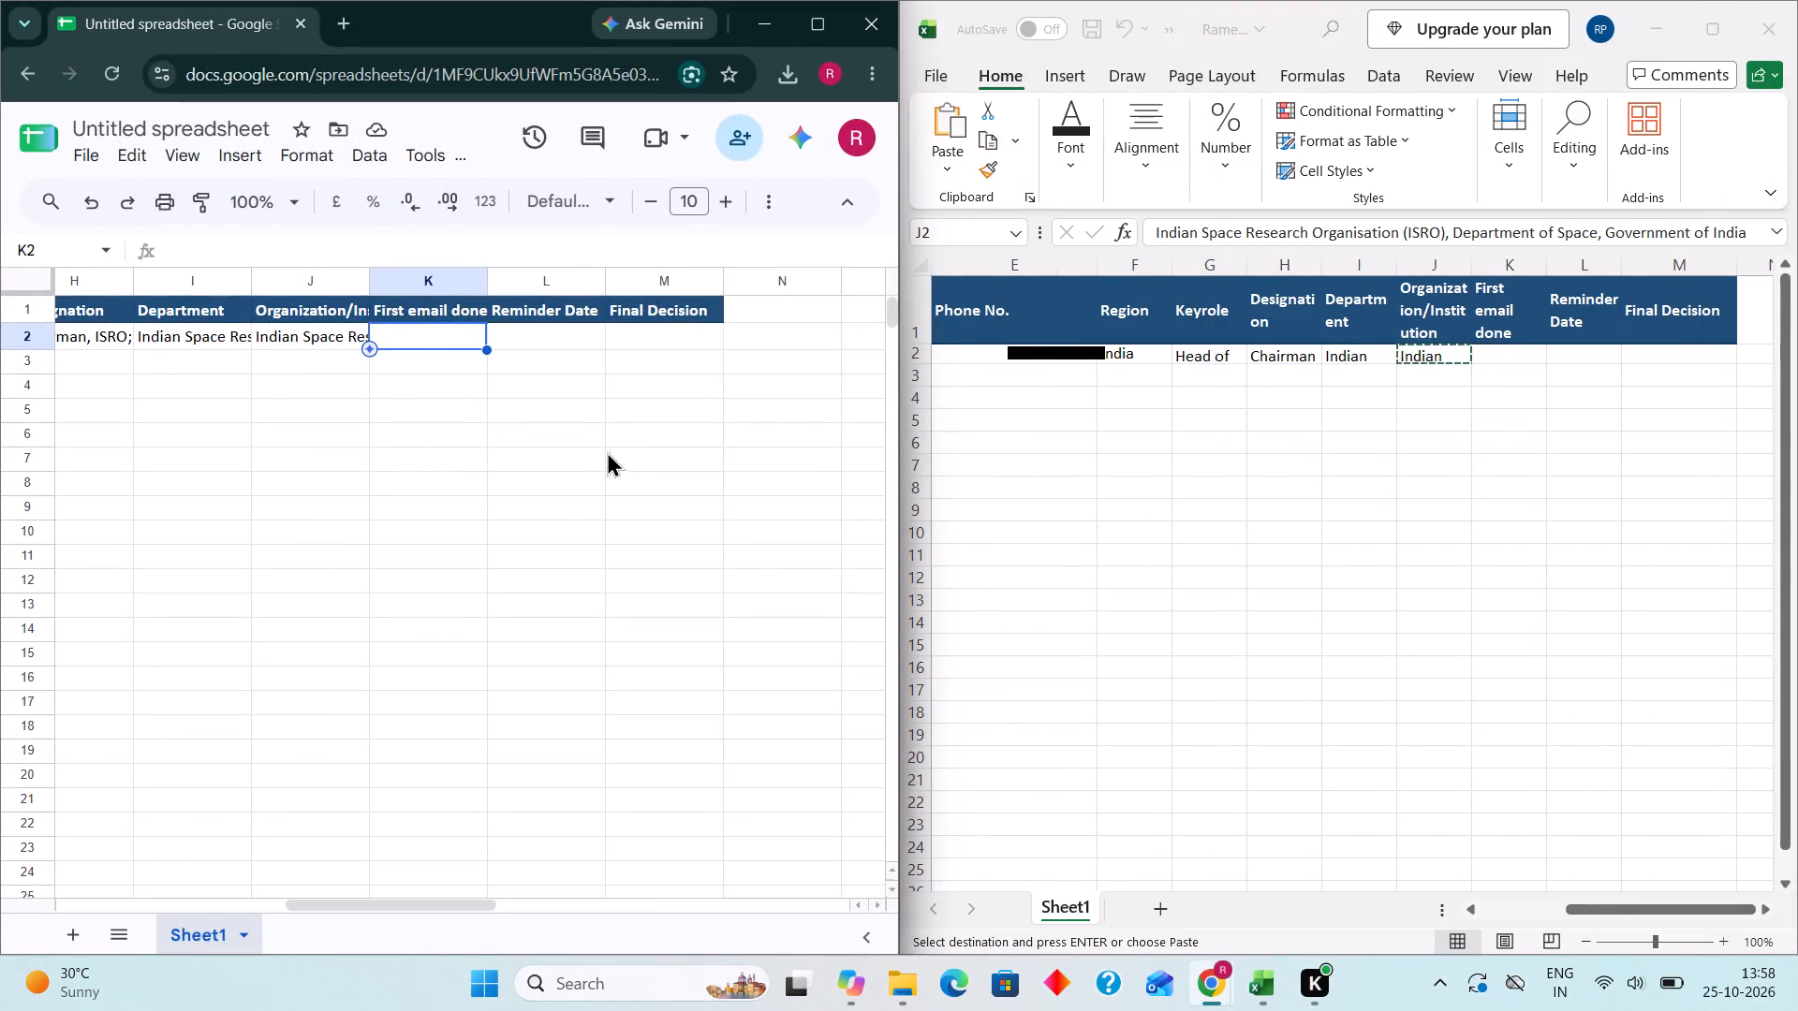
scroll(602, 452, right, 7)
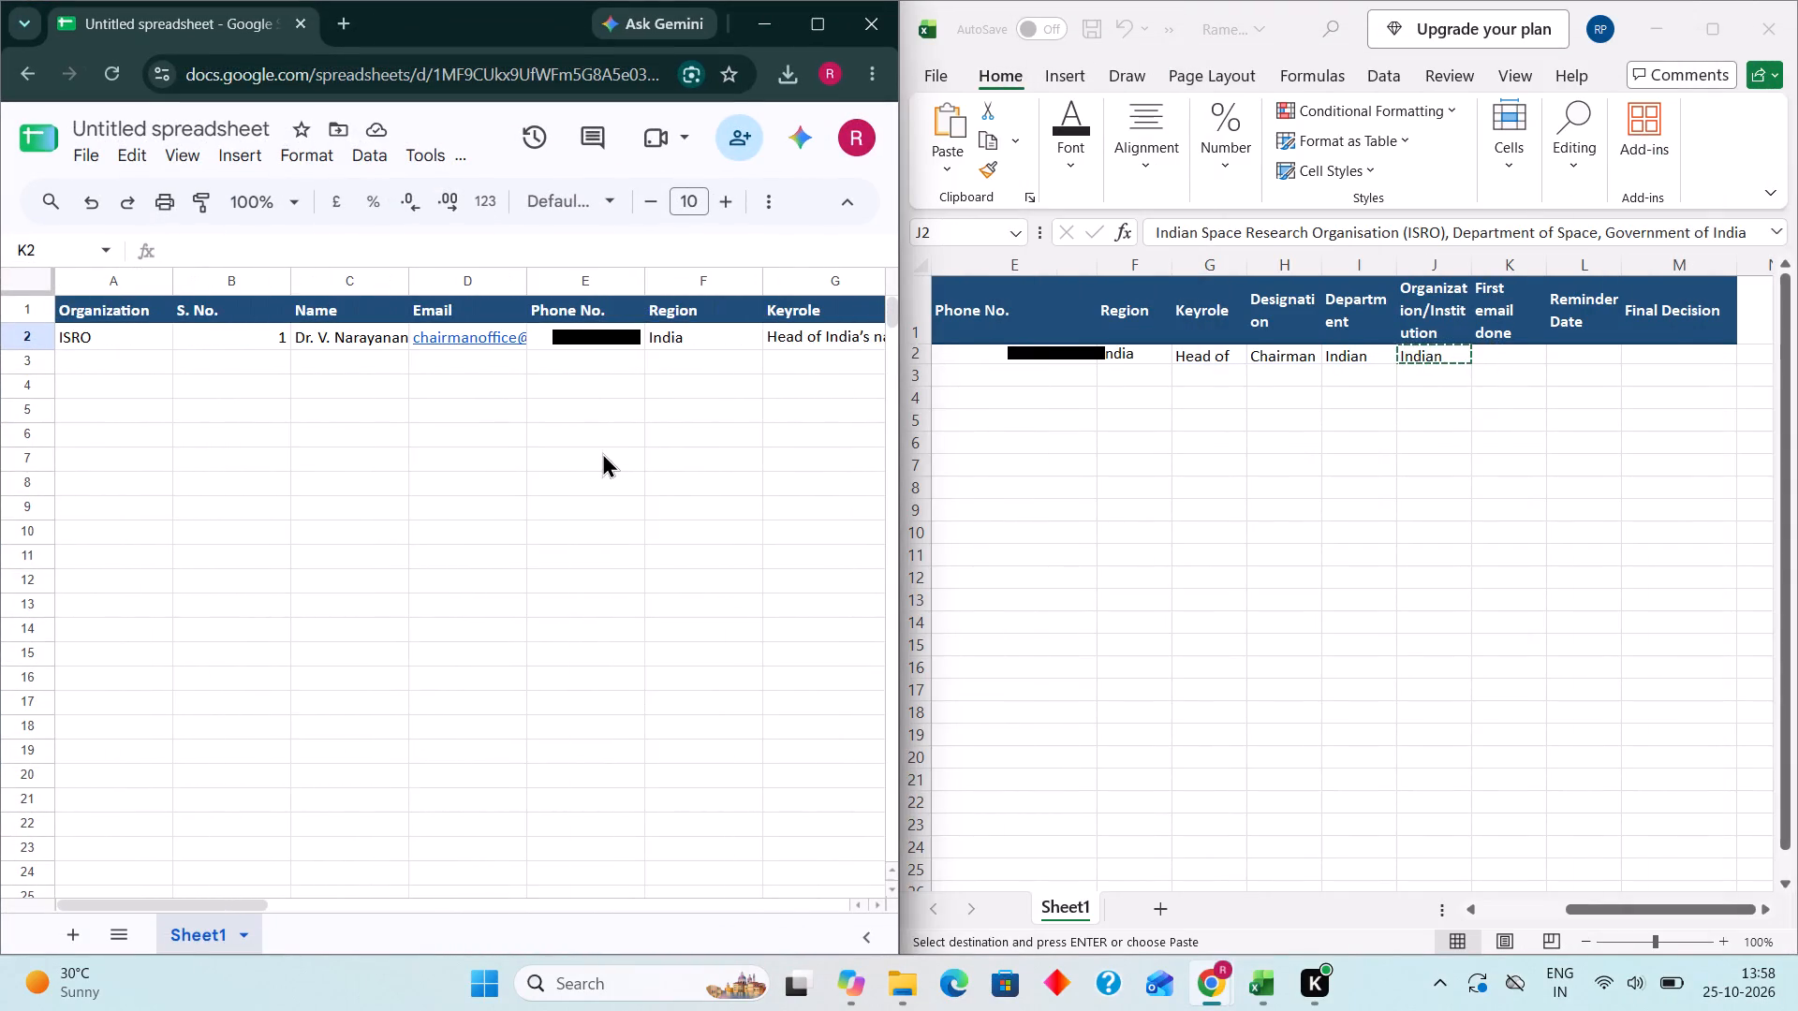
scroll(602, 452, right, 1)
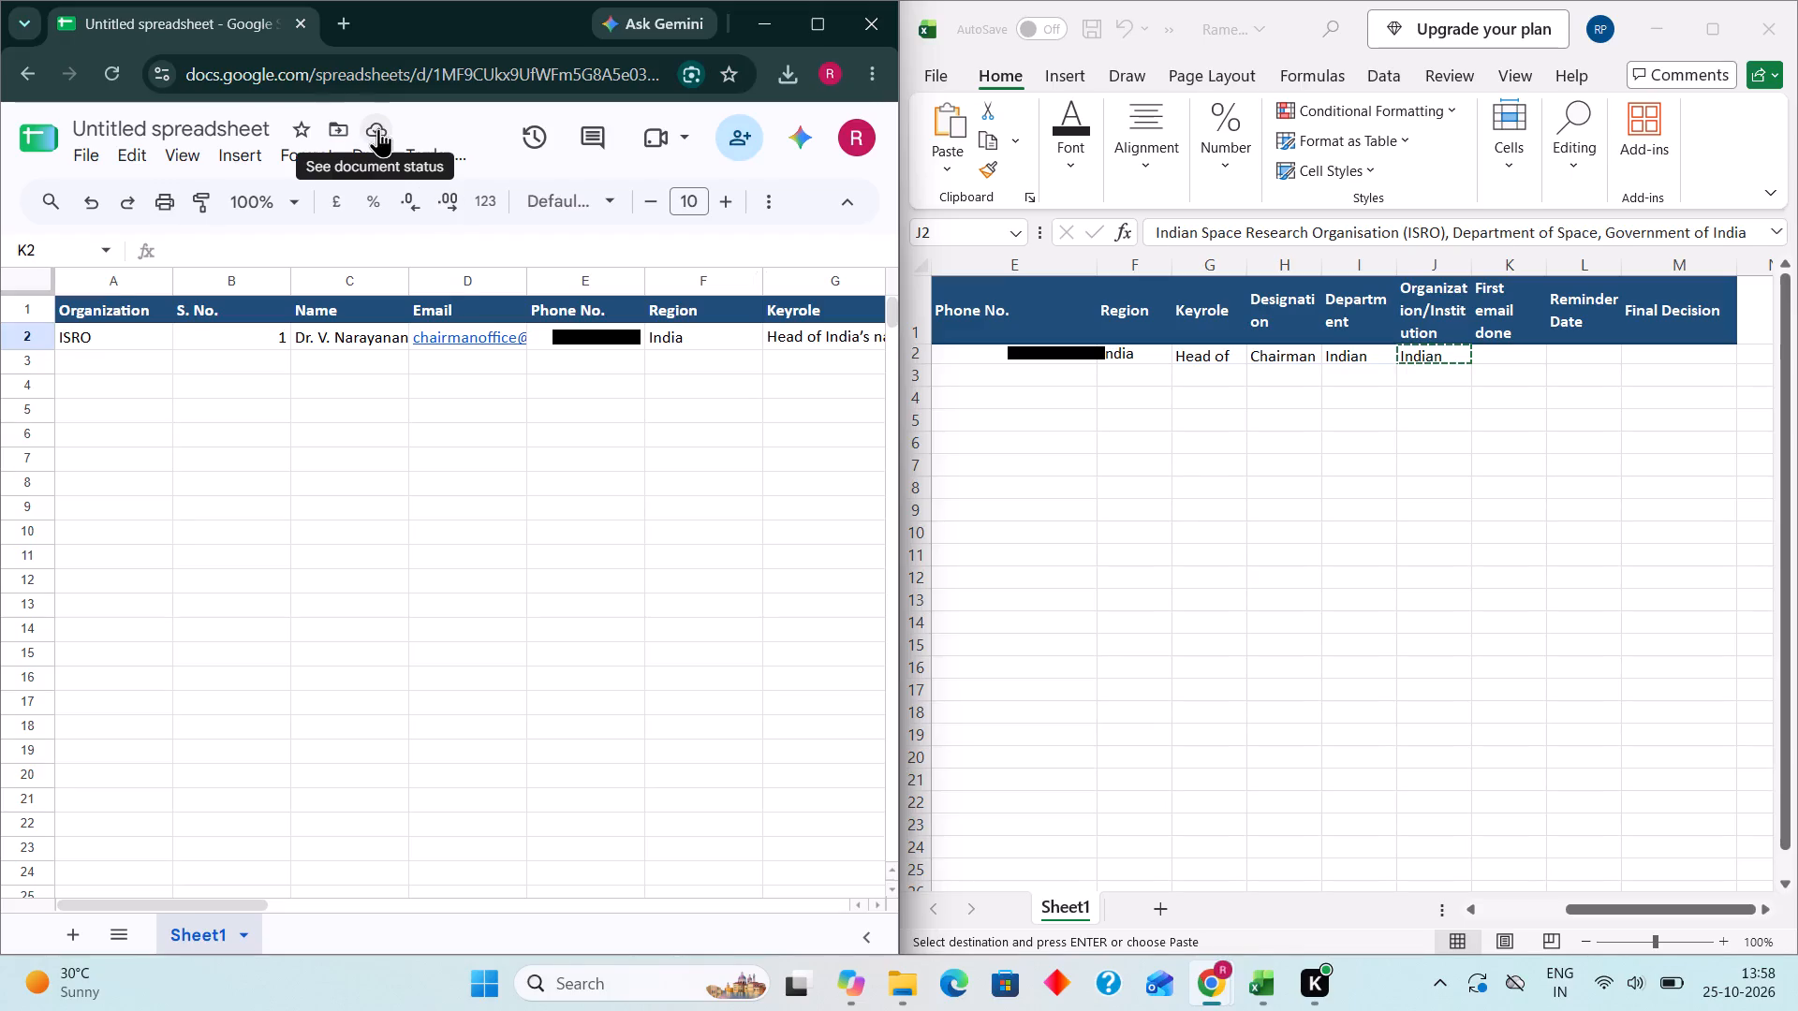
Download the Google spreadsheet as a web page (.html).
click(87, 156)
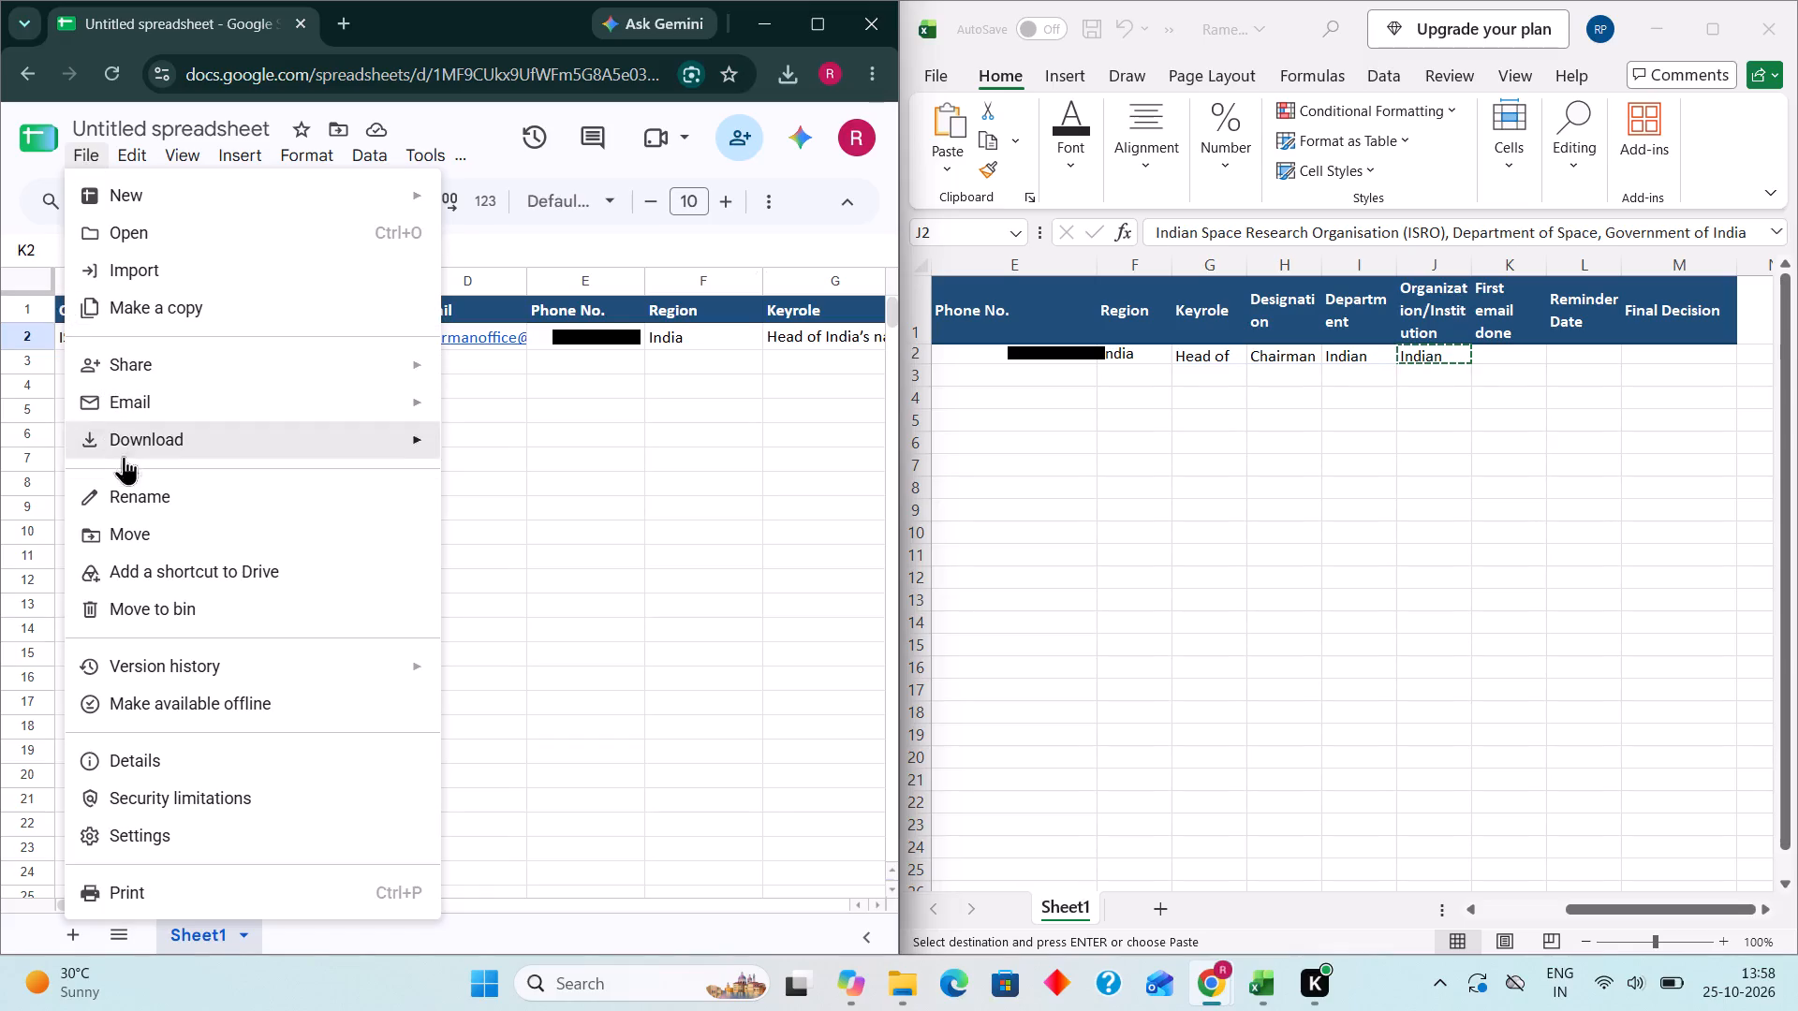
scroll(174, 671, down, 1)
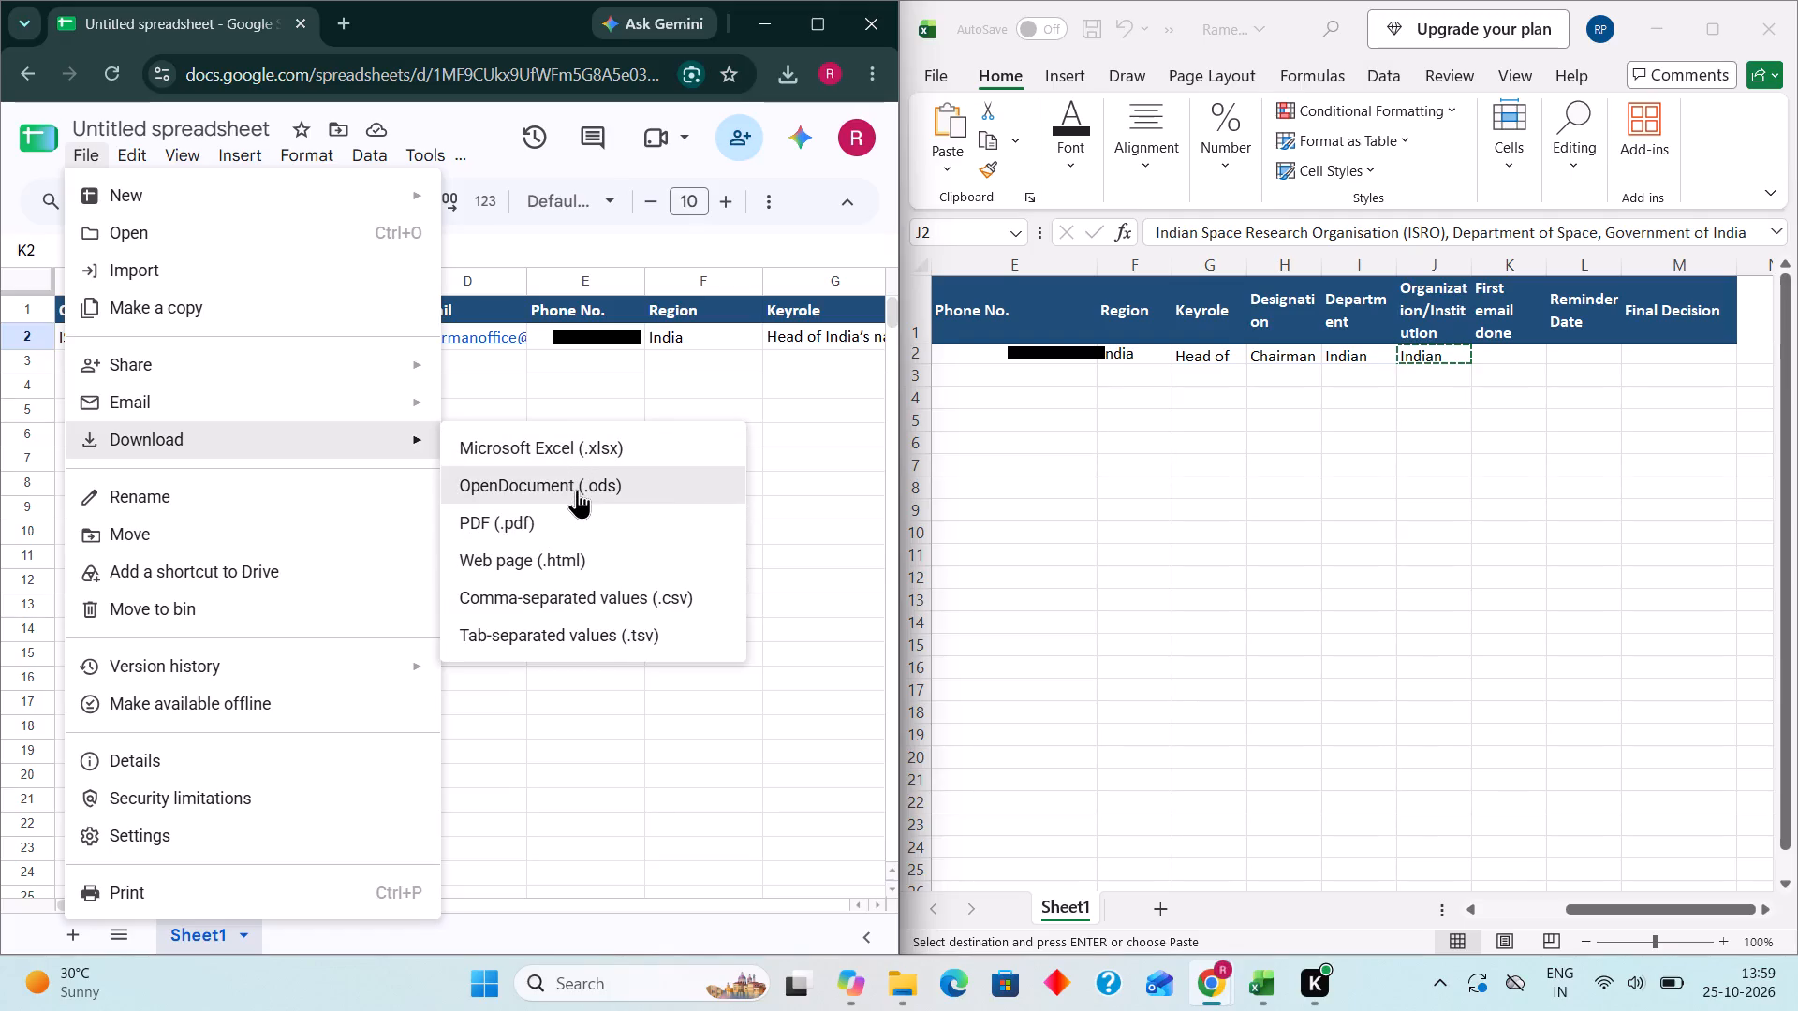
click(547, 553)
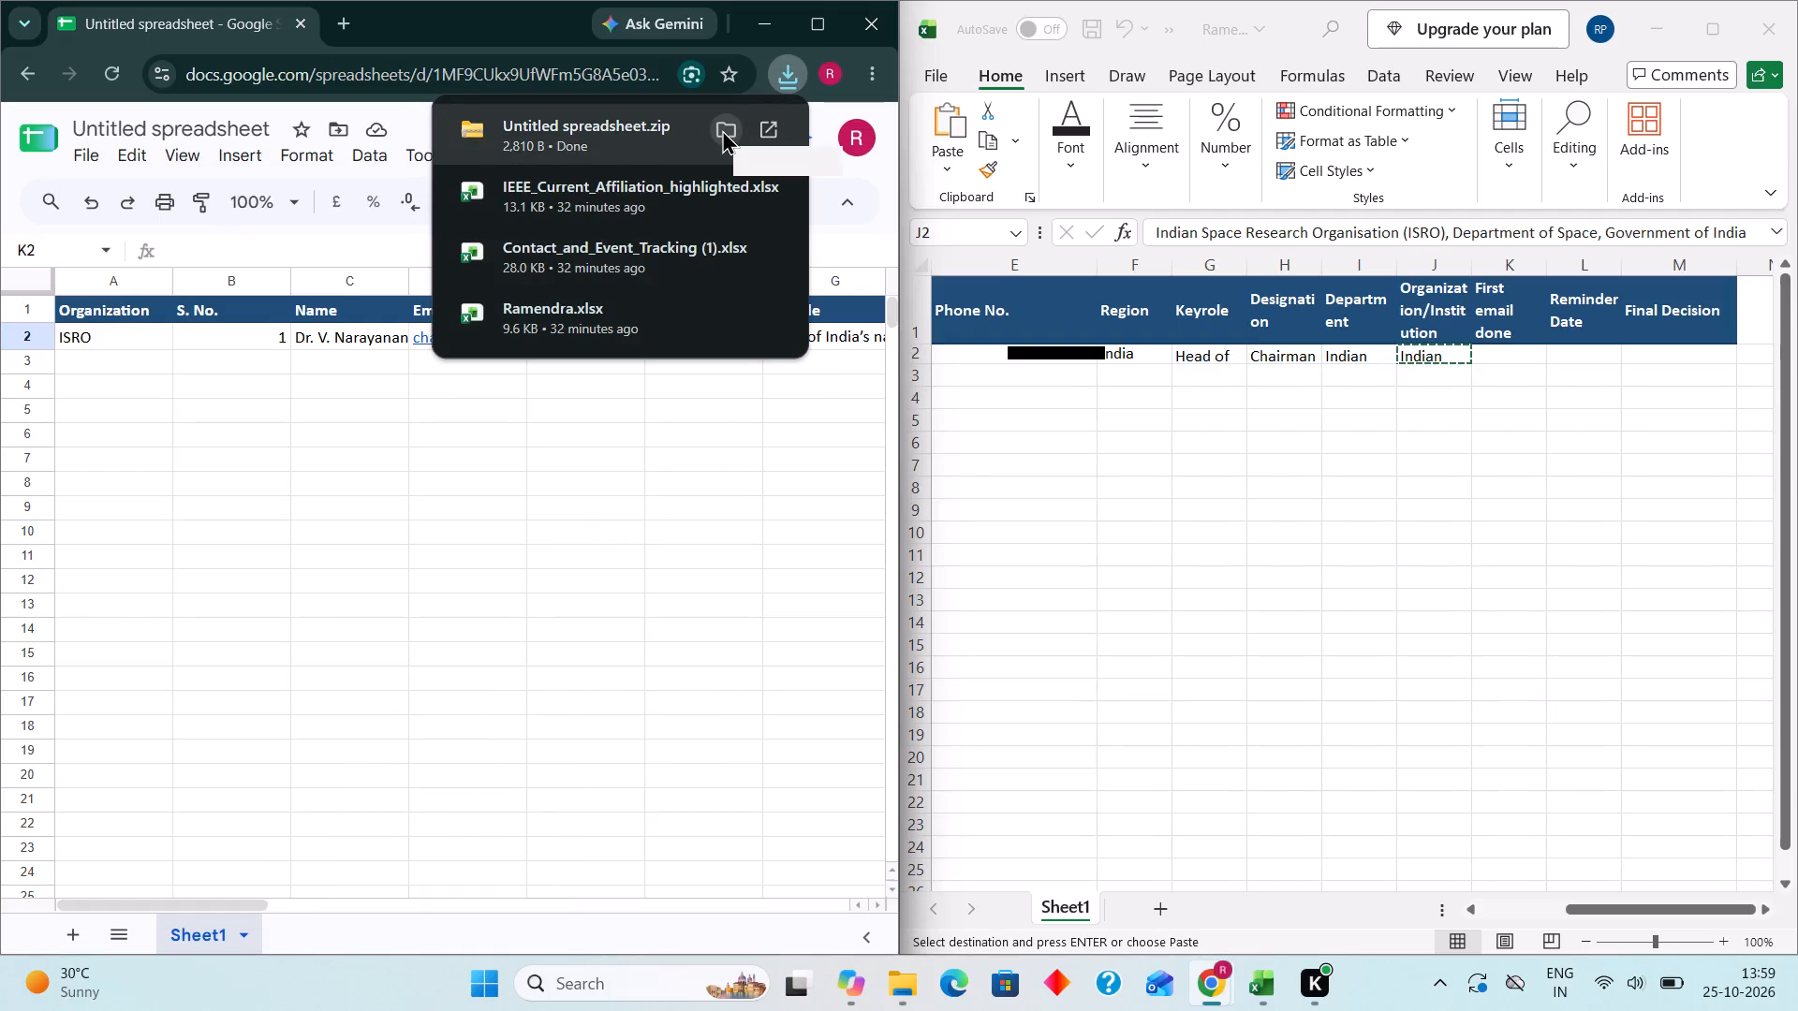
click(670, 536)
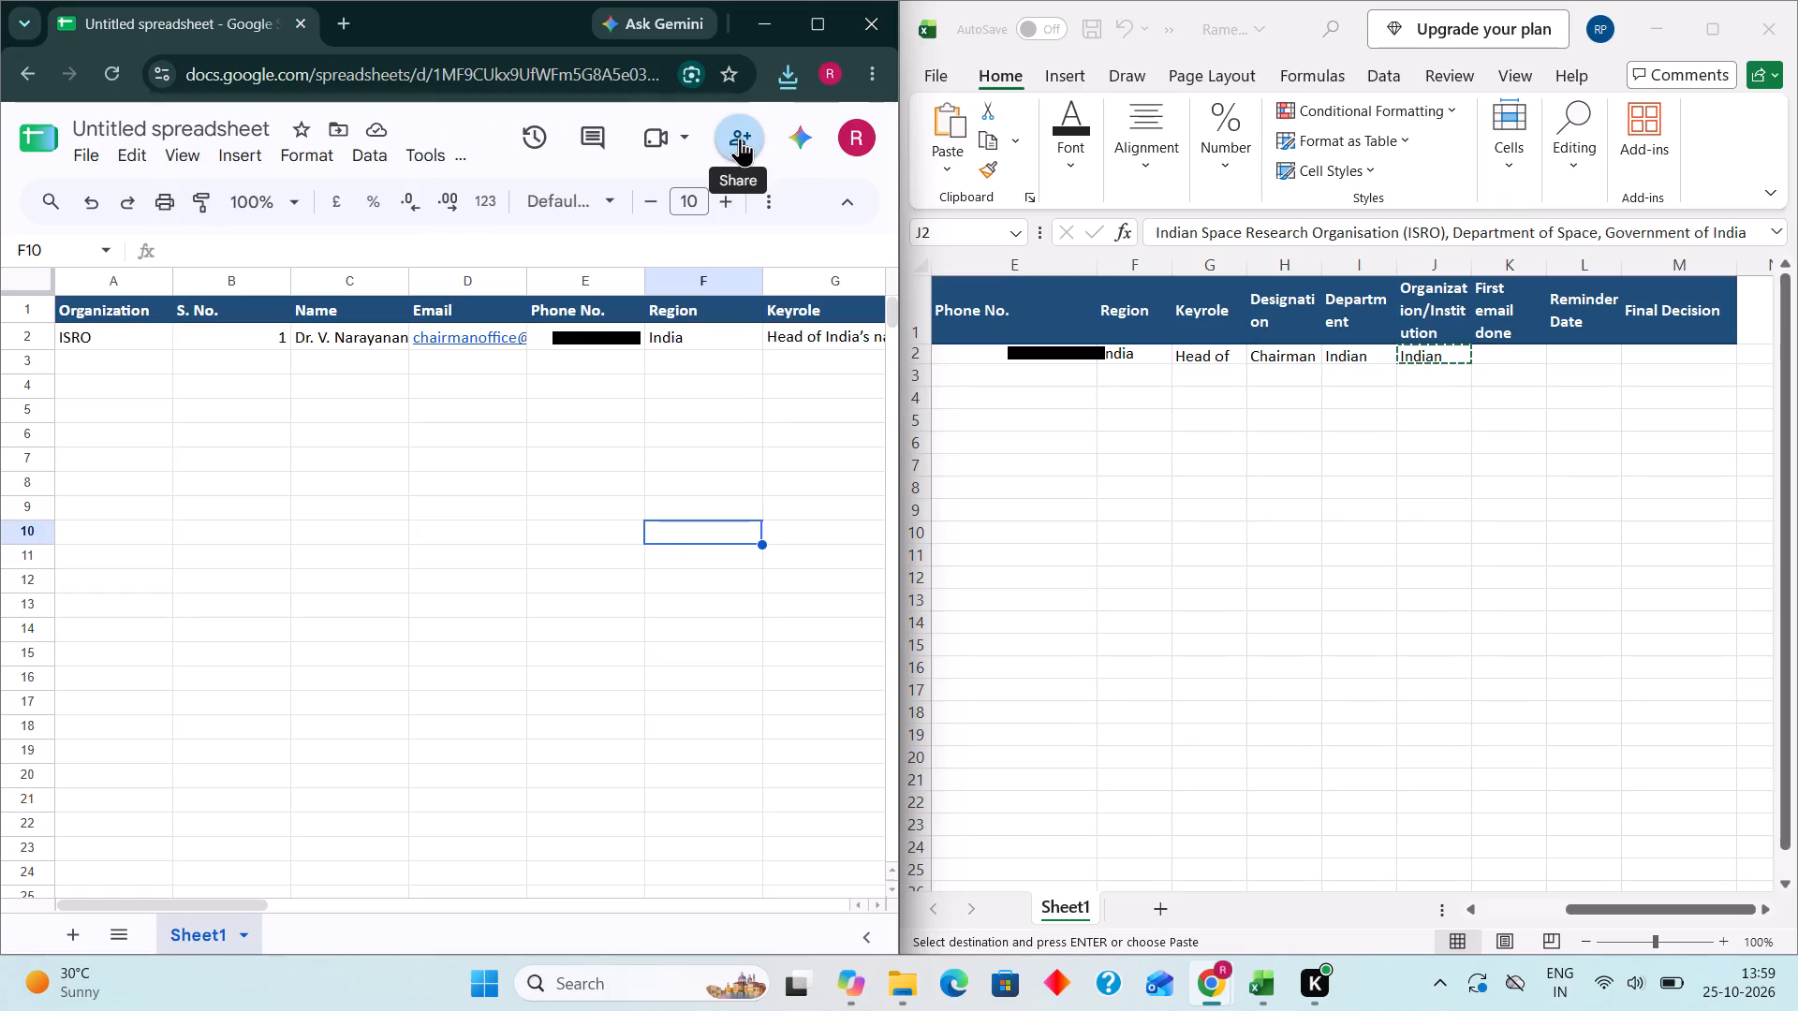
Start sharing the Google spreadsheet and save it under the name ramendra123.
click(740, 138)
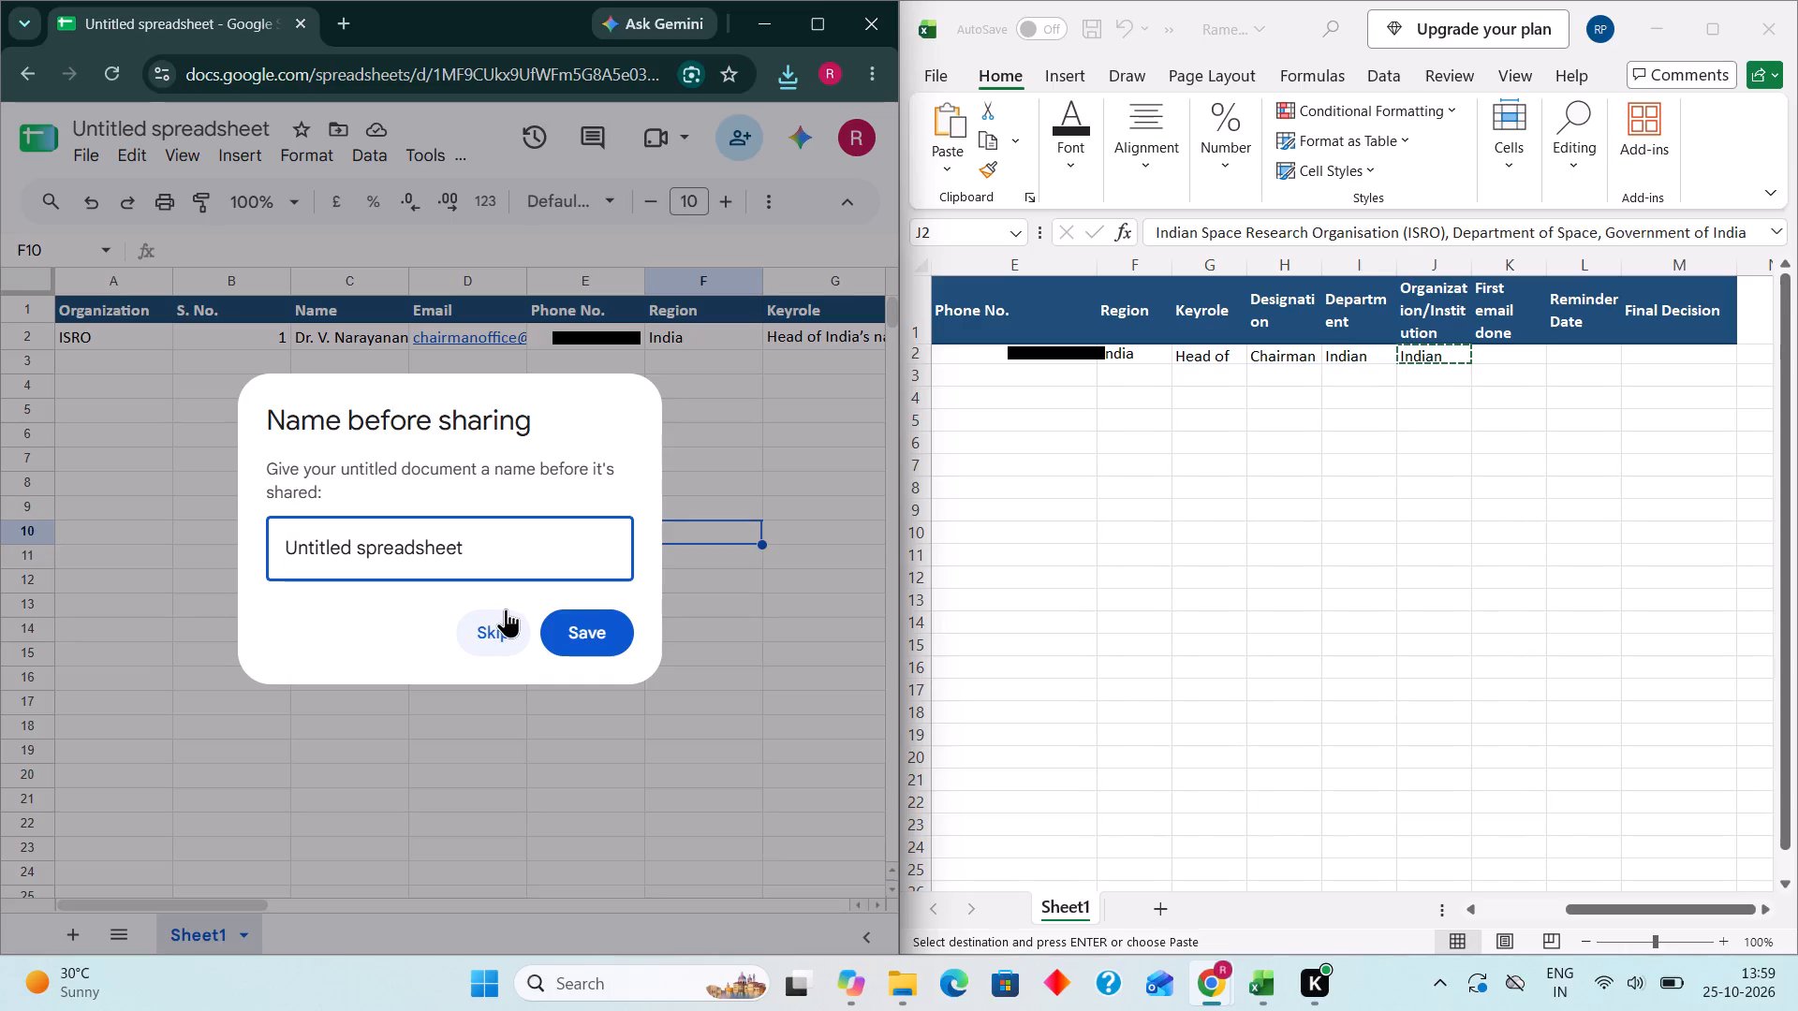
click(459, 550)
key(BackSpace)
key(BackSpace)
key(BackSpace)
key(BackSpace)
key(BackSpace)
key(BackSpace)
key(BackSpace)
key(BackSpace)
key(BackSpace)
key(BackSpace)
key(BackSpace)
key(BackSpace)
key(BackSpace)
key(BackSpace)
key(BackSpace)
key(BackSpace)
key(BackSpace)
key(BackSpace)
key(BackSpace)
key(BackSpace)
key(Right)
key(BackSpace)
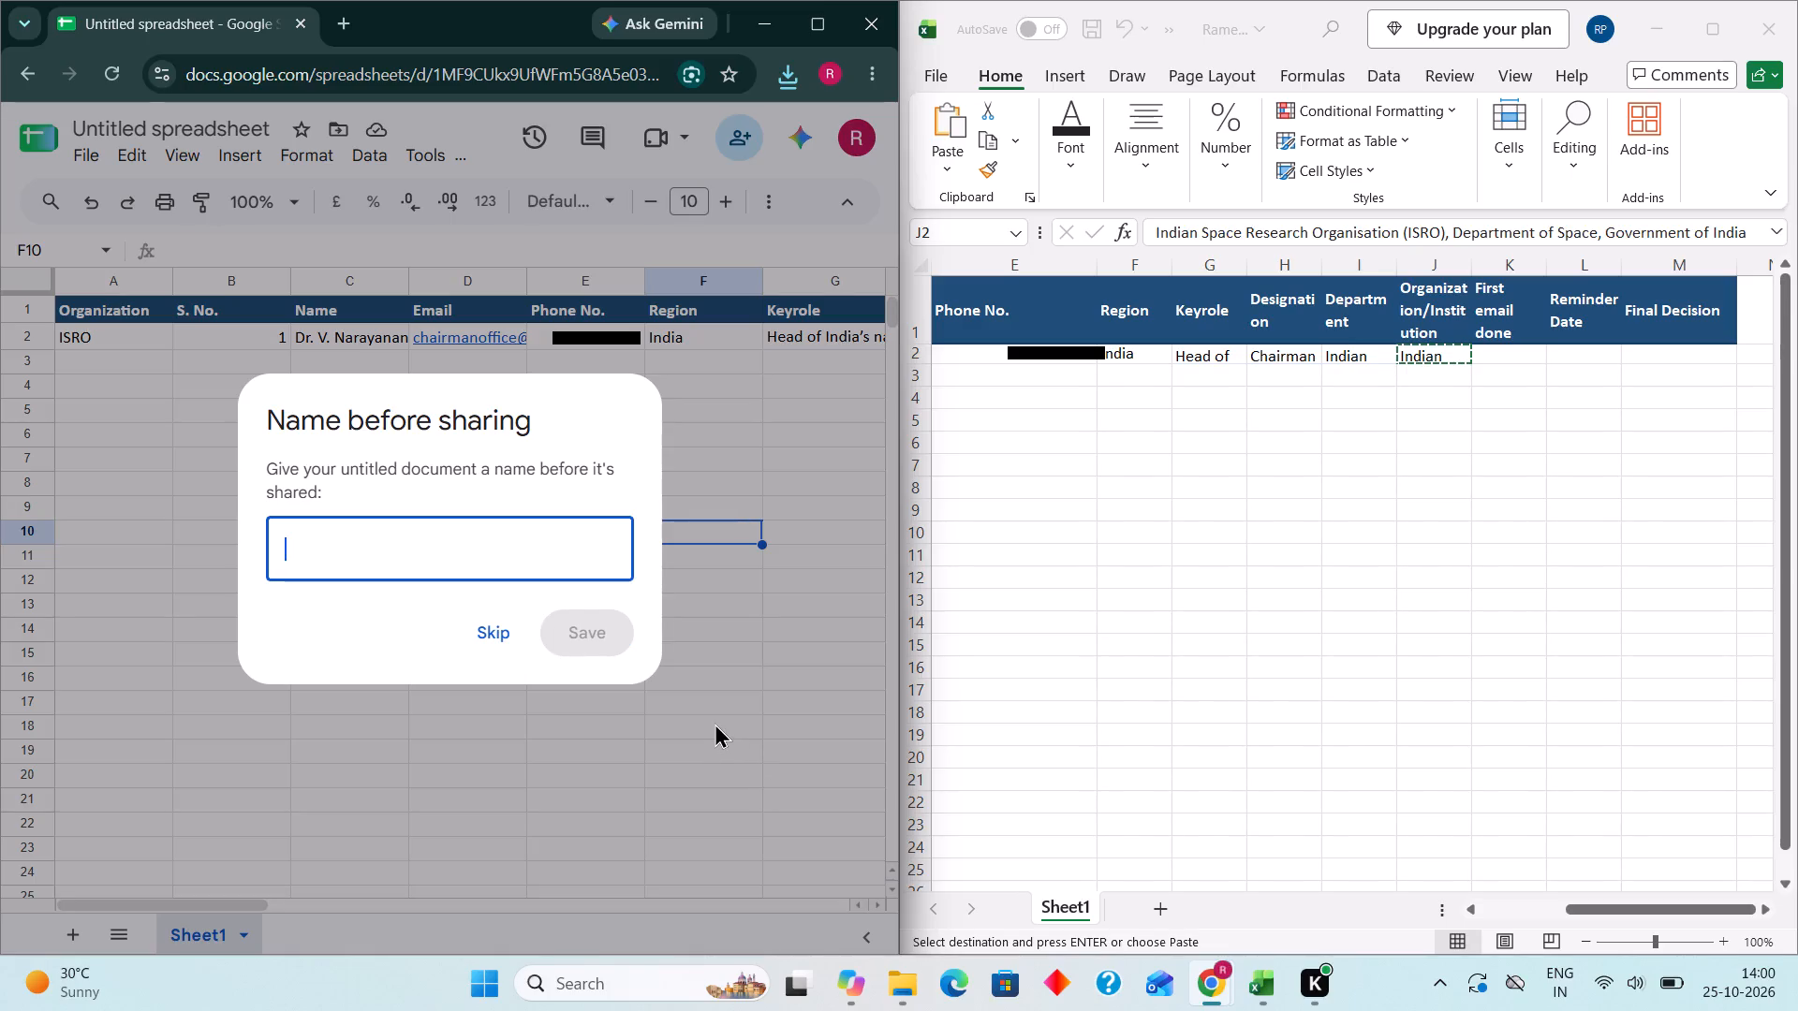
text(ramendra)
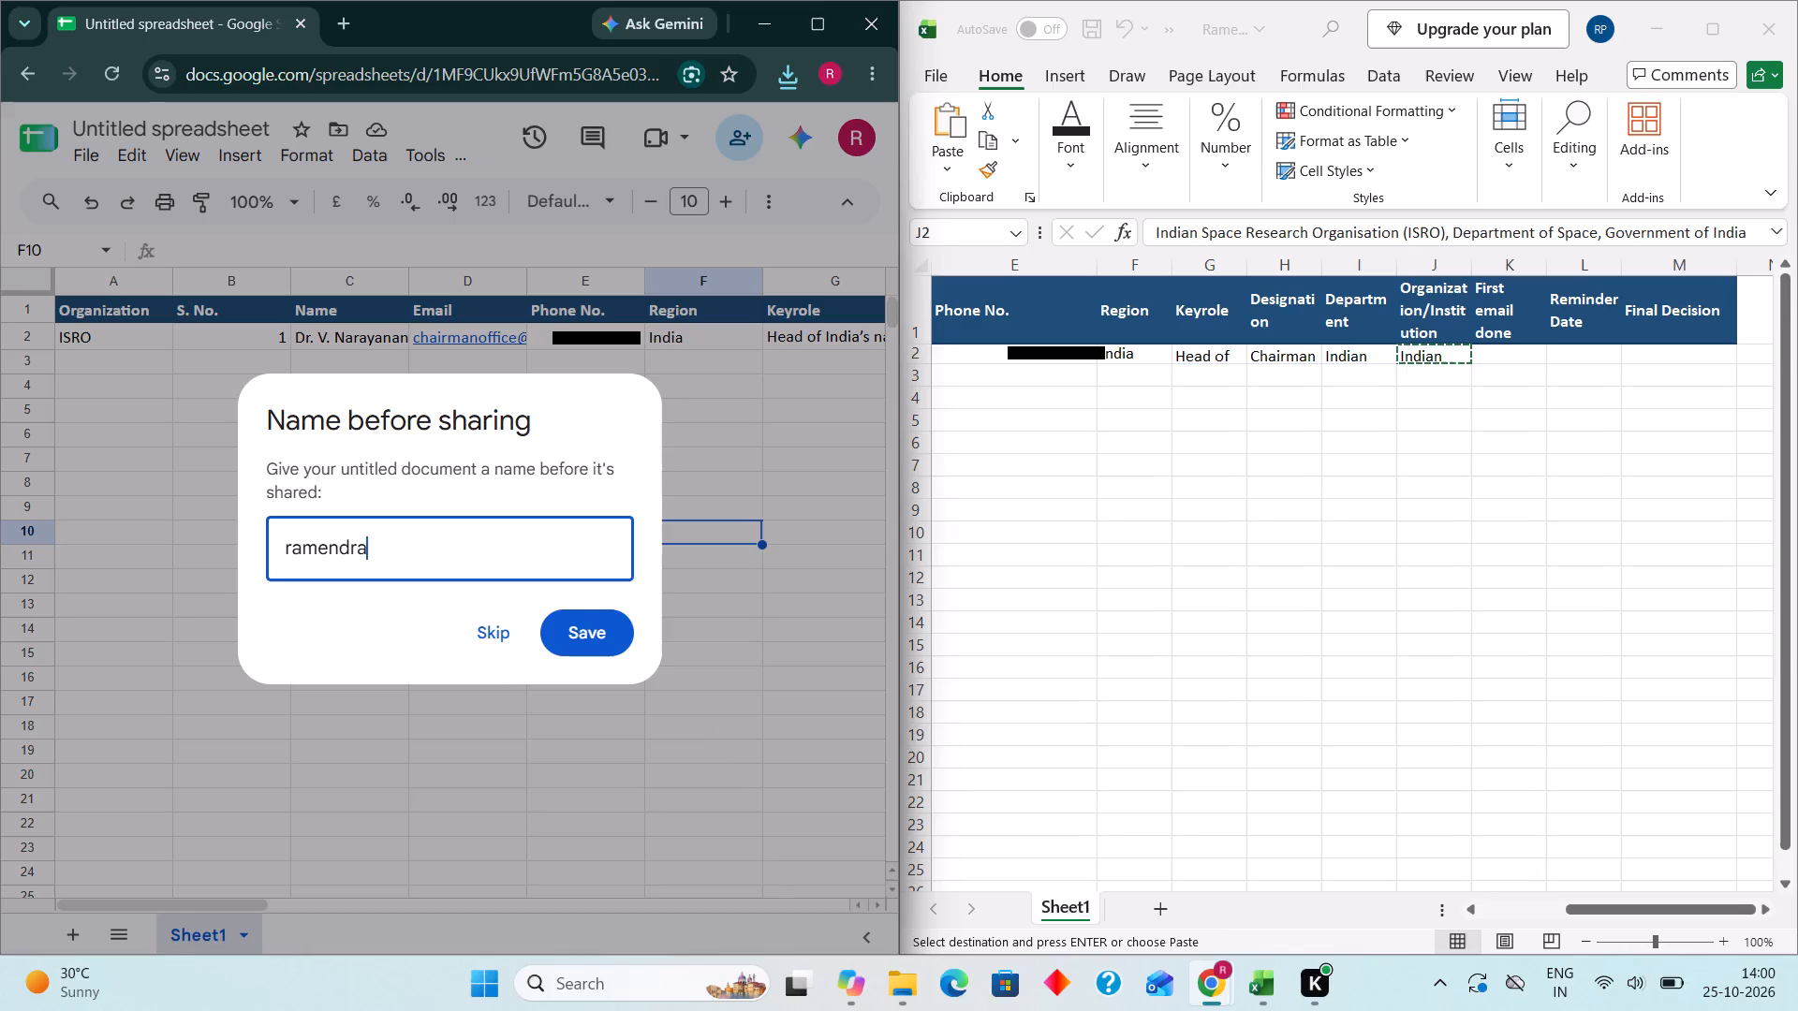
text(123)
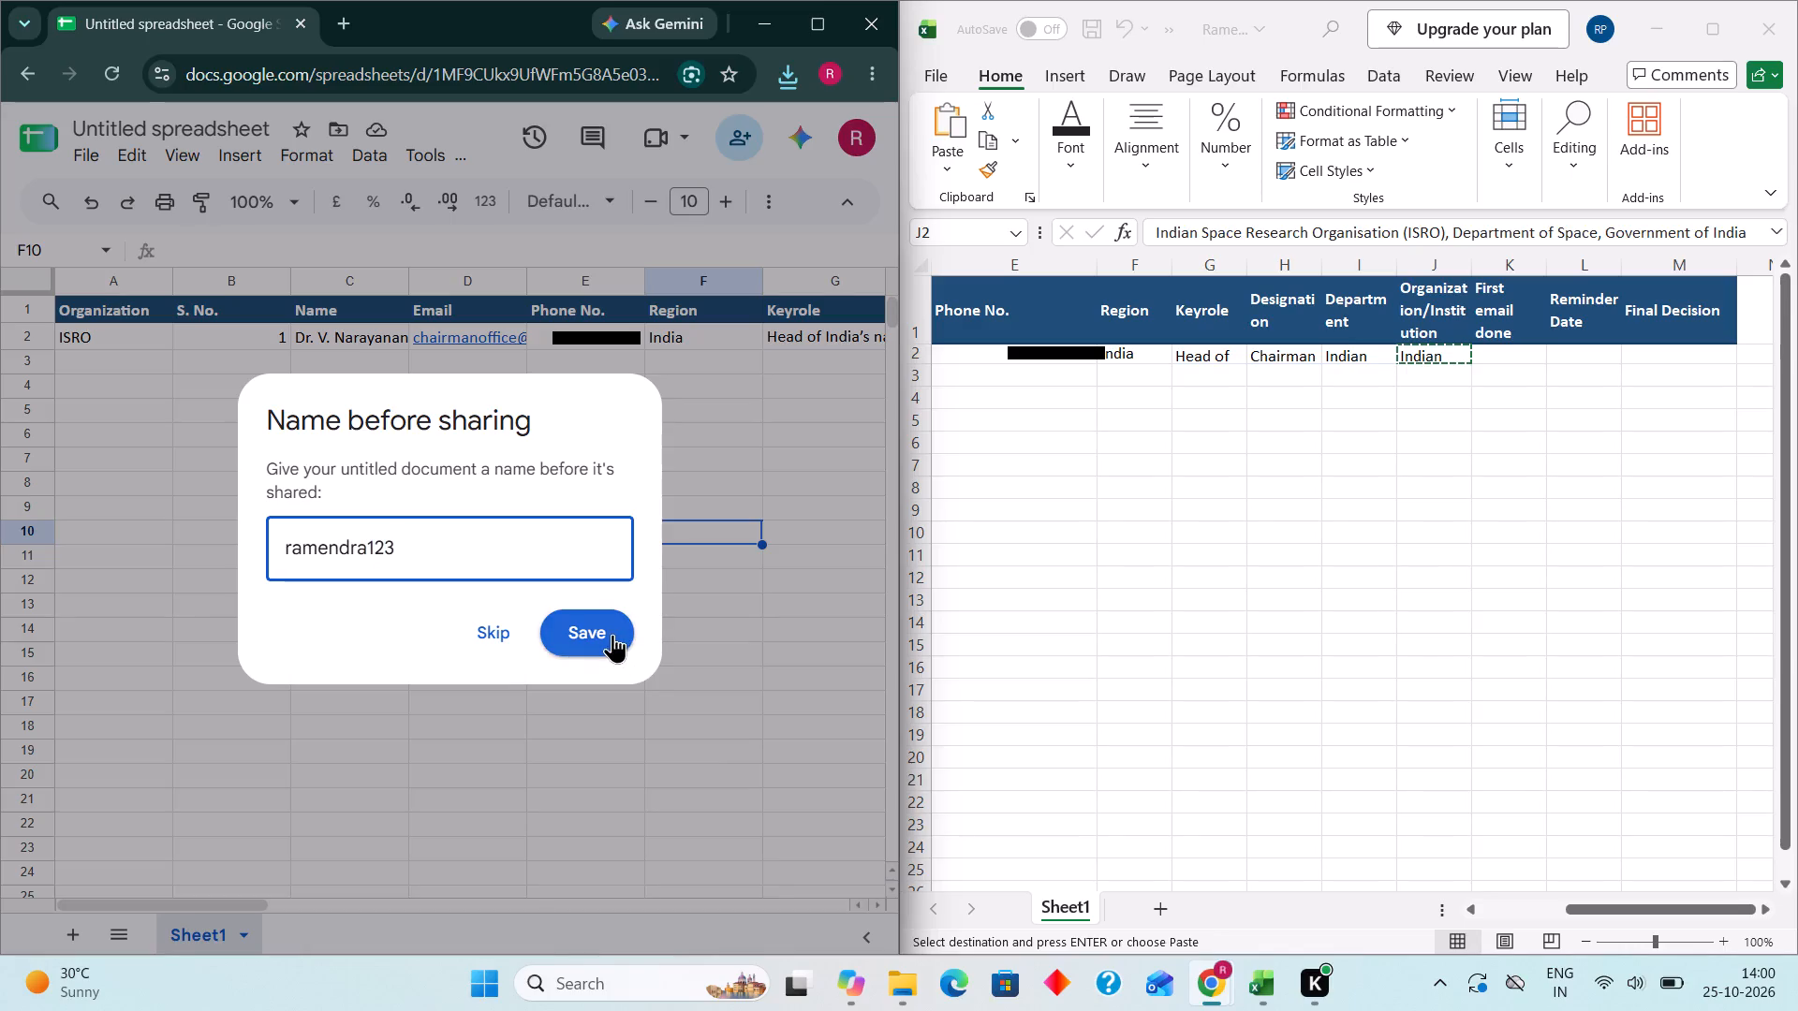
click(612, 634)
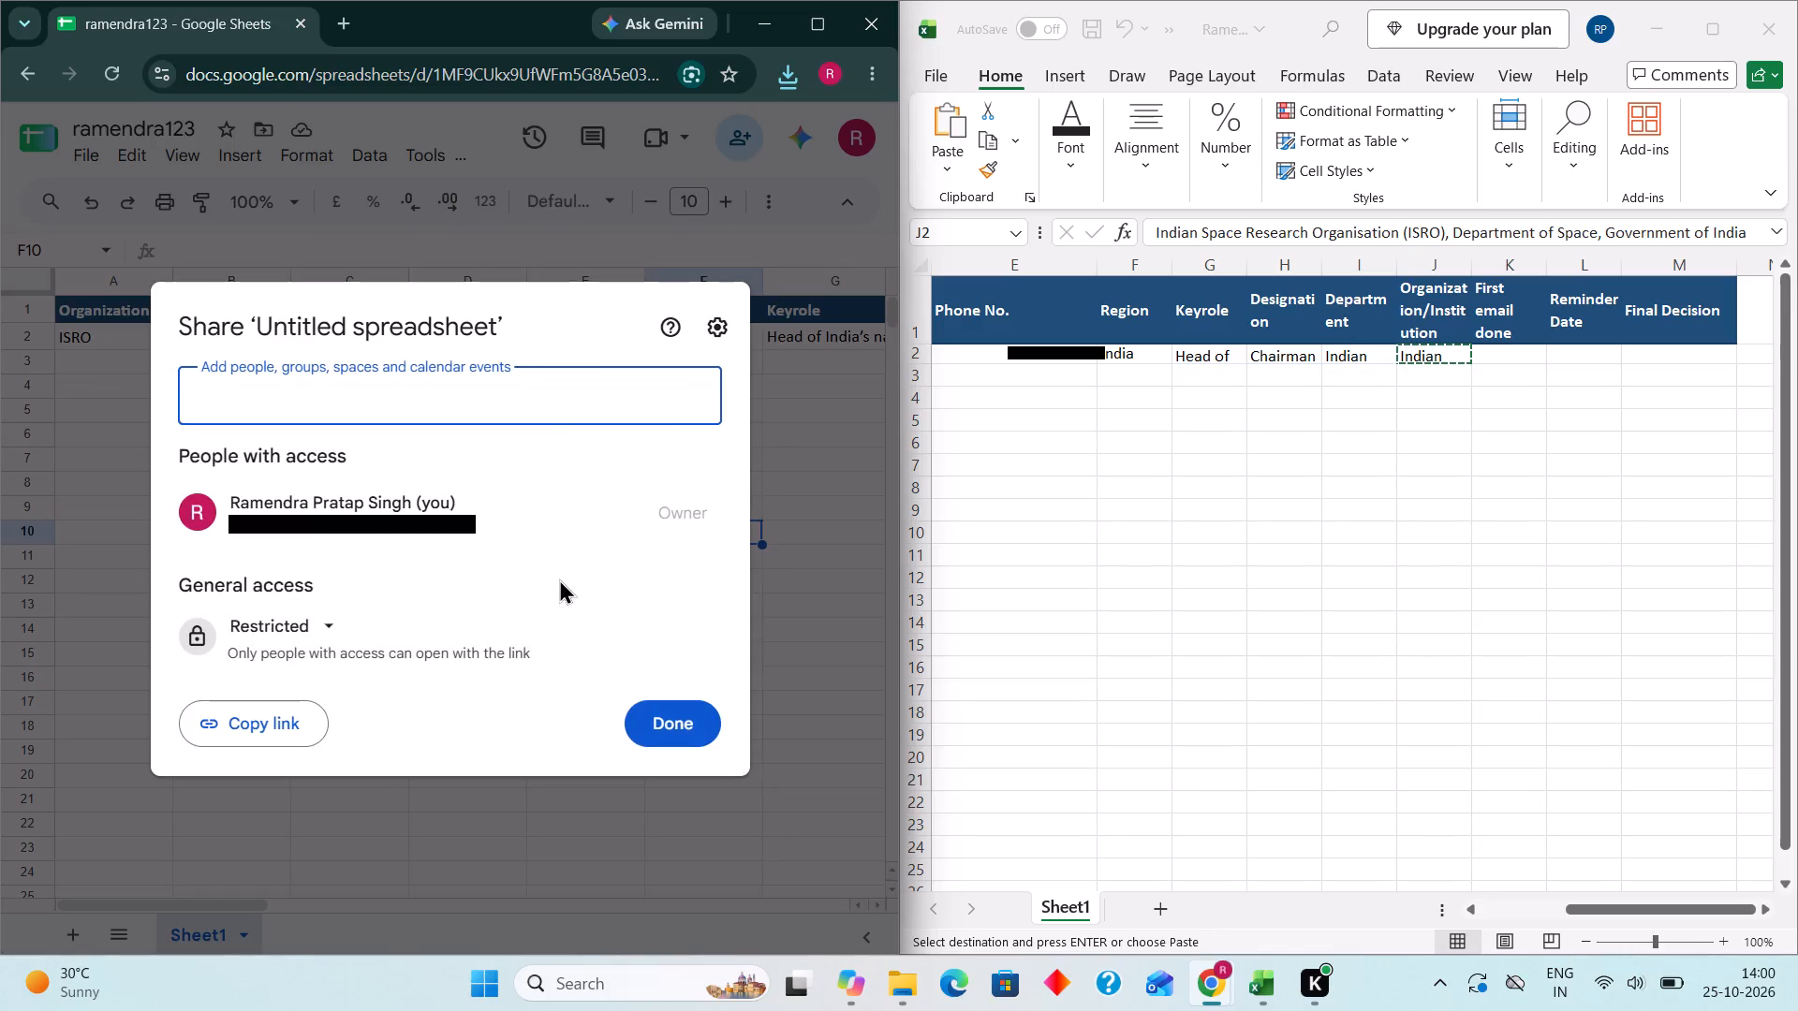
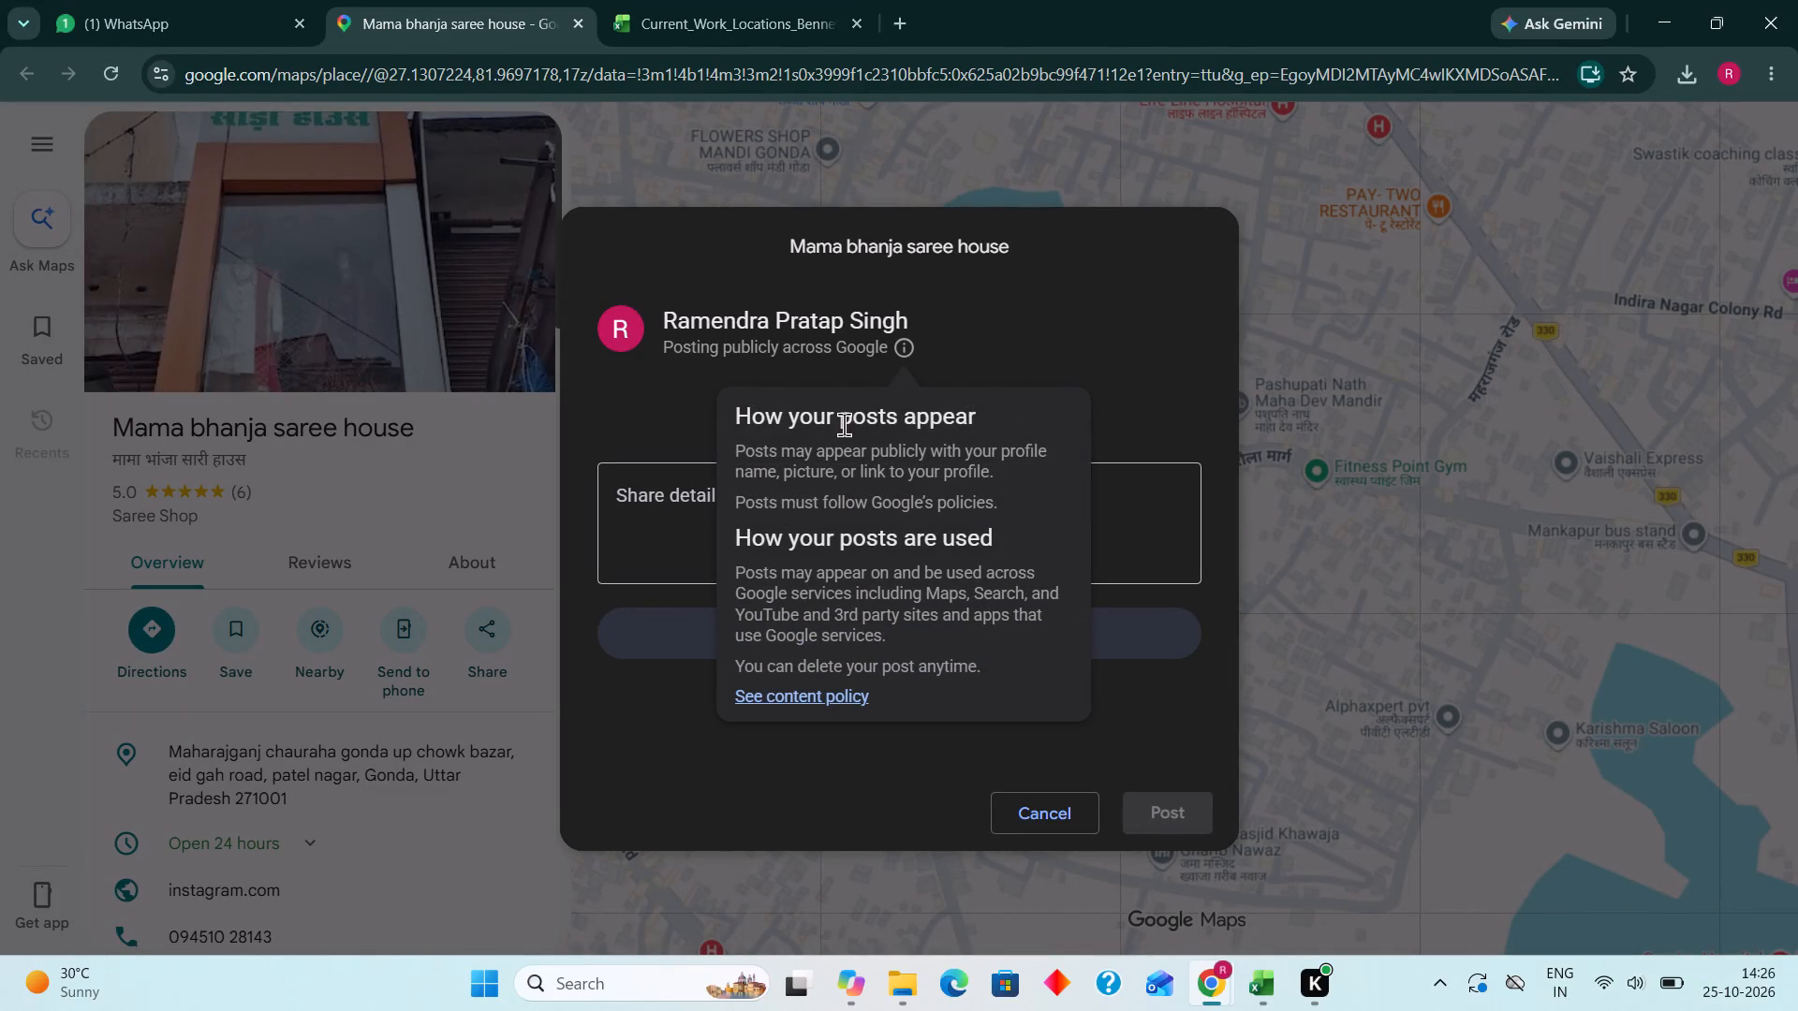
Give Mama bhanja saree house a five-star rating in the review form.
click(953, 370)
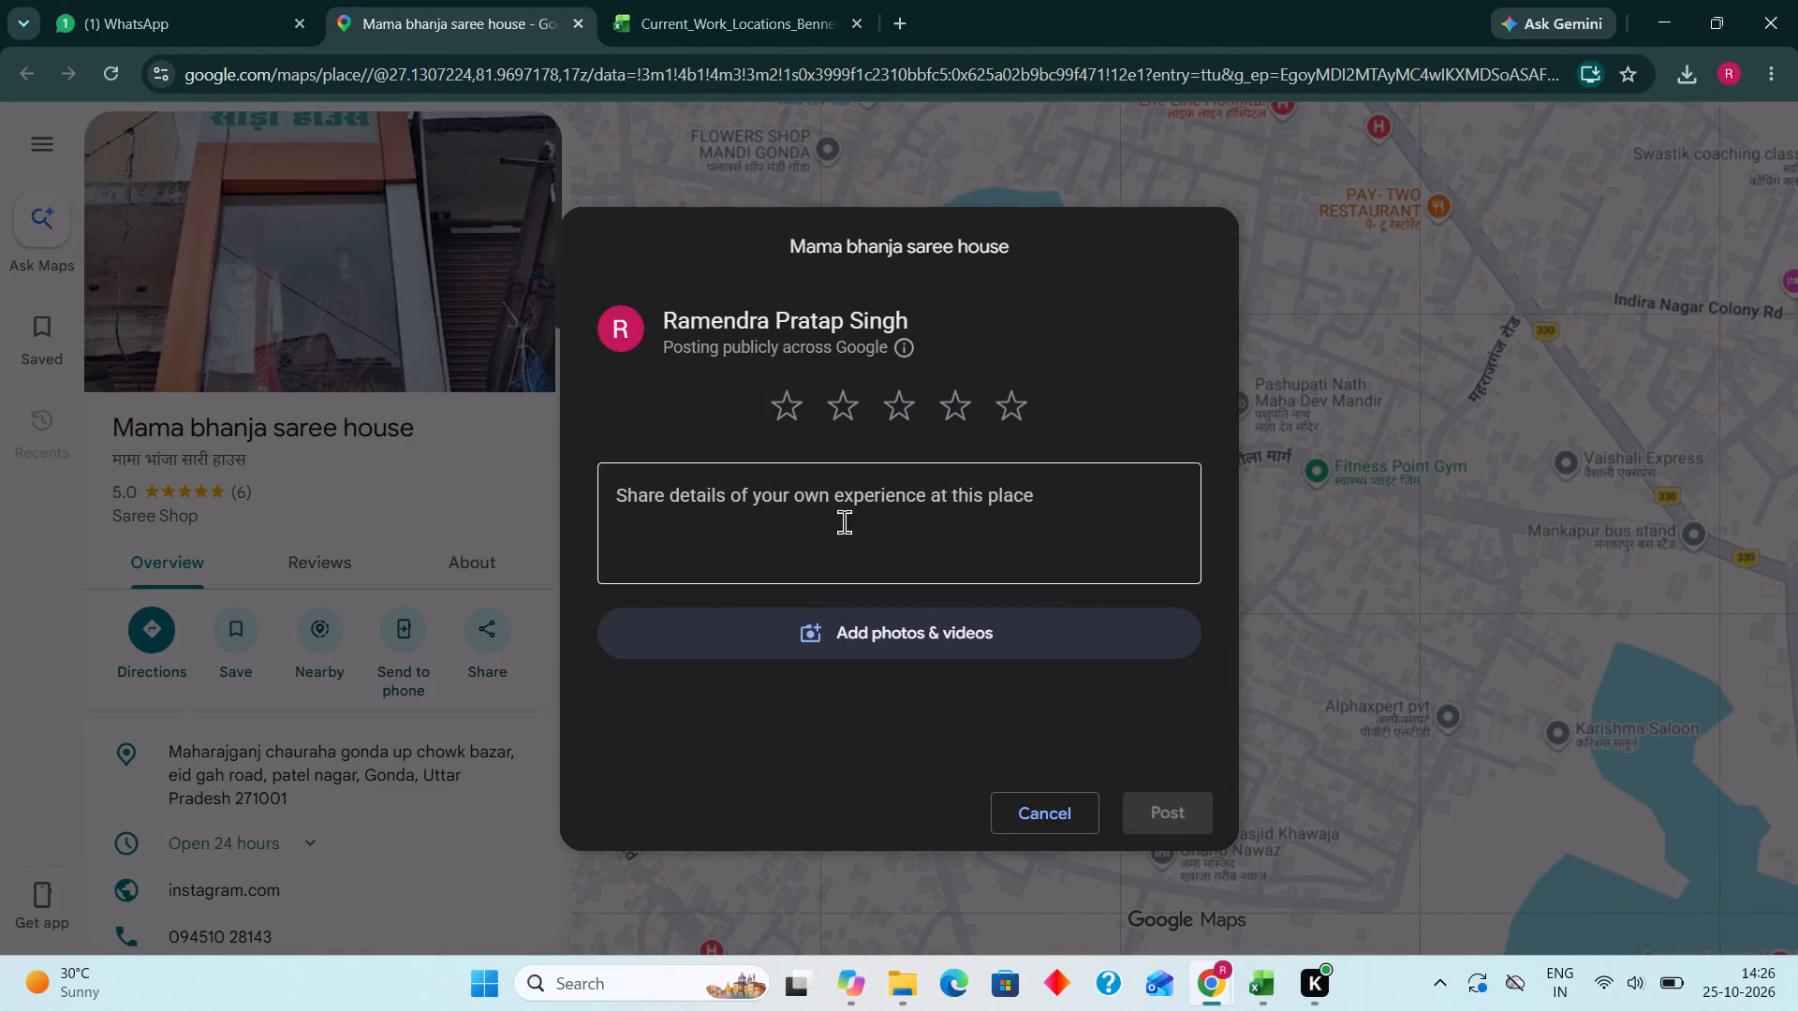
click(1009, 407)
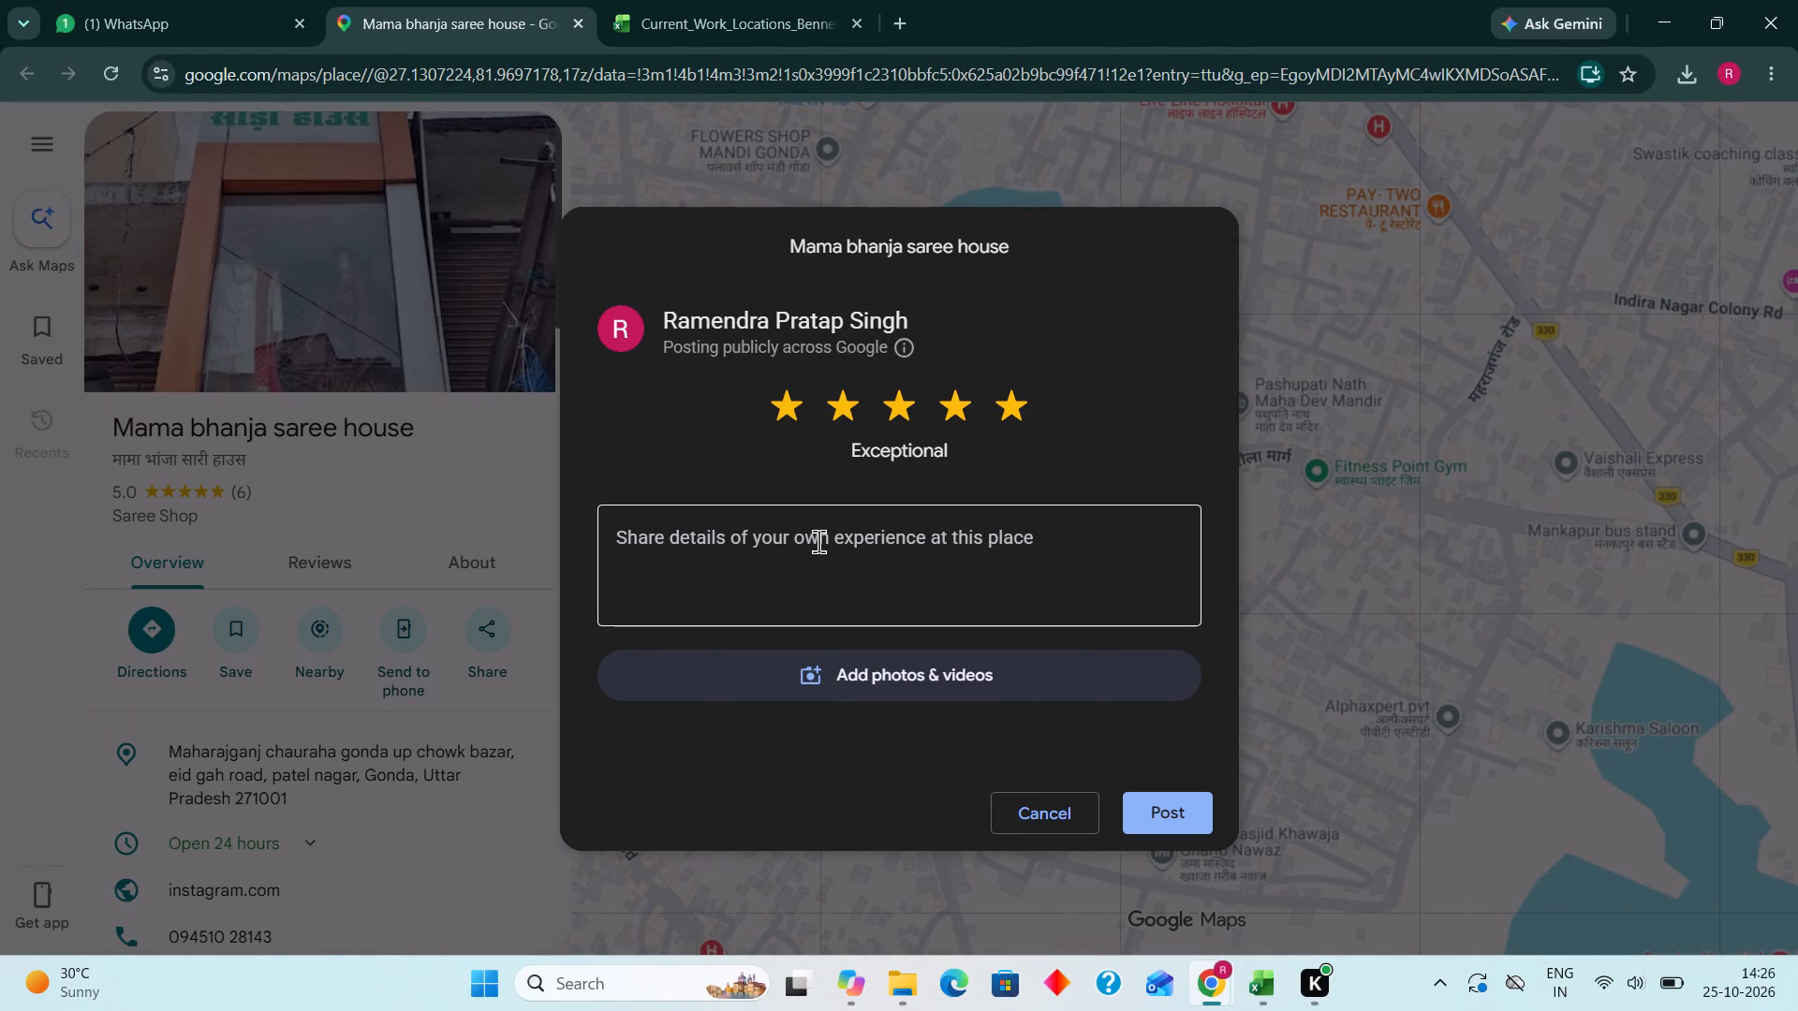
Write "nice shop highly recommended" as the review text, with "recommended" spelled correctly.
click(818, 537)
text(nice shop)
key(space)
text(highly)
key(space)
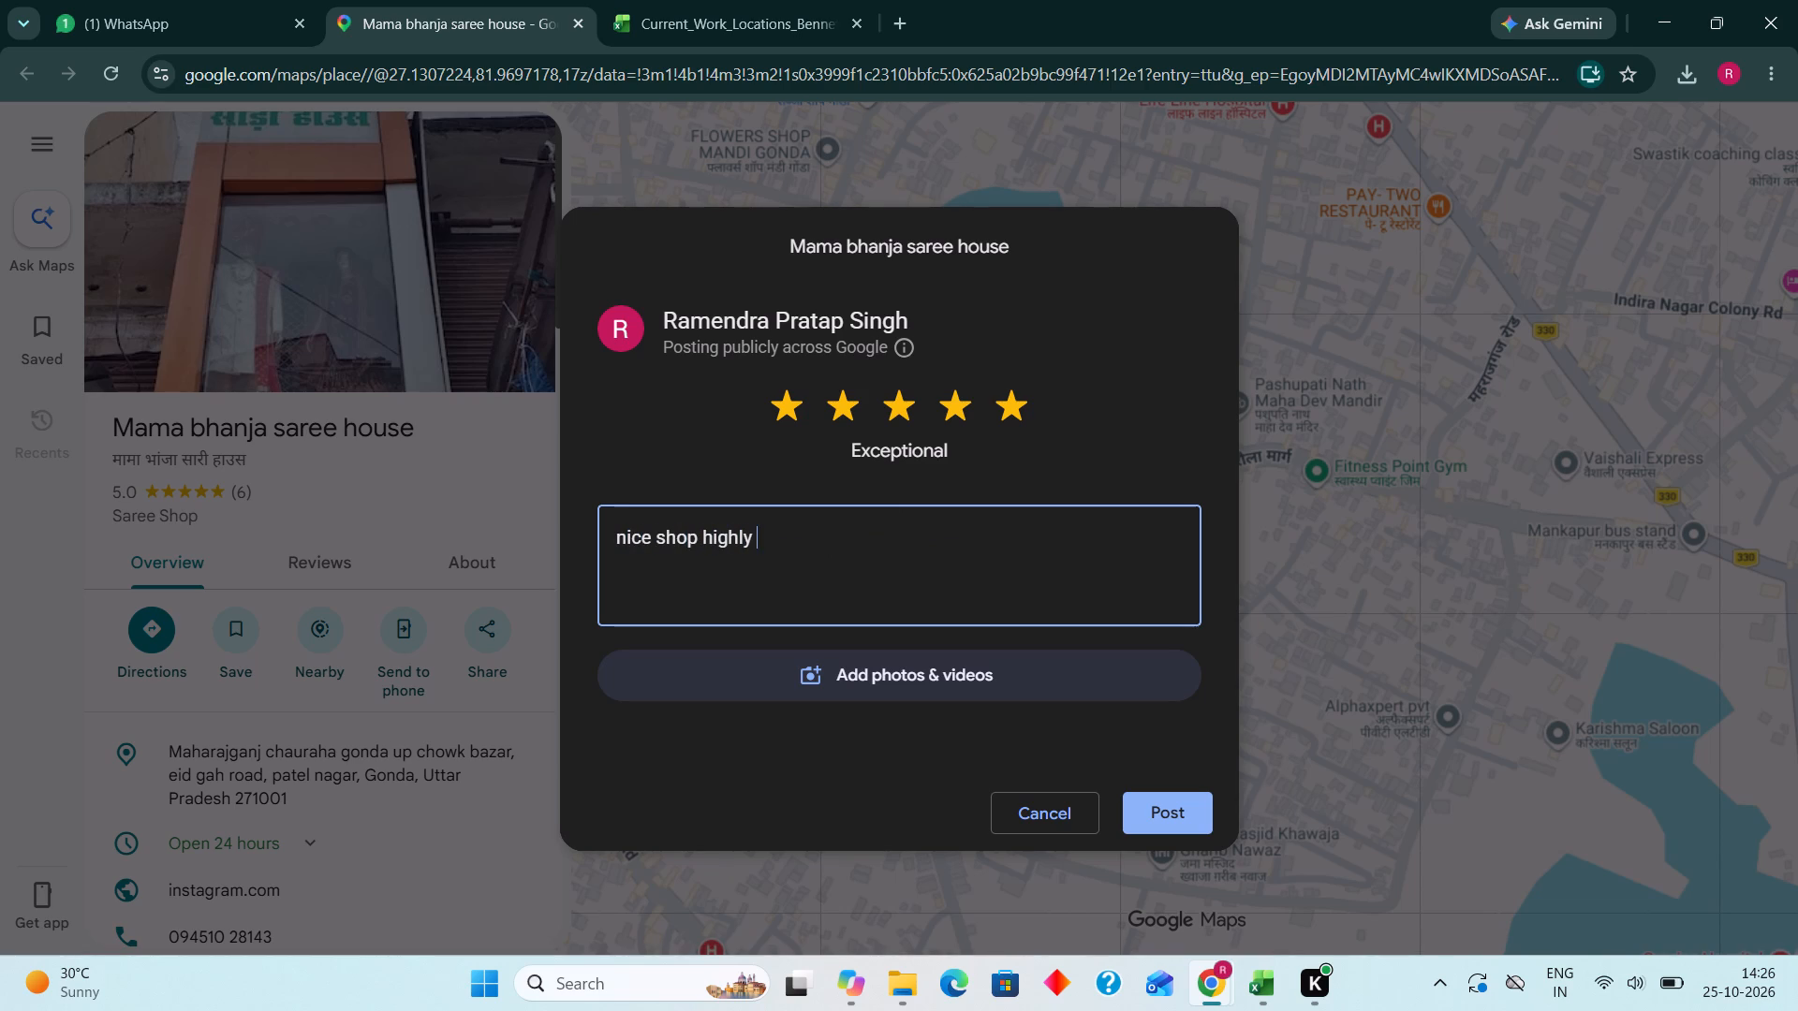
text(recomendes)
key(BackSpace)
text(d)
key(space)
click(795, 534)
key(m)
click(999, 522)
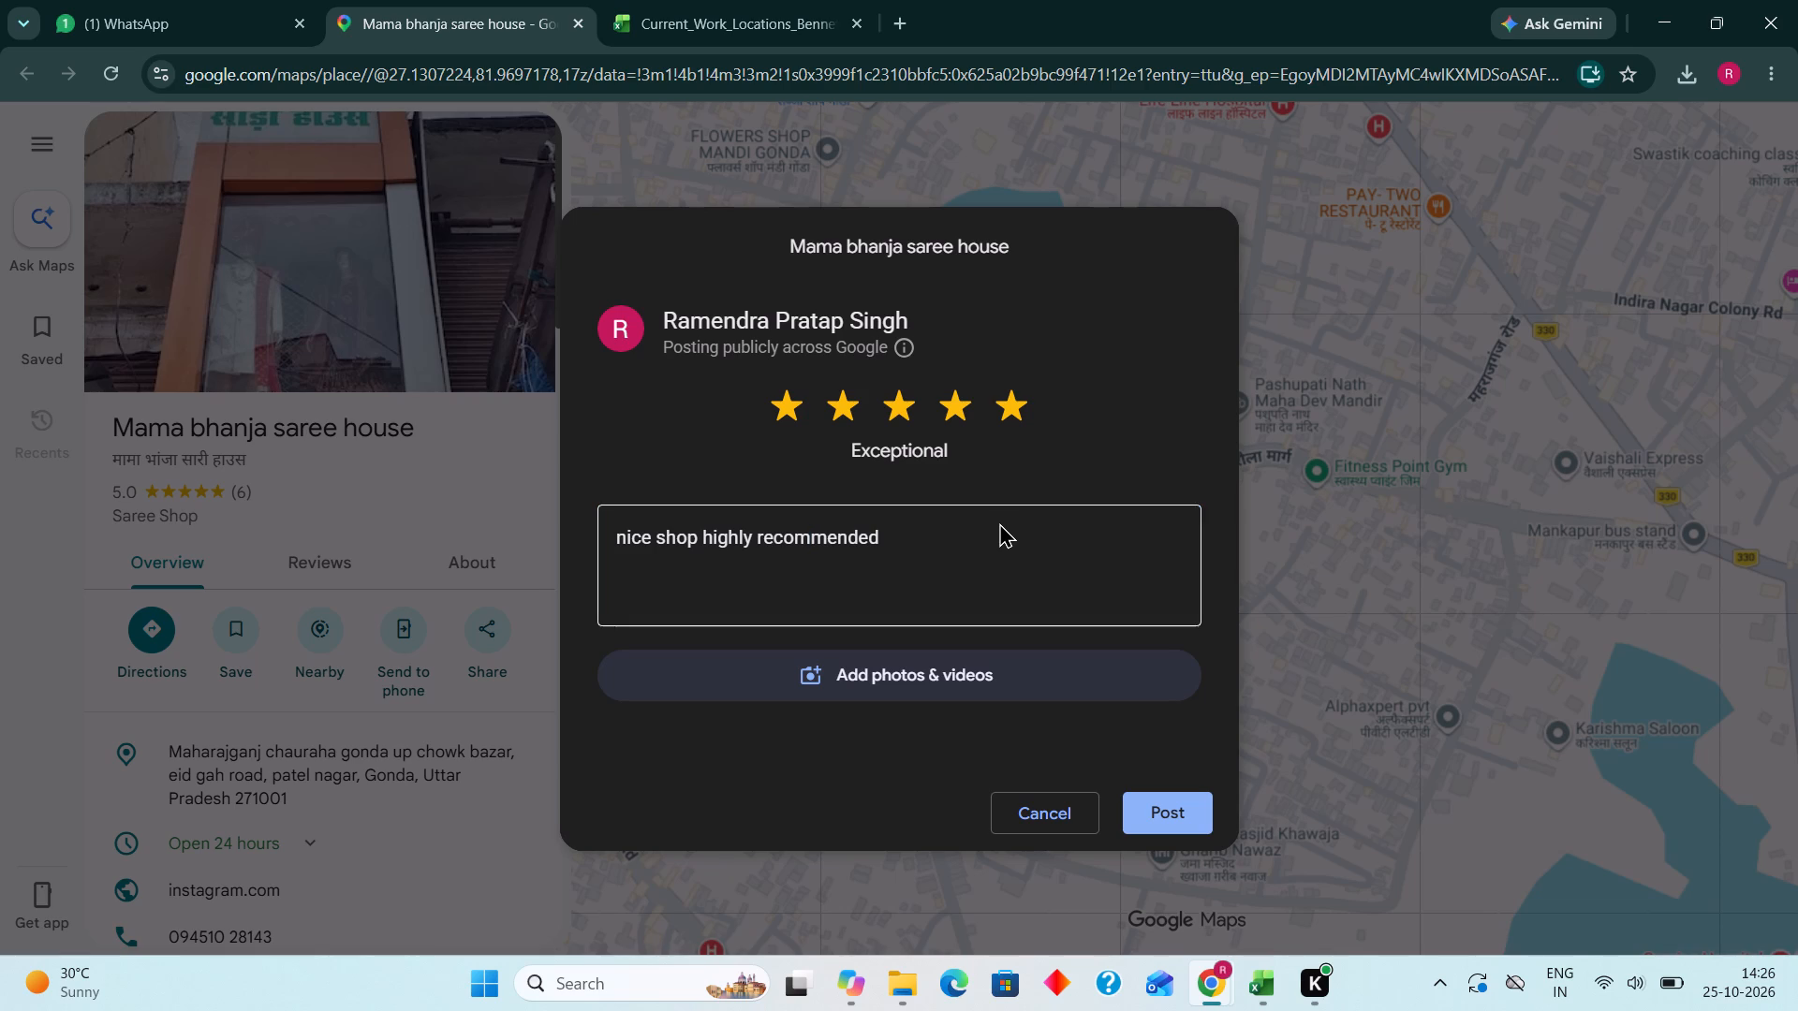
Continue the review text with "for shopping because of the".
click(908, 540)
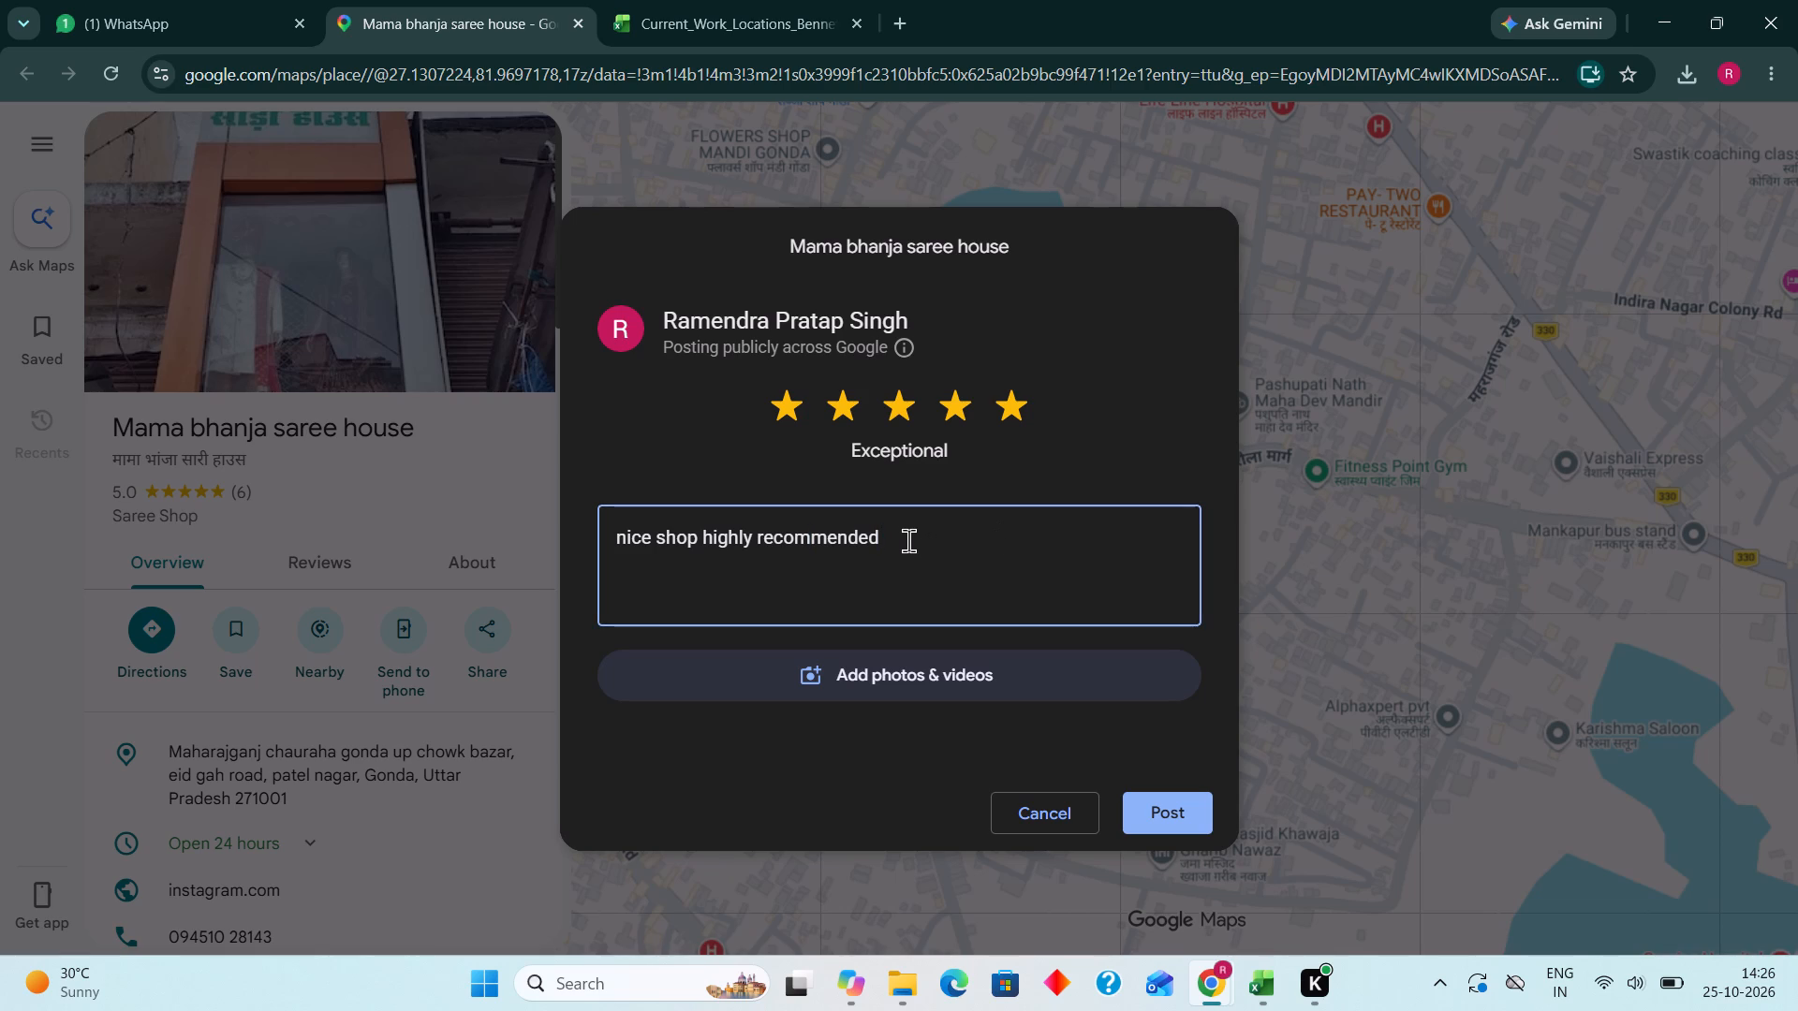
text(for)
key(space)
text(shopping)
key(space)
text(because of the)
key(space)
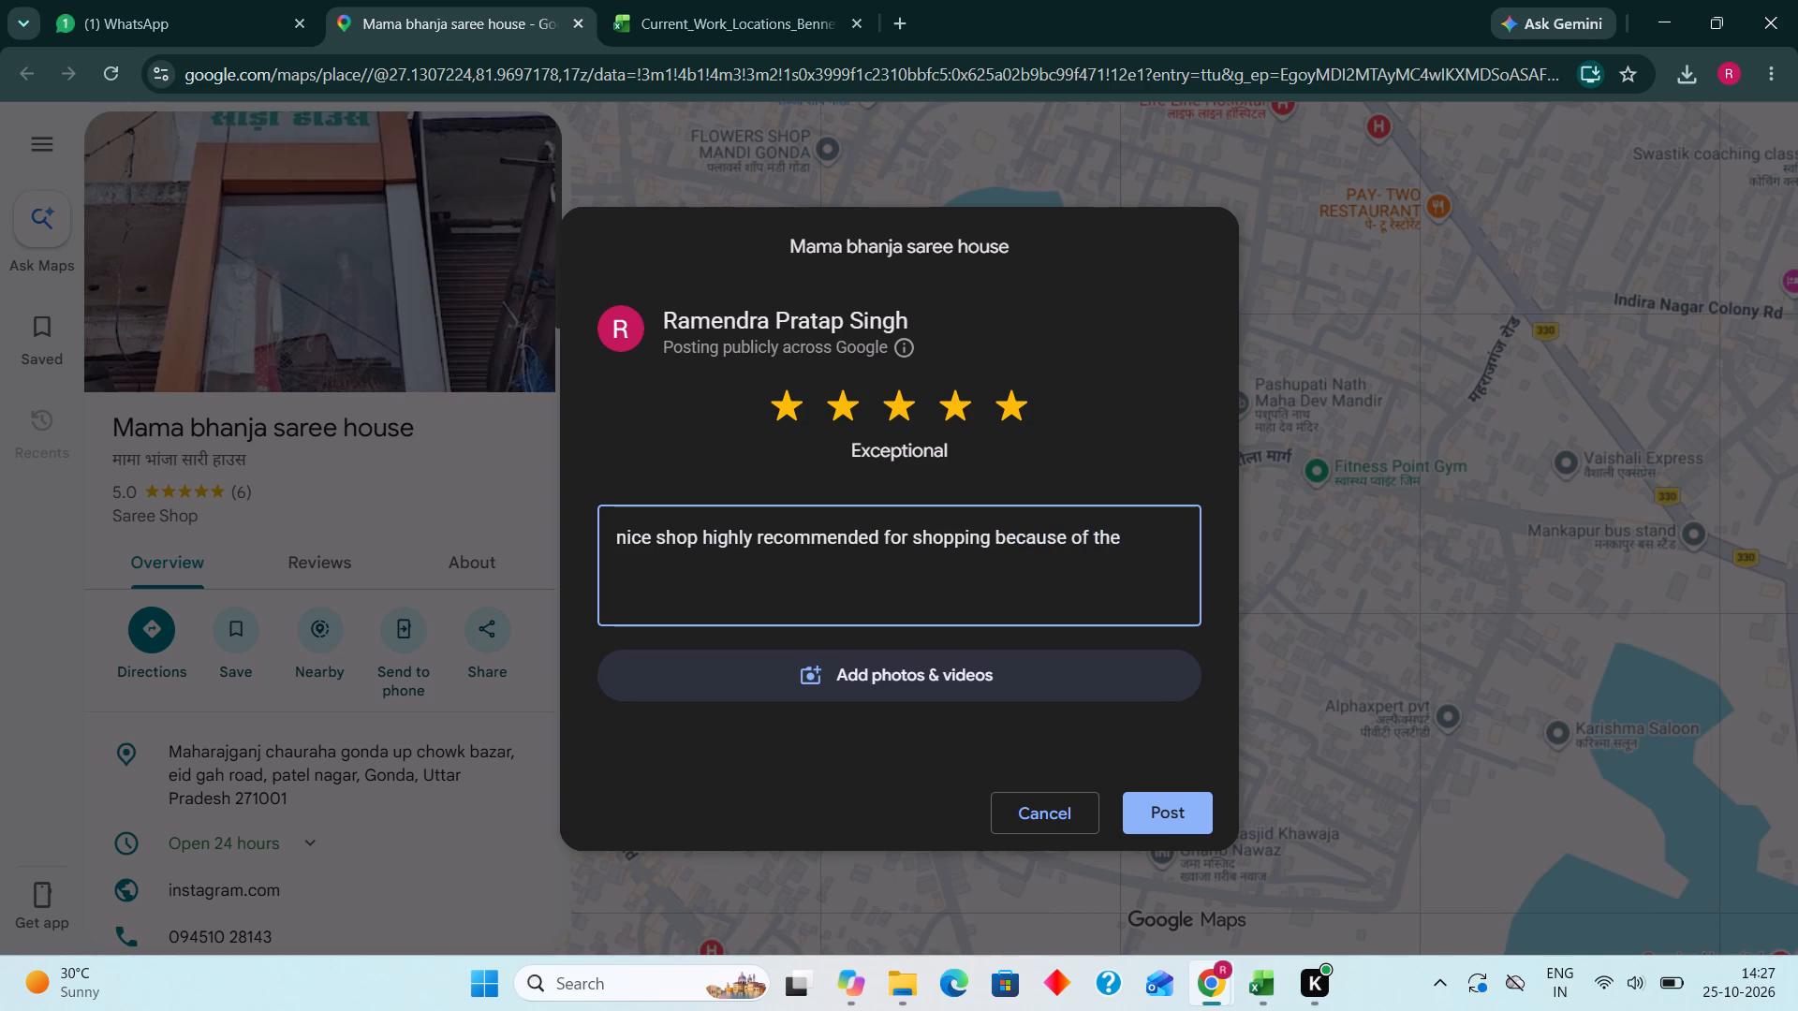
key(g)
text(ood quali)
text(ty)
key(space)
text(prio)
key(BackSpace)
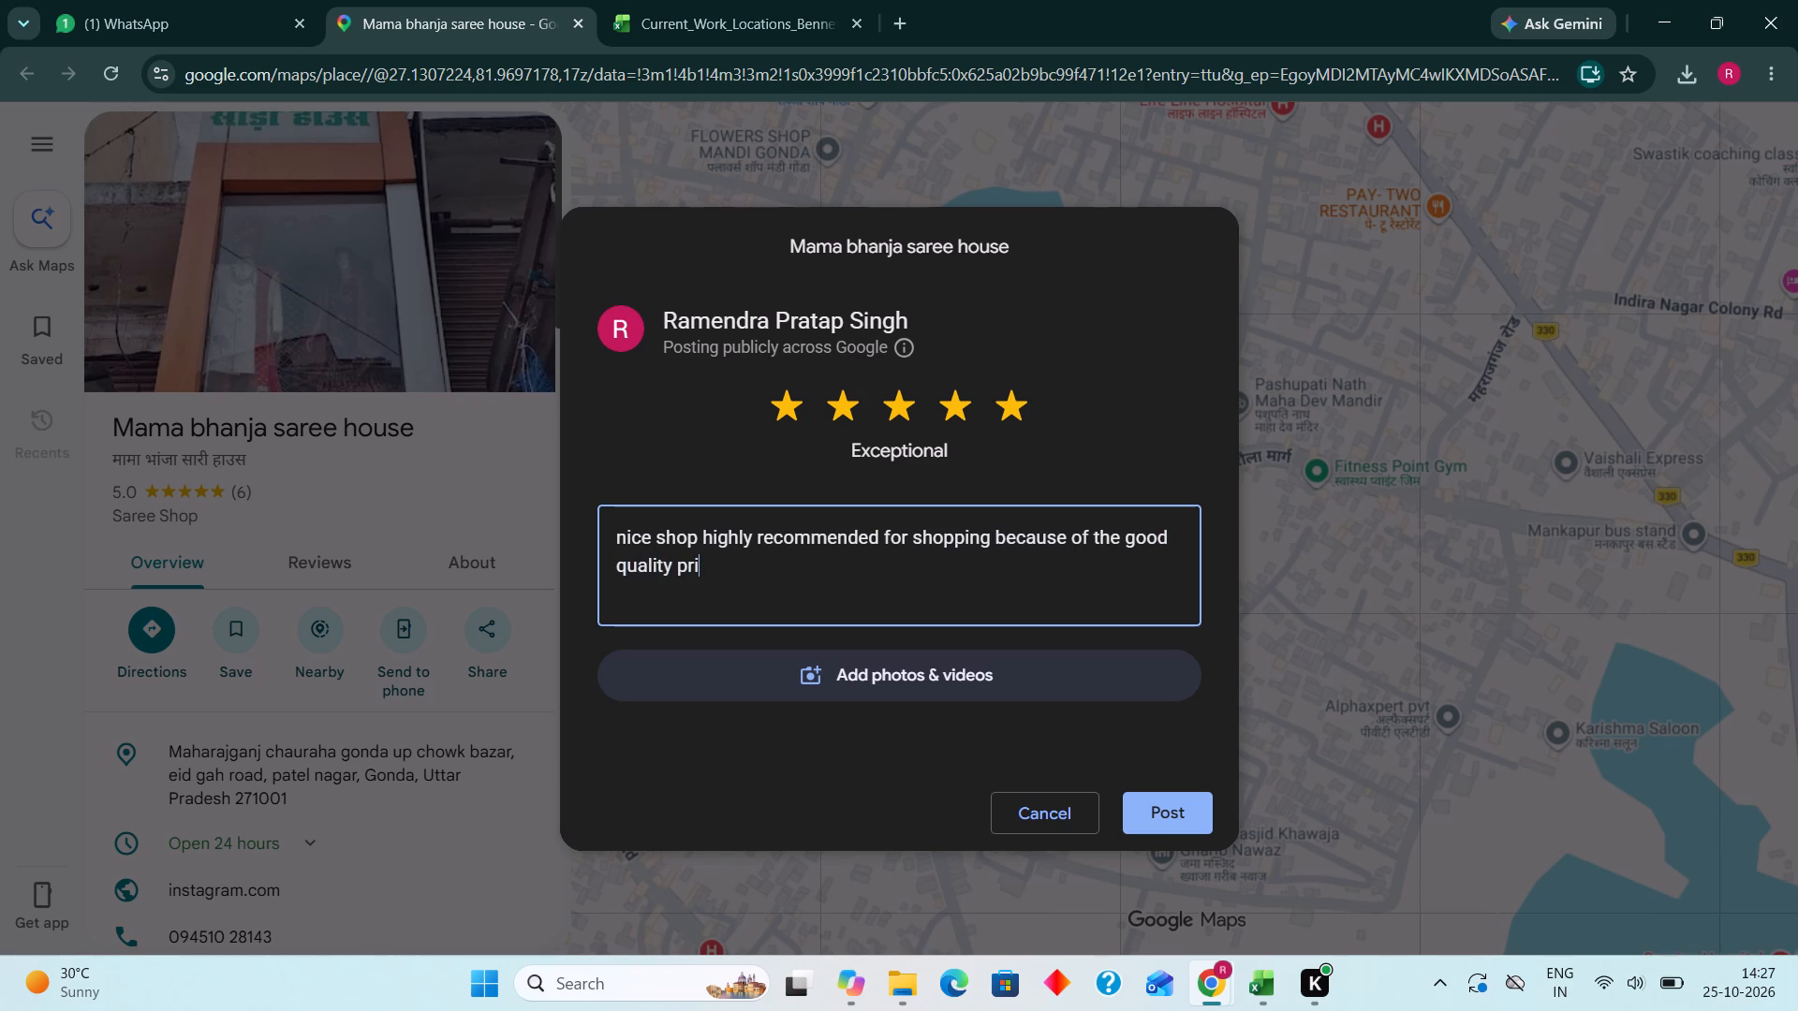
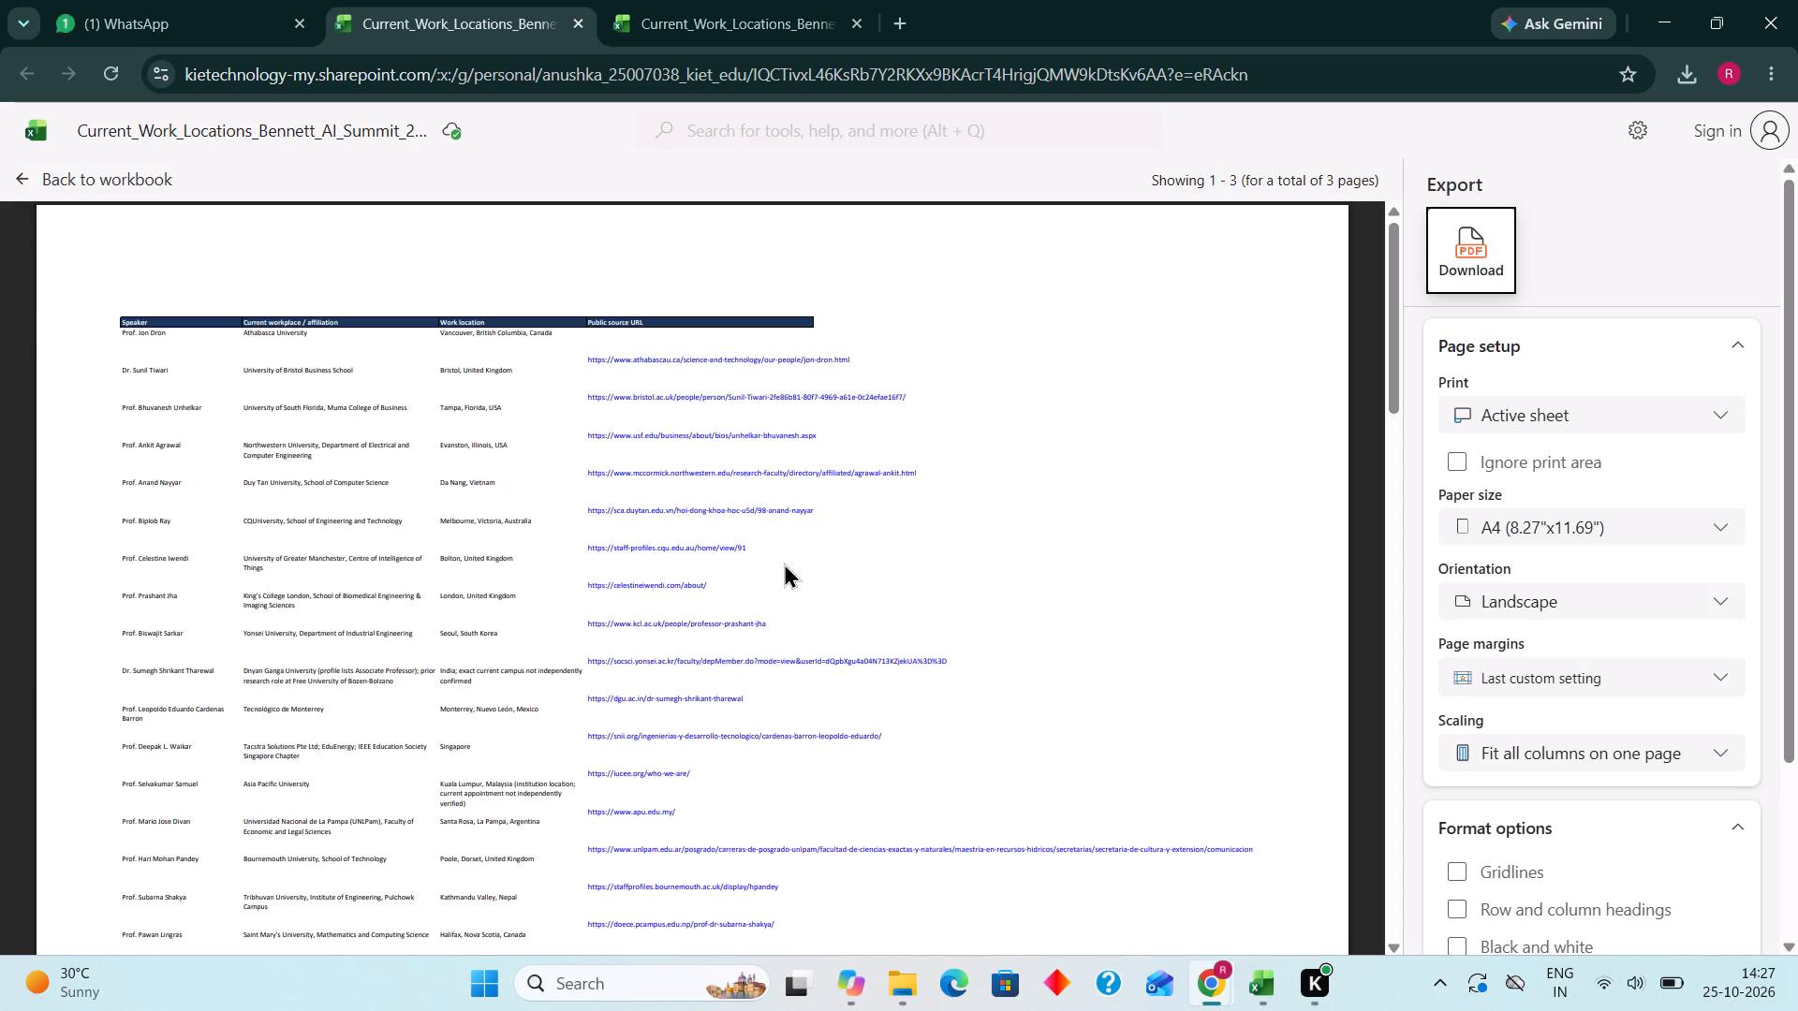
scroll(920, 635, down, 2)
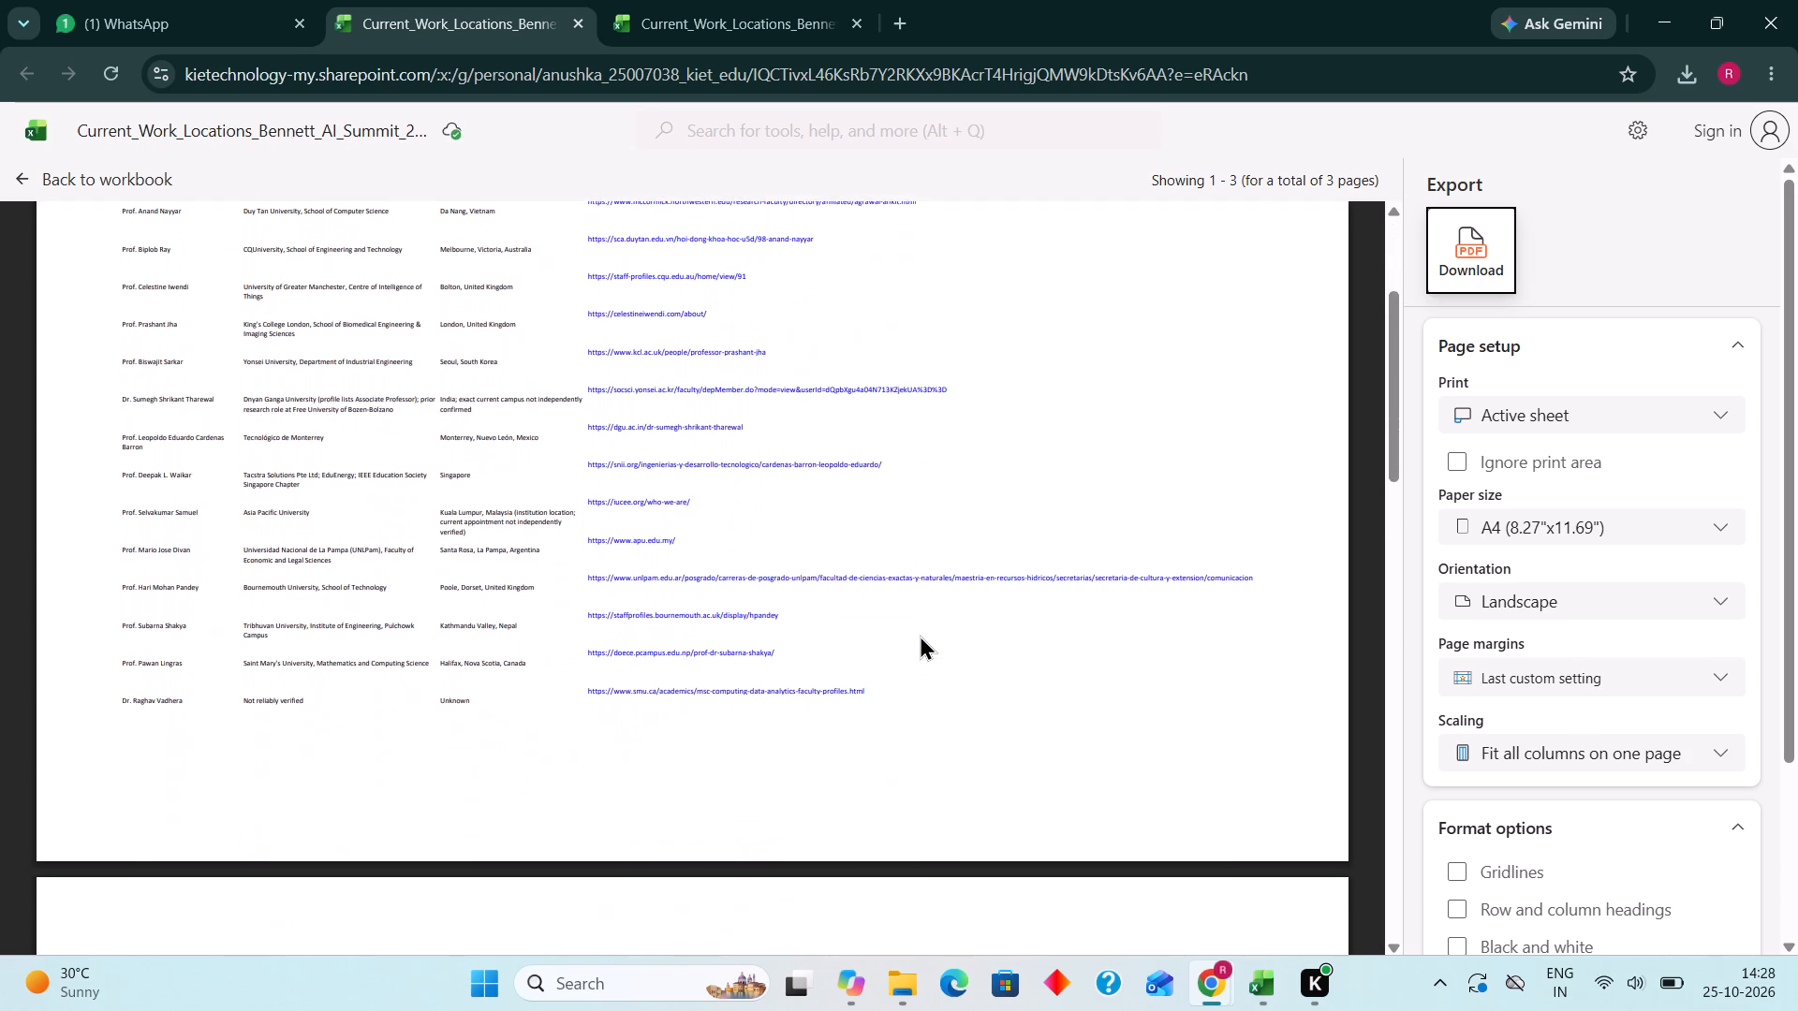
scroll(1086, 550, down, 1)
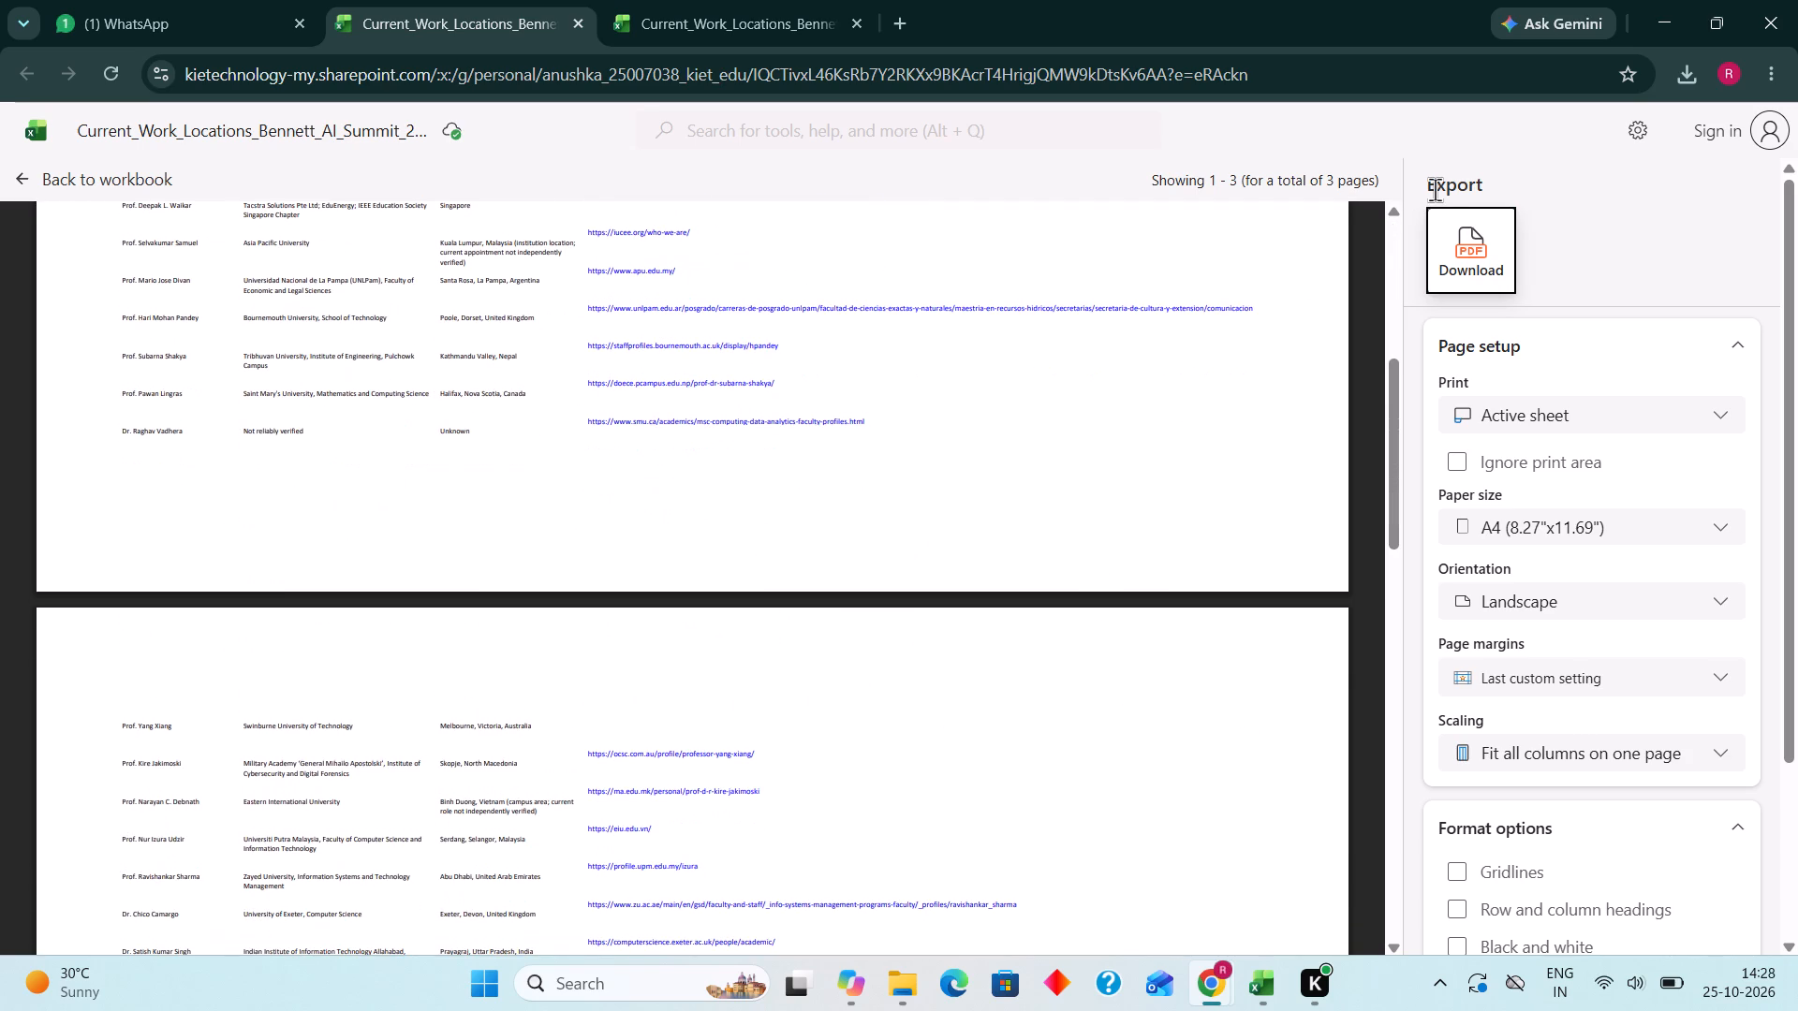
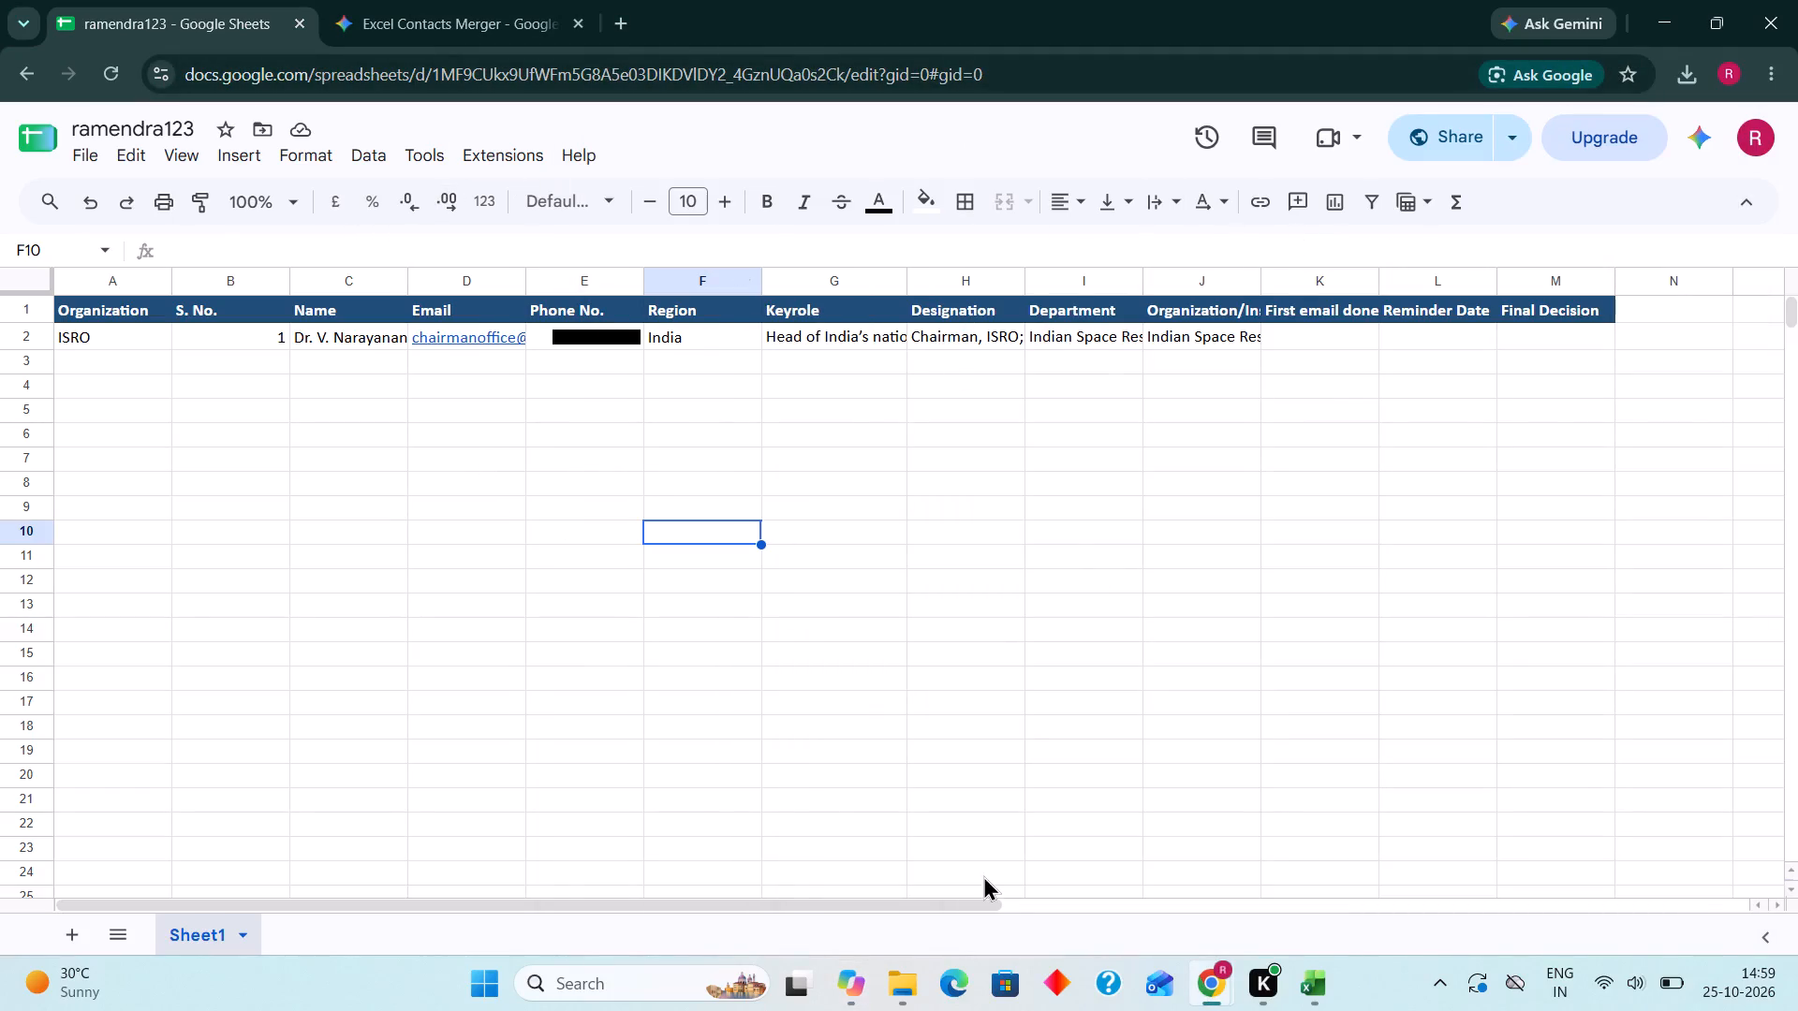
Open the Ramendra workbook from Downloads to check its contact table, and close it.
click(892, 979)
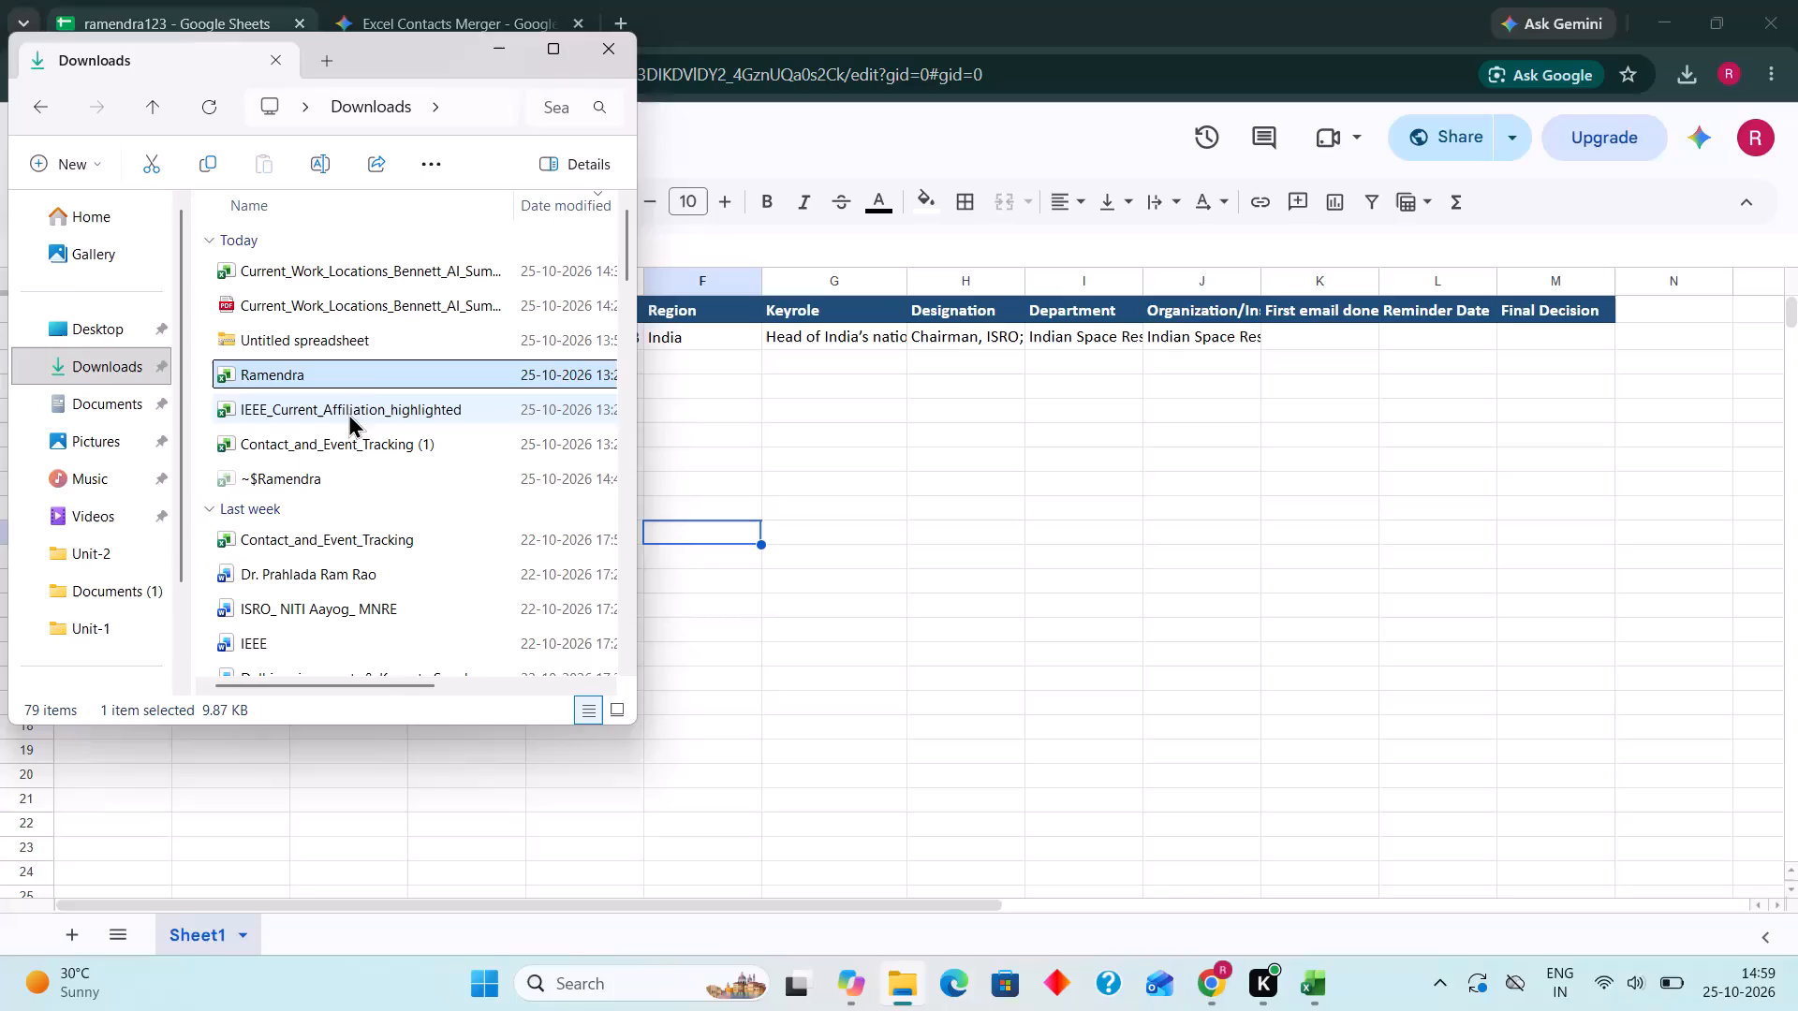
double_click(361, 380)
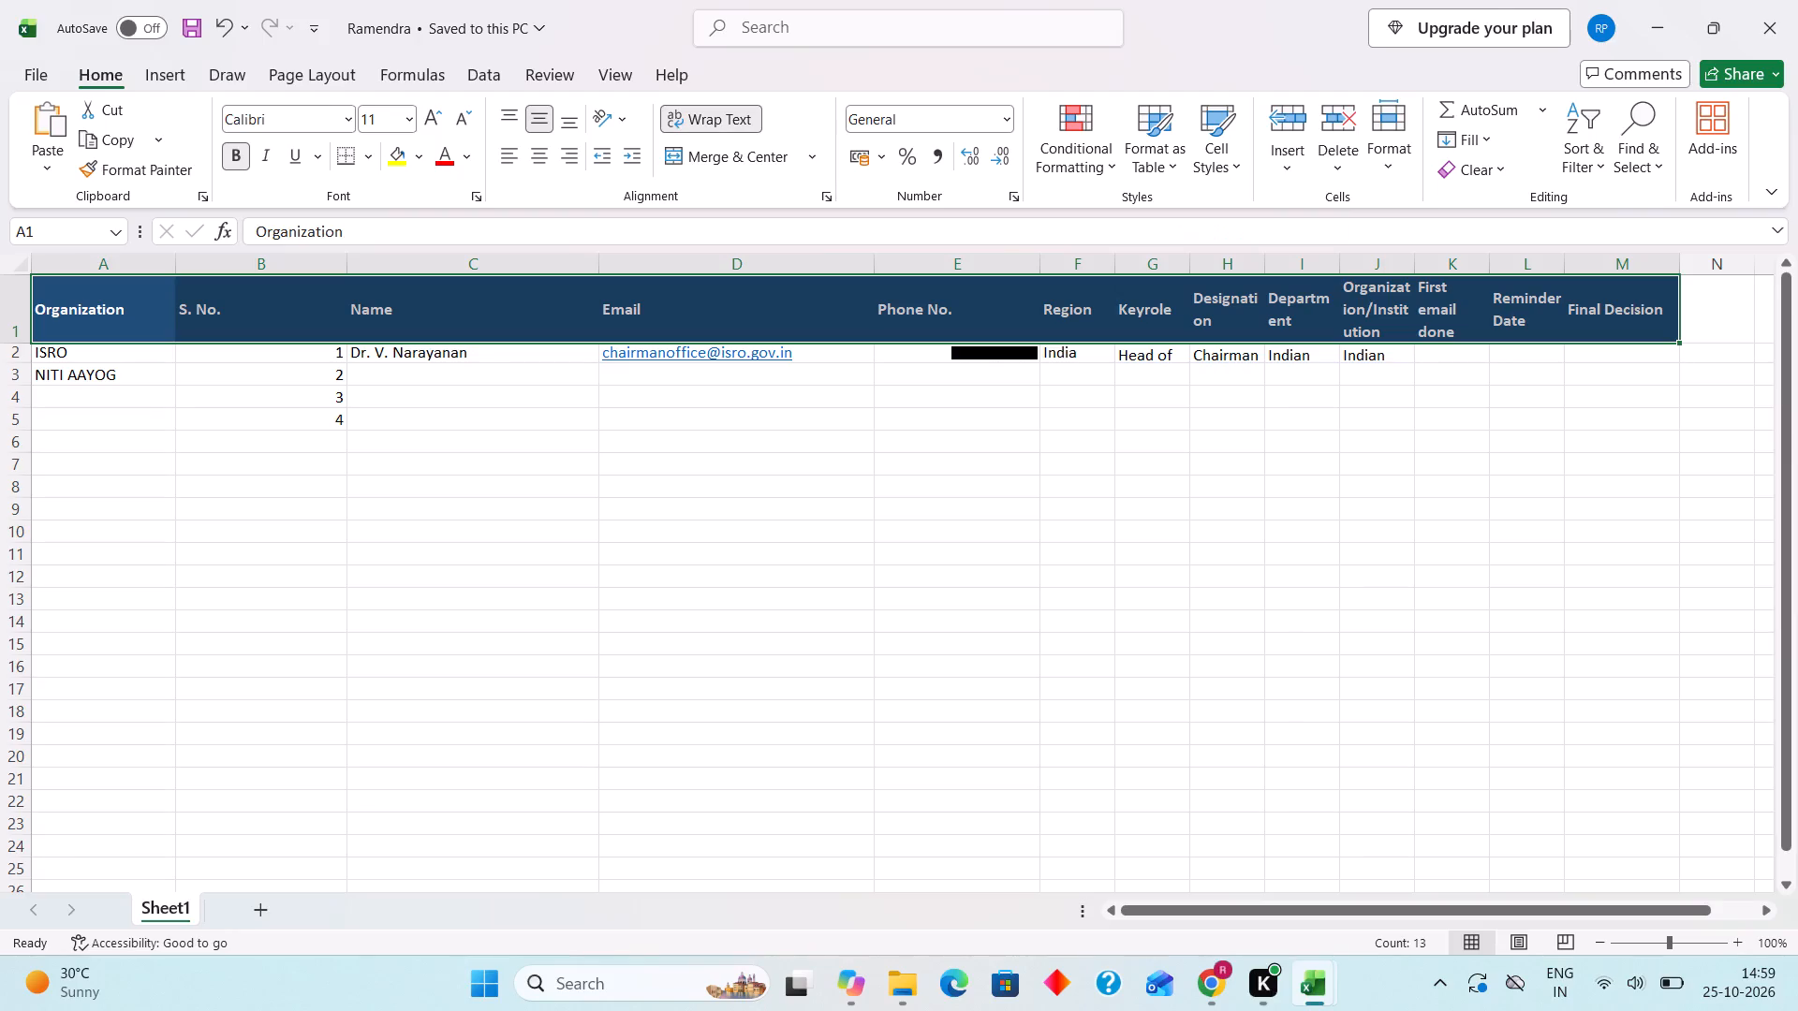
click(1785, 0)
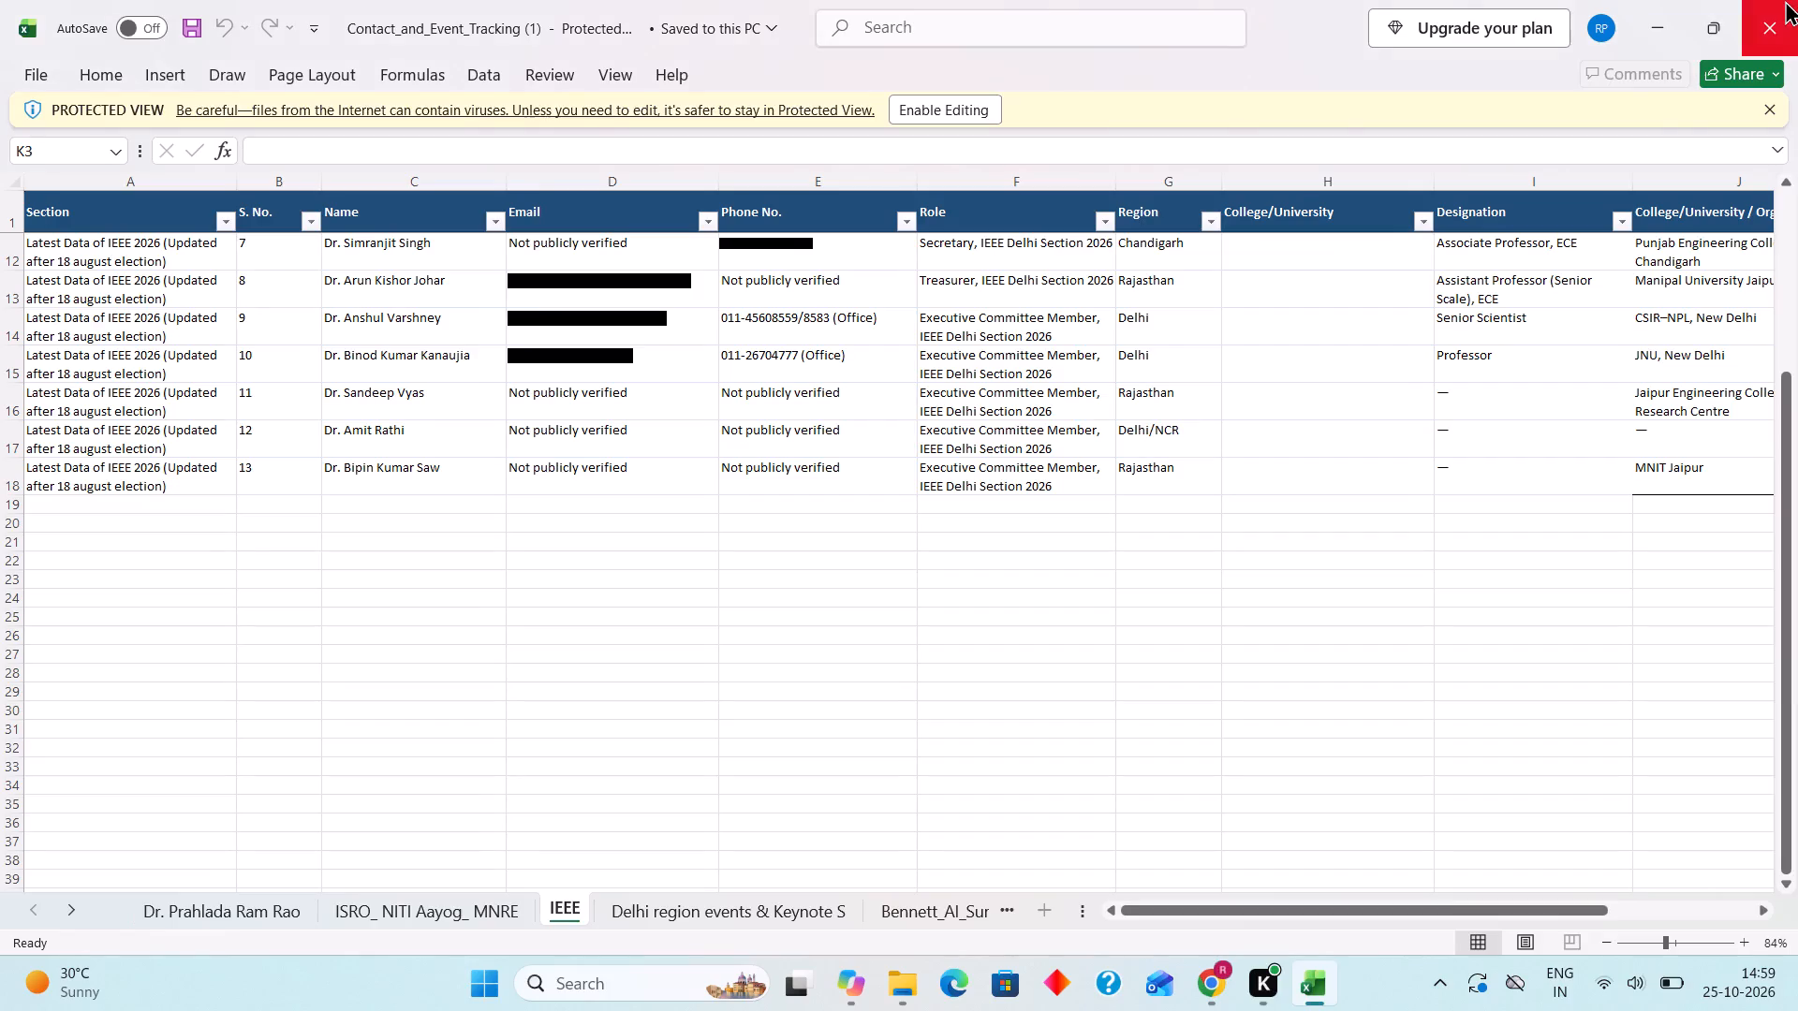
Enable editing in the protected Contact_and_Event_Tracking (1) workbook.
click(969, 103)
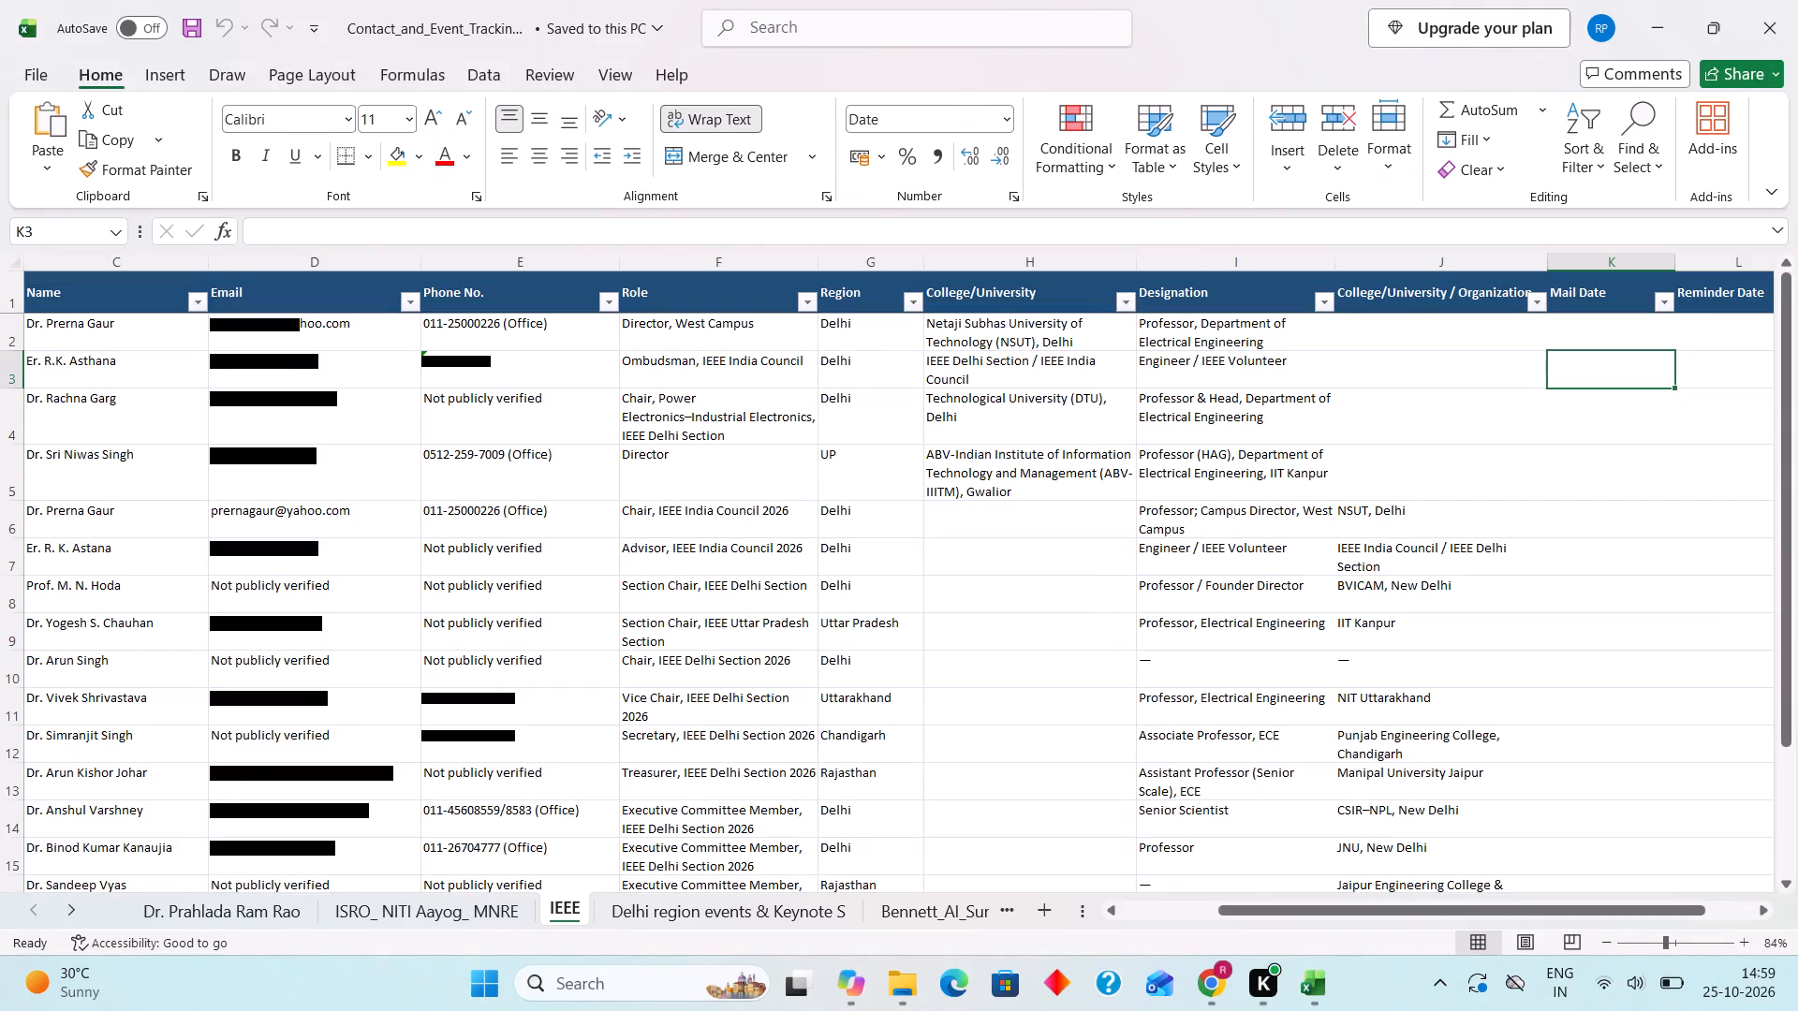
Look over the contact records and columns on the IEEE, ISRO_ NITI Aayog_ MNRE and individual scientist sheets.
scroll(703, 475, down, 1)
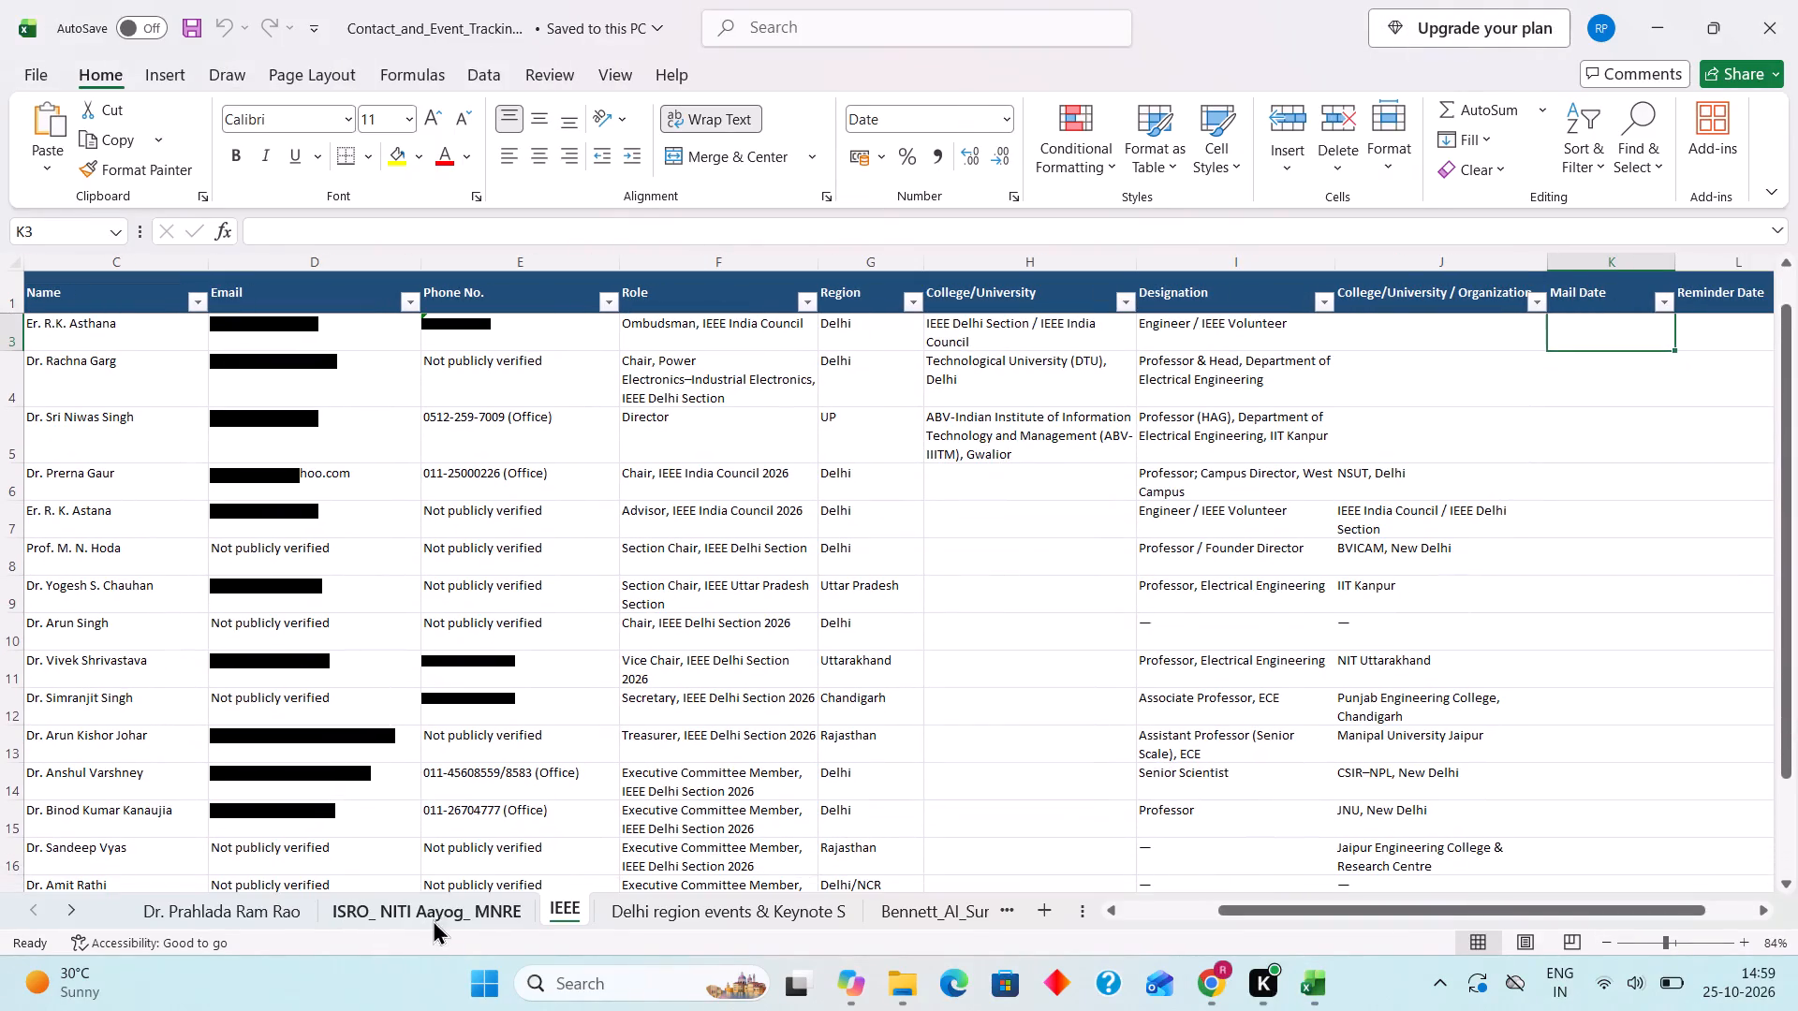
click(429, 901)
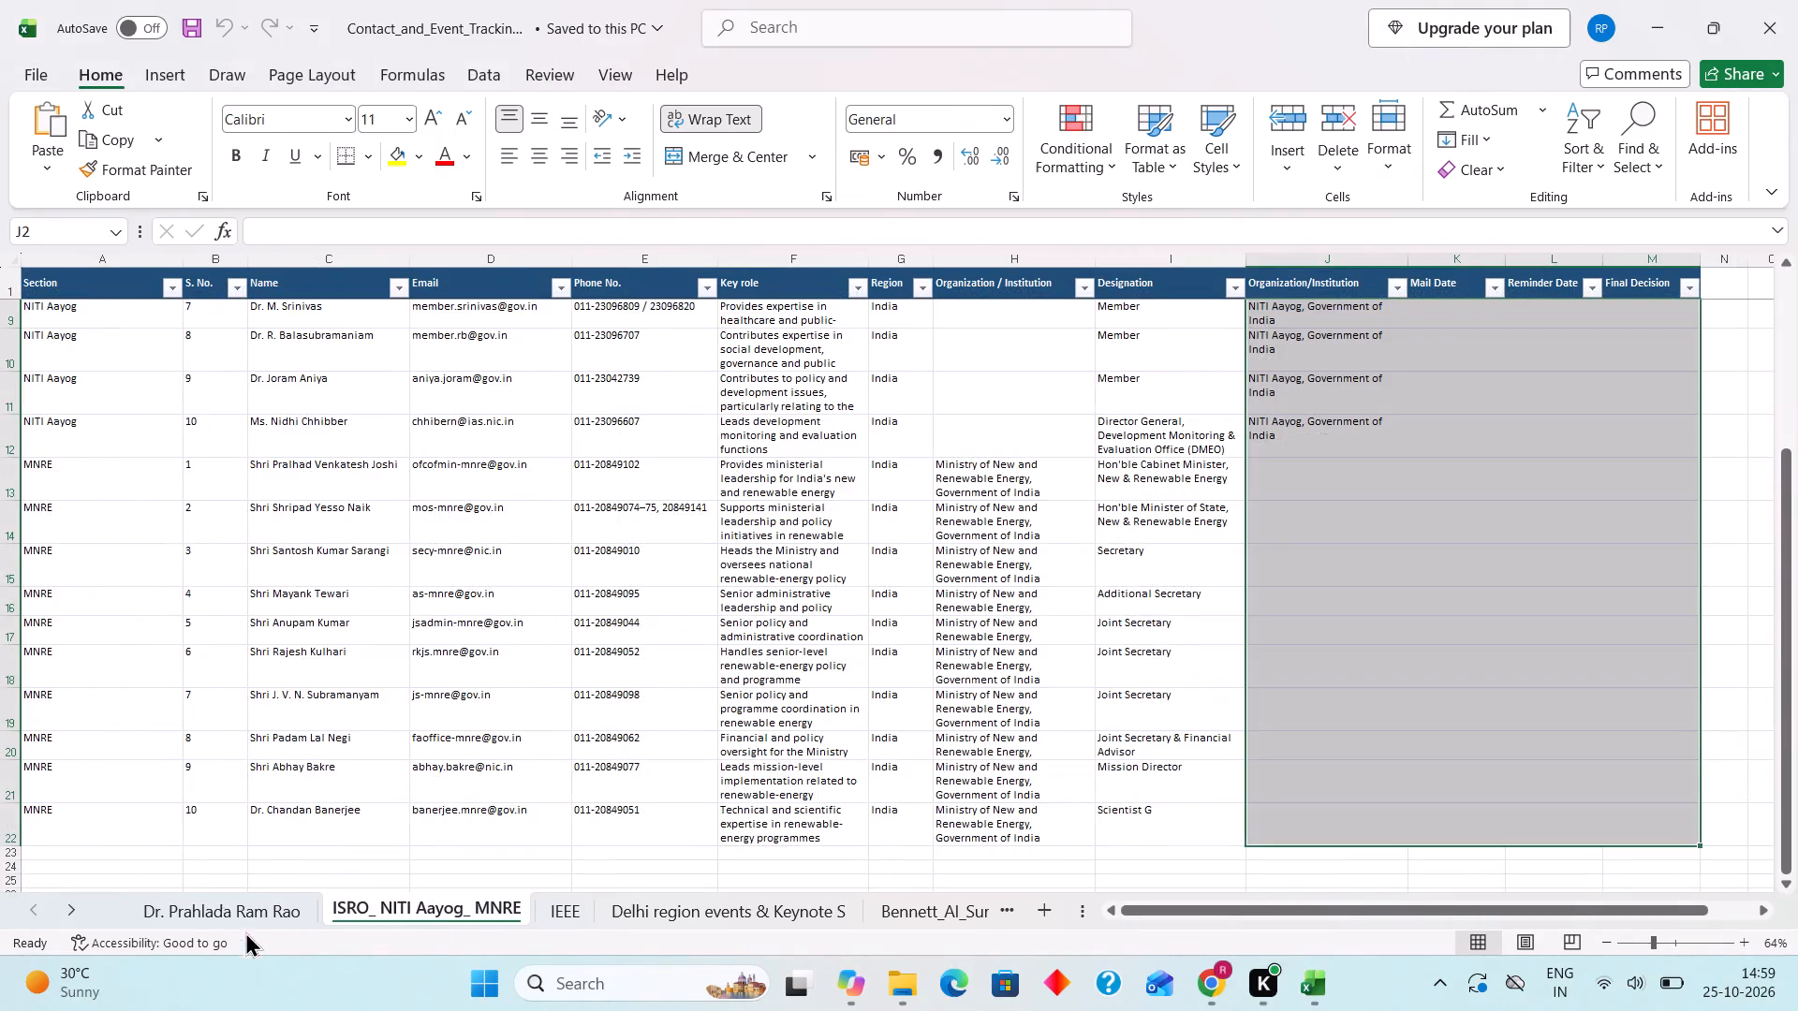
click(244, 907)
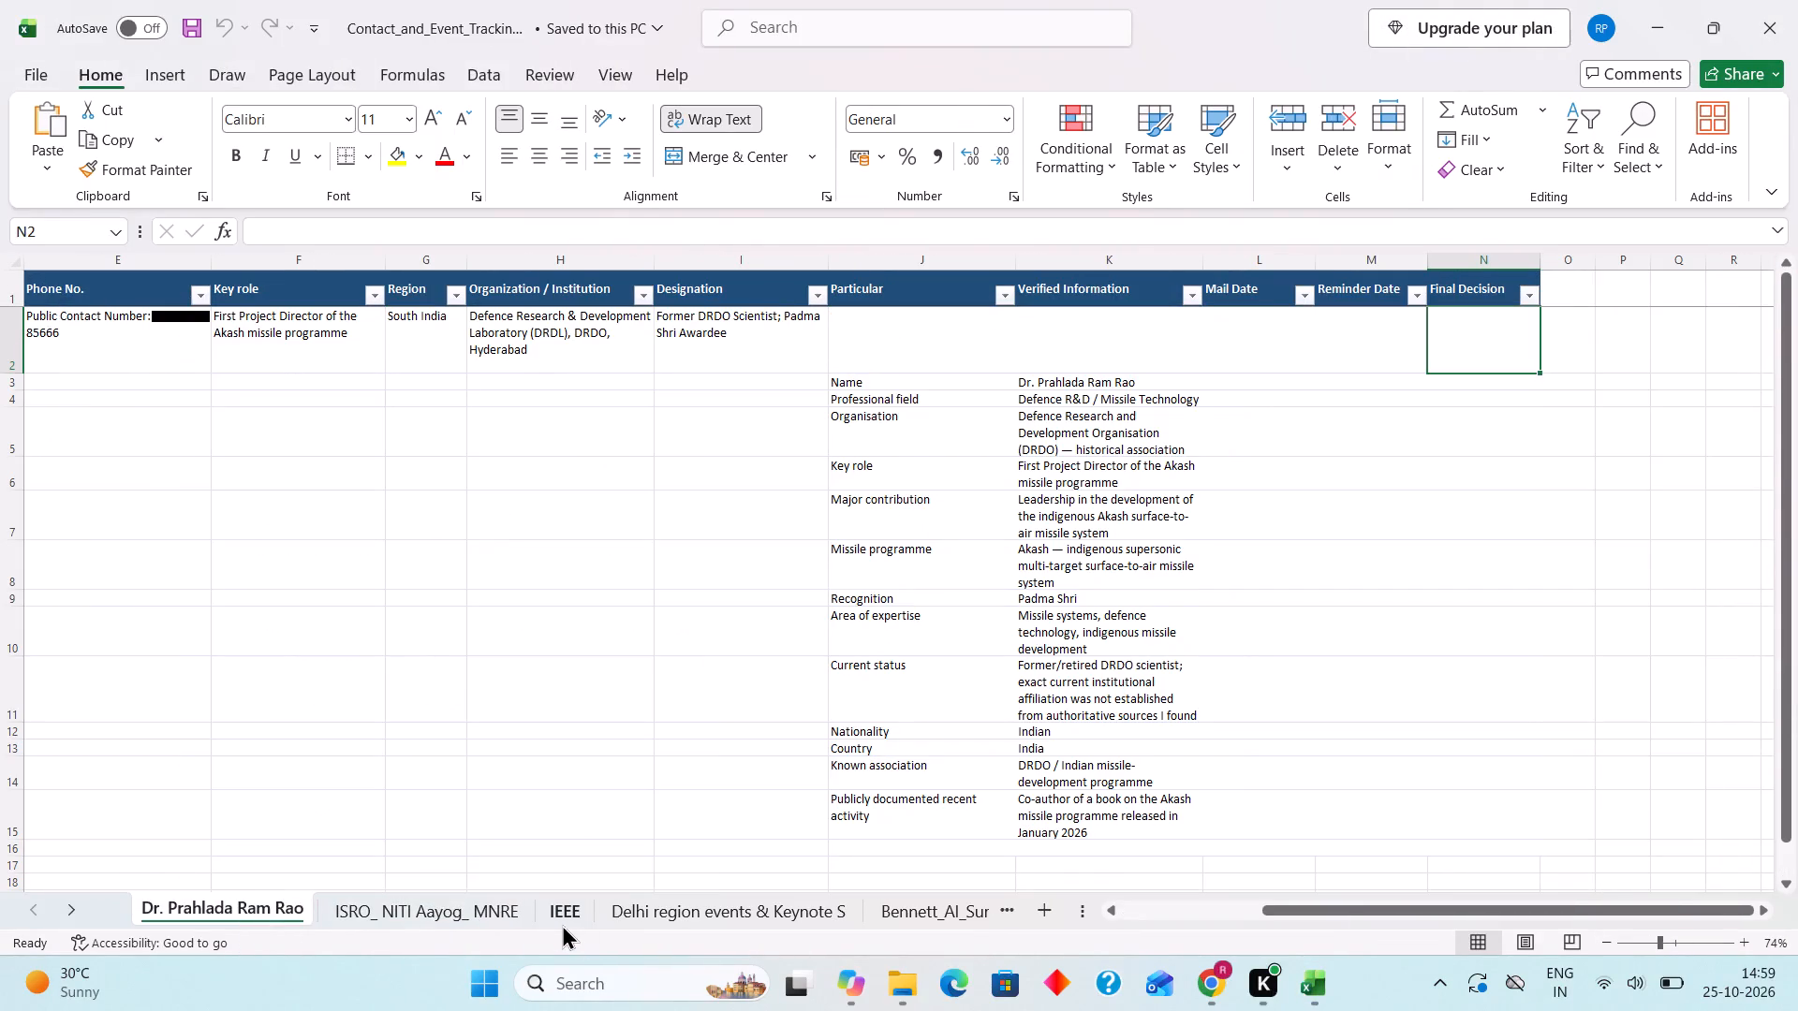
click(578, 907)
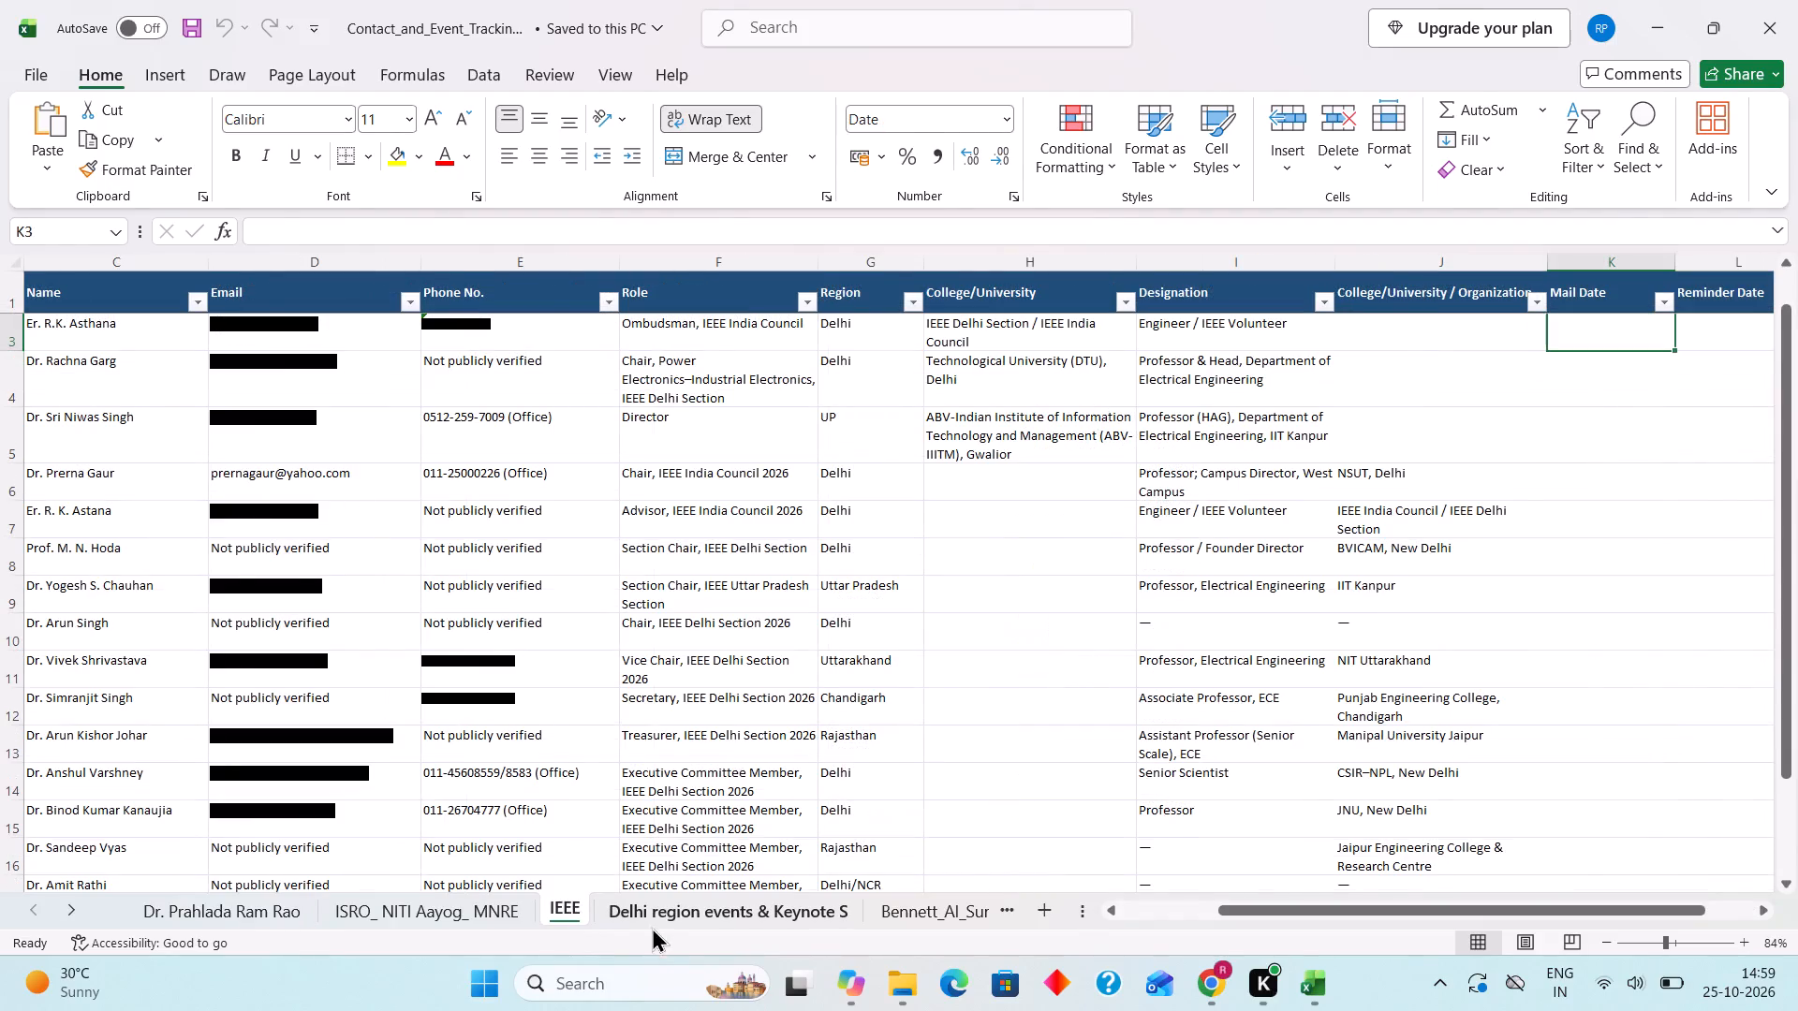
Examine the speaker and event records on the Delhi region events & Keynote sheet across all its columns, from Section to Current speaker status.
click(672, 910)
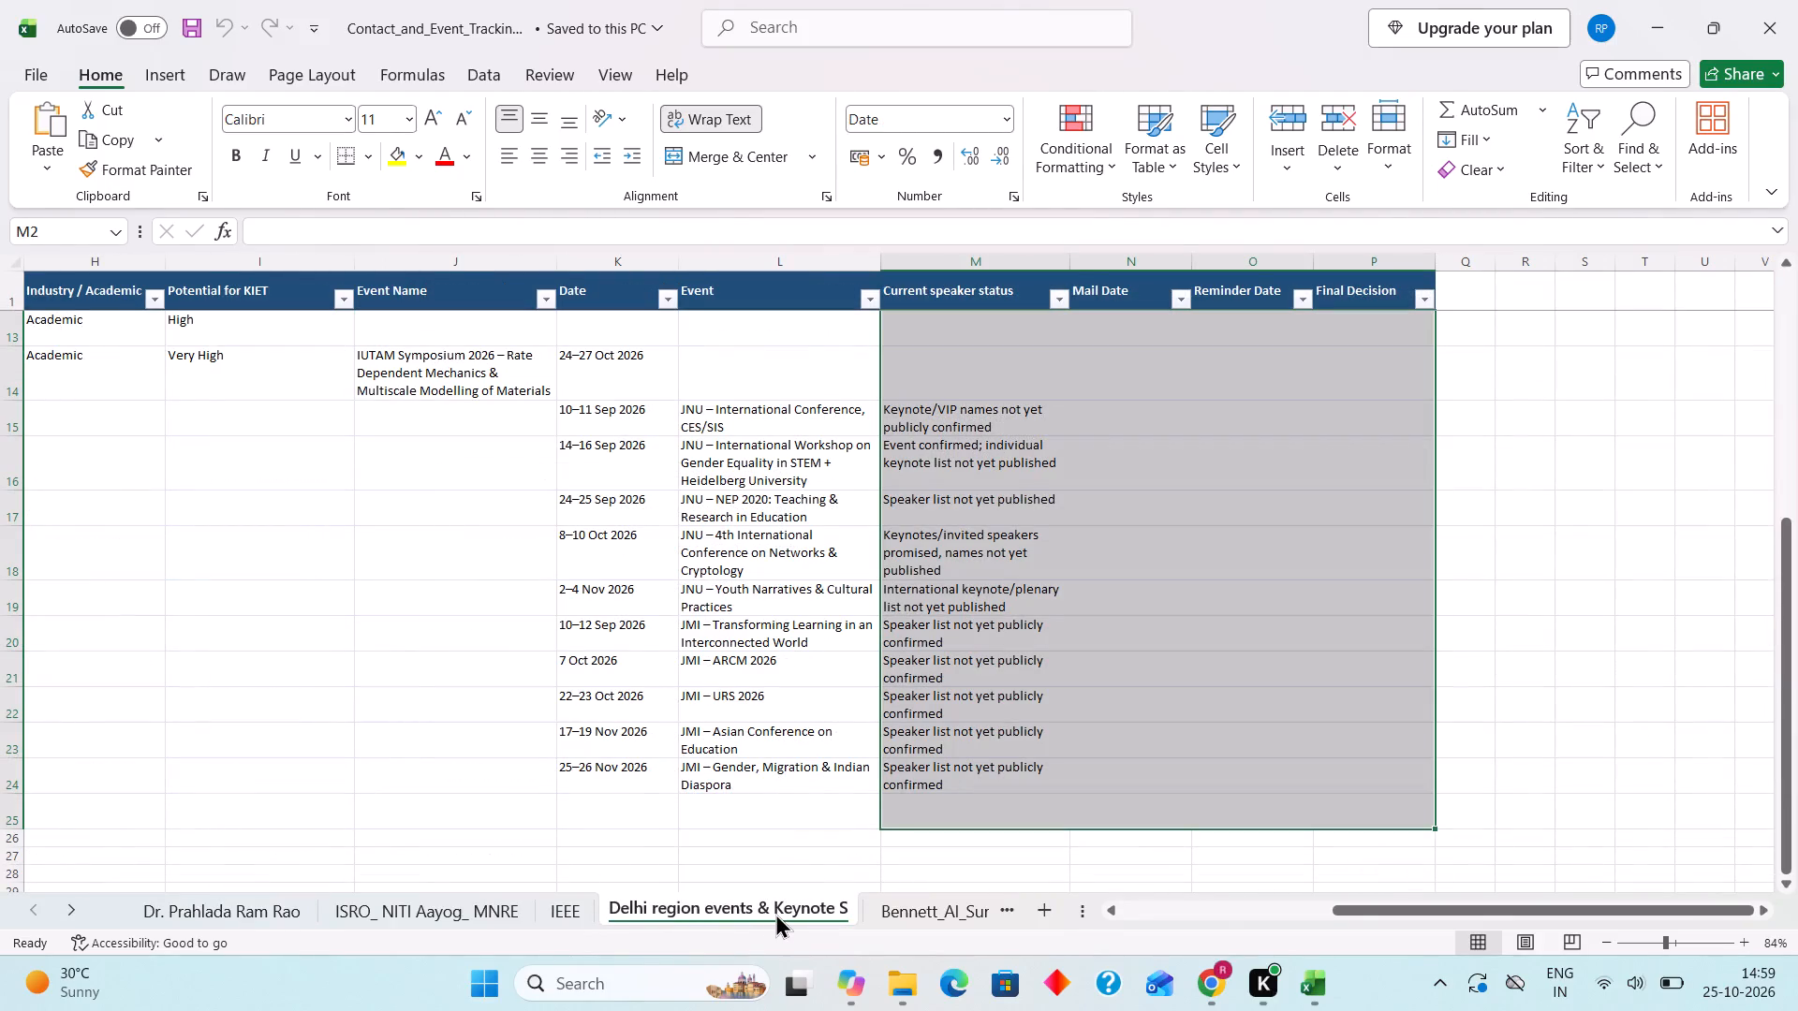
scroll(524, 506, right, 4)
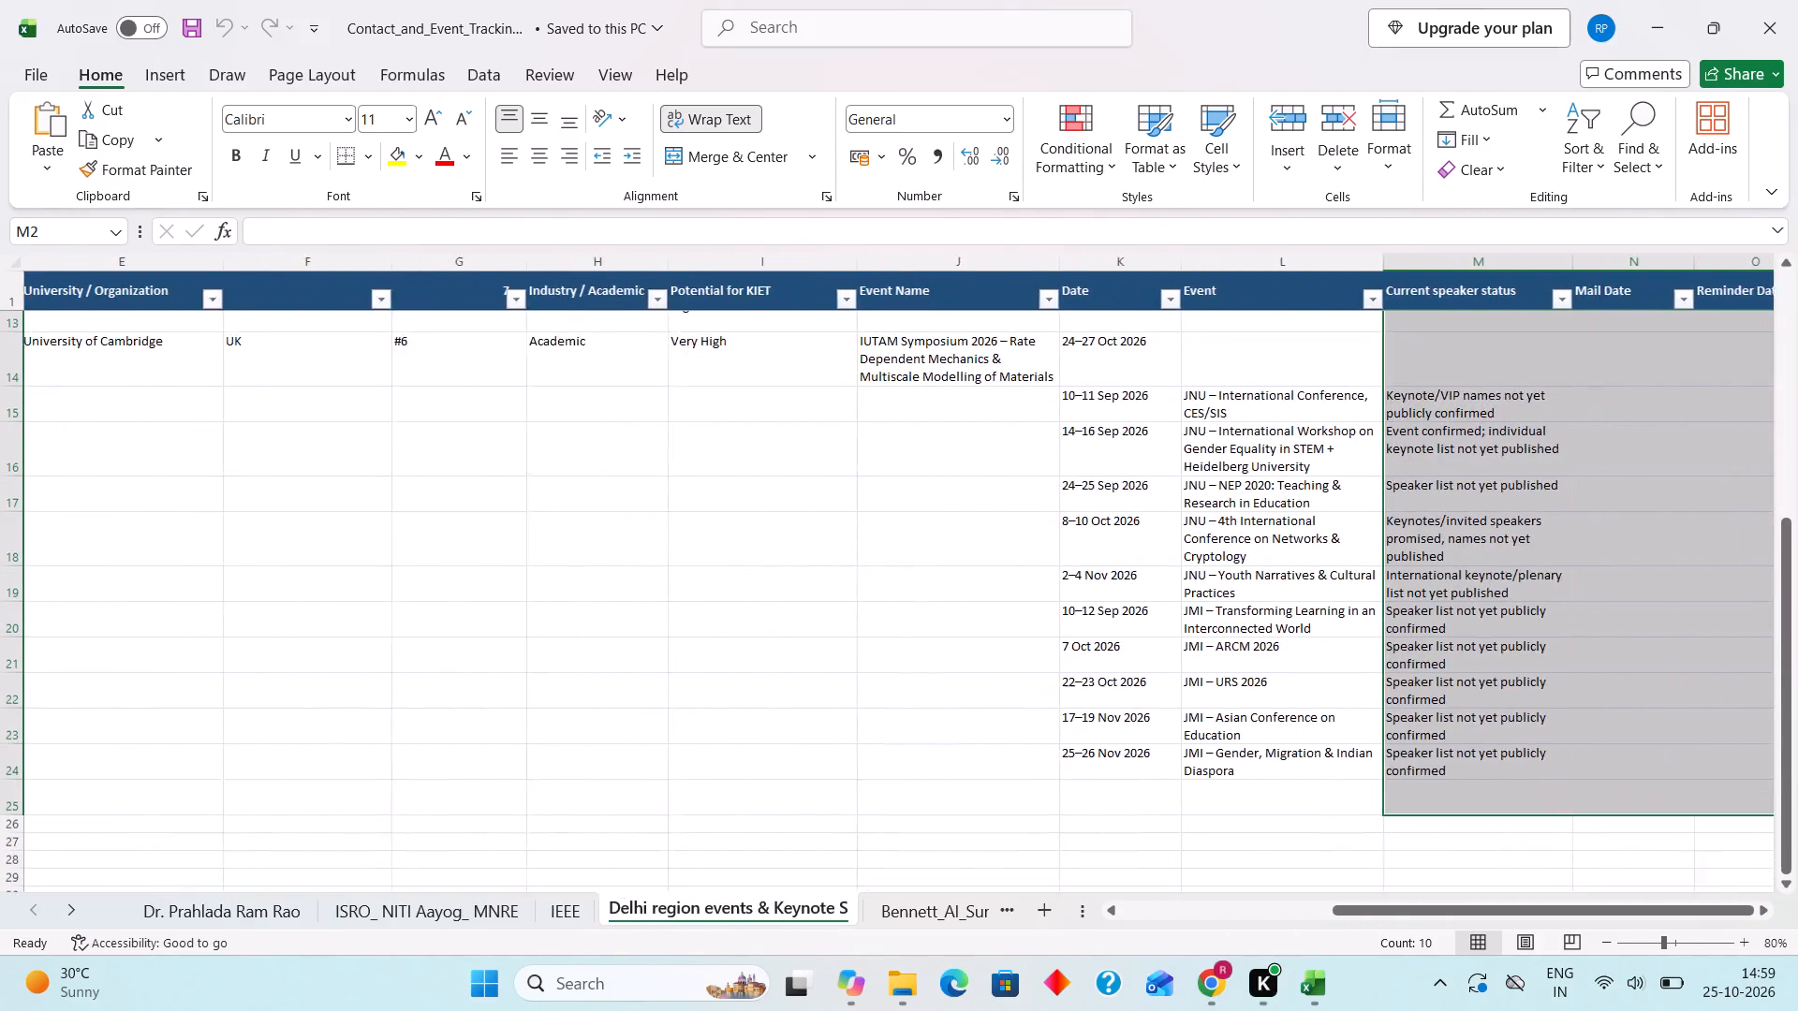
scroll(524, 506, right, 1)
scroll(524, 506, up, 7)
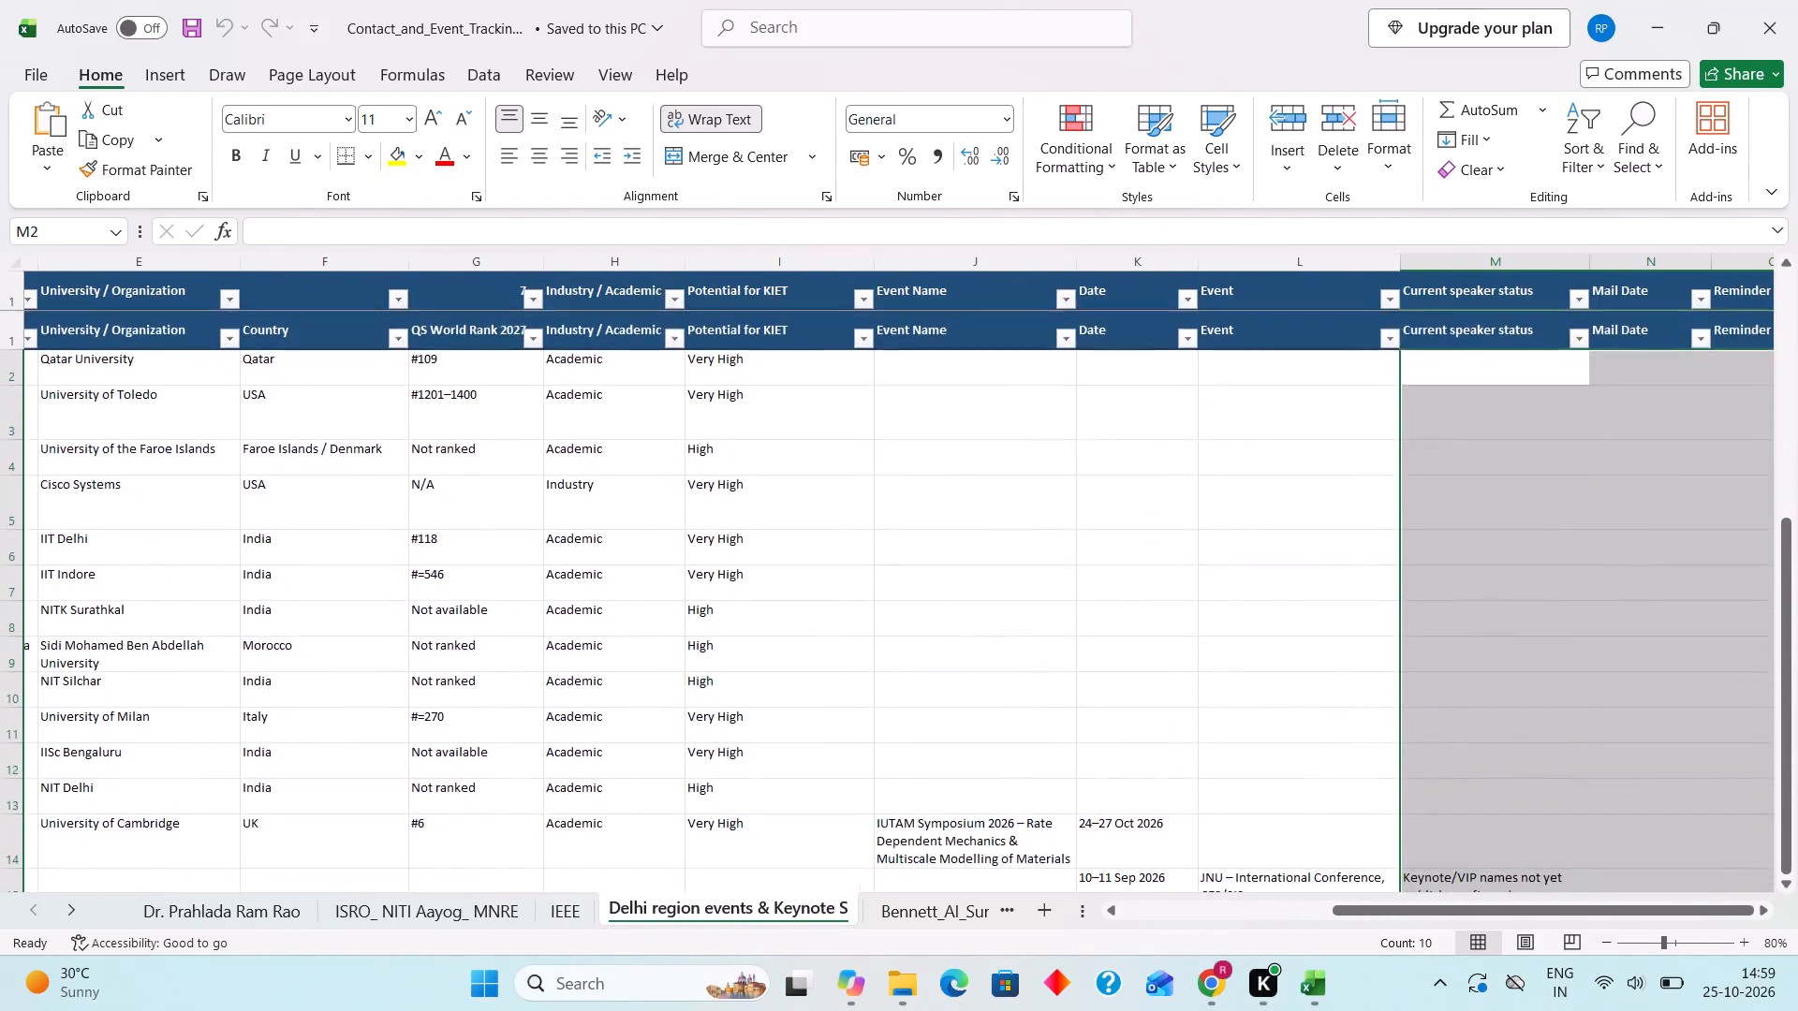
scroll(524, 506, right, 3)
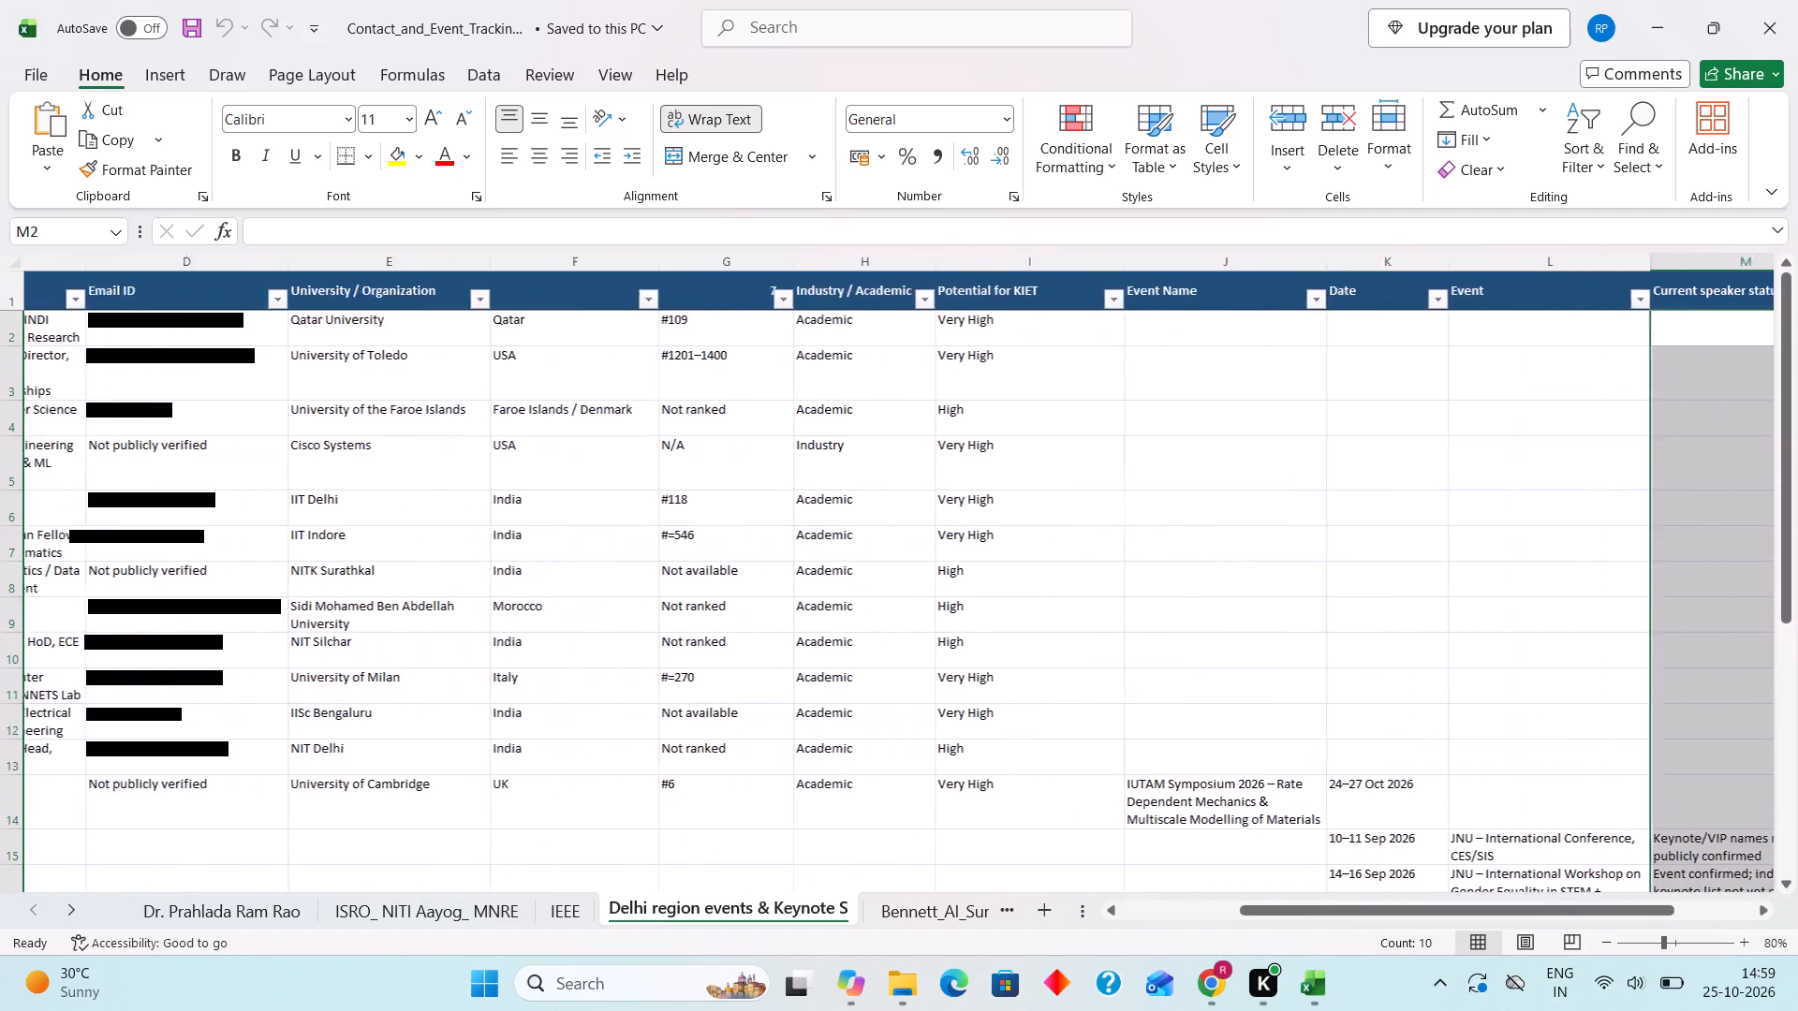
scroll(524, 506, right, 2)
scroll(524, 506, up, 1)
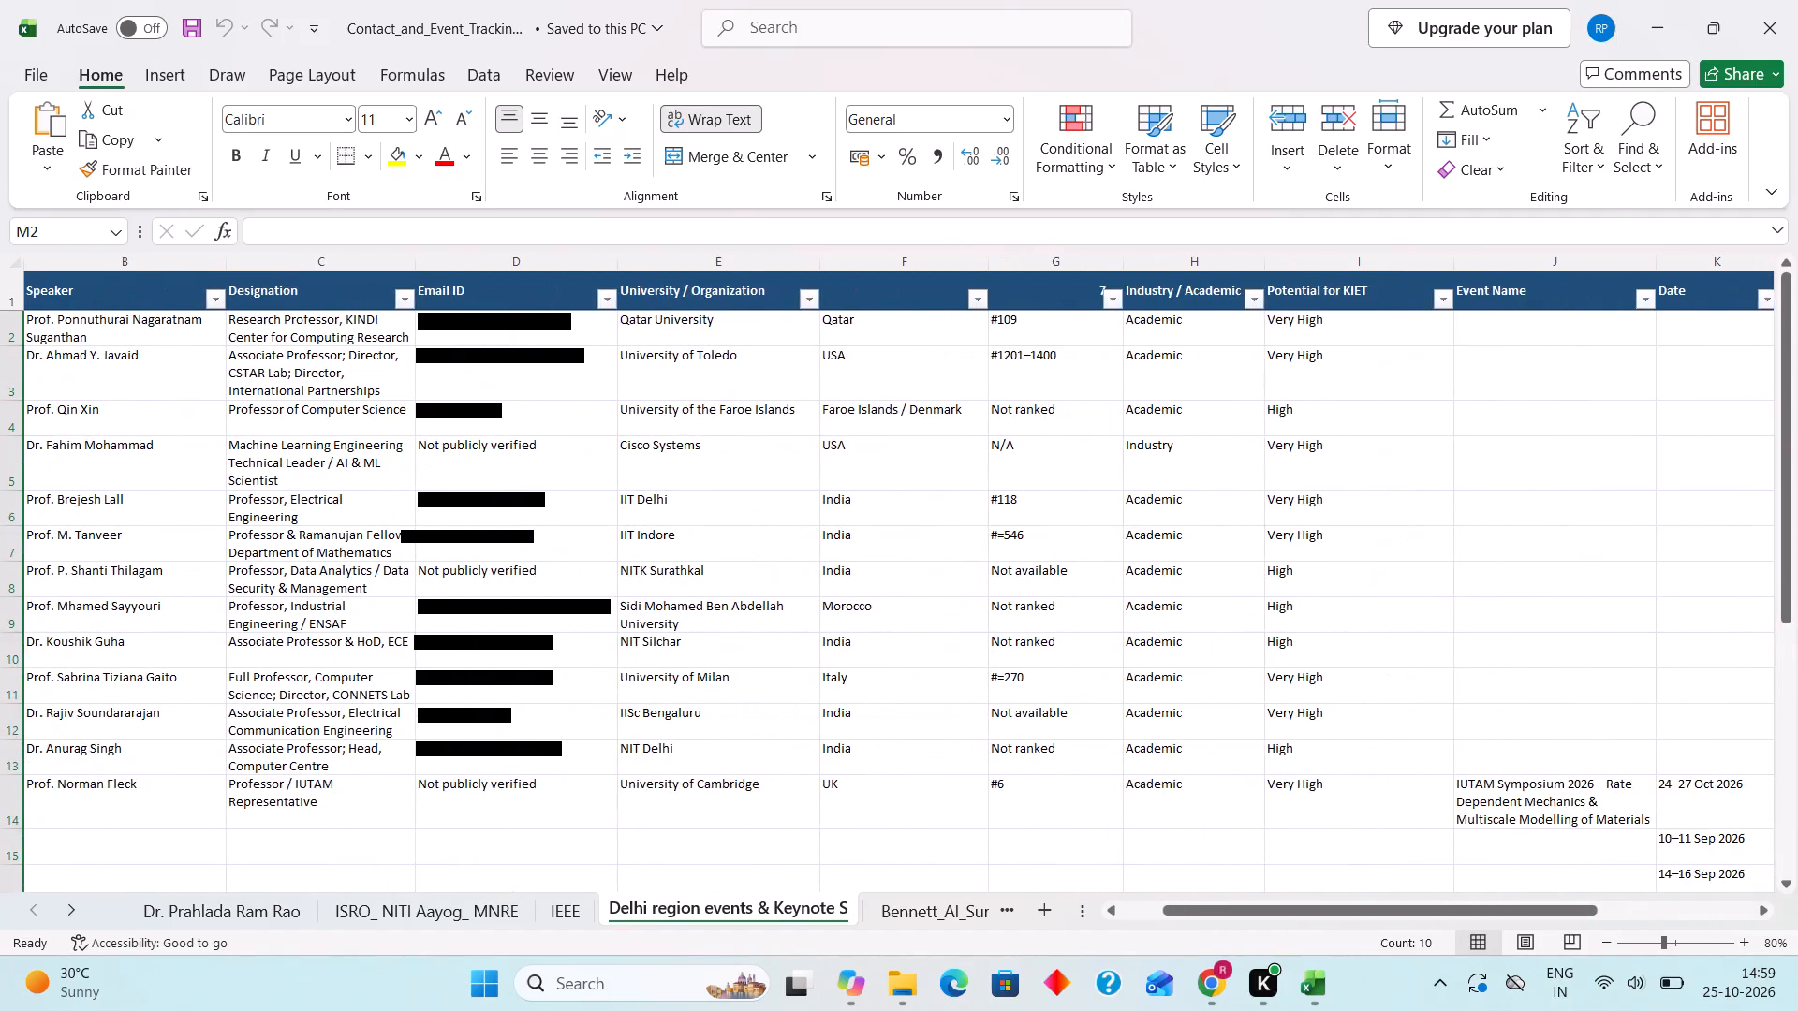
scroll(524, 506, up, 1)
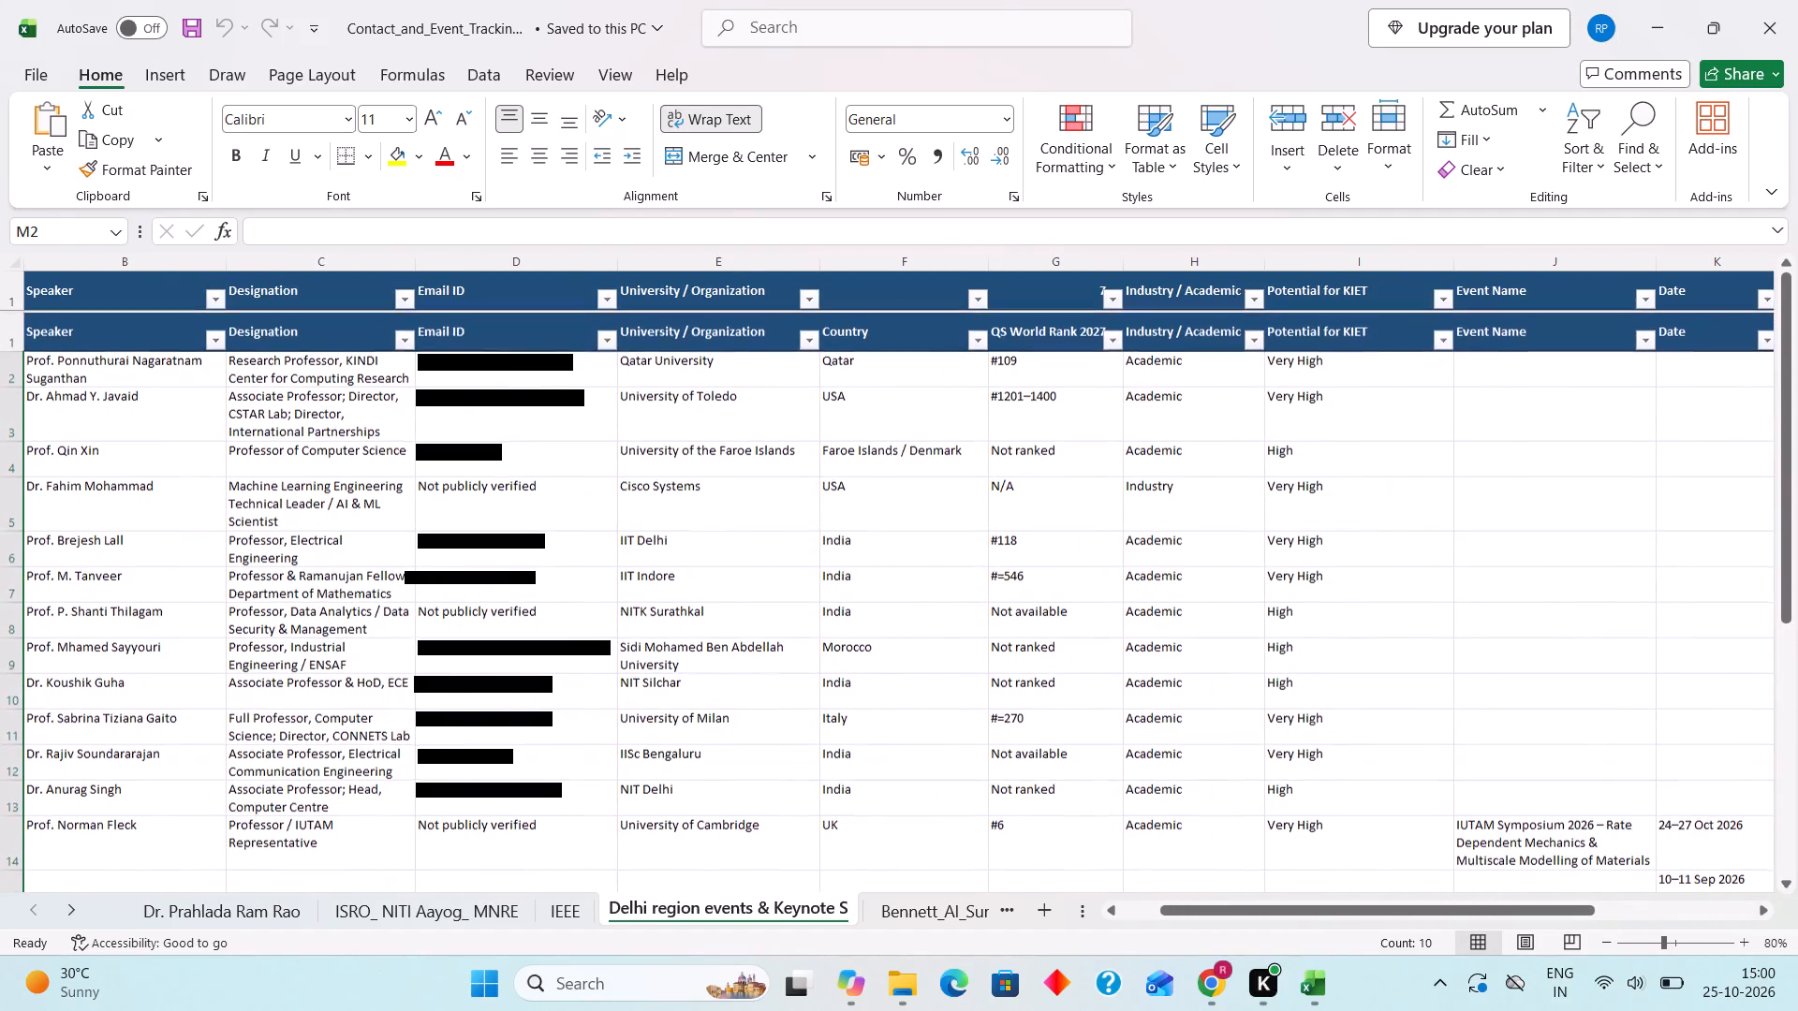
scroll(524, 506, right, 6)
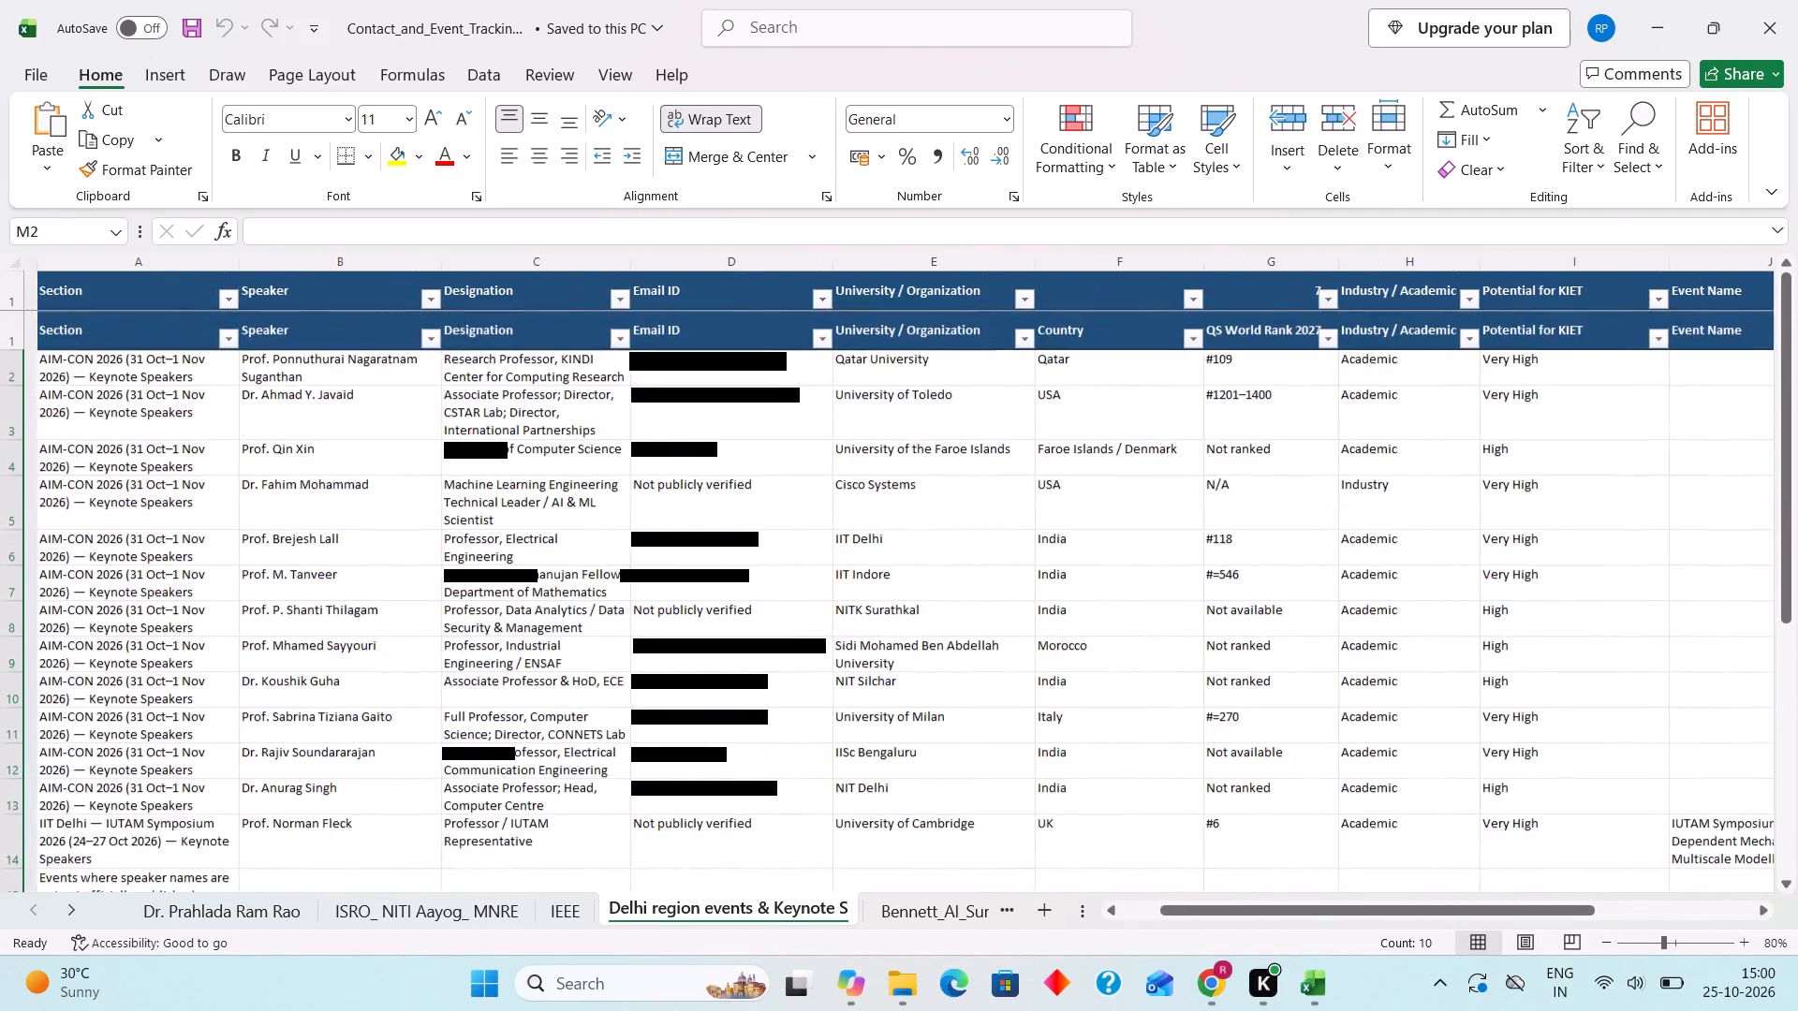
scroll(524, 506, right, 1)
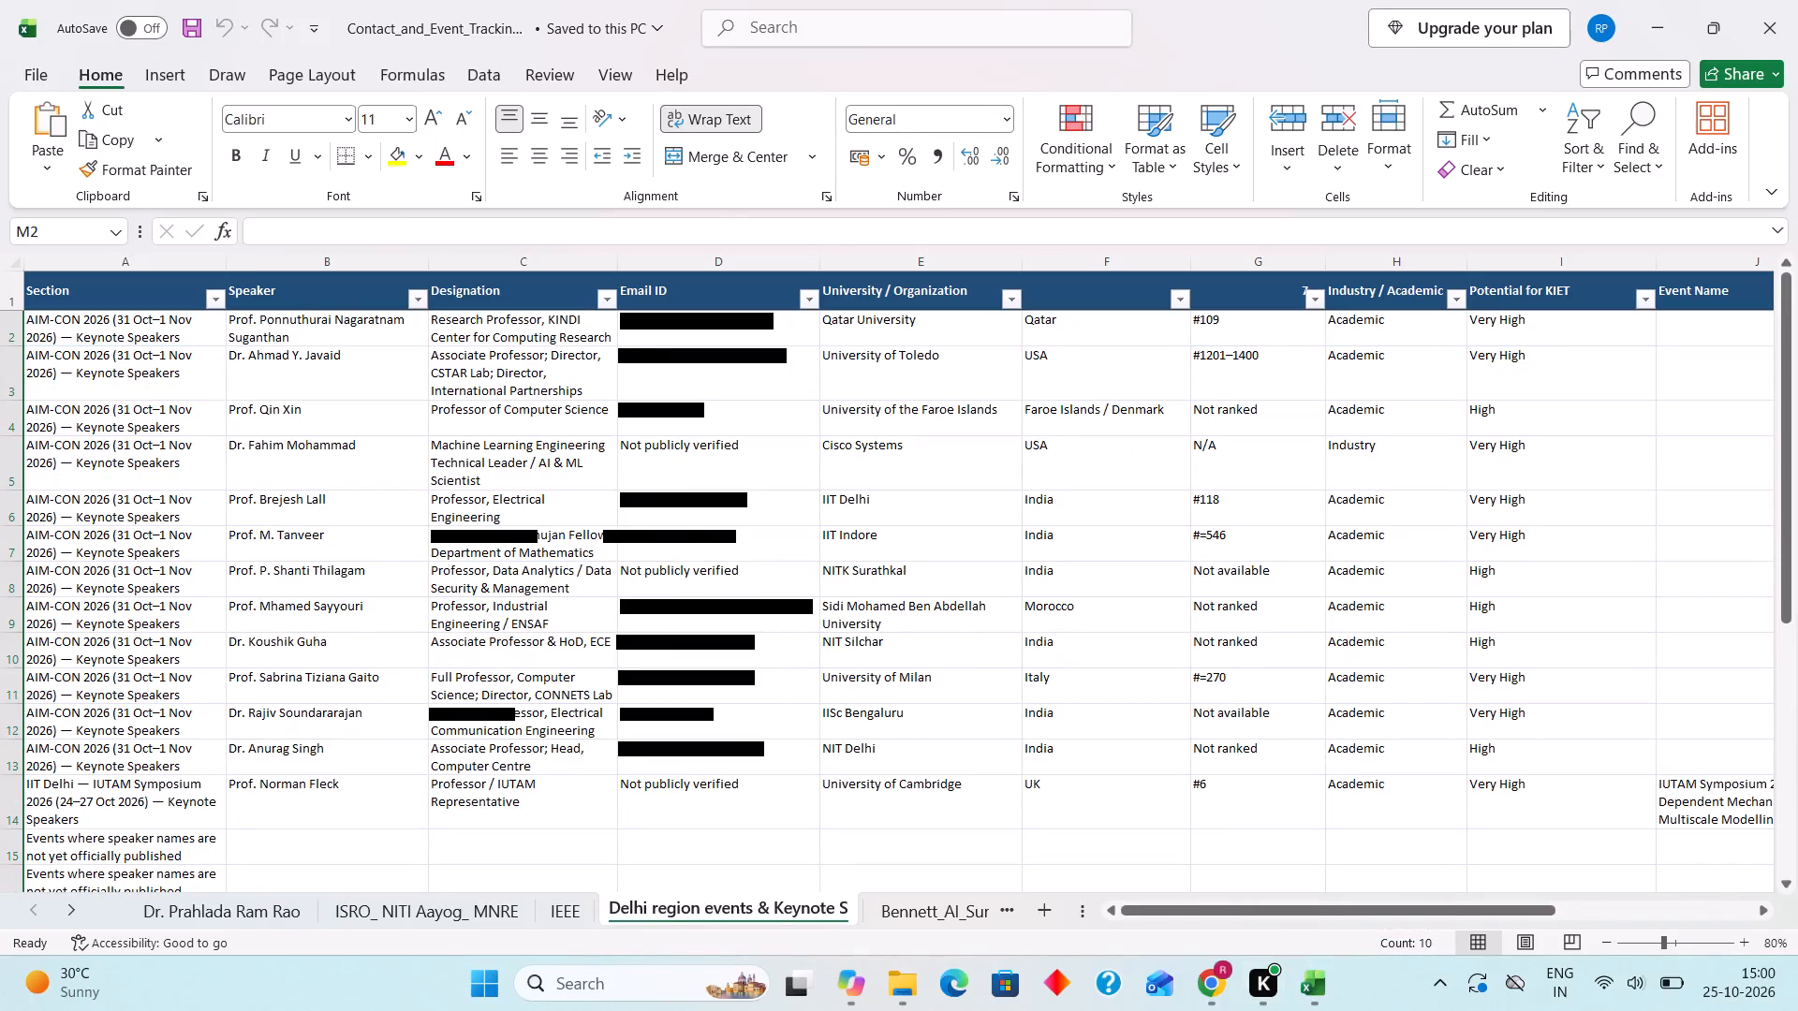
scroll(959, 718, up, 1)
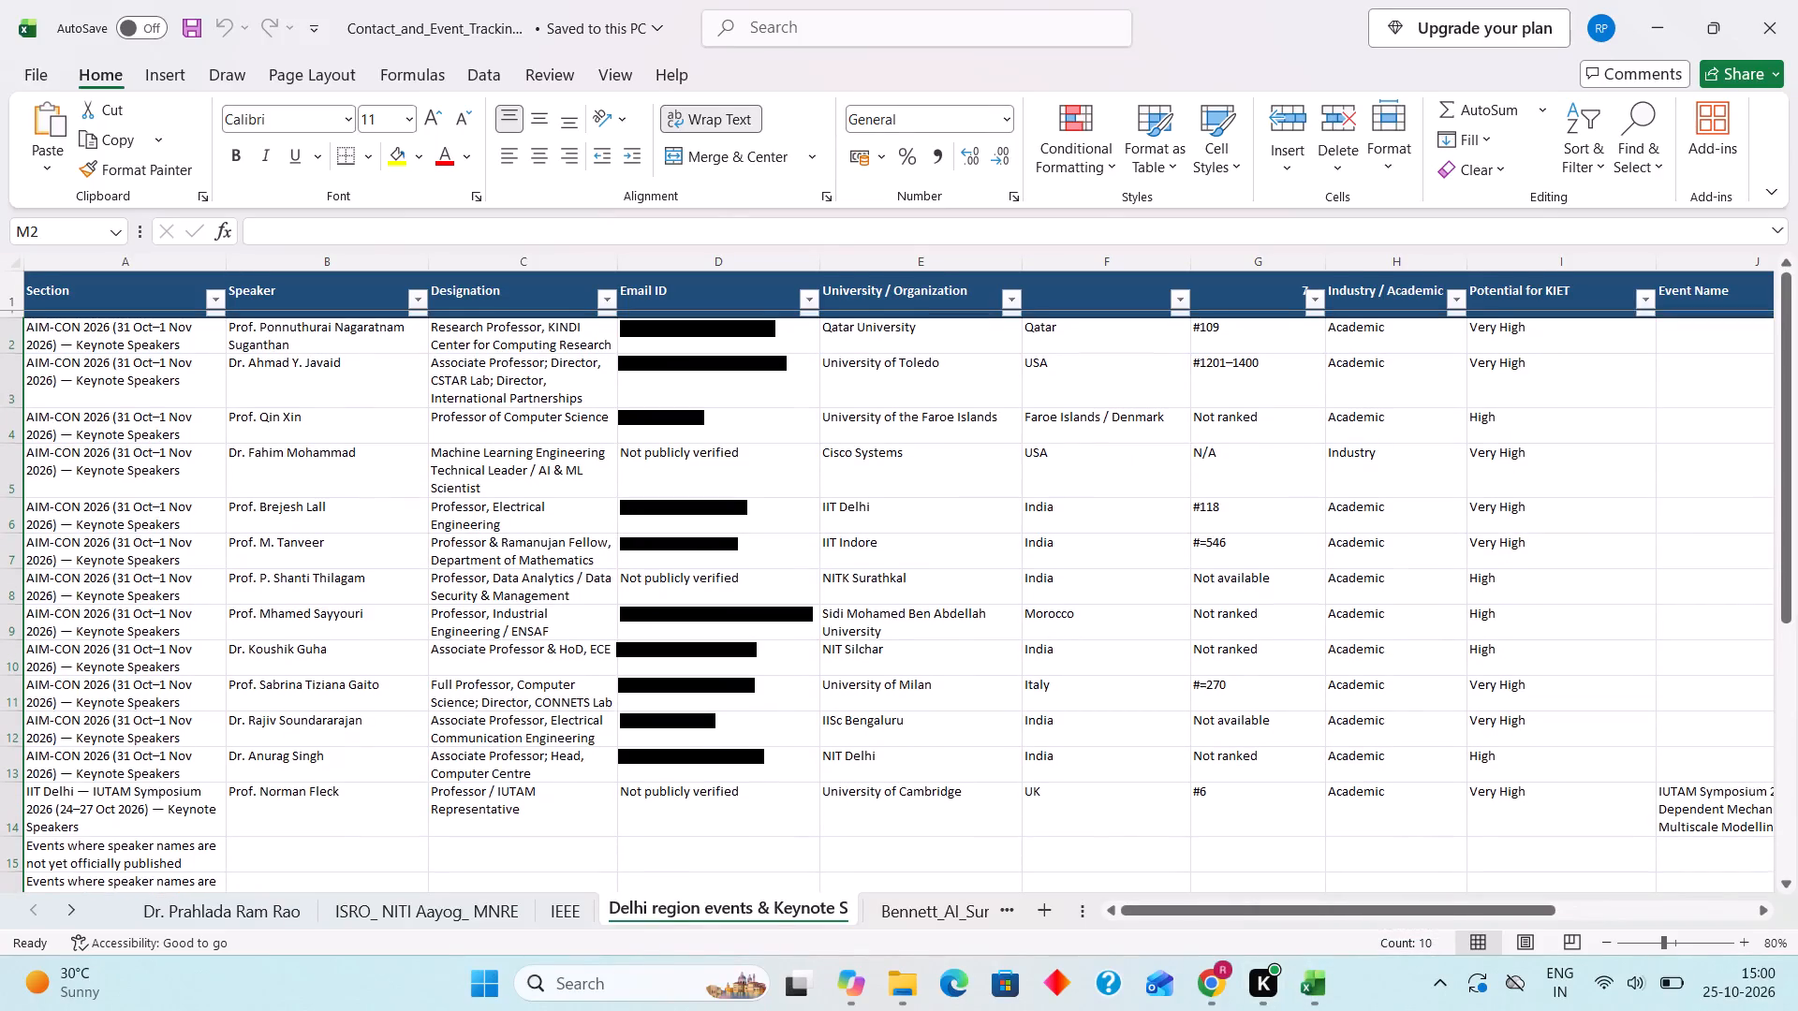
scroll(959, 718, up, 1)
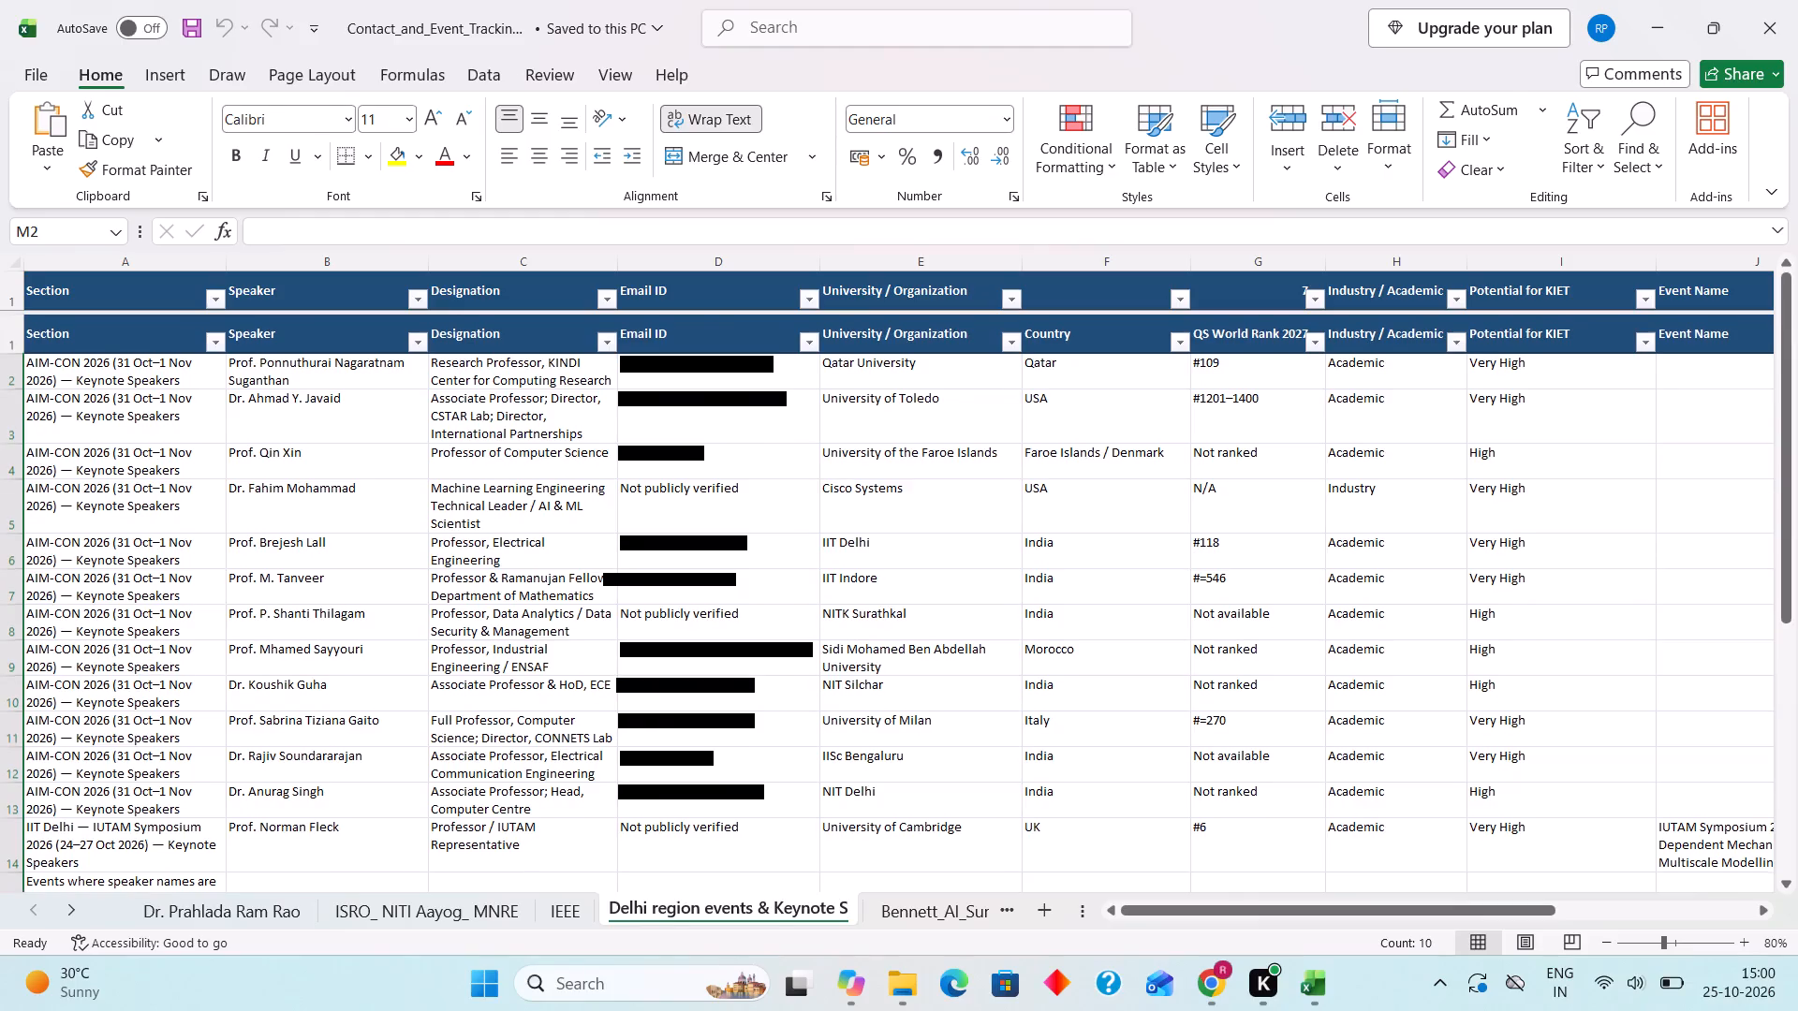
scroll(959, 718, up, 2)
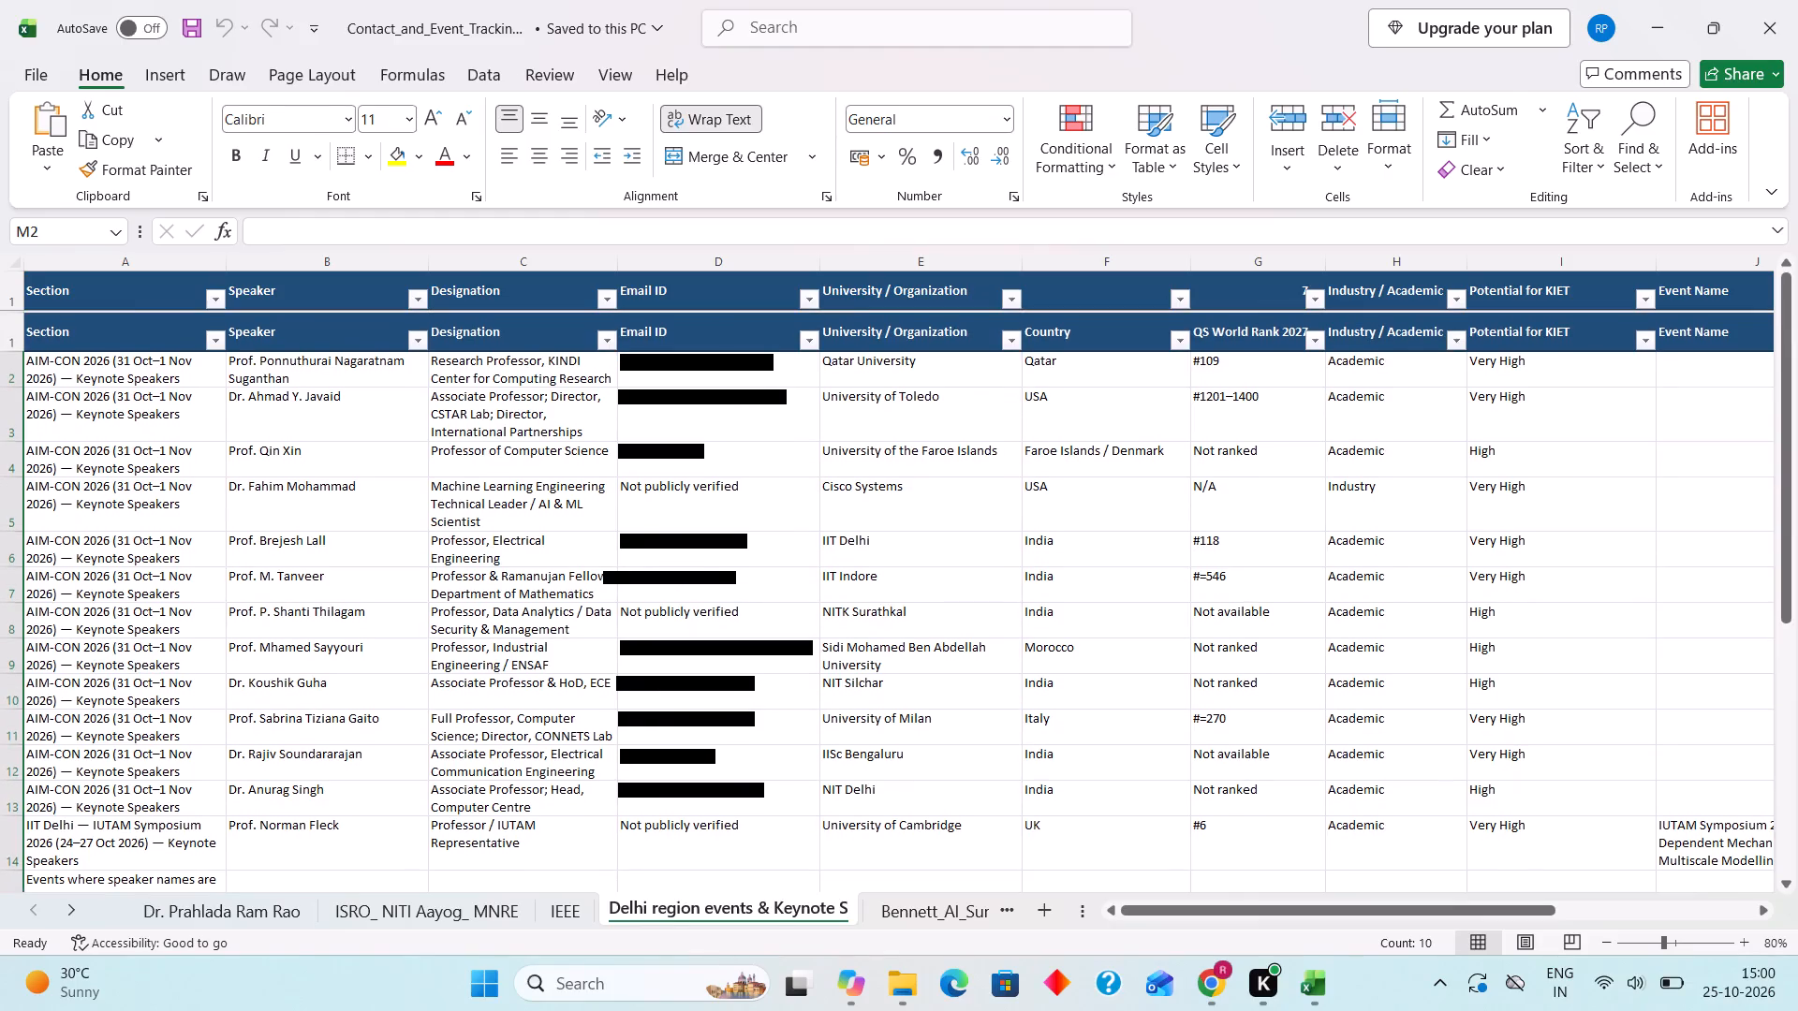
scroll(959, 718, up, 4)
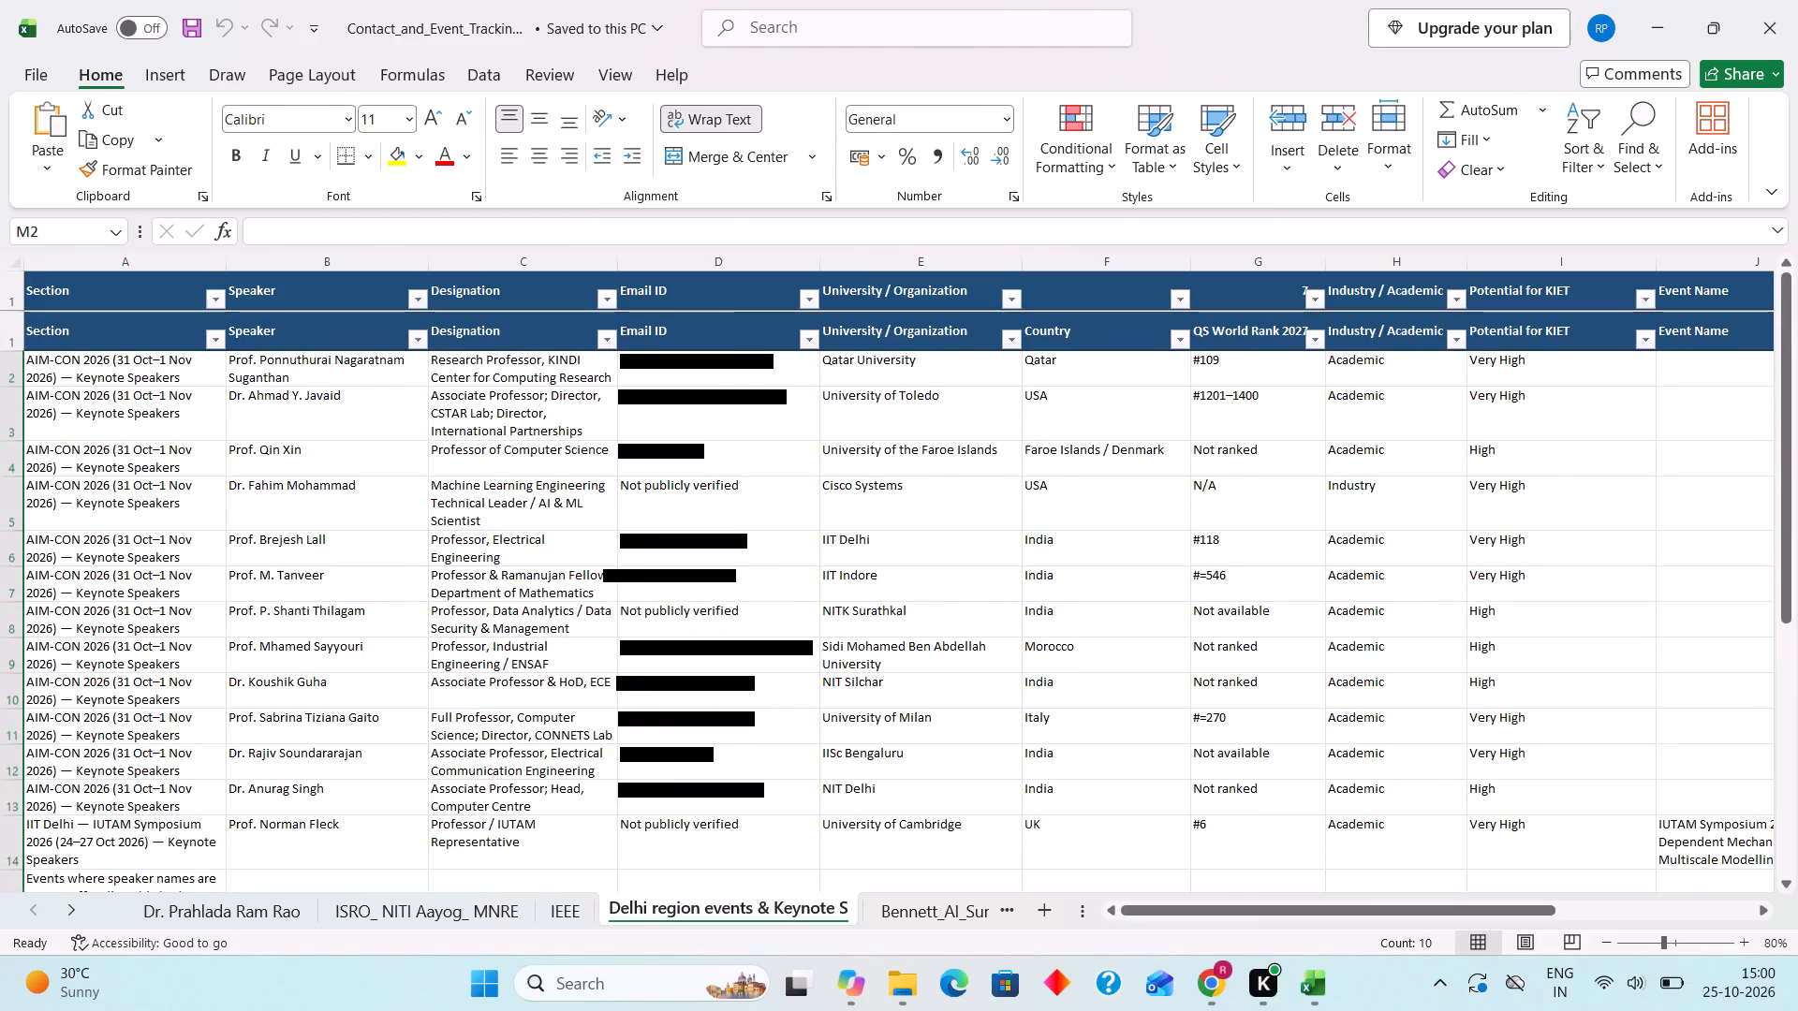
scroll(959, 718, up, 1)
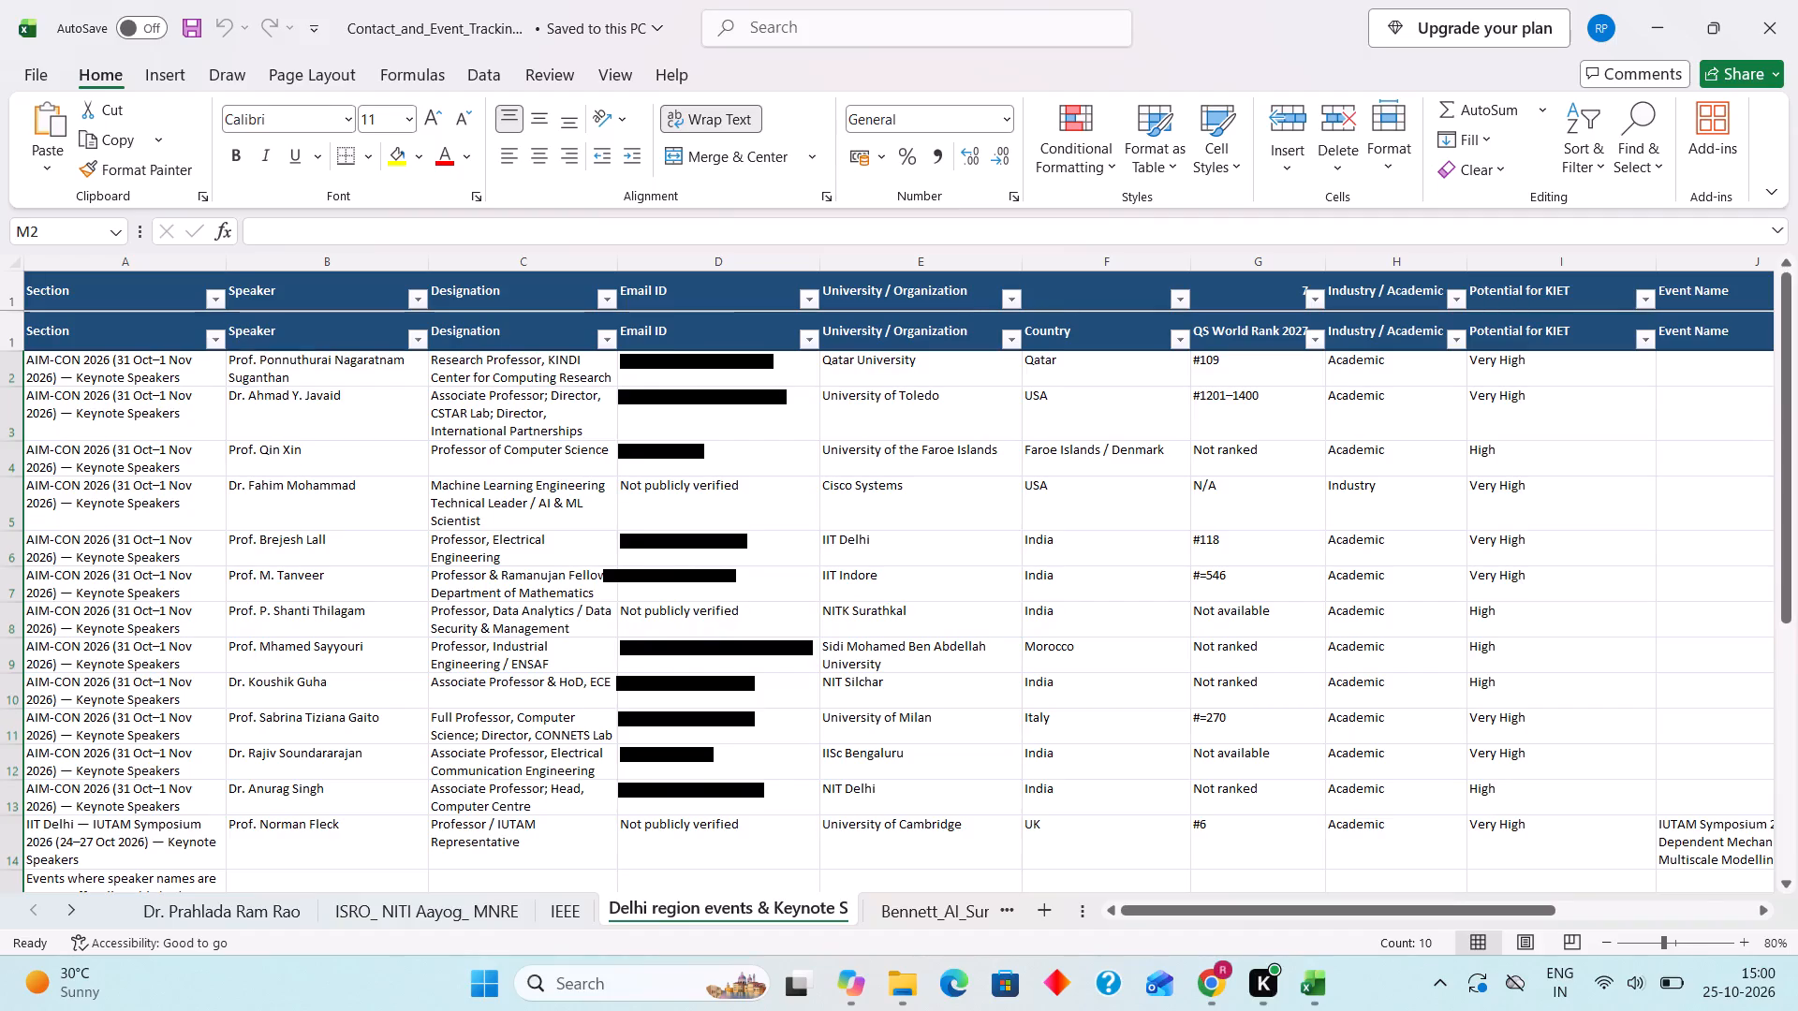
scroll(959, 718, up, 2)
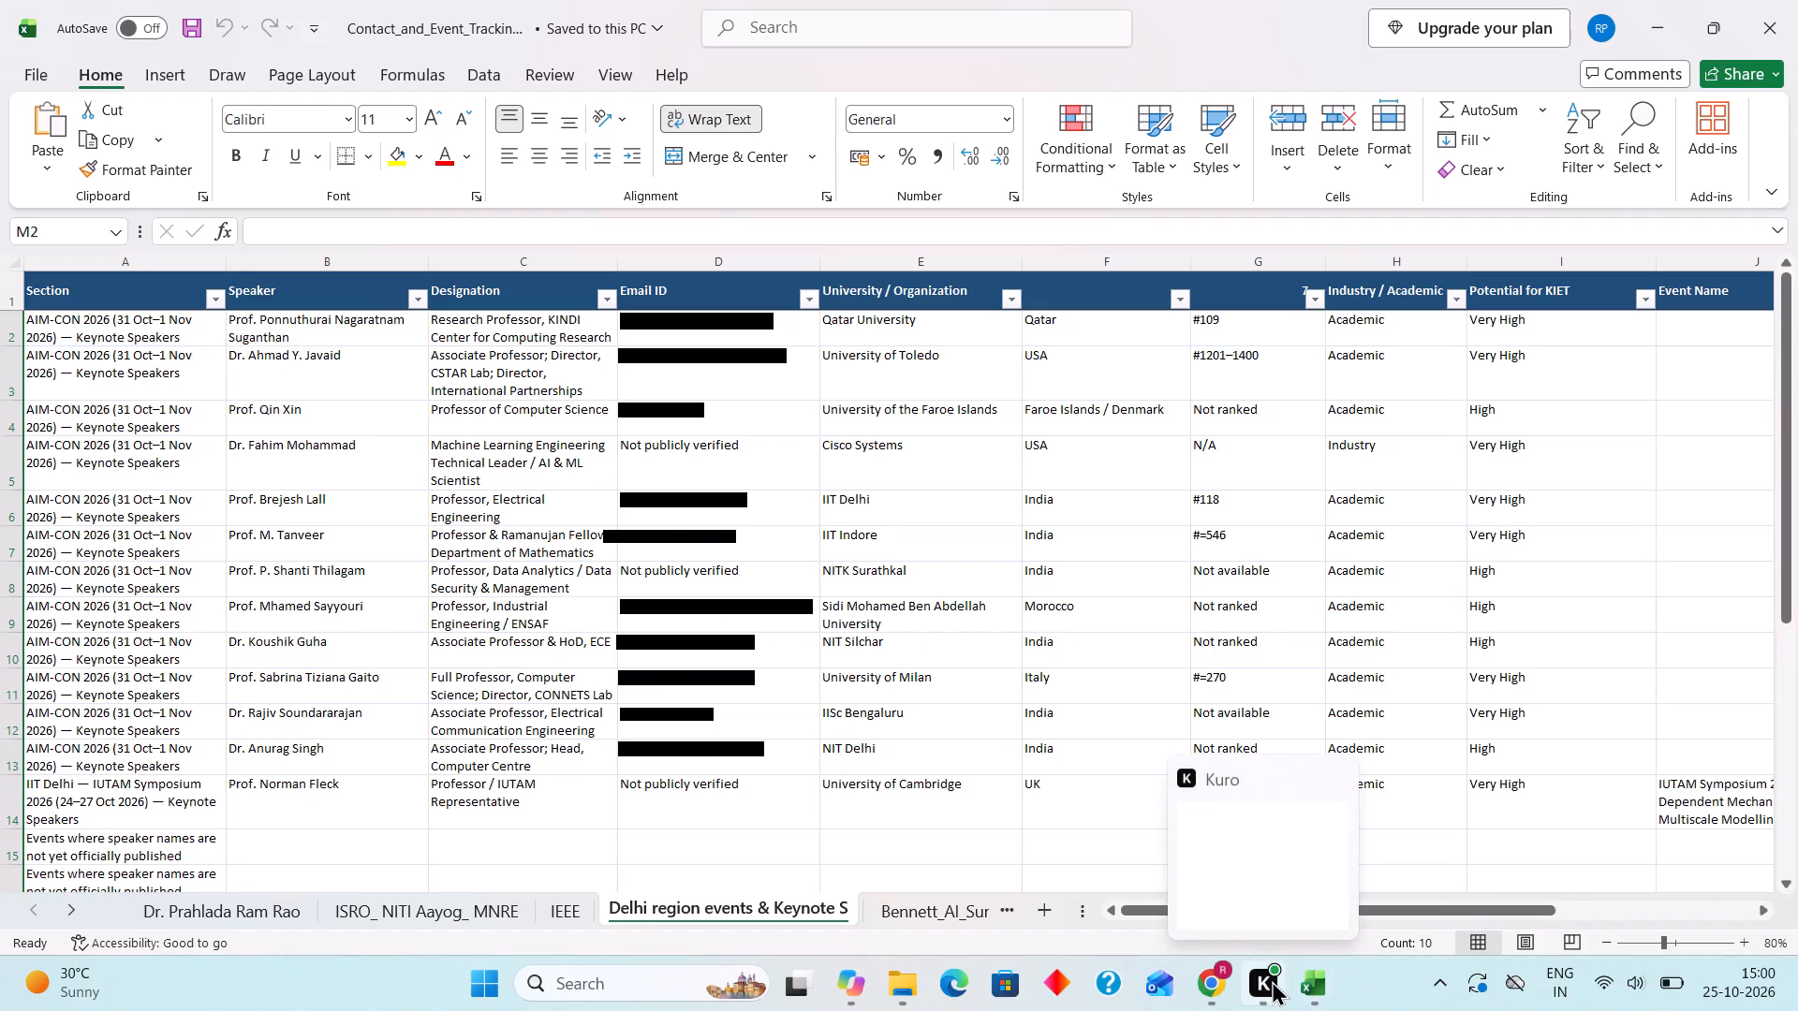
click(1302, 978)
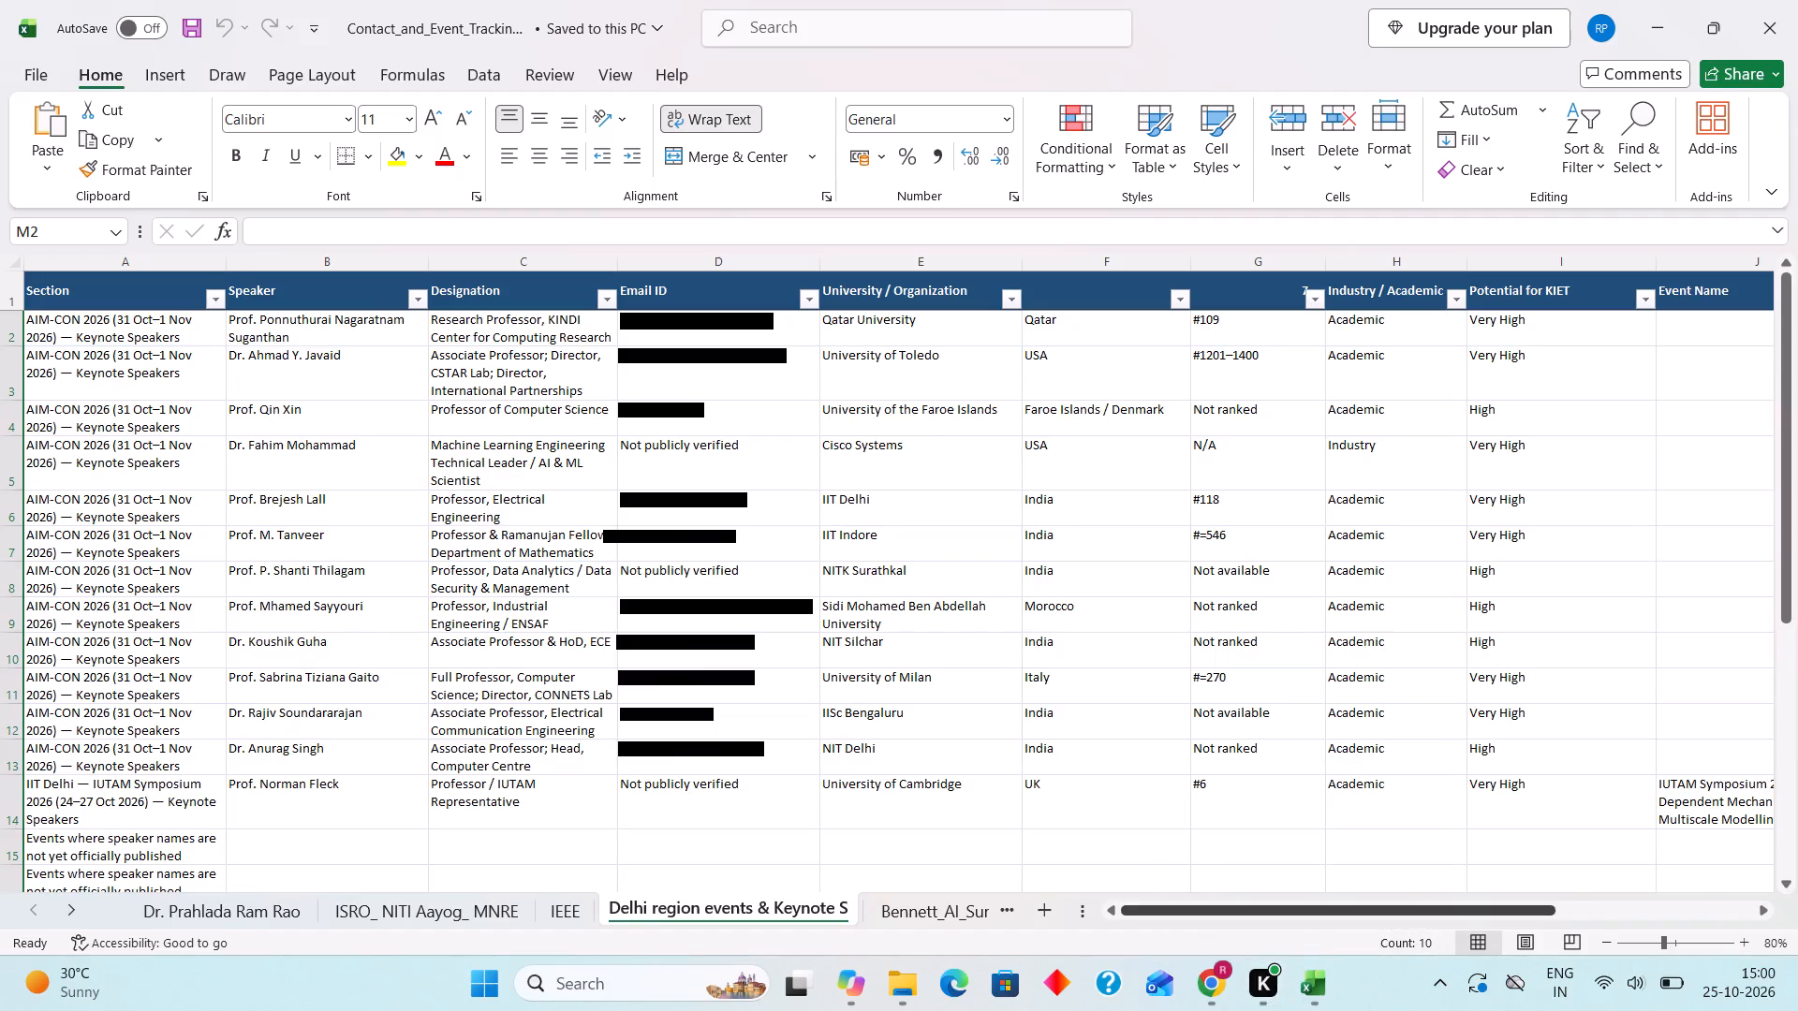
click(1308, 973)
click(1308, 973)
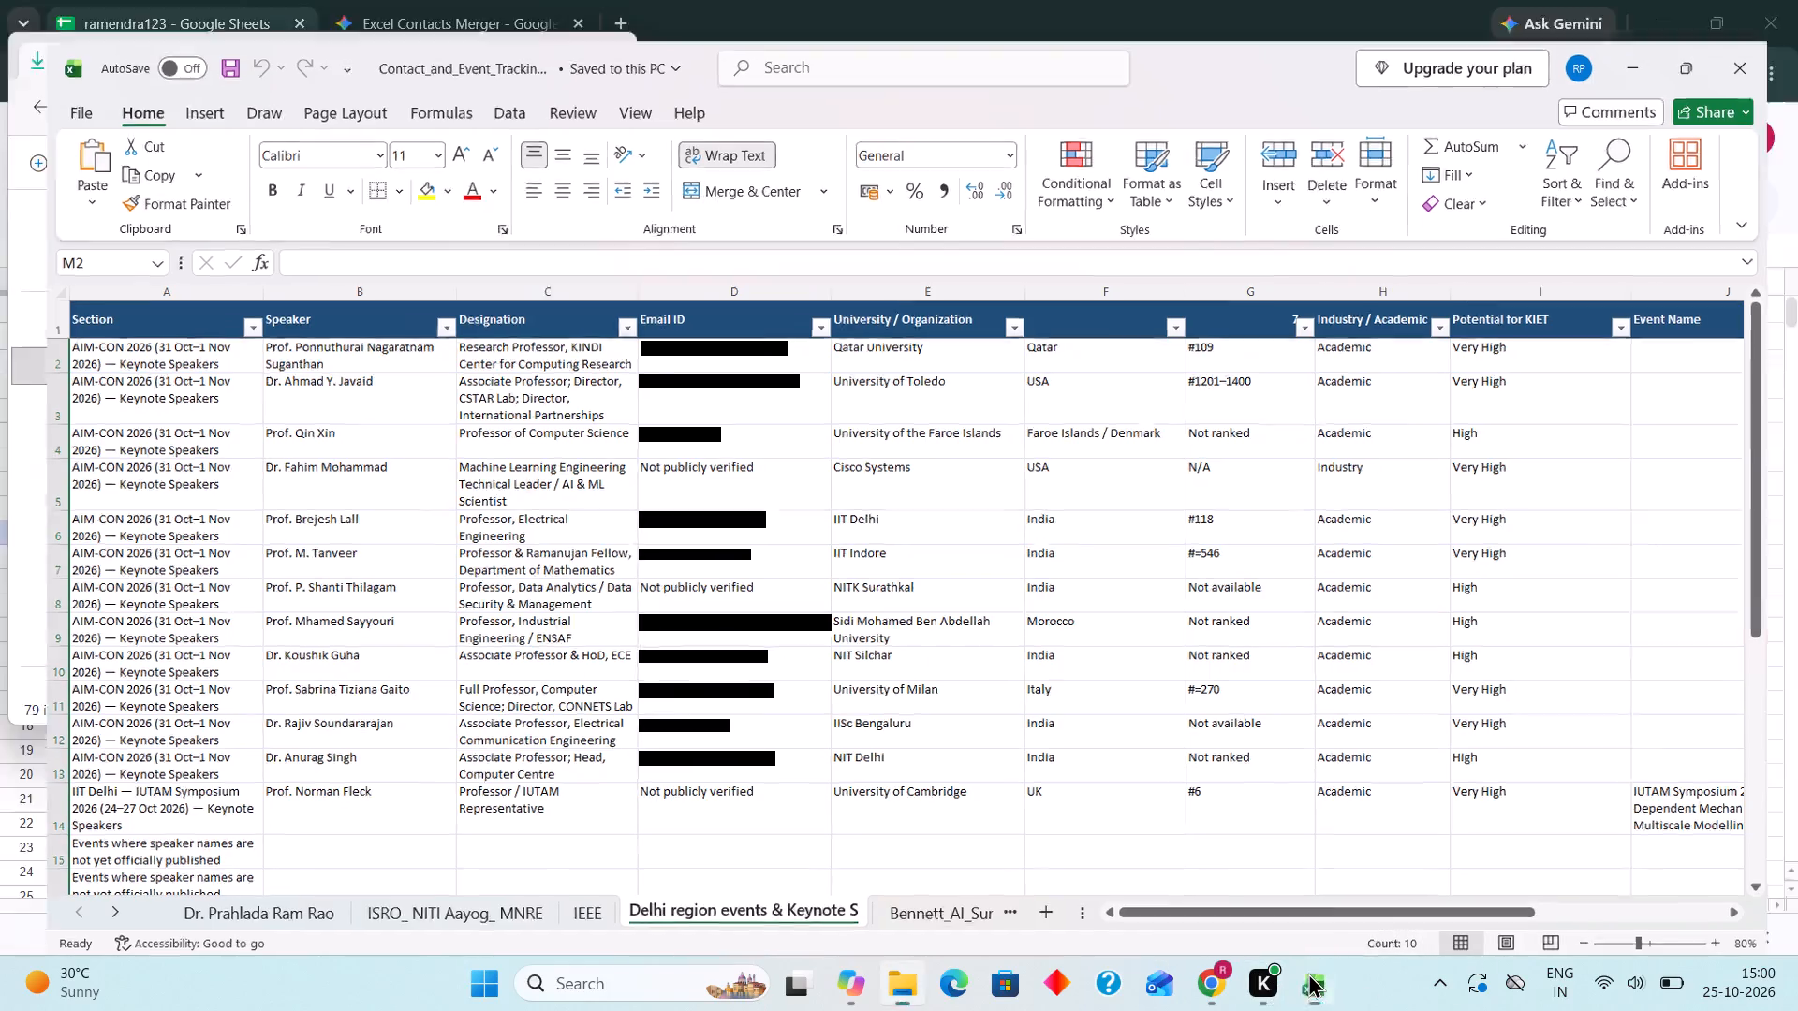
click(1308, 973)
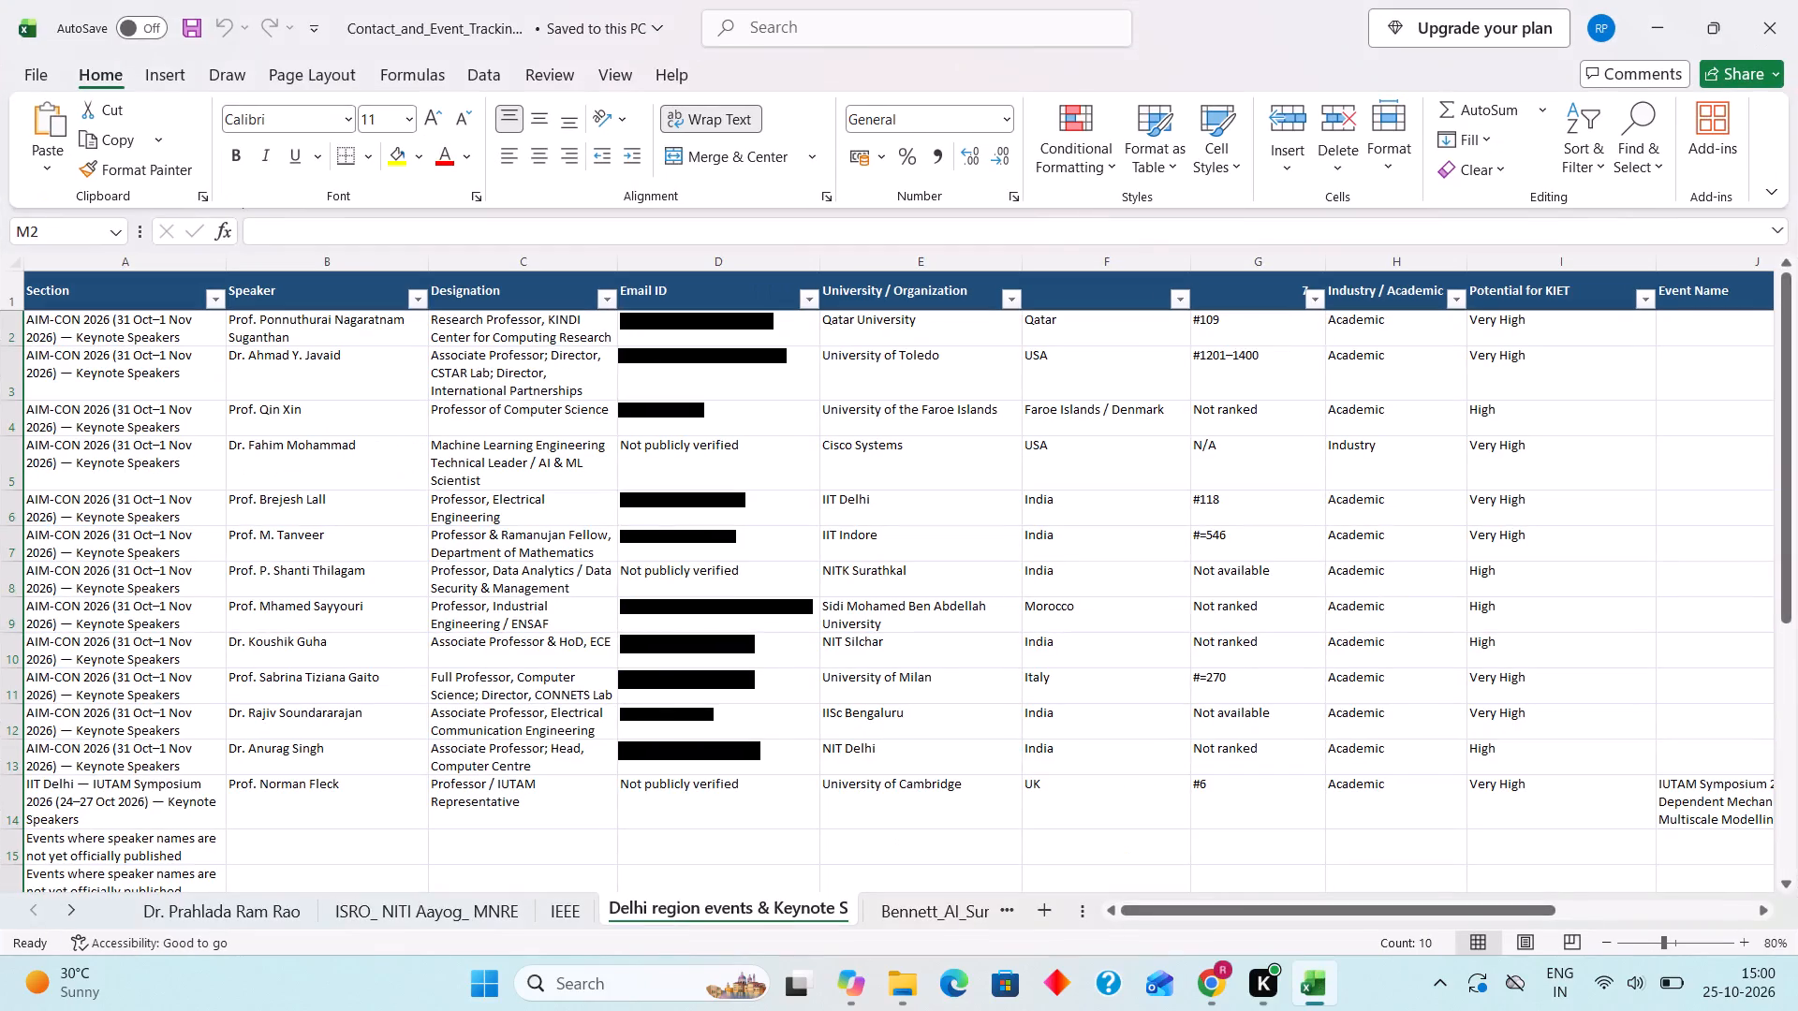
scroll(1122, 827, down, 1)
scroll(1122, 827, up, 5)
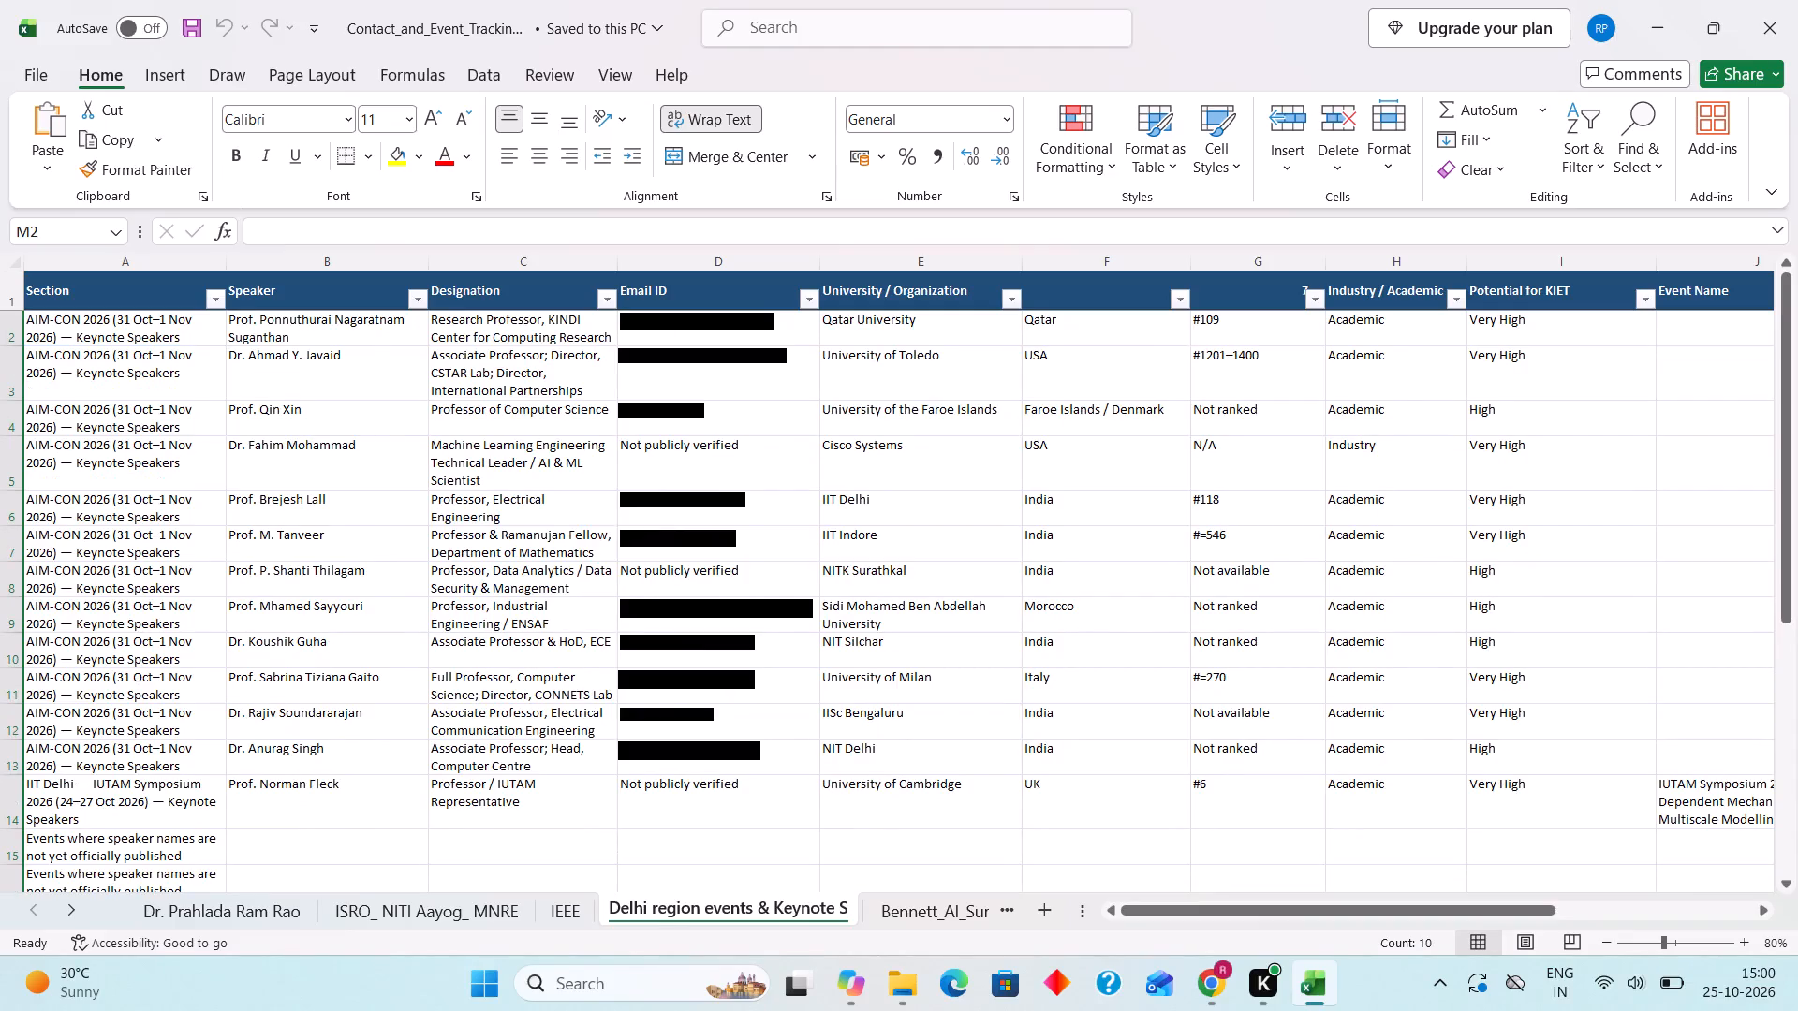
click(1653, 0)
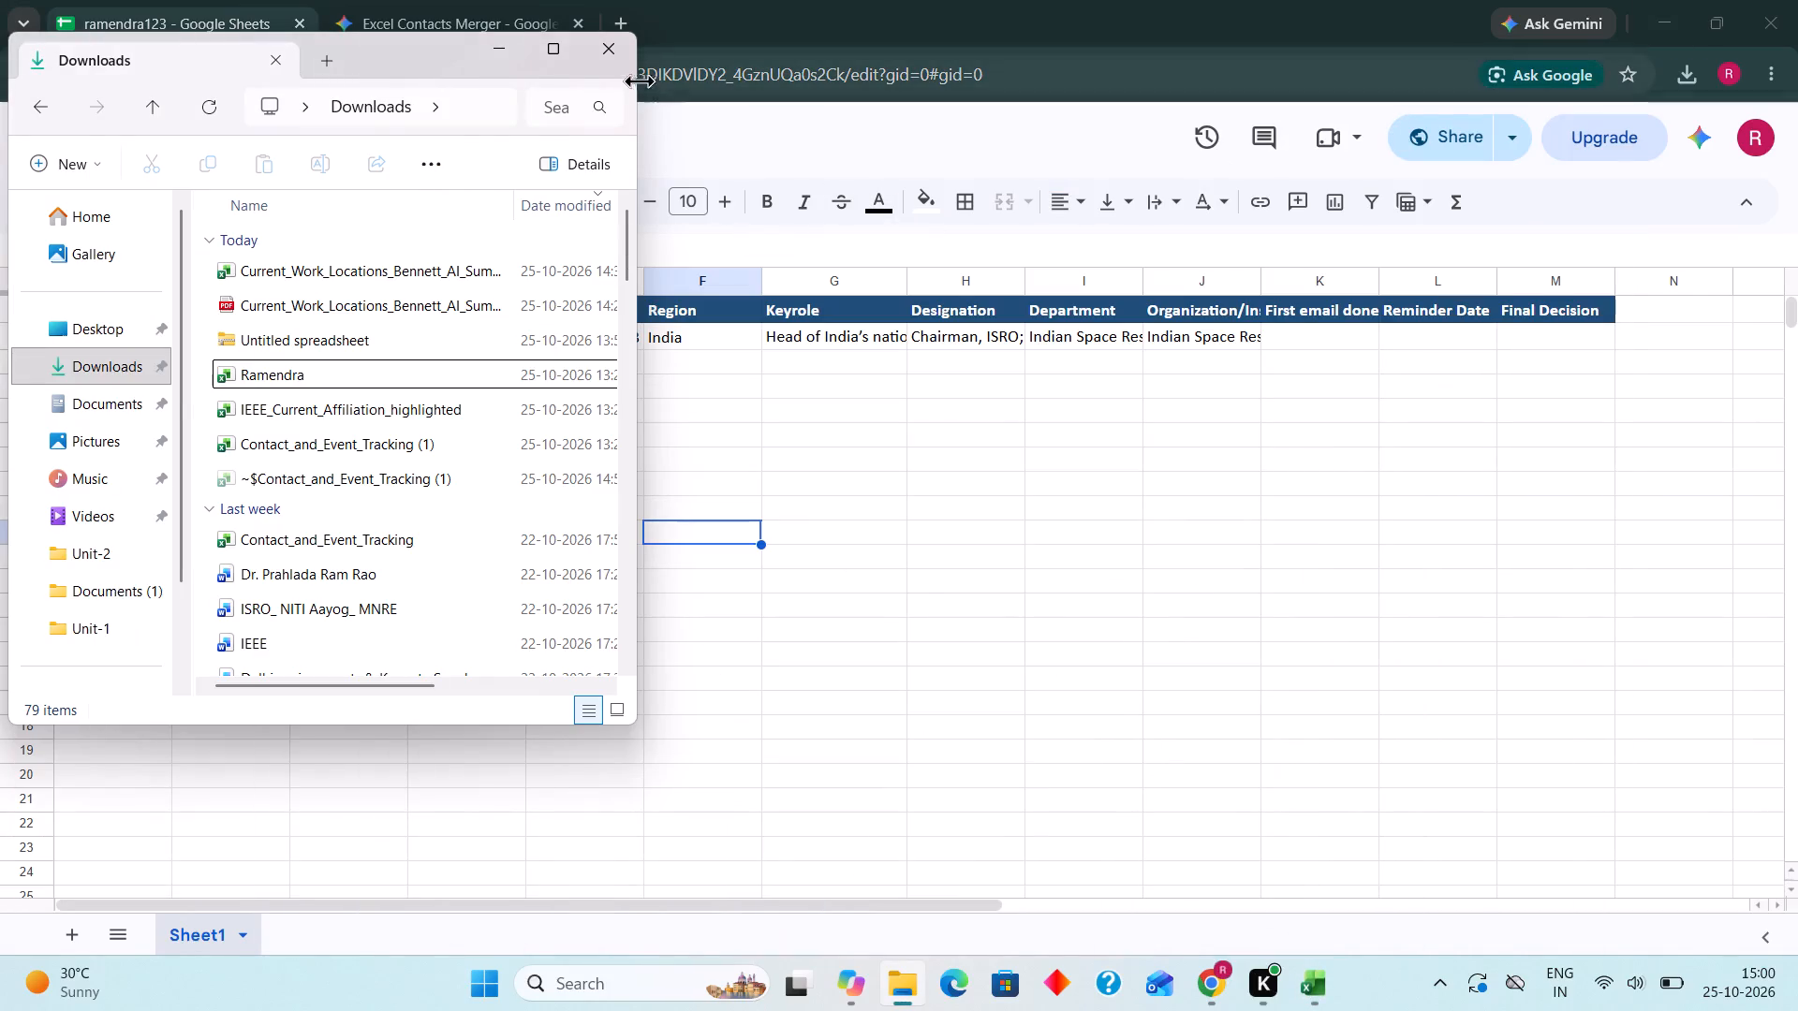
click(500, 48)
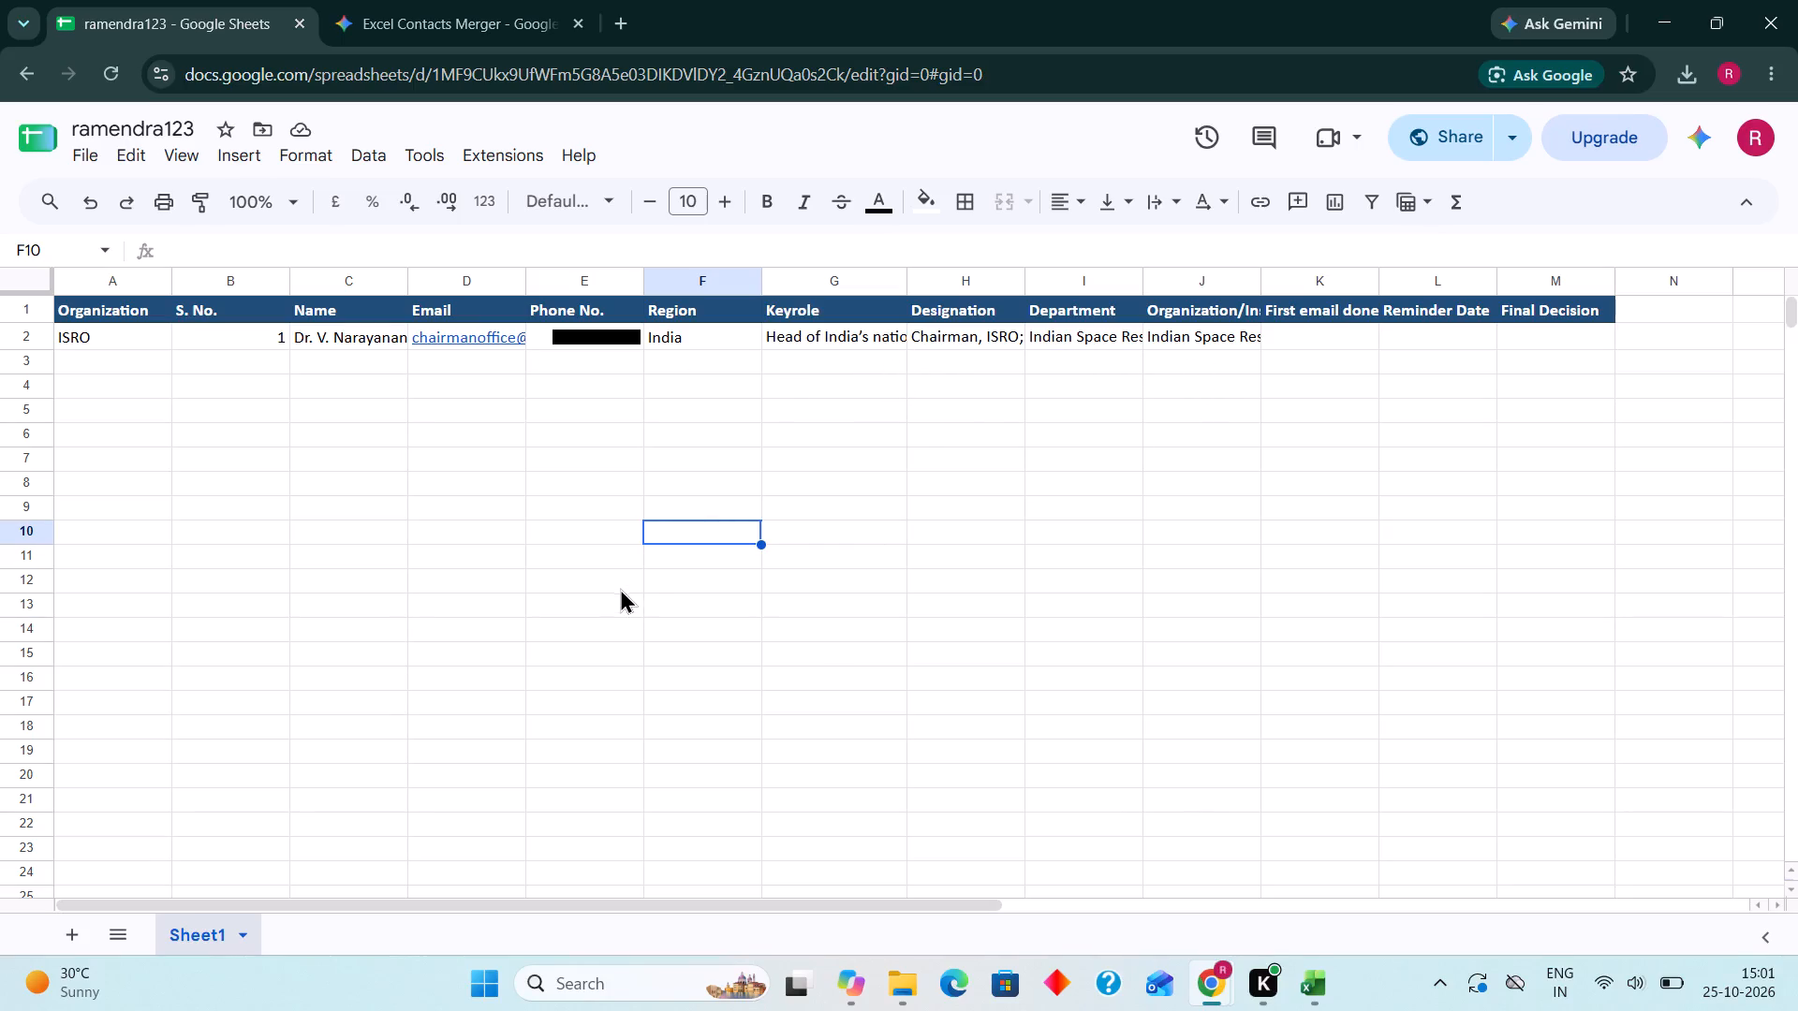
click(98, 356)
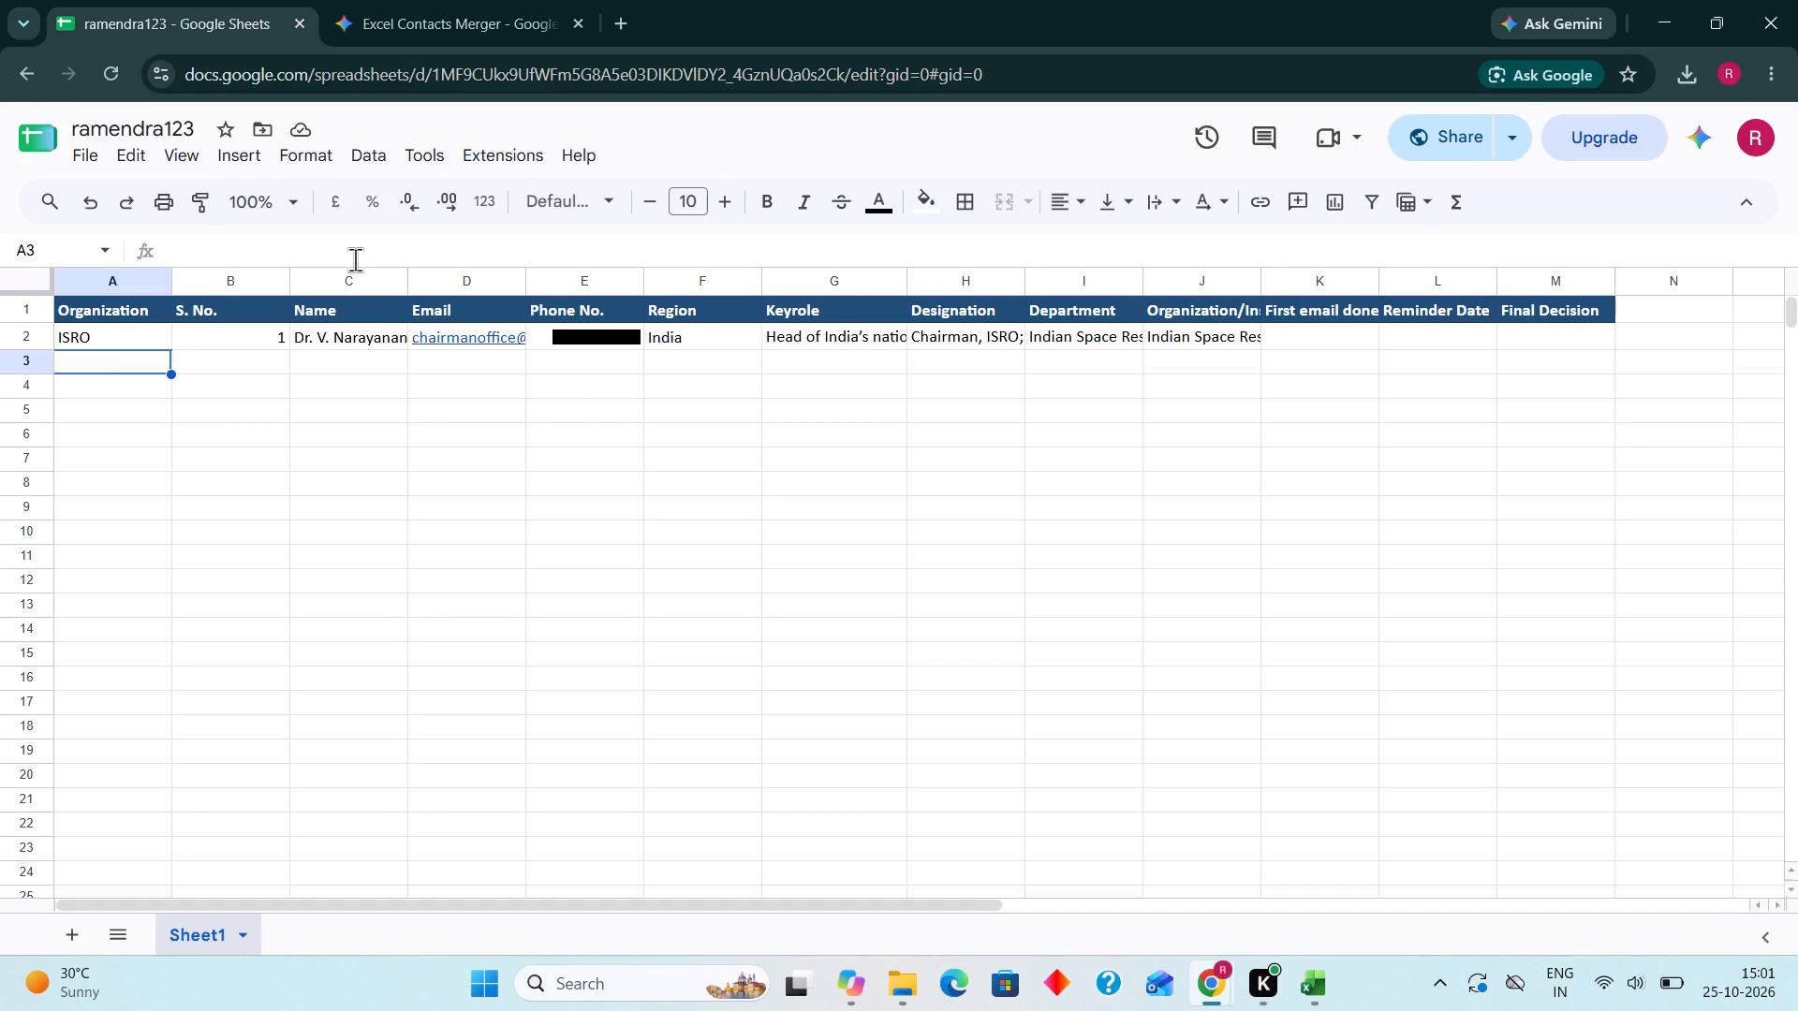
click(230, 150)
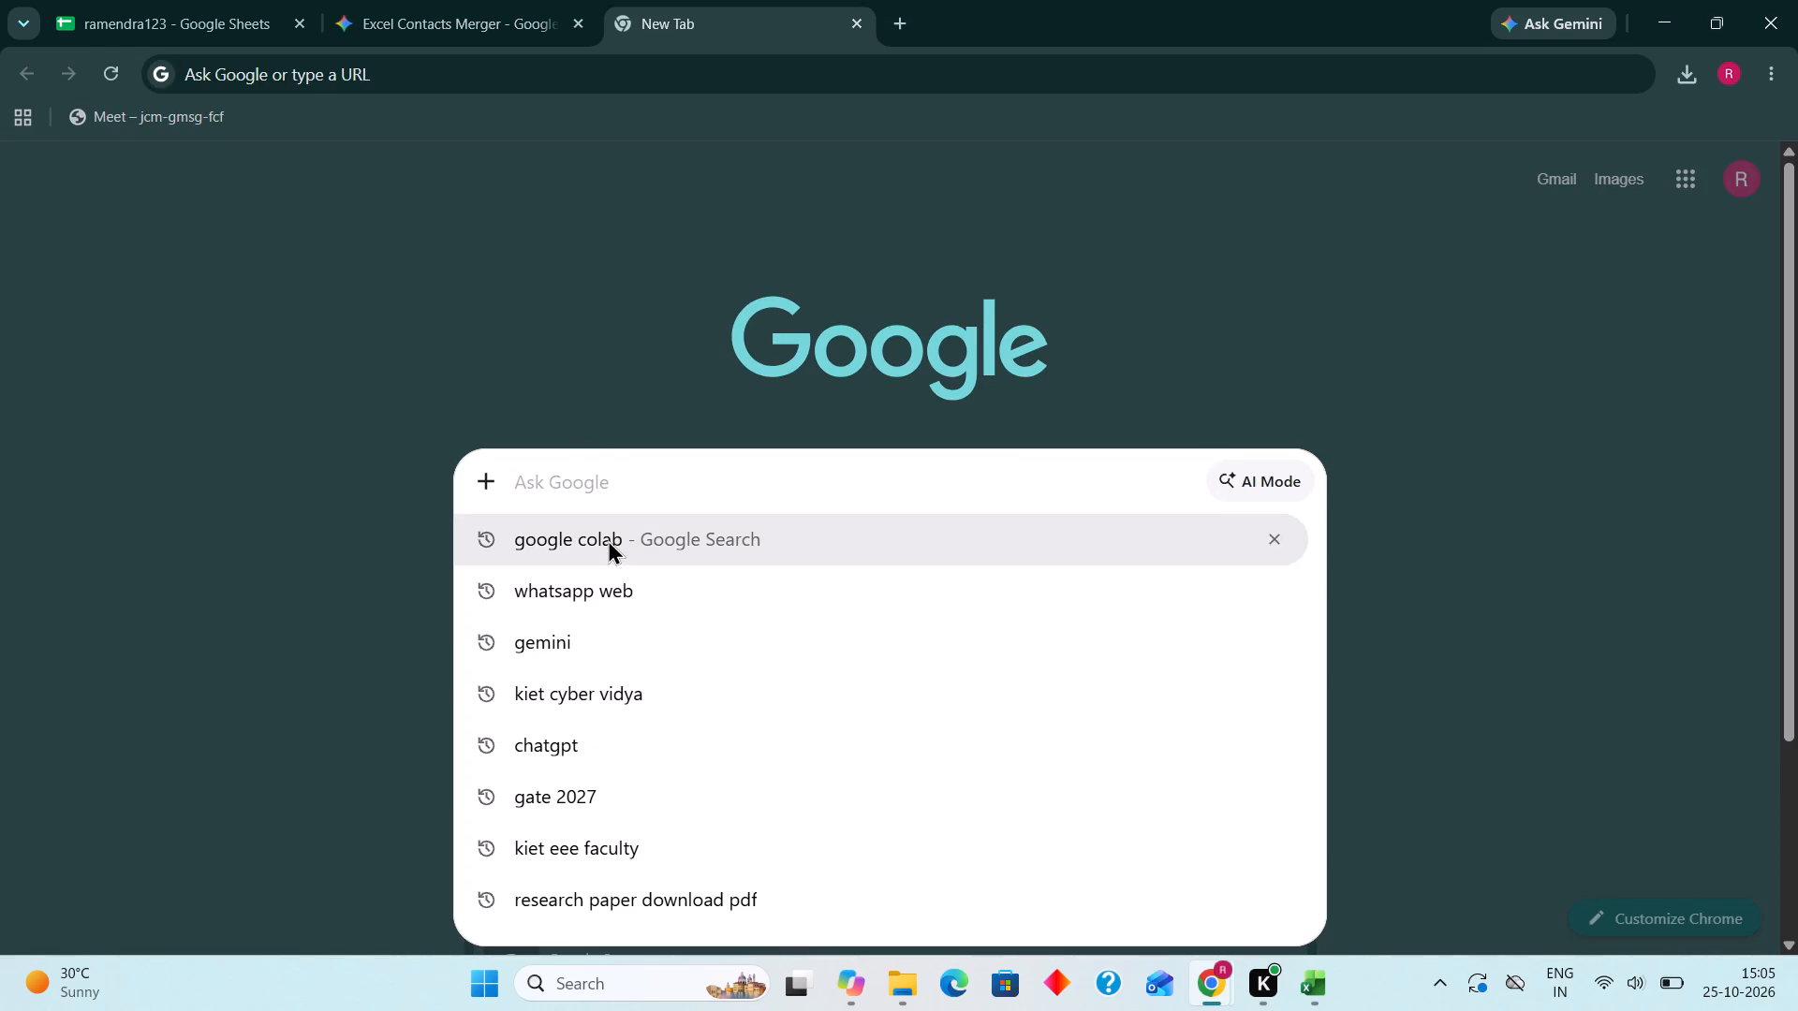
click(608, 539)
click(317, 357)
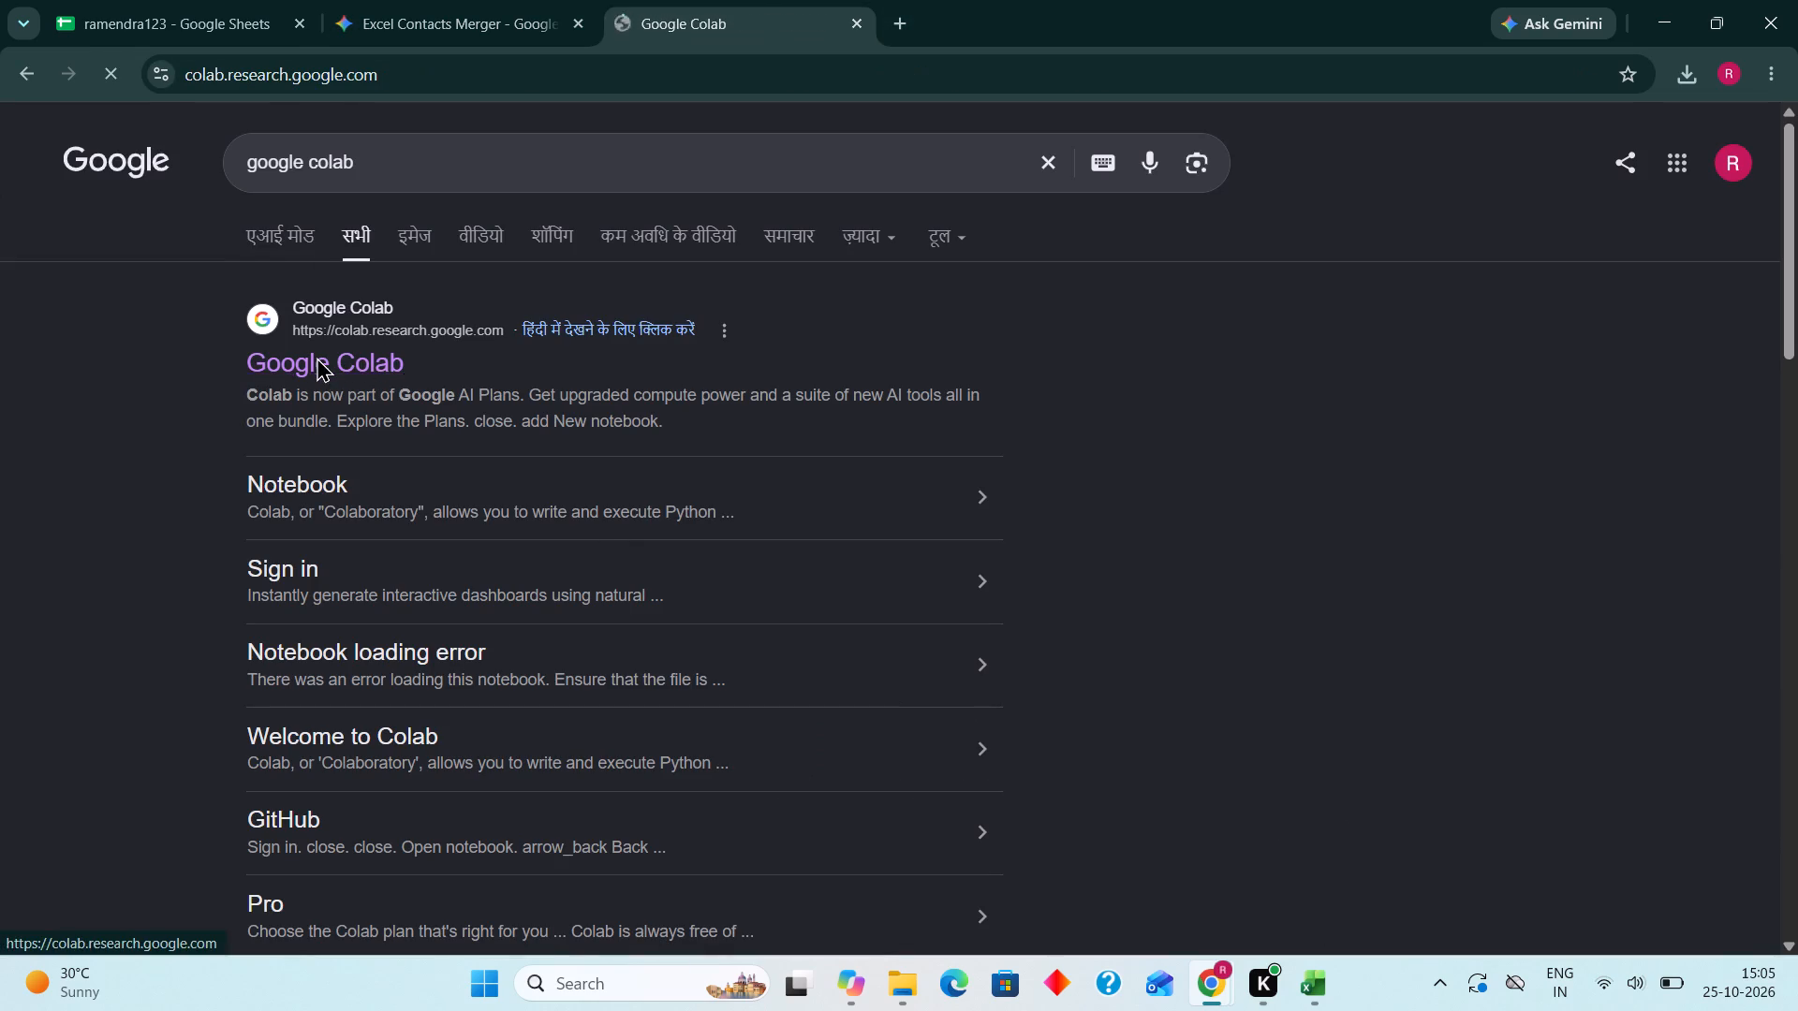
click(323, 215)
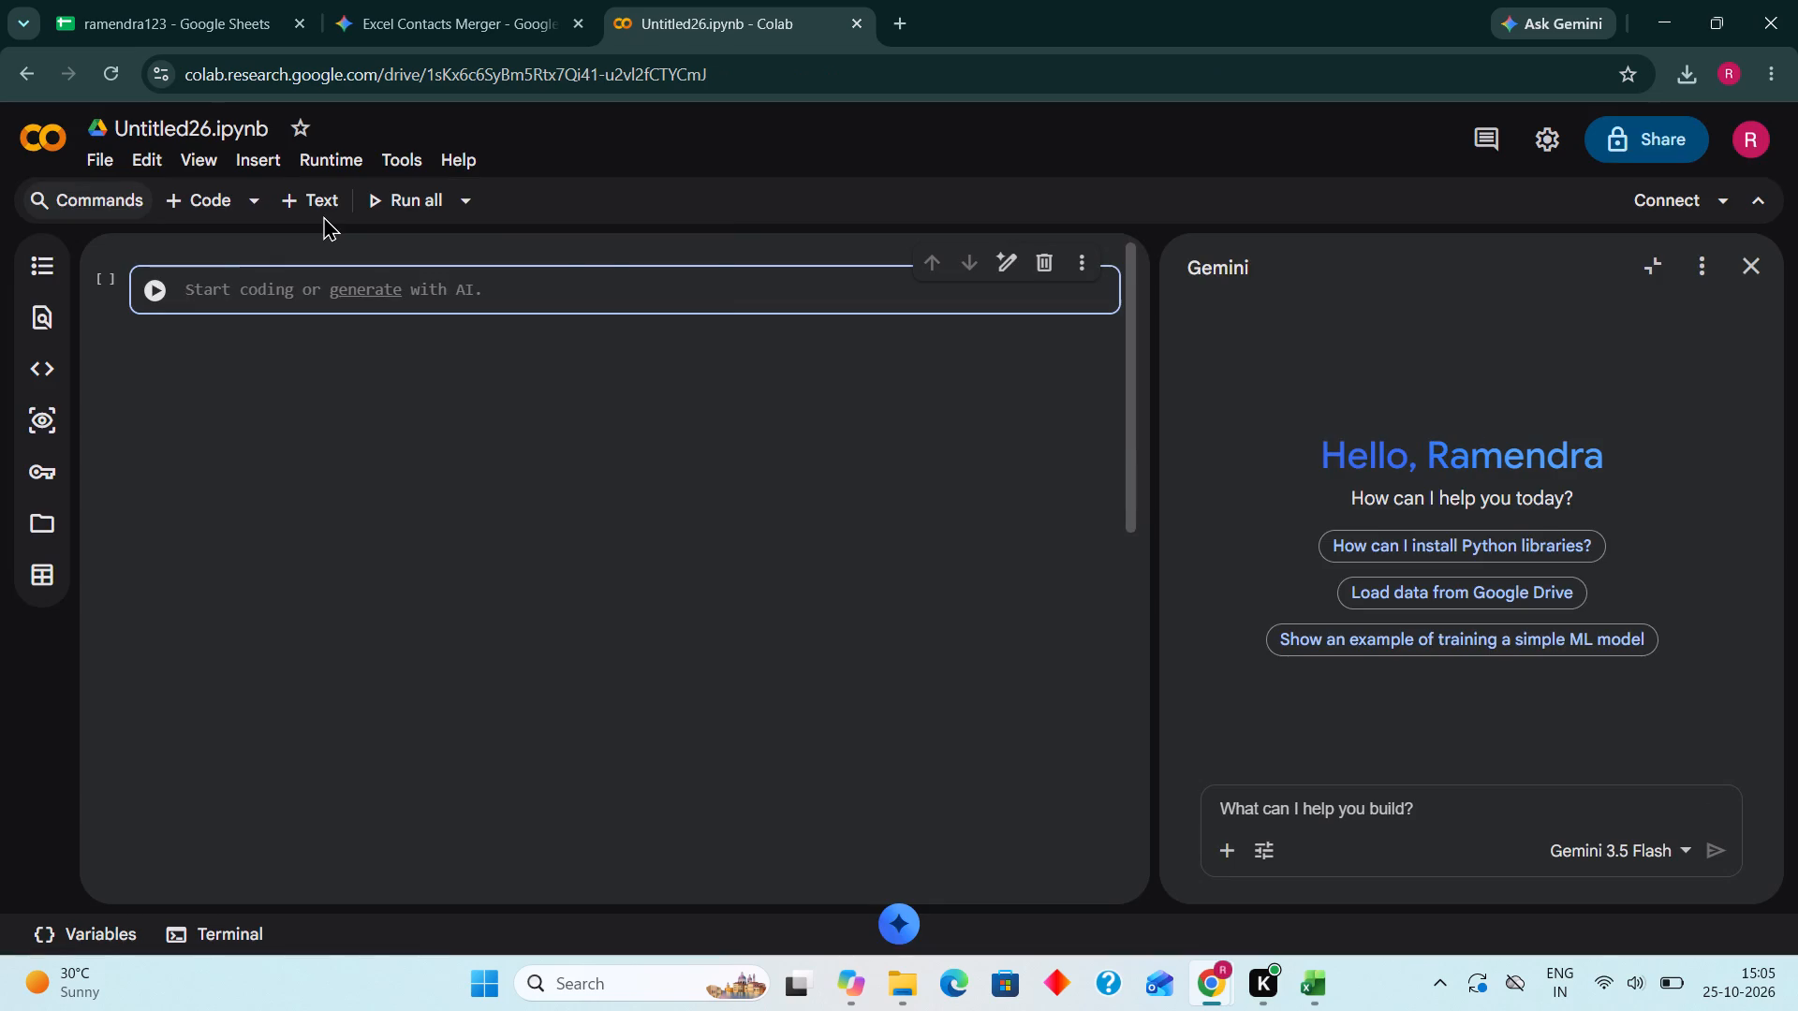
Upload the Current_Work_Locations_Bennett_AI_Summit Excel workbook from Downloads to the new notebook's session files.
click(32, 531)
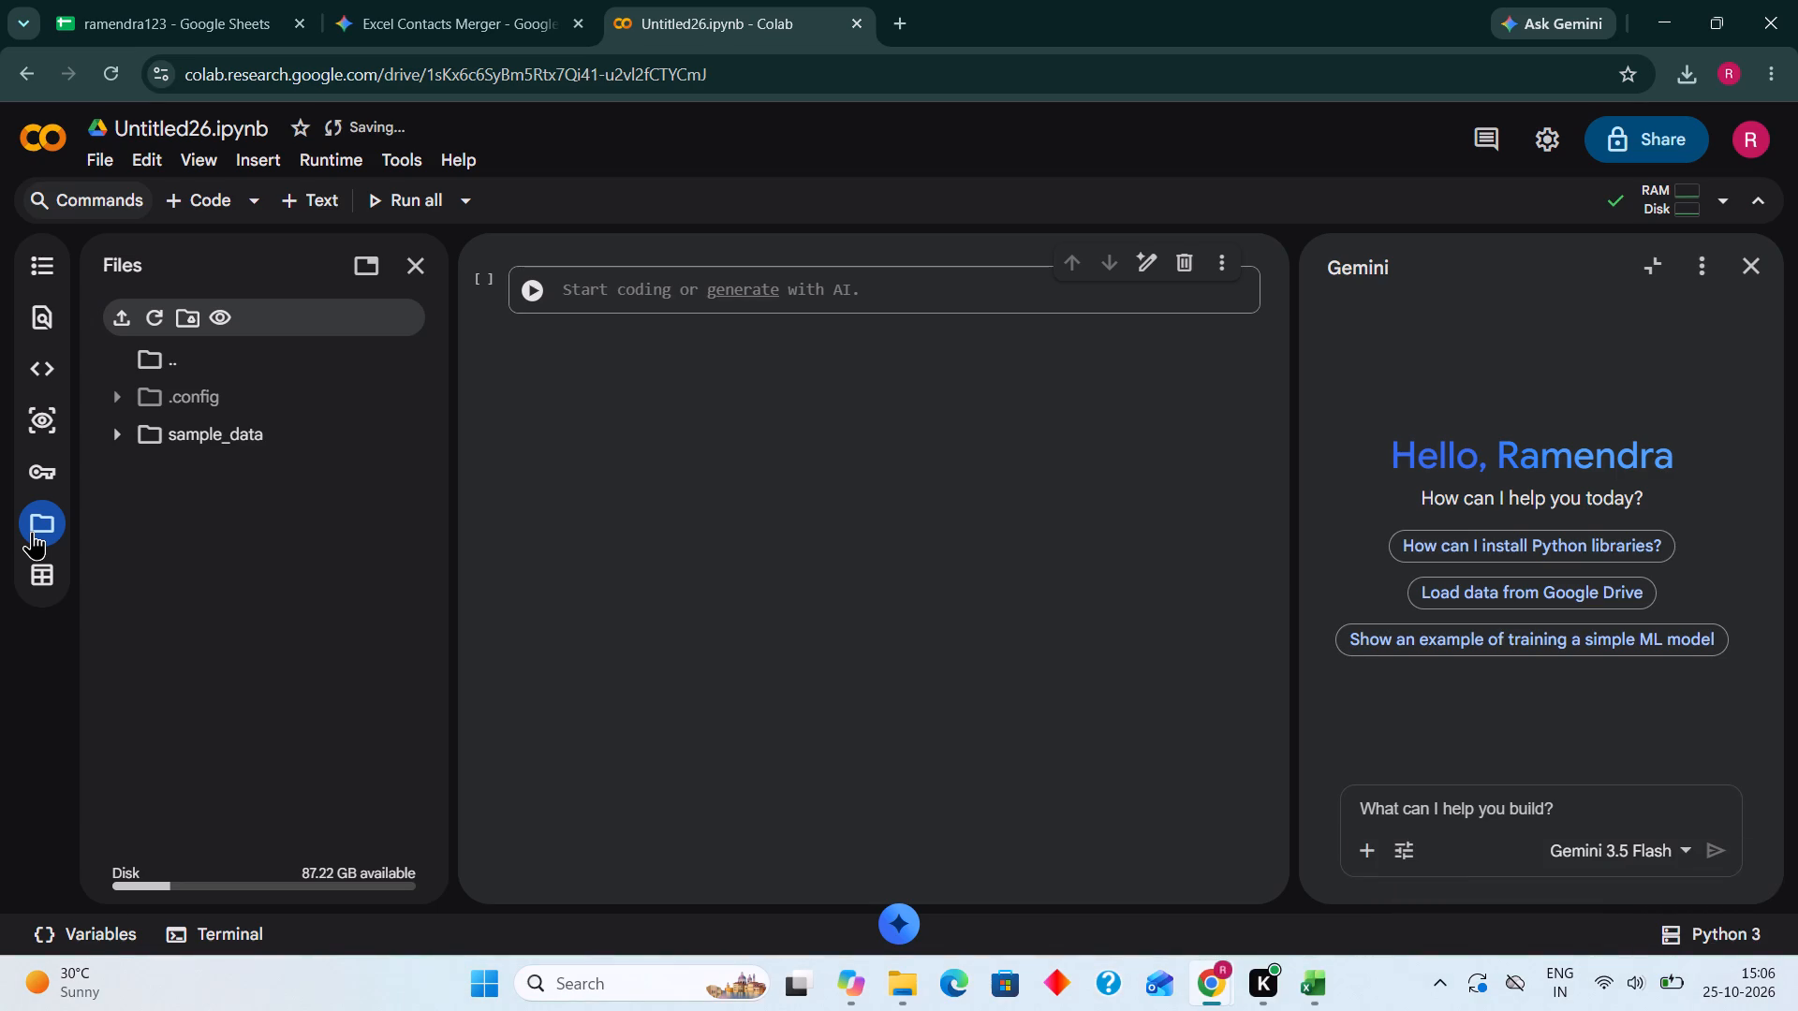
click(120, 309)
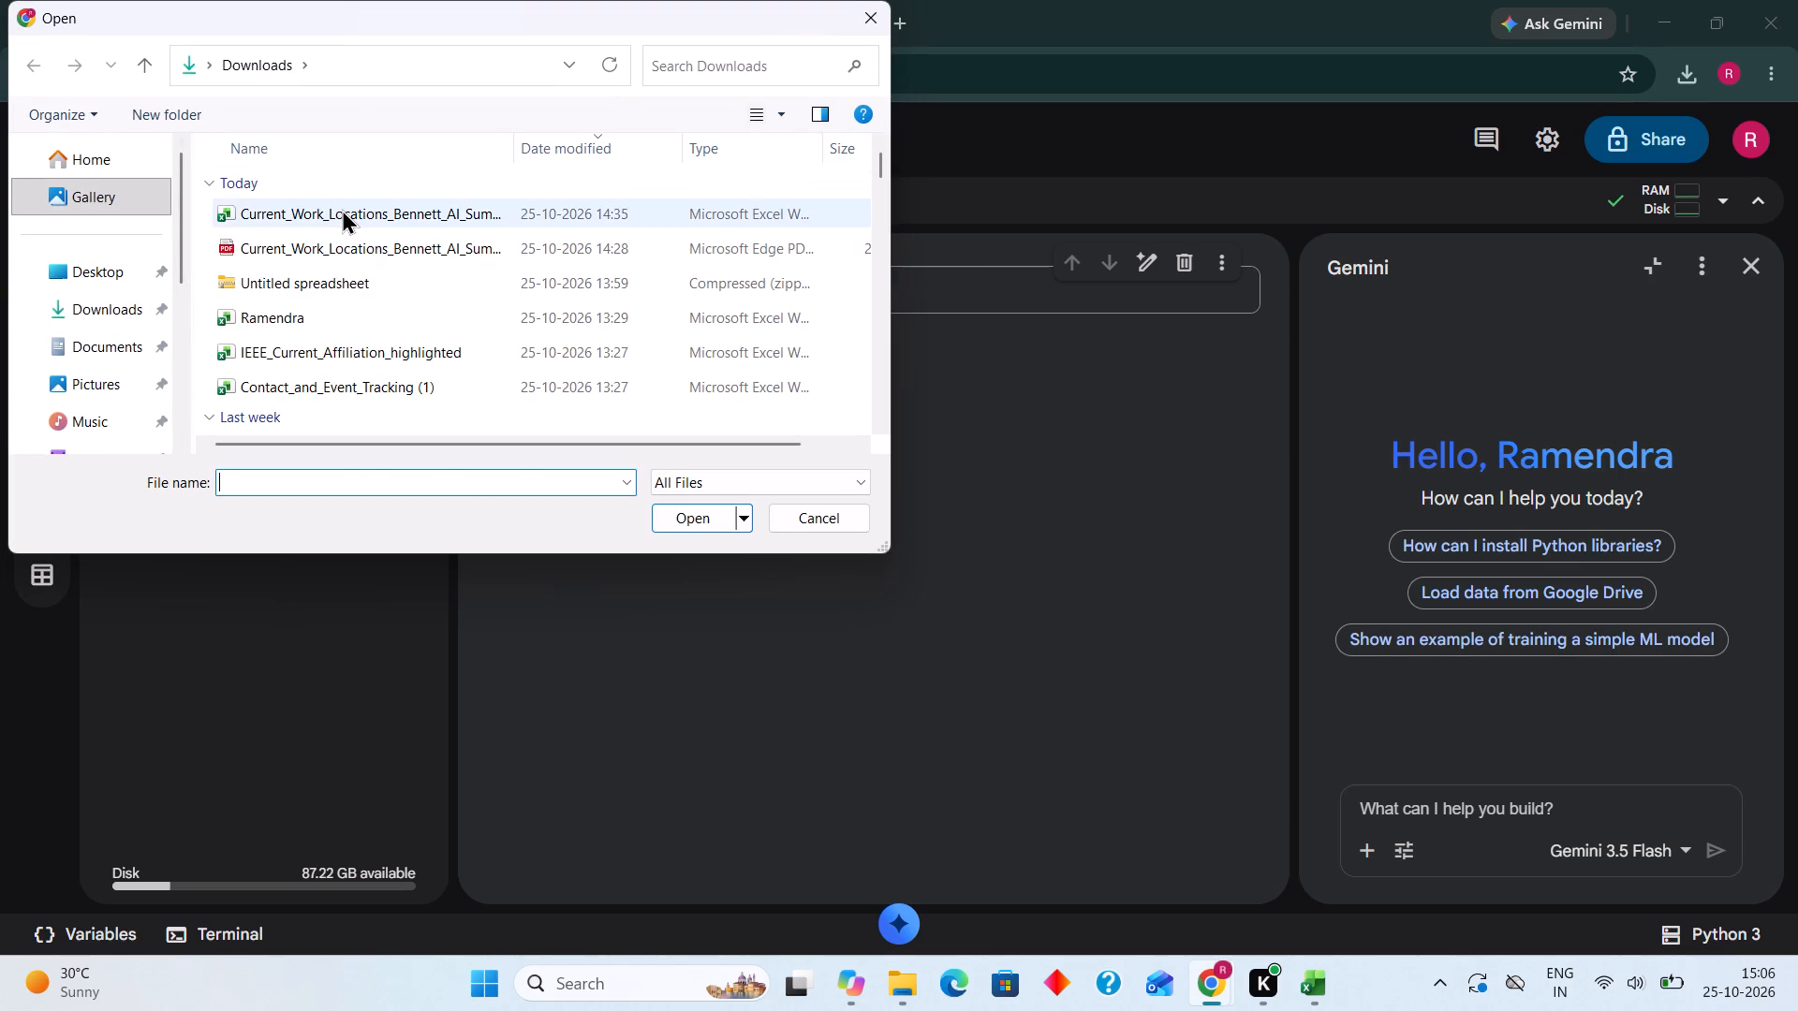
click(342, 209)
click(682, 522)
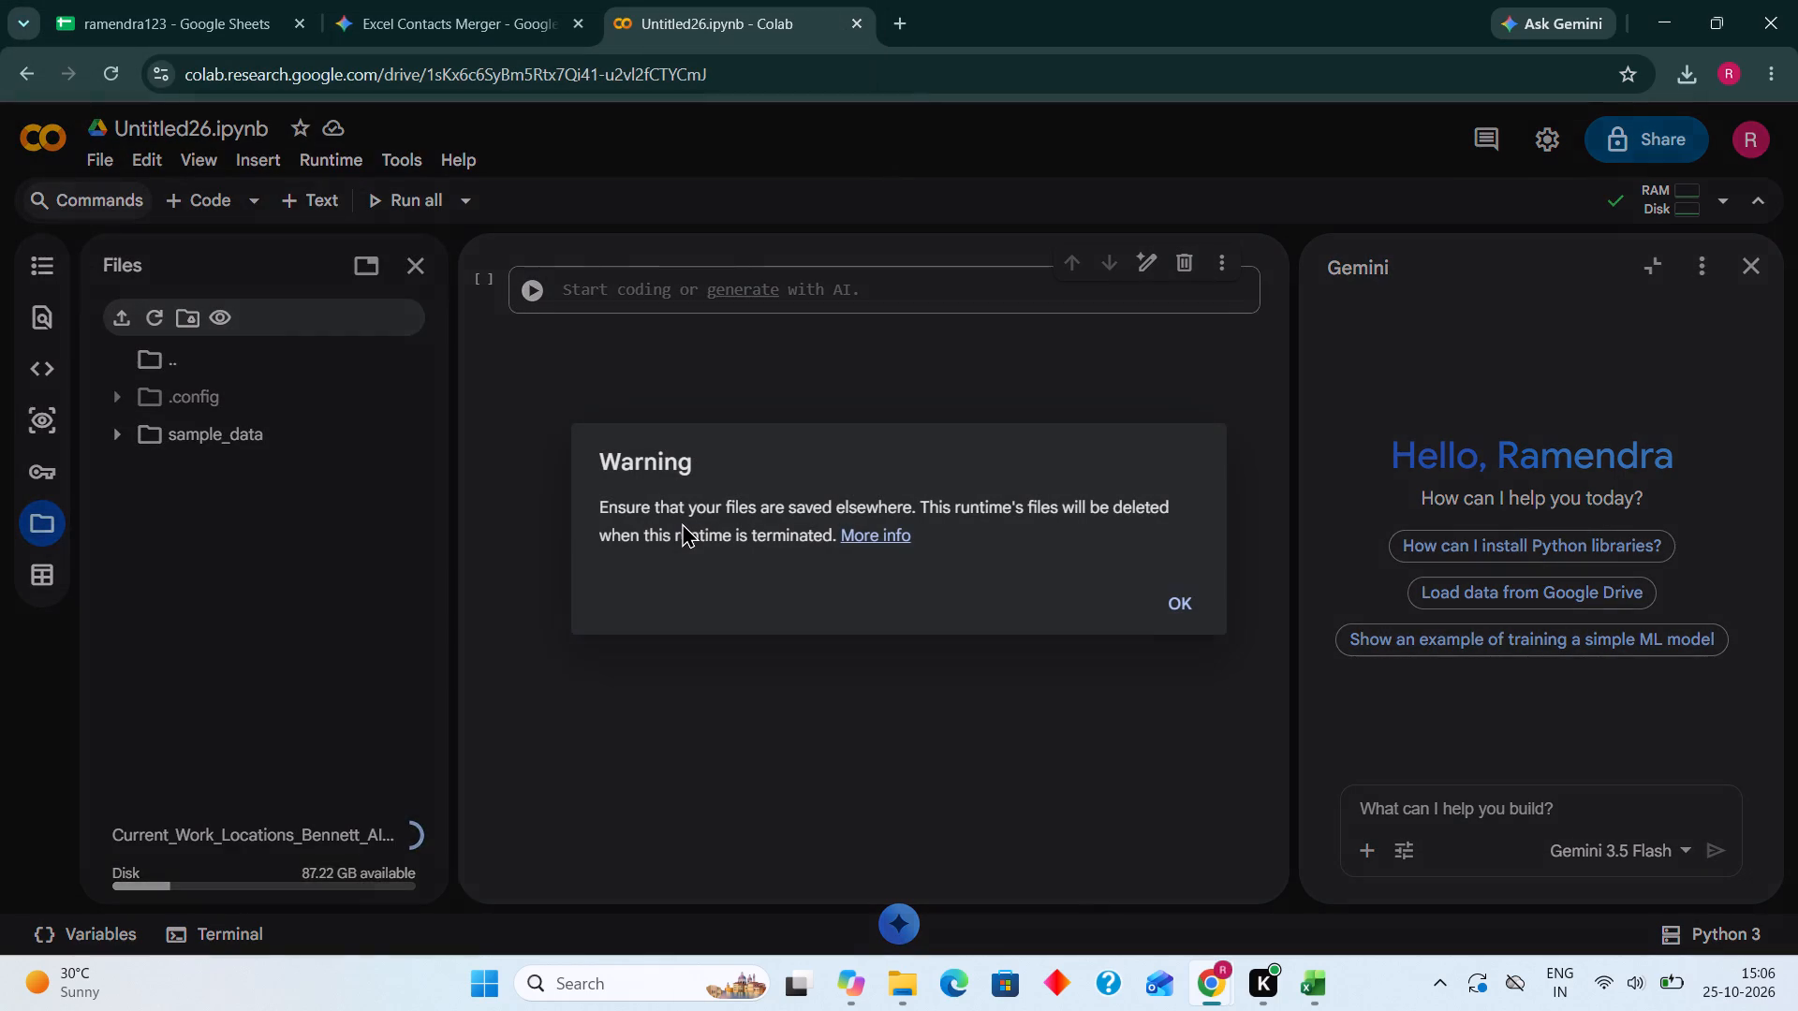
click(1162, 597)
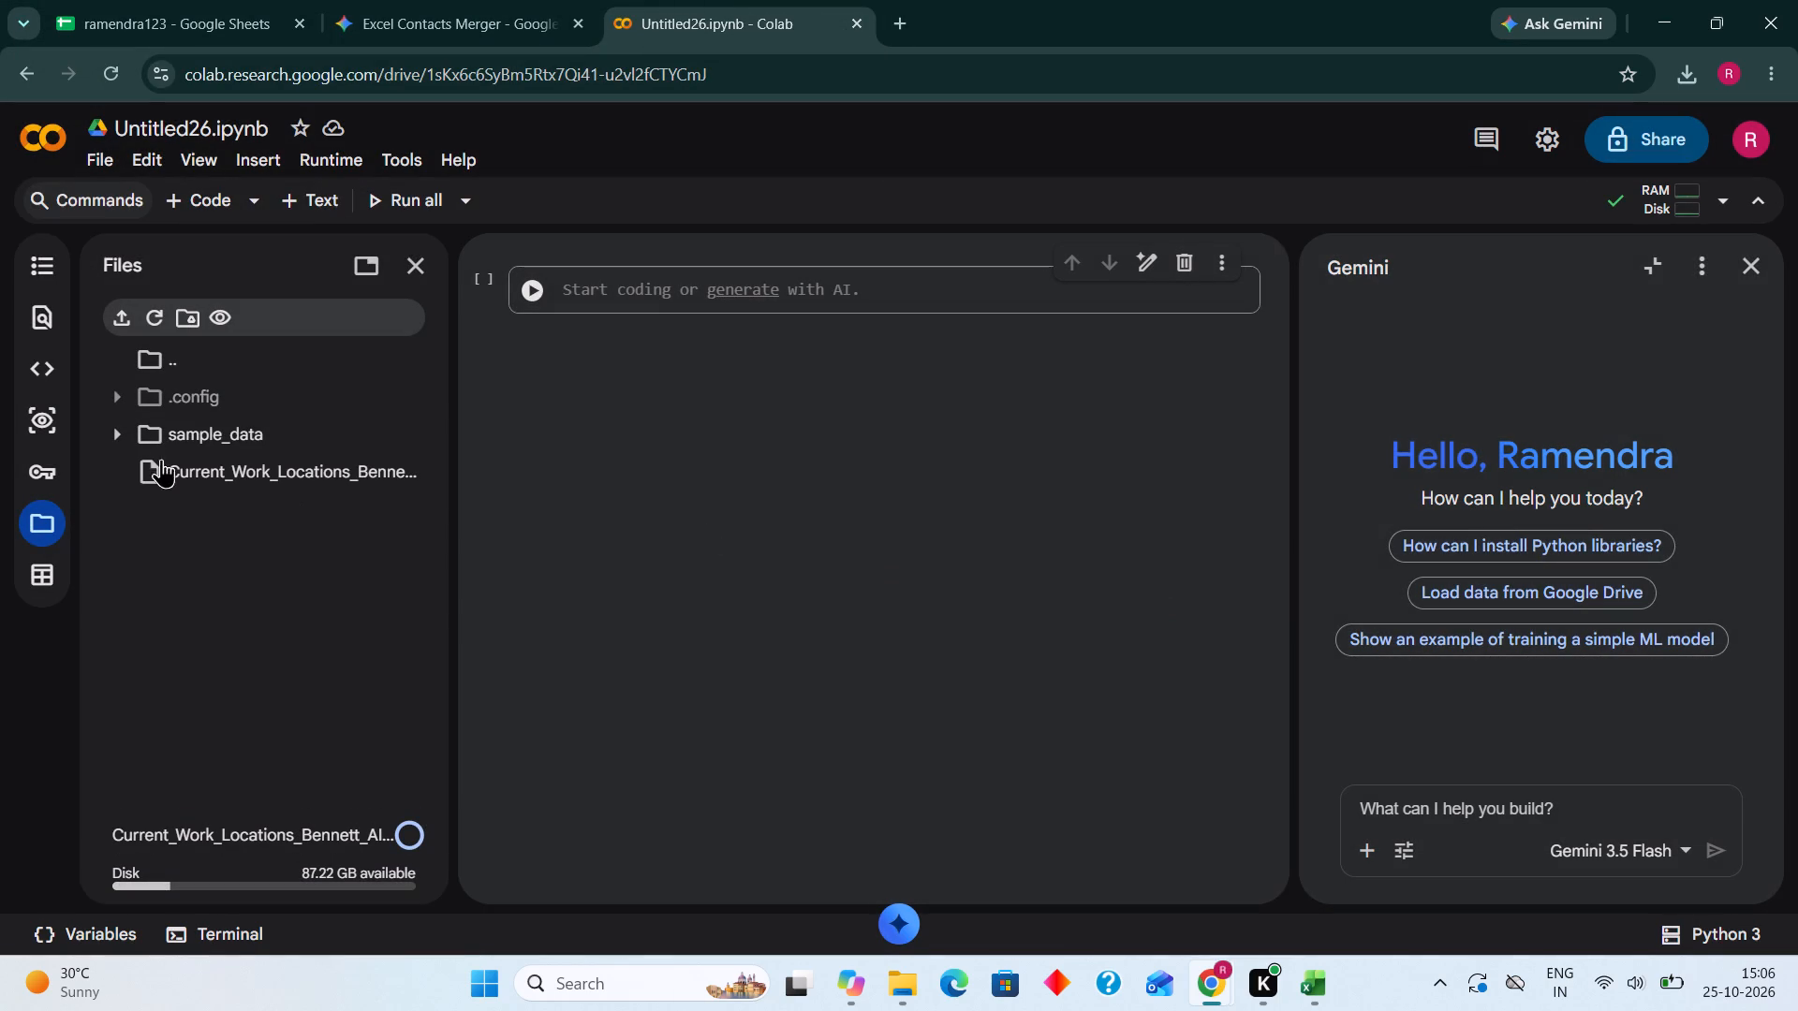
Upload the IEEE_Current_Affiliation_highlighted workbook from Downloads to the notebook's session files.
click(120, 315)
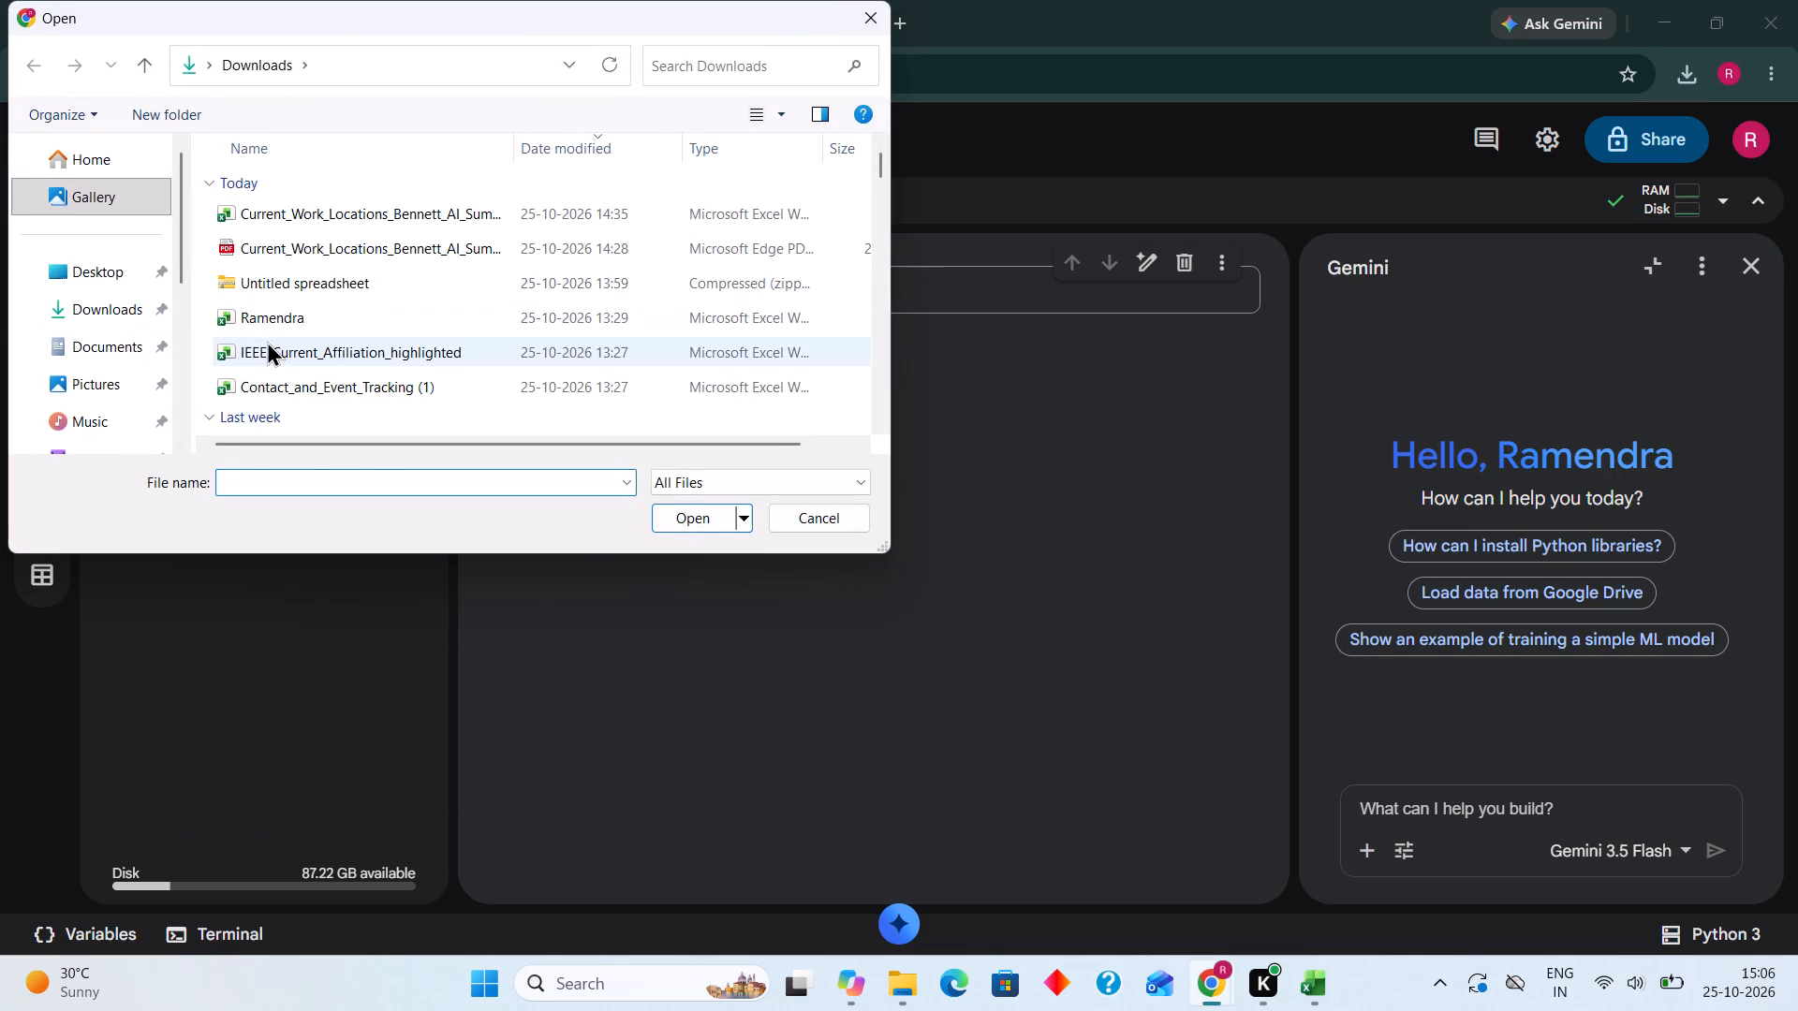
click(267, 341)
click(682, 518)
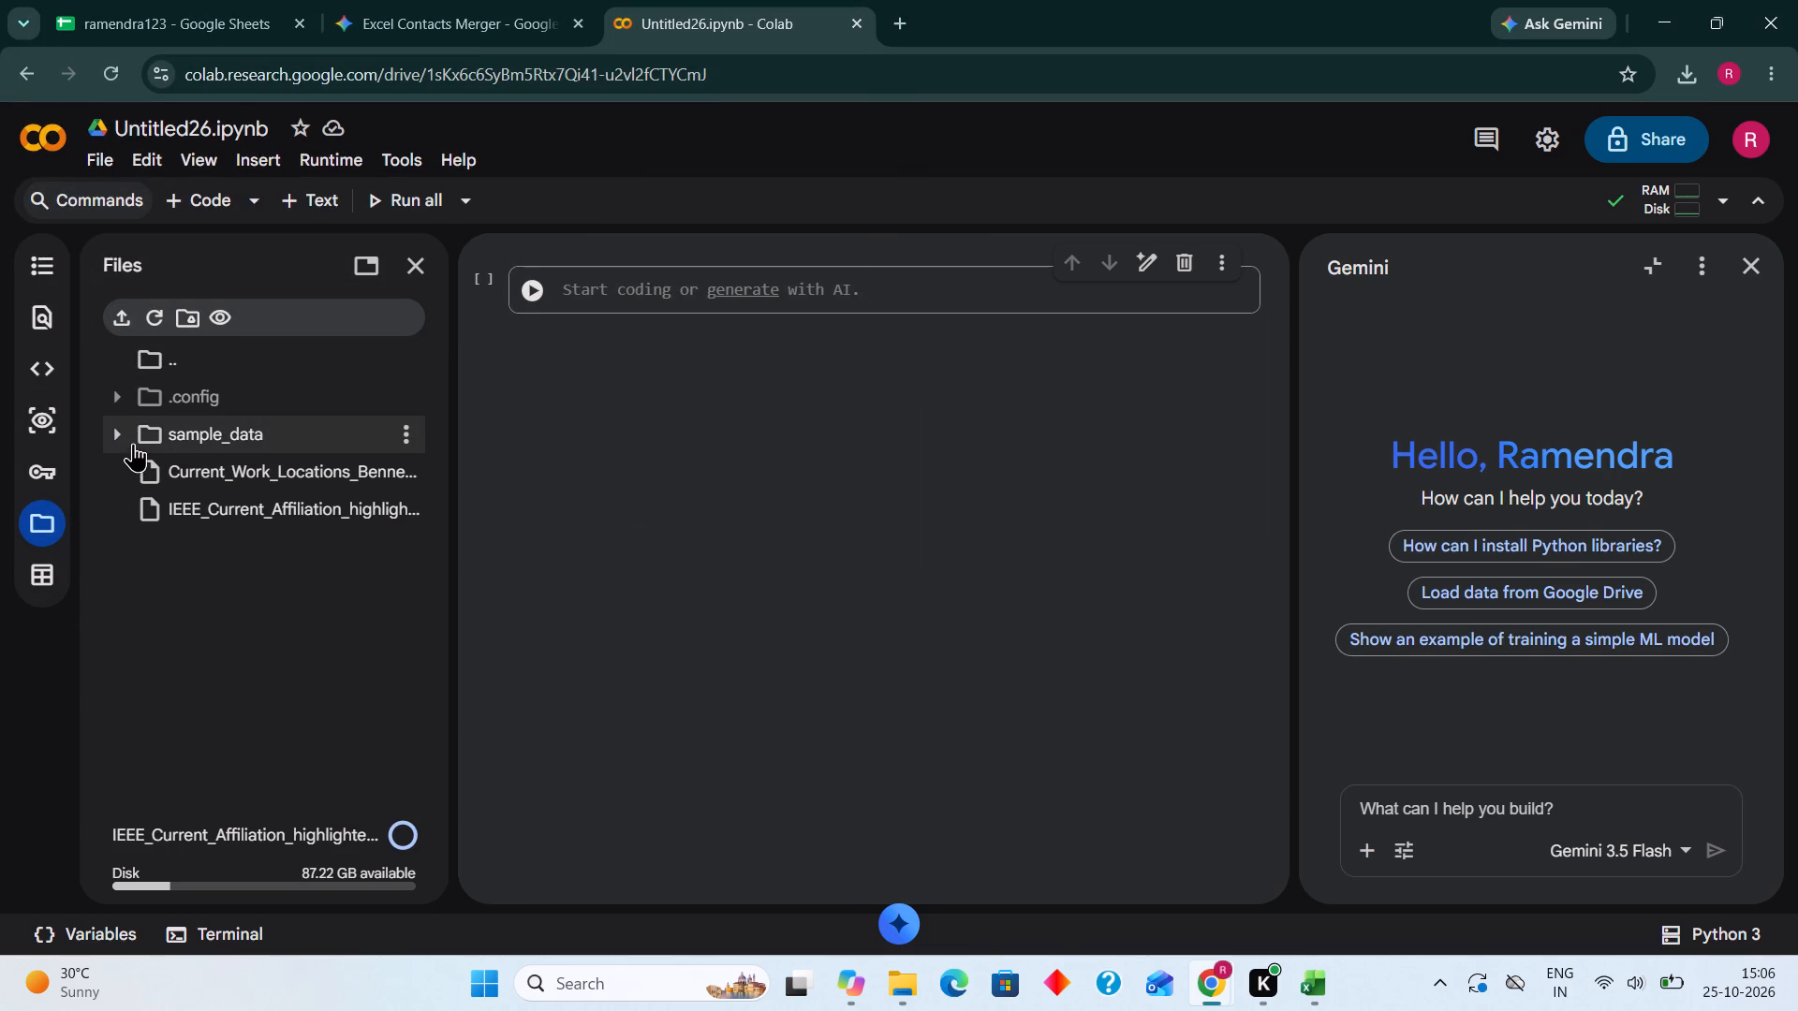
Upload the Contact_and_Event_Tracking (1) workbook from Downloads to the notebook's session files.
click(118, 321)
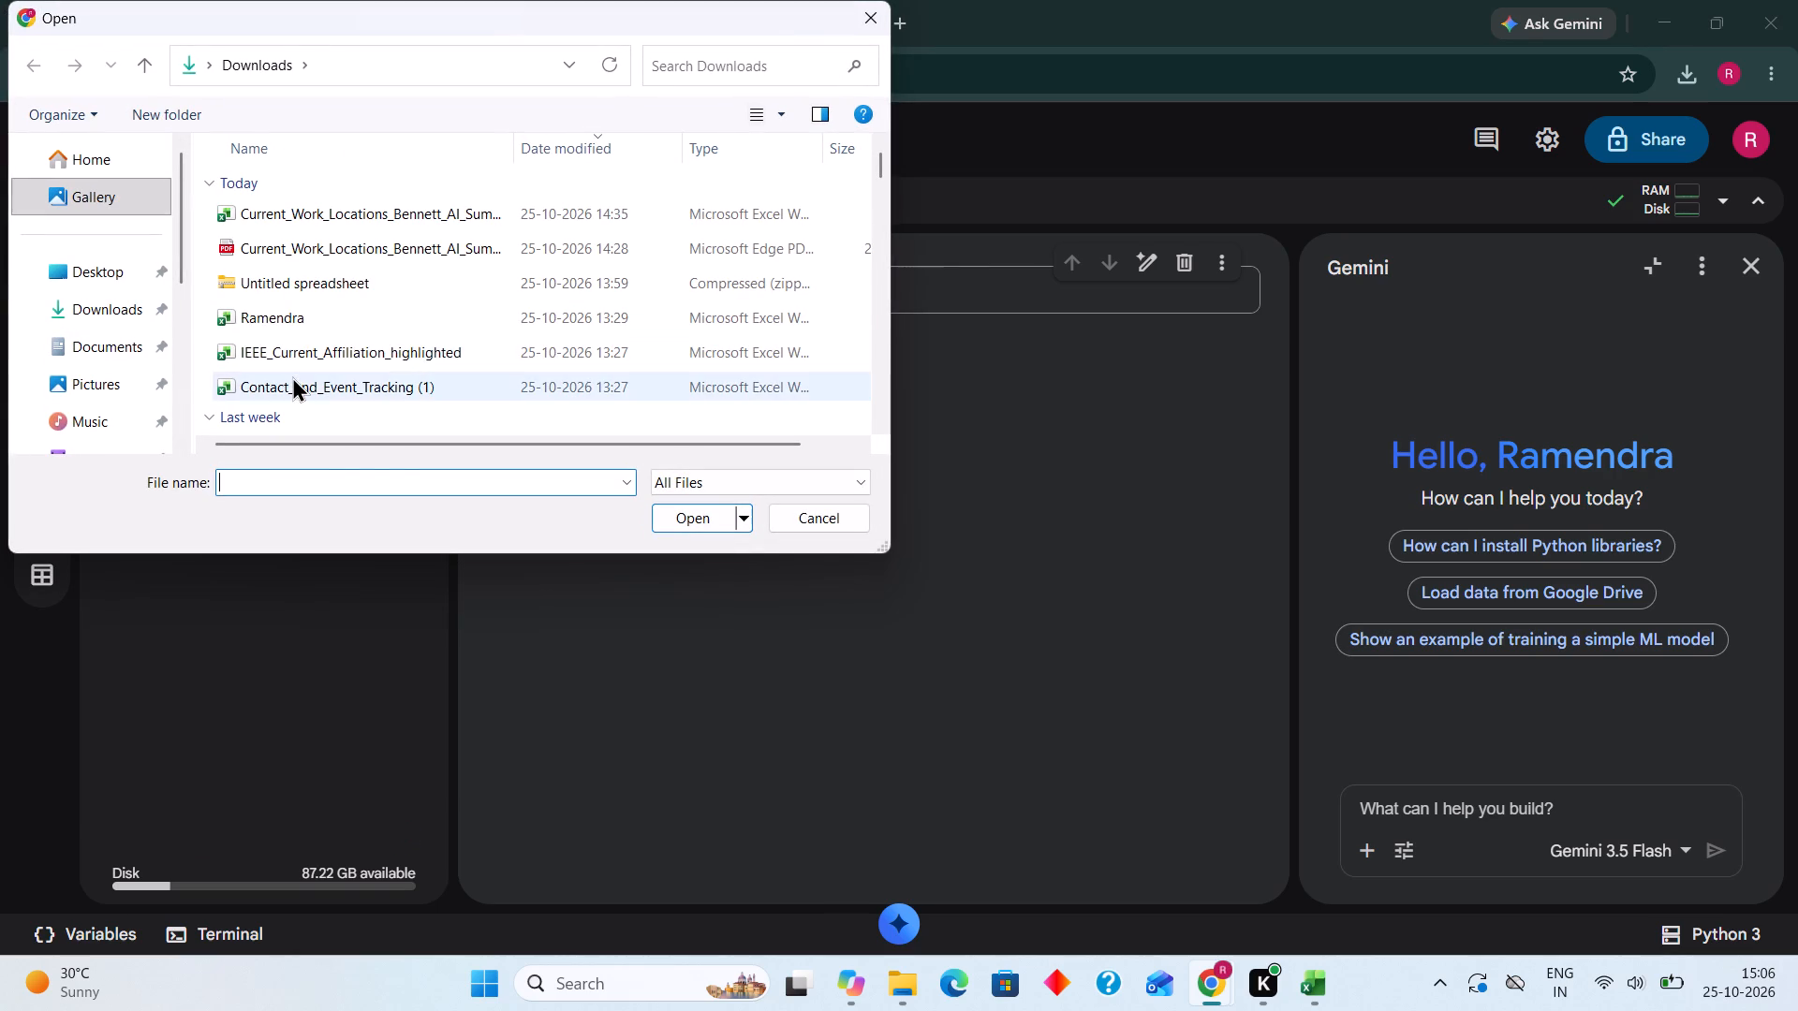
click(292, 376)
click(706, 512)
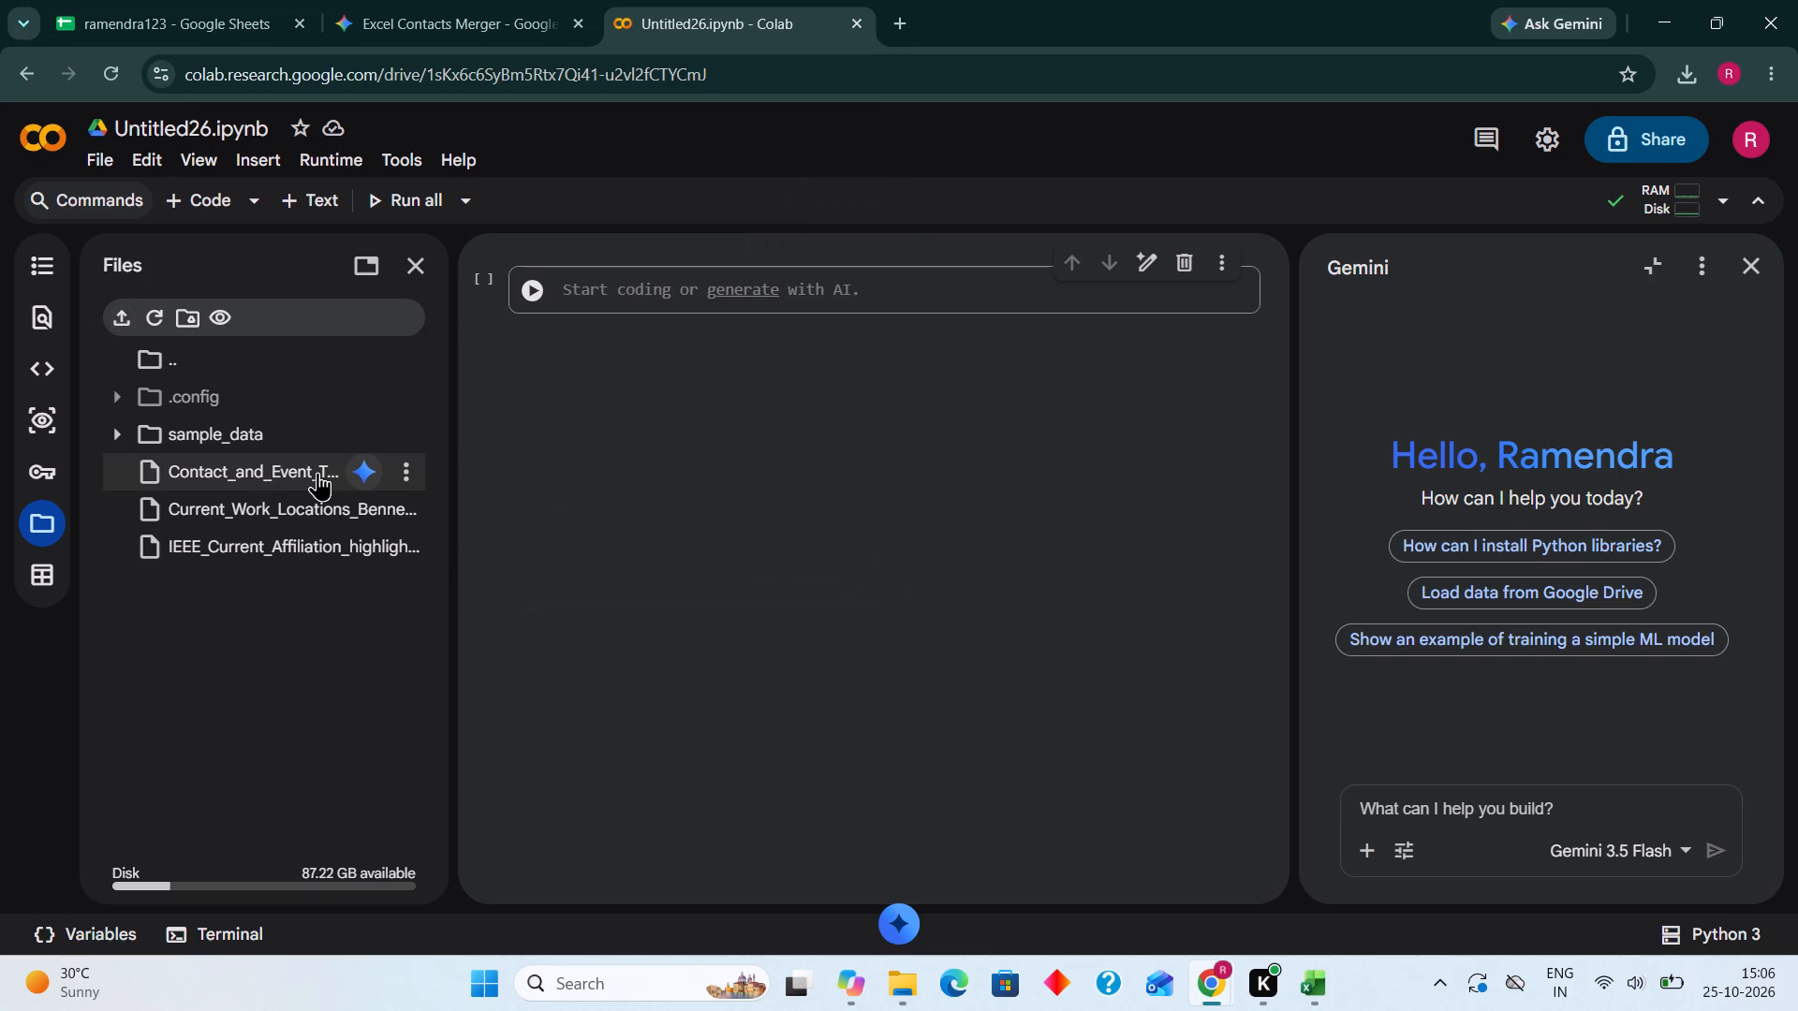
Paste the copied Python merge code into the notebook's empty code cell.
click(606, 293)
key(ctrl+v)
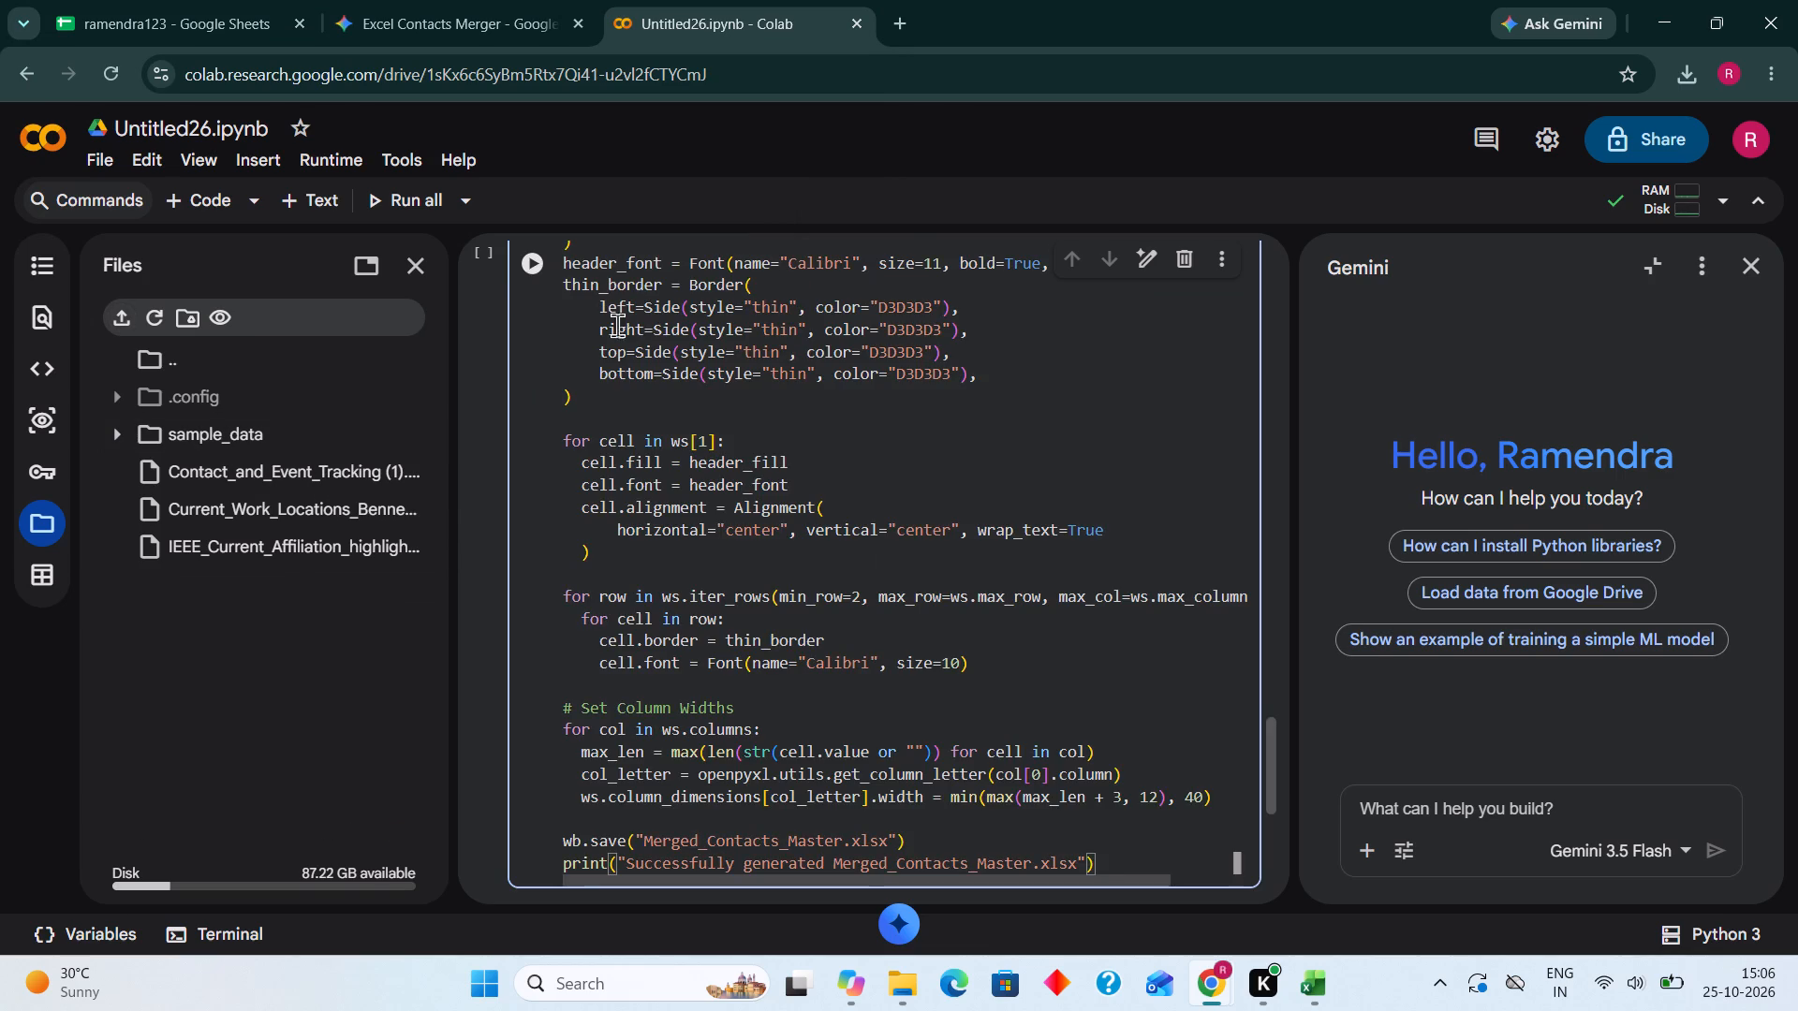
Replace the file1 value in the code with the copied path /content/Current_Work_Locations_Bennett_AI_Summit_2026.xlsx of the uploaded workbook.
scroll(643, 400, up, 15)
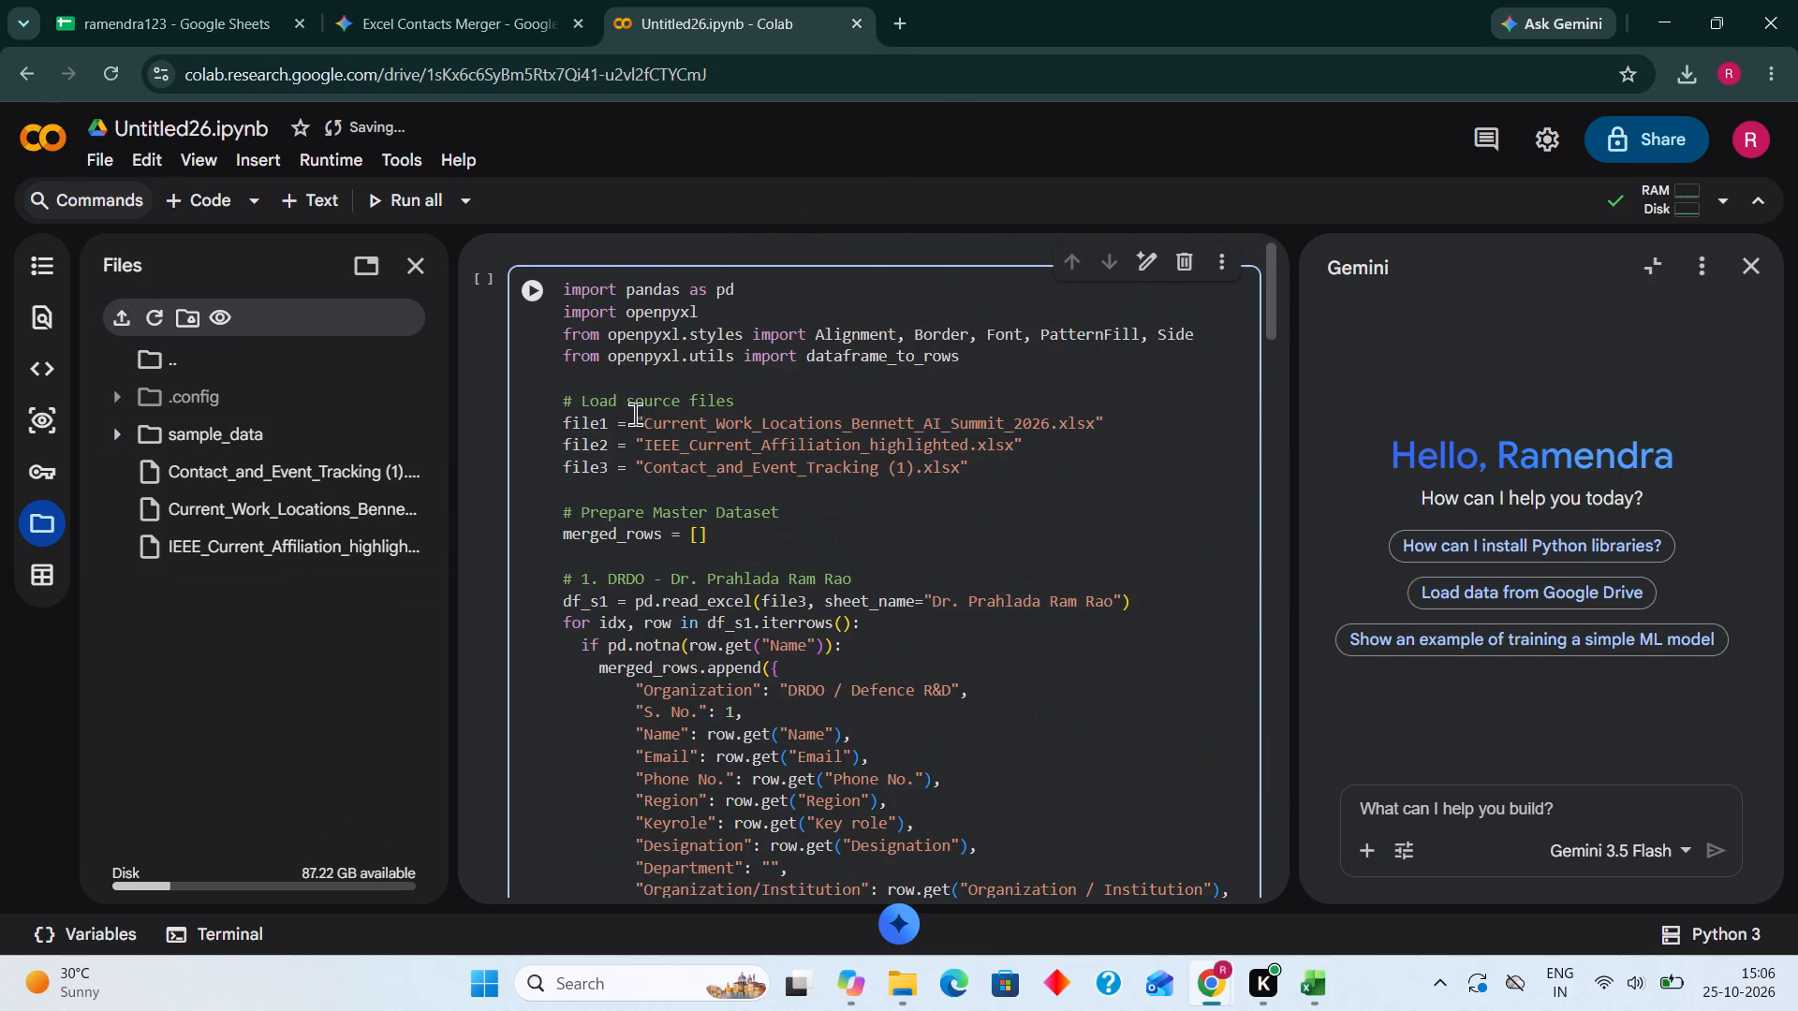
drag(648, 426, 670, 427)
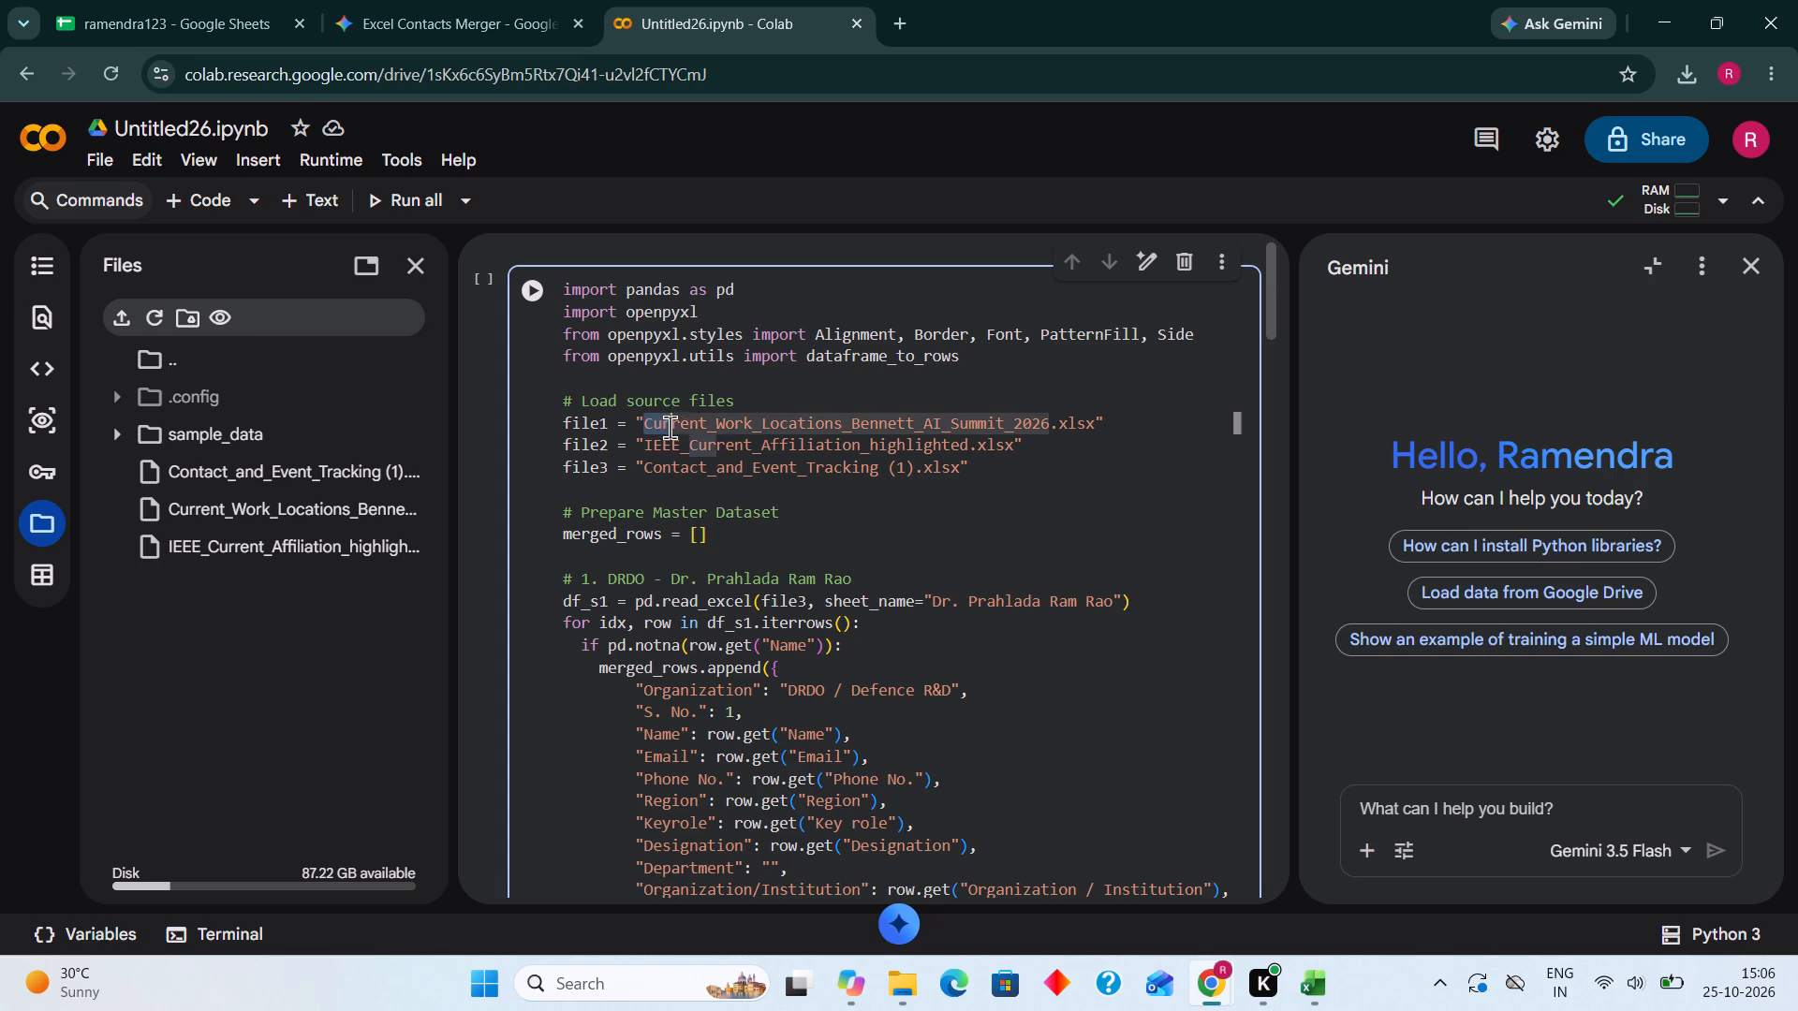
drag(670, 427, 1075, 440)
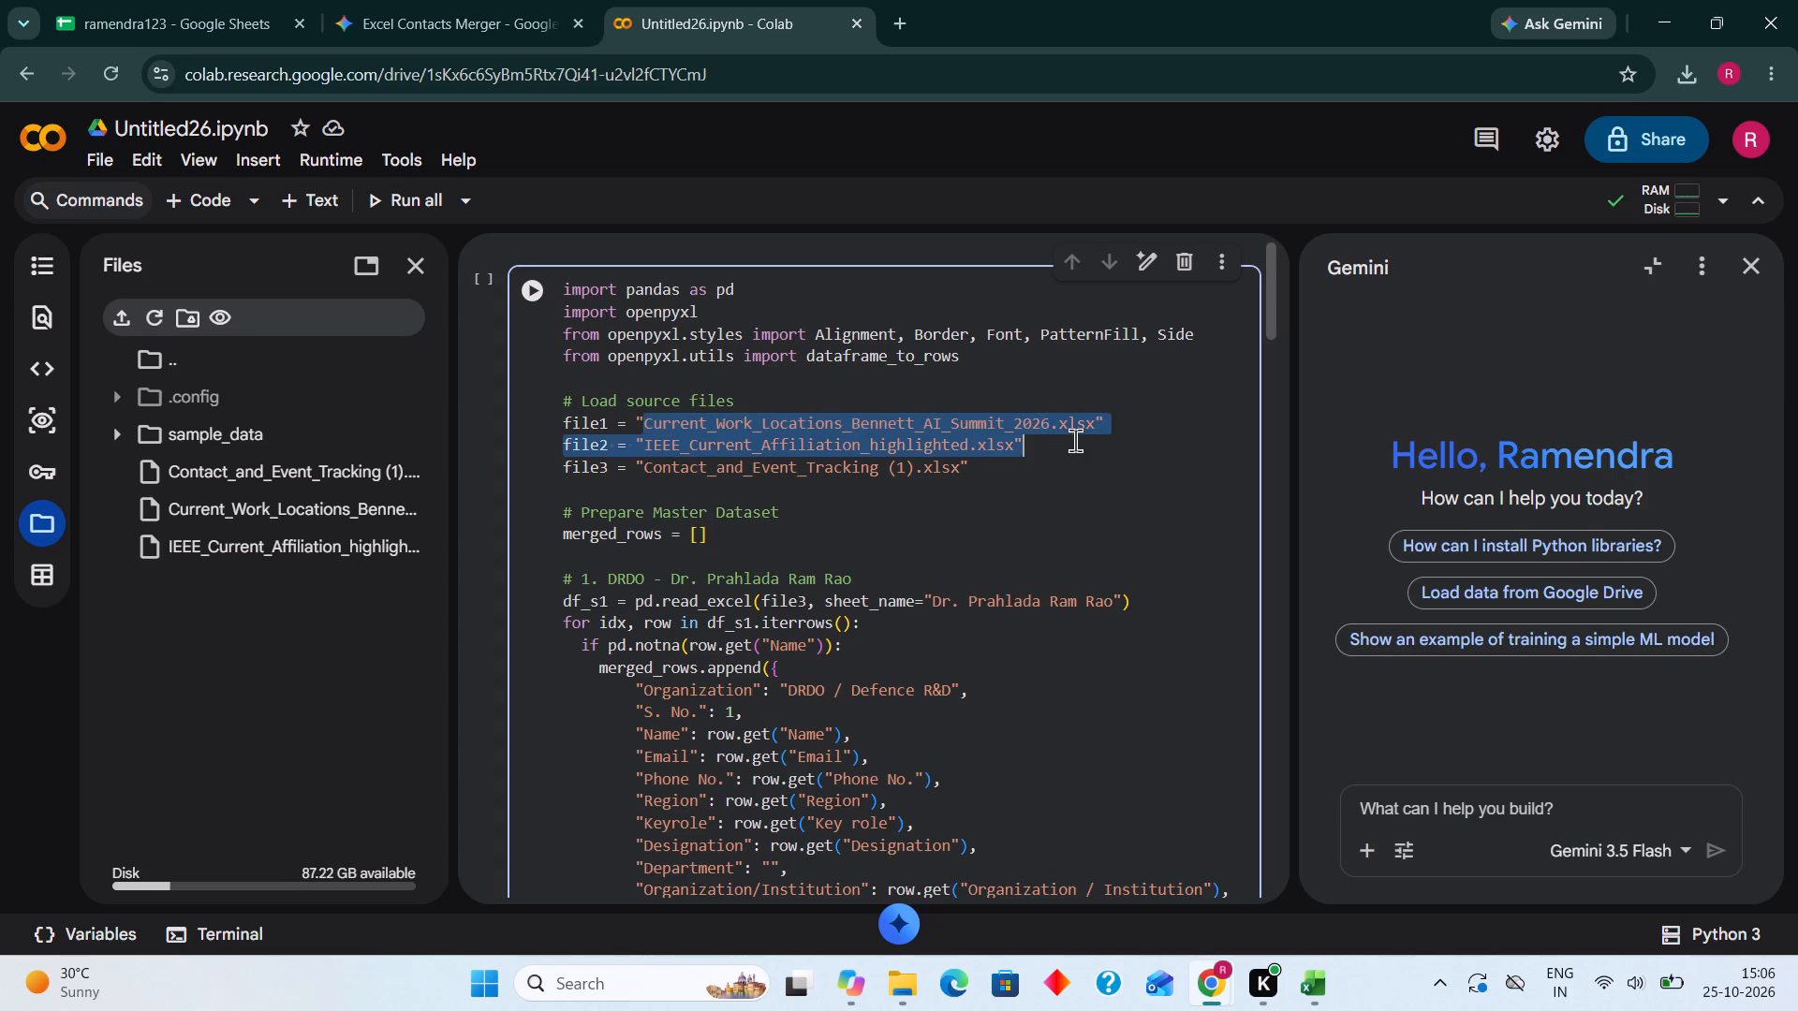
drag(1075, 440, 1098, 430)
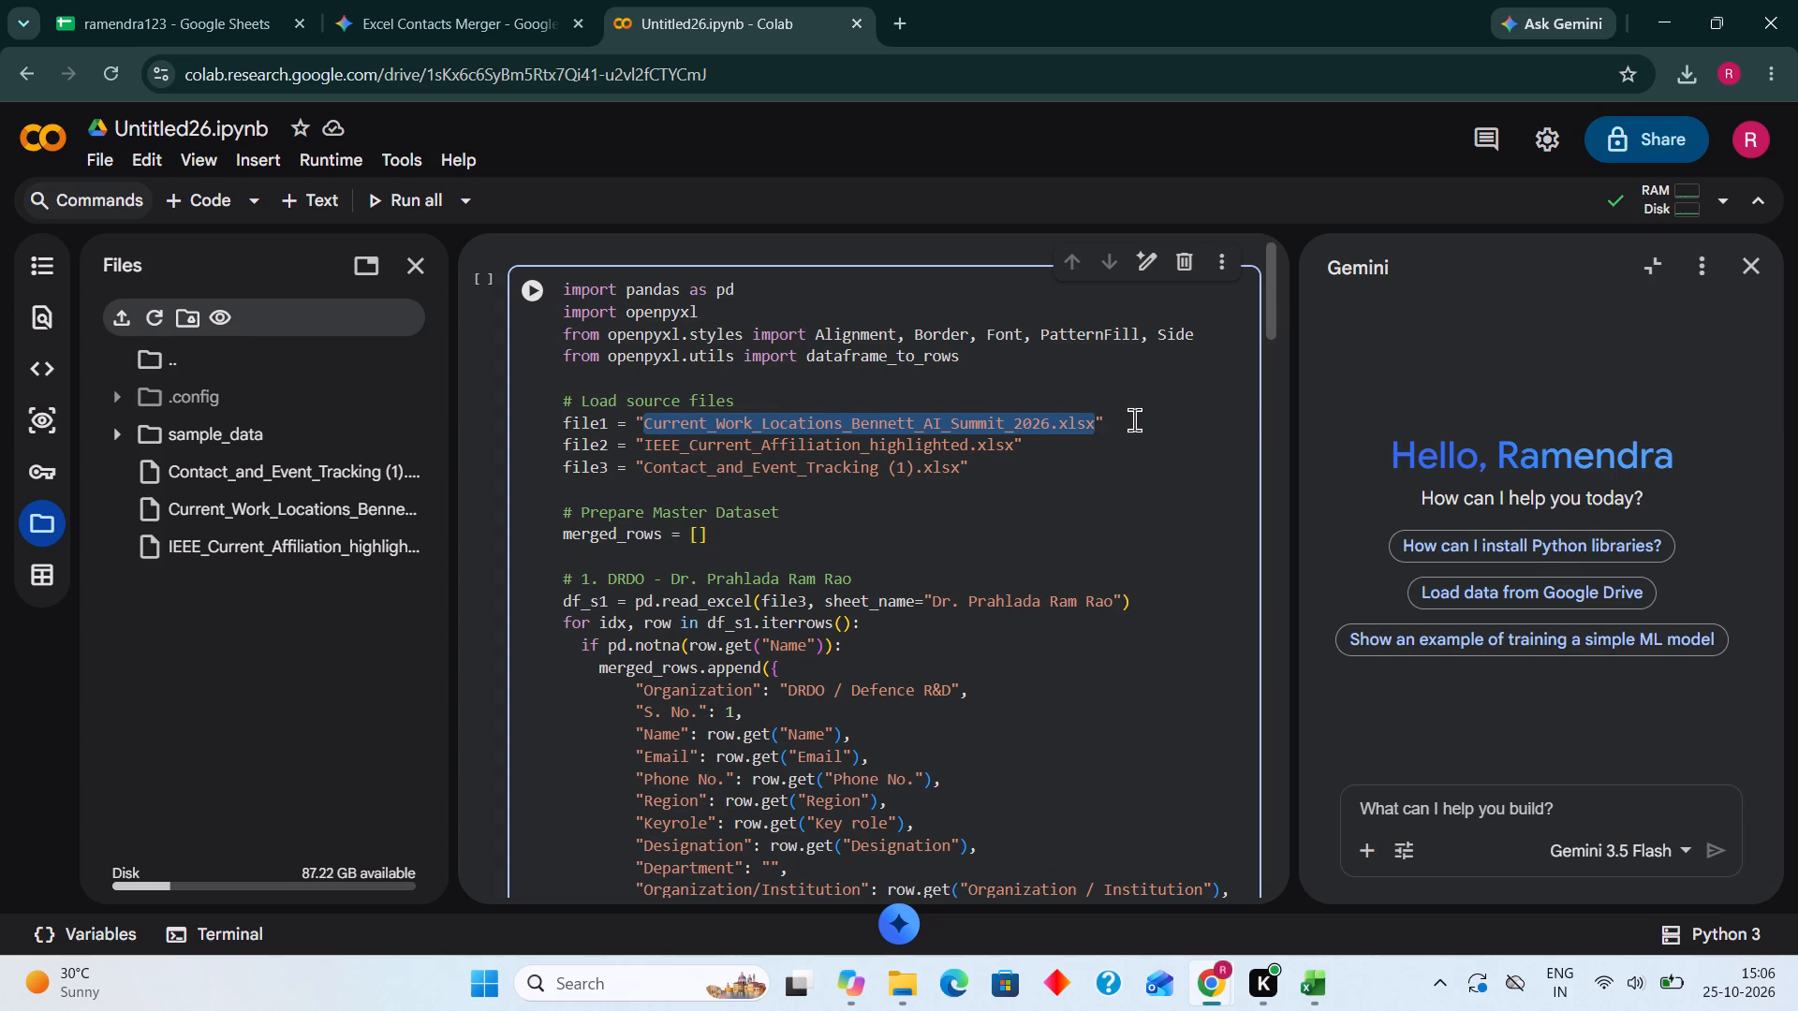
key(BackSpace)
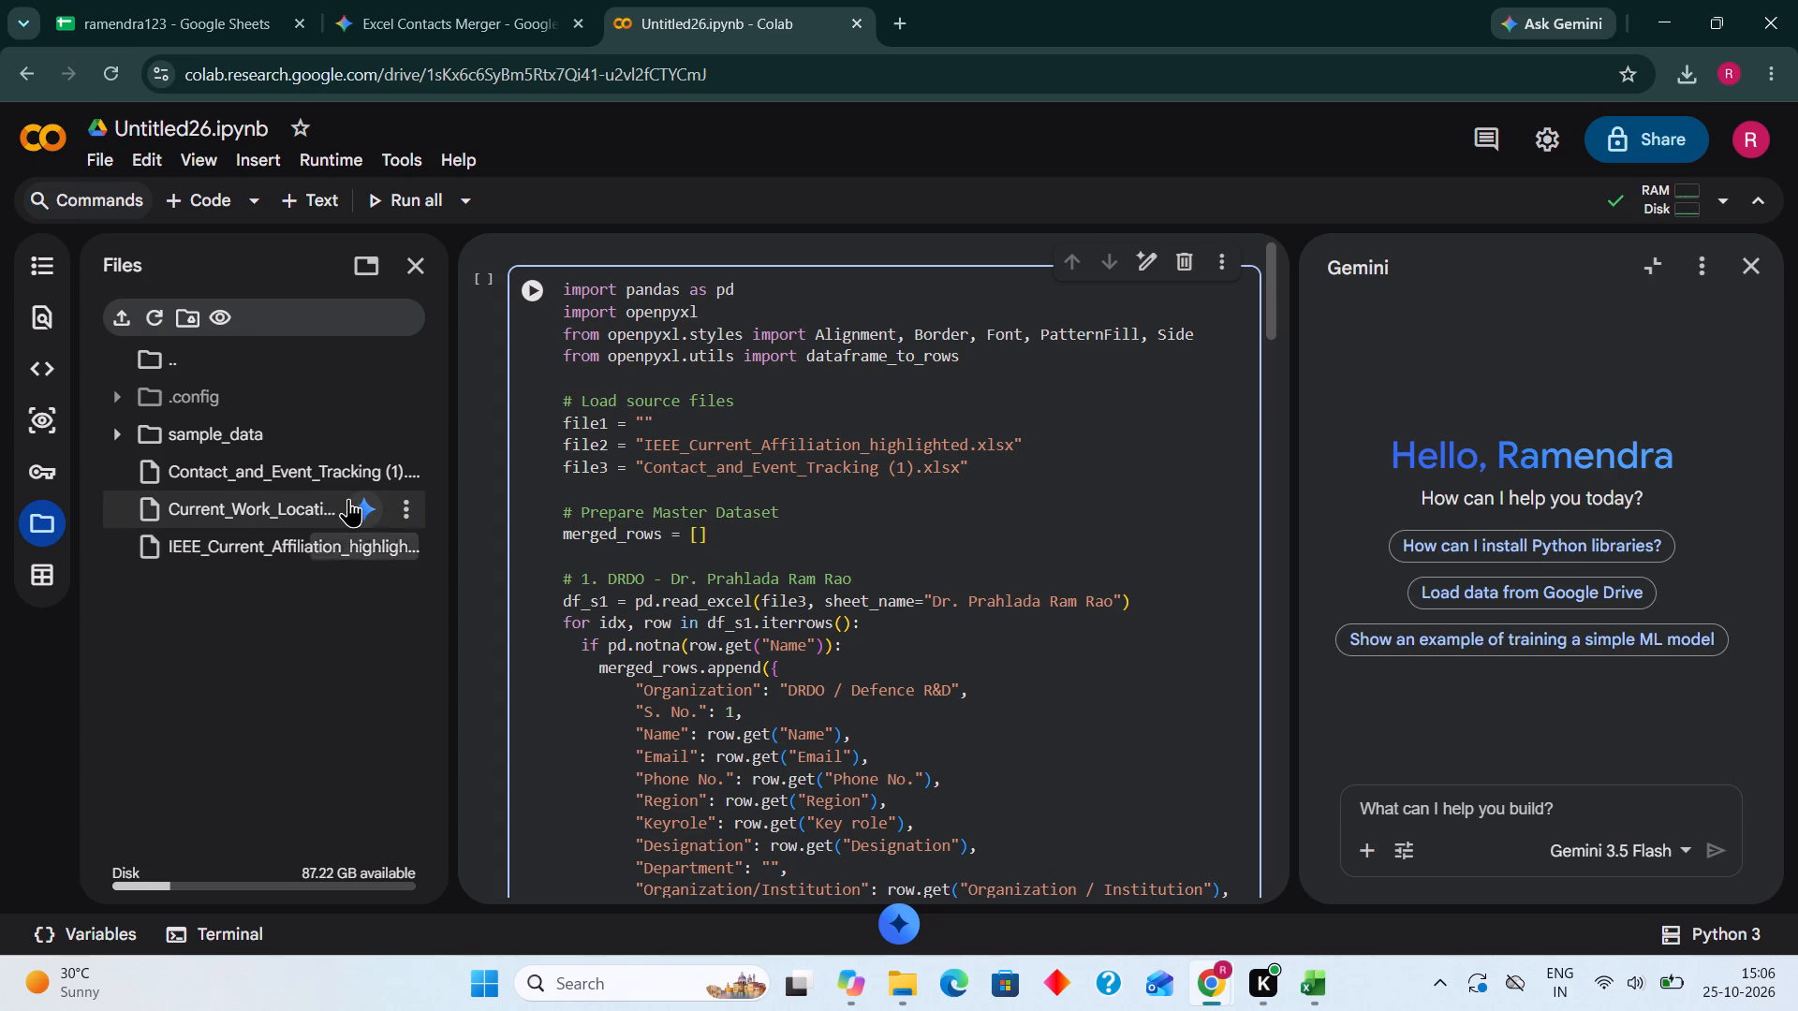
click(403, 500)
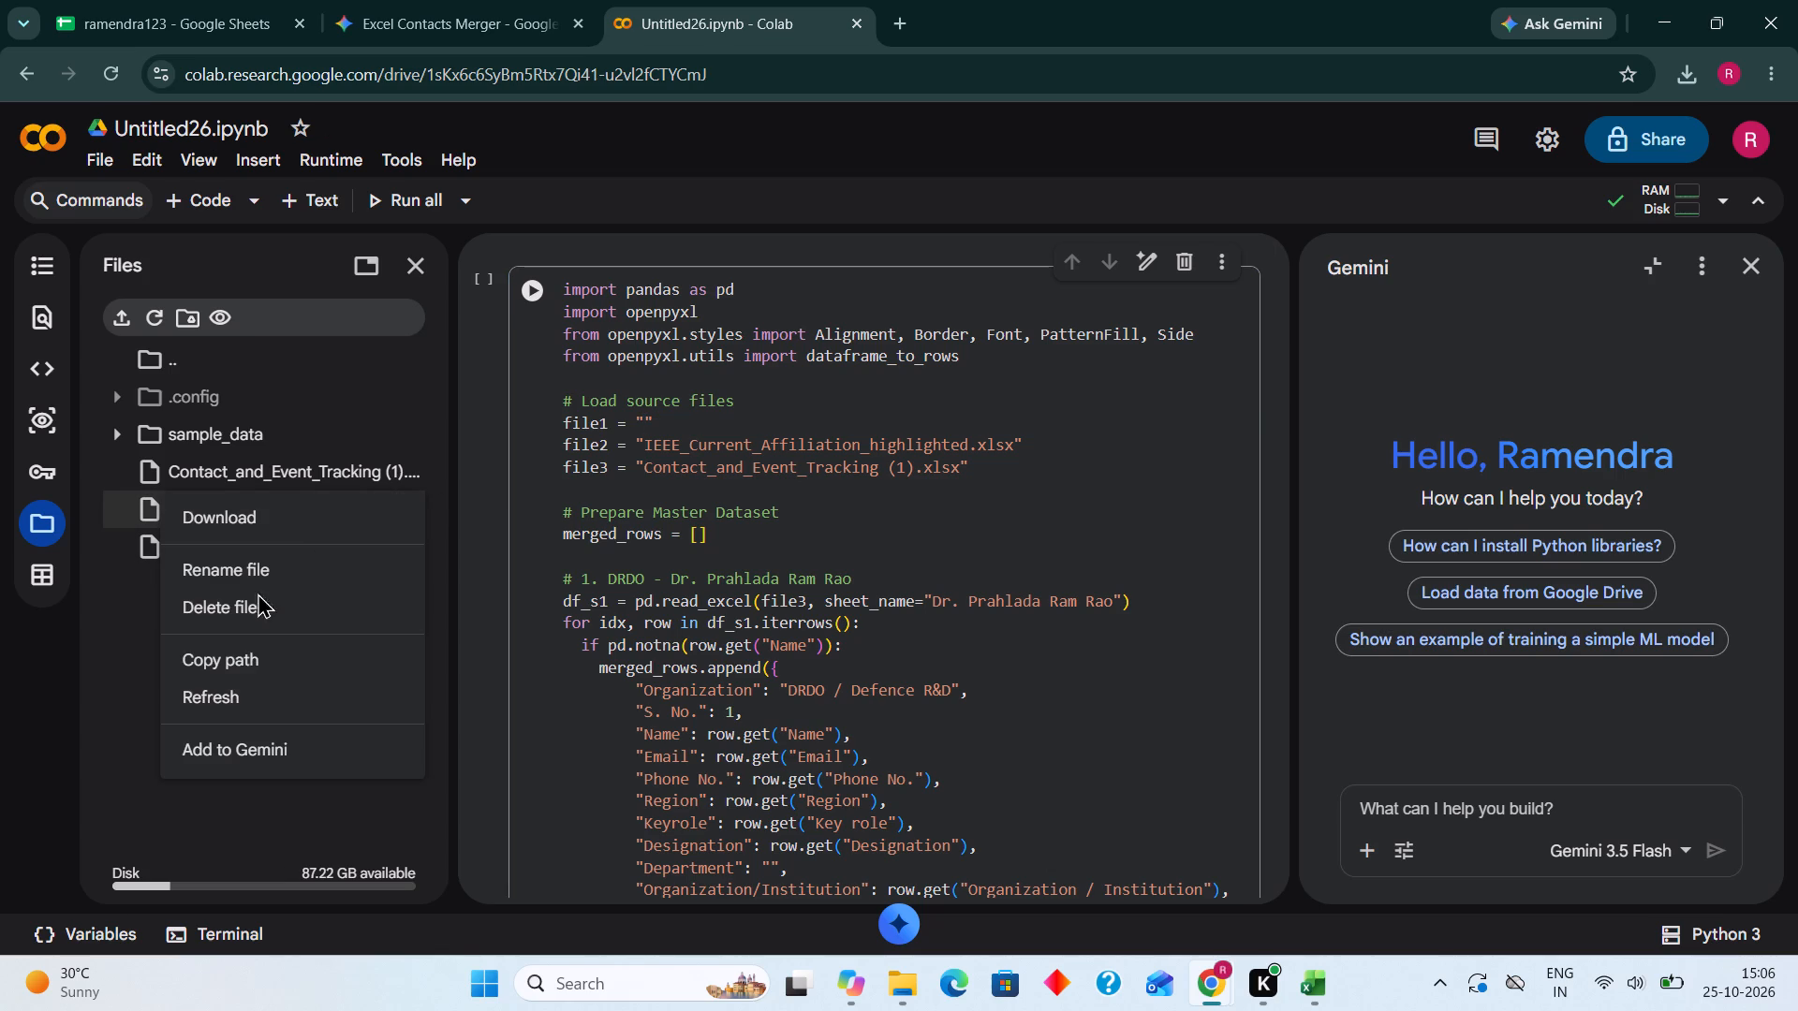
click(235, 654)
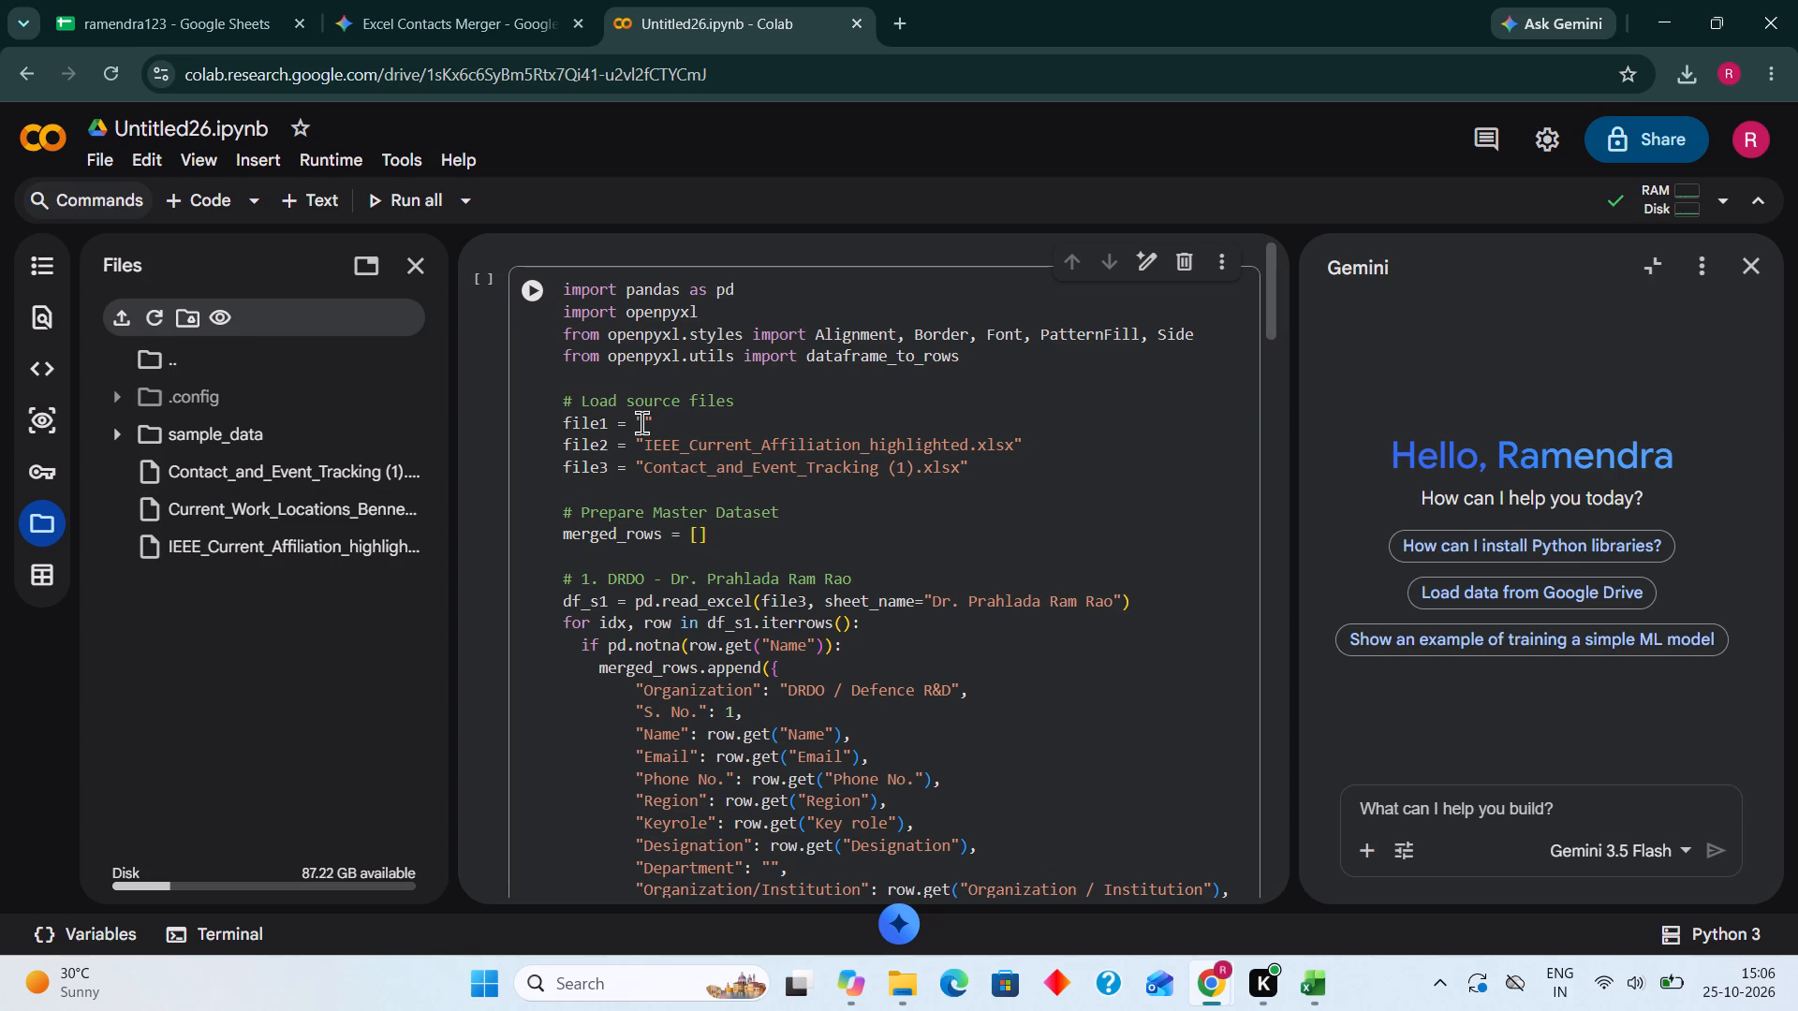
click(645, 422)
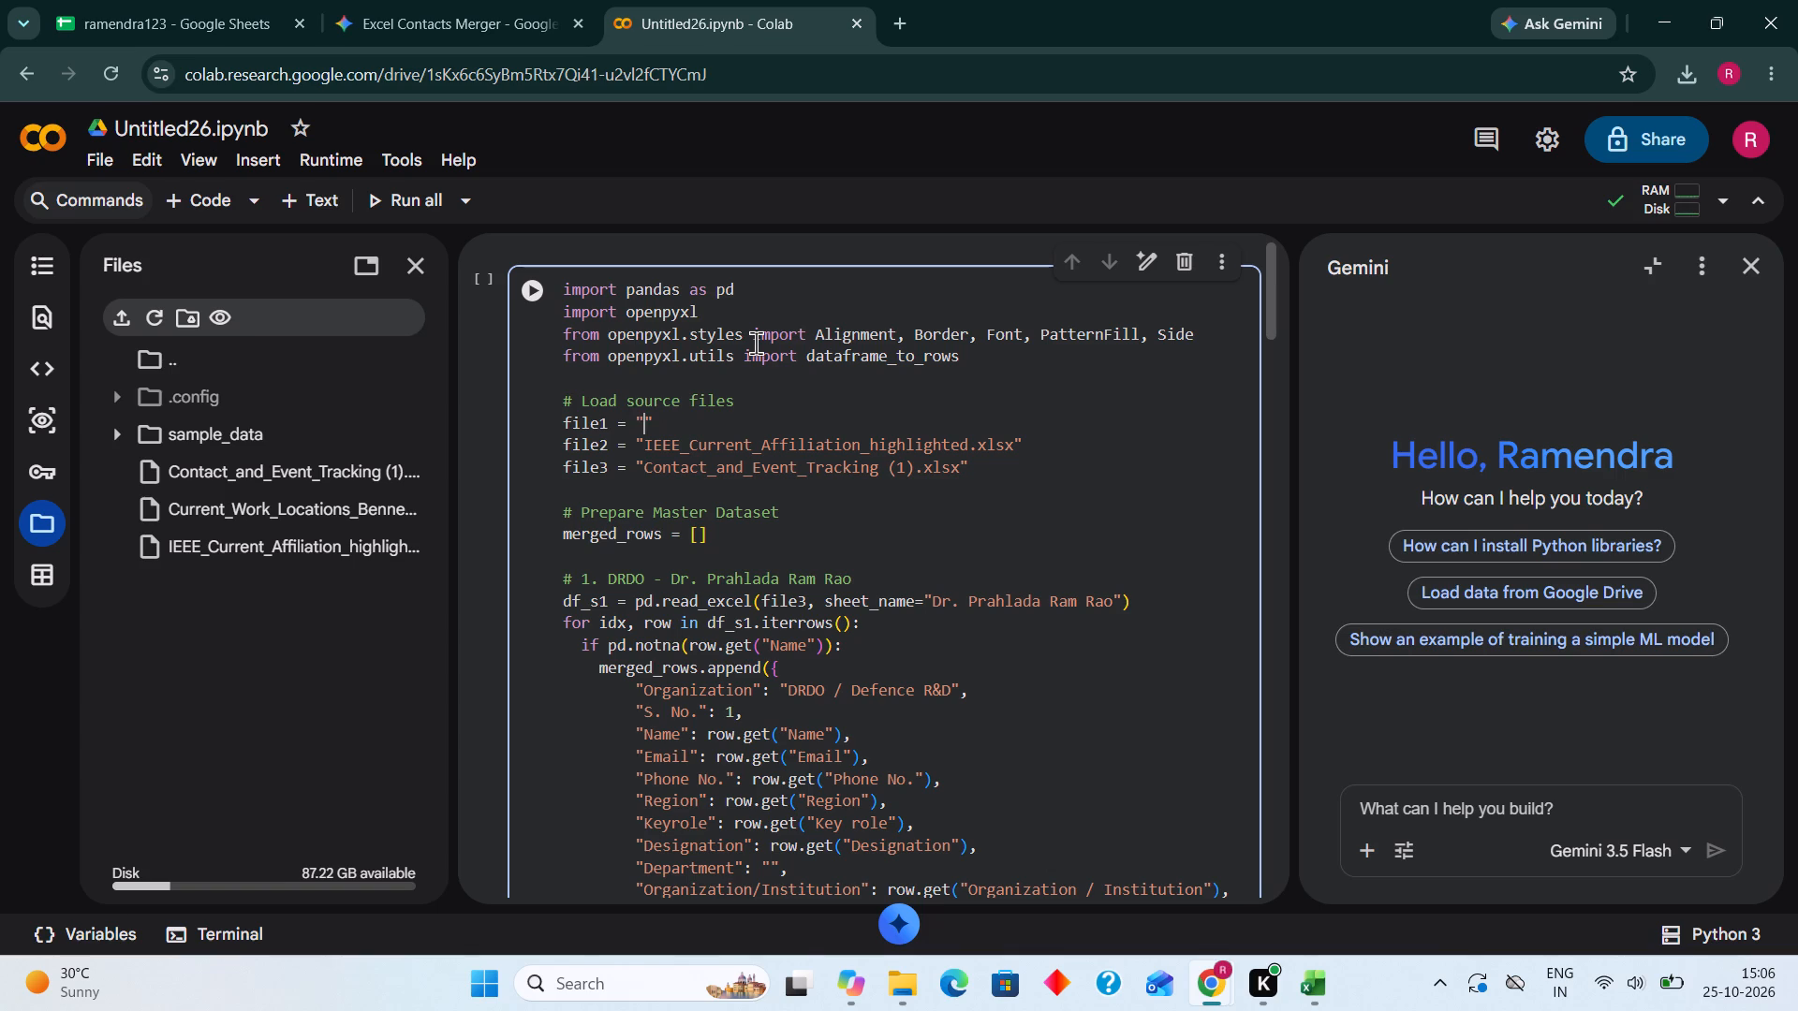
key(ctrl+v)
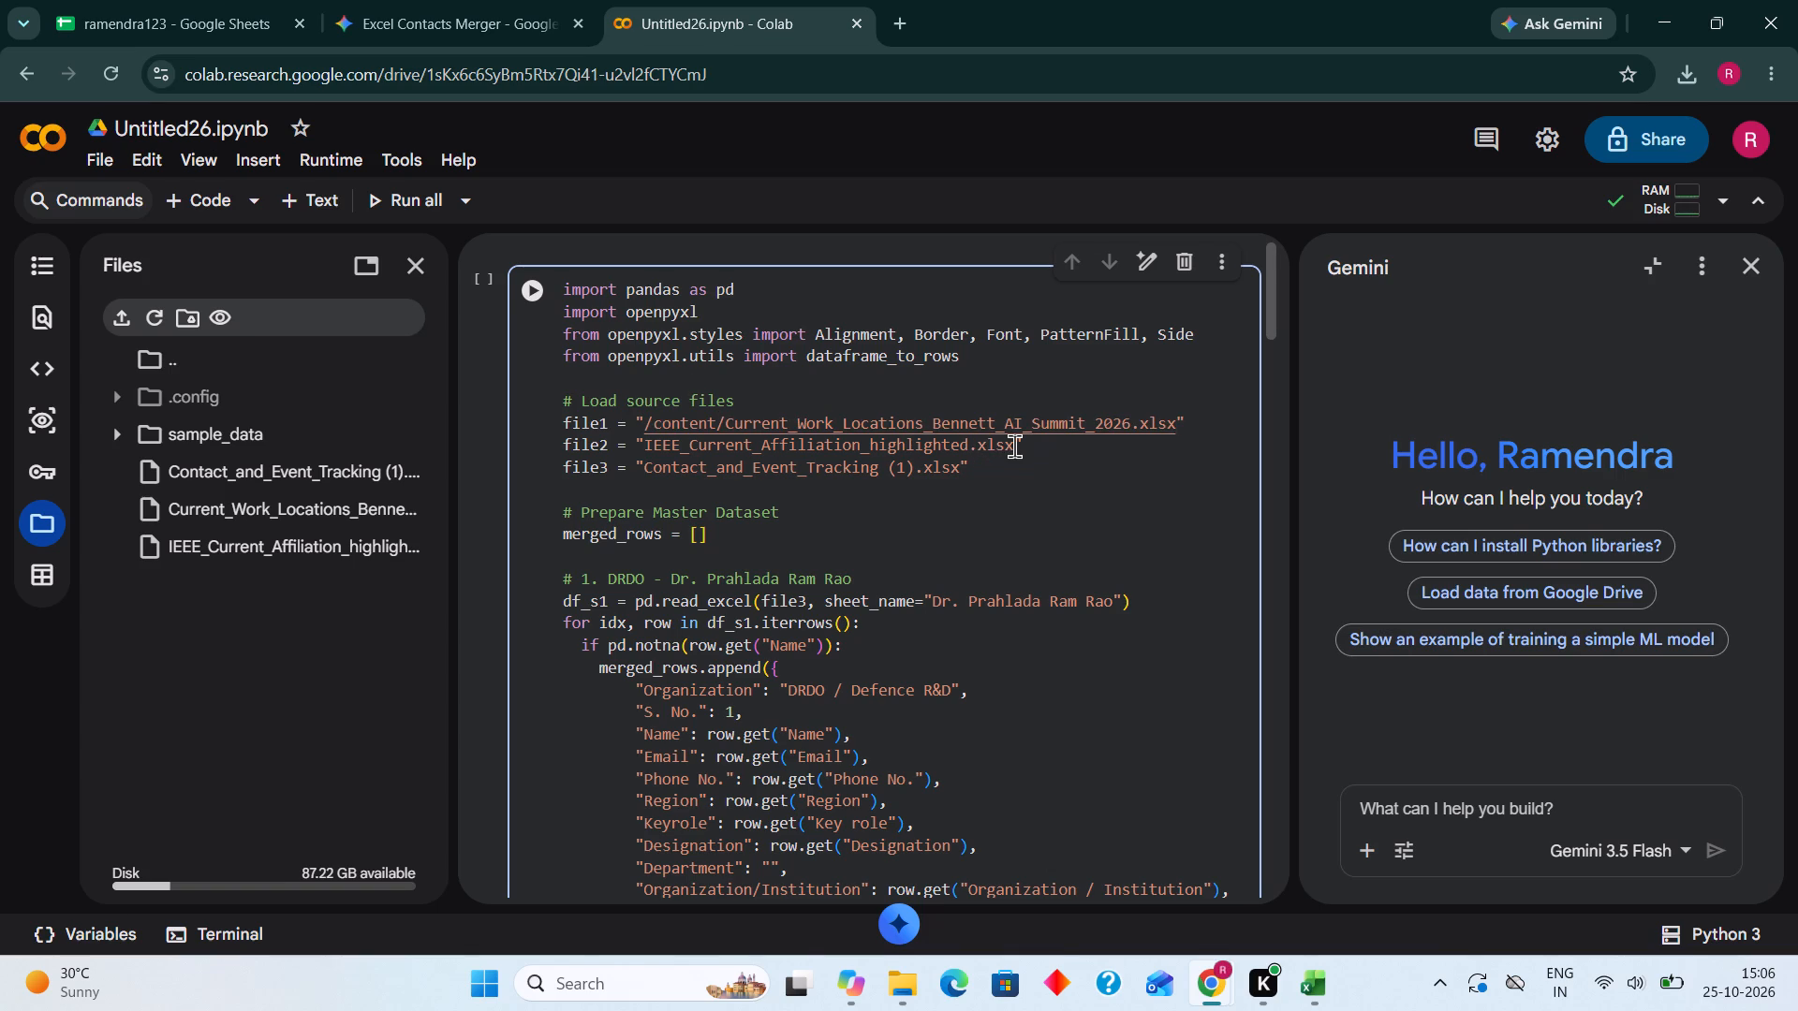
Replace the file2 value in the code with the copied path /content/IEEE_Current_Affiliation_highlighted.xlsx of the uploaded workbook.
drag(1015, 445, 661, 450)
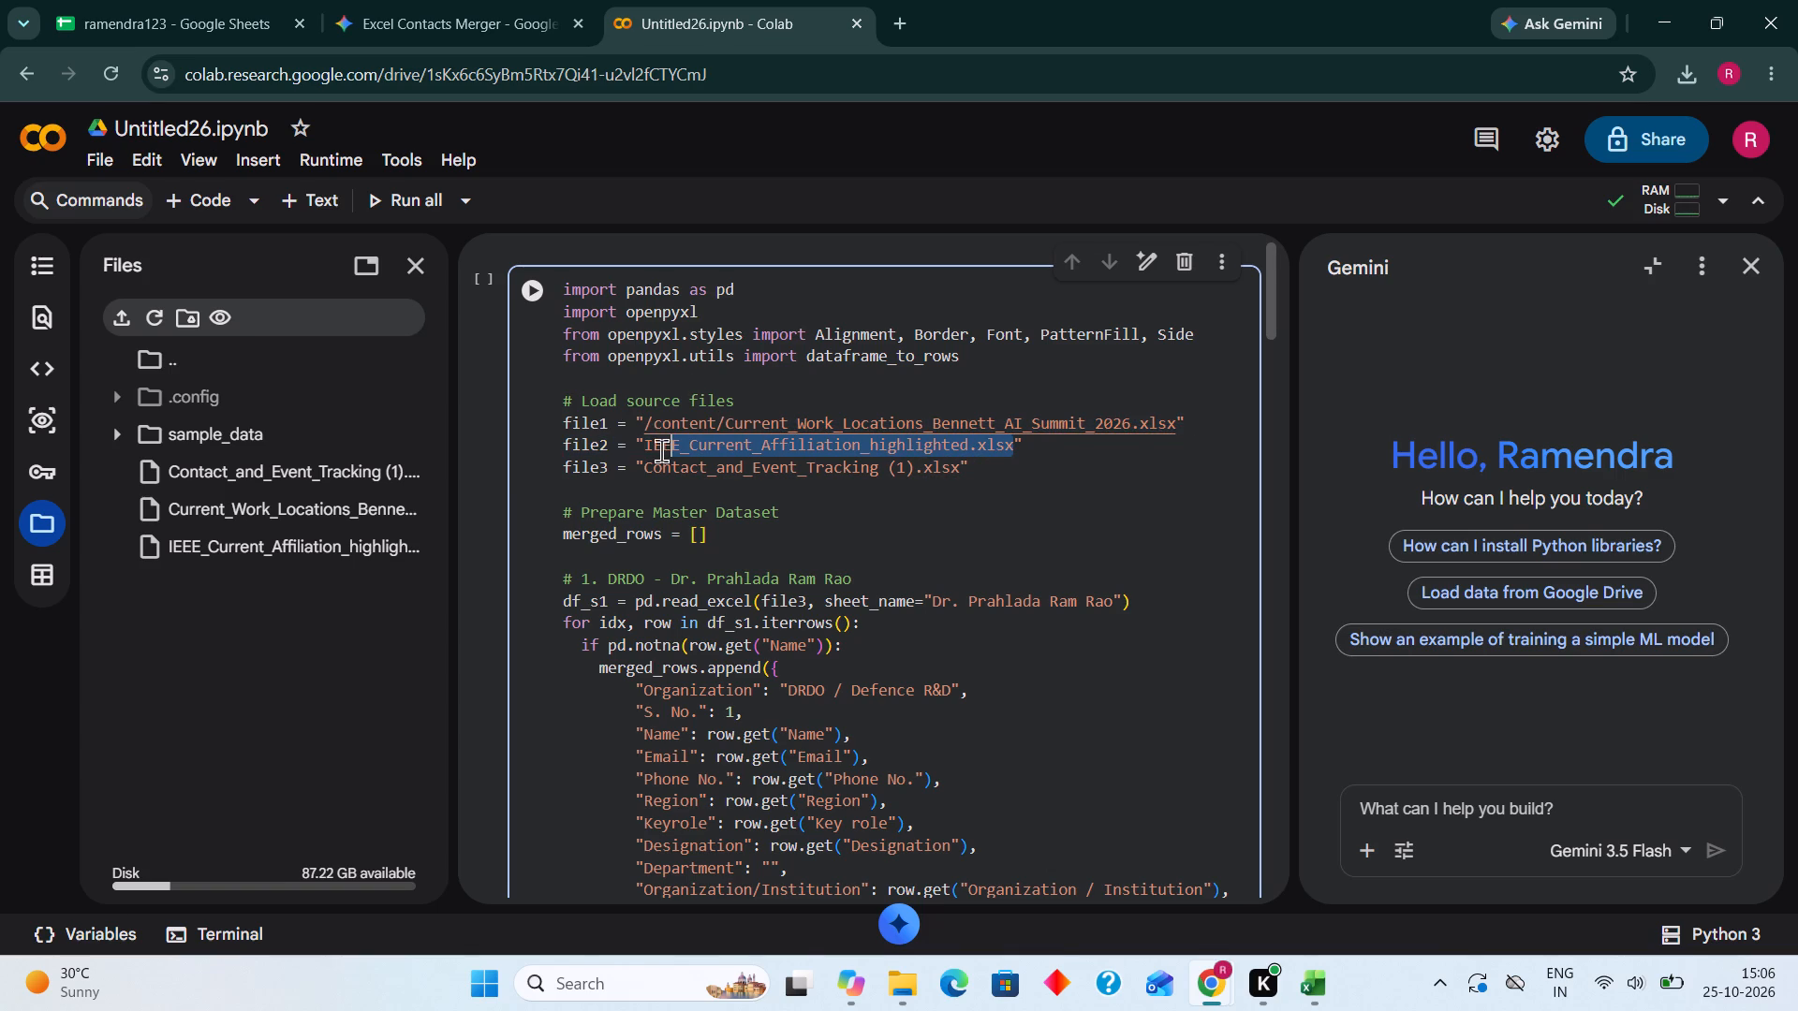
drag(661, 450, 647, 447)
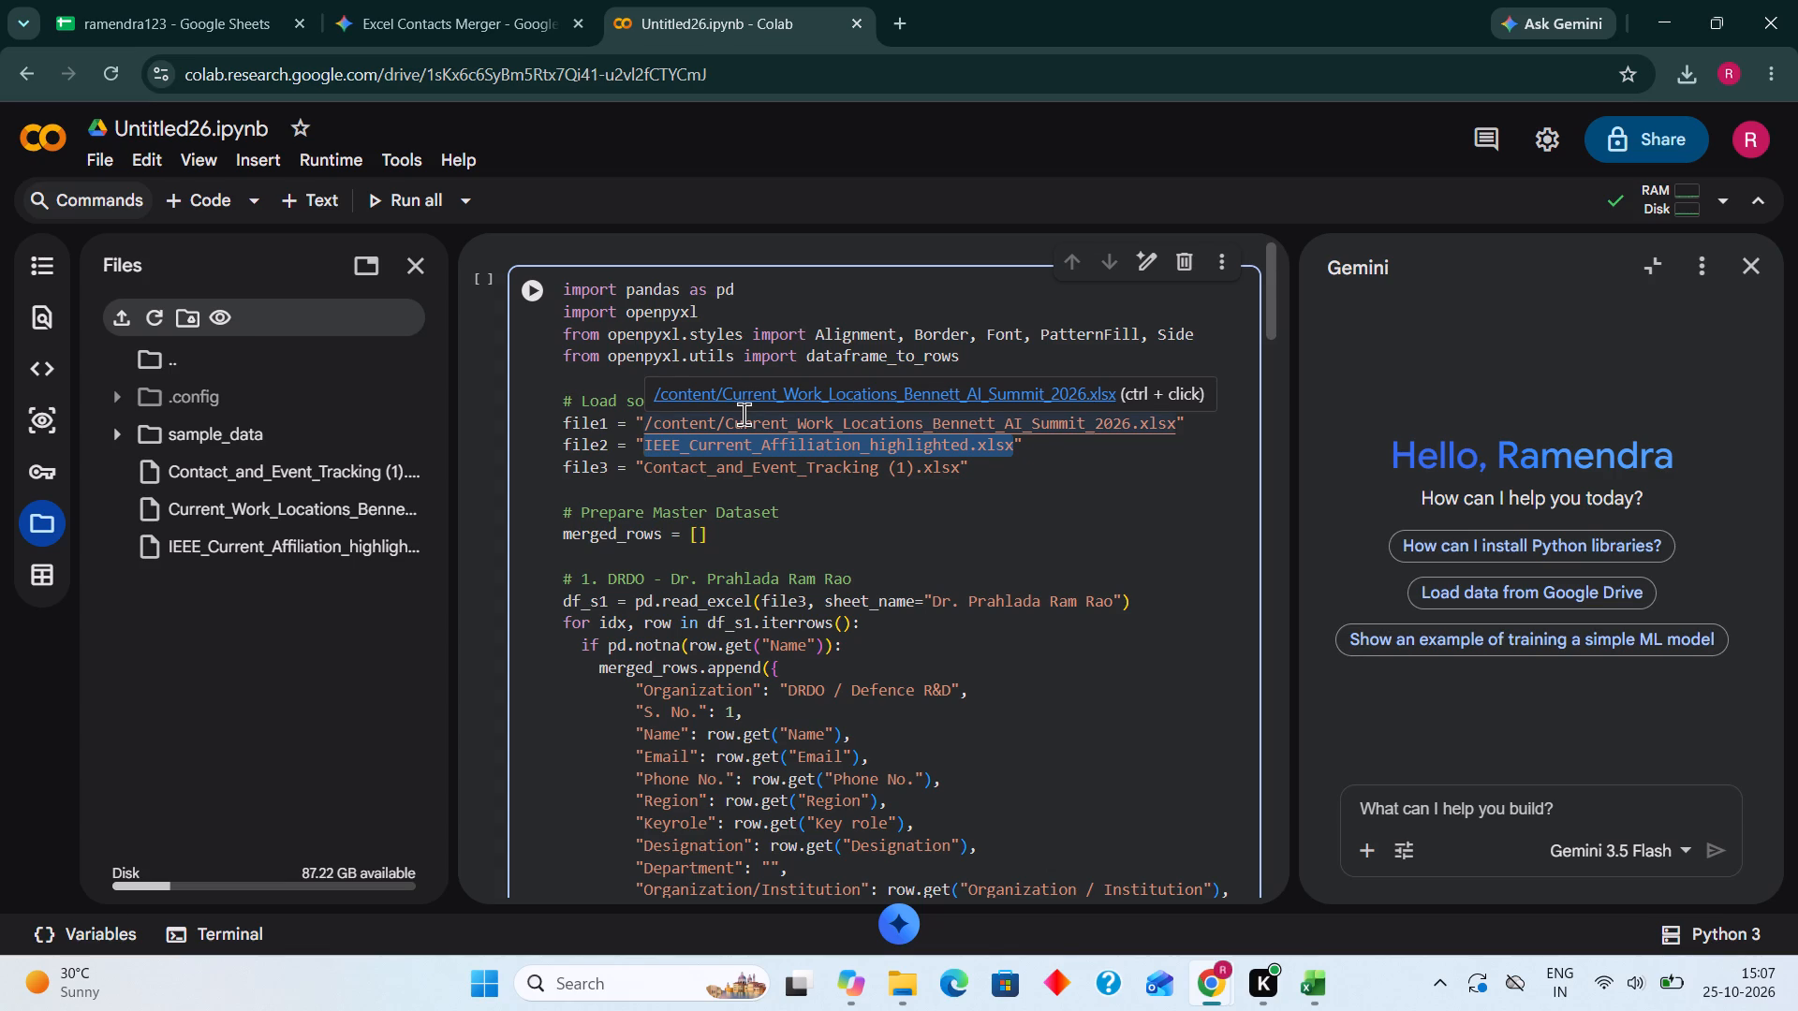
key(BackSpace)
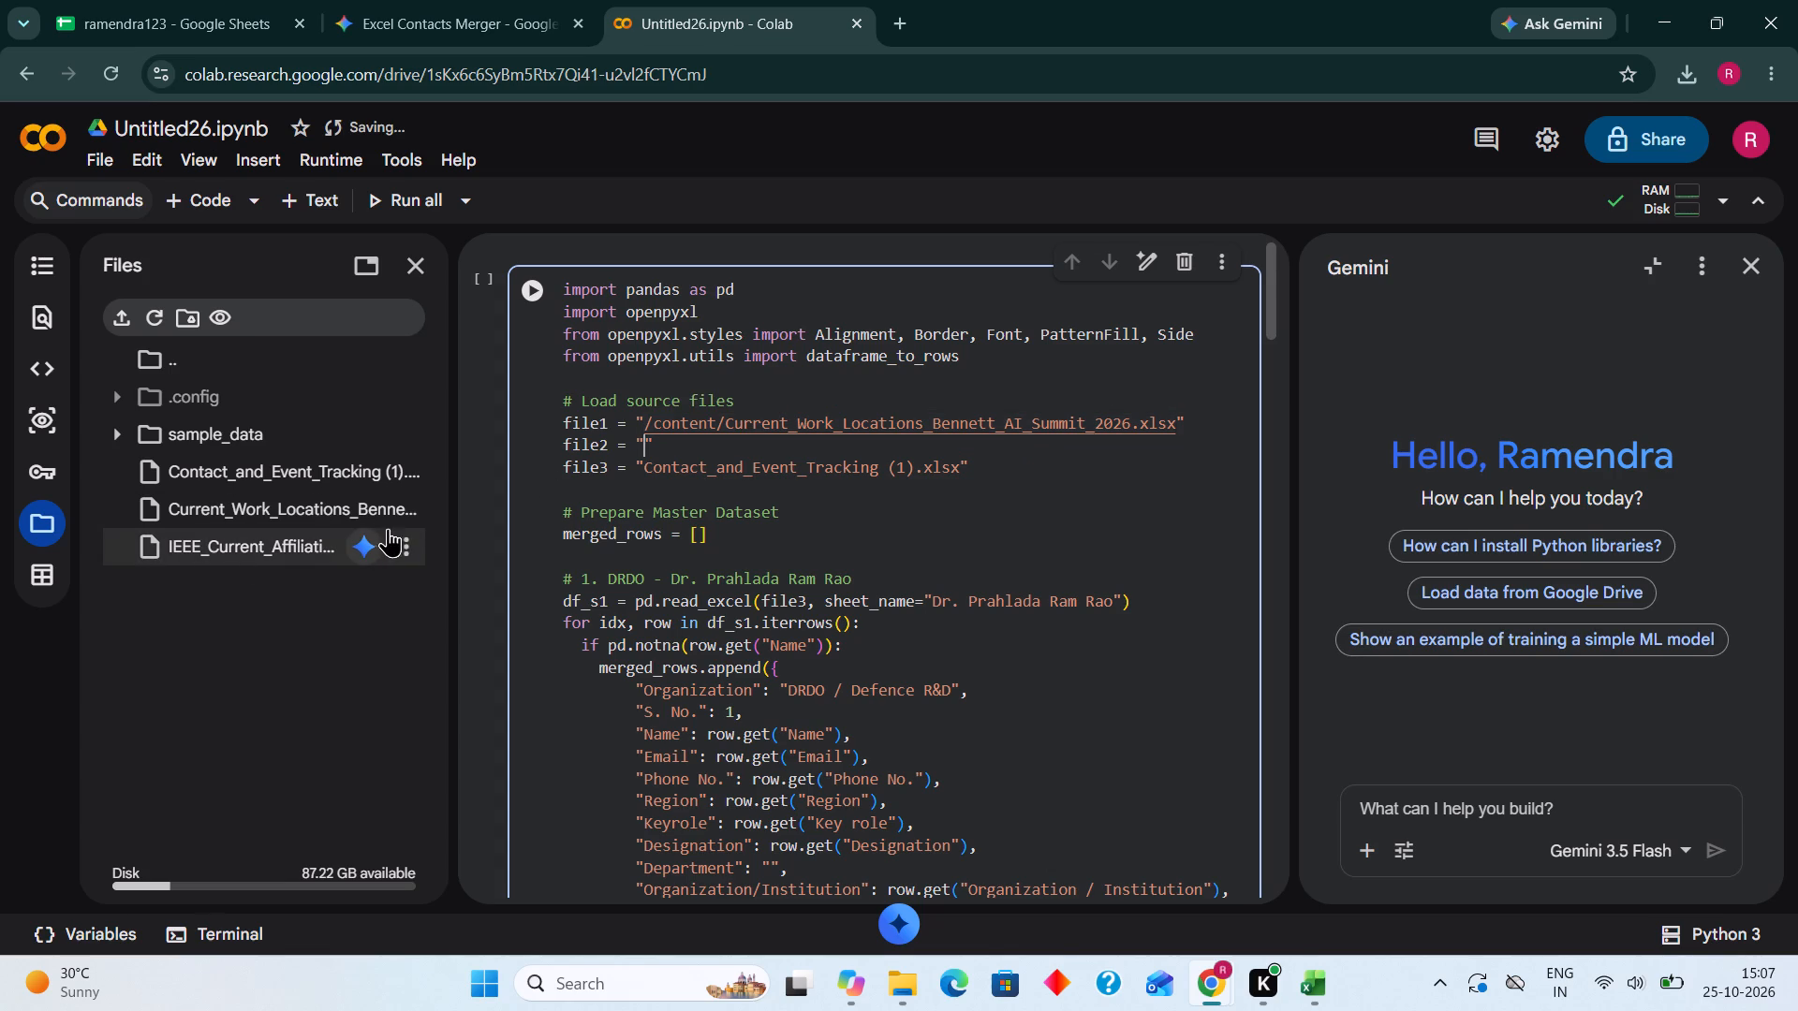
click(401, 535)
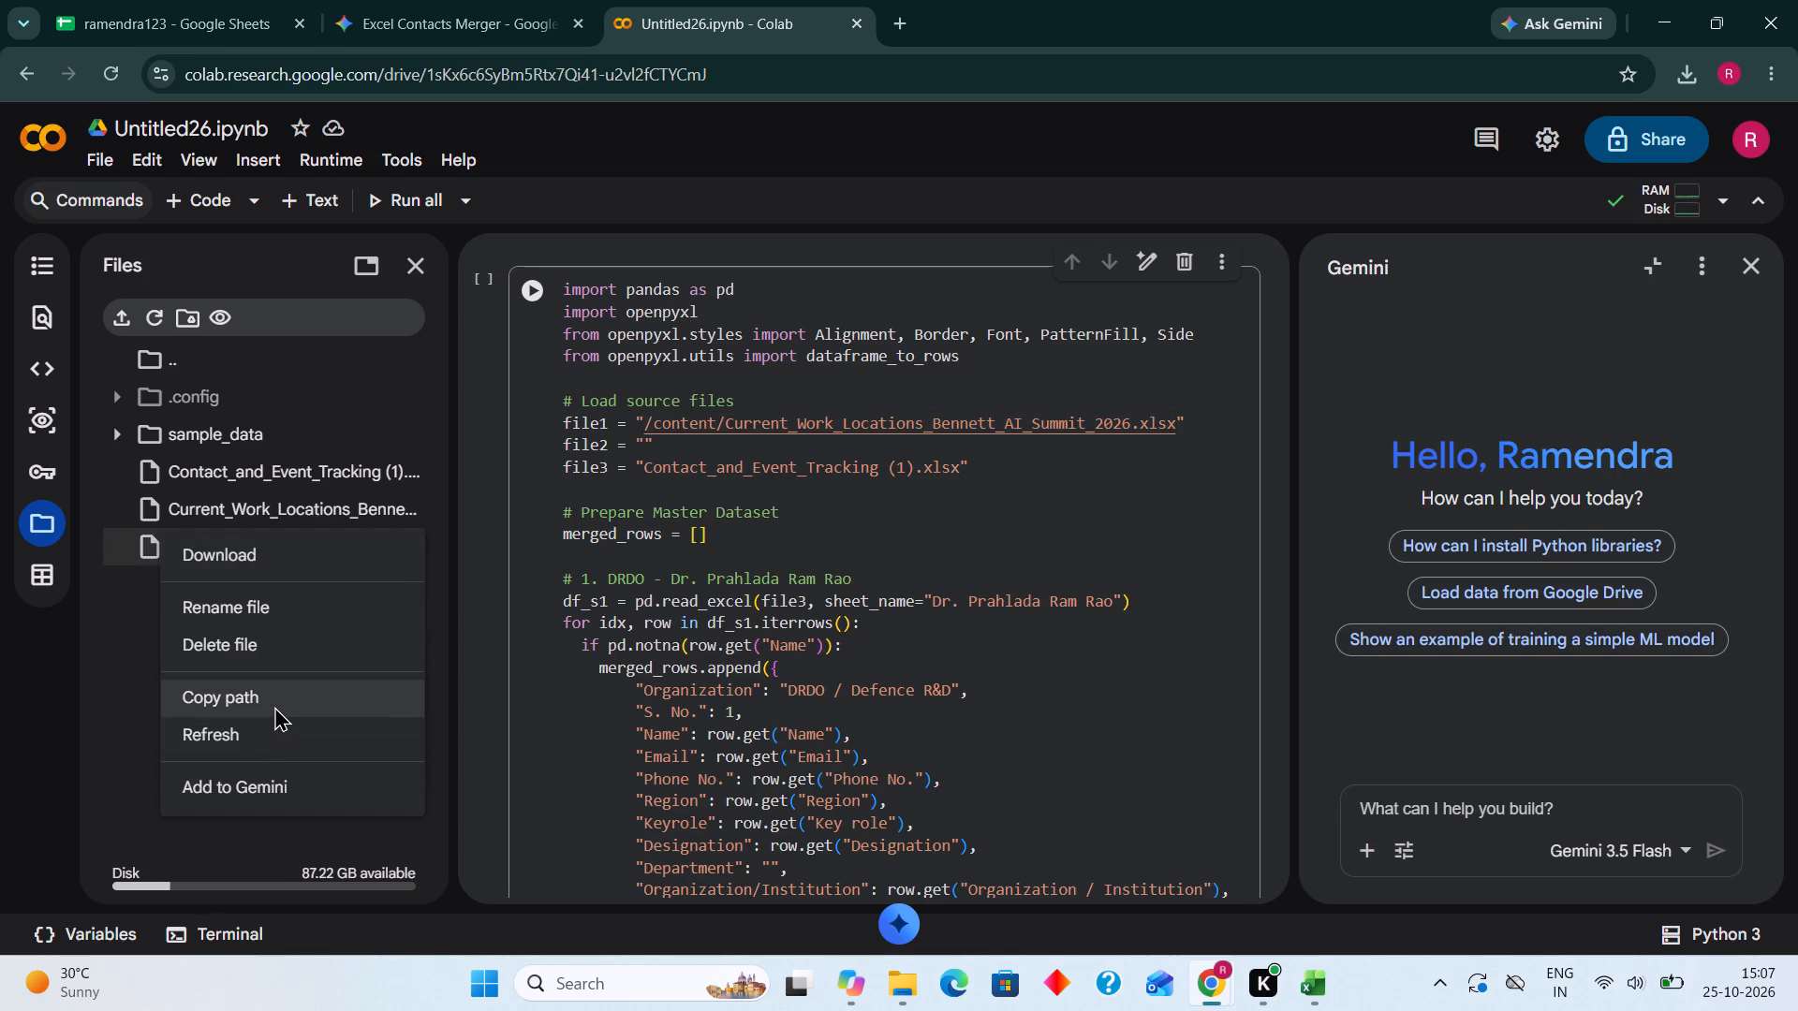
click(274, 706)
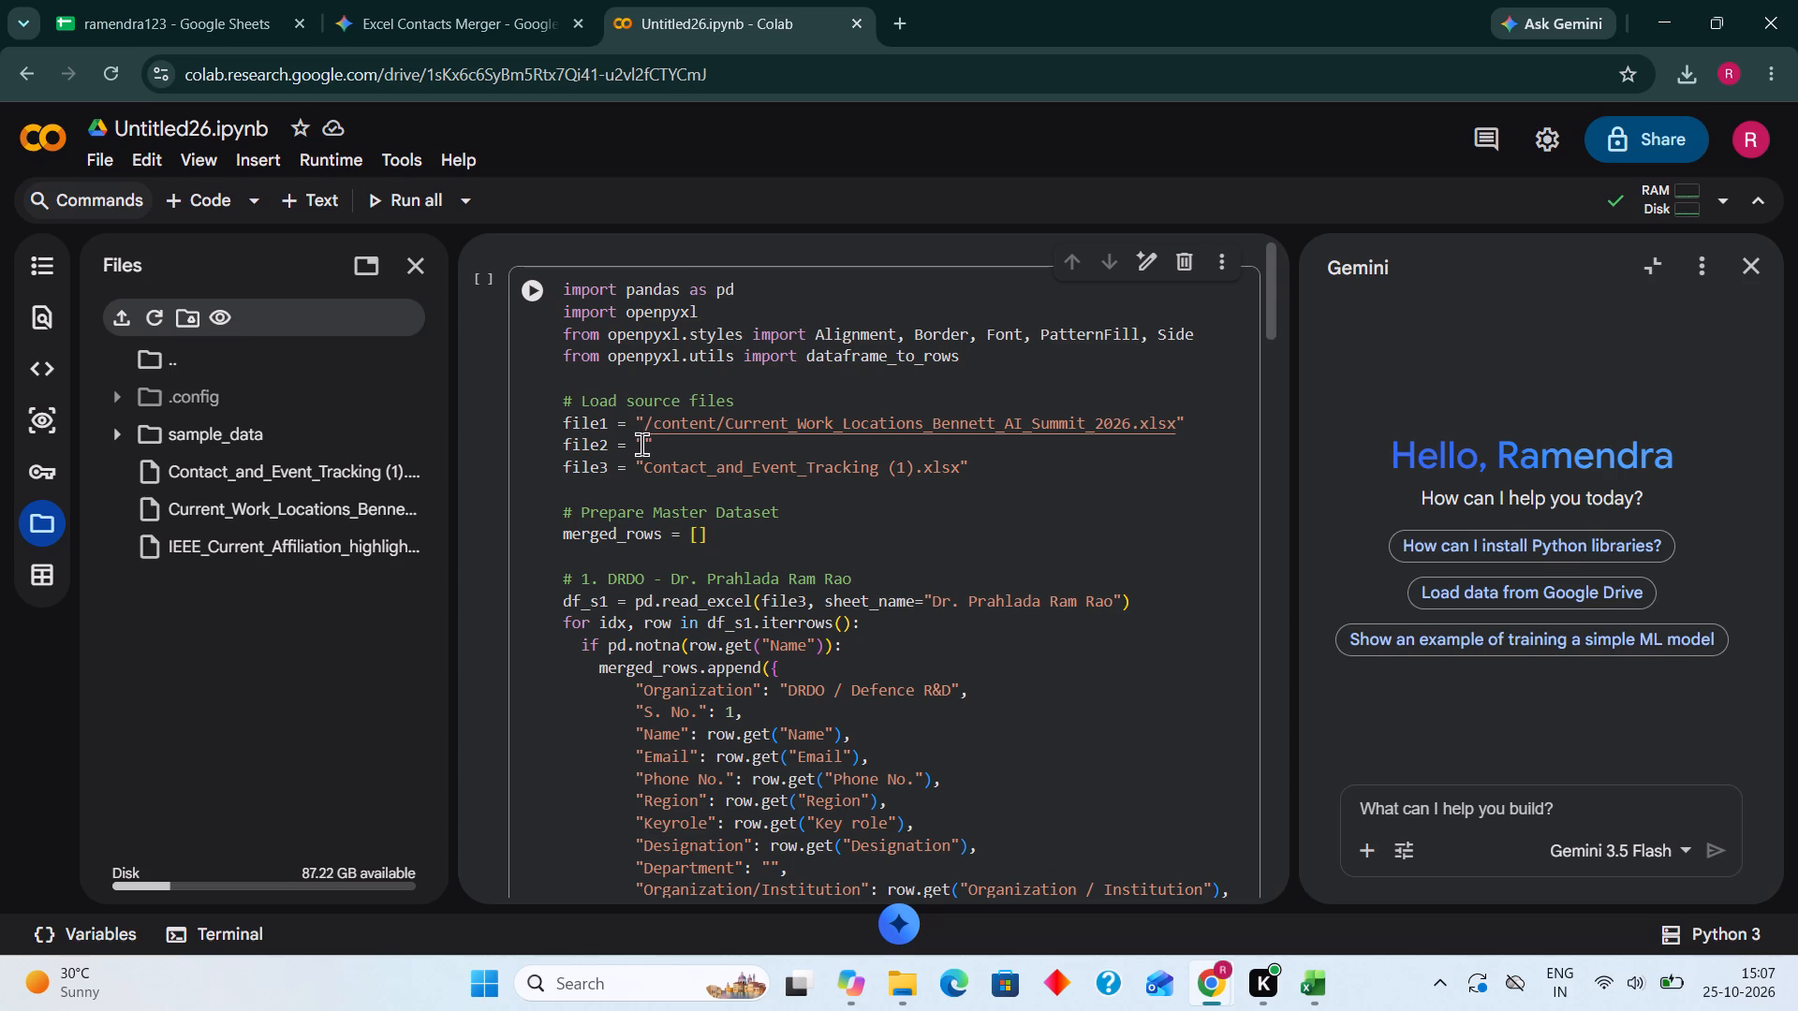
click(641, 444)
key(ctrl+v)
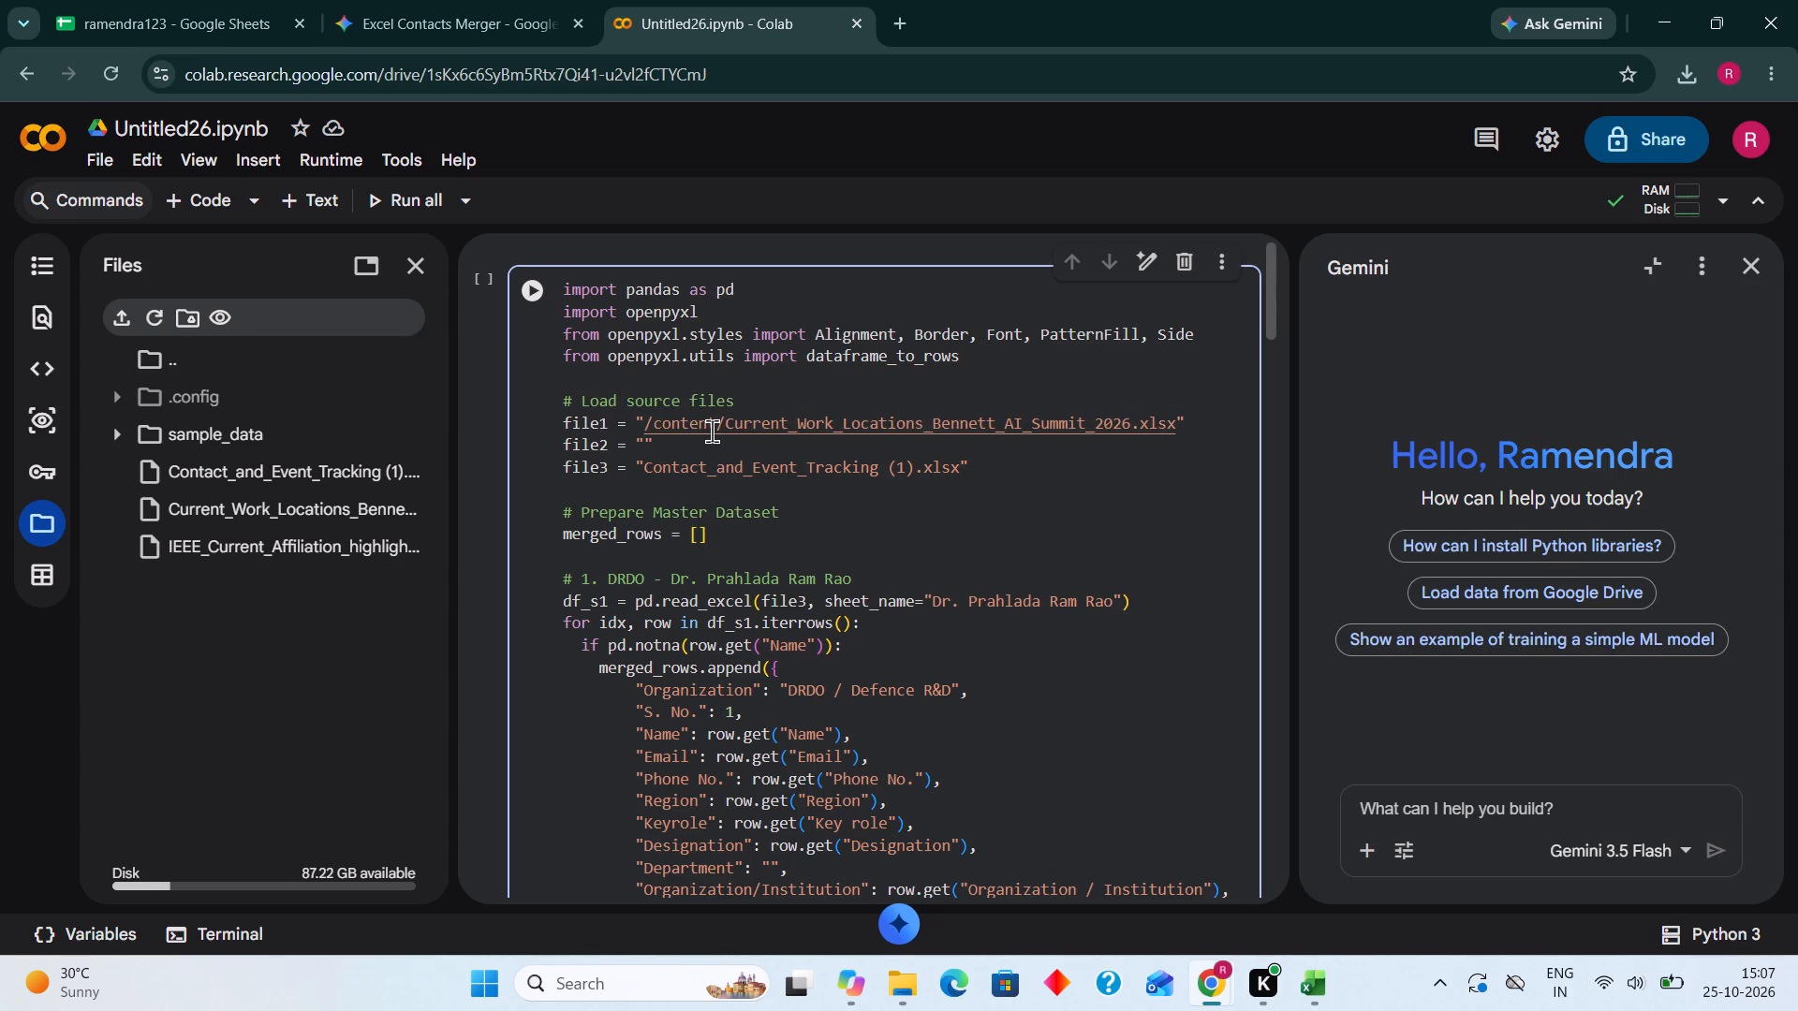
Replace the file3 value in the code with the copied path /content/Contact_and_Event_Tracking (1).xlsx of the uploaded workbook.
drag(957, 467, 648, 464)
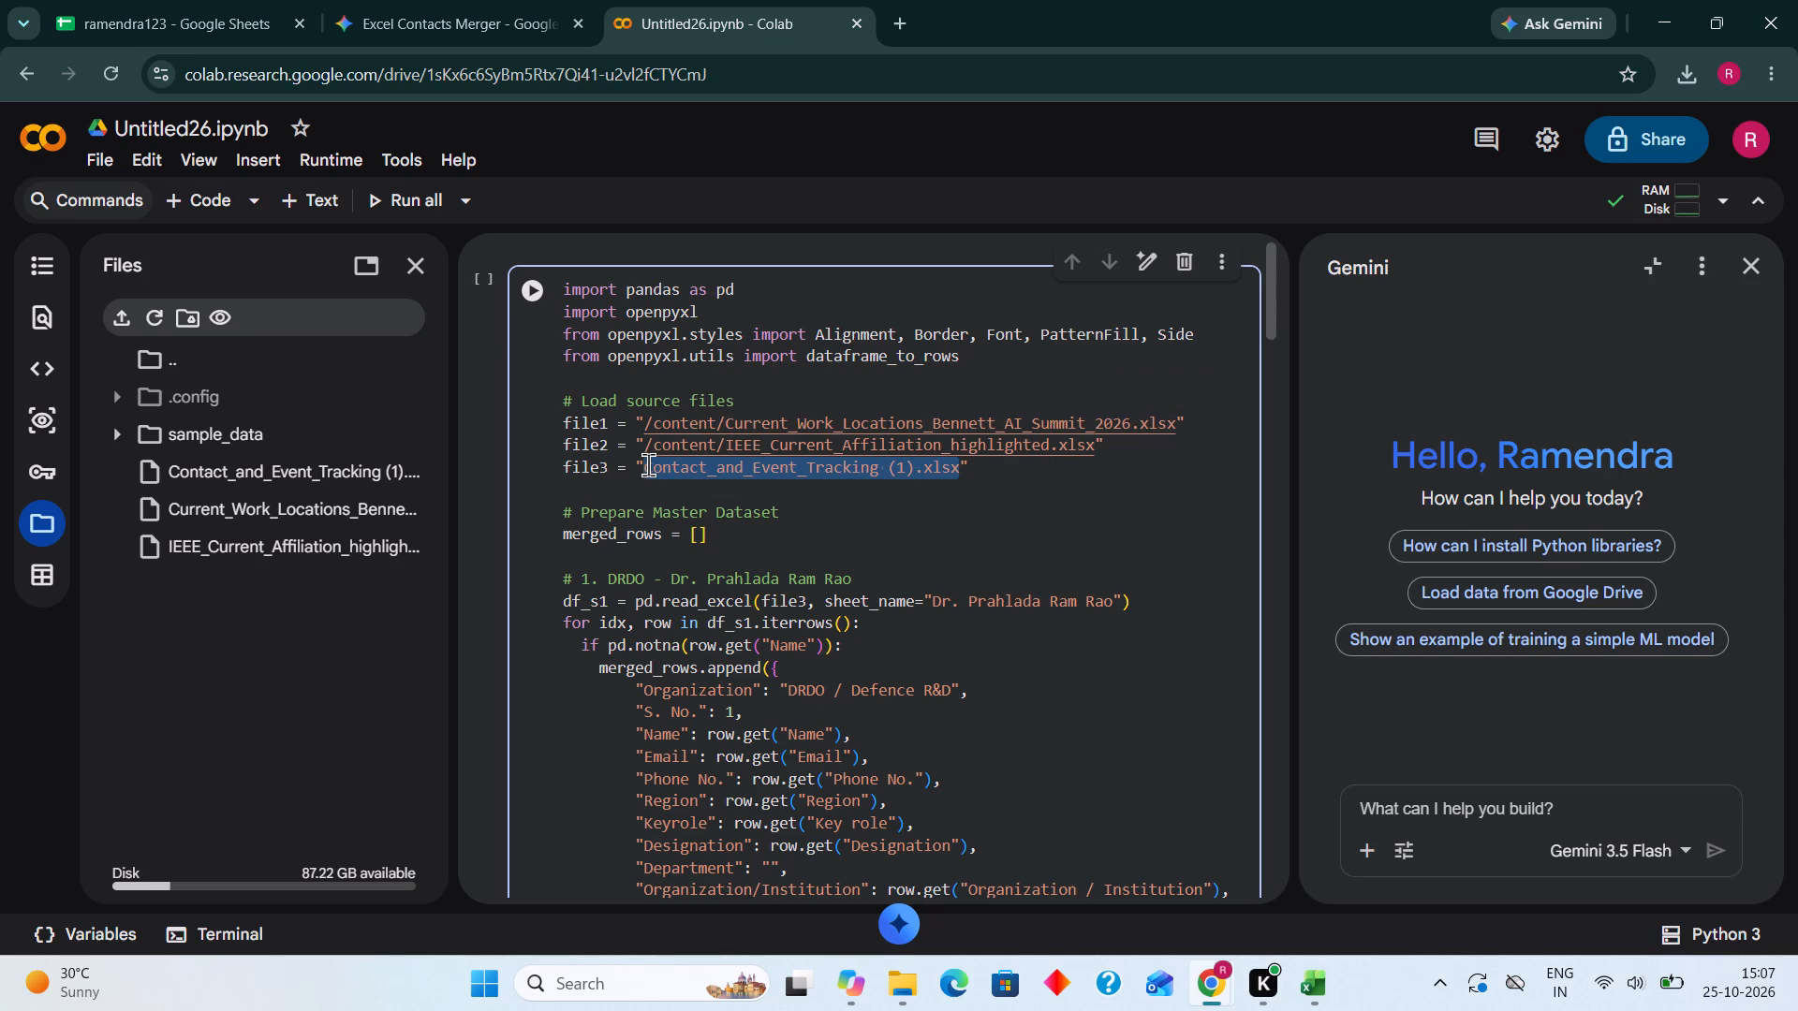
key(BackSpace)
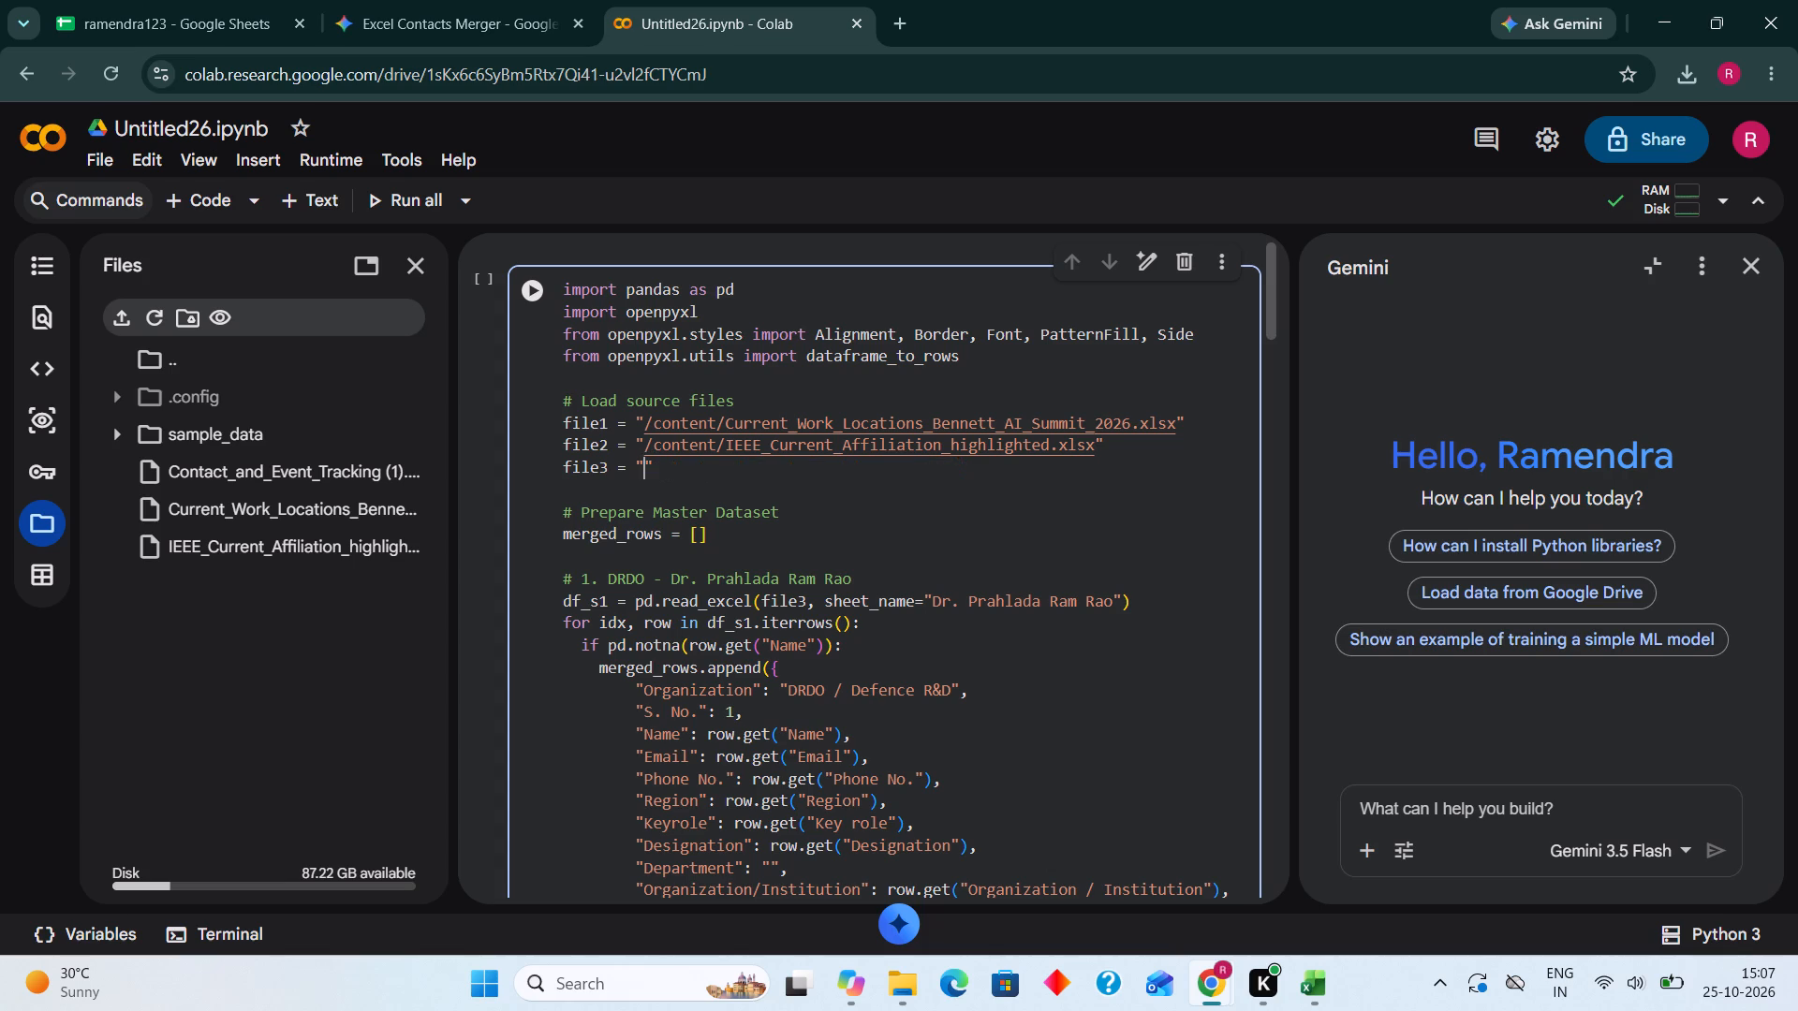
click(403, 464)
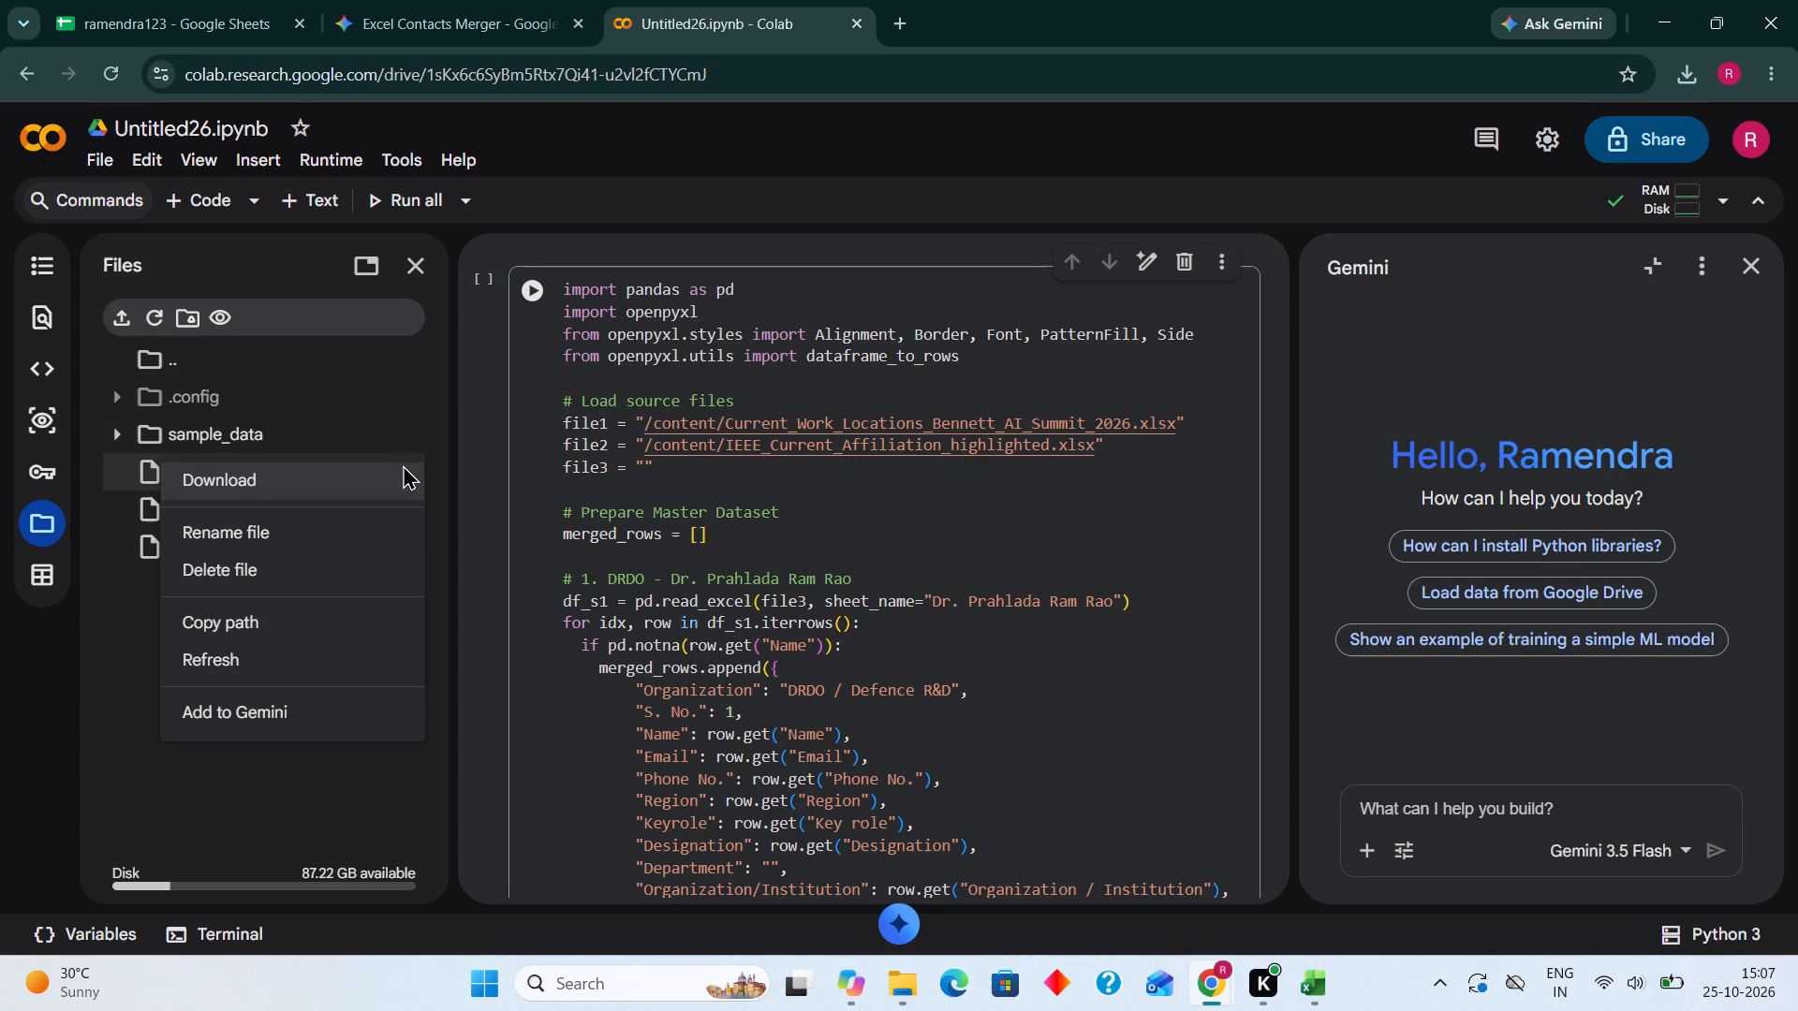
click(287, 617)
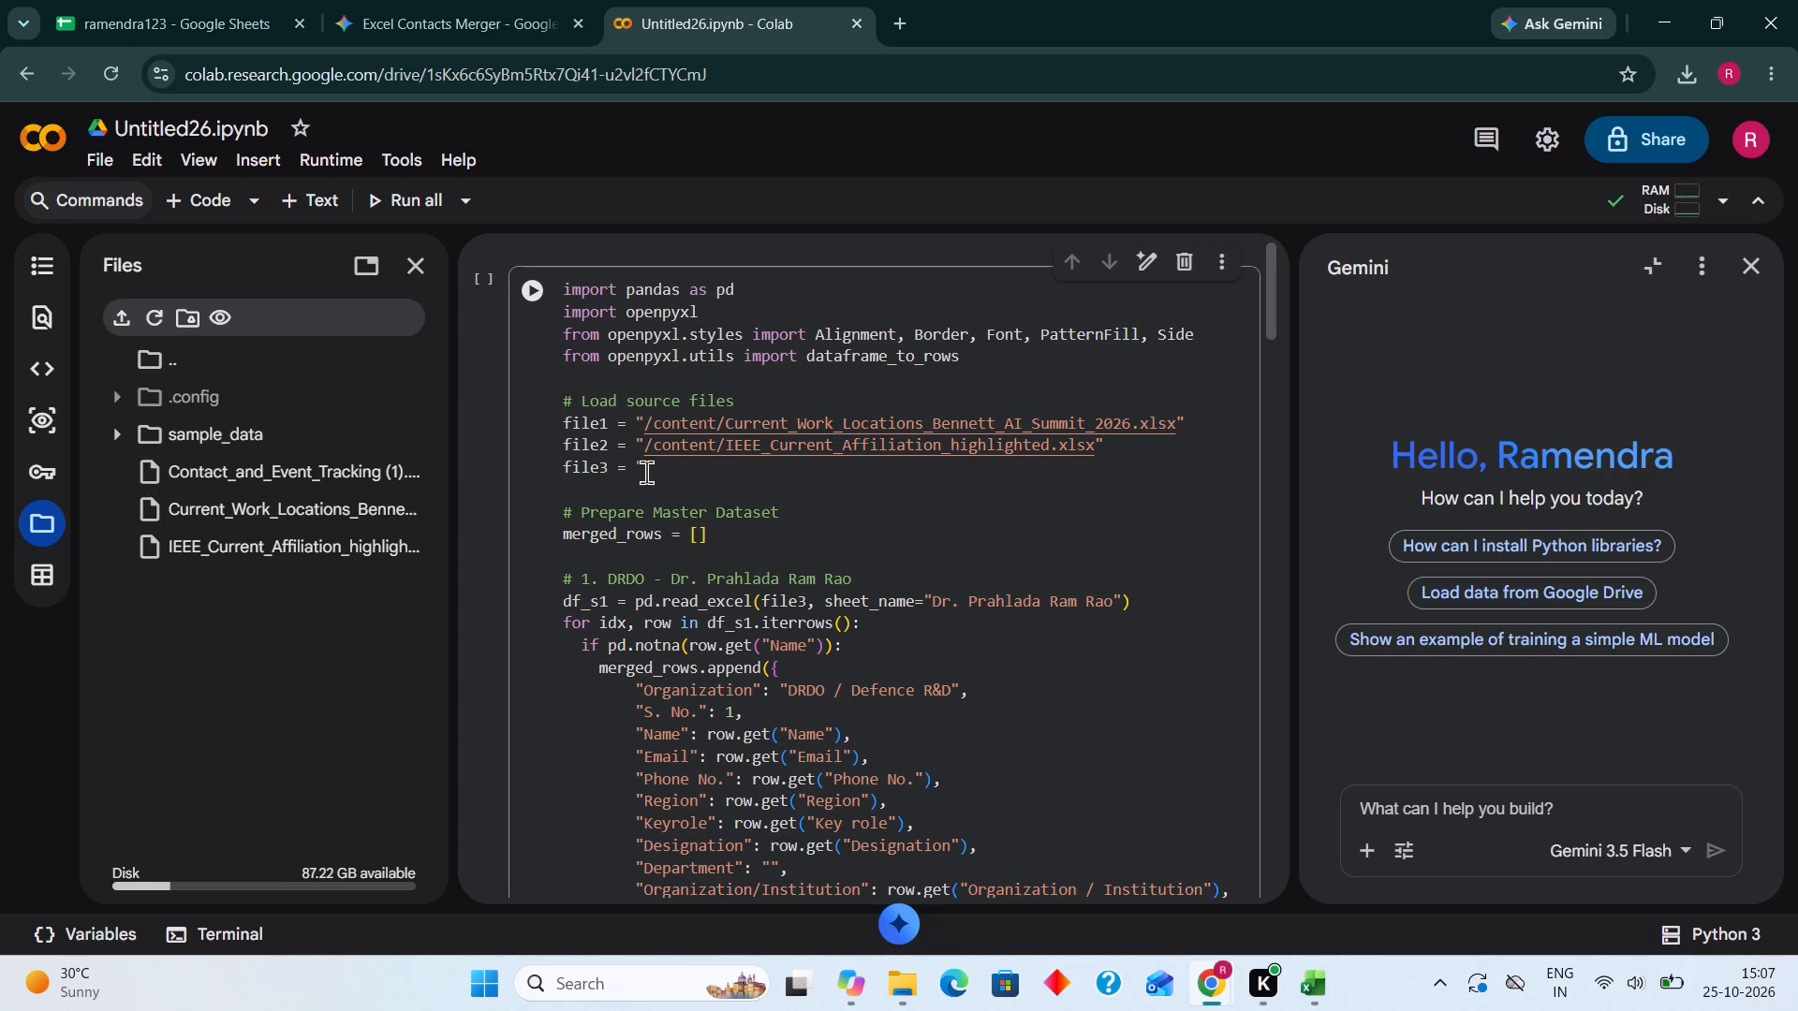
drag(641, 462, 757, 458)
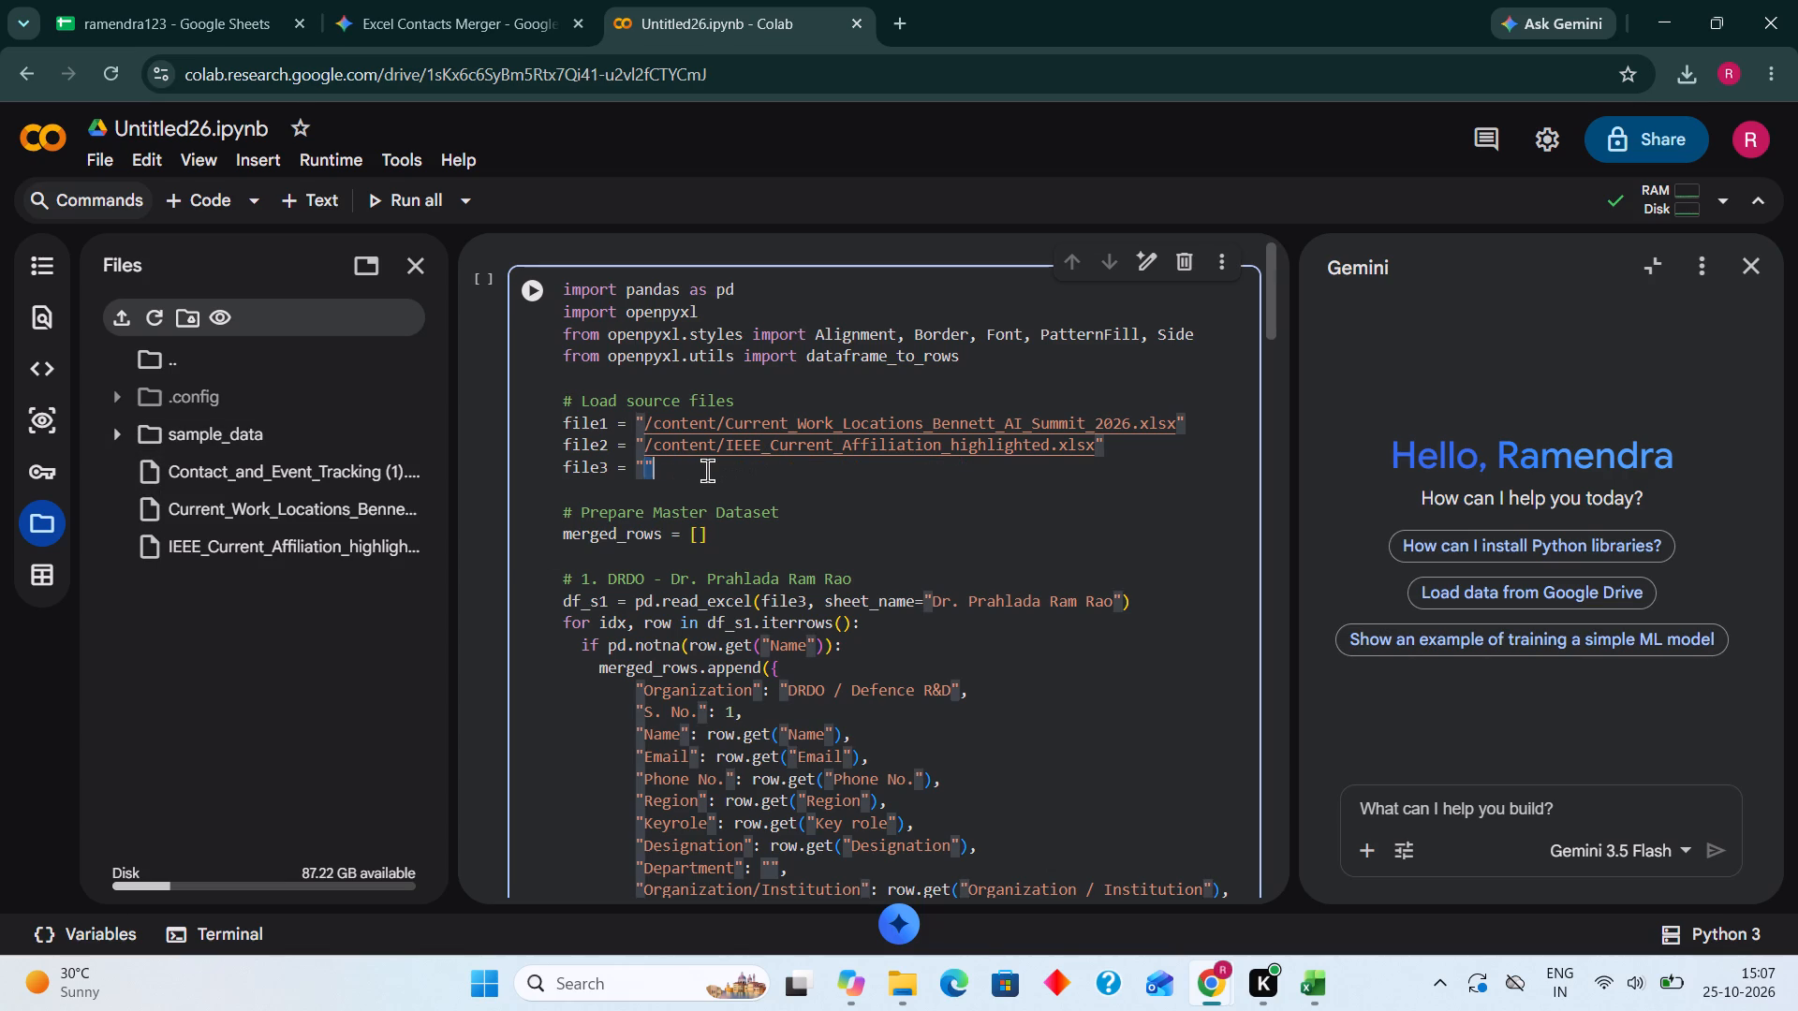
key(Left)
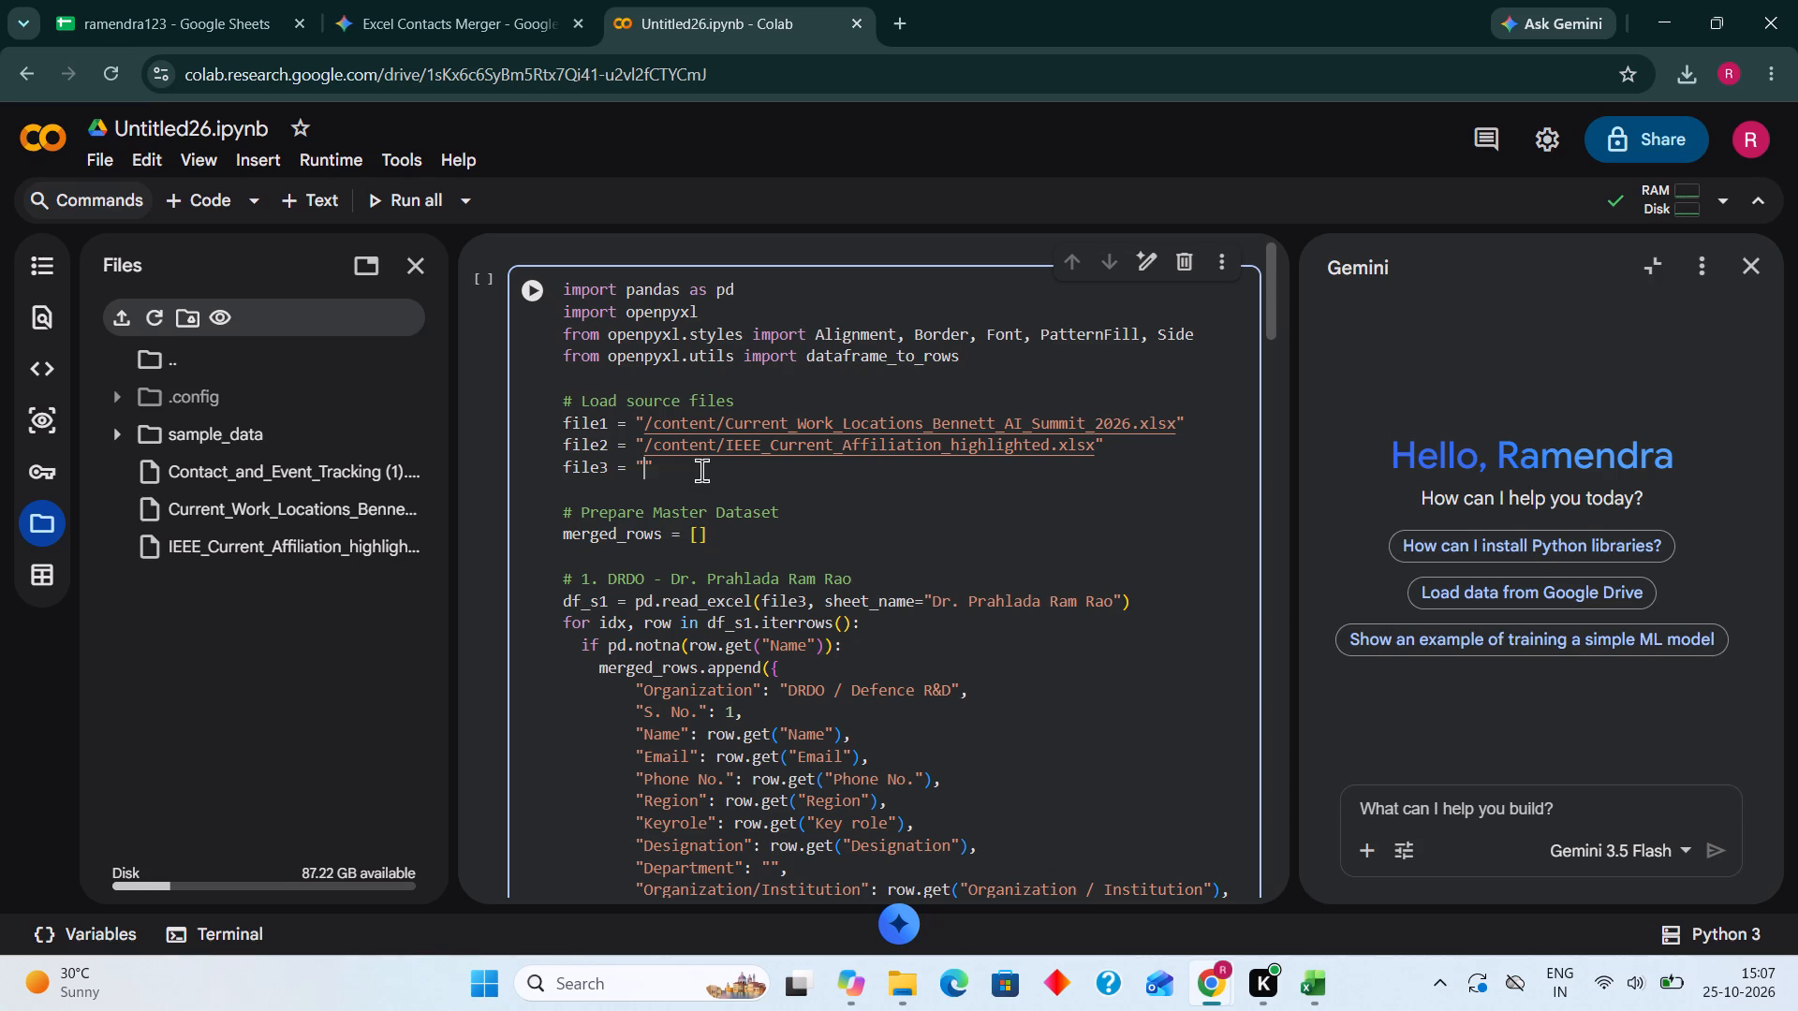
key(ctrl+v)
click(527, 288)
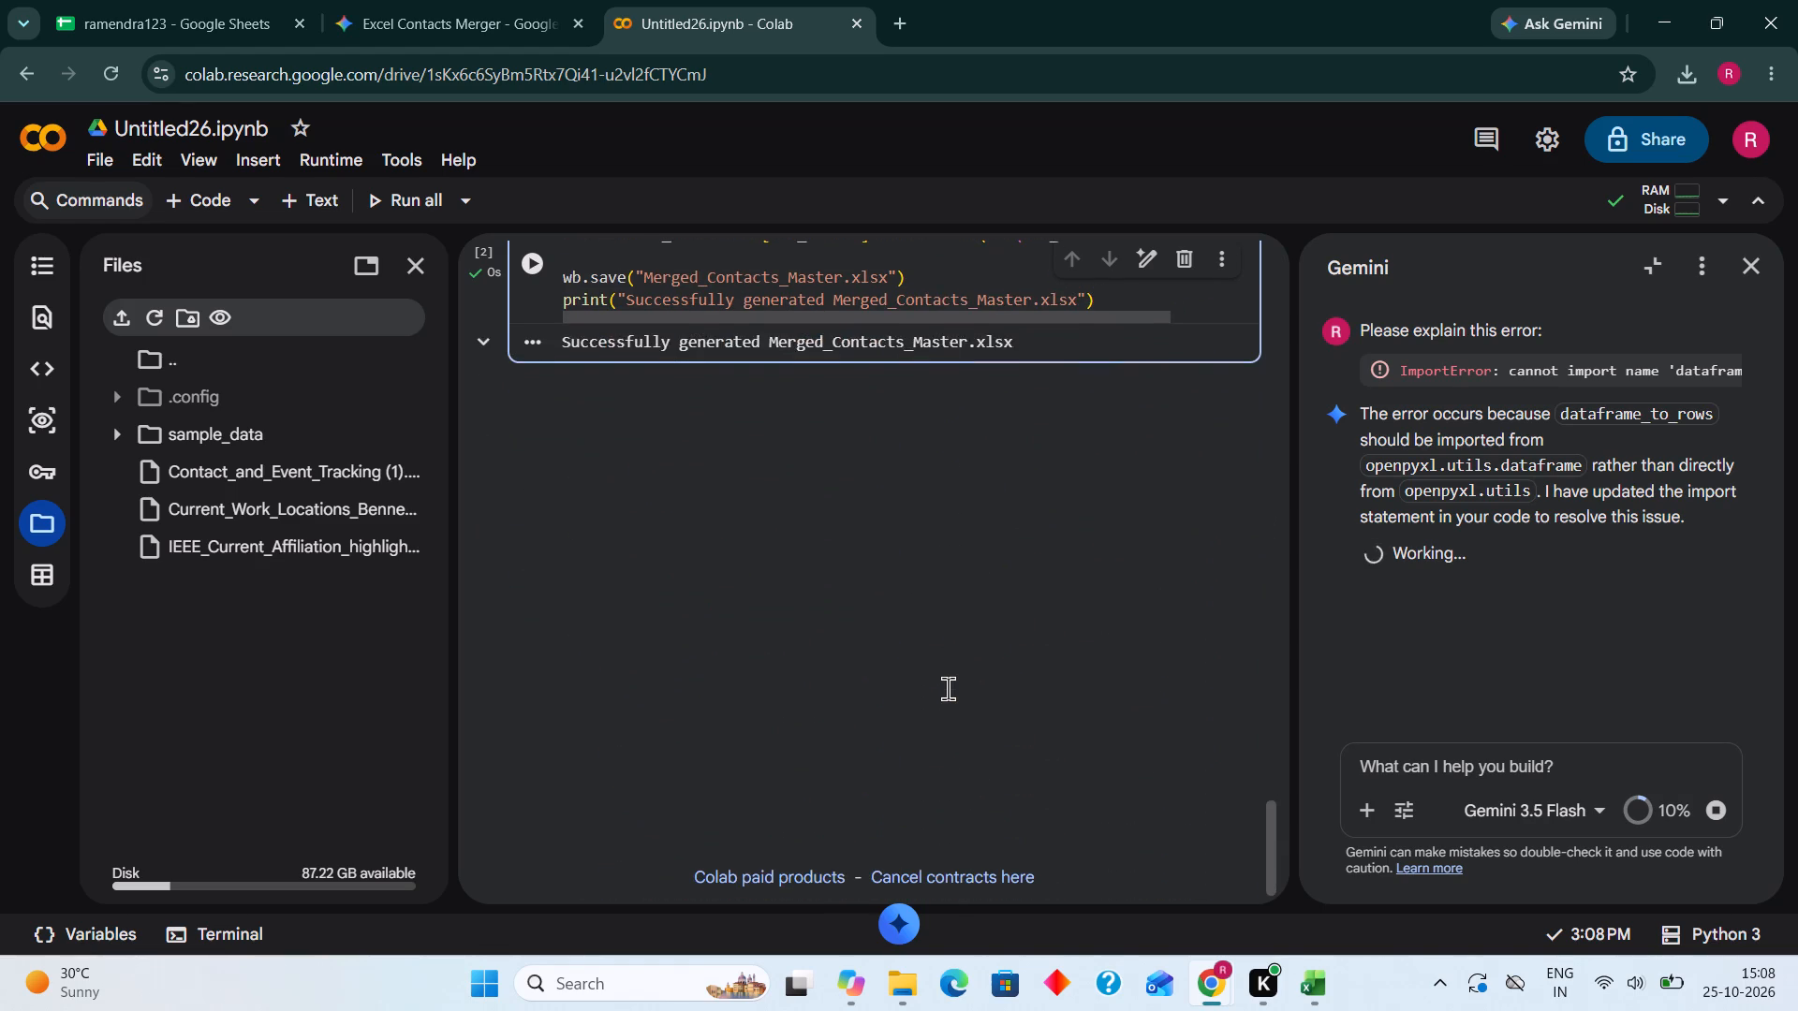
scroll(948, 688, up, 1)
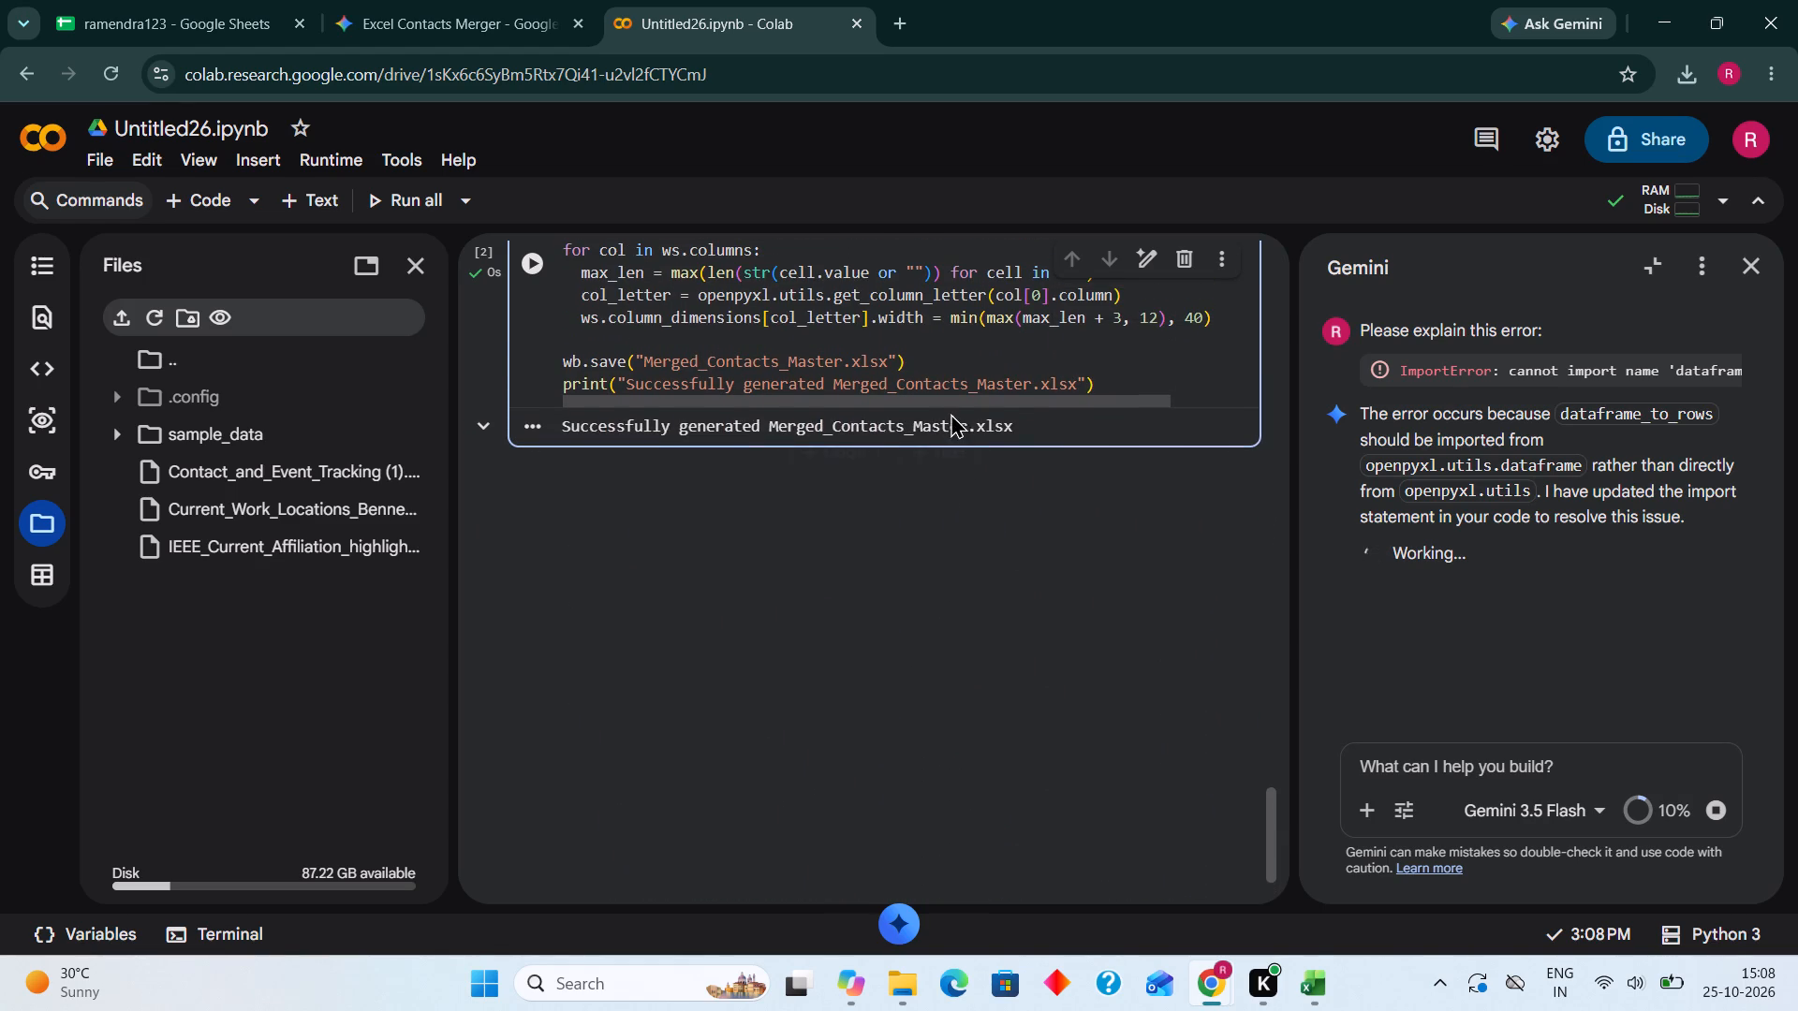
Download the generated Merged_Contacts_Master.xlsx from the notebook's session files.
click(524, 424)
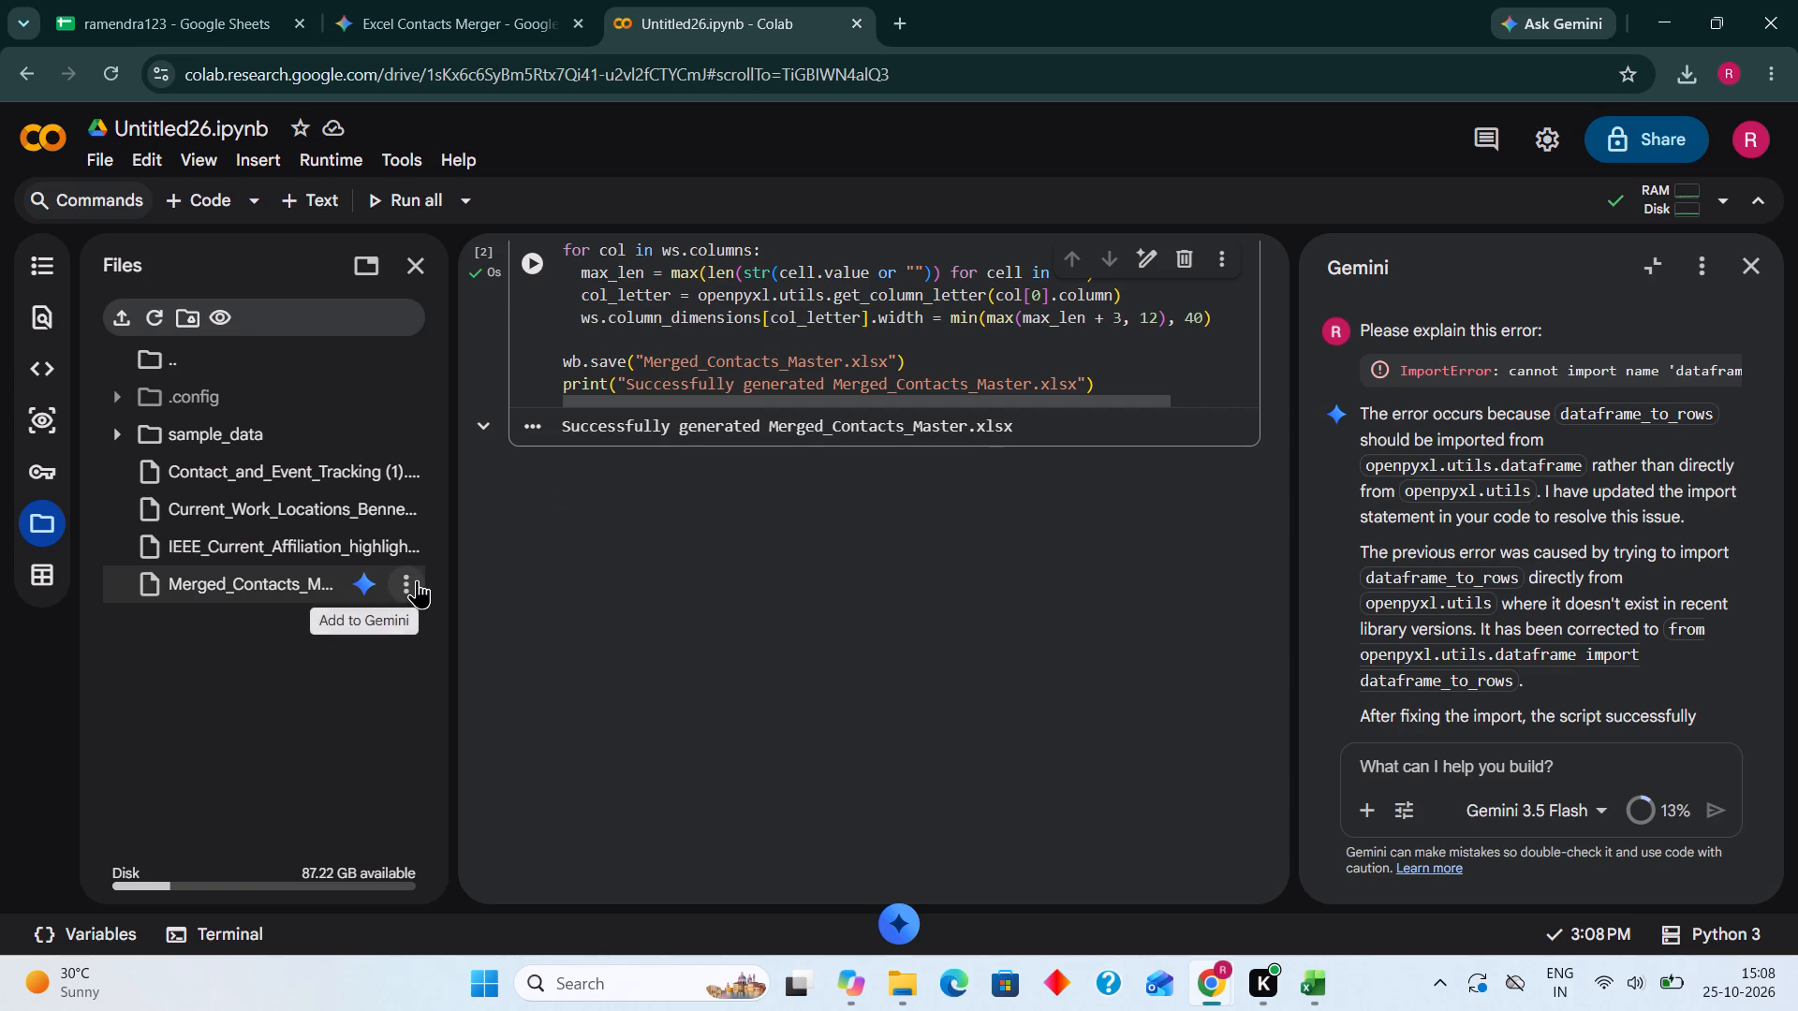
click(416, 579)
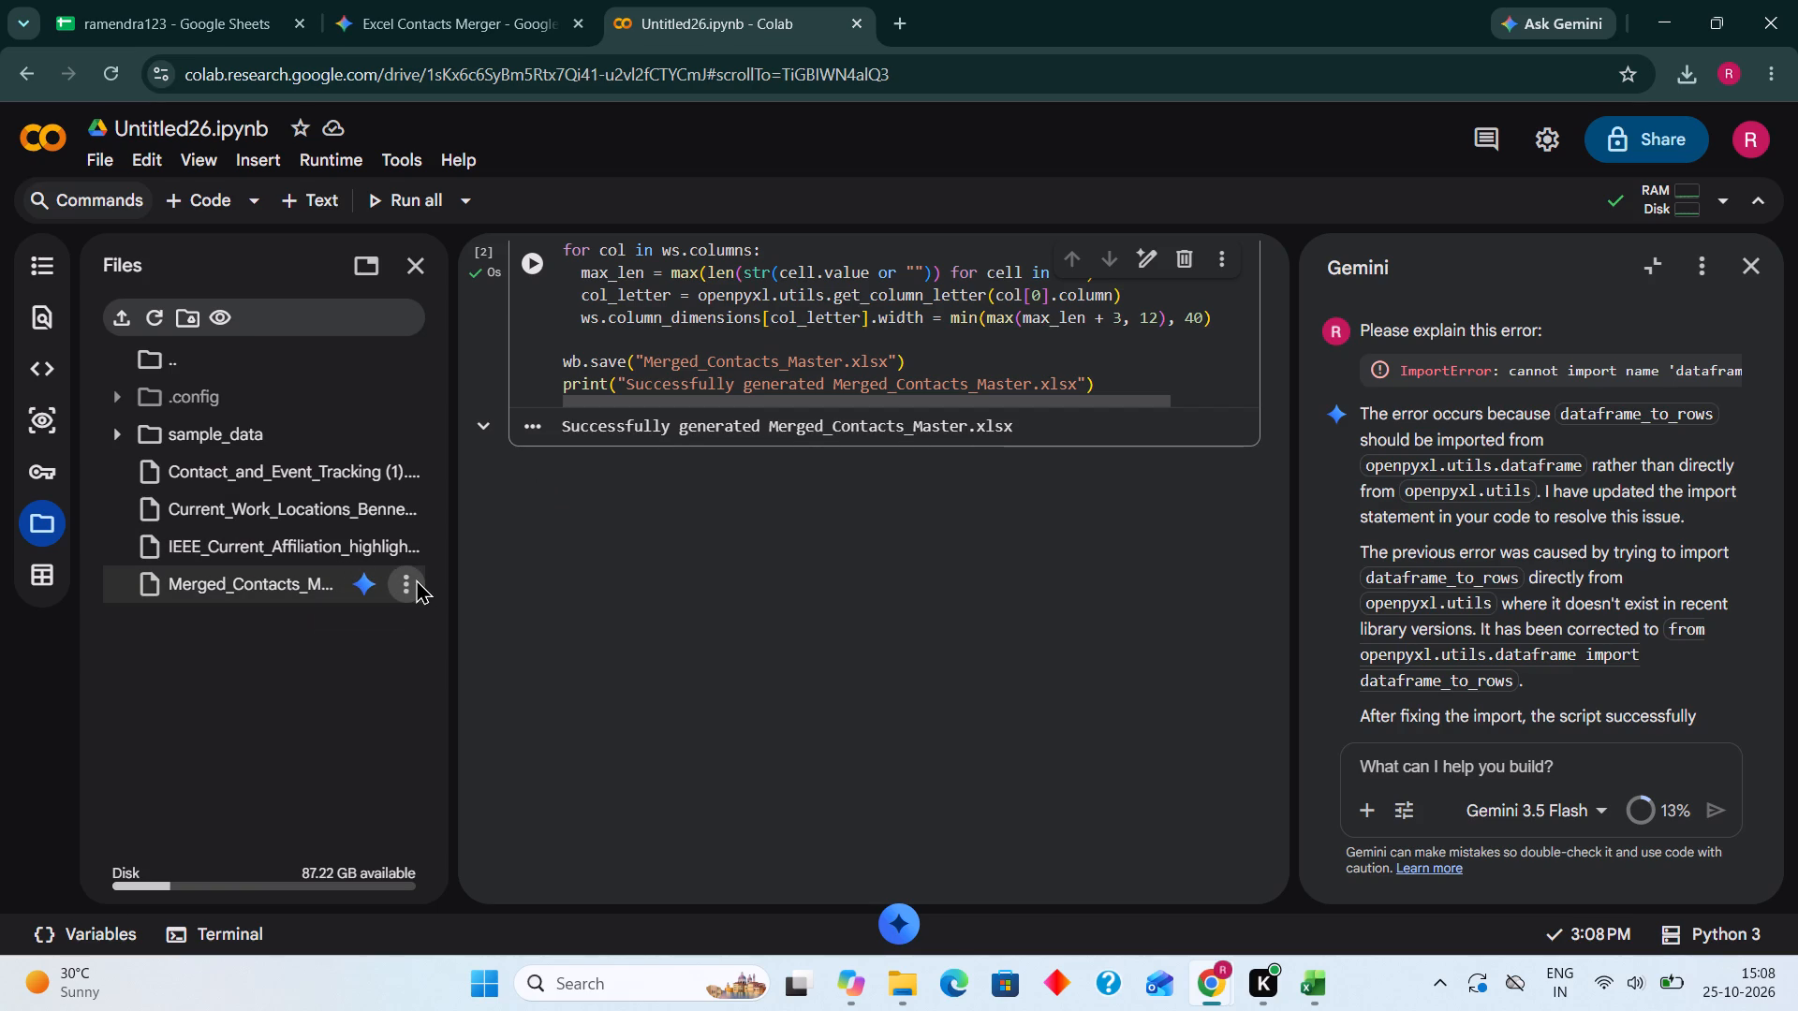
click(287, 592)
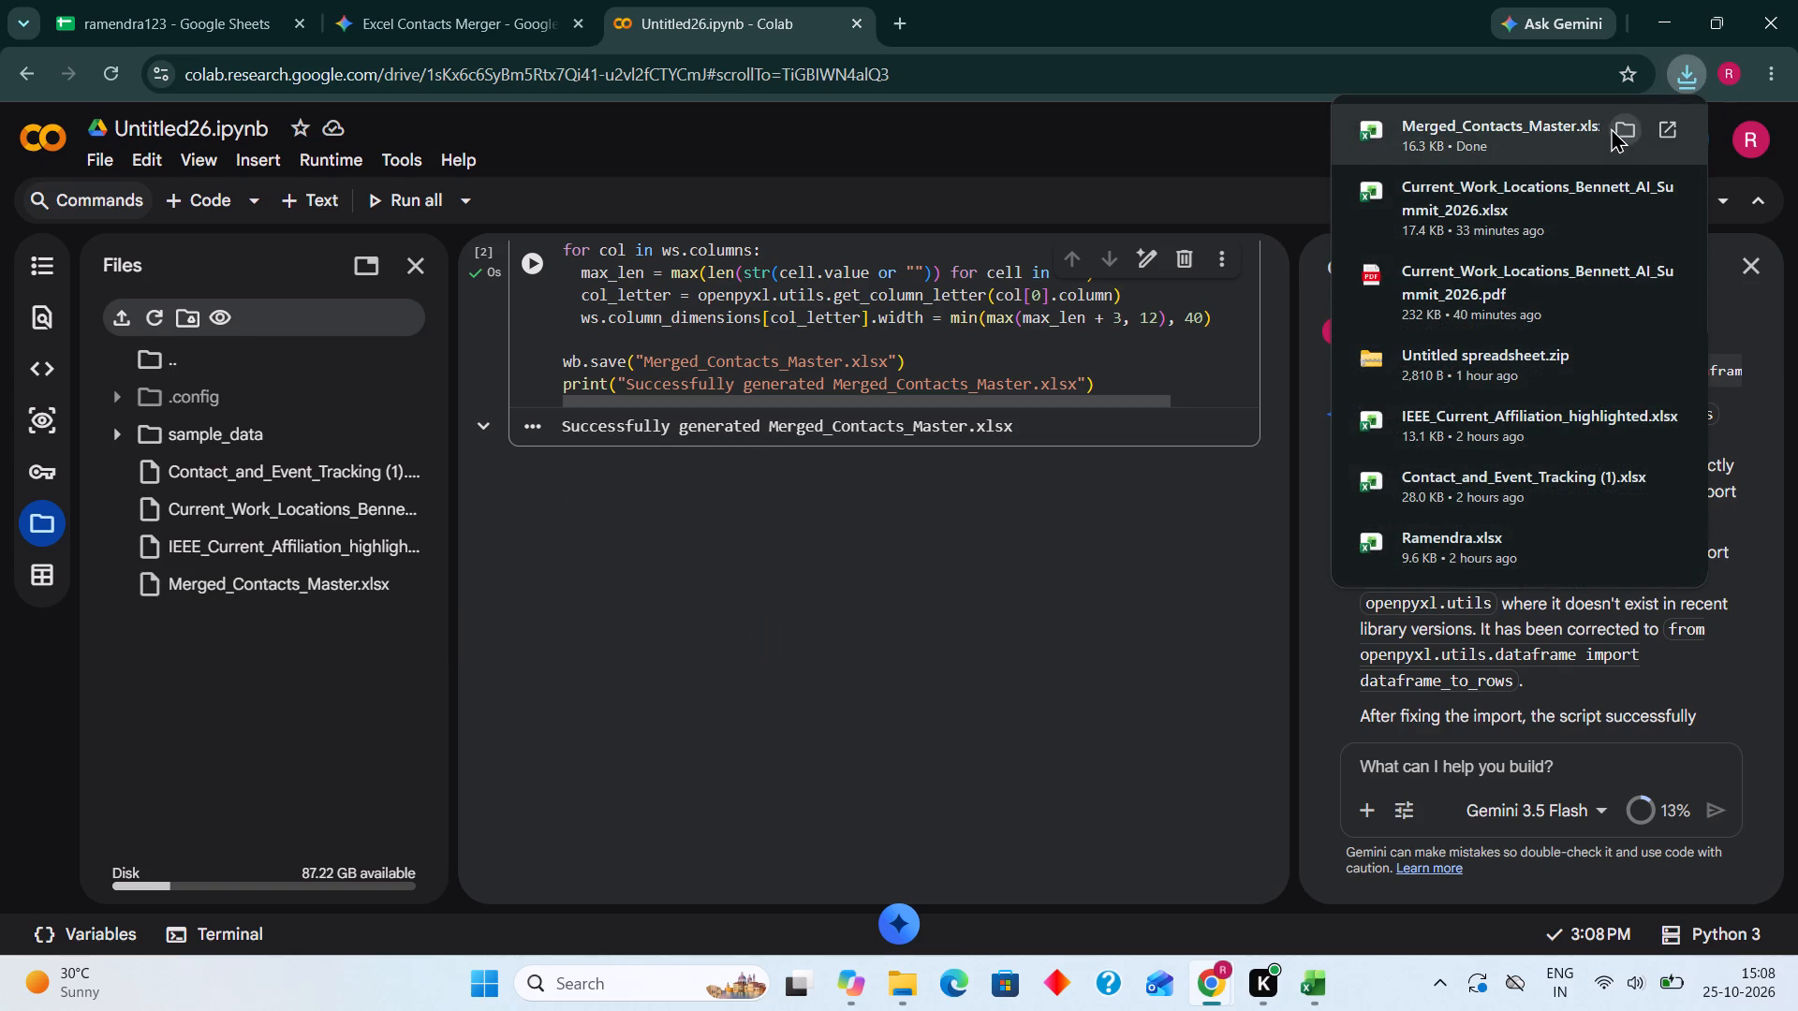
Show the downloaded Merged_Contacts_Master workbook in its folder and open it in Excel.
click(1611, 127)
double_click(453, 269)
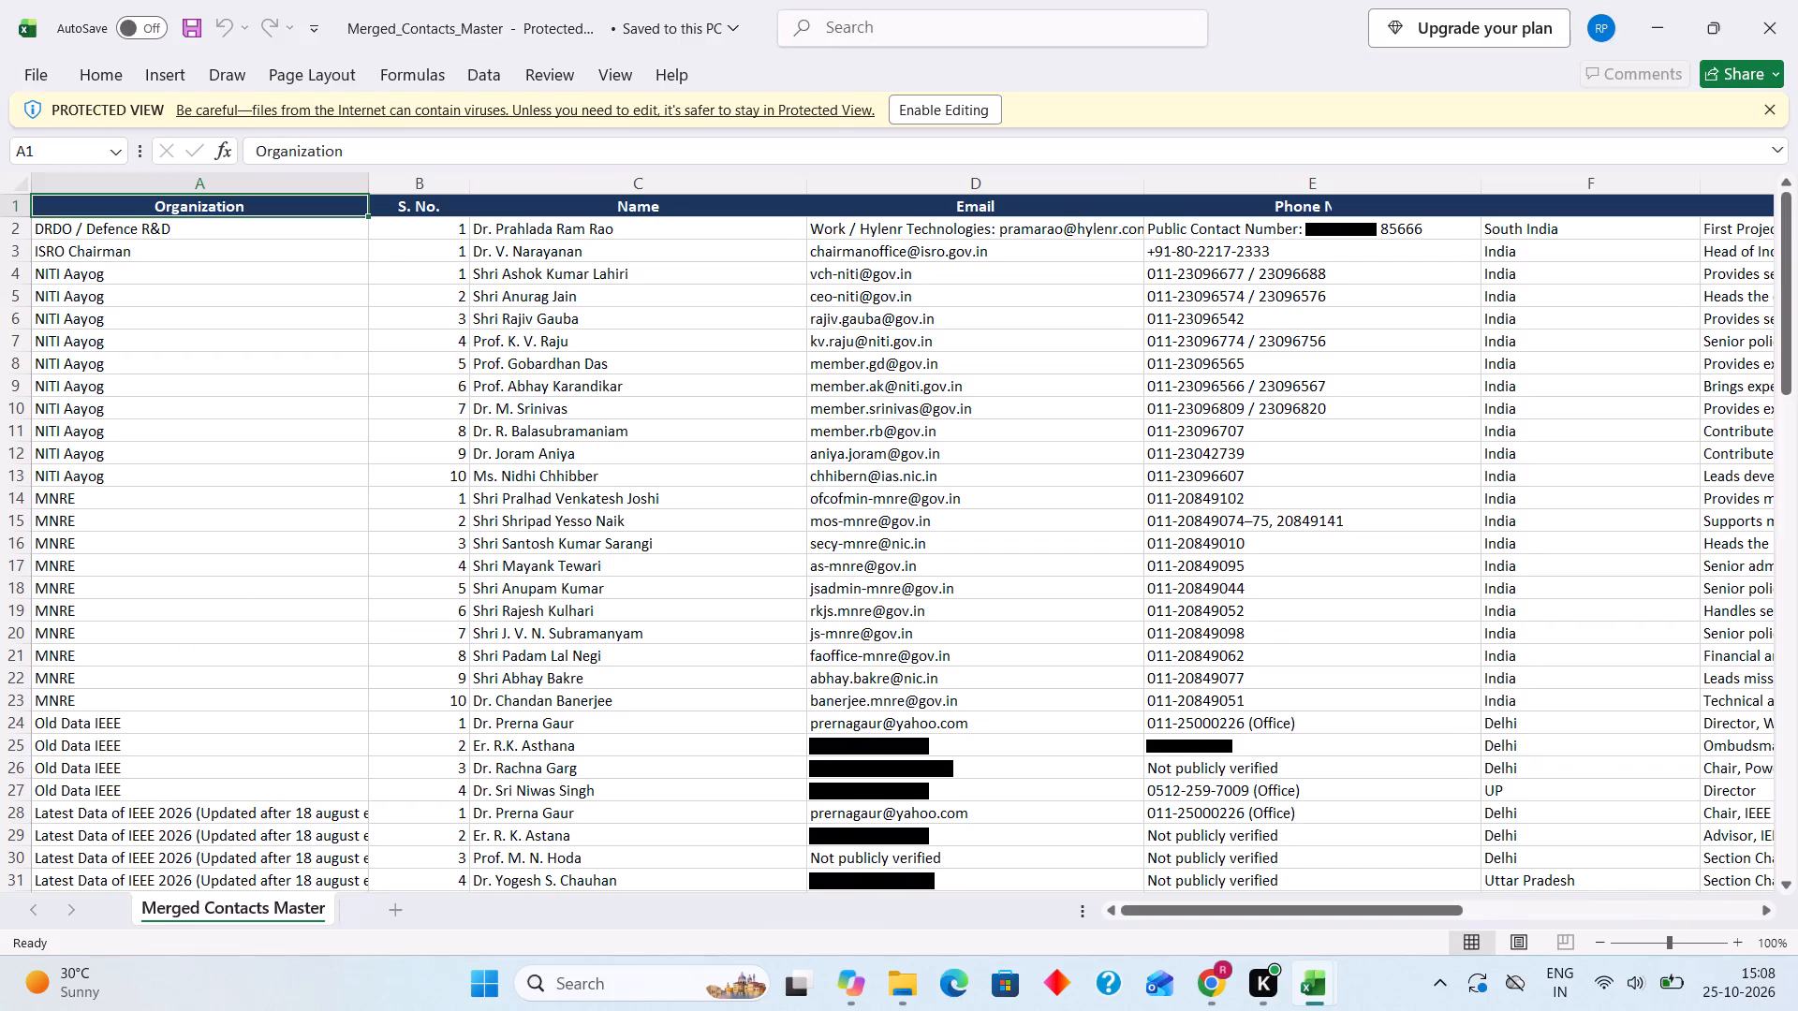
Examine the rows of the Merged Contacts Master sheet from the header to the last entry to check the merged contacts.
scroll(1133, 475, down, 3)
scroll(1133, 475, left, 5)
scroll(1133, 475, up, 1)
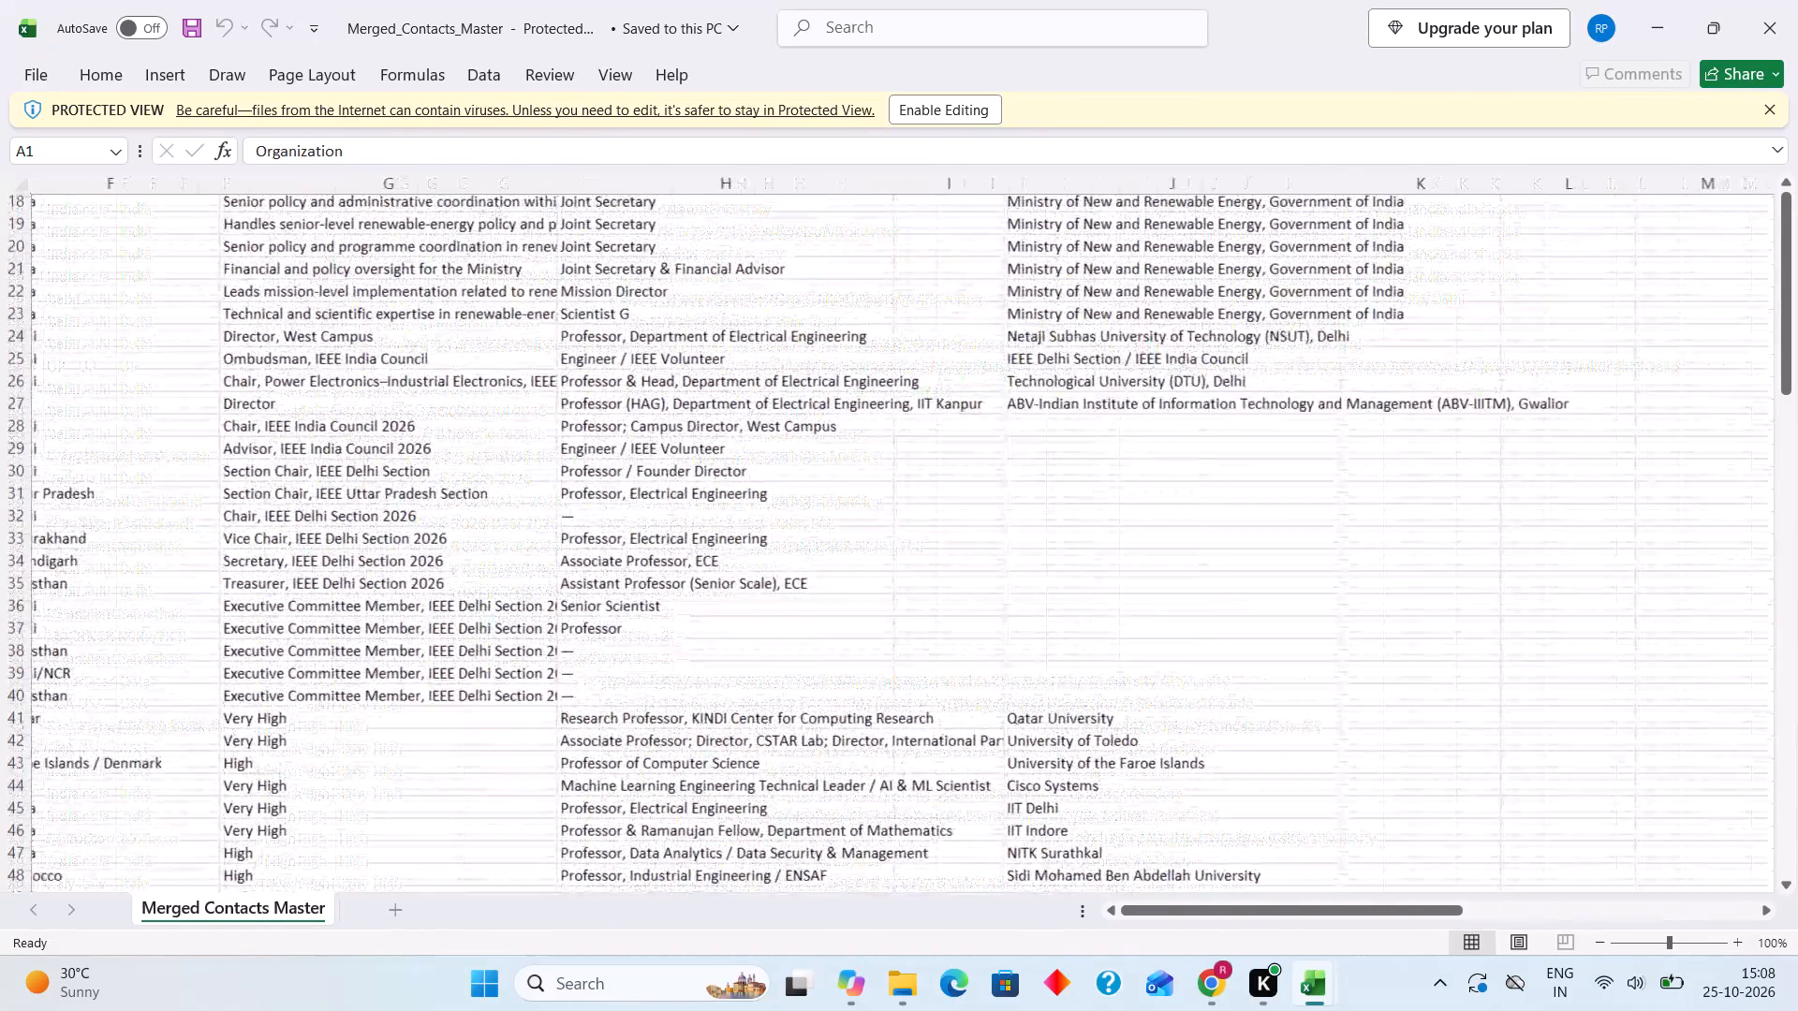
scroll(1133, 475, up, 2)
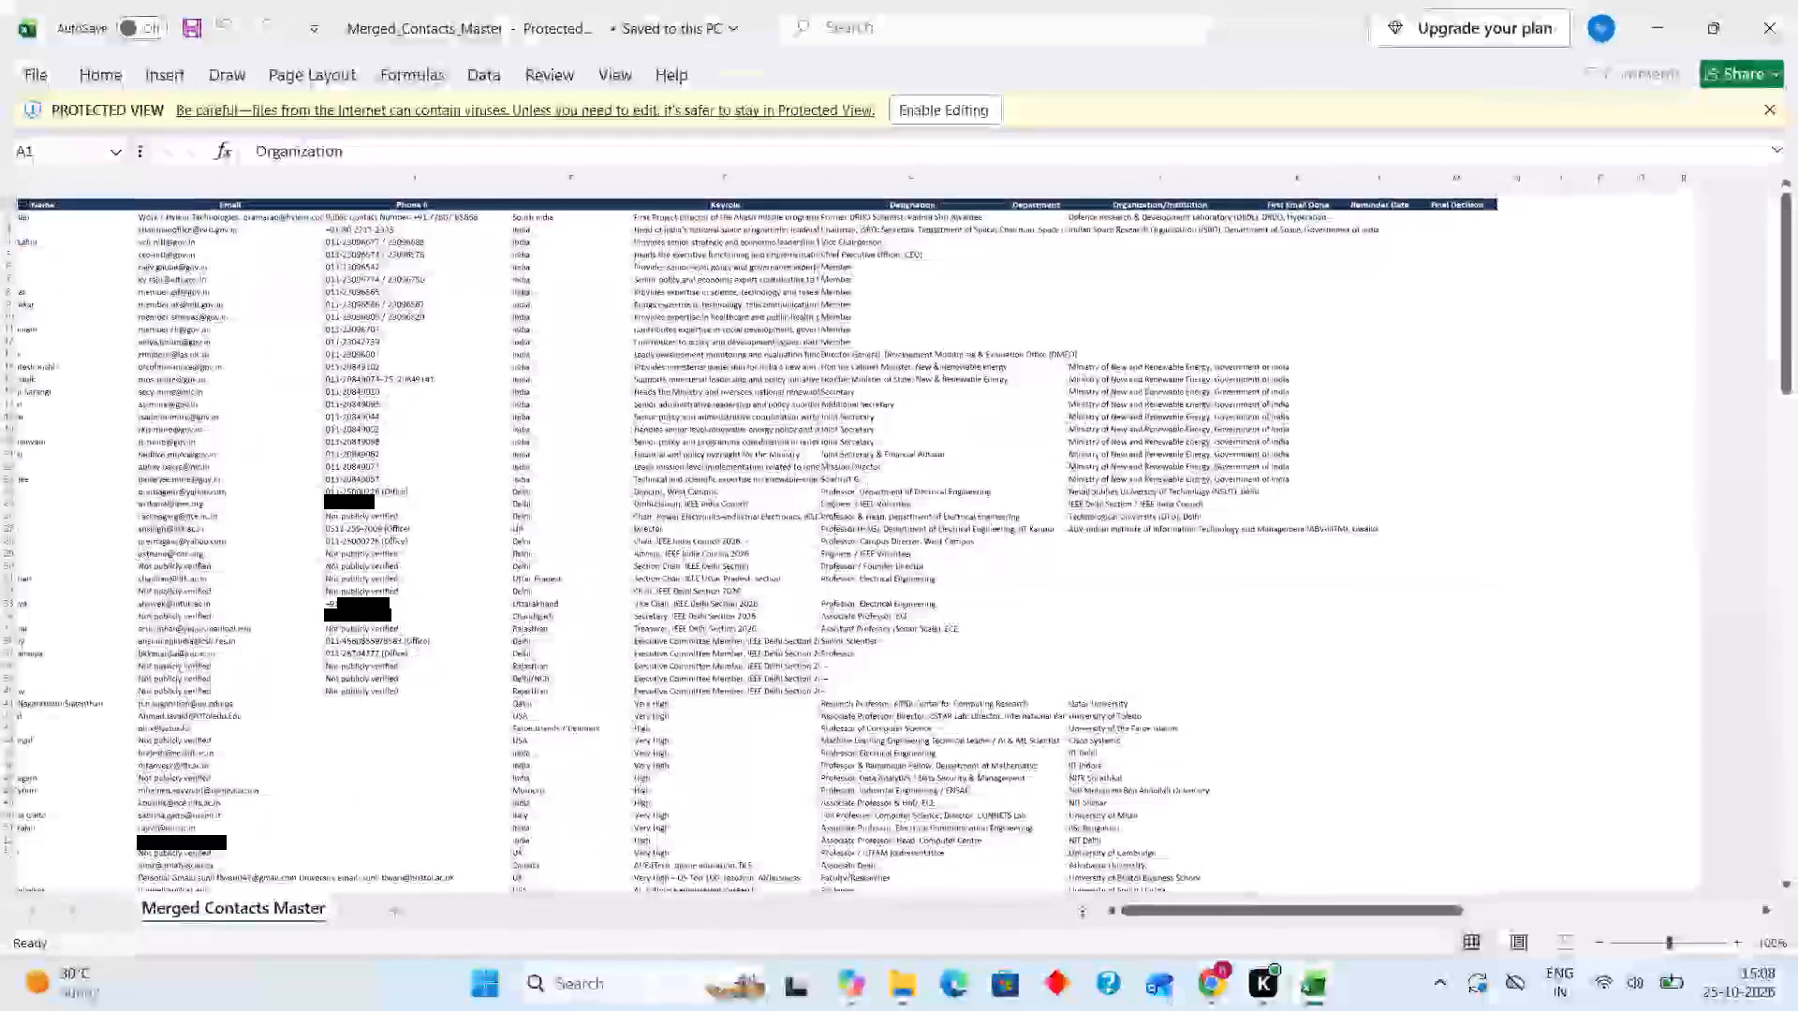
scroll(1133, 475, up, 1)
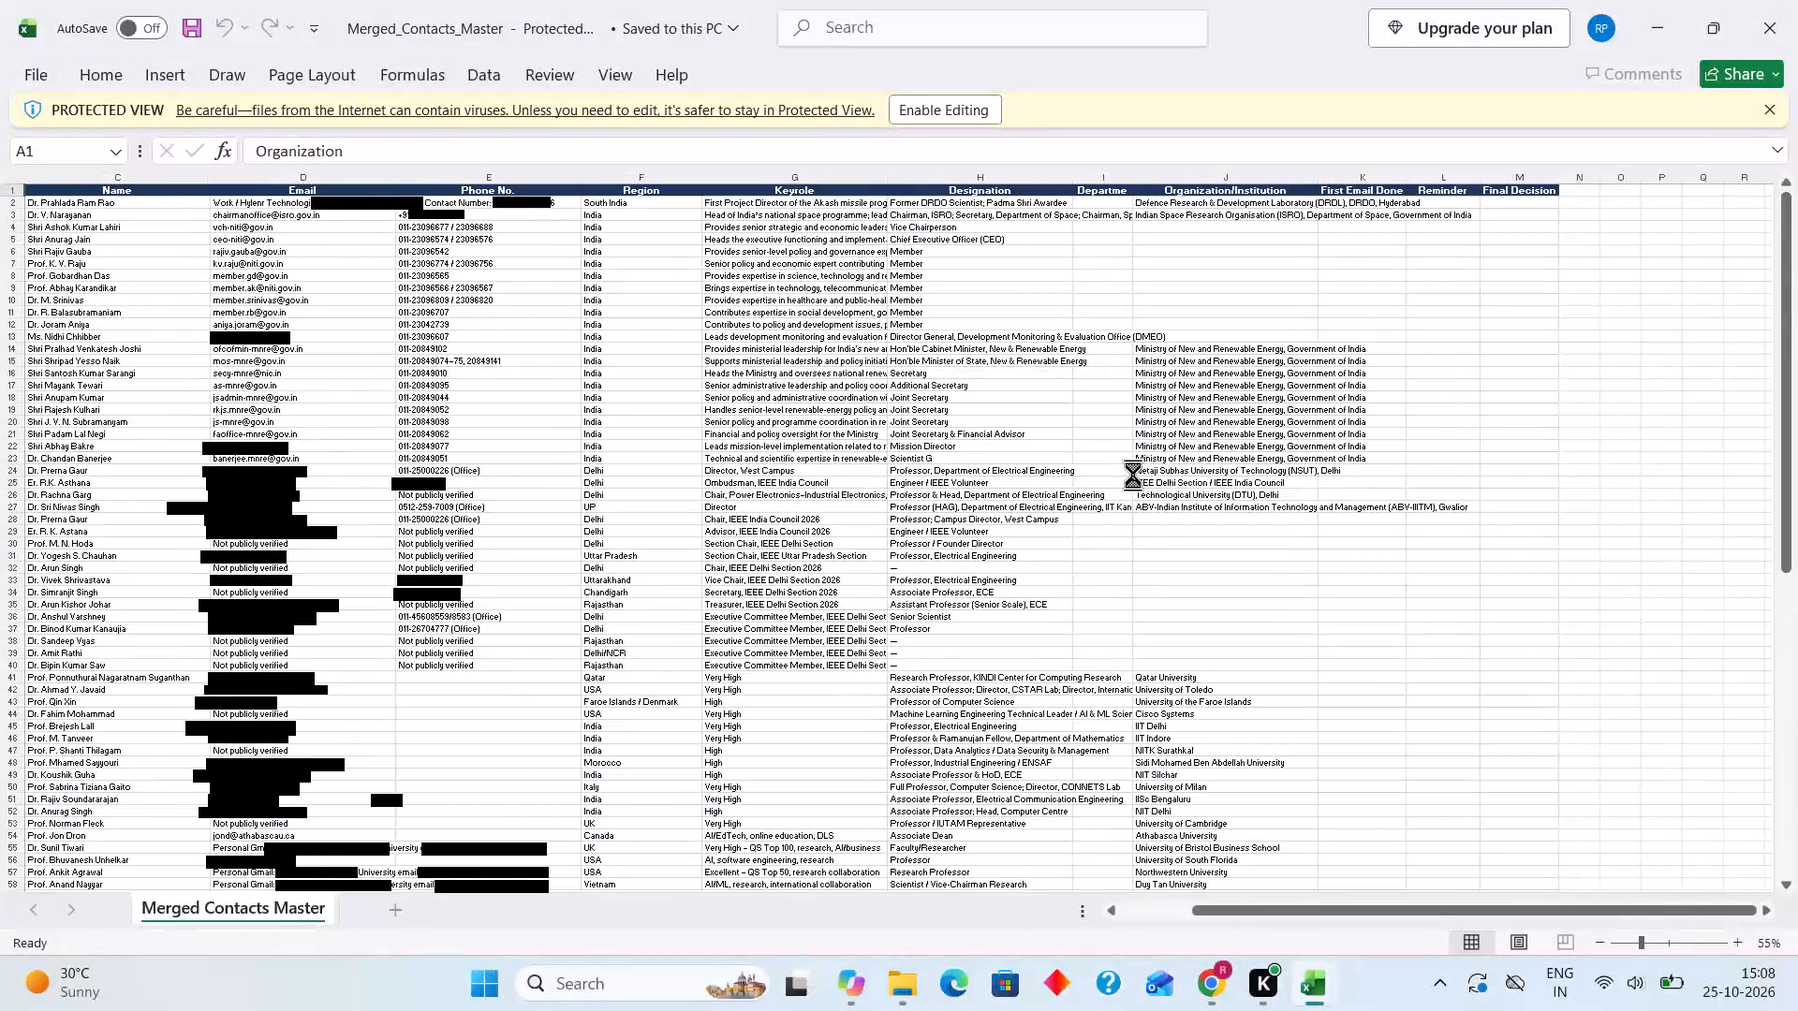
scroll(1133, 475, right, 3)
scroll(1133, 475, down, 1)
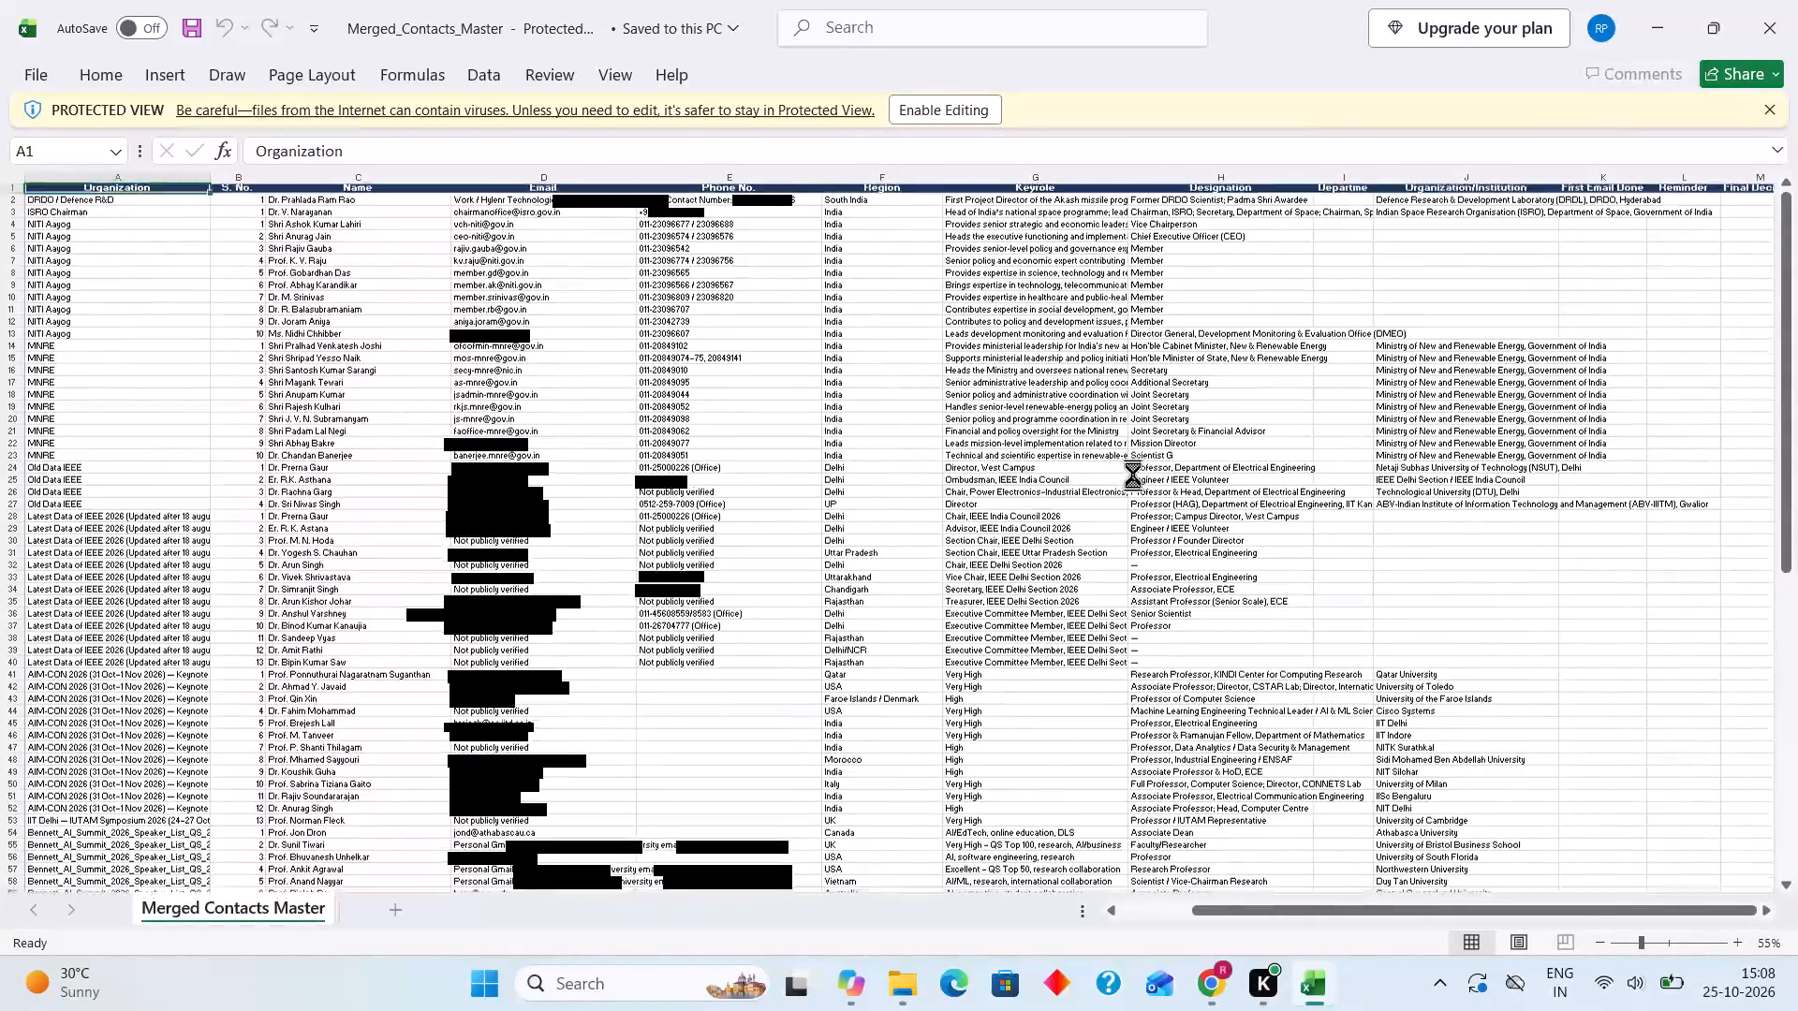
scroll(1133, 475, down, 5)
scroll(1133, 475, up, 3)
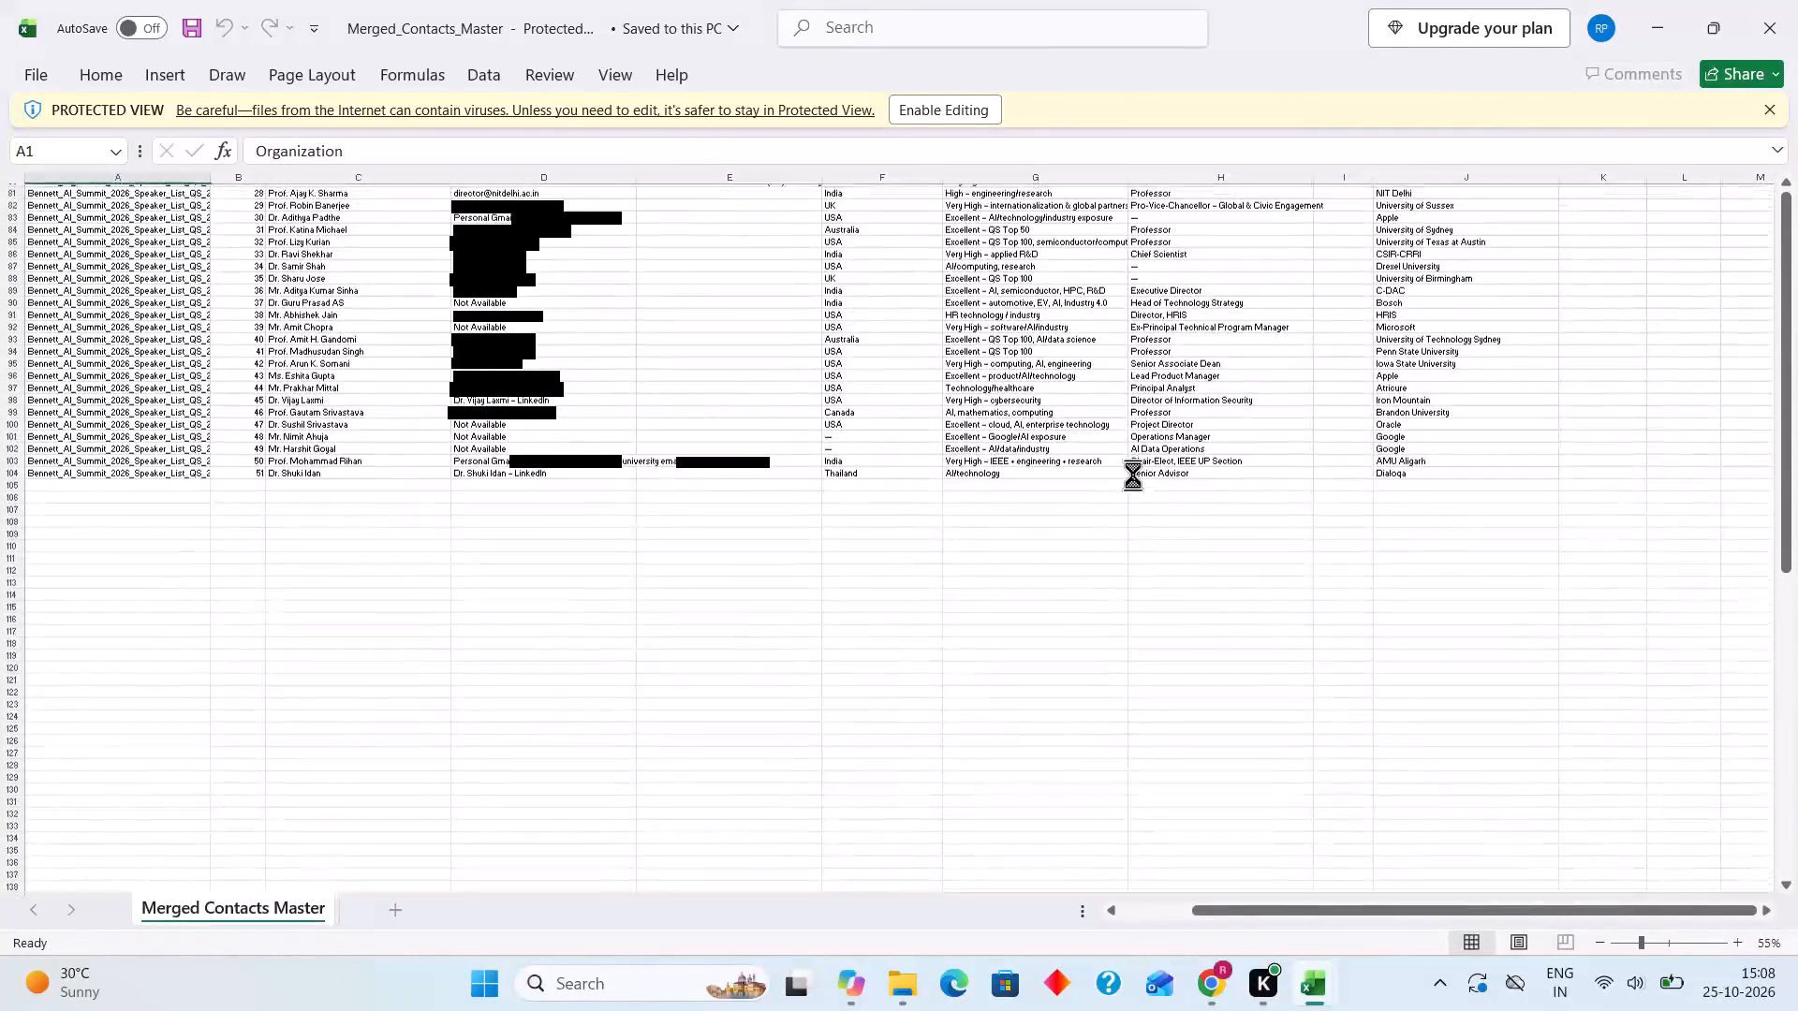
scroll(1133, 475, up, 3)
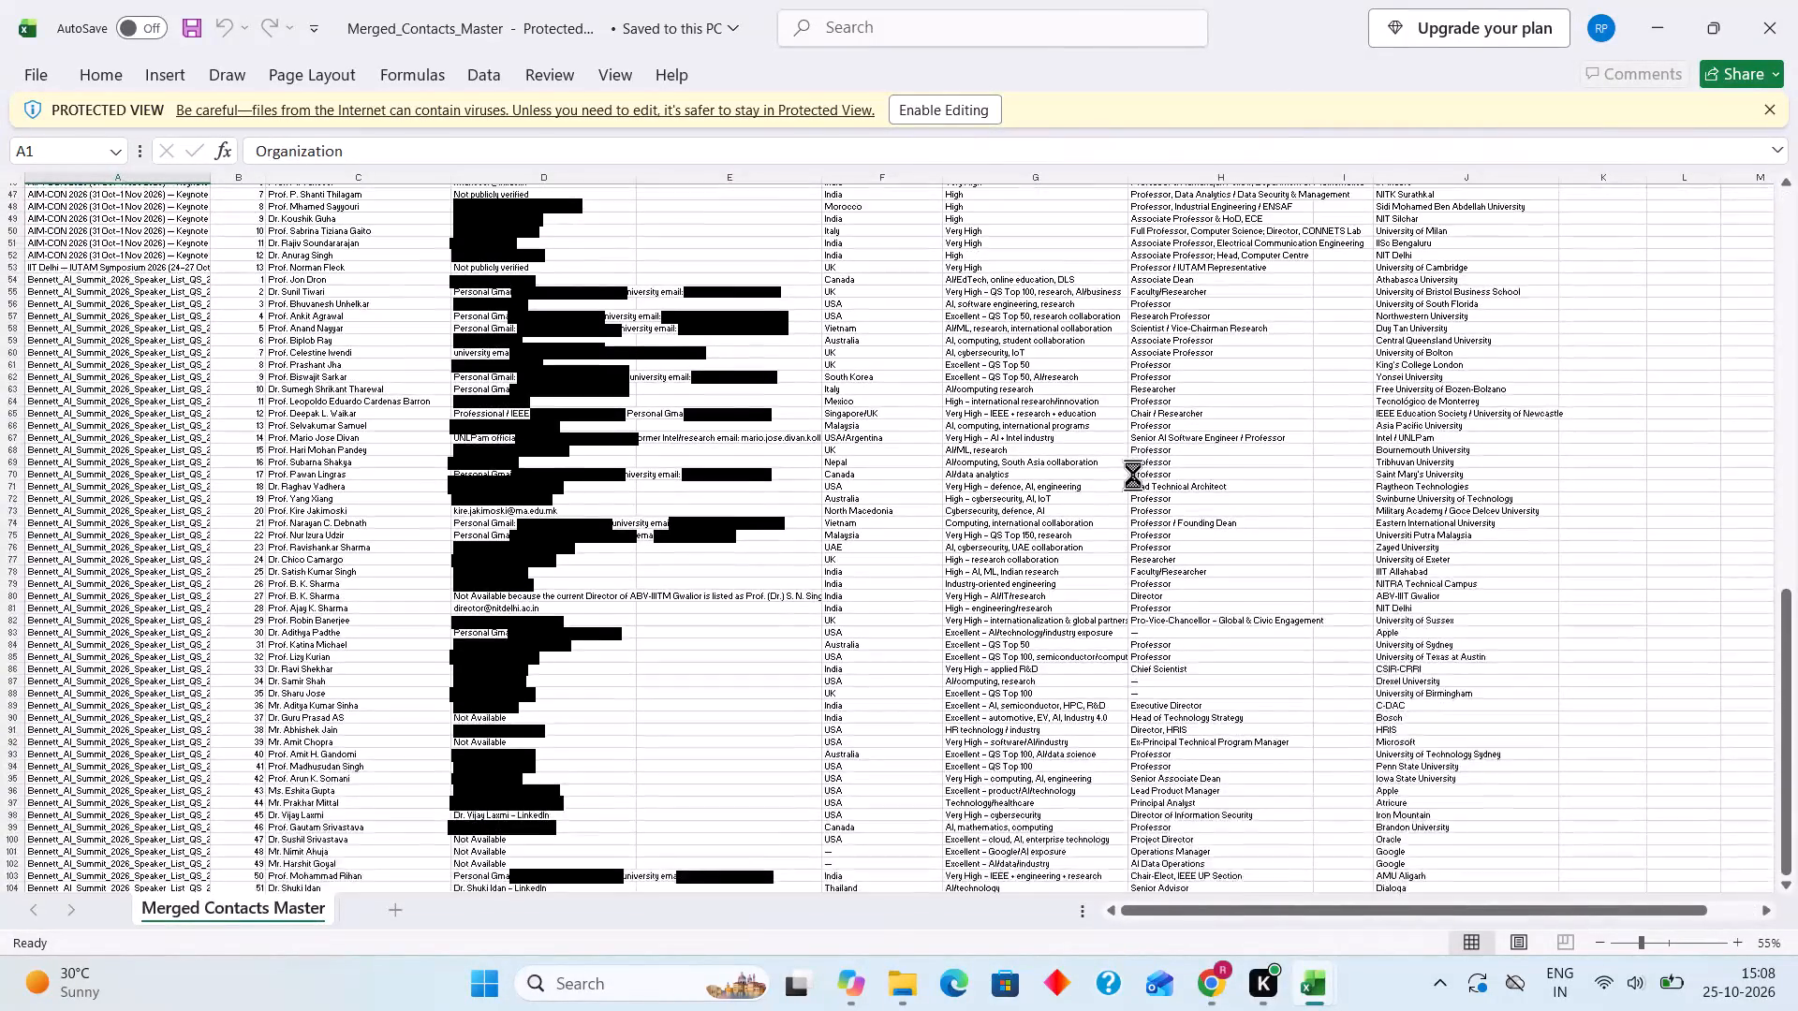
scroll(1133, 475, up, 2)
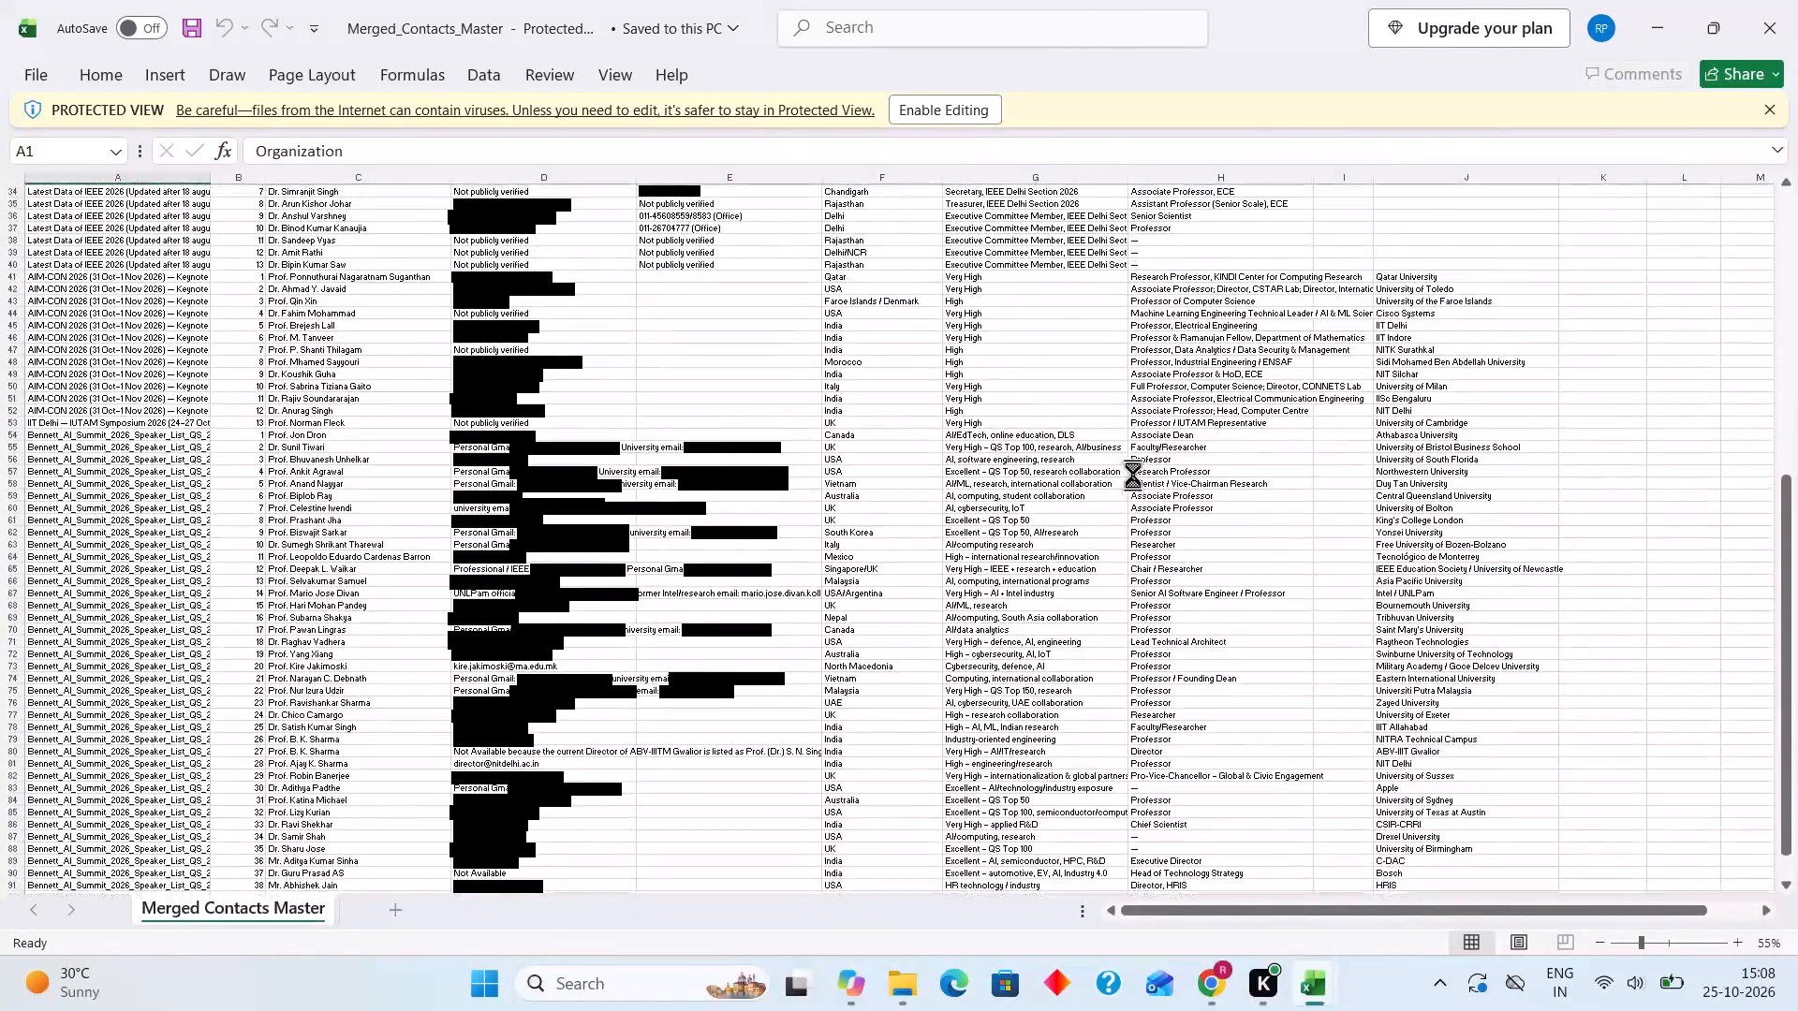
scroll(1133, 475, up, 1)
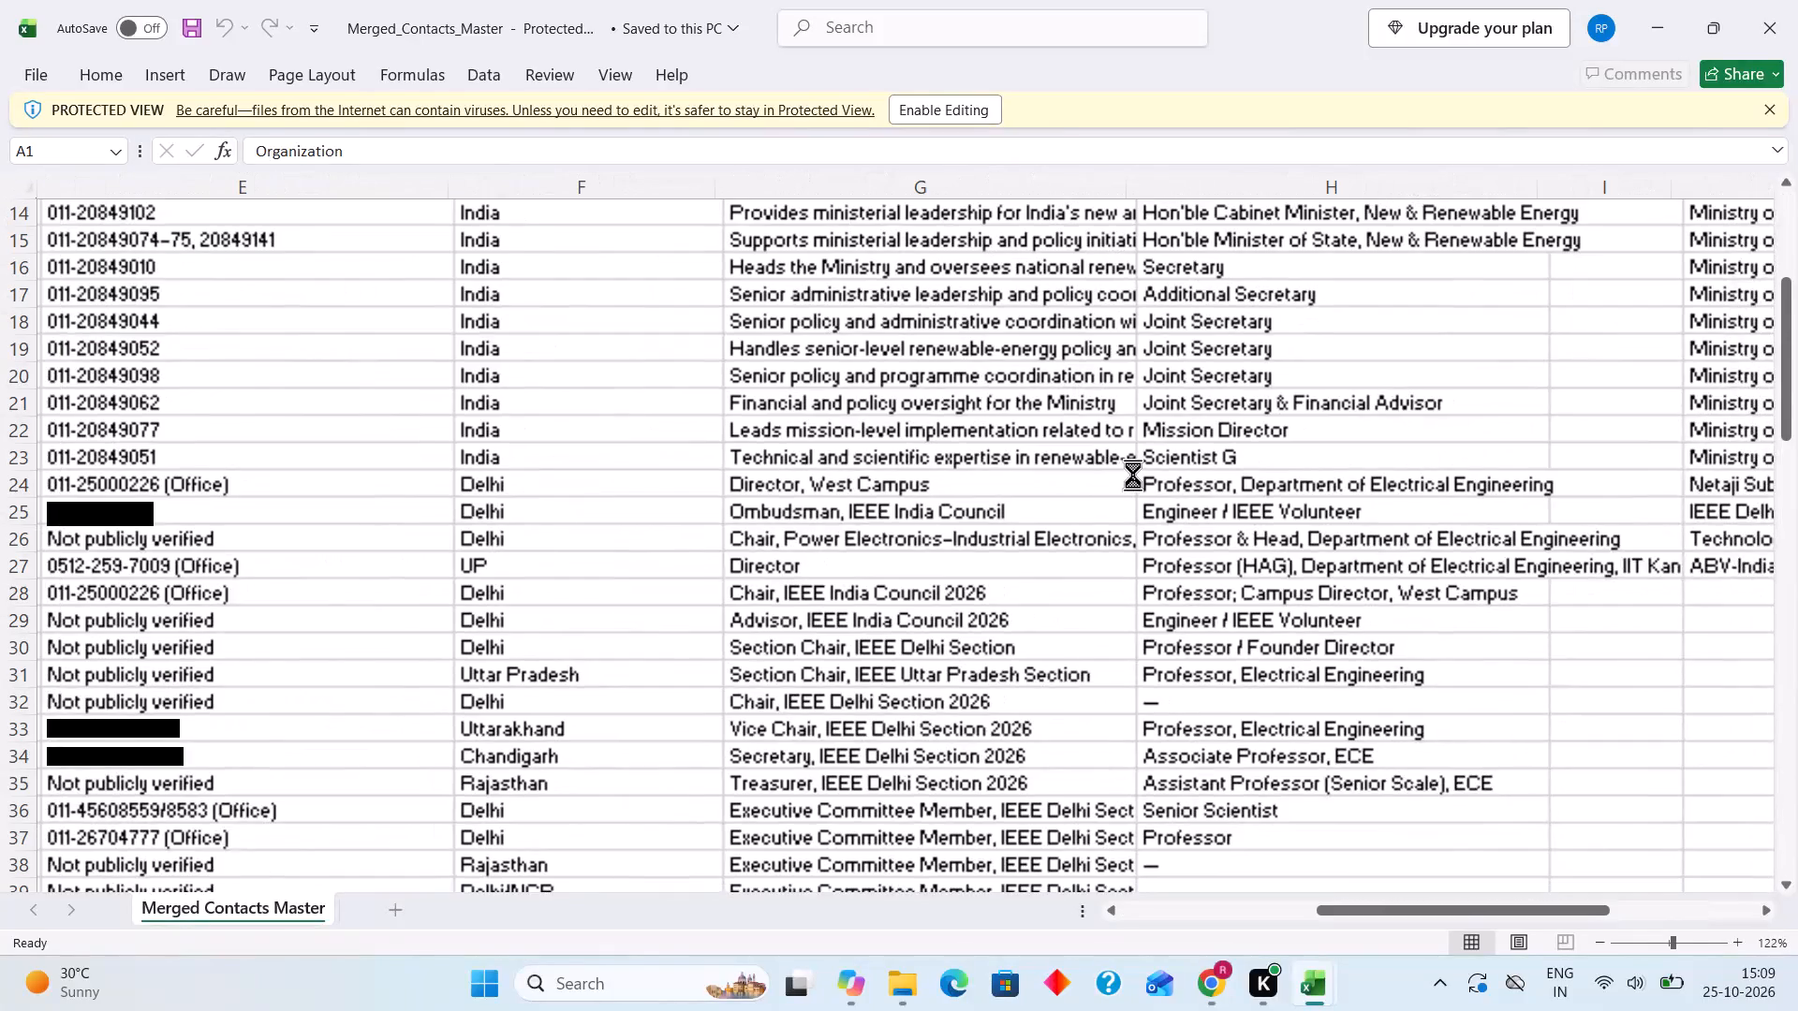
Examine the sheet's columns from Organization across to Final Decision to check how the merged data is laid out.
scroll(1133, 475, right, 5)
scroll(1133, 475, up, 2)
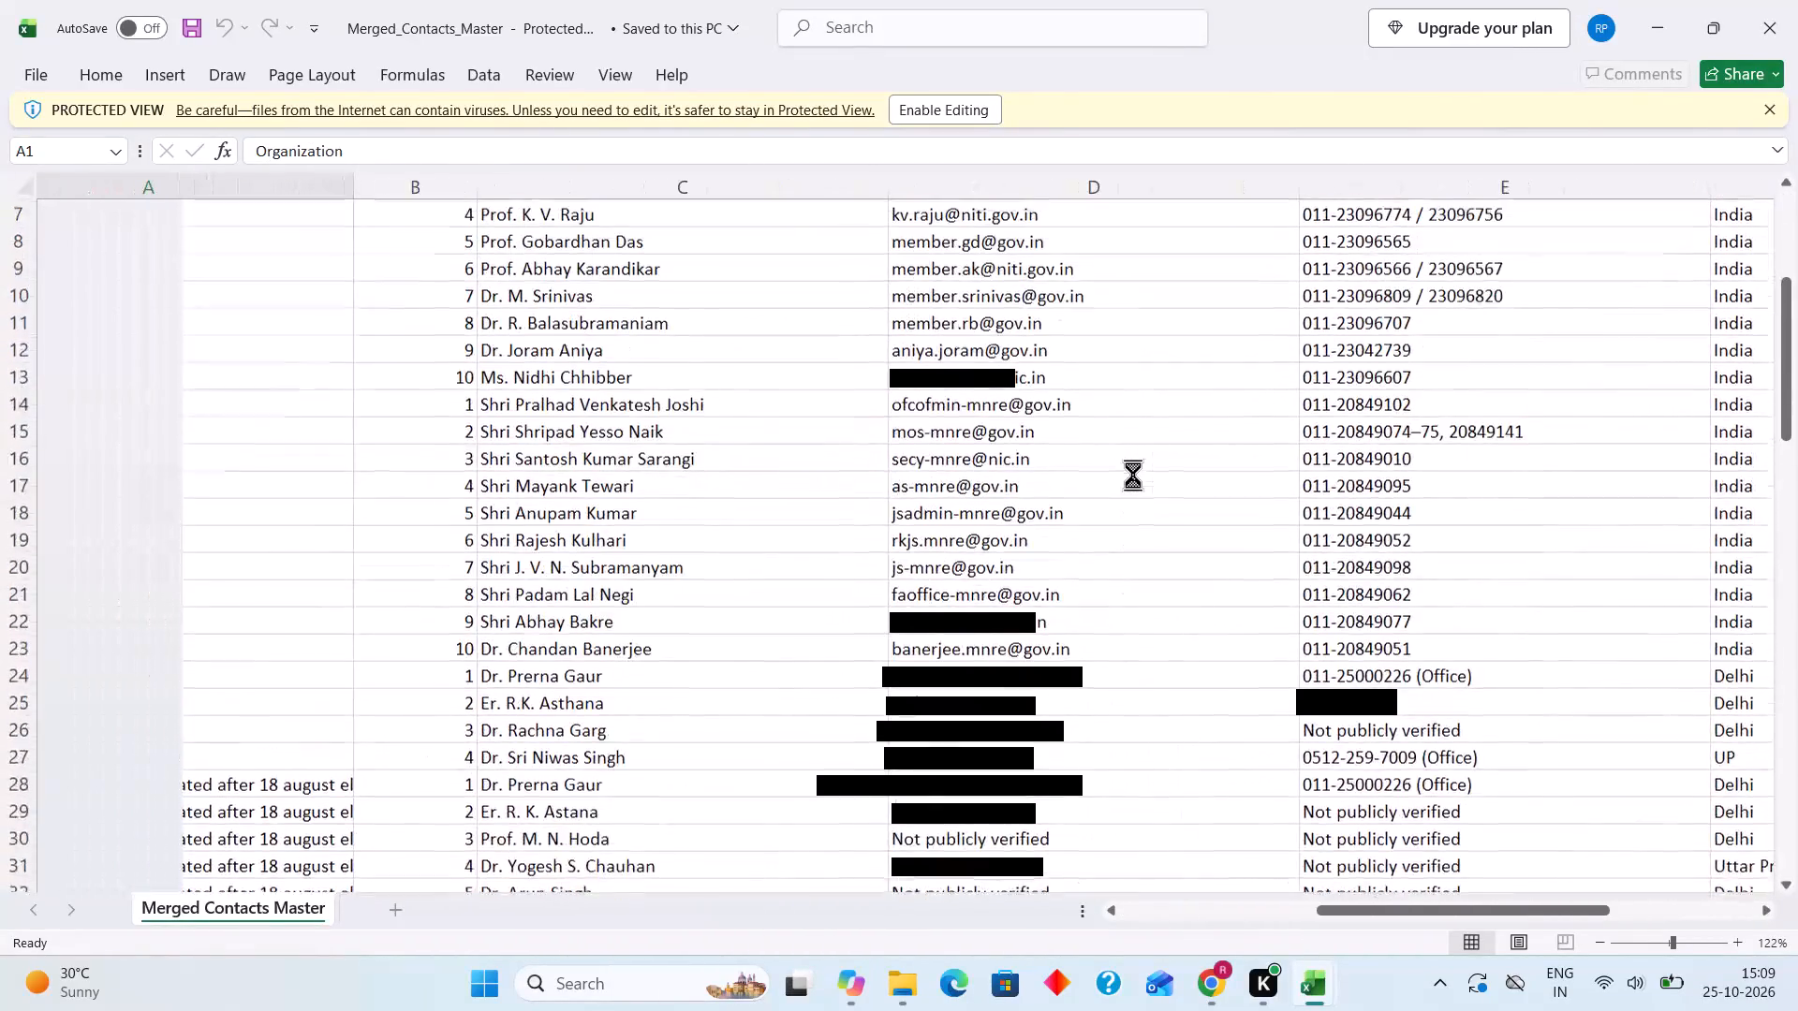
scroll(1133, 475, right, 2)
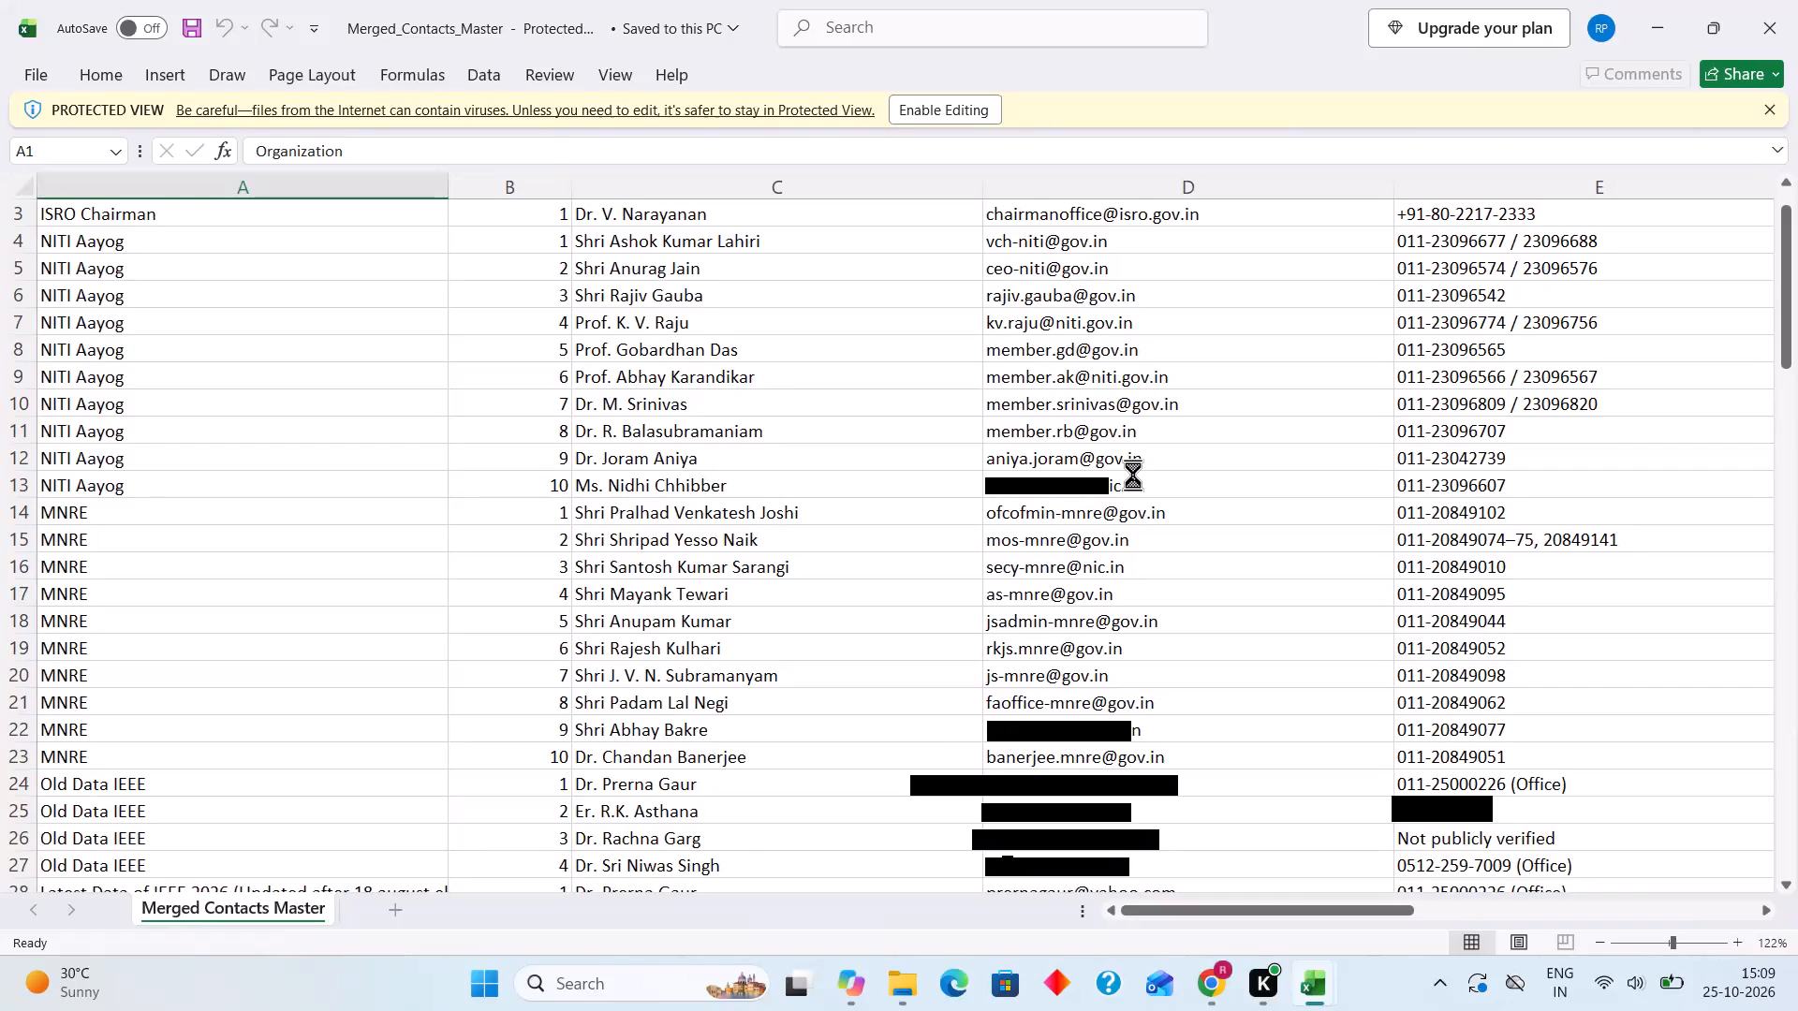
scroll(1133, 475, left, 3)
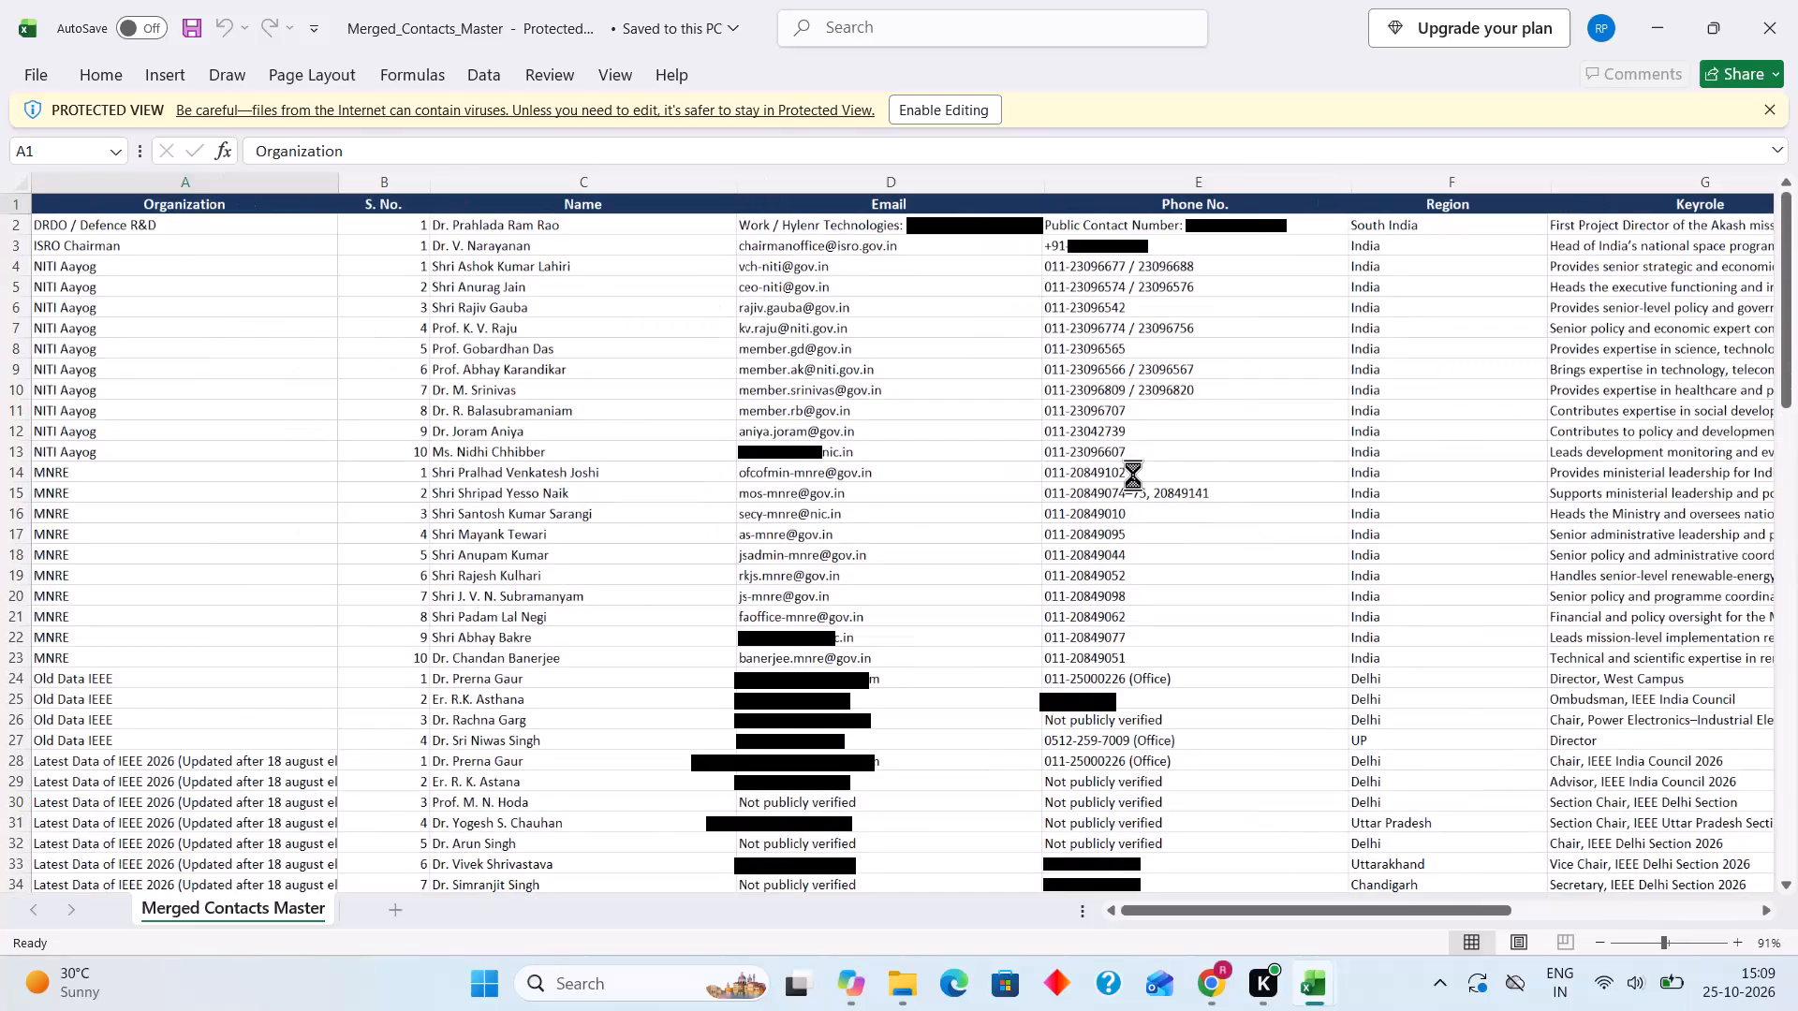
scroll(1133, 475, left, 1)
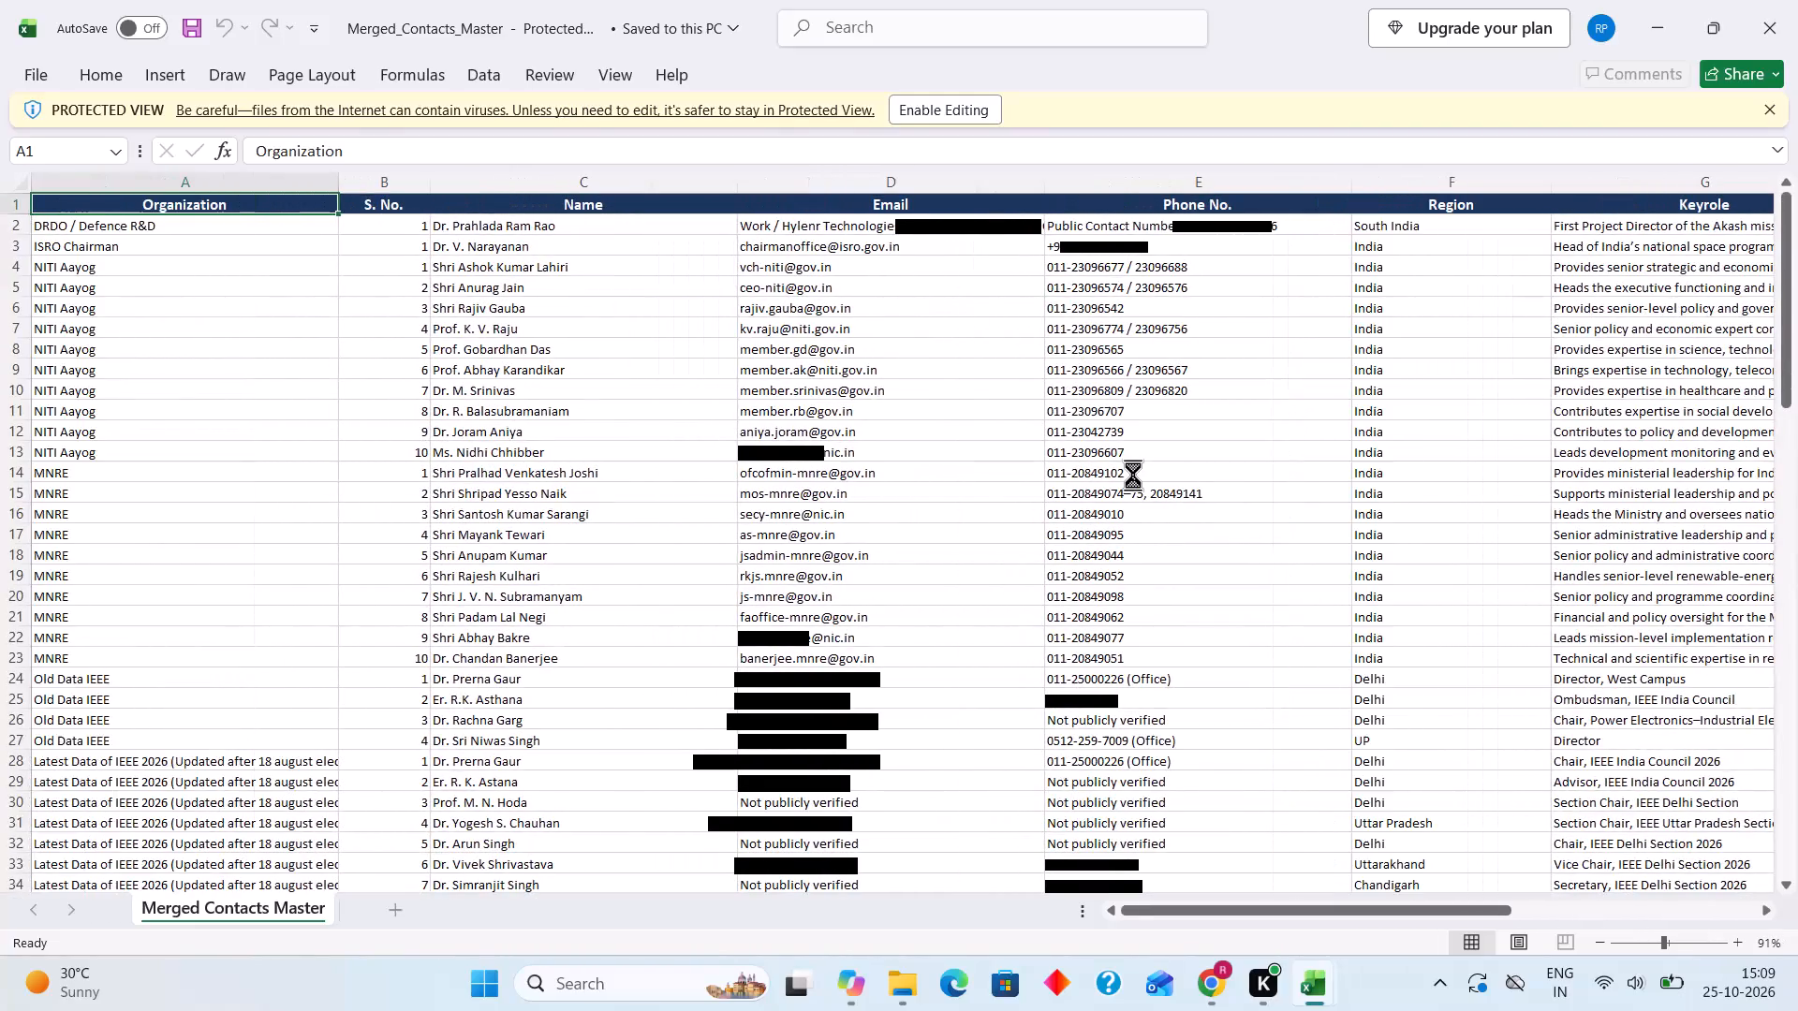
scroll(1133, 475, left, 2)
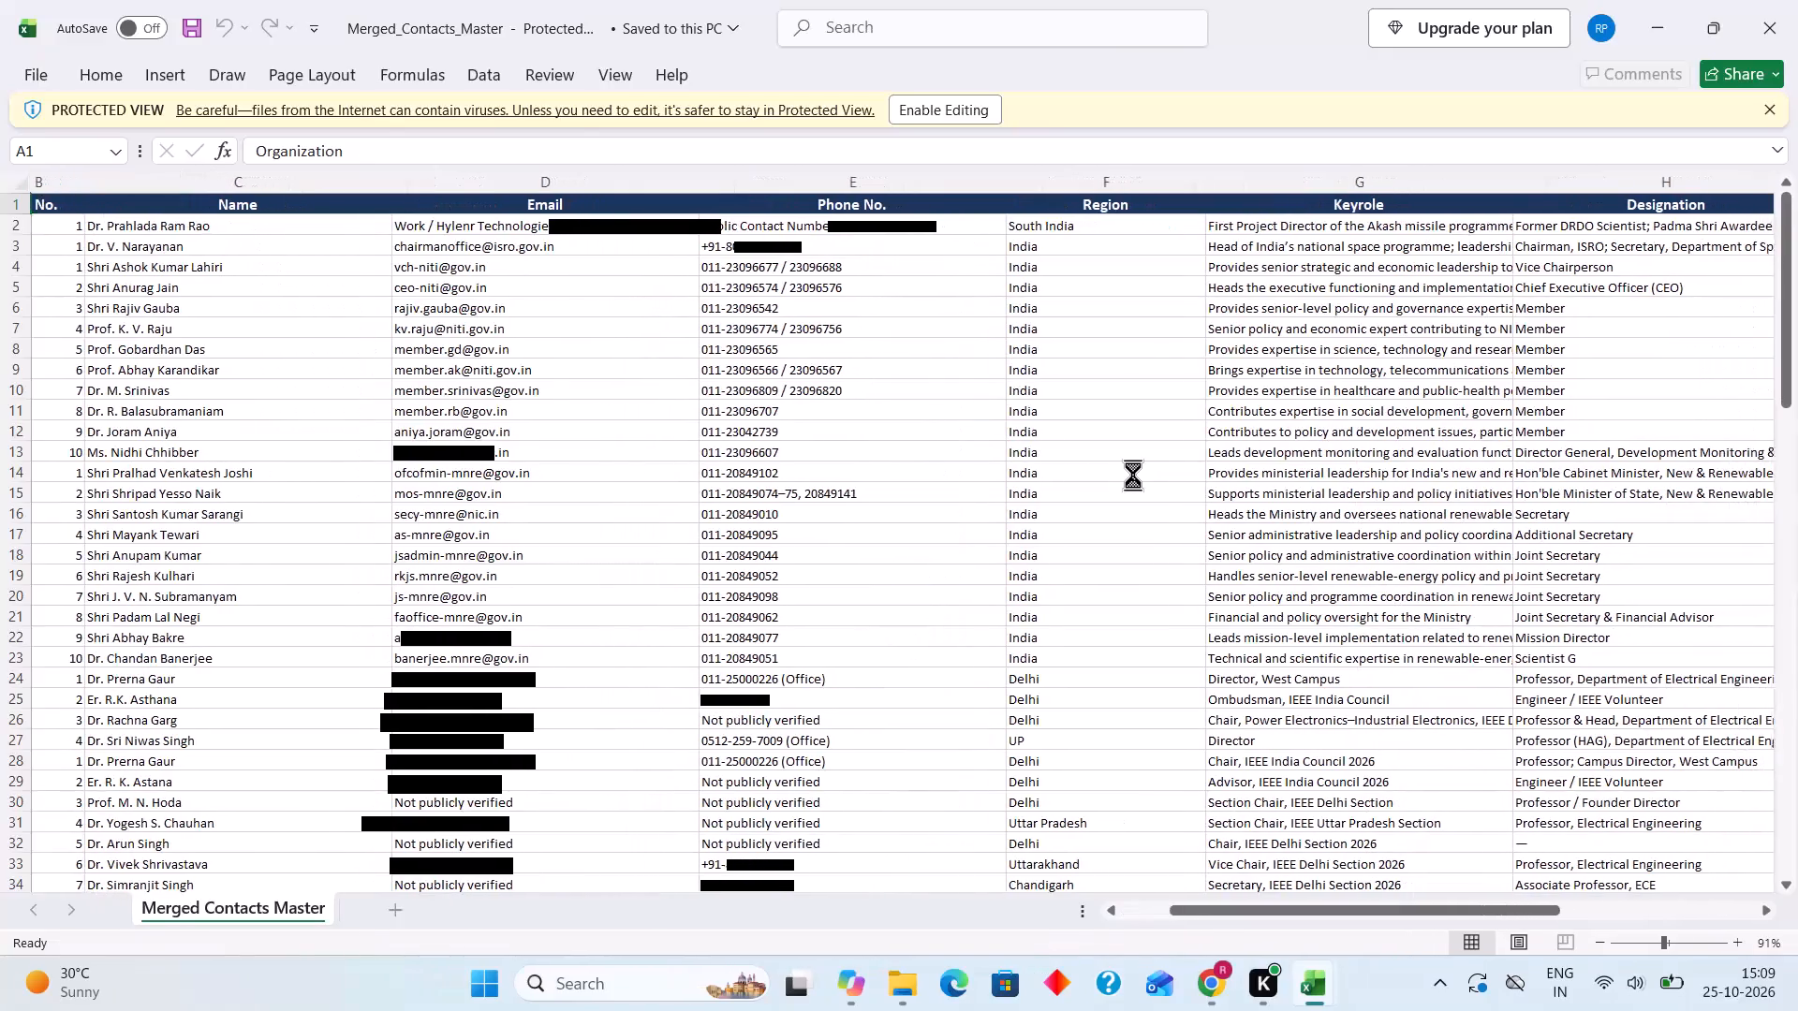
scroll(1133, 475, left, 1)
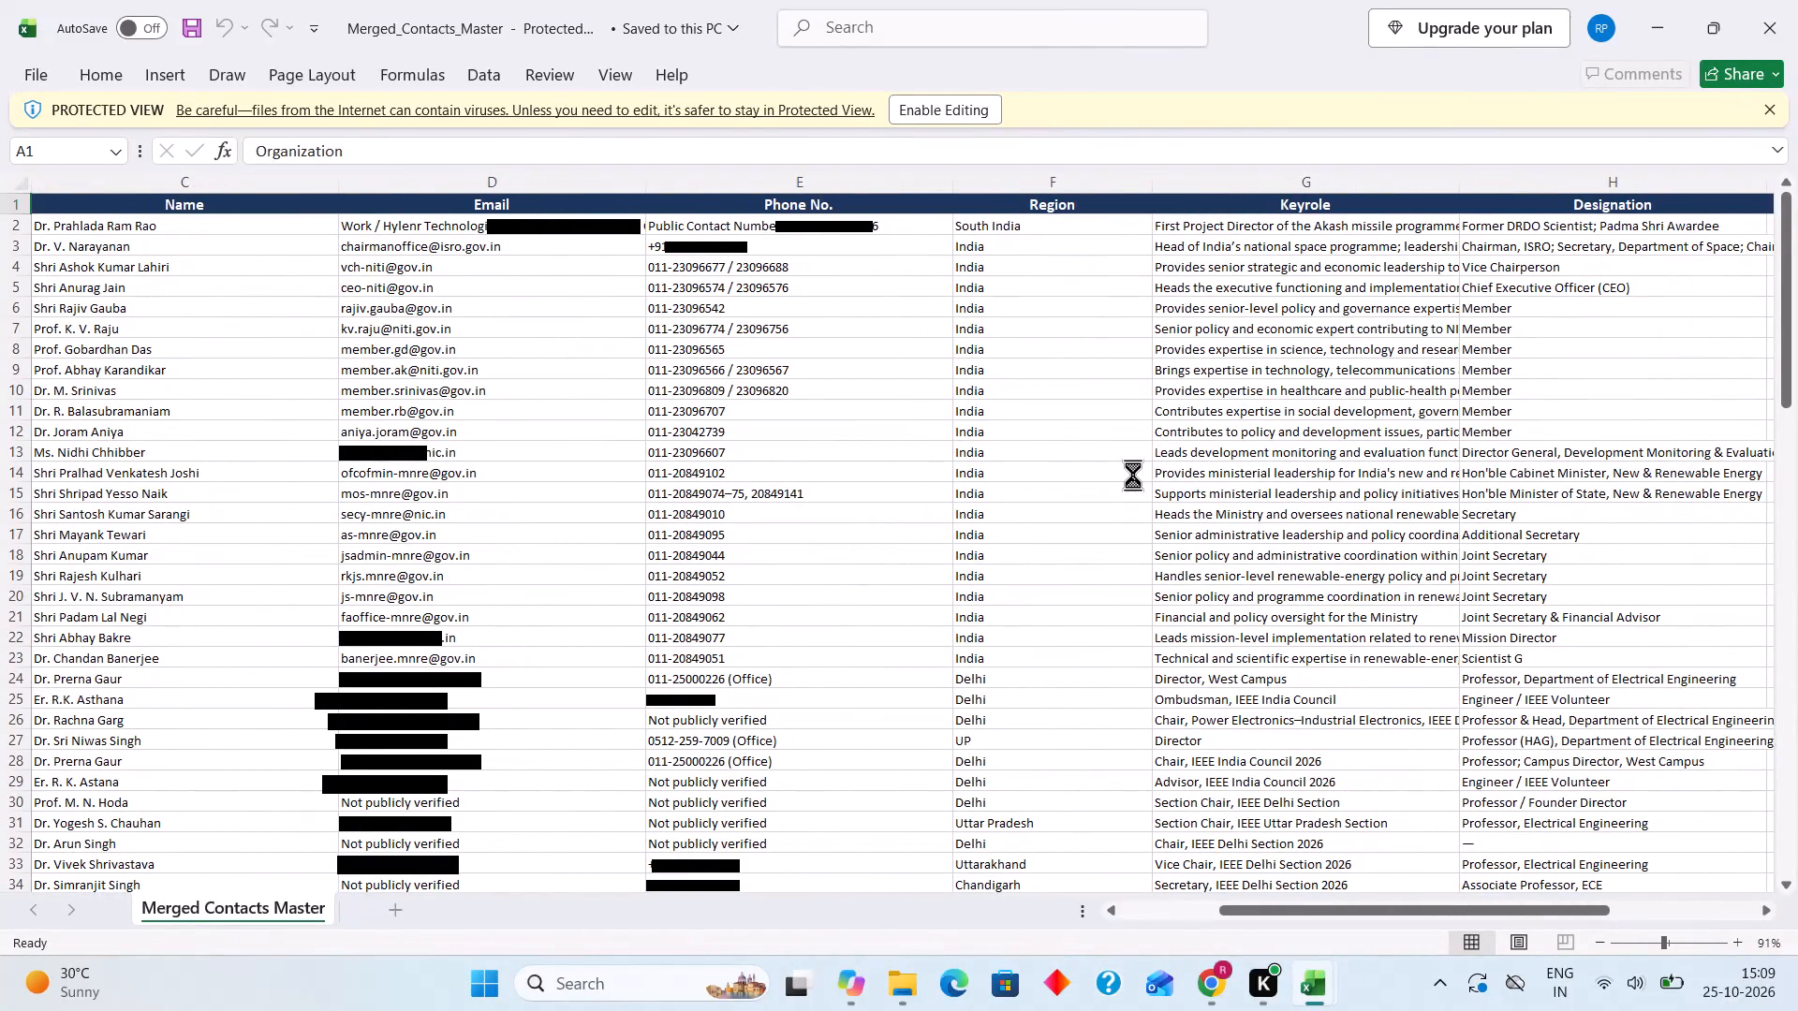
scroll(1133, 475, left, 1)
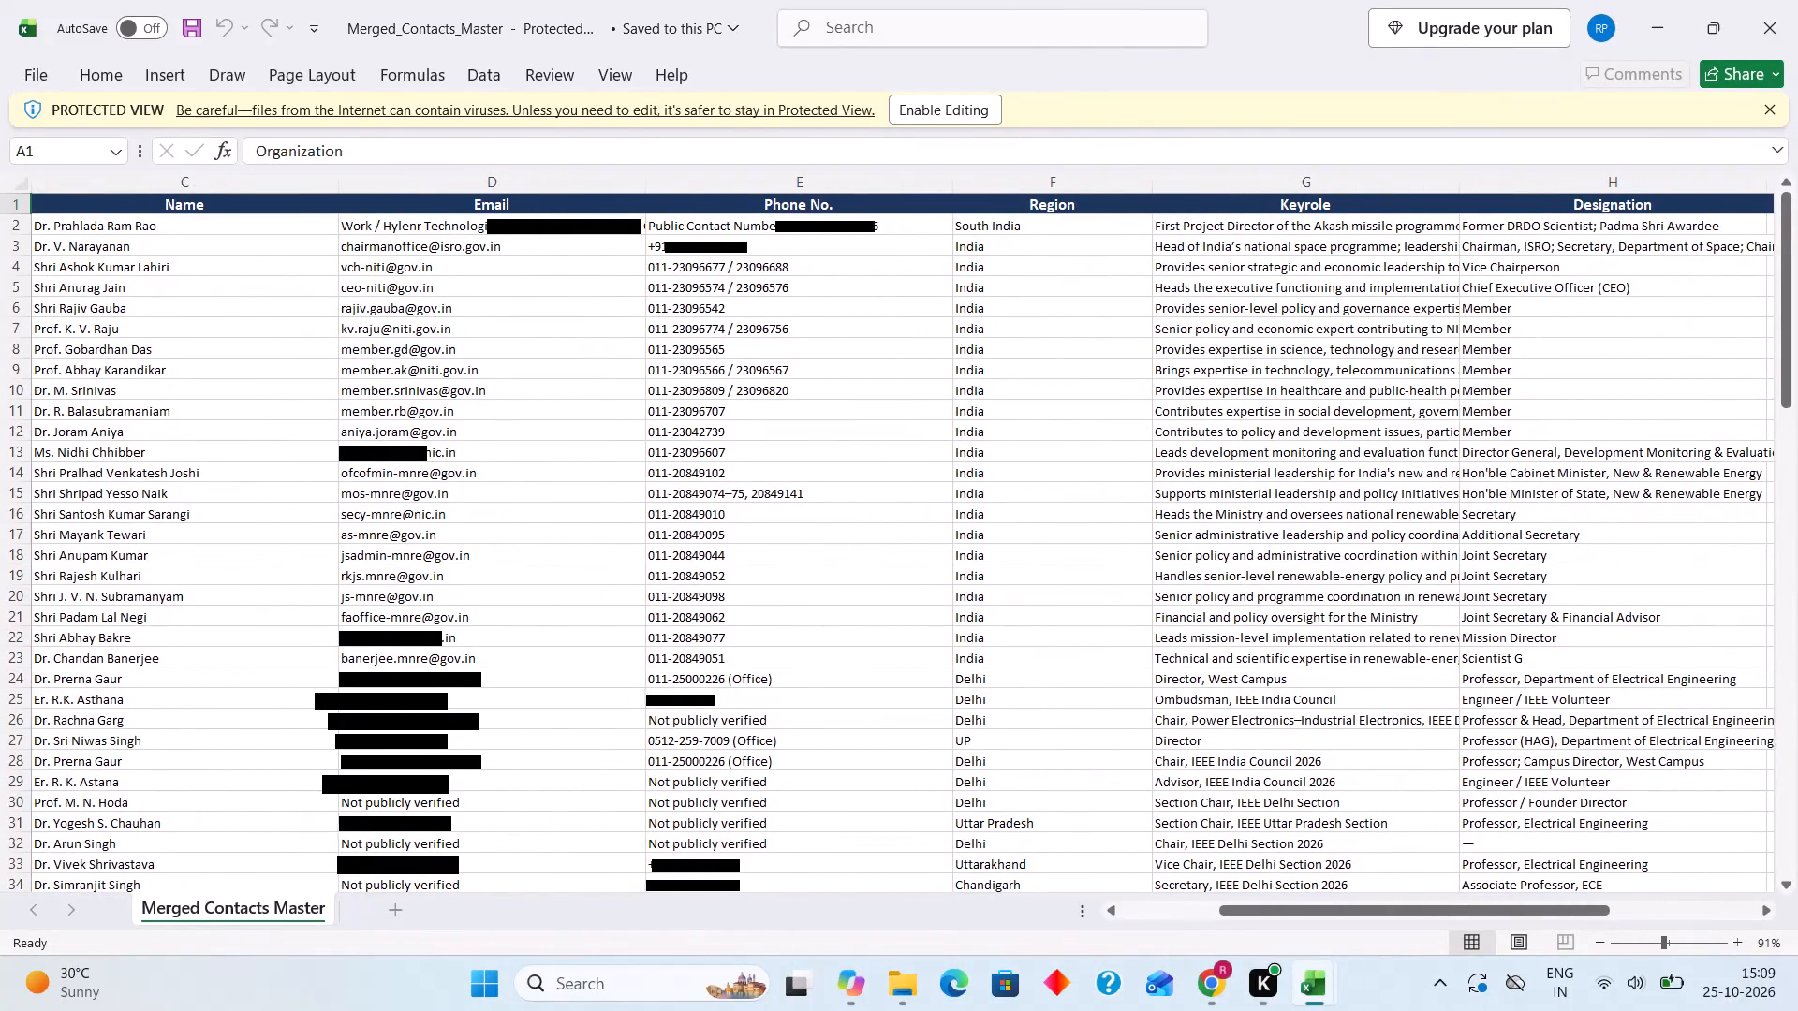
scroll(1133, 475, left, 1)
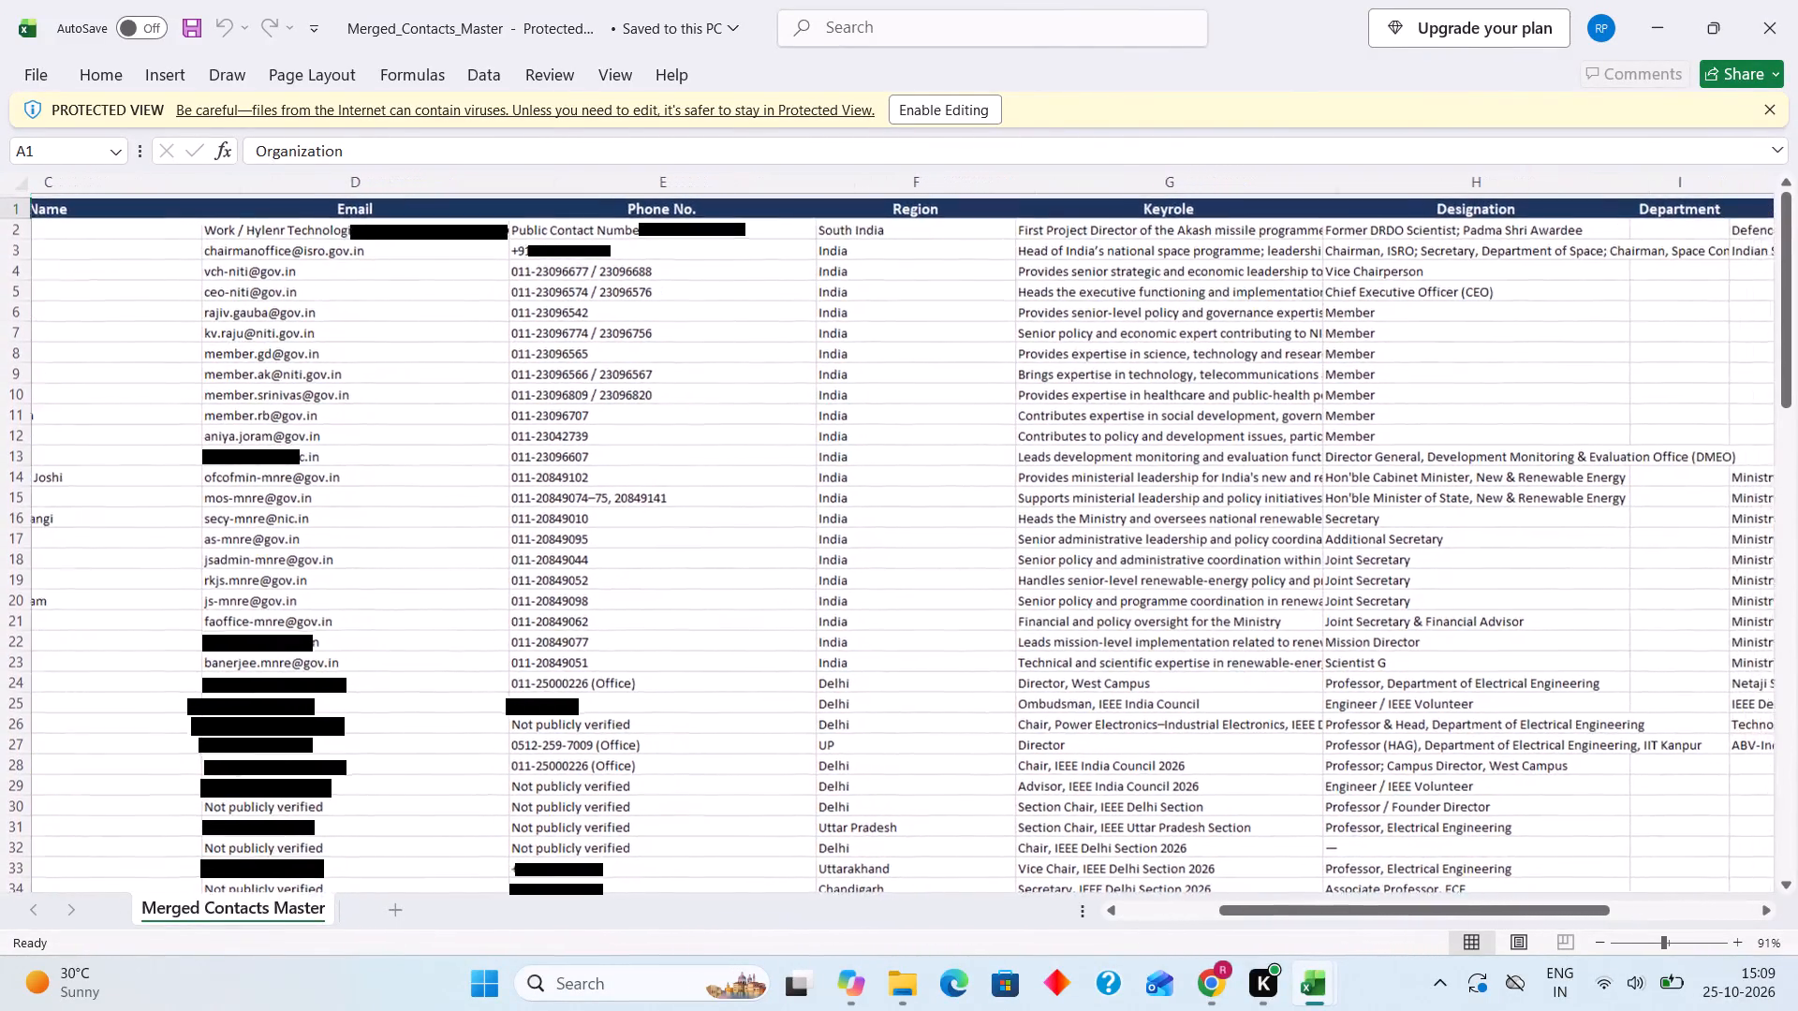
scroll(1133, 475, left, 4)
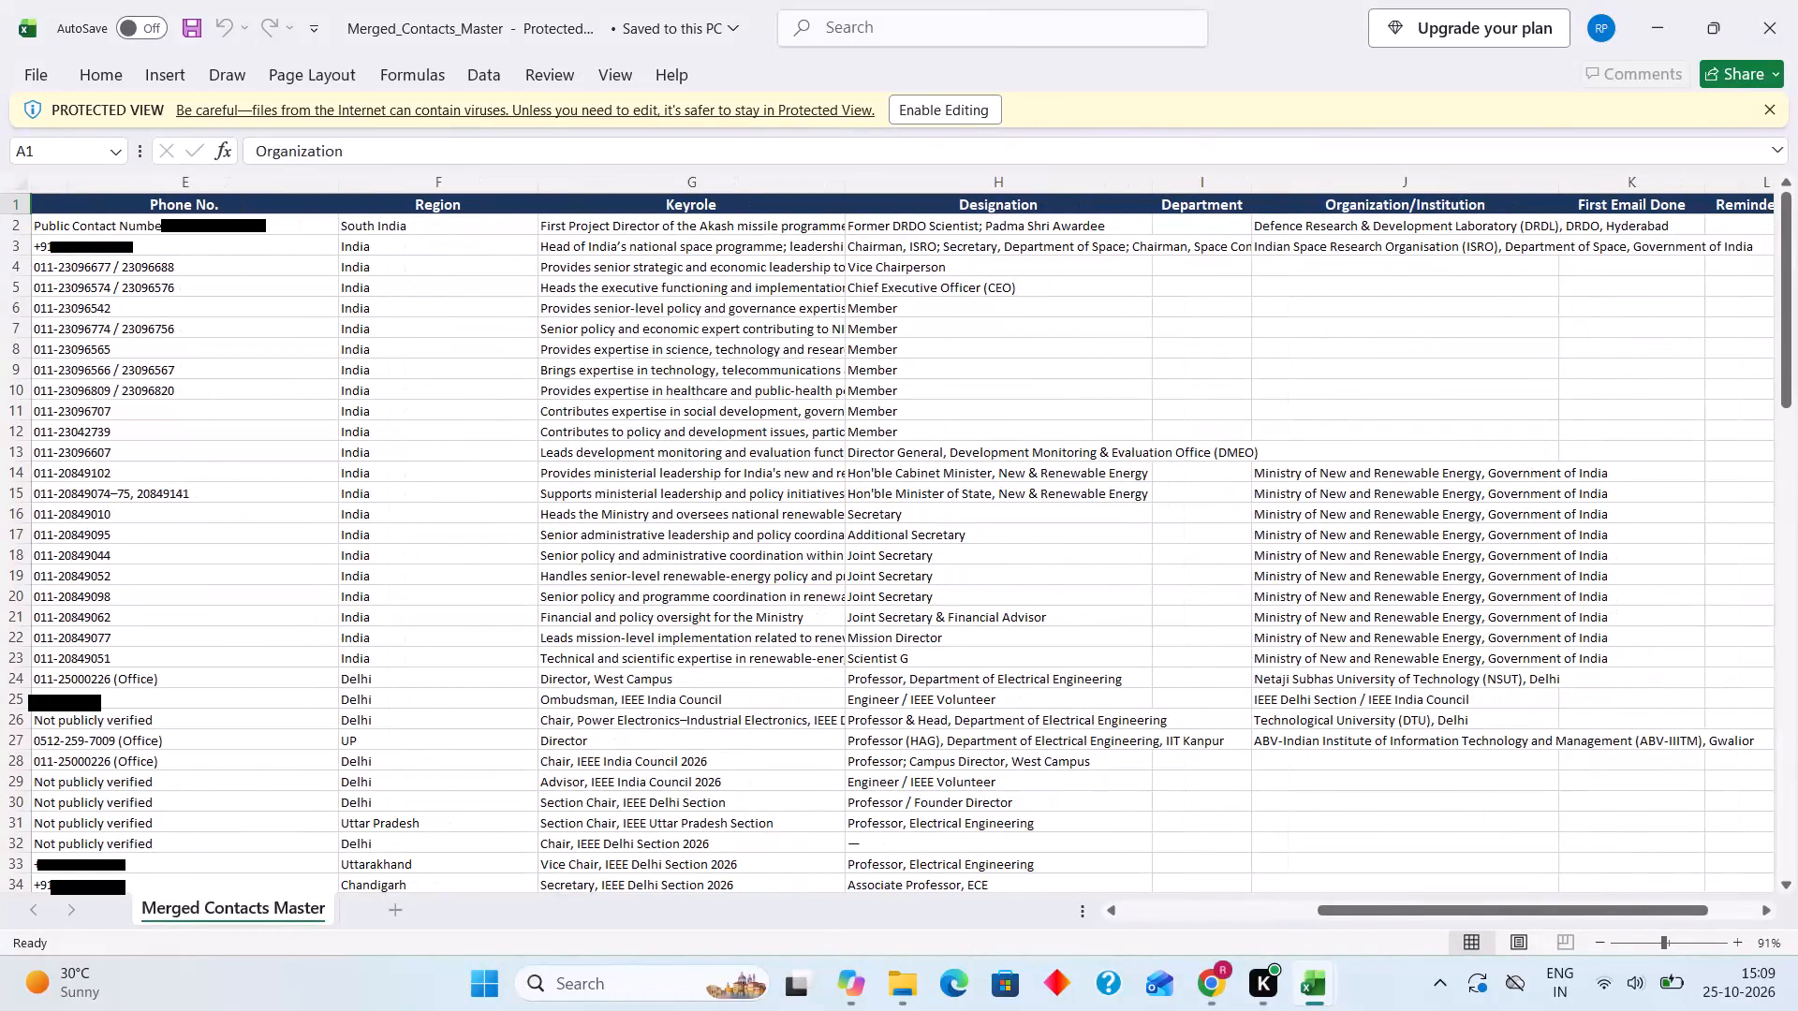
scroll(1133, 475, left, 1)
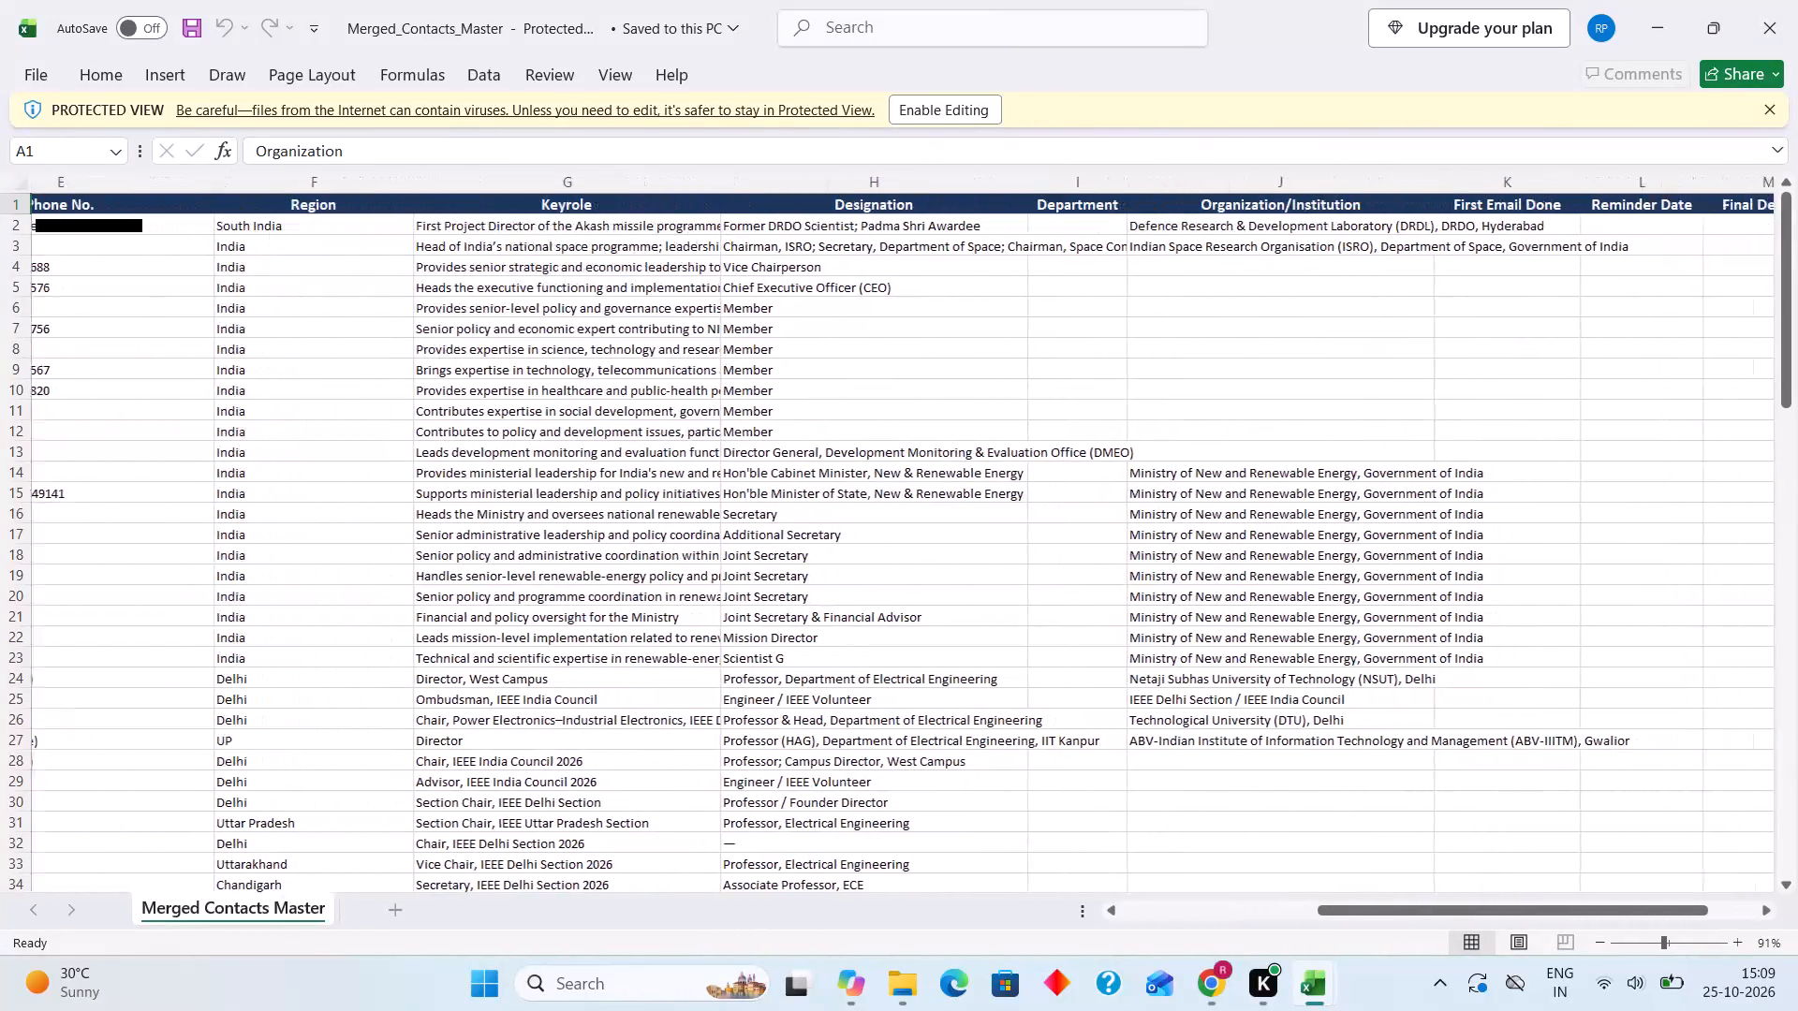
scroll(1133, 475, left, 1)
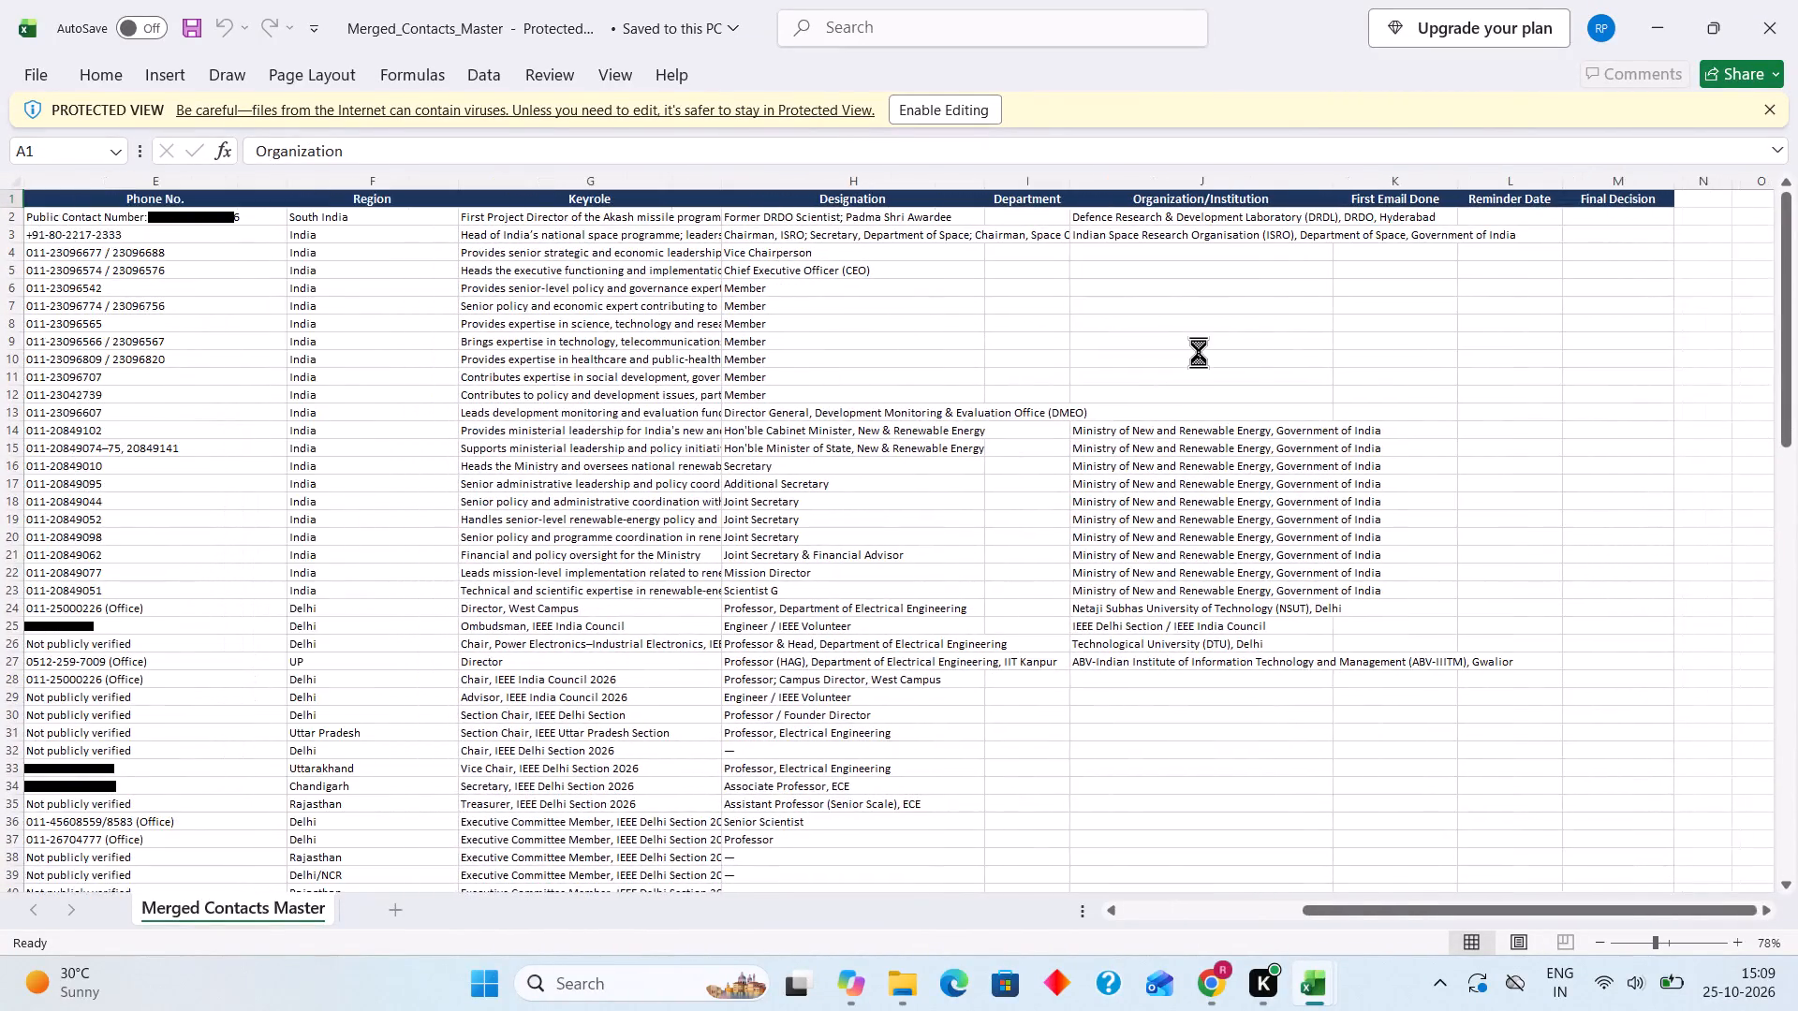
Enable editing for the protected Merged_Contacts_Master workbook.
click(693, 234)
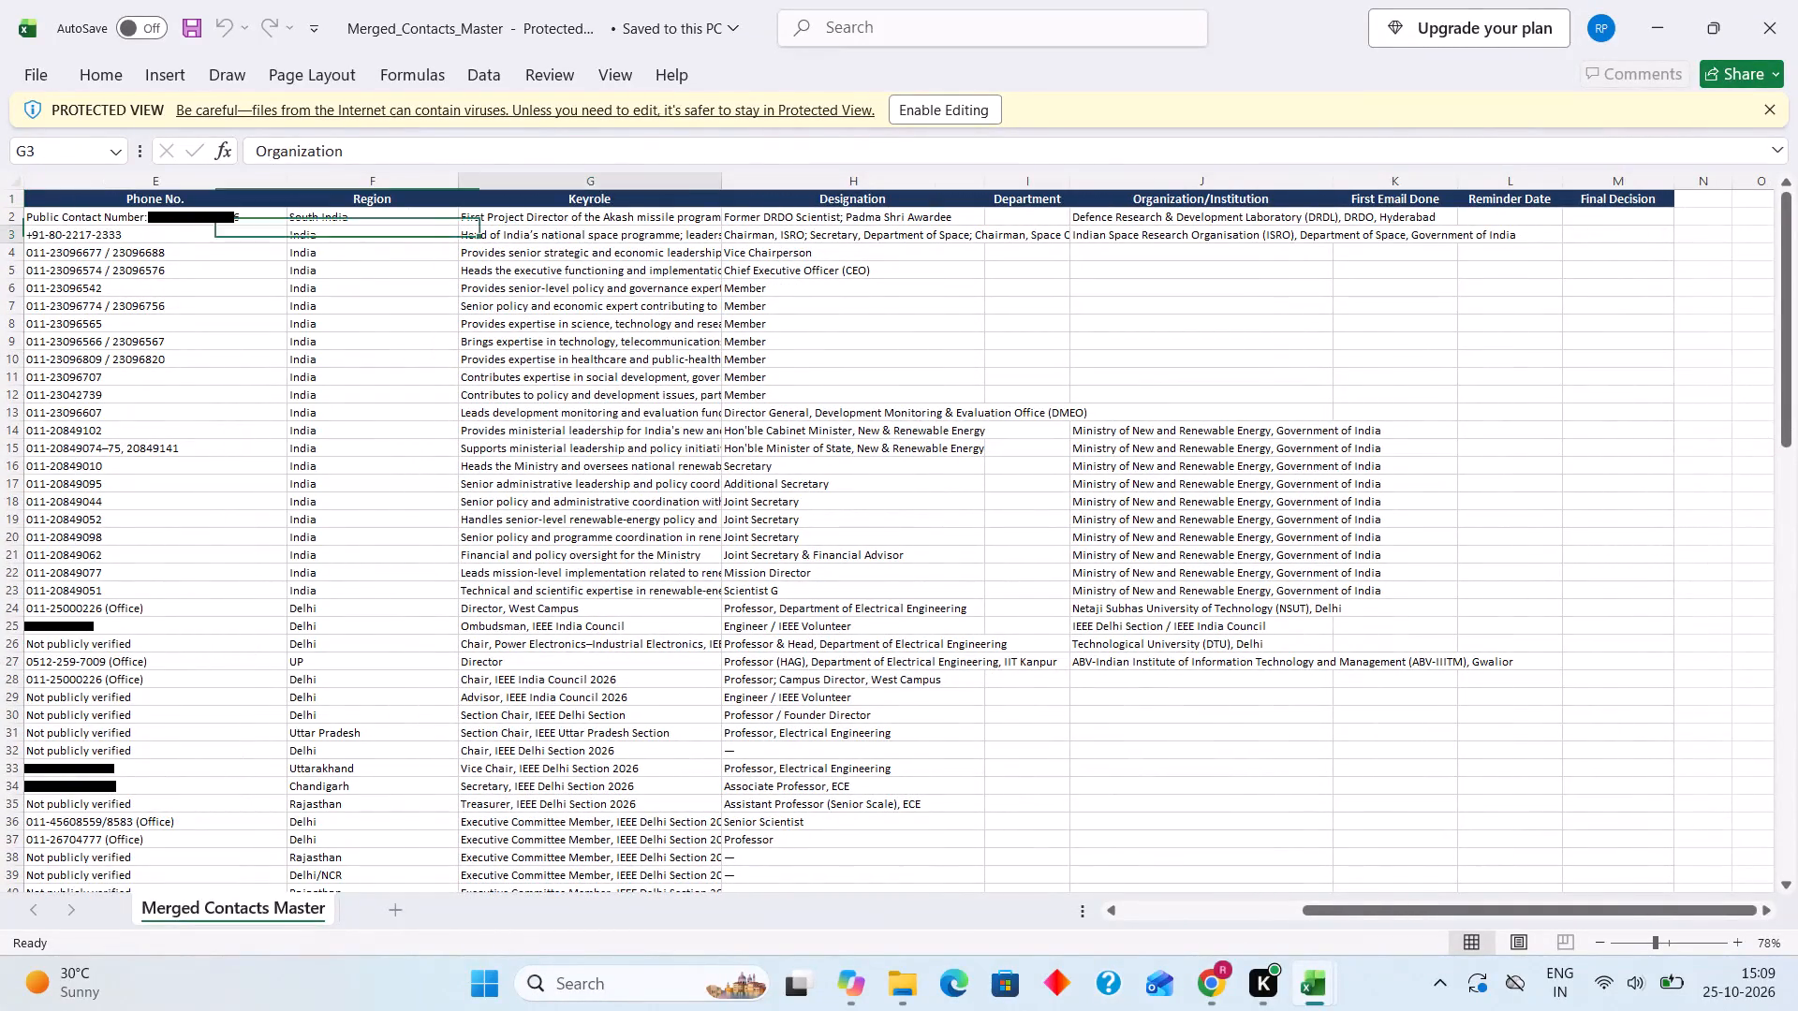
click(978, 106)
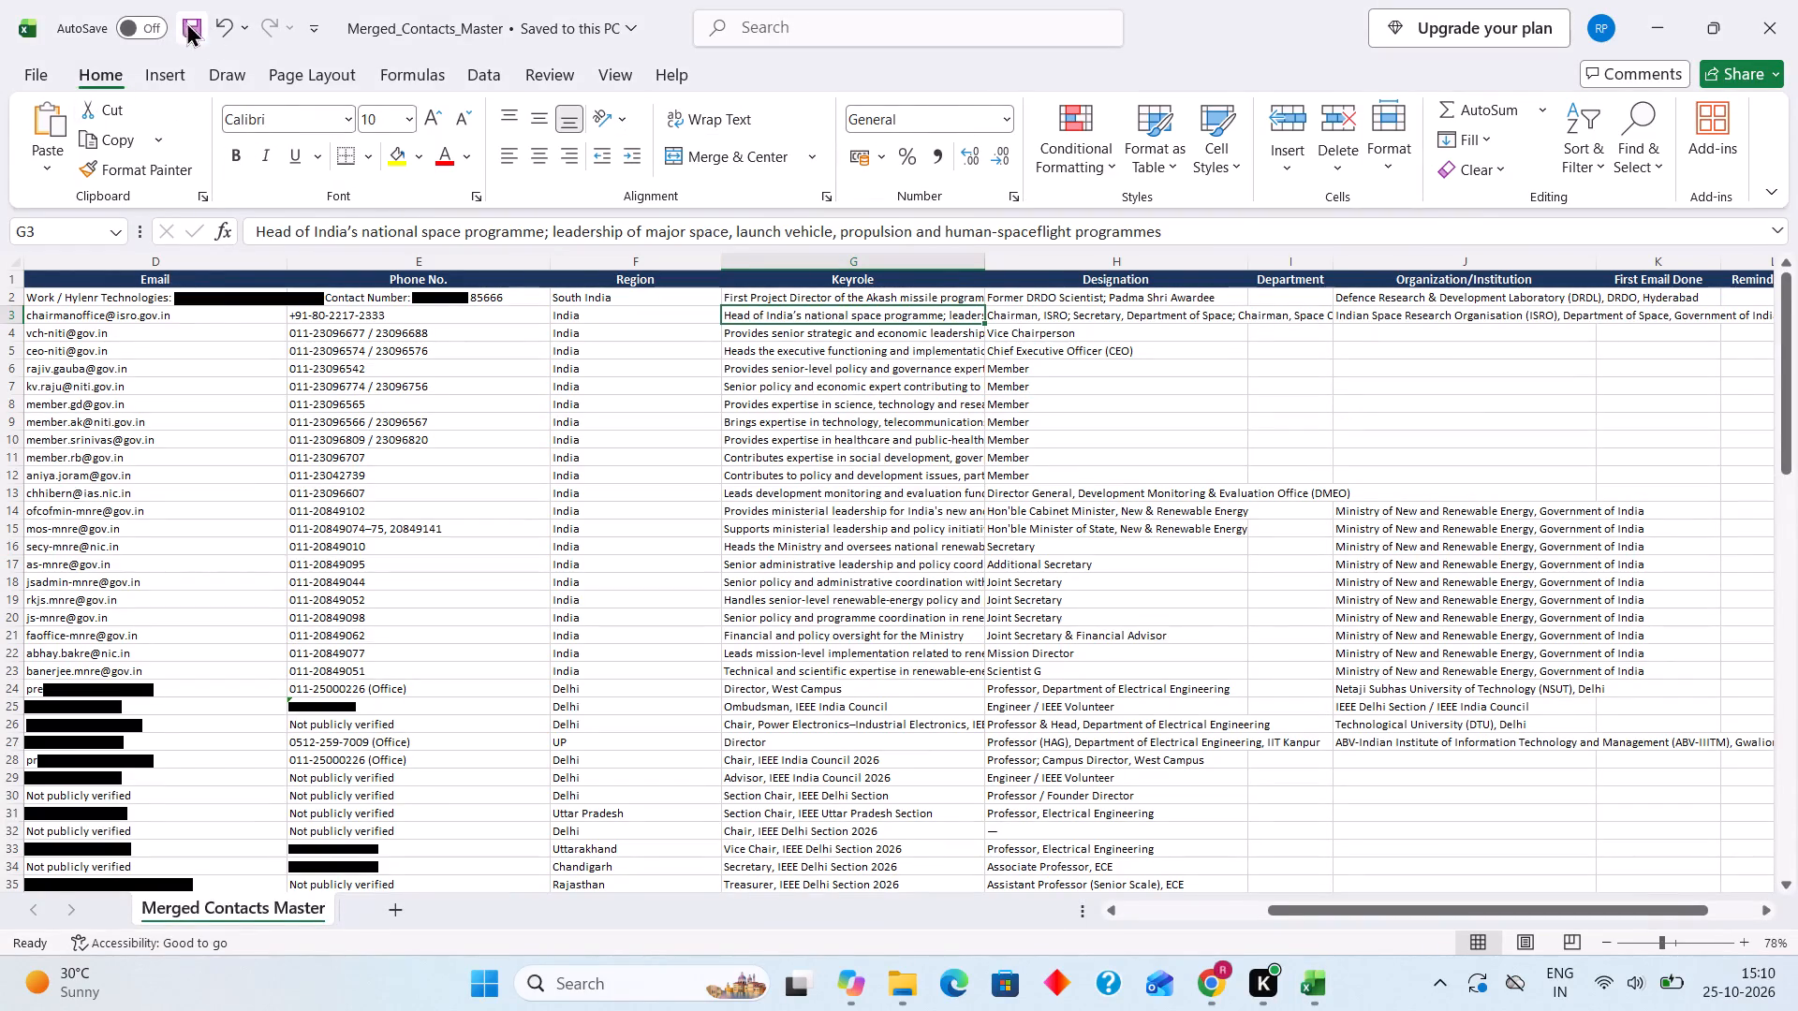
scroll(475, 538, up, 1)
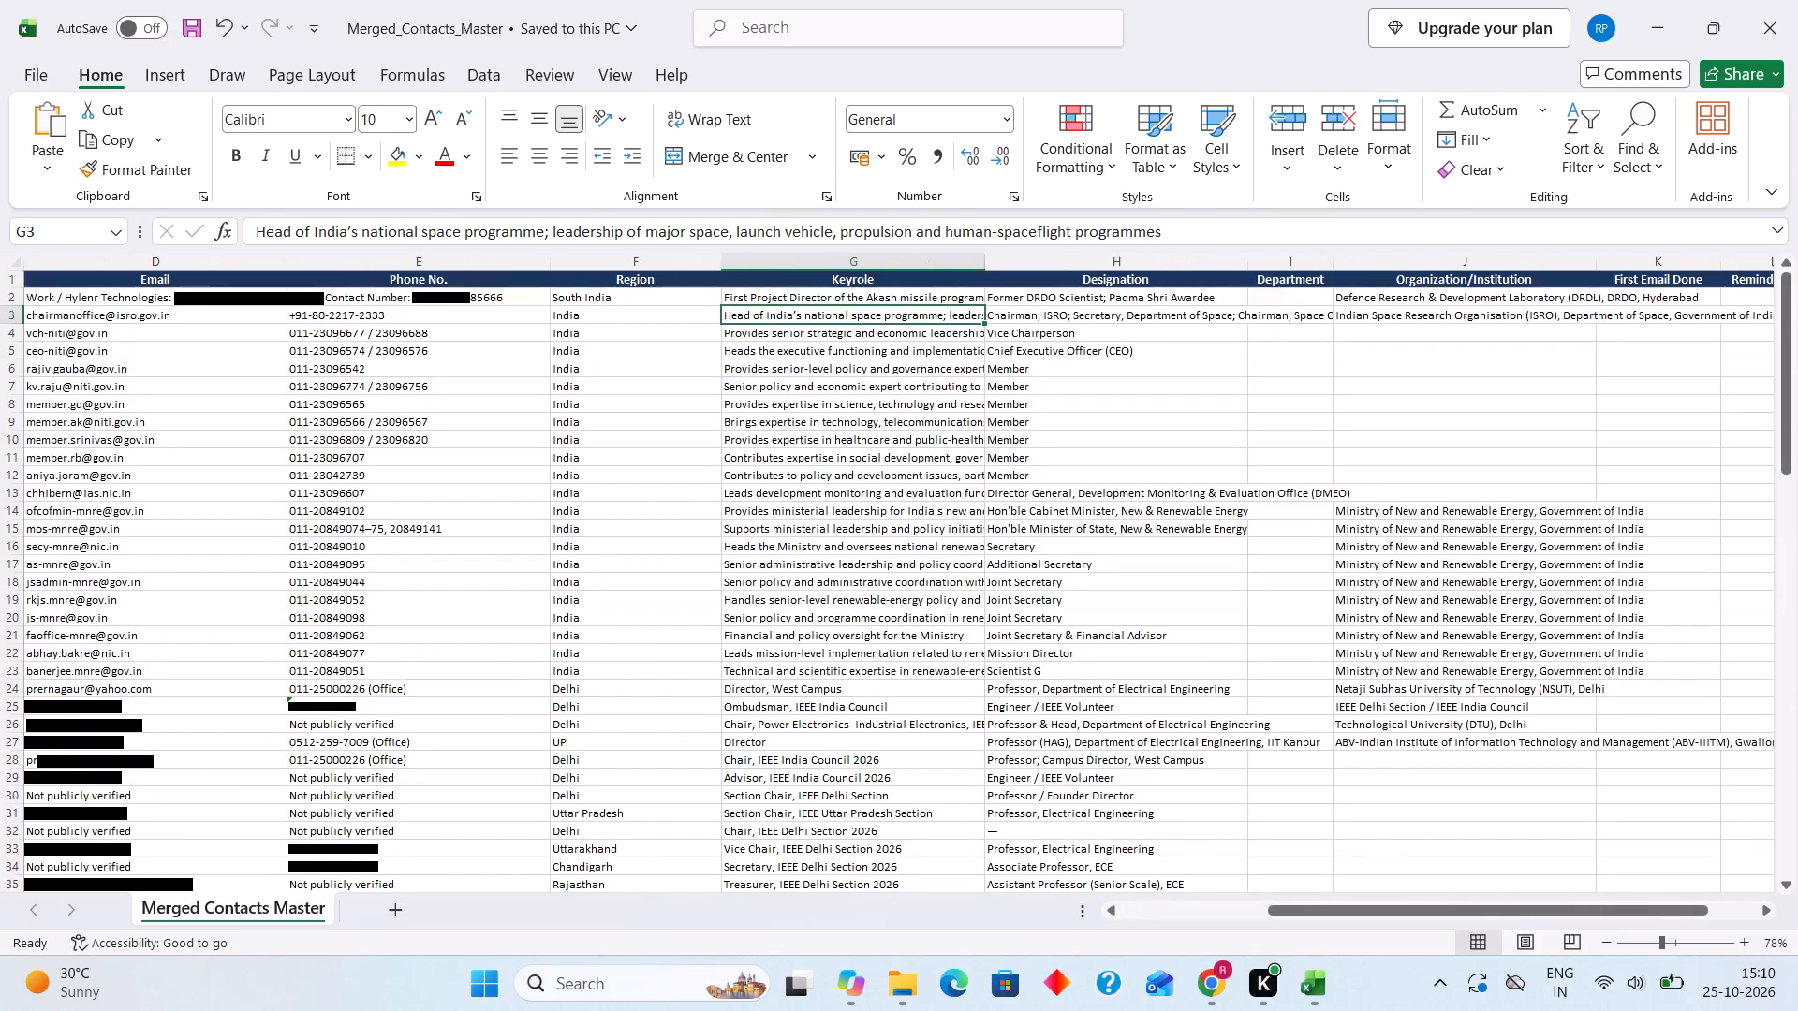
Switch to the Downloads folder in File Explorer and open the Ramendra workbook.
click(899, 975)
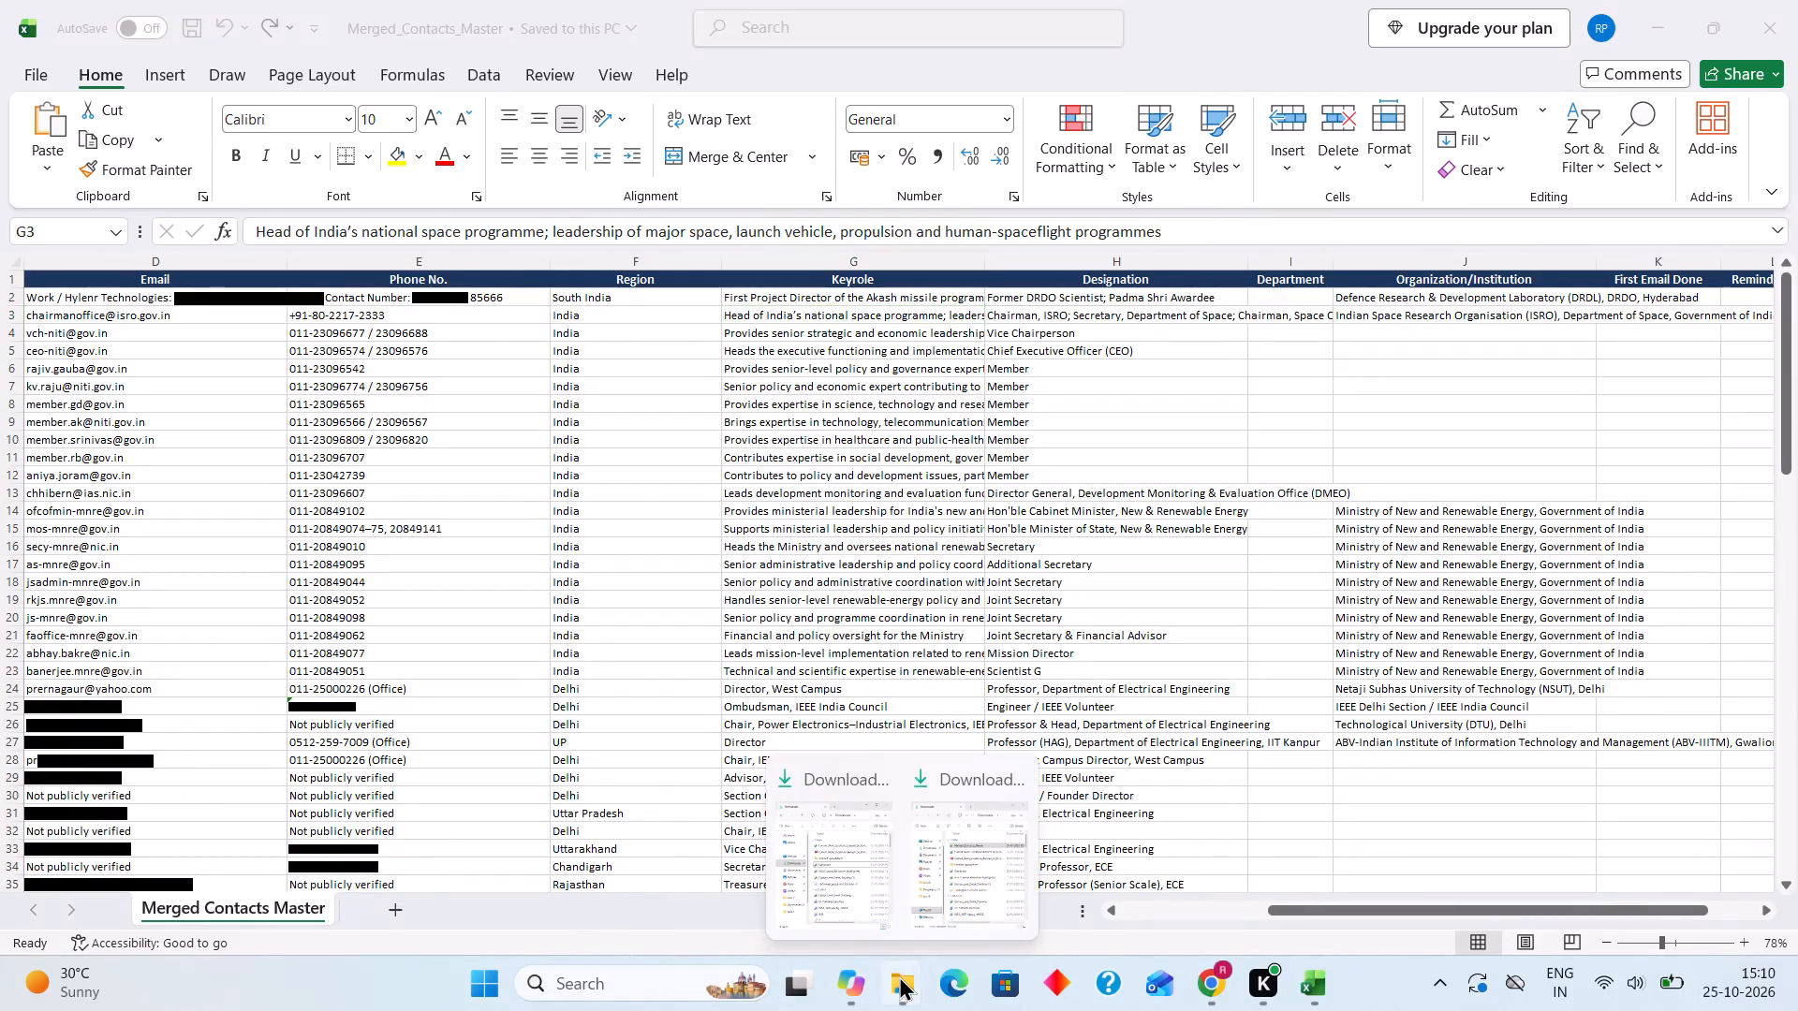
click(884, 901)
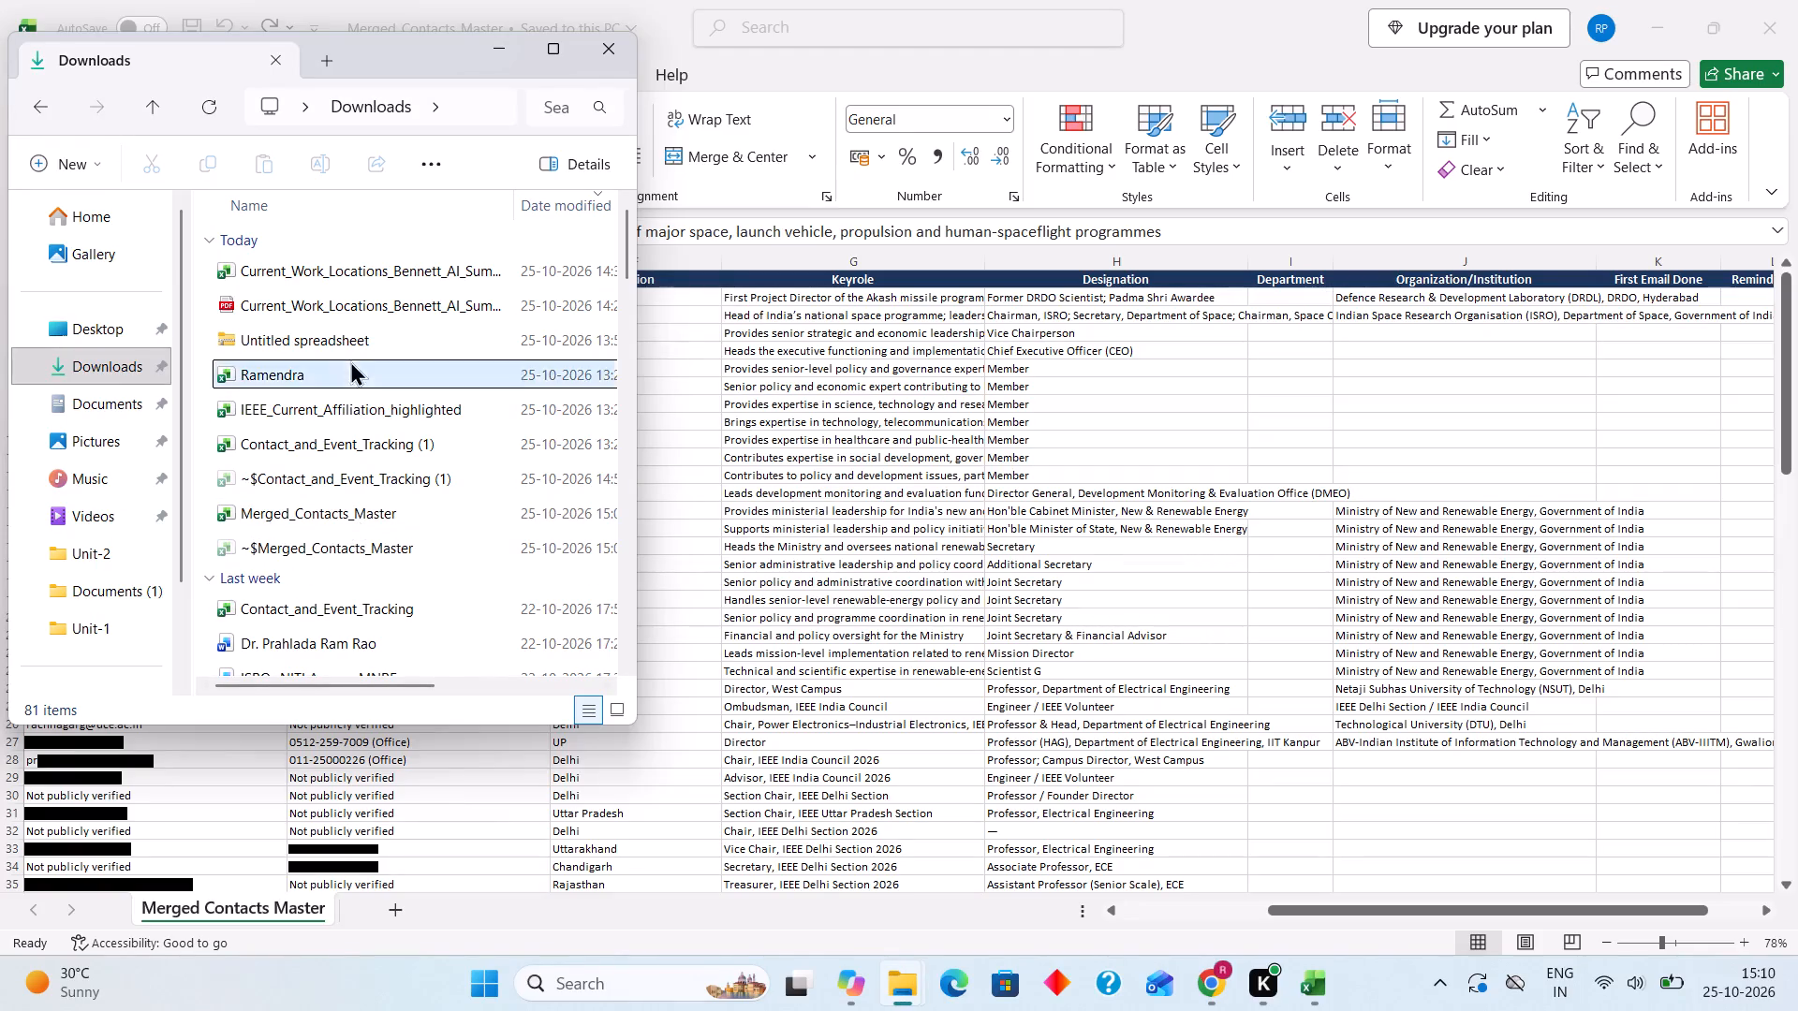
double_click(349, 359)
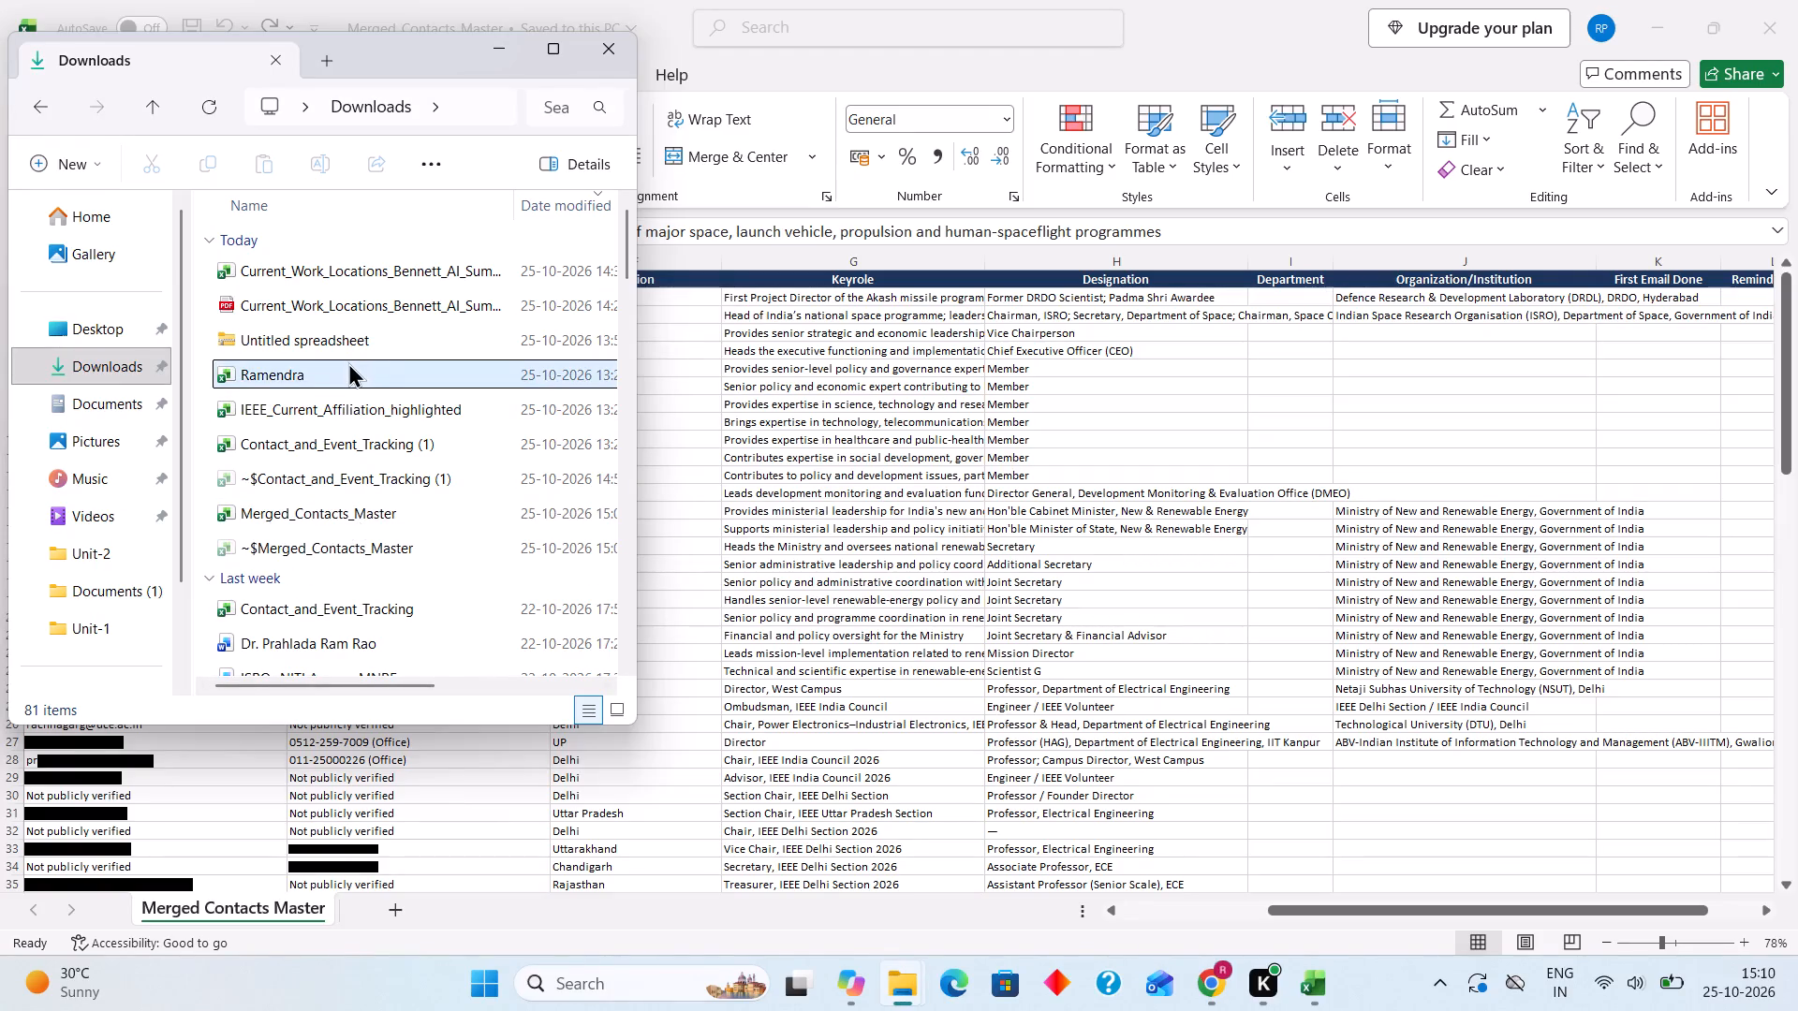
double_click(347, 362)
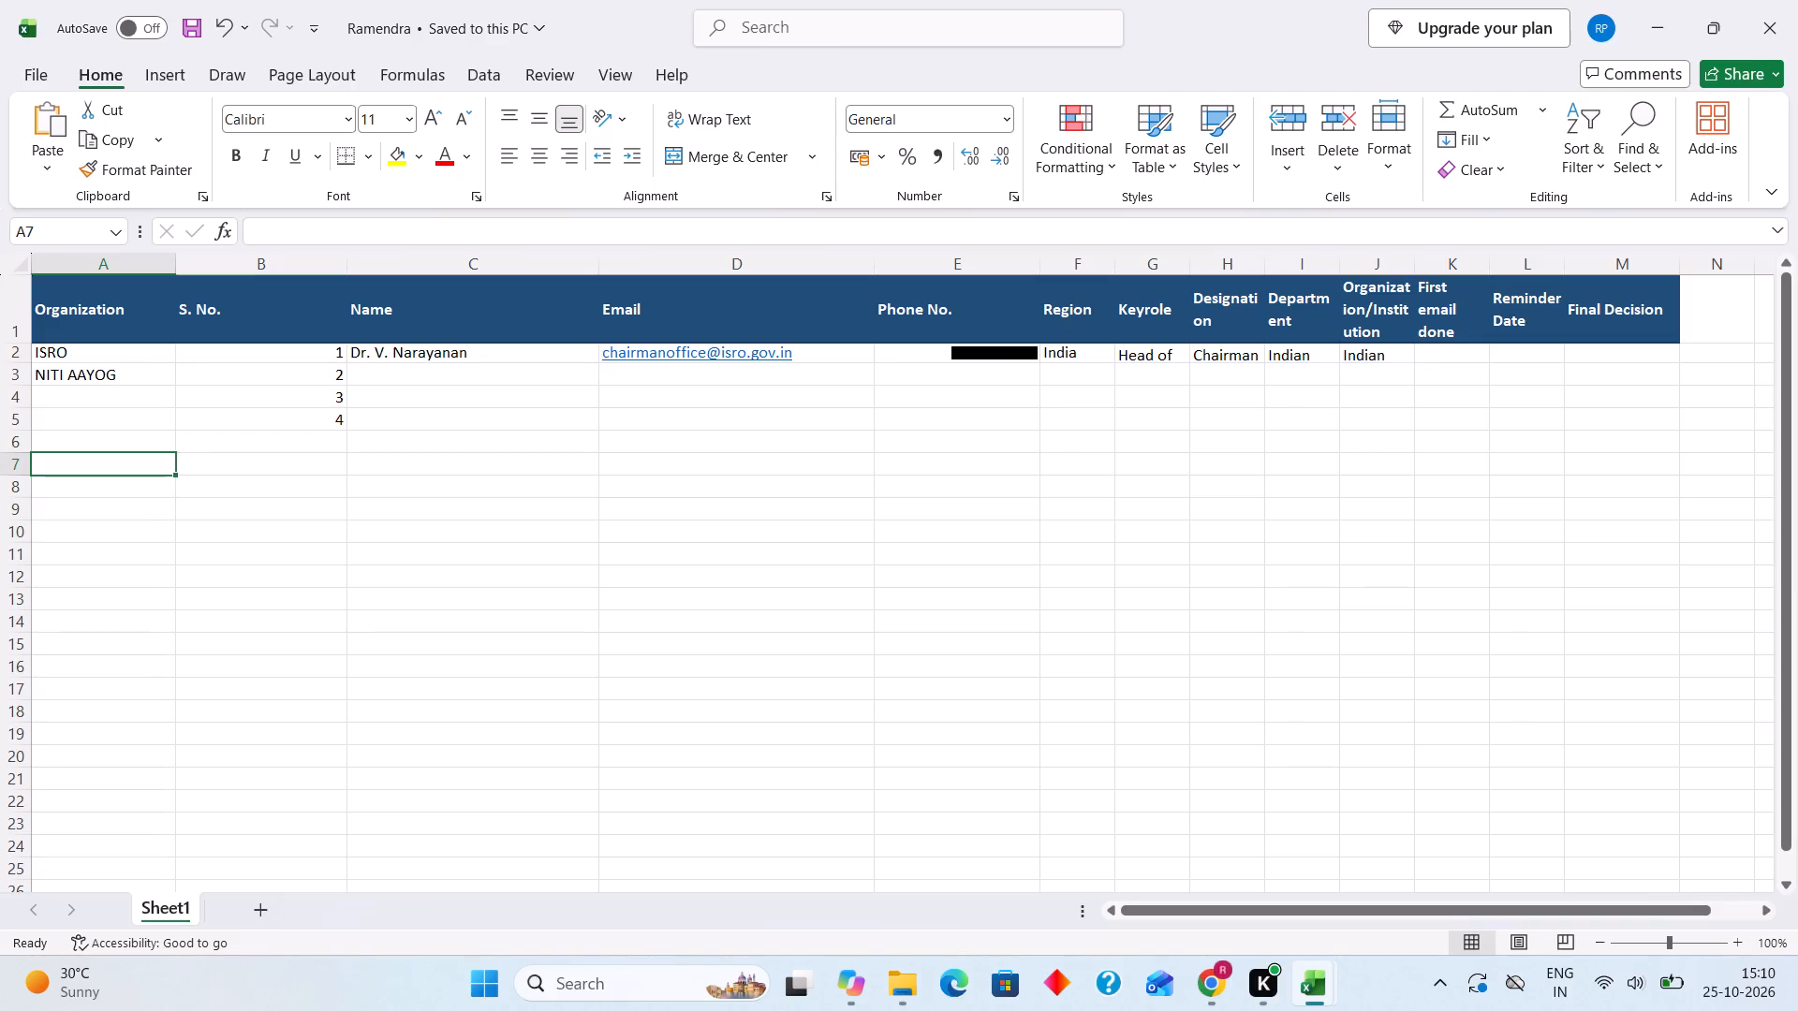
Restore the Ramendra workbook to a small window and shrink it so the Merged_Contacts_Master columns show behind it.
click(1702, 22)
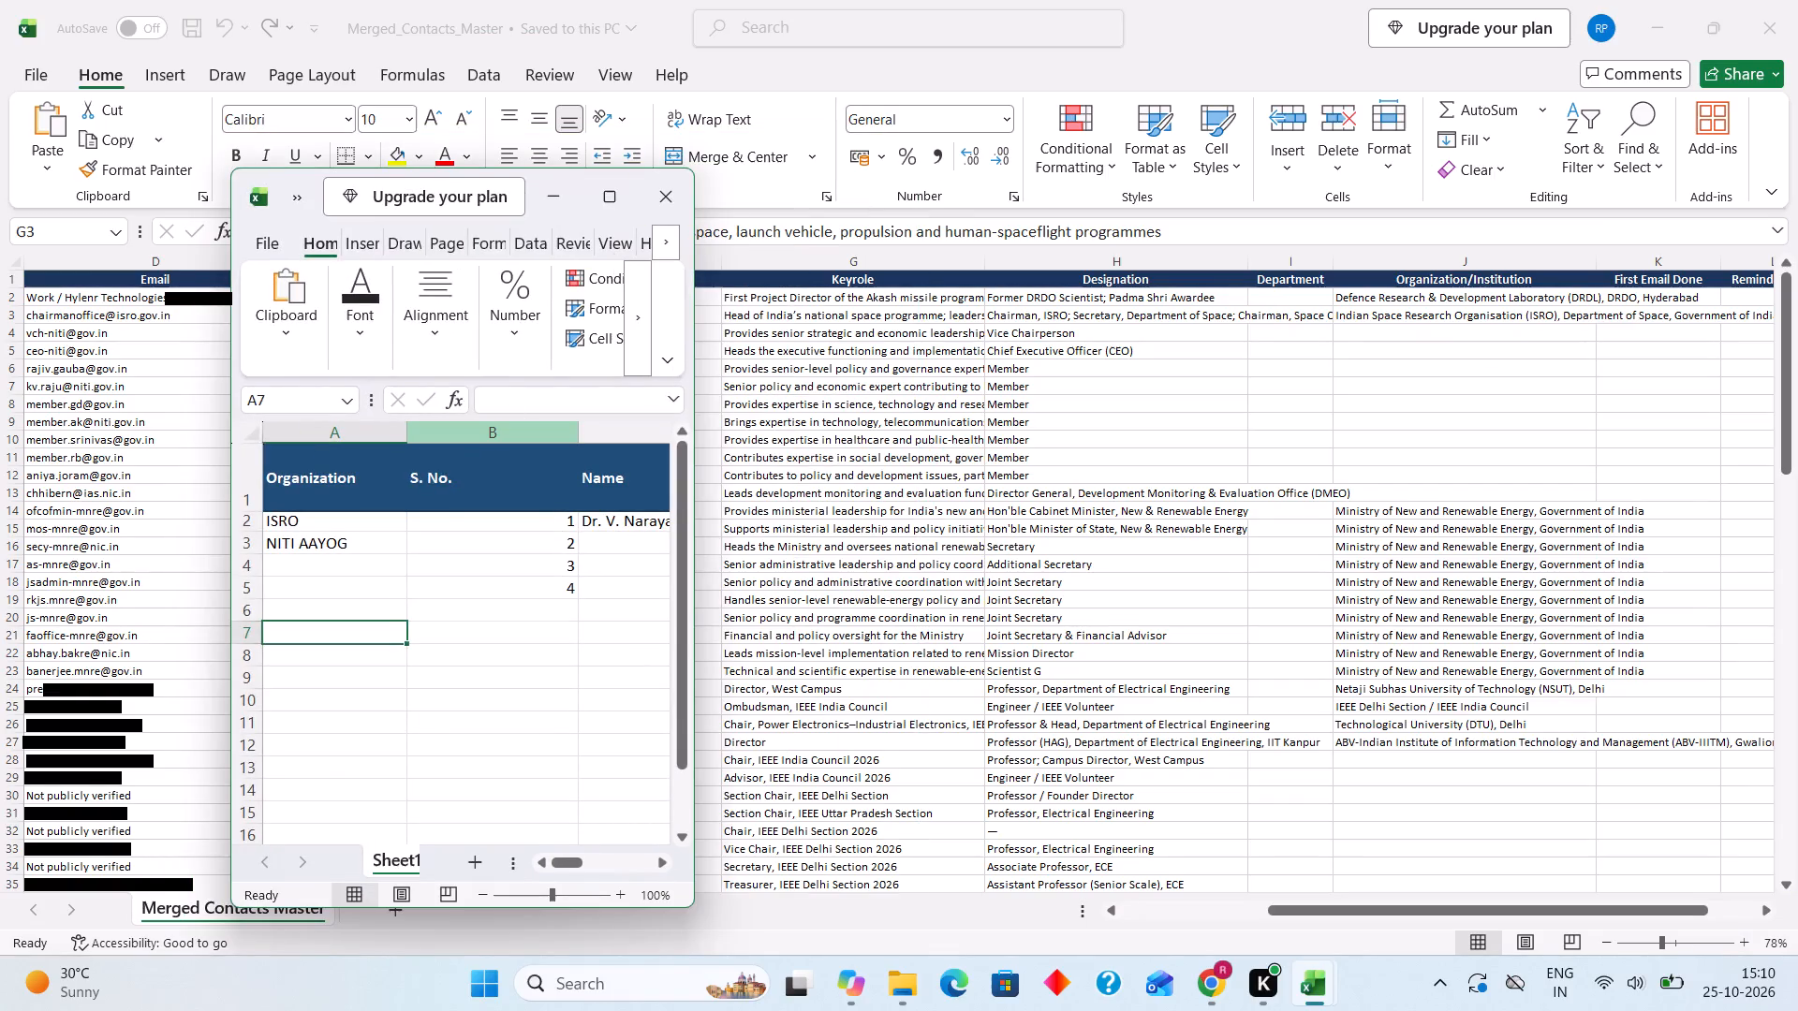
scroll(514, 492, right, 3)
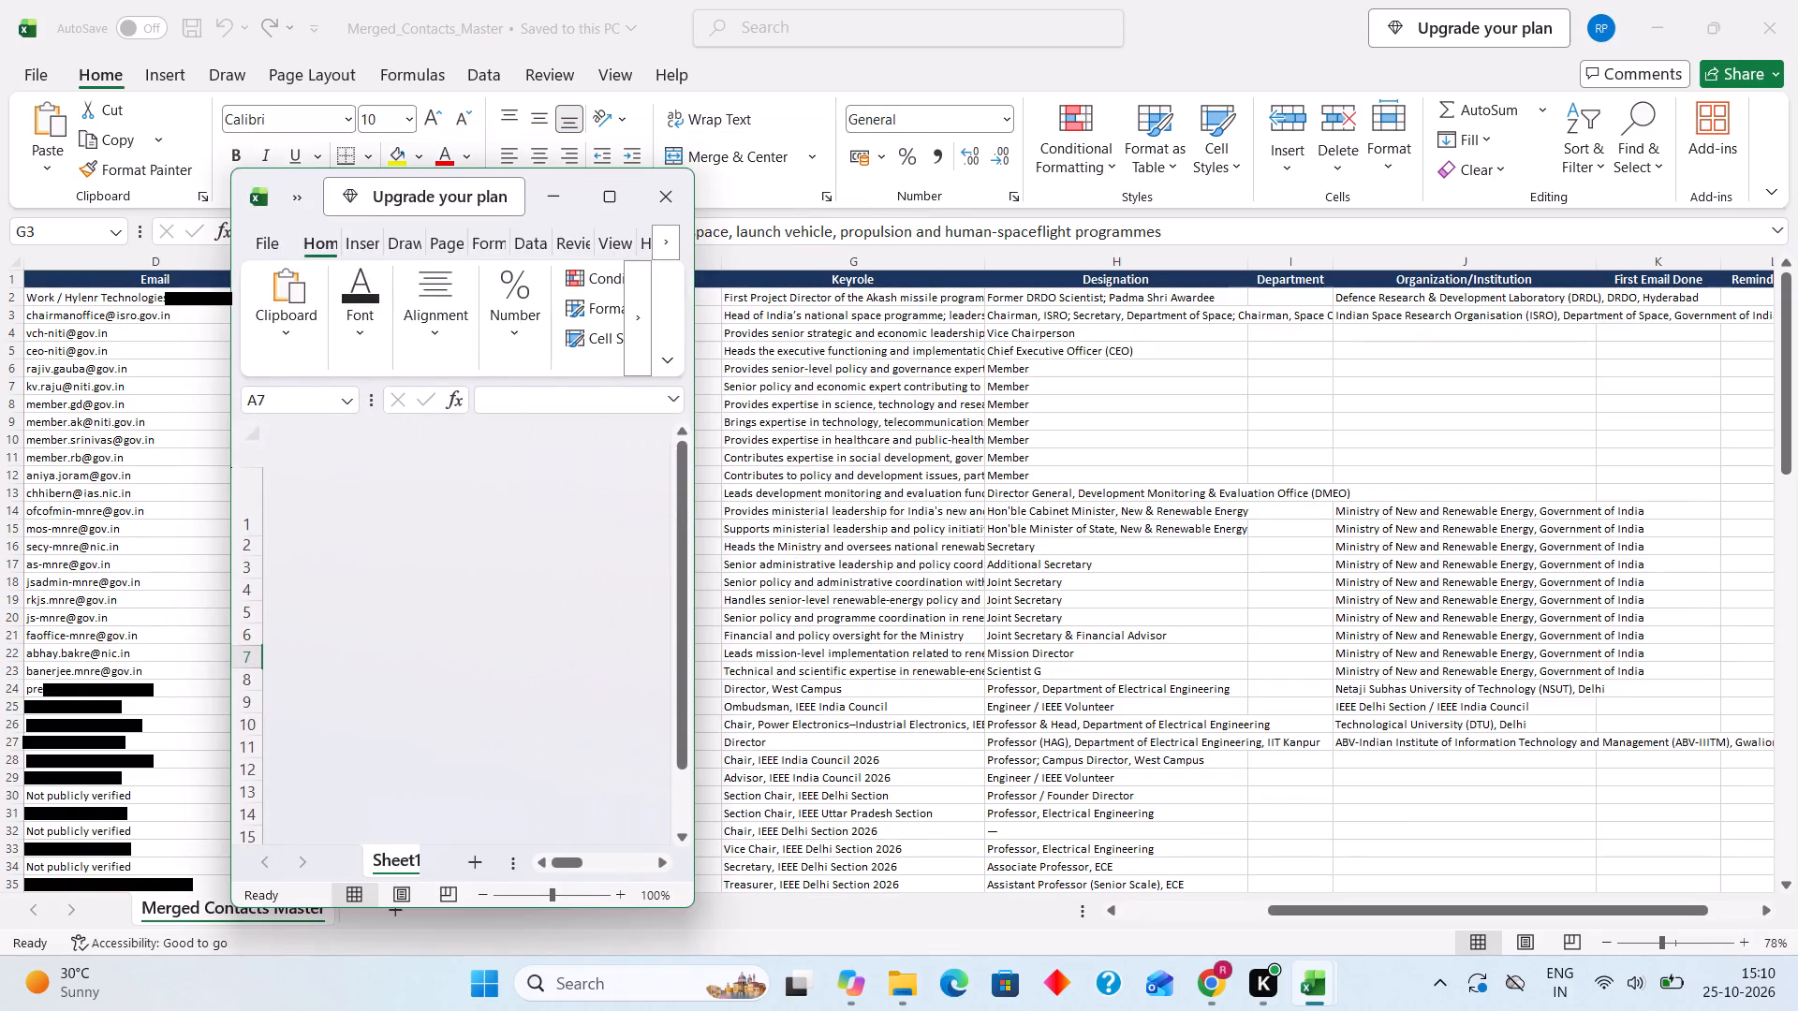
scroll(435, 545, right, 1)
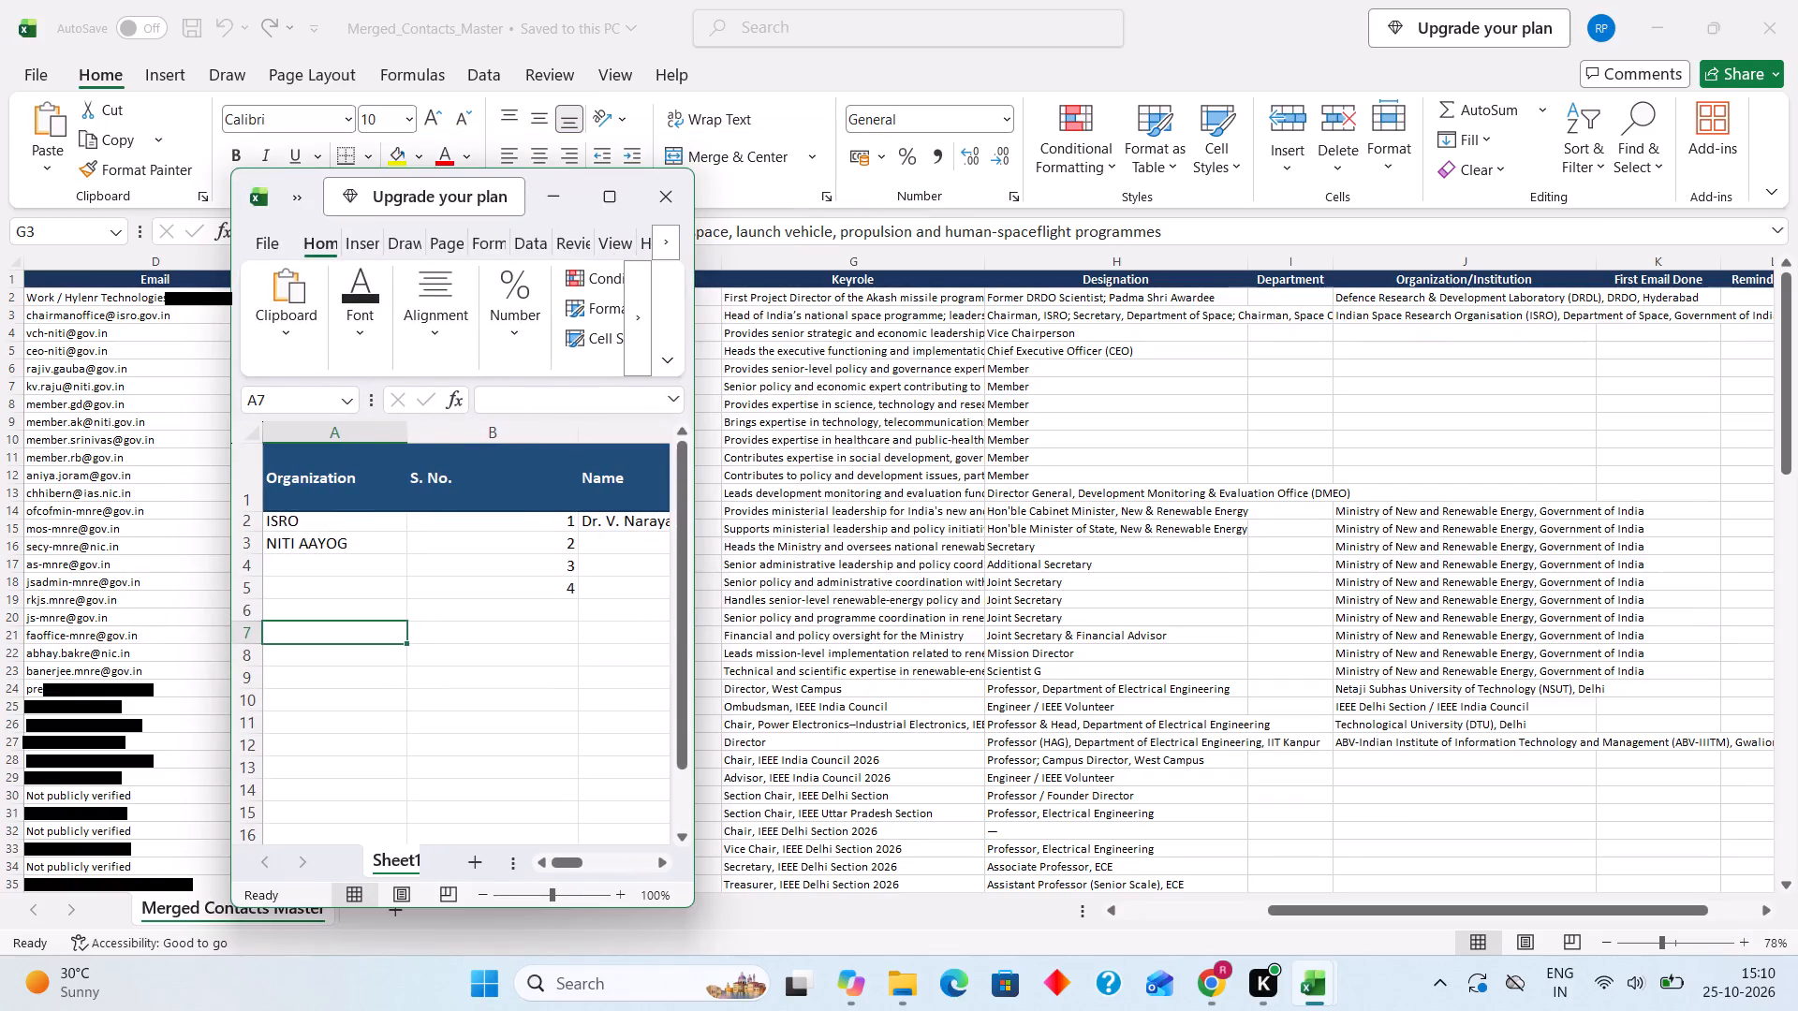
scroll(435, 545, left, 1)
drag(544, 177, 577, 183)
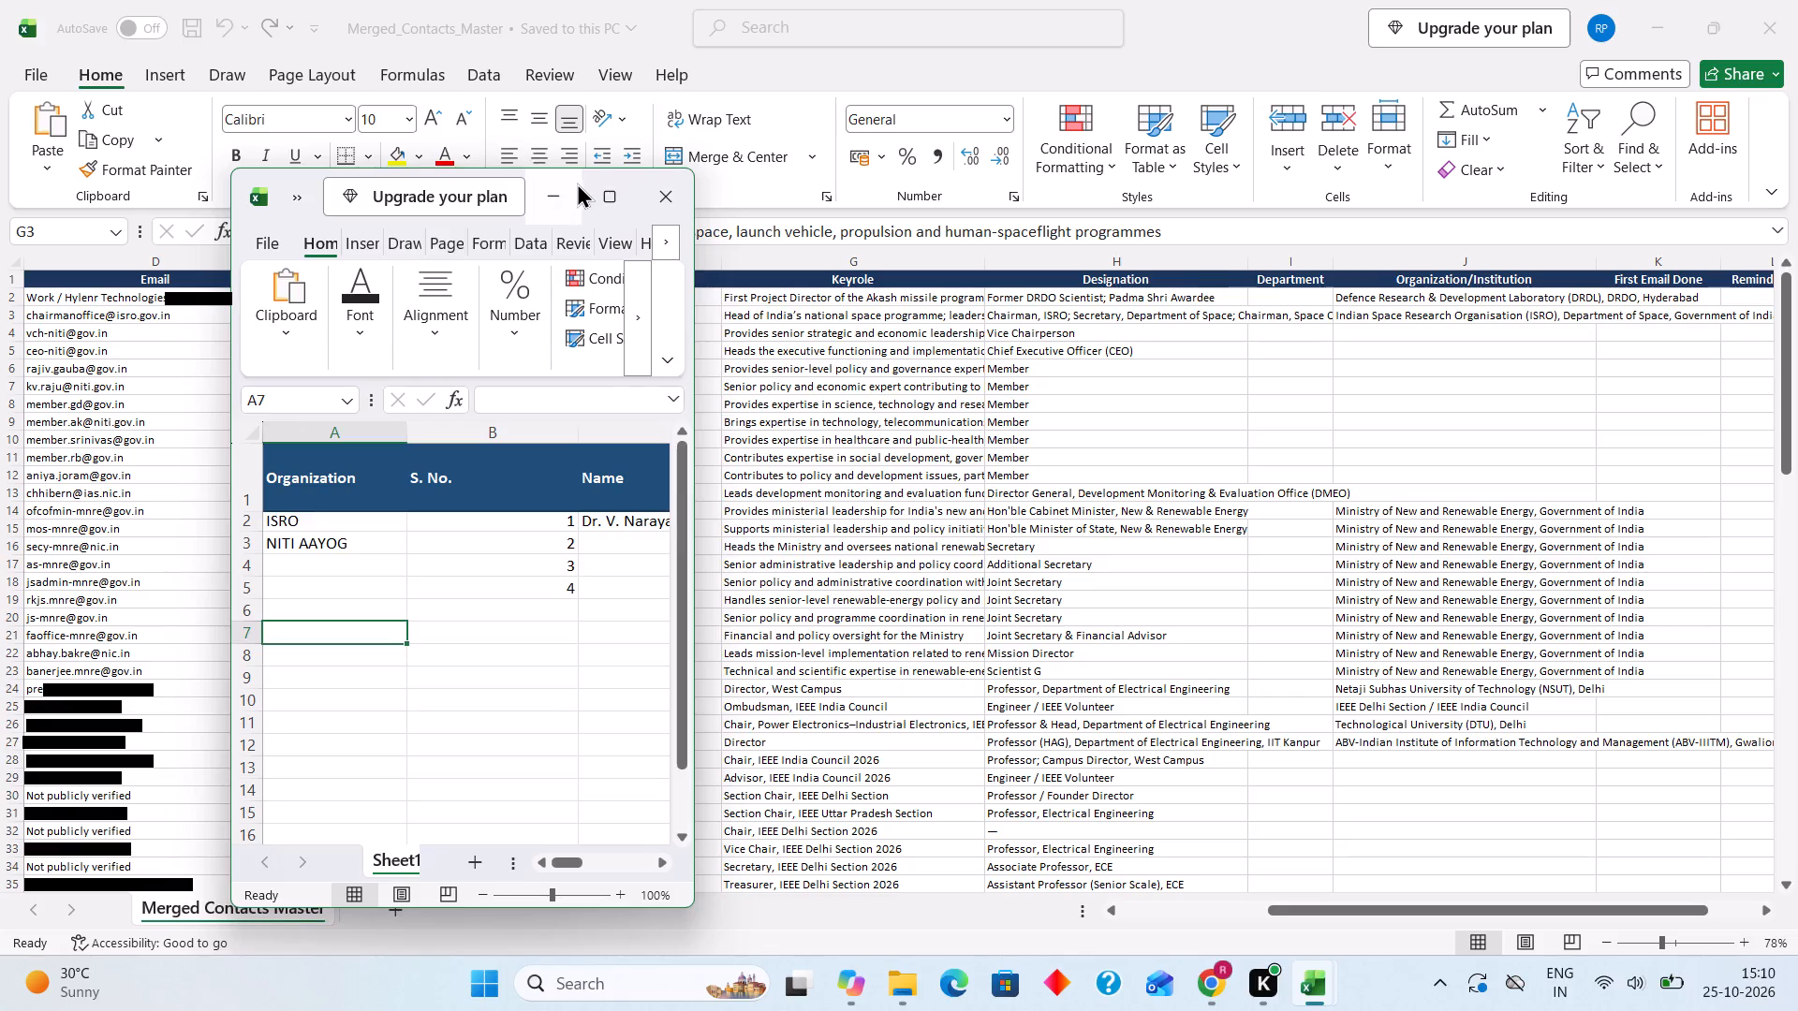
drag(577, 183, 594, 174)
drag(594, 174, 314, 177)
drag(314, 177, 290, 177)
drag(290, 177, 278, 169)
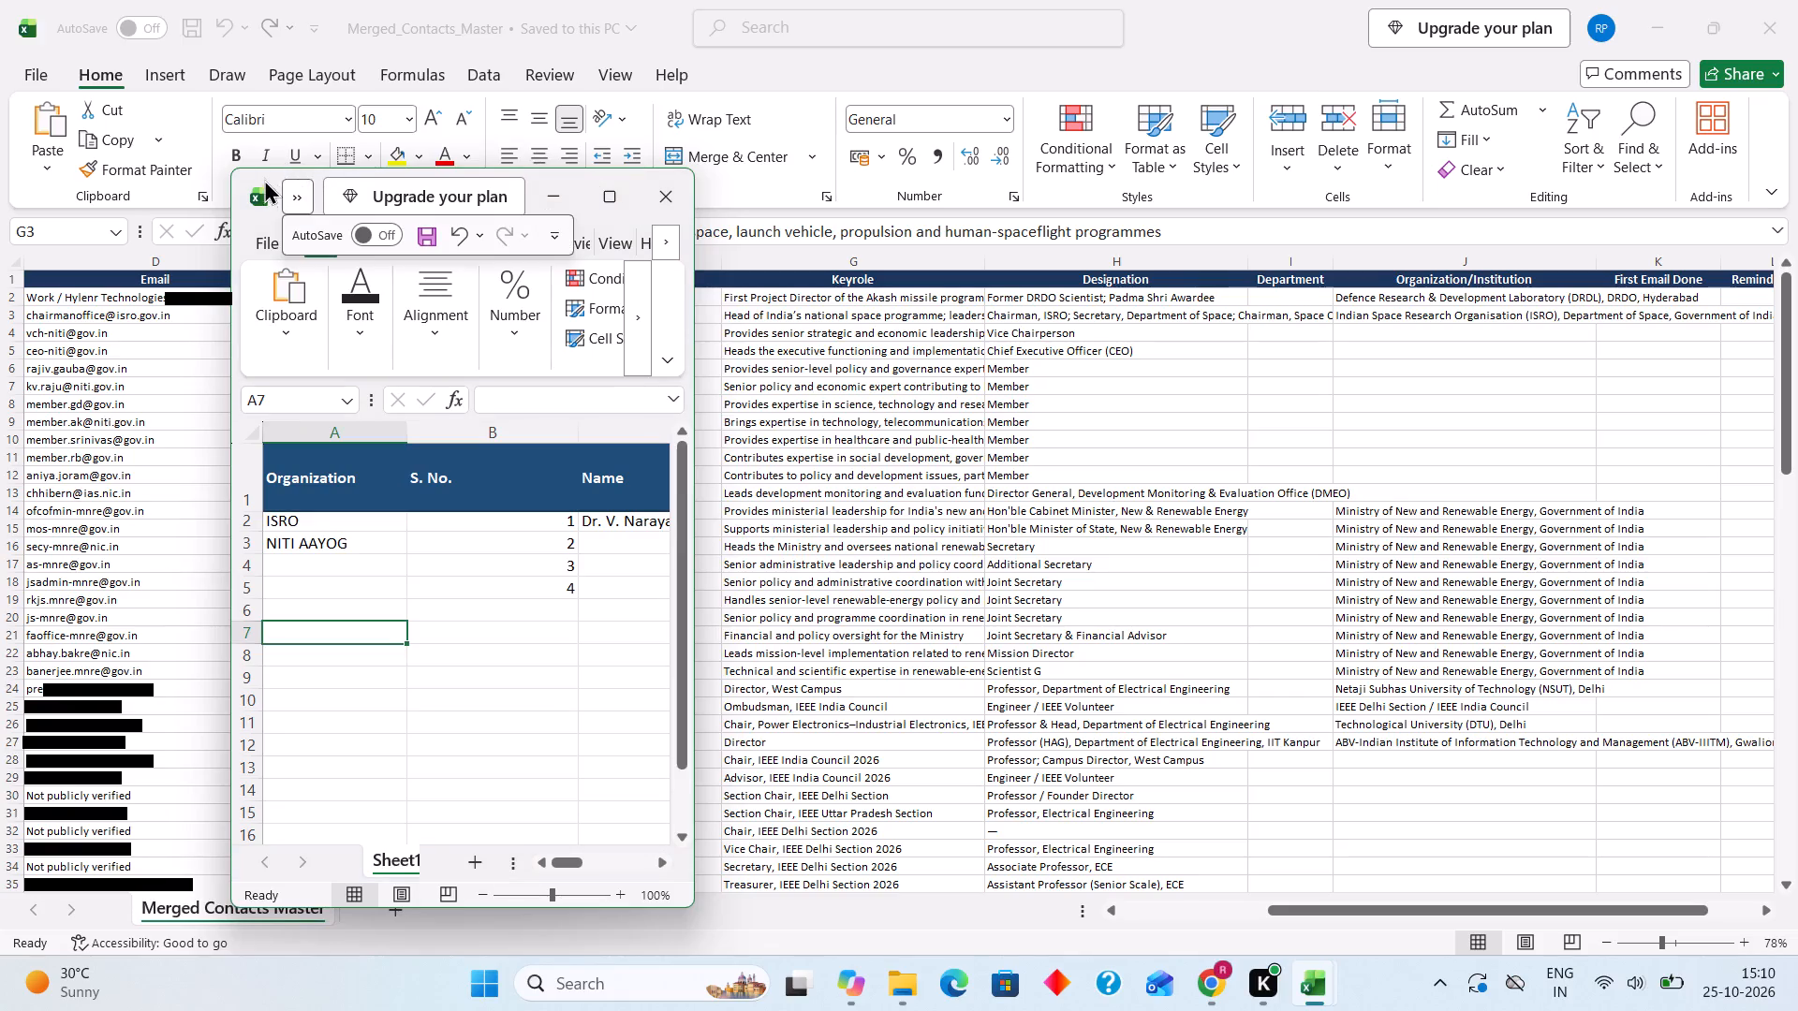
drag(266, 175, 309, 170)
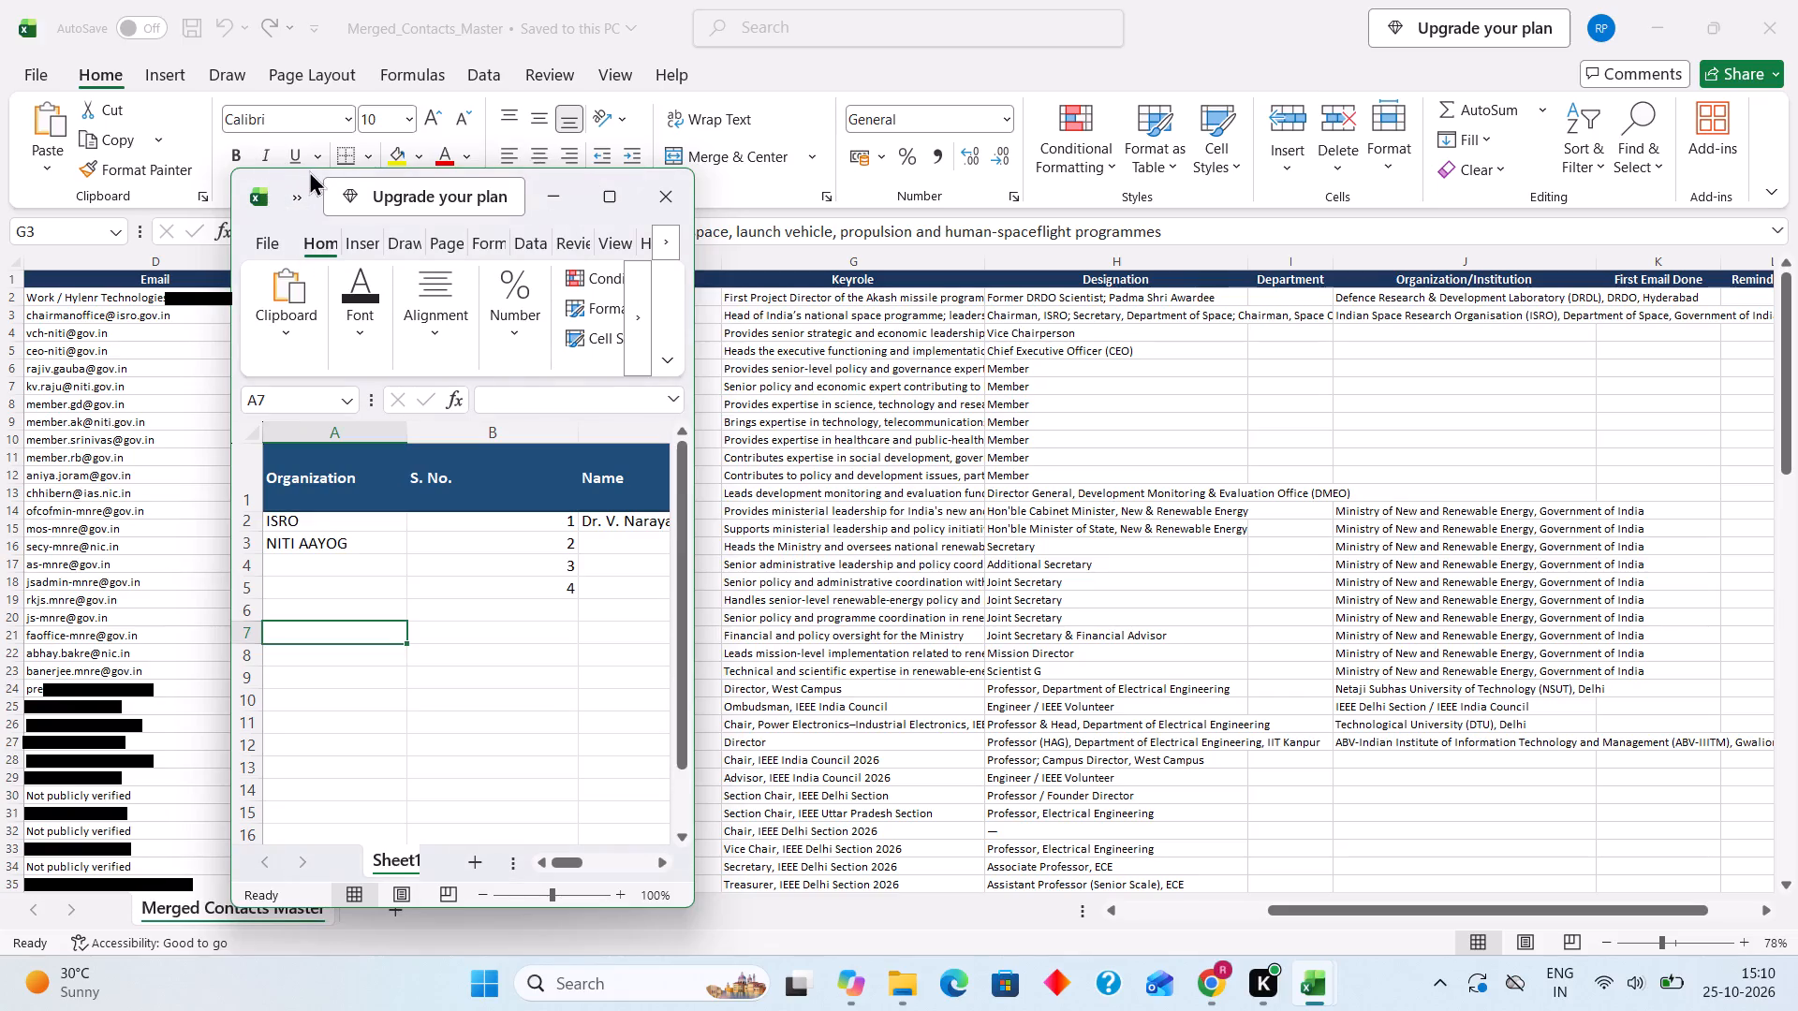
drag(309, 170, 290, 169)
drag(290, 169, 272, 169)
drag(272, 169, 422, 447)
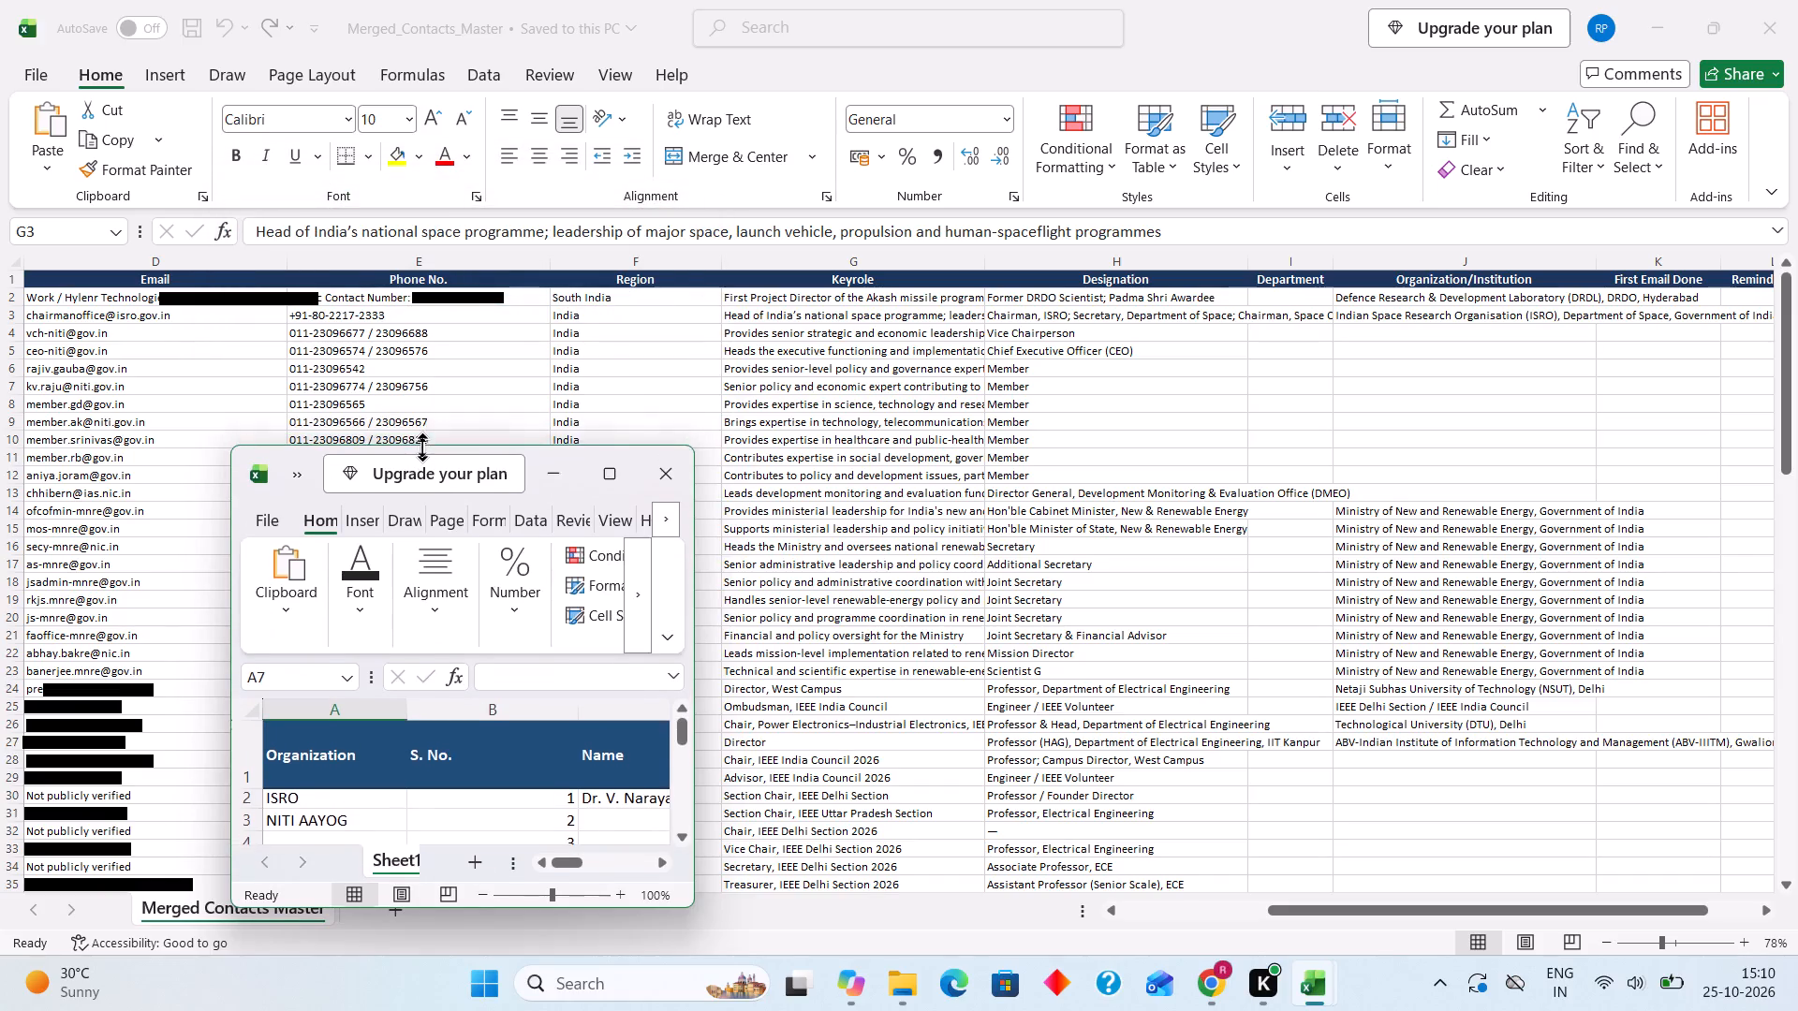
drag(422, 447, 420, 453)
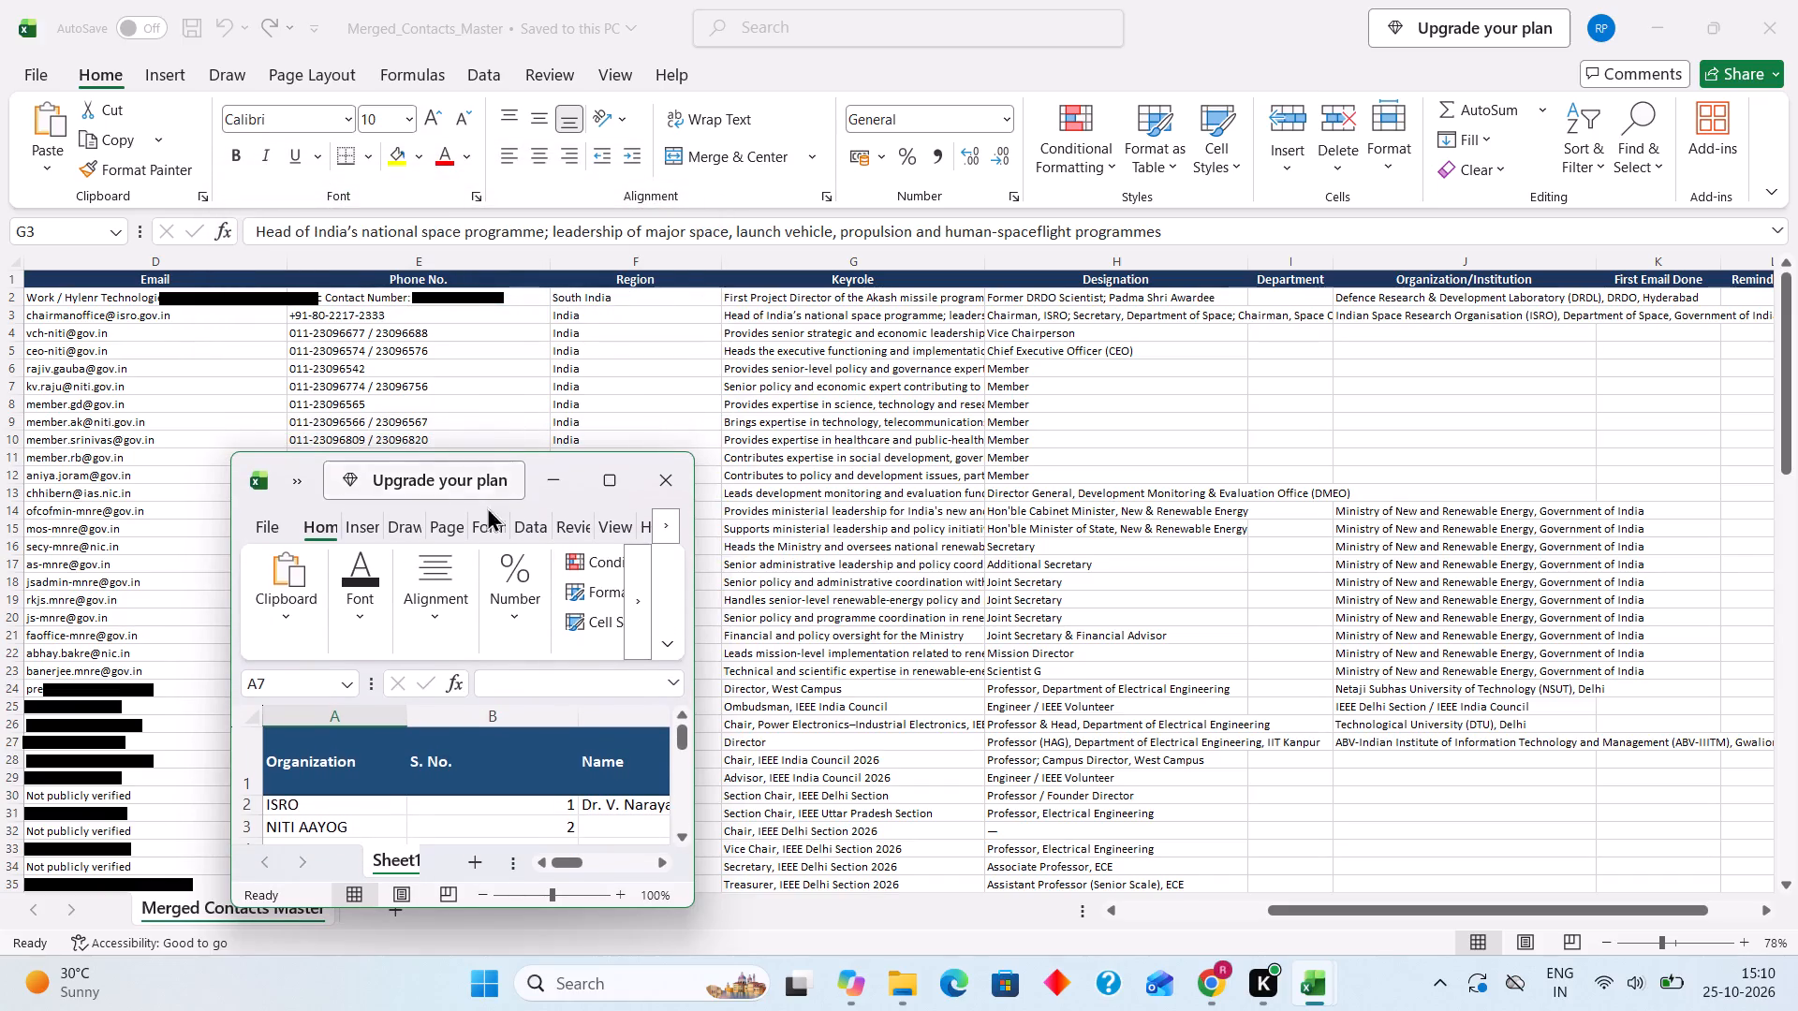
Compare the Ramendra header columns from Organization to Email with those of the Merged Contacts Master sheet.
scroll(493, 783, right, 3)
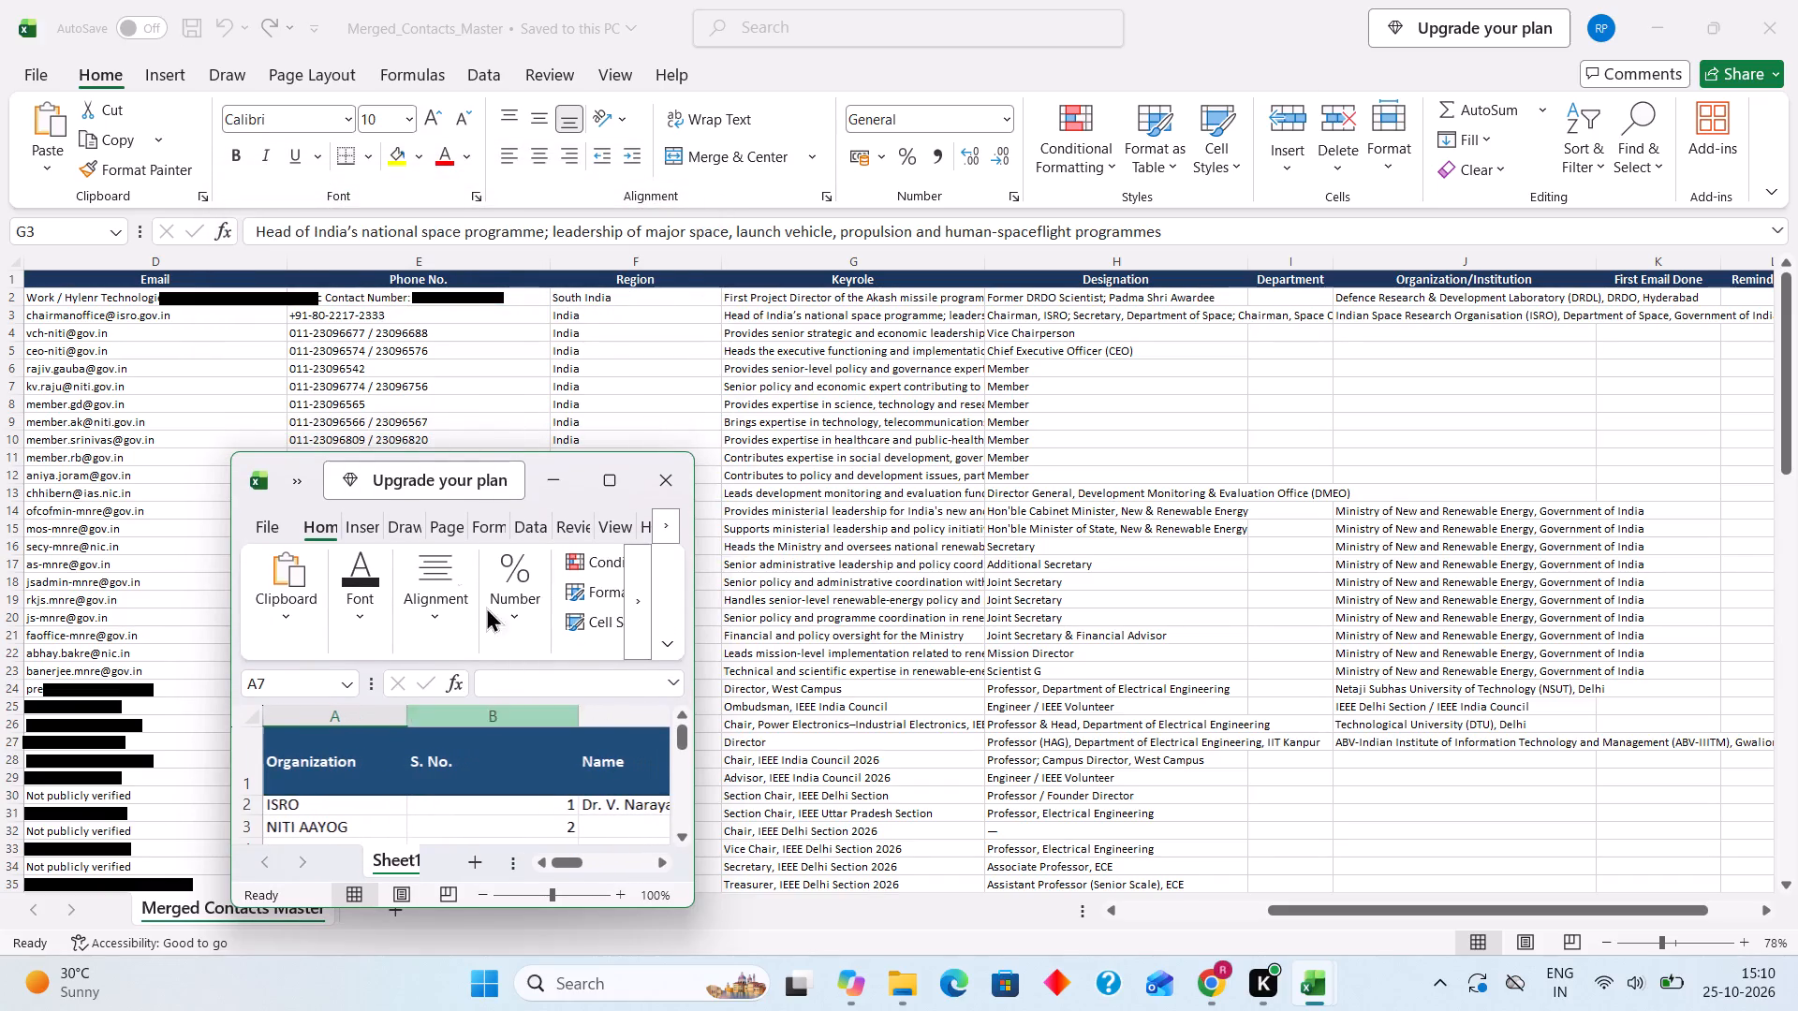
scroll(466, 355, right, 5)
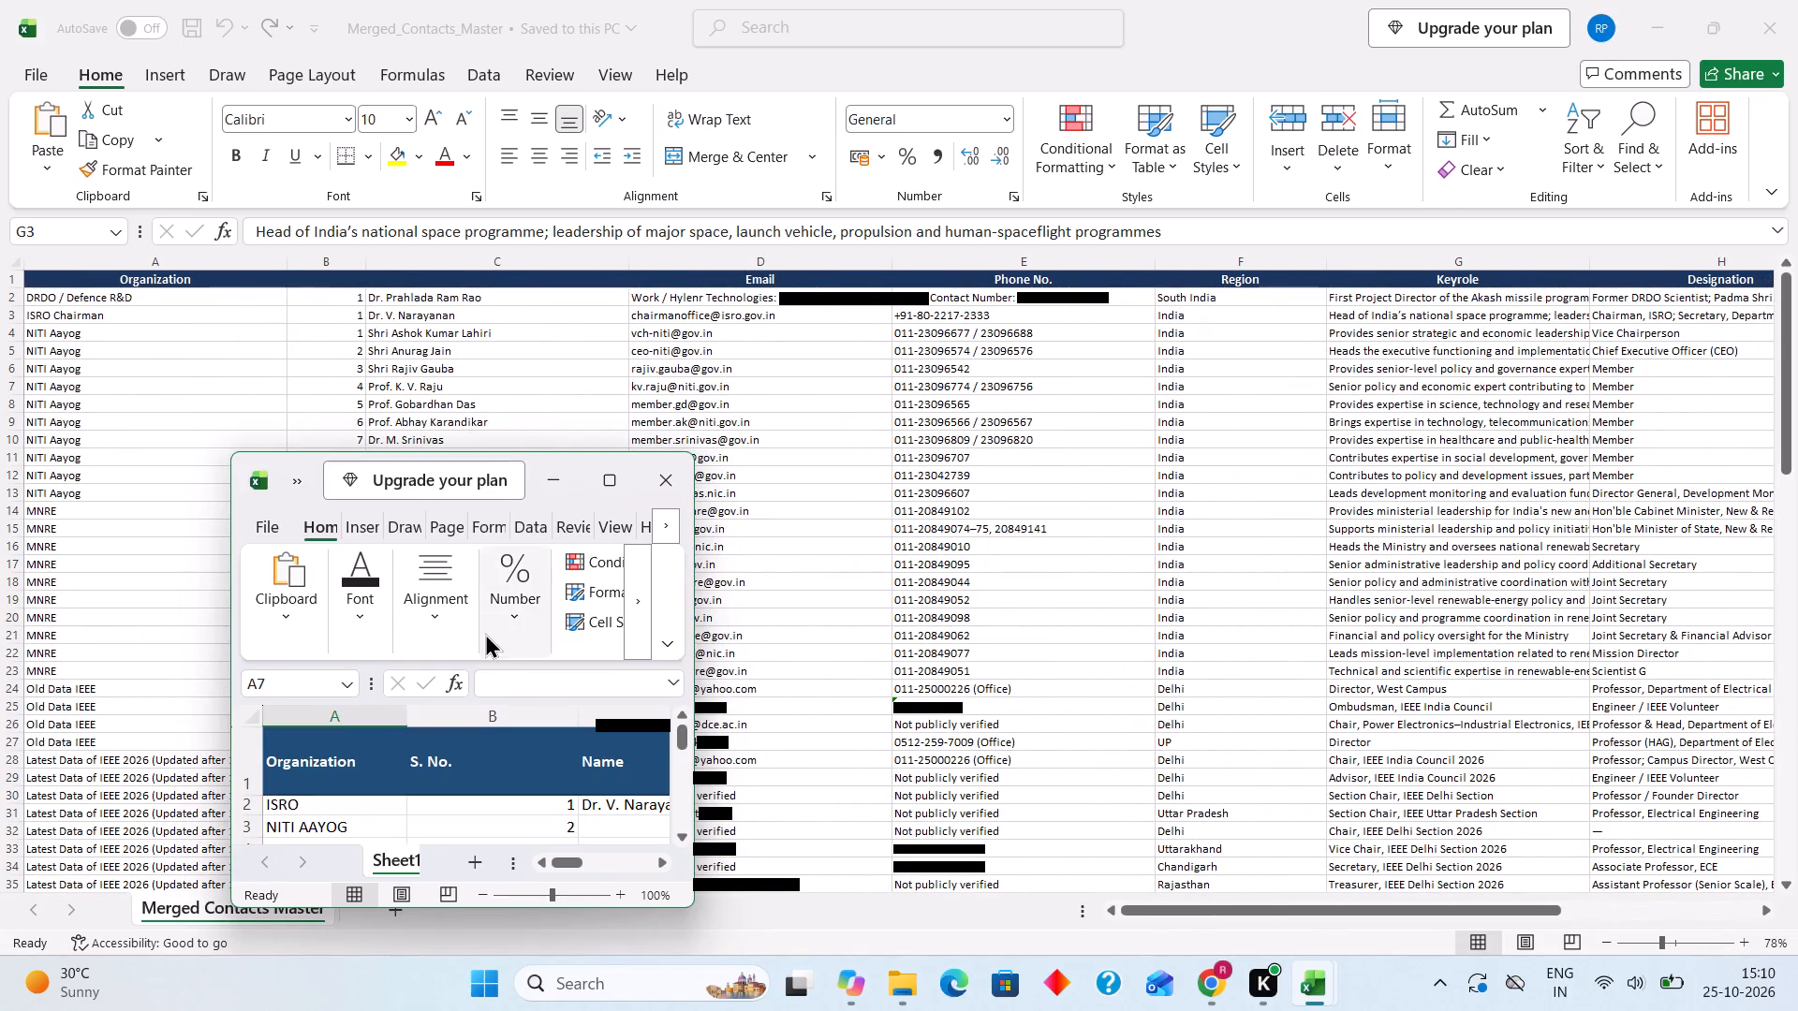
scroll(441, 822, left, 1)
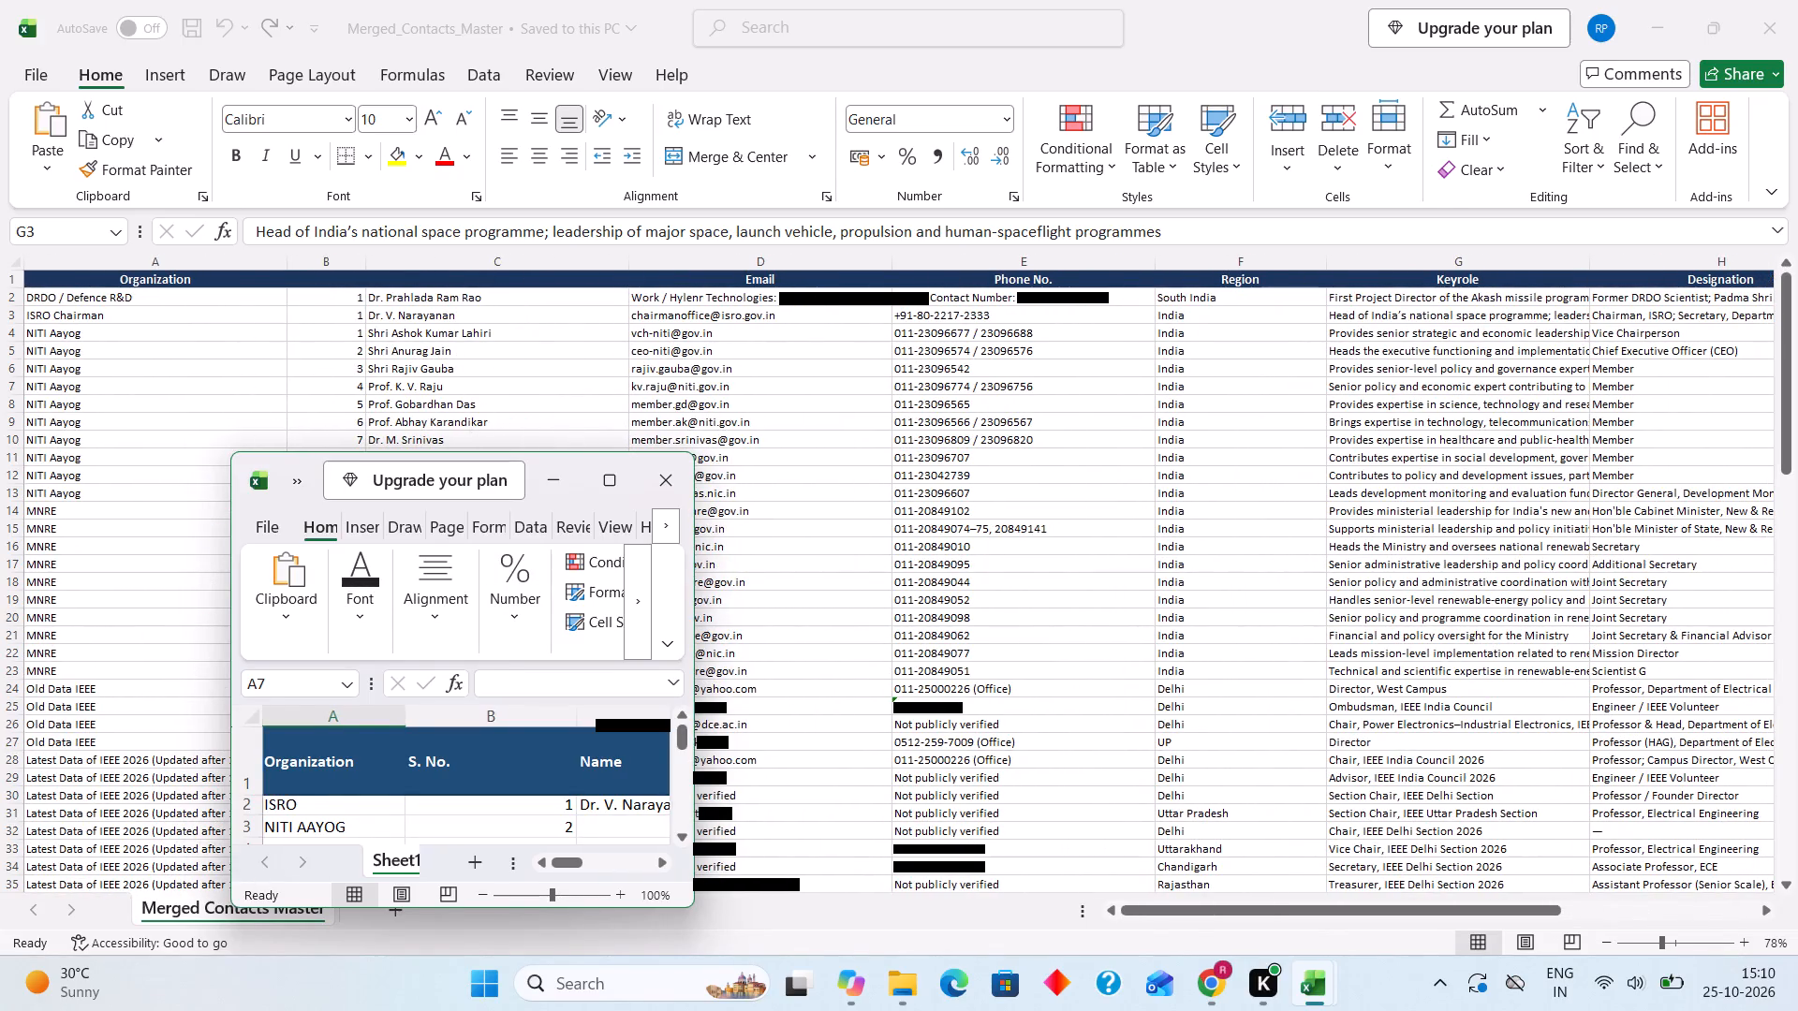
scroll(441, 822, left, 1)
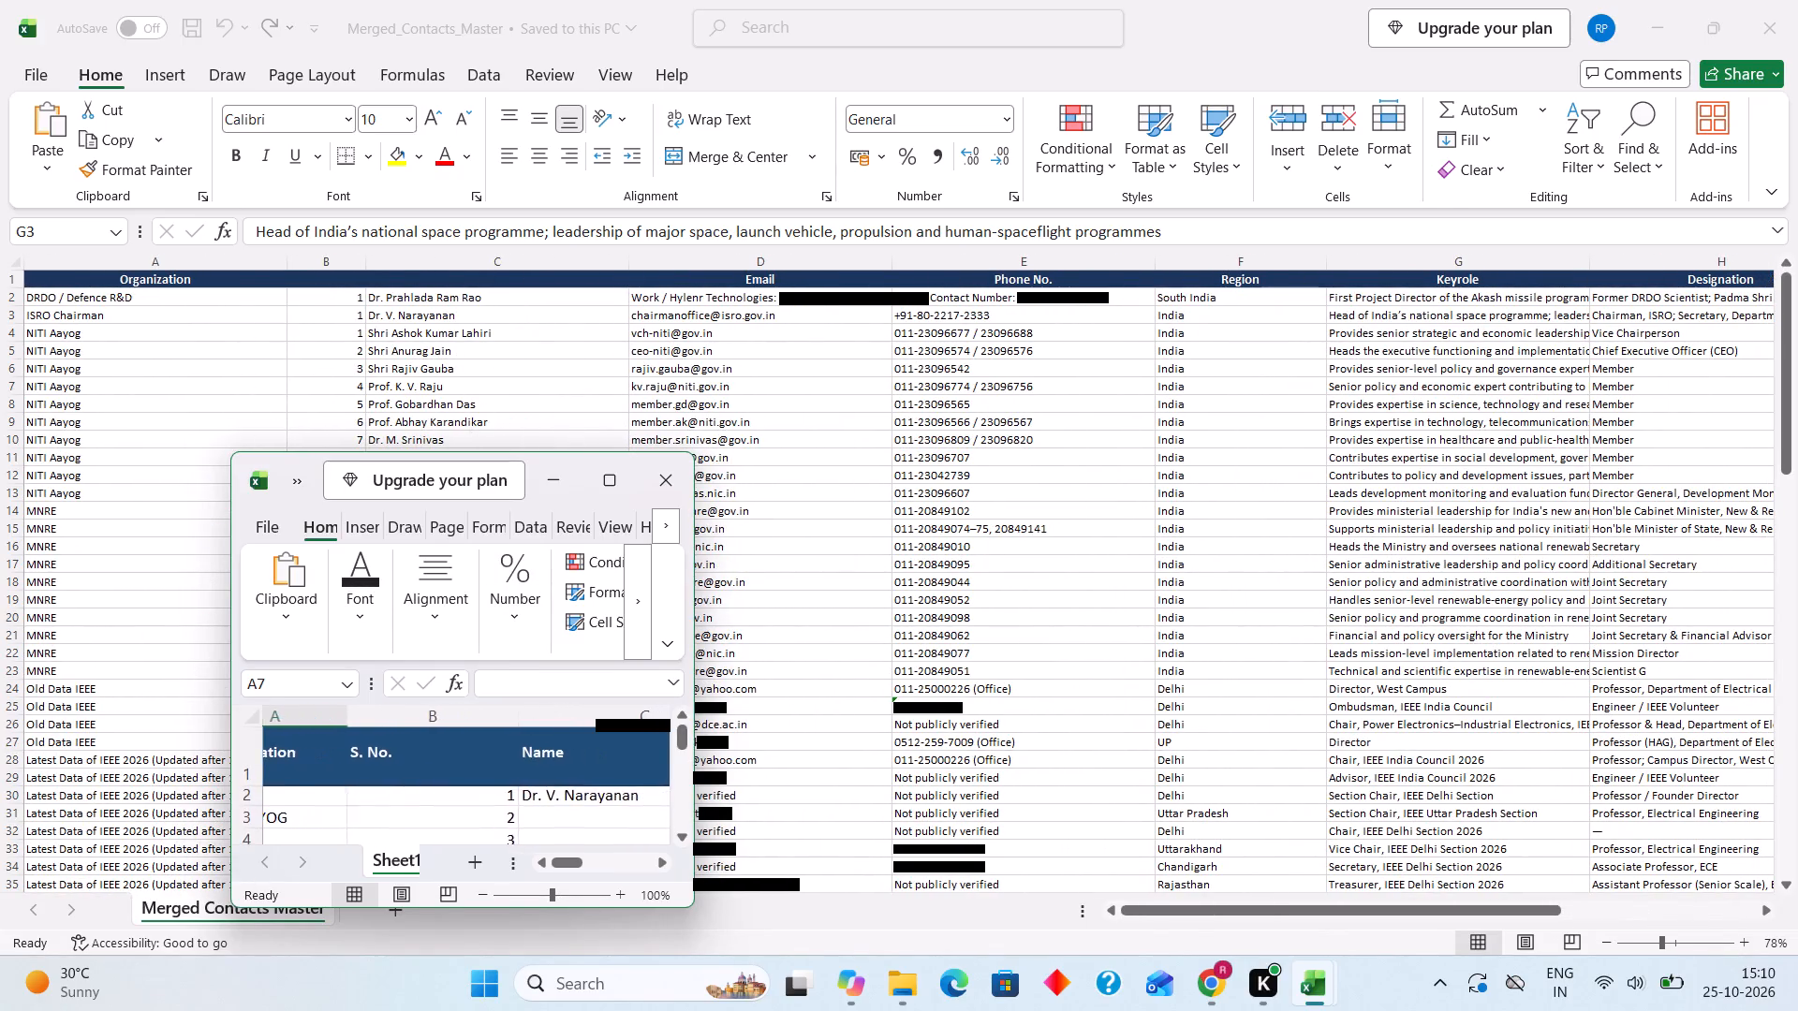
scroll(441, 822, left, 2)
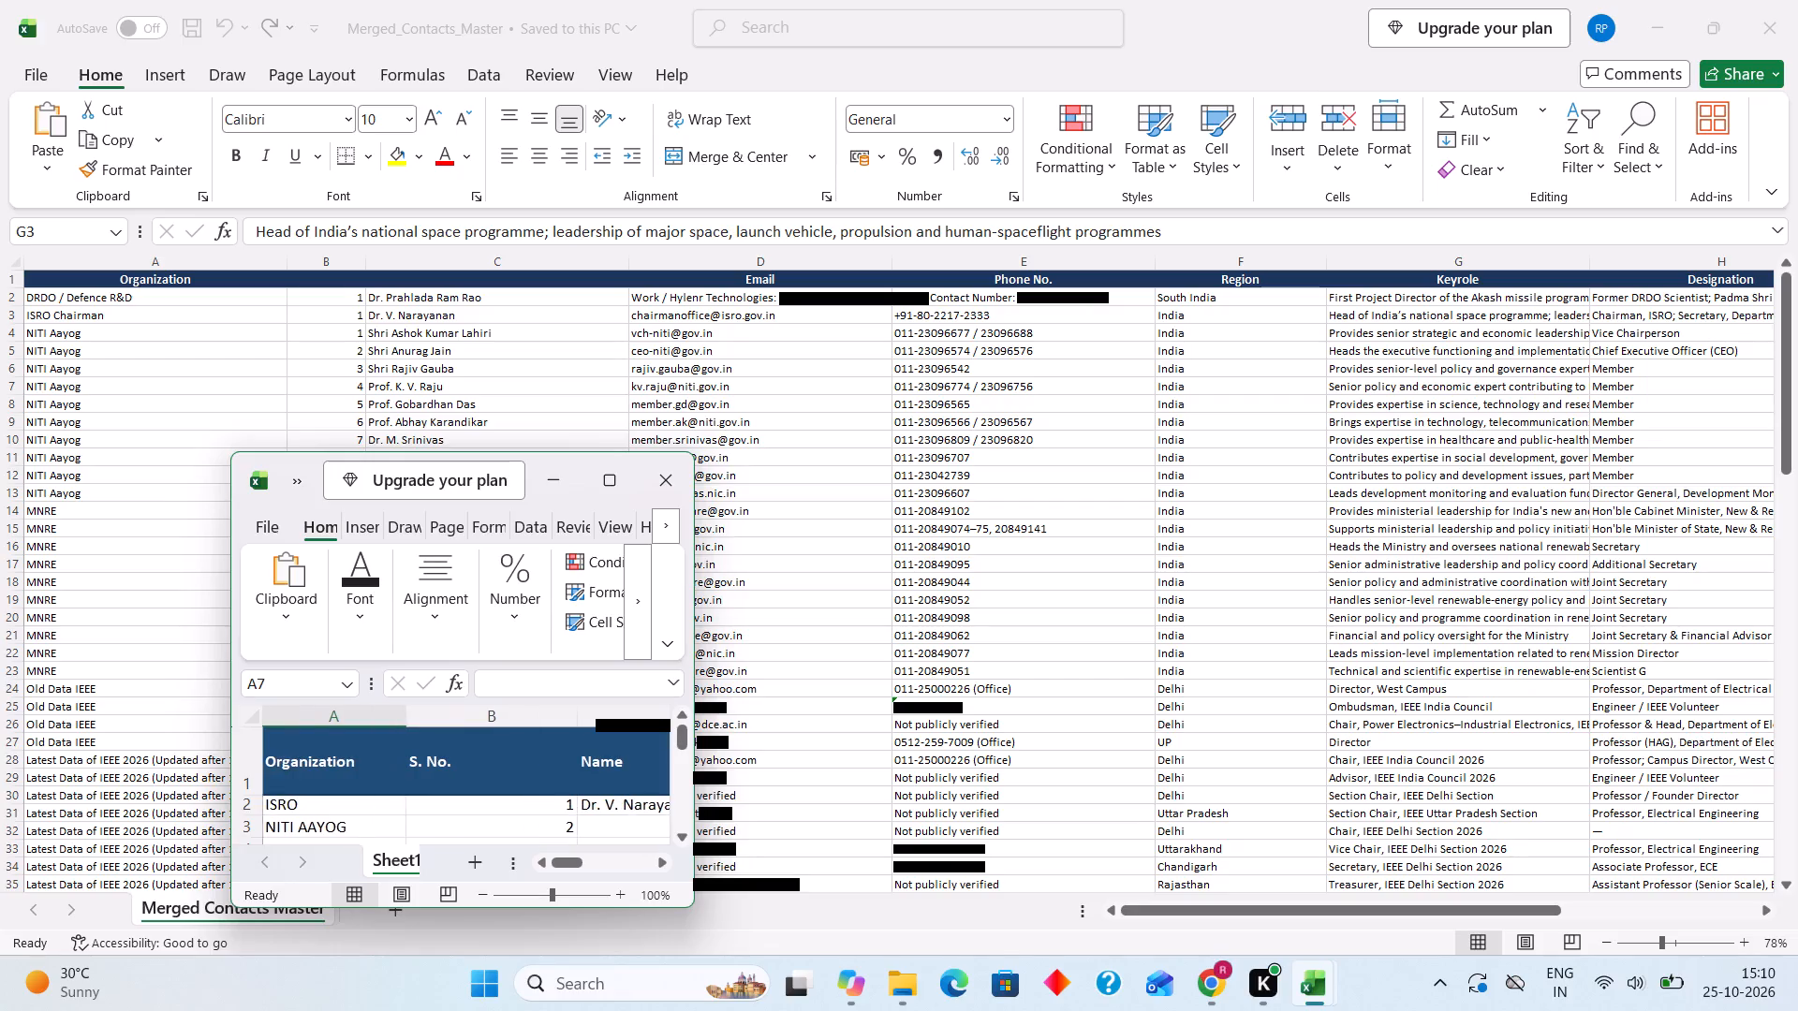
scroll(441, 822, left, 1)
scroll(441, 822, right, 1)
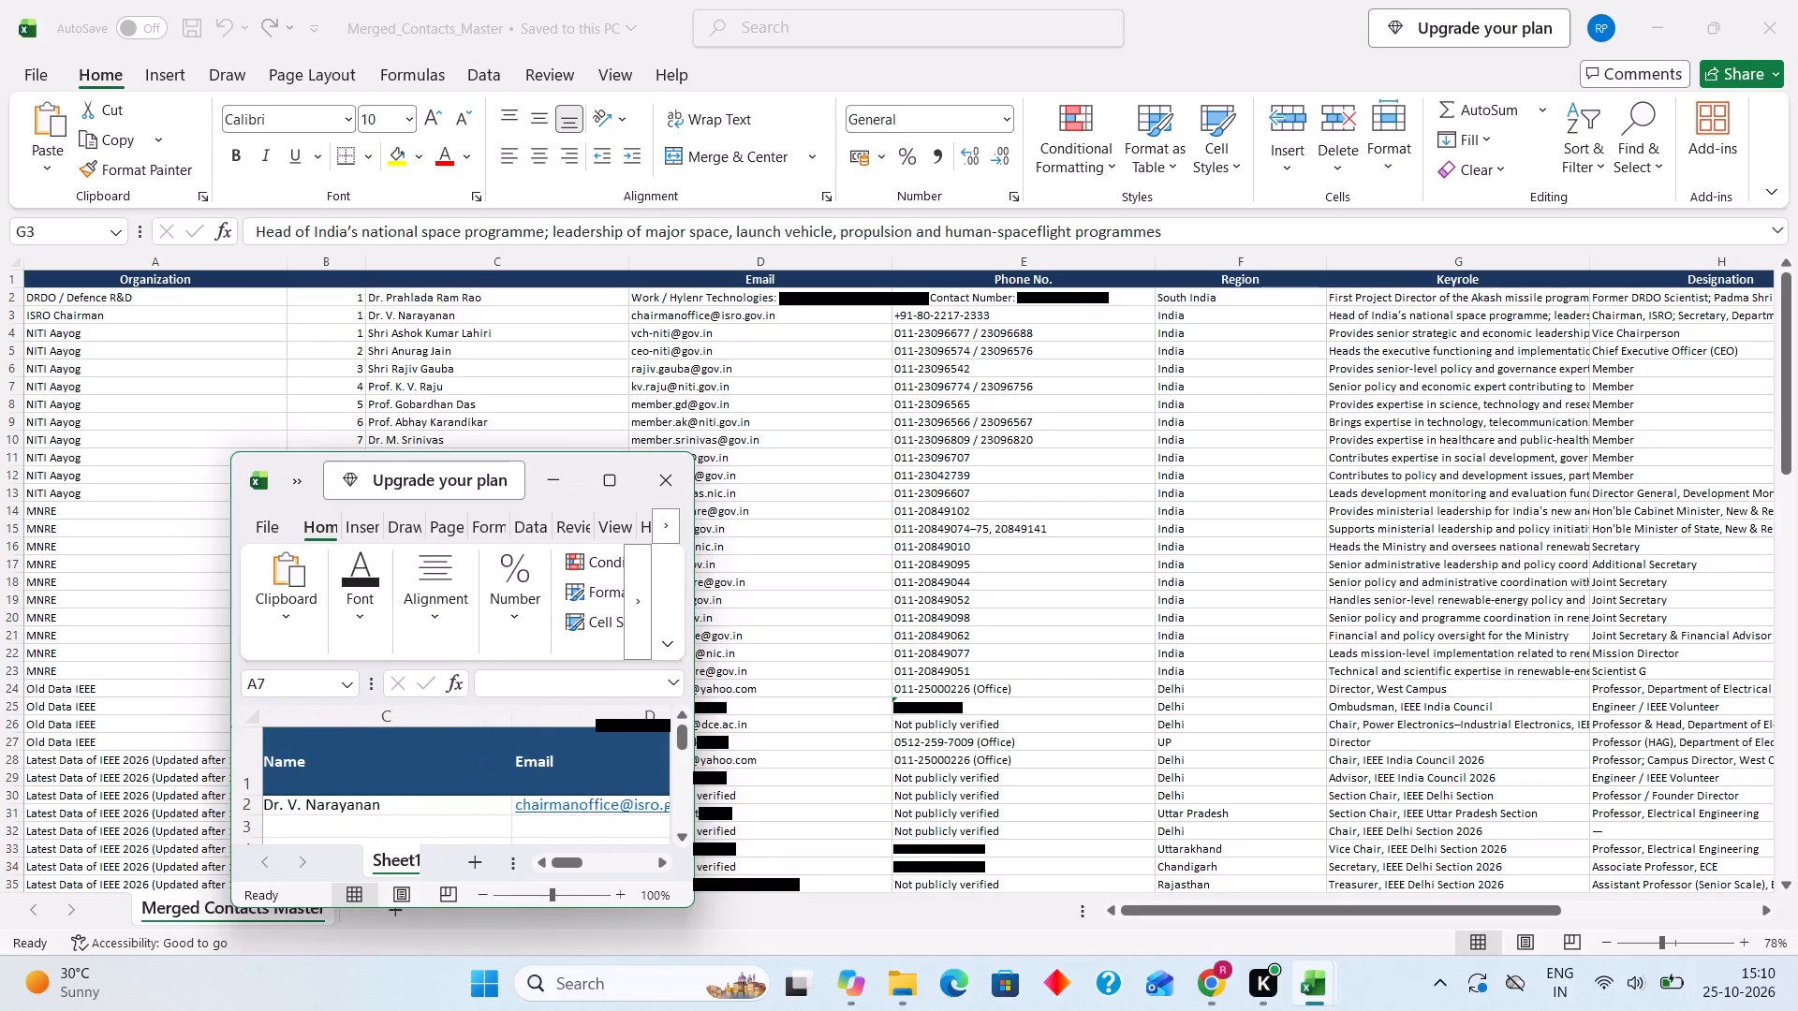
scroll(441, 822, right, 1)
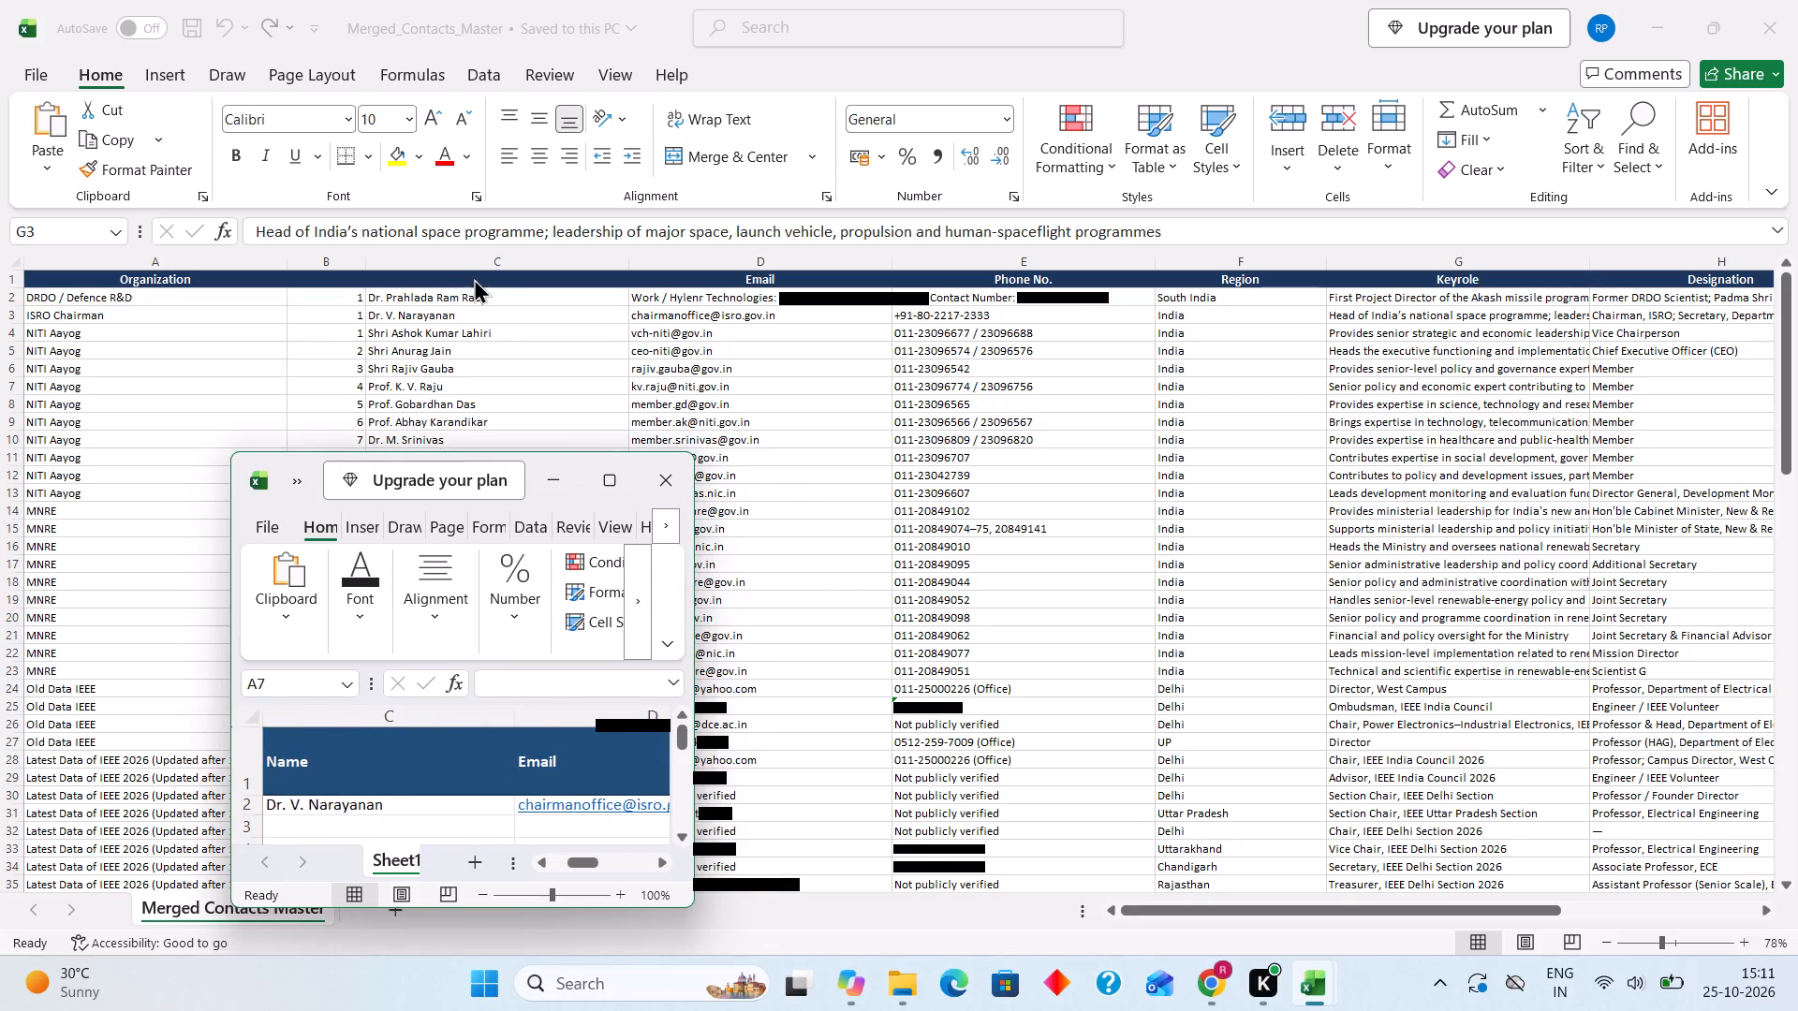
Re-enter the header in cell C1 of the Merged Contacts Master sheet as Name.
click(474, 278)
click(474, 278)
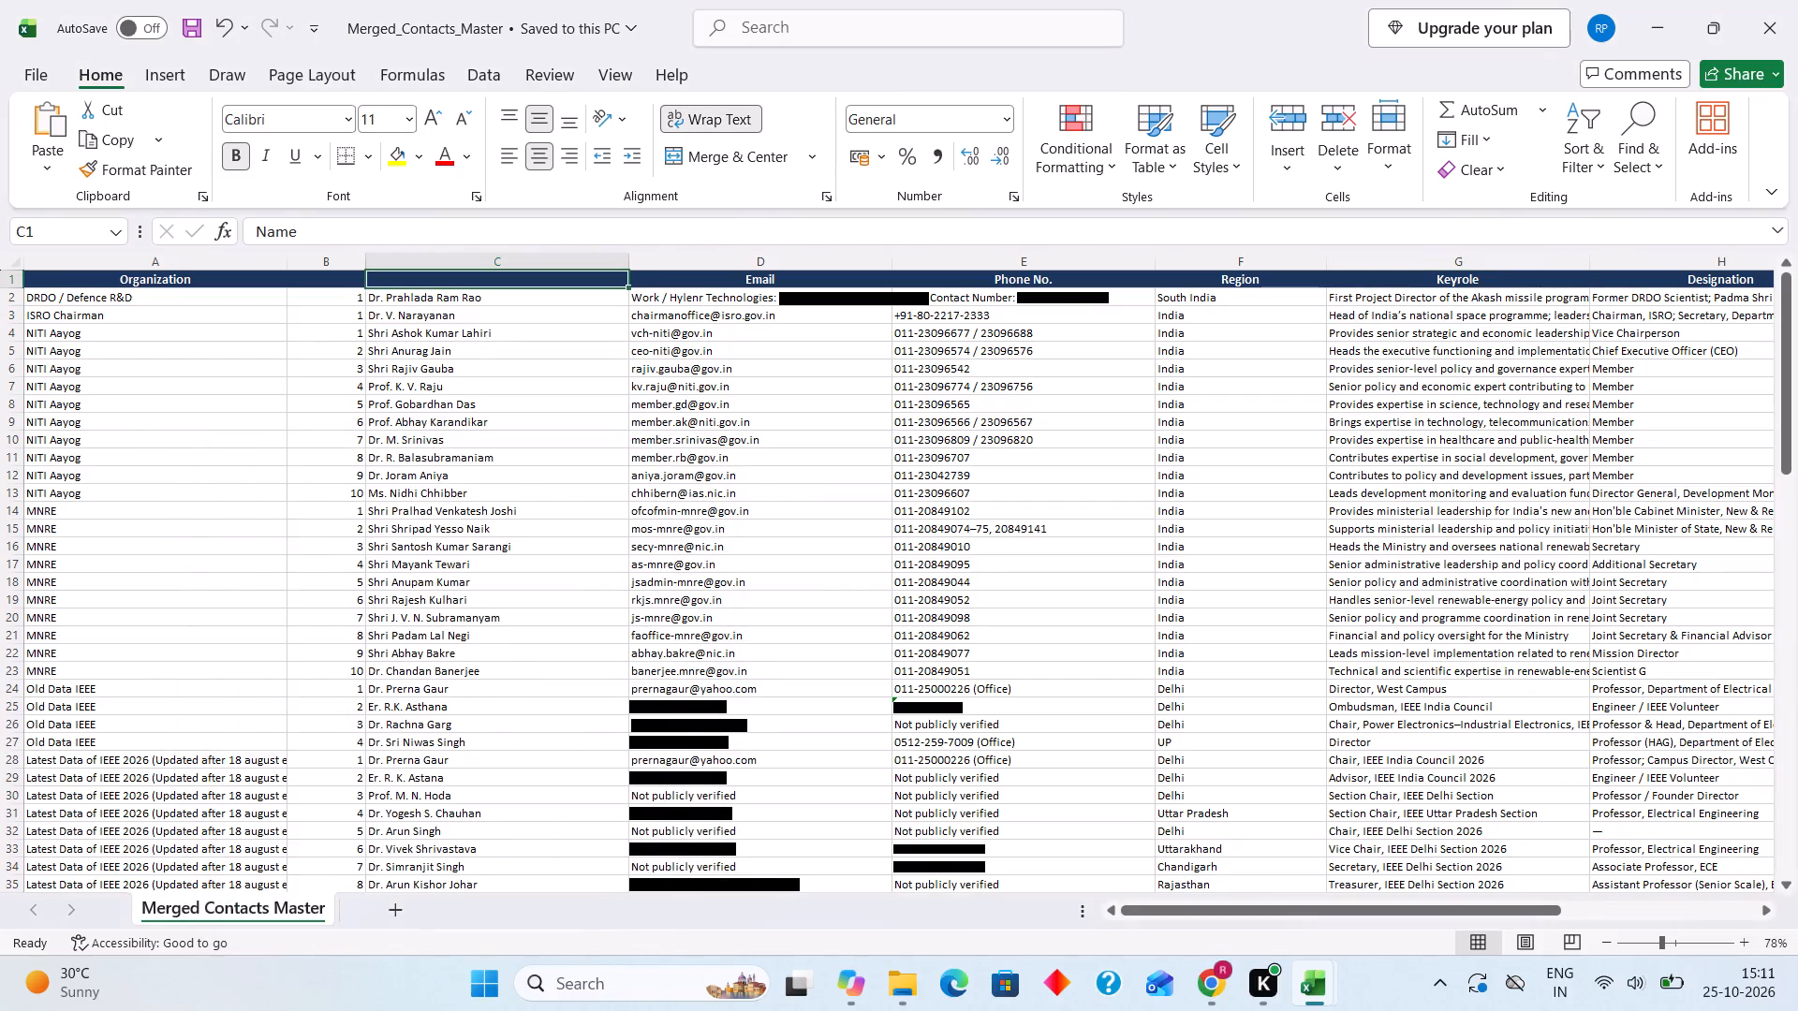
text(Nam)
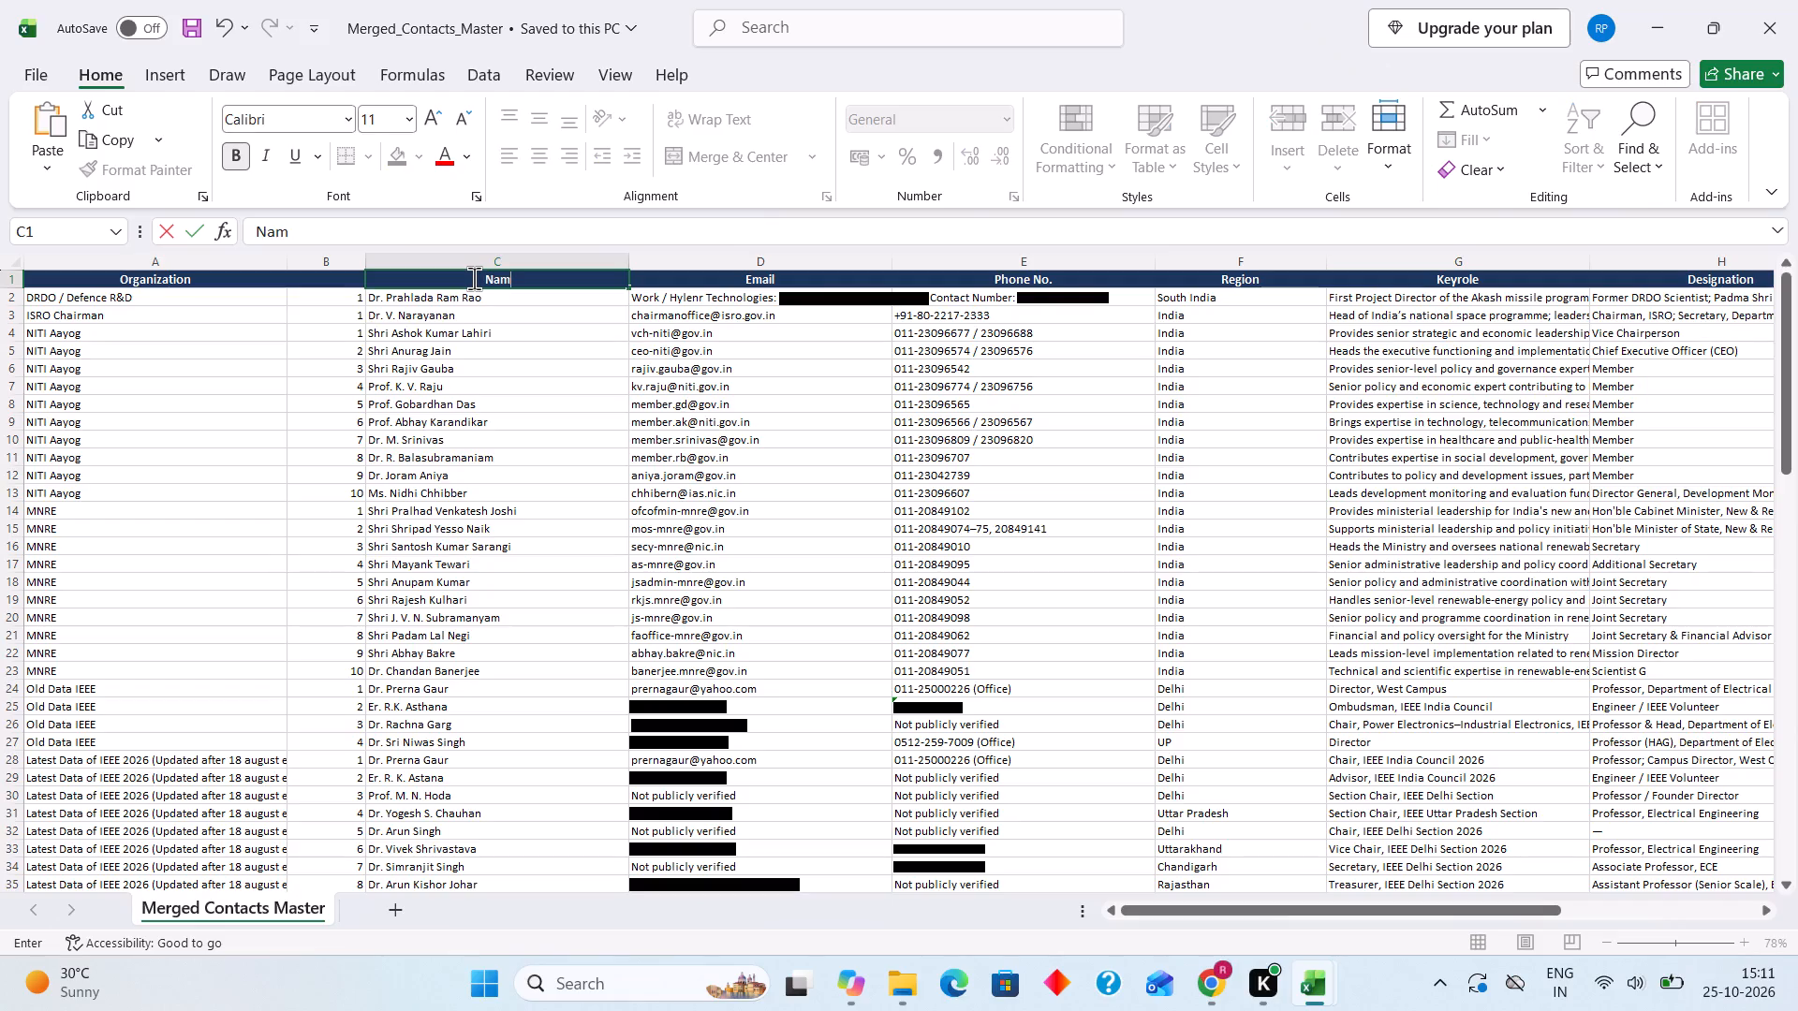
key(e)
click(586, 324)
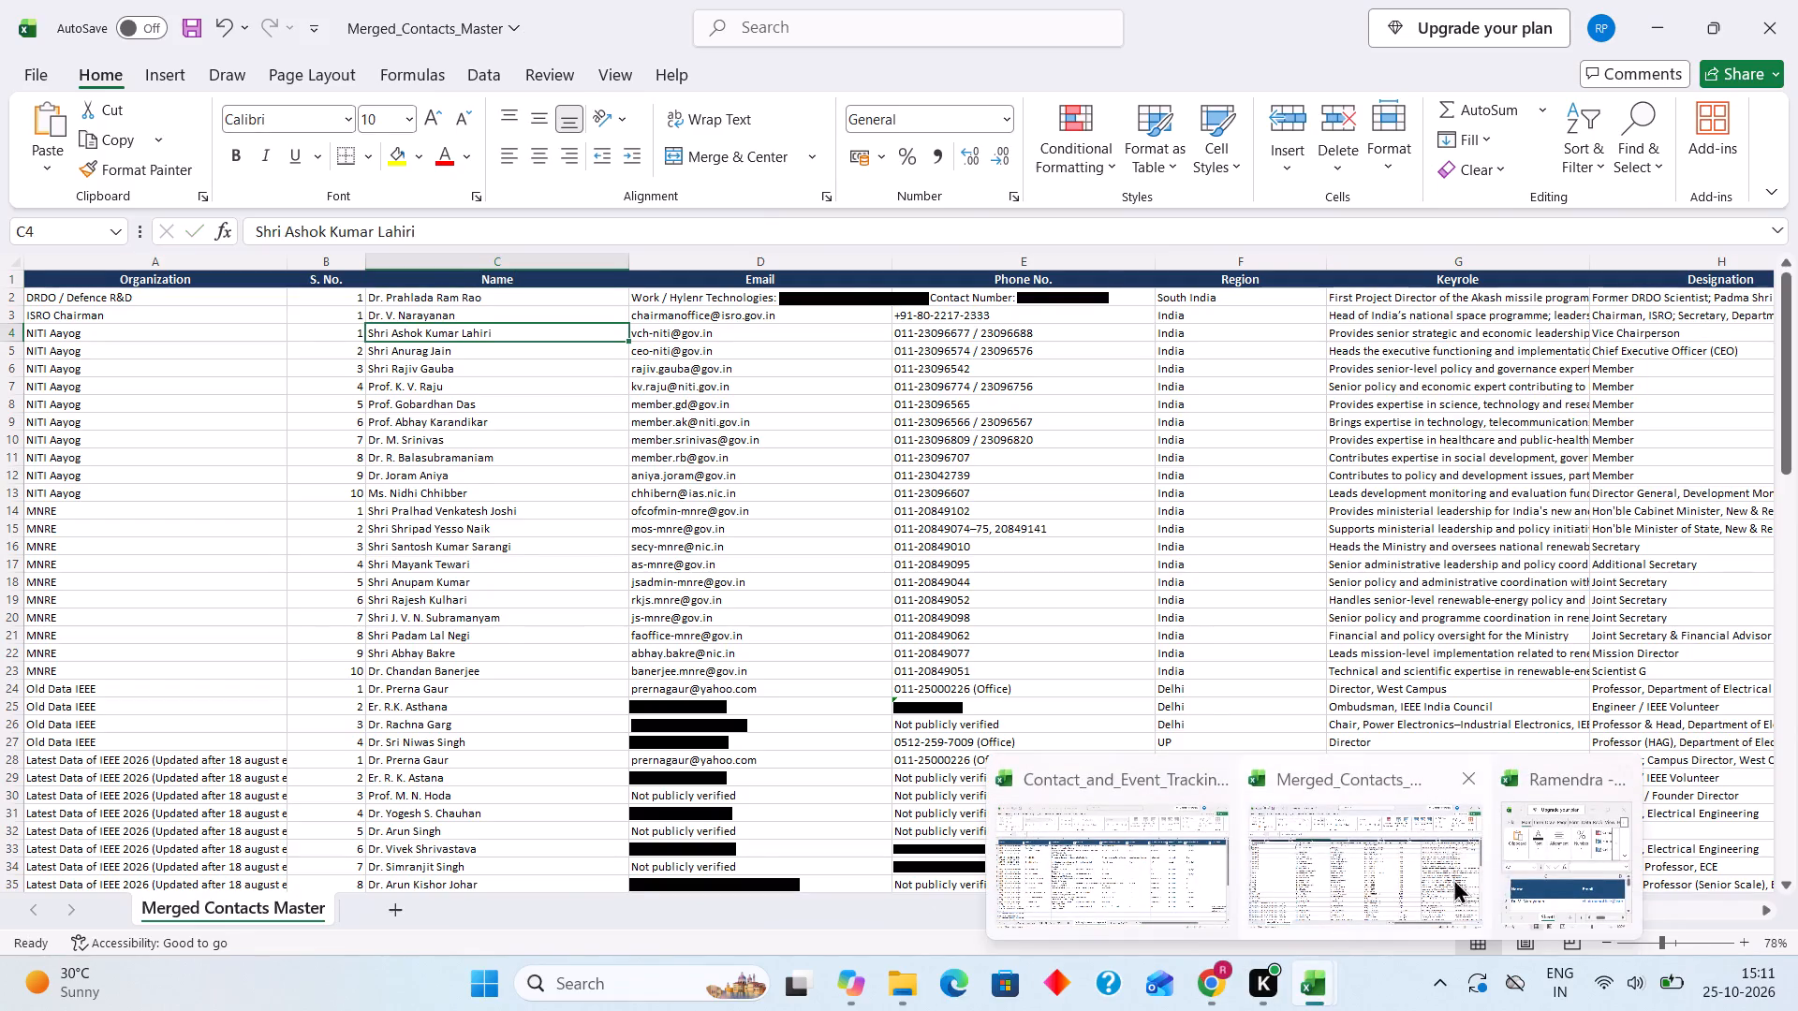
Return to the Ramendra workbook and compare its columns from Email through Final Decision with the merged sheet's columns.
click(1509, 862)
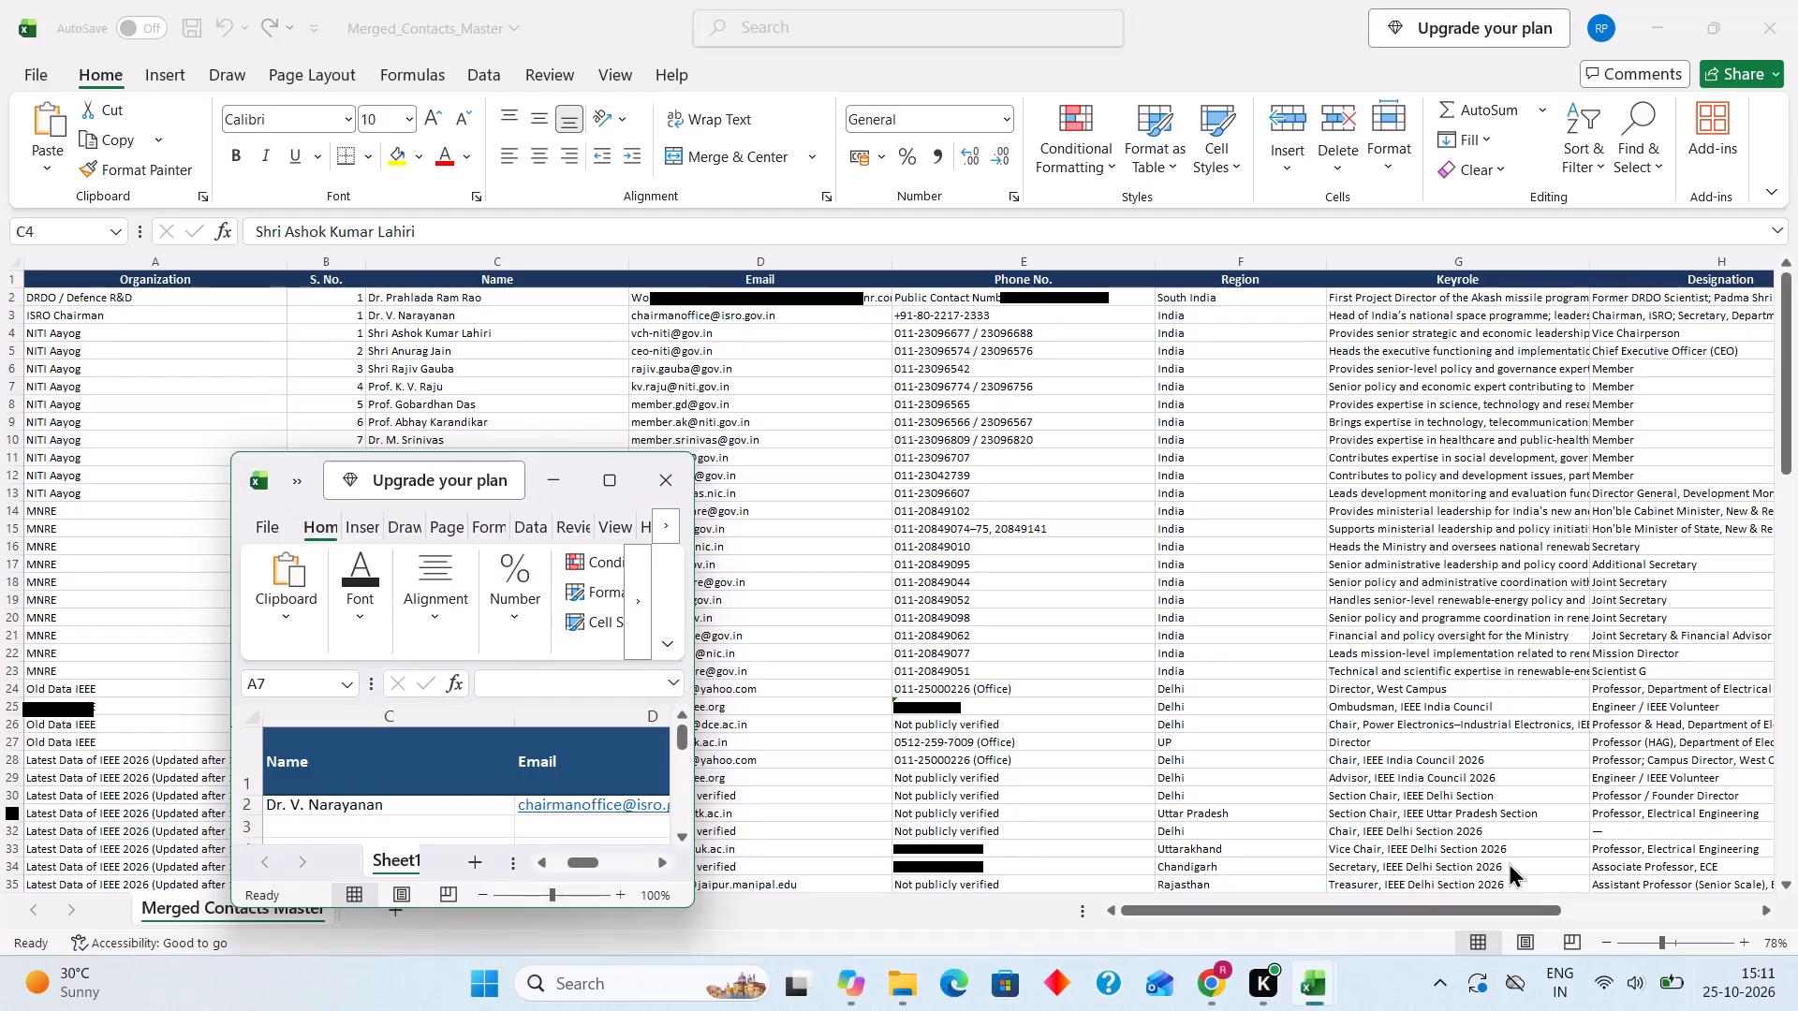
scroll(526, 745, left, 1)
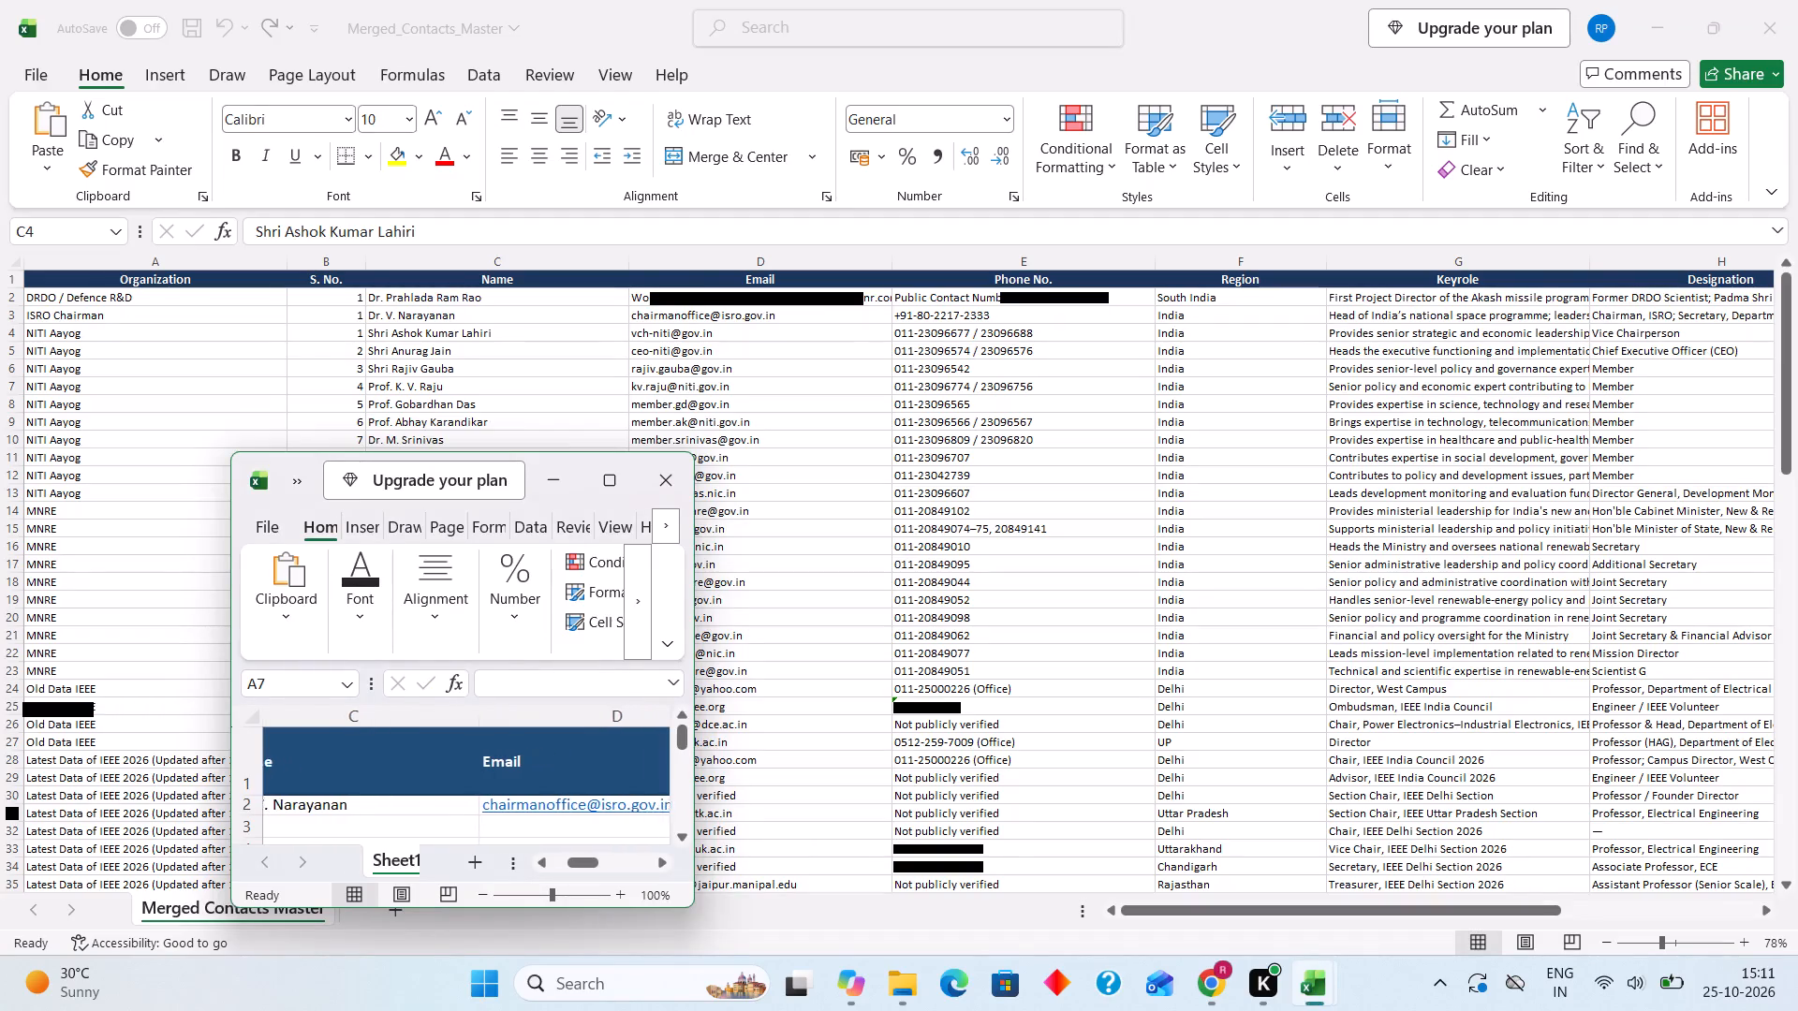
scroll(526, 745, left, 1)
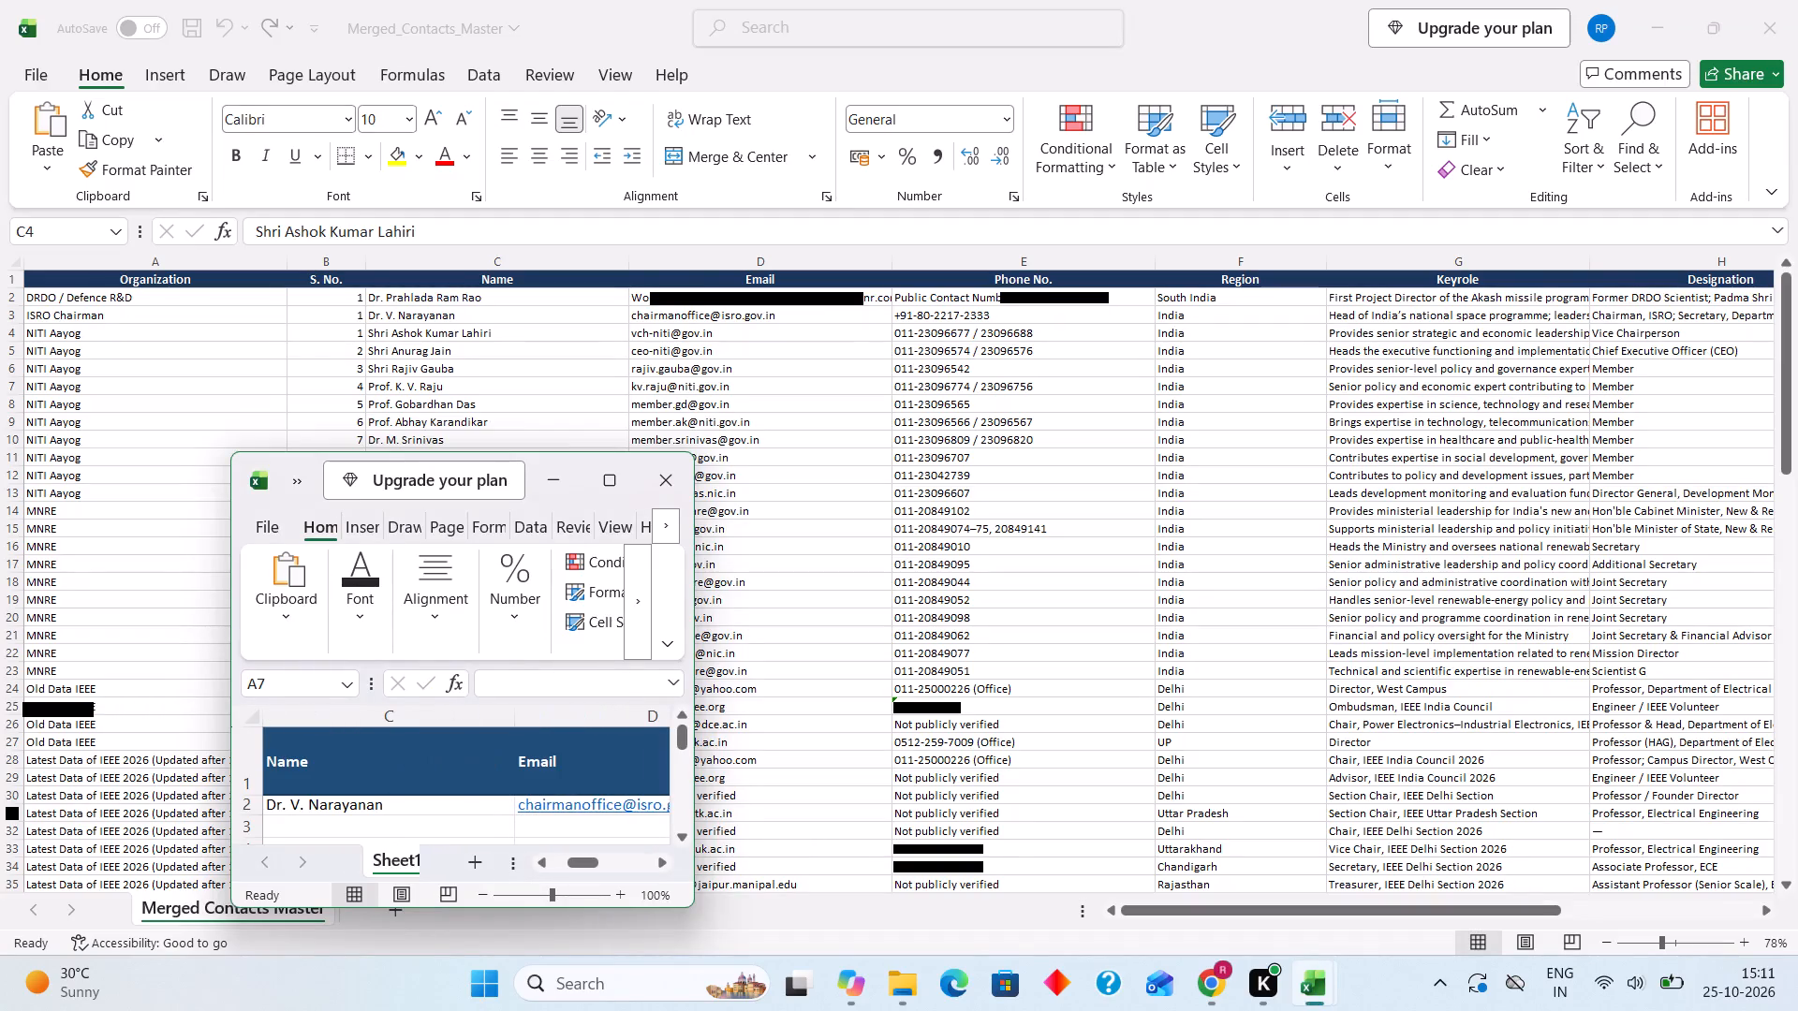
scroll(526, 745, left, 3)
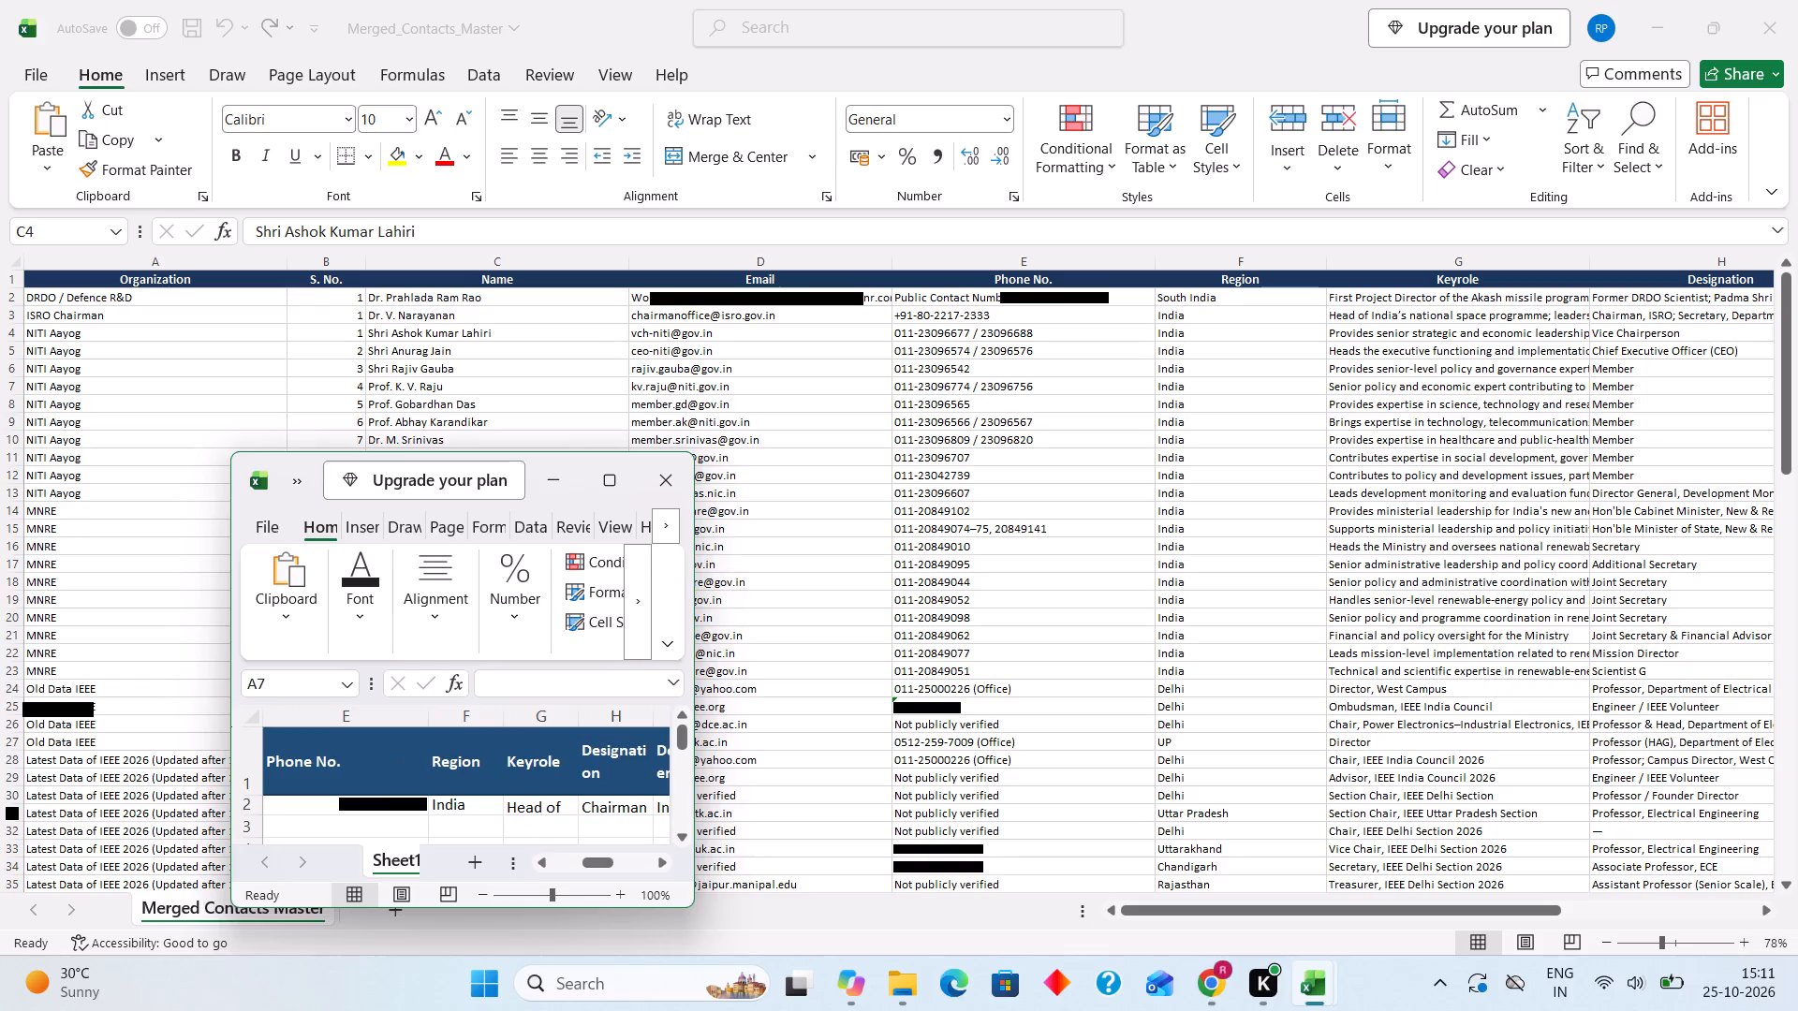
scroll(526, 745, left, 1)
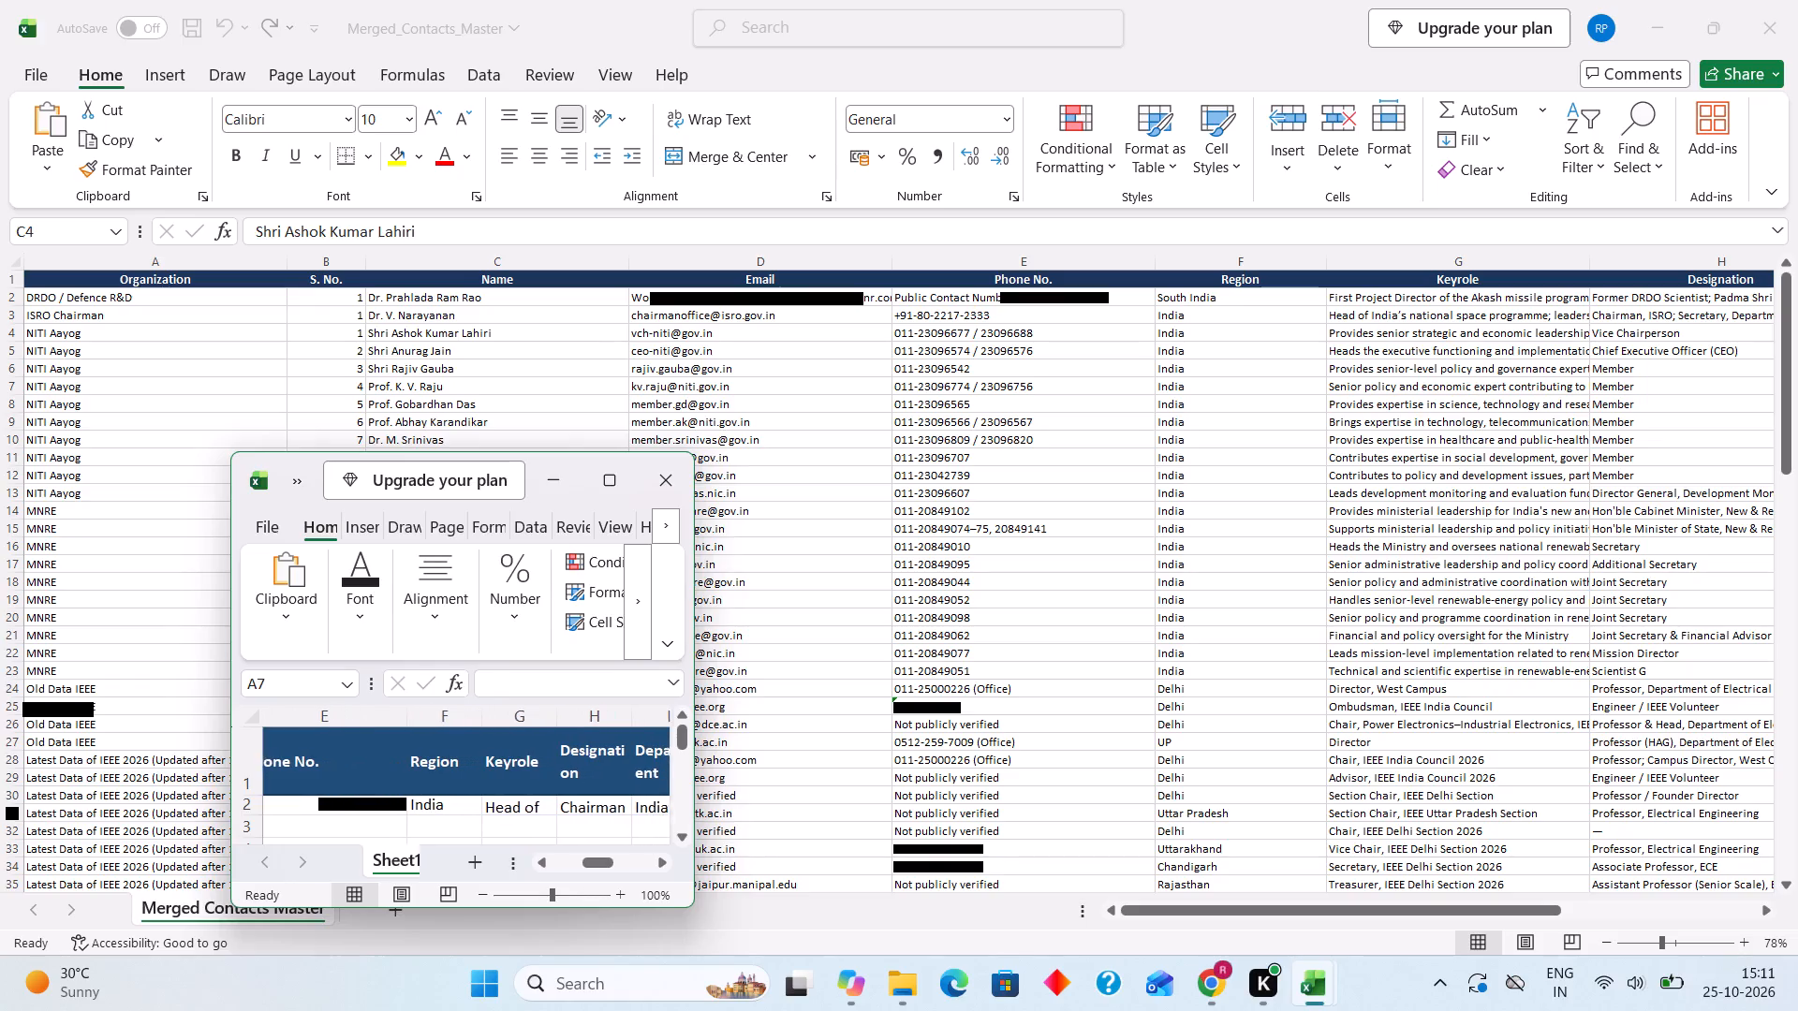
scroll(526, 745, left, 1)
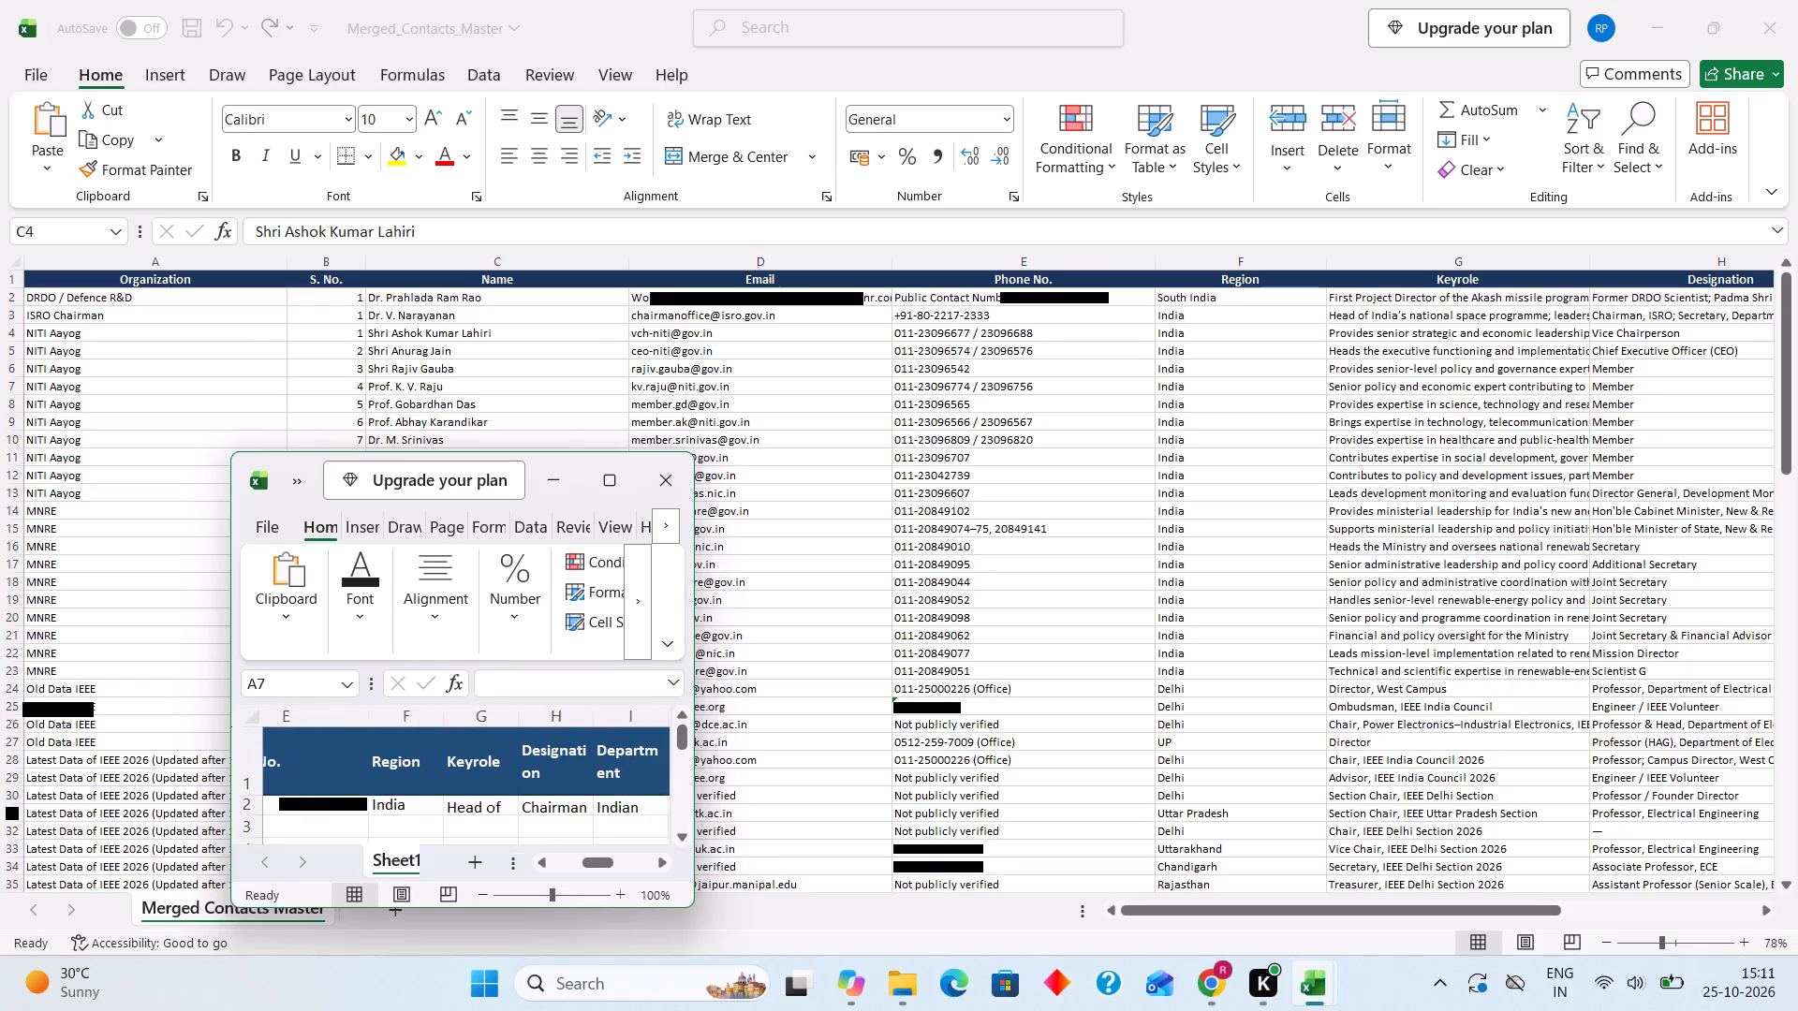
scroll(526, 745, left, 1)
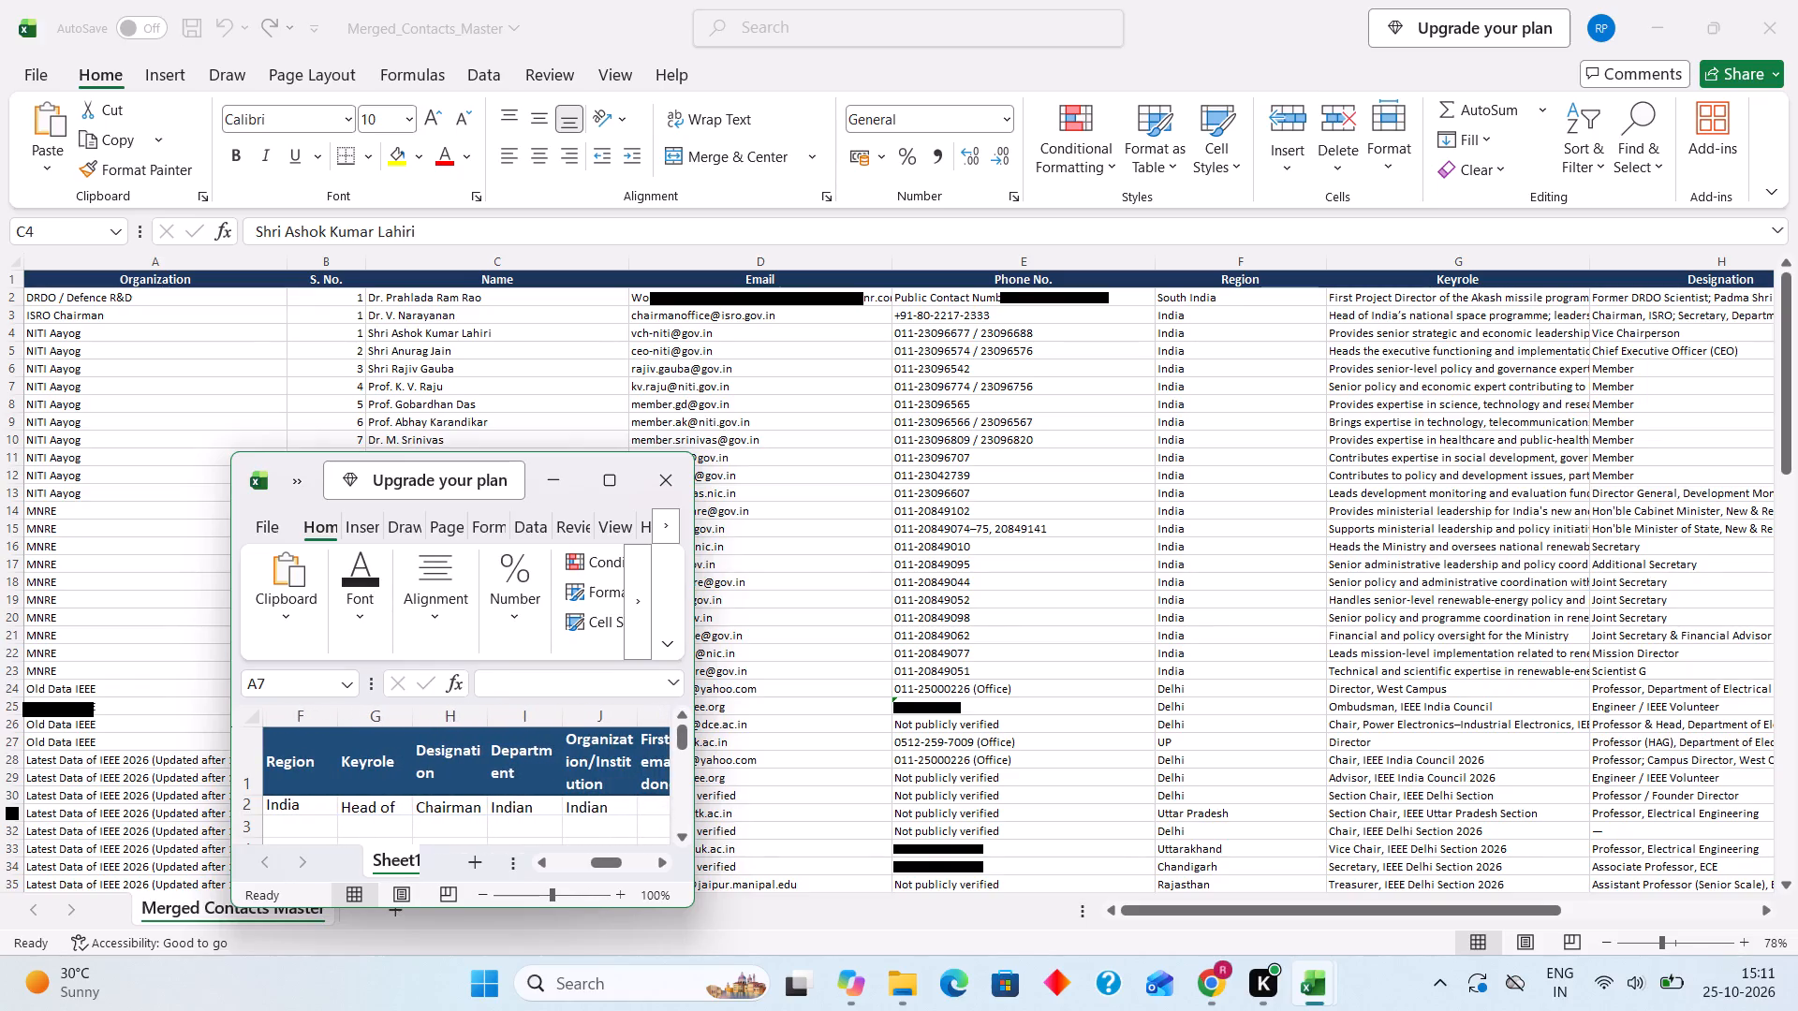
scroll(526, 745, left, 1)
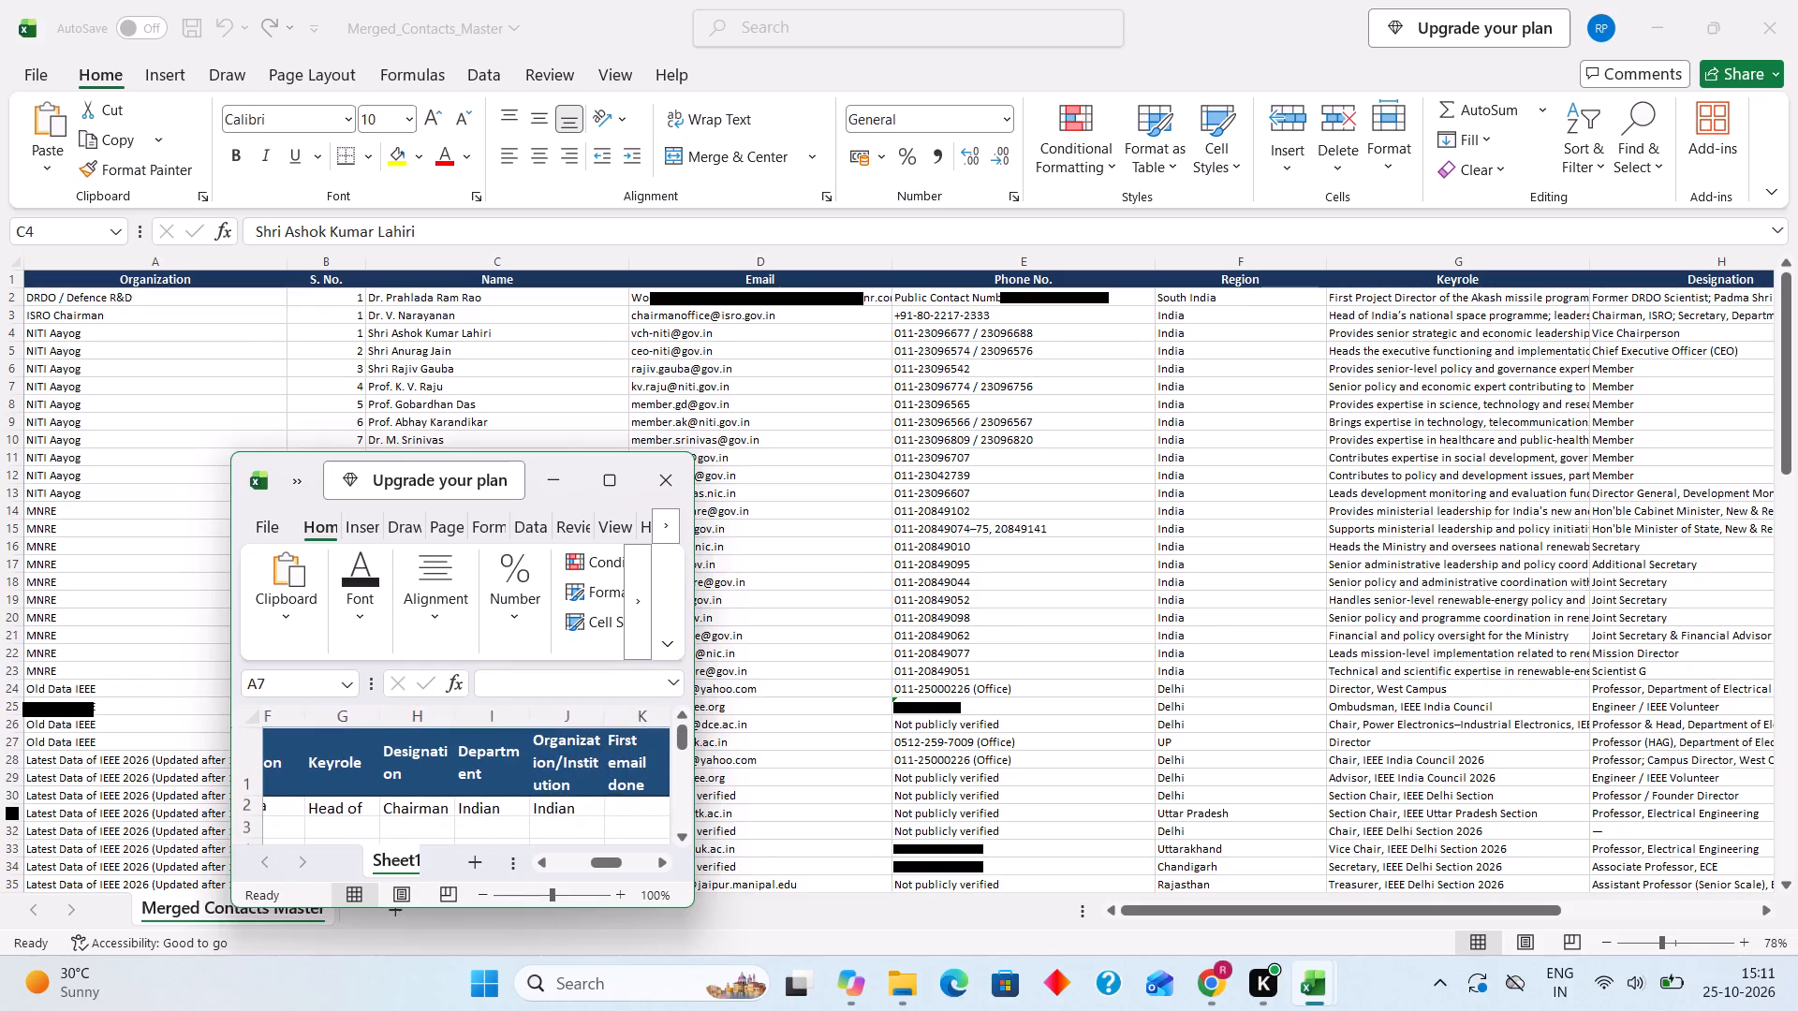
scroll(526, 745, left, 2)
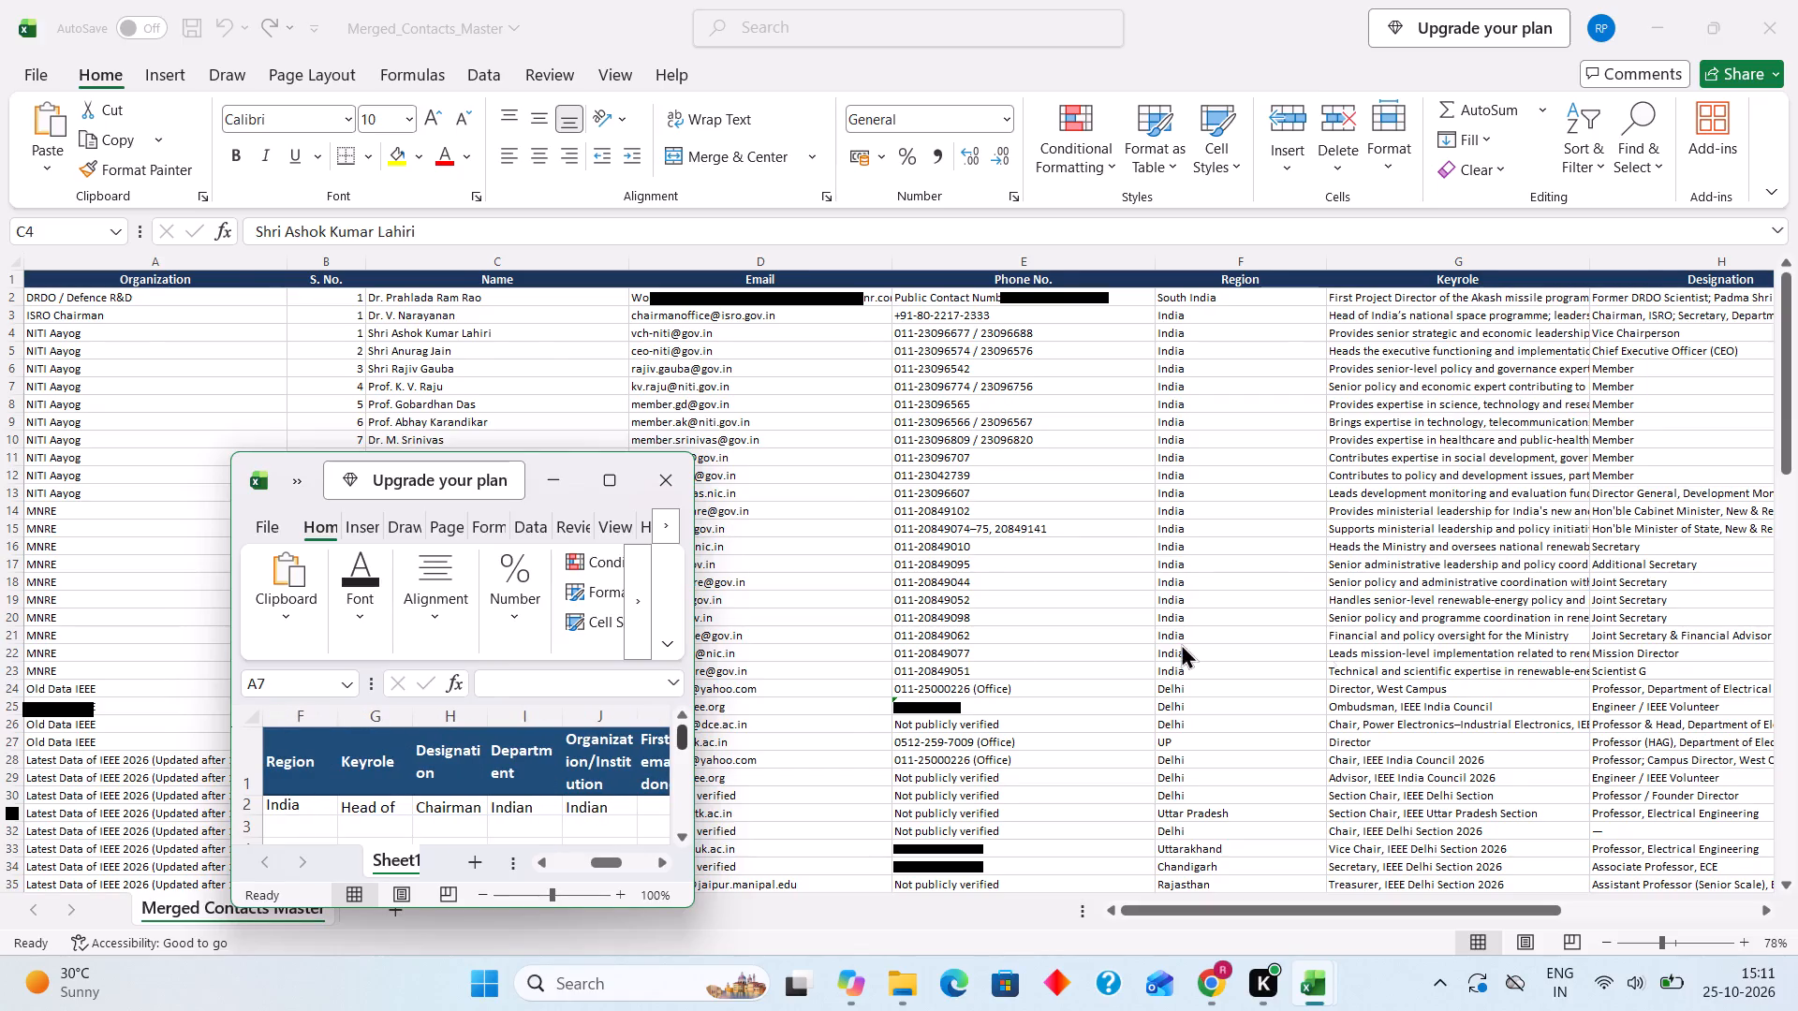
scroll(1319, 647, left, 6)
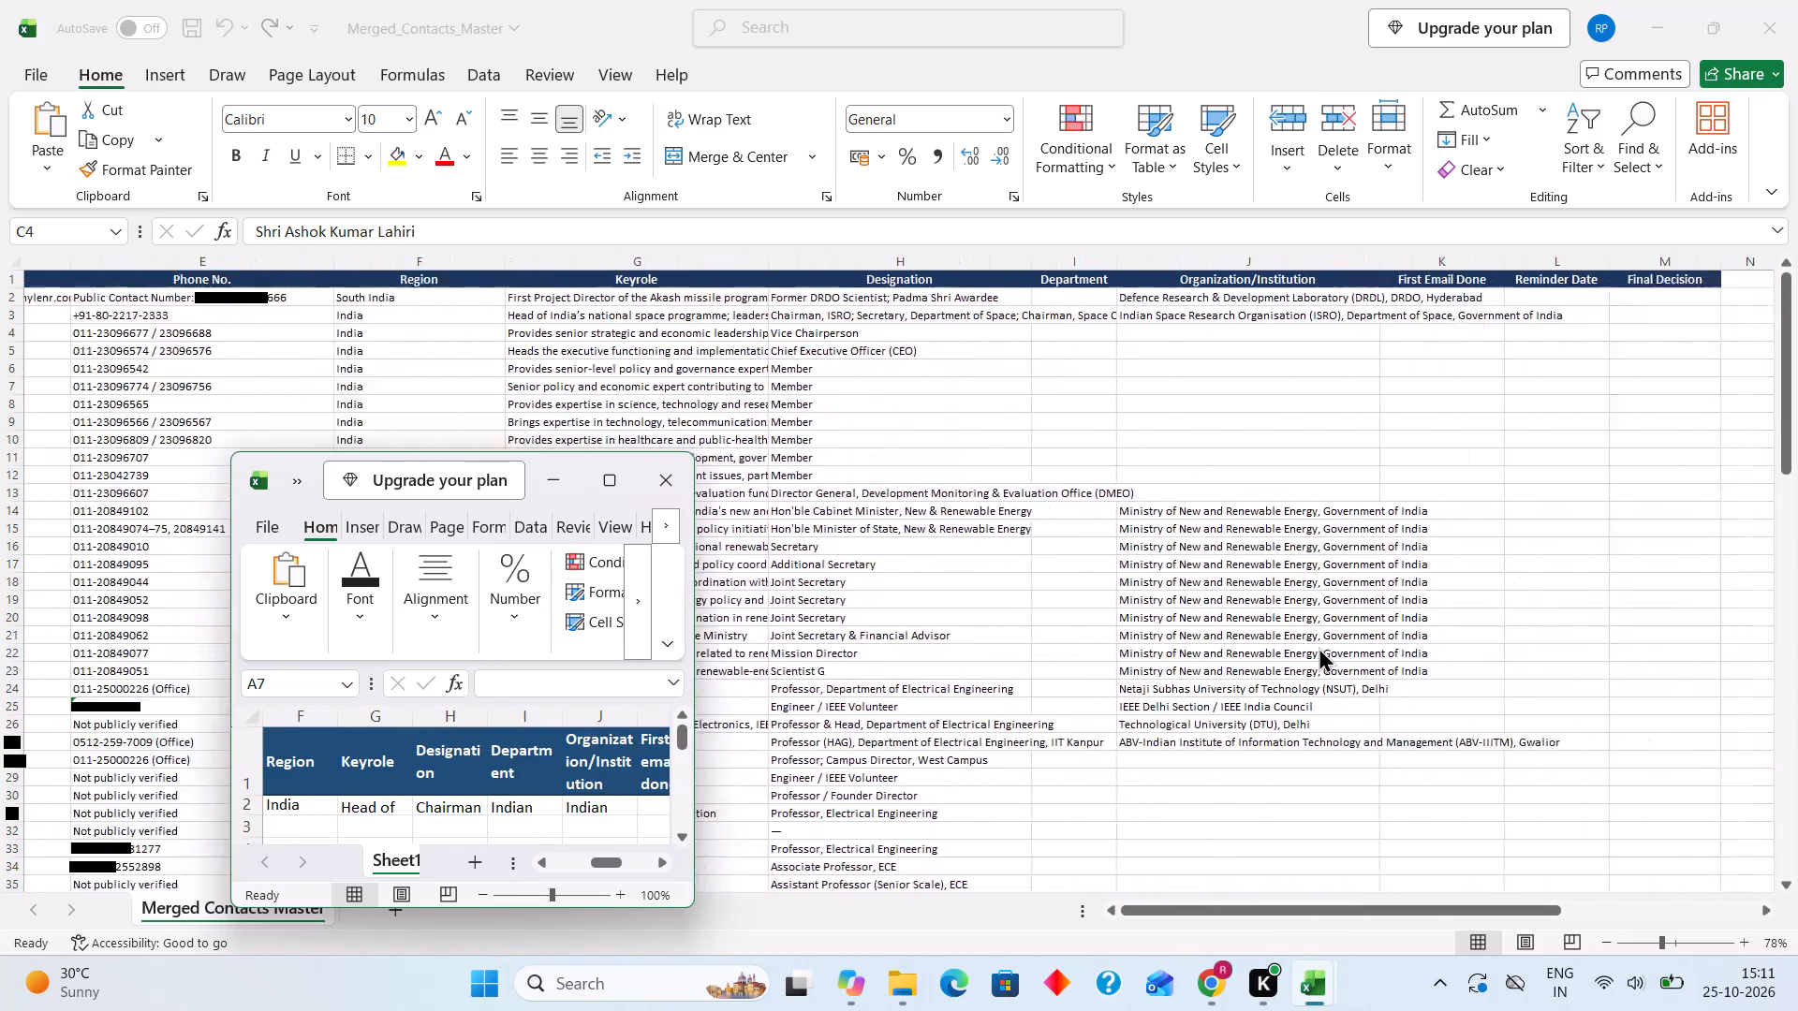
scroll(1319, 647, left, 1)
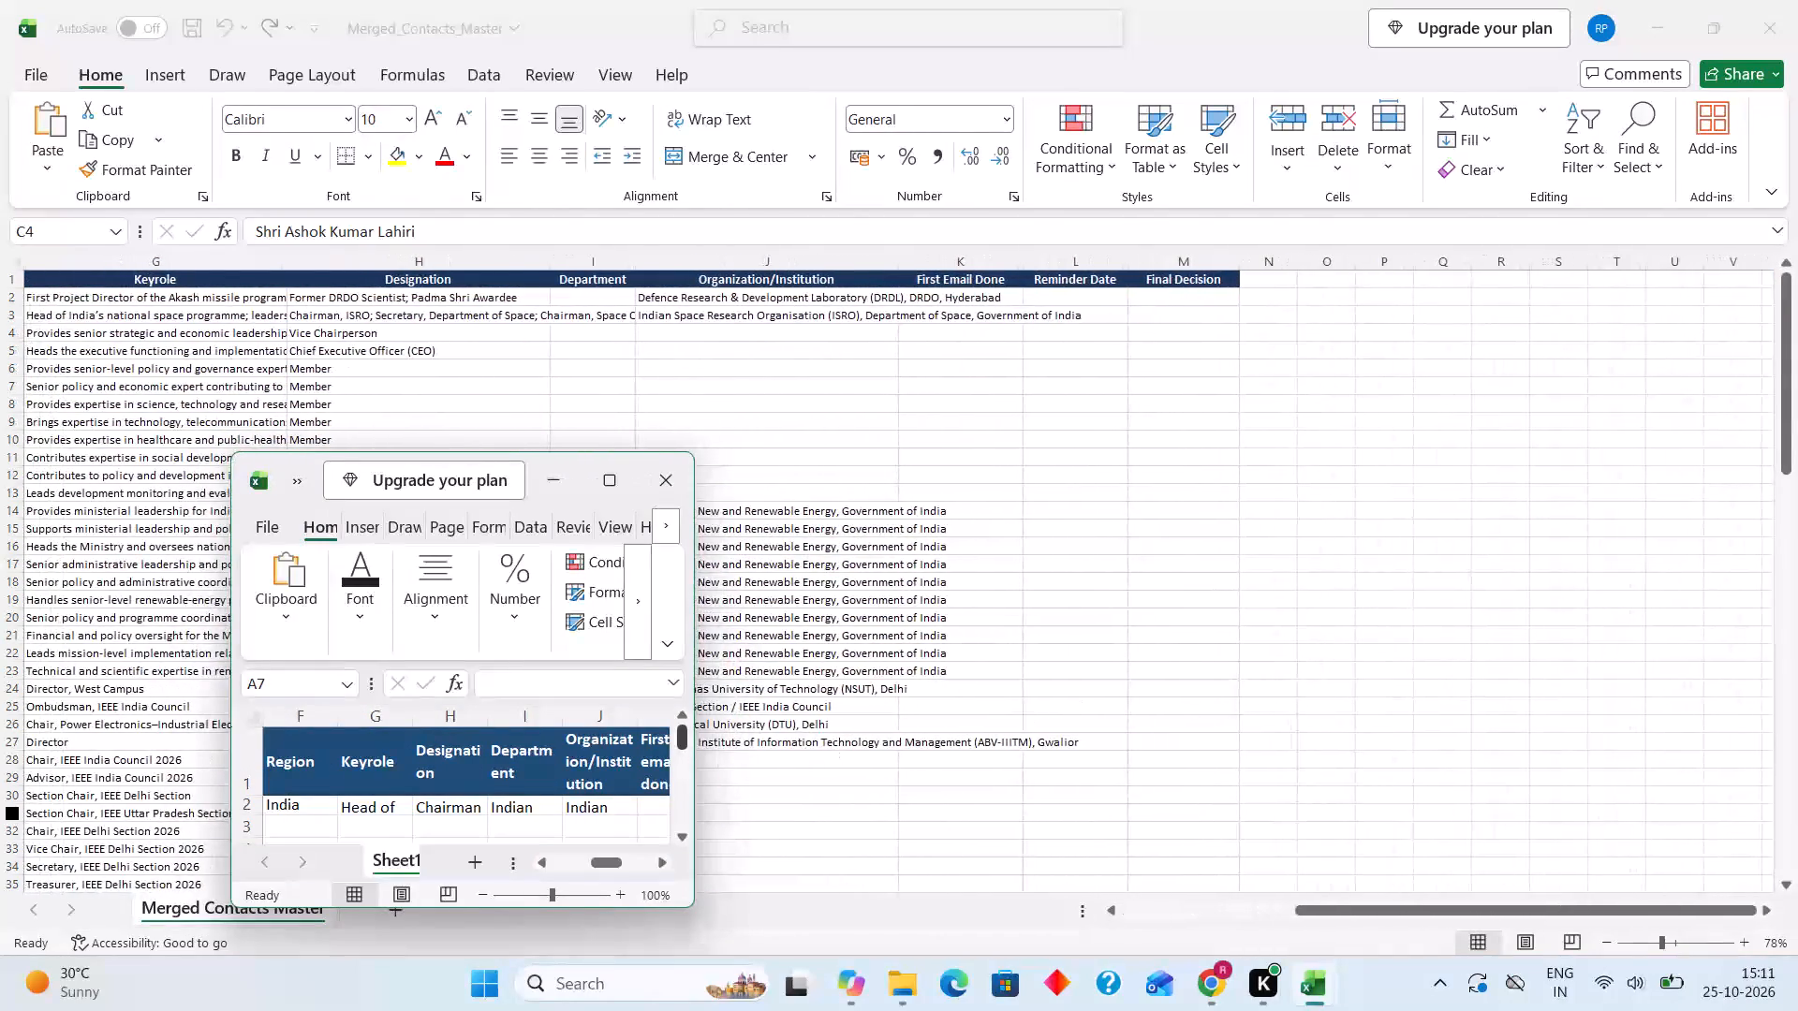
scroll(593, 746, left, 1)
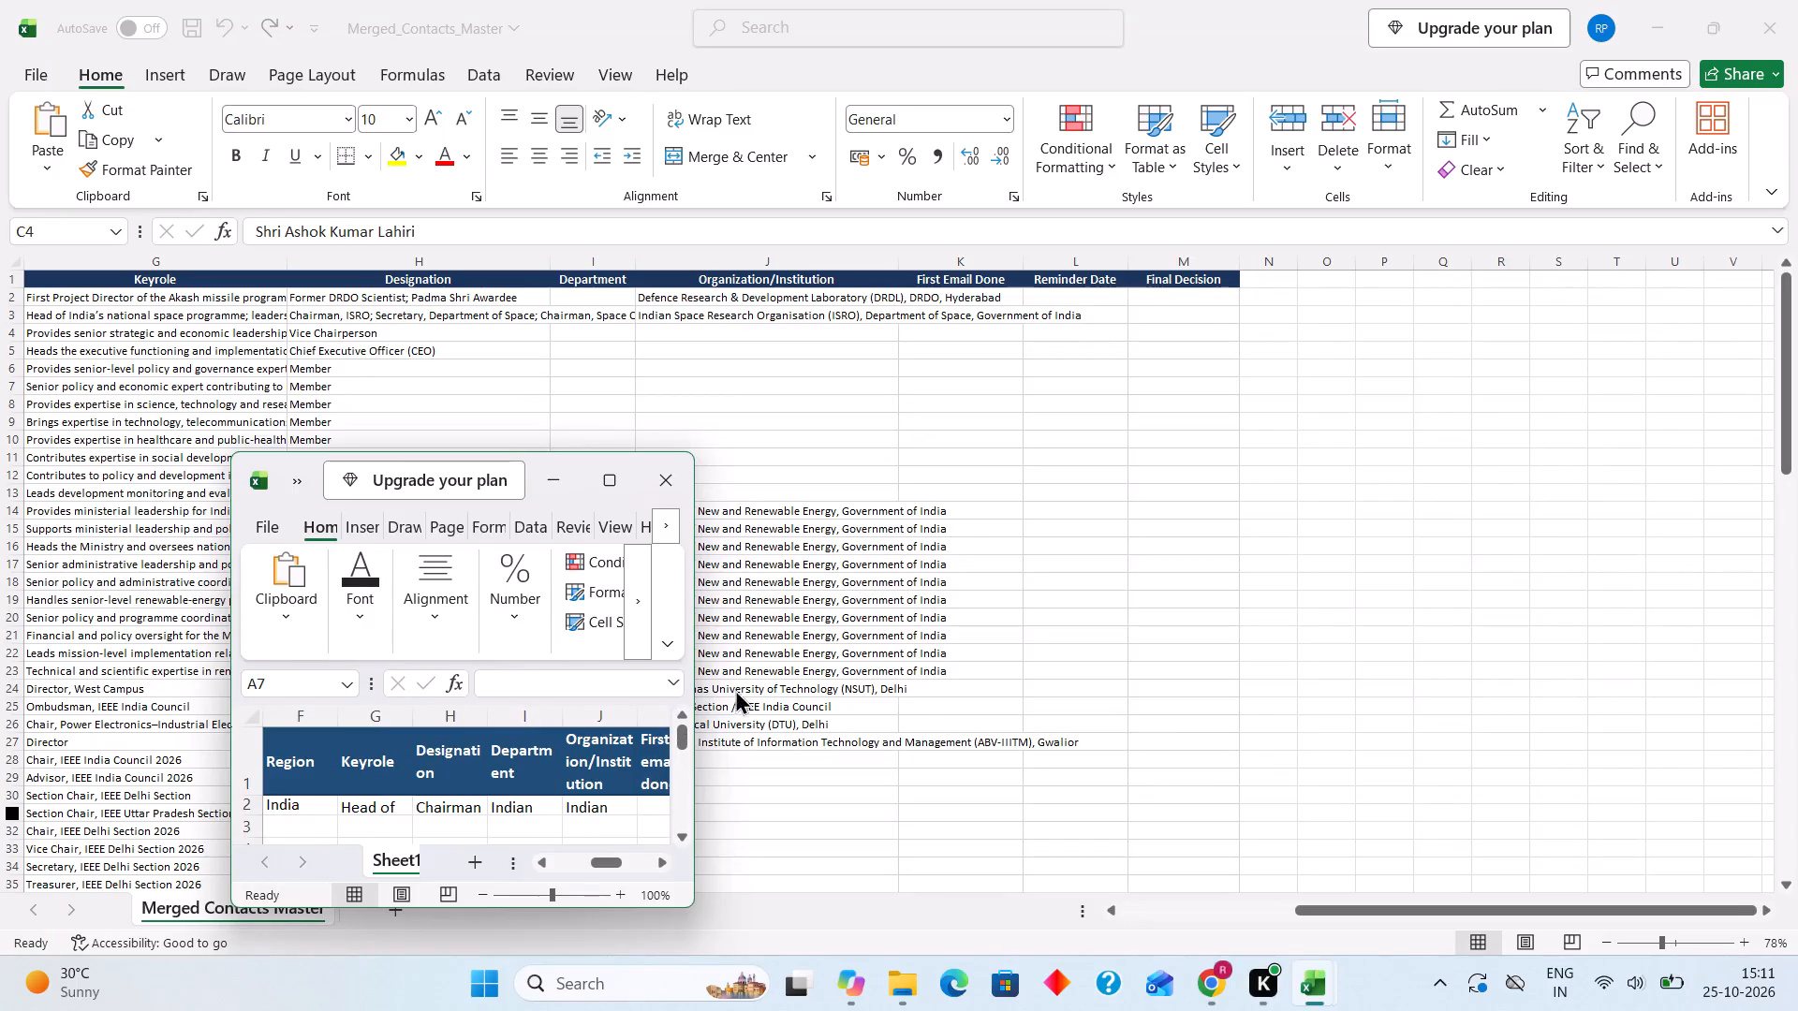
scroll(796, 679, right, 2)
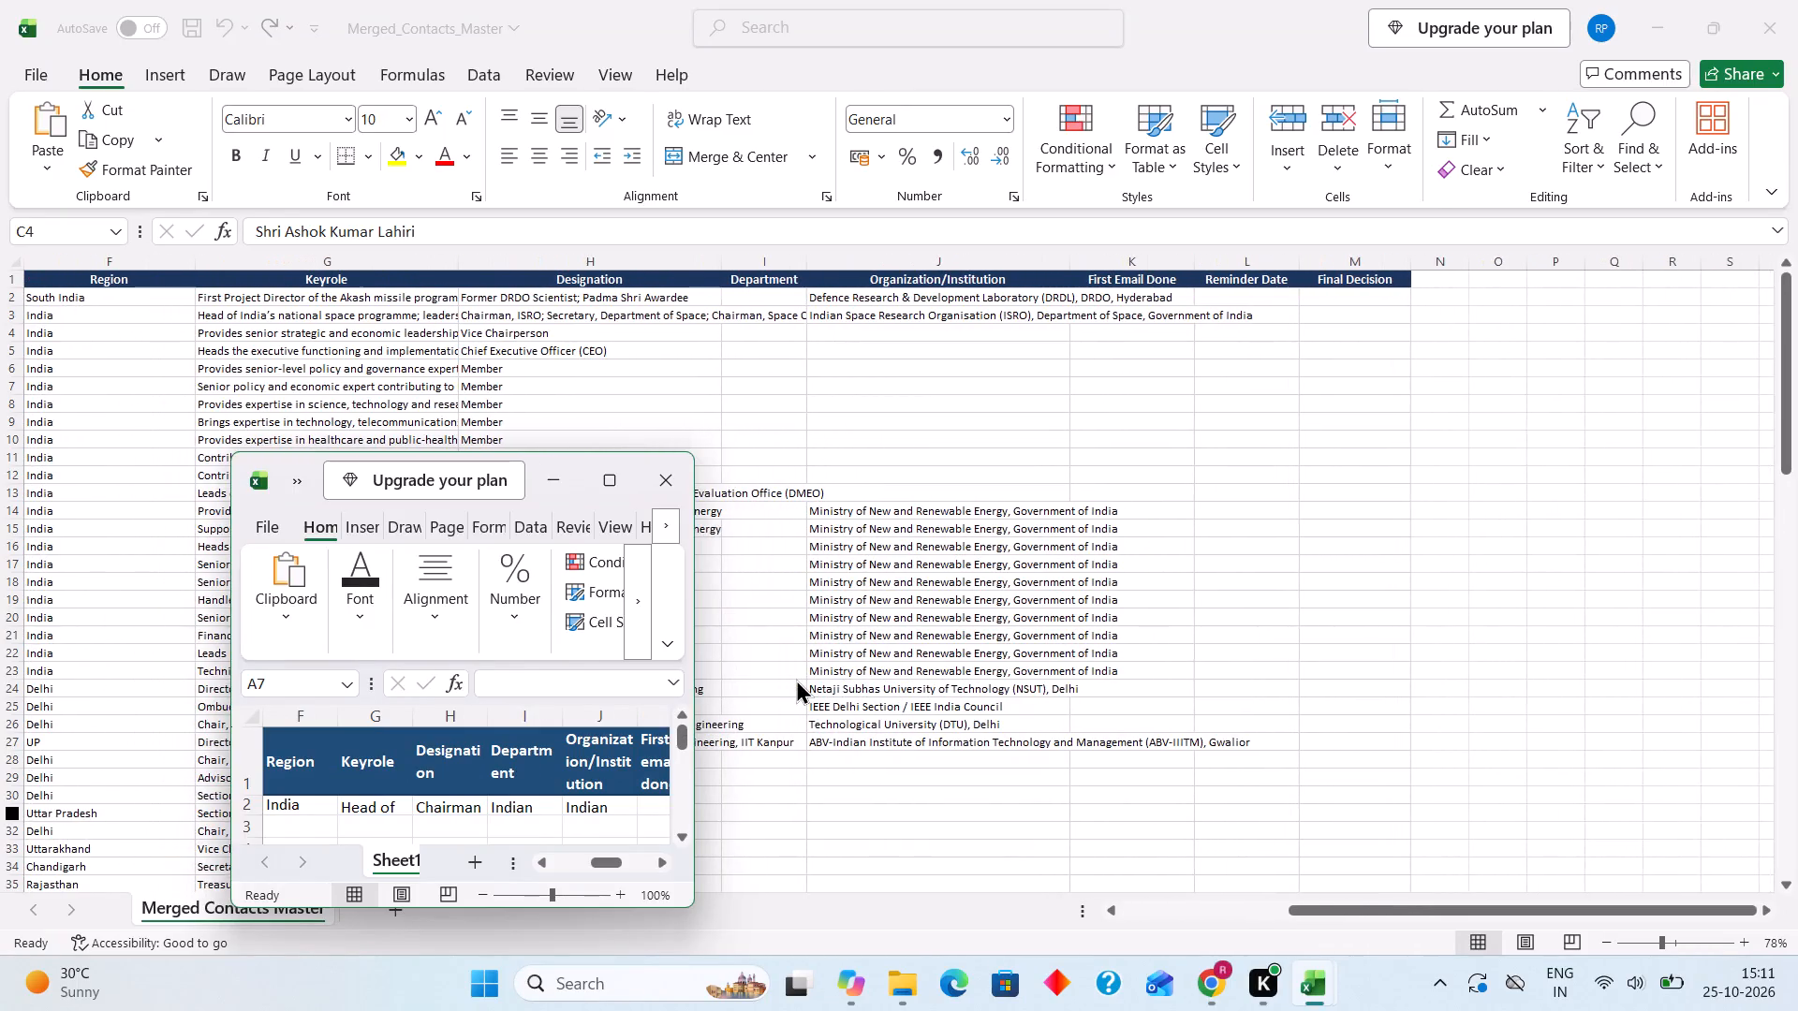
scroll(588, 785, left, 1)
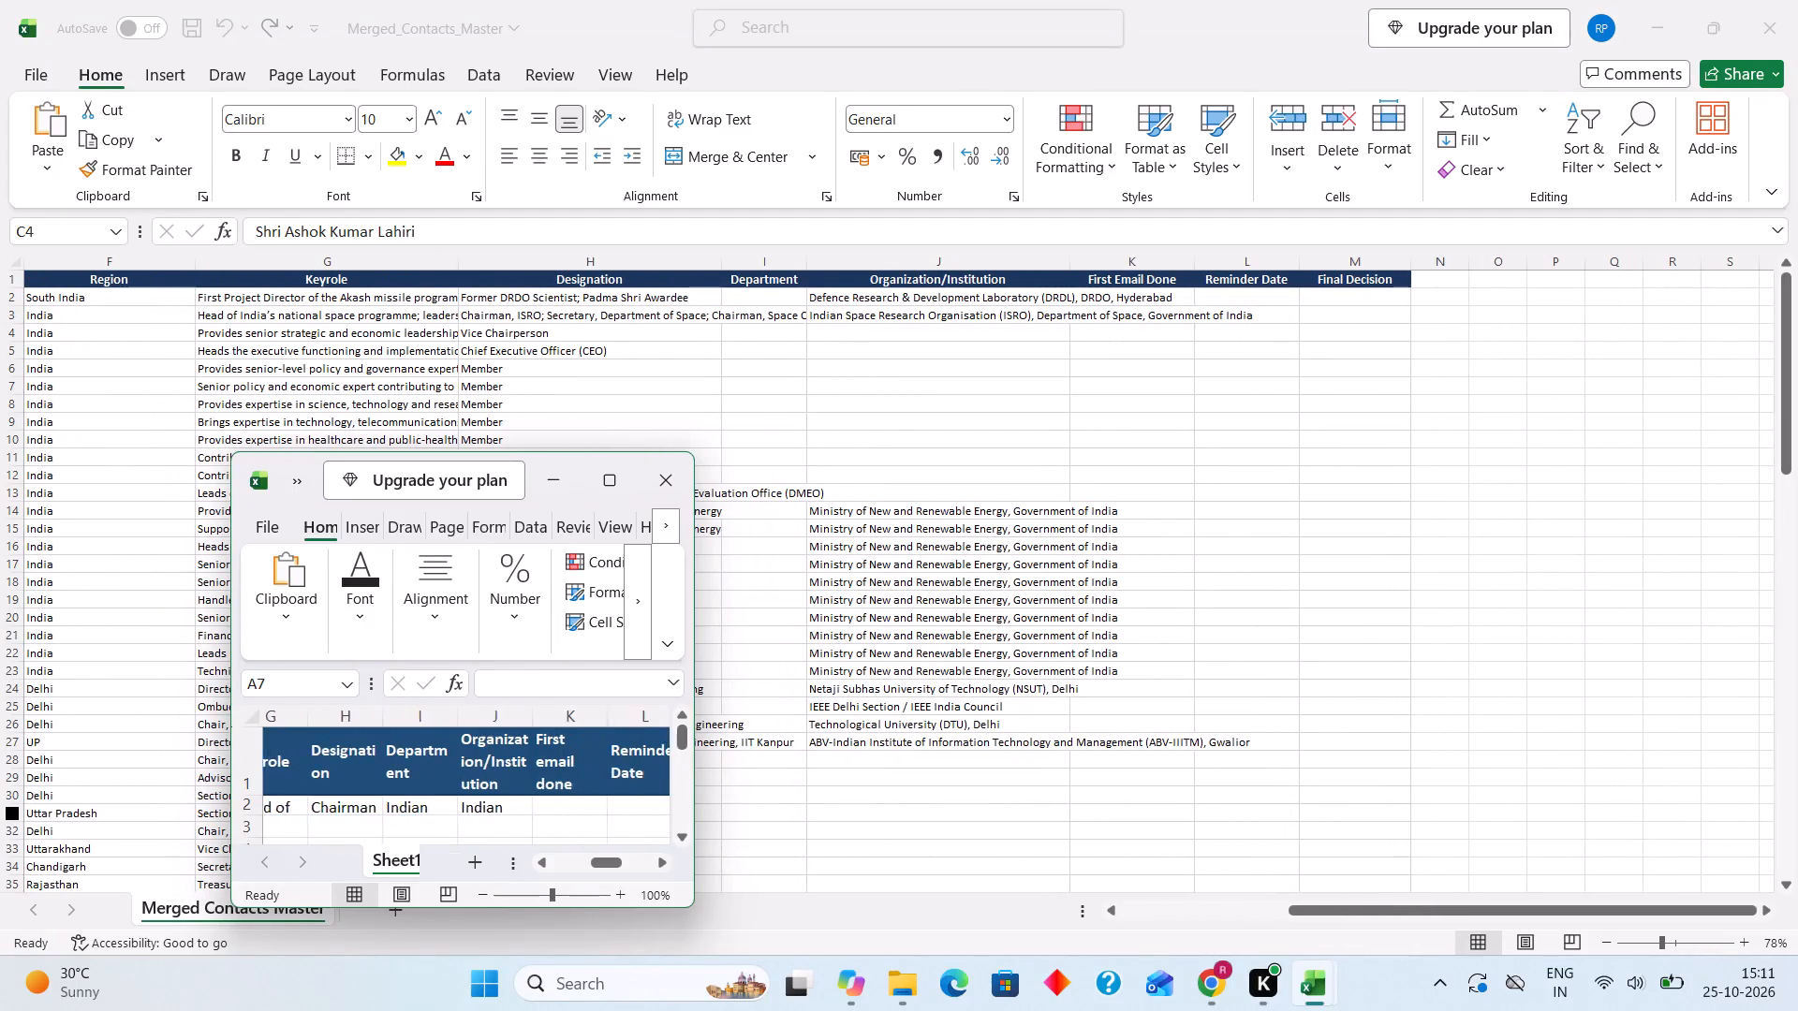
scroll(588, 785, left, 1)
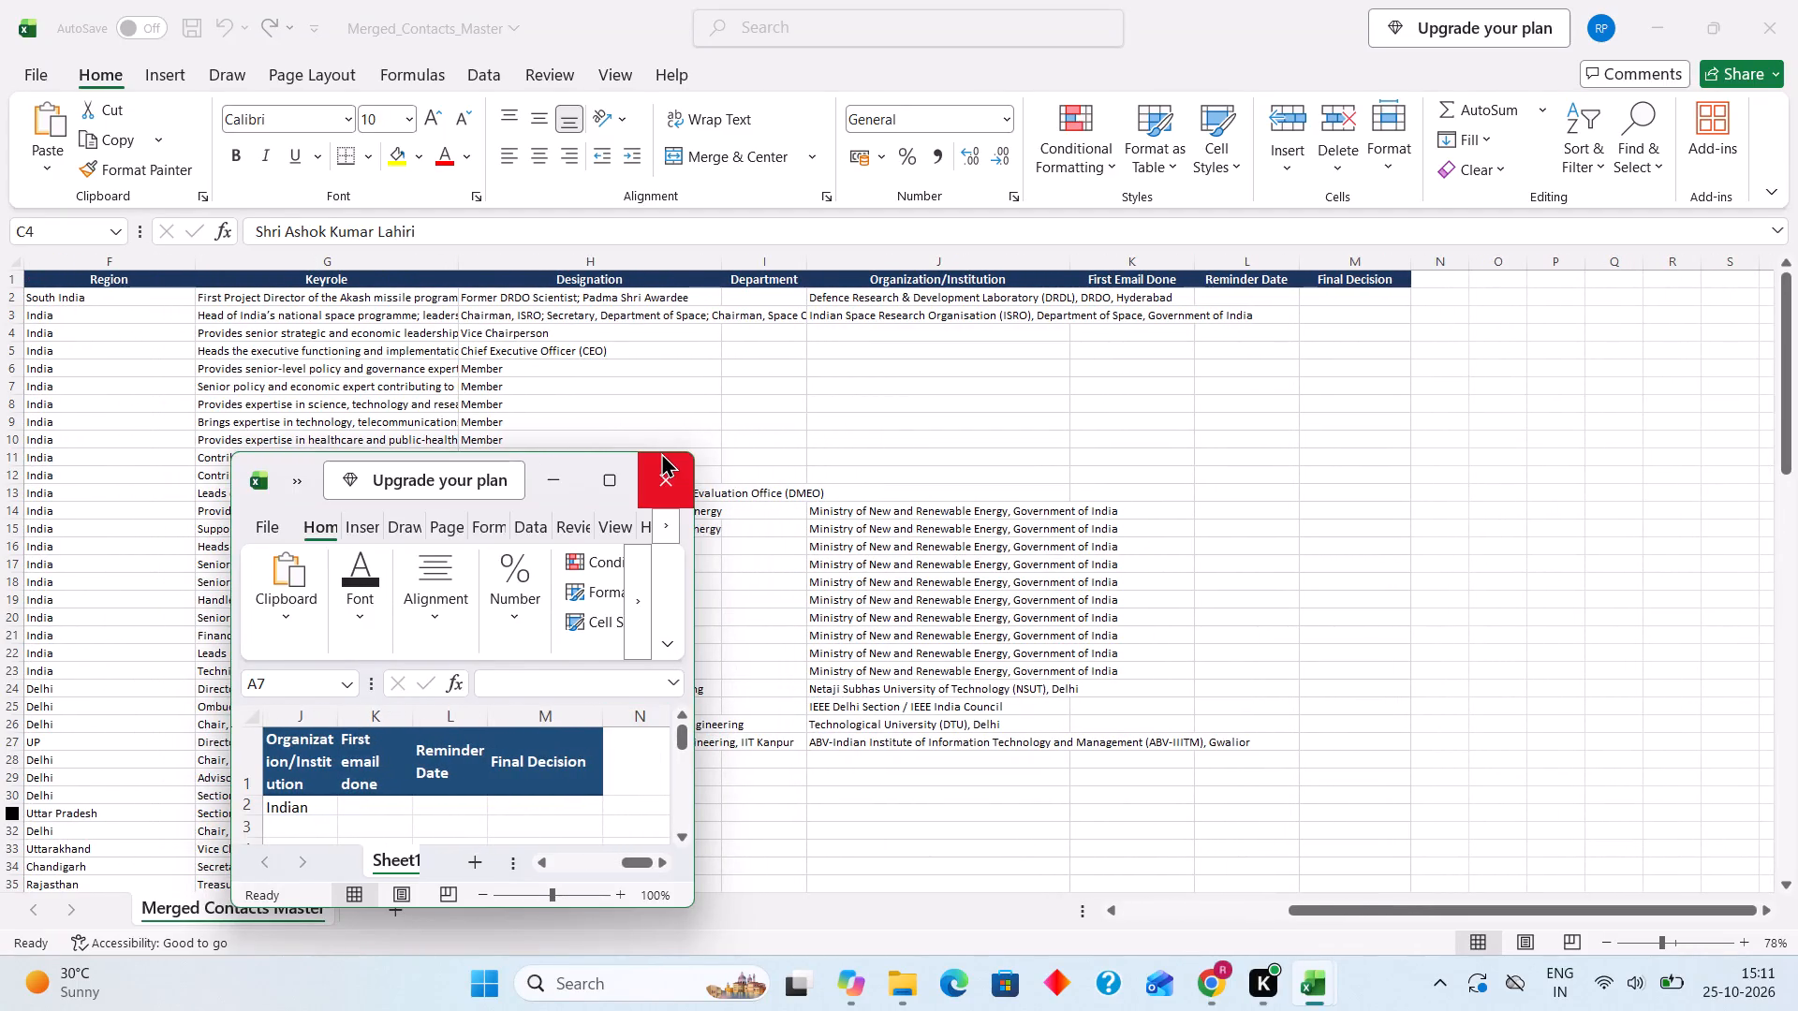
Close the Ramendra workbook.
click(664, 468)
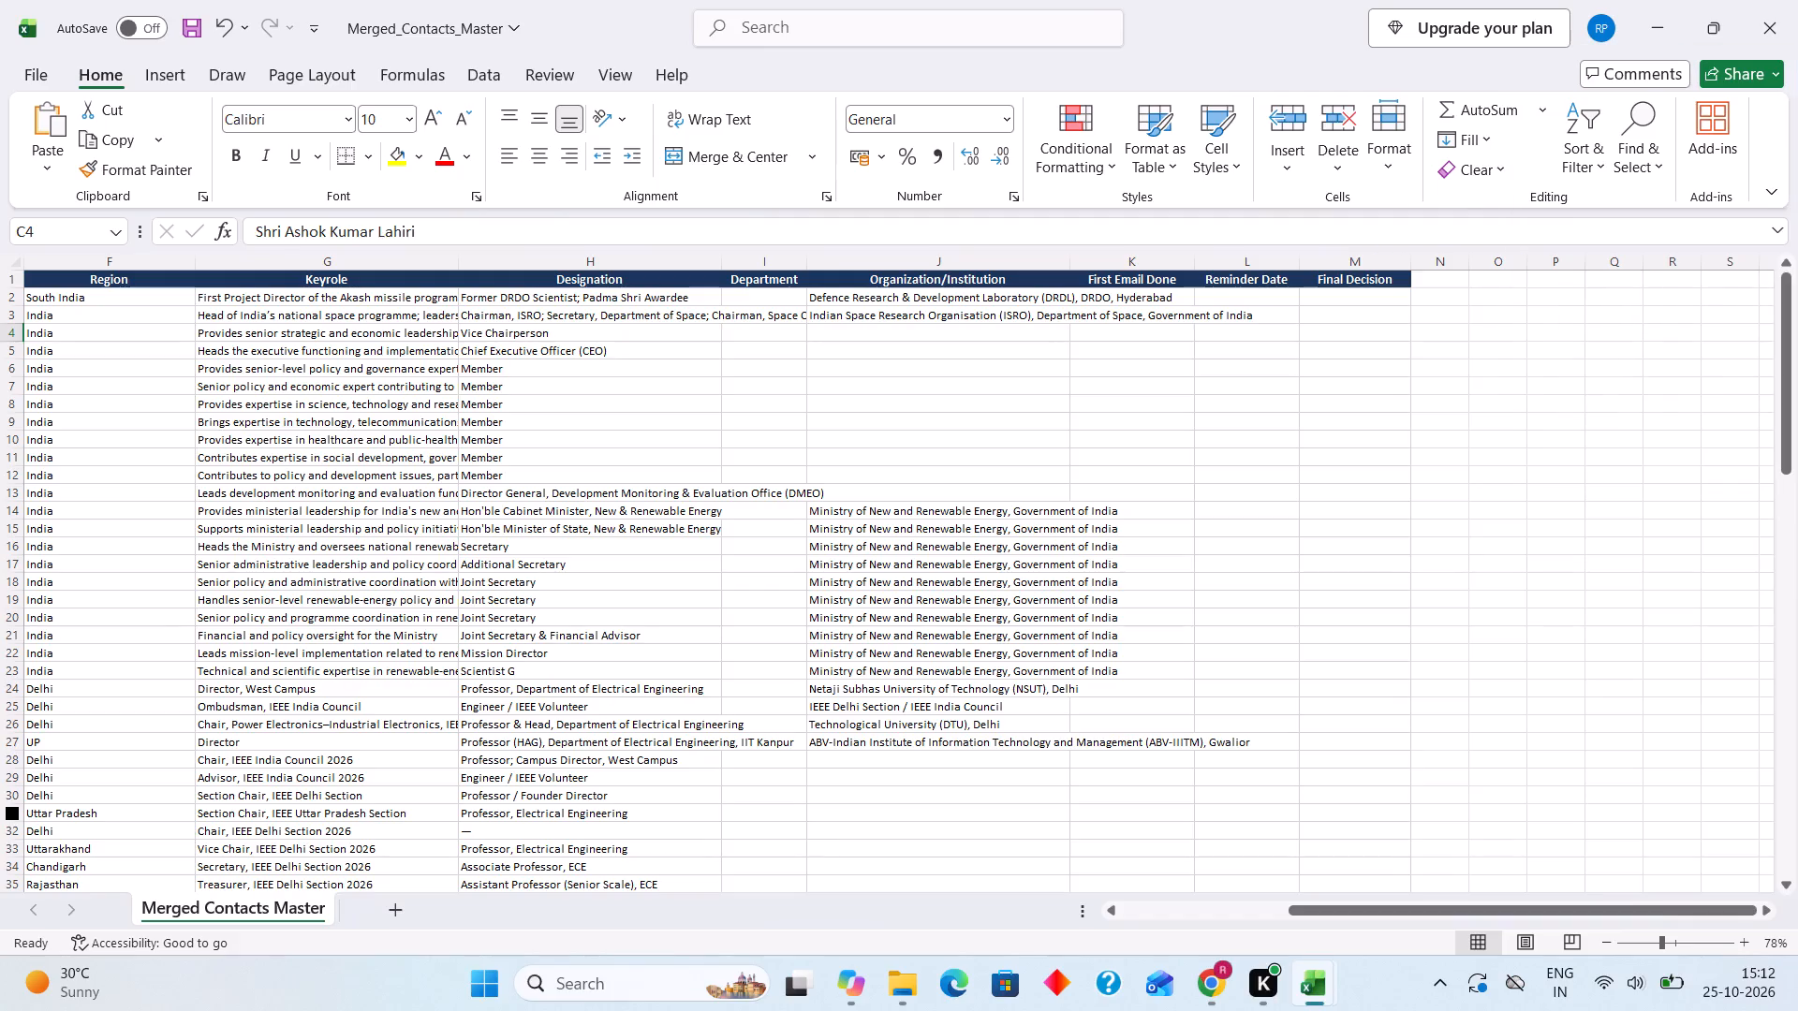
Minimize the Merged_Contacts_Master workbook to get back to the Downloads folder in File Explorer.
click(895, 983)
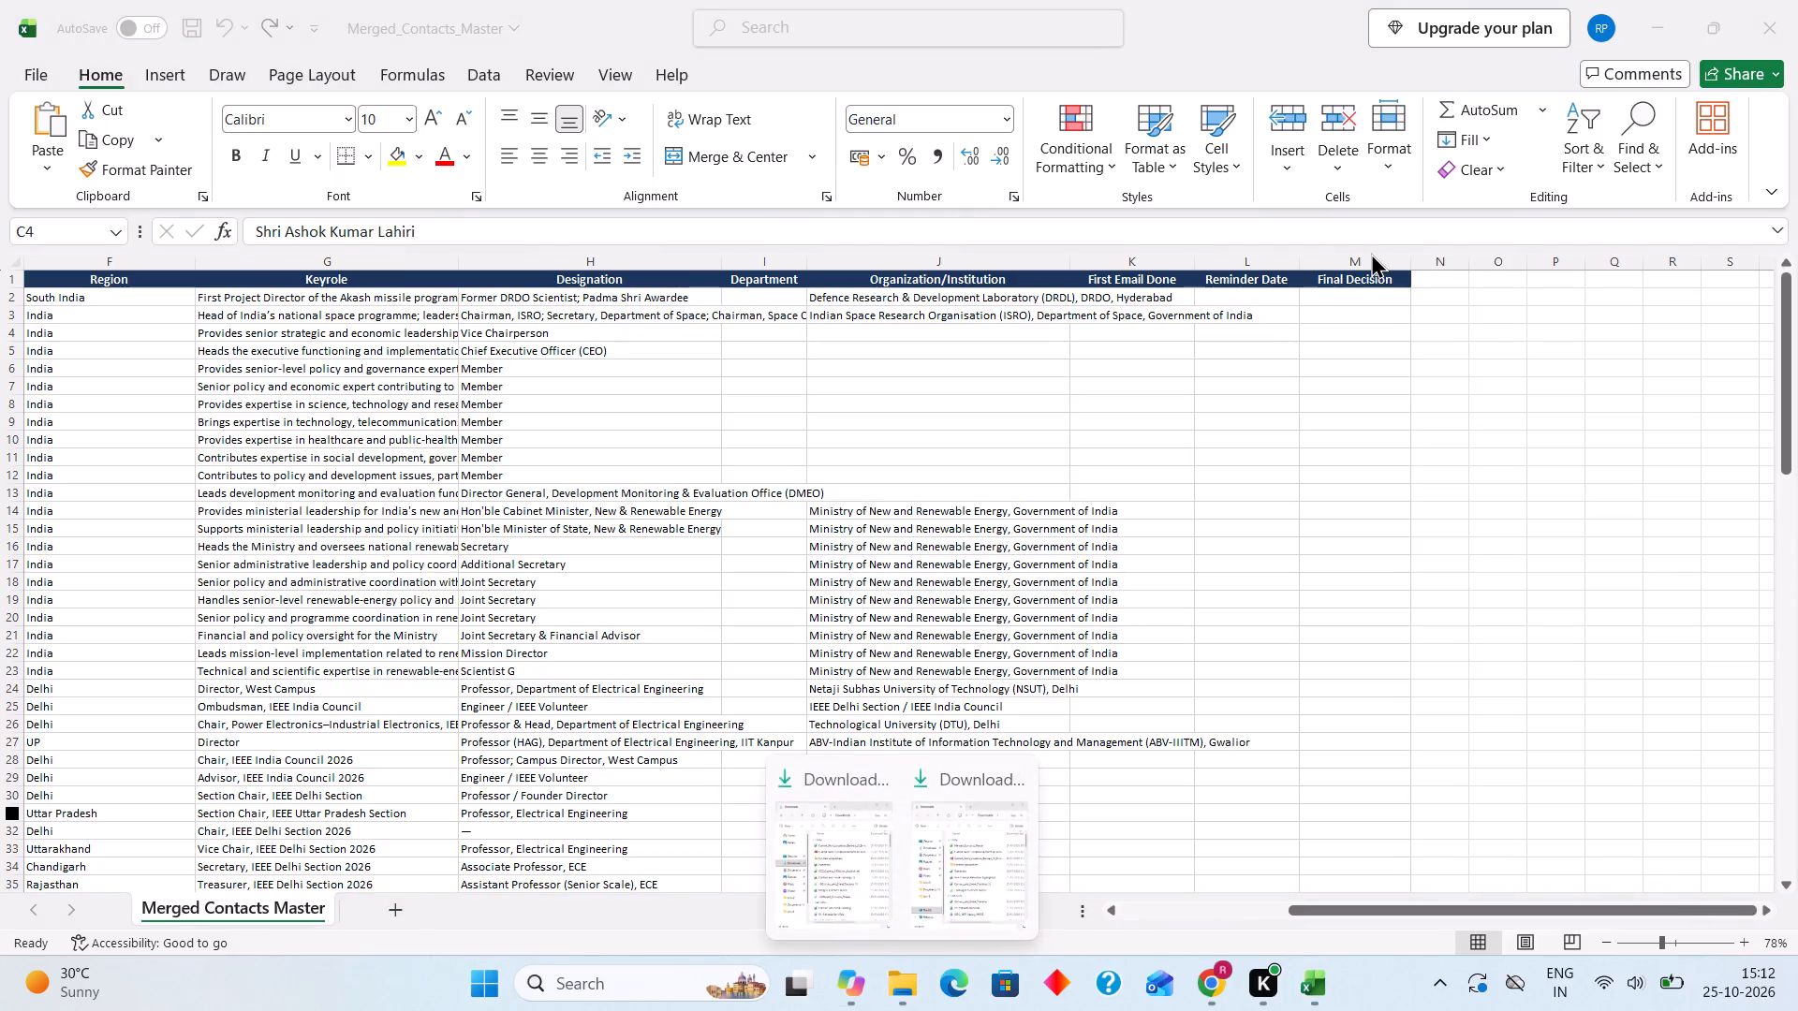
click(1661, 1)
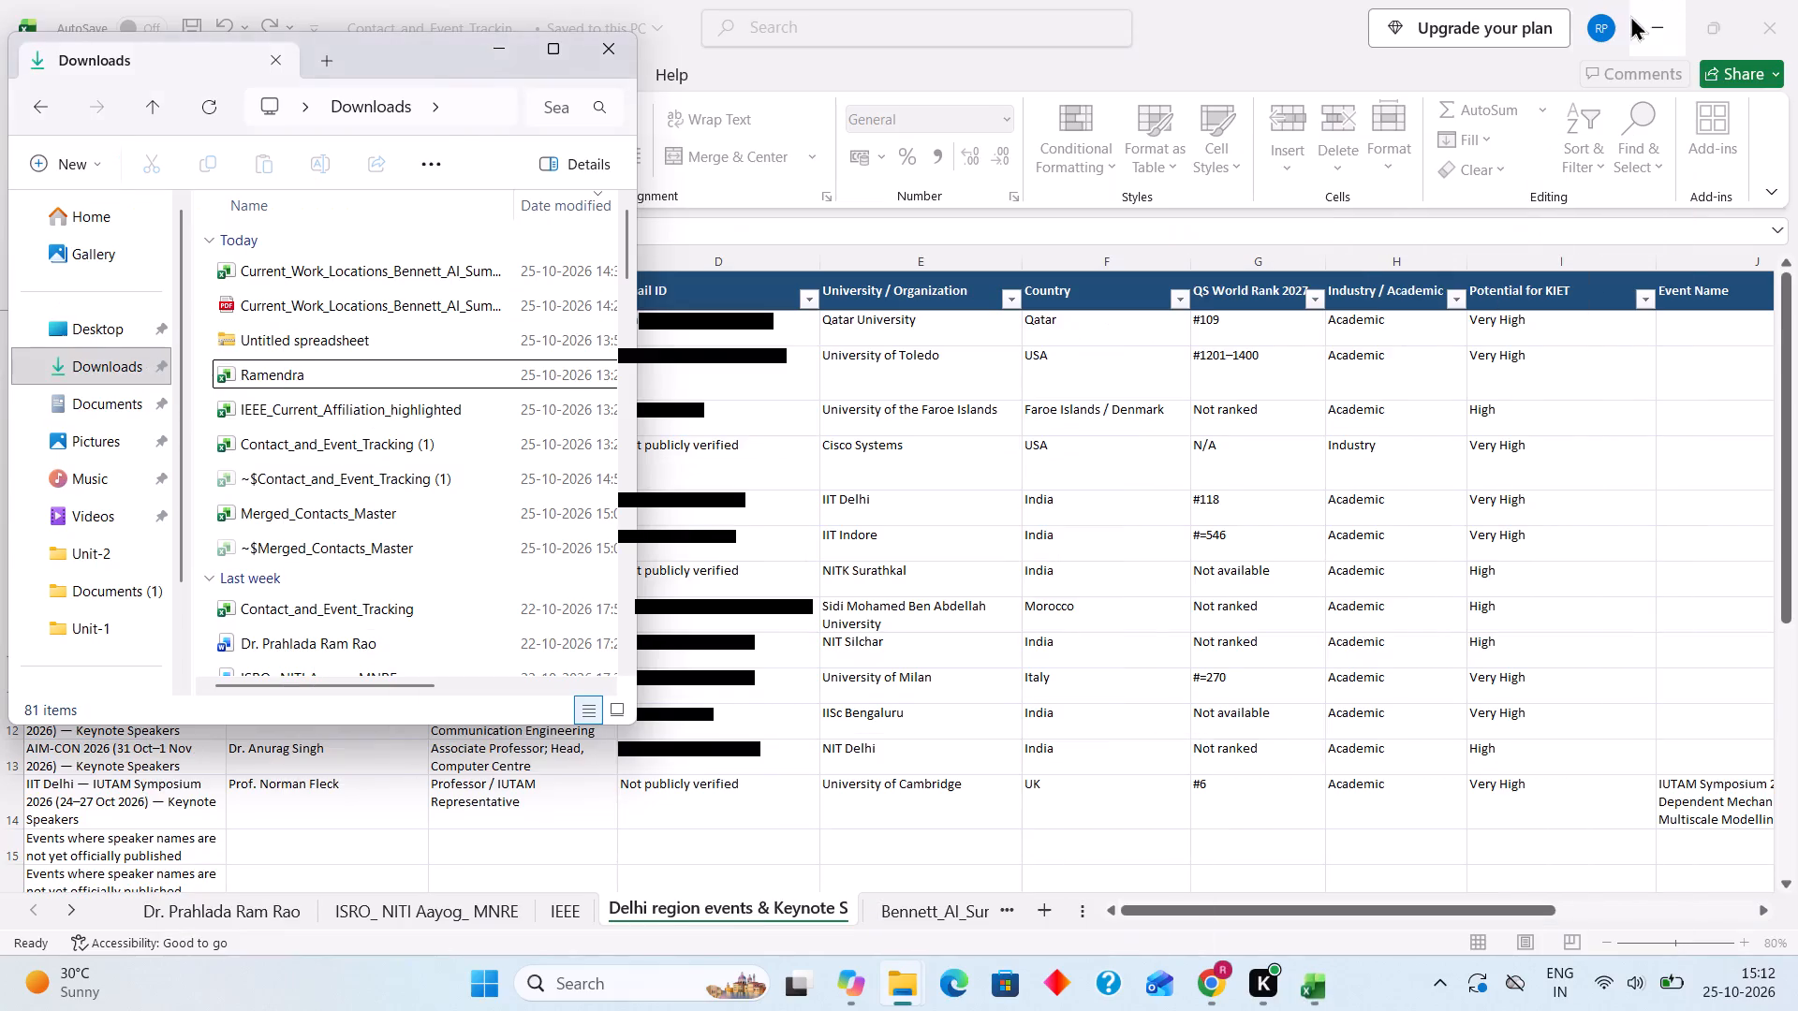
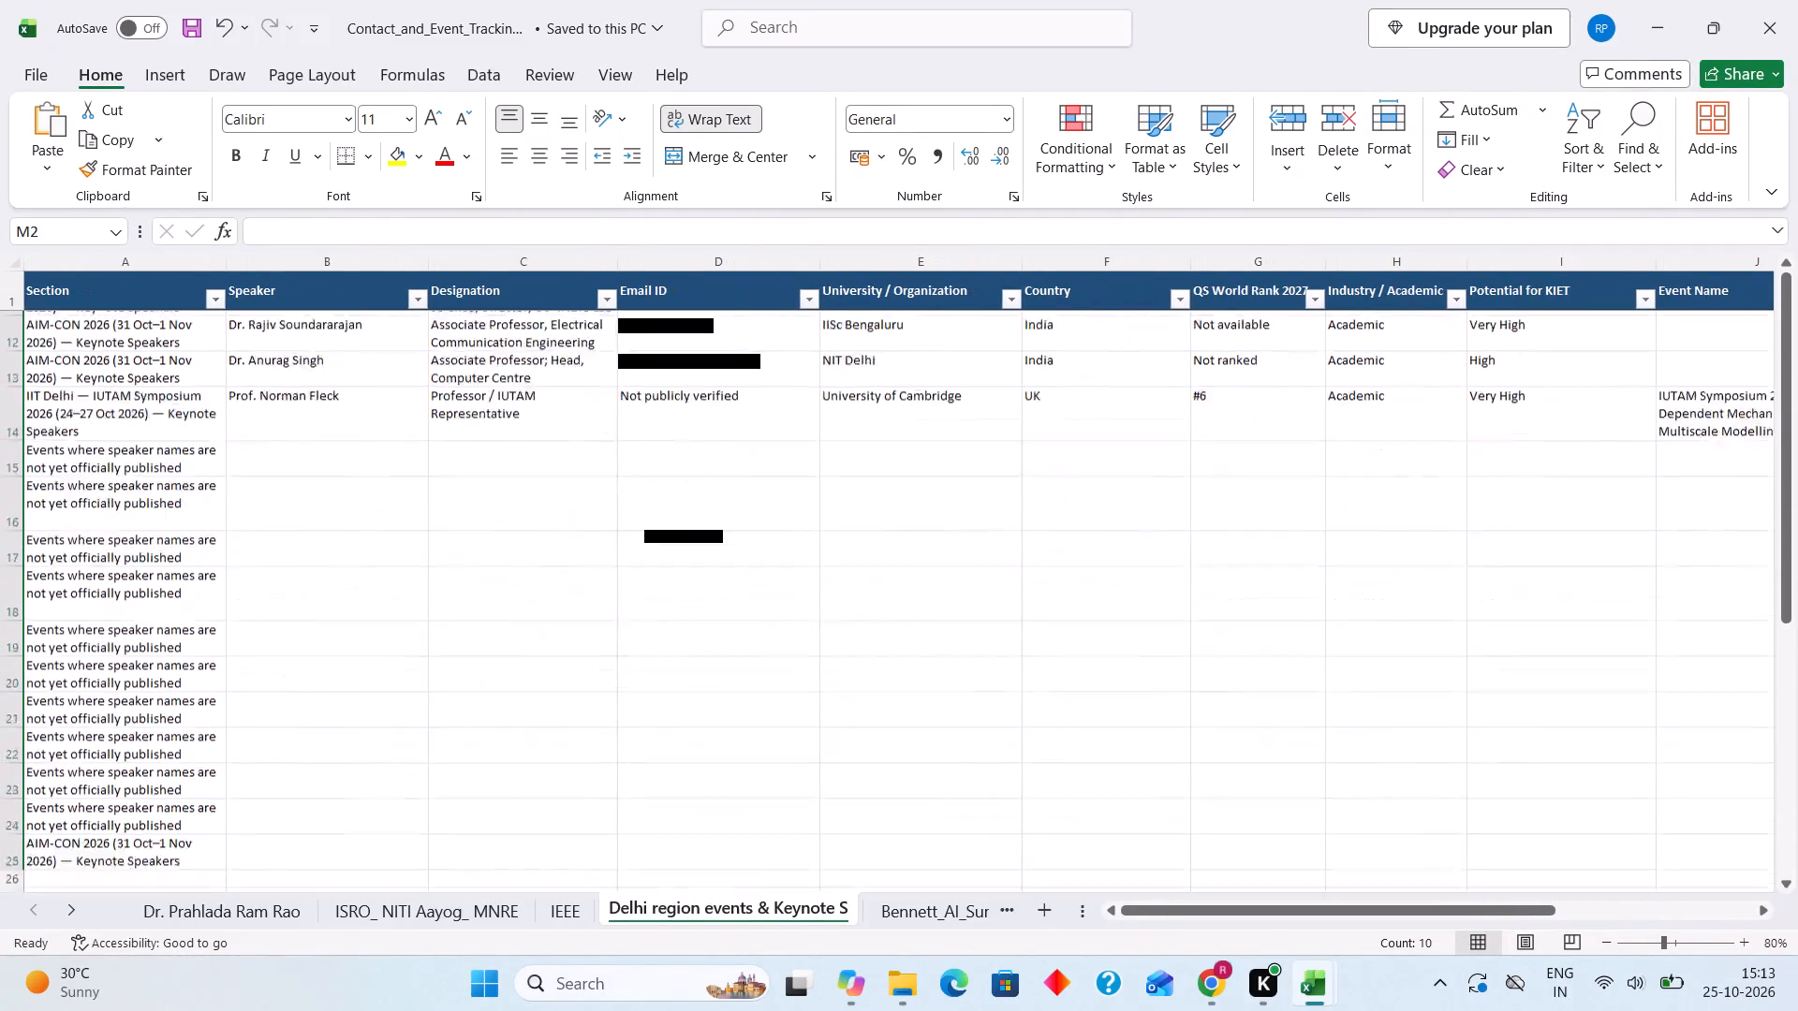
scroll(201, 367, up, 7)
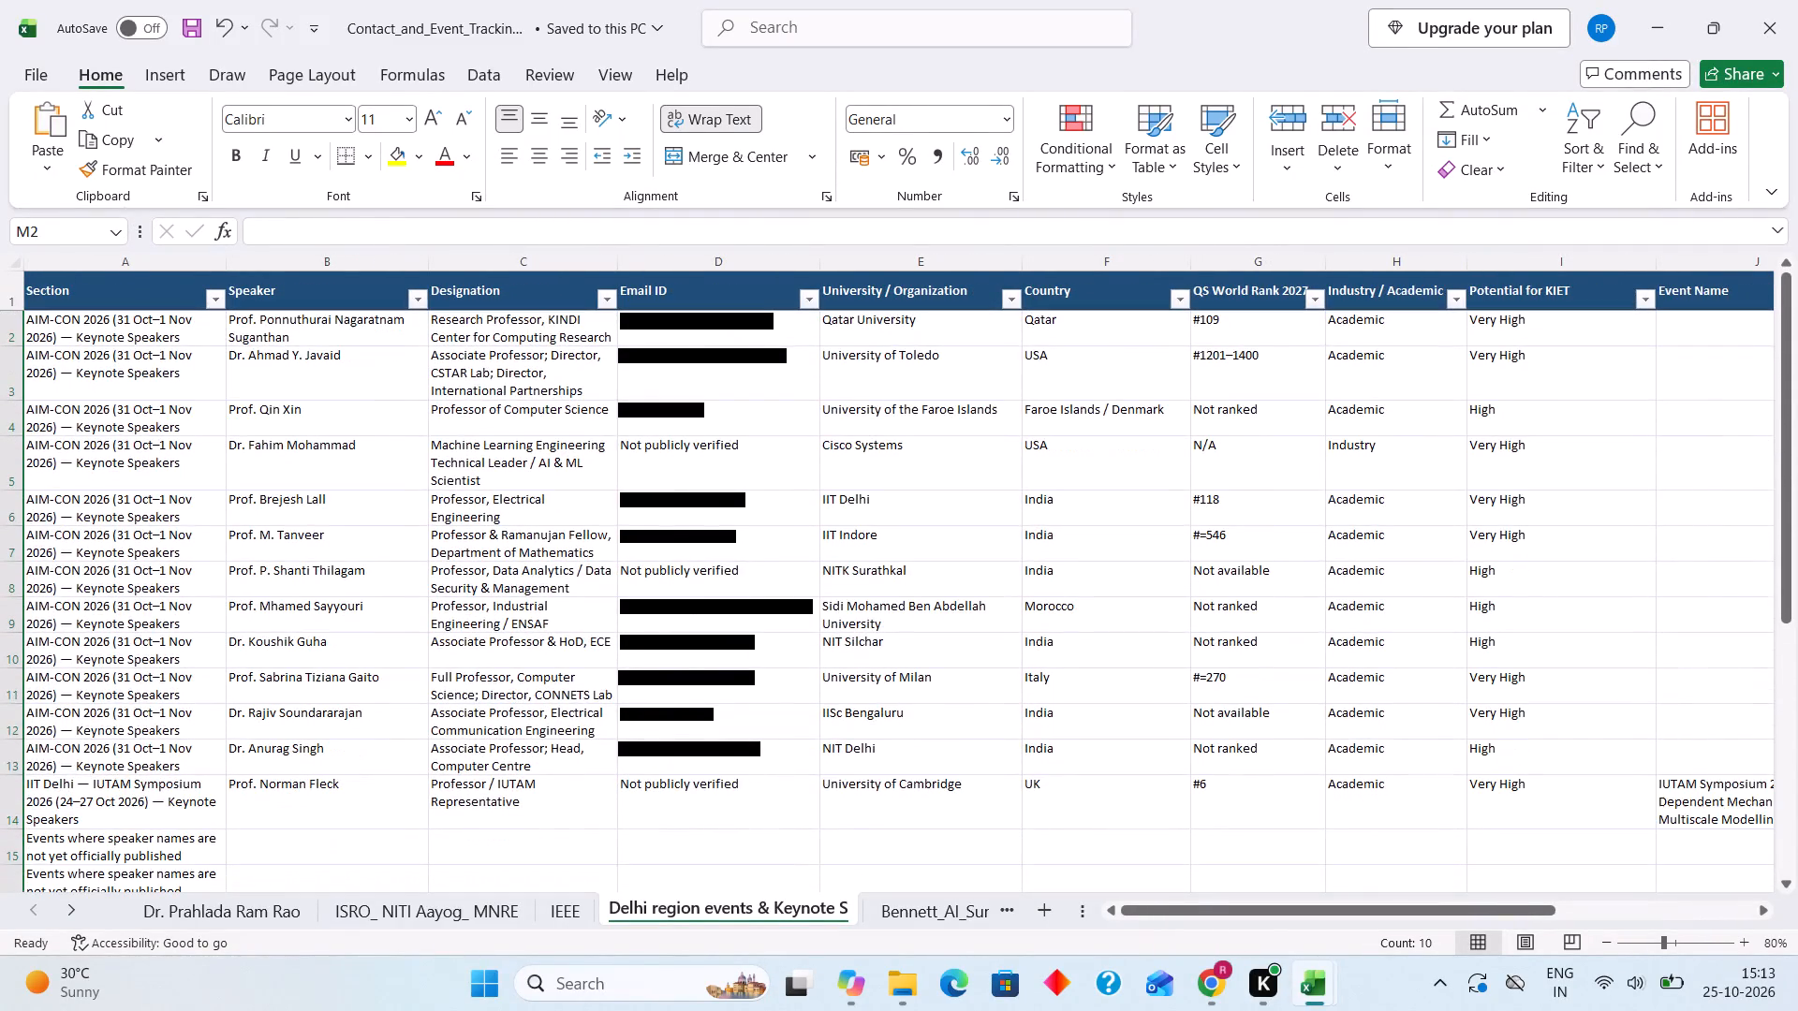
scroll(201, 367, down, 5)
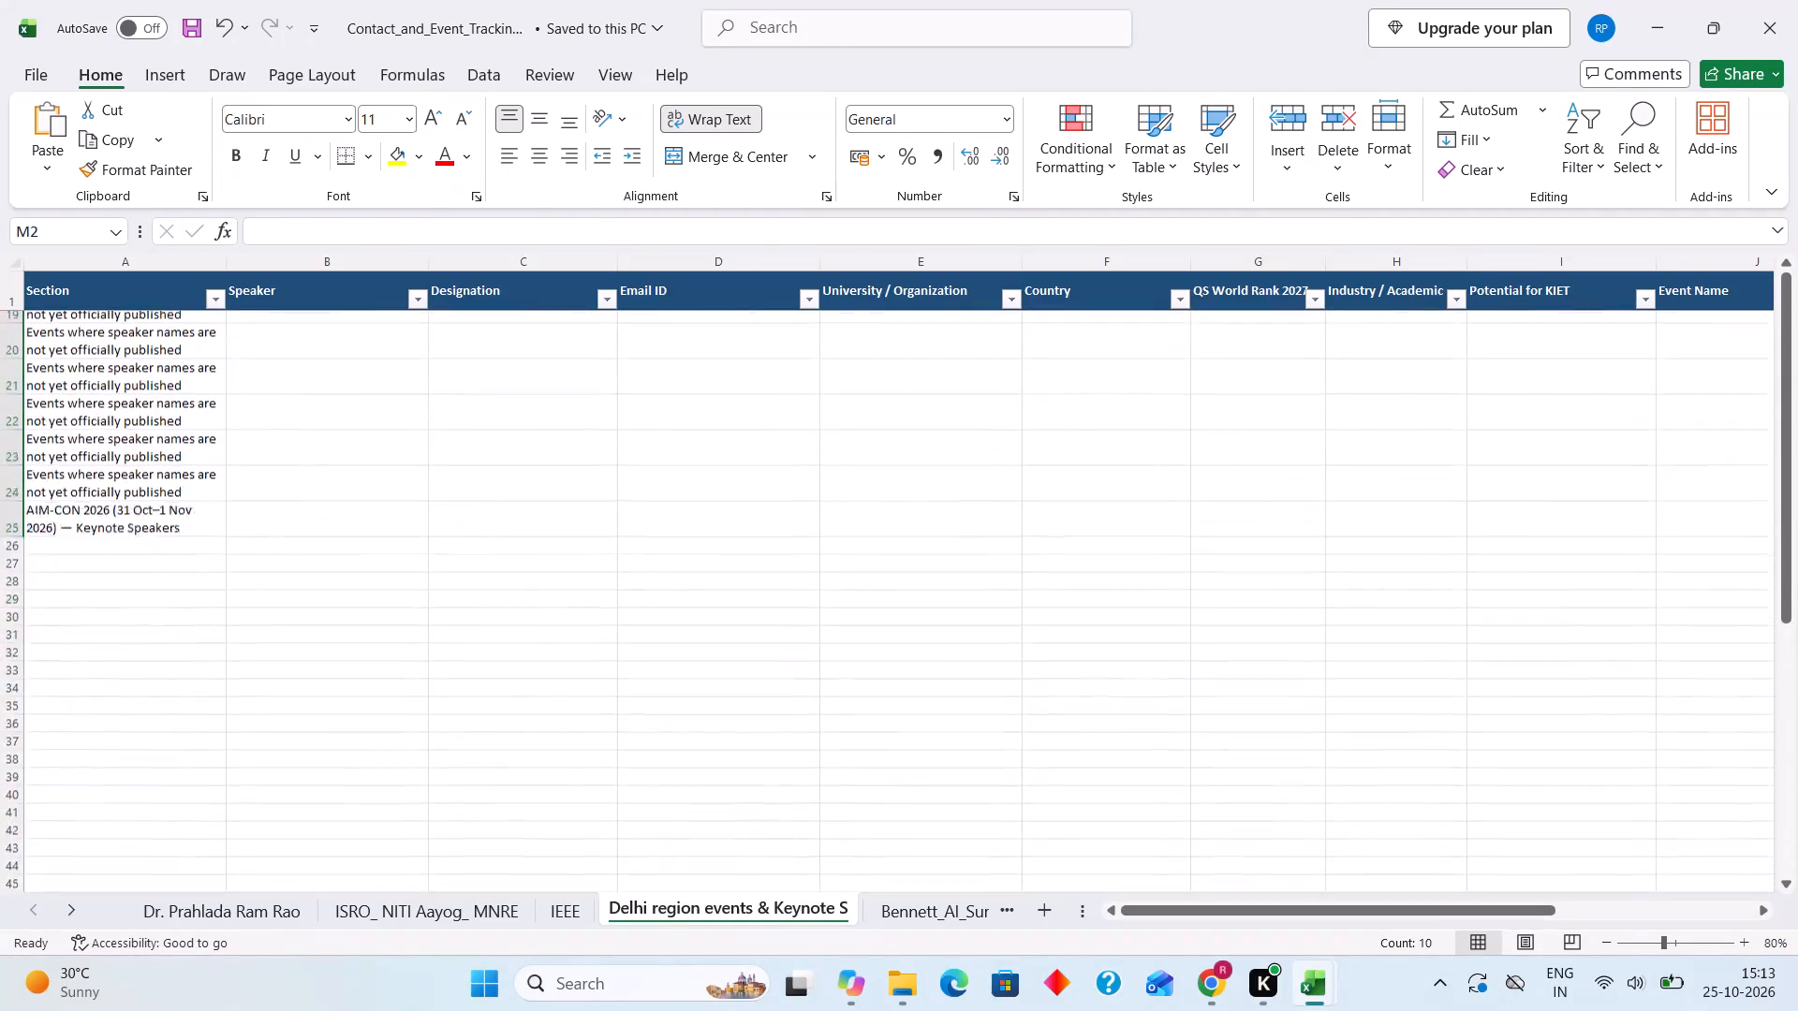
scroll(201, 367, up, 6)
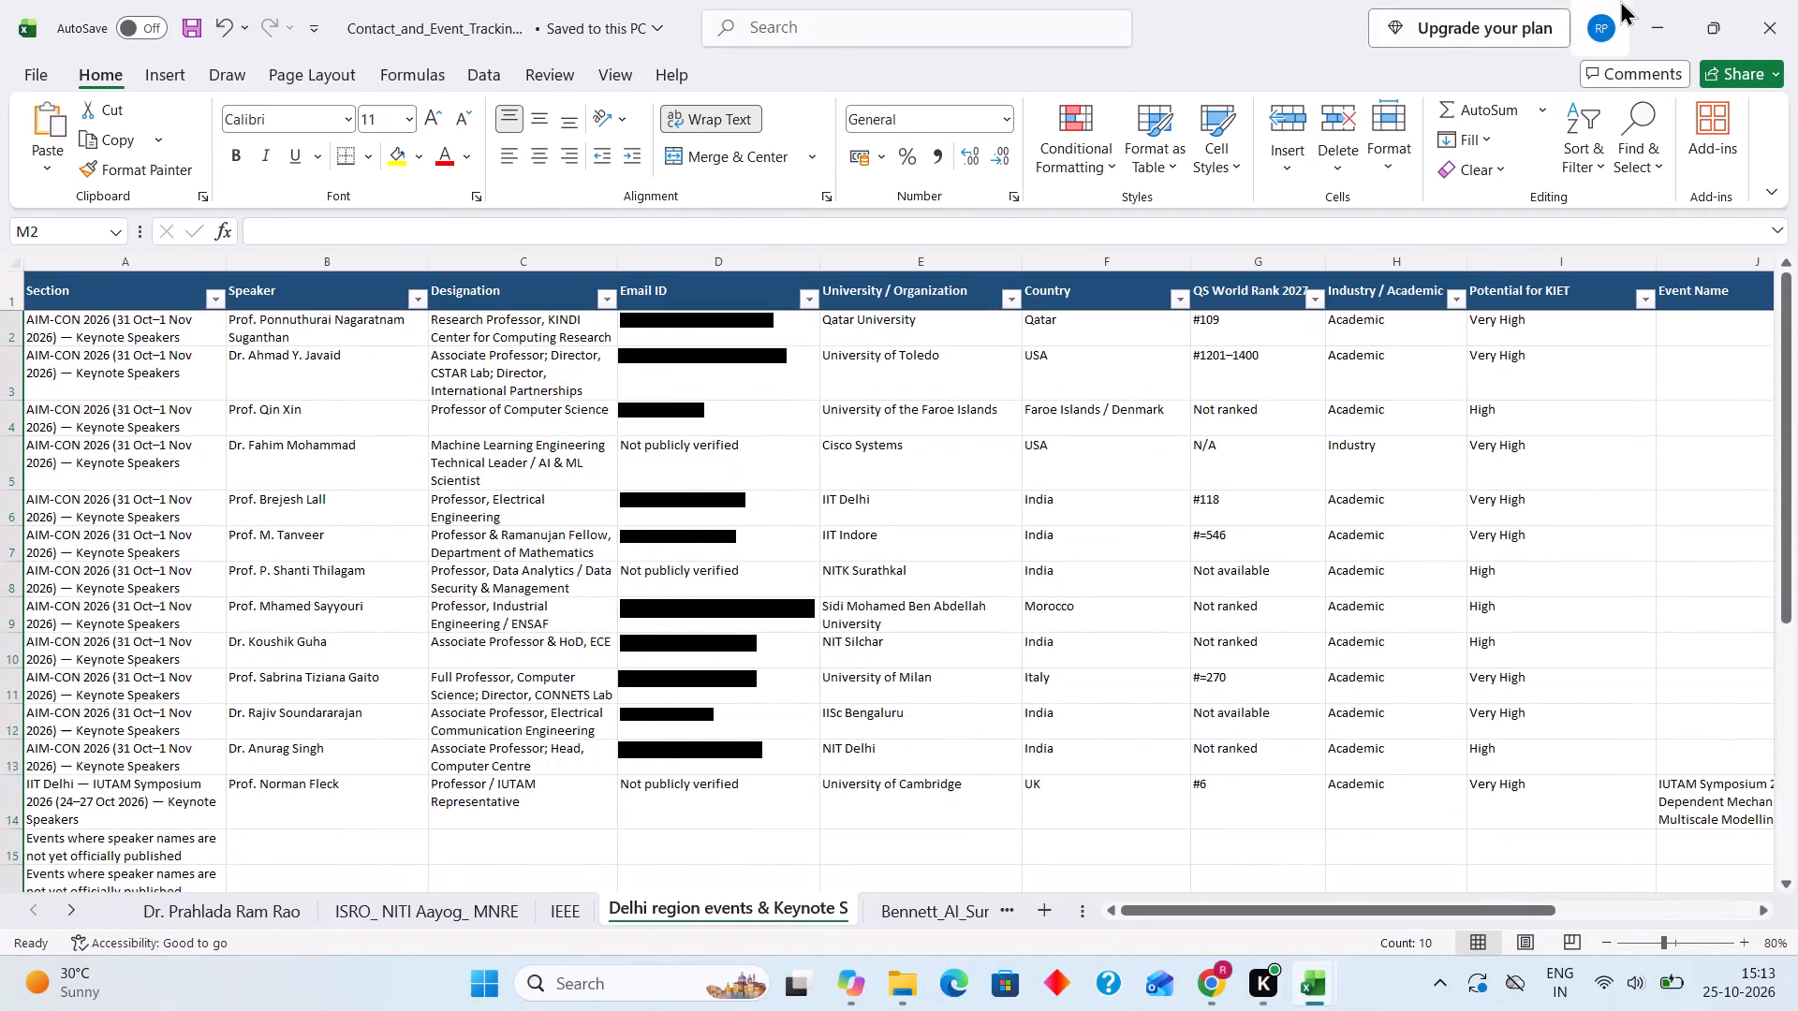
Open the Merged_Contacts_Master workbook from the Downloads folder and bring its first columns into view.
click(1650, 2)
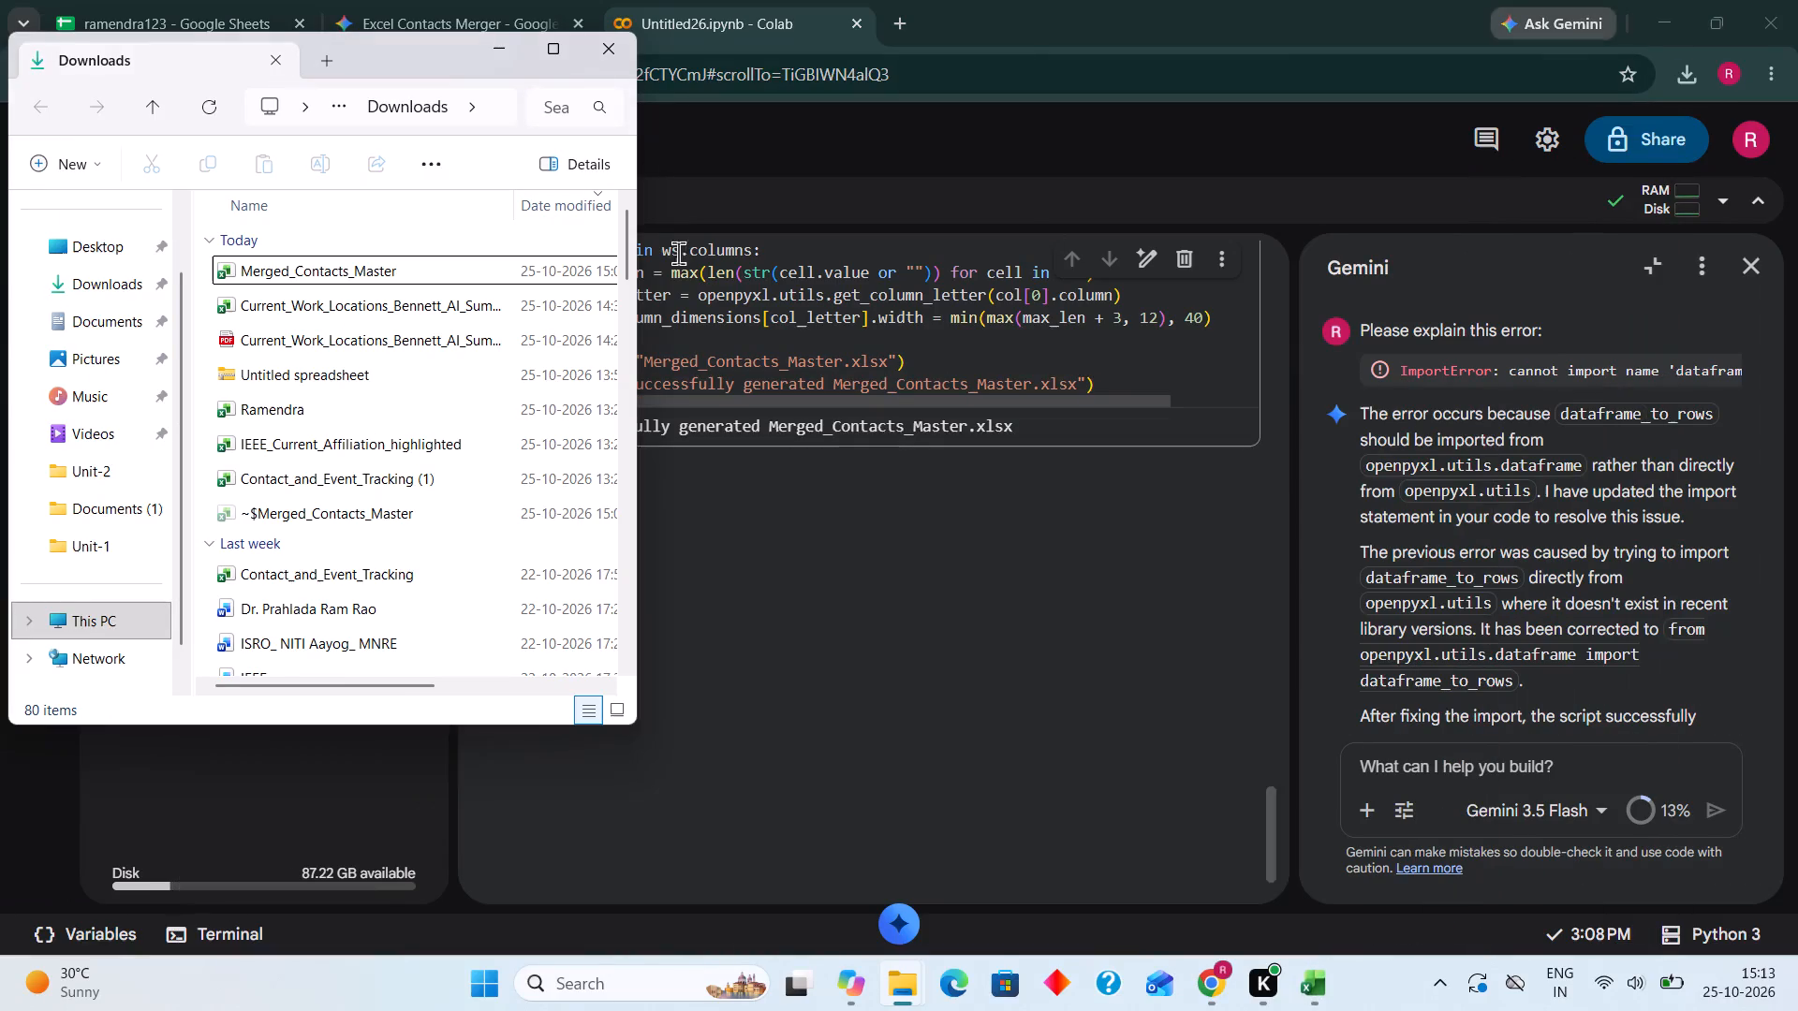
double_click(420, 265)
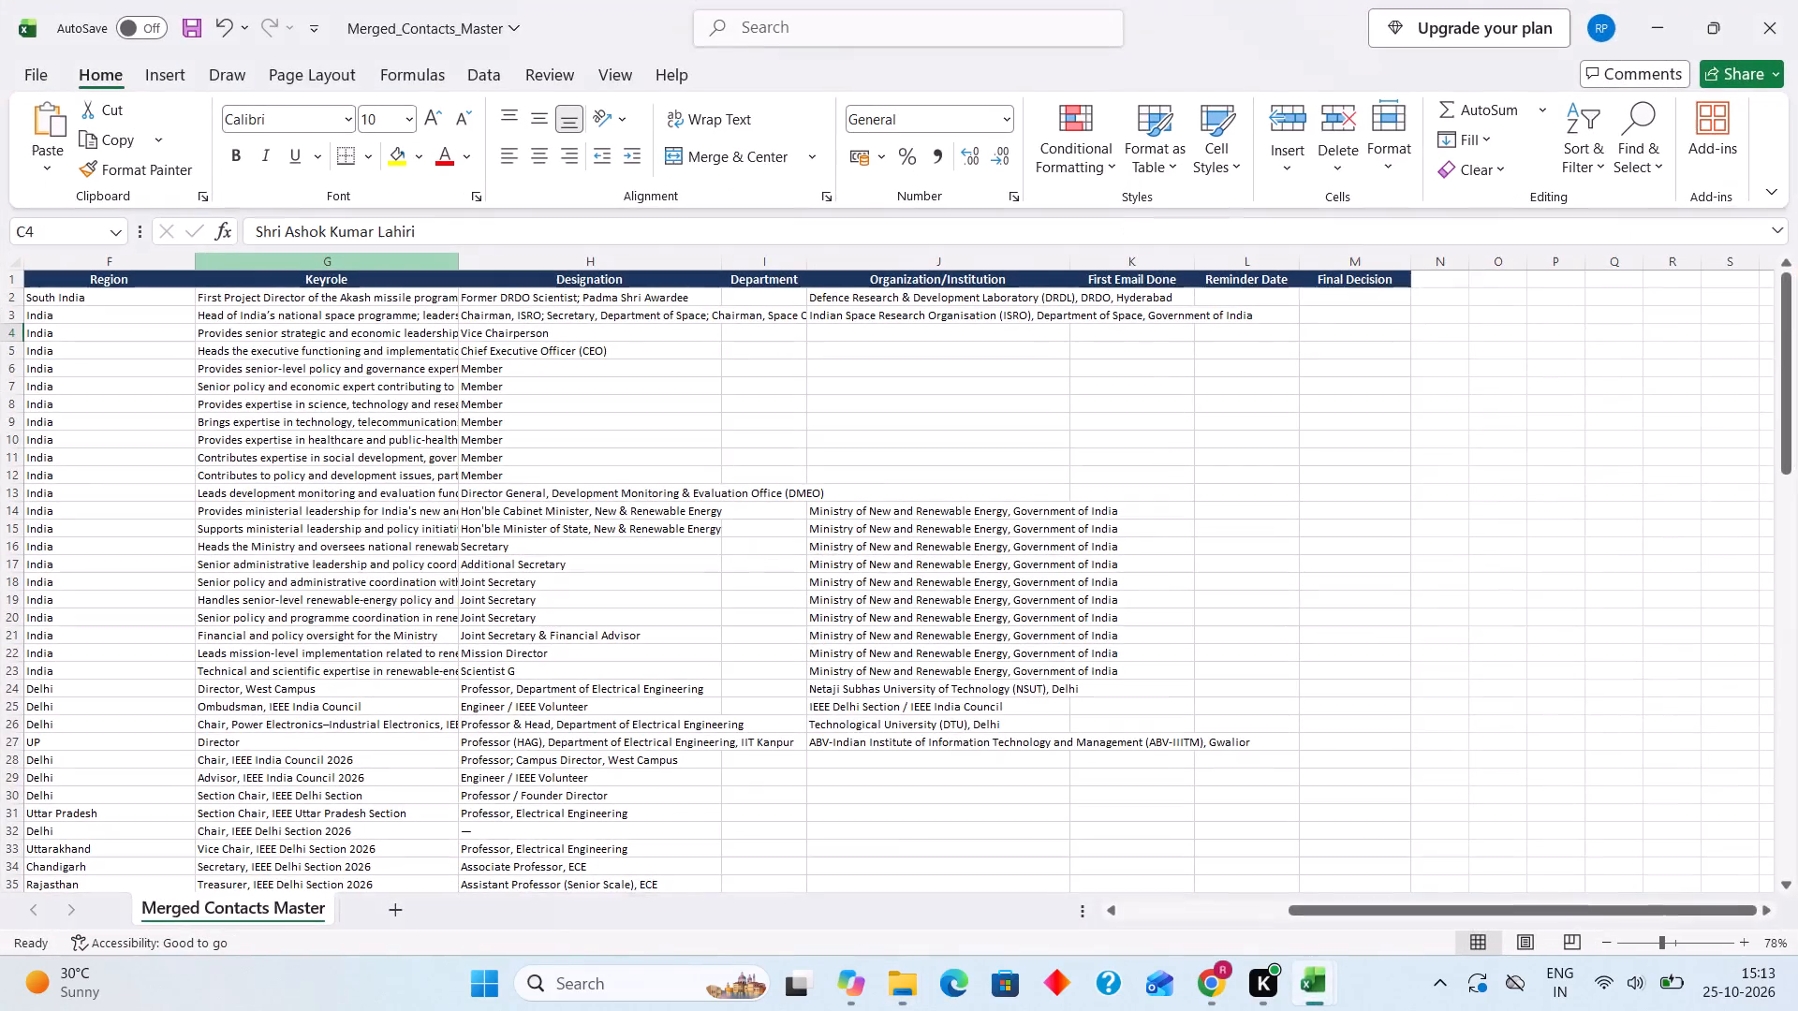
scroll(422, 450, up, 2)
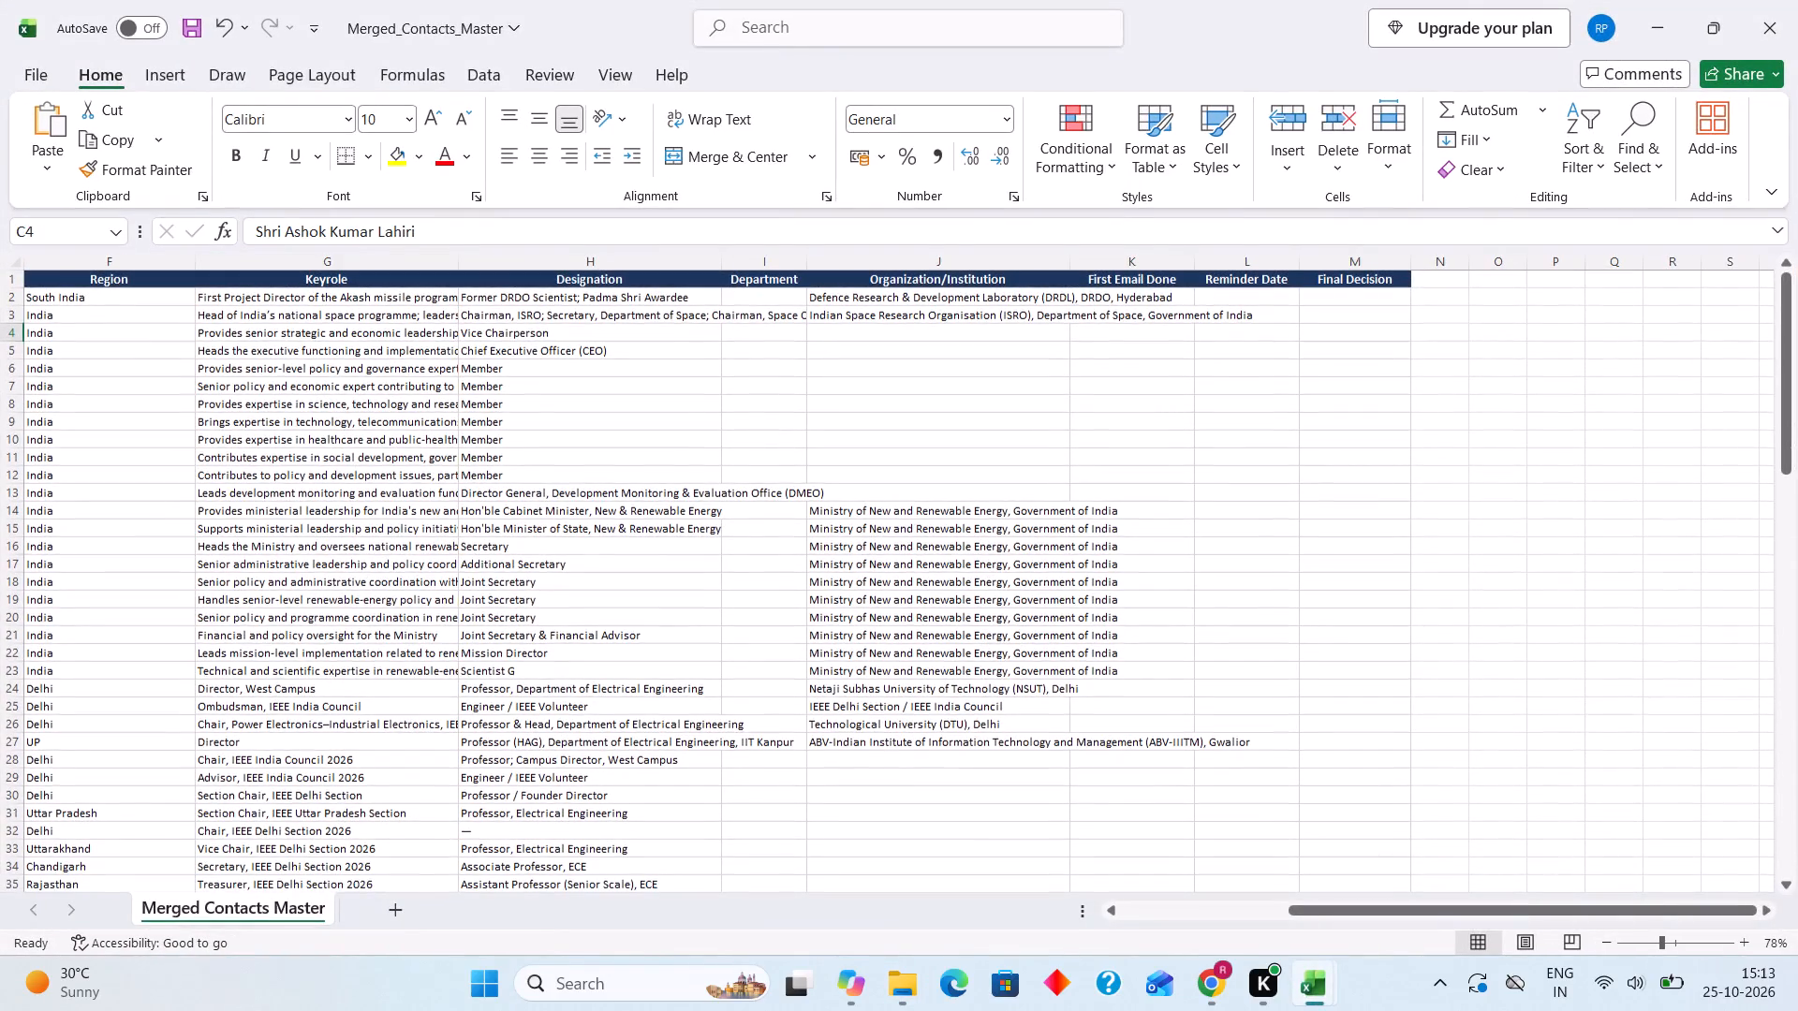
scroll(422, 450, right, 9)
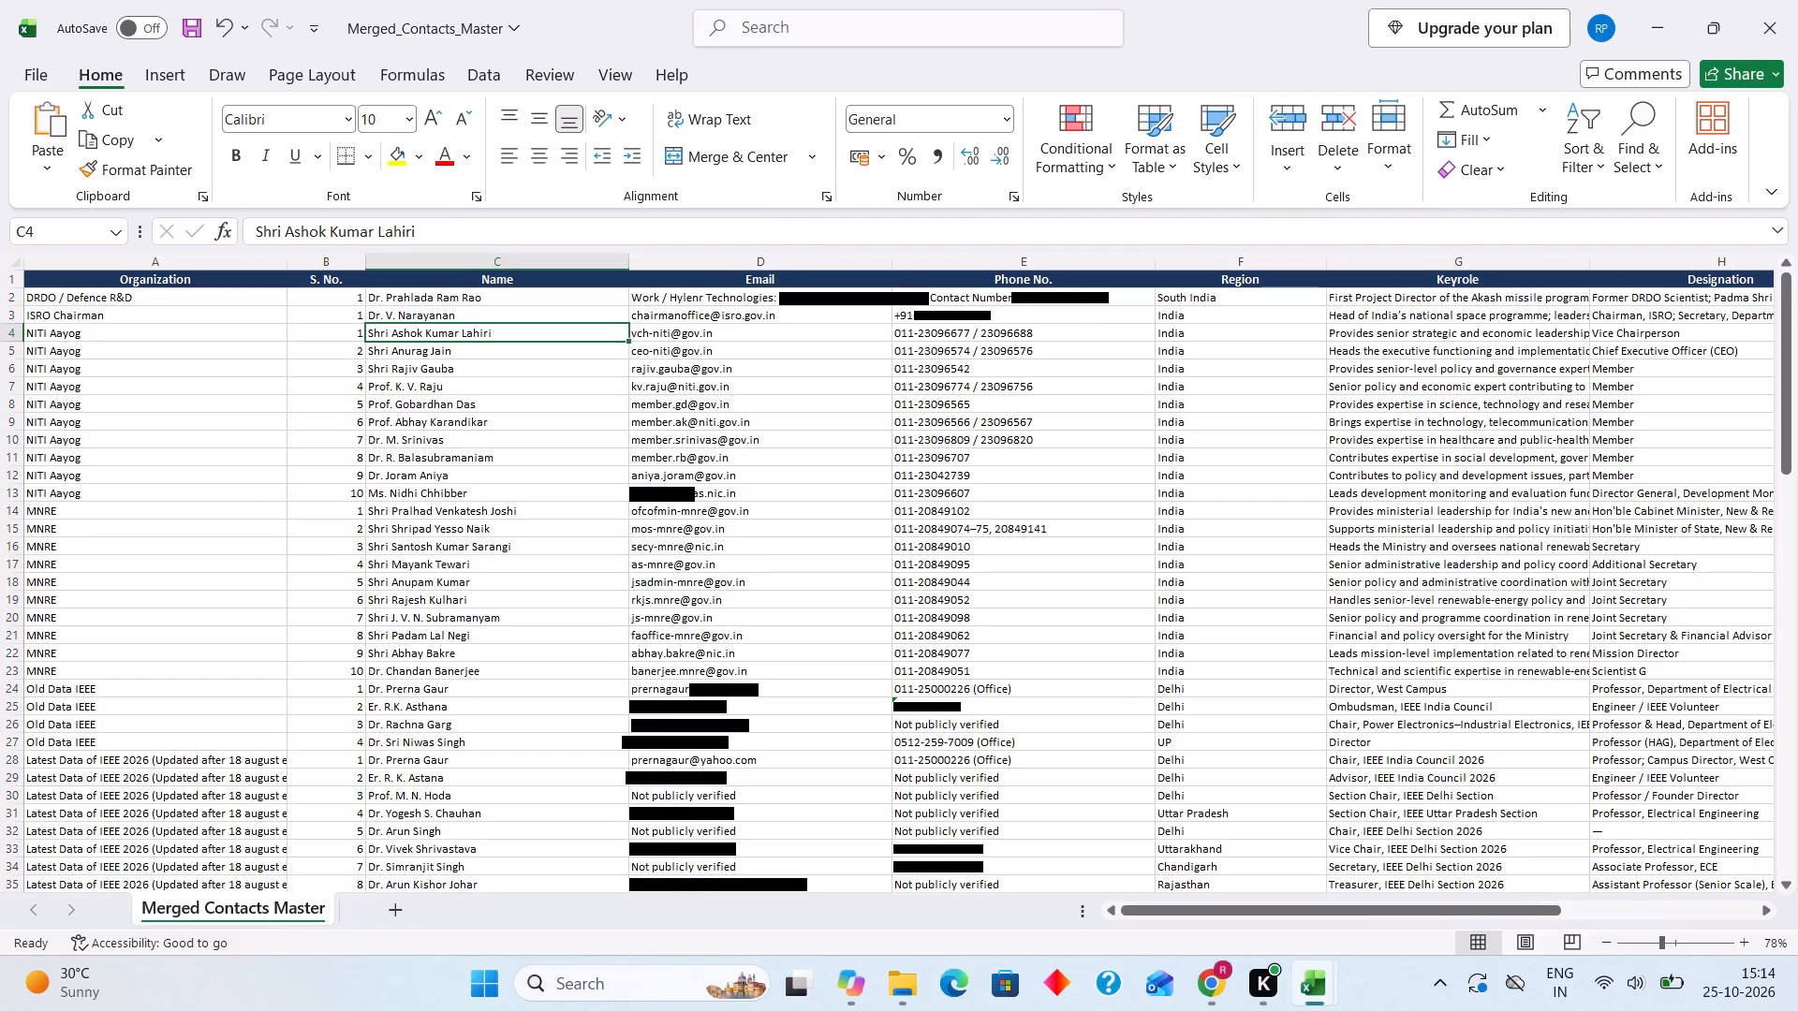
Left-align the email entry in cell D2.
click(871, 300)
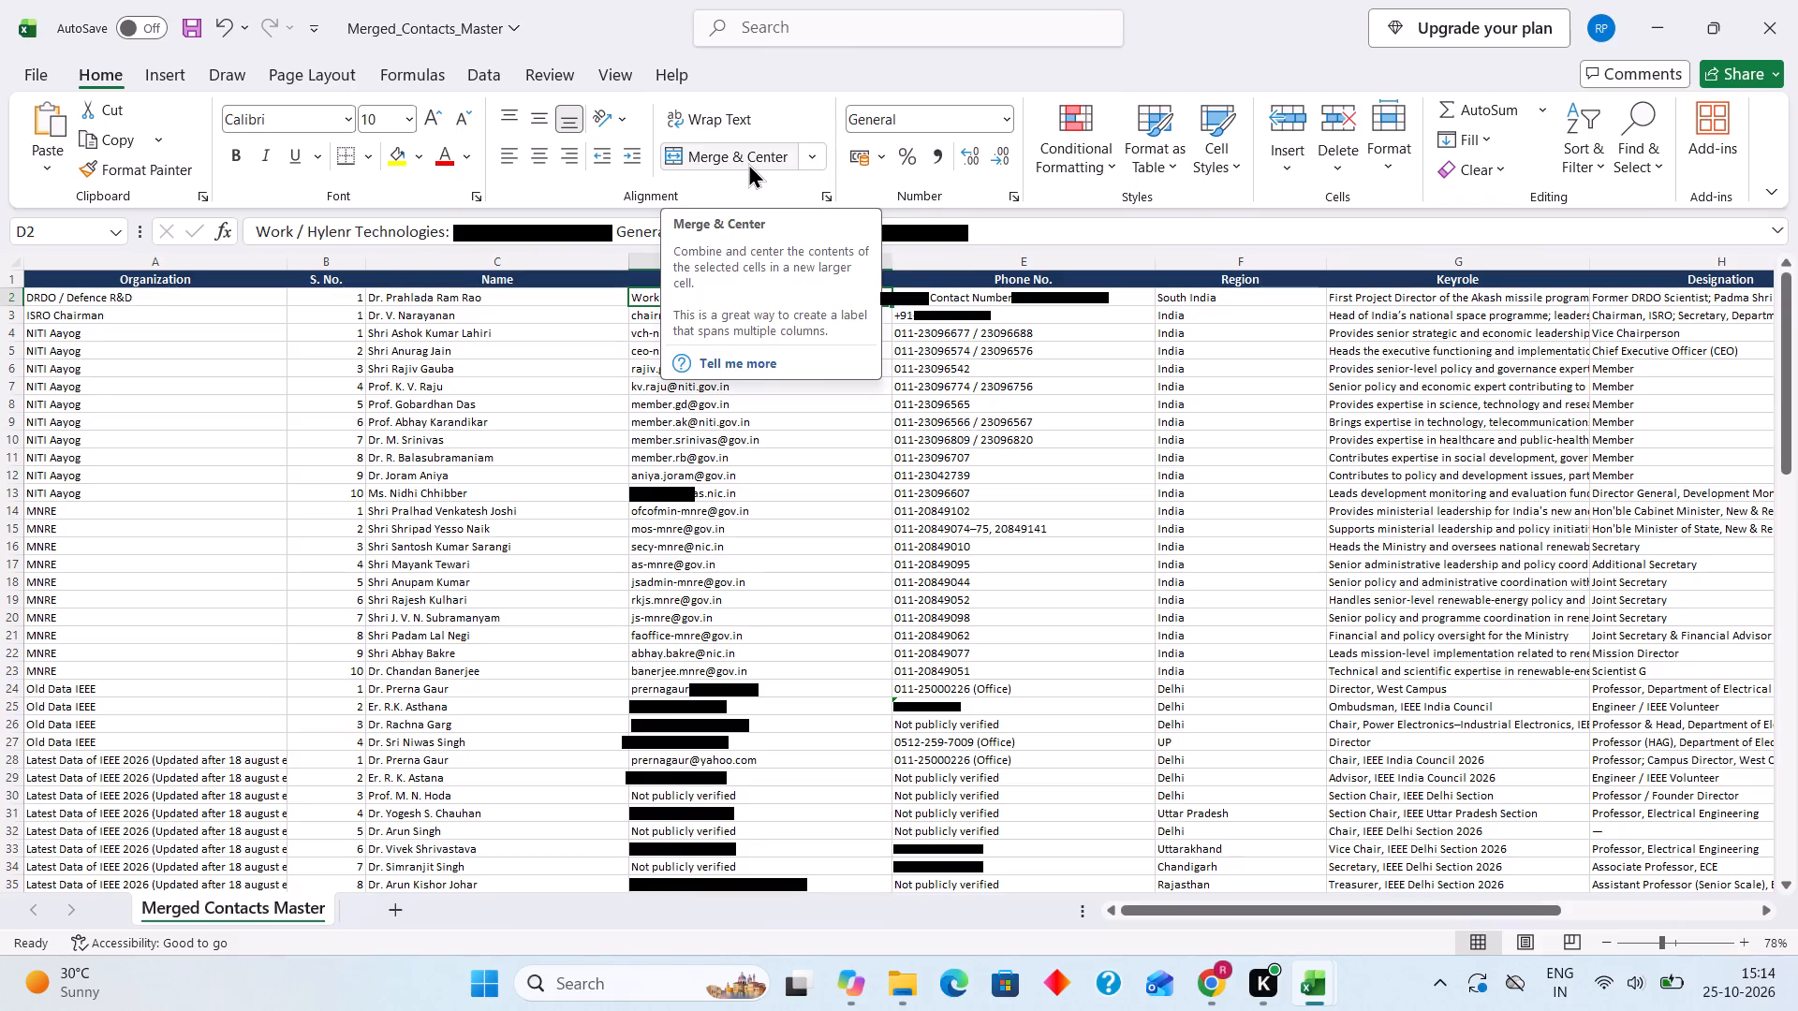
click(538, 152)
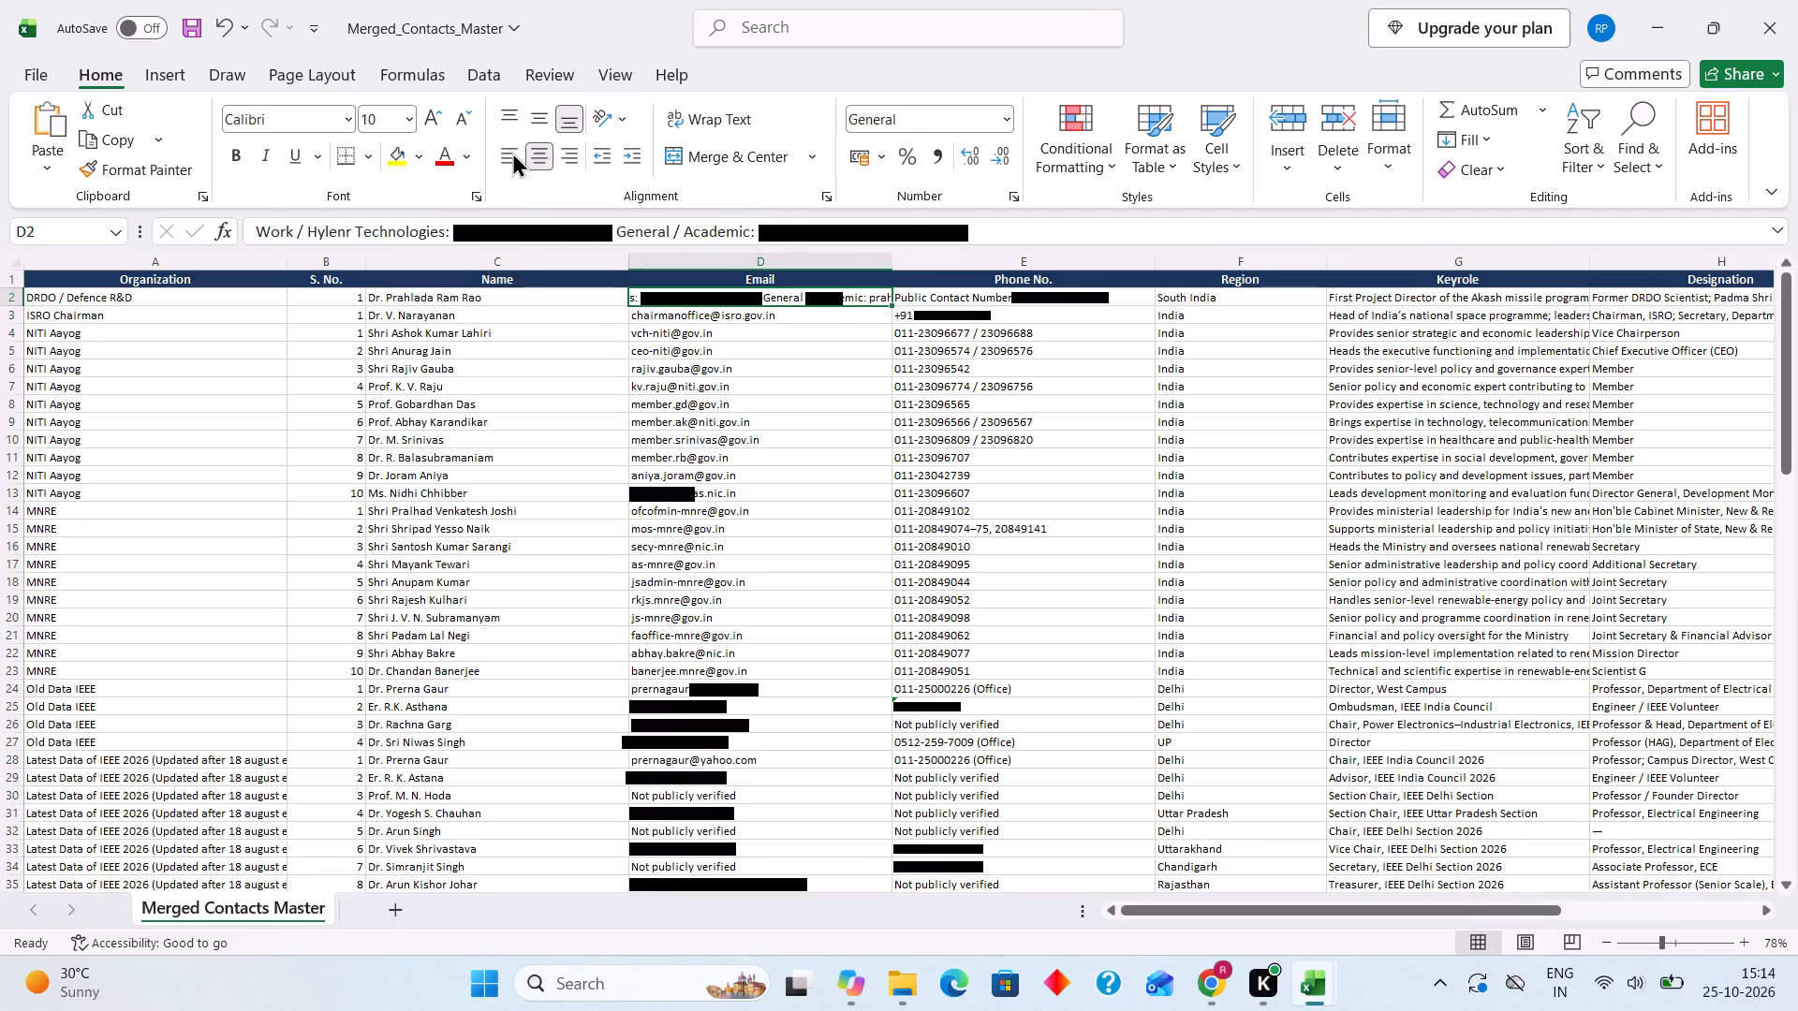
click(512, 152)
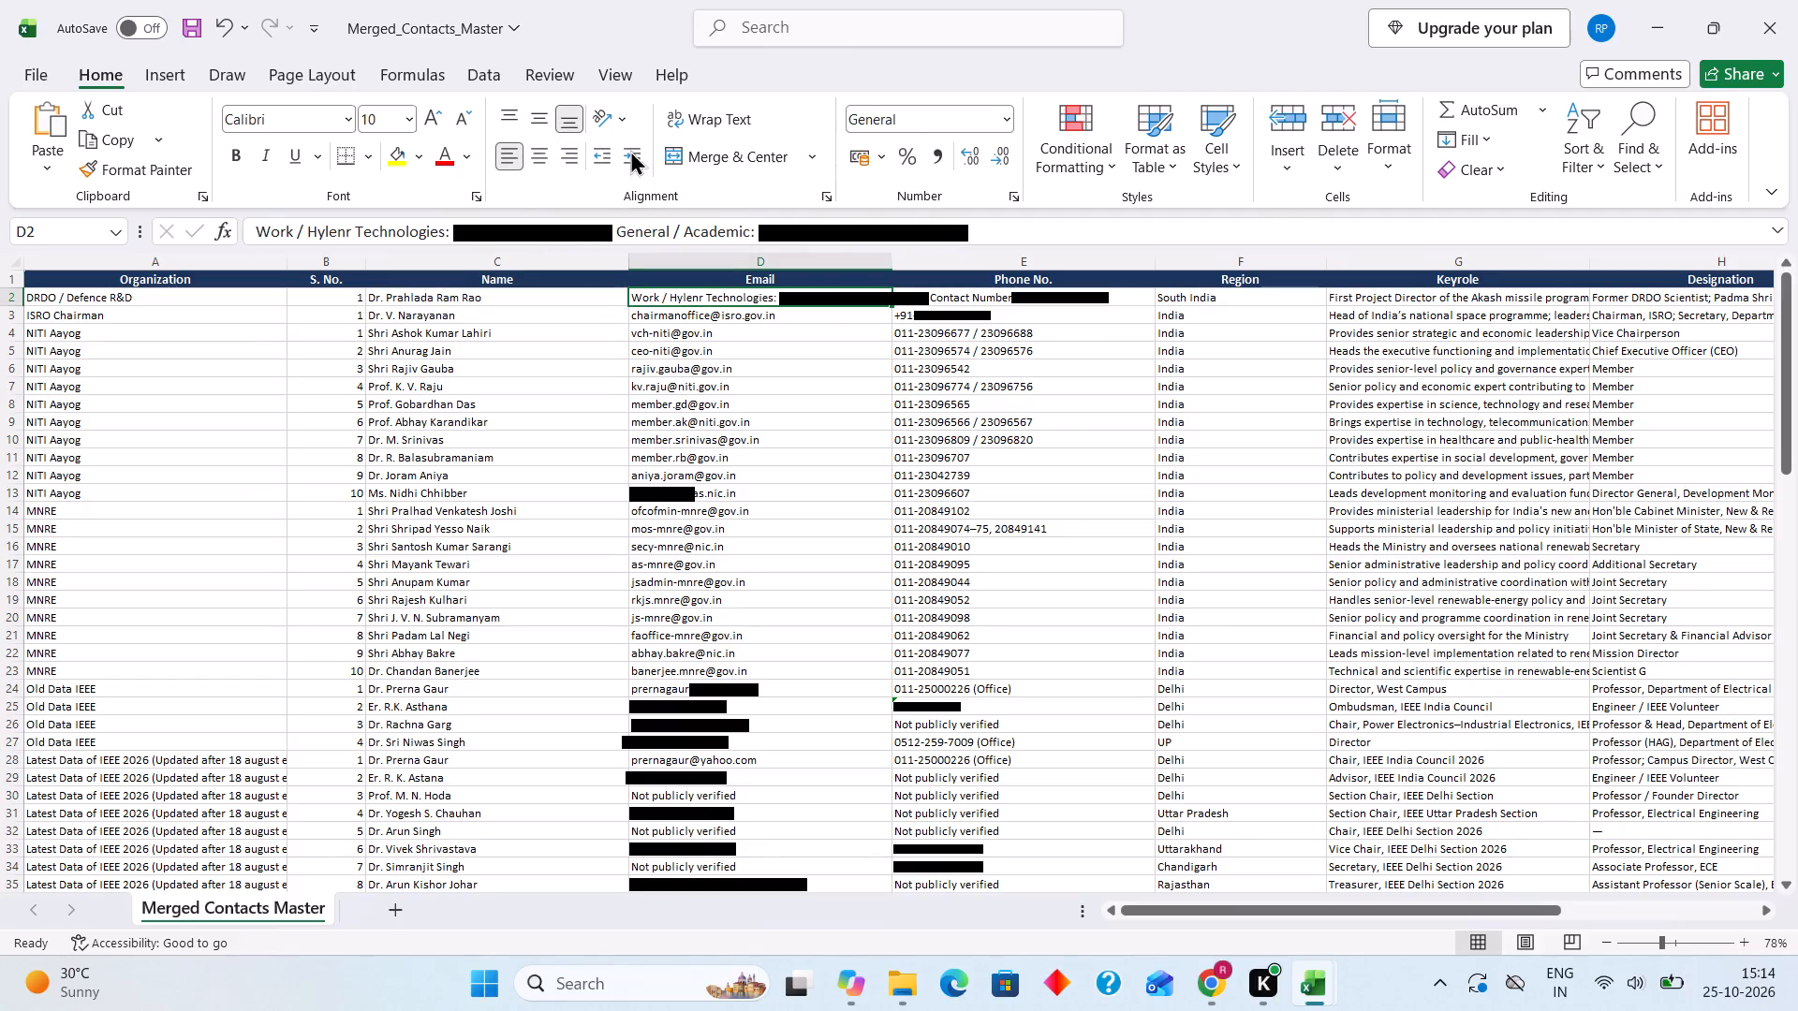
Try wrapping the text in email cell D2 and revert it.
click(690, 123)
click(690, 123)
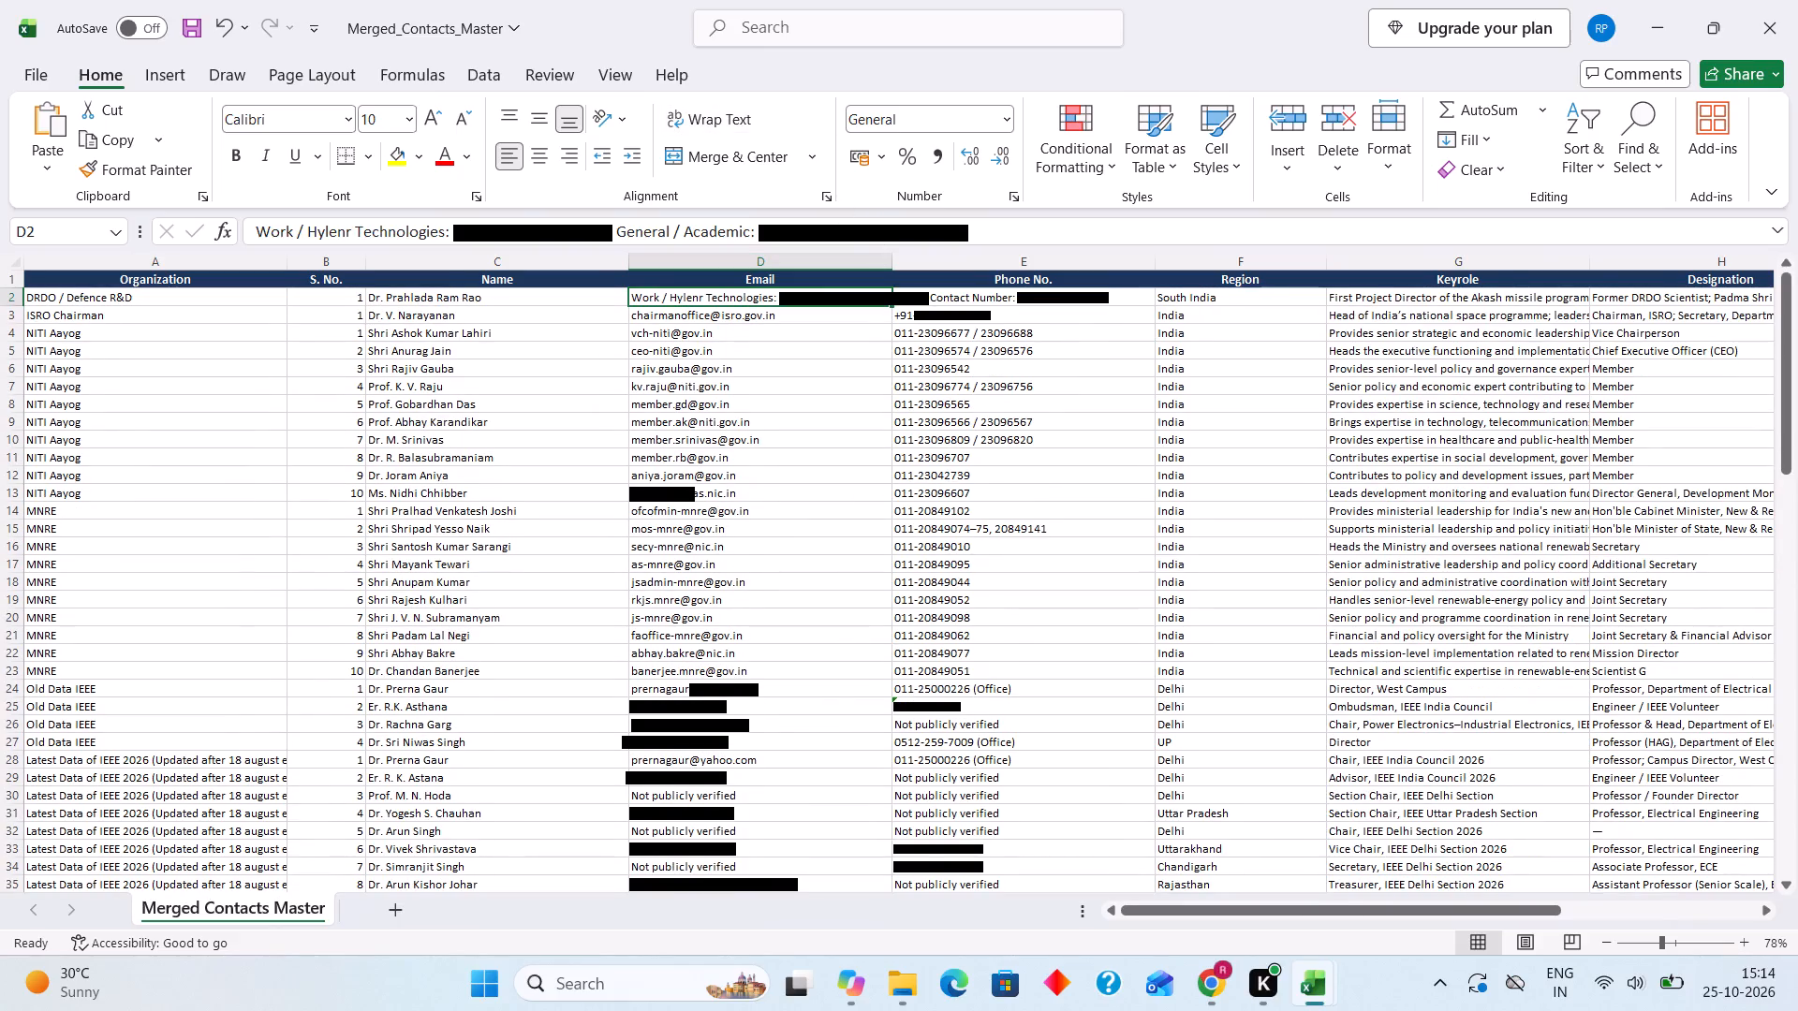
Narrow the Email column by about 40% and the Phone No. column by about a third.
drag(890, 263, 812, 266)
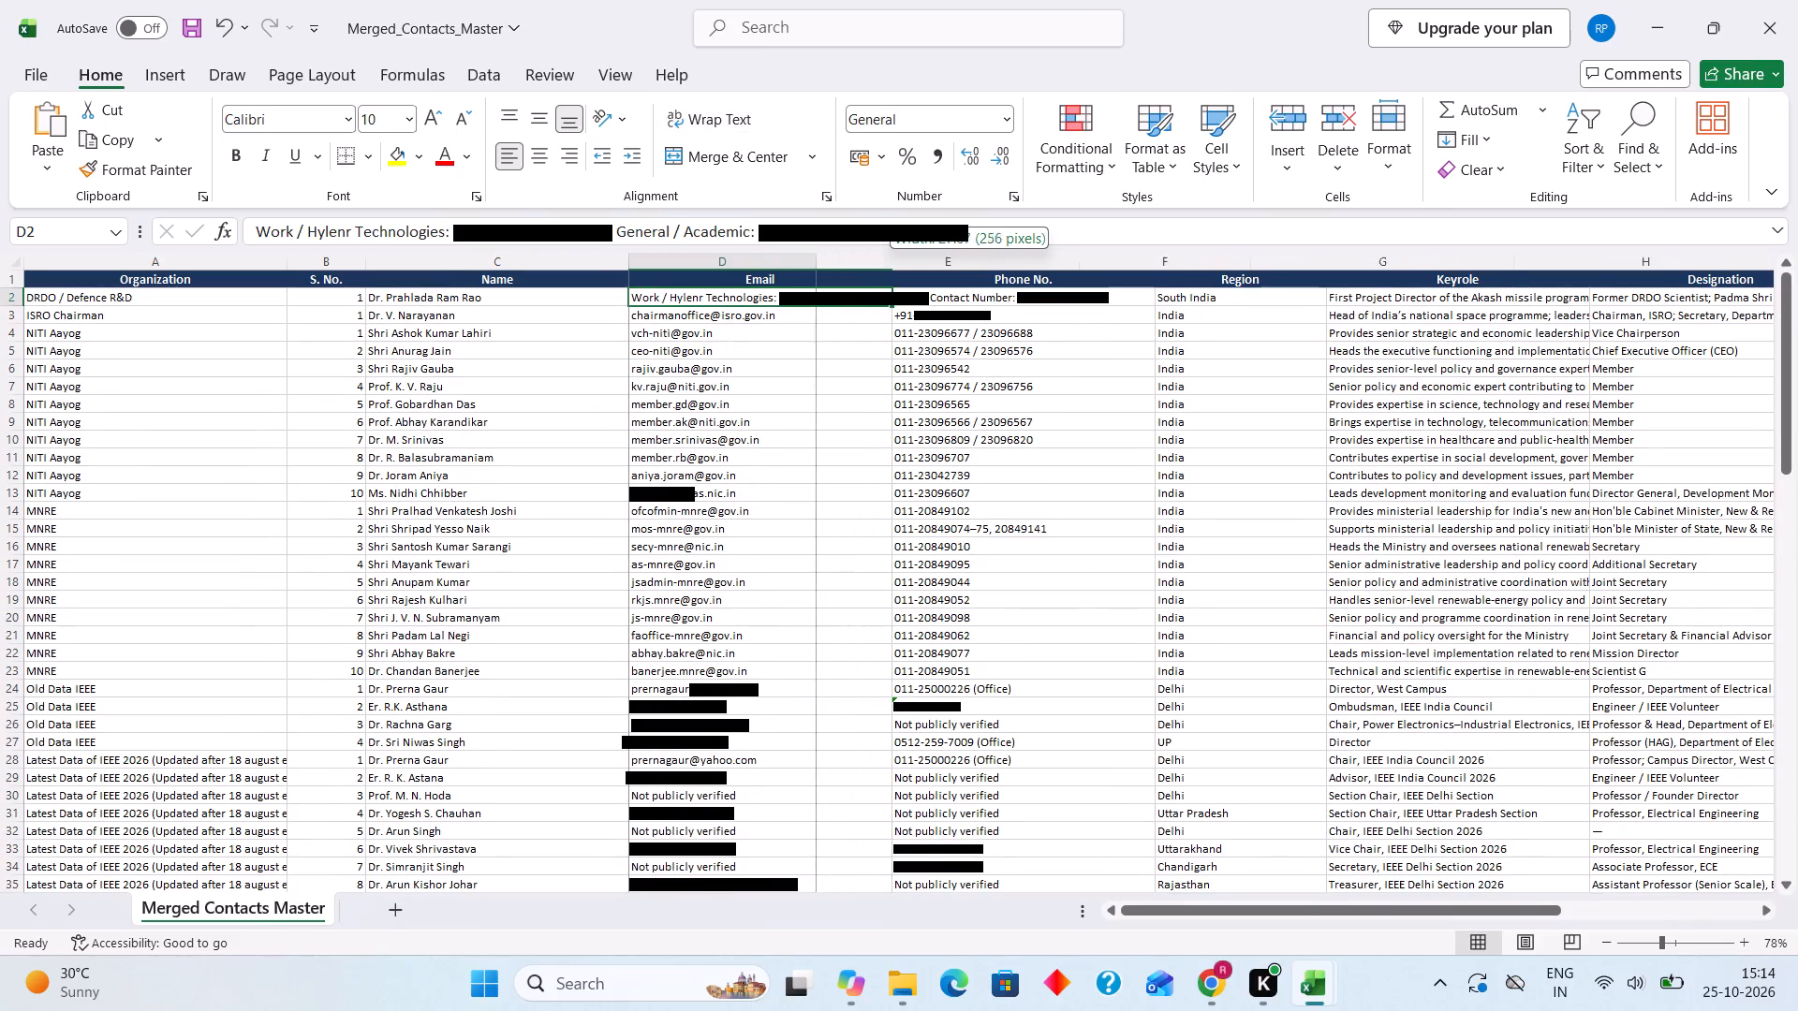
drag(812, 266, 785, 267)
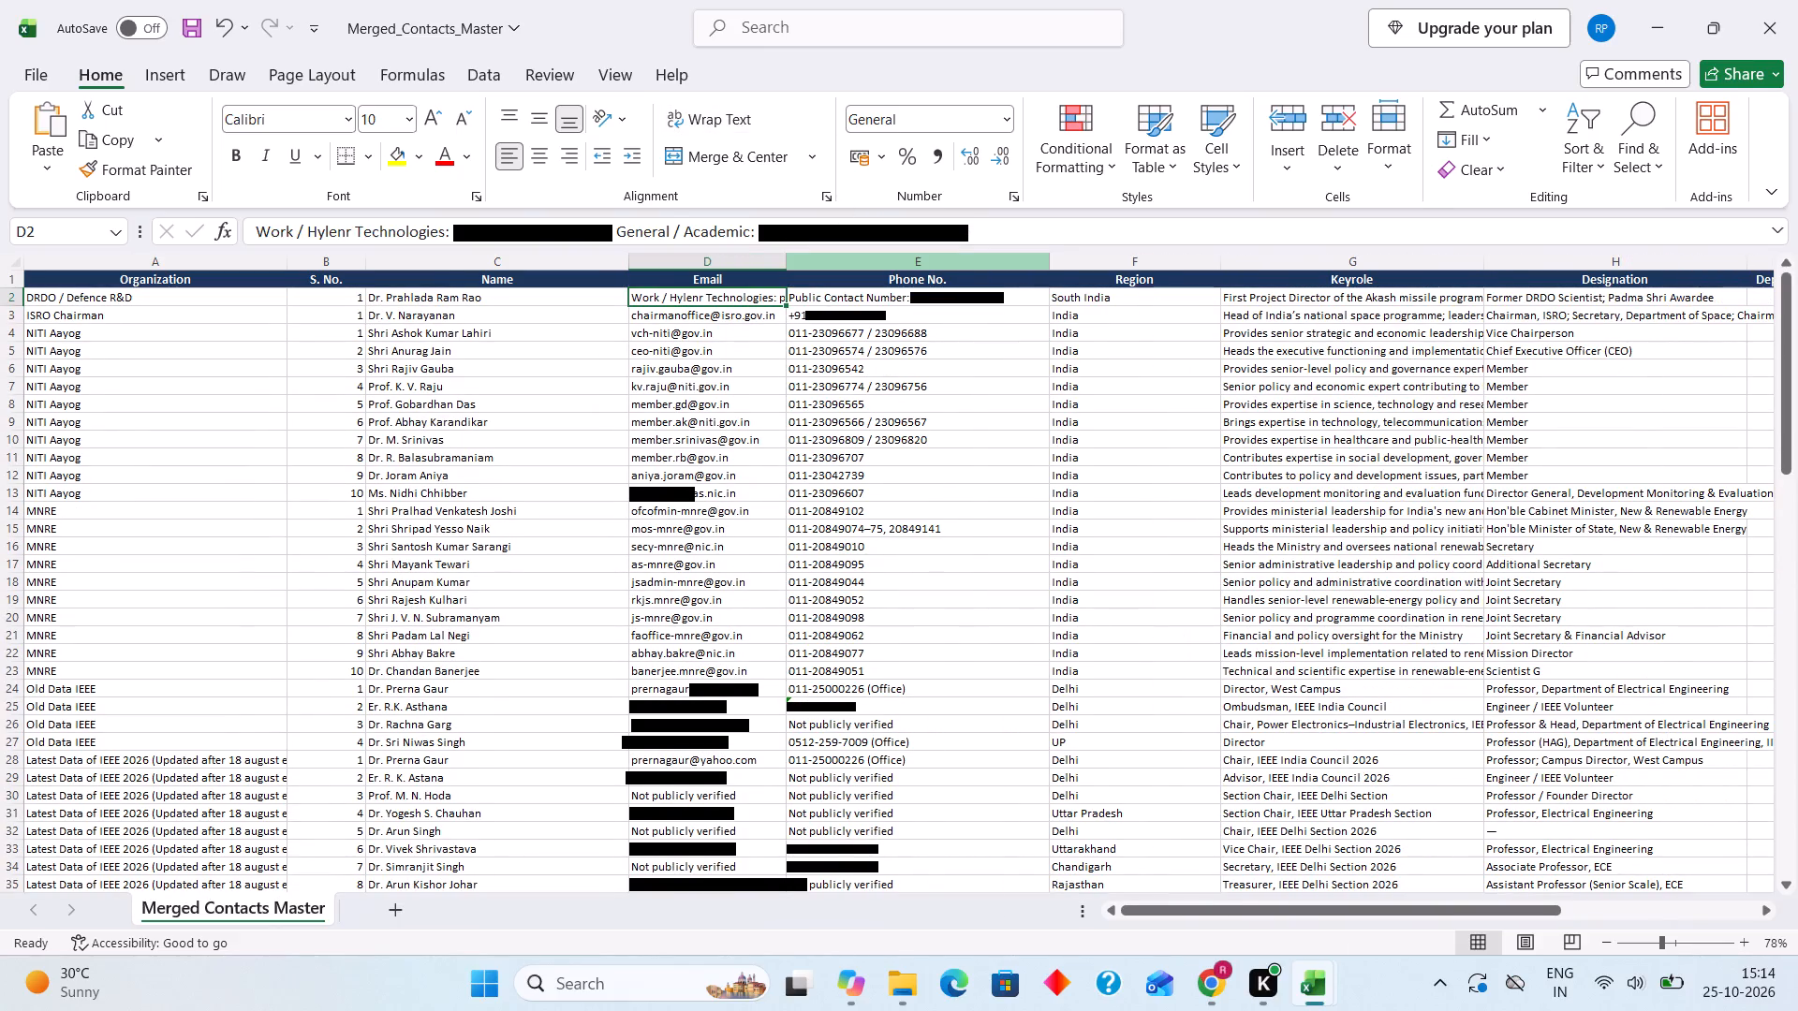
drag(1048, 263, 967, 261)
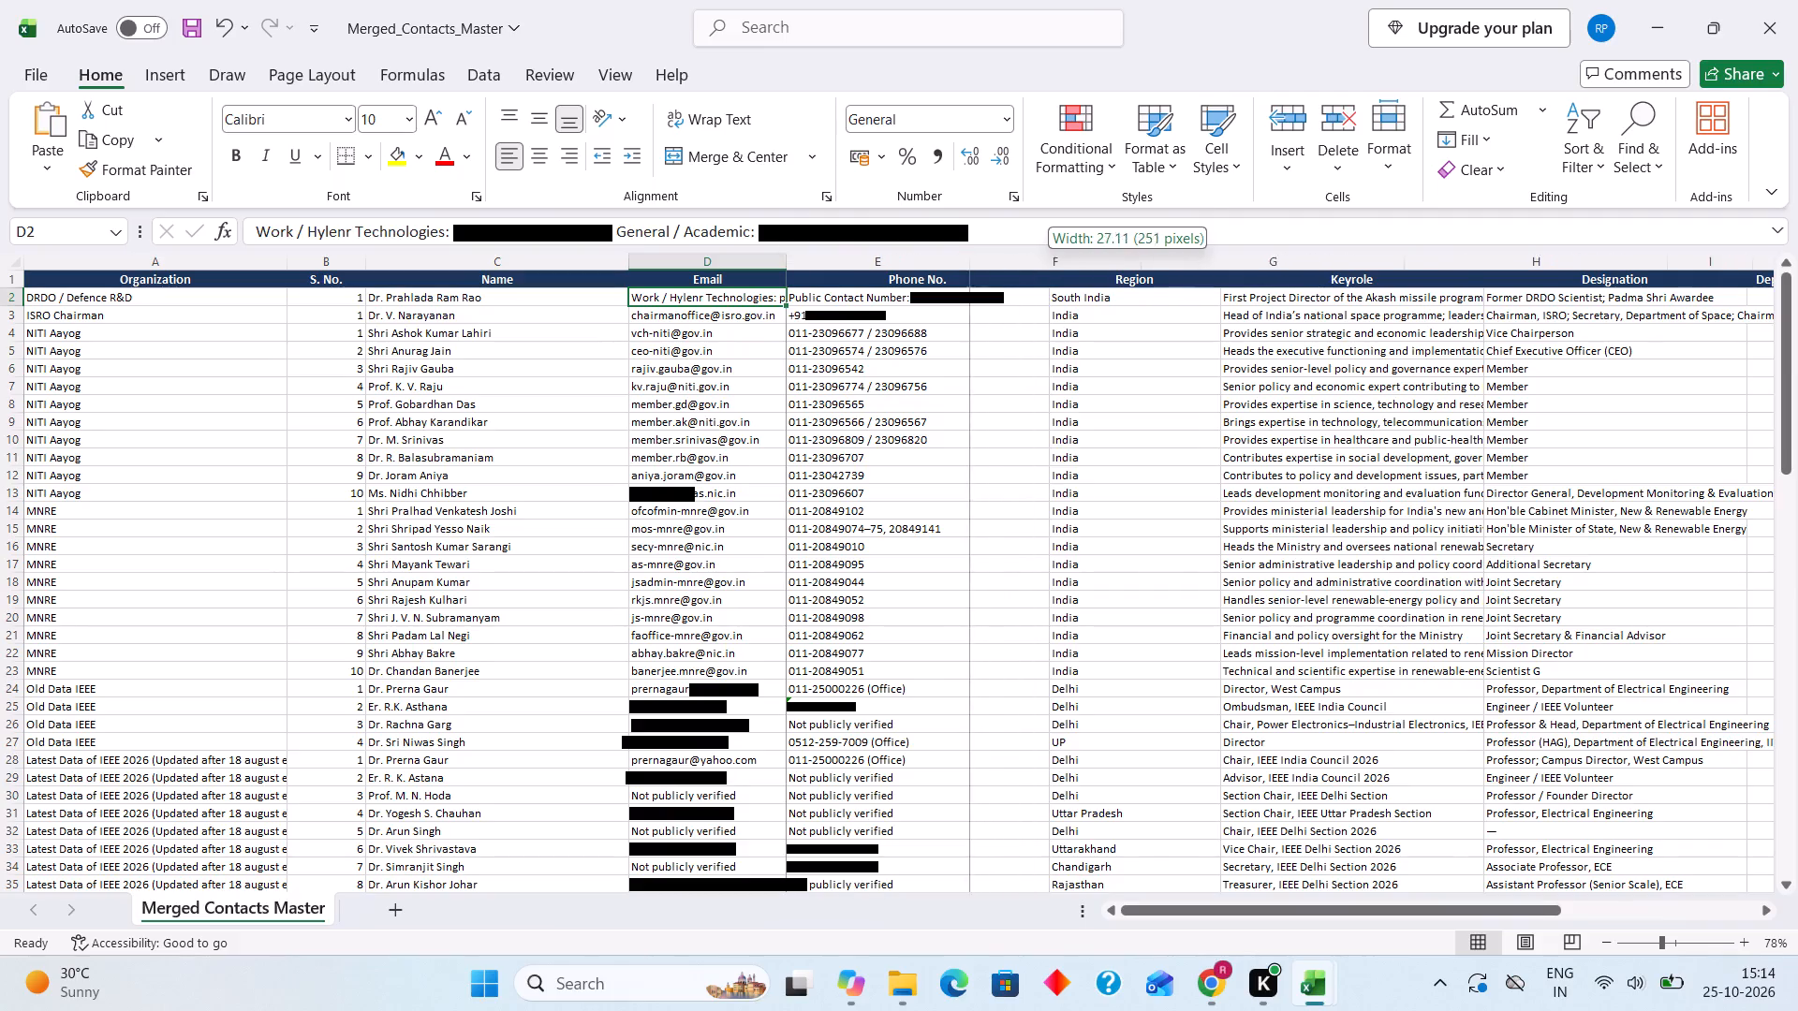
drag(967, 261, 960, 261)
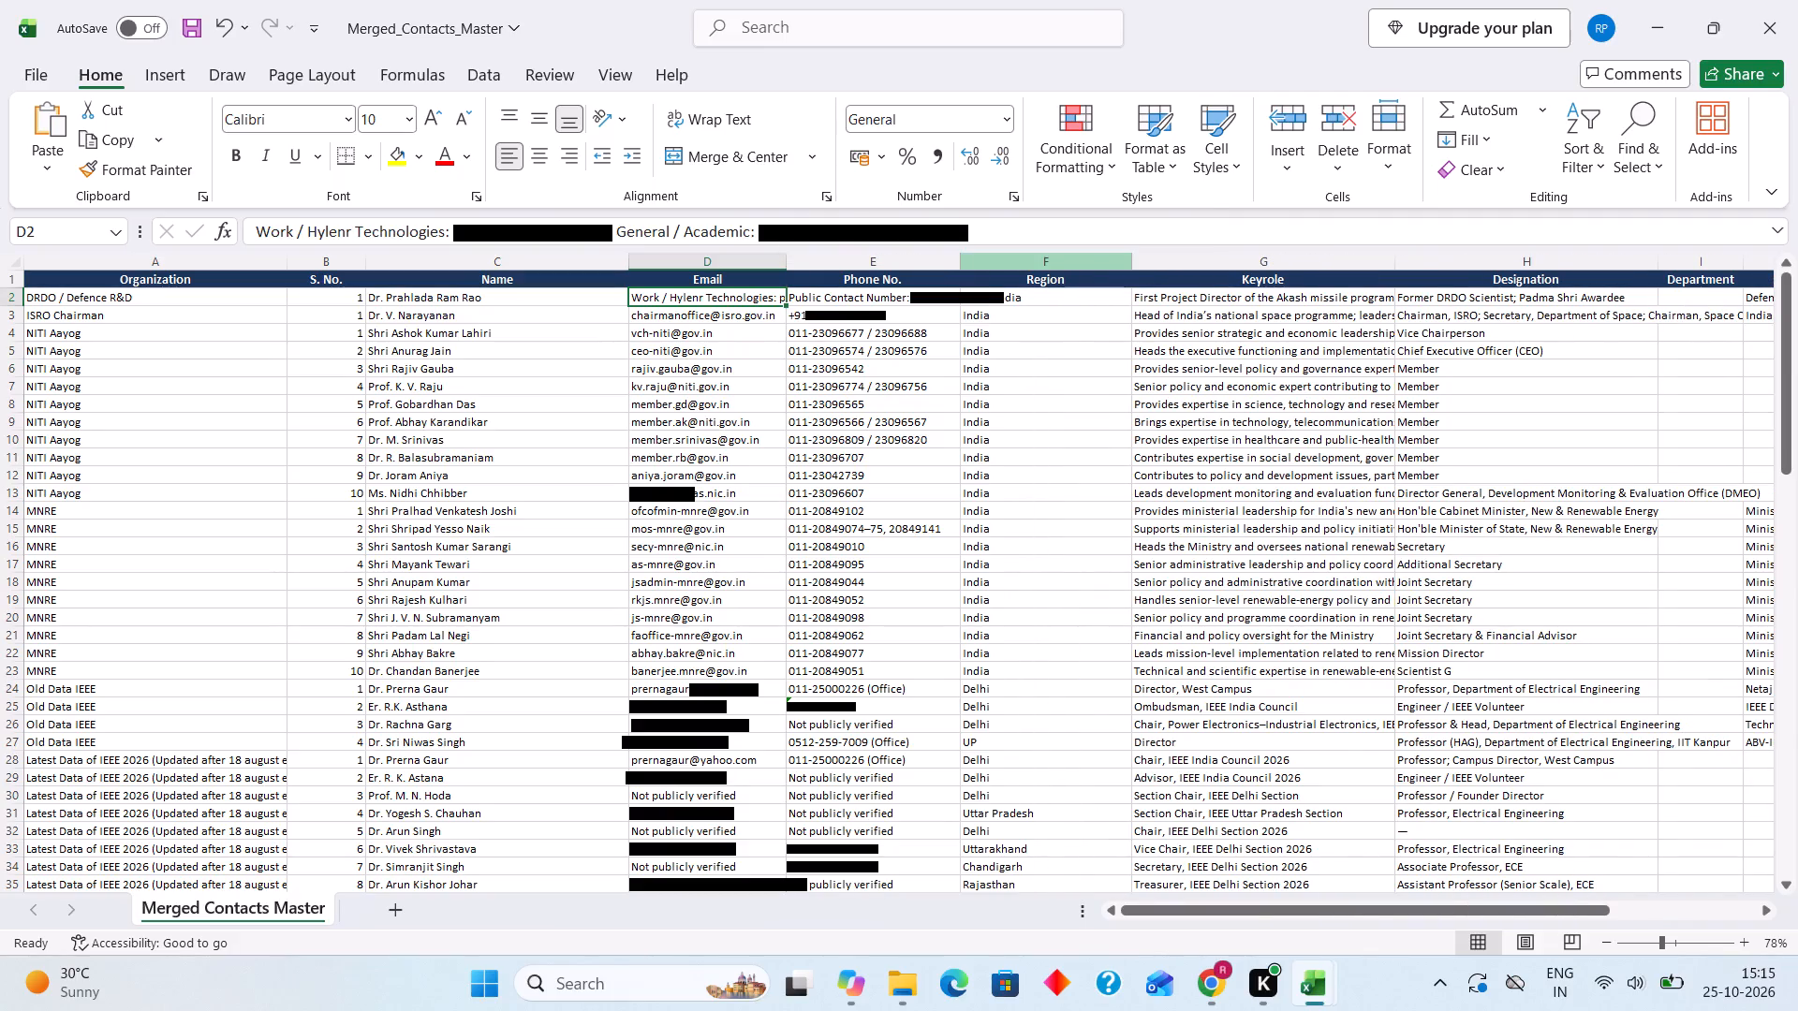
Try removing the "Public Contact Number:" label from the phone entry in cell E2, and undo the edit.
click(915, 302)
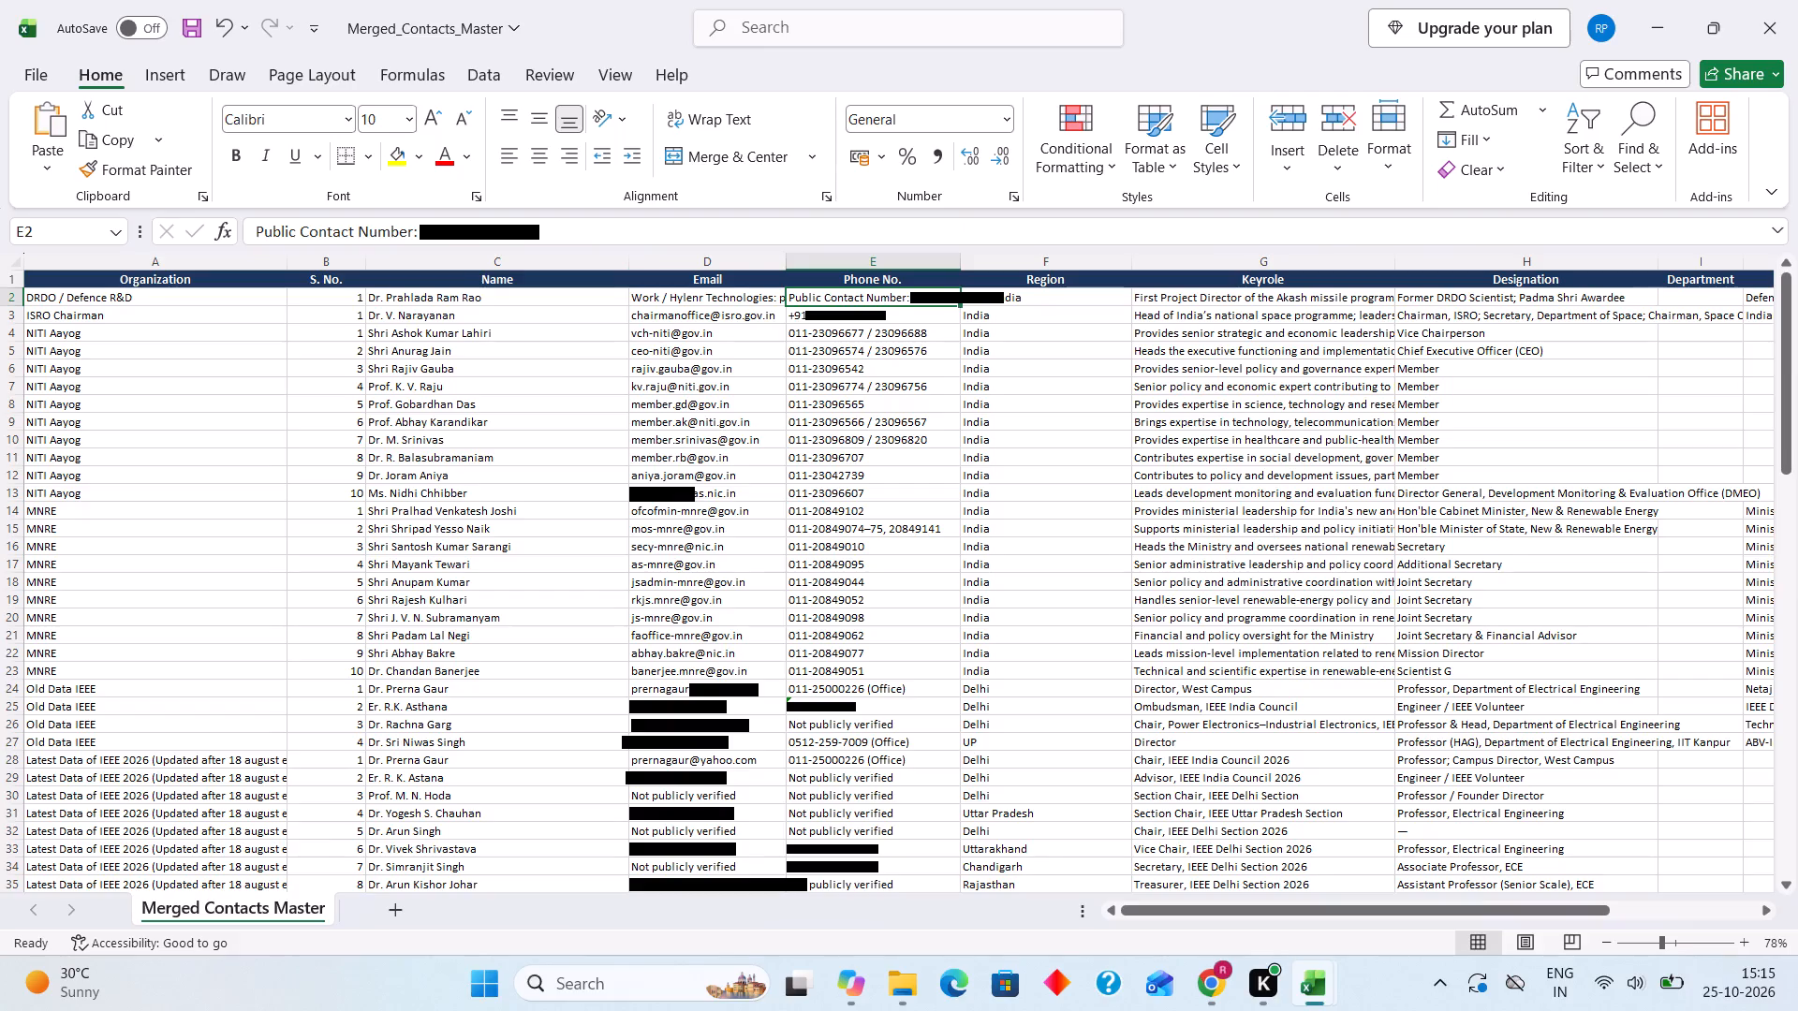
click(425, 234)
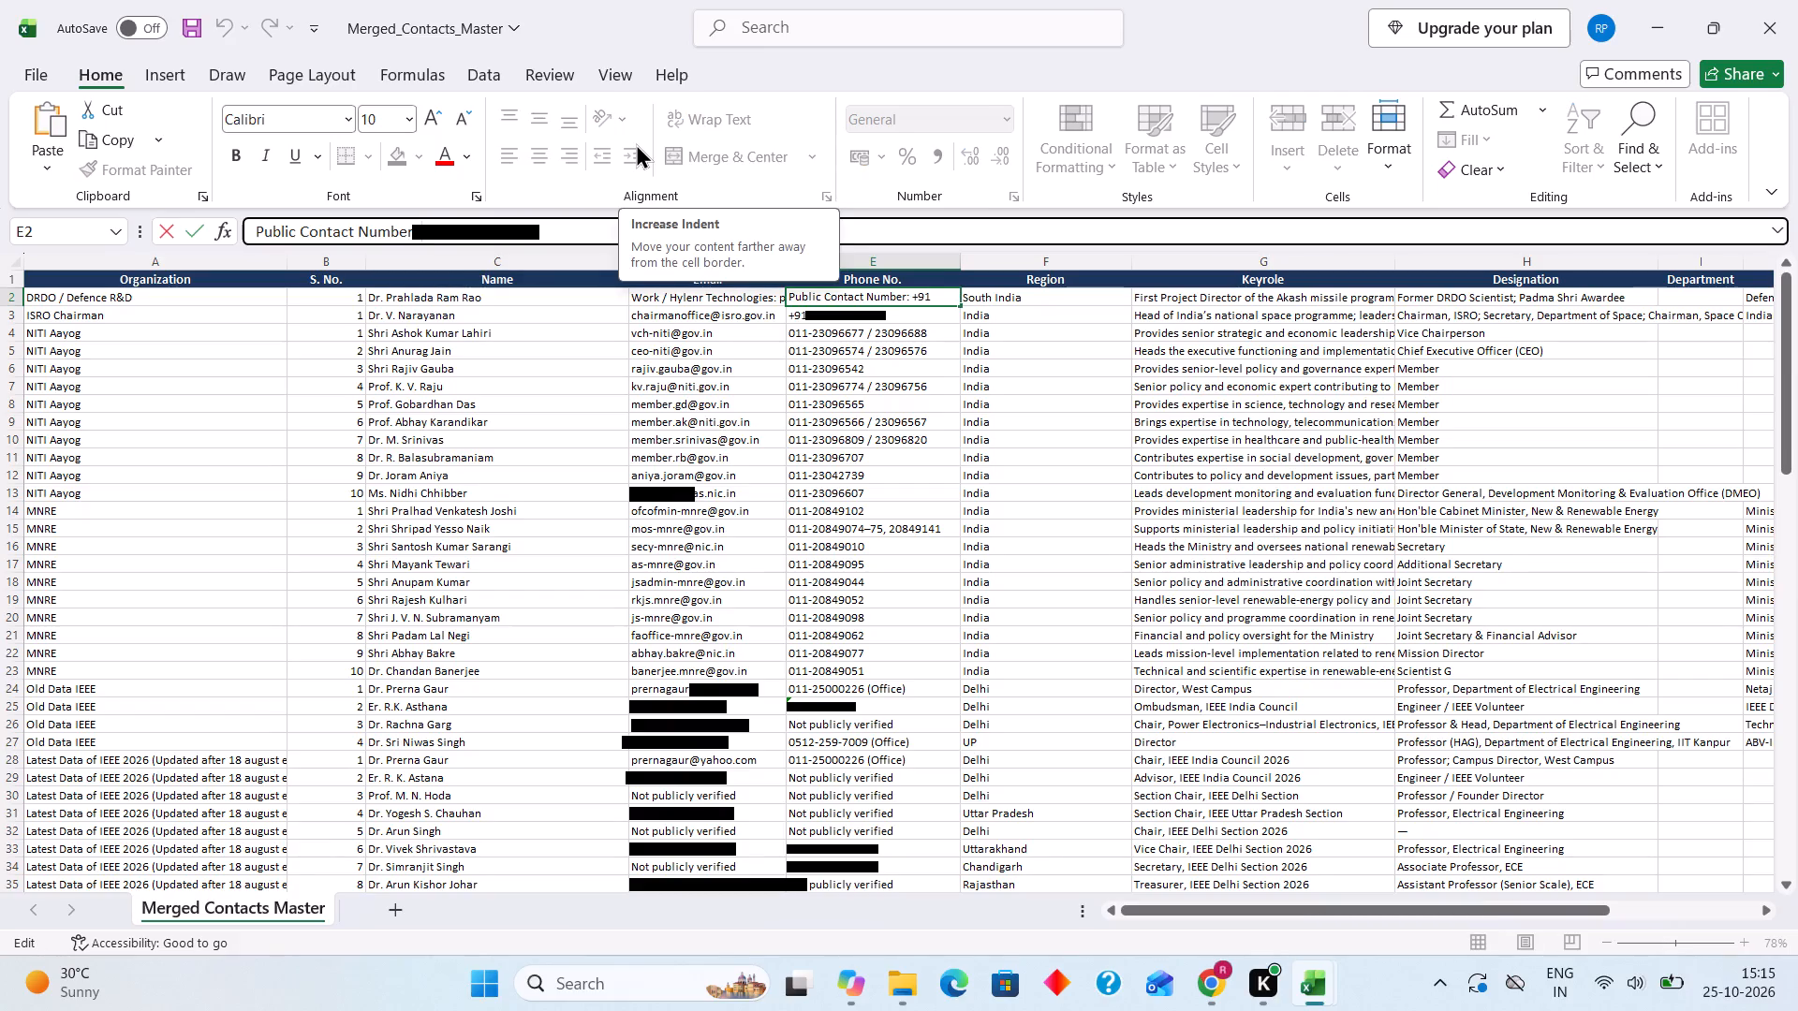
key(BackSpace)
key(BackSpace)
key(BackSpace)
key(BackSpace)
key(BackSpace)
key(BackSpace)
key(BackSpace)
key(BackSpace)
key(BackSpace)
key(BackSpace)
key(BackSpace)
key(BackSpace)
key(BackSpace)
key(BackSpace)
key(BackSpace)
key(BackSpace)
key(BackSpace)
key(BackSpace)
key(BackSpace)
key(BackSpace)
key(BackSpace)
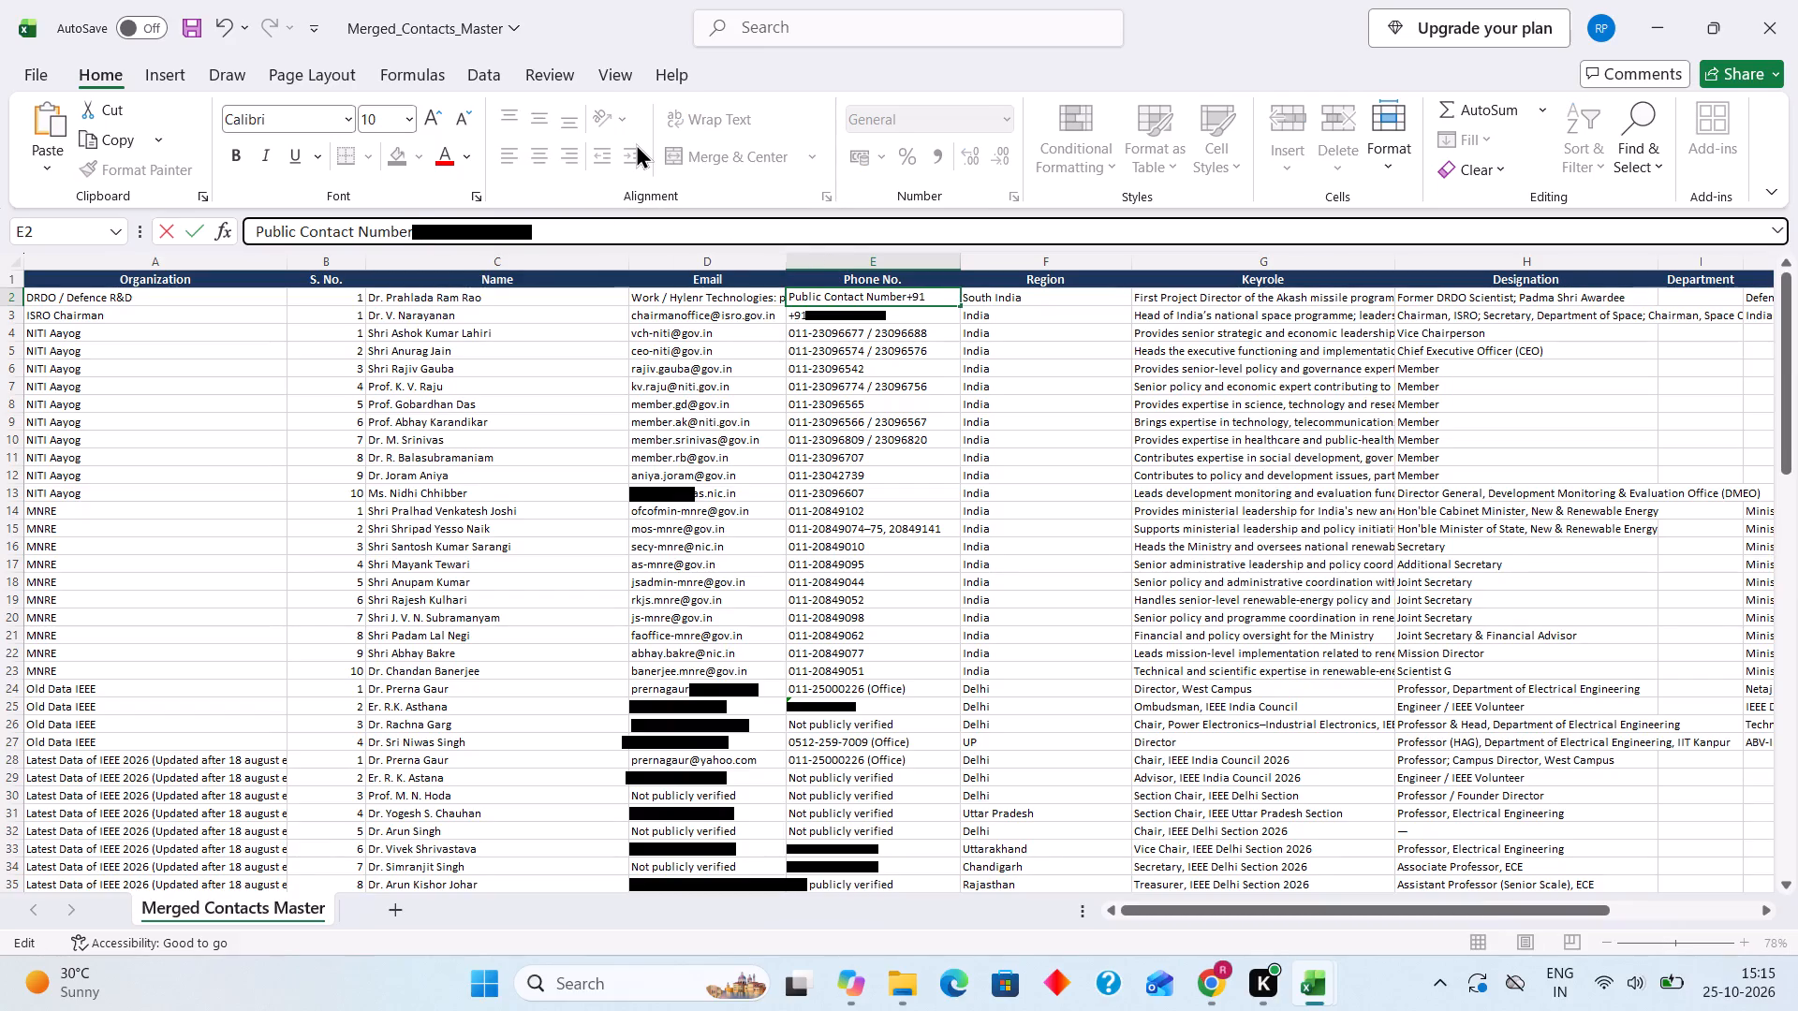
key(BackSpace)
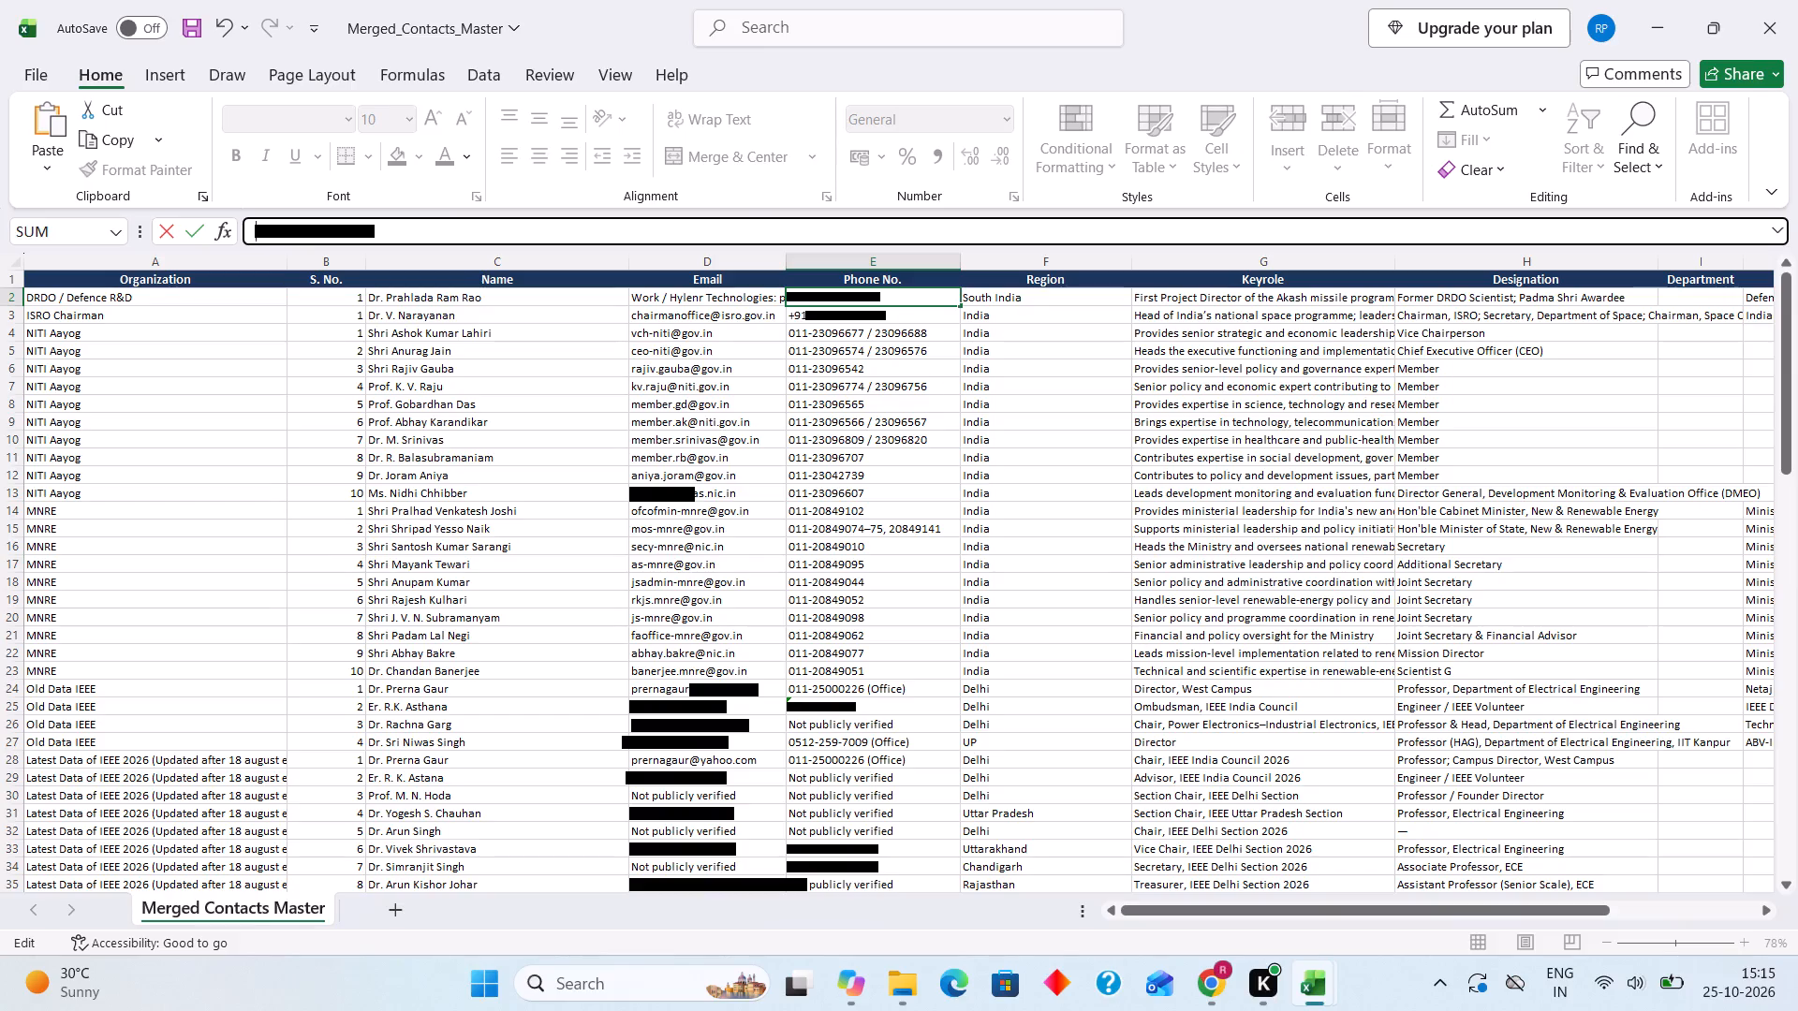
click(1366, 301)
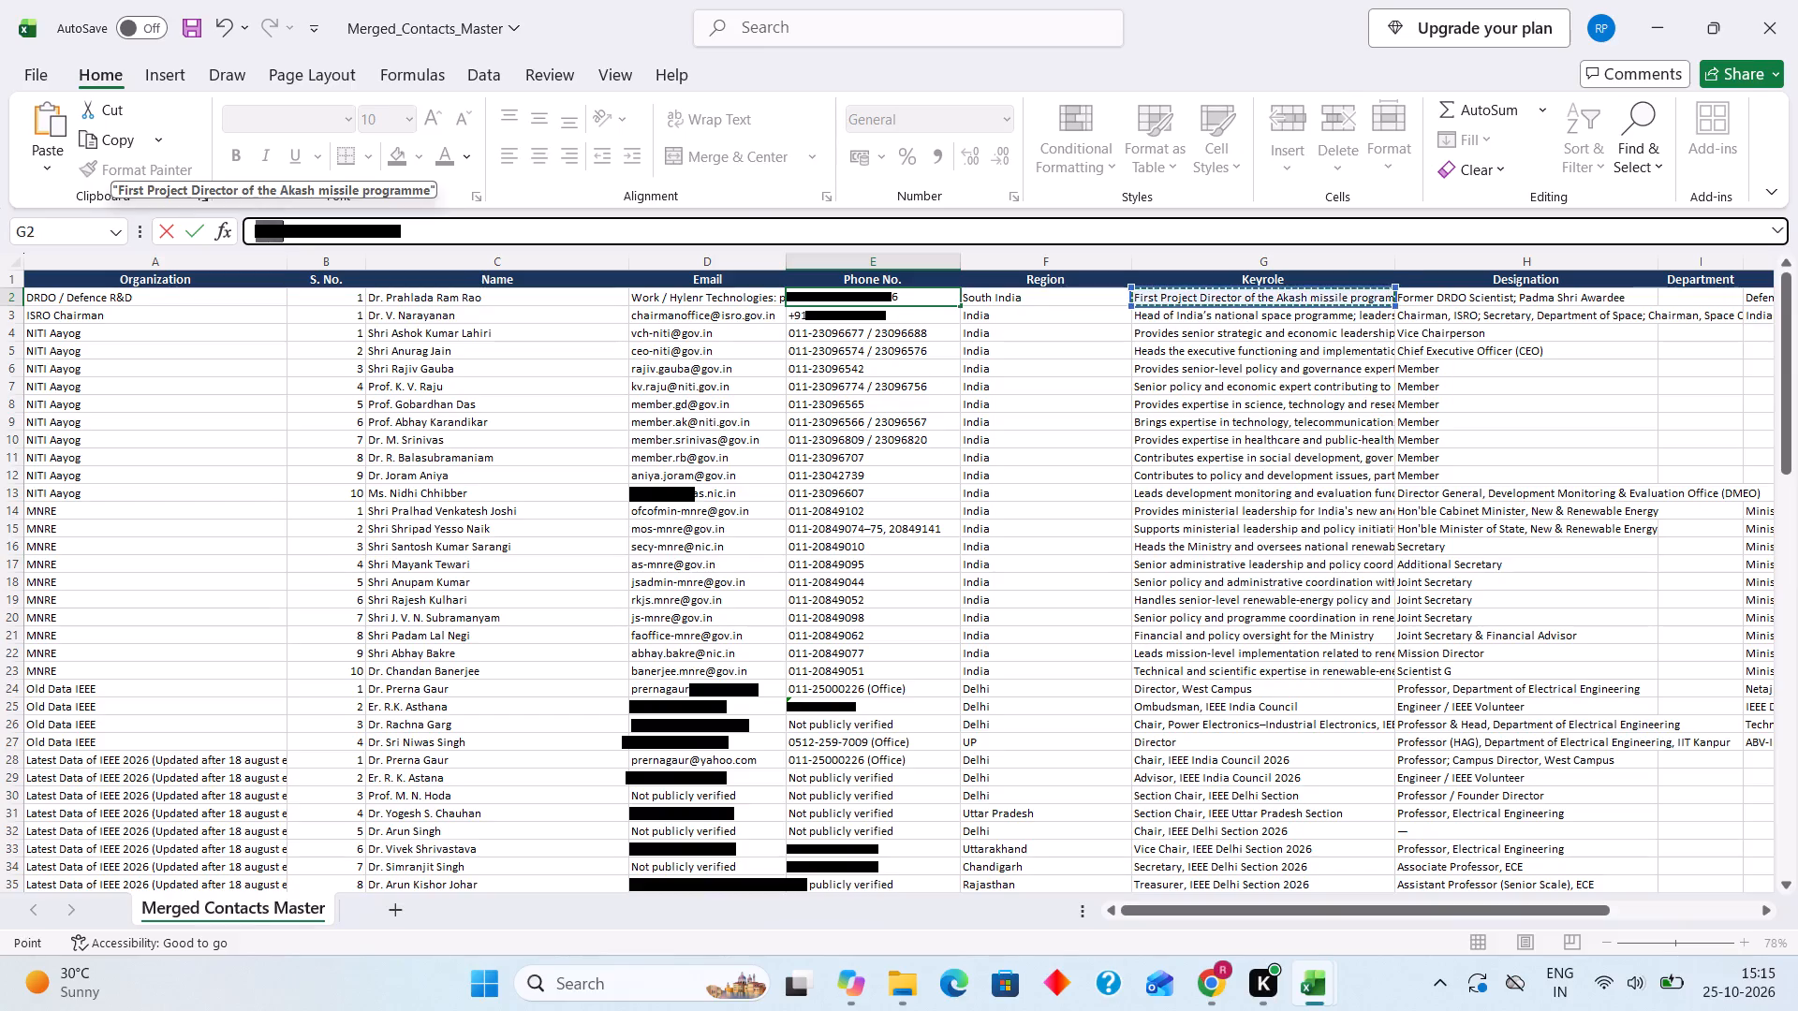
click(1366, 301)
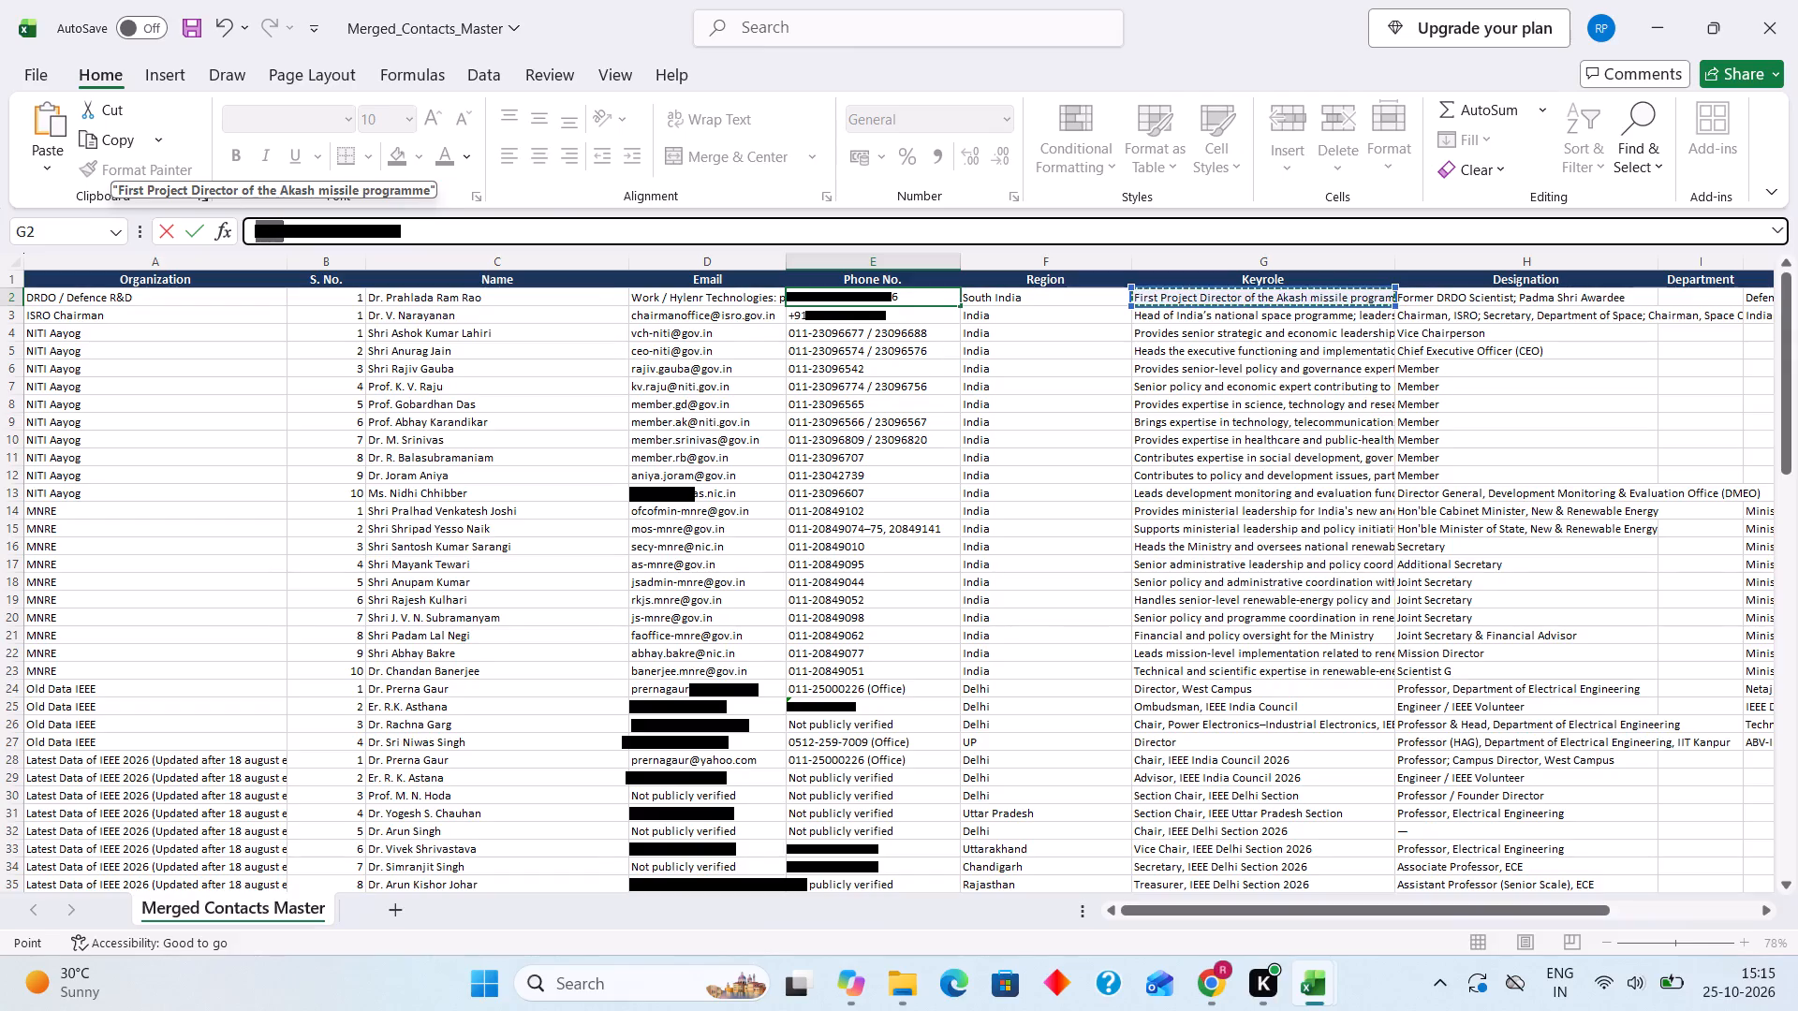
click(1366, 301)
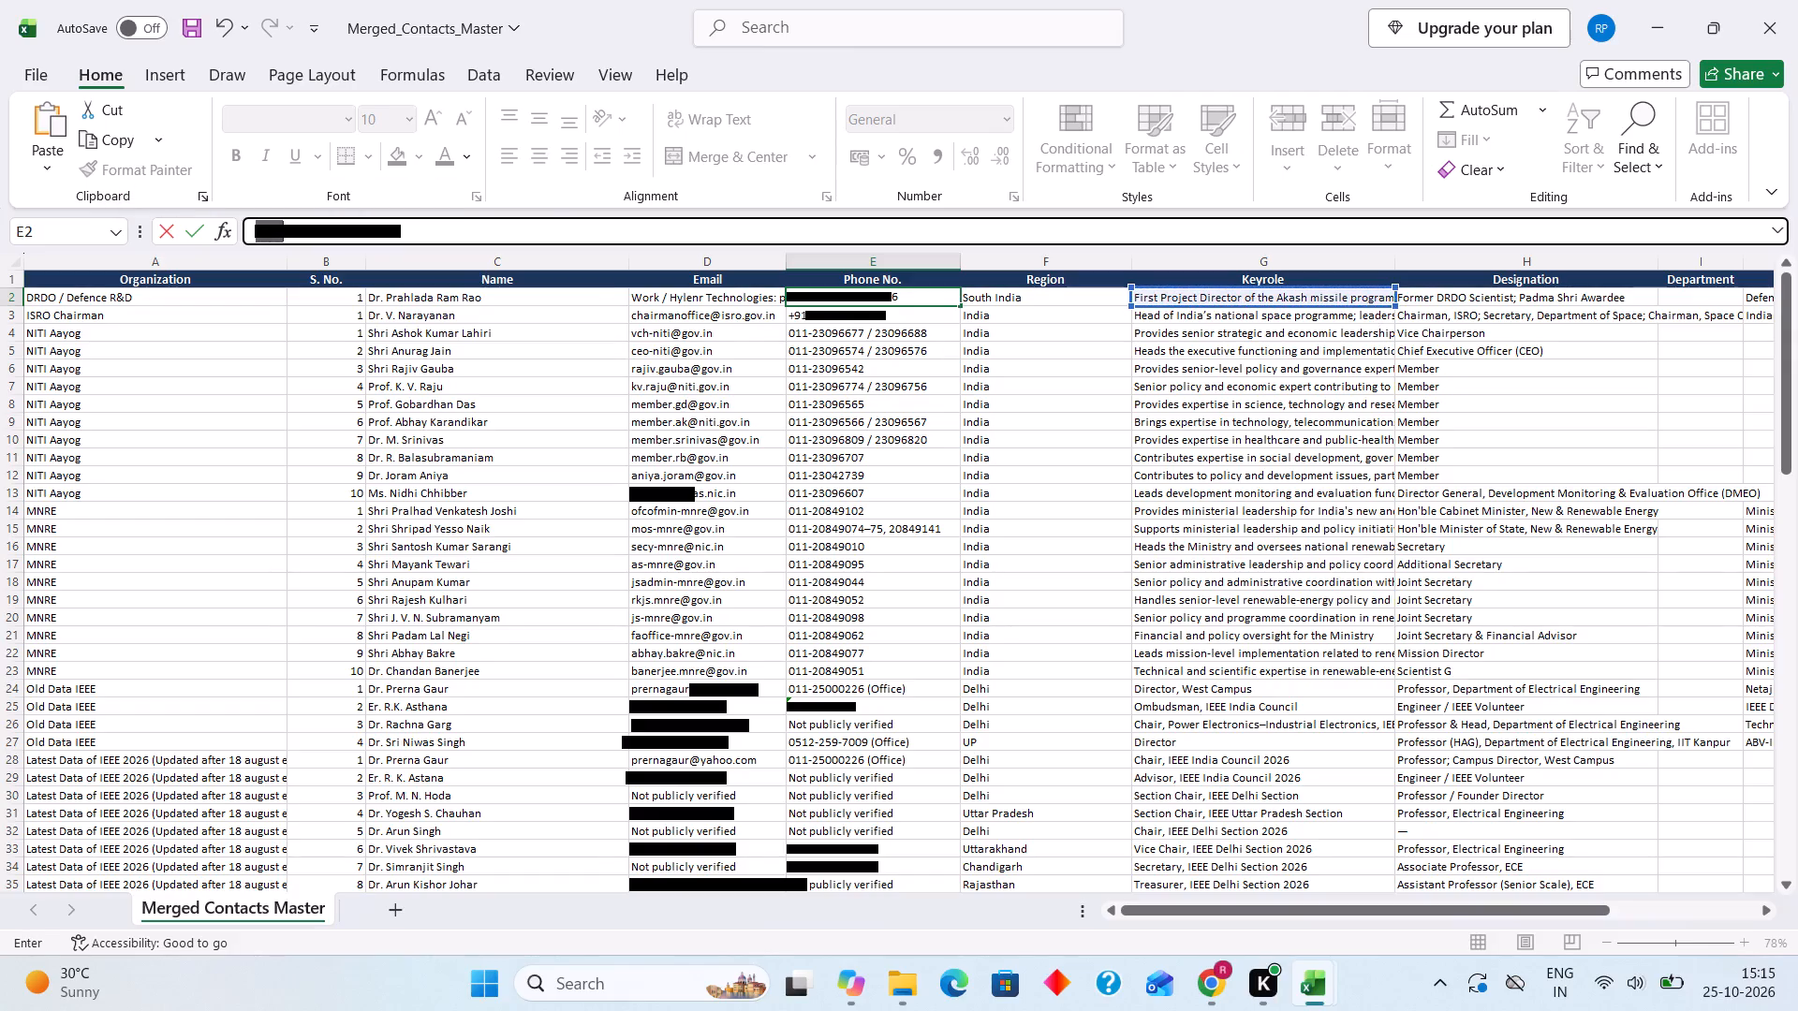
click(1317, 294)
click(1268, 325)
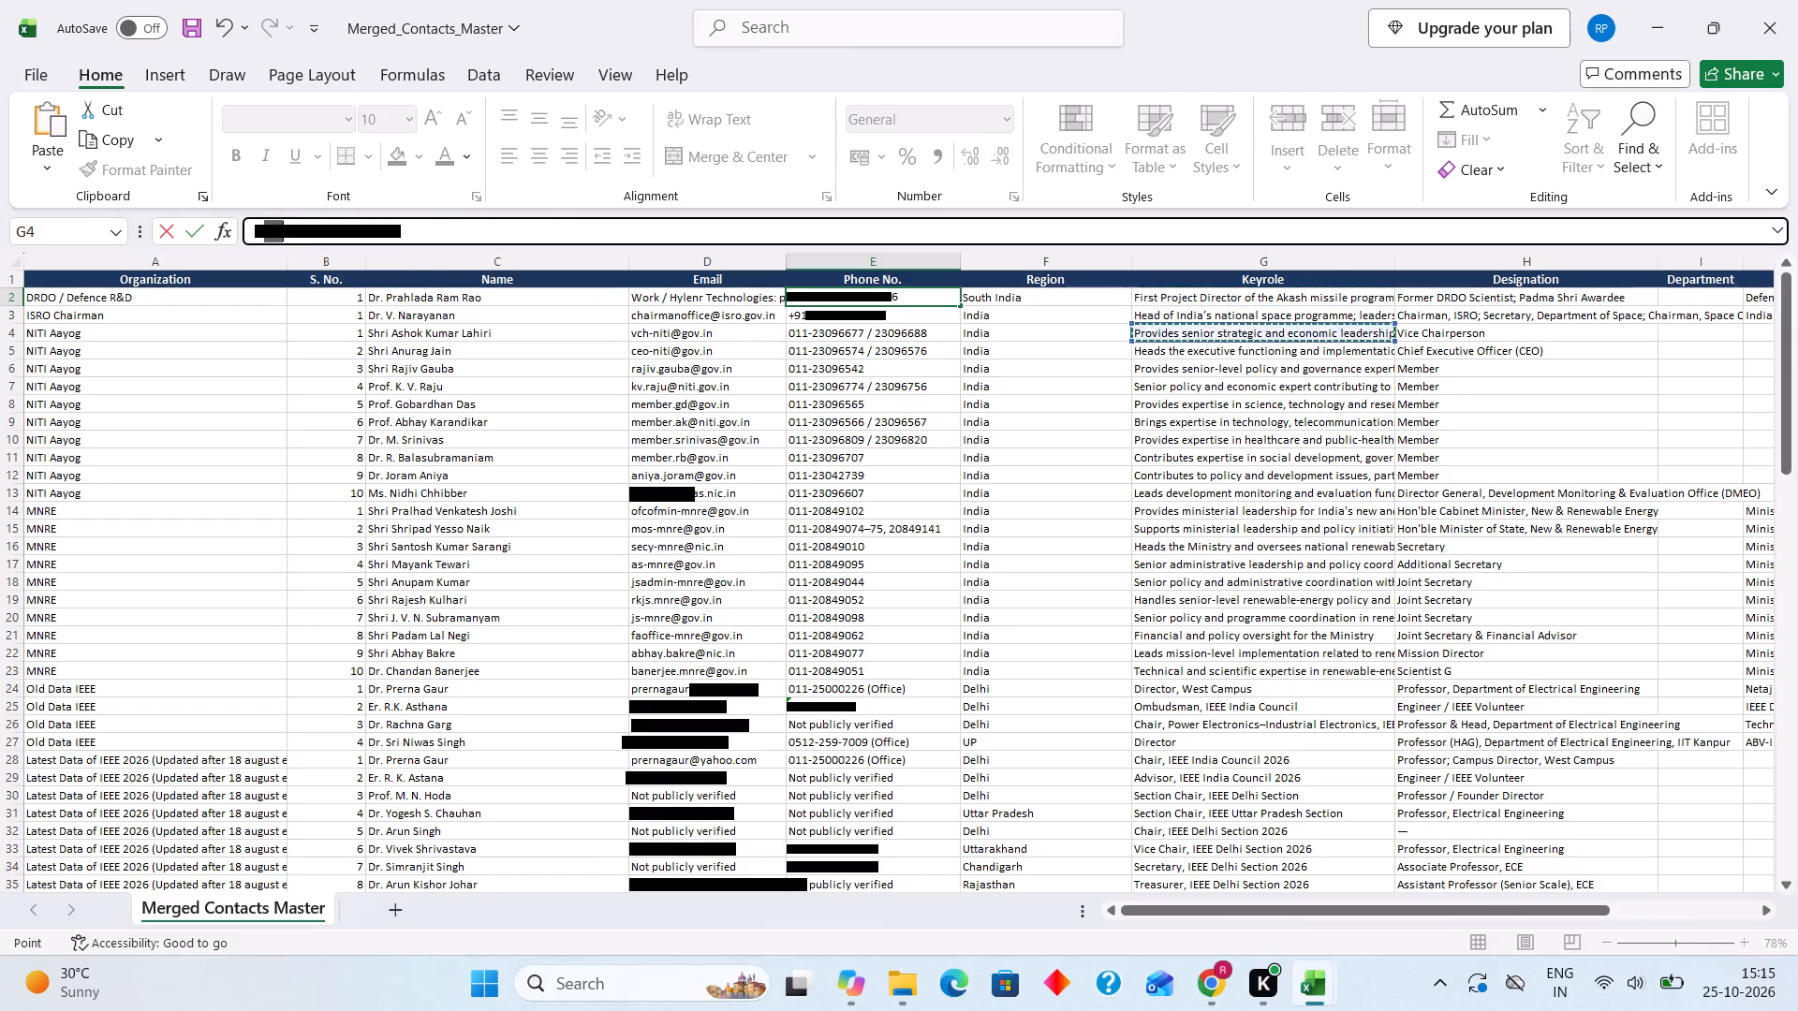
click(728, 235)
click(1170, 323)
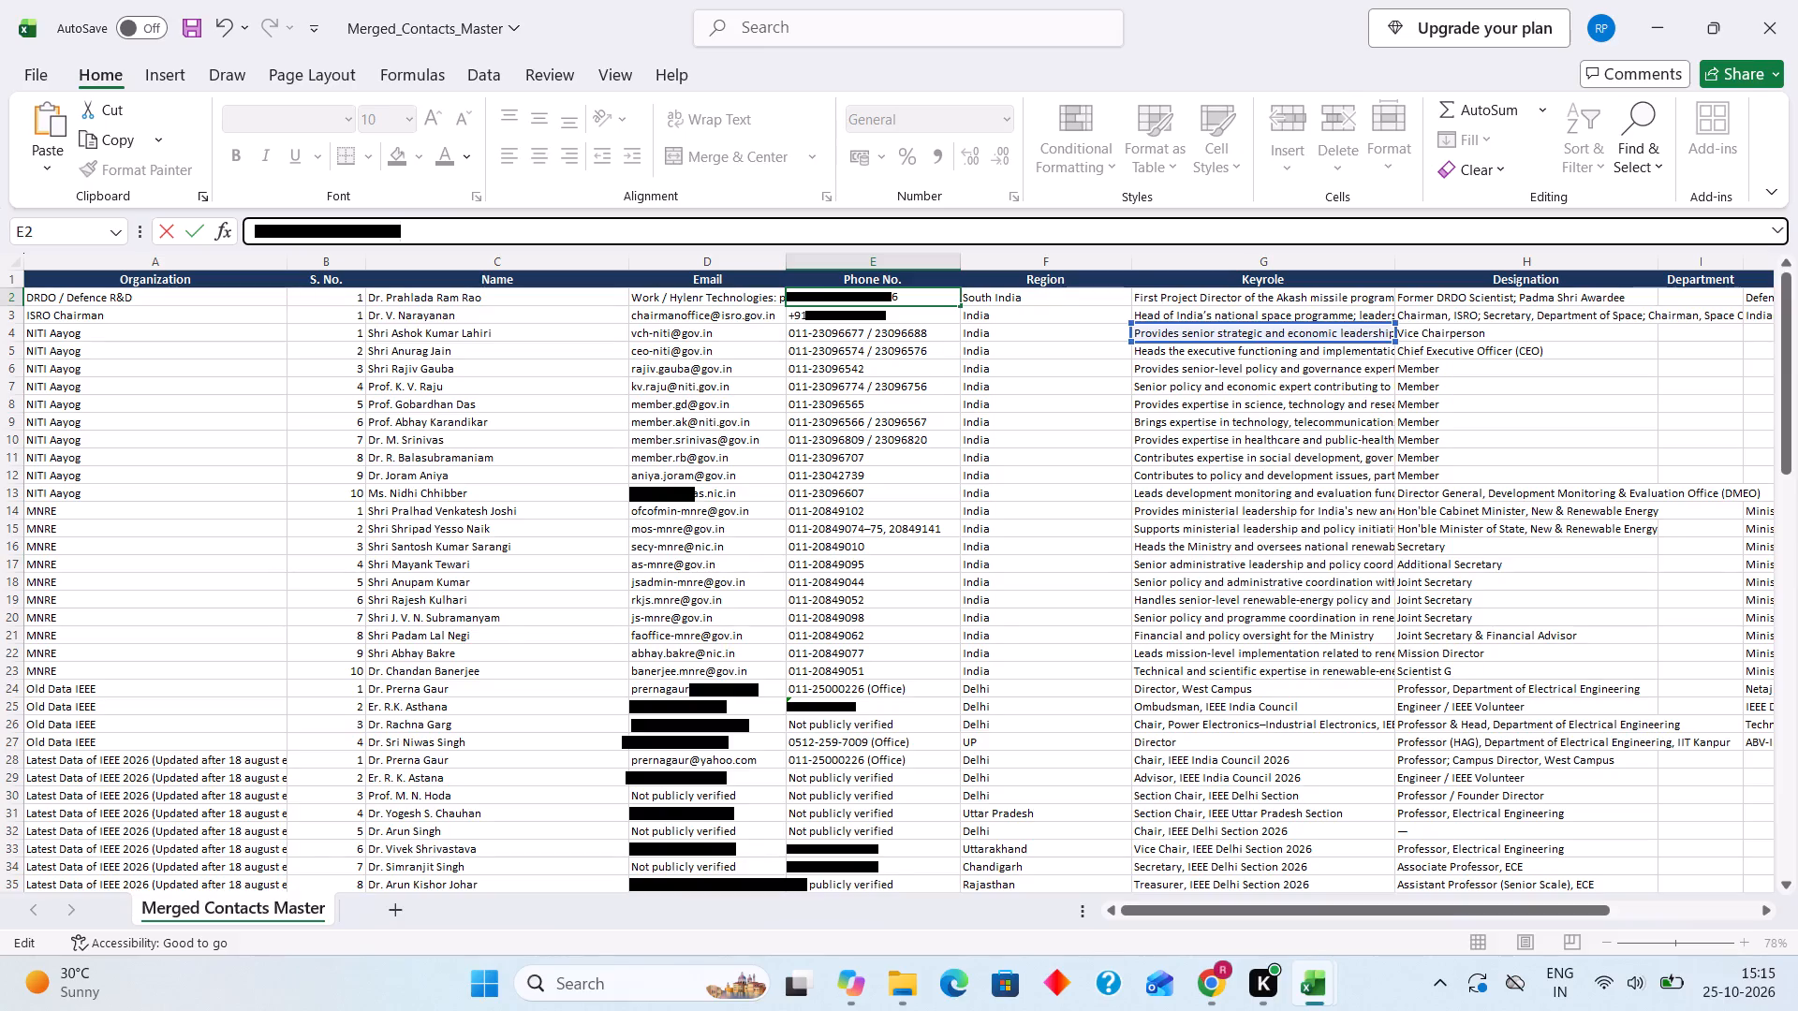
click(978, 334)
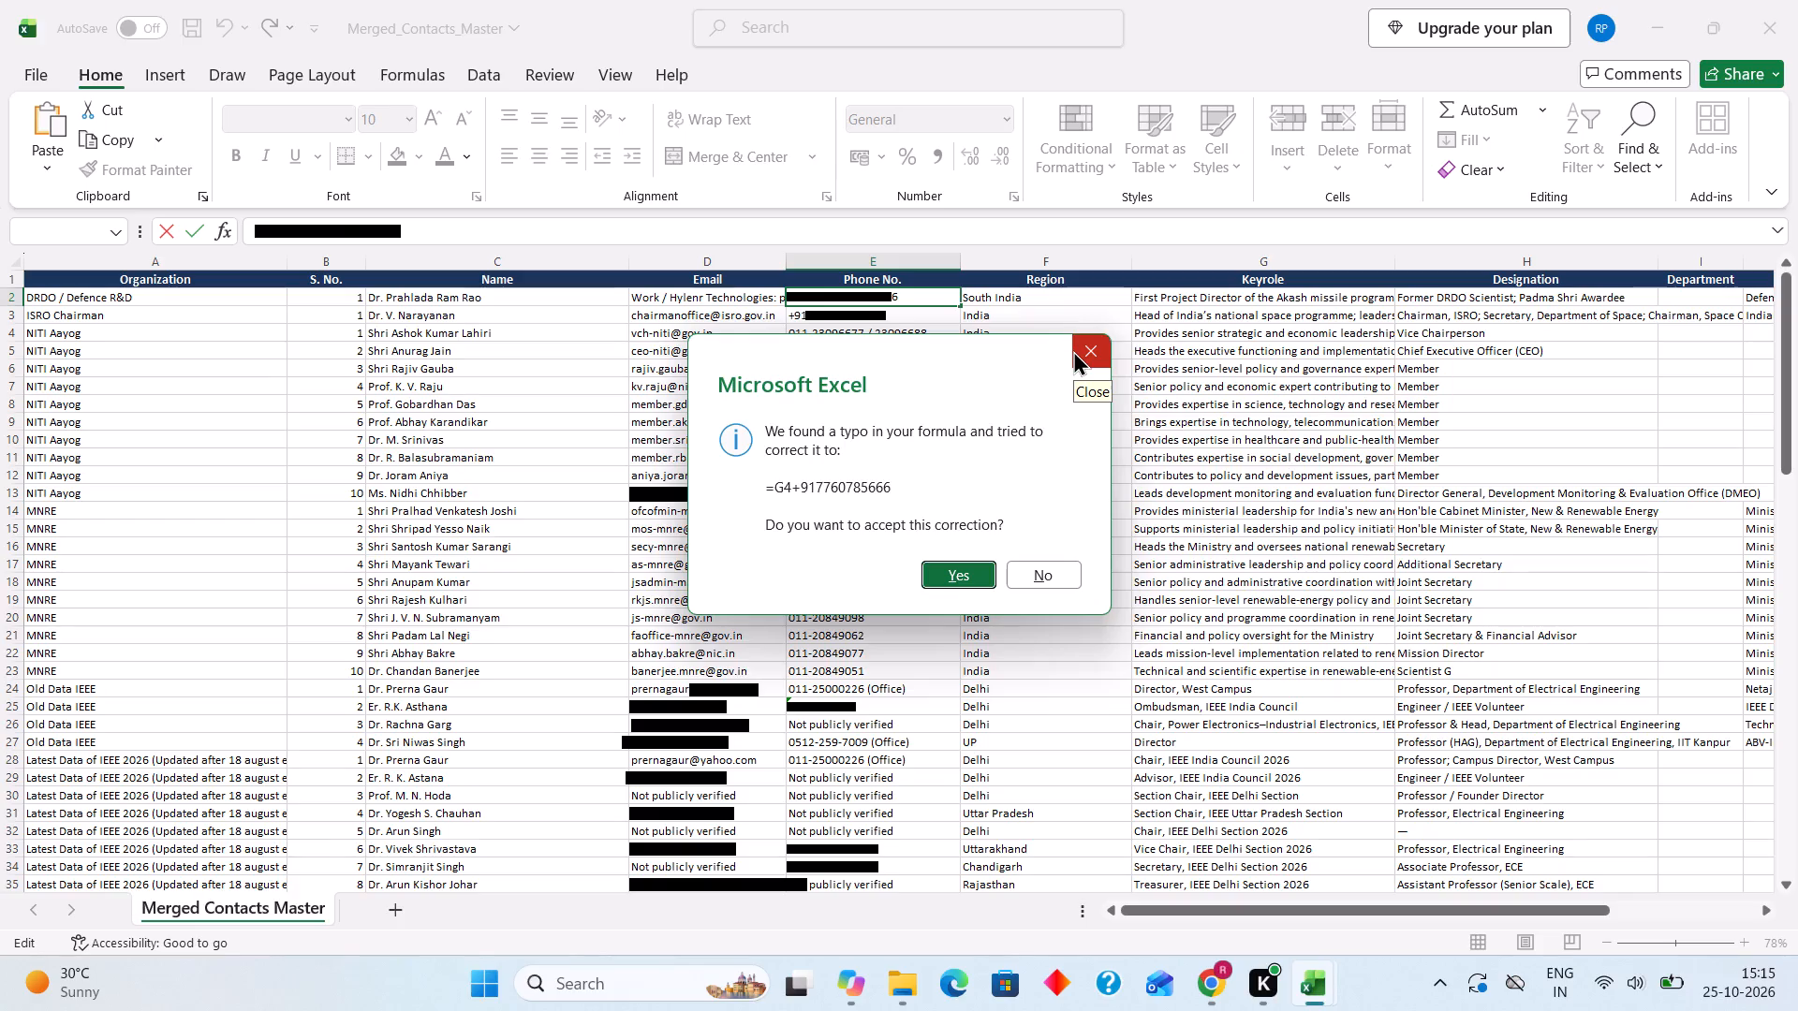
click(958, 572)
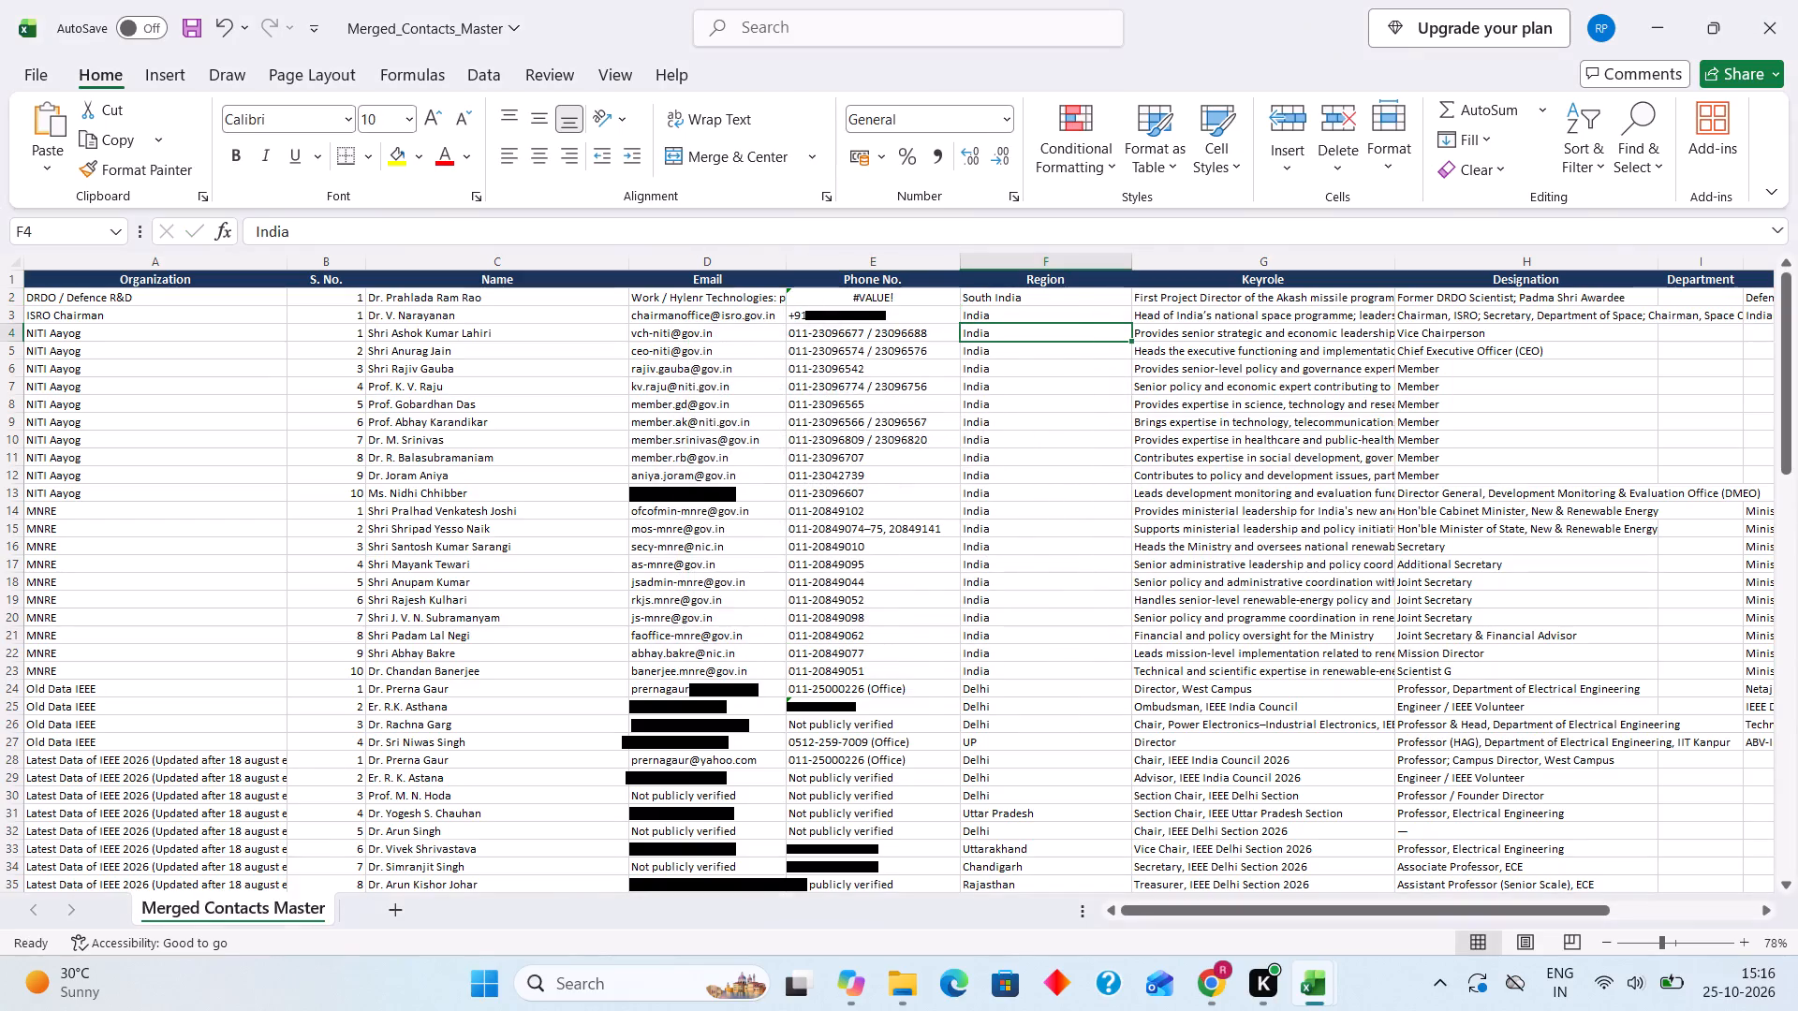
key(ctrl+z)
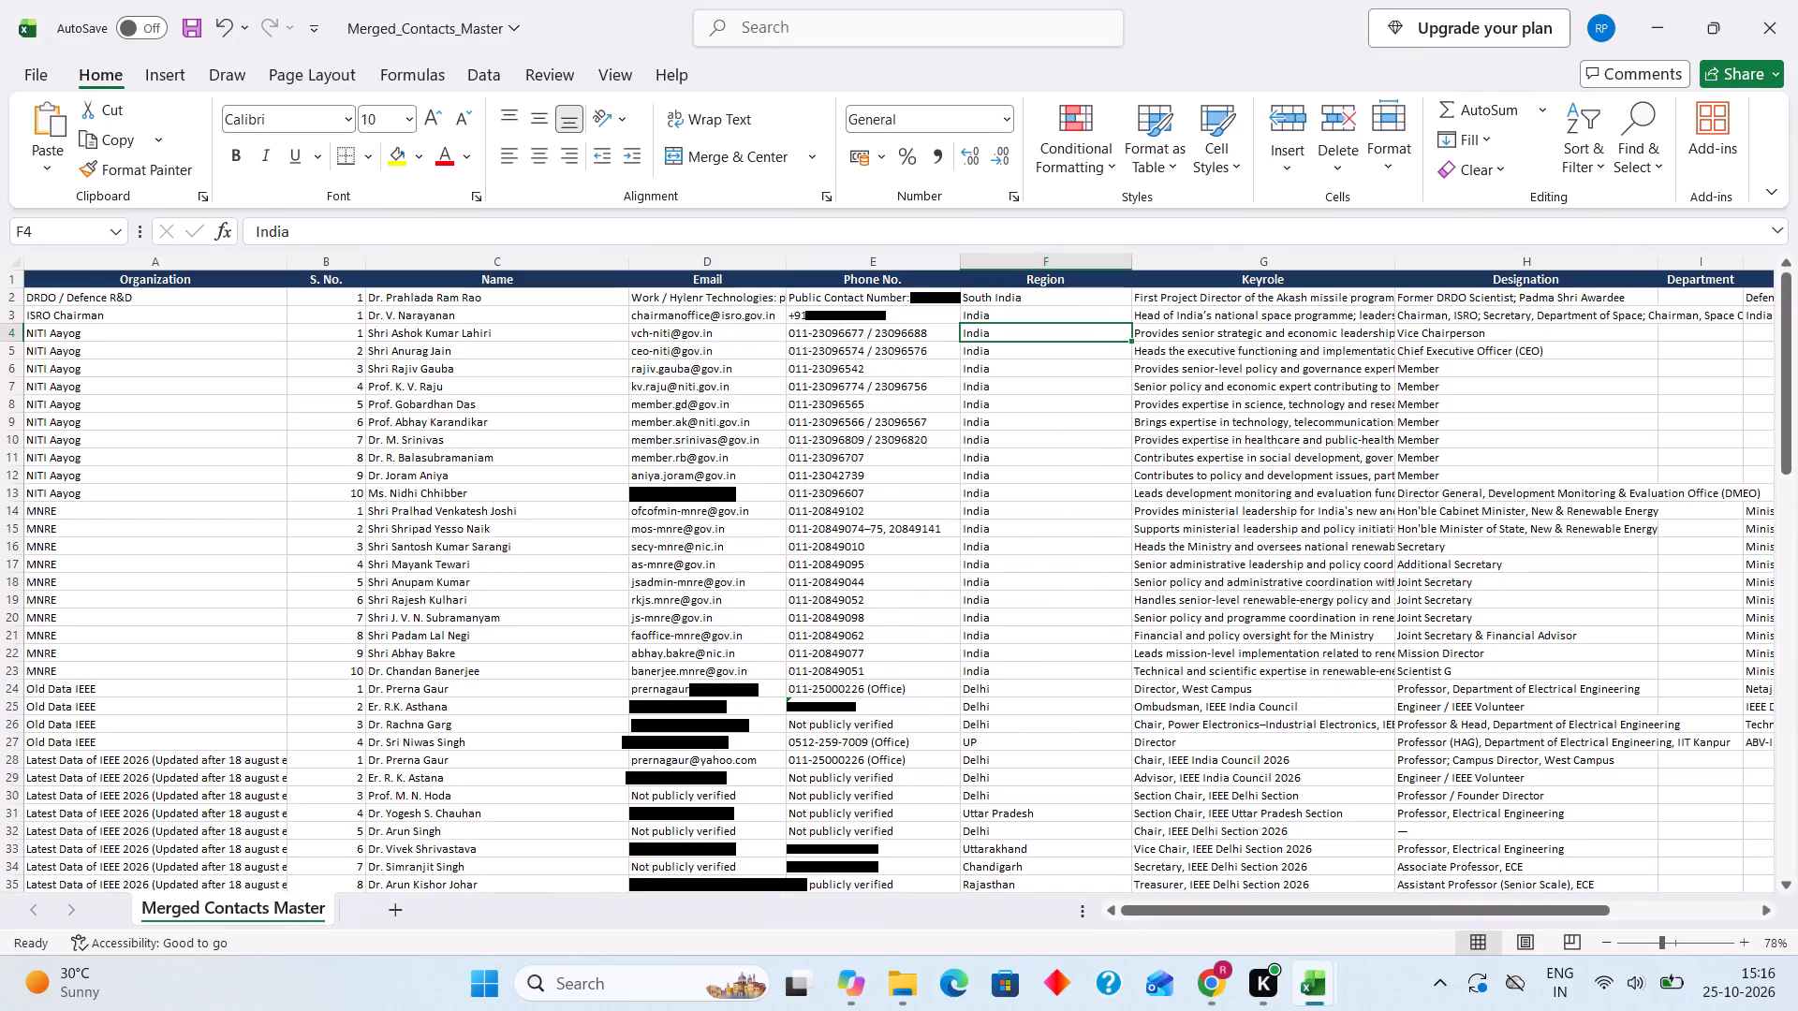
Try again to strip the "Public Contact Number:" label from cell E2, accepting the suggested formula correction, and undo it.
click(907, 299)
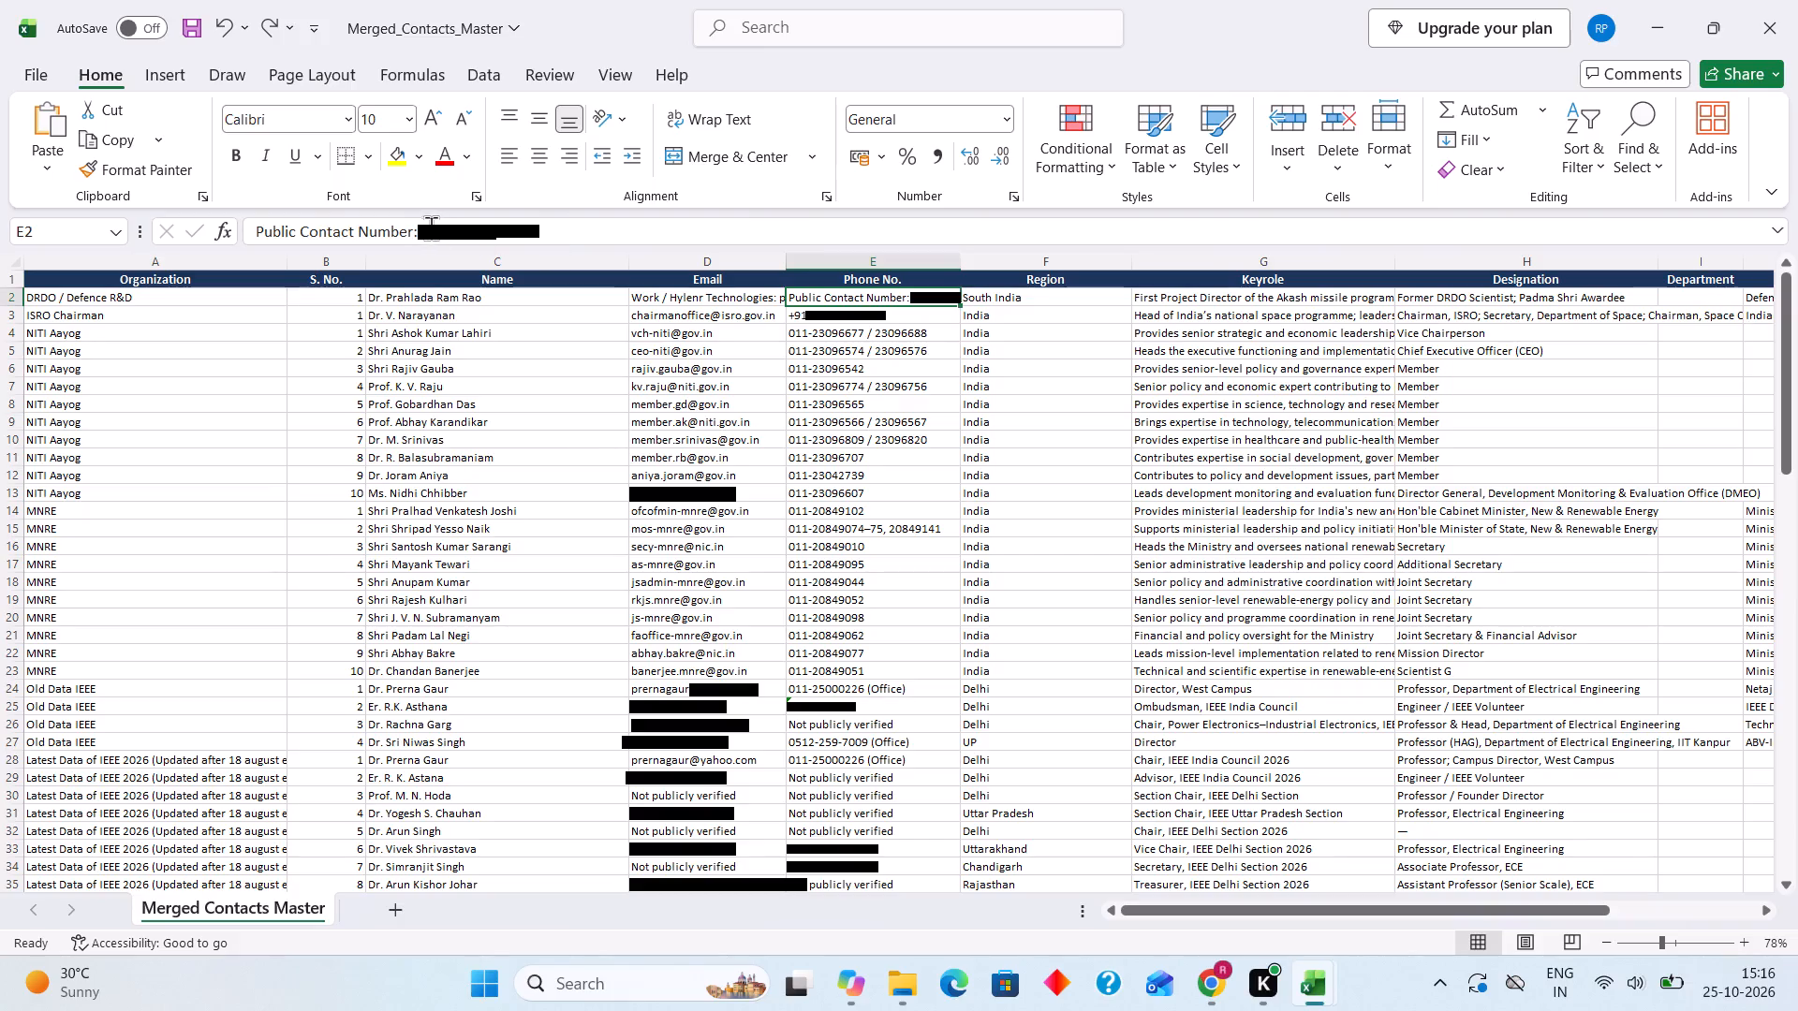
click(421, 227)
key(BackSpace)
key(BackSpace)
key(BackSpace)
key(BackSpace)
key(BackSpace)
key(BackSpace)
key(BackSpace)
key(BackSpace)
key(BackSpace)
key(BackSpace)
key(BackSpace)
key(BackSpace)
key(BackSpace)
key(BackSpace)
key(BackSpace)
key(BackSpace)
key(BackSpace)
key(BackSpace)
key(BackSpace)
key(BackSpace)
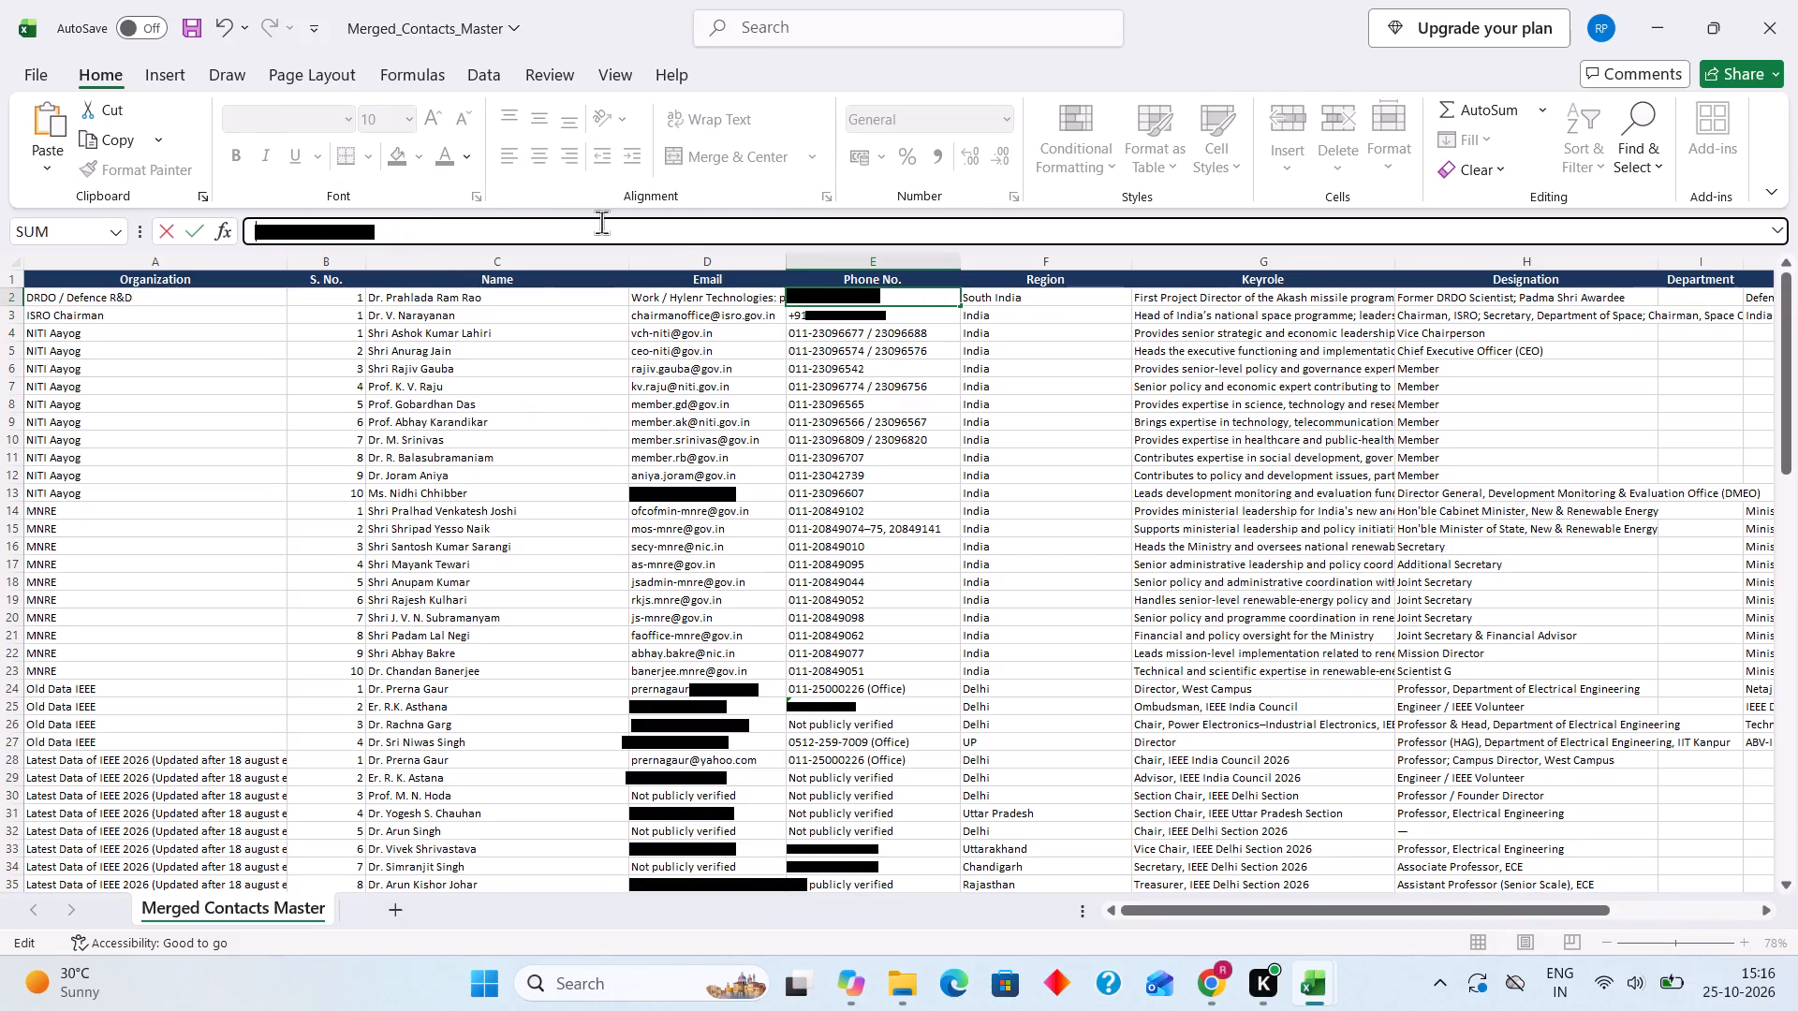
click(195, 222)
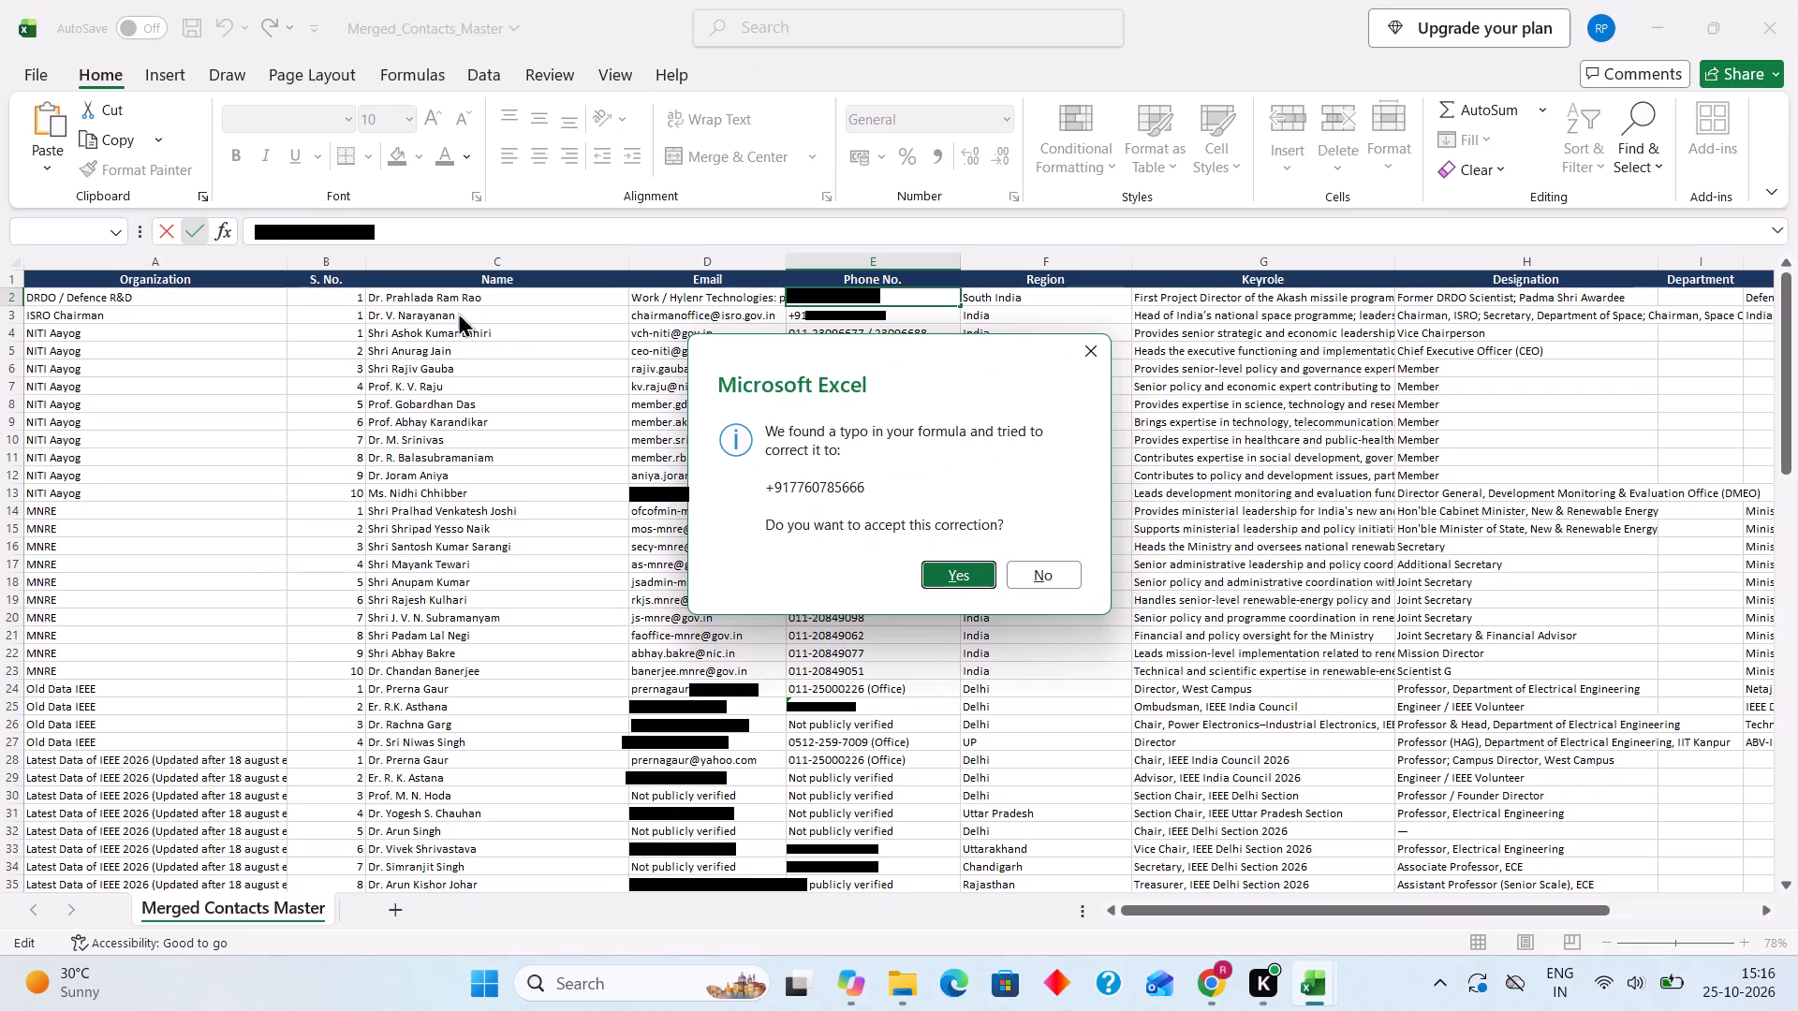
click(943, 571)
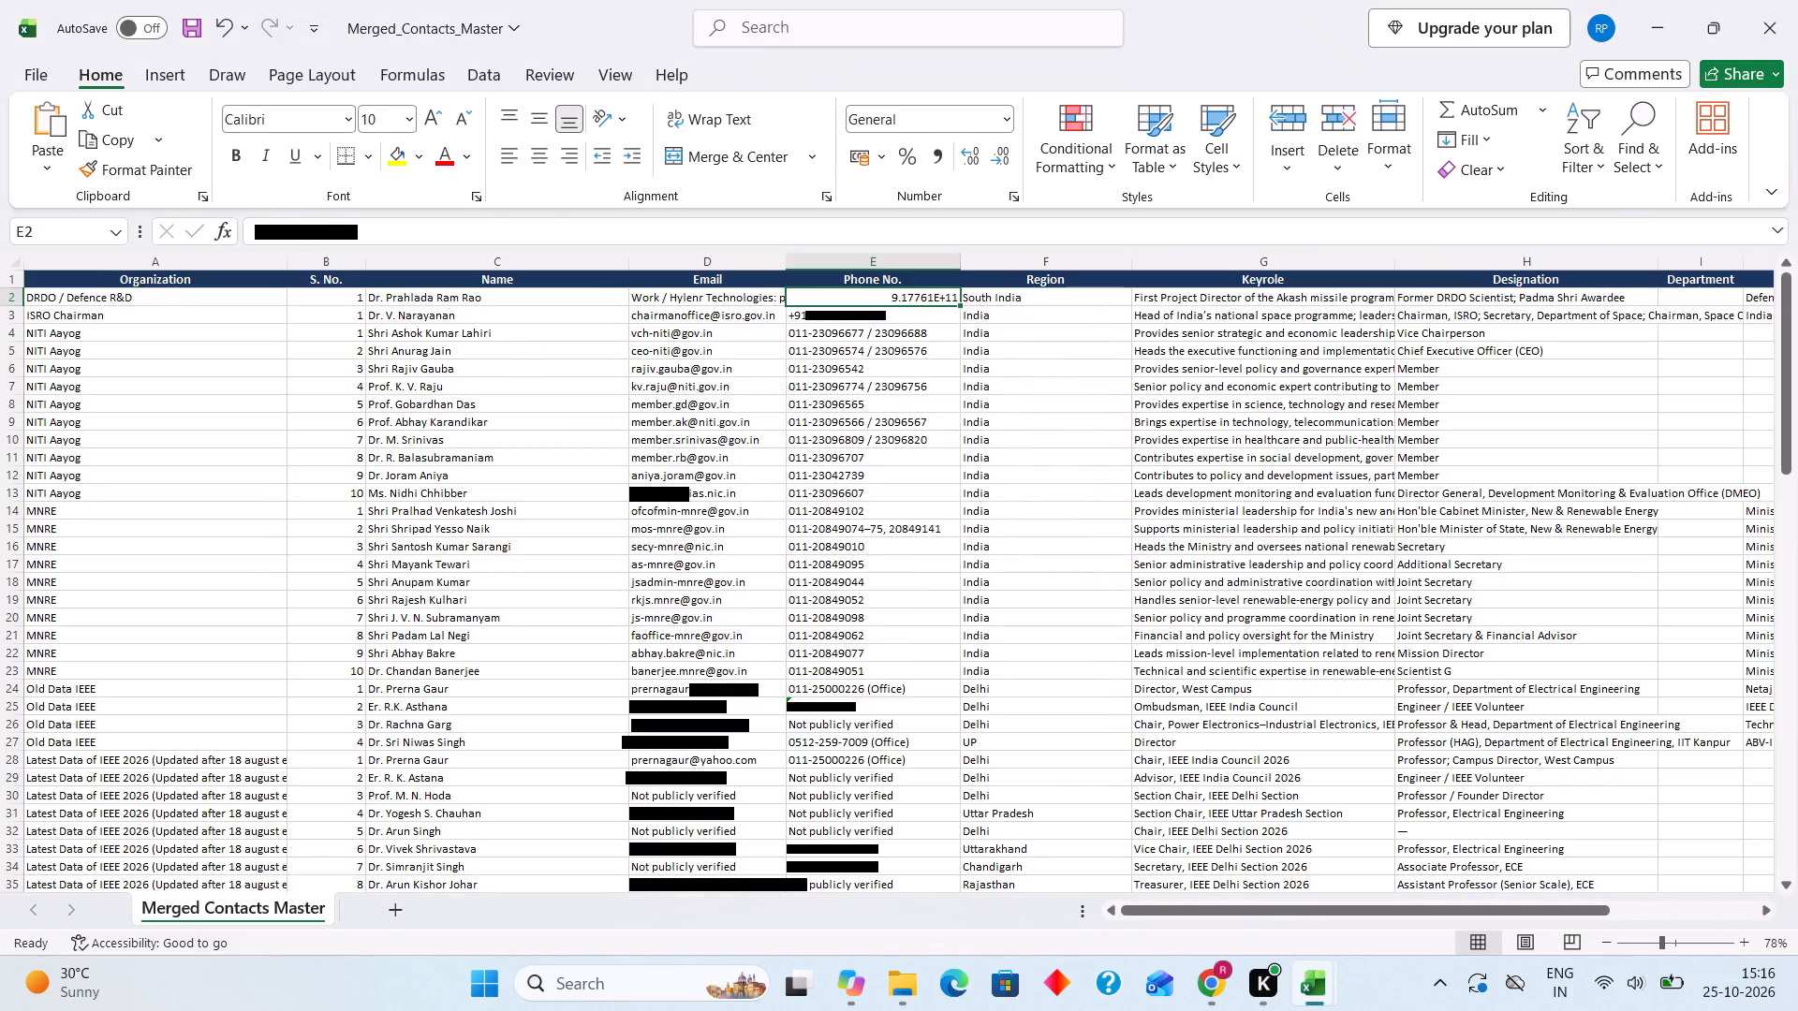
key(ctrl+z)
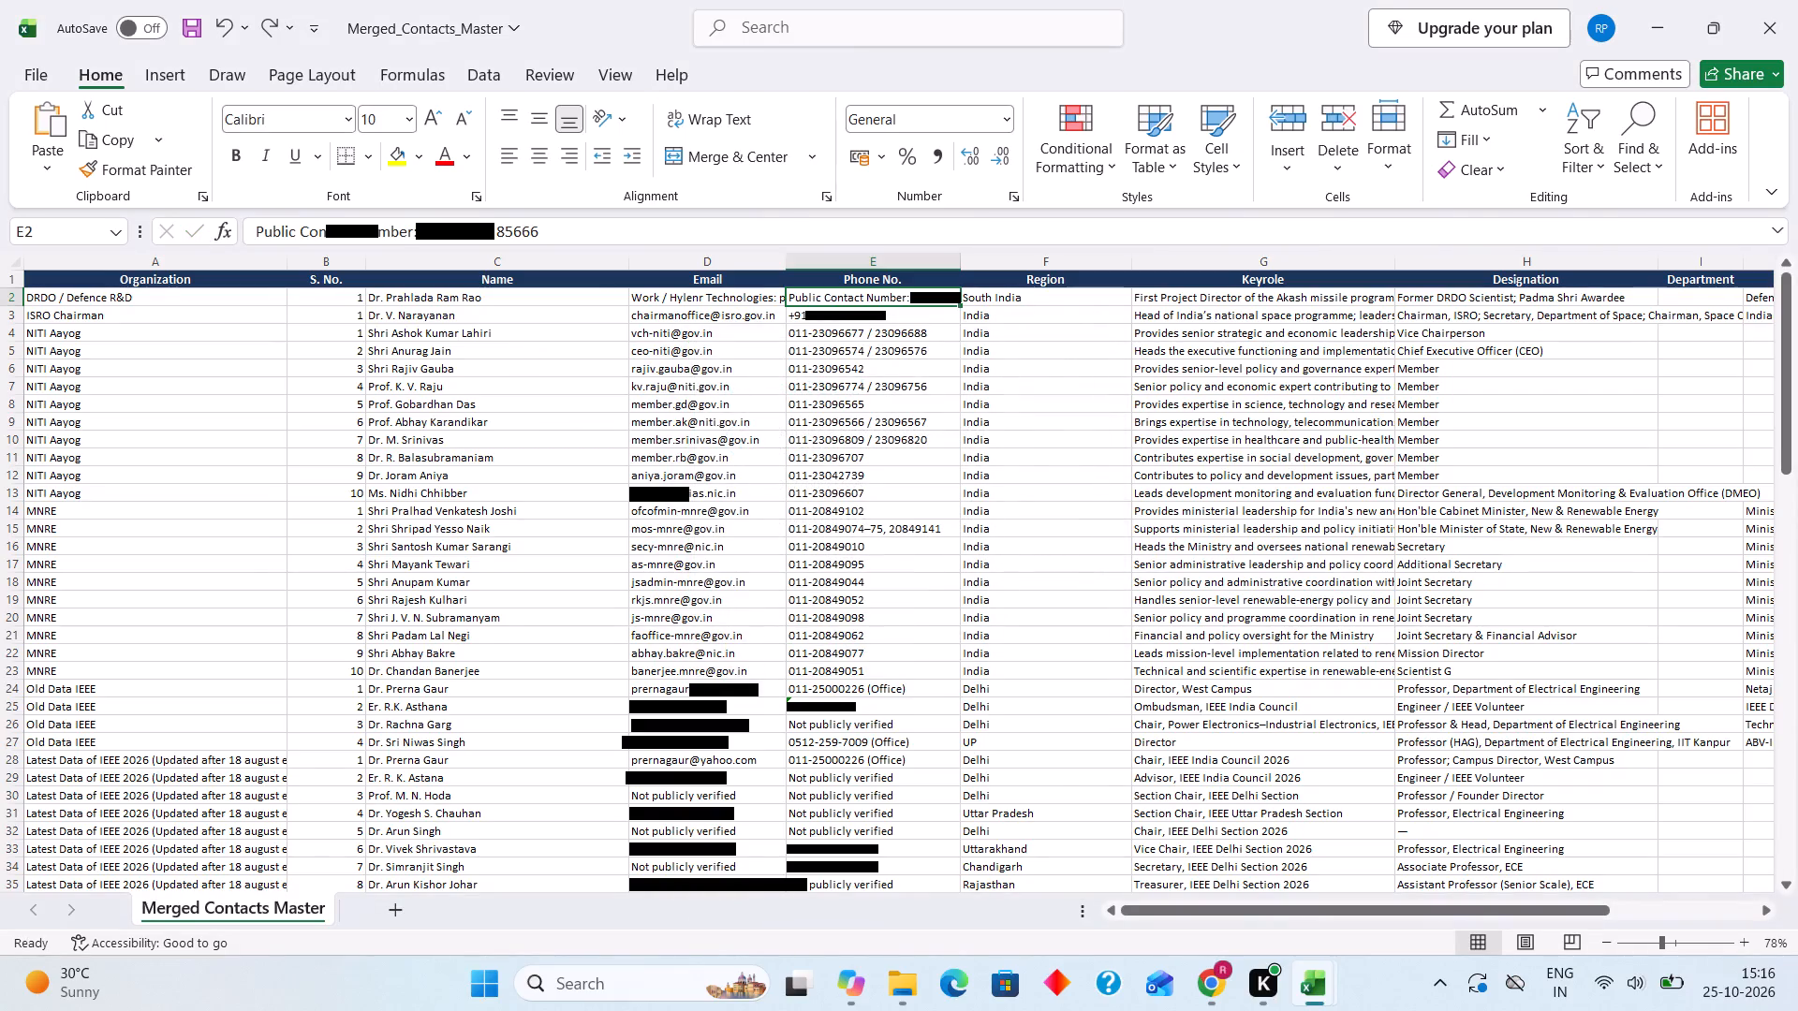
Delete the "Public Contact Number:" label from phone cell E2, keeping only the phone number with its country code.
click(417, 227)
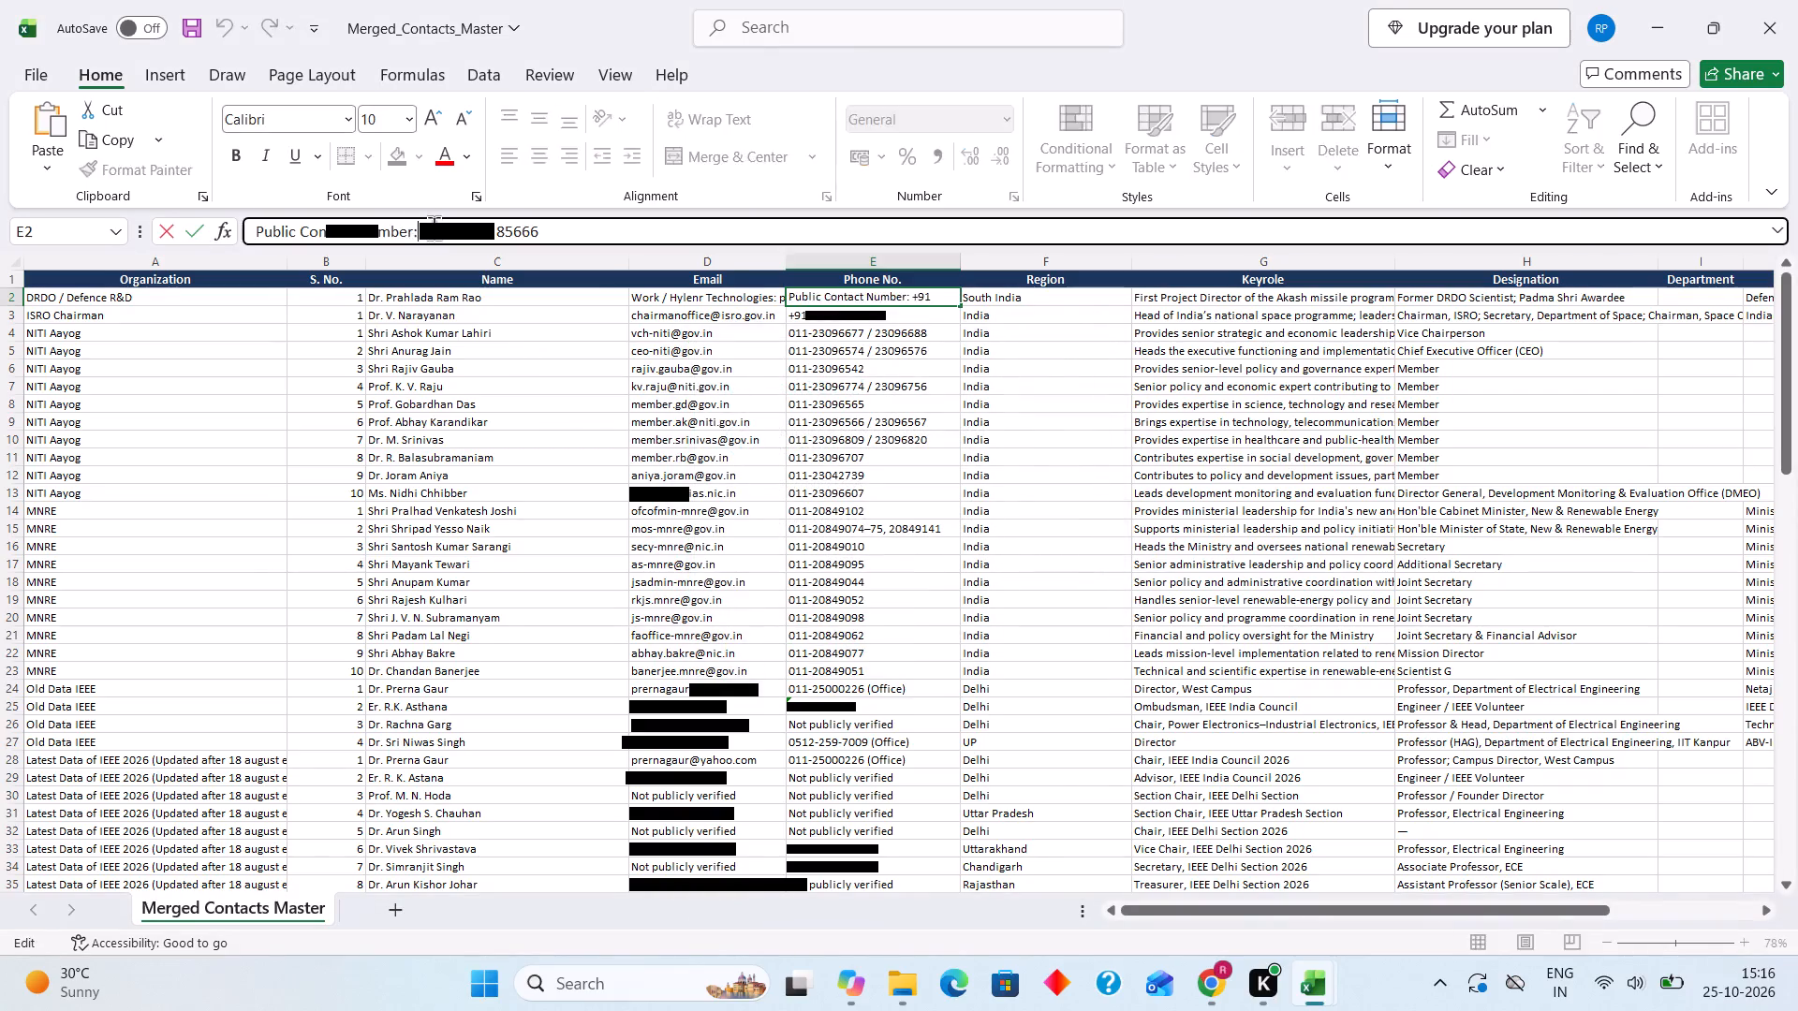
key(Right)
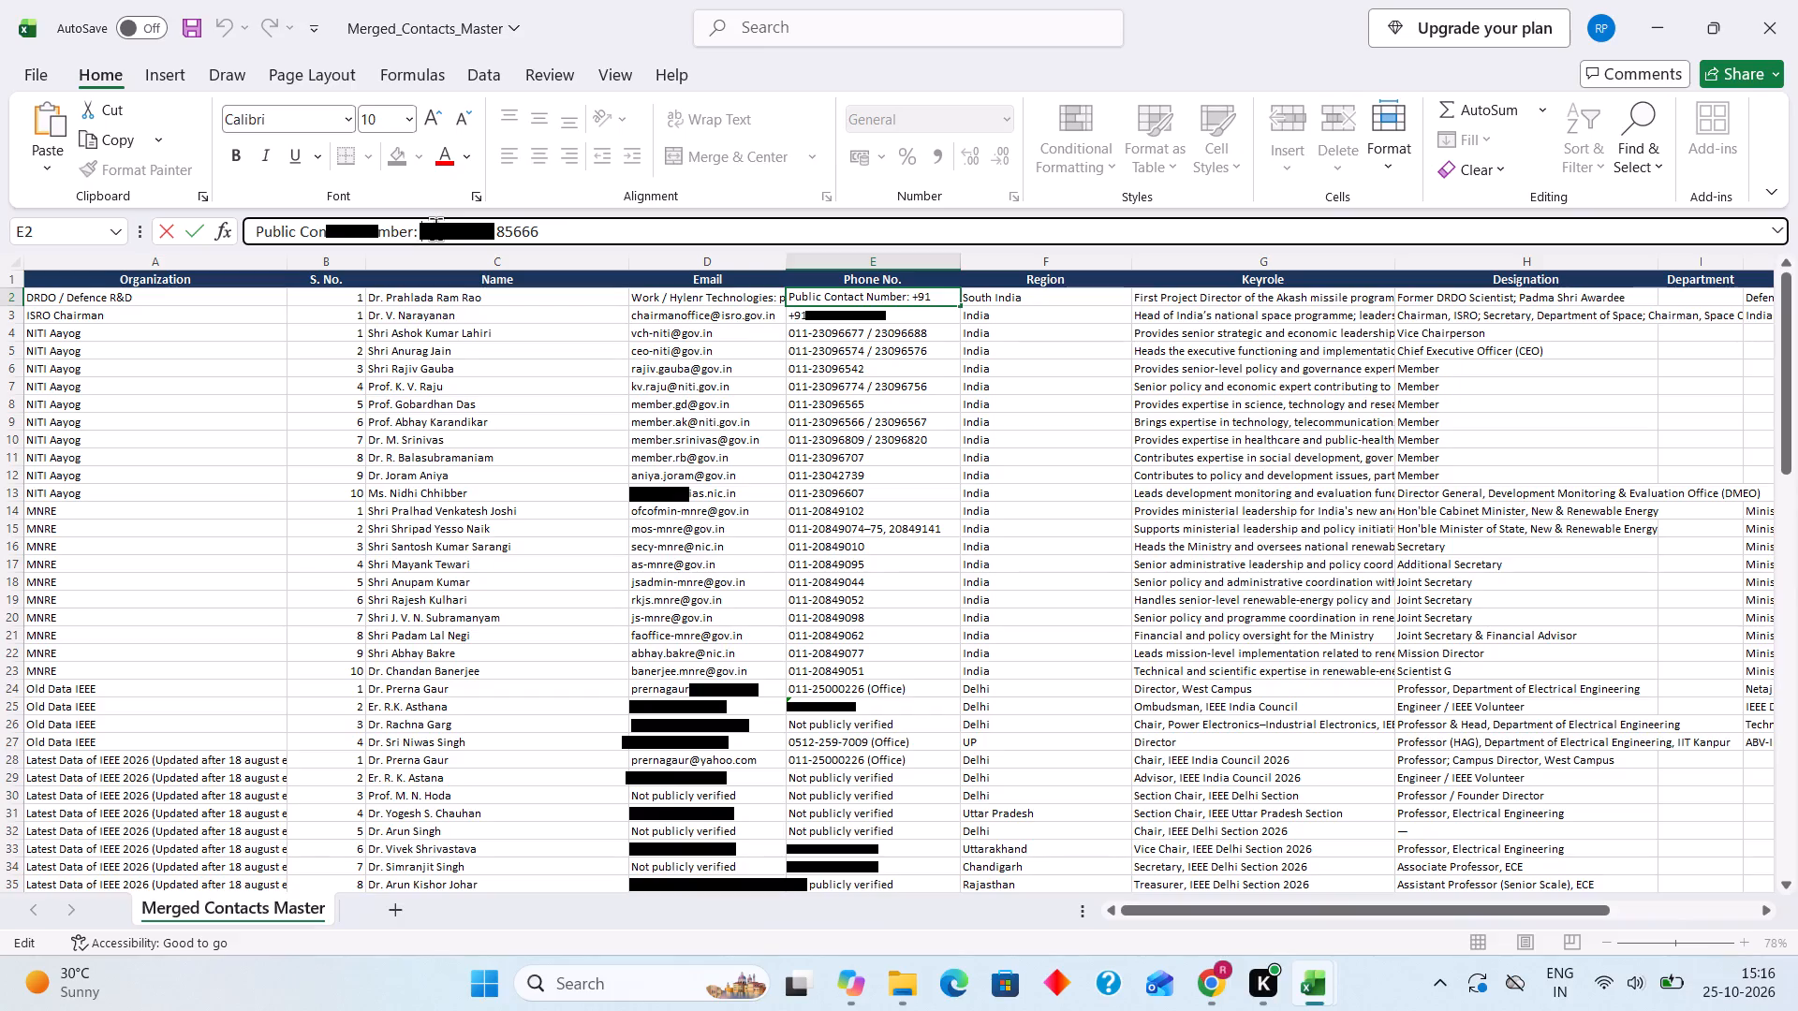
key(BackSpace)
key(BackSpace)
key(BackSpace)
key(BackSpace)
key(BackSpace)
key(BackSpace)
key(BackSpace)
key(BackSpace)
key(BackSpace)
key(BackSpace)
key(BackSpace)
key(BackSpace)
key(BackSpace)
key(BackSpace)
key(BackSpace)
key(BackSpace)
key(BackSpace)
key(BackSpace)
key(BackSpace)
key(BackSpace)
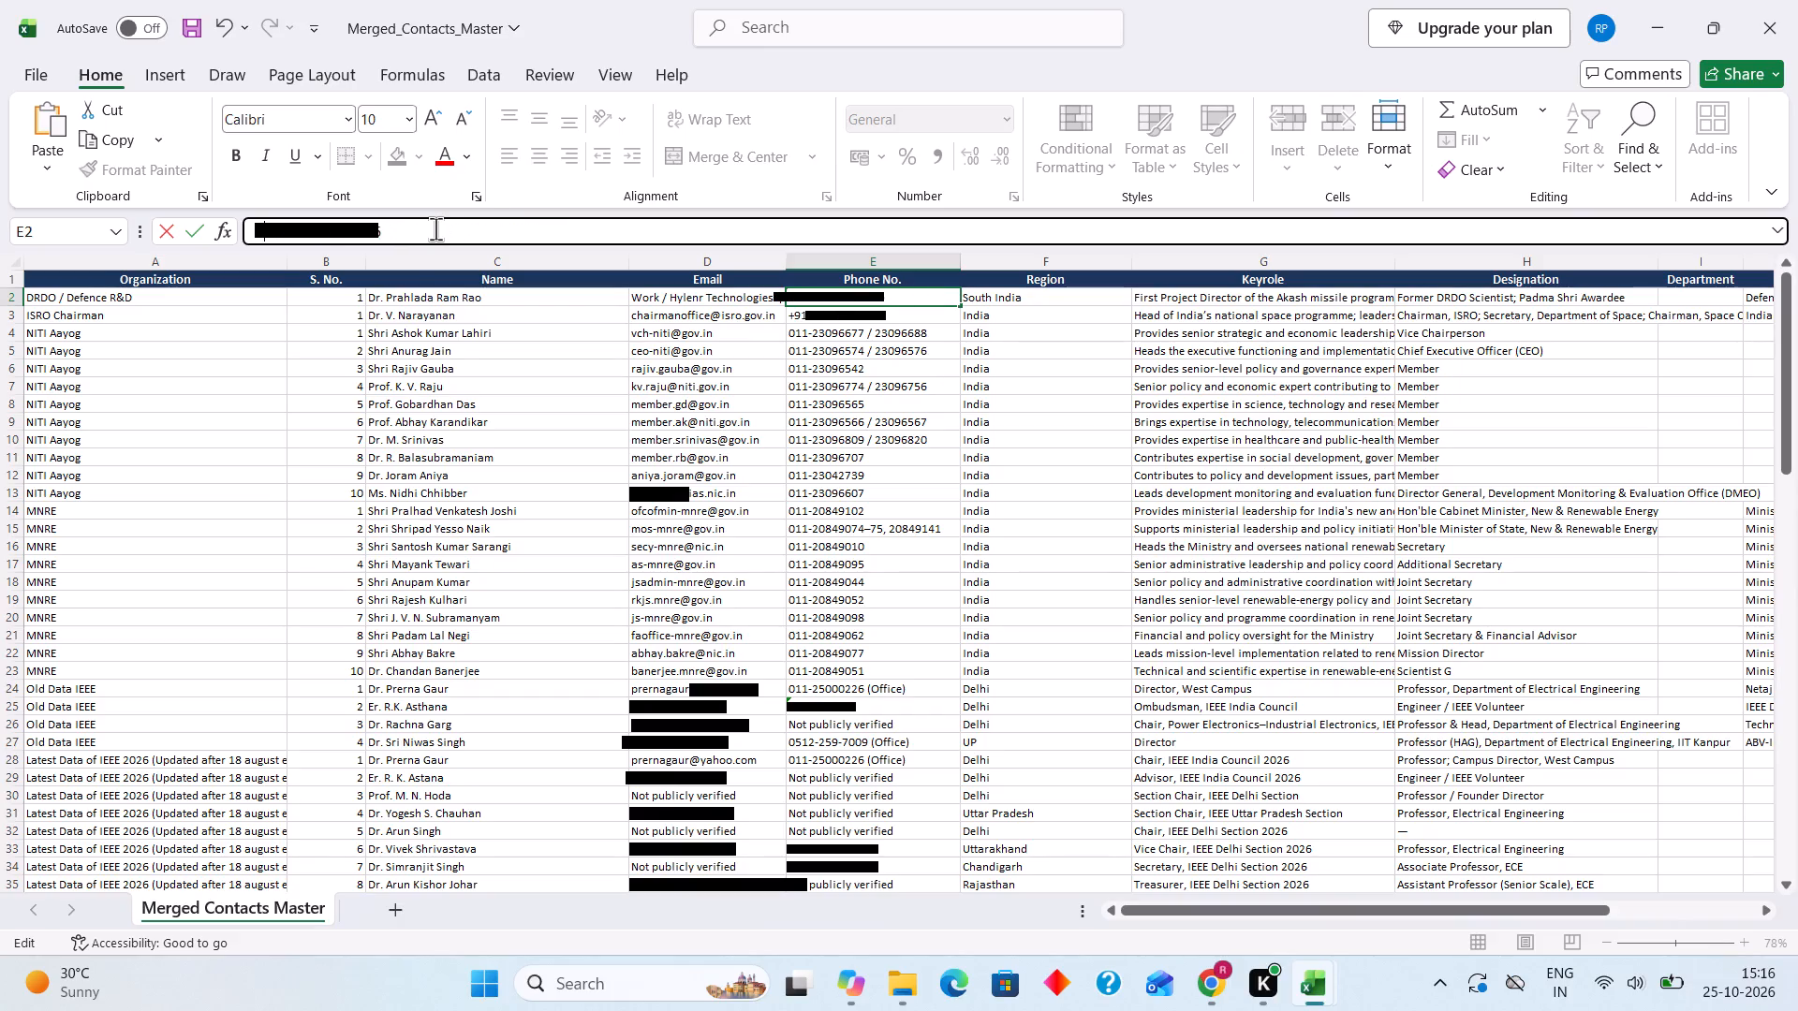
click(1056, 304)
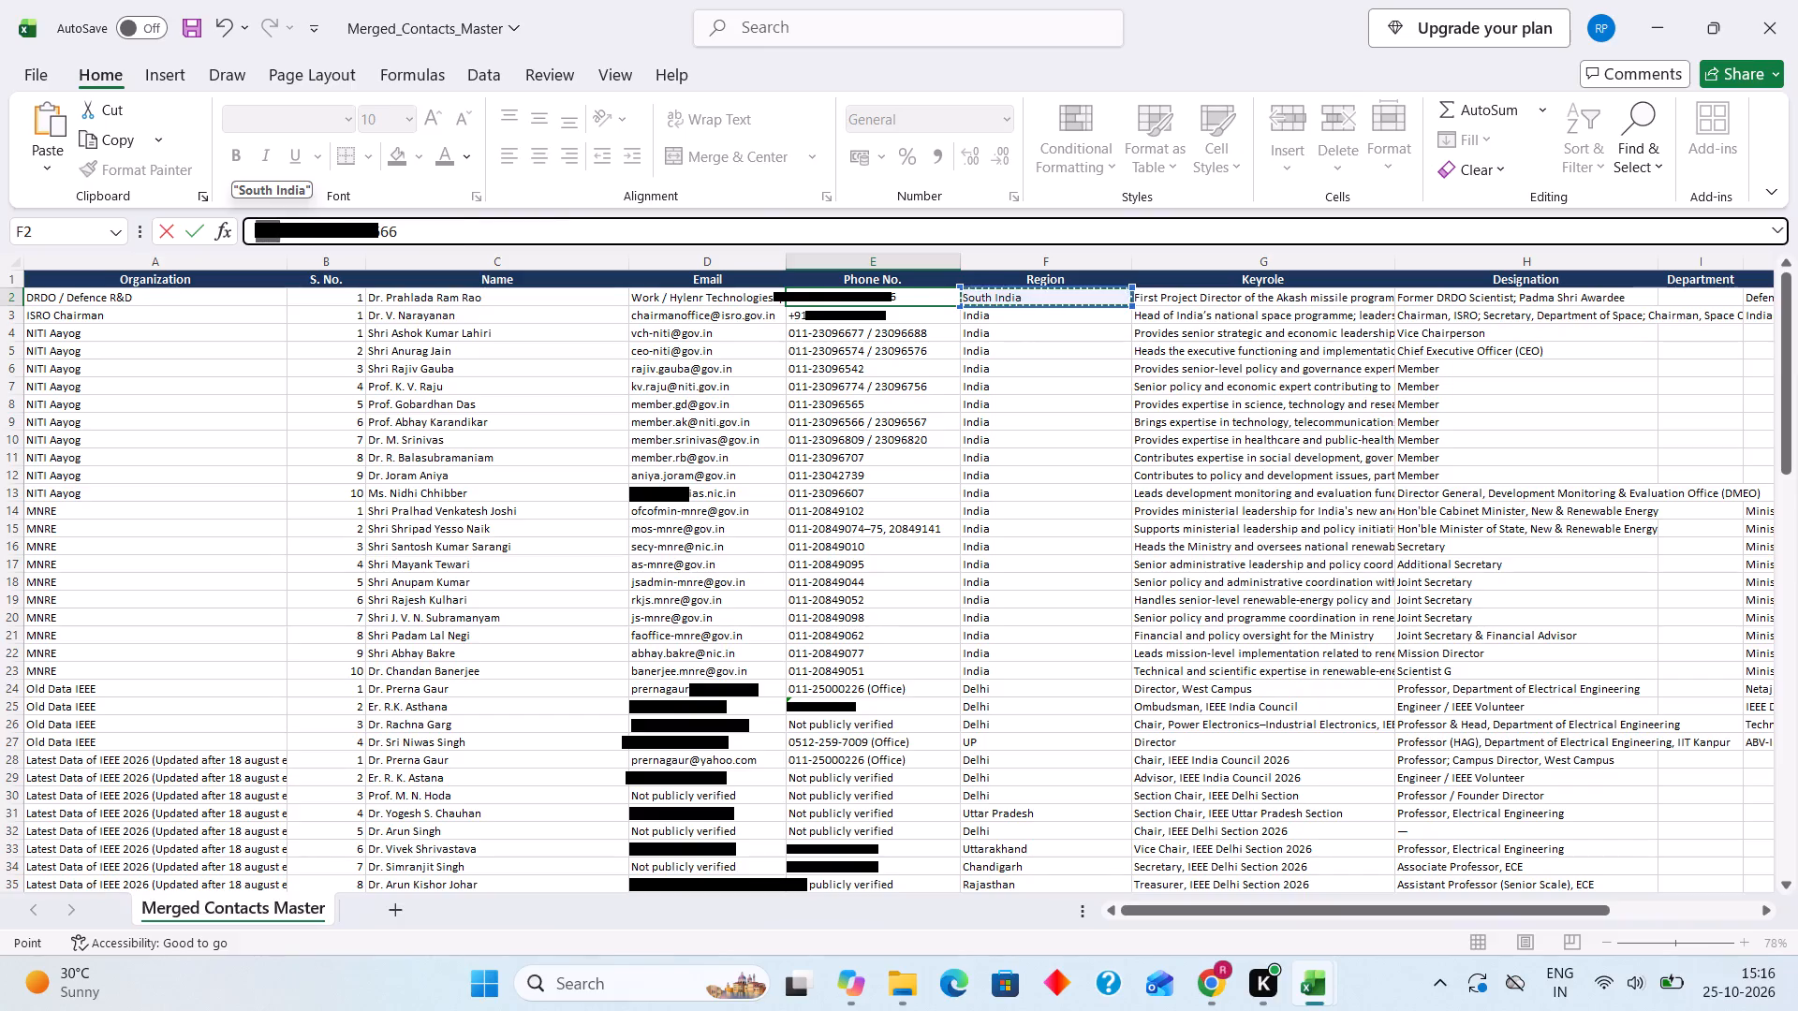
key(BackSpace)
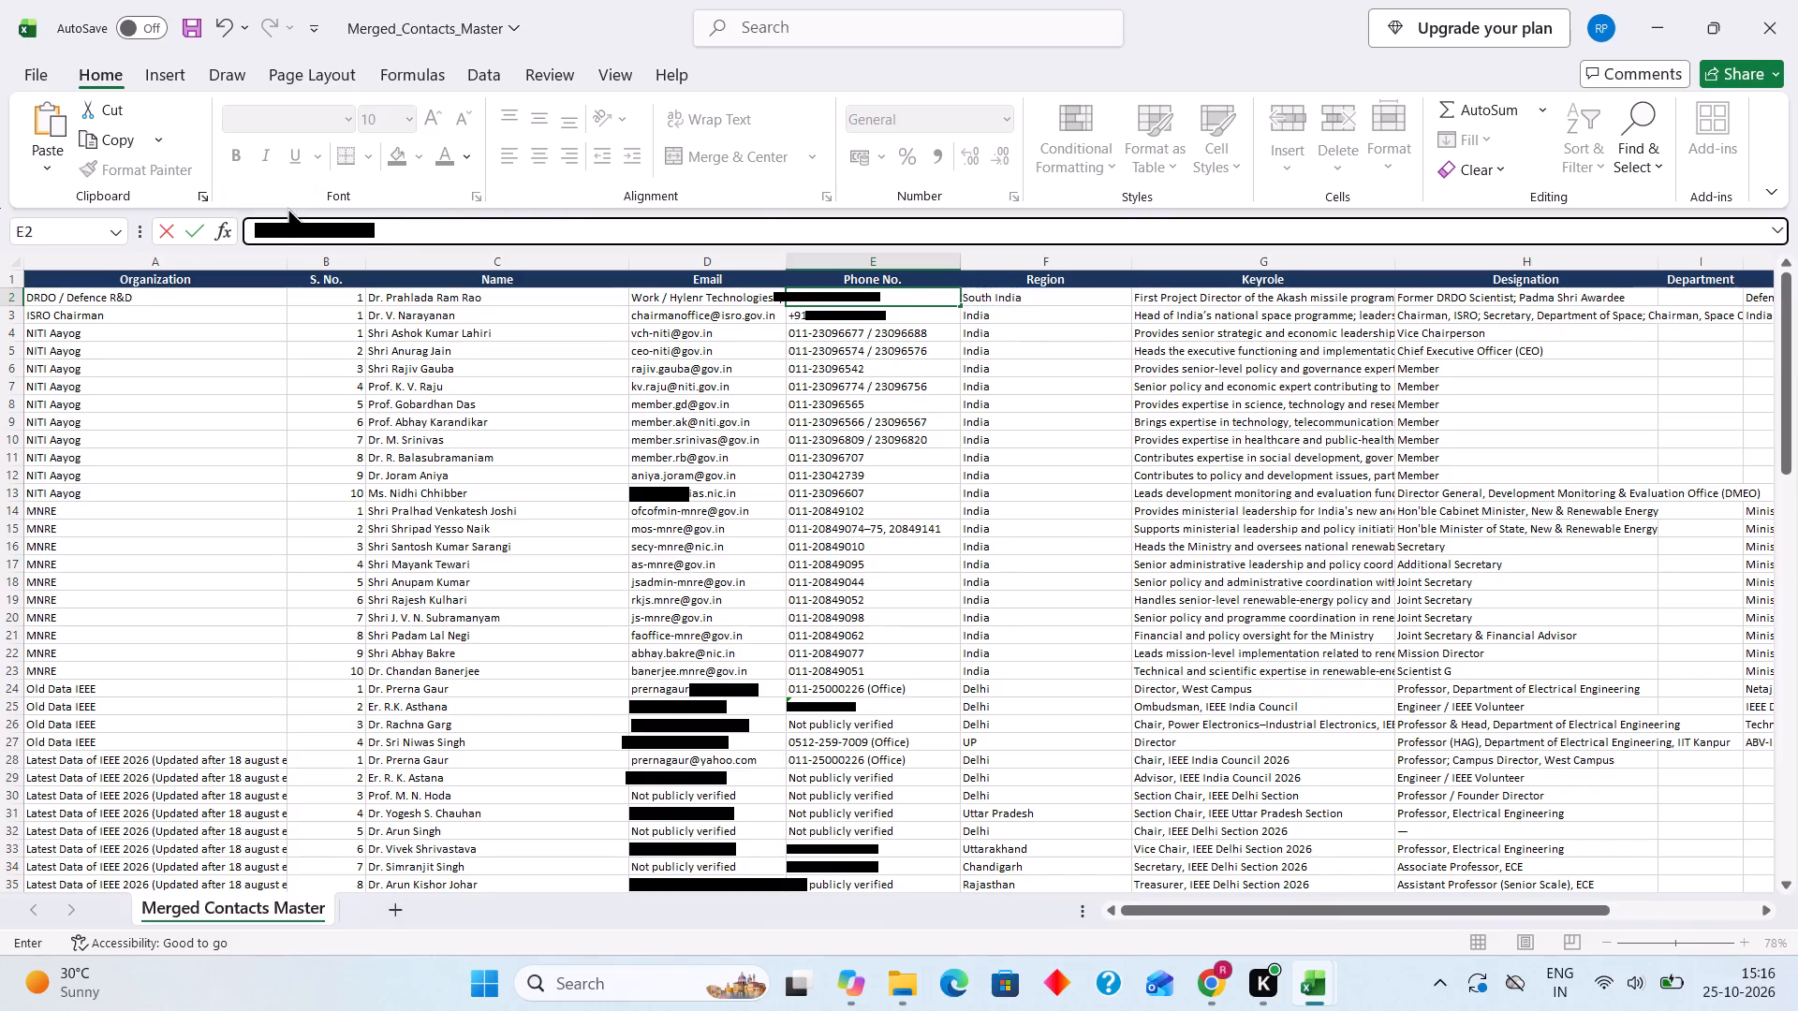
click(1034, 315)
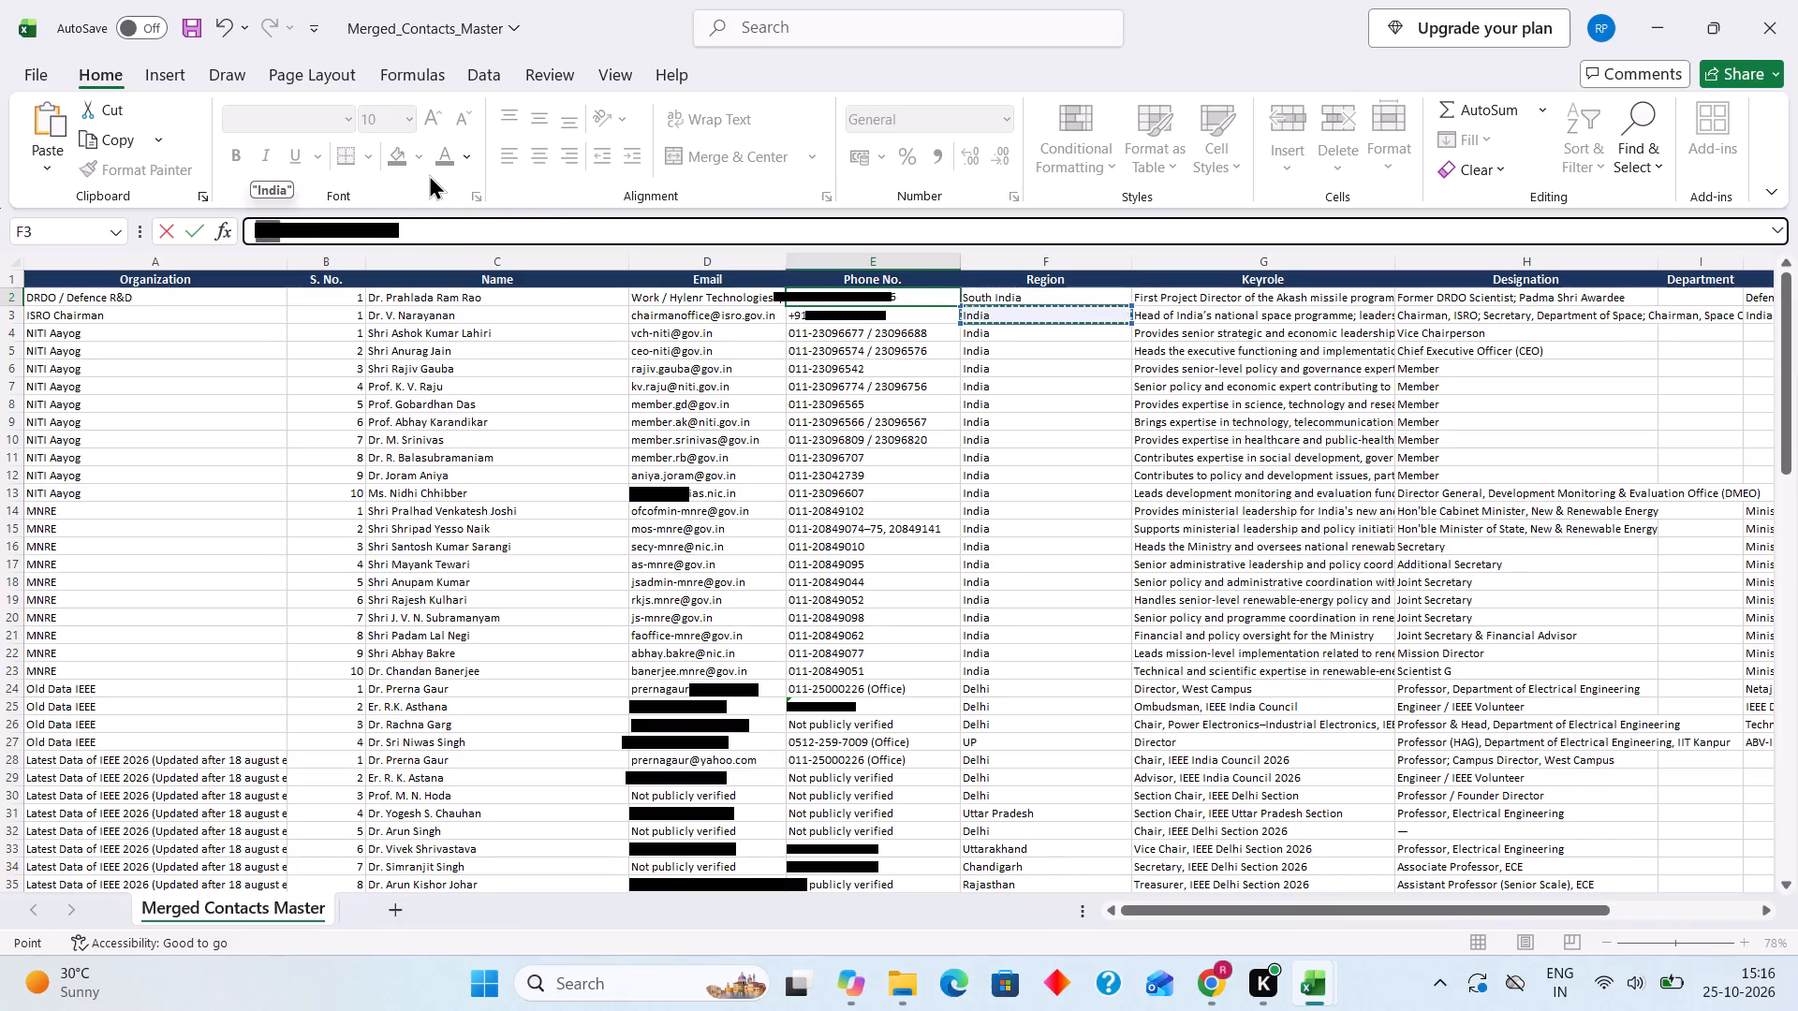
key(BackSpace)
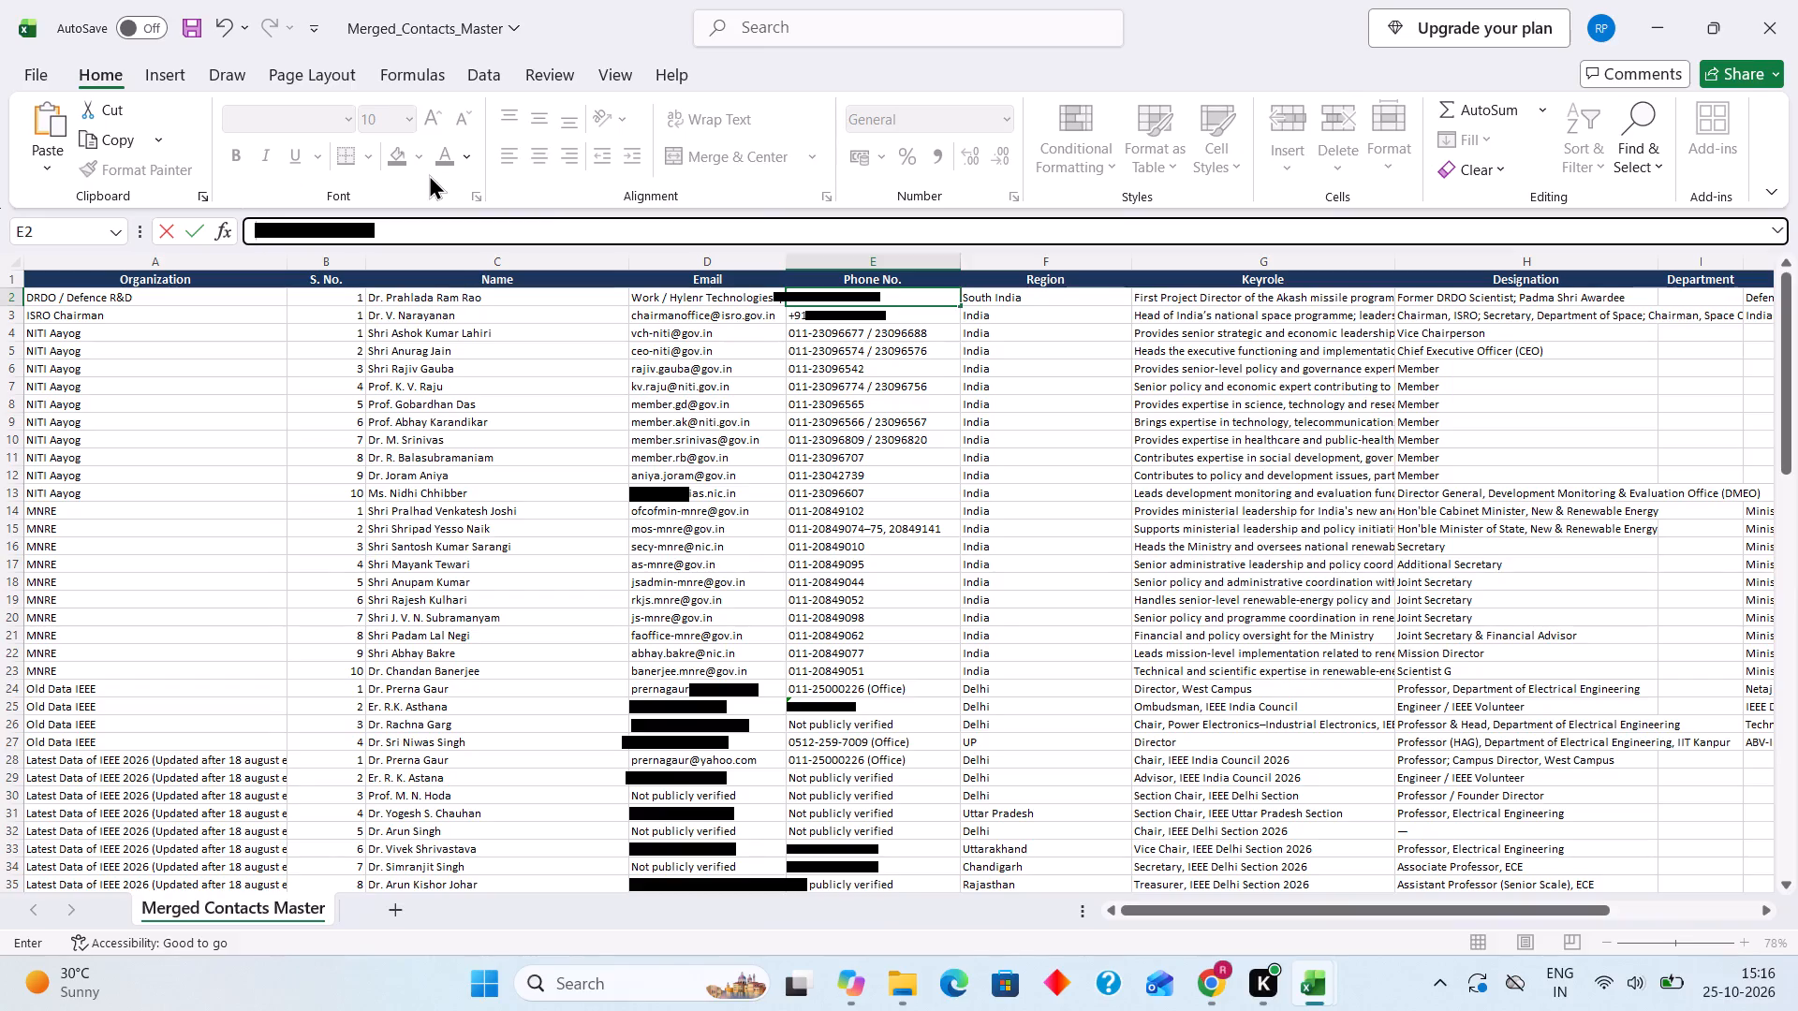
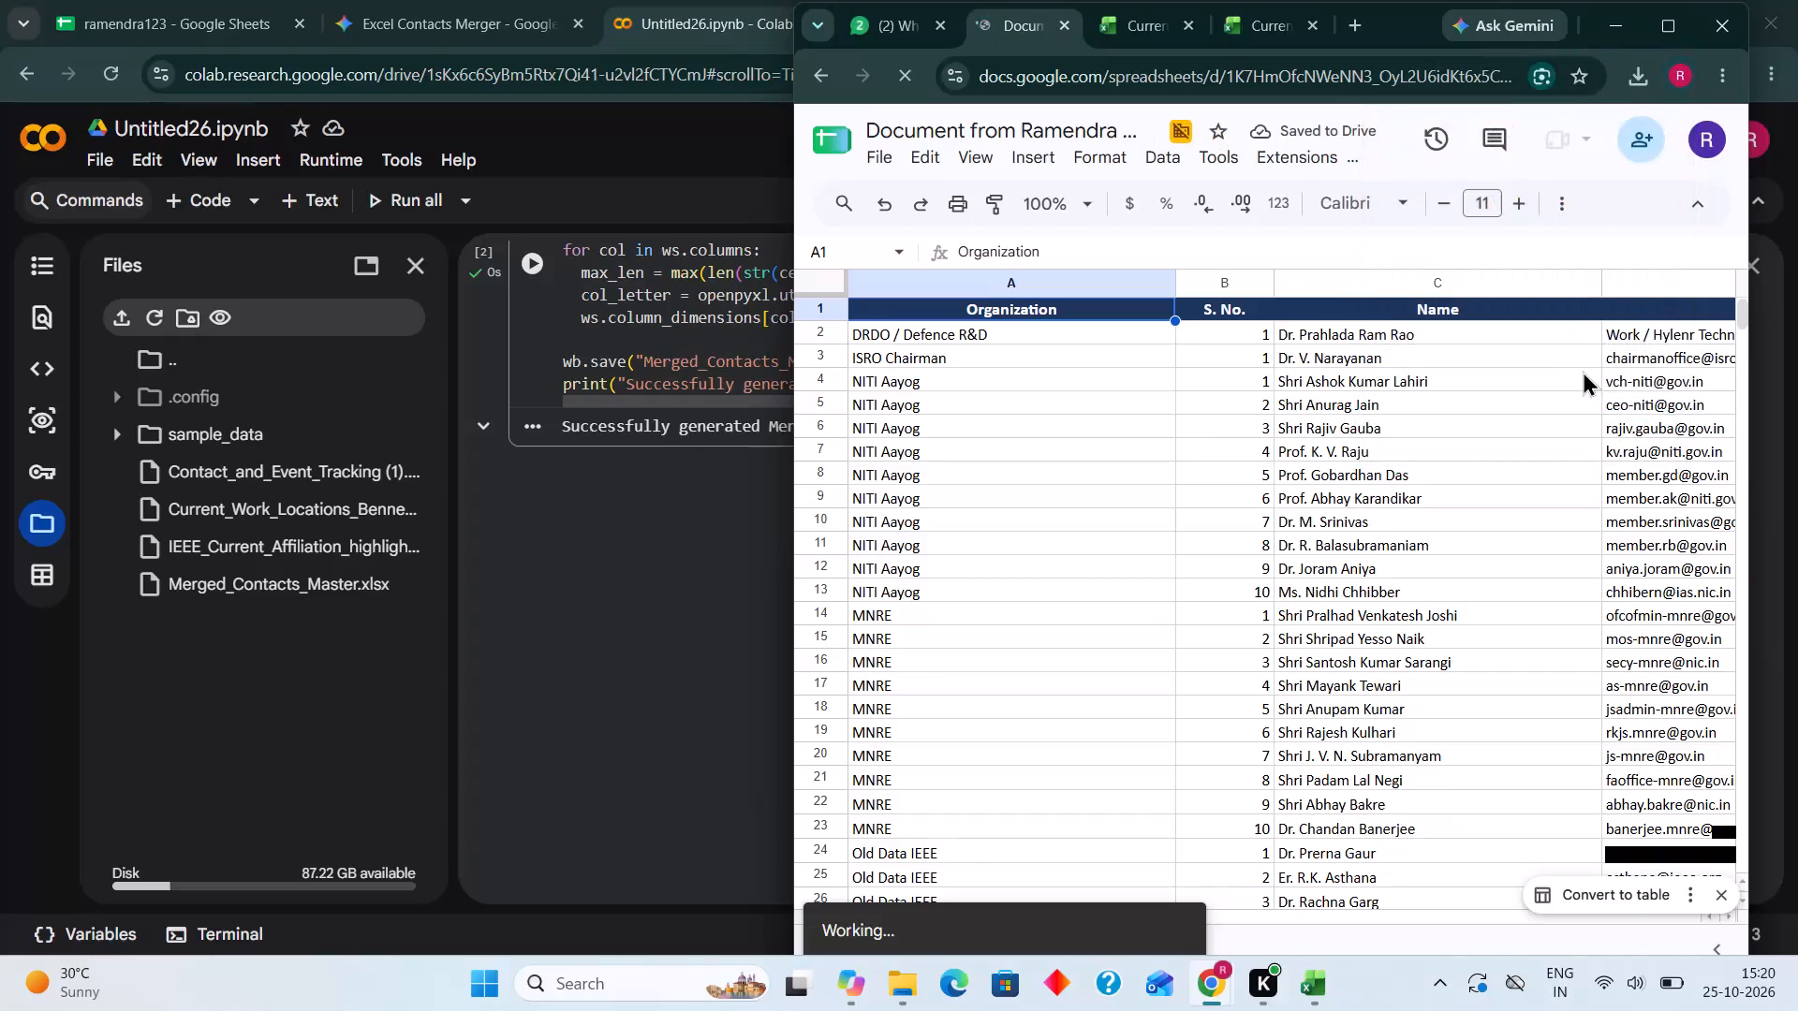
Maximize the spreadsheet window and narrow the Keyrole and Designation columns to about half their widths.
click(1670, 25)
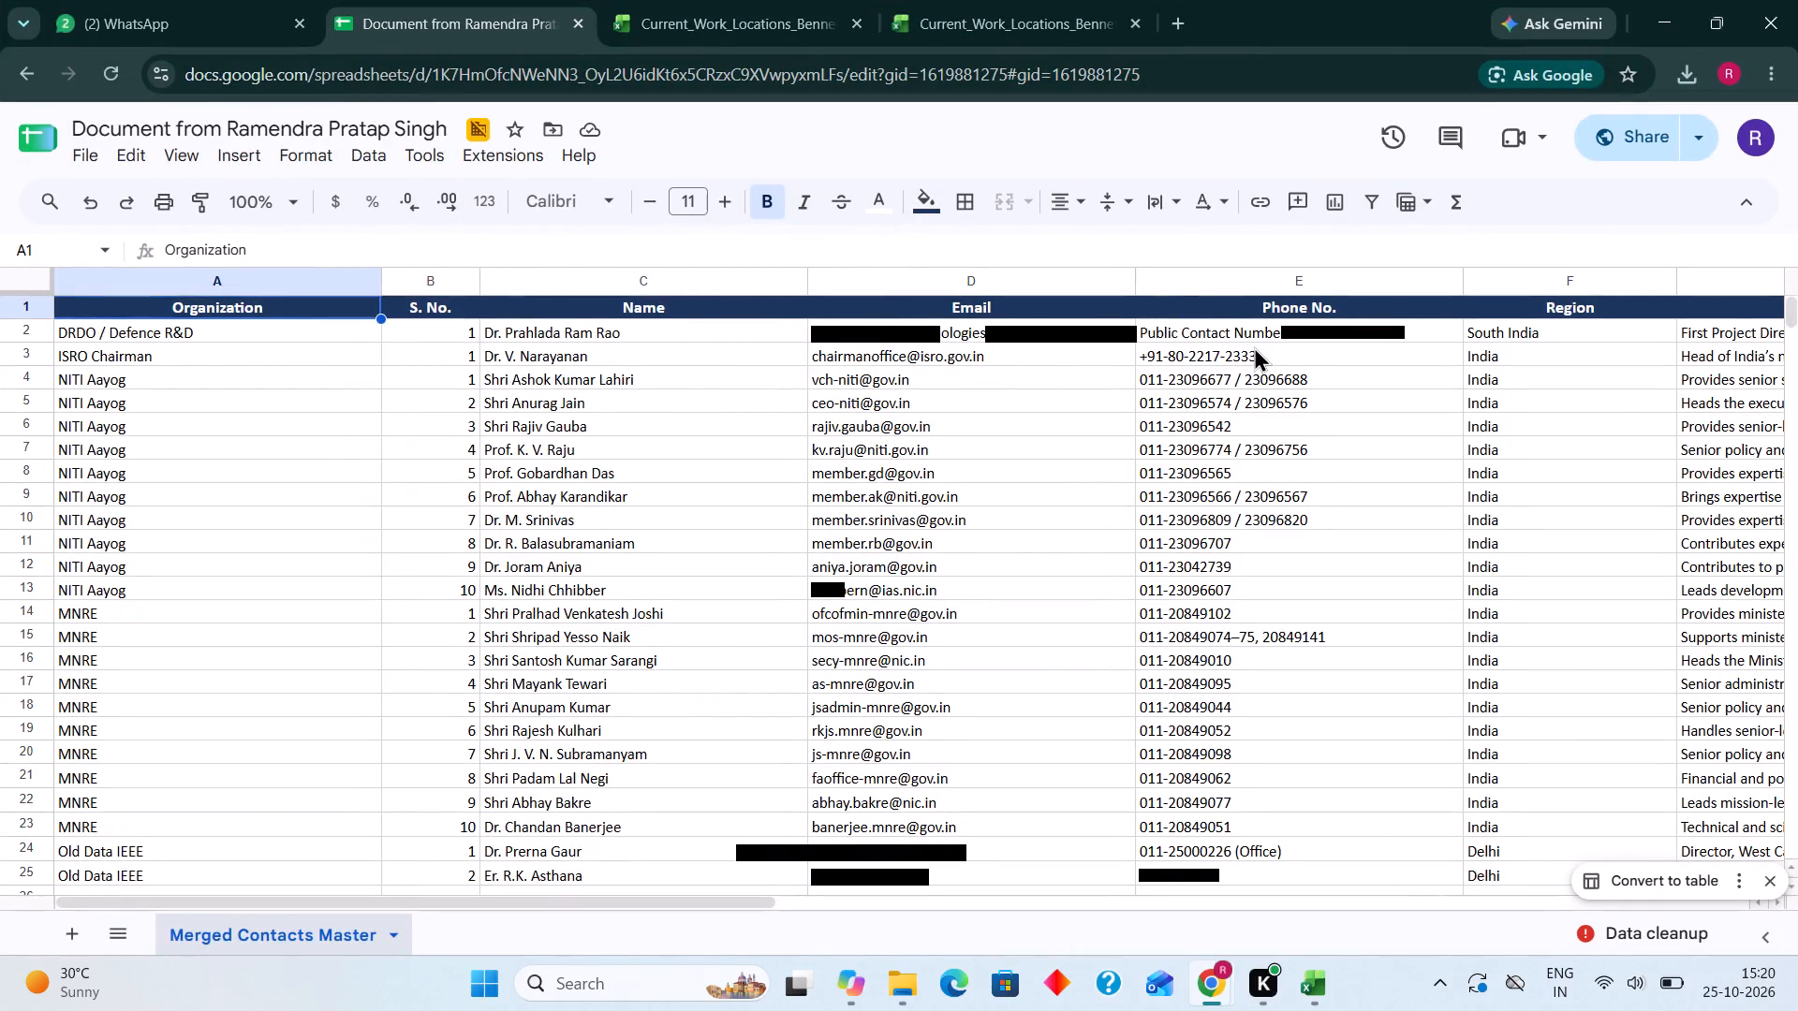
scroll(1609, 407, left, 3)
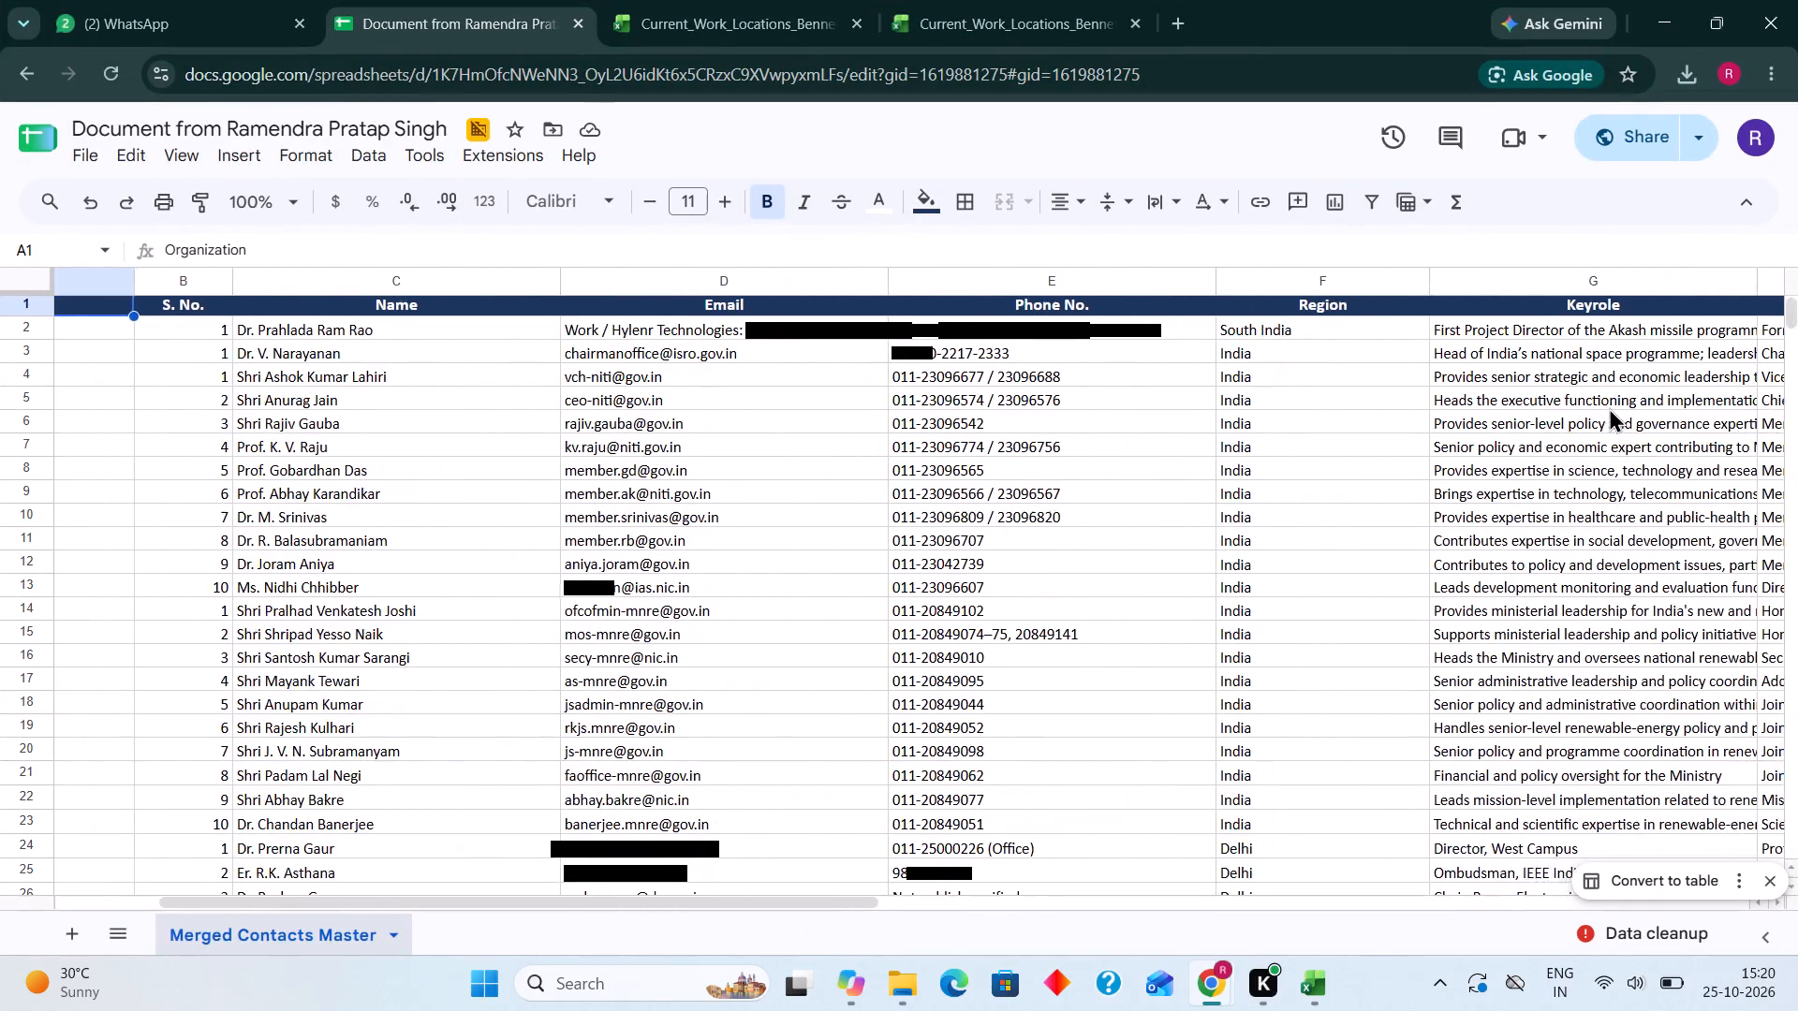
scroll(1609, 407, left, 1)
click(1384, 330)
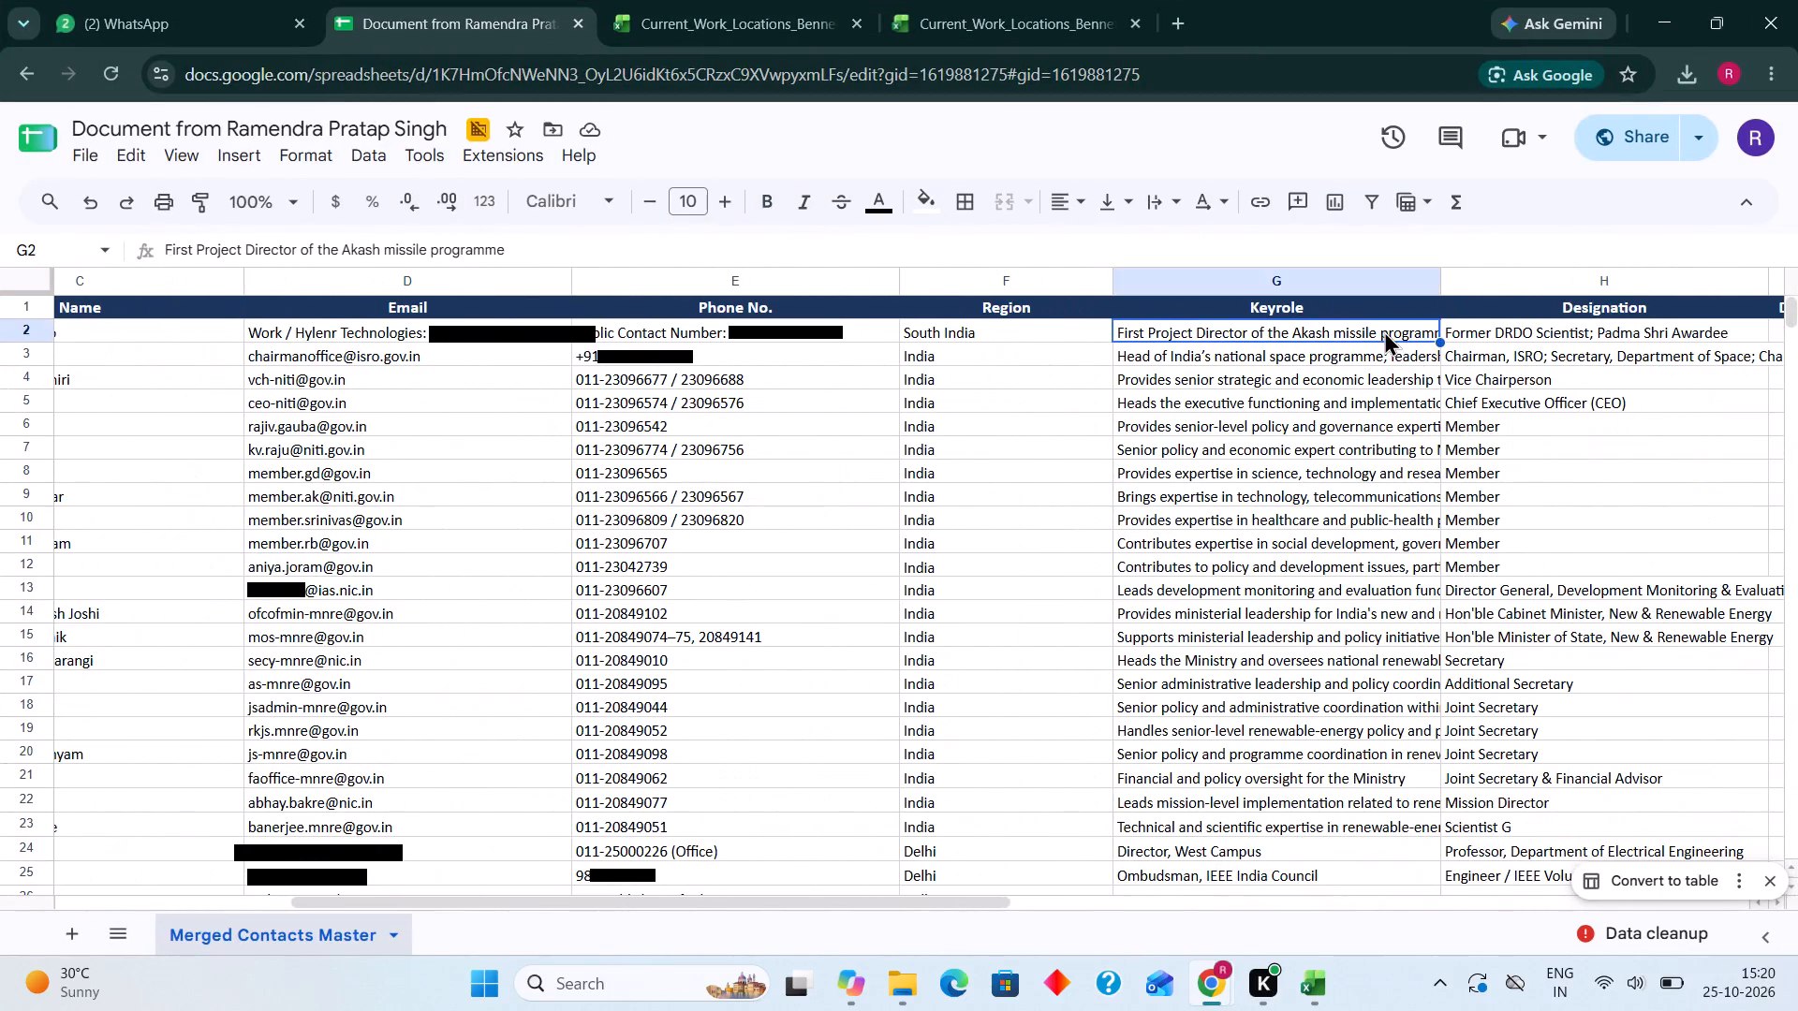
drag(1441, 272, 1268, 290)
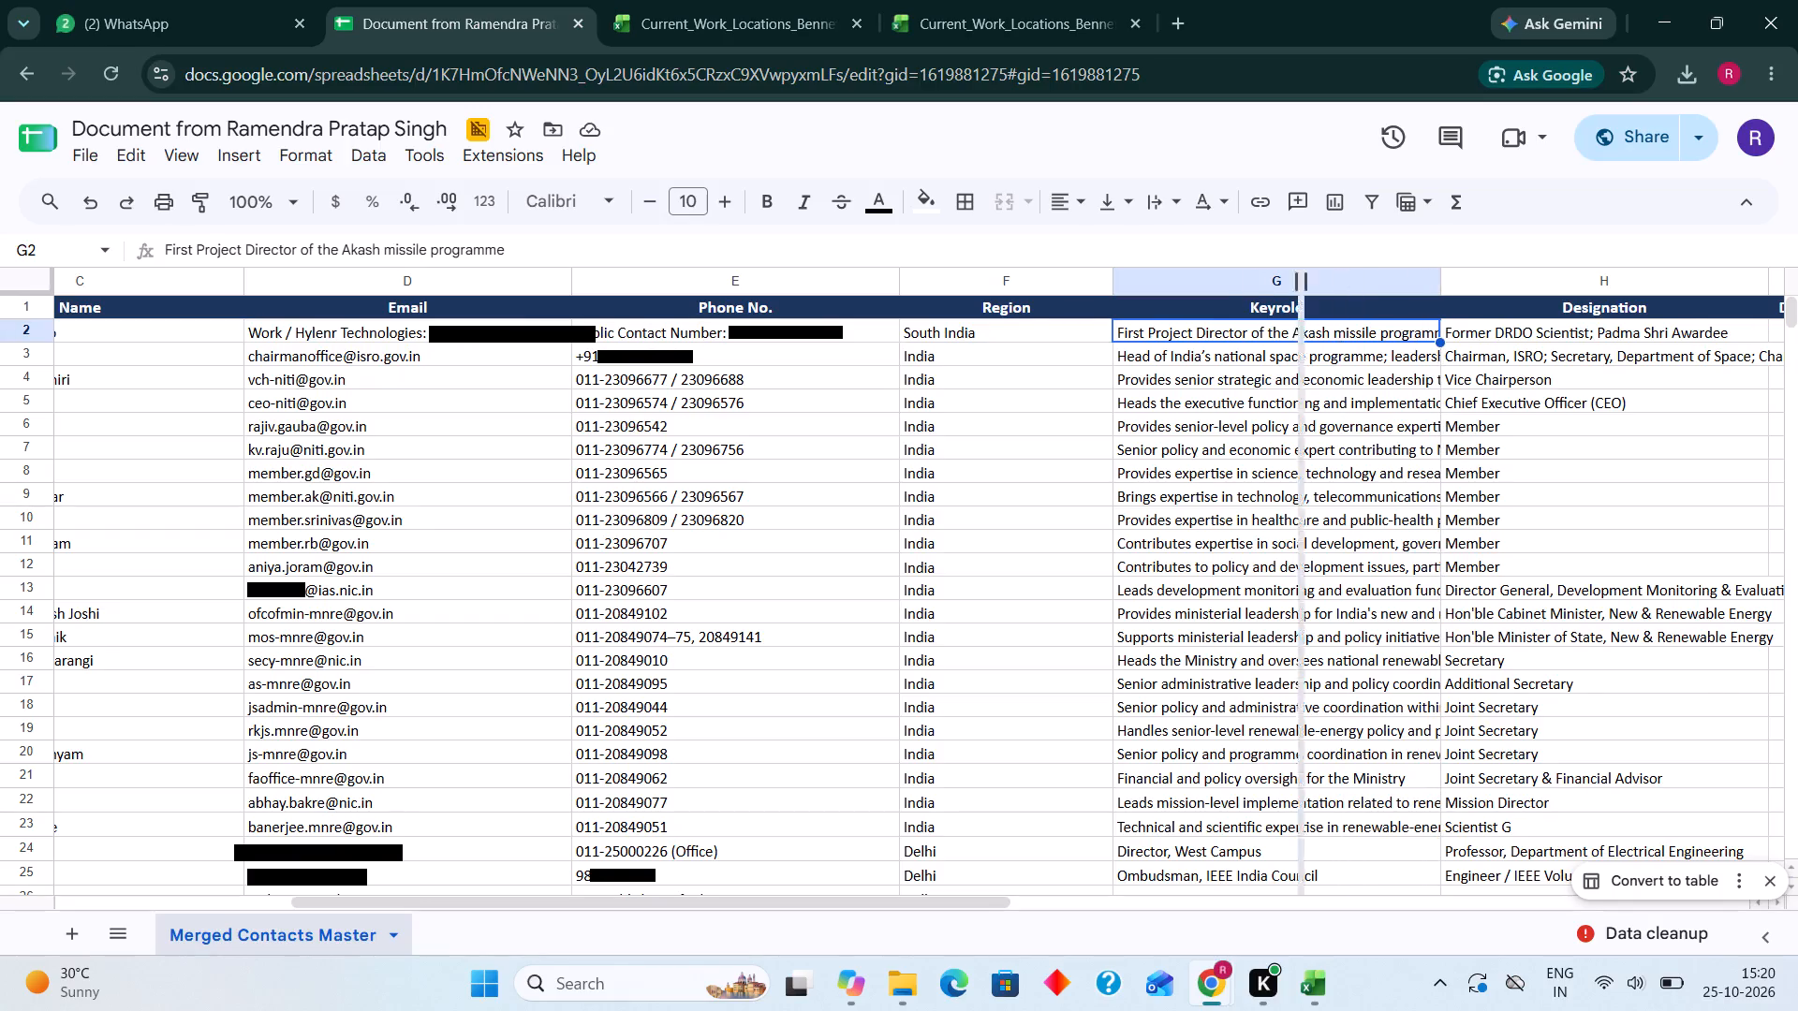
drag(1268, 290, 1265, 289)
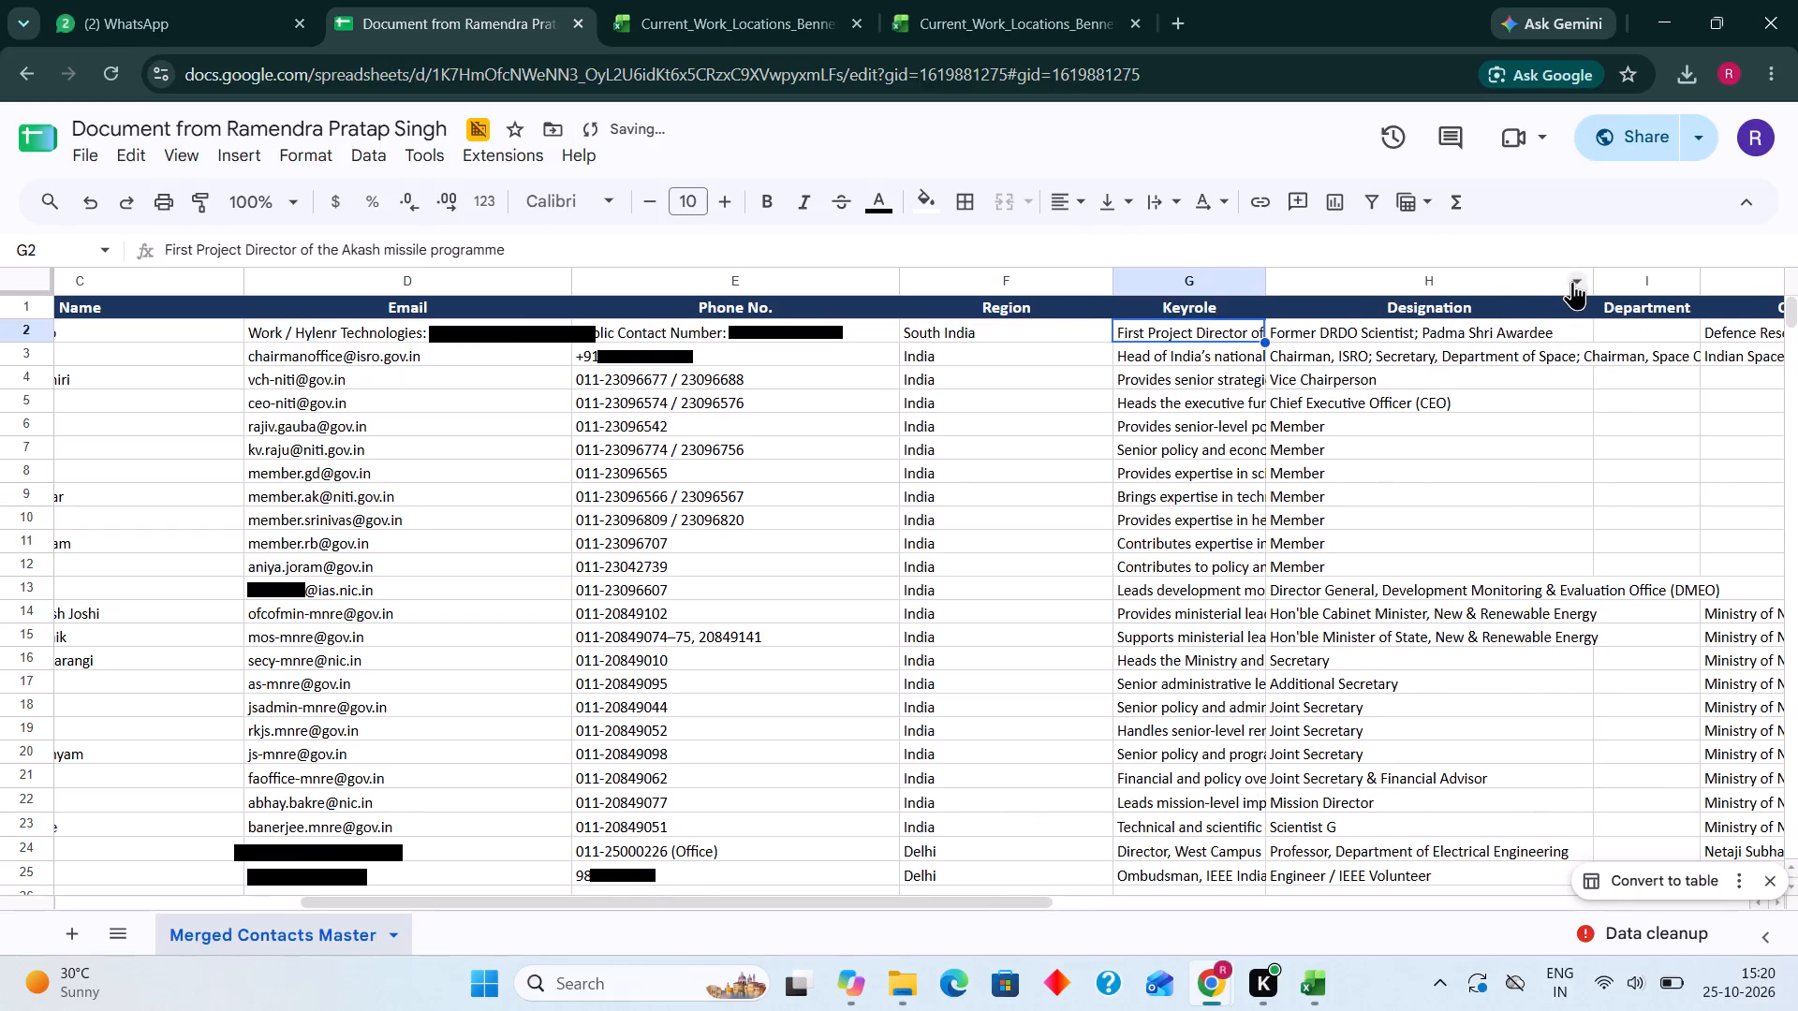
drag(1590, 282, 1420, 310)
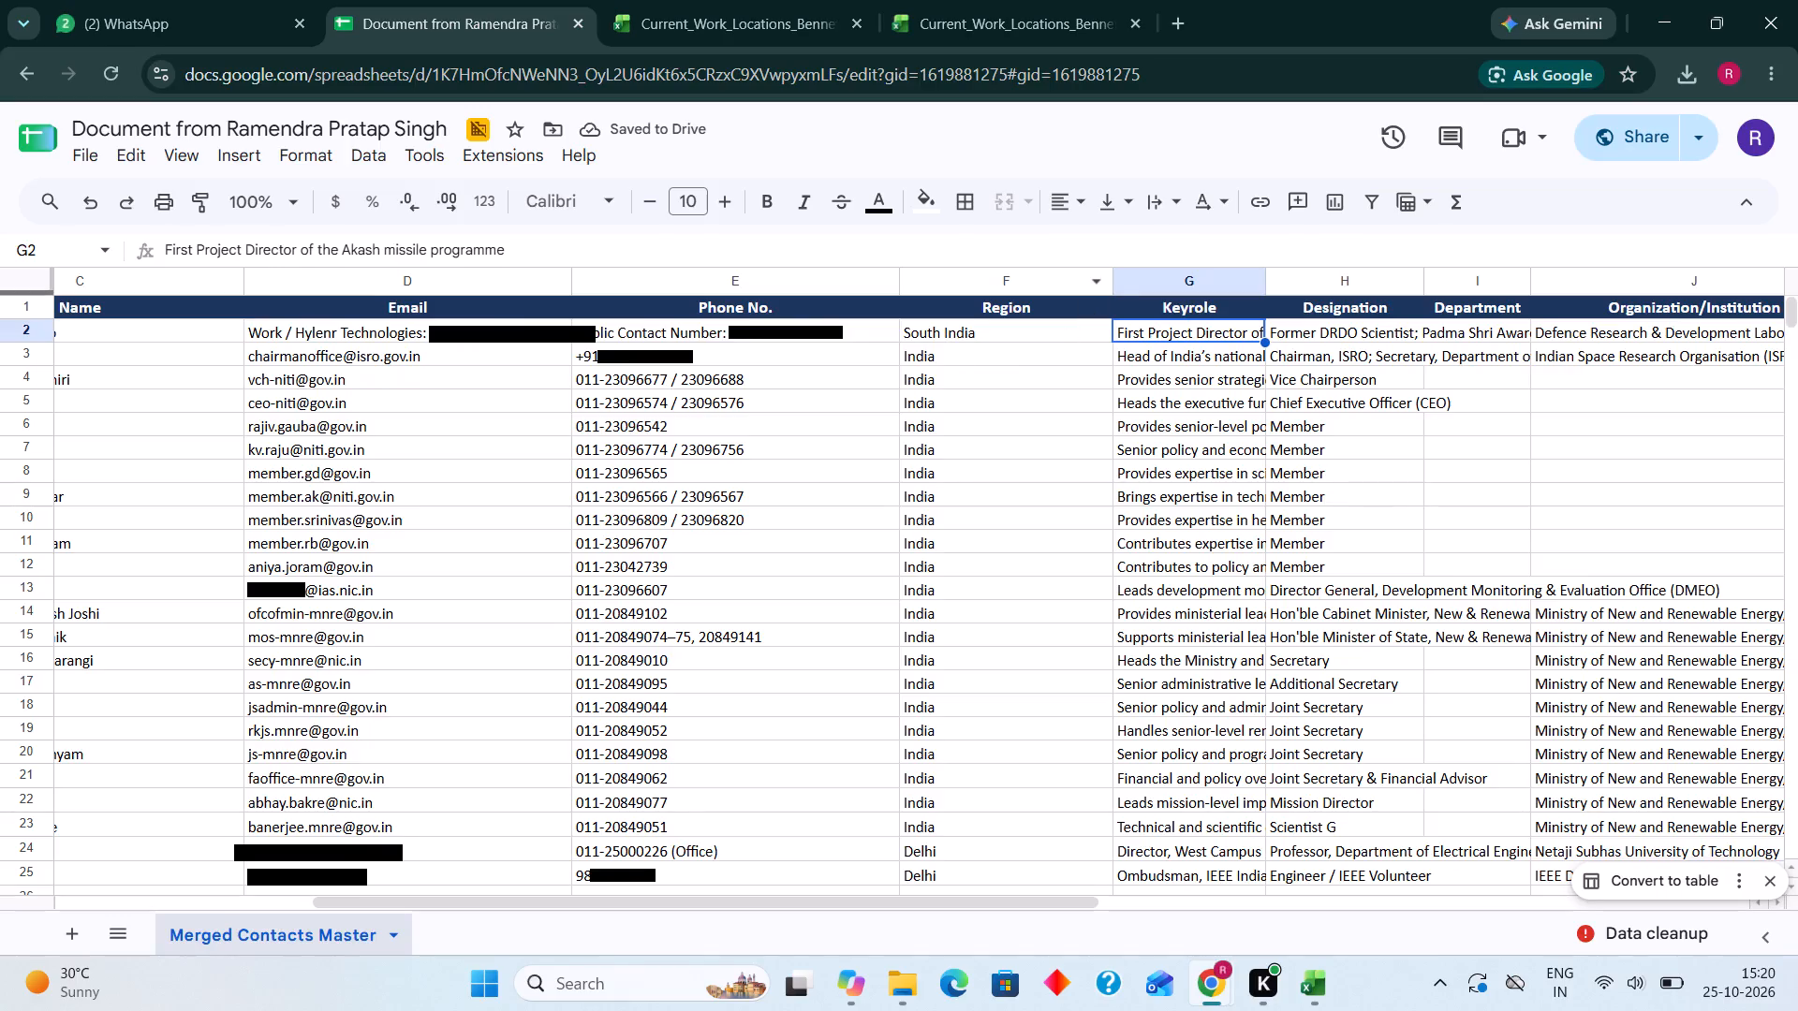
Narrow the Region column by about a third and widen the Department column by about a quarter.
drag(1109, 286, 1033, 279)
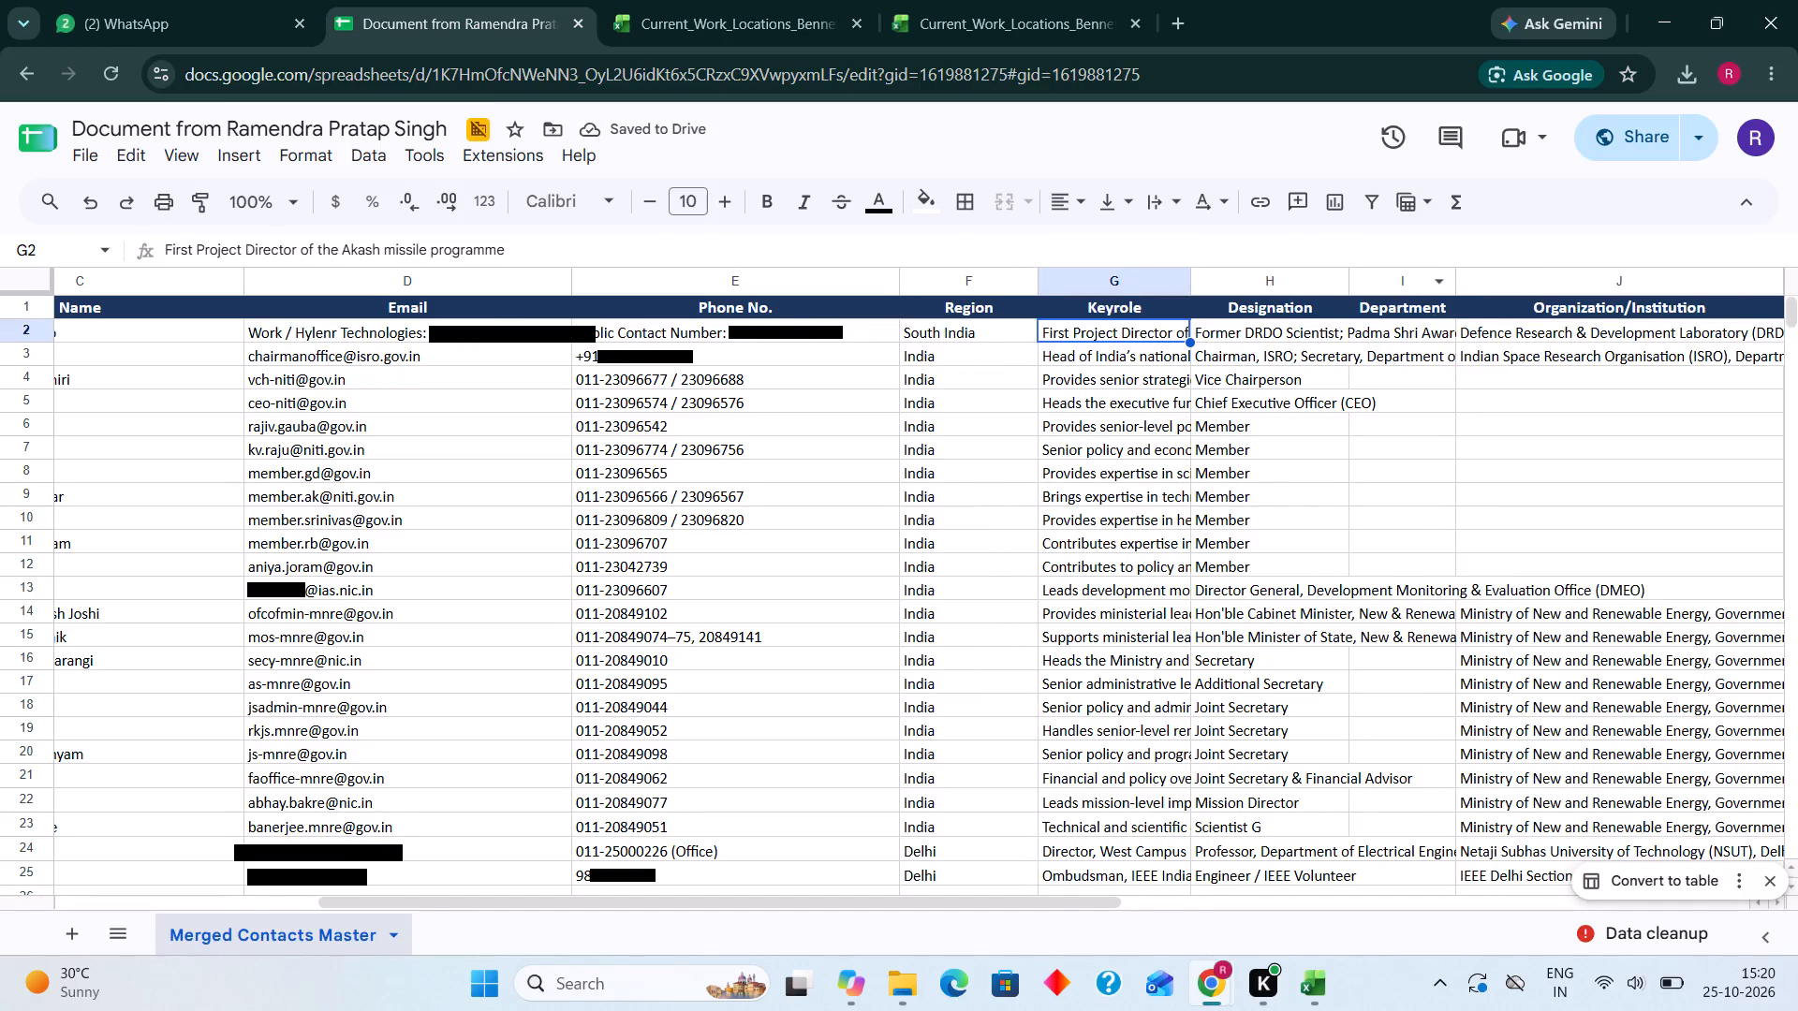
drag(1454, 286, 1481, 286)
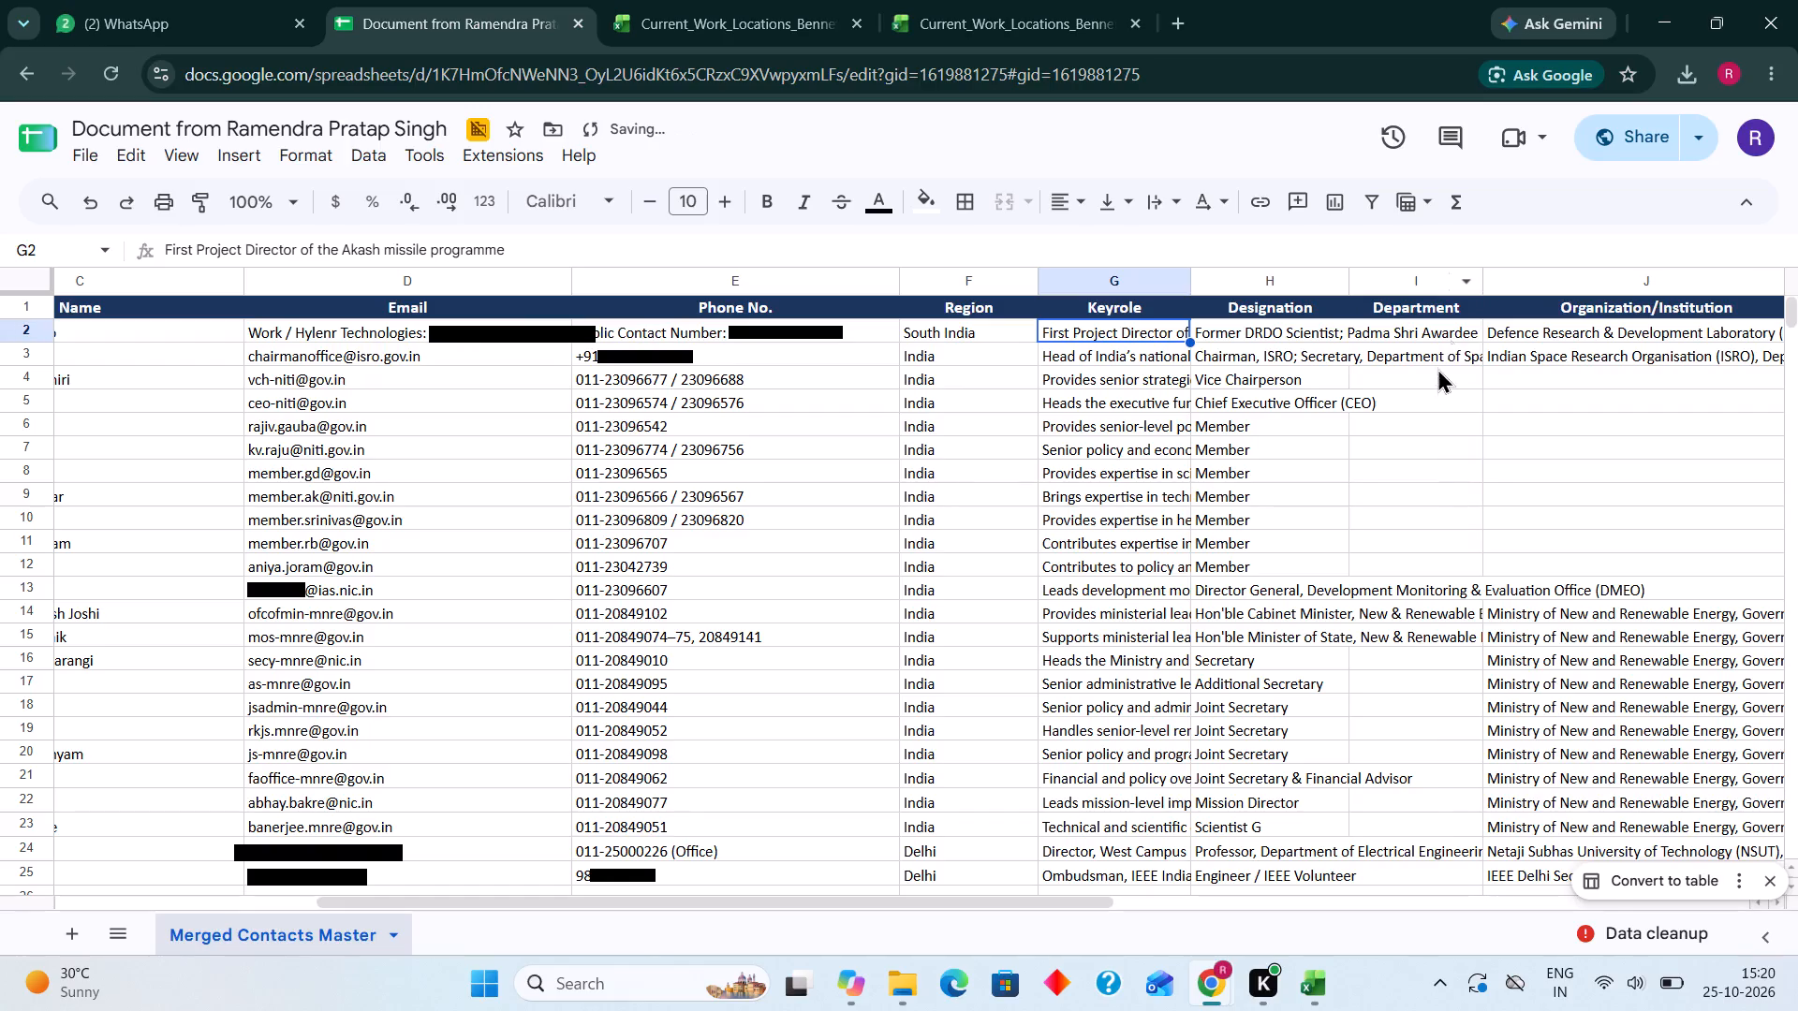
Set the text wrapping of Department cell I2 and Designation cell H2 to Clip.
click(1431, 327)
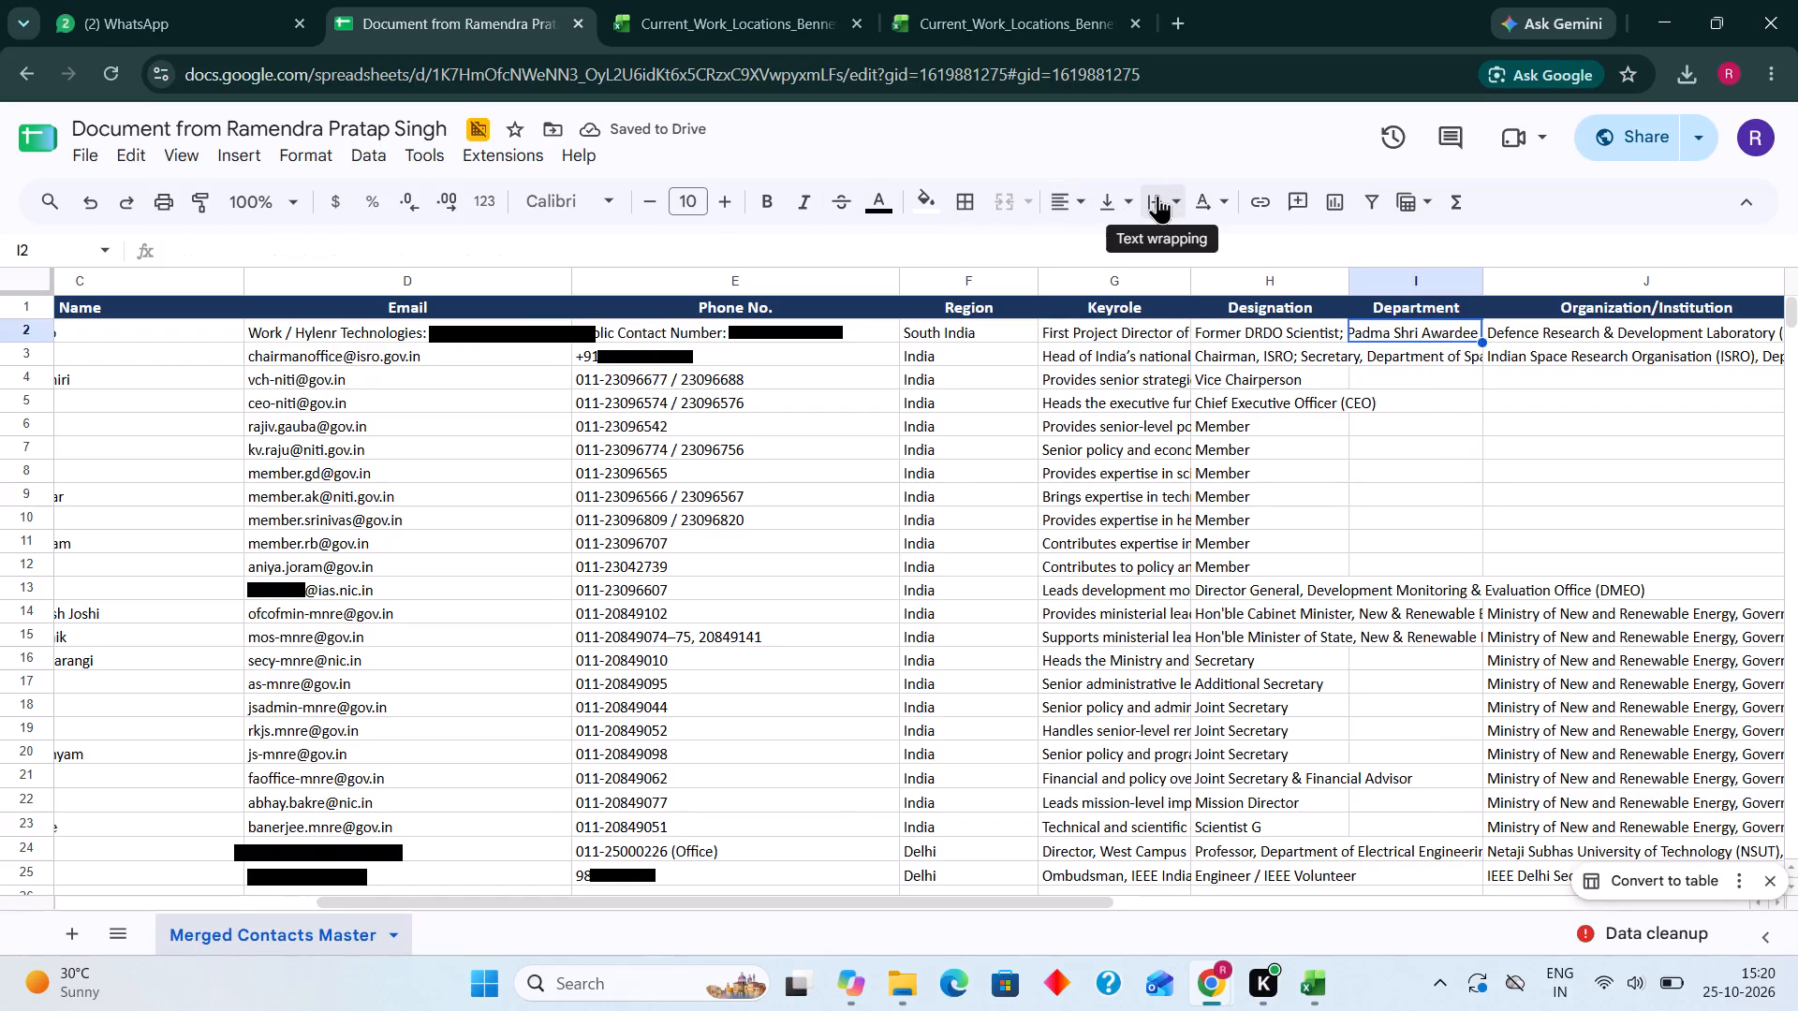
click(1182, 198)
click(1231, 250)
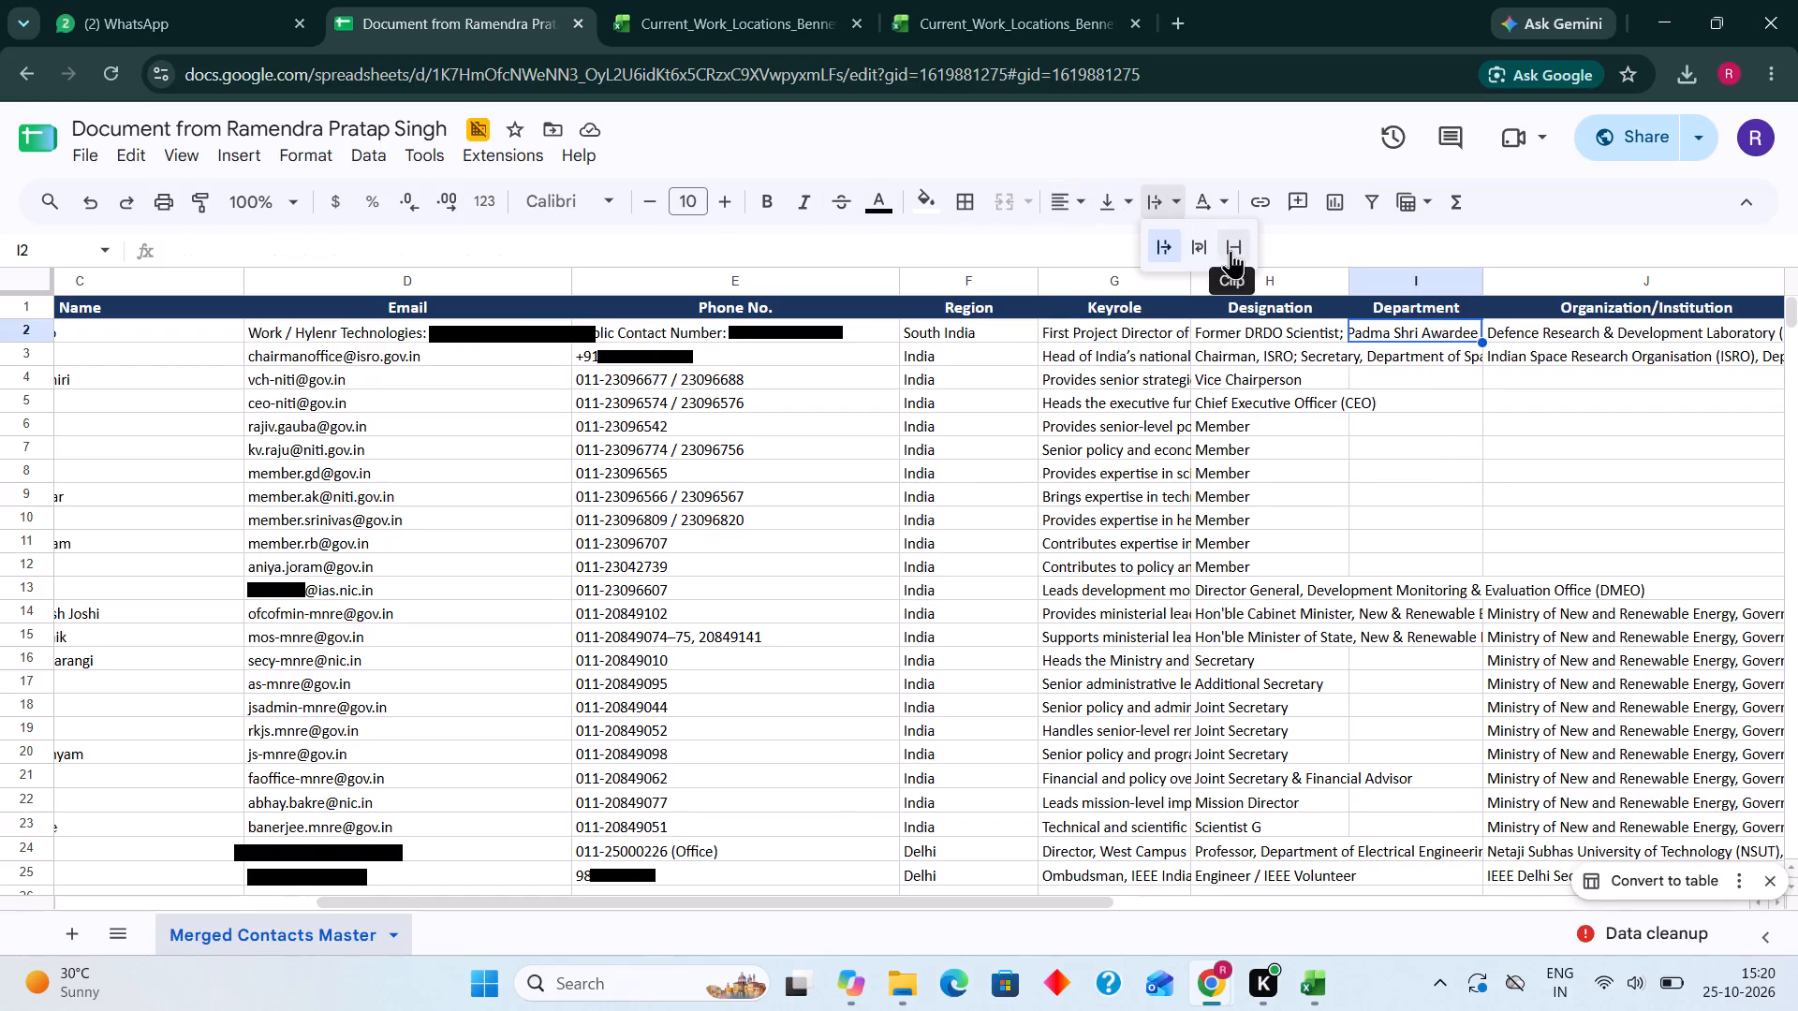
click(1285, 327)
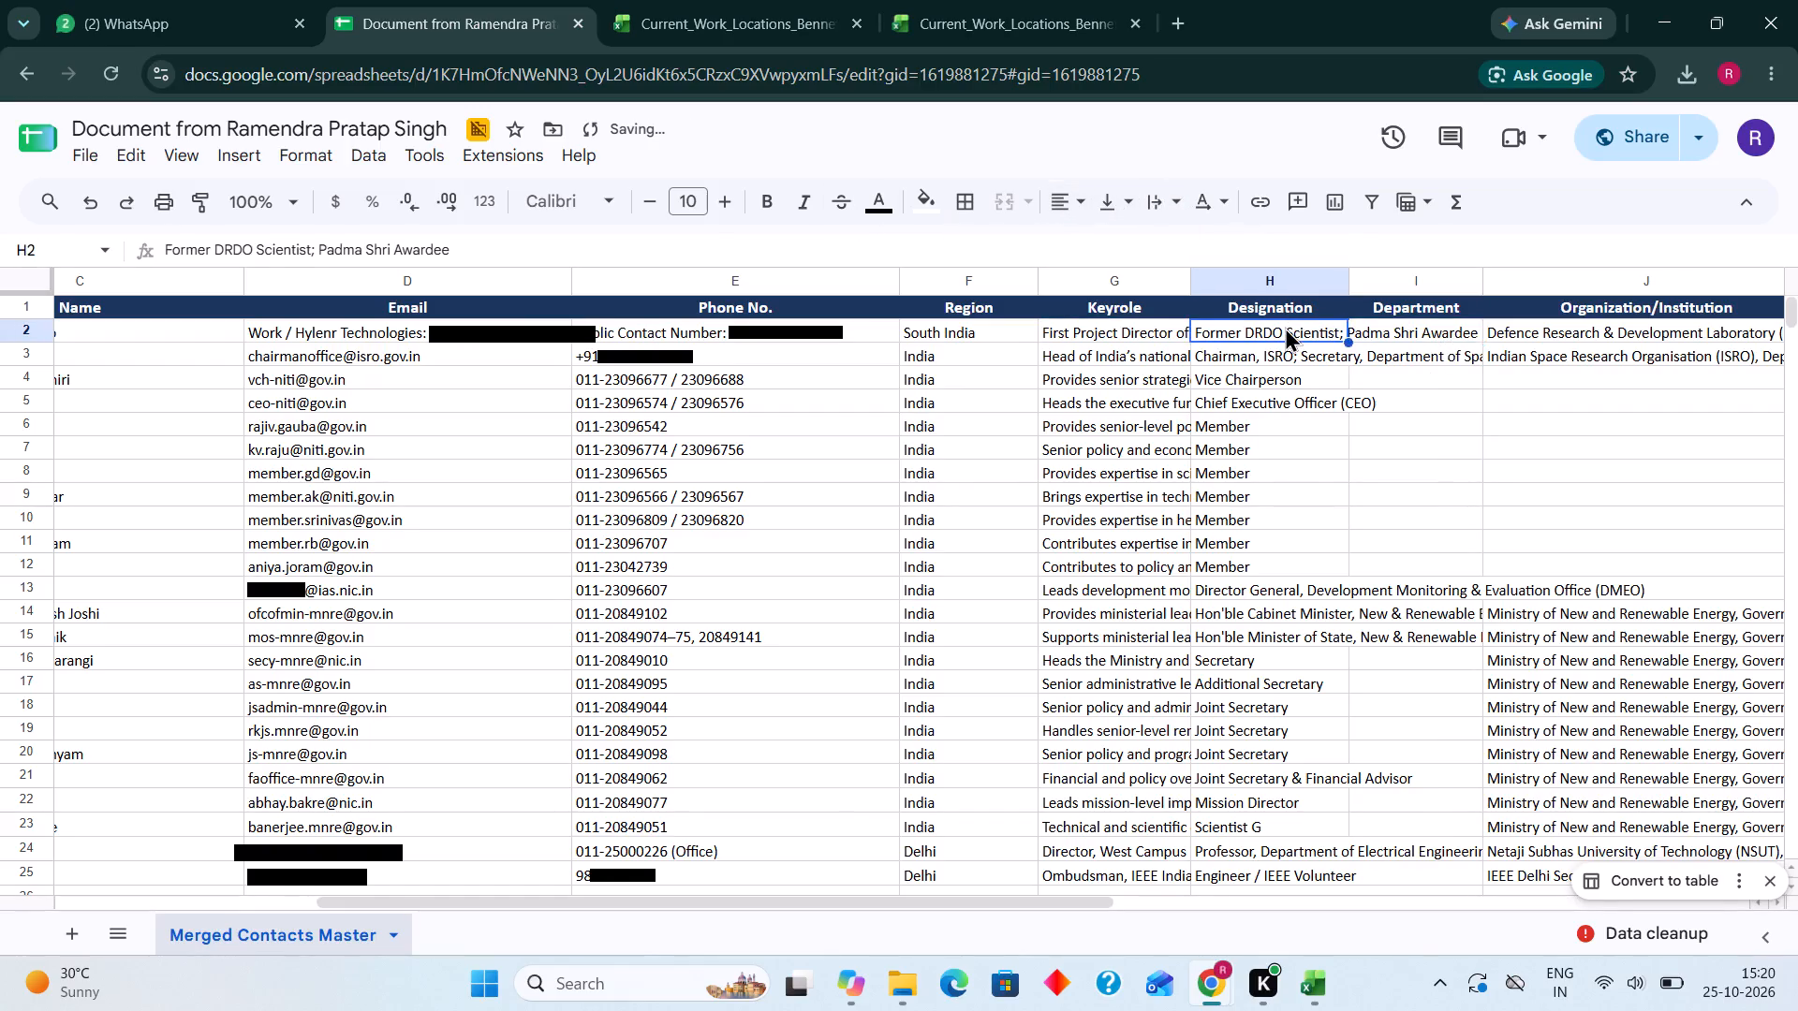
click(1228, 203)
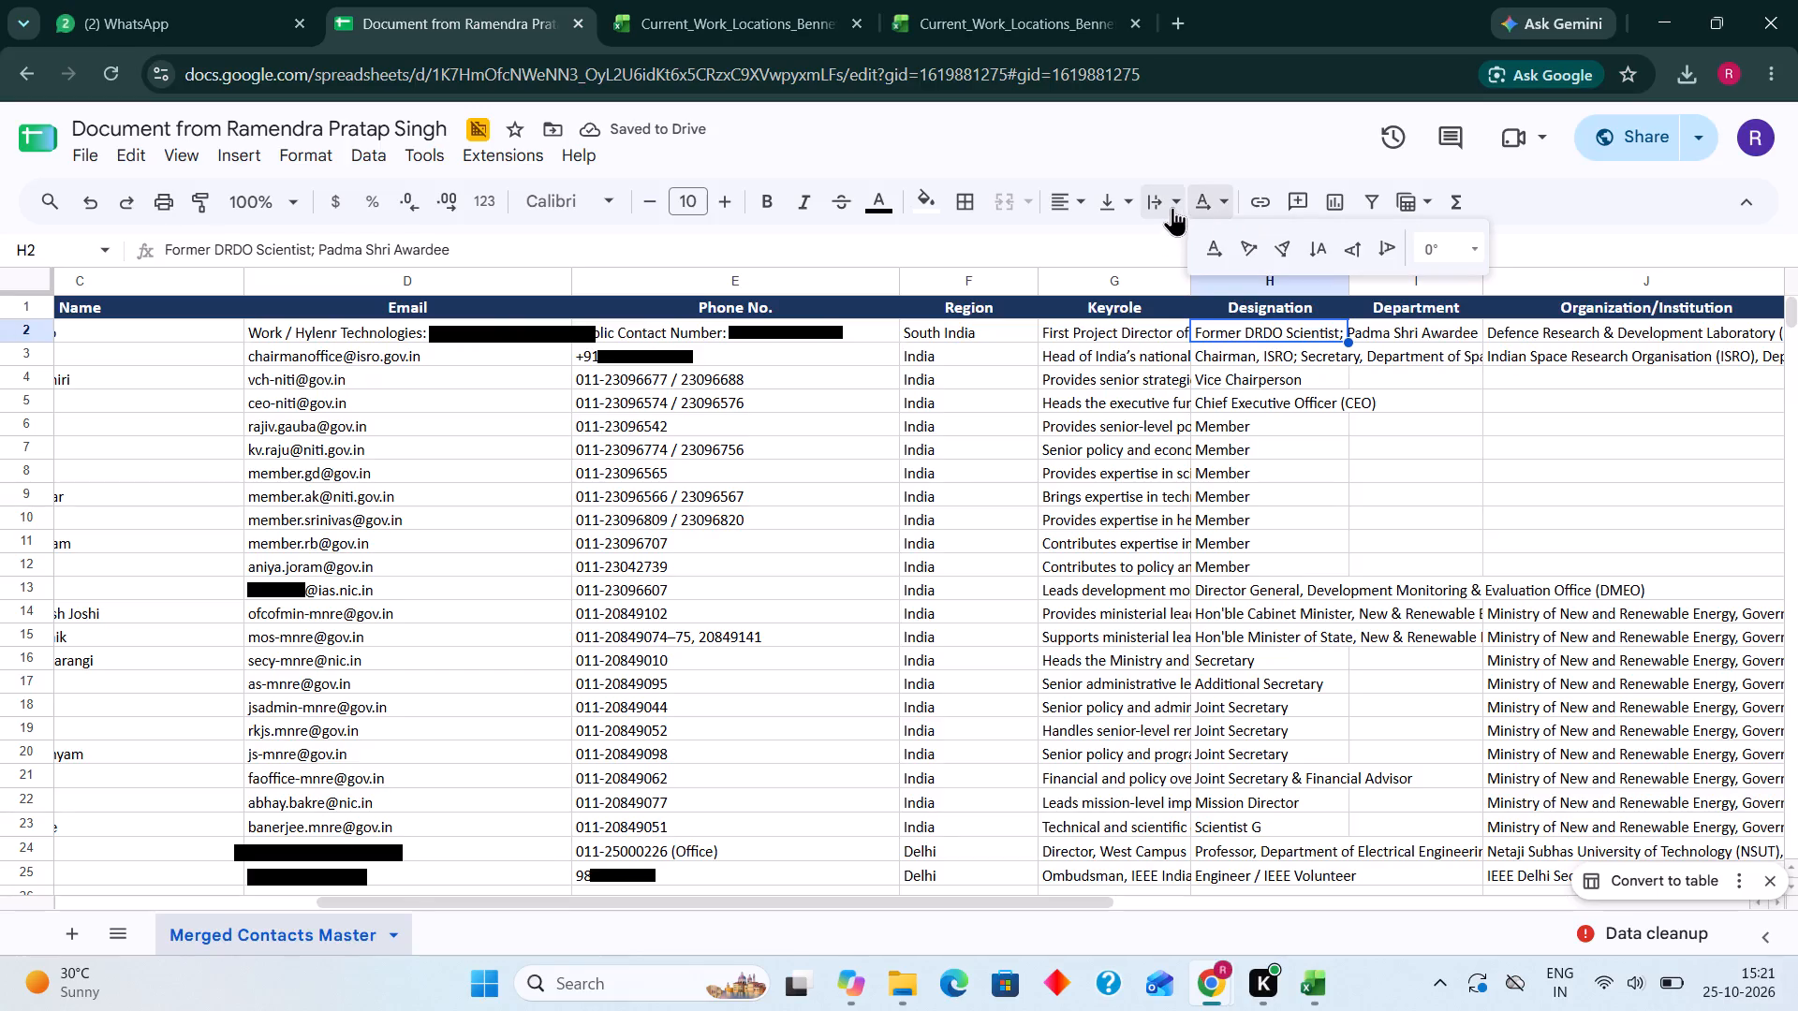
click(1172, 207)
click(1234, 242)
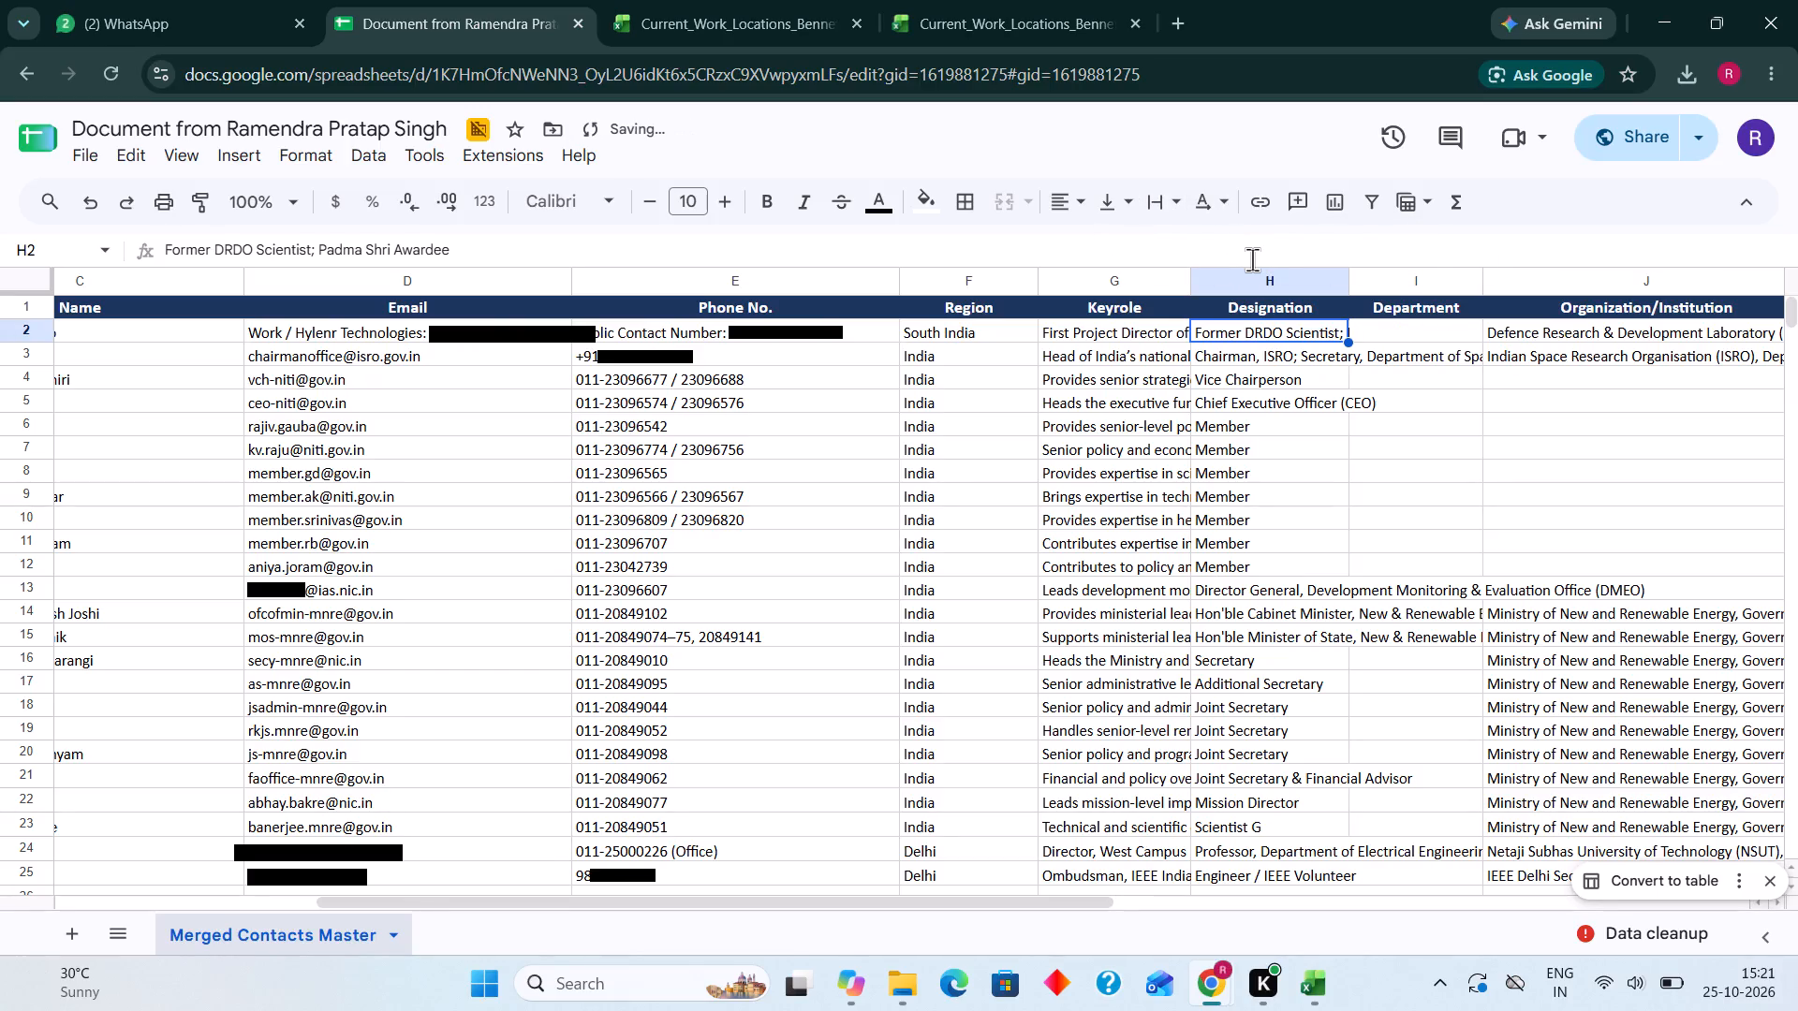
Move the contents of Designation cell H2 down to cell H7, replacing the entry there.
click(1270, 355)
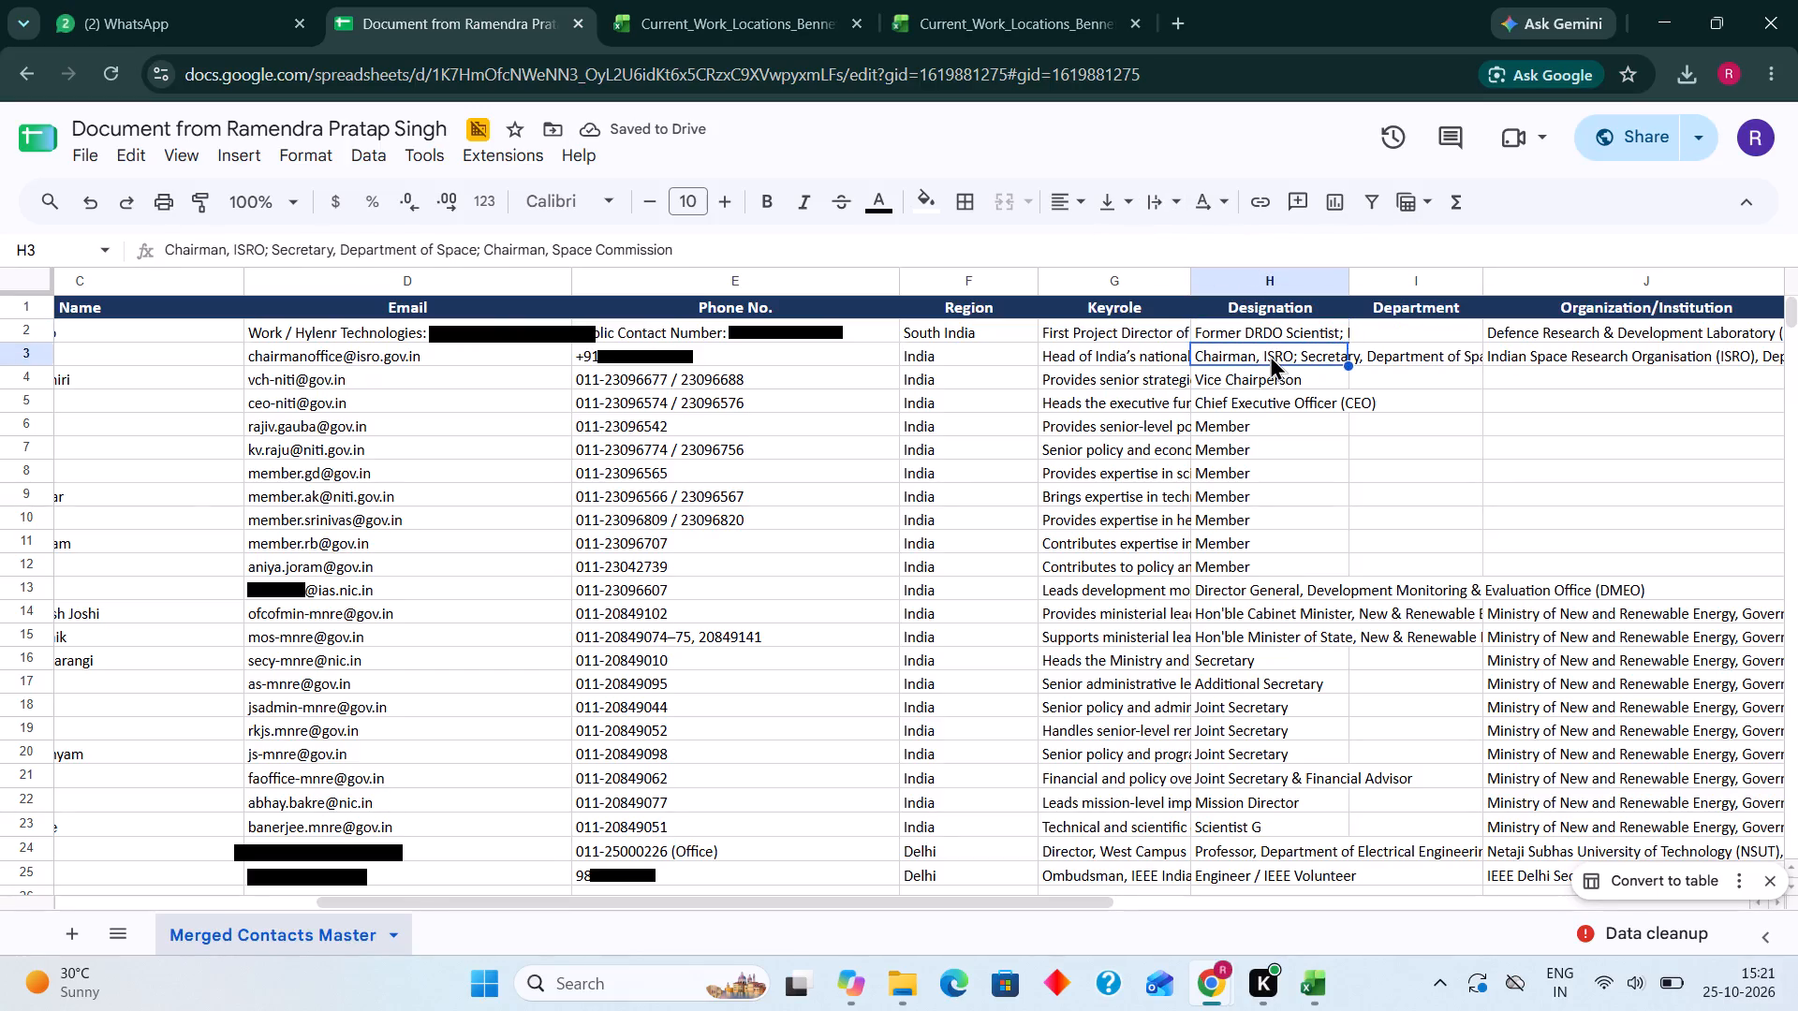
drag(1192, 315, 1220, 318)
click(1217, 324)
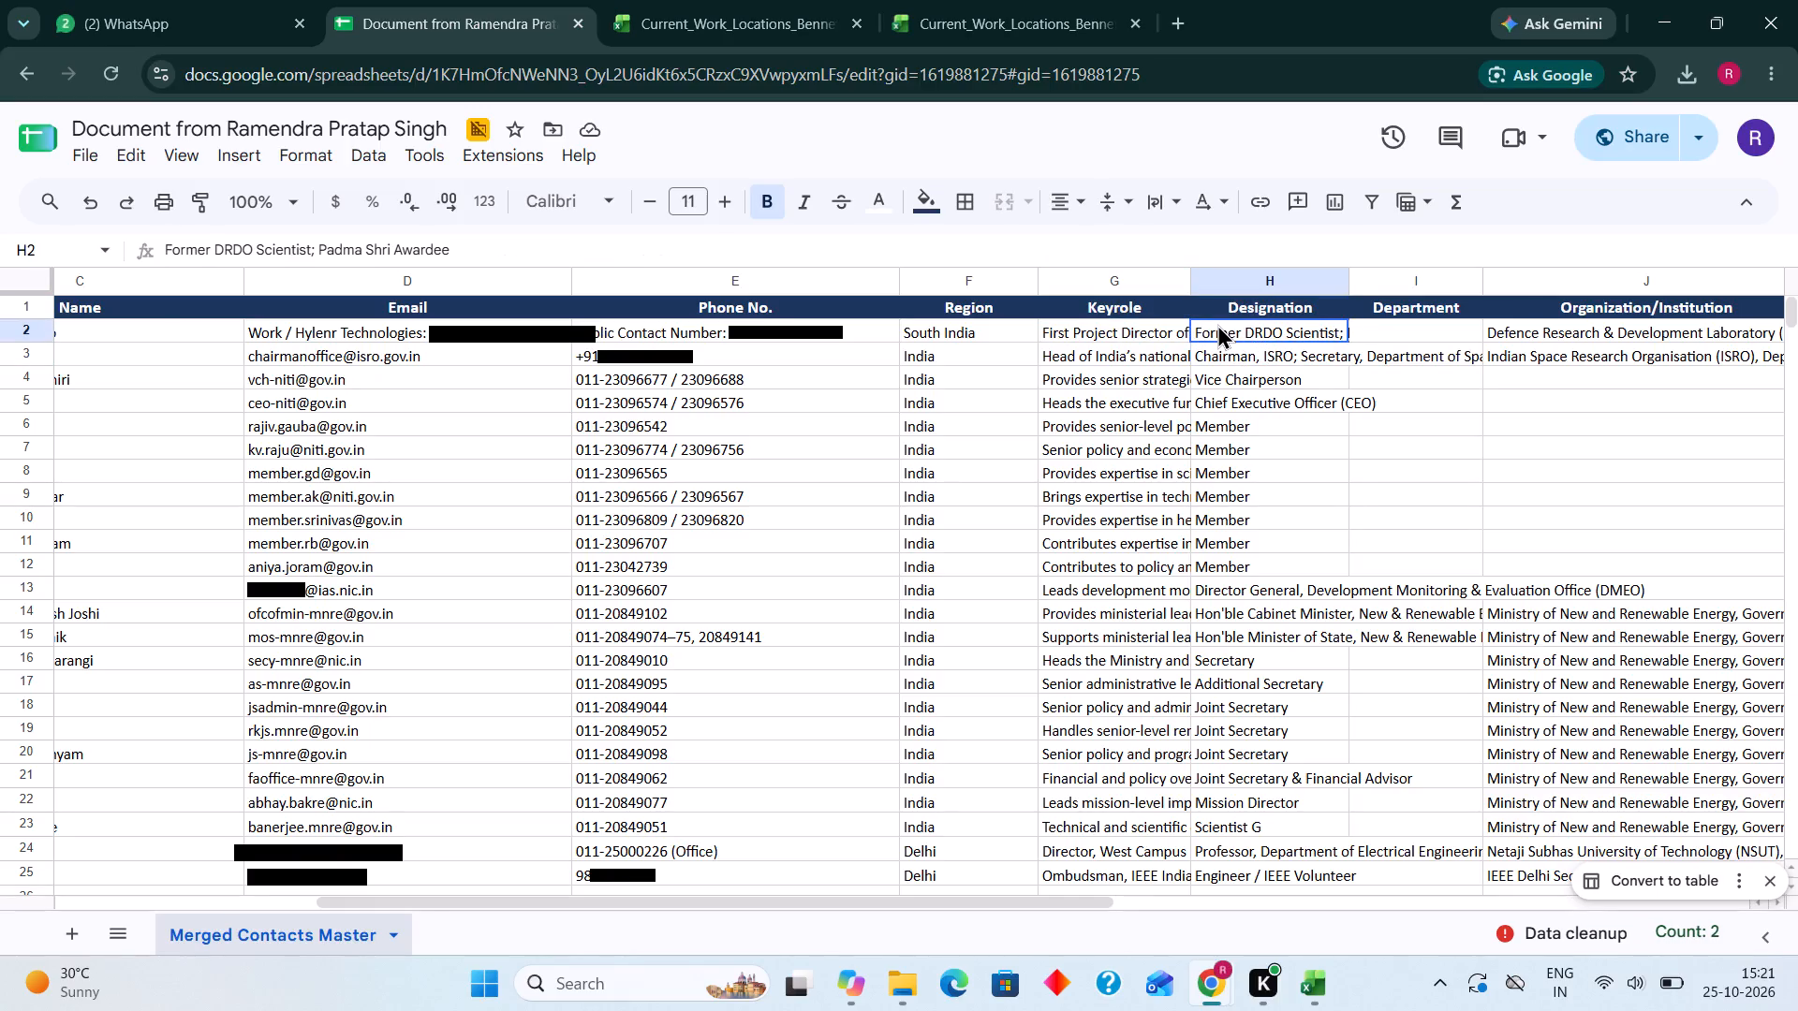
drag(1202, 320, 1220, 343)
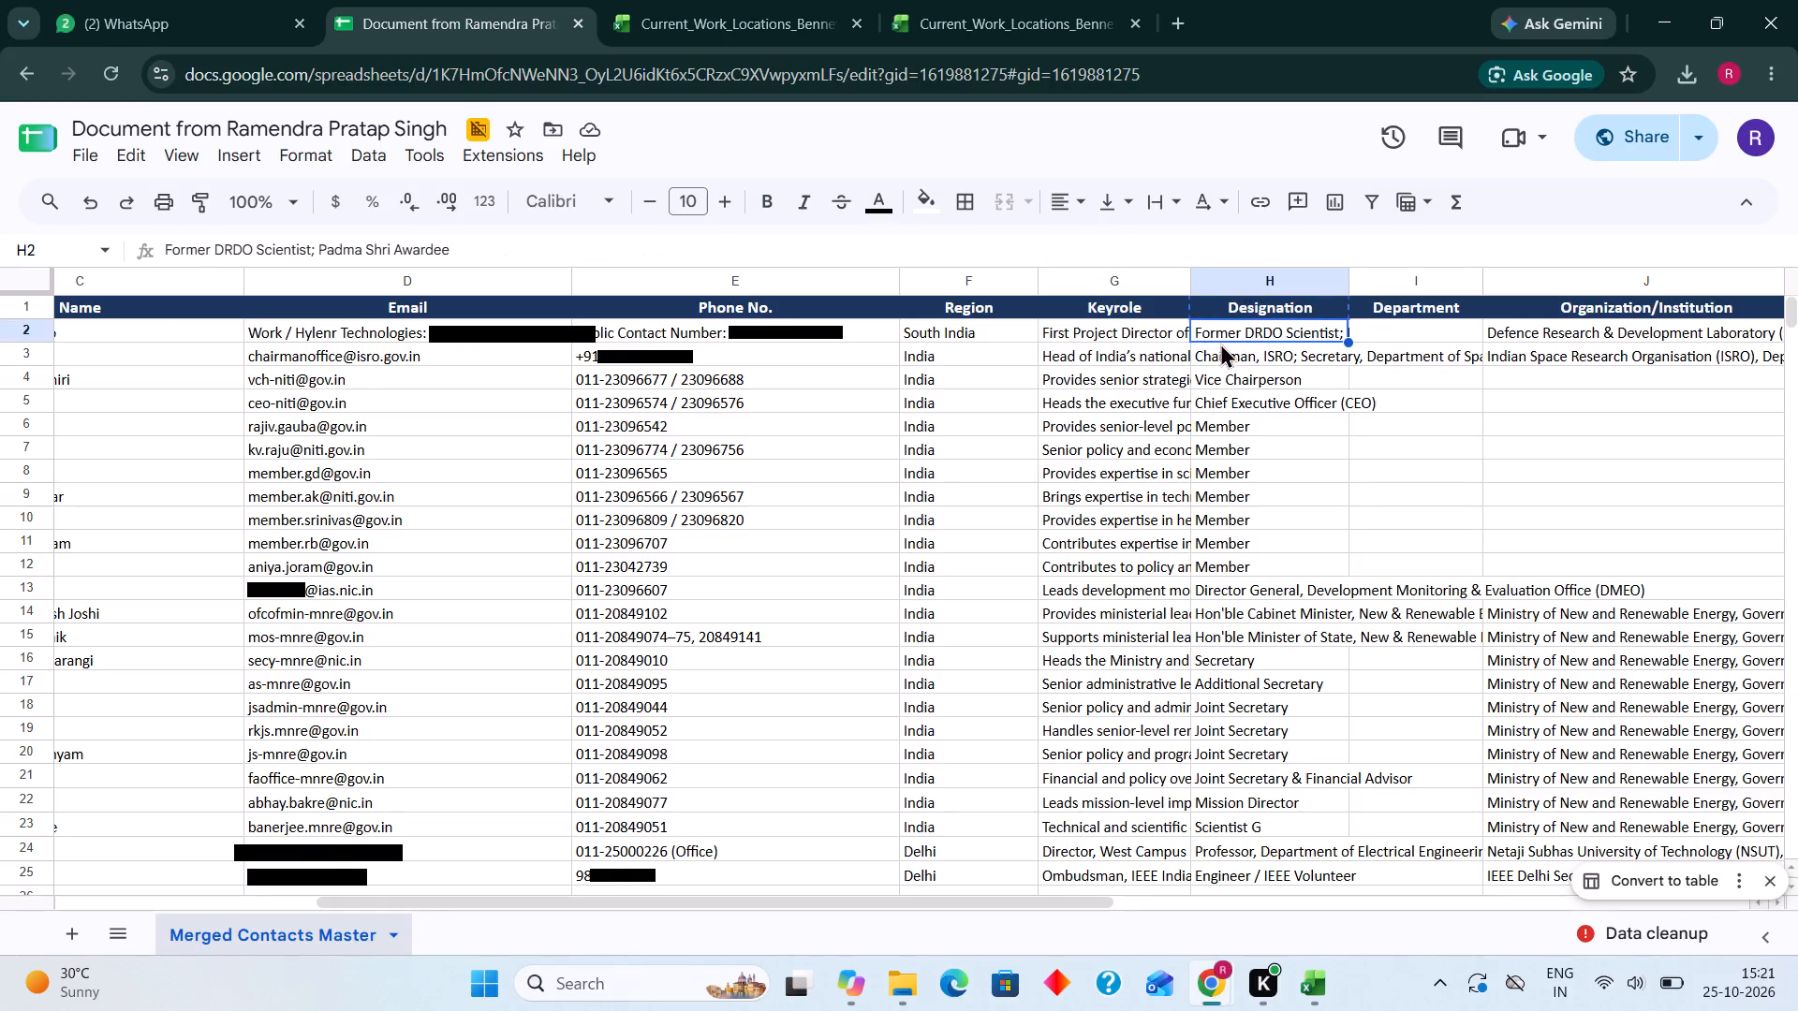
drag(1220, 343, 1234, 453)
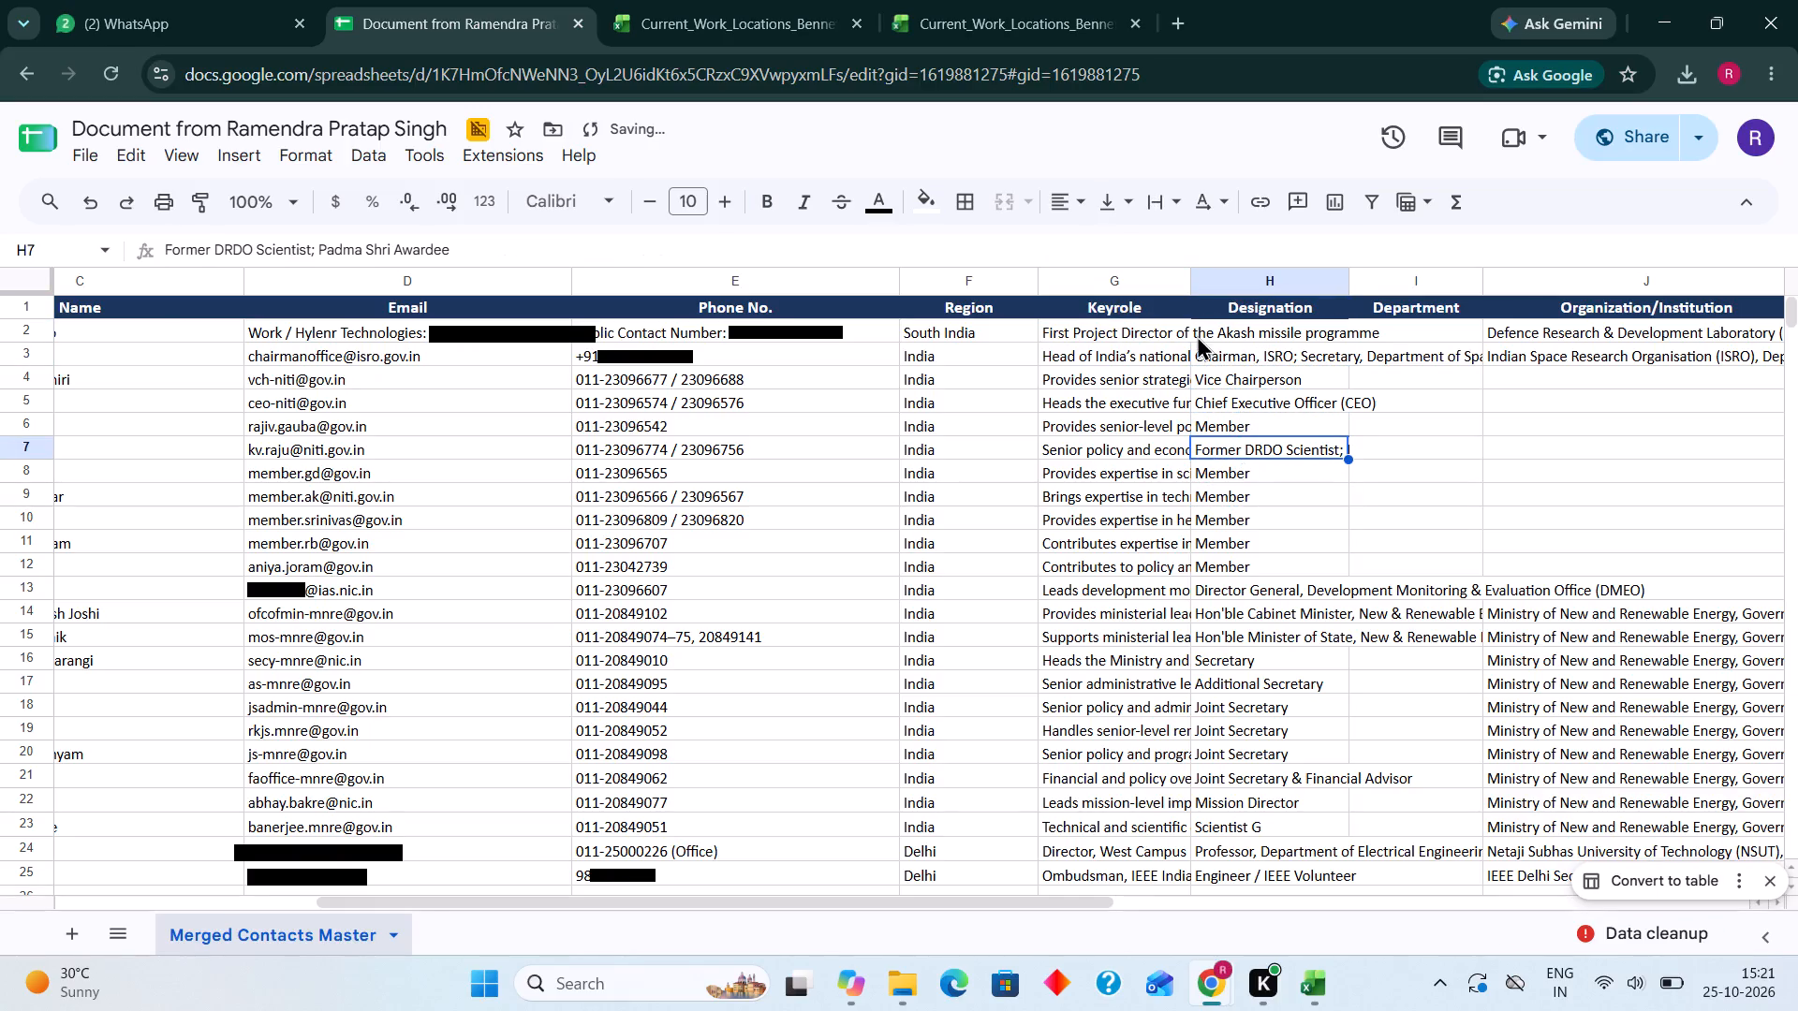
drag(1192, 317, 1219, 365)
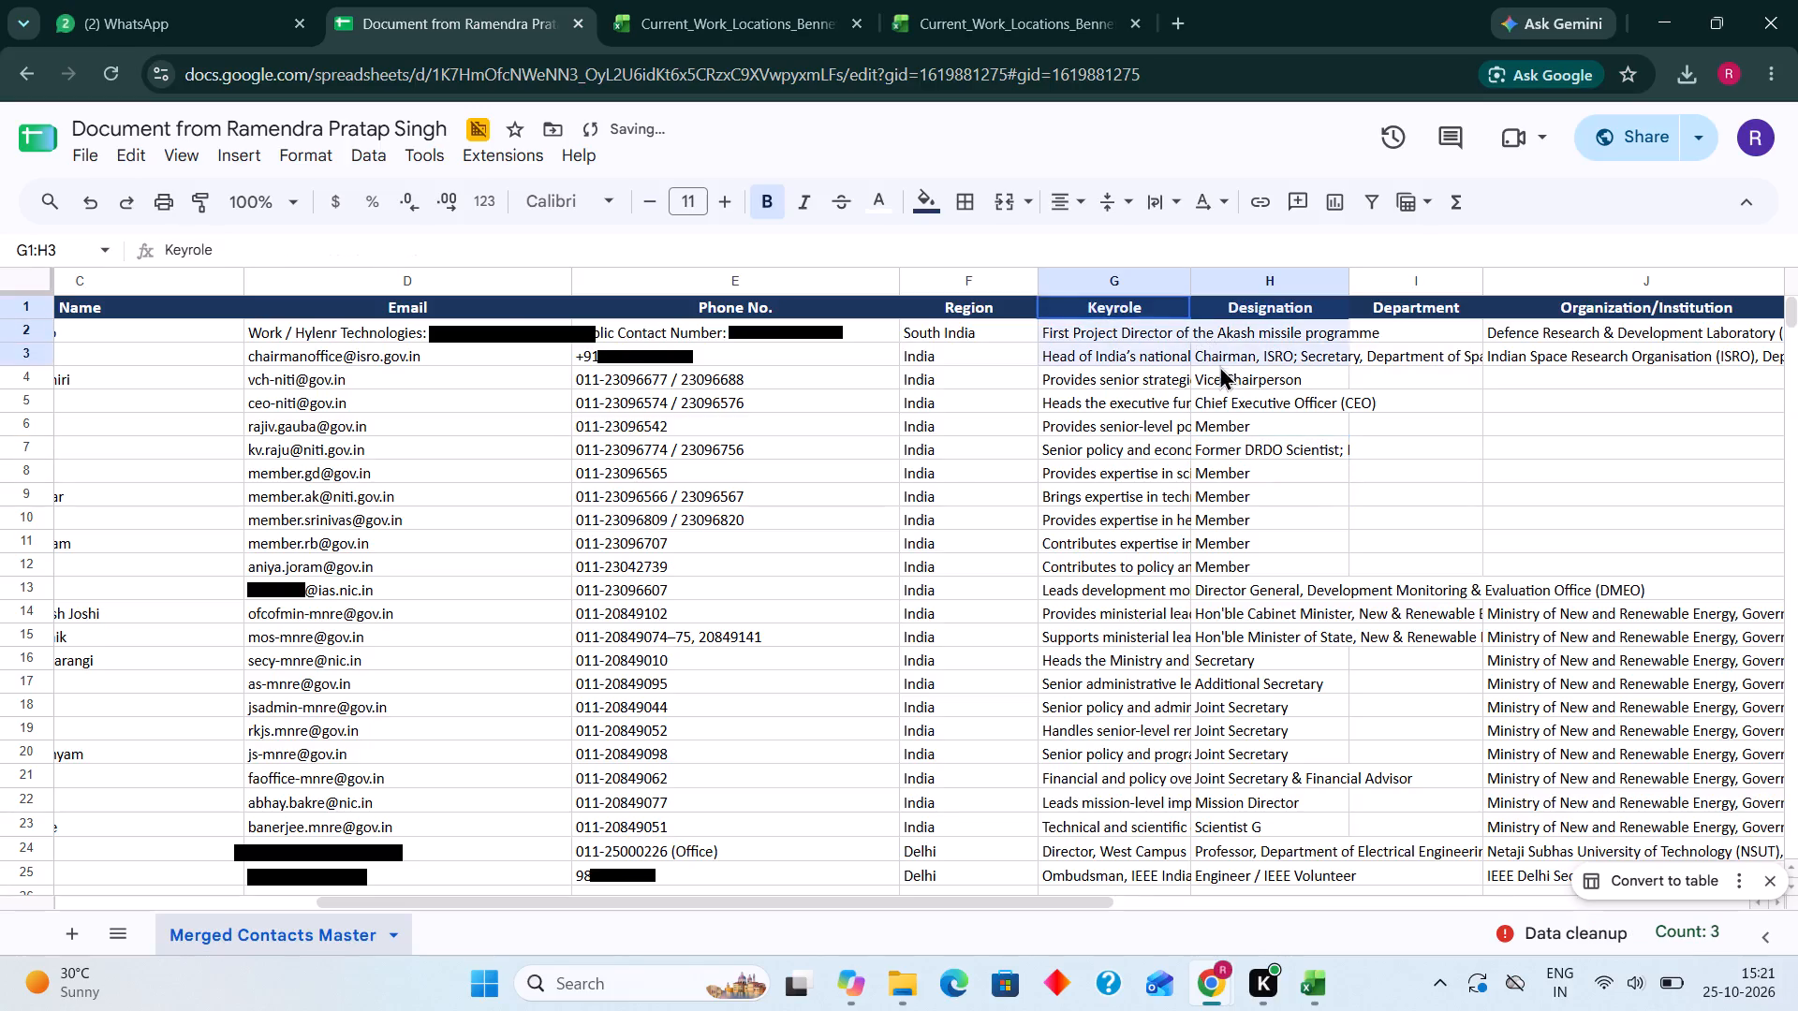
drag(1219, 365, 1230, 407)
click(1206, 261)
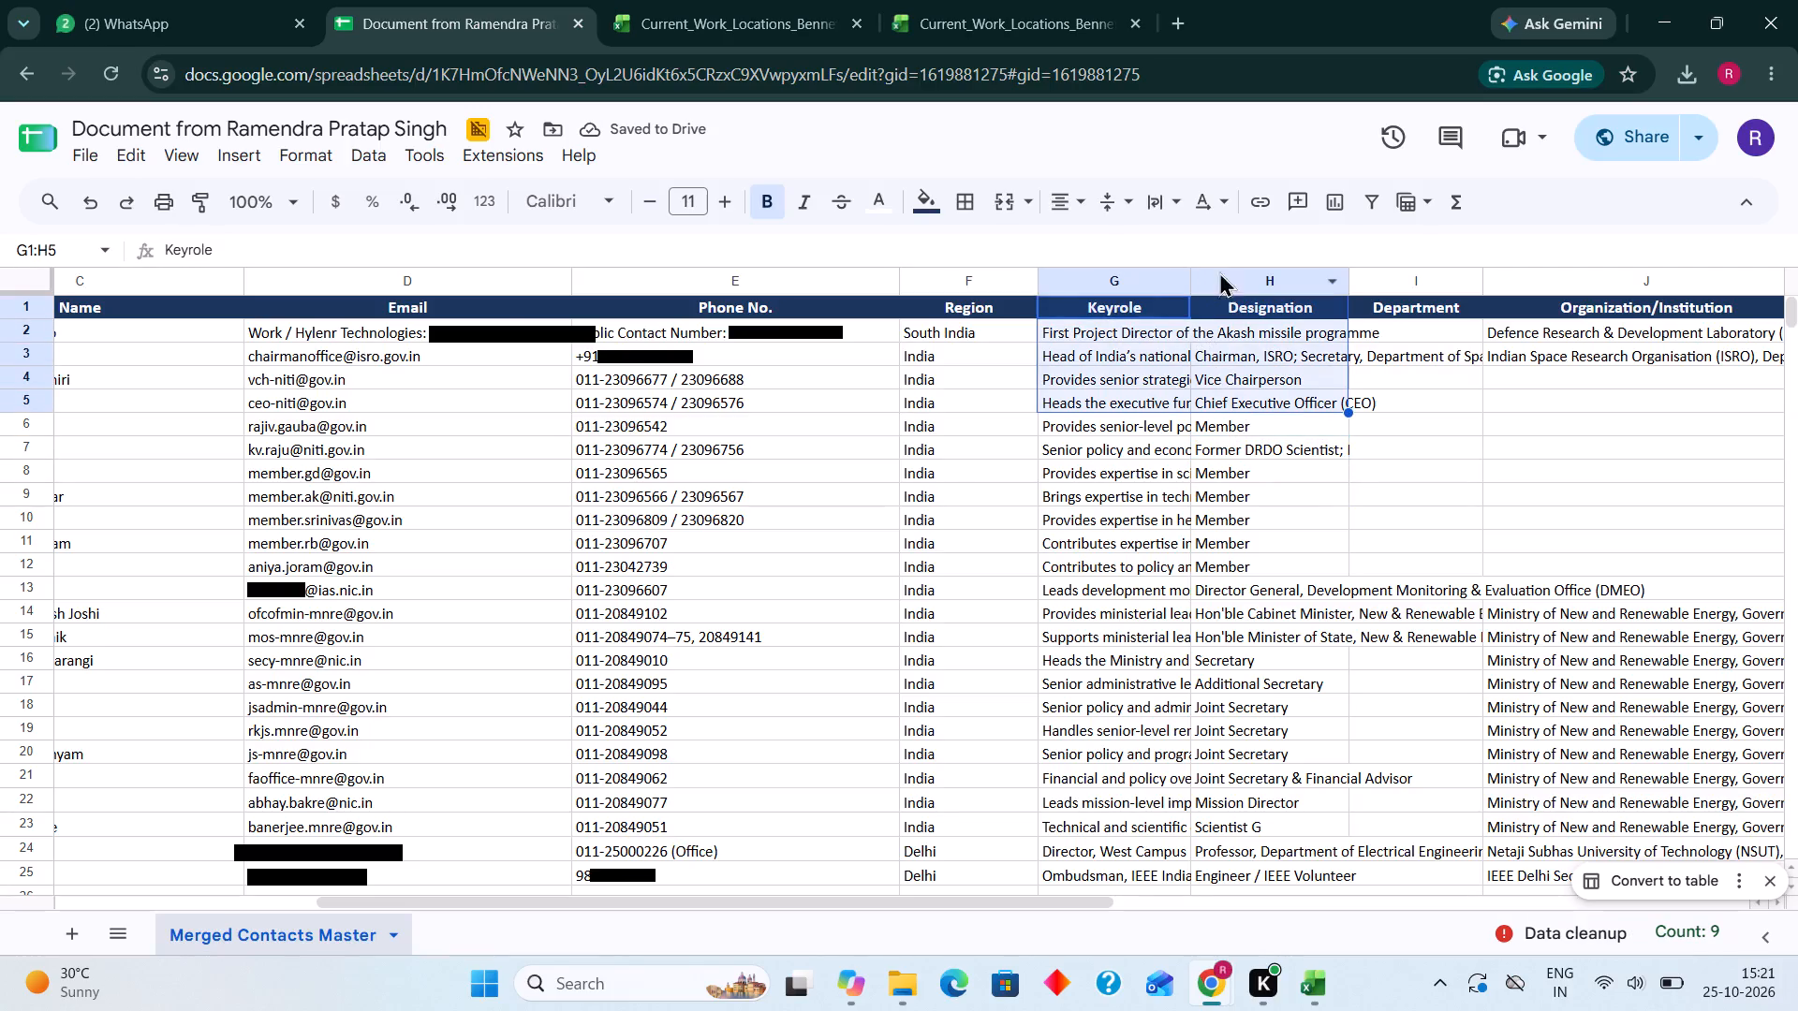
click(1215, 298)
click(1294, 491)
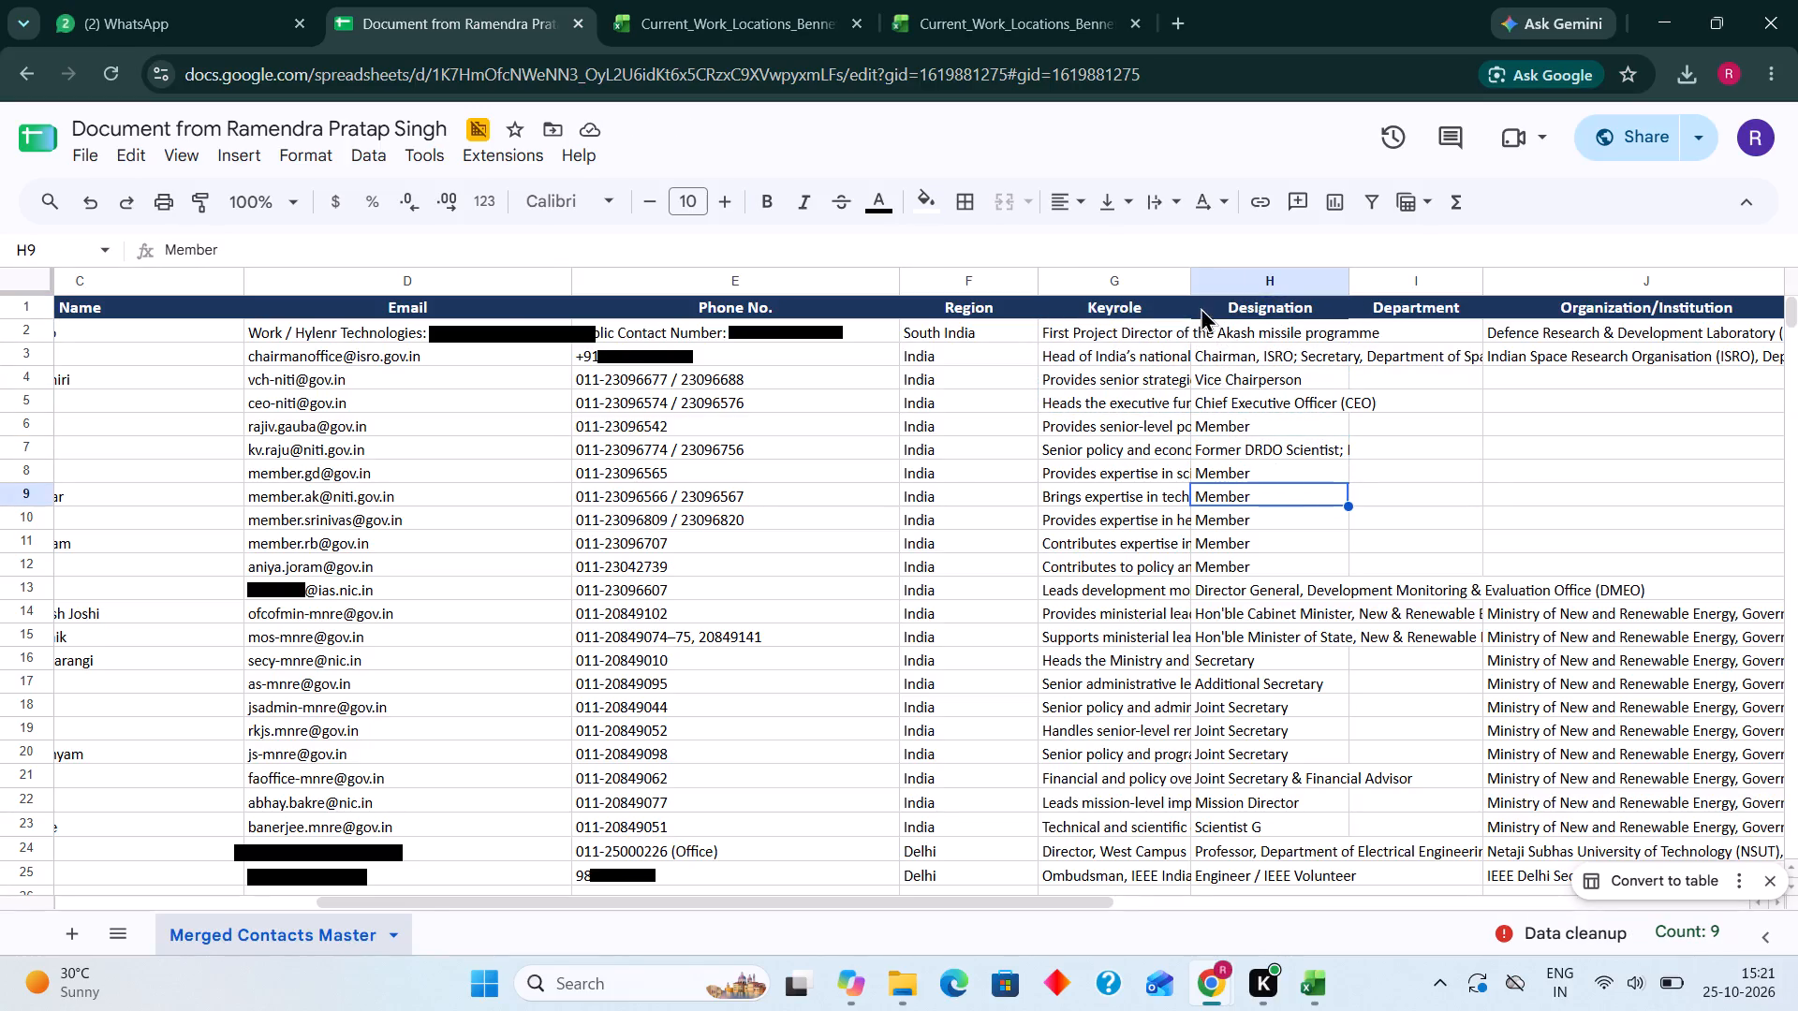
Set the text wrapping of the entire Keyrole column to Clip.
drag(1048, 279, 1084, 308)
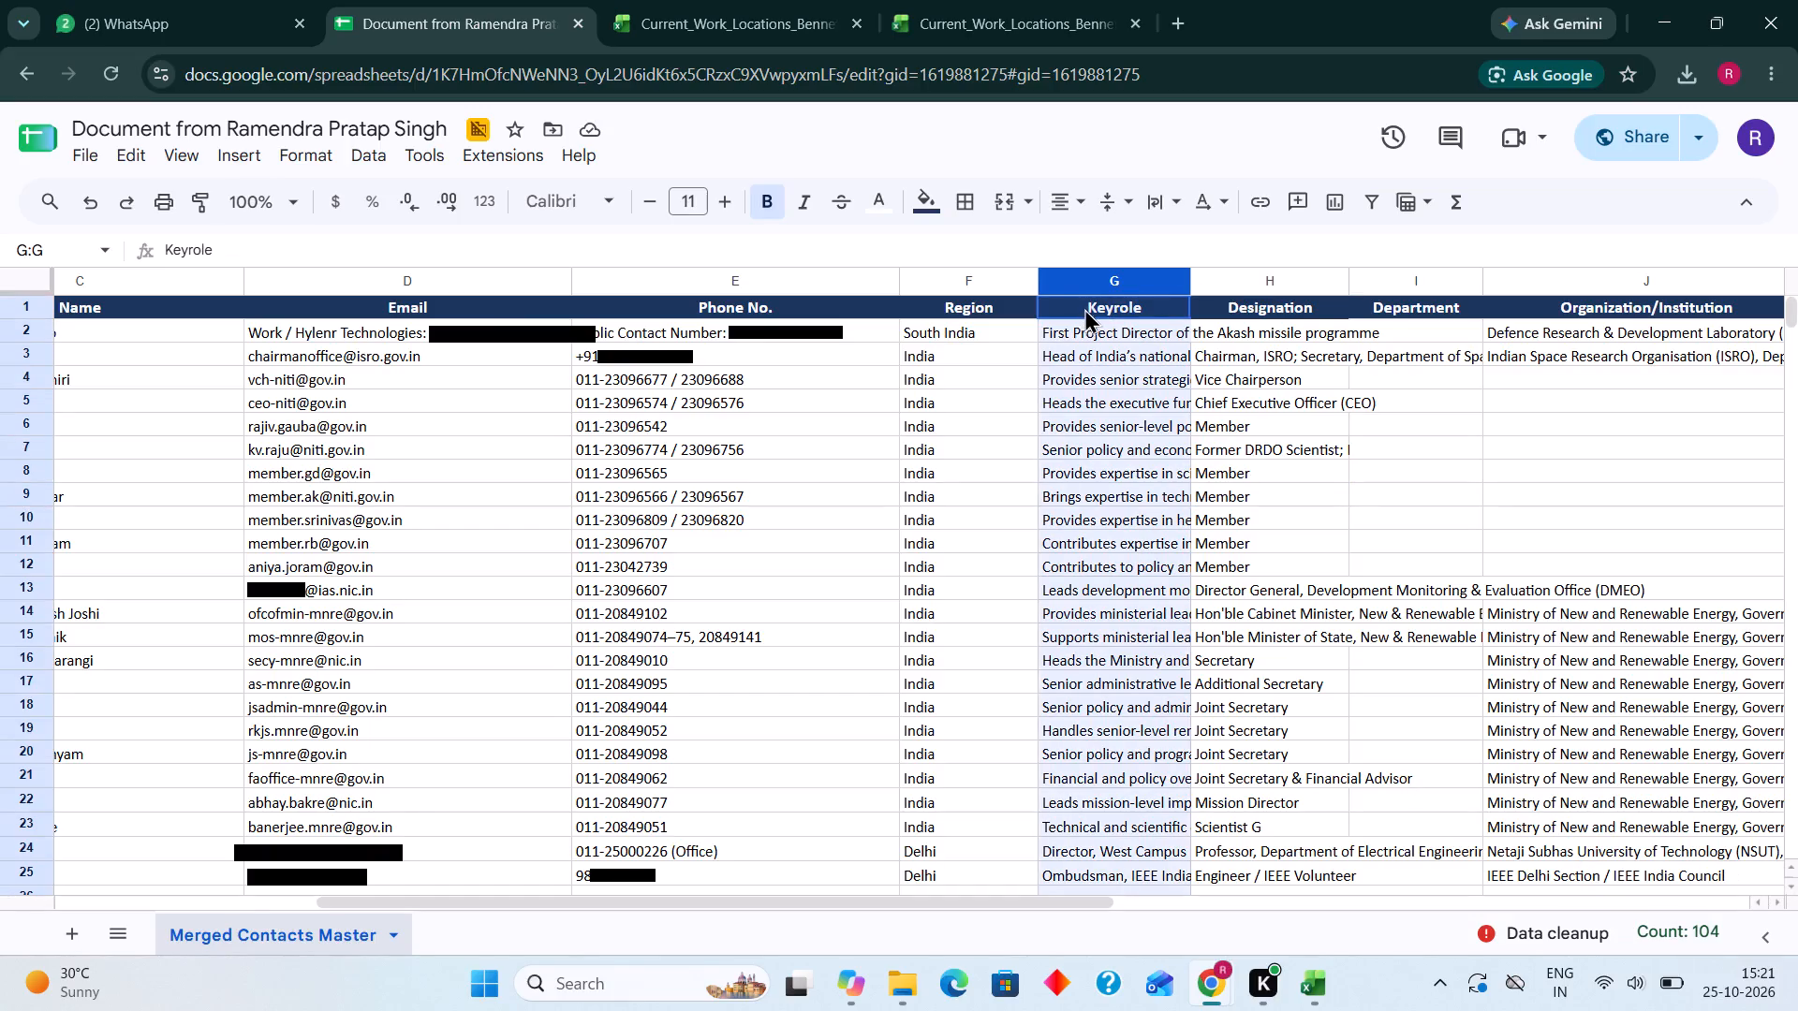
drag(1084, 308, 1085, 310)
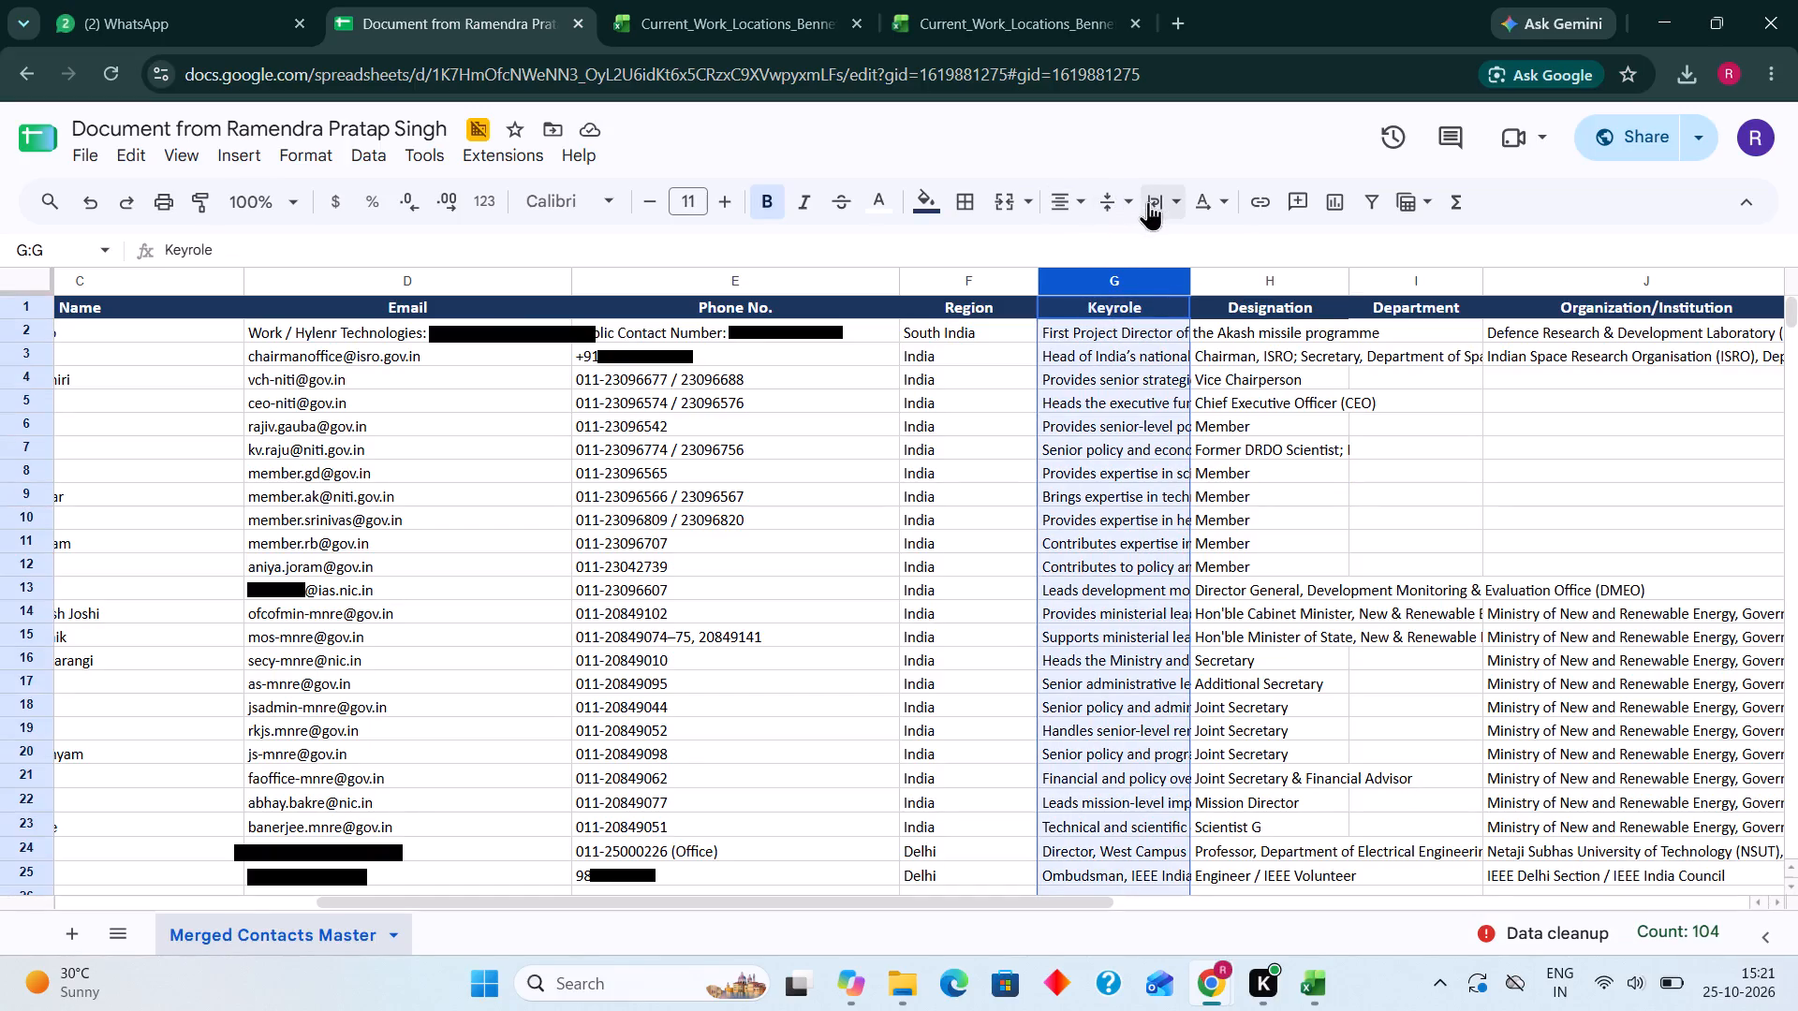
click(1172, 201)
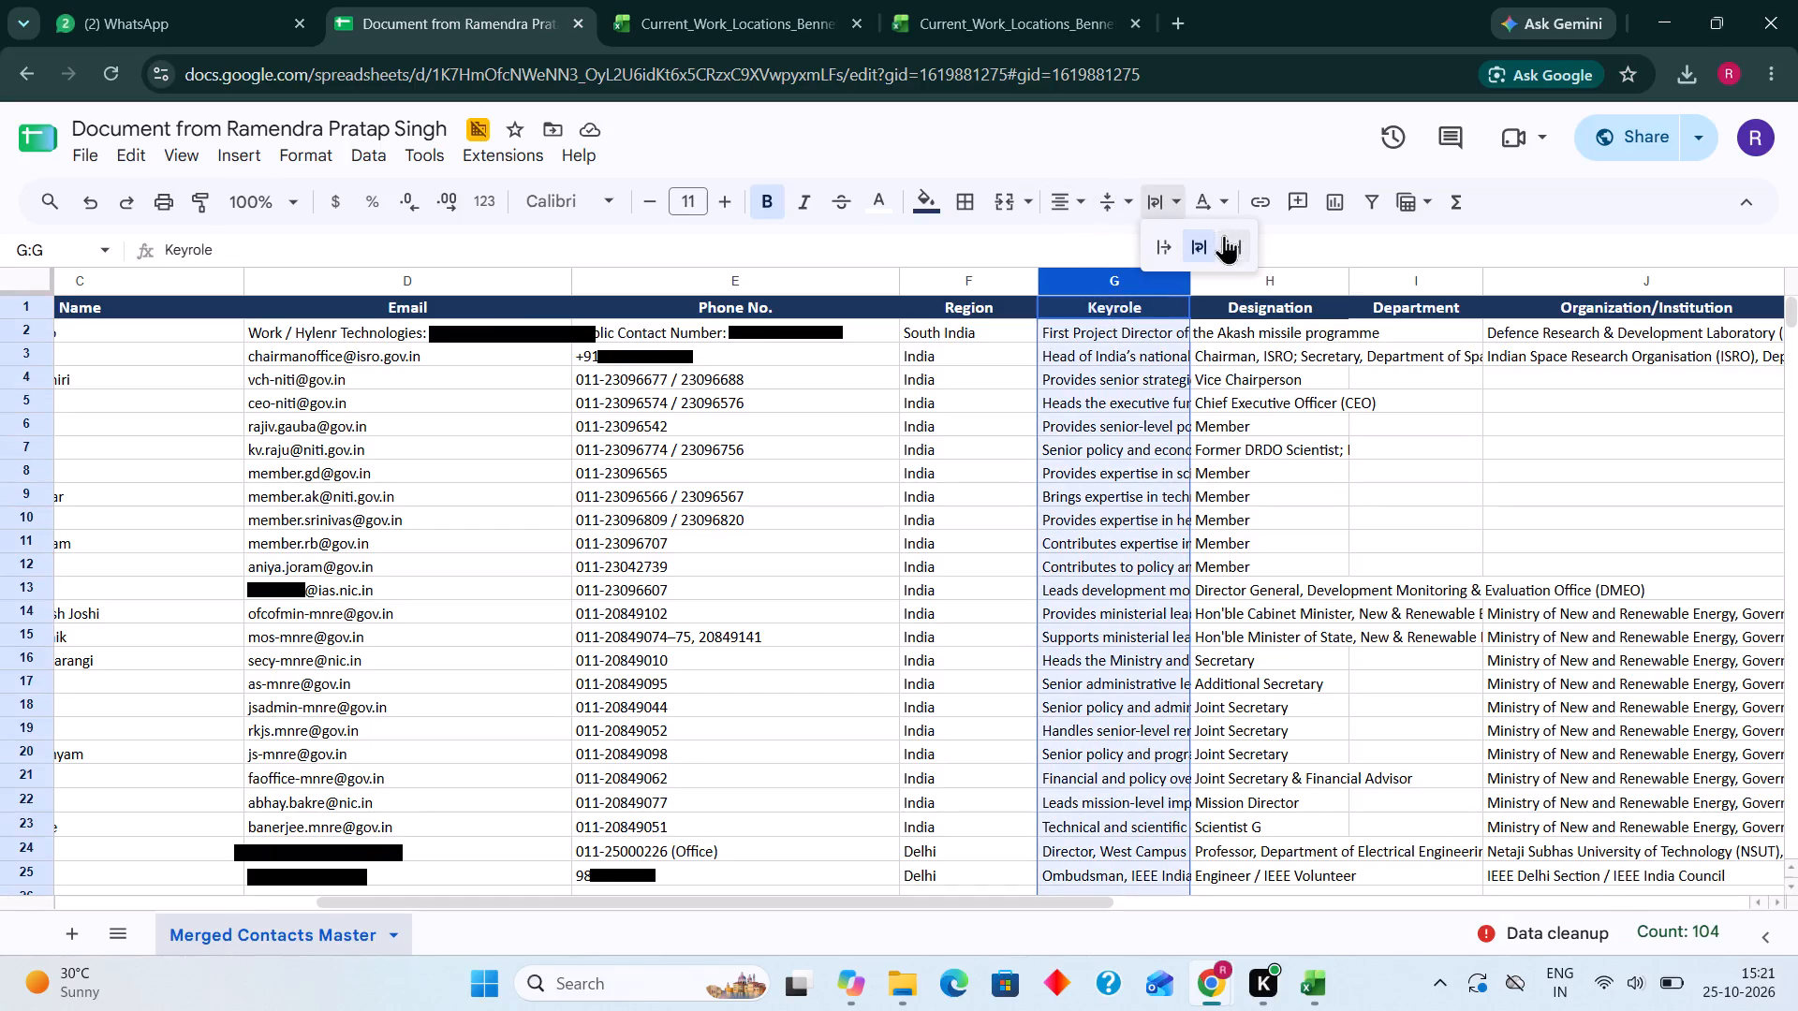
click(1229, 238)
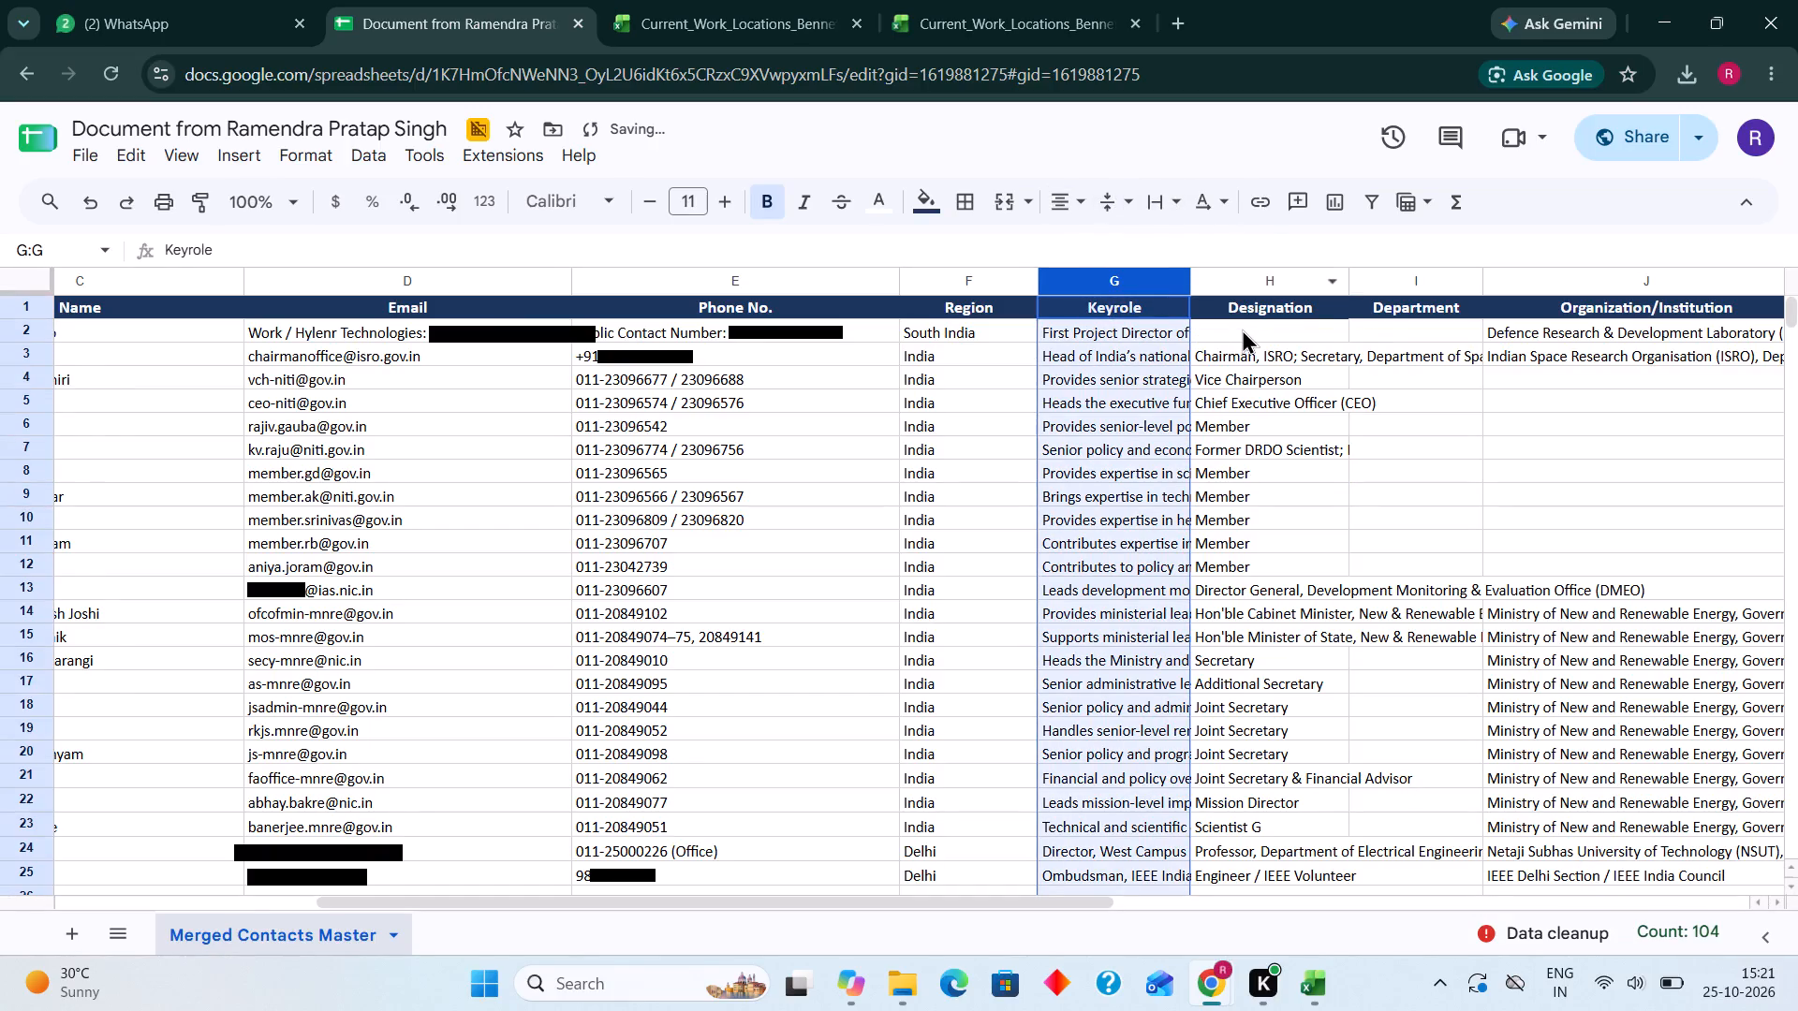
Set the text wrapping of the entire Designation column to Clip.
click(1242, 328)
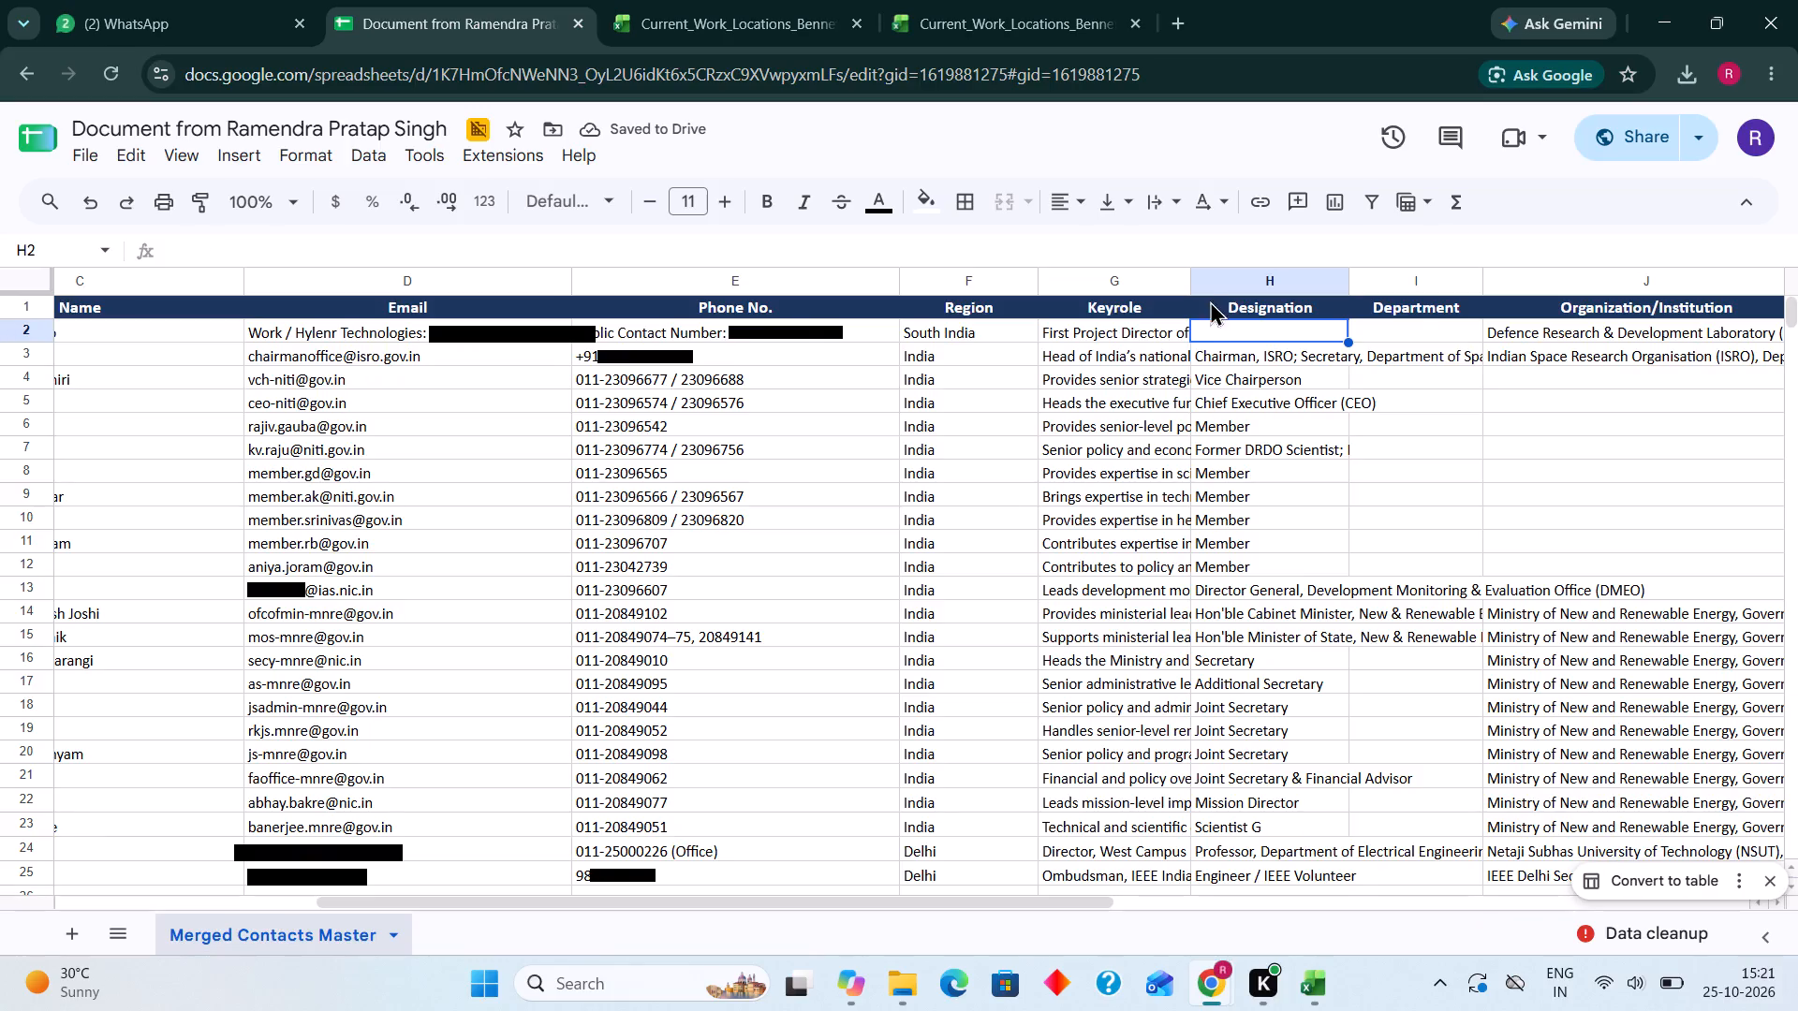
drag(1210, 286, 1238, 329)
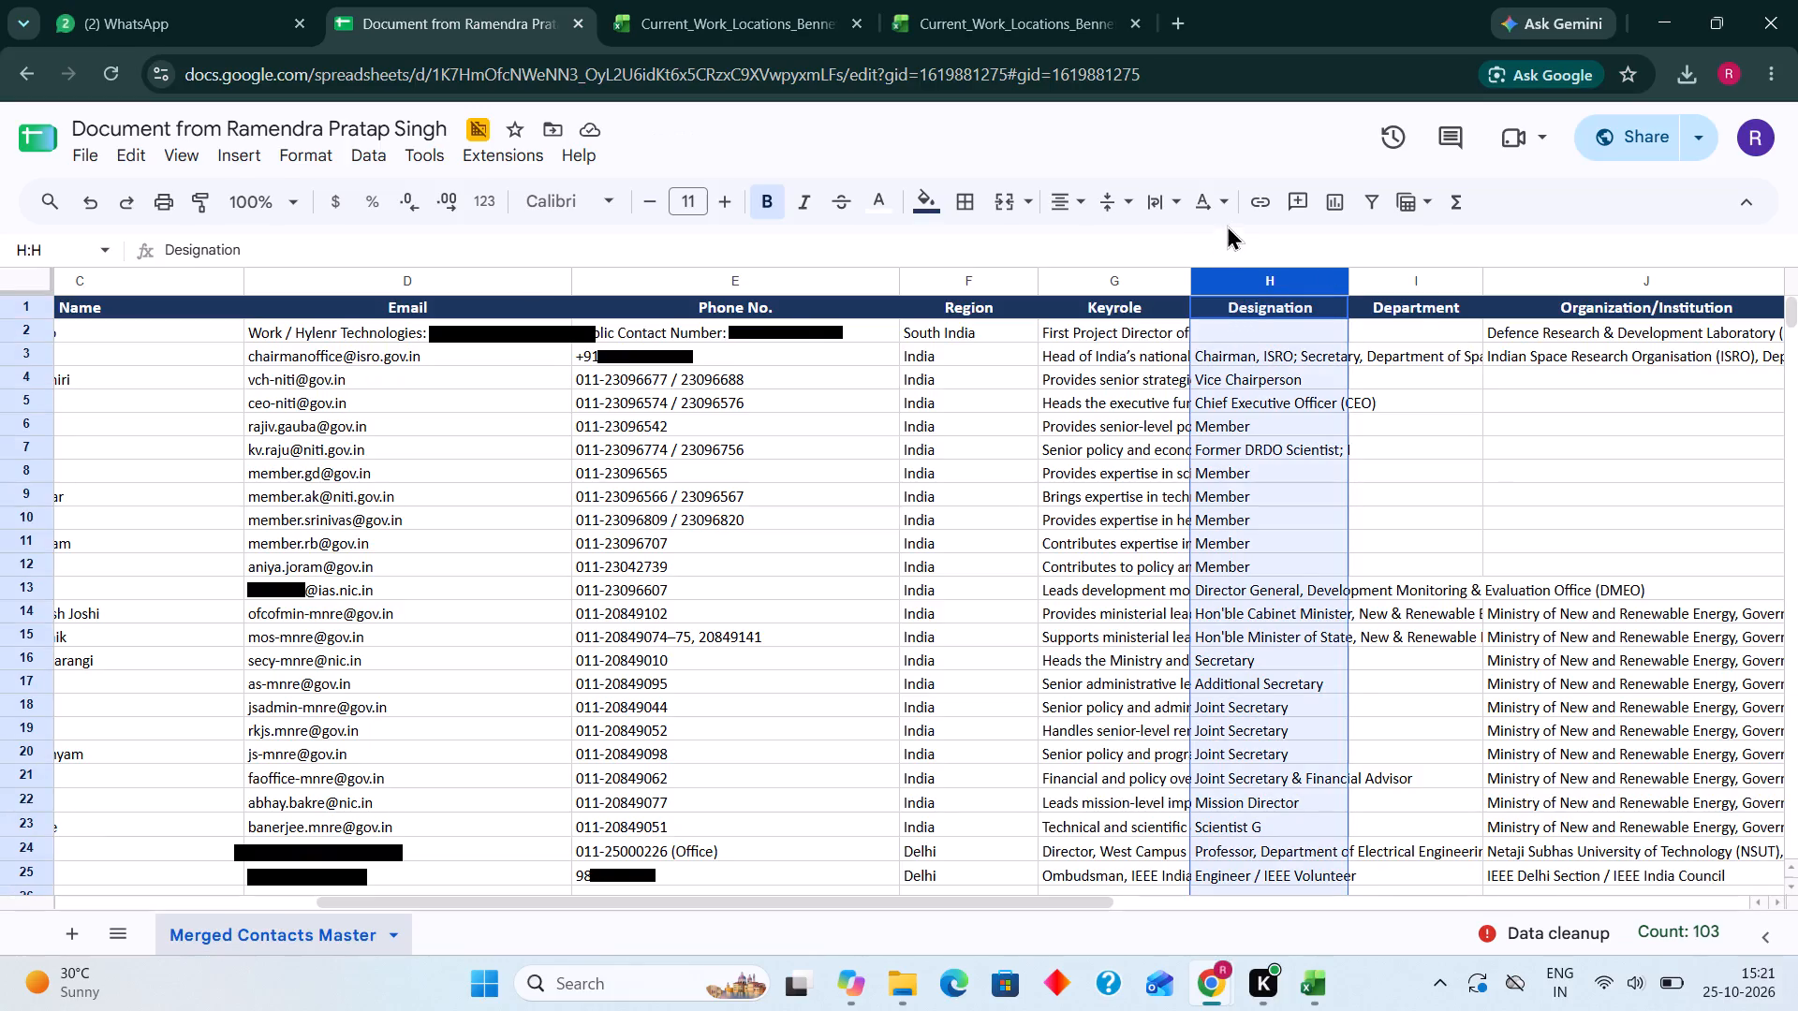
click(1172, 203)
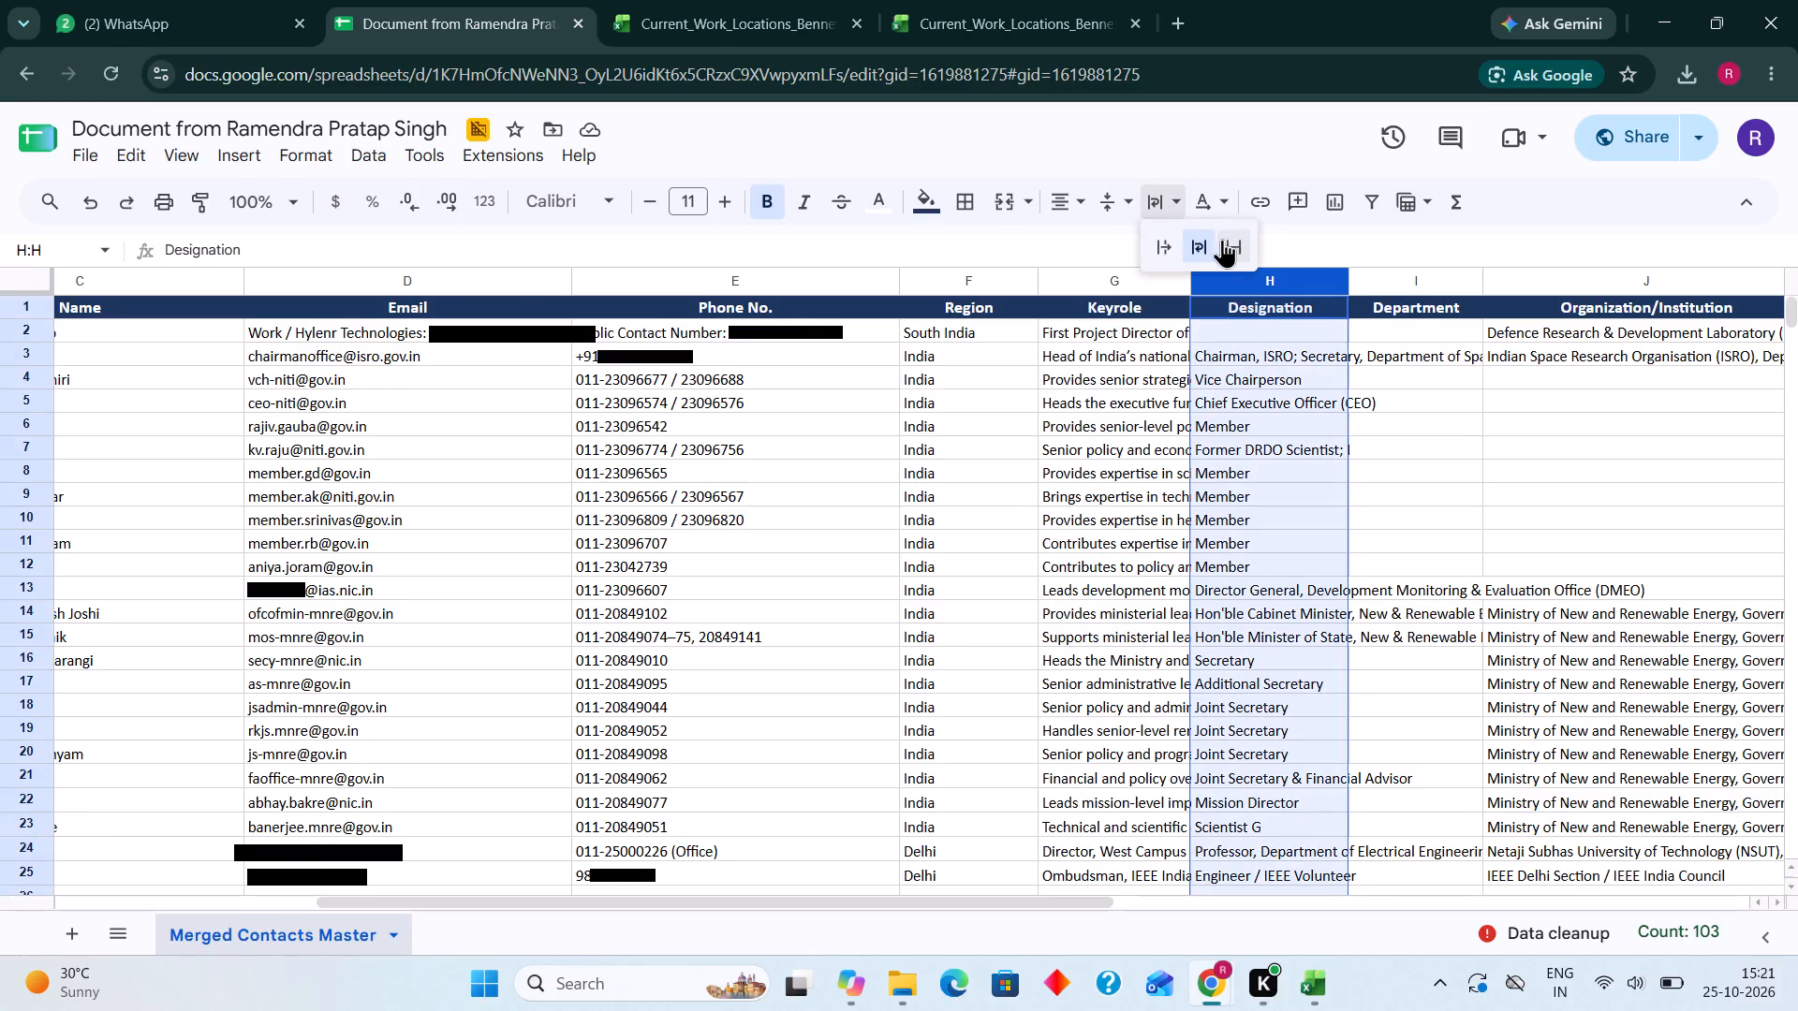
click(1228, 241)
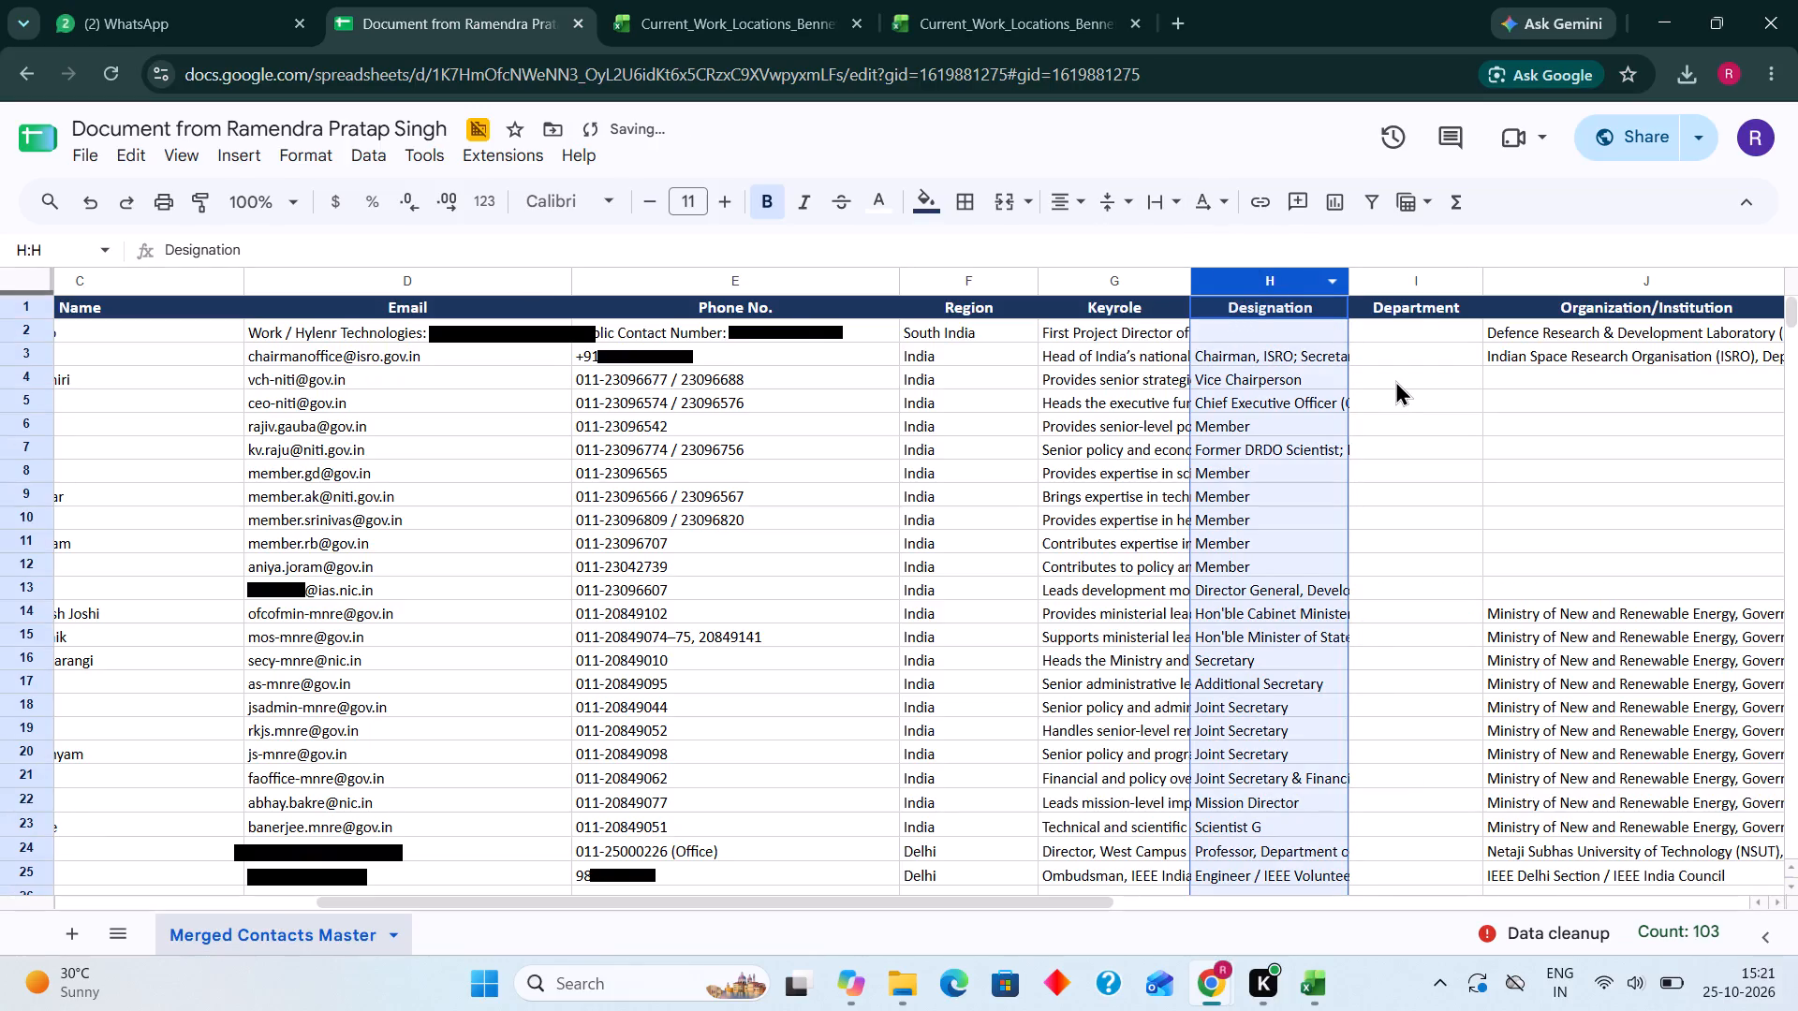
click(1395, 380)
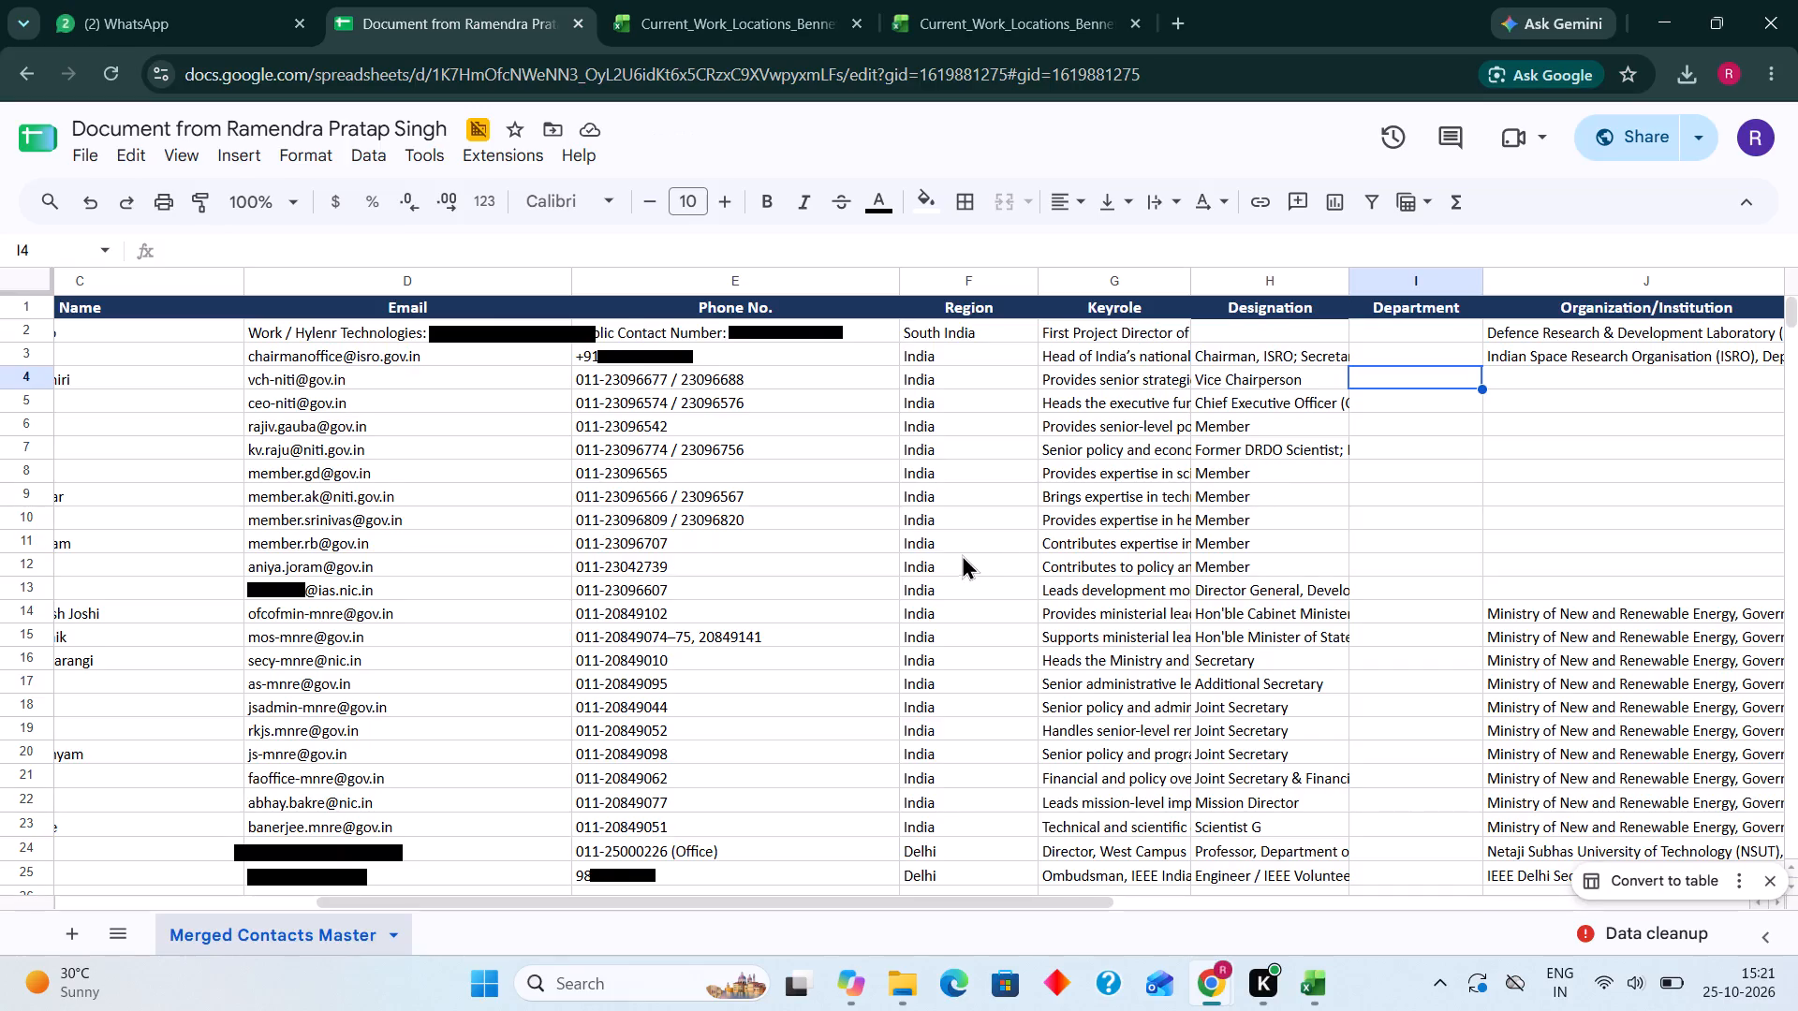
Set the text wrapping of the entire Organization/Institution column to Clip.
scroll(951, 551, down, 9)
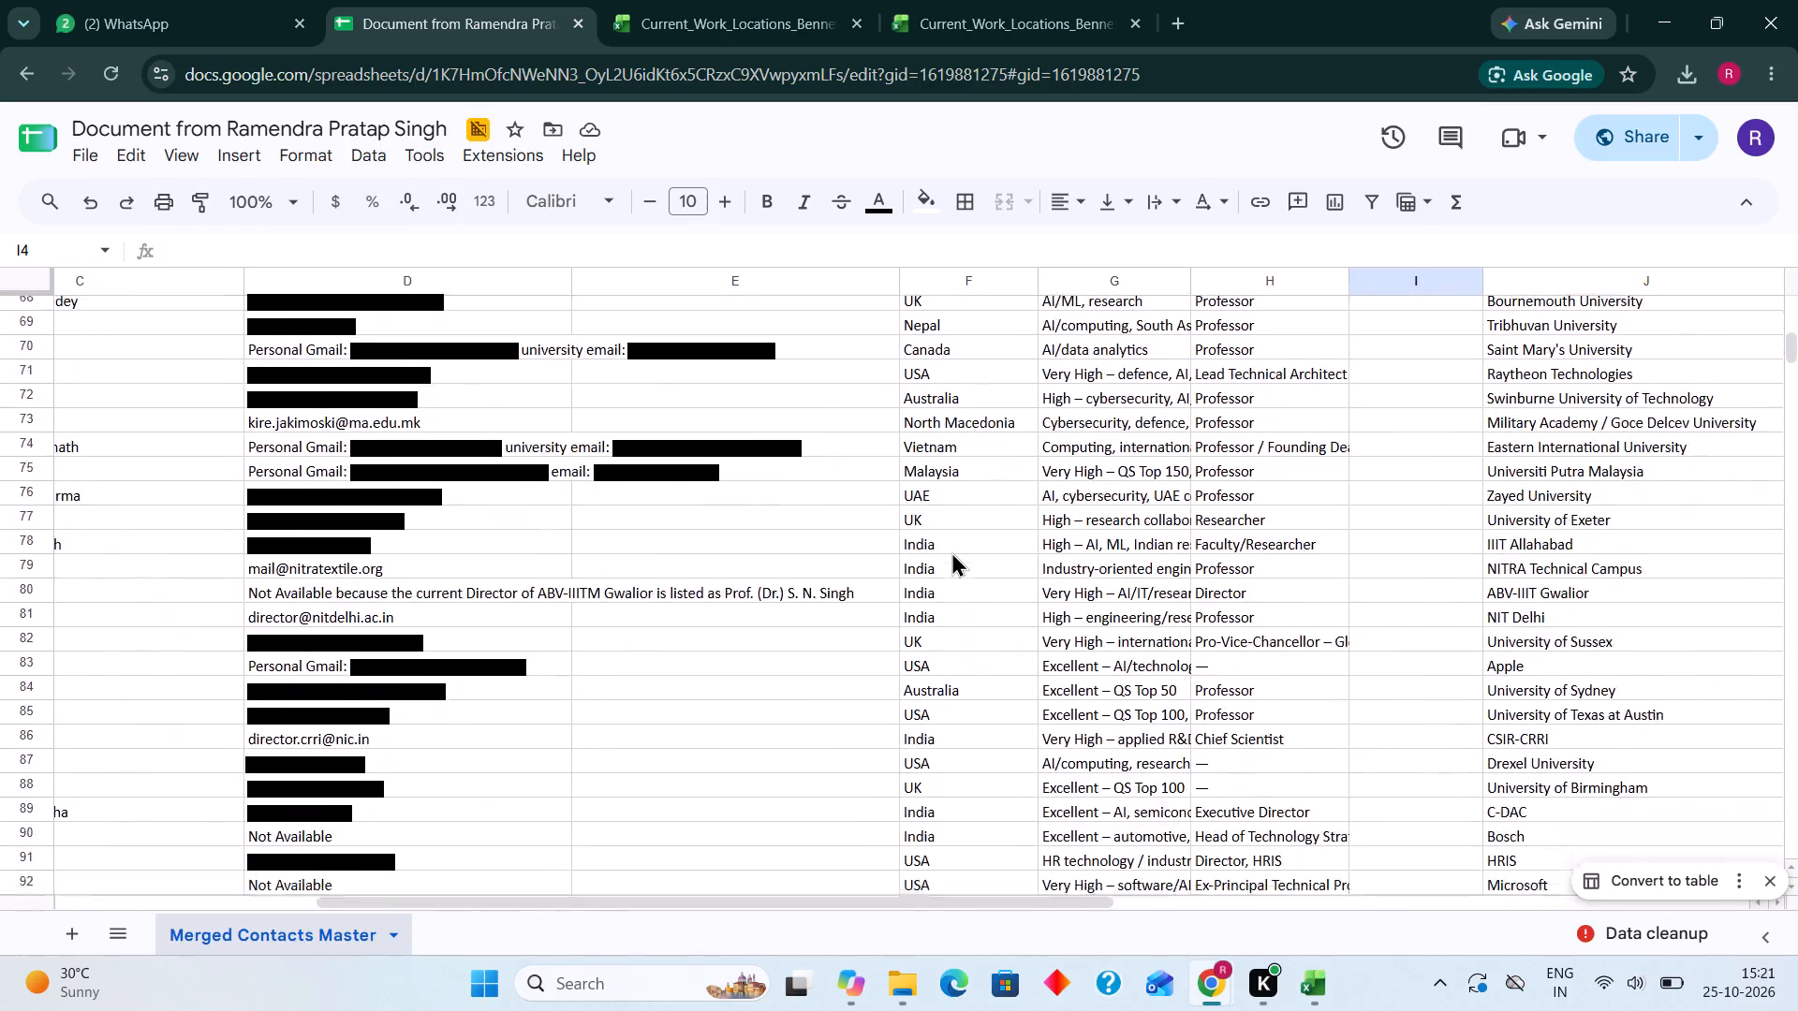
scroll(951, 551, down, 3)
scroll(951, 551, up, 4)
scroll(951, 551, left, 4)
click(1193, 277)
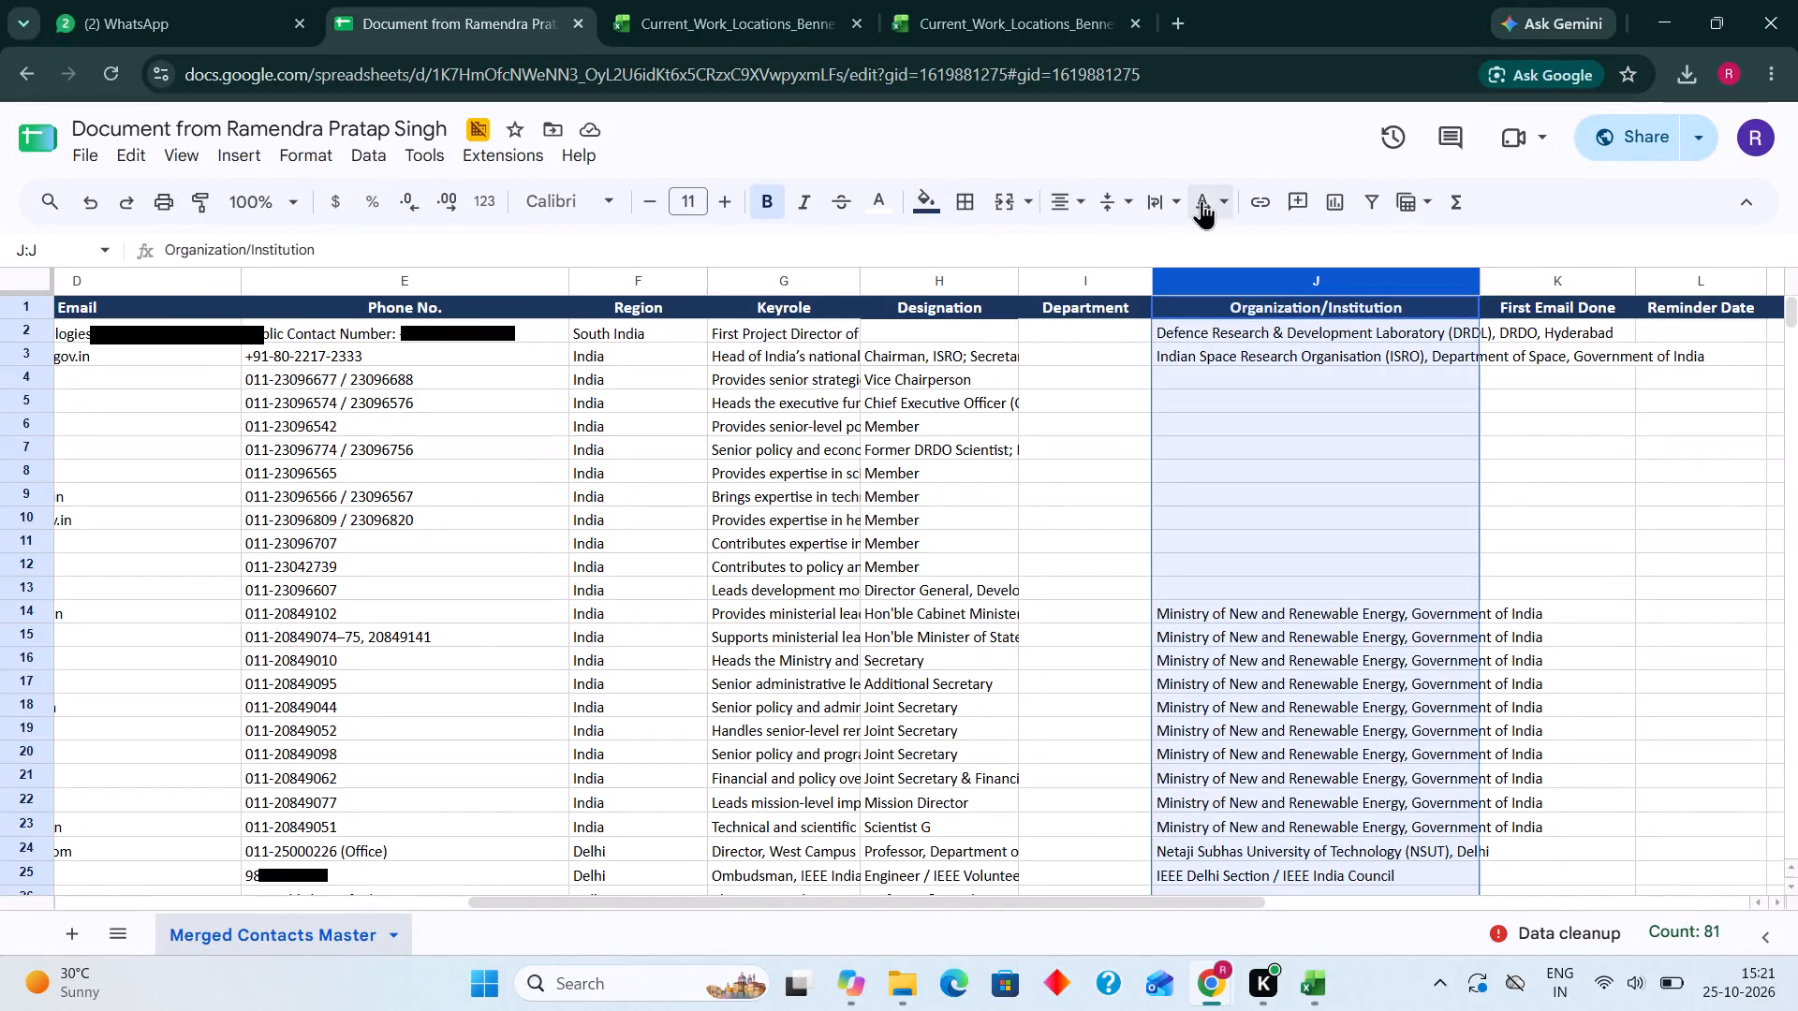
click(1171, 202)
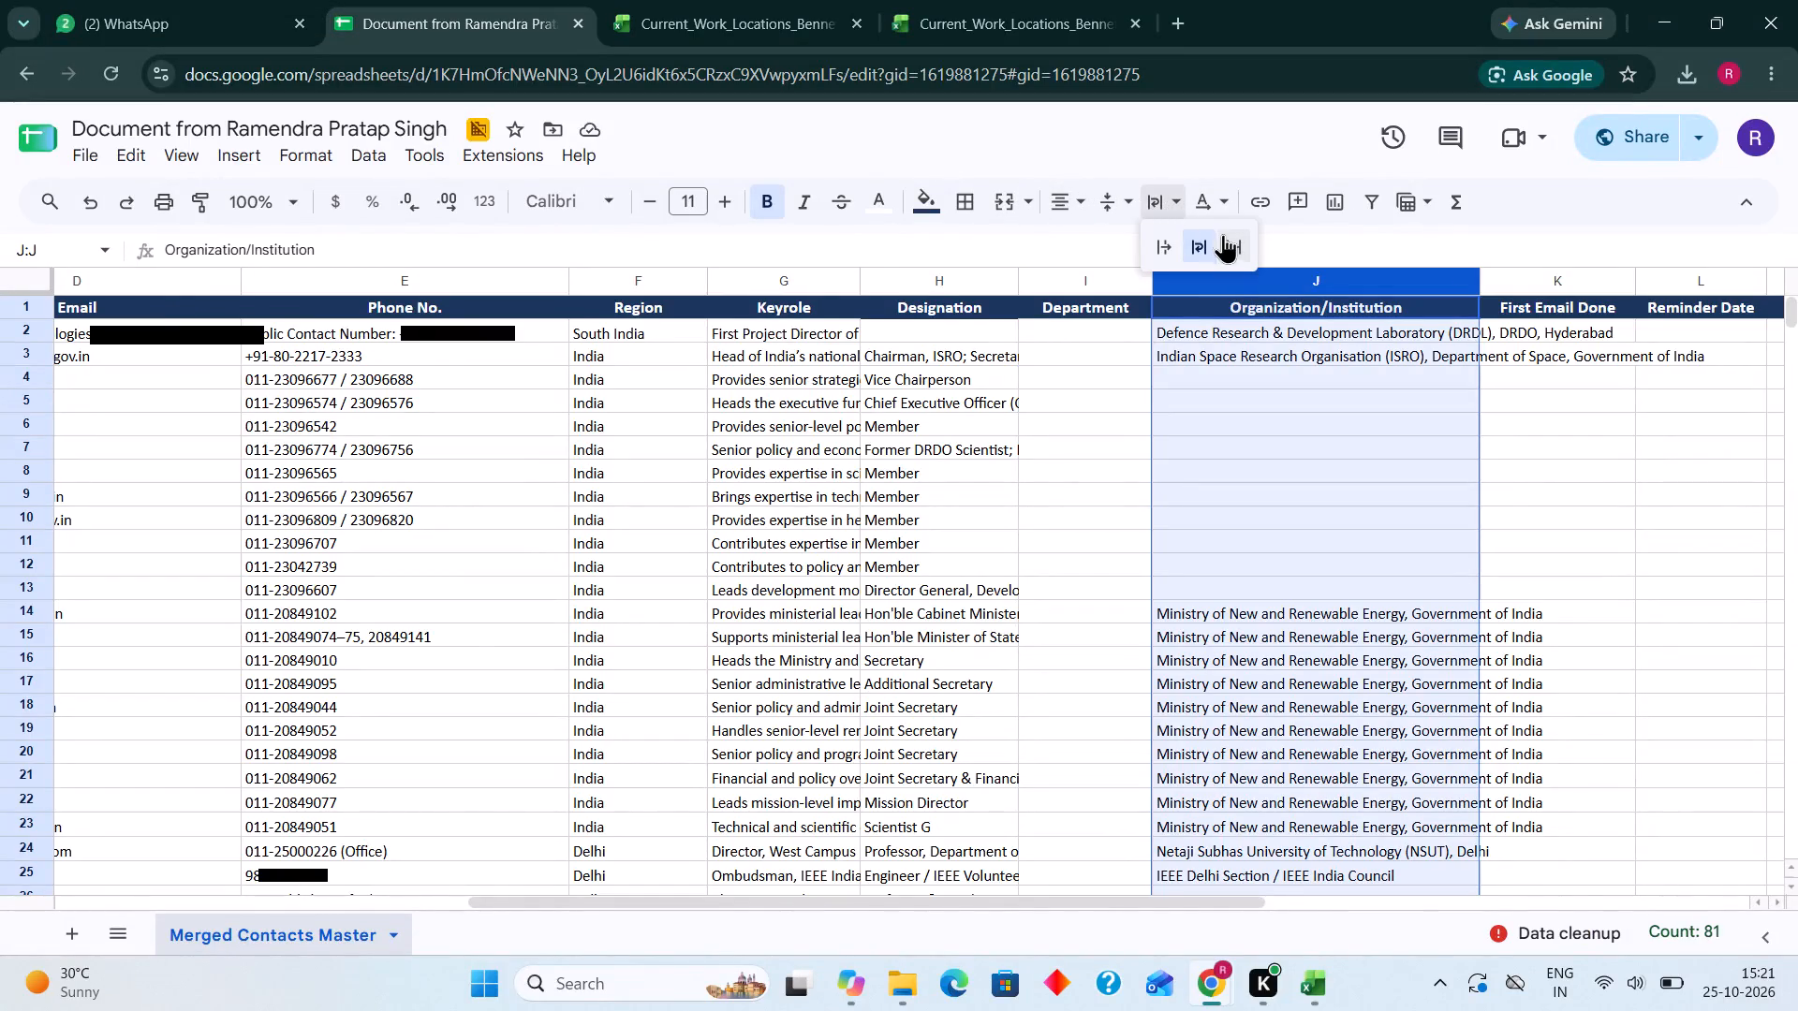
click(1230, 237)
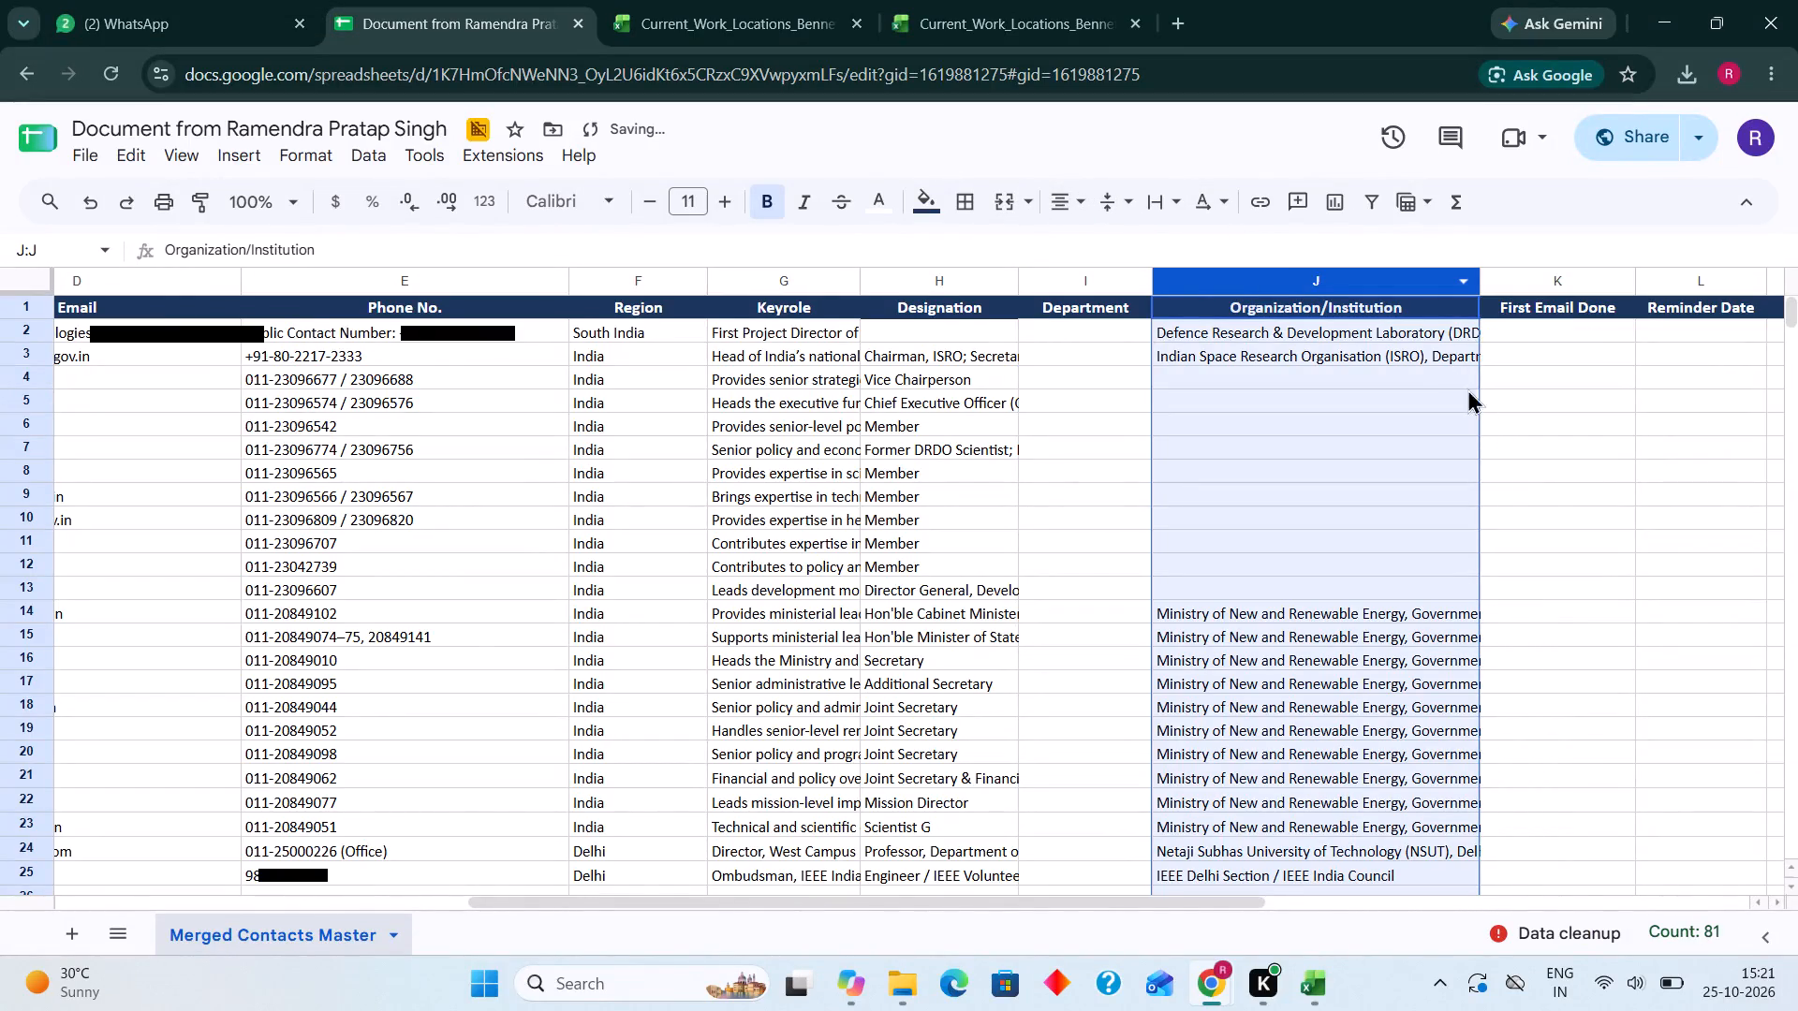
Narrow the Organization/Institution column by nearly half, so that it just fits its header.
drag(1481, 280, 1416, 281)
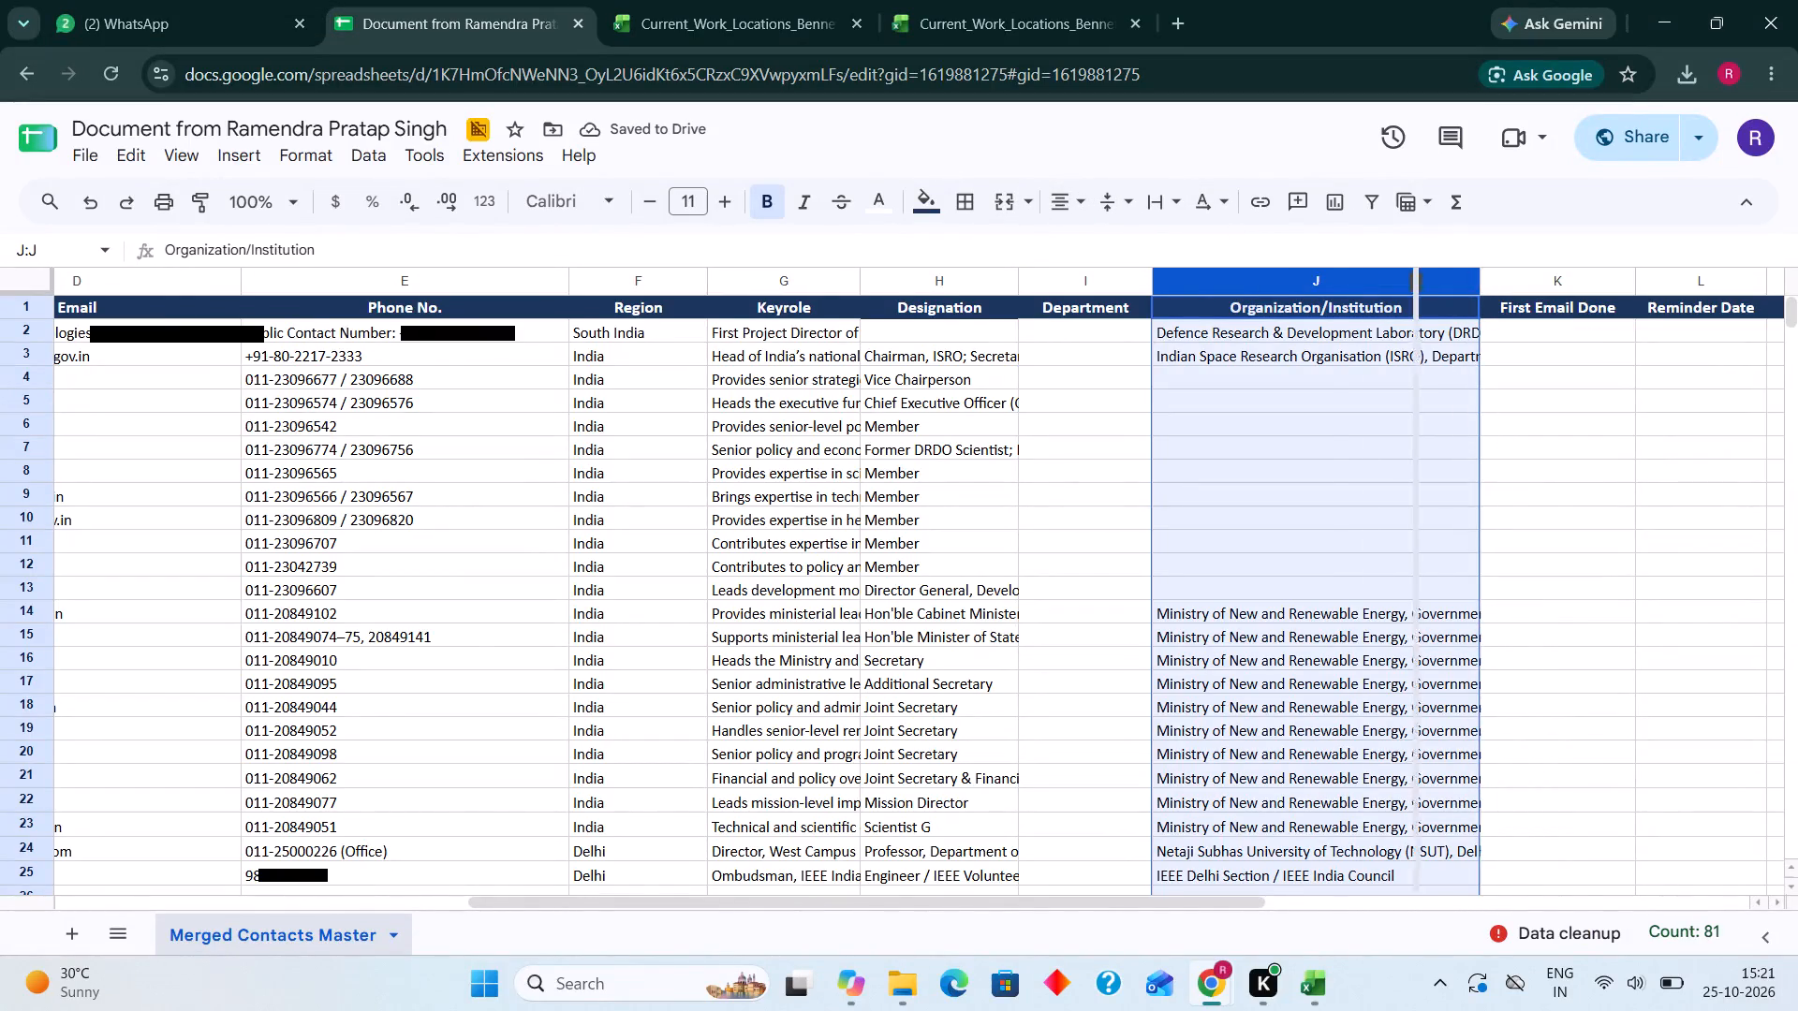
drag(1416, 281, 1329, 291)
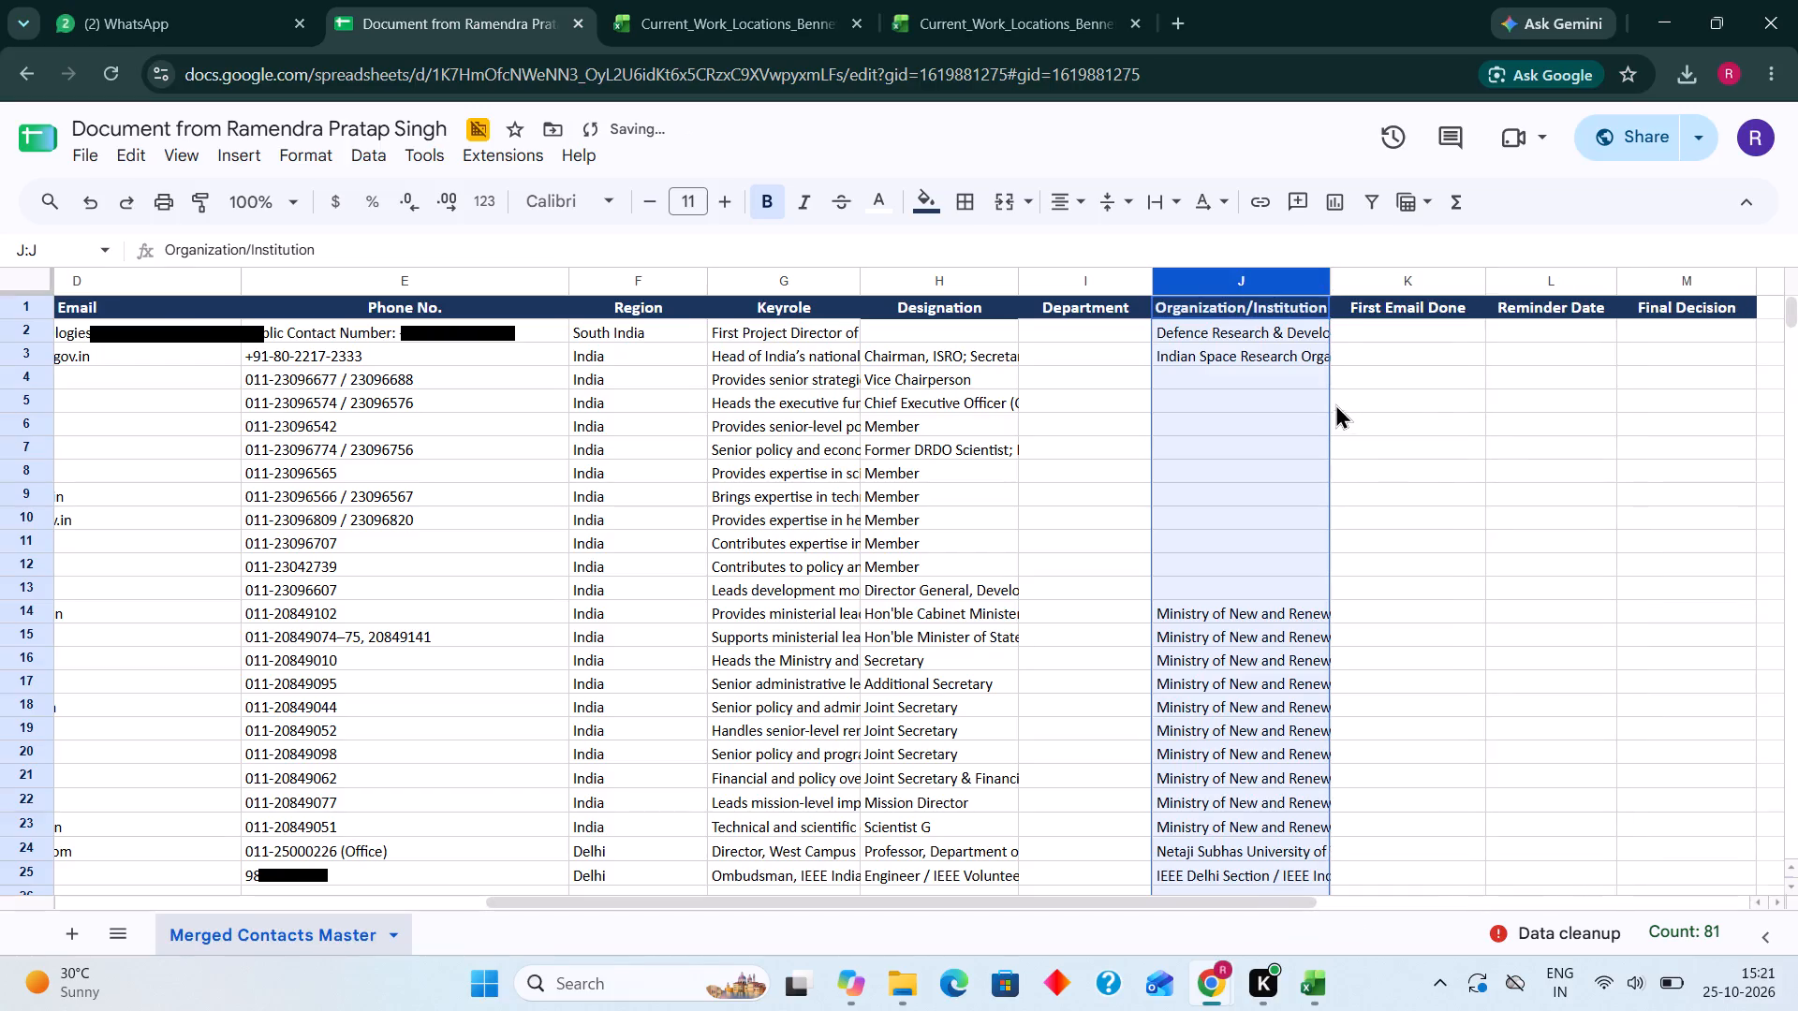
Look through the contact rows down to the end of the data and across the columns to check the clipped layout.
click(1262, 449)
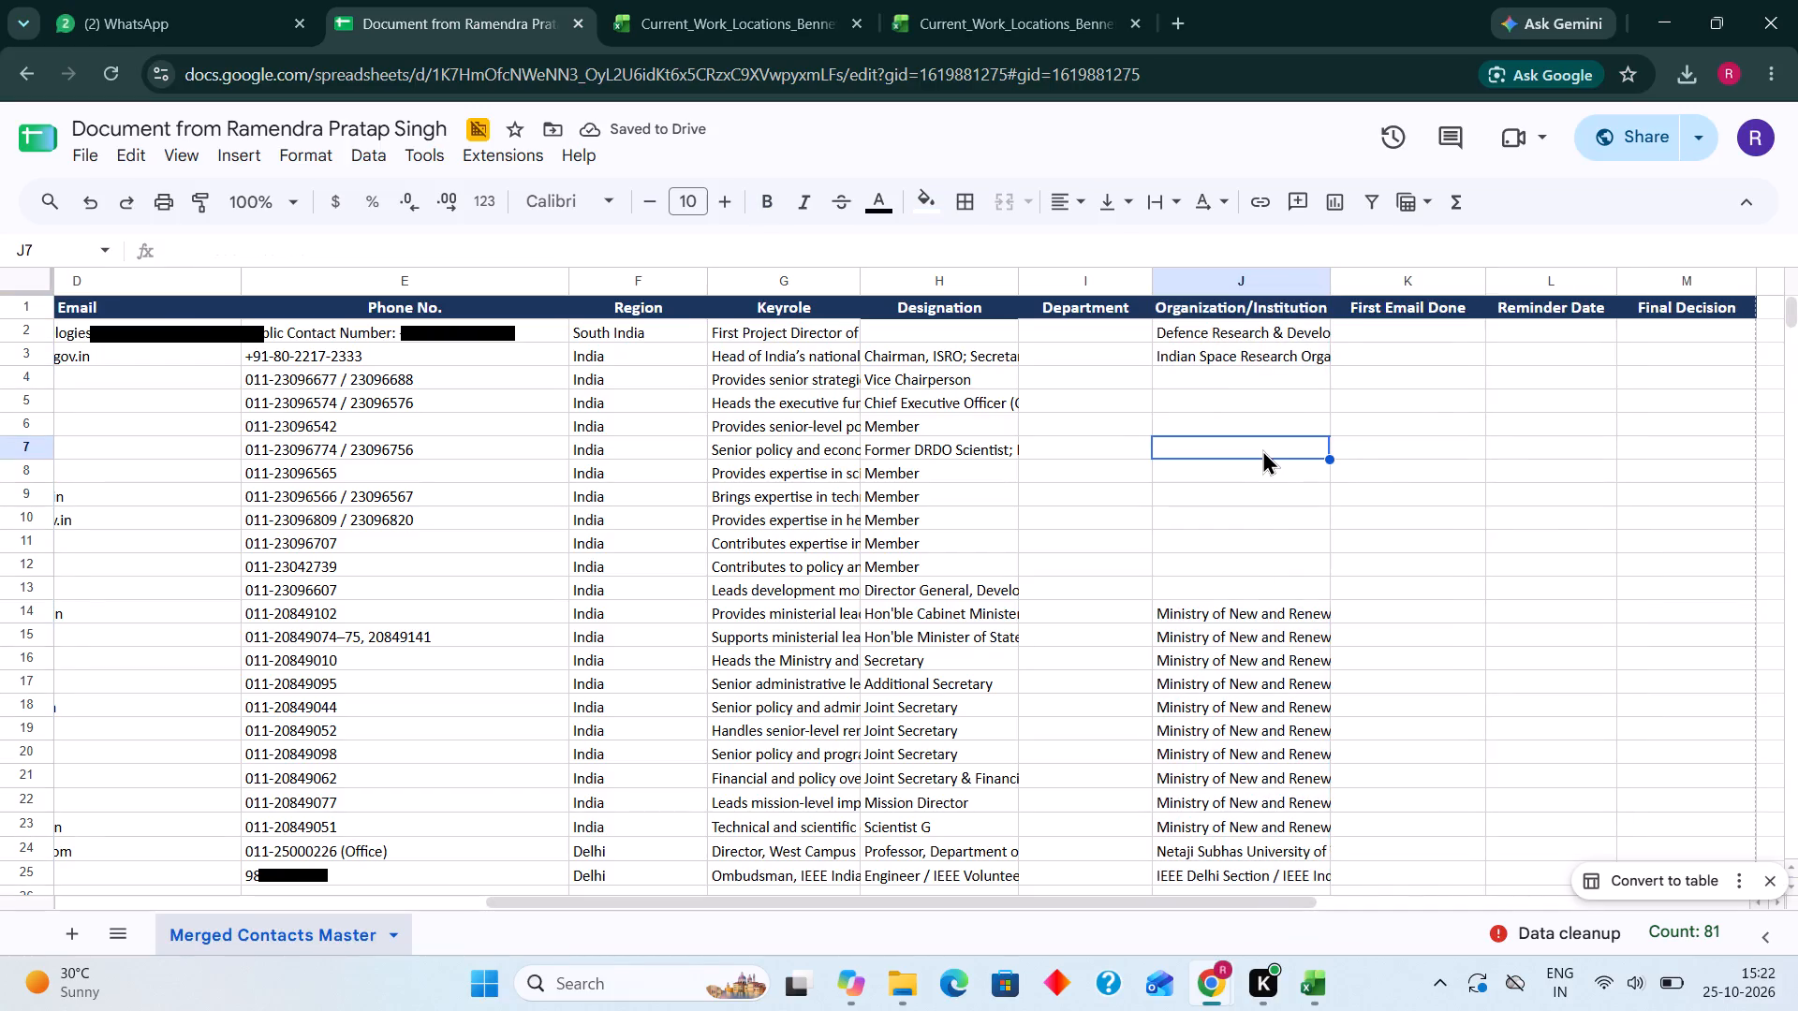
scroll(1427, 356, down, 4)
scroll(1427, 356, up, 1)
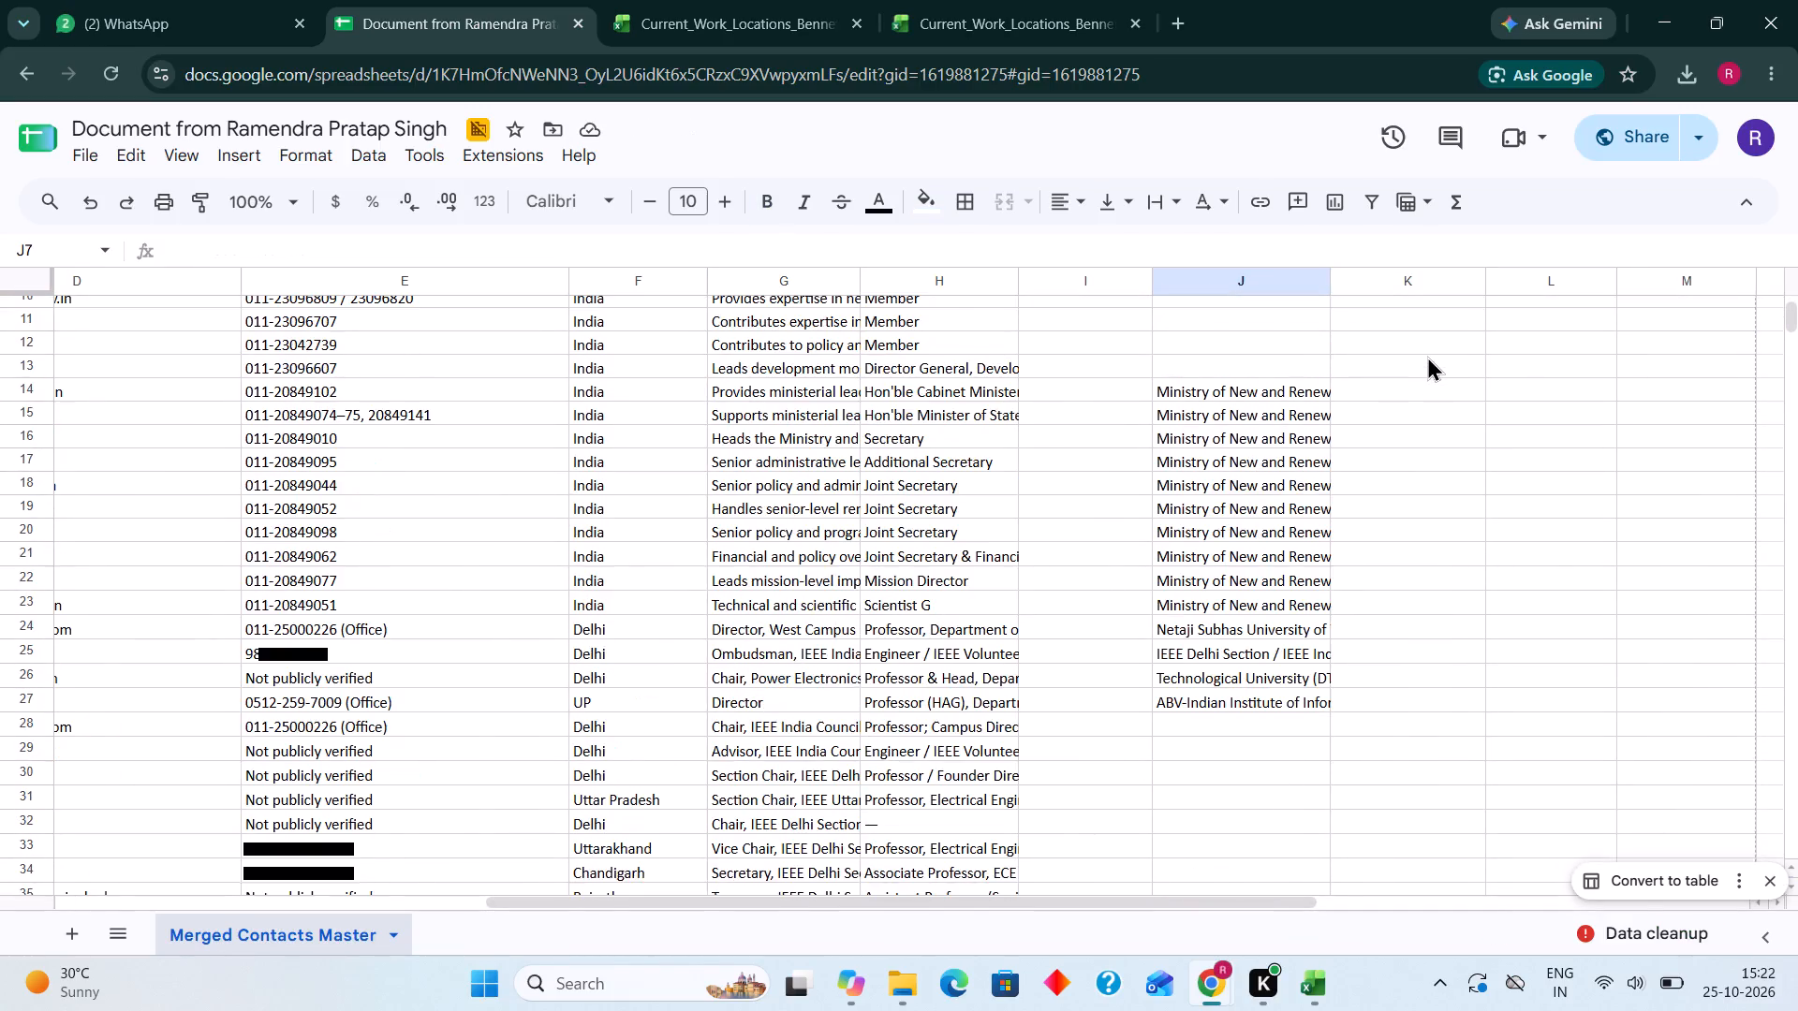
scroll(1427, 356, up, 1)
scroll(1427, 356, down, 10)
scroll(1427, 356, up, 6)
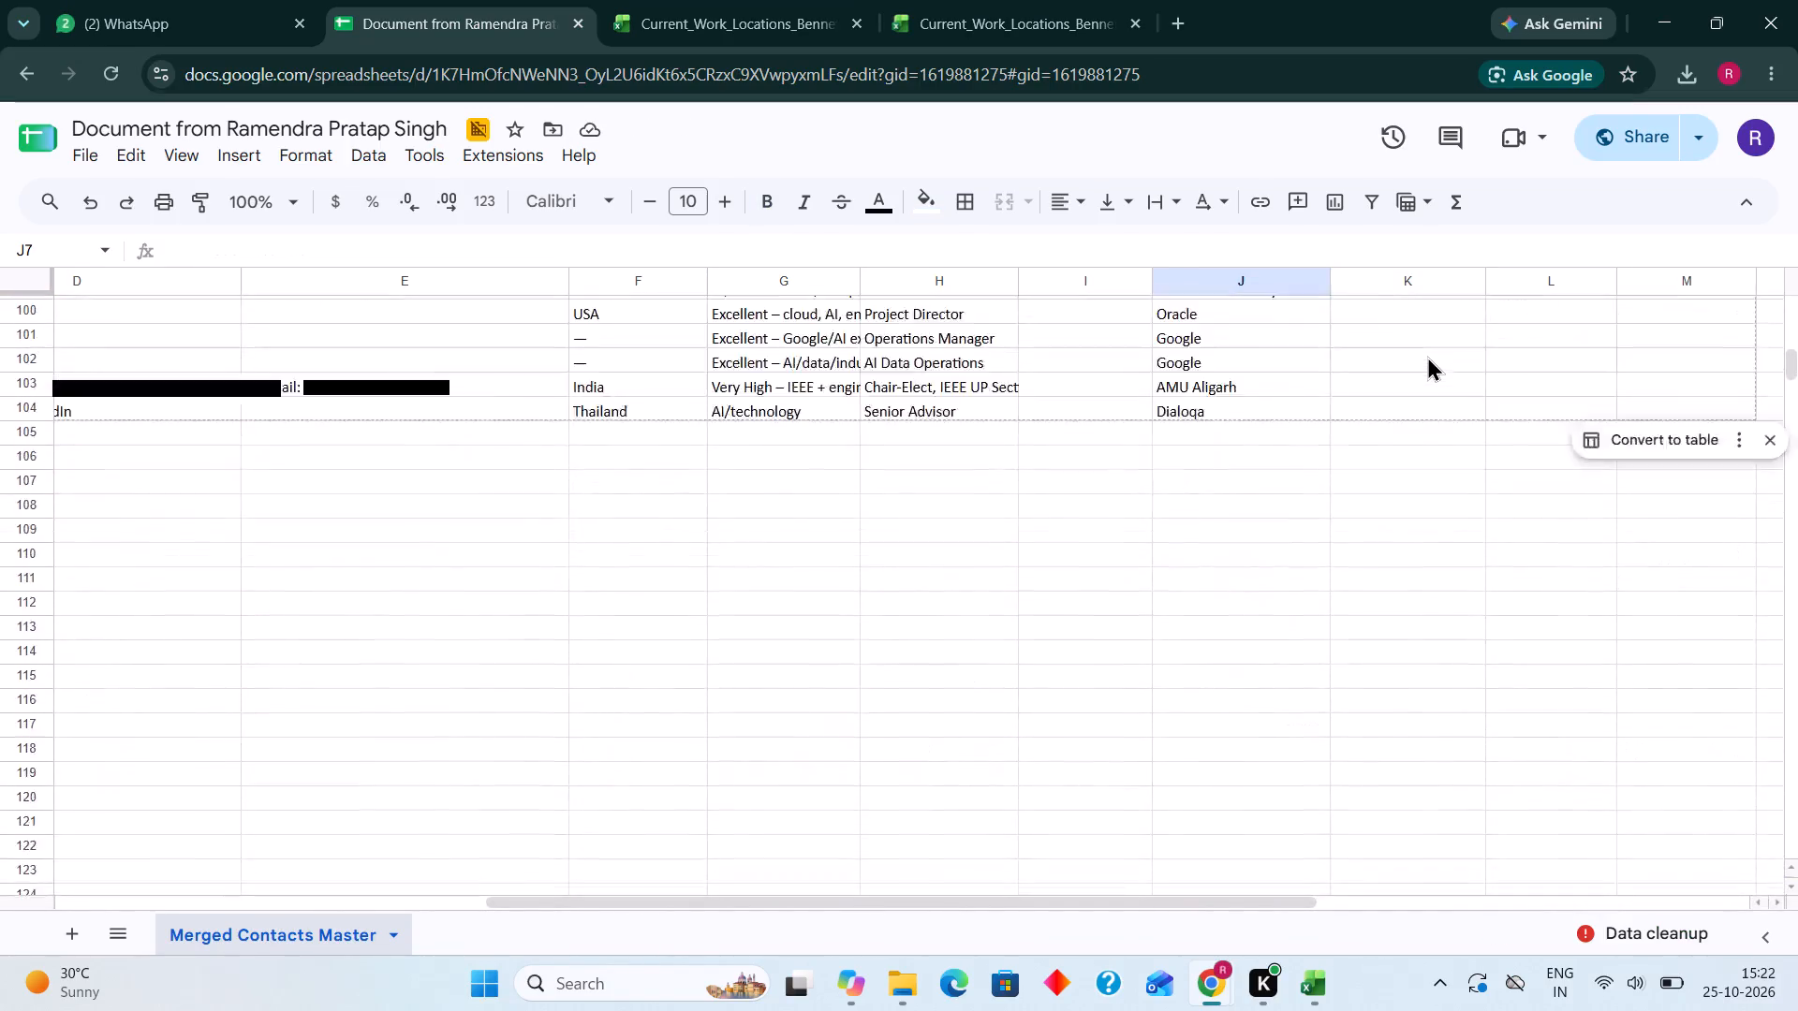
scroll(1427, 356, right, 3)
scroll(1427, 356, down, 1)
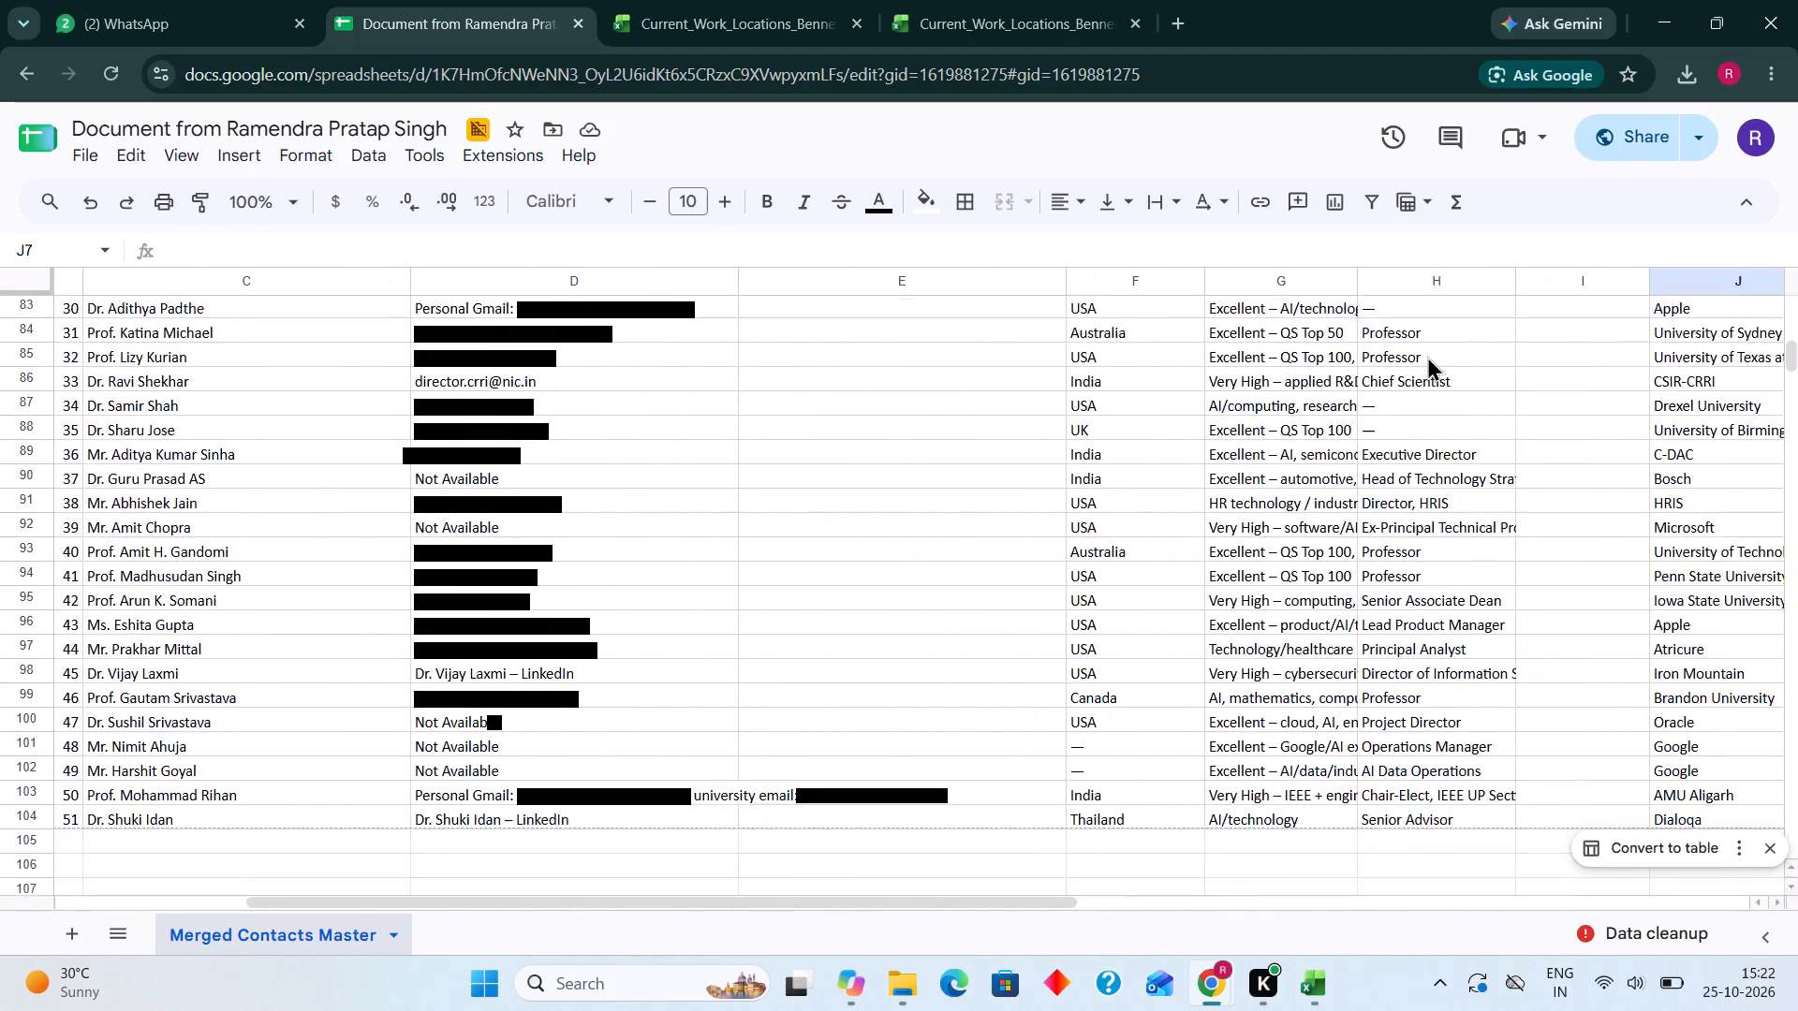
scroll(1427, 356, down, 1)
scroll(1427, 356, up, 6)
scroll(1247, 466, up, 2)
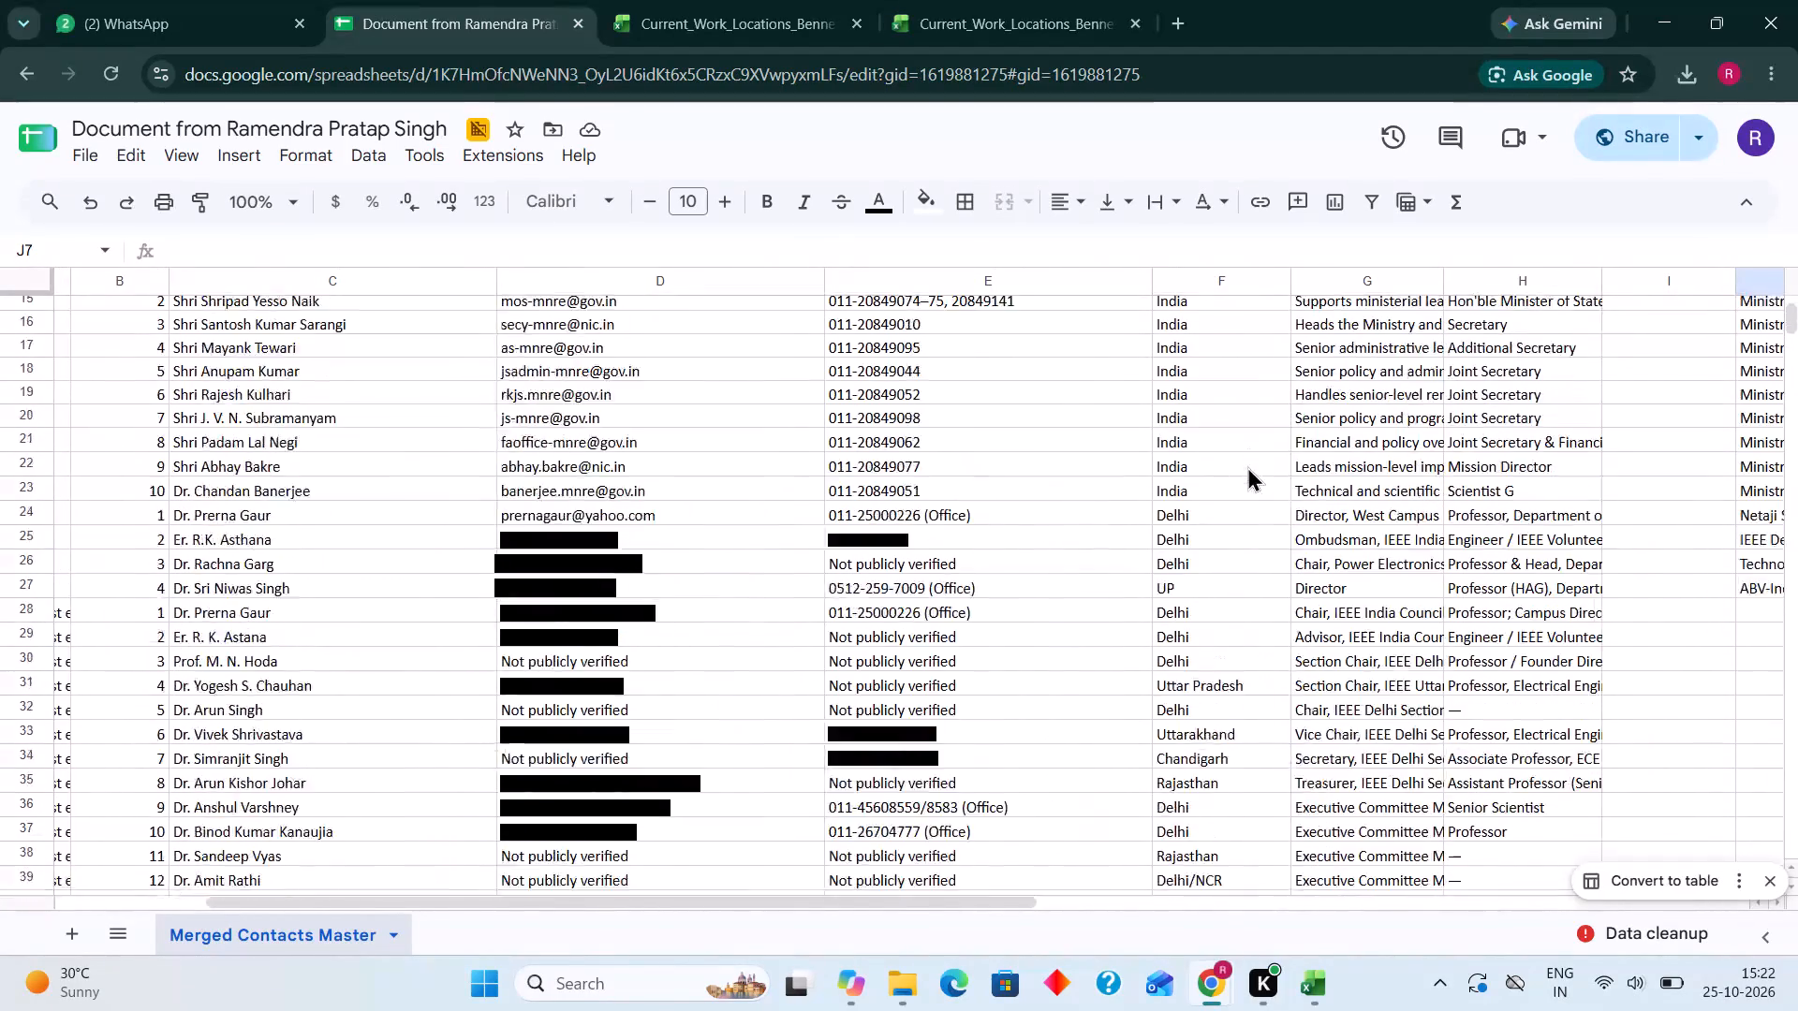
scroll(781, 359, up, 7)
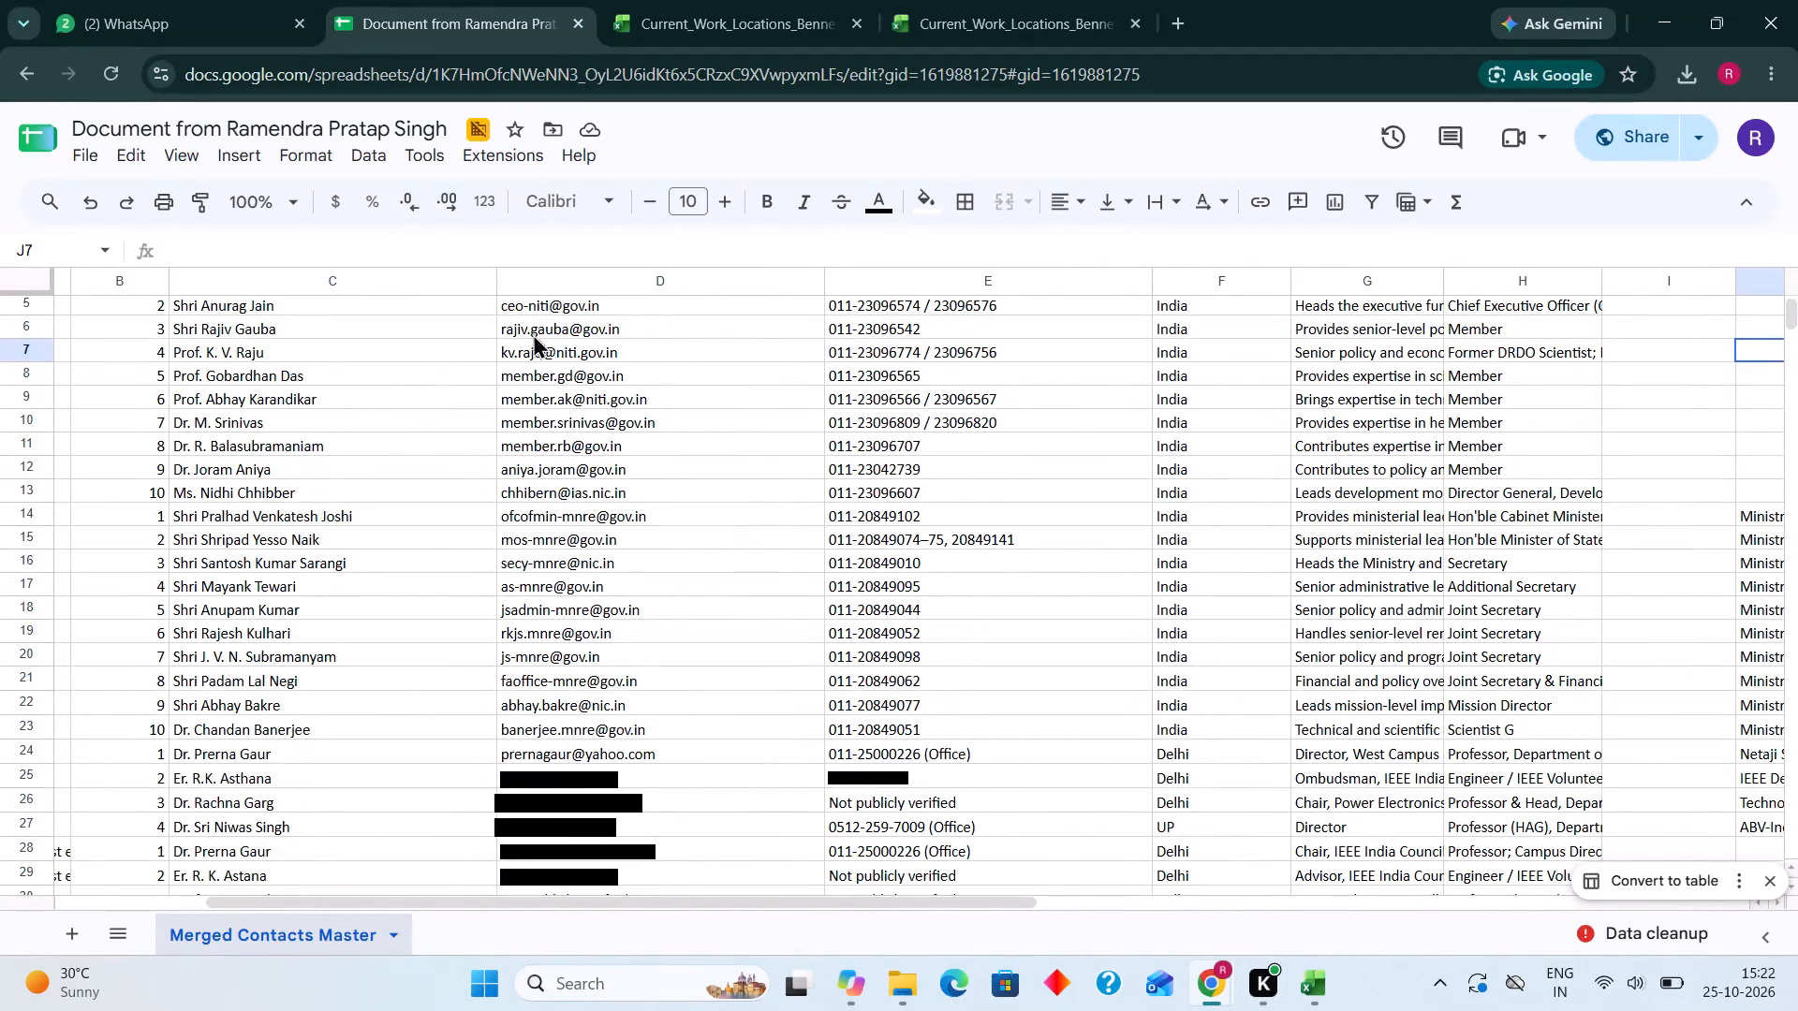
Set the text wrapping of the entire Email column to Clip.
click(515, 321)
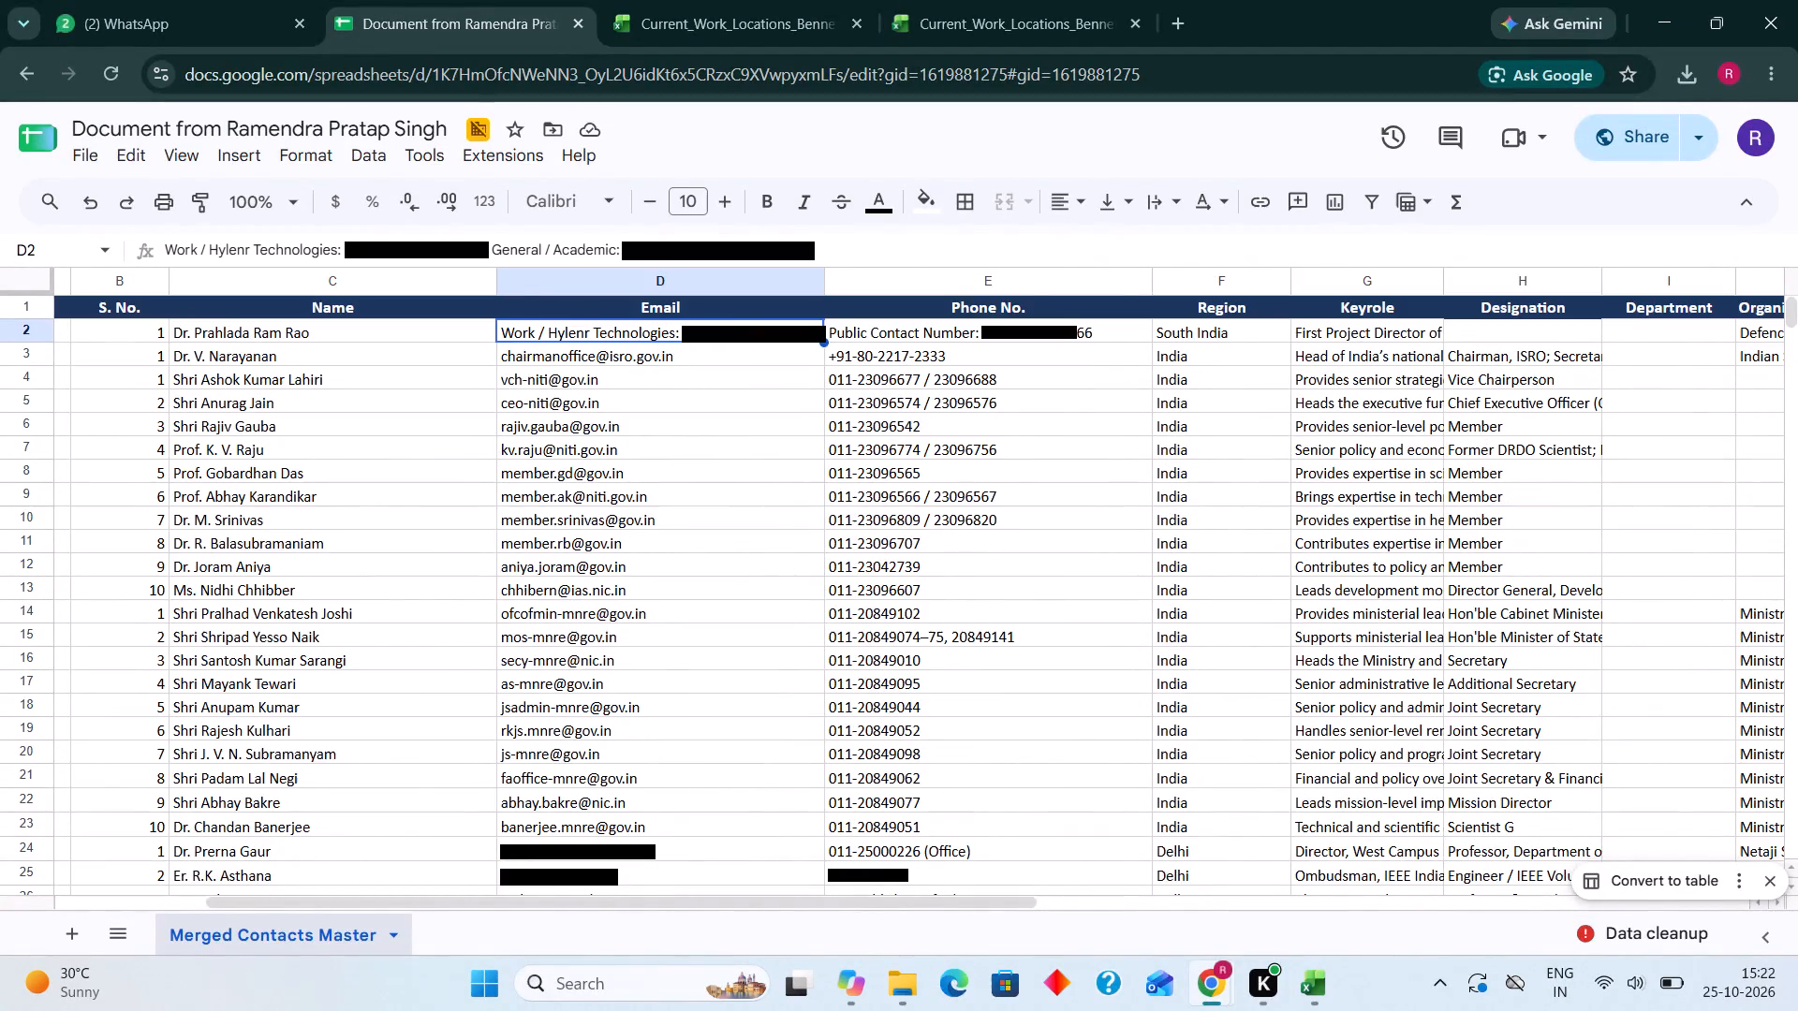
drag(507, 278, 520, 296)
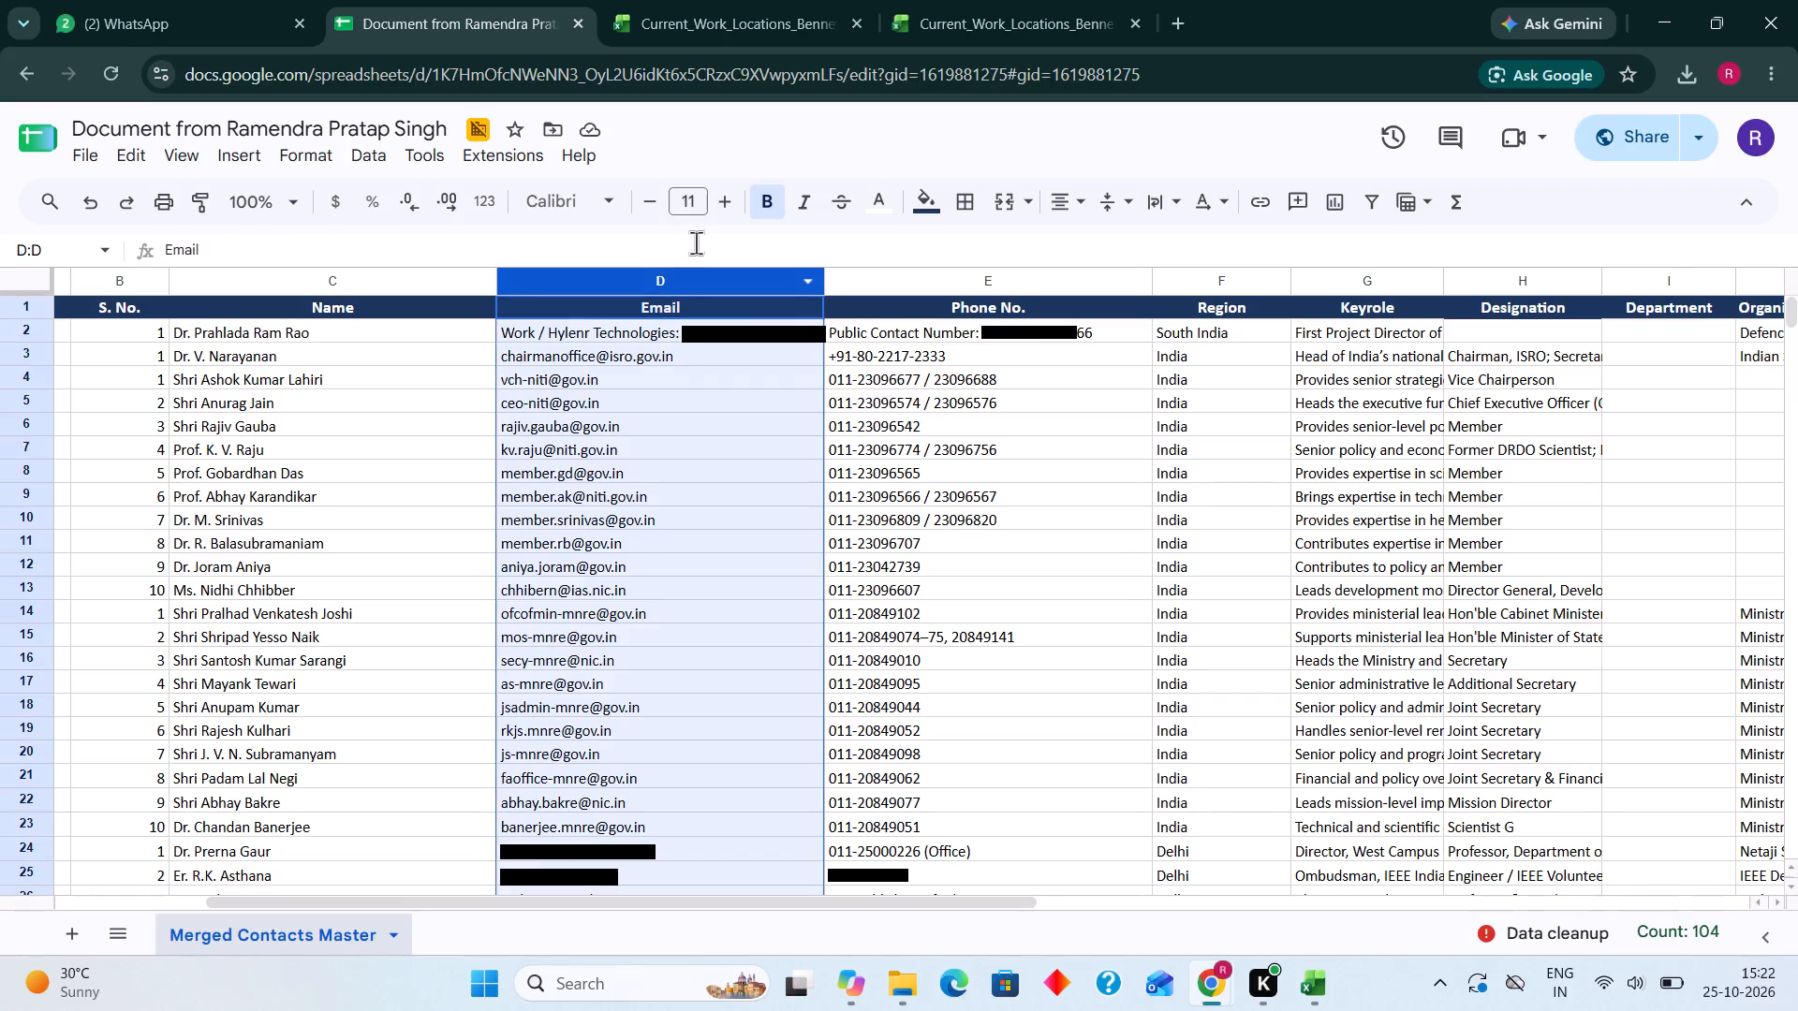
click(1171, 201)
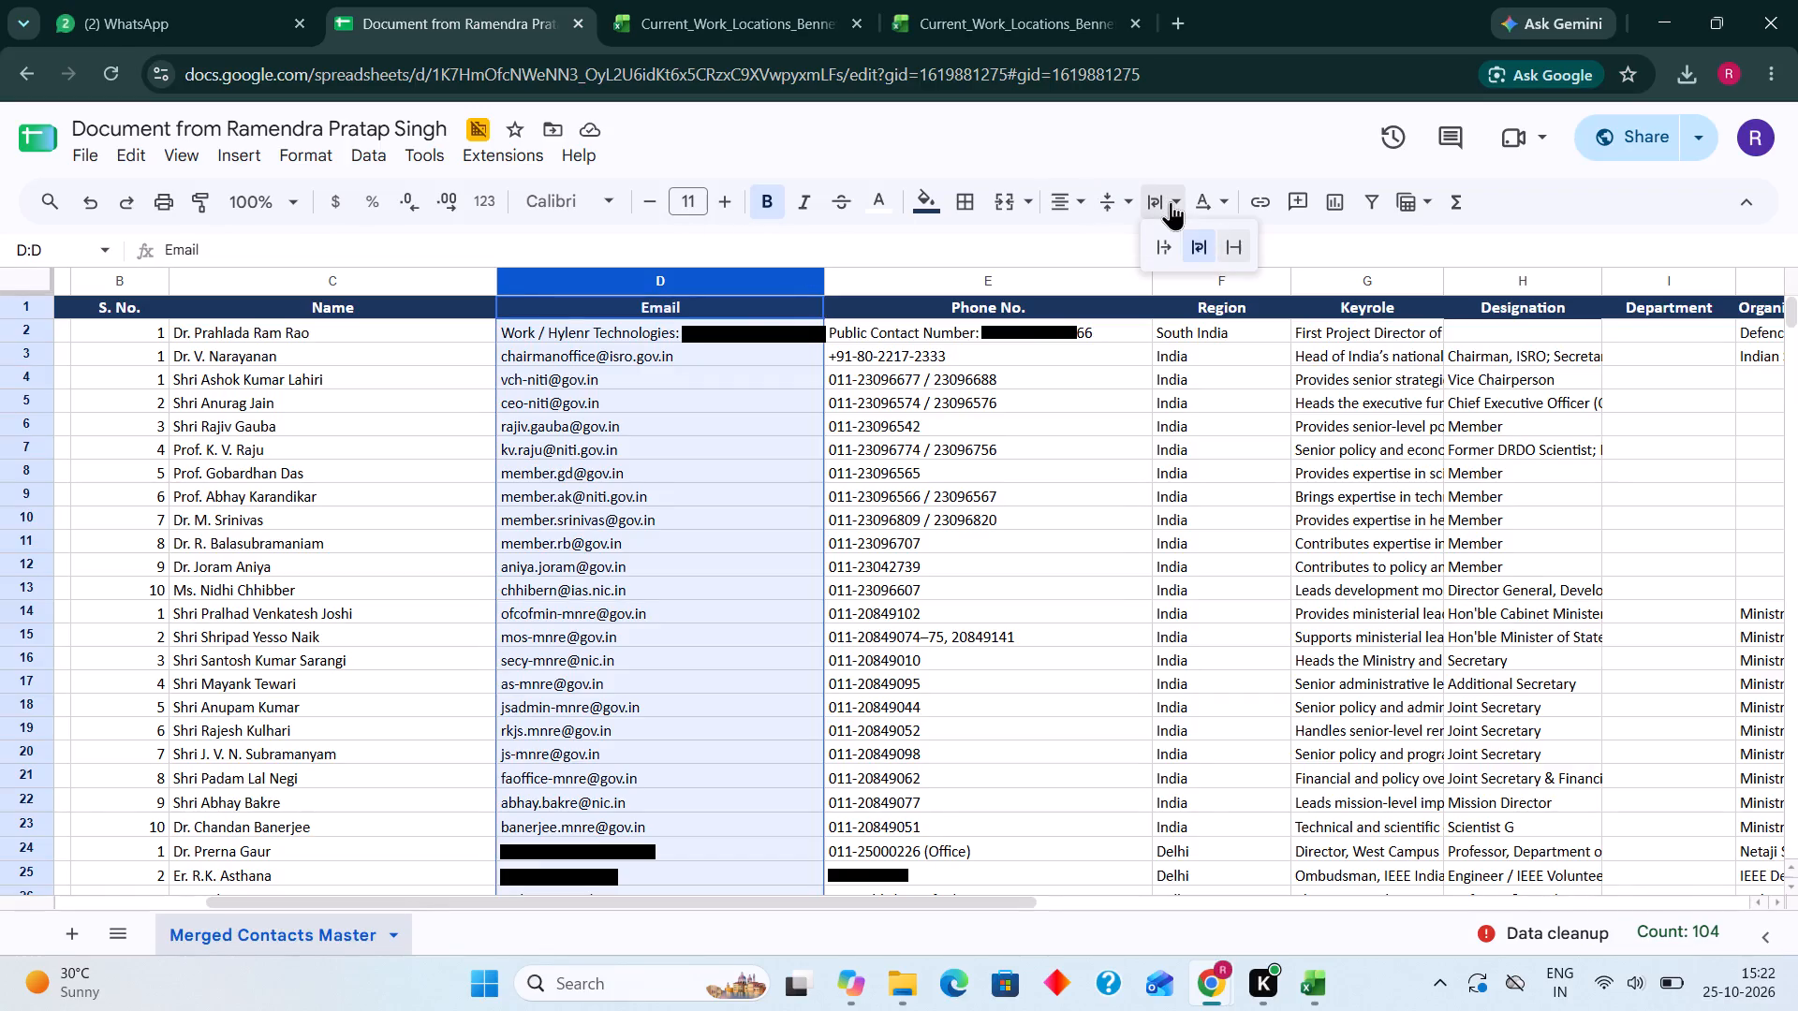
click(1227, 240)
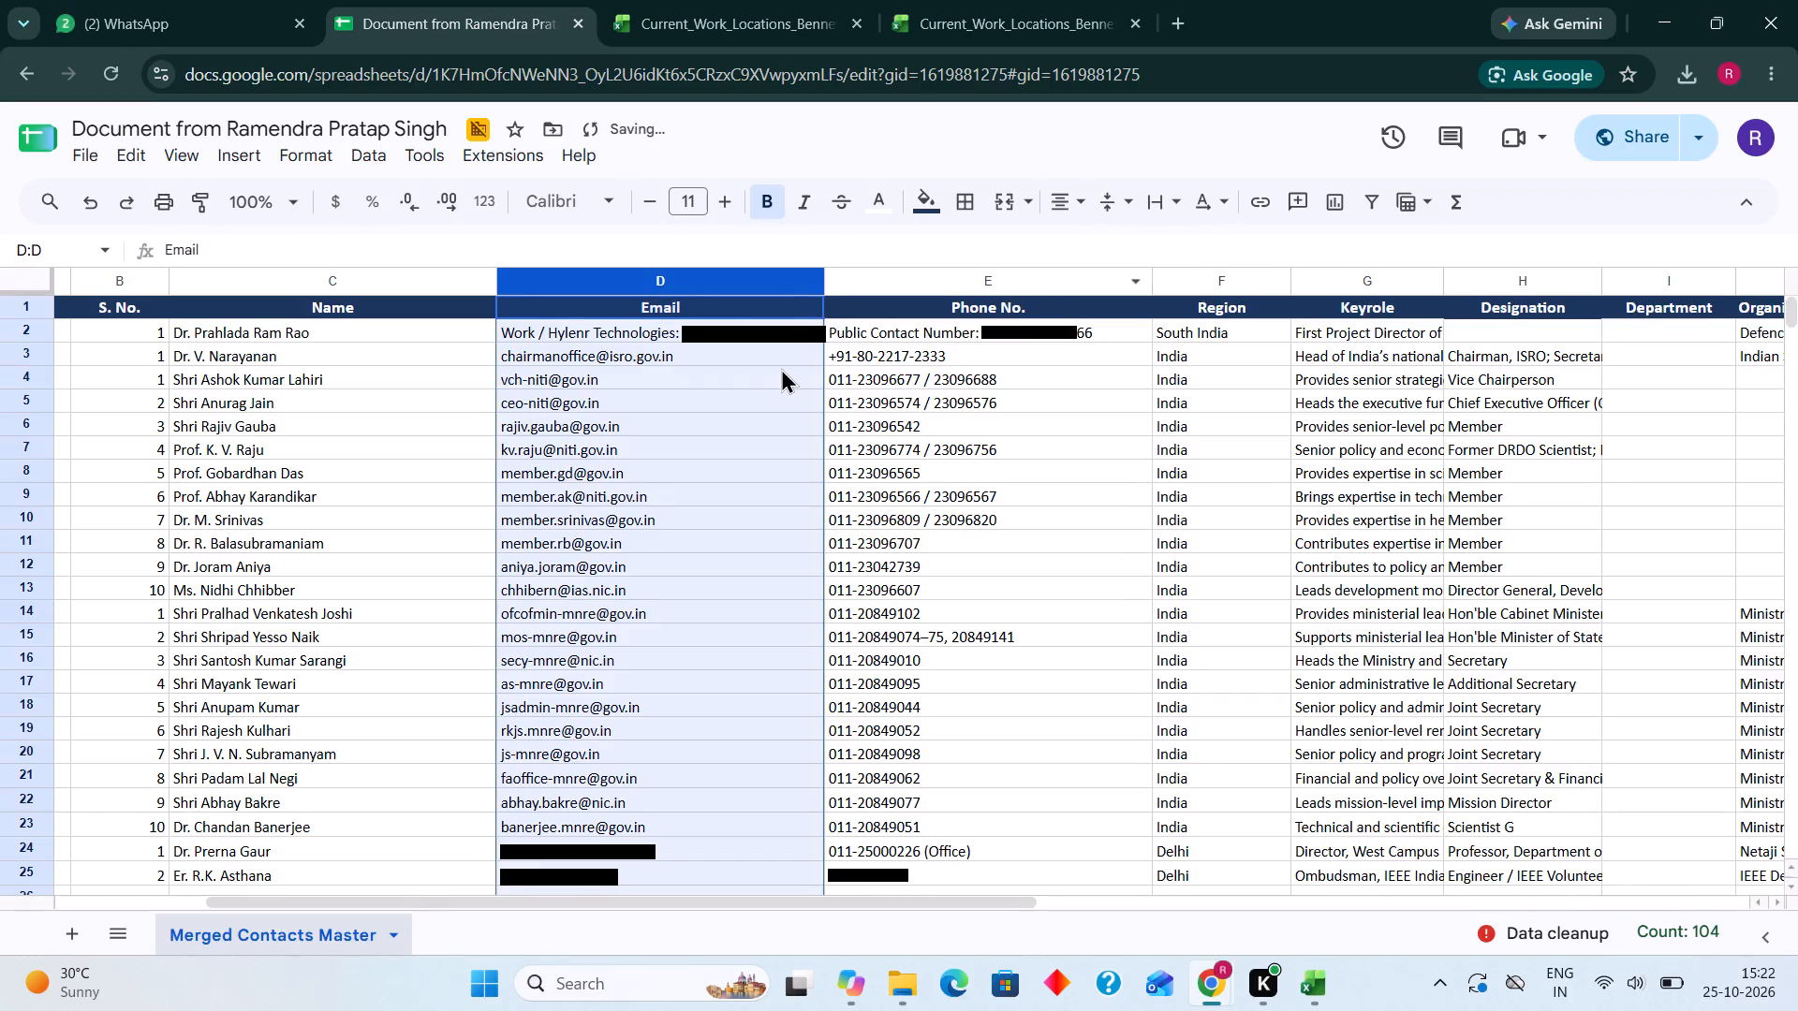
Narrow the Email column by about a quarter of its width.
scroll(701, 447, down, 2)
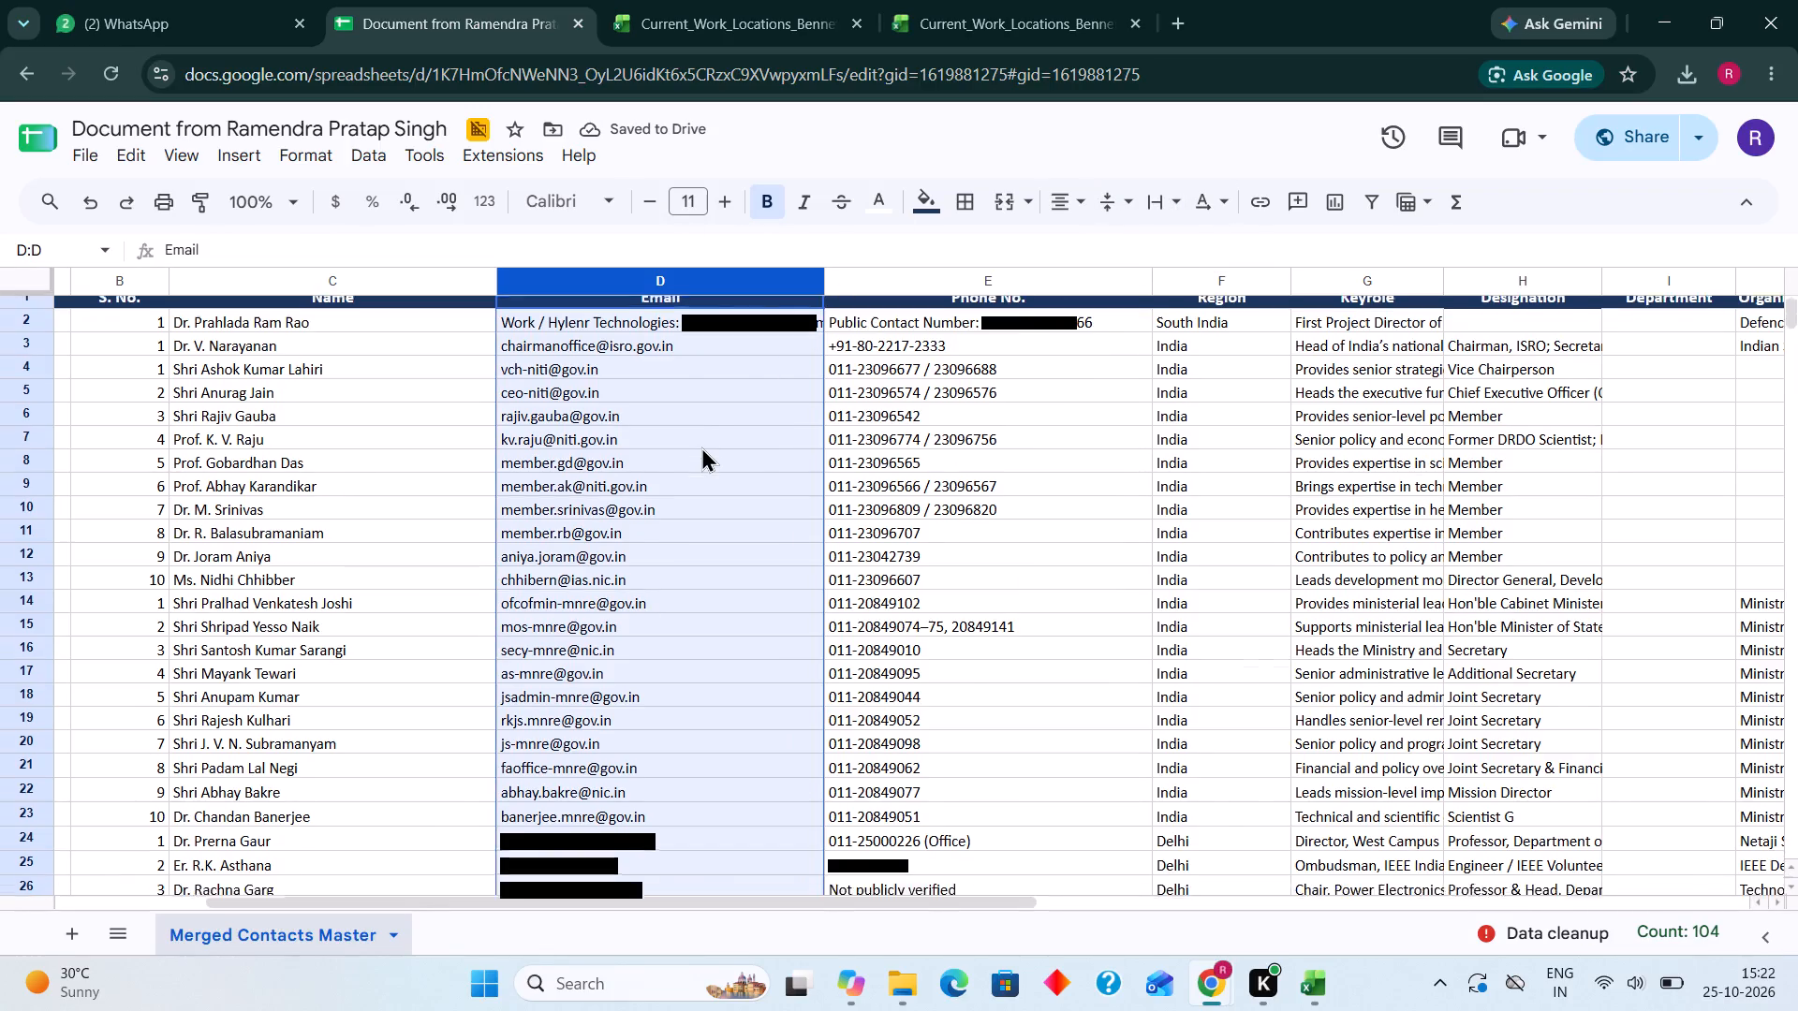
scroll(701, 447, down, 7)
scroll(701, 447, up, 4)
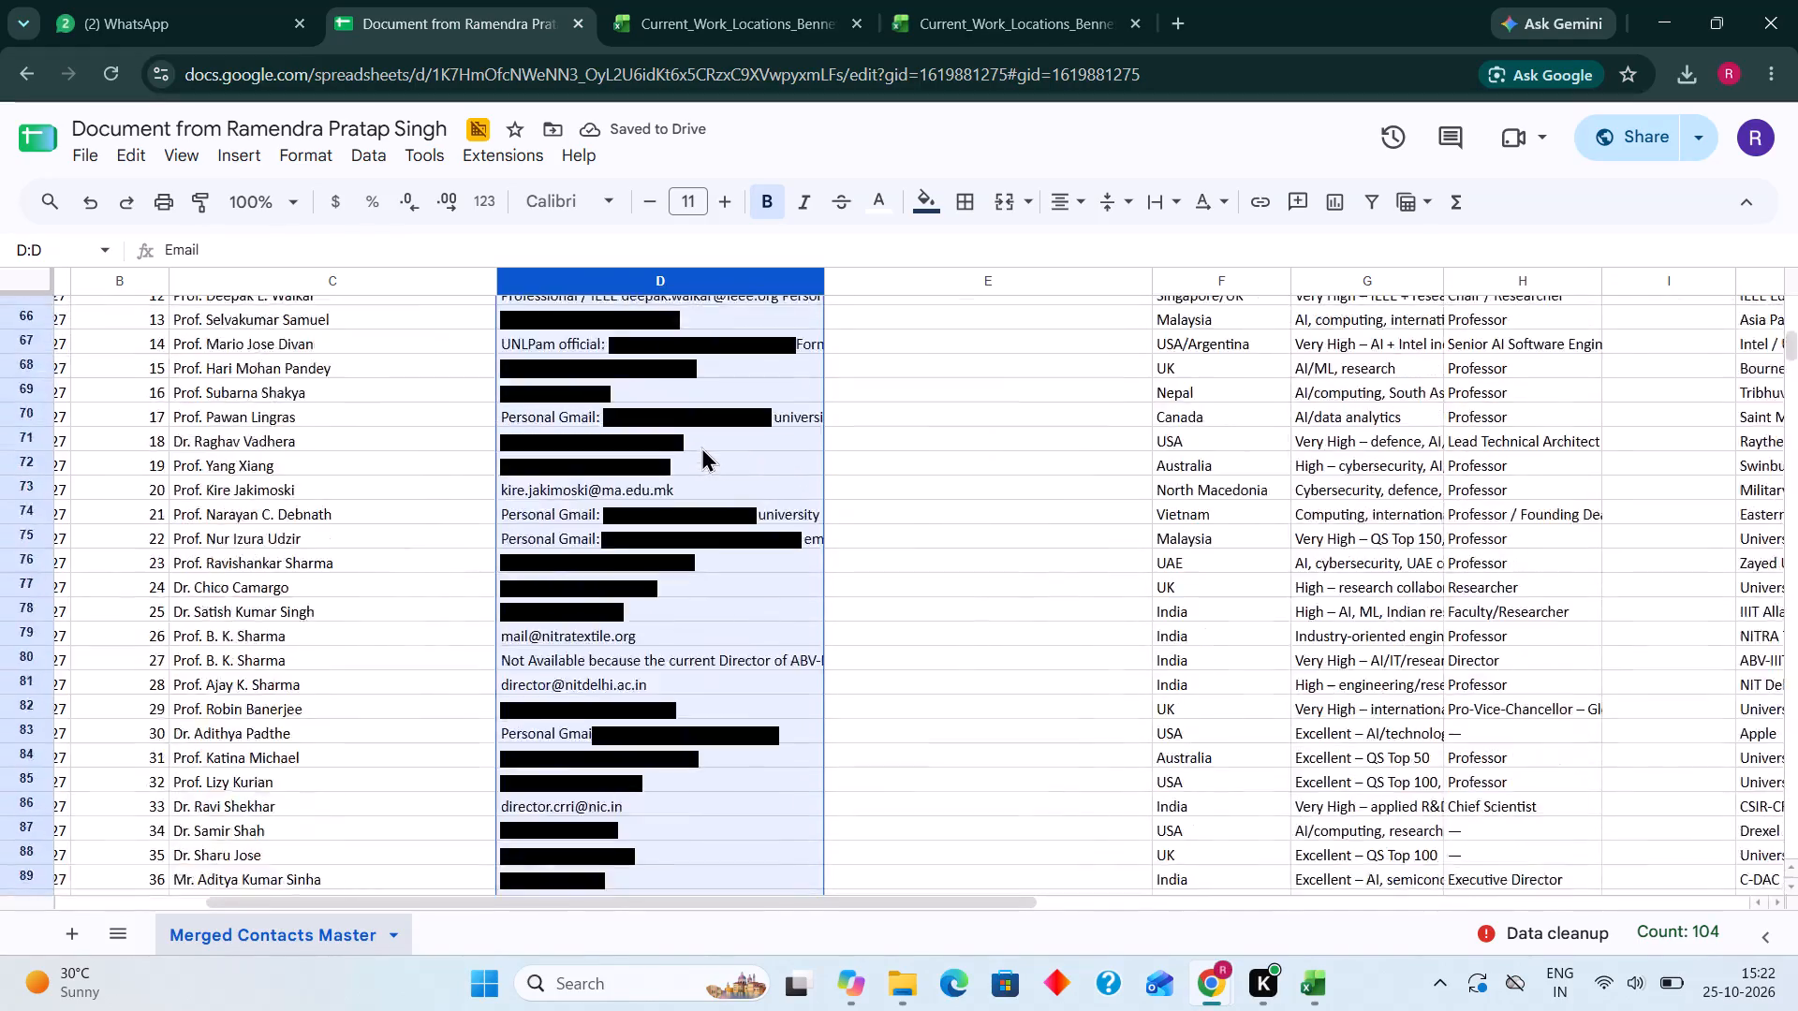
scroll(701, 447, up, 6)
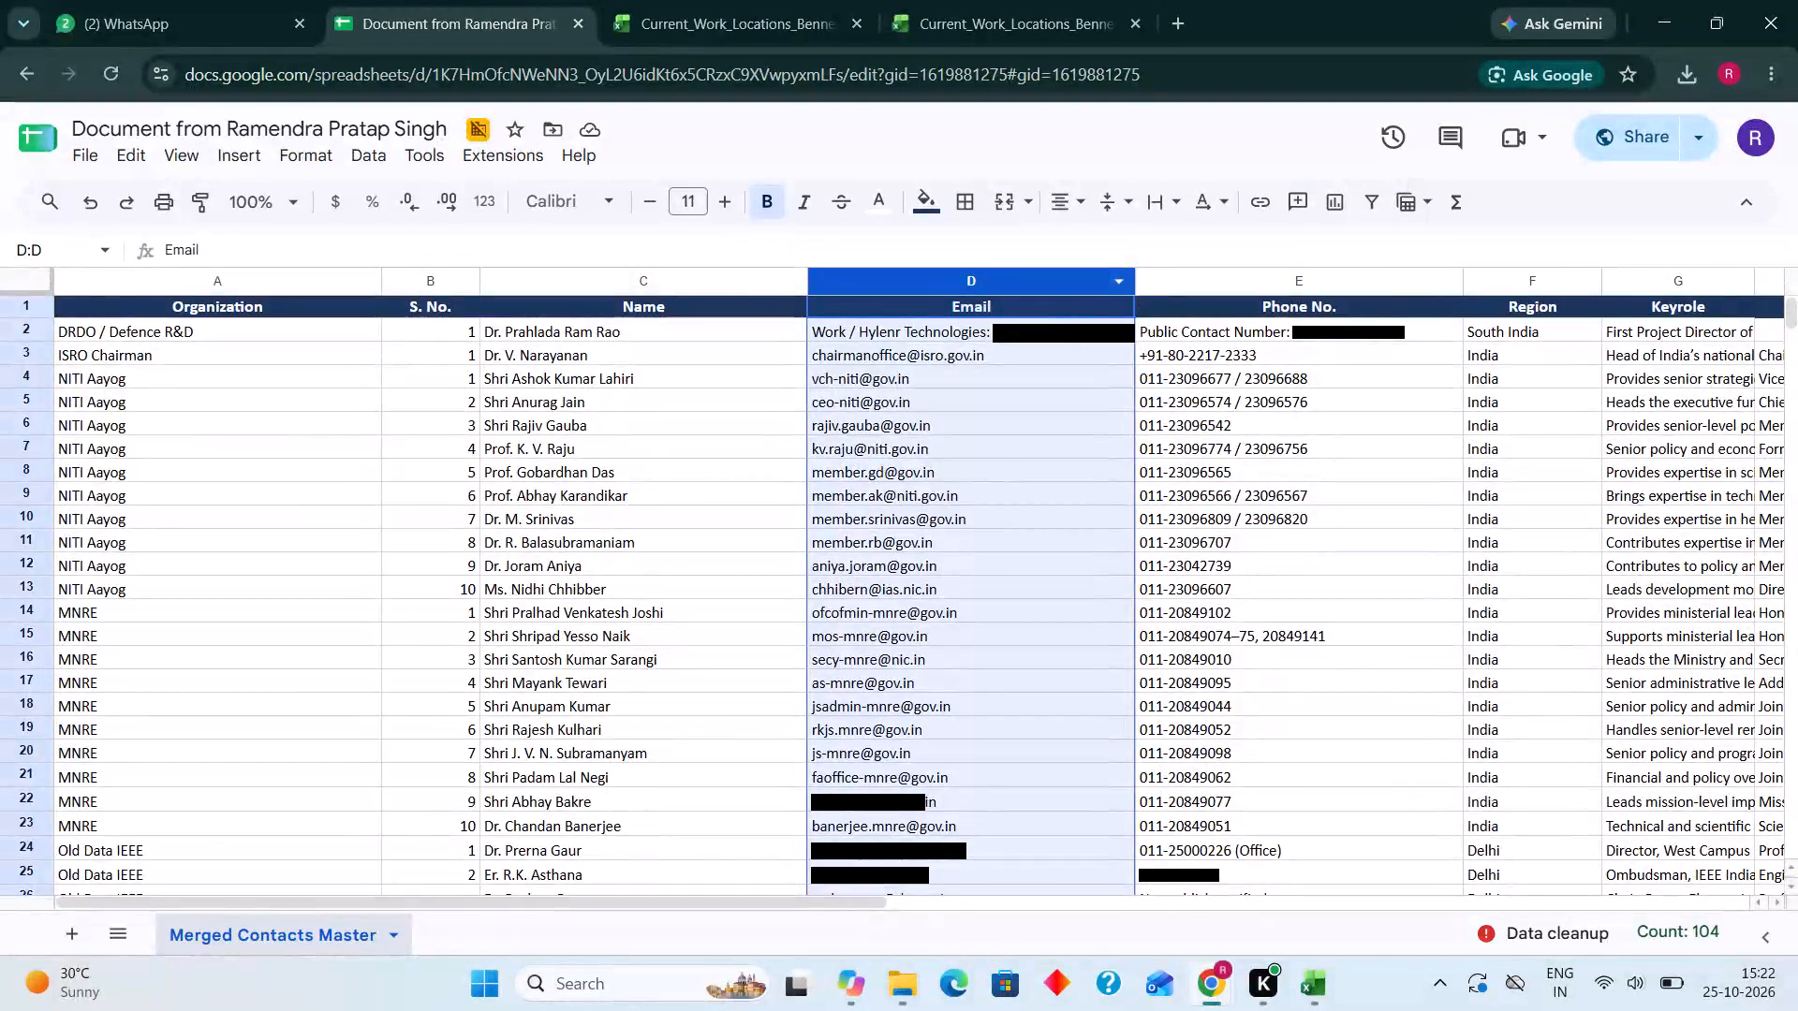
drag(1138, 288, 1048, 302)
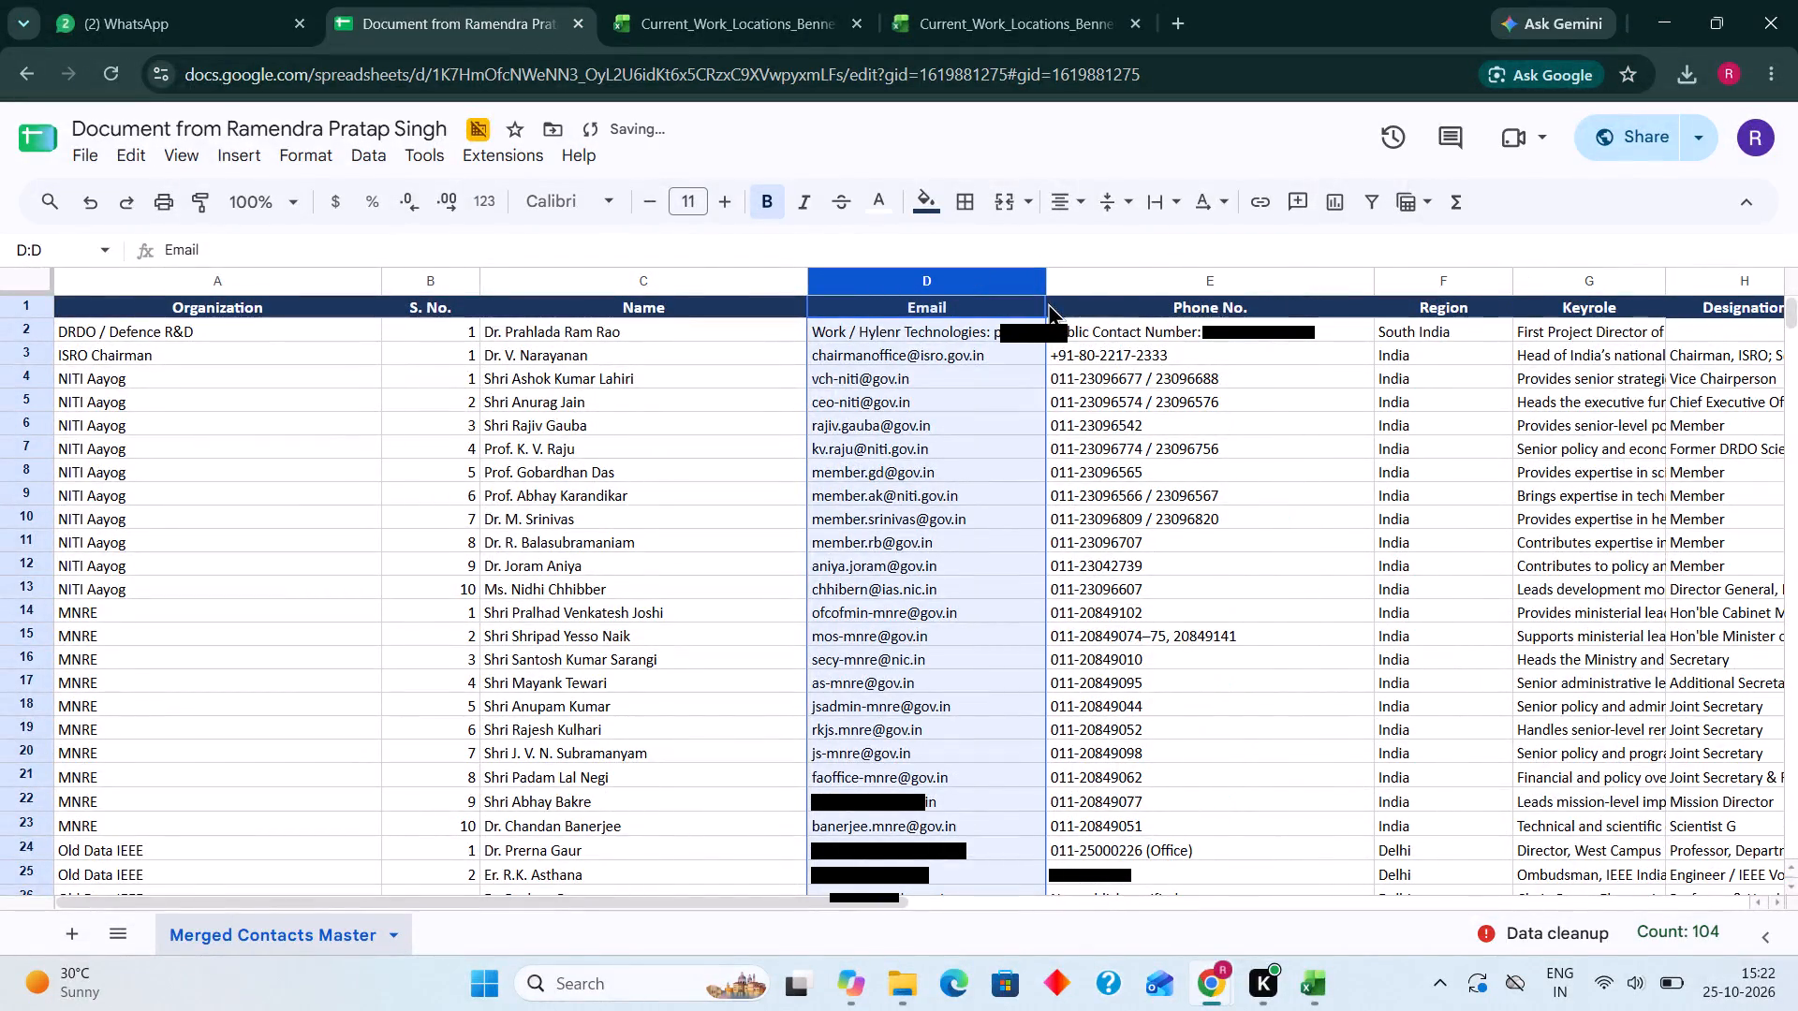
Look through all contact rows from top to bottom, checking the Organization, Name, Email and Phone No. columns.
click(689, 513)
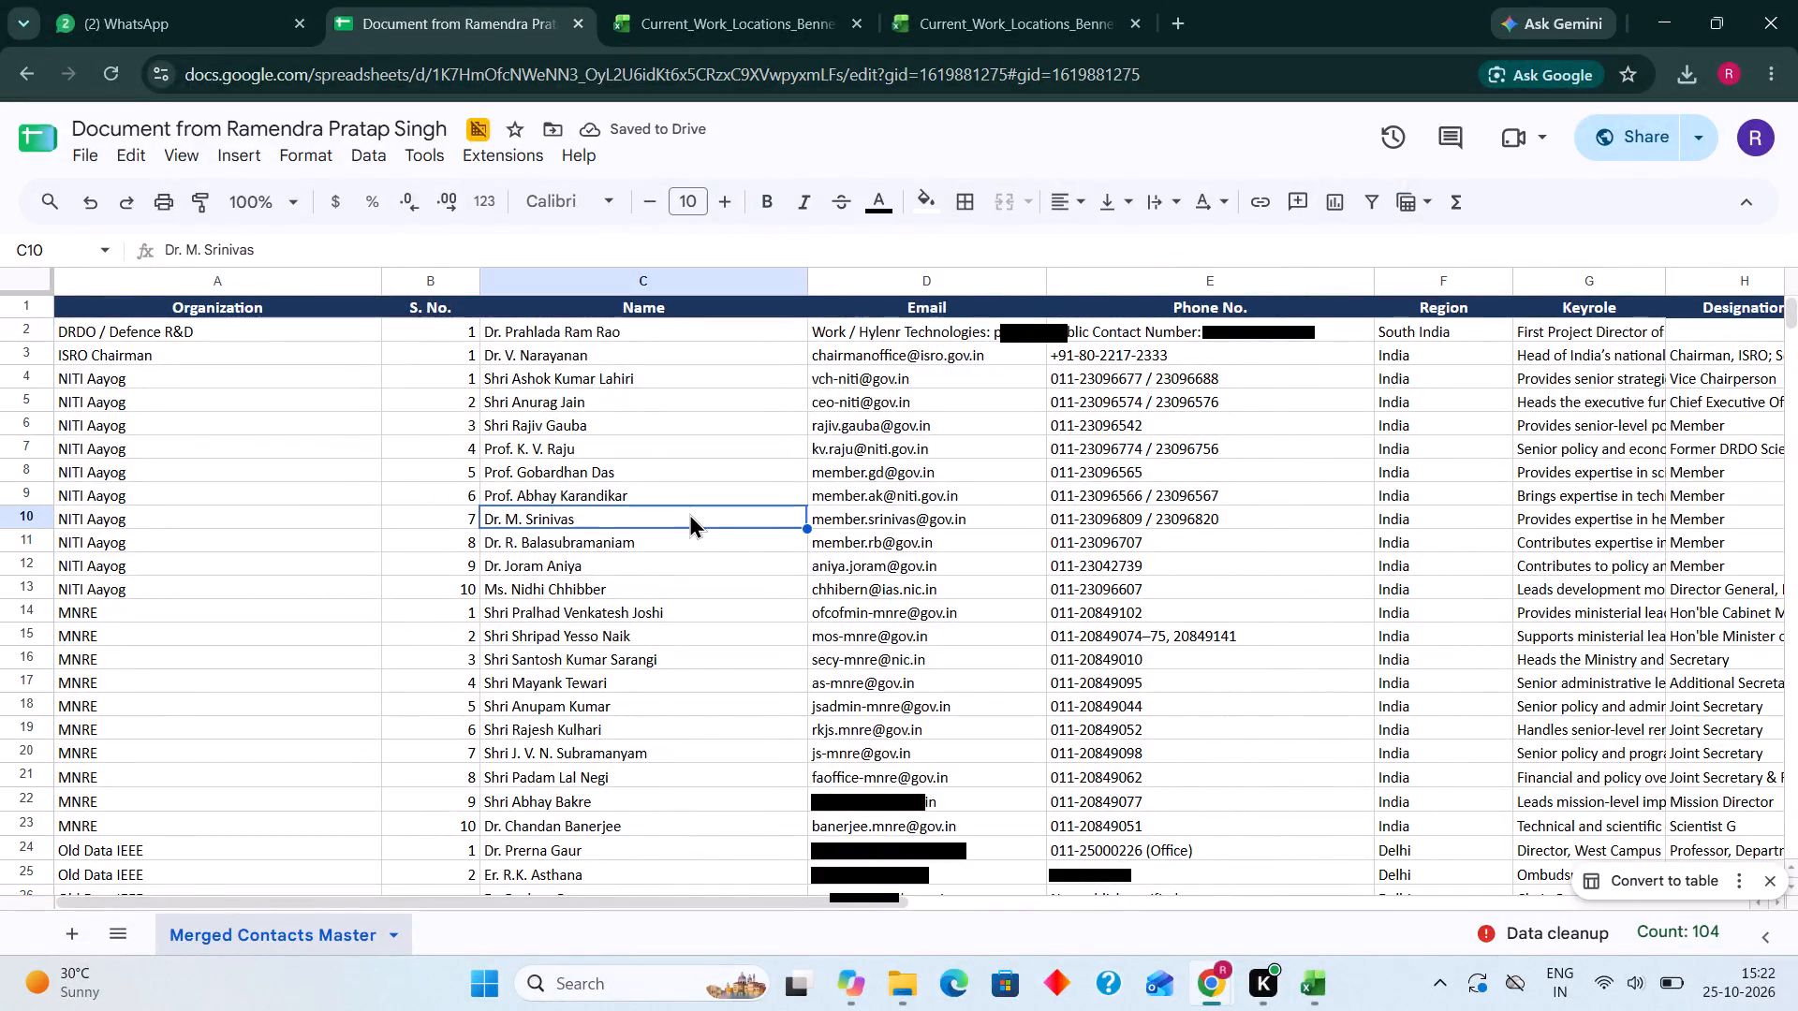
scroll(689, 513, down, 3)
scroll(689, 513, right, 1)
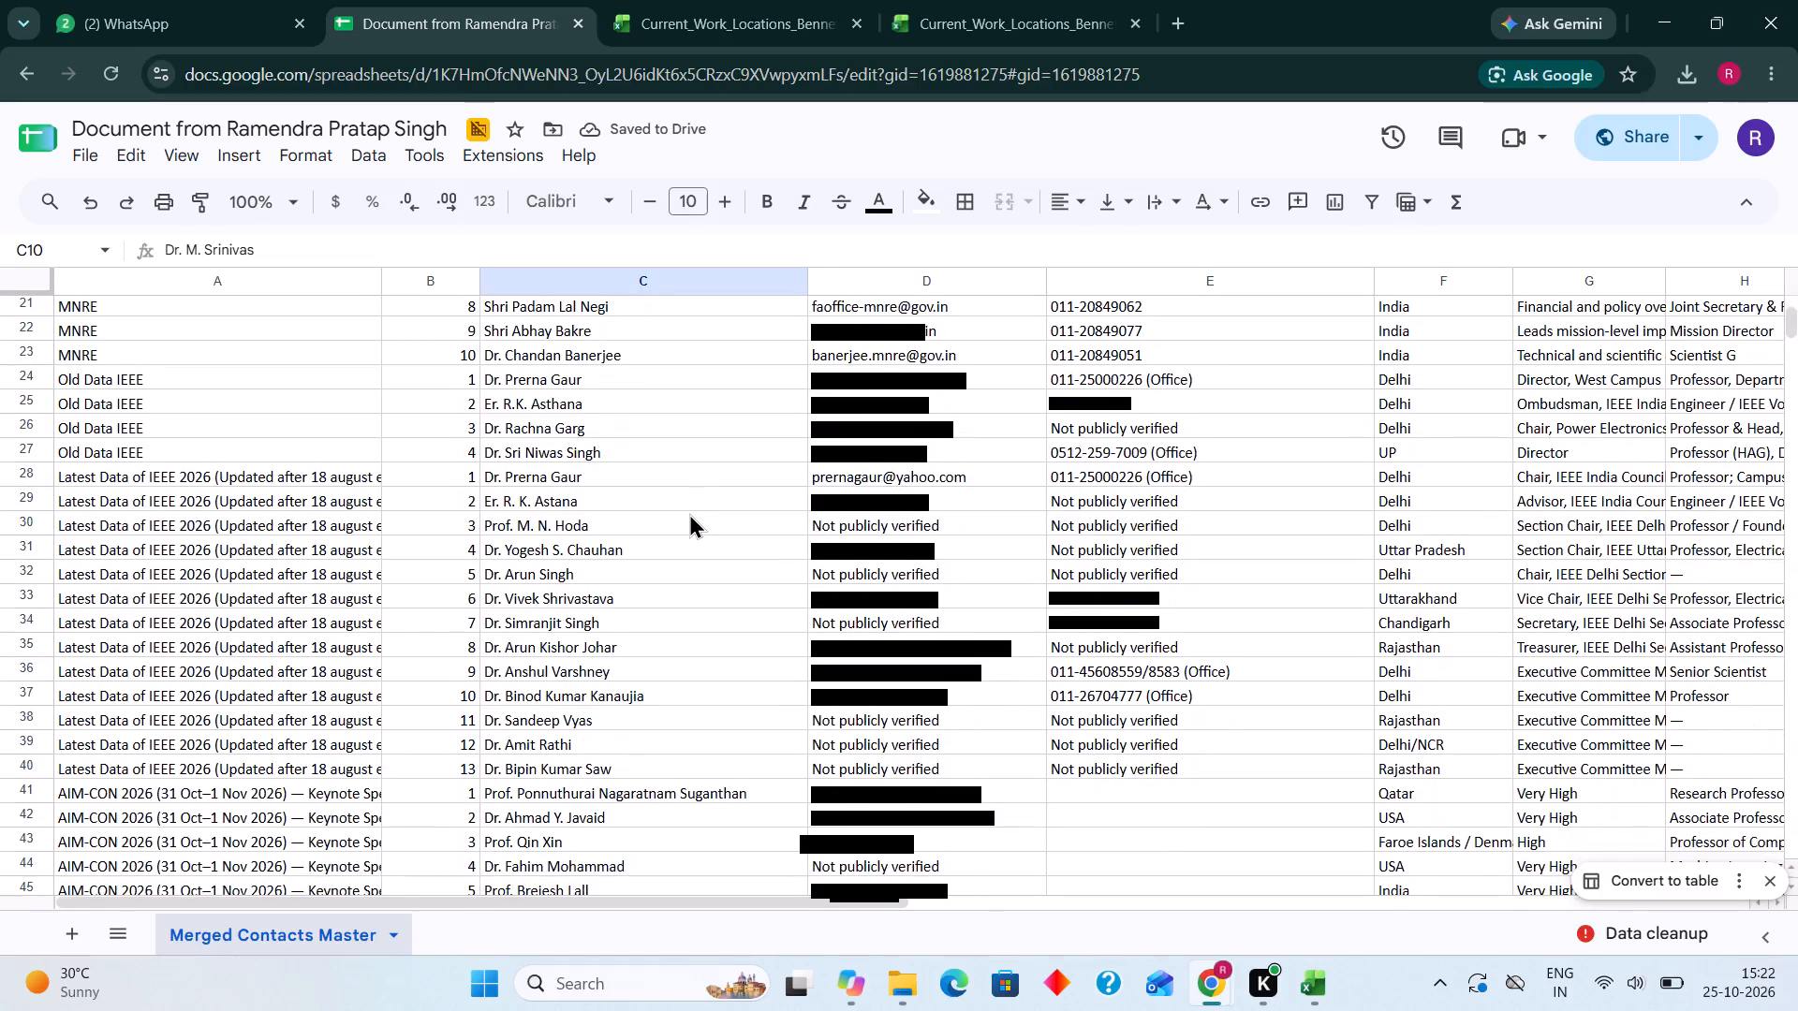
scroll(689, 513, right, 1)
scroll(689, 513, down, 2)
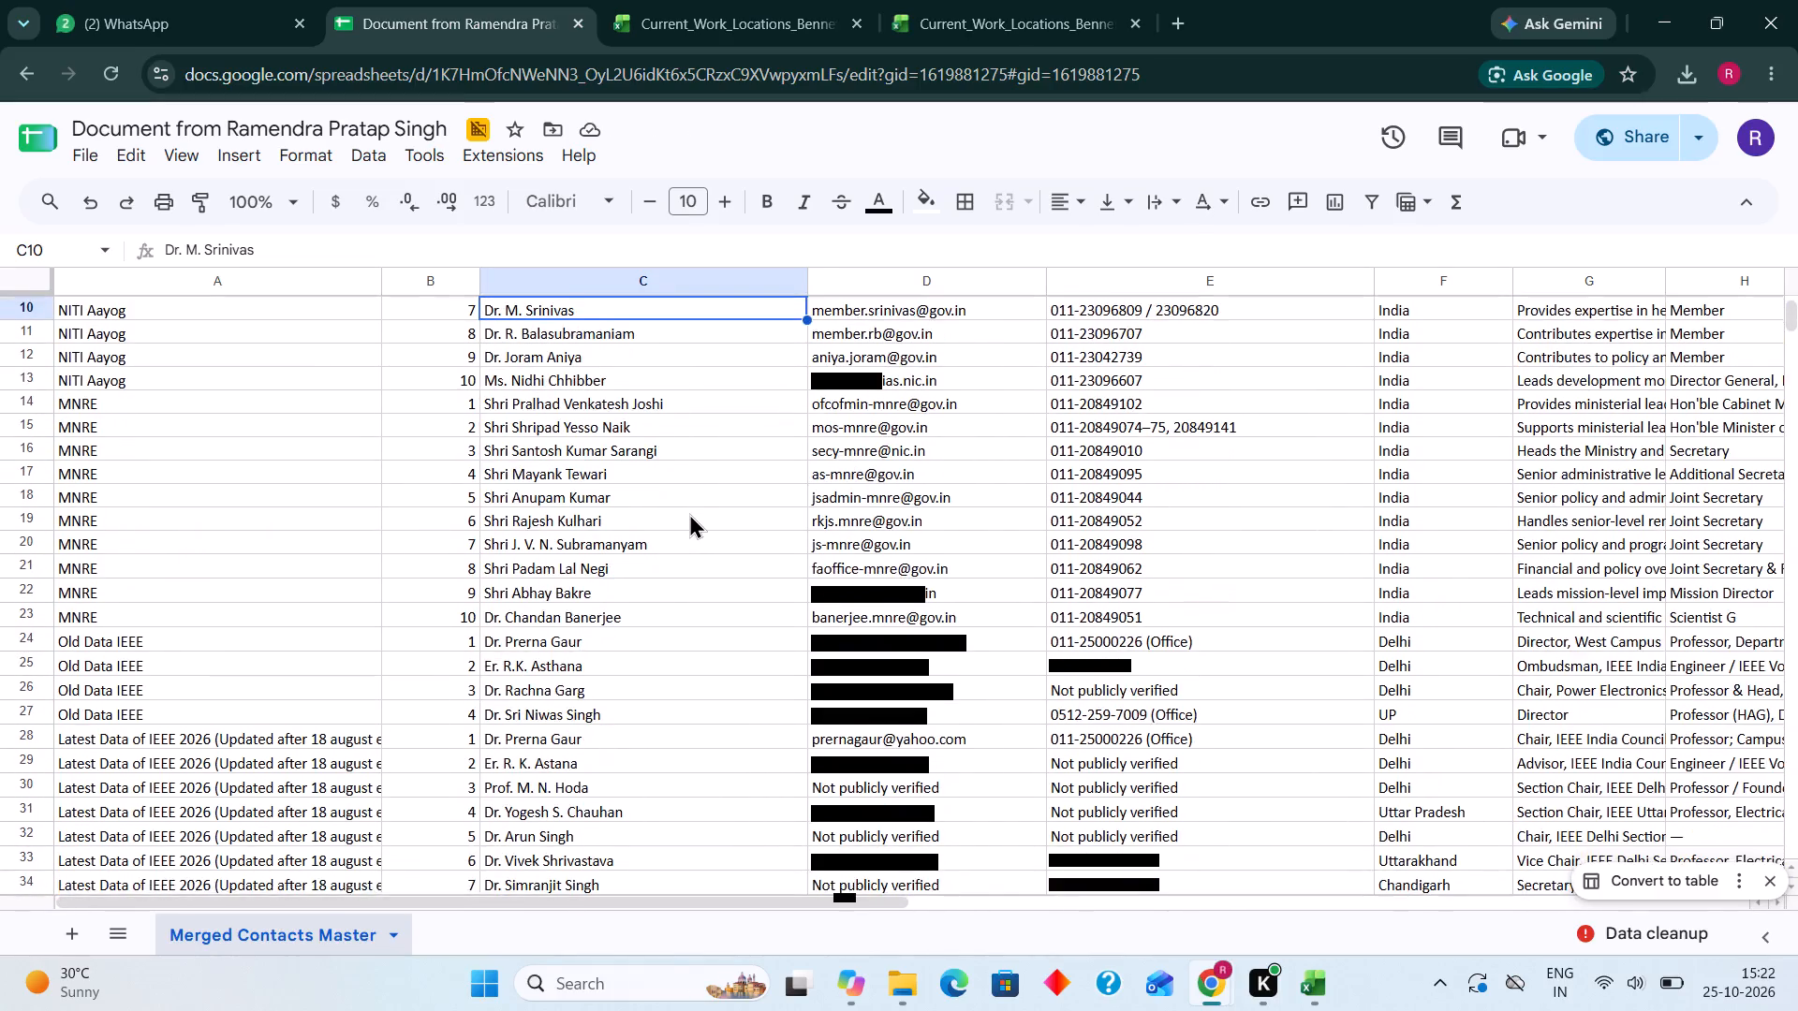
scroll(689, 513, down, 3)
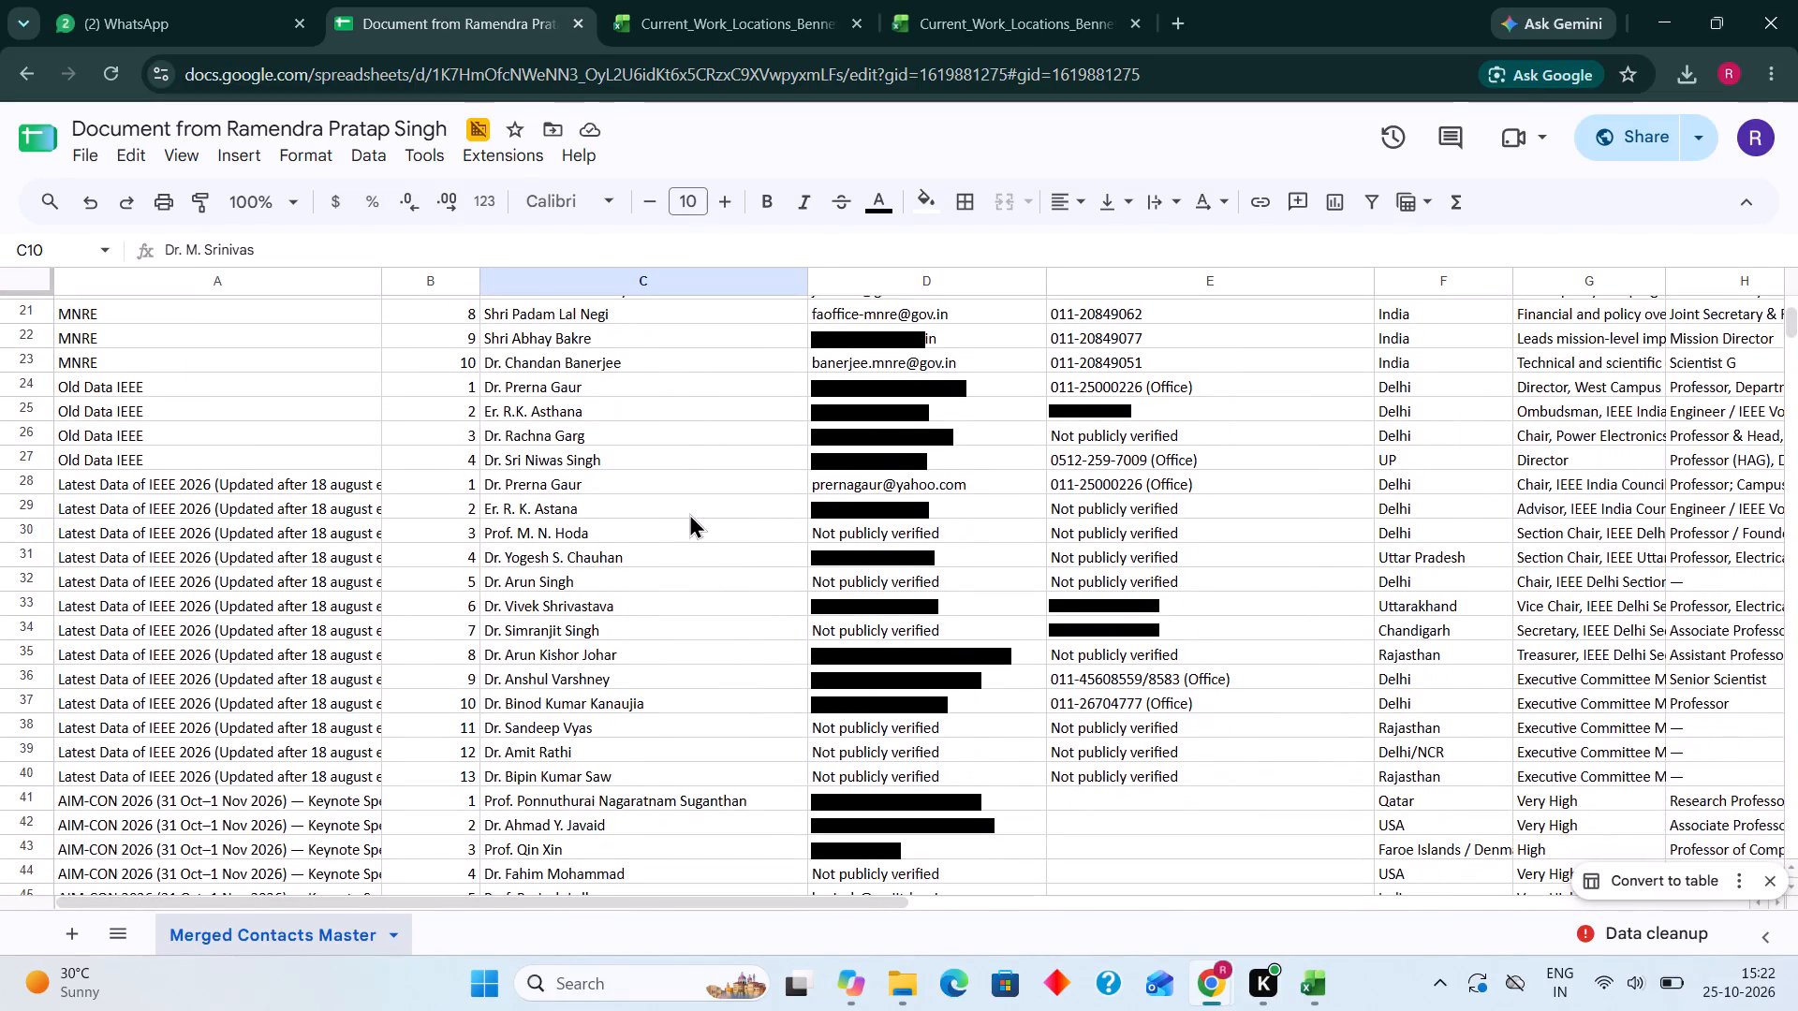
scroll(689, 513, down, 3)
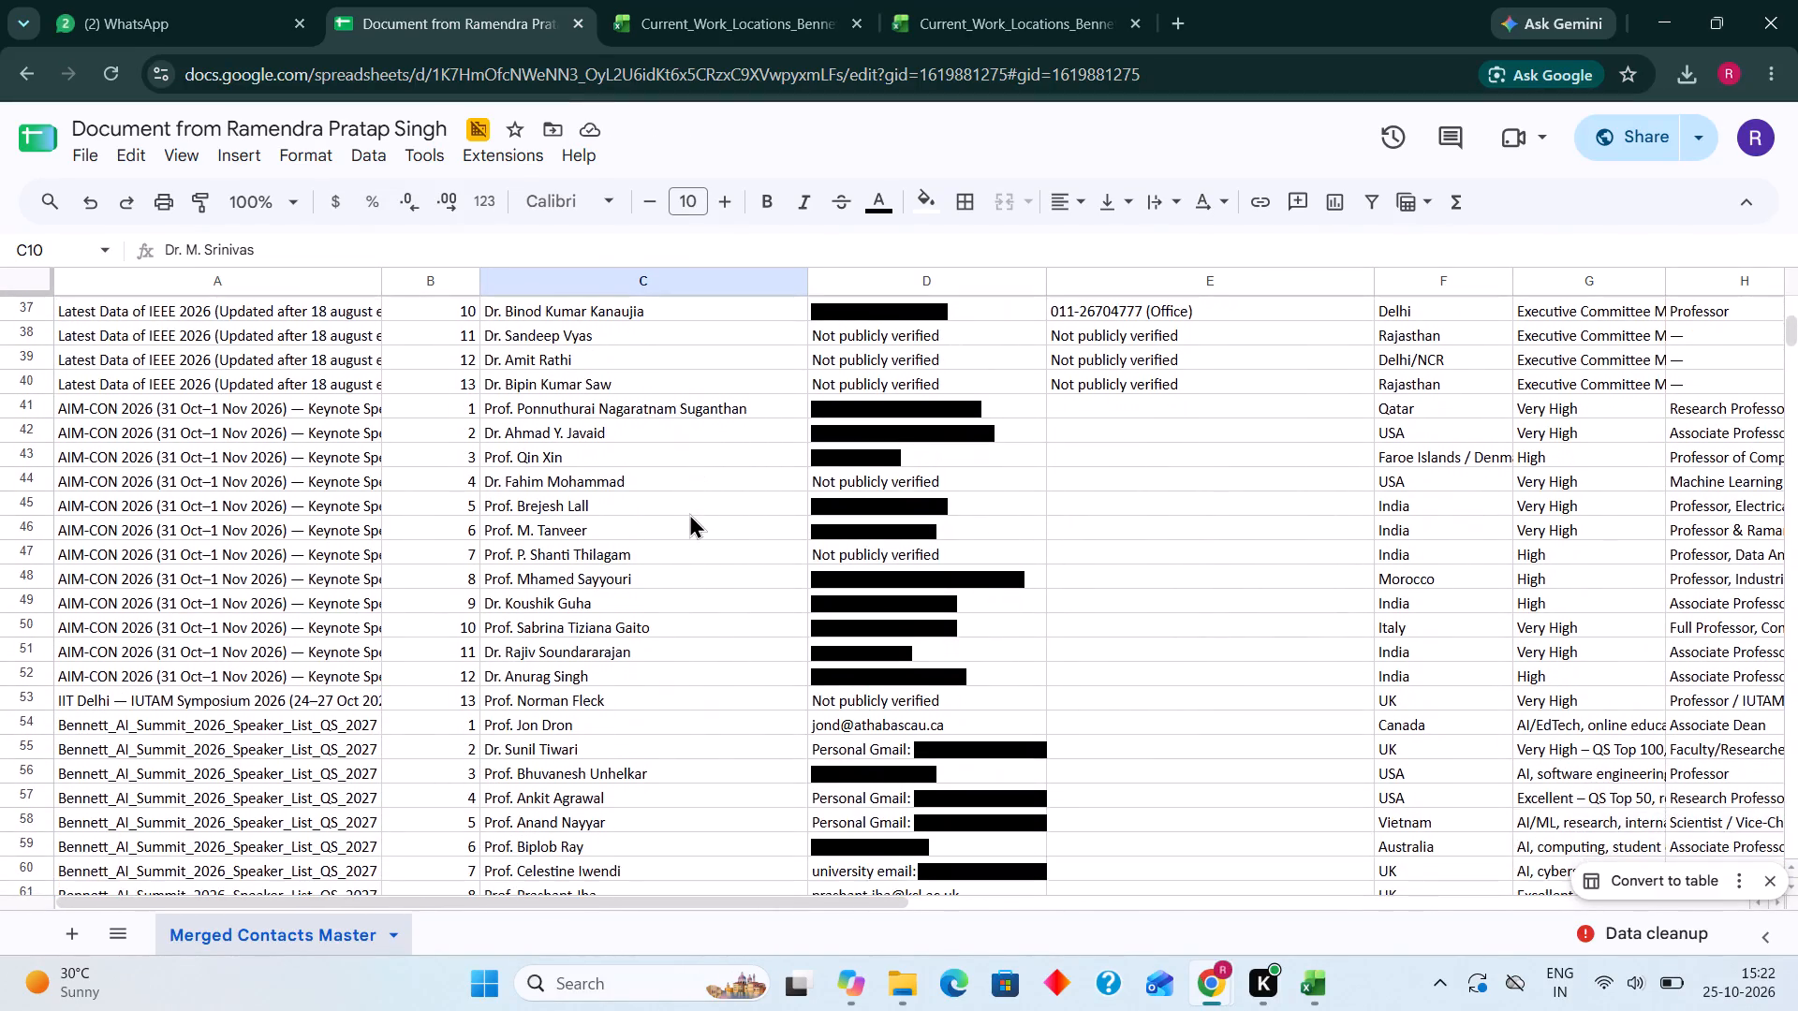
scroll(689, 513, down, 7)
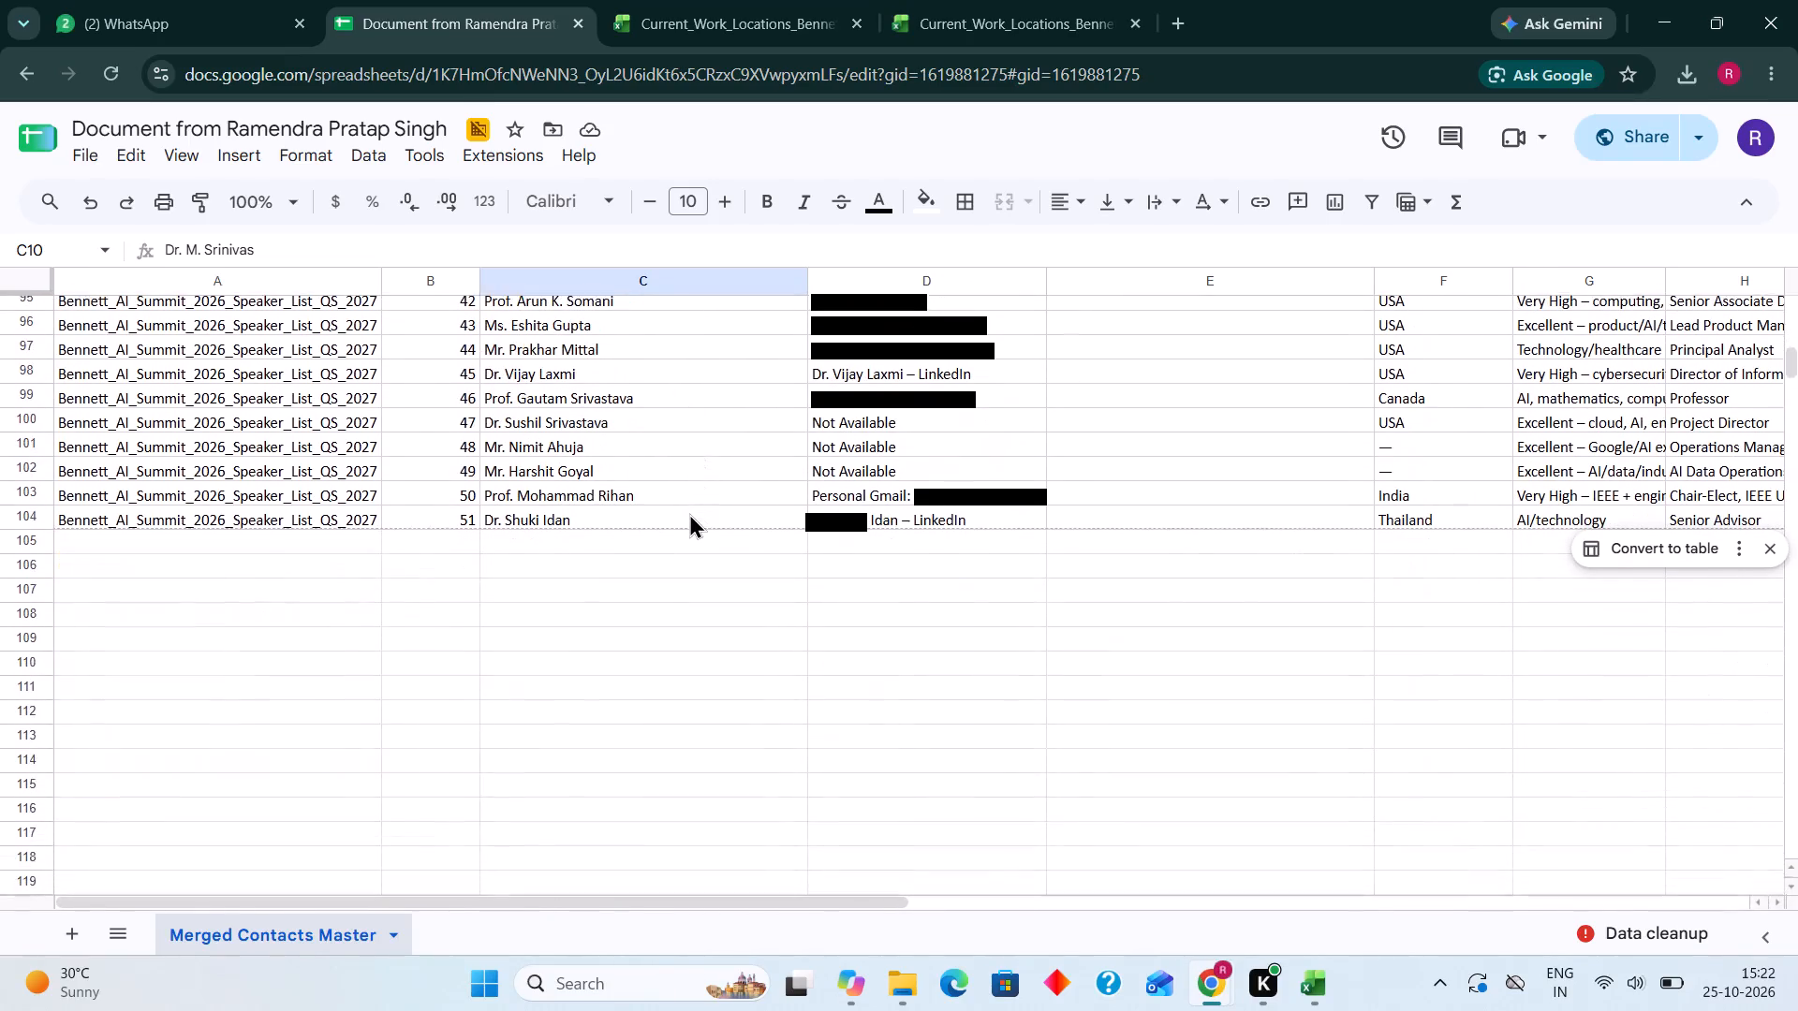
scroll(689, 513, up, 5)
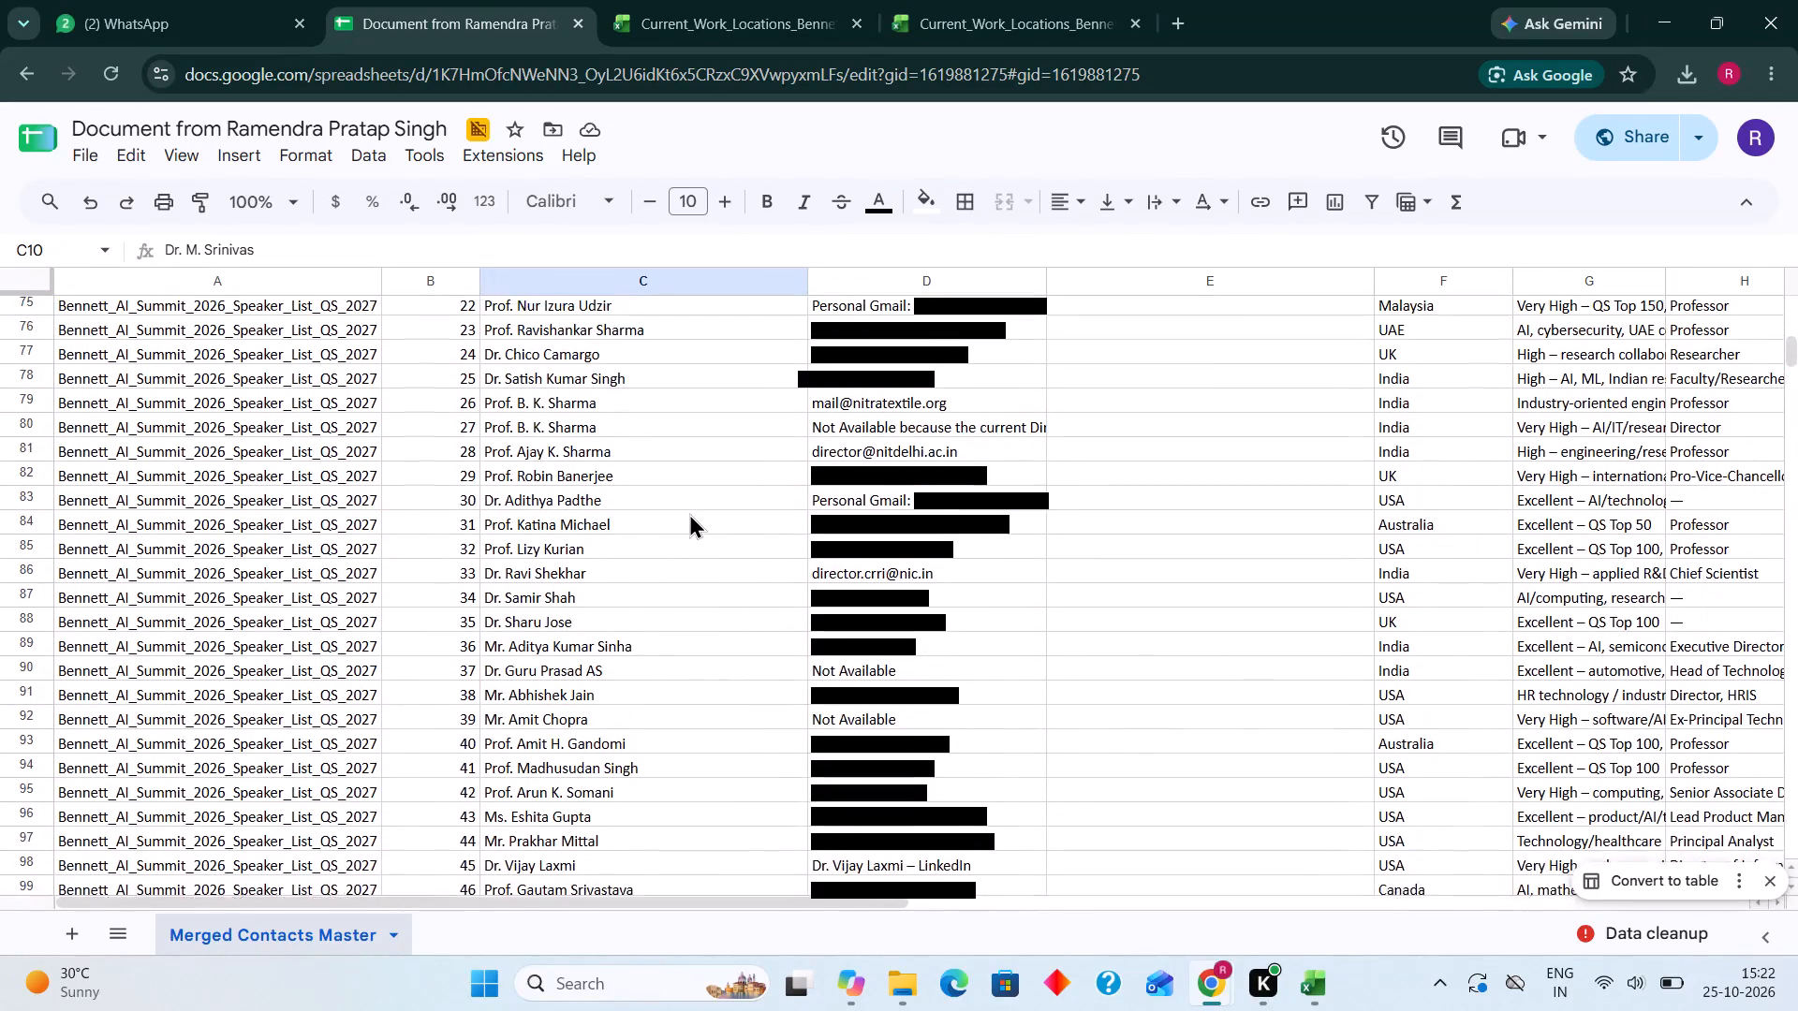
scroll(689, 513, up, 12)
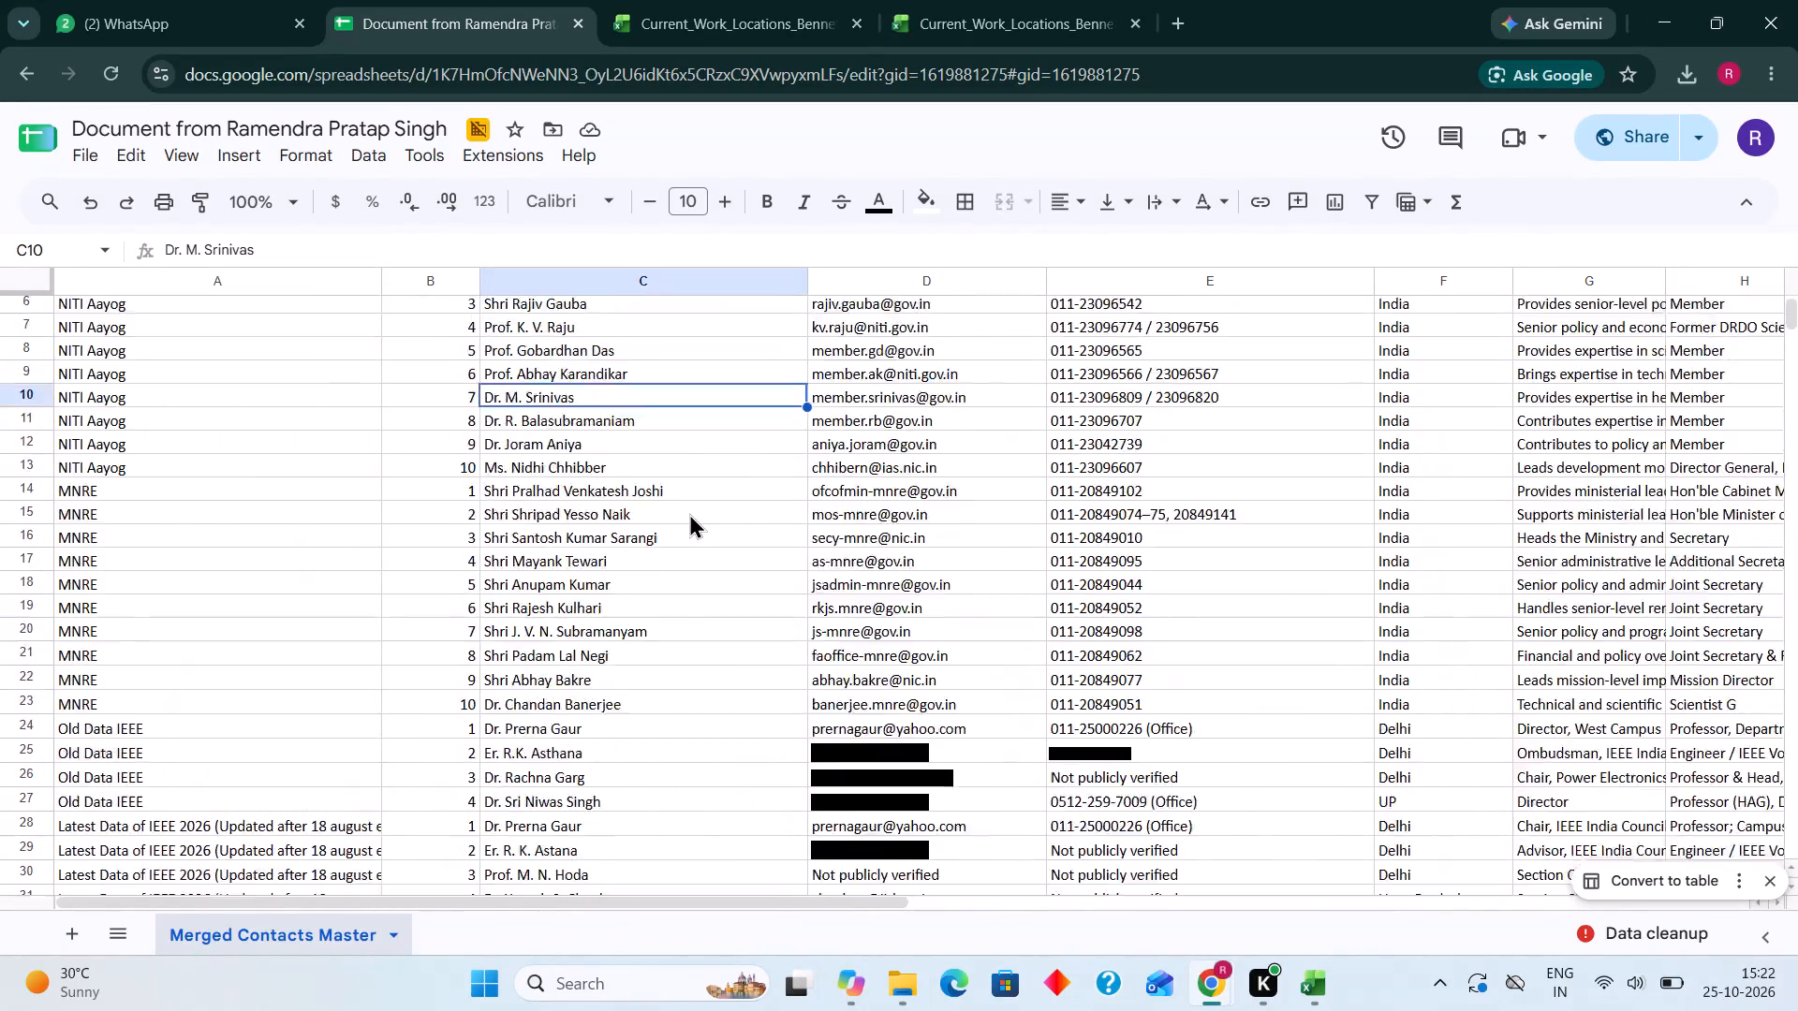
scroll(689, 513, up, 1)
Set the number format of the entire S. No. column to Automatic.
click(470, 332)
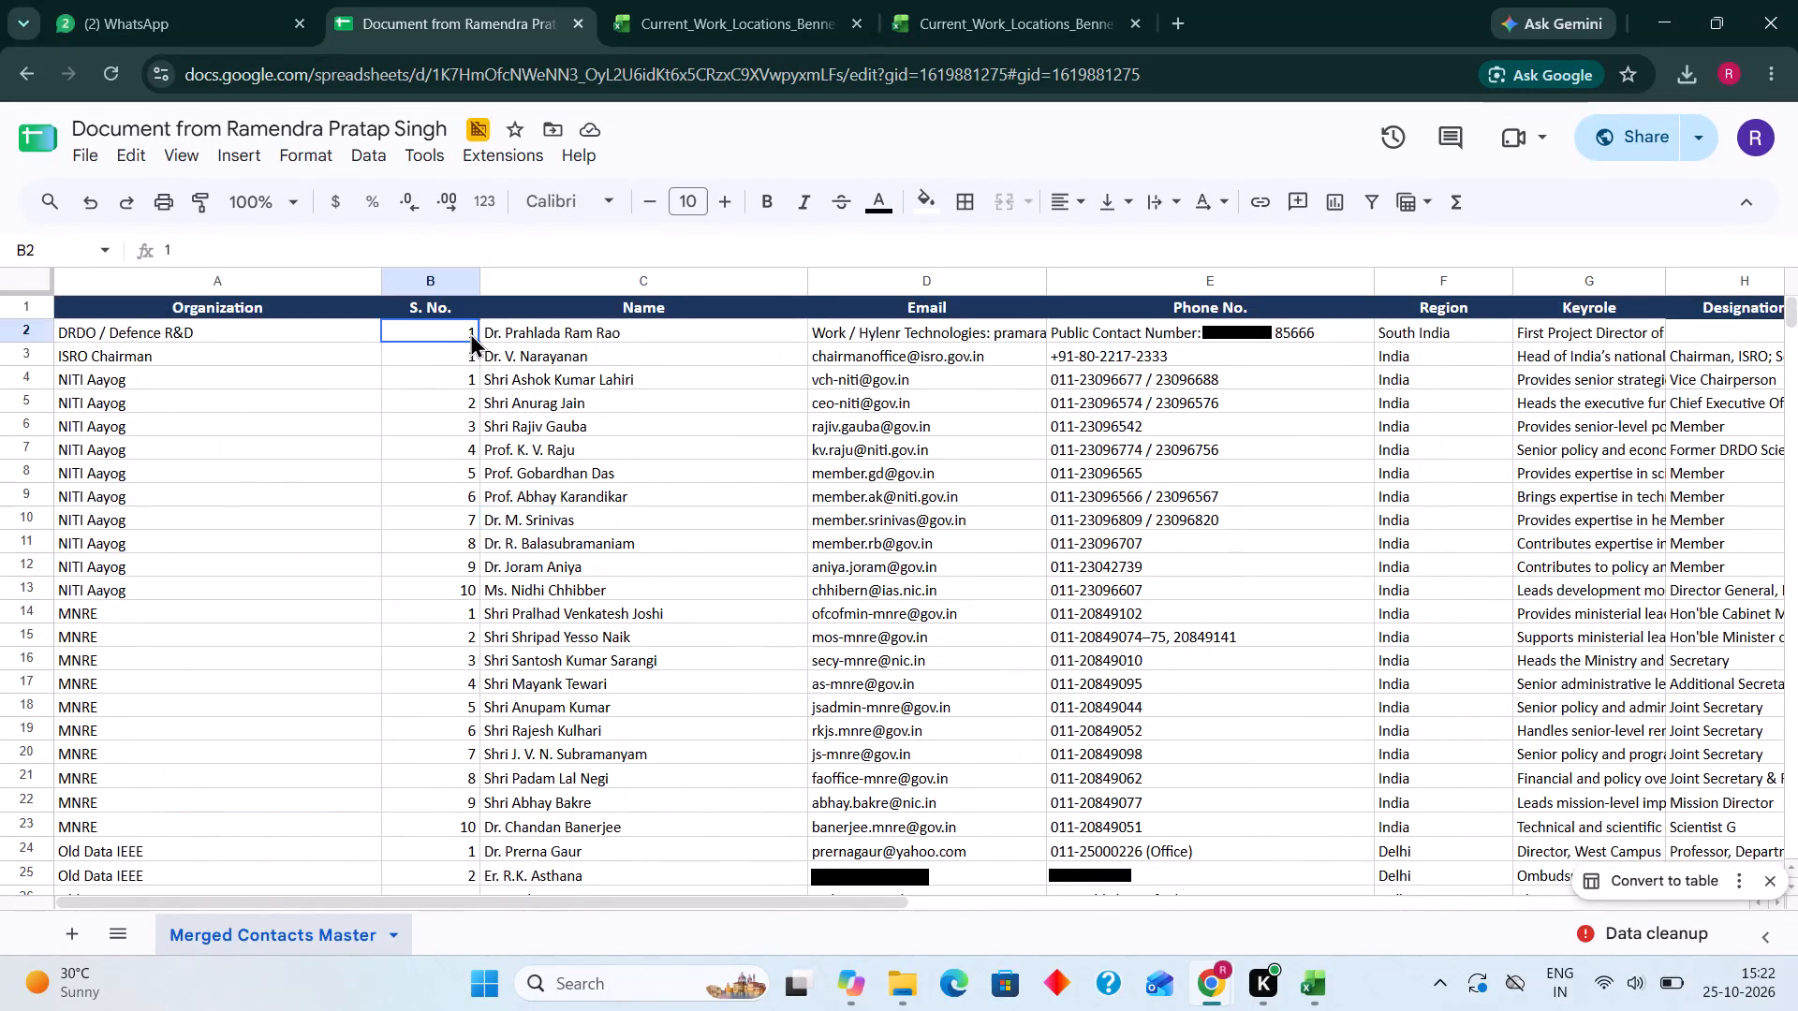
click(401, 275)
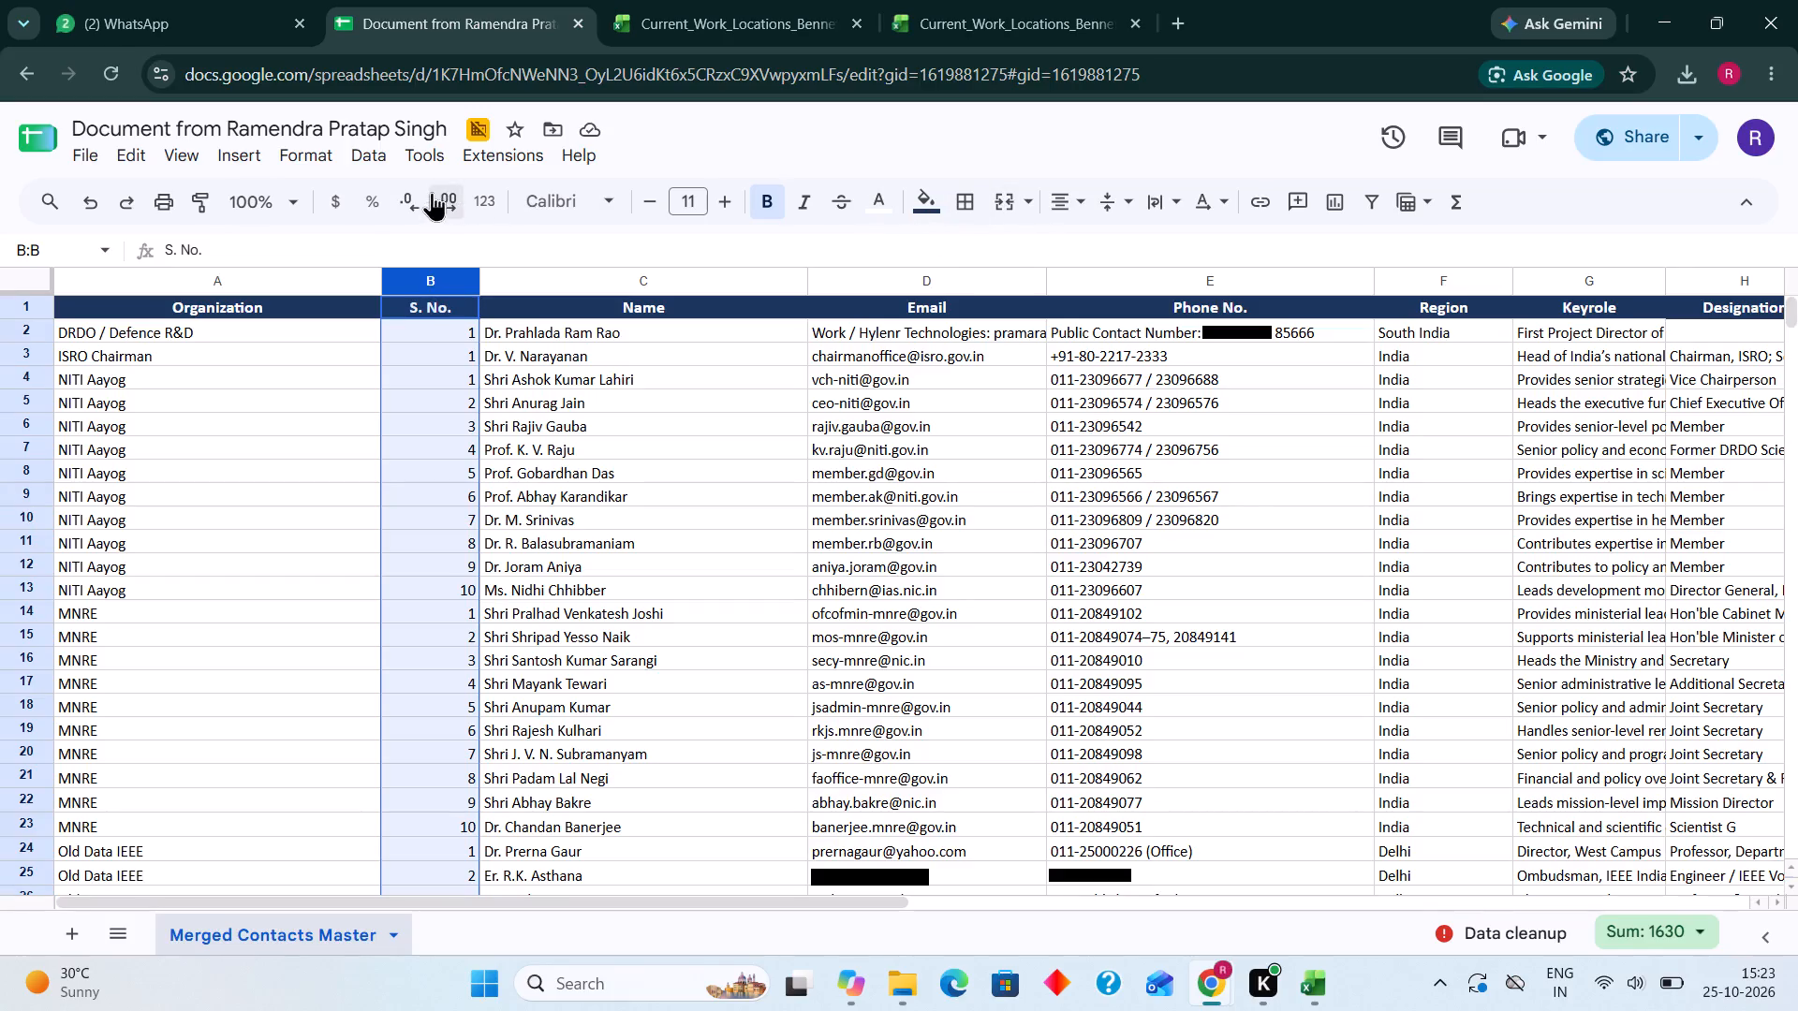
click(484, 198)
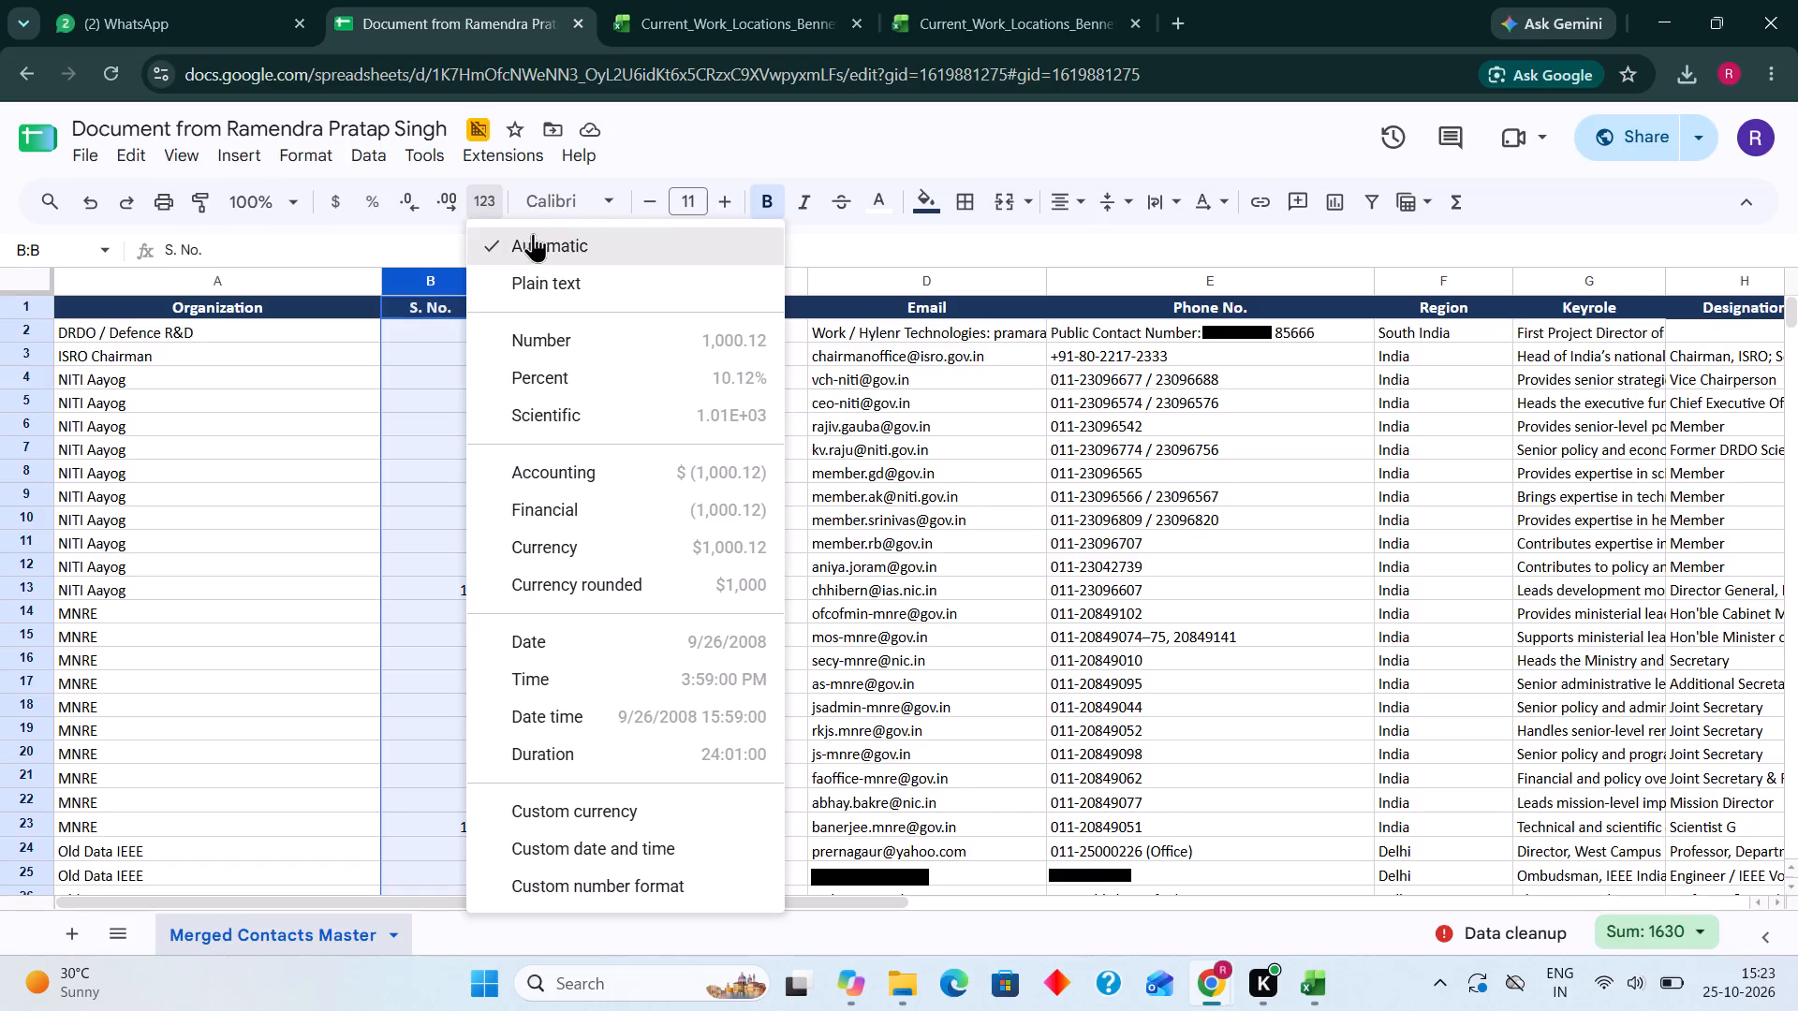
click(538, 241)
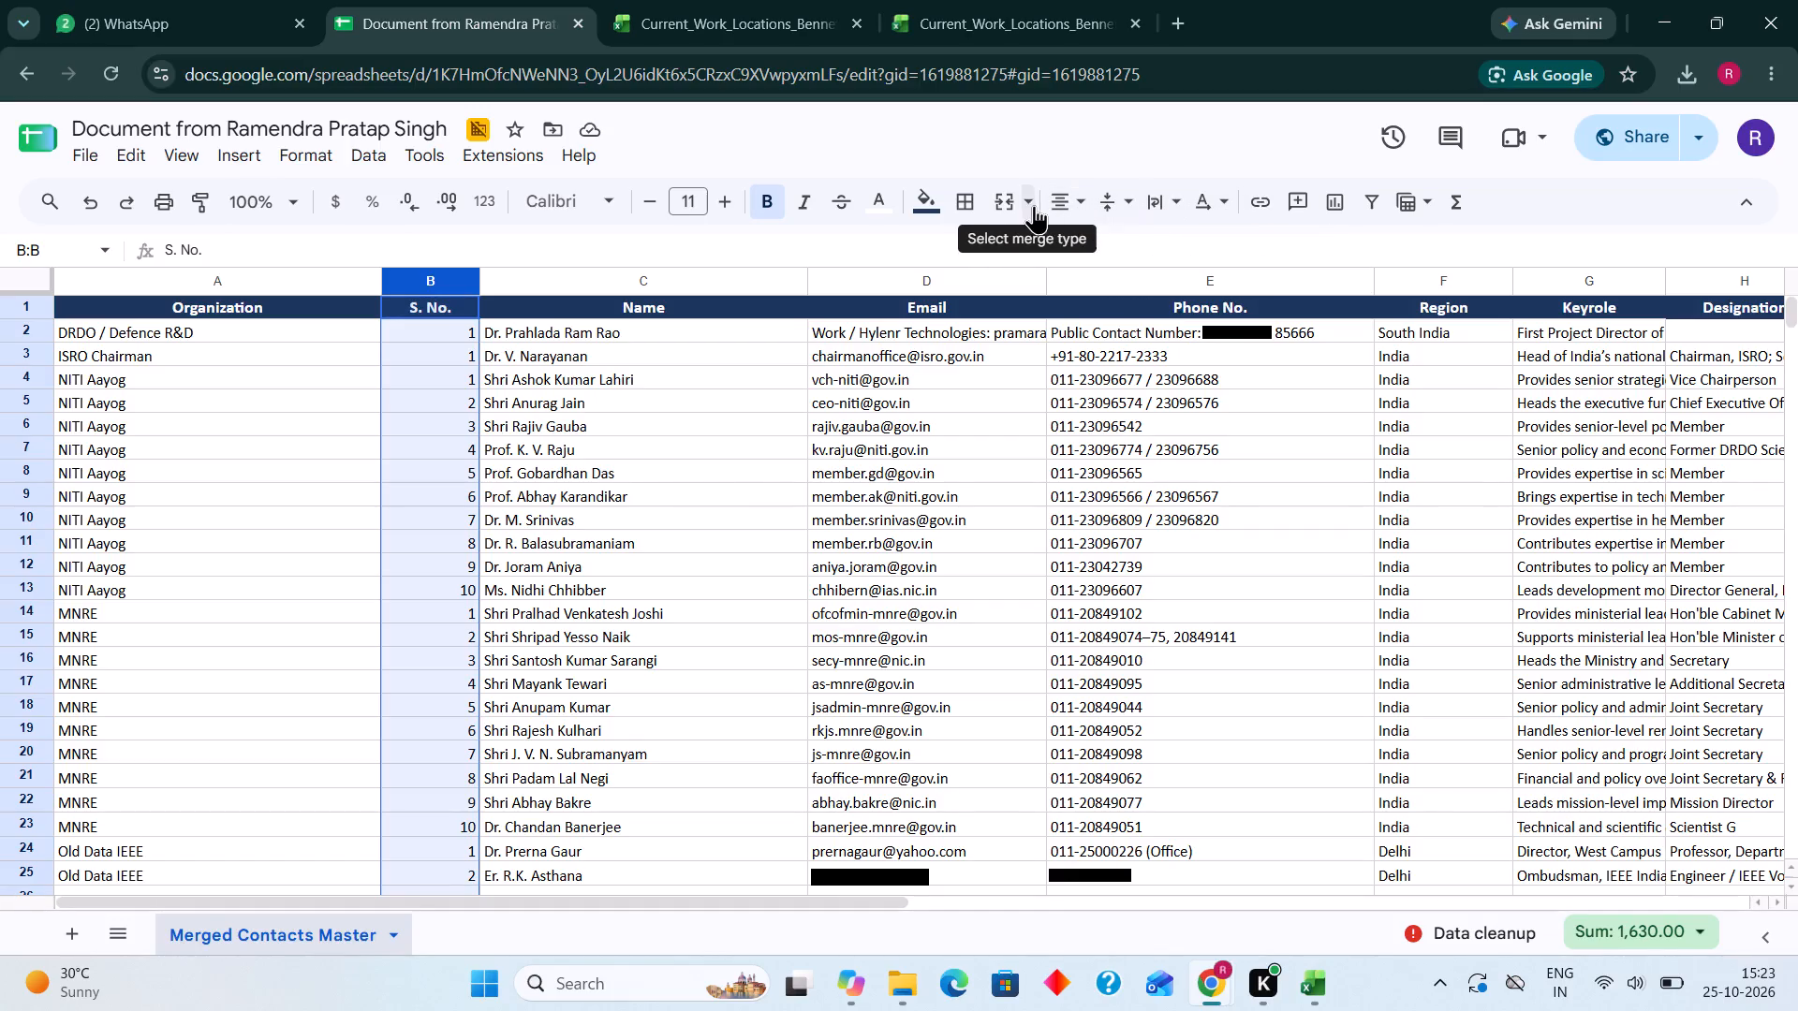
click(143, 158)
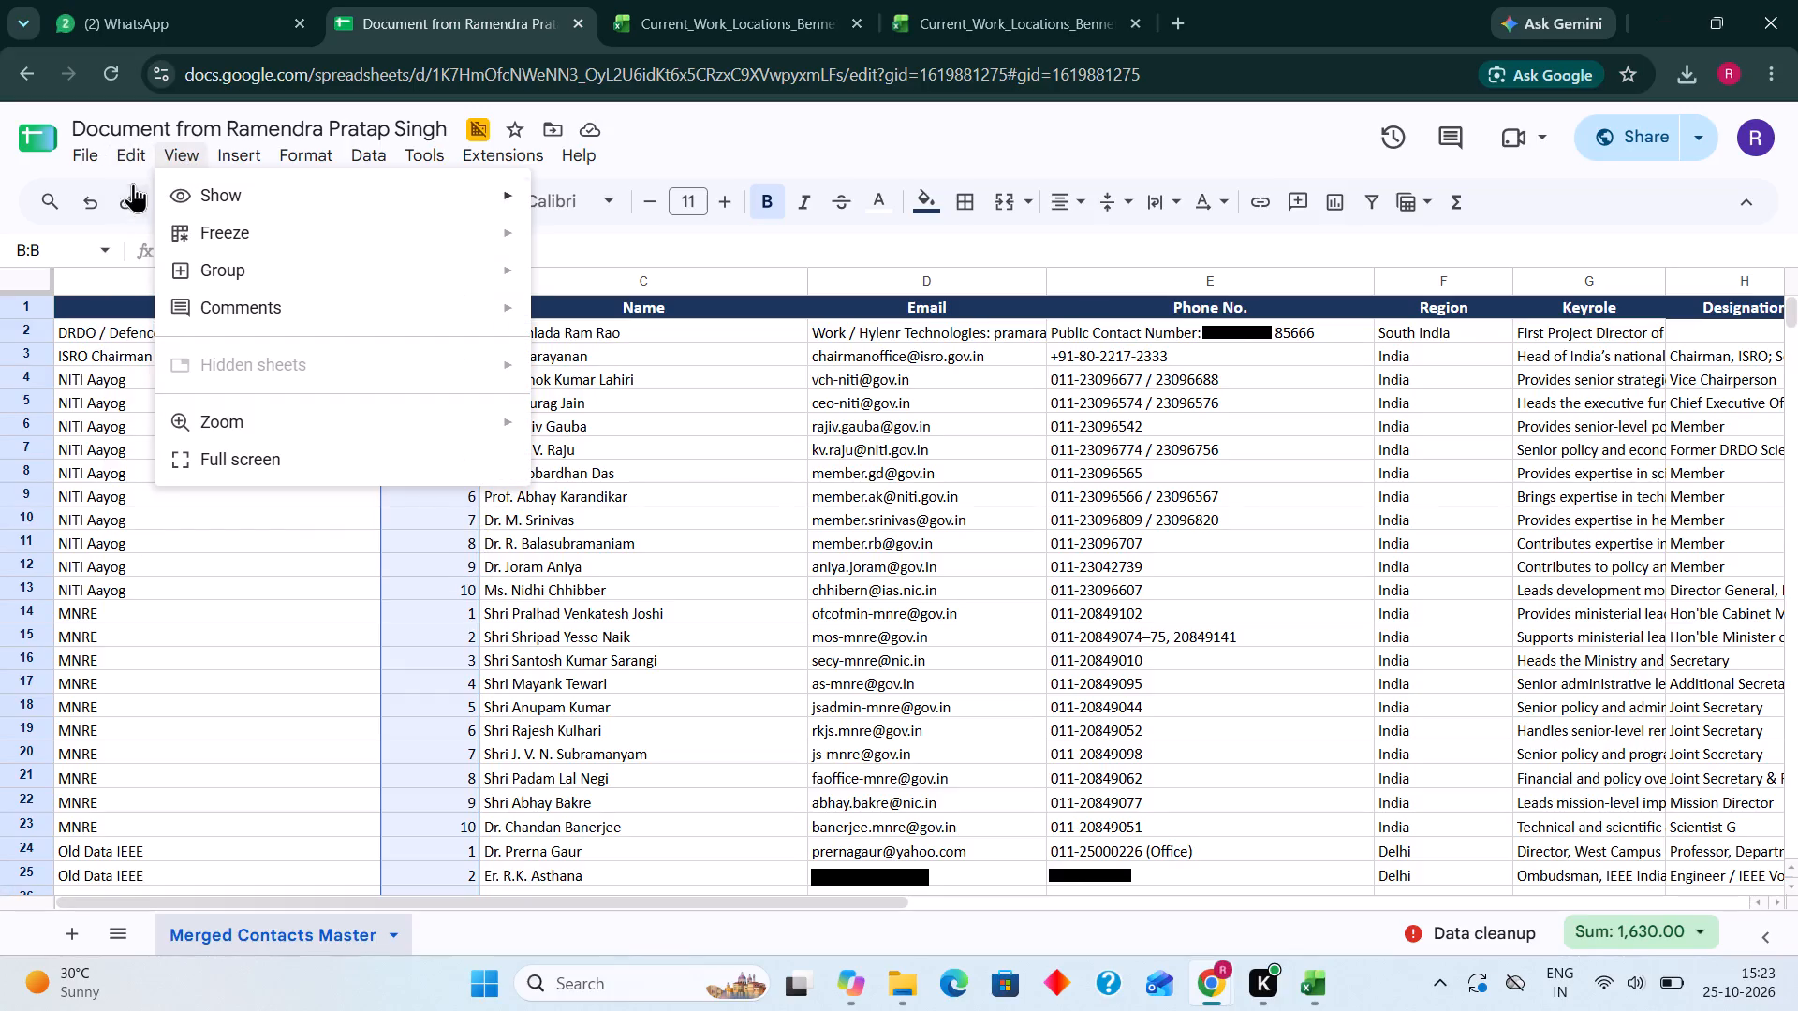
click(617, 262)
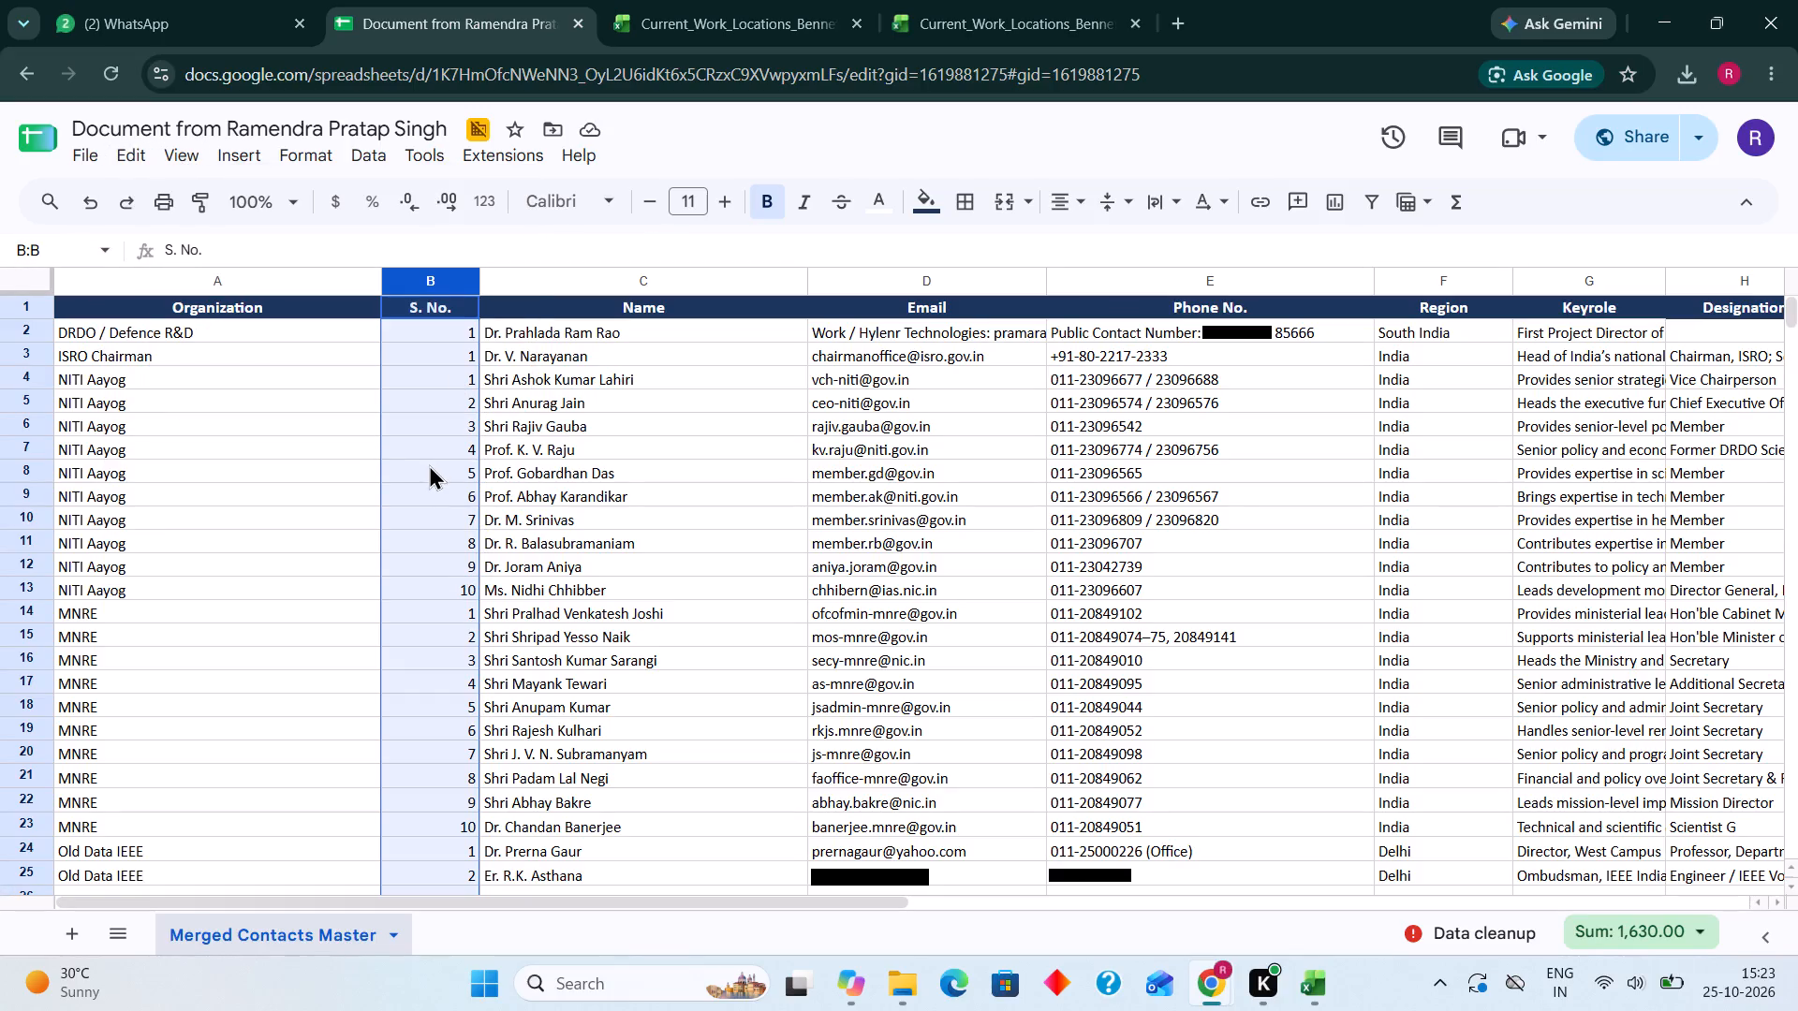
Examine the numbering in the S. No. column and its summary statistics.
scroll(429, 464, down, 8)
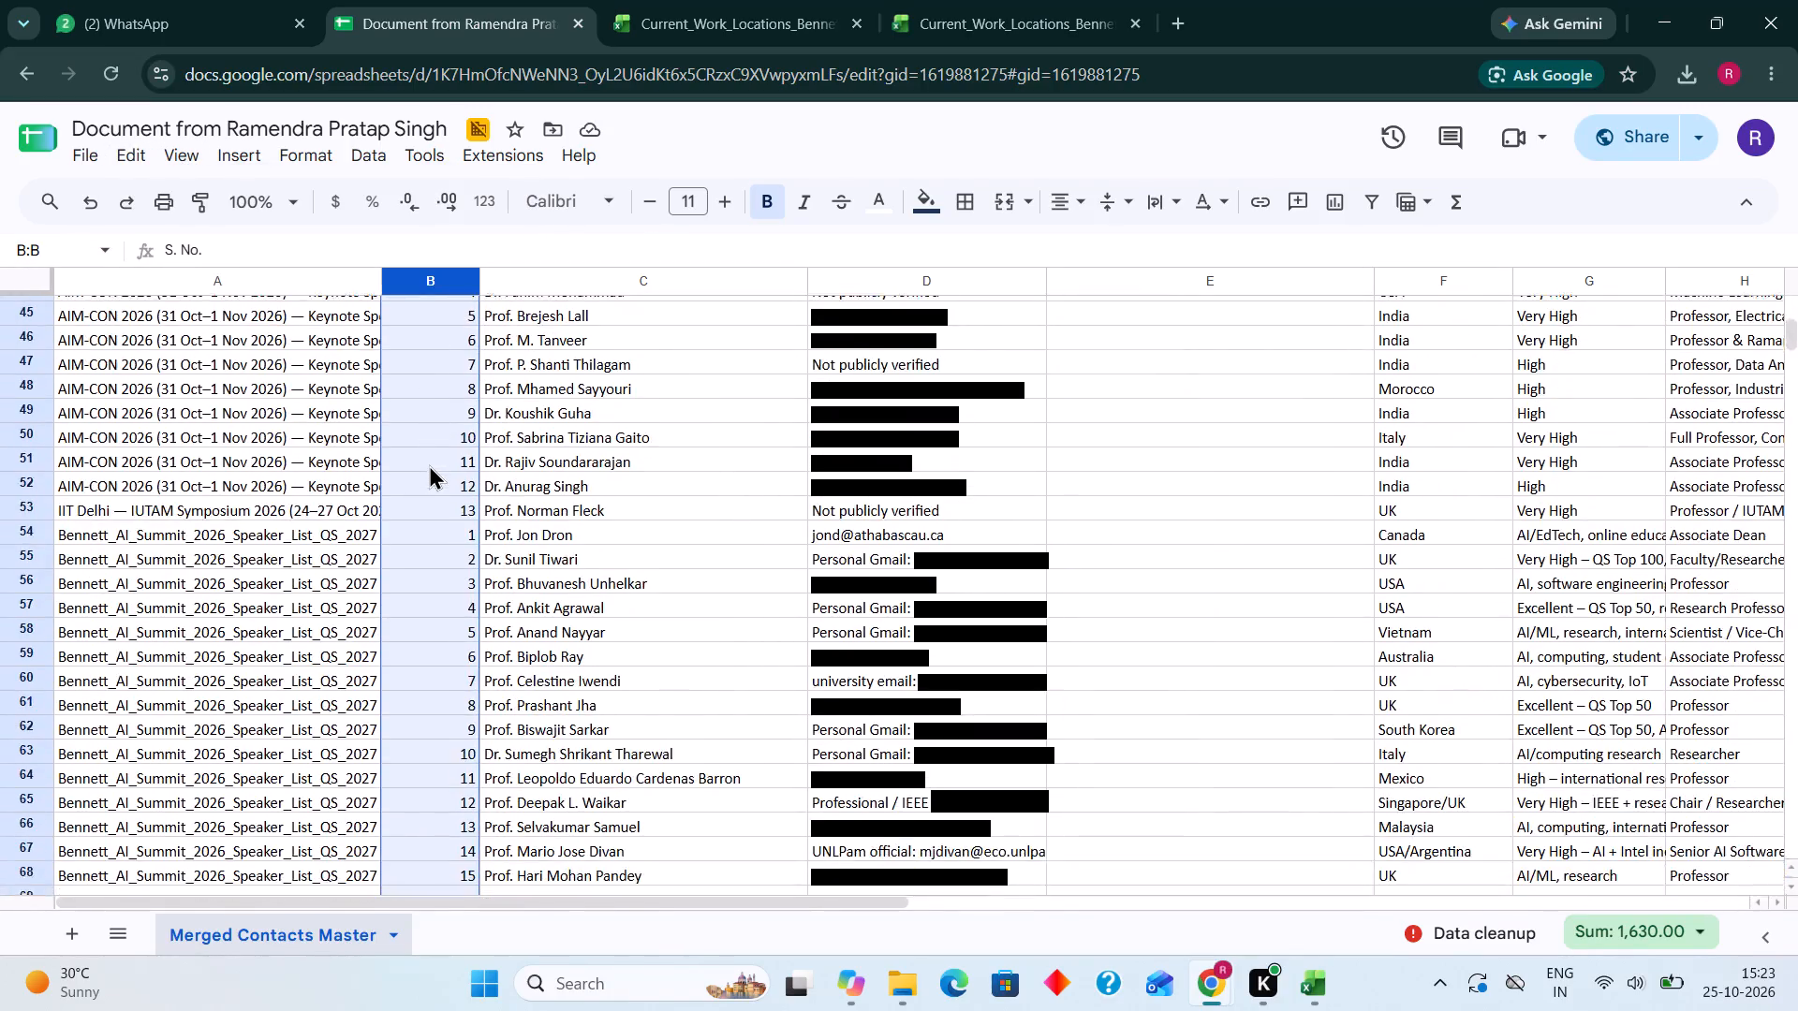
scroll(429, 464, down, 2)
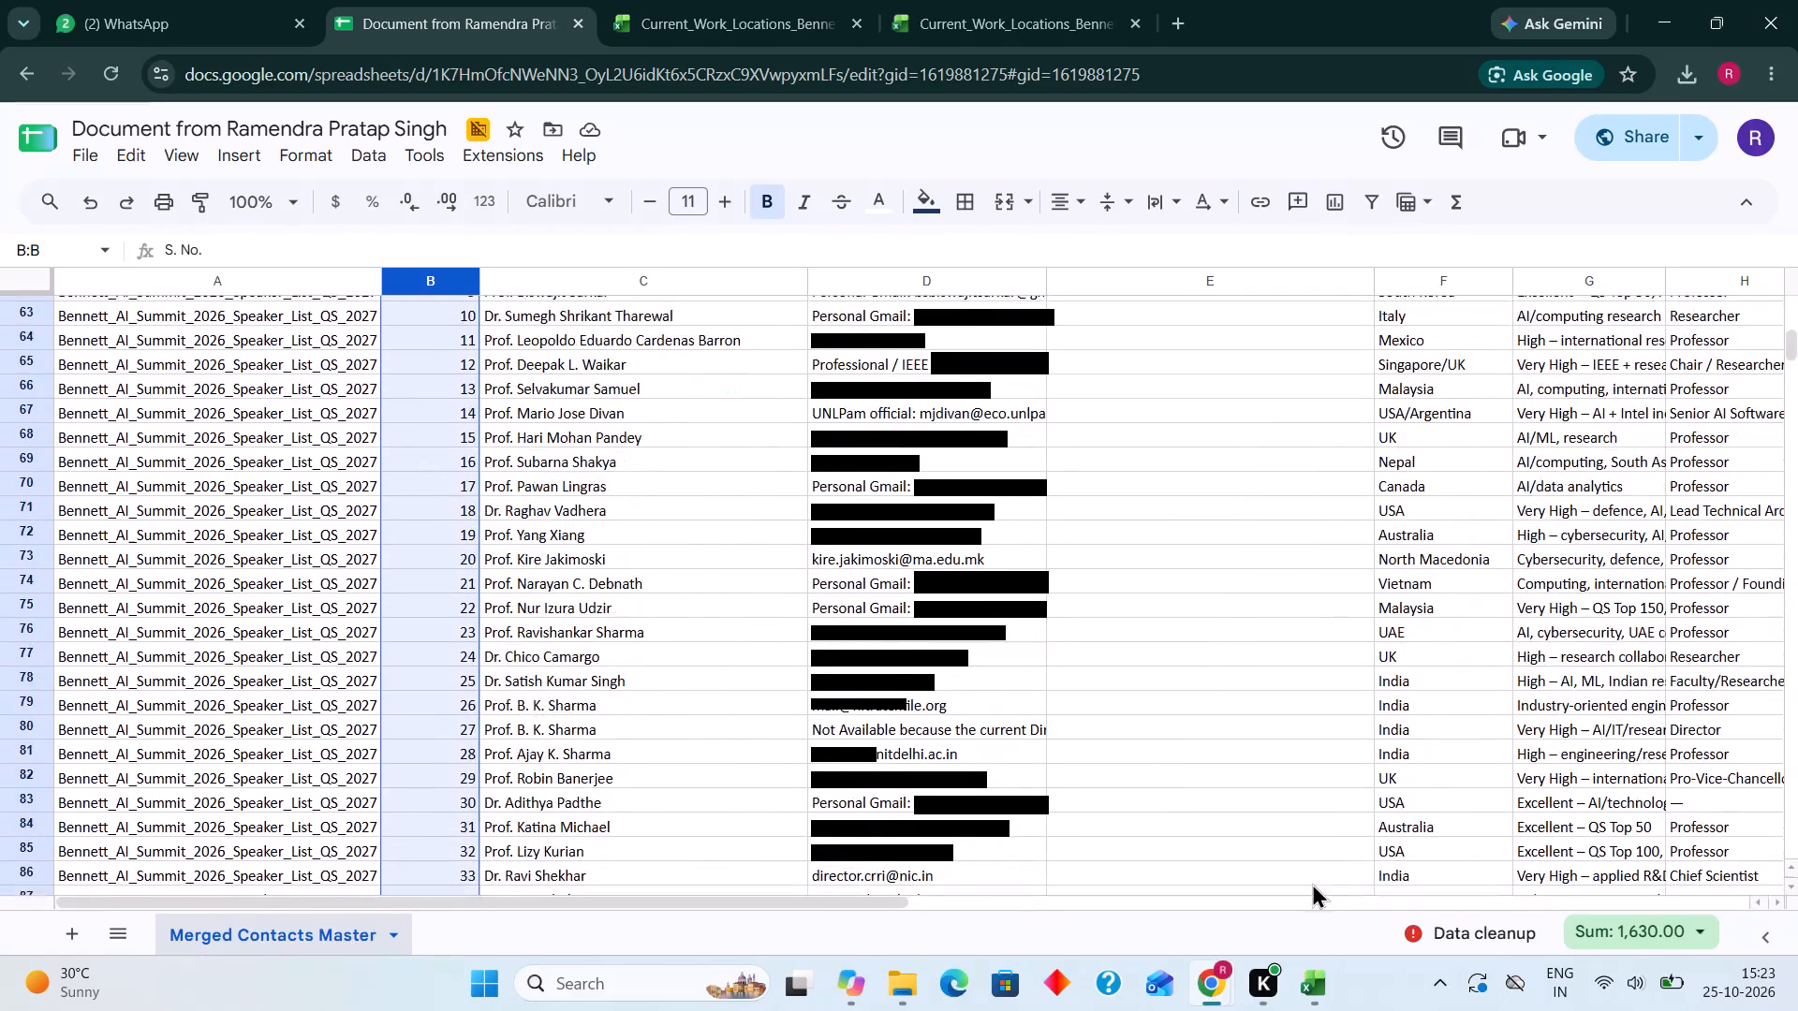
click(1652, 921)
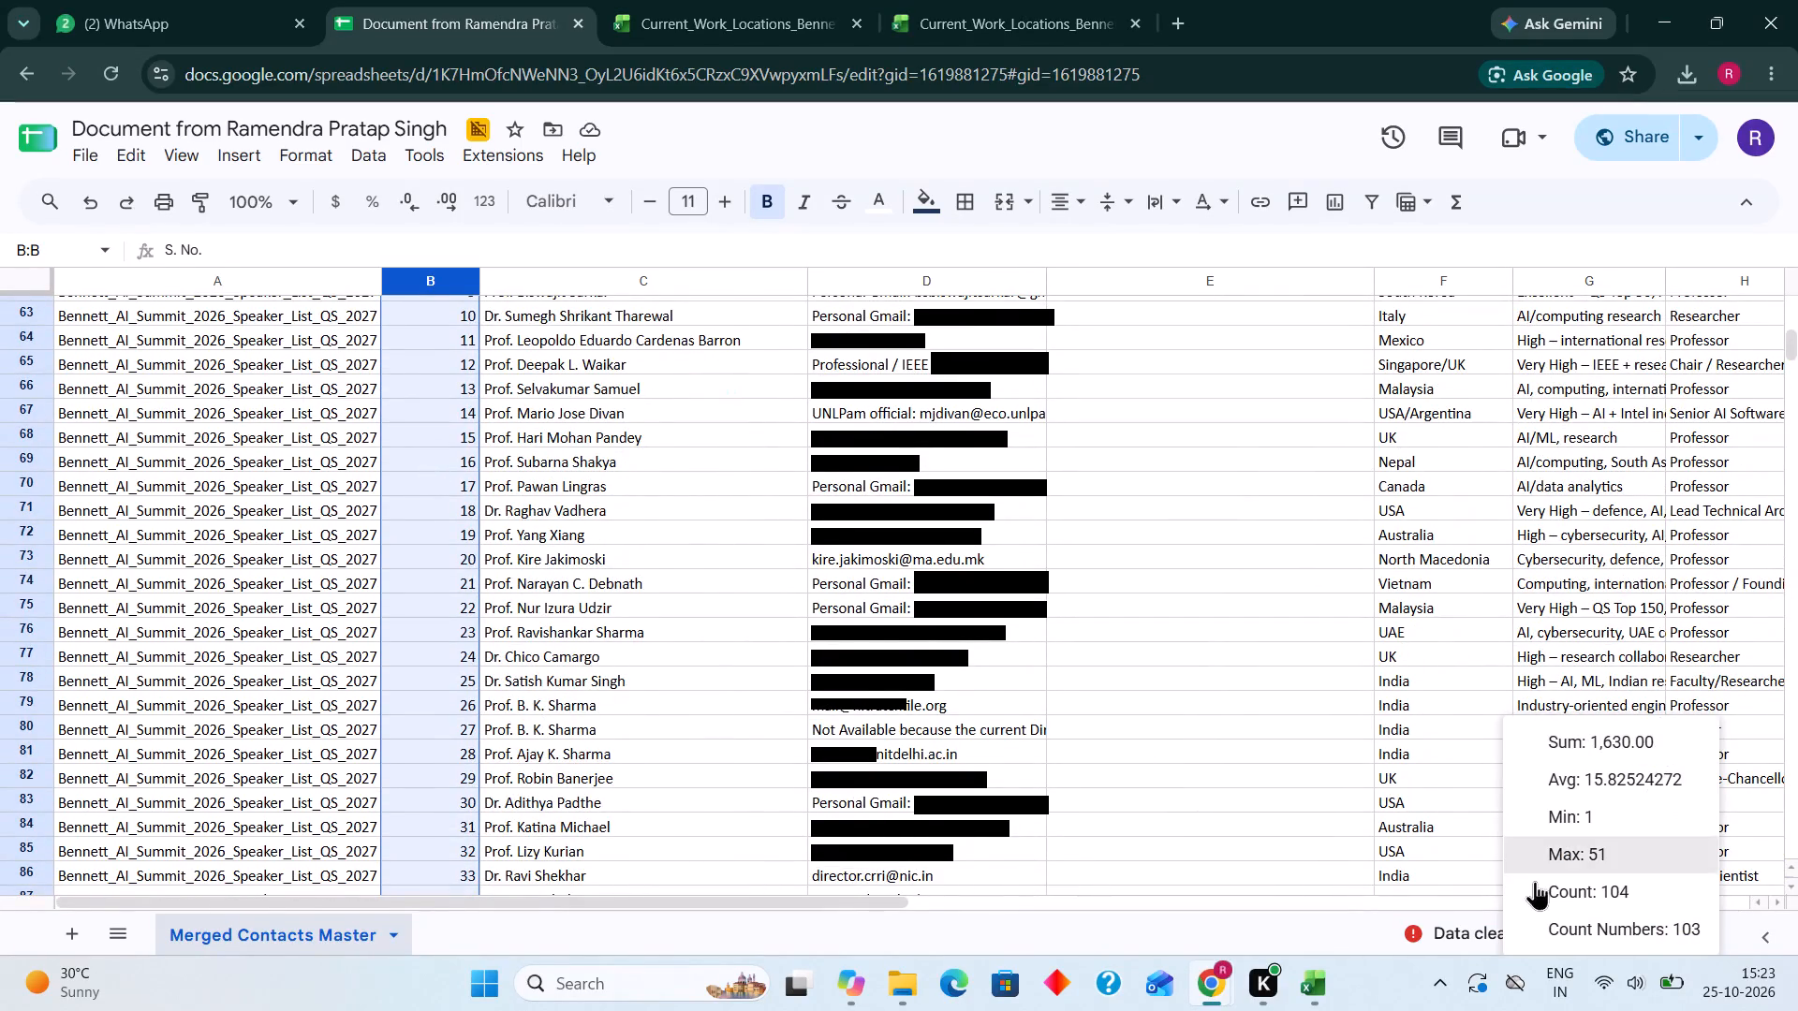
Bring up the data cleanup suggestions and accept replacing the inconsistent region "Uttar Pradesh" in F31 with "UP".
click(1477, 924)
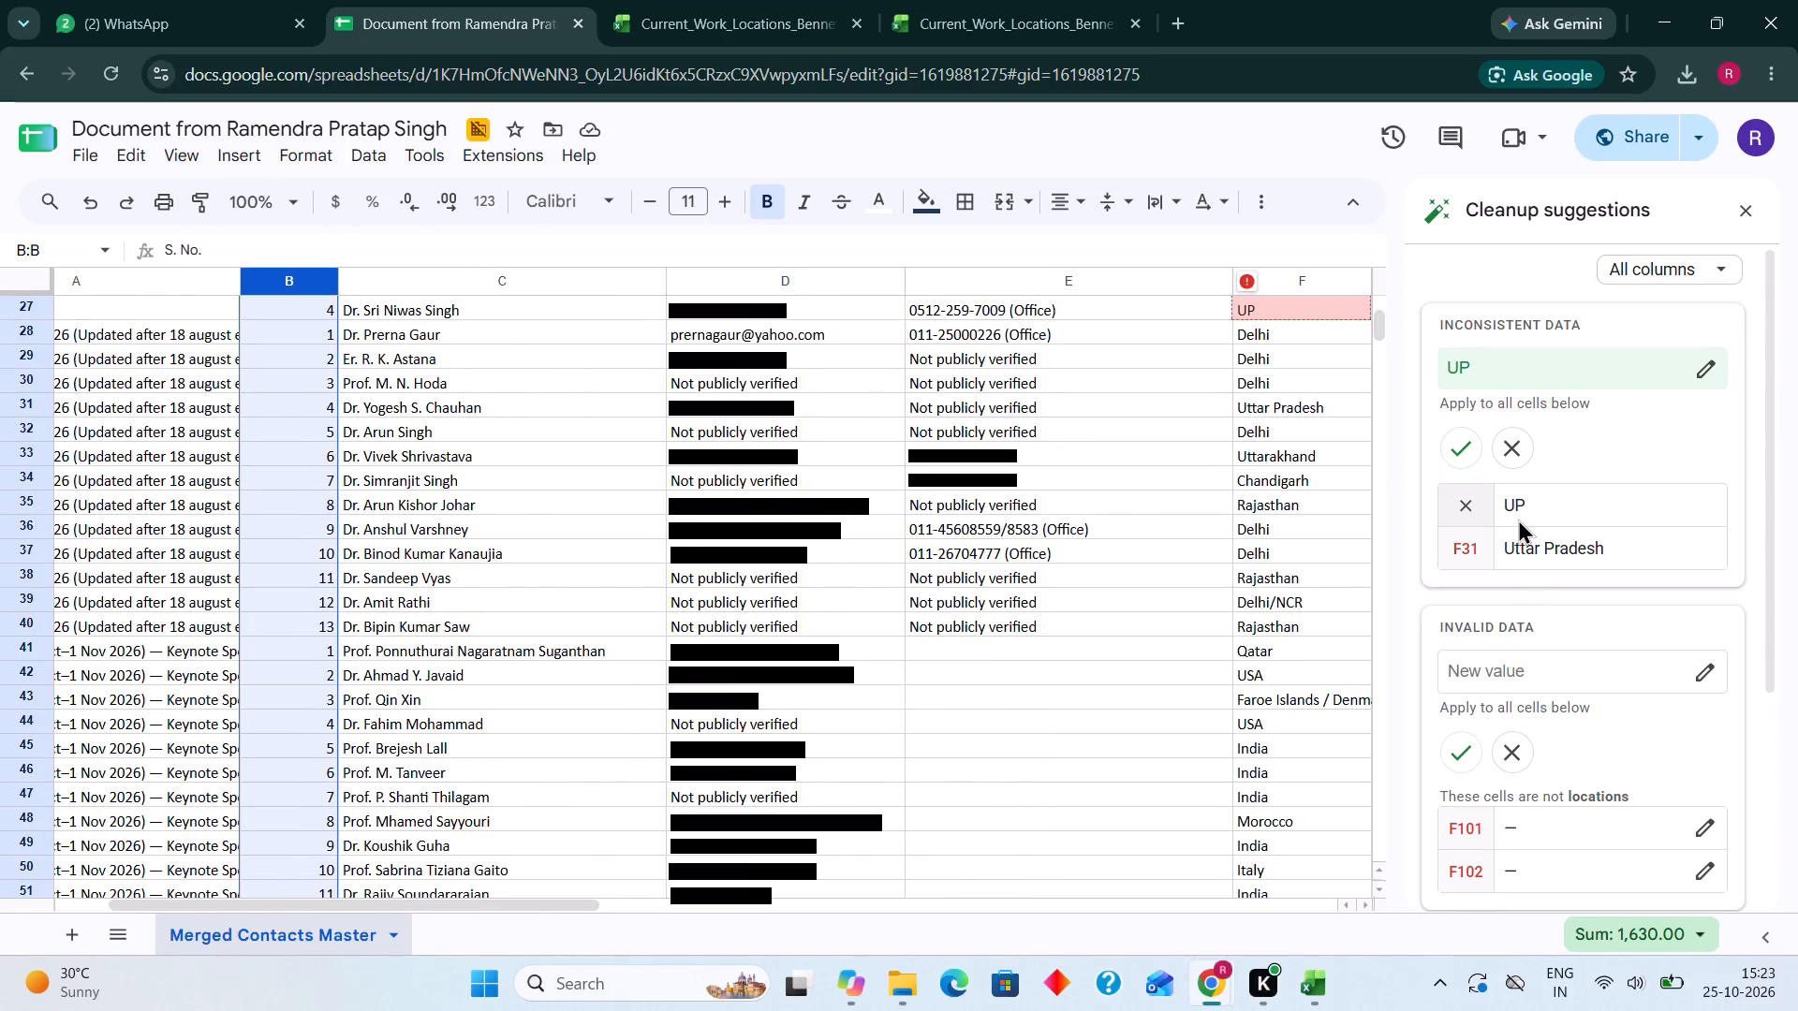
click(1559, 498)
click(1454, 447)
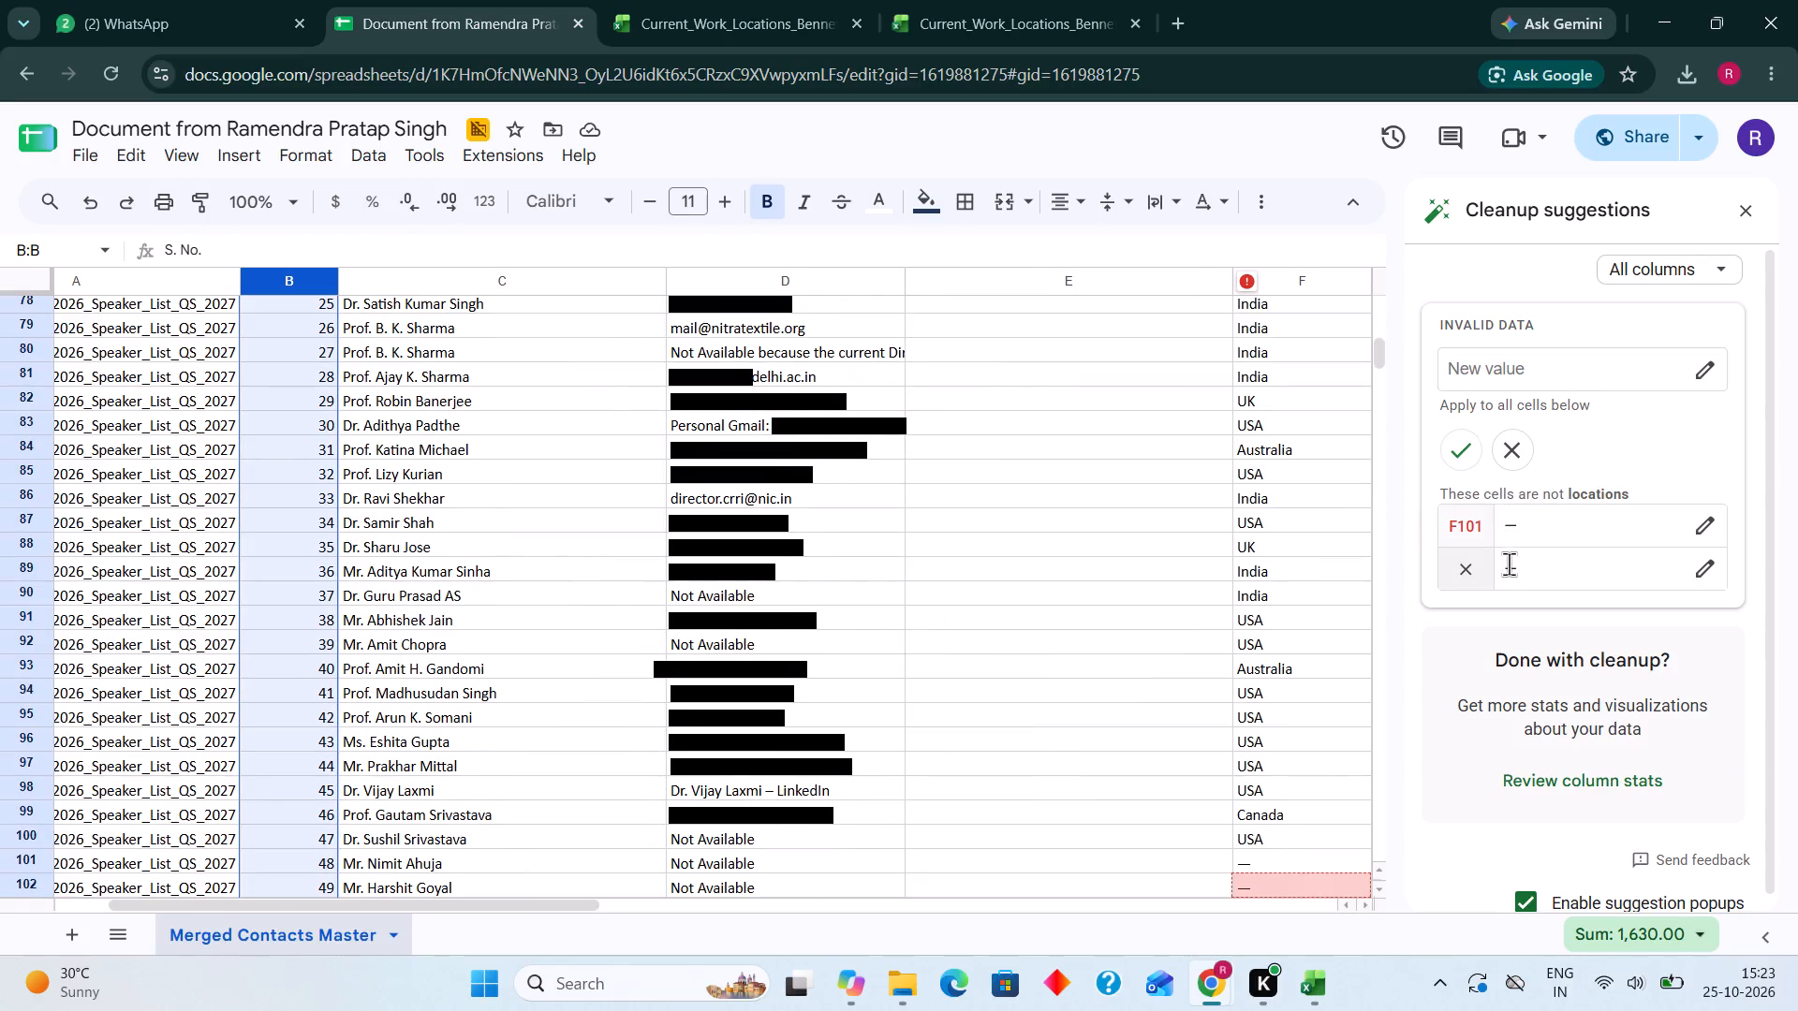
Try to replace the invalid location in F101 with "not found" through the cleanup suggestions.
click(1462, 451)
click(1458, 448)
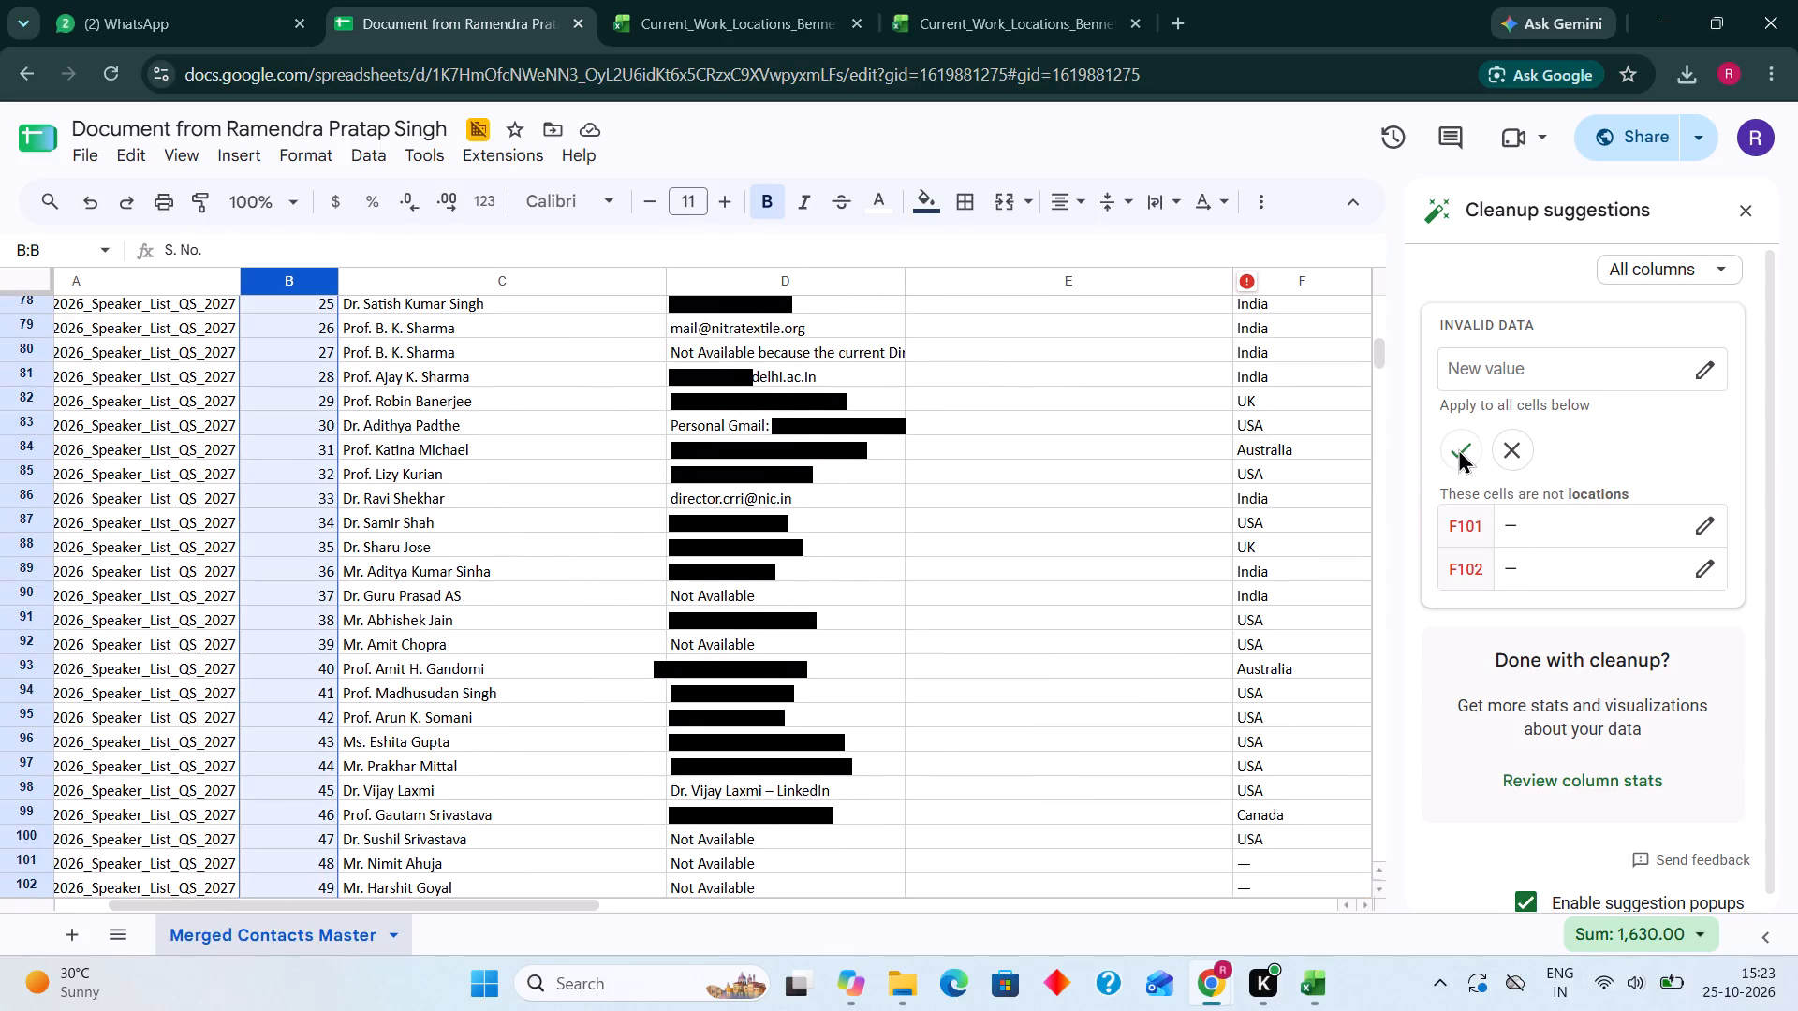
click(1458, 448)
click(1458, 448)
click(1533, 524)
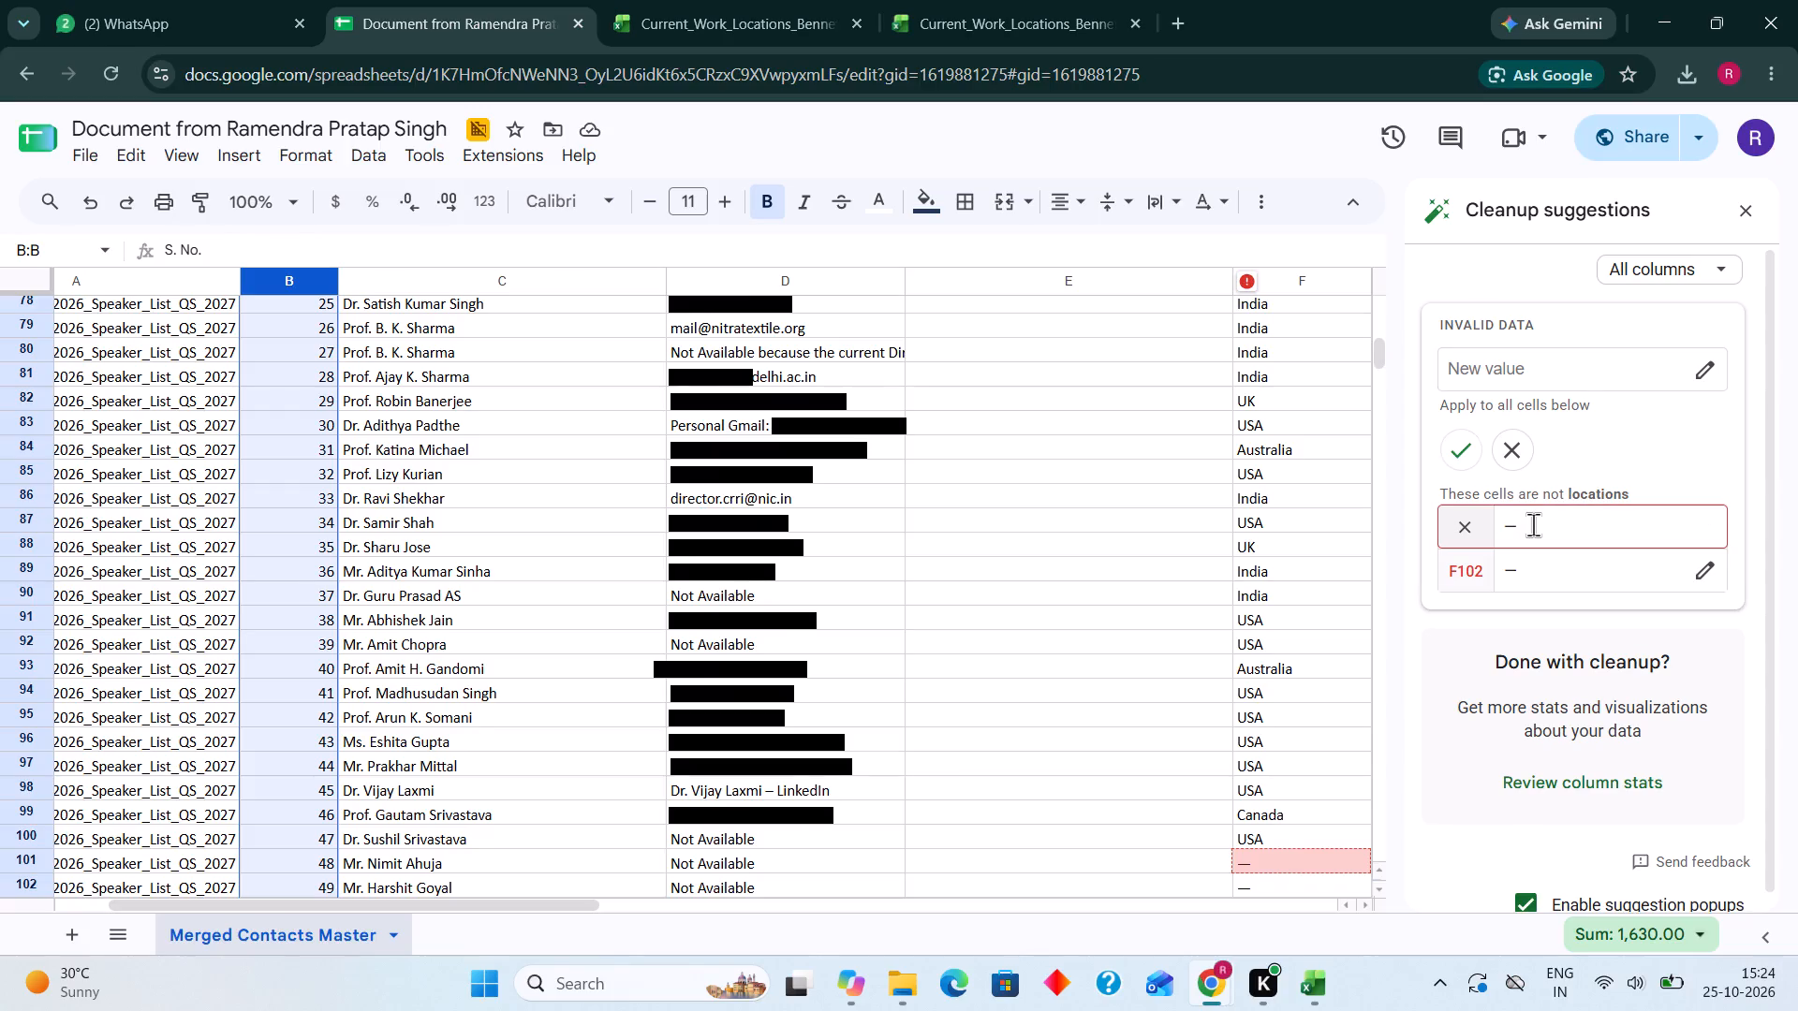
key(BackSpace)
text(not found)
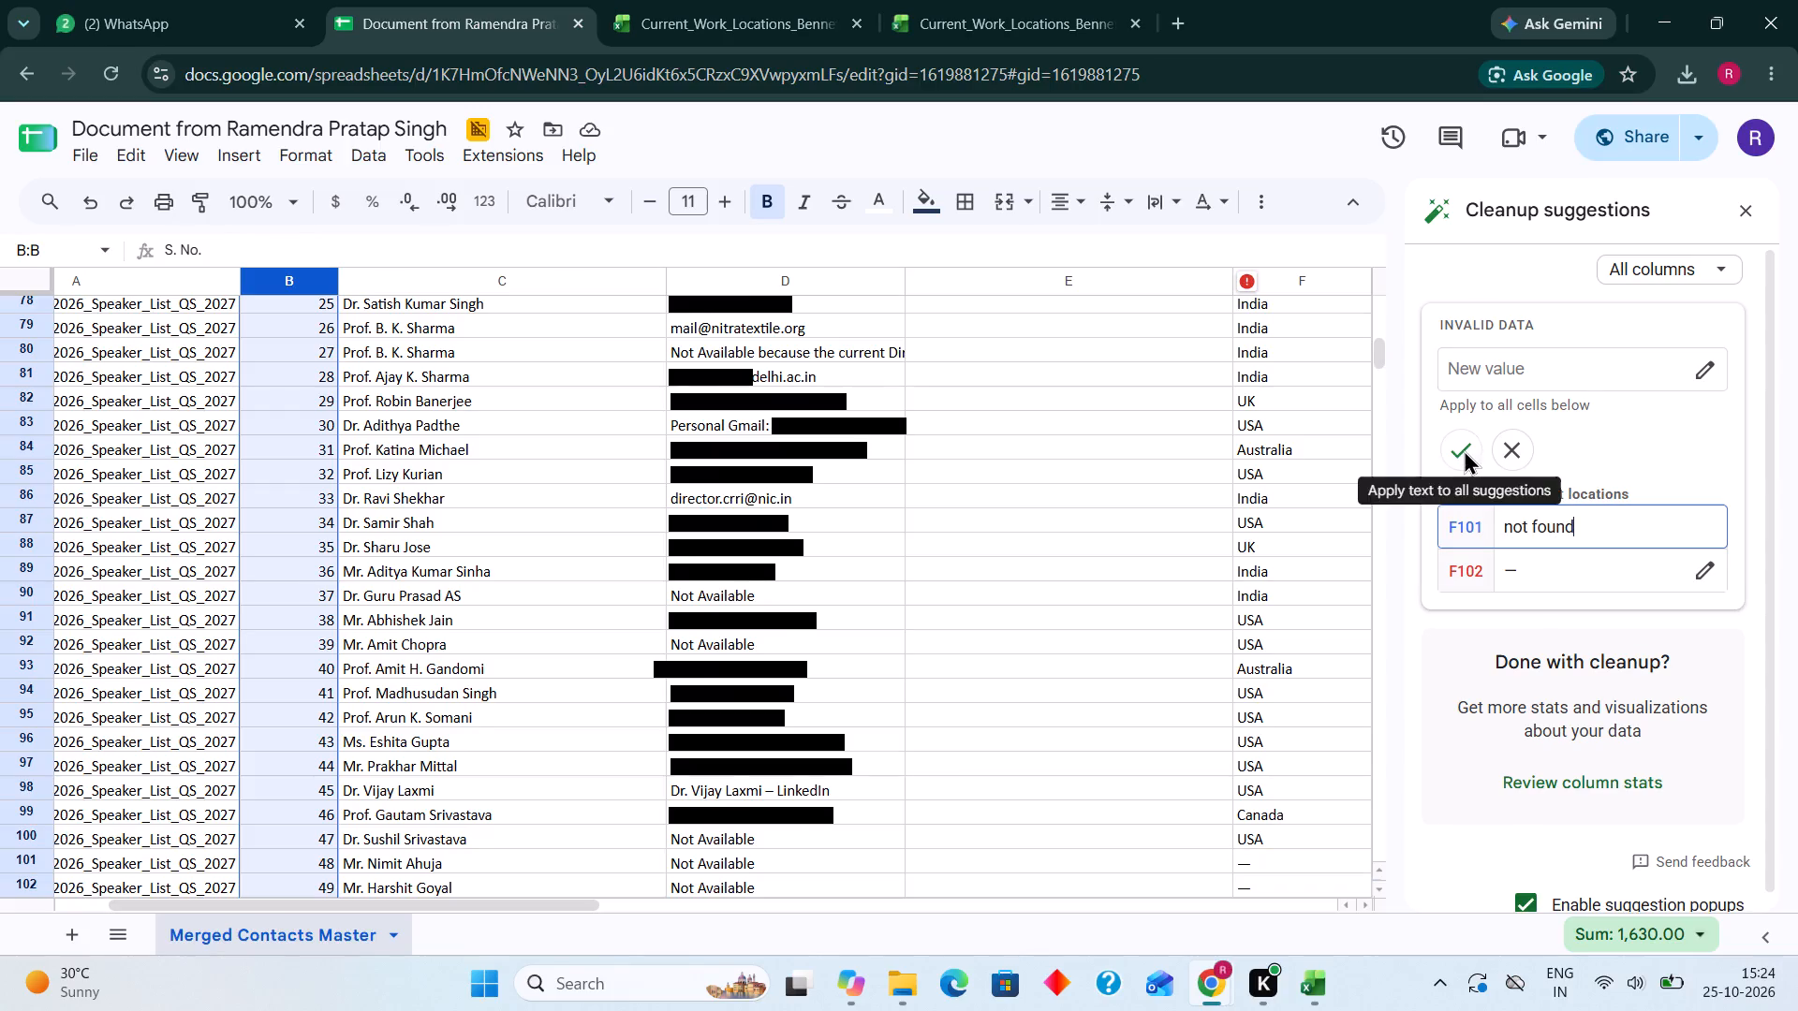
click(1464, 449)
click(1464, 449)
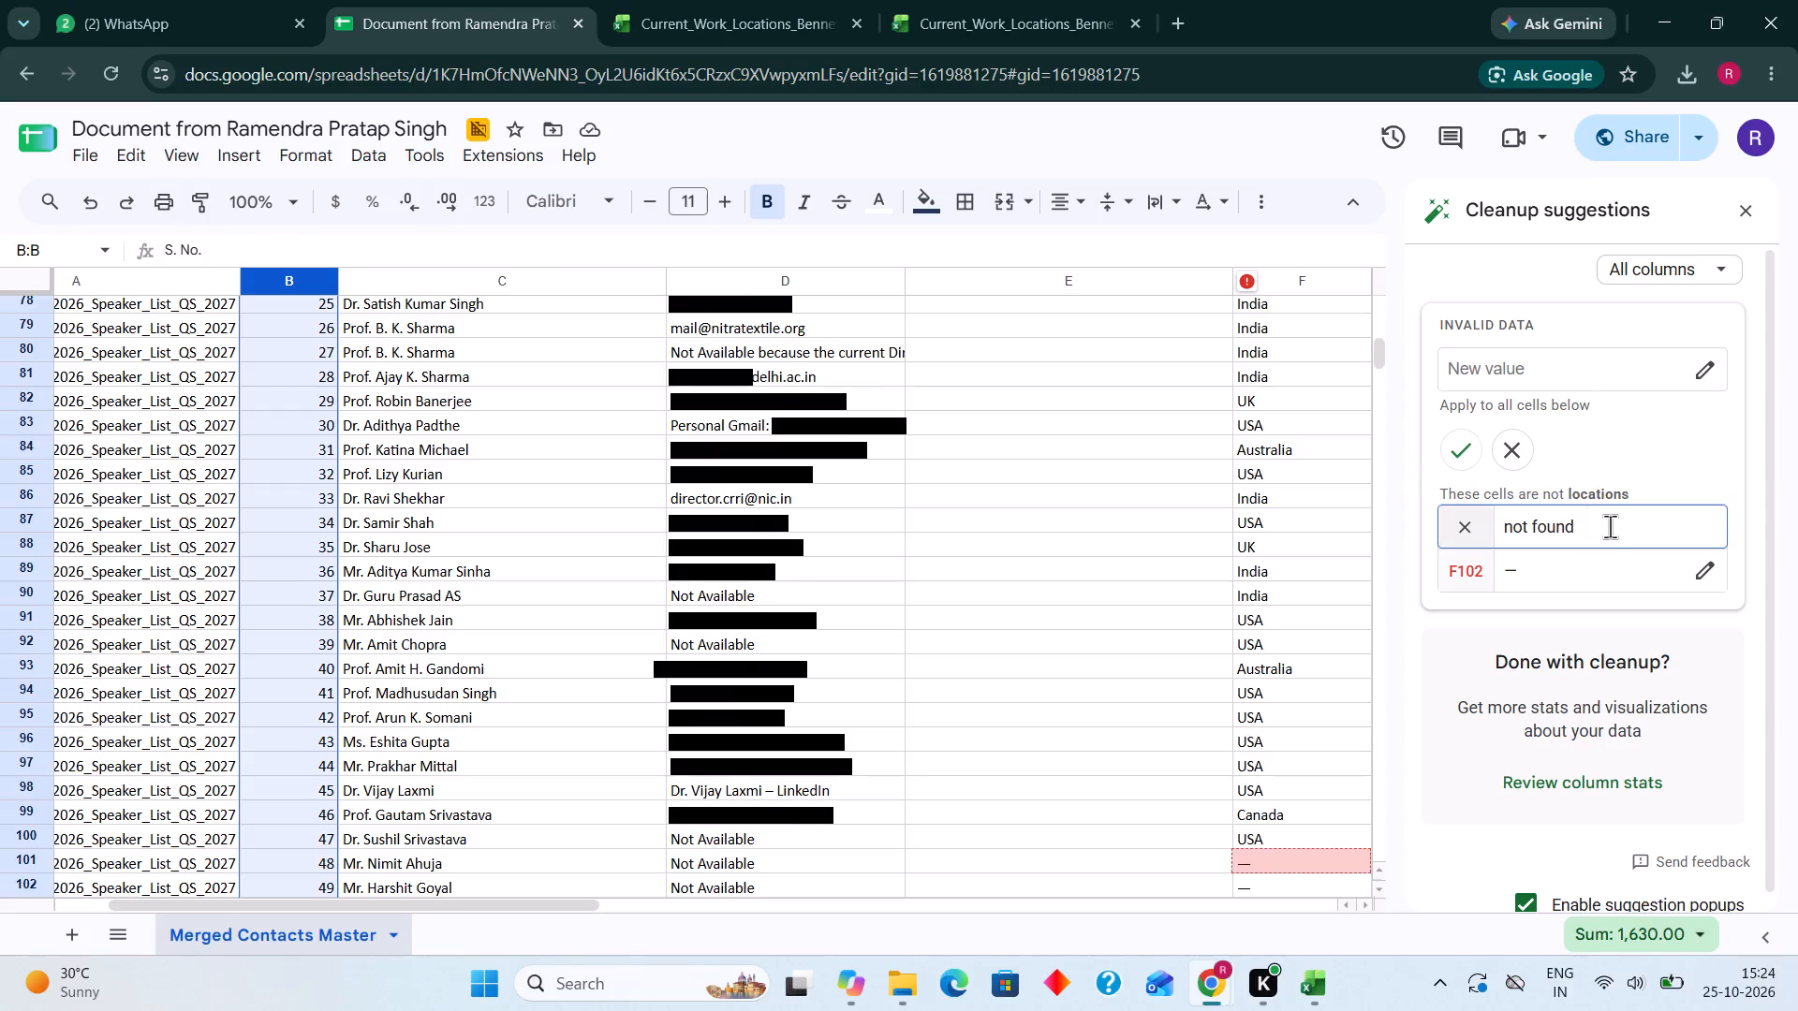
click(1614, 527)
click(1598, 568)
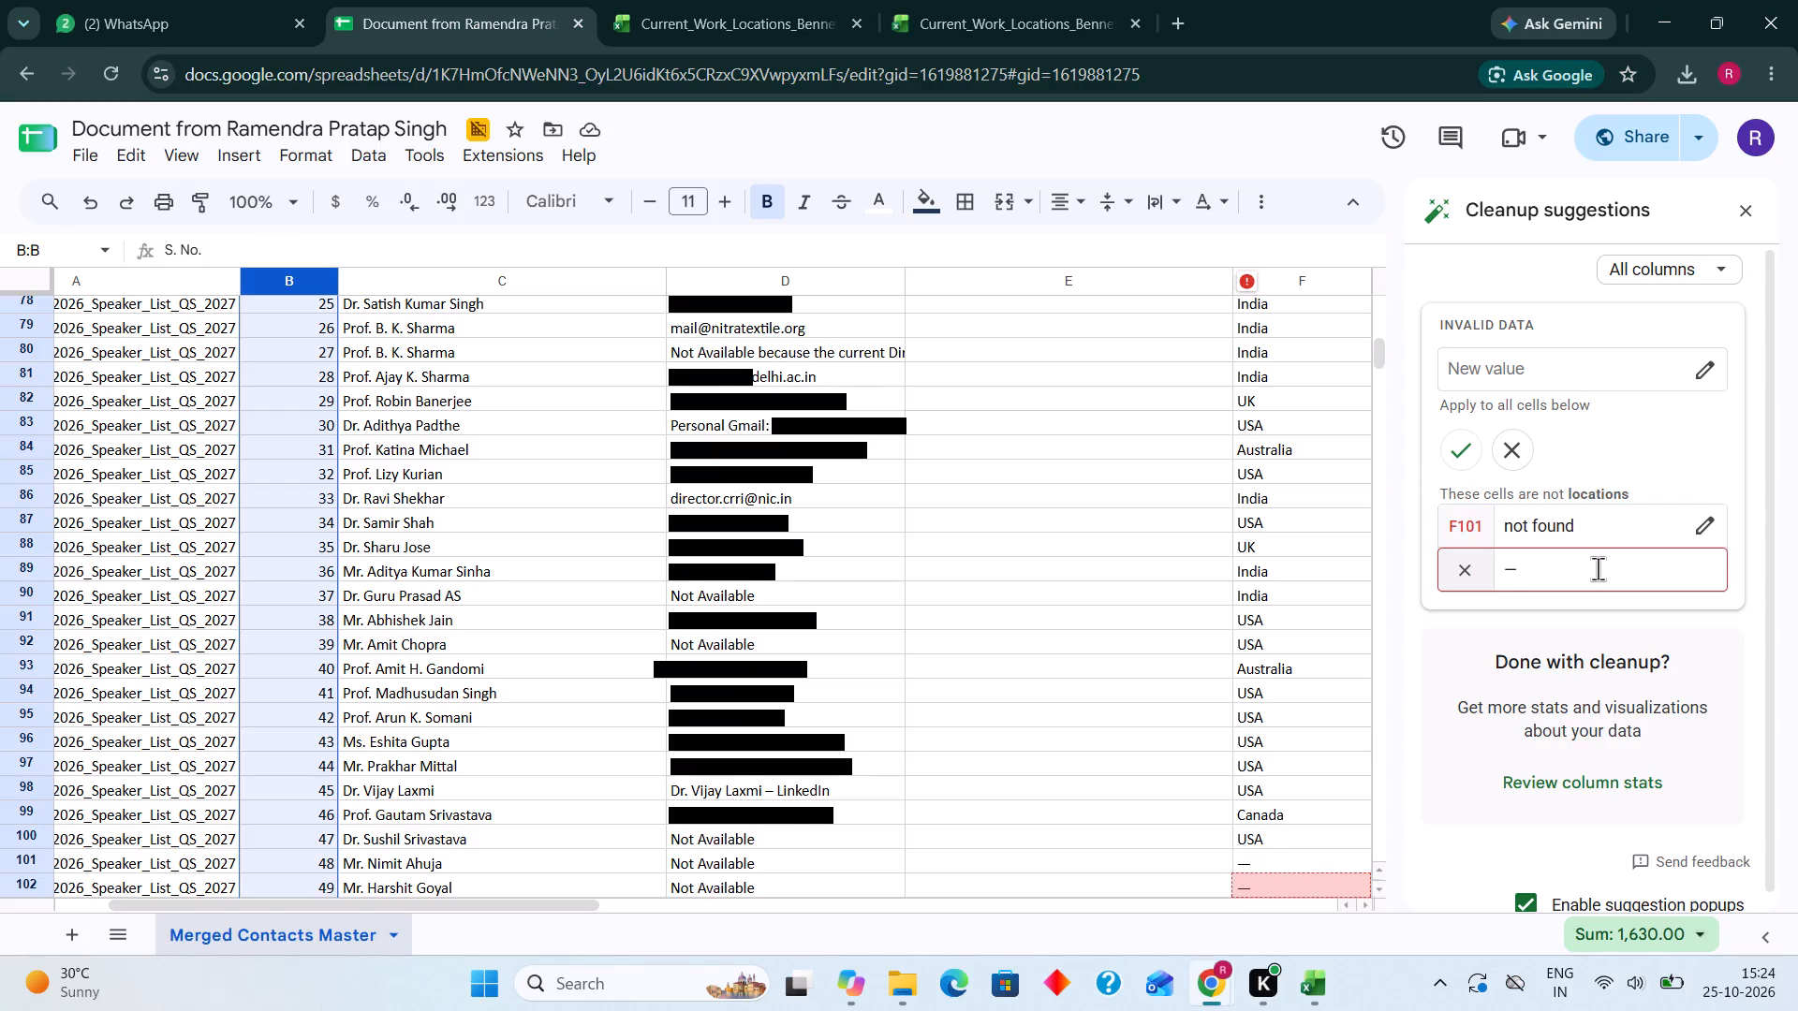
Dismiss the invalid-location suggestions for F101 and F102 and close the cleanup suggestions.
click(1470, 525)
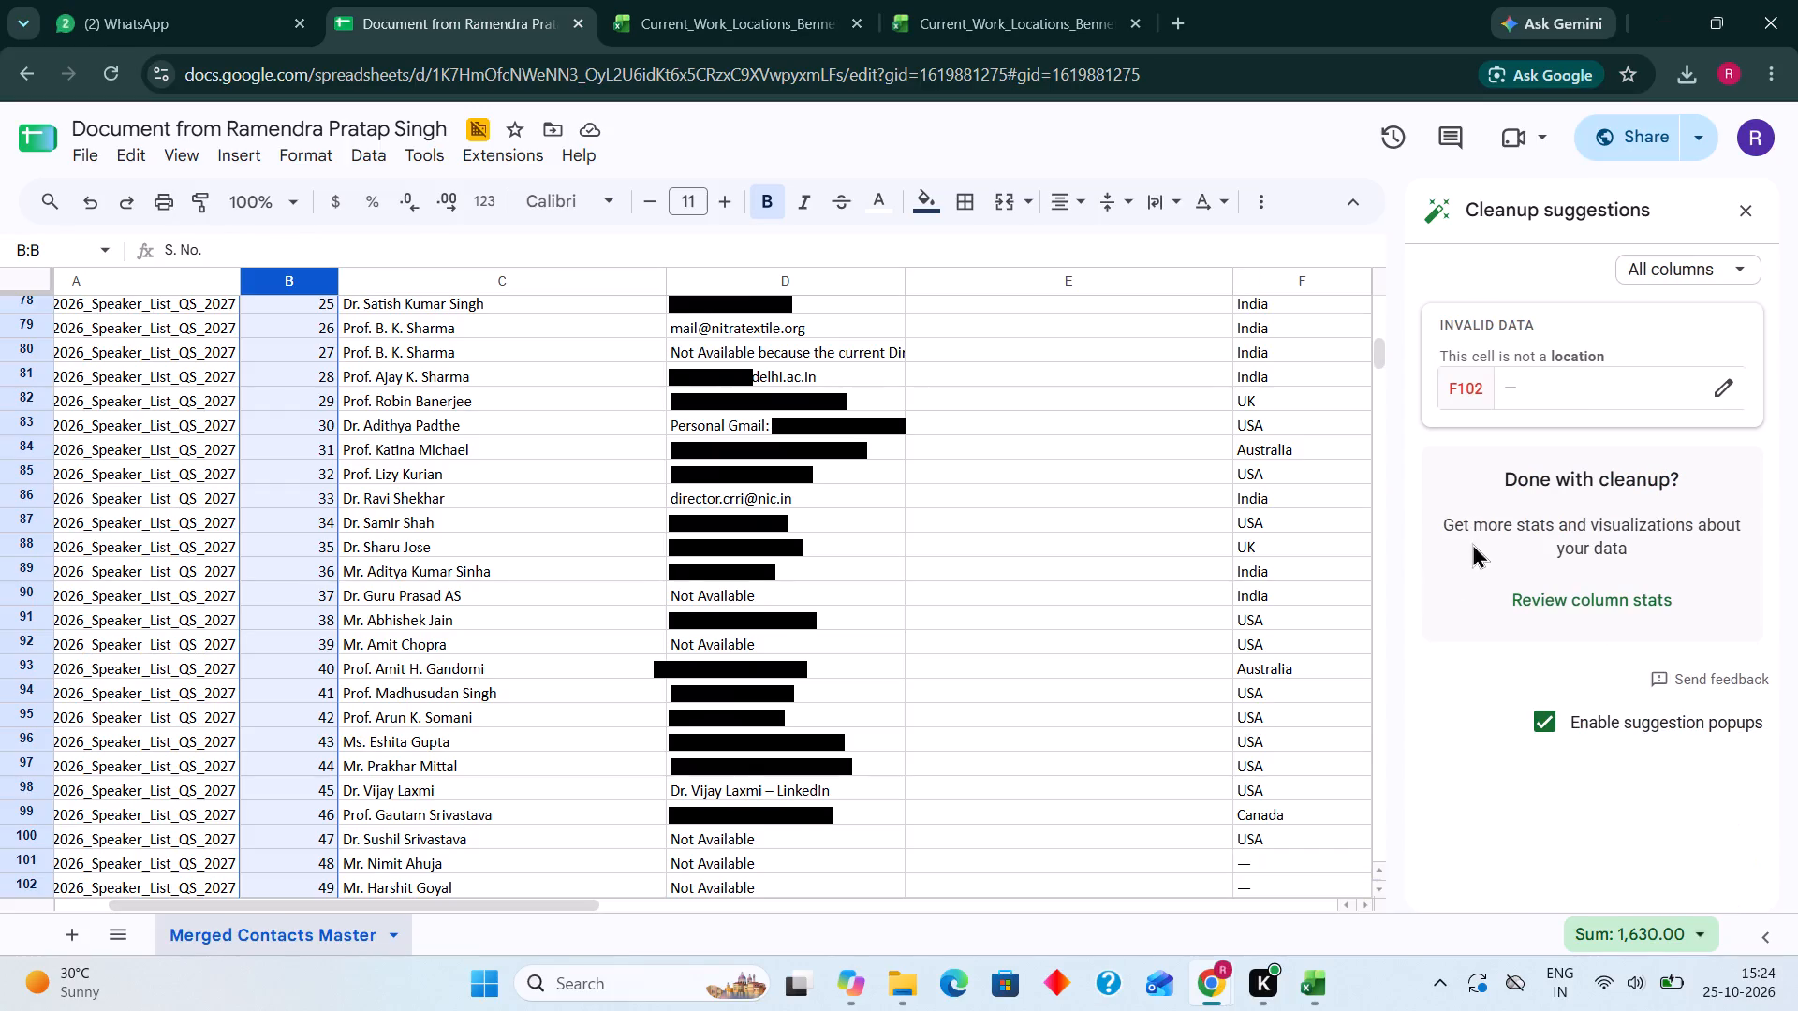
click(1466, 384)
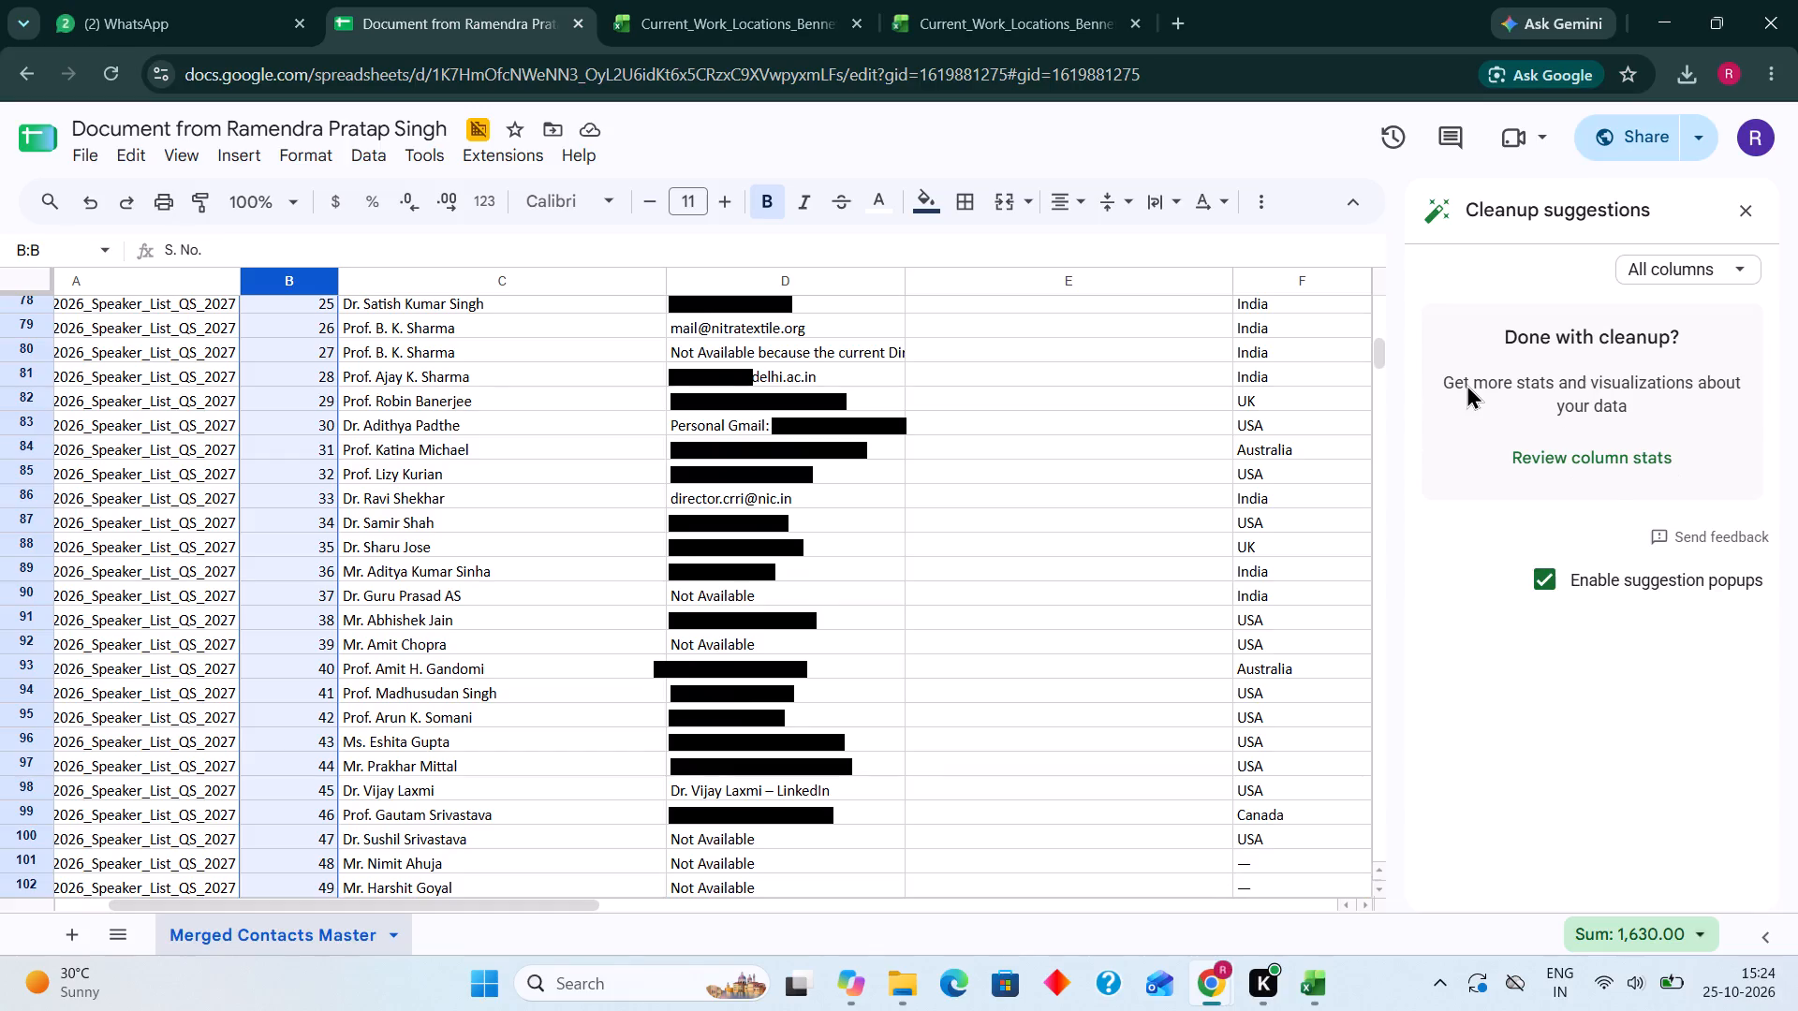
scroll(1481, 565, down, 1)
click(1754, 214)
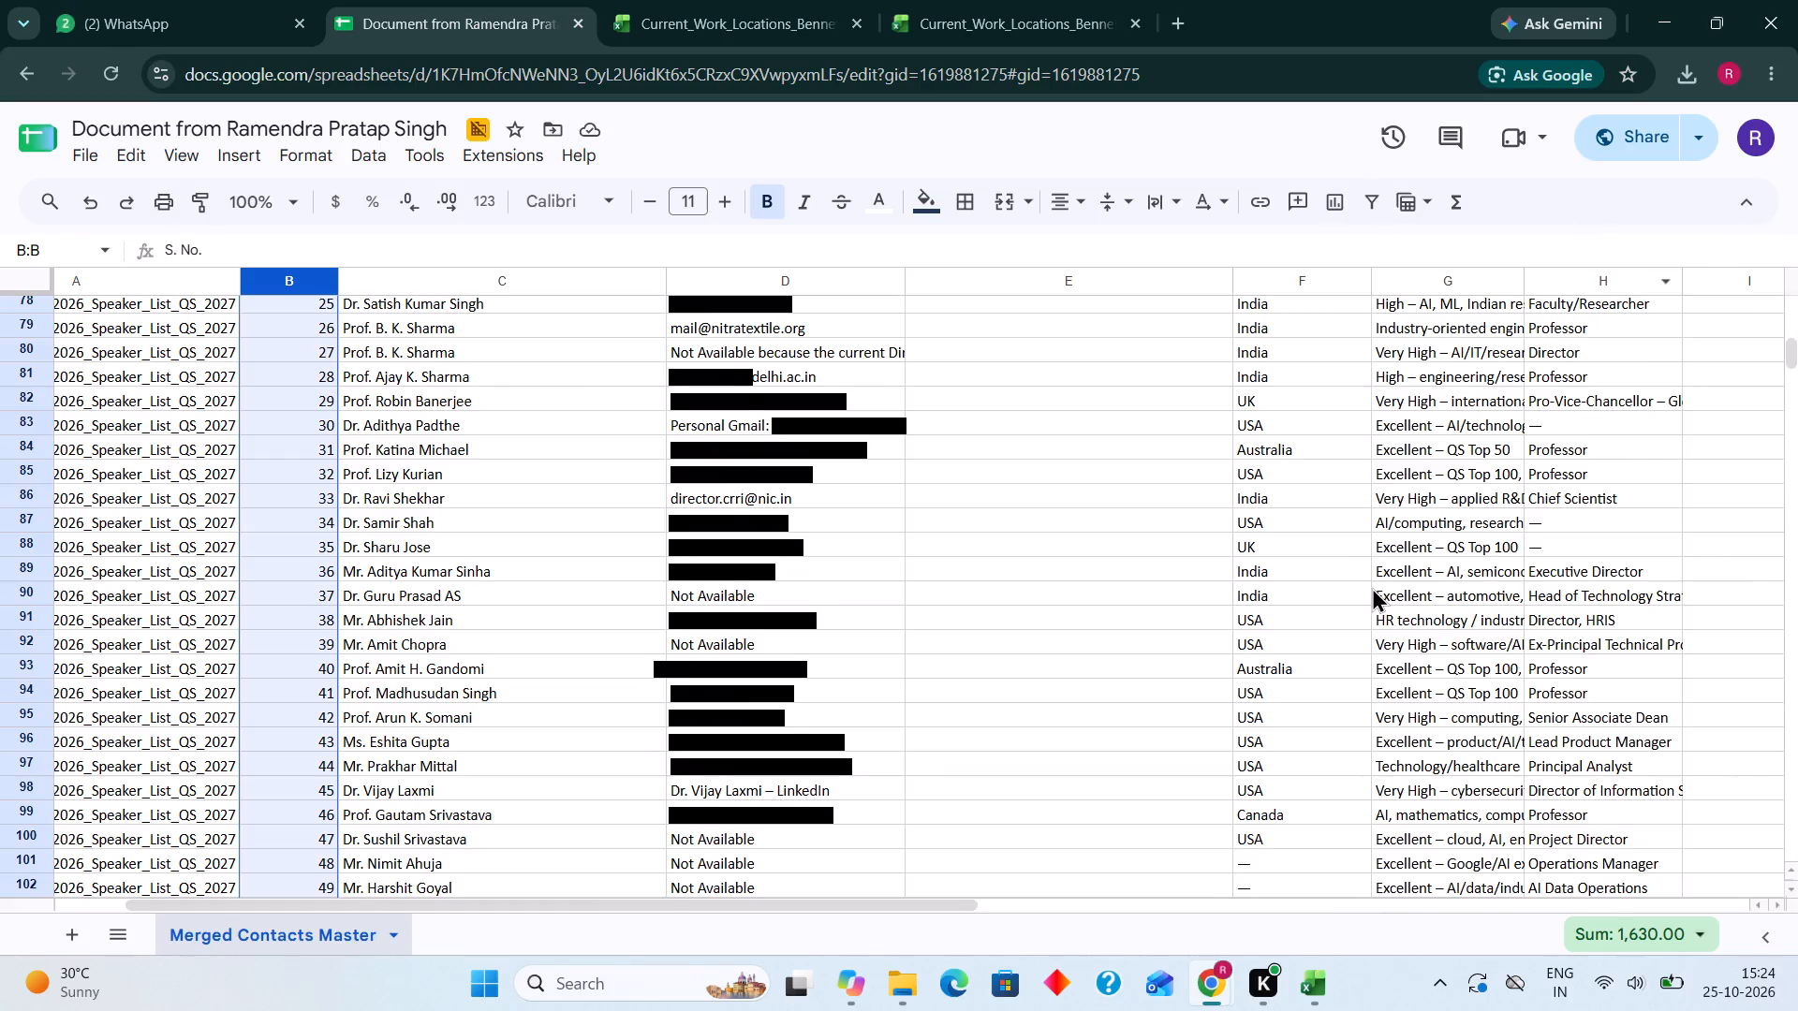
Look through the contact rows from the last entry to the header, checking the numbering, Name, Email and Region columns.
scroll(1372, 587, down, 4)
scroll(1372, 587, up, 5)
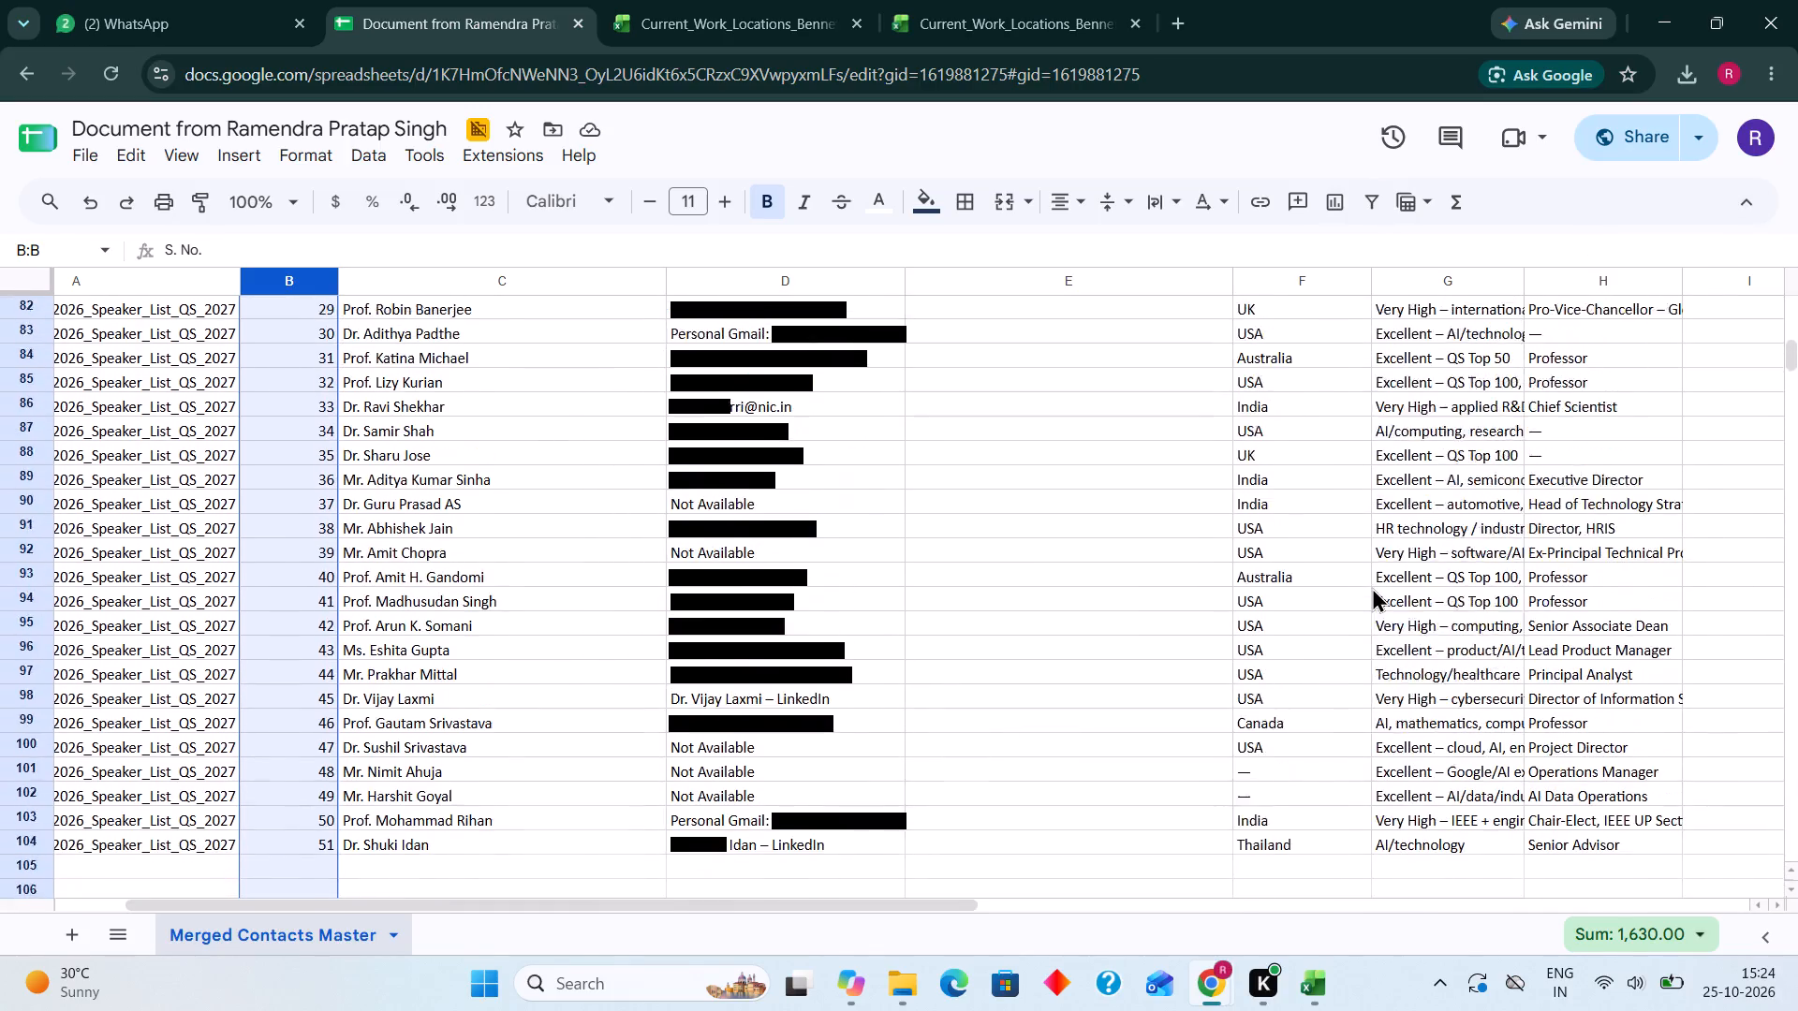
scroll(1372, 587, up, 8)
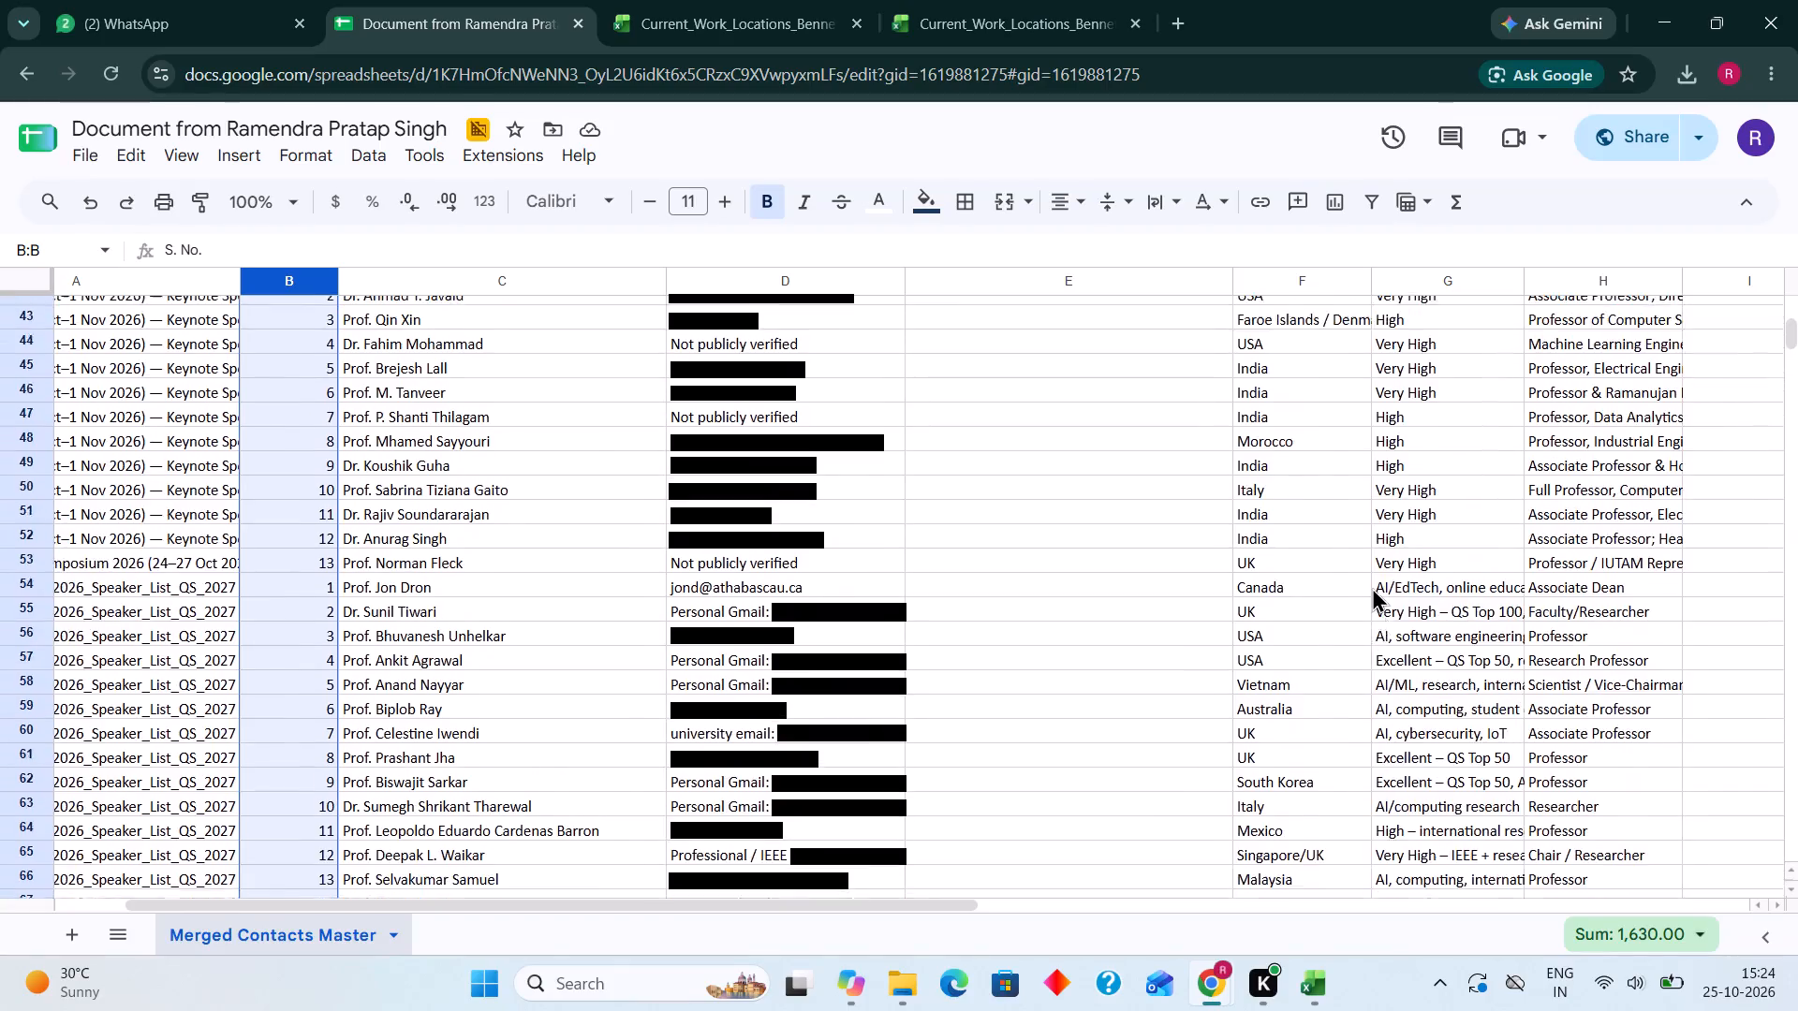
scroll(1372, 587, up, 4)
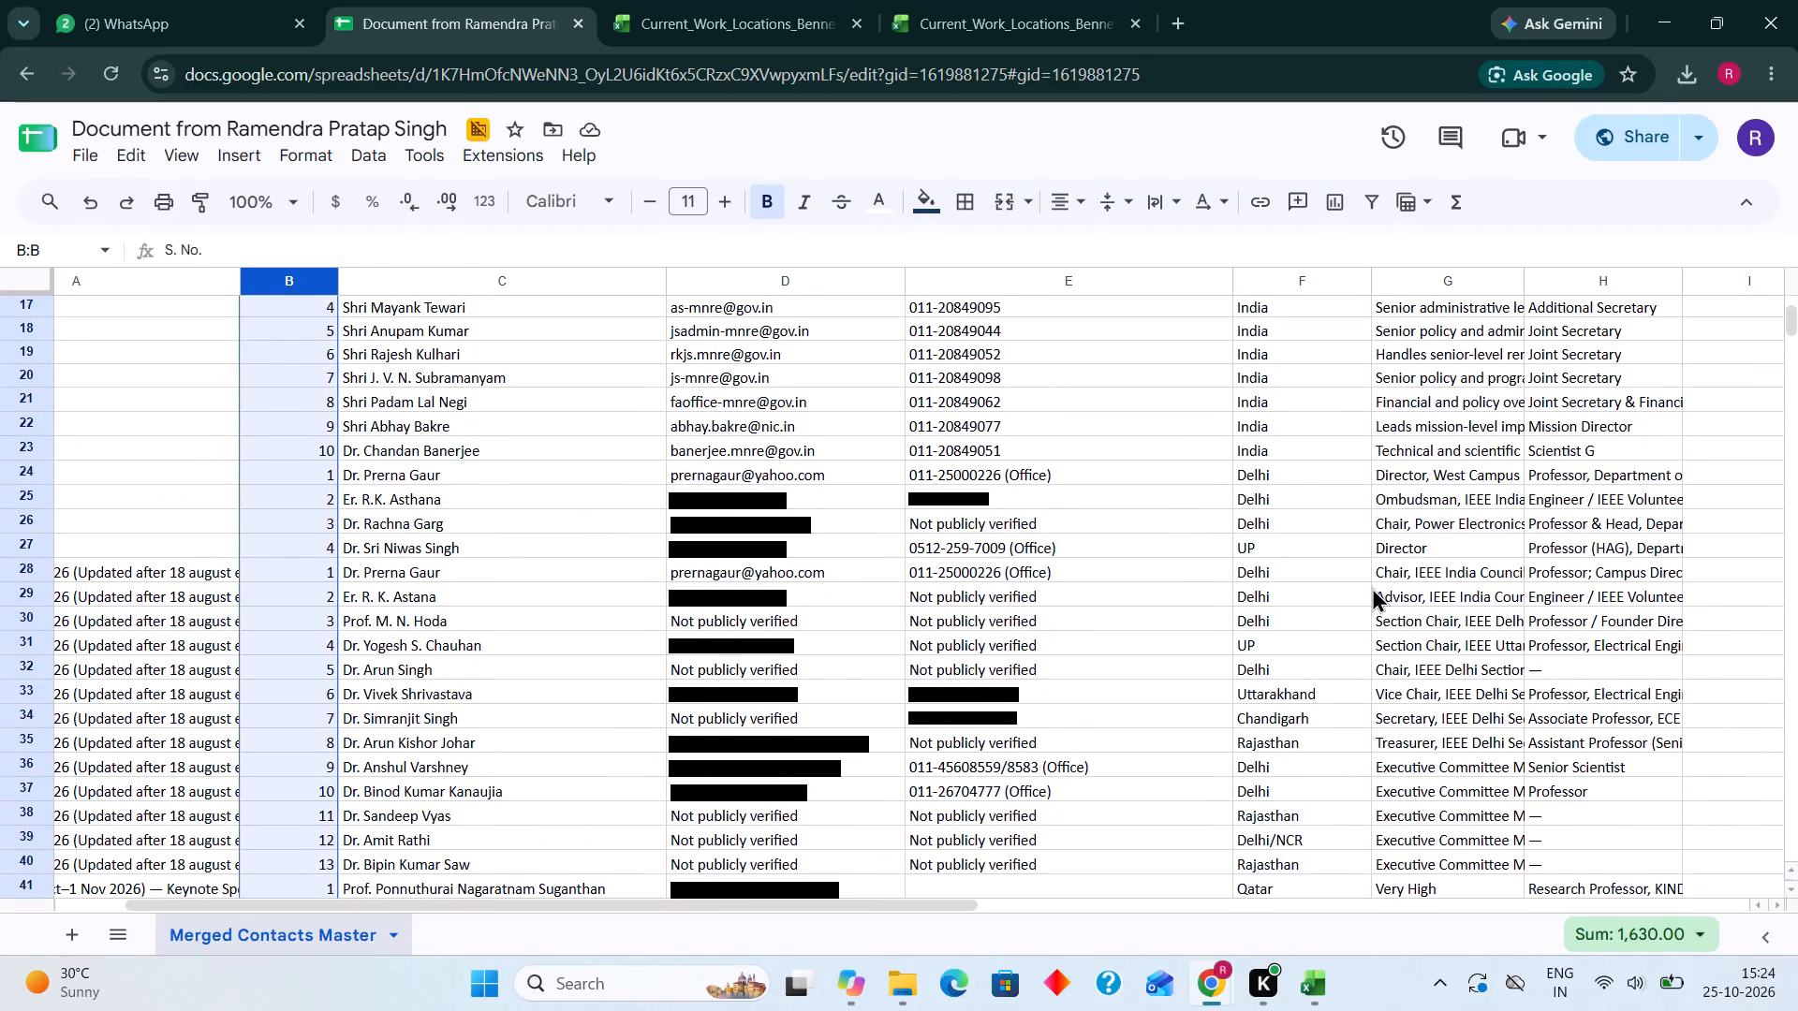
scroll(1372, 587, up, 7)
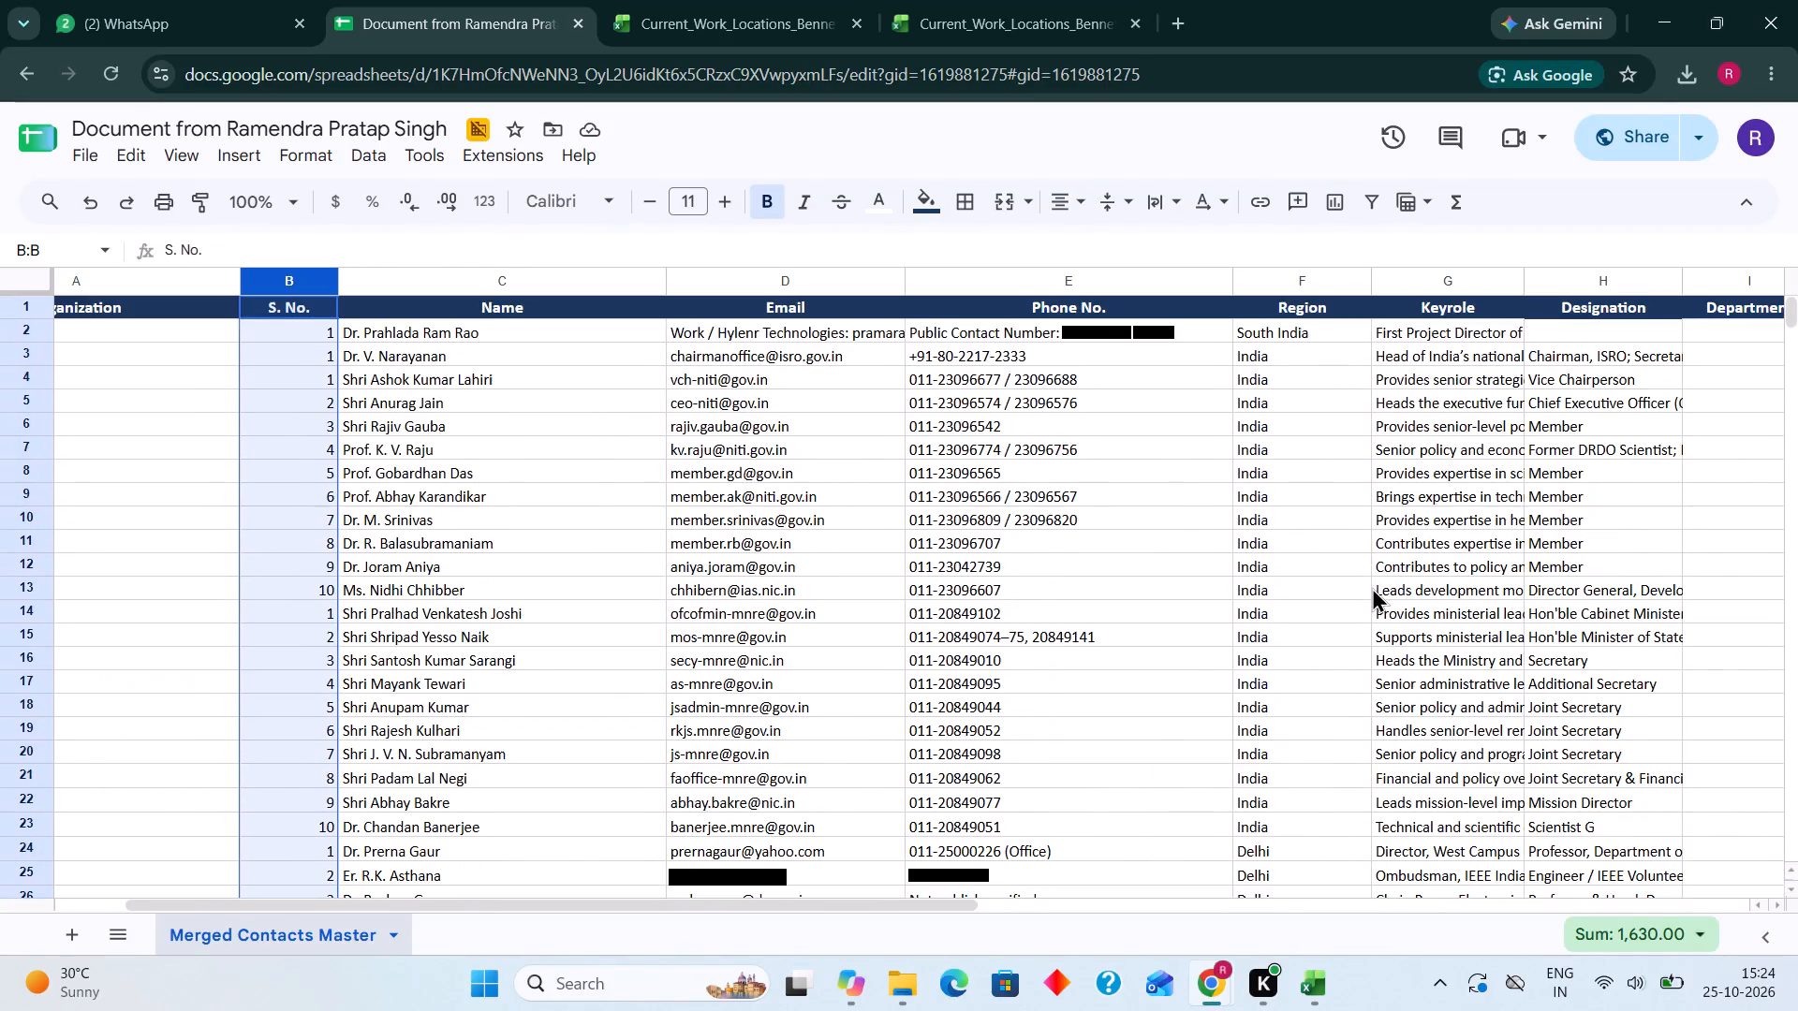
scroll(1372, 587, down, 7)
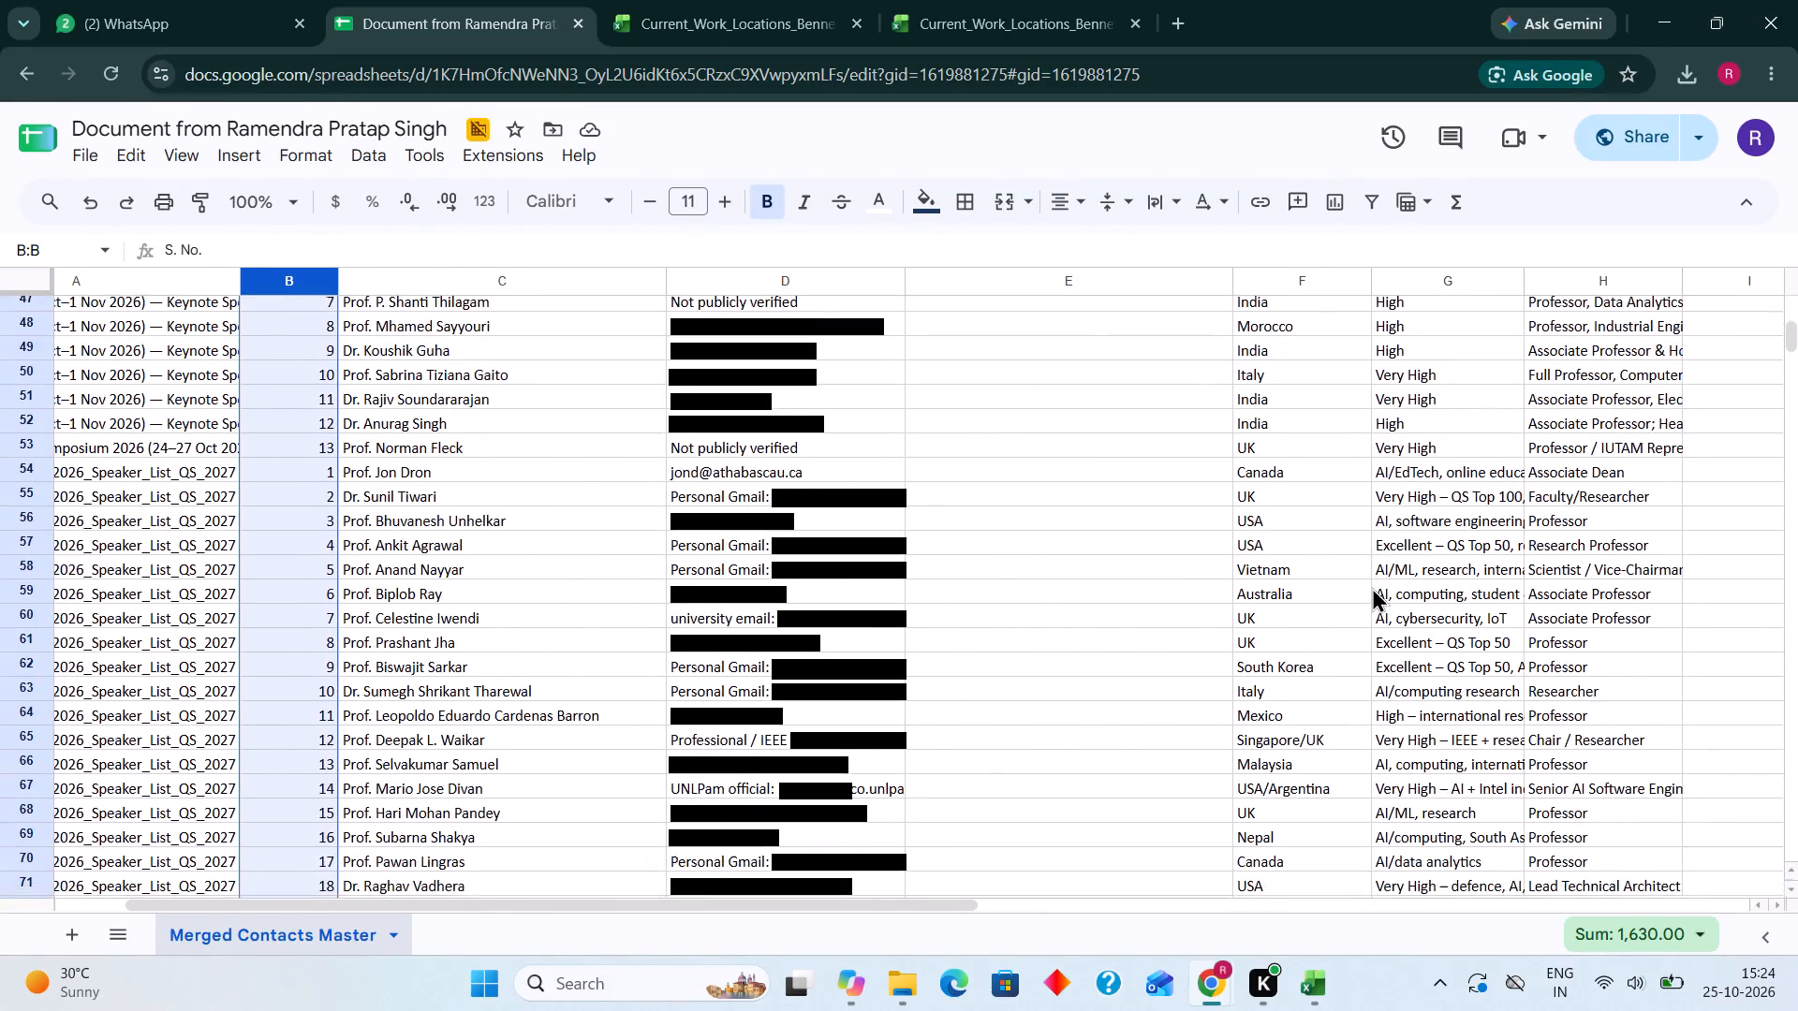
scroll(1372, 587, down, 6)
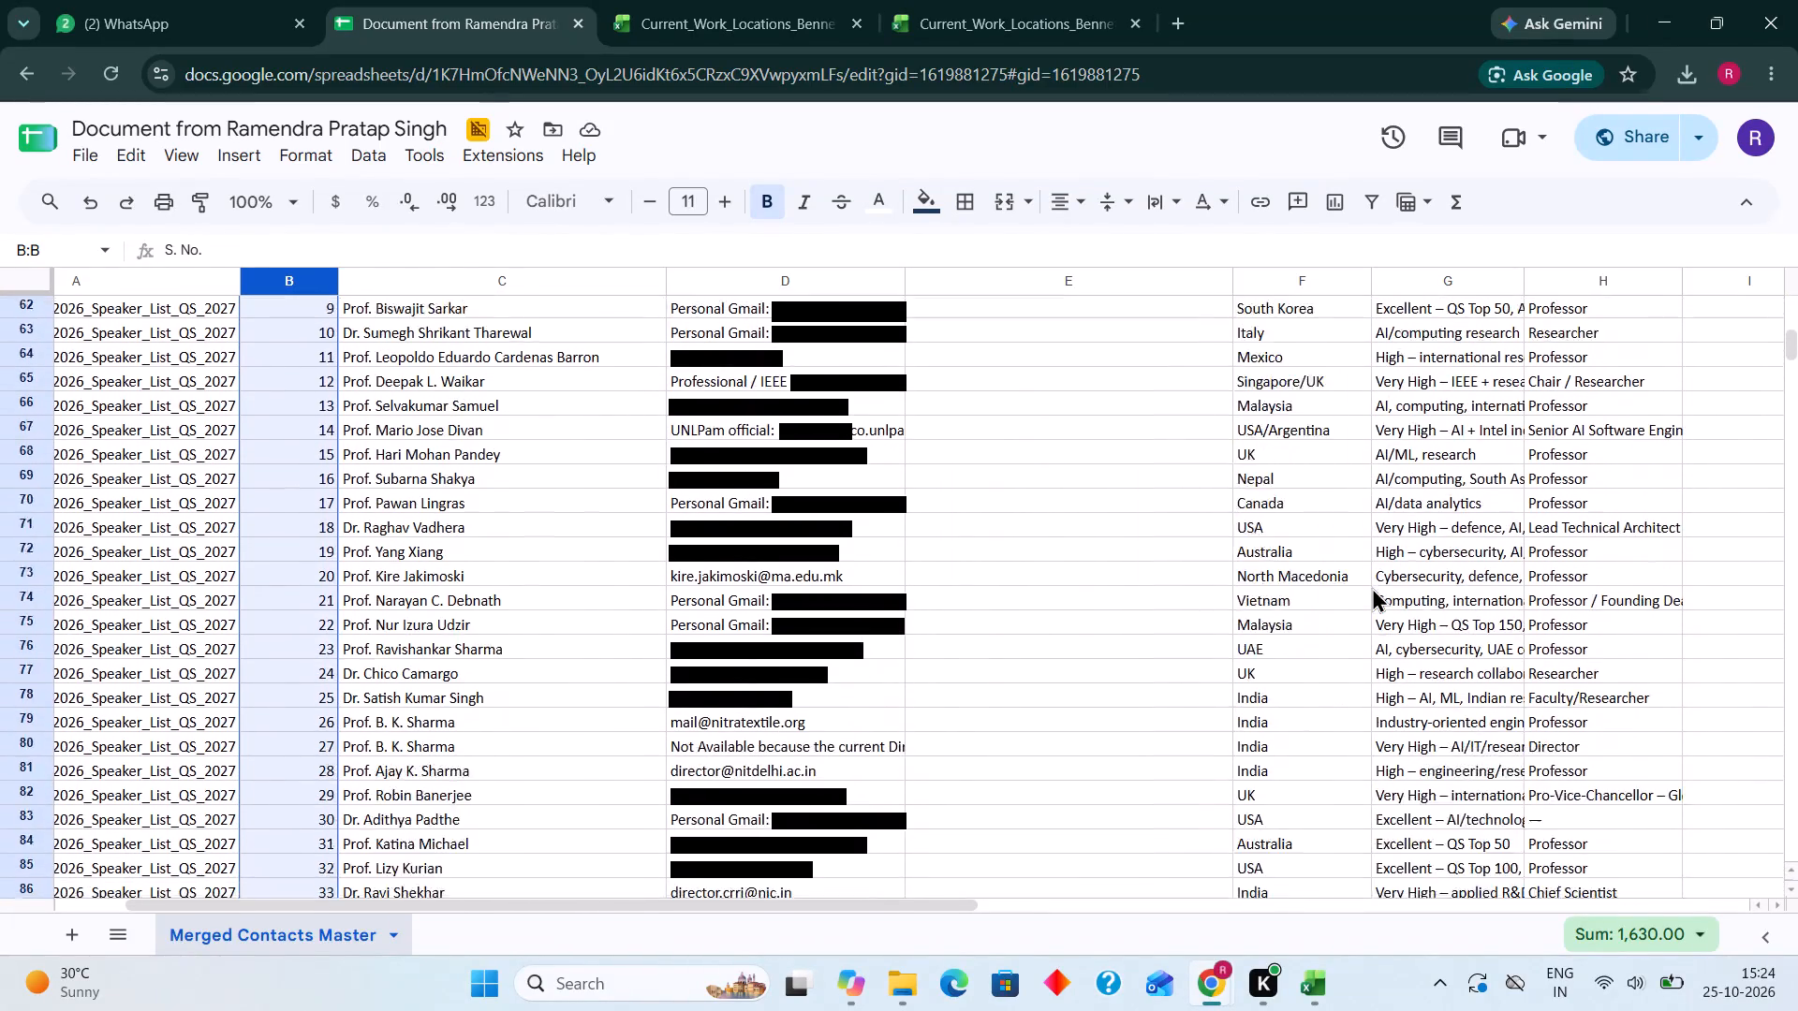
scroll(1372, 587, up, 9)
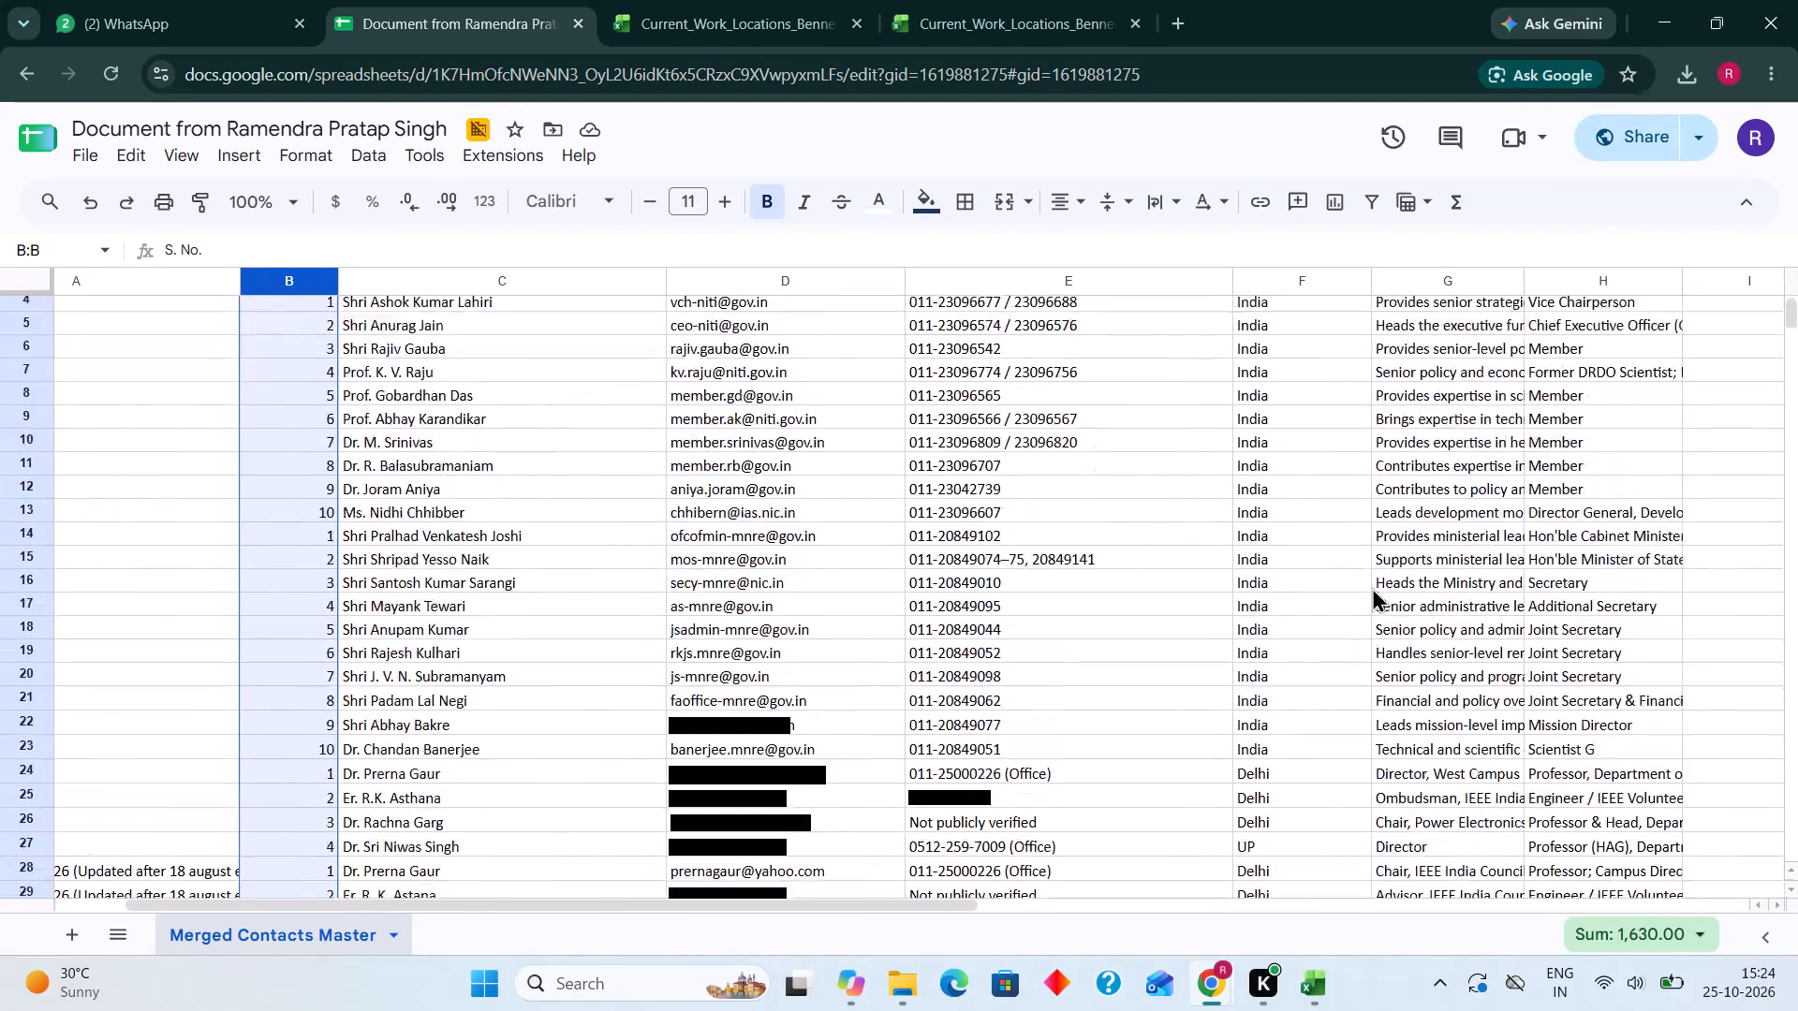
scroll(1372, 587, up, 2)
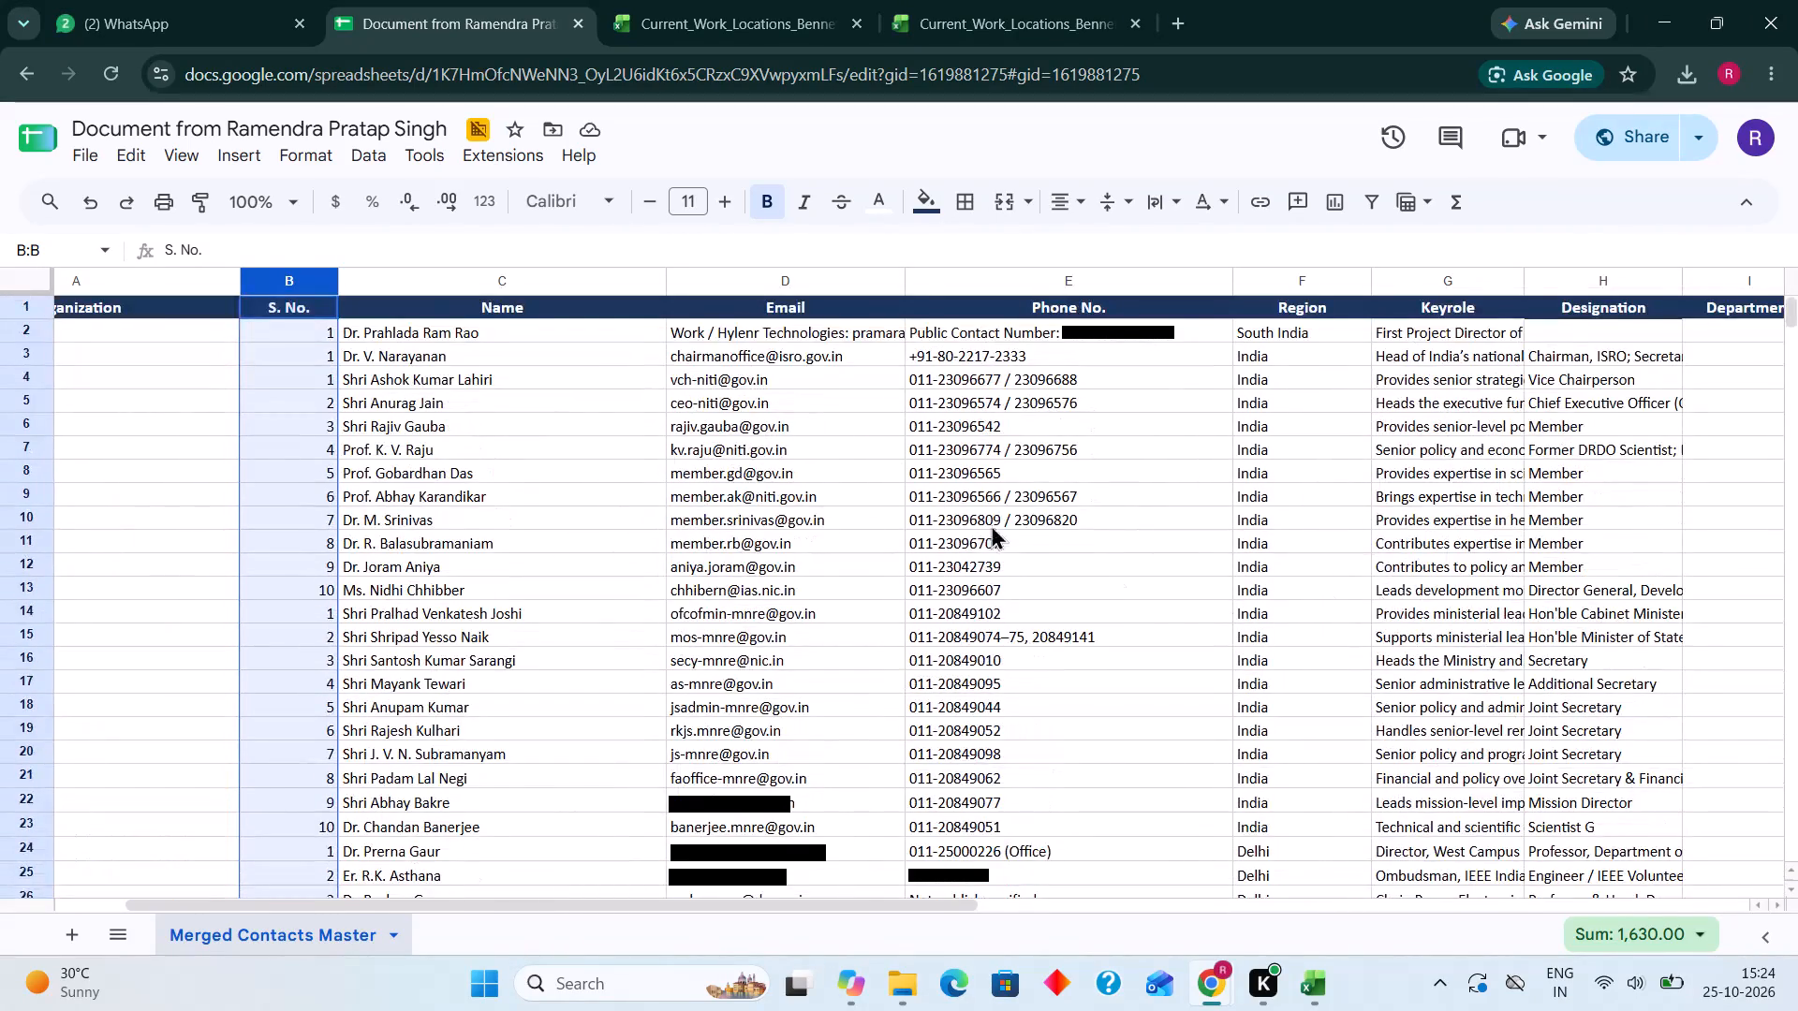
Open the Email entry in D2 to view its full text, leaving the cell without editing it.
click(828, 334)
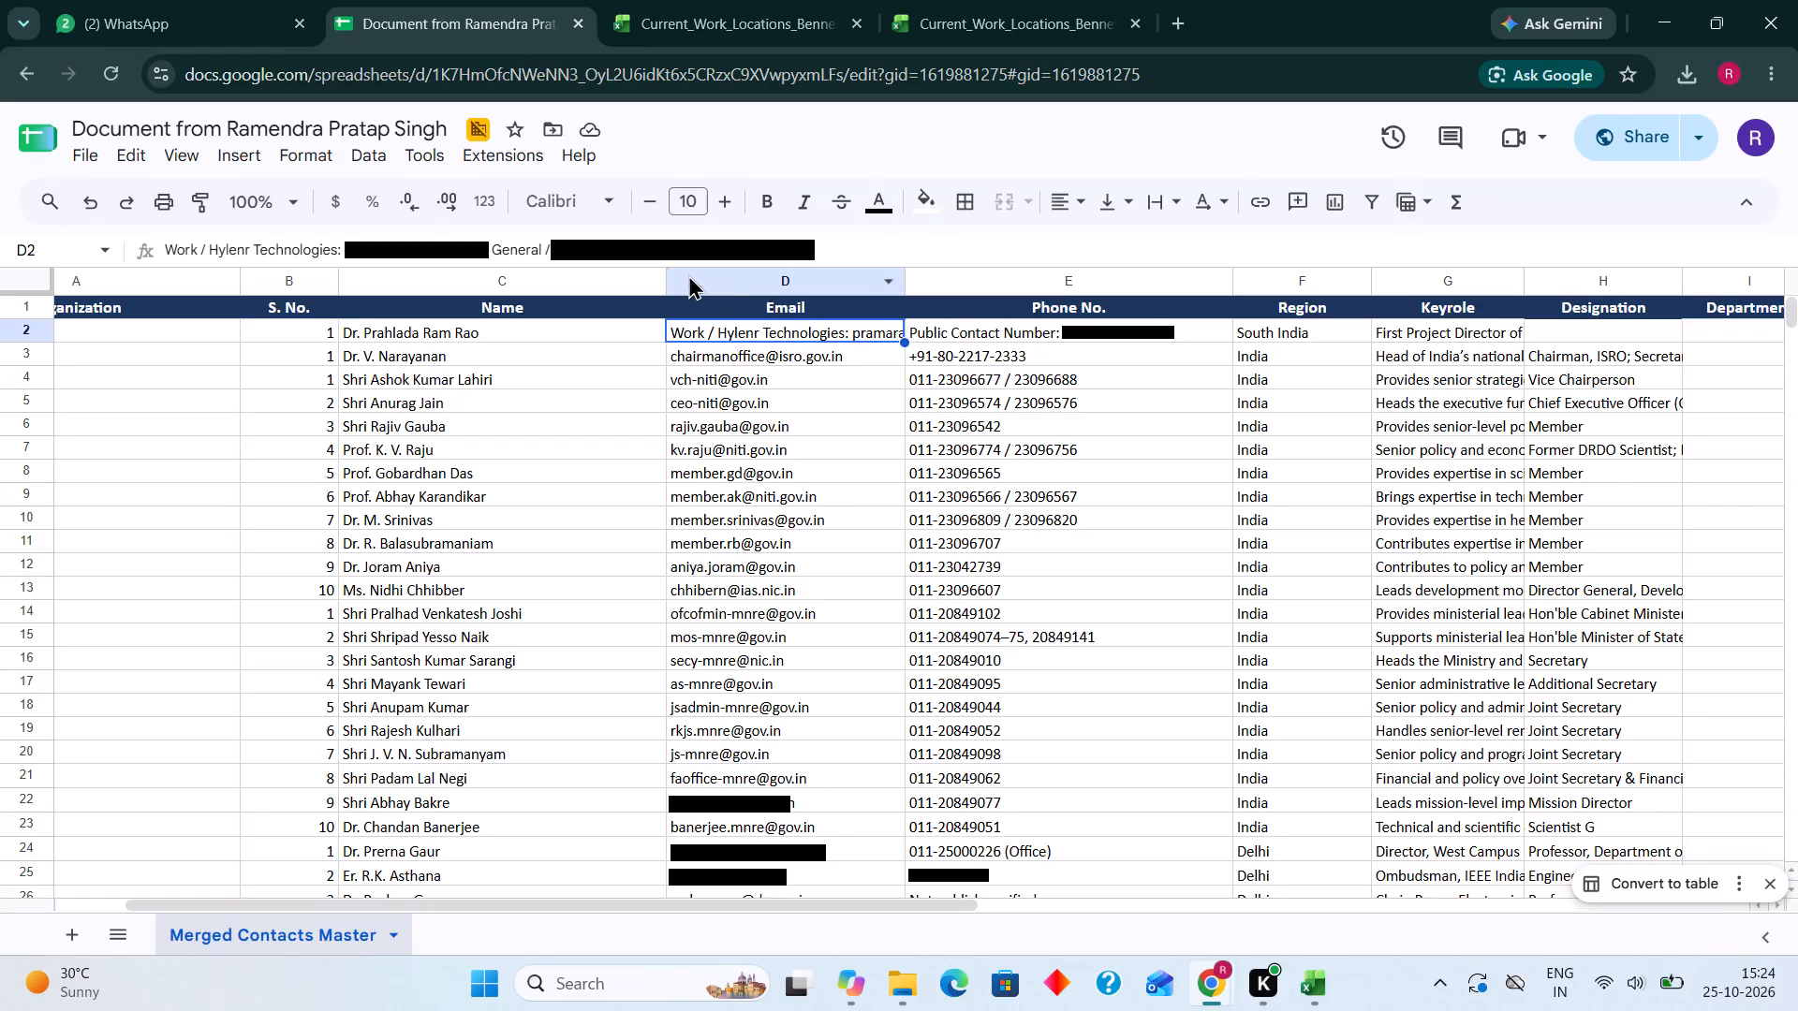
click(626, 250)
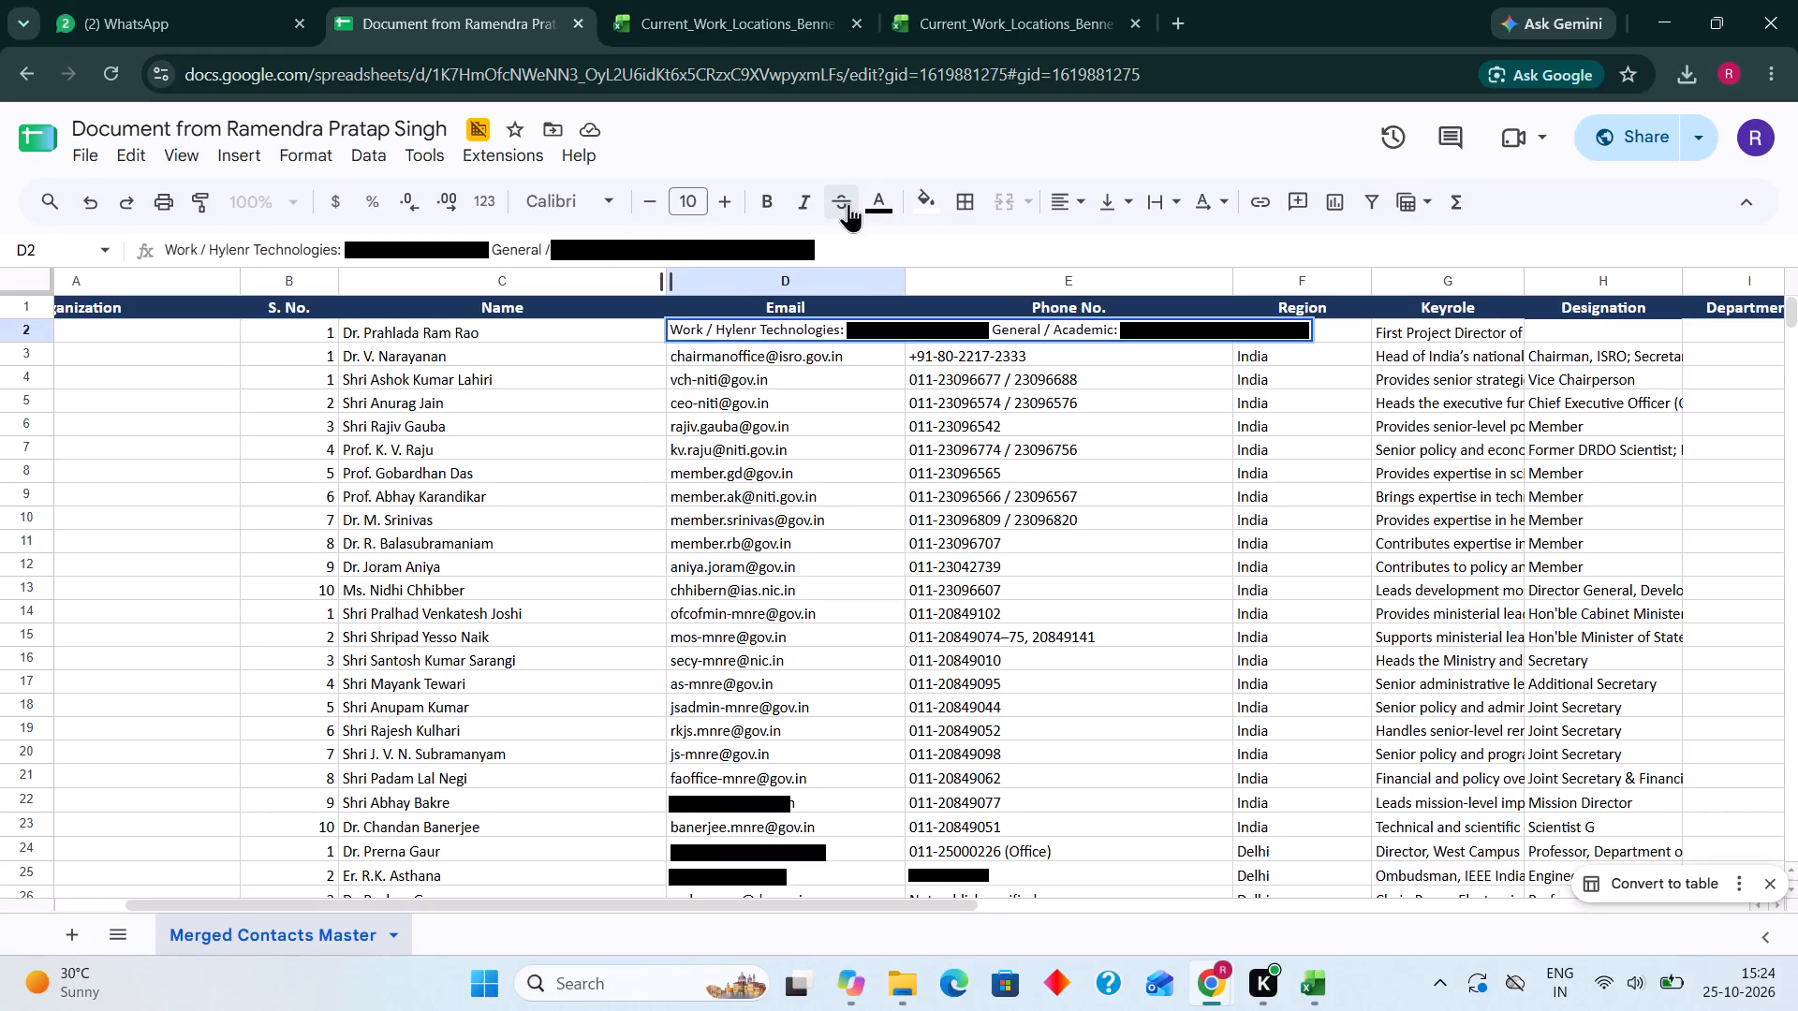
click(990, 252)
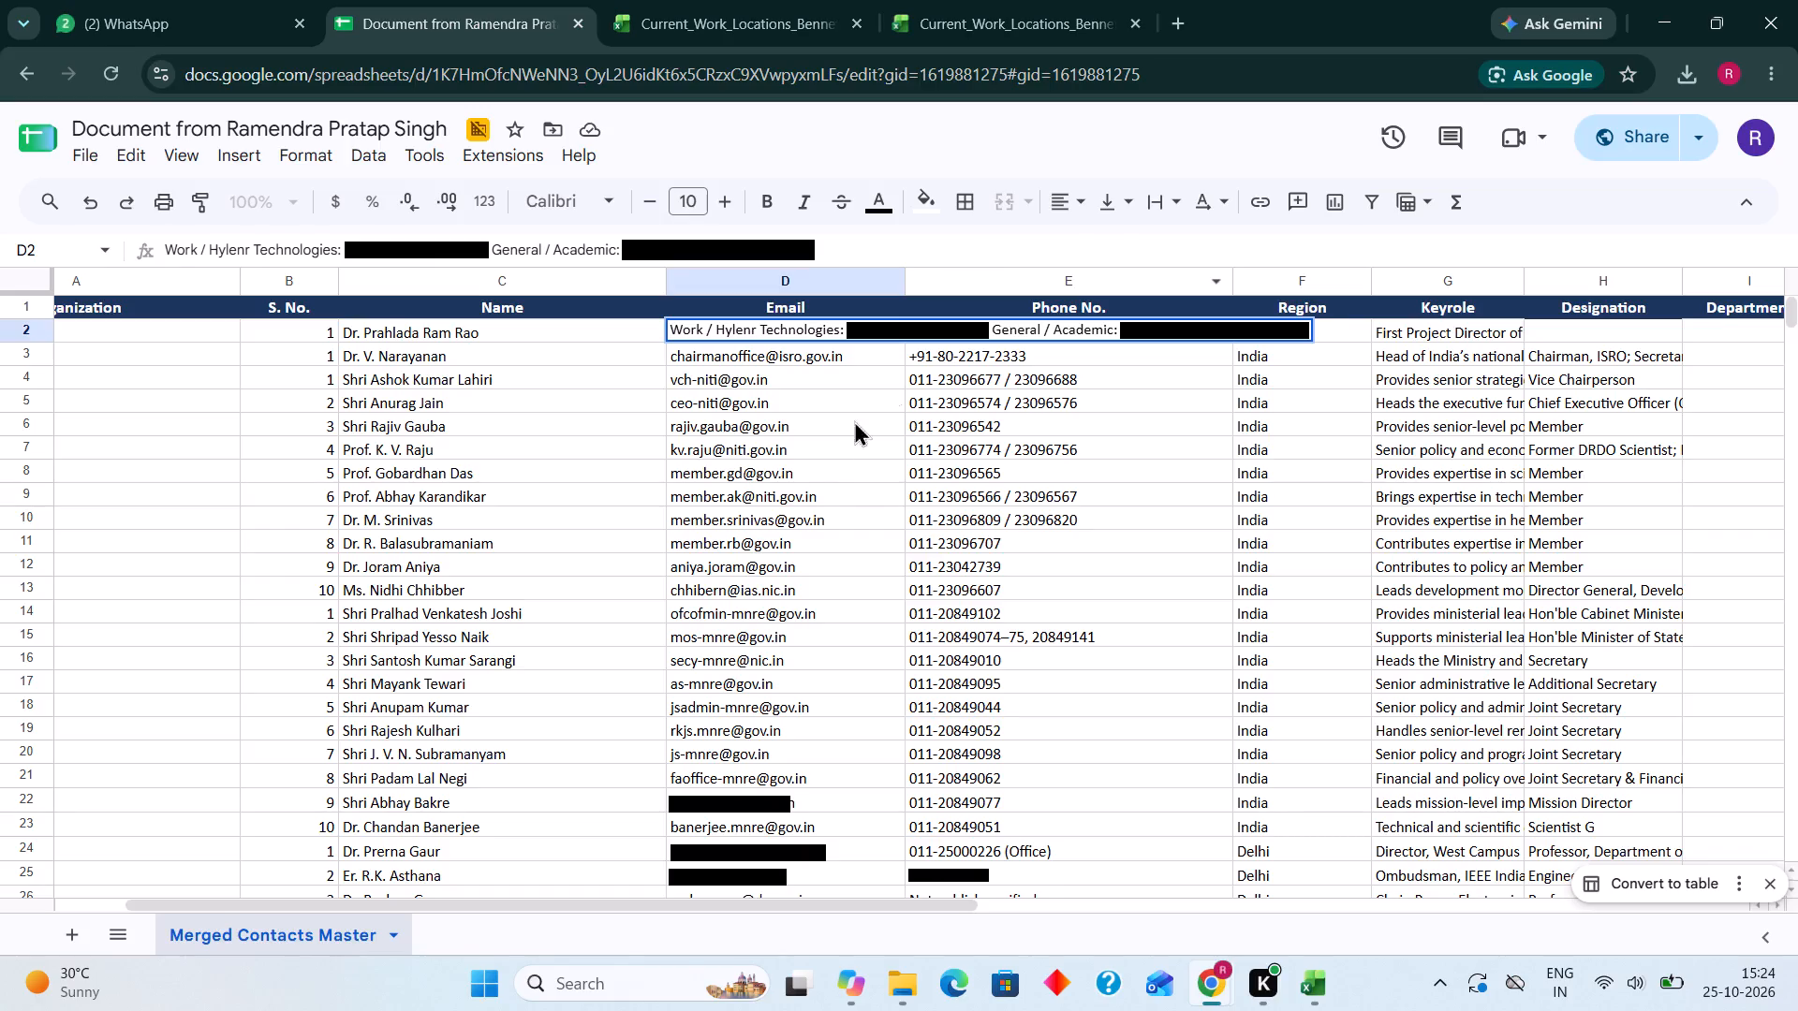
click(809, 457)
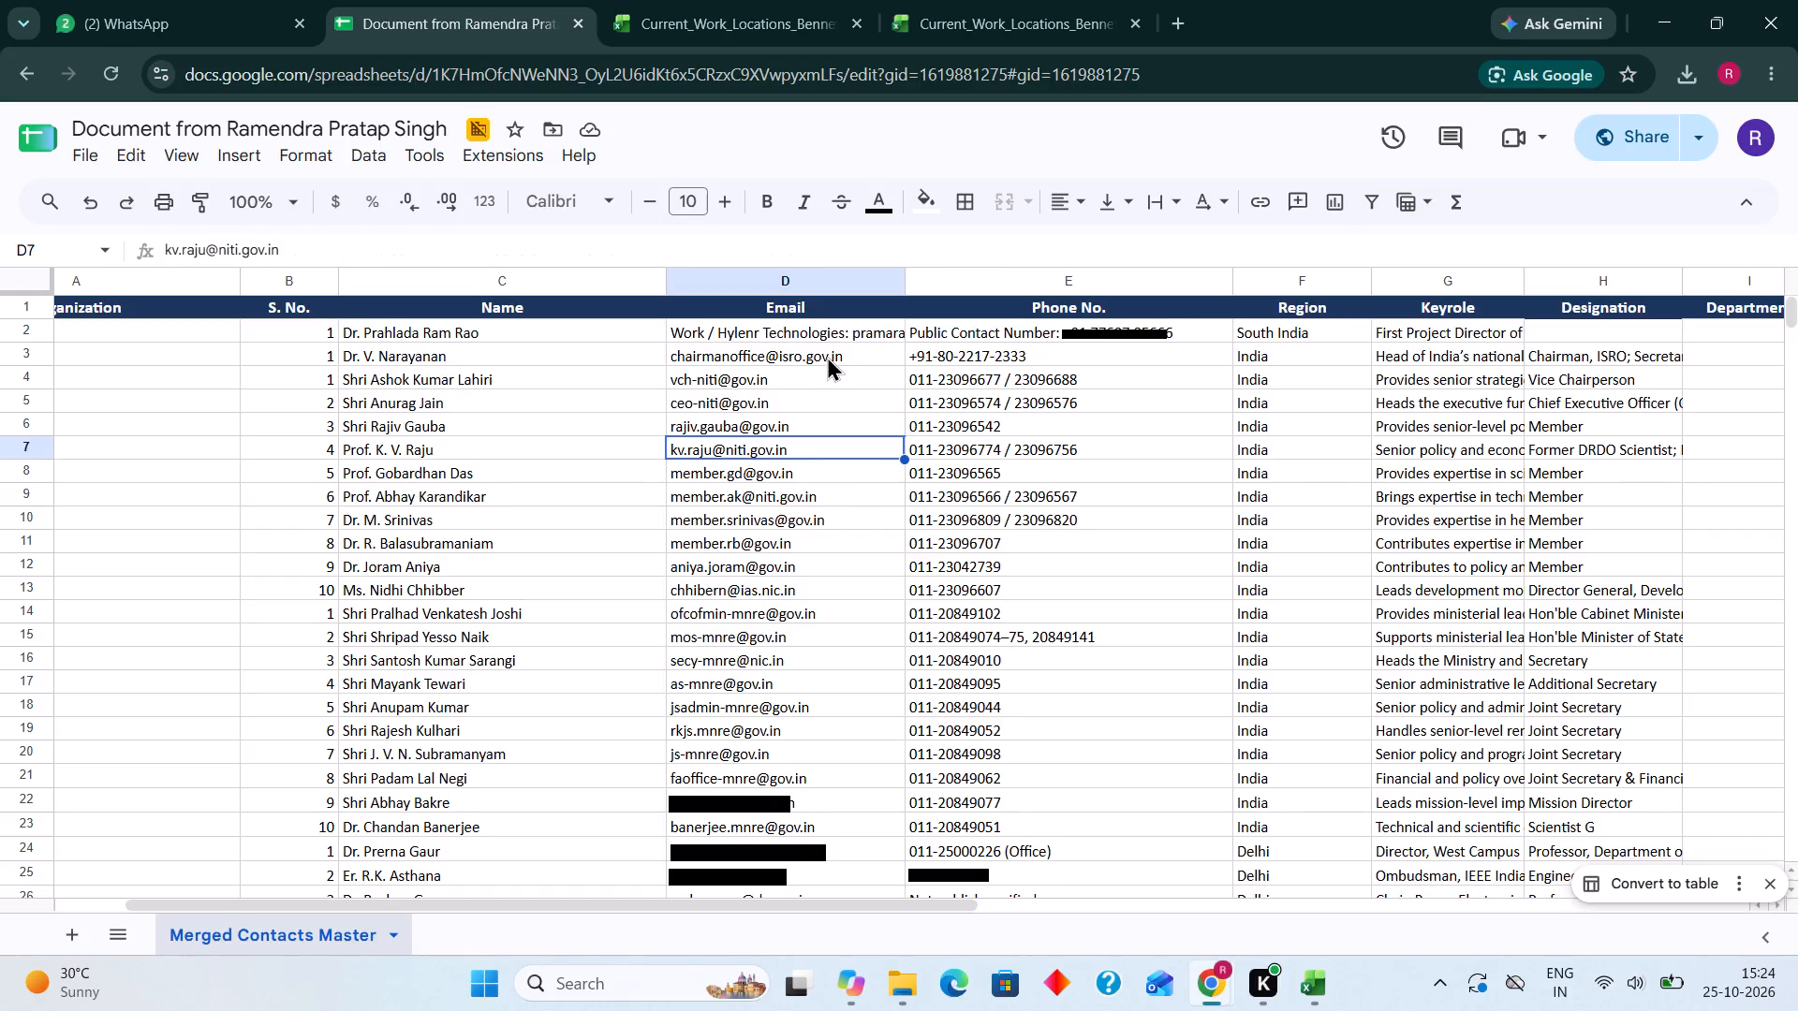
Examine all contact rows again, checking the columns from Organization across to Organization/Institution and First Email Done.
scroll(822, 383, down, 1)
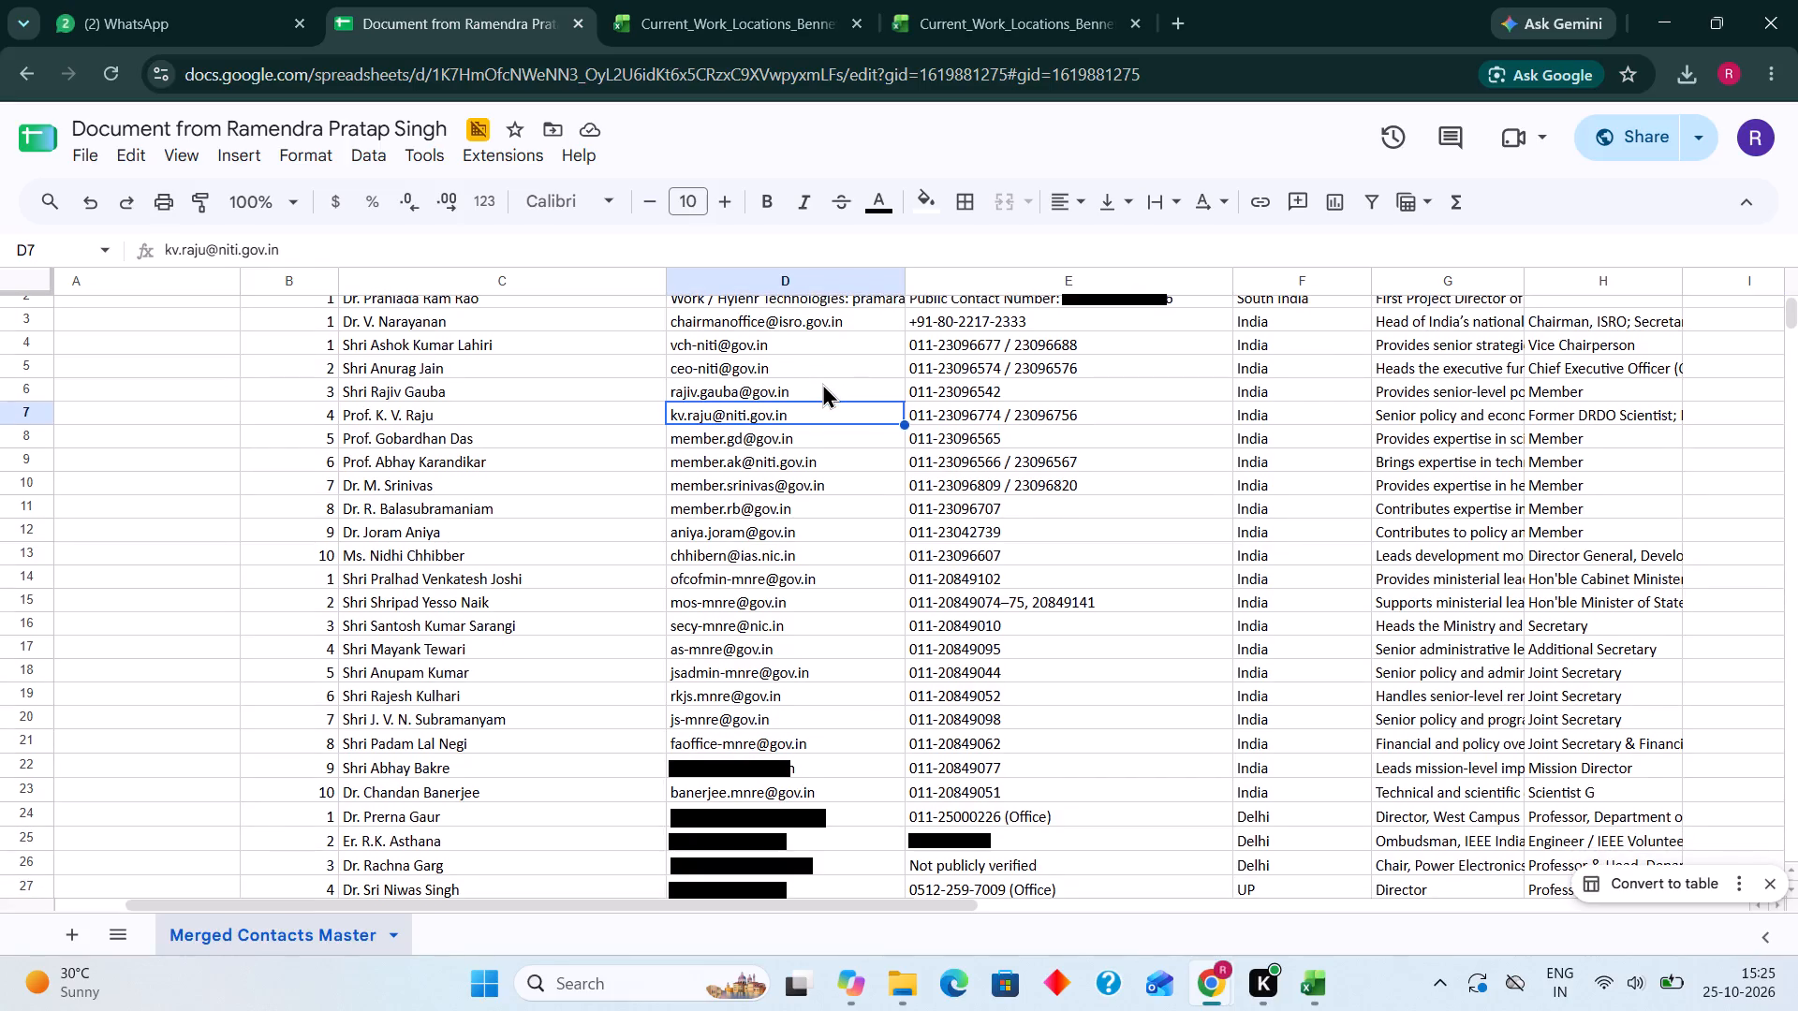
scroll(822, 383, down, 1)
scroll(822, 383, right, 4)
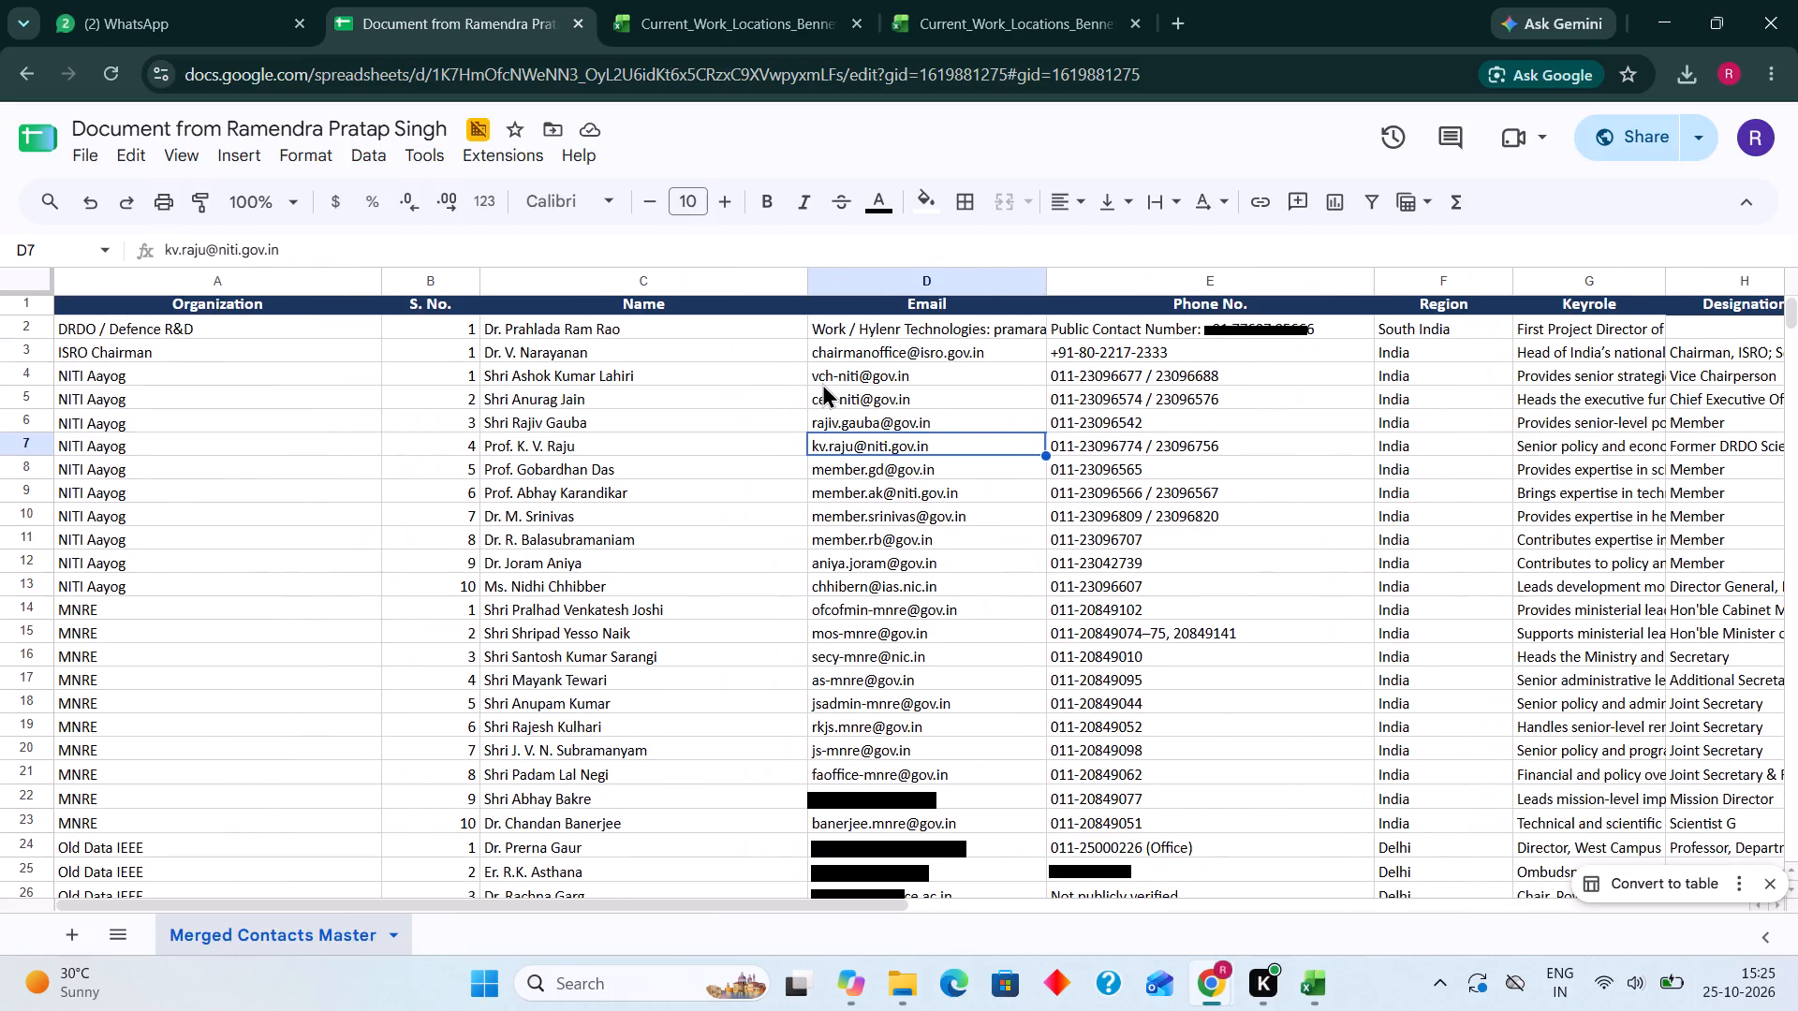
scroll(822, 383, right, 1)
scroll(892, 399, up, 1)
scroll(892, 399, down, 2)
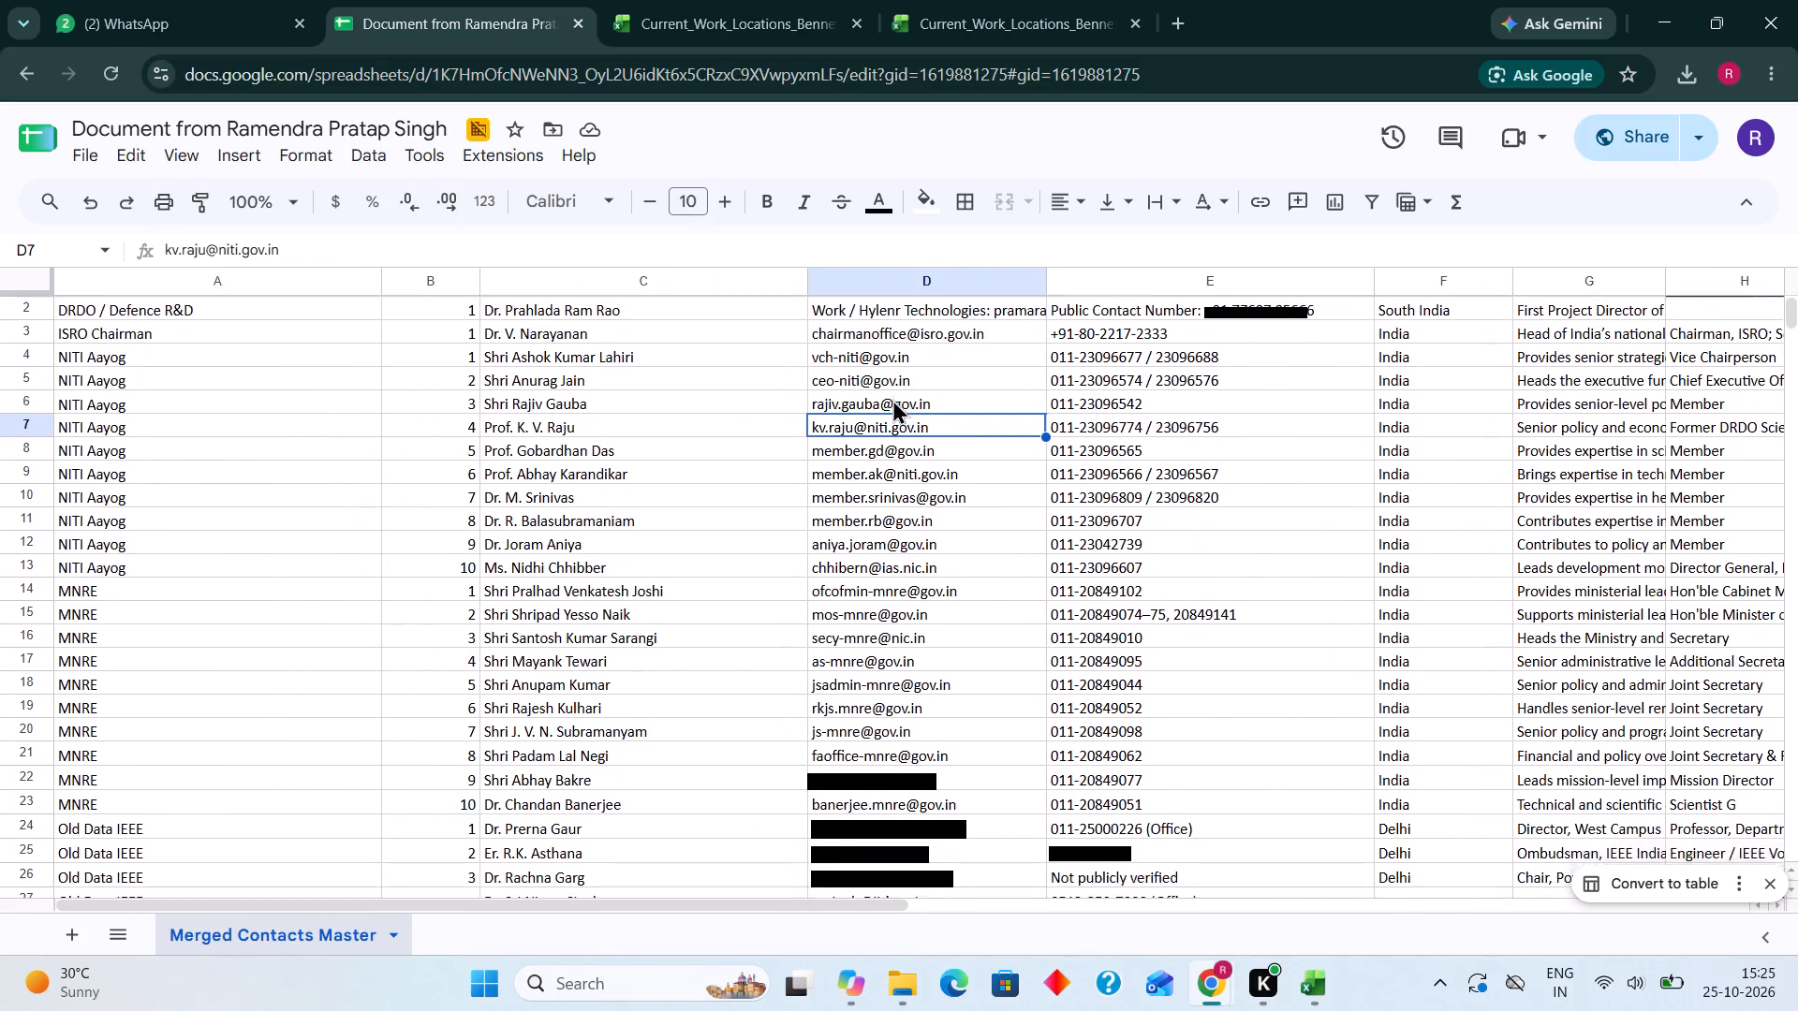
scroll(892, 399, down, 3)
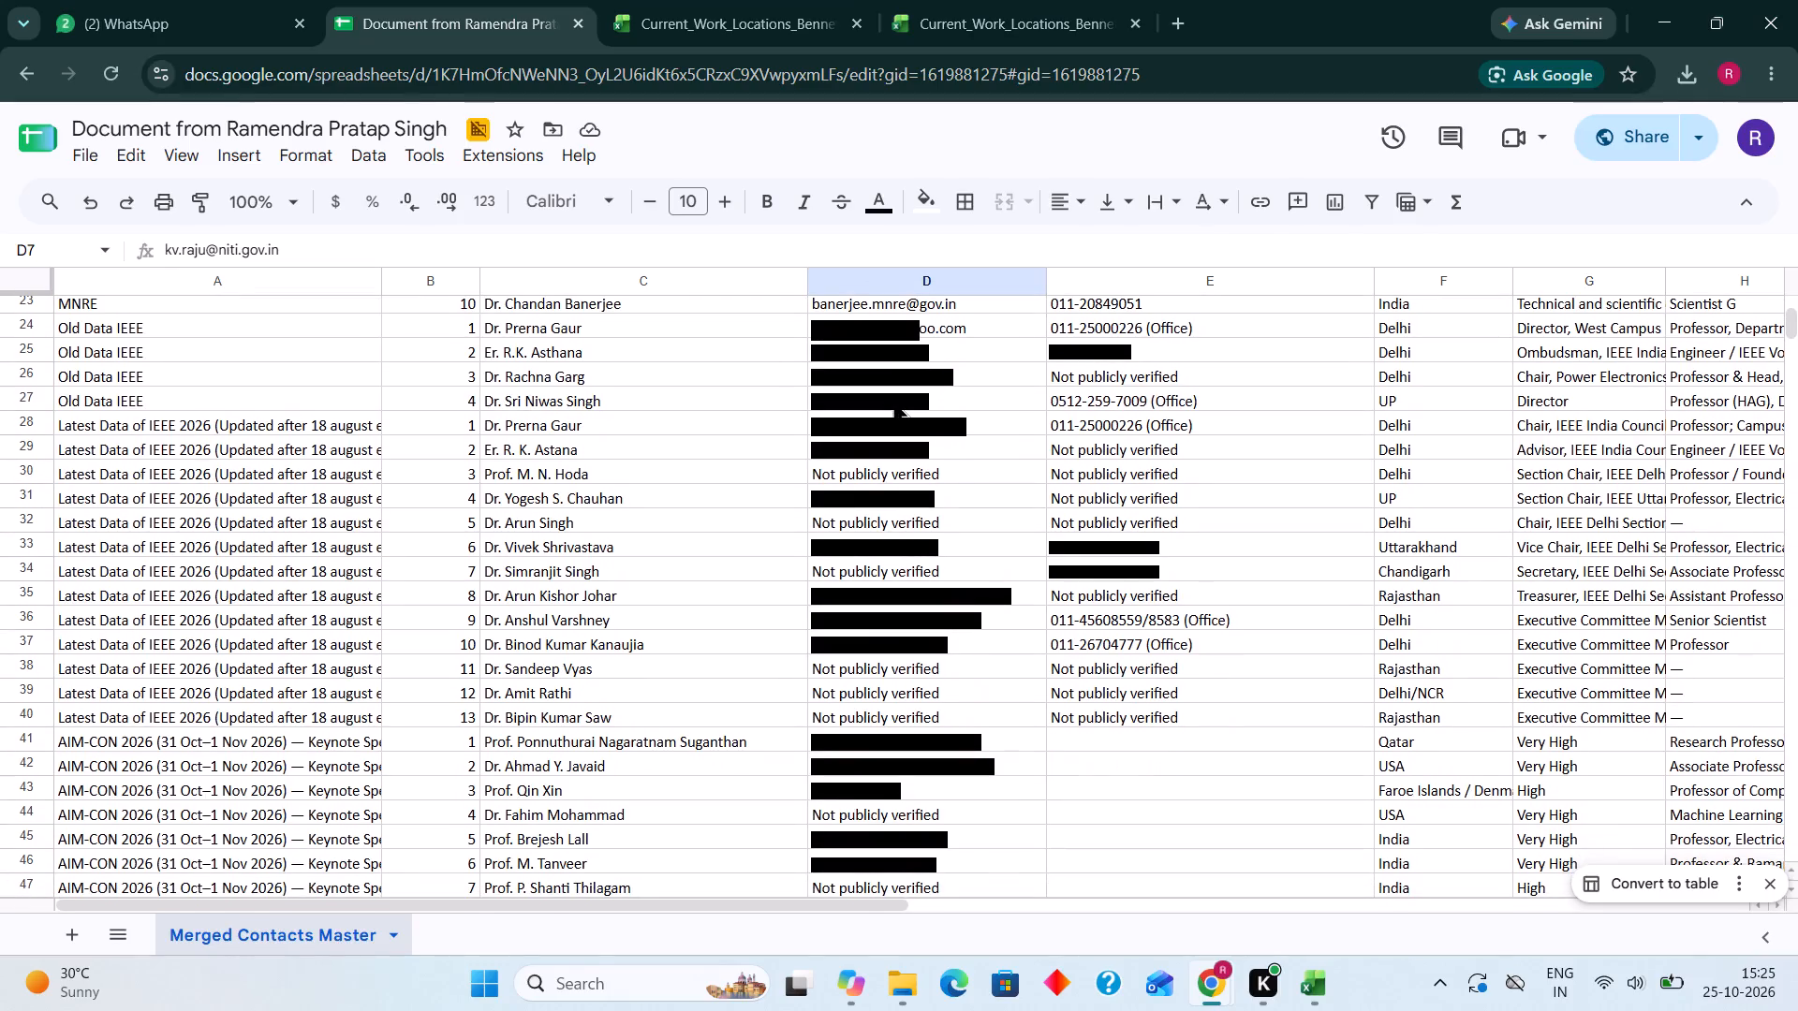
scroll(892, 399, down, 4)
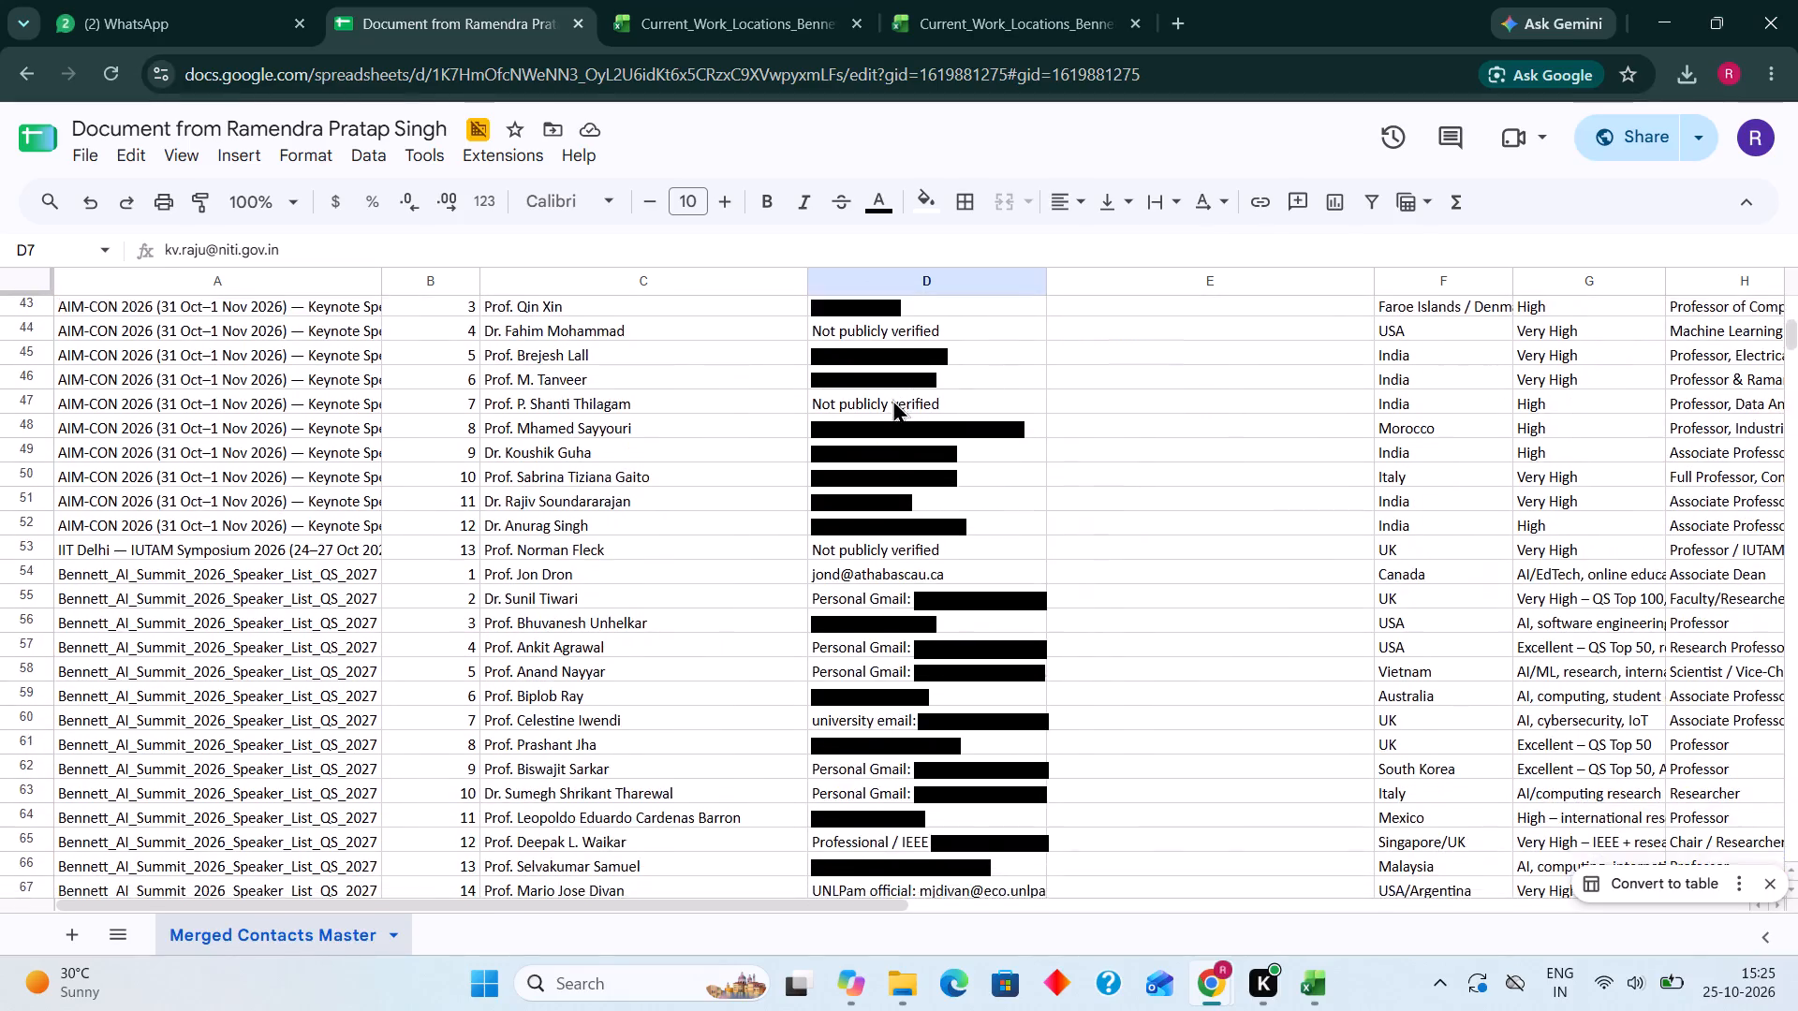
scroll(892, 399, down, 5)
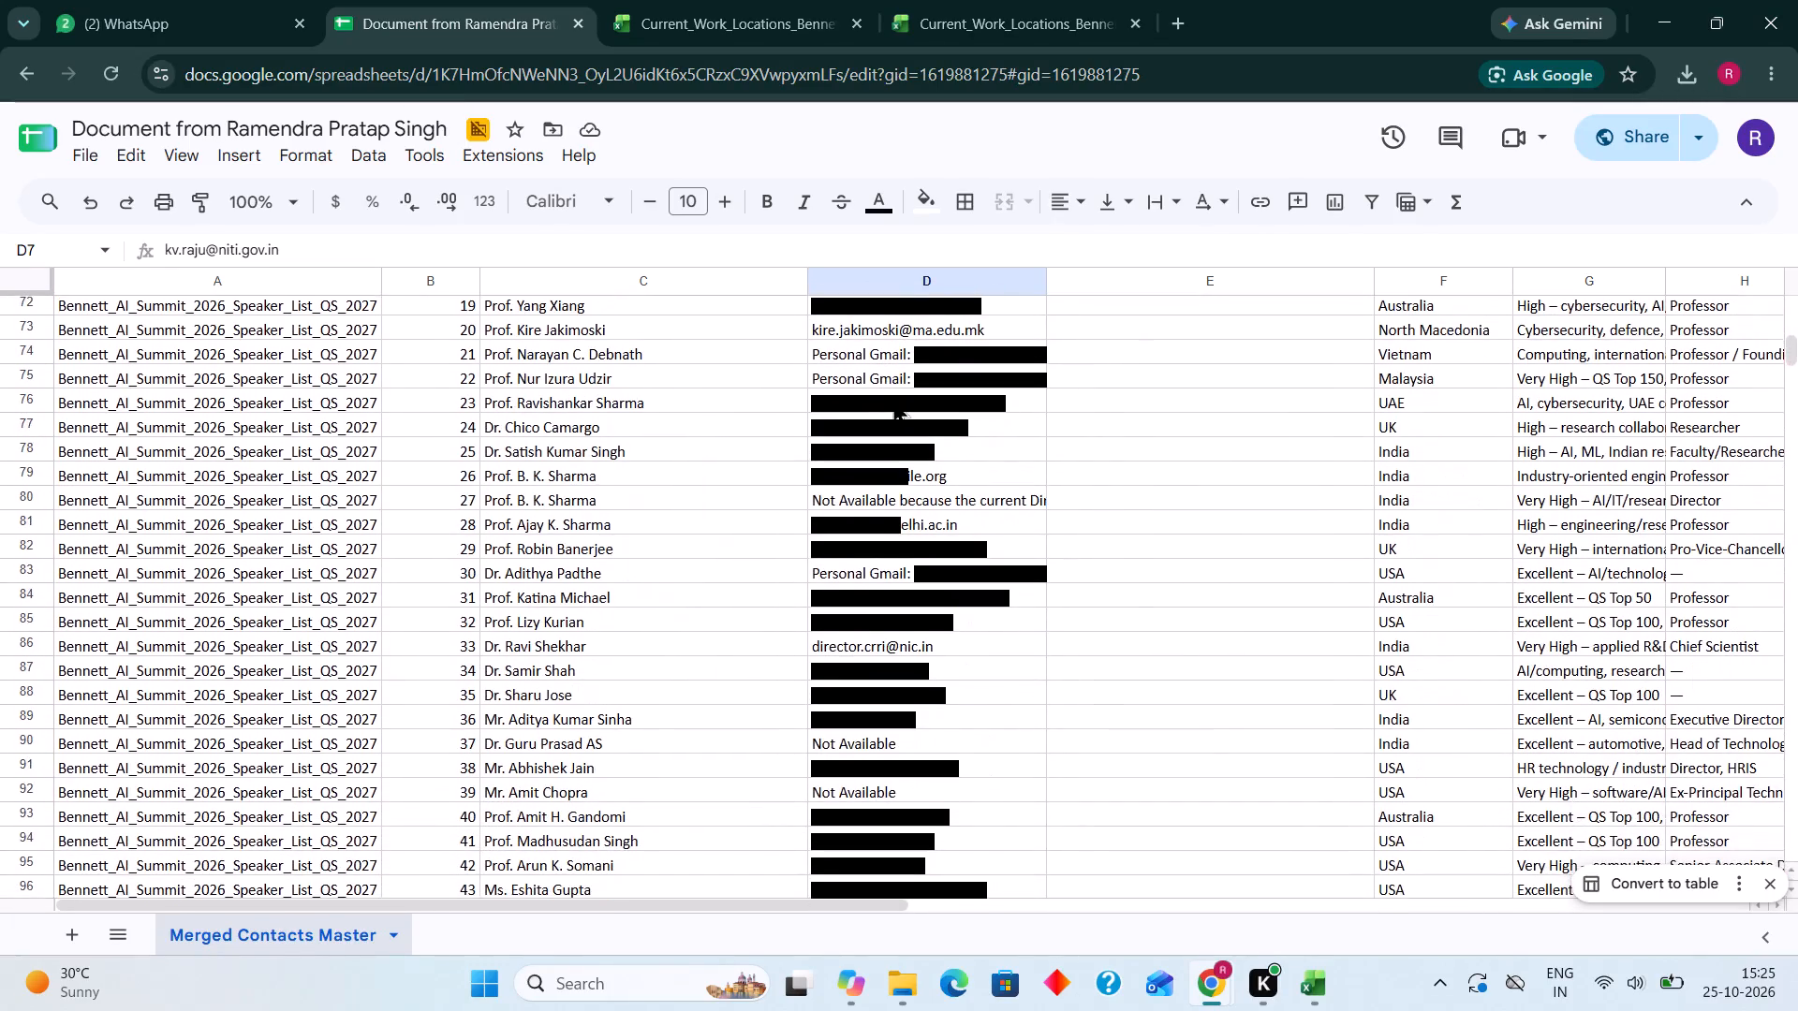
scroll(892, 399, down, 4)
scroll(892, 399, up, 2)
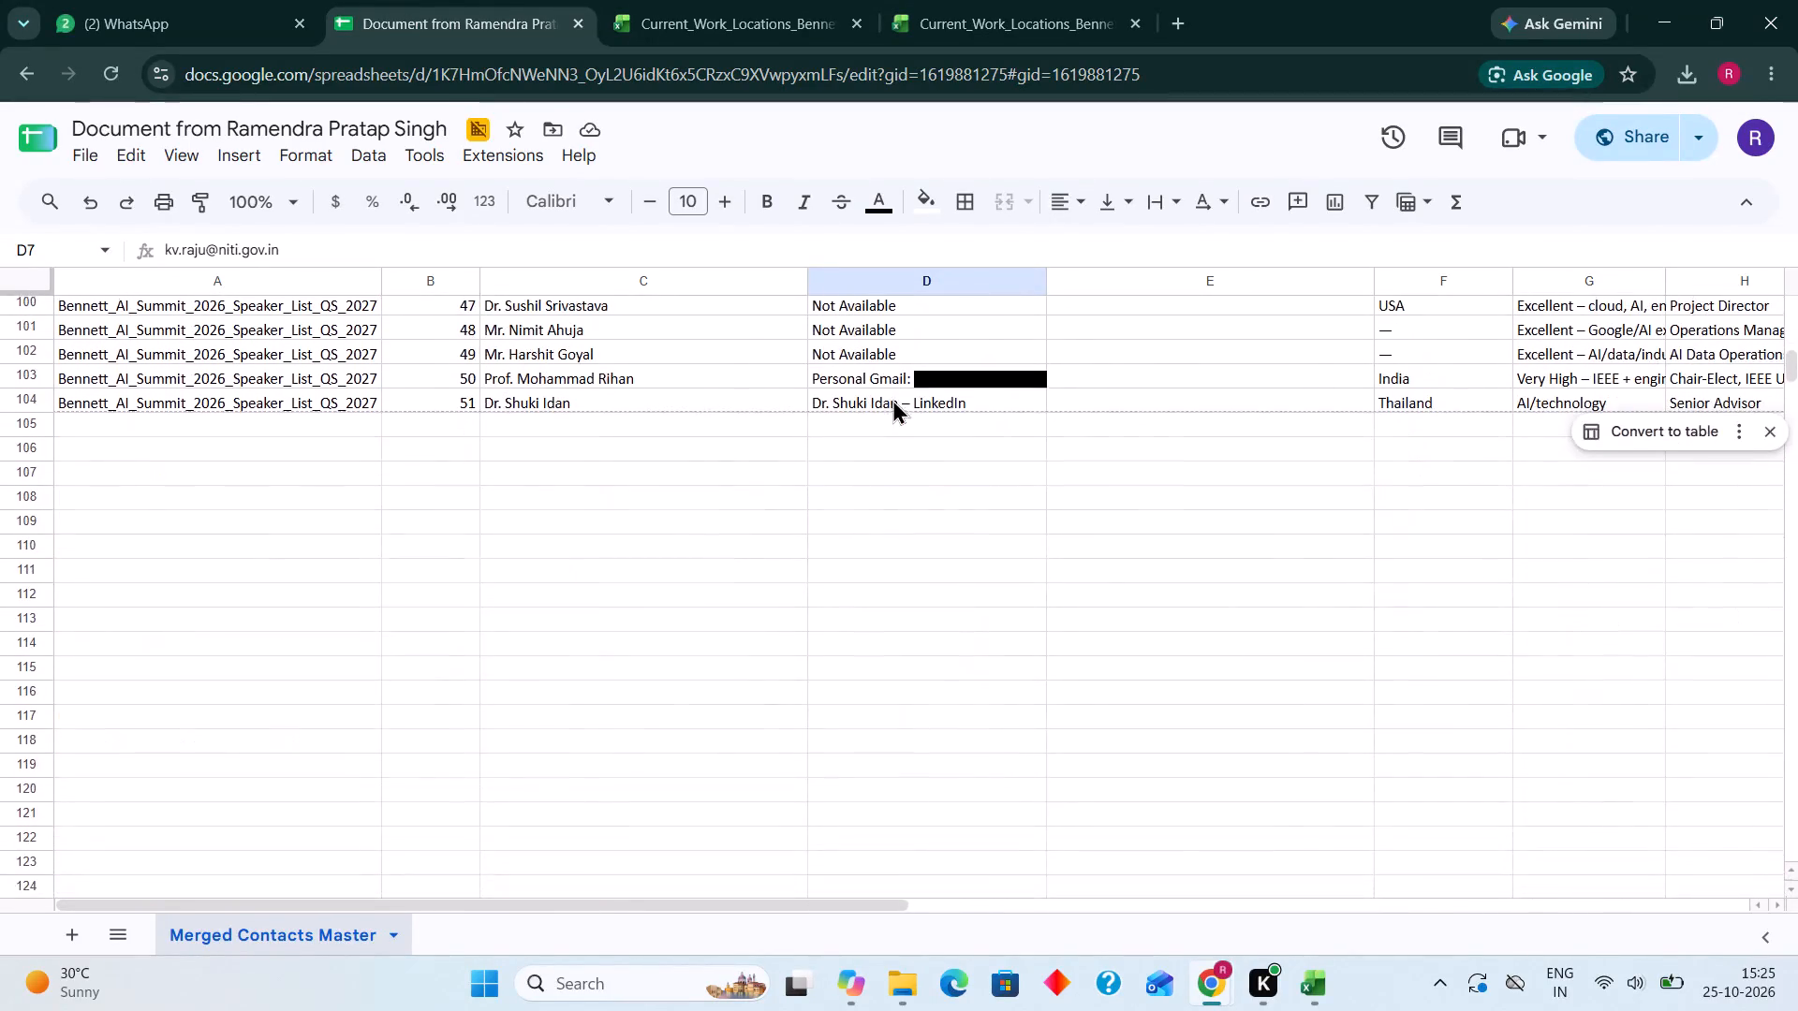
scroll(892, 399, up, 12)
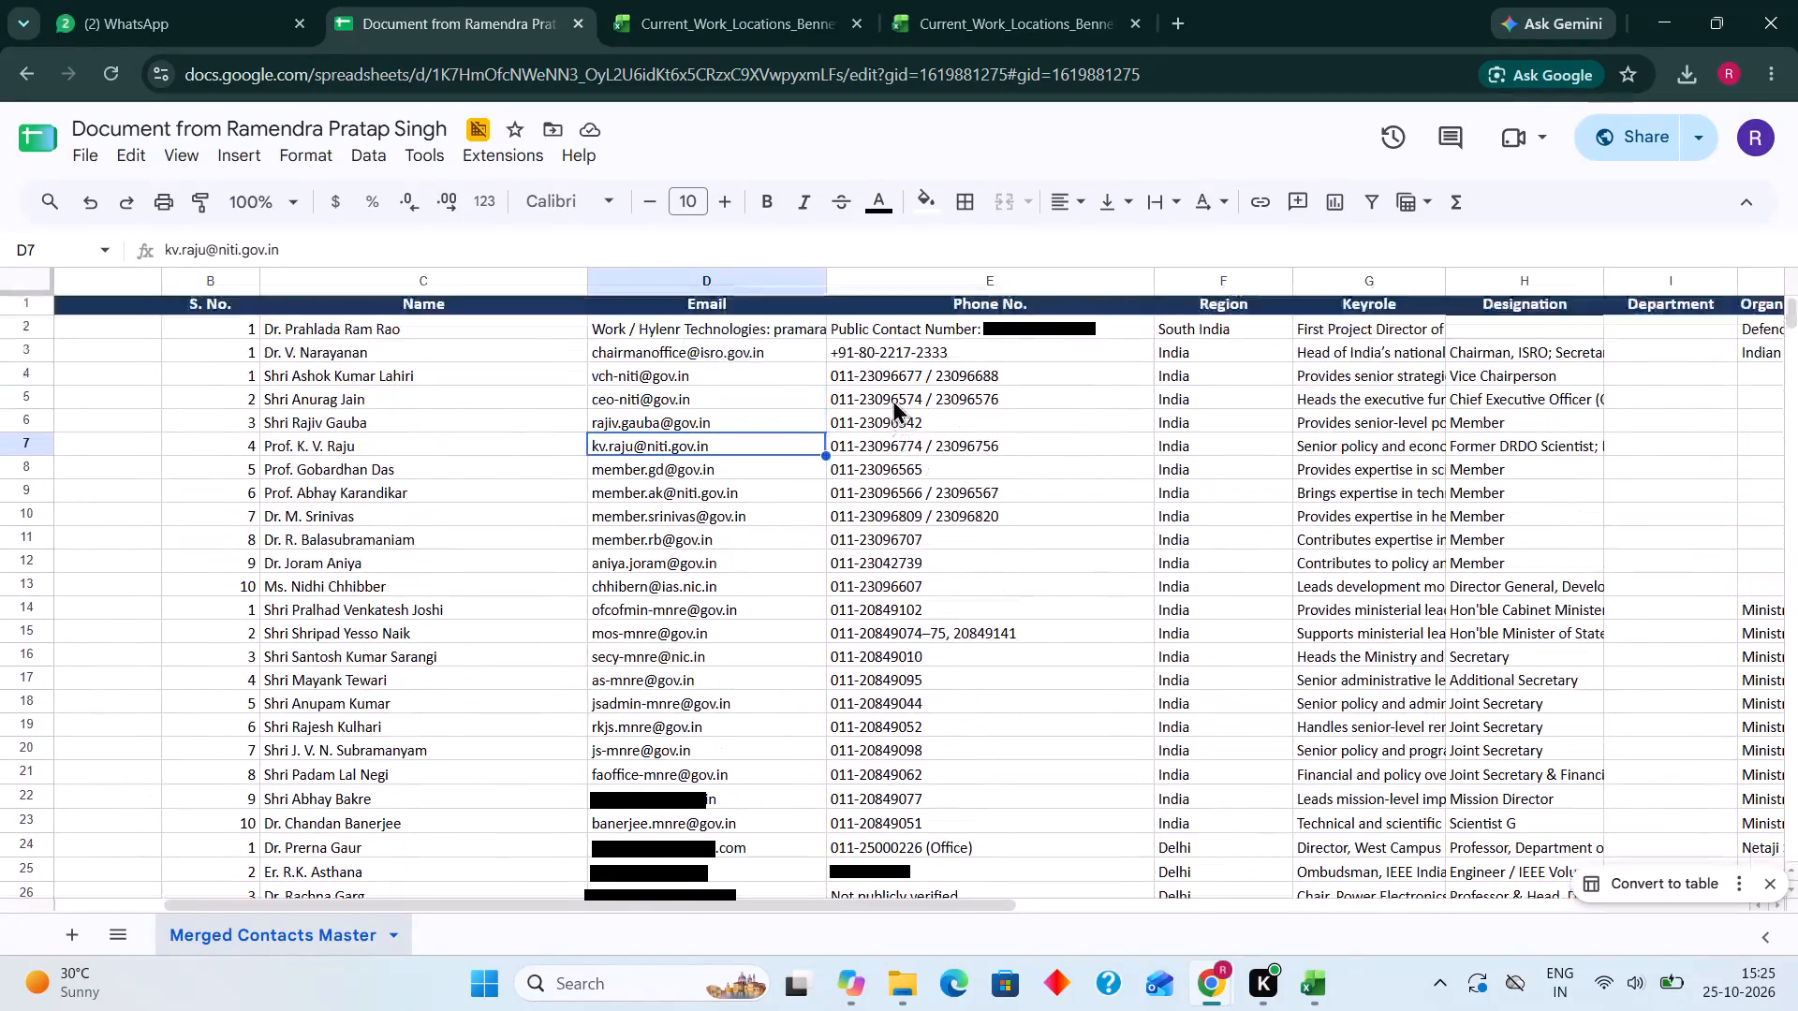
scroll(892, 399, up, 1)
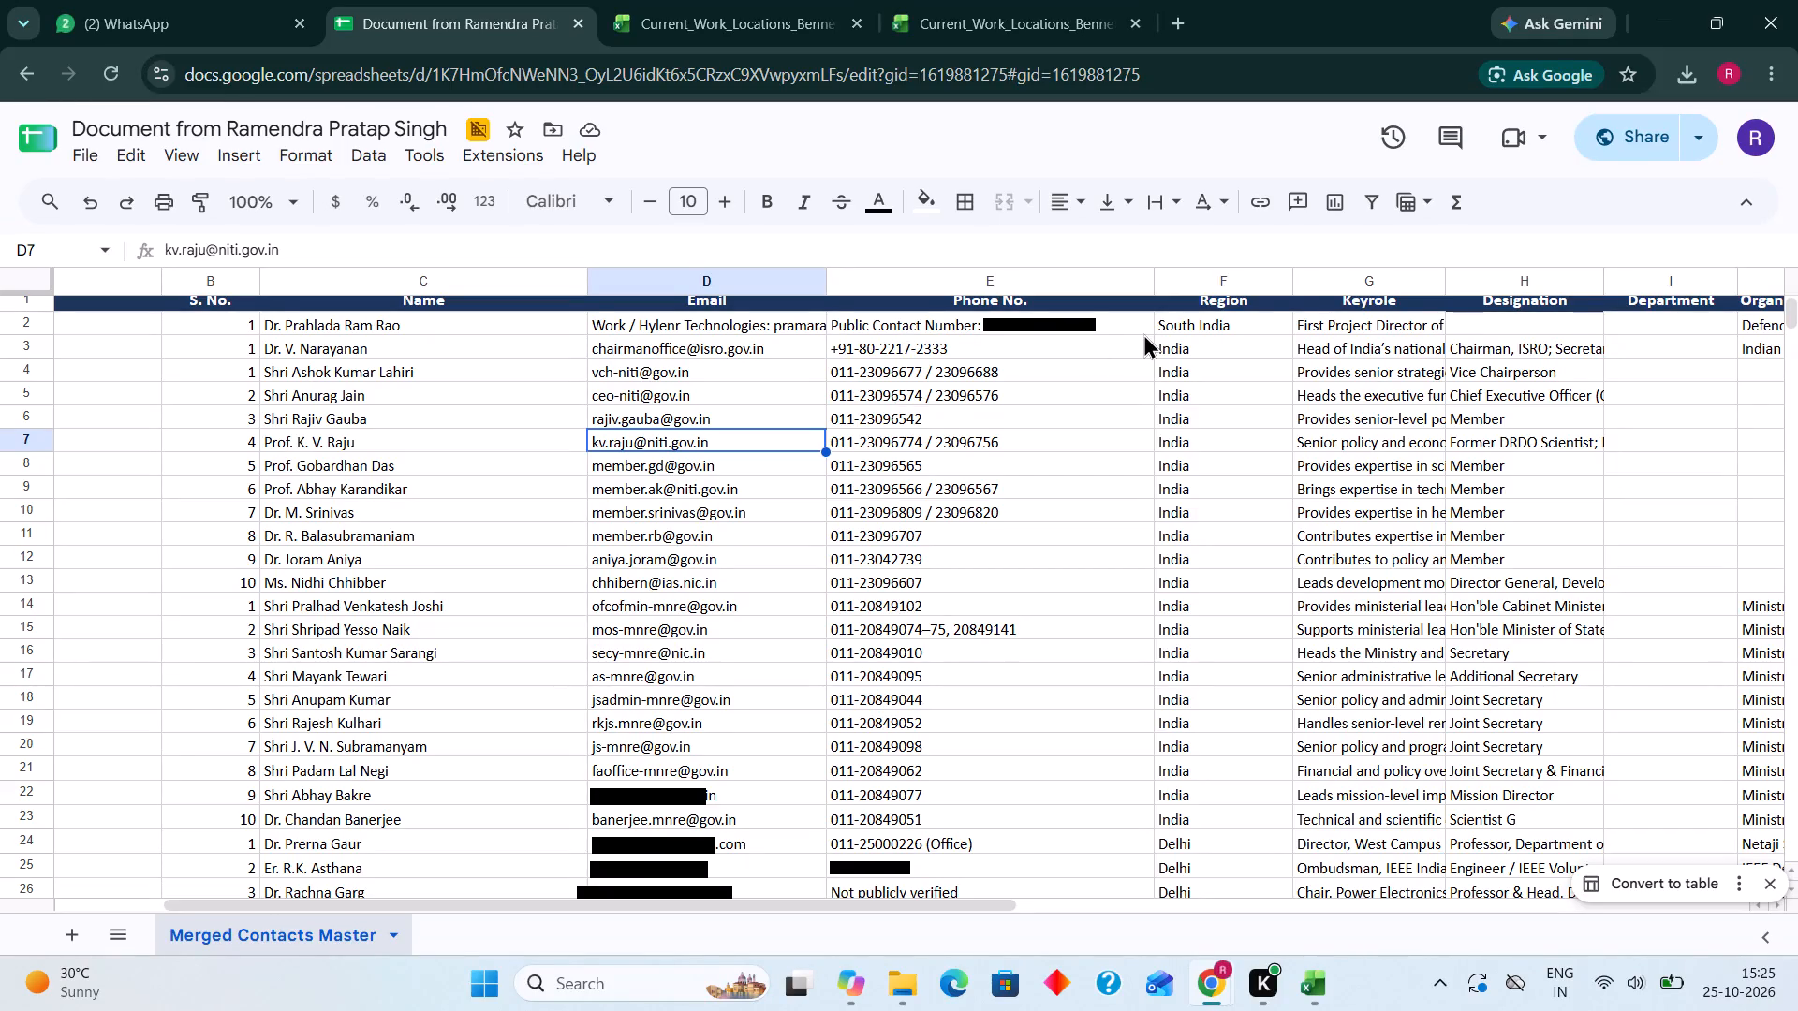
click(1291, 279)
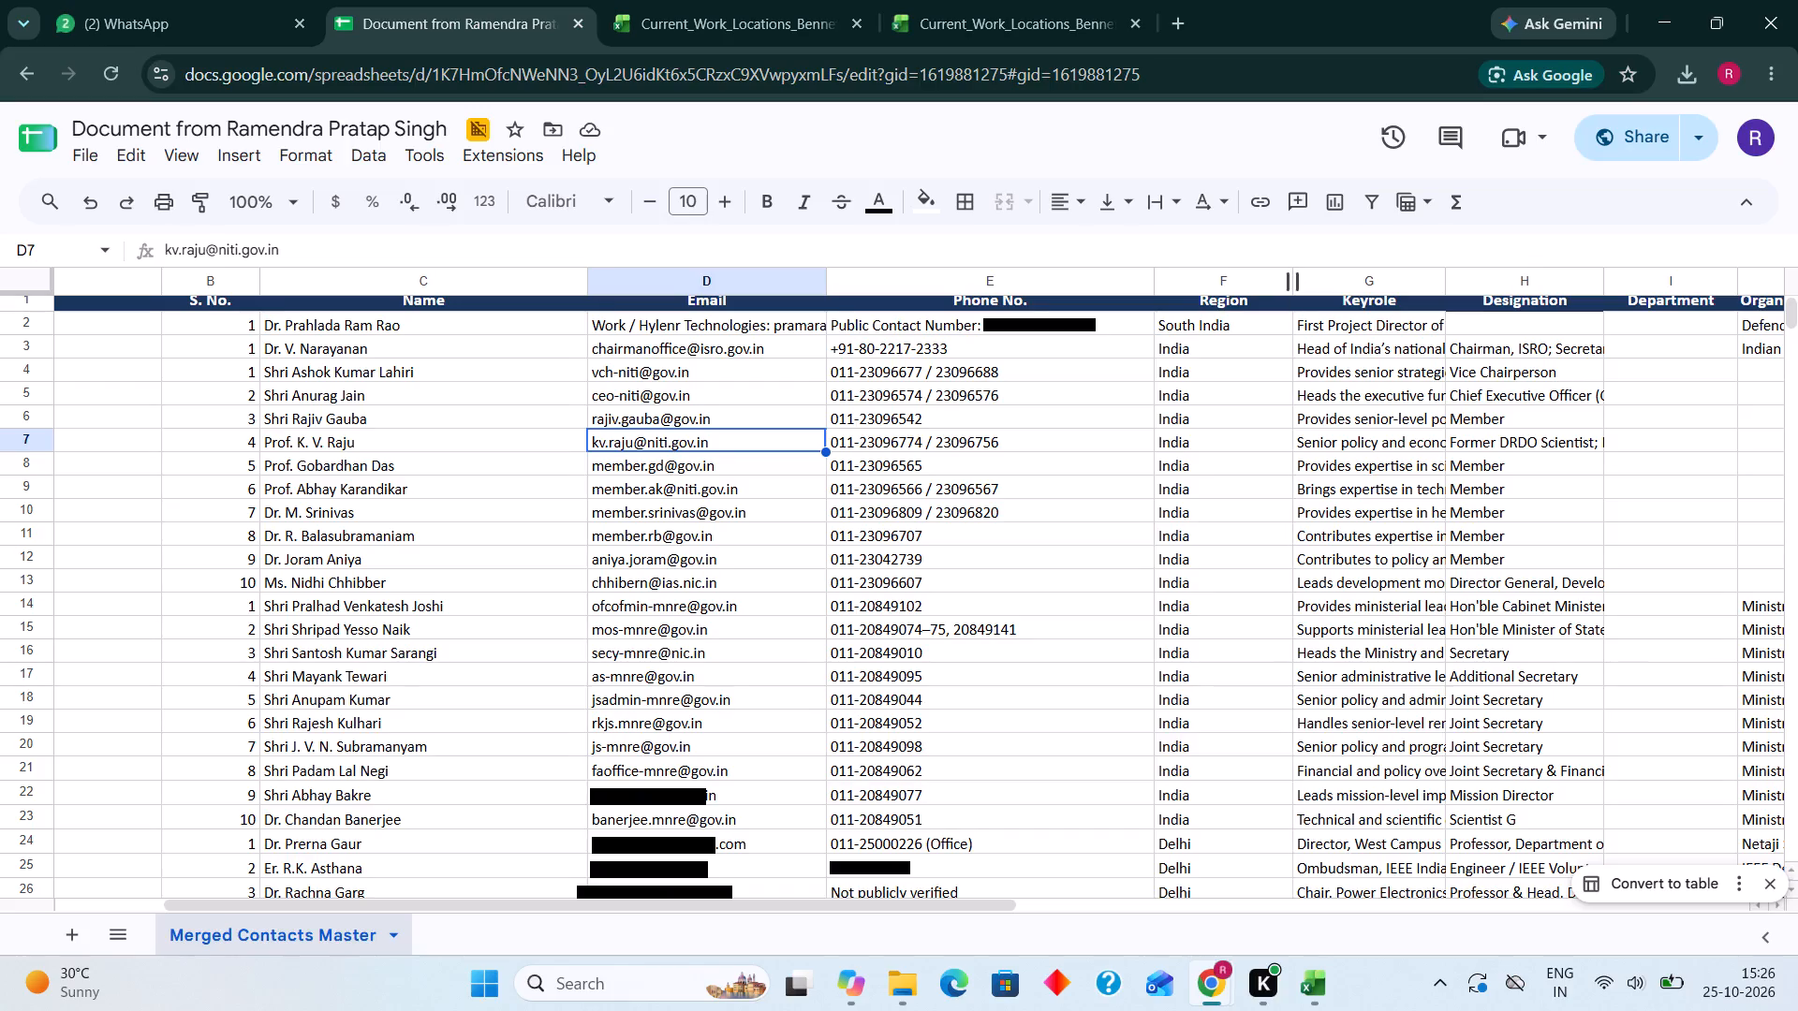
scroll(1148, 586, left, 3)
scroll(1148, 586, up, 2)
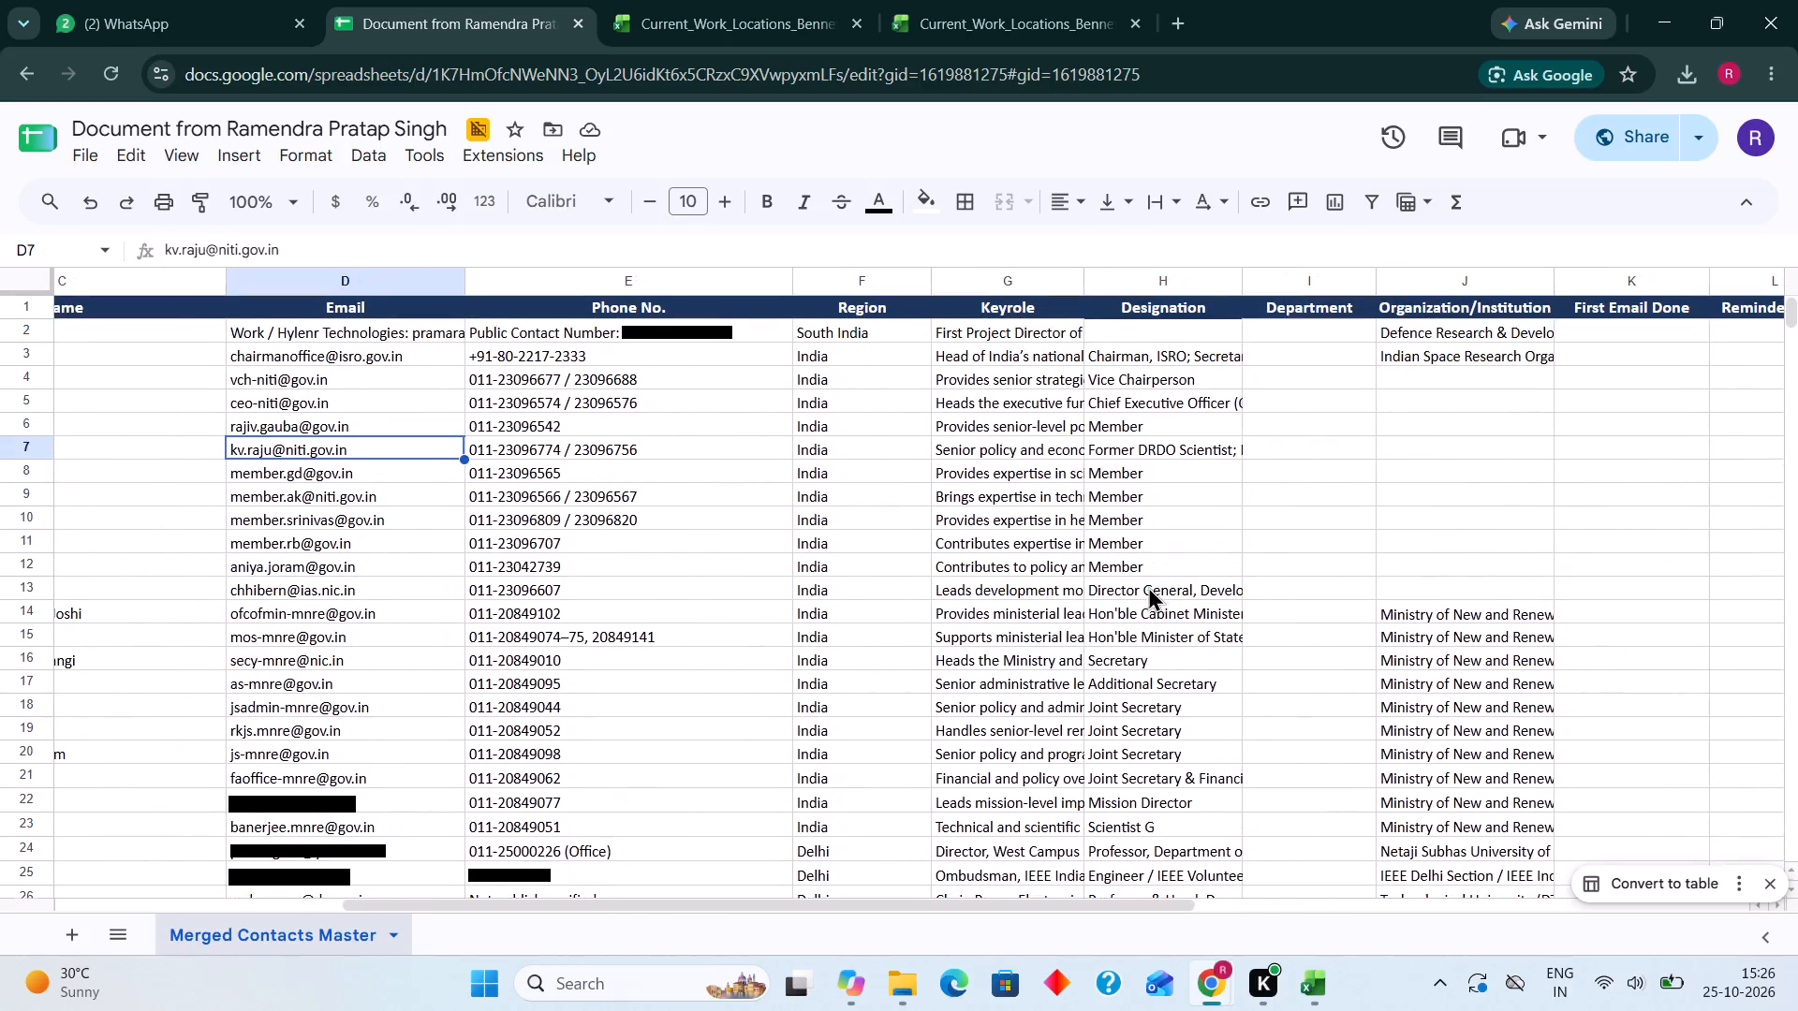
scroll(1148, 586, up, 3)
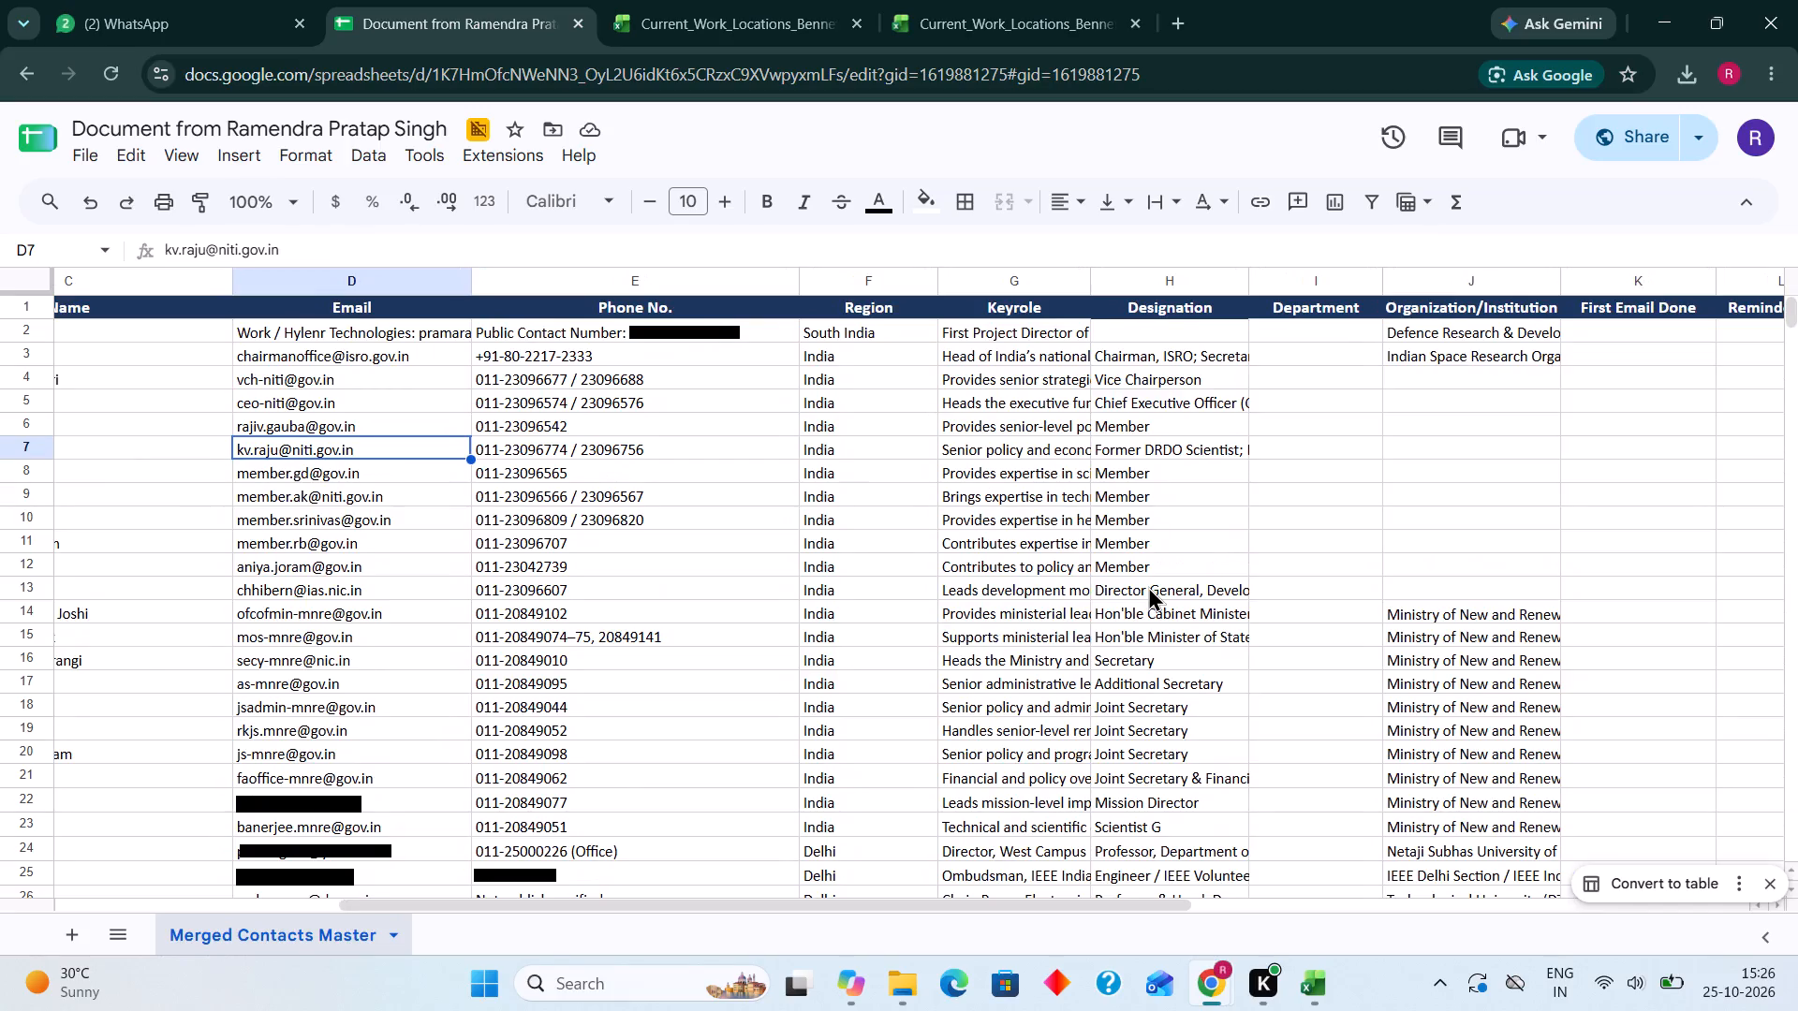
scroll(1148, 586, right, 2)
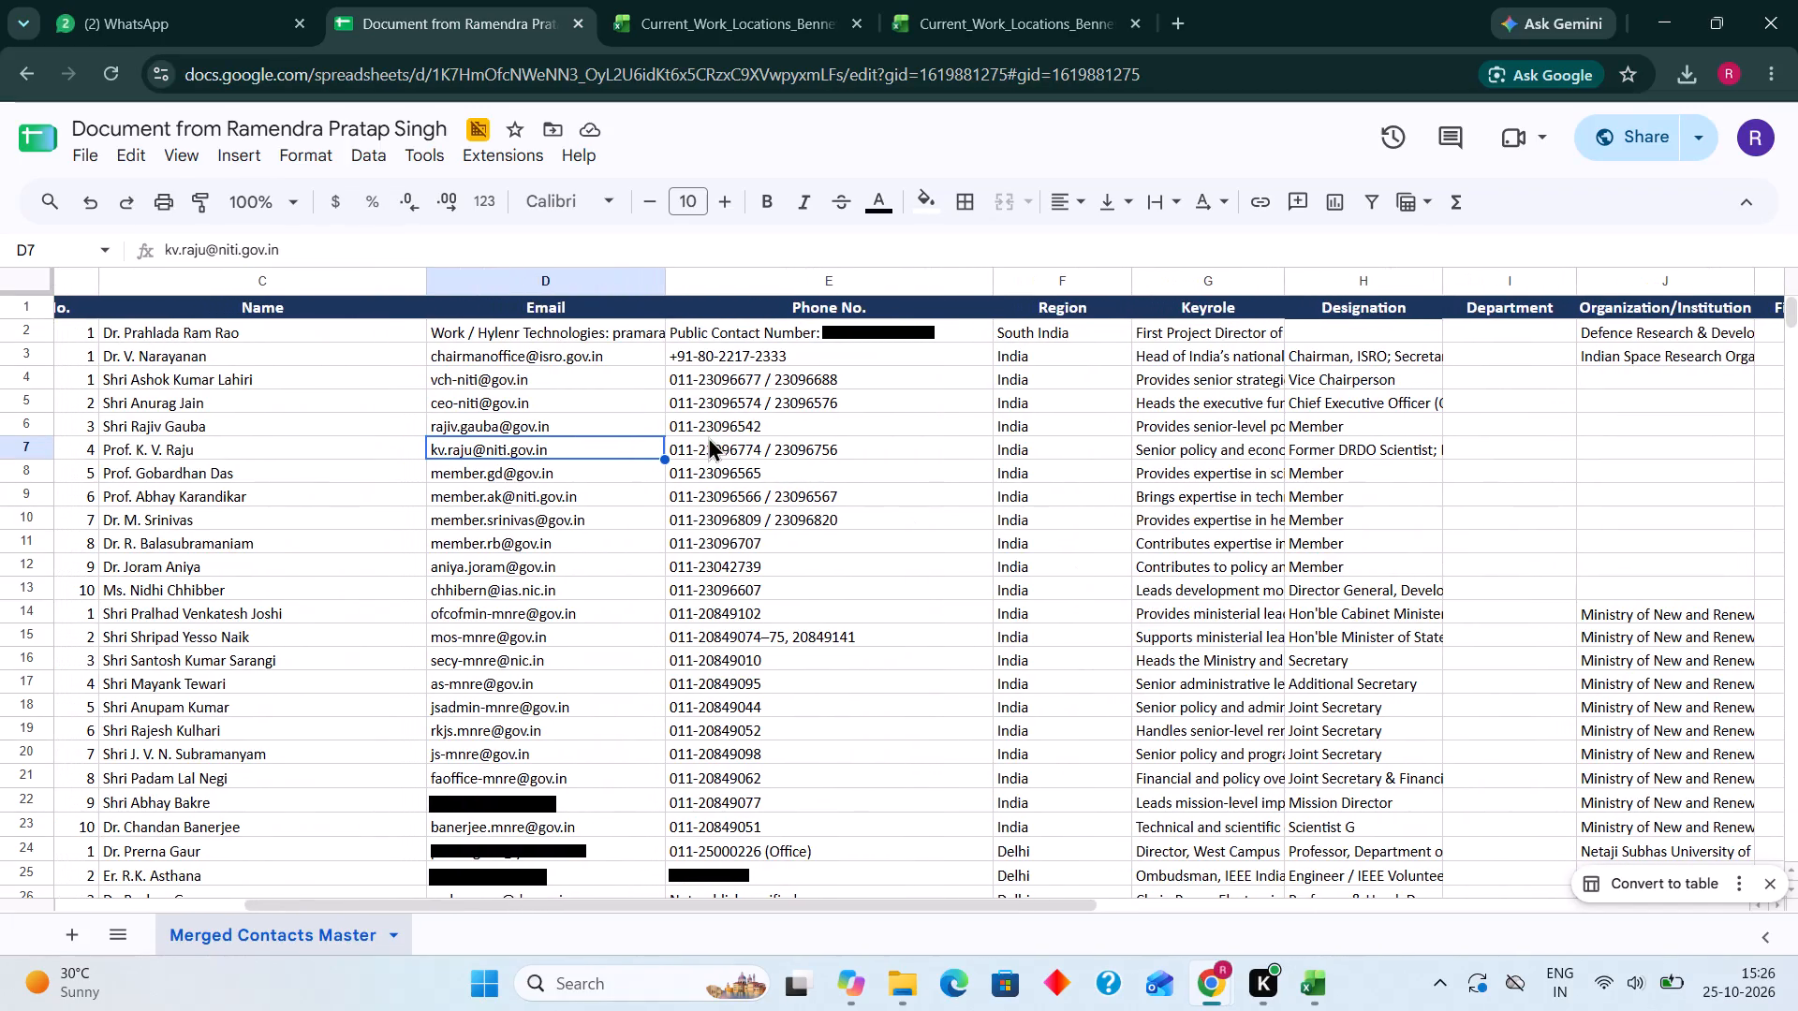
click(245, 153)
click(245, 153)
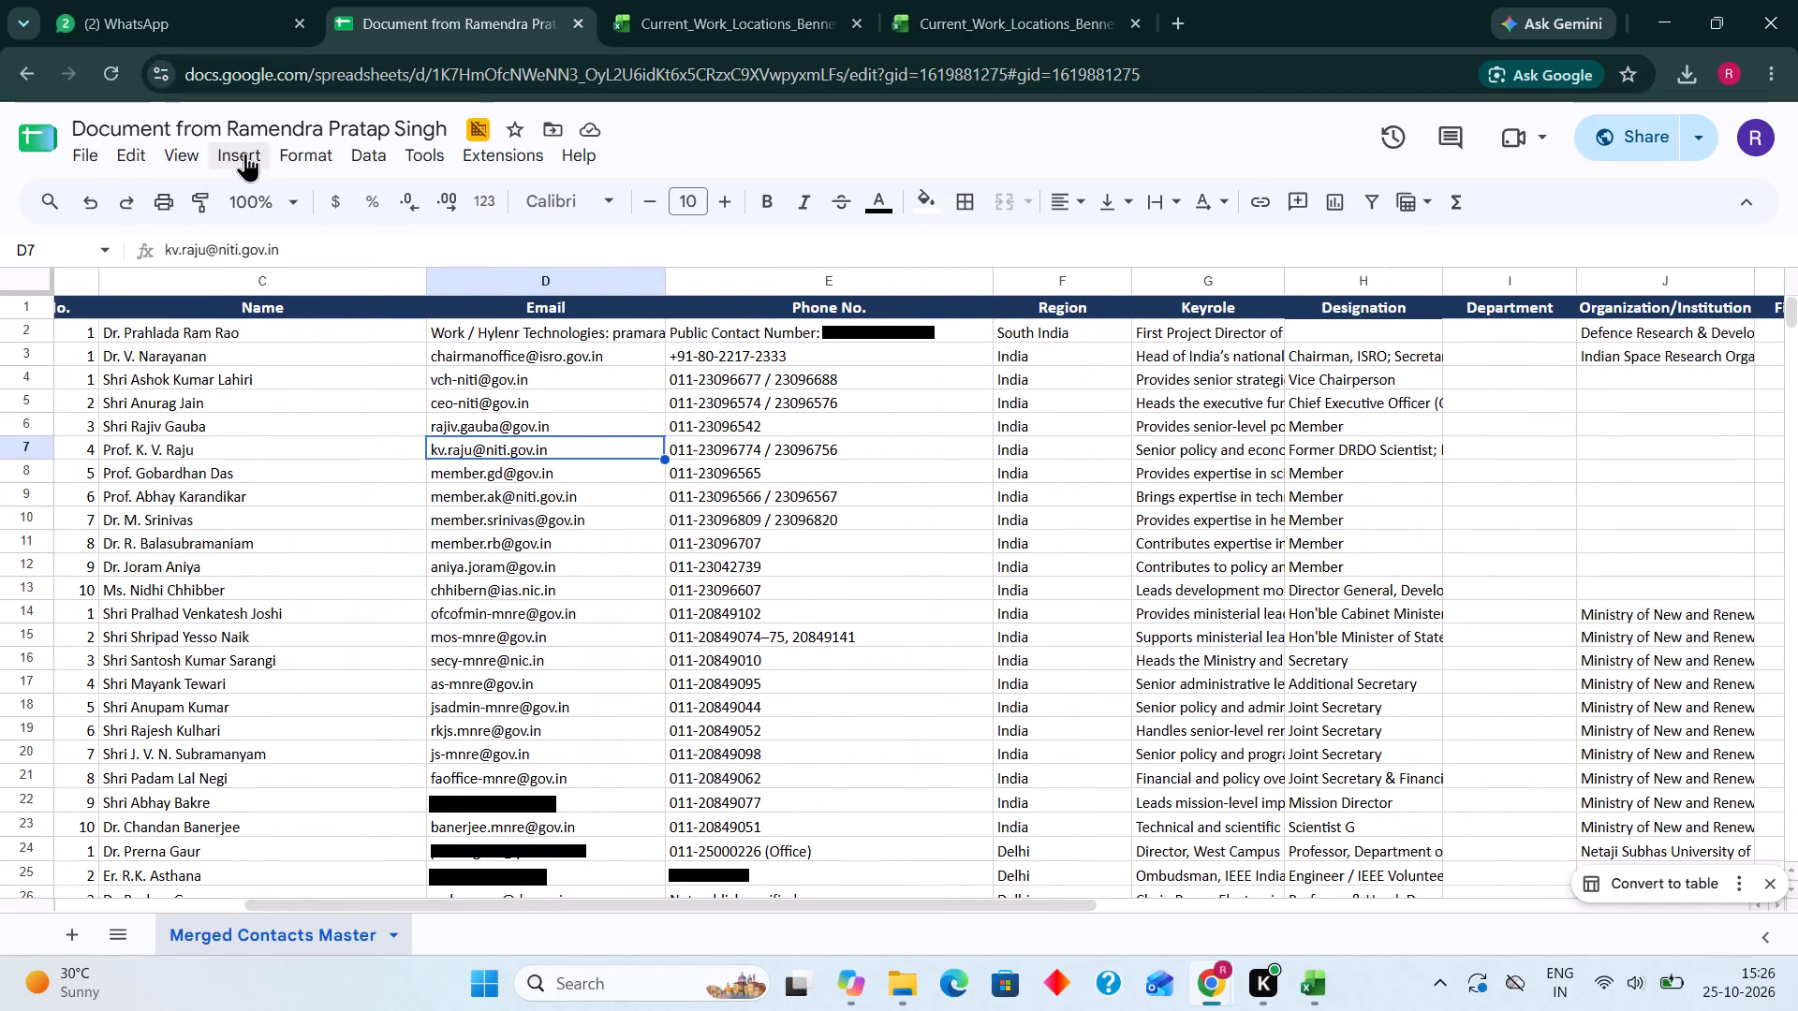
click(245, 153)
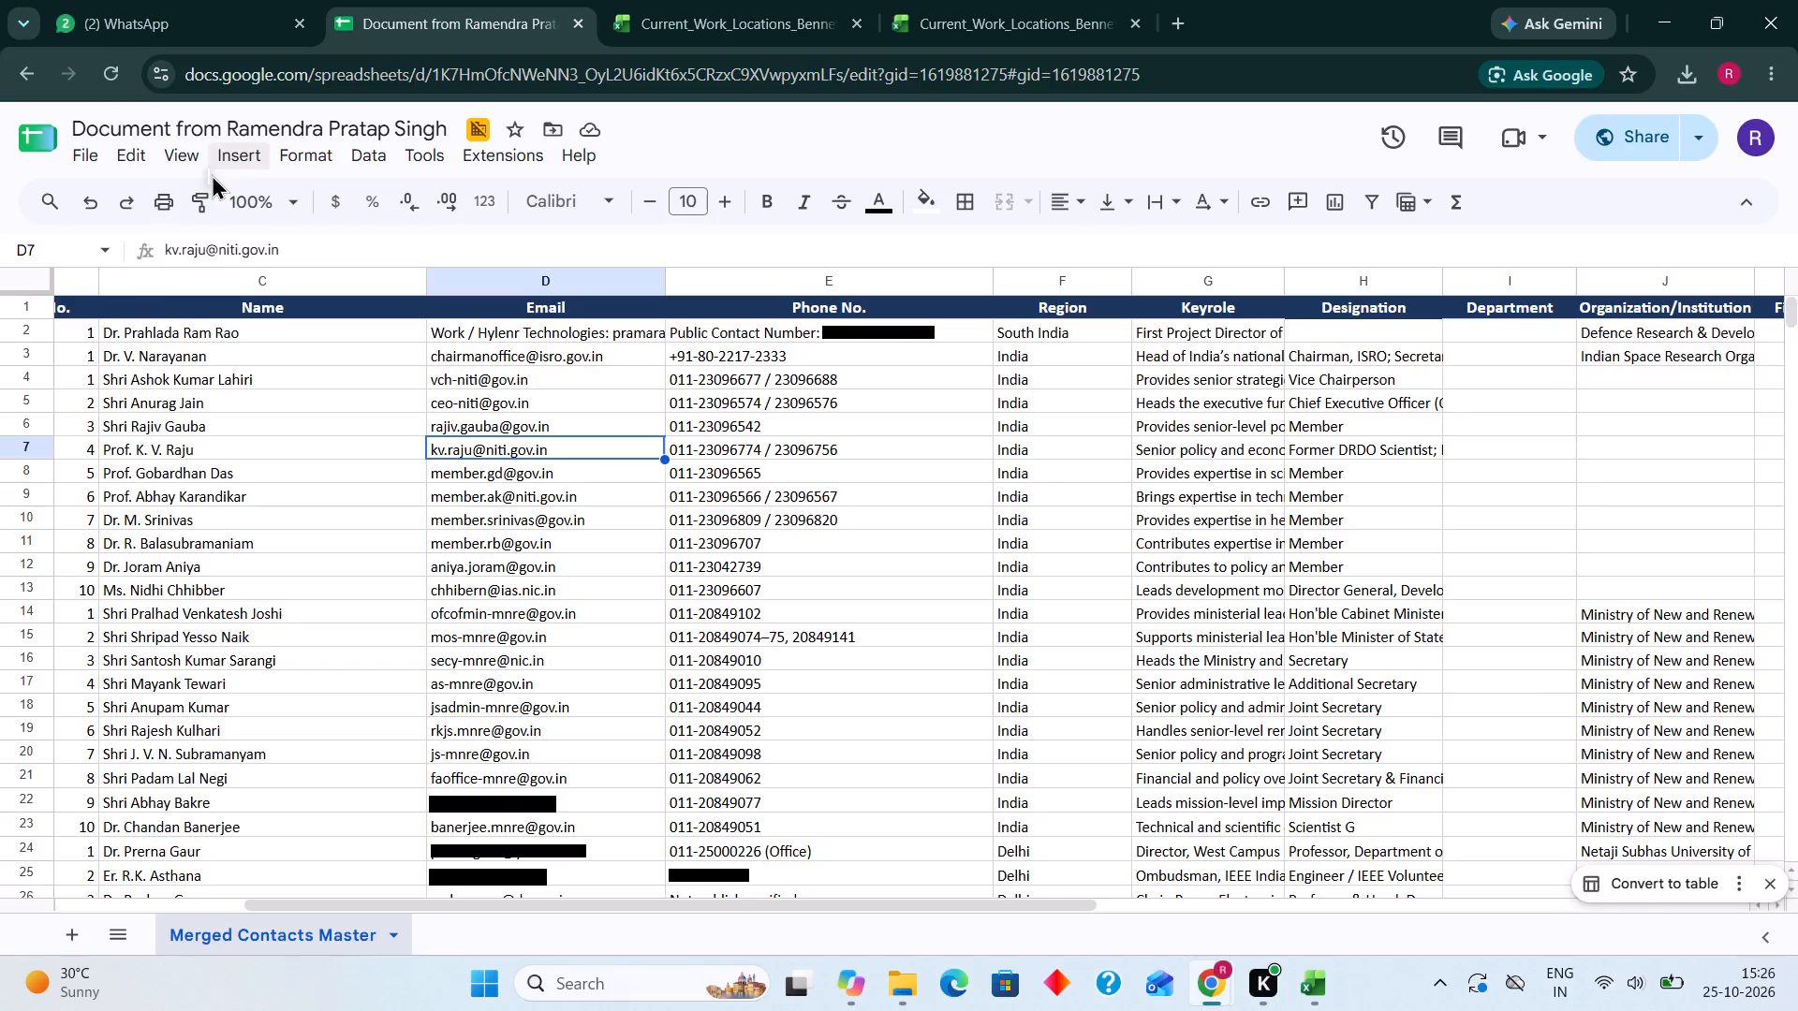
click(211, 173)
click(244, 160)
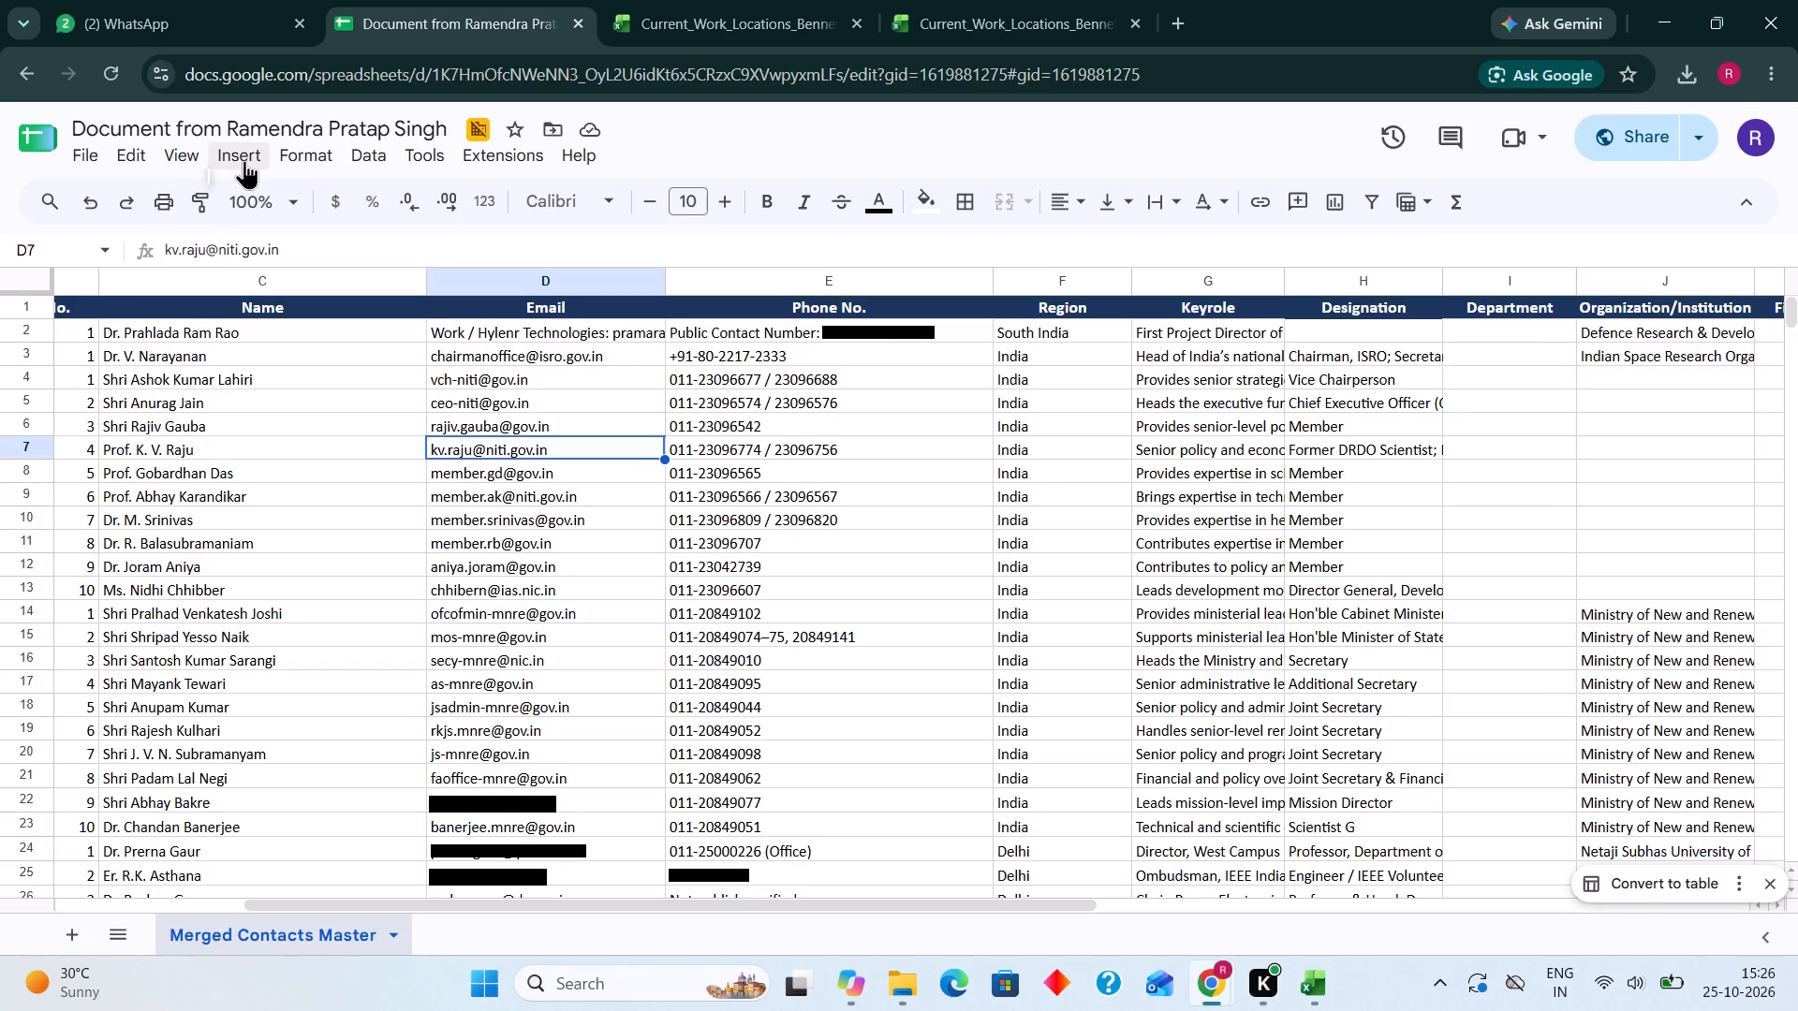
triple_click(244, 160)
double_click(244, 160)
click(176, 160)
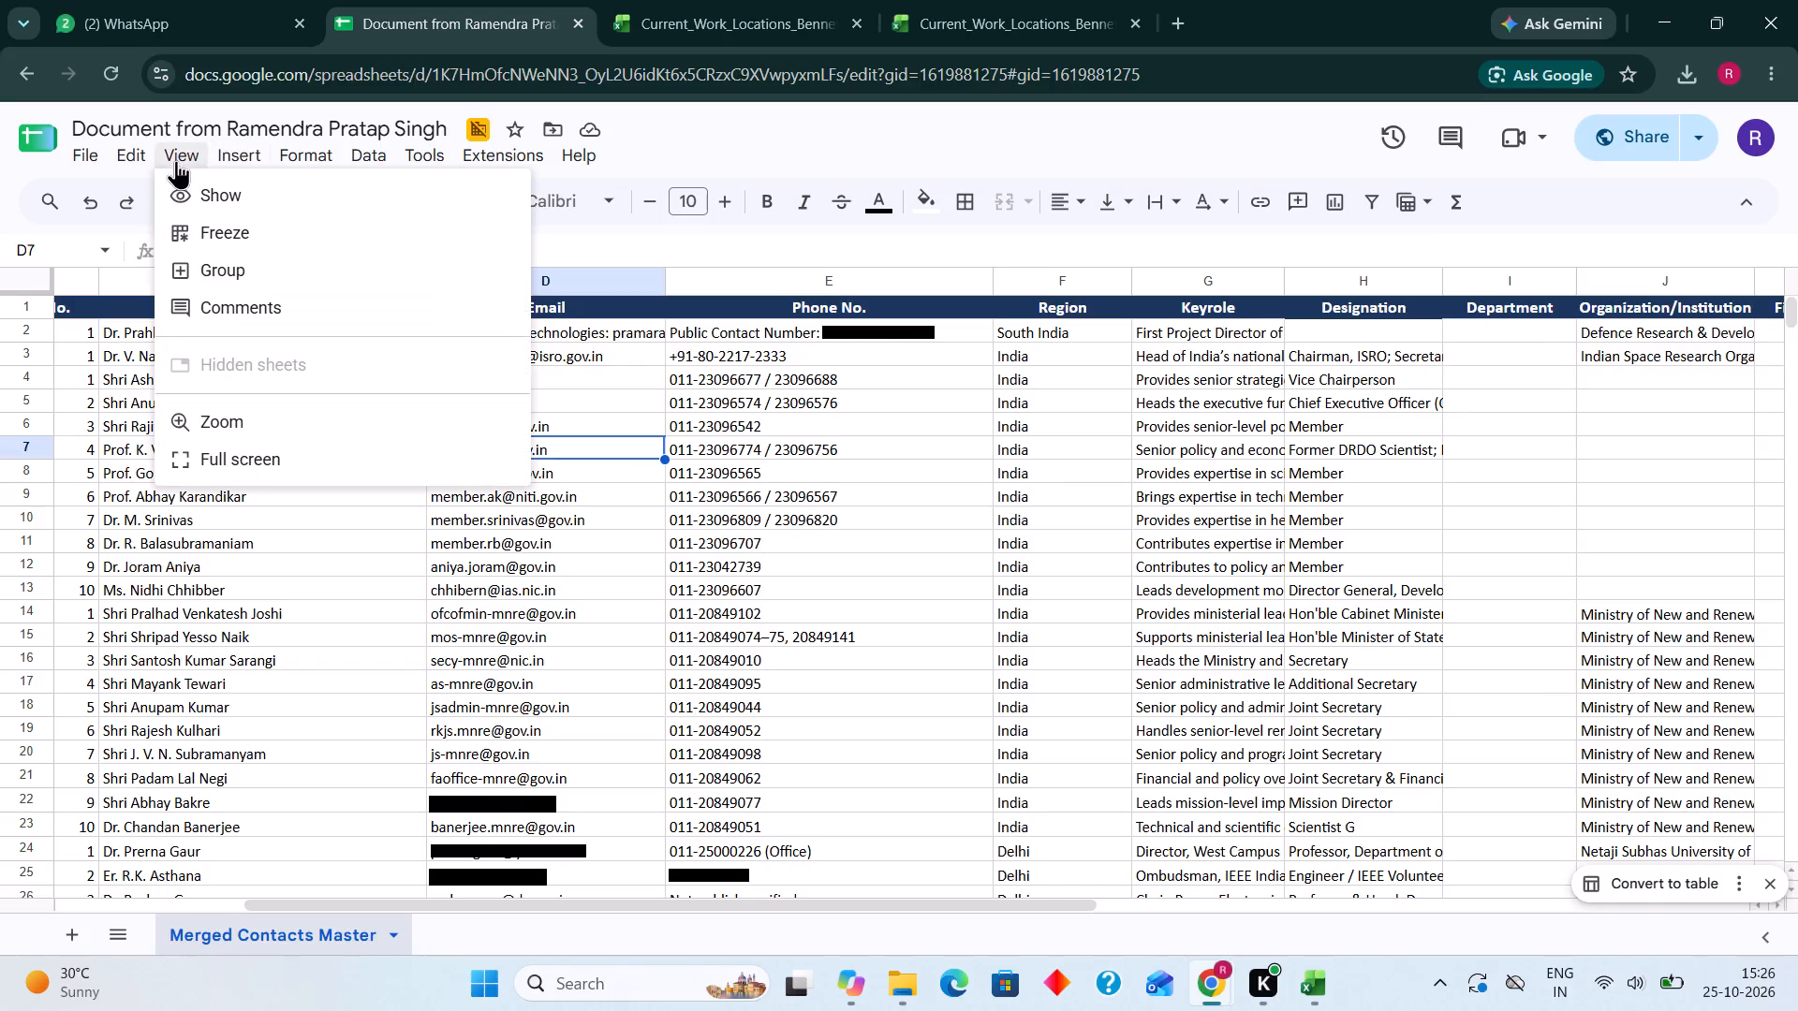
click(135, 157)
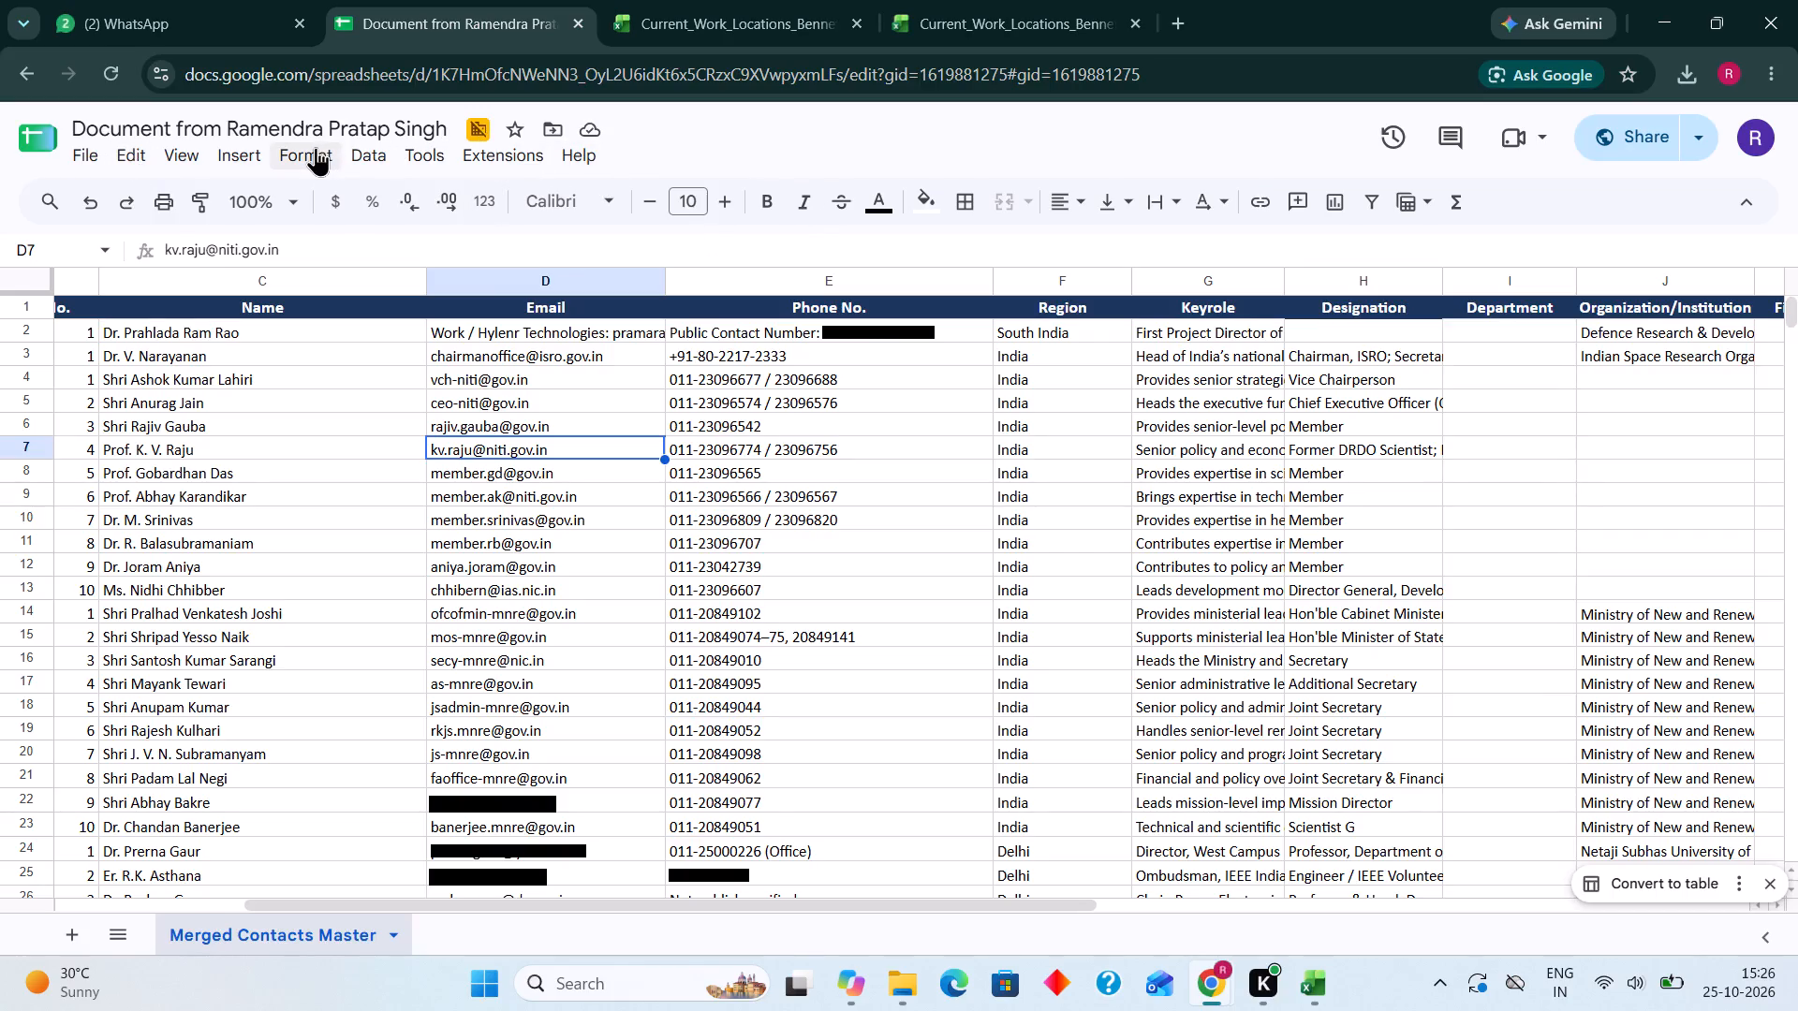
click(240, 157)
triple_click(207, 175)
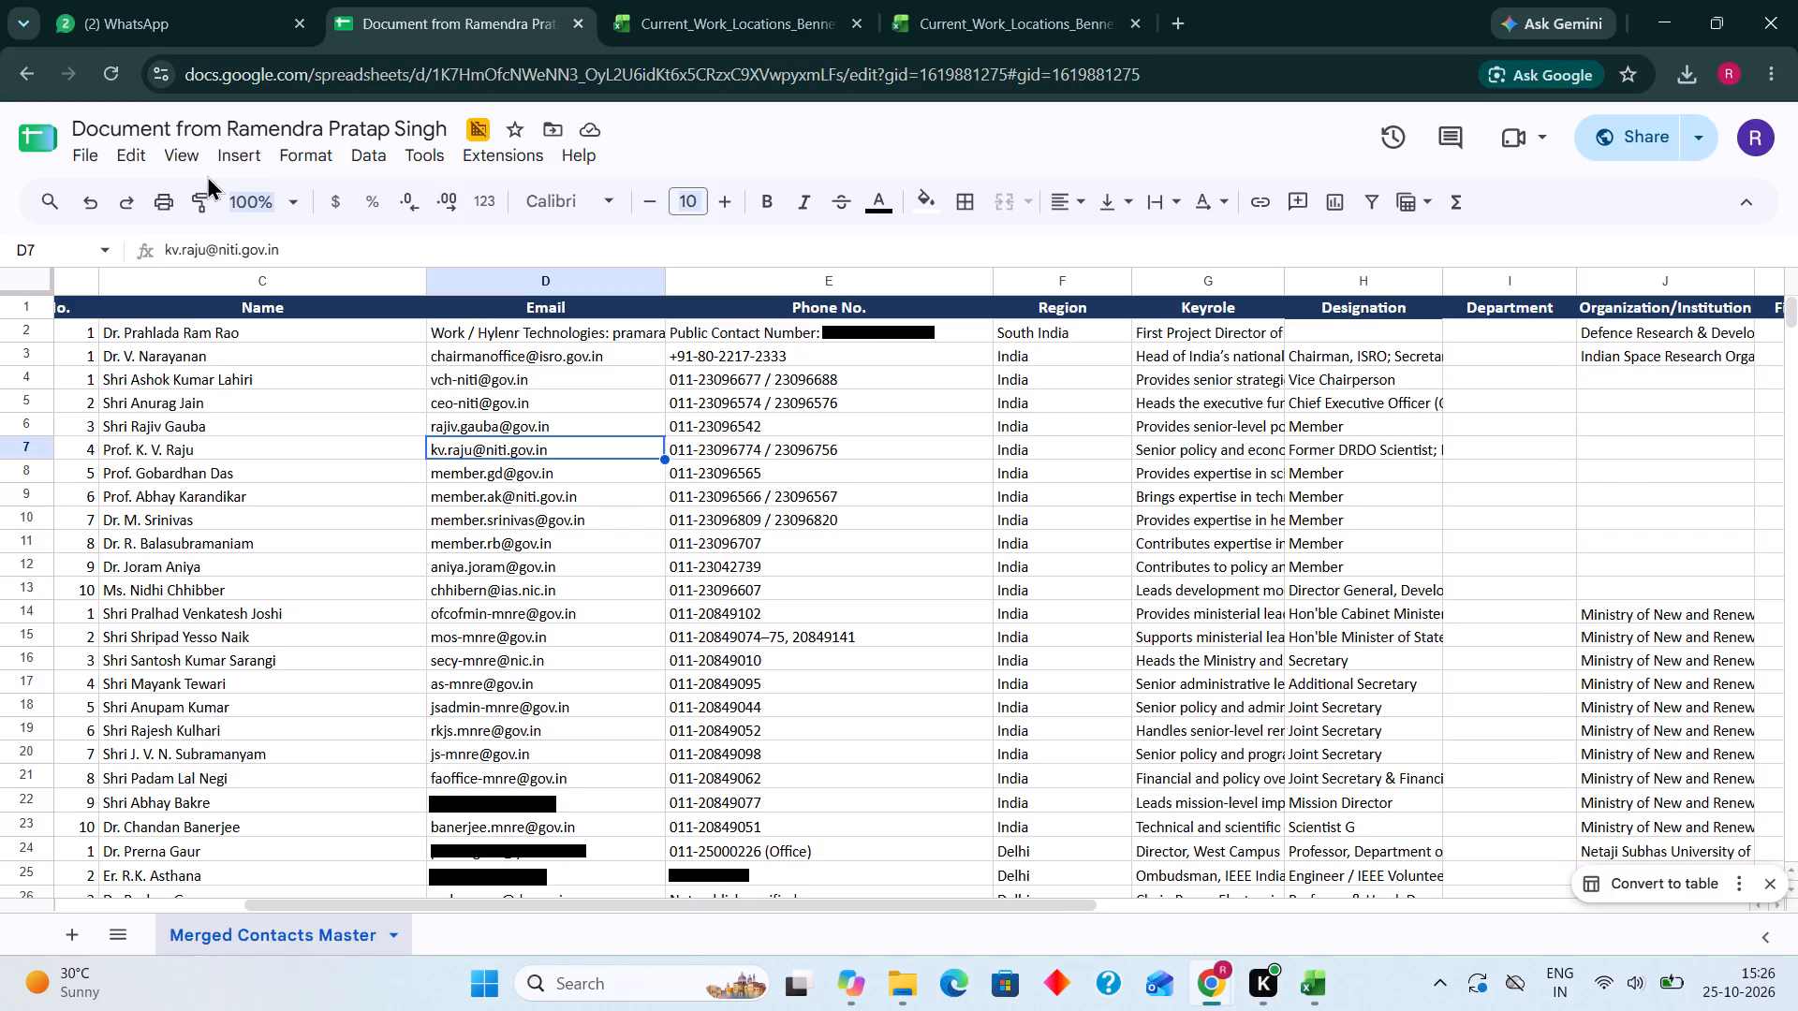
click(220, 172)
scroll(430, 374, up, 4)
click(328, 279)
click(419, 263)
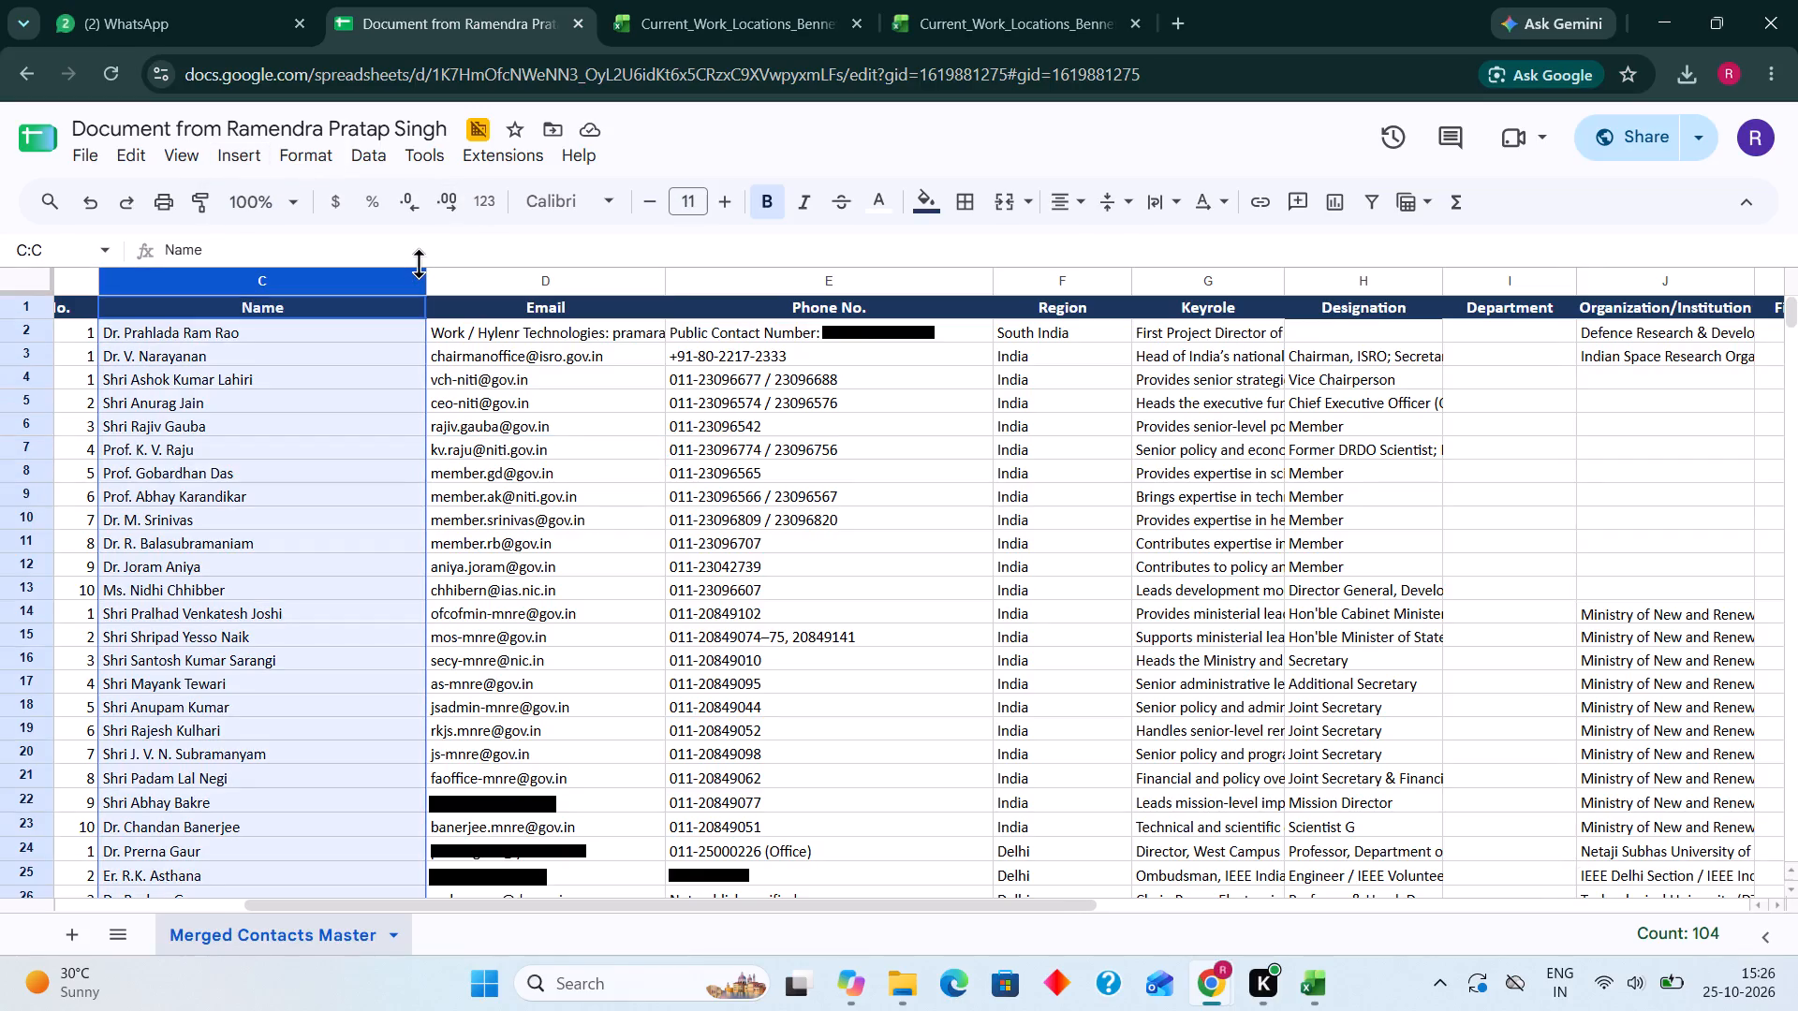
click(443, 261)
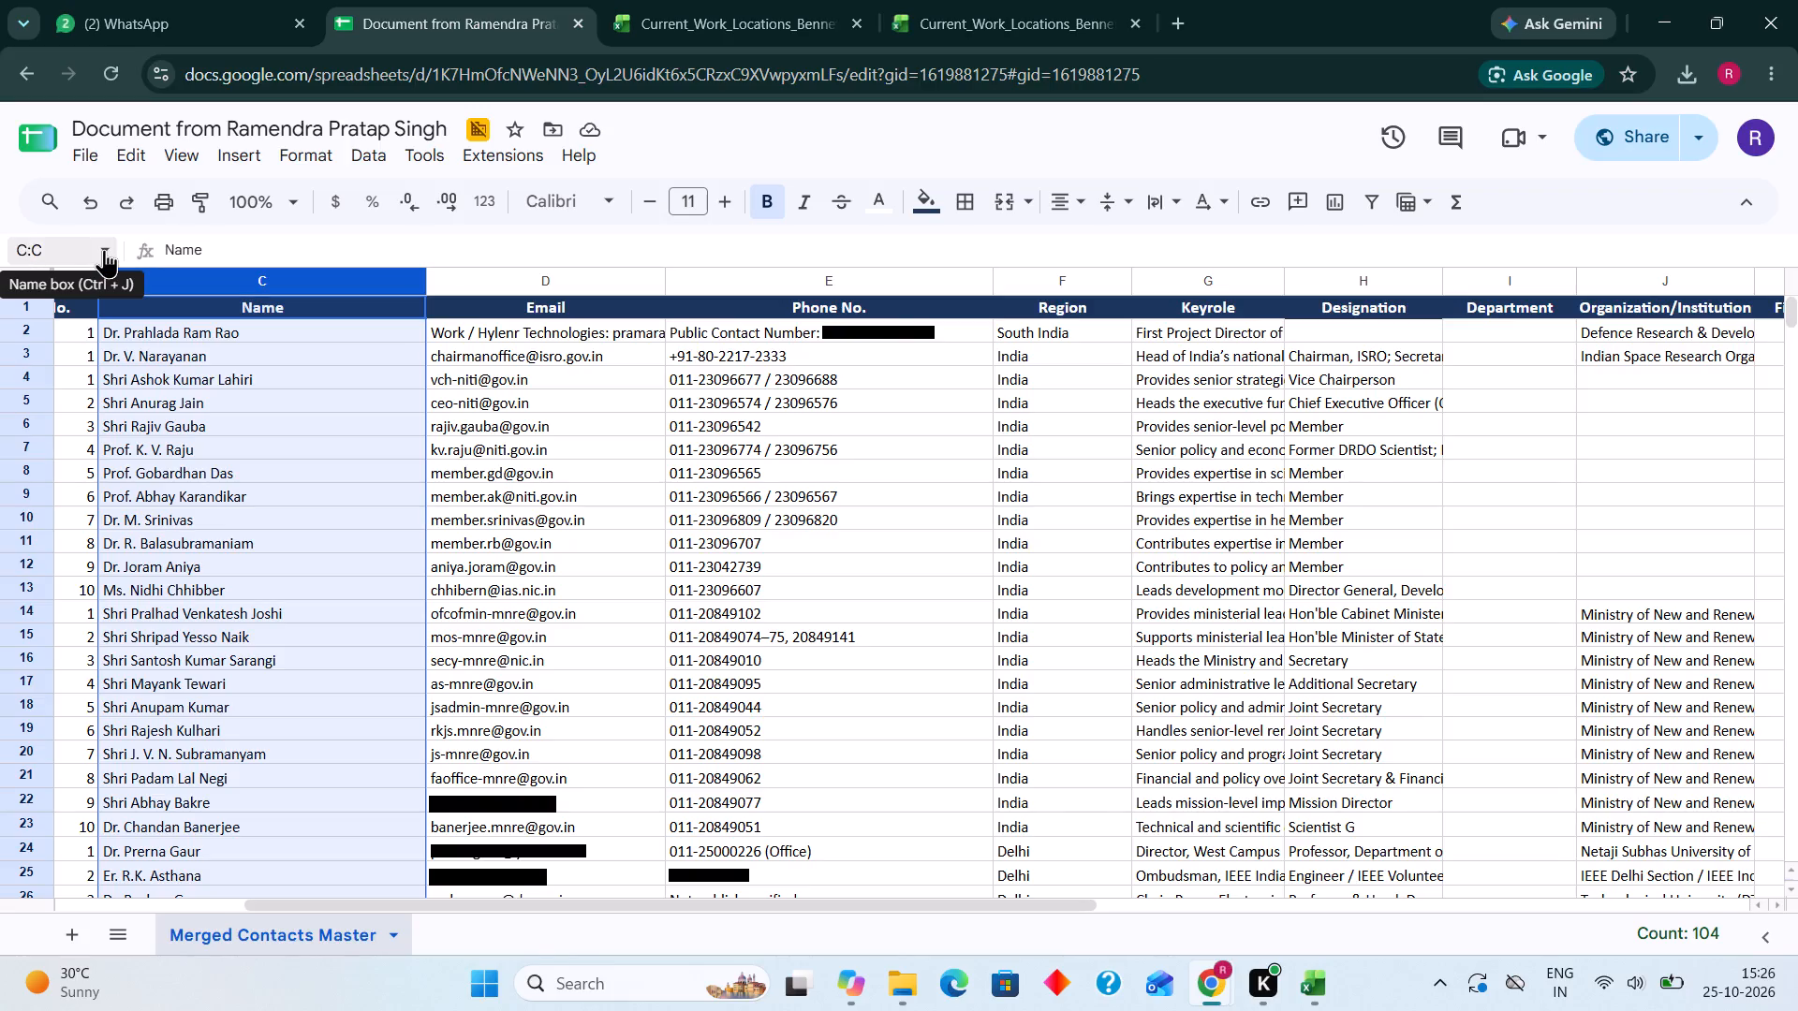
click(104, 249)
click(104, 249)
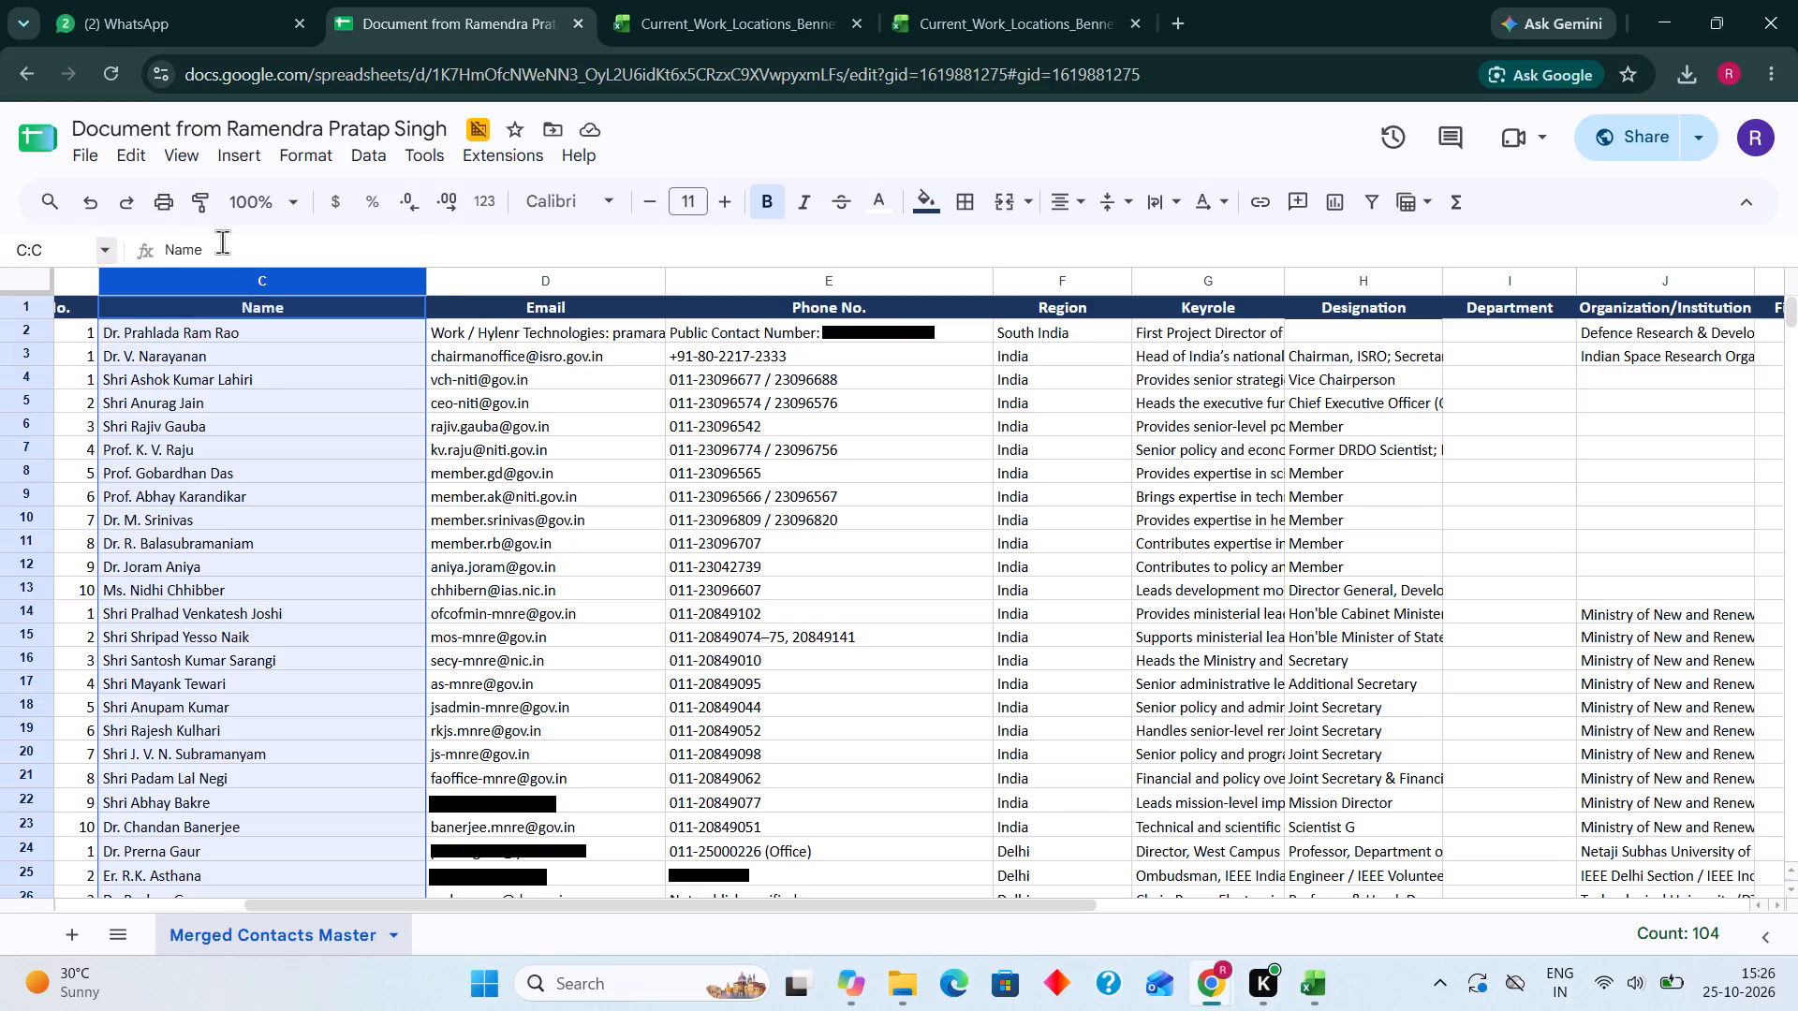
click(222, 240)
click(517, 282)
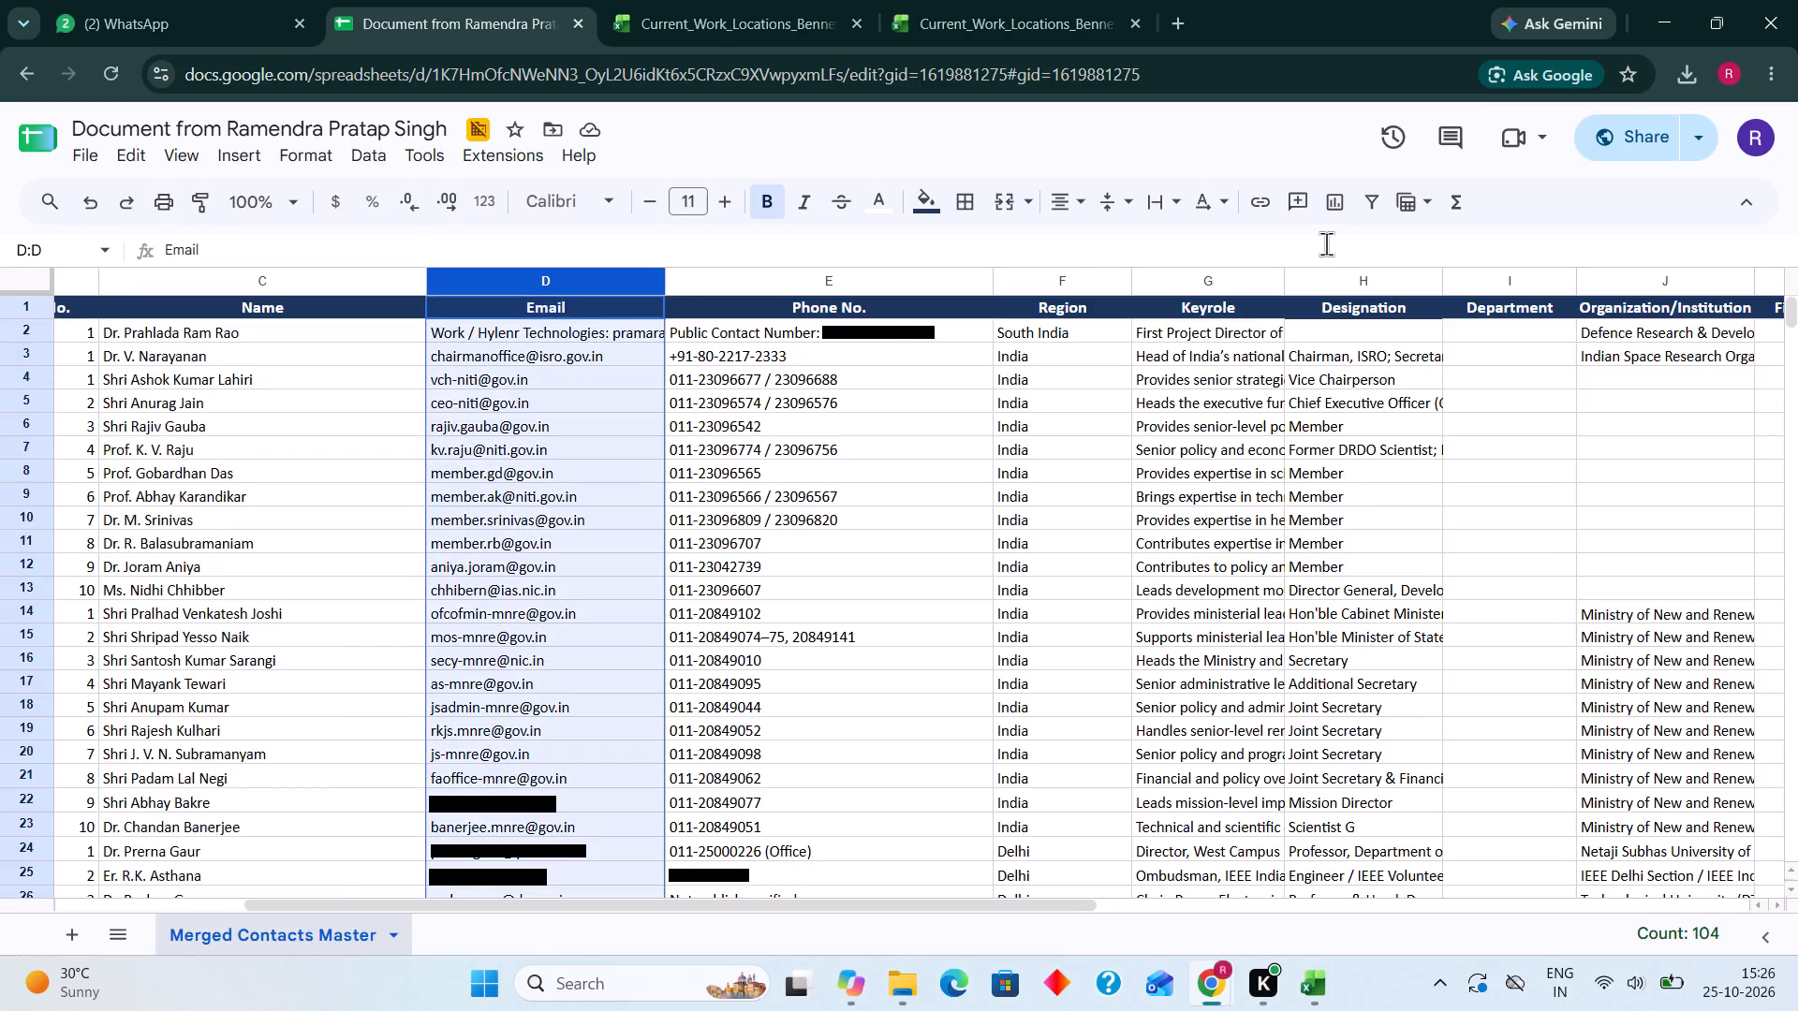
Copy the Final Decision header from M1 into the empty cell N1 with its header formatting.
scroll(1326, 243, left, 5)
scroll(1472, 335, left, 6)
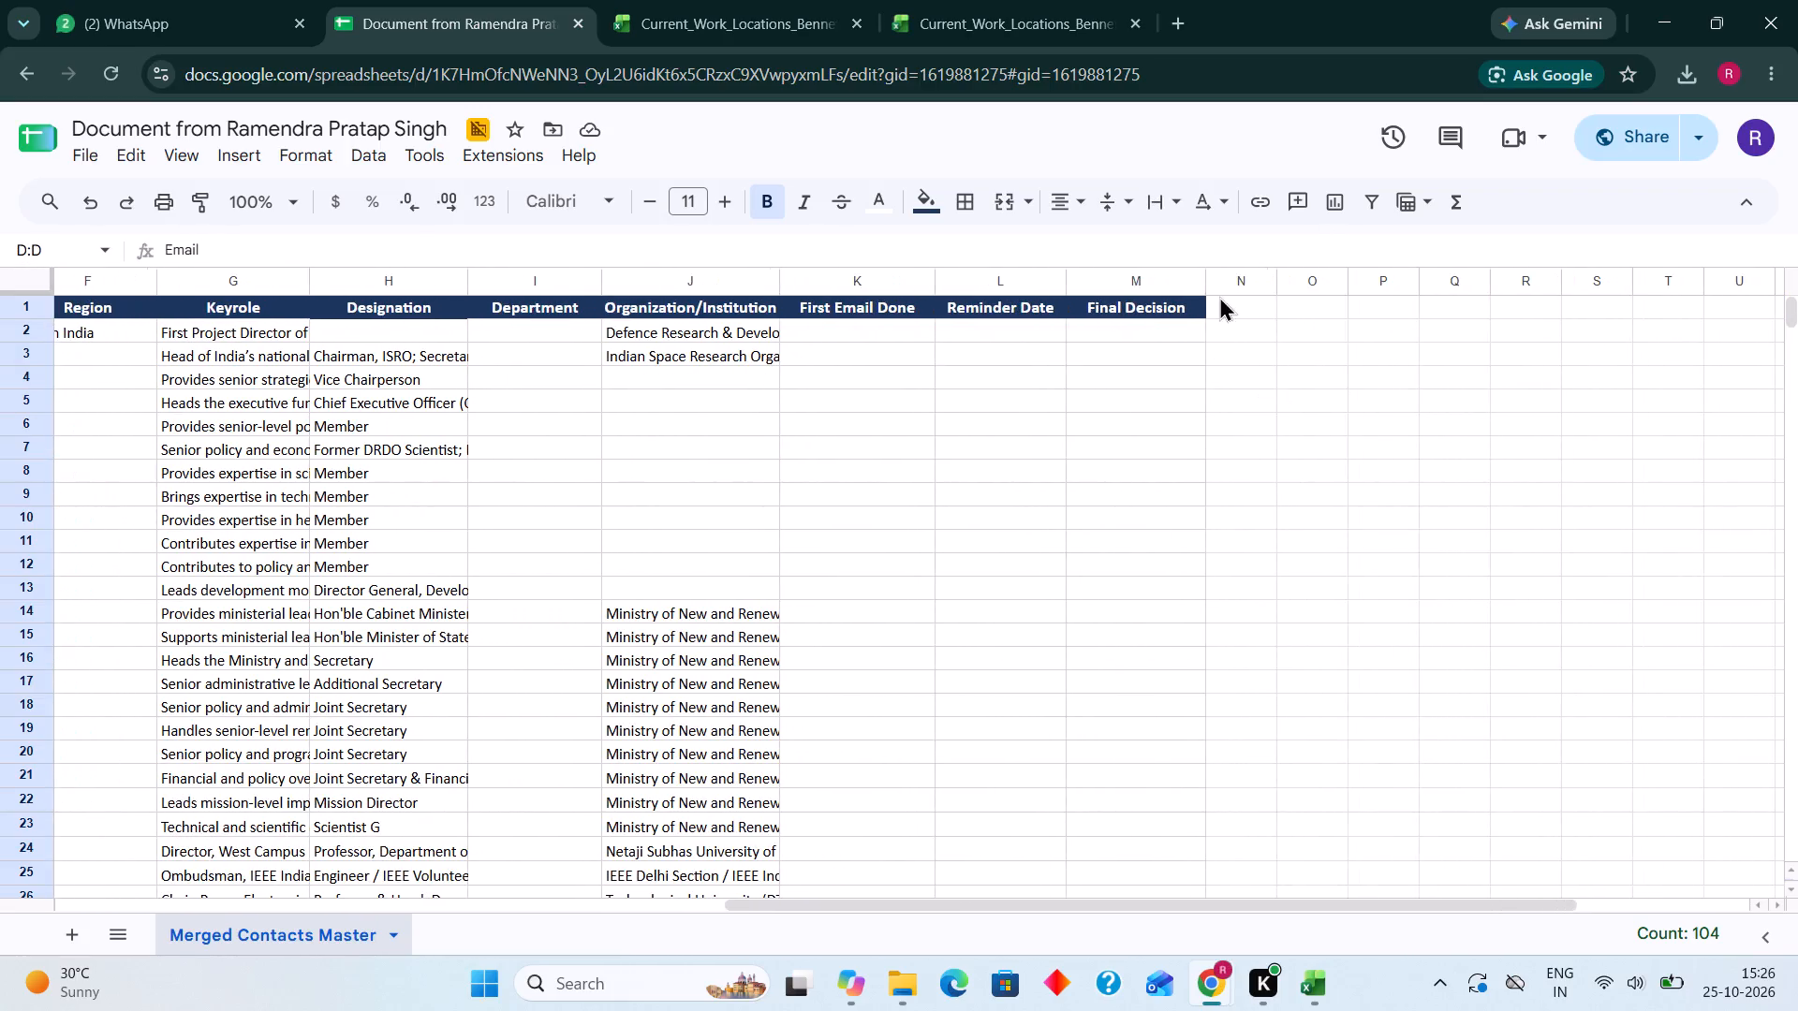
click(1240, 302)
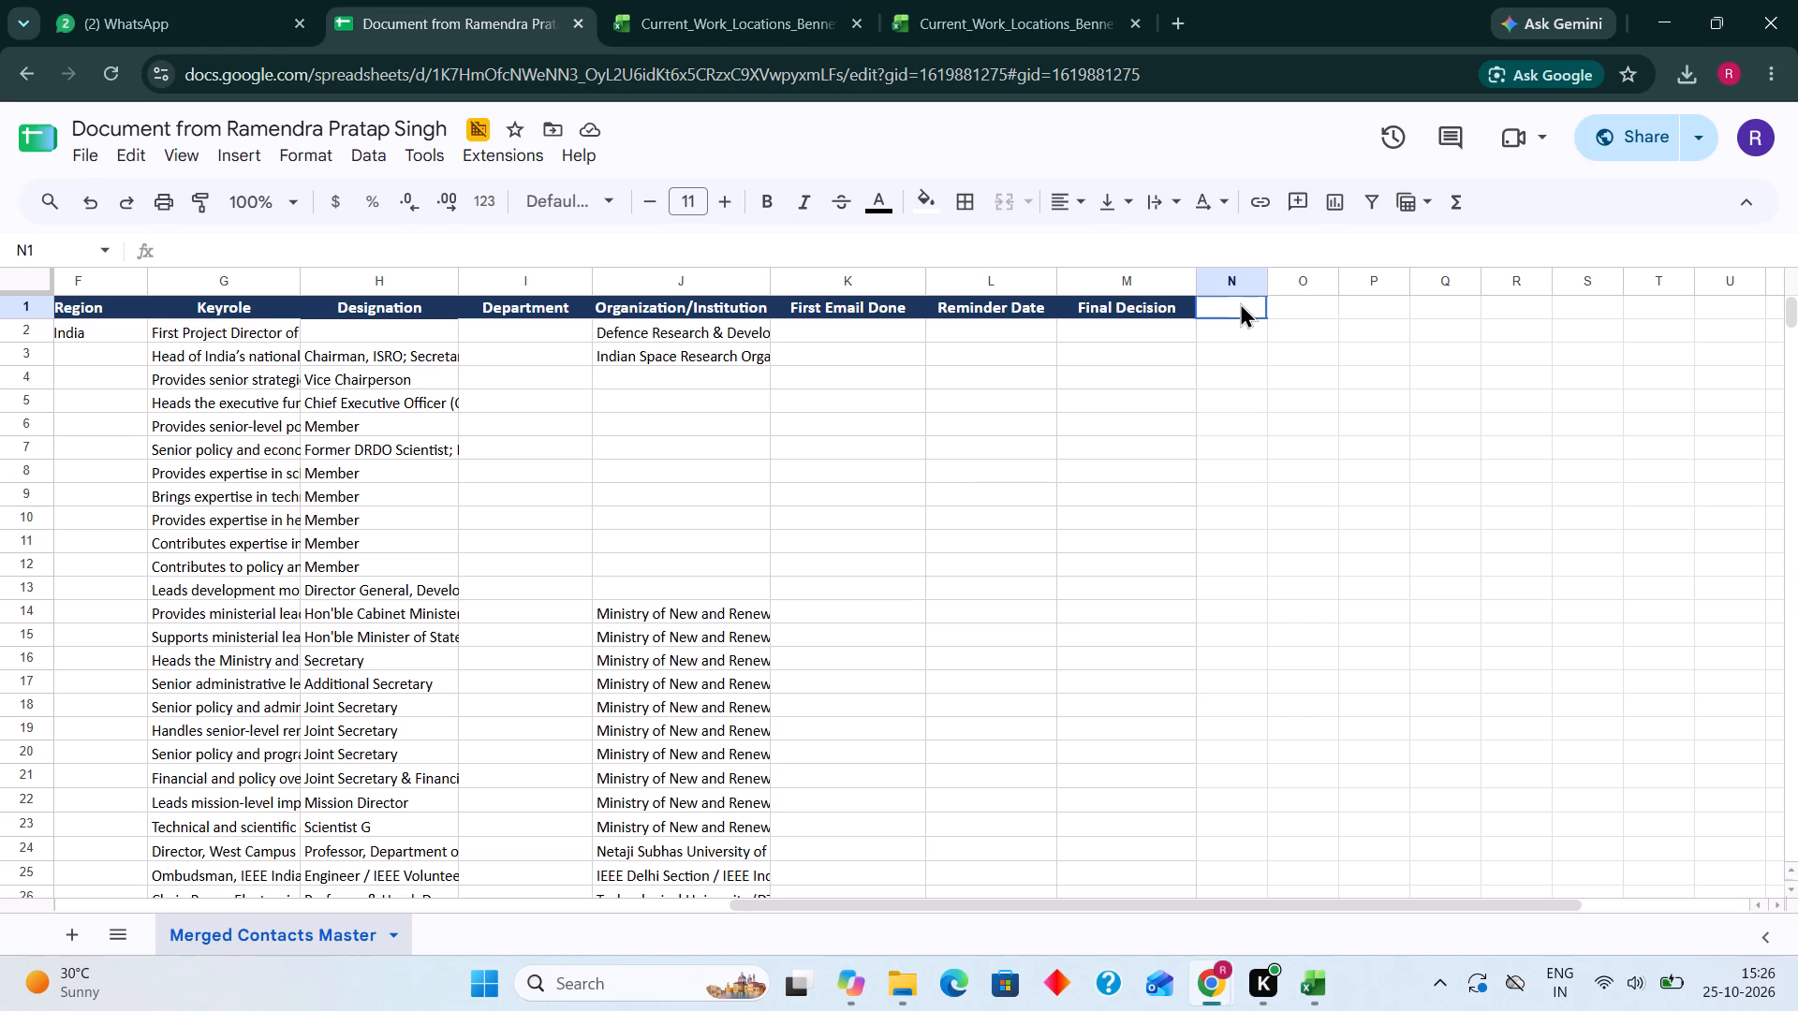
click(1186, 304)
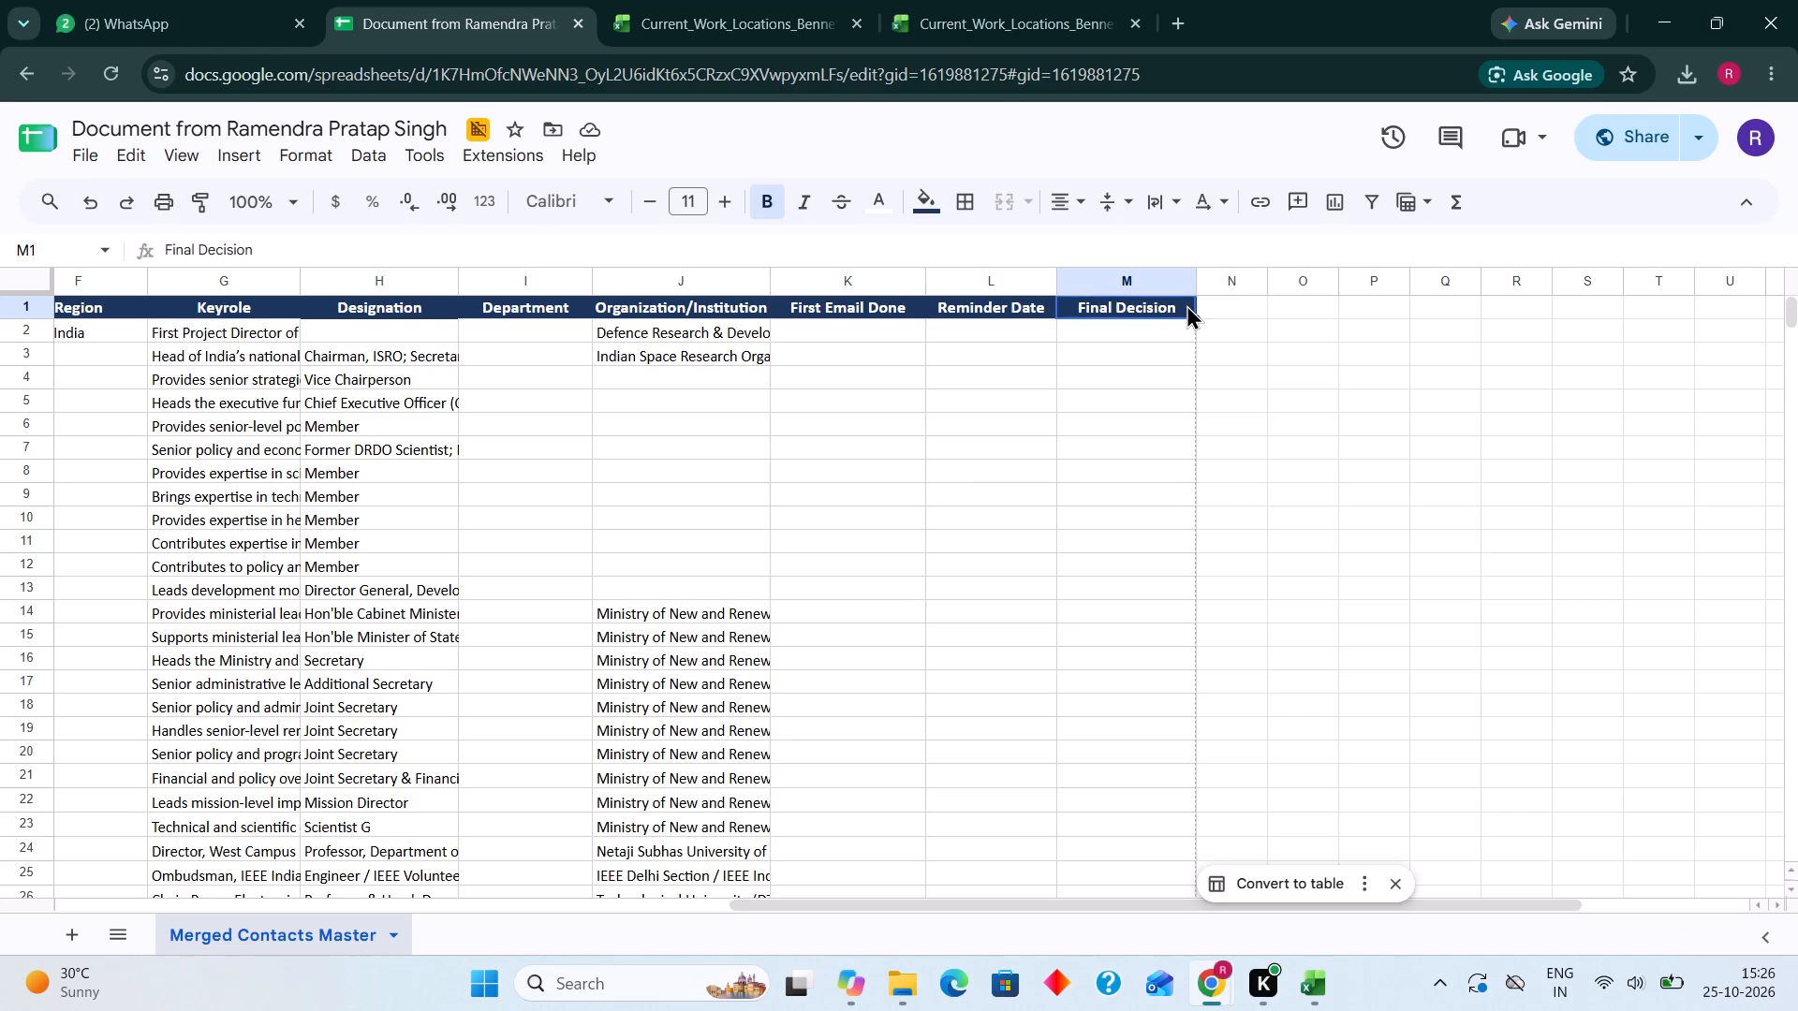
key(ctrl+c)
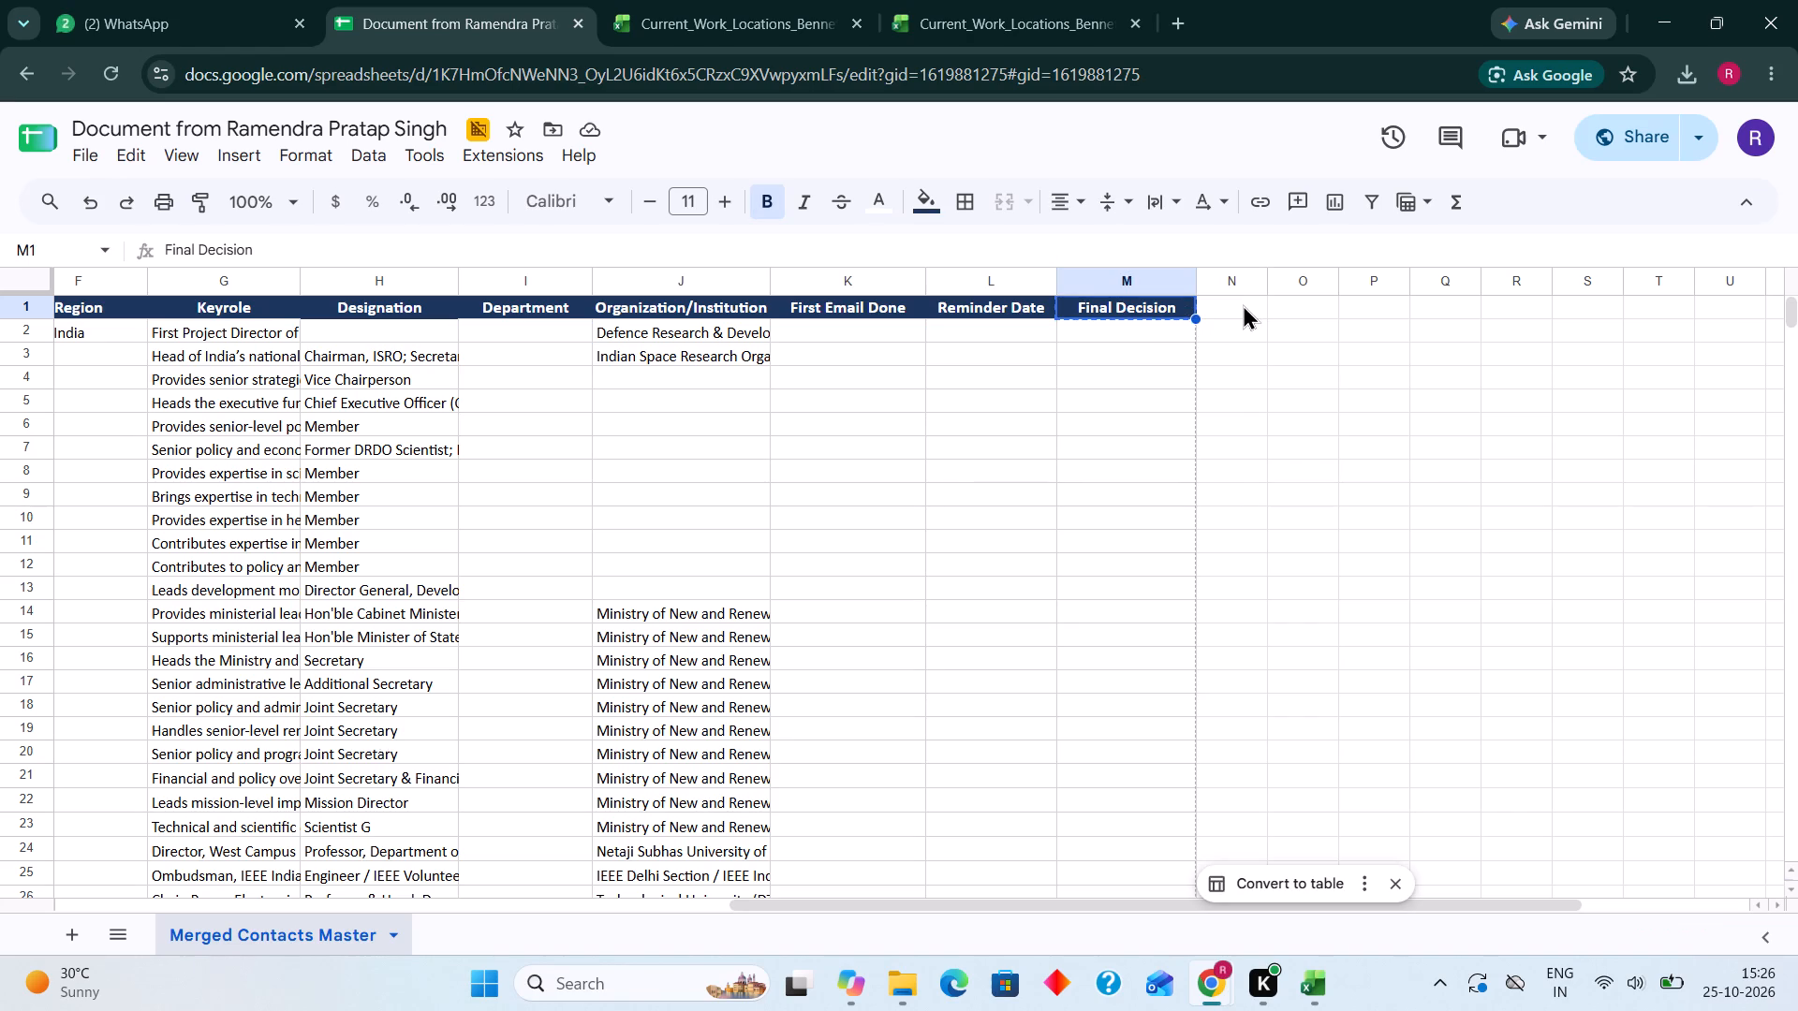
click(1246, 303)
key(ctrl+v)
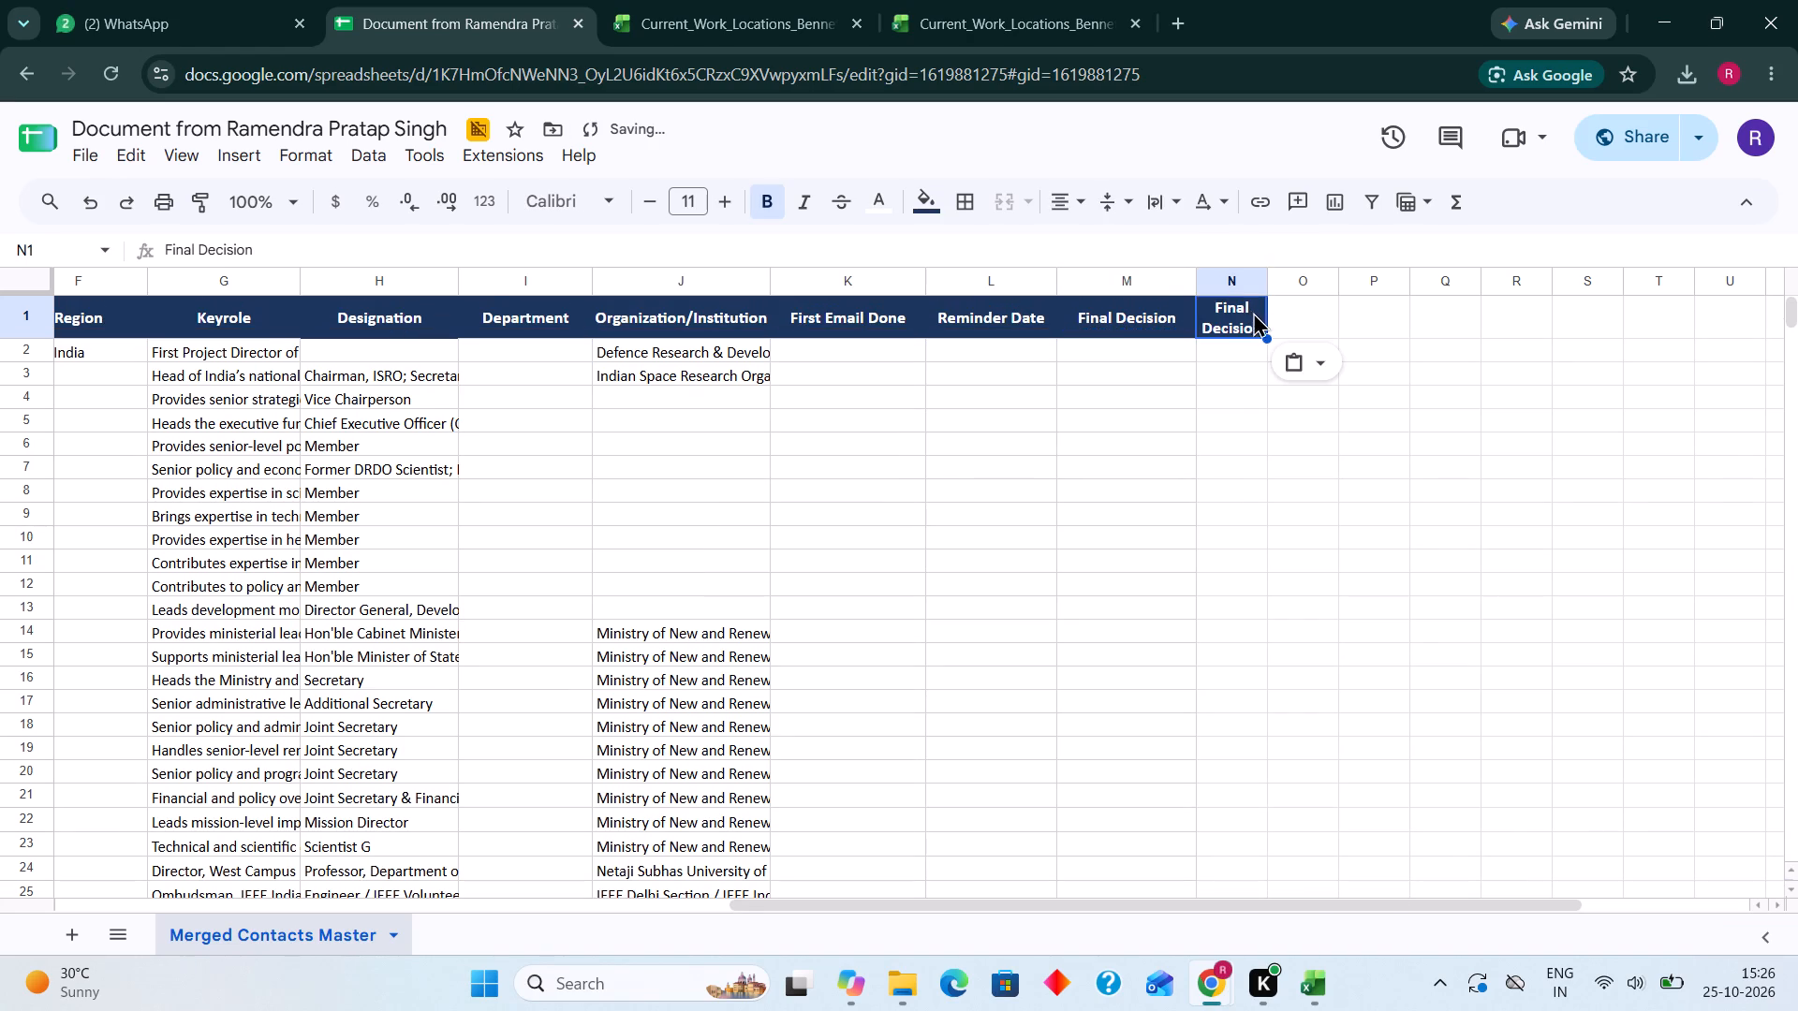
Replace the header text in N1 with "current working location".
click(1255, 317)
click(1255, 325)
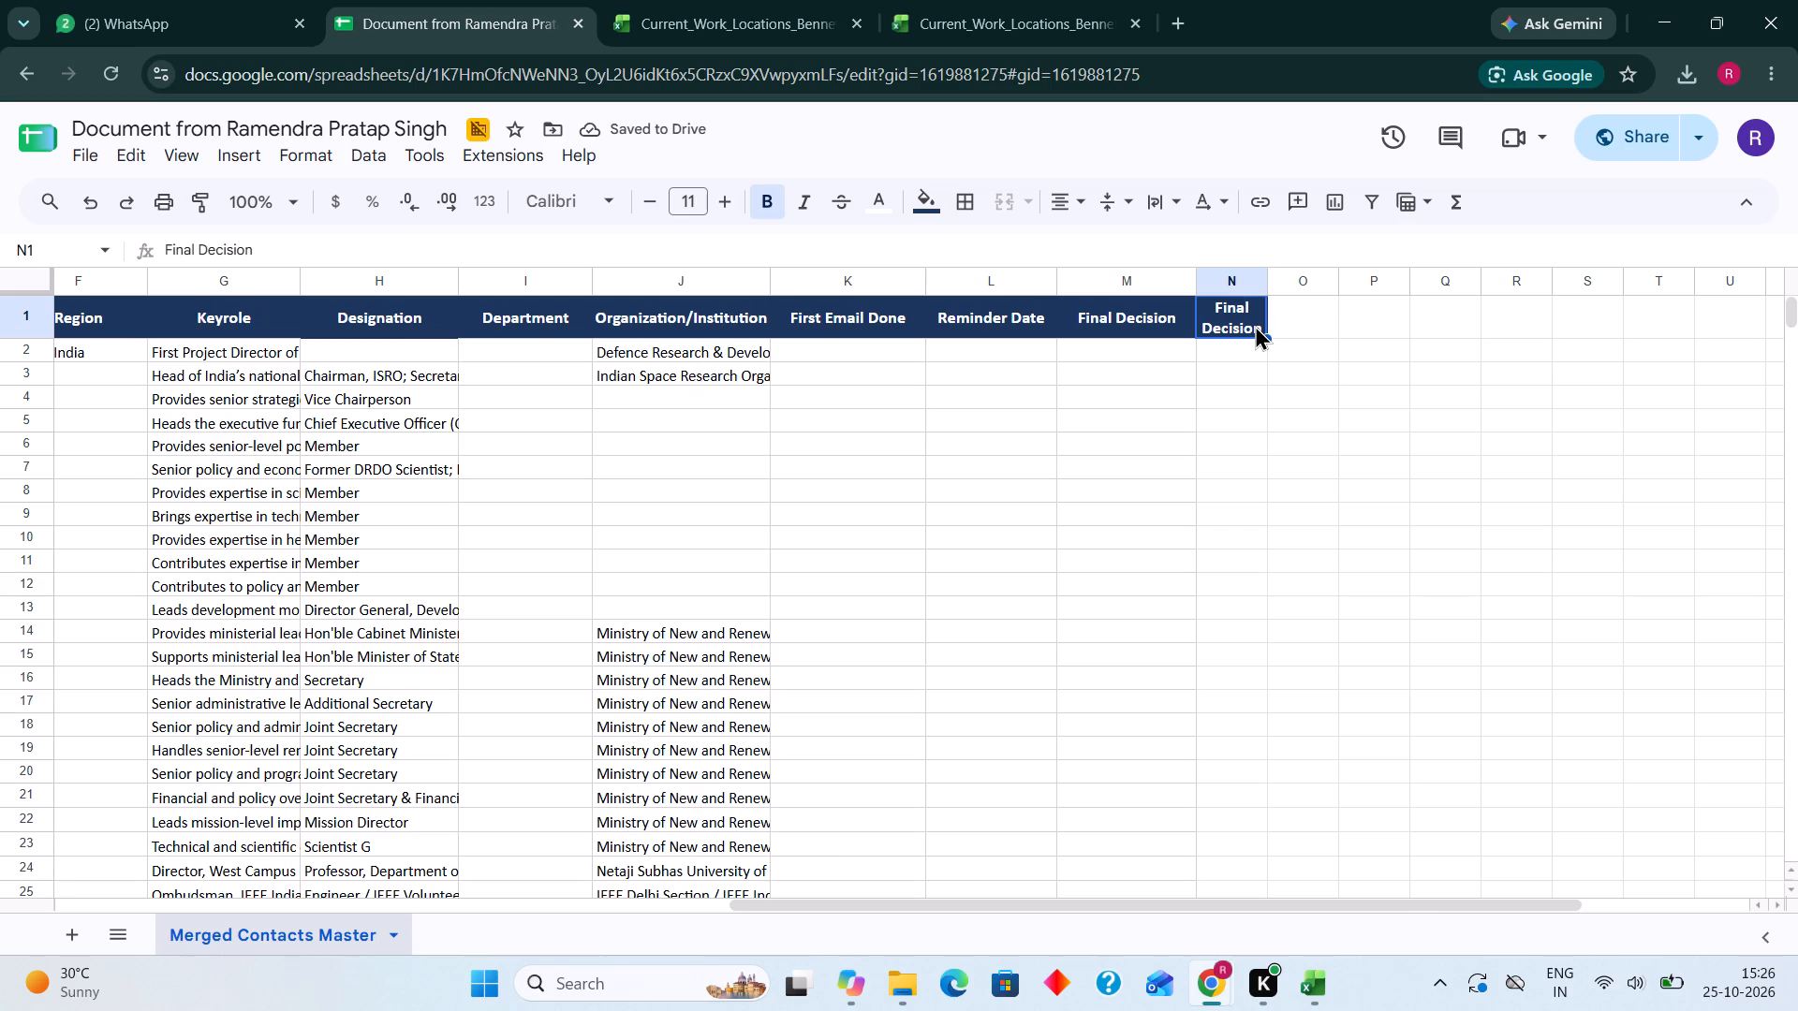
click(1233, 314)
click(538, 246)
key(BackSpace)
key(BackSpace)
key(BackSpace)
key(BackSpace)
key(BackSpace)
key(BackSpace)
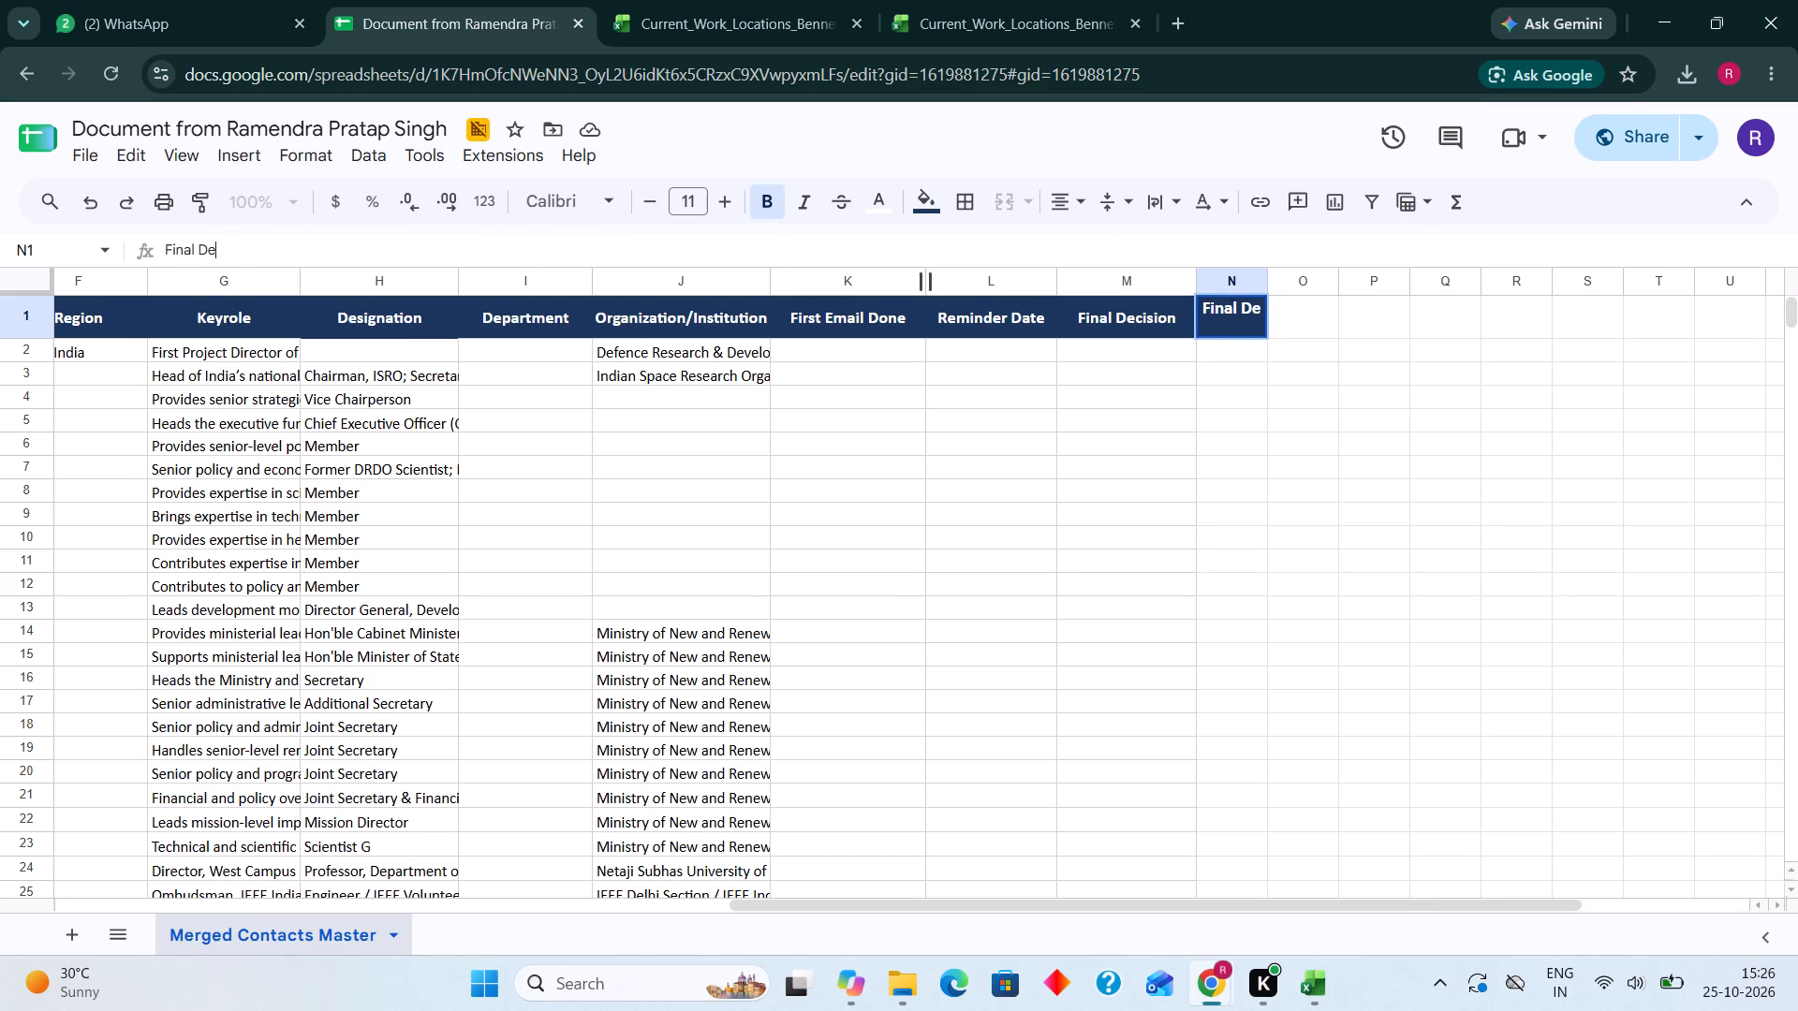
key(BackSpace)
key(BackSpace)
key(BackSpace)
key(BackSpace)
key(BackSpace)
key(BackSpace)
key(BackSpace)
key(BackSpace)
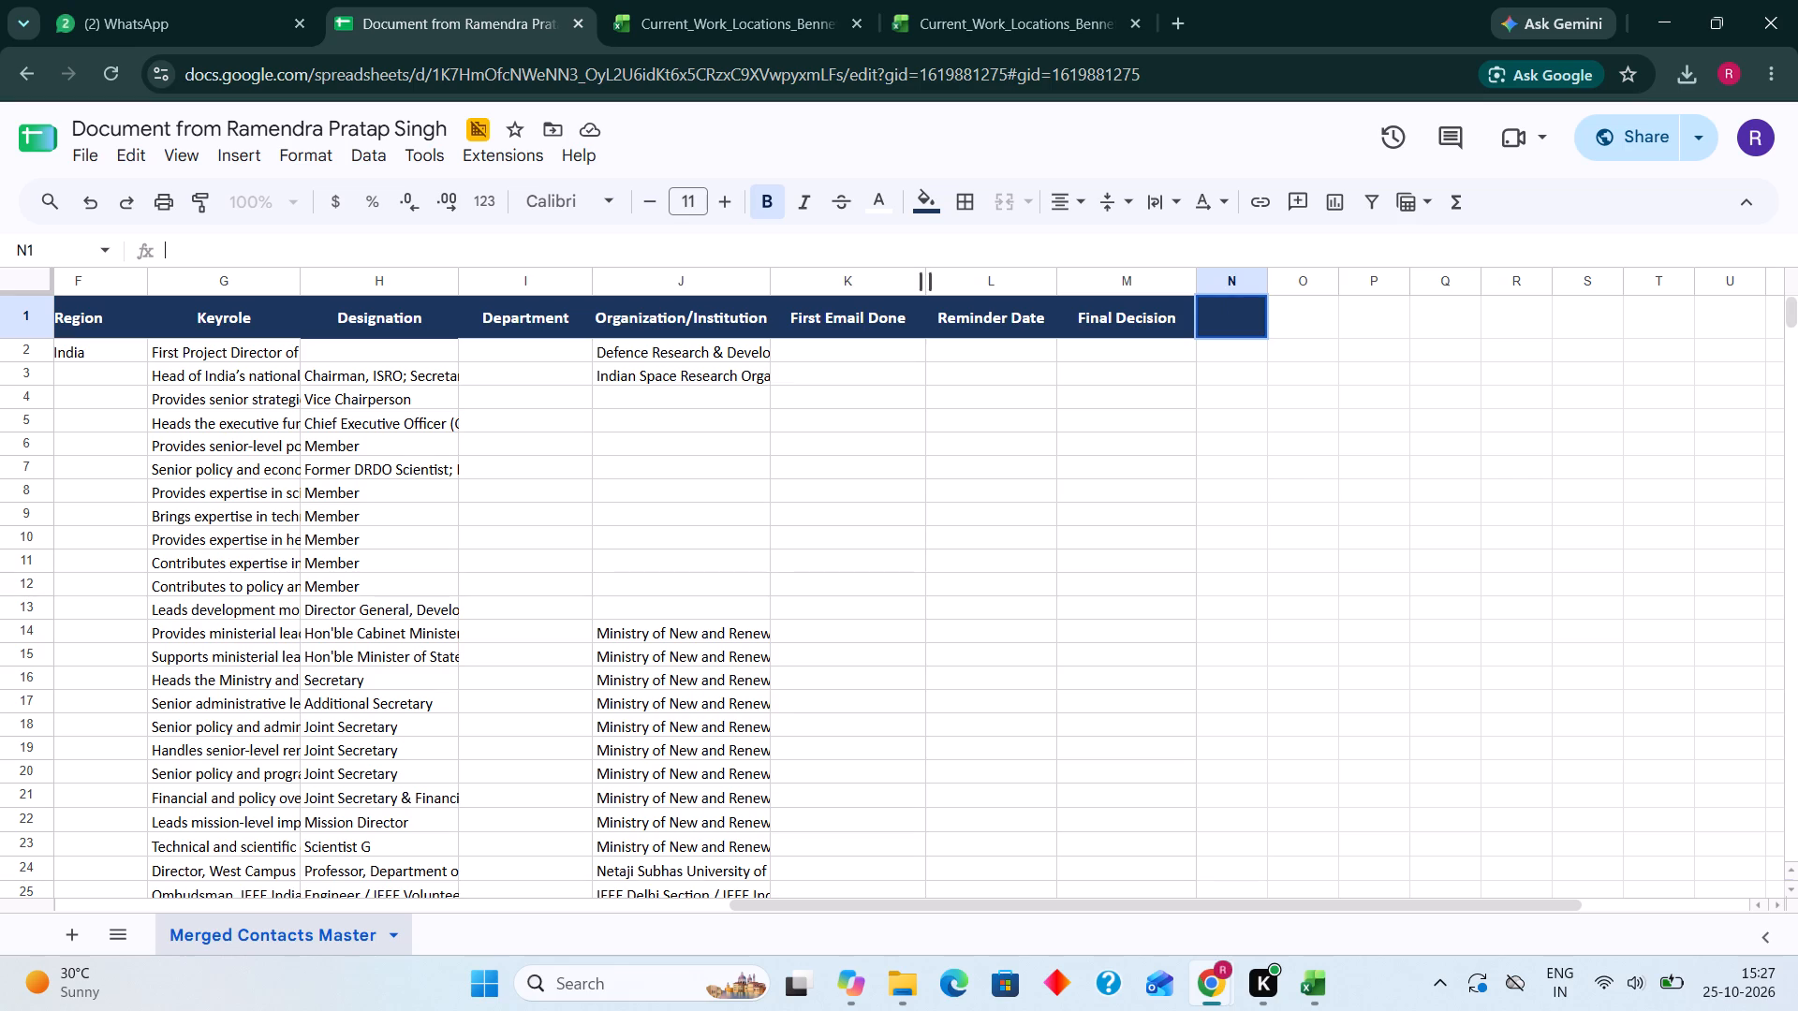
text(current)
key(space)
text(working)
key(space)
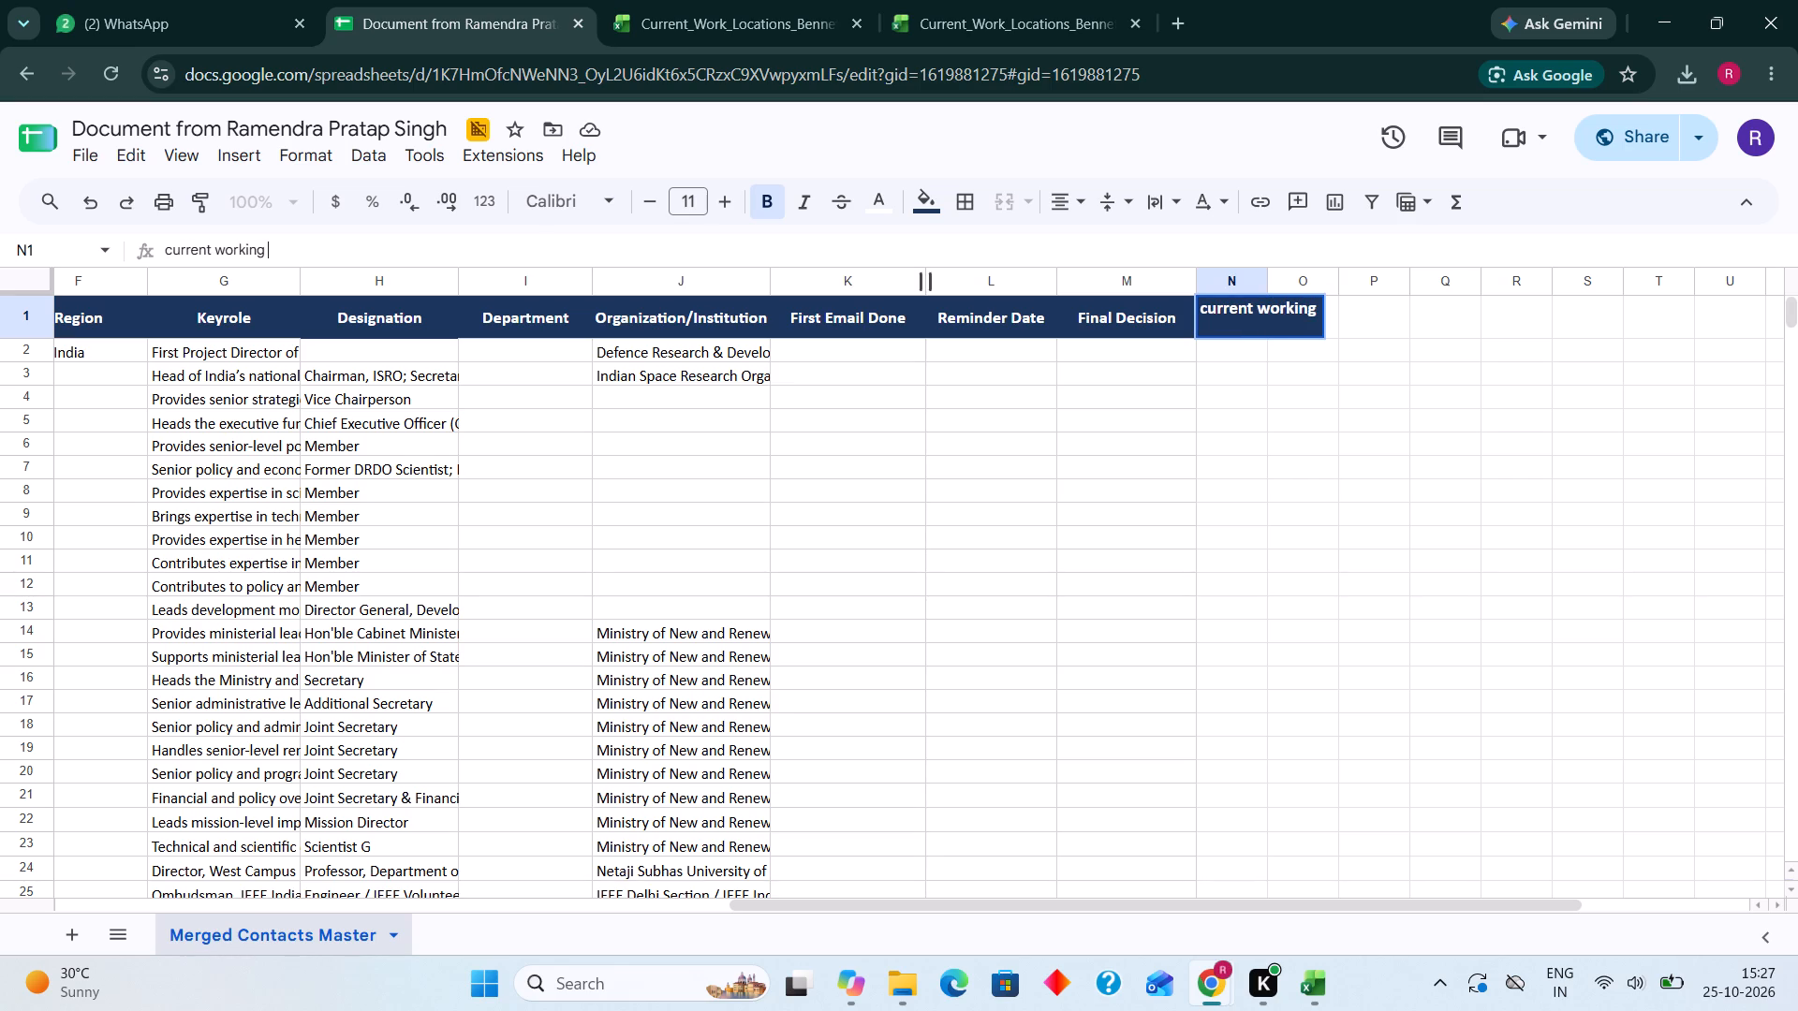
text(location)
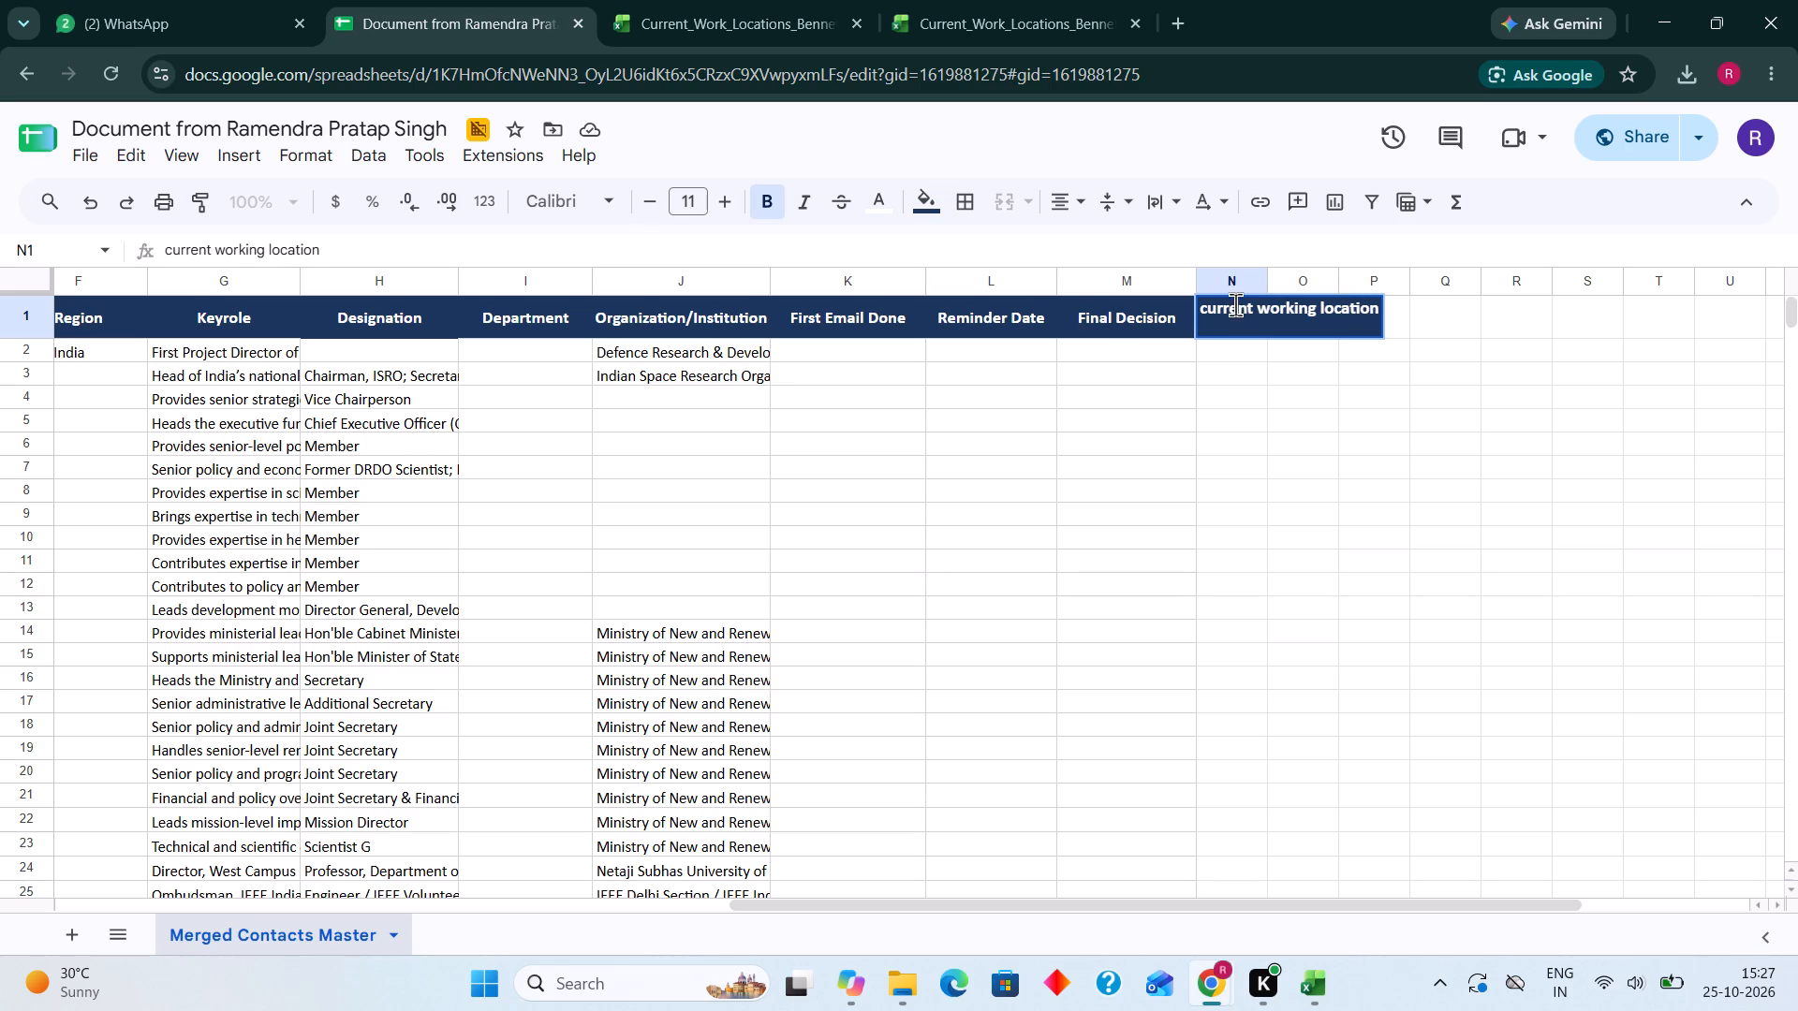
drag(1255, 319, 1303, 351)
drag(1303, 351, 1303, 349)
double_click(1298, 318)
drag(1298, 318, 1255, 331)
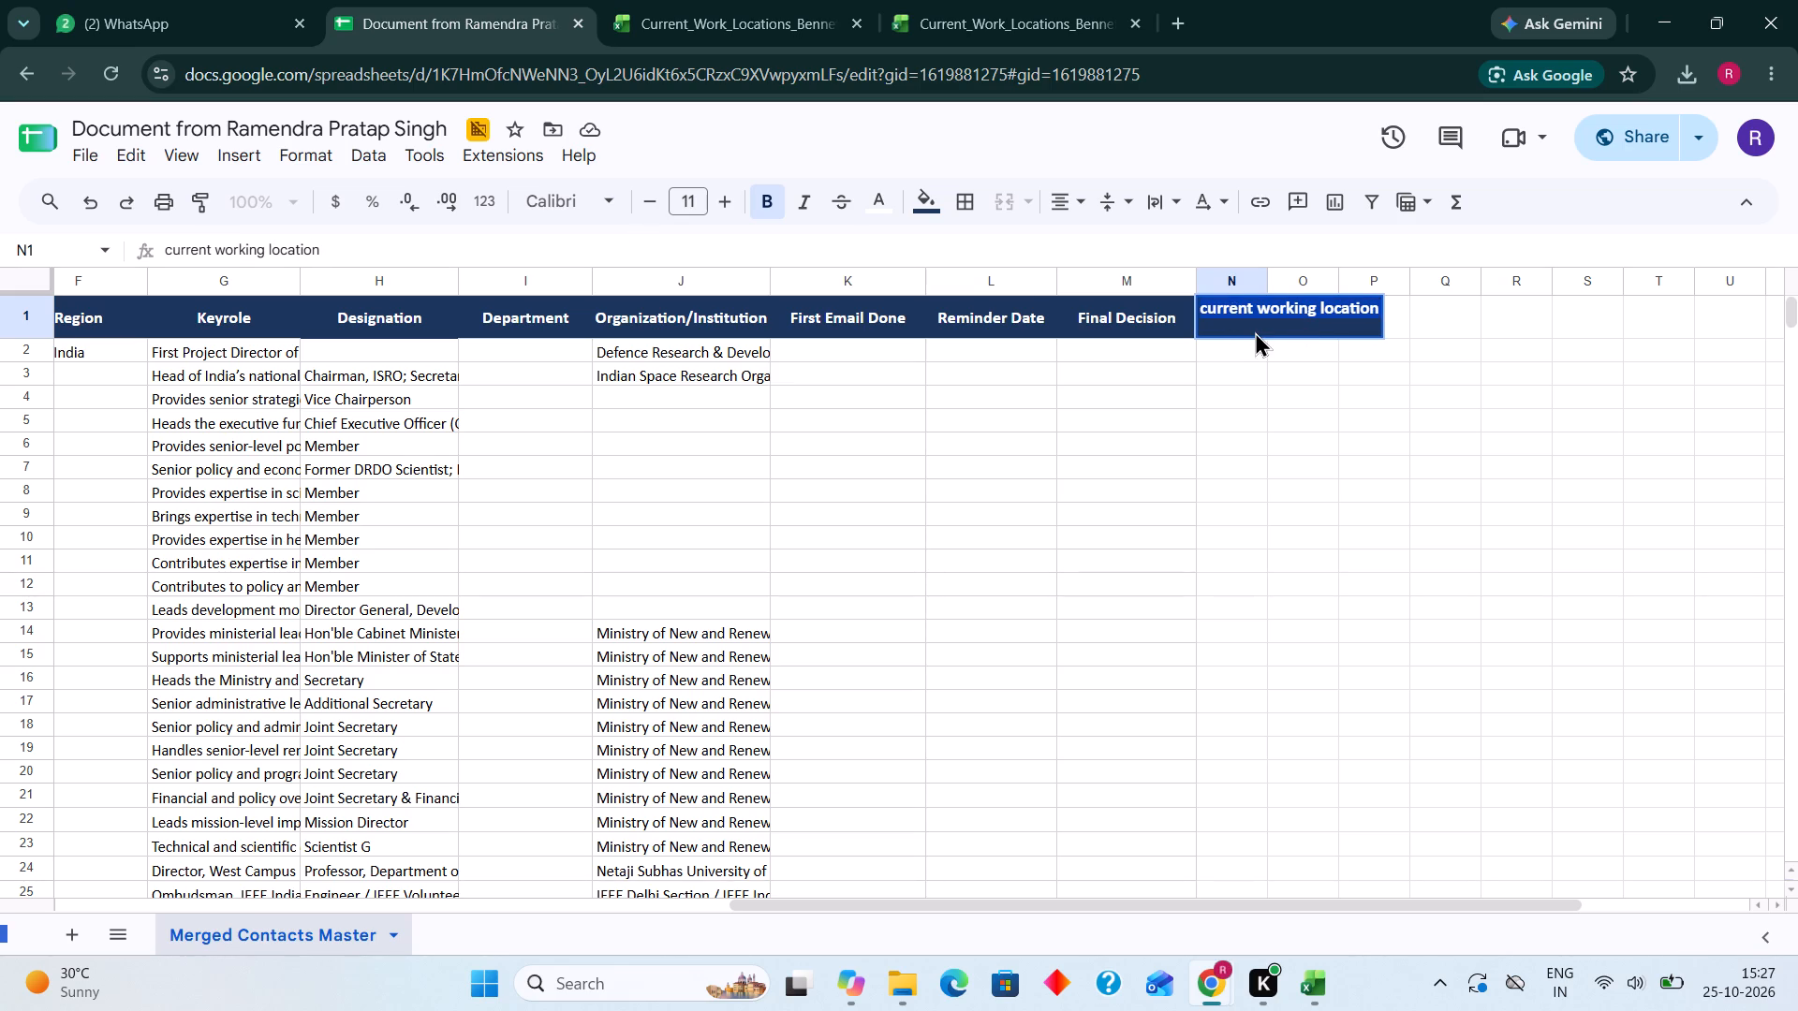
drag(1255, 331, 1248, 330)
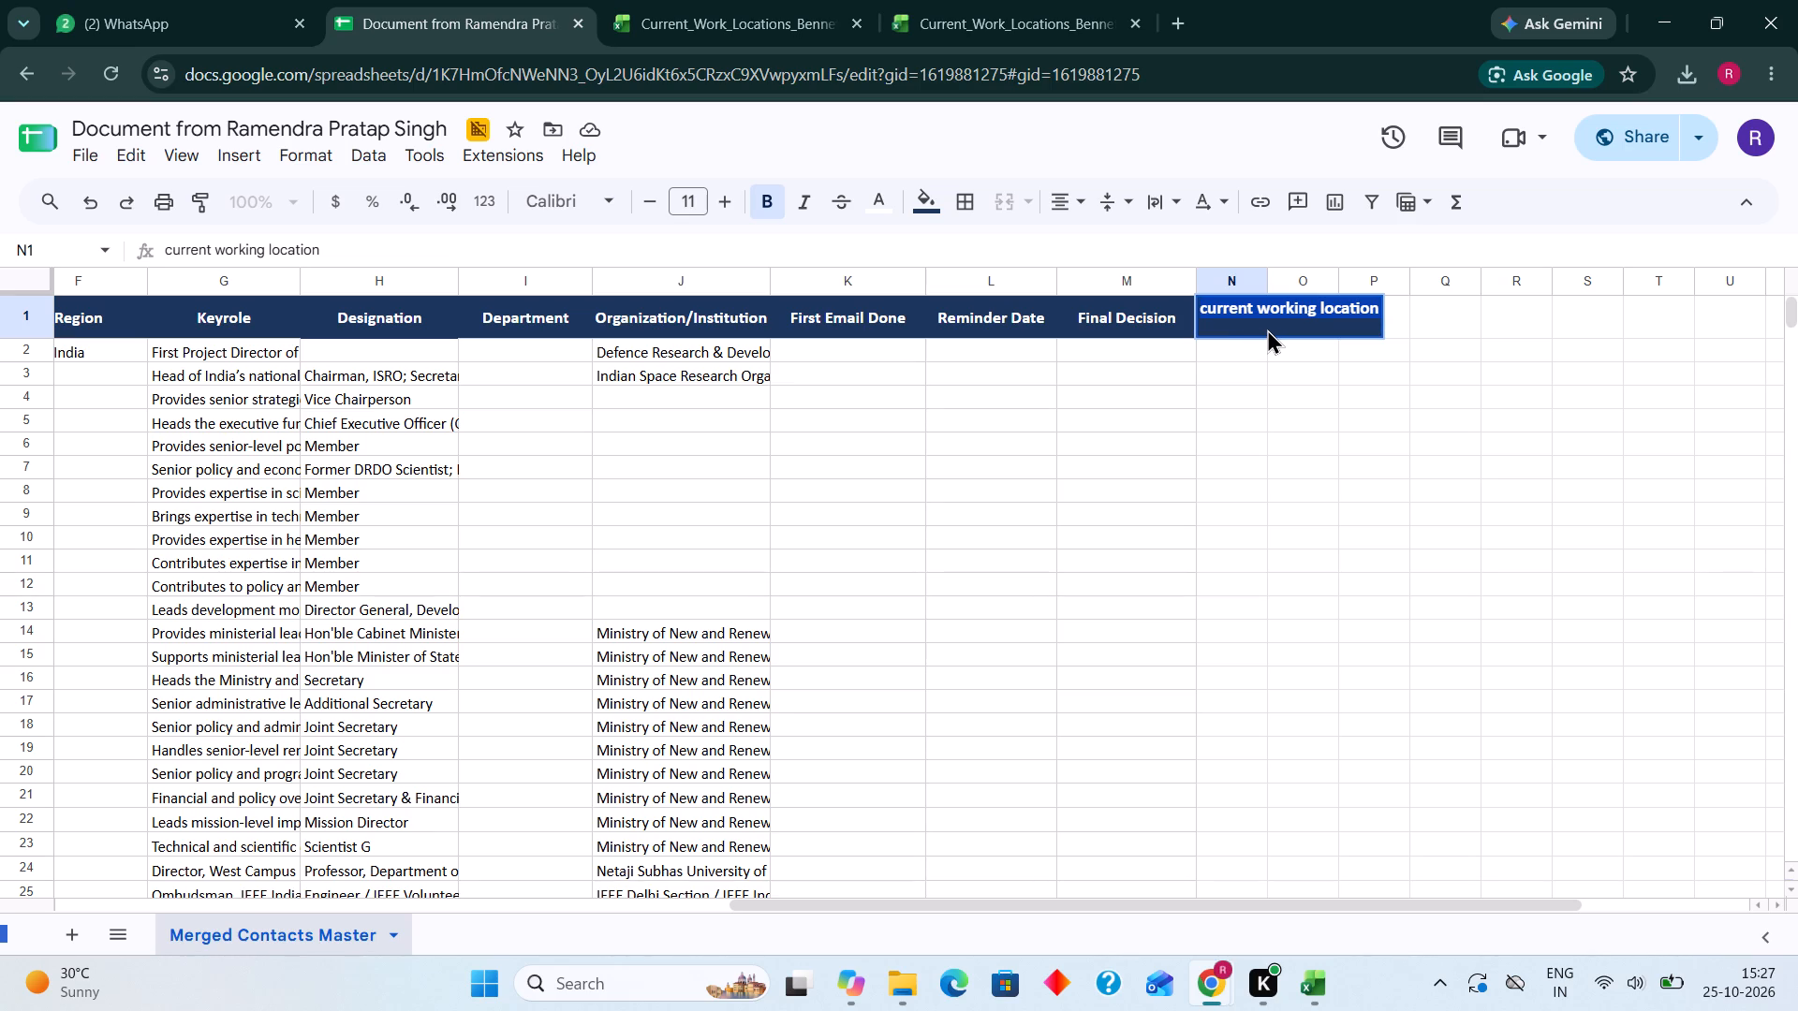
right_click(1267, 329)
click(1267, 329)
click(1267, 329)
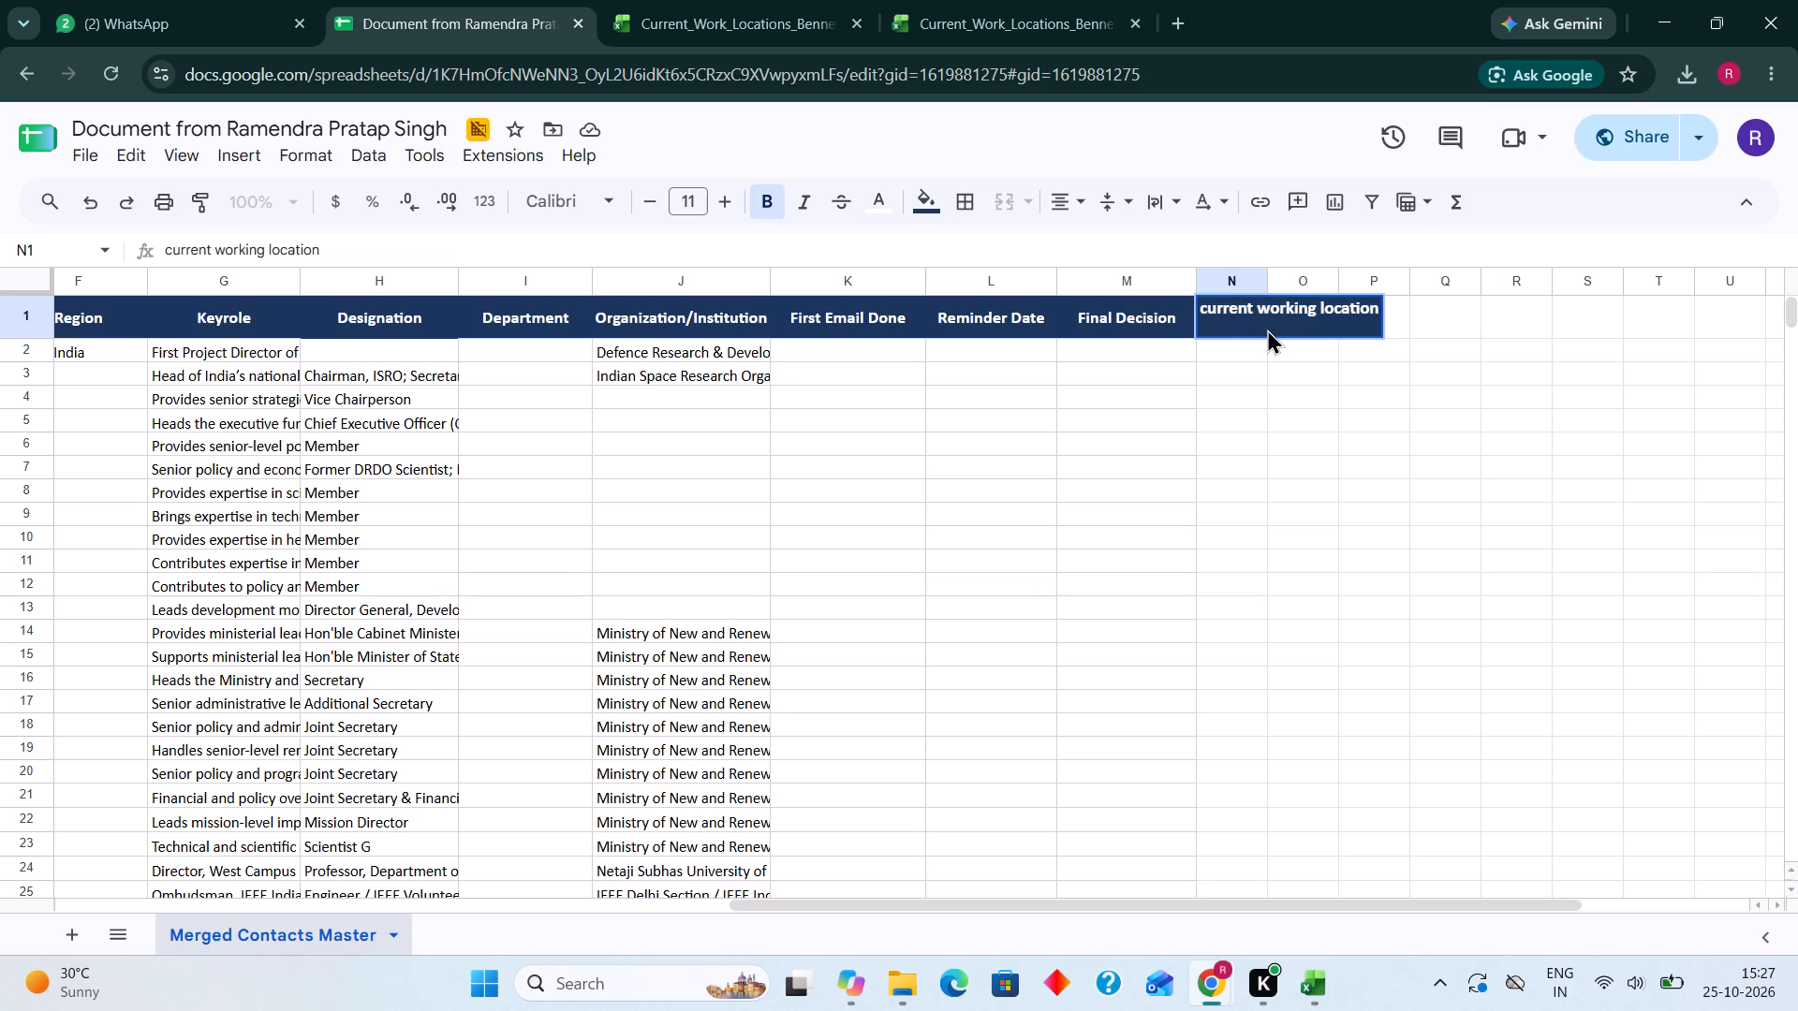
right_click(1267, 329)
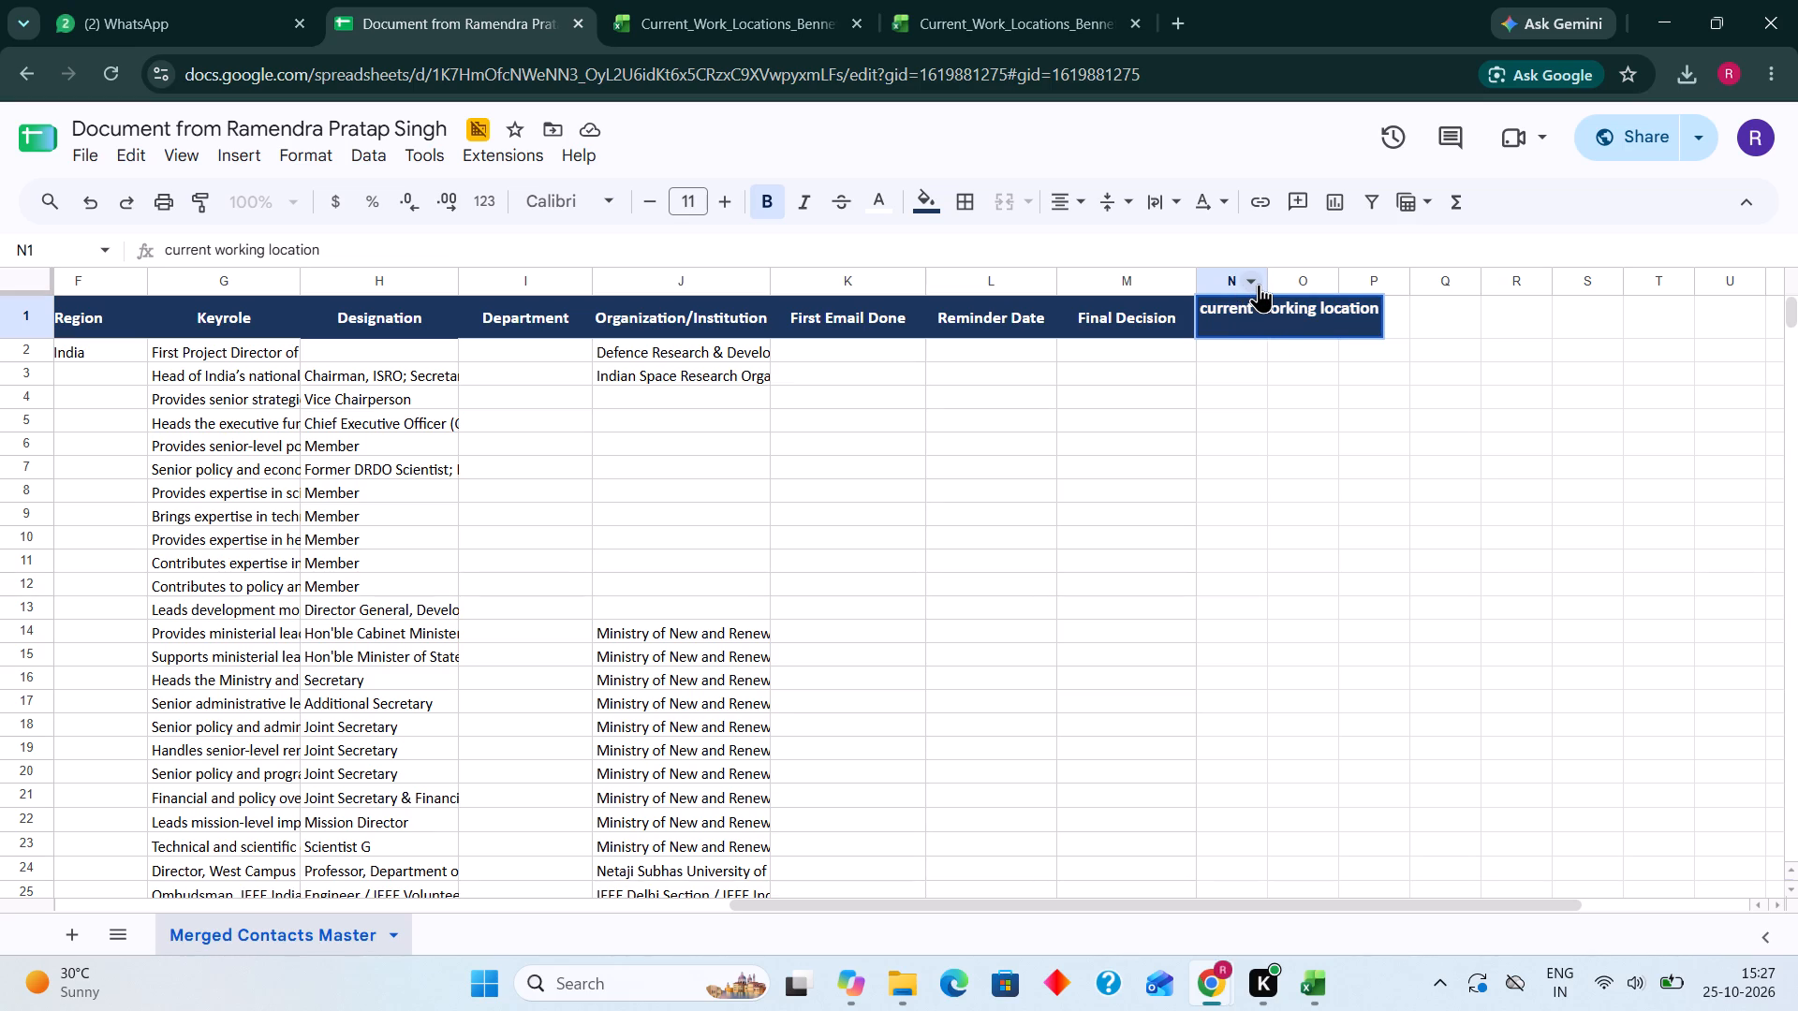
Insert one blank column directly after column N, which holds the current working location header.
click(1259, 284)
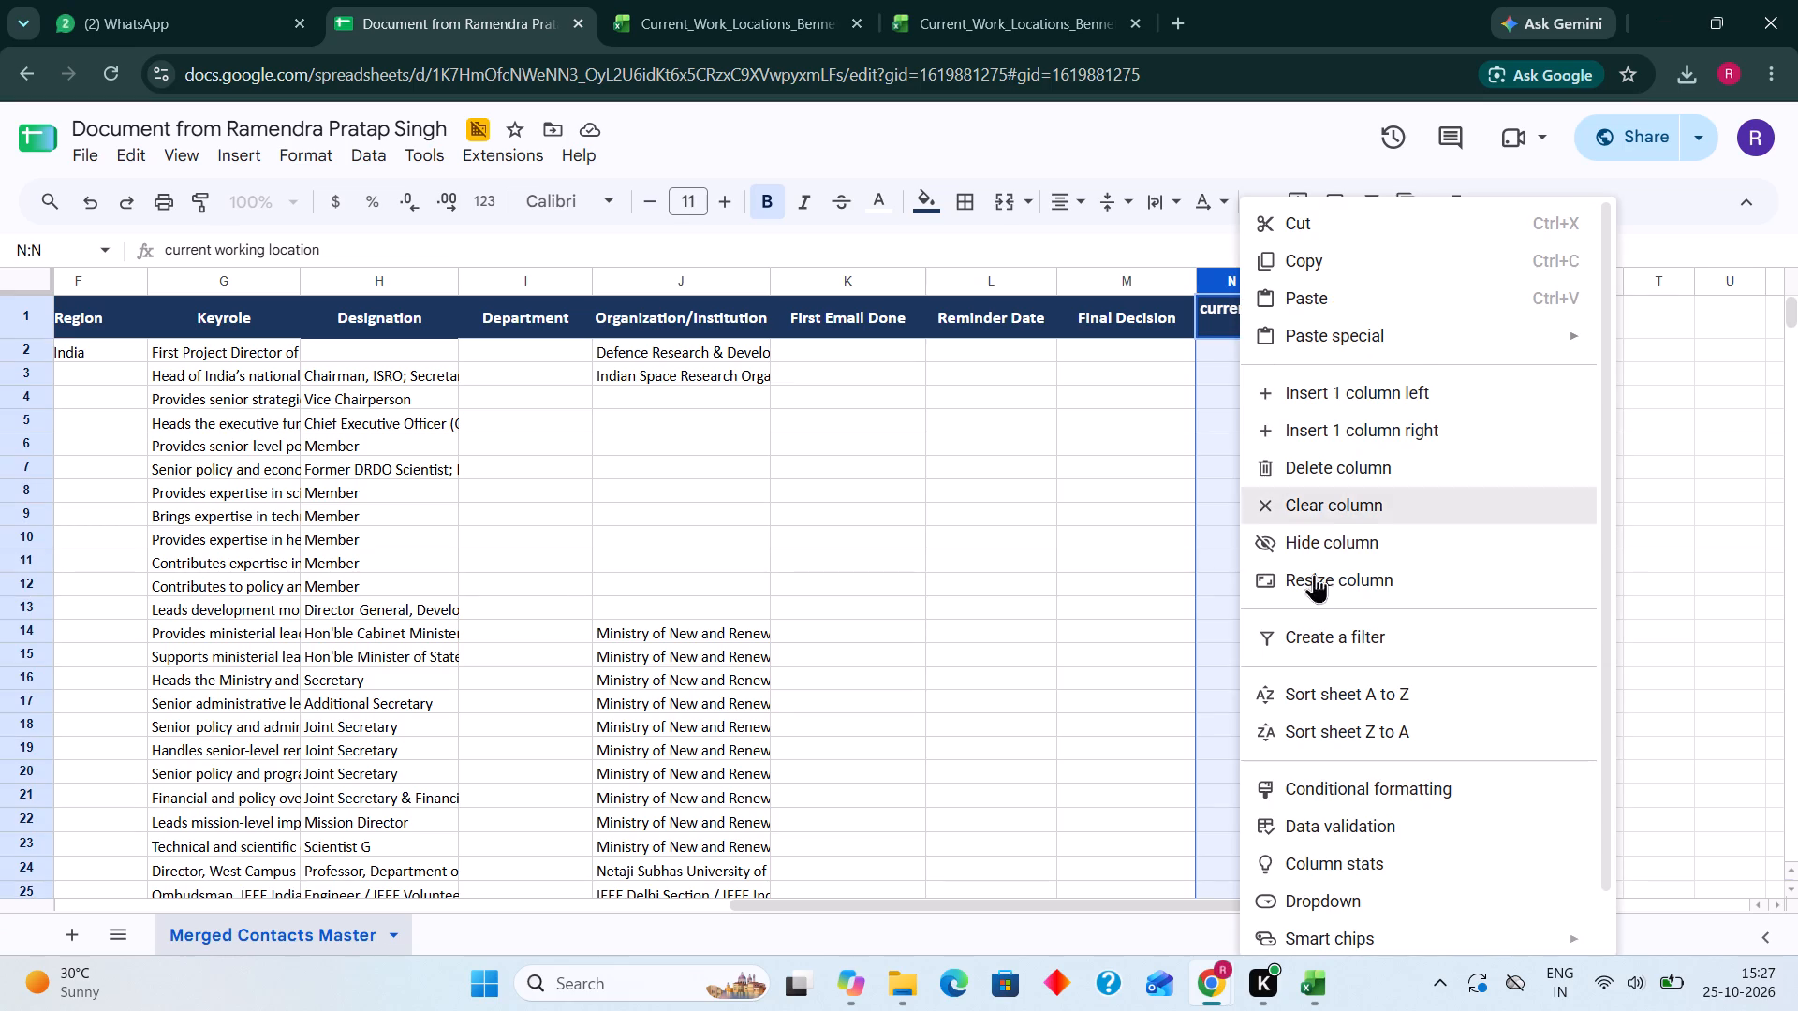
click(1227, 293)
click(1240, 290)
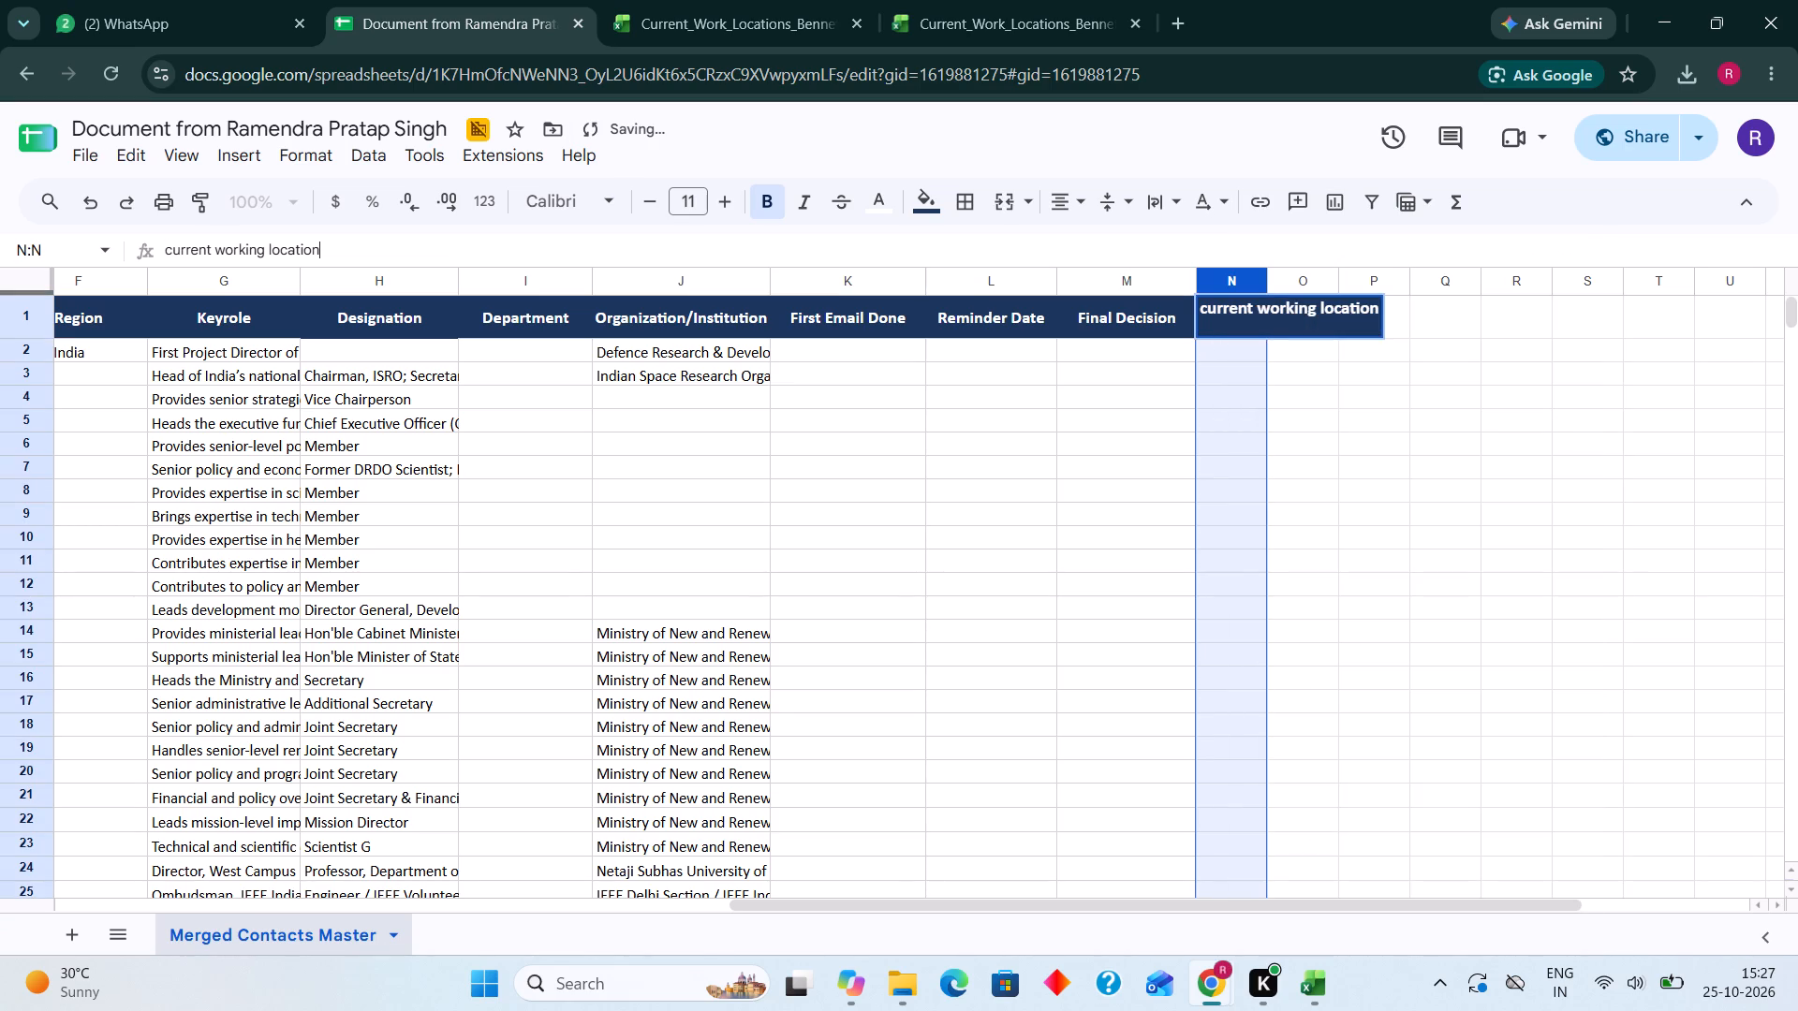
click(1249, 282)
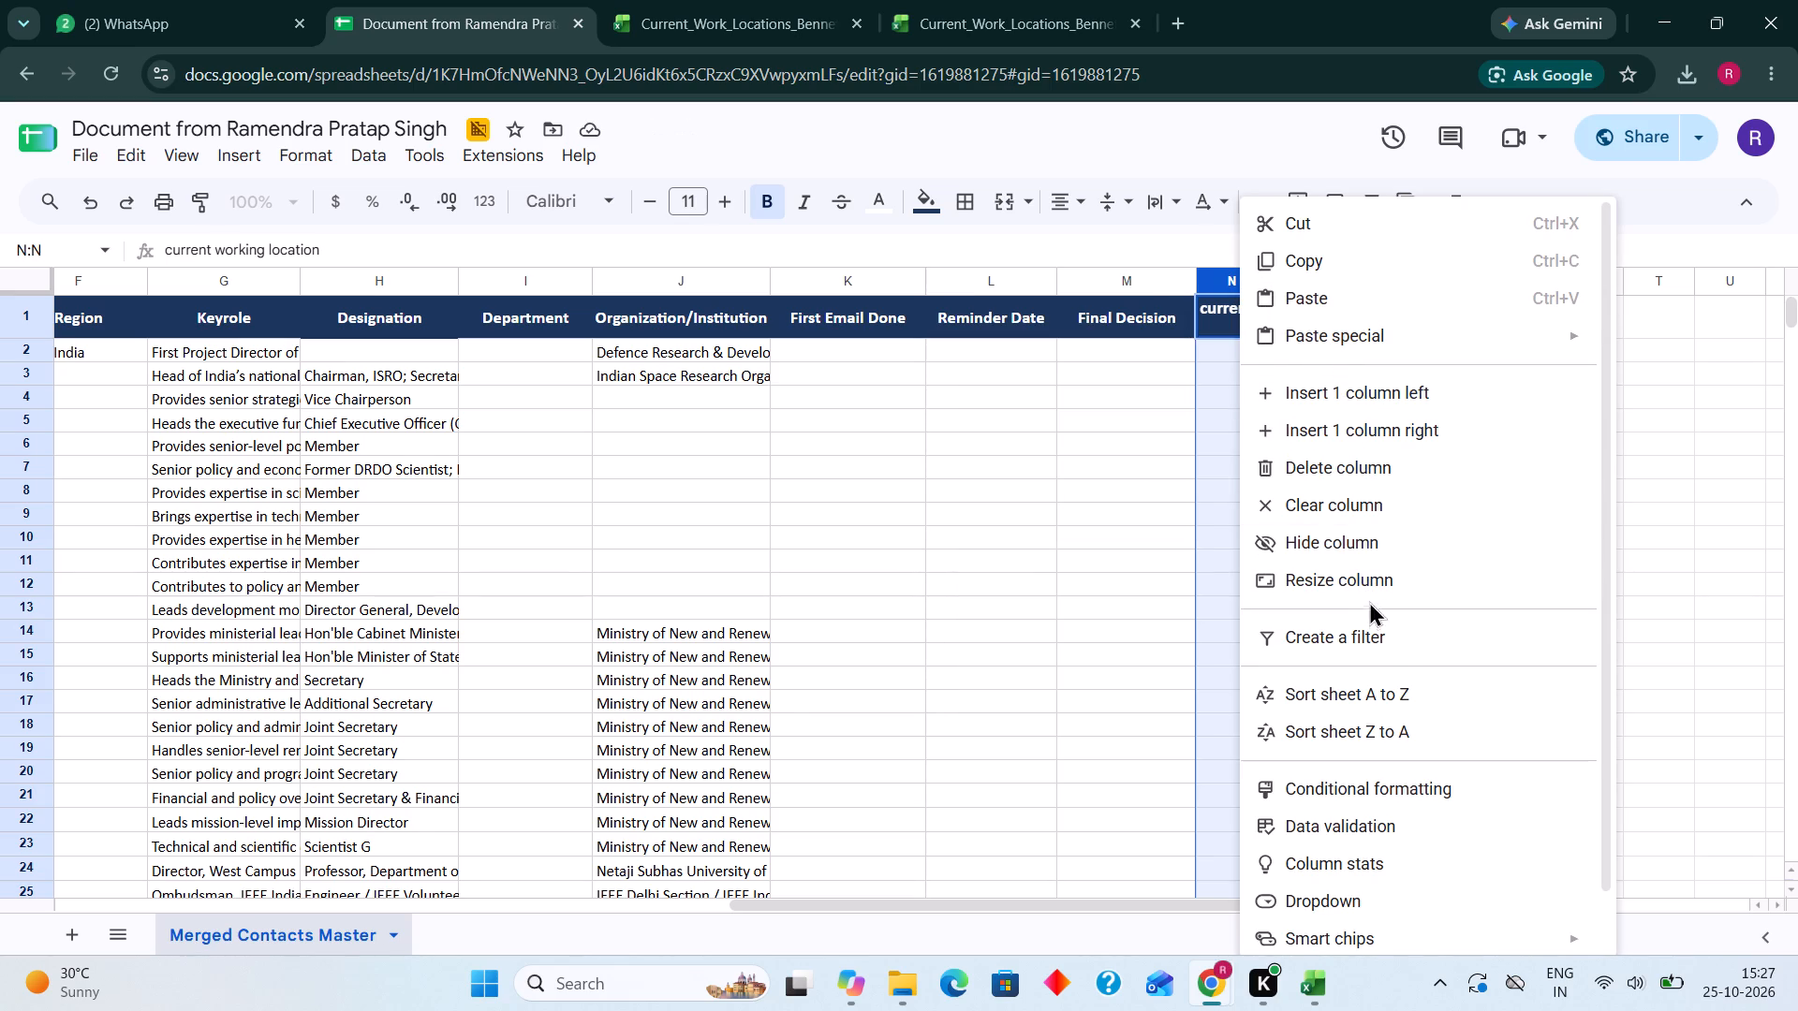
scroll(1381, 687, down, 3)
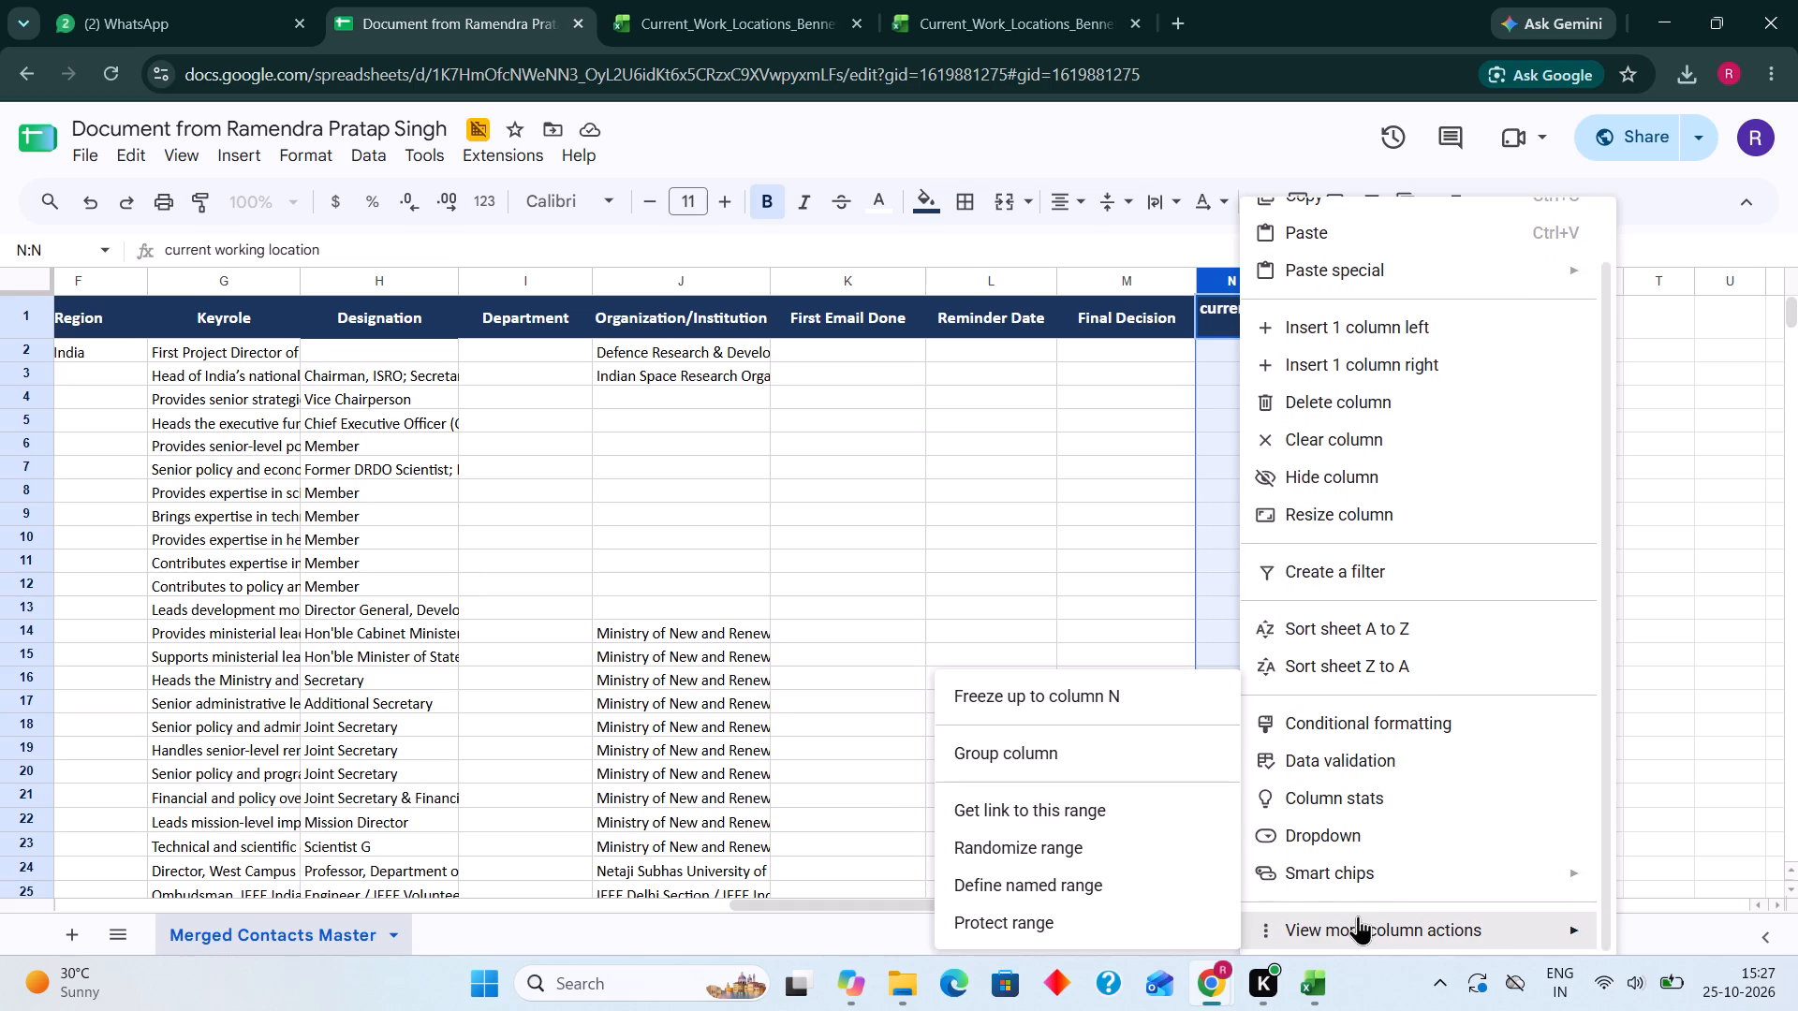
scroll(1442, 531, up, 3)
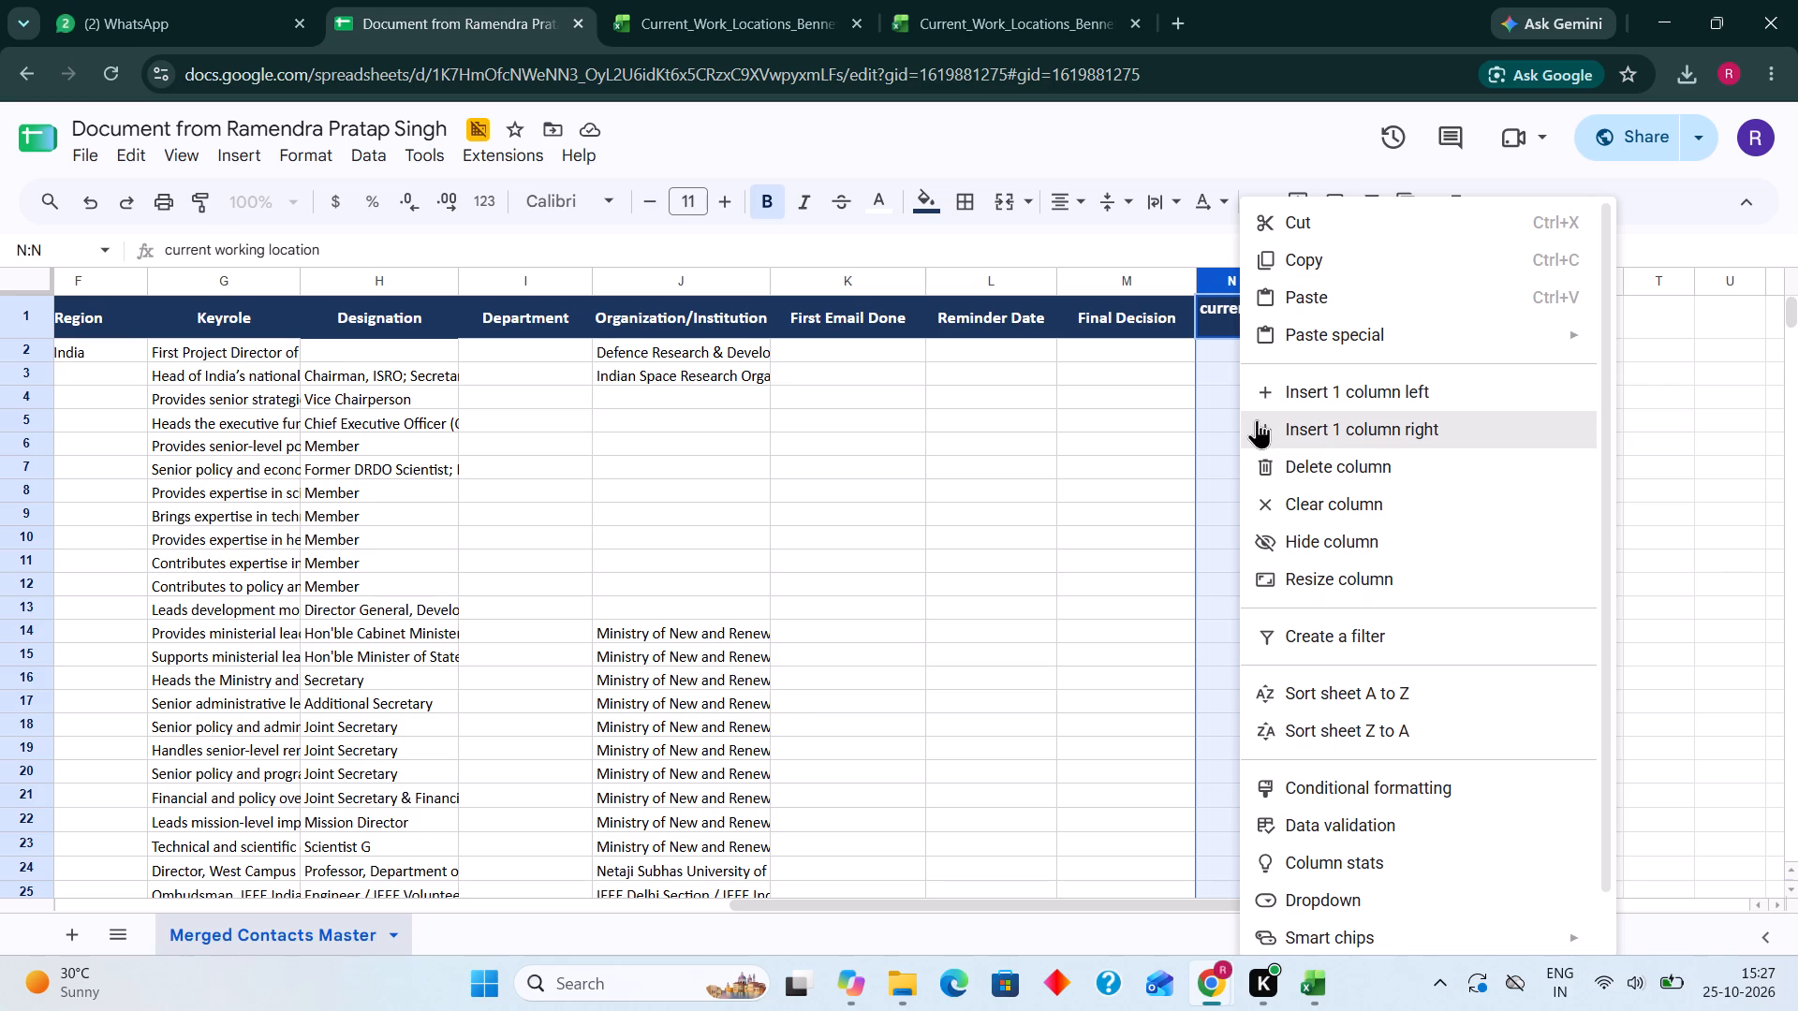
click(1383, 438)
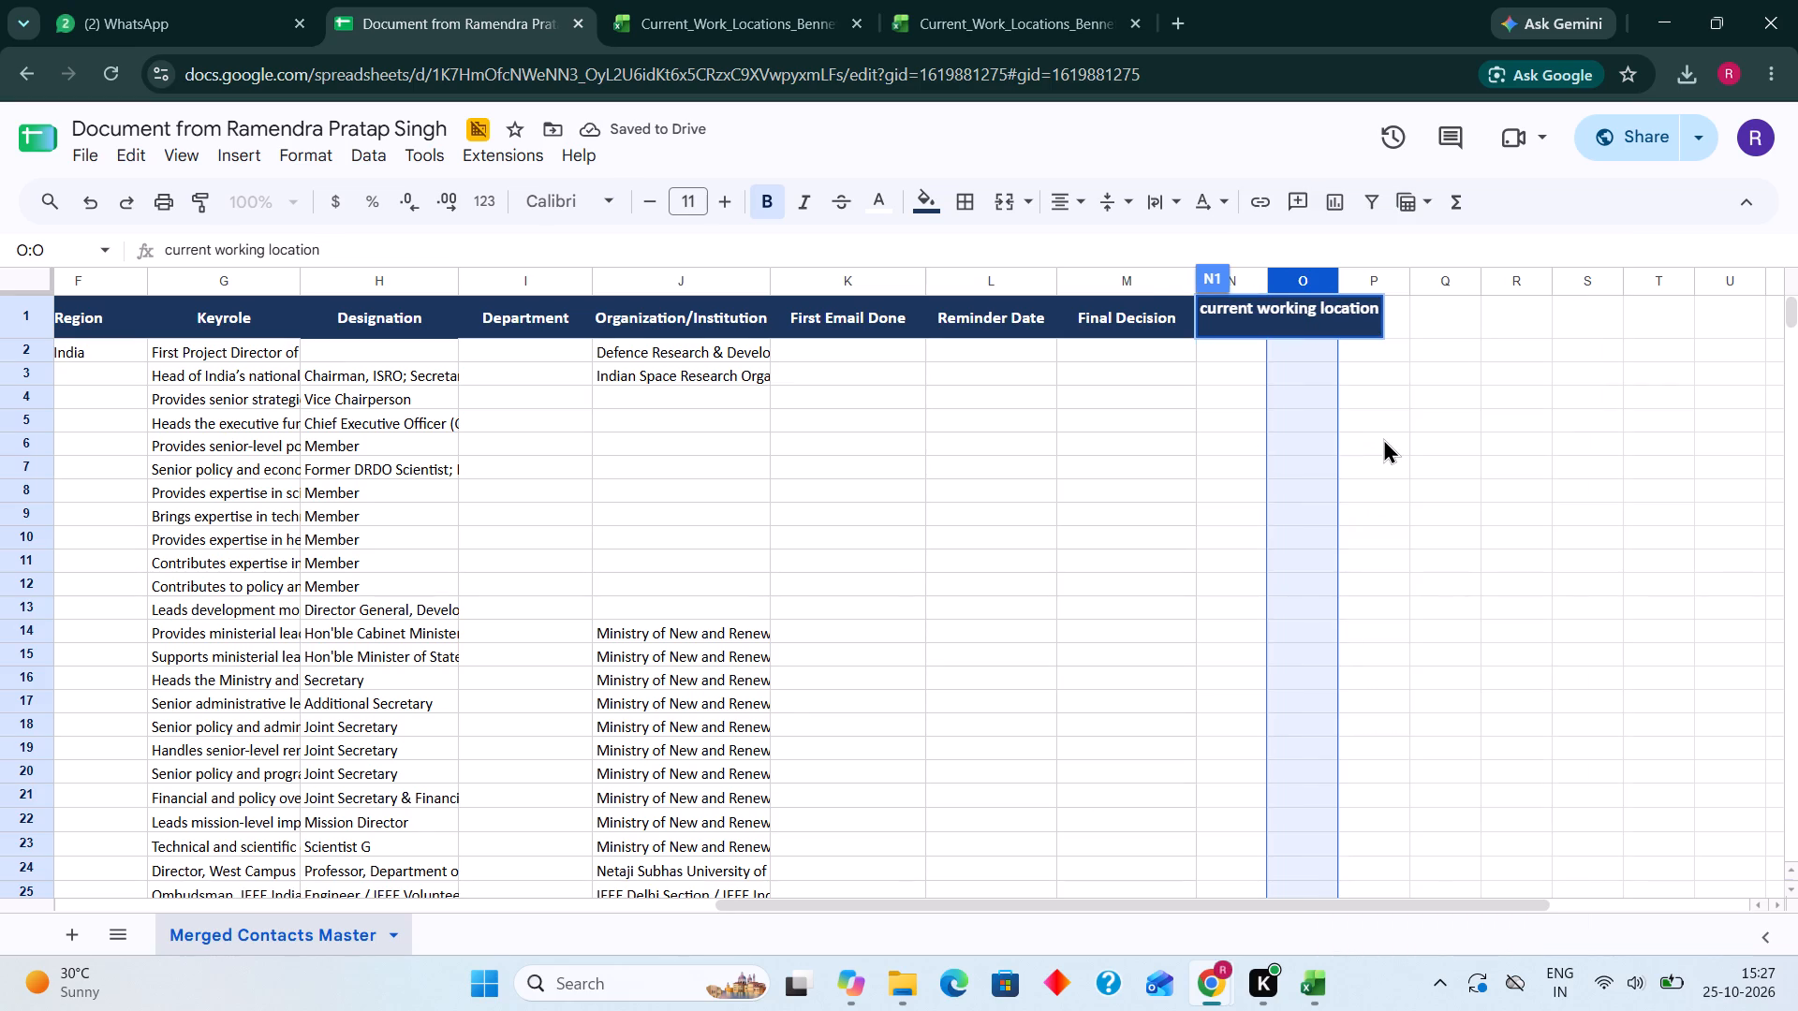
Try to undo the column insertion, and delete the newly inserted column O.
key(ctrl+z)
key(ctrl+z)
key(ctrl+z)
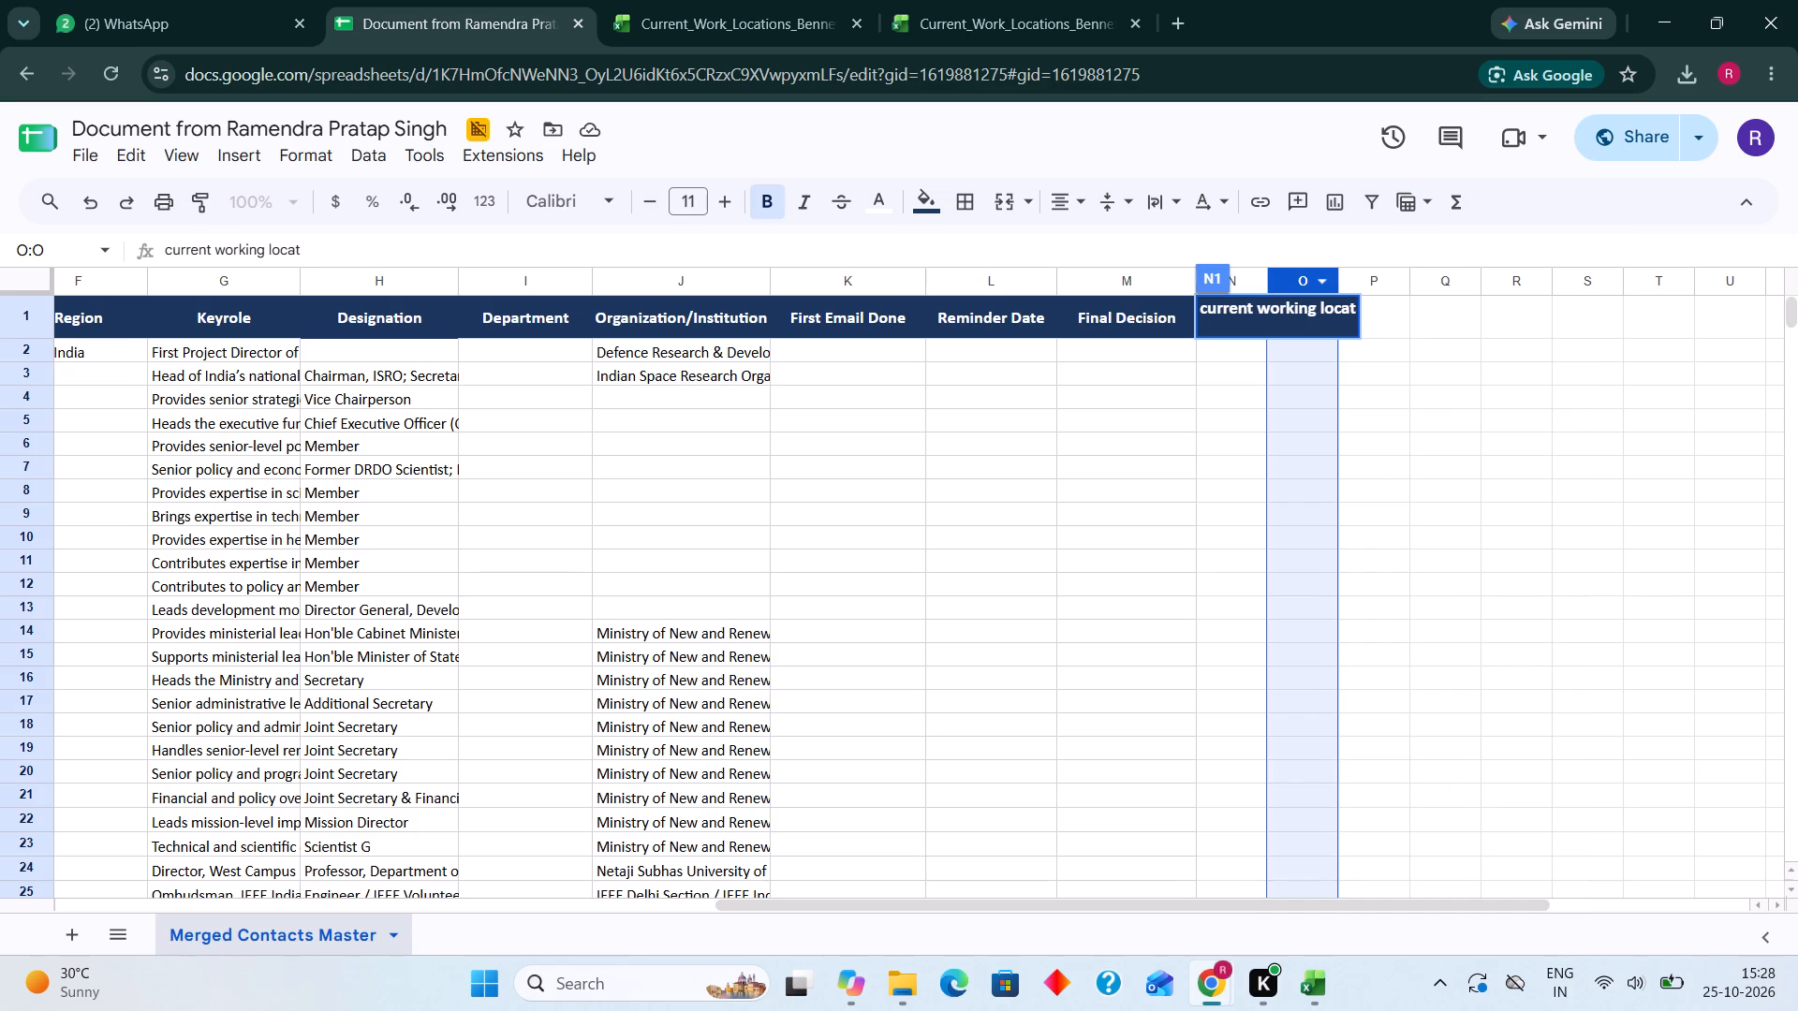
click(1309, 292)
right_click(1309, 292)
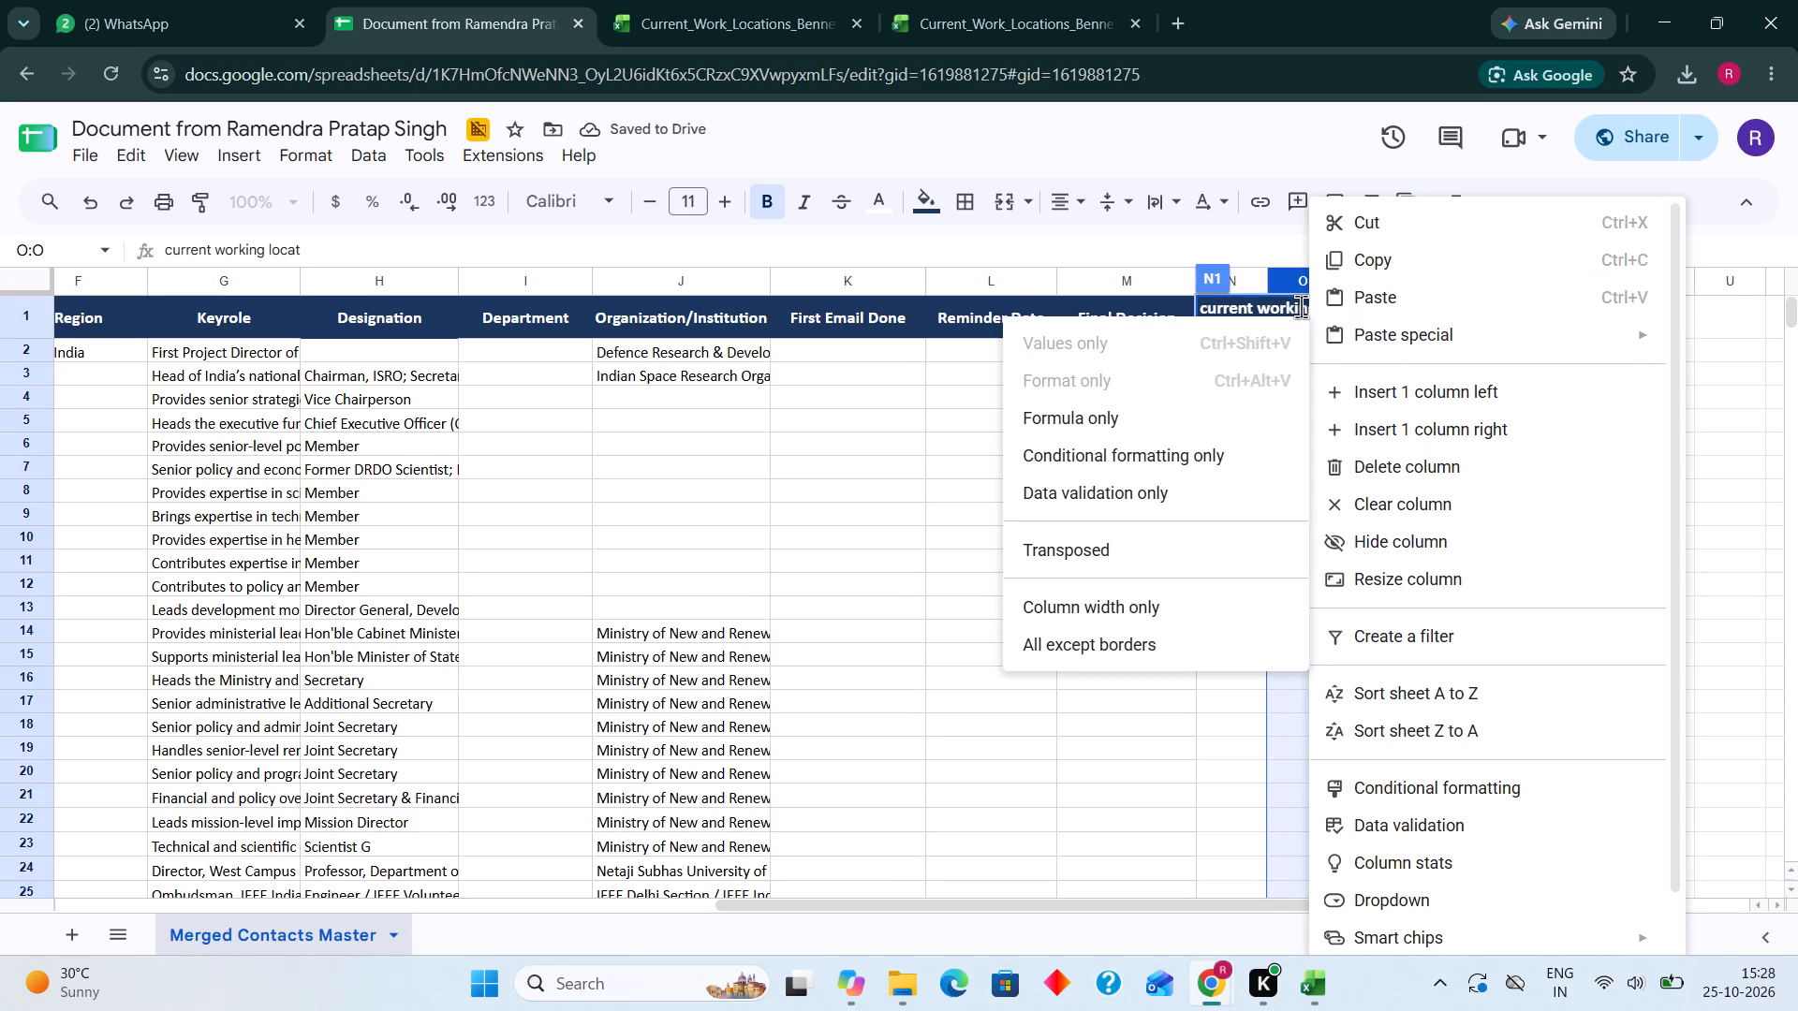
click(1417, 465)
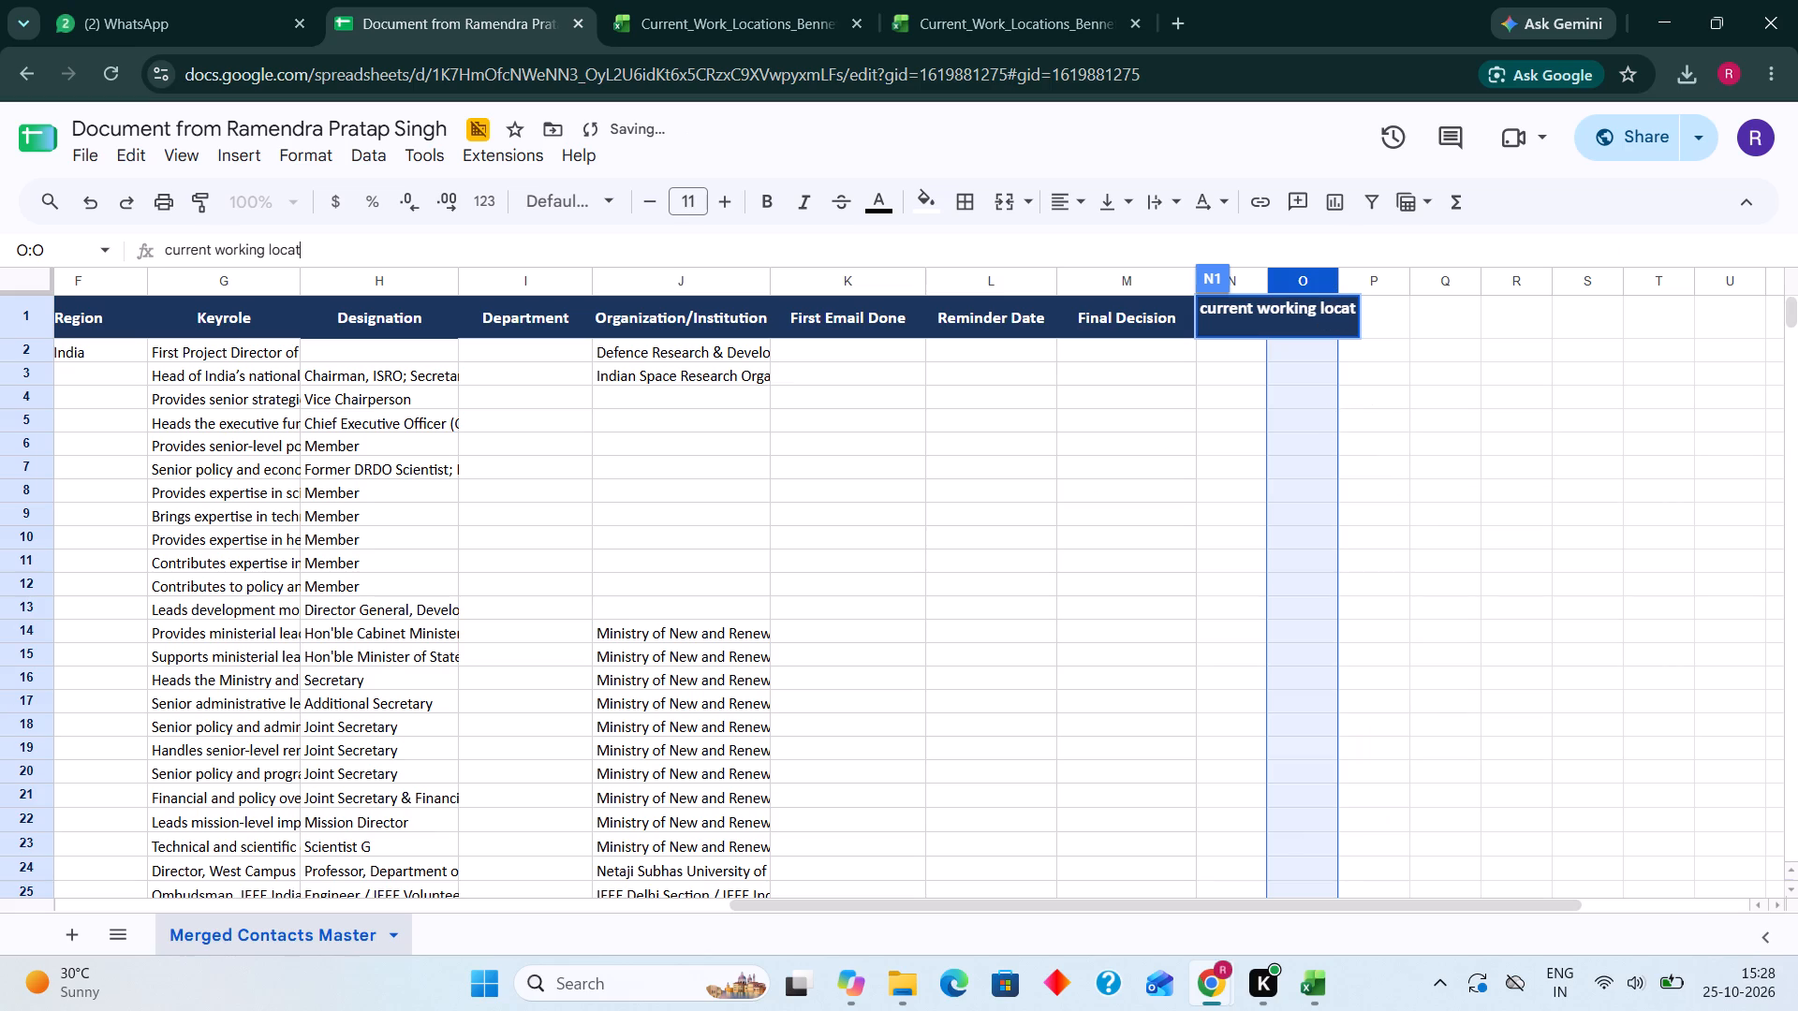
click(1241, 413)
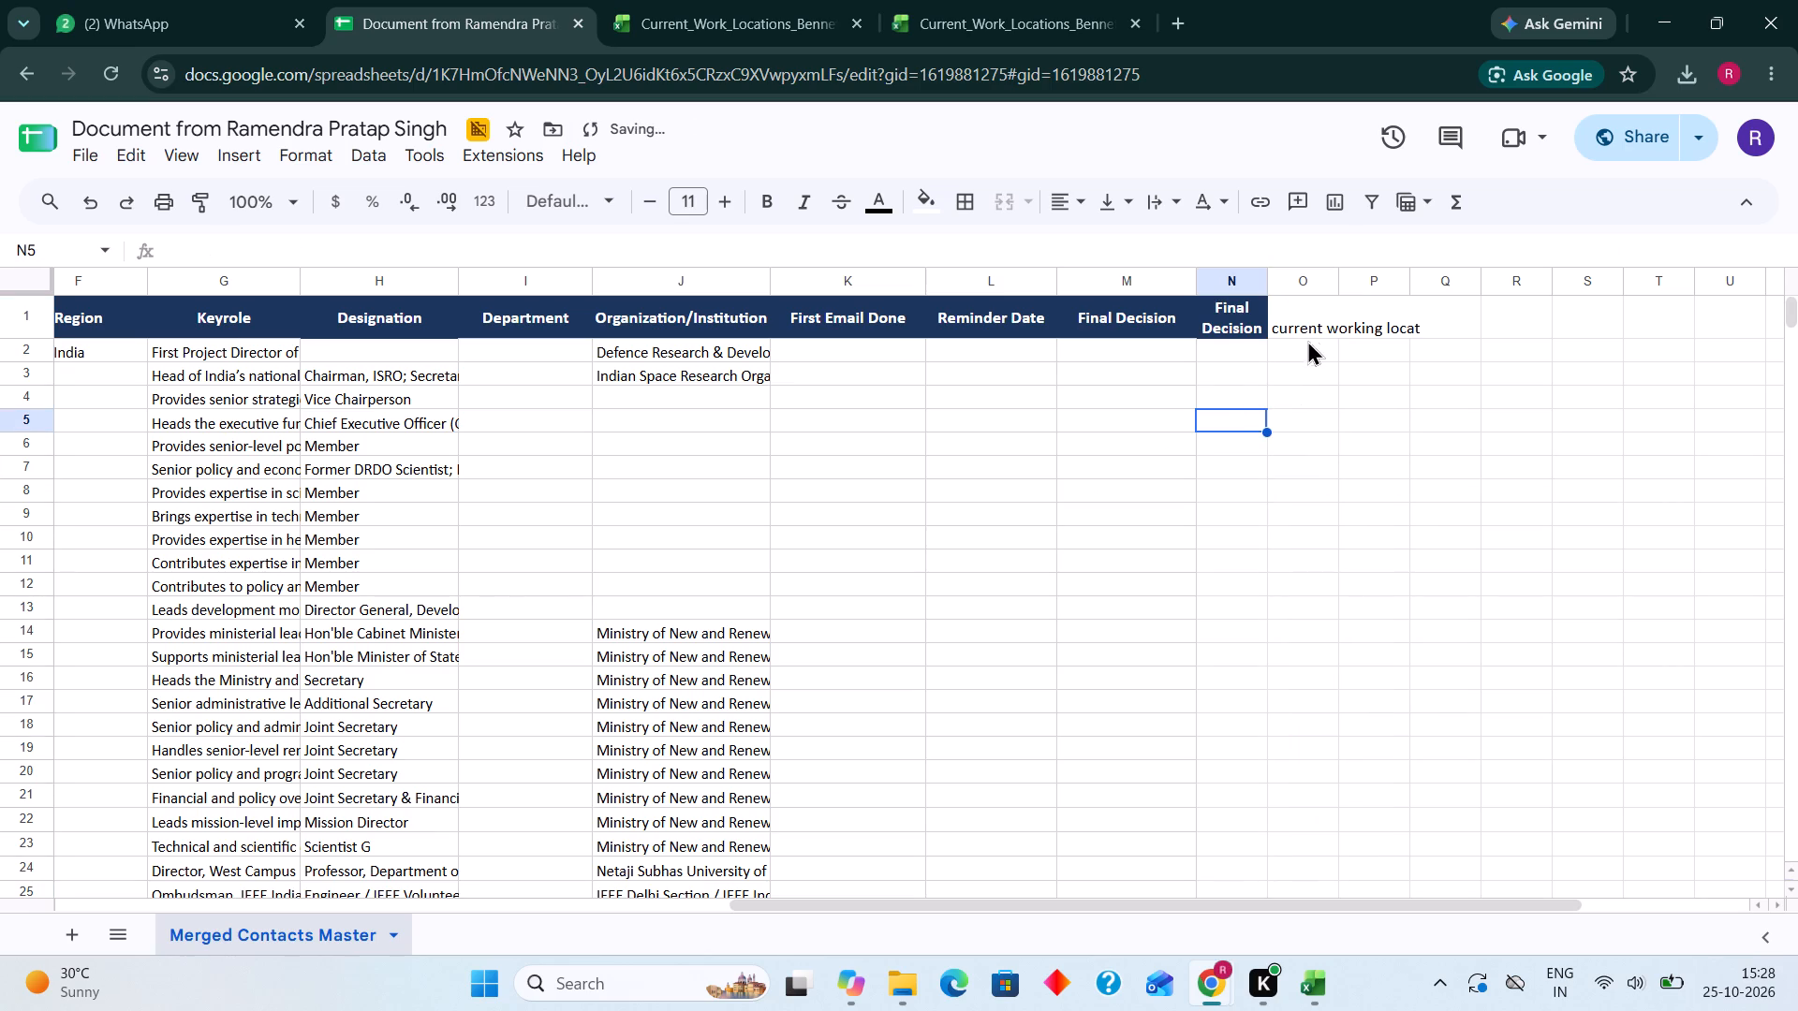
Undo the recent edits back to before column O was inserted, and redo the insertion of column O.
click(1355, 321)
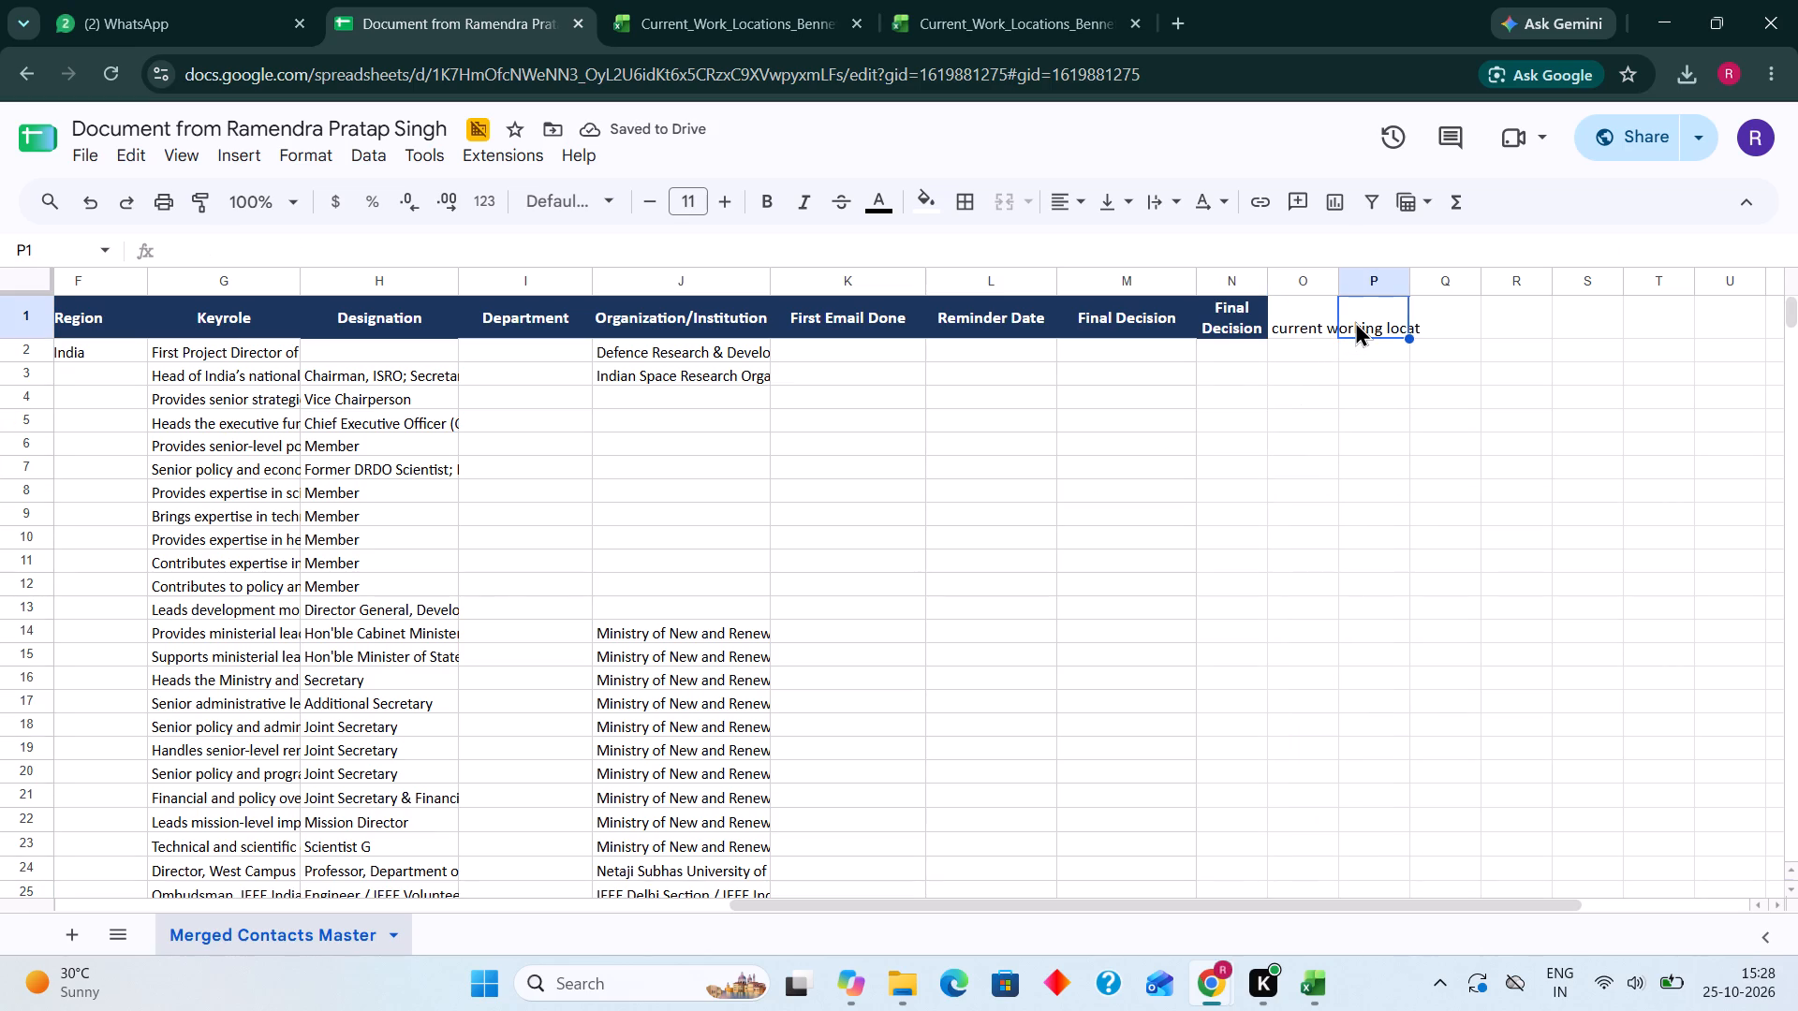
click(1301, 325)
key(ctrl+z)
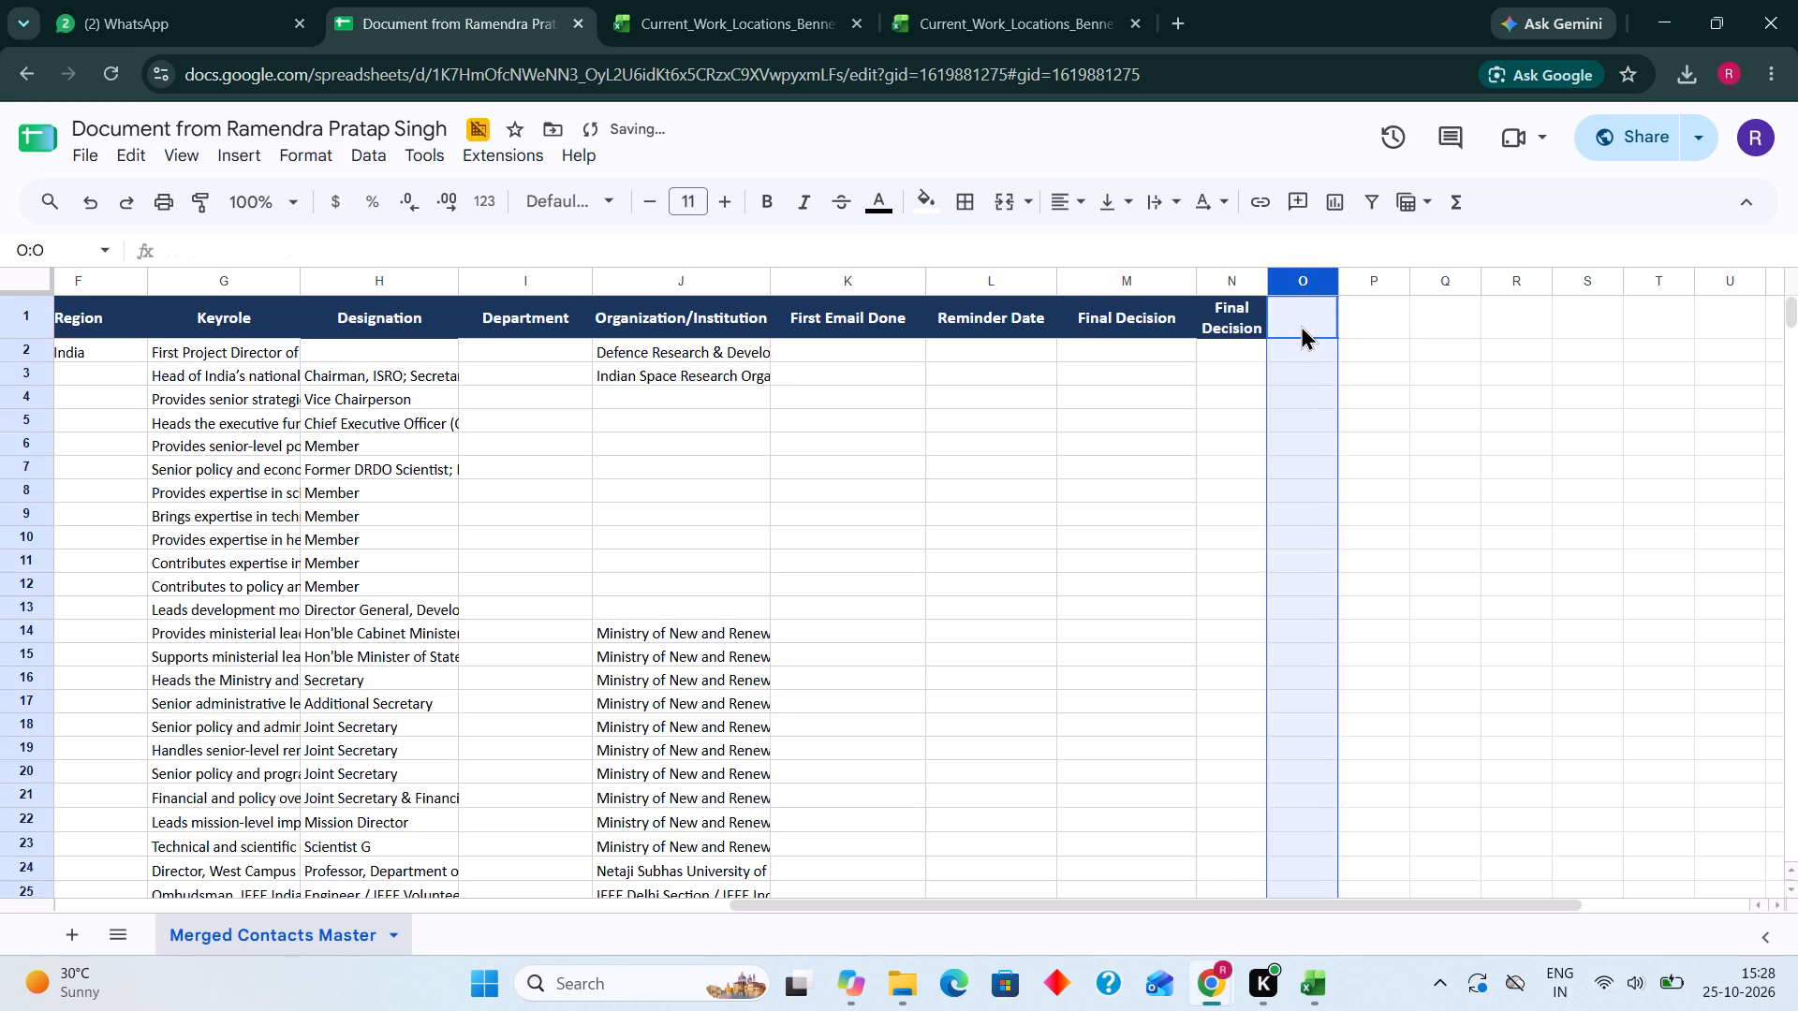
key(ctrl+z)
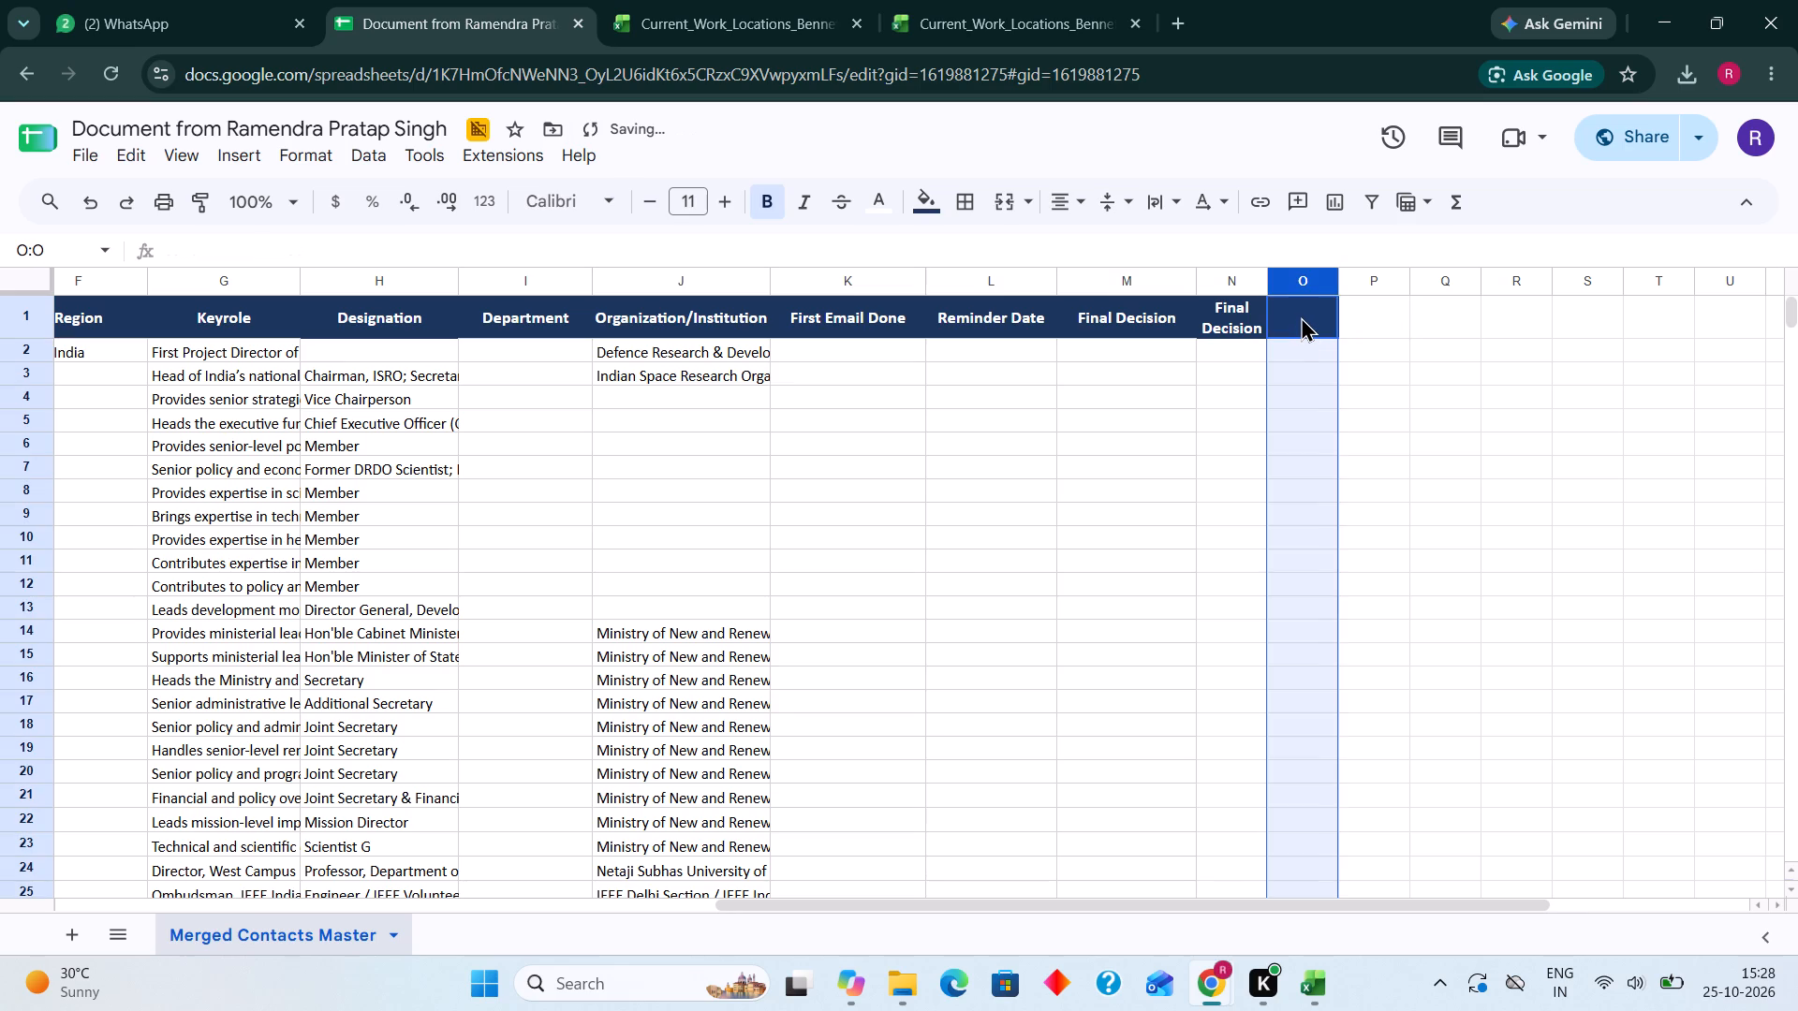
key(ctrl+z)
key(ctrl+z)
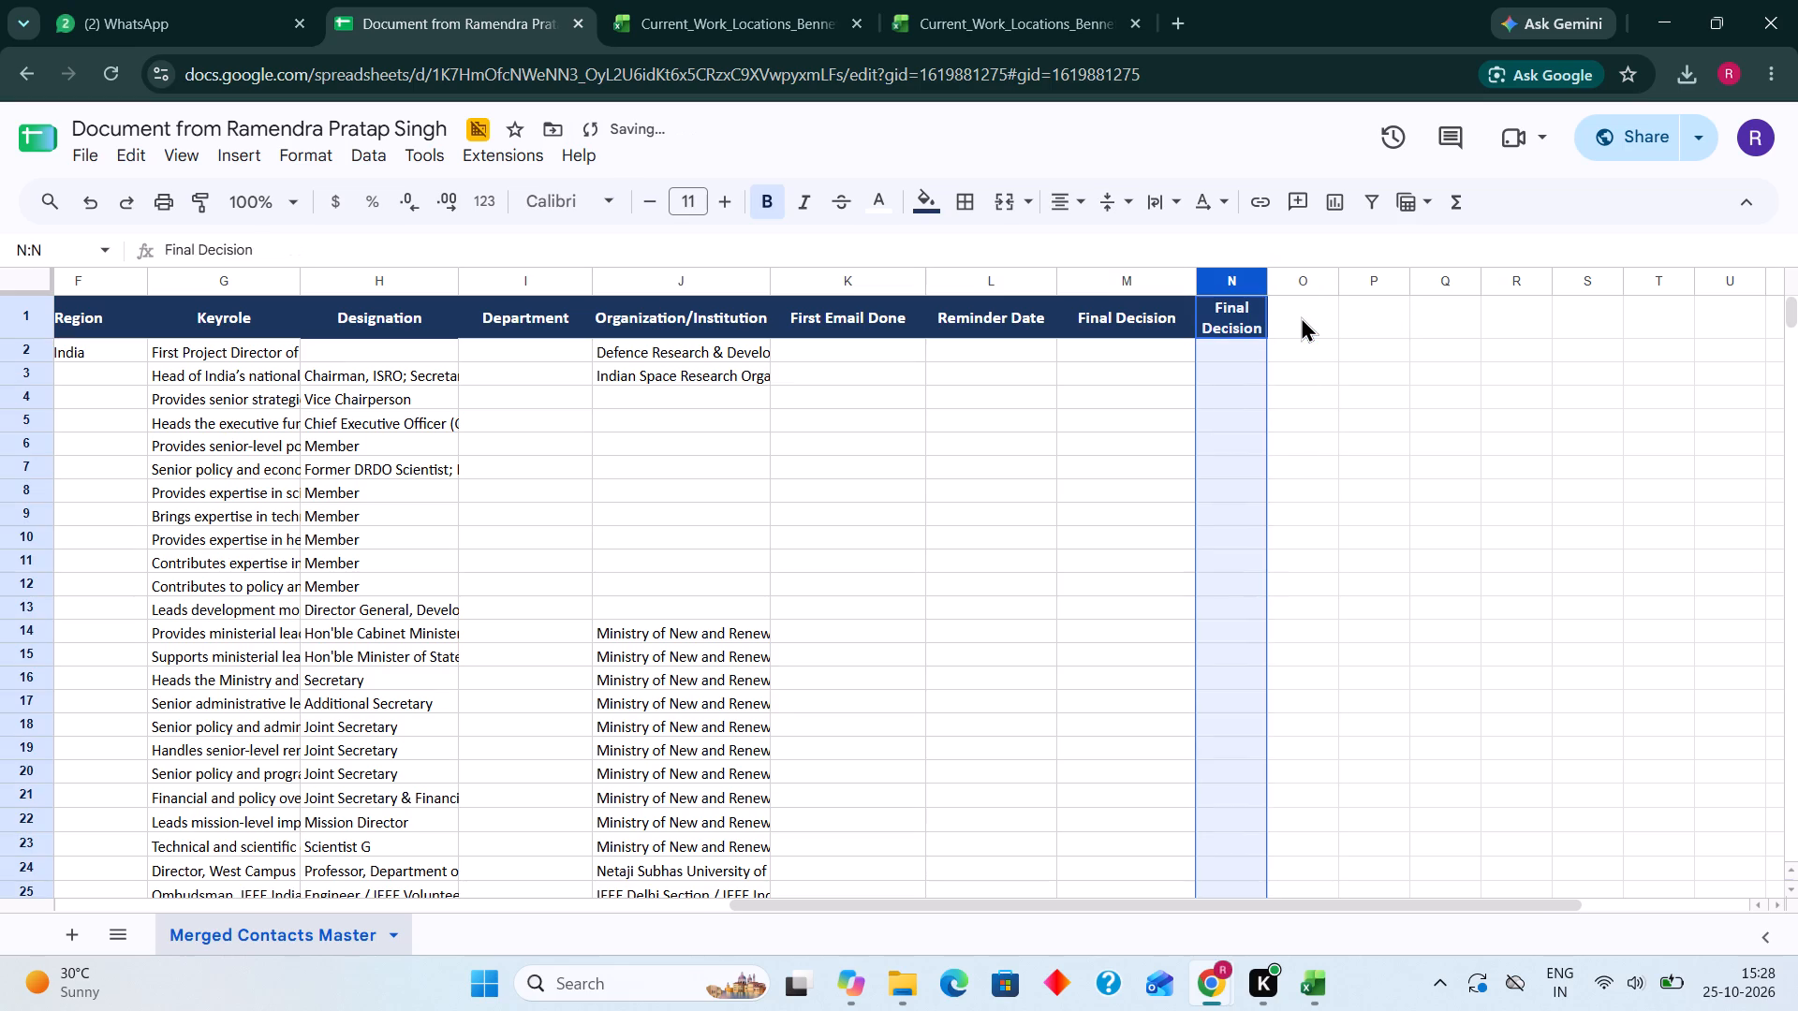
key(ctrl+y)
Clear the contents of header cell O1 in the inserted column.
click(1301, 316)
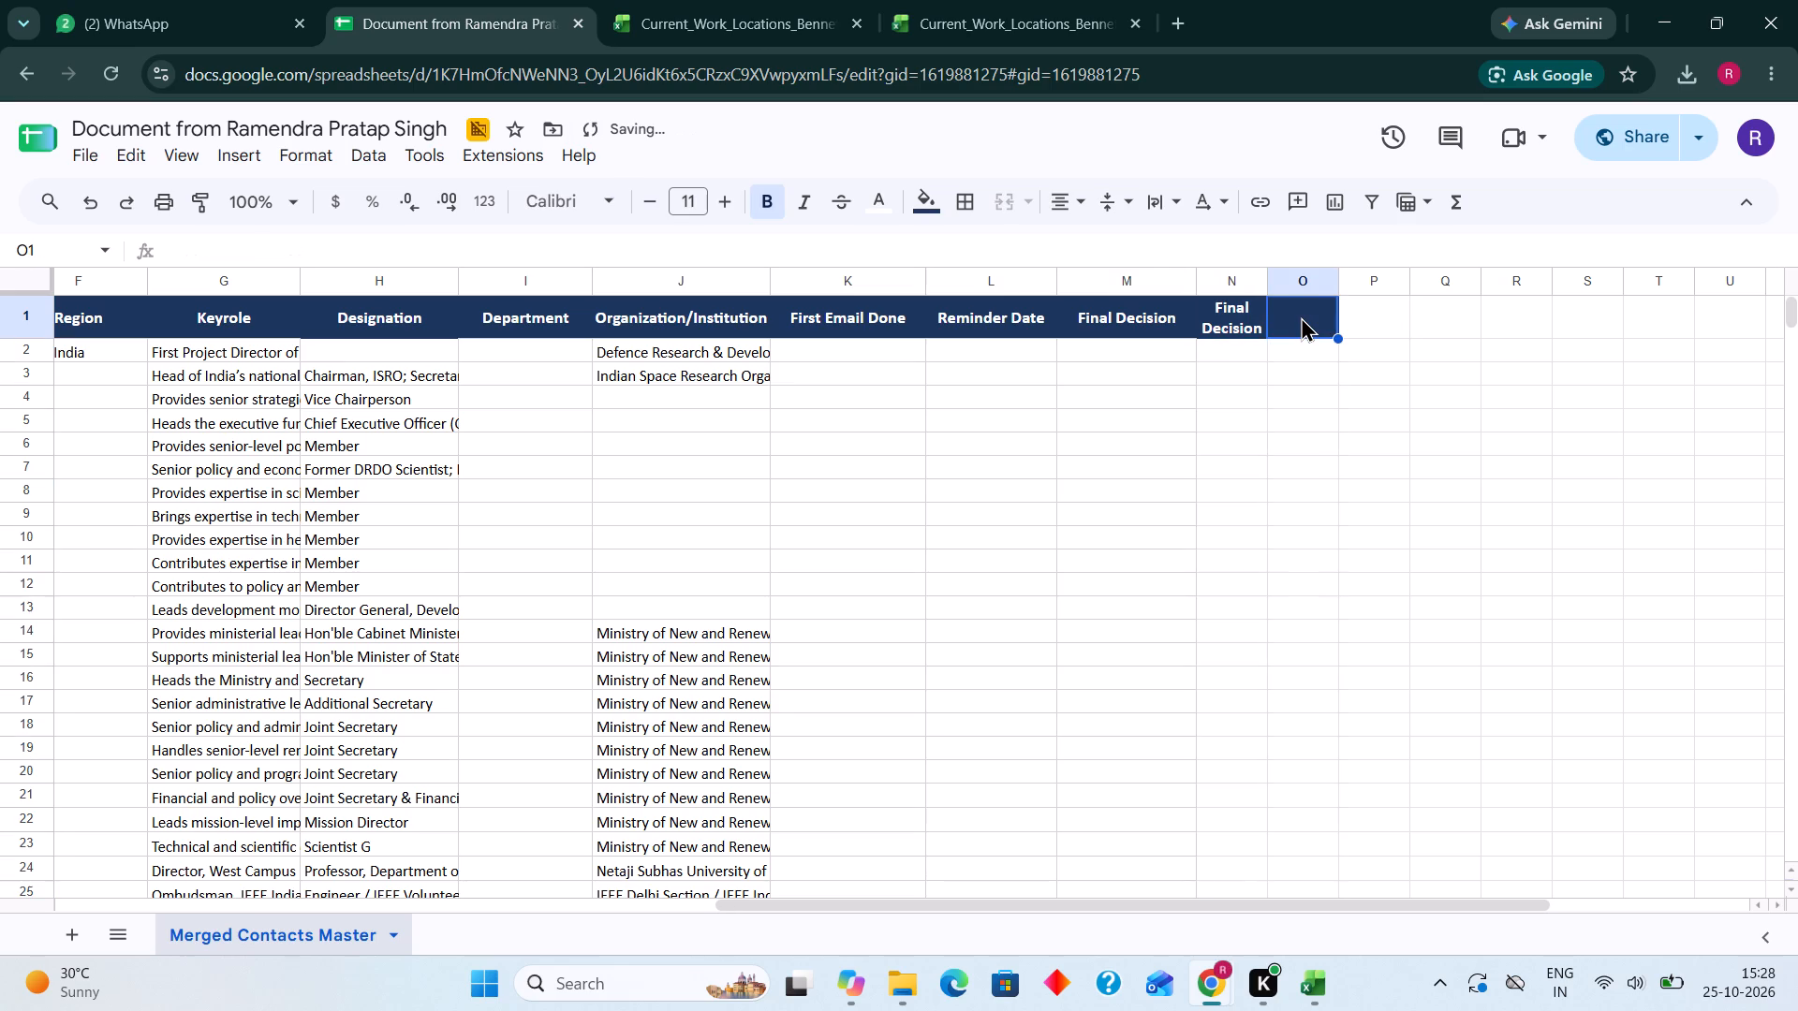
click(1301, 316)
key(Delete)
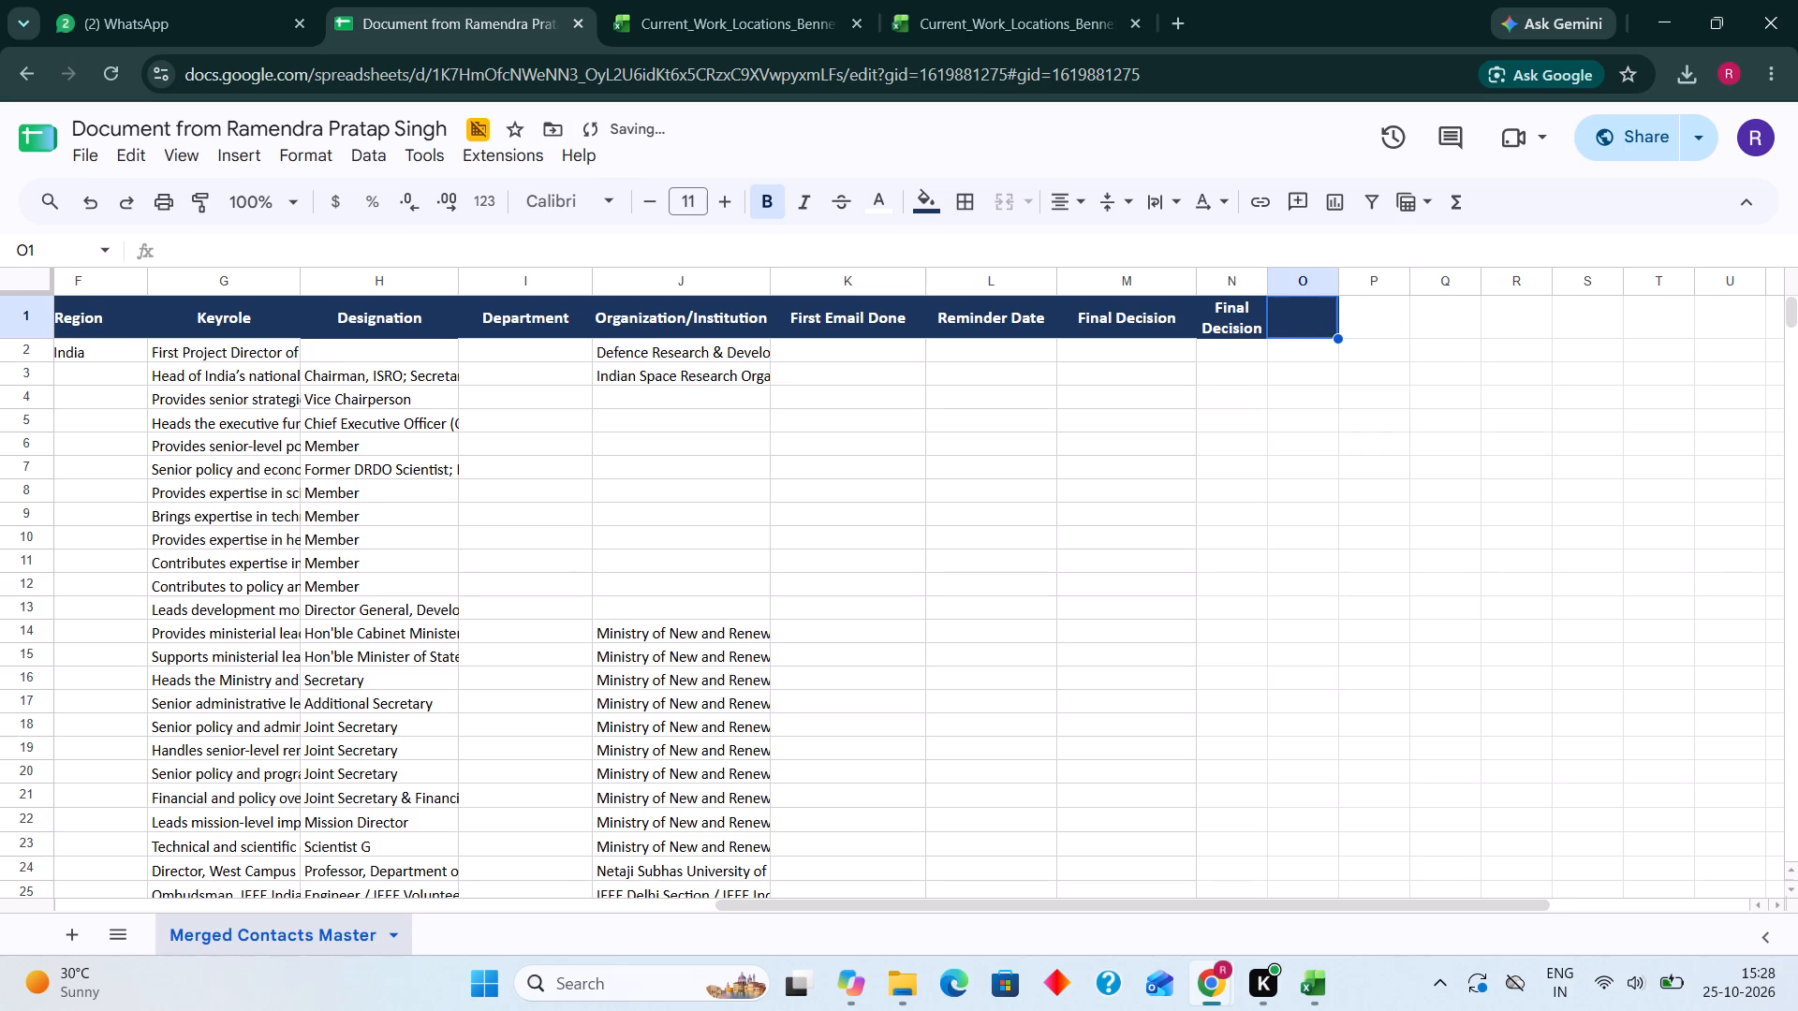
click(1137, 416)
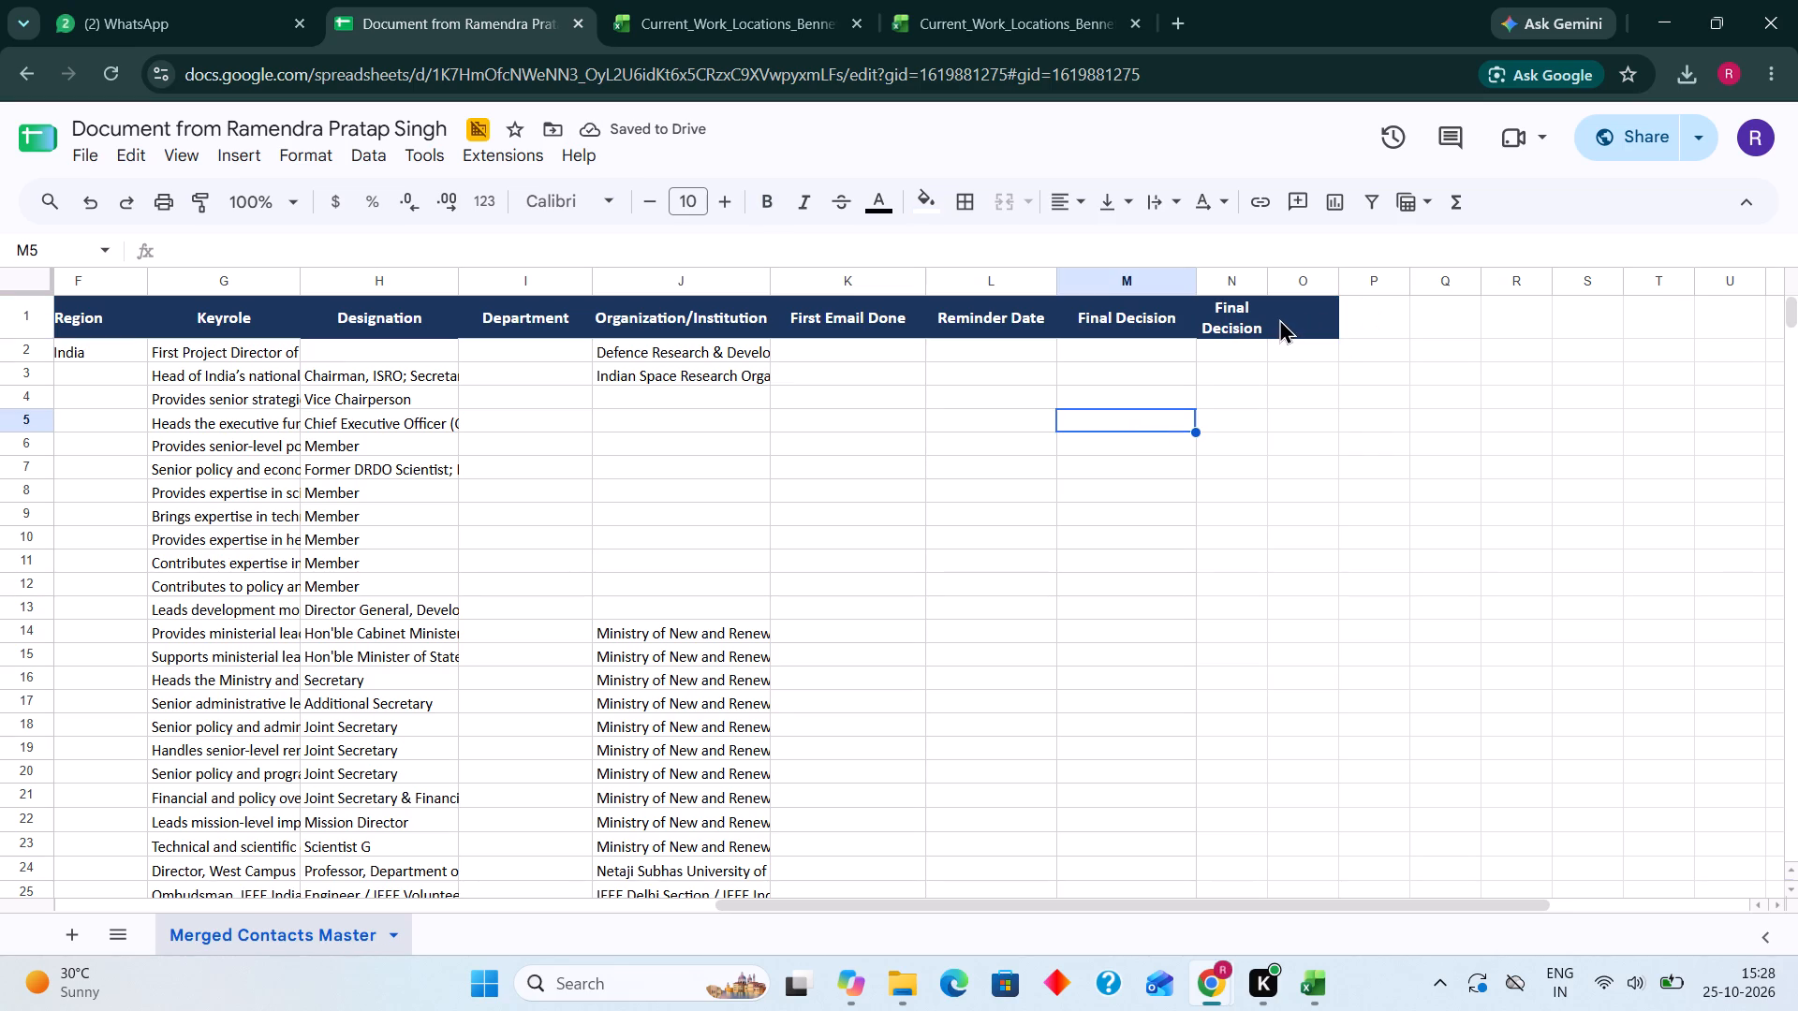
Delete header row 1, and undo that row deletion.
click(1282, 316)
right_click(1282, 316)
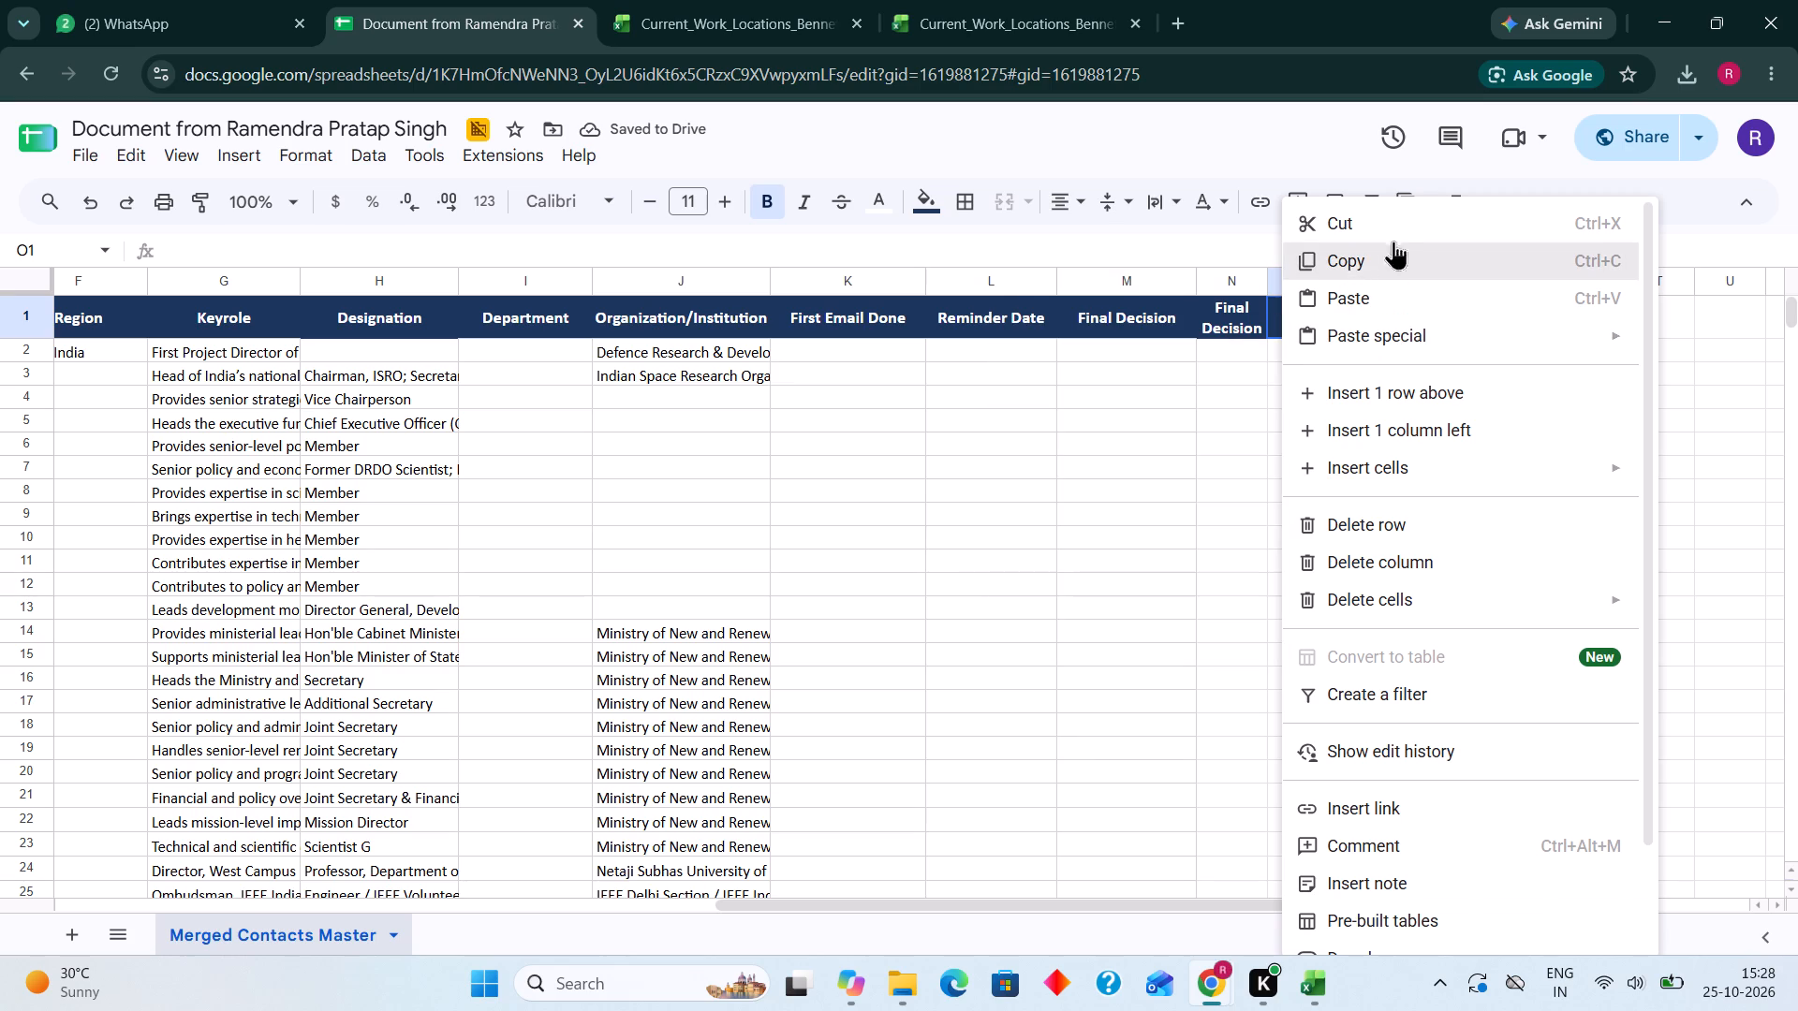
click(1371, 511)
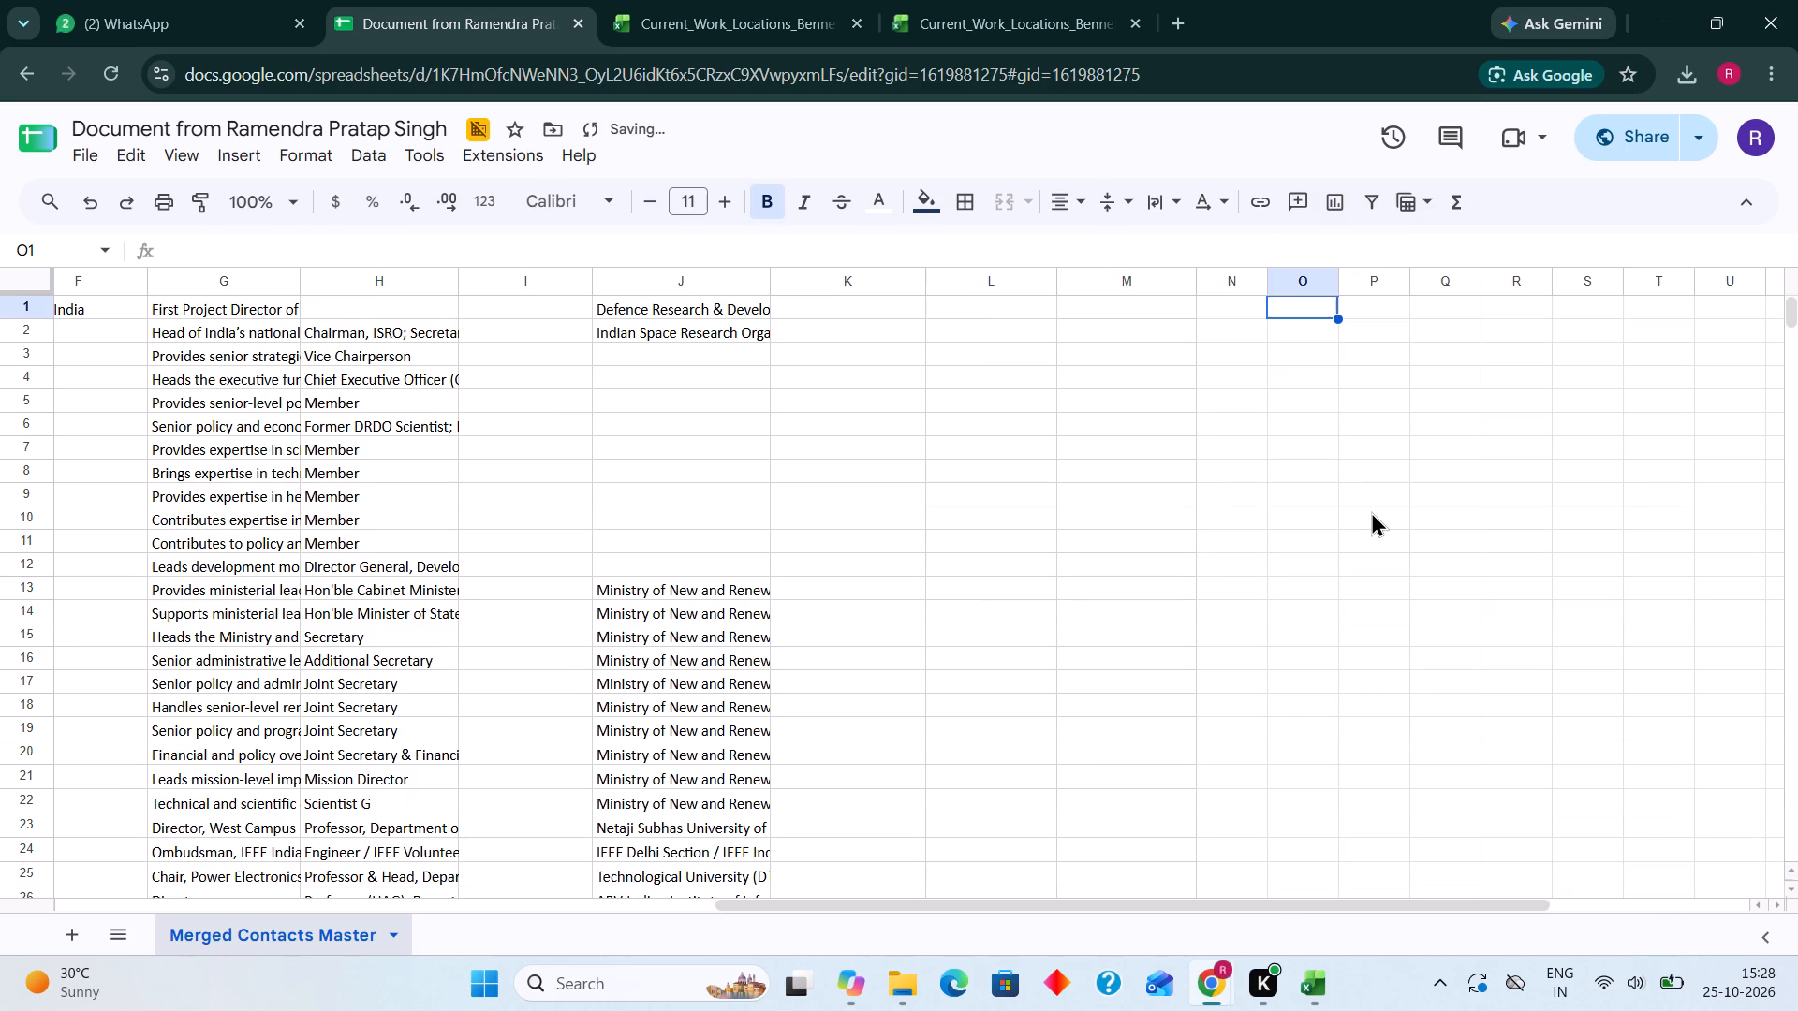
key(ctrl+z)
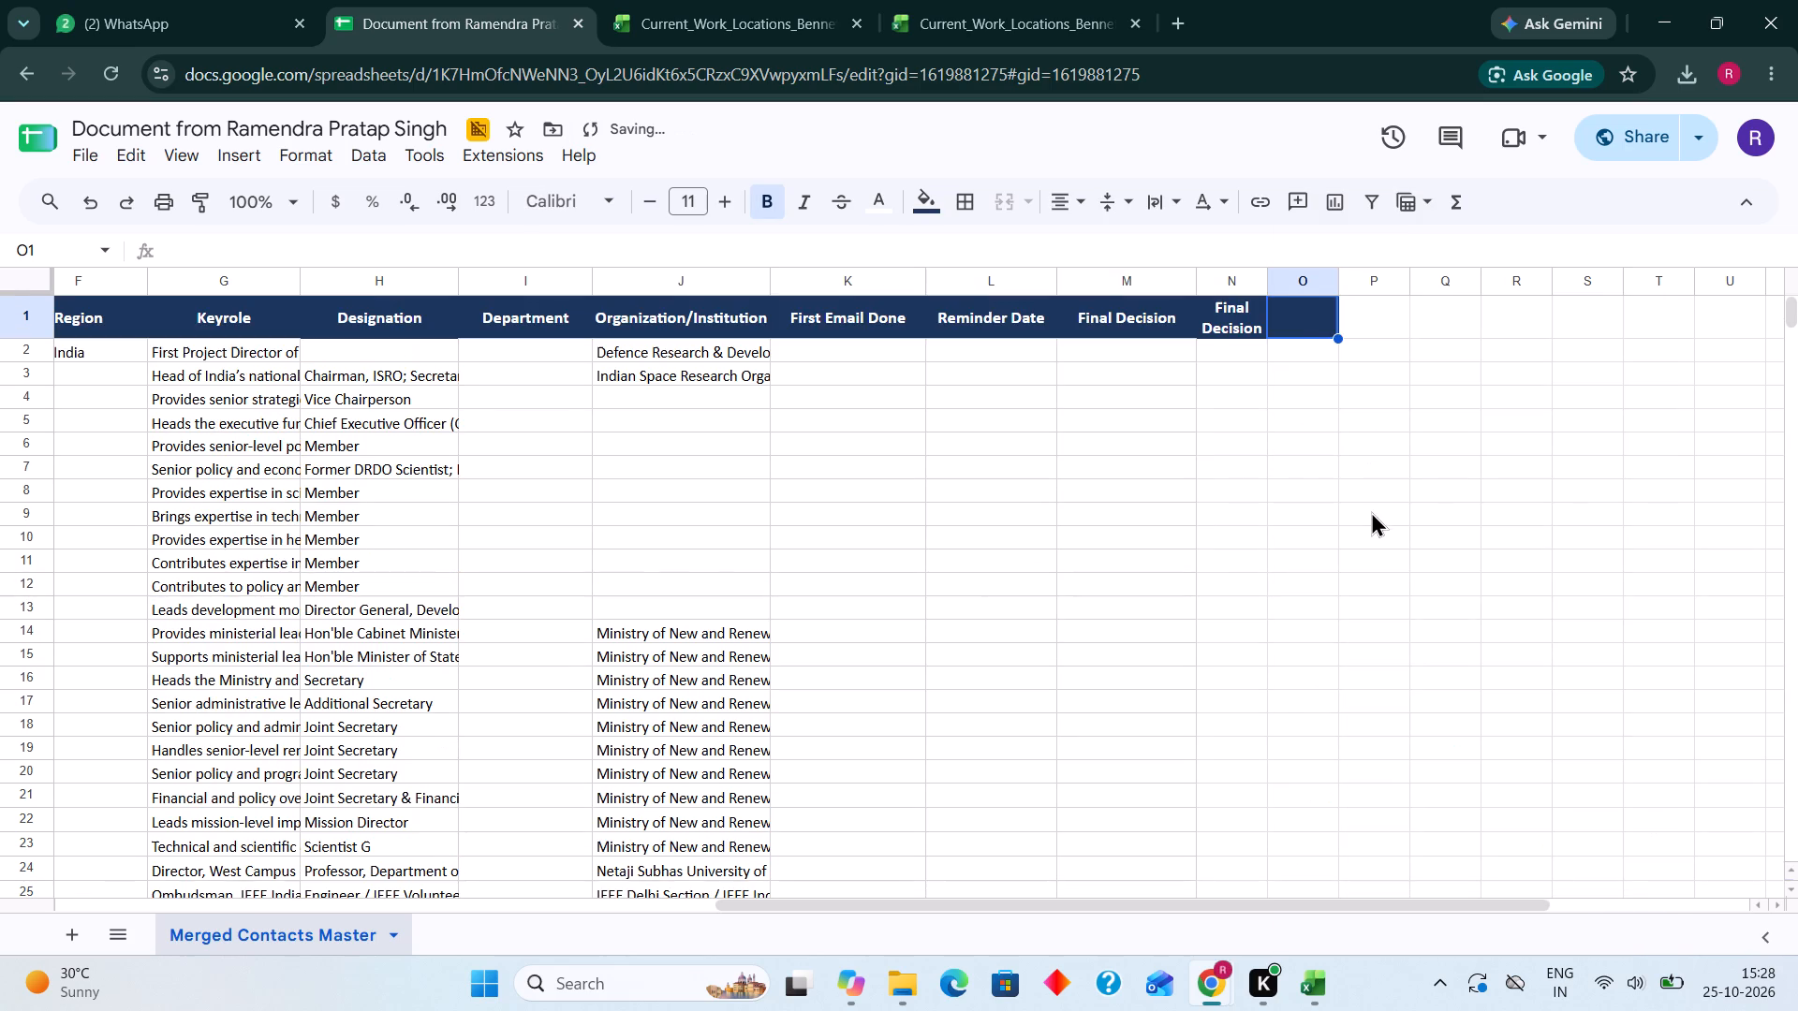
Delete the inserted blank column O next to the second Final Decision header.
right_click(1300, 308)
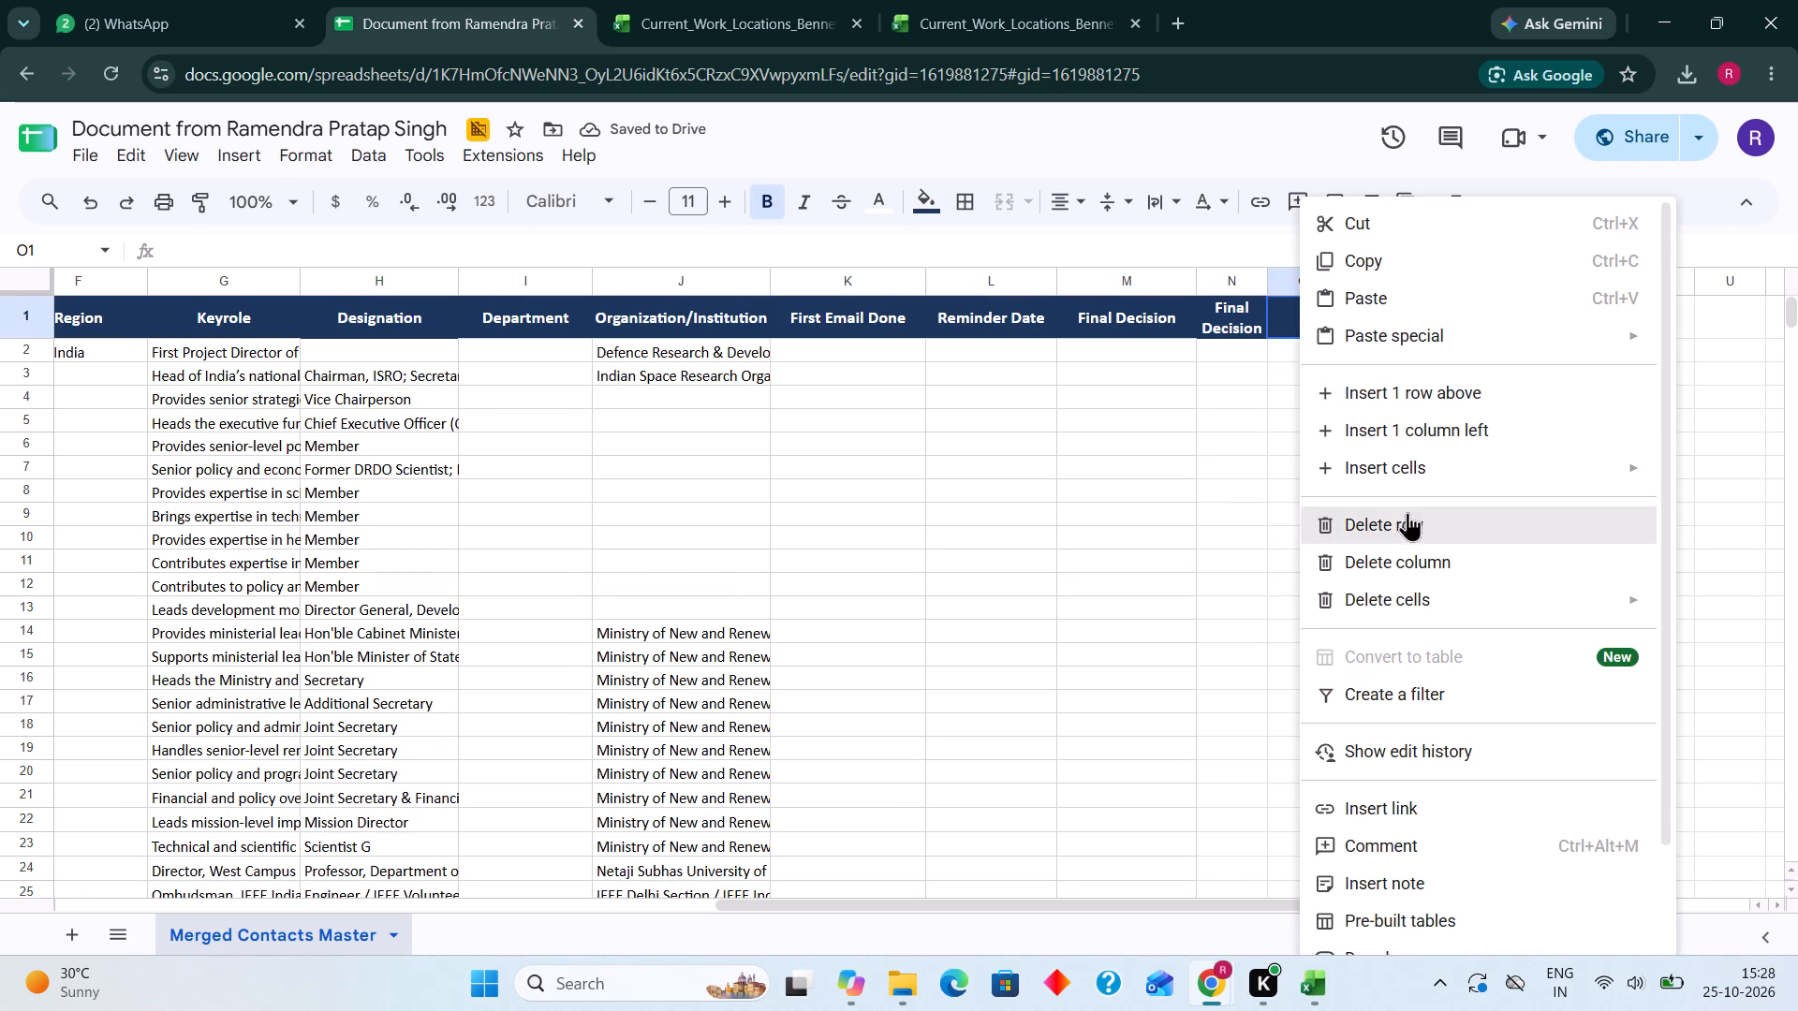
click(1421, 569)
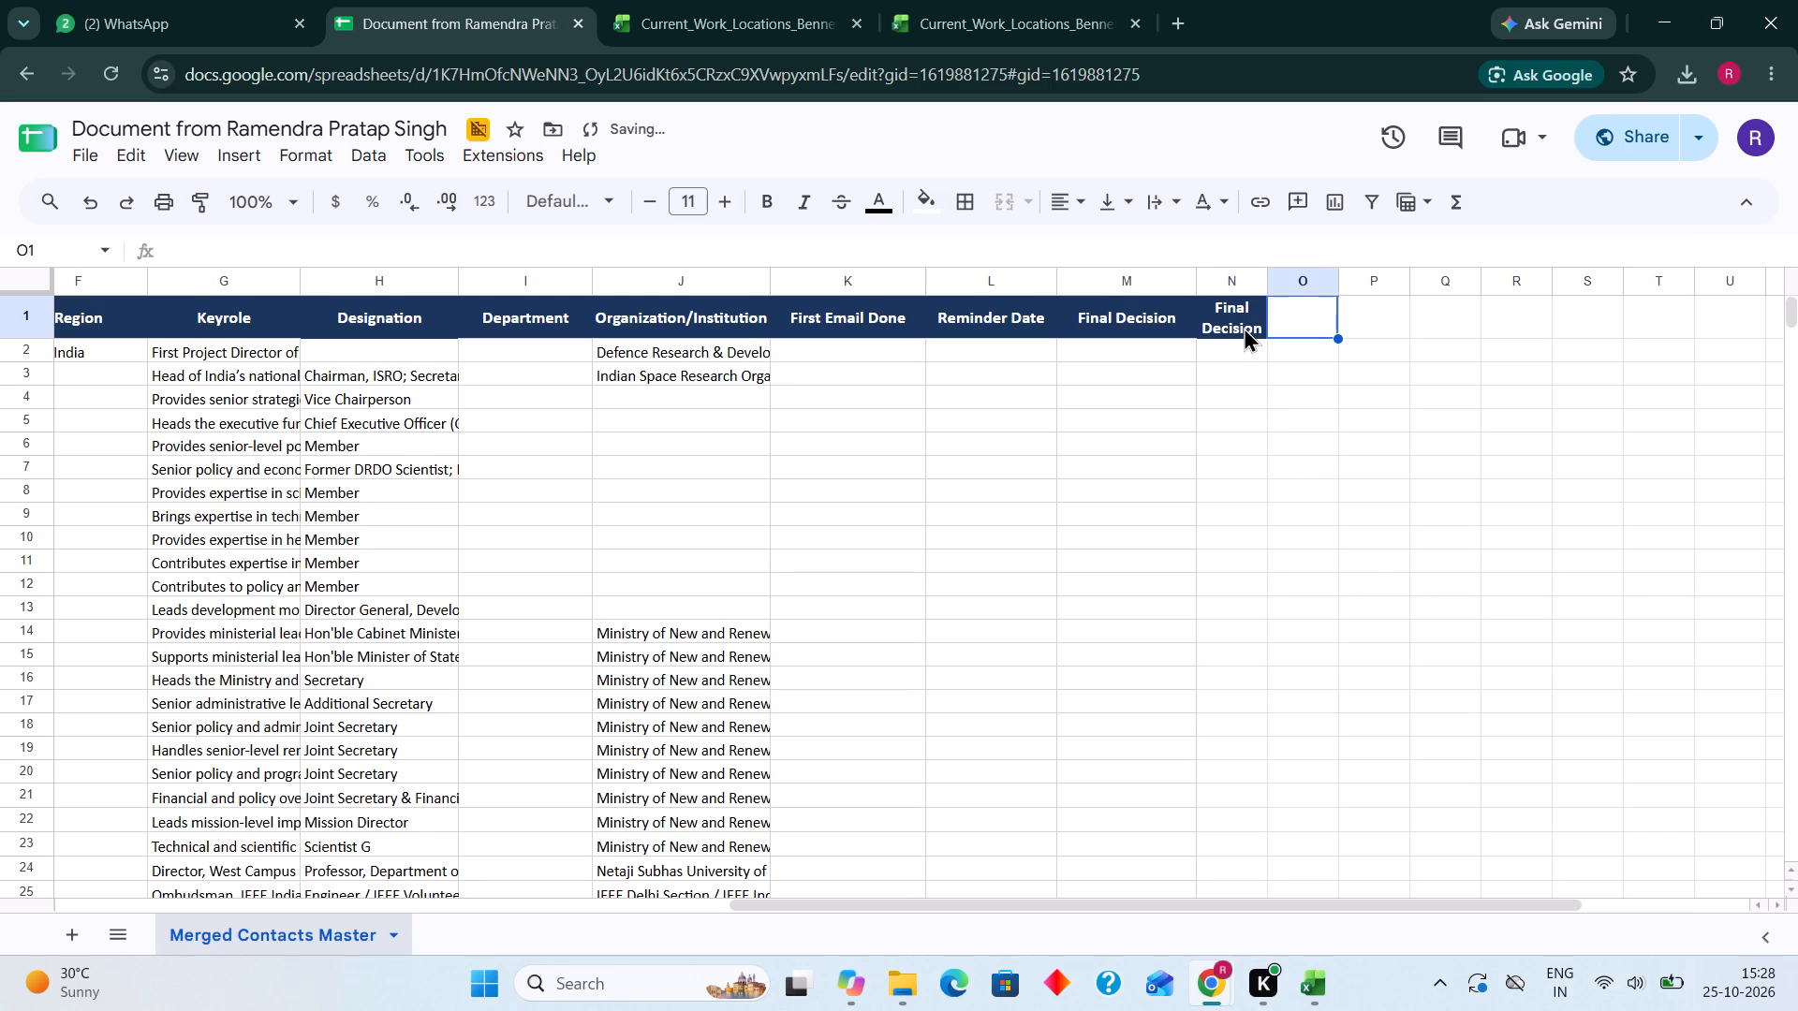
Clear the duplicate Final Decision text from header cell N1 and leave the cell empty.
click(1244, 327)
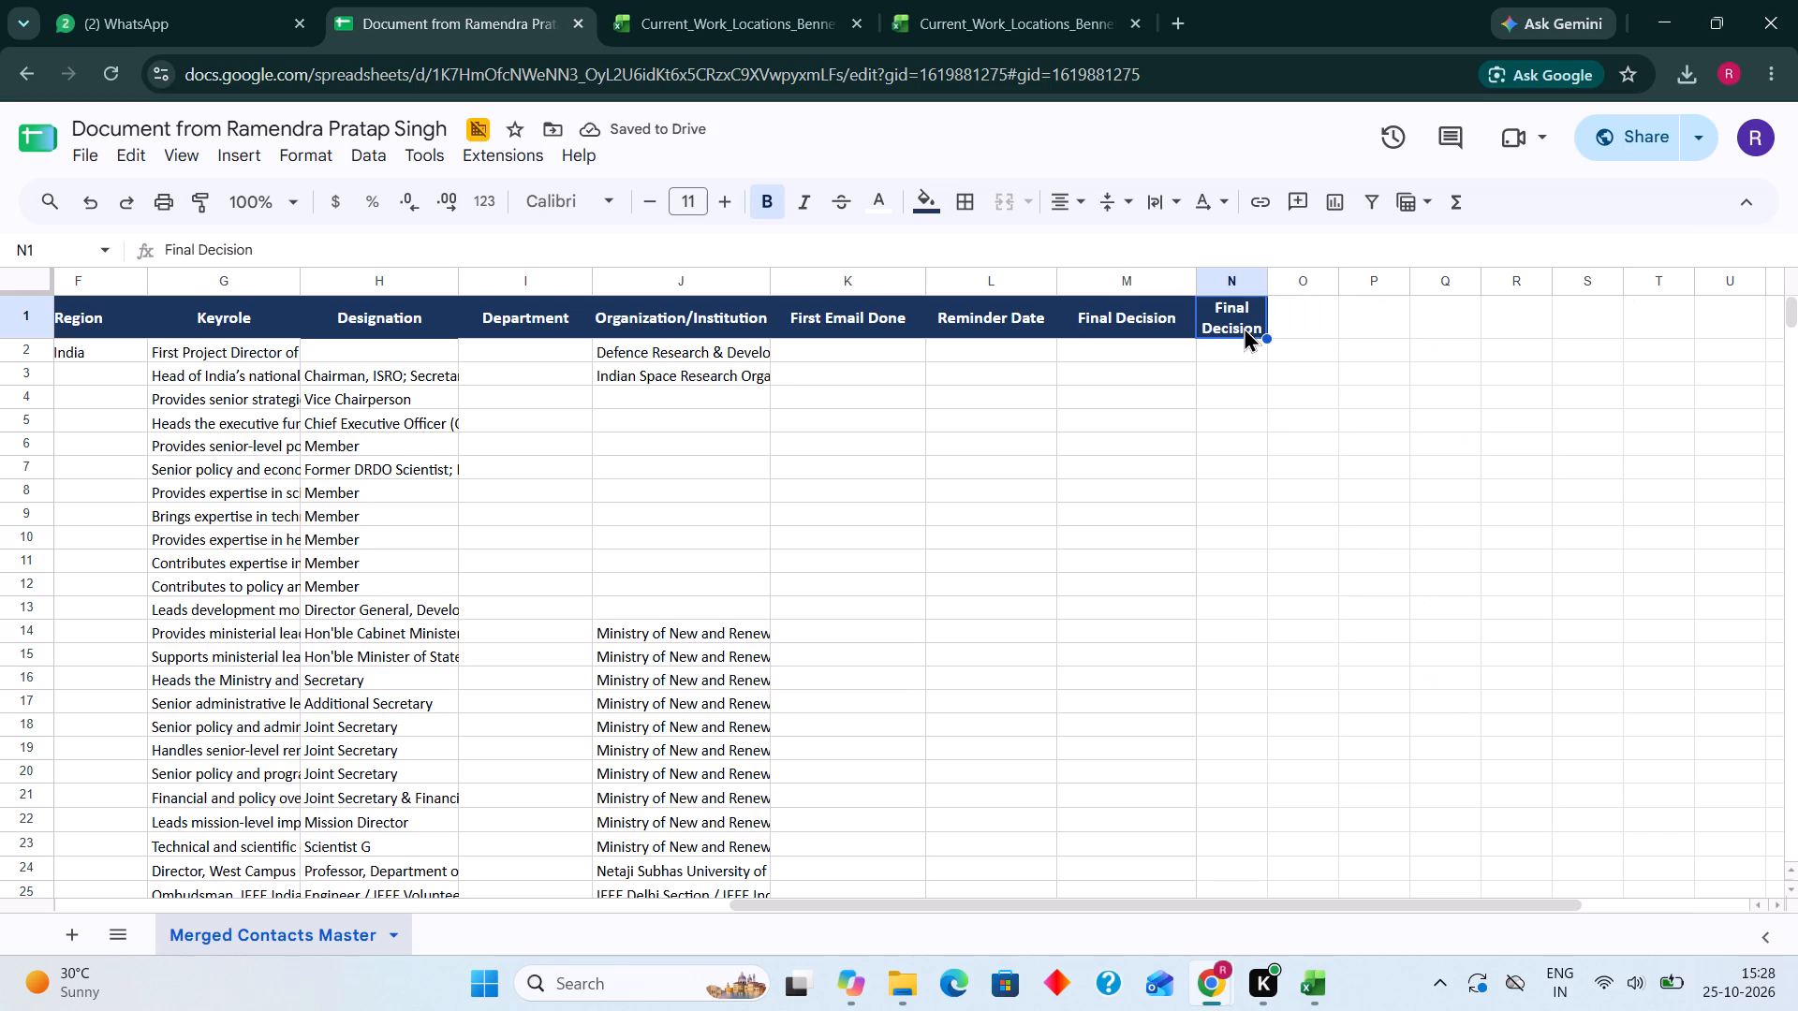
click(531, 251)
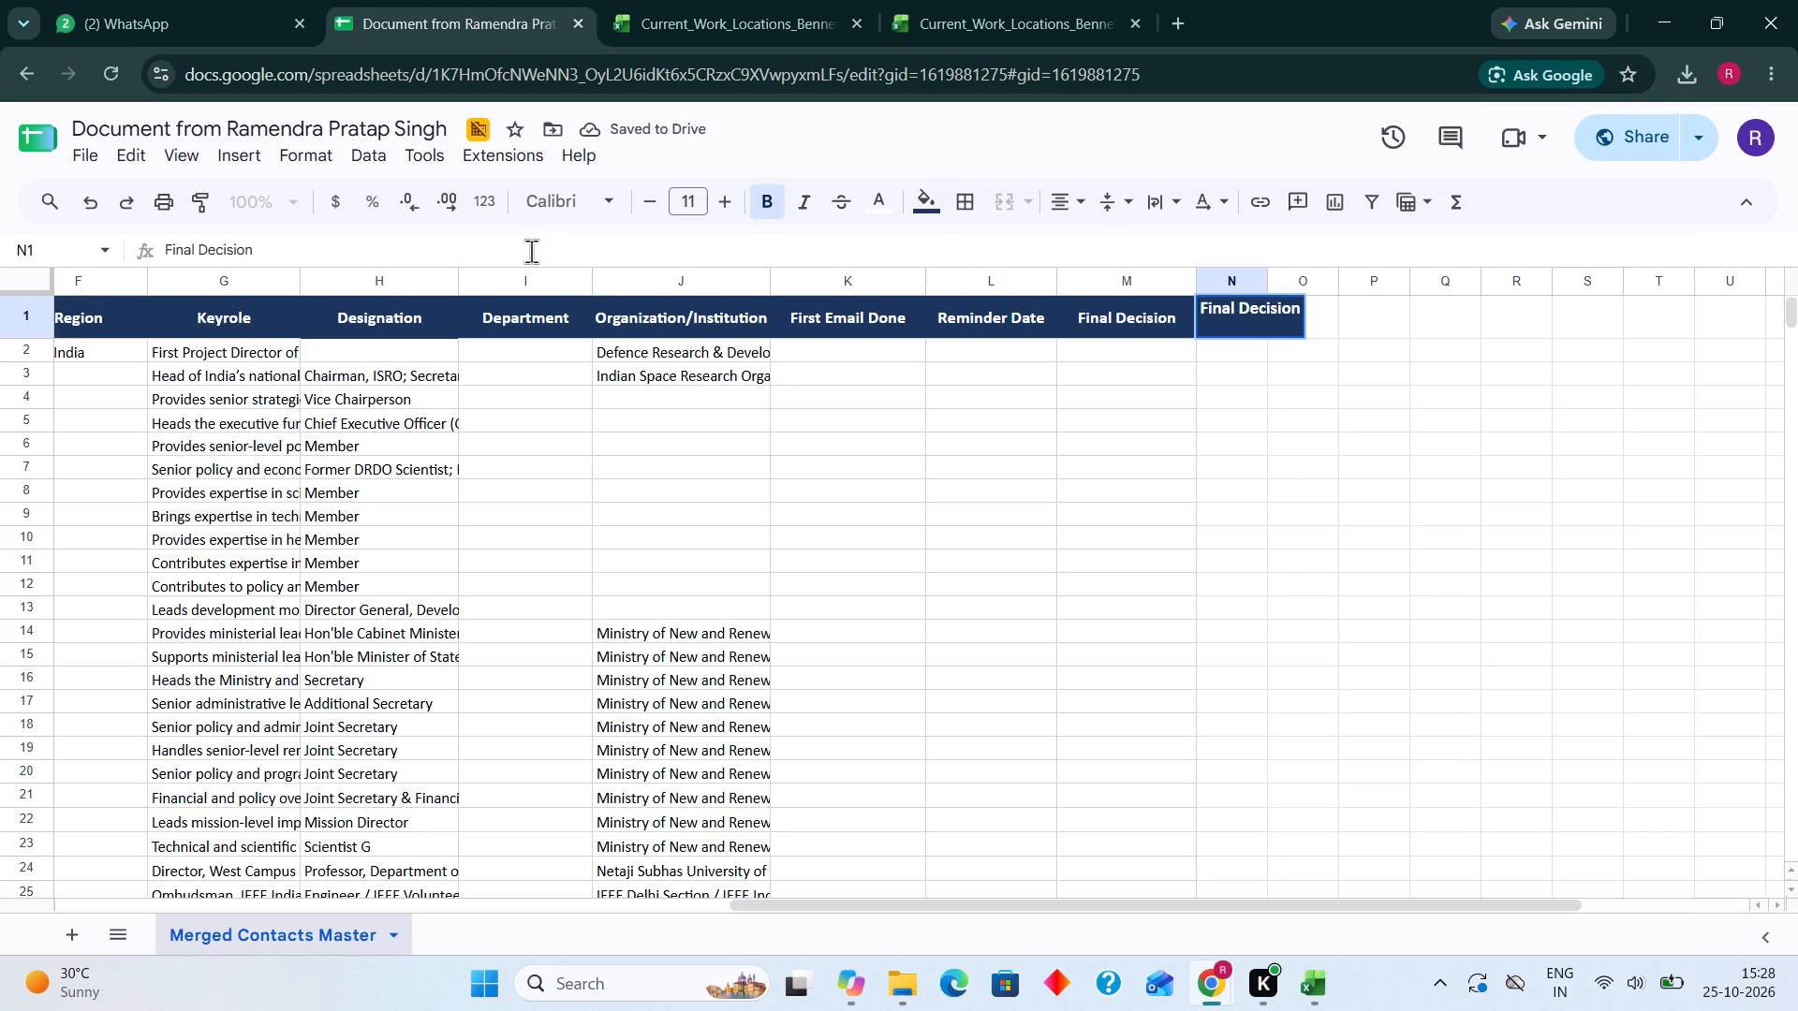
key(BackSpace)
key(BackSpace)
key(BackSpace)
key(BackSpace)
key(BackSpace)
key(BackSpace)
key(BackSpace)
key(BackSpace)
key(BackSpace)
key(BackSpace)
key(BackSpace)
key(BackSpace)
key(BackSpace)
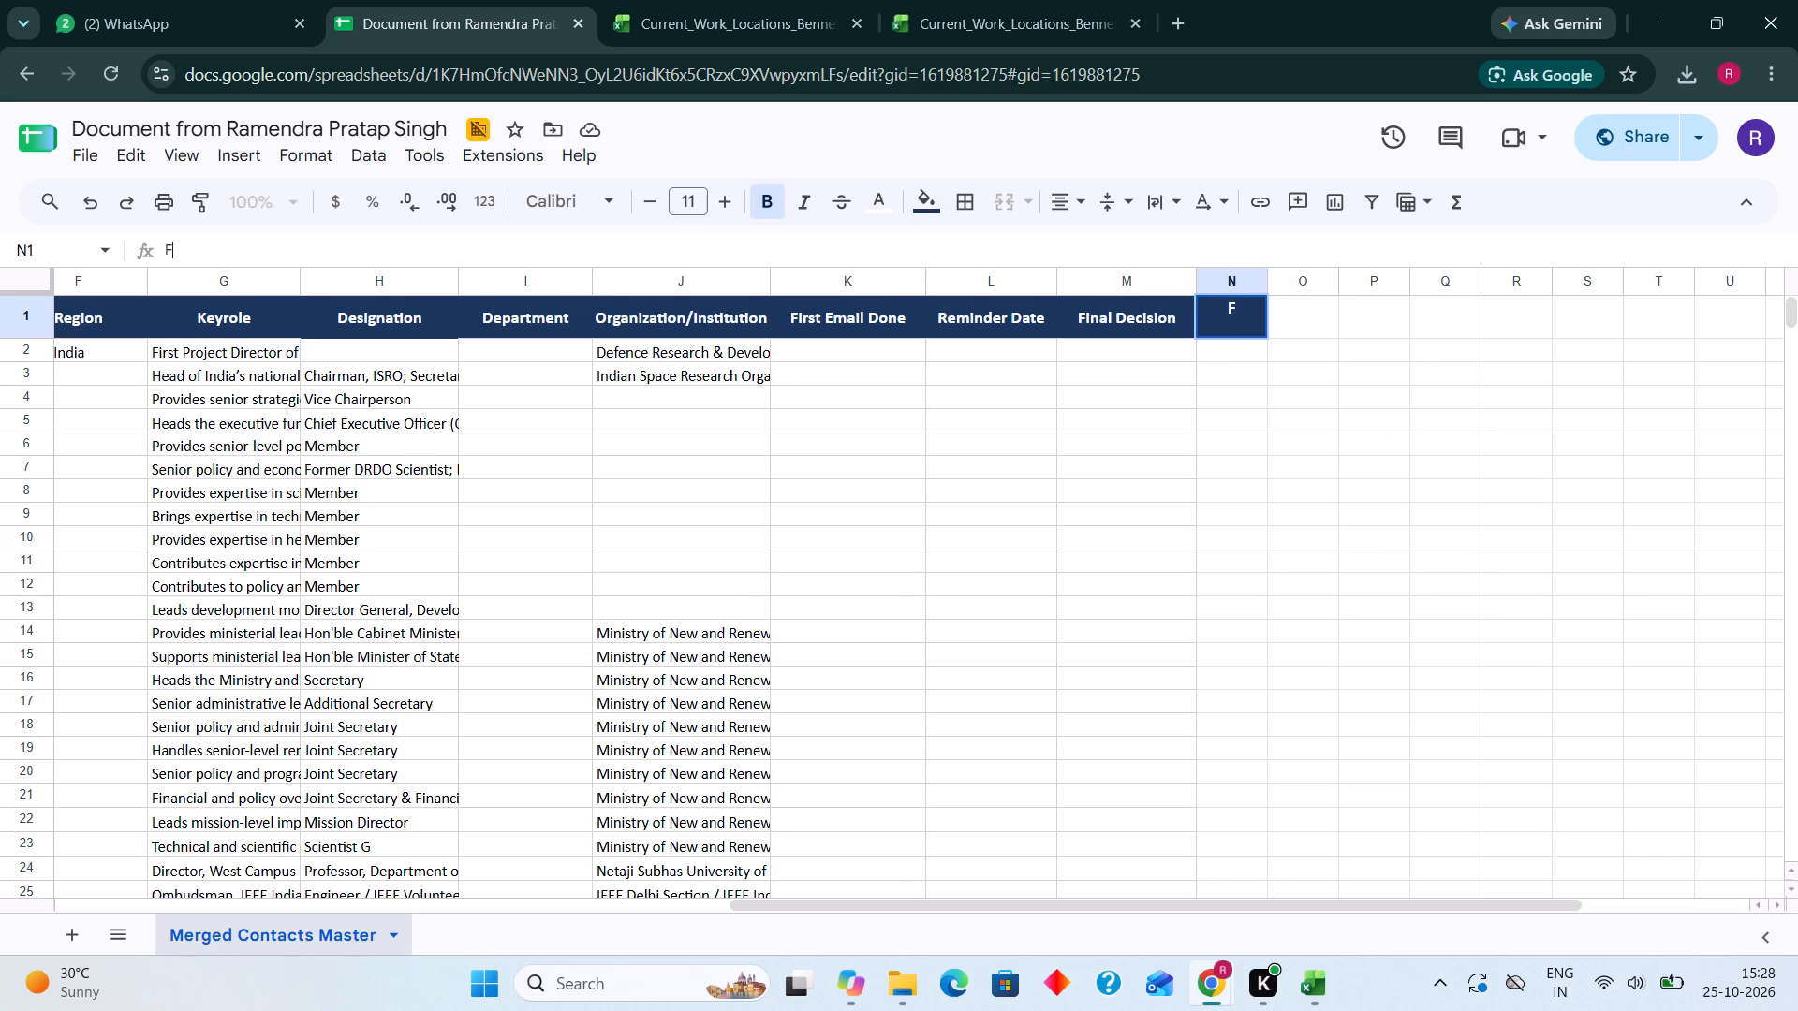
key(BackSpace)
click(1245, 326)
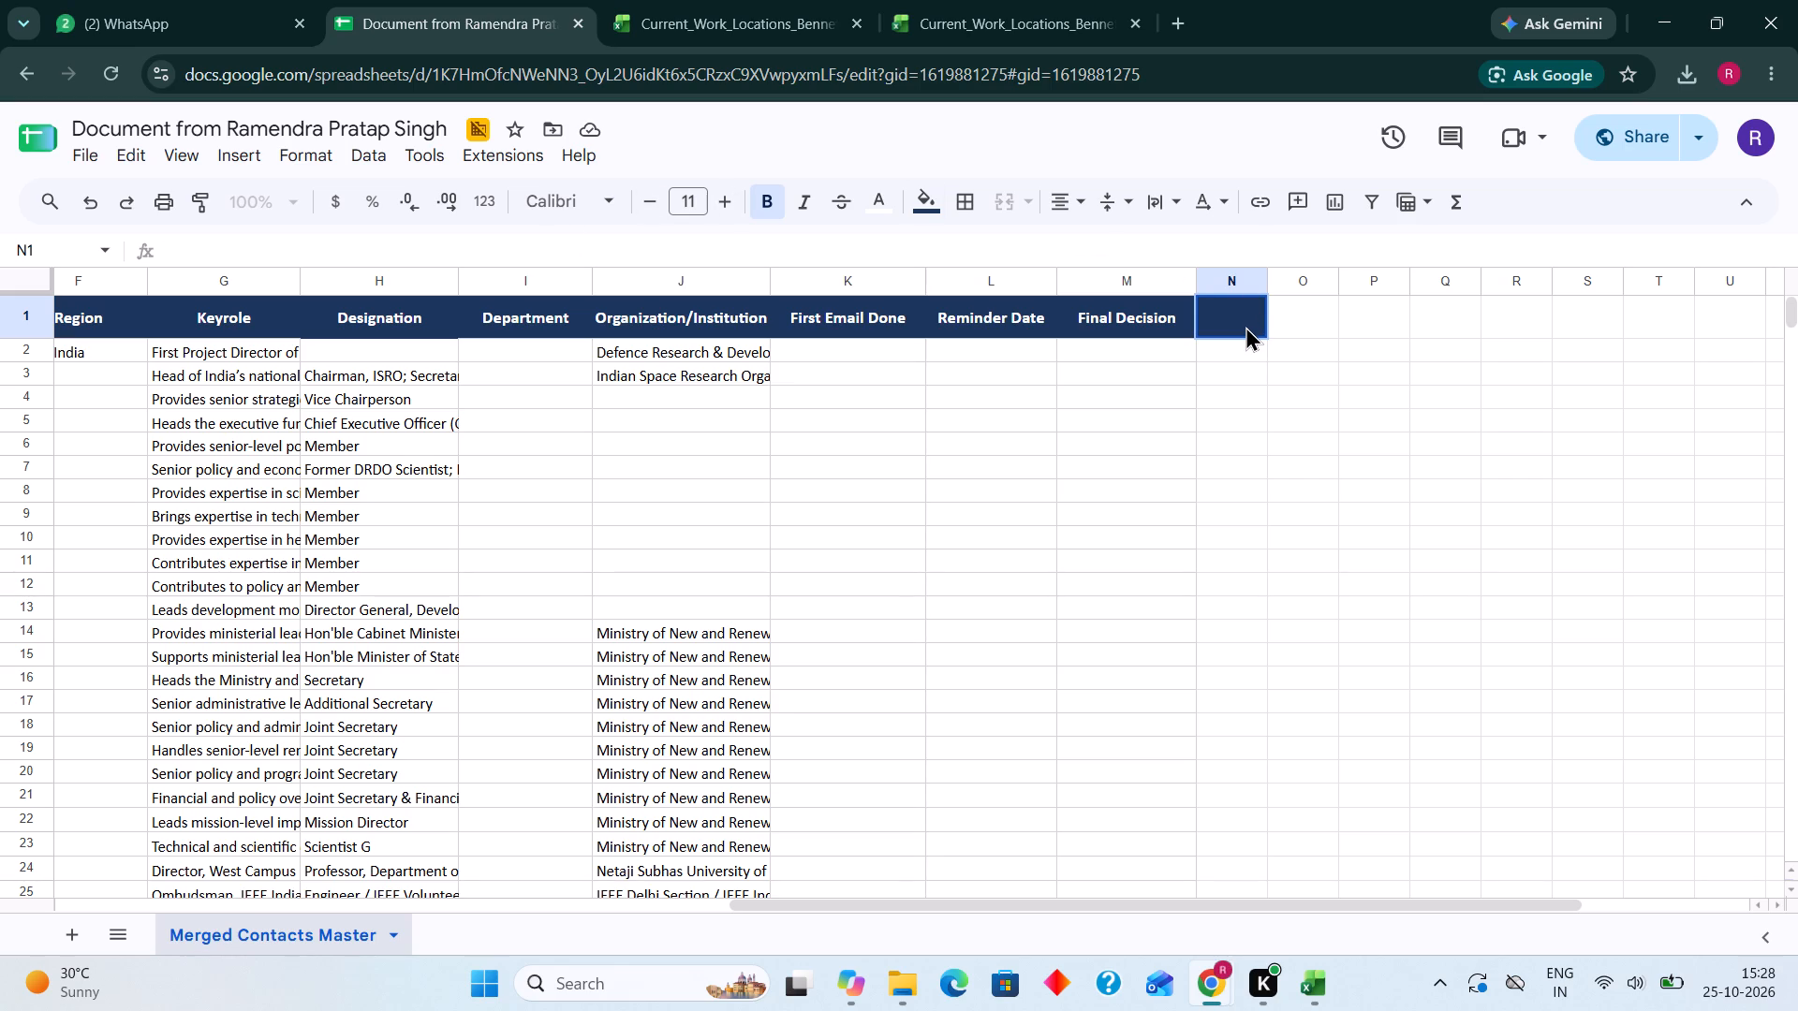
key(Delete)
right_click(1245, 326)
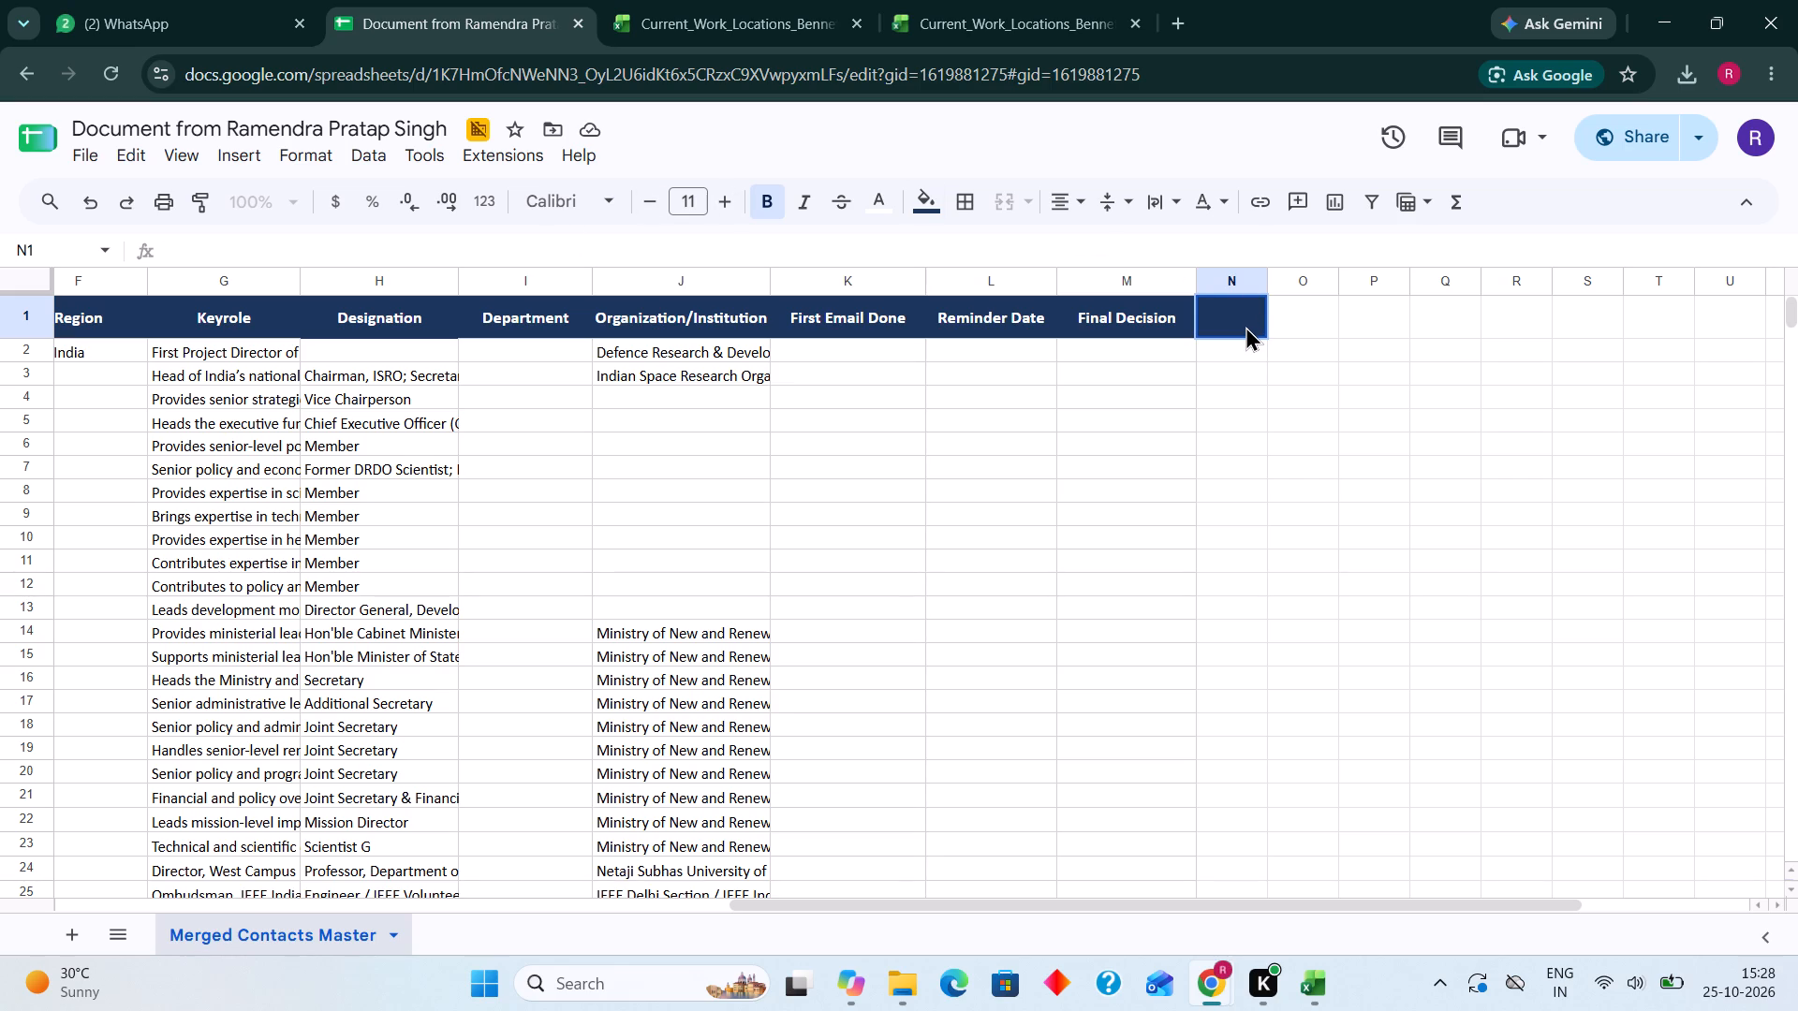
right_click(1236, 320)
click(1245, 315)
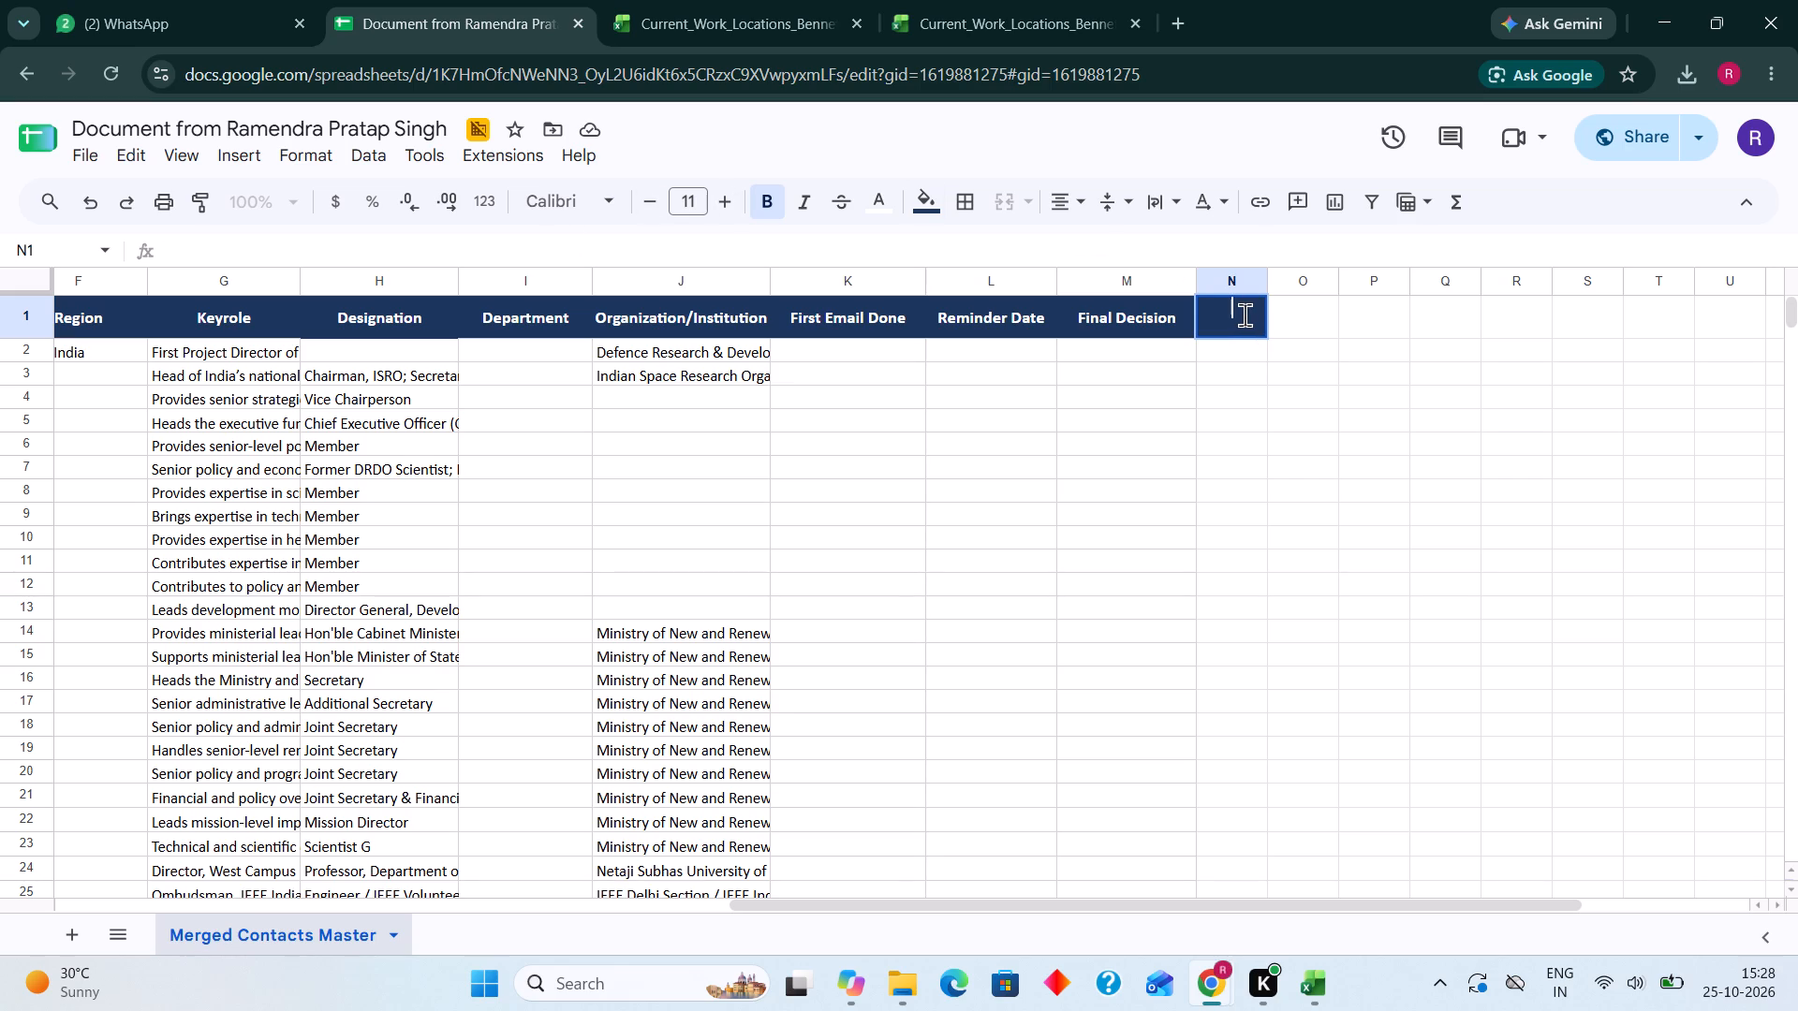
right_click(1245, 315)
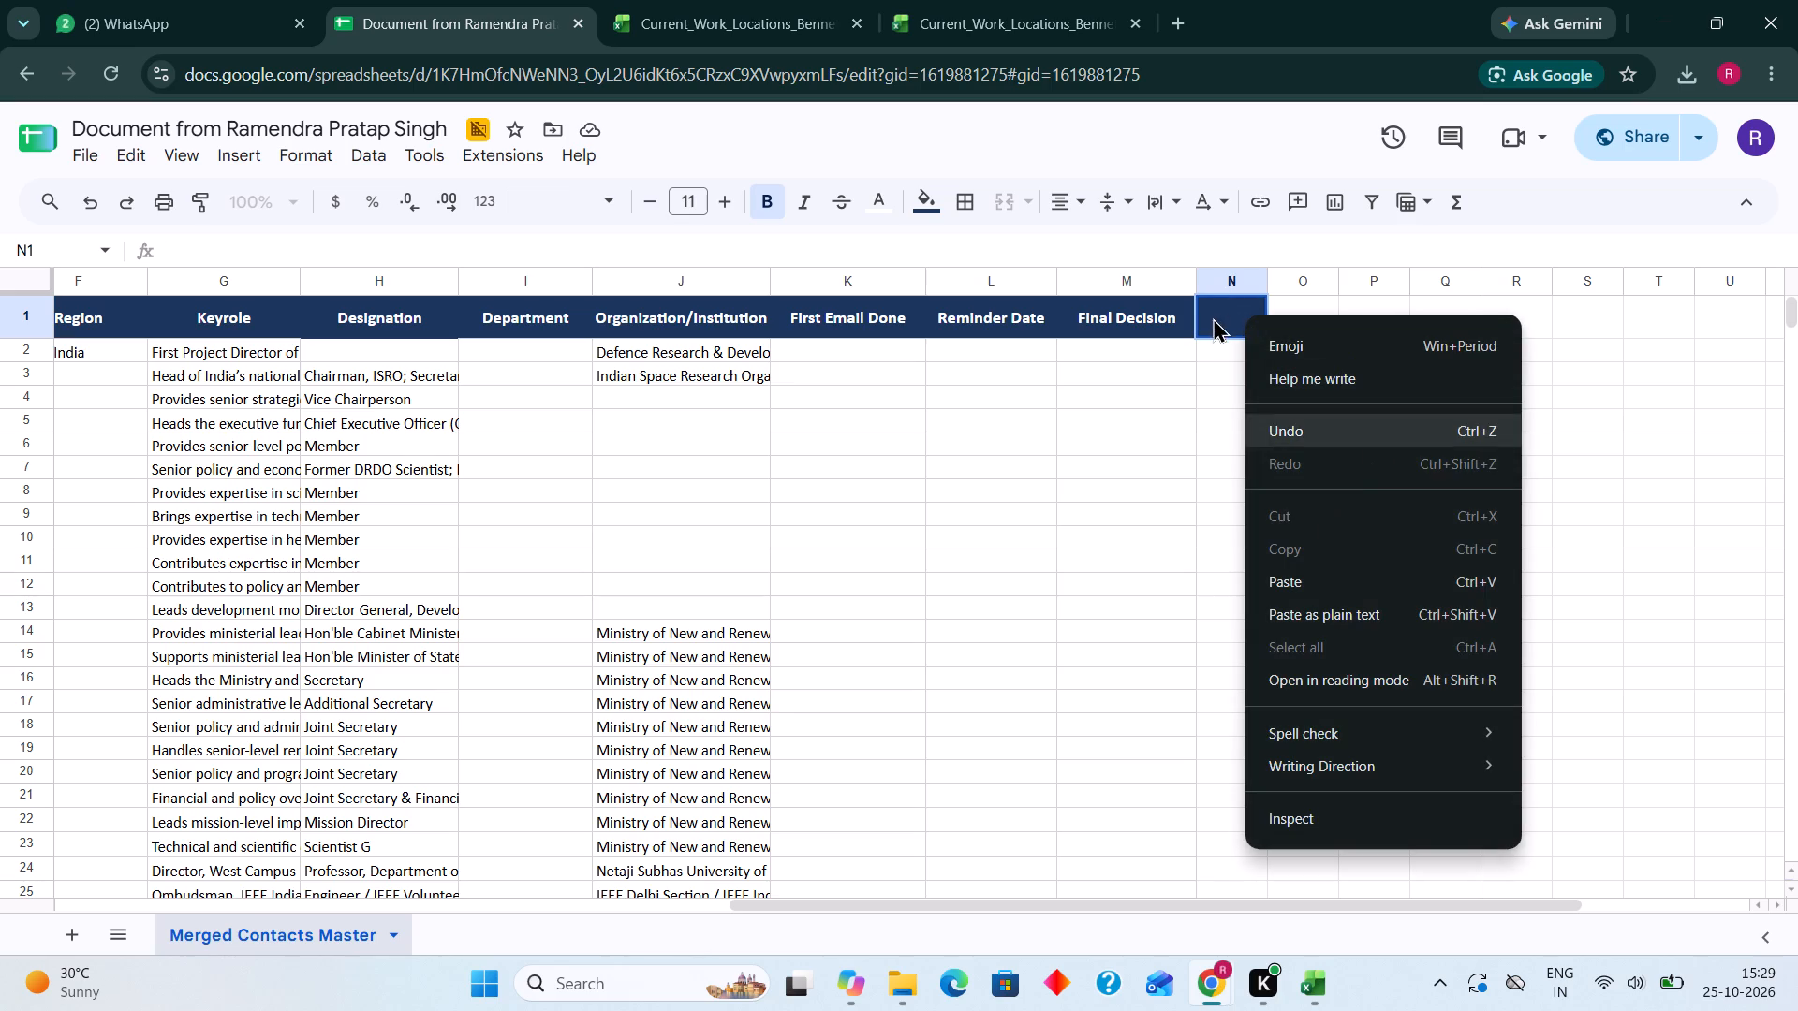
click(1216, 316)
click(1248, 366)
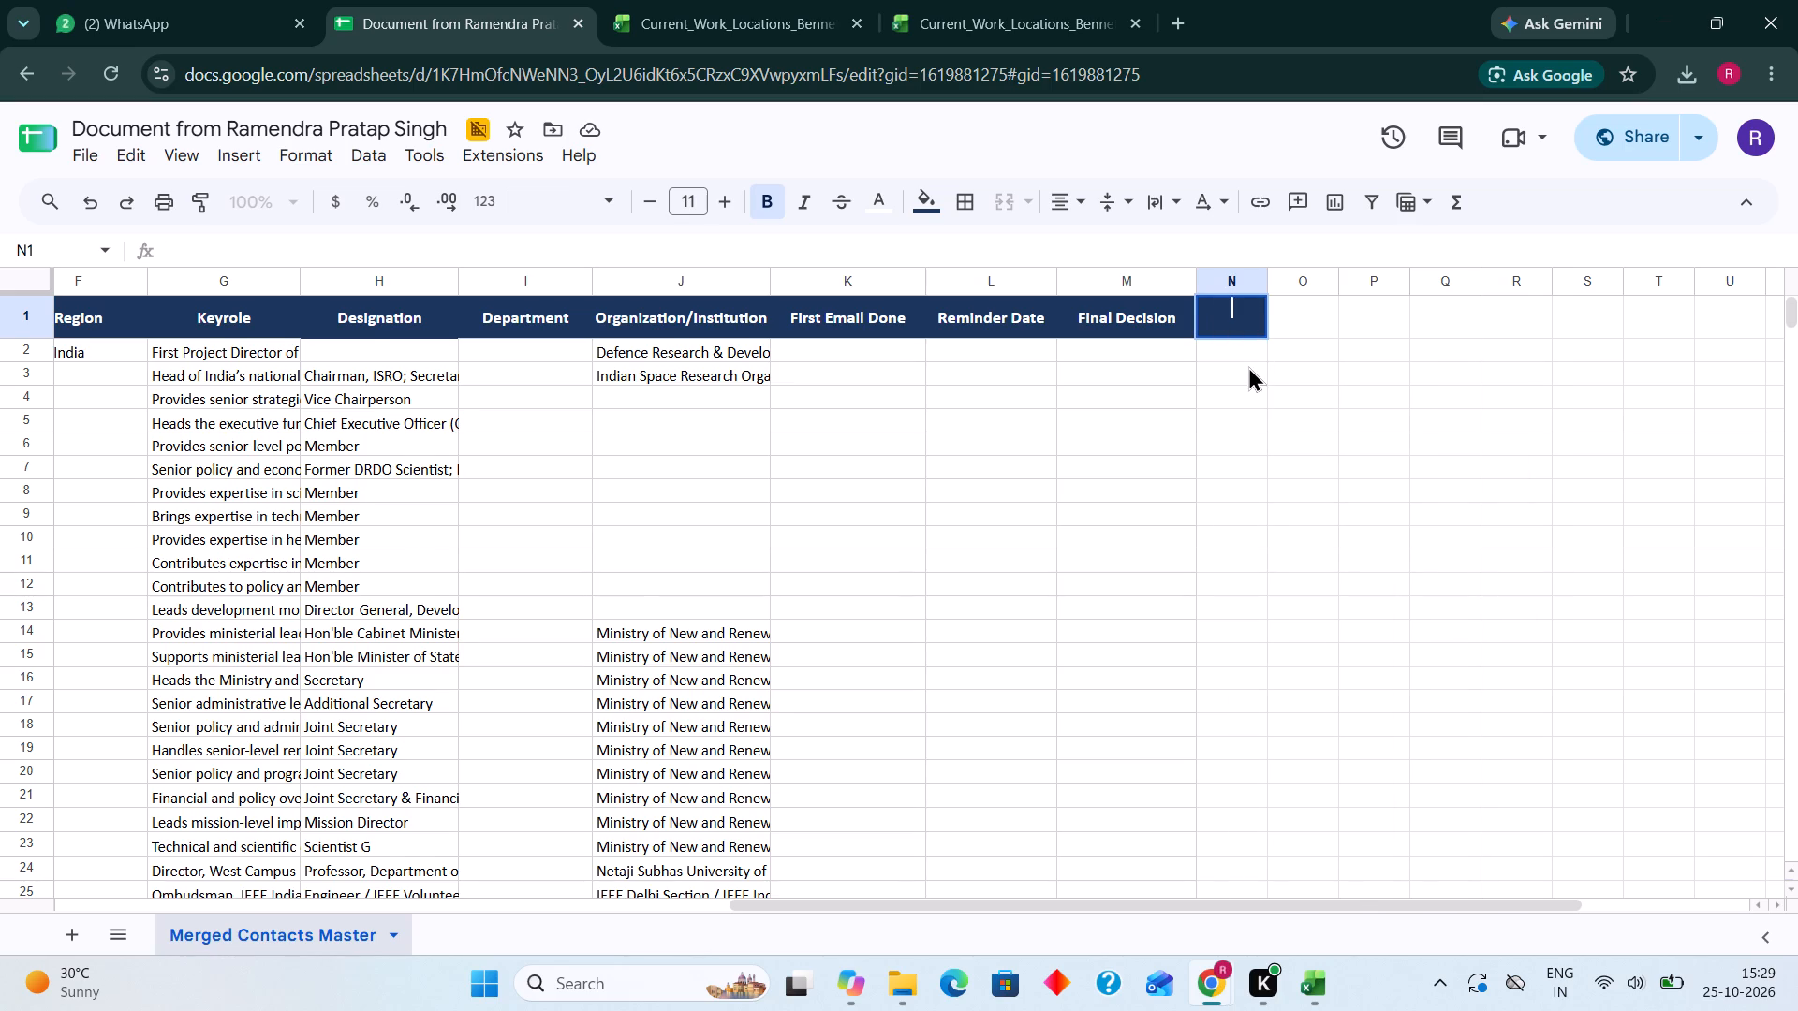
click(1250, 294)
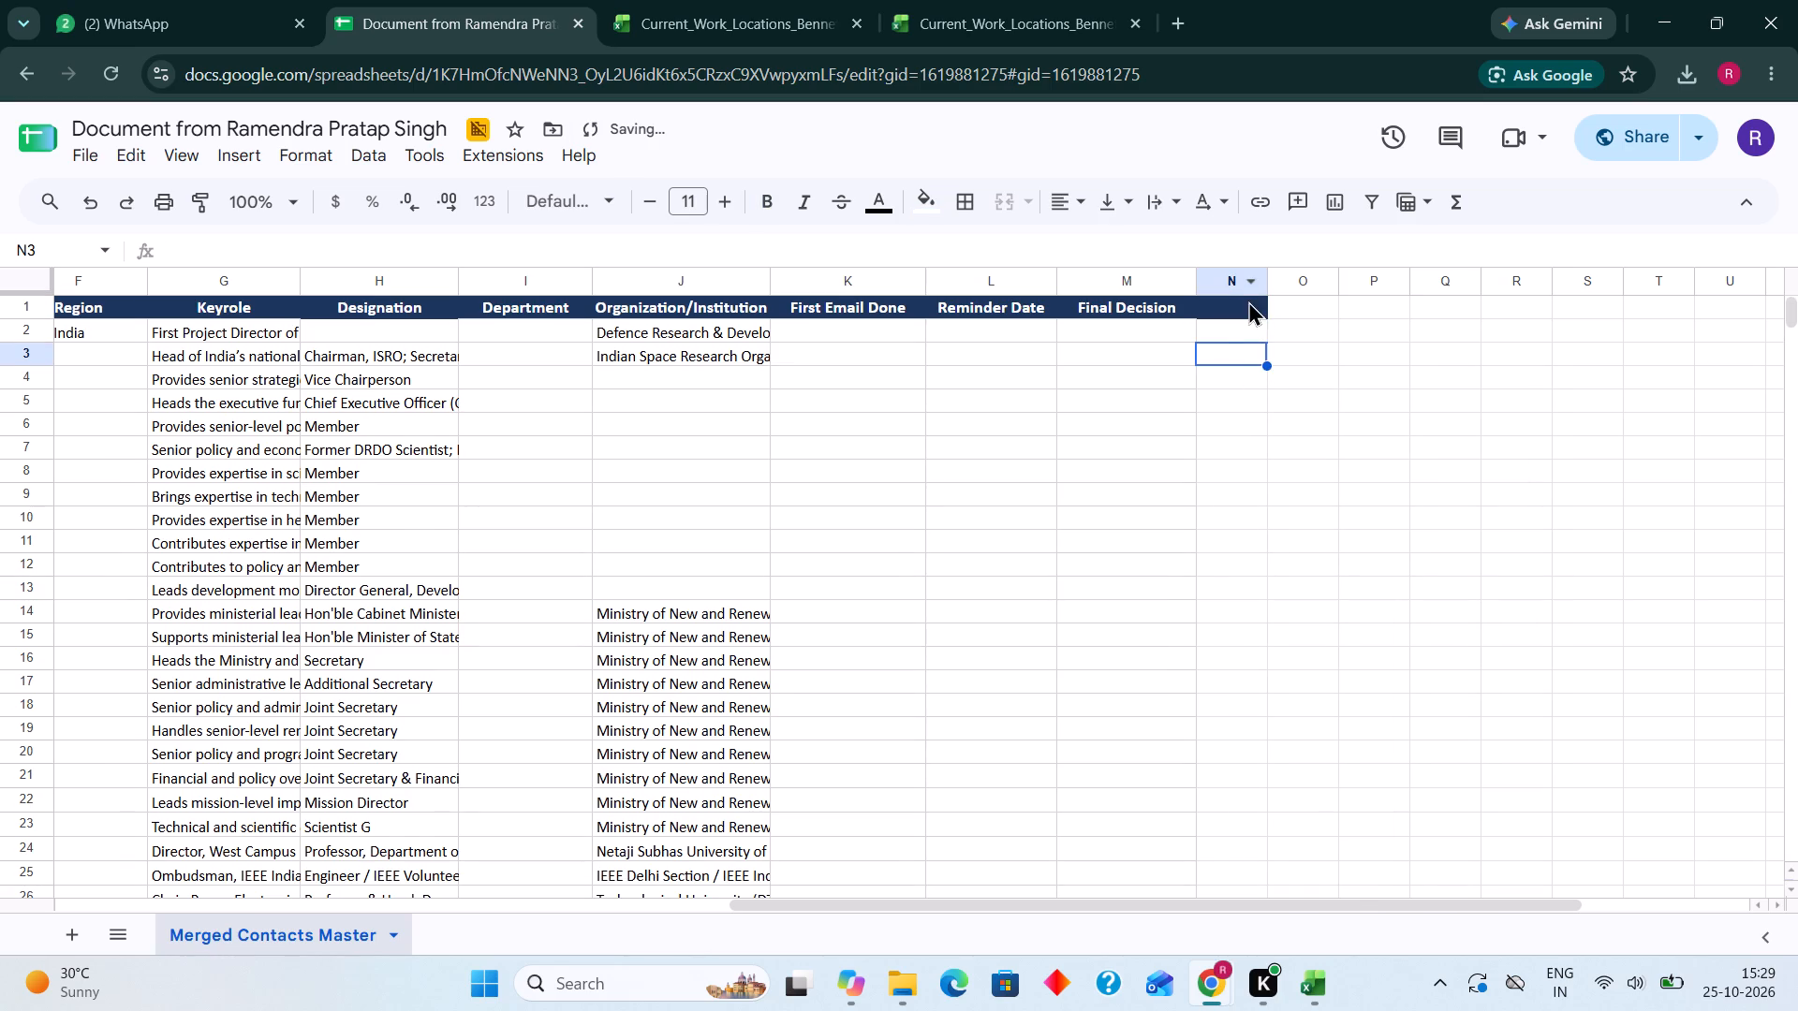
Delete the empty column N beside the Final Decision column.
click(1245, 312)
right_click(1245, 312)
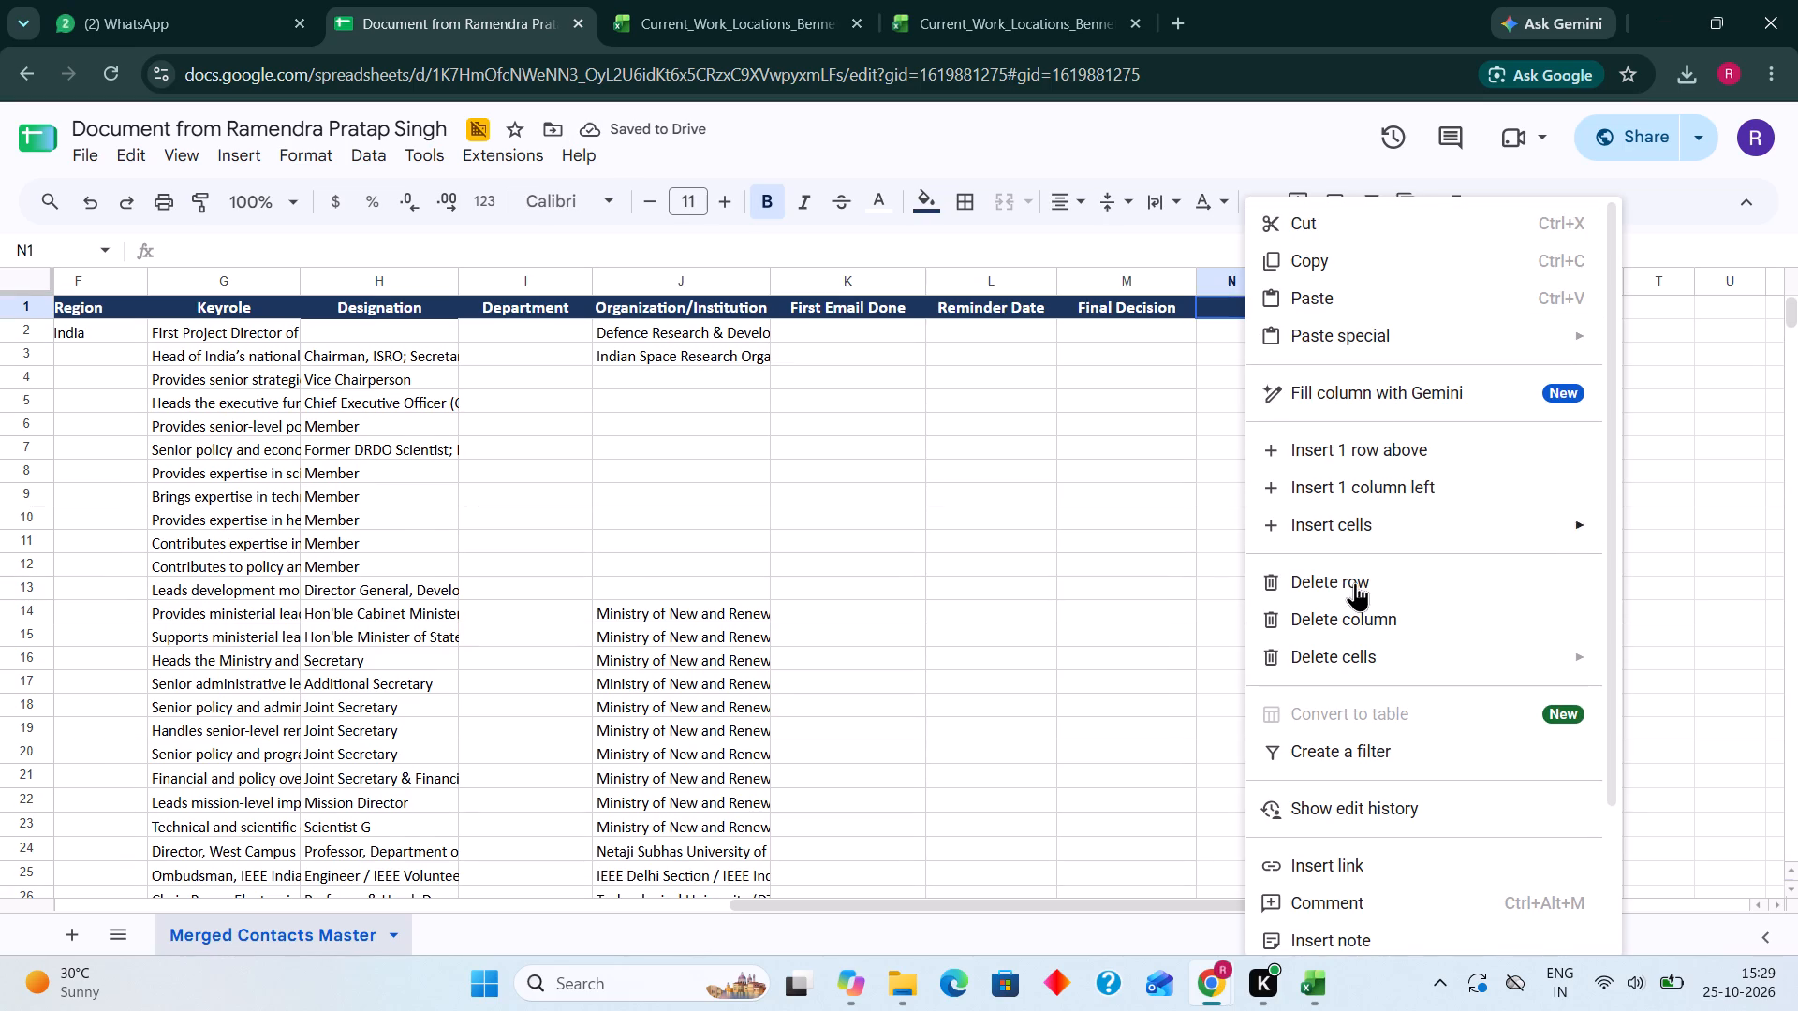
click(1353, 610)
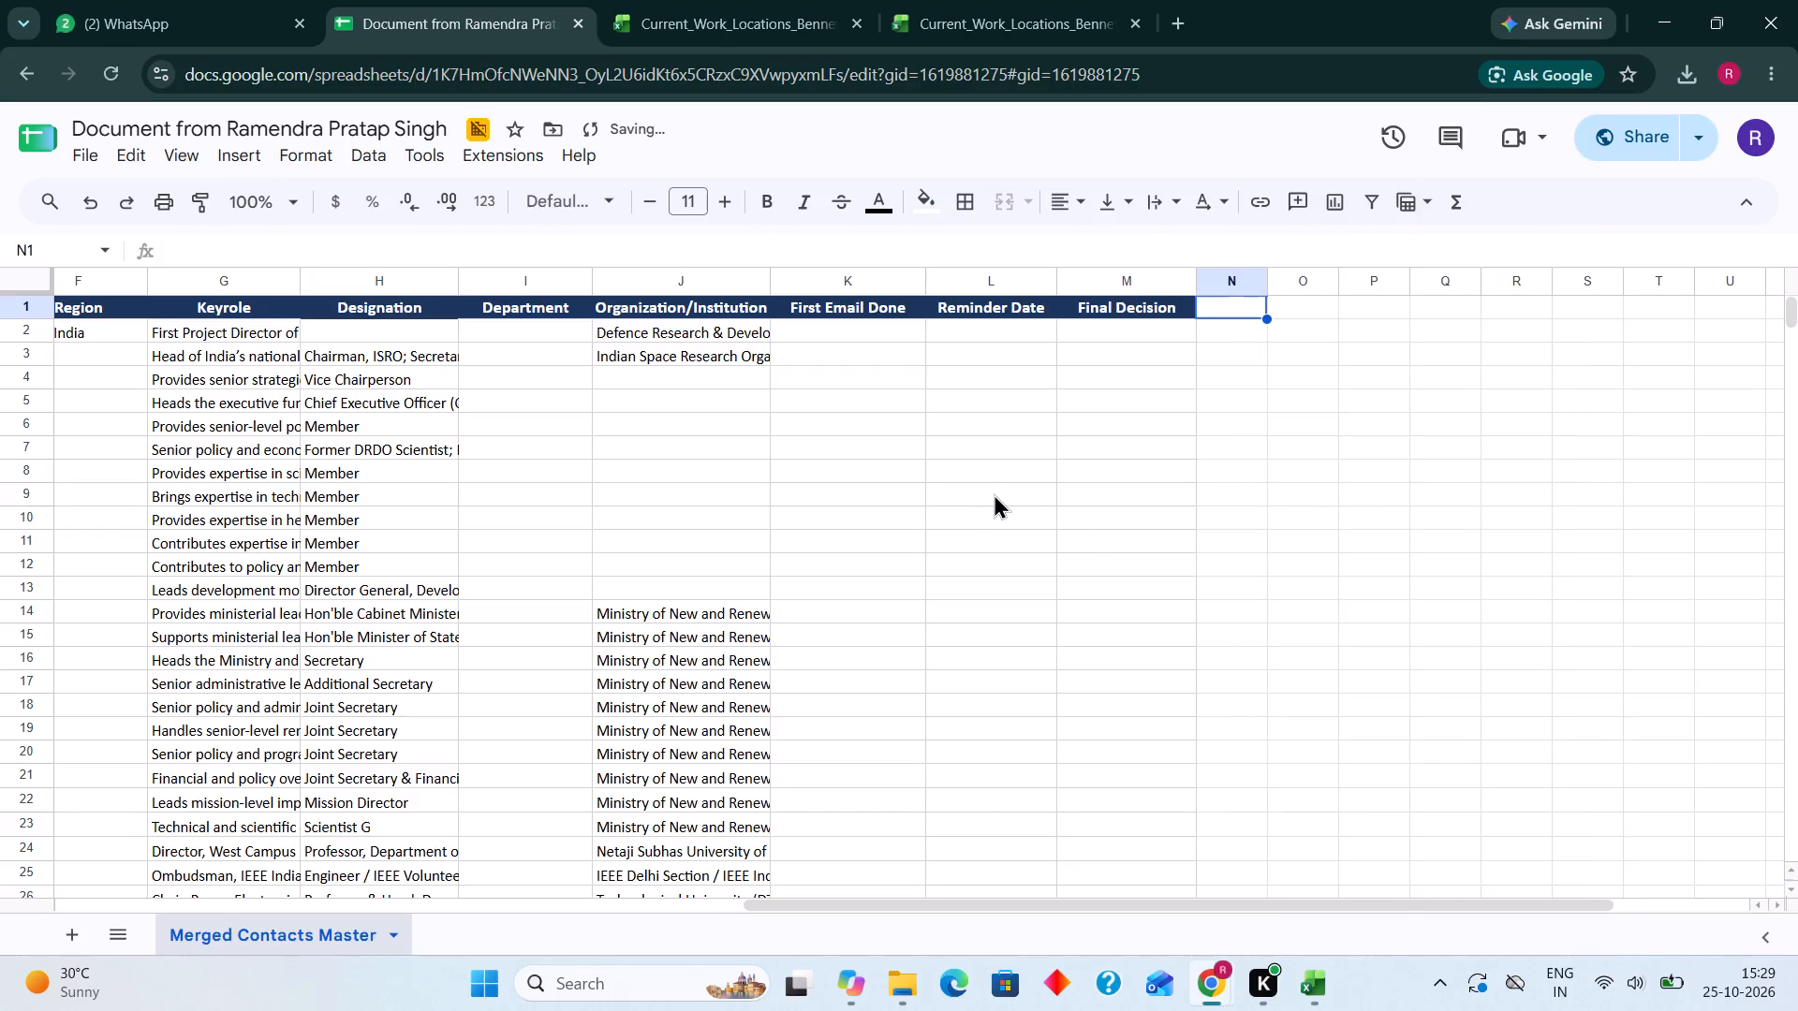
click(994, 493)
Review the organization, name, email and phone entries from the government contacts down to the Bennett AI Summit speakers.
scroll(994, 493, right, 4)
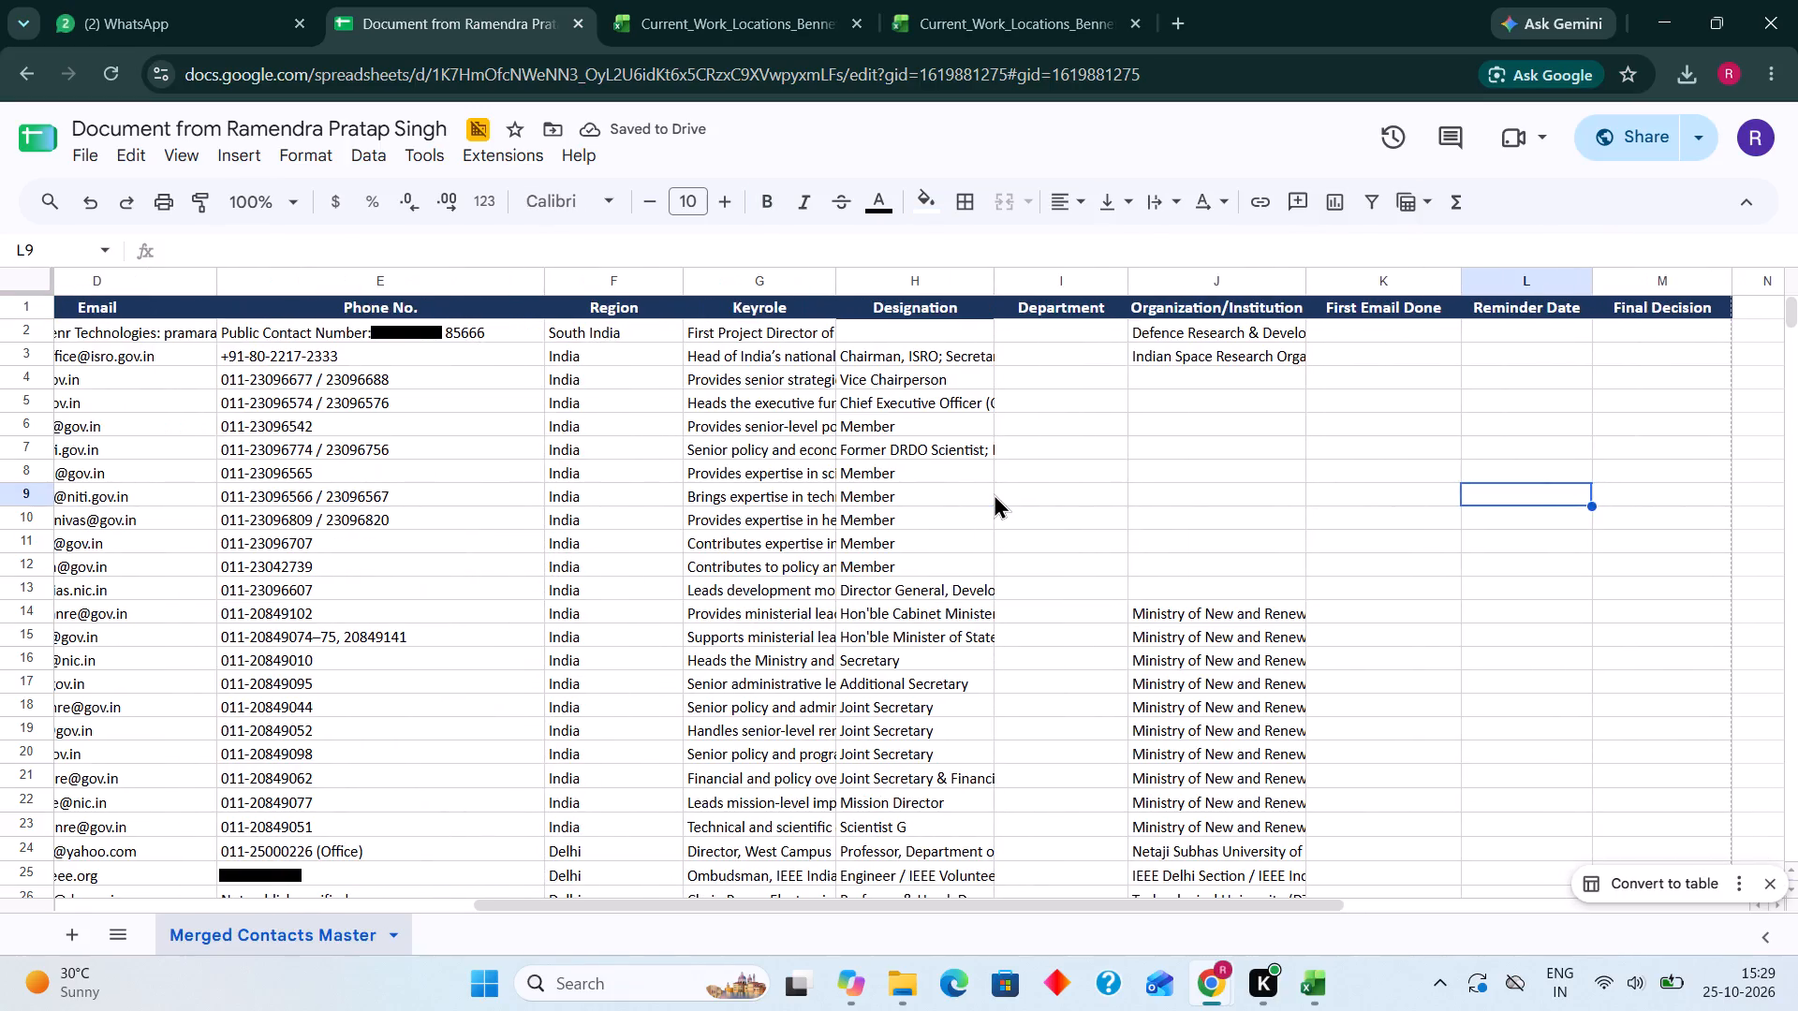
scroll(733, 489, right, 2)
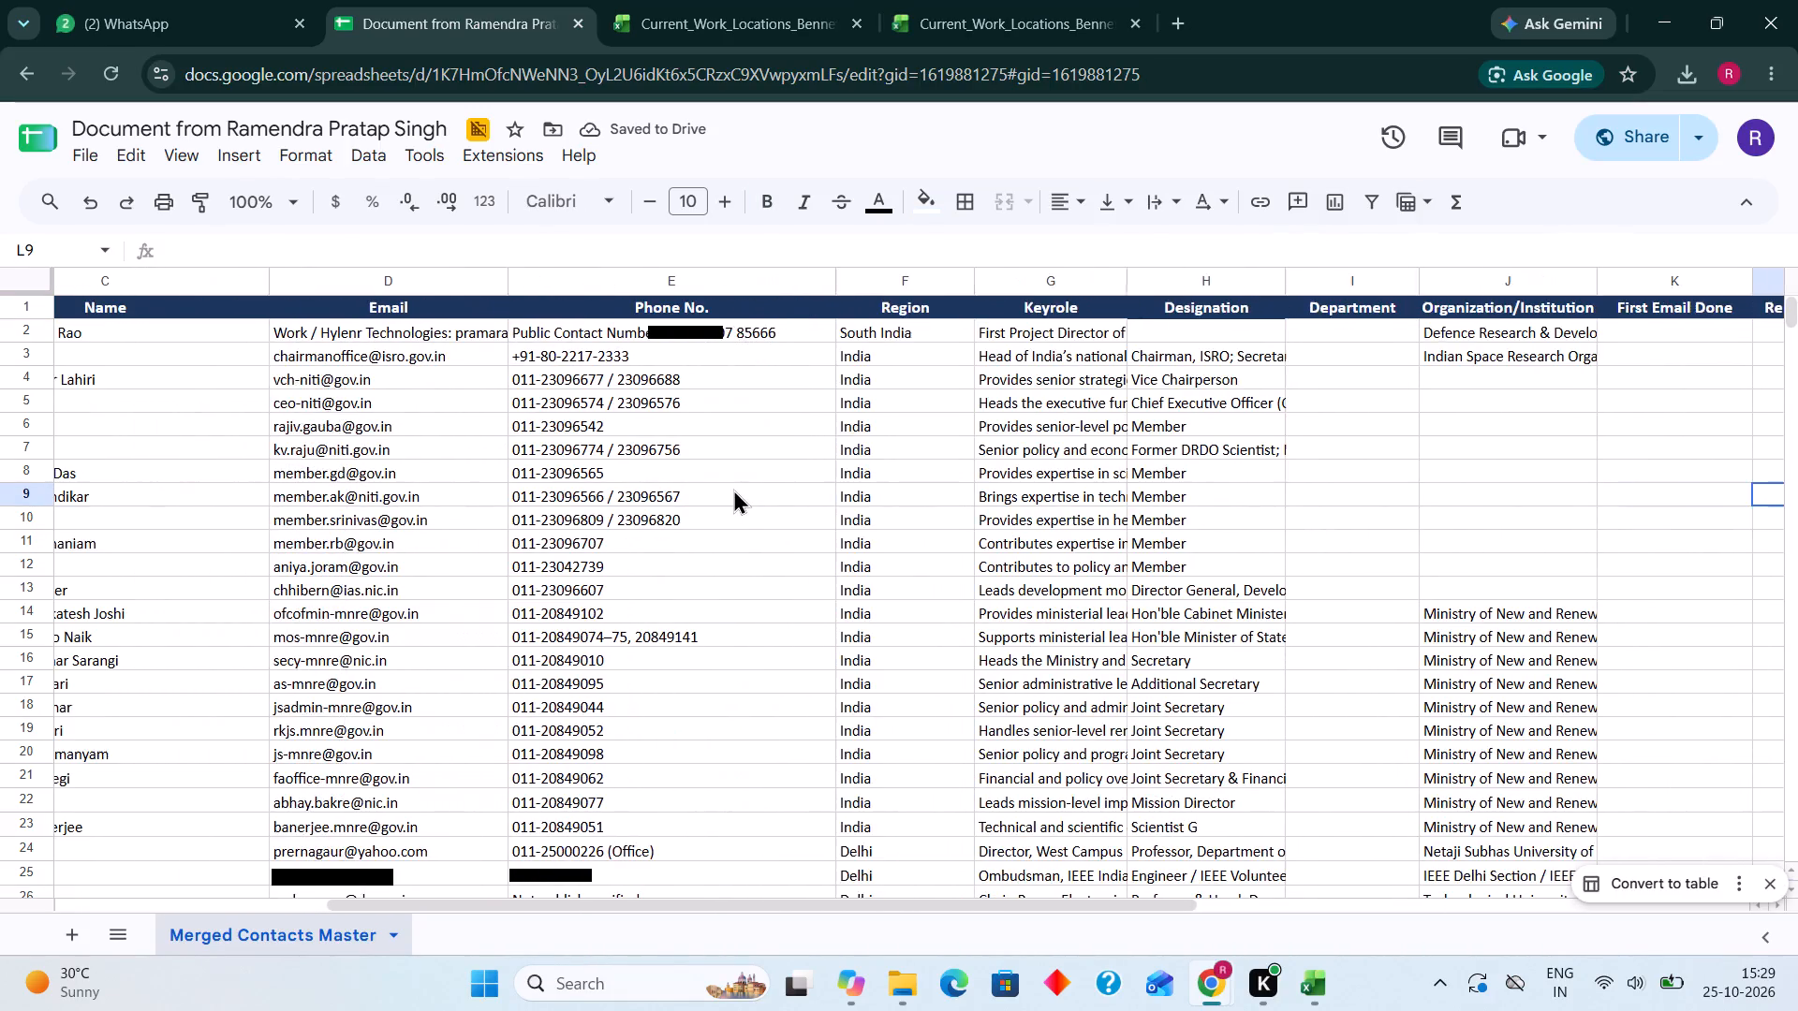
scroll(733, 489, right, 6)
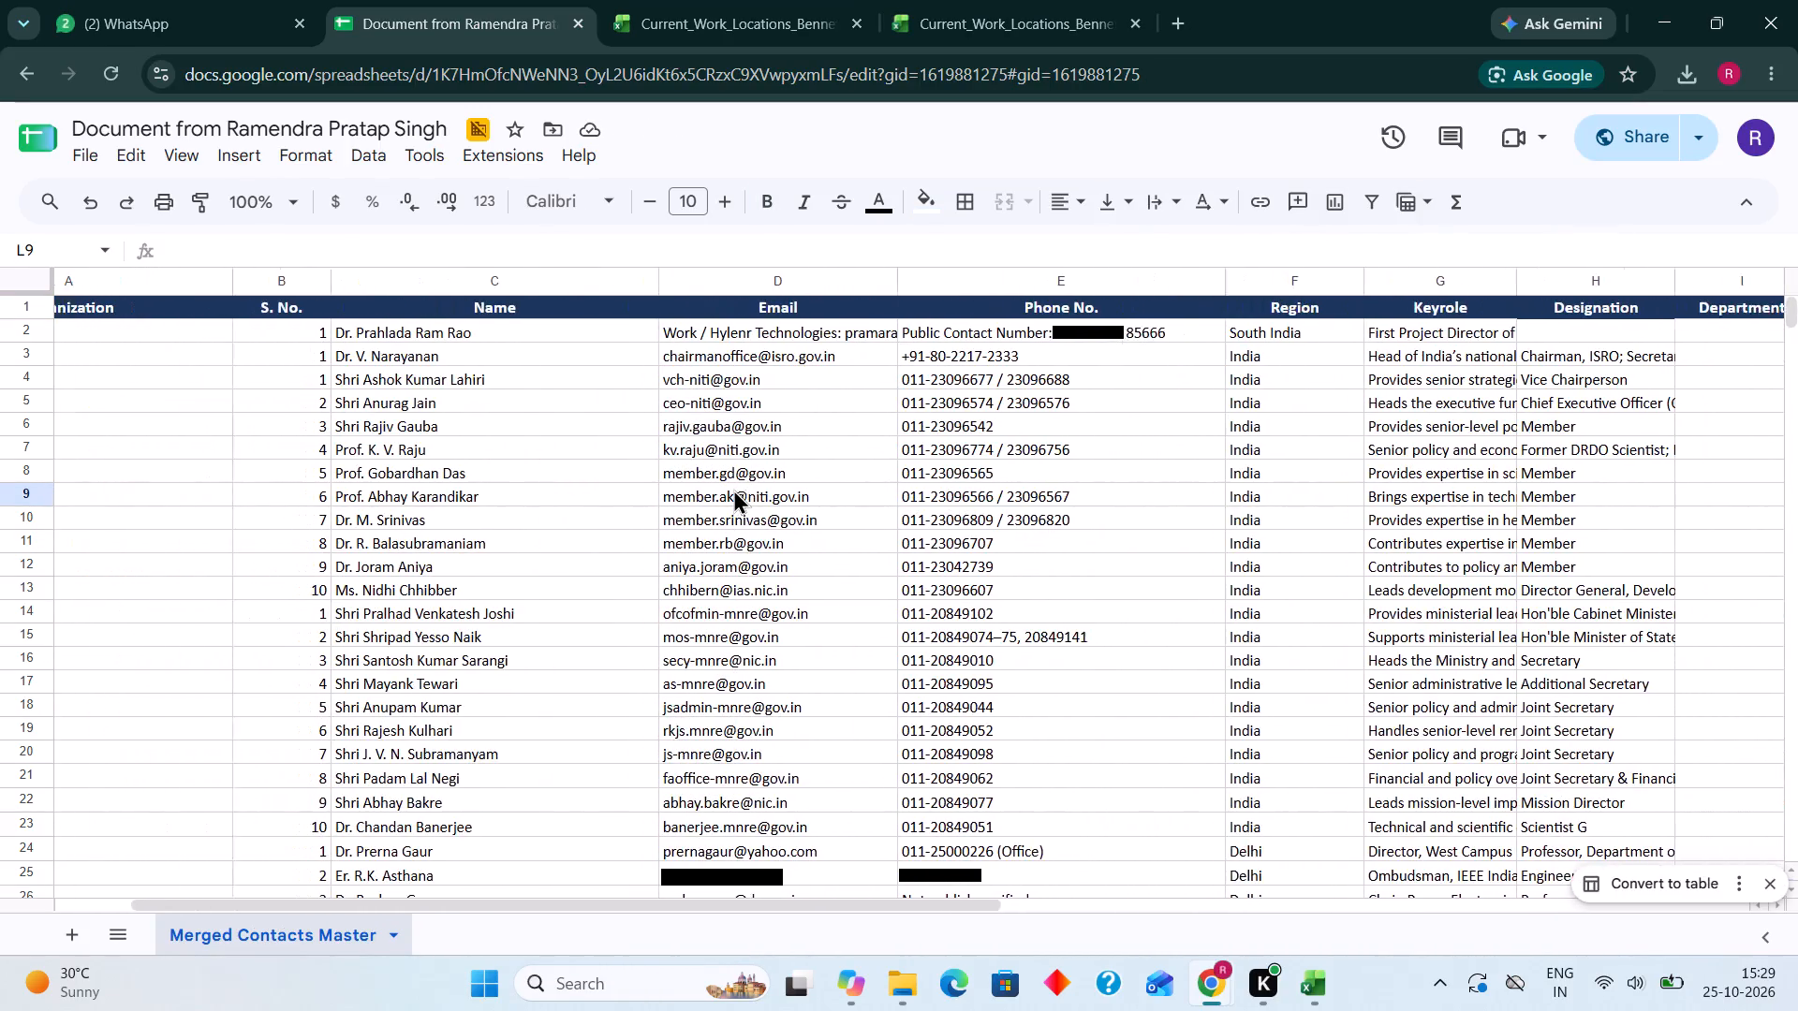
scroll(733, 489, right, 3)
scroll(733, 489, down, 3)
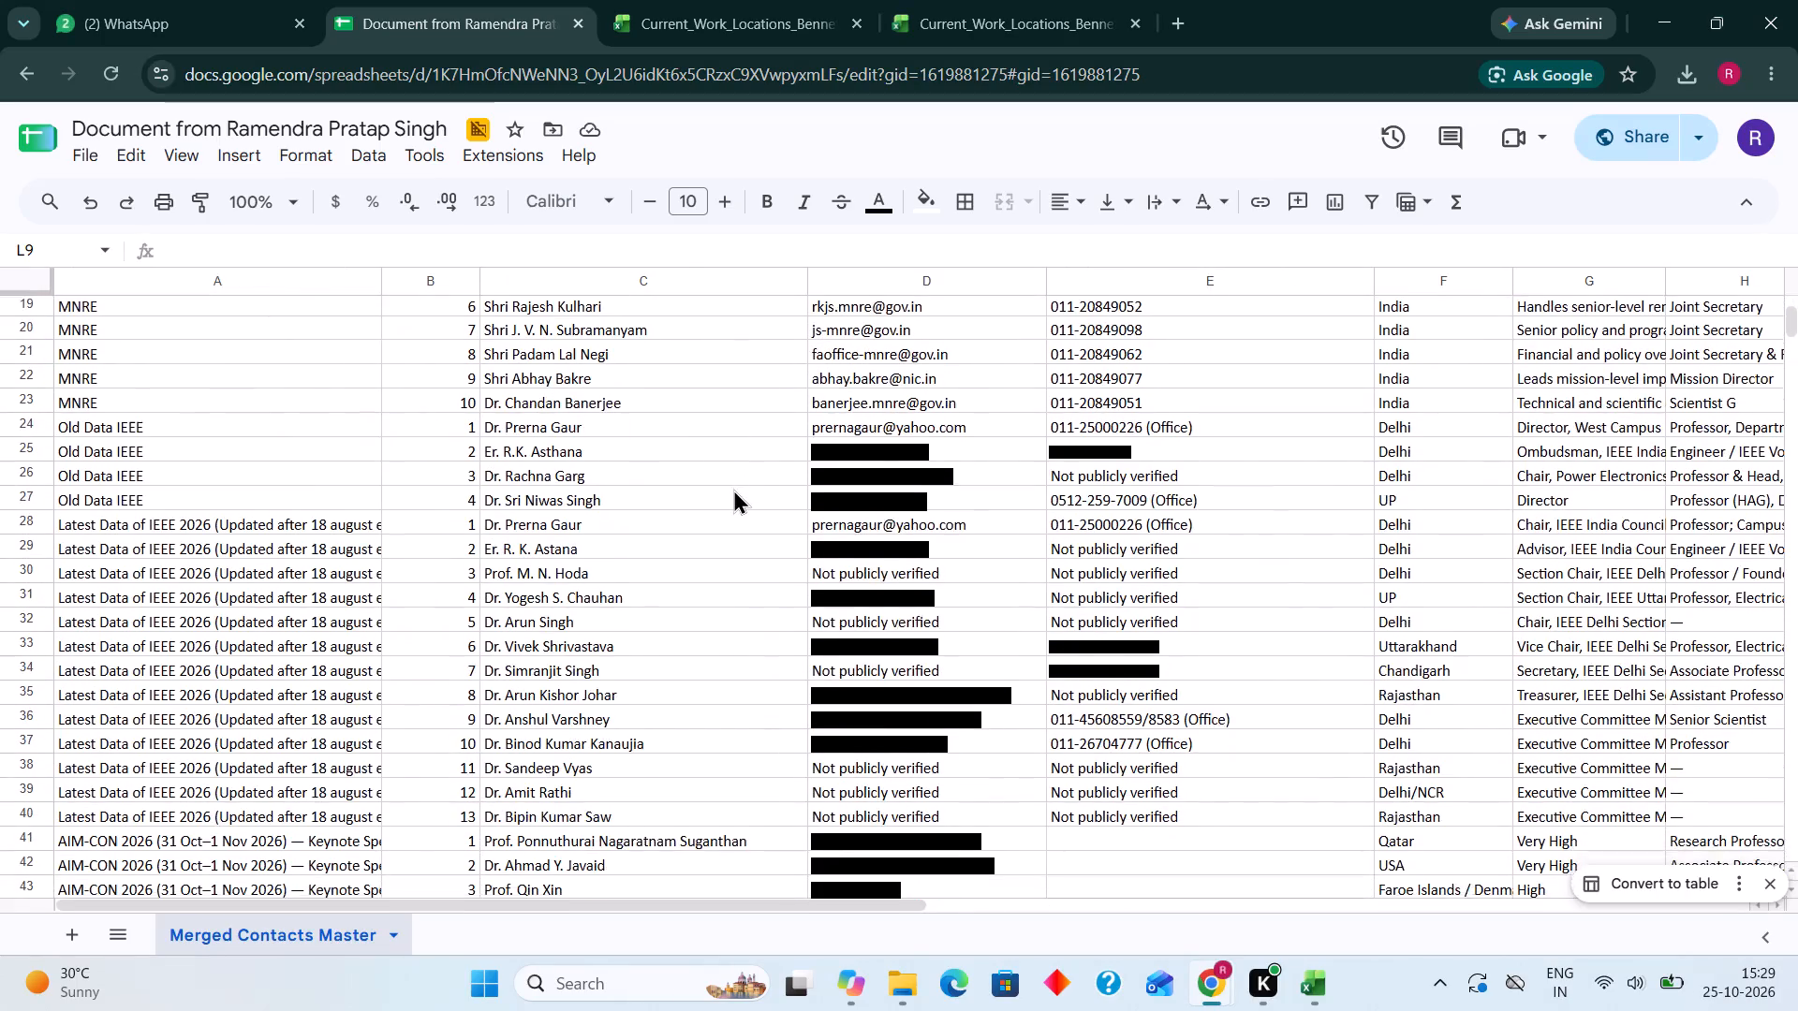
scroll(733, 489, down, 4)
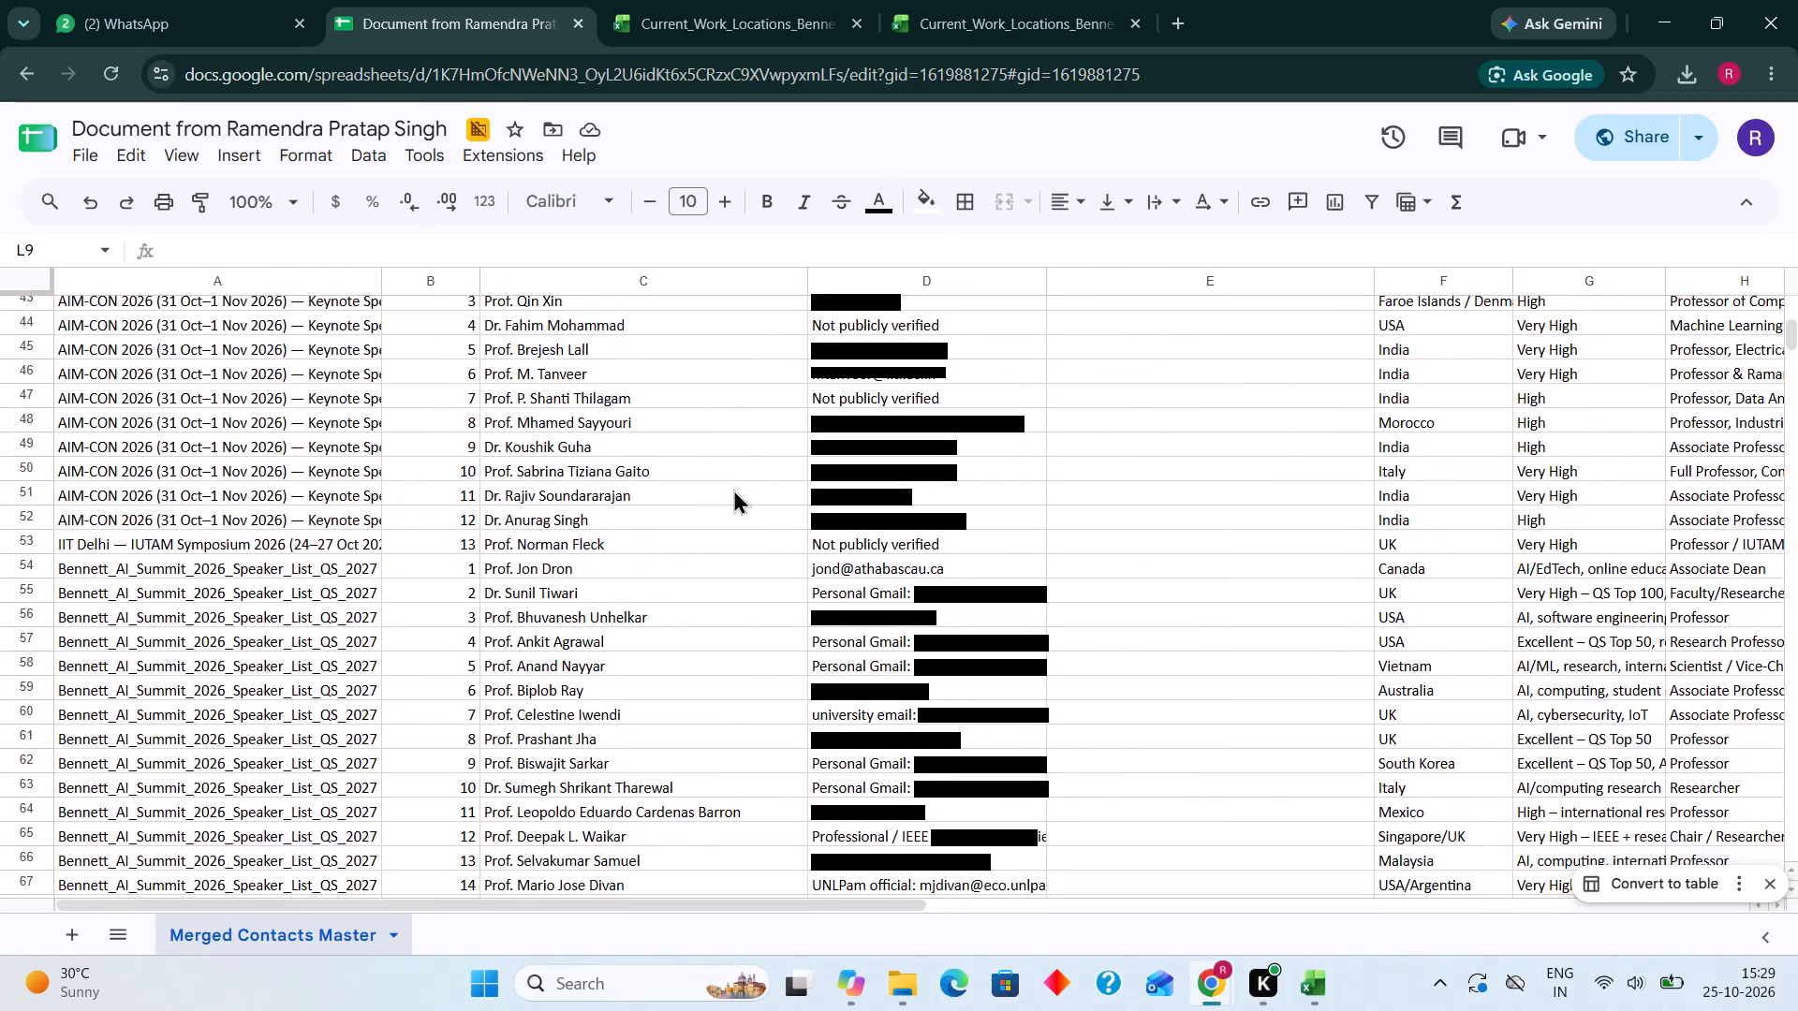
scroll(733, 489, up, 6)
scroll(733, 489, down, 1)
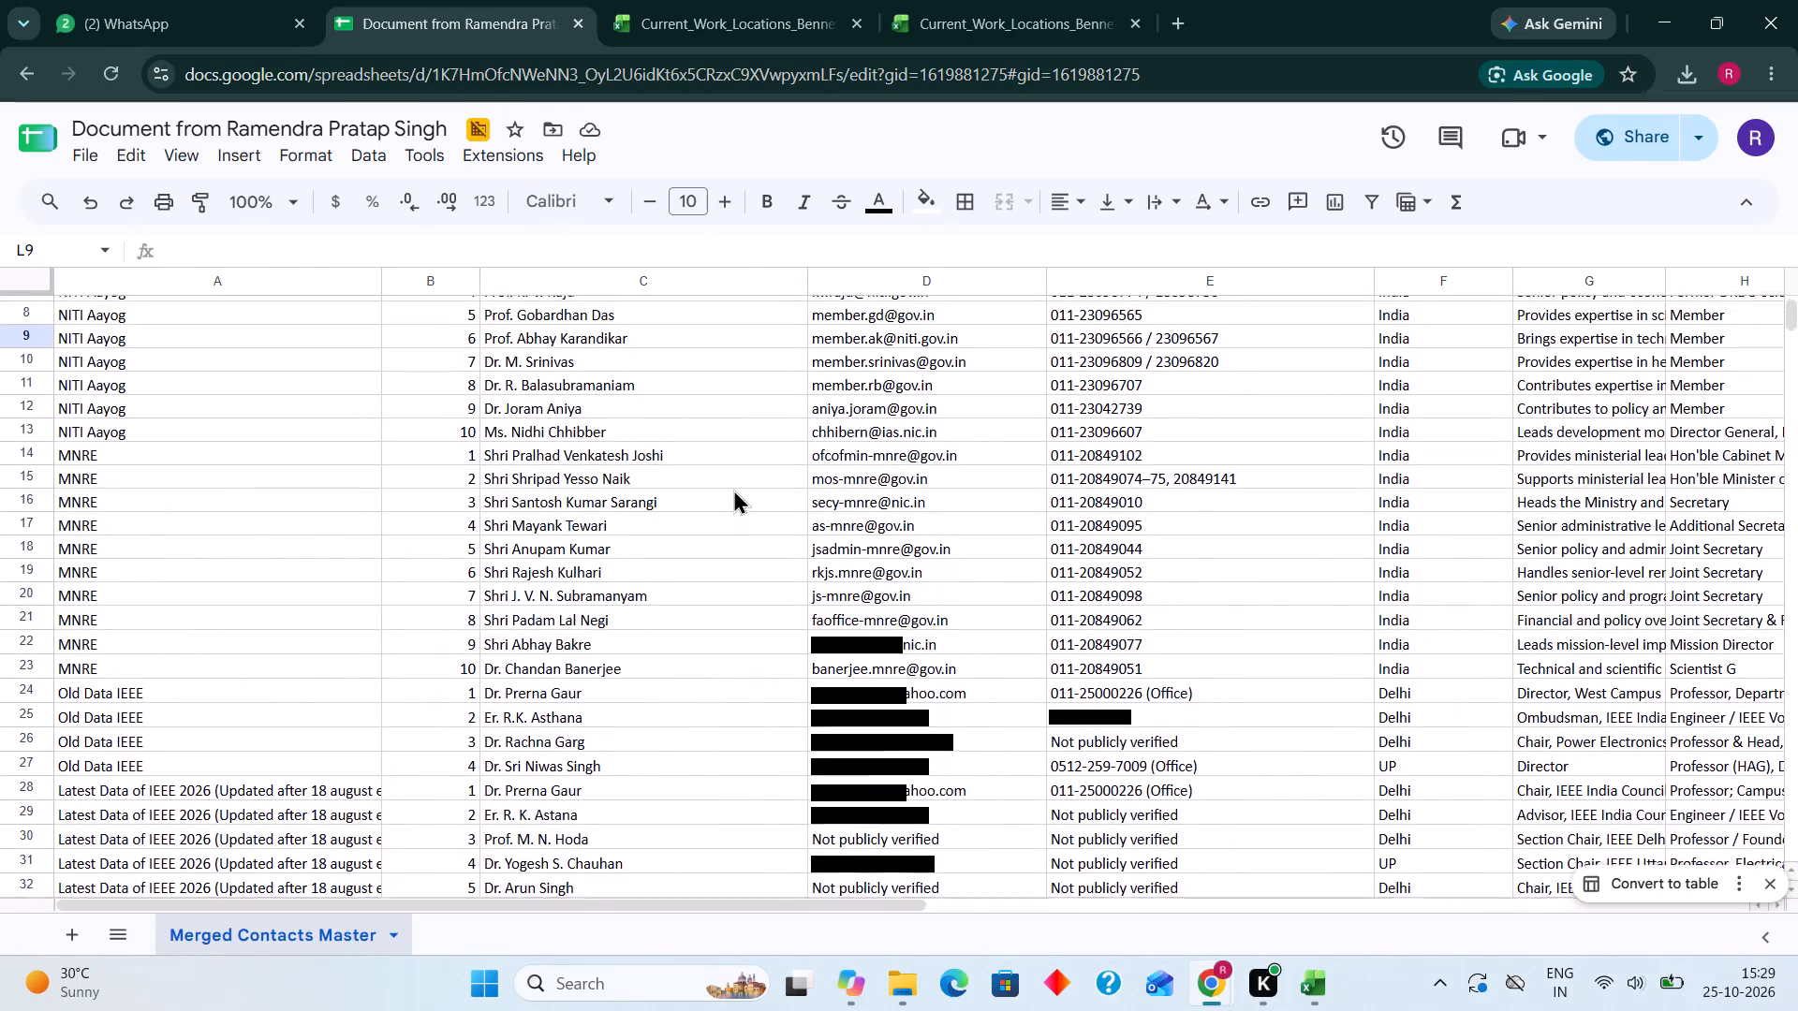
scroll(733, 489, down, 1)
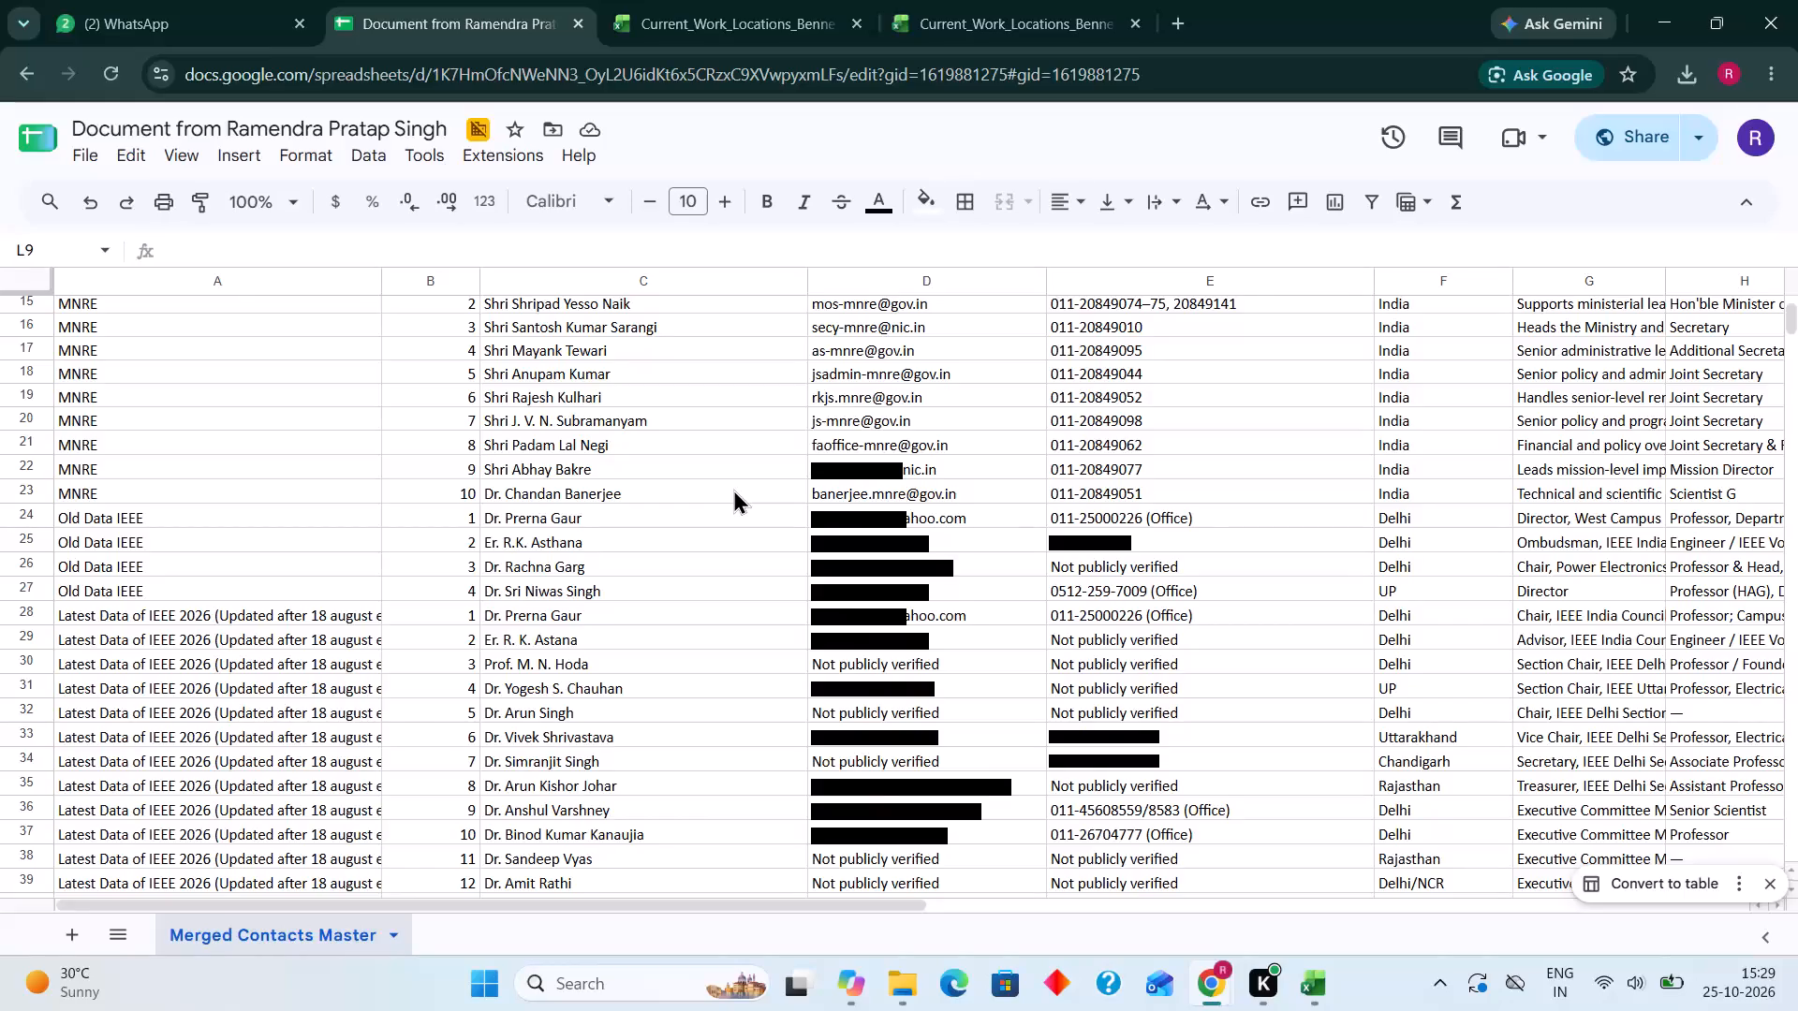
scroll(733, 489, down, 6)
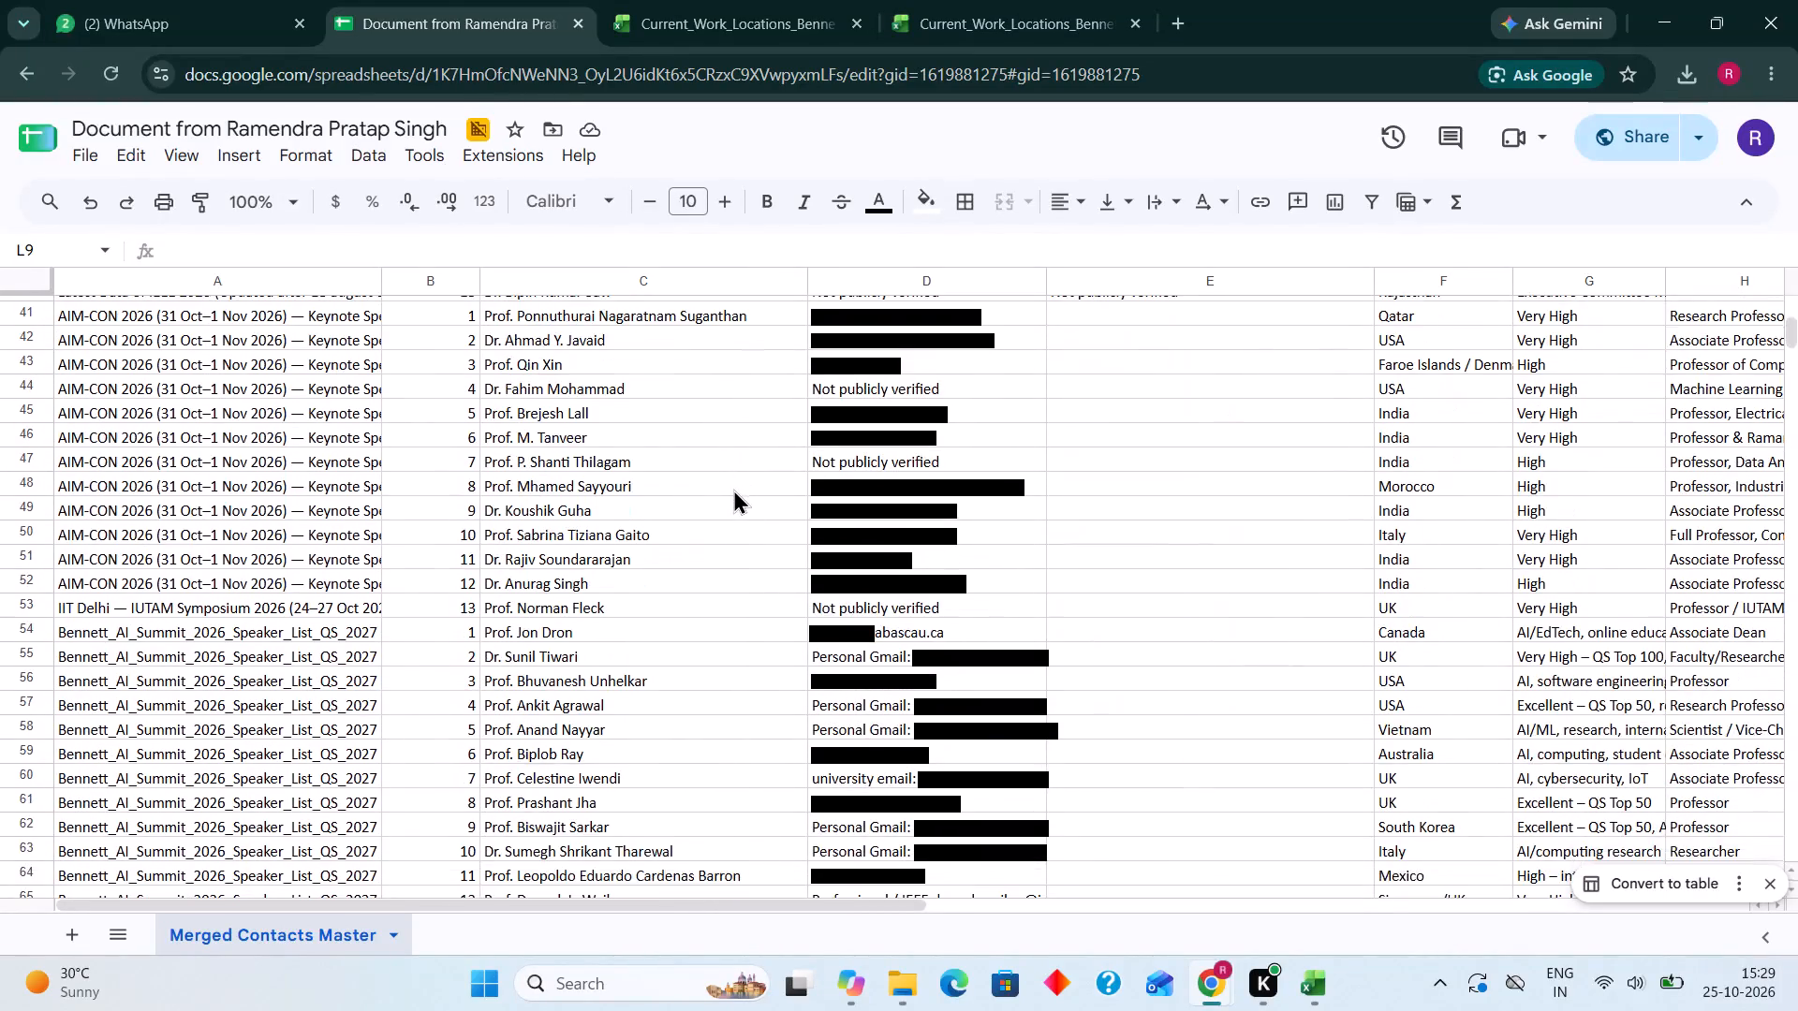
scroll(733, 489, down, 1)
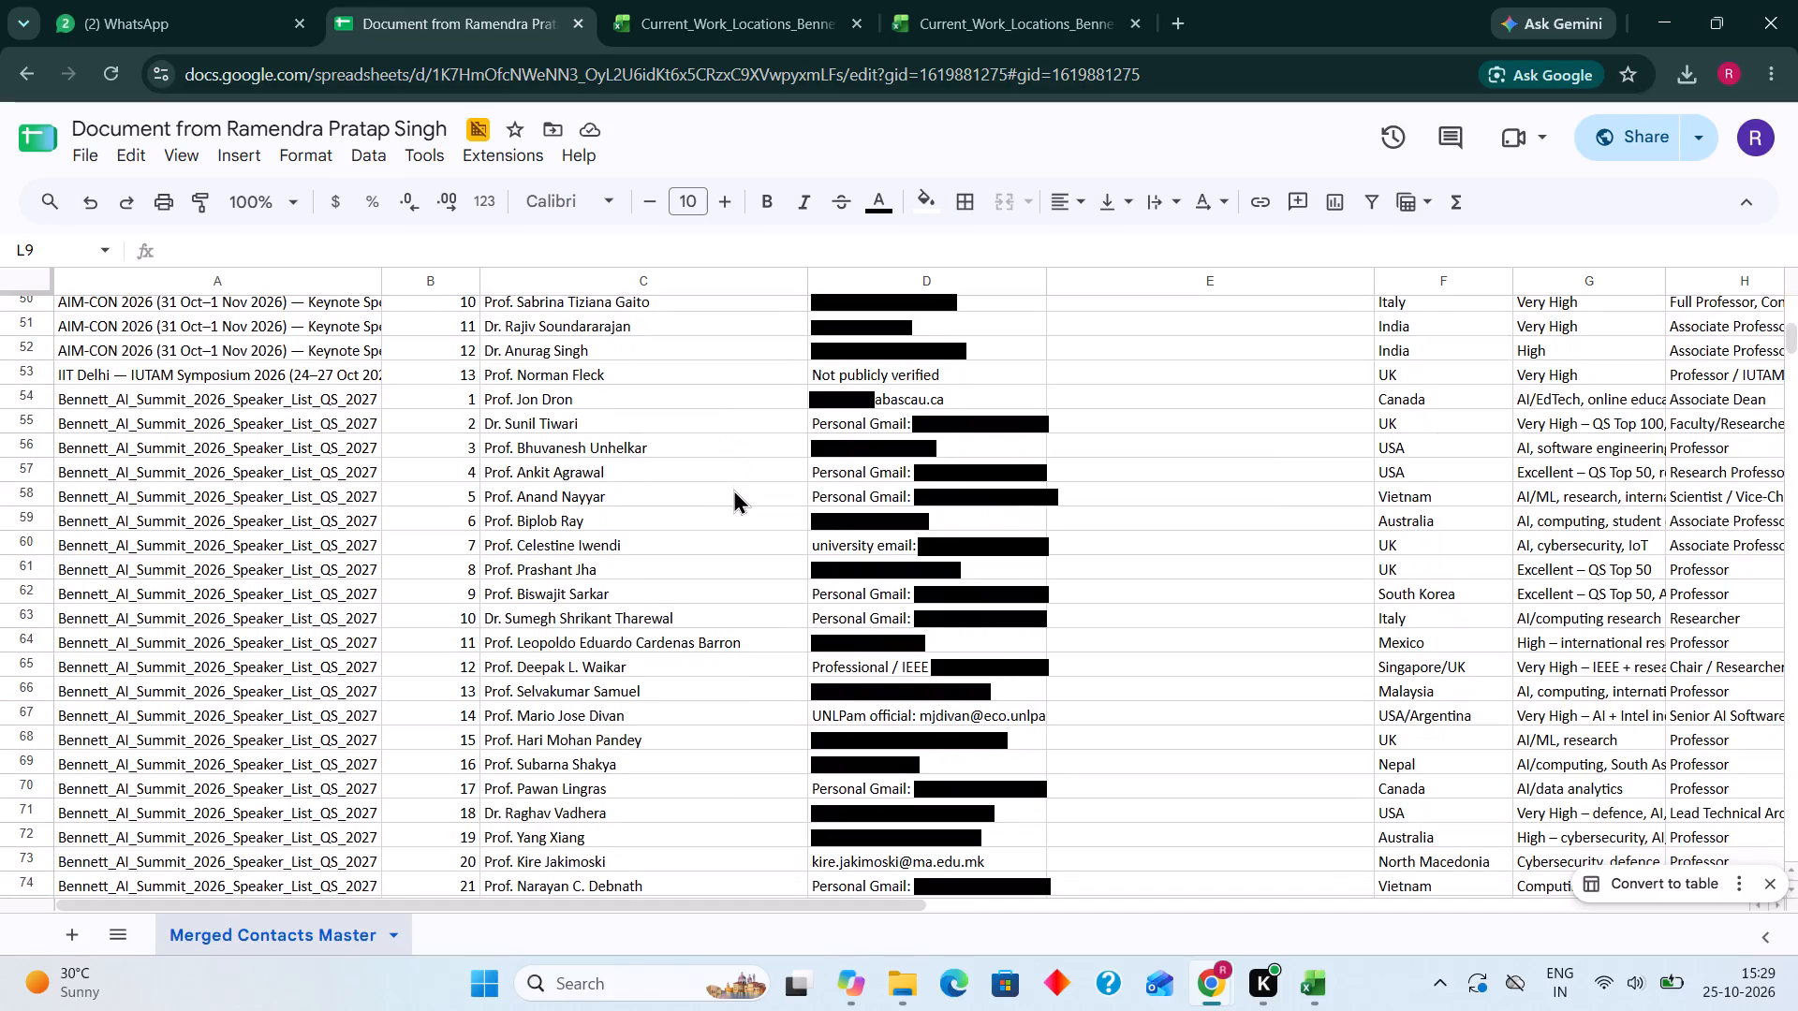
scroll(733, 489, up, 2)
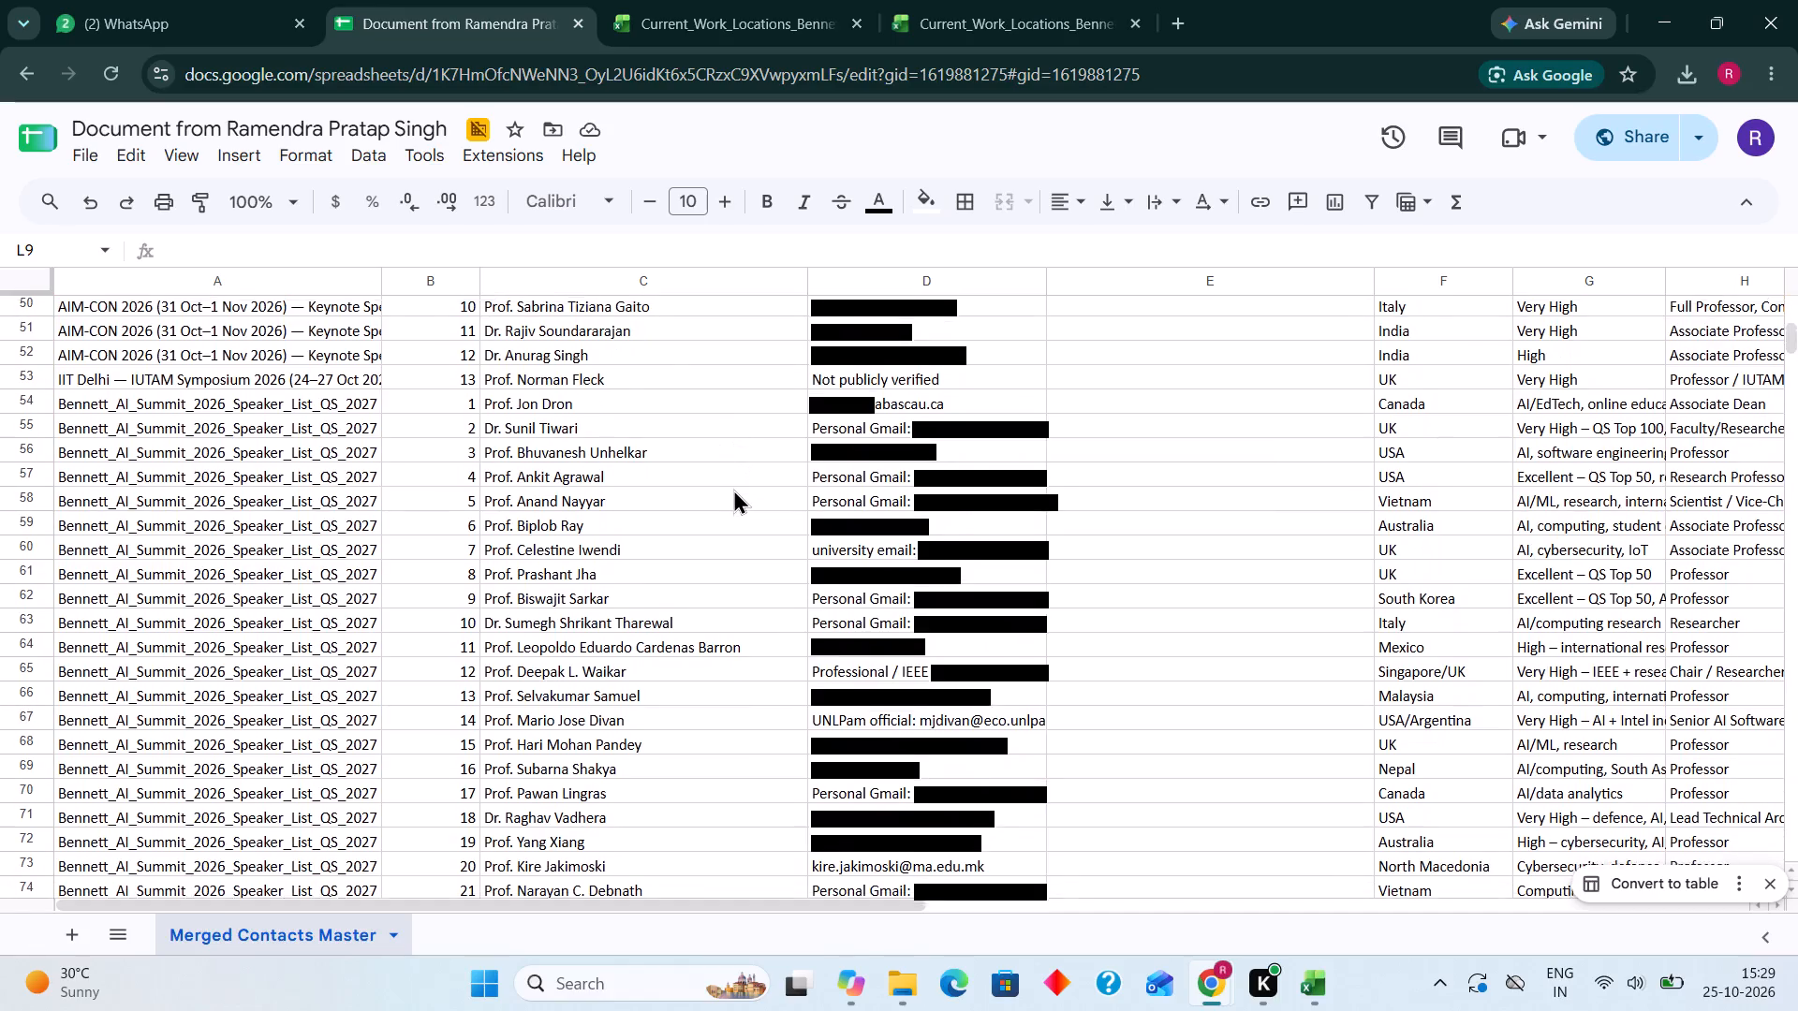
scroll(733, 489, up, 11)
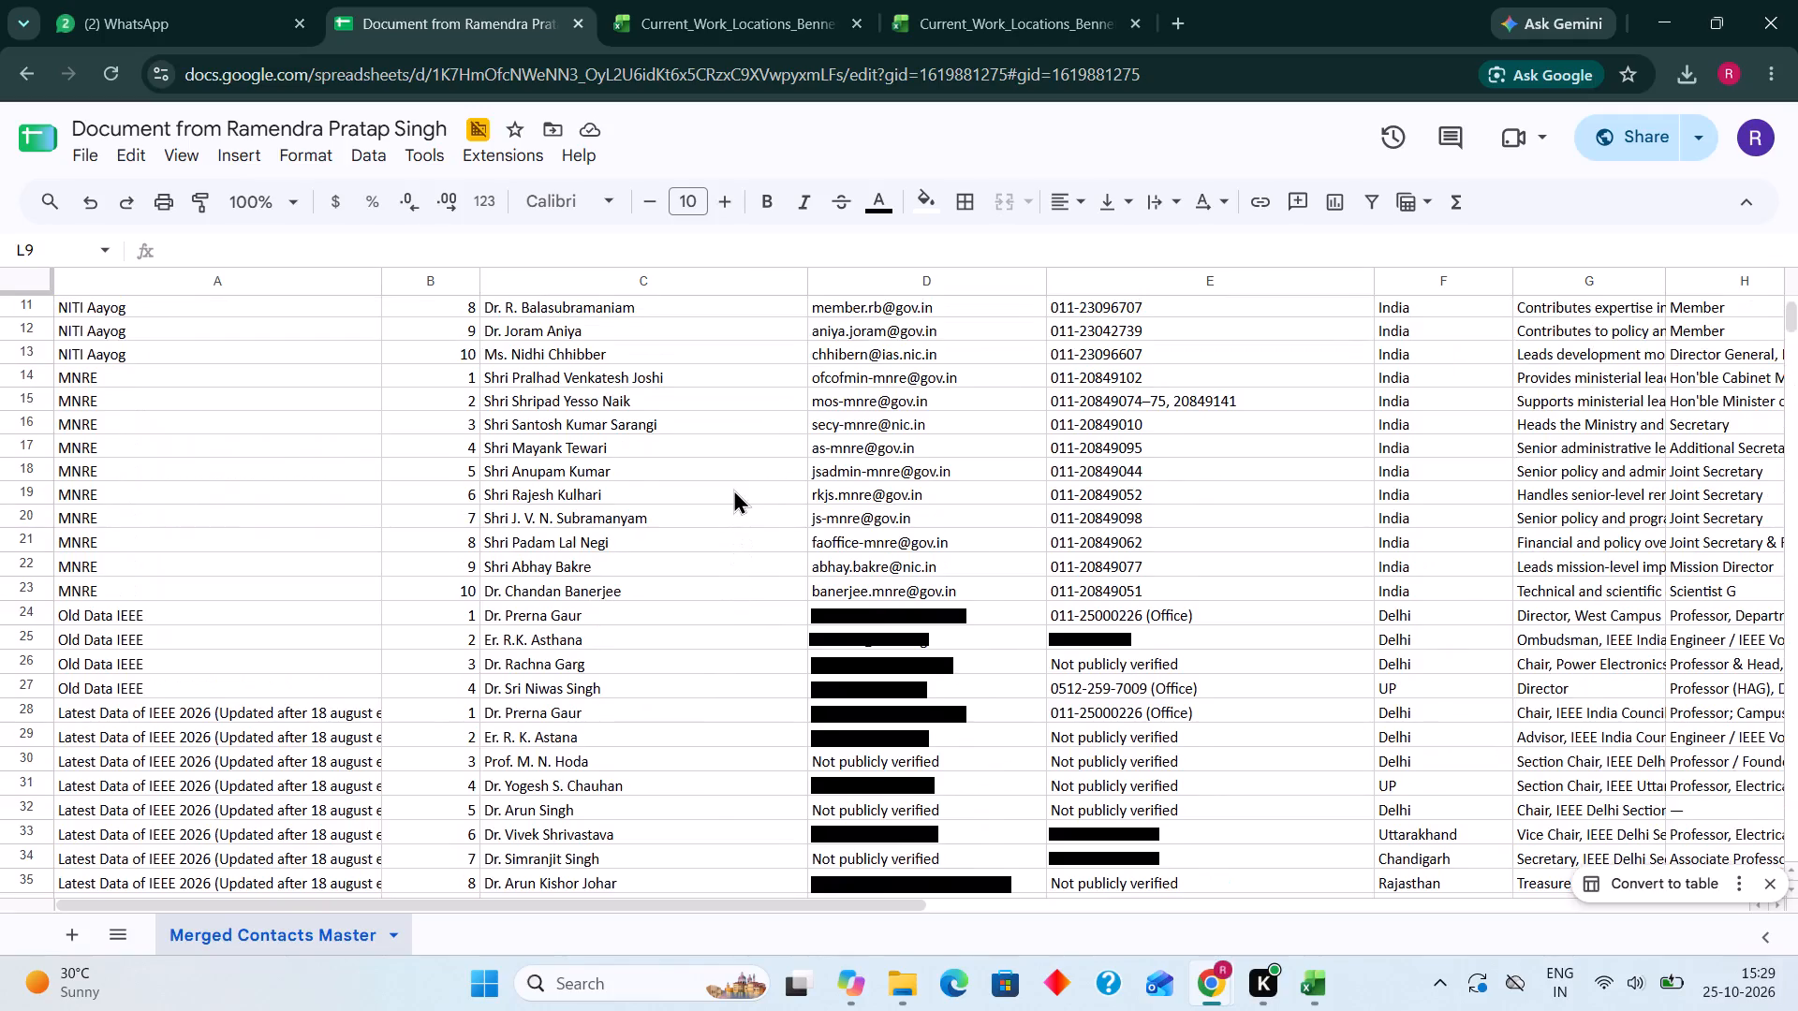
Examine the contact details, region, key role, designation and institution entries of the IEEE and AIM-CON 2026 contacts.
scroll(733, 489, left, 5)
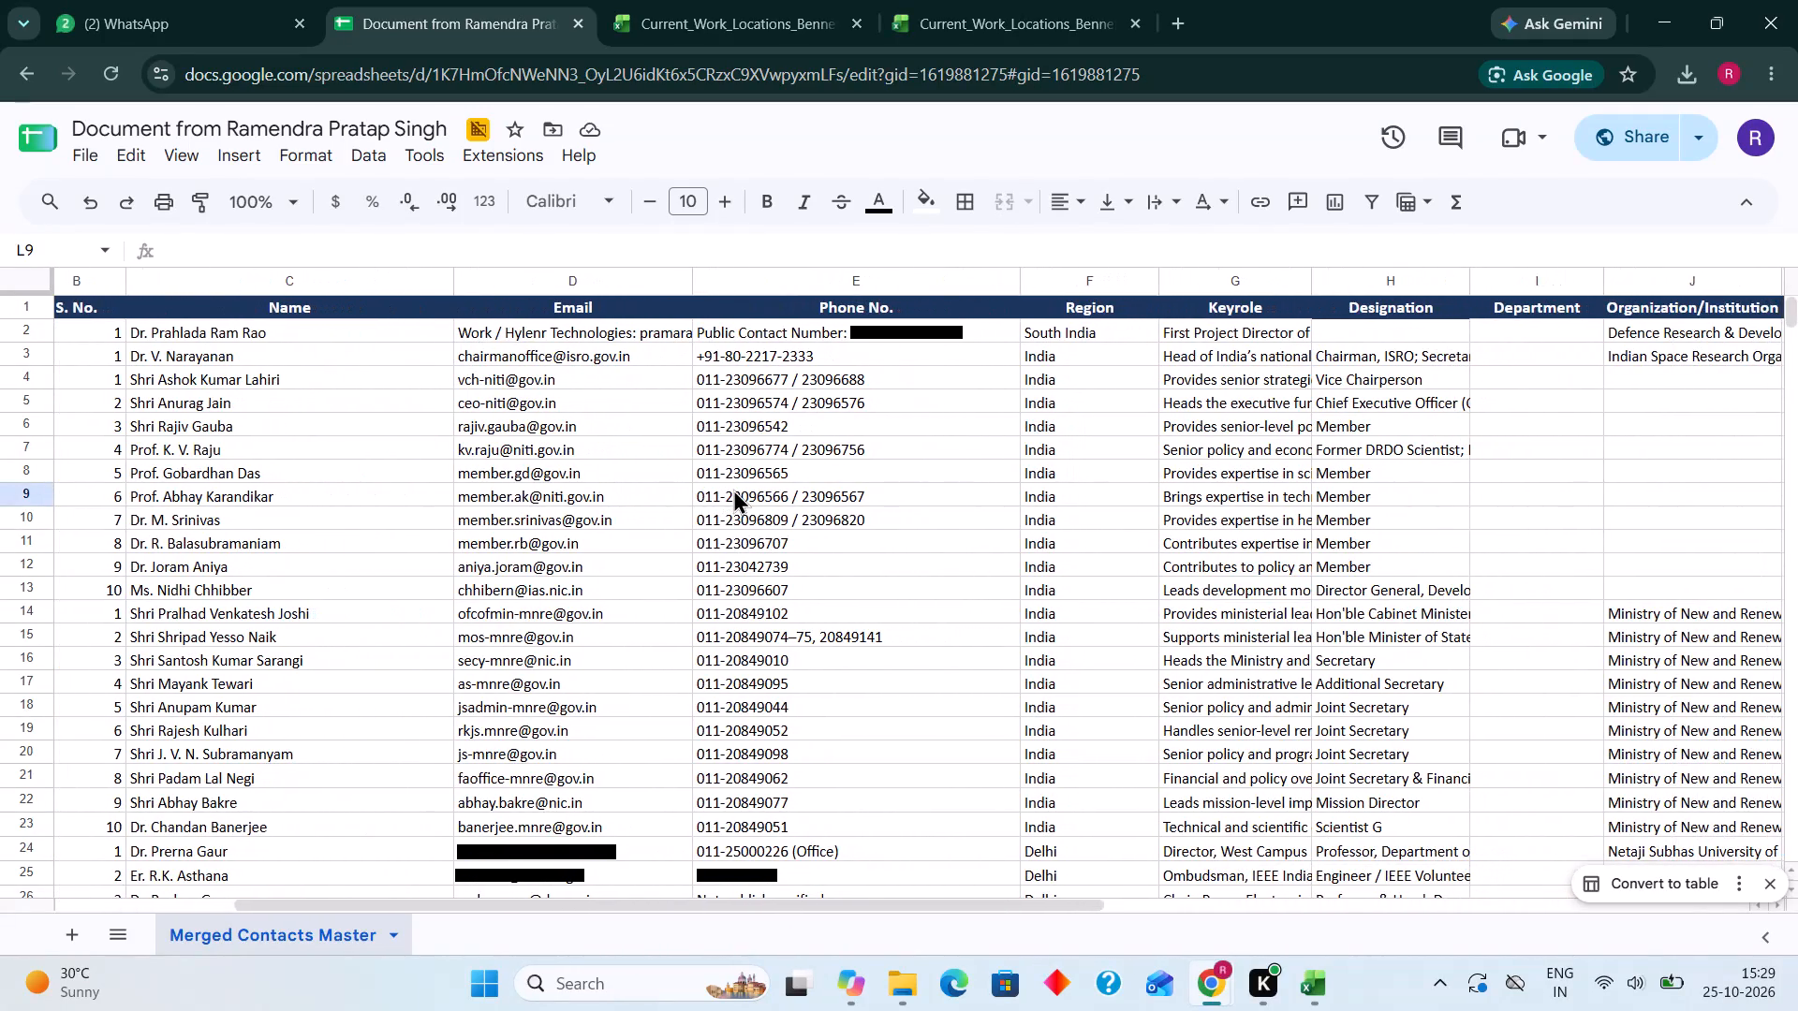
scroll(733, 489, down, 5)
scroll(733, 489, up, 1)
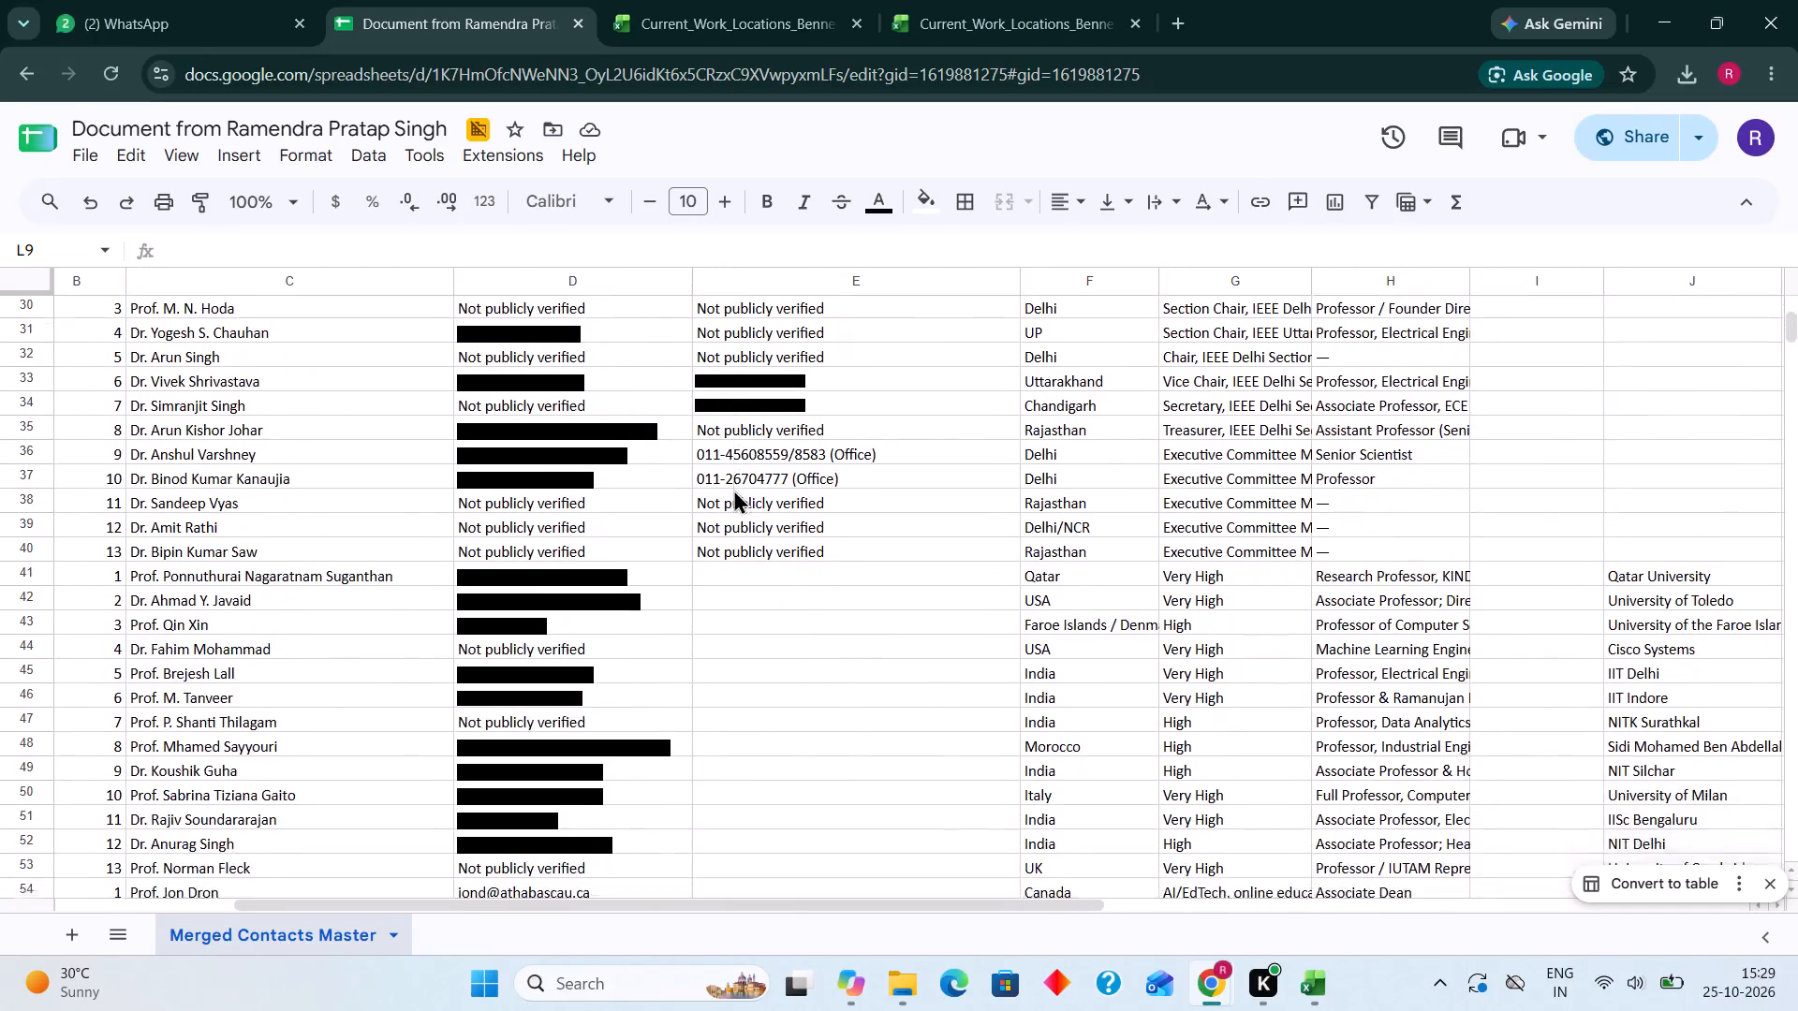
scroll(733, 489, up, 1)
scroll(733, 489, down, 1)
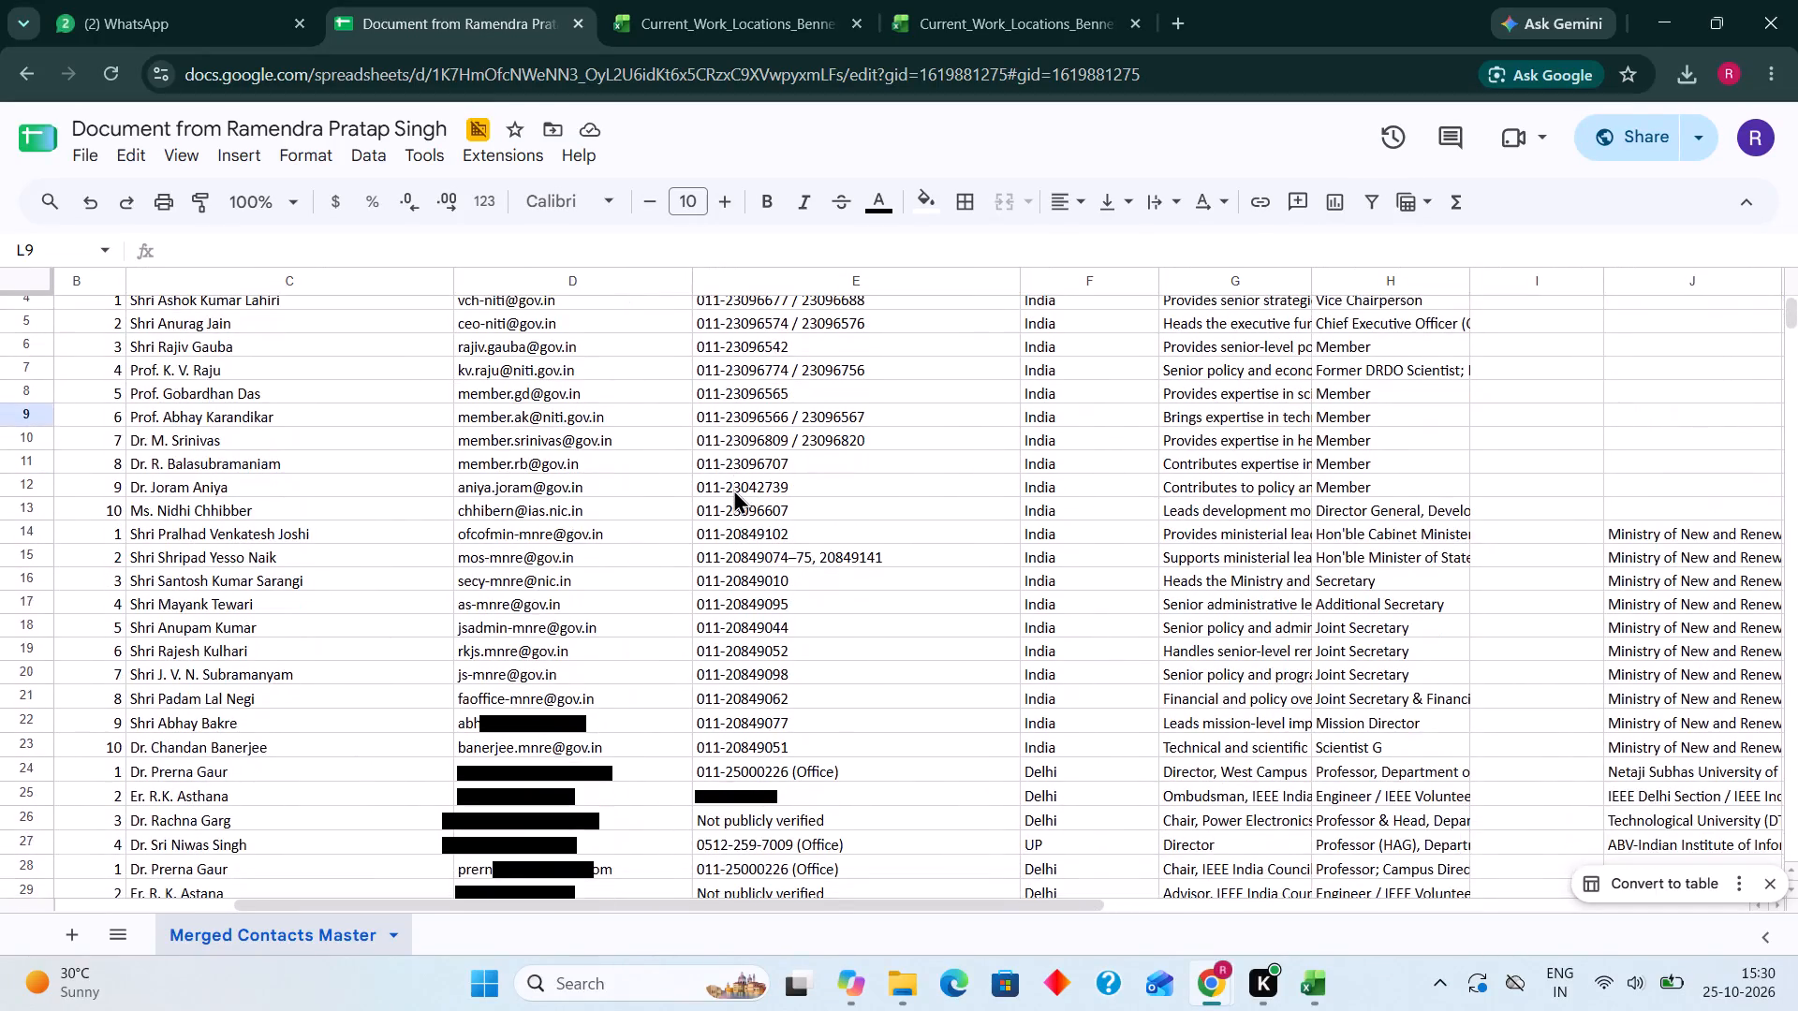
scroll(733, 489, down, 2)
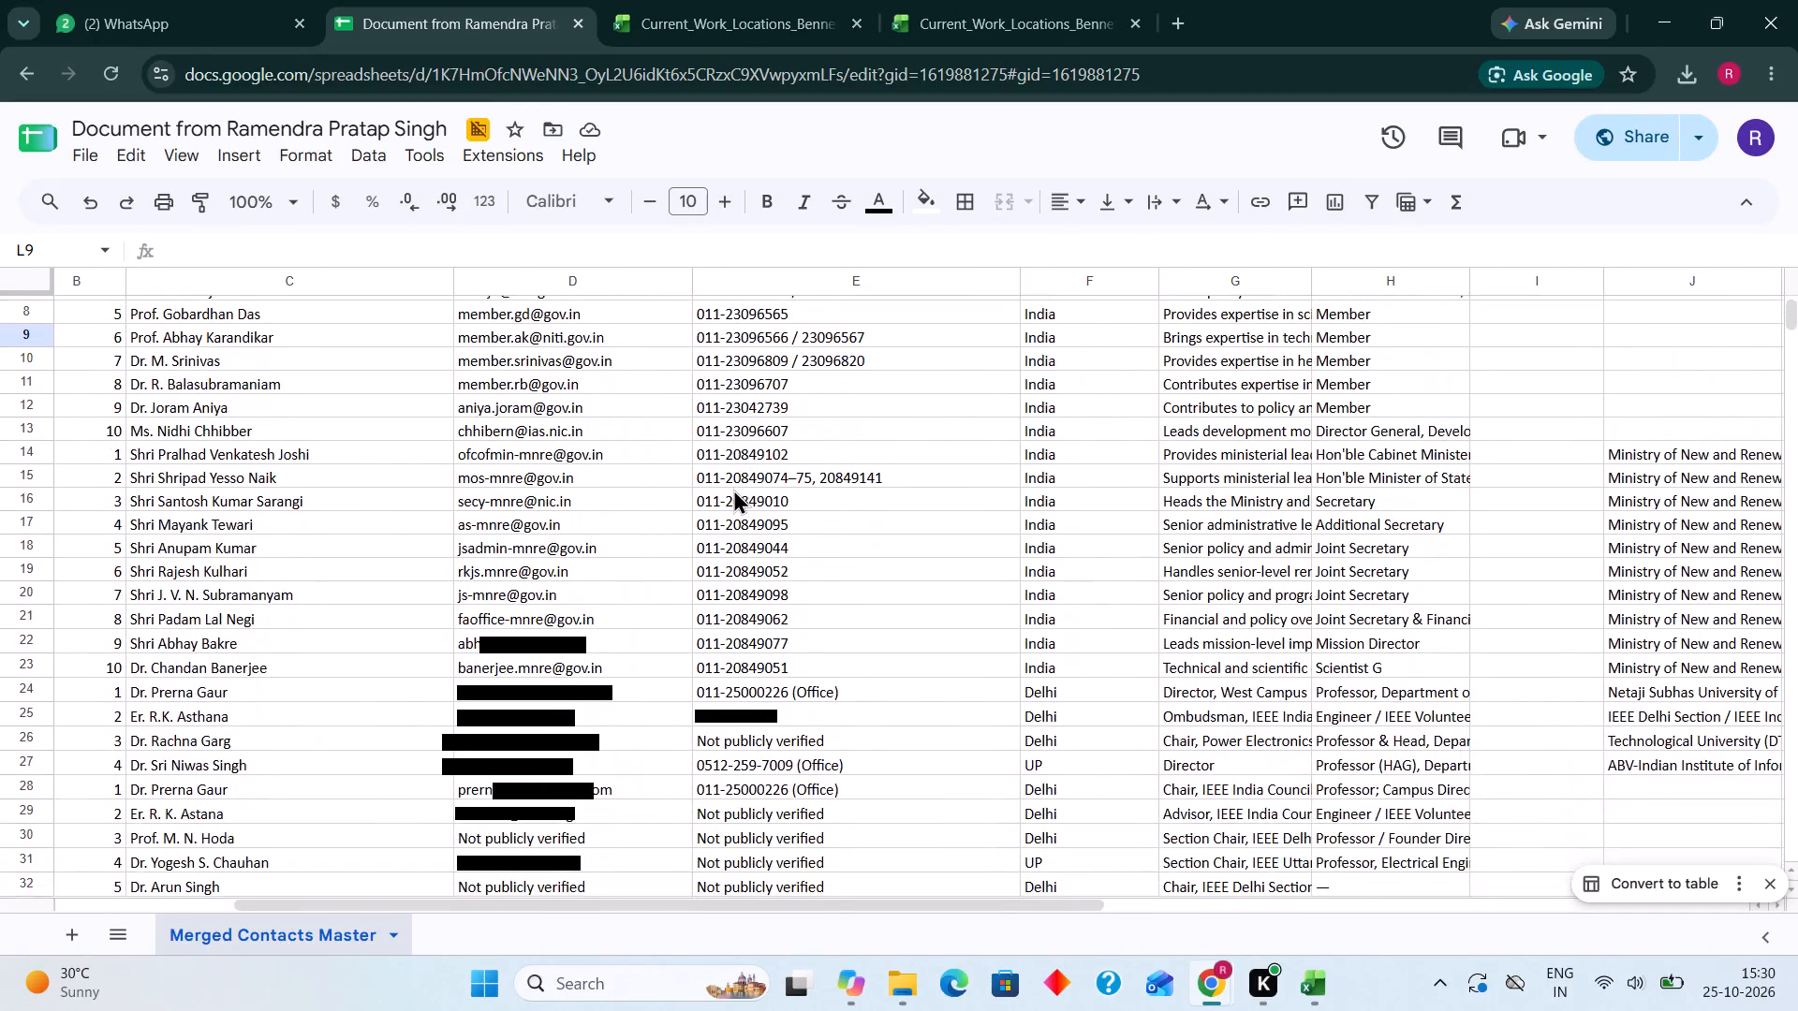
scroll(733, 489, right, 1)
scroll(733, 489, down, 3)
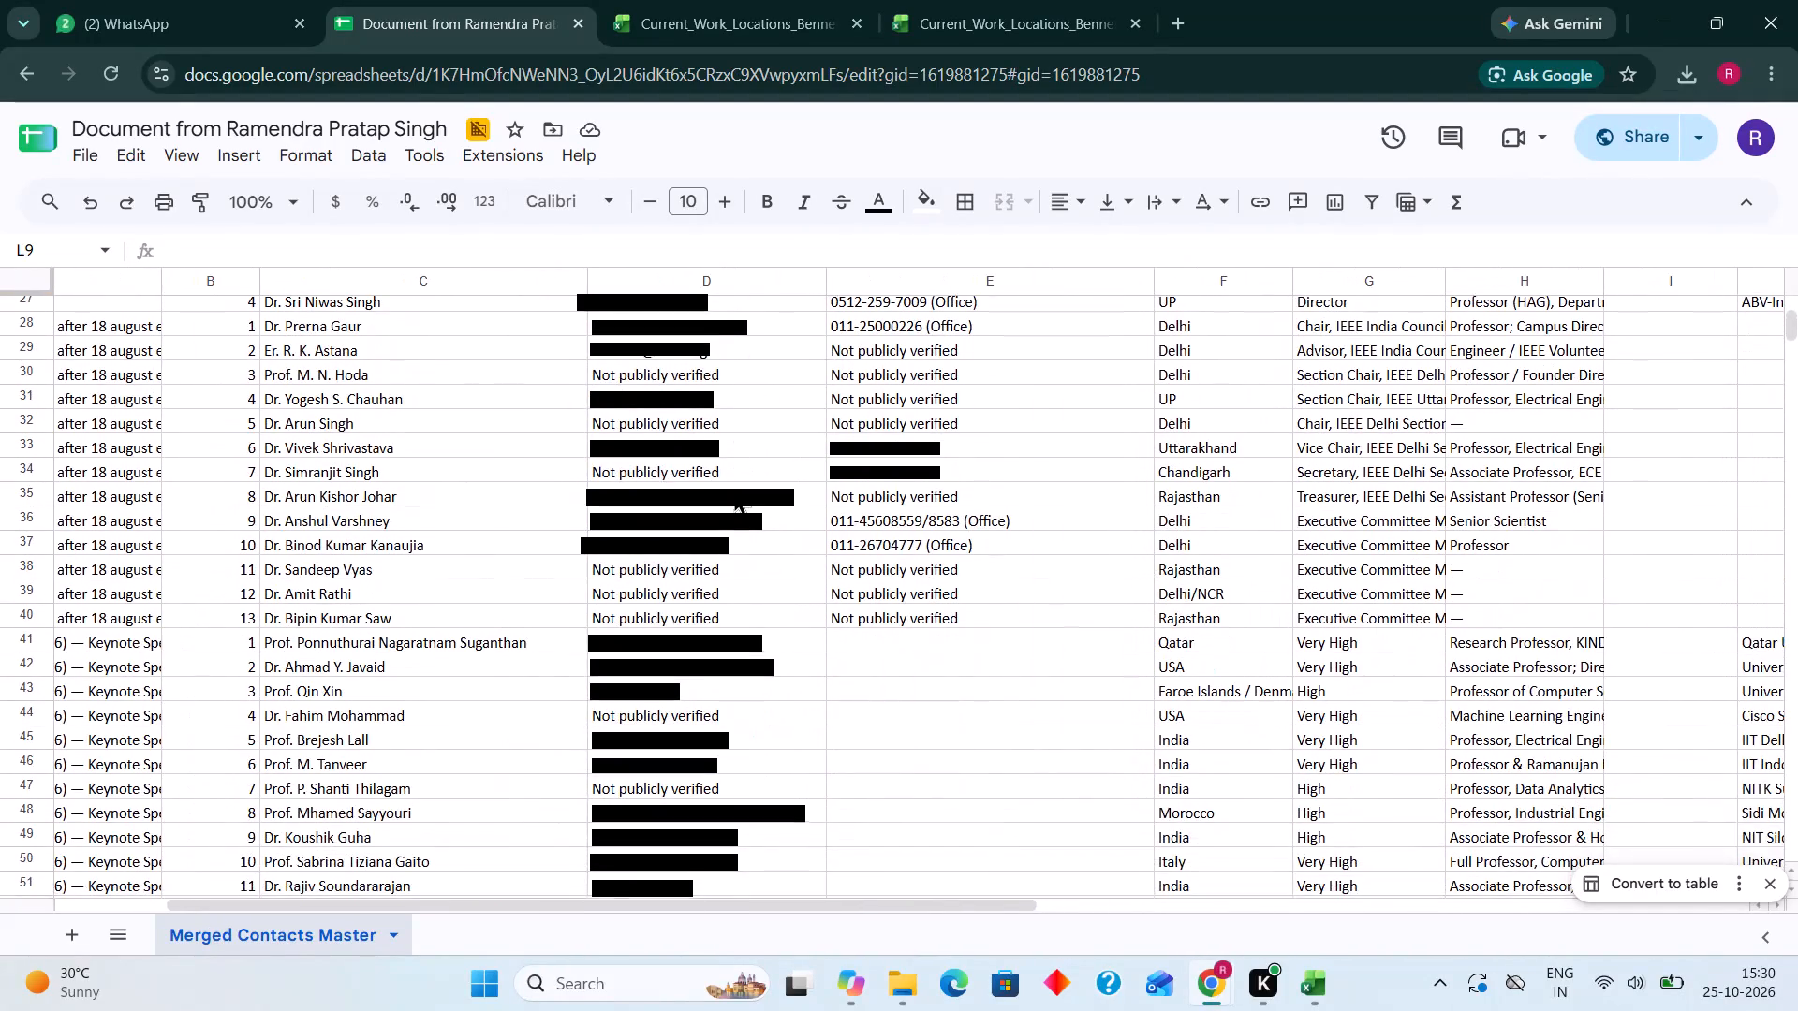
scroll(733, 489, down, 1)
scroll(733, 489, right, 2)
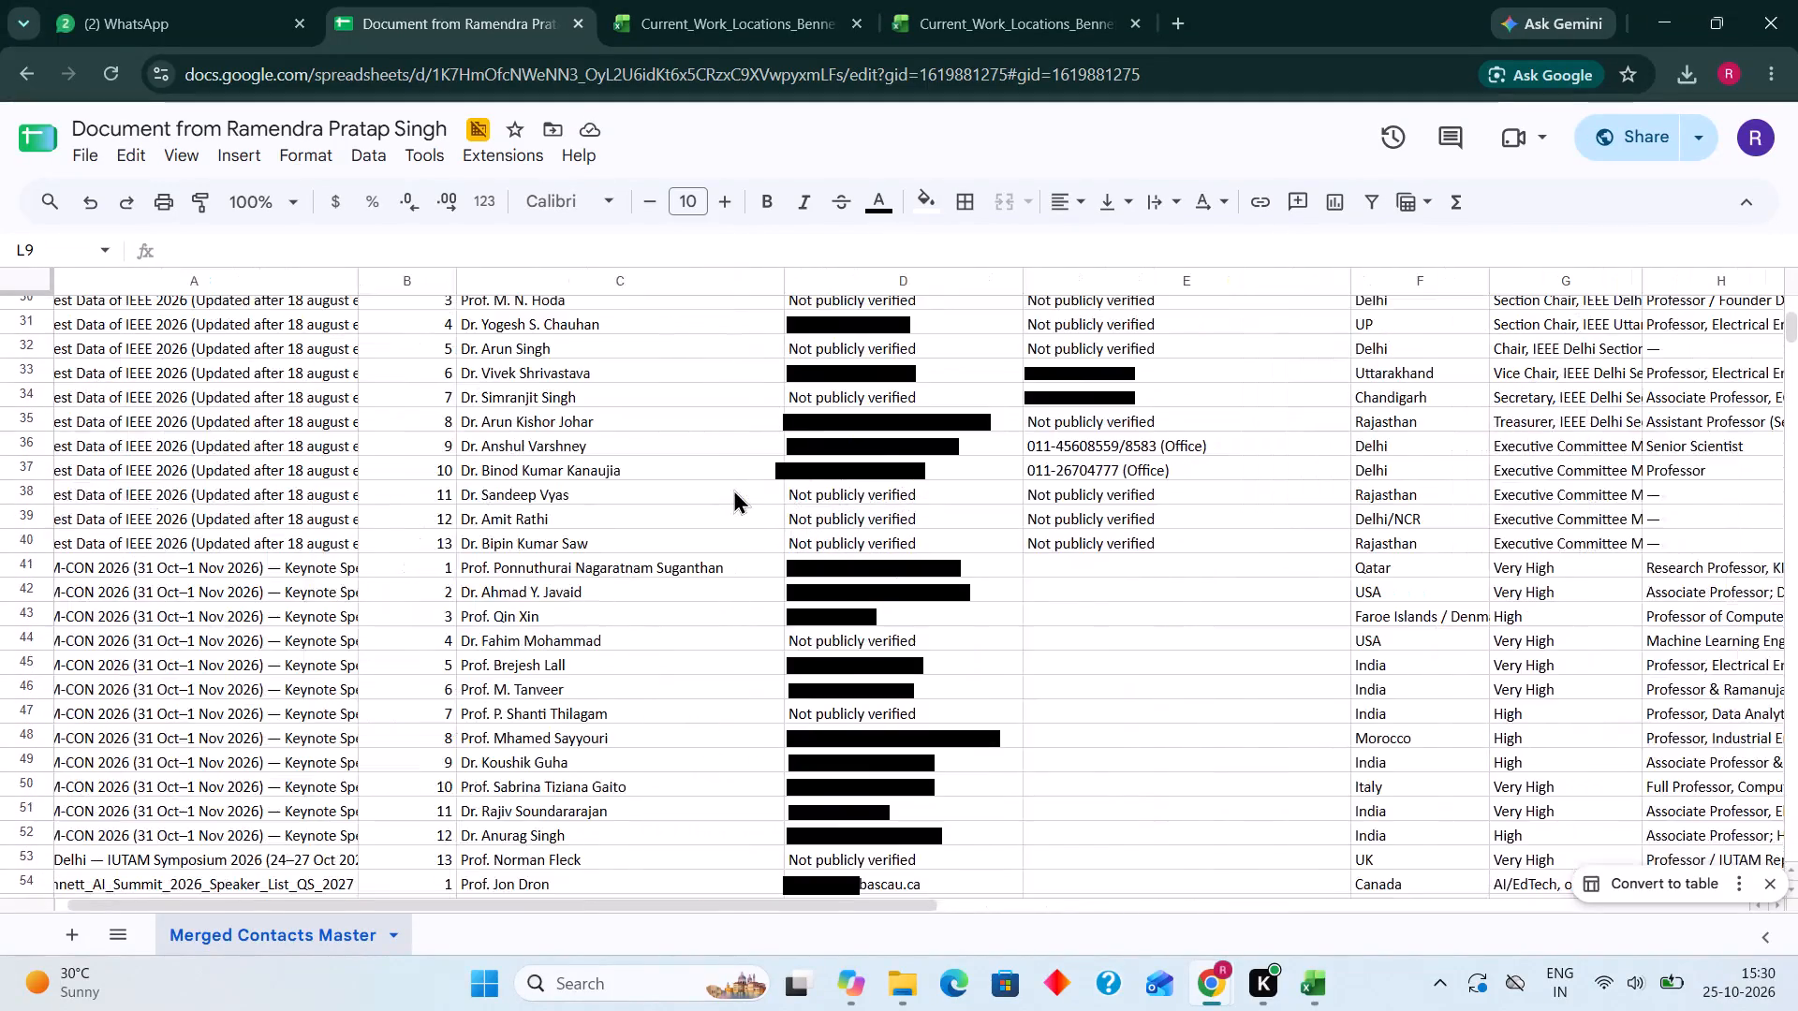
scroll(733, 489, right, 1)
scroll(733, 489, left, 4)
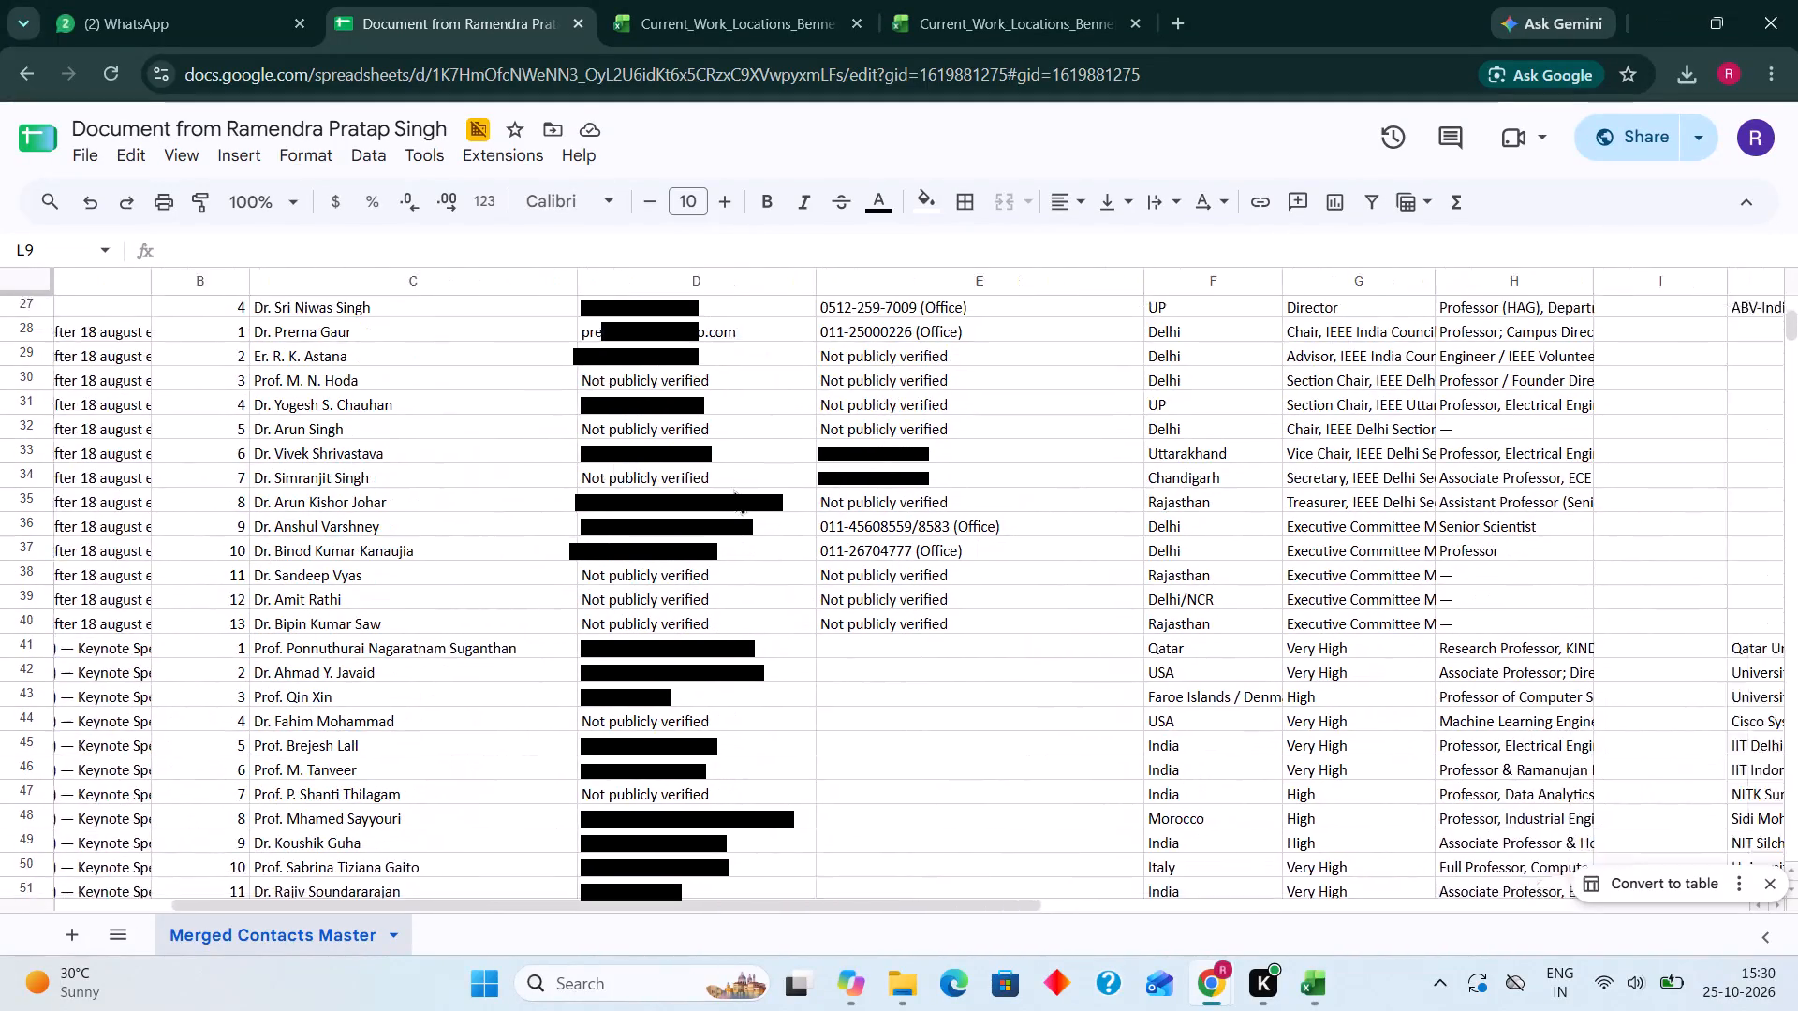
scroll(733, 489, left, 2)
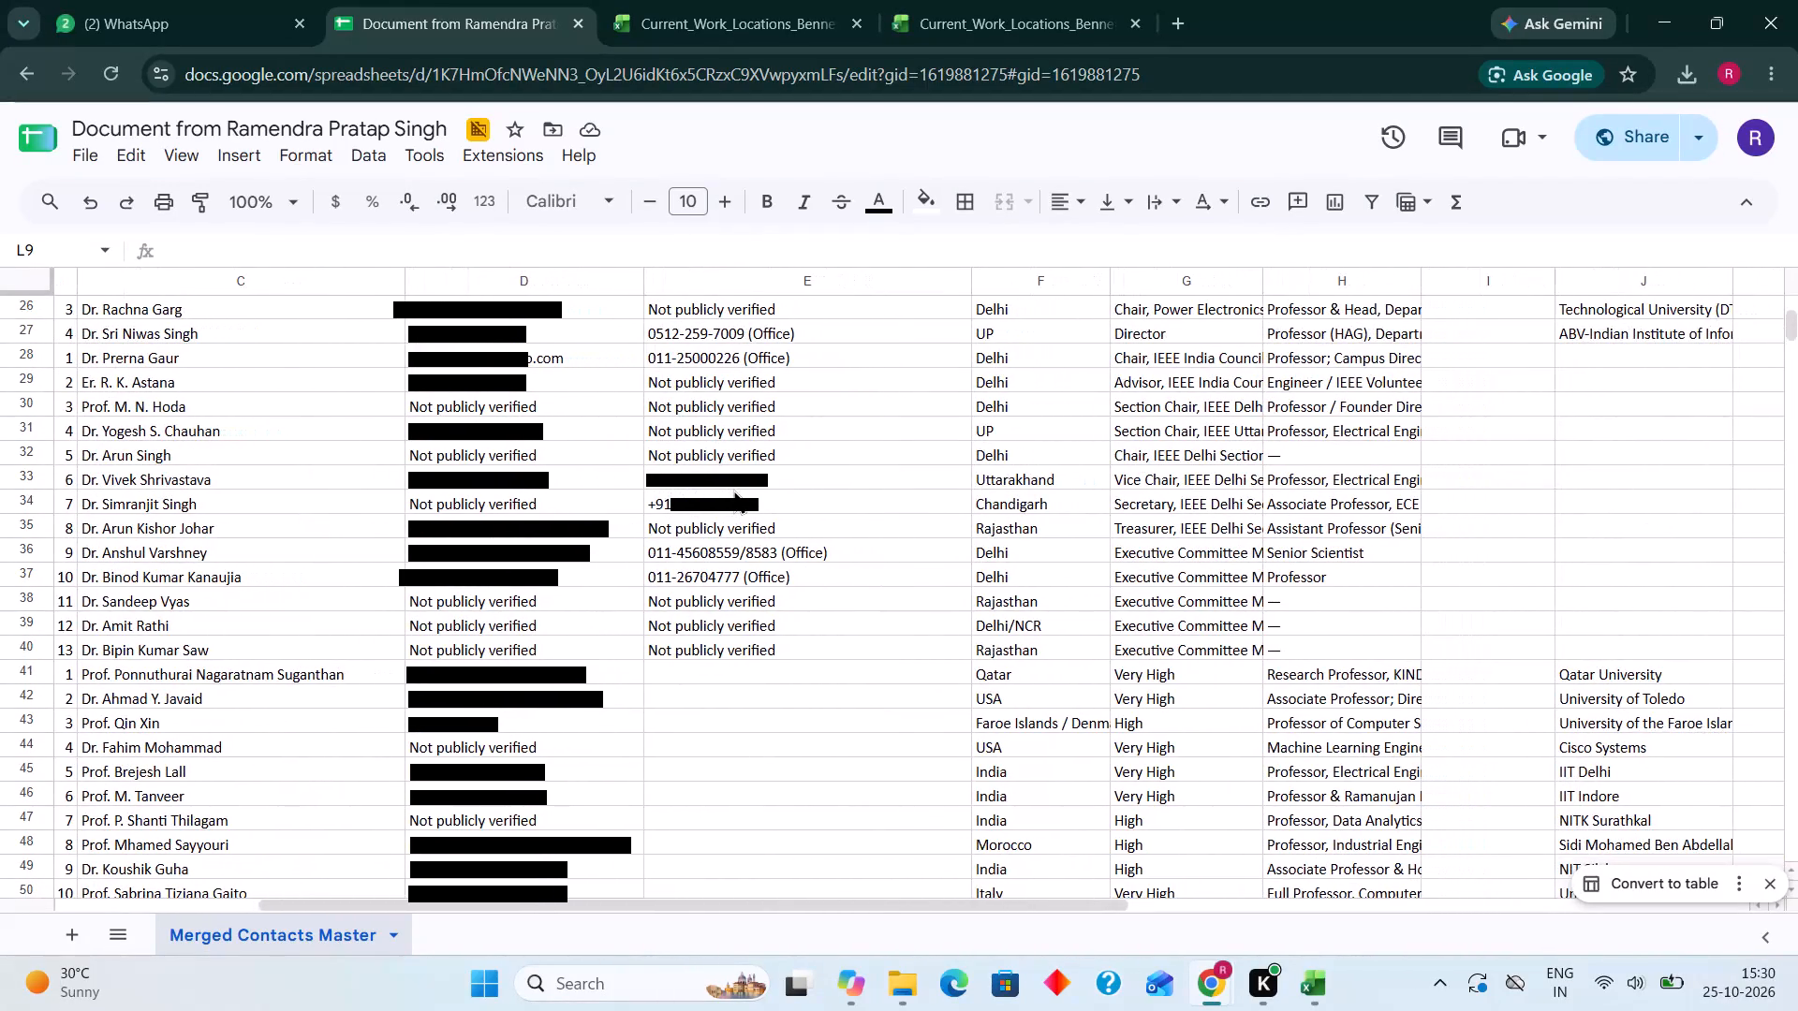
scroll(733, 489, up, 2)
scroll(733, 489, right, 3)
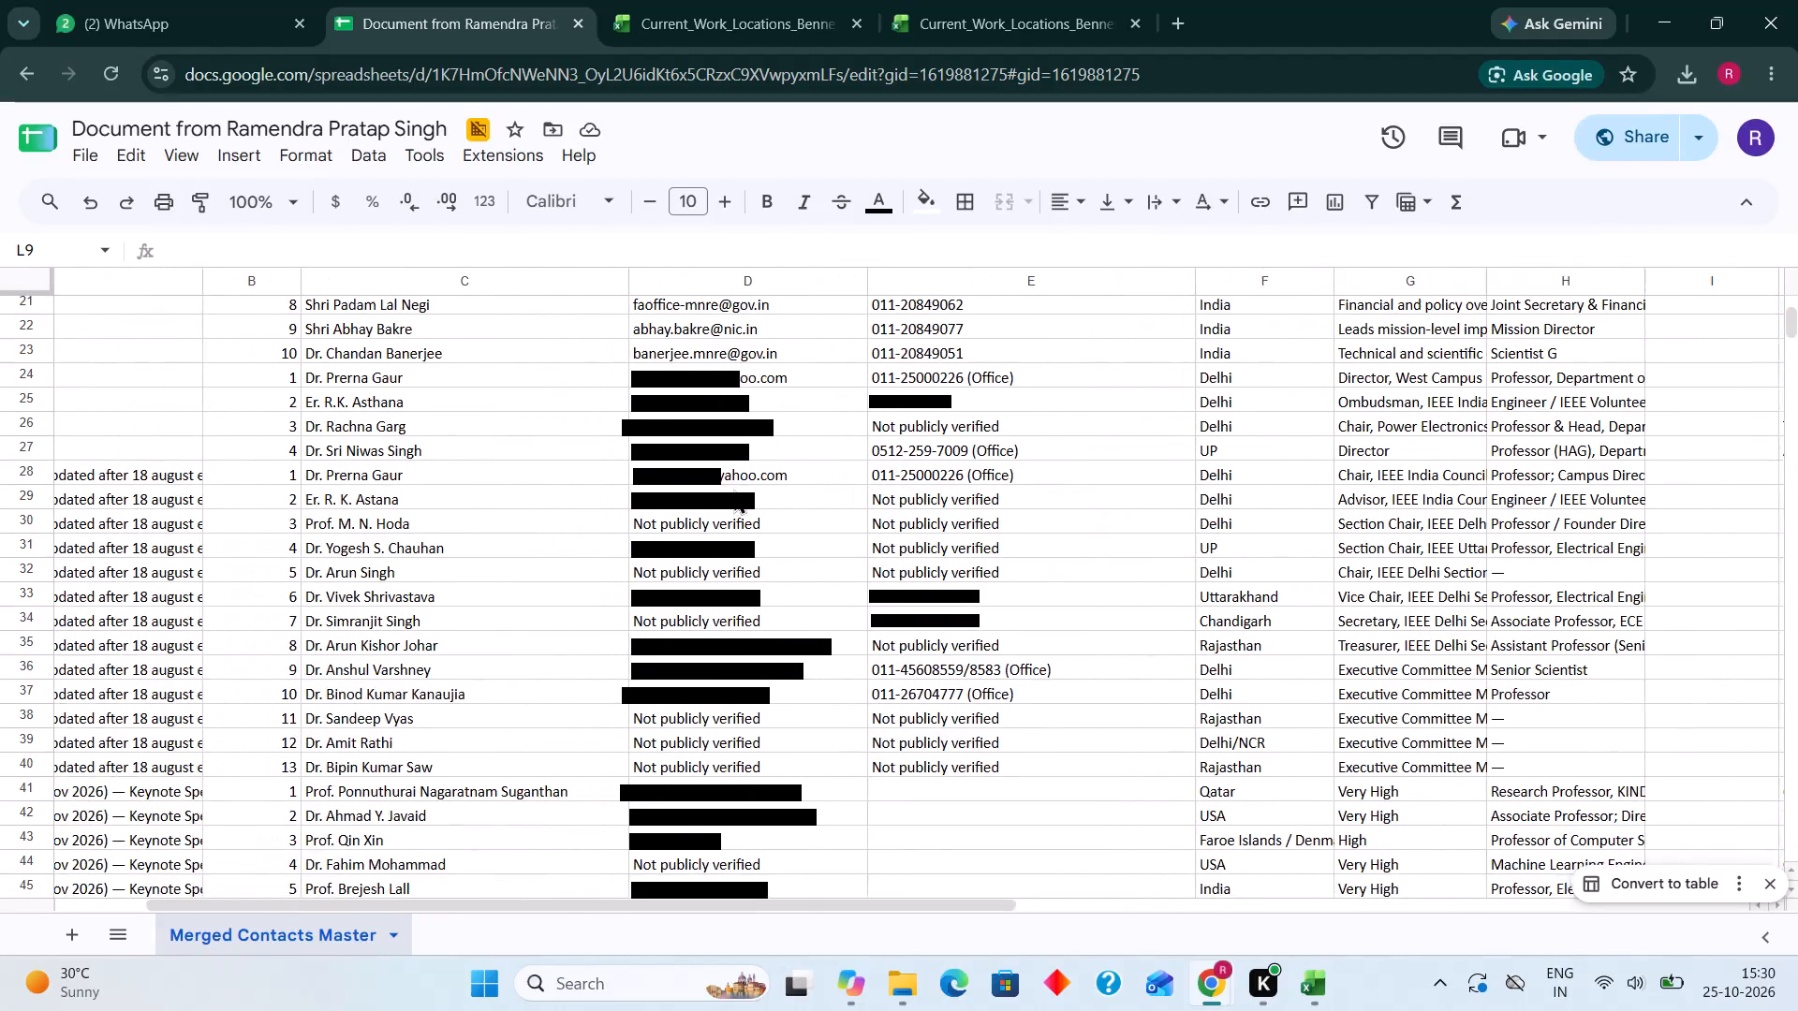
scroll(733, 489, left, 1)
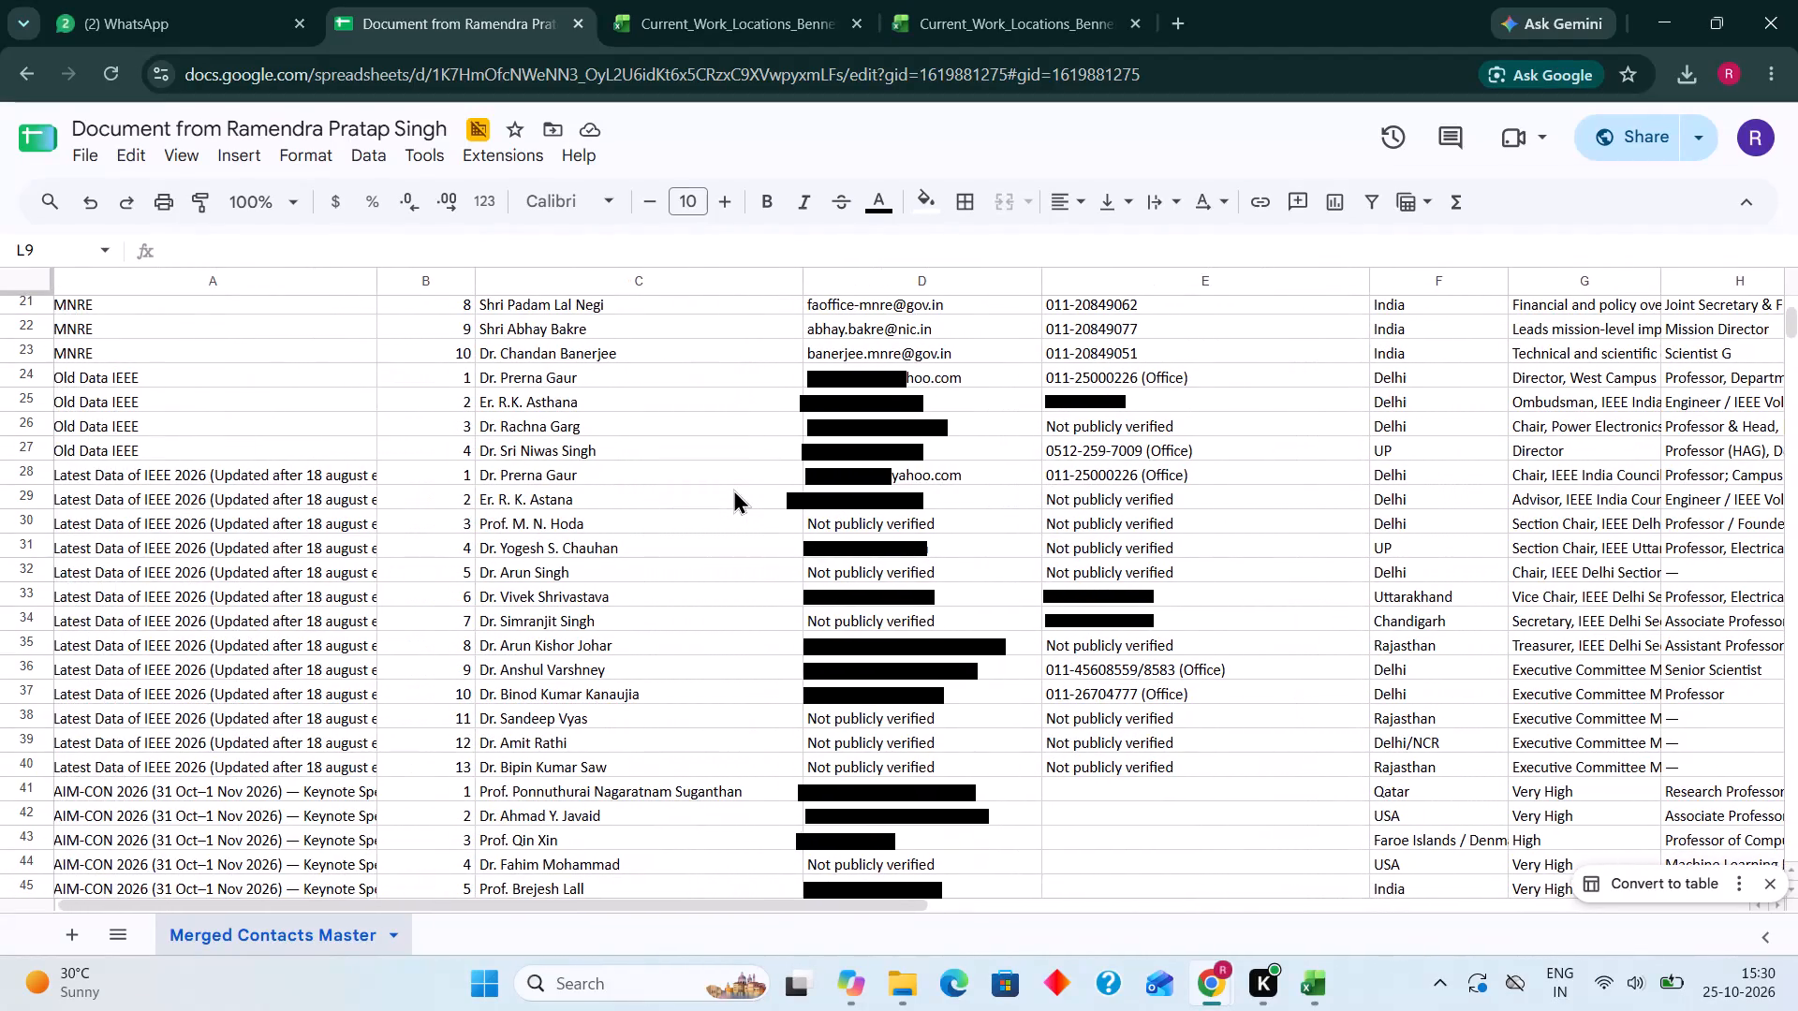
scroll(733, 489, left, 1)
scroll(733, 489, down, 2)
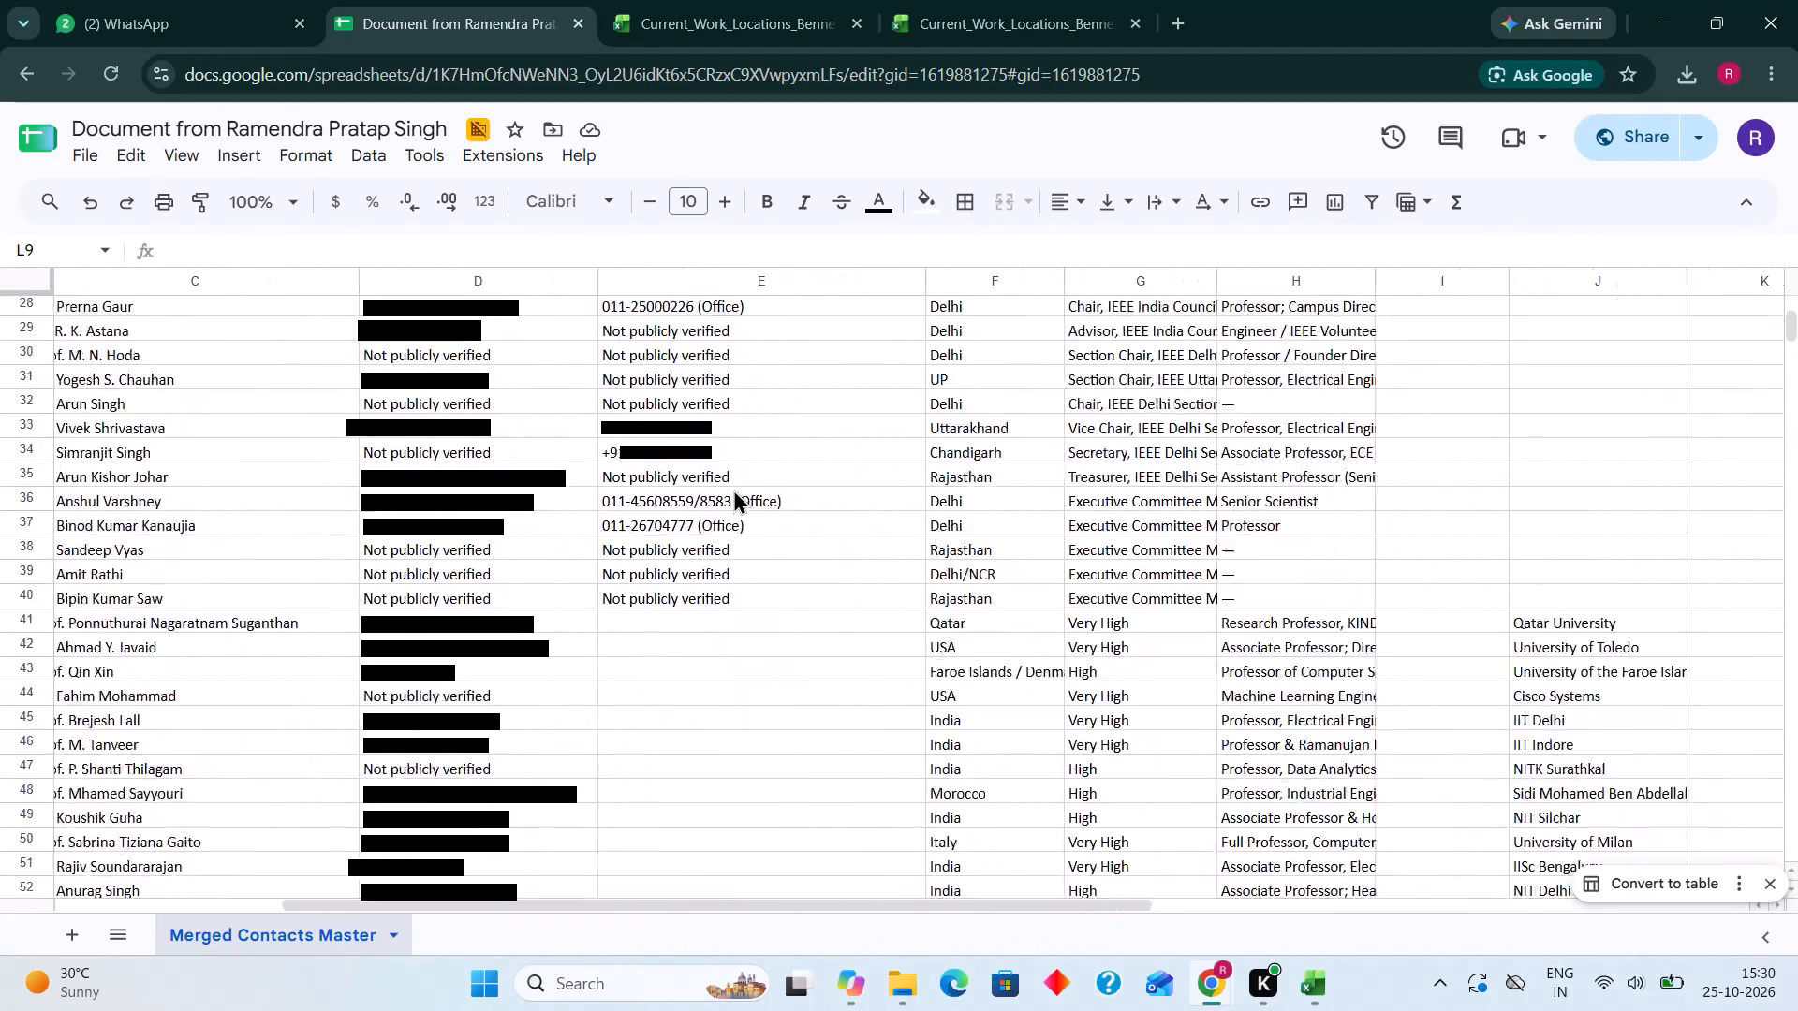
scroll(733, 489, down, 2)
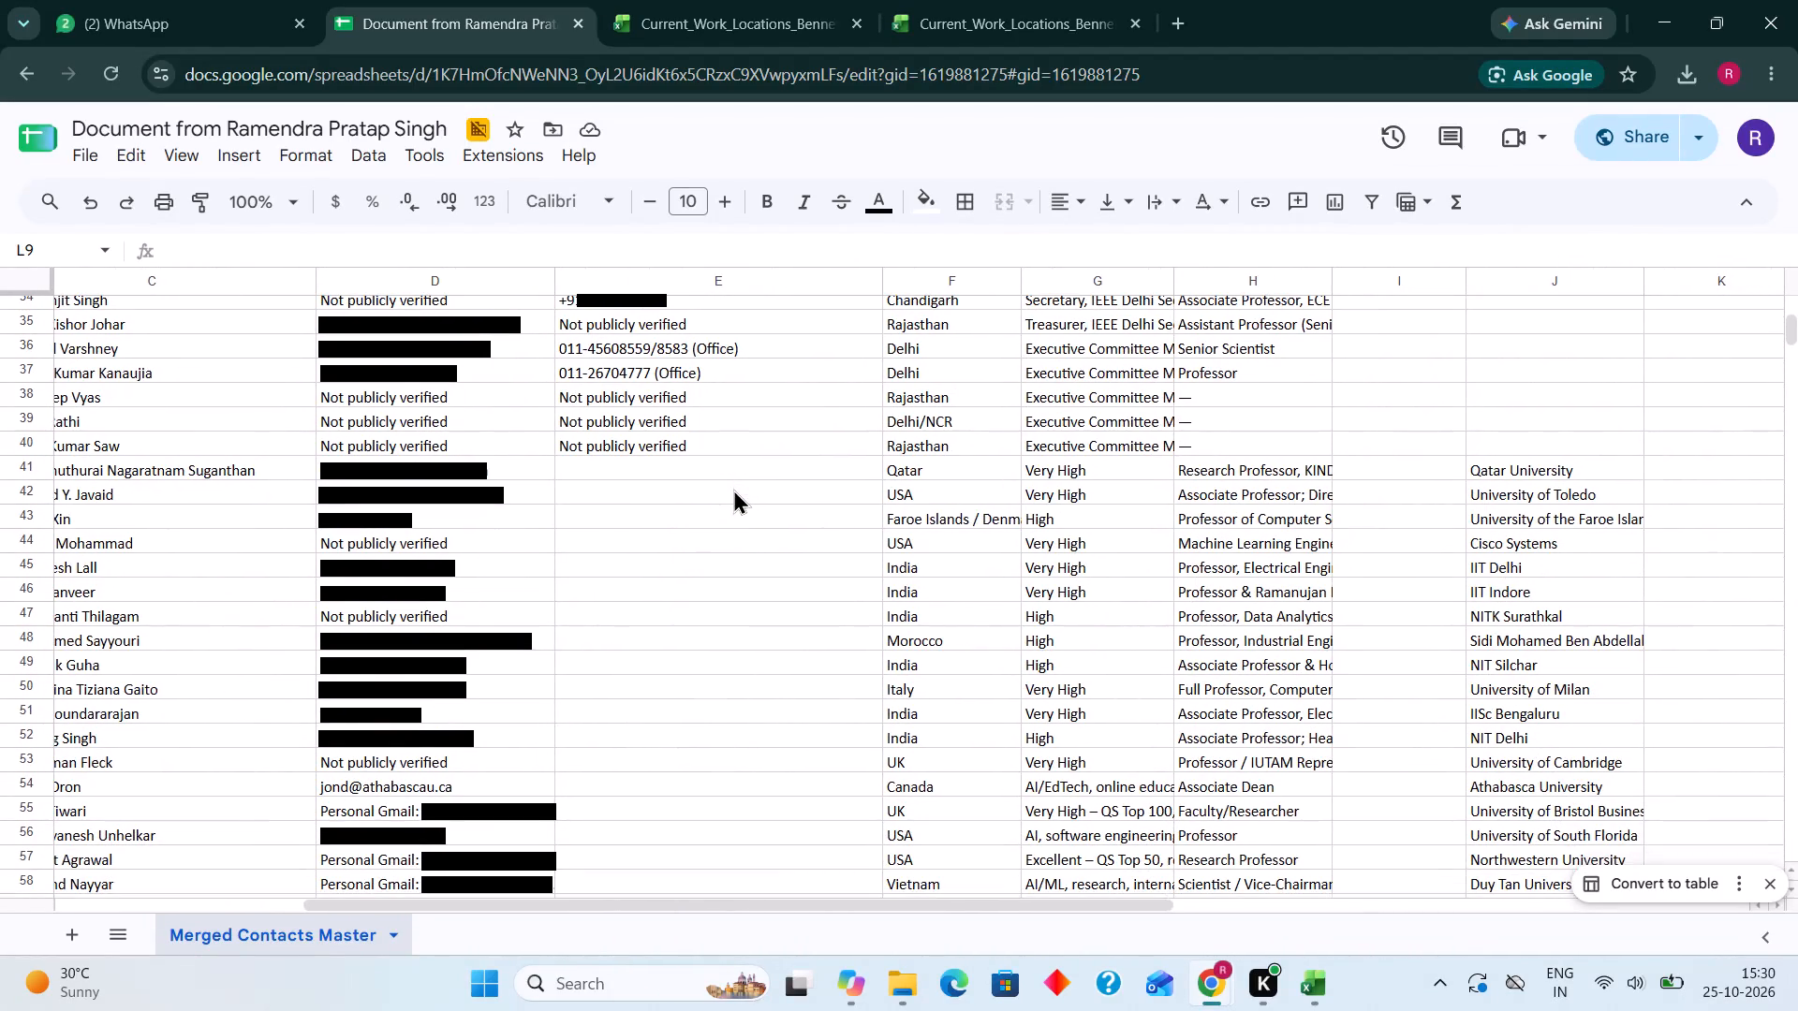
scroll(733, 489, up, 8)
scroll(733, 489, down, 6)
scroll(733, 489, up, 5)
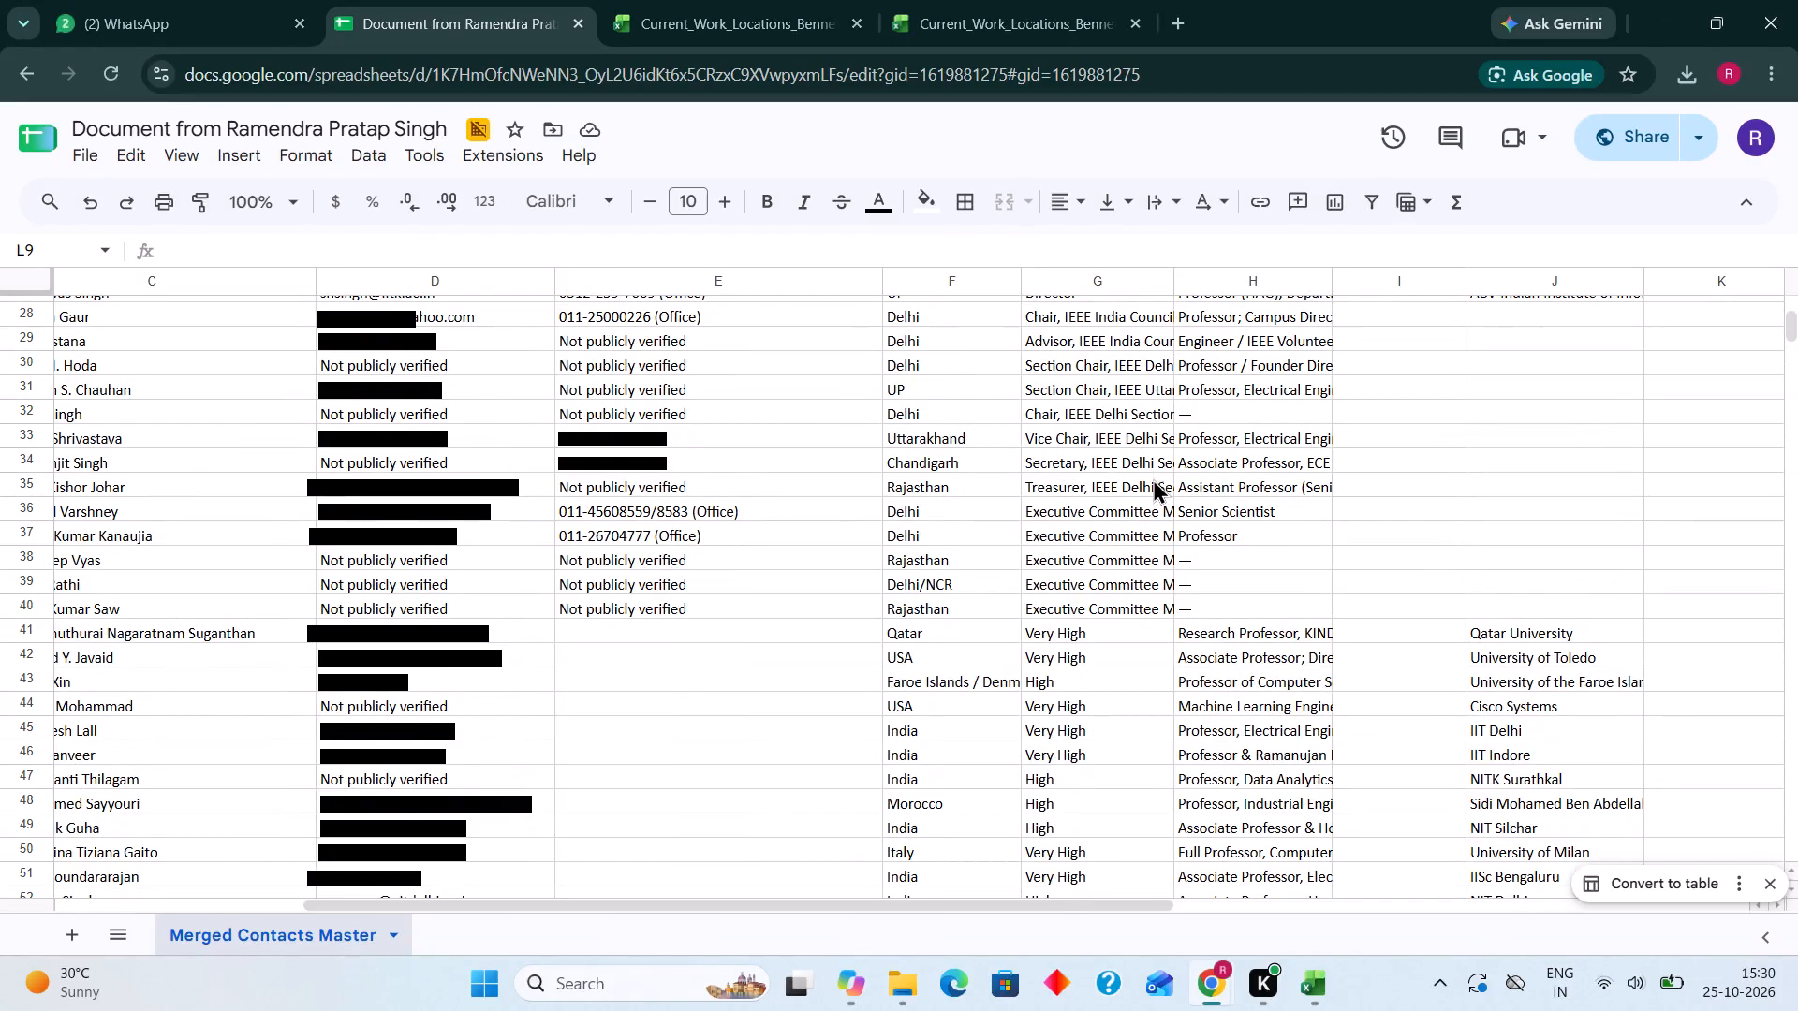
scroll(1149, 482, down, 1)
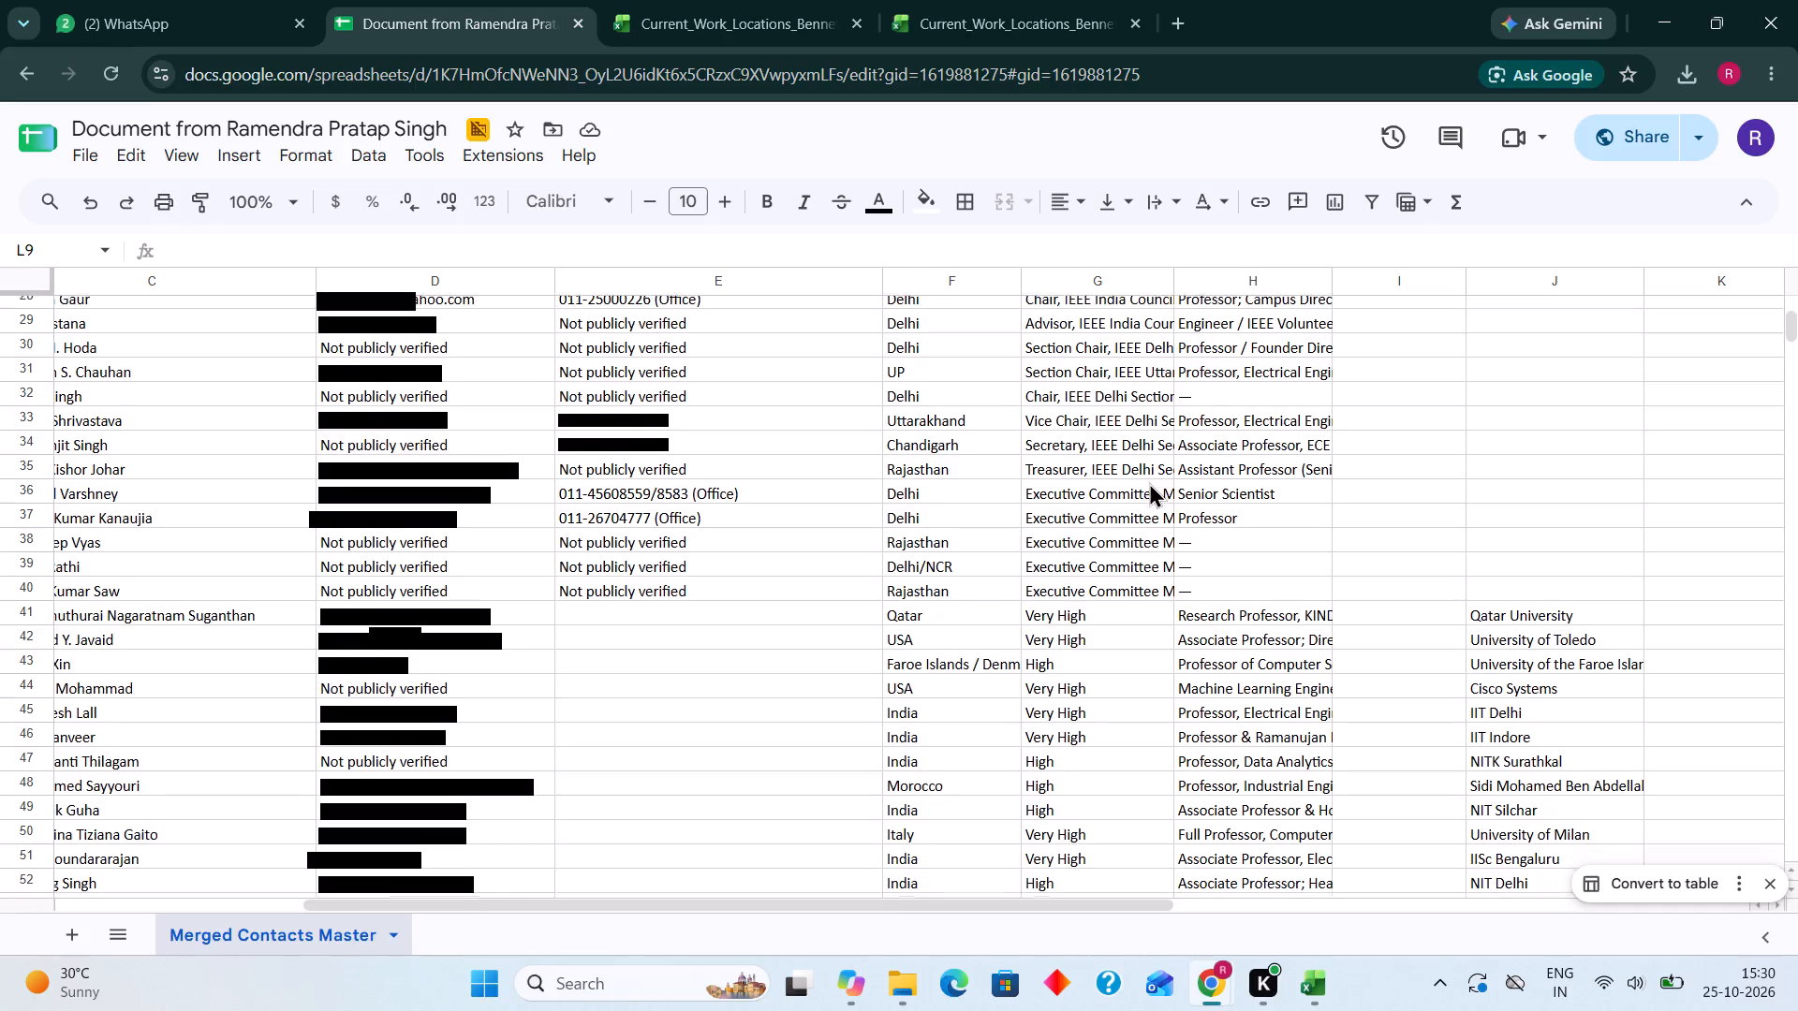
scroll(1149, 482, down, 1)
scroll(1149, 482, right, 6)
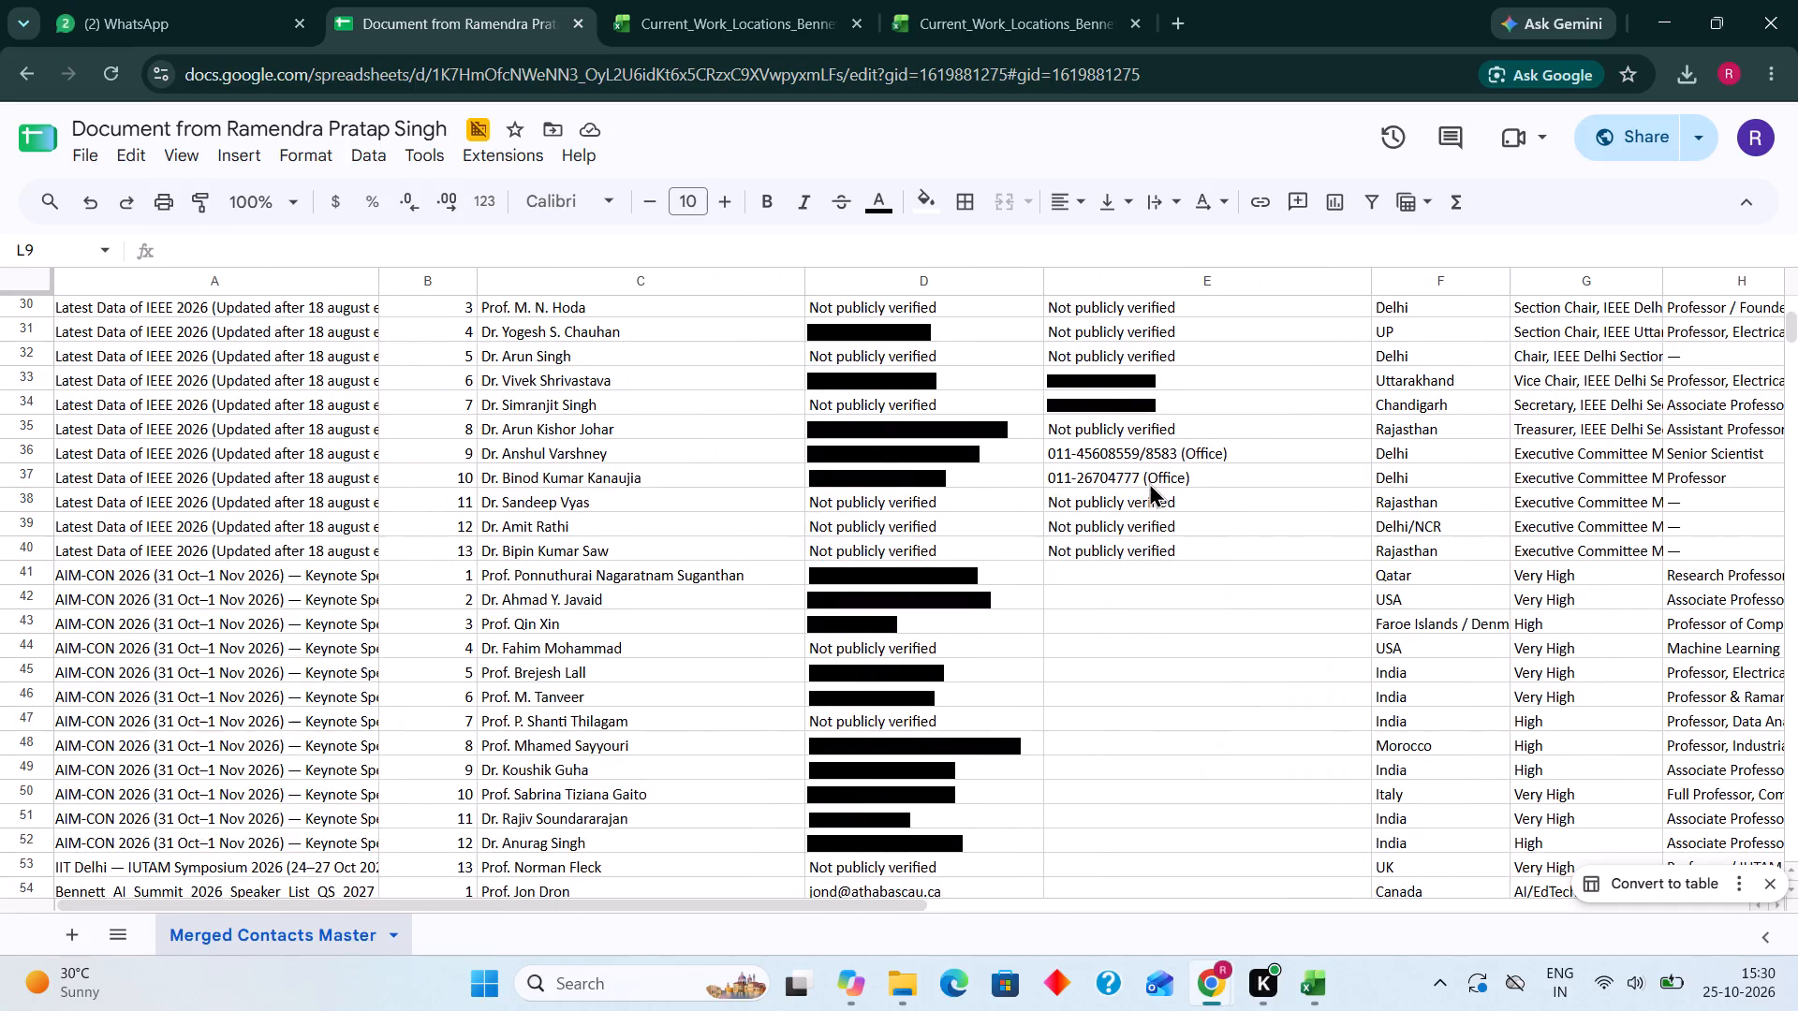
scroll(1149, 482, right, 2)
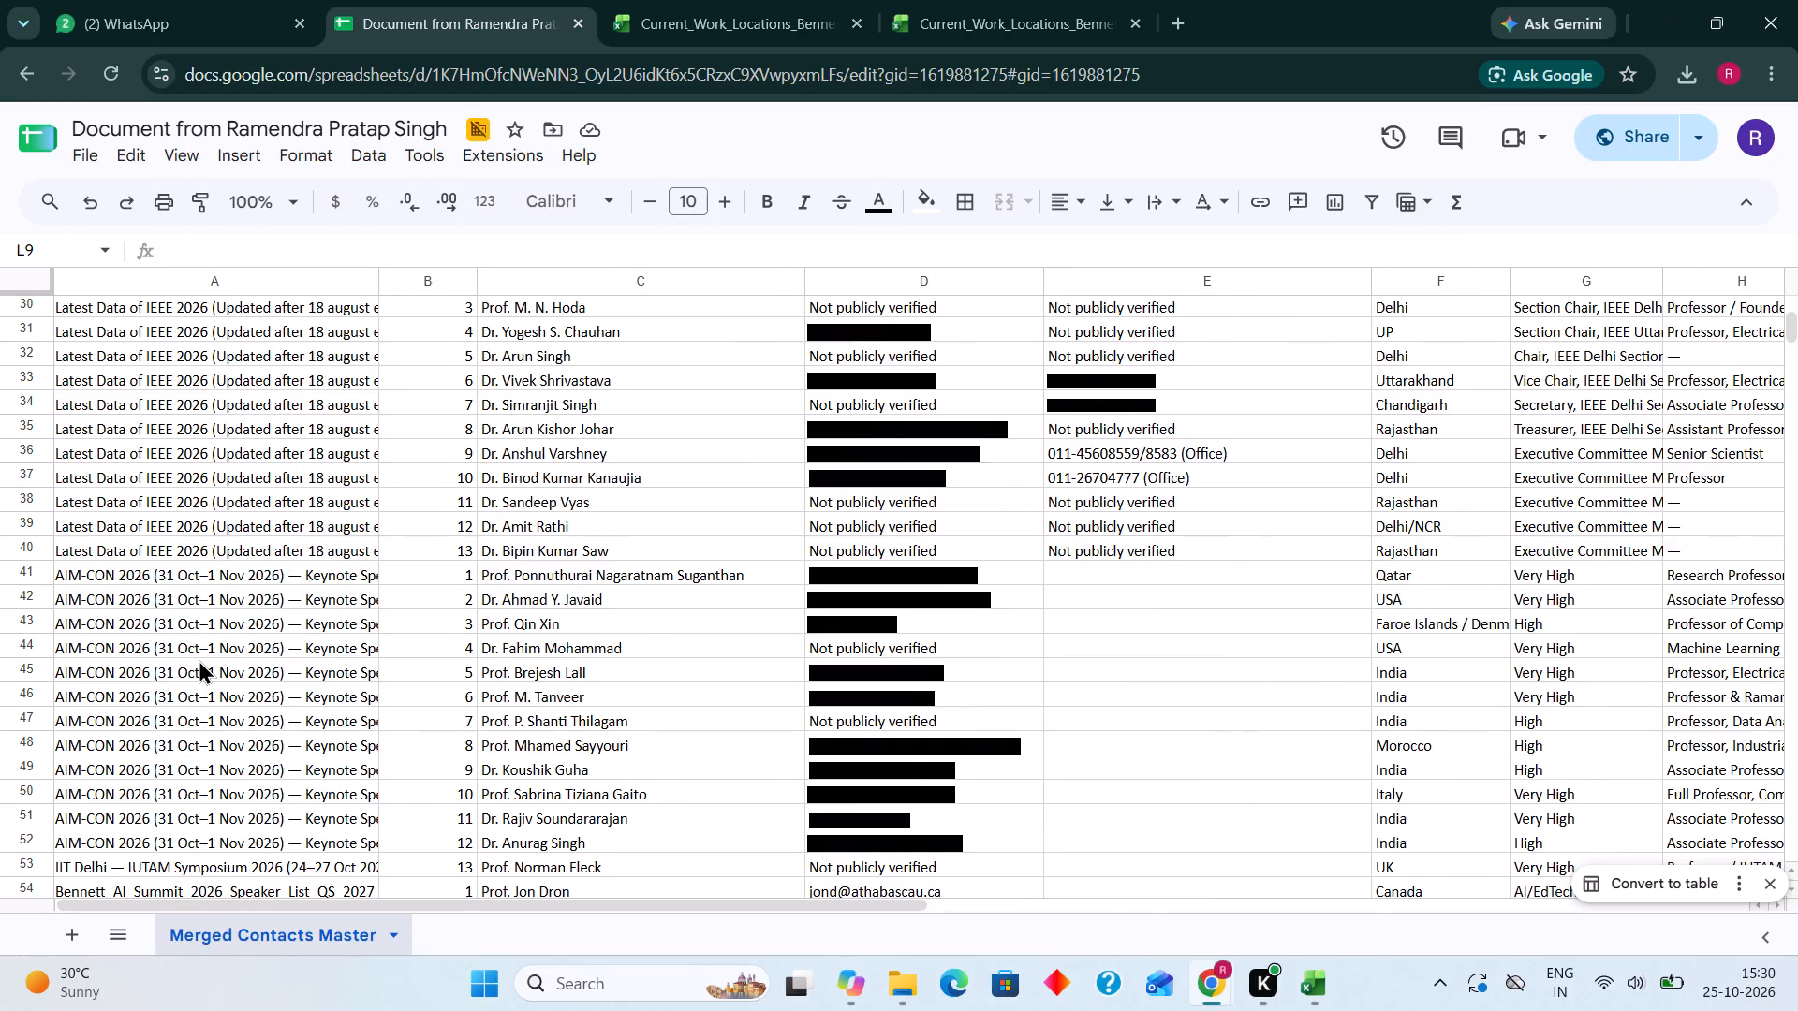
Review the organization groups and their contact rows through to the end of the merged list.
scroll(199, 659, down, 3)
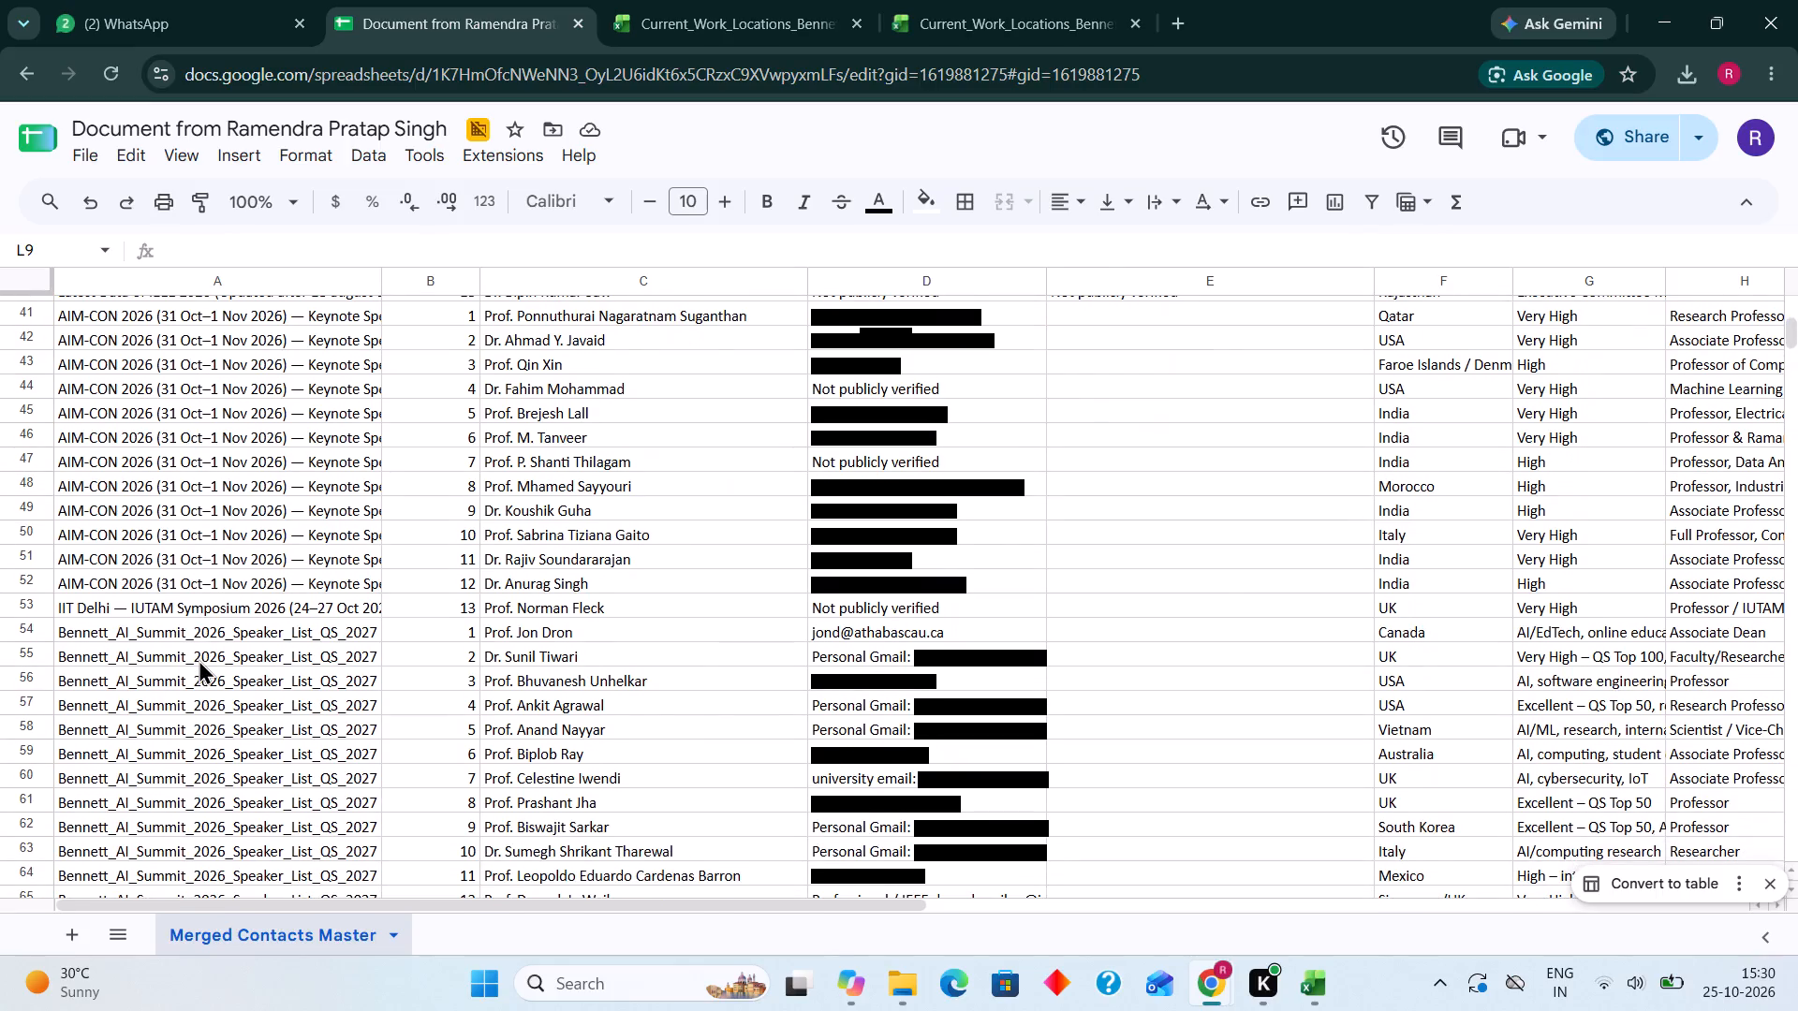
scroll(199, 659, up, 8)
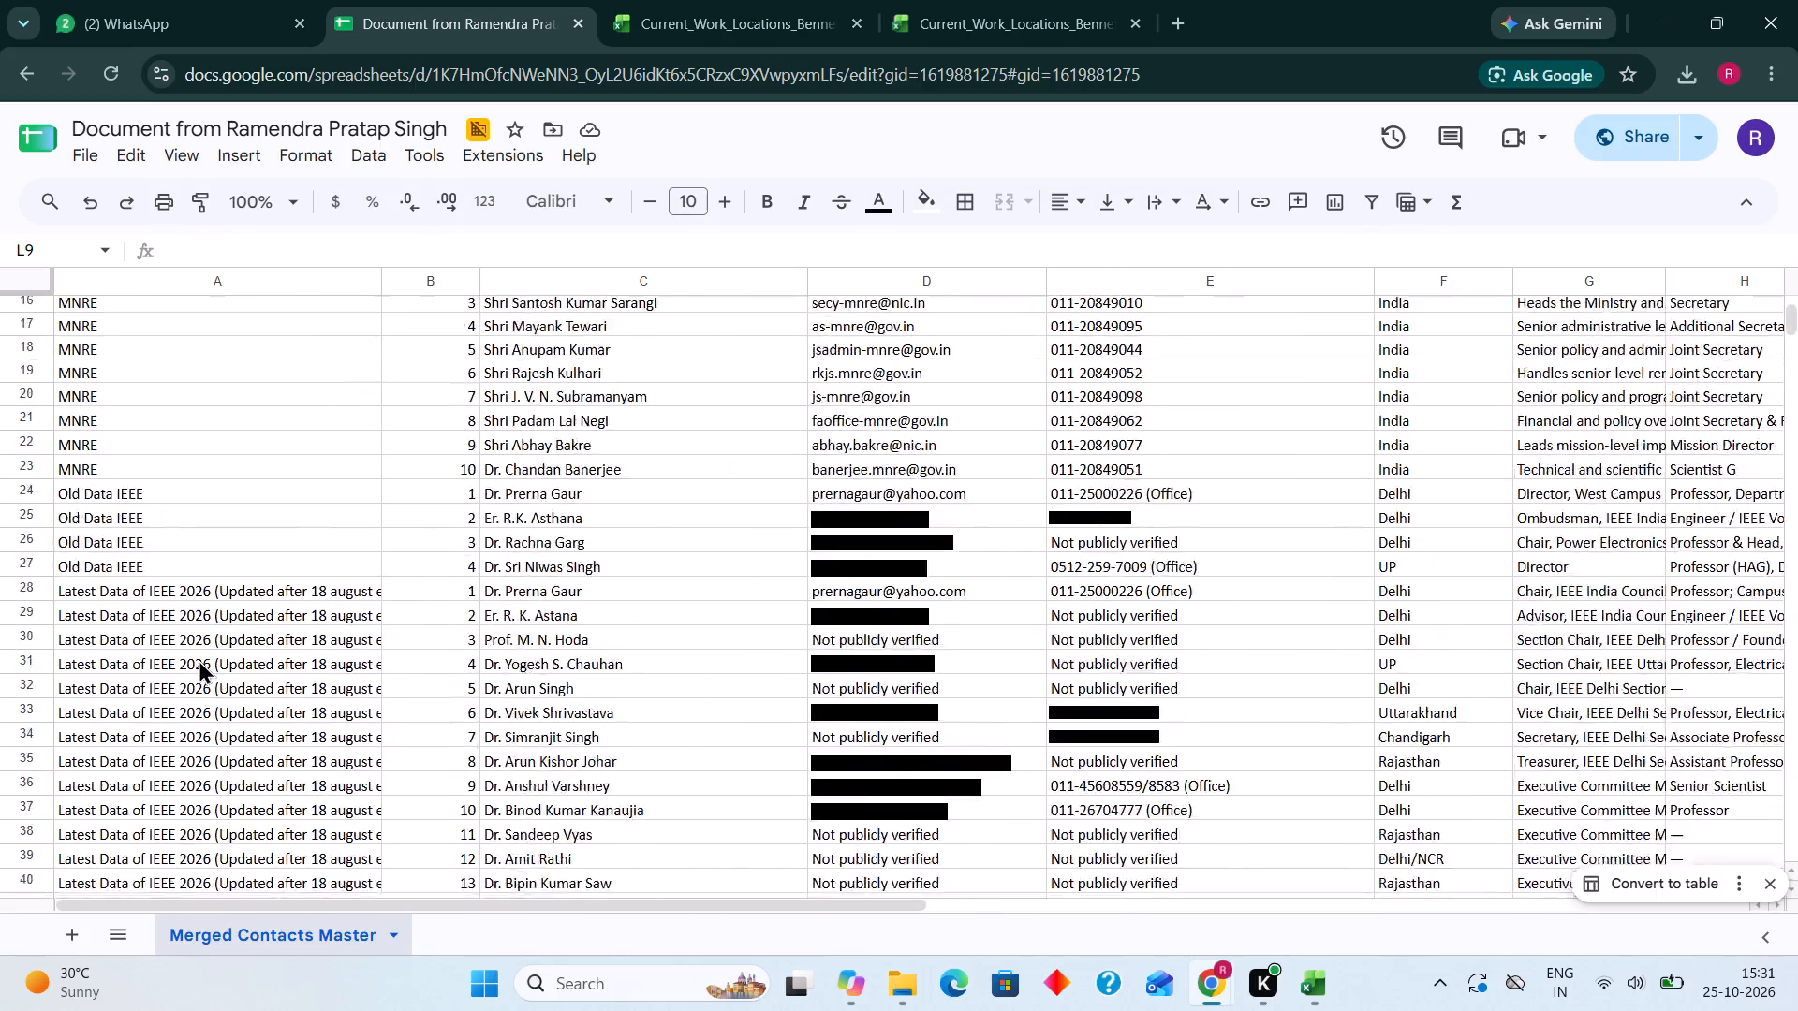
scroll(199, 659, up, 9)
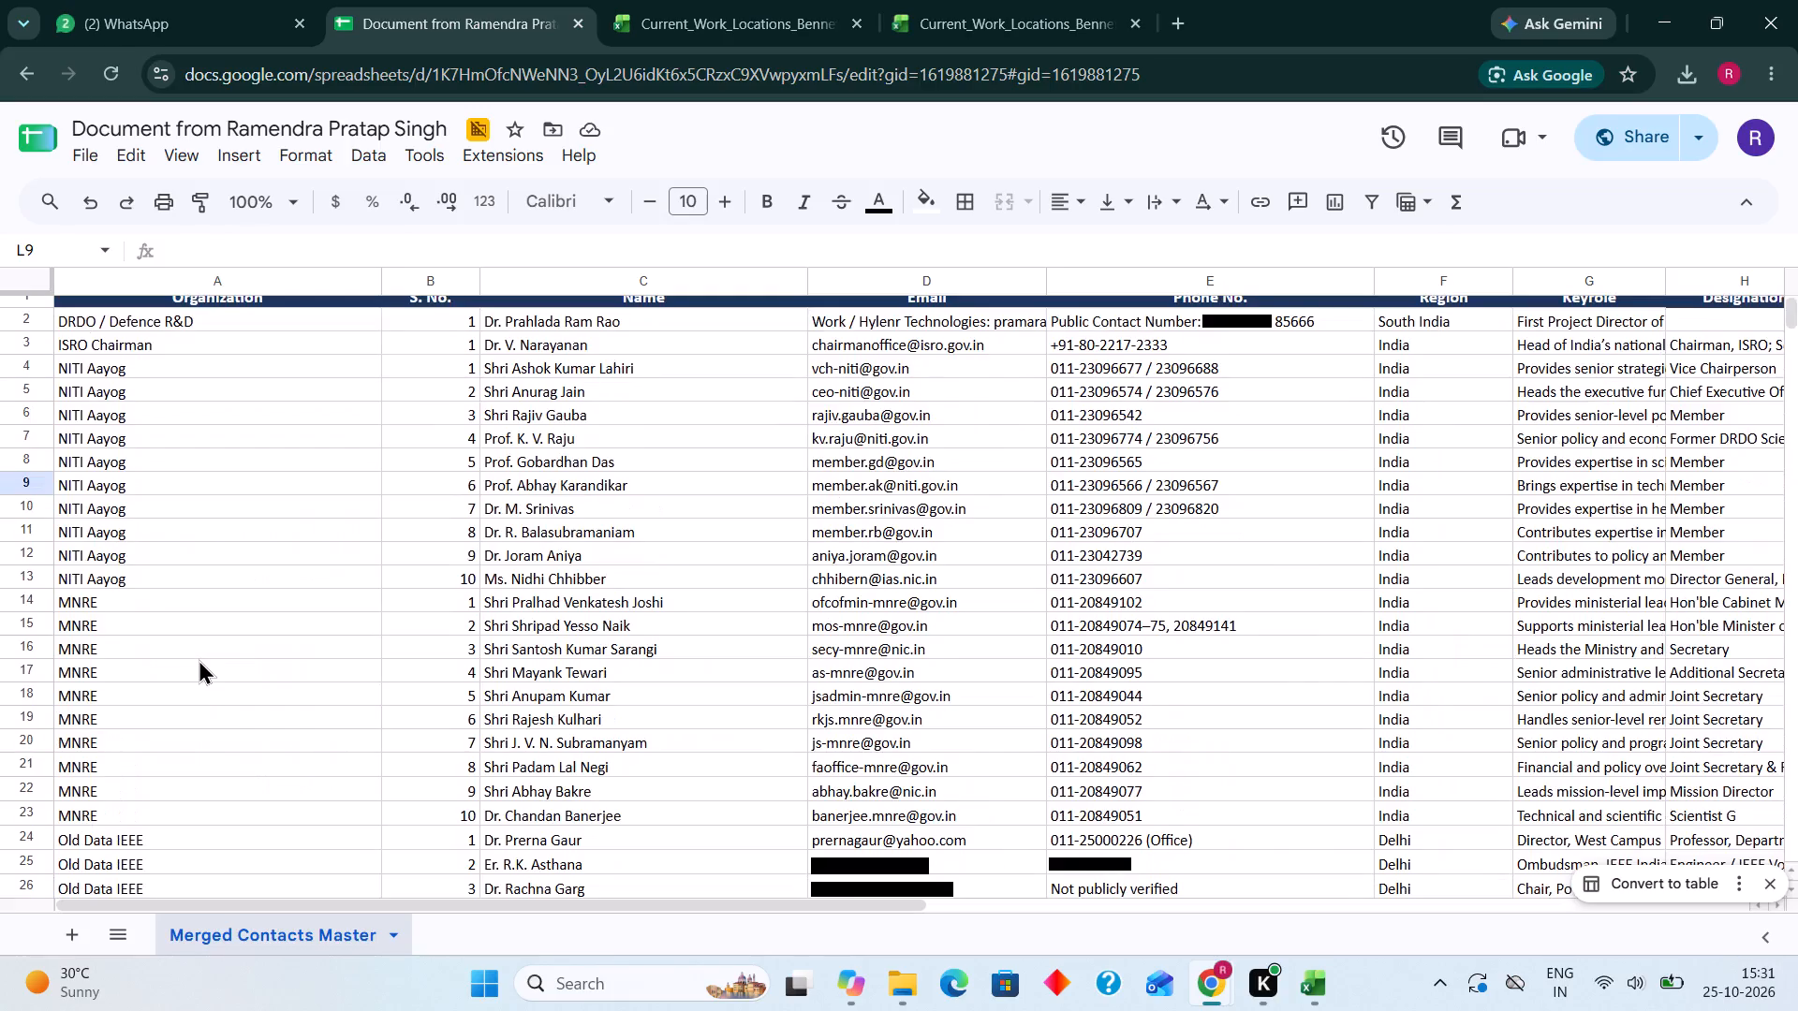
scroll(199, 659, down, 6)
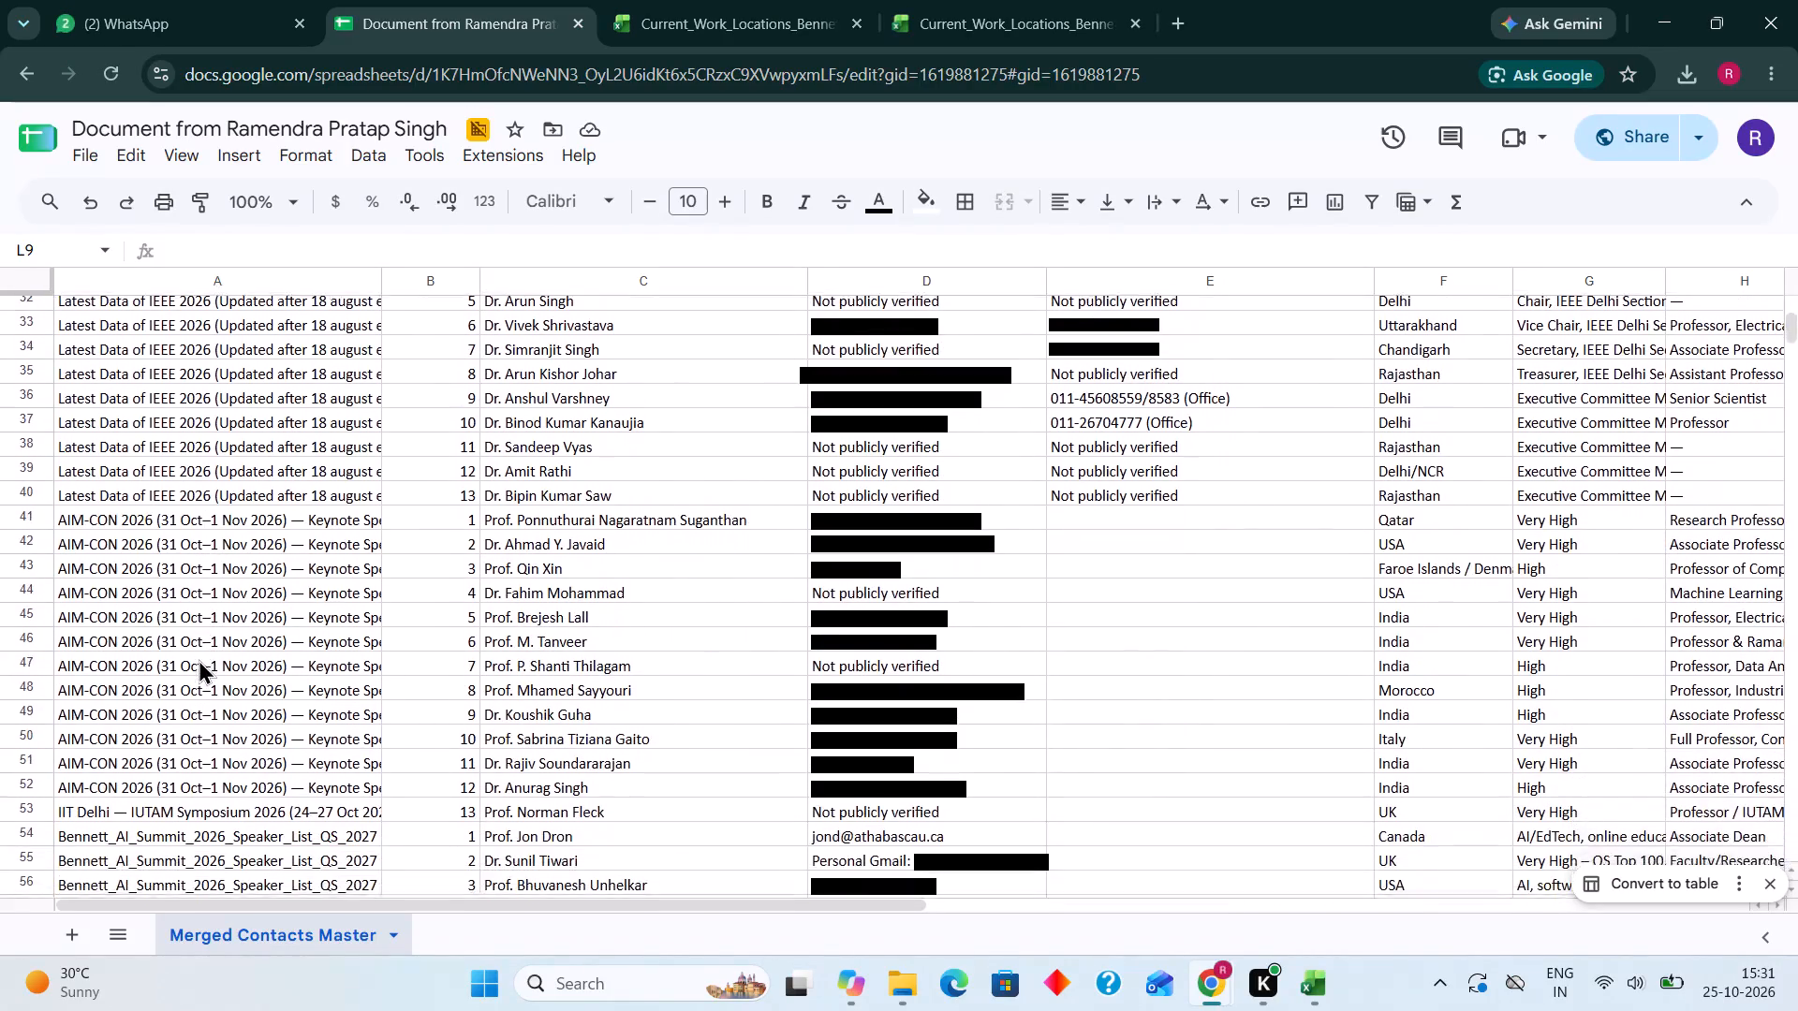
scroll(199, 659, down, 11)
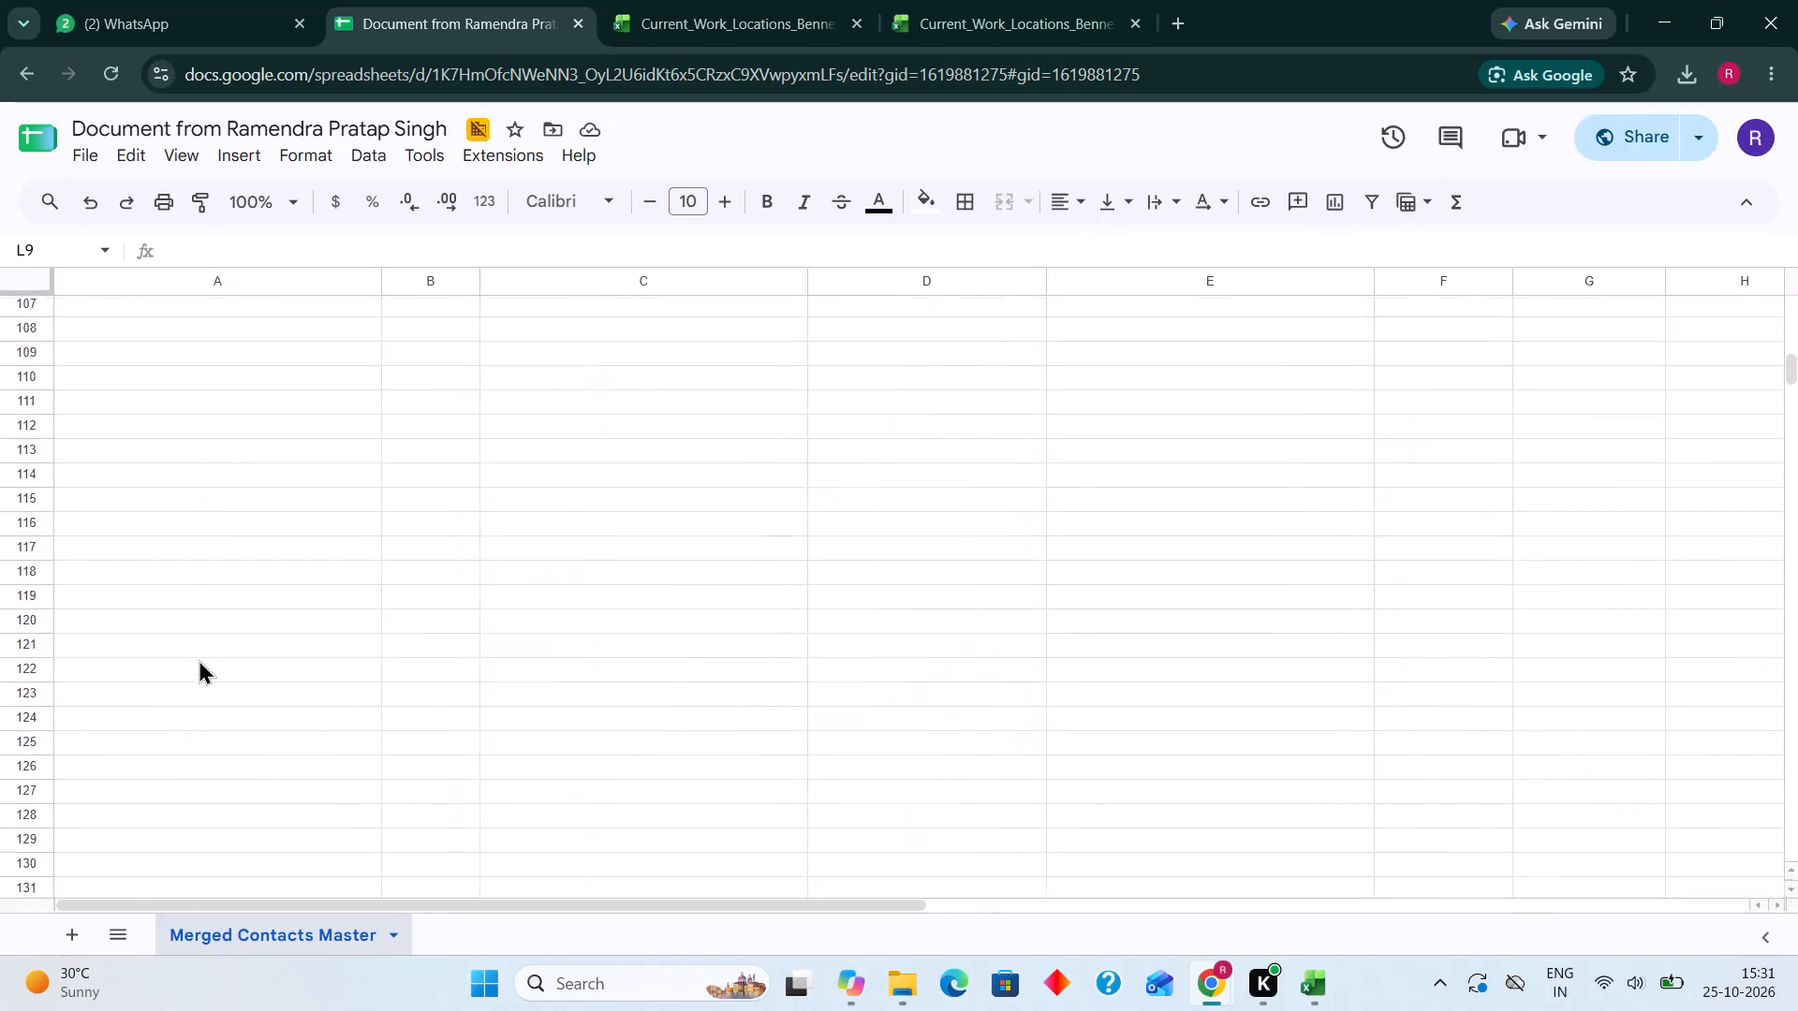
scroll(199, 659, up, 3)
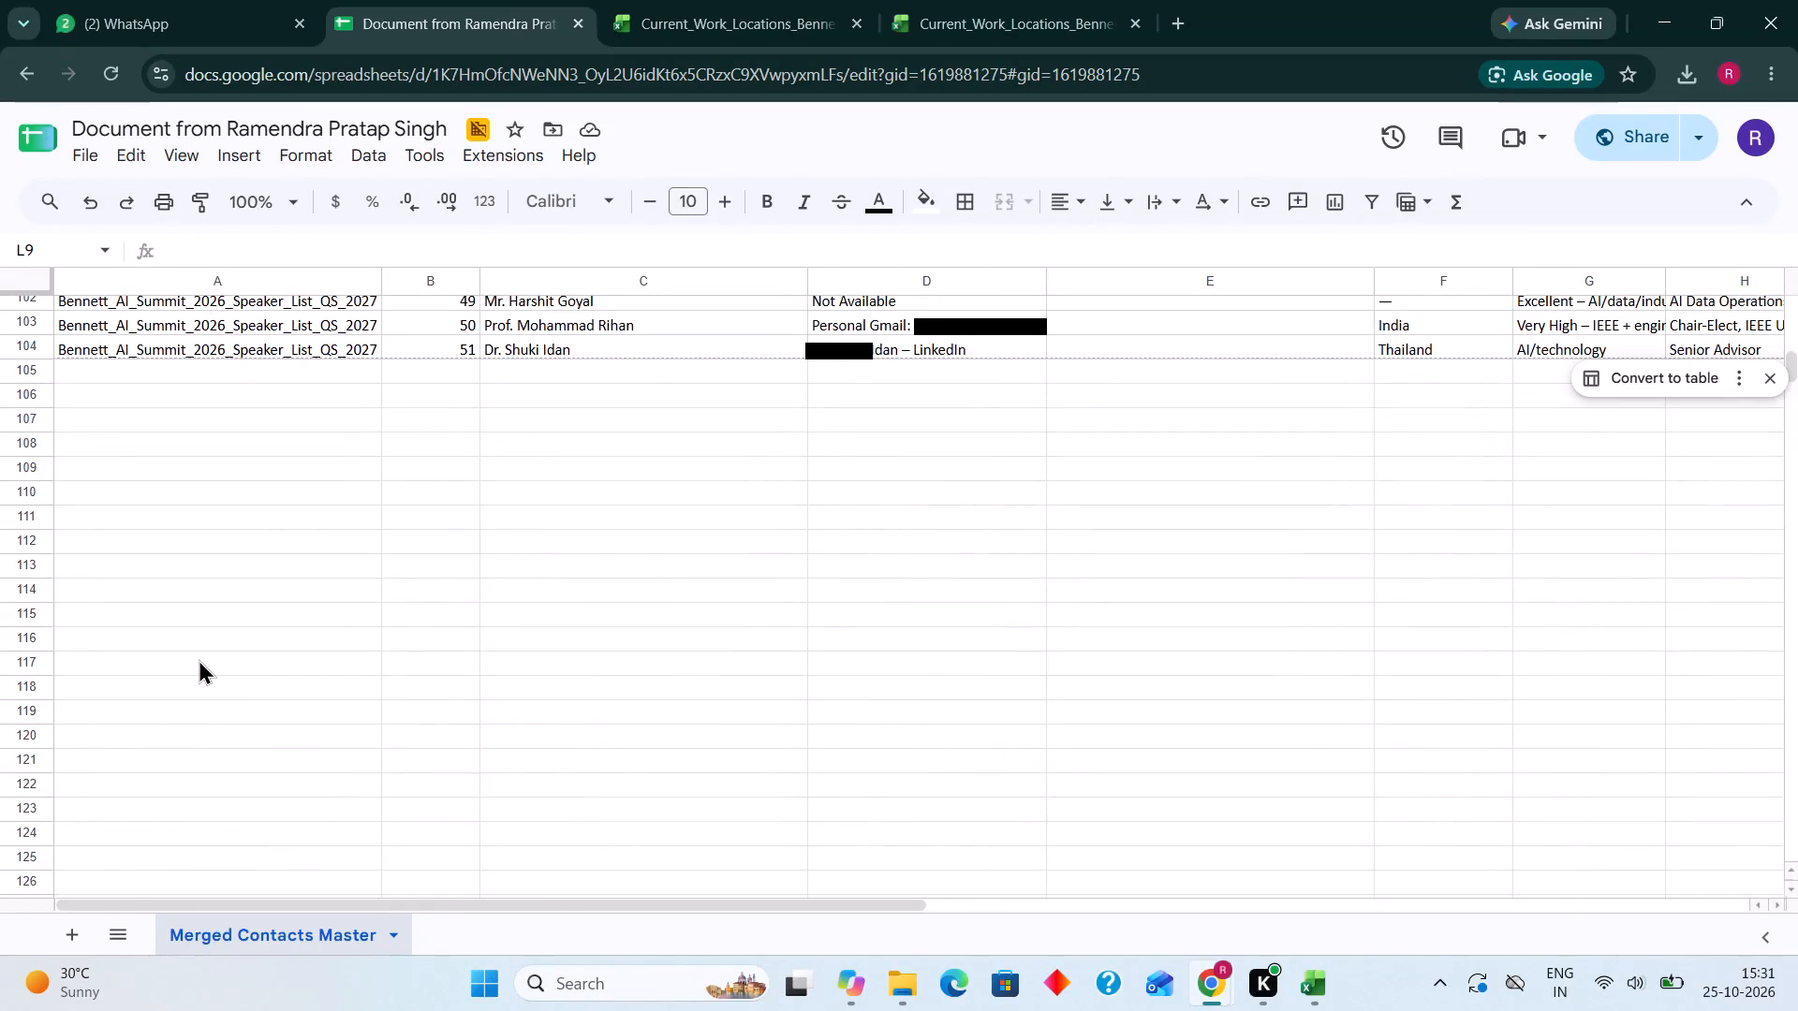
Review the name, email and region entries of the Bennett AI Summit speakers near the end of the merged list.
scroll(199, 659, up, 3)
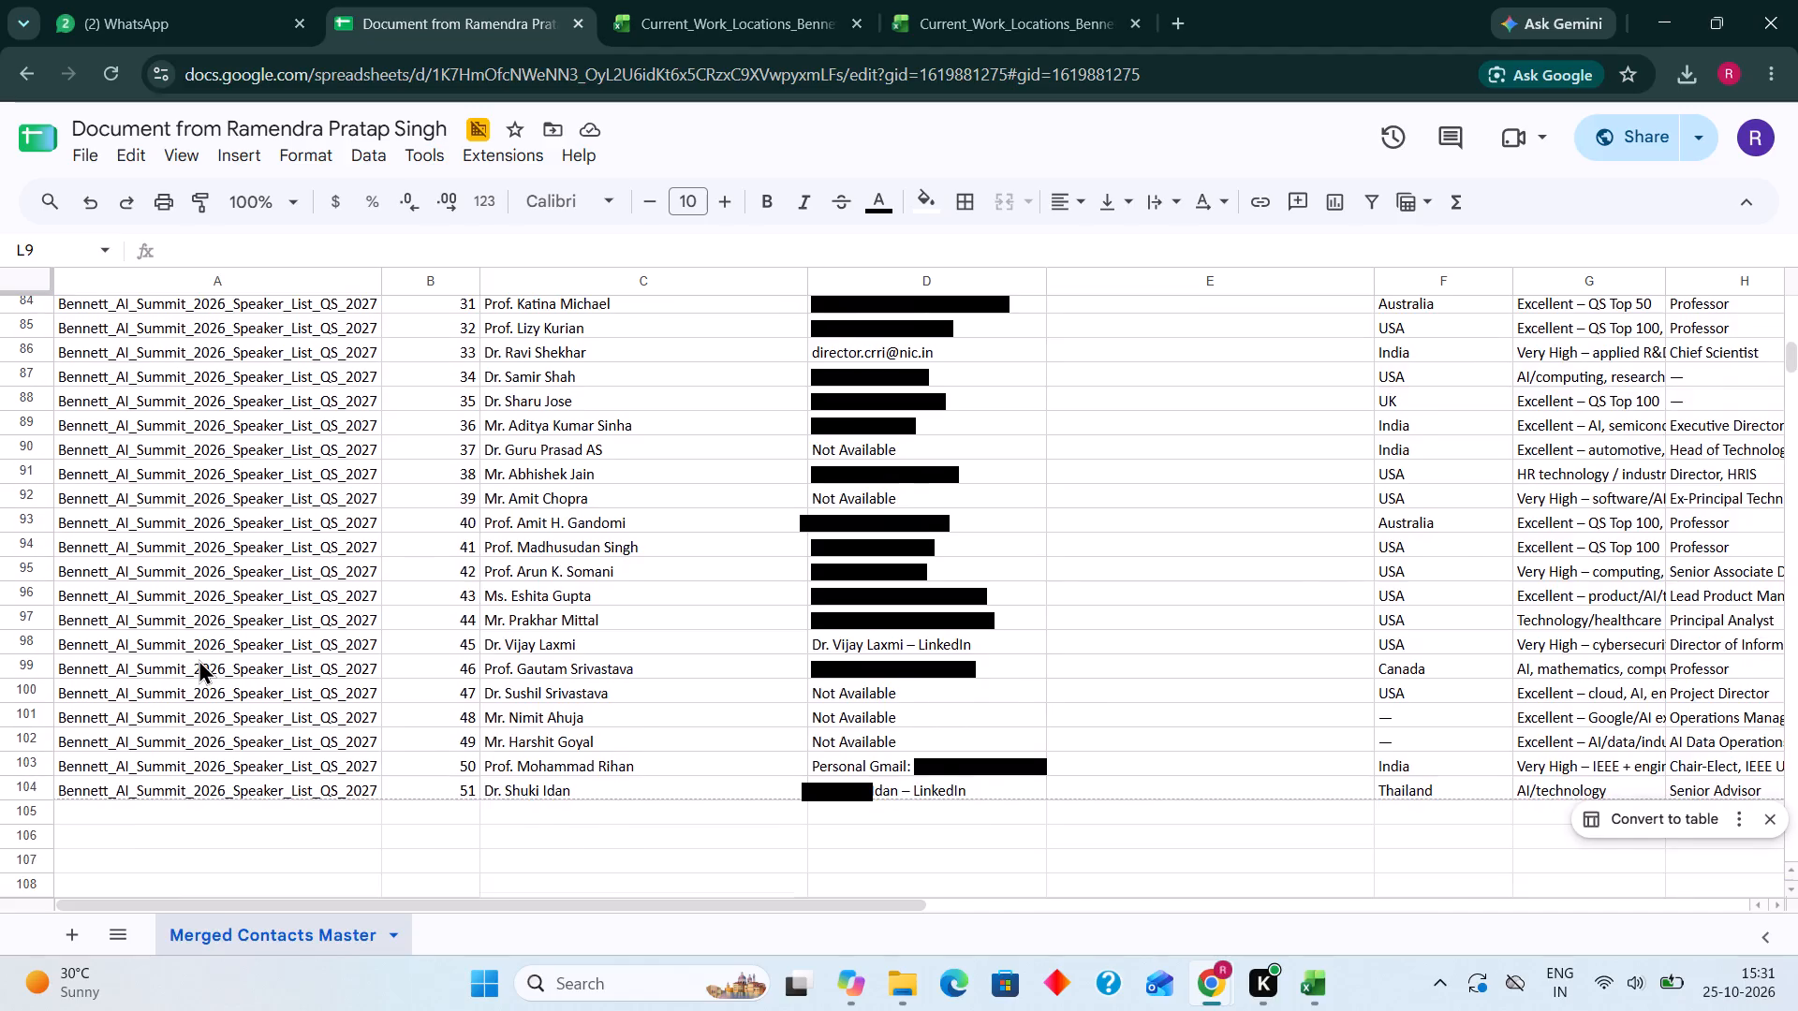
scroll(199, 659, up, 9)
scroll(199, 659, down, 6)
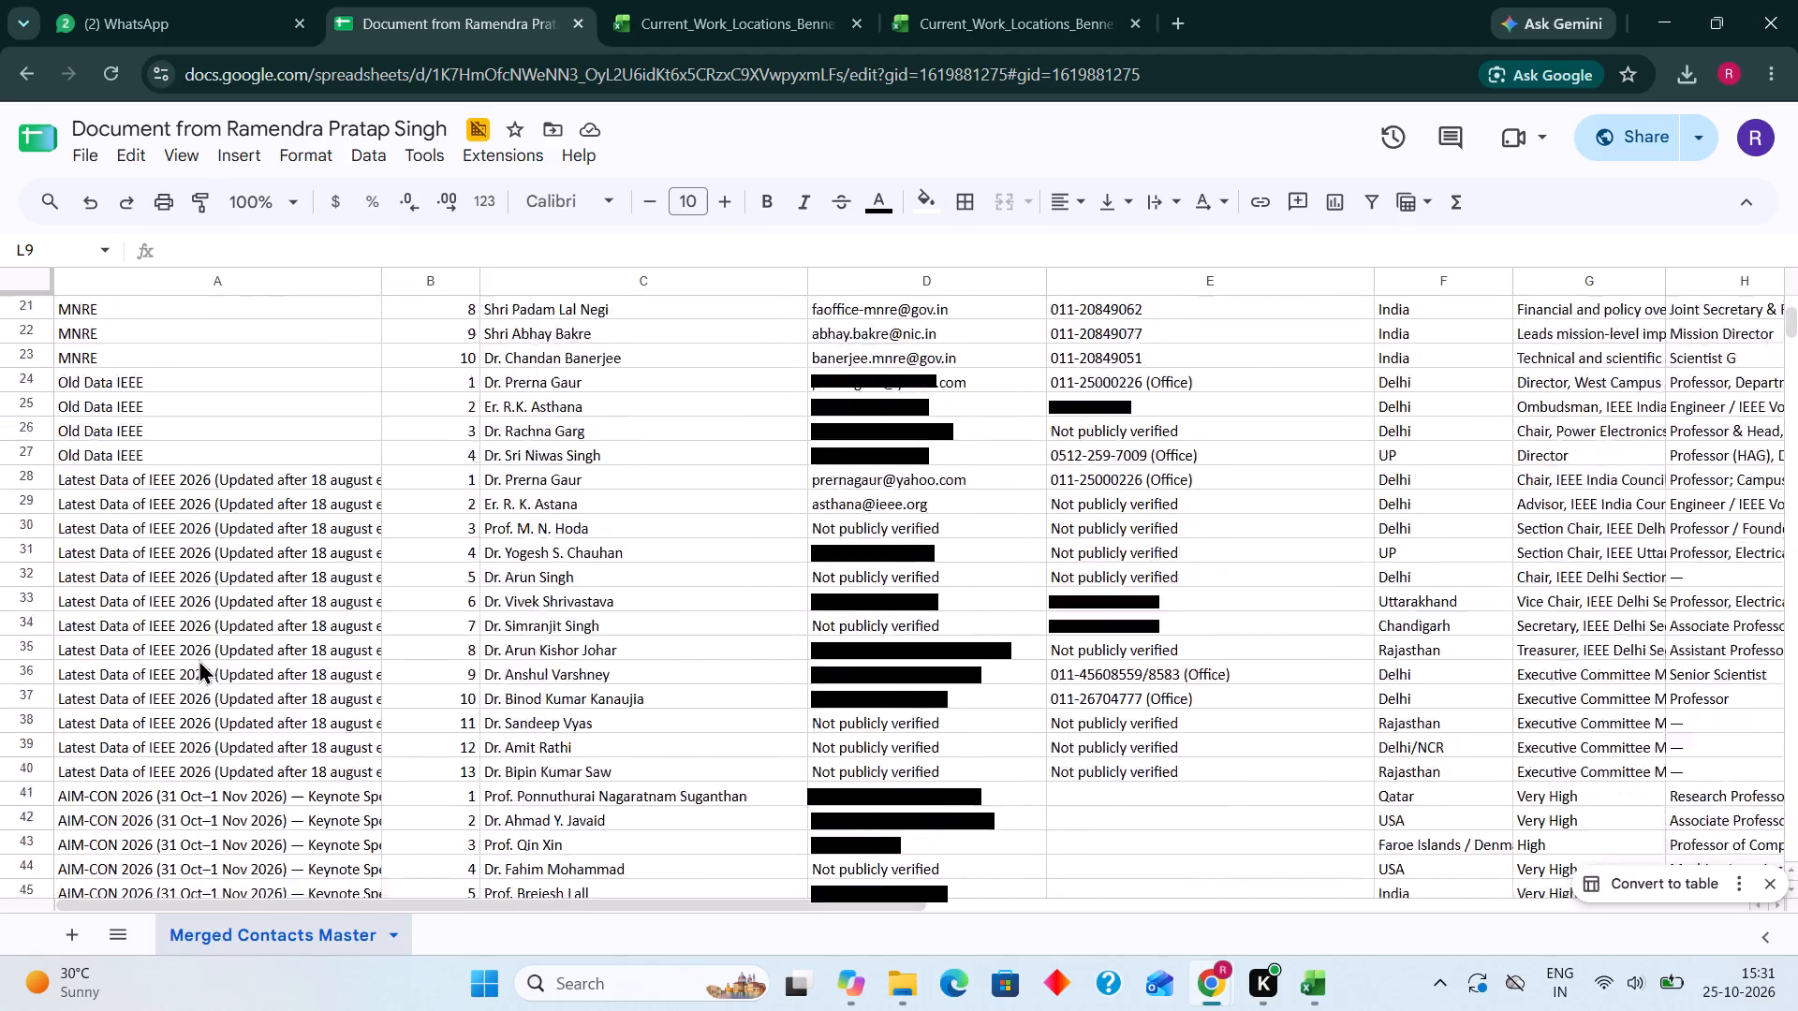
scroll(199, 659, down, 5)
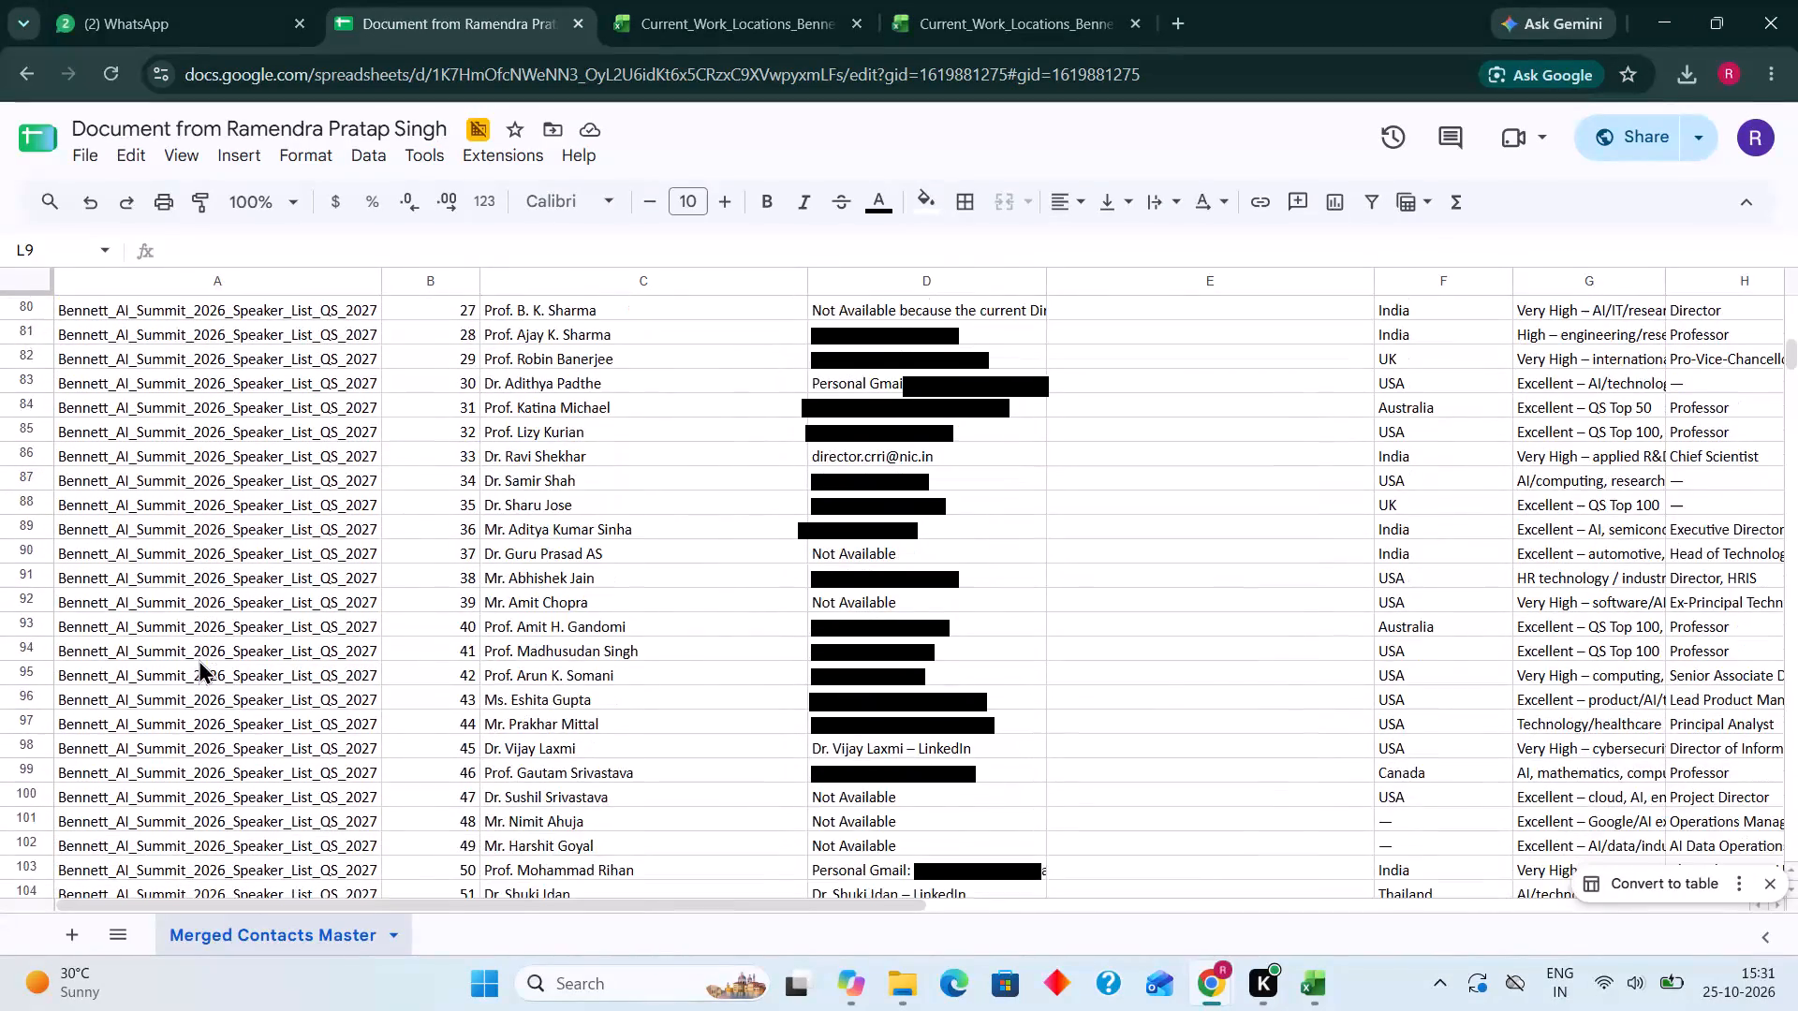
scroll(199, 659, down, 1)
scroll(199, 659, up, 1)
scroll(199, 659, left, 1)
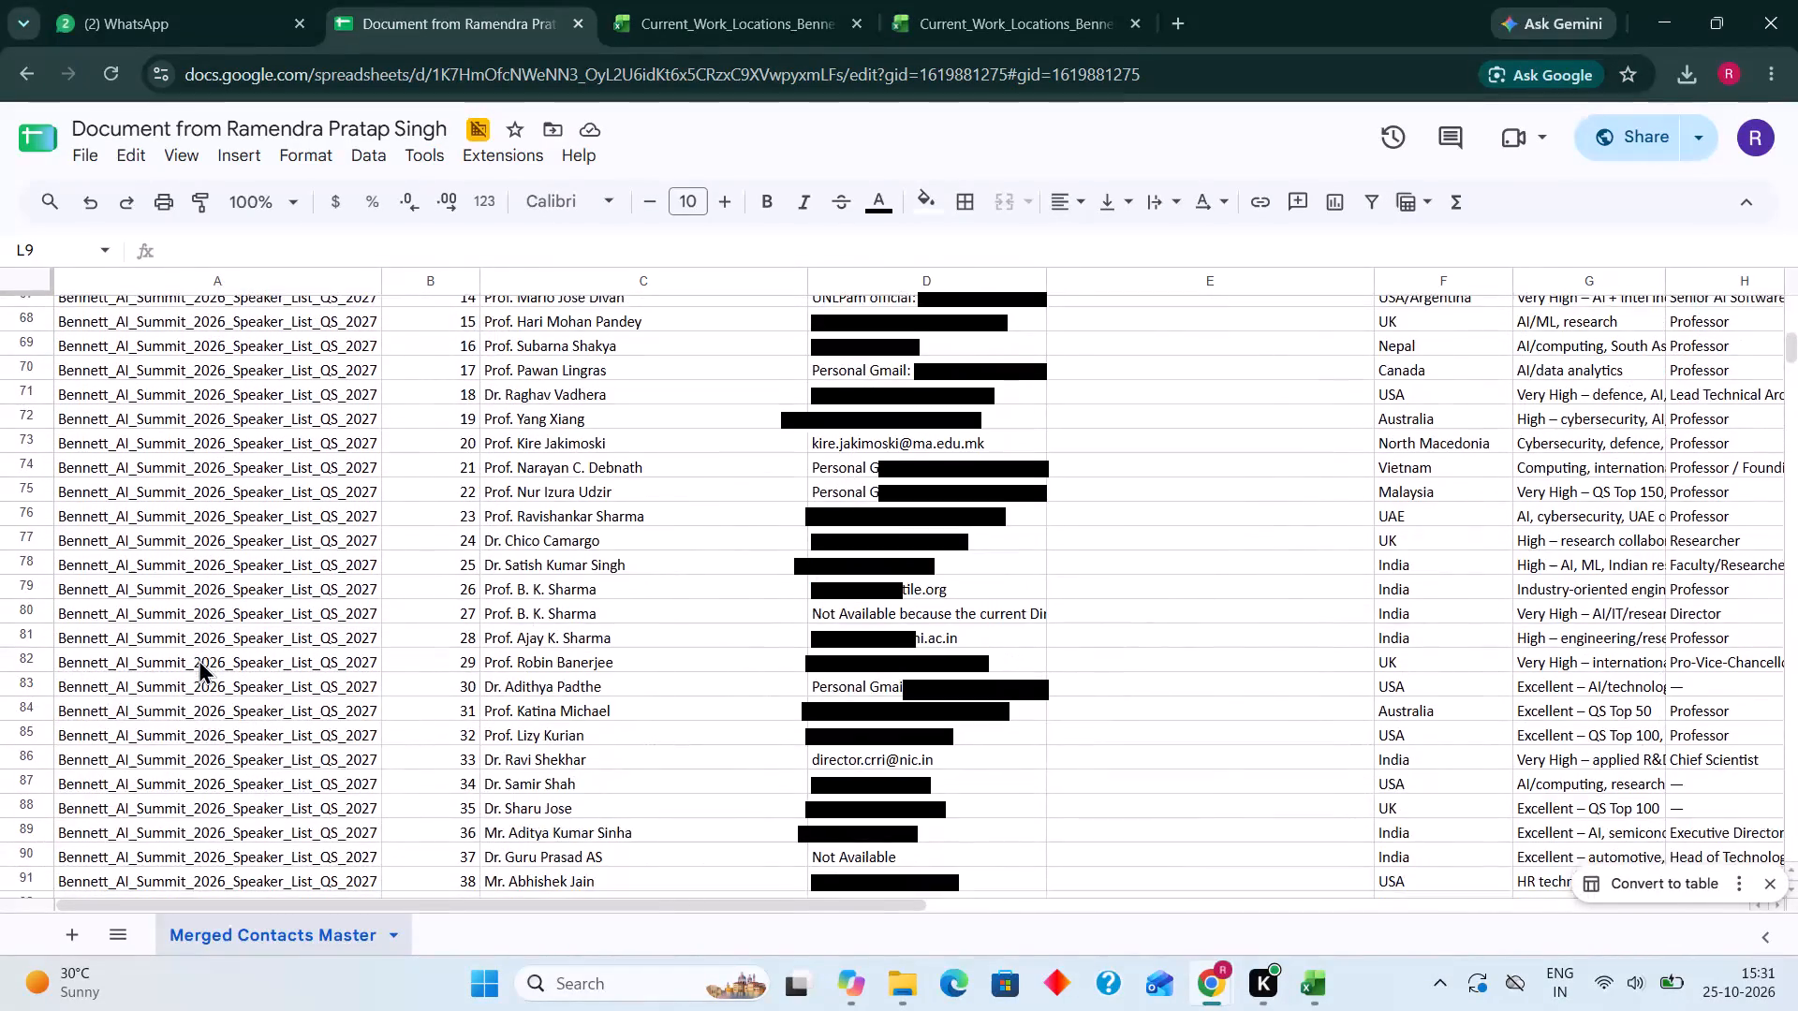
scroll(199, 659, left, 2)
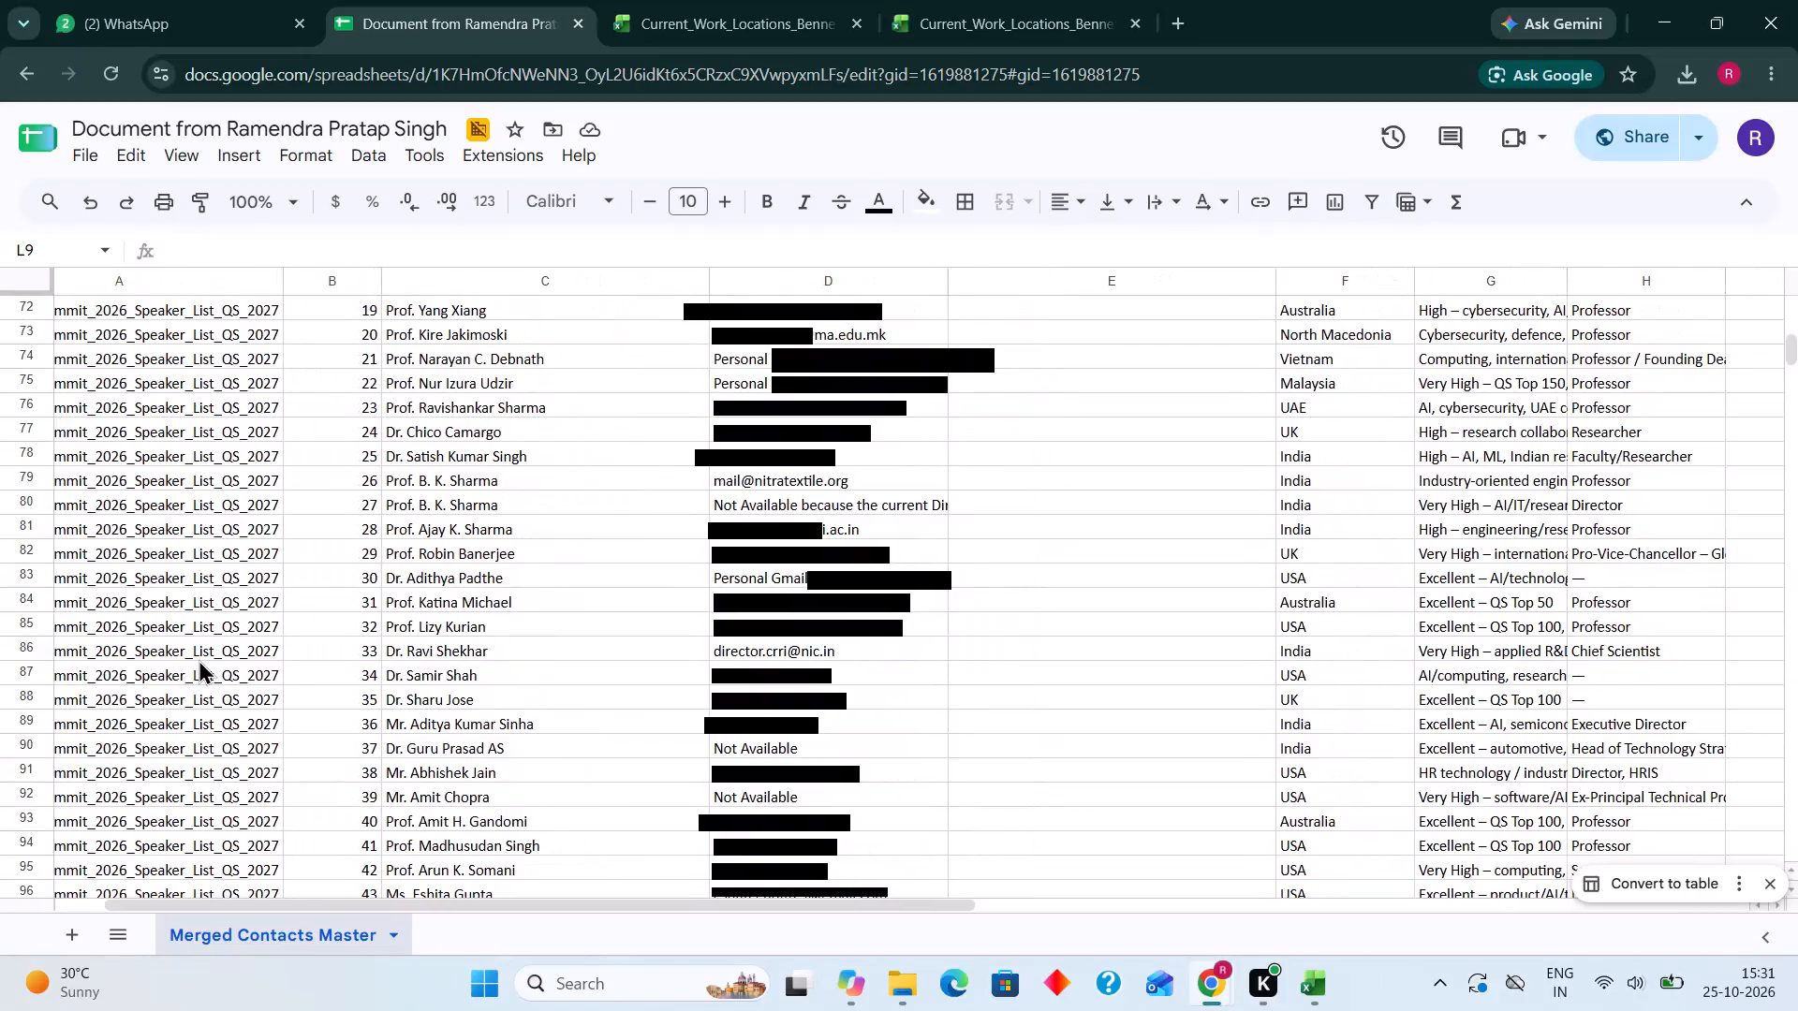
scroll(199, 659, left, 1)
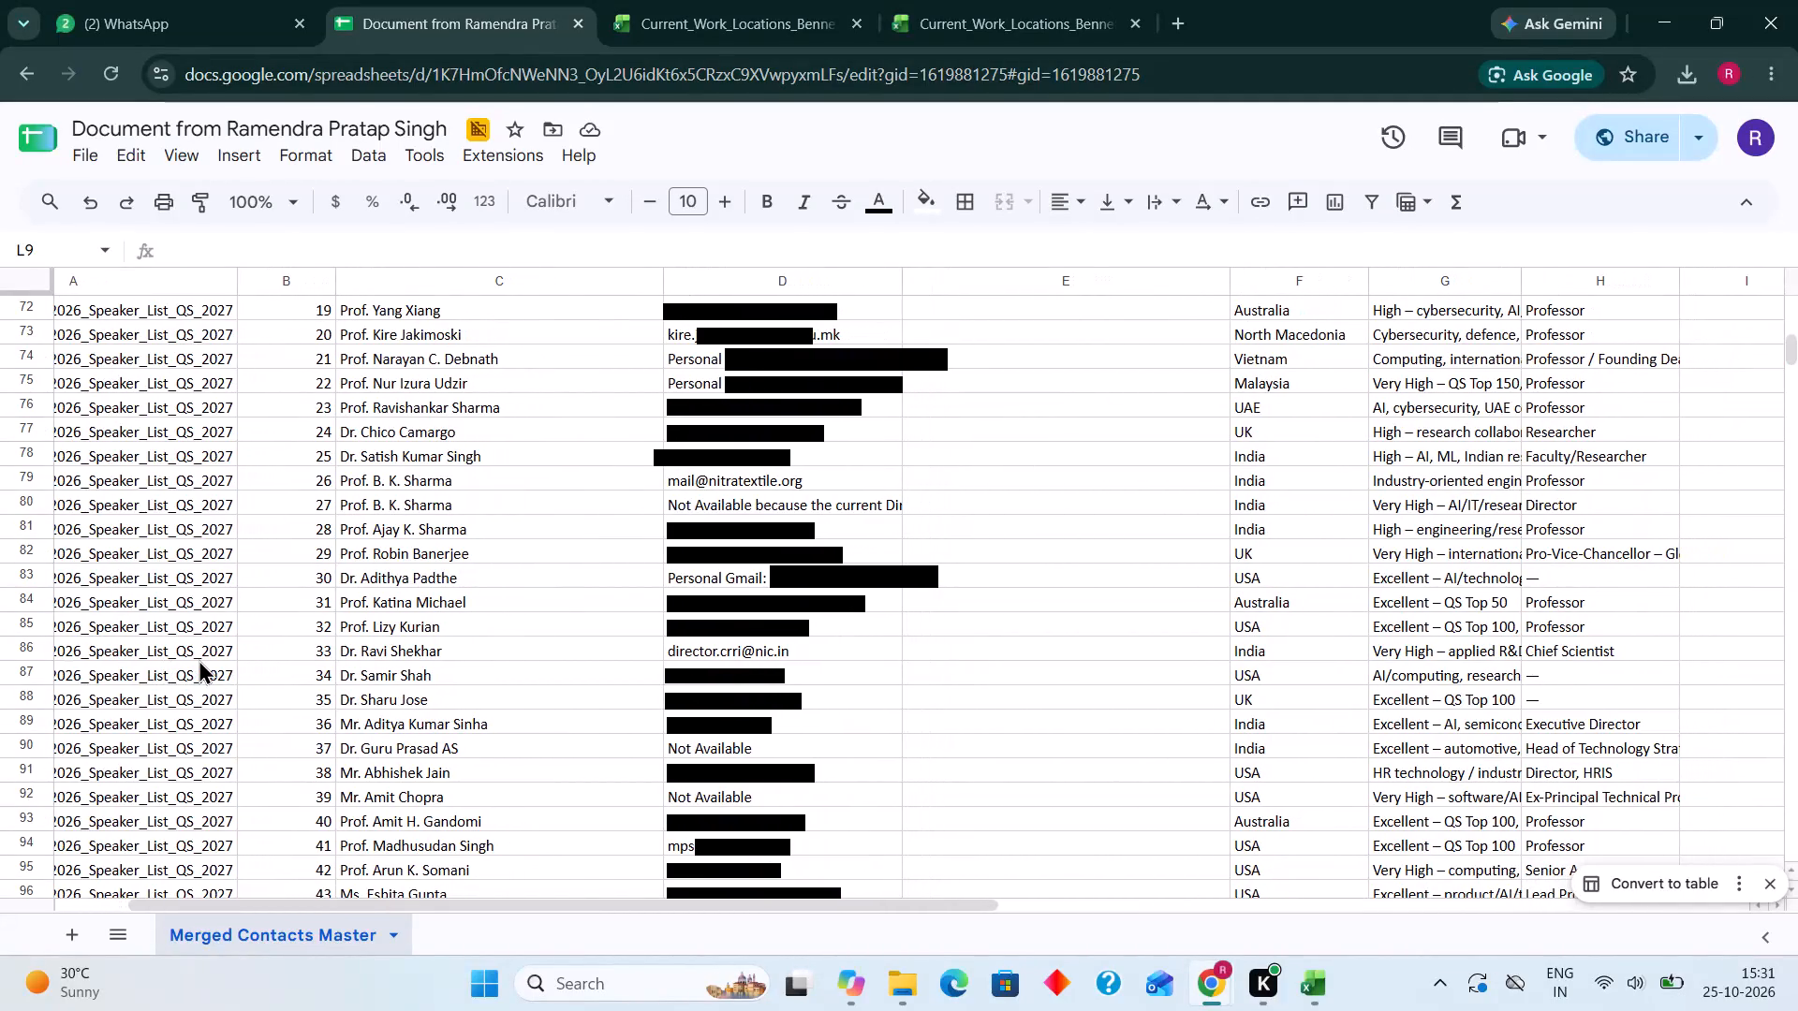
scroll(199, 659, left, 1)
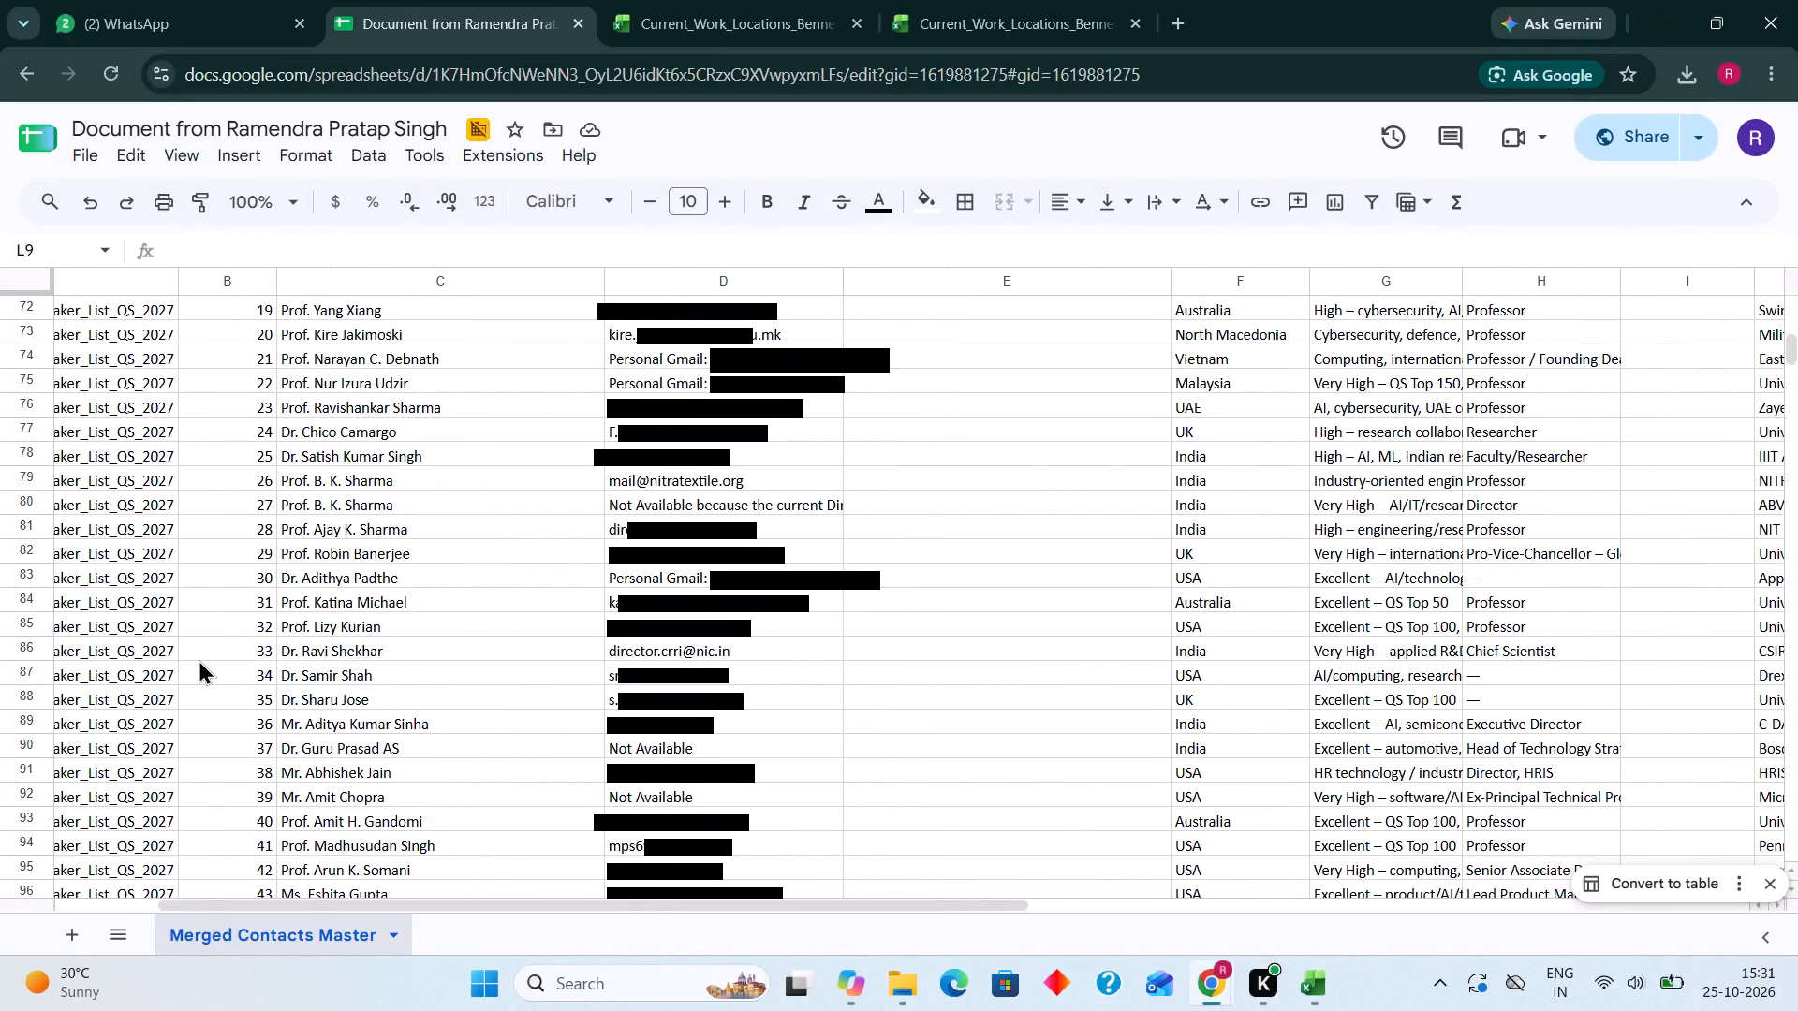
Scan the merged list from the header row to the last contact, comparing the email, phone, region, designation and institution columns.
scroll(199, 659, up, 13)
scroll(199, 659, down, 3)
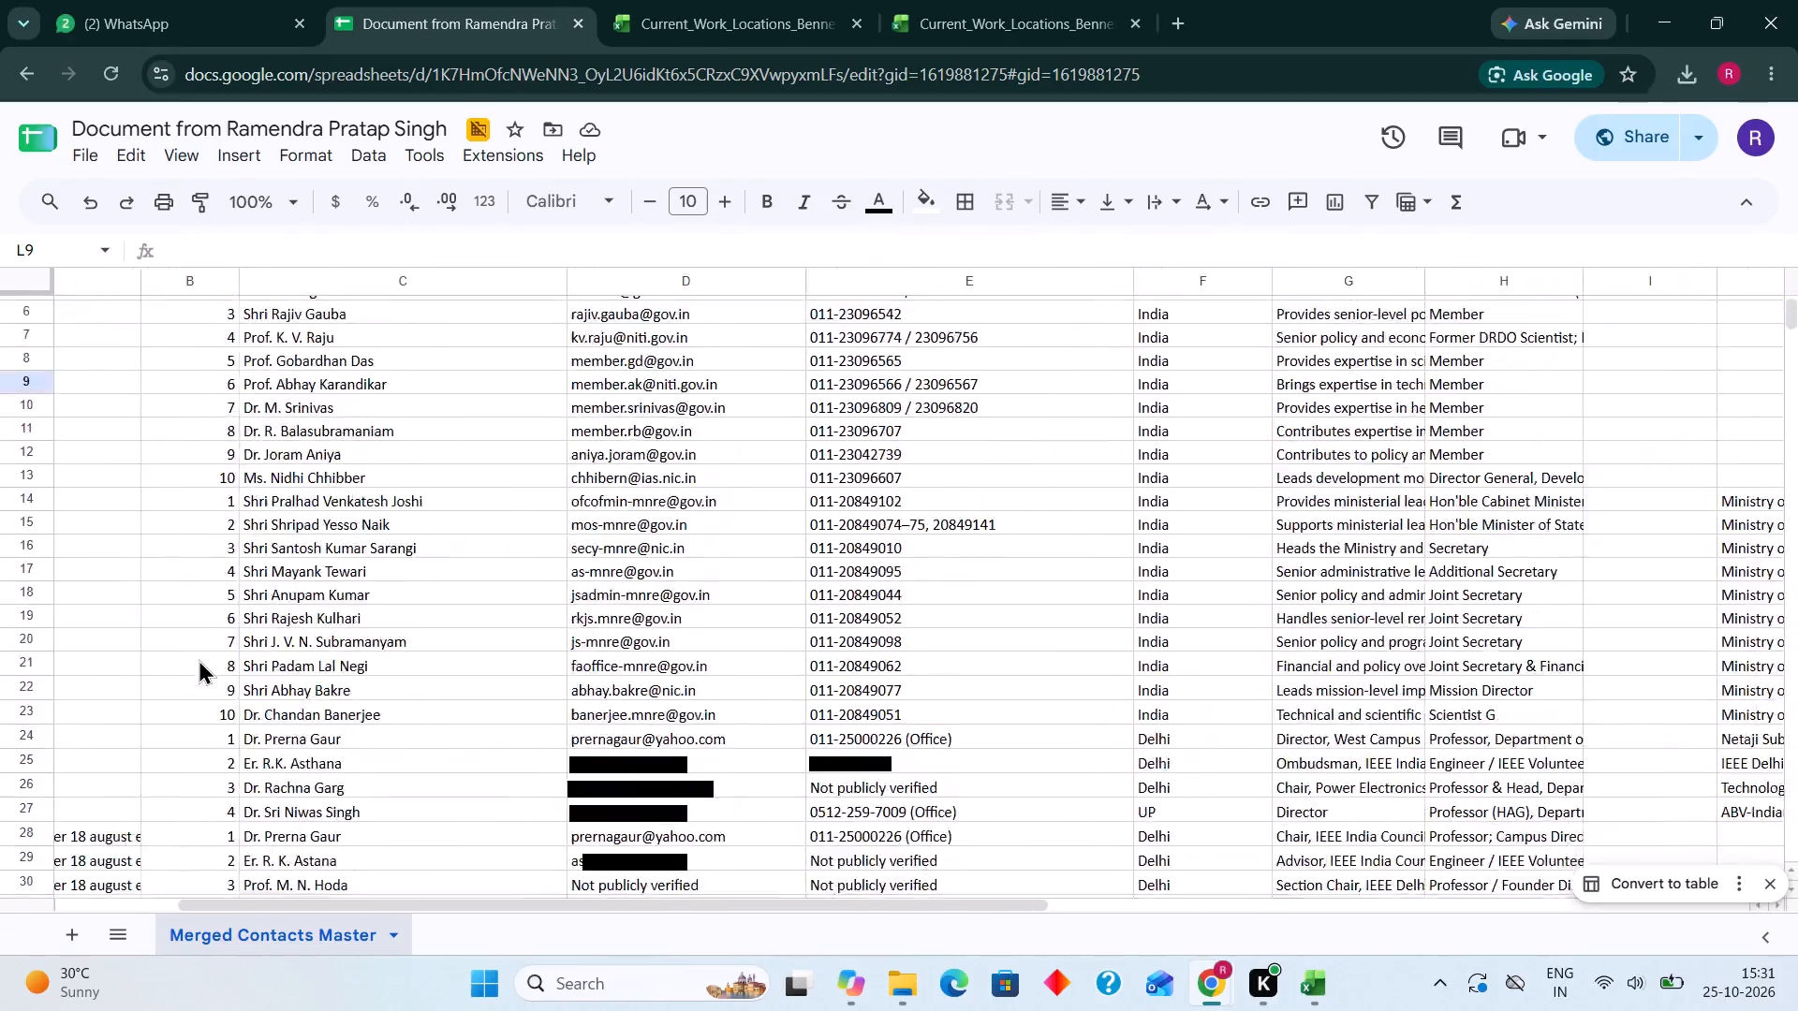
scroll(199, 659, down, 8)
scroll(199, 659, up, 7)
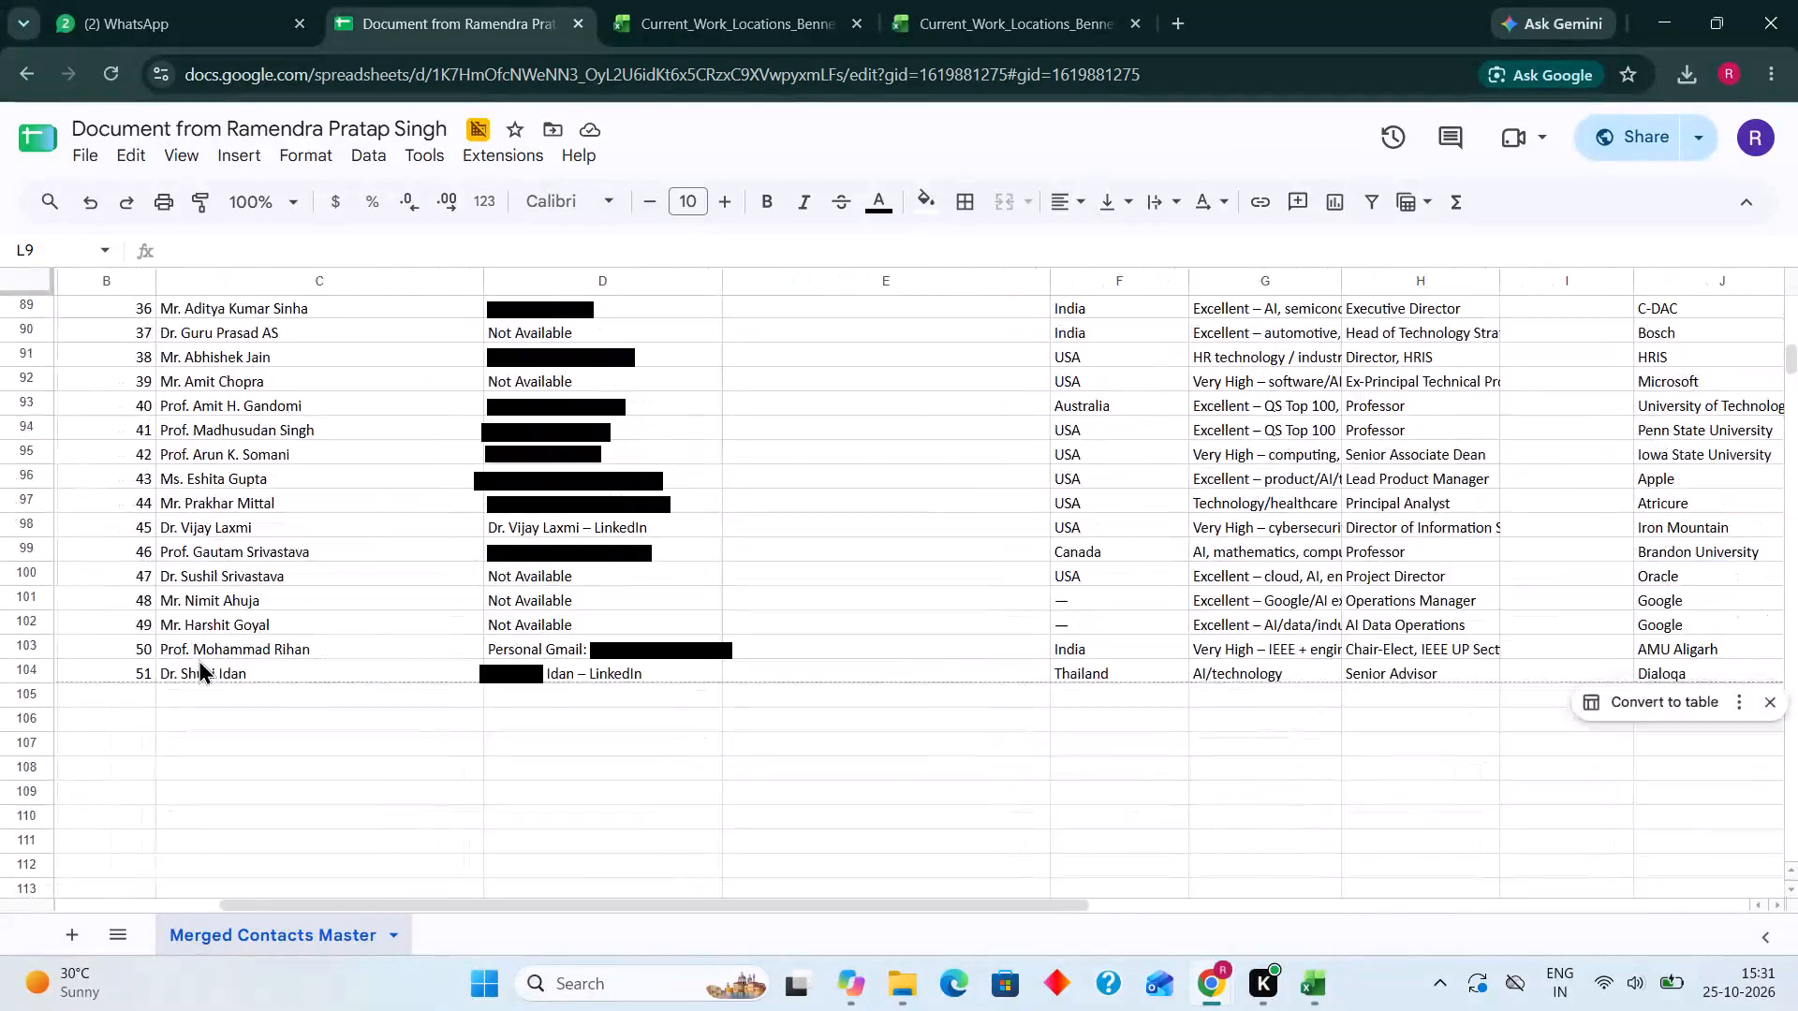
scroll(199, 659, up, 3)
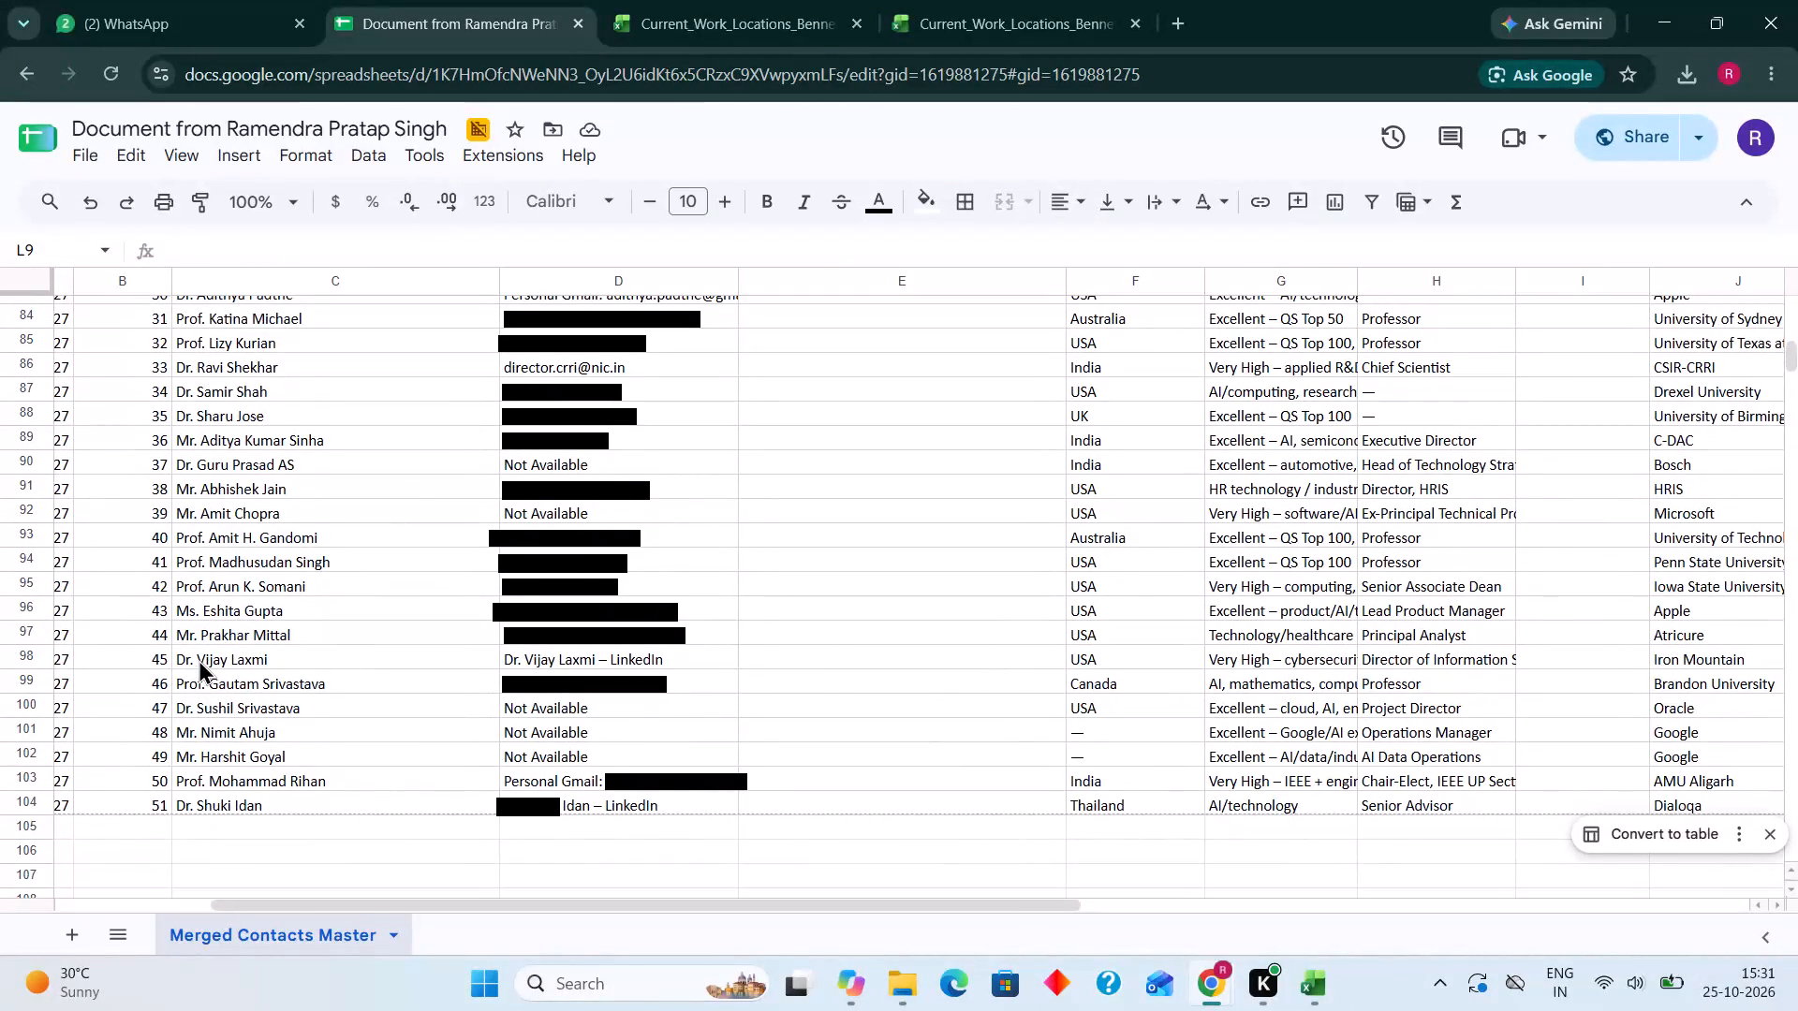
scroll(199, 659, up, 3)
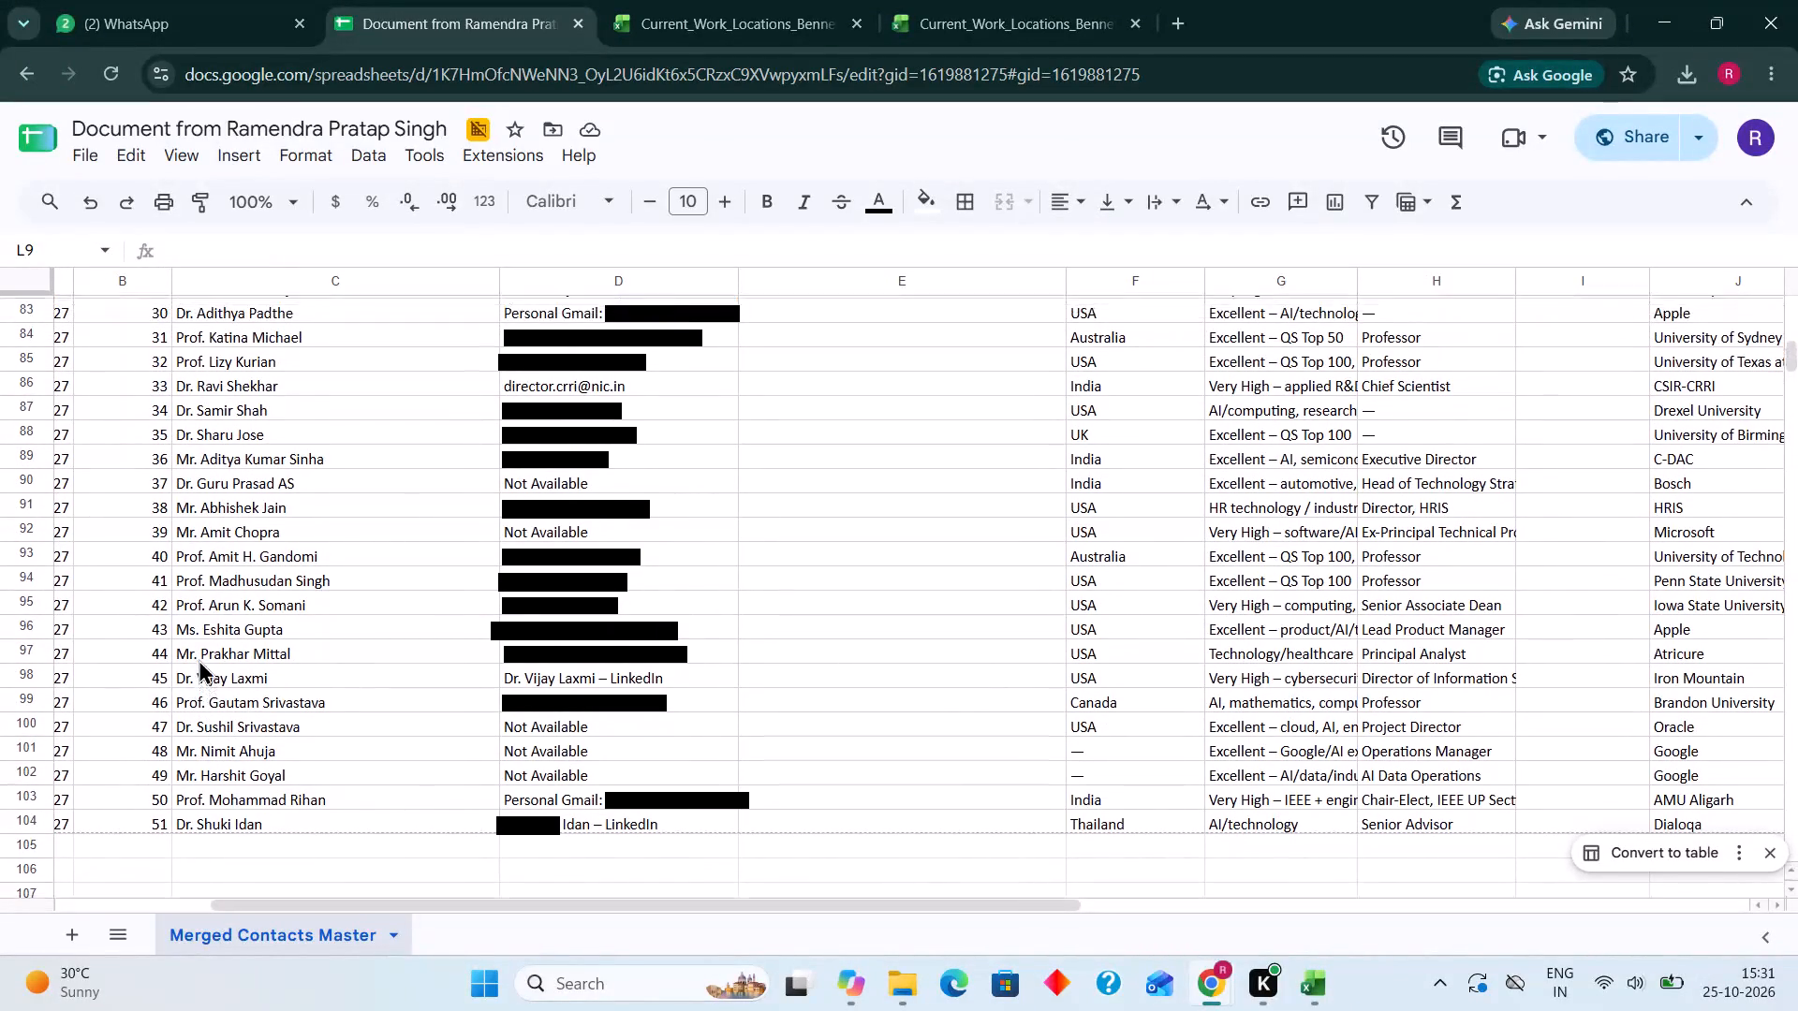
scroll(199, 659, up, 7)
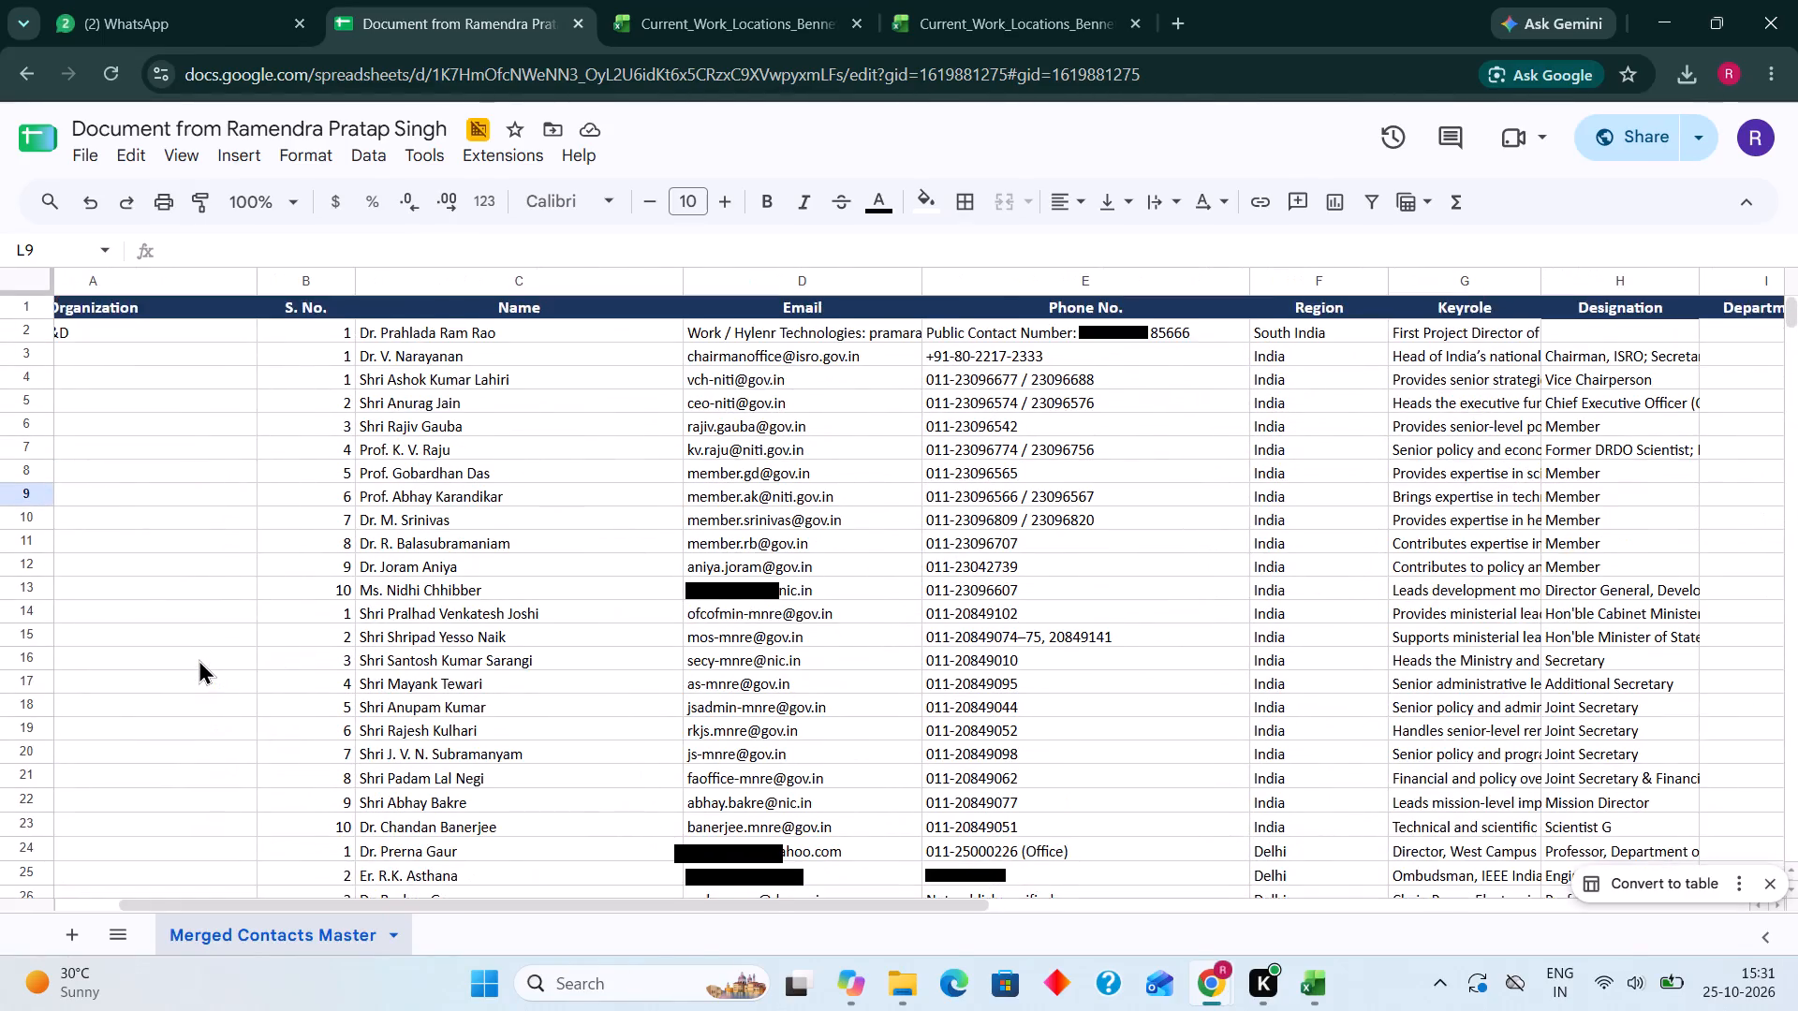
scroll(199, 659, down, 4)
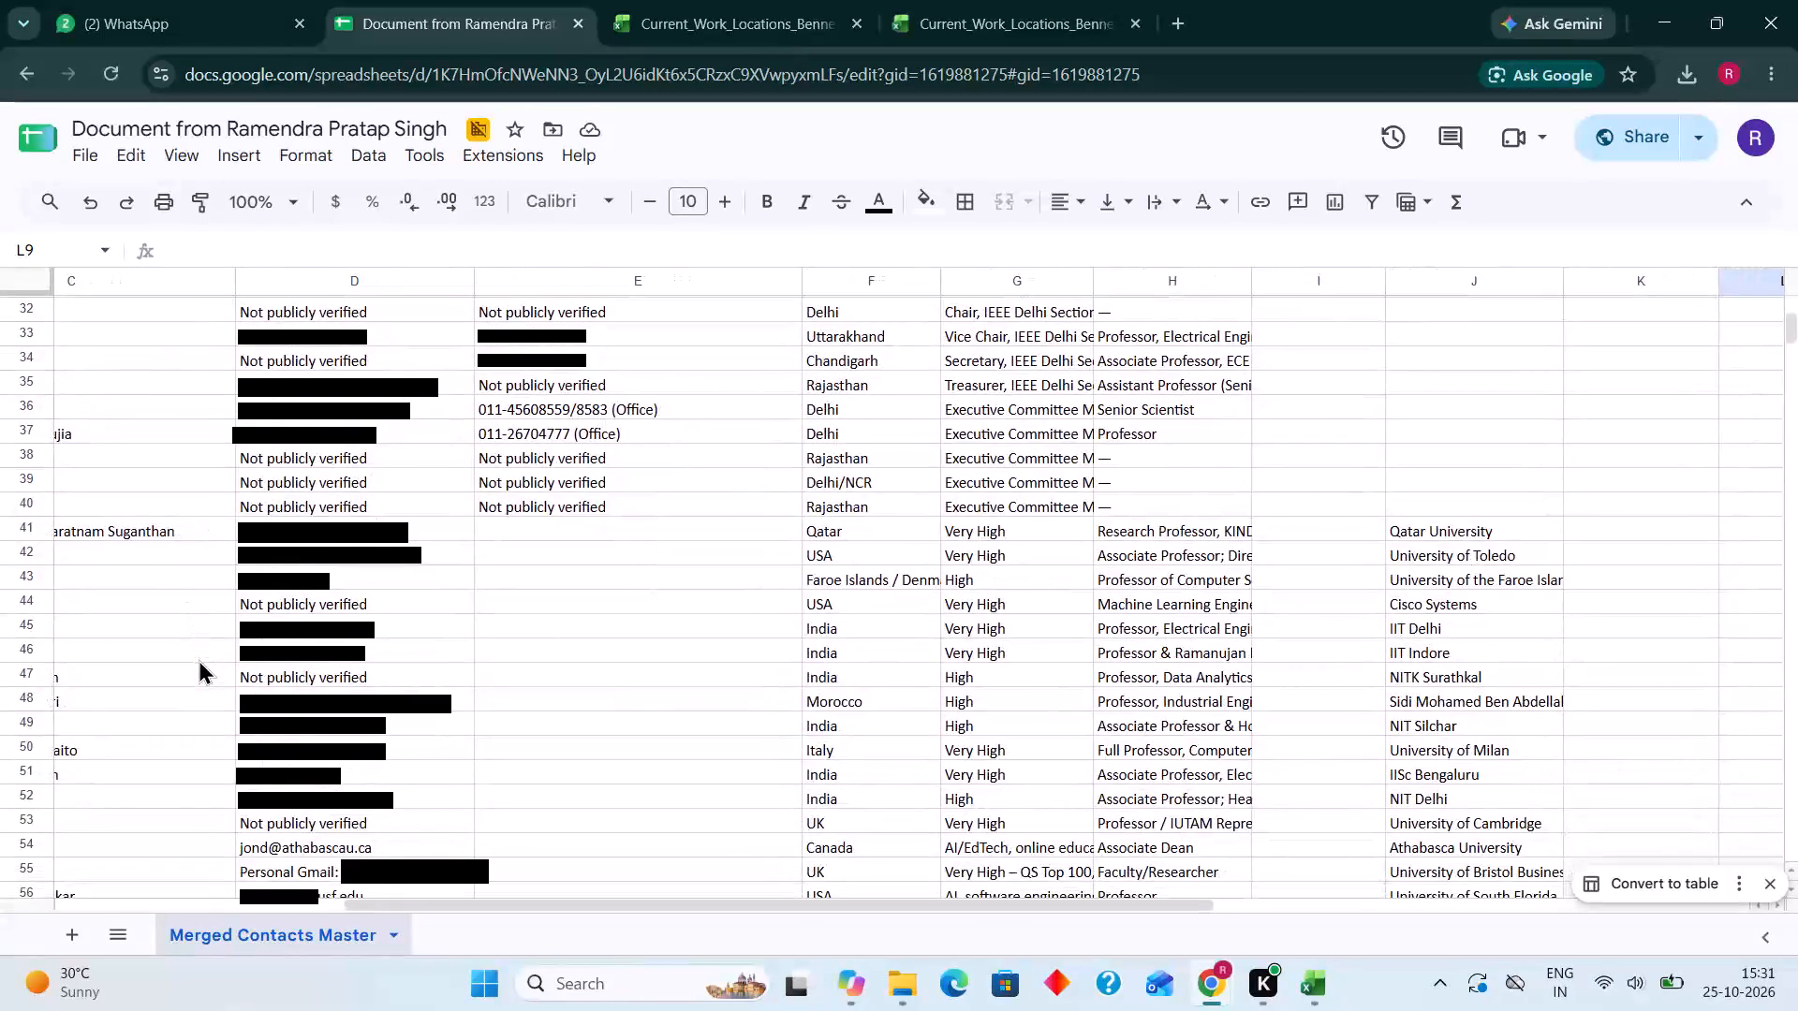
scroll(199, 659, down, 2)
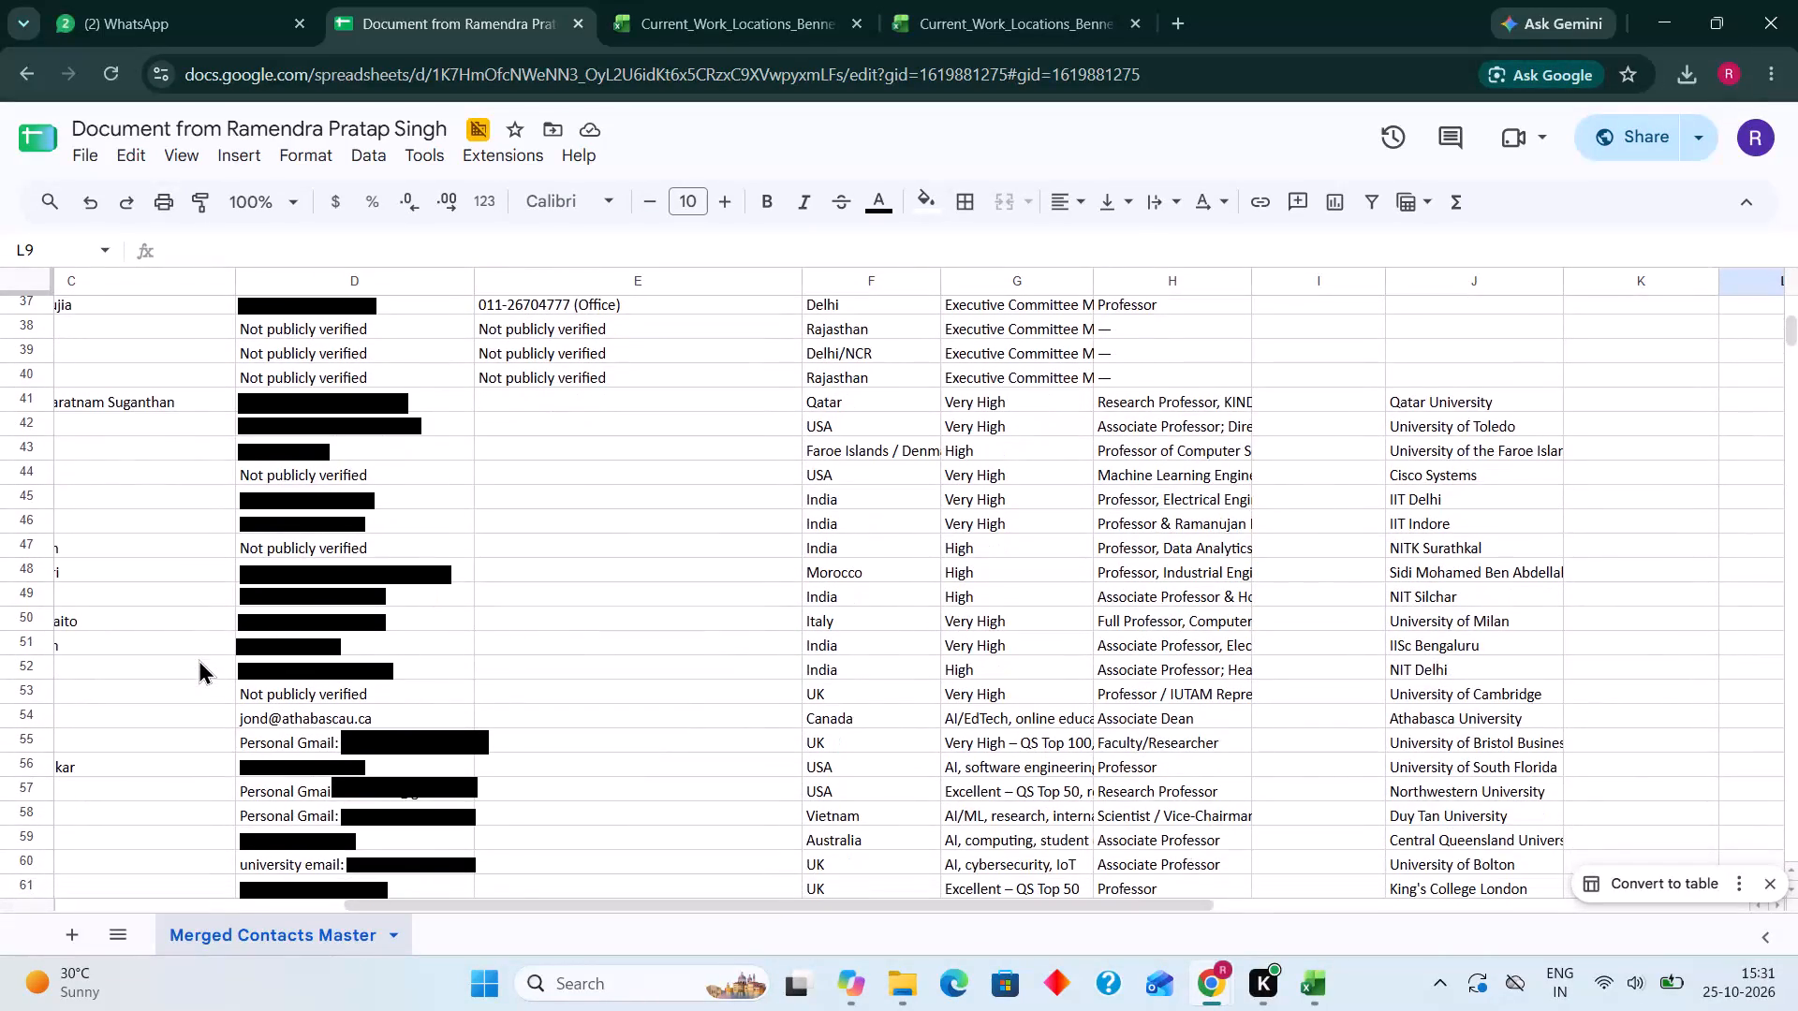
scroll(199, 659, down, 7)
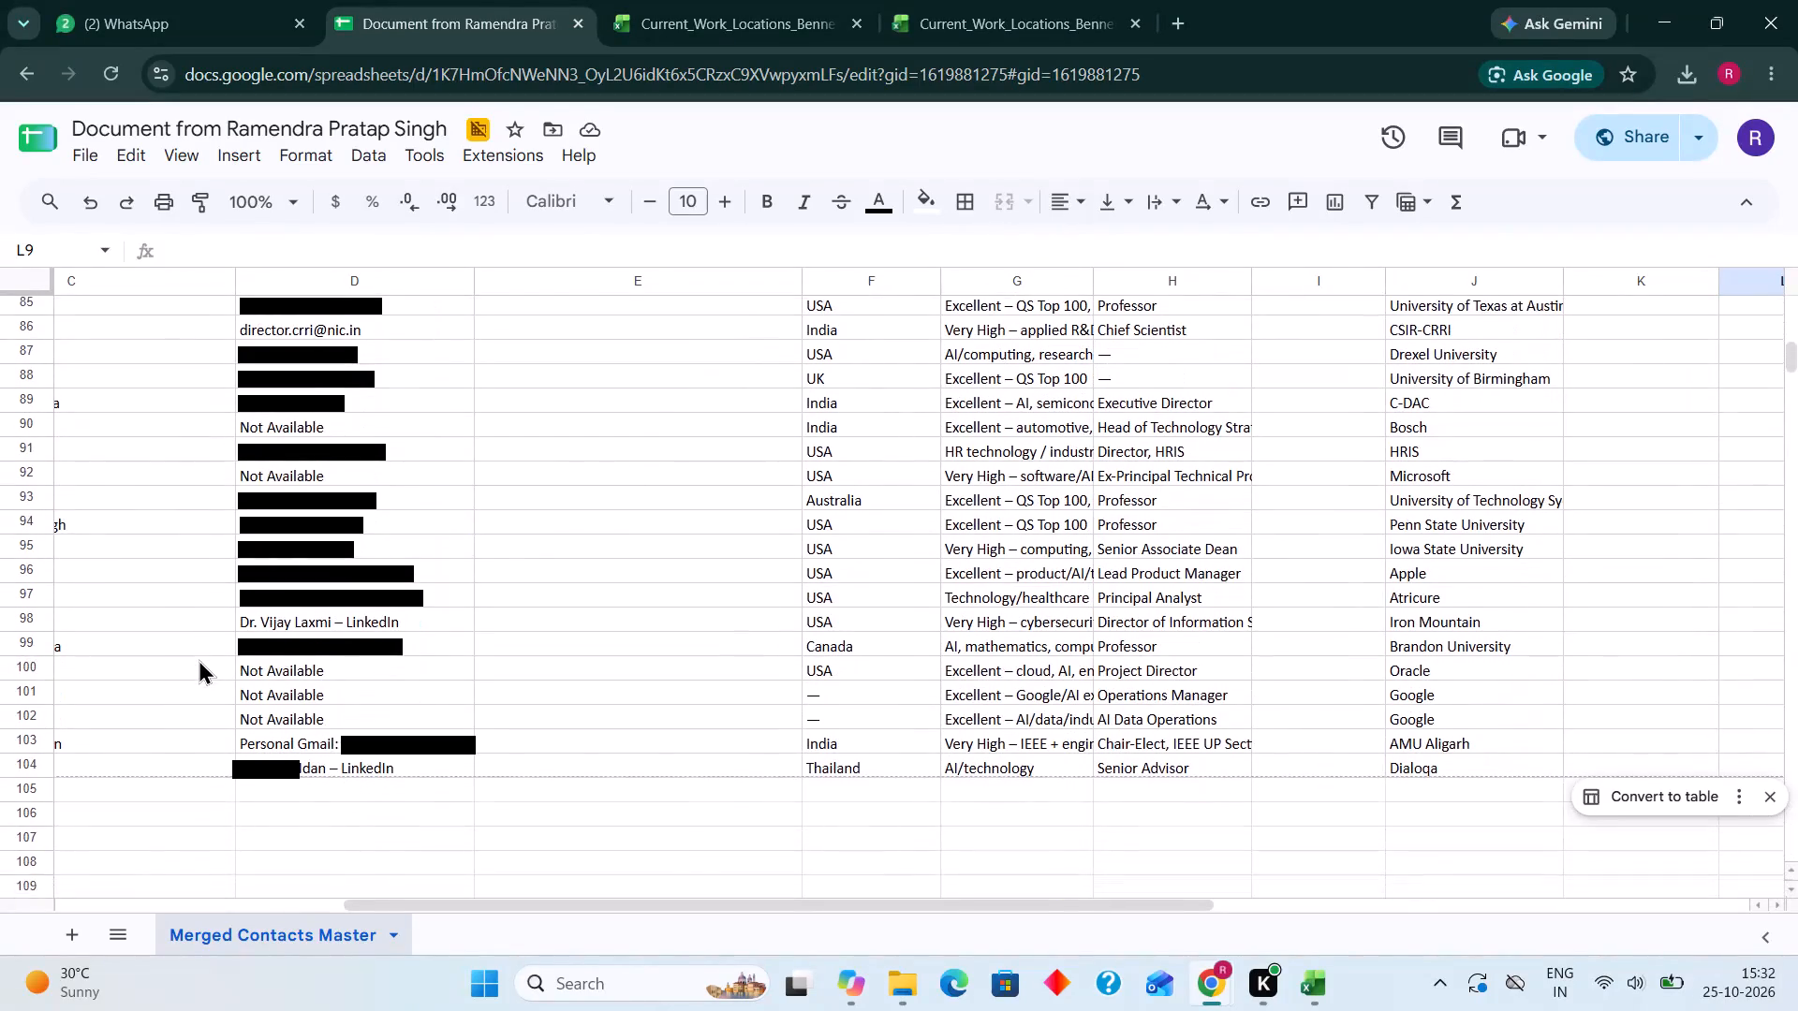
Recheck the Bennett AI Summit speaker rows from the last contact back up to the AIM-CON 2026 entries.
scroll(199, 659, up, 1)
scroll(199, 659, right, 1)
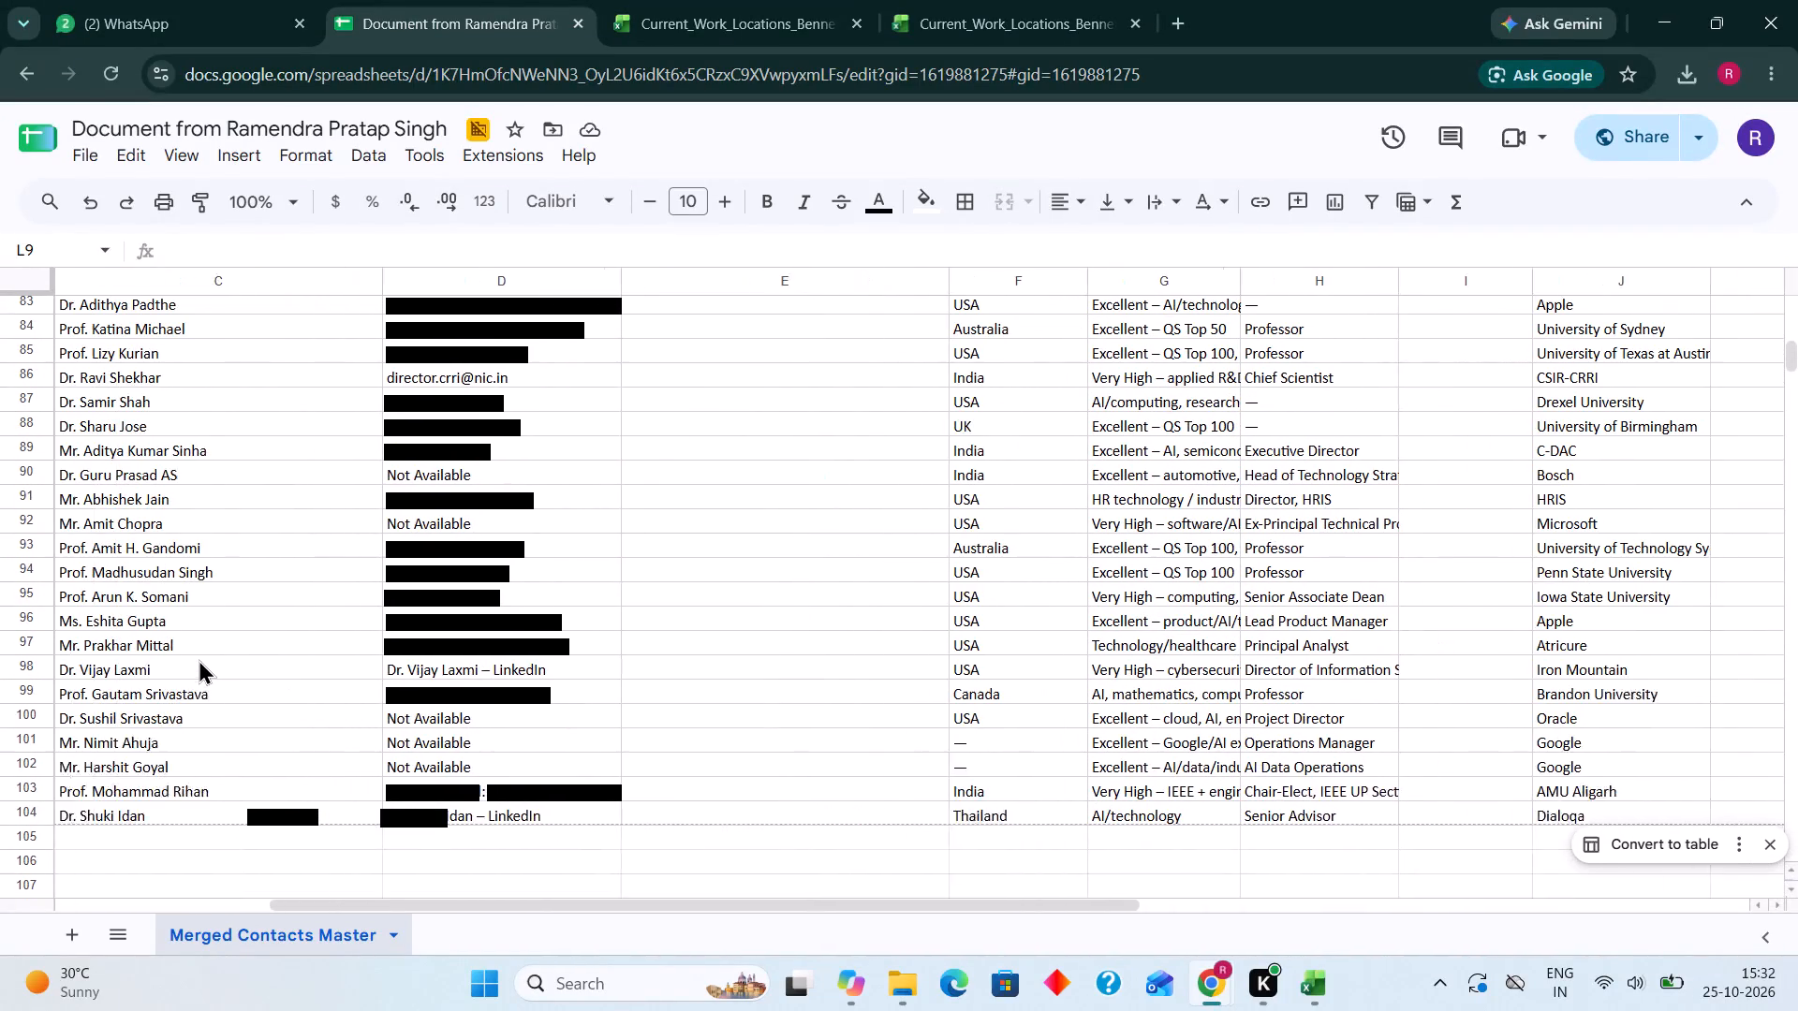
scroll(199, 659, right, 2)
scroll(199, 659, down, 1)
scroll(199, 659, up, 1)
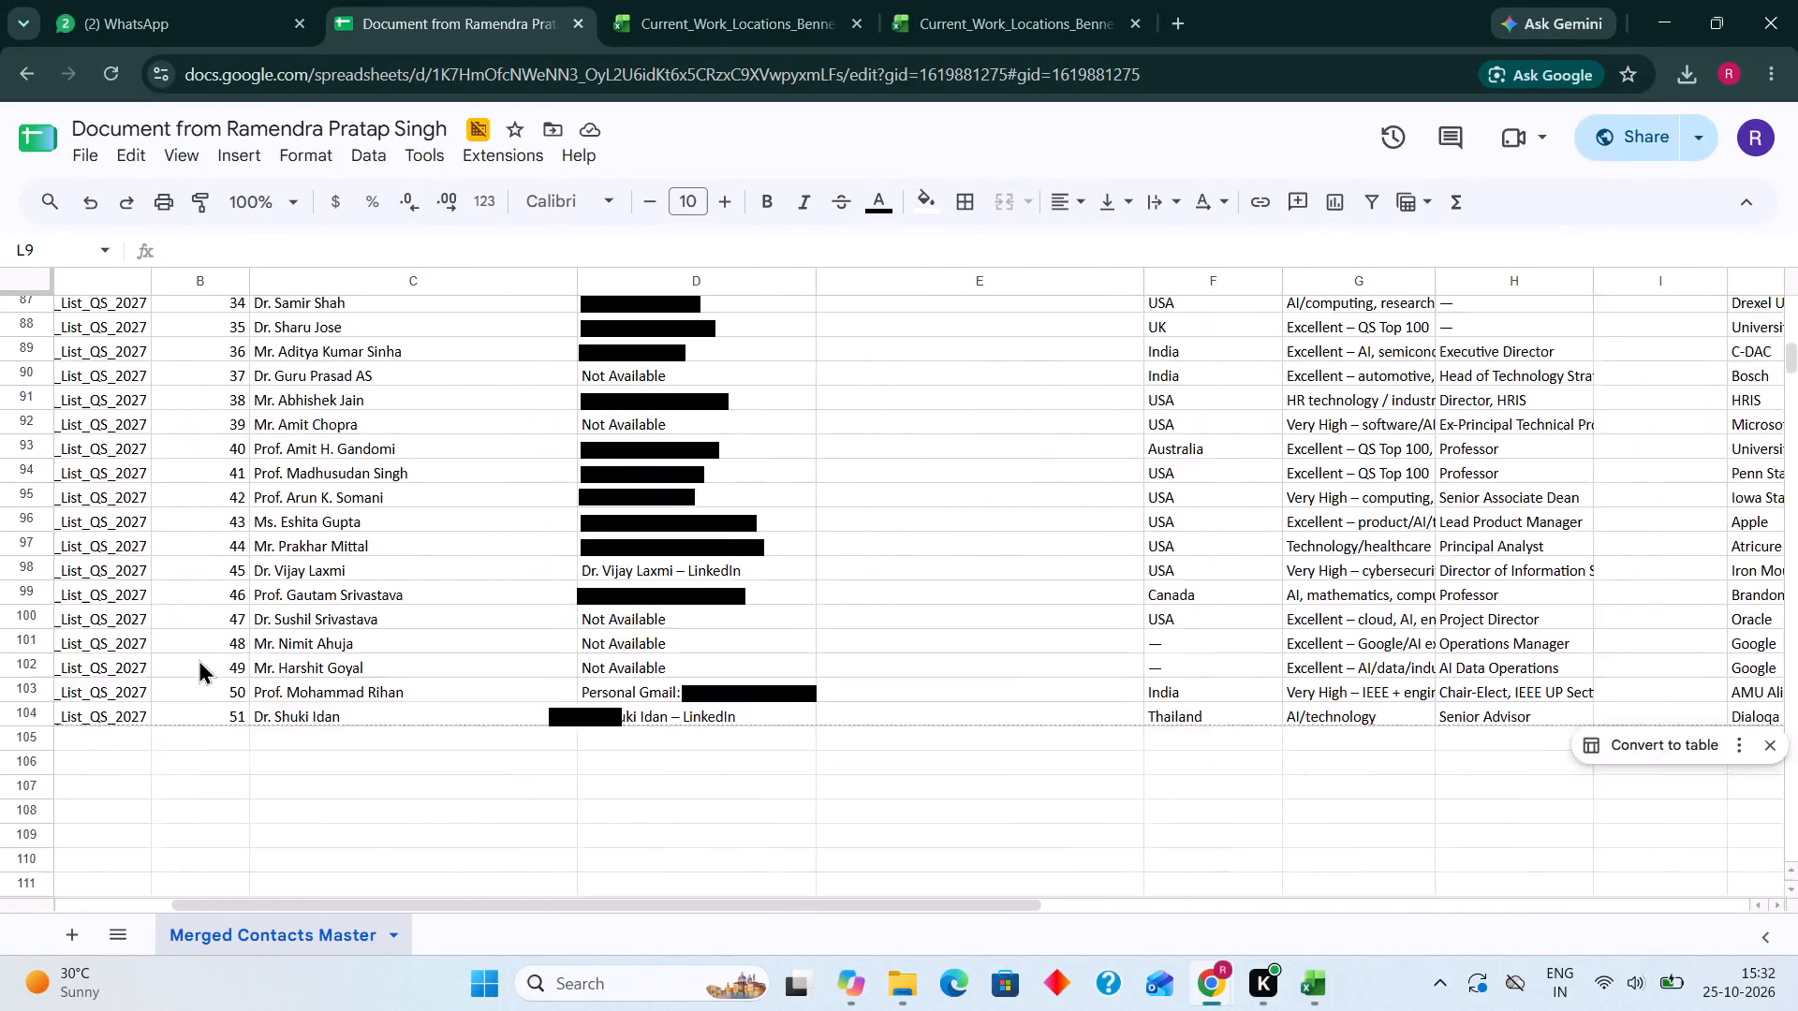
scroll(199, 659, up, 3)
scroll(199, 659, right, 2)
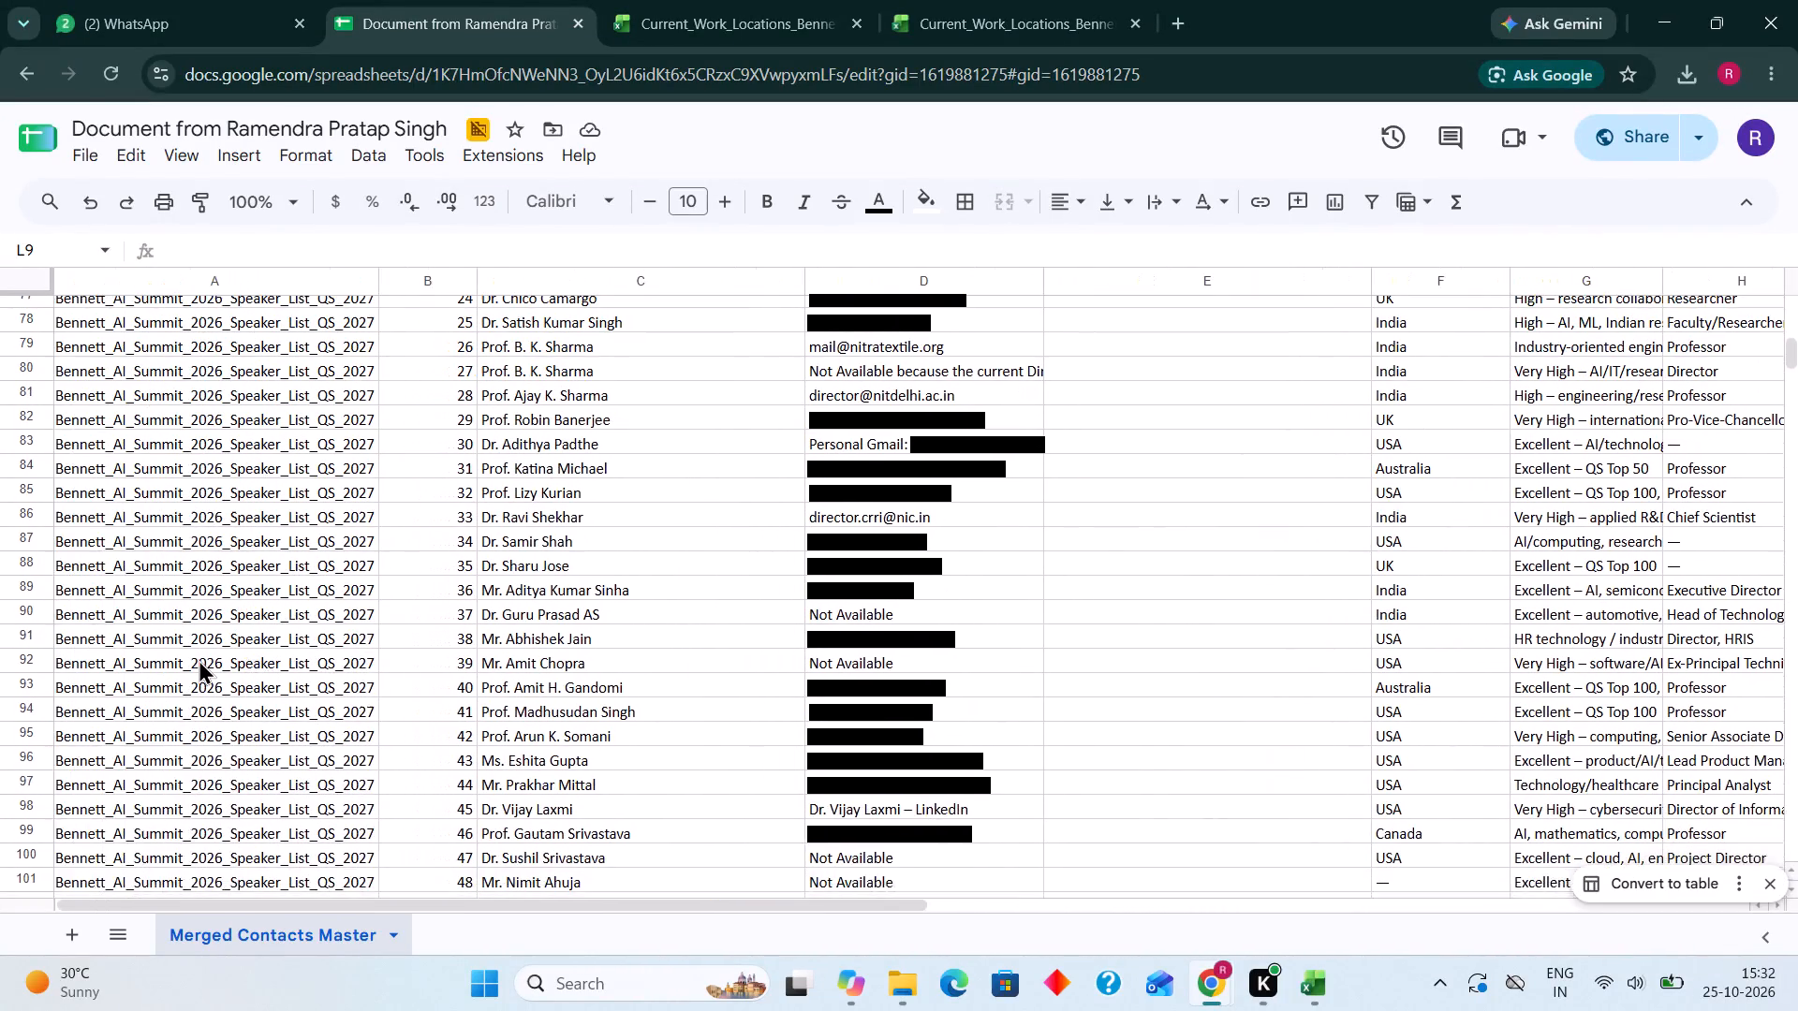
scroll(199, 659, right, 1)
scroll(199, 659, left, 1)
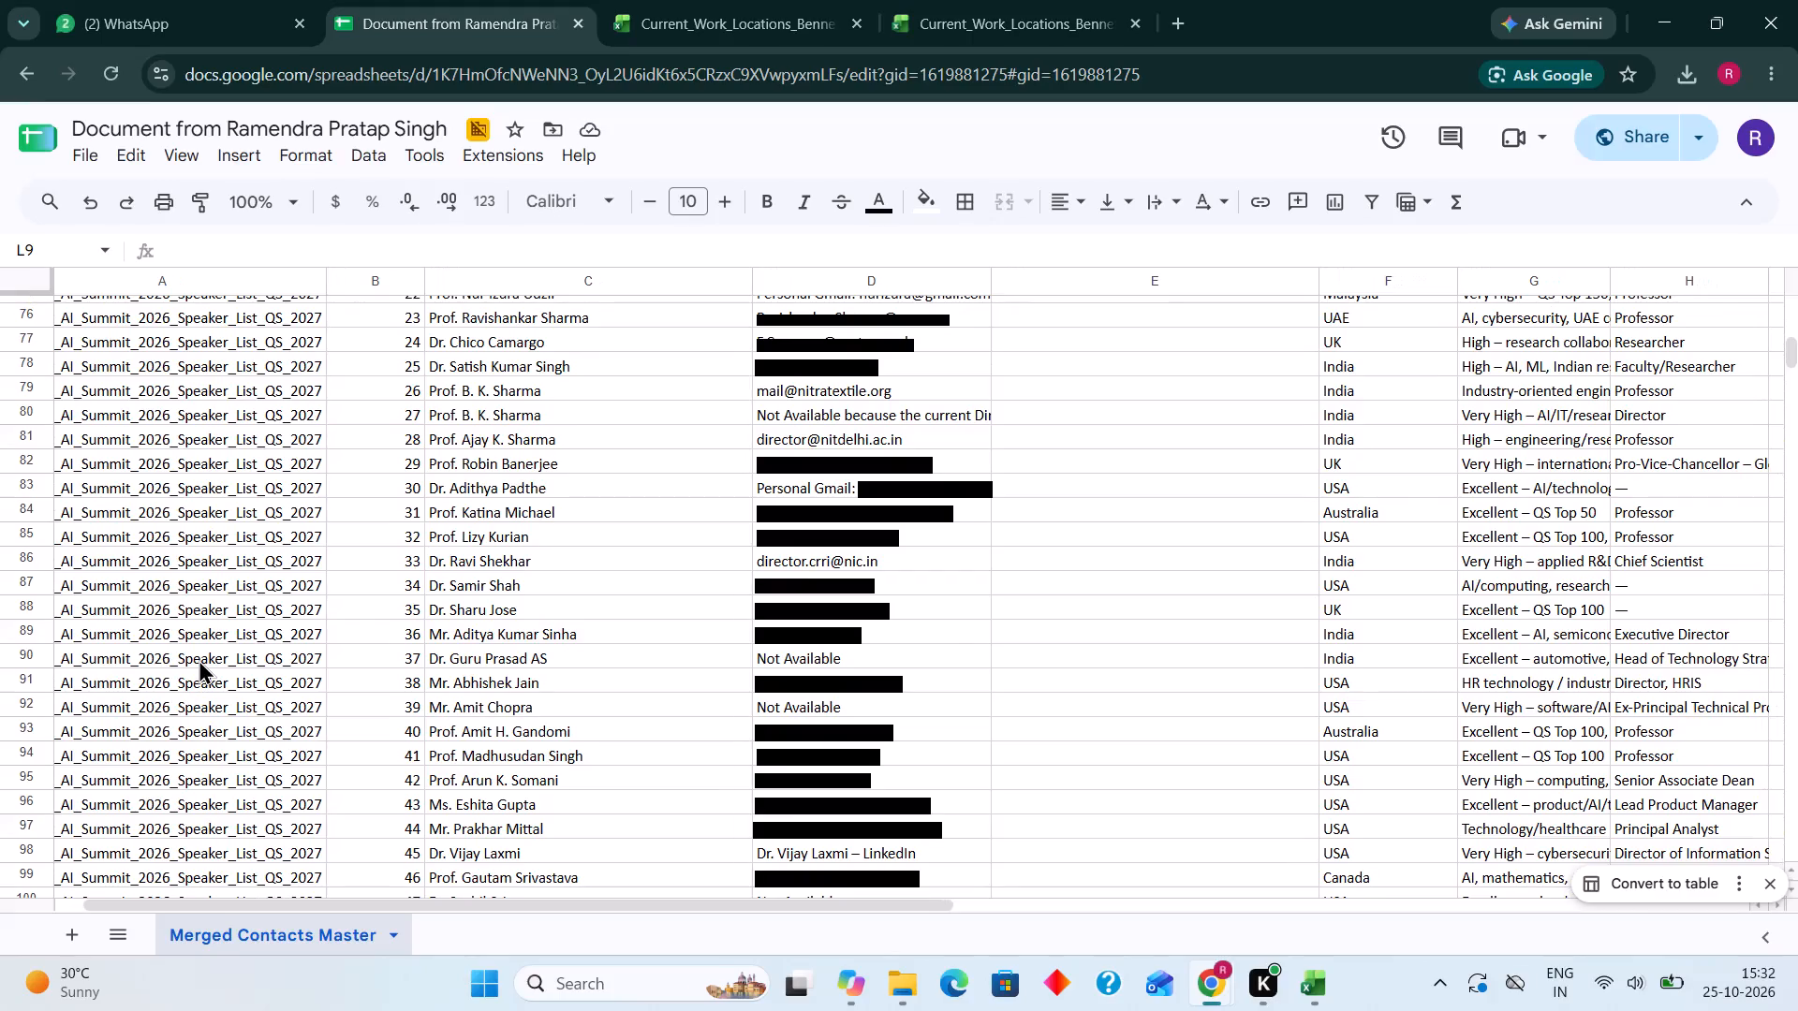
scroll(199, 659, up, 1)
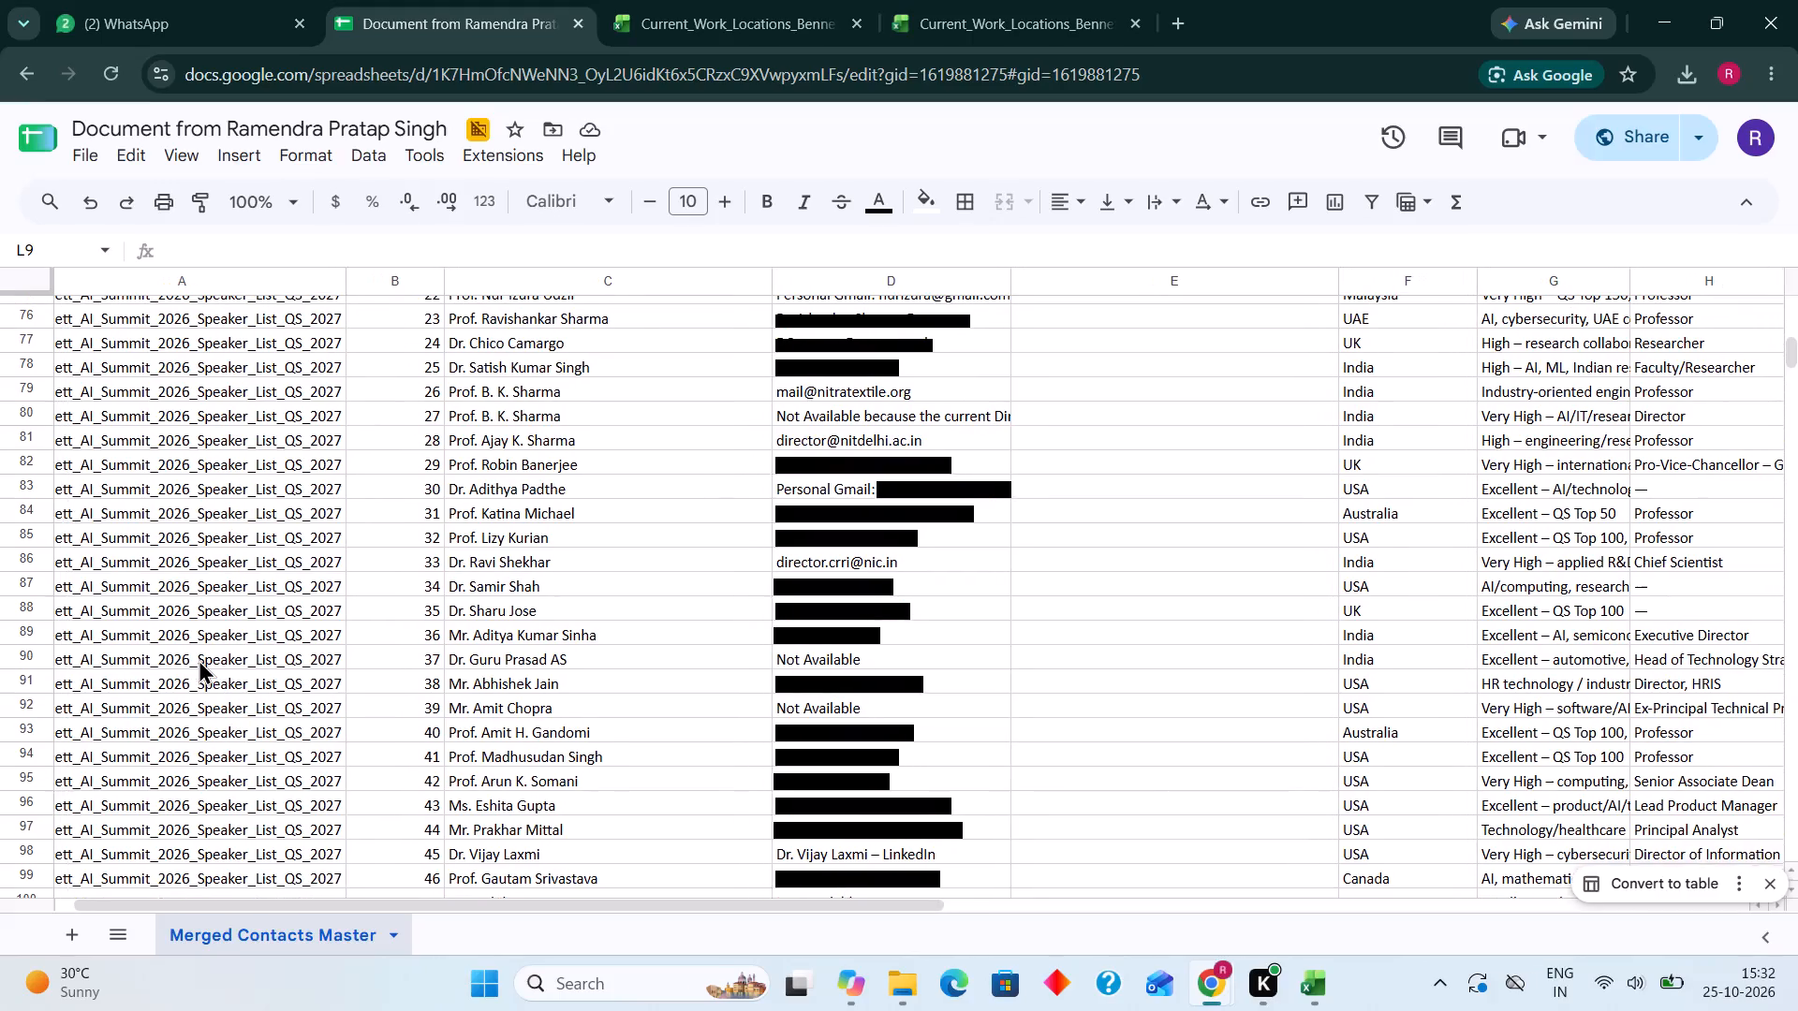
scroll(199, 659, up, 3)
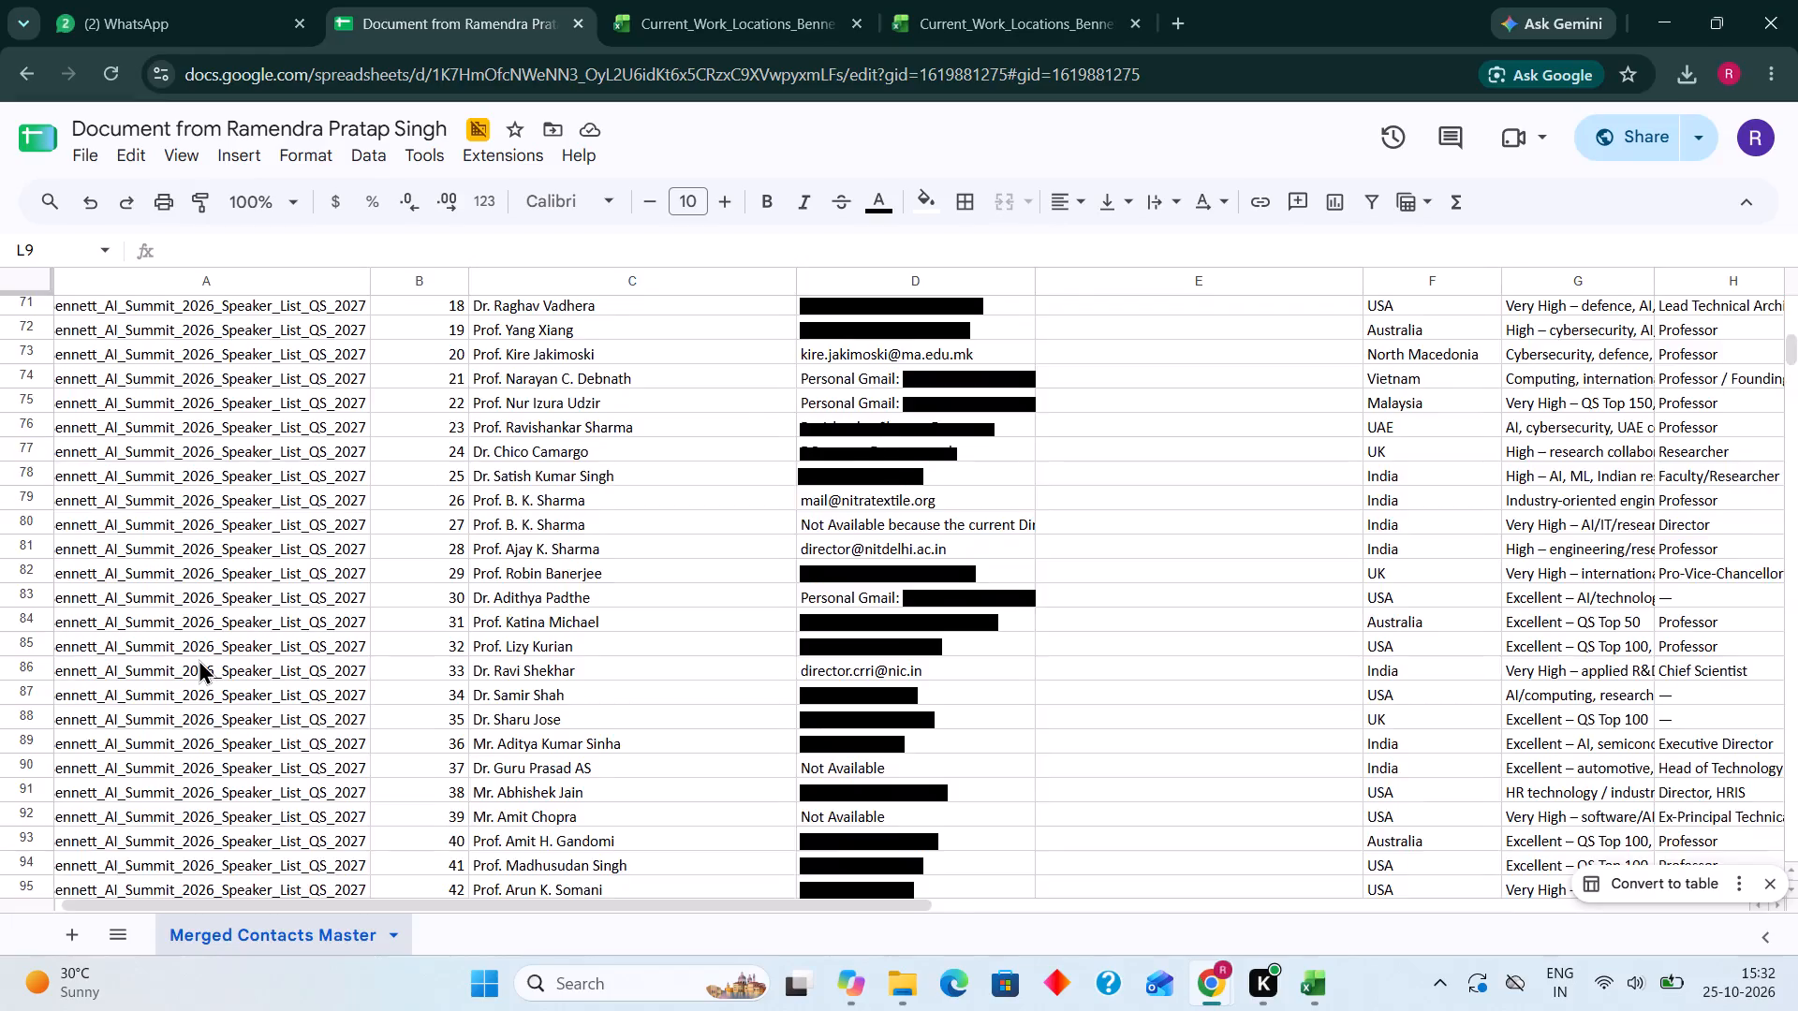
scroll(199, 659, up, 5)
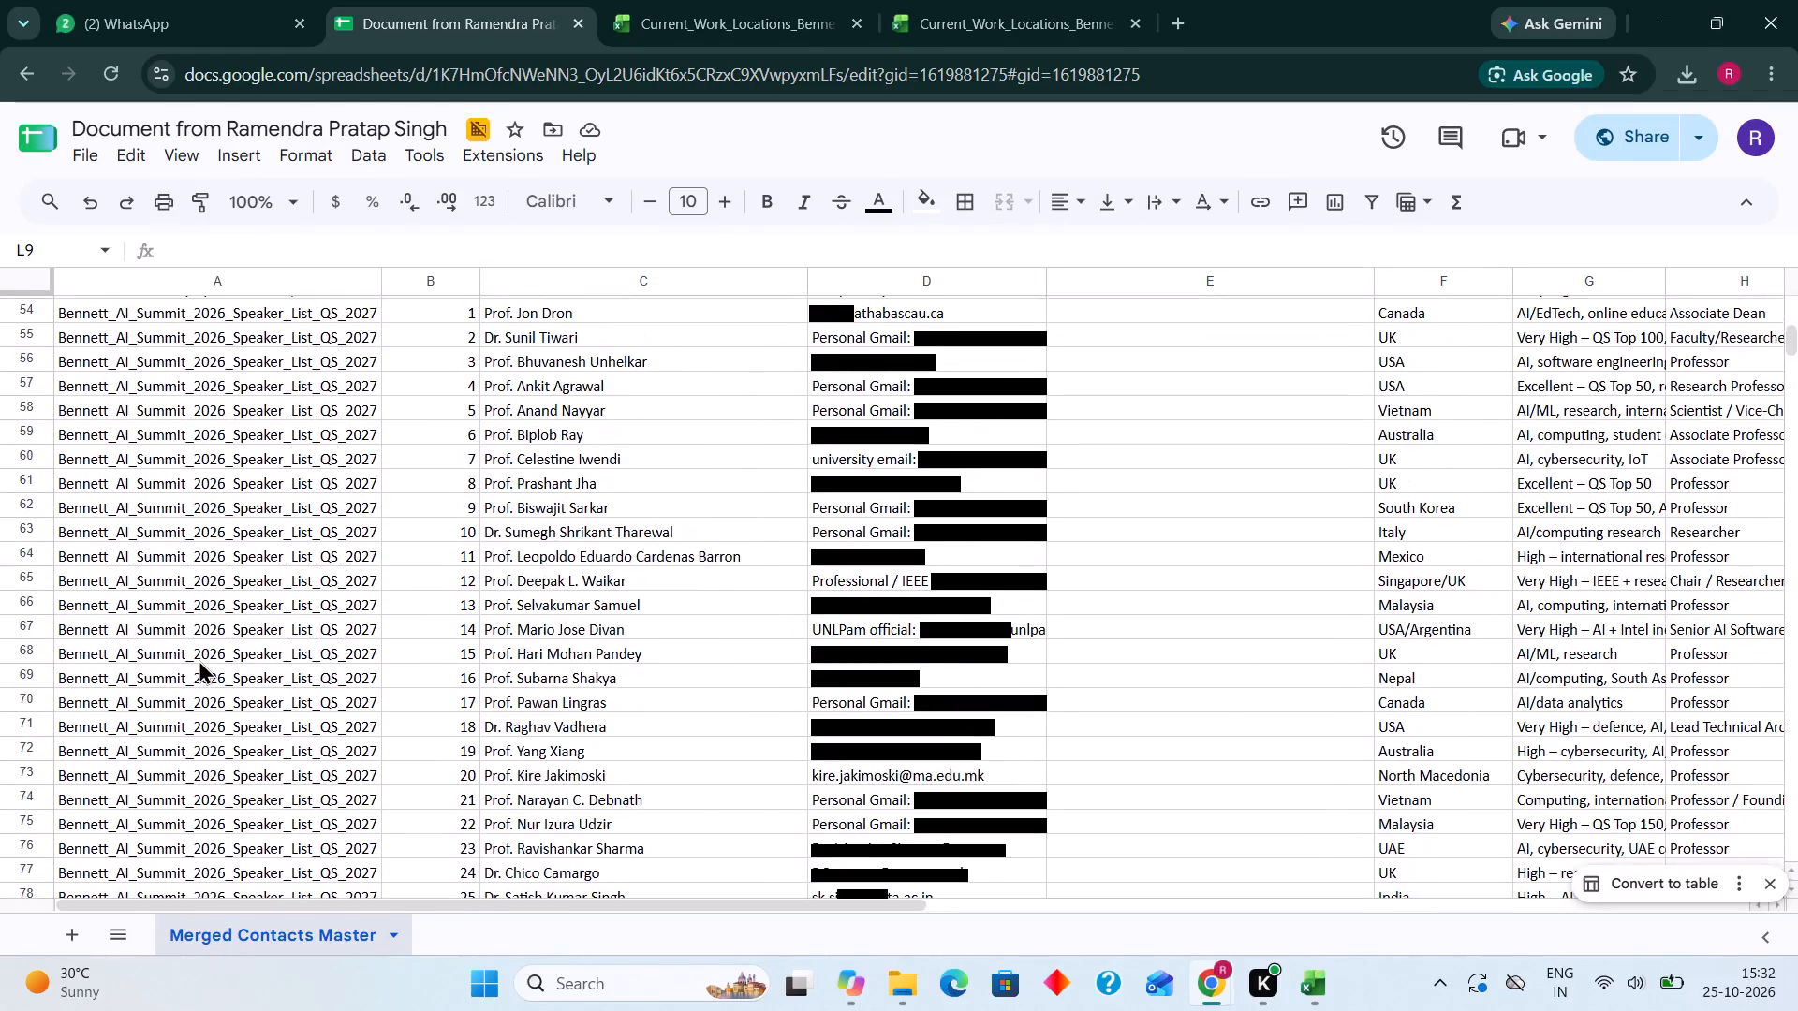
scroll(199, 659, up, 2)
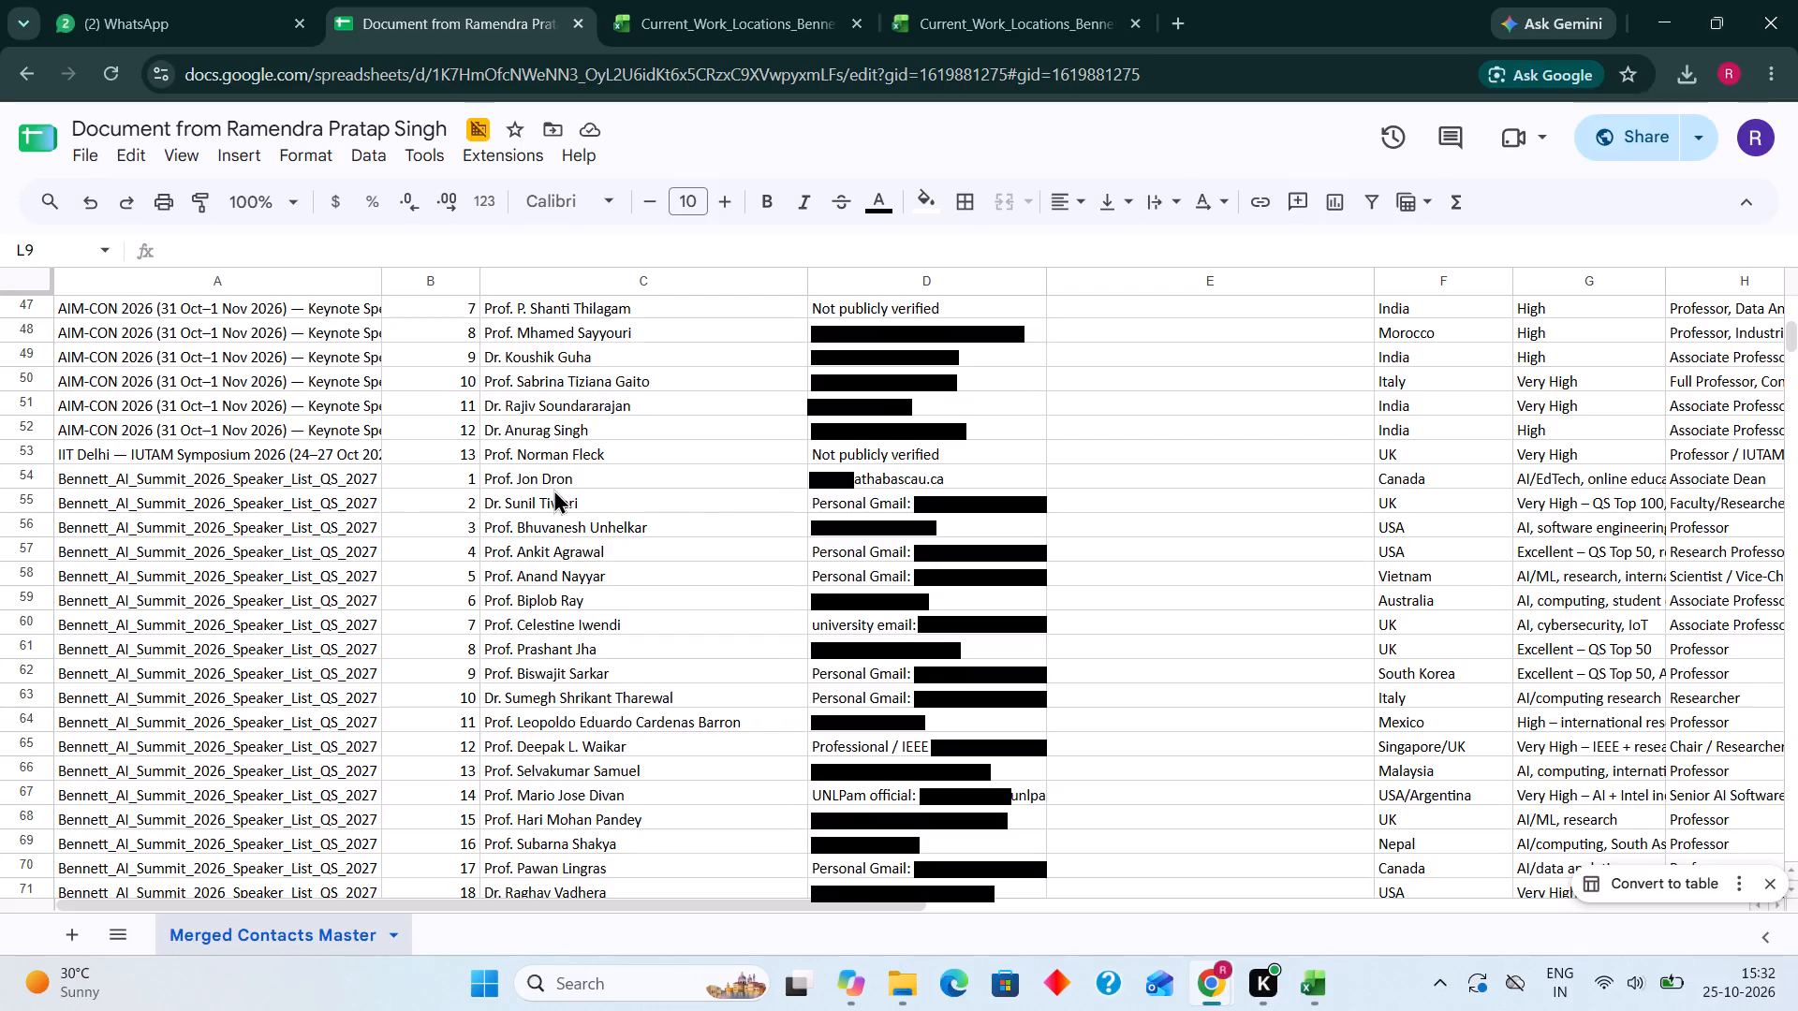
Check the email entries of the Bennett AI Summit speakers and inspect the full text of the email cell in row 80.
scroll(553, 486, down, 3)
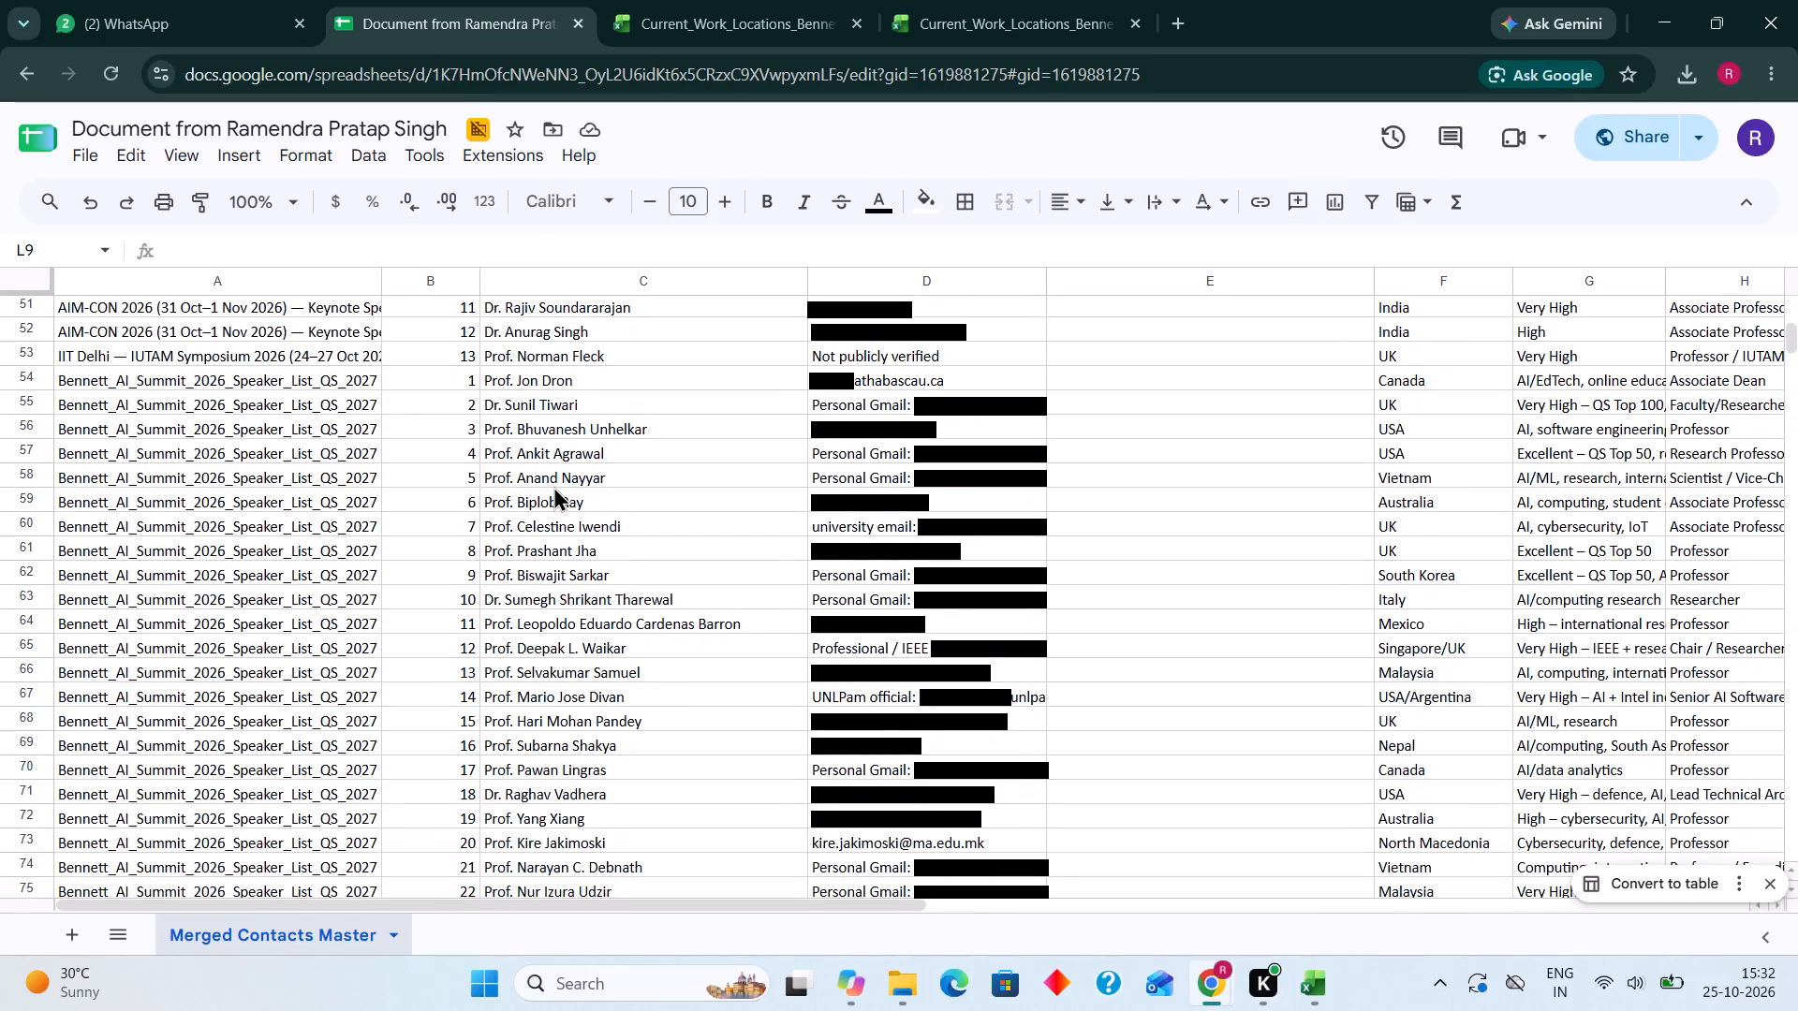
scroll(553, 486, down, 3)
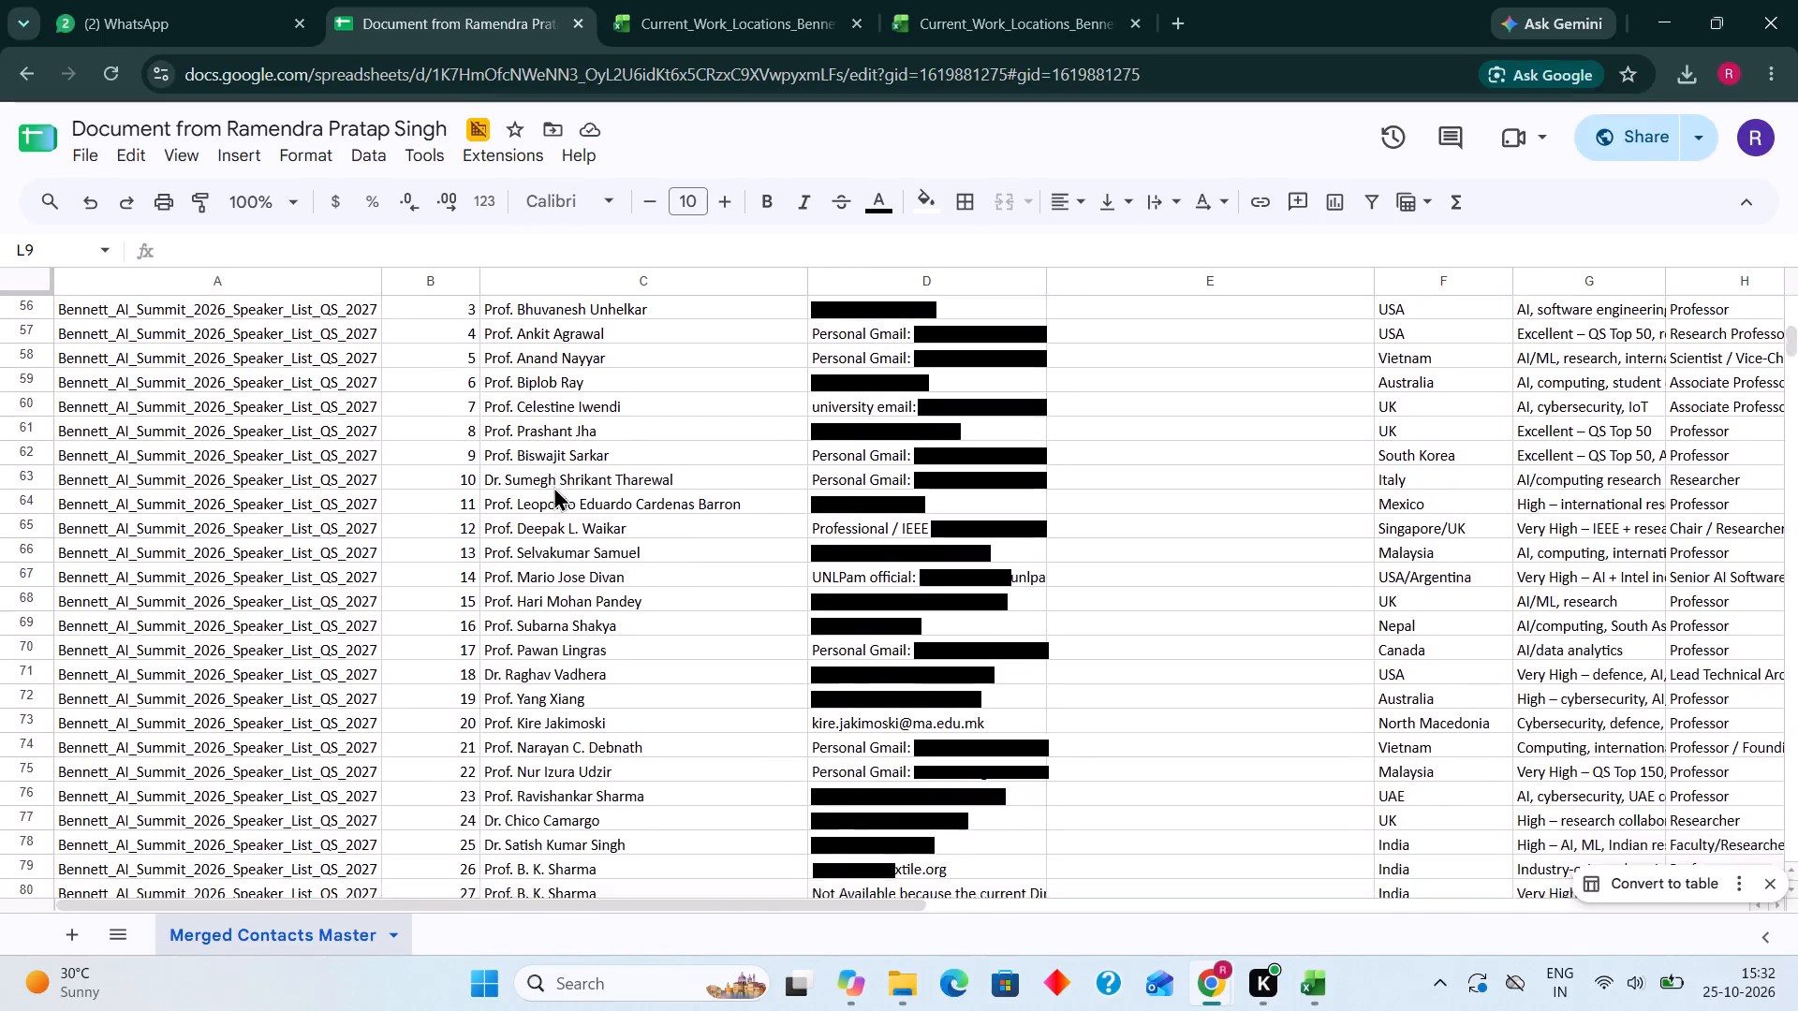
scroll(553, 486, down, 2)
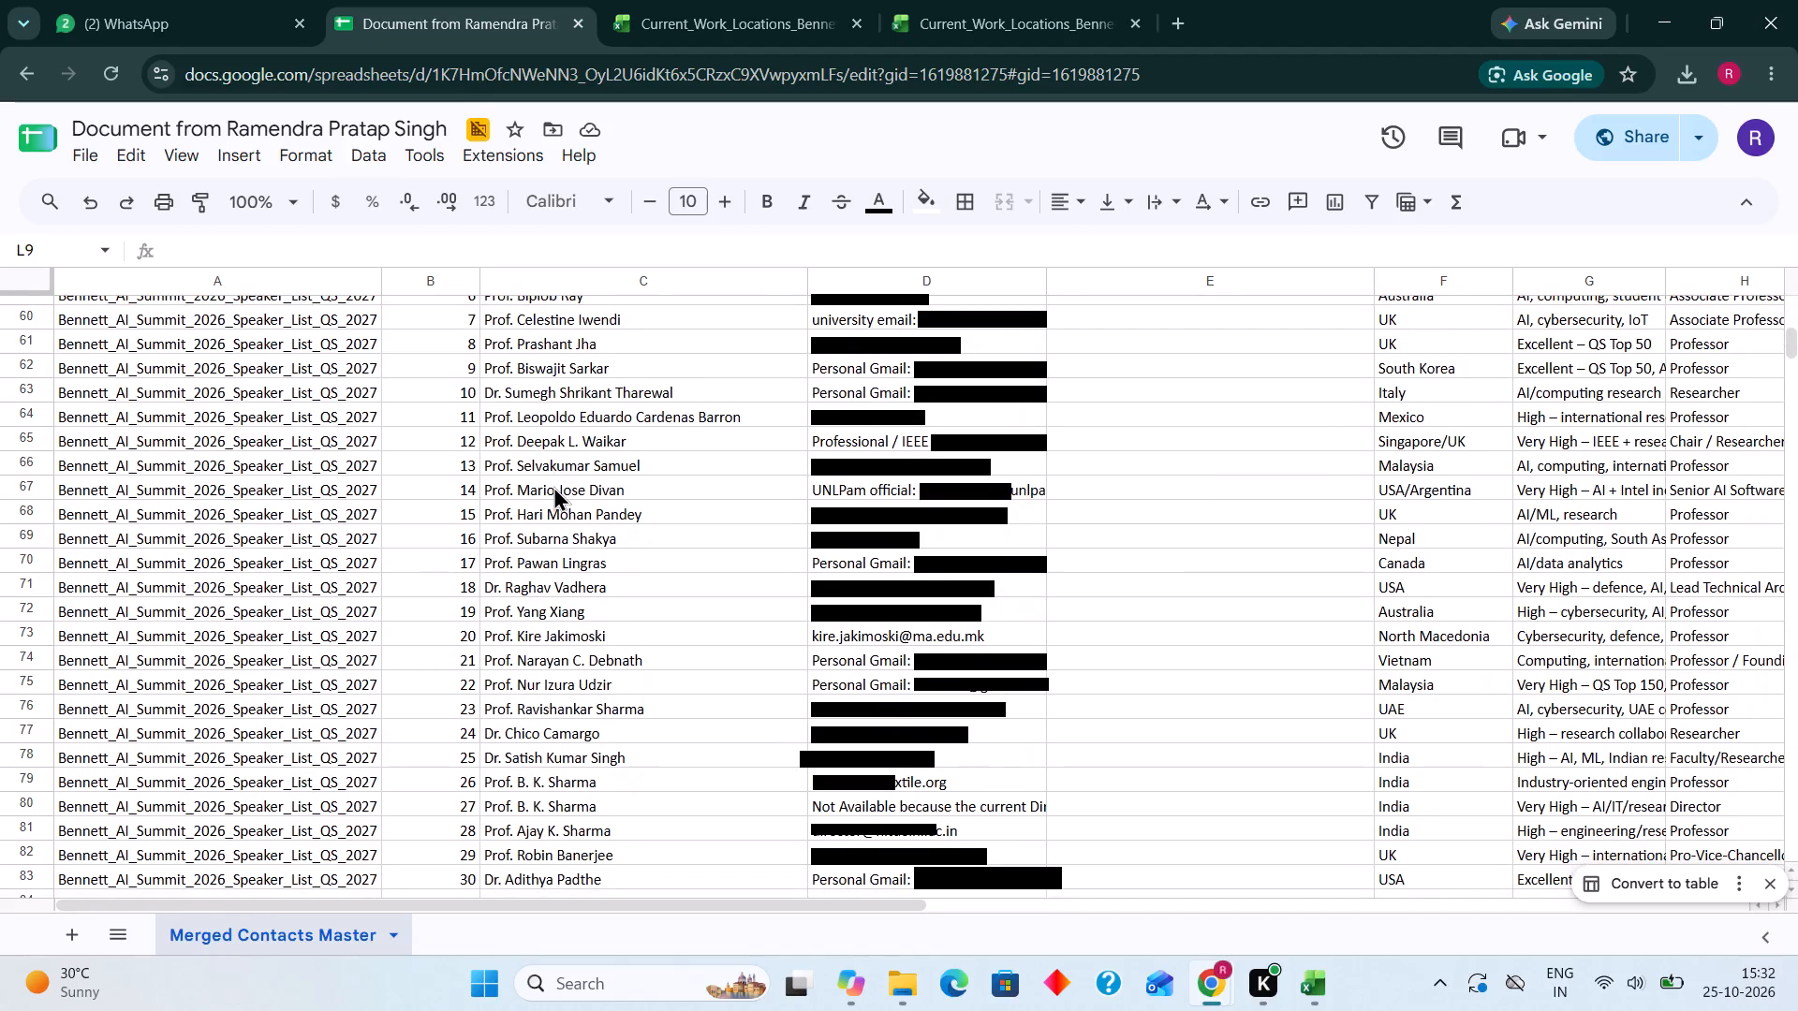
scroll(553, 486, down, 1)
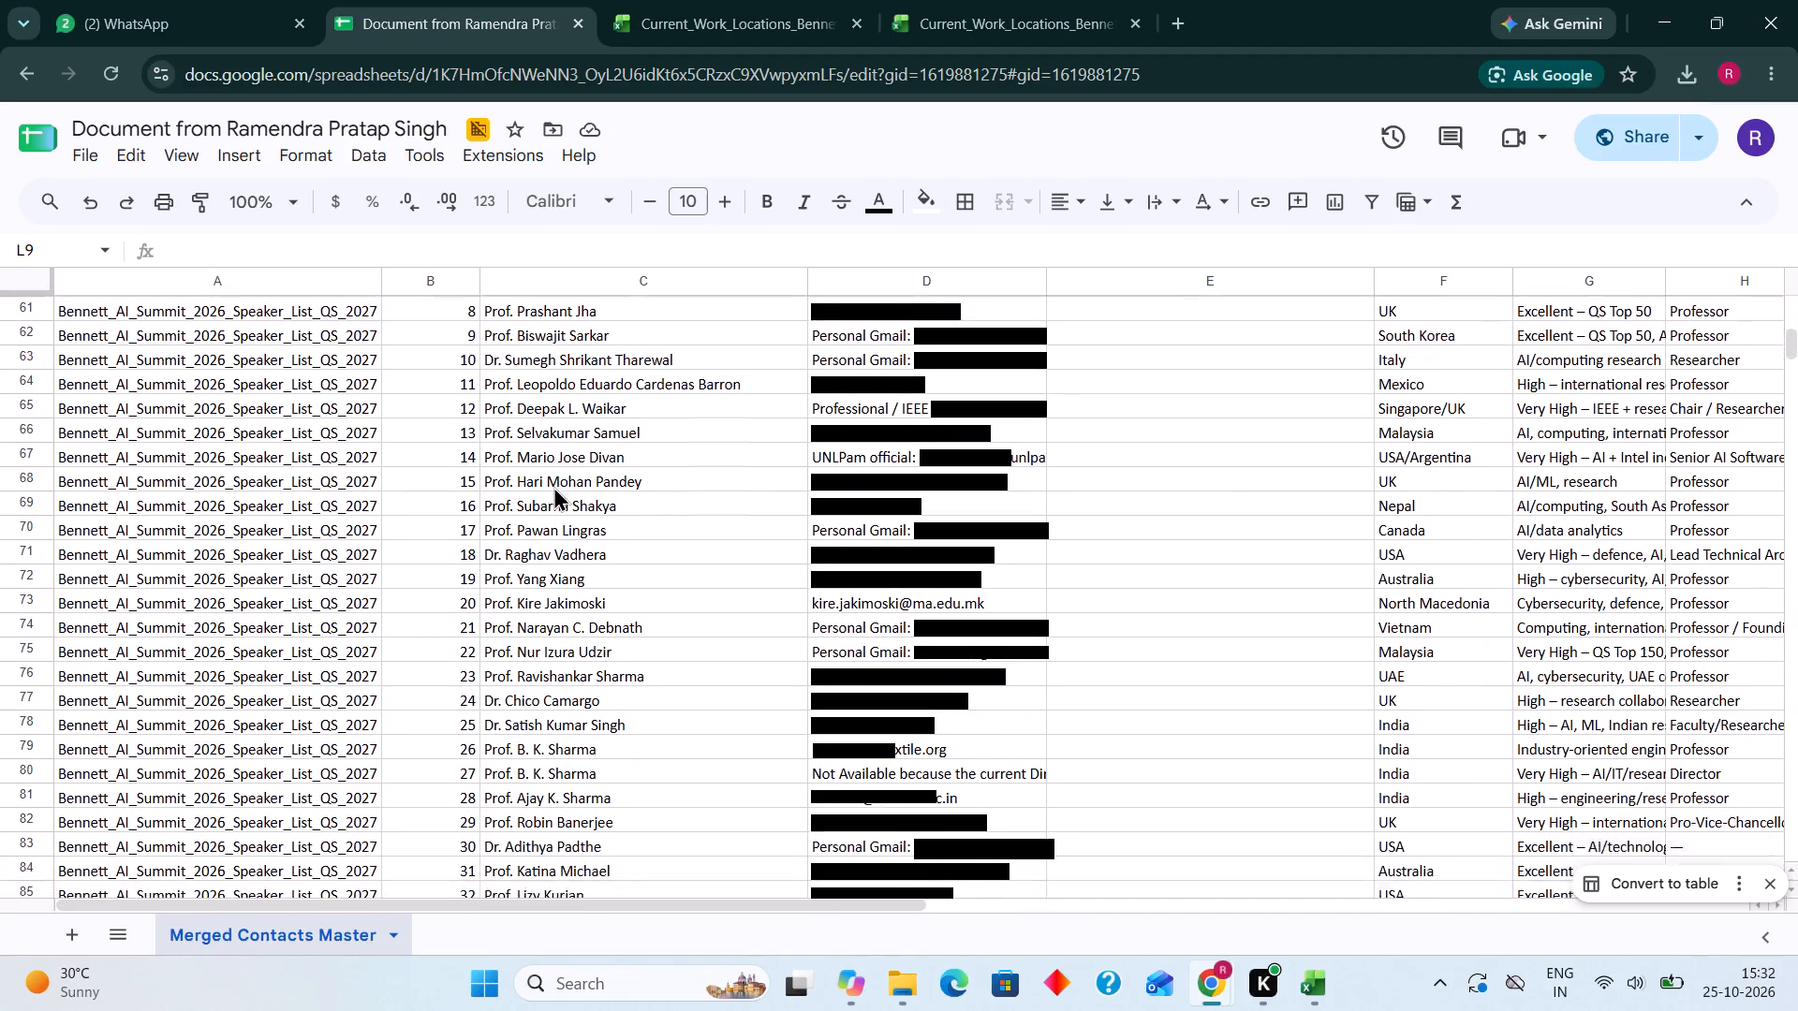
scroll(553, 486, down, 2)
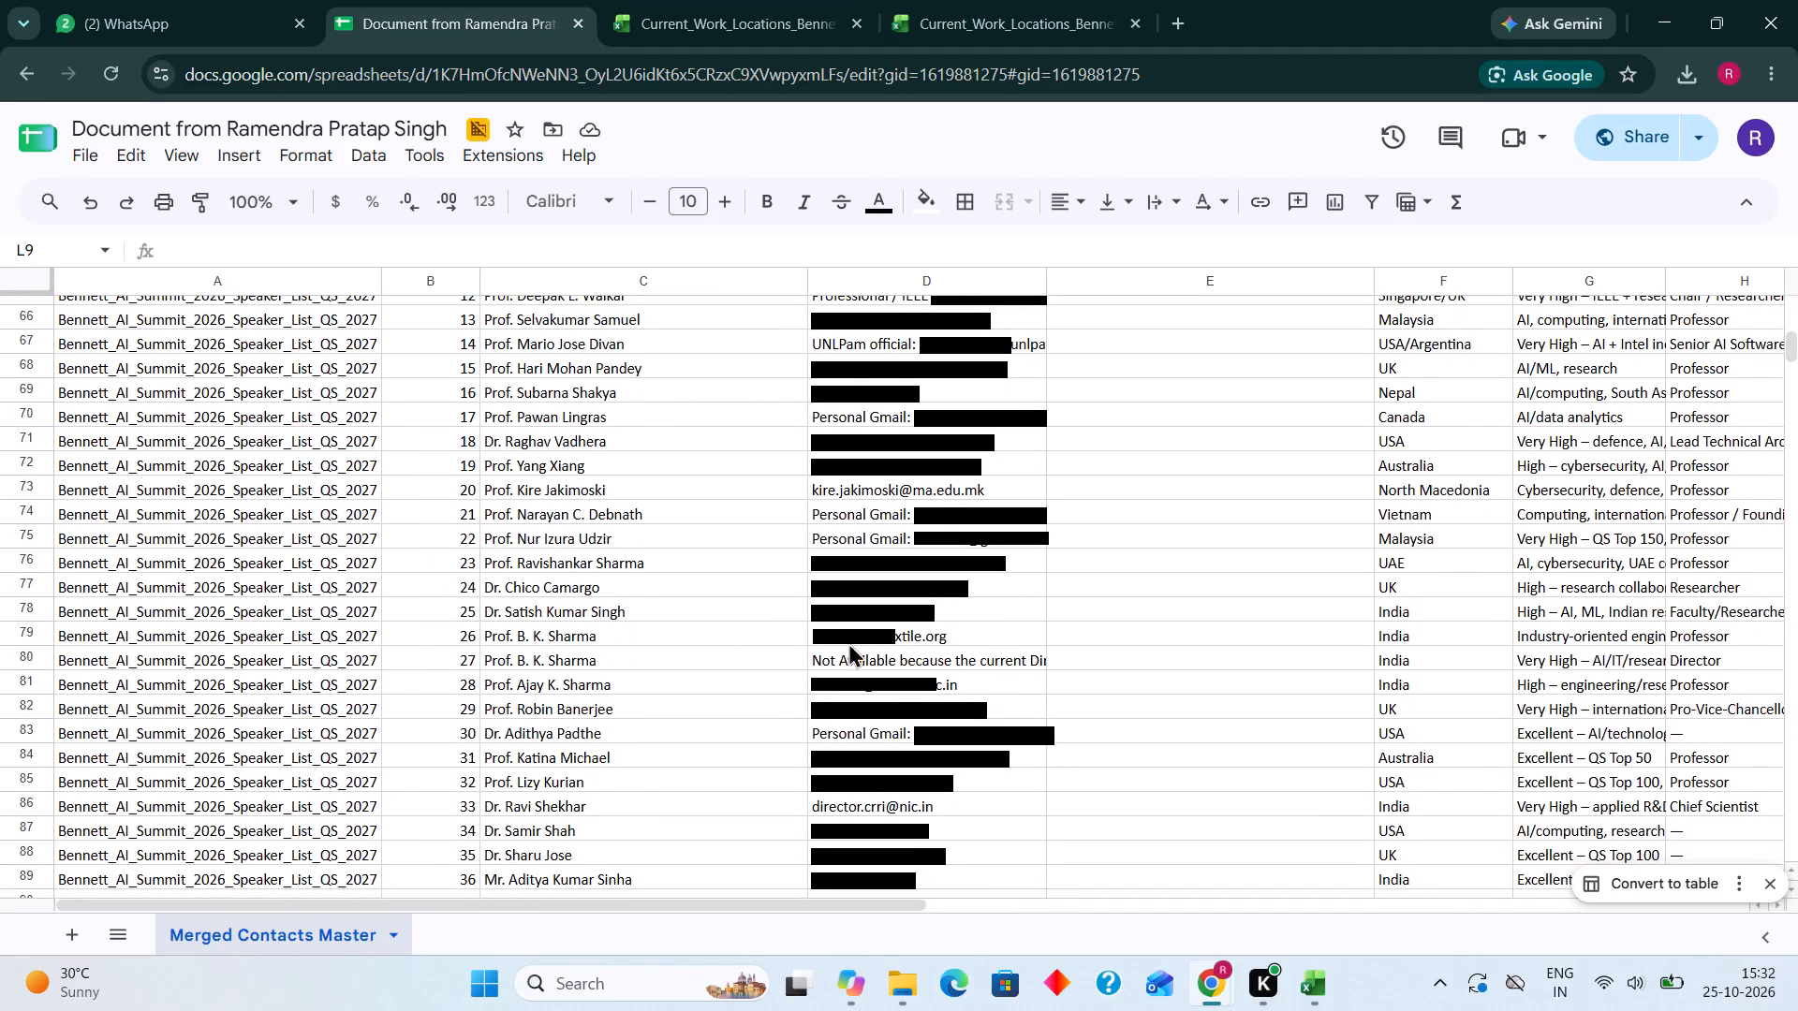
click(889, 655)
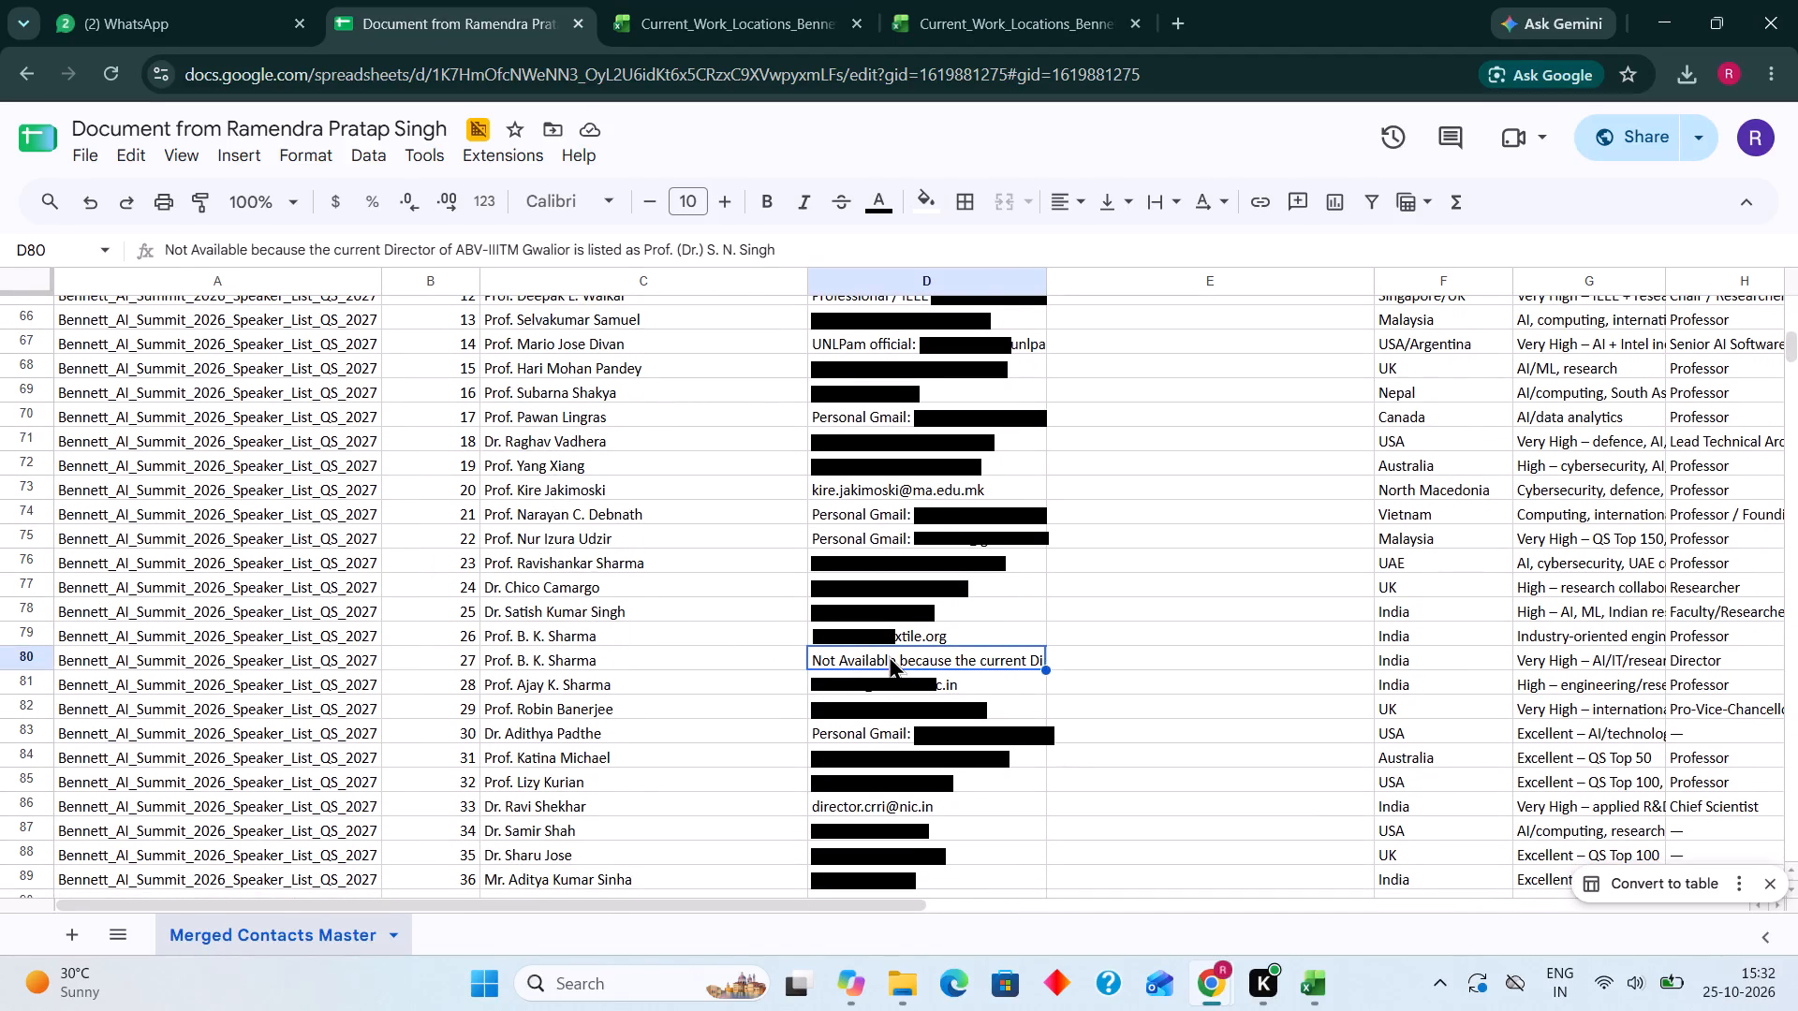
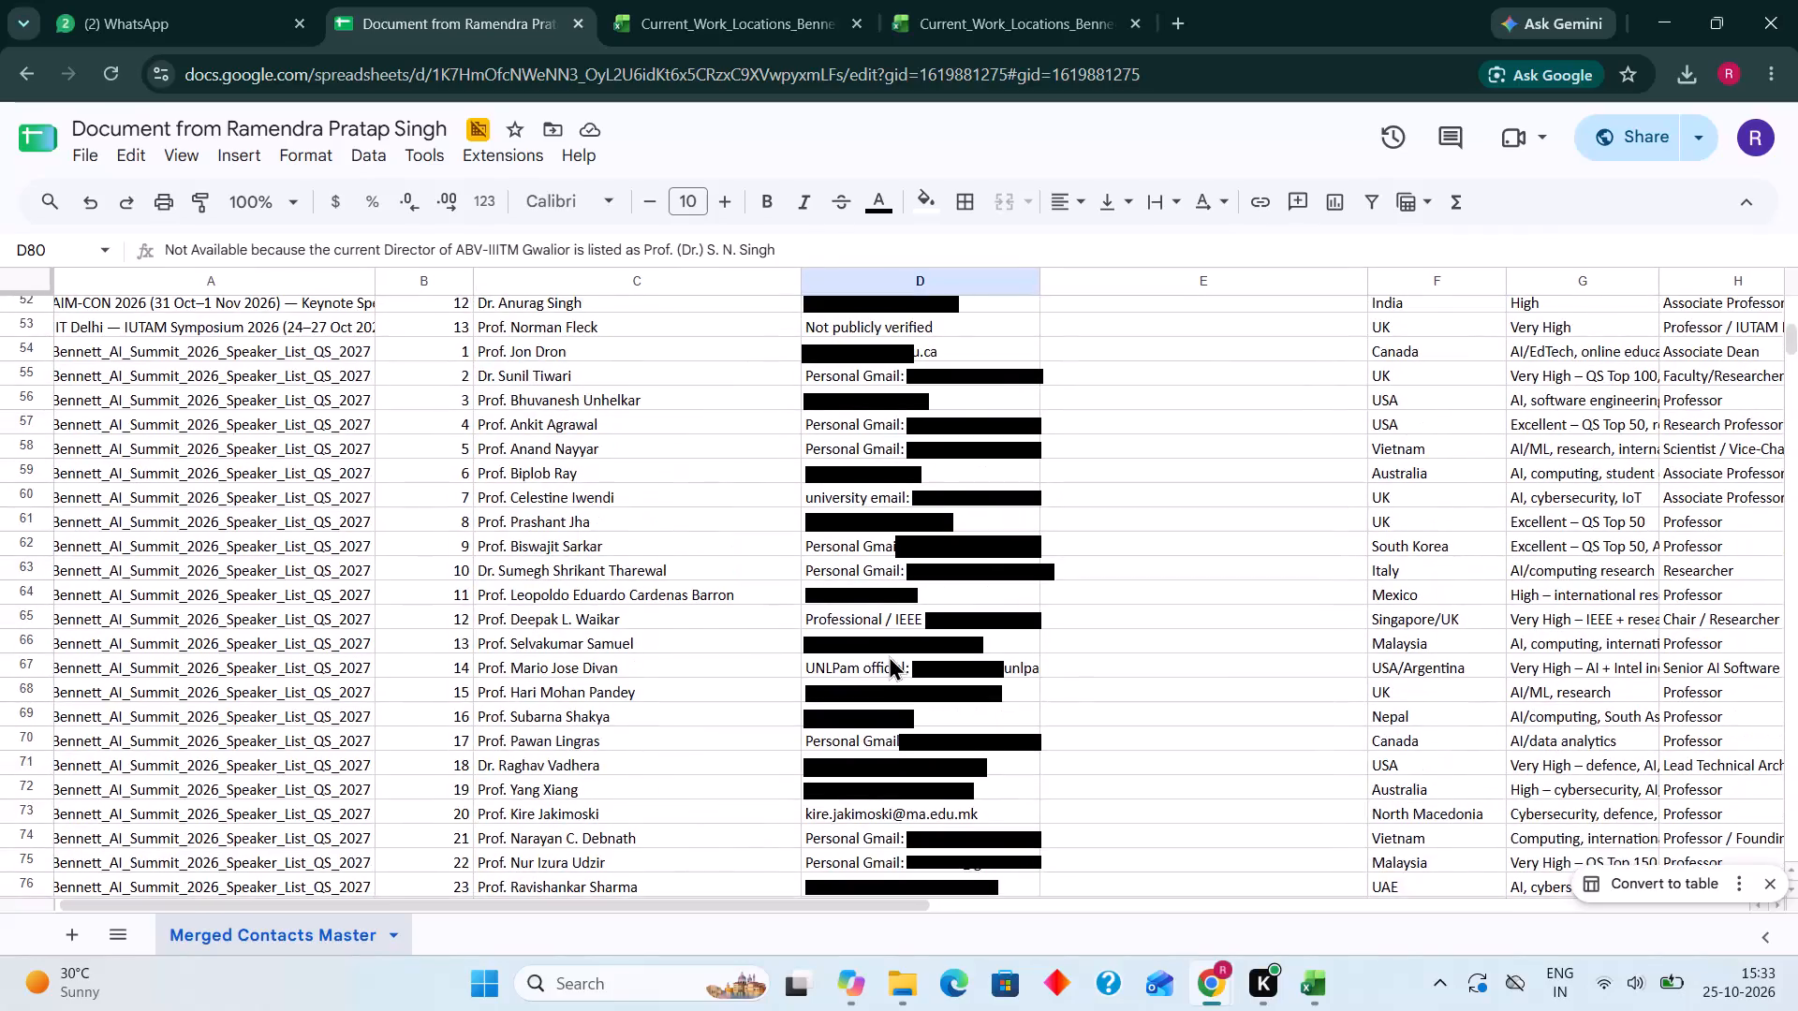
Recheck the merged list from the Bennett AI Summit speakers back up to the header row, and inspect the first contact's designation cell in row 2.
scroll(889, 655, up, 3)
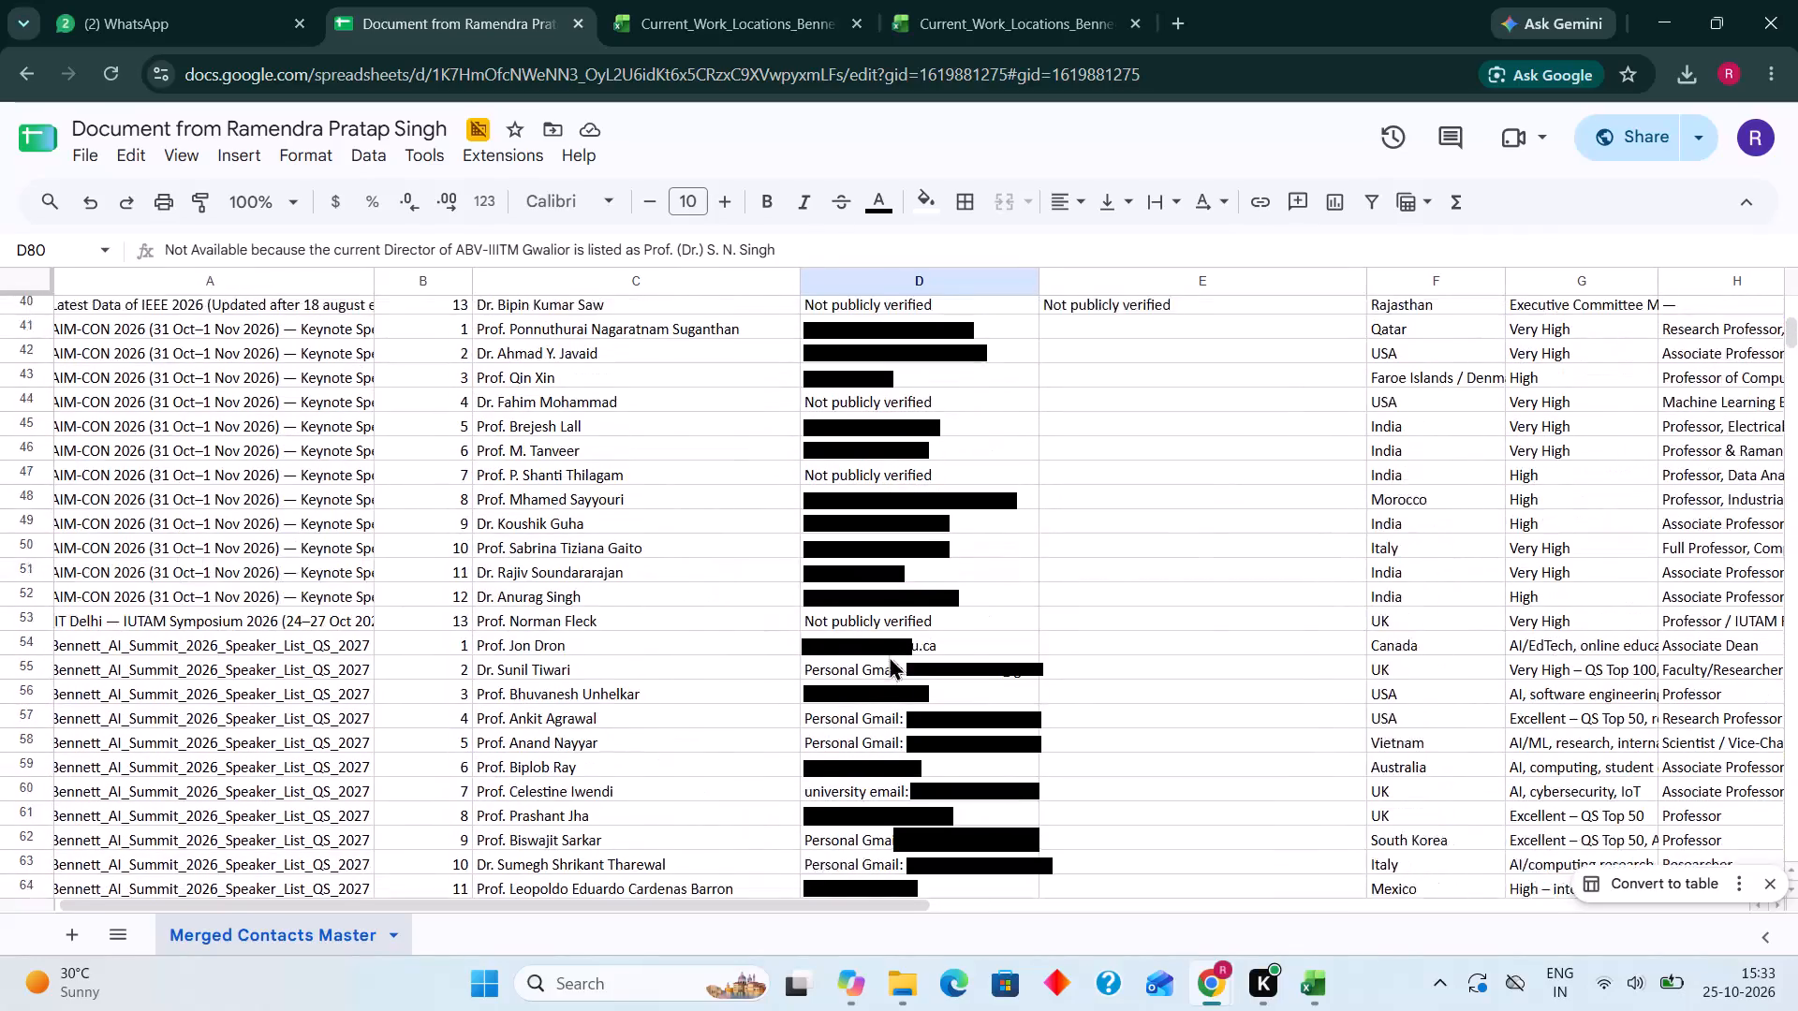
scroll(889, 655, up, 10)
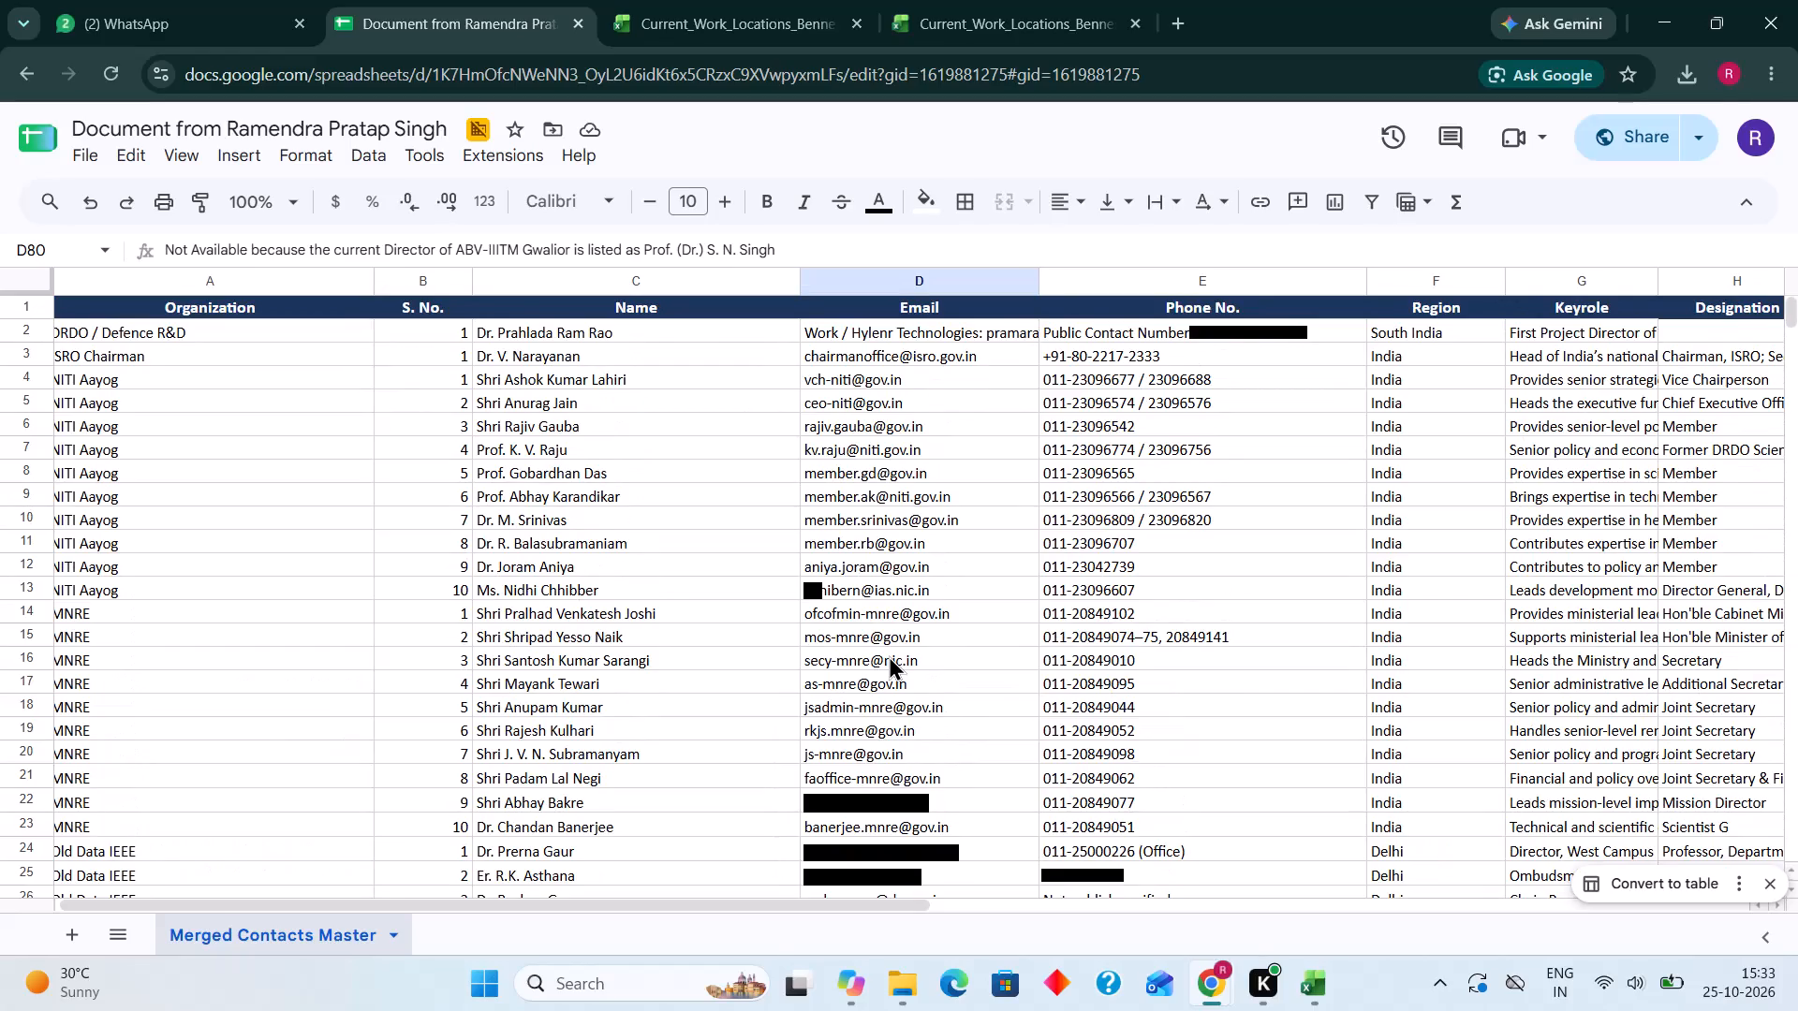
scroll(889, 655, left, 2)
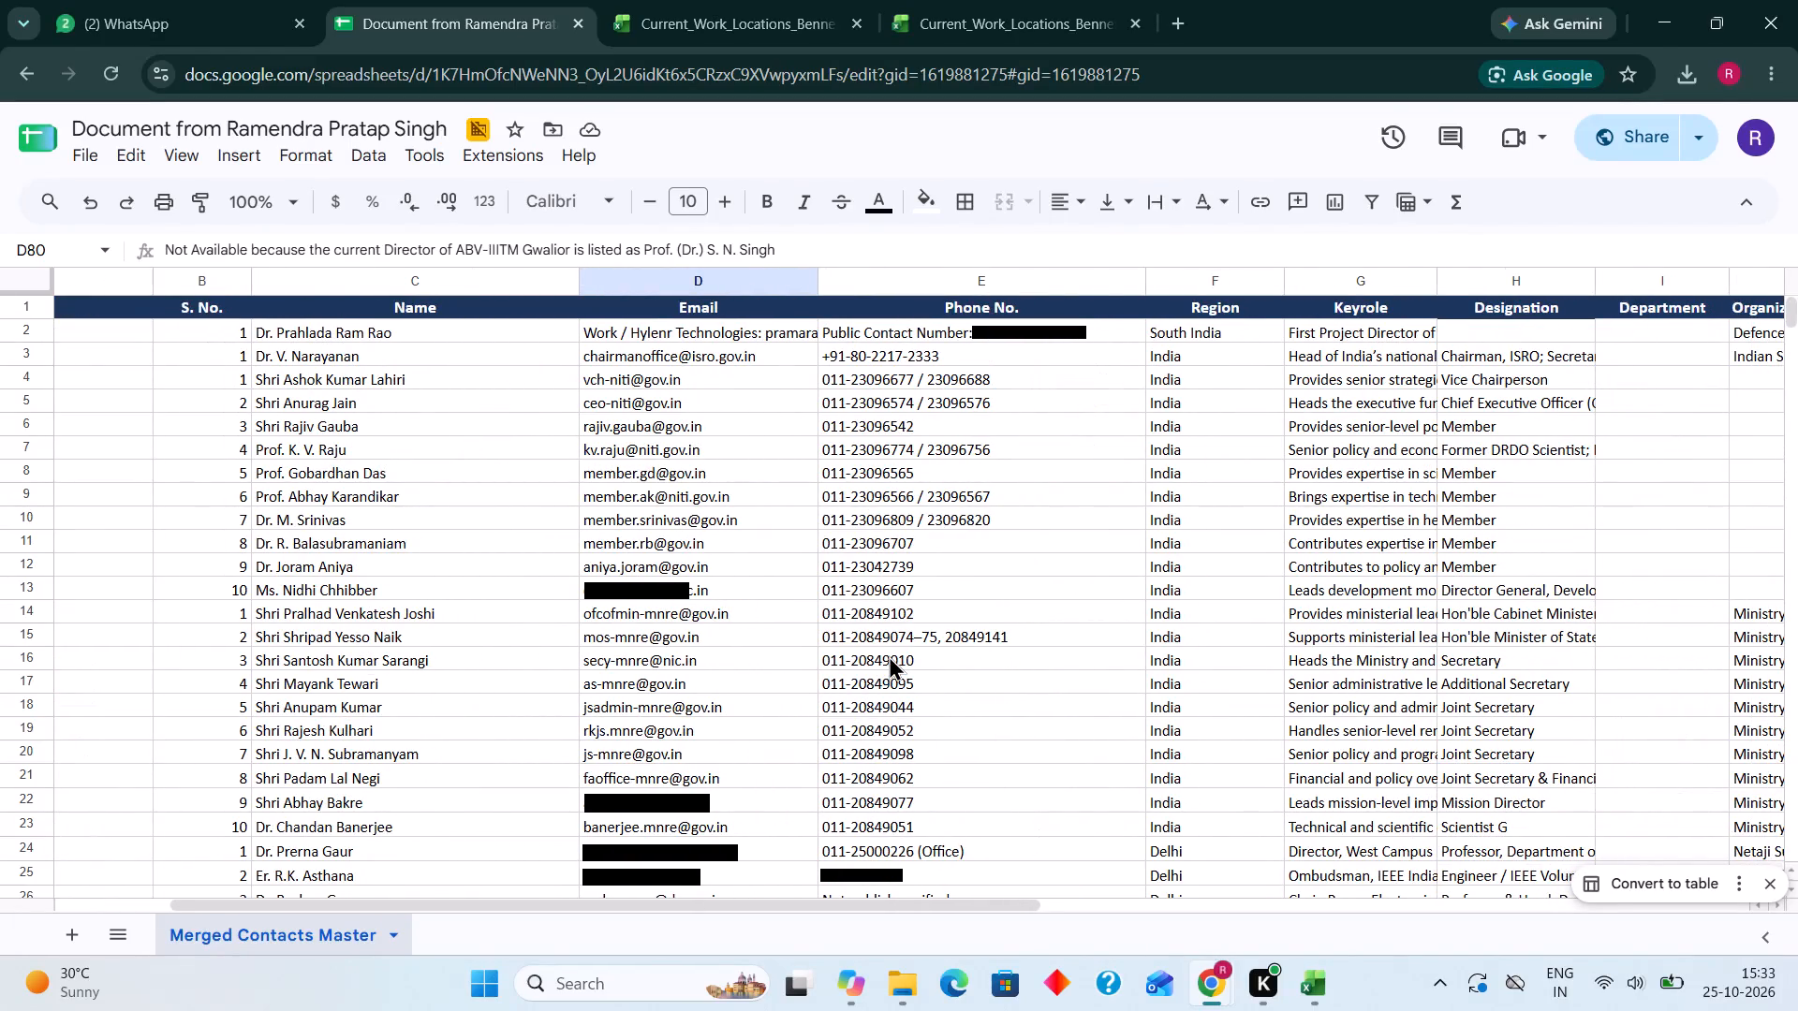
click(1491, 325)
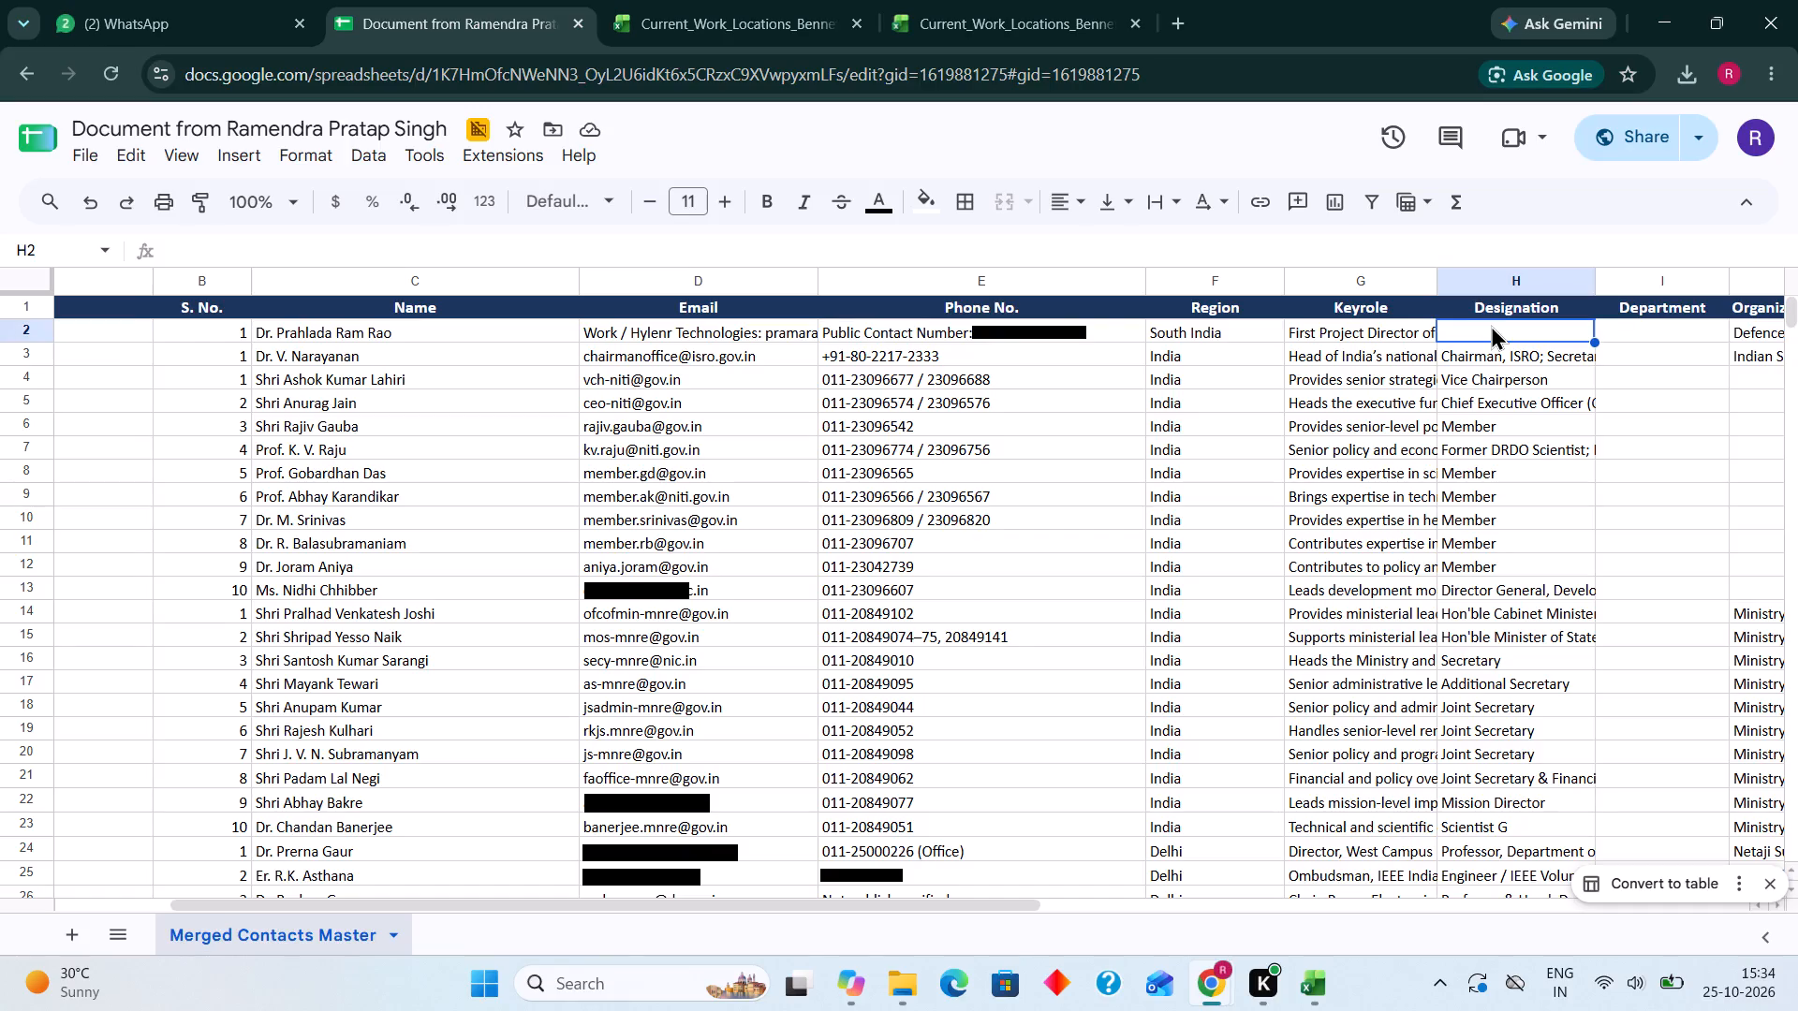
Fill the first contact's empty designation cell in row 2 with "Former DRDO Scientist; Padma Shri Awardee".
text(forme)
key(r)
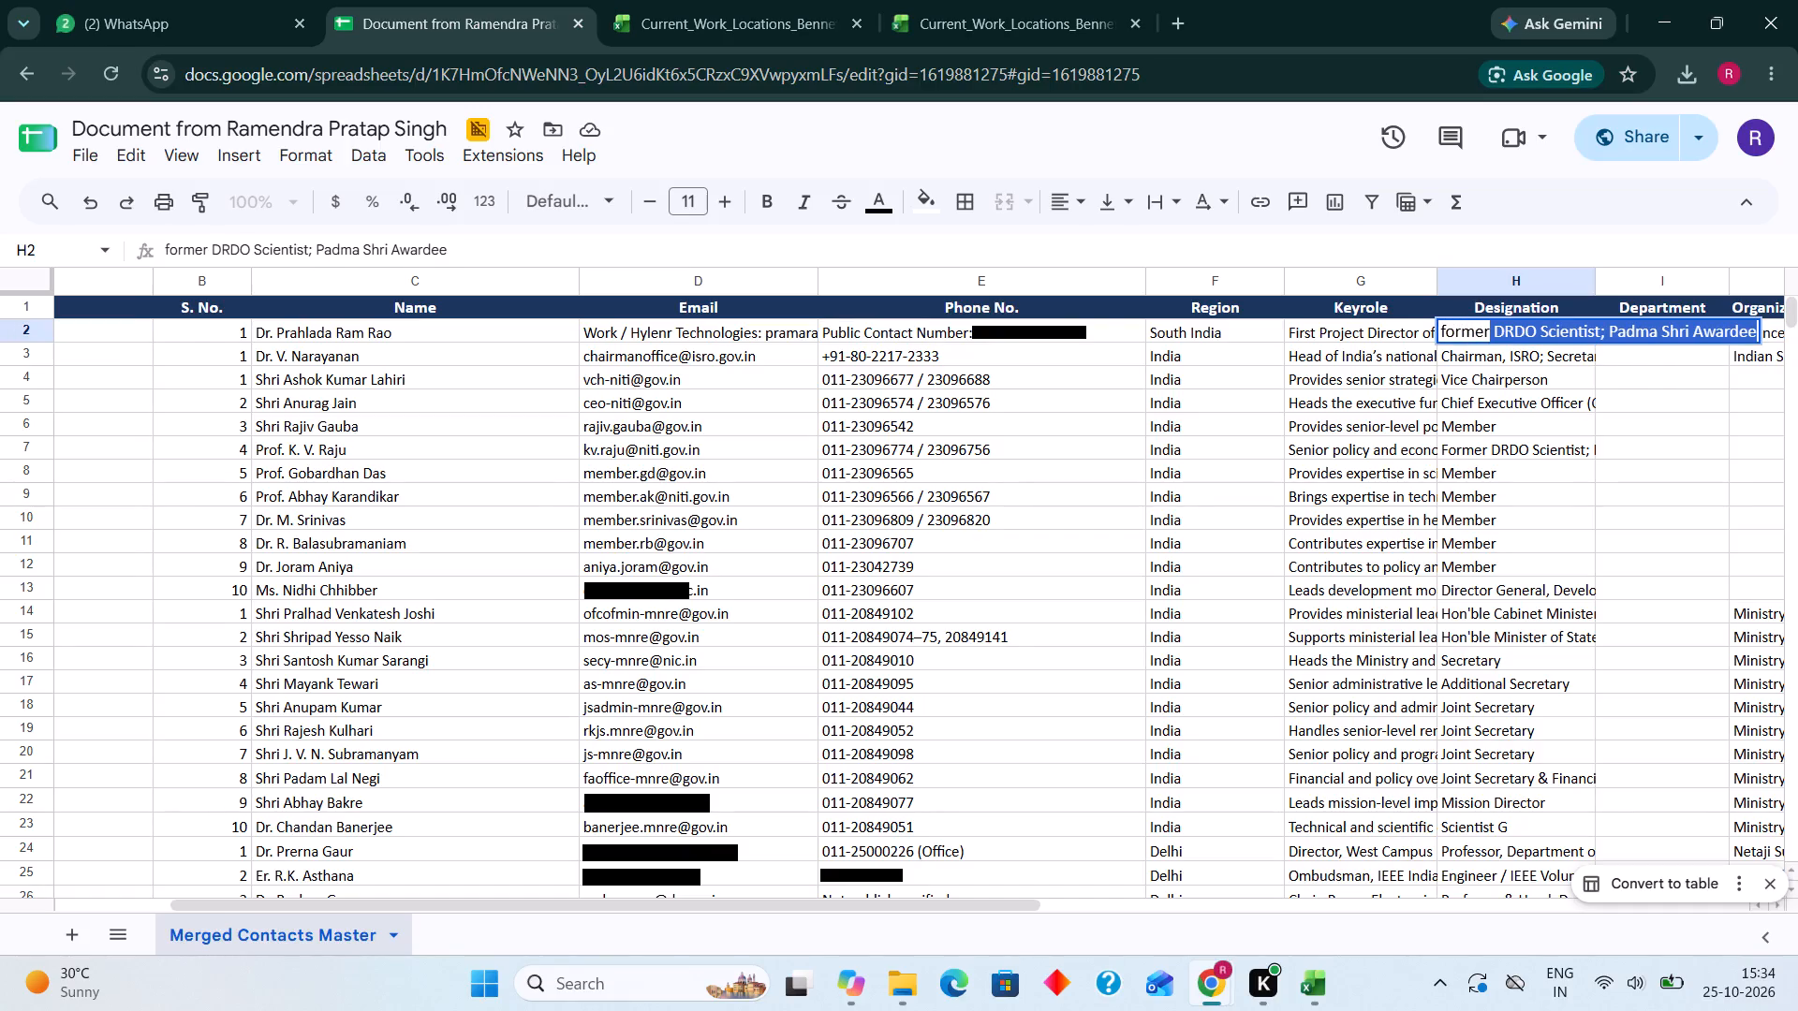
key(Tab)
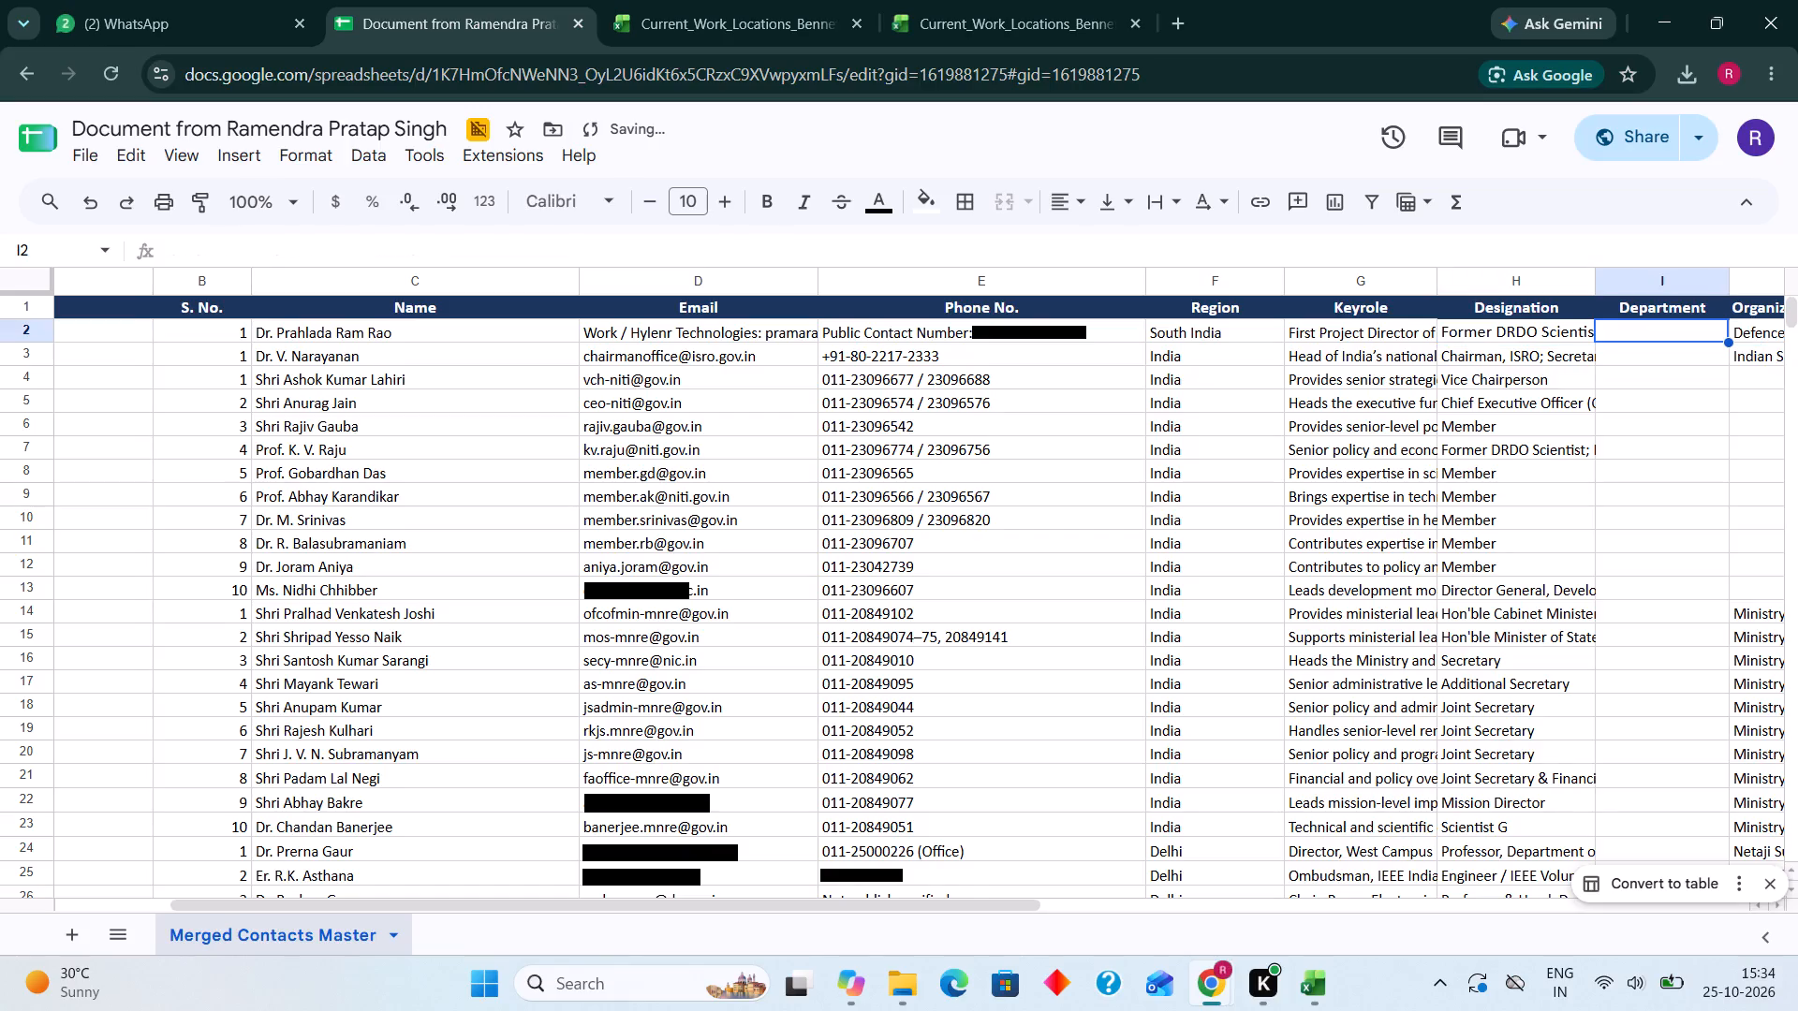
scroll(1011, 430, right, 4)
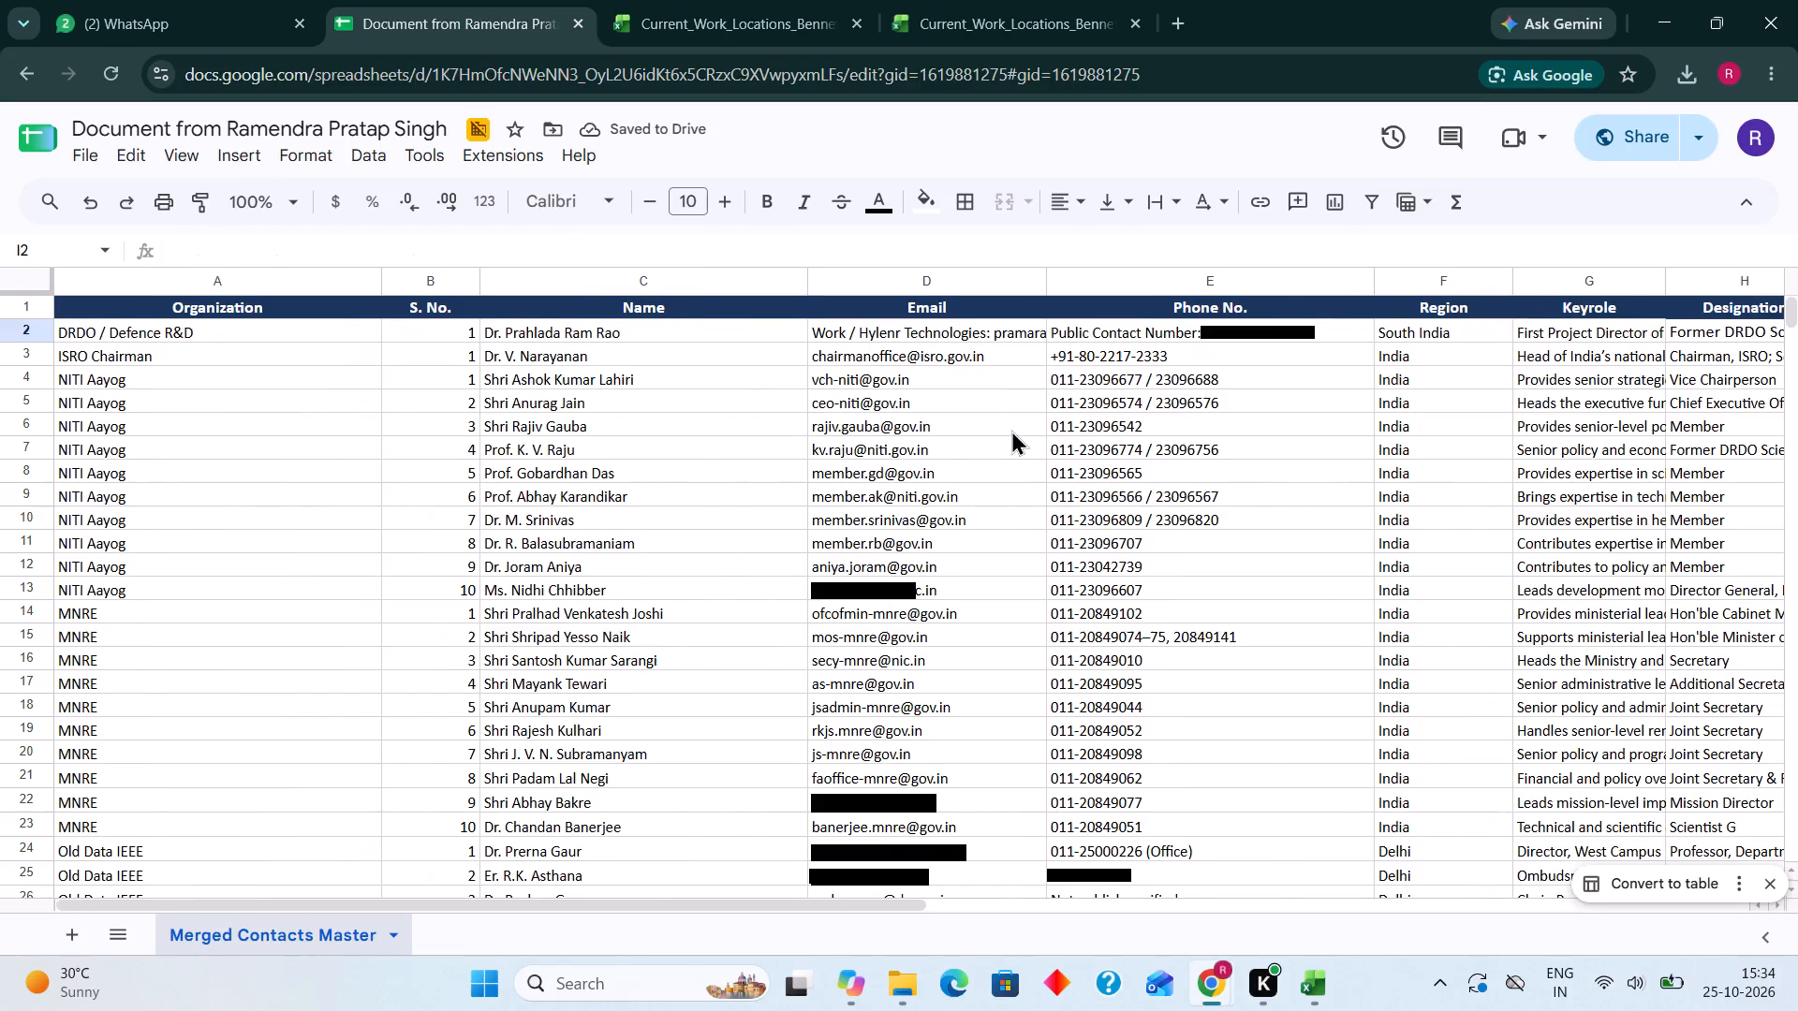
scroll(1011, 430, left, 3)
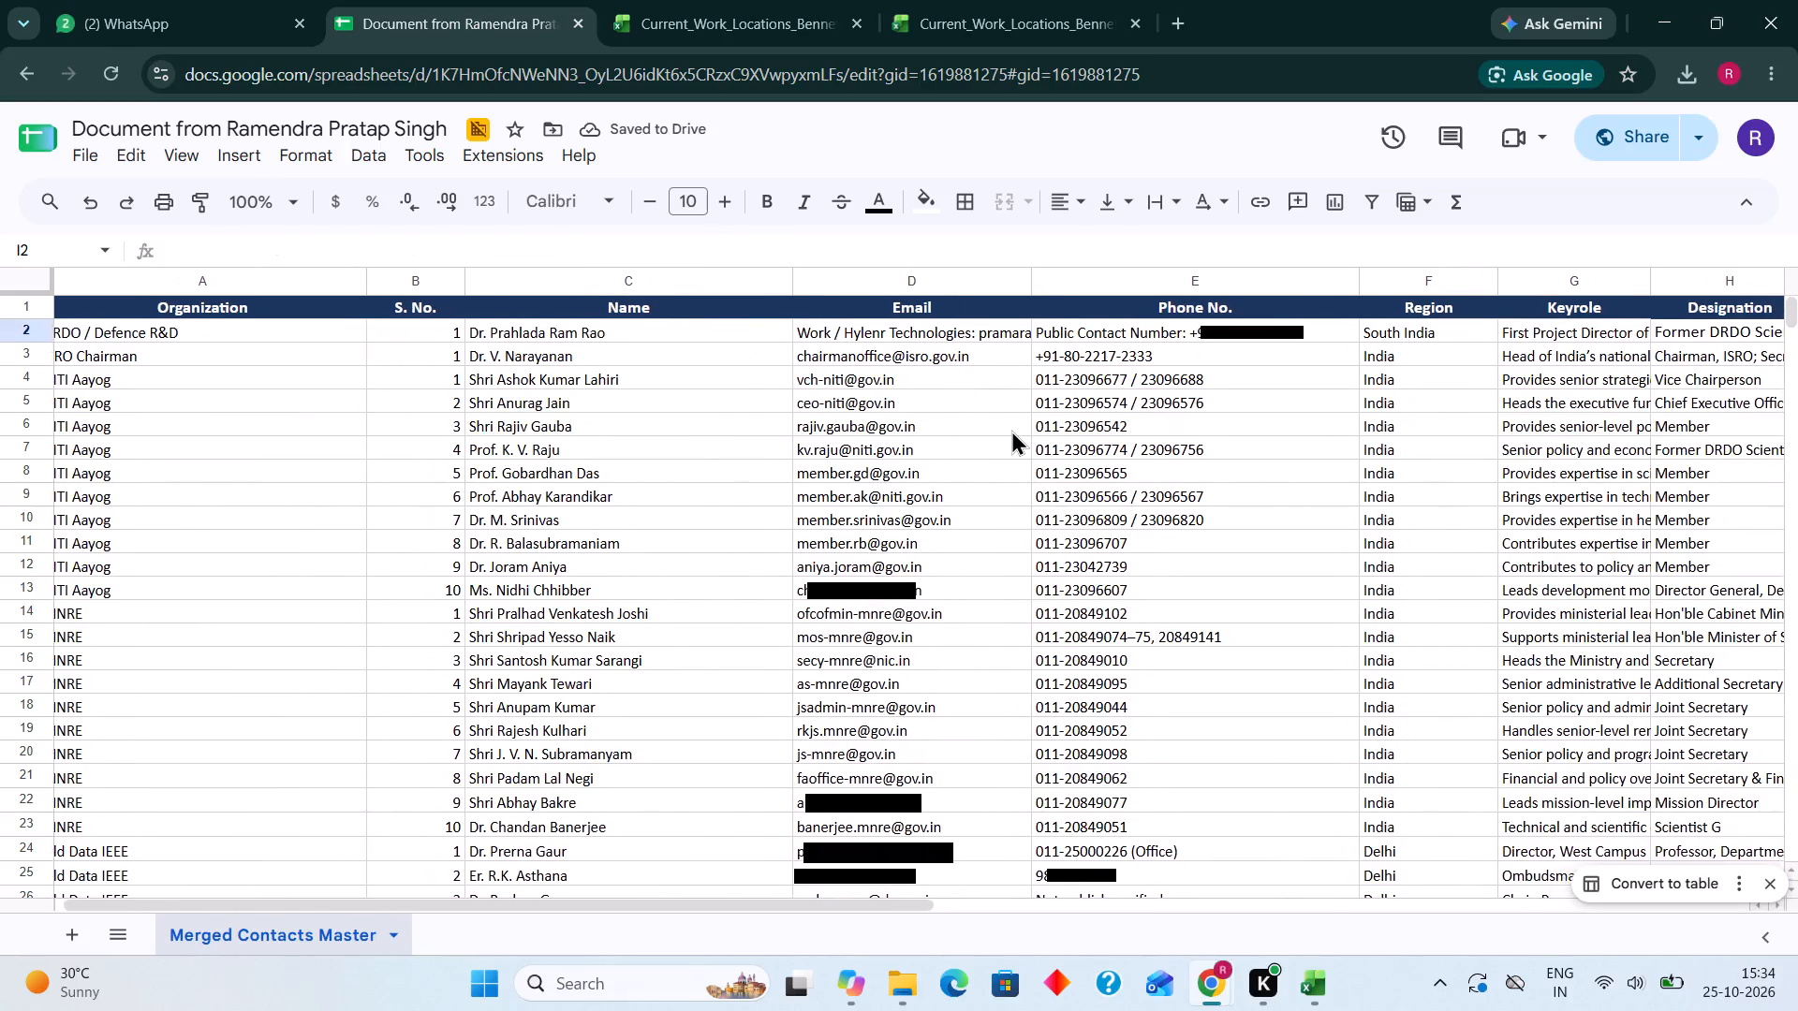
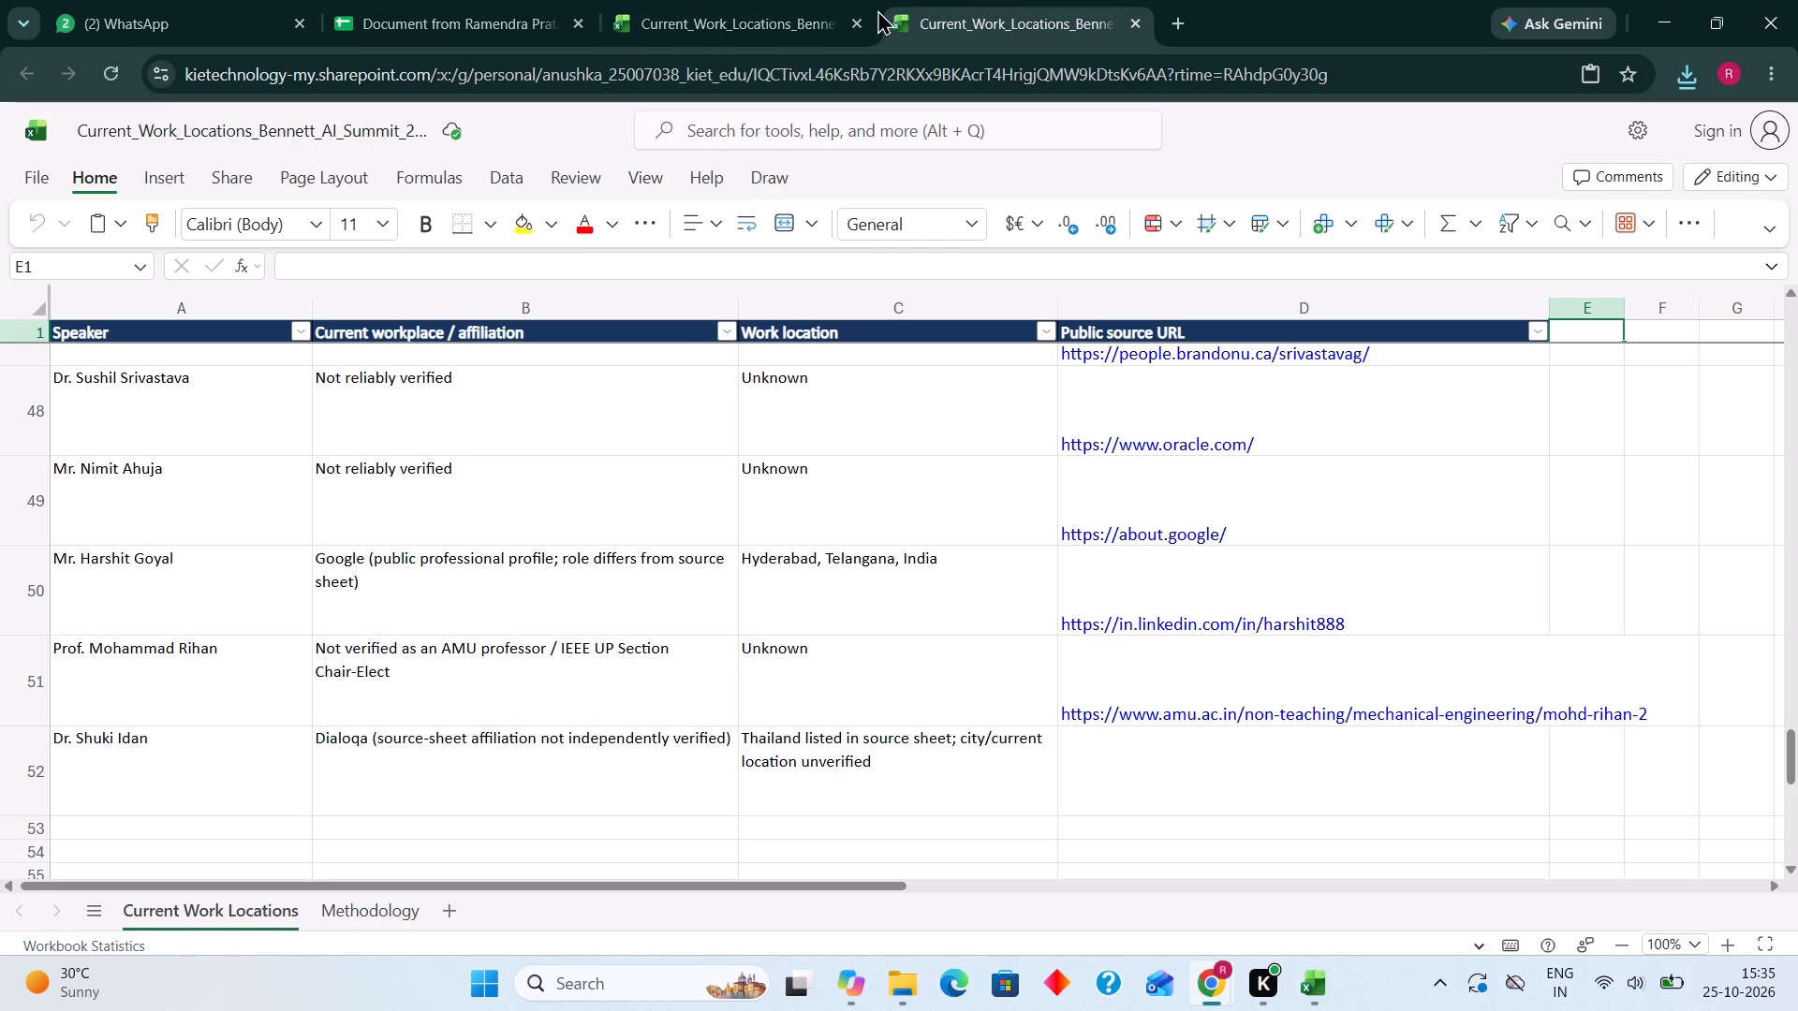
Close both open copies of the Current Work Locations Bennett AI Summit workbook and return to the merged contacts spreadsheet.
click(1139, 21)
click(854, 19)
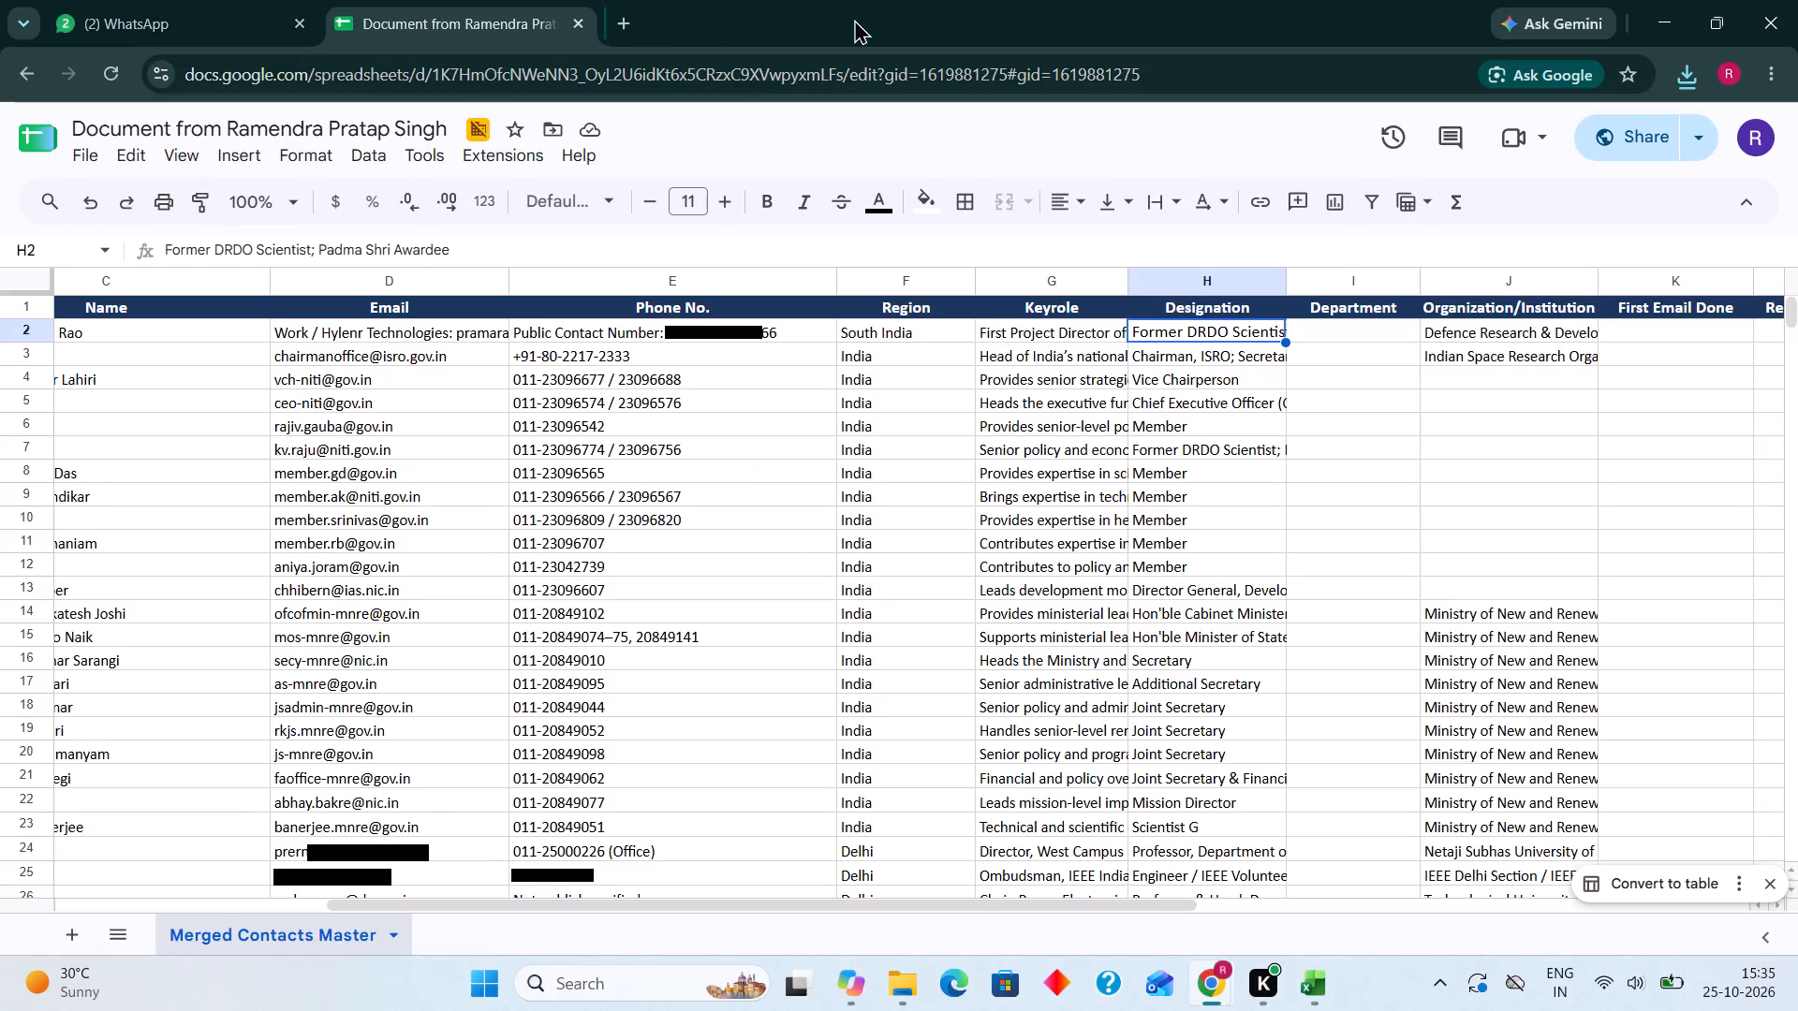
scroll(542, 515, down, 4)
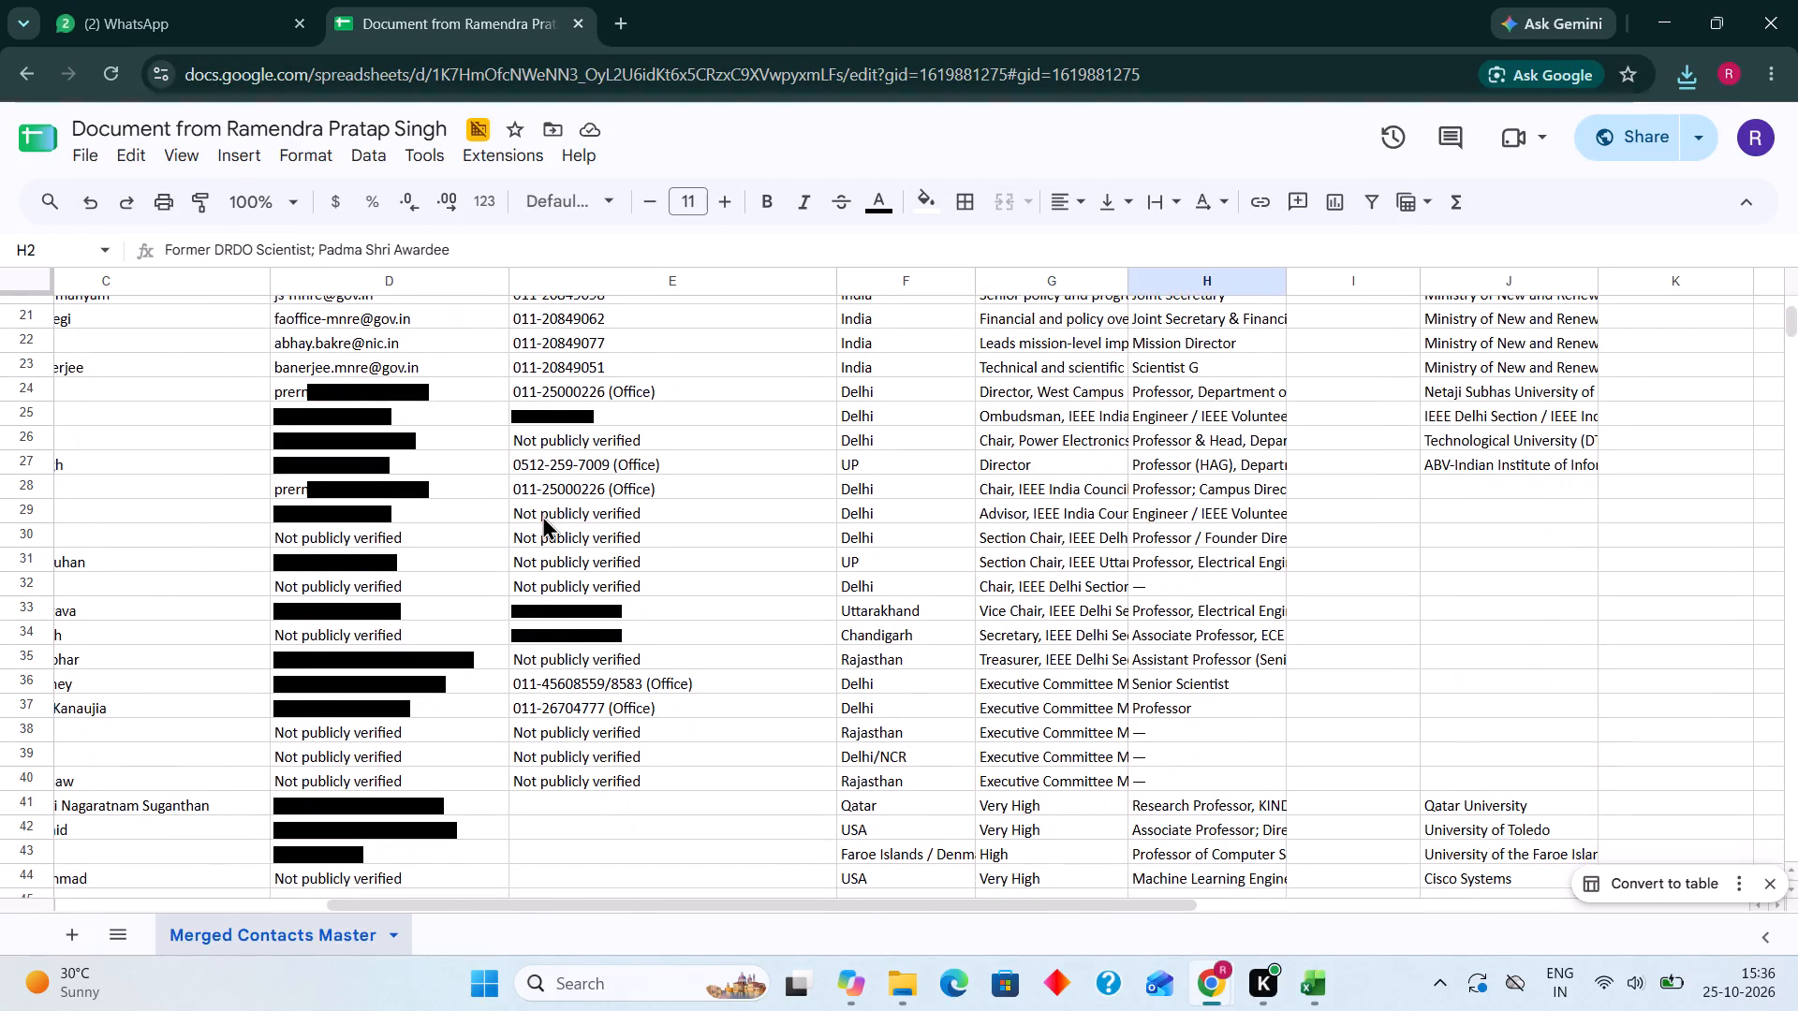
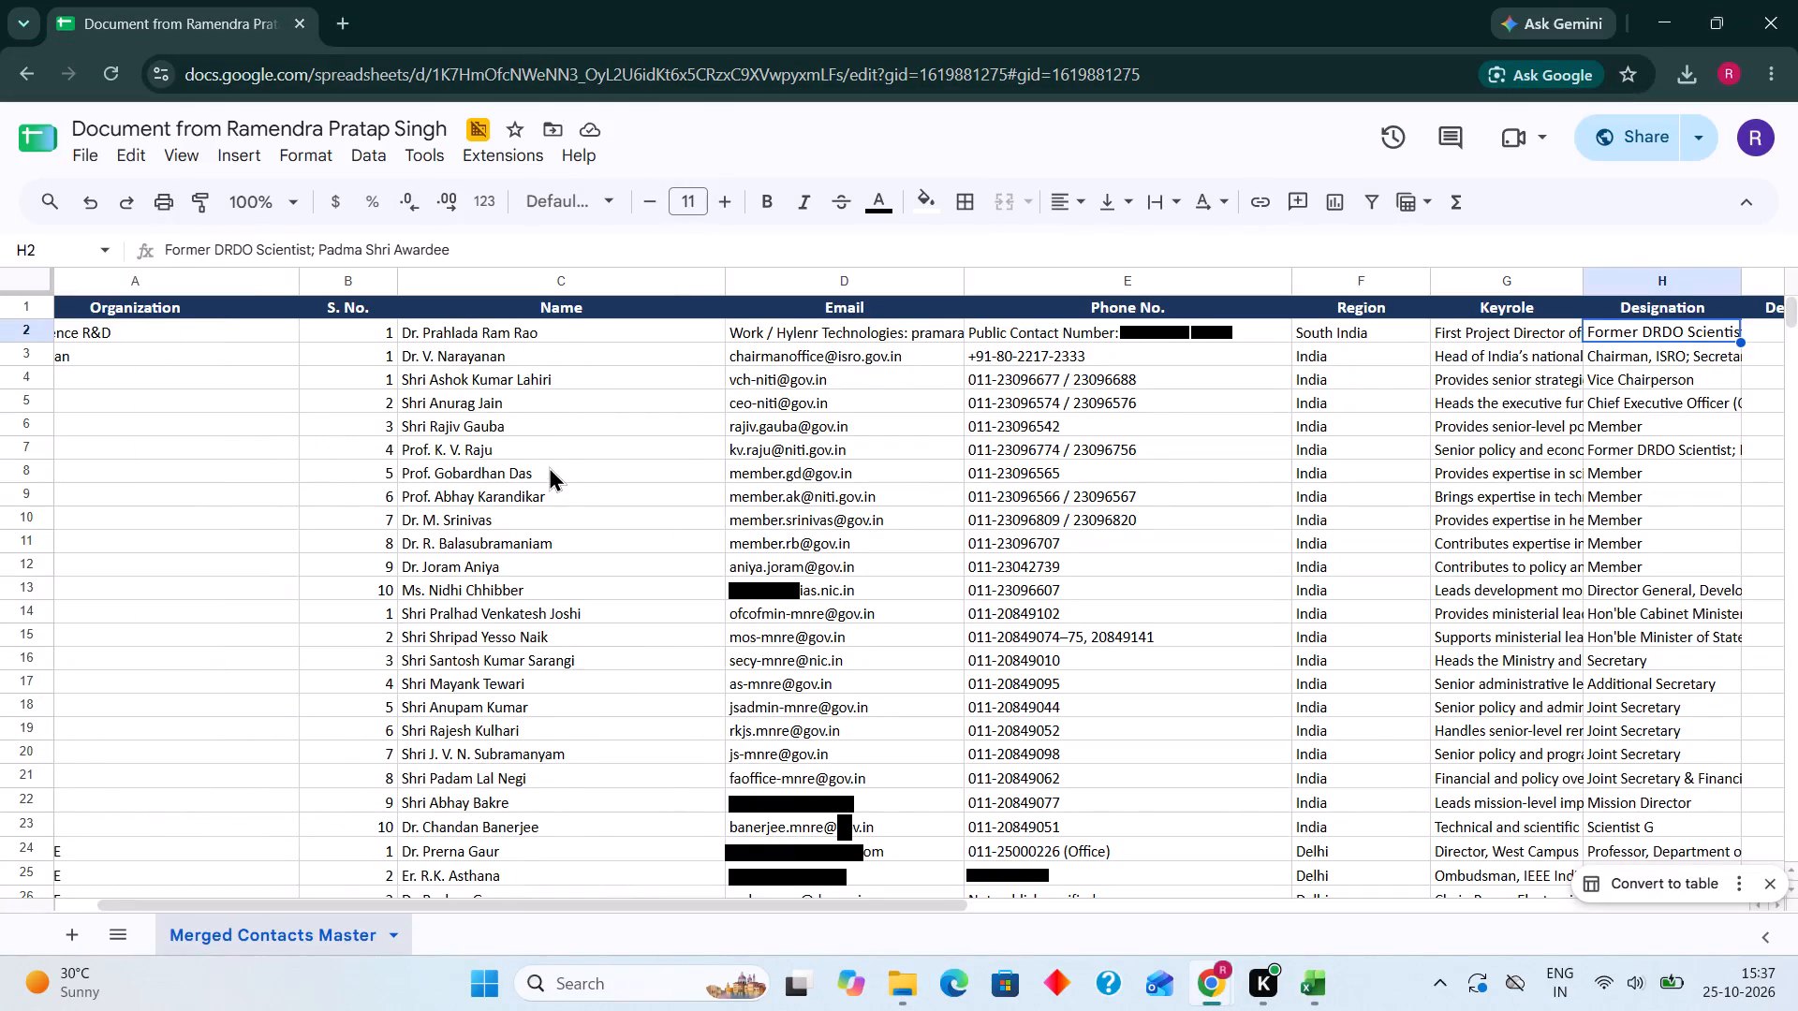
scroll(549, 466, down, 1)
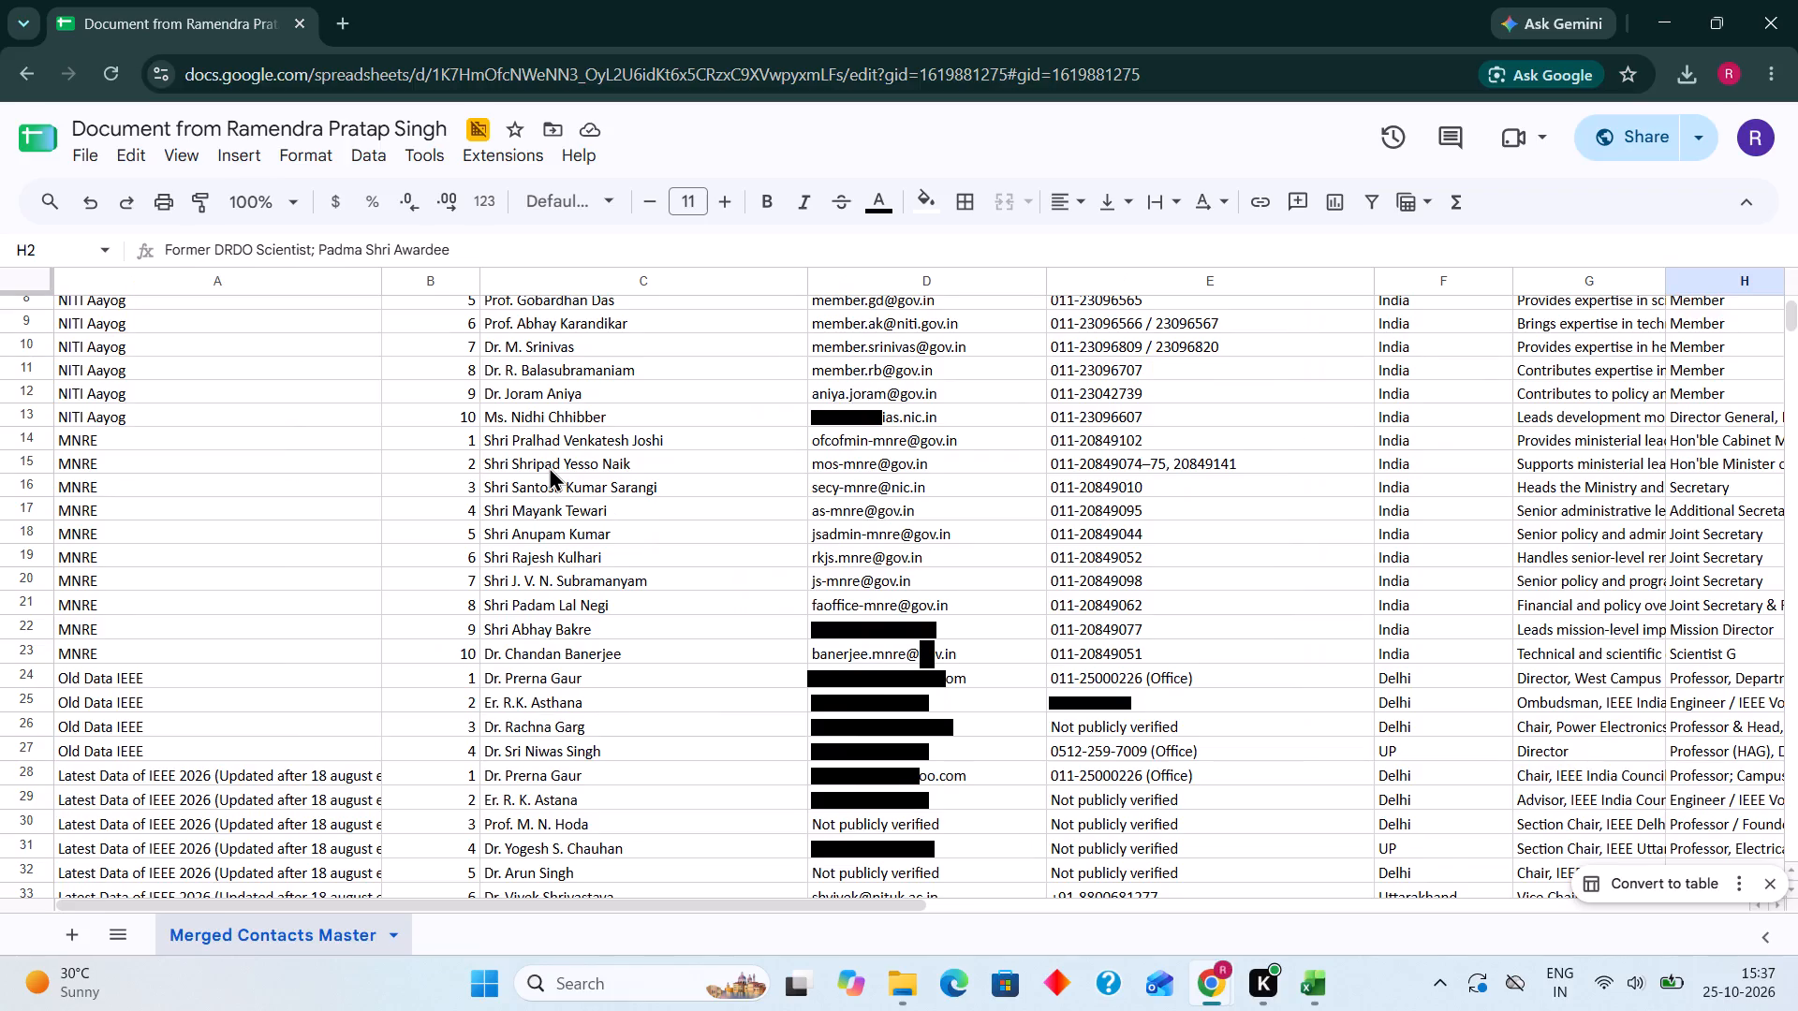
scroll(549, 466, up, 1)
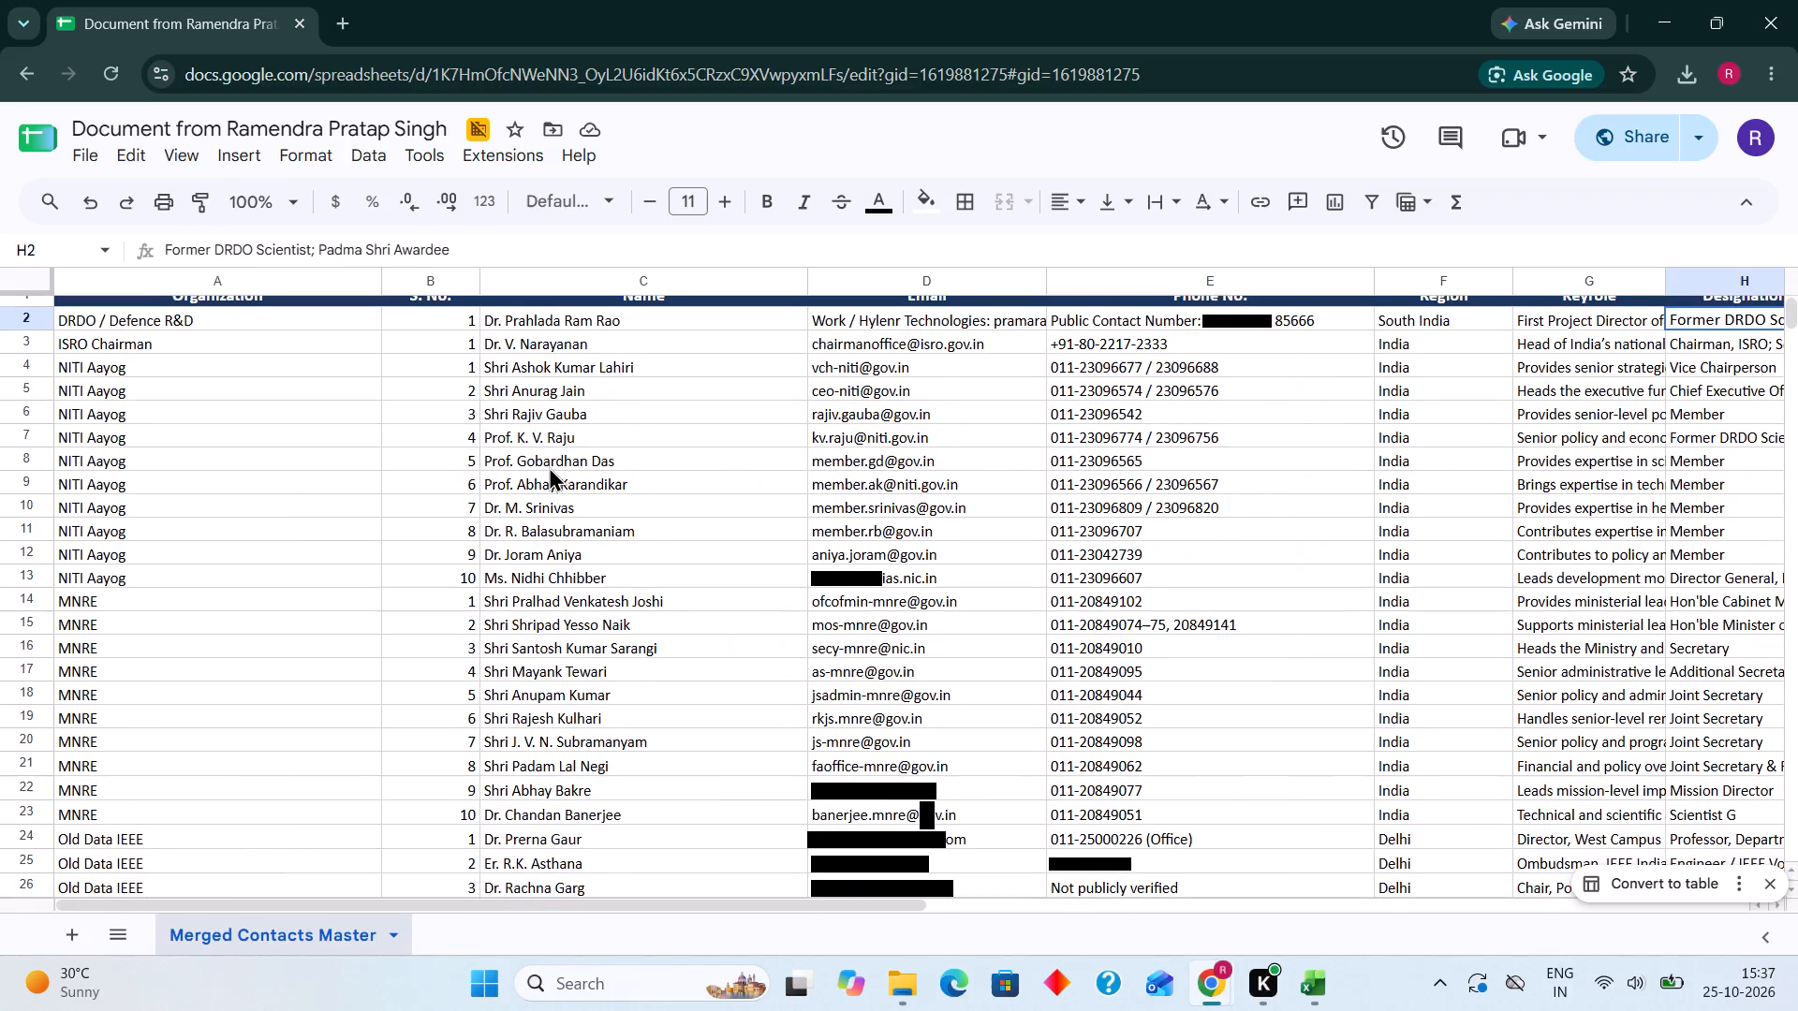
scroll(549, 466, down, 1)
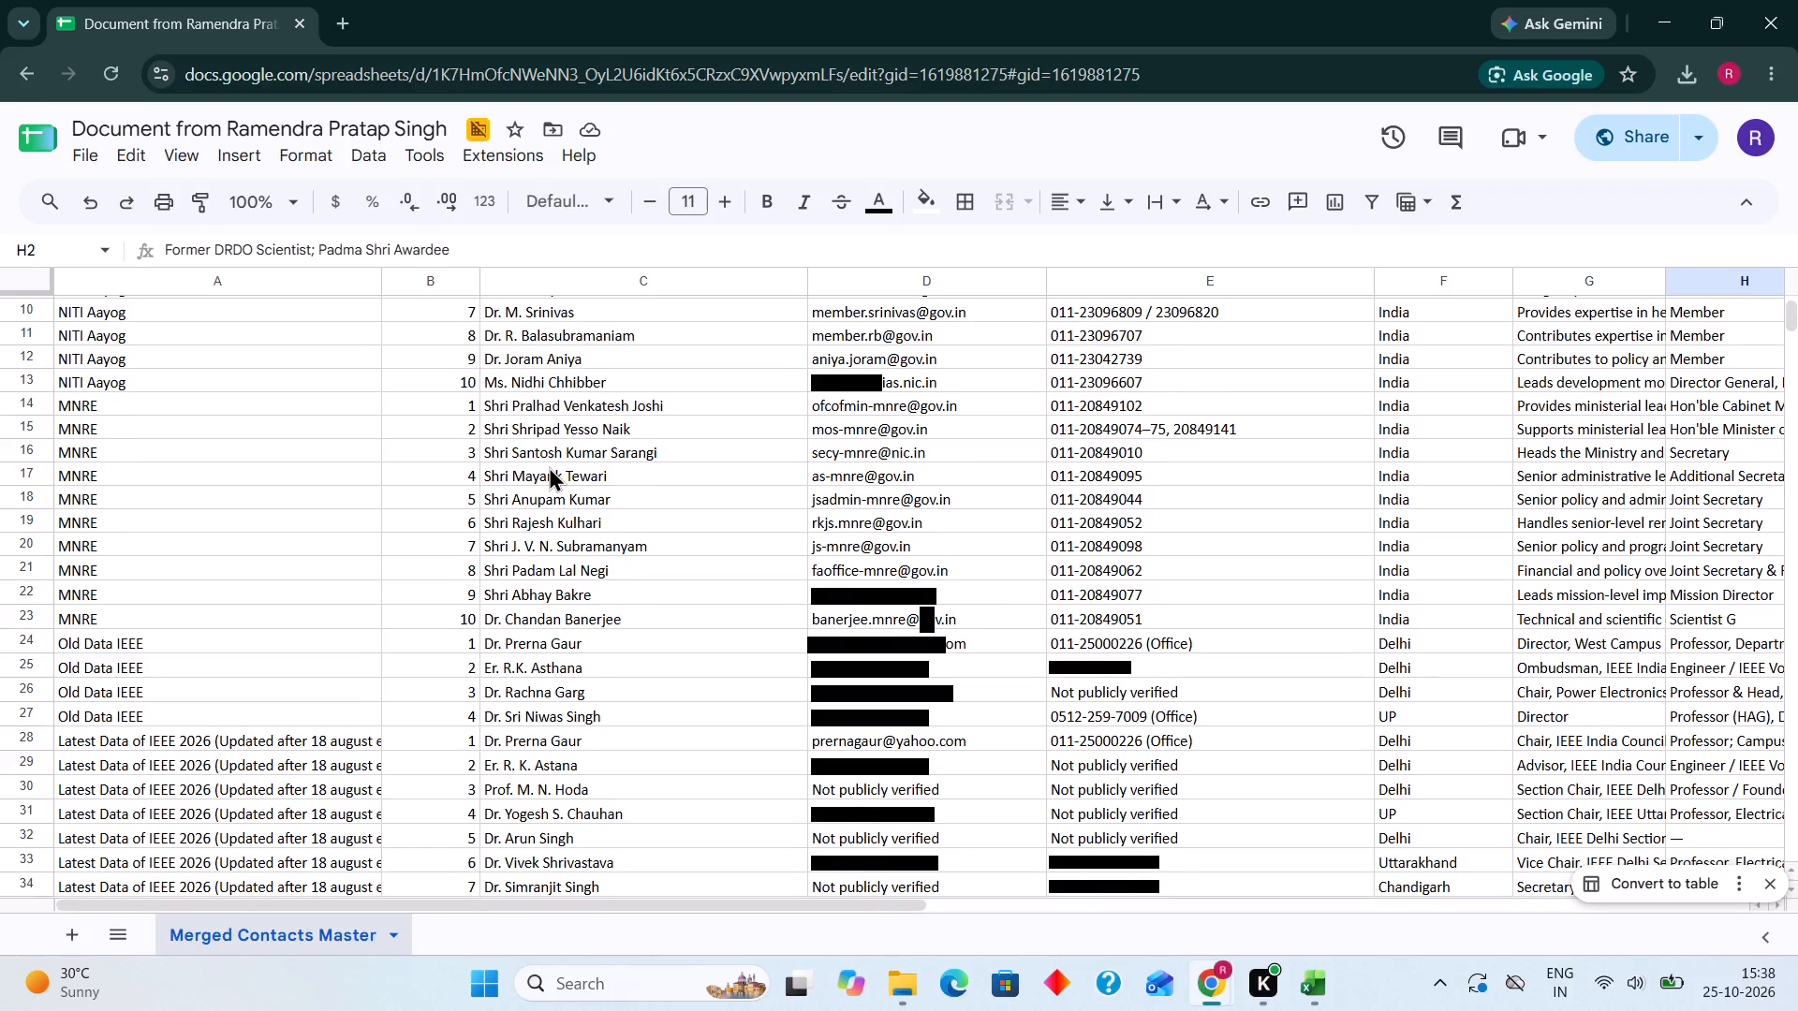
Examine the Organization labels of the Old Data IEEE, Latest Data of IEEE 2026 and AIM-CON rows.
click(111, 641)
click(111, 641)
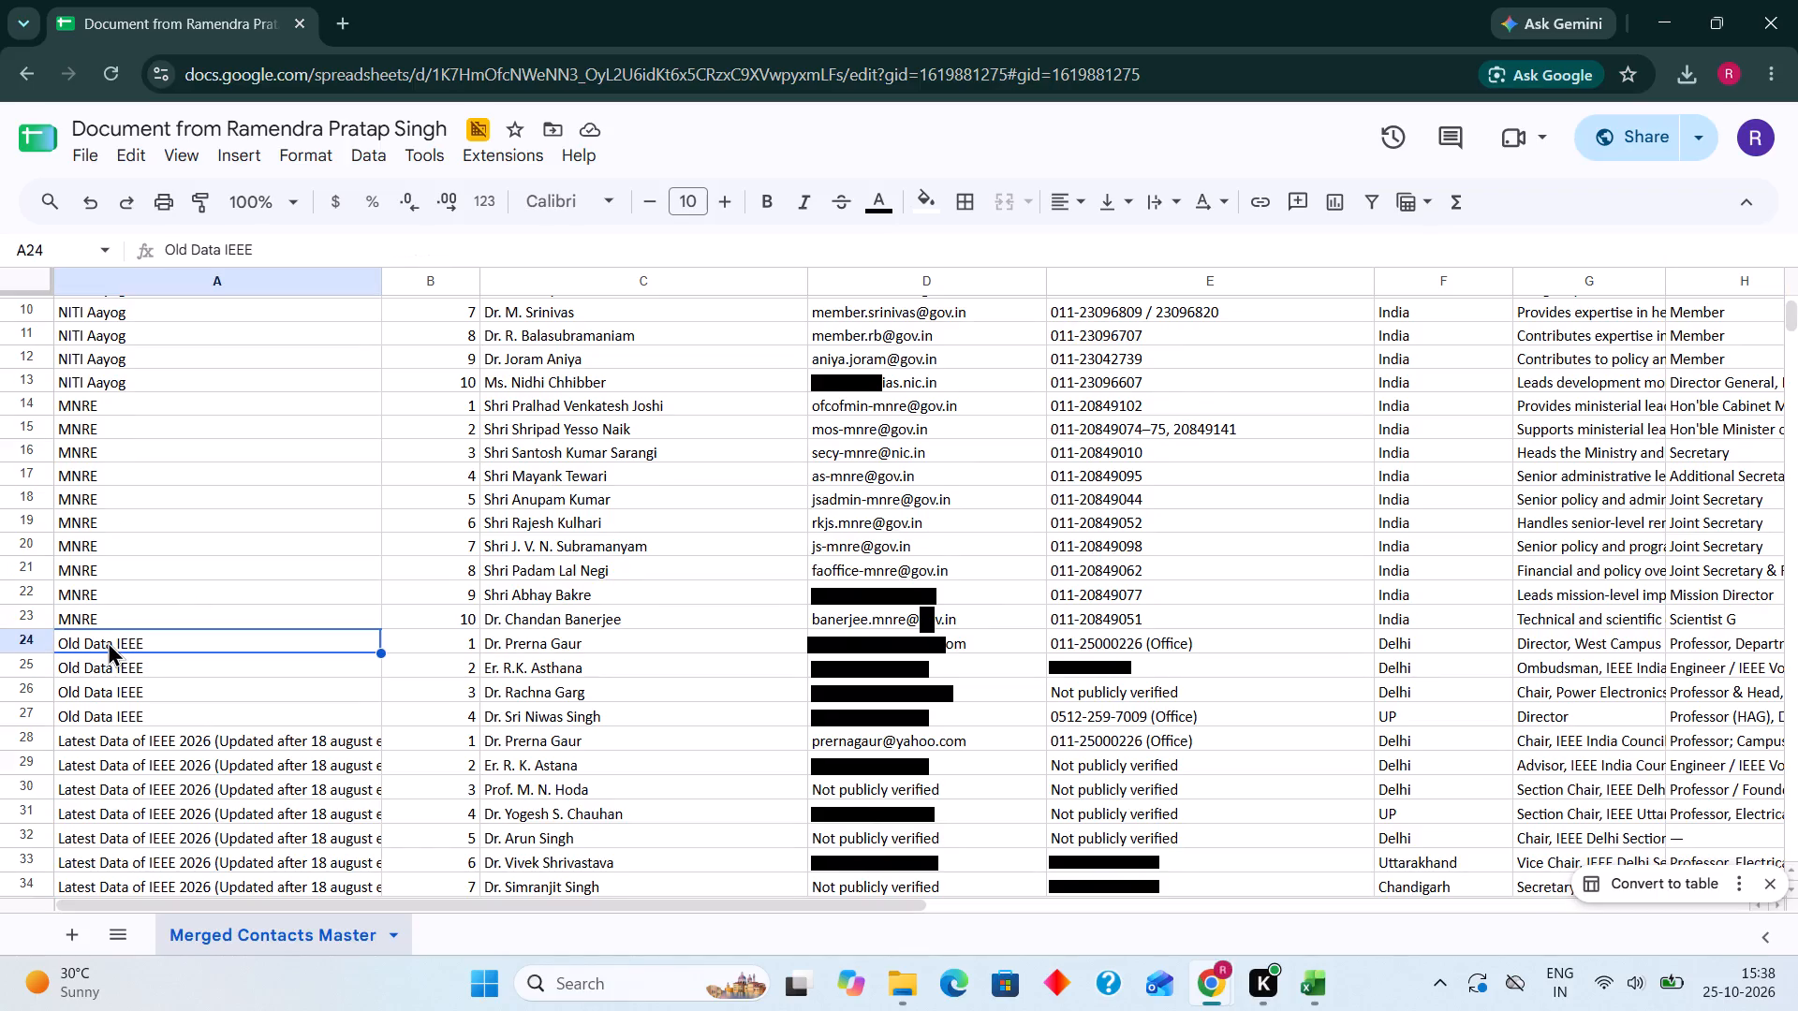
click(108, 641)
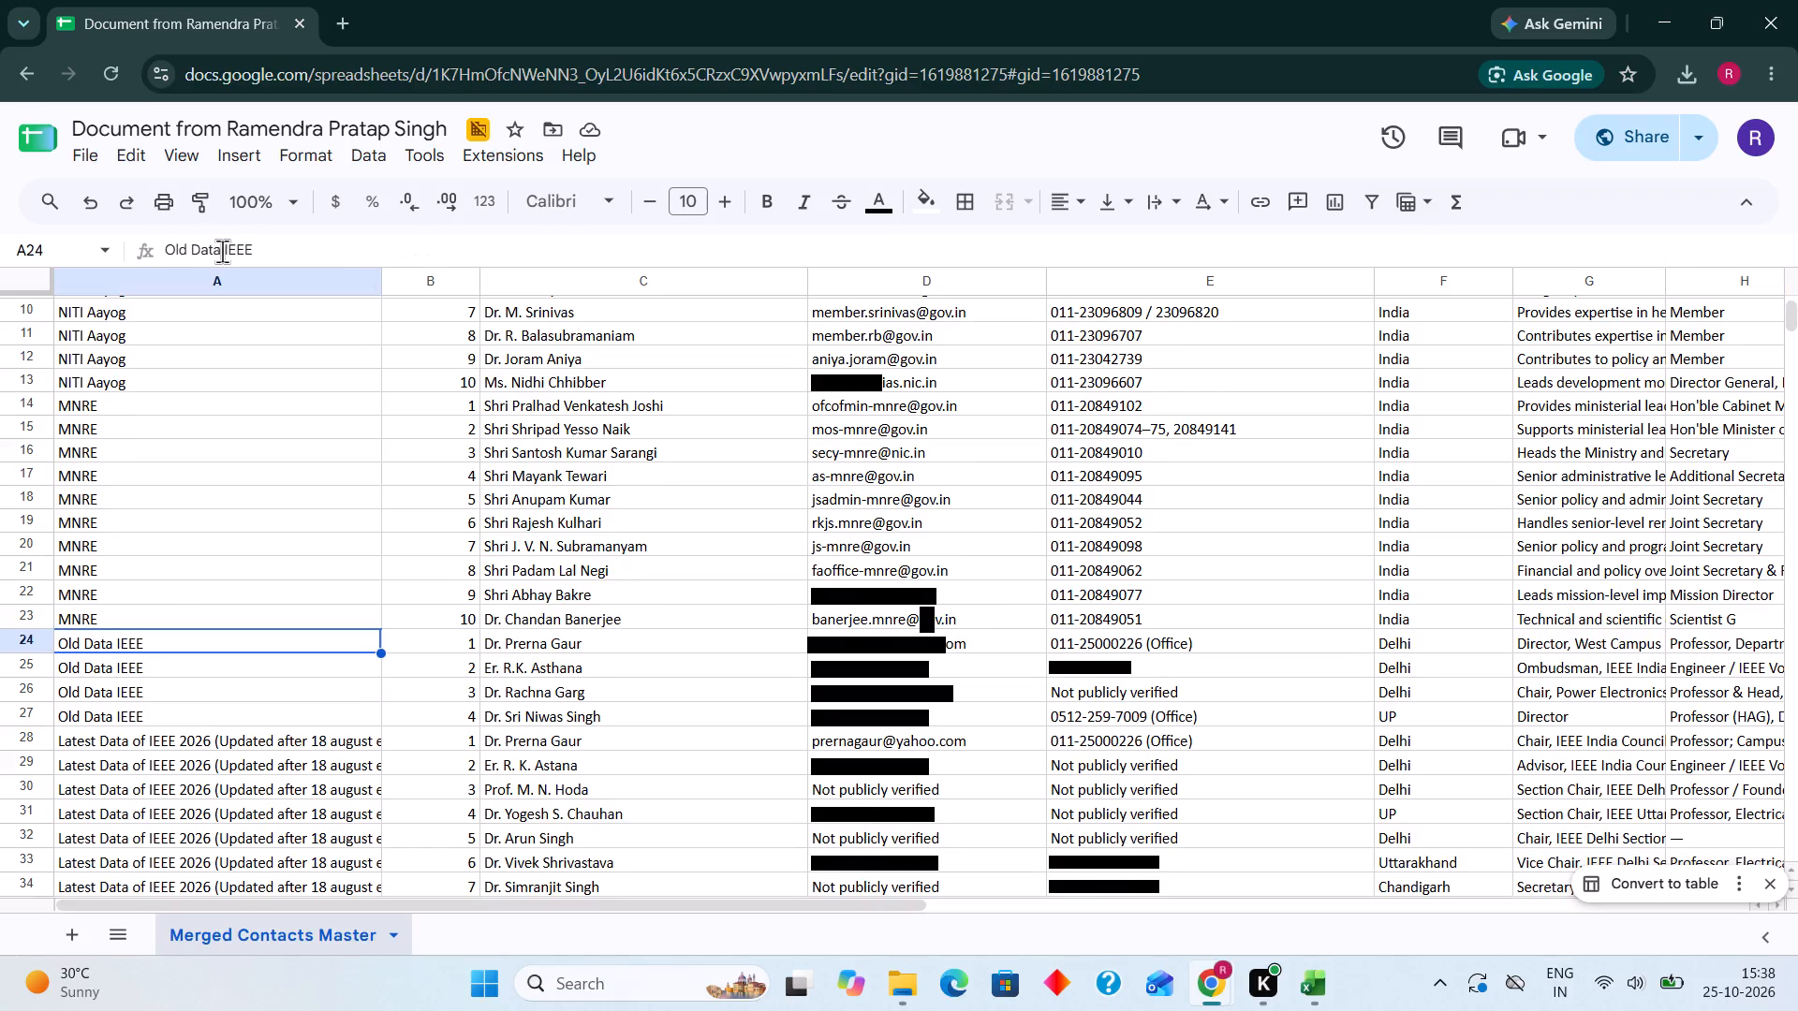
click(223, 251)
scroll(151, 622, down, 3)
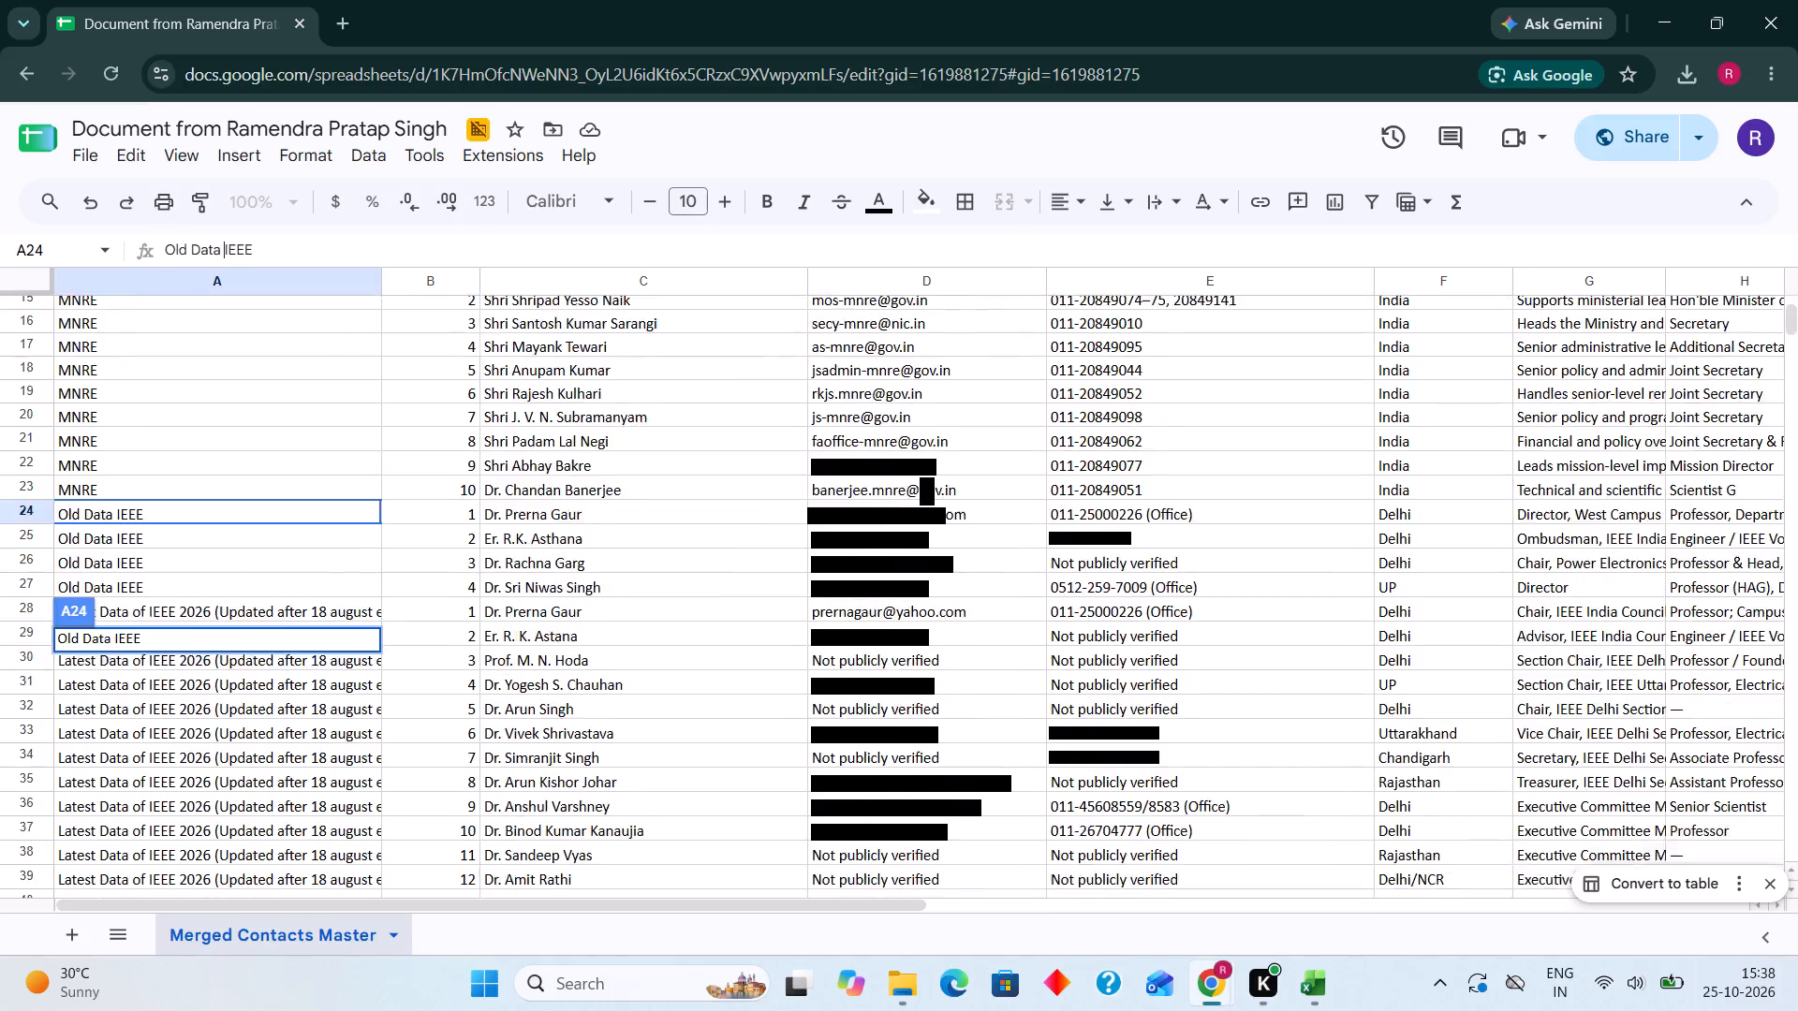
scroll(151, 622, down, 3)
click(199, 566)
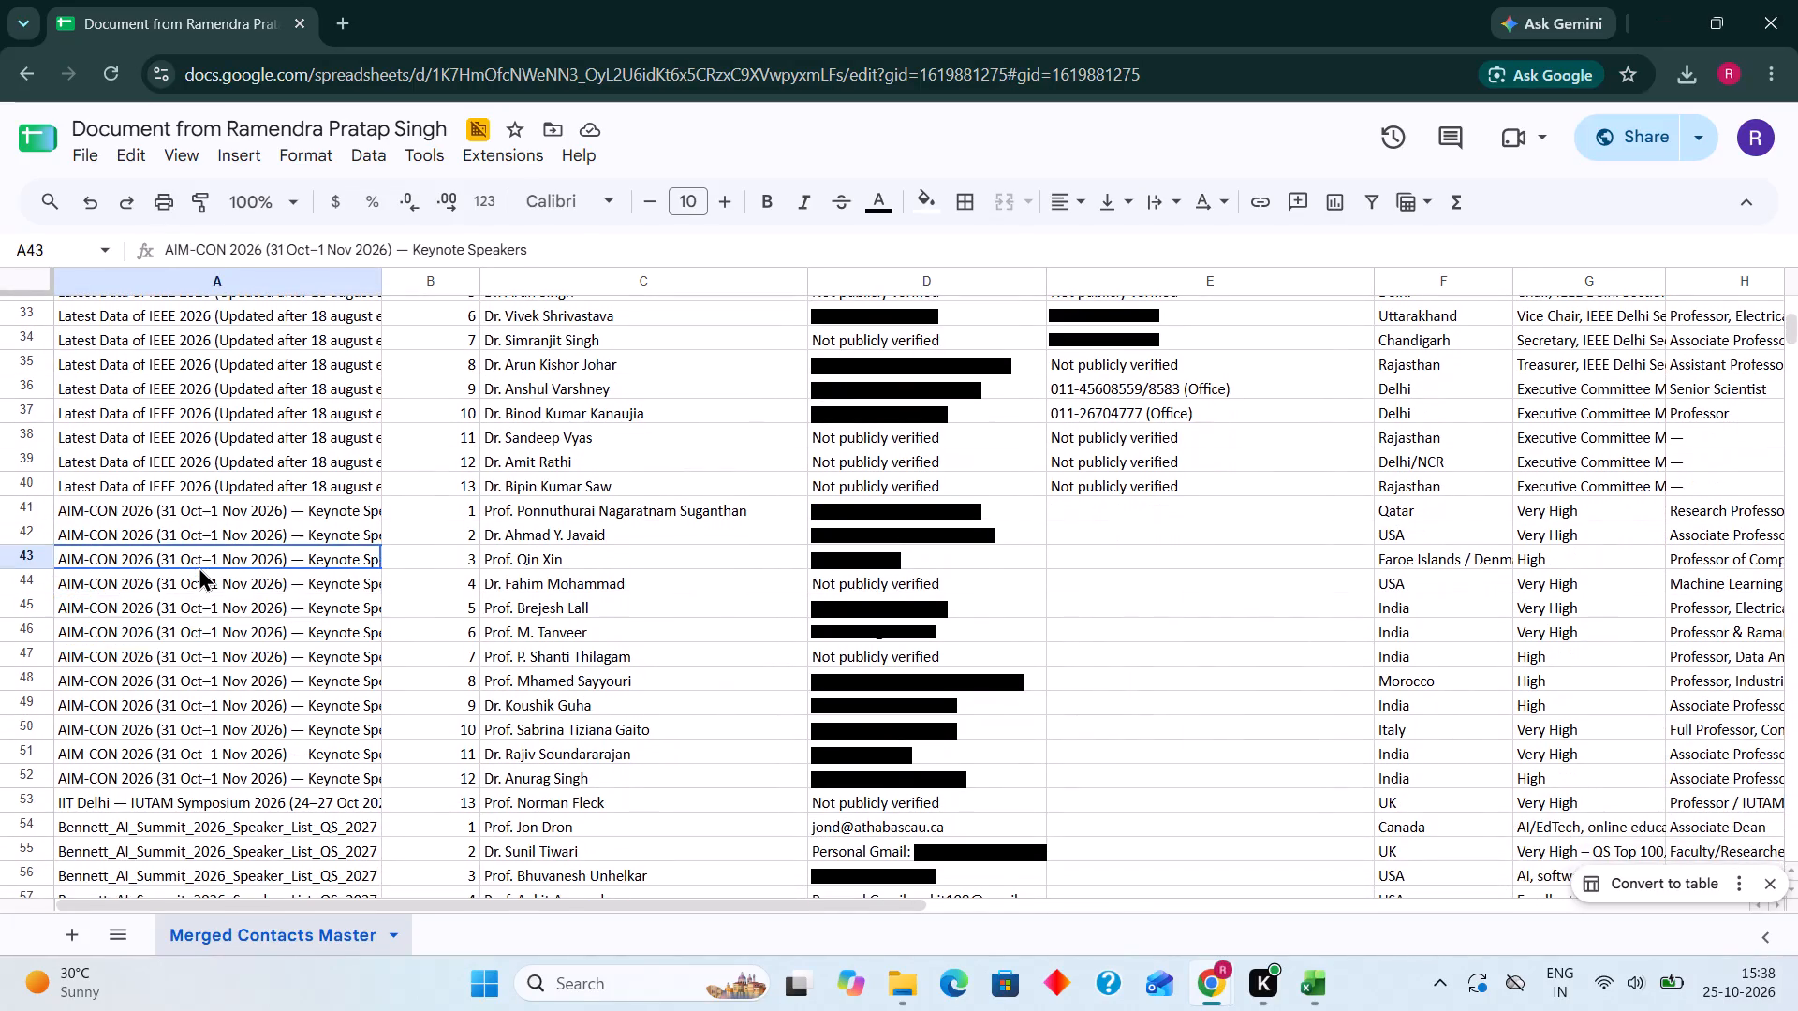
scroll(177, 631, down, 1)
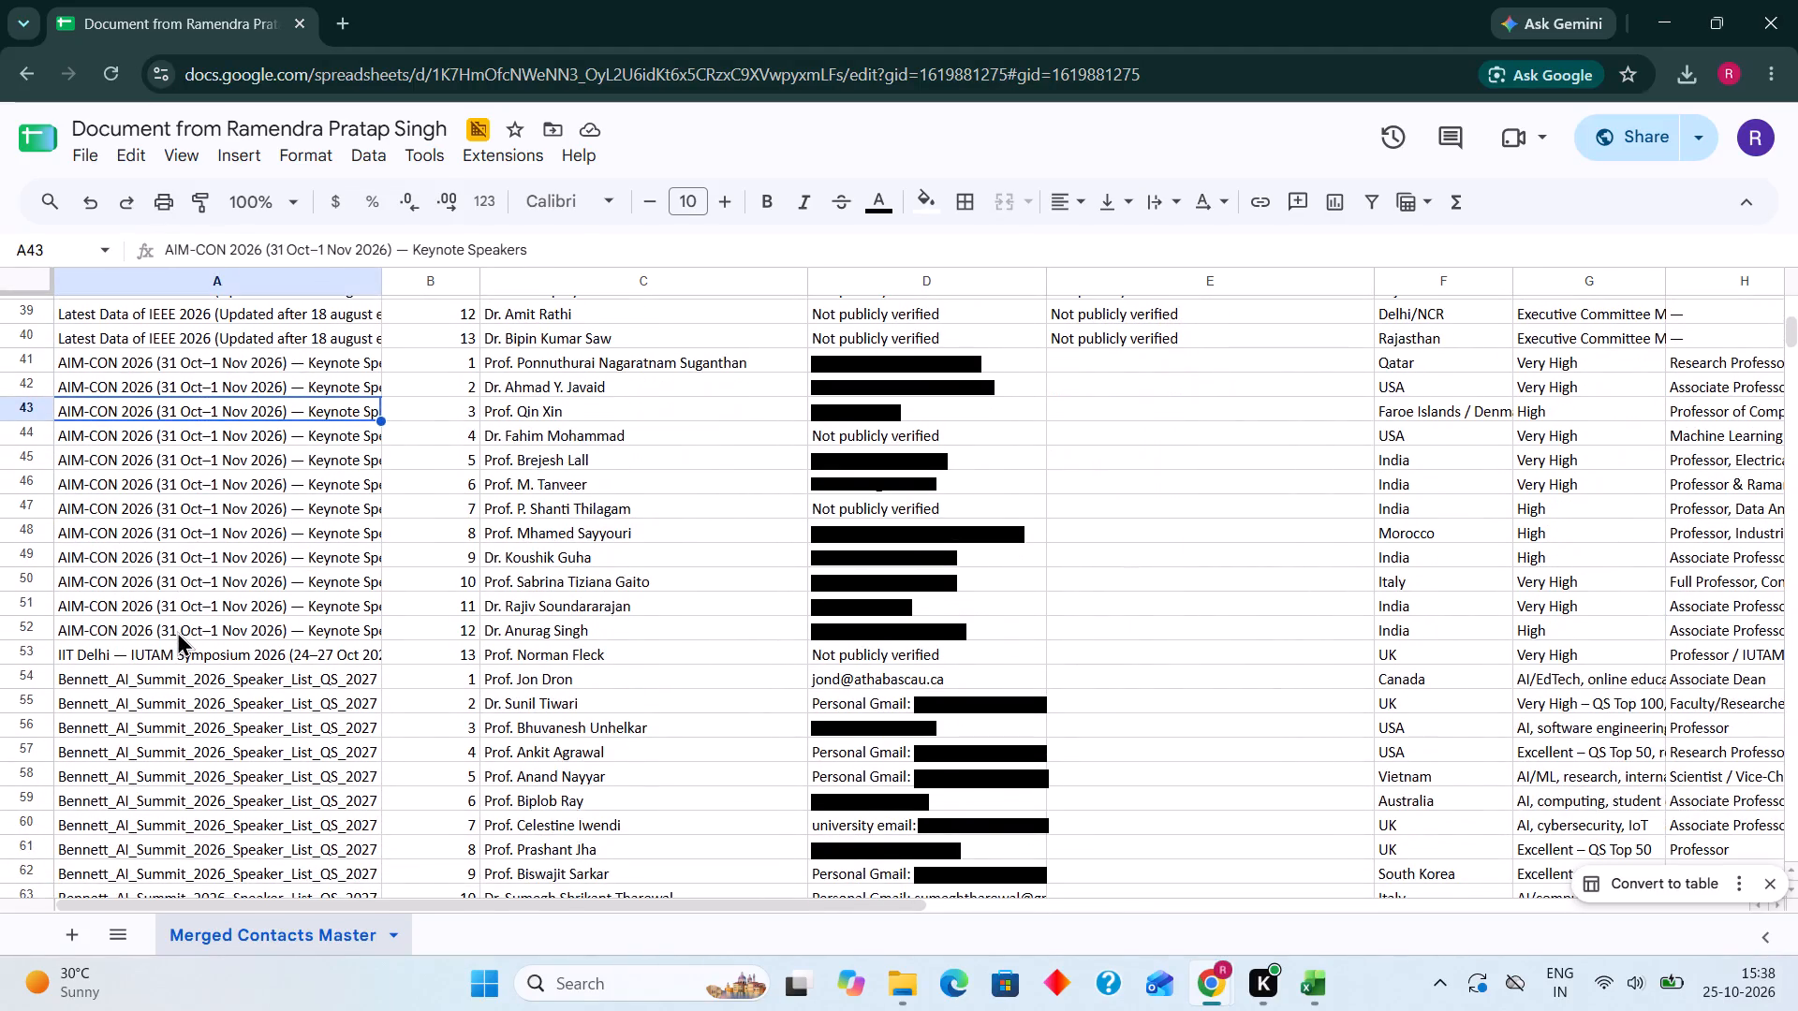
scroll(125, 369, up, 4)
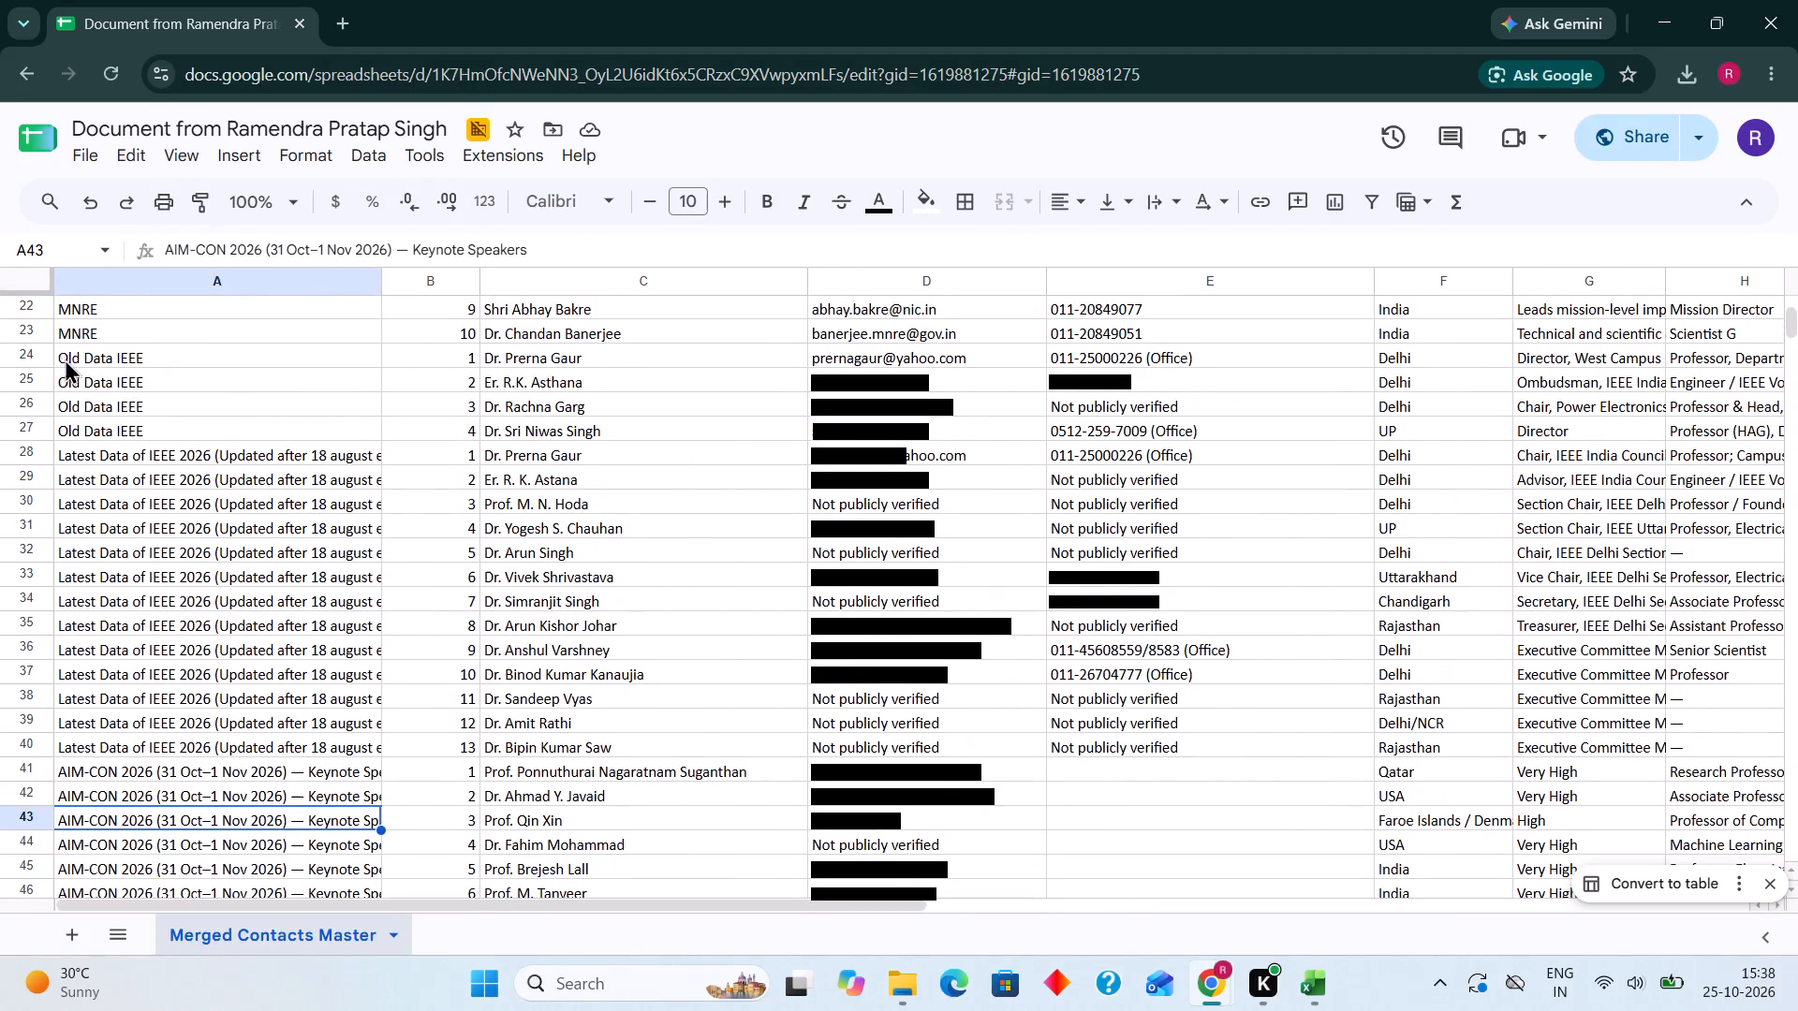
Replace the Organization entry of the four Old Data IEEE rows, 24 to 27, with "ieee".
drag(61, 352, 123, 403)
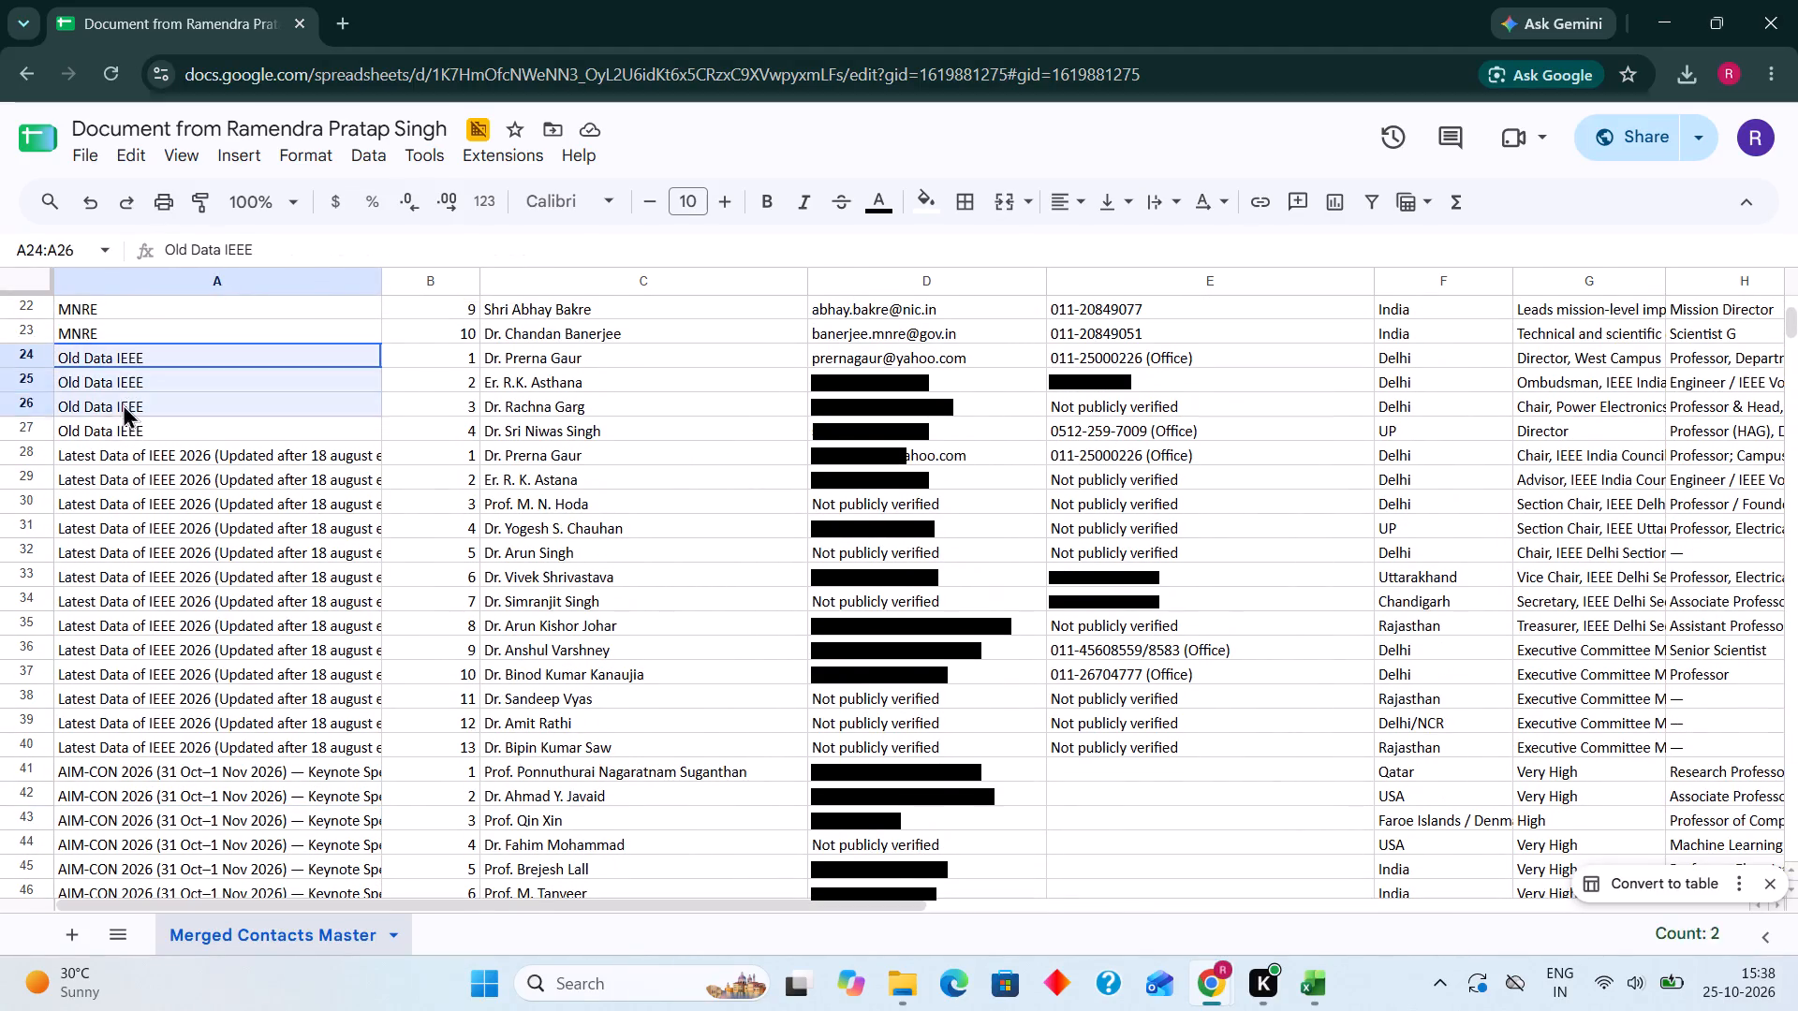
drag(123, 403, 235, 813)
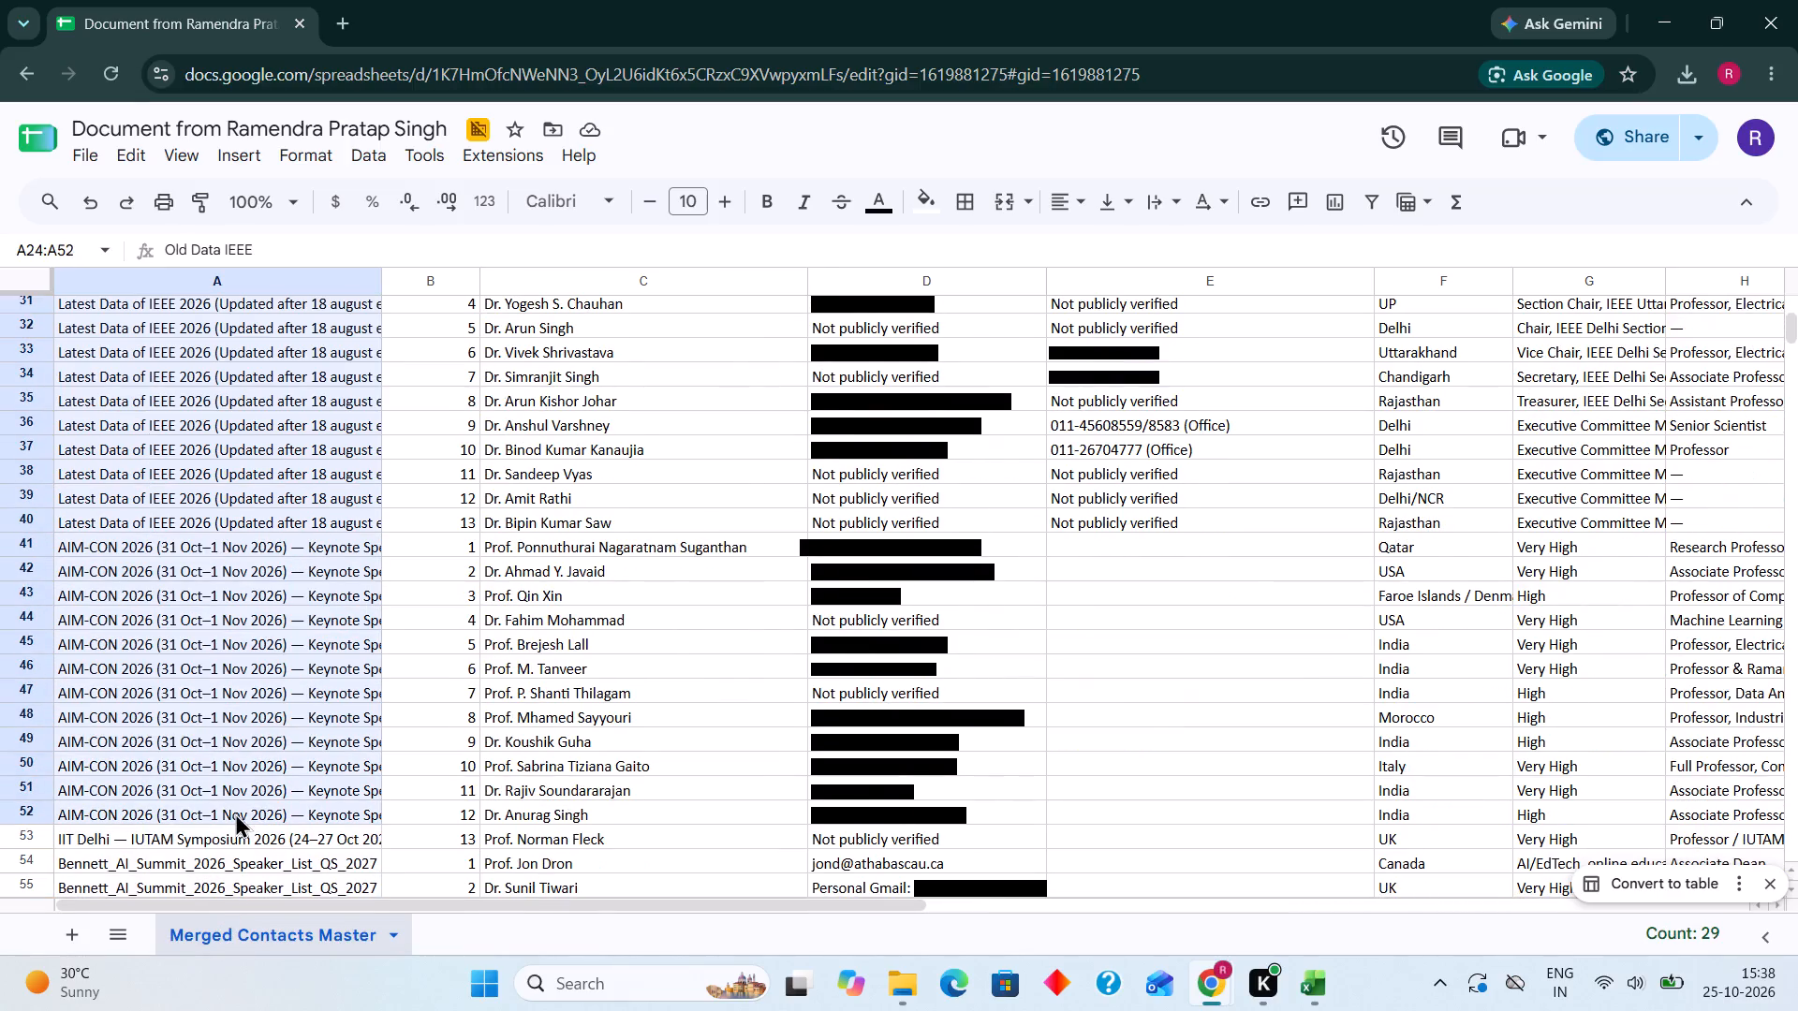
drag(235, 813, 265, 549)
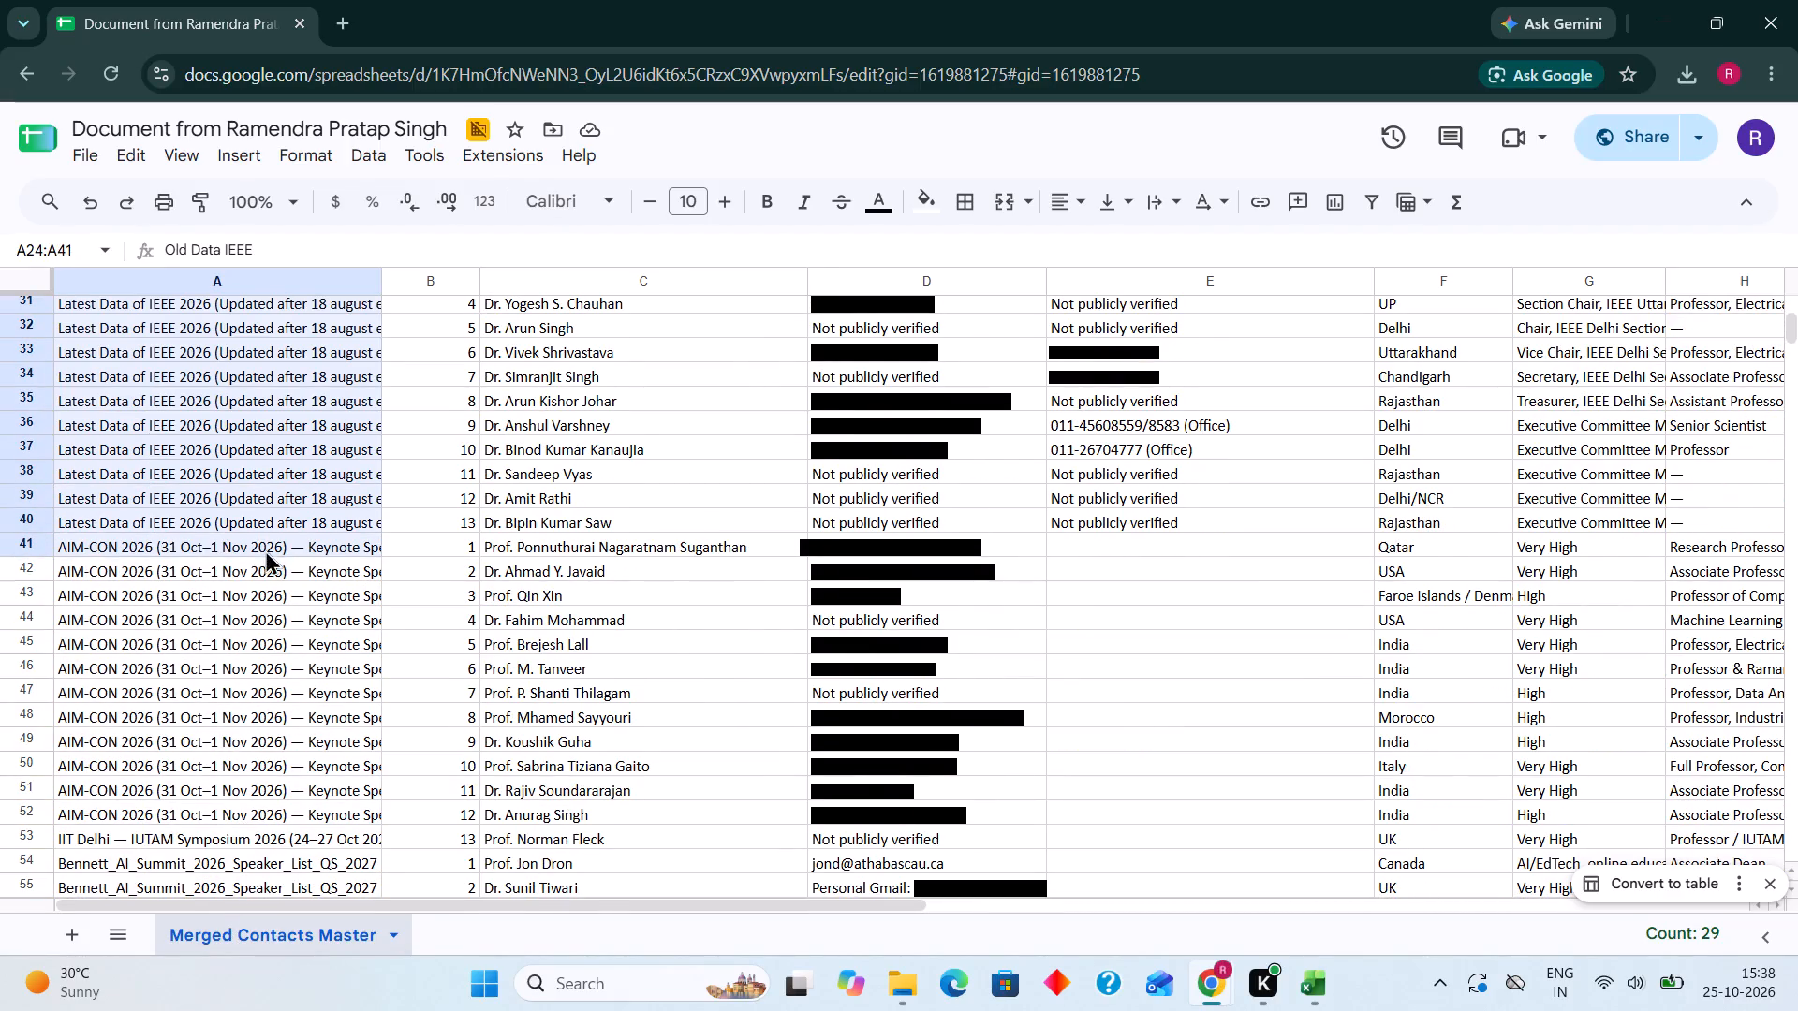
drag(265, 549, 266, 523)
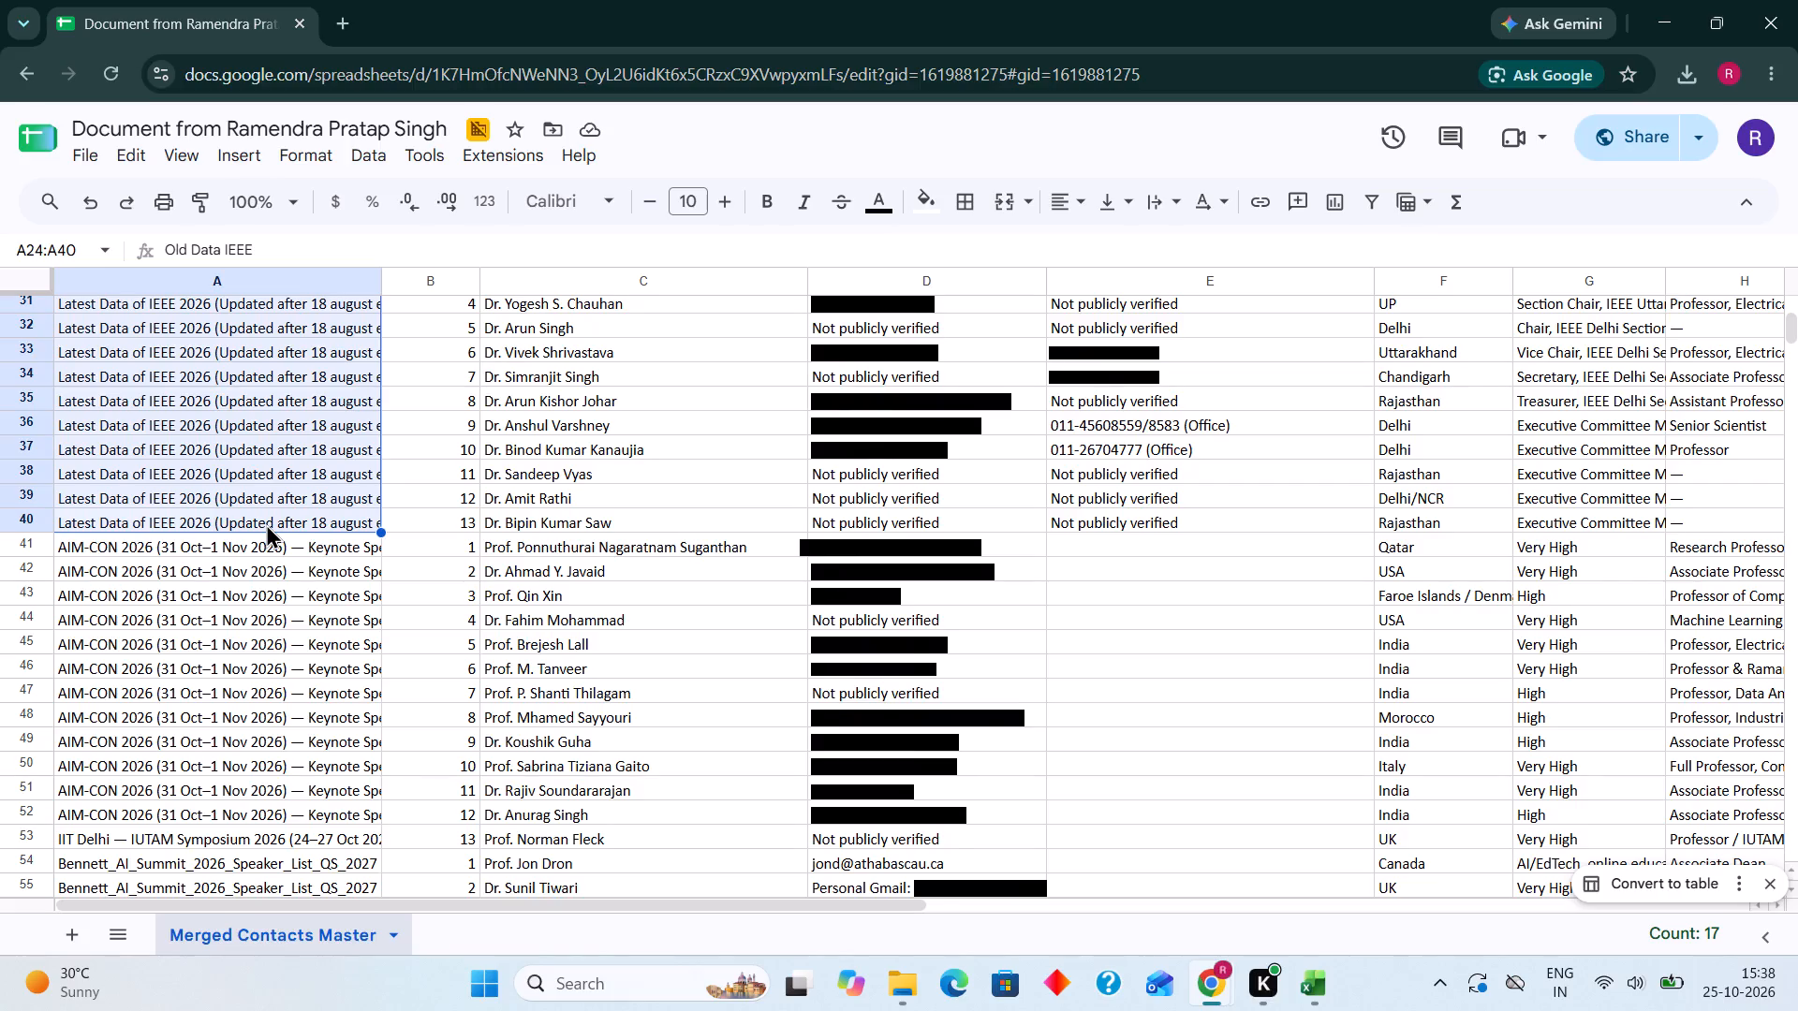
text(ieee)
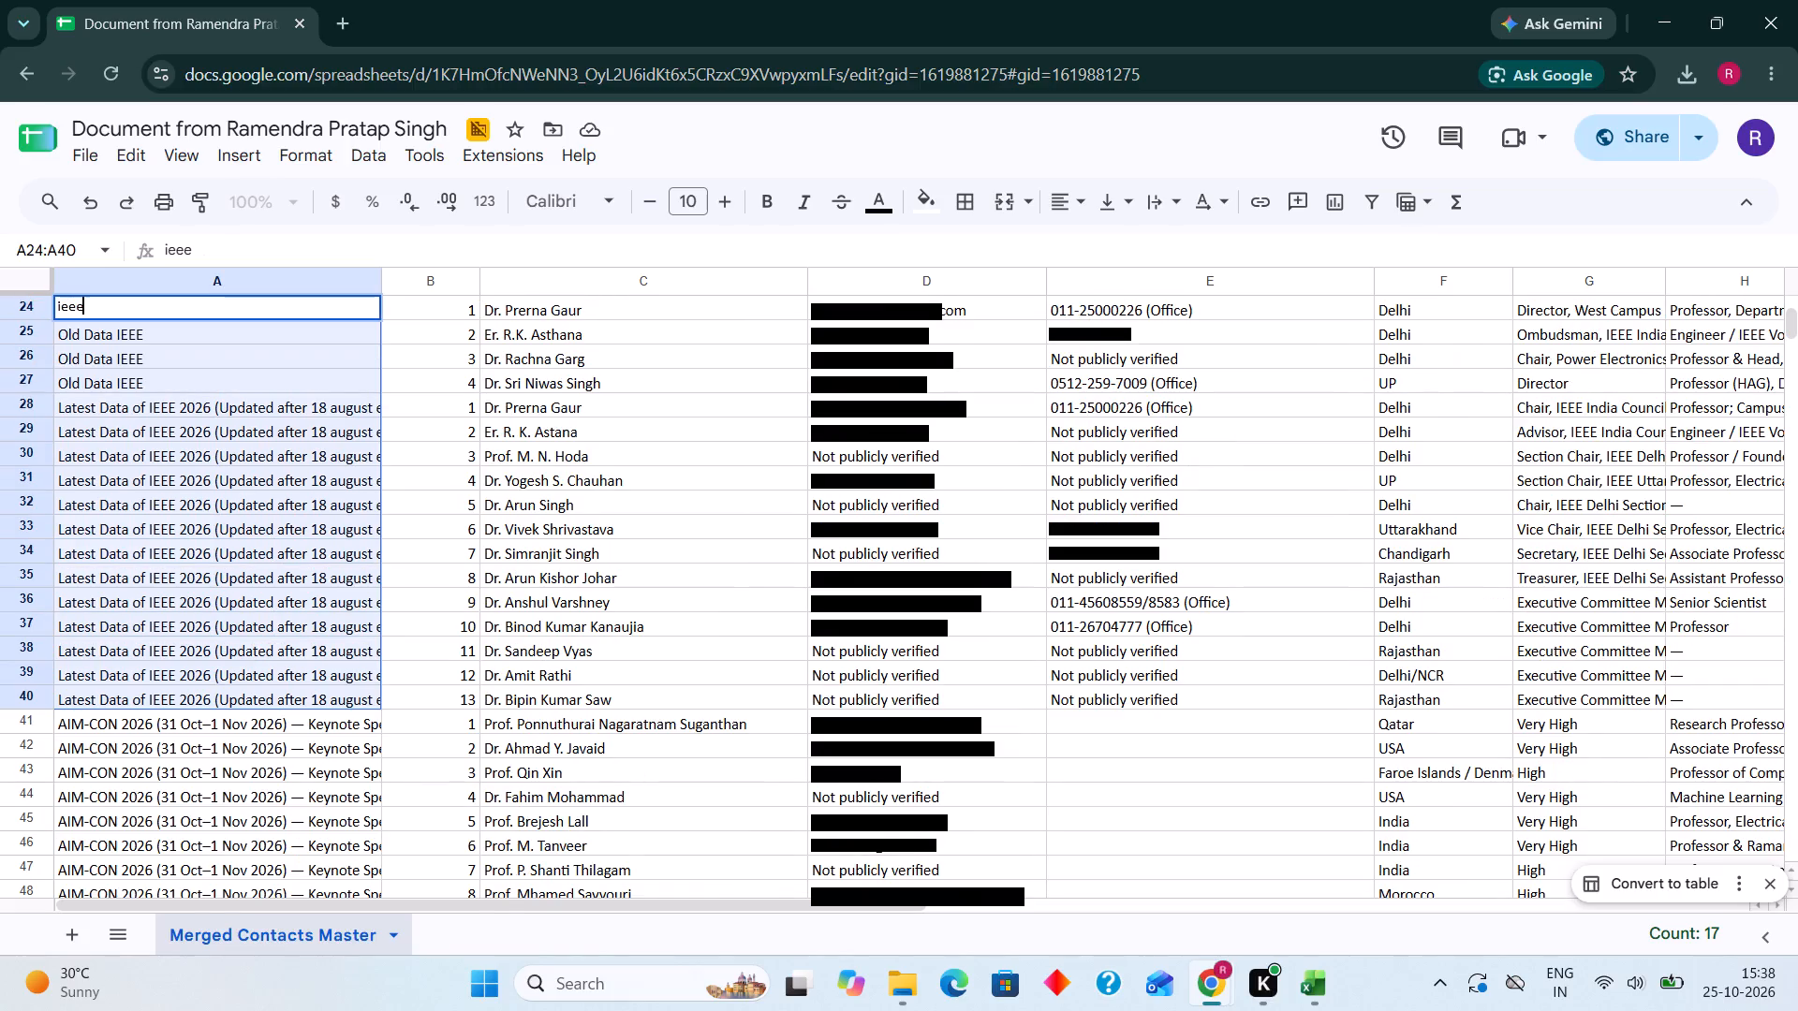
key(Return)
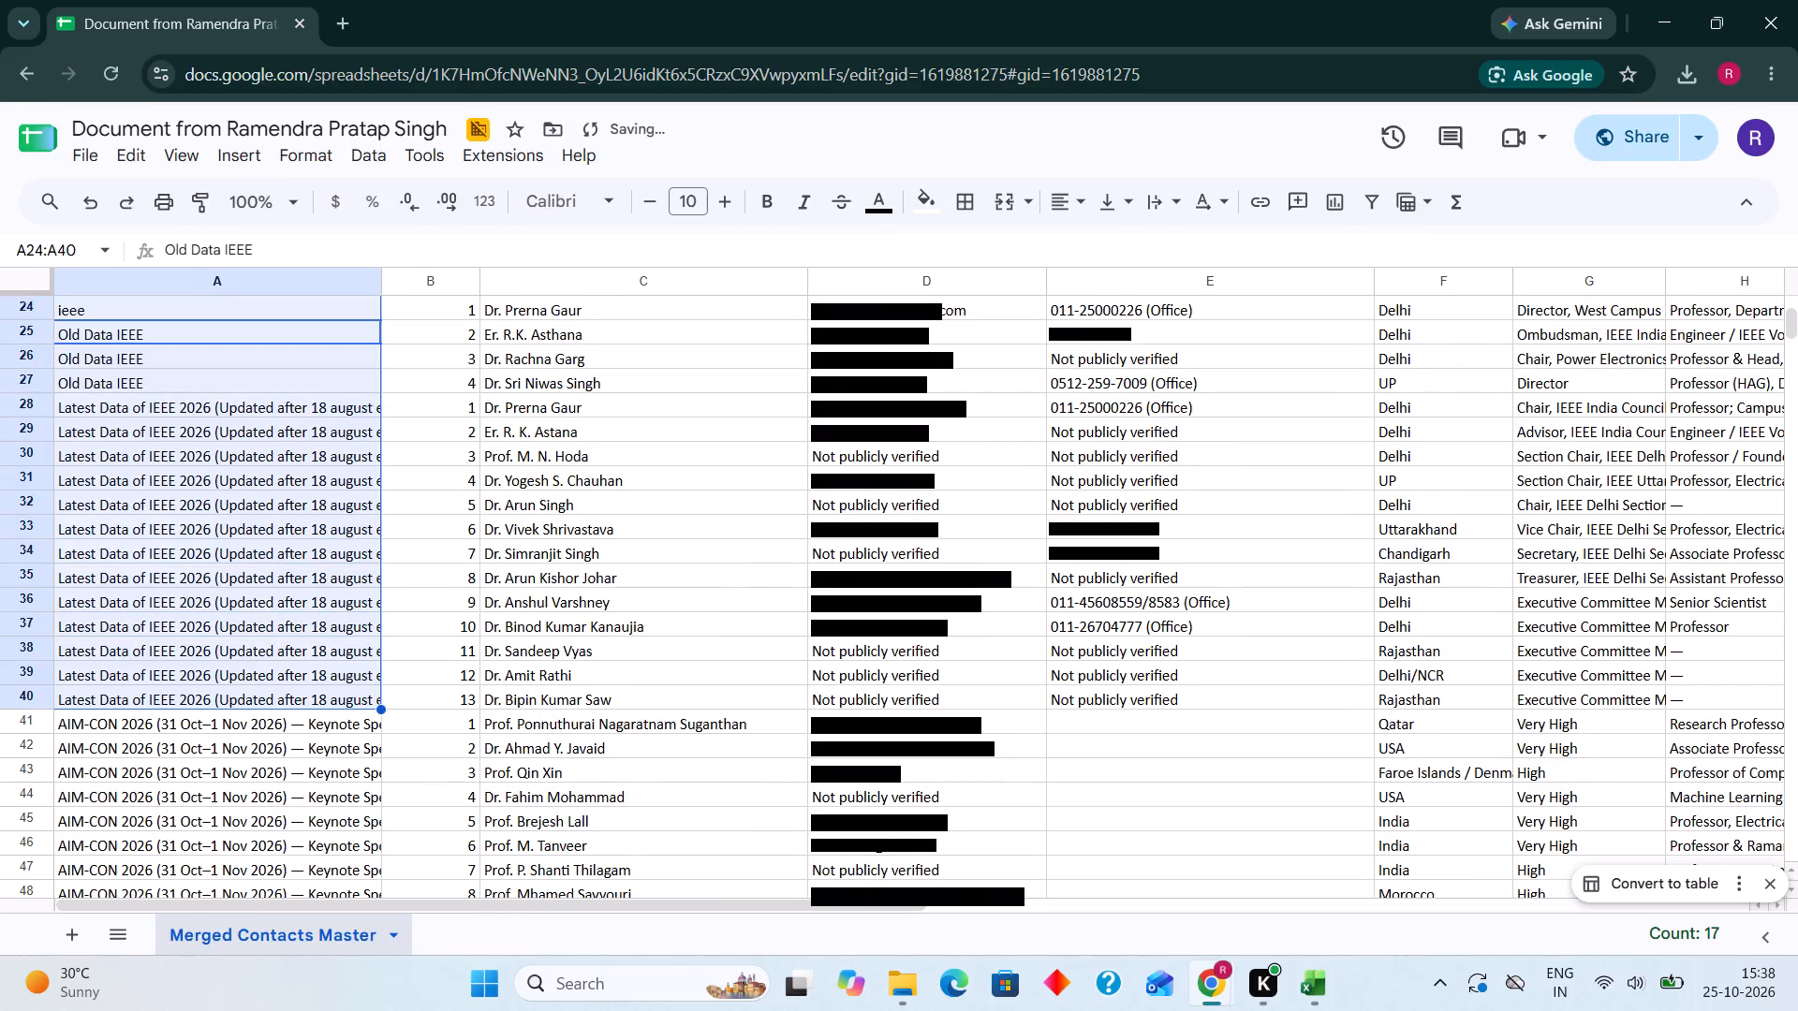
scroll(158, 335, up, 1)
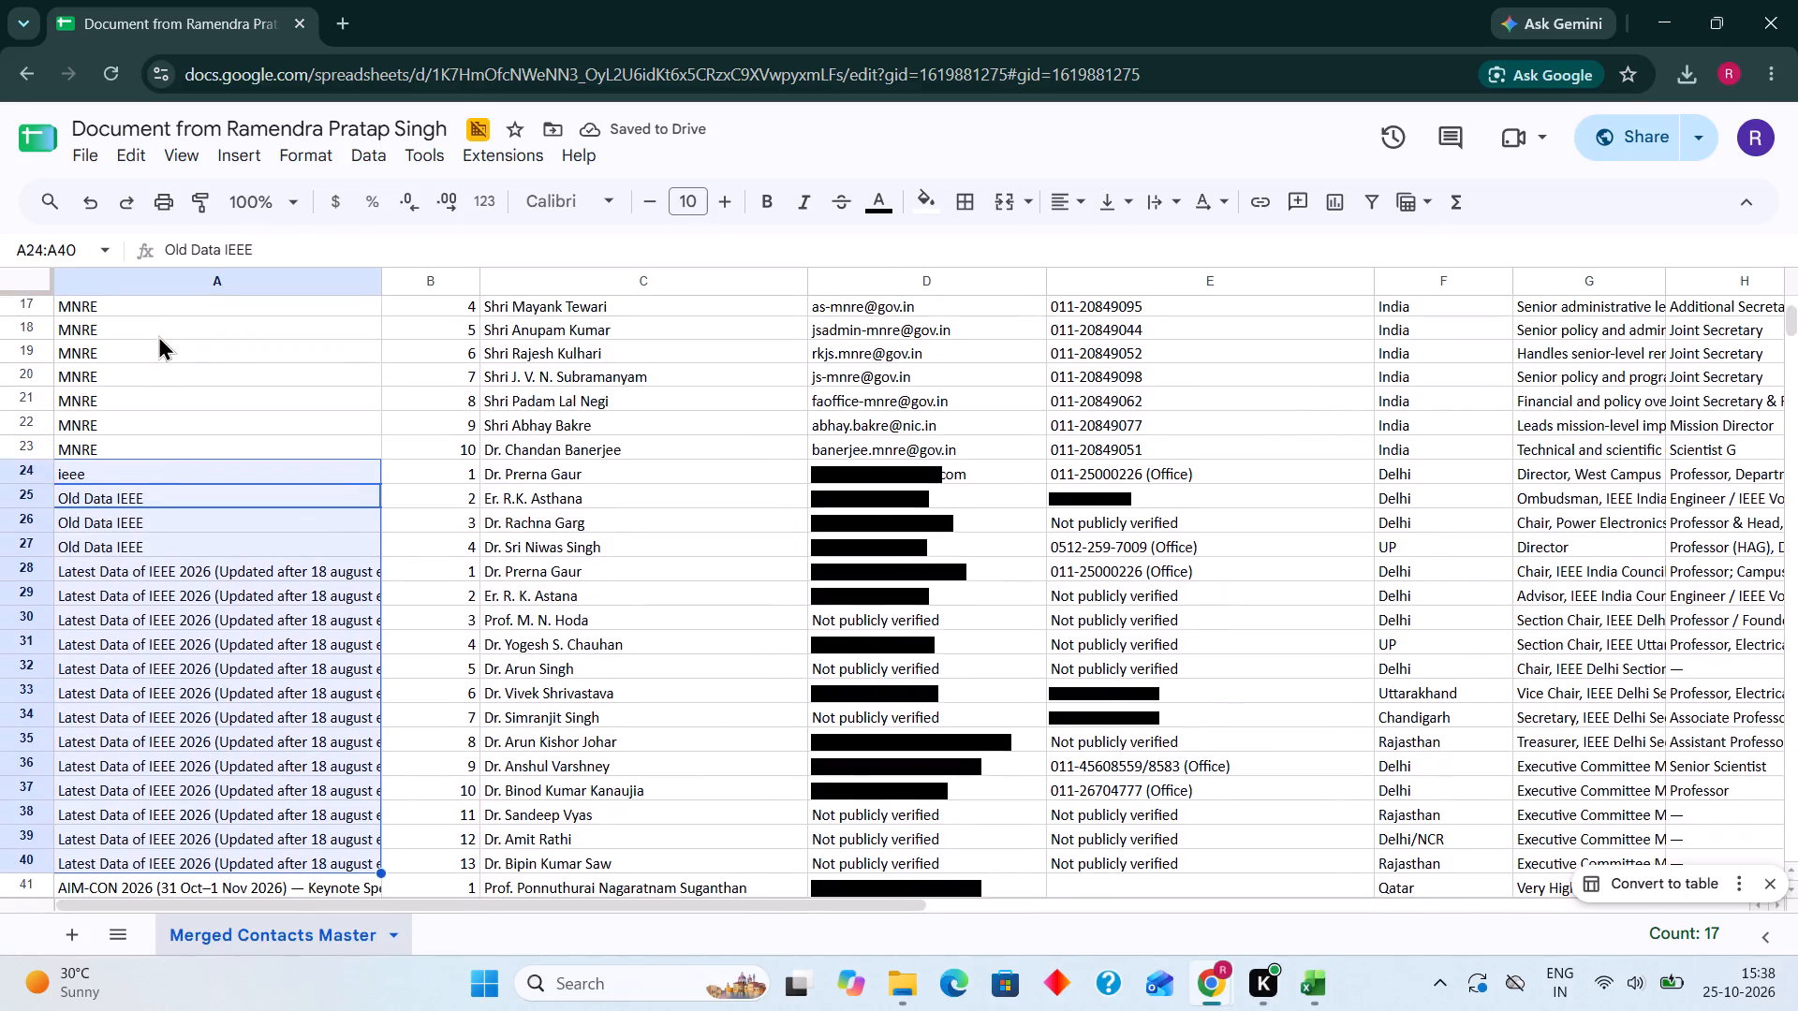
scroll(158, 335, up, 1)
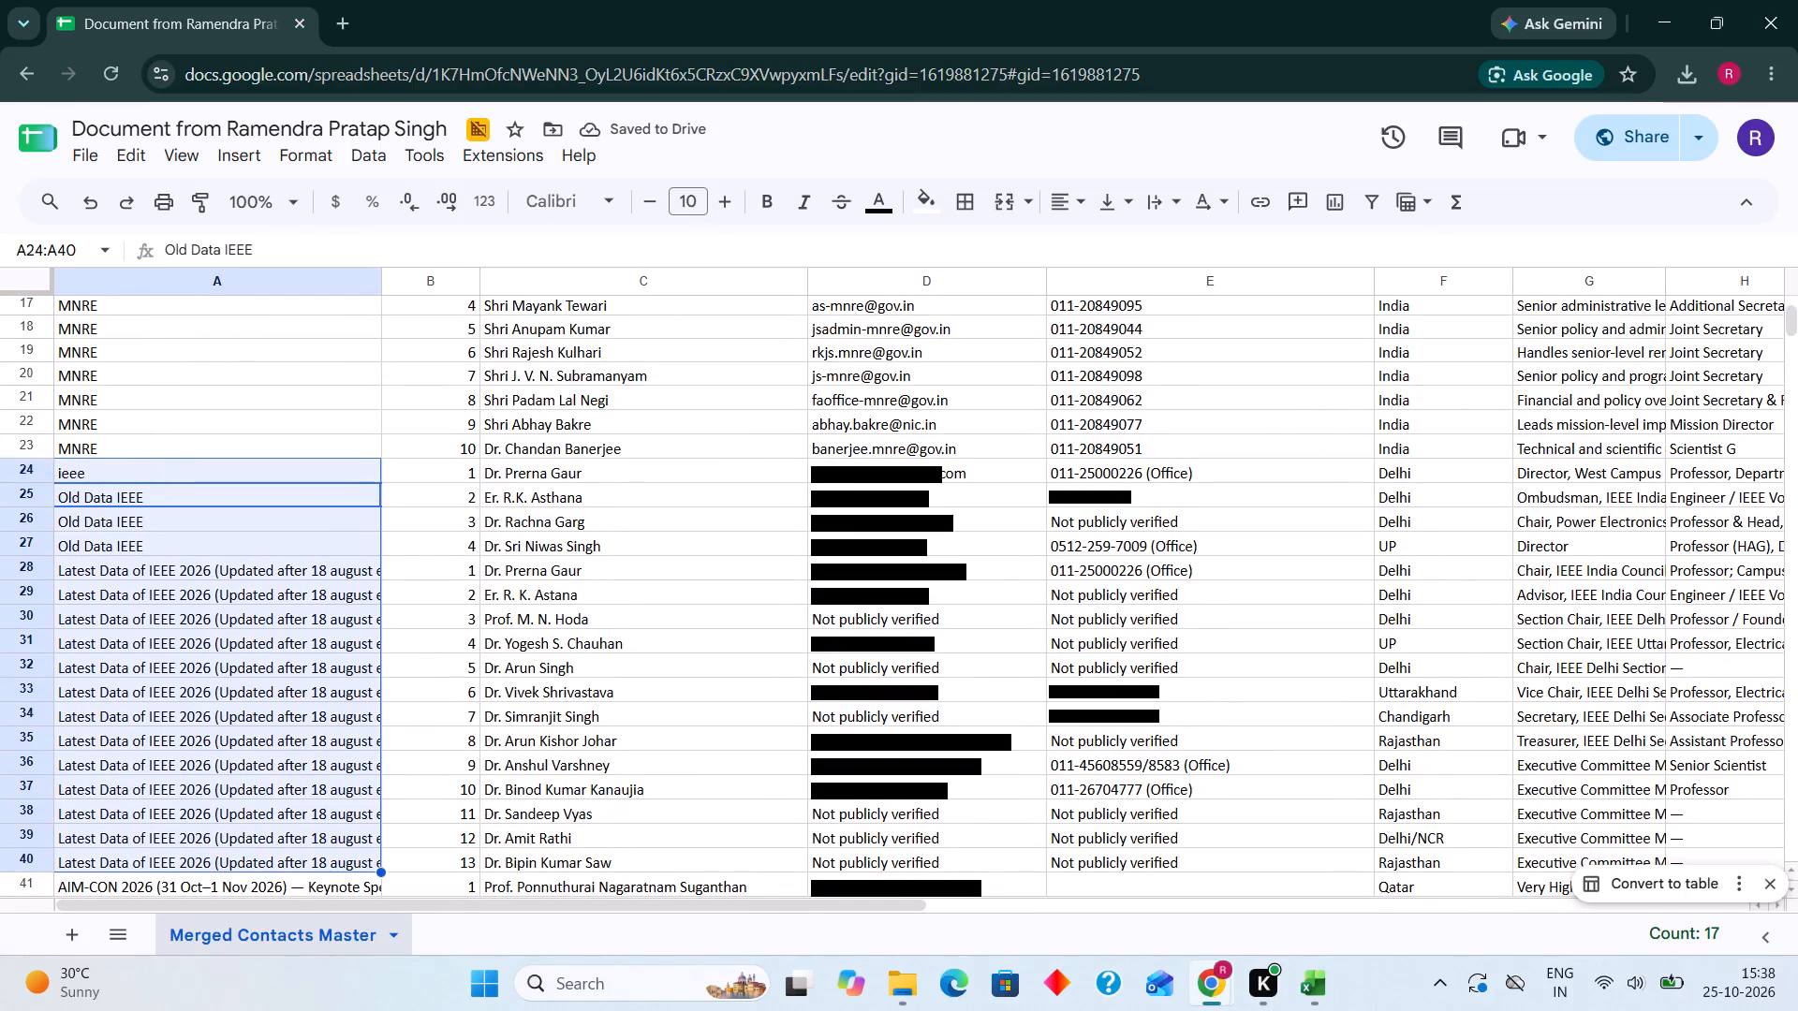
text(ieee)
key(Return)
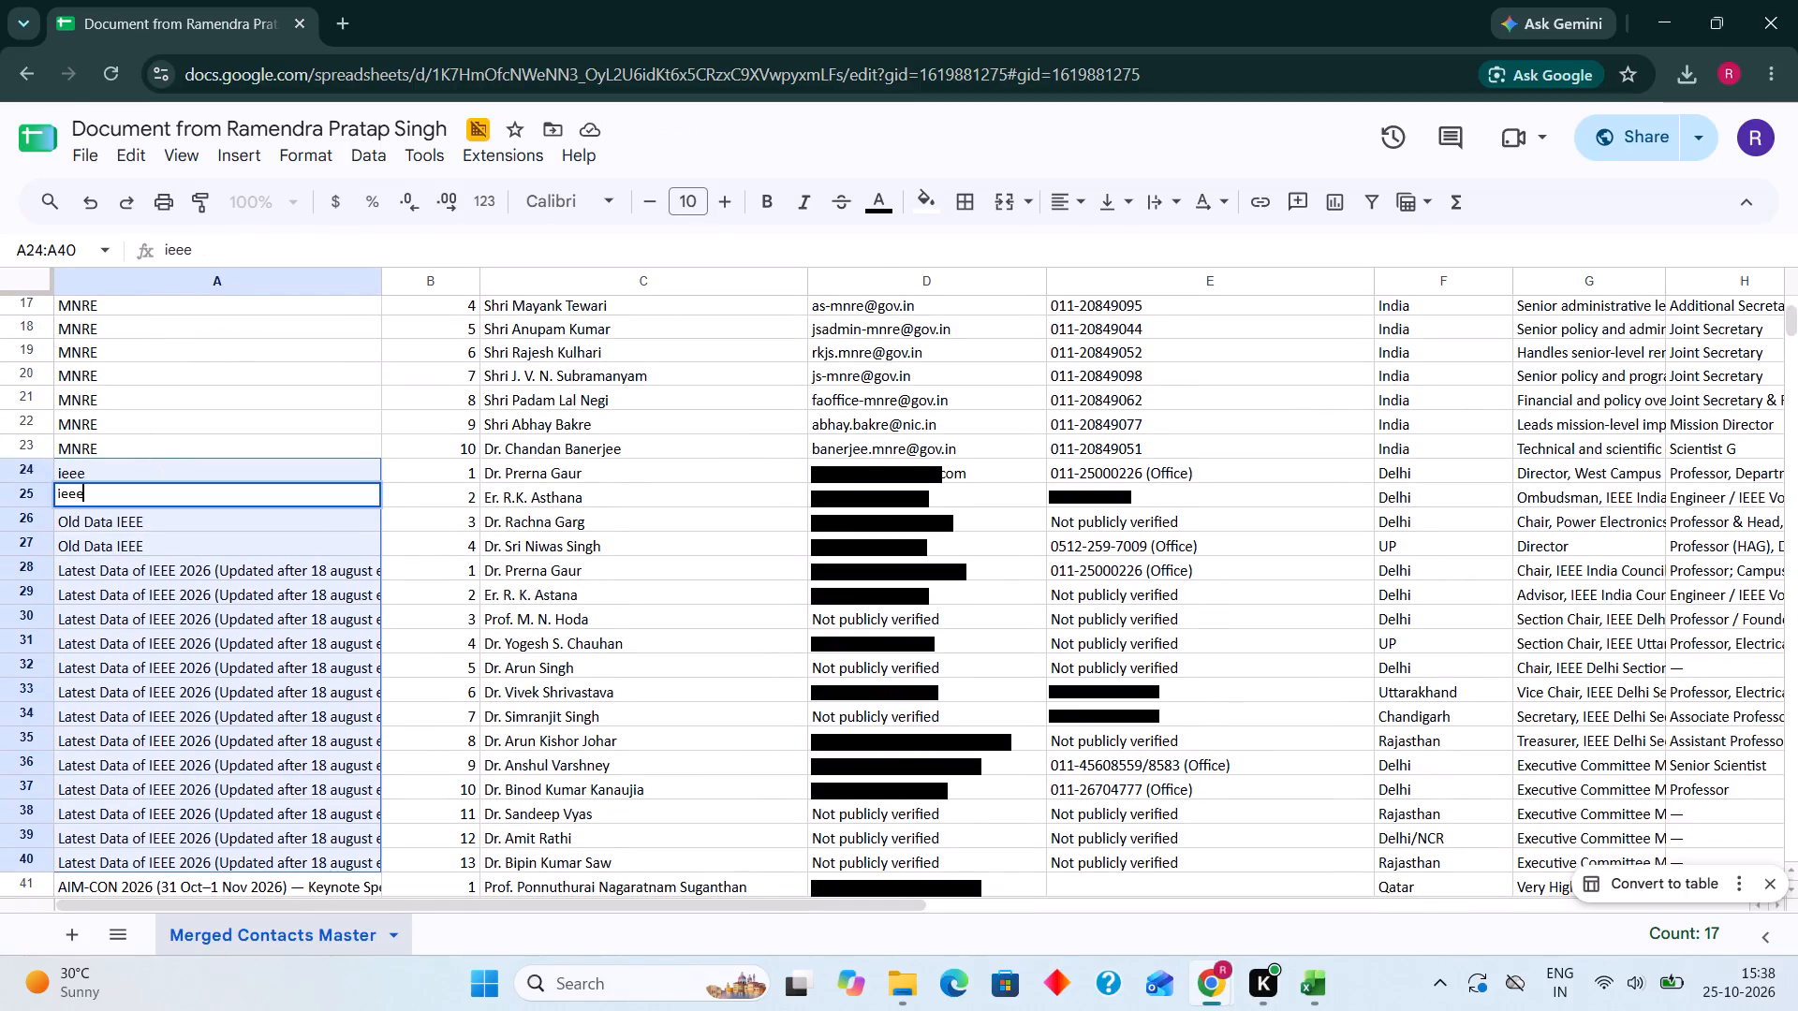
text(eiii)
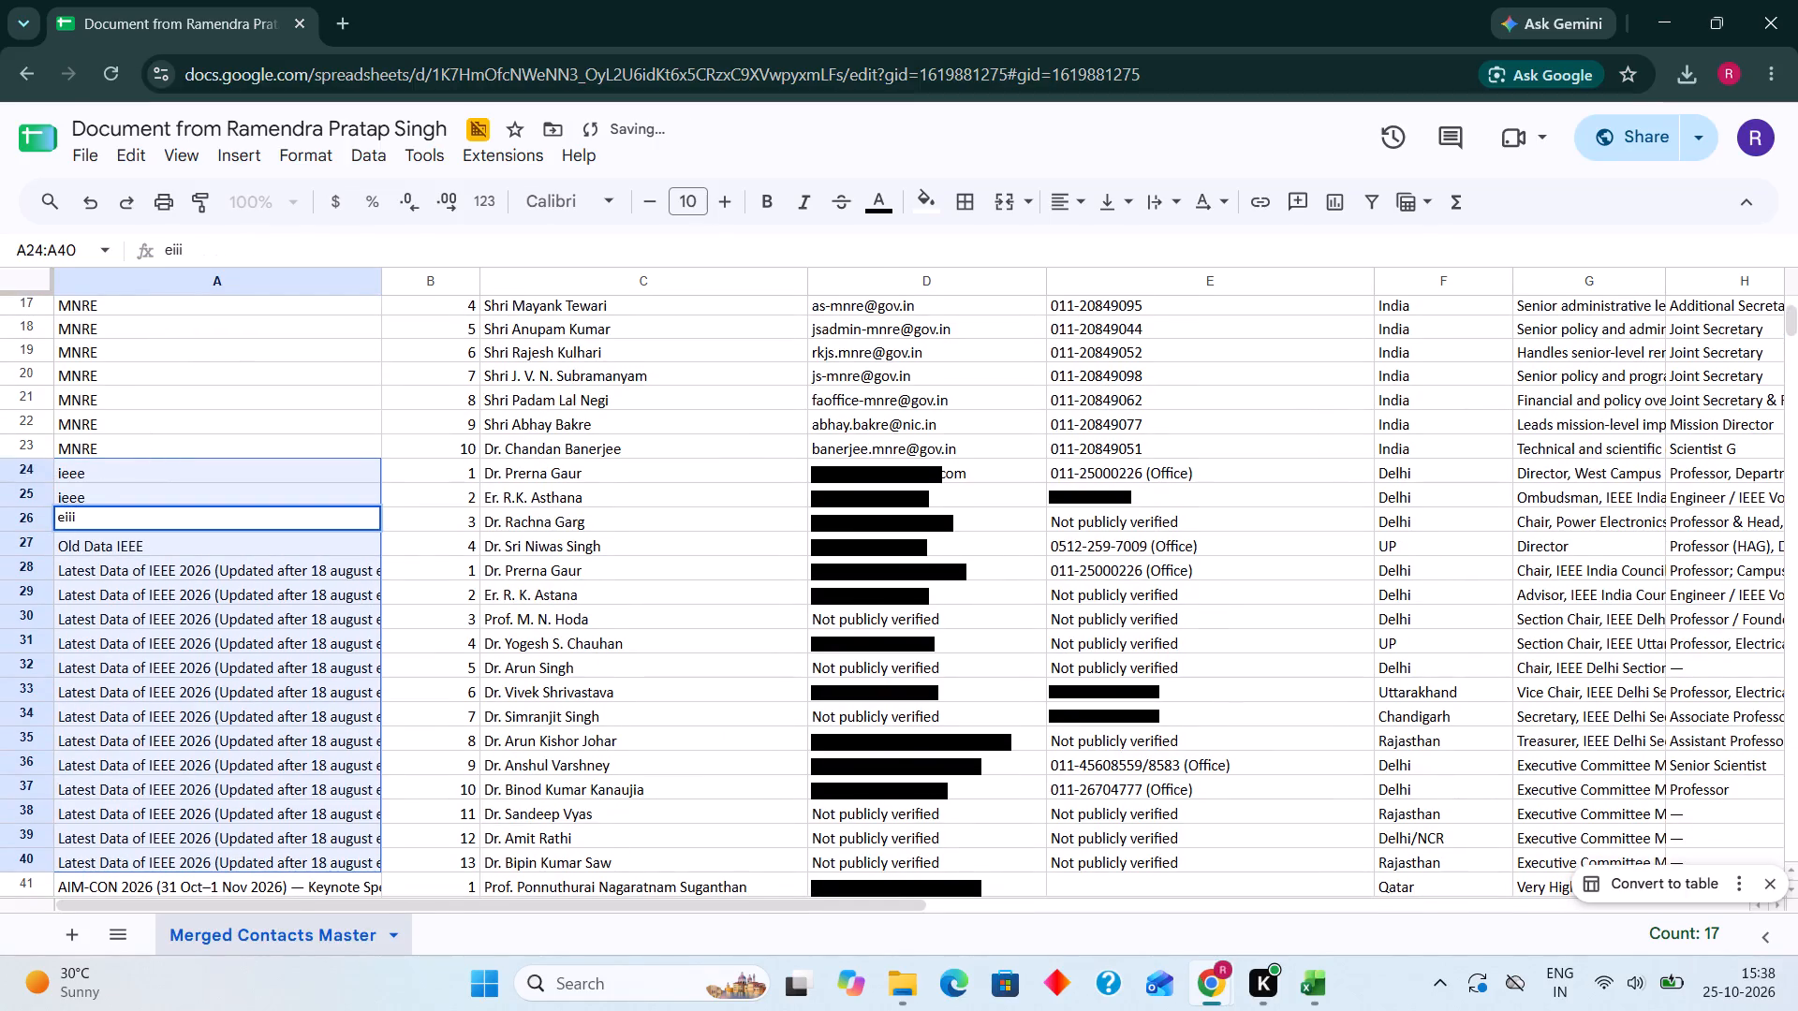
key(BackSpace)
key(BackSpace)
key(BackSpace)
key(BackSpace)
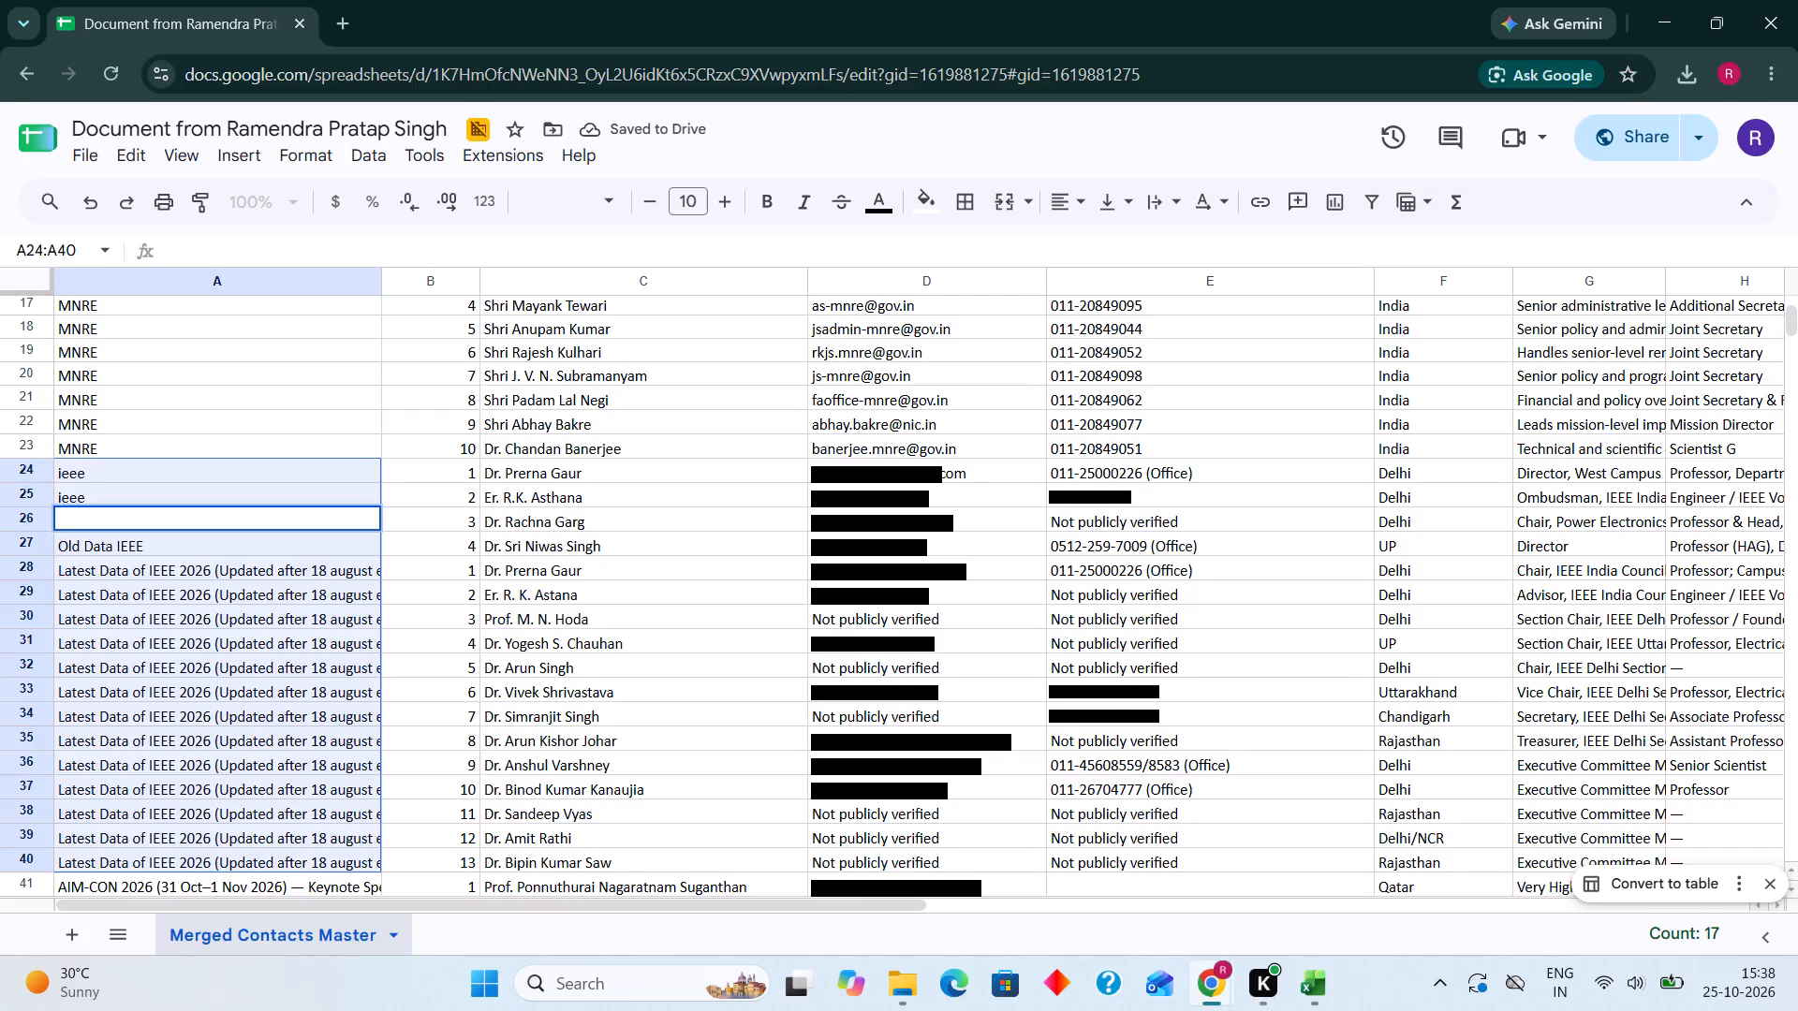
text(ieee)
key(Return)
text(ieee)
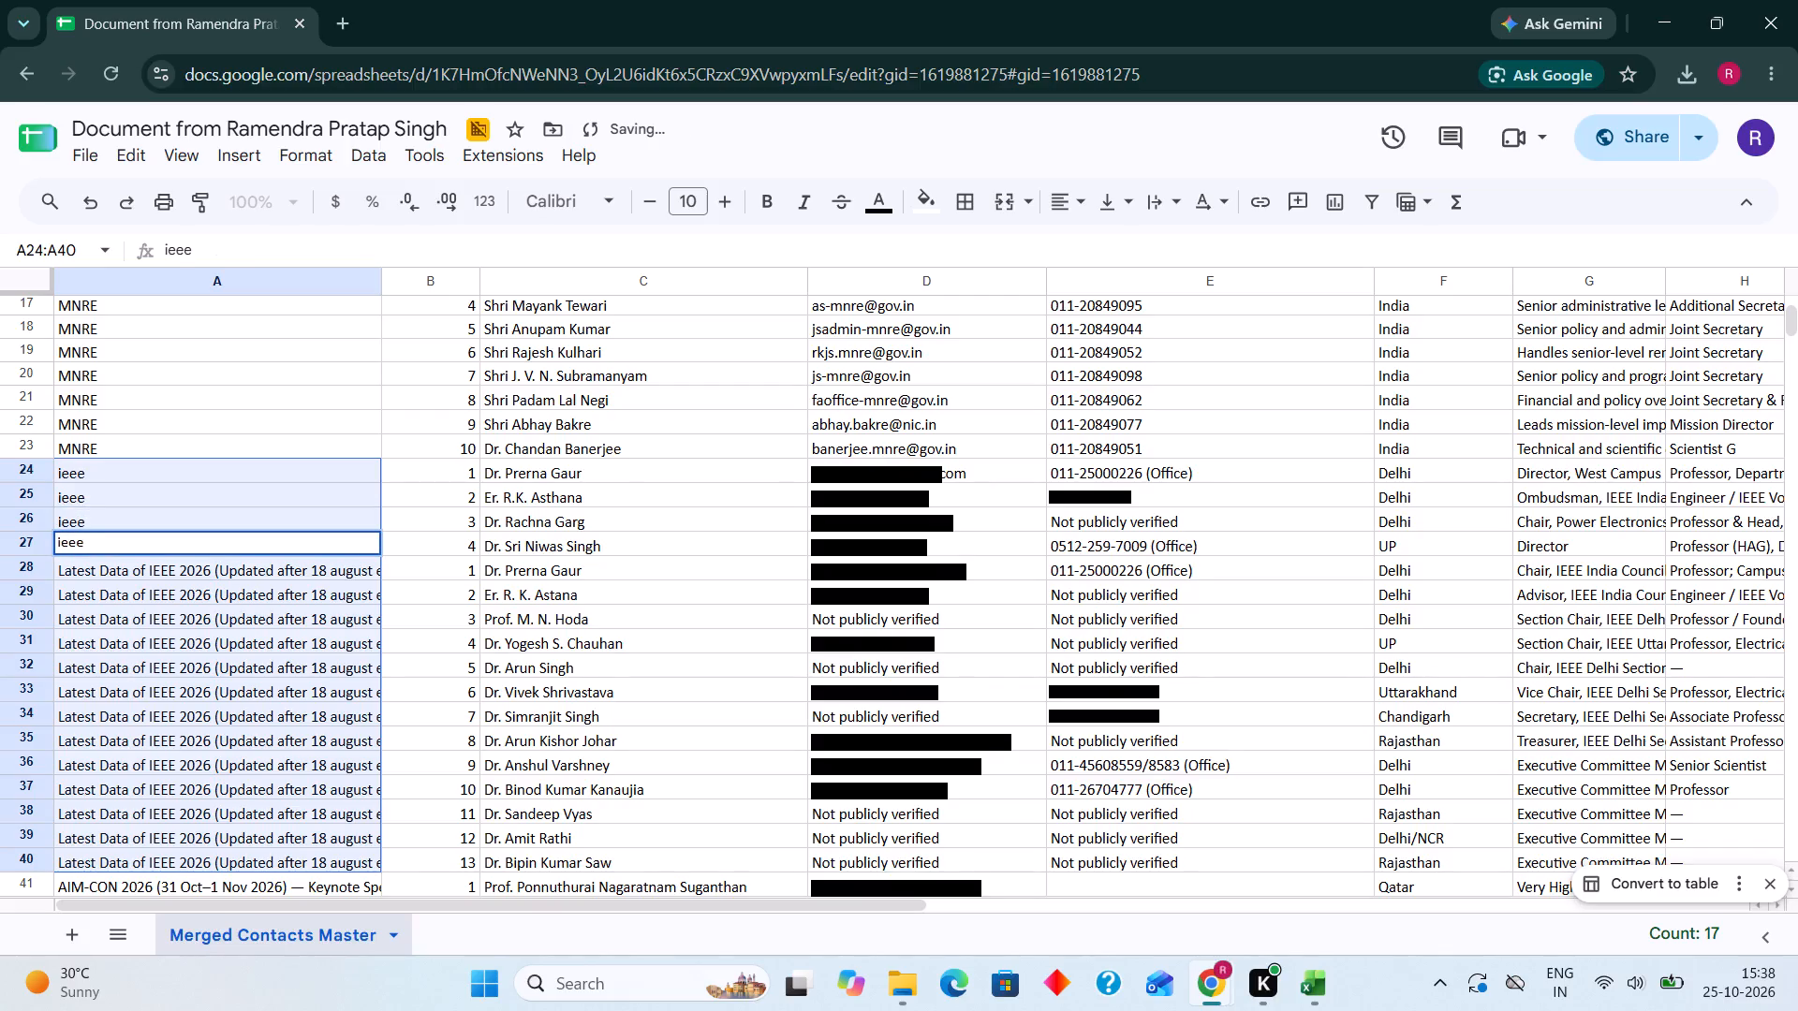
key(Return)
Replace the Organization entry of every Latest Data of IEEE 2026 row, 28 to 40, with "ieee".
text(ieee)
key(Return)
text(ieee)
key(Return)
text(ieee)
key(Return)
text(ieee)
key(Return)
text(ieee)
key(Return)
text(ieee)
key(Return)
text(ieee)
key(Return)
text(ieee)
key(Return)
text(ieee)
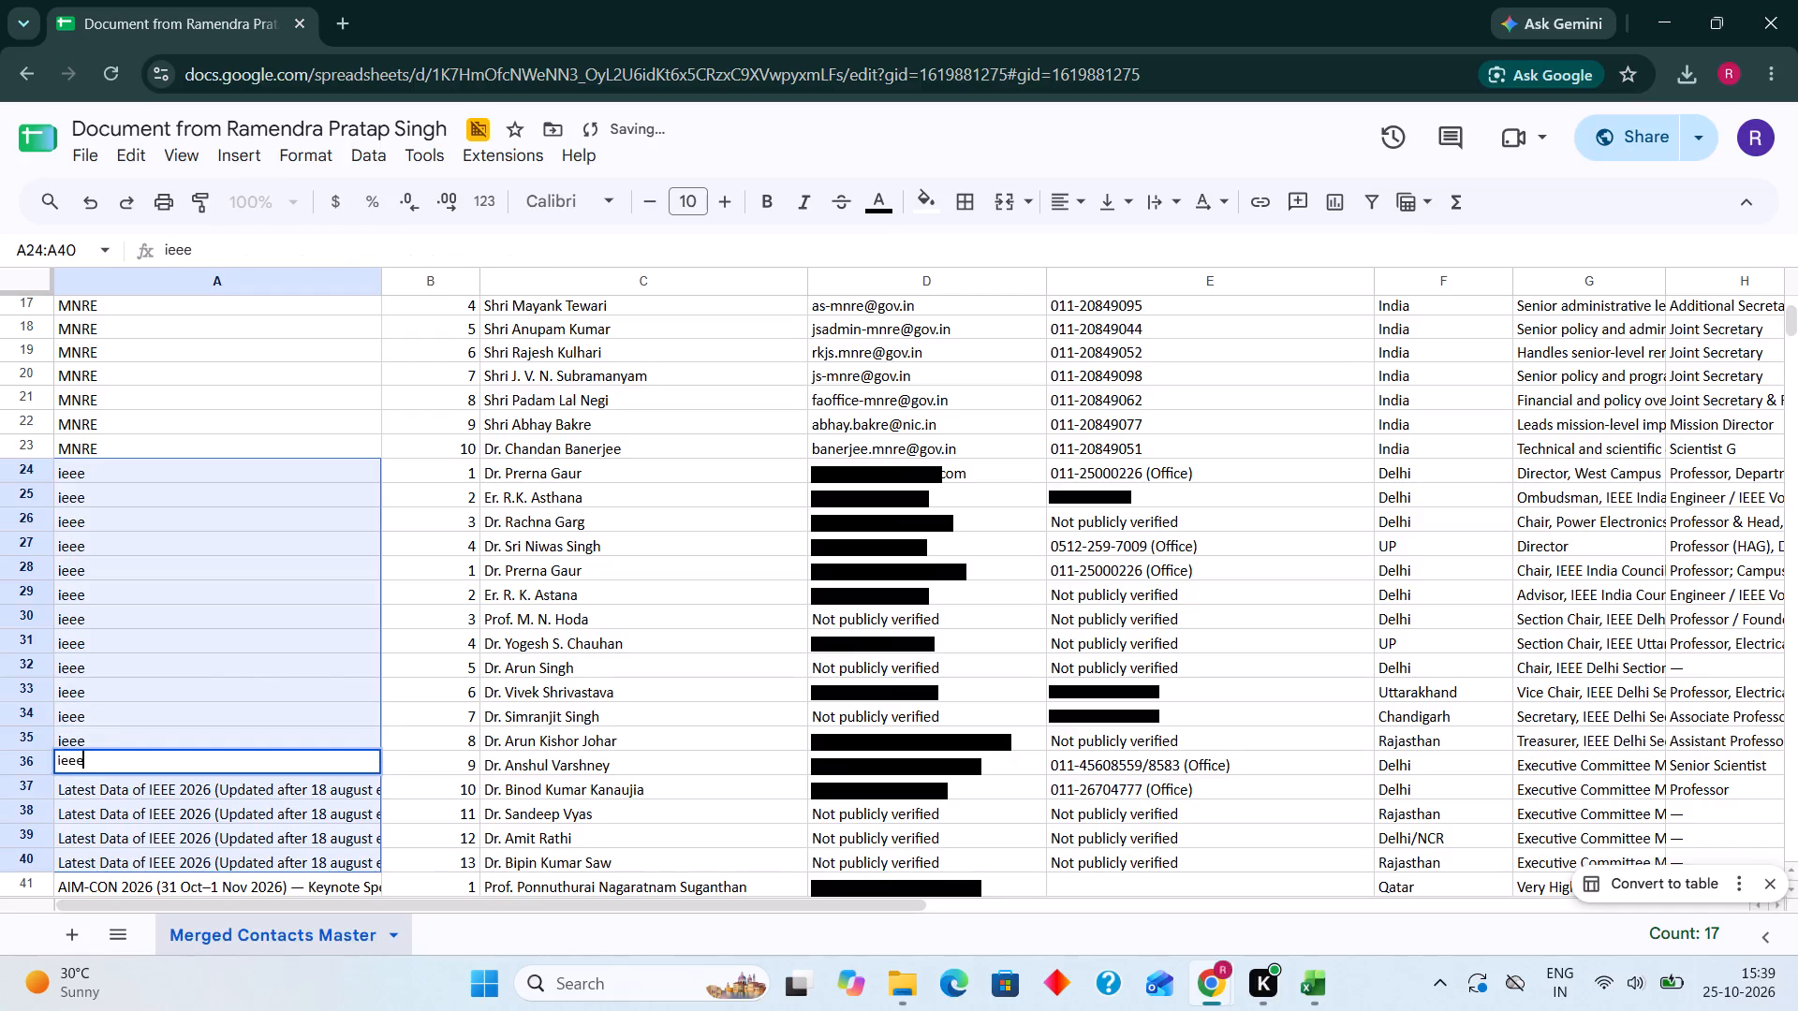
key(Return)
text(ieee)
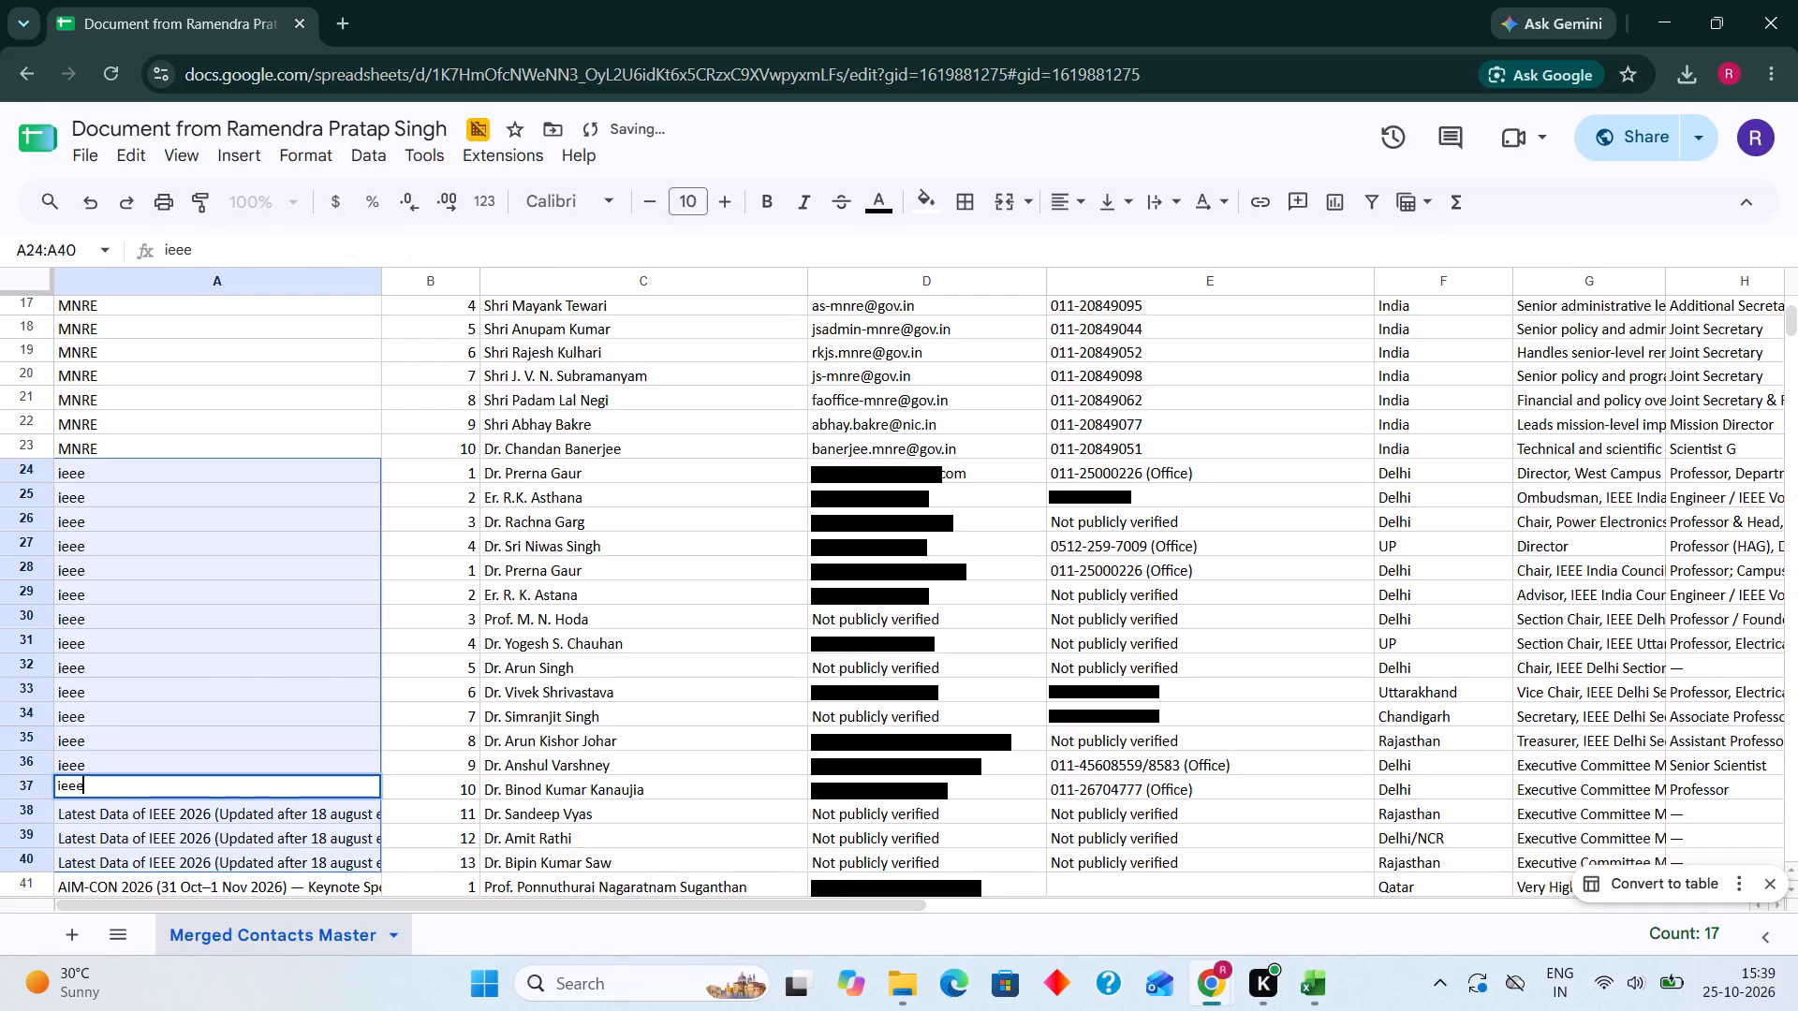
key(Return)
text(ieee)
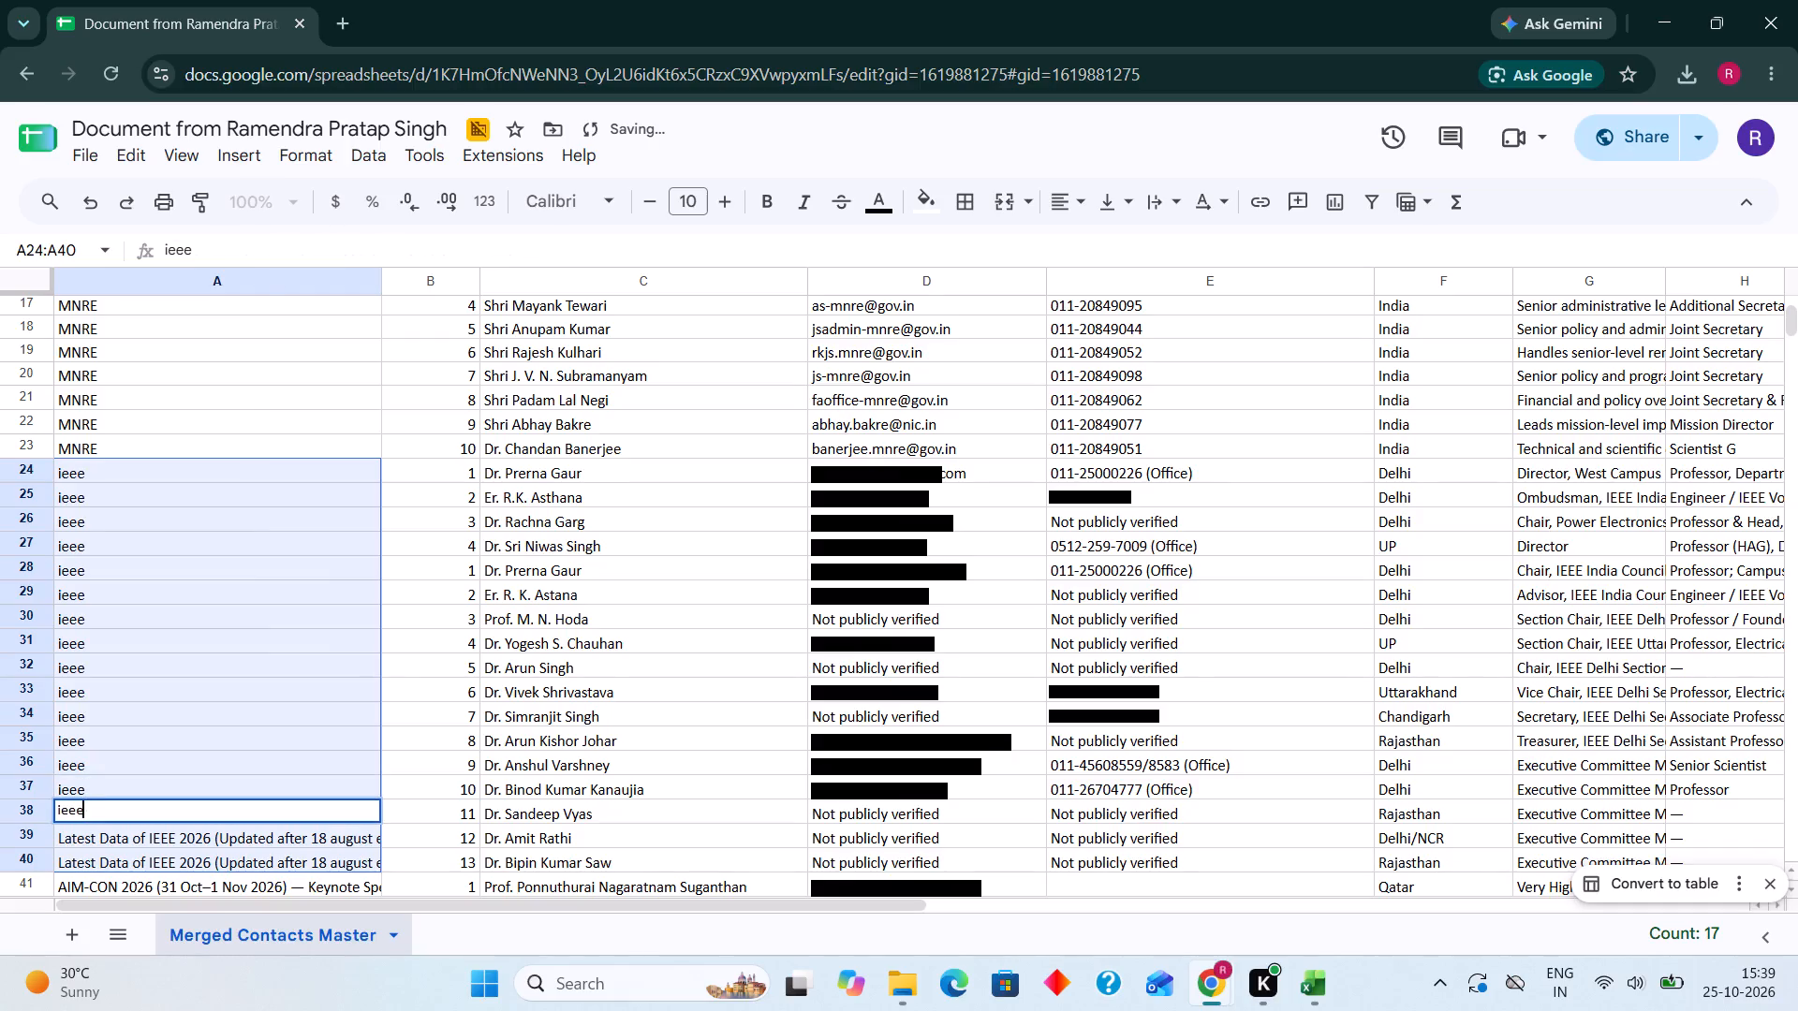
key(Return)
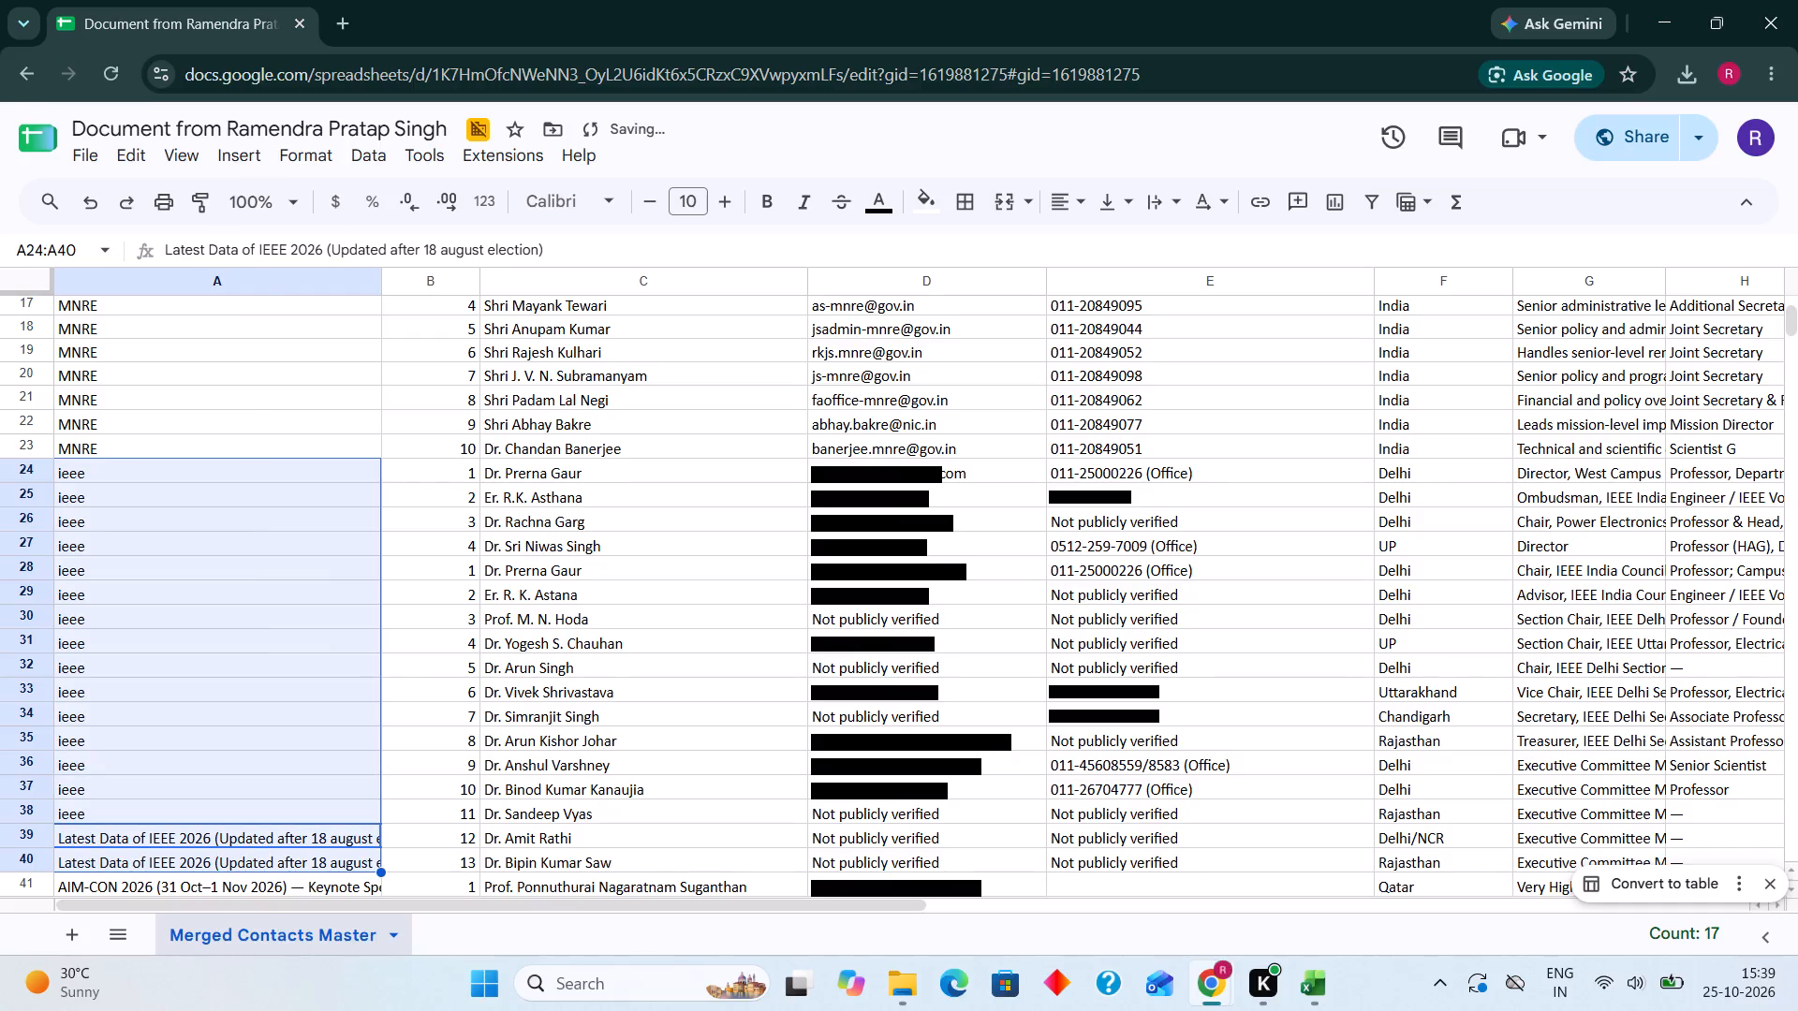
key(e)
key(BackSpace)
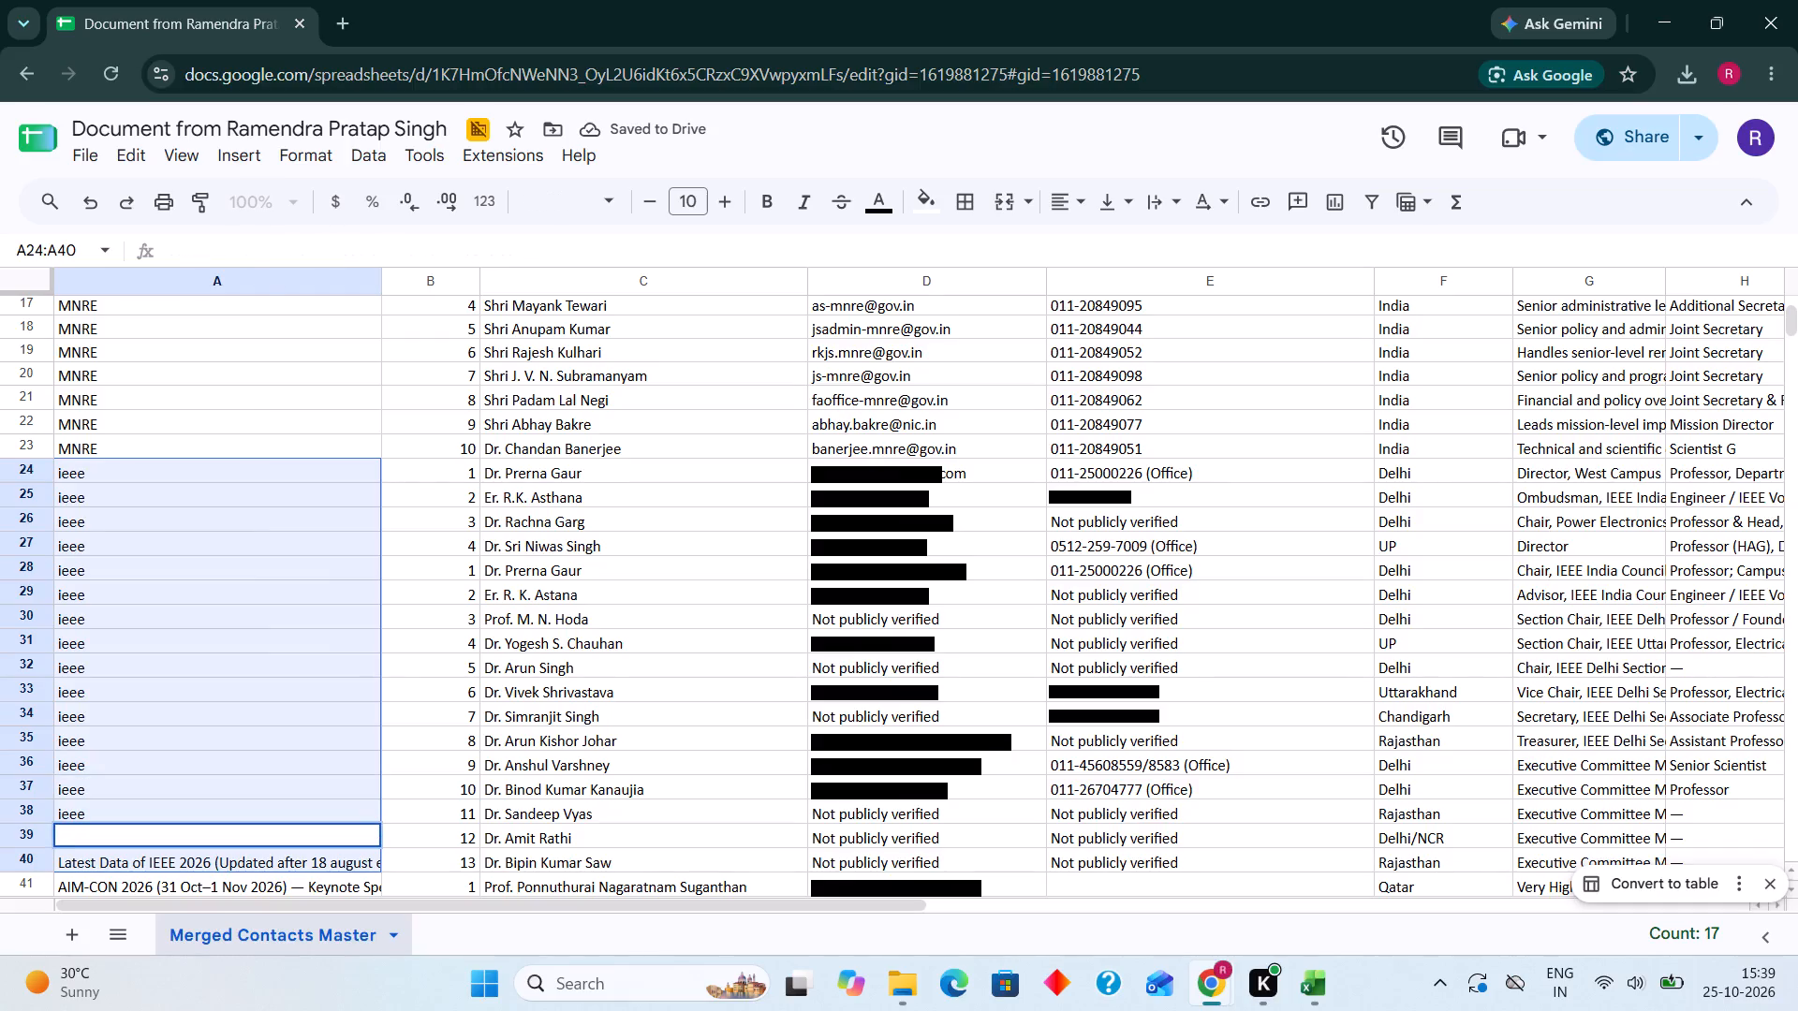
text(iee)
key(e)
key(Return)
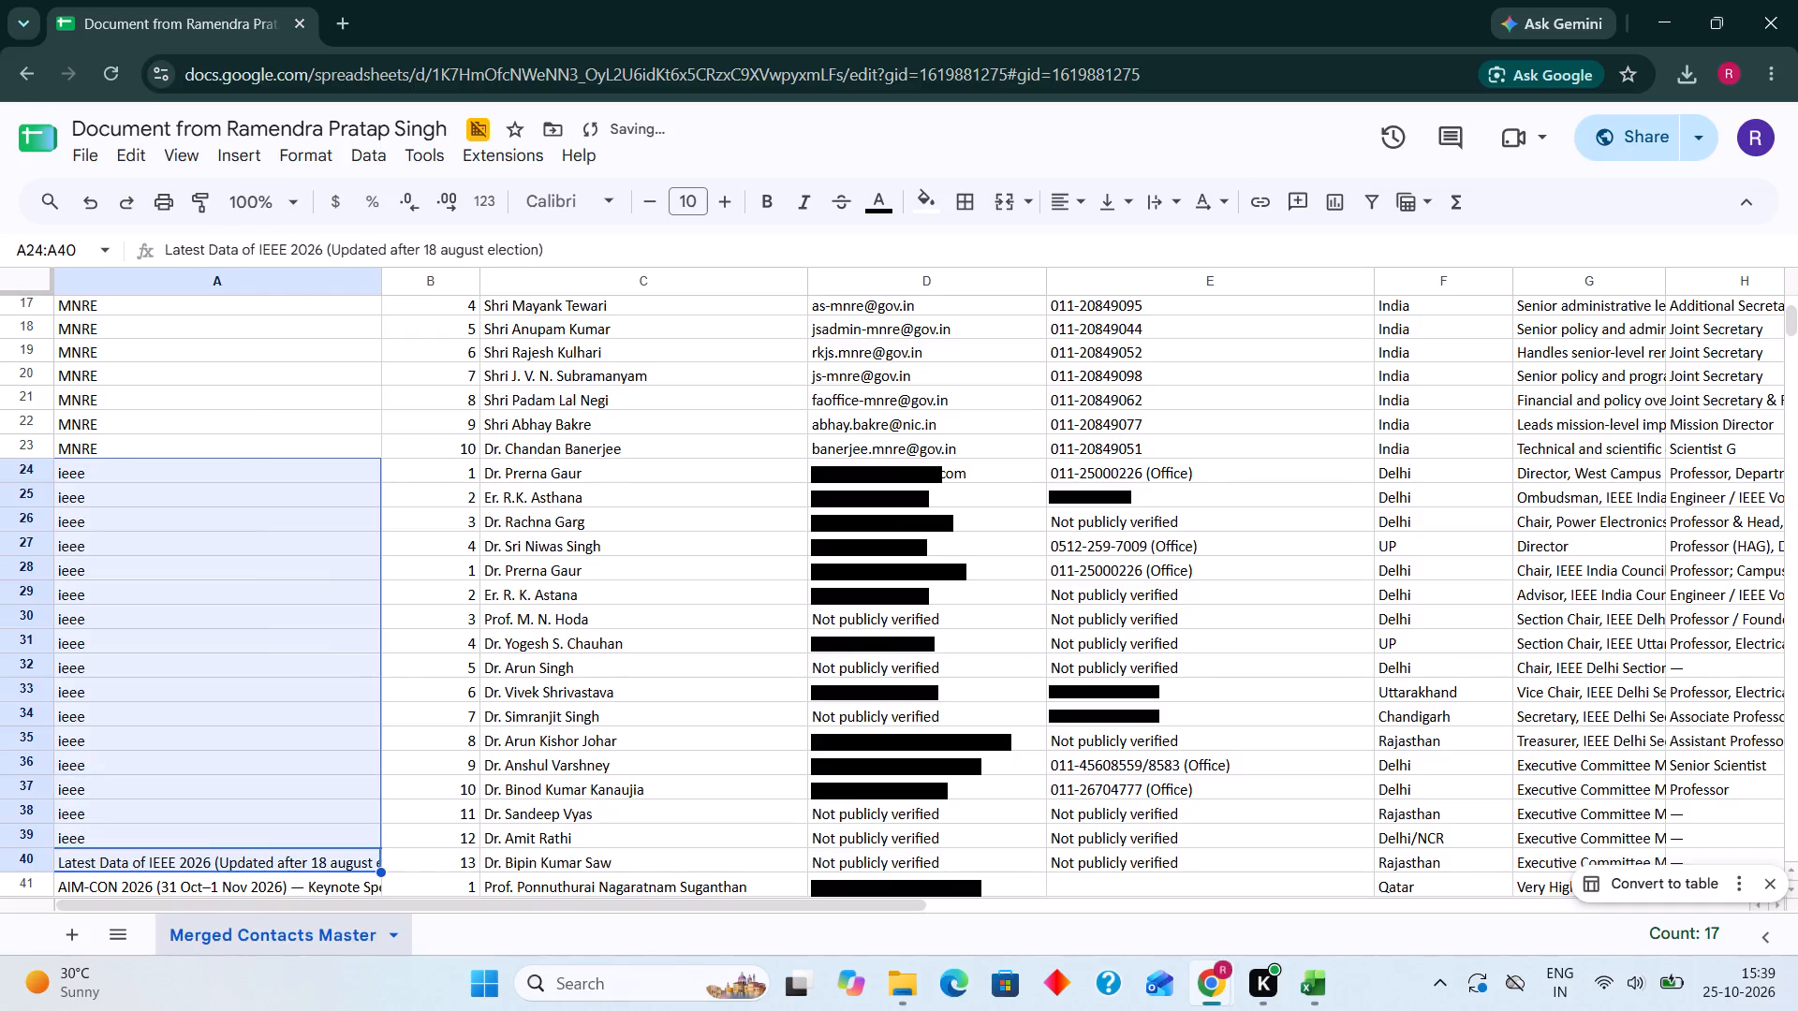
key(i)
text(eee)
key(Return)
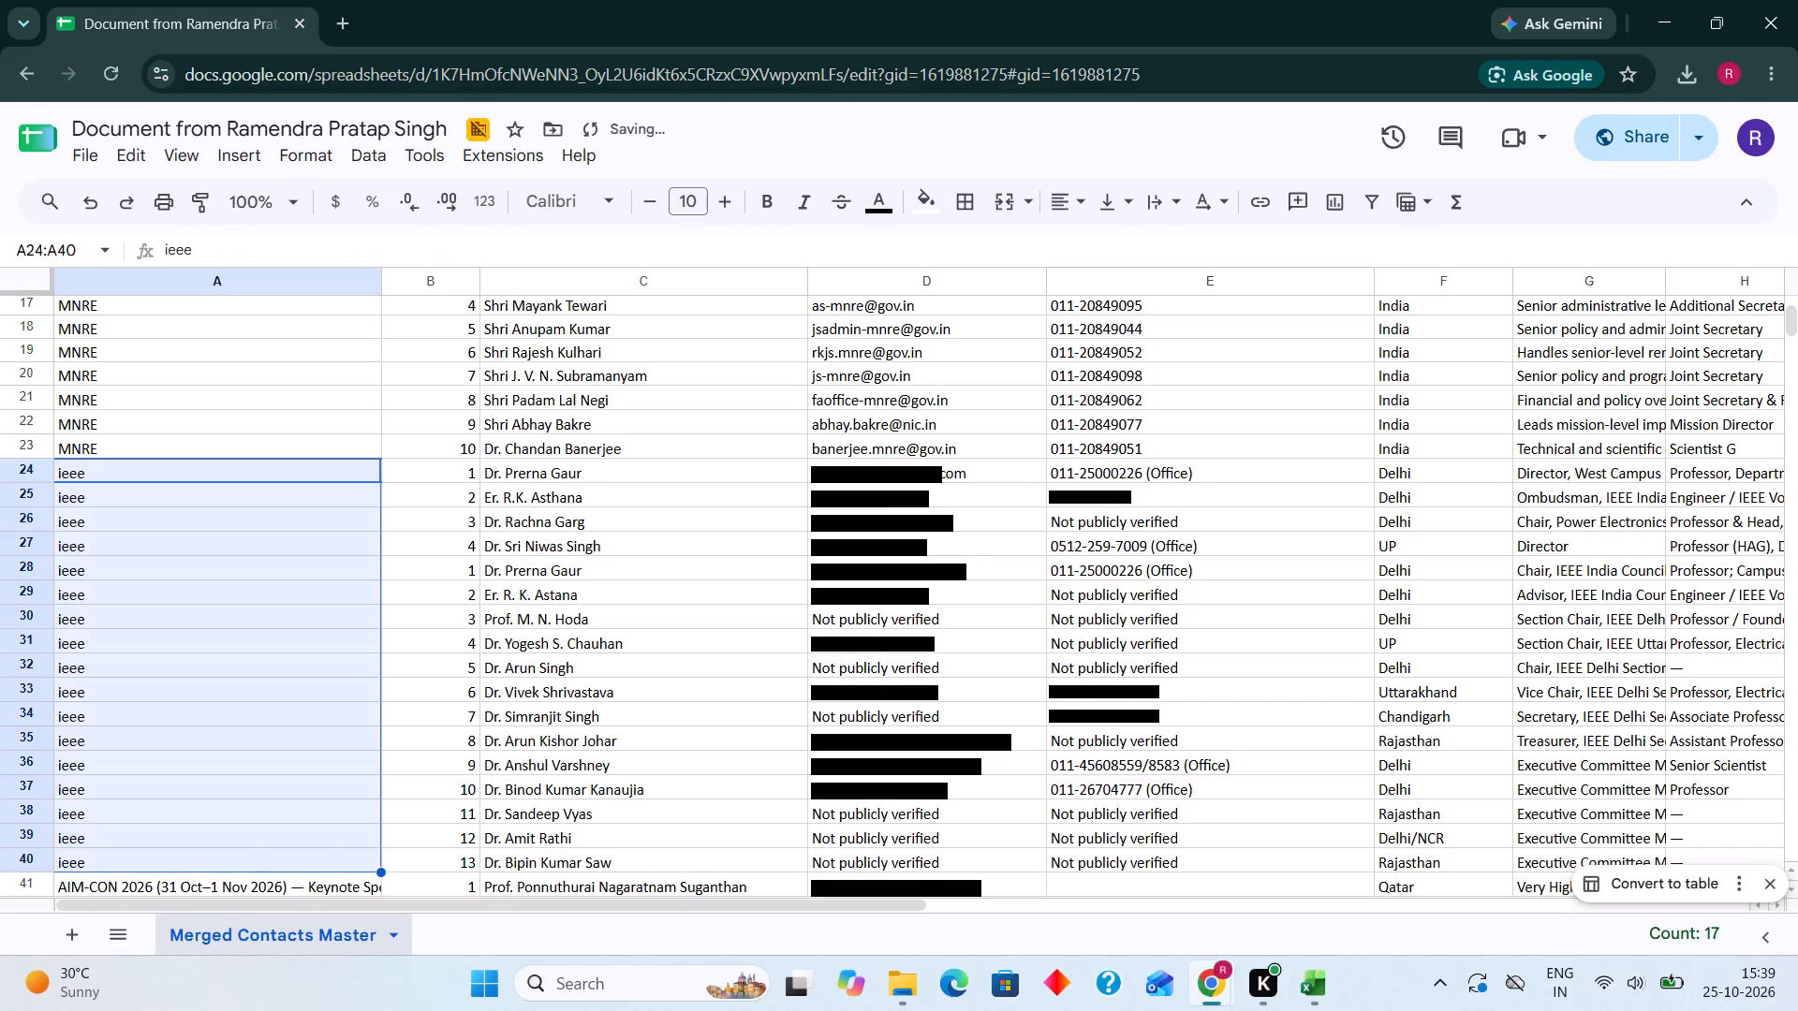
Review the remaining Organization and contact entries down through the Bennett AI Summit rows and return to the start of the sheet.
click(216, 345)
scroll(216, 345, down, 3)
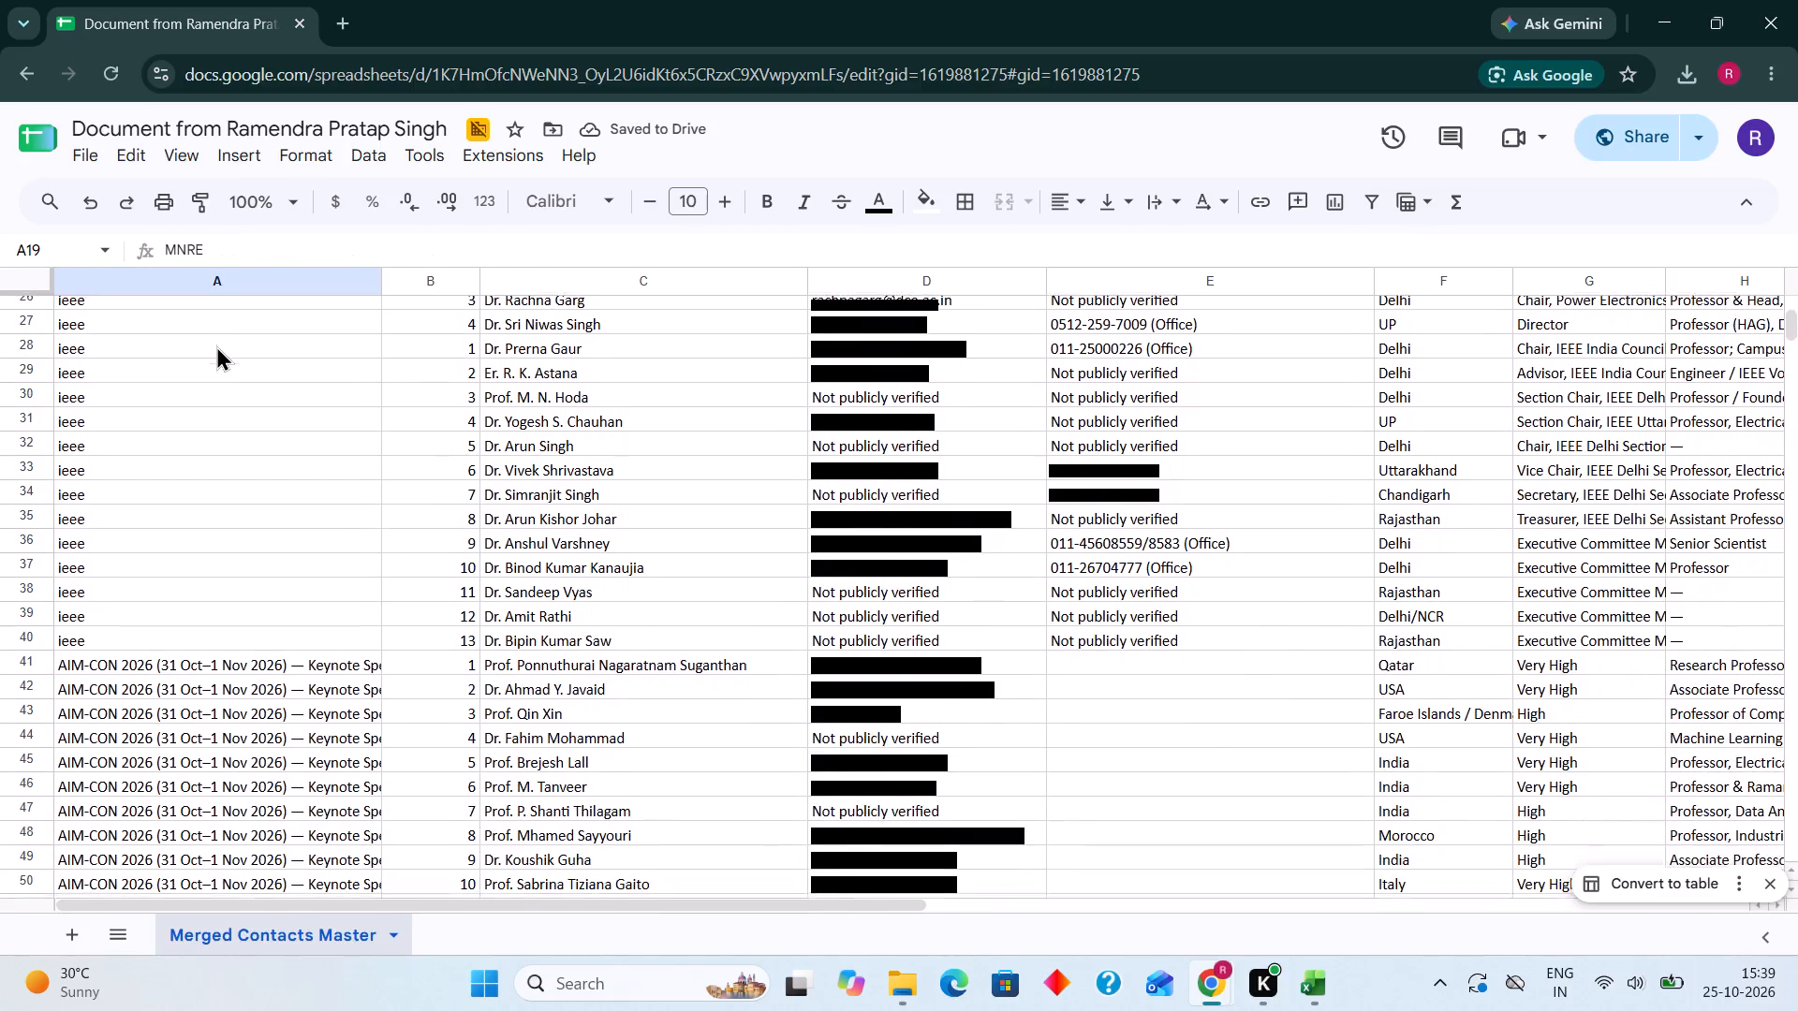
scroll(216, 345, down, 1)
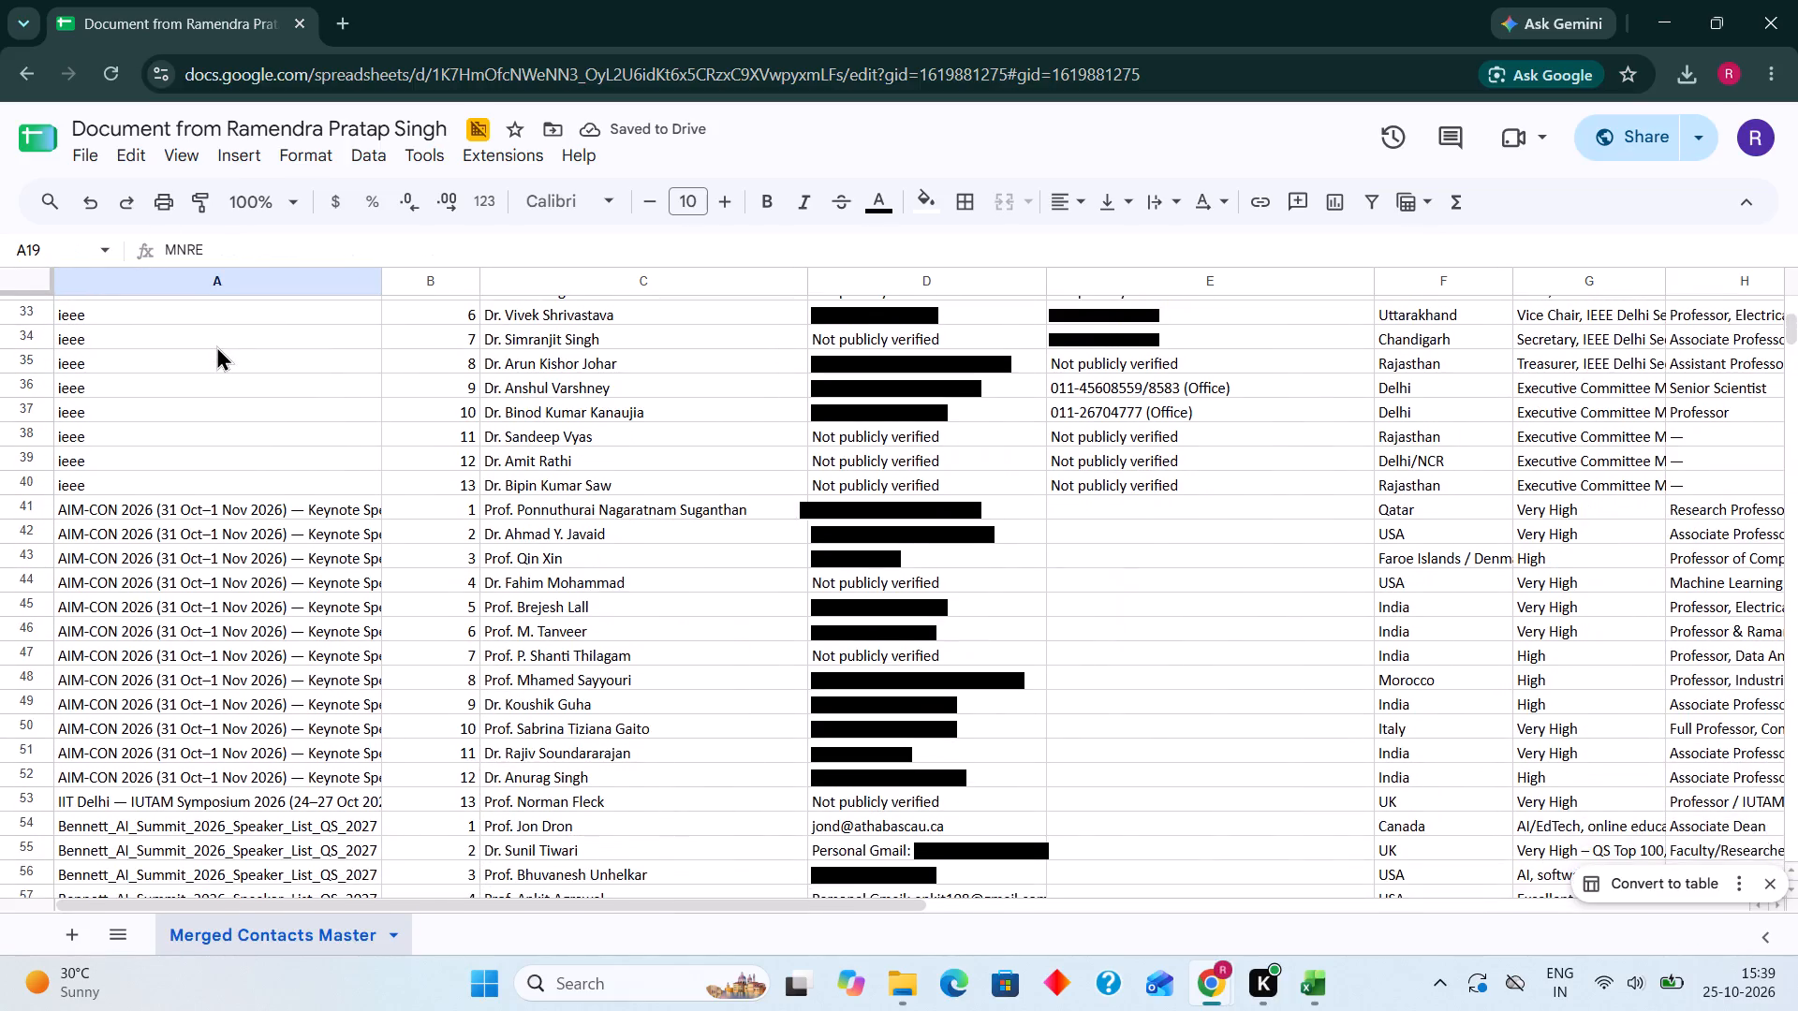
scroll(216, 345, down, 4)
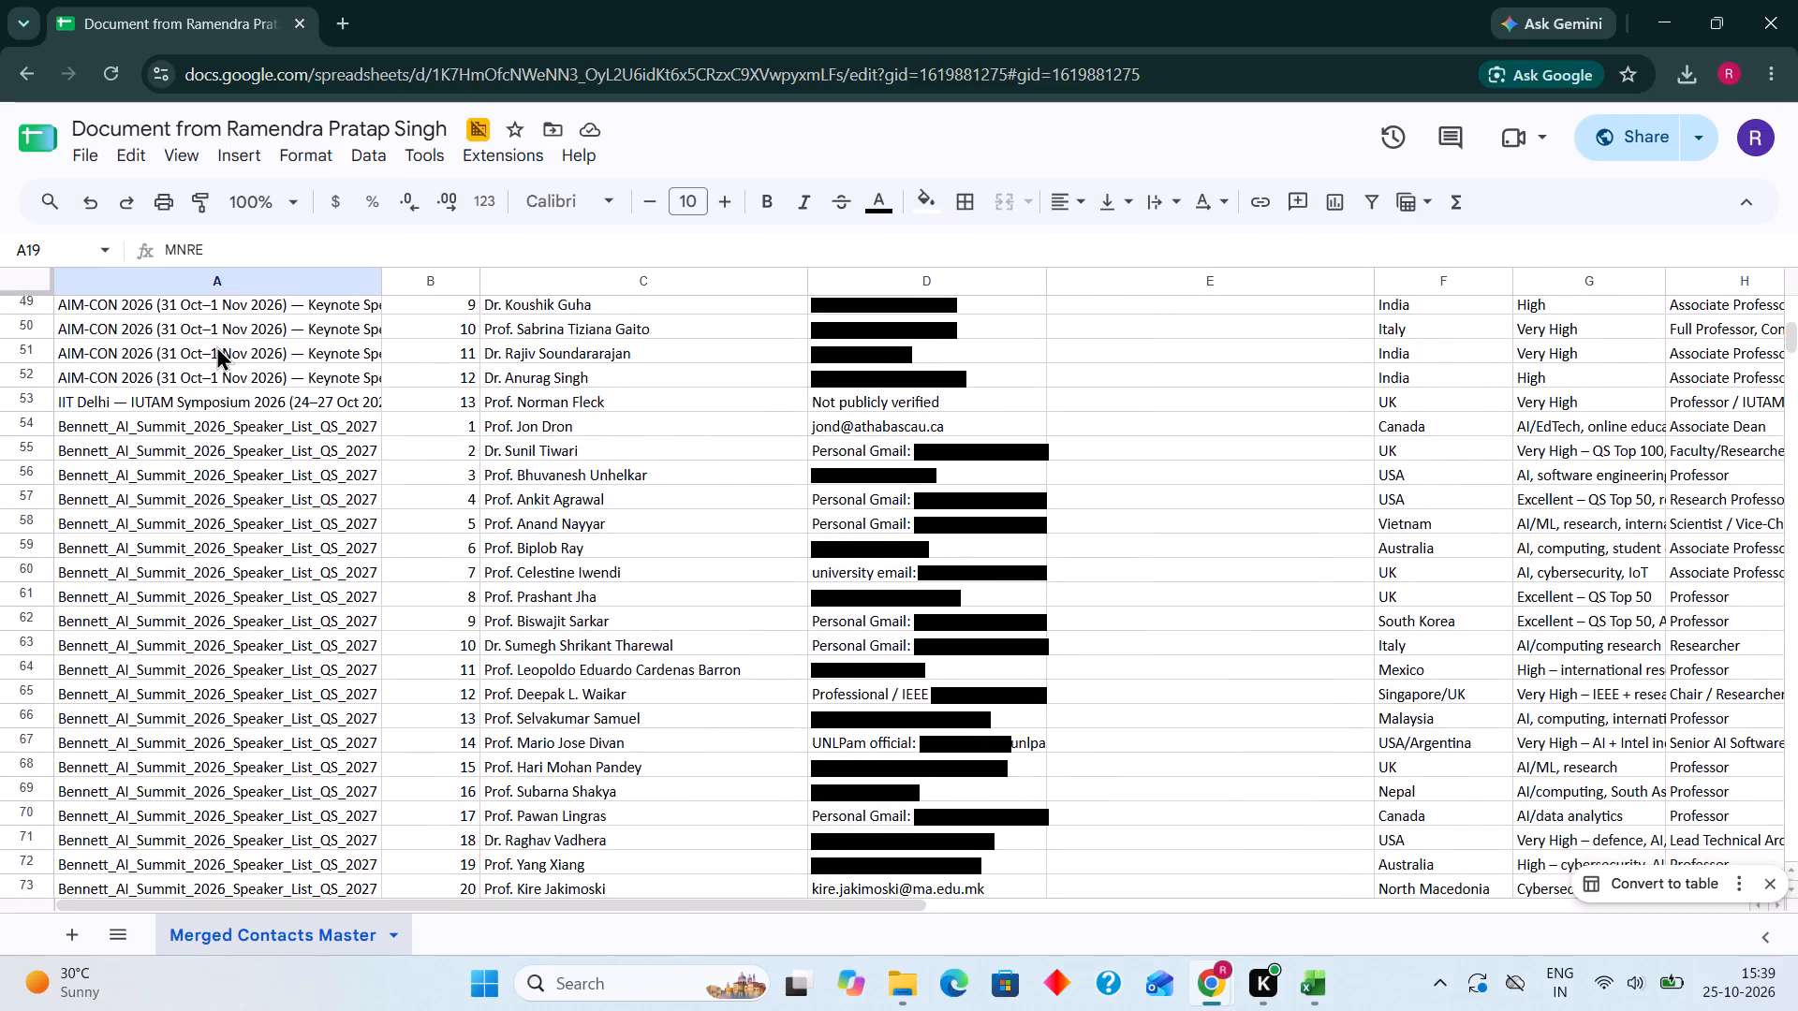
scroll(216, 345, down, 3)
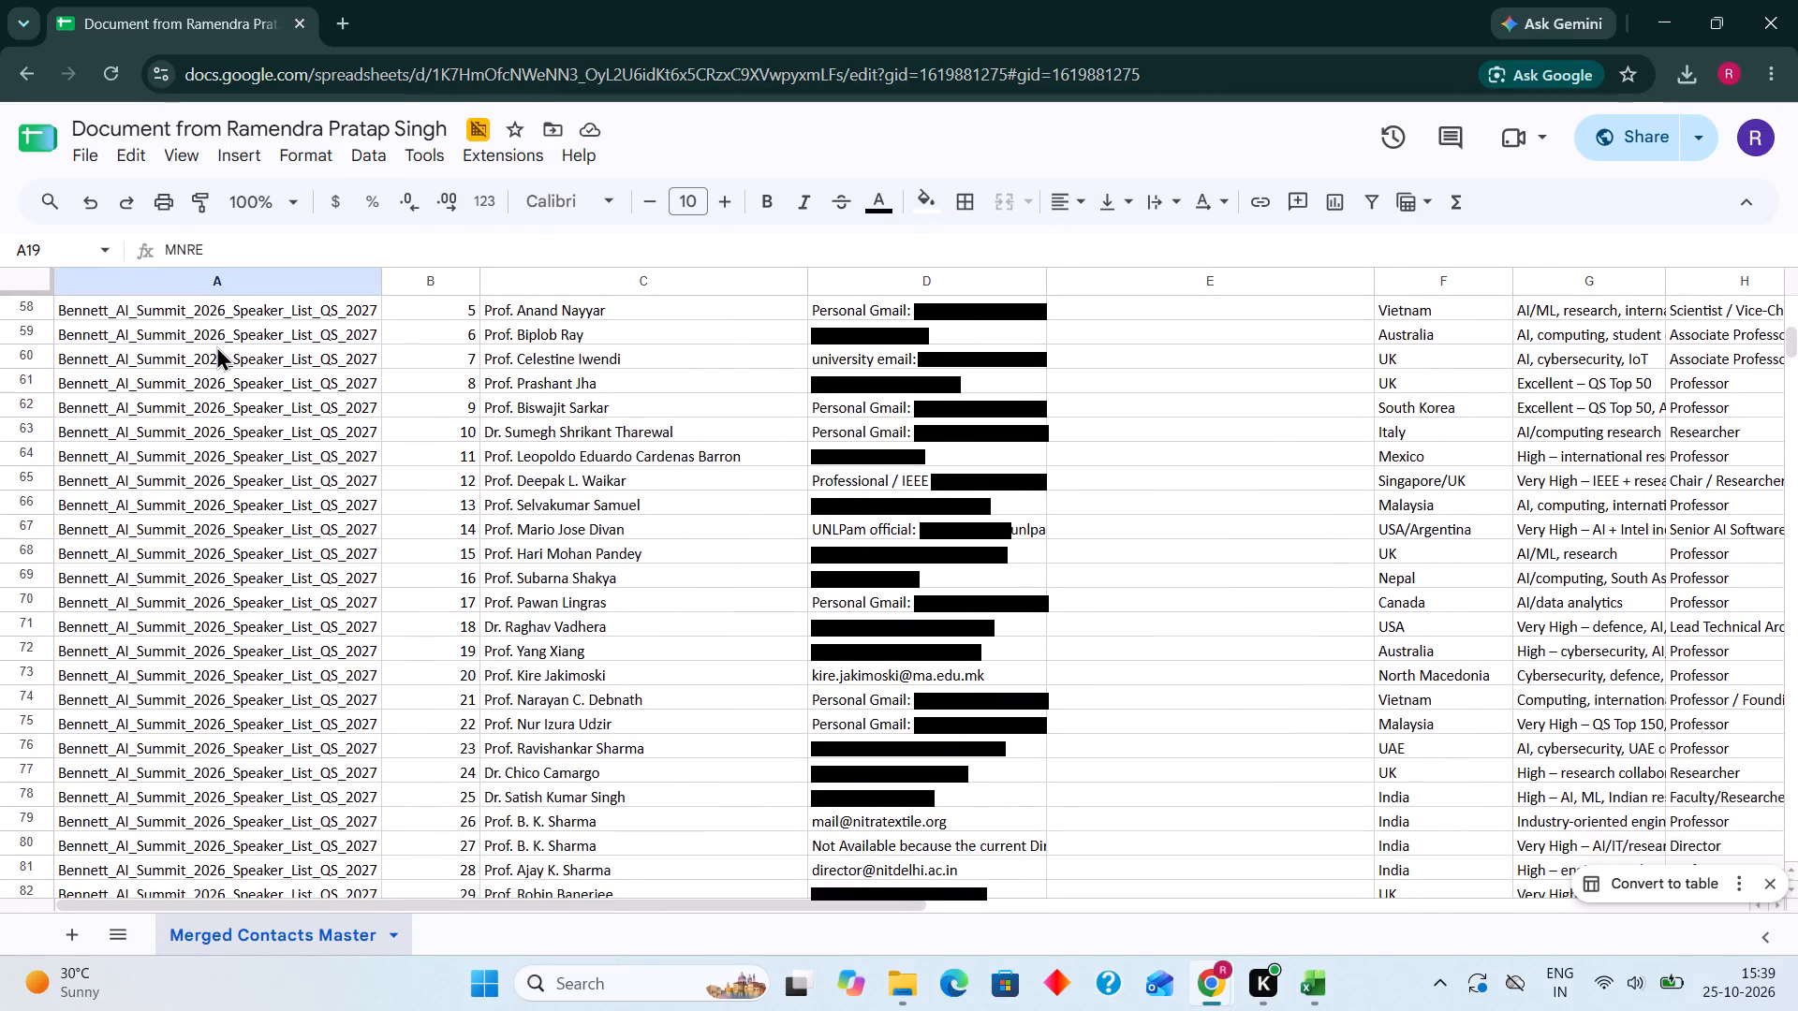
scroll(216, 345, down, 2)
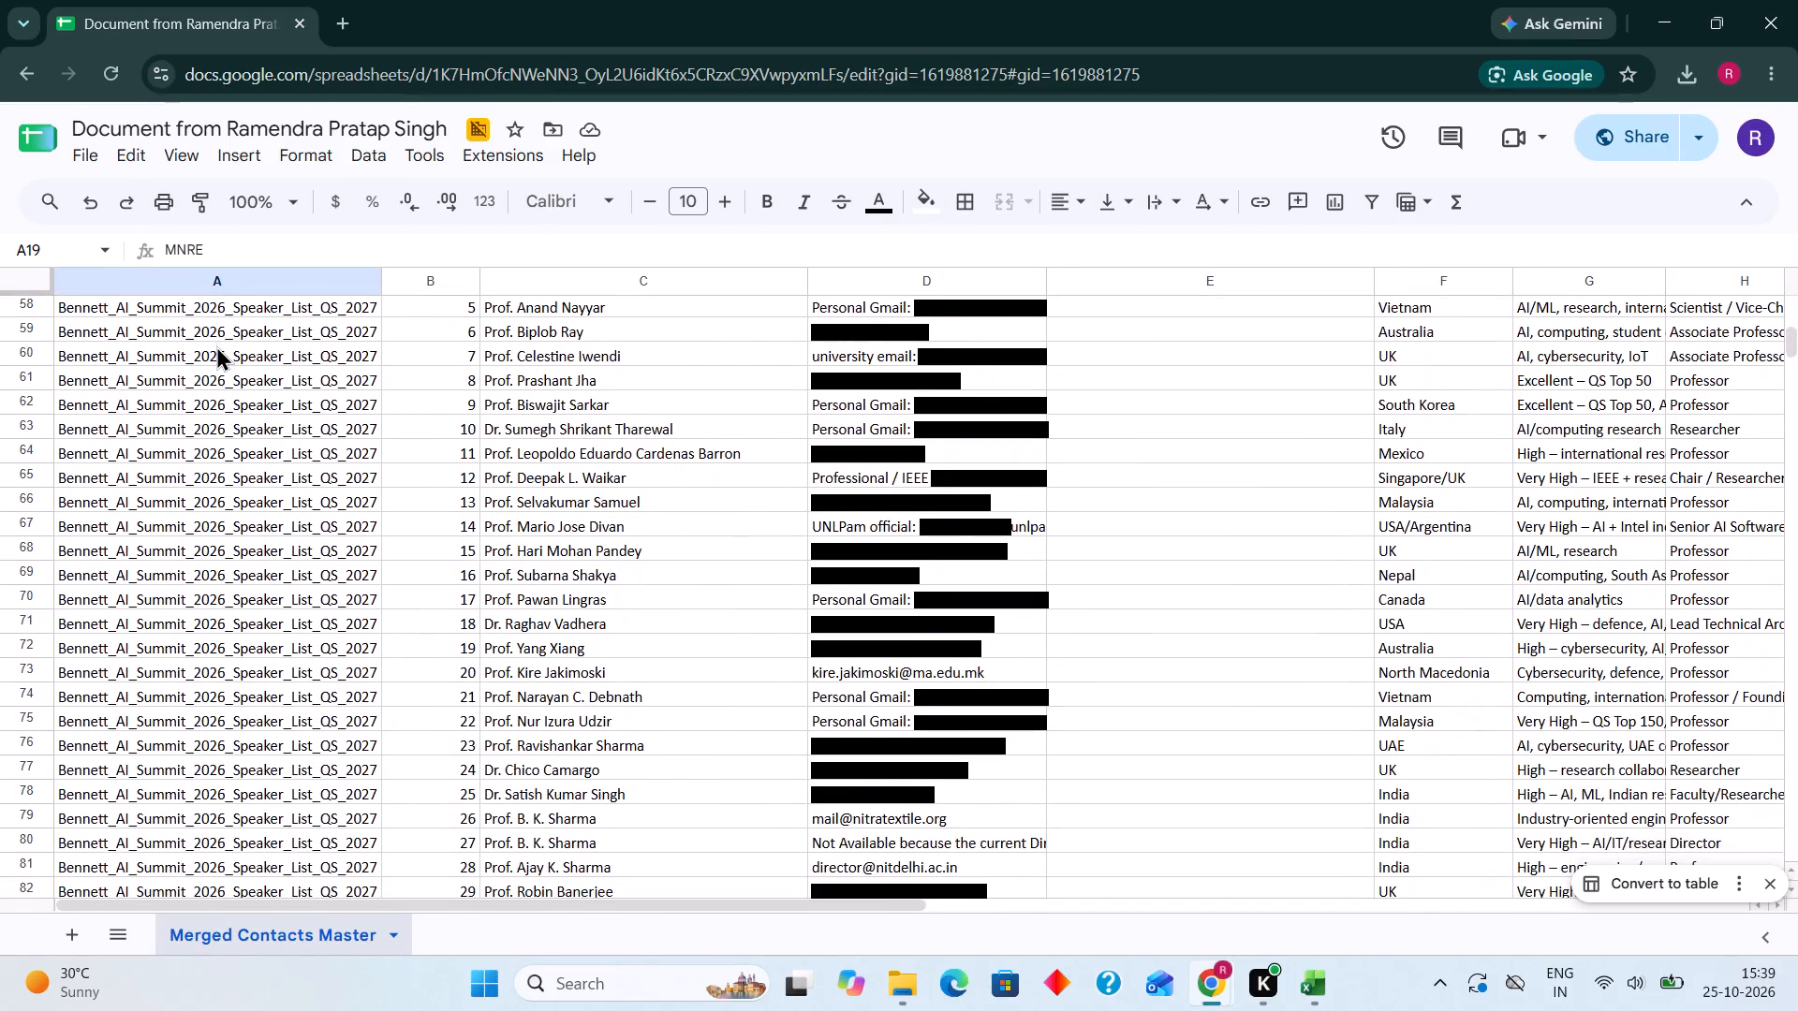
scroll(216, 345, down, 5)
scroll(216, 345, up, 11)
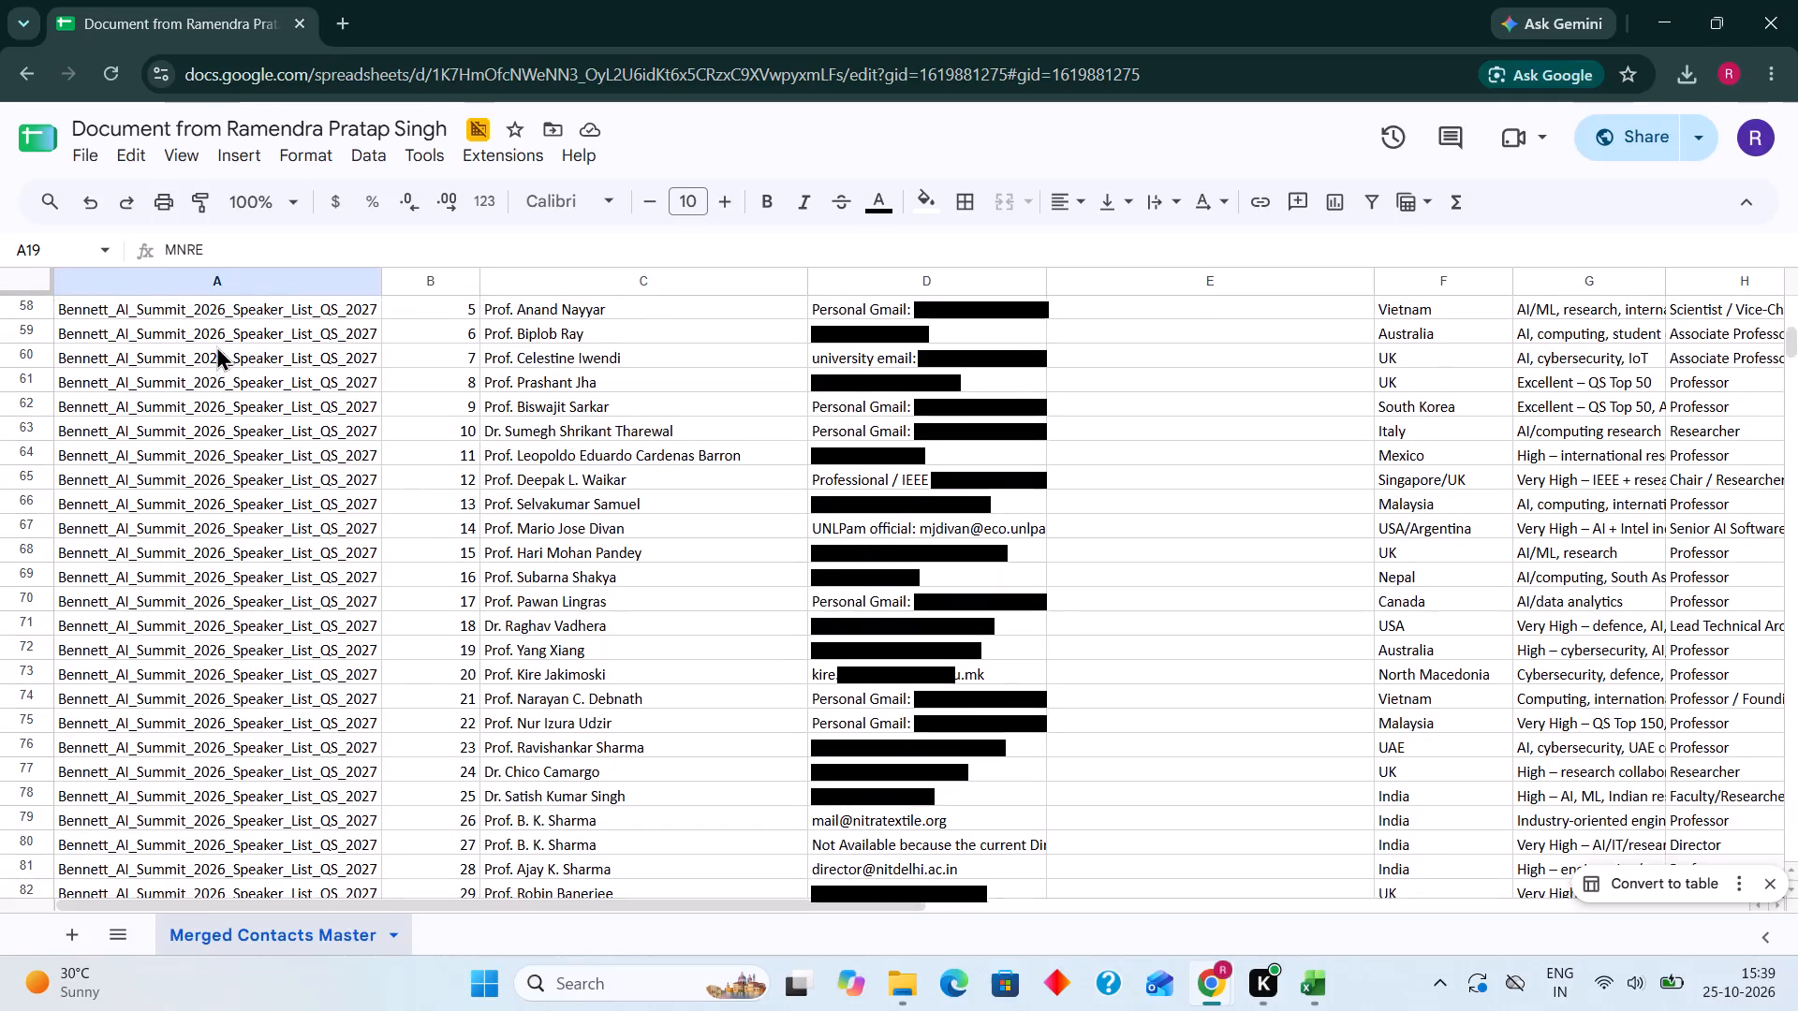
scroll(216, 345, up, 1)
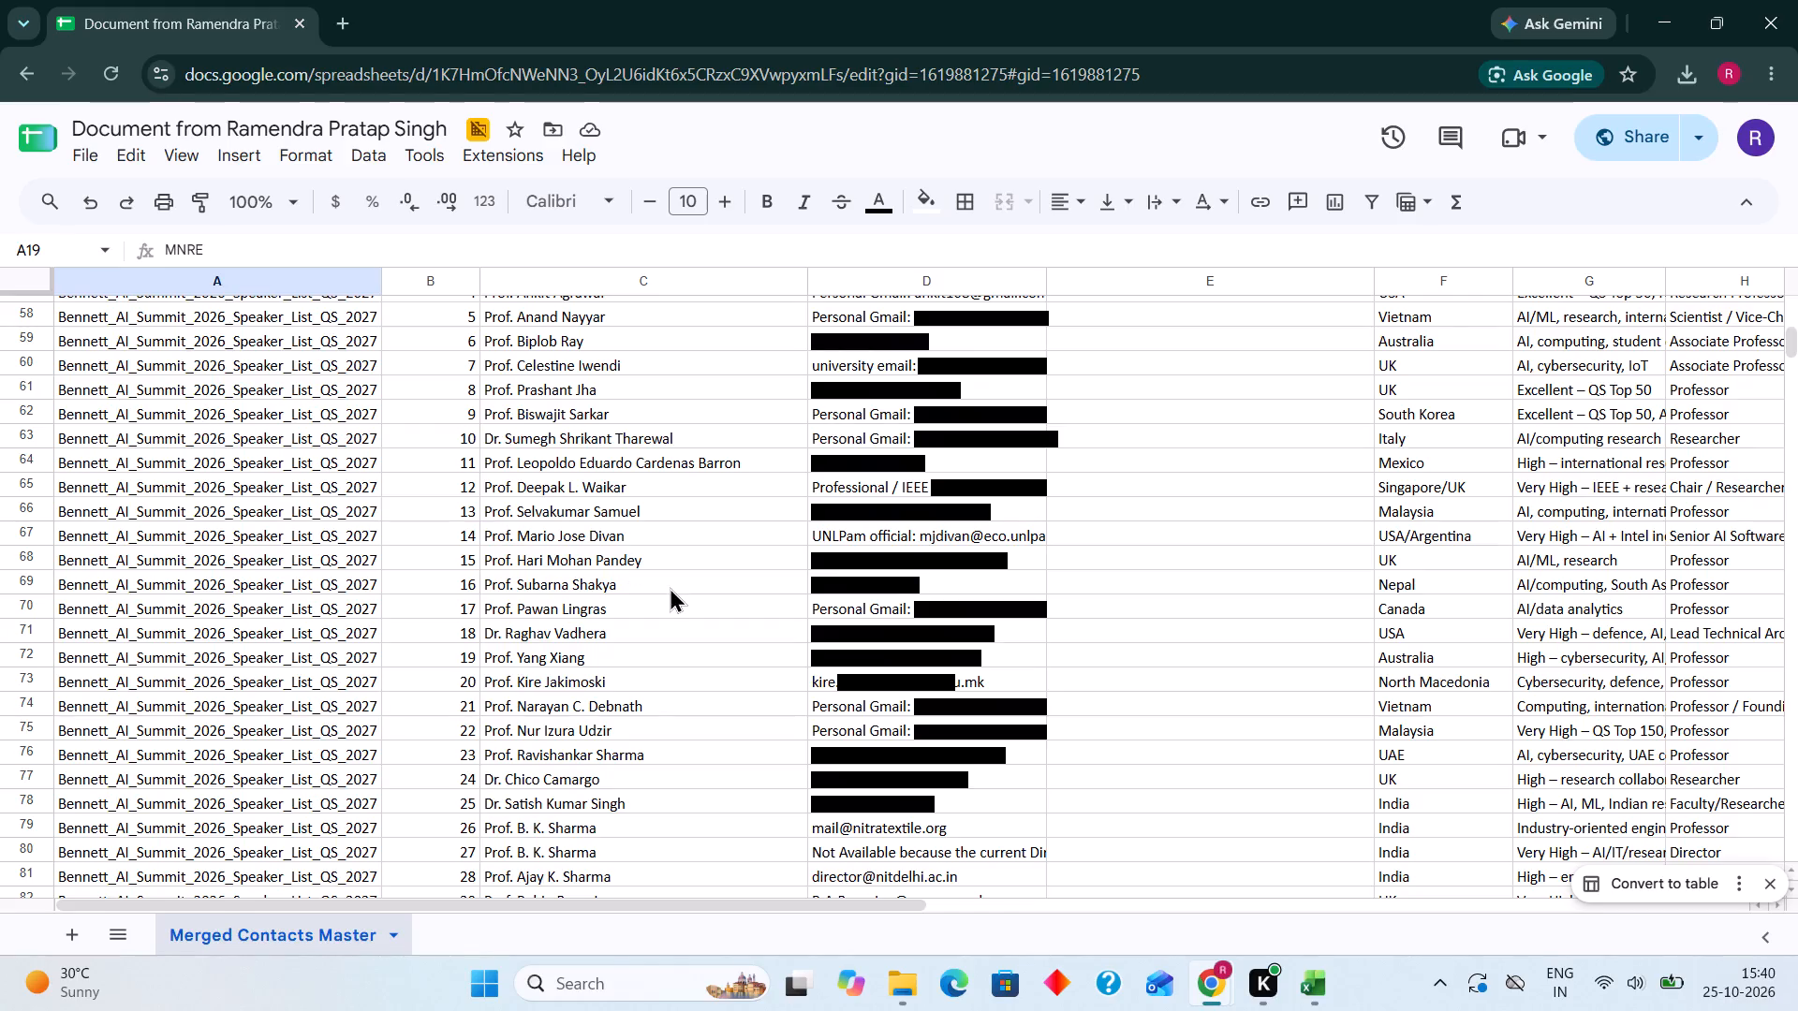
scroll(670, 587, up, 8)
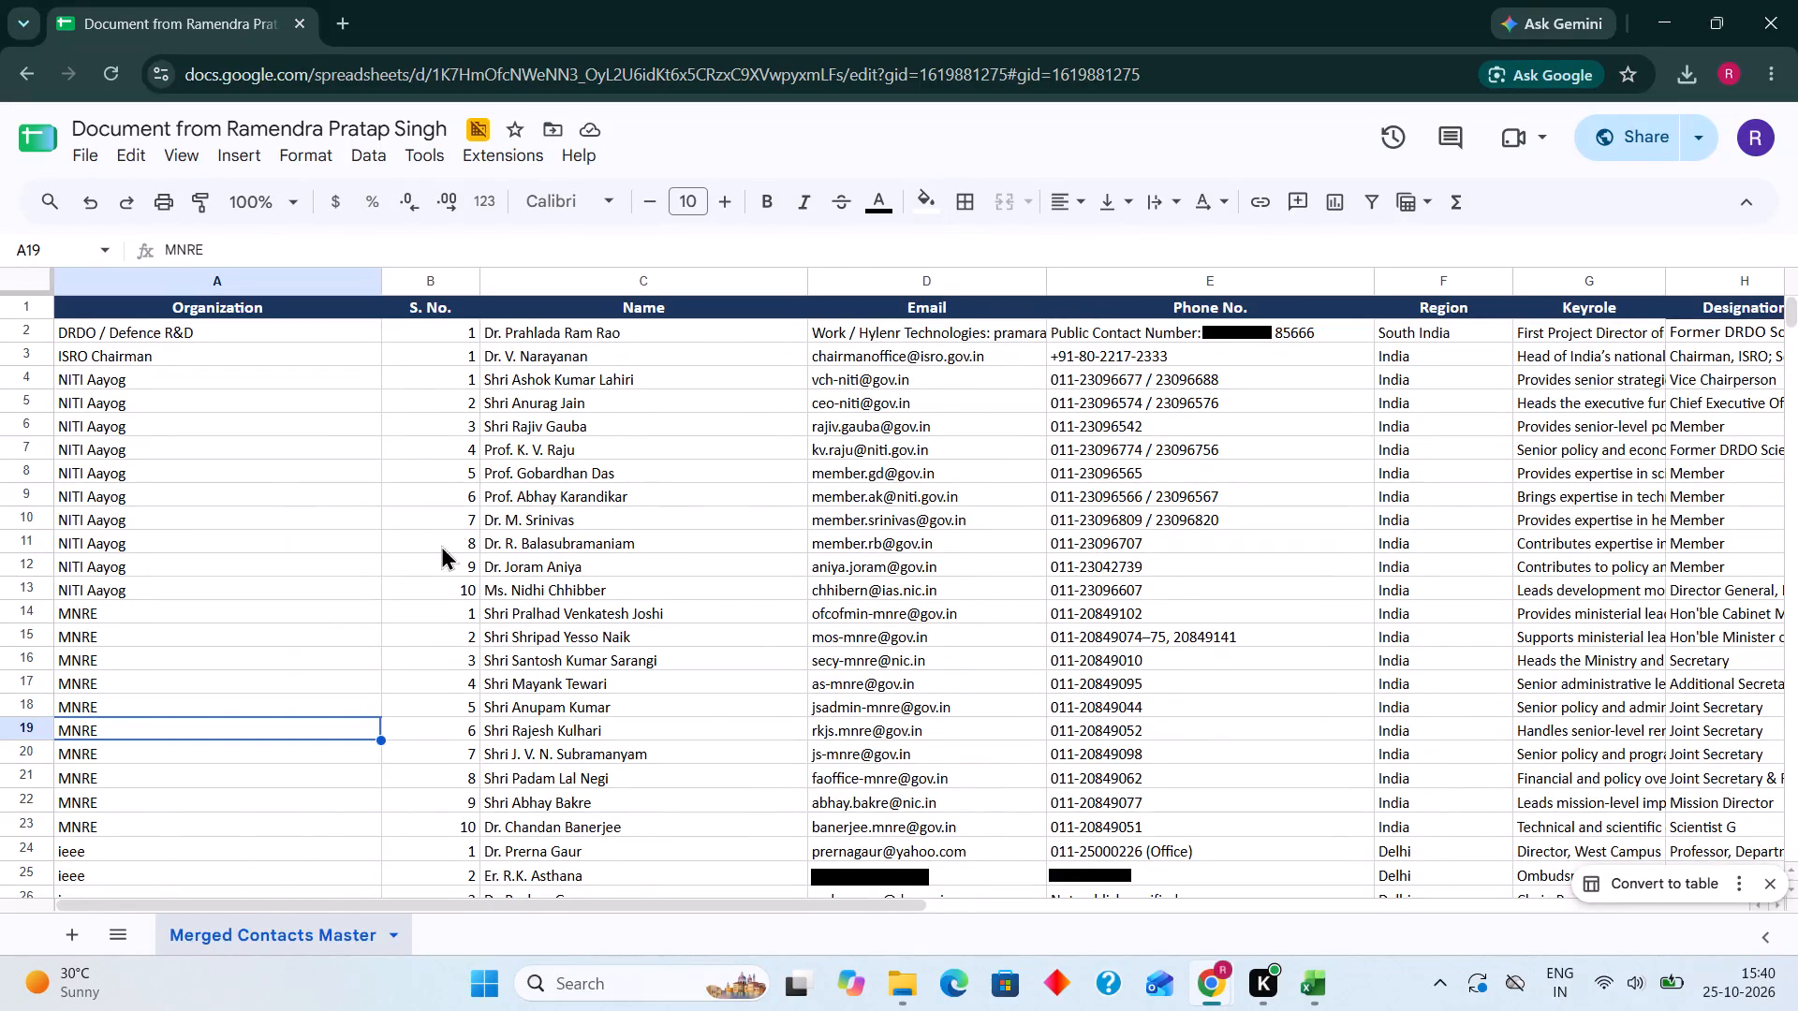
Select the S. No. entries in B2:B104 and number the DRDO and ISRO Chairman rows 1 and 2.
click(456, 328)
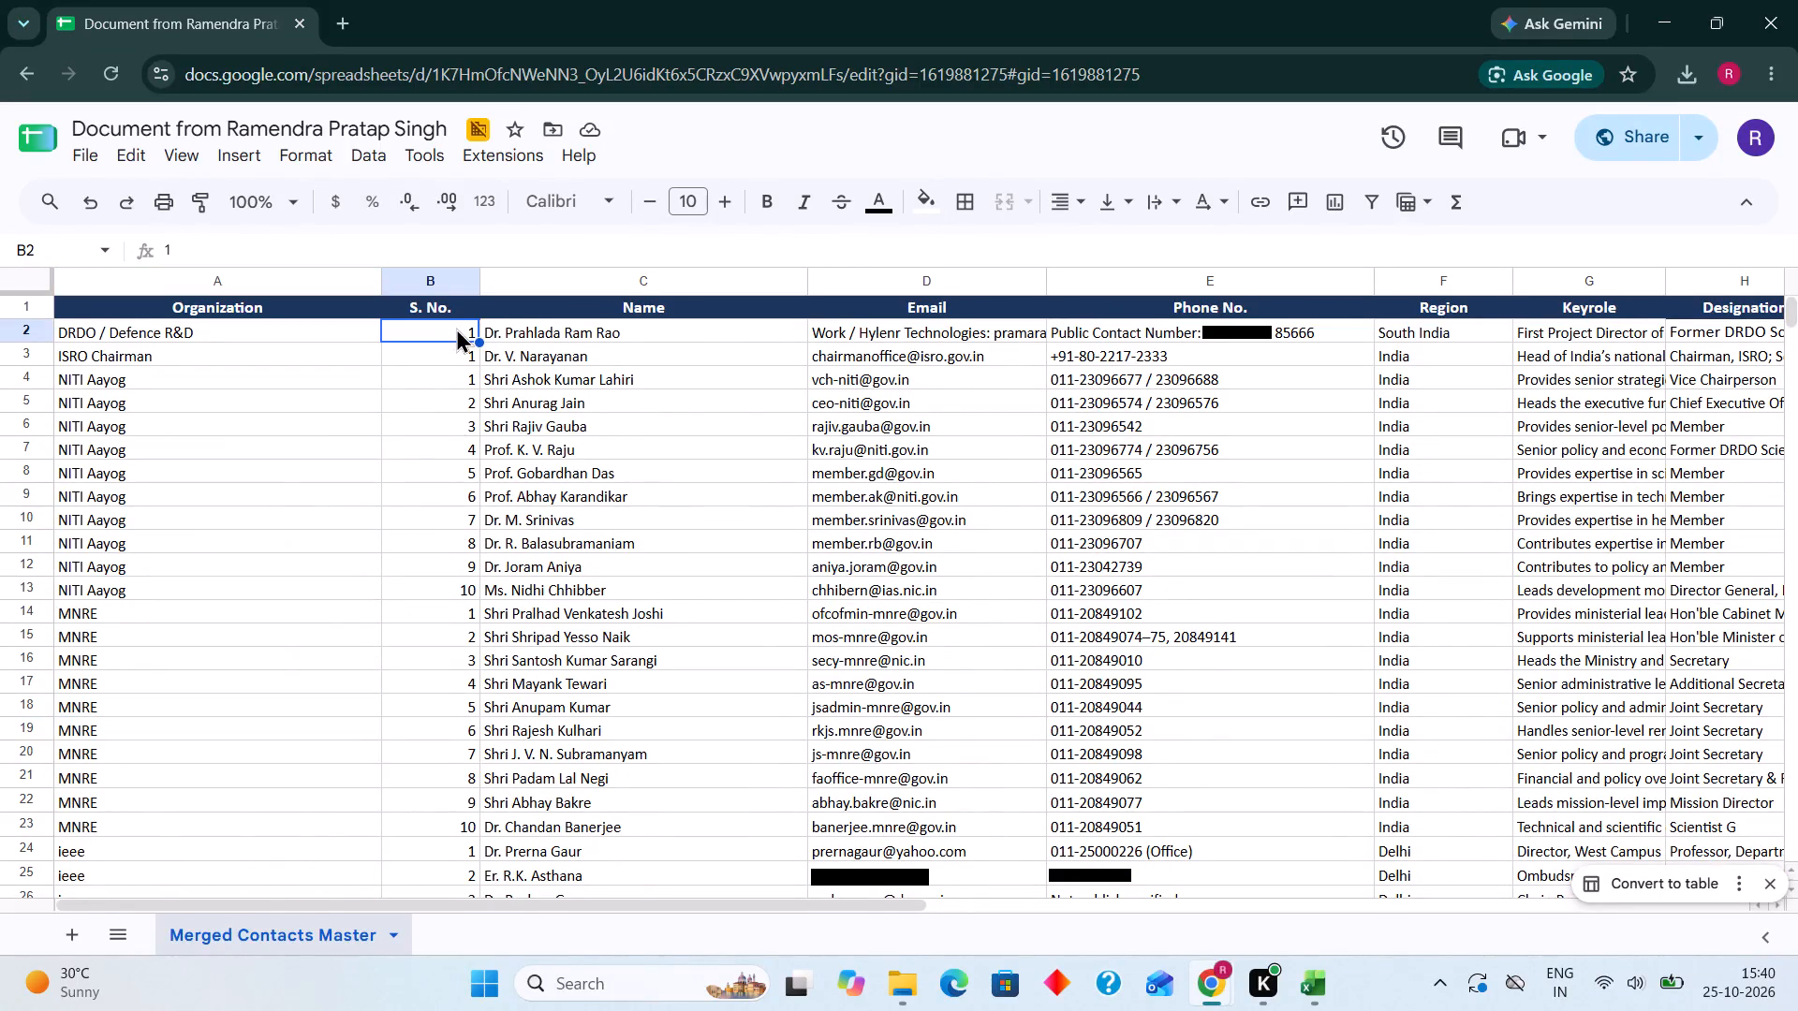
drag(395, 327, 475, 564)
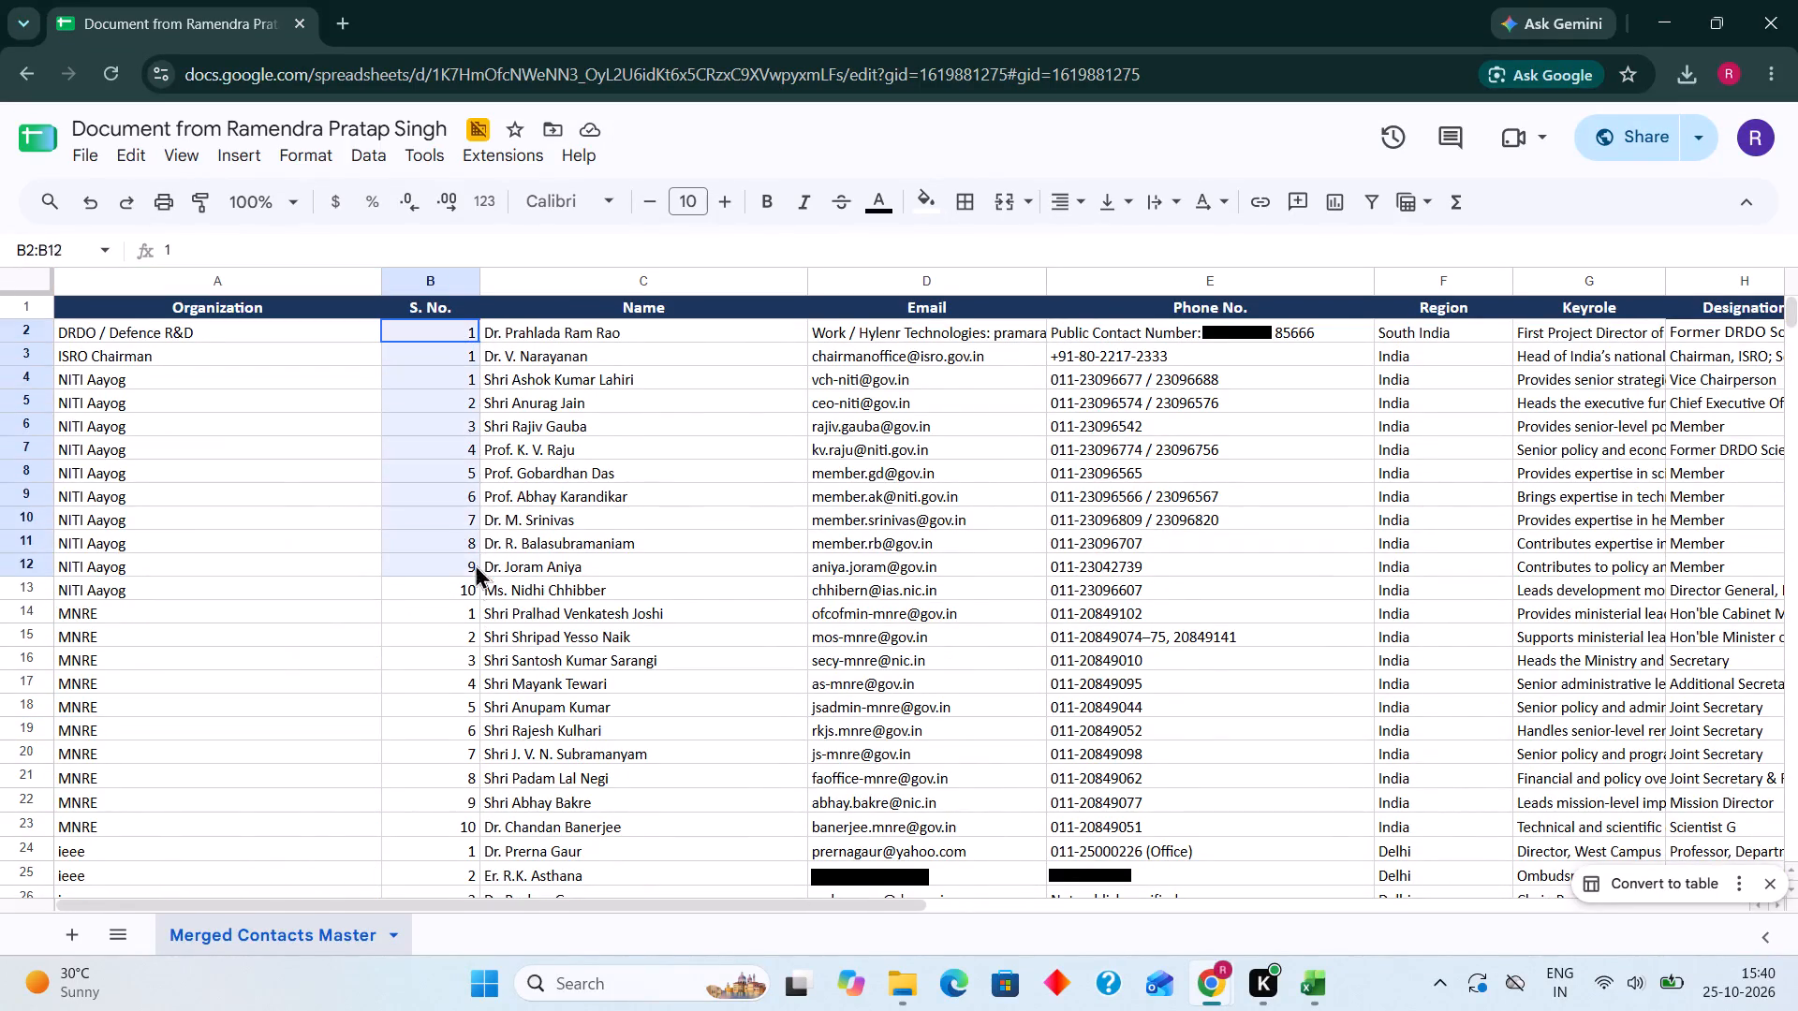
drag(475, 564, 463, 1010)
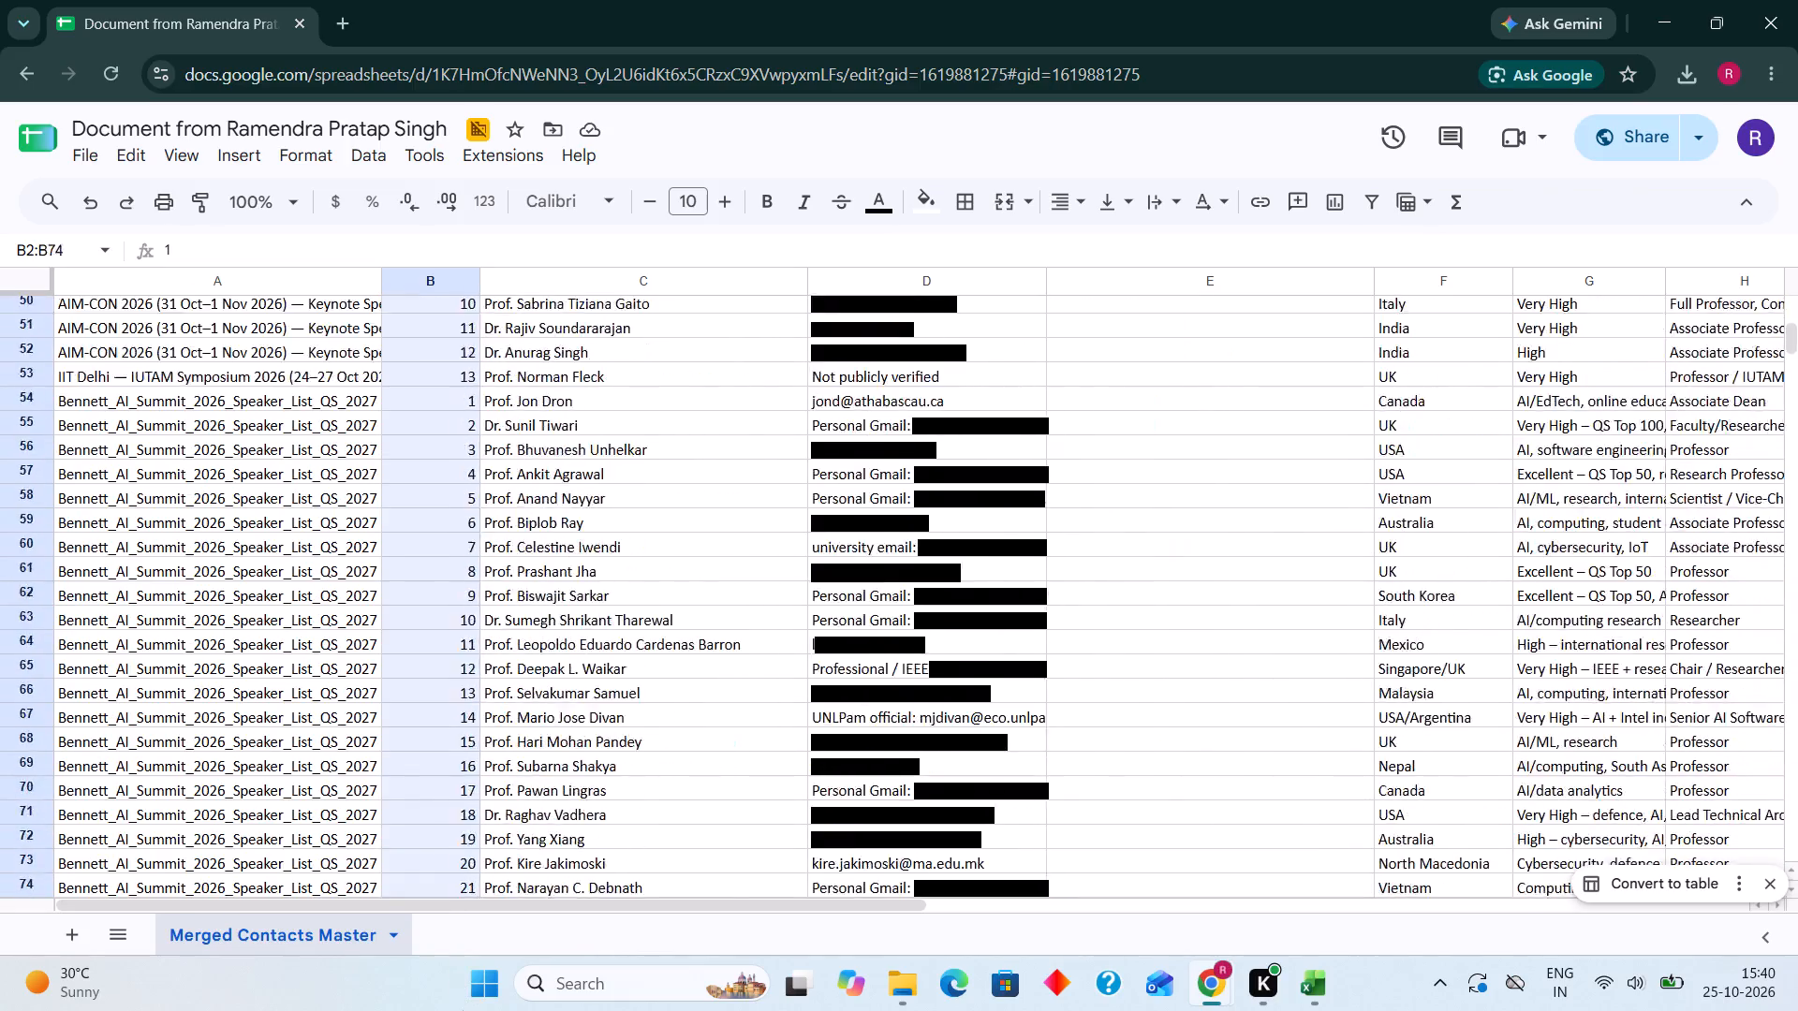
drag(463, 1010, 457, 415)
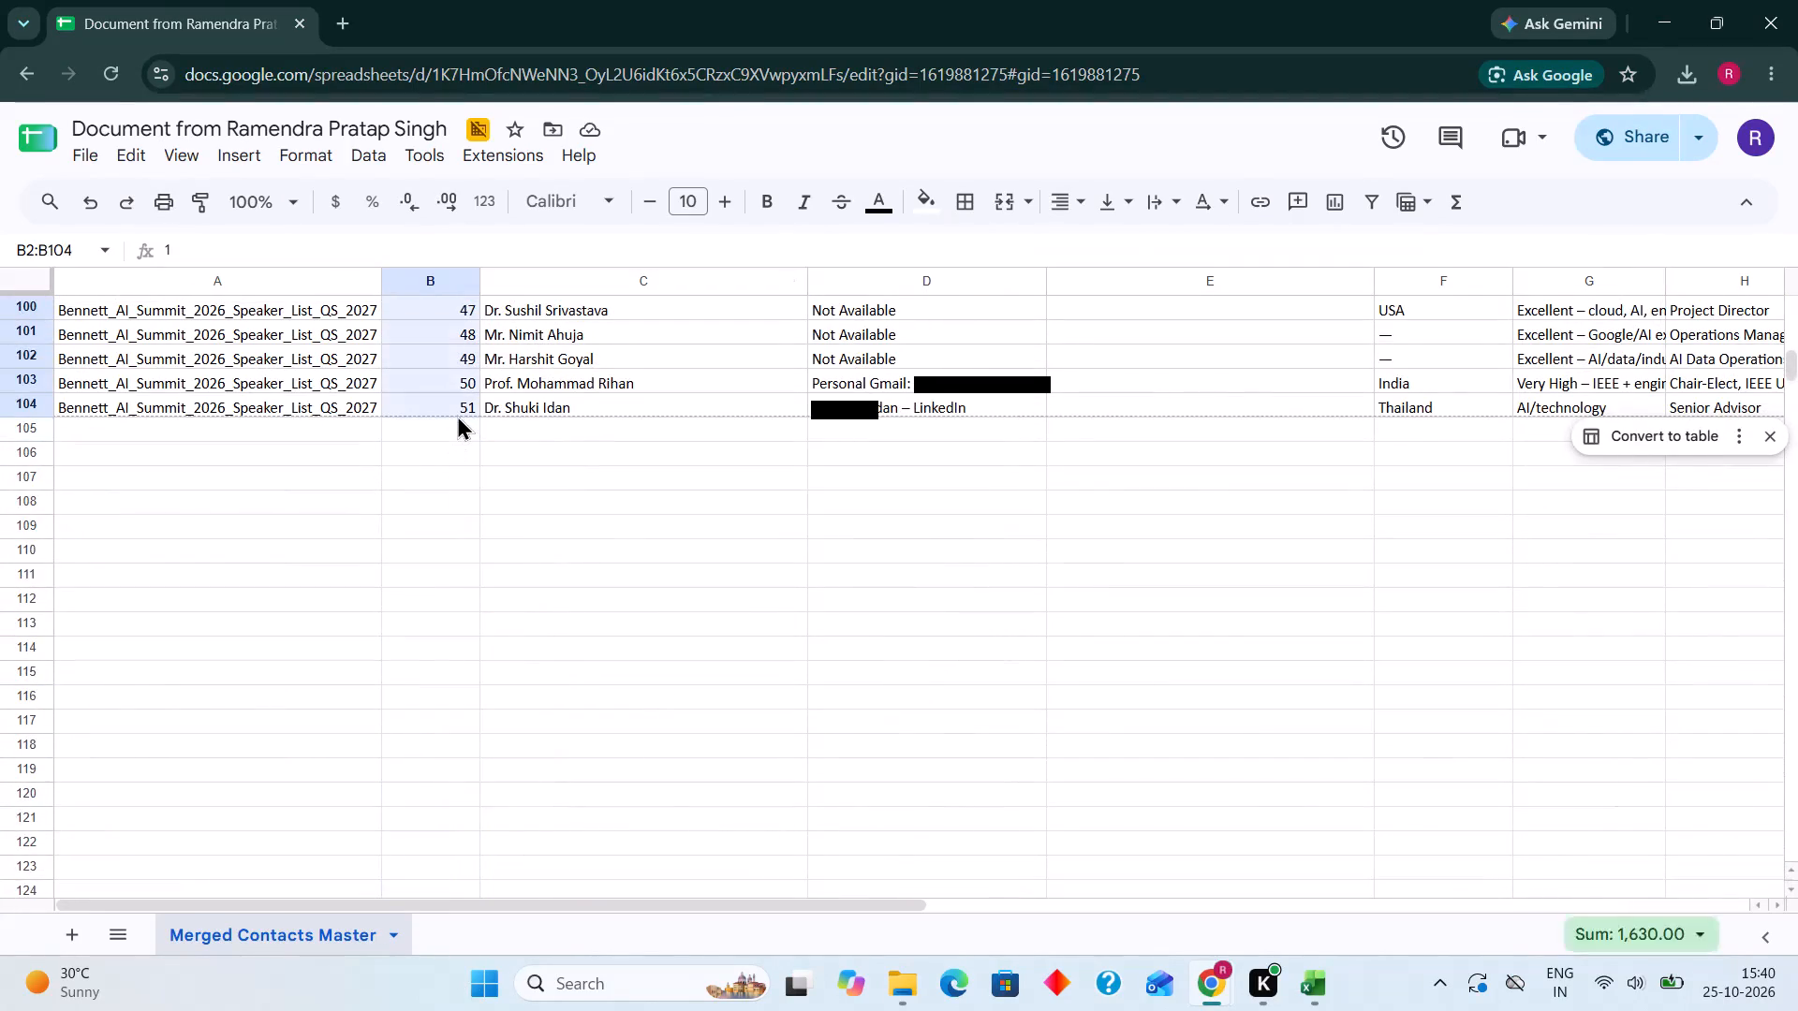
drag(457, 415, 458, 410)
scroll(458, 410, up, 15)
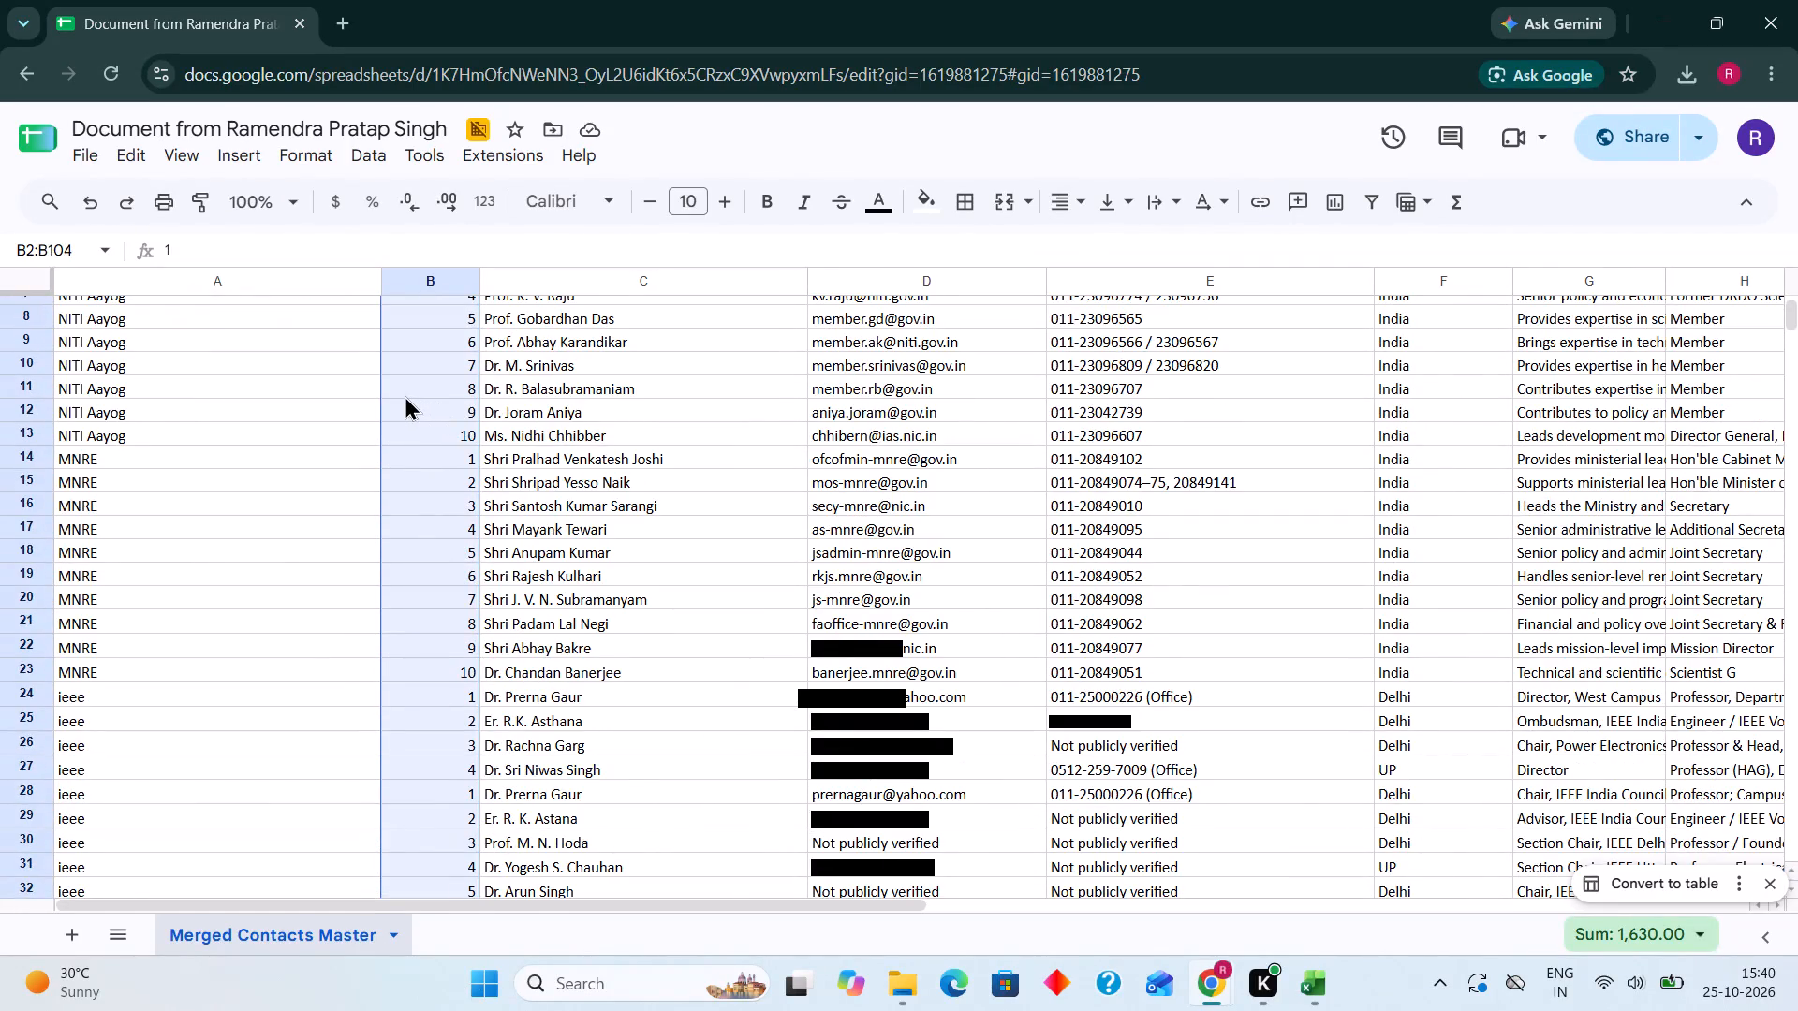
key(1)
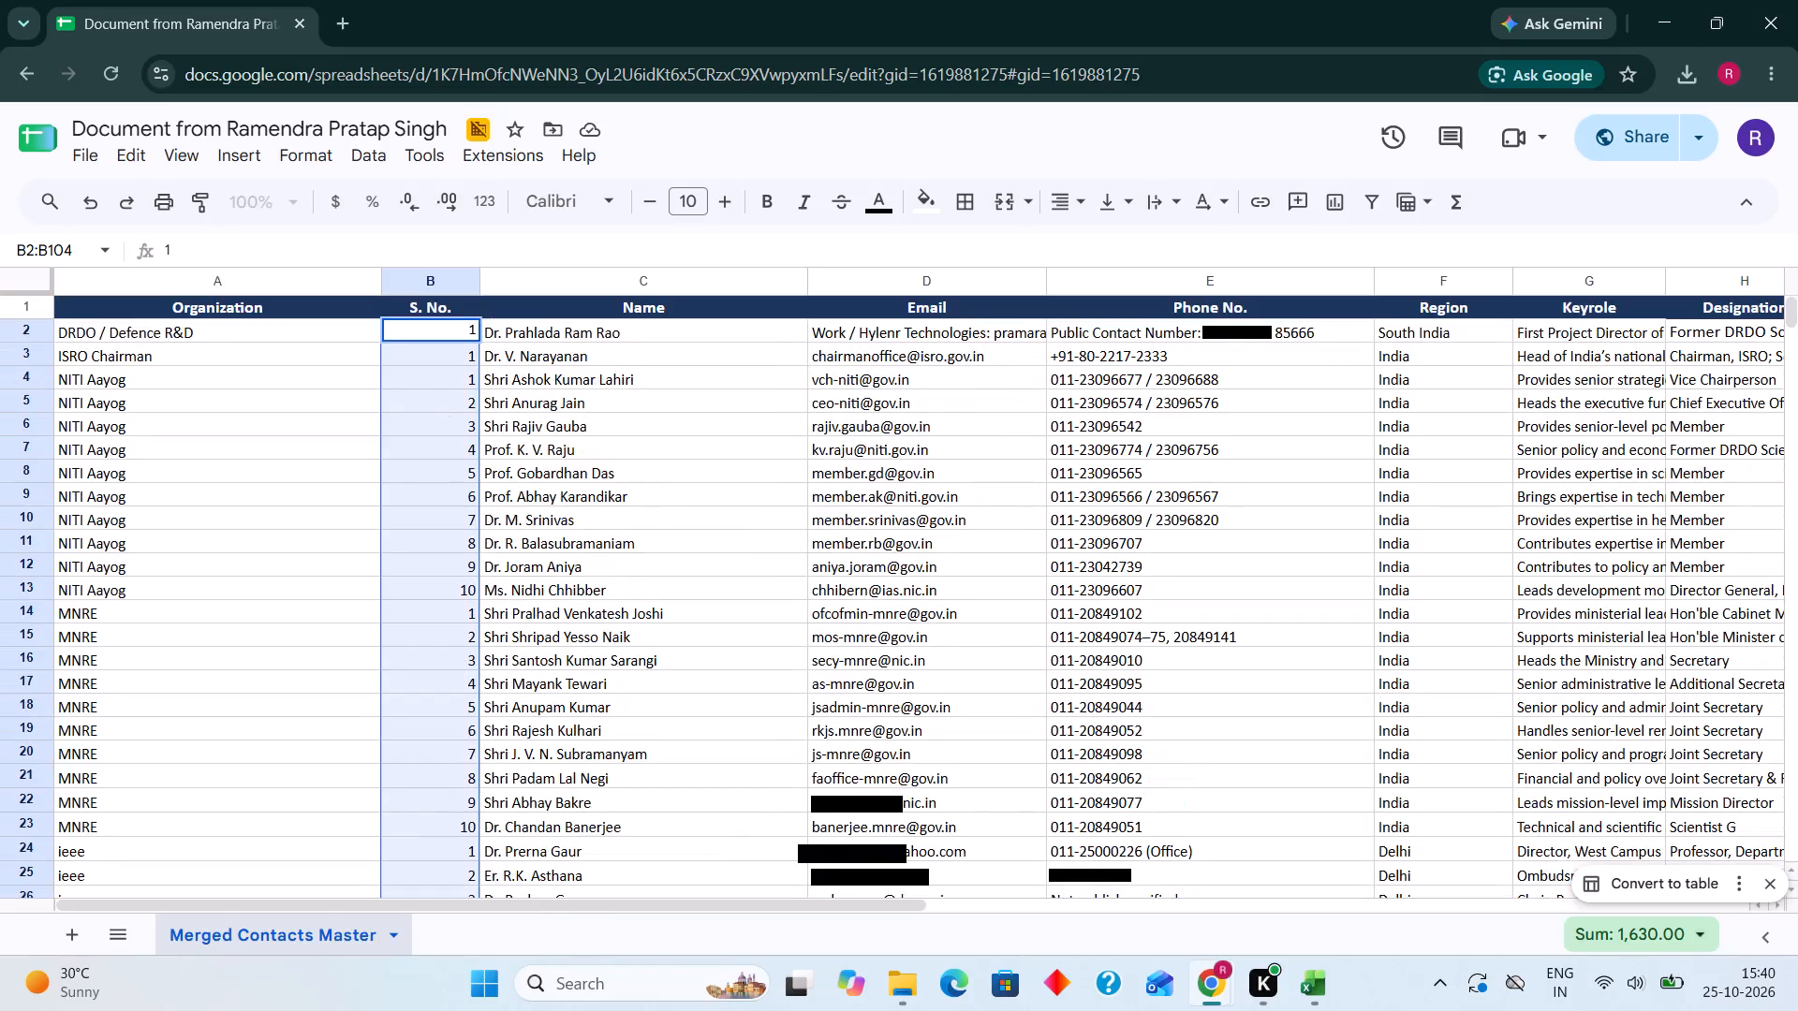
key(Return)
key(2)
key(Return)
Continue the S. No. sequence through the NITI Aayog rows, 4 to 13, with the numbers 3 to 12.
key(3)
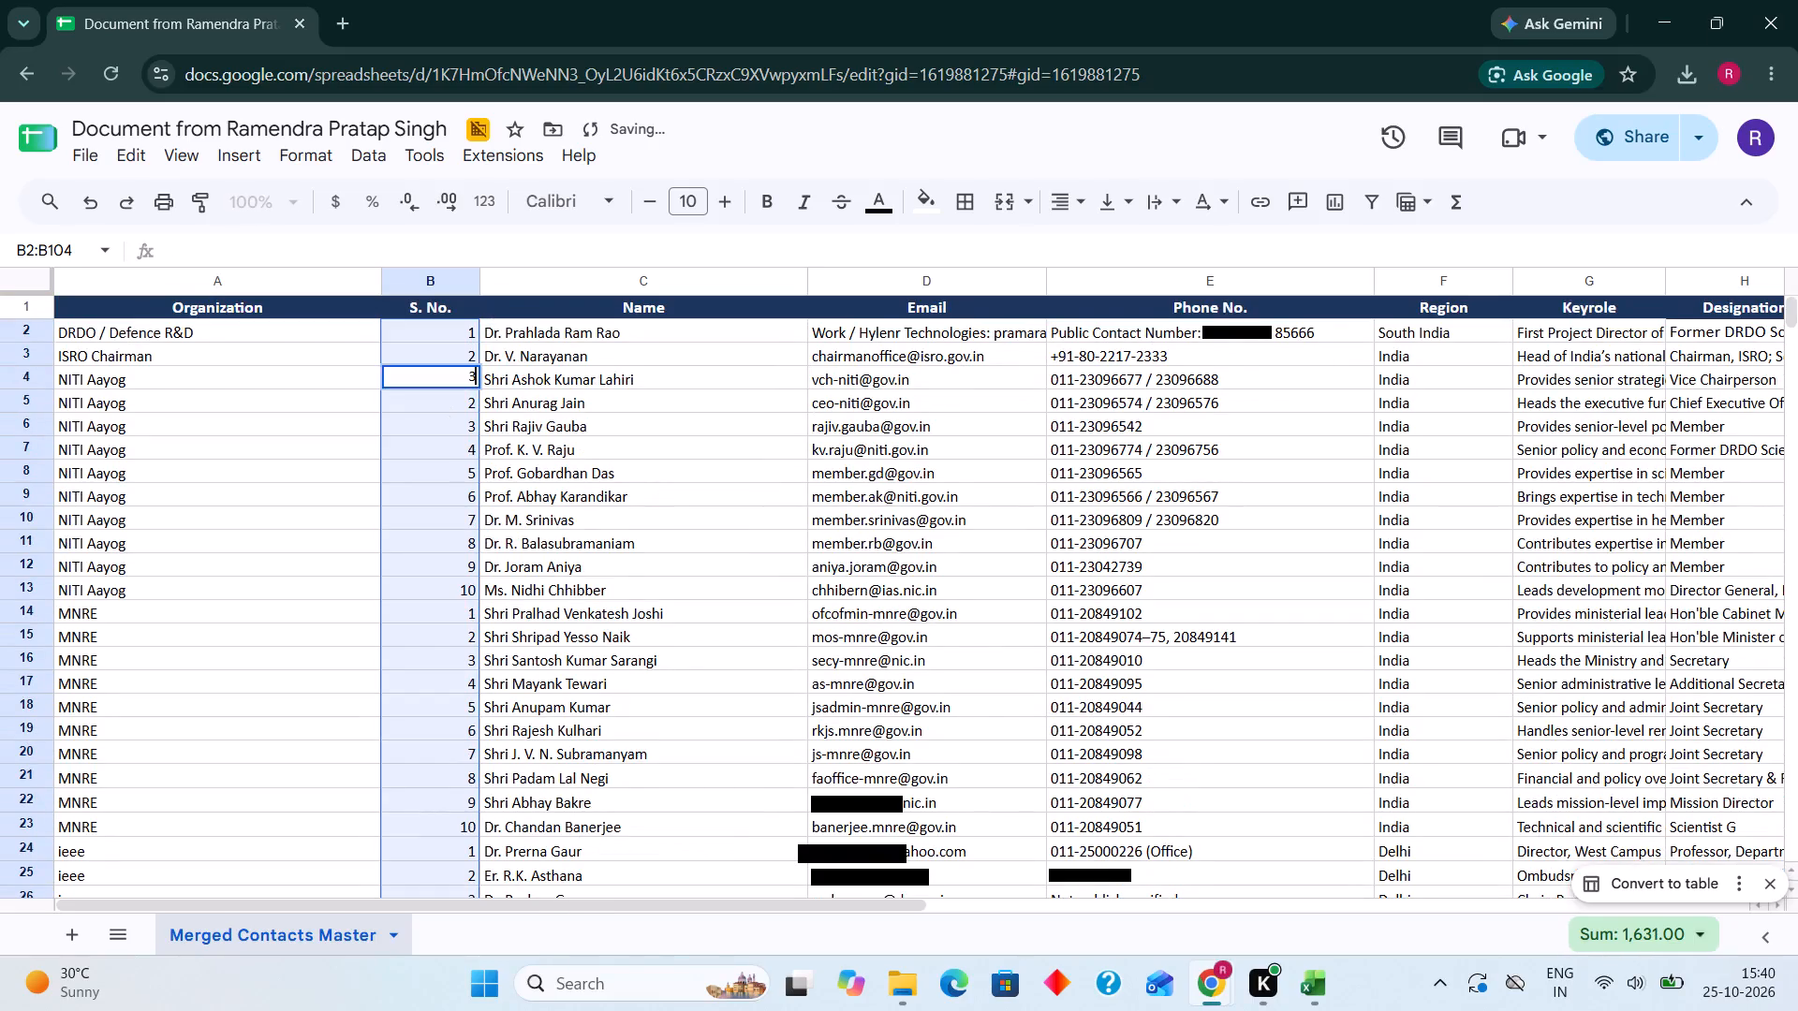
key(Return)
key(4)
key(Return)
key(5)
key(Return)
key(6)
key(Return)
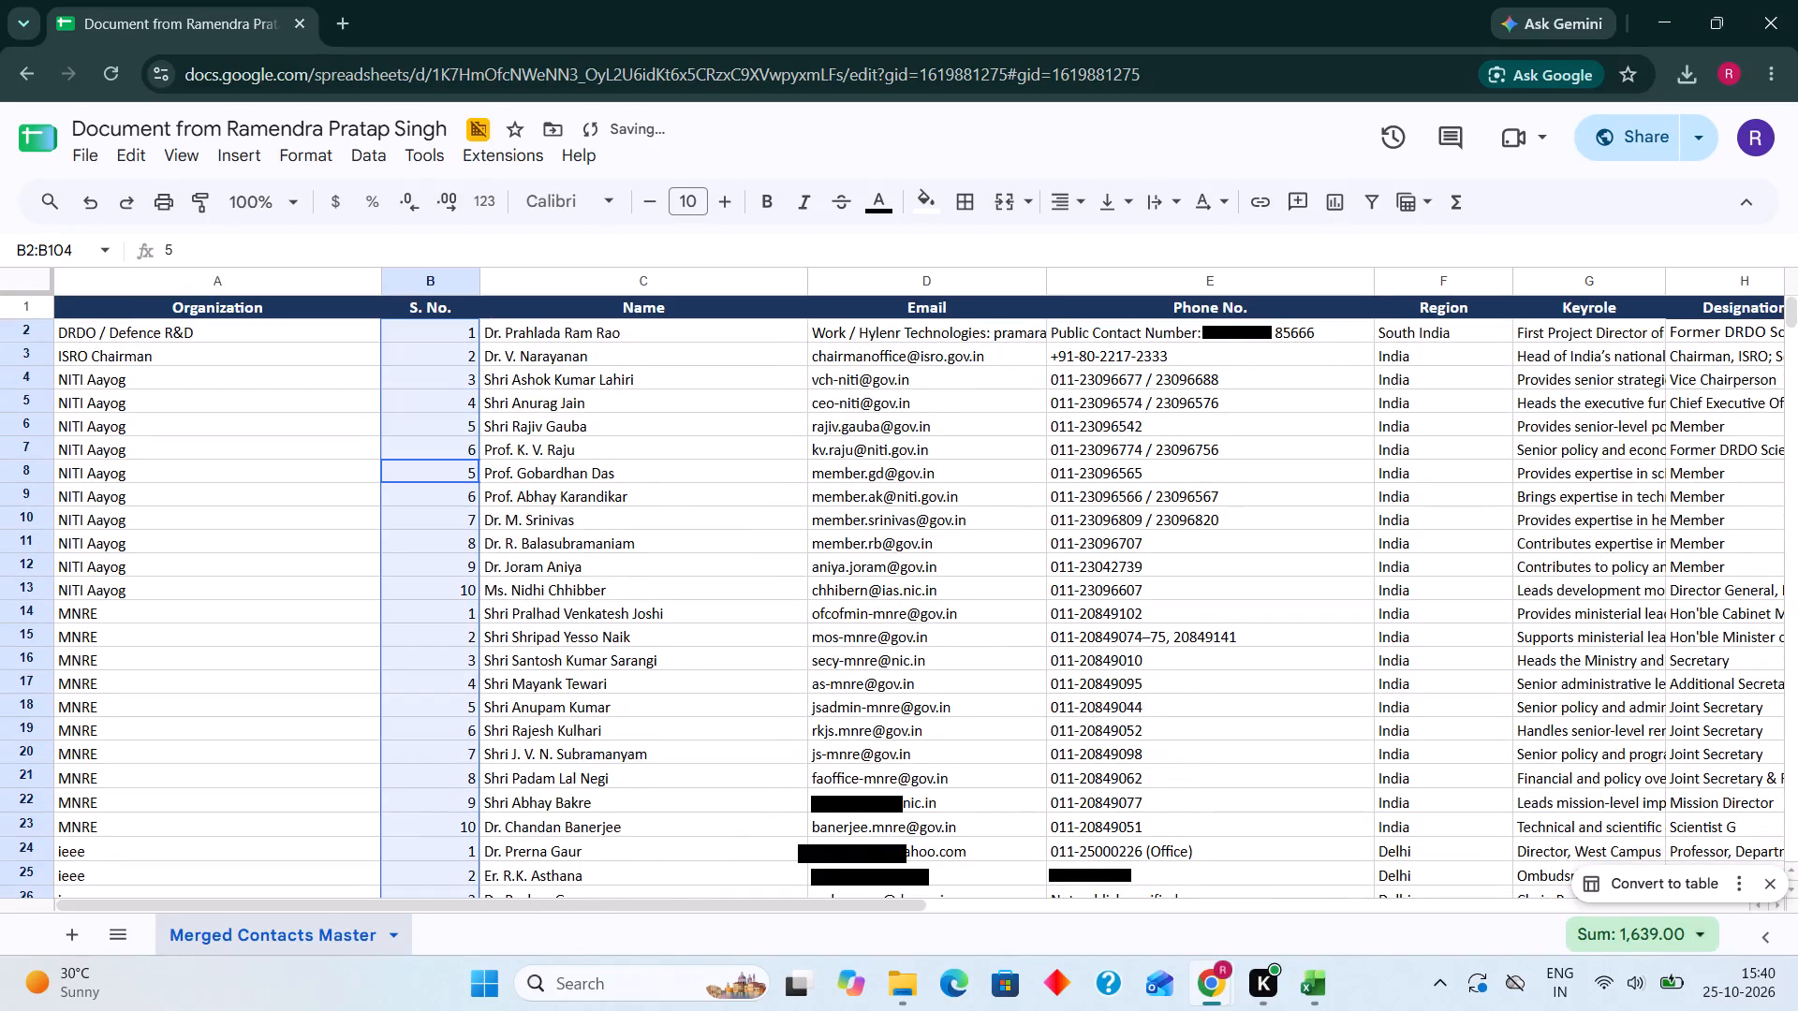
key(7)
key(Return)
key(8)
key(Return)
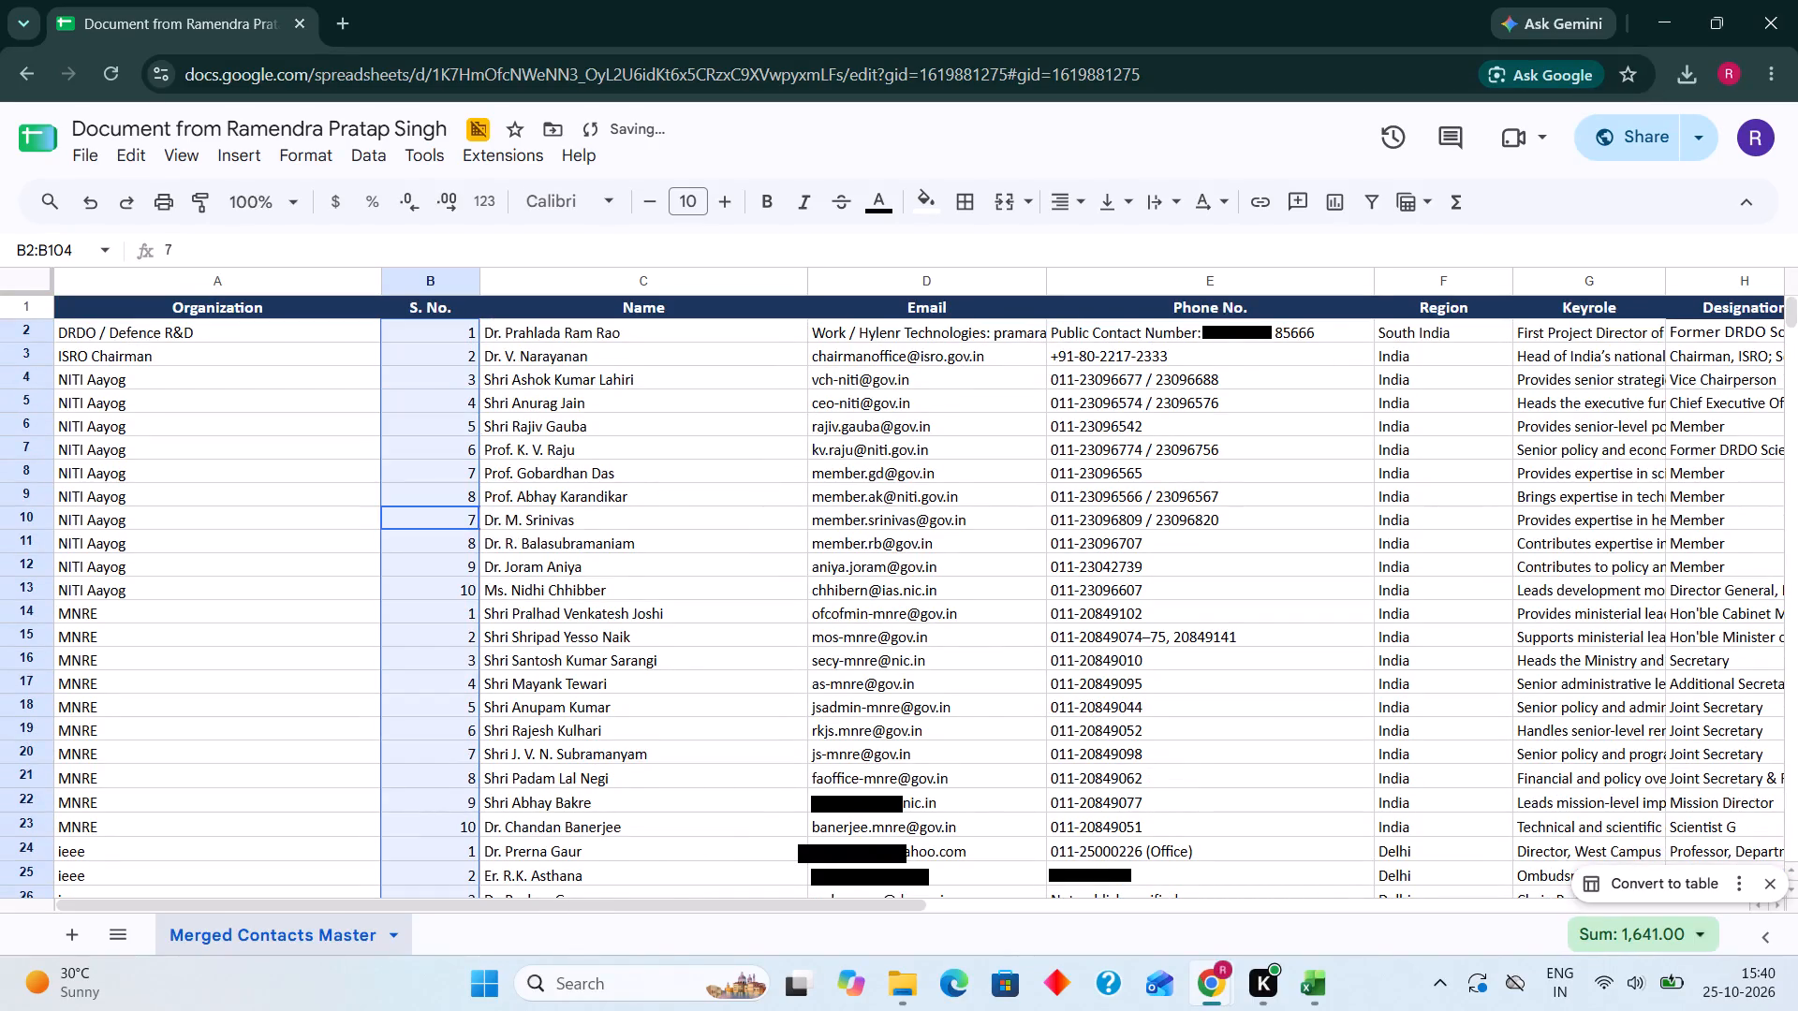
key(9)
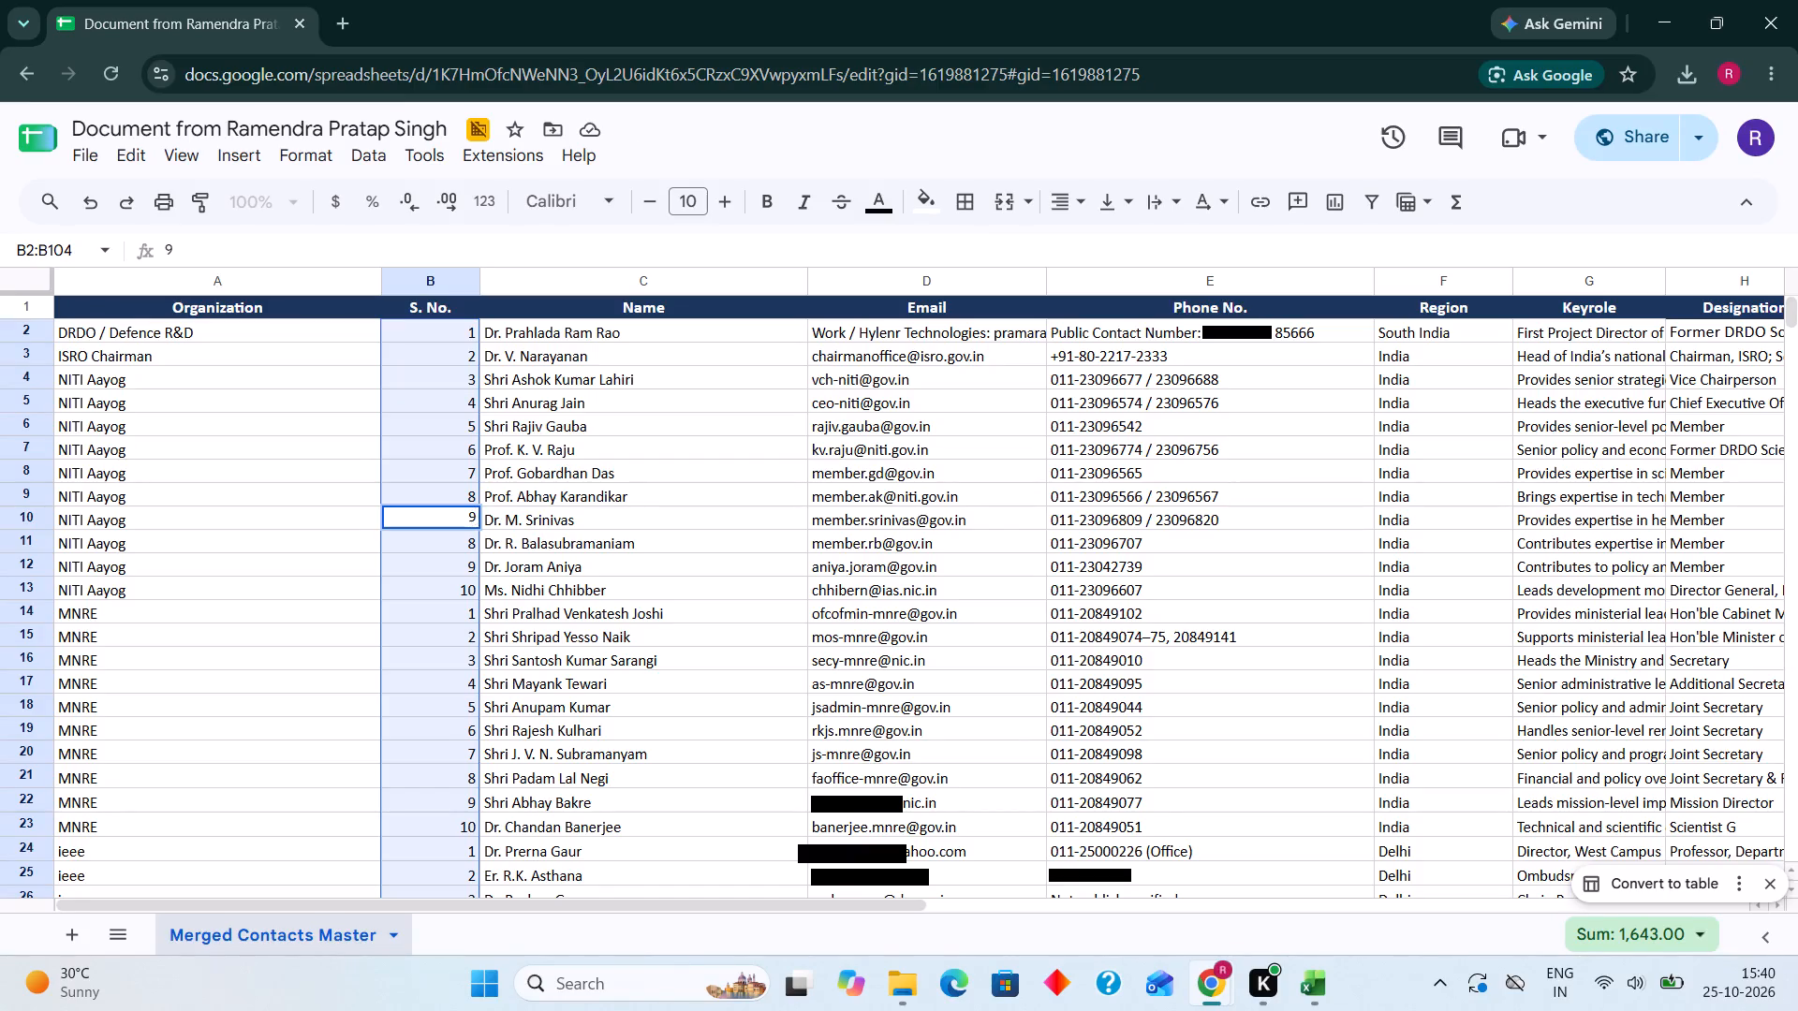
key(Return)
text(10)
key(Return)
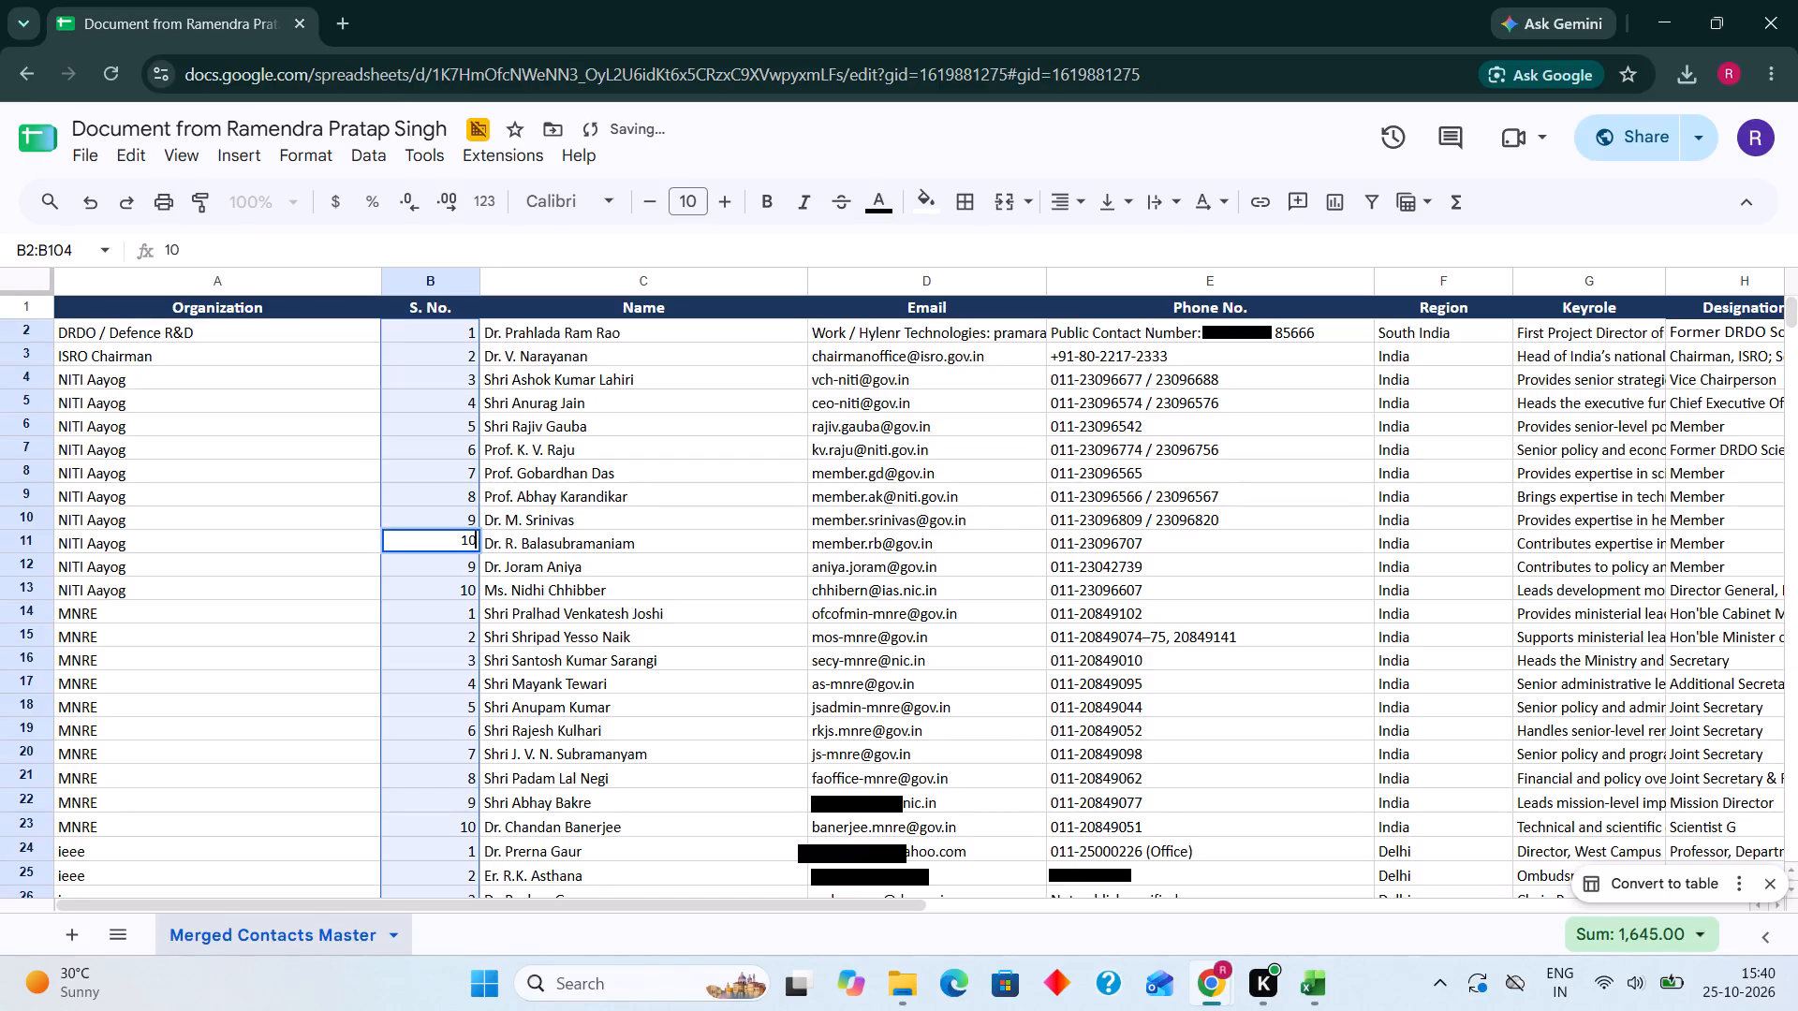
text(11)
key(Return)
text(12)
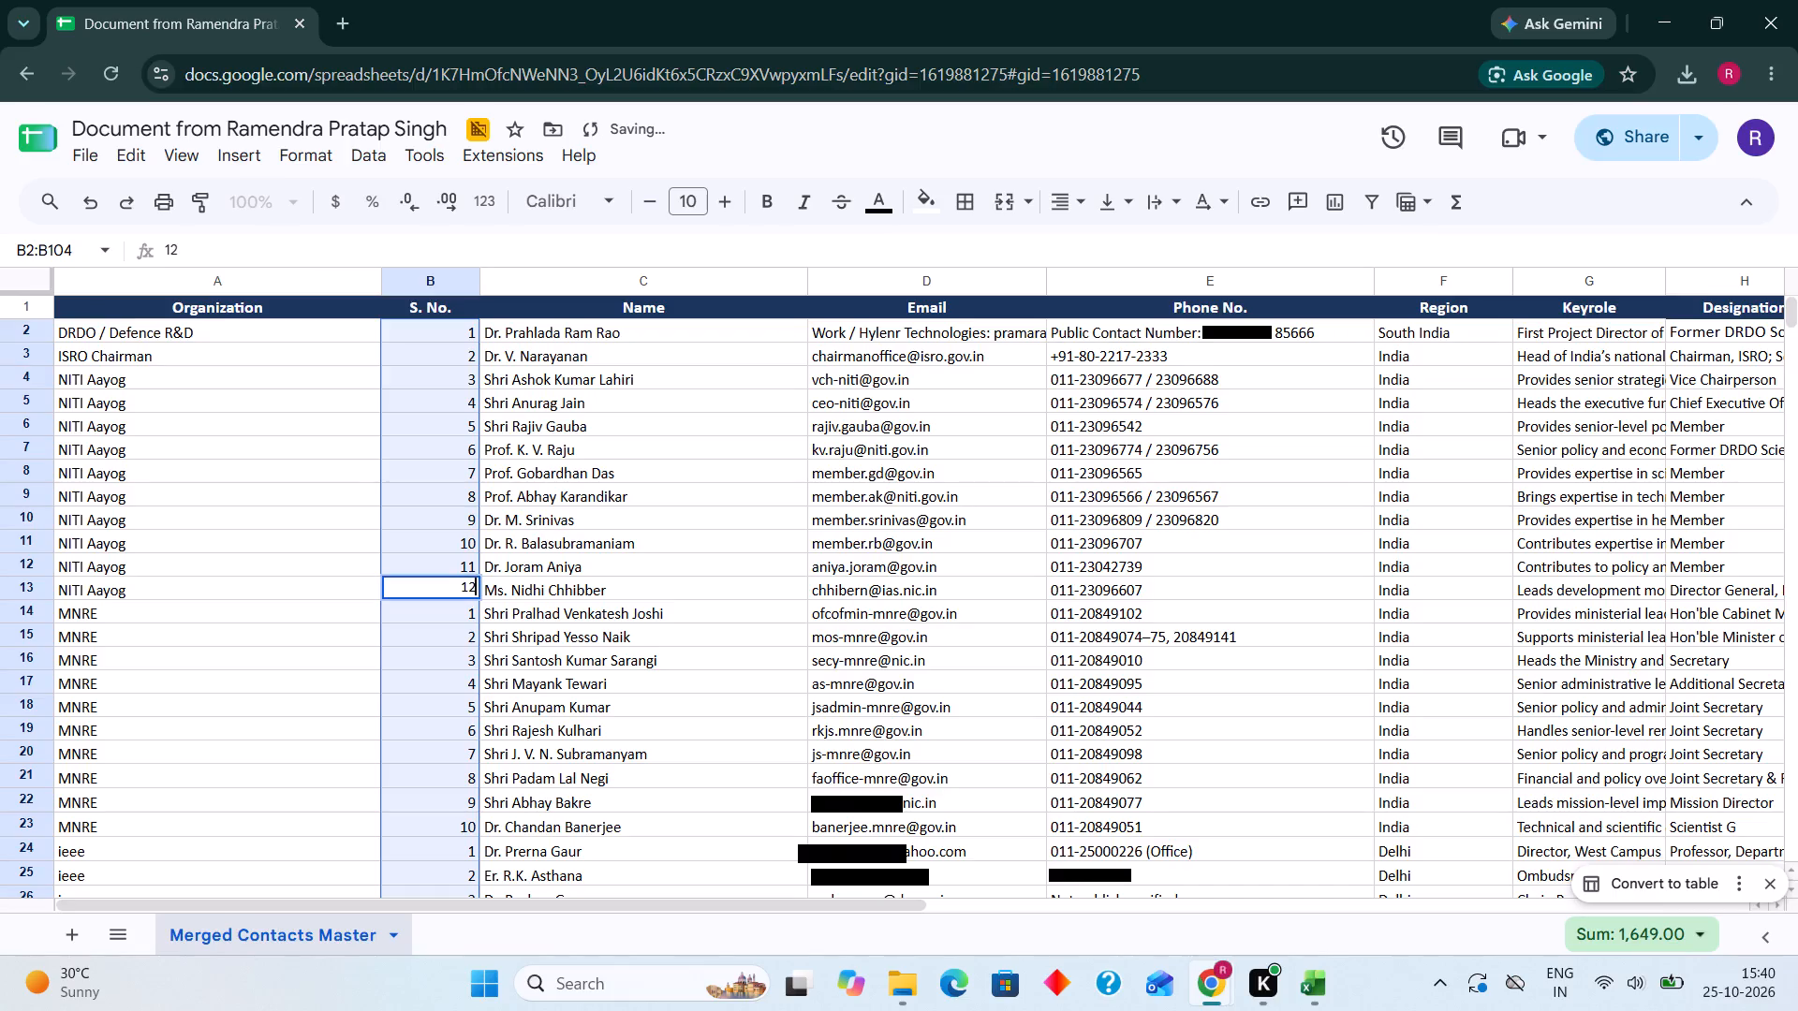
key(Return)
Continue the S. No. sequence through the MNRE rows, 14 to 23, with the numbers 13 to 22.
text(13)
key(Return)
text(14)
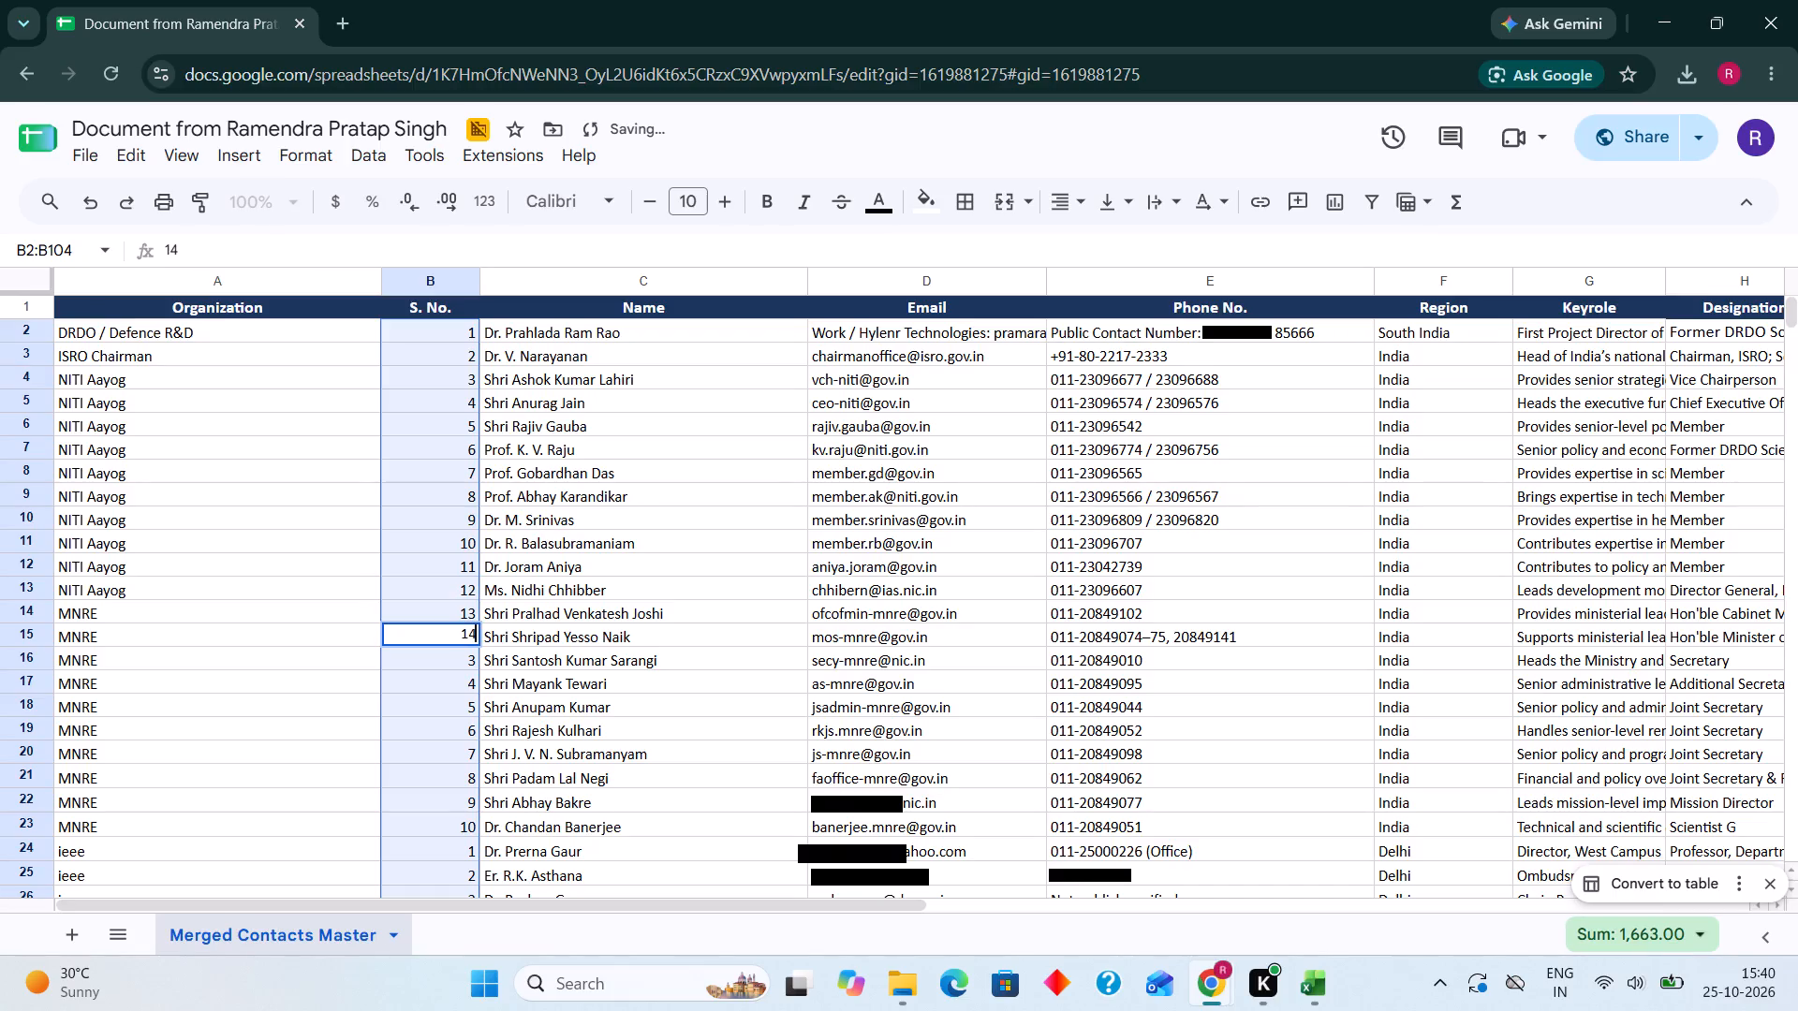
key(Return)
text(15)
key(Return)
text(16)
key(Return)
text(17)
key(Return)
text(178)
key(BackSpace)
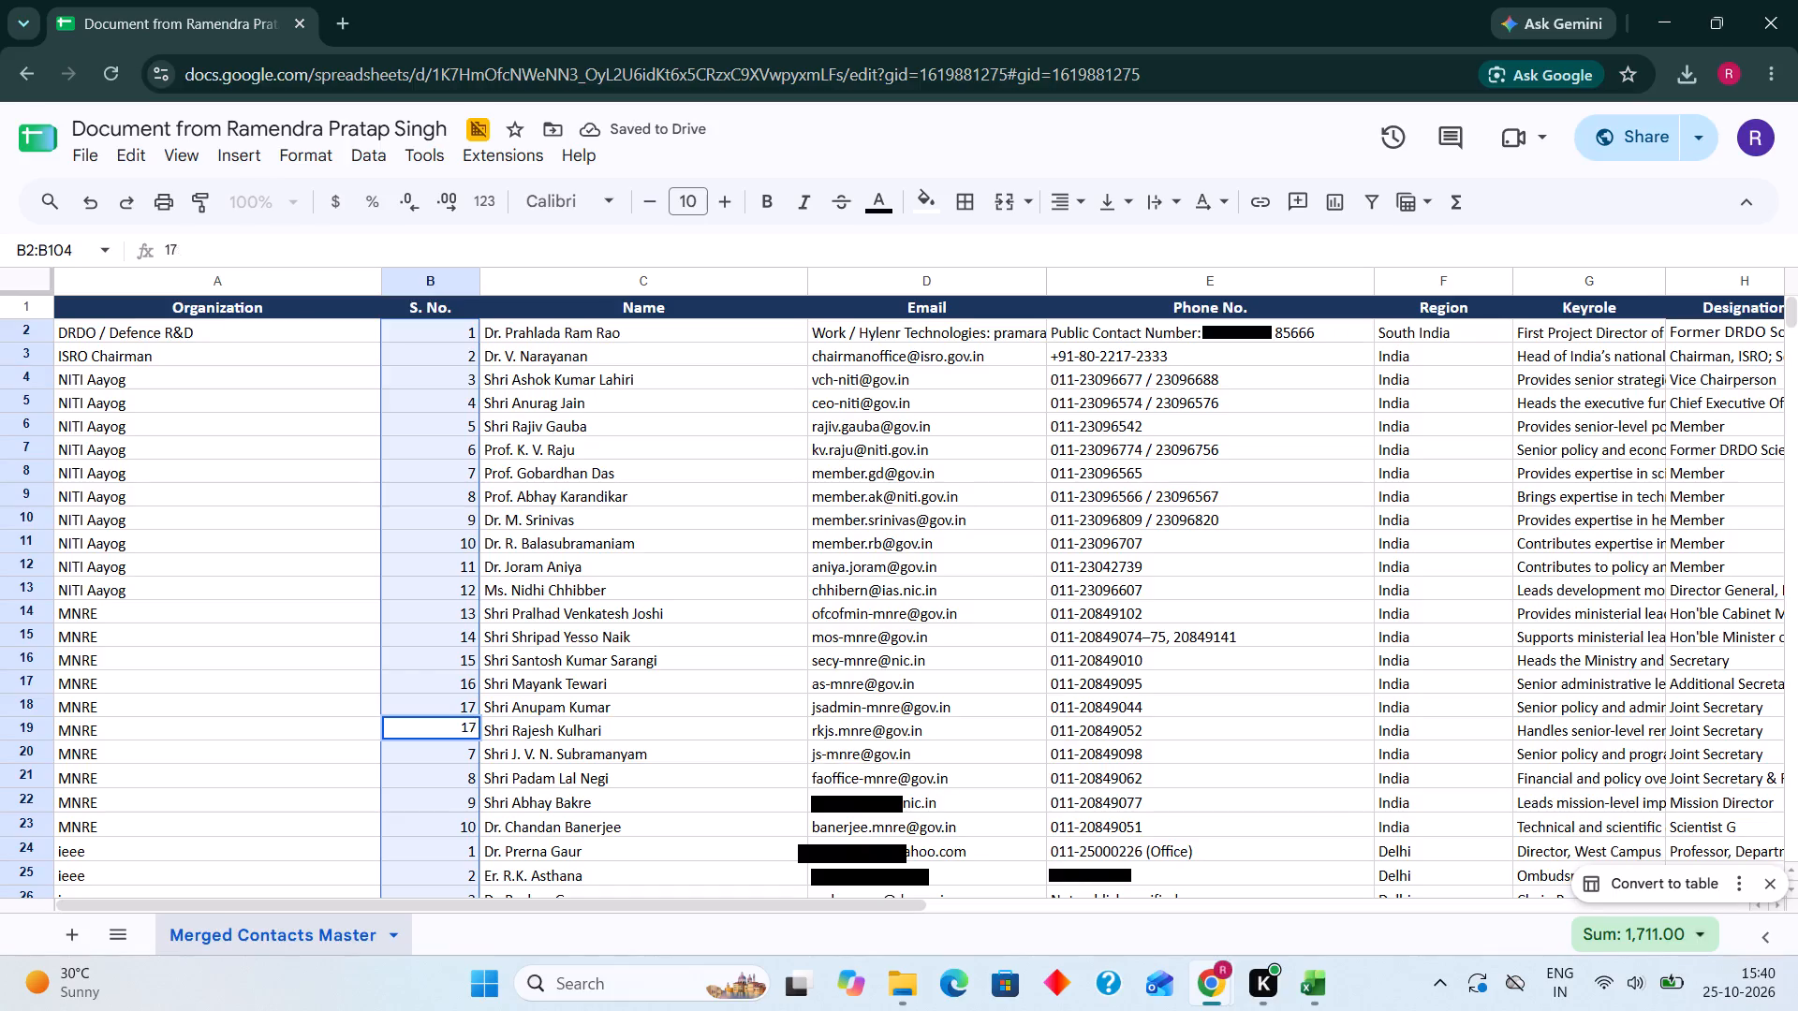
key(BackSpace)
key(8)
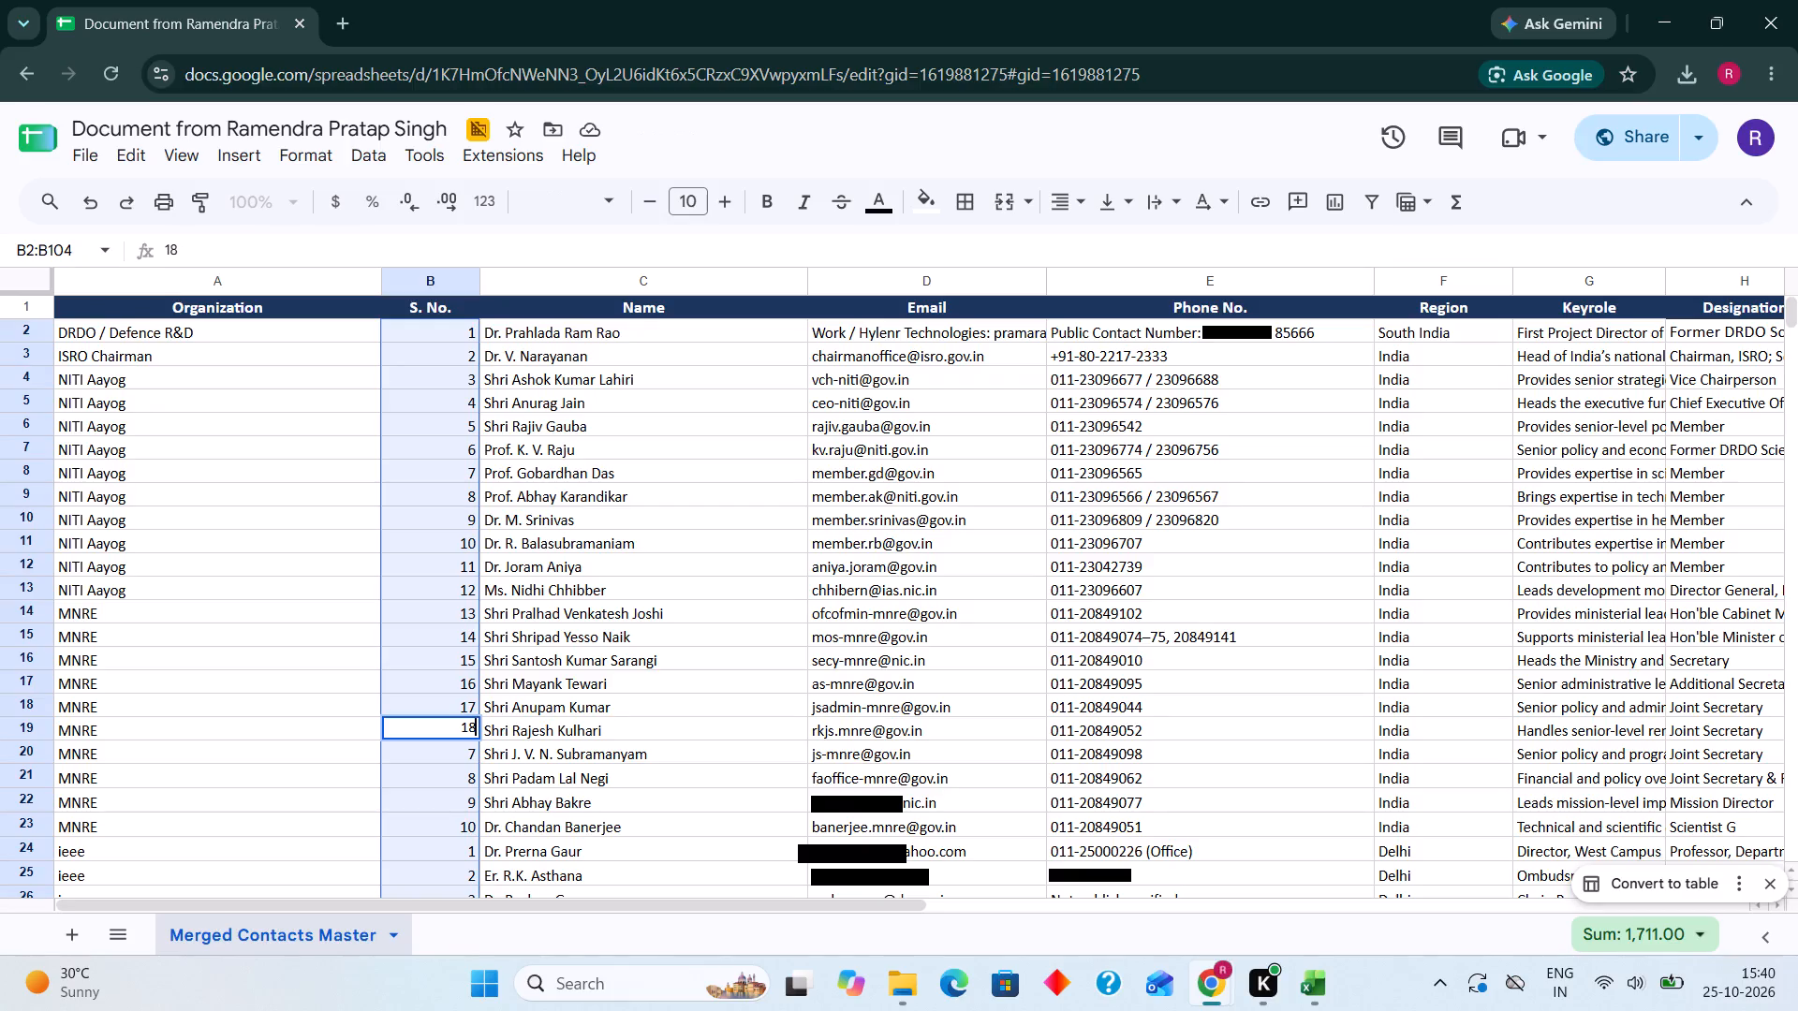
key(Return)
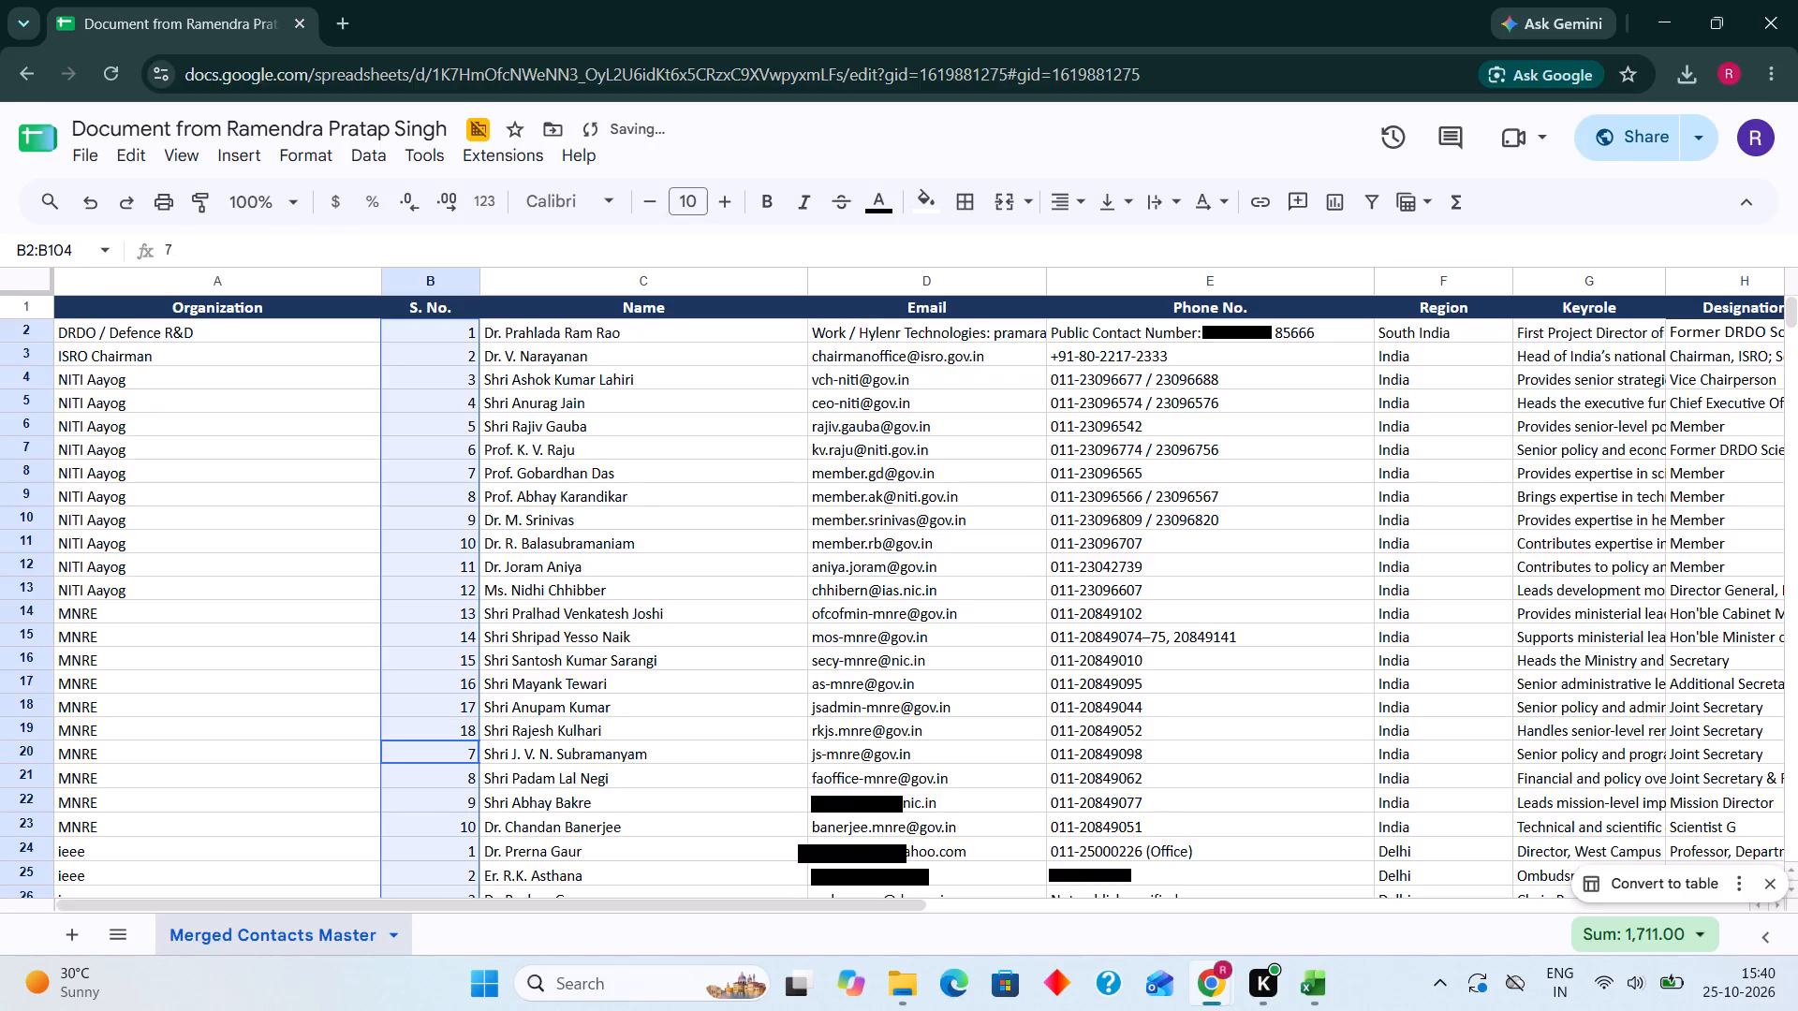
text(19)
key(Return)
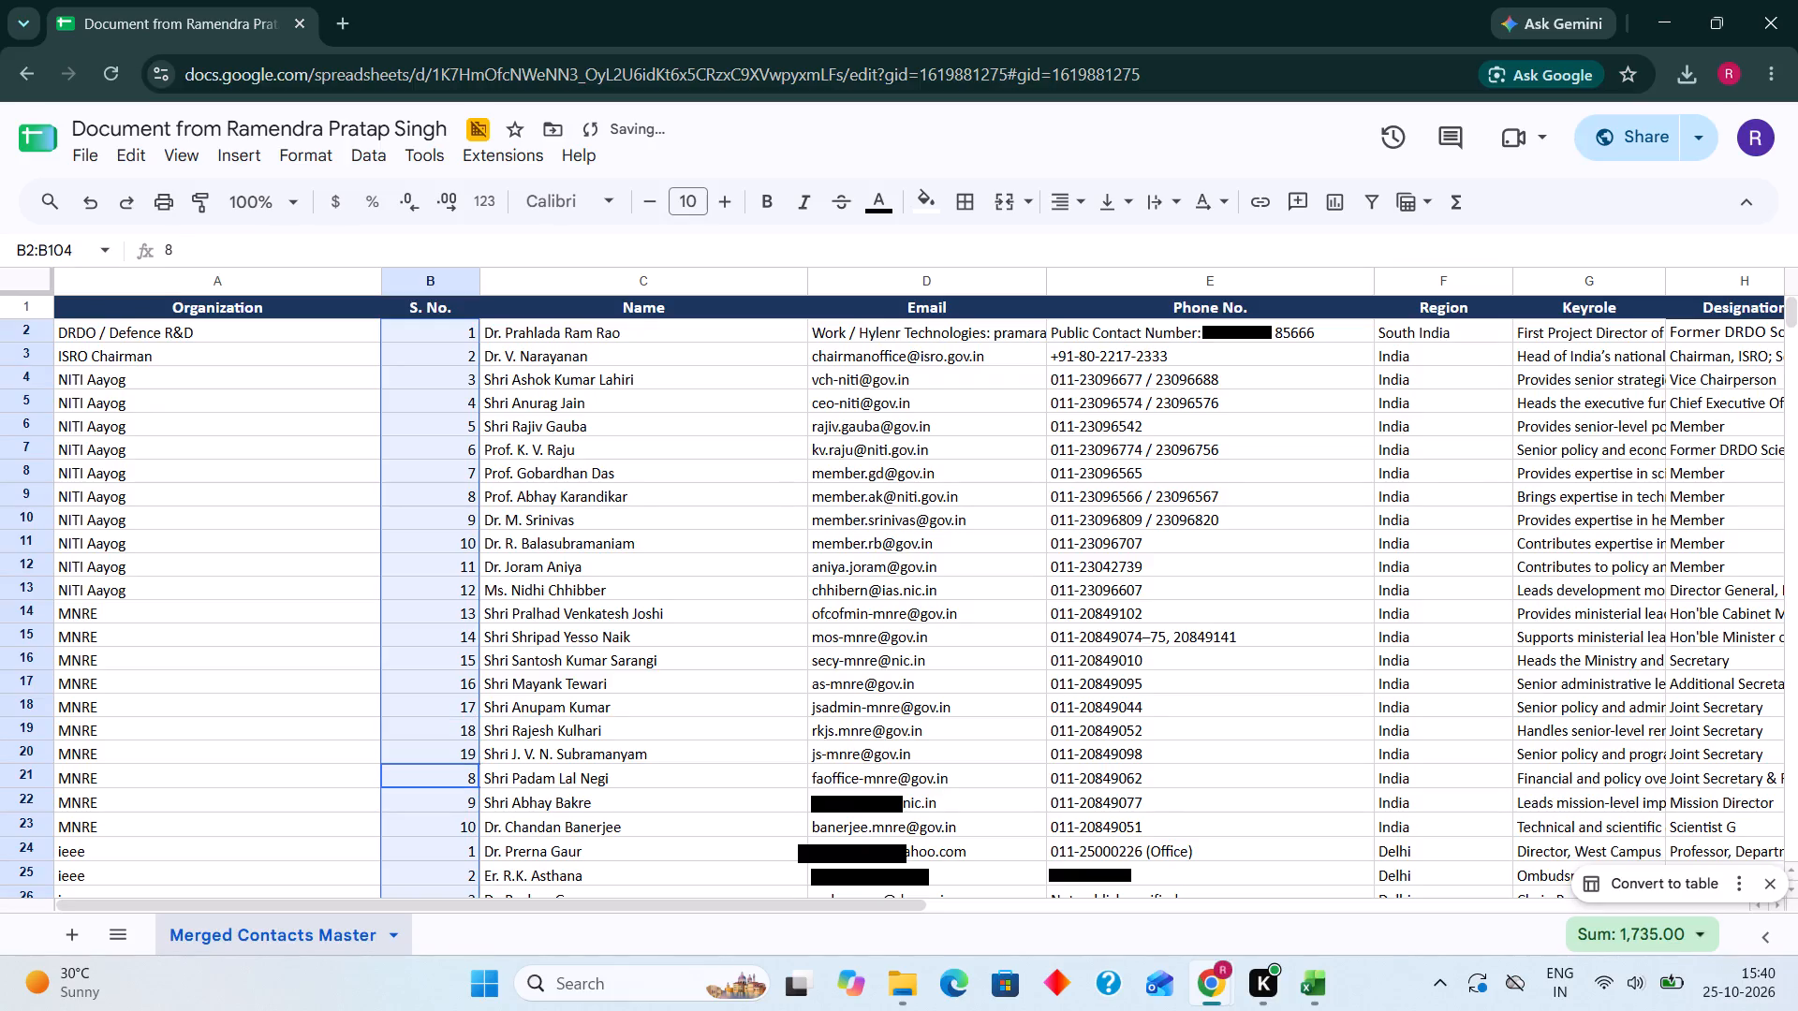
text(20)
key(Return)
text(21)
key(Return)
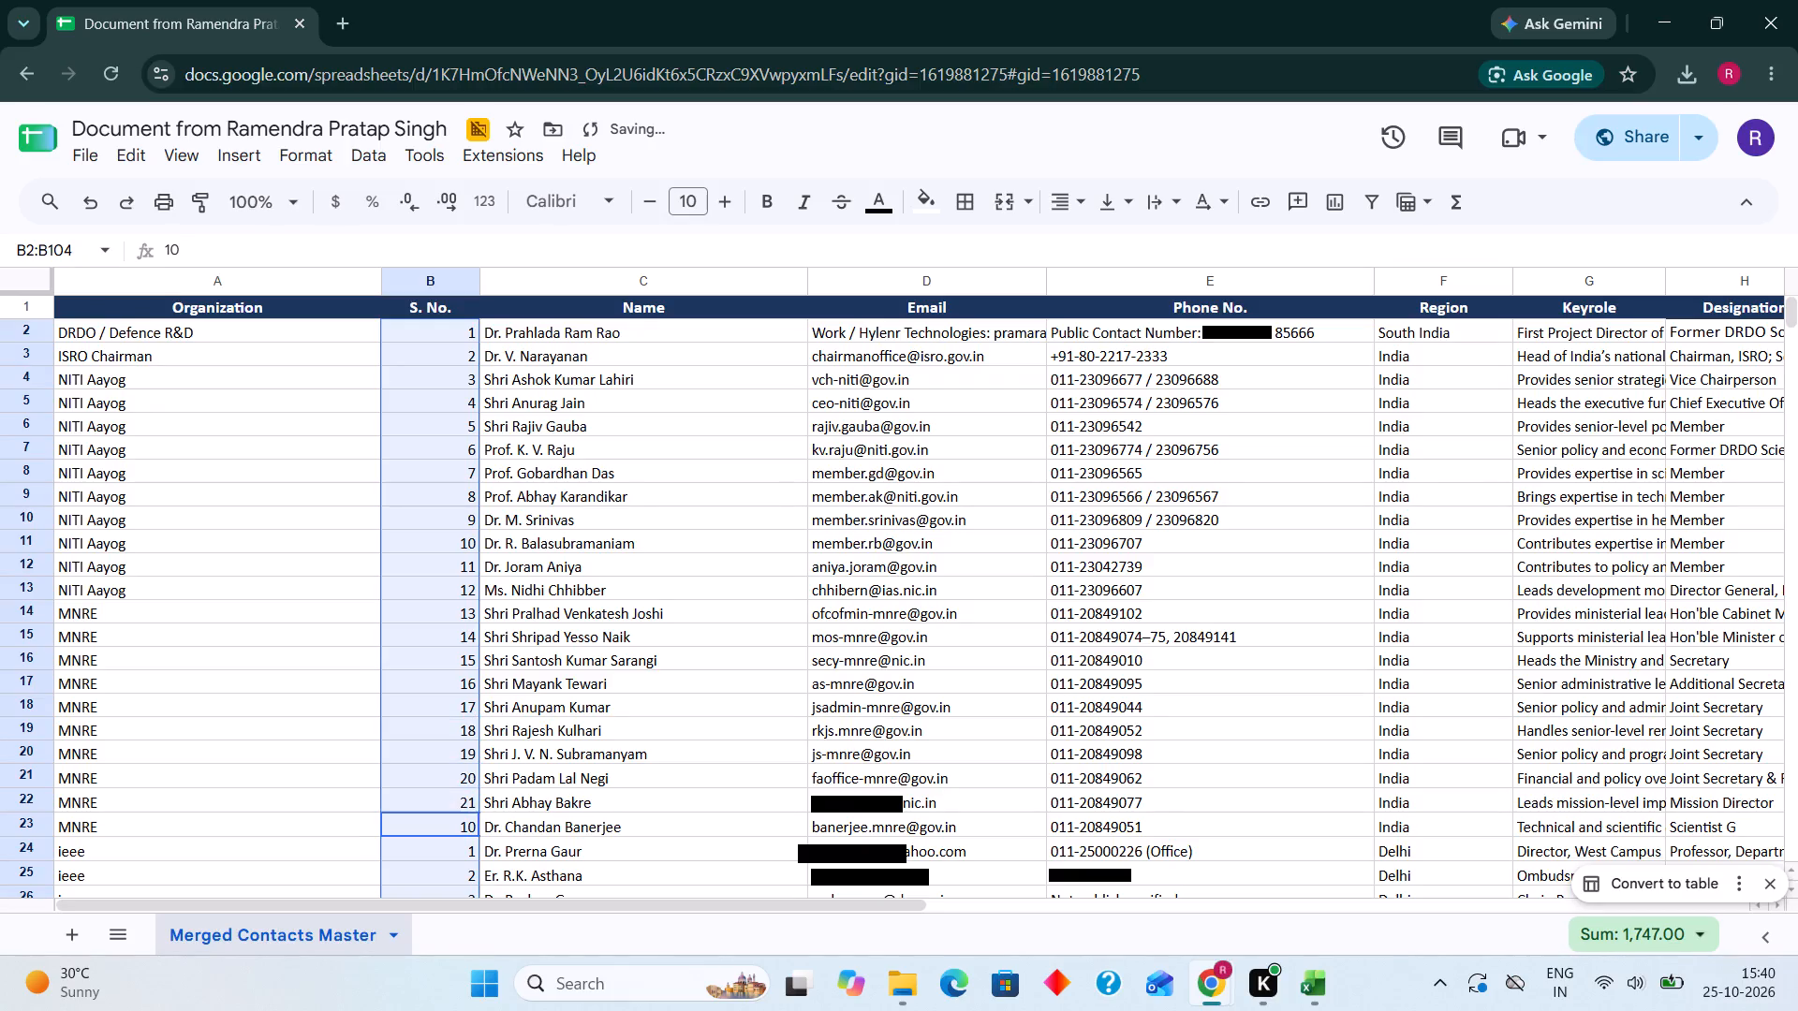
text(22)
key(Return)
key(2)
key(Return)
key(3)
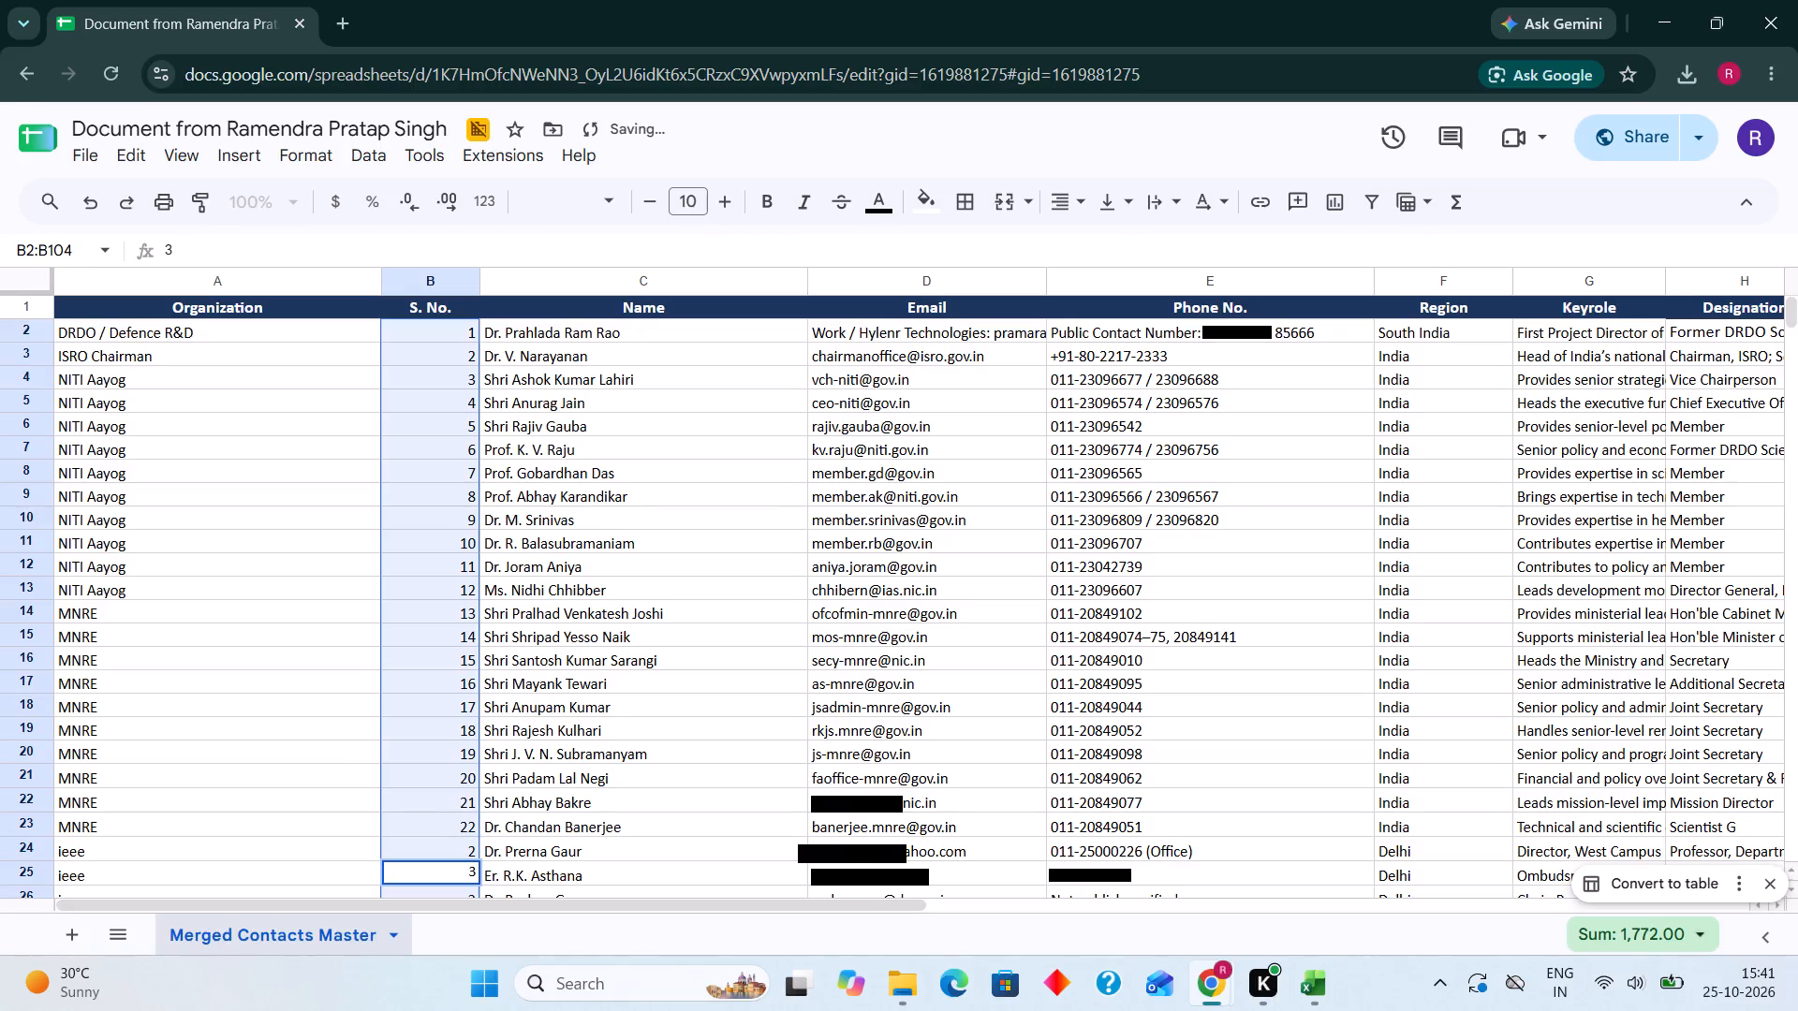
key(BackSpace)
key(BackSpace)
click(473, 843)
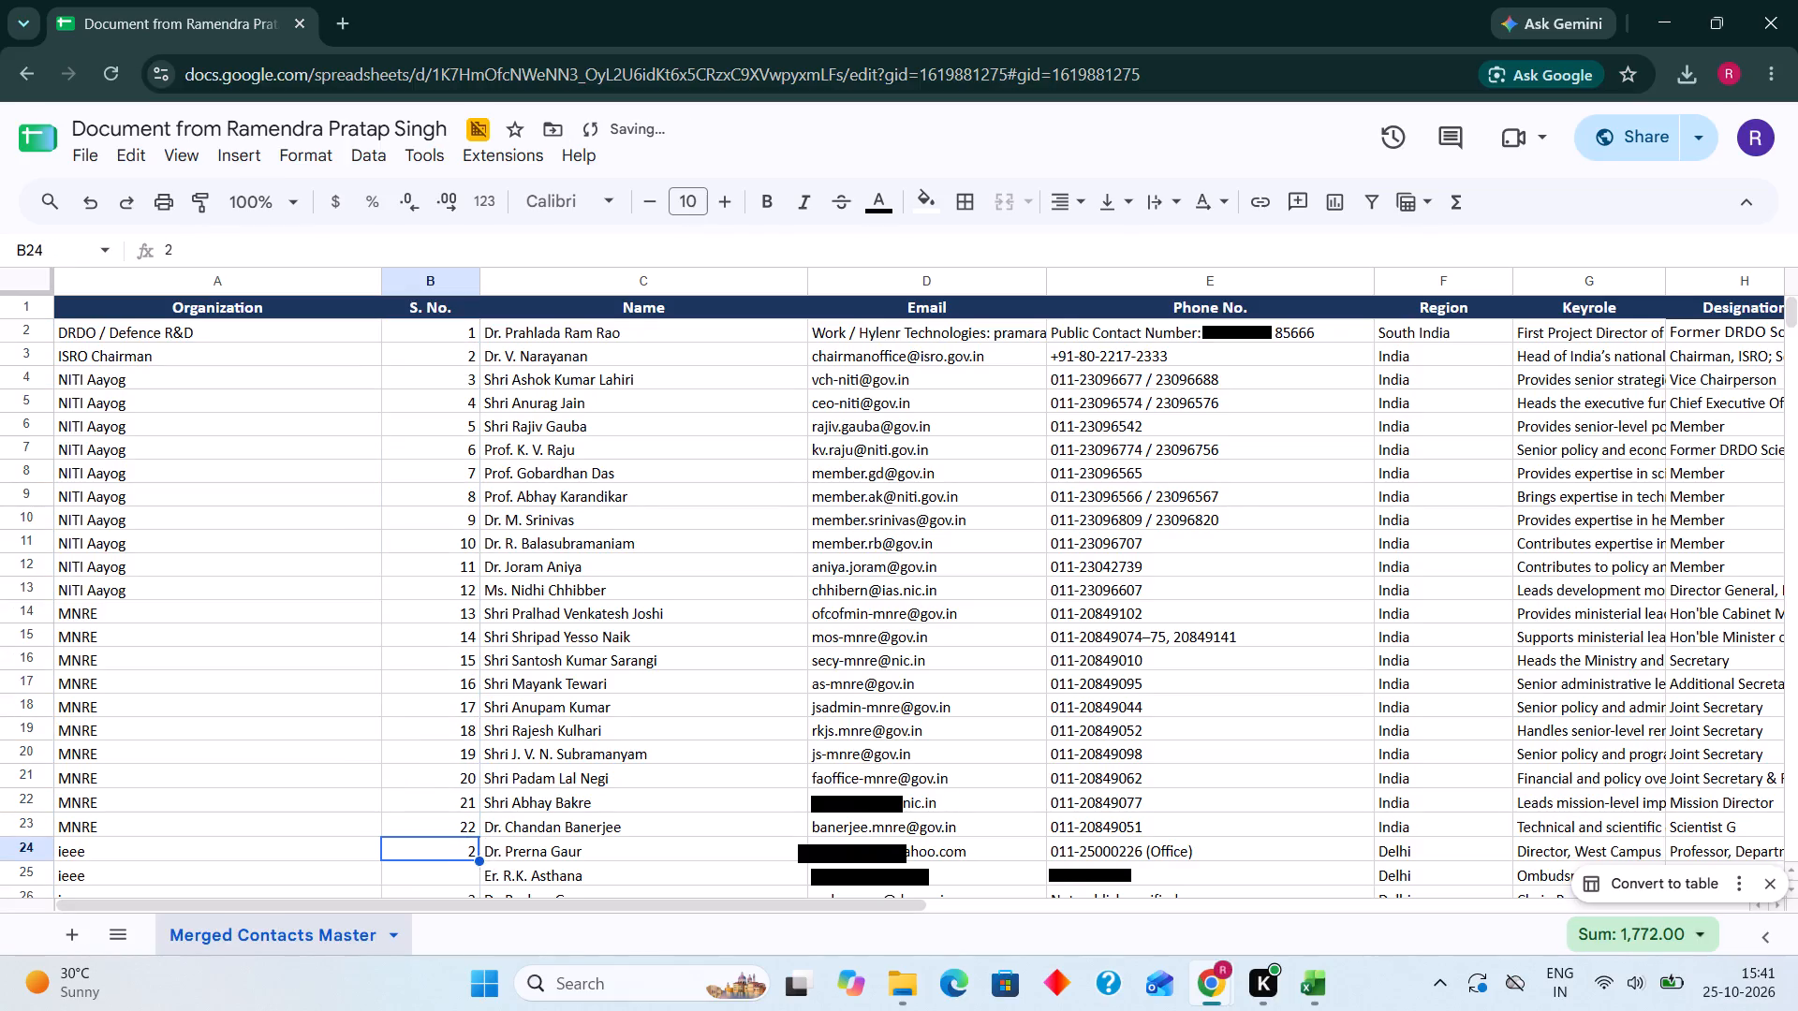
Select the S. No. entries in B23:B104 and enter 22 for the last MNRE row.
drag(386, 820, 391, 824)
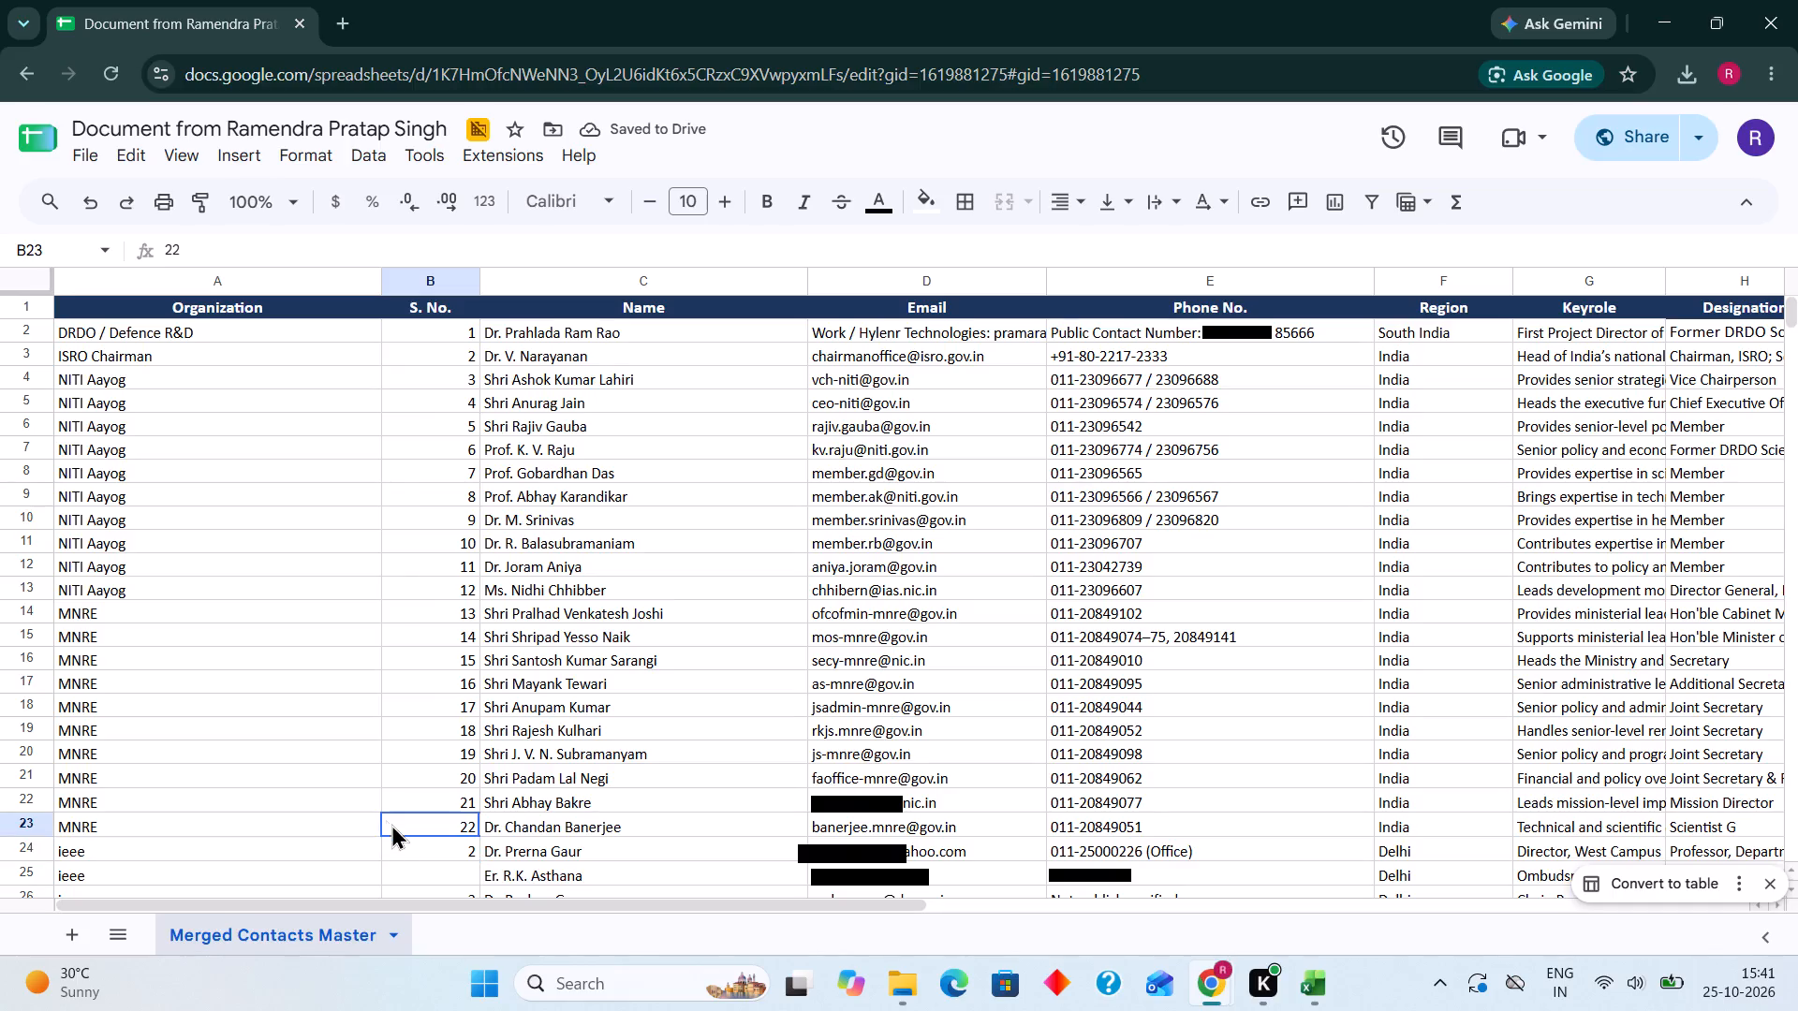
drag(391, 824, 445, 907)
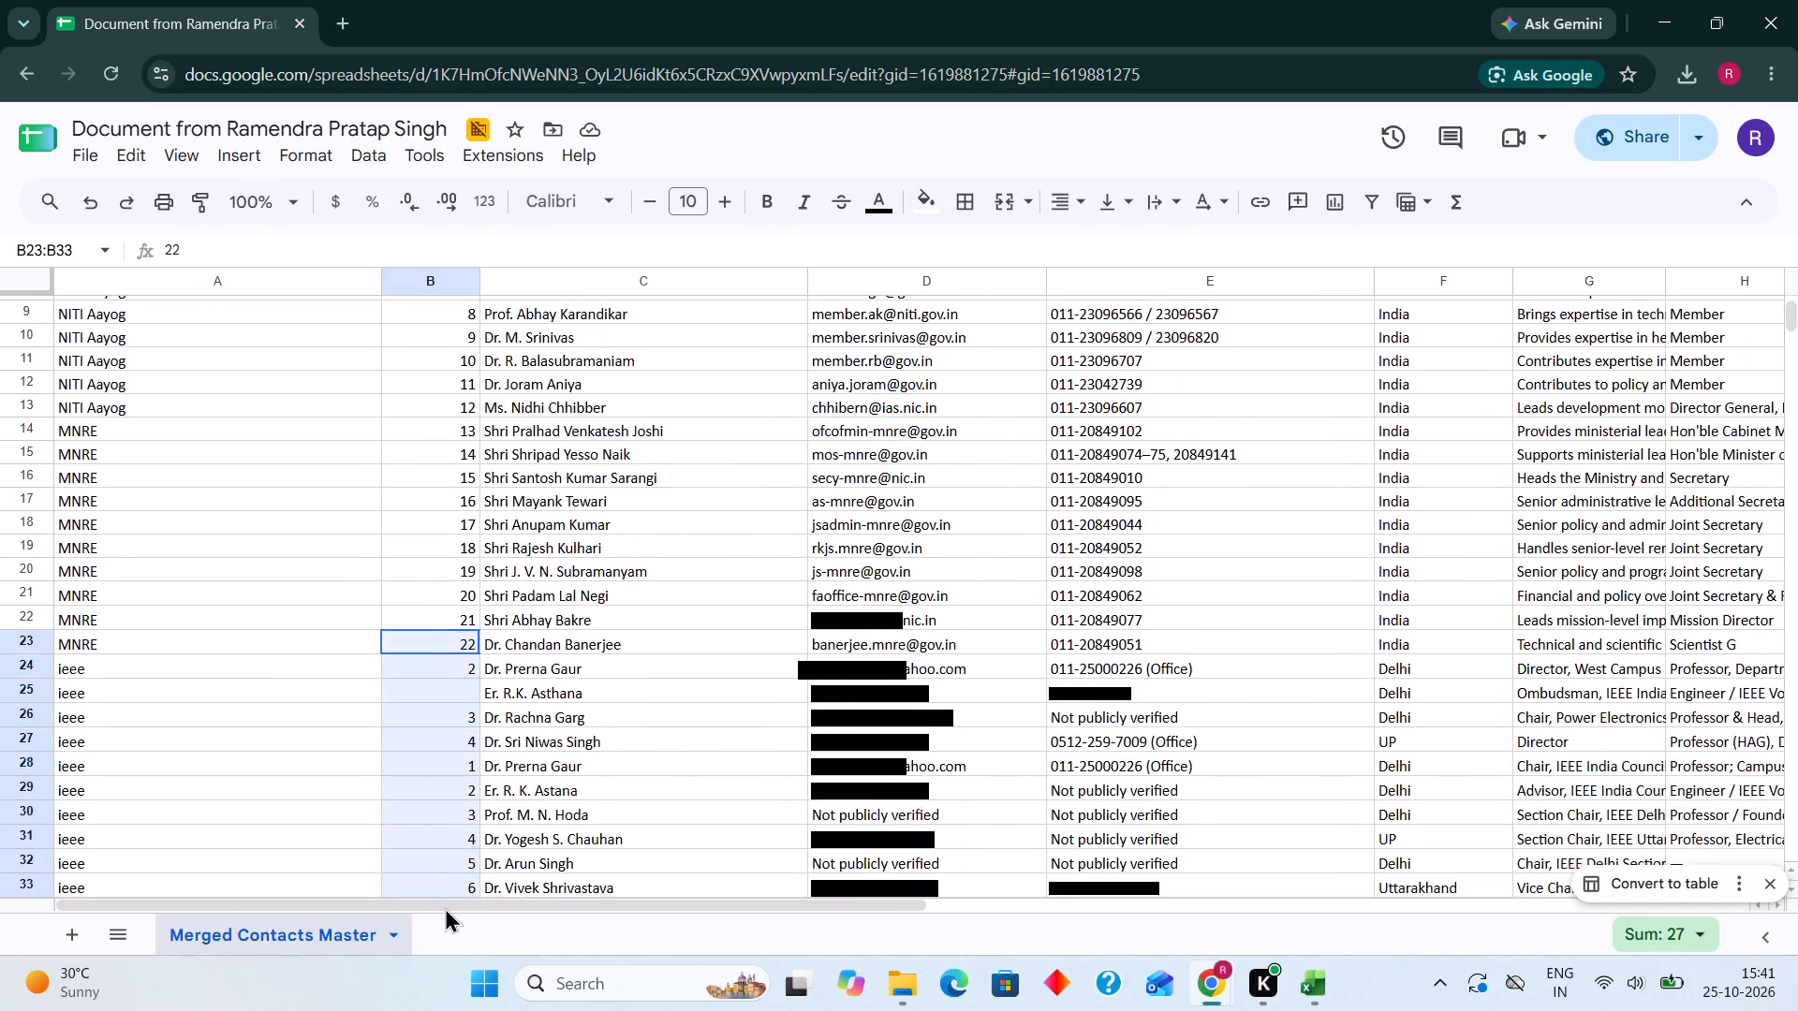
drag(445, 907, 449, 919)
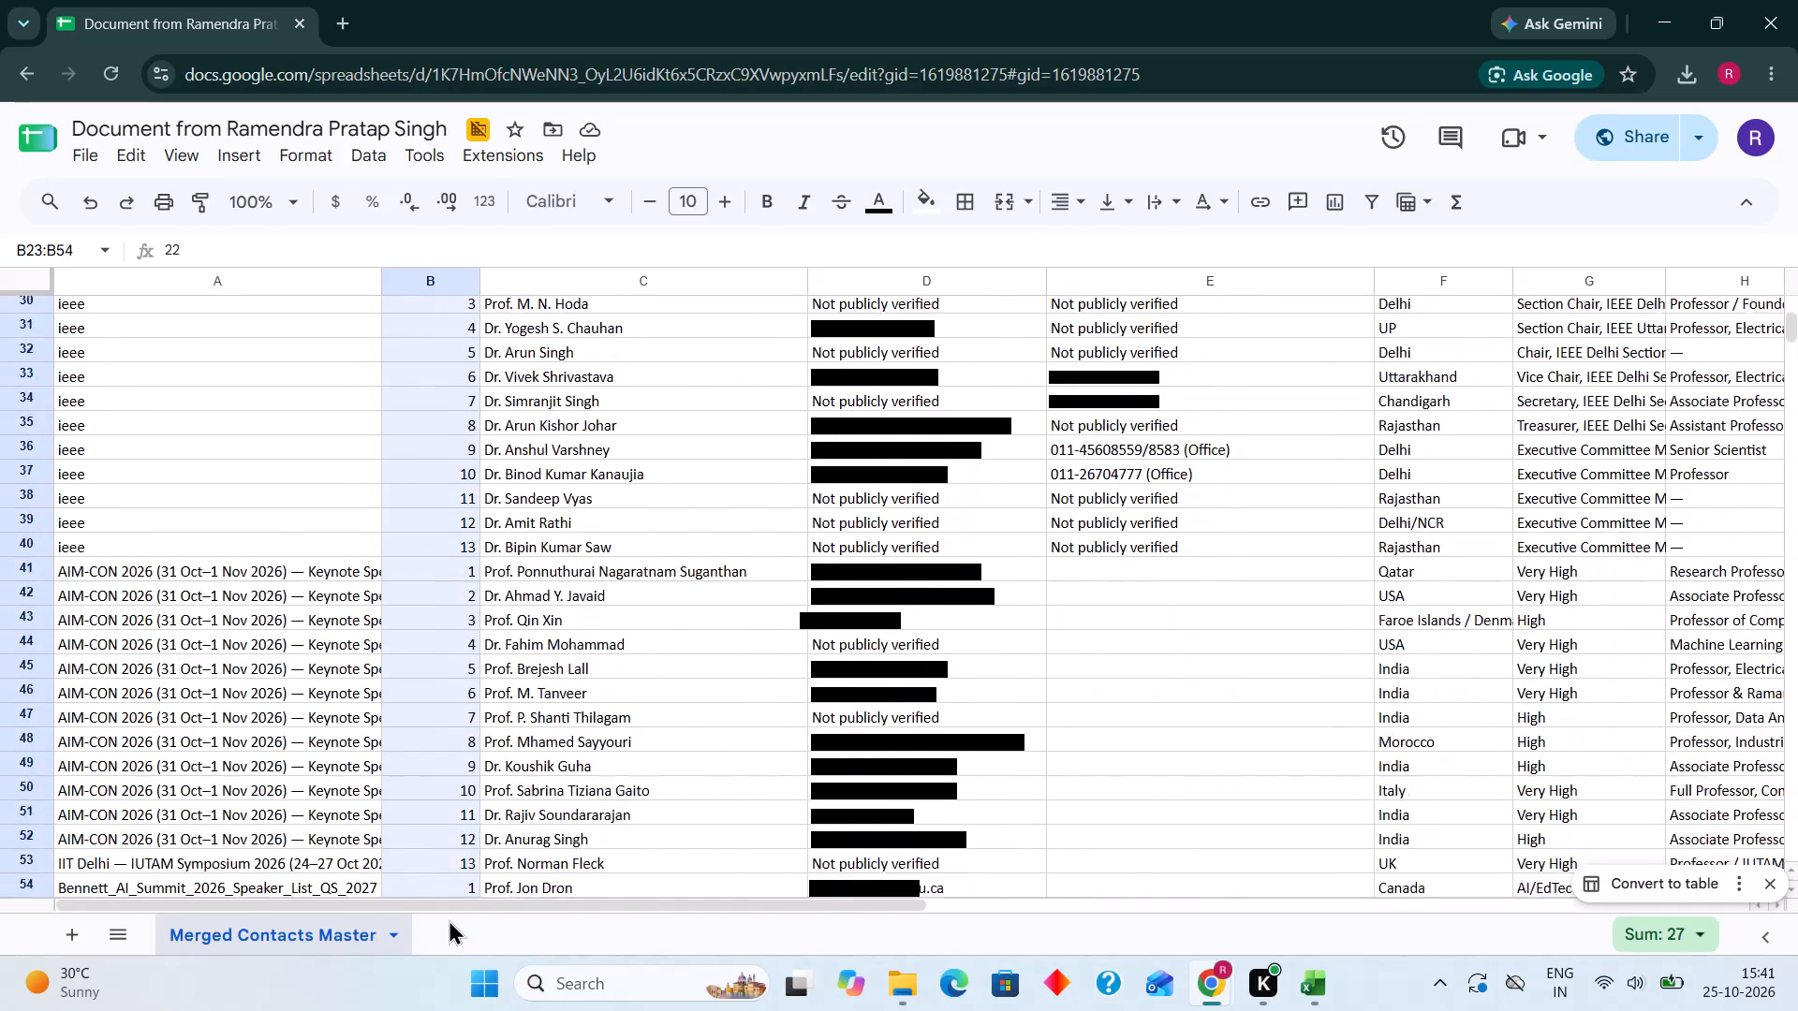
drag(449, 919, 449, 913)
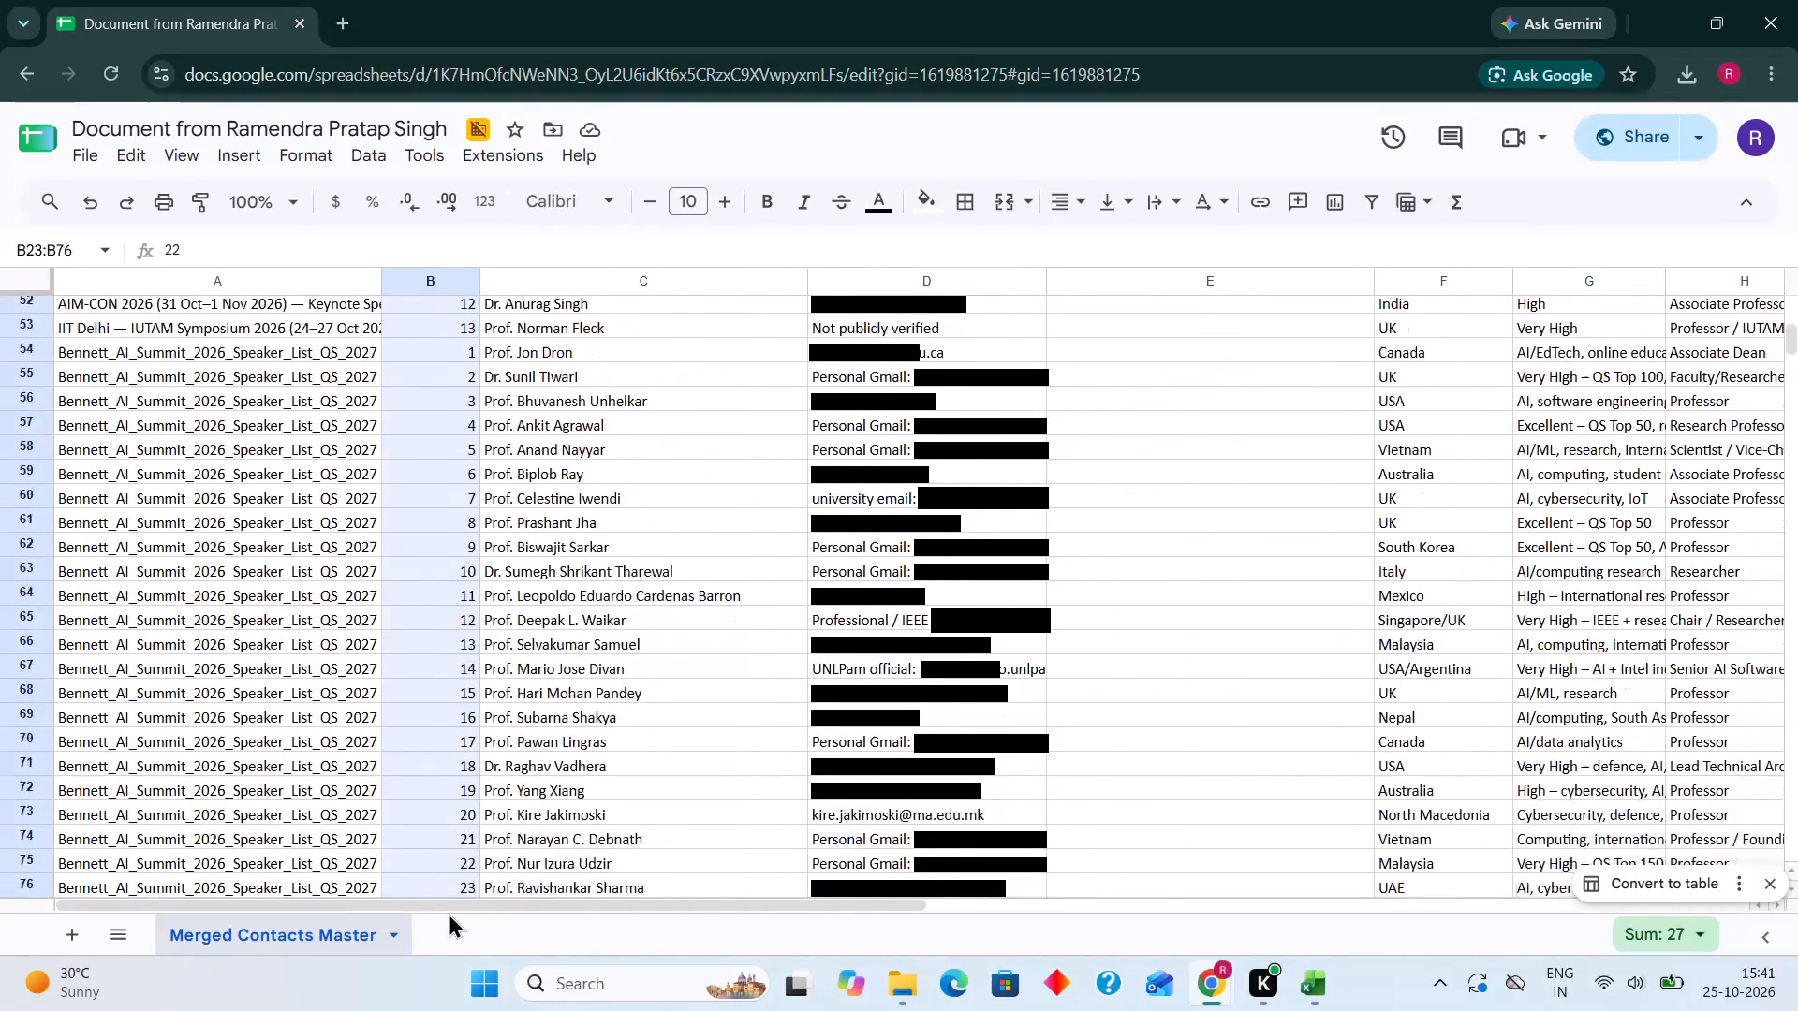
drag(449, 913, 449, 909)
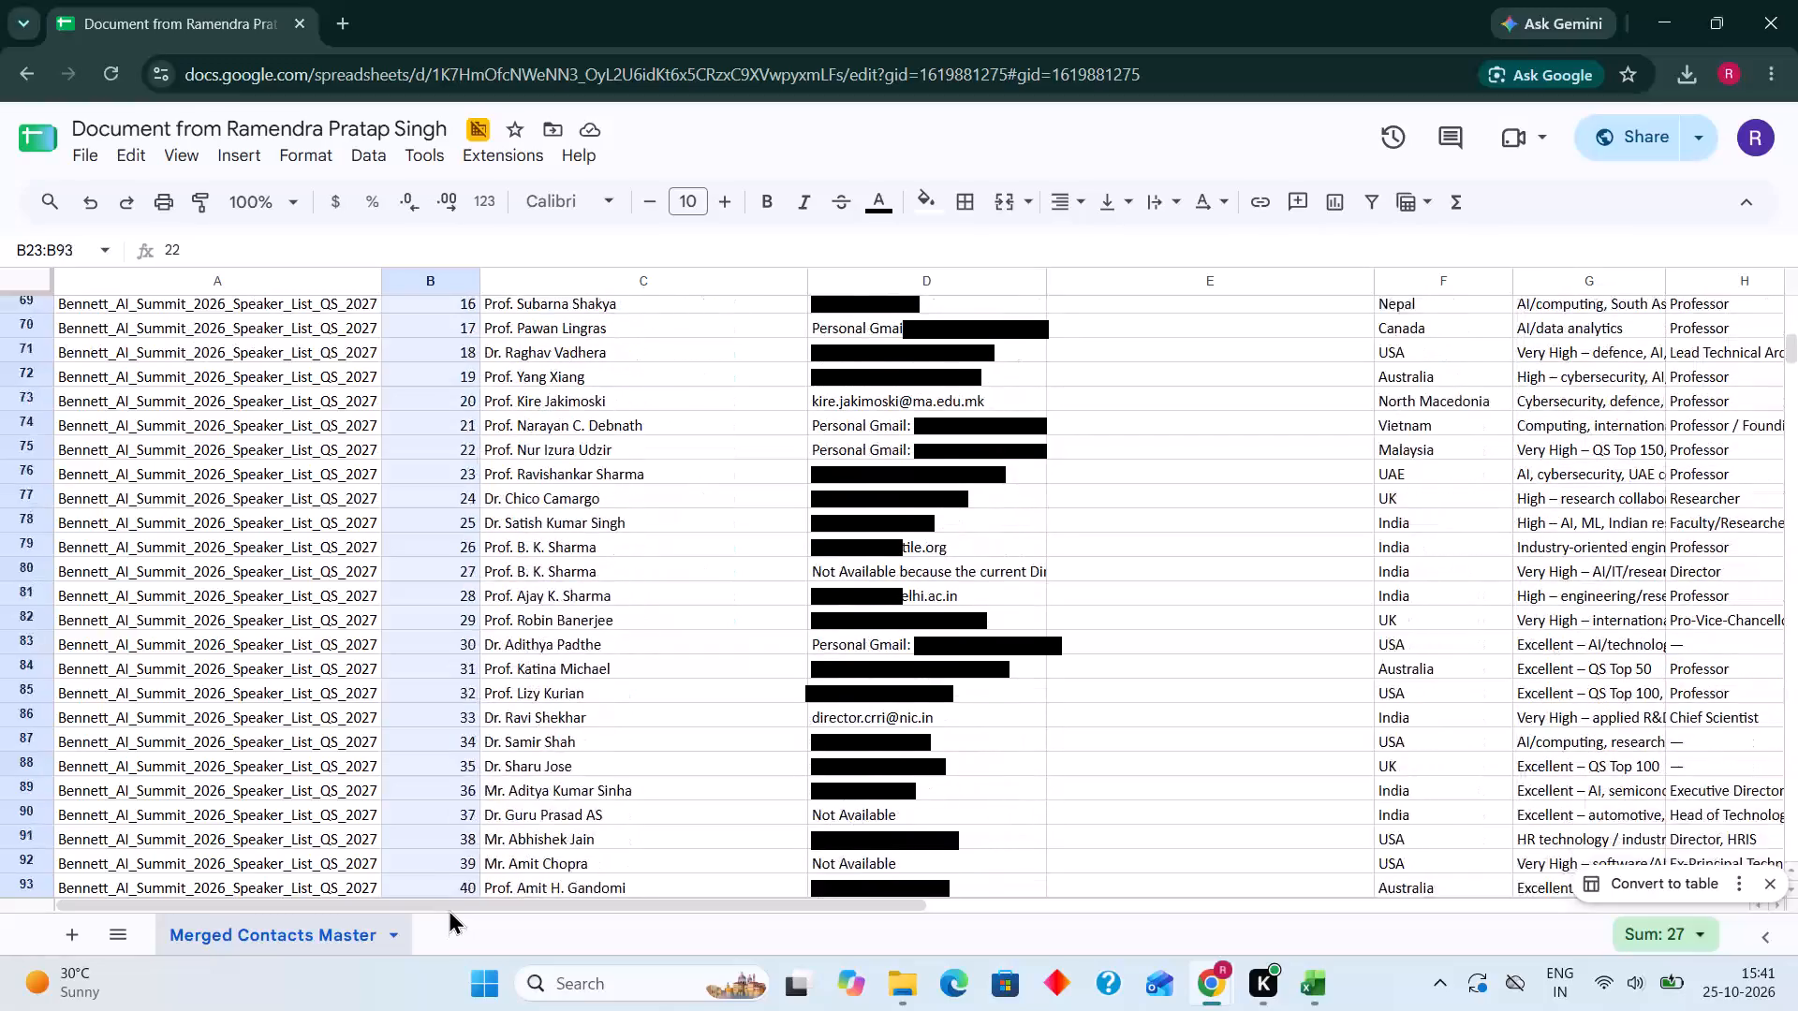
drag(449, 909, 459, 657)
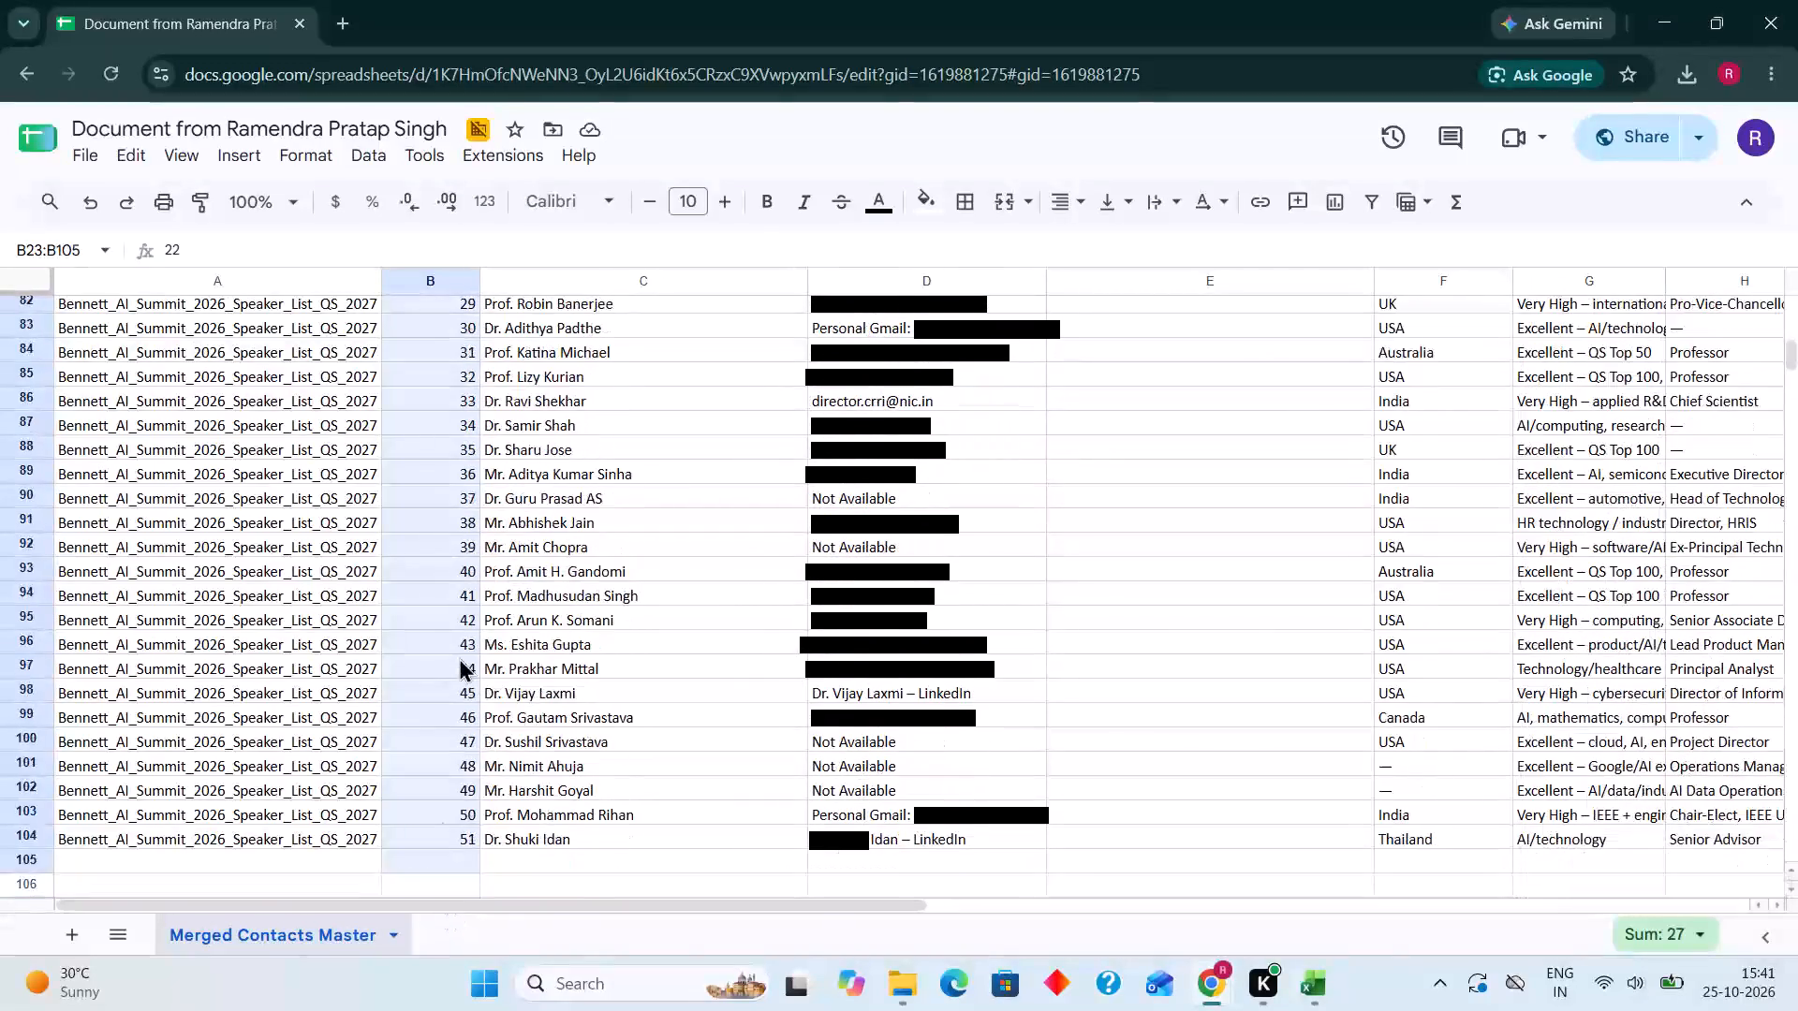
drag(459, 657, 473, 833)
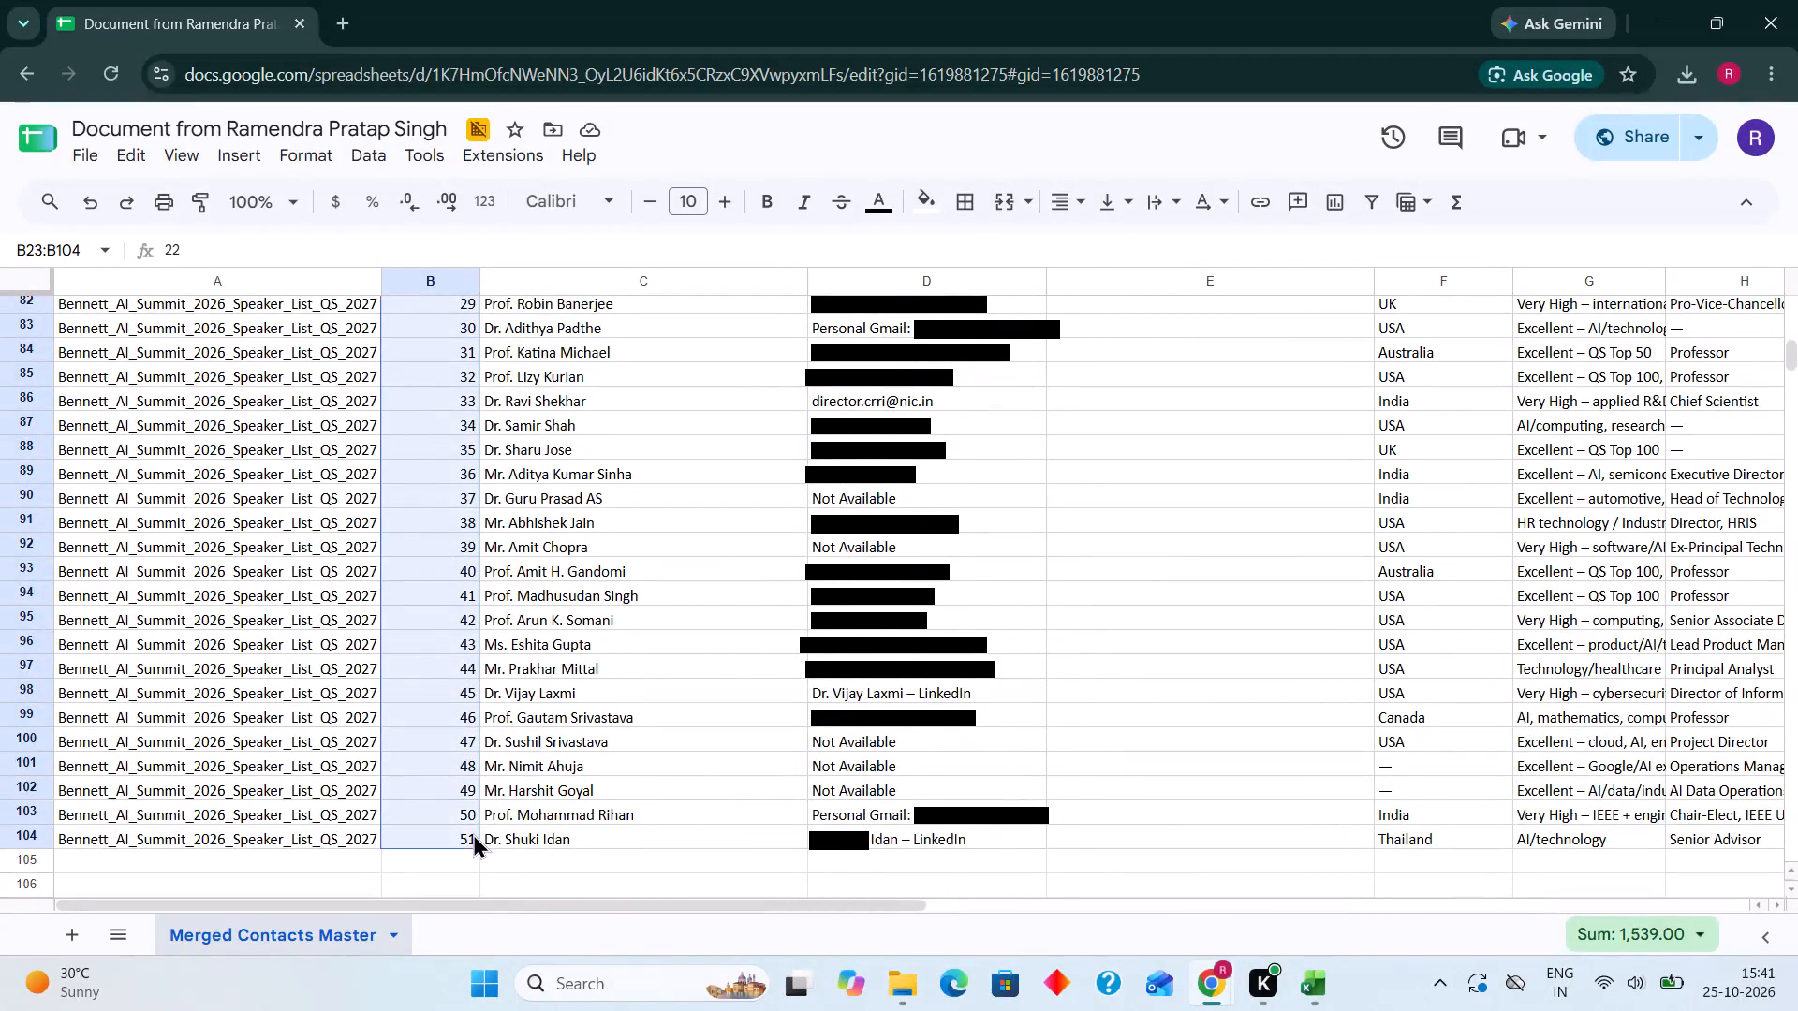
scroll(469, 716, up, 9)
scroll(469, 716, down, 1)
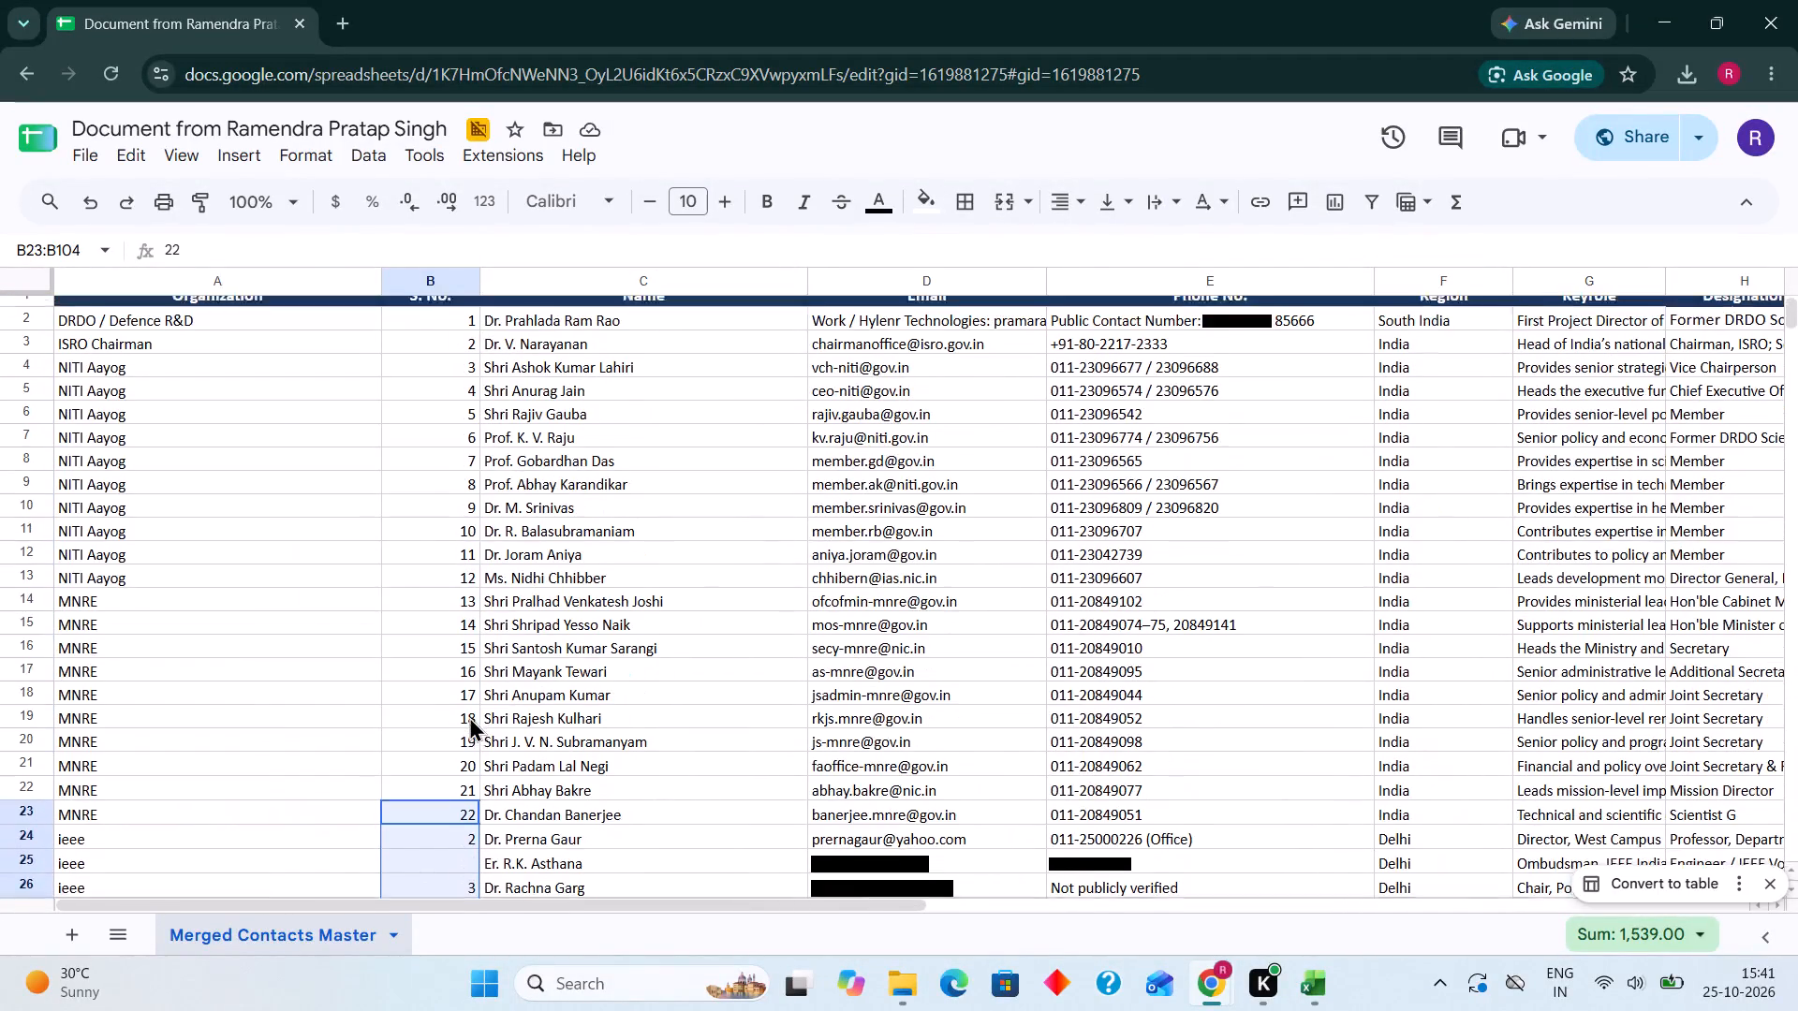
scroll(469, 716, down, 1)
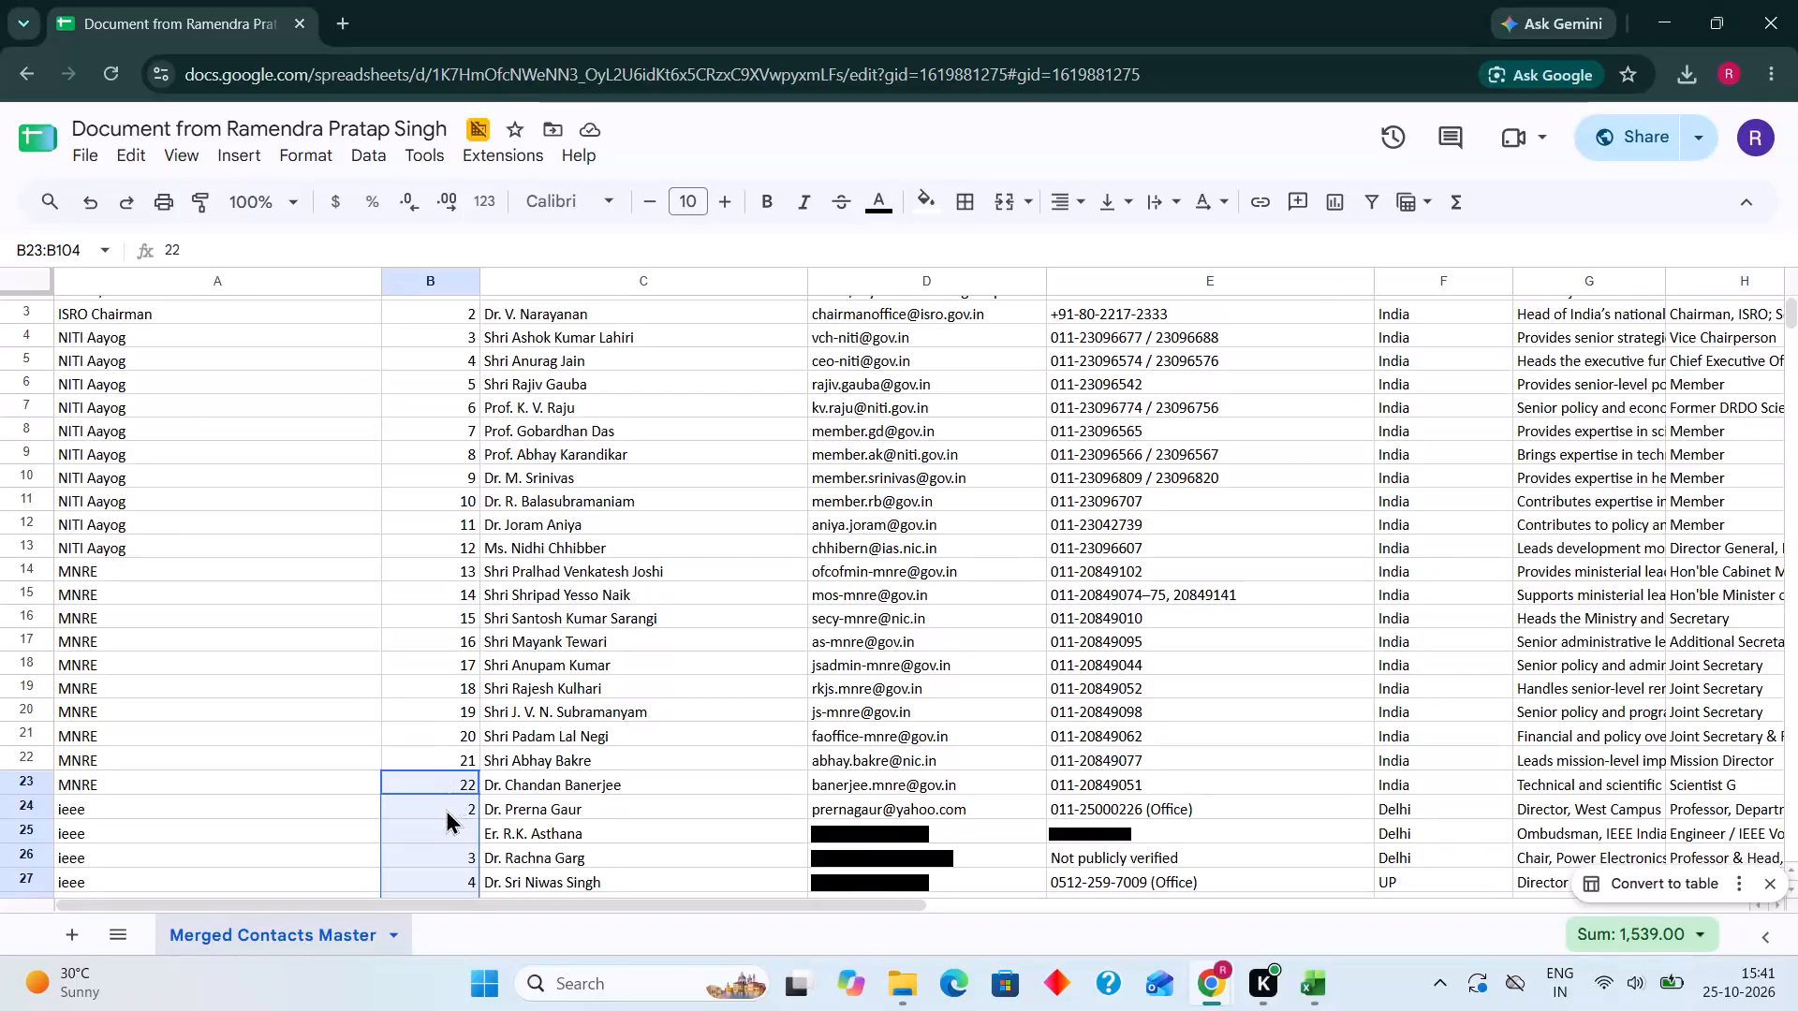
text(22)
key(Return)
Continue the S. No. sequence through the first ieee rows, 24 to 29, with the numbers 23 to 28.
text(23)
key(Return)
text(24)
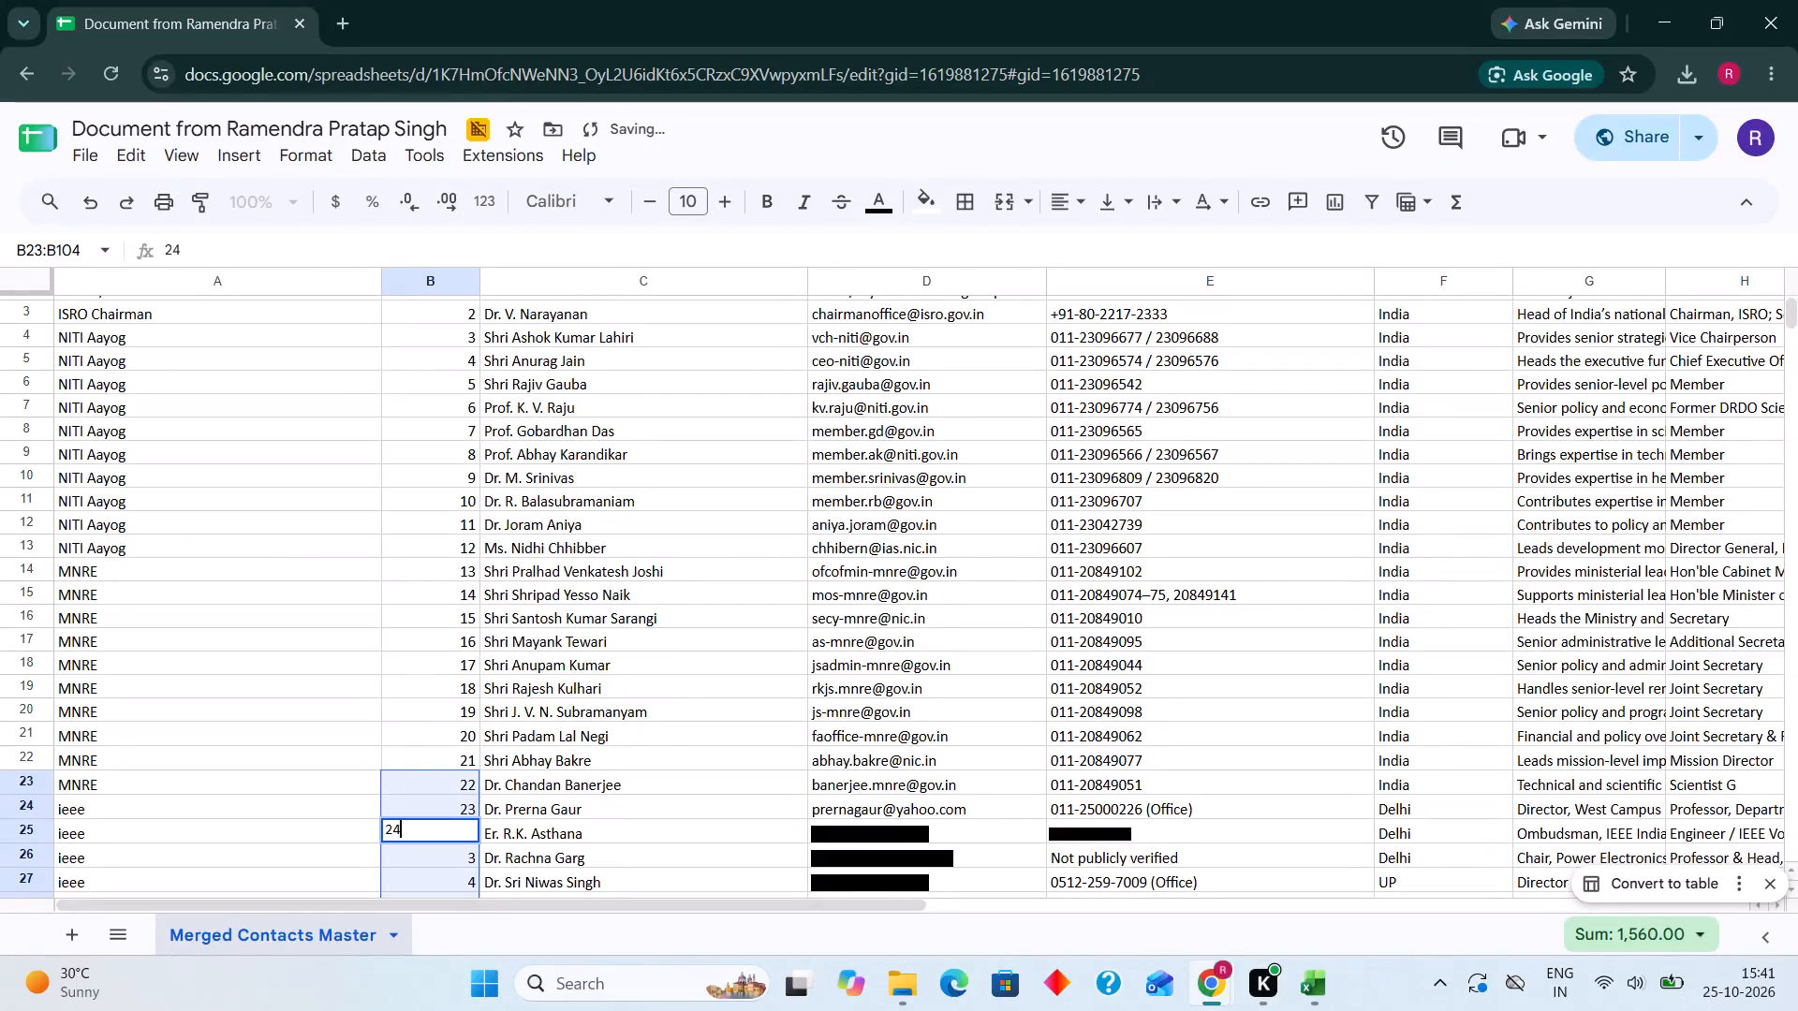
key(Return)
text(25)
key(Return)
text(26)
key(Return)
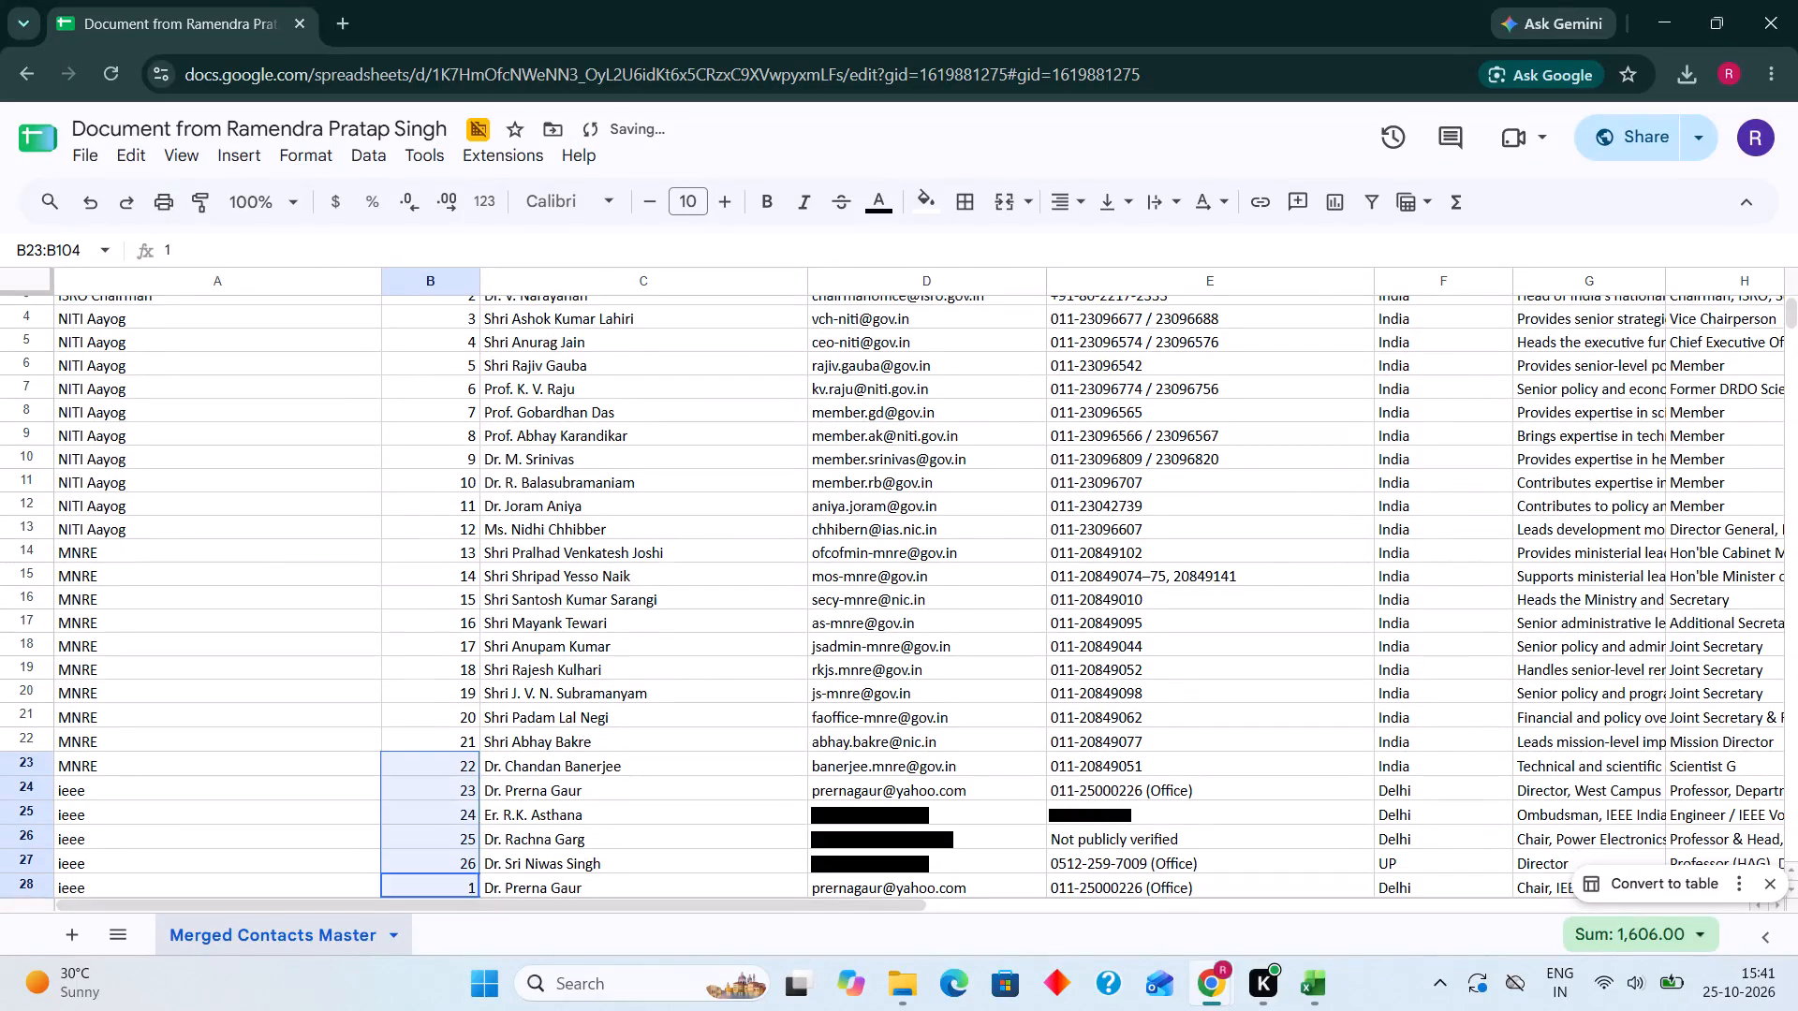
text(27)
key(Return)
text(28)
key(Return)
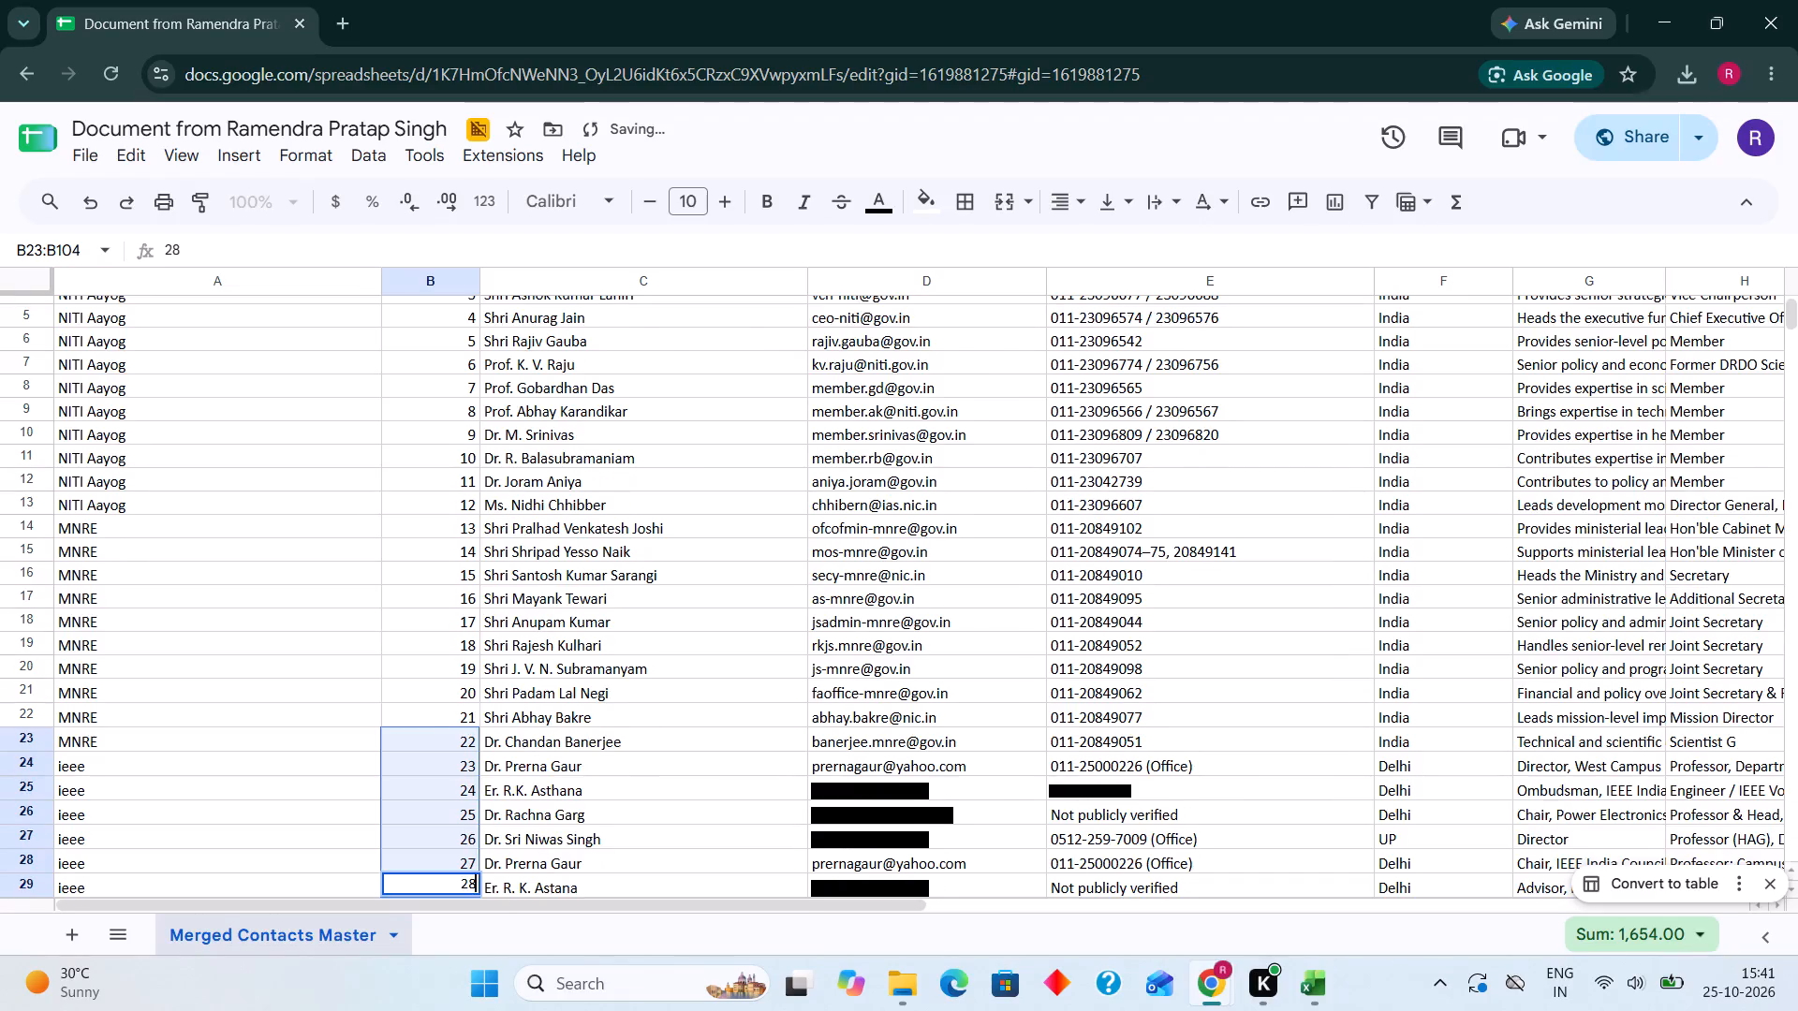
Continue the S. No. sequence through ieee rows 30 to 35 with the numbers 29 to 34.
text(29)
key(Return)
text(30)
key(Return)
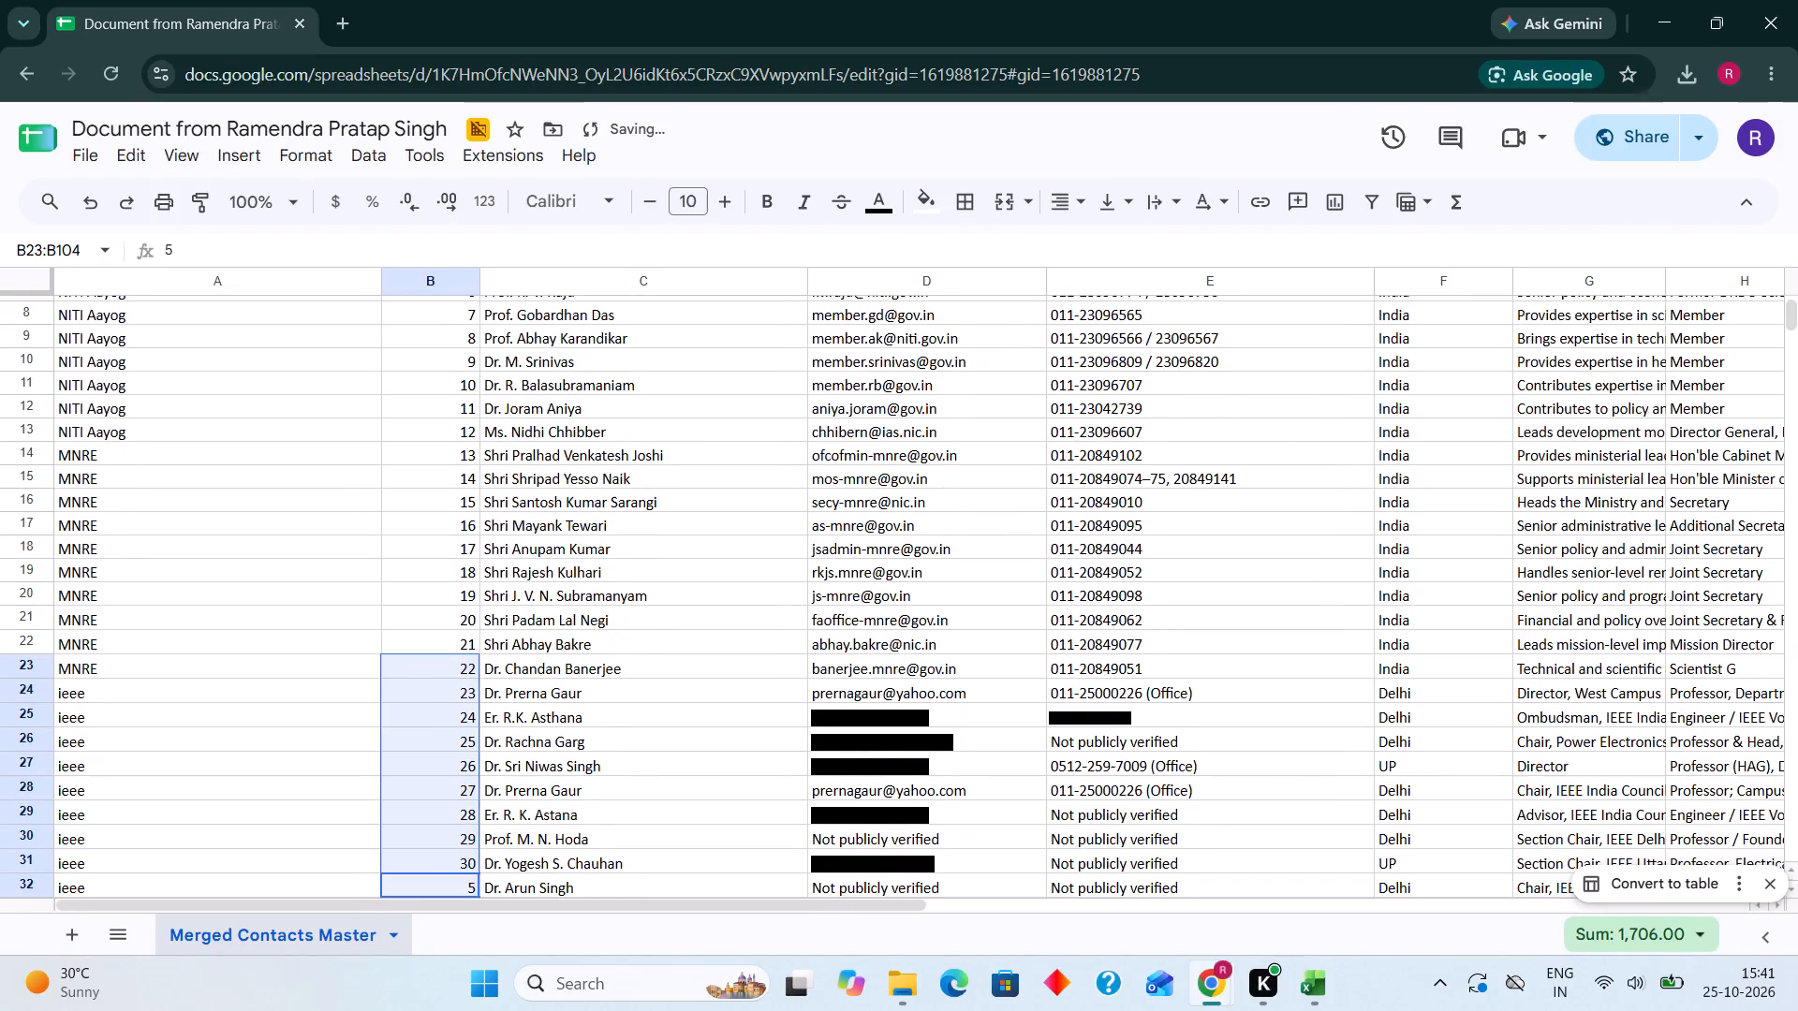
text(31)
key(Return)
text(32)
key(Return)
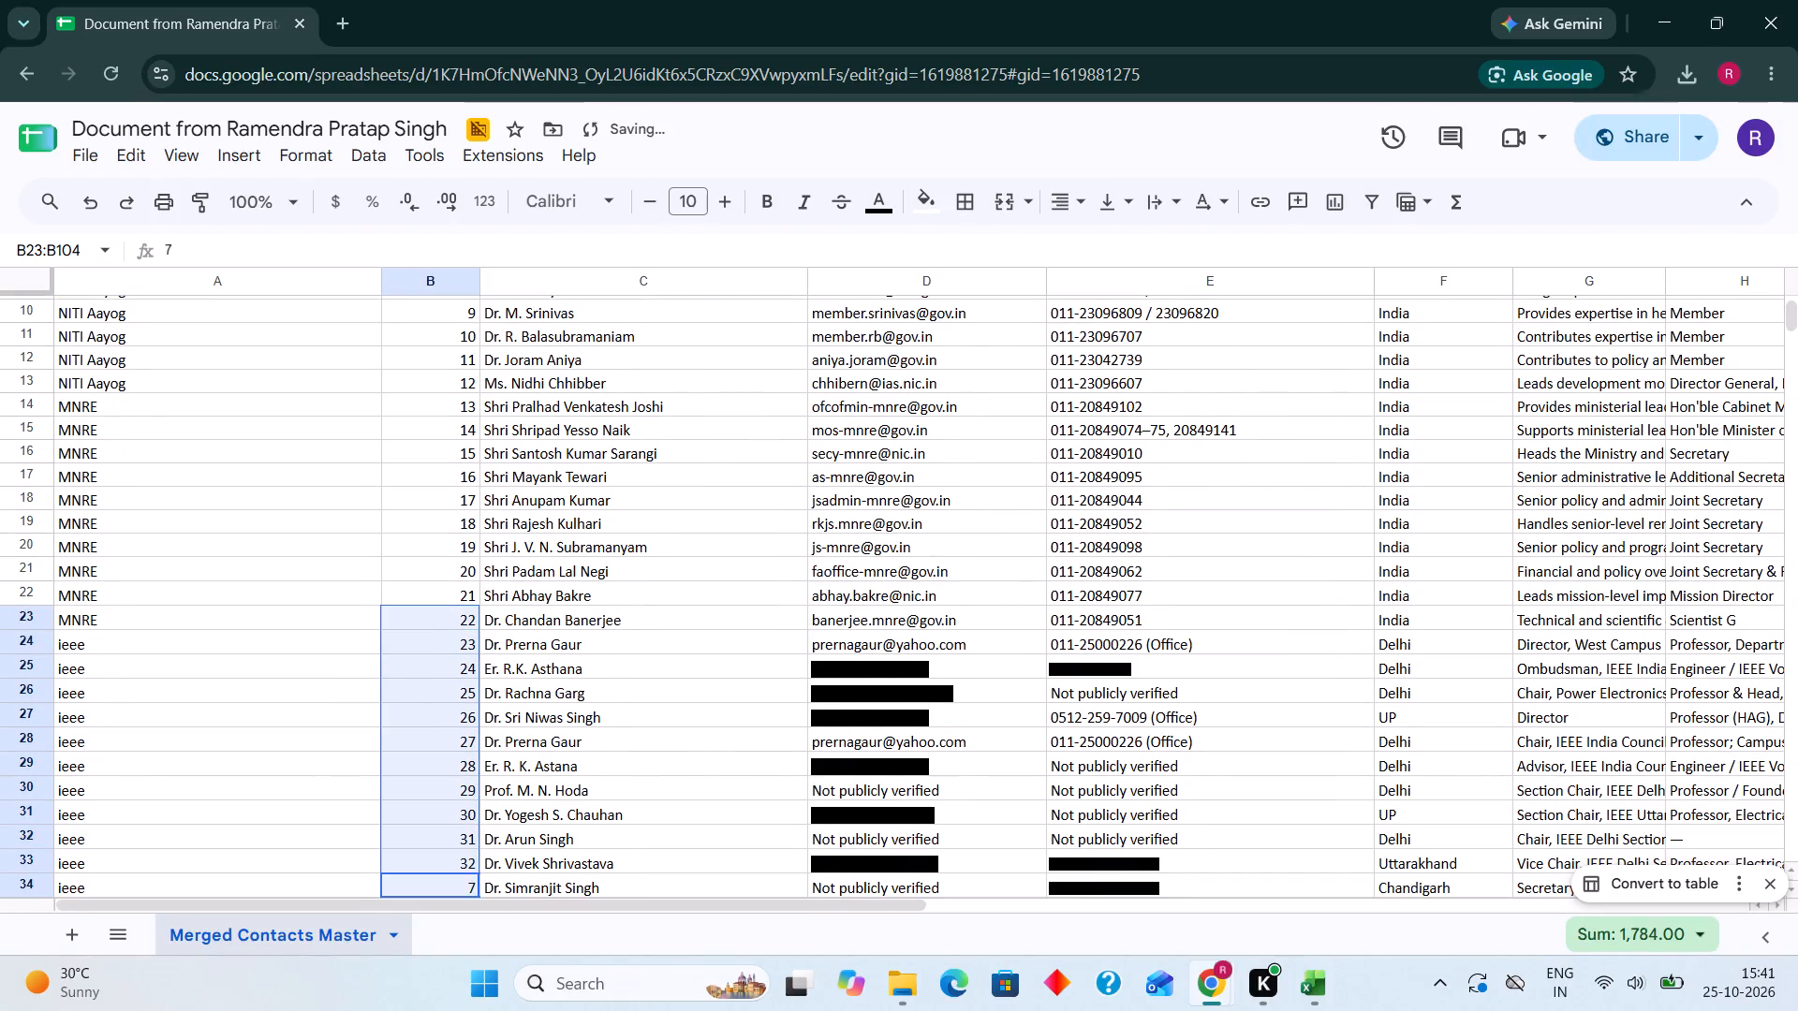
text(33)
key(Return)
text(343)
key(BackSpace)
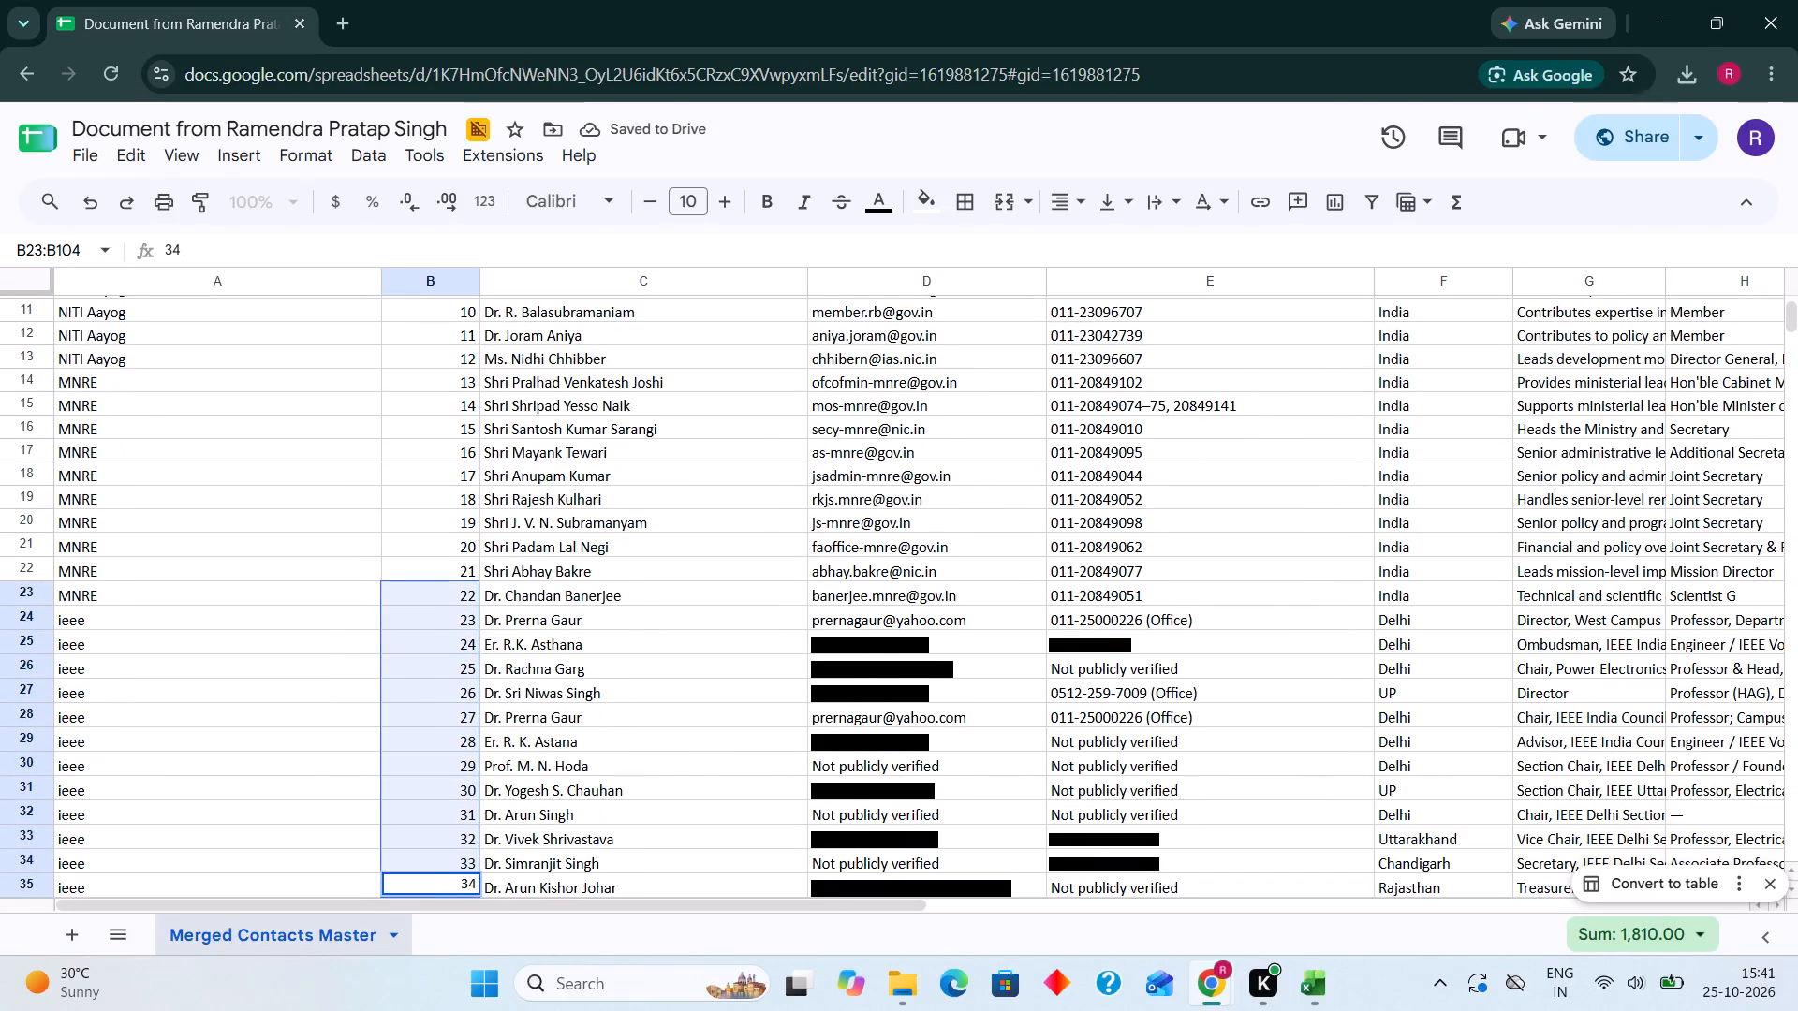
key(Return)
Finish the S. No. sequence for the remaining ieee rows, 36 to 40, with the numbers 35 to 39.
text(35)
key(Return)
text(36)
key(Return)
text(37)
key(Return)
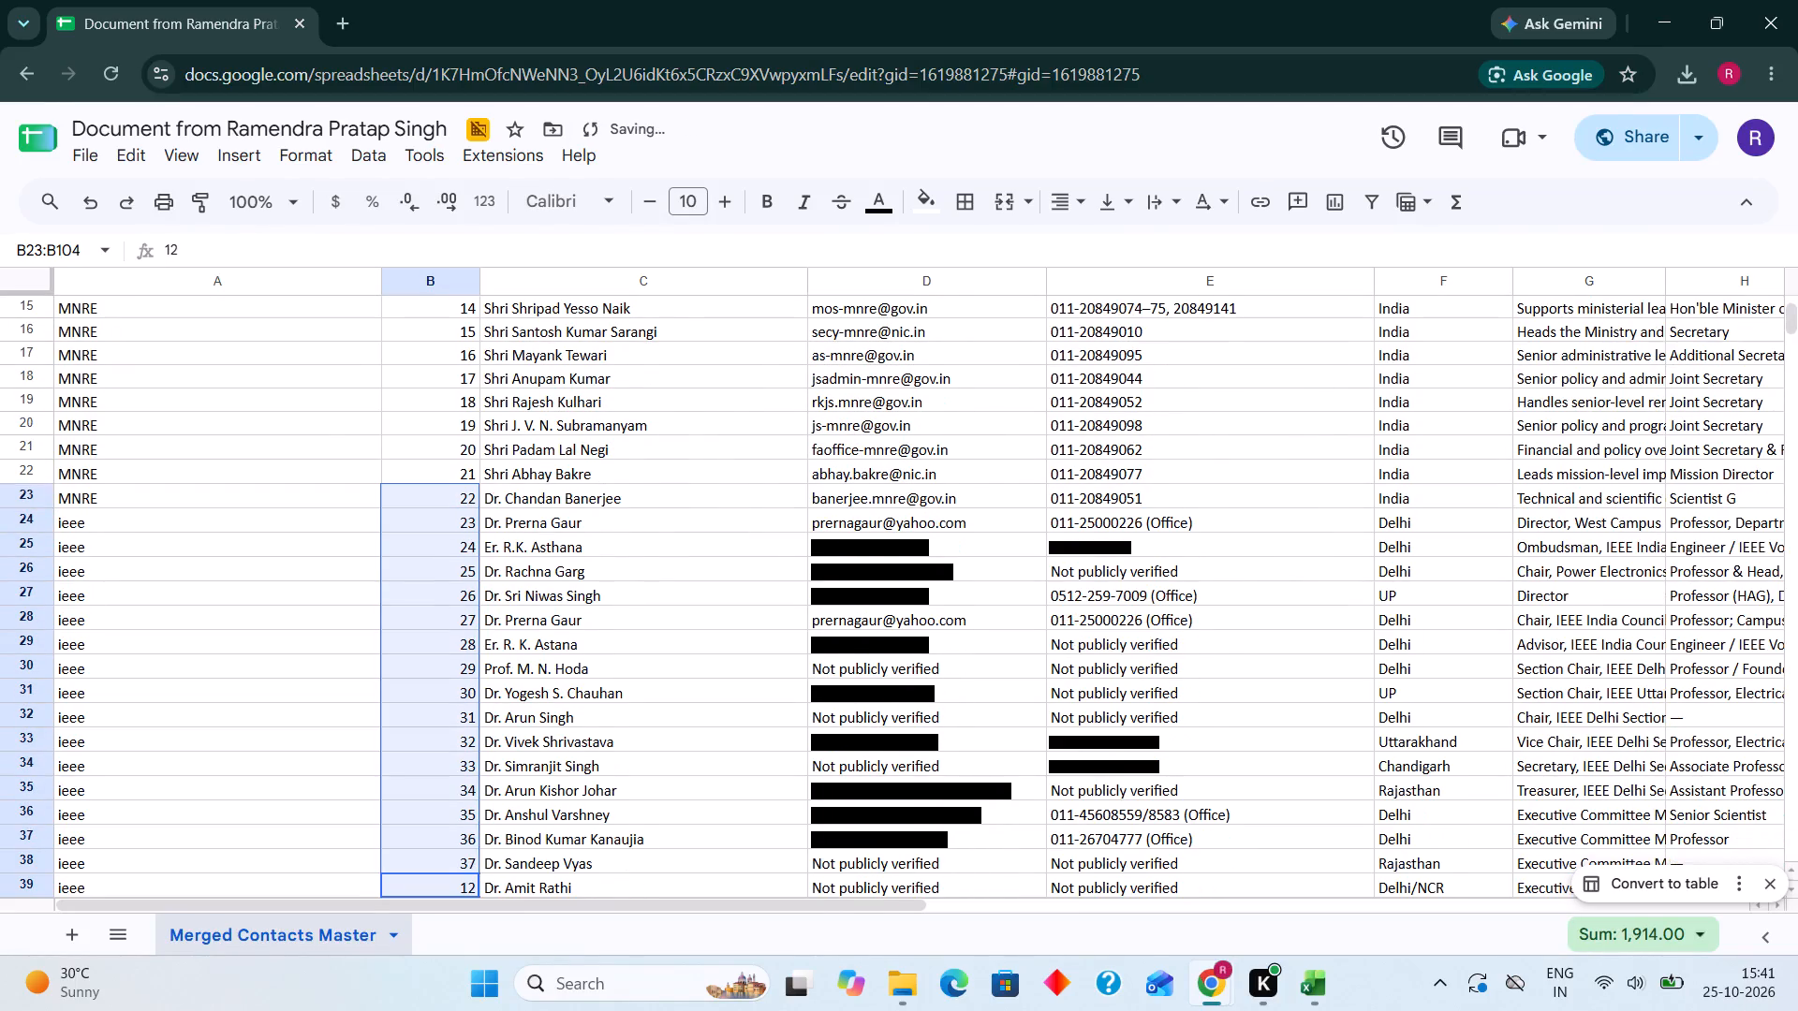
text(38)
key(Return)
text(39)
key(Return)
Renumber the AIM-CON 2026 rows, 41 to 52, in the S. No. column from 40 to 51.
text(40)
key(Return)
text(41)
key(Return)
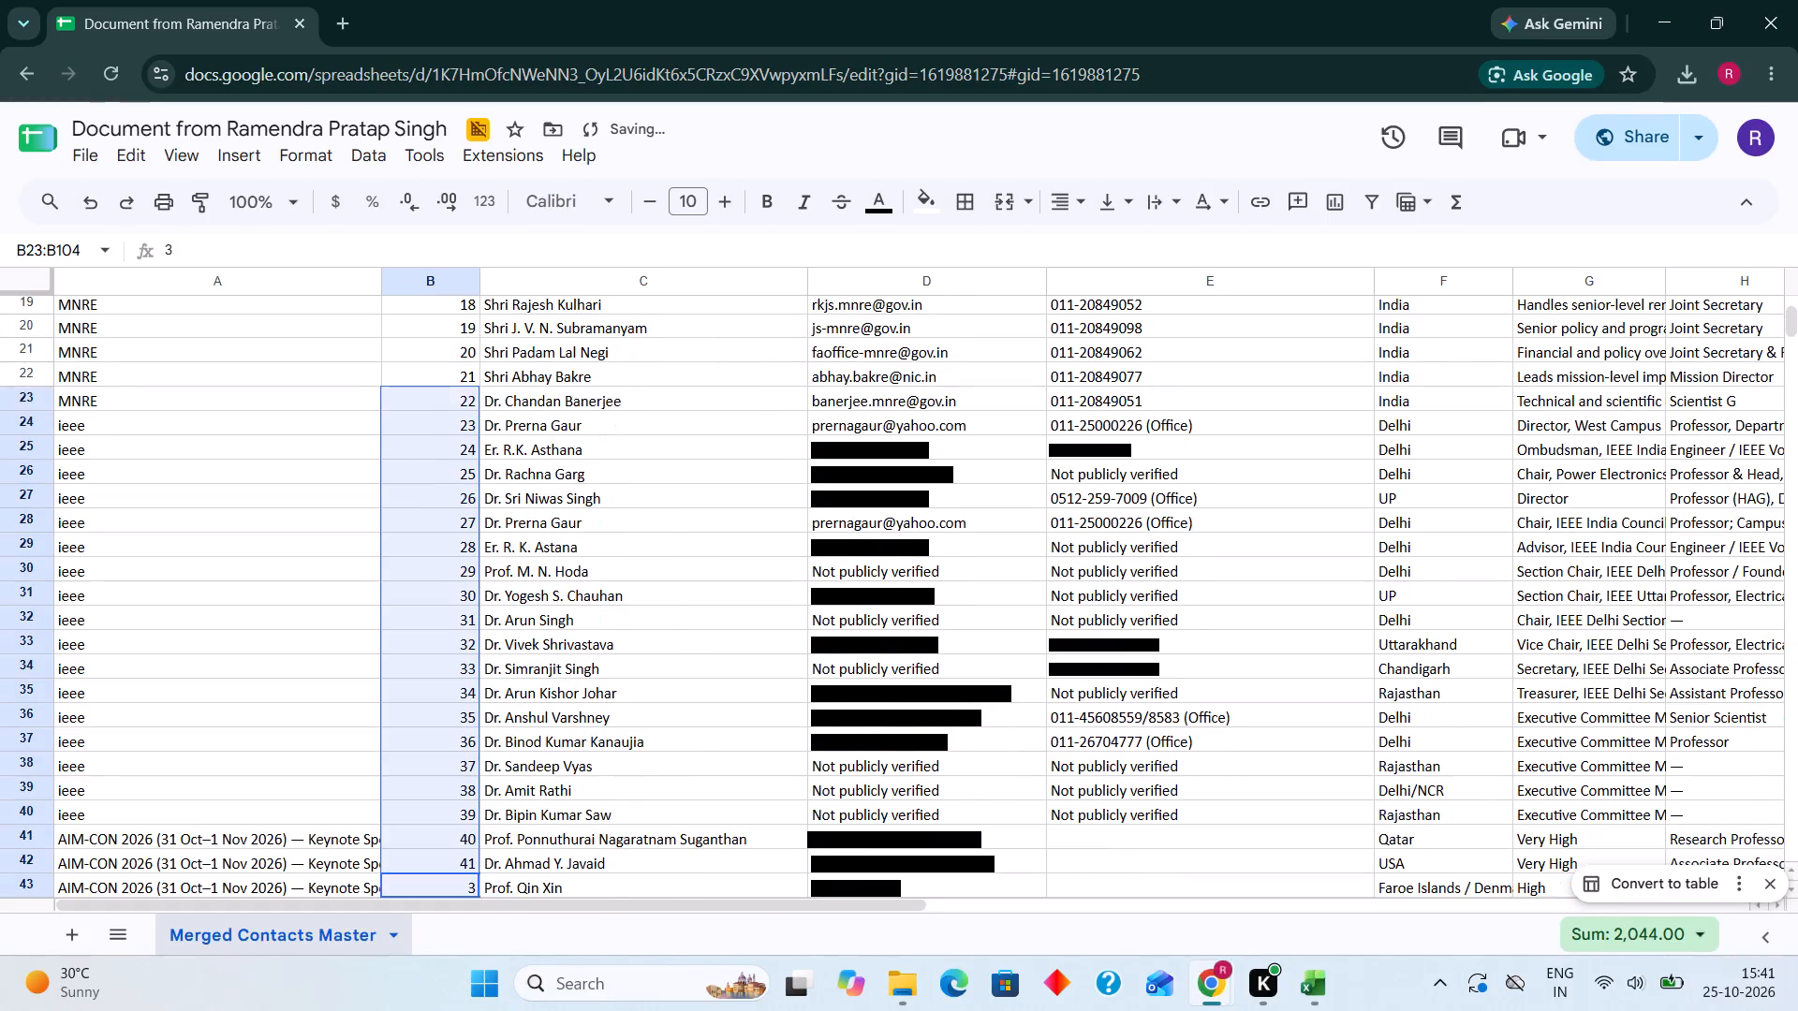
text(42)
key(Return)
text(43)
key(Return)
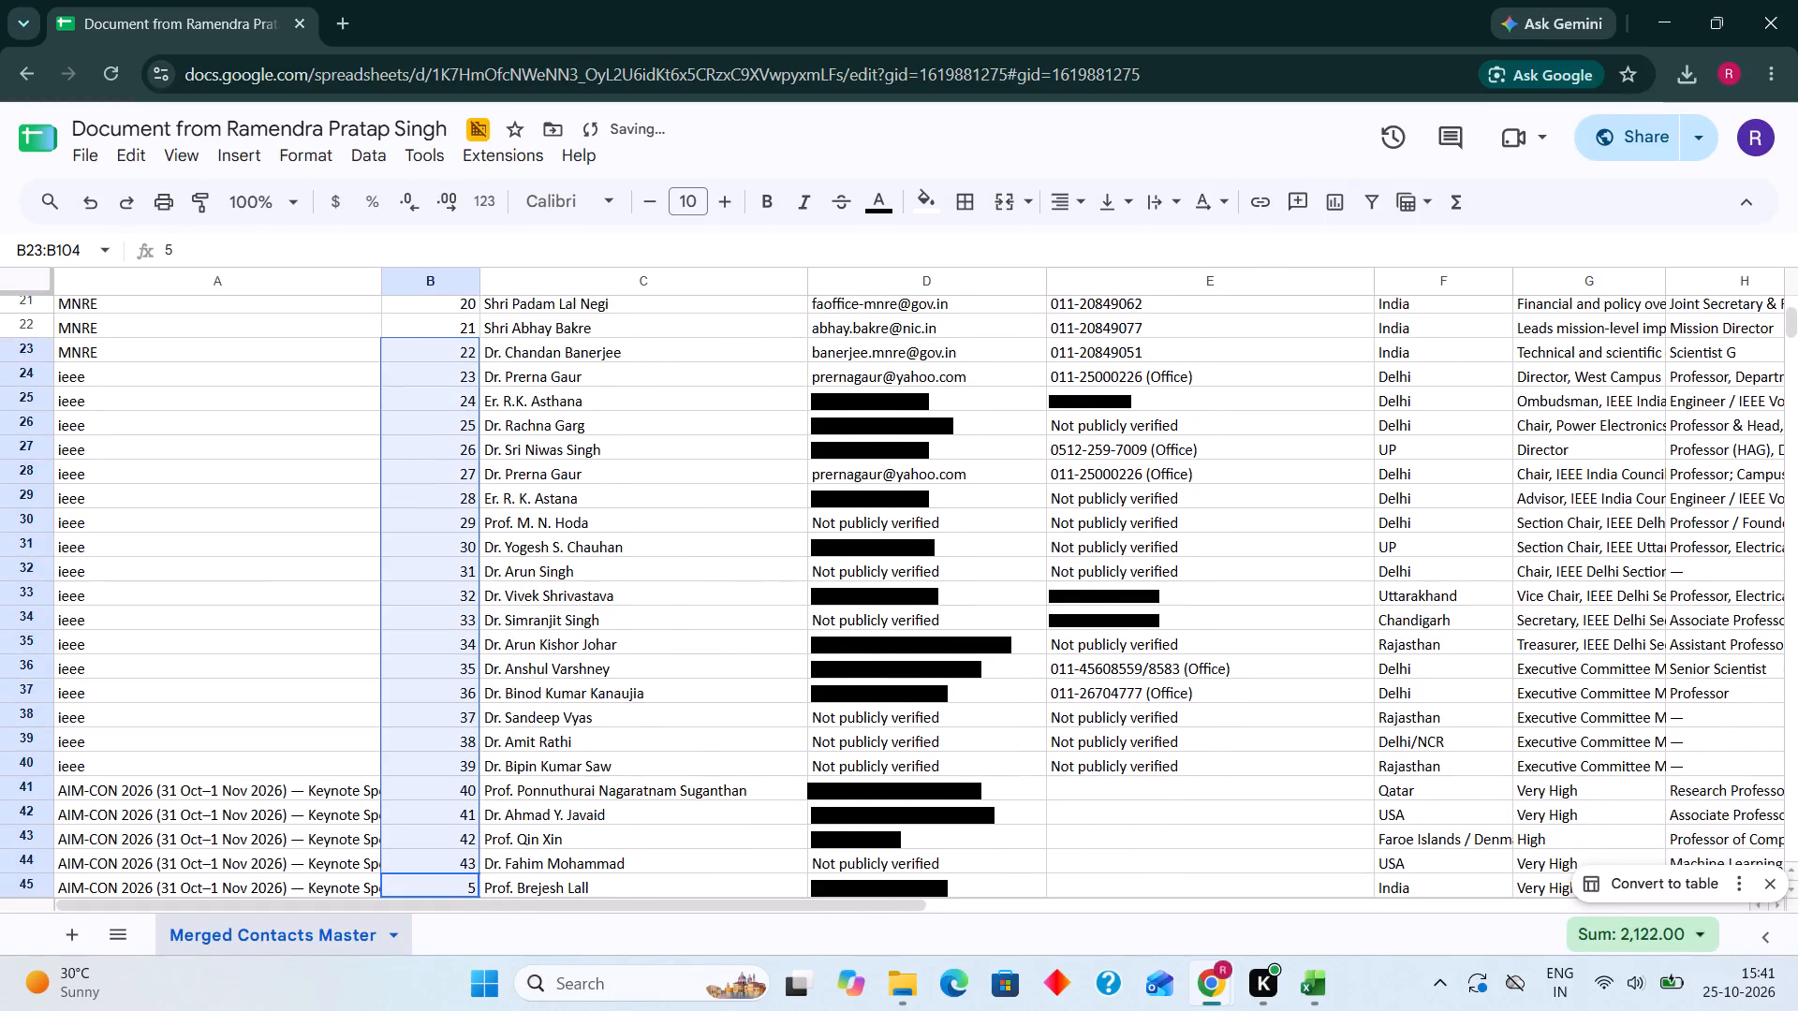
text(44)
key(Return)
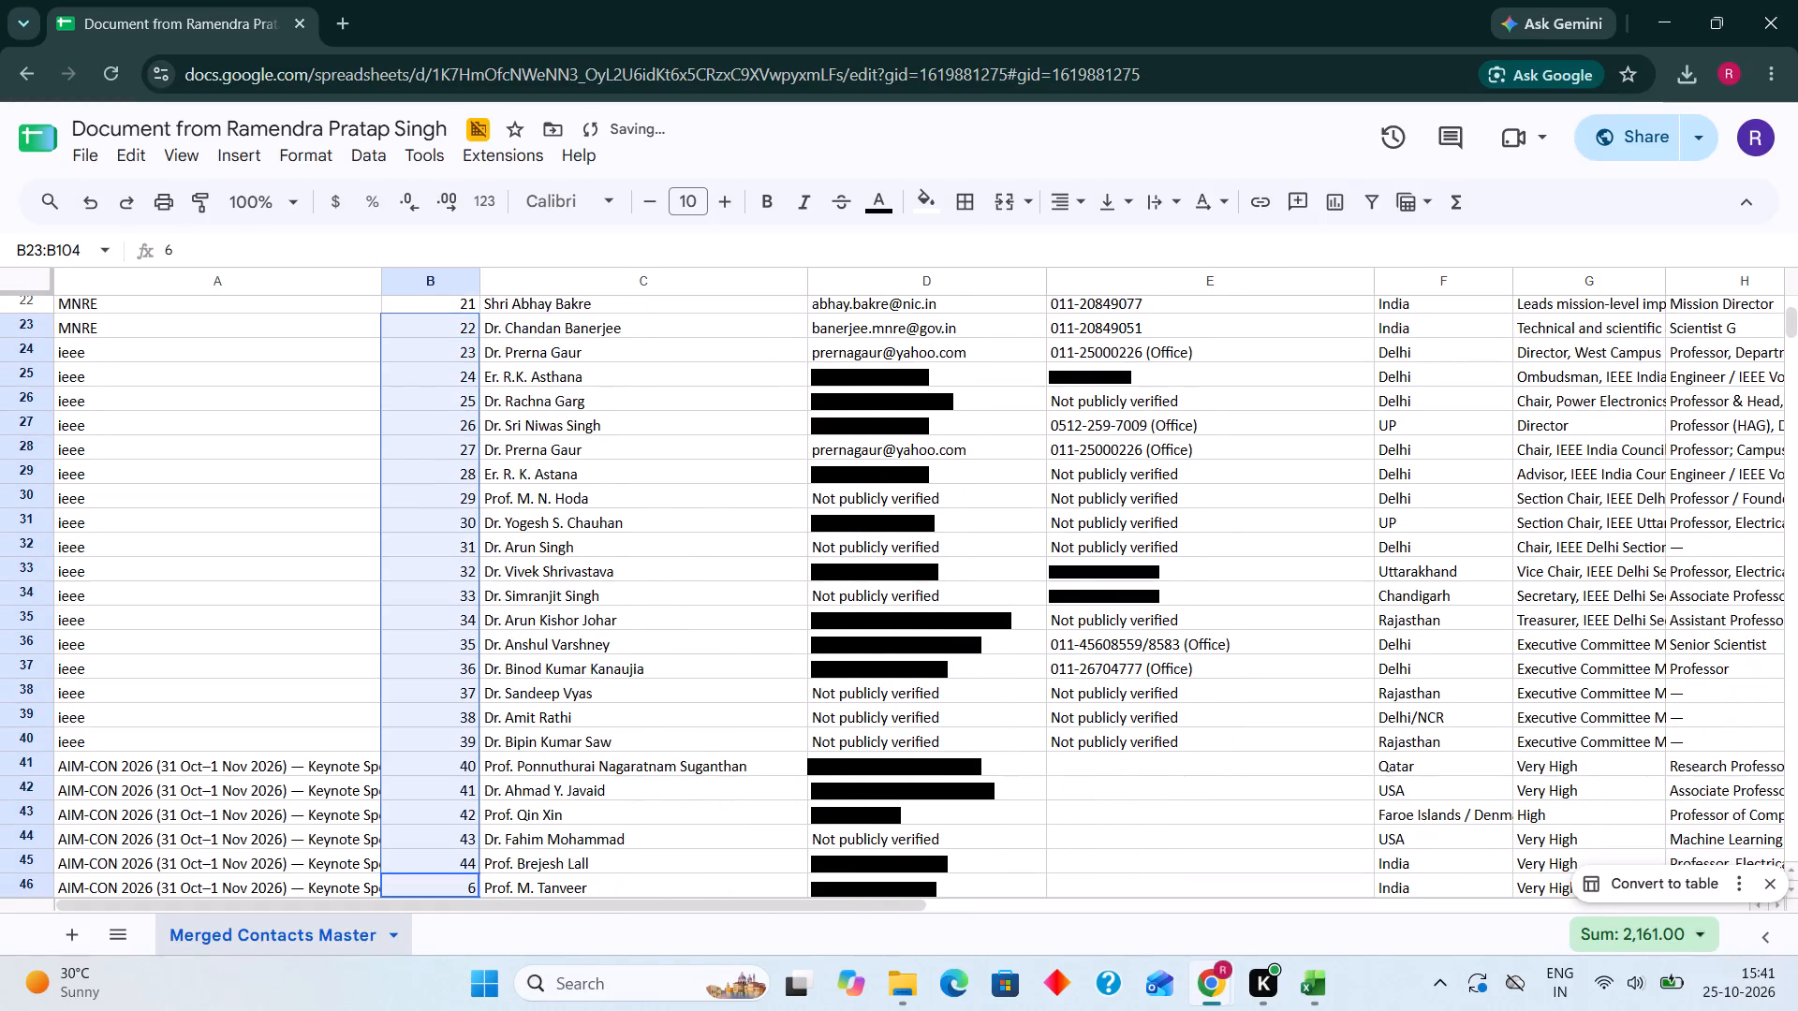
text(45)
key(Return)
text(46)
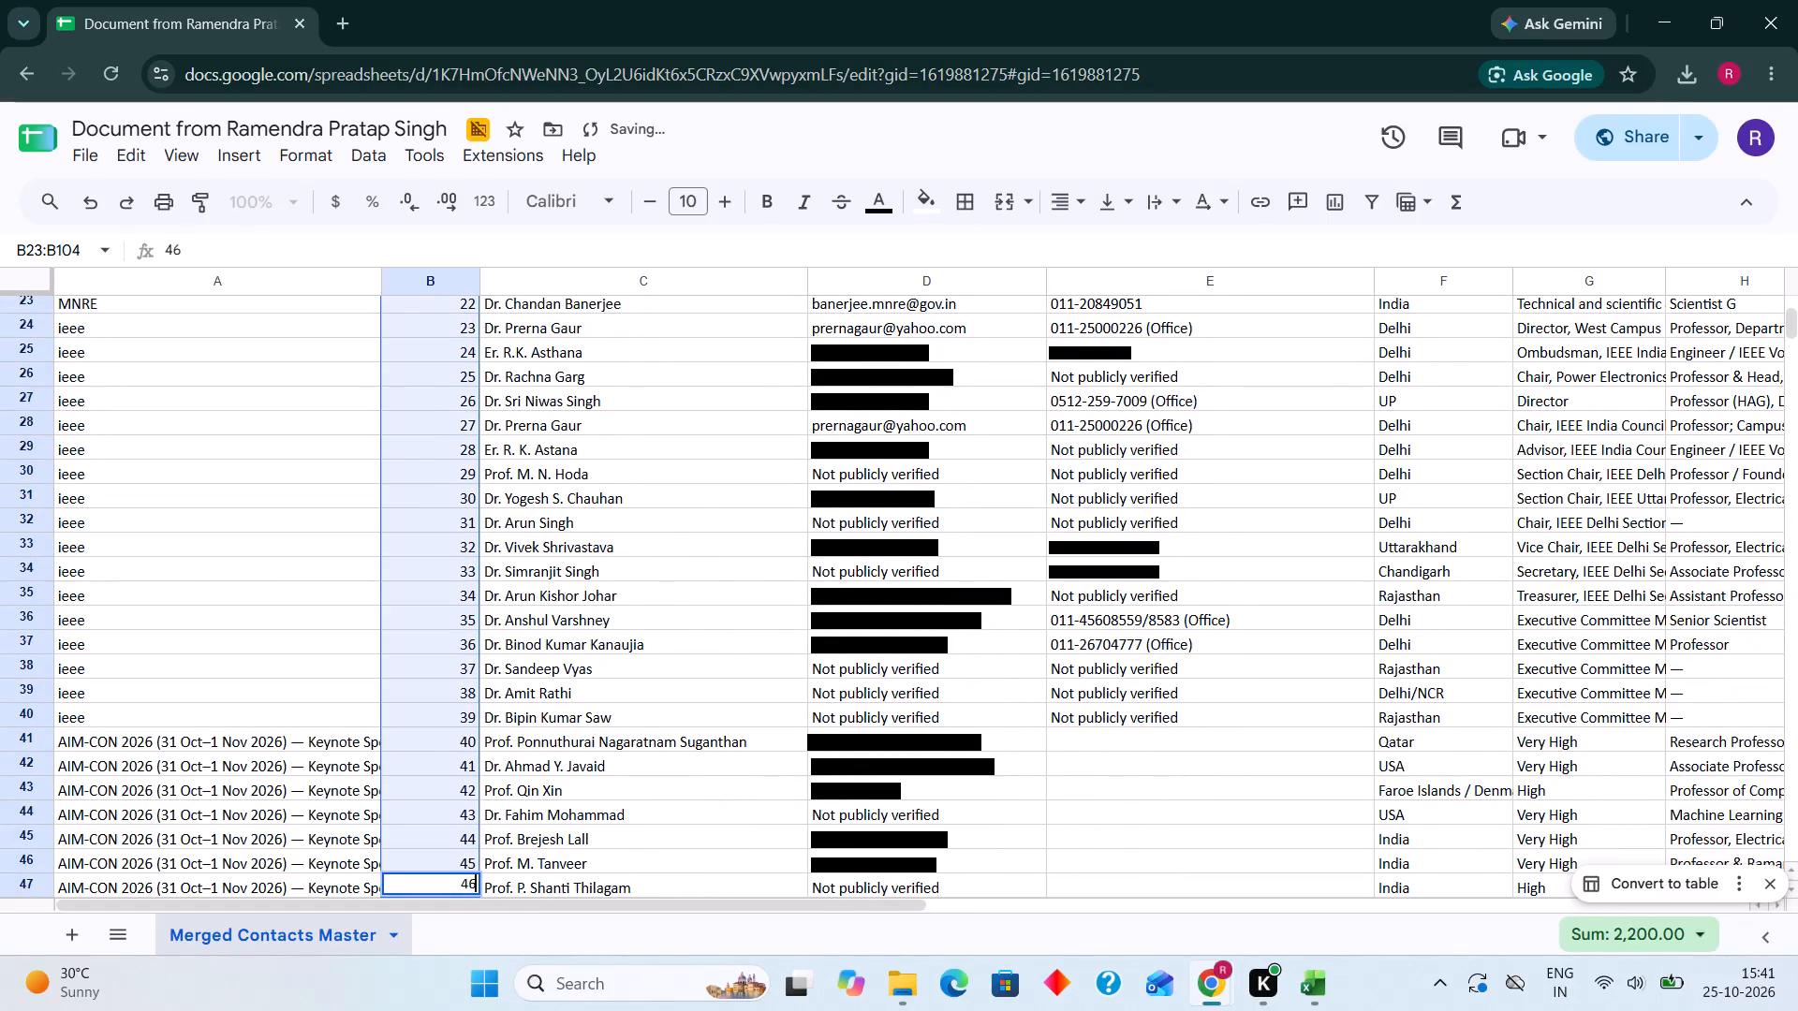
key(Return)
text(47)
key(Return)
text(48)
key(Return)
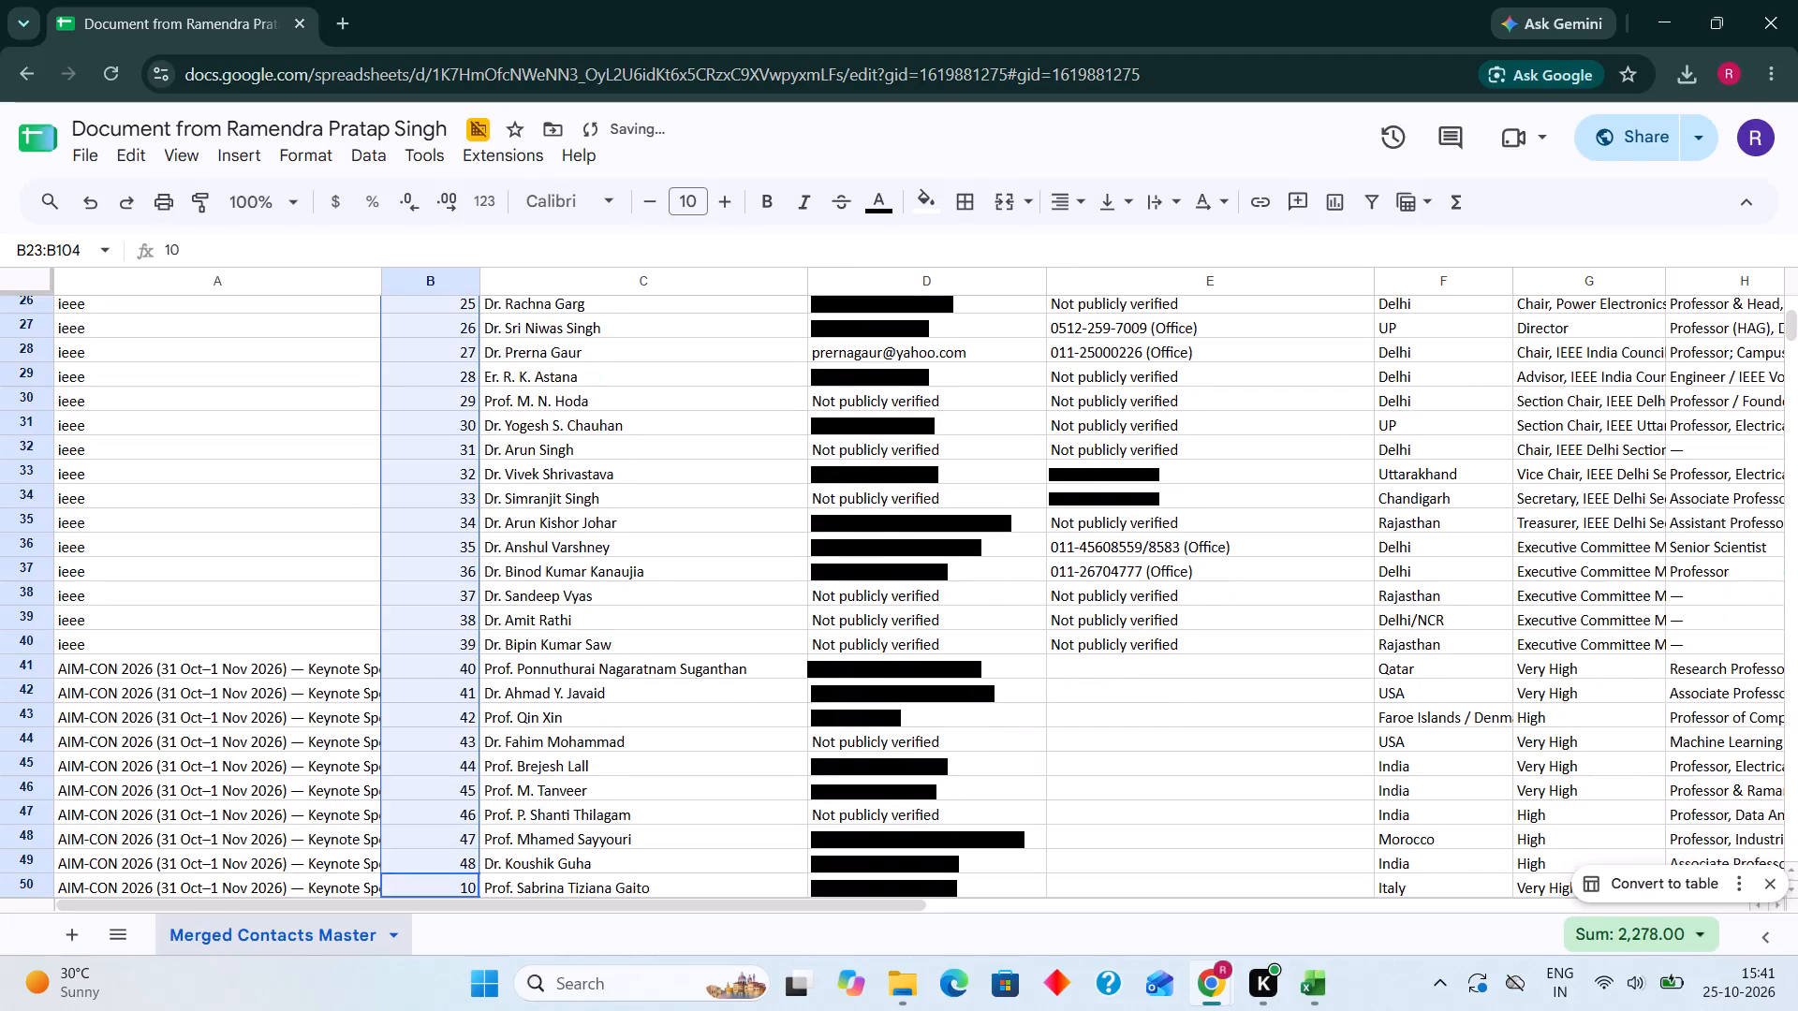
text(49)
key(Return)
text(50)
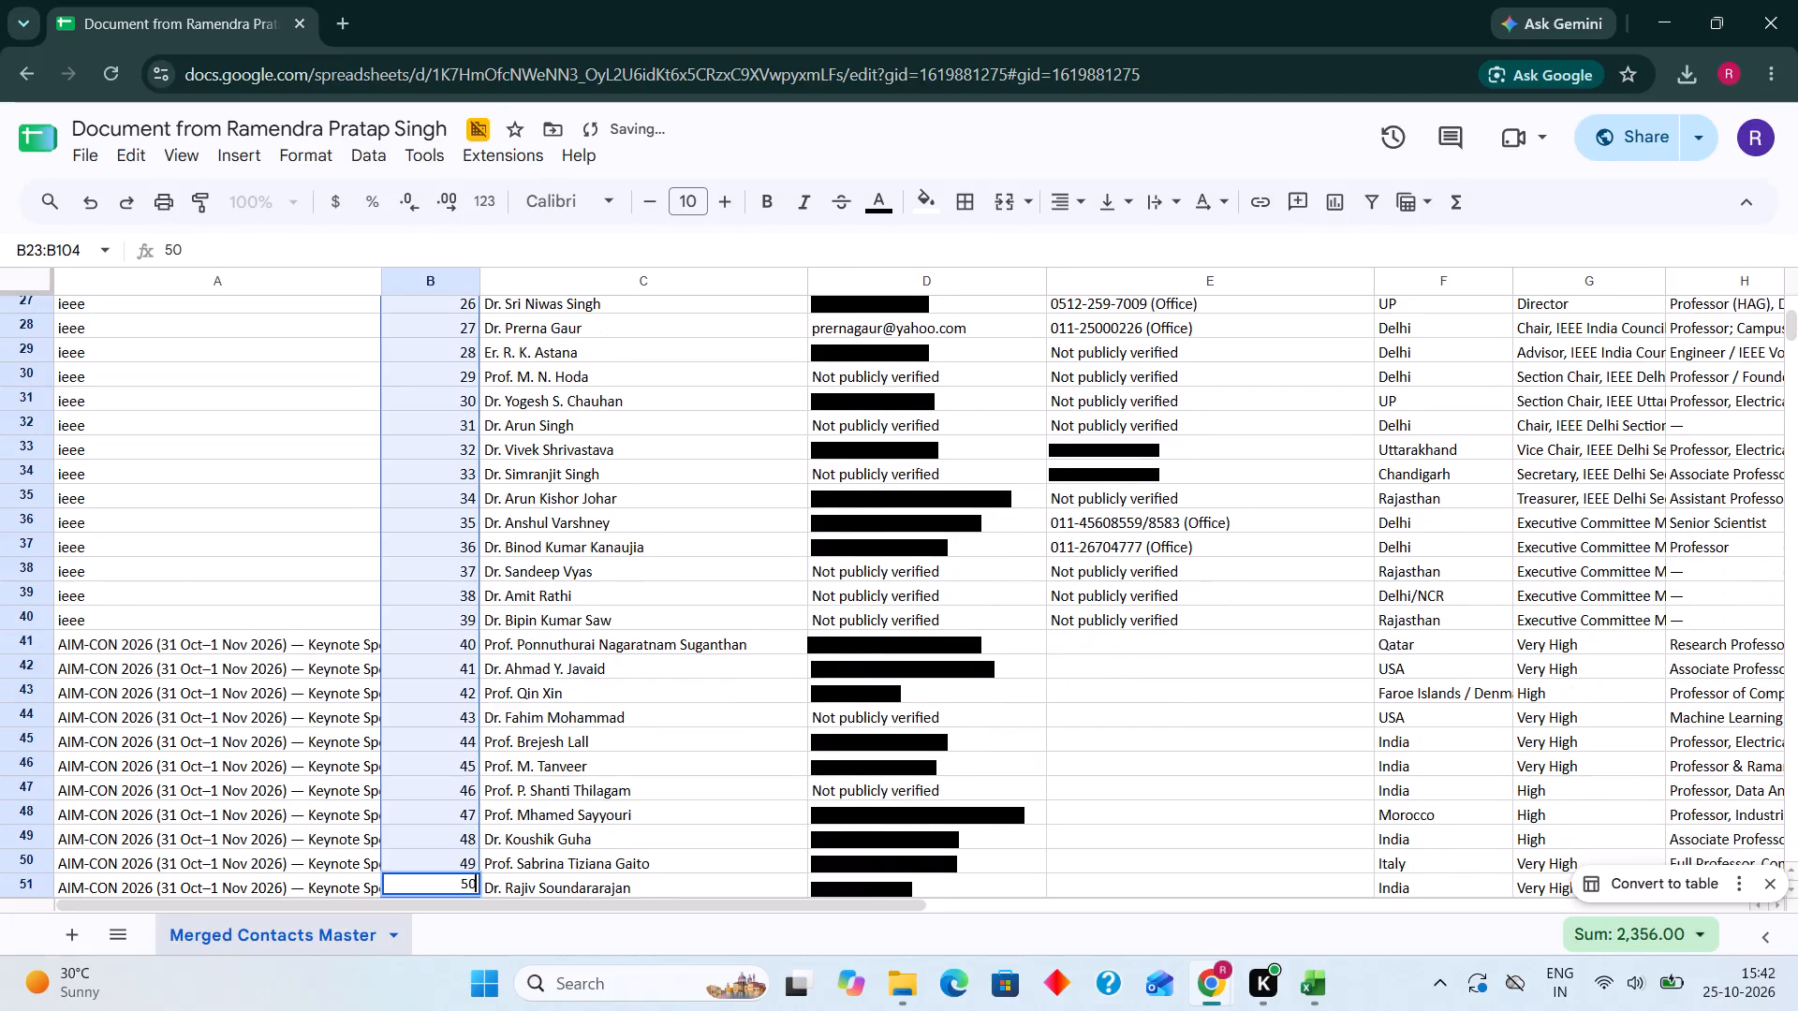
key(Return)
text(51)
key(Return)
Continue the S. No. sequence through the IIT Delhi row 53 and Bennett rows 54 to 58 with the numbers 52 to 57.
text(52)
key(Return)
text(53)
key(Return)
text(56)
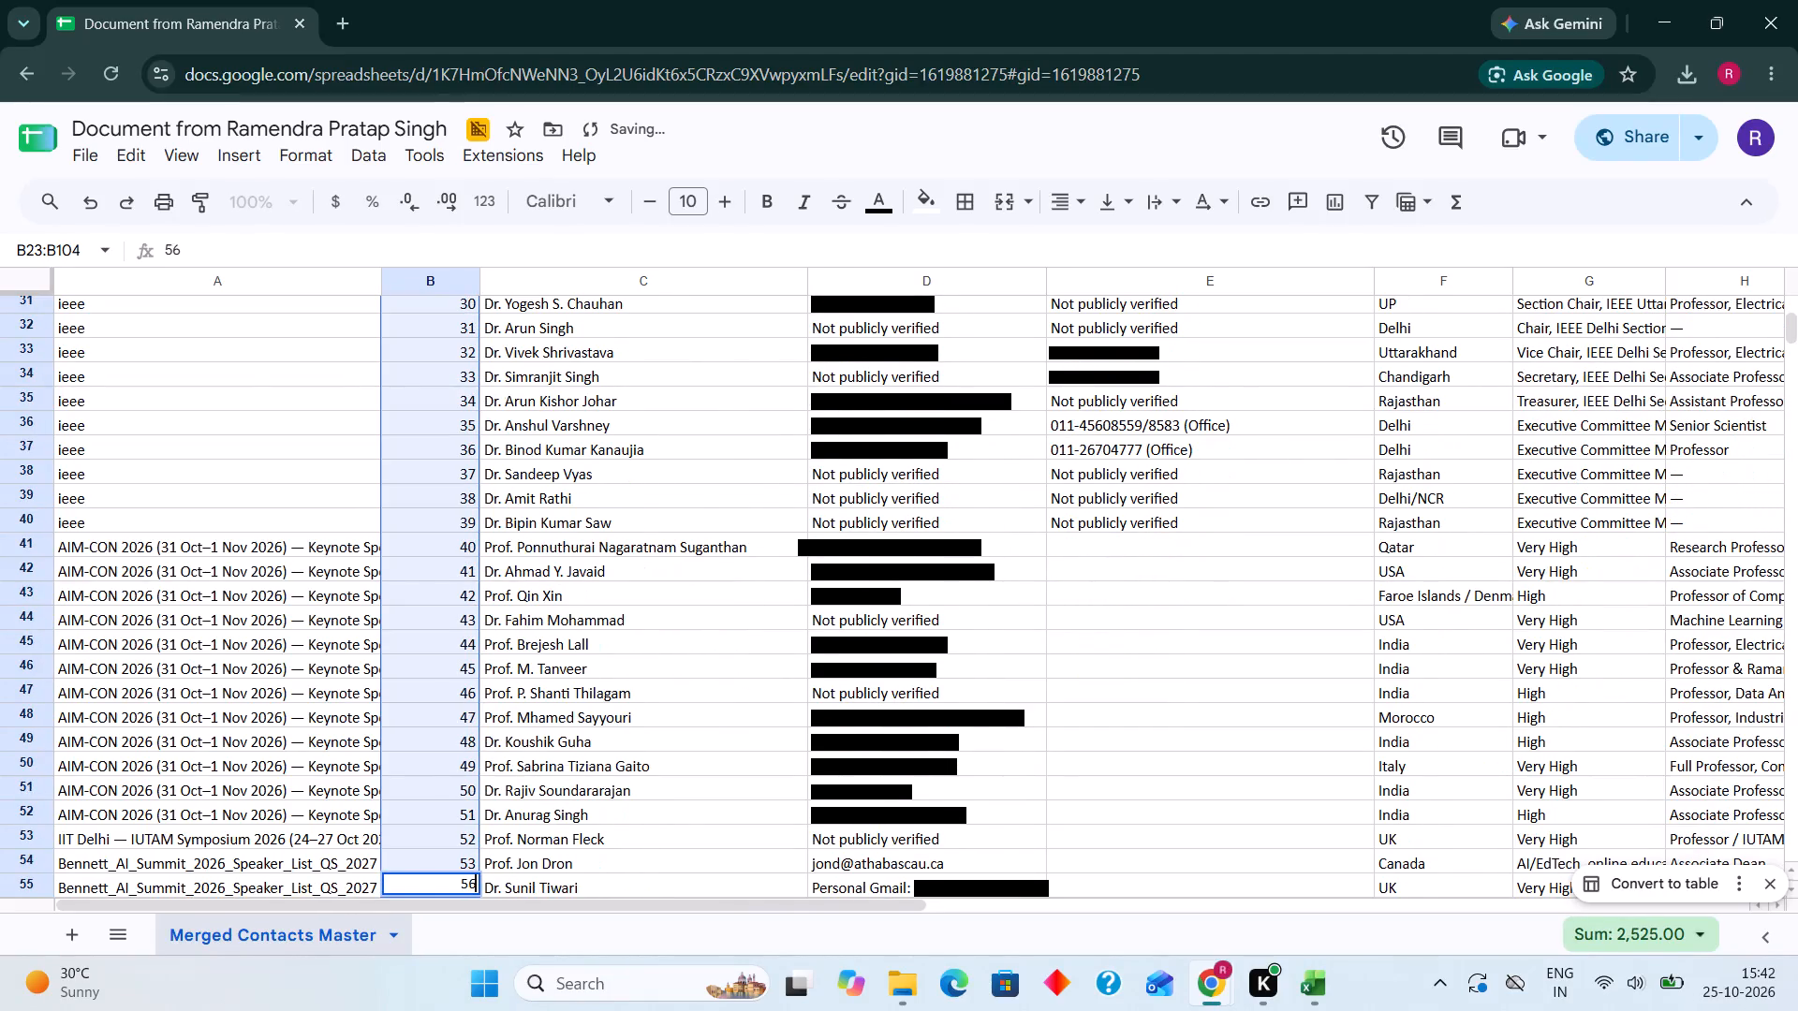
key(BackSpace)
key(4)
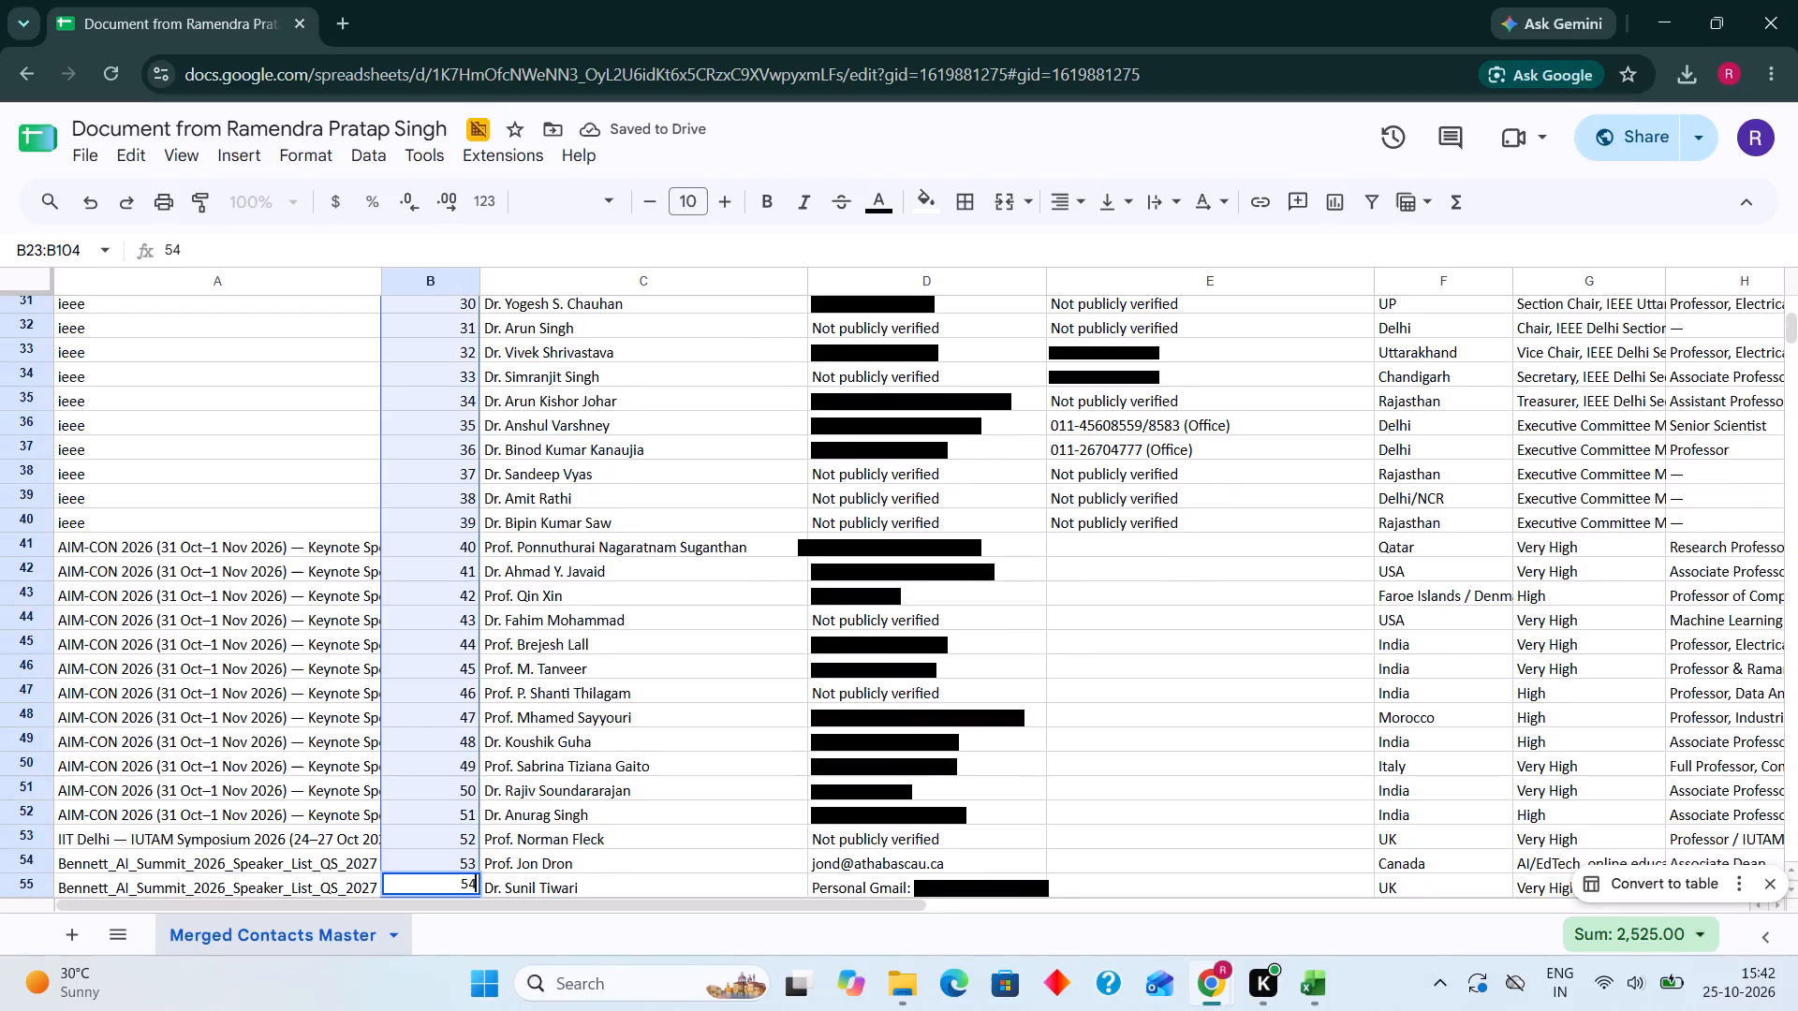
key(Return)
text(55)
key(Return)
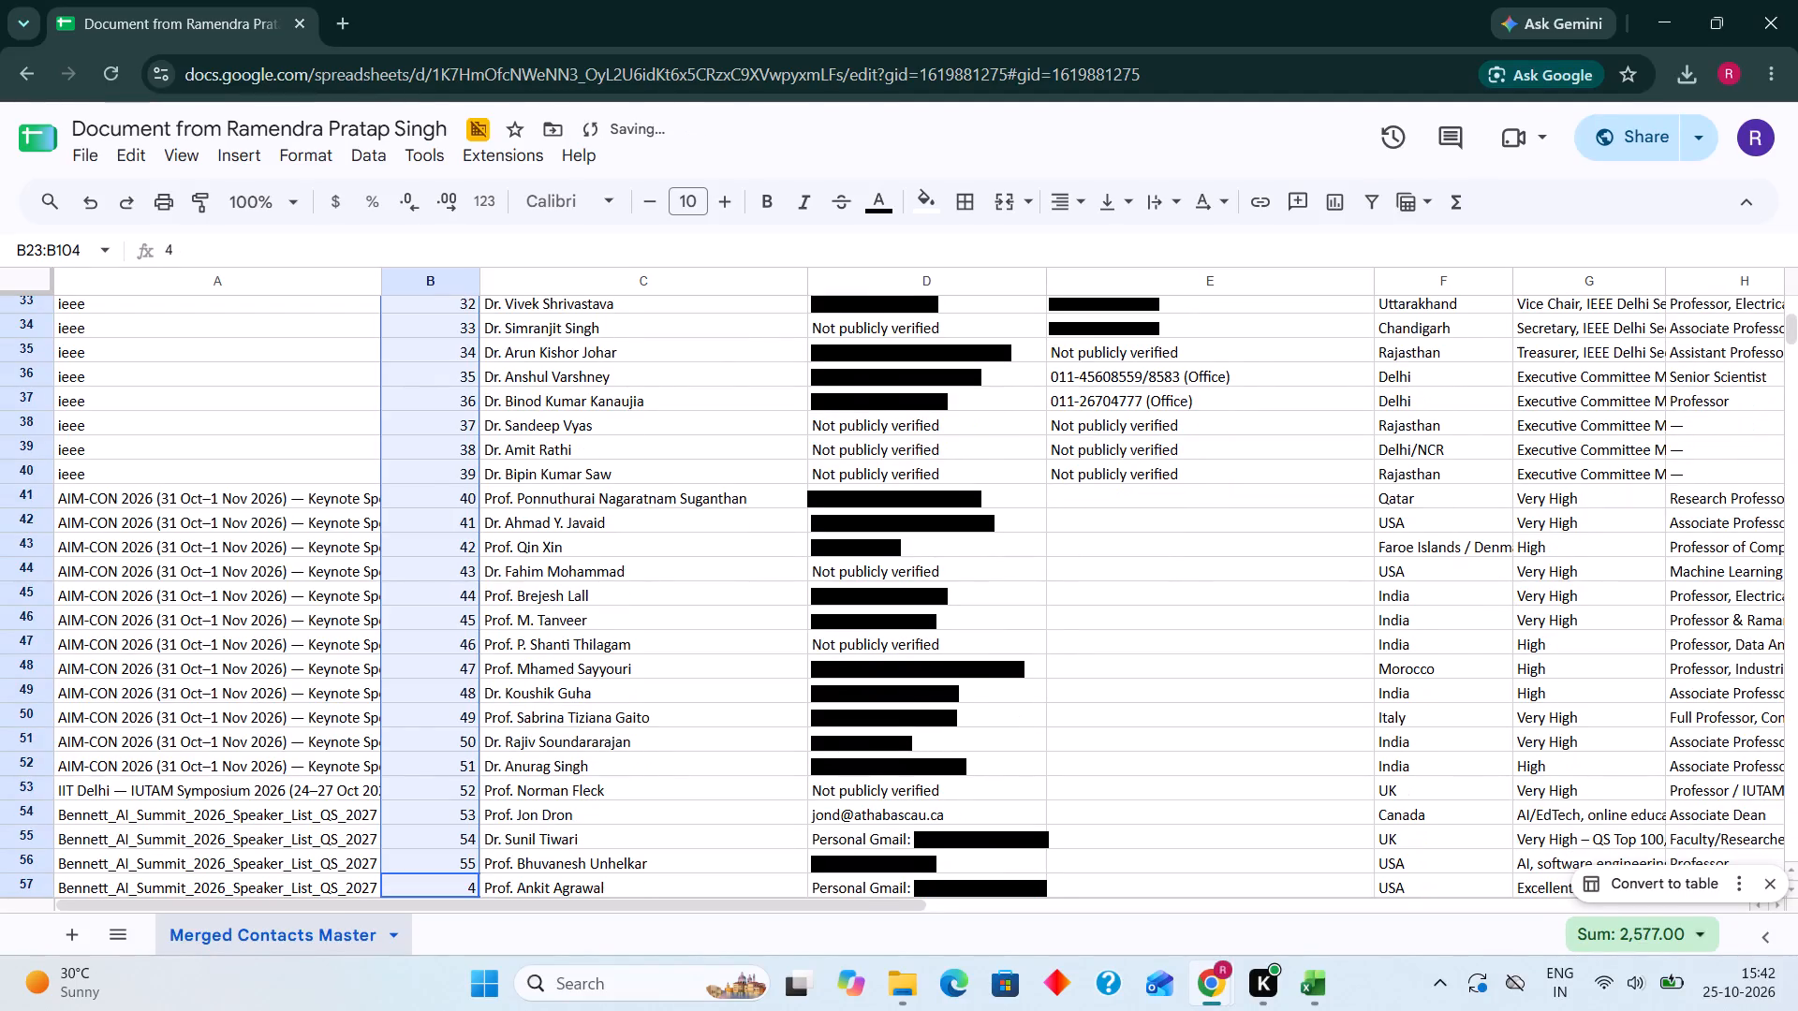
text(56)
key(Return)
text(57)
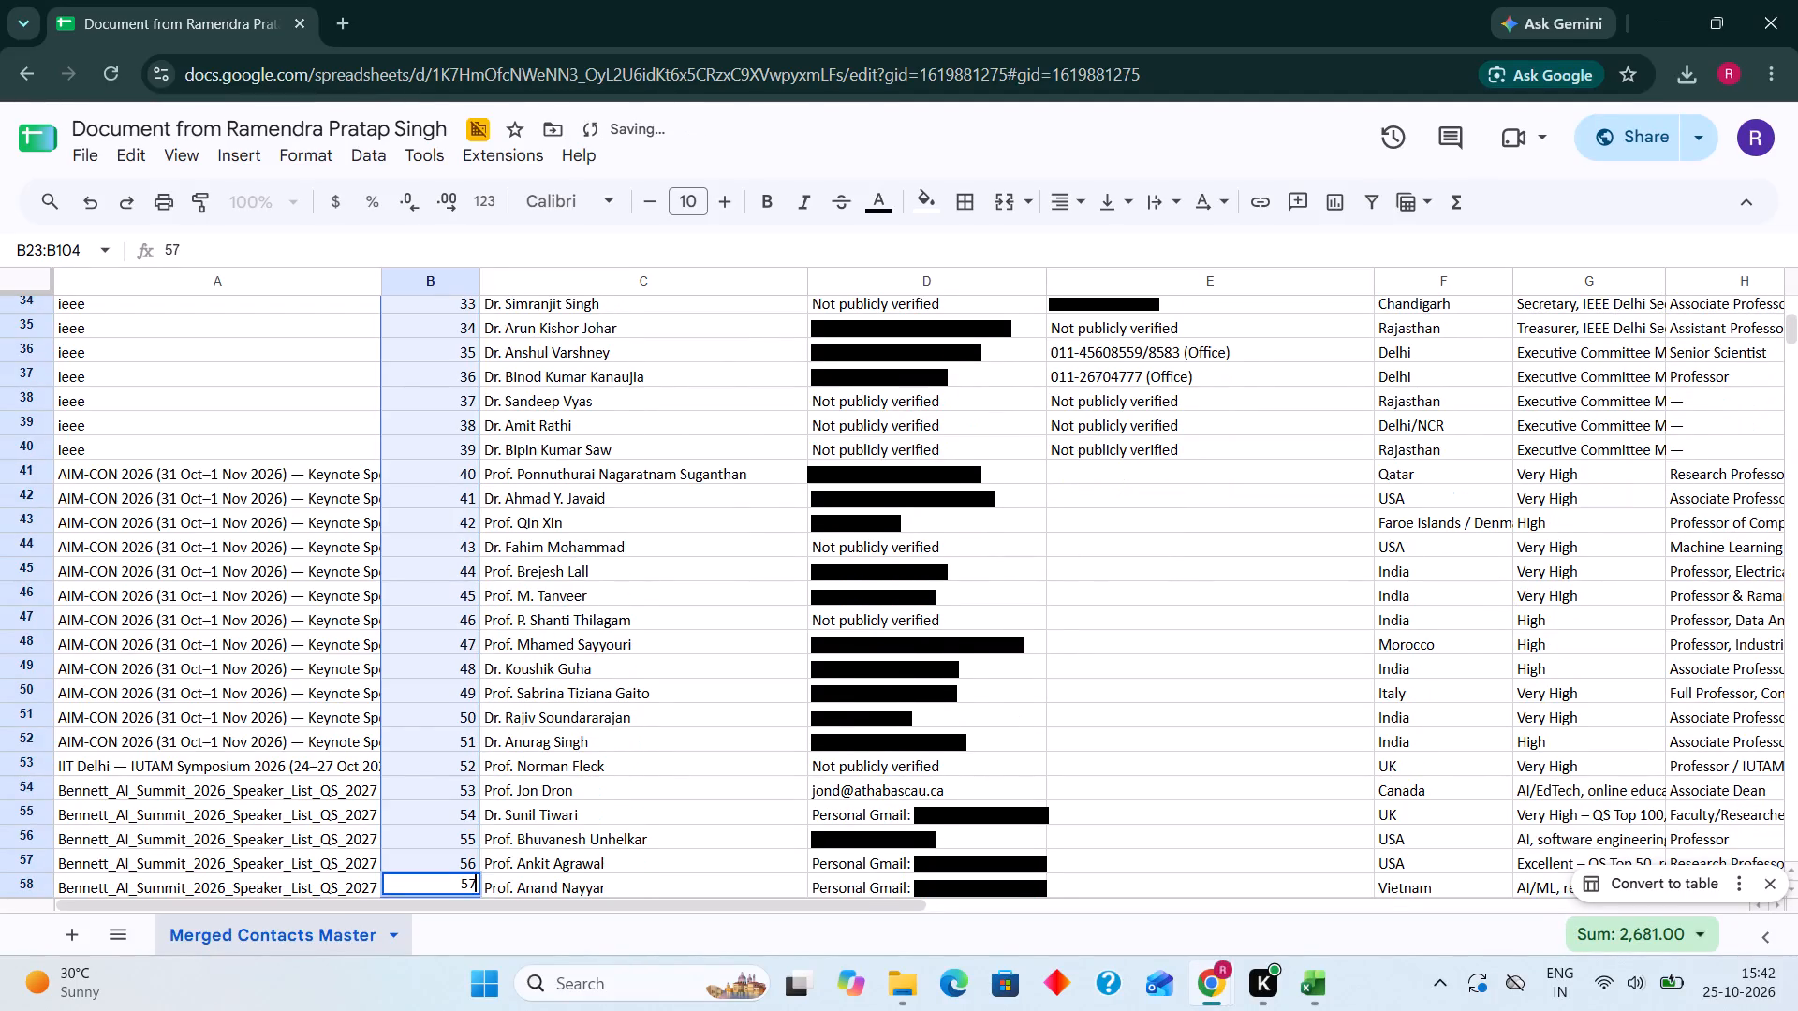
key(Return)
Renumber the Bennett AI Summit rows 59 to 64 in the S. No. column from 58 to 63.
text(58)
key(Return)
text(59)
key(Return)
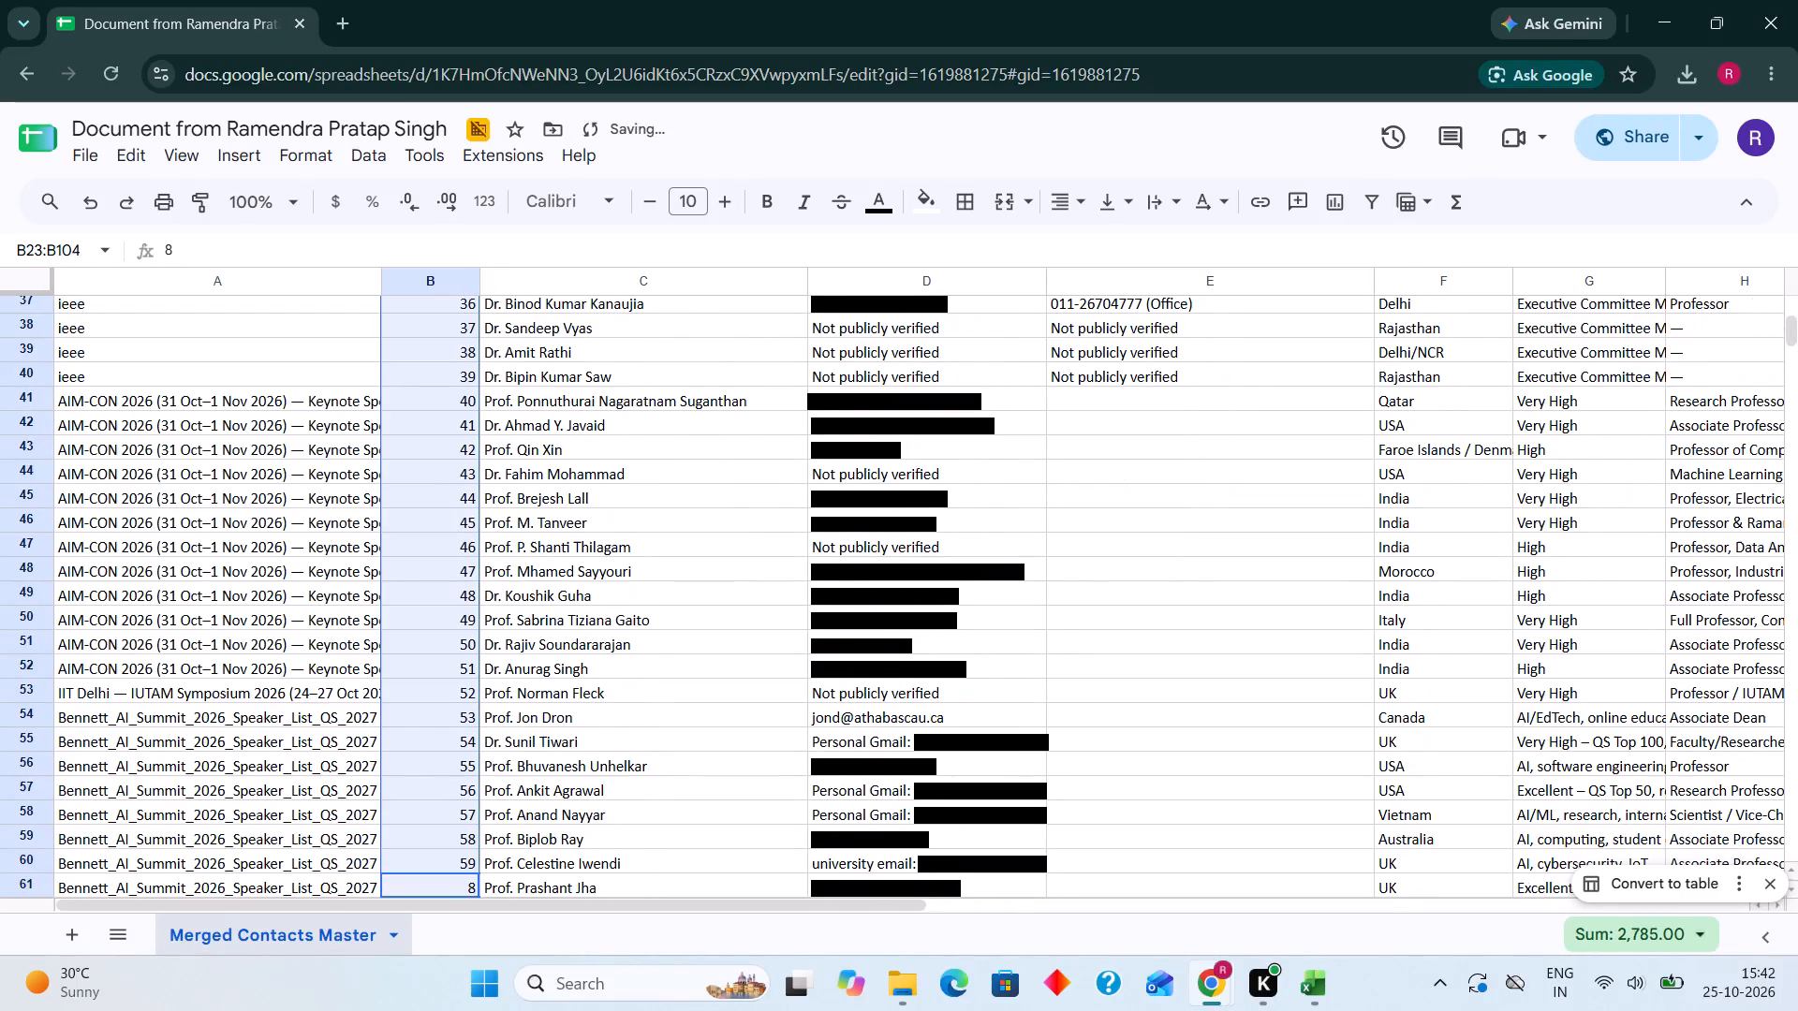
text(60)
key(Return)
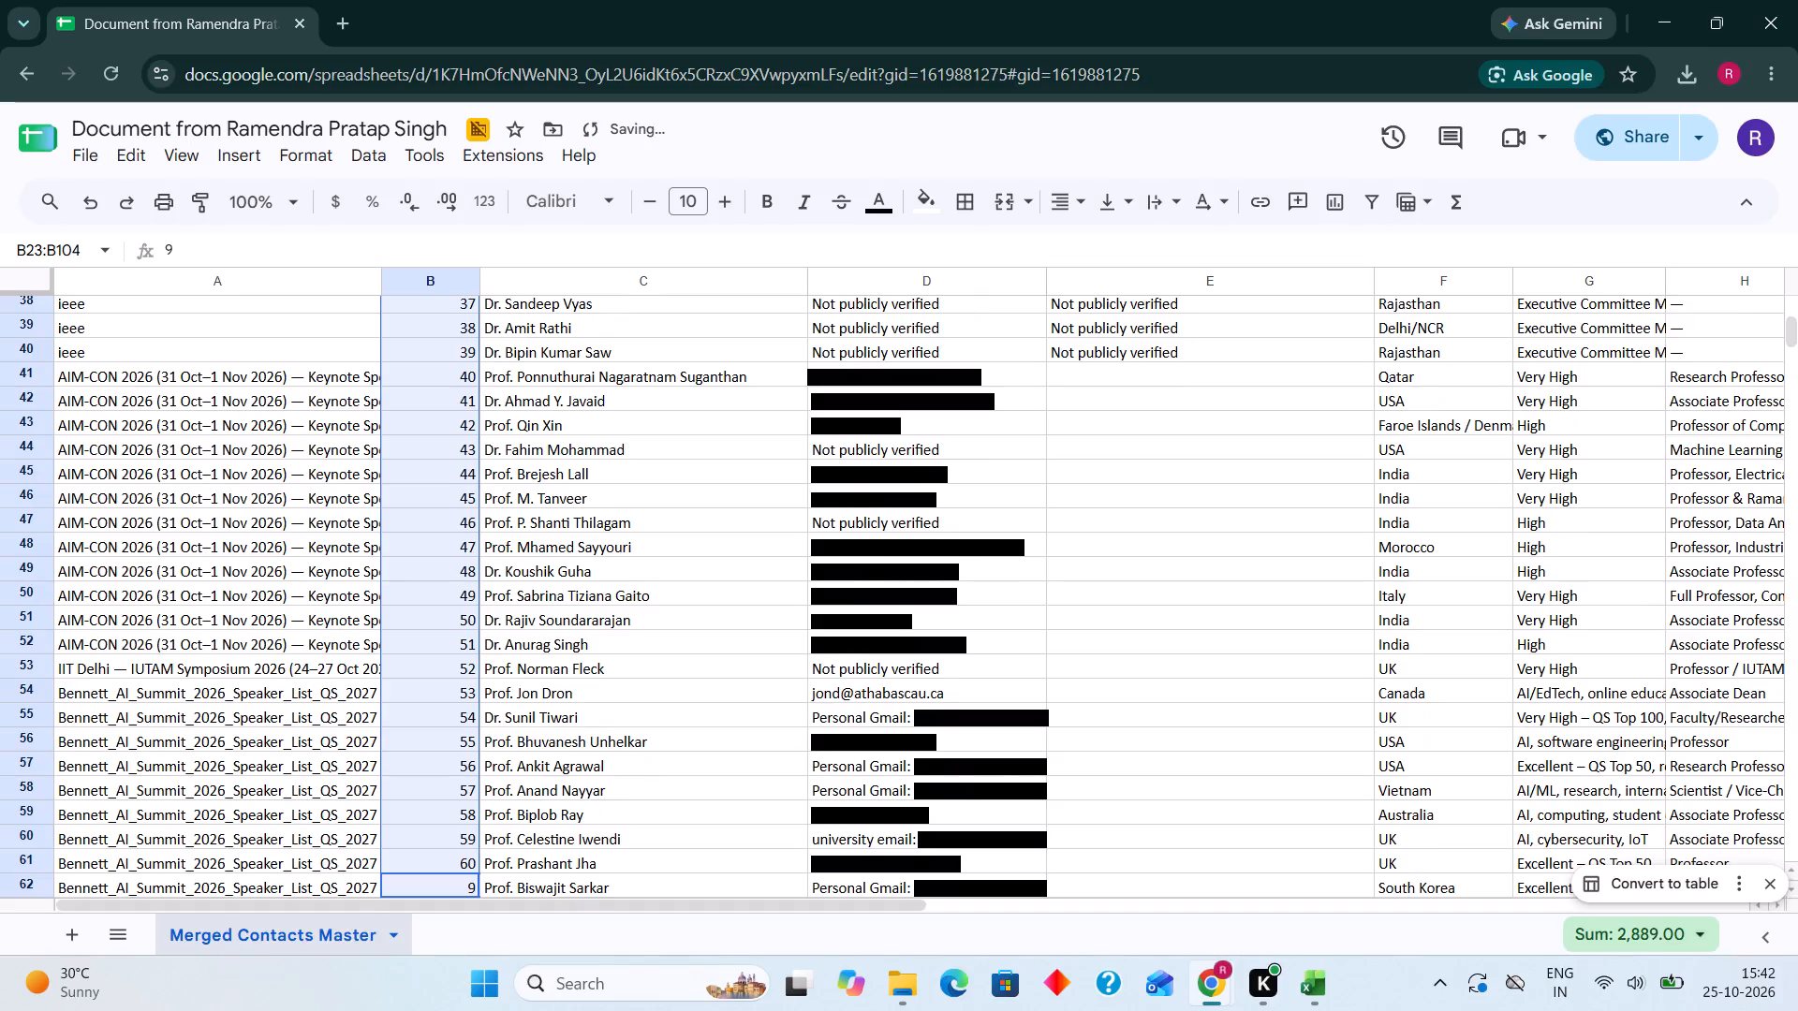
text(61)
key(Return)
text(62)
key(Return)
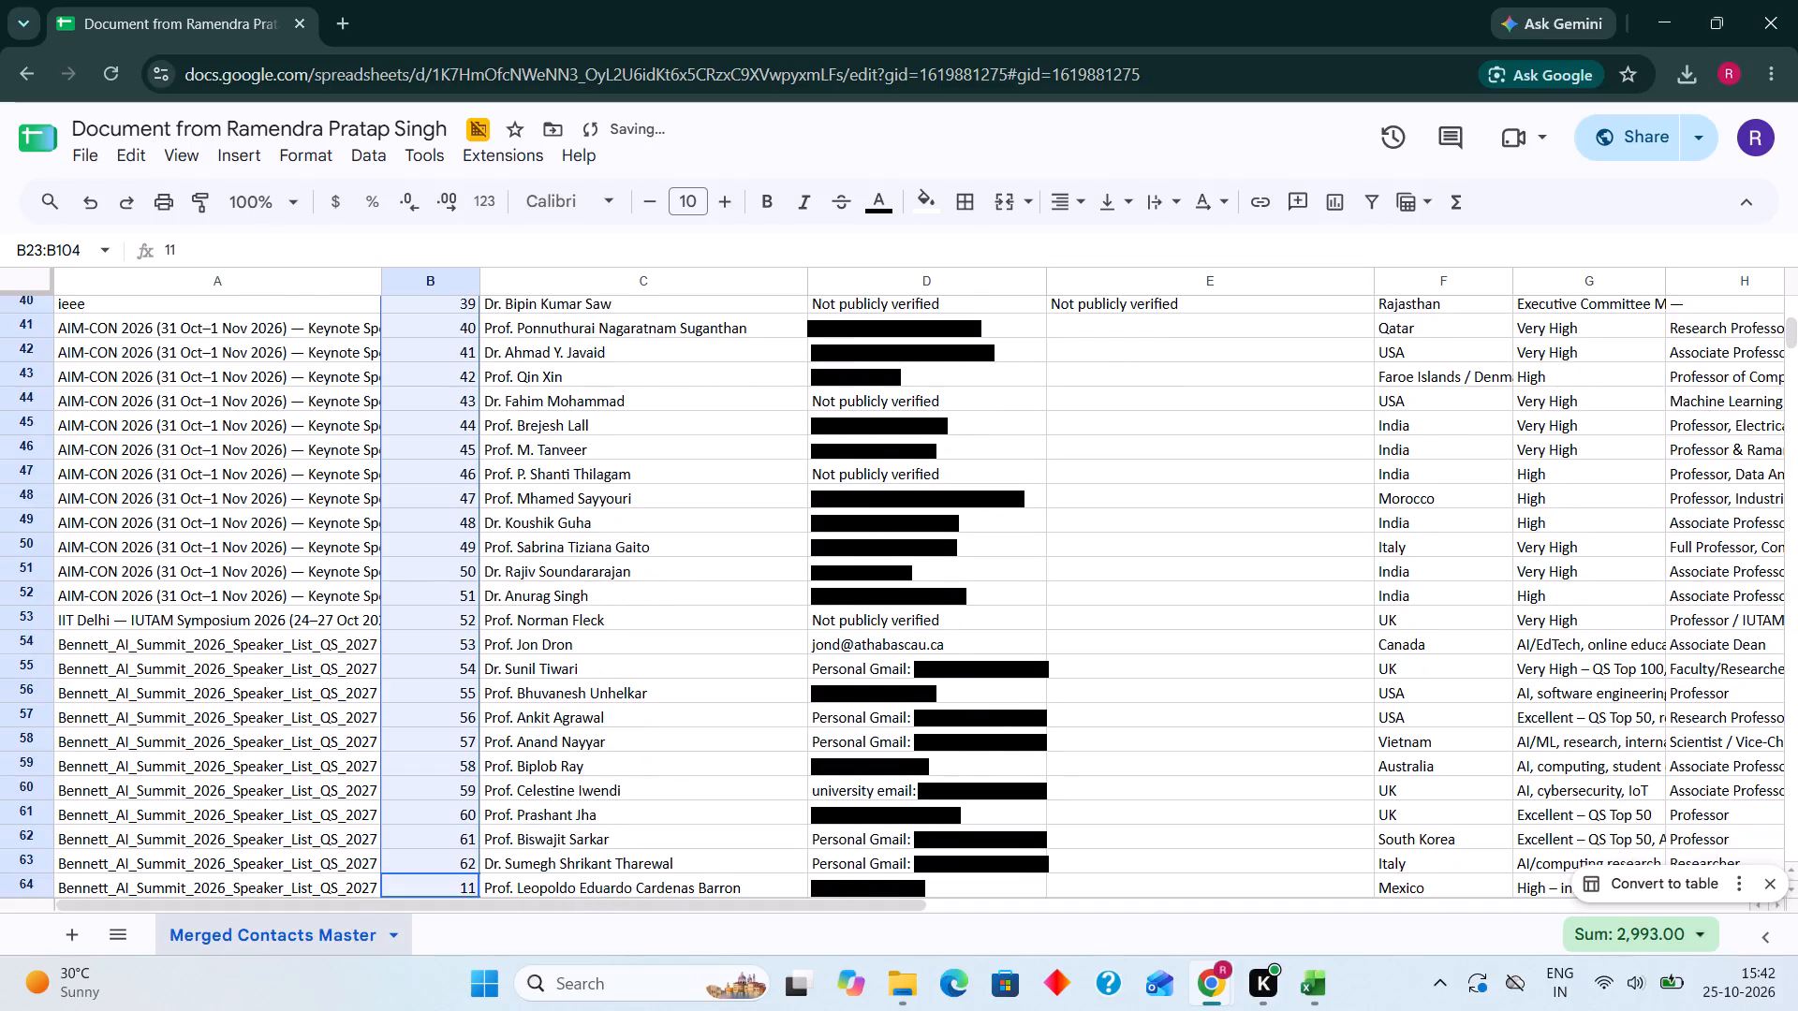
text(63)
key(Return)
Continue the S. No. sequence through the Bennett AI Summit rows 65 to 70 with the numbers 64 to 69.
key(4)
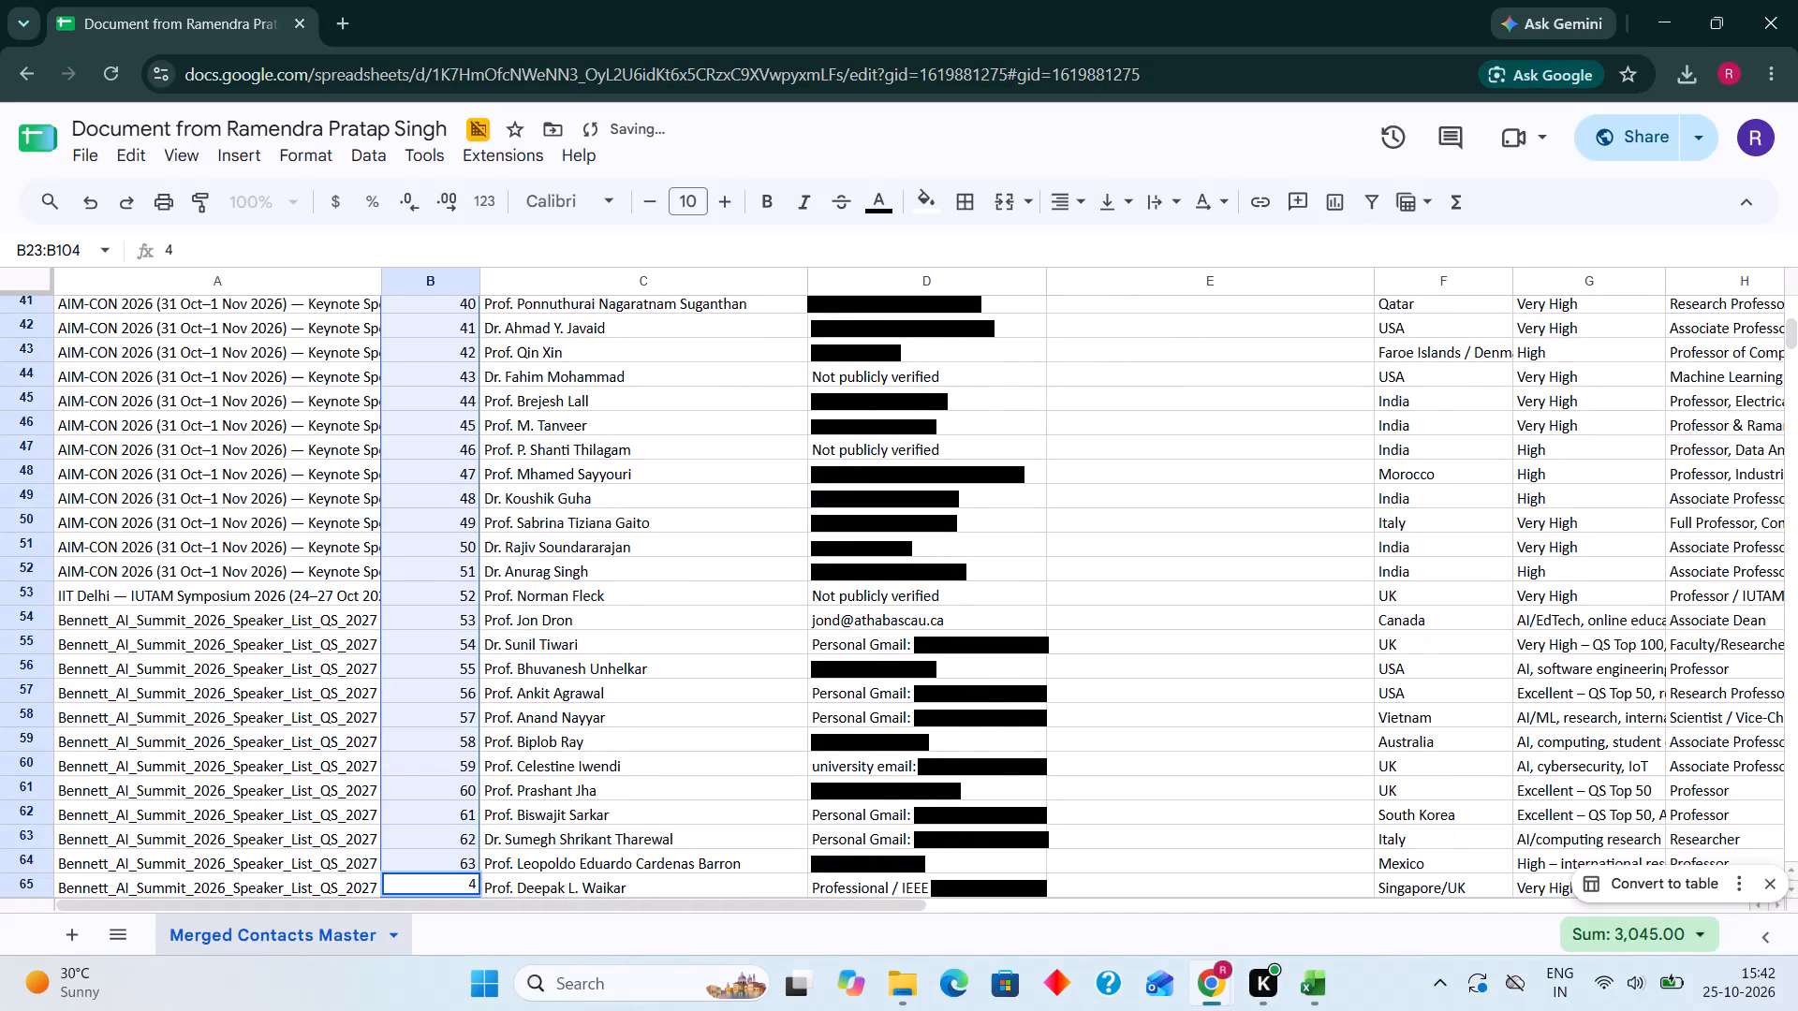
key(BackSpace)
text(64)
key(Return)
text(65)
key(Return)
text(66)
key(Return)
text(67)
key(Return)
text(68)
key(Return)
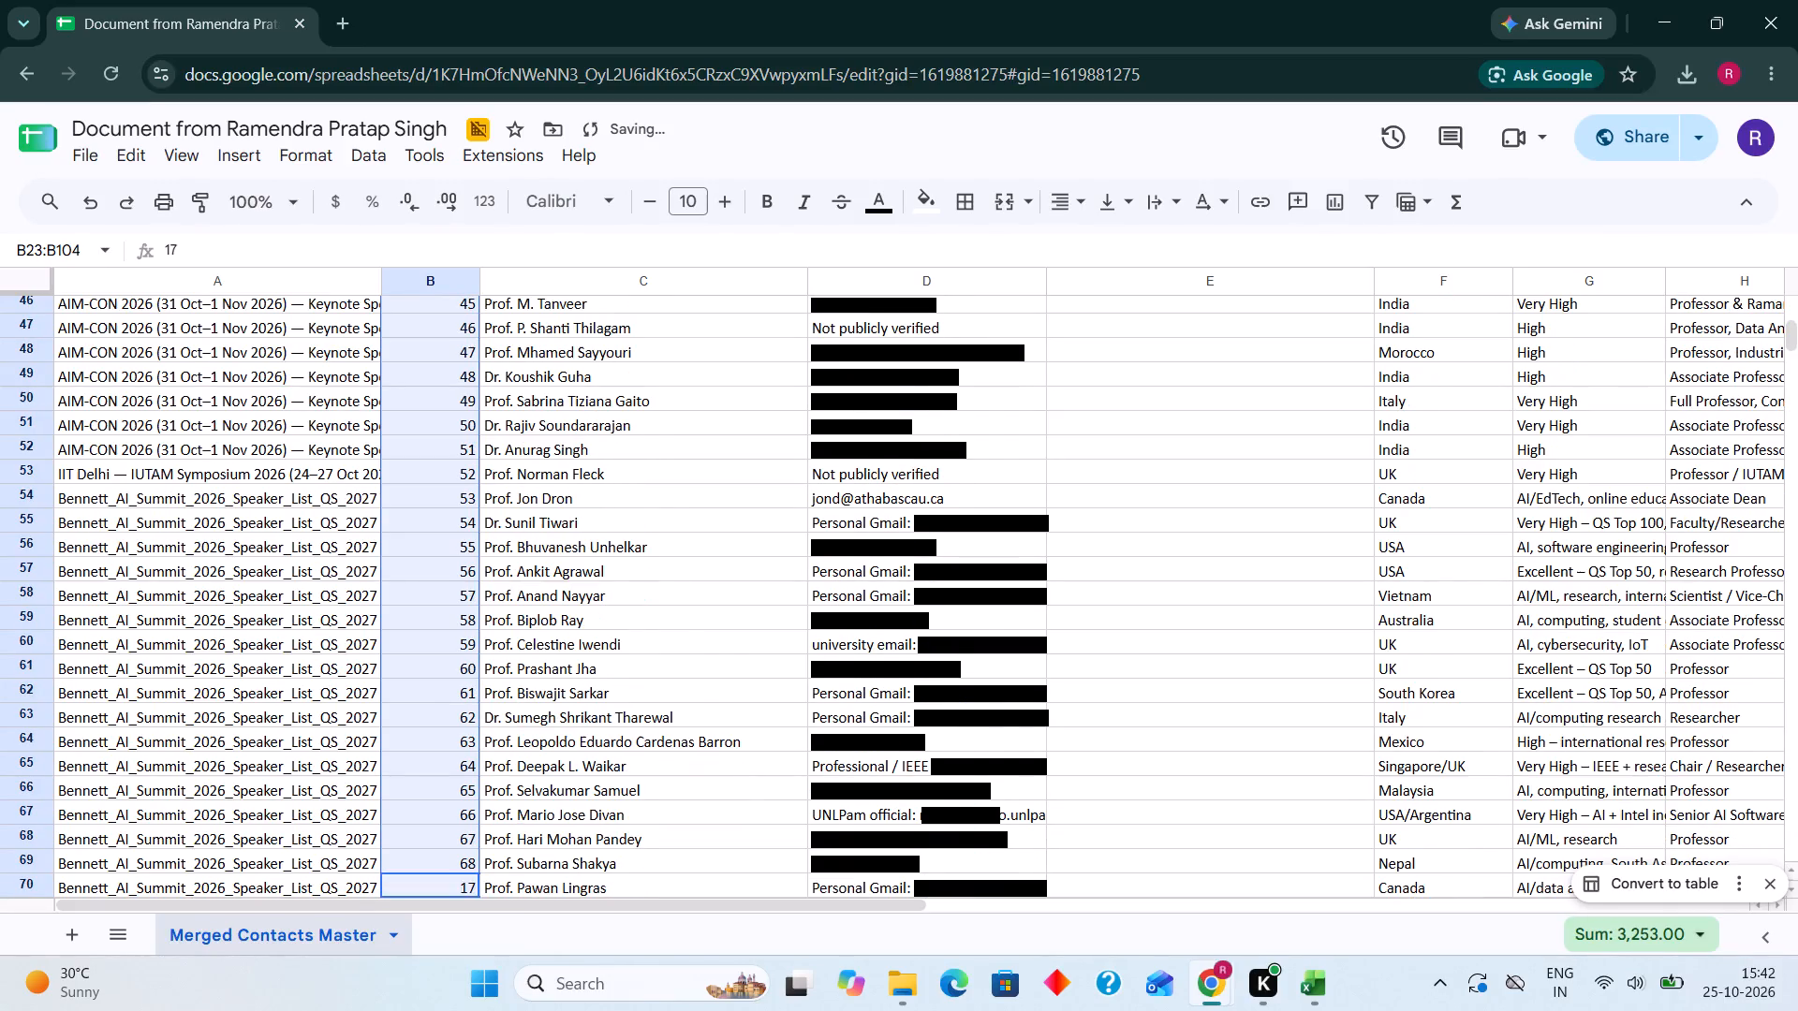
text(69)
key(Return)
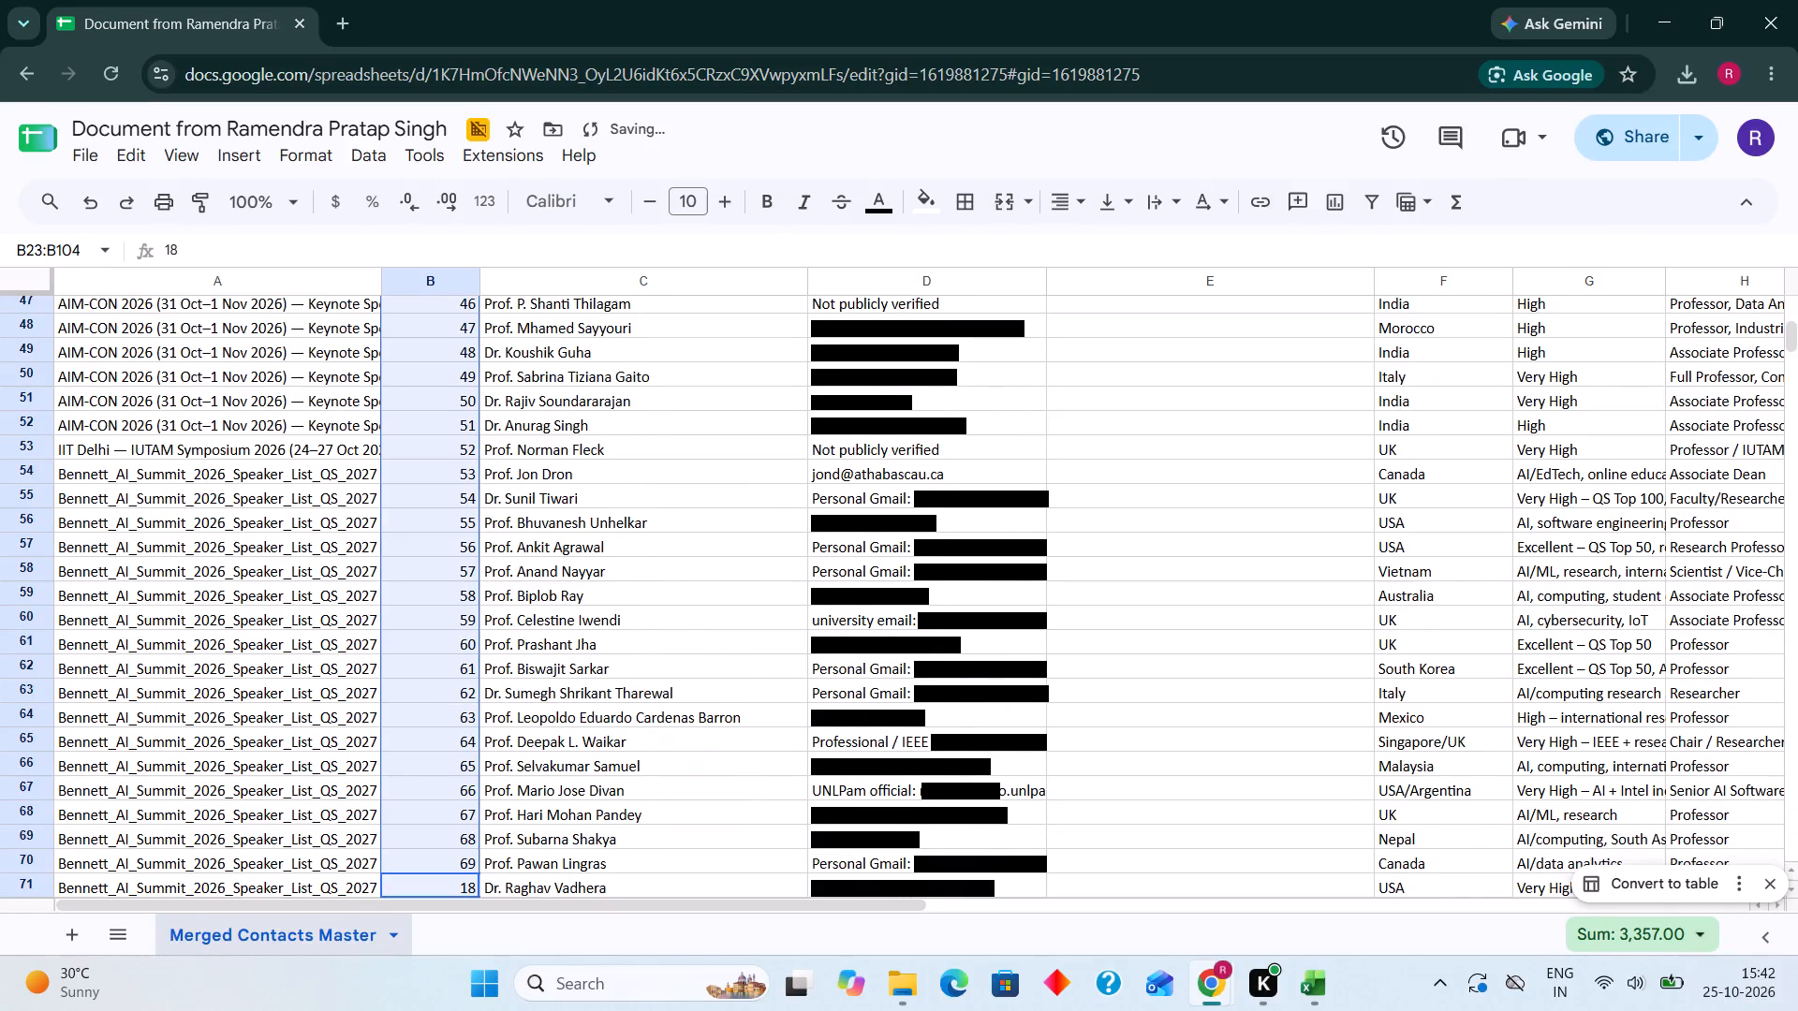
Renumber the Bennett AI Summit rows 71 to 77 in the S. No. column from 70 to 76.
text(70)
key(Return)
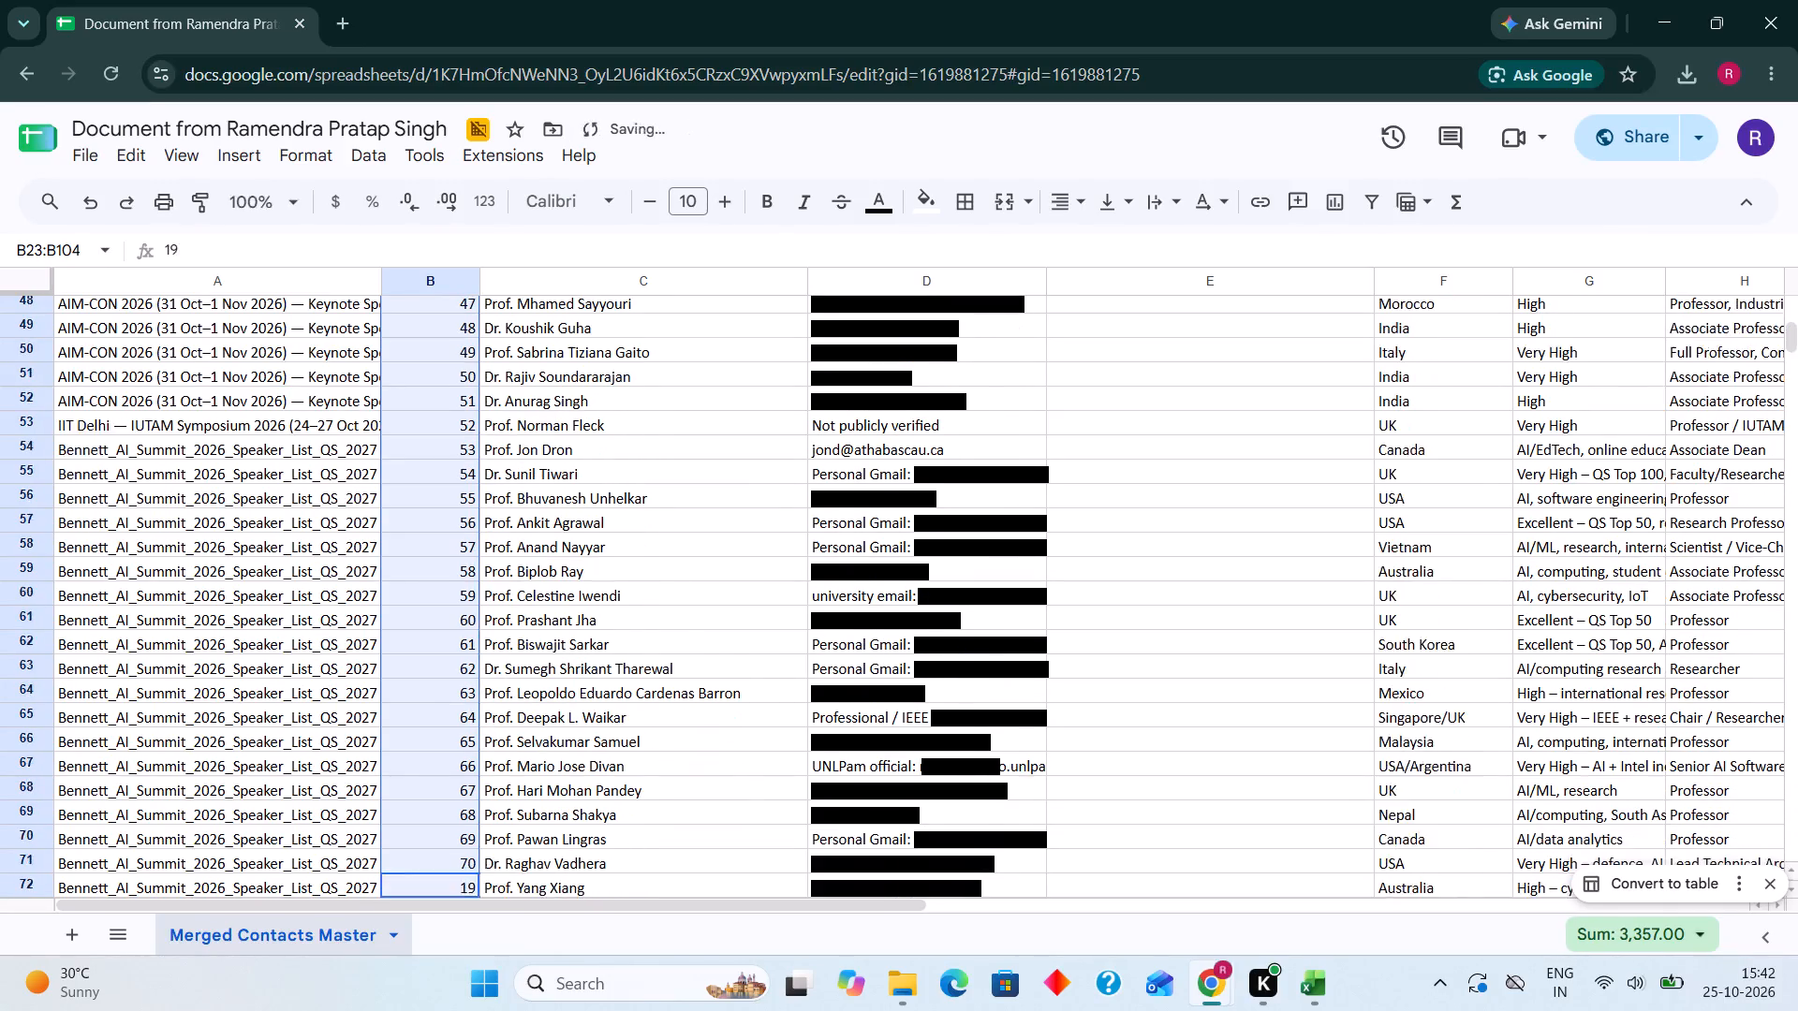
text(71)
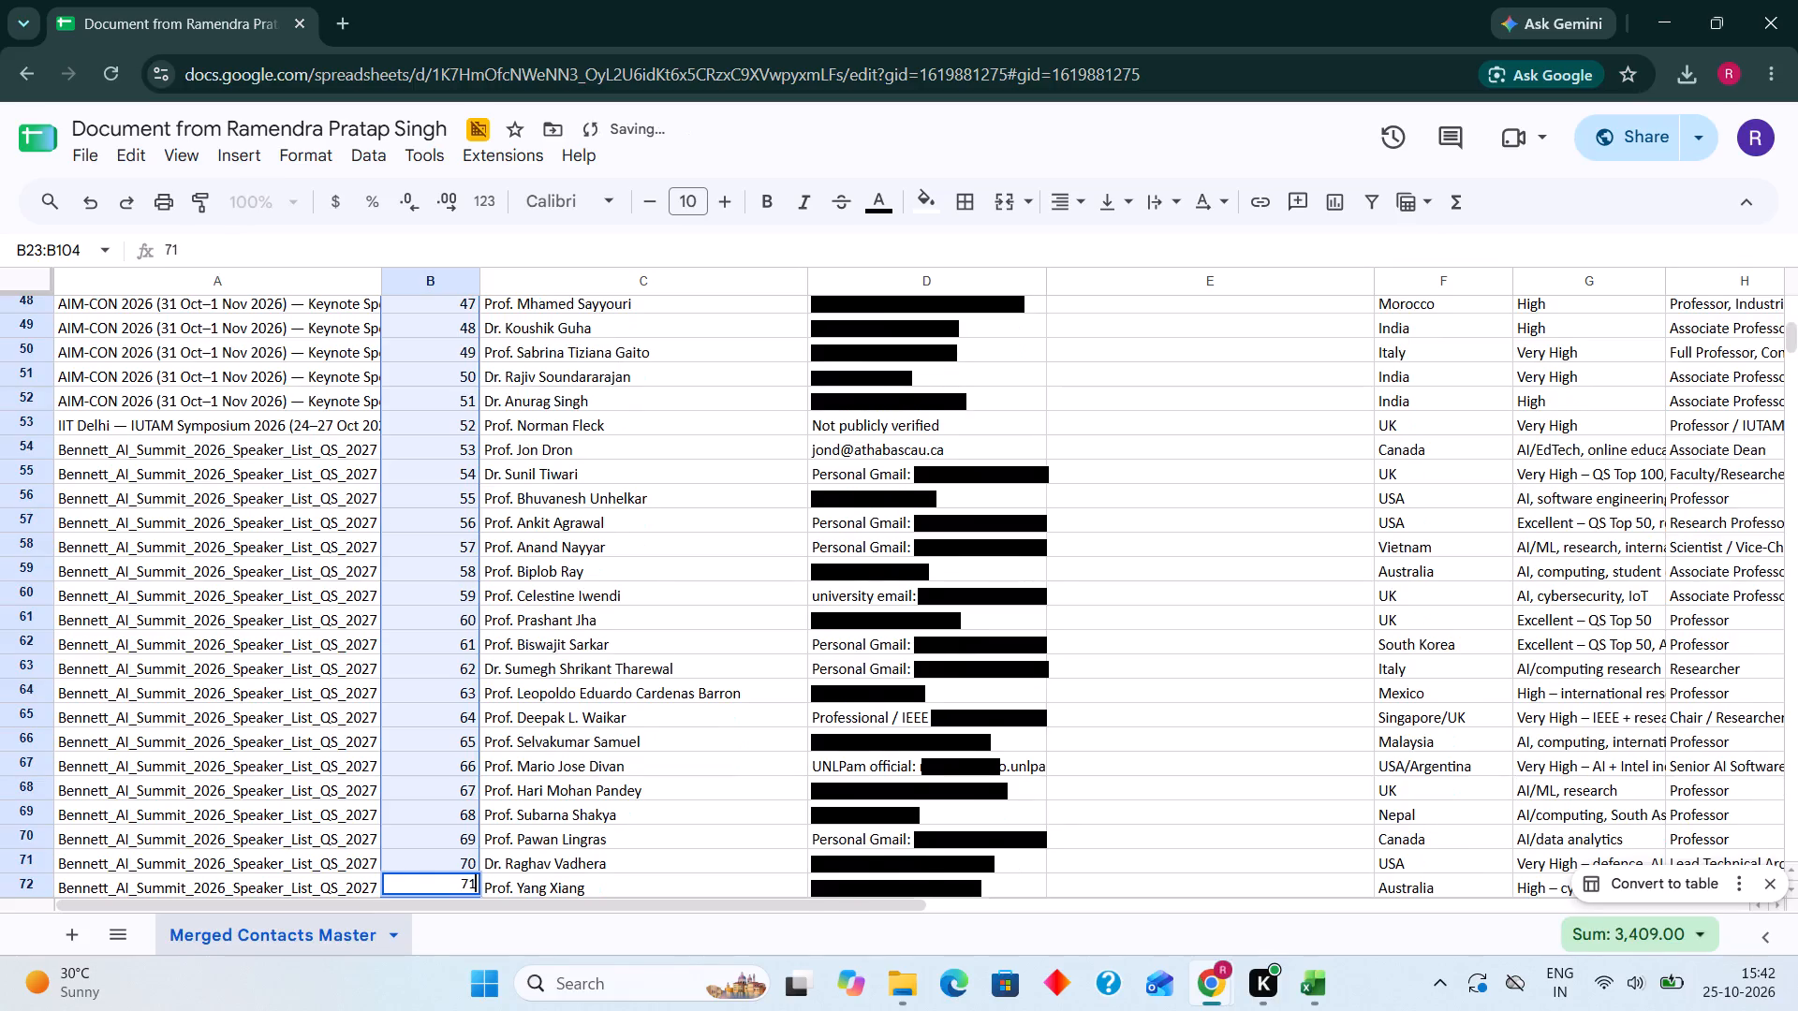
key(Return)
text(72)
key(Return)
text(73)
key(Return)
text(74)
key(Return)
text(75)
key(Return)
text(76)
key(Return)
Continue the S. No. sequence through the Bennett AI Summit rows 78 to 84 with the numbers 77 to 83.
text(77)
key(Return)
text(78)
key(Return)
text(79)
key(Return)
text(80)
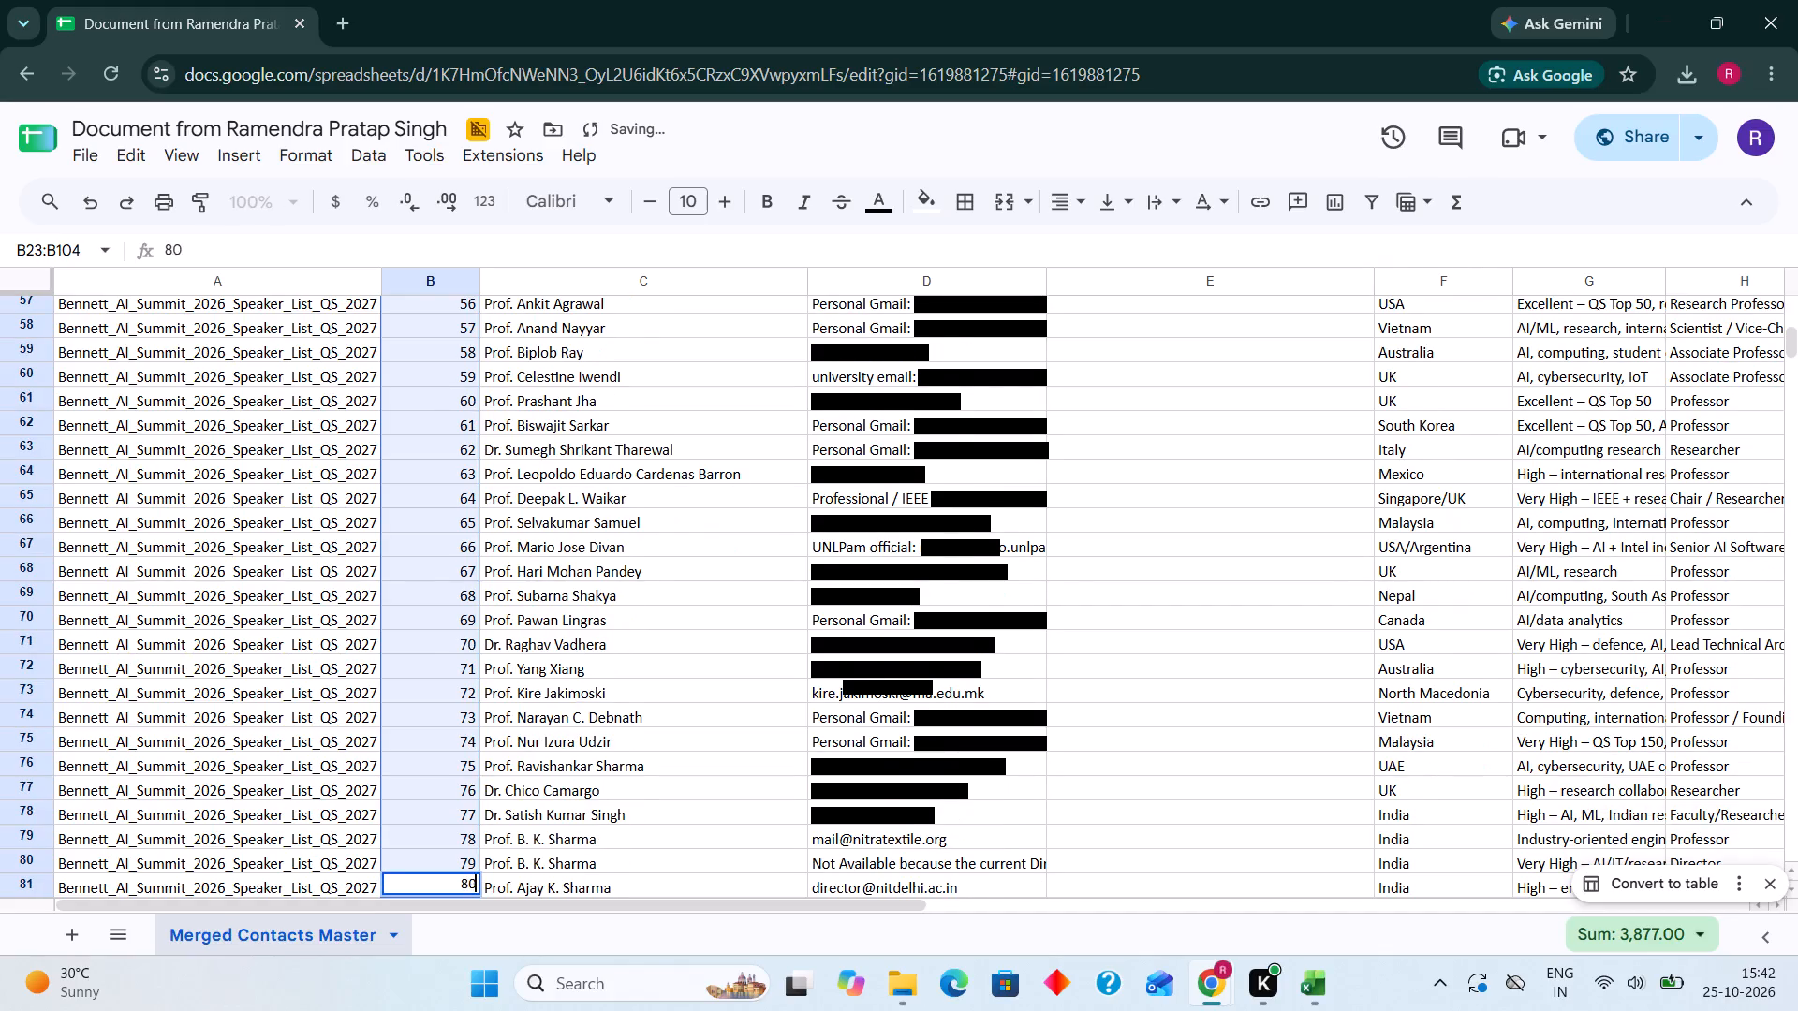
key(Return)
text(81)
key(Return)
text(82)
key(Return)
text(83)
key(Return)
Renumber the Bennett AI Summit rows 85 to 91 in the S. No. column from 84 to 90.
text(84)
key(Return)
text(85)
key(Return)
text(86)
key(Return)
text(87)
key(Return)
text(88)
key(Return)
text(89)
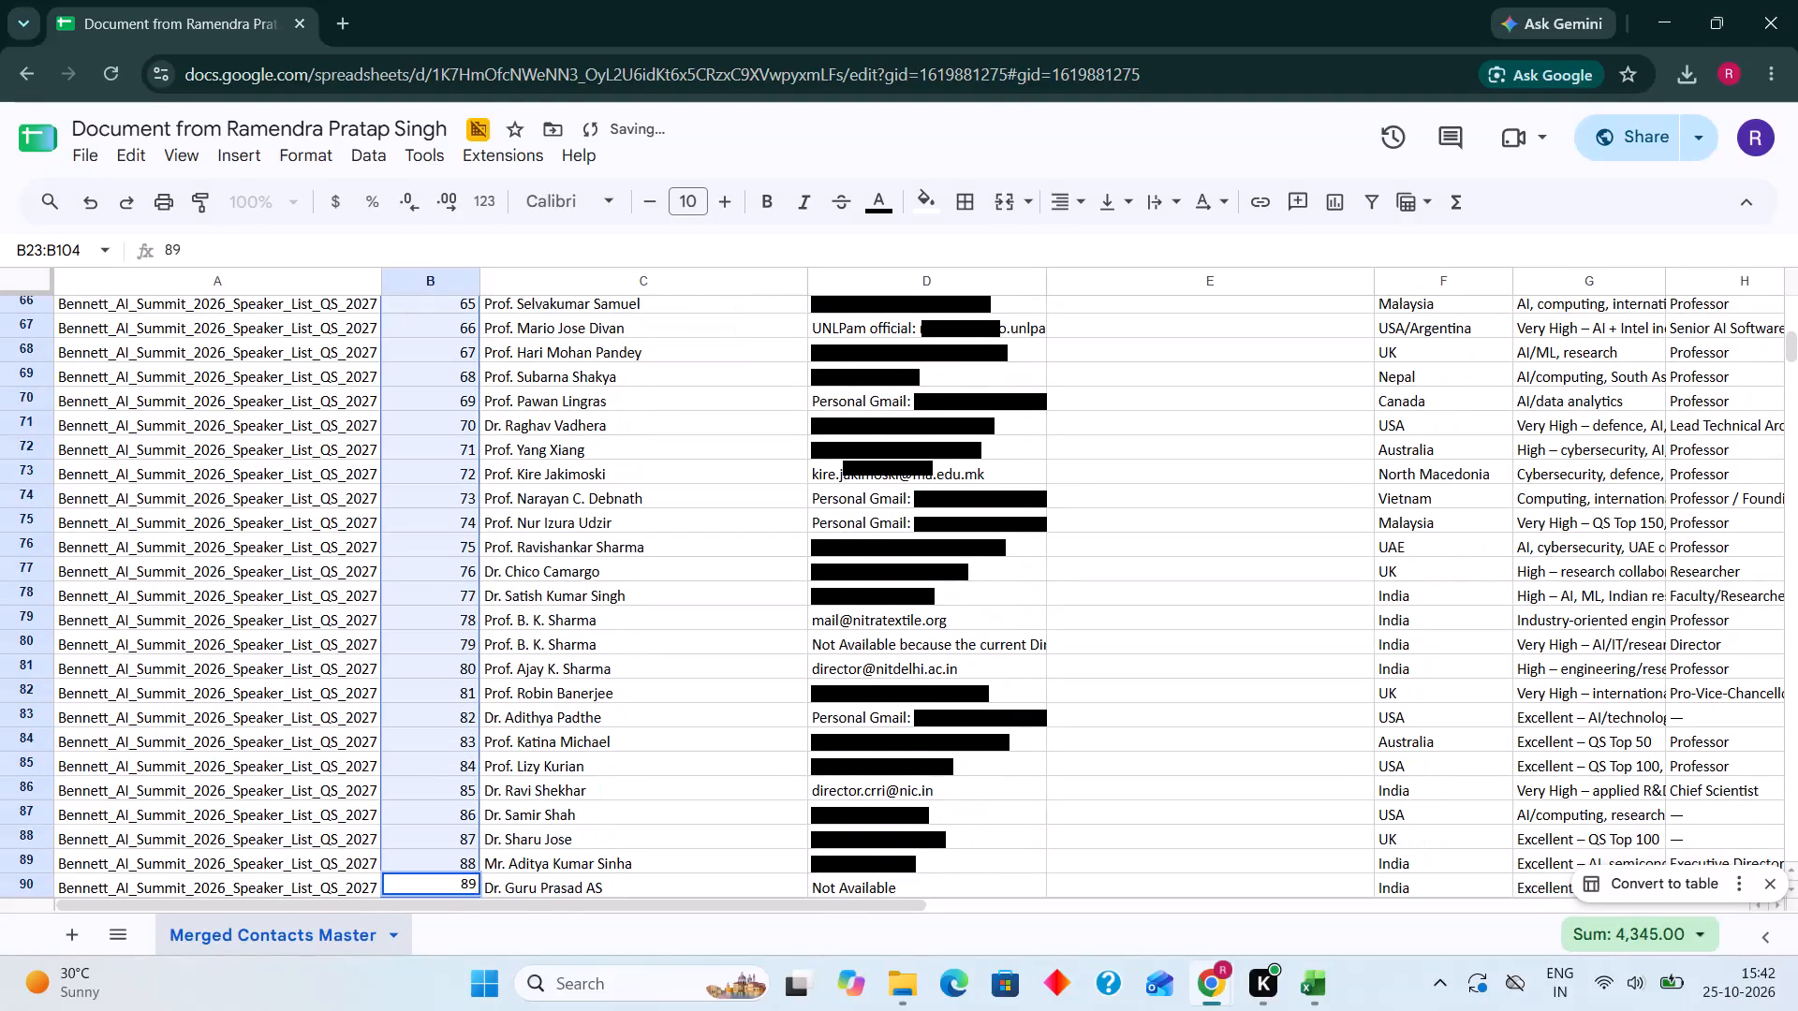
key(Return)
text(90)
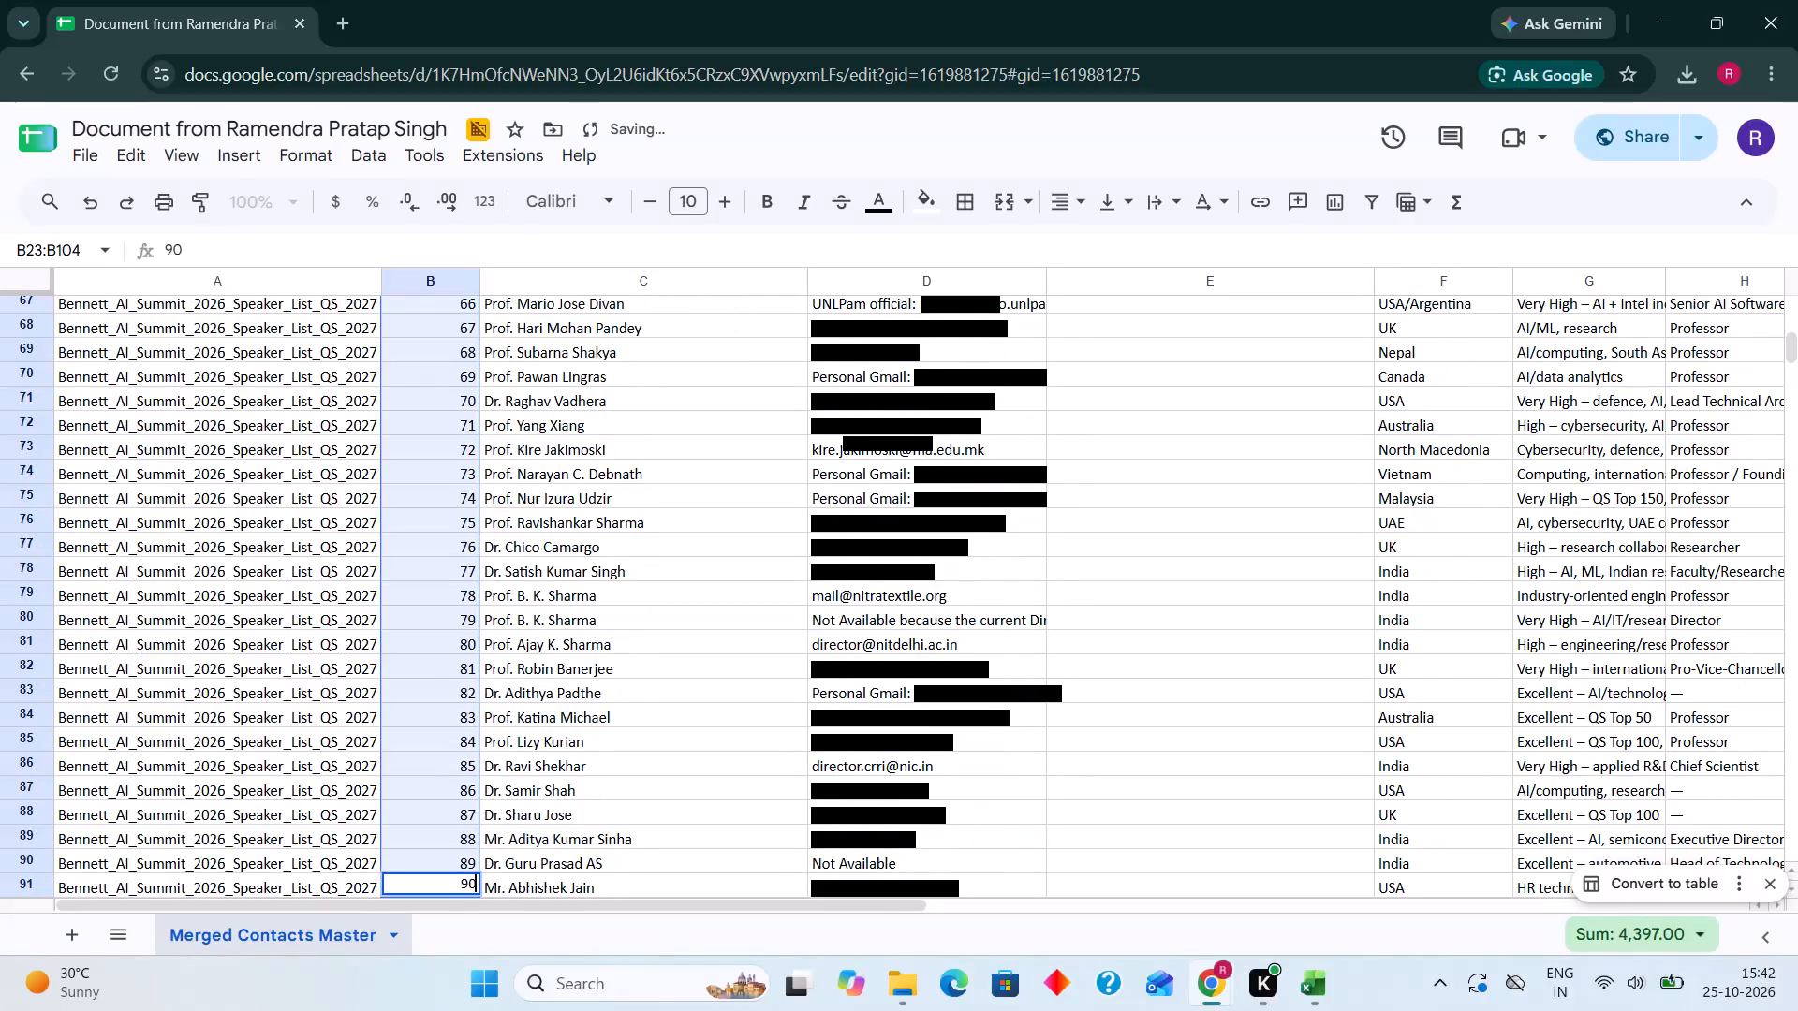
key(Return)
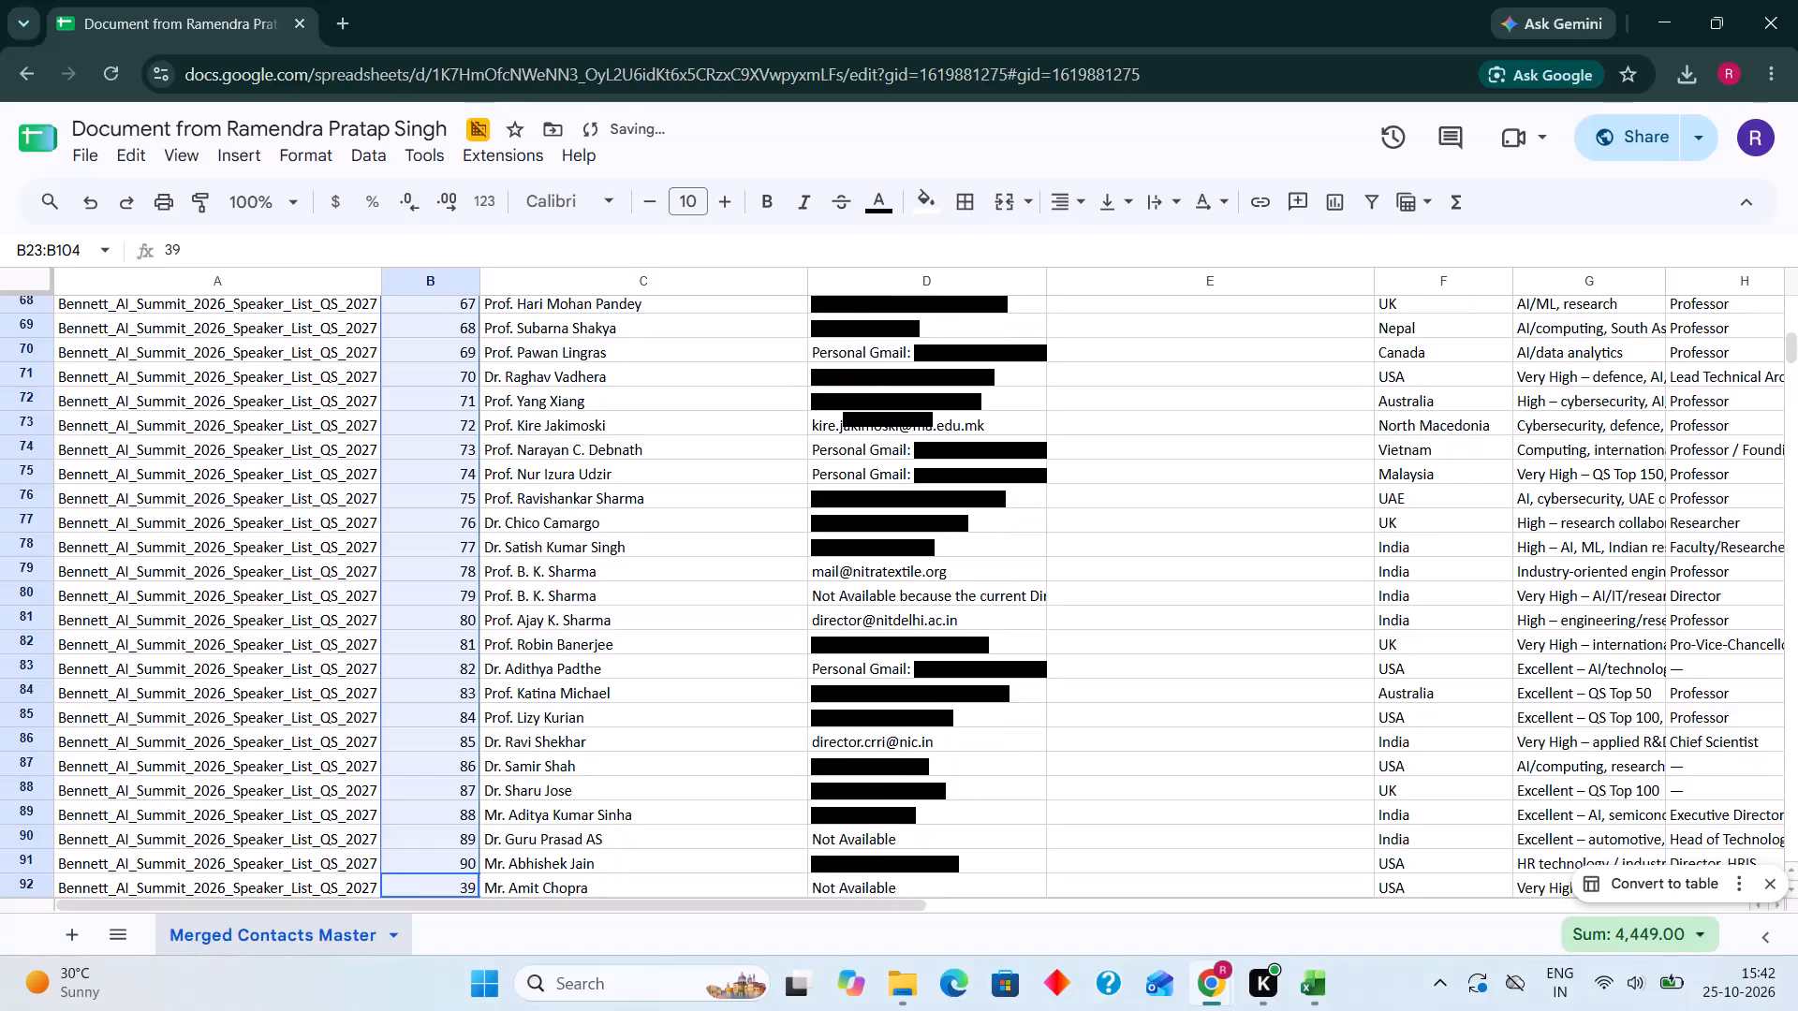
Continue the S. No. sequence through the Bennett AI Summit rows 92 to 98 with the numbers 91 to 97.
text(91)
key(Return)
text(92)
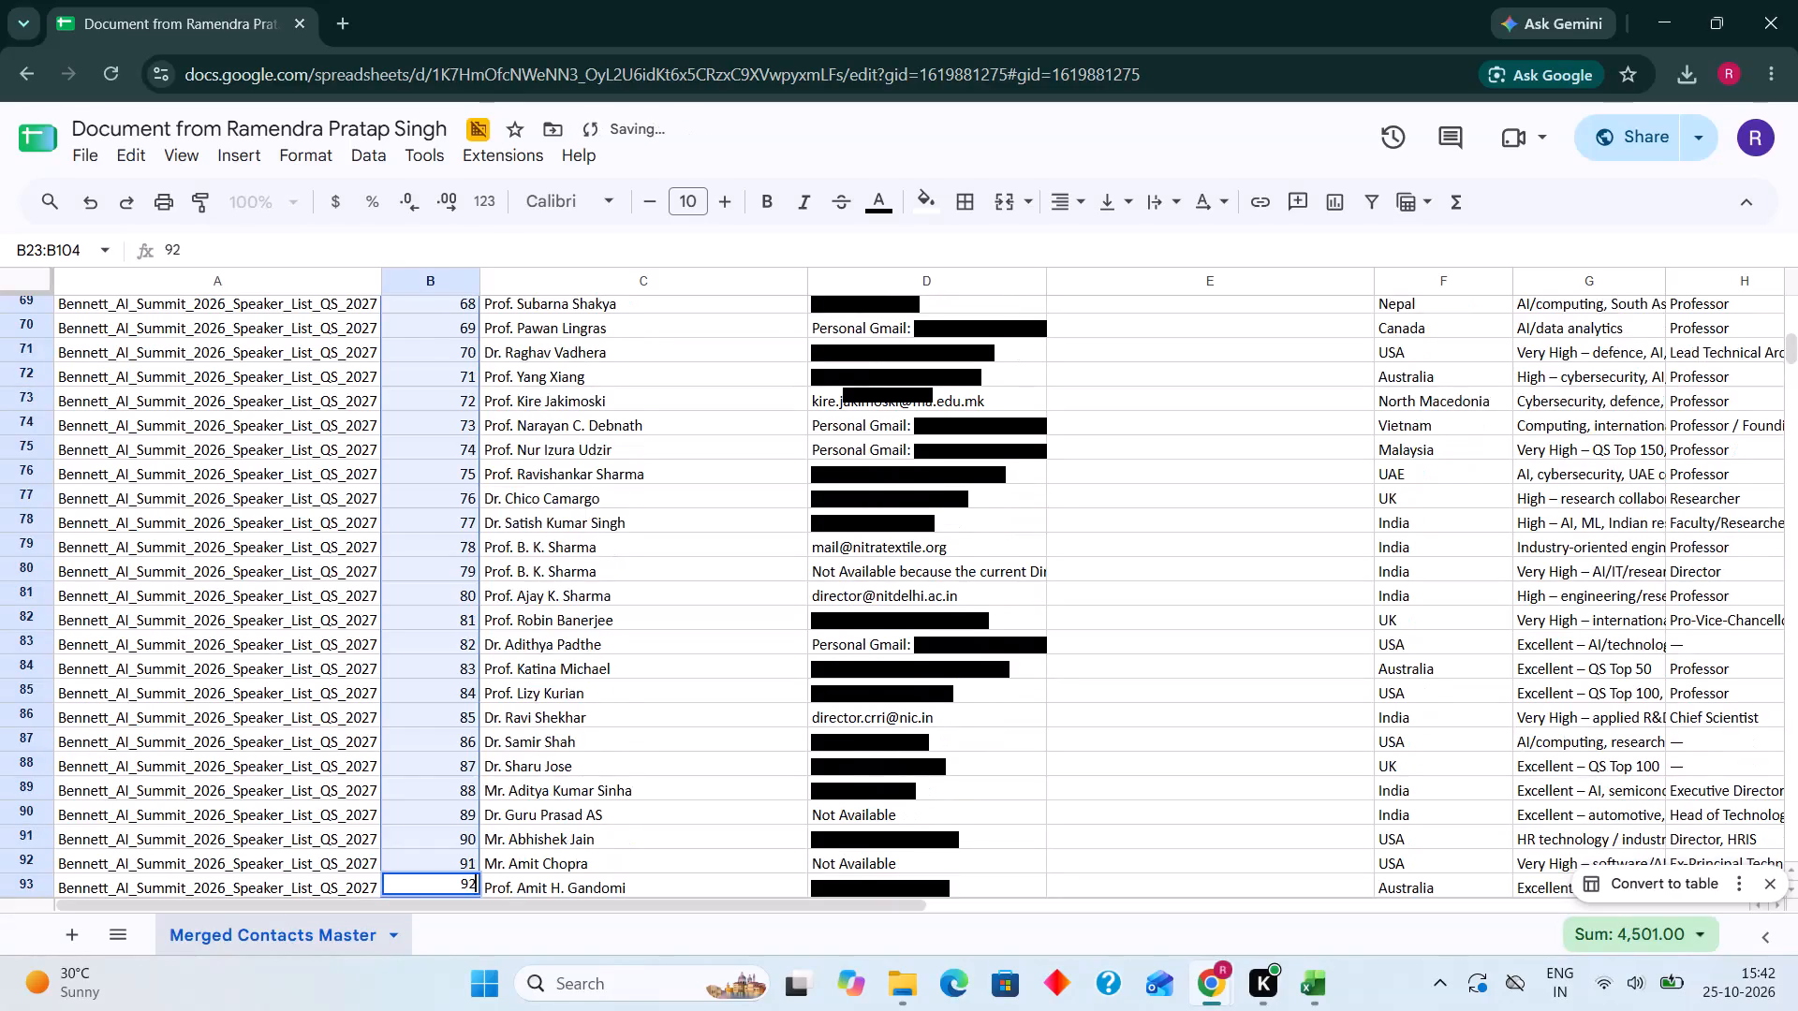
key(Return)
text(93)
key(Return)
text(94)
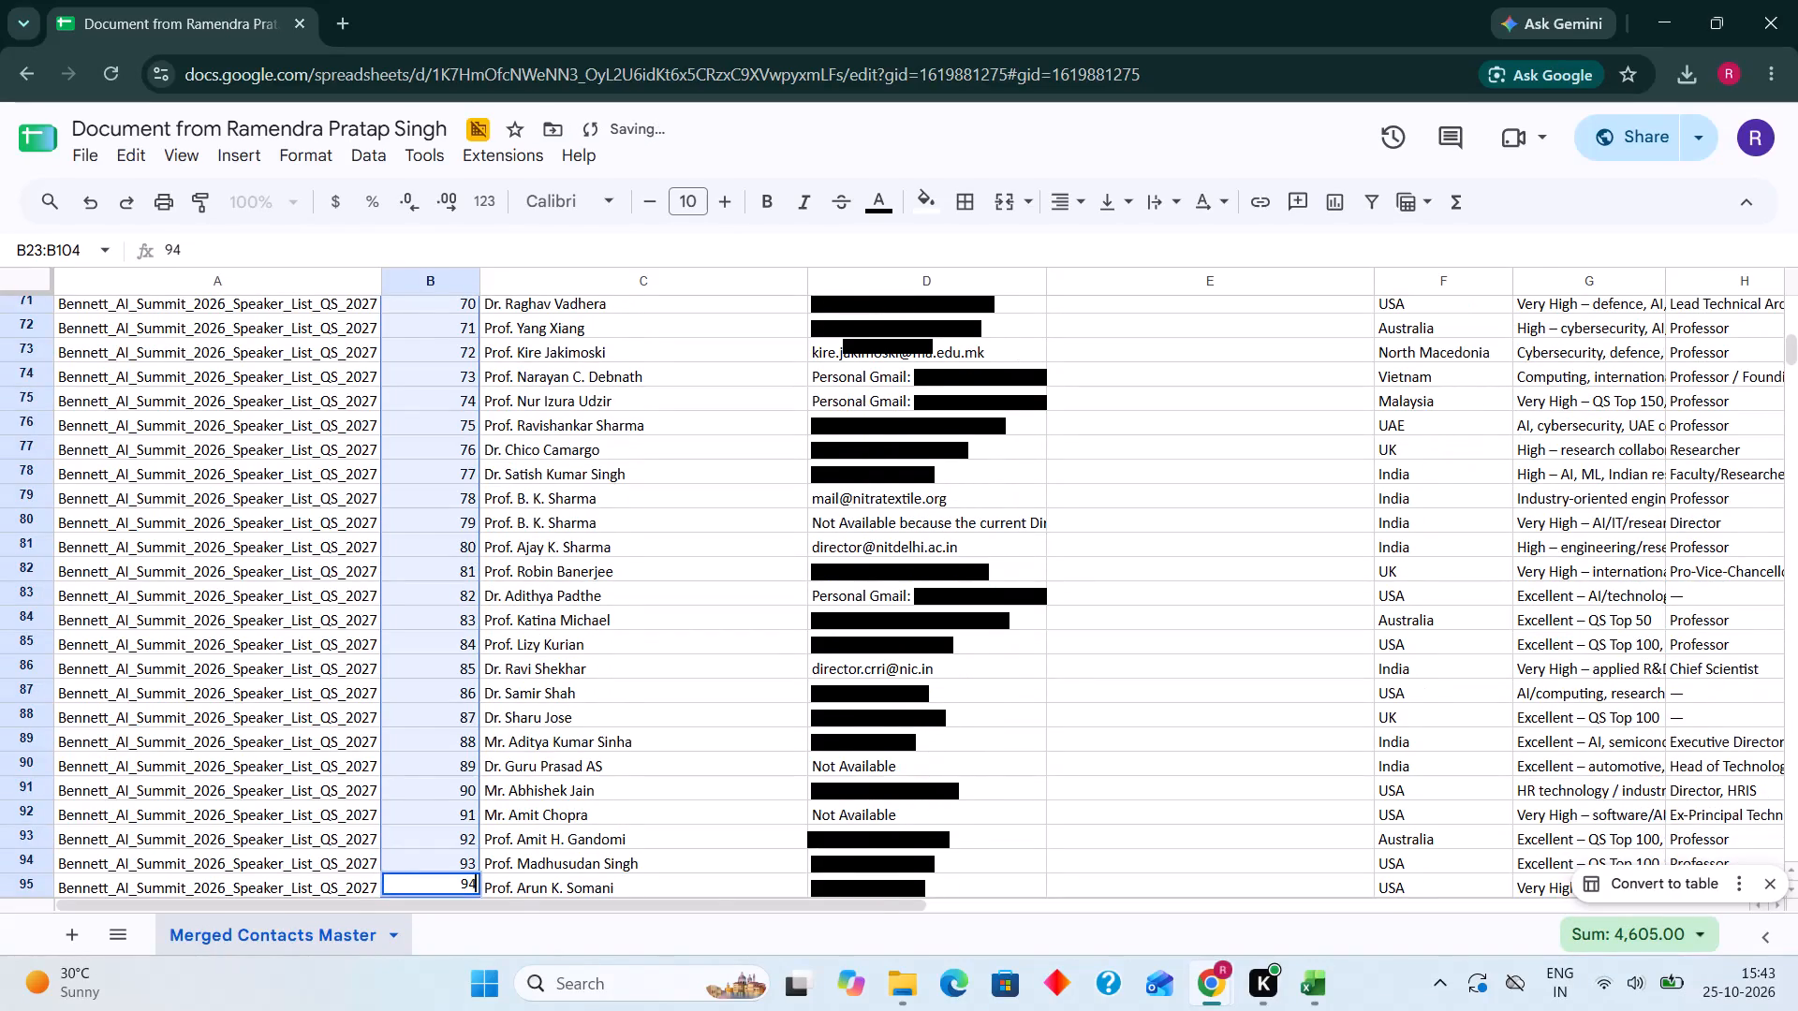
key(Return)
text(95)
key(Return)
text(96)
key(Return)
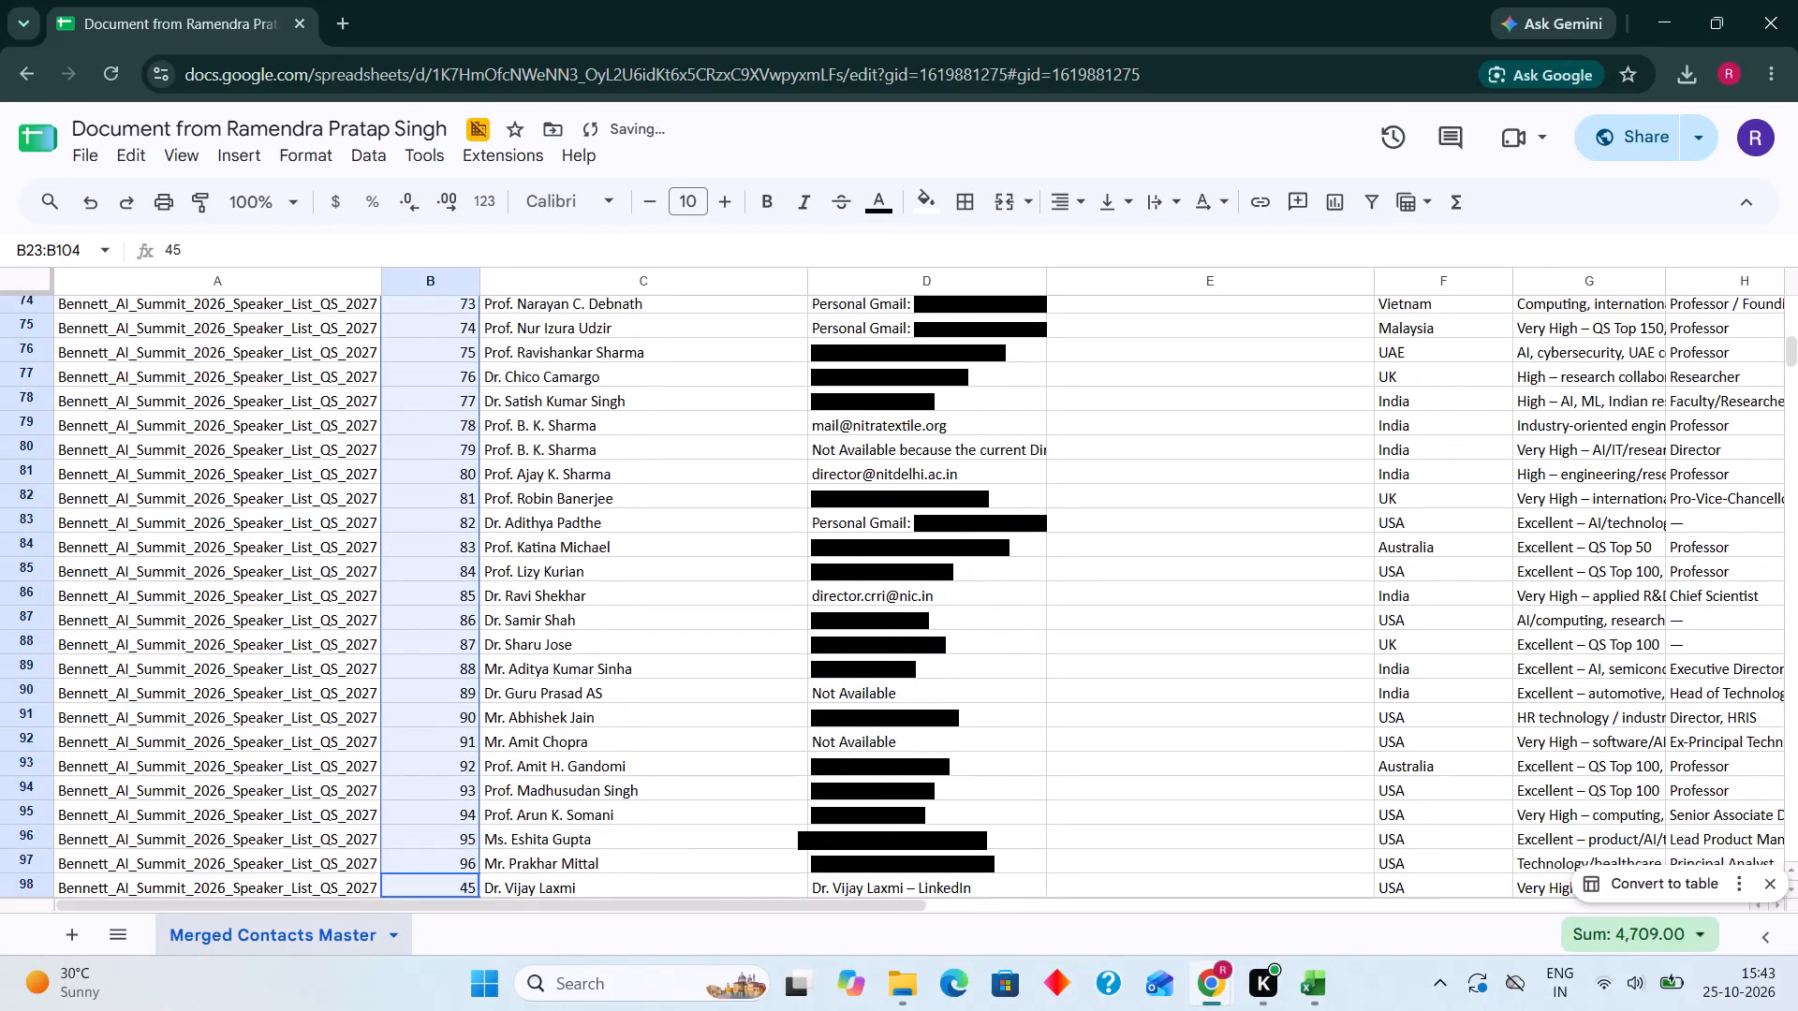
text(97)
key(Return)
Renumber the remaining selected rows, 99 to 104, in the S. No. column from 98 to 103.
text(98)
key(Return)
text(99)
key(Return)
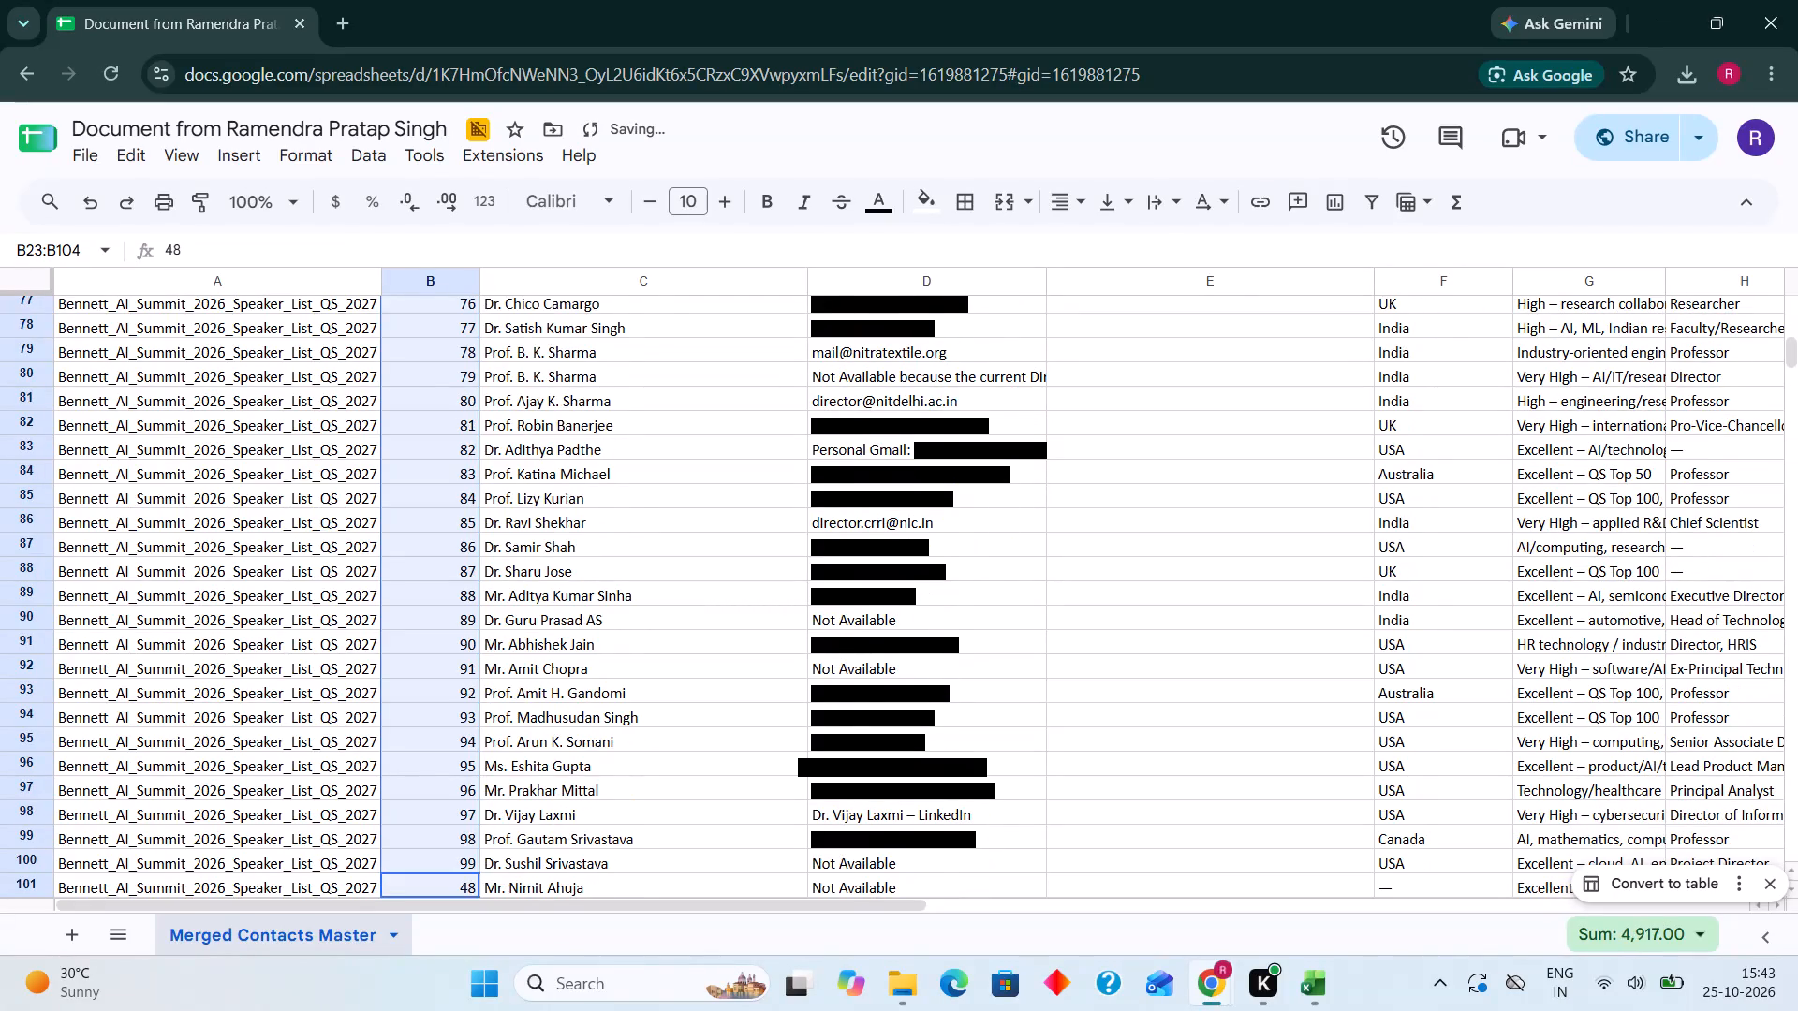
text(100)
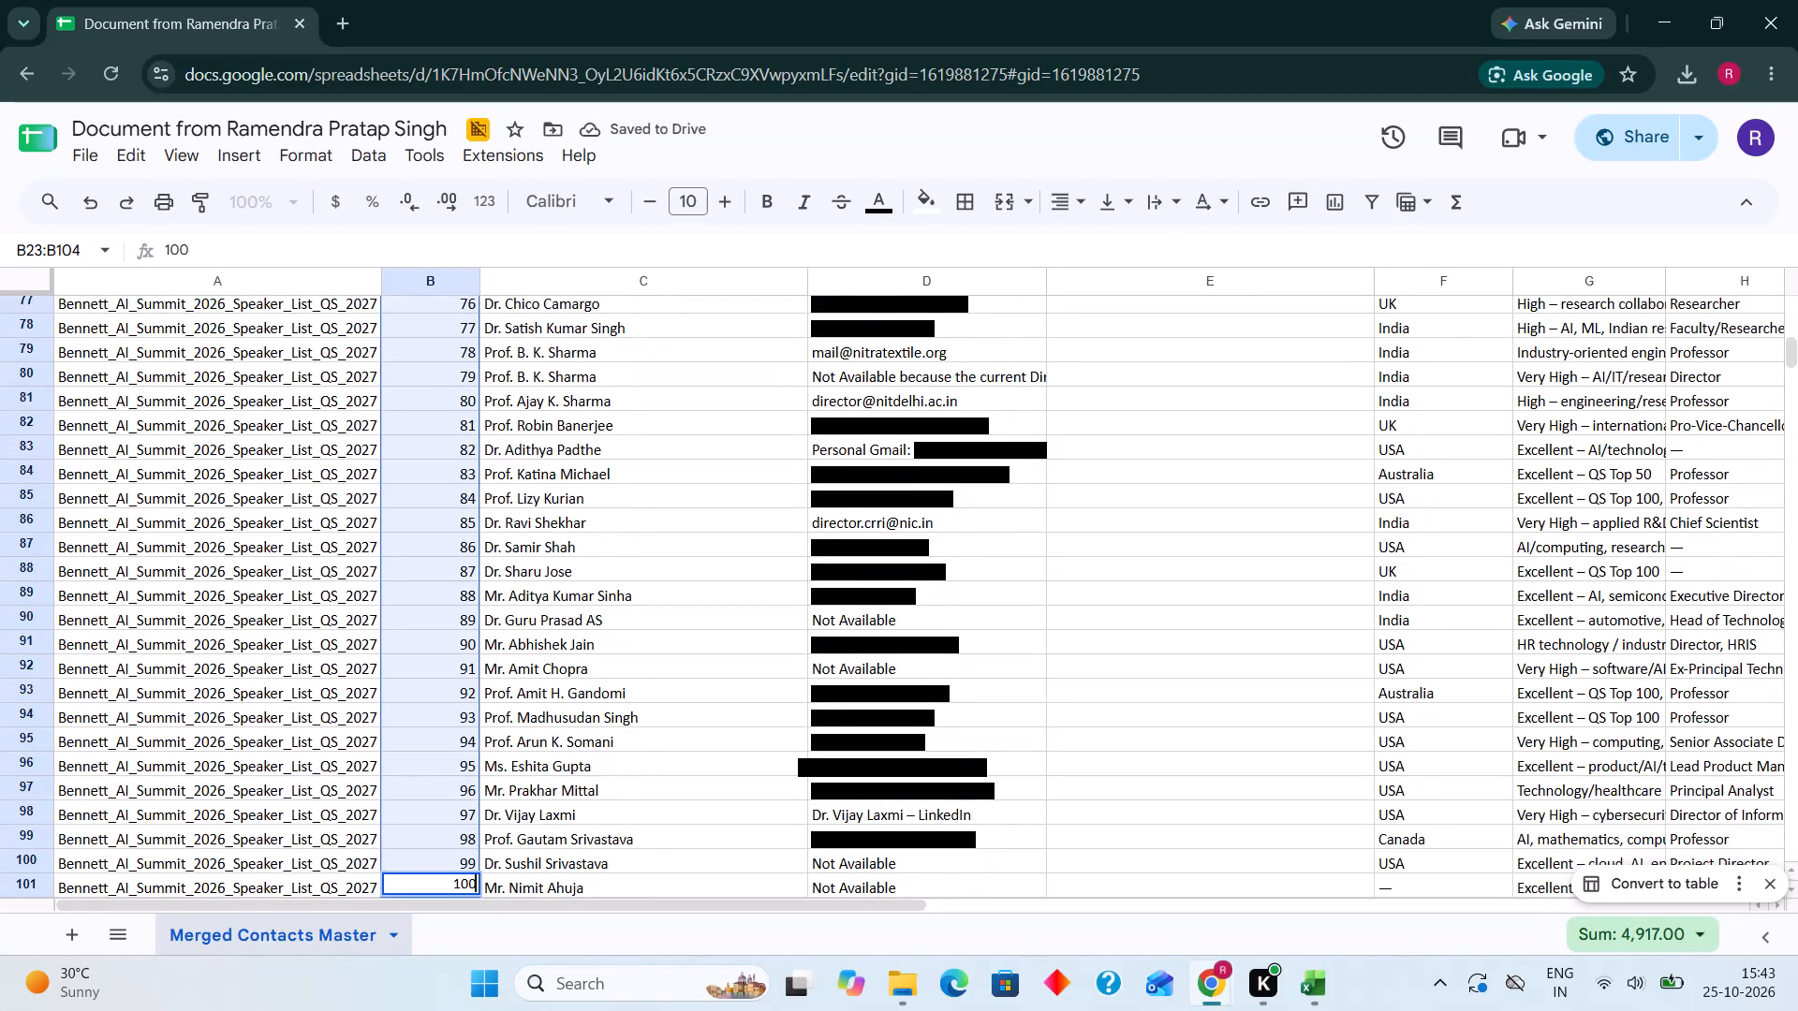
key(Return)
text(101)
key(Return)
text(102)
key(Return)
text(103)
key(Return)
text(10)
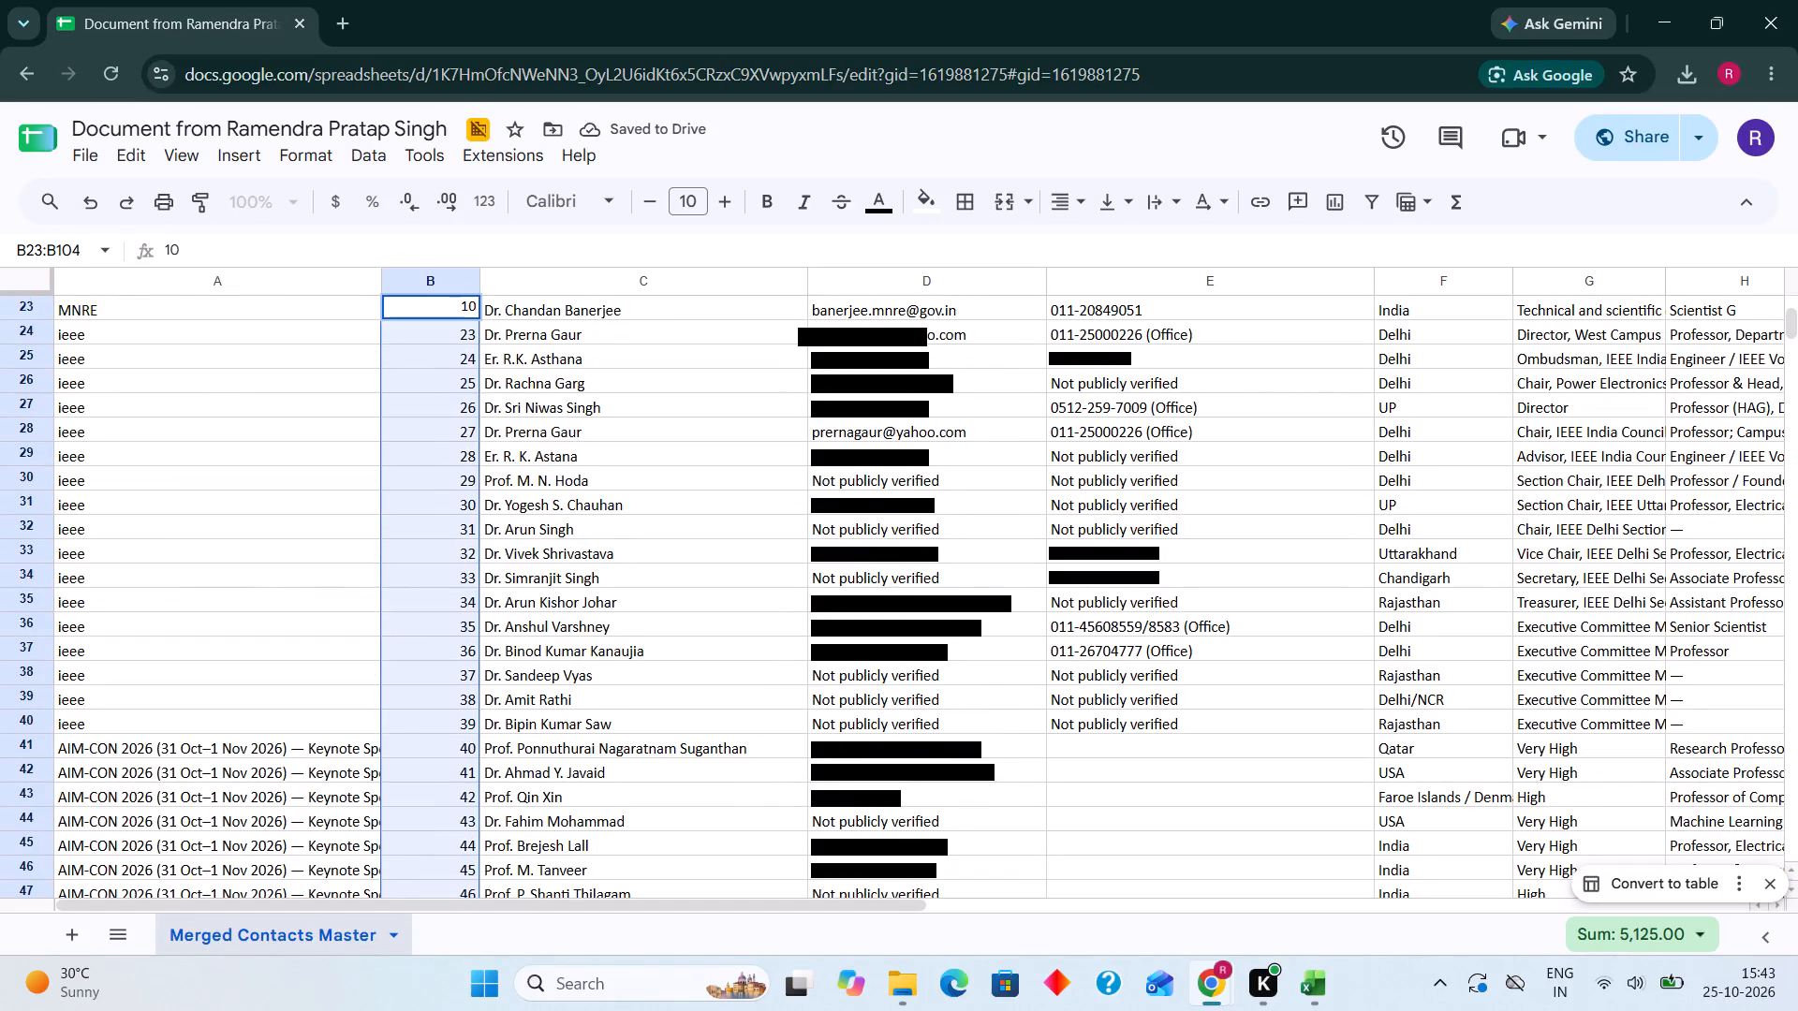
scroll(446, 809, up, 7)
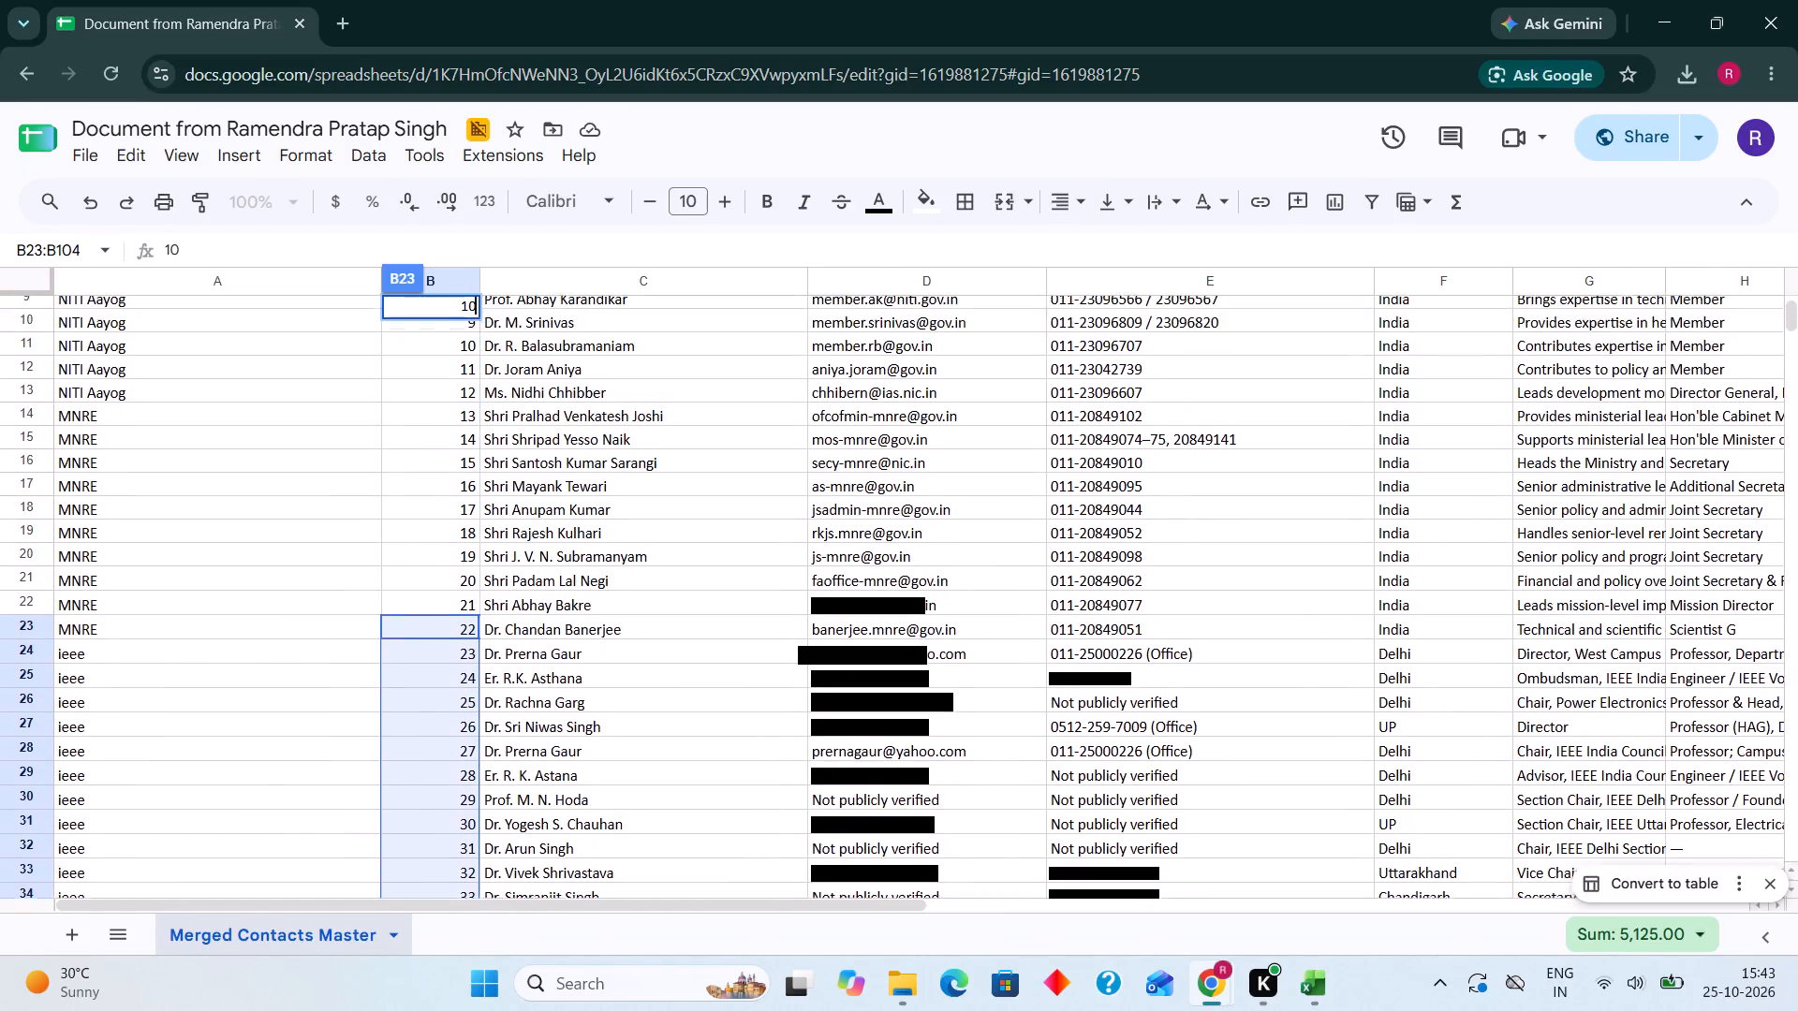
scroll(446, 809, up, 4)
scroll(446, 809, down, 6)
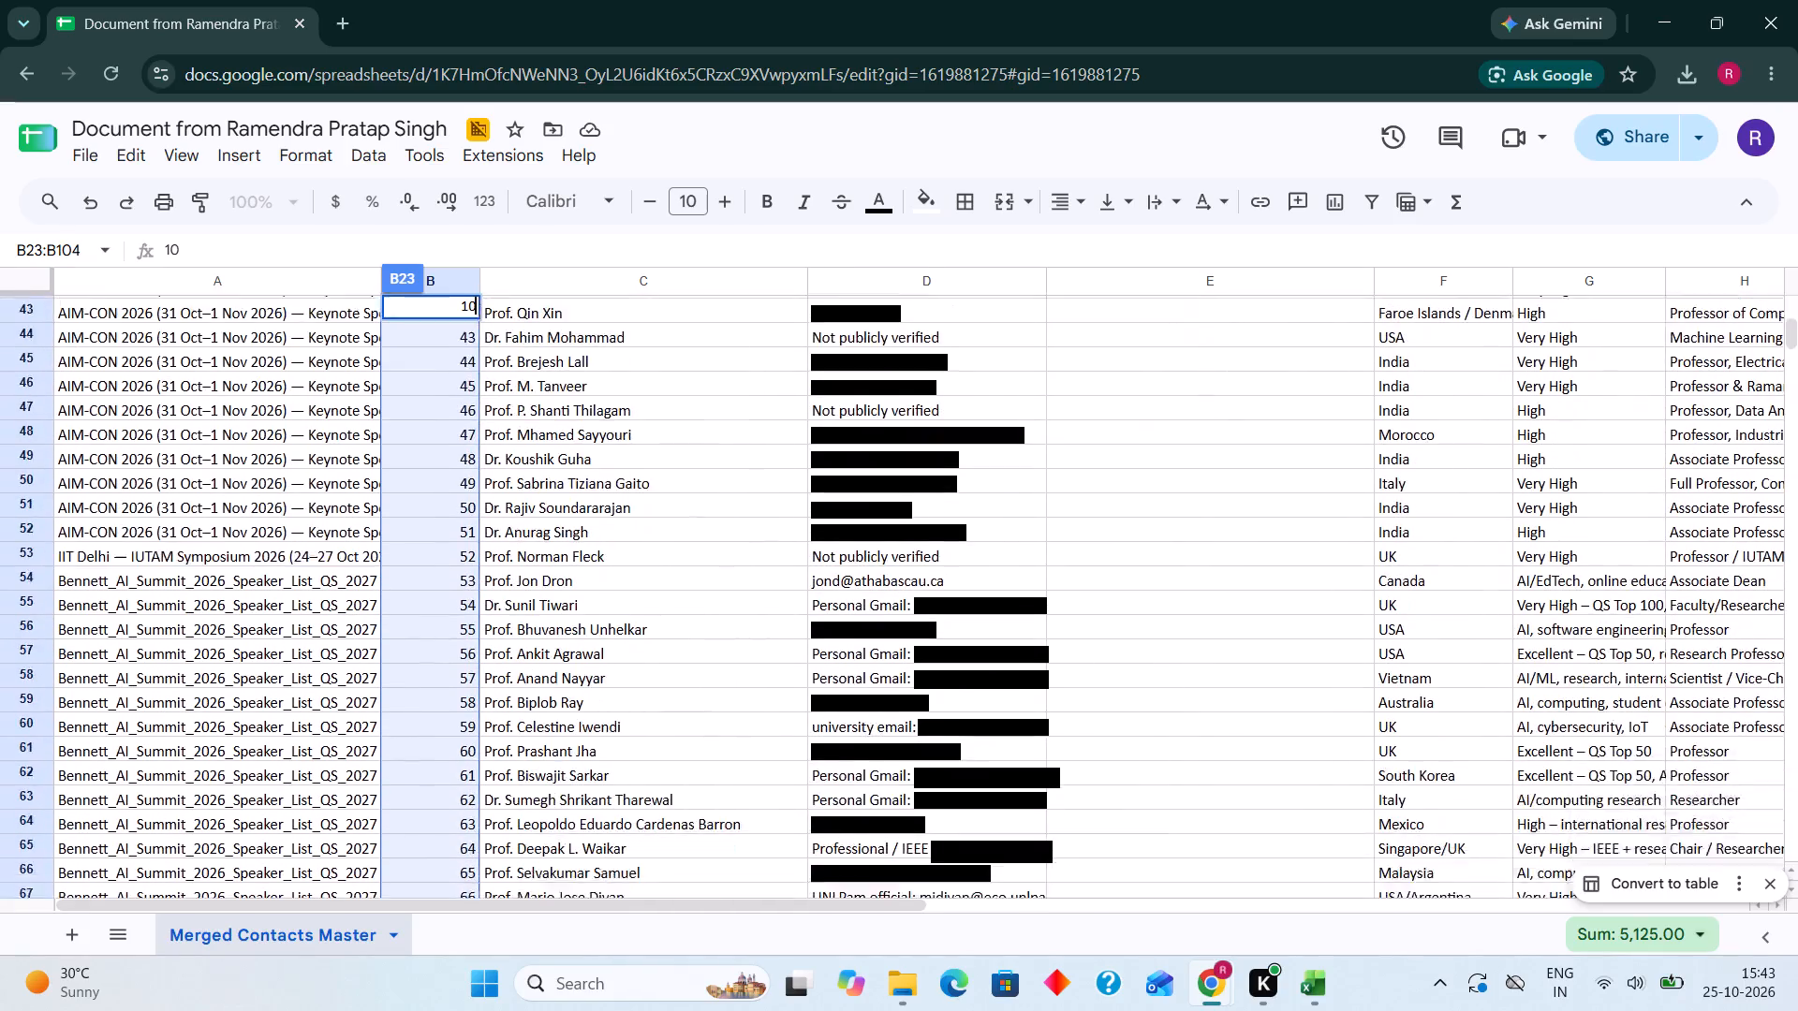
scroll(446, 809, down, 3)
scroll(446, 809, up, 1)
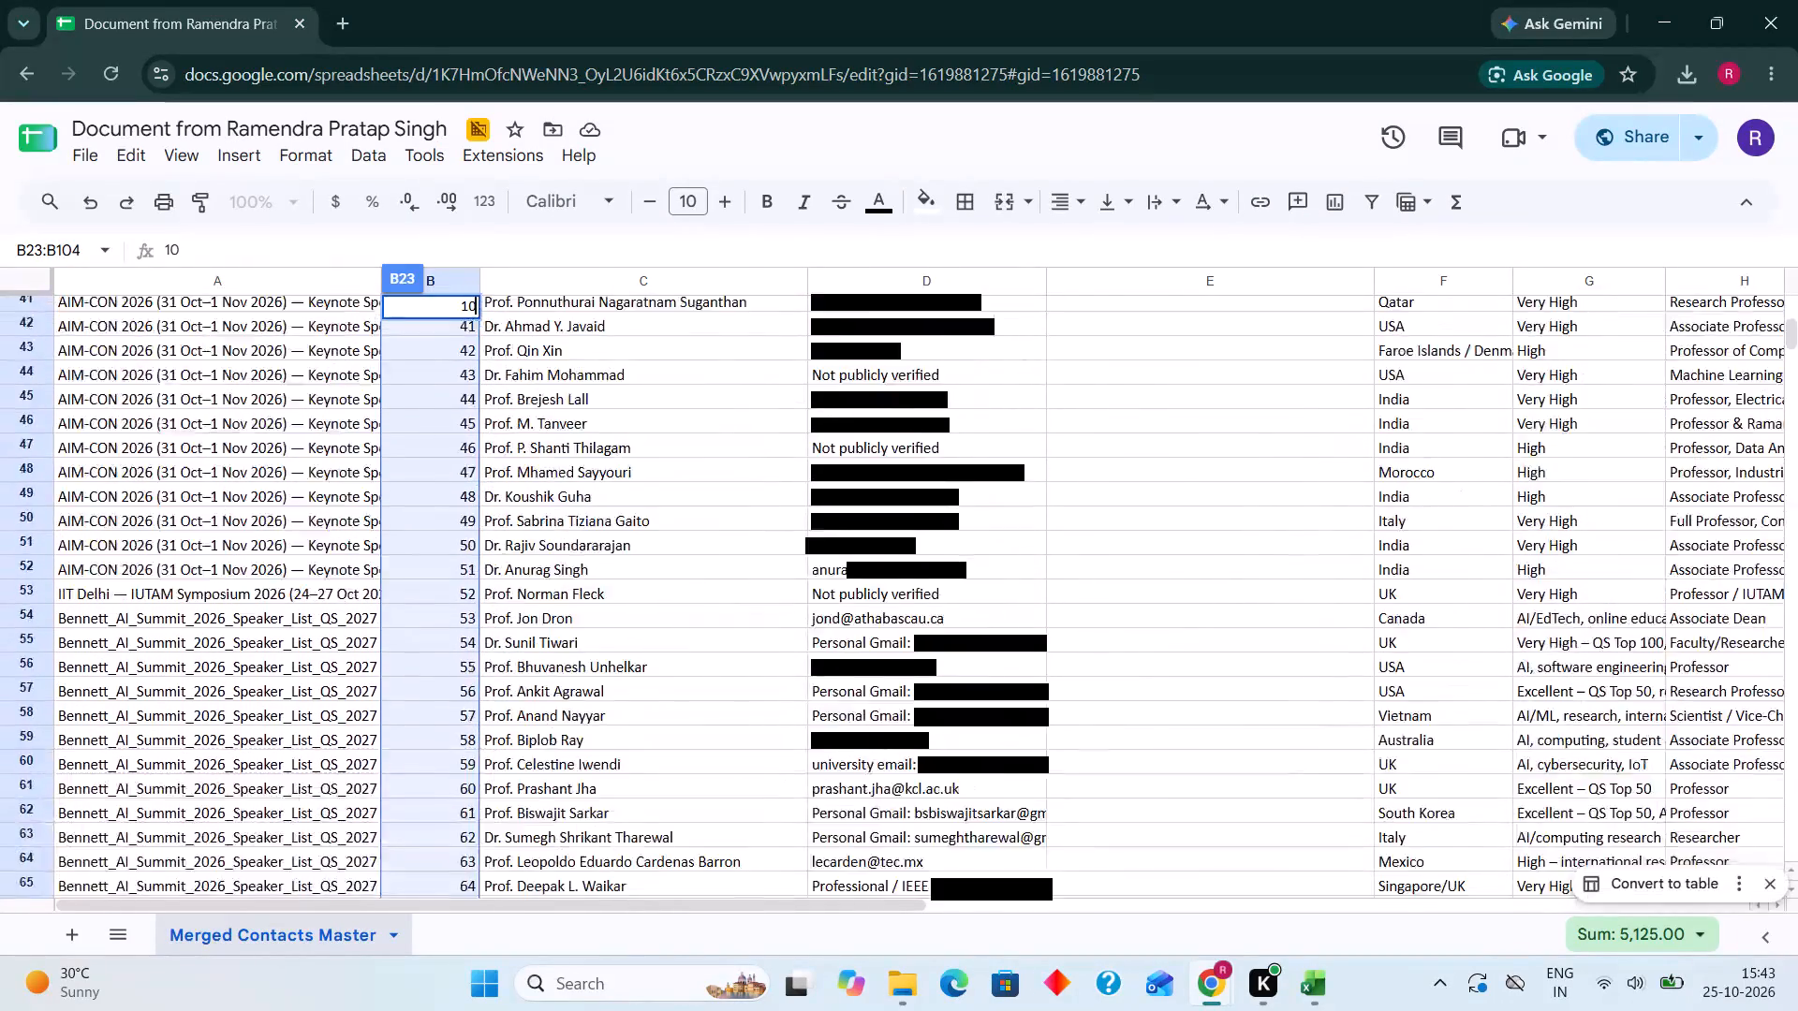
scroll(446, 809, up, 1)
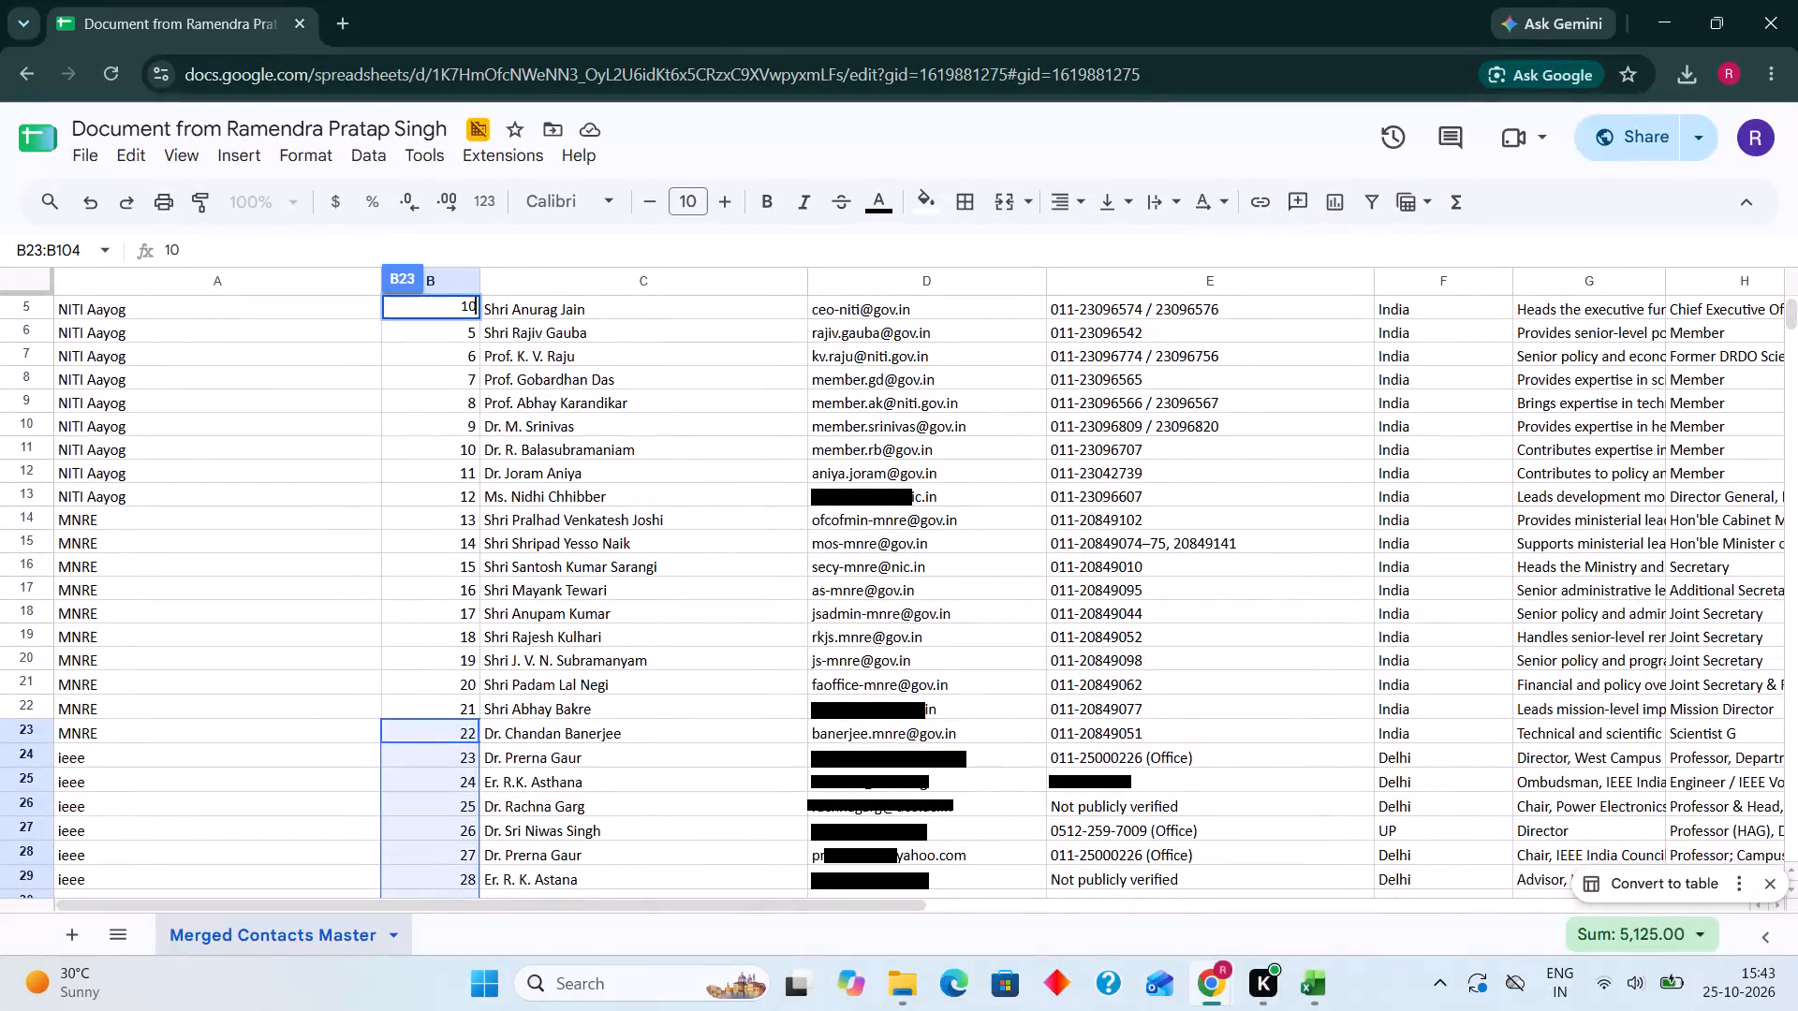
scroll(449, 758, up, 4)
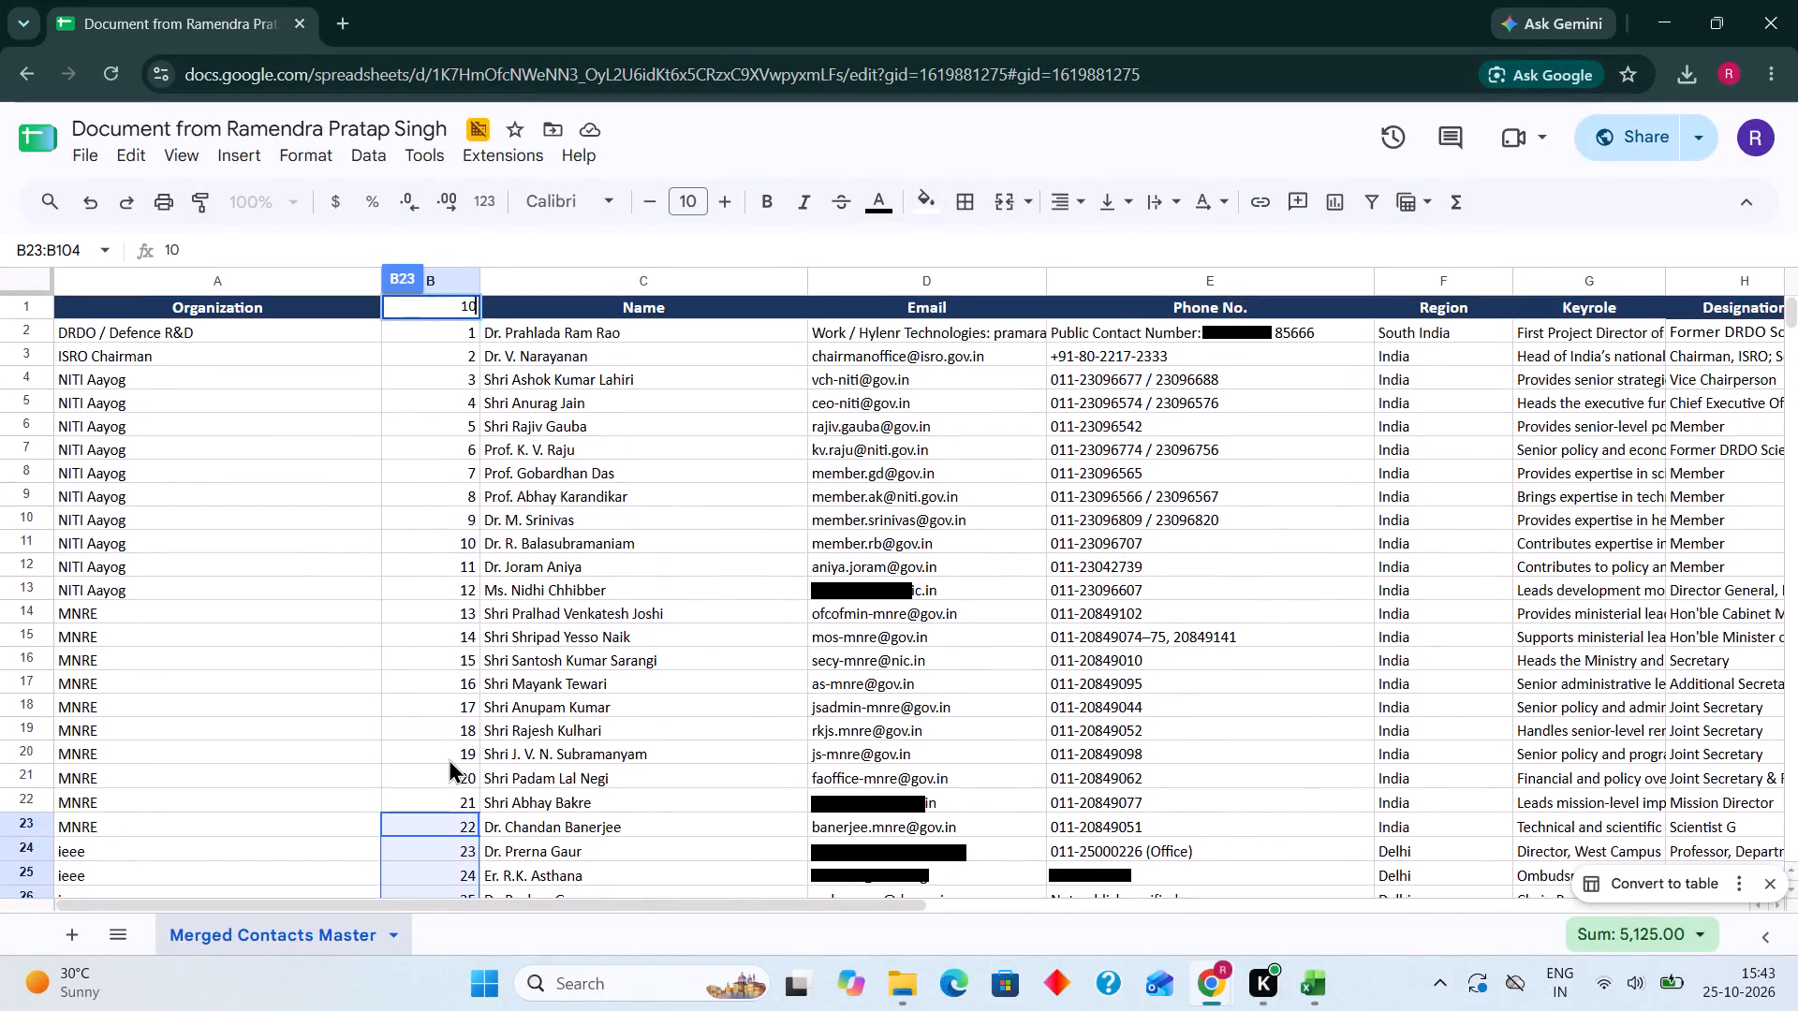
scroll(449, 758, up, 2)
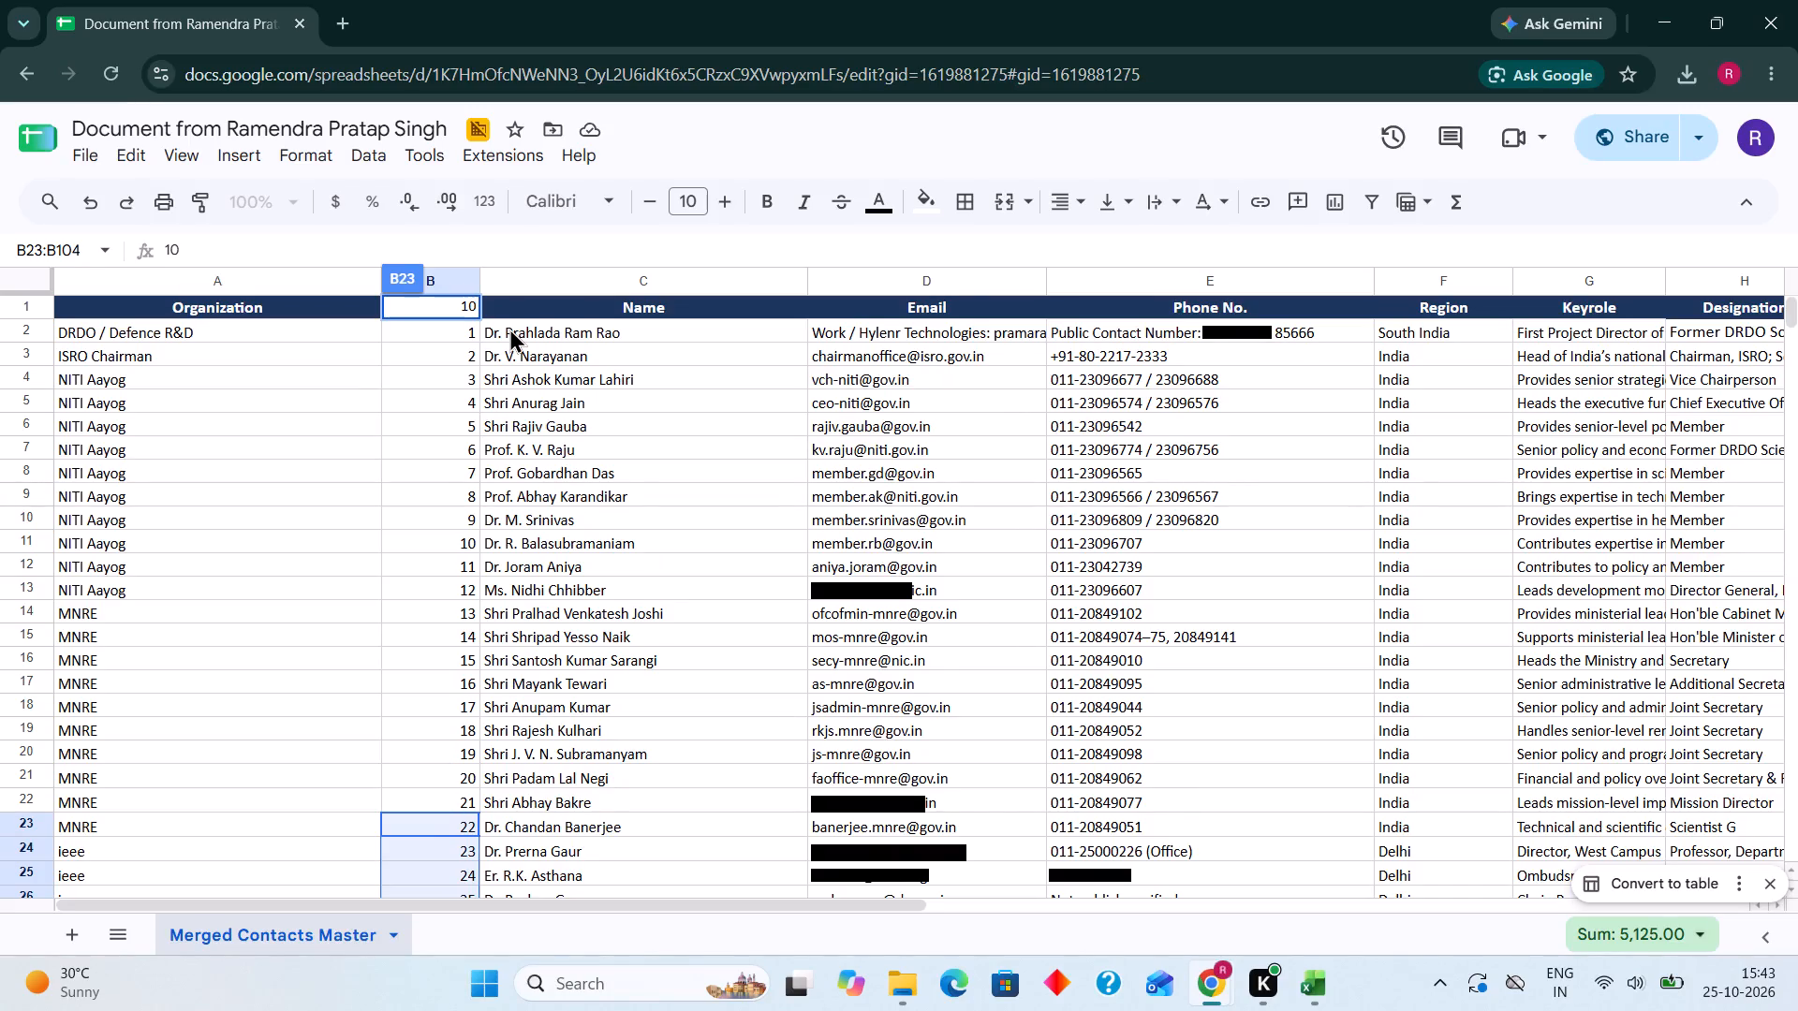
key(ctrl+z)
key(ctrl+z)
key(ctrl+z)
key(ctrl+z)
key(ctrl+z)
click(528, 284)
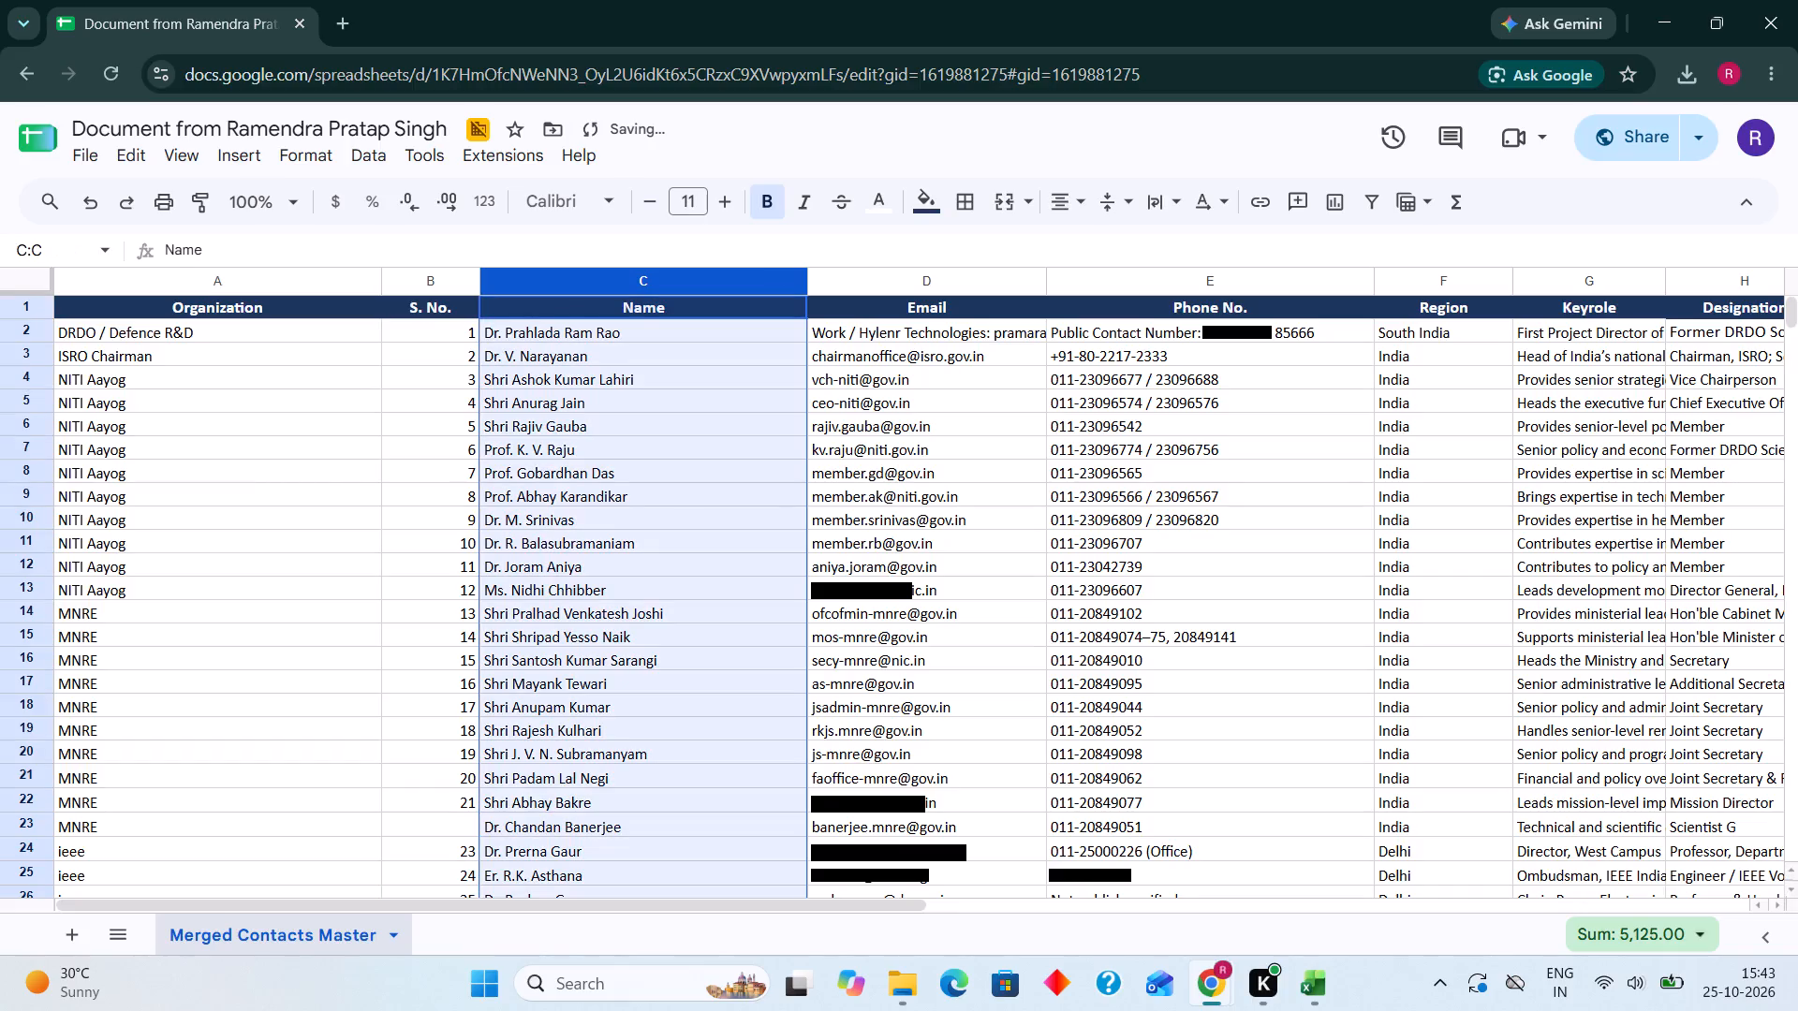
Fill the empty S. No. cell in row 23, the last MNRE contact, with 22.
scroll(325, 701, down, 1)
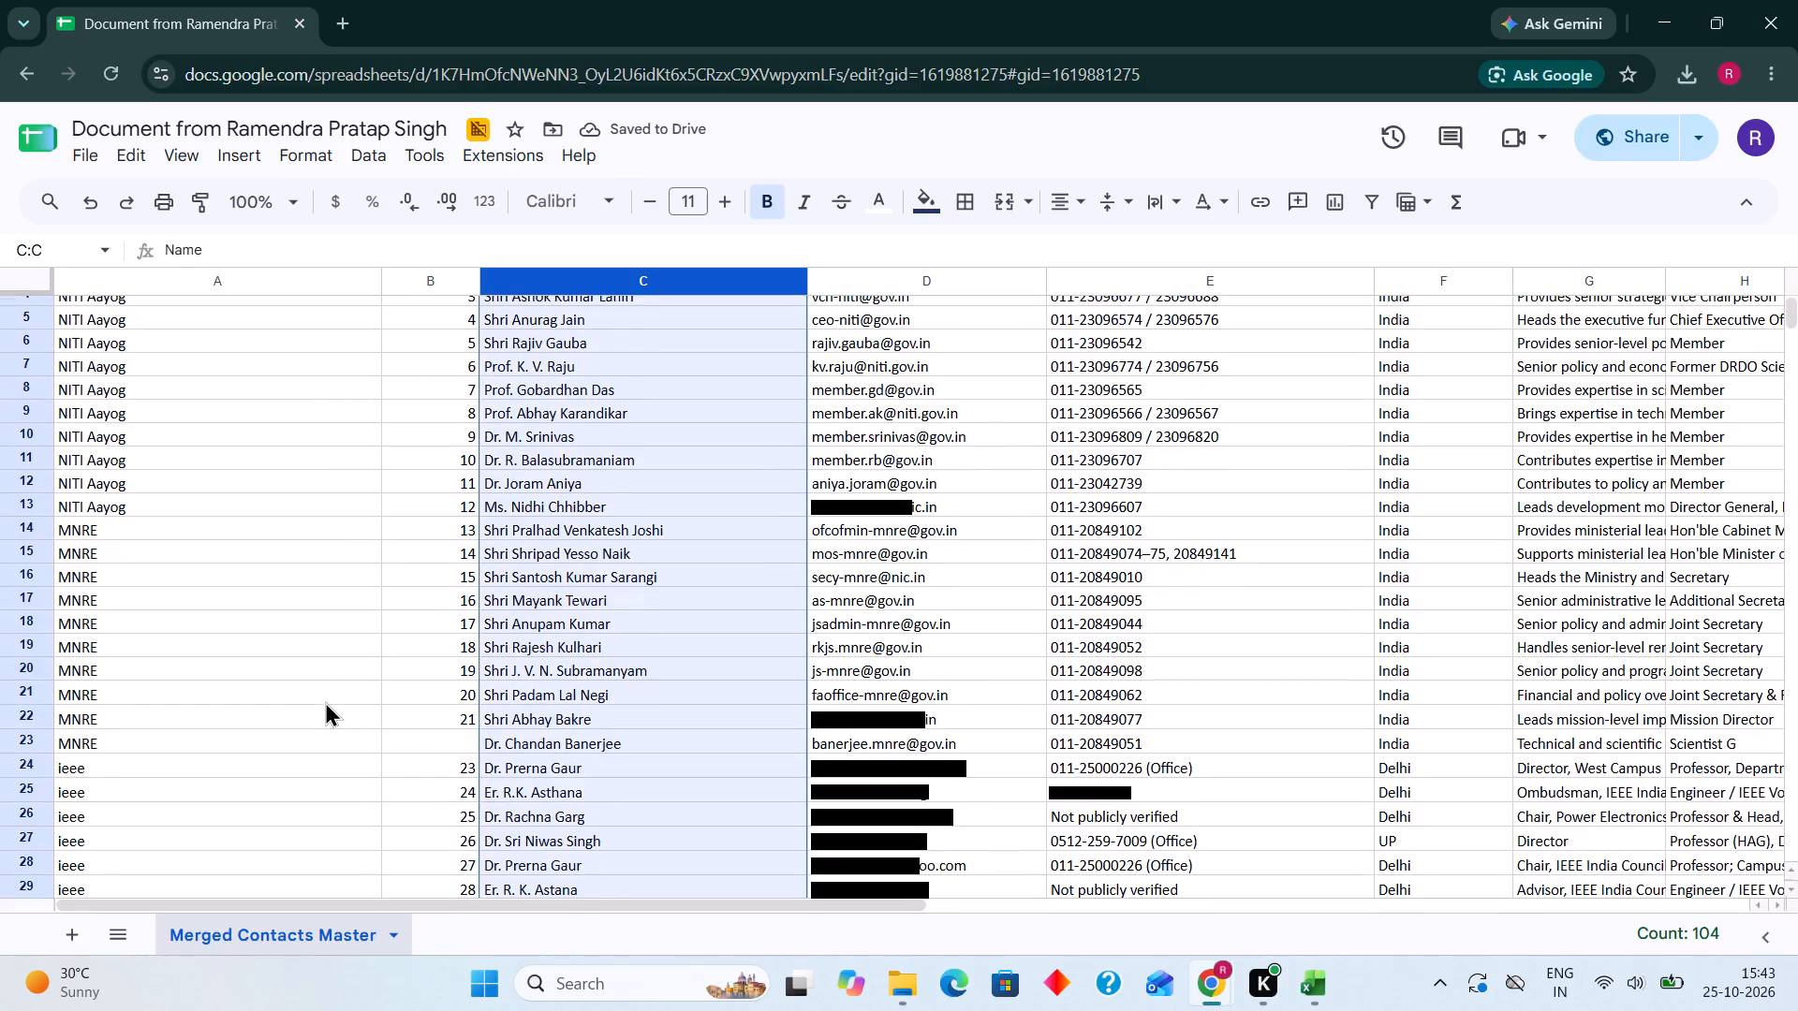
scroll(325, 701, down, 1)
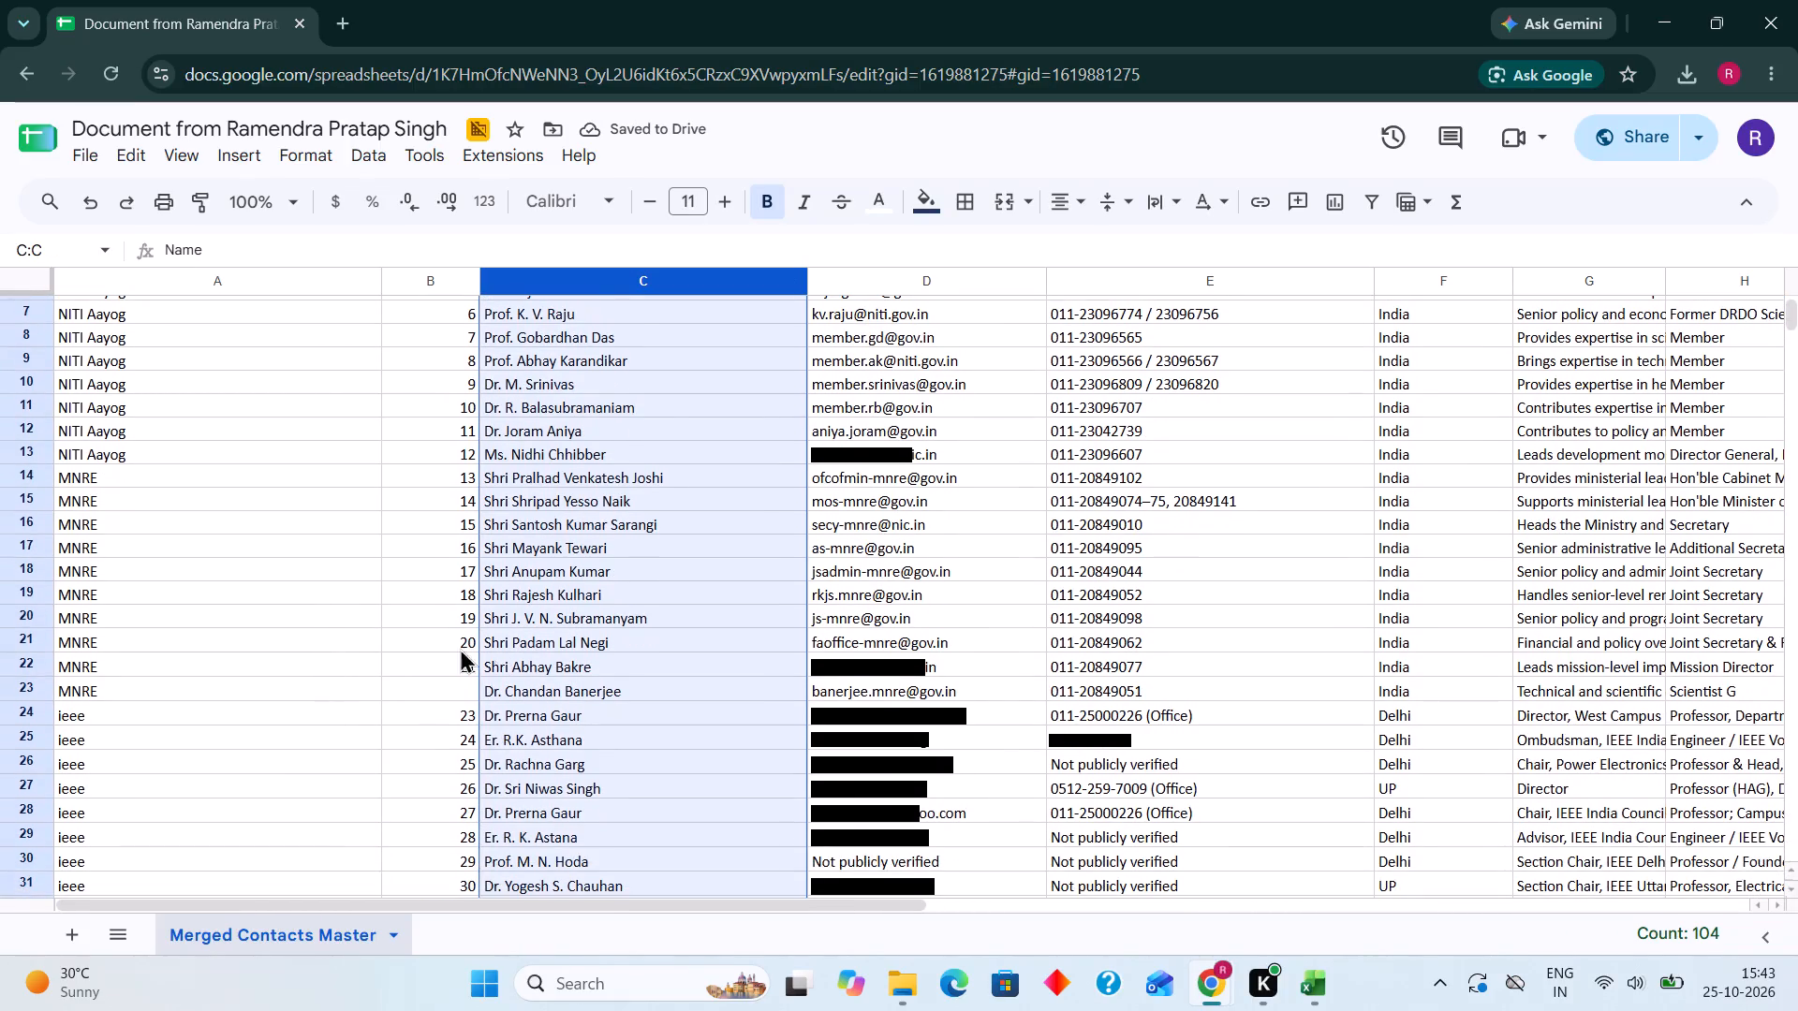
click(455, 681)
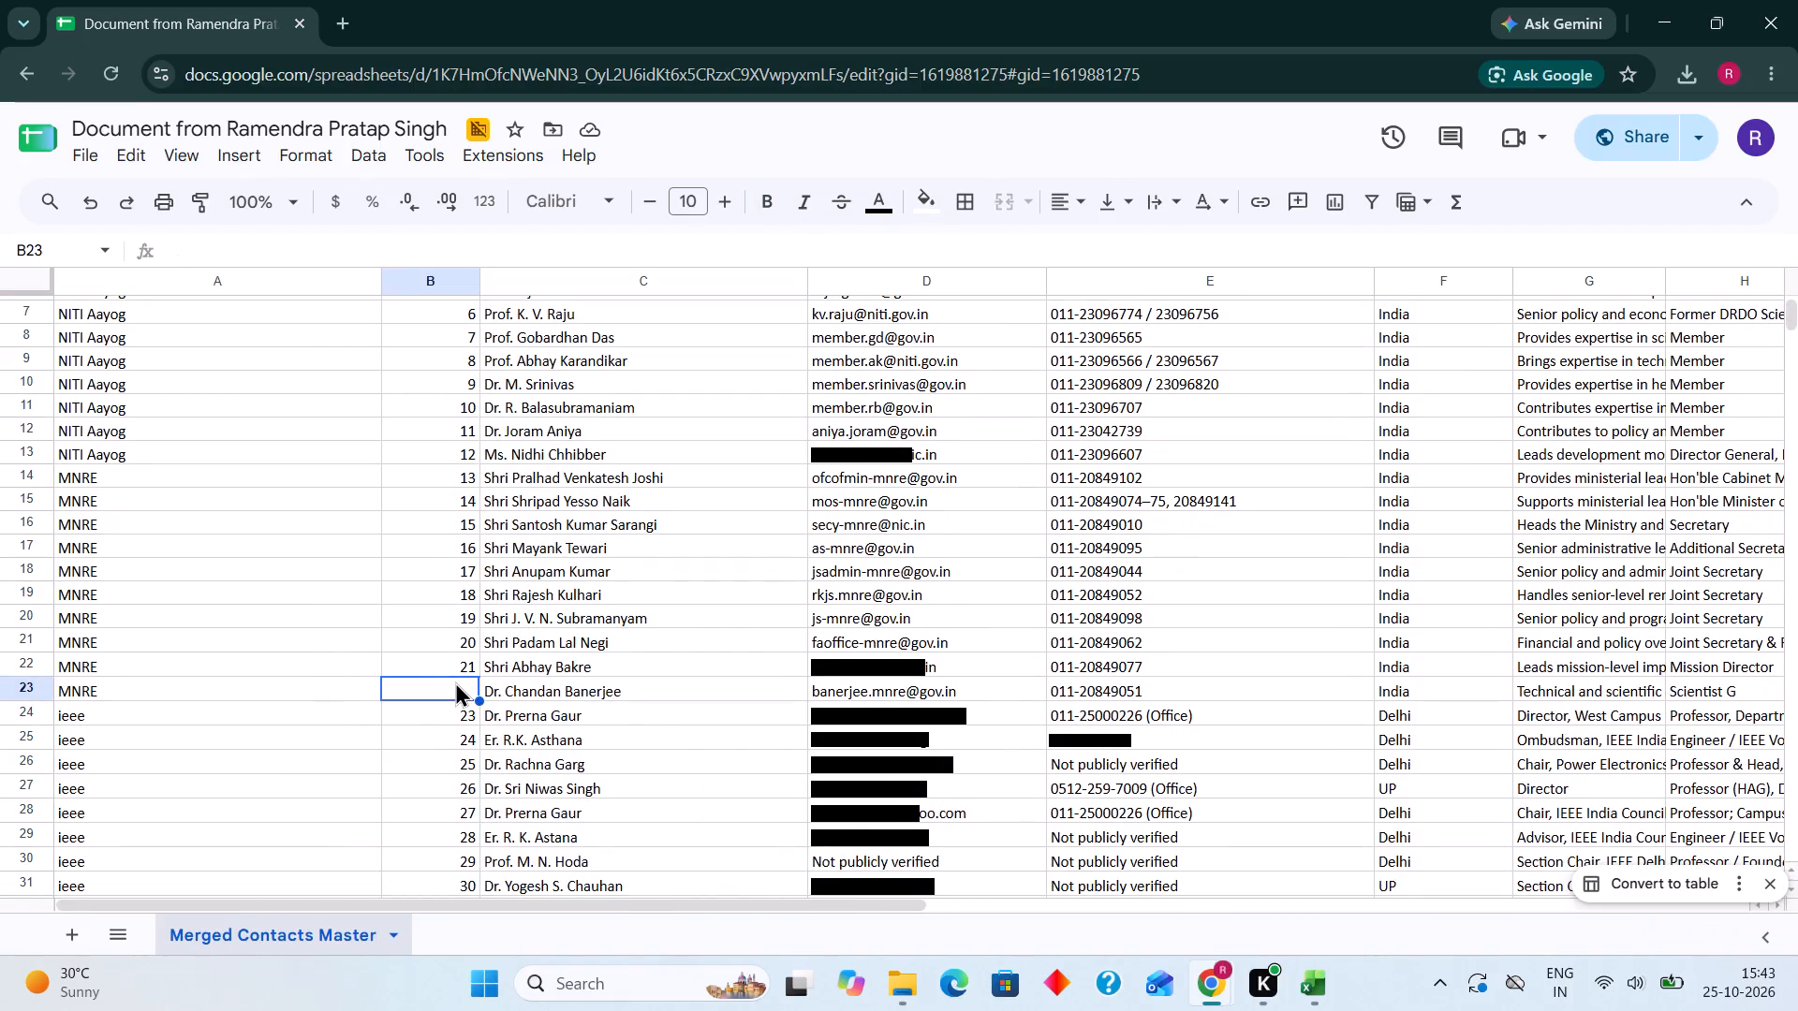
text(22)
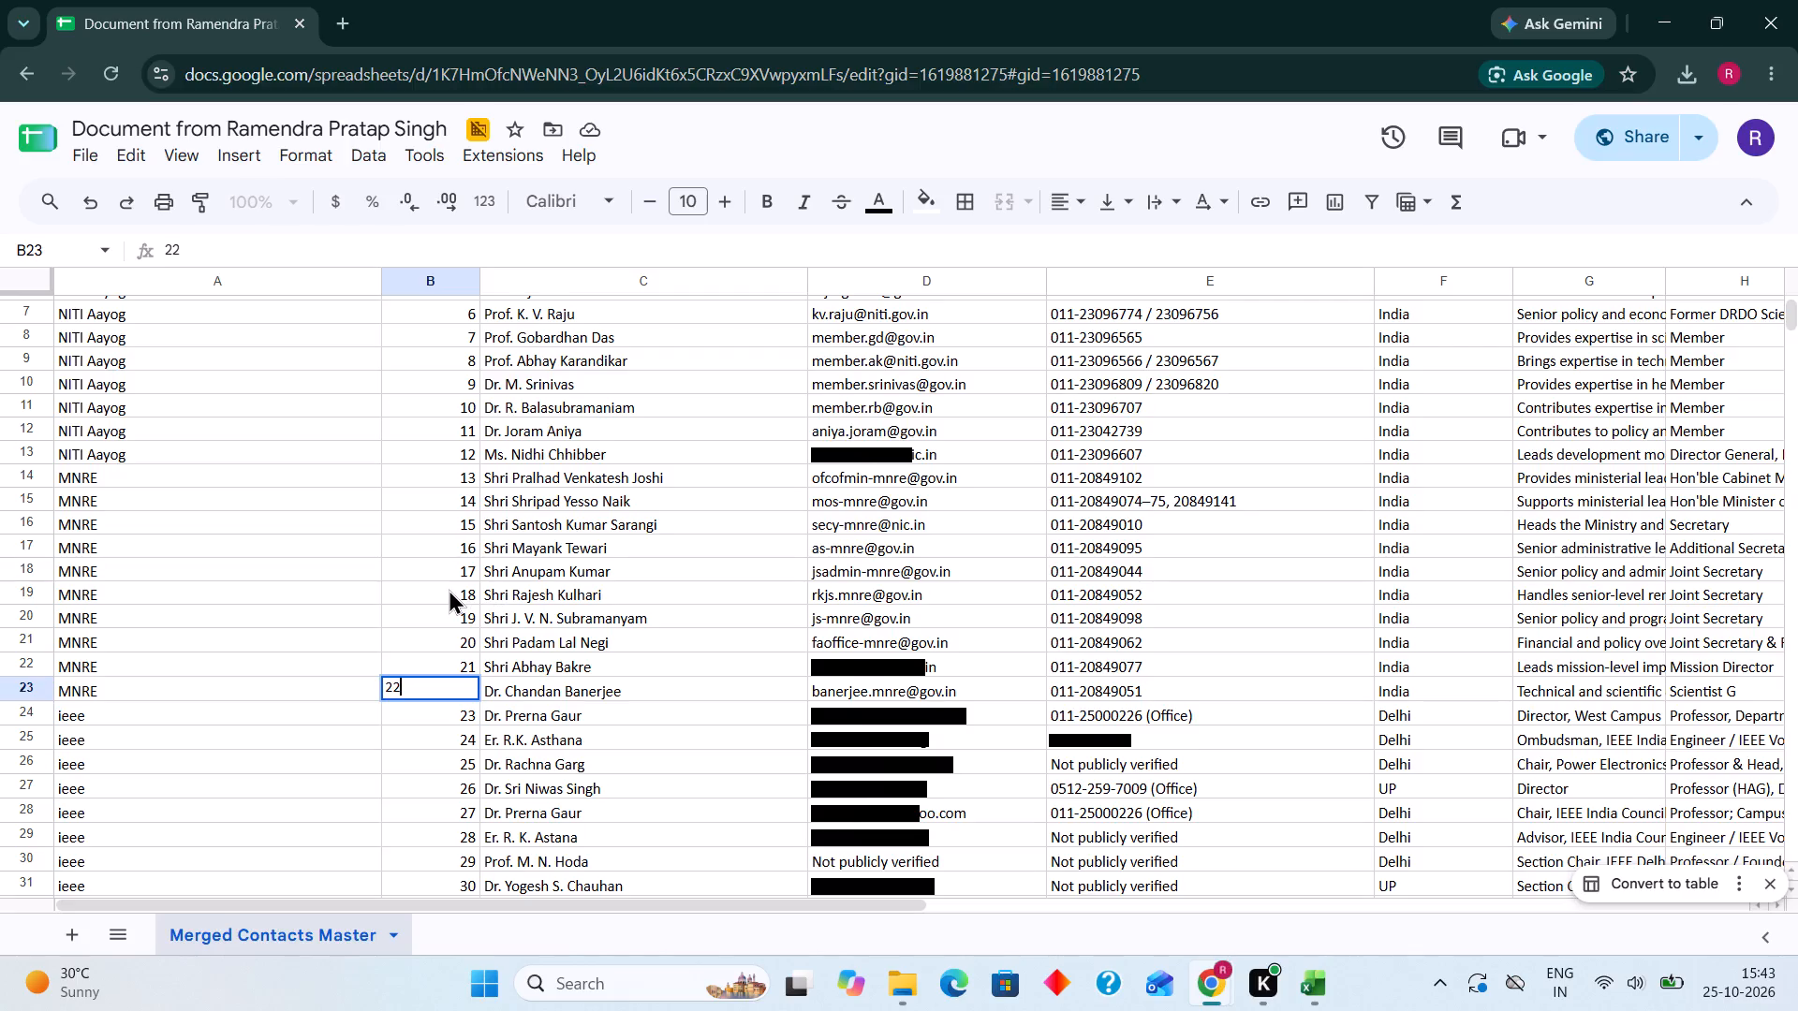
click(449, 589)
Check the S. No. column for a continuous sequence from the first contact down to row 104.
scroll(449, 589, up, 6)
scroll(449, 589, down, 1)
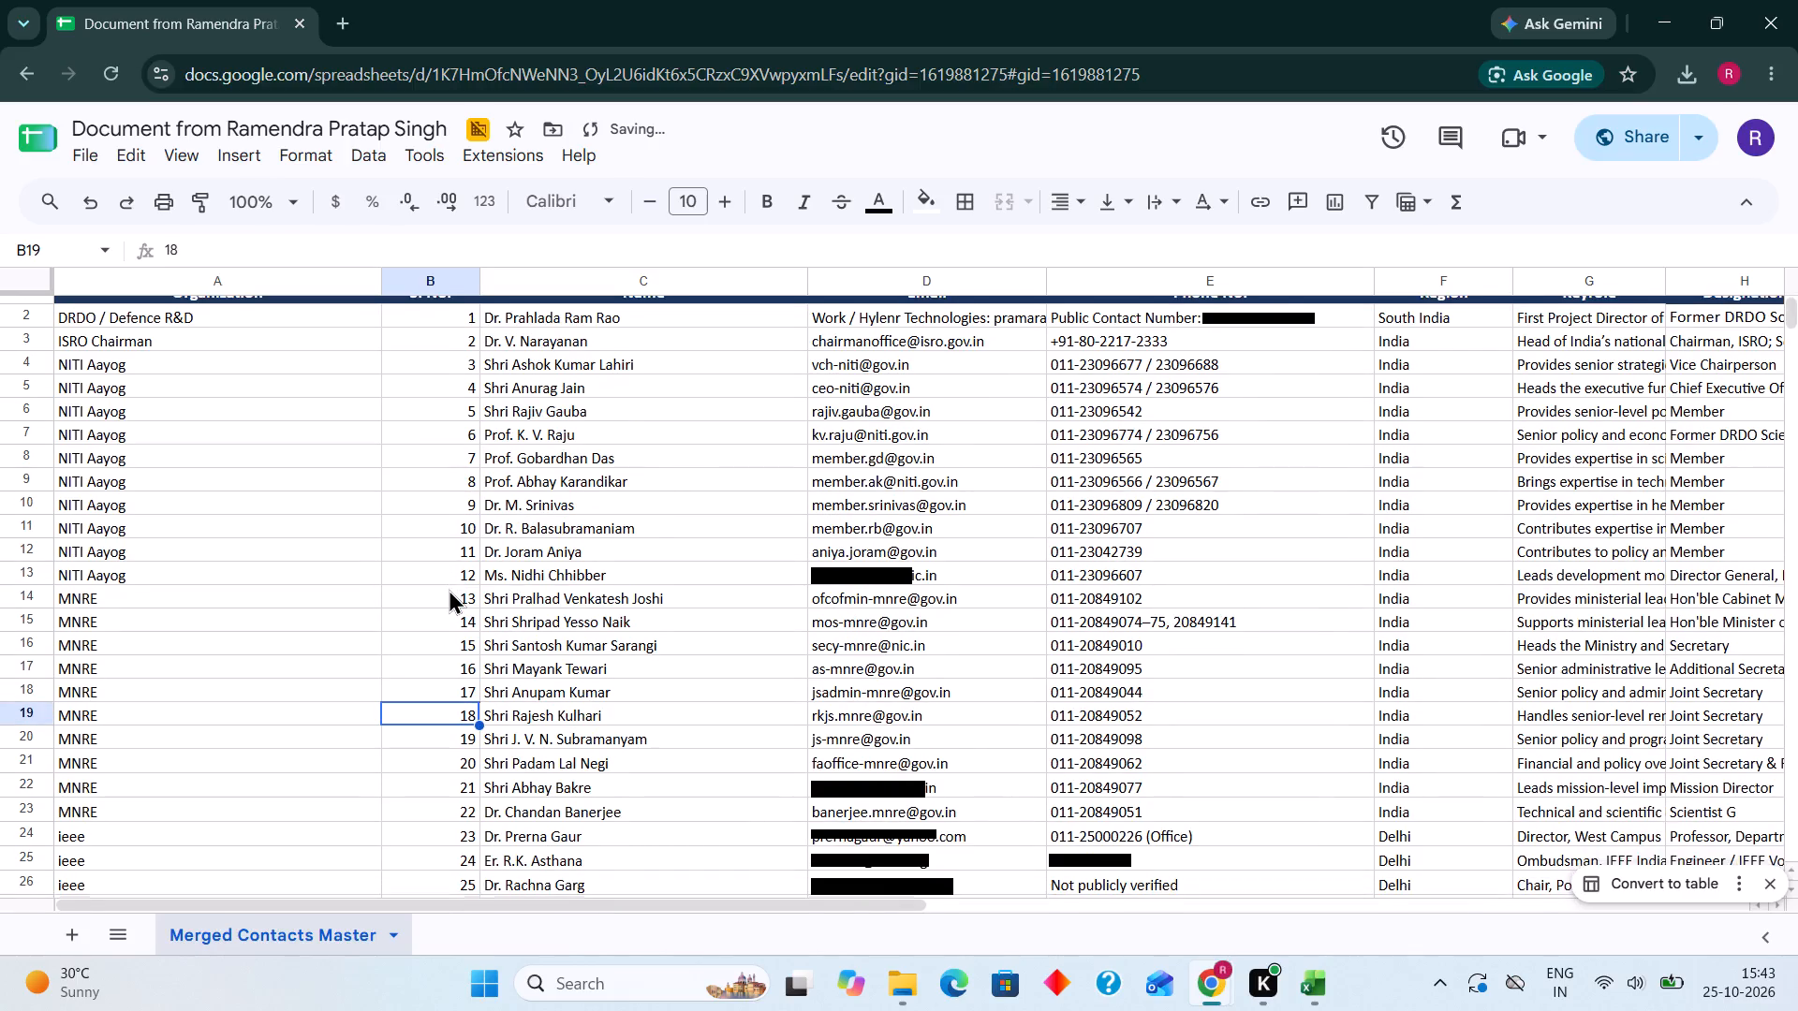
scroll(449, 589, down, 1)
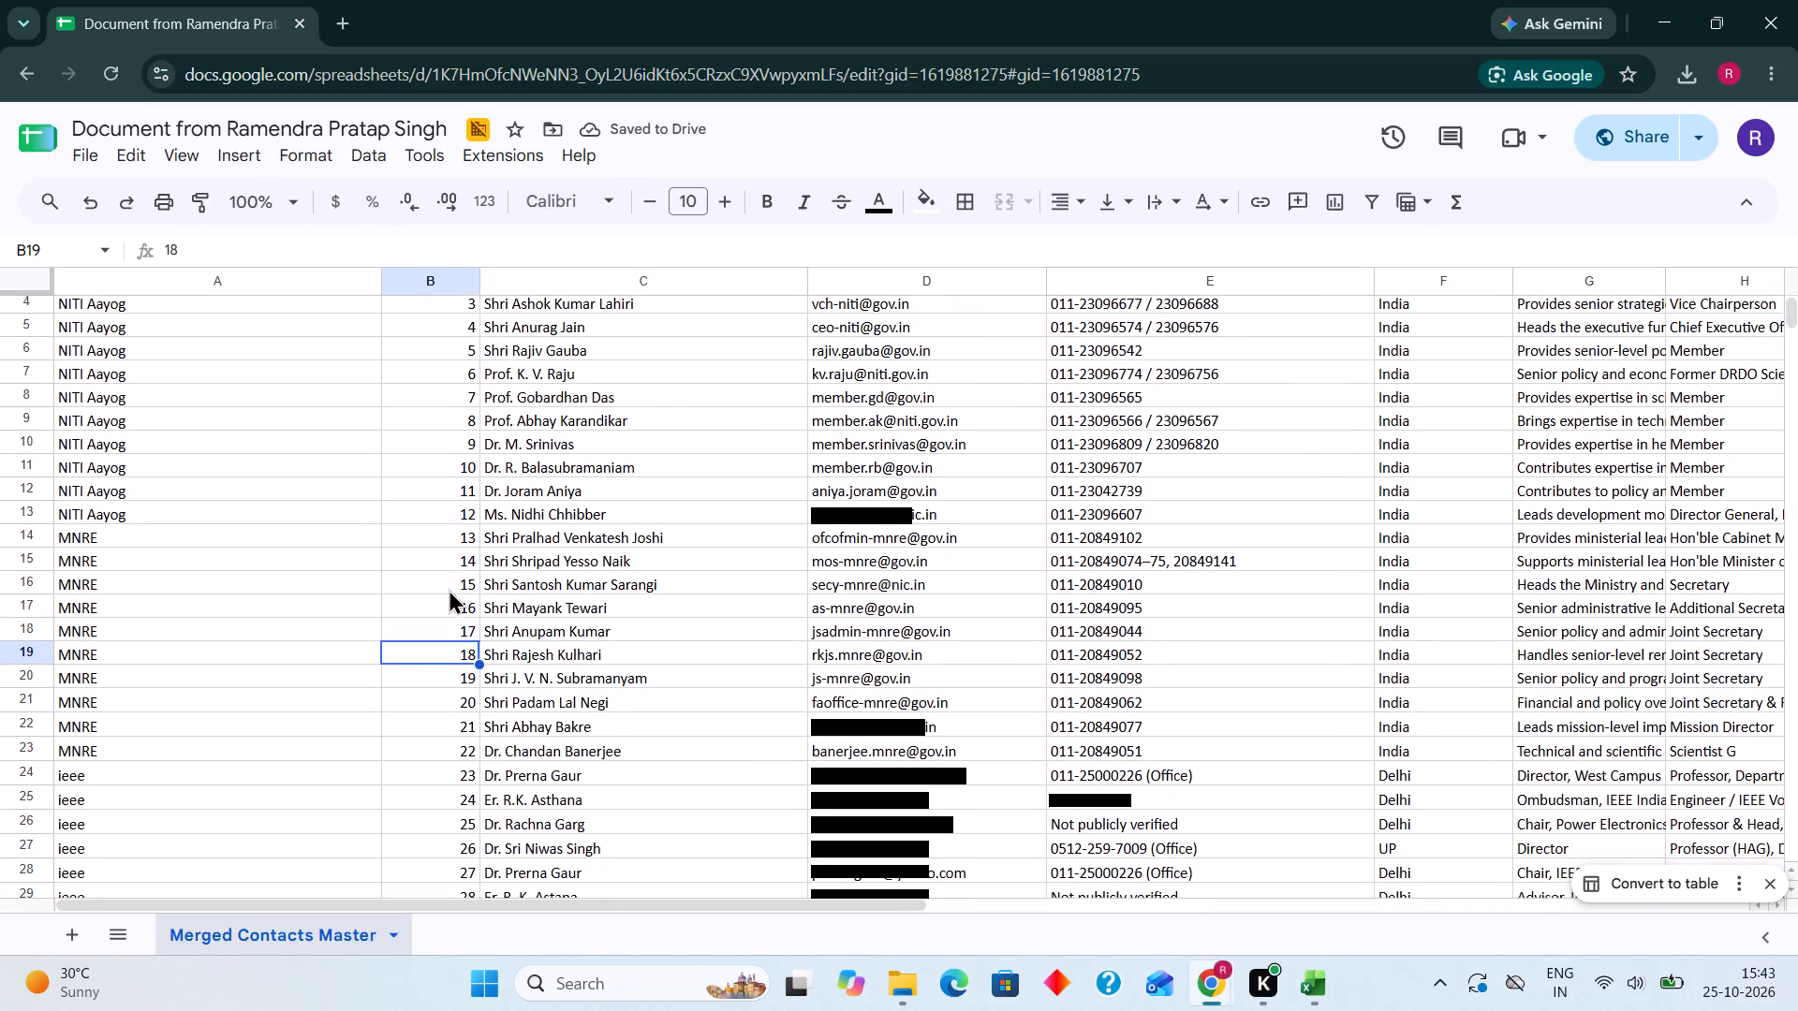
scroll(449, 589, down, 2)
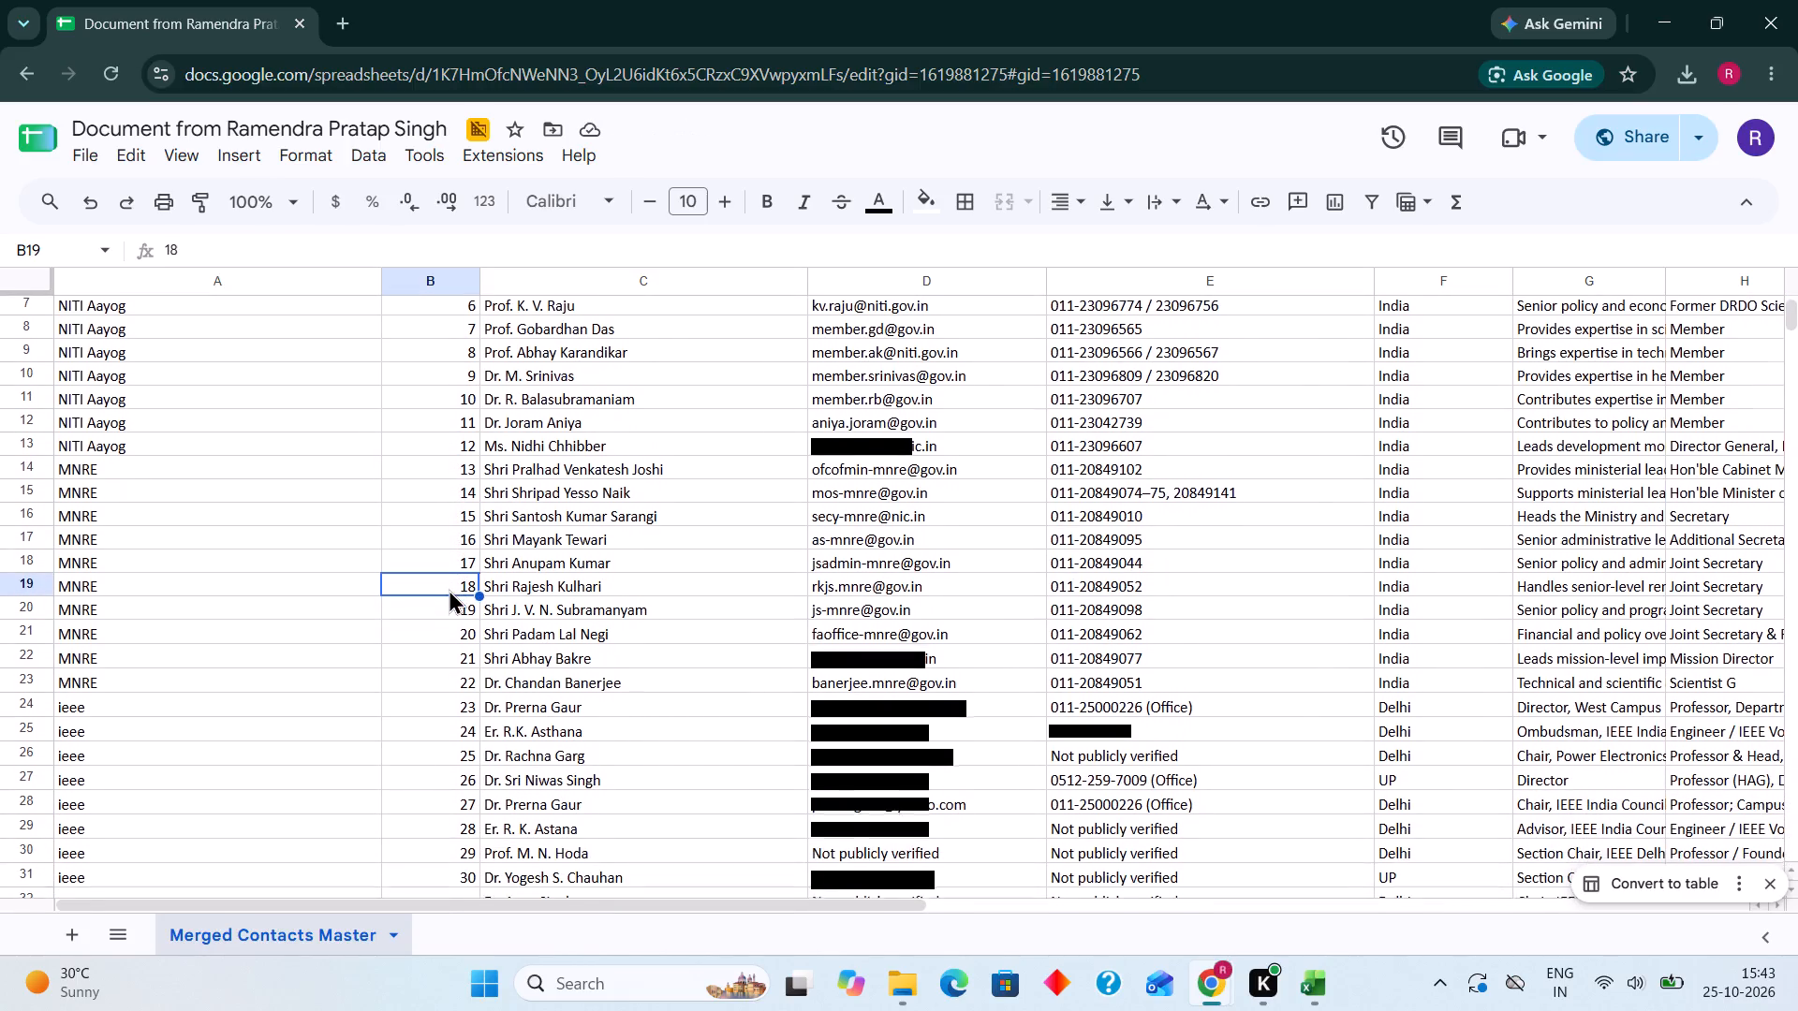
scroll(449, 589, down, 1)
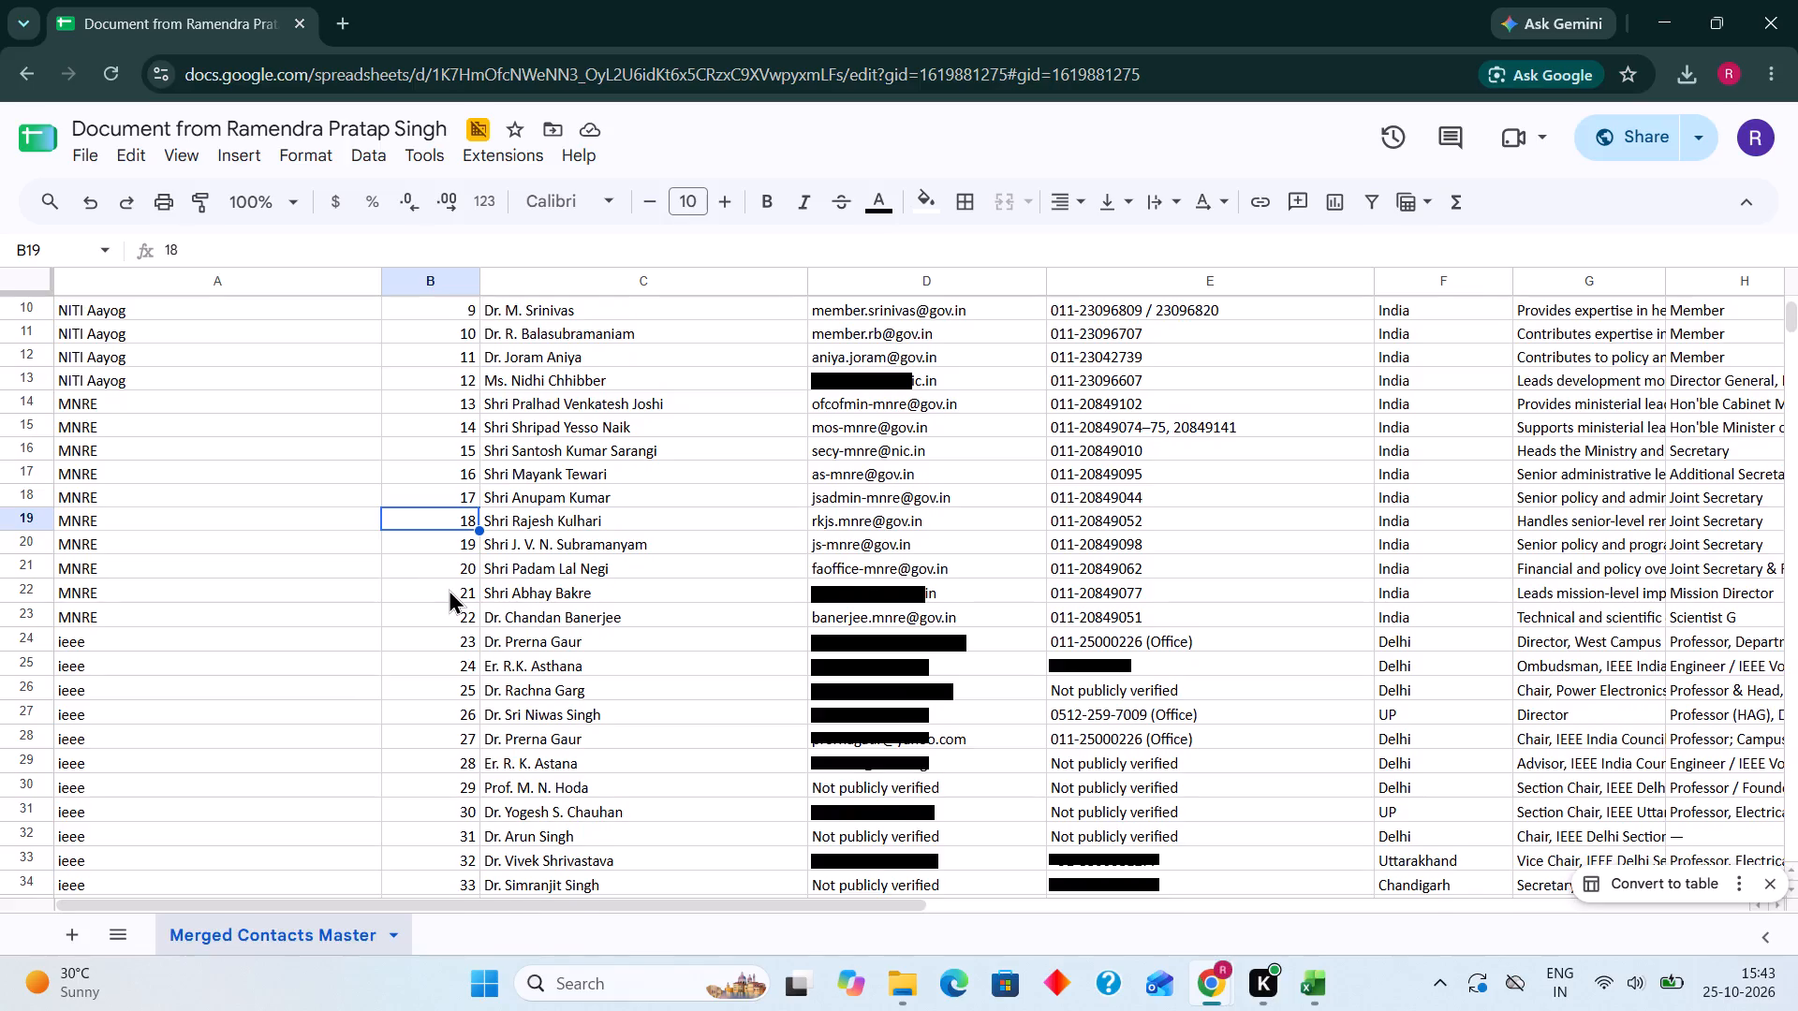
scroll(449, 589, down, 2)
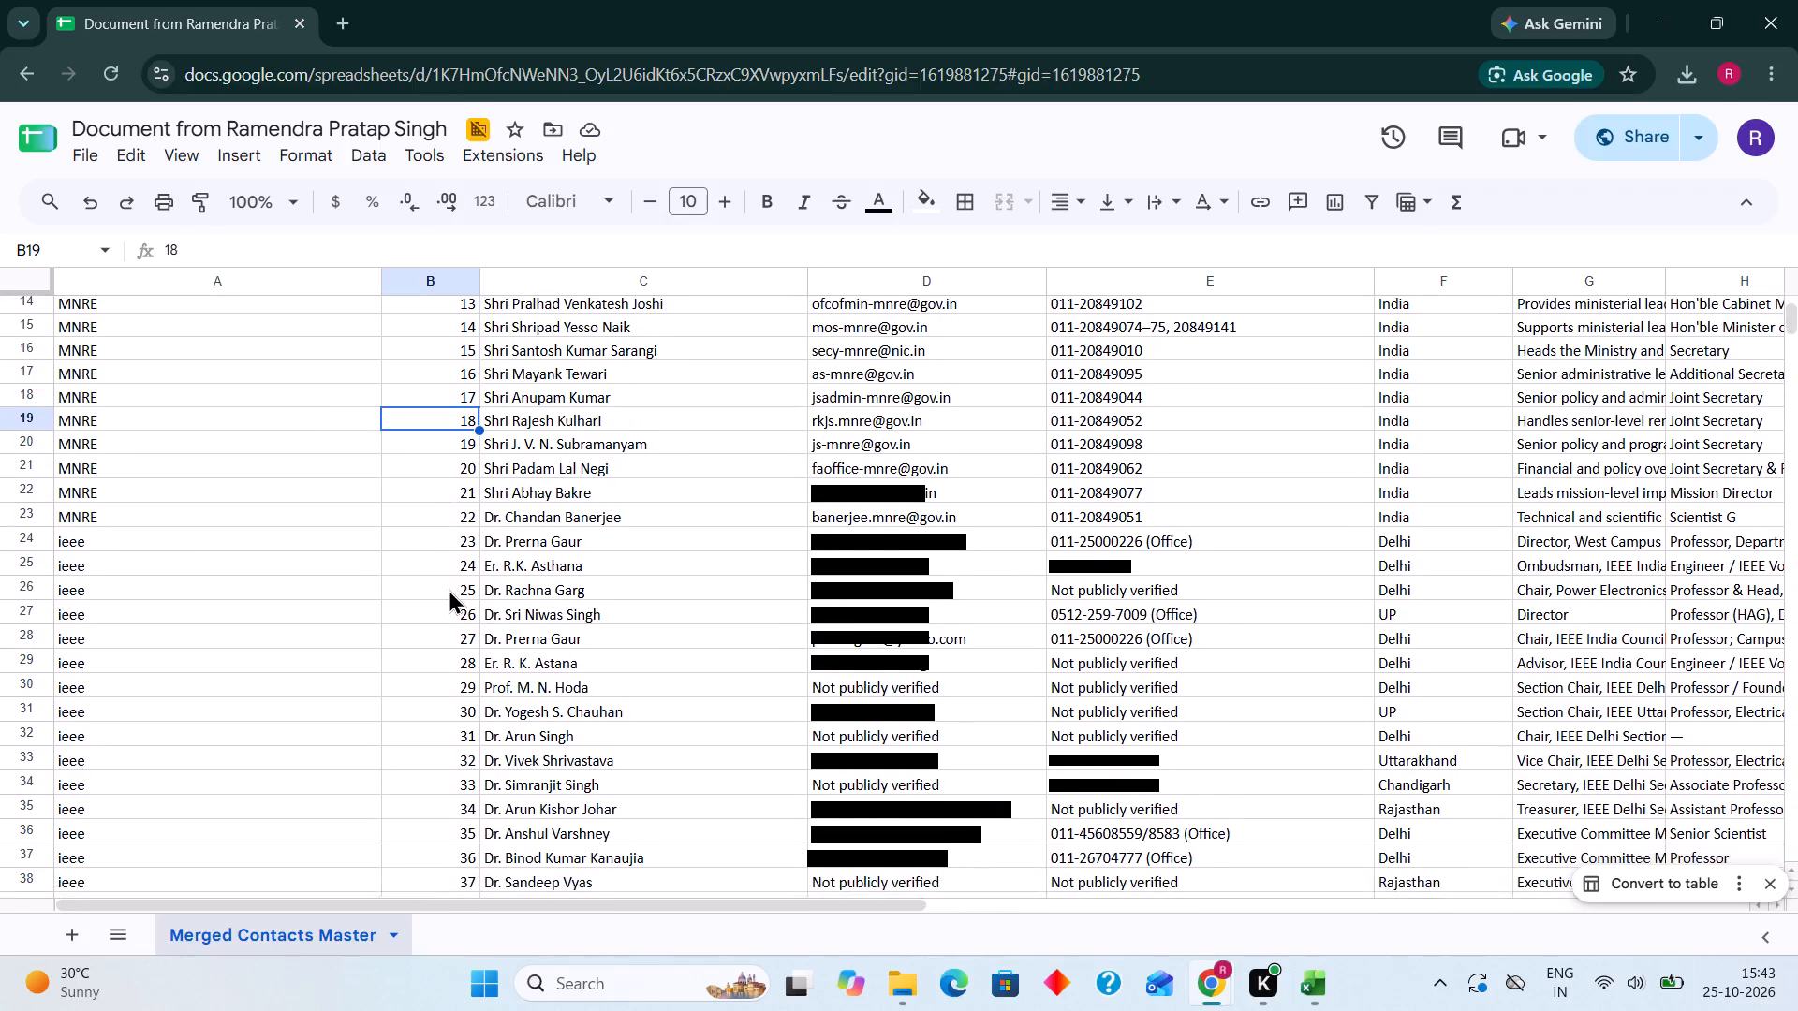
scroll(449, 589, down, 2)
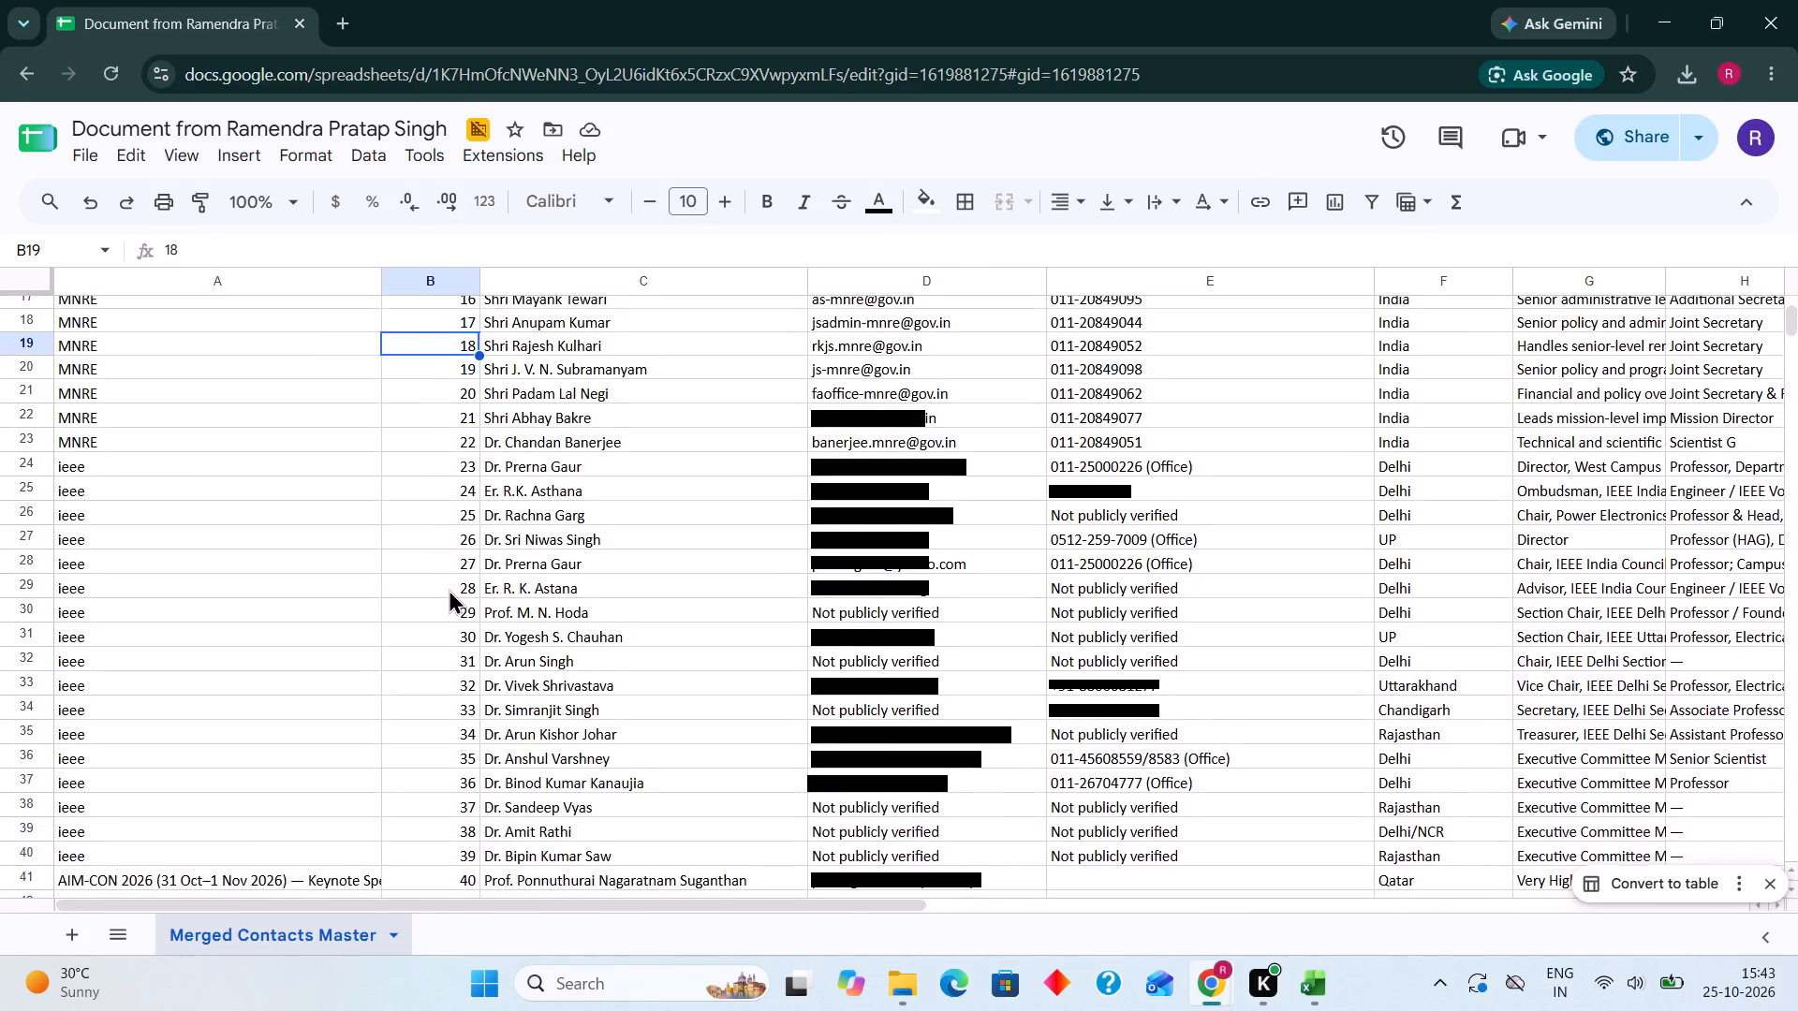
scroll(449, 589, down, 2)
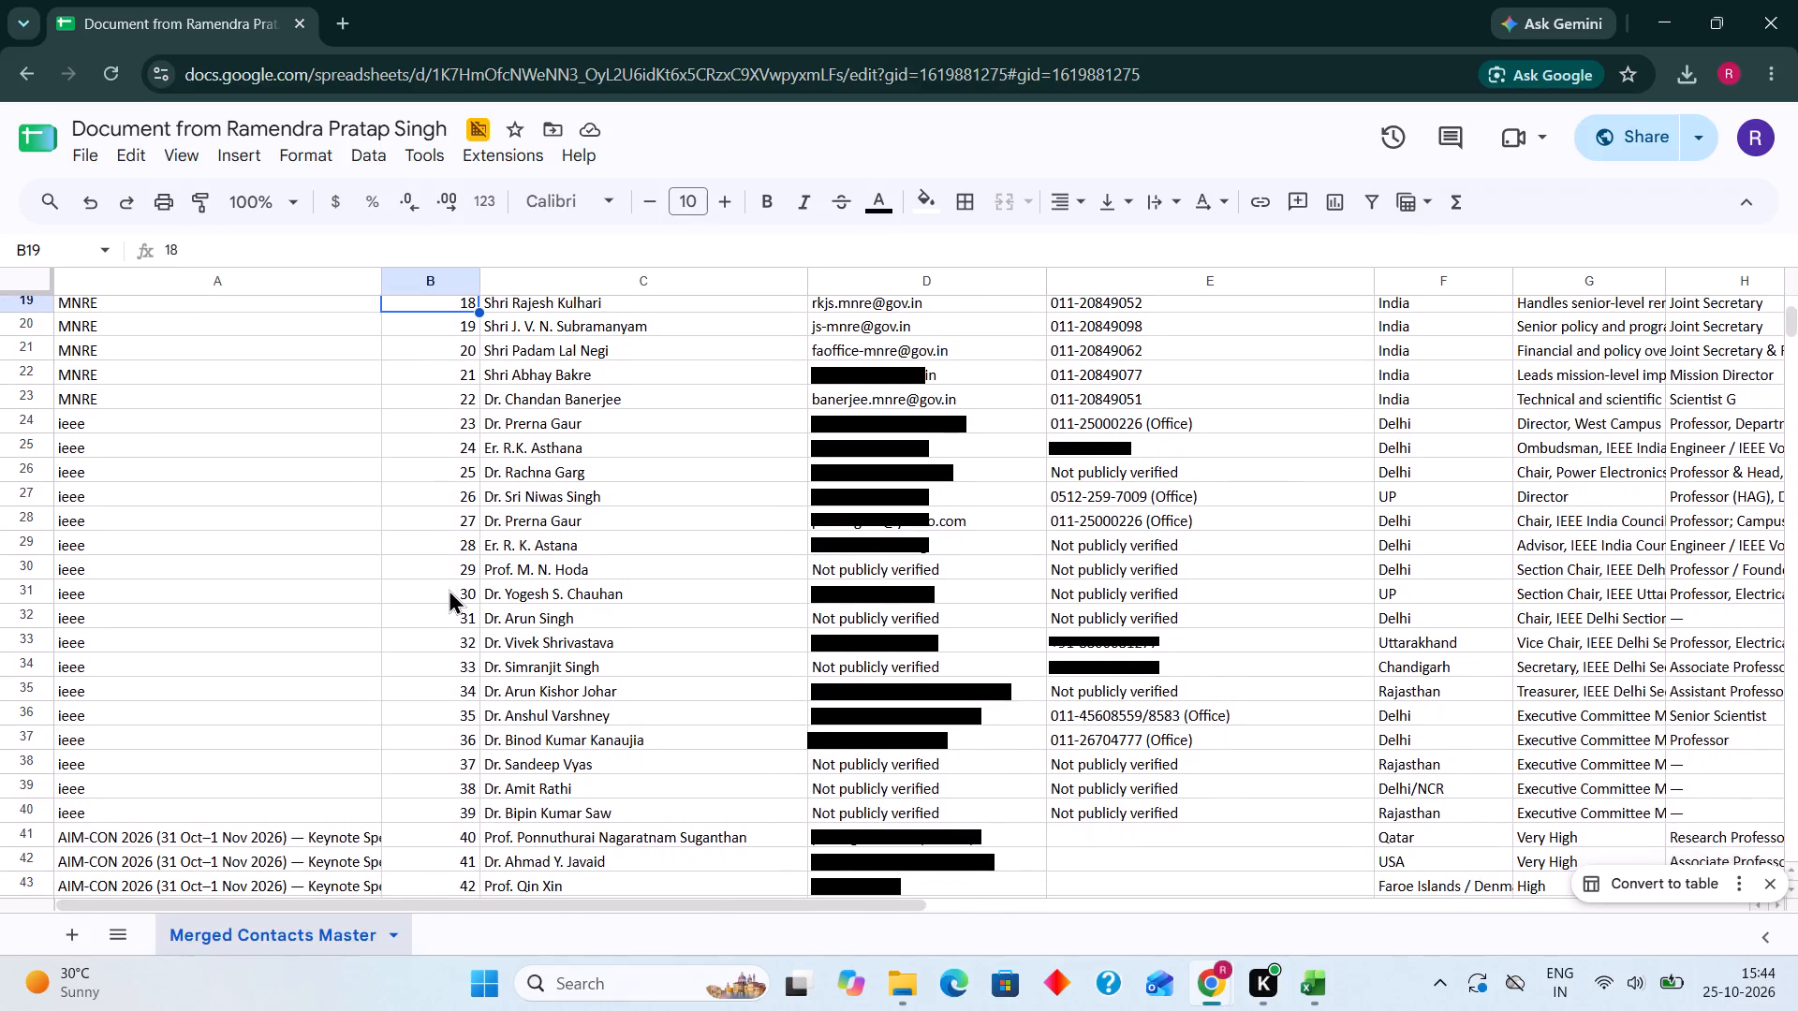
scroll(449, 589, down, 3)
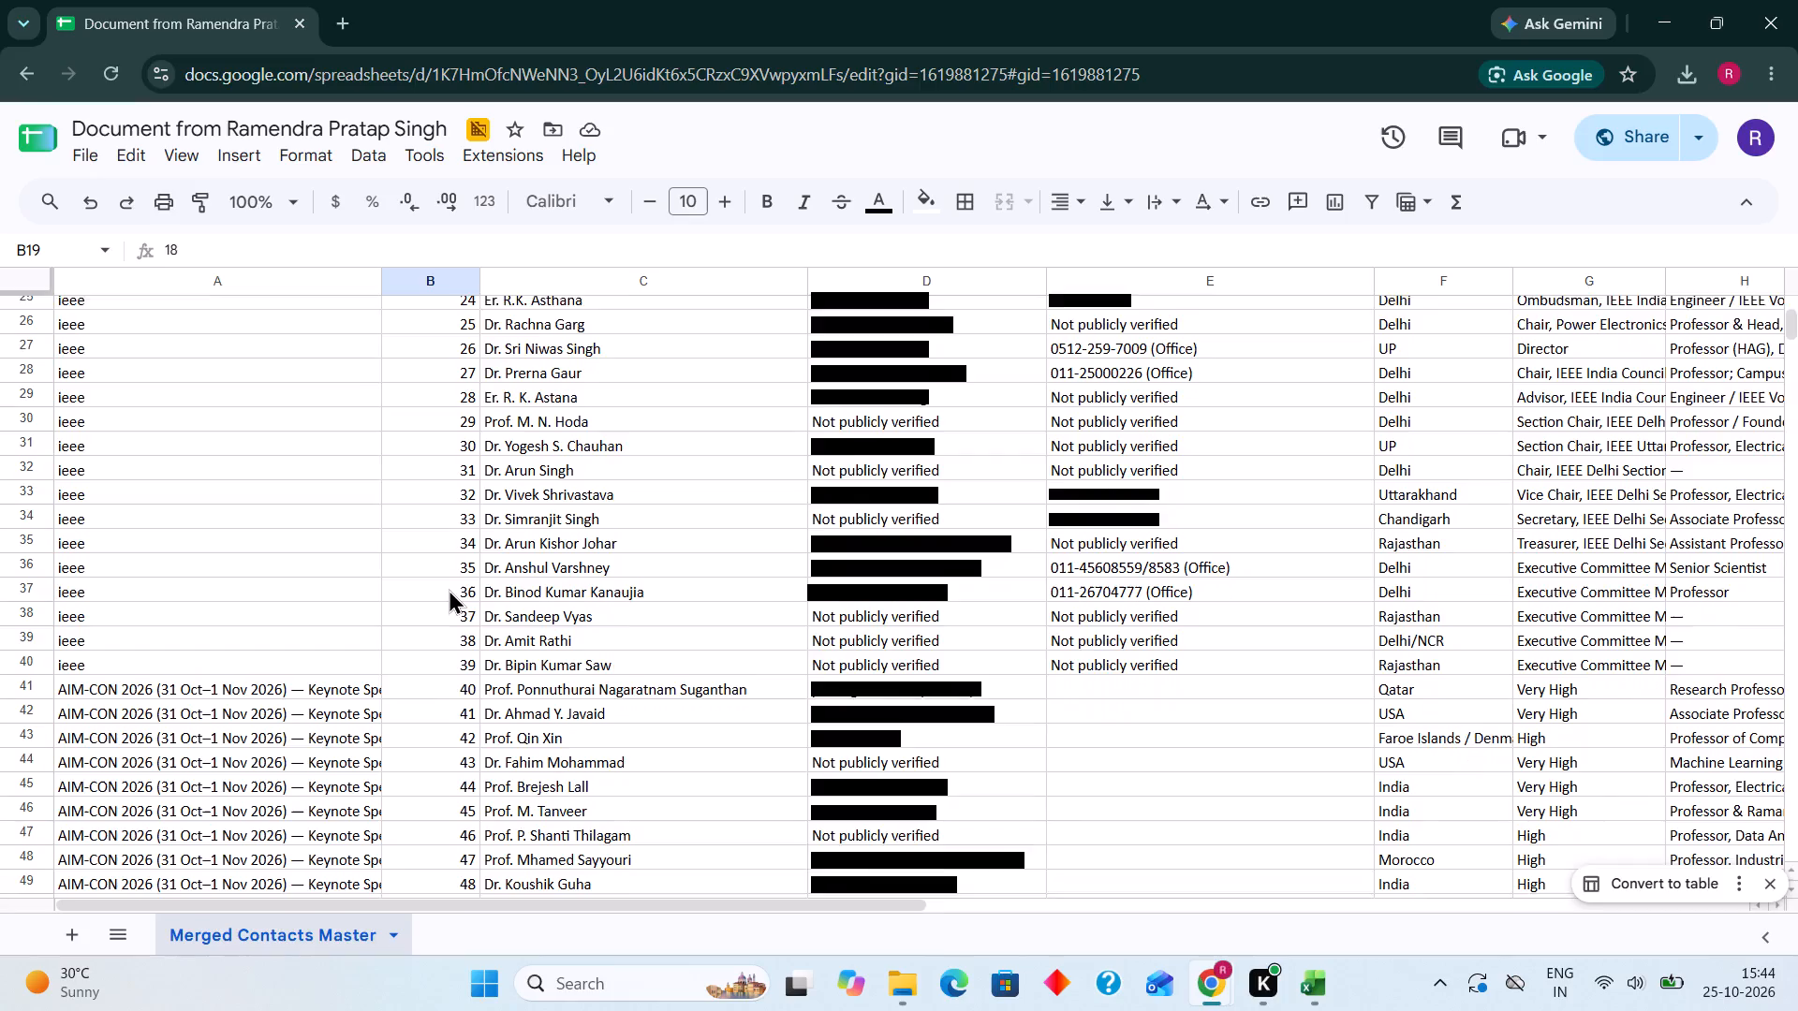
scroll(449, 589, down, 2)
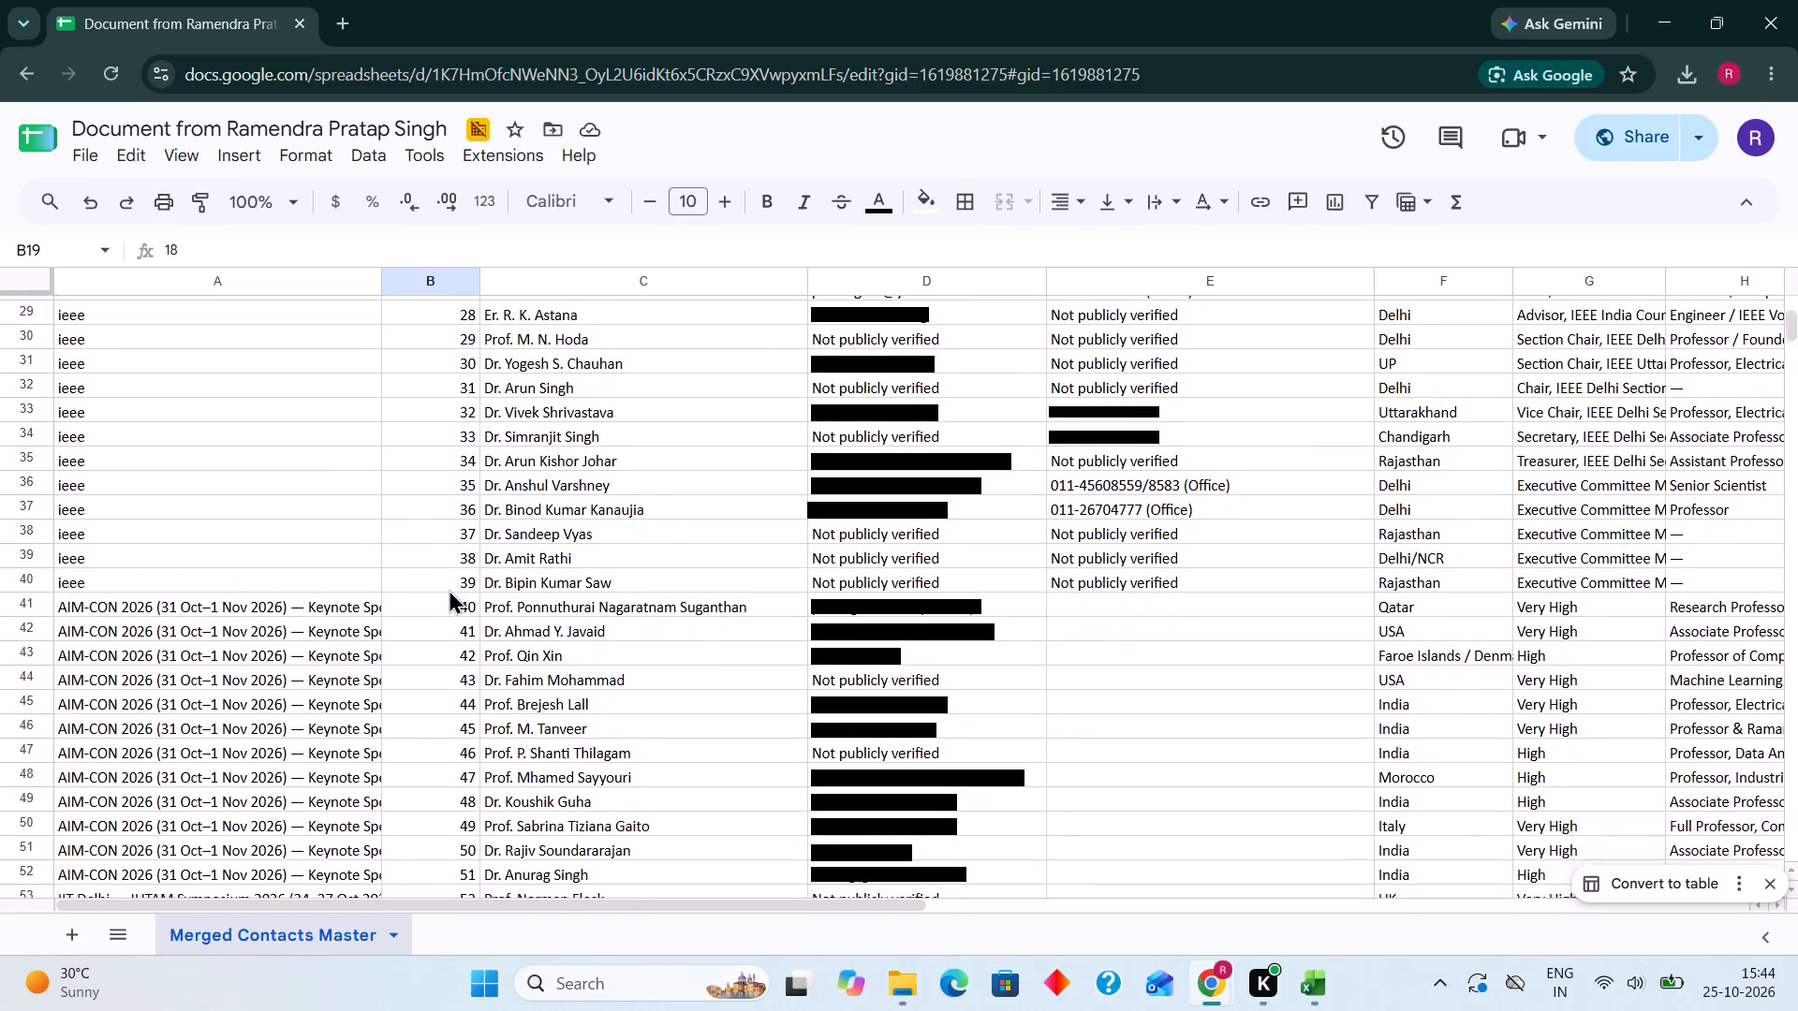
scroll(449, 589, down, 3)
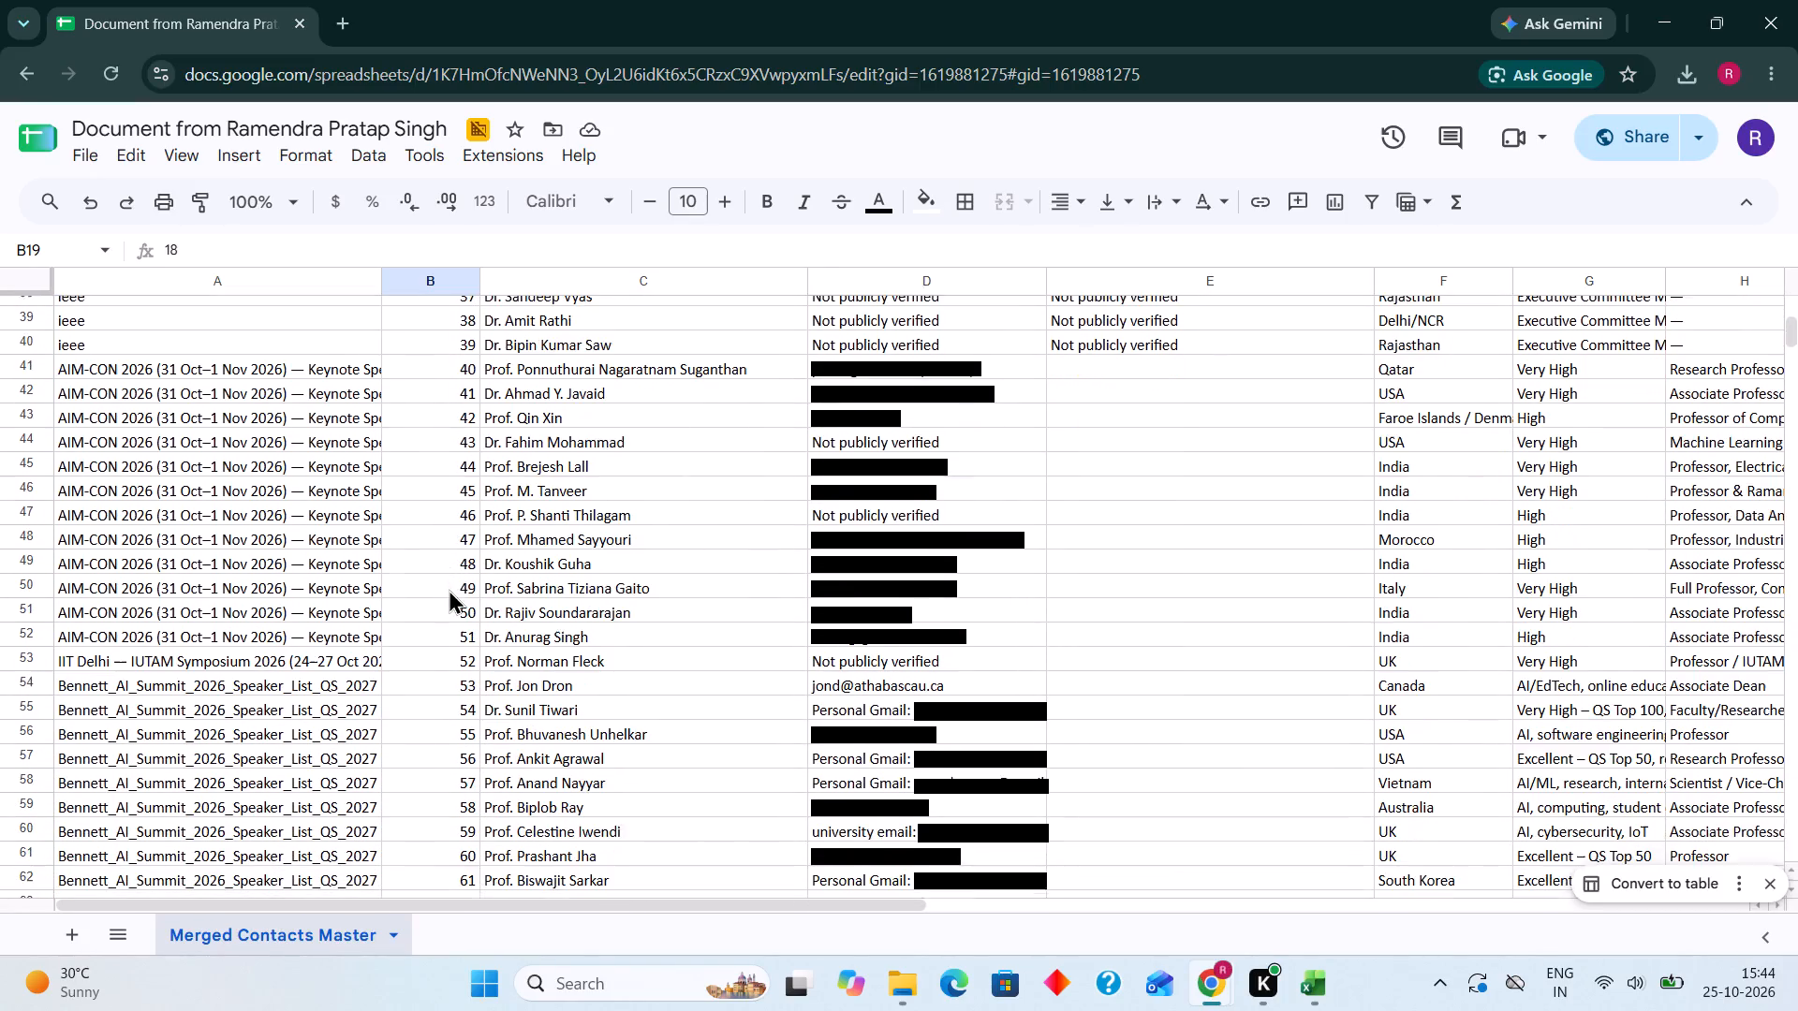
scroll(449, 589, down, 2)
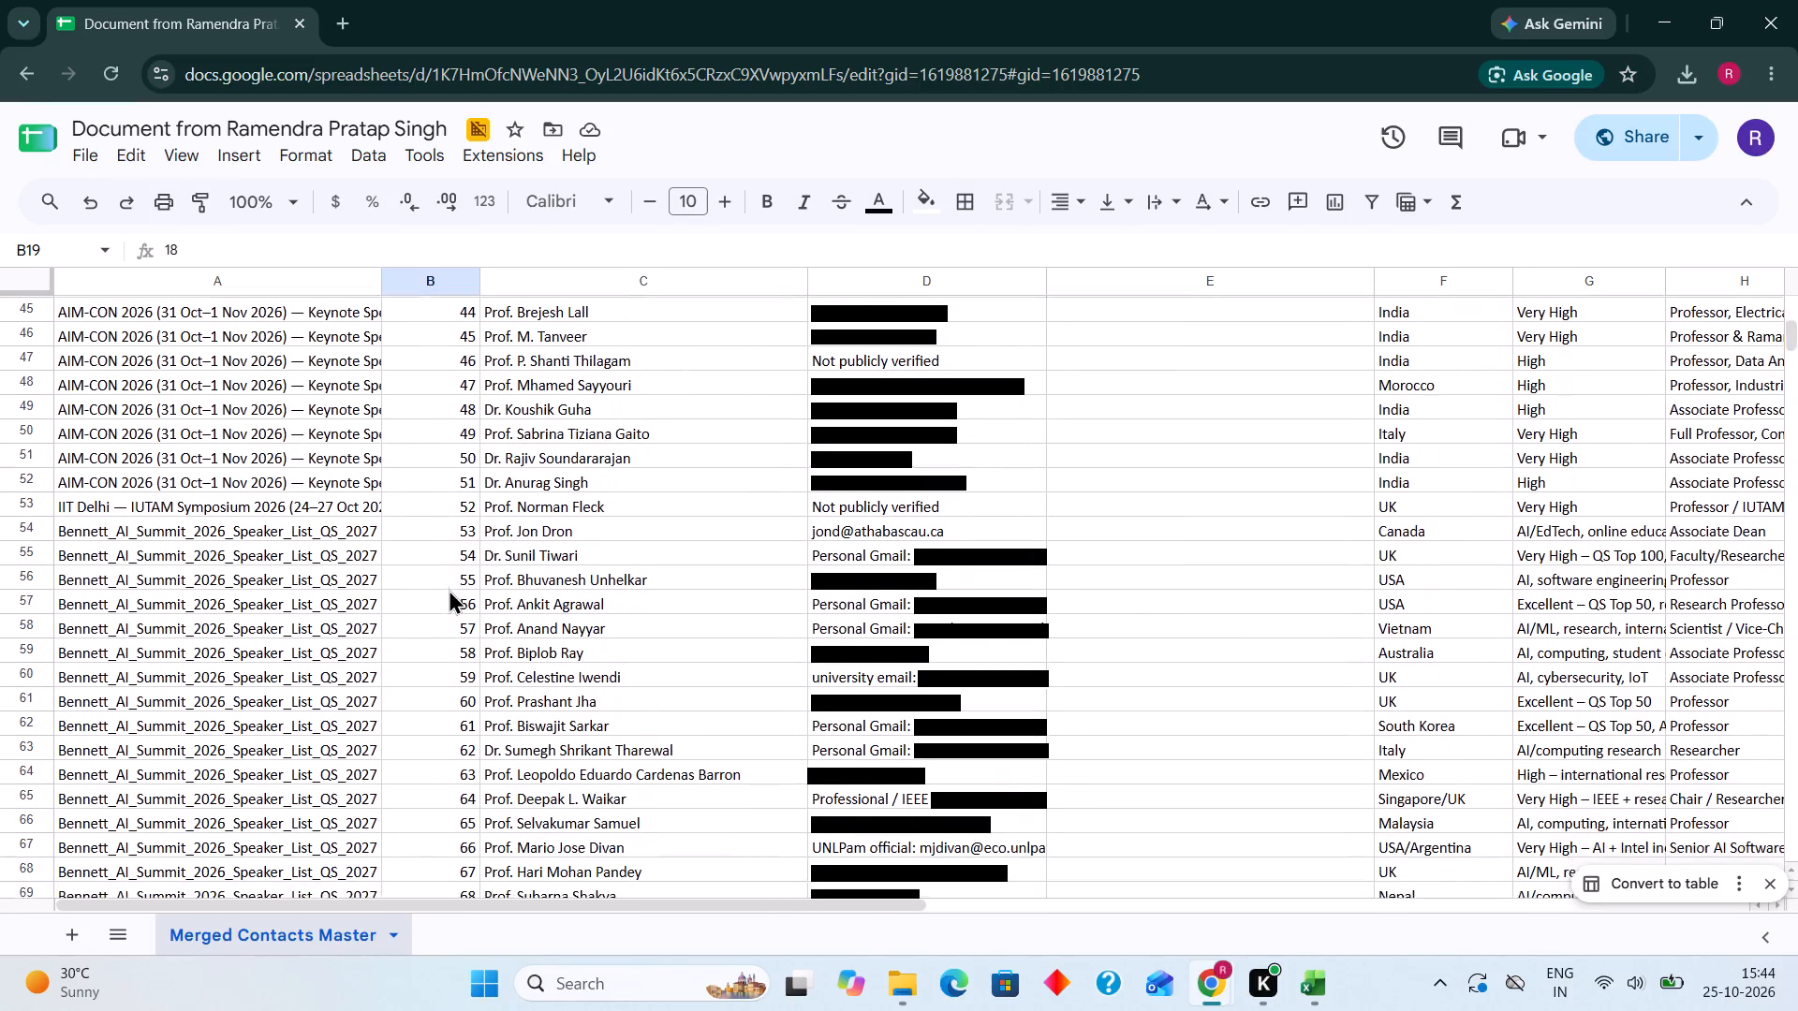
scroll(449, 589, down, 3)
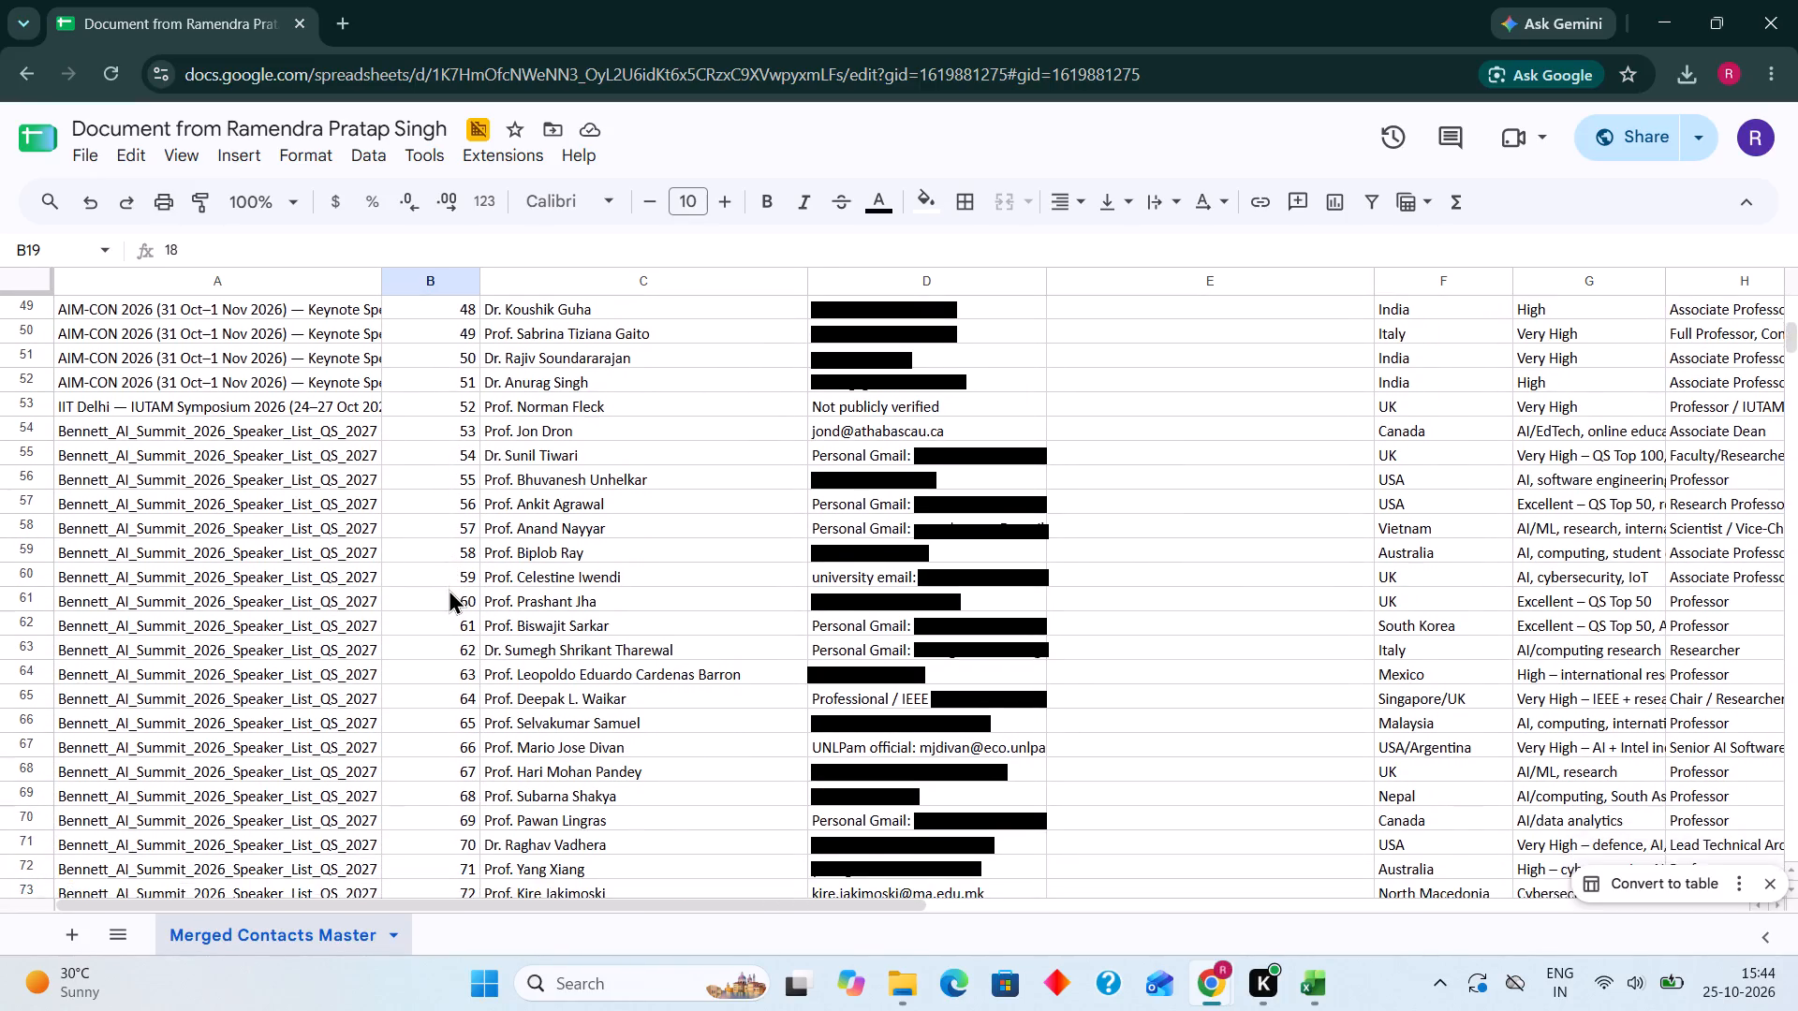
scroll(449, 589, down, 3)
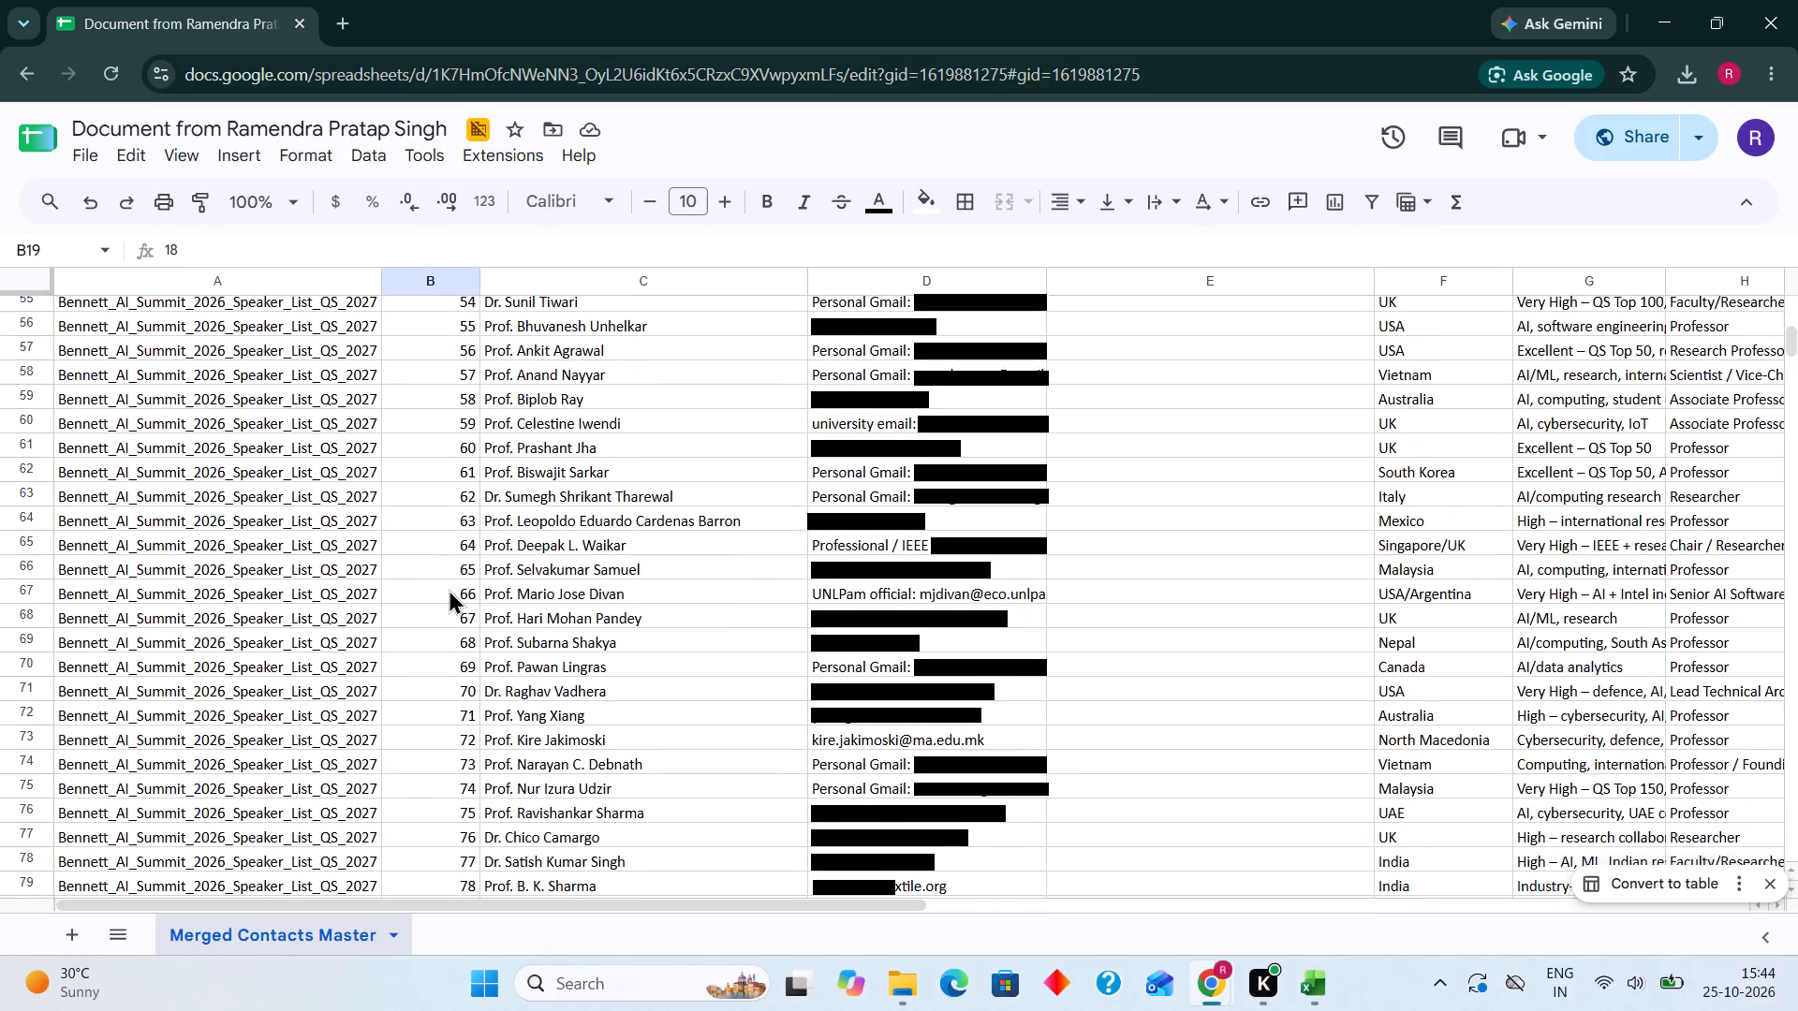
scroll(449, 589, down, 2)
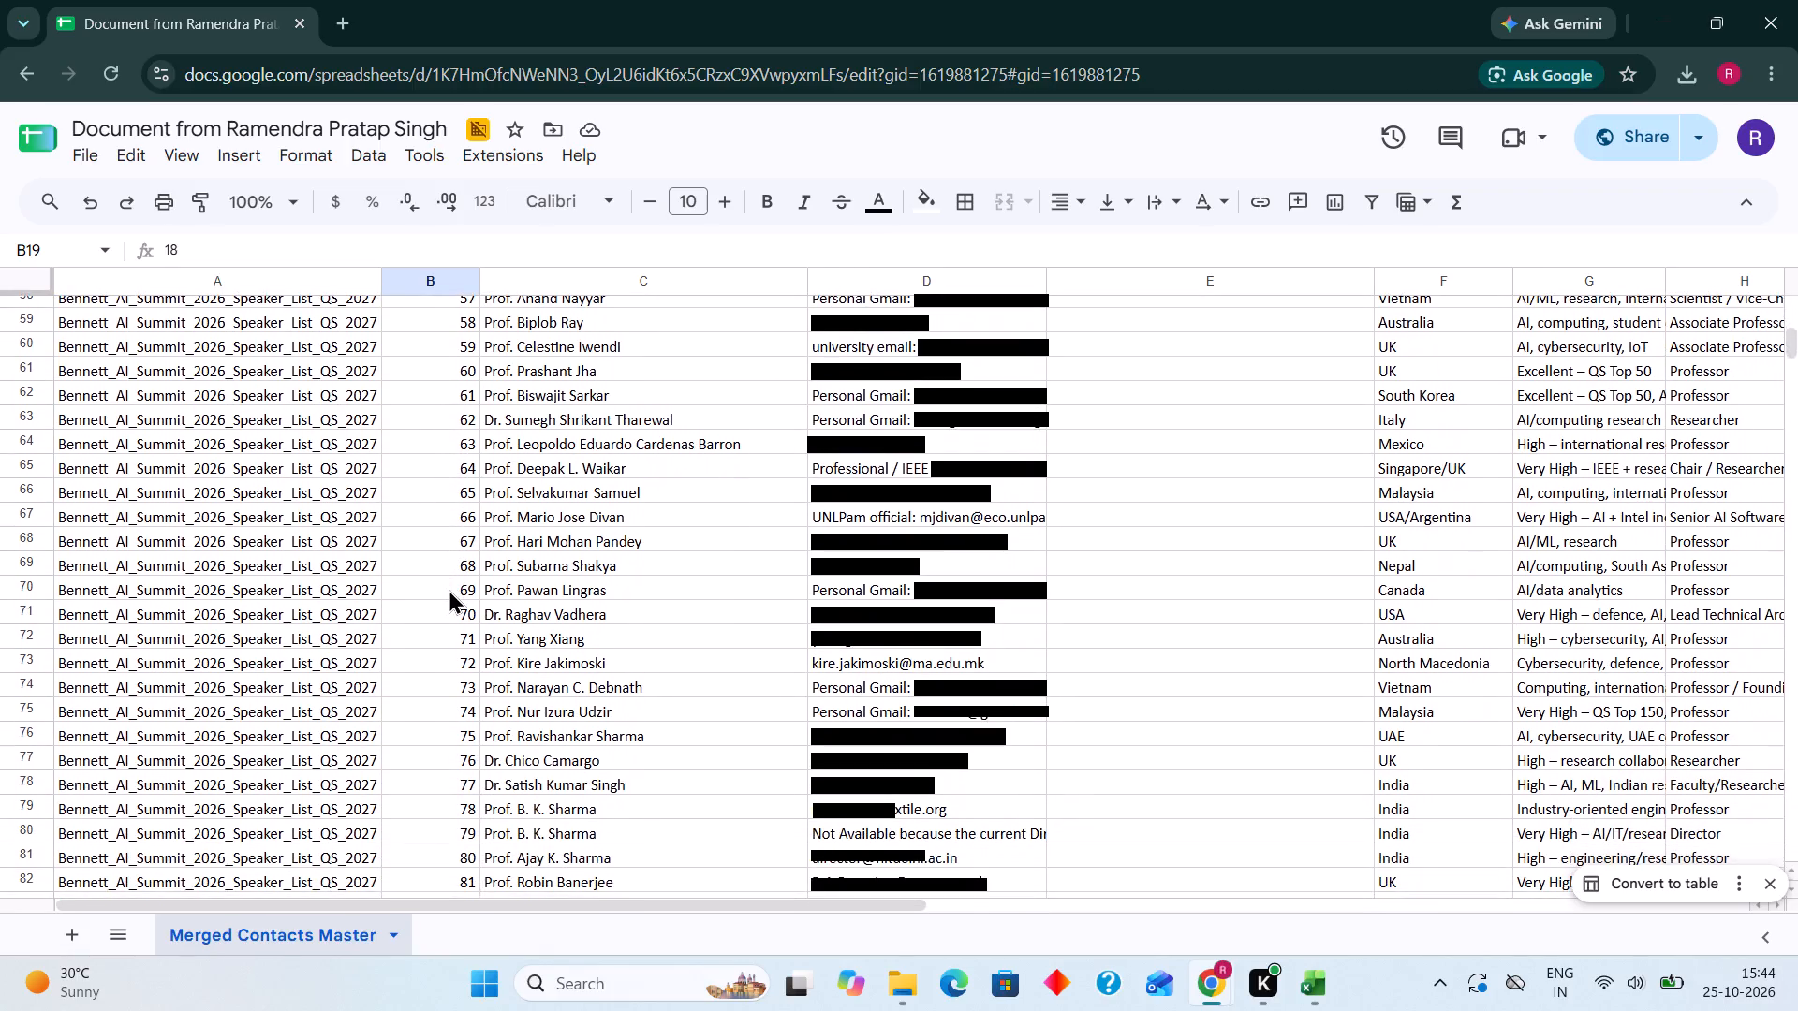
scroll(449, 589, down, 2)
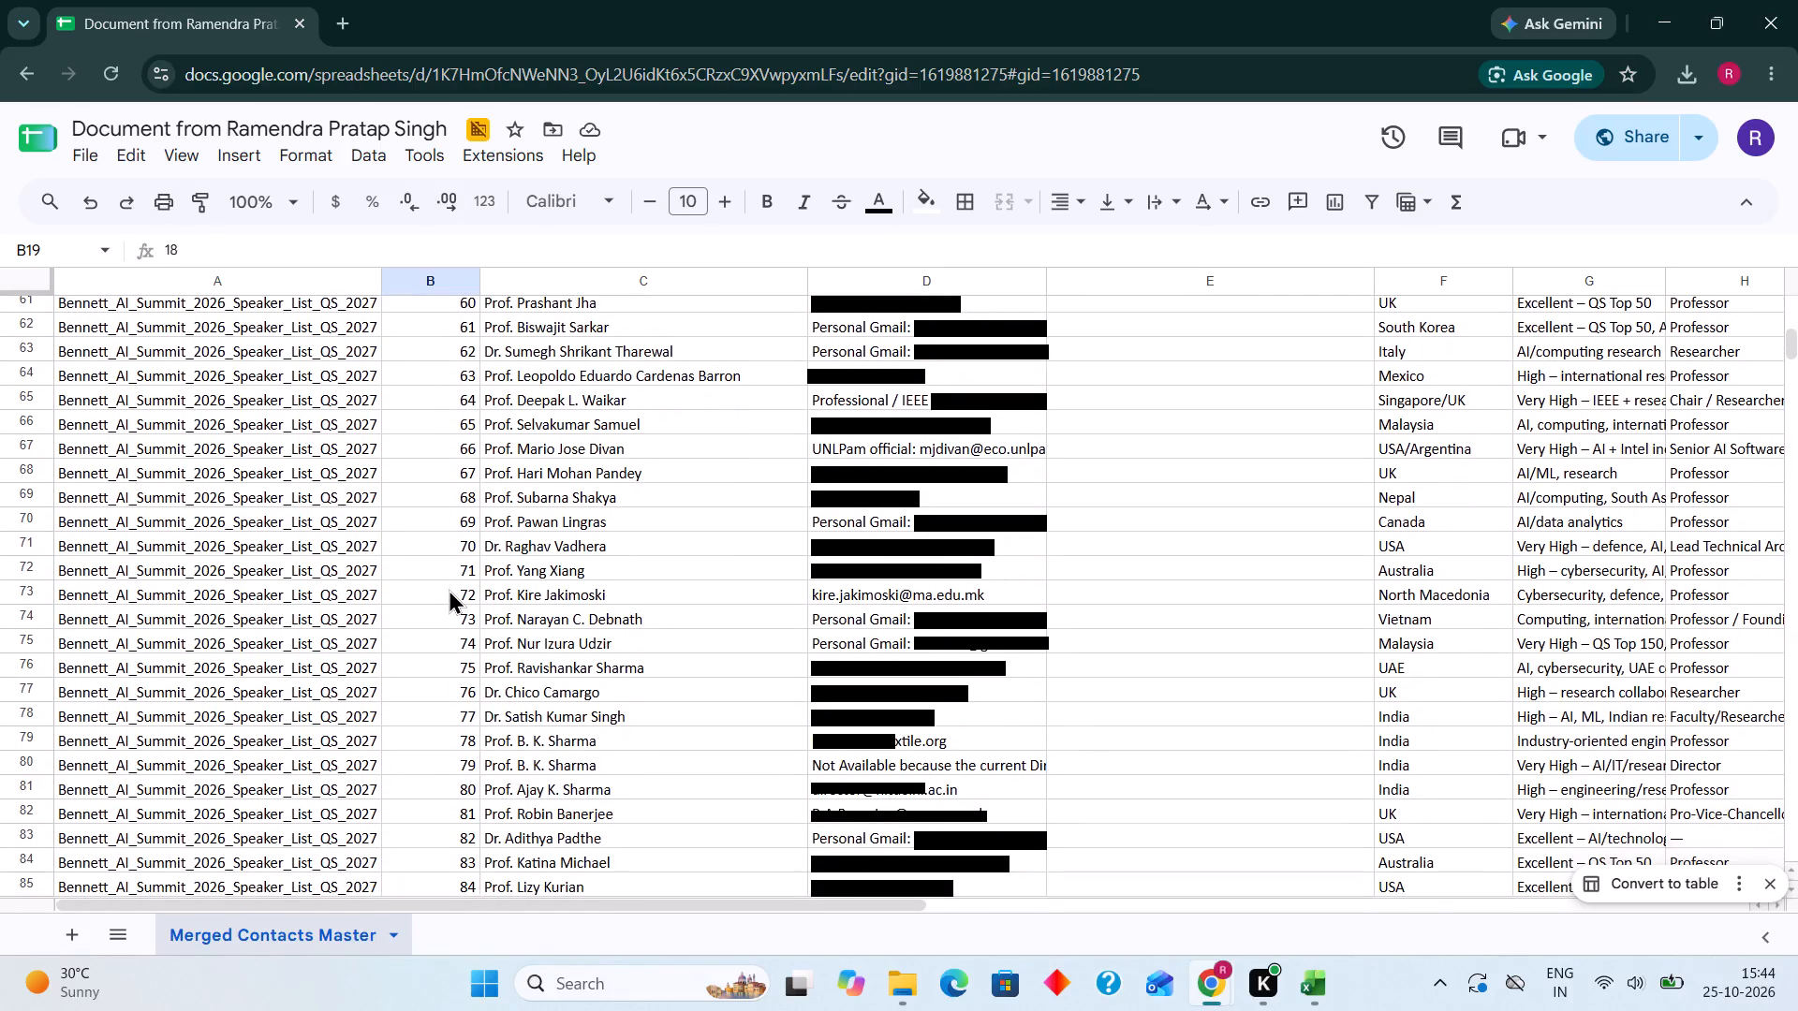
scroll(449, 589, down, 2)
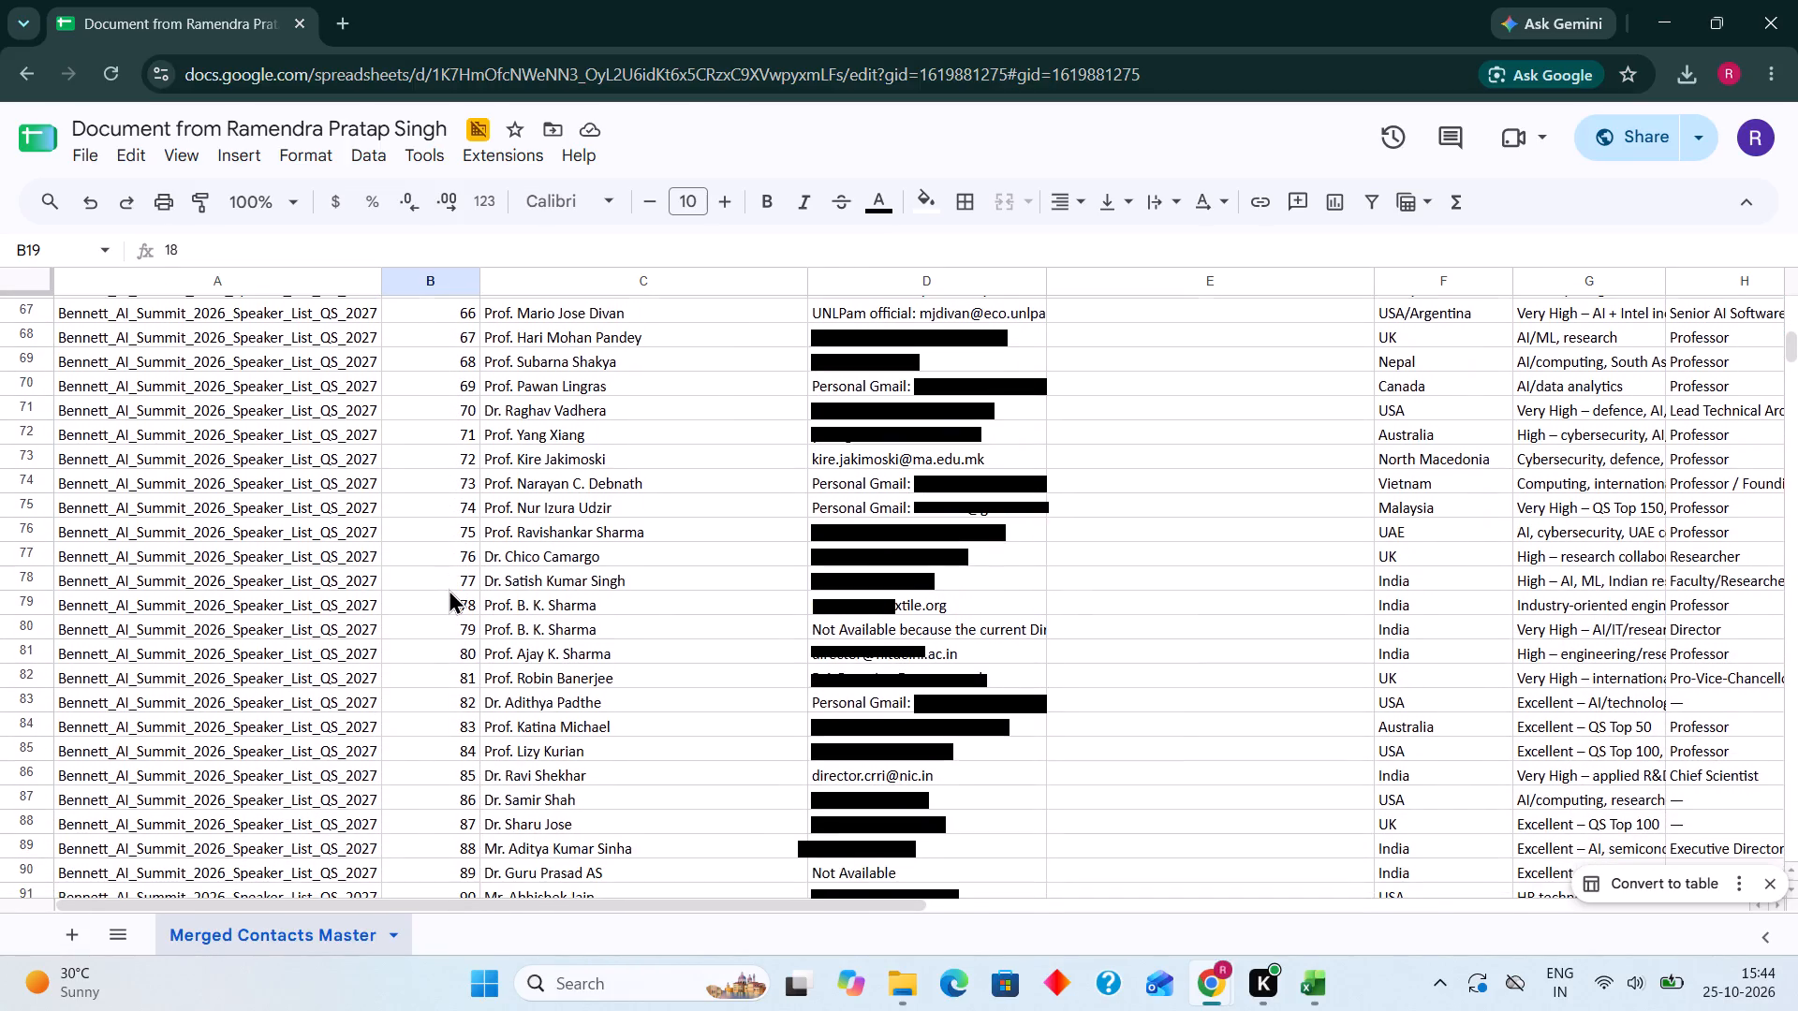
scroll(449, 589, down, 2)
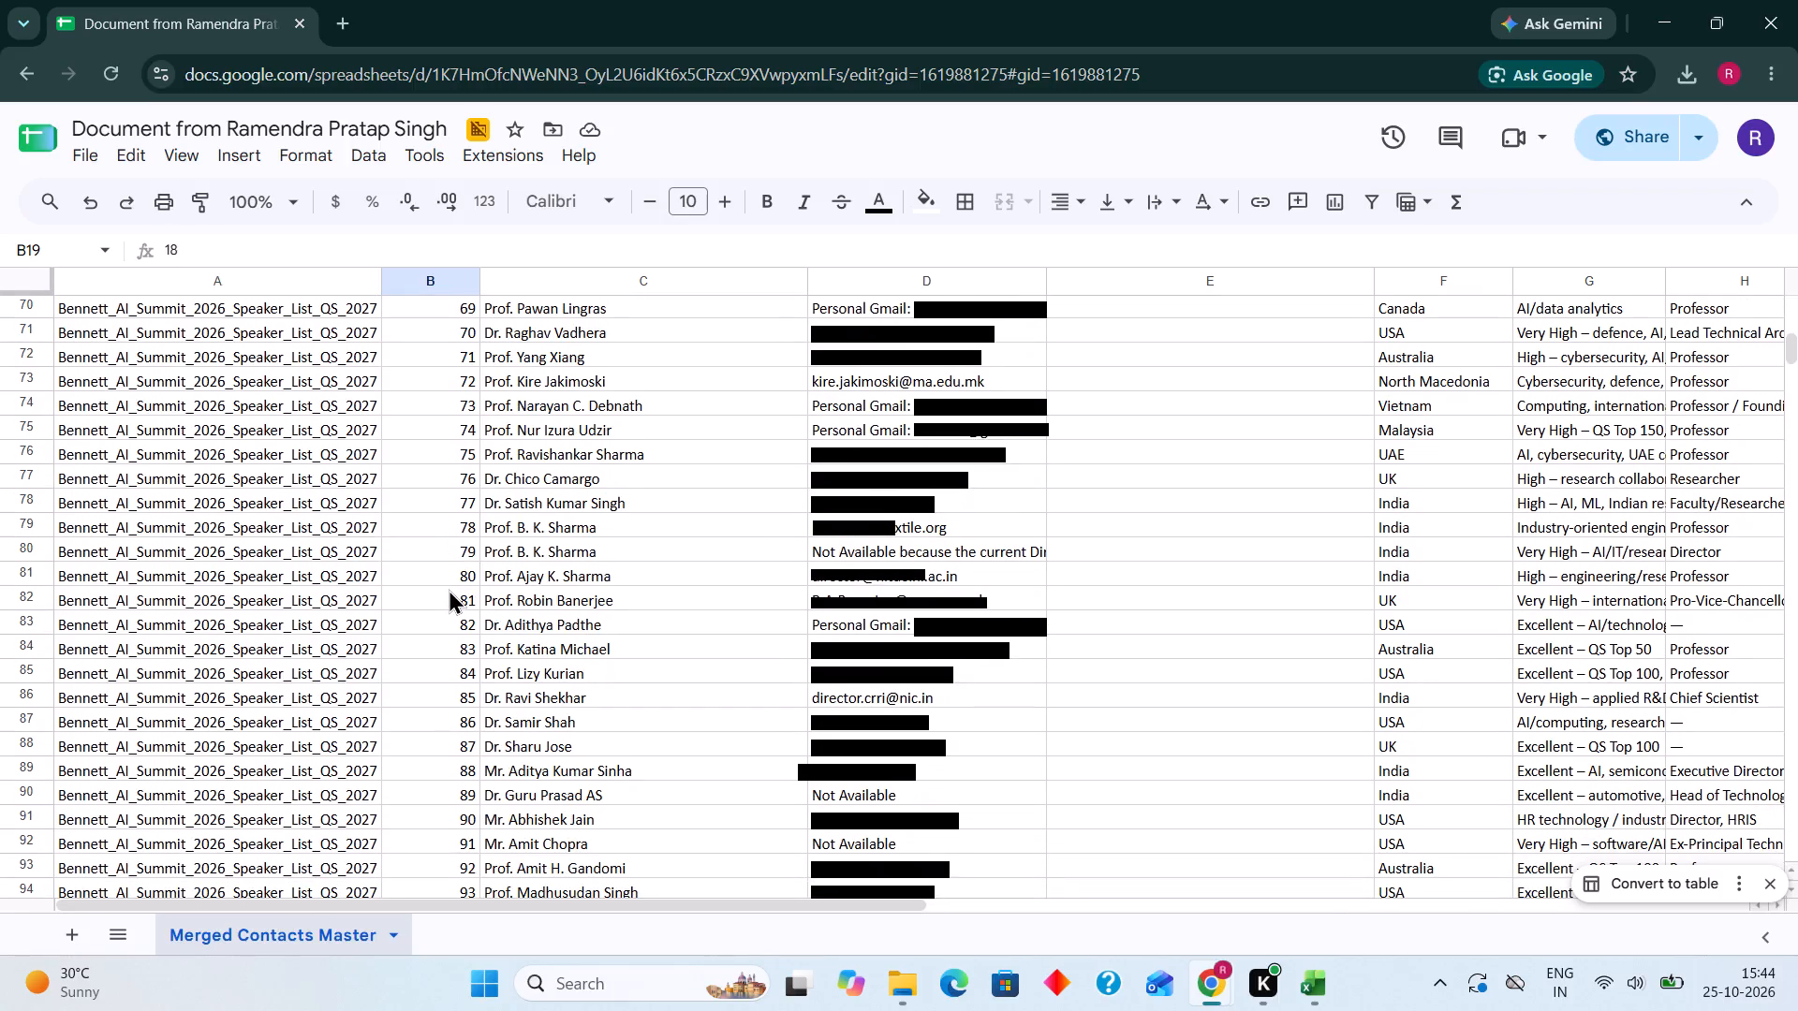
scroll(449, 589, down, 2)
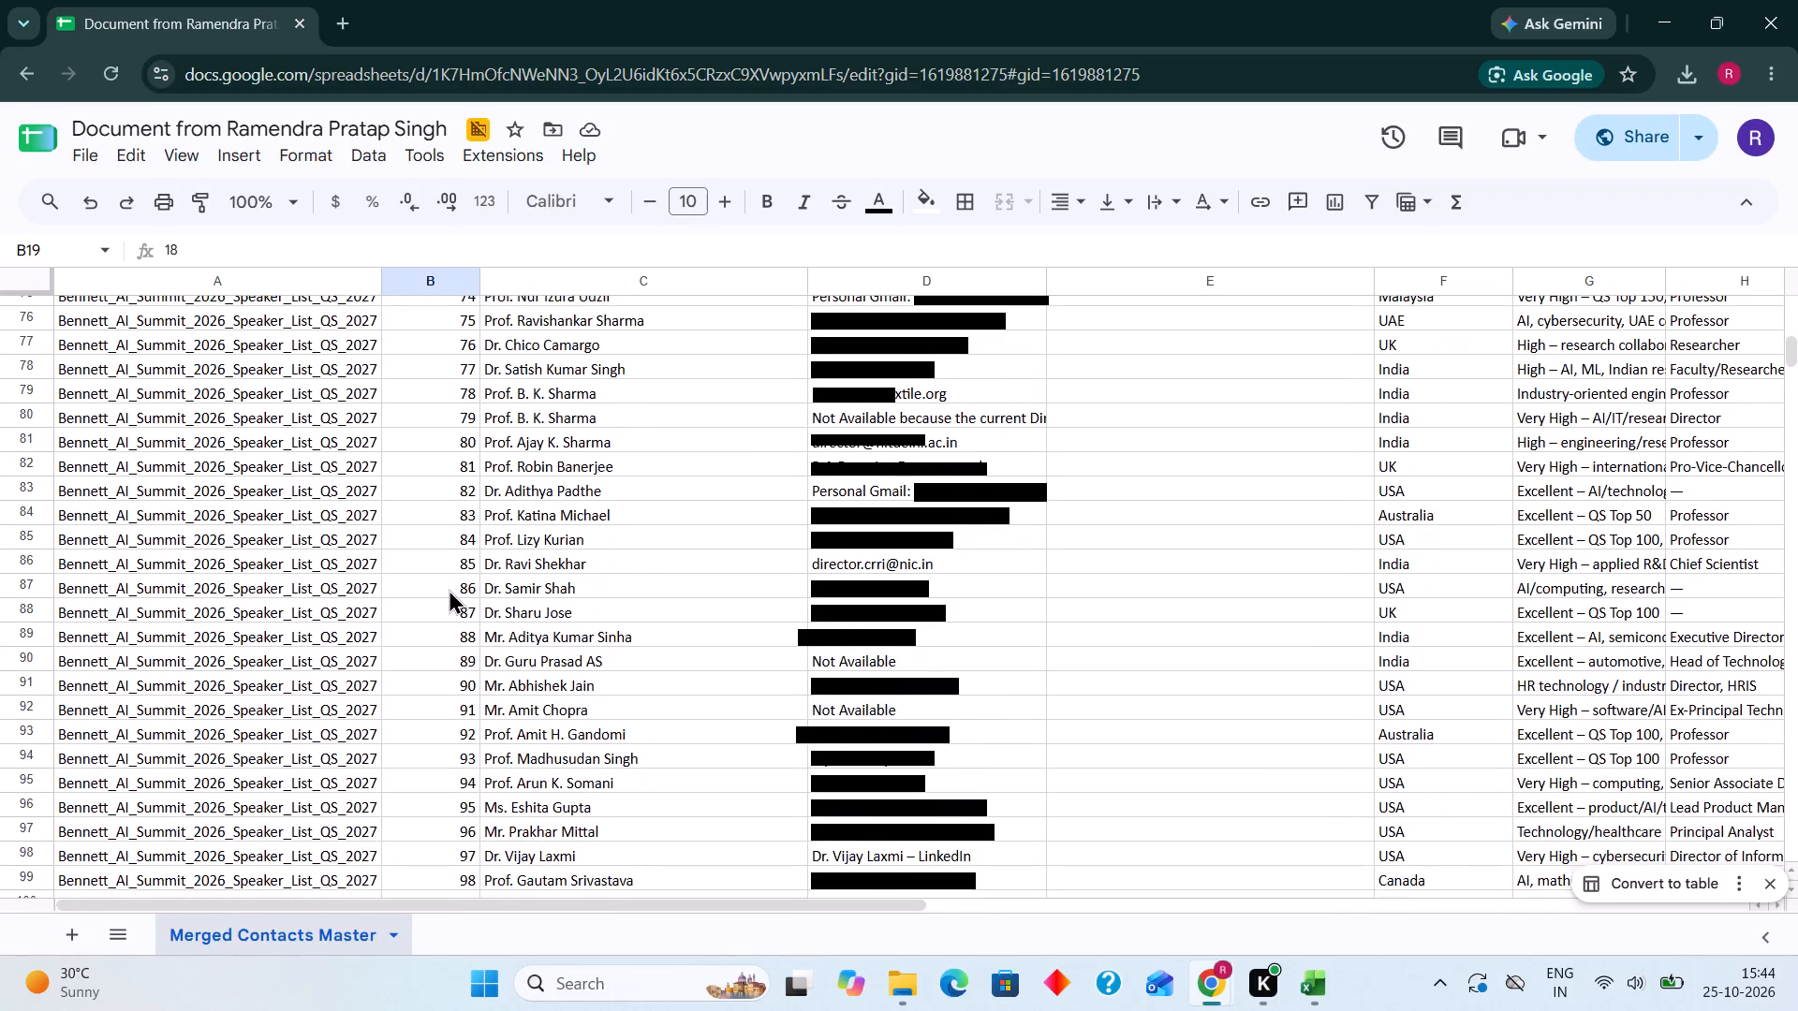
scroll(449, 589, down, 2)
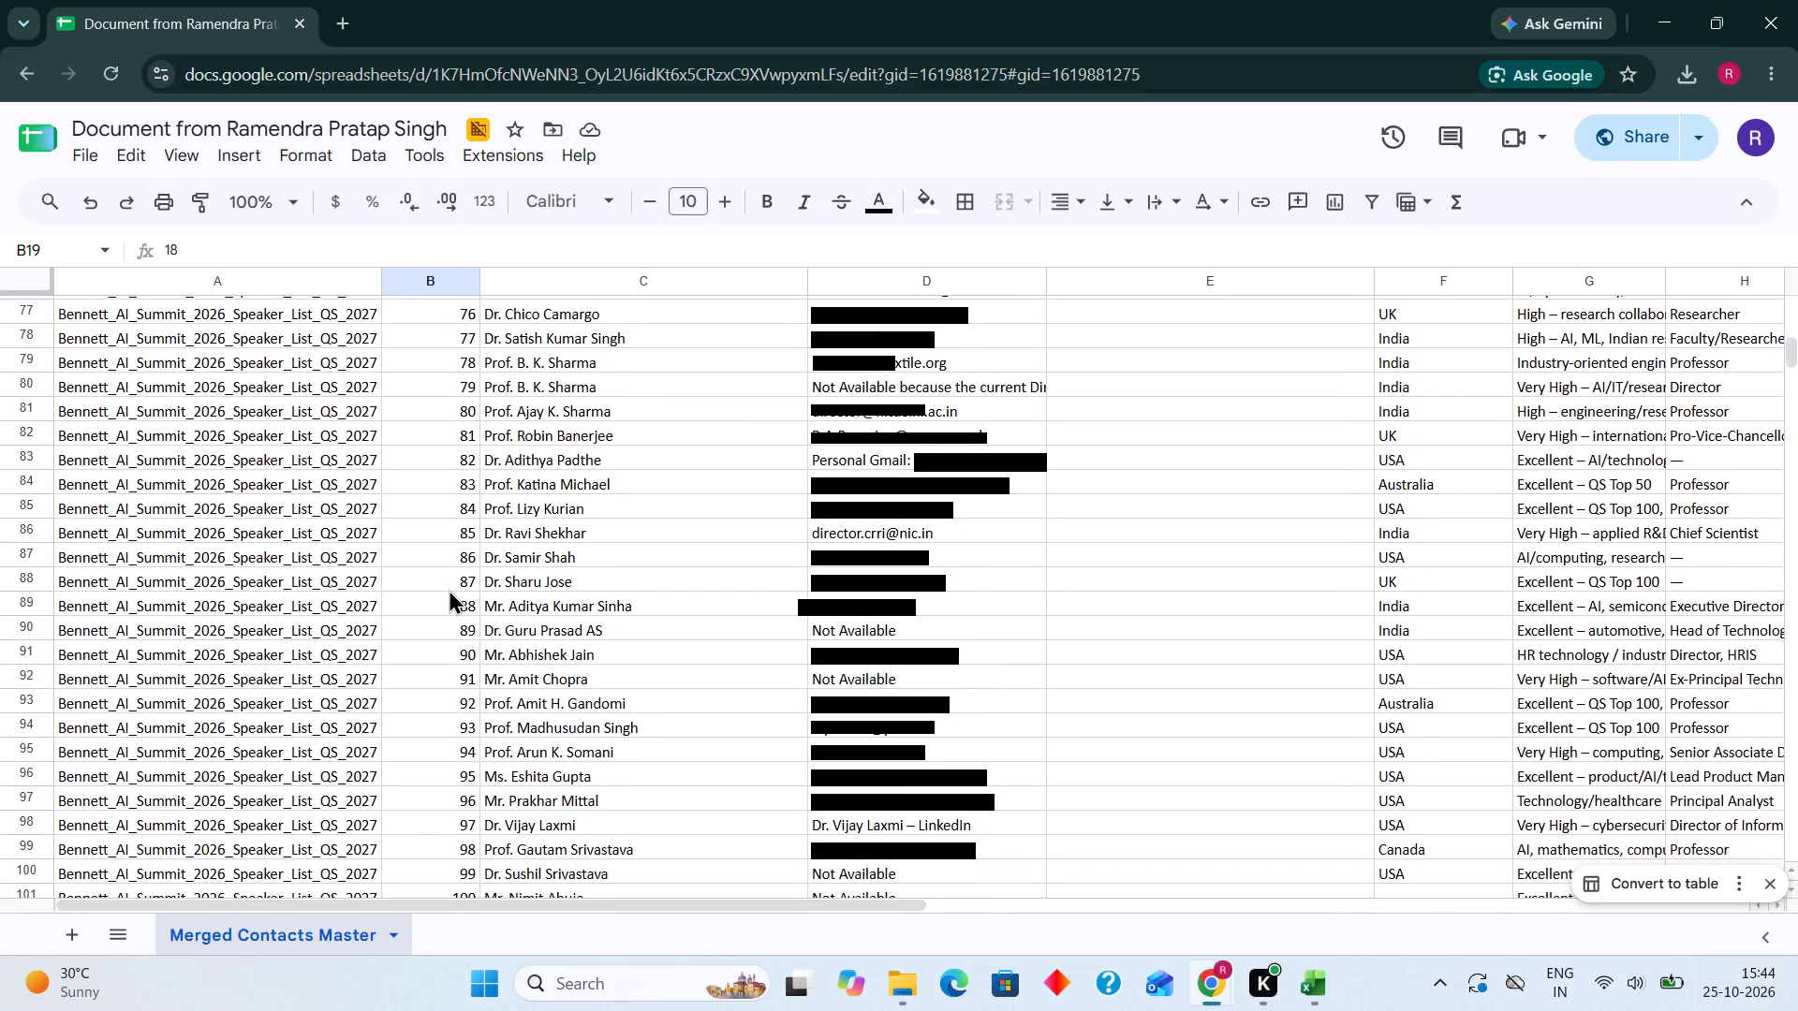
scroll(449, 589, down, 2)
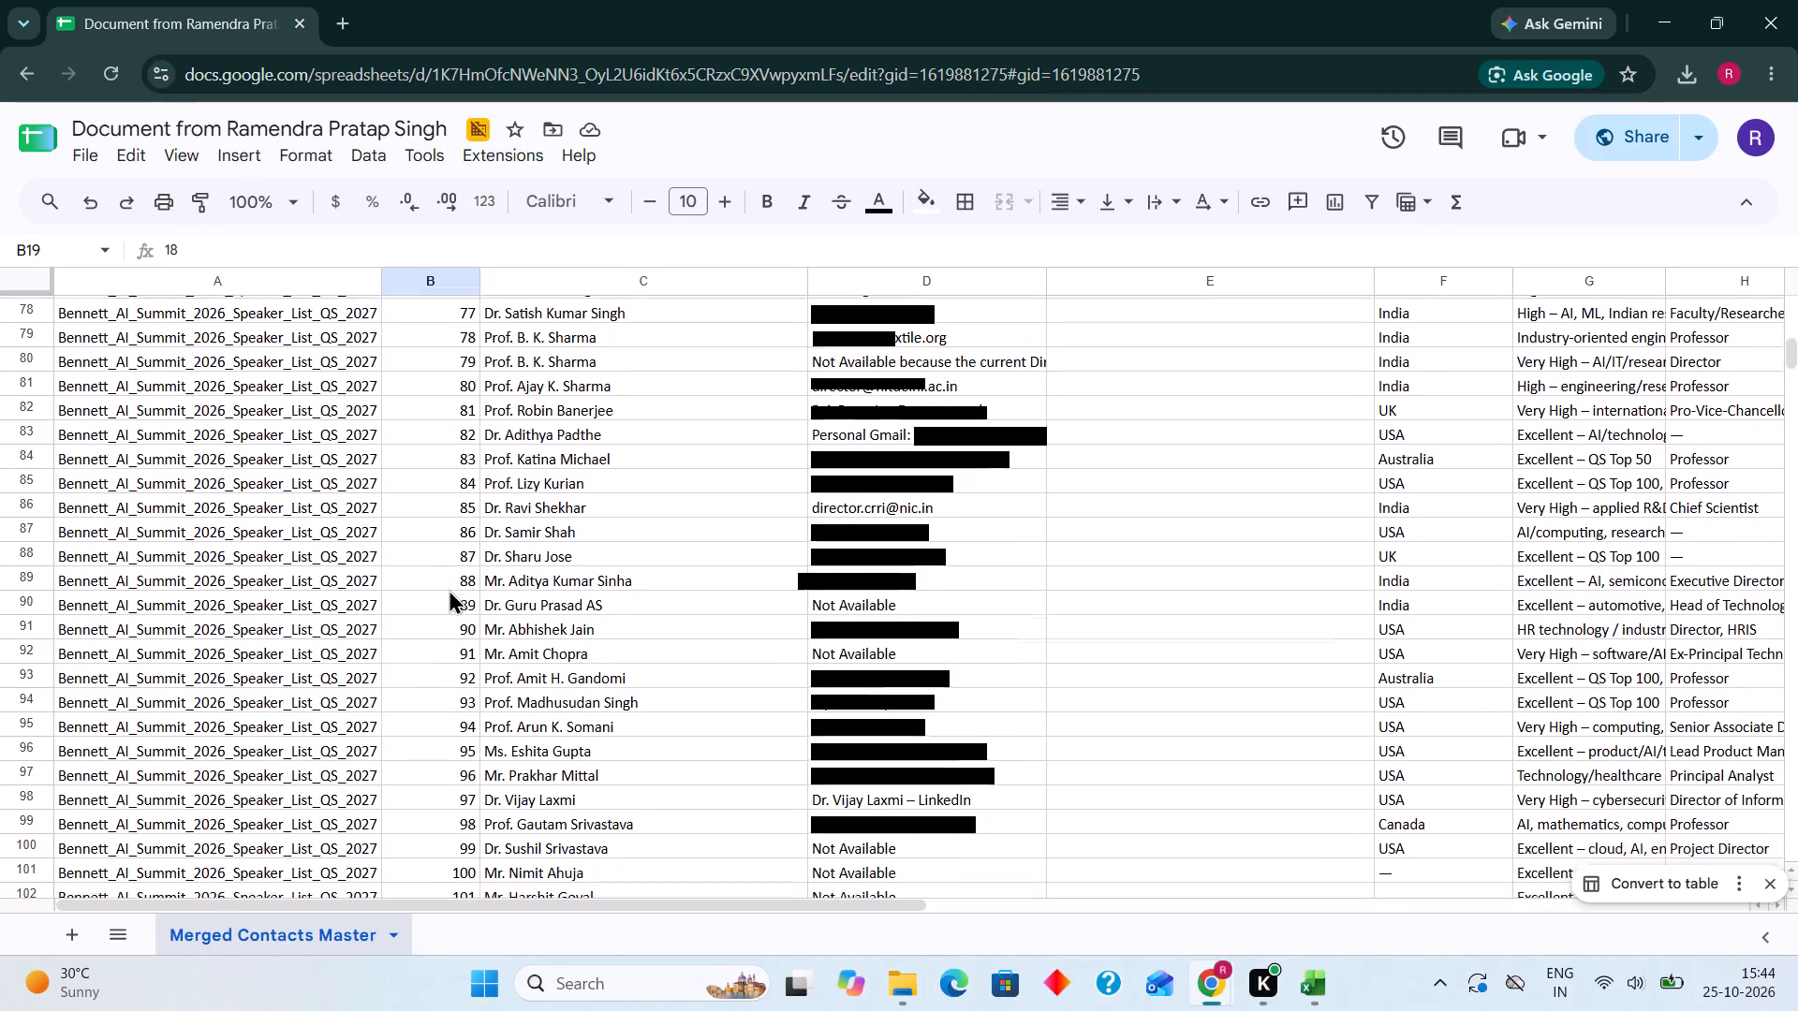
scroll(449, 589, down, 2)
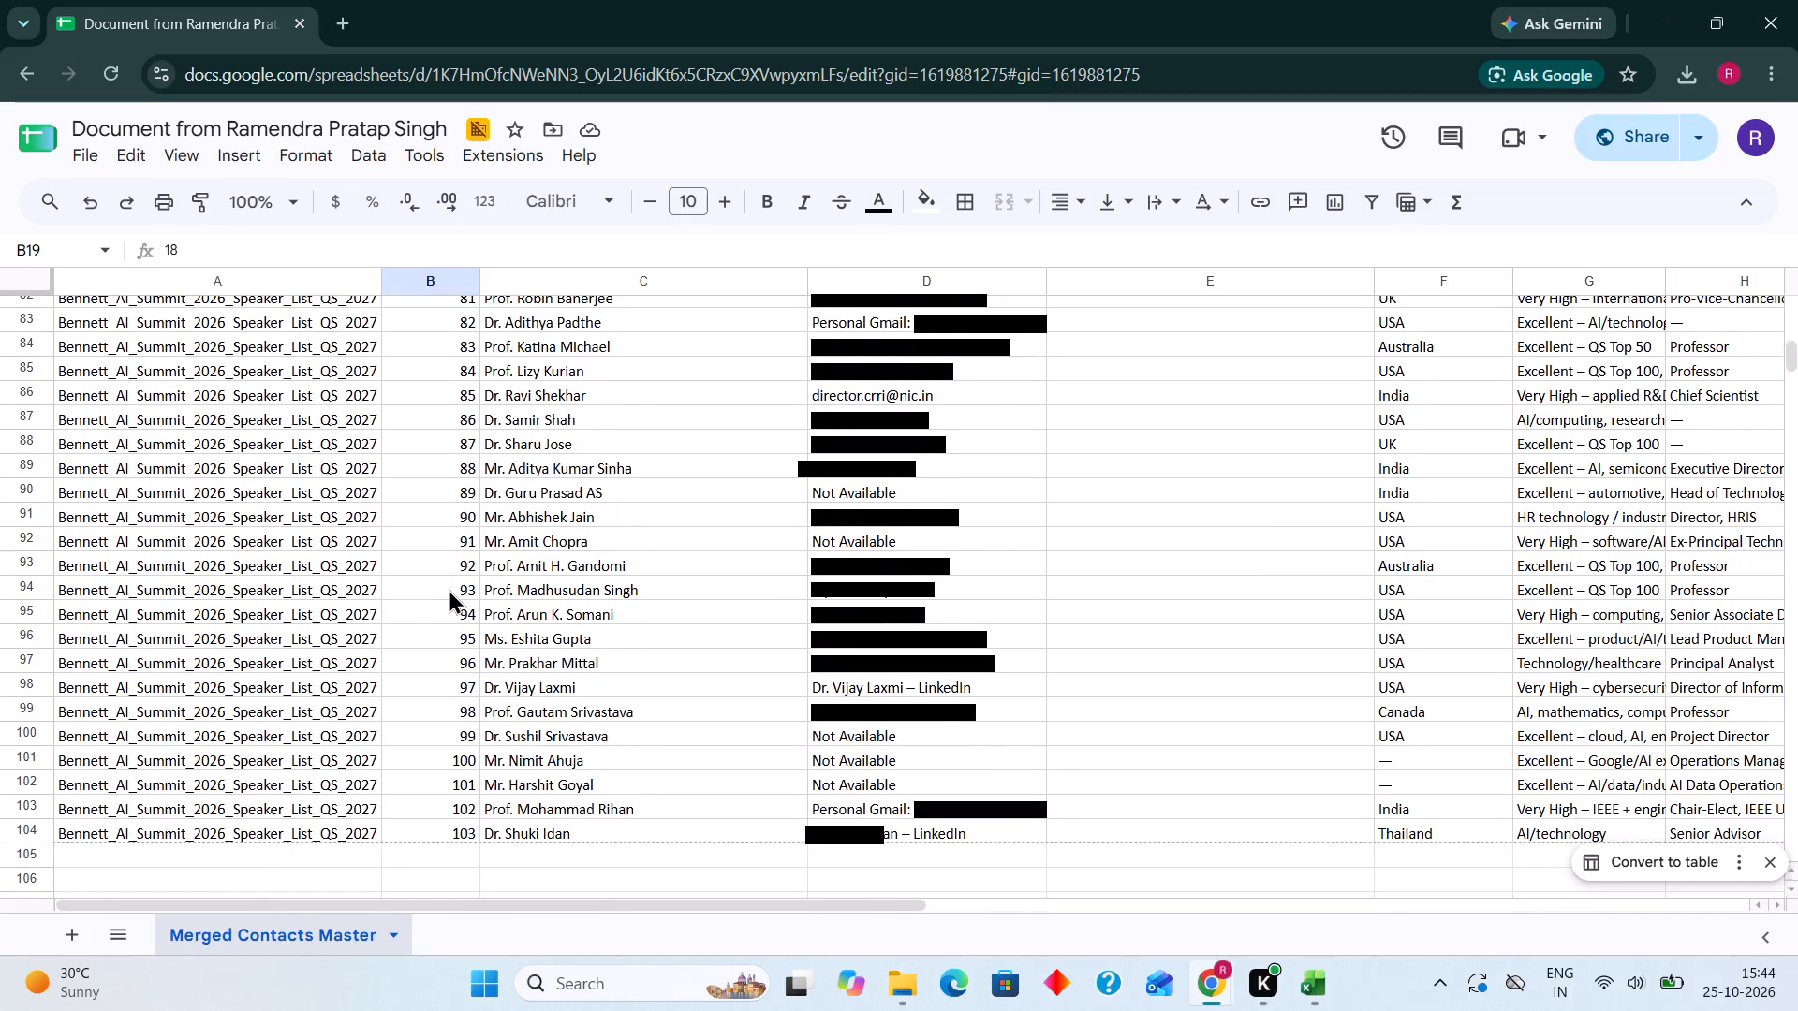
scroll(449, 589, down, 1)
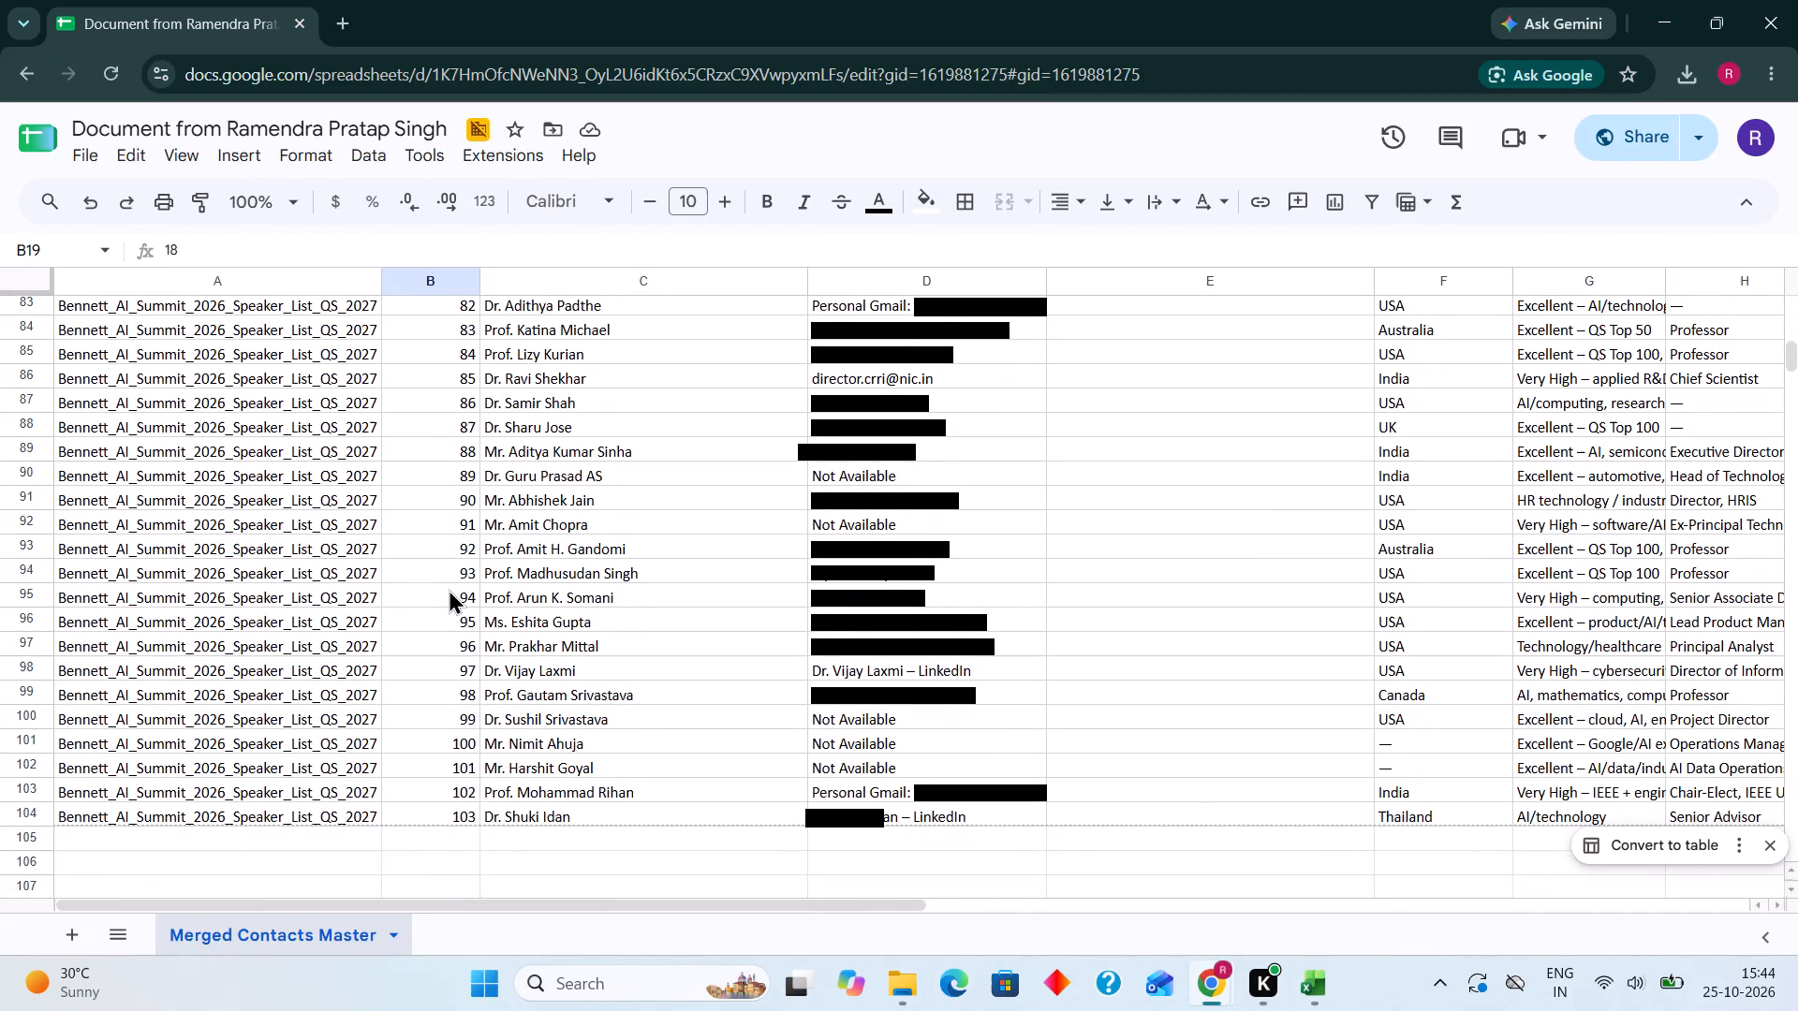
scroll(449, 589, down, 1)
scroll(449, 589, up, 1)
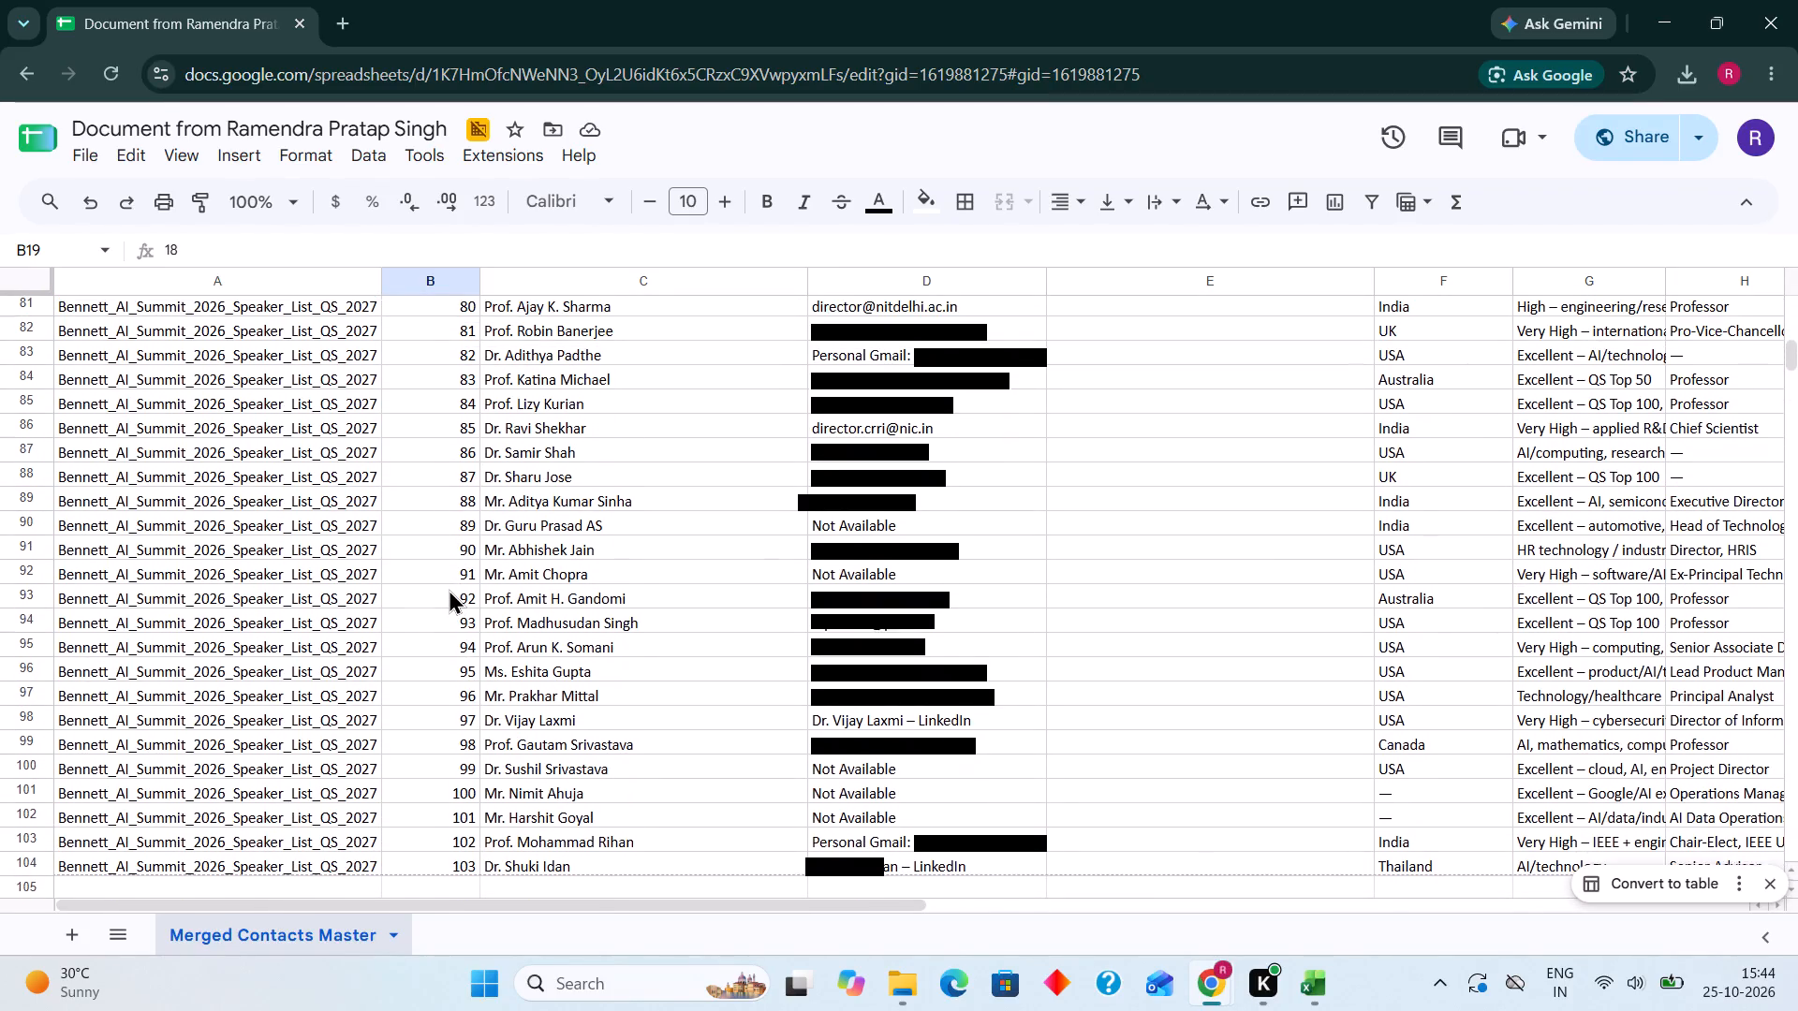
scroll(449, 589, up, 11)
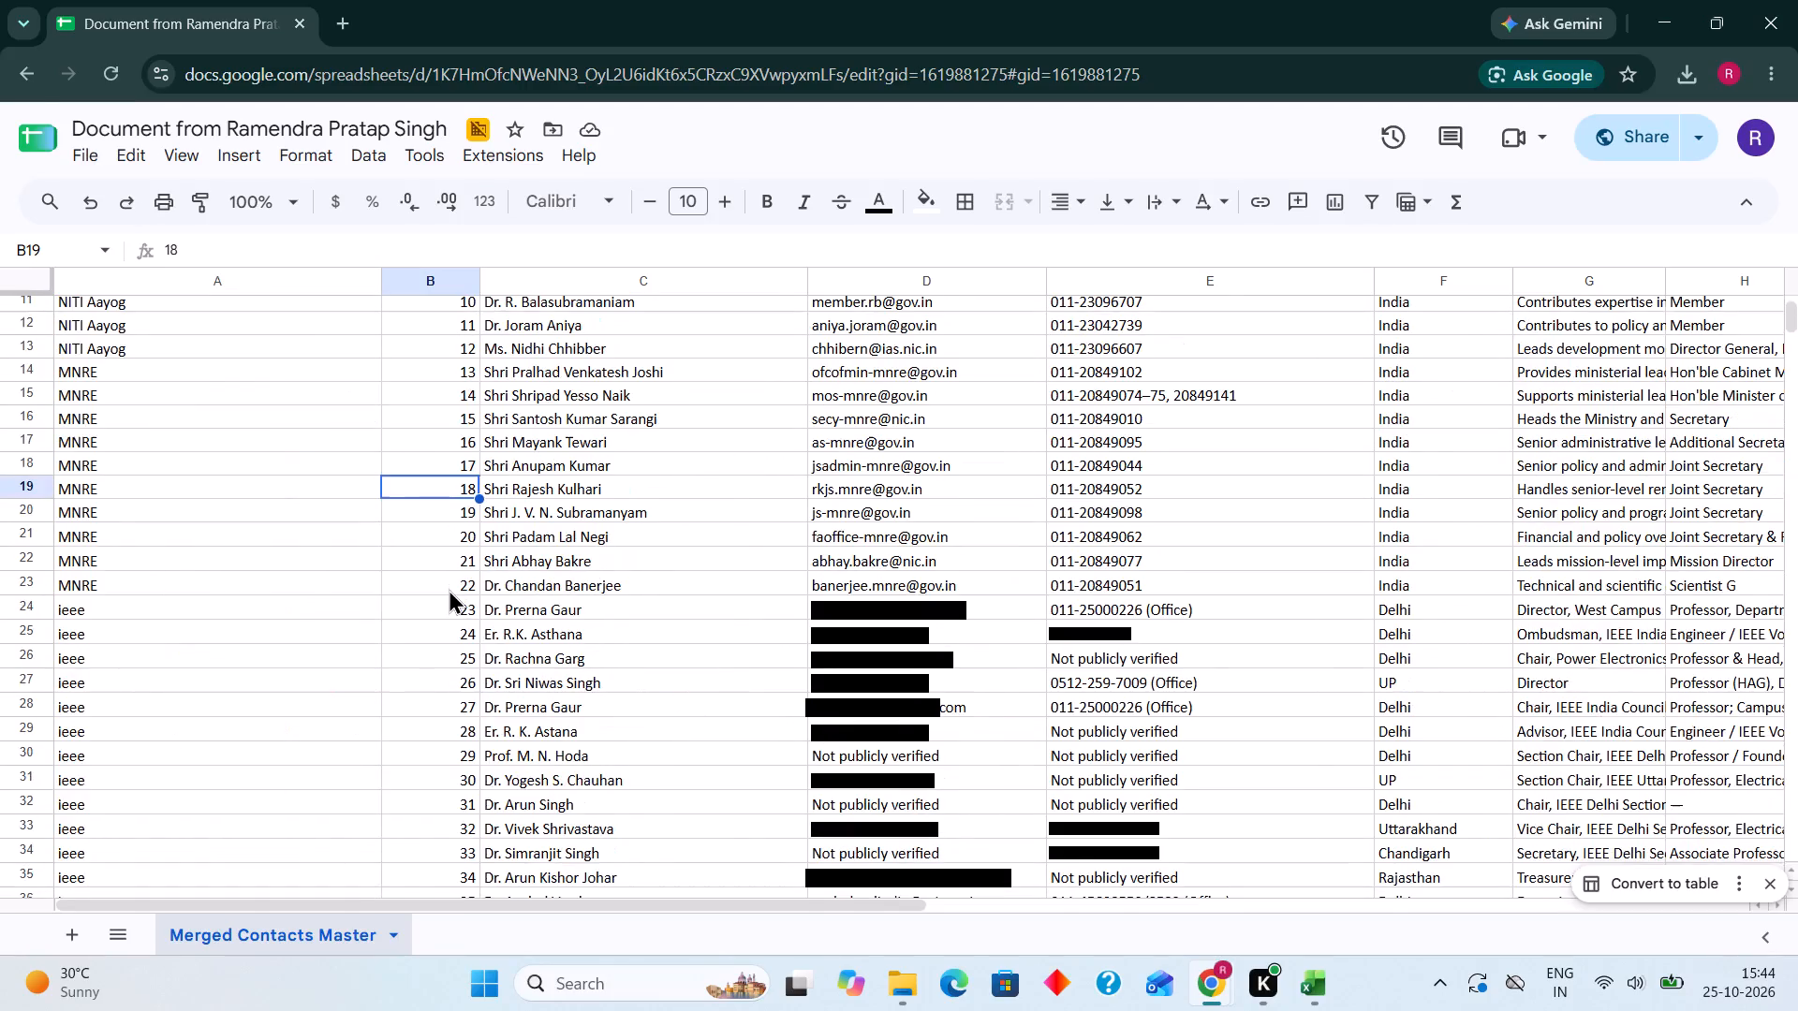
Review the names, emails and phone numbers of the NITI Aayog, MNRE and ieee contacts down to about row 37.
scroll(553, 473, left, 1)
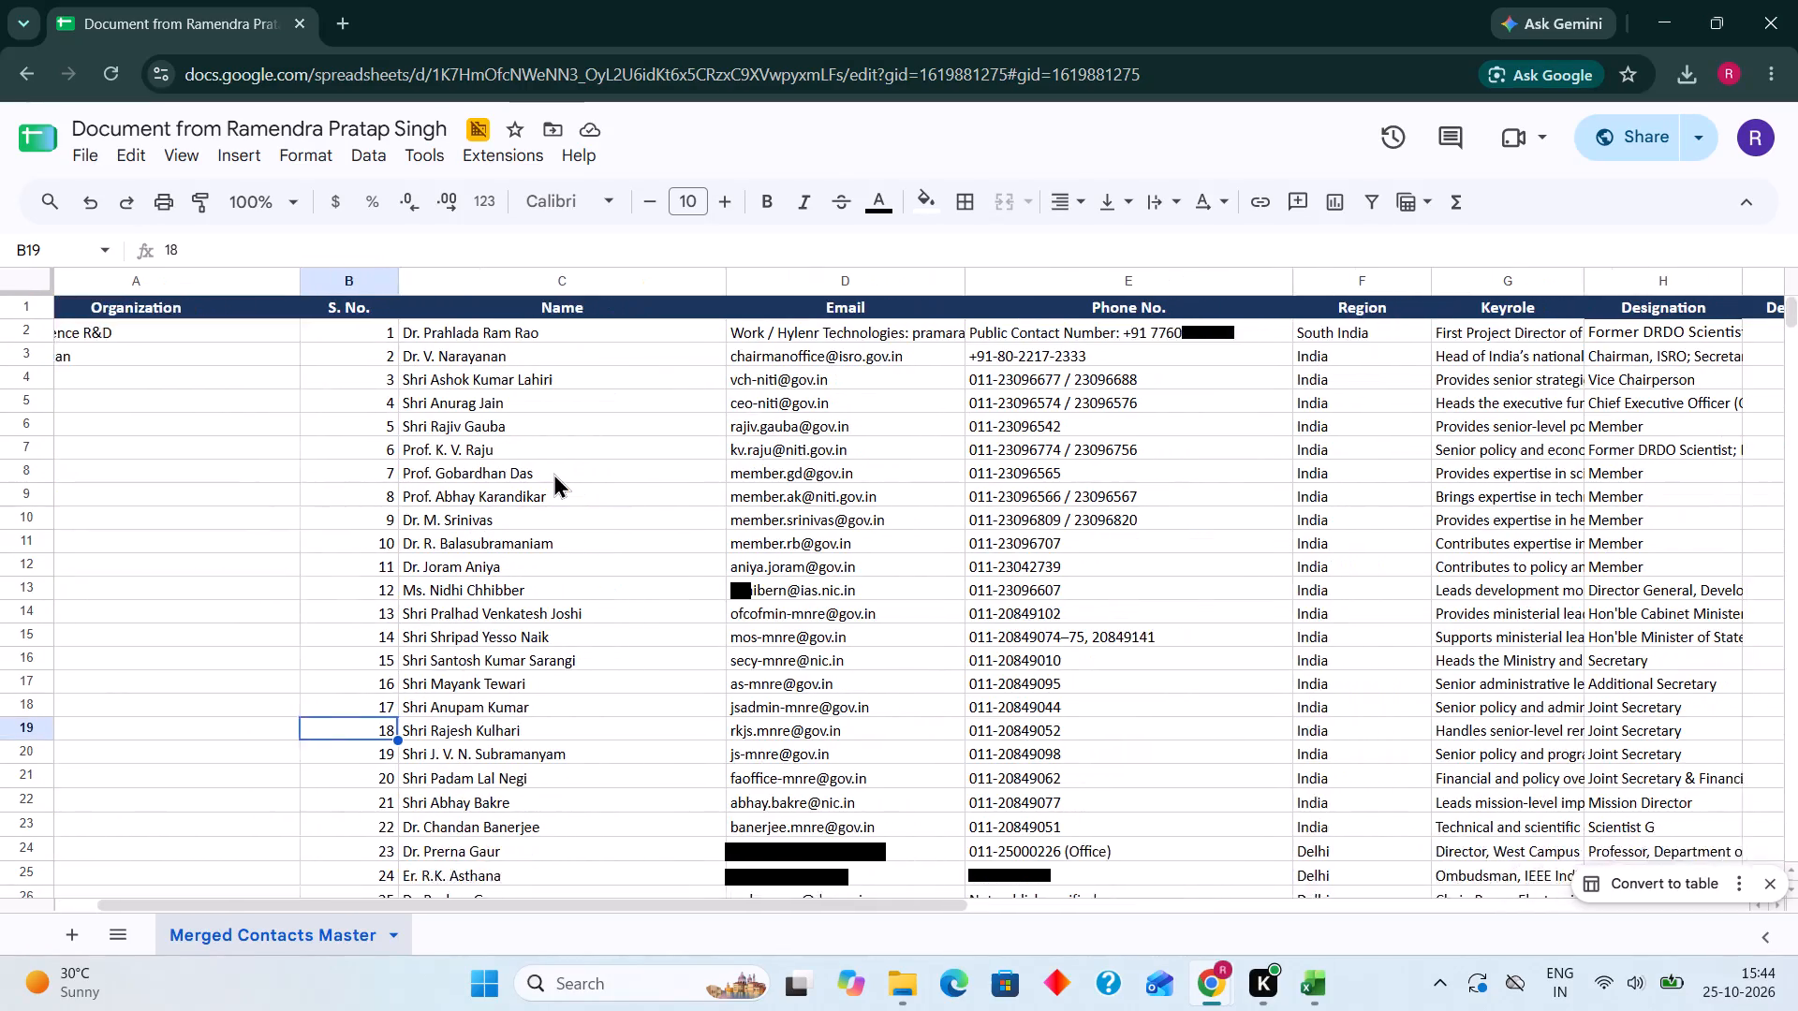
scroll(553, 473, left, 1)
scroll(553, 473, down, 6)
scroll(553, 473, up, 6)
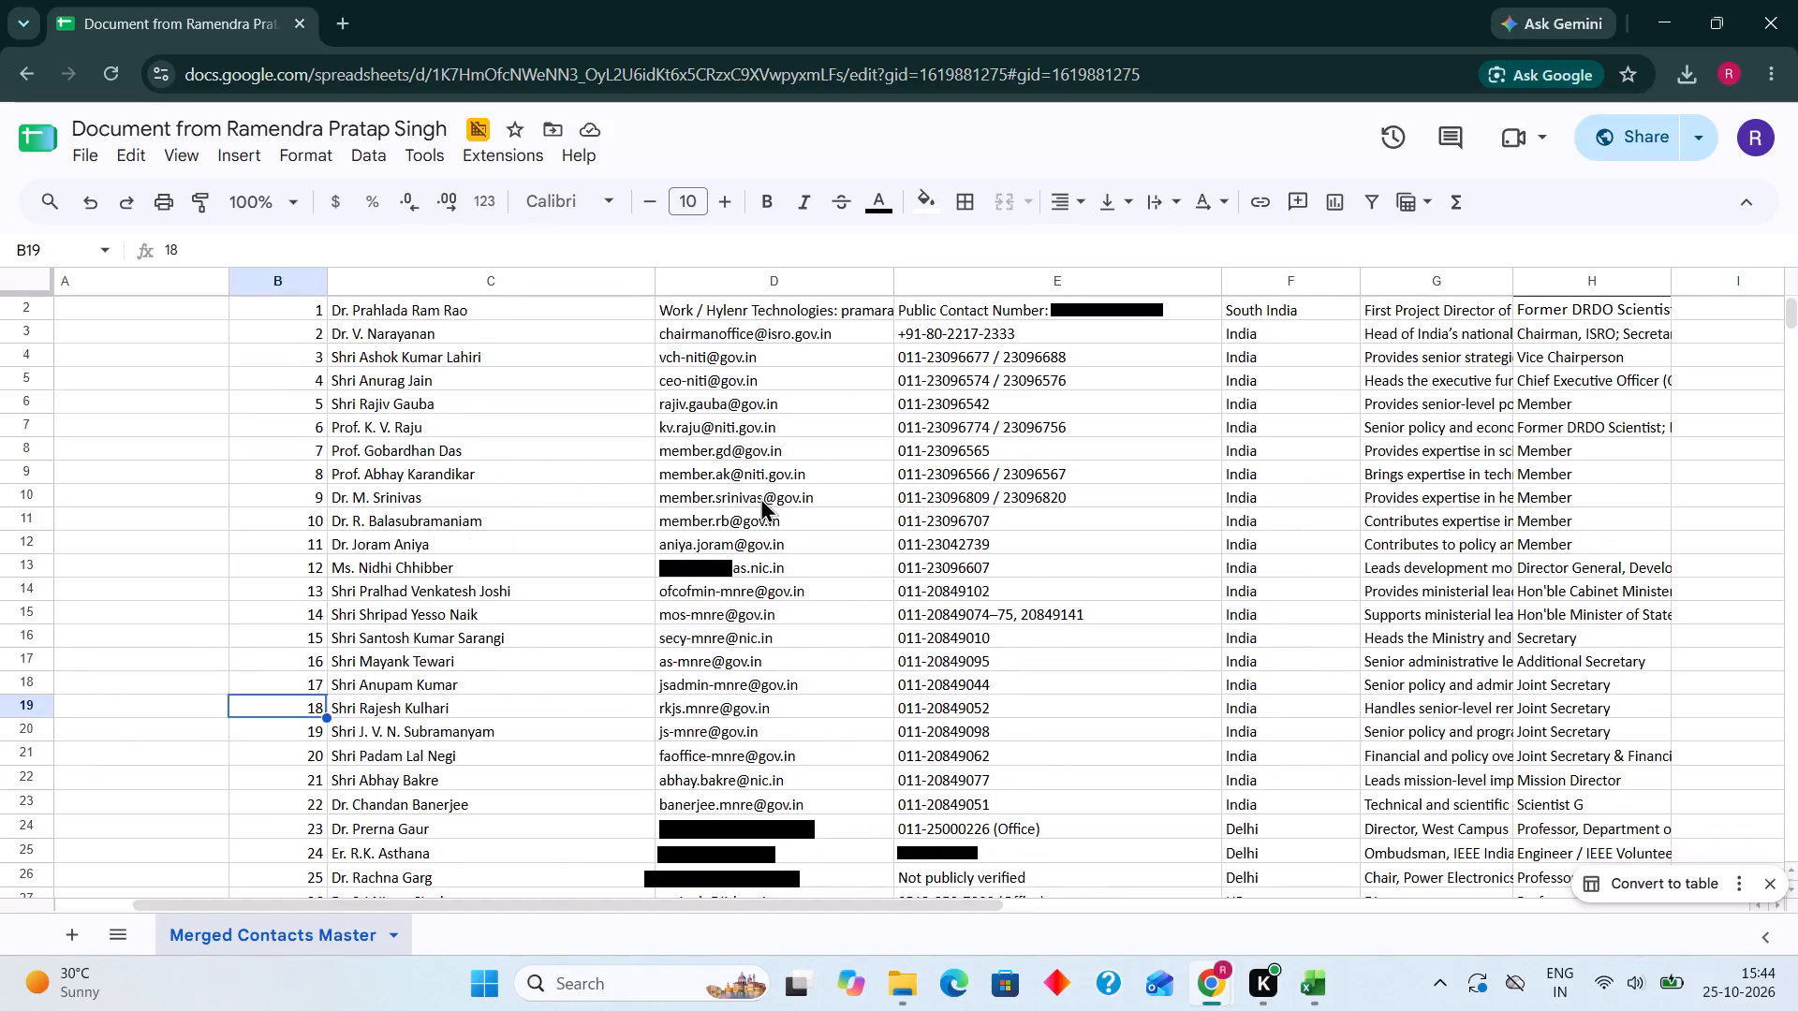
scroll(774, 485, right, 5)
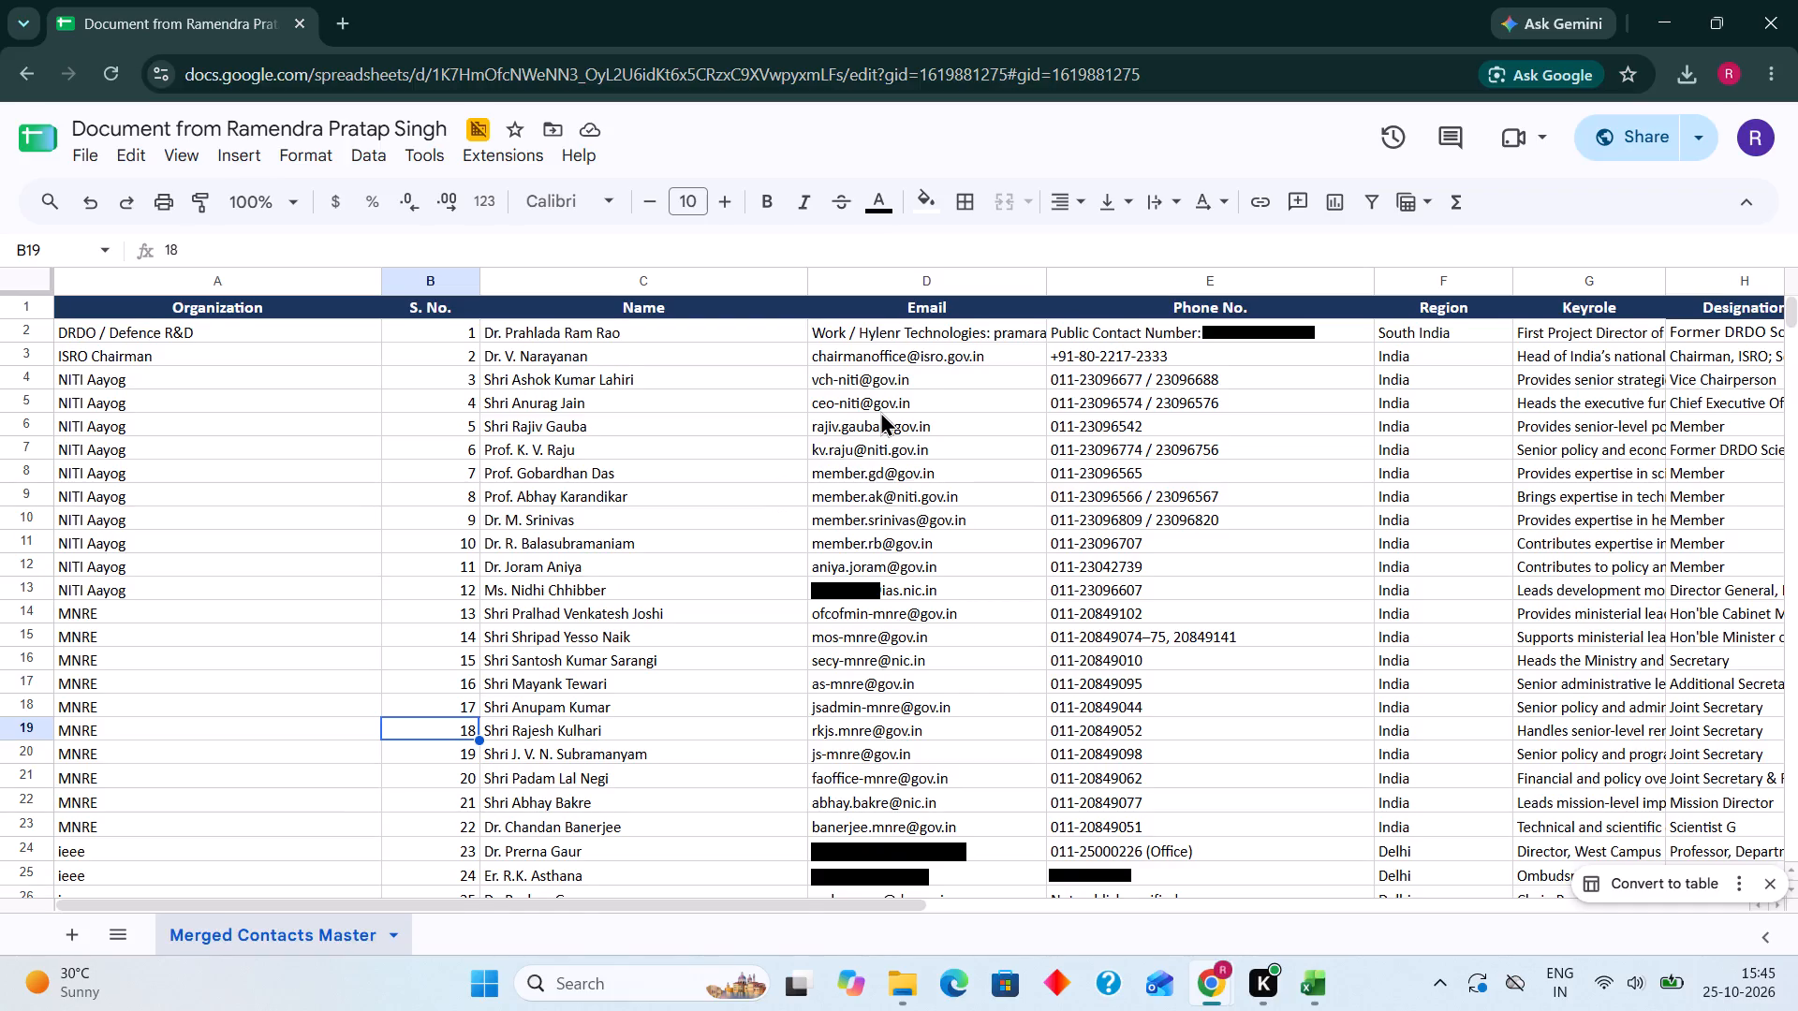
scroll(880, 411, down, 1)
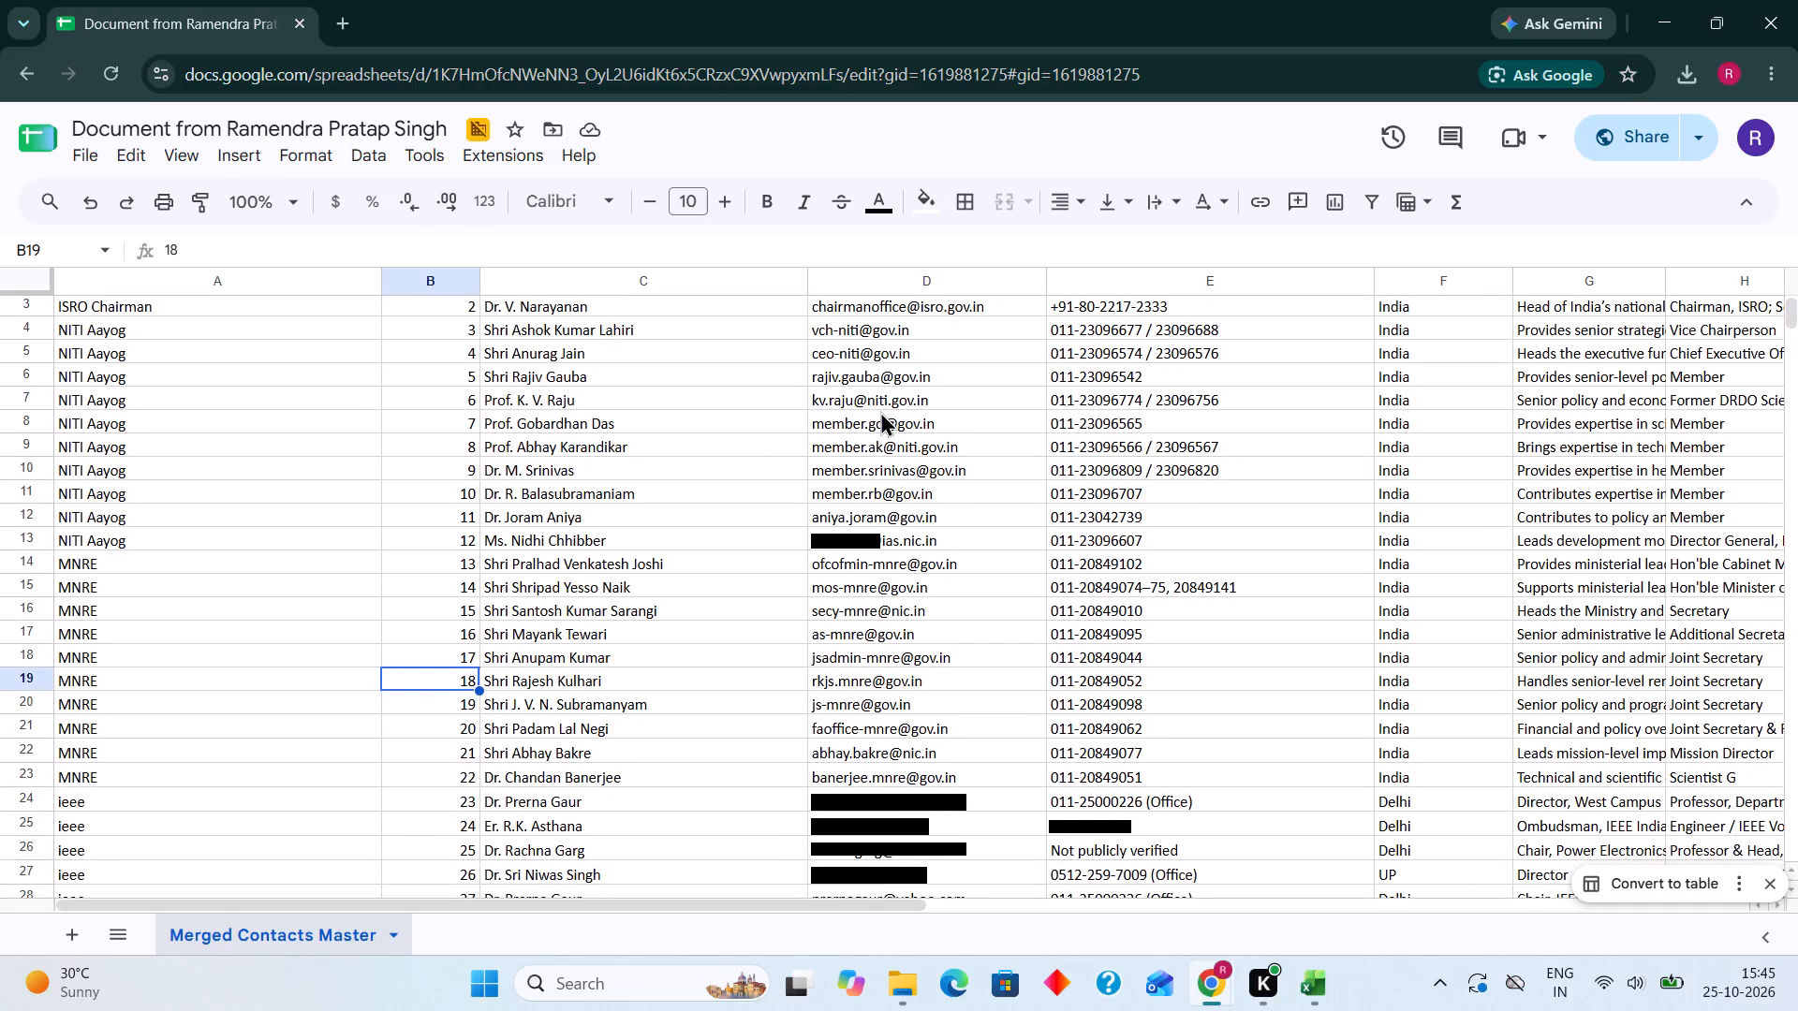
scroll(880, 411, down, 1)
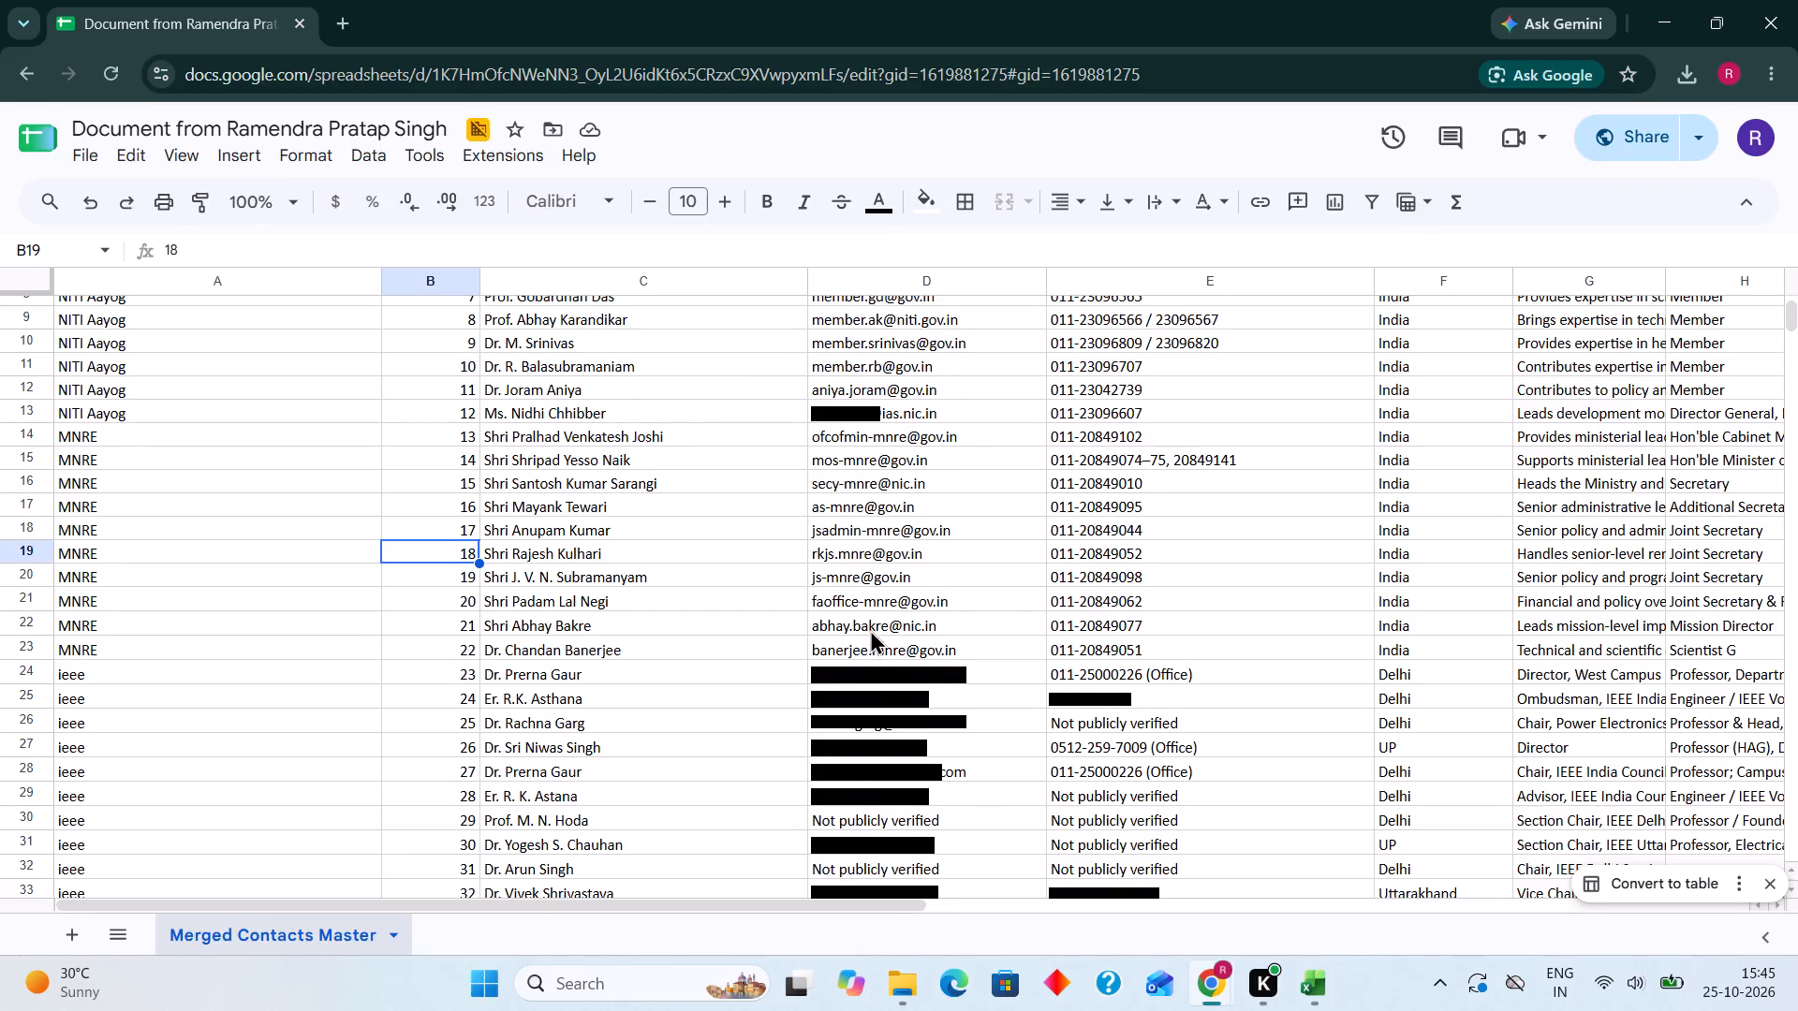
scroll(882, 665, down, 1)
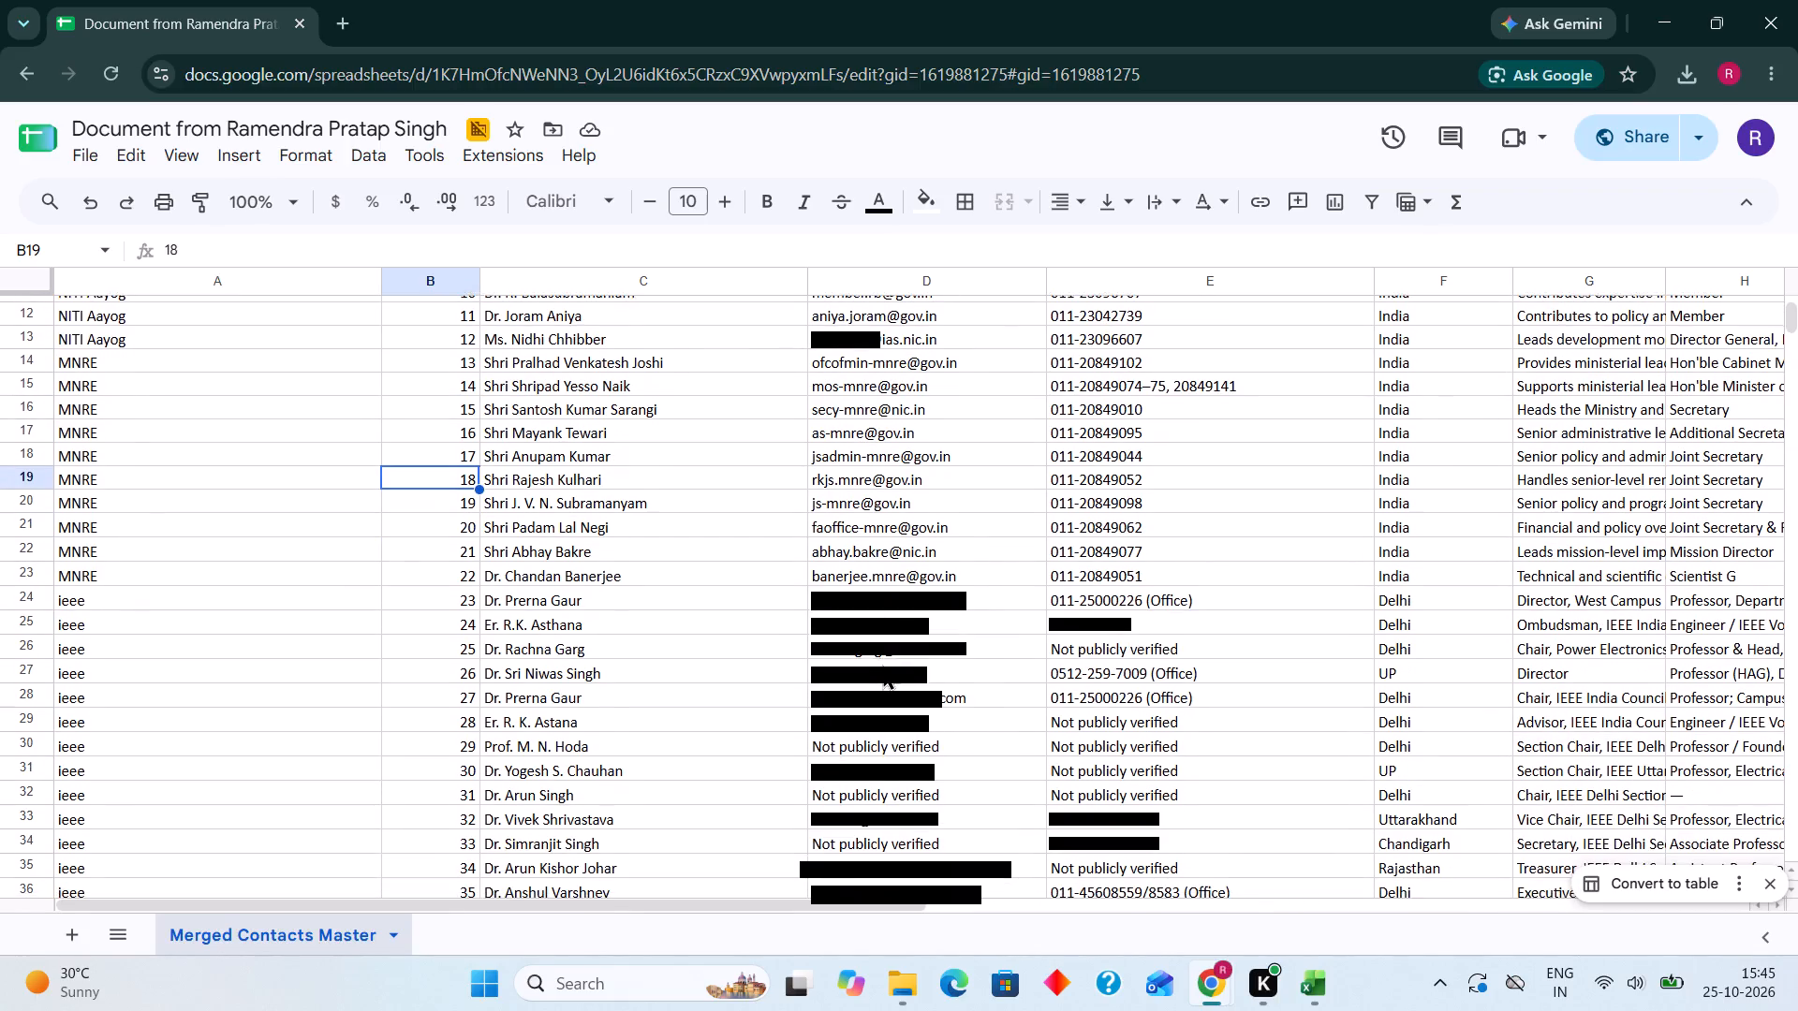
scroll(882, 665, down, 1)
scroll(882, 665, right, 1)
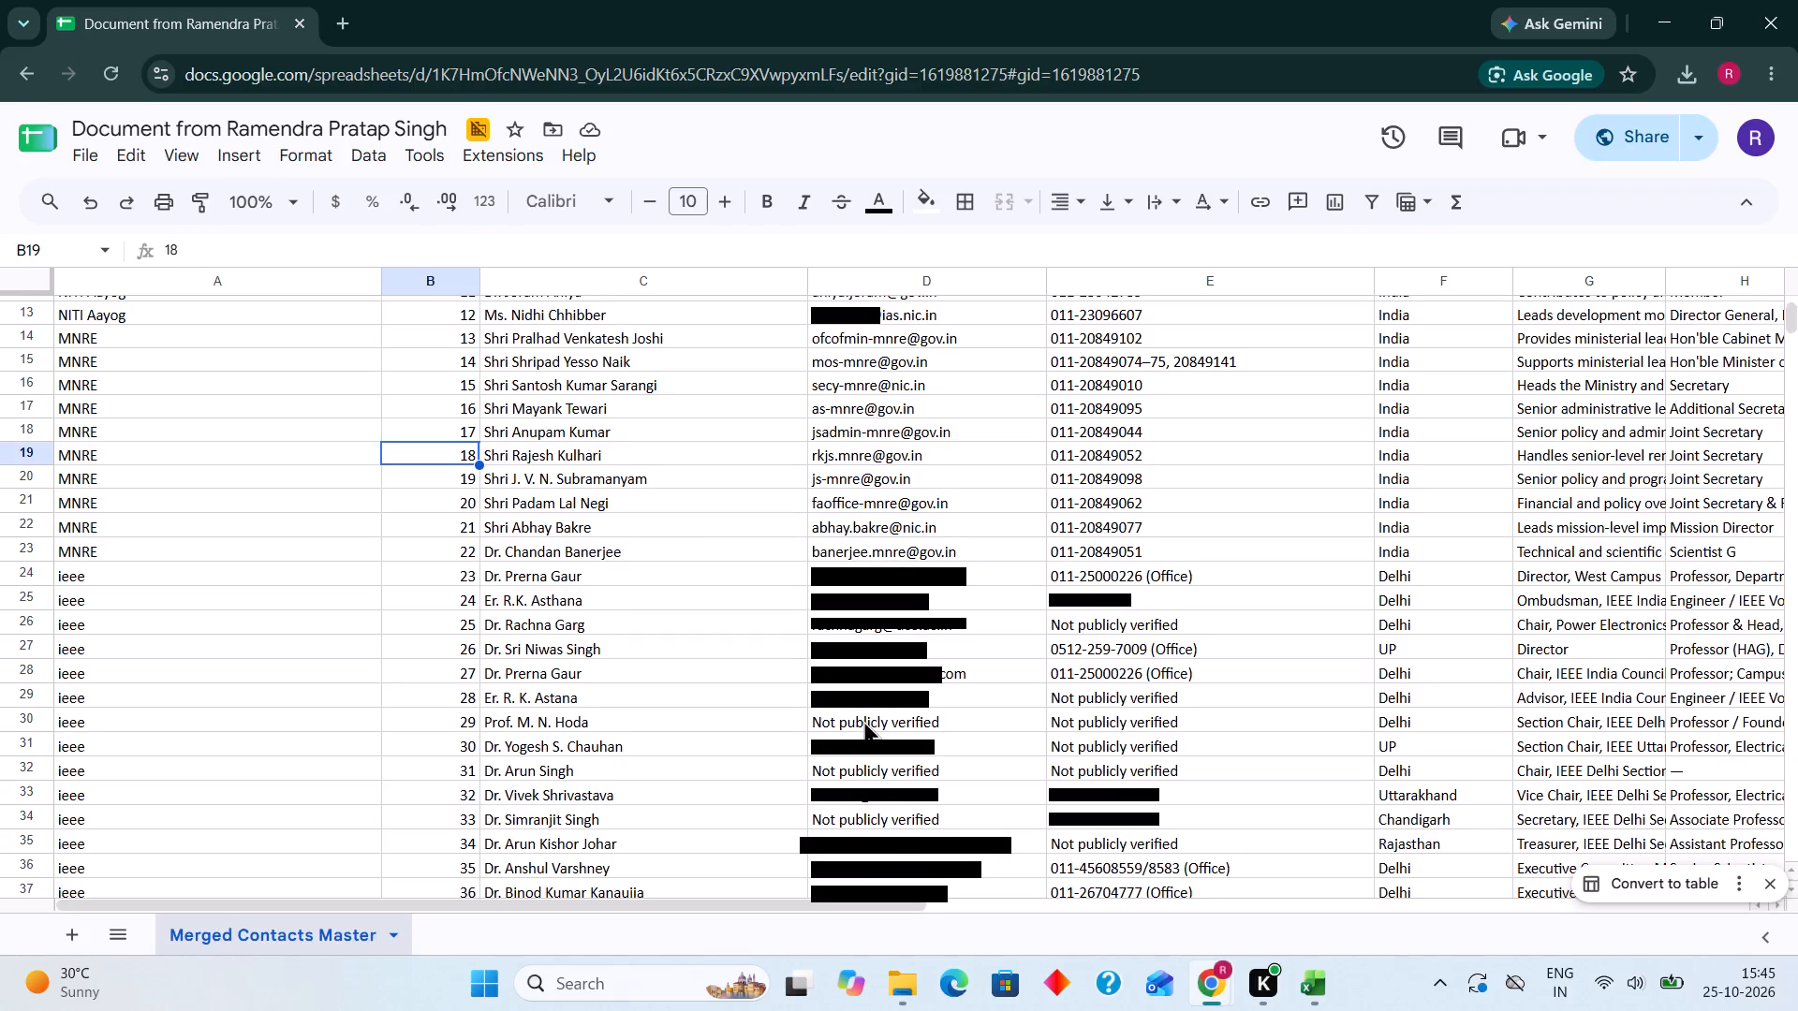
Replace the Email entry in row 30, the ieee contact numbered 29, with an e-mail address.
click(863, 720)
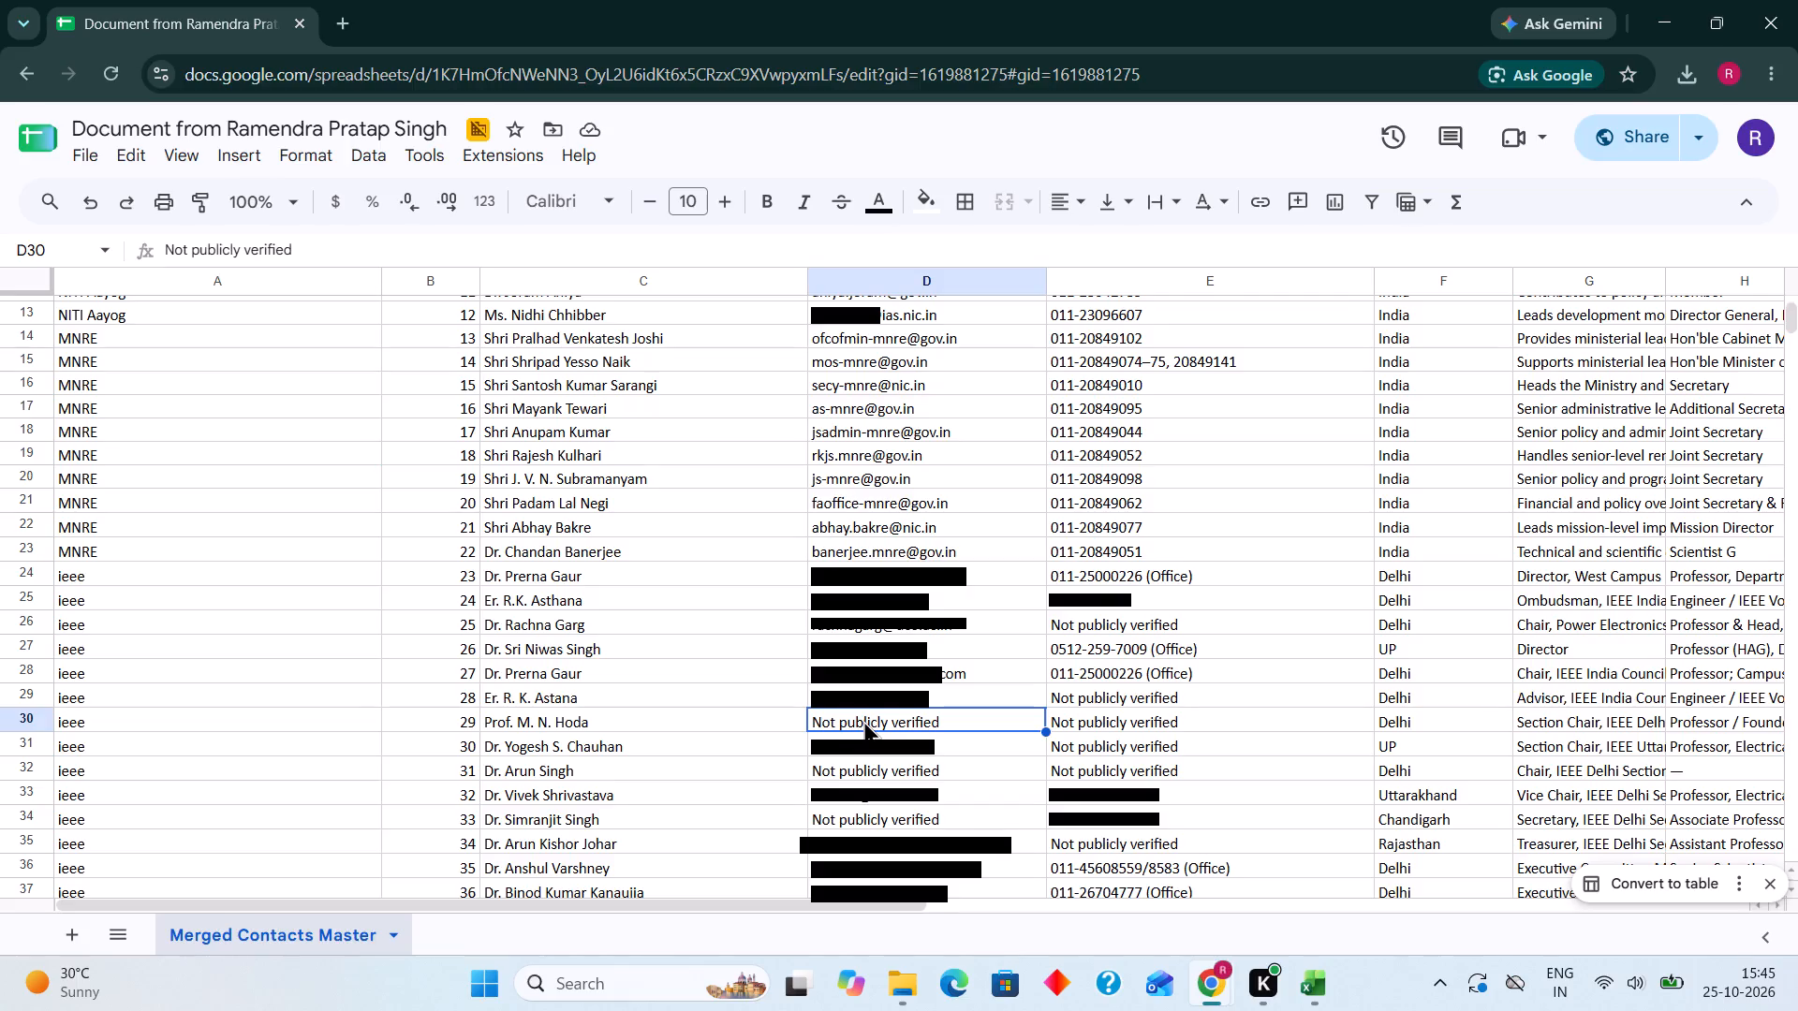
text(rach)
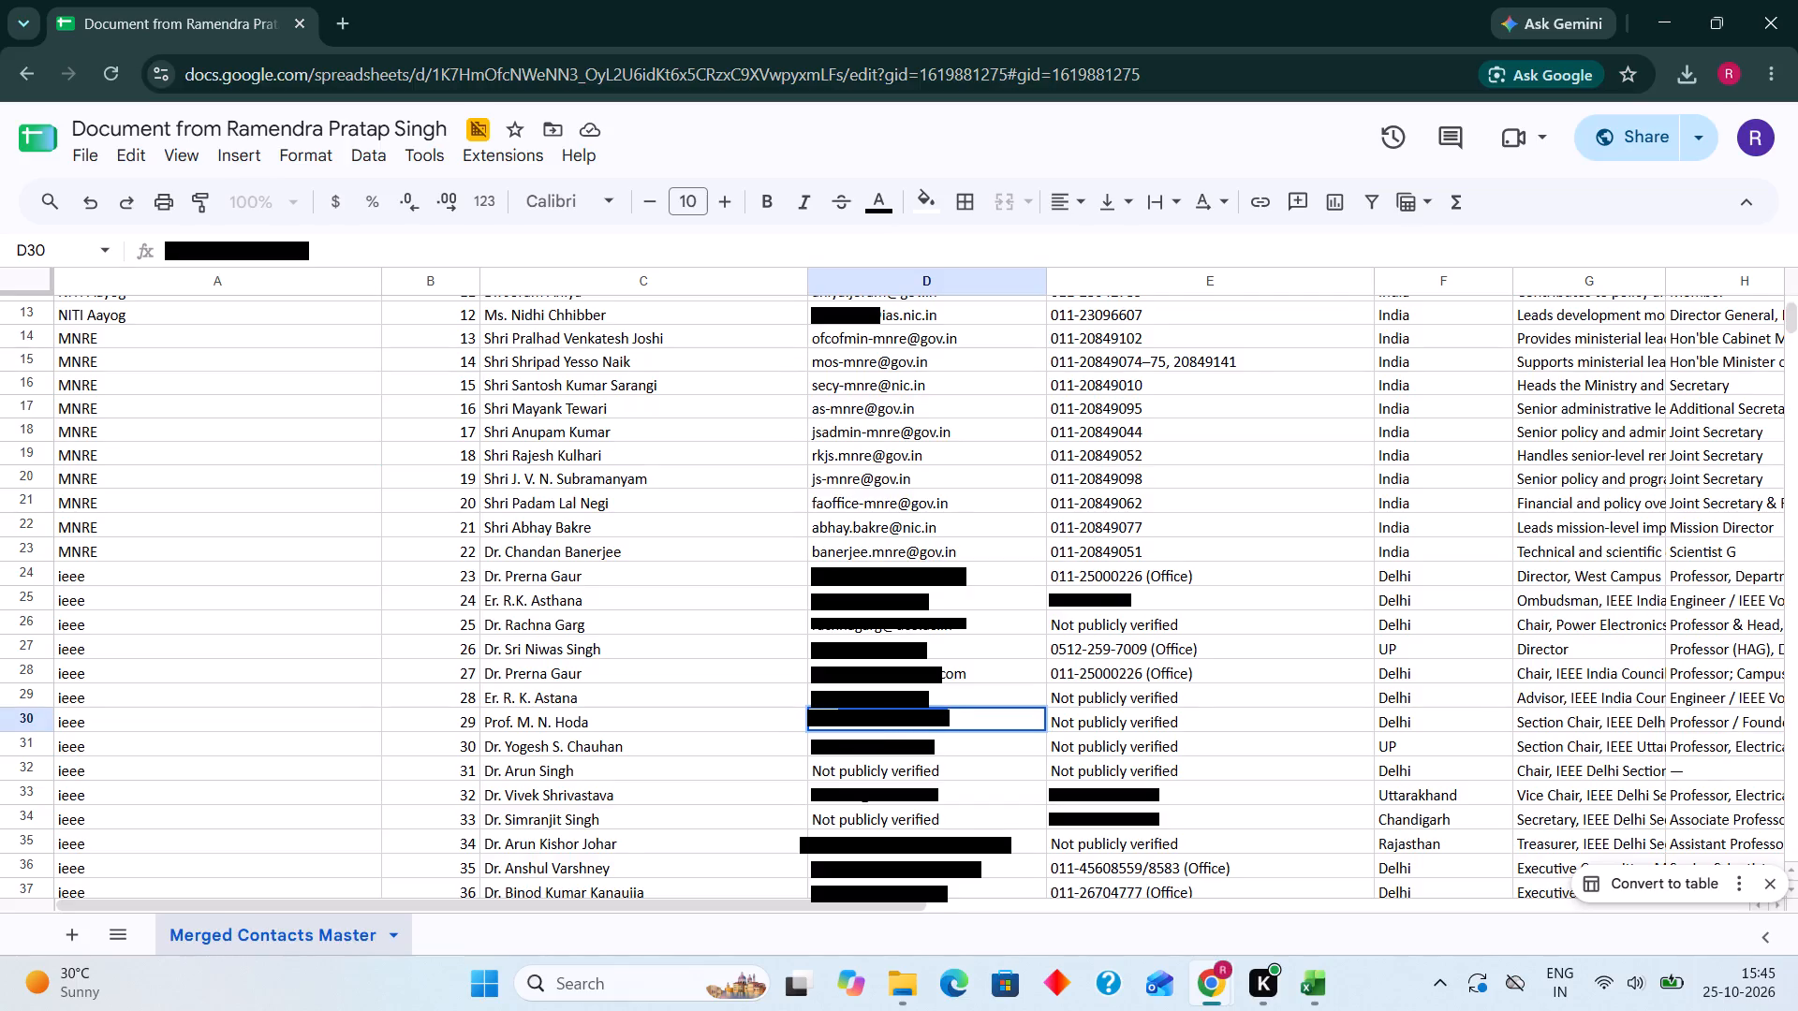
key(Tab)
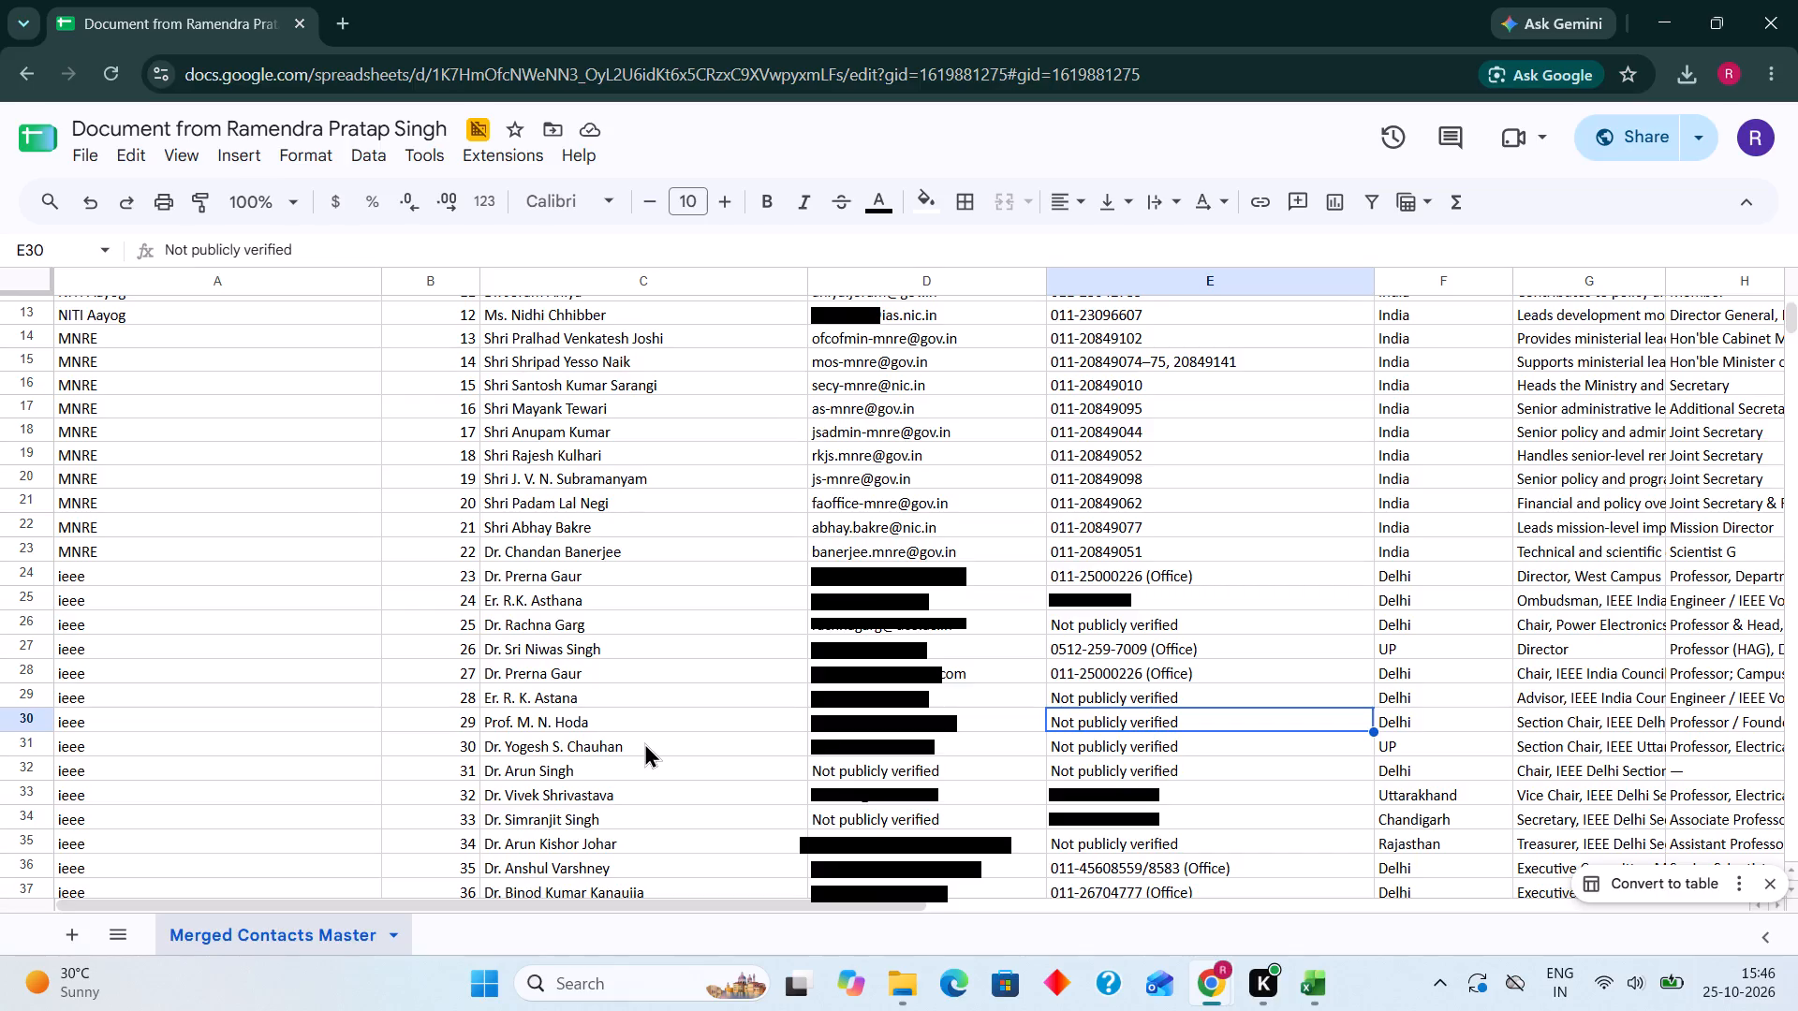
Review the contact entries from the ieee rows through the AIM-CON and Bennett AI Summit rows and back to row 30.
scroll(644, 742, down, 1)
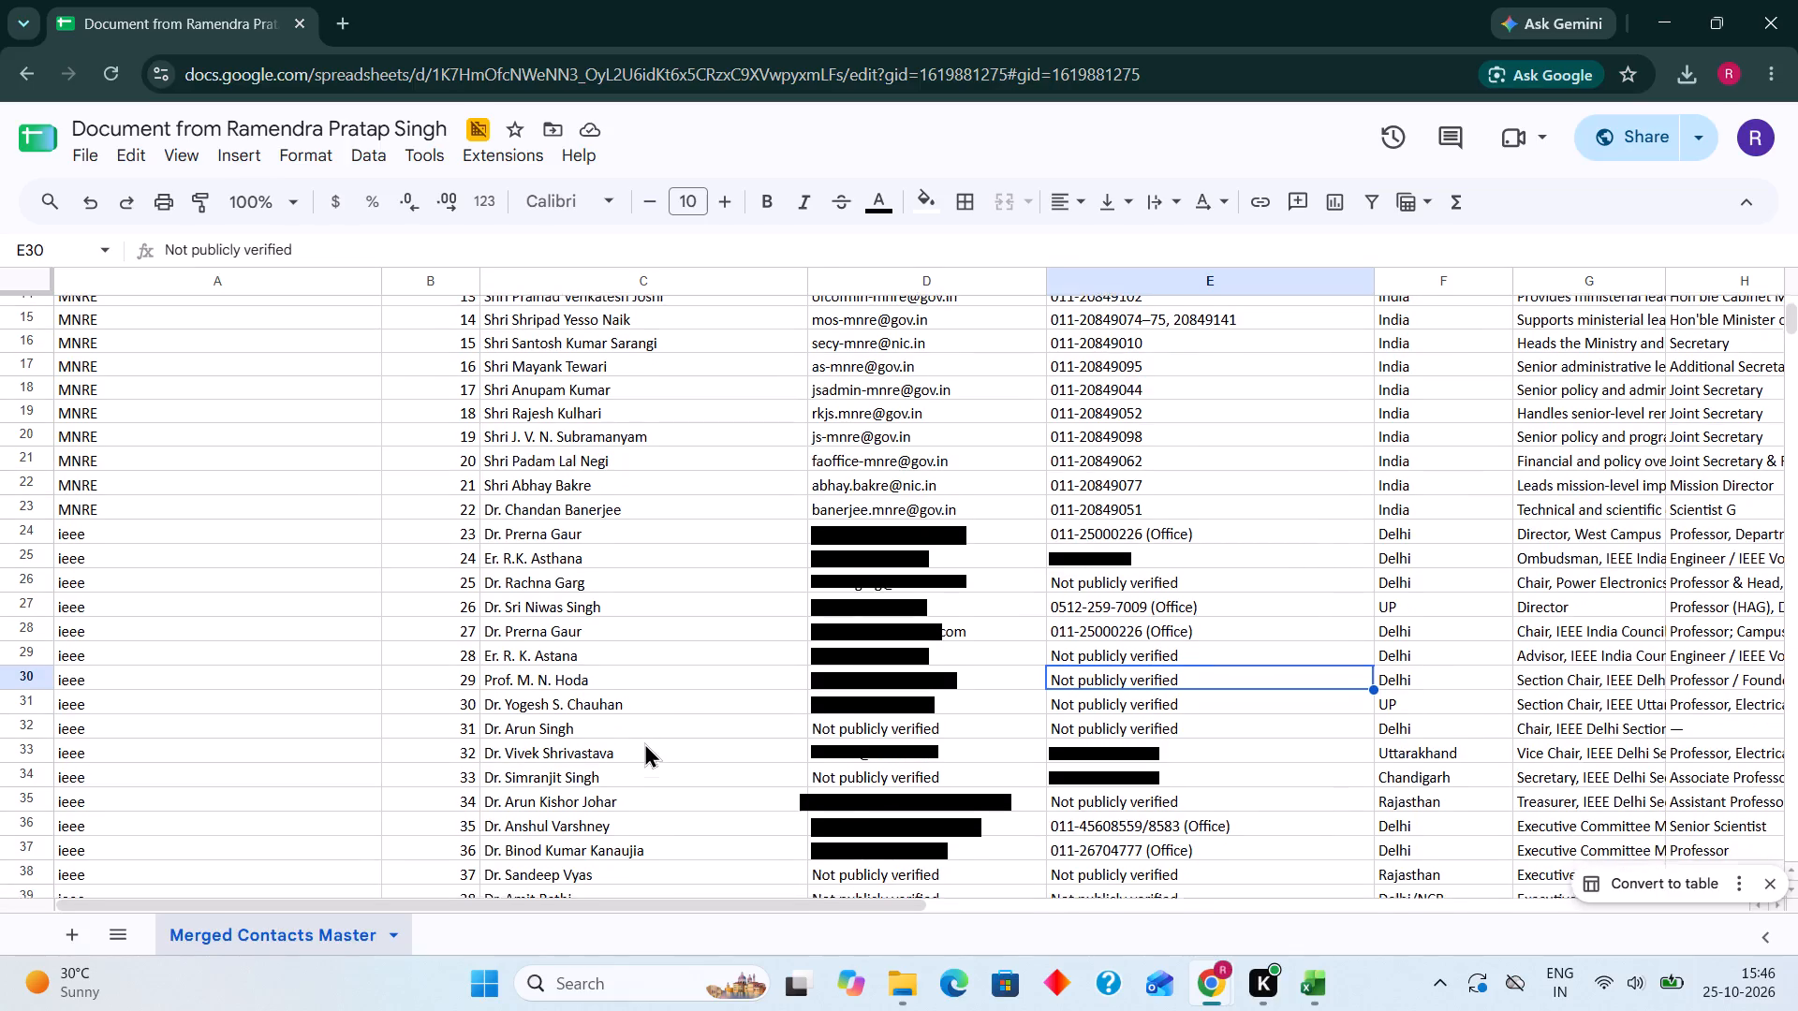
scroll(644, 742, down, 3)
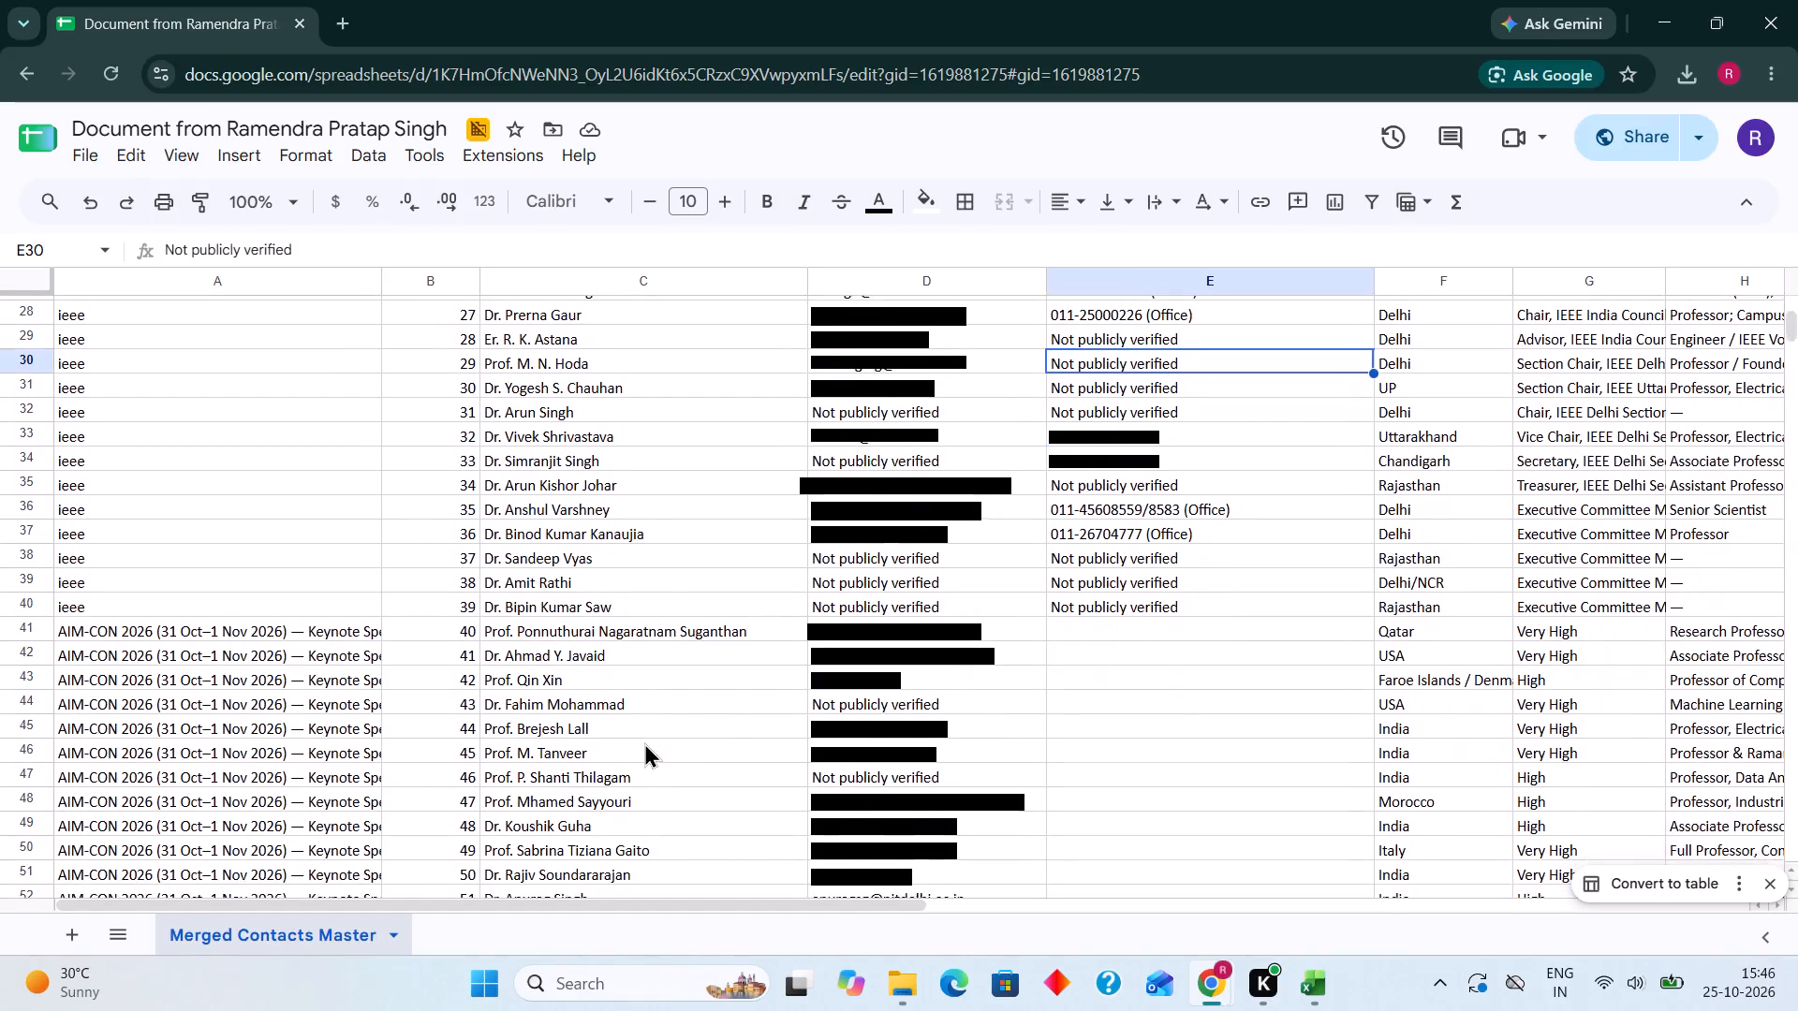
scroll(644, 742, down, 2)
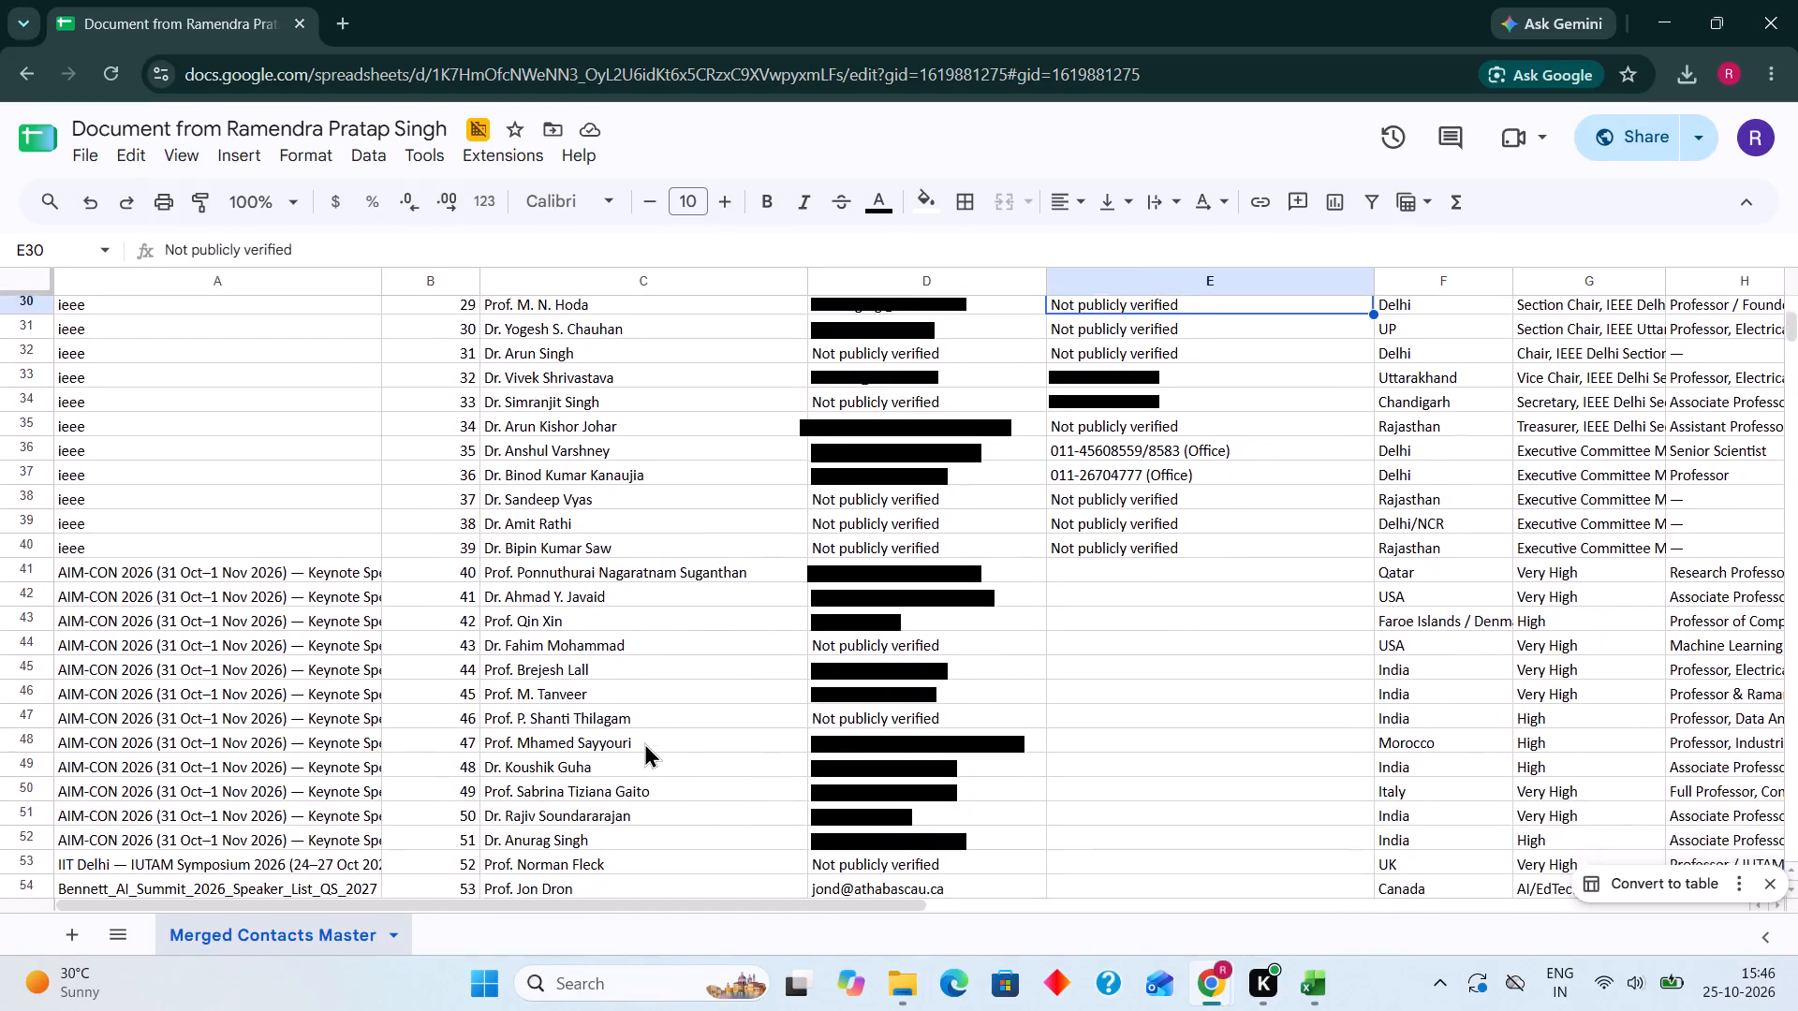
scroll(644, 742, down, 1)
scroll(644, 742, up, 10)
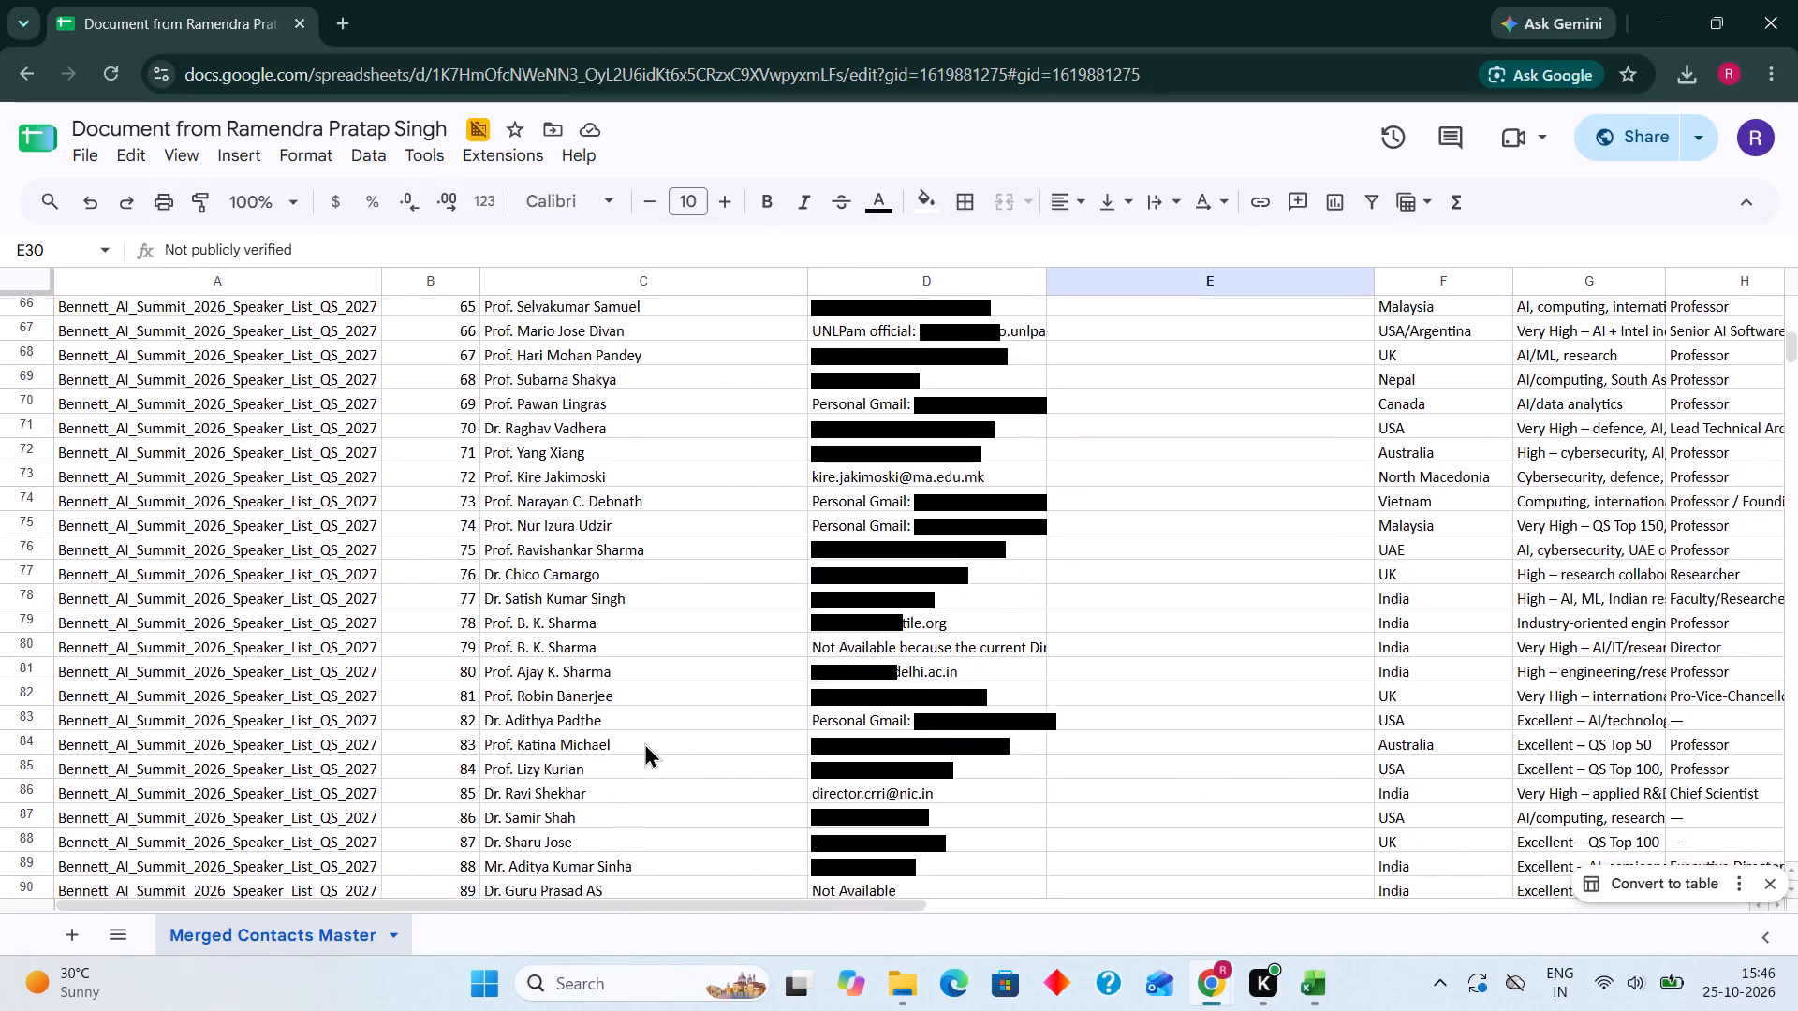
scroll(644, 742, up, 4)
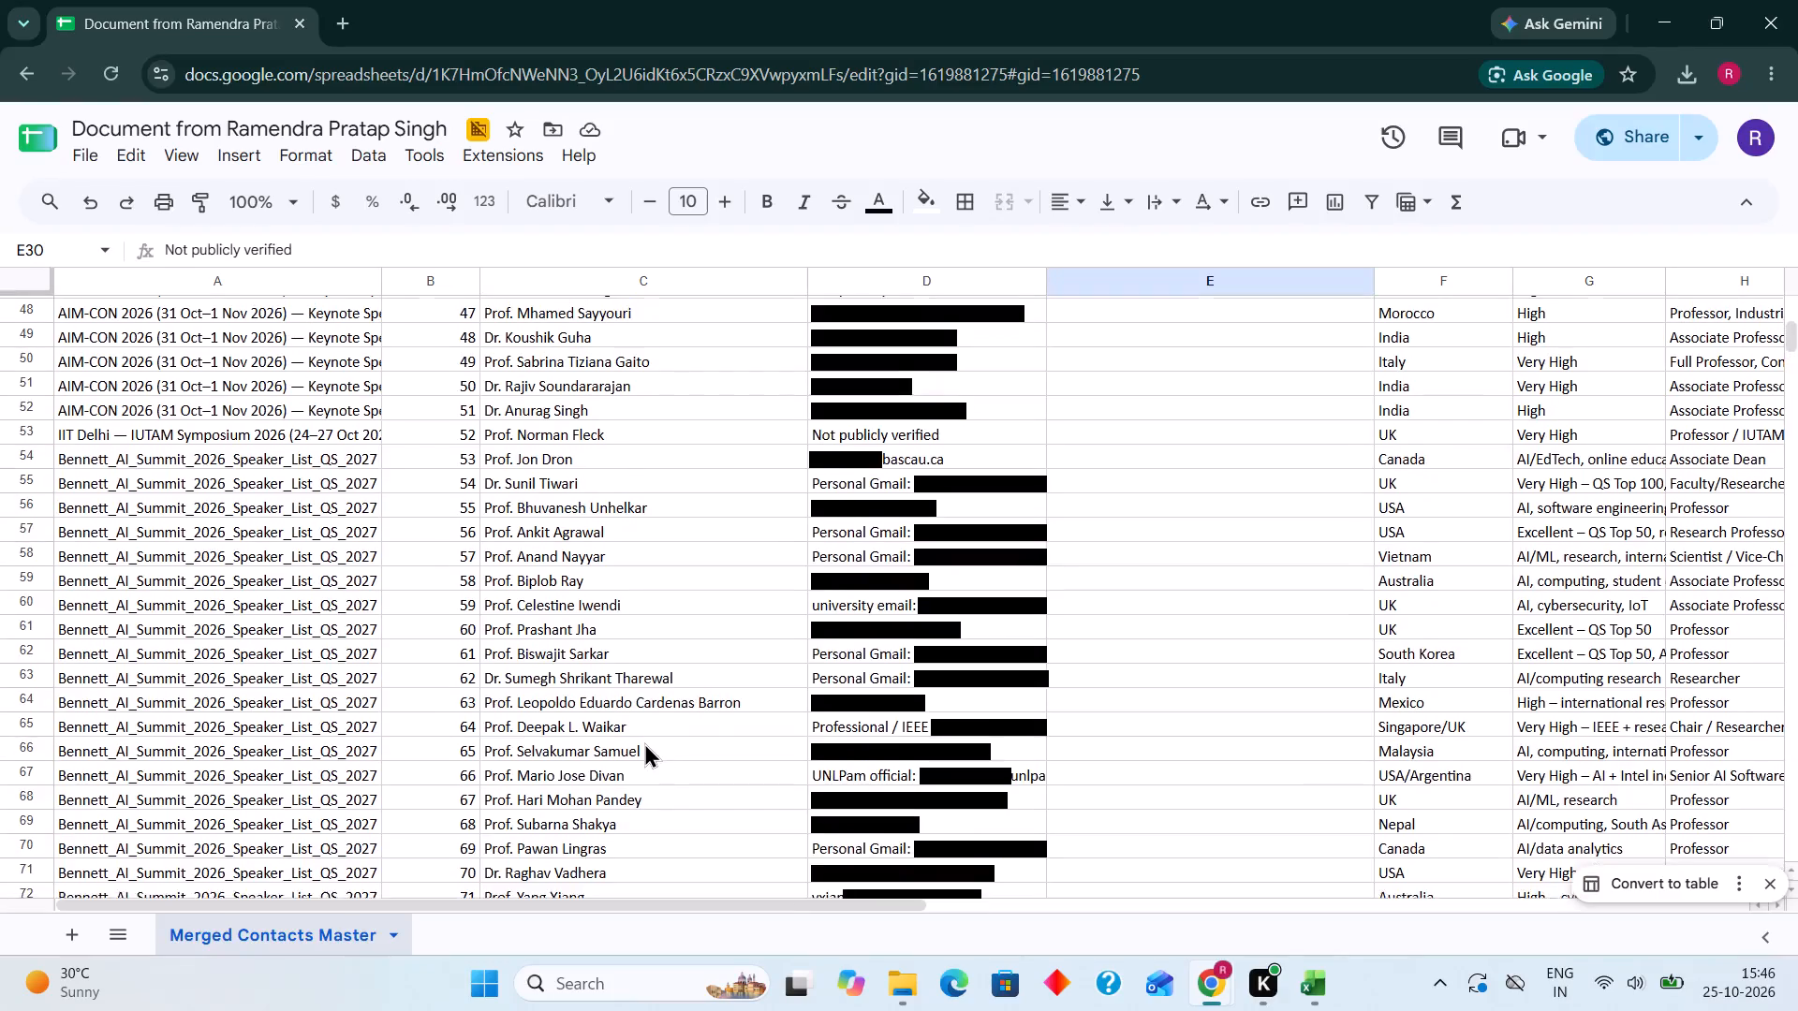
scroll(644, 742, up, 2)
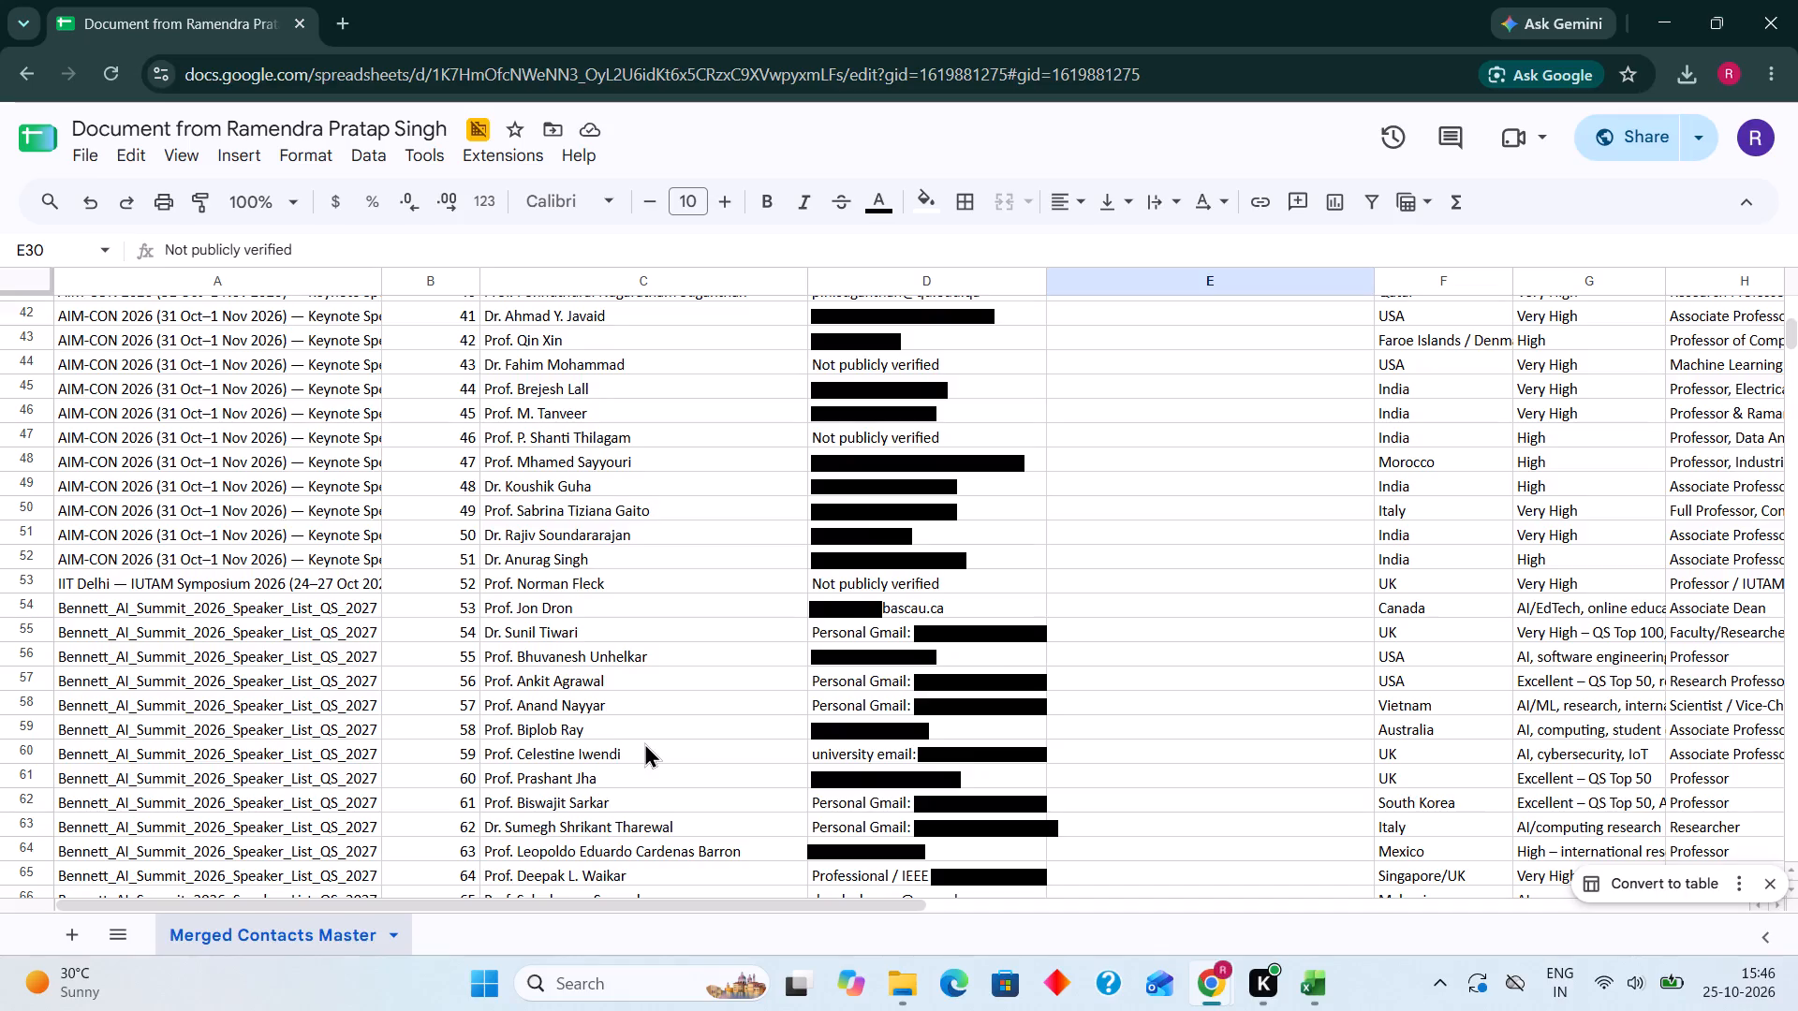
scroll(644, 742, up, 5)
scroll(644, 742, down, 1)
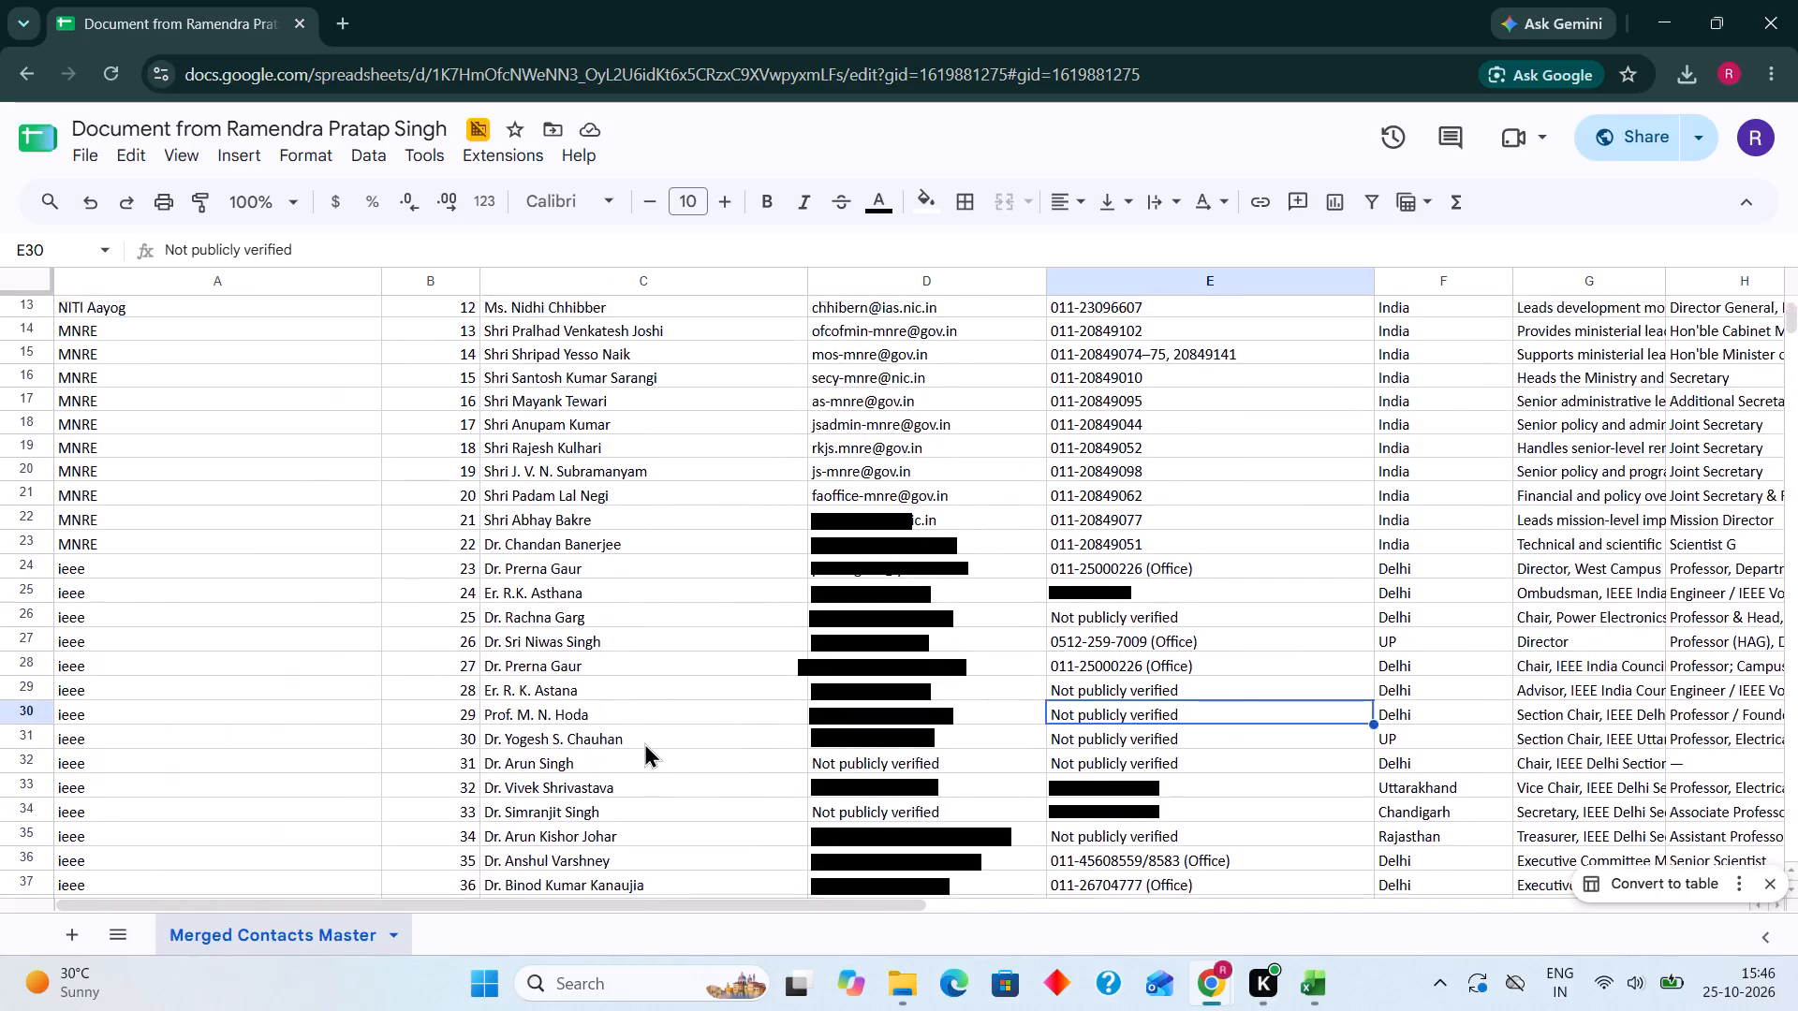
scroll(644, 742, down, 1)
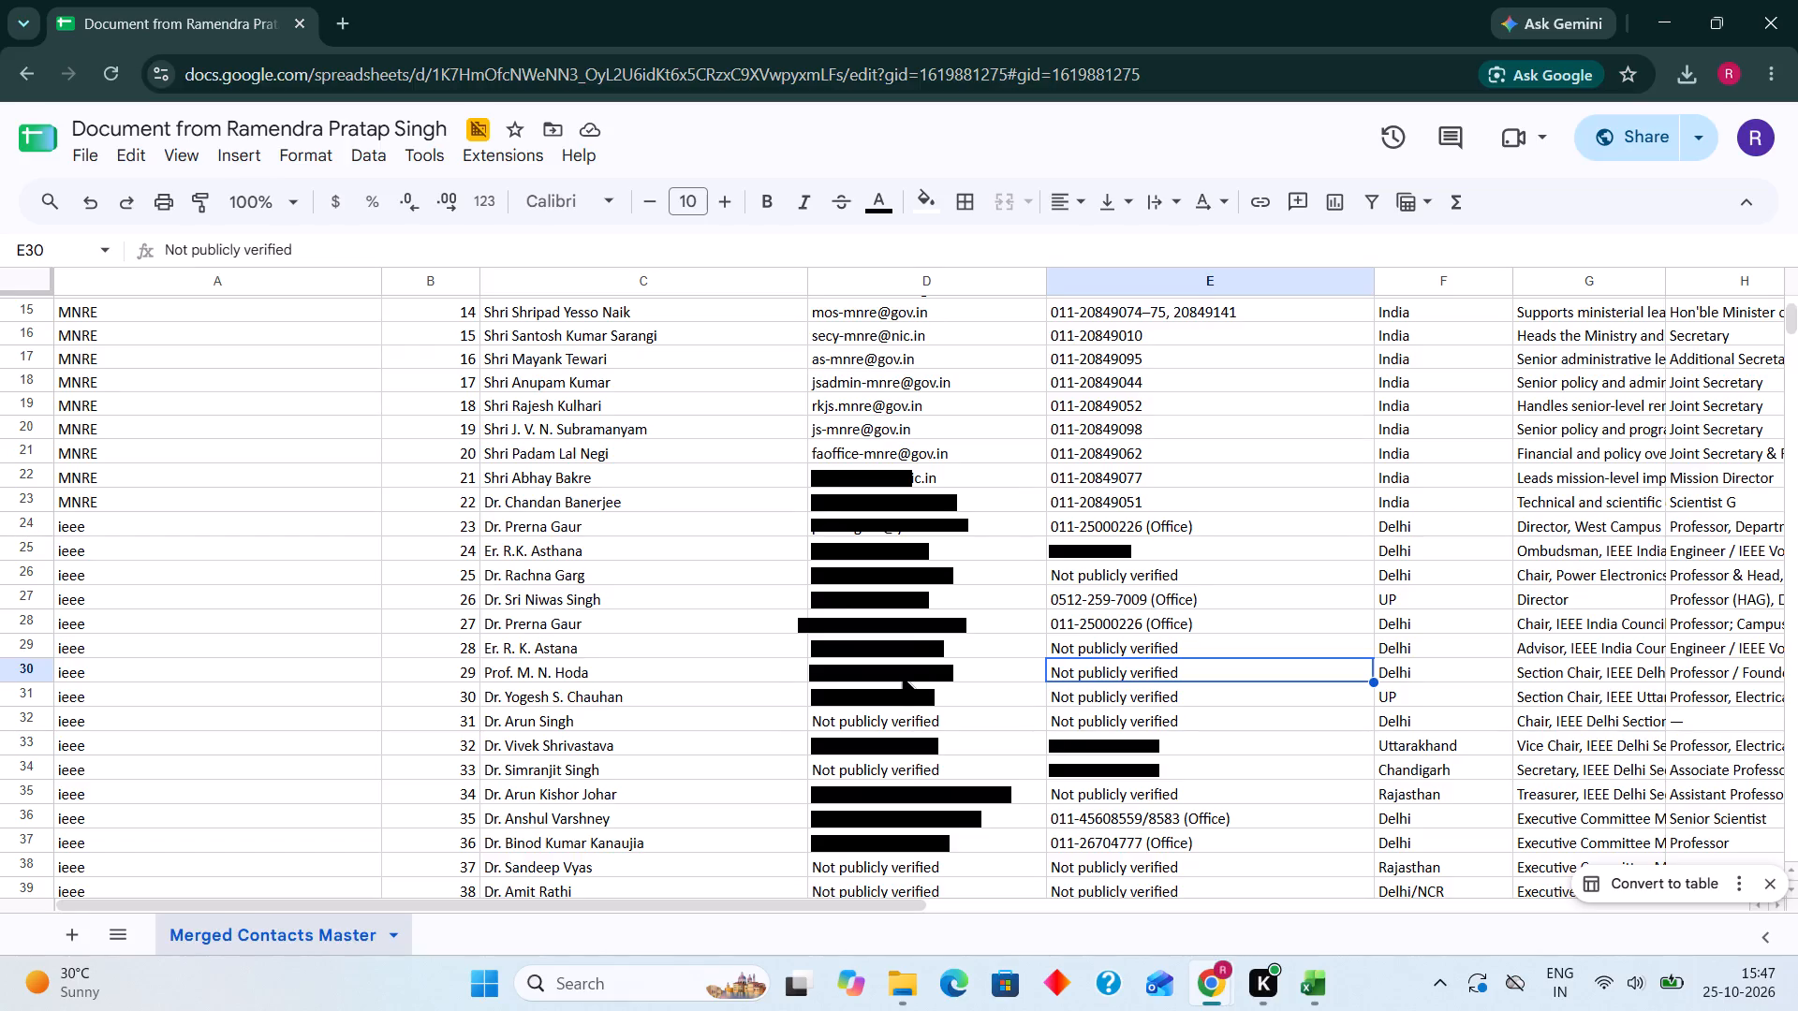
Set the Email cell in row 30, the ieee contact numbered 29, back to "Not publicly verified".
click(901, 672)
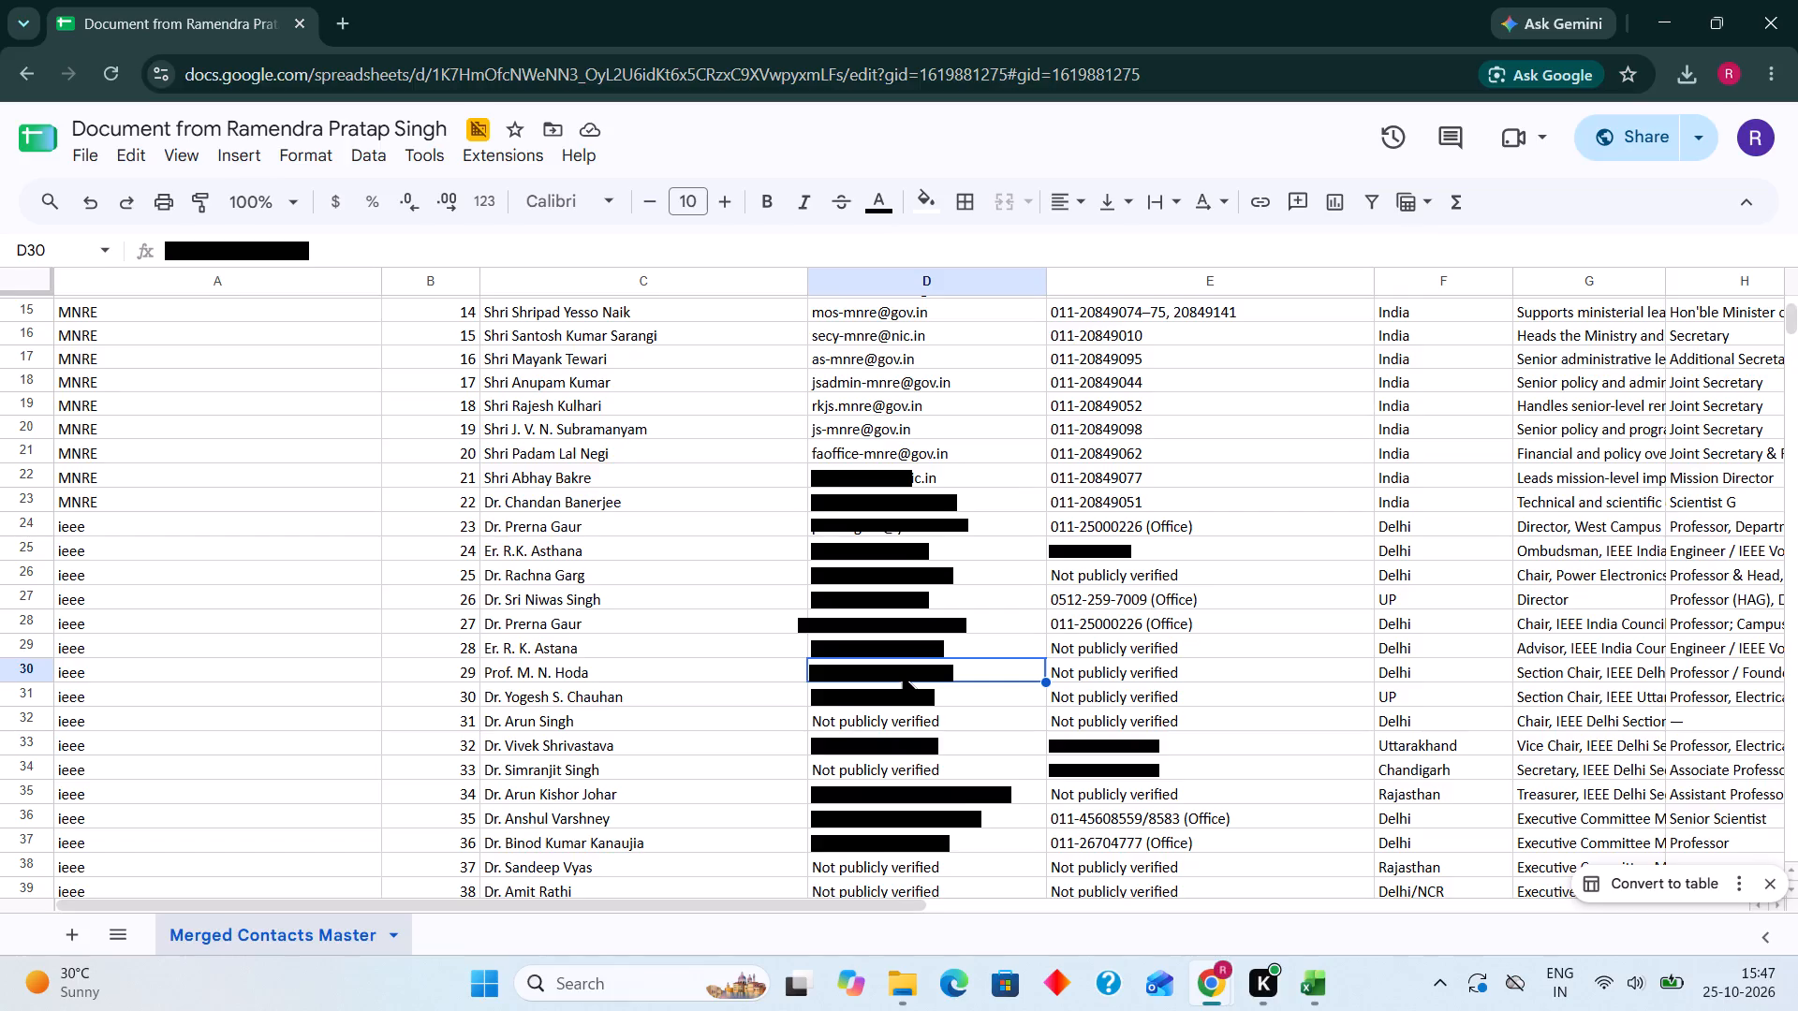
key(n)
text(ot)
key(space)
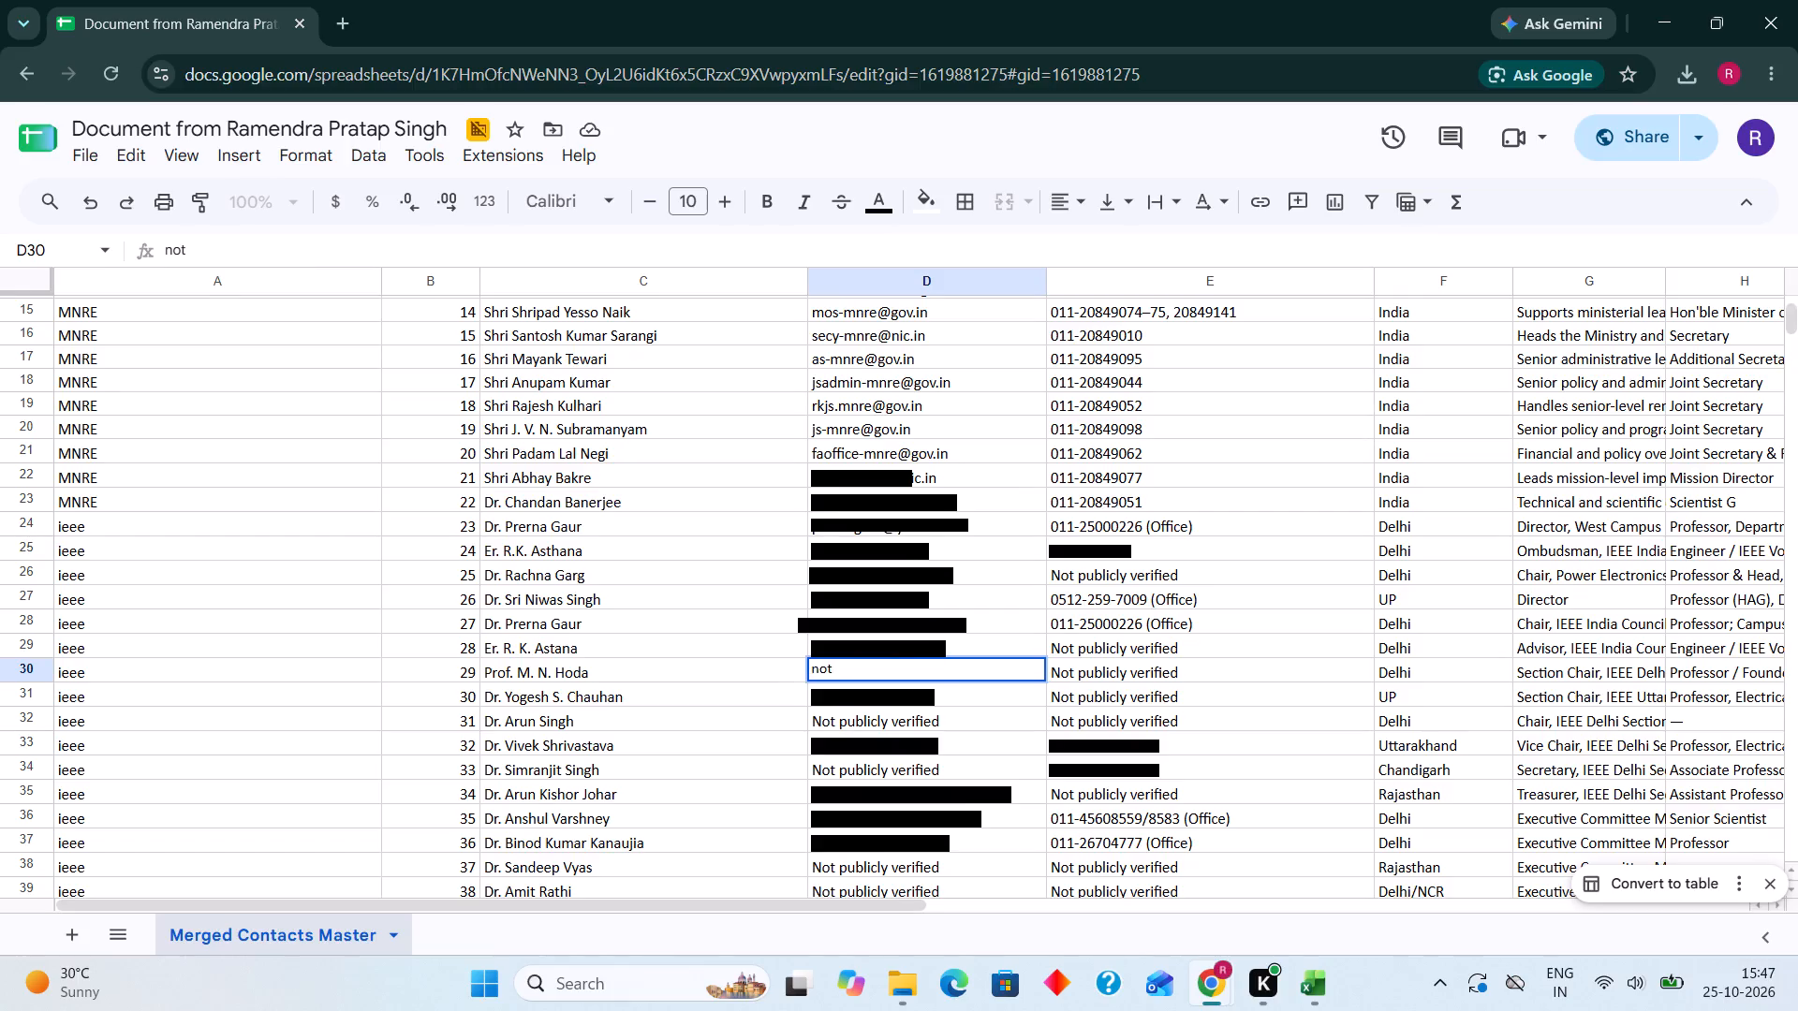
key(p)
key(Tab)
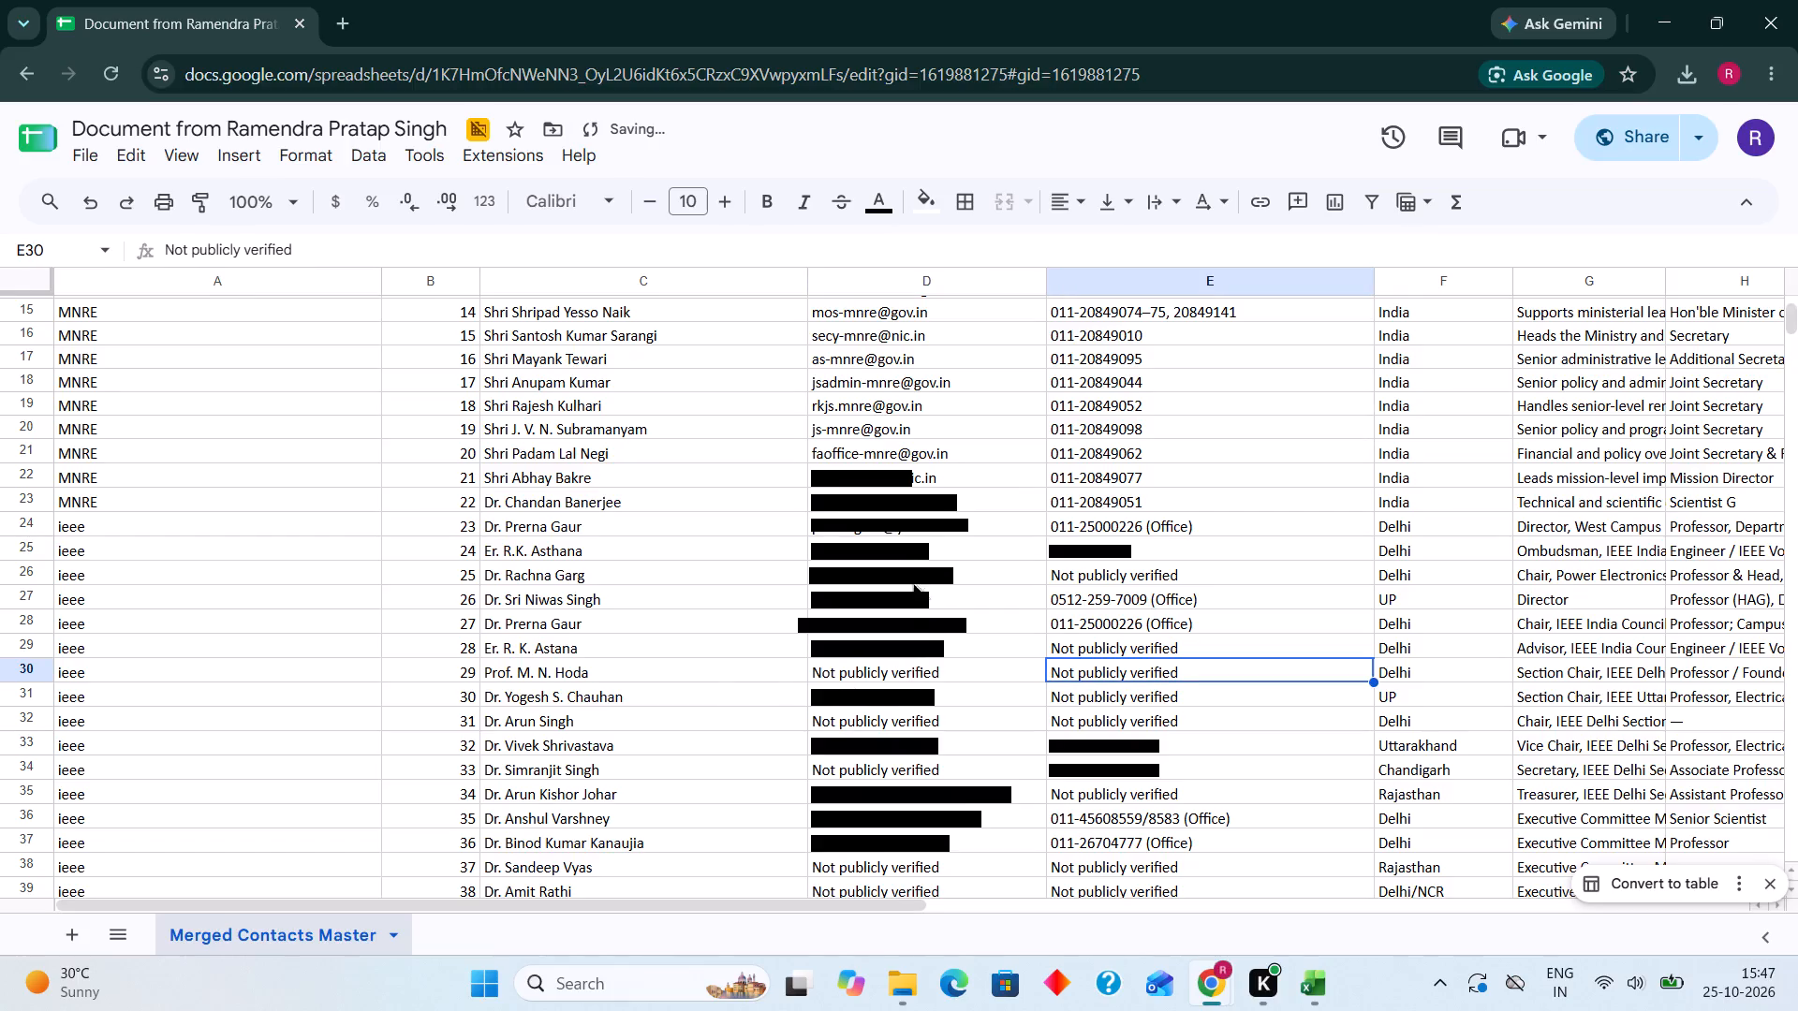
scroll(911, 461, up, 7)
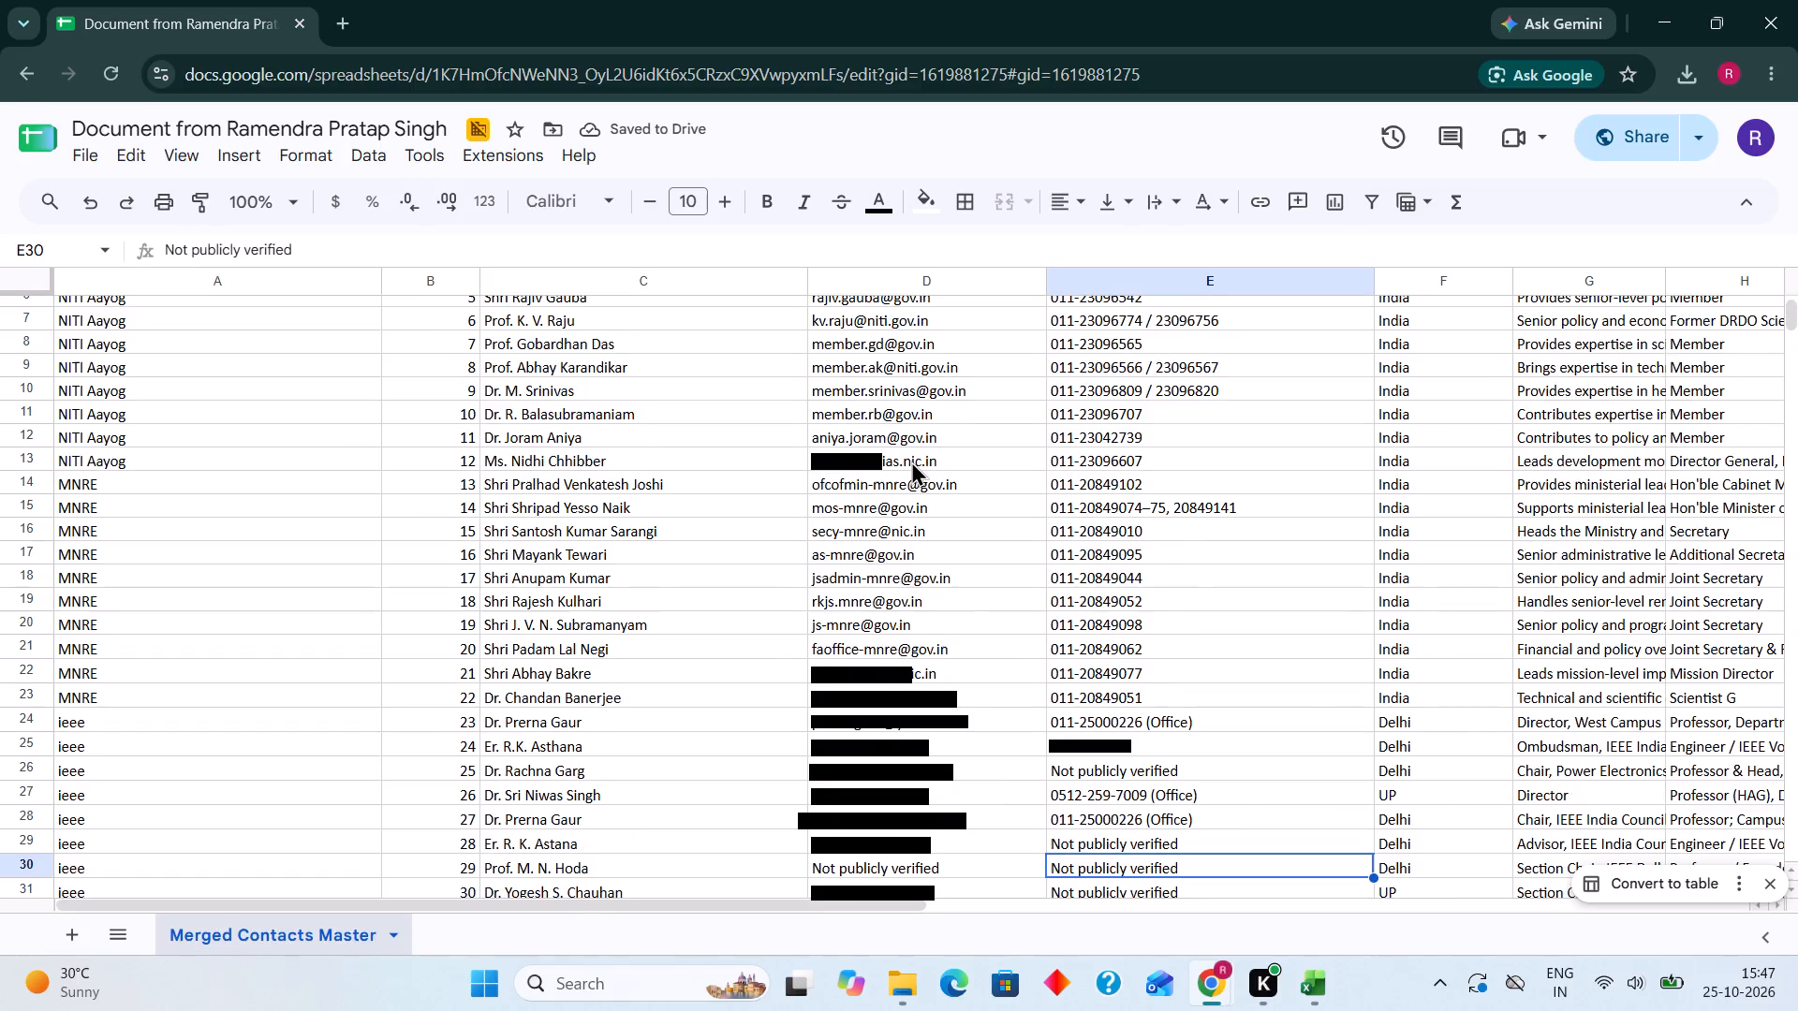
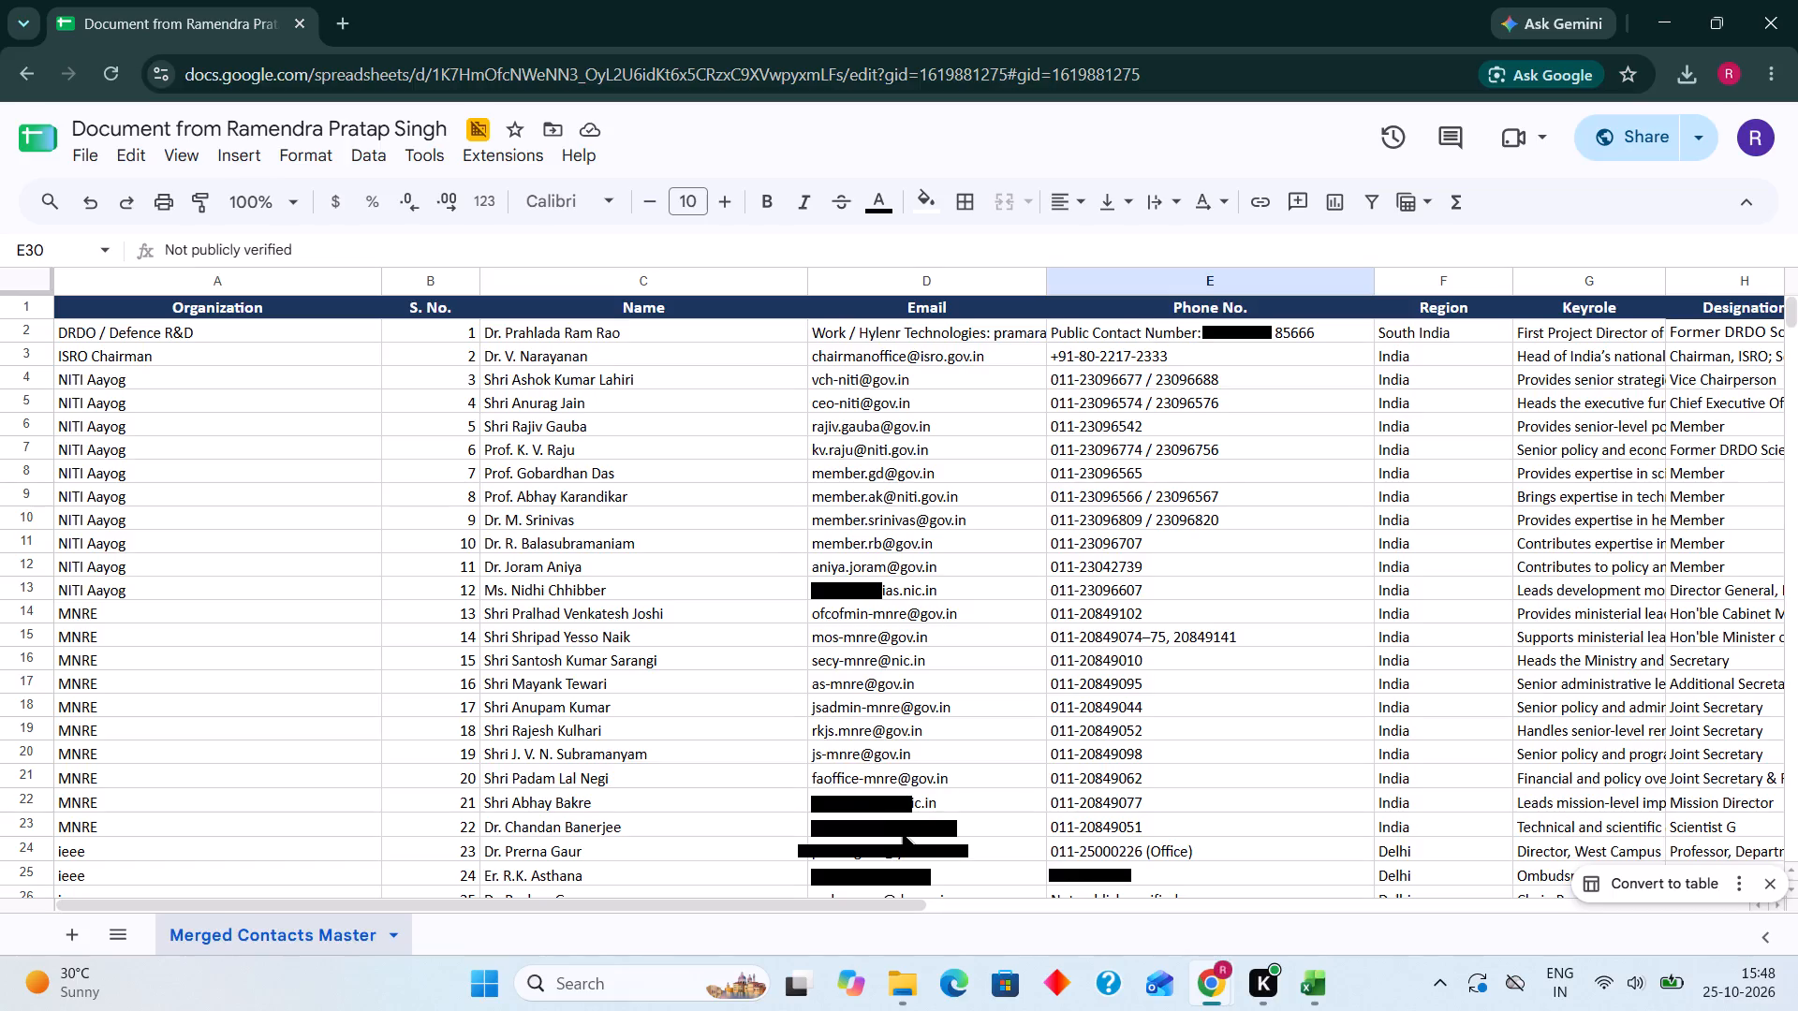
Review the email and phone entries of the NITI Aayog, MNRE and ieee contacts, down to the first AIM-CON 2026 rows.
scroll(901, 829, down, 4)
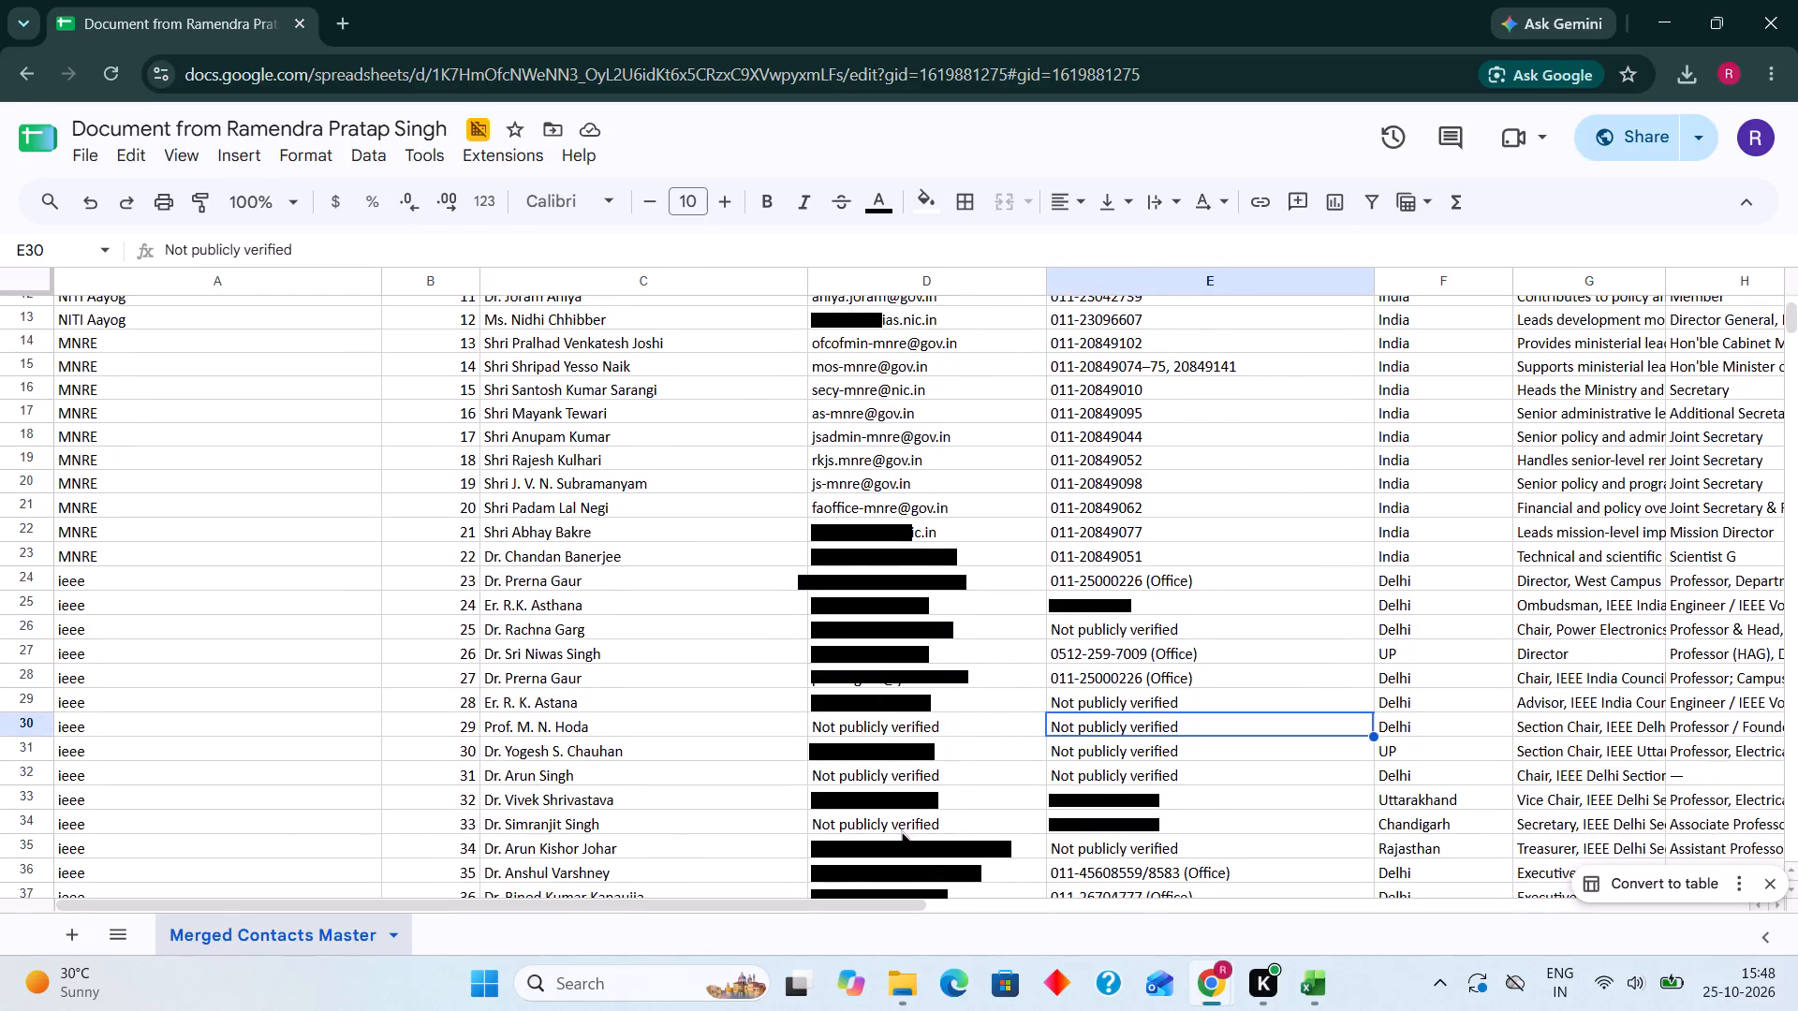
scroll(901, 829, down, 2)
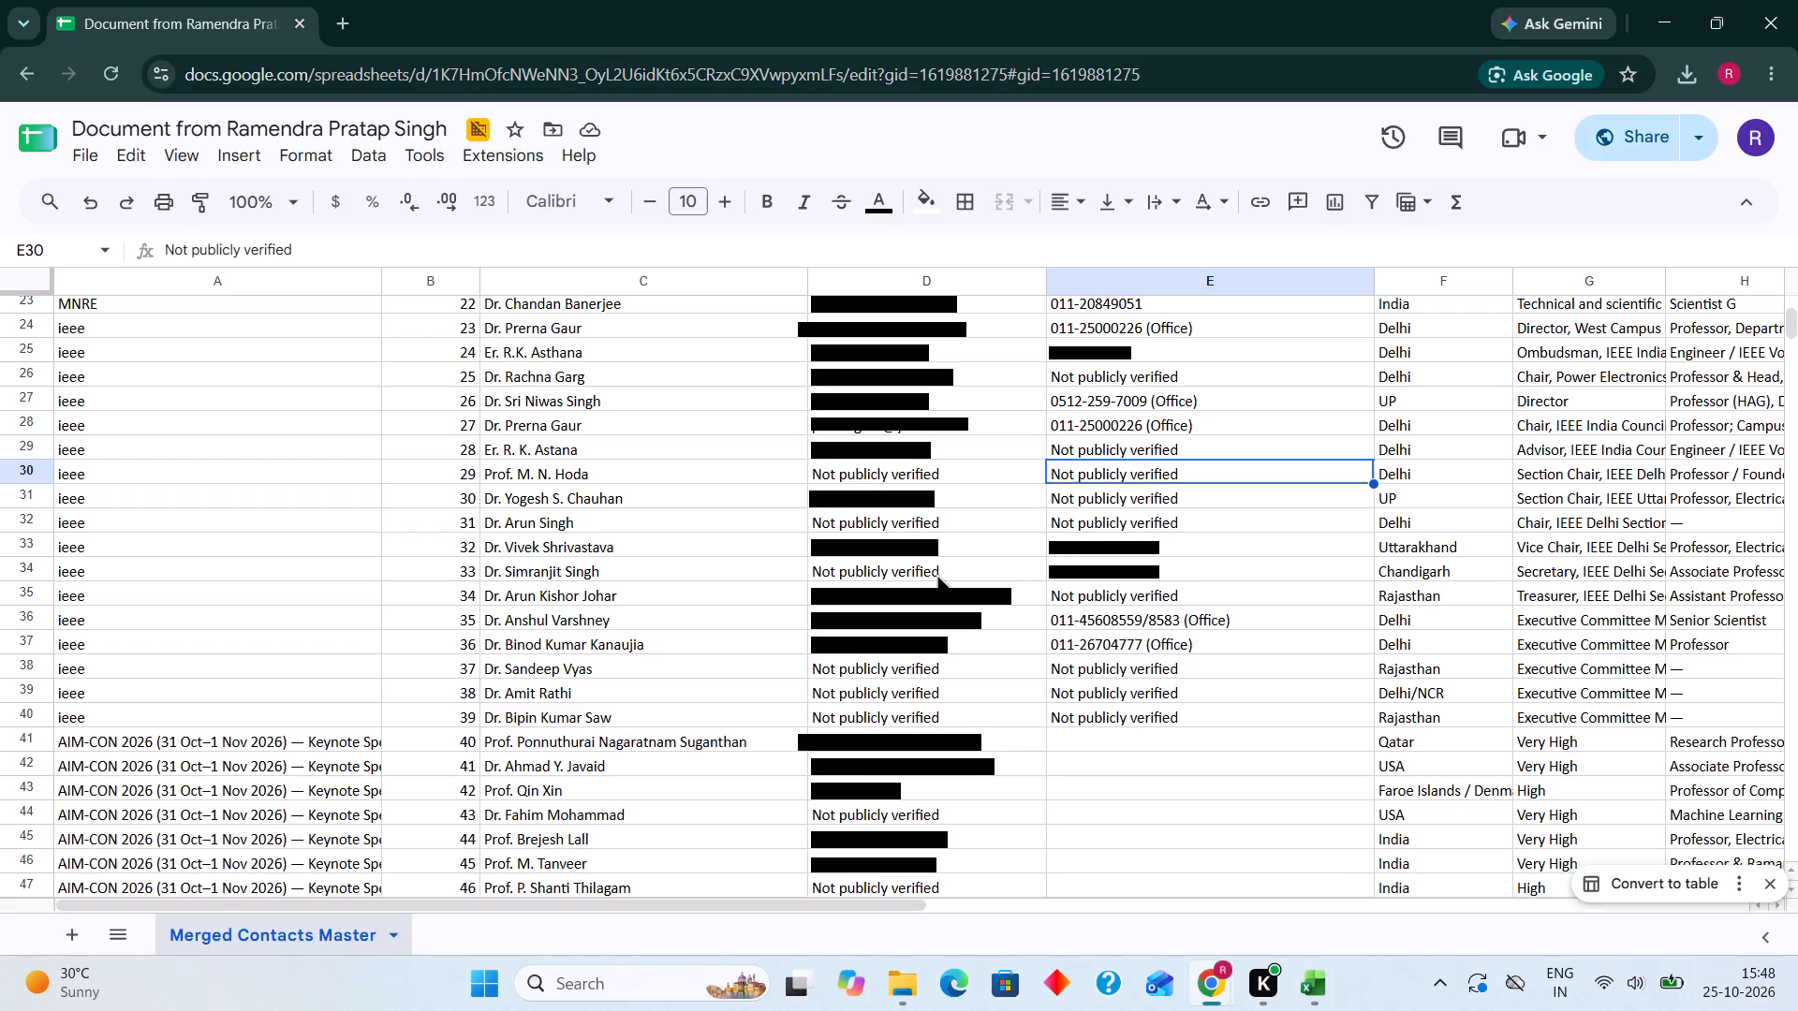
scroll(936, 573, up, 3)
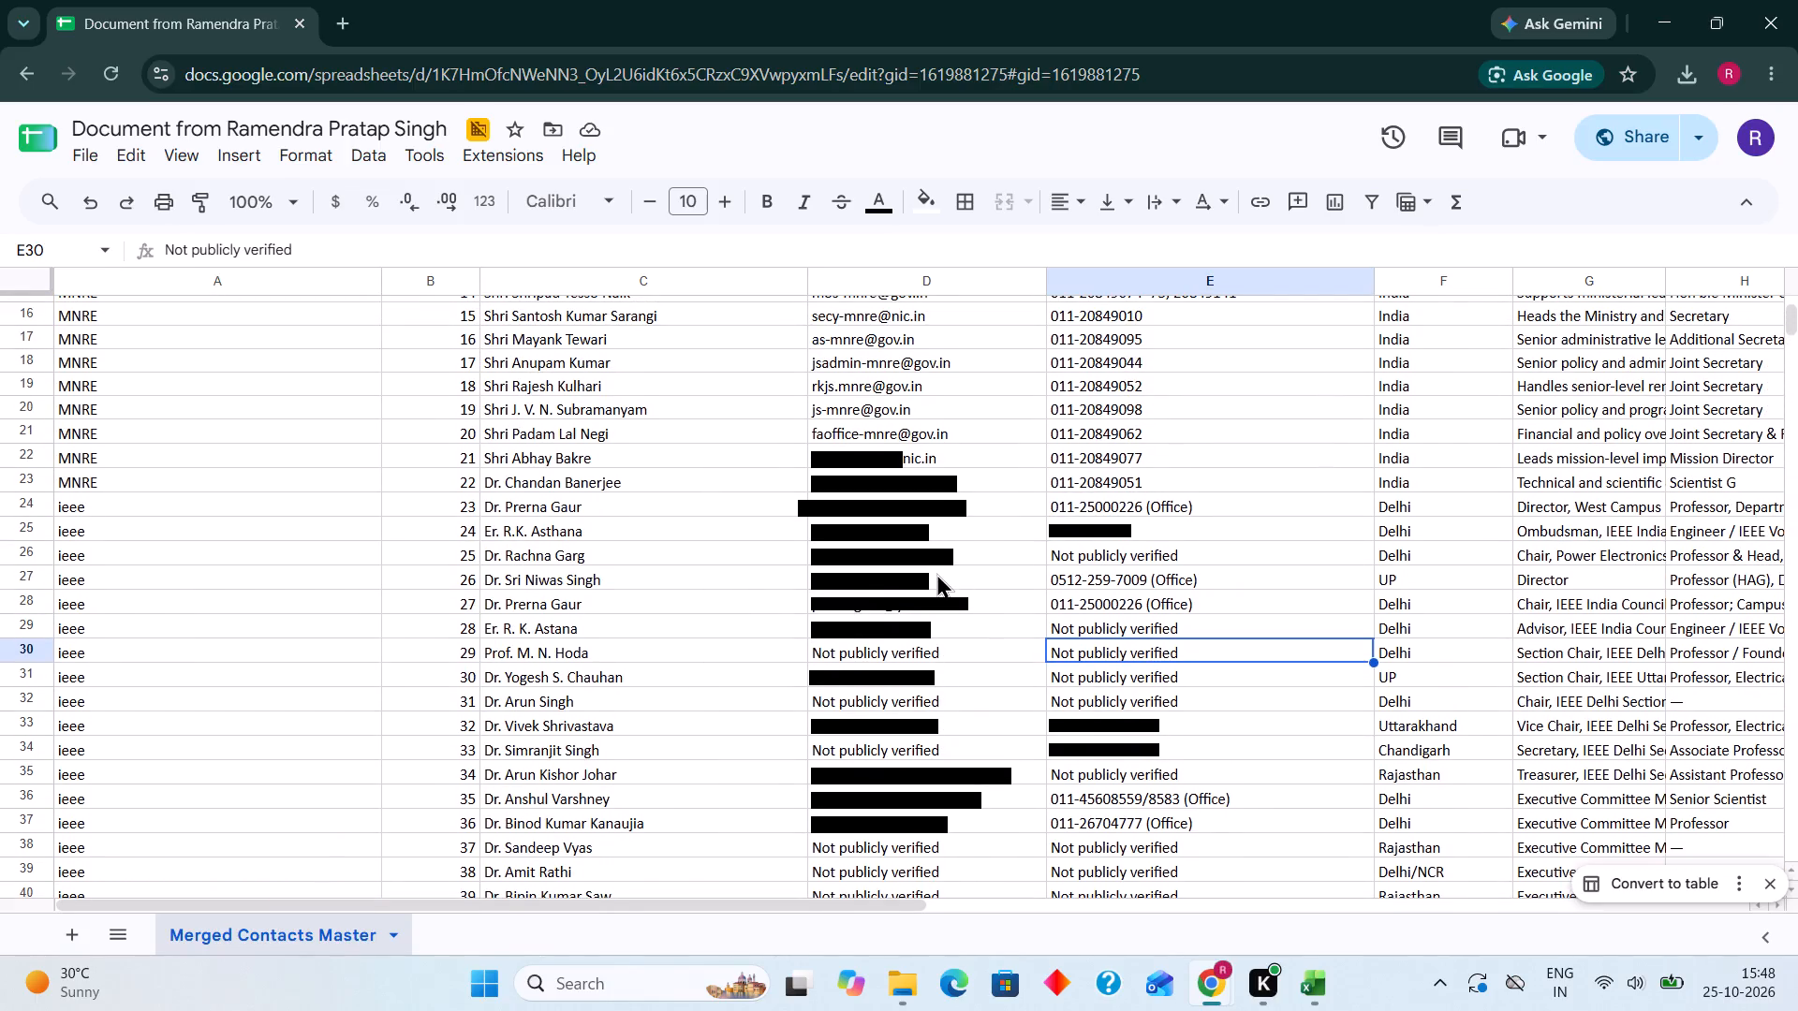
scroll(936, 573, up, 4)
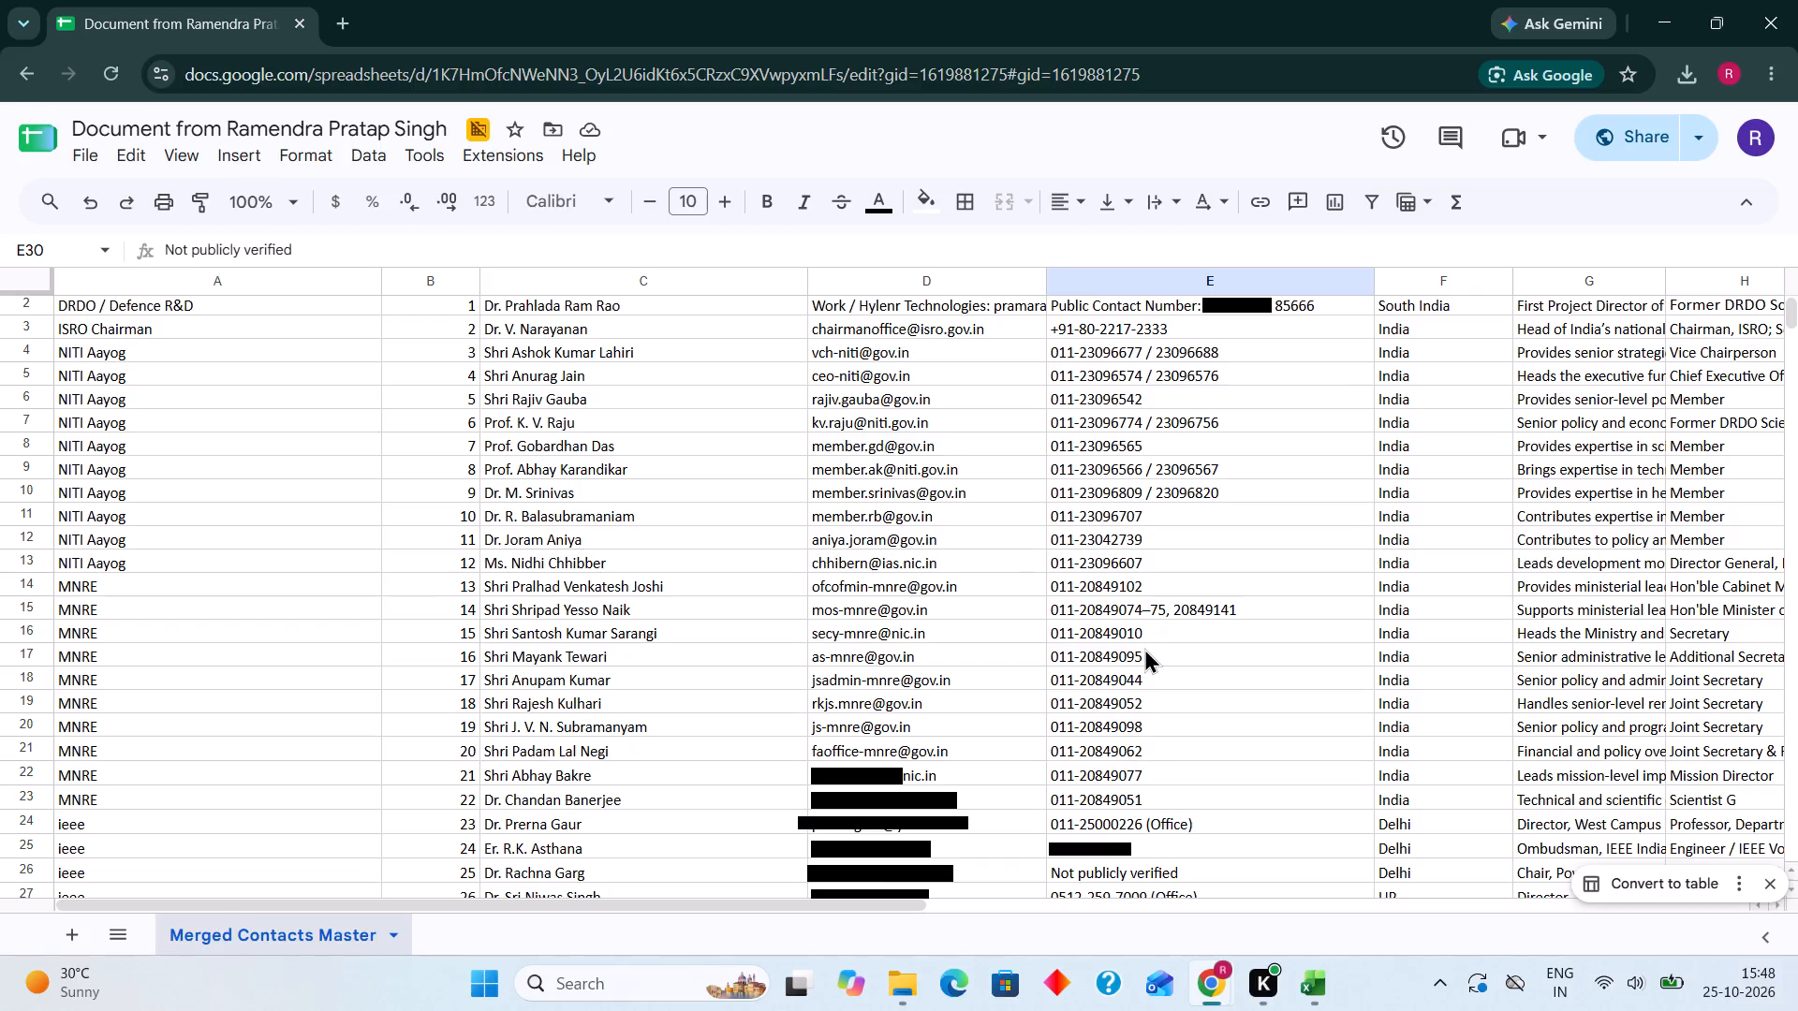
scroll(1144, 648, down, 1)
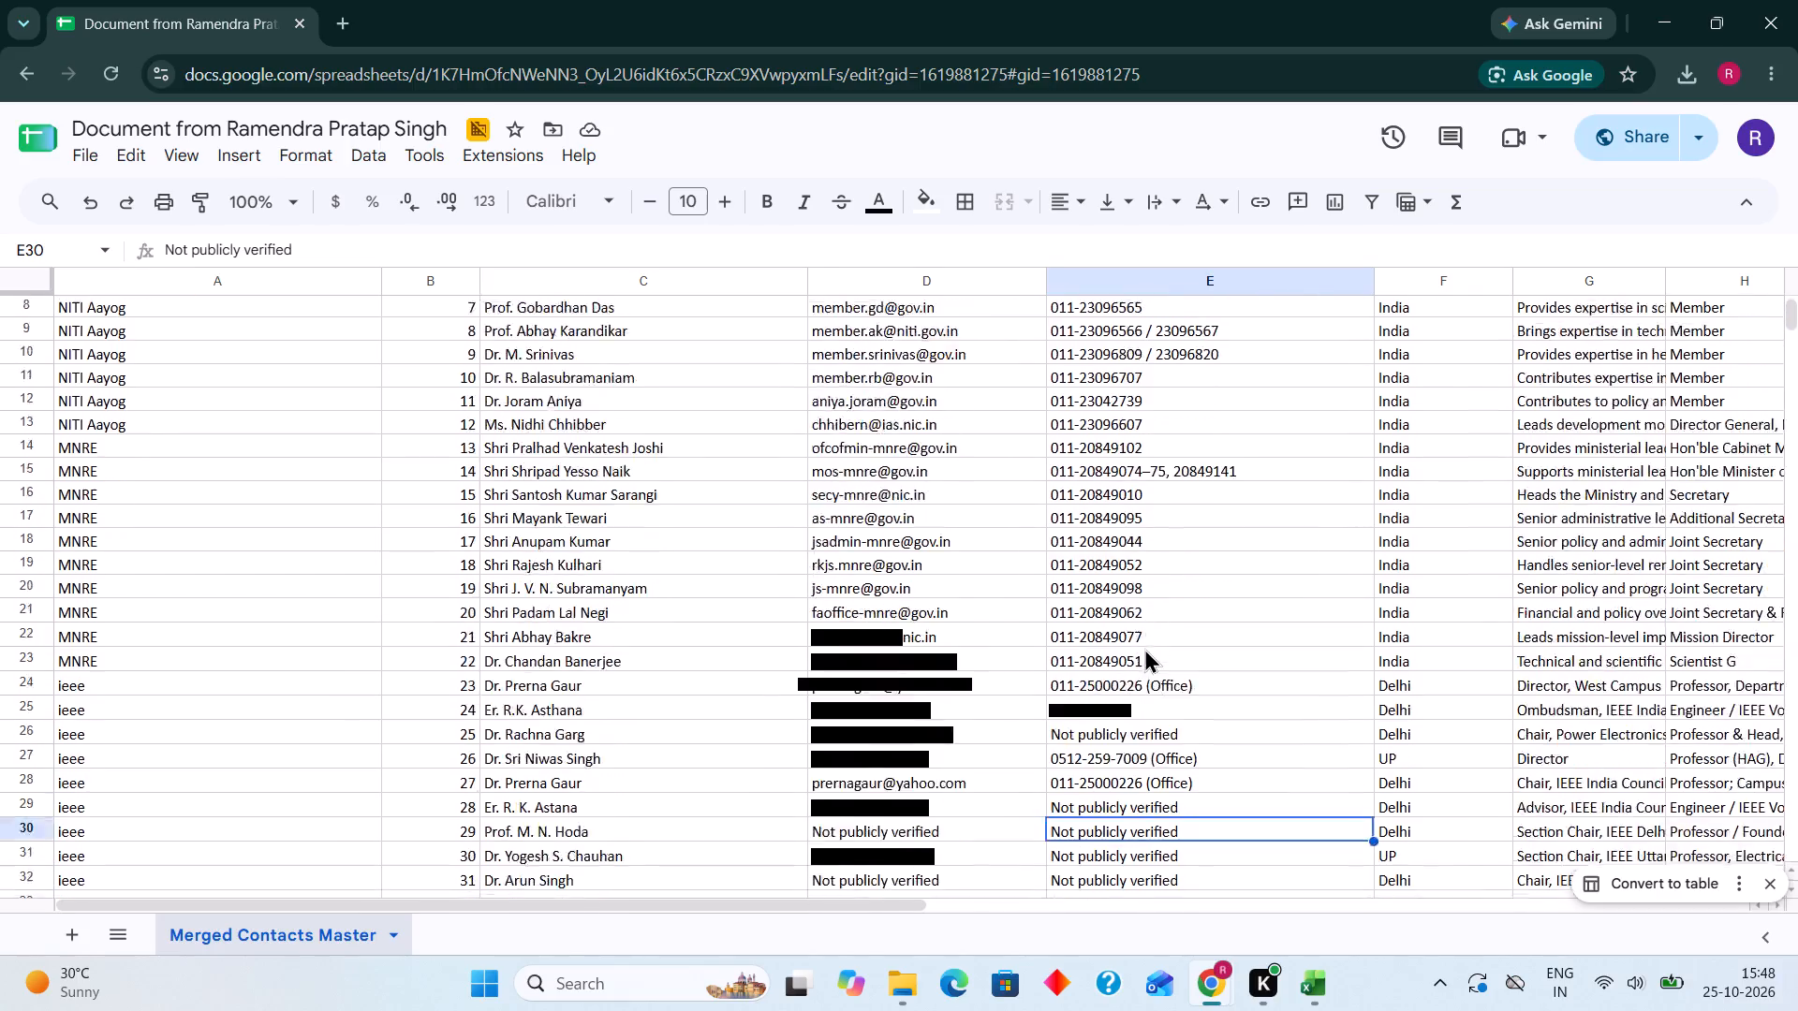
scroll(1144, 648, down, 2)
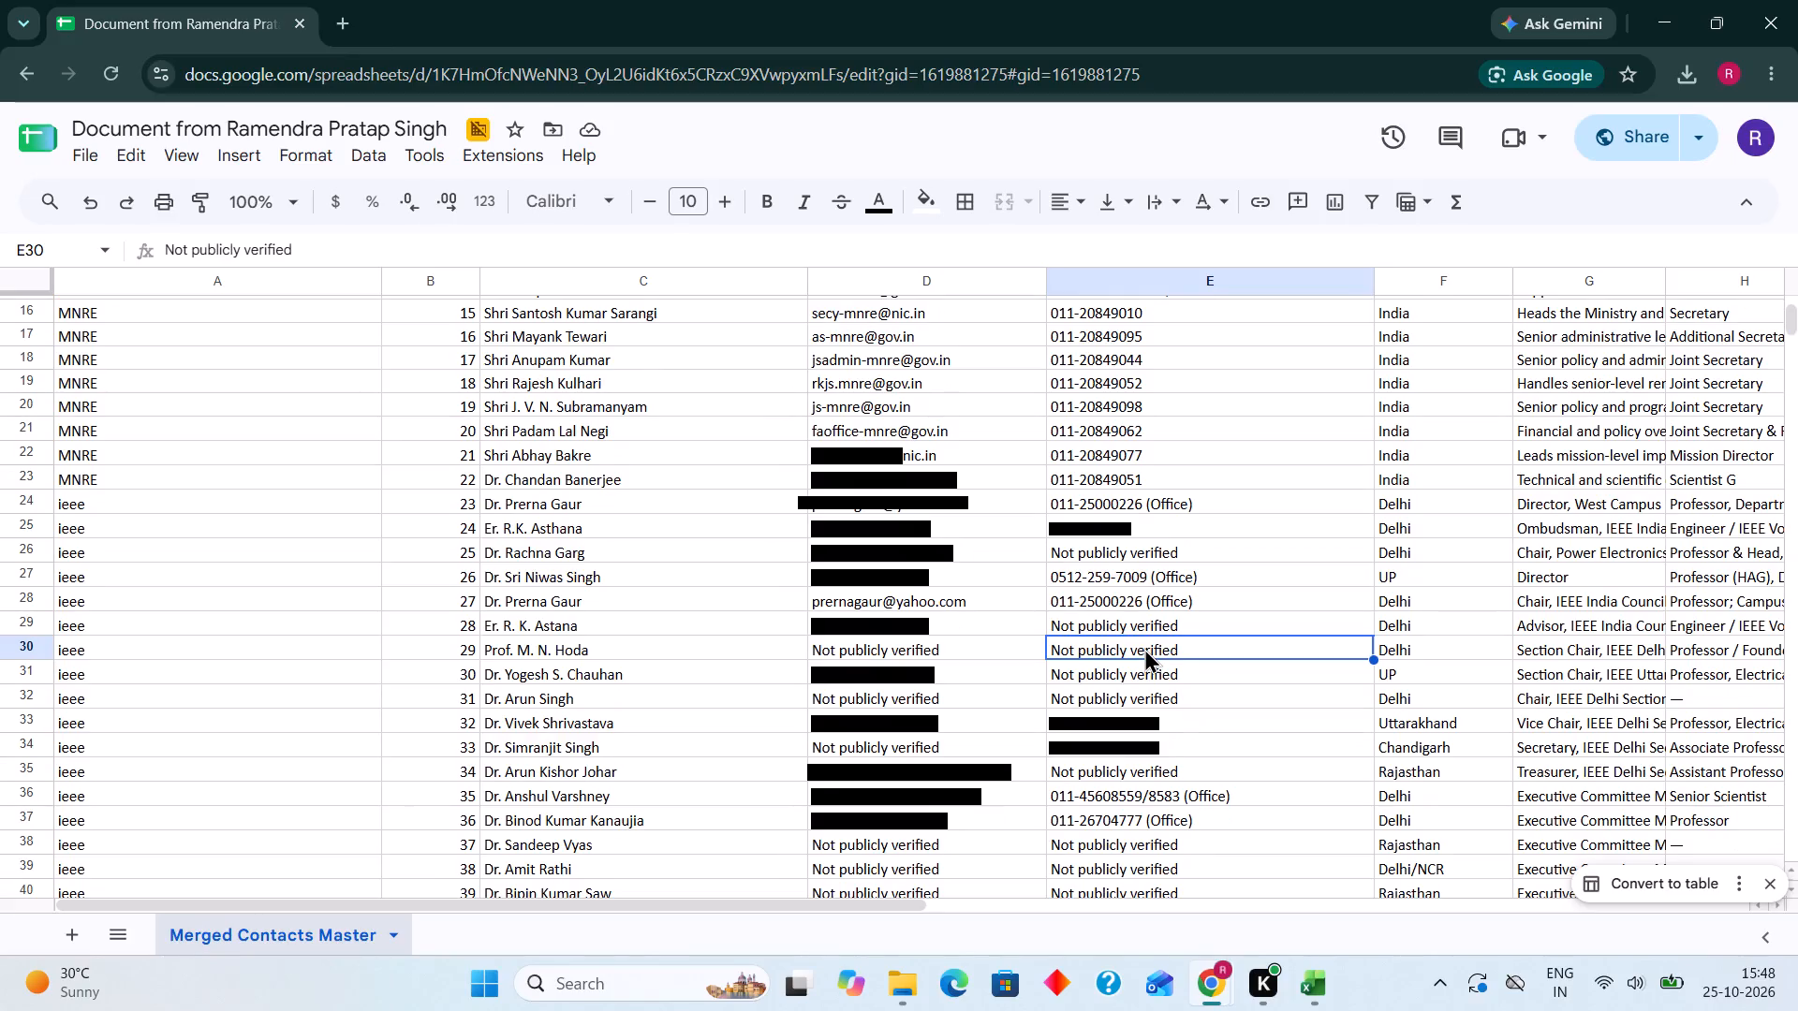
Examine the Region, Keyrole, Designation and Organization/Institution columns for the NITI Aayog, MNRE and ieee contacts, and check phone cells E29 and E23.
scroll(1617, 588, left, 1)
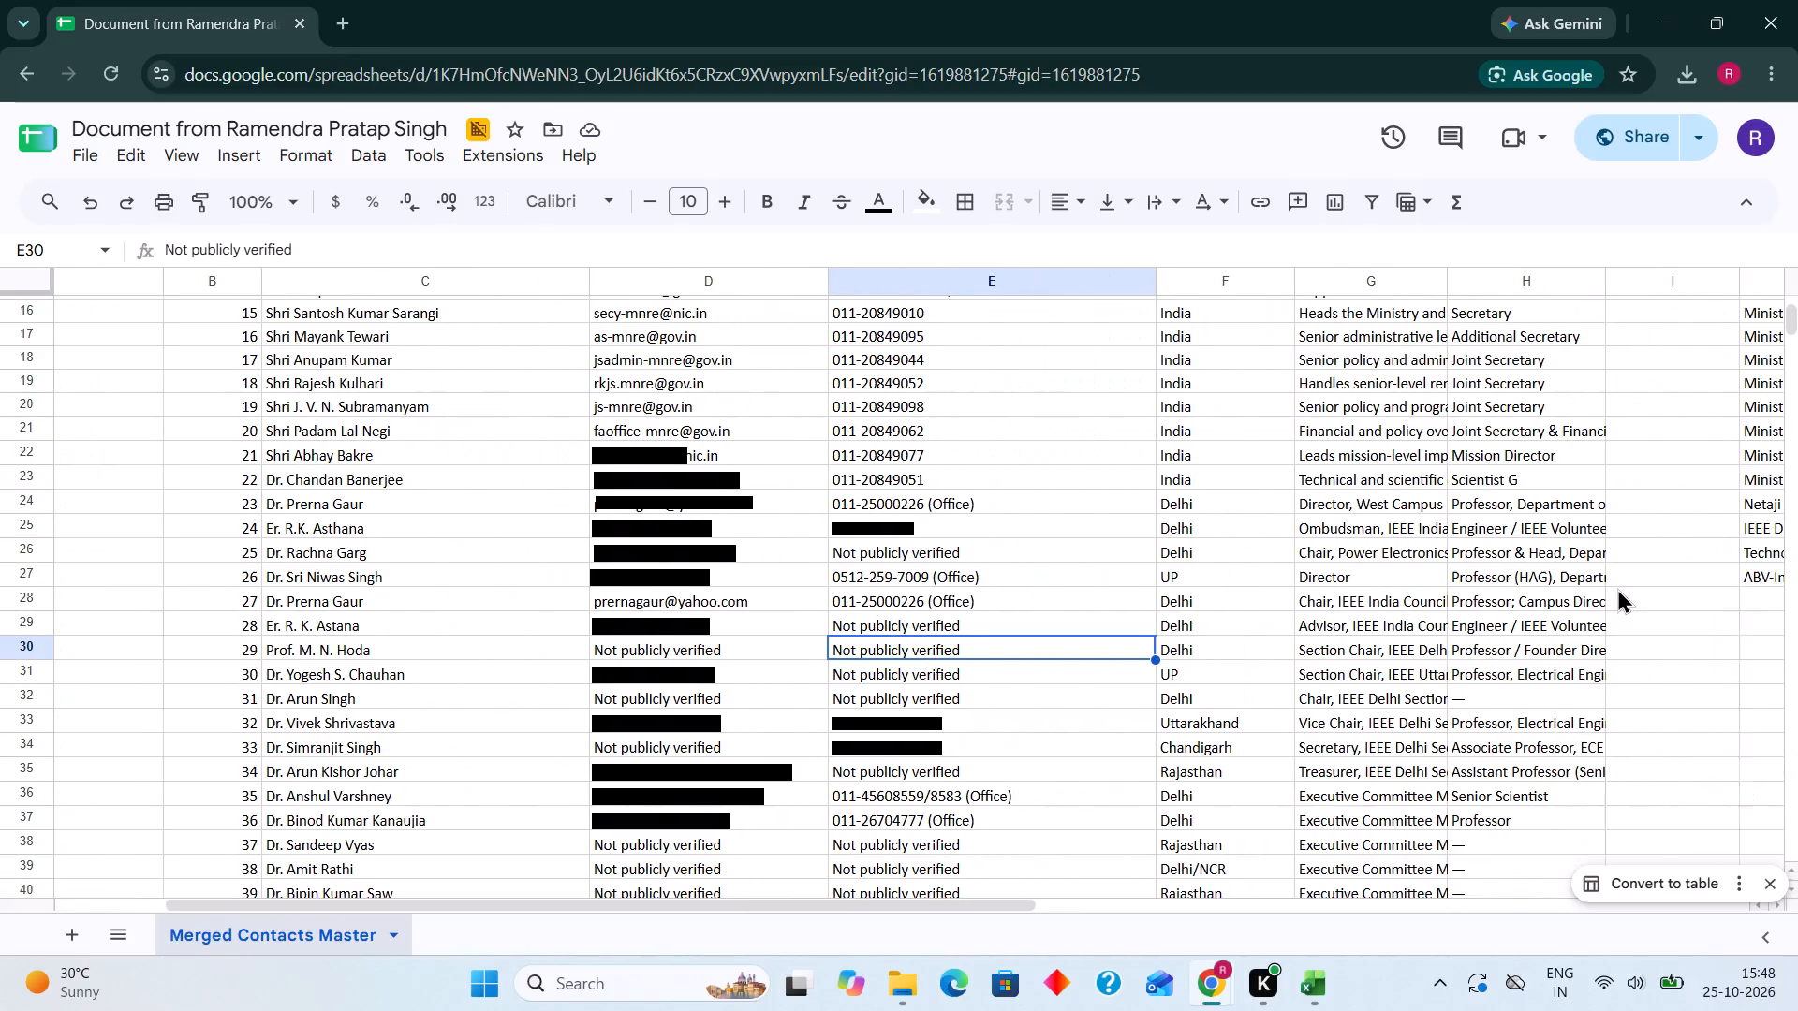
scroll(1617, 588, left, 3)
scroll(1617, 588, up, 5)
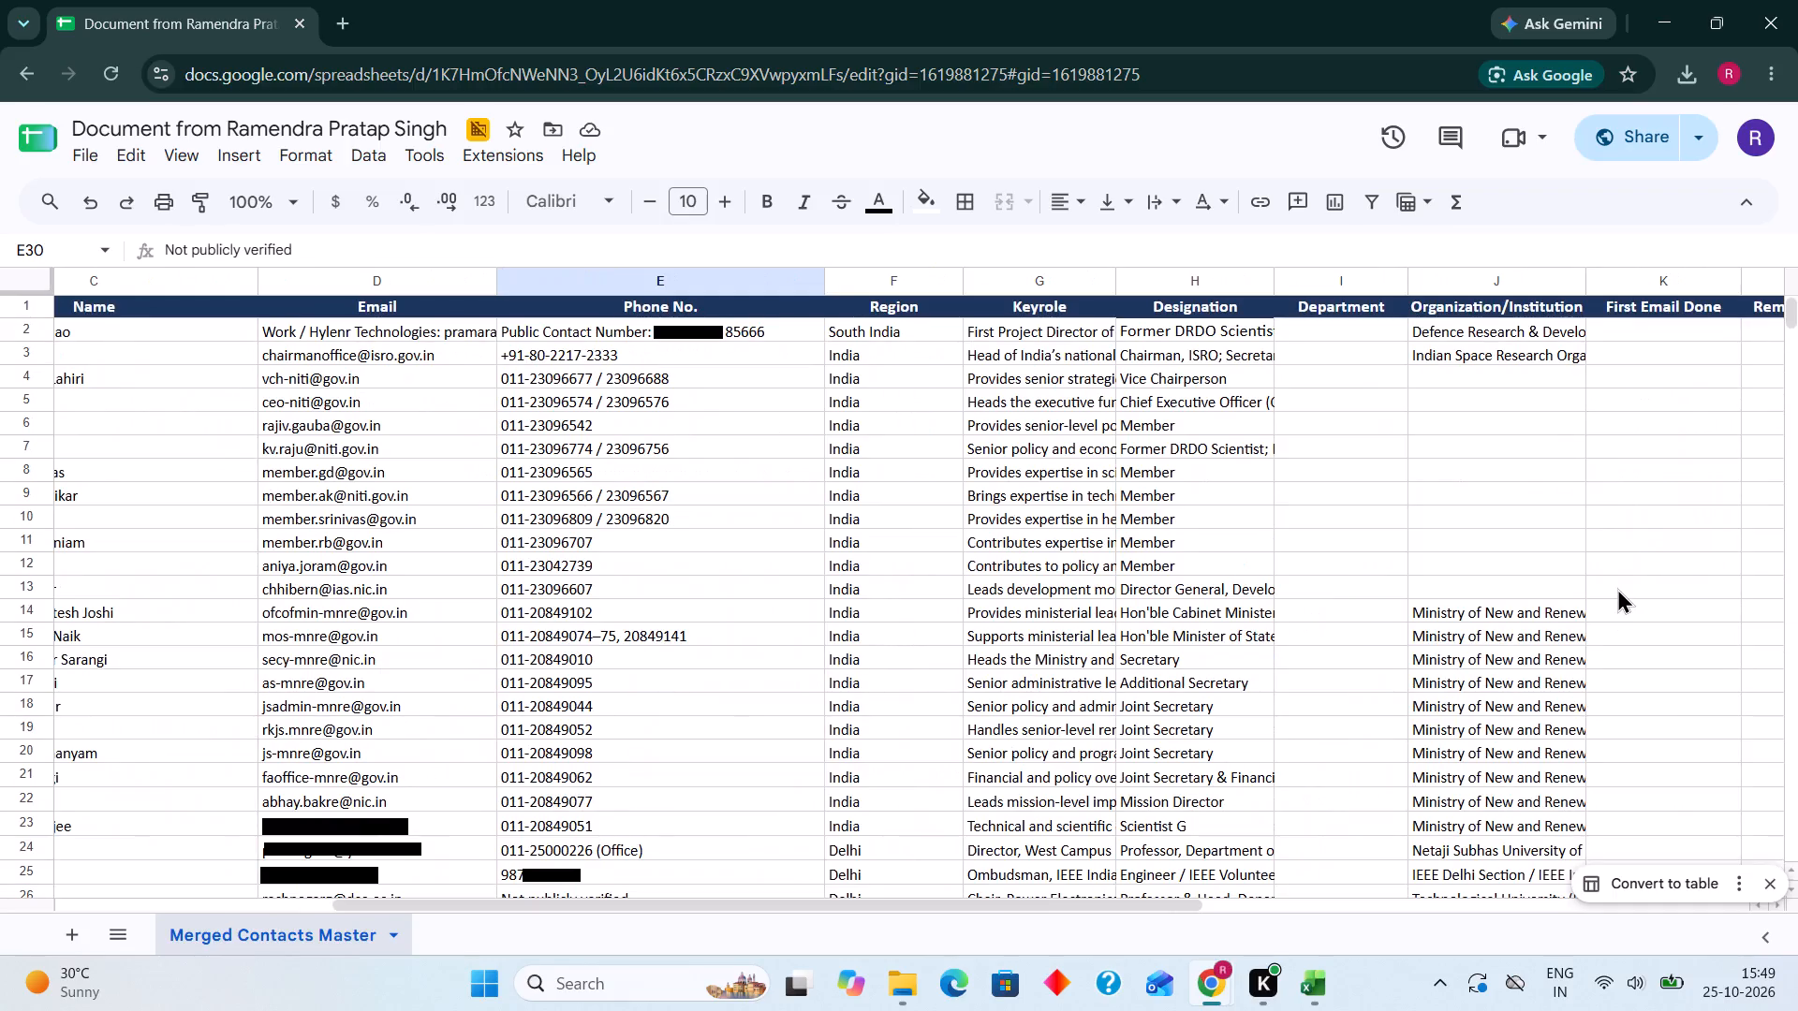
scroll(1217, 630, down, 1)
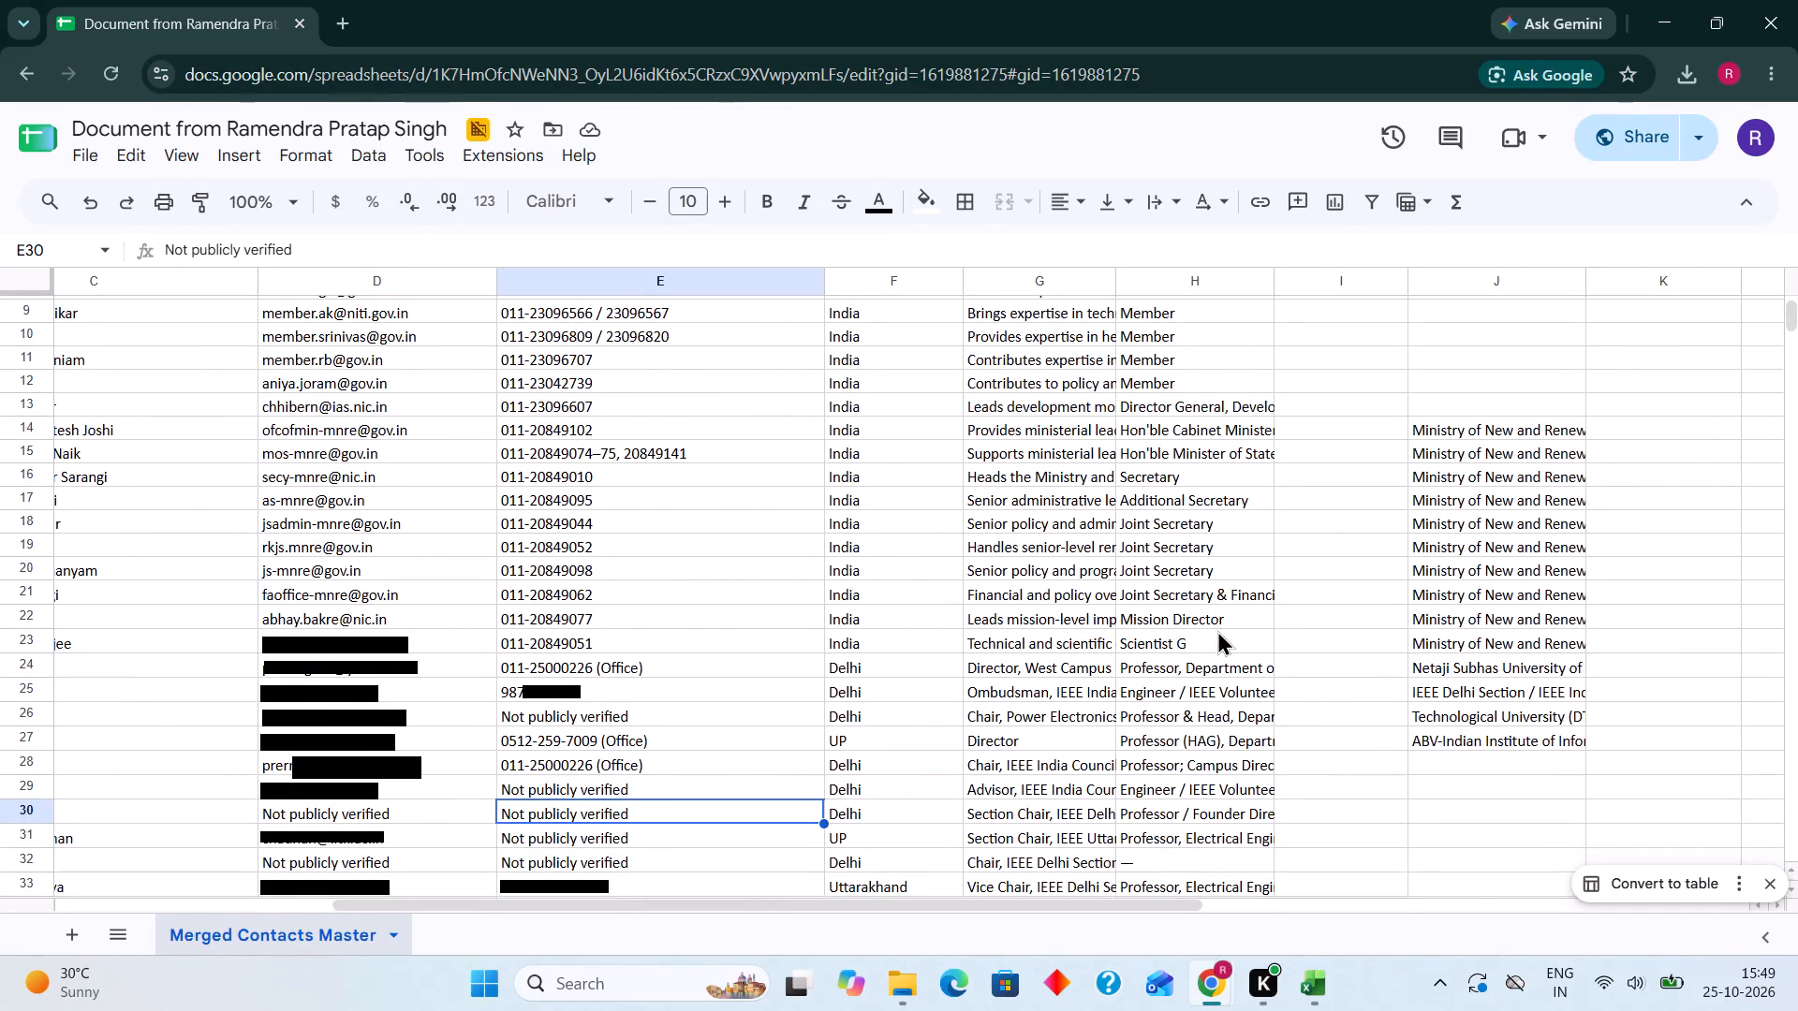
scroll(1217, 630, down, 1)
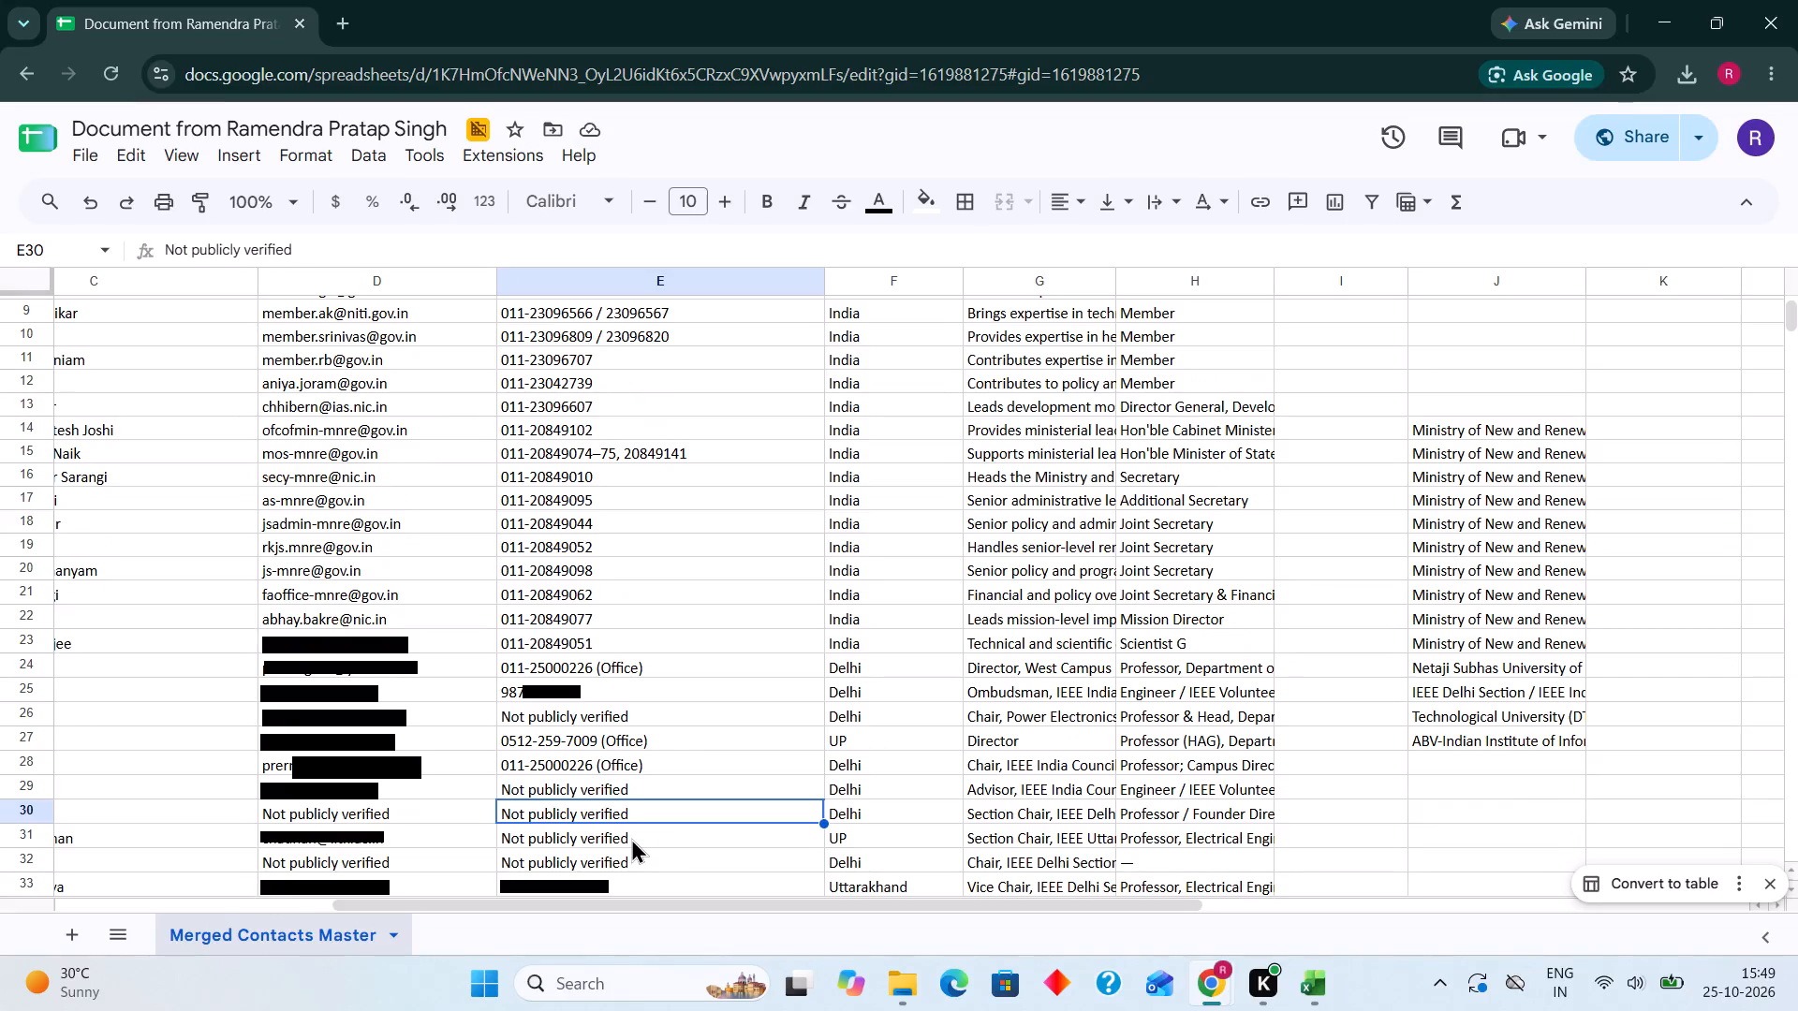
scroll(683, 752, right, 2)
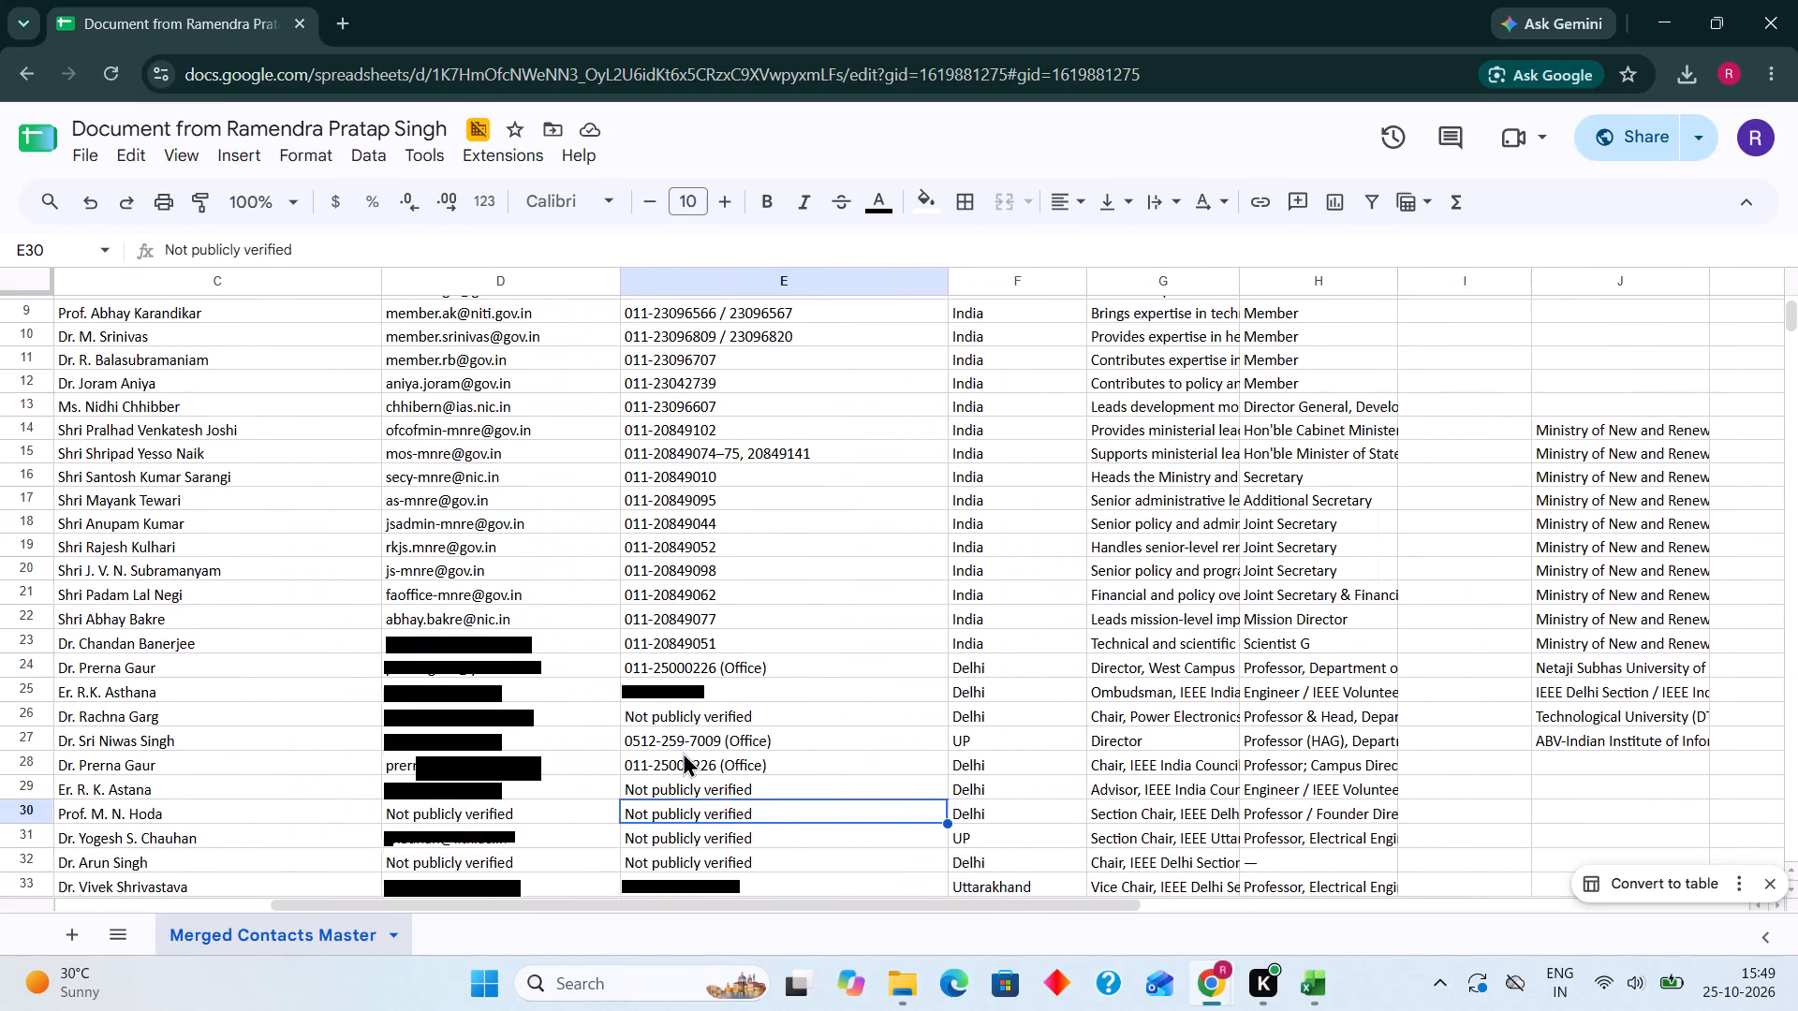
scroll(683, 752, right, 2)
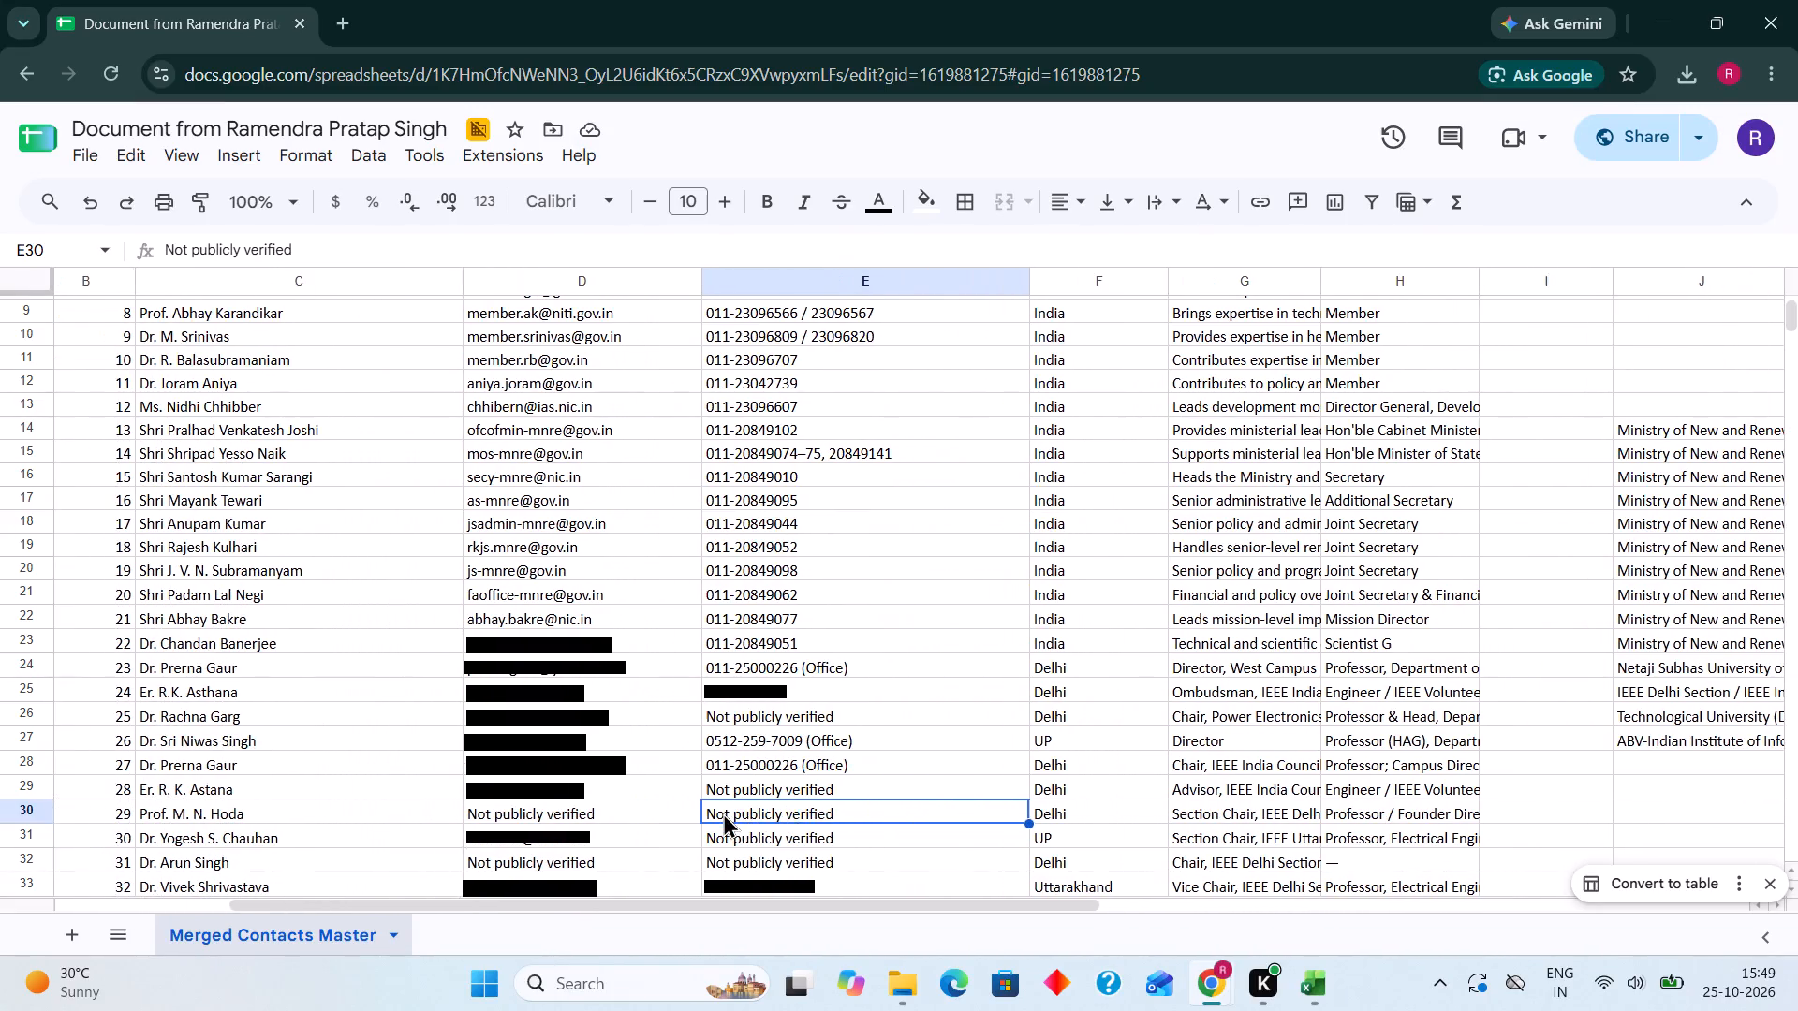
scroll(723, 813, right, 1)
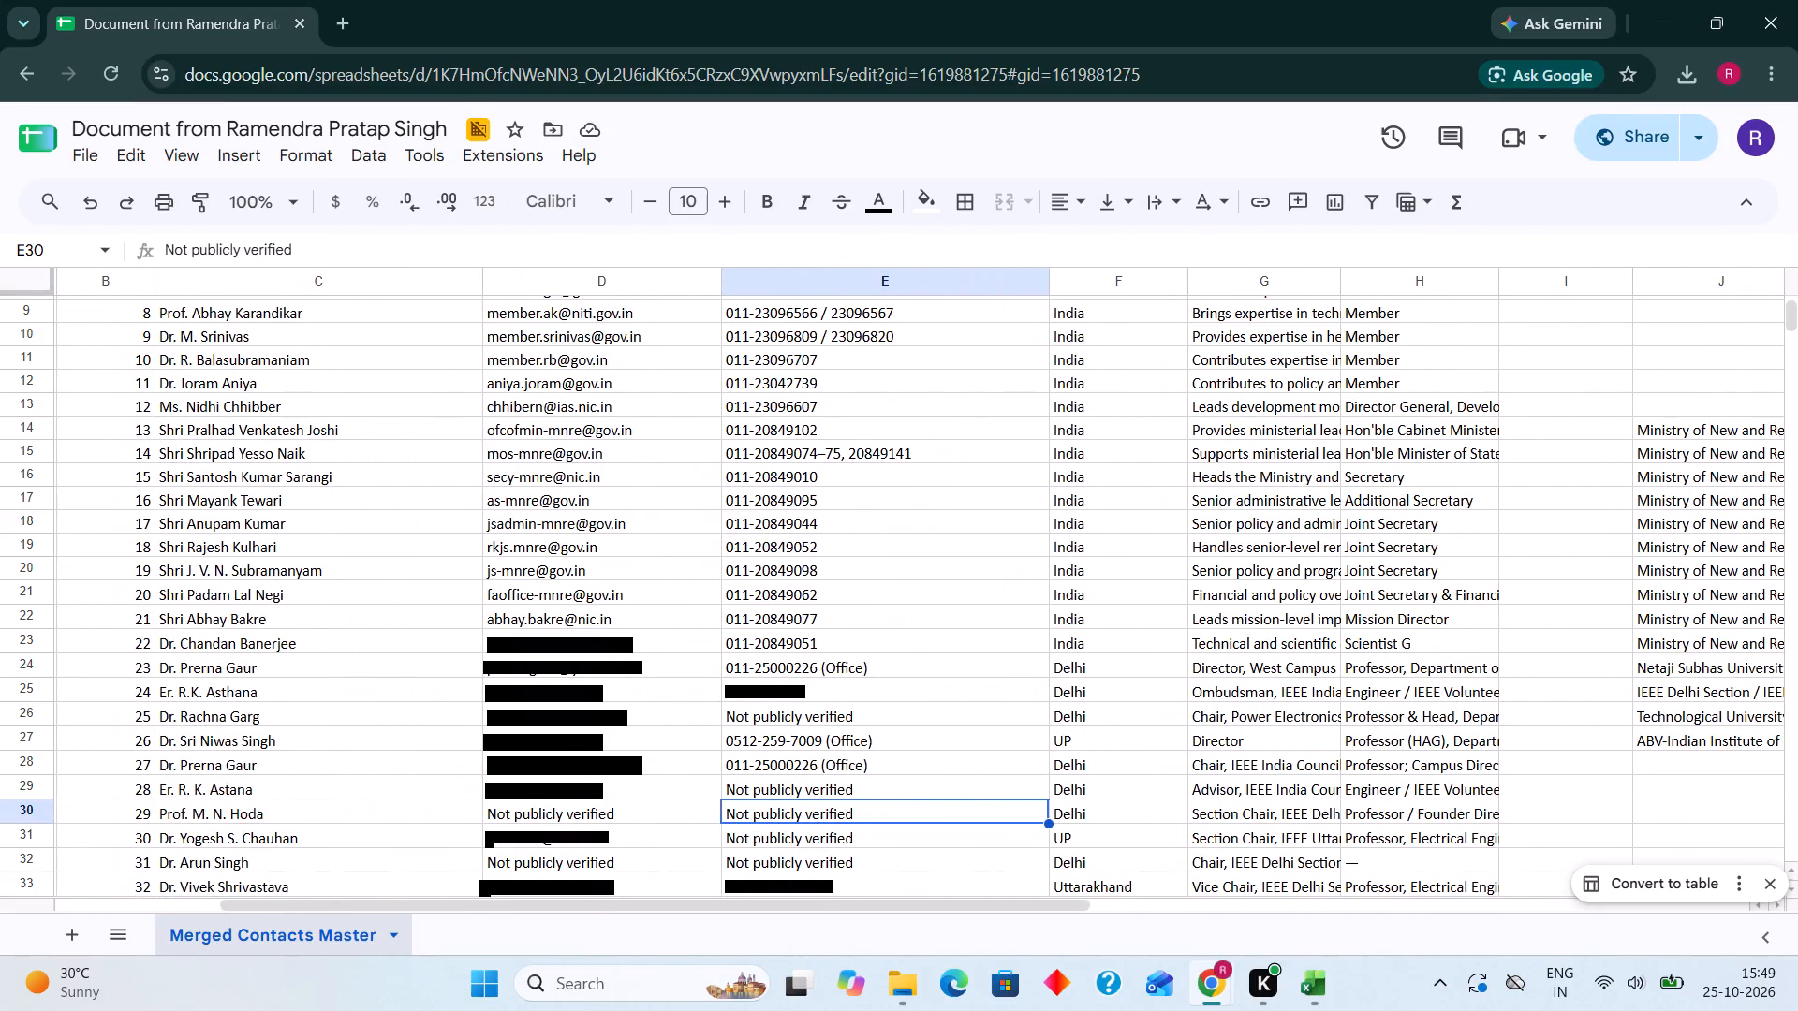
click(755, 792)
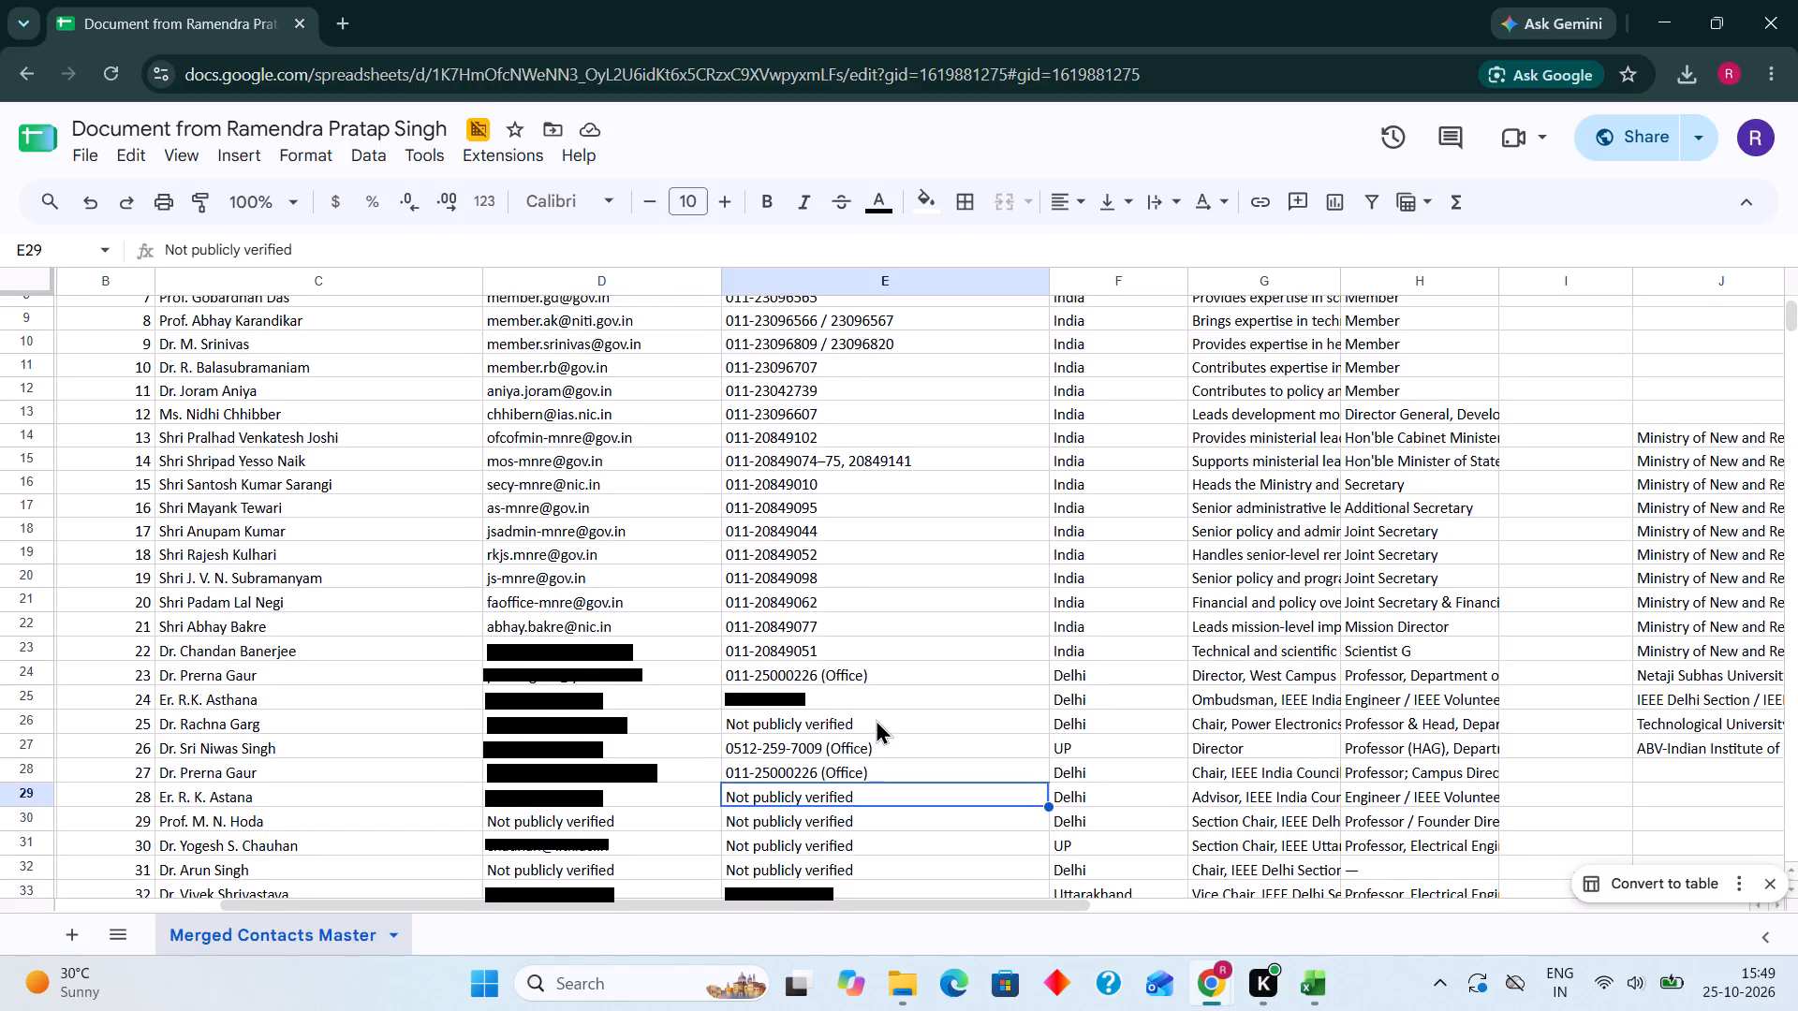
click(807, 654)
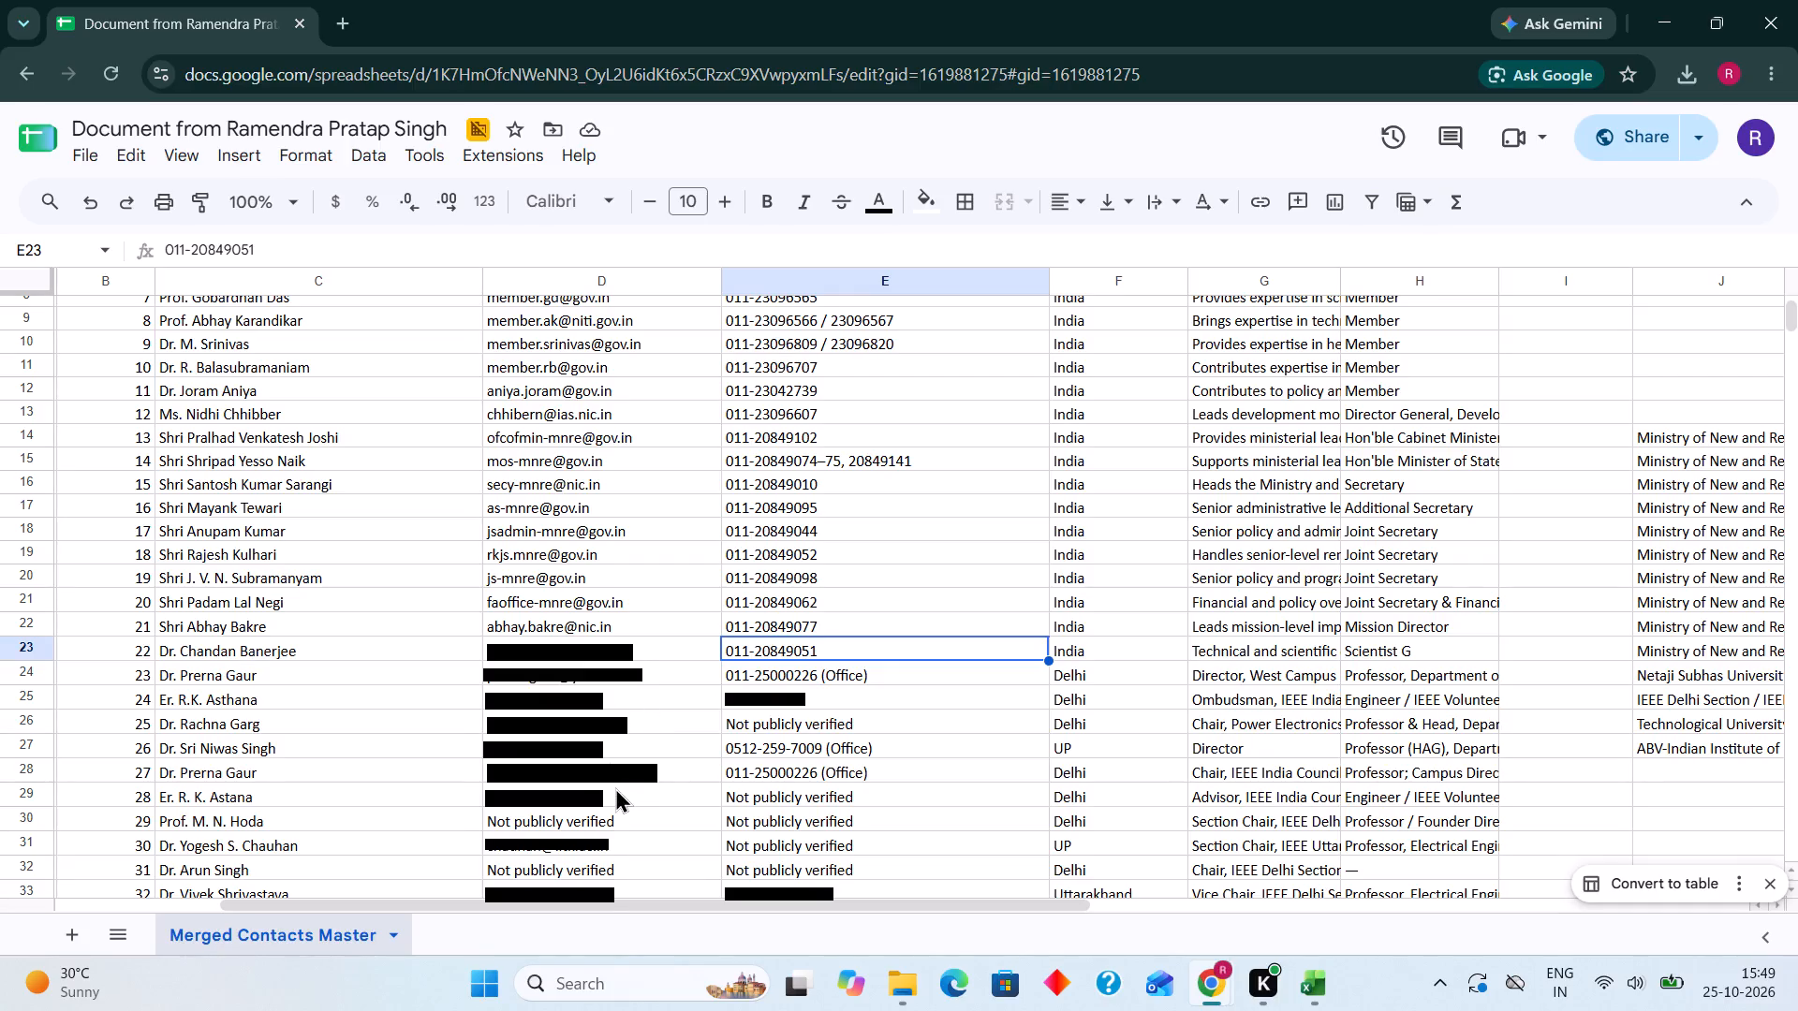
Review the names, emails and phone numbers of the MNRE and ieee contacts down to about row 41.
scroll(613, 785, down, 1)
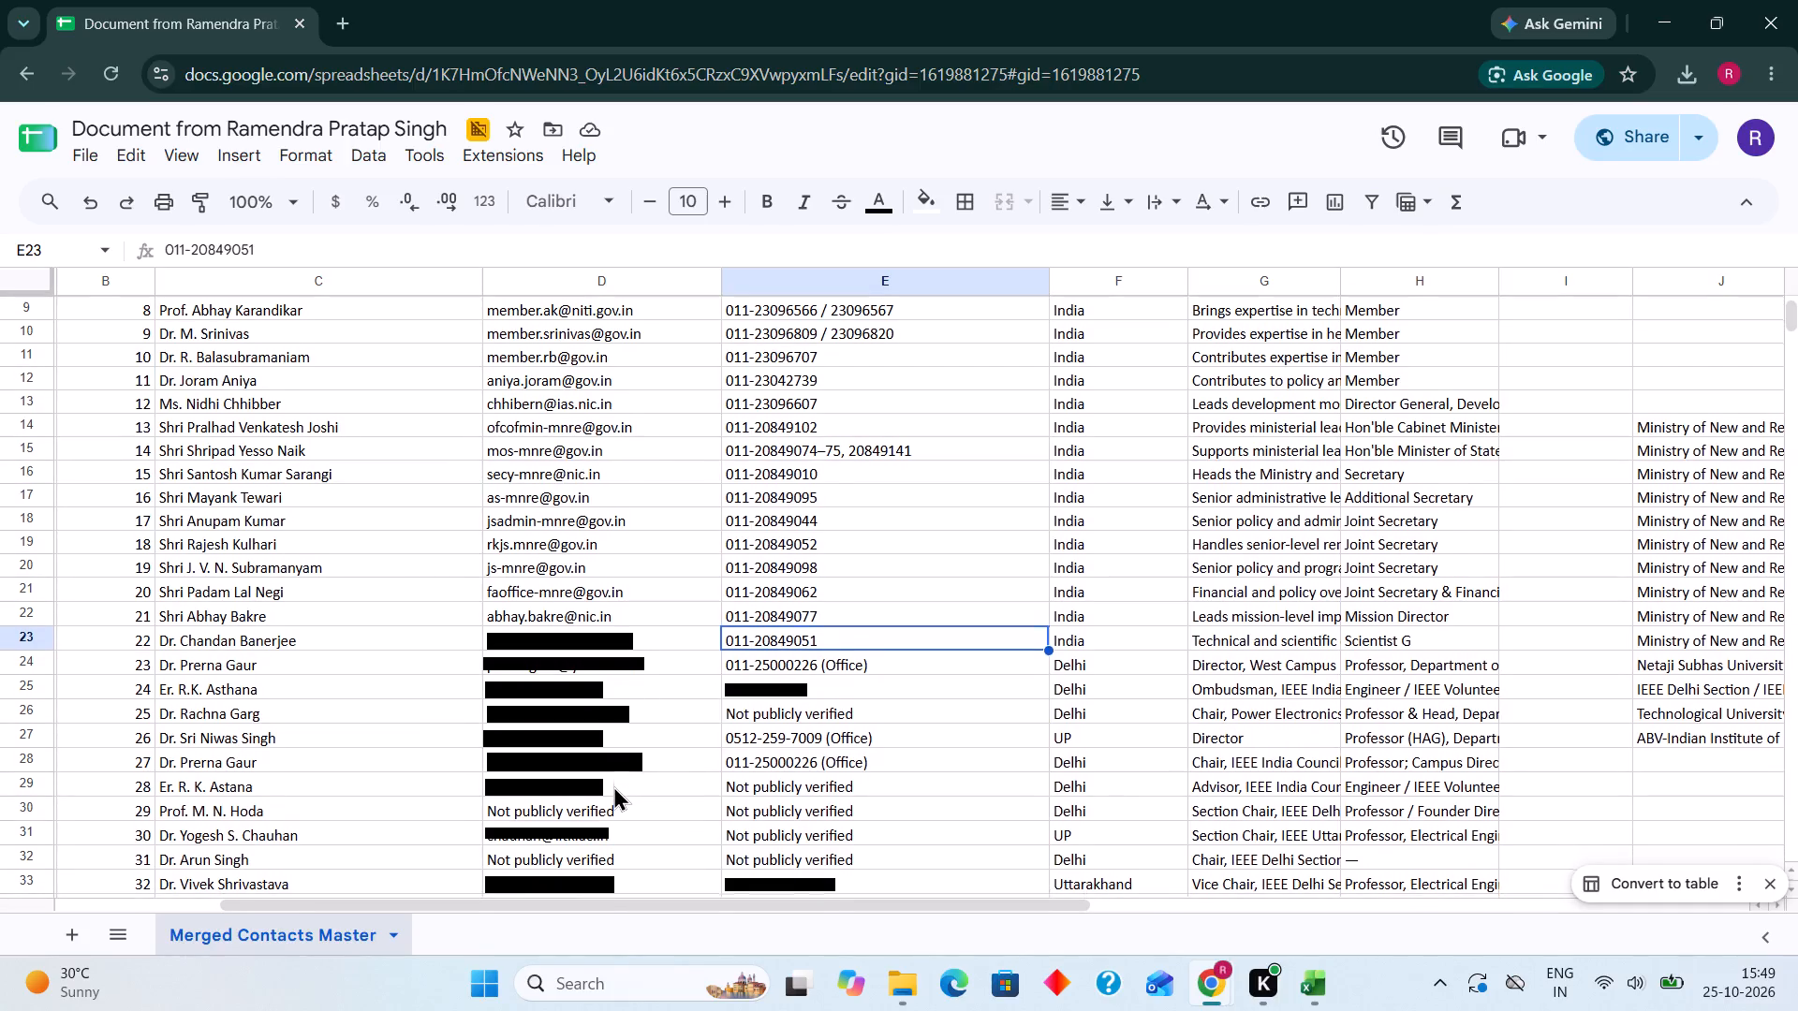
scroll(613, 785, down, 1)
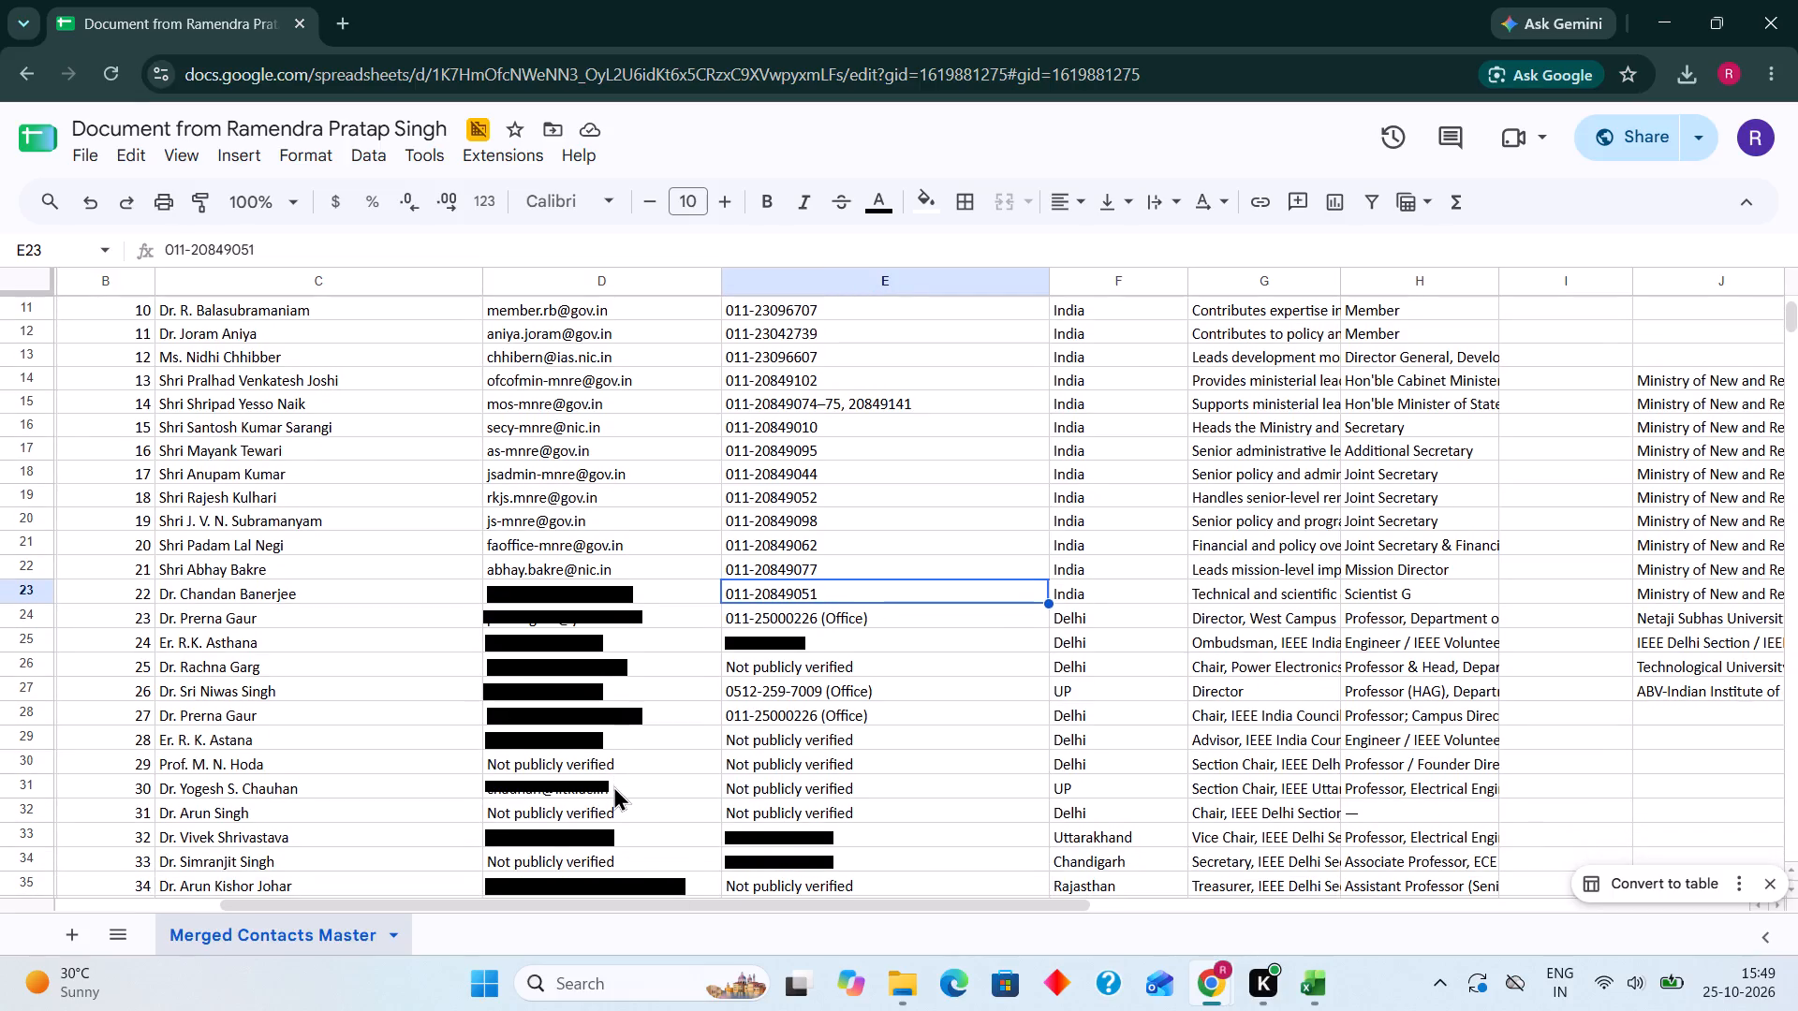
scroll(613, 785, down, 1)
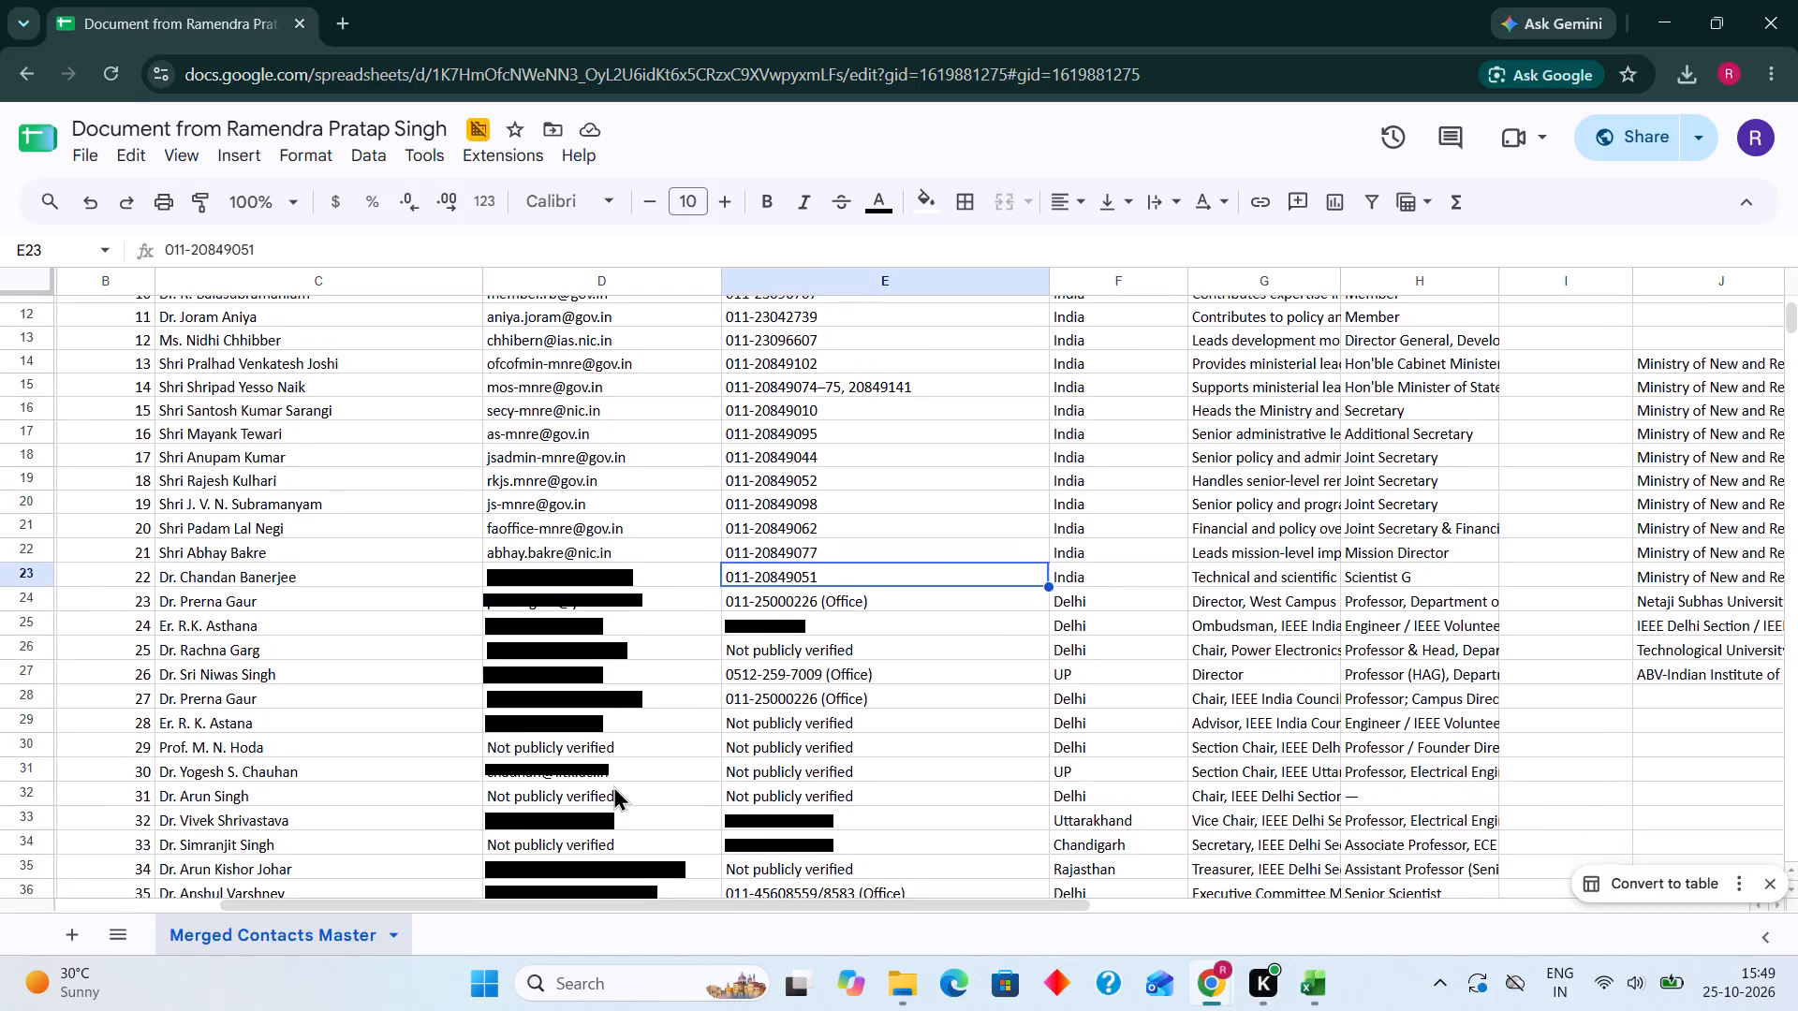
scroll(613, 785, down, 1)
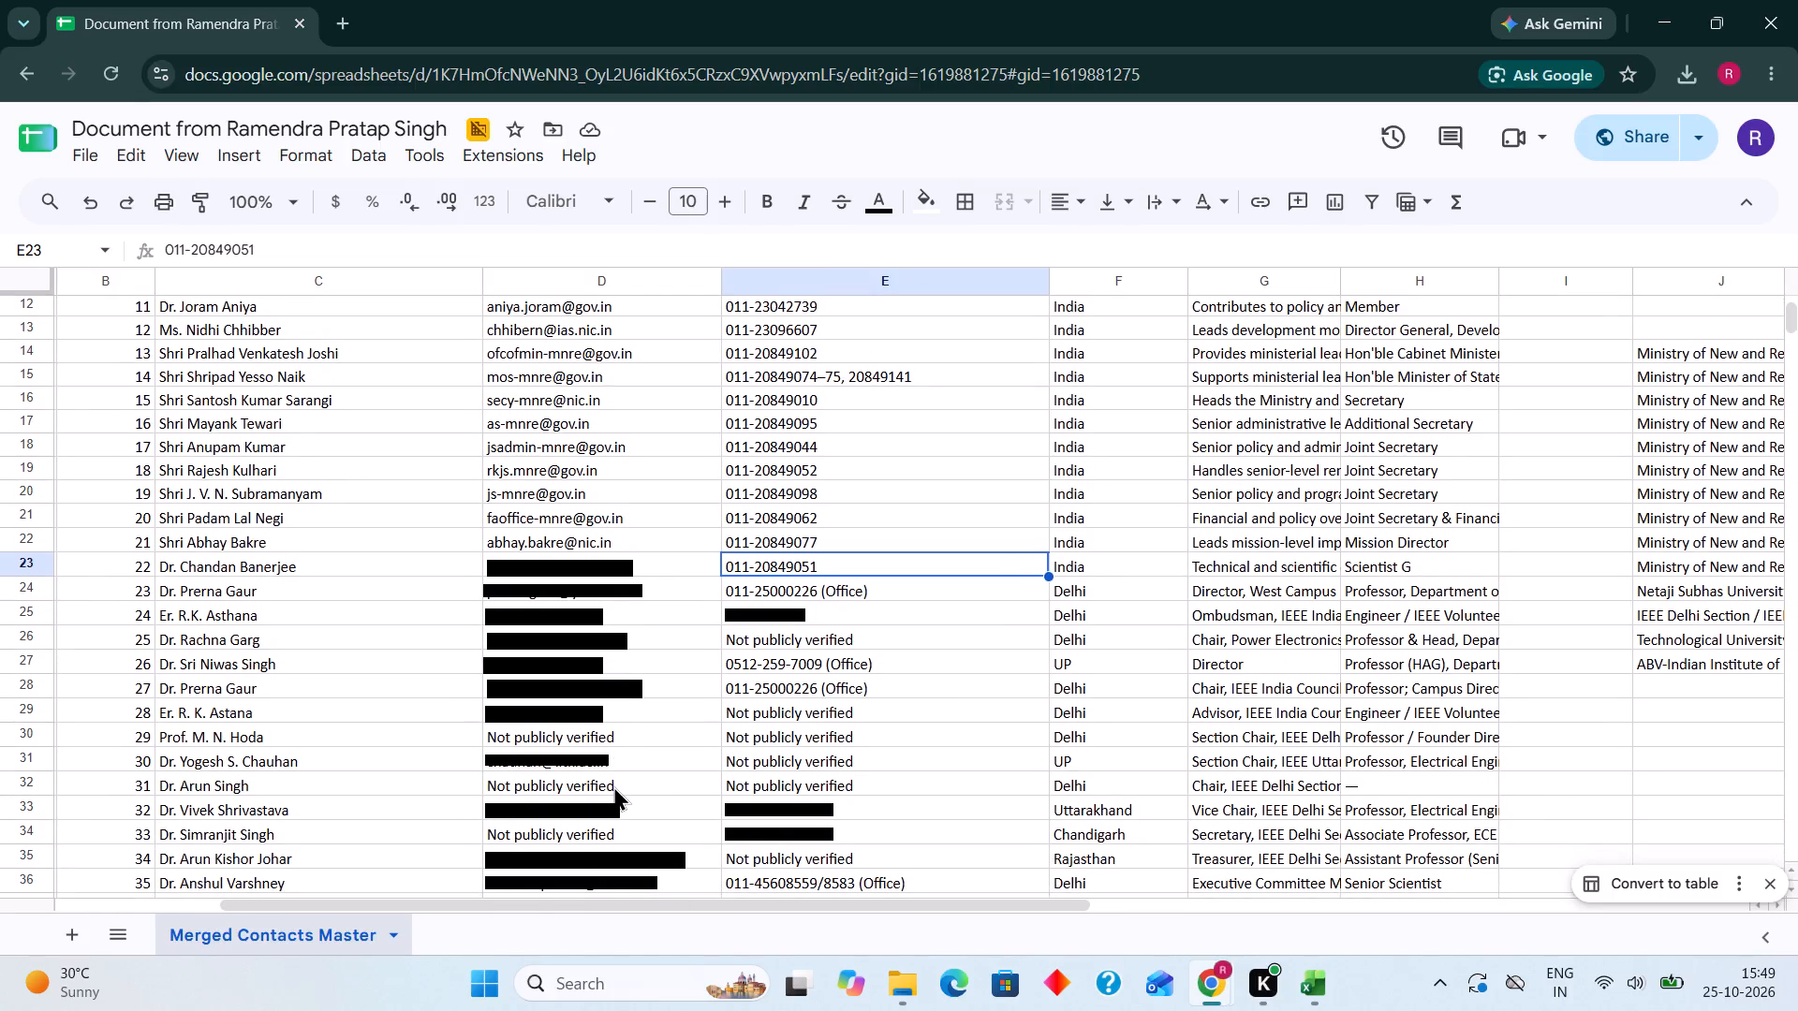
scroll(613, 785, down, 1)
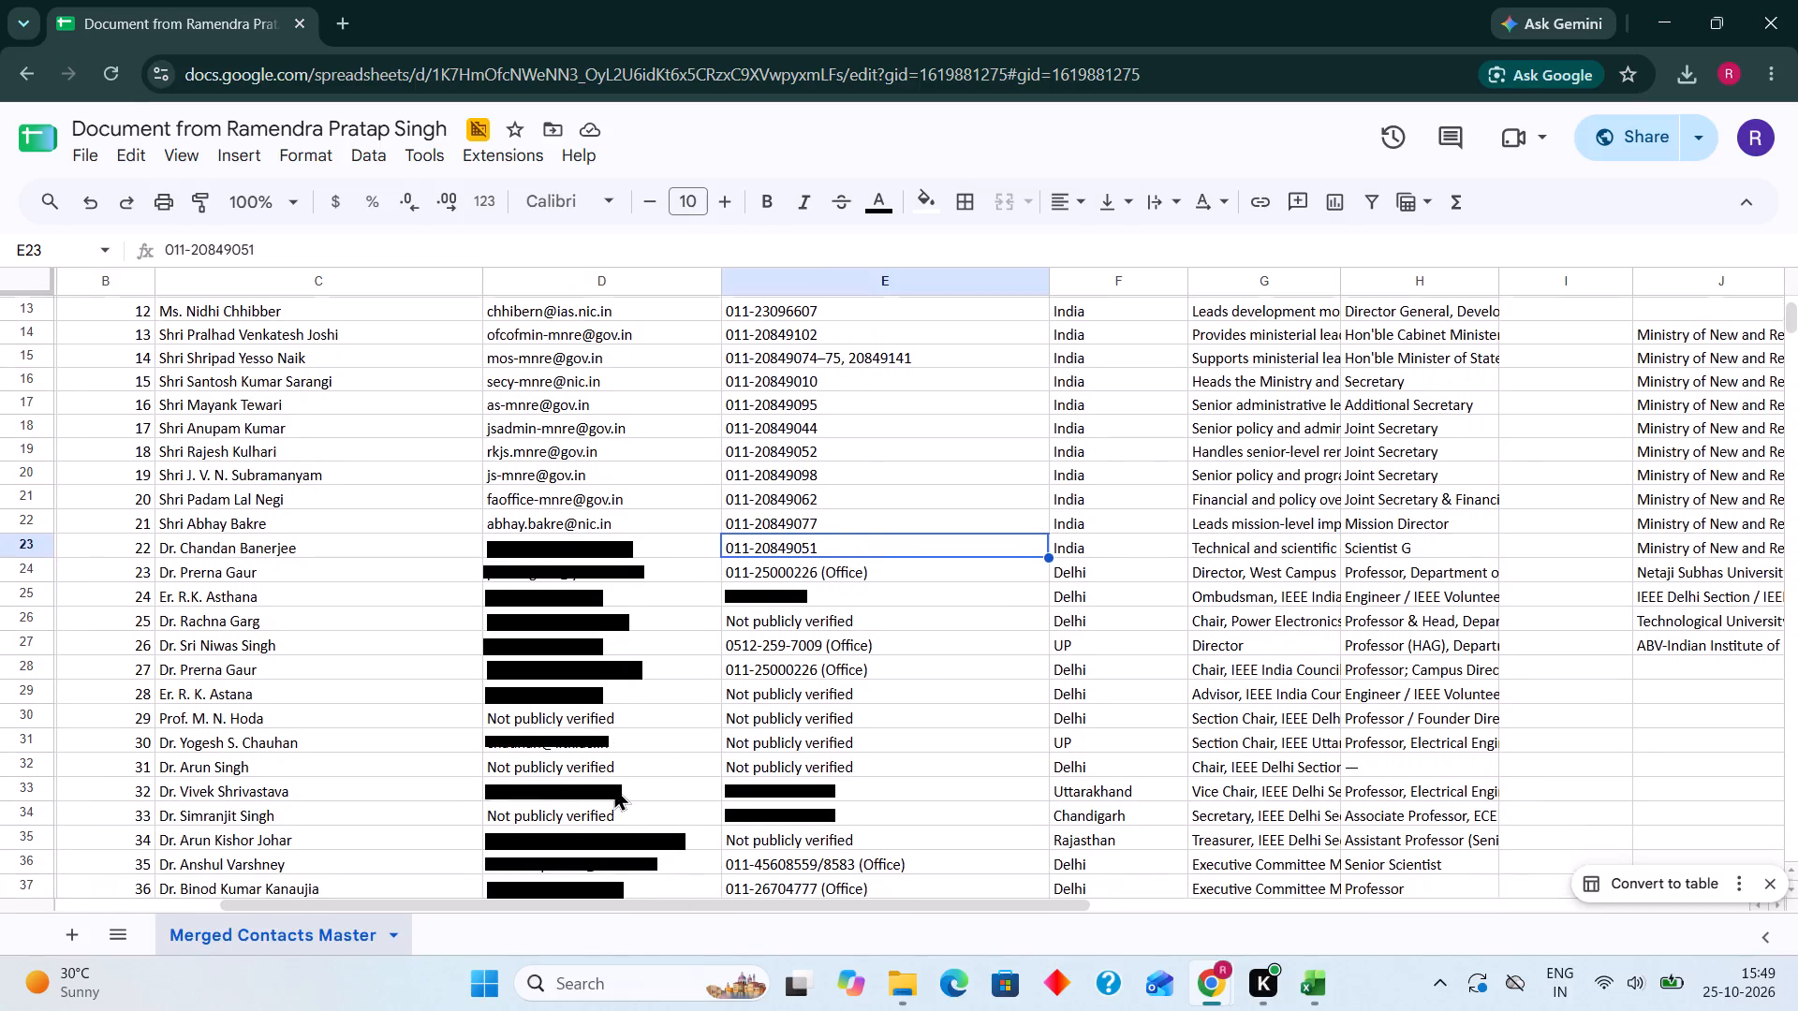
scroll(613, 785, down, 2)
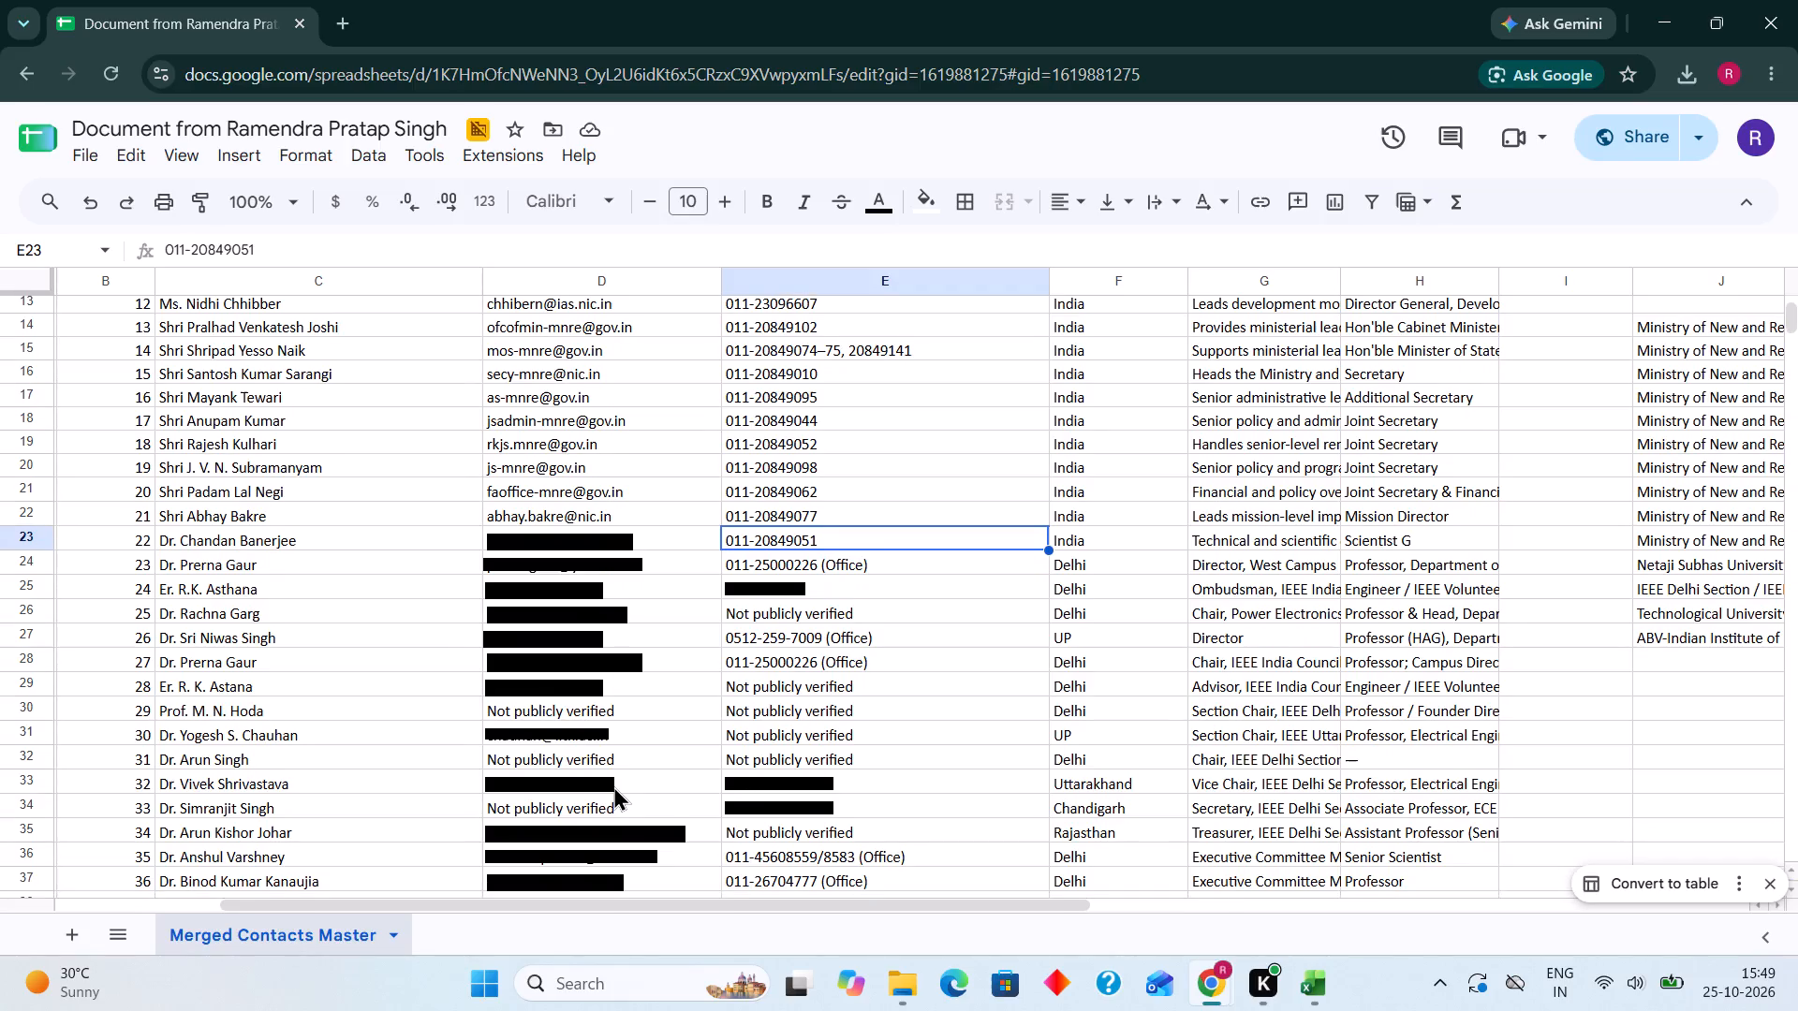
scroll(613, 785, down, 1)
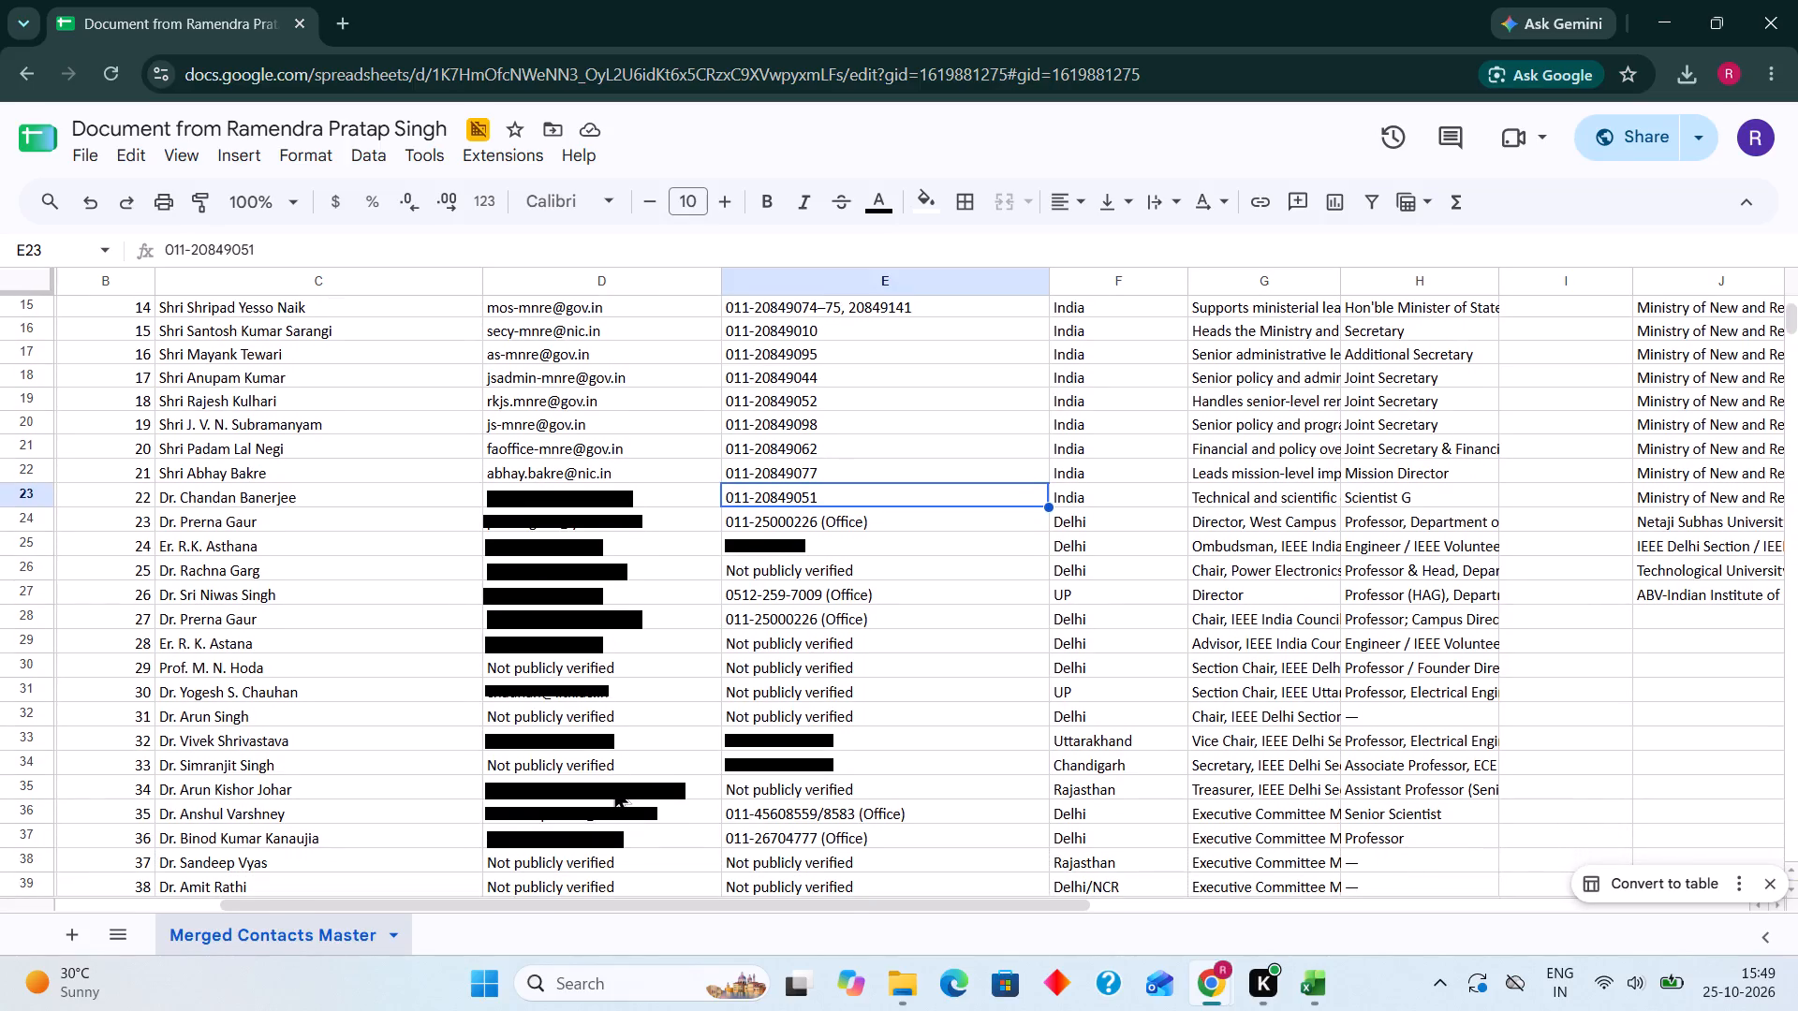
scroll(613, 785, down, 1)
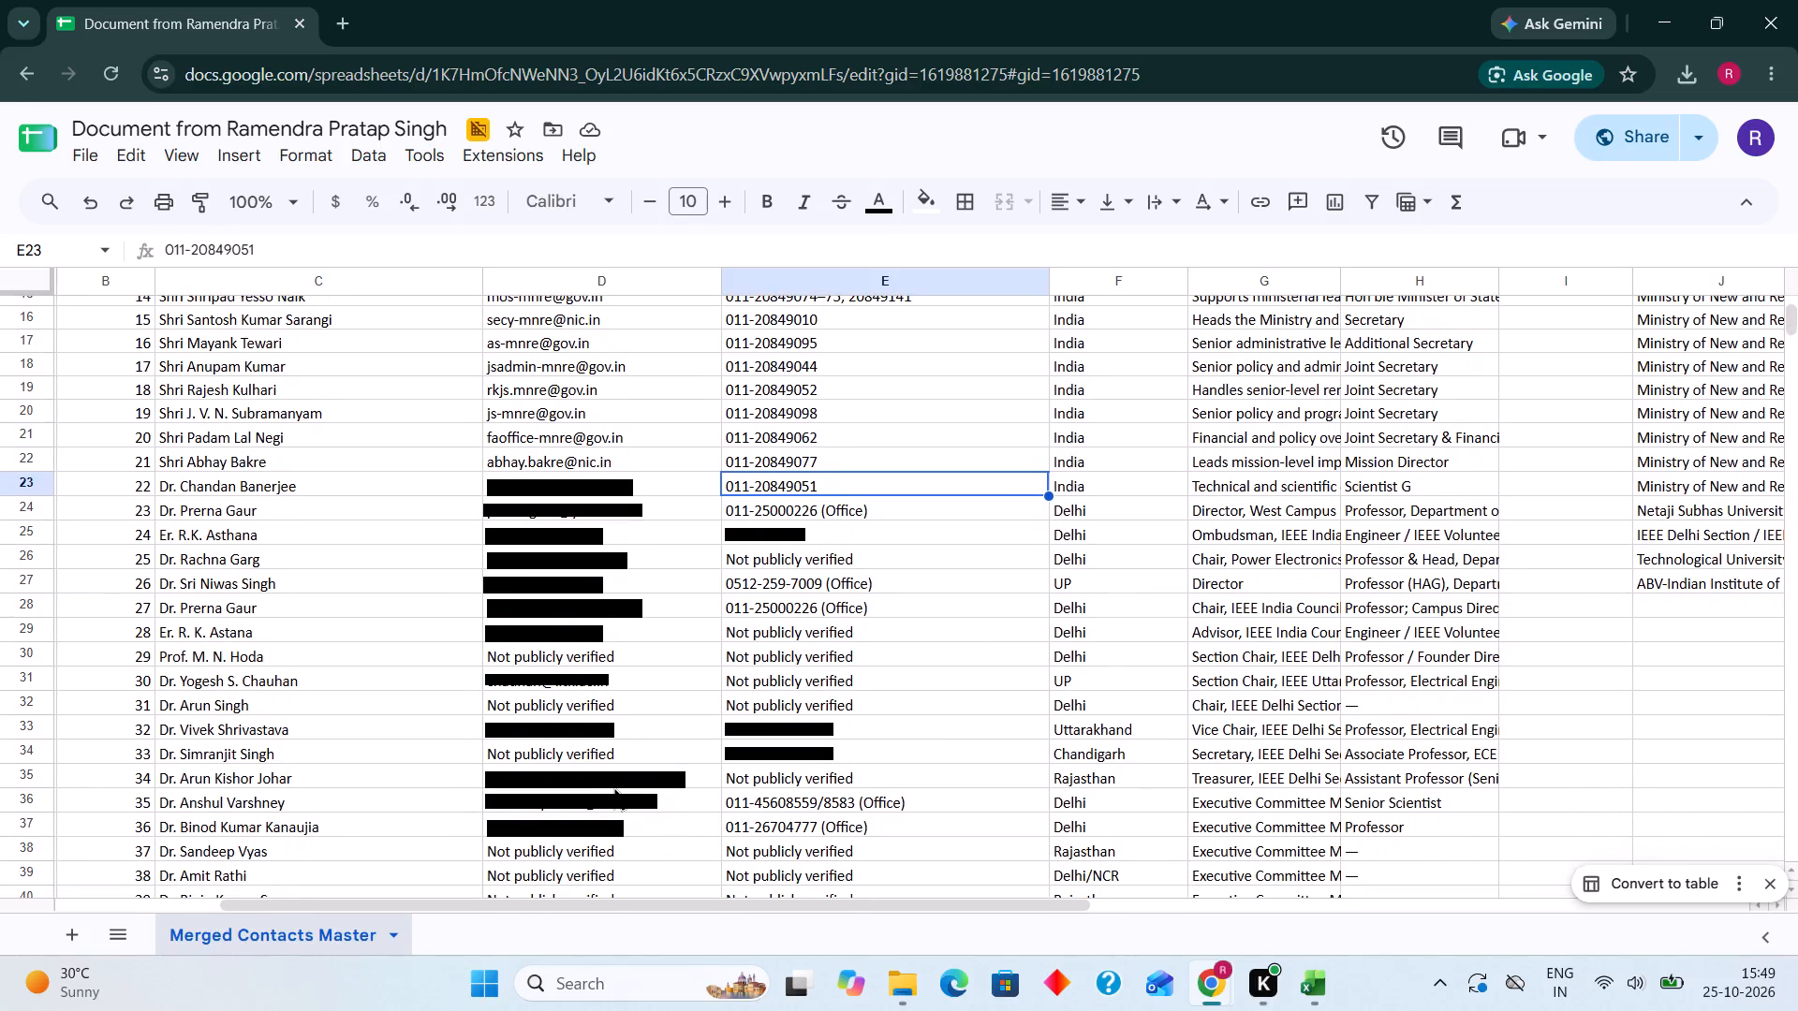
scroll(613, 785, down, 1)
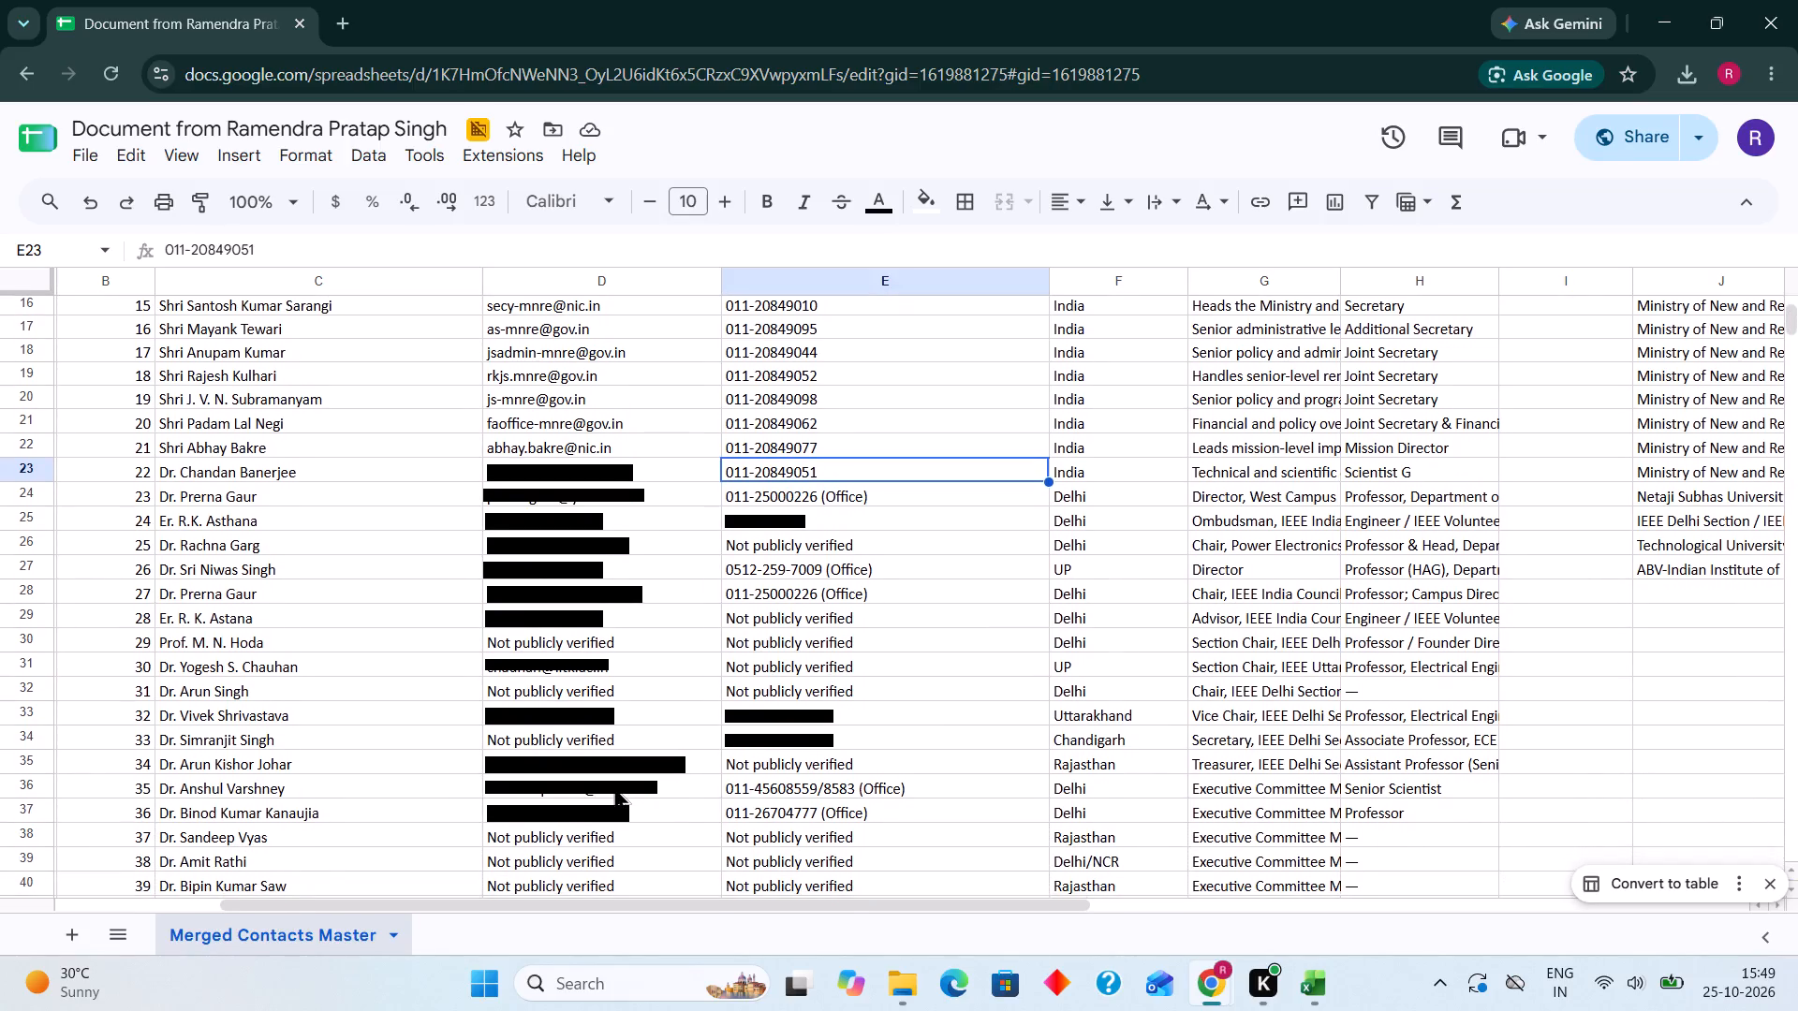
scroll(613, 785, down, 1)
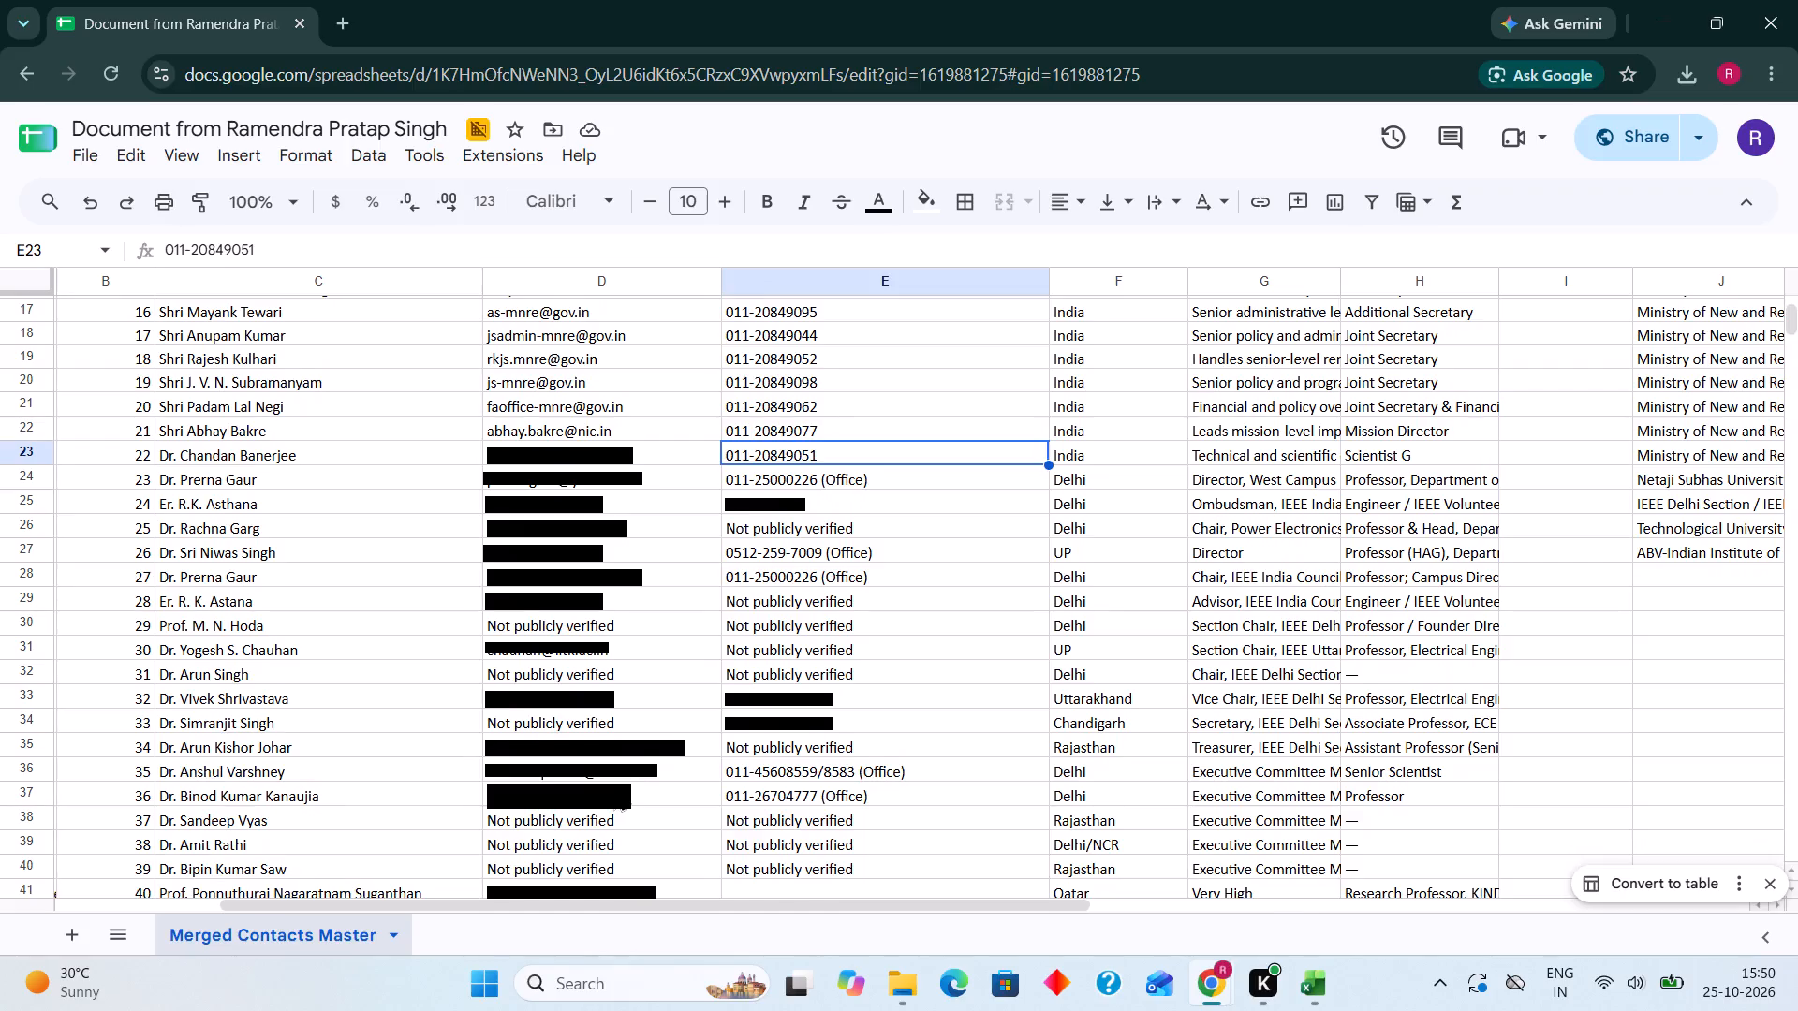
scroll(613, 785, up, 1)
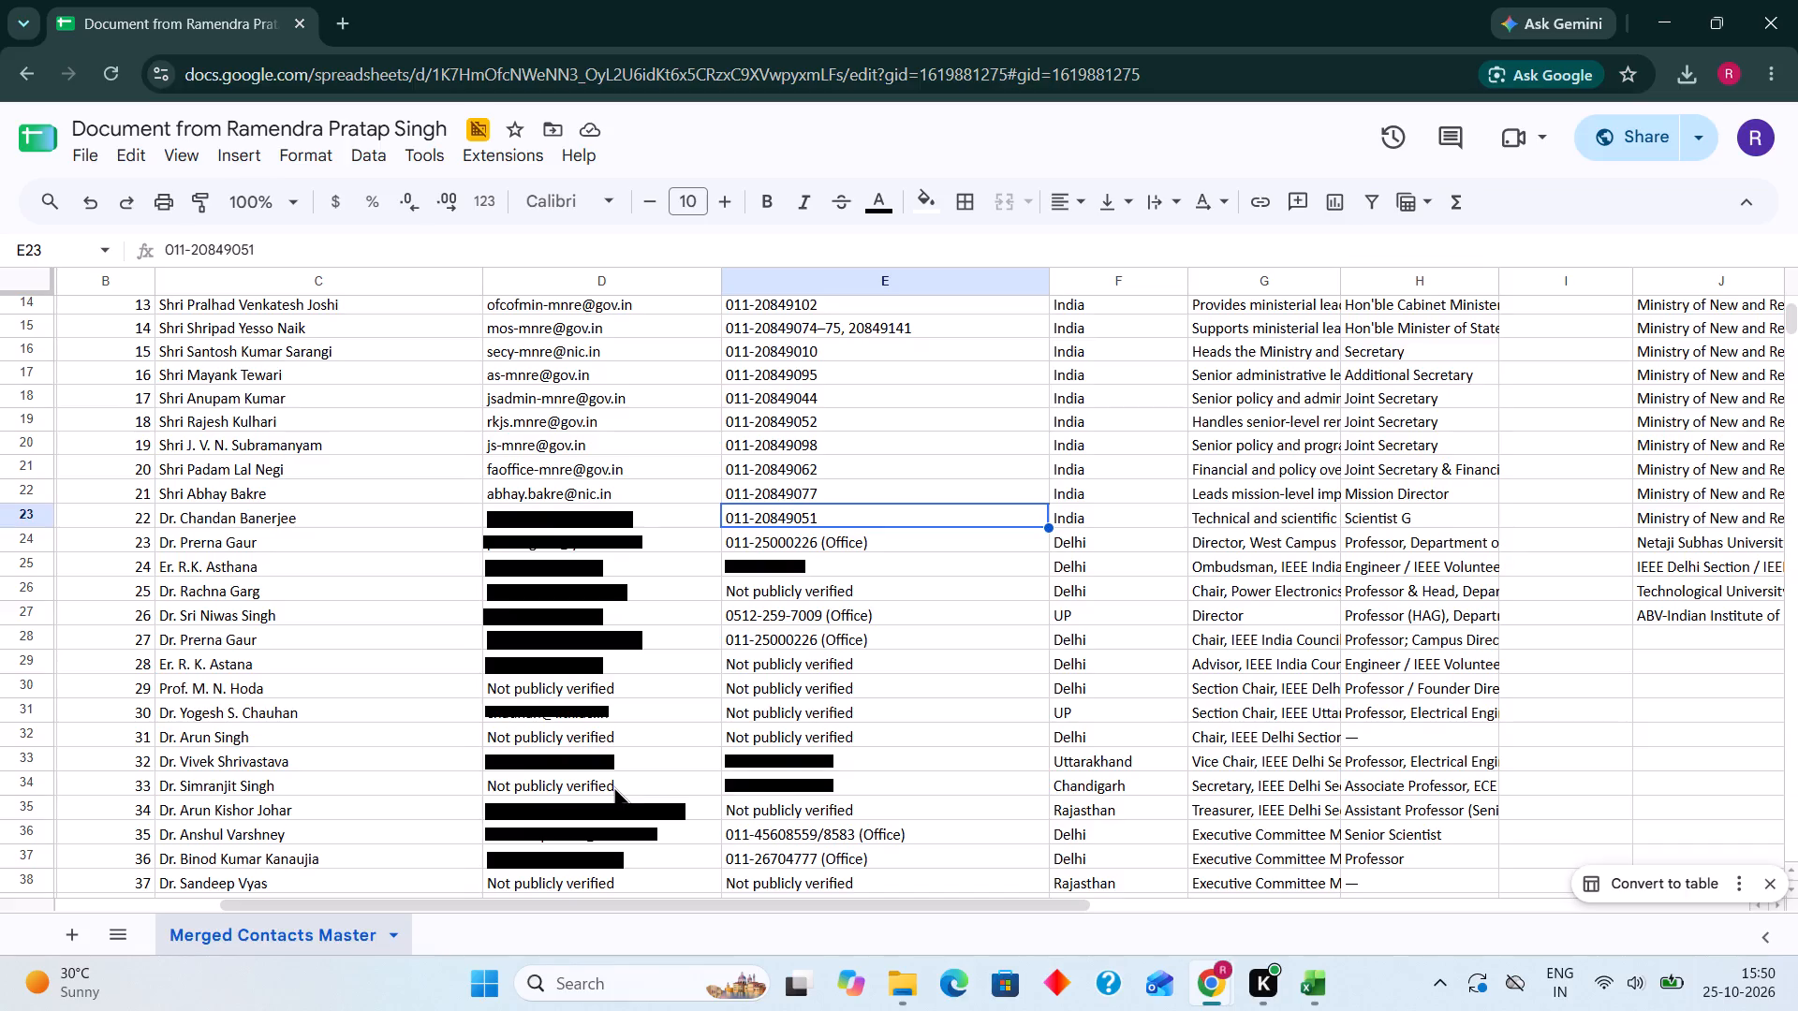
Review the contact details from the ieee rows through the AIM-CON 2026 keynote rows, including their Organization labels.
scroll(793, 599, down, 1)
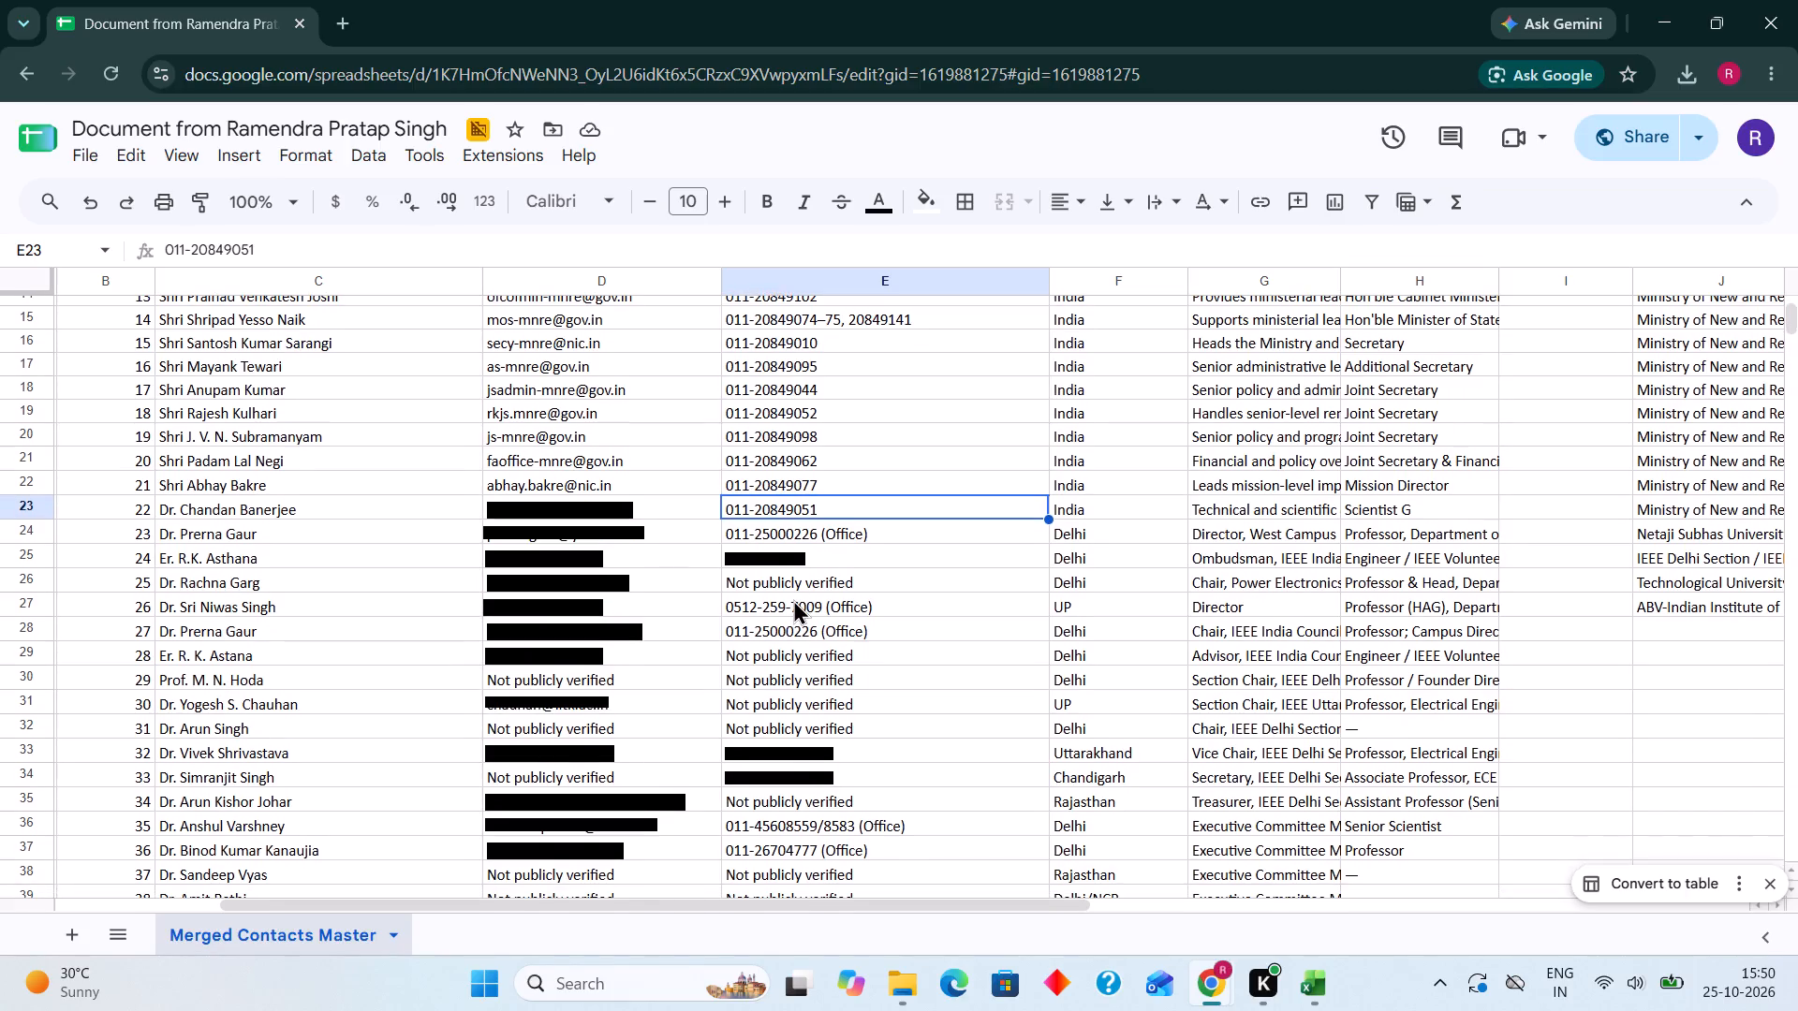
scroll(793, 599, down, 1)
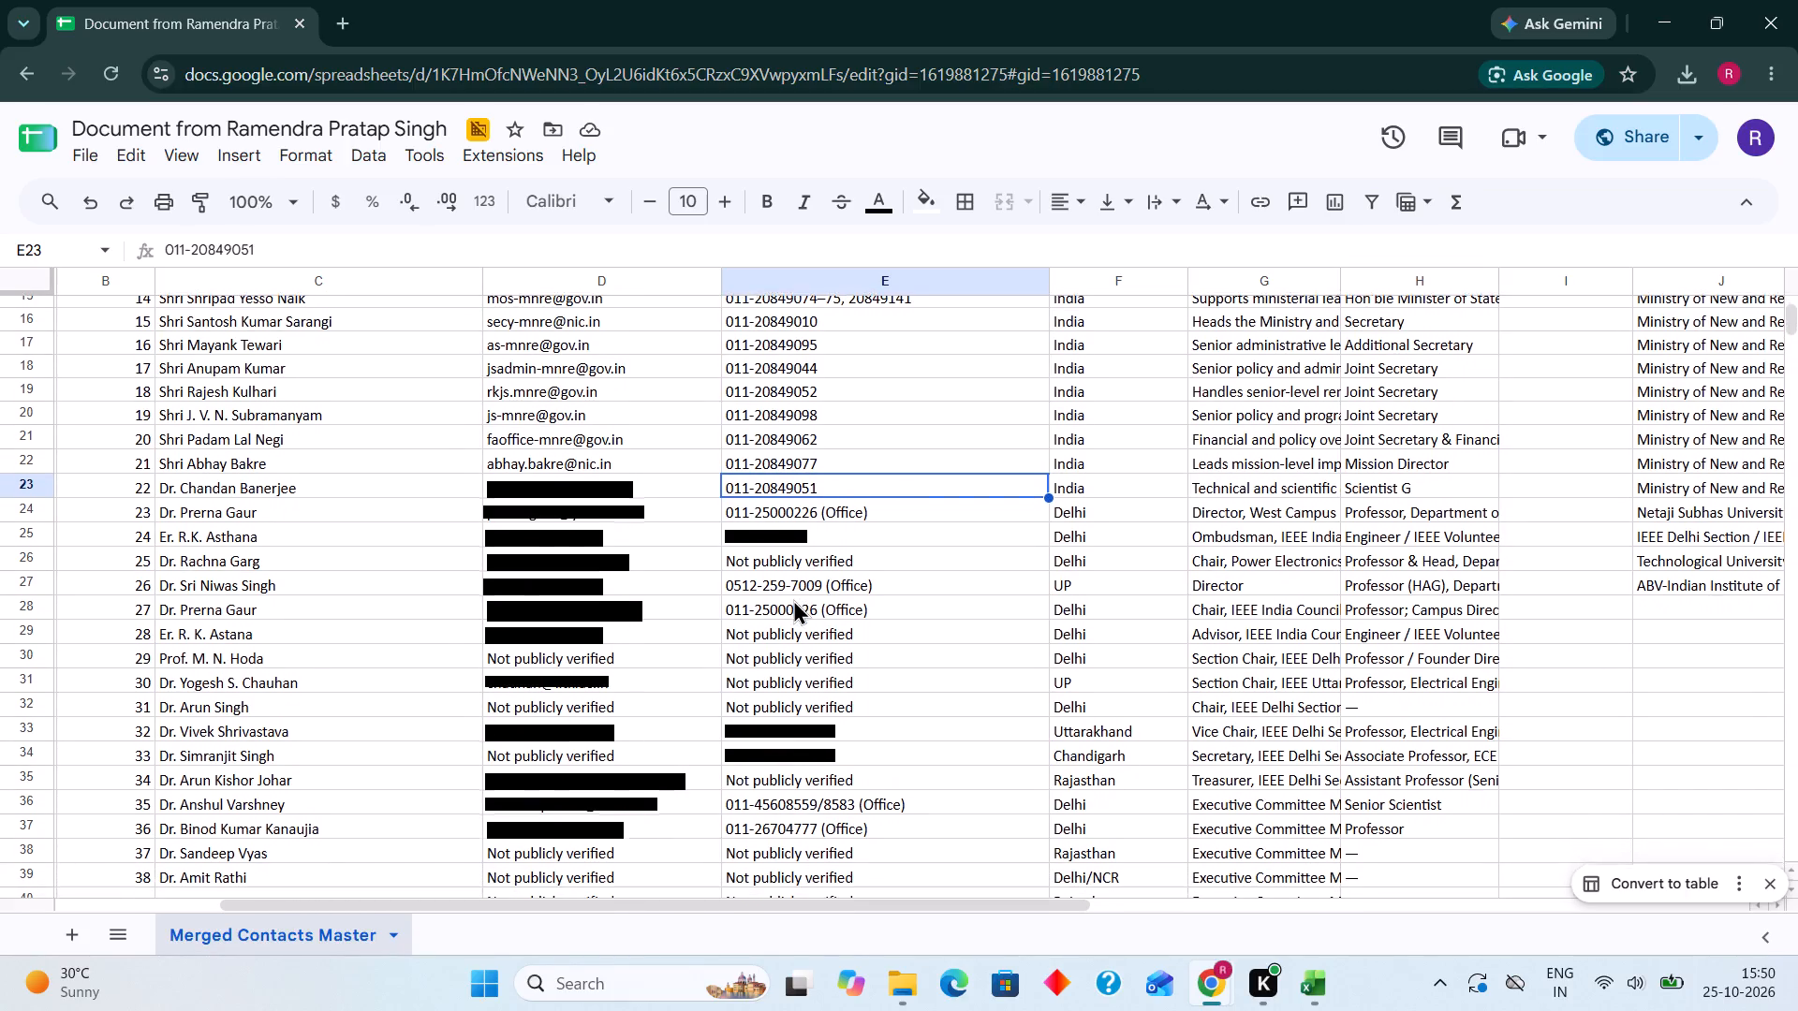
scroll(793, 599, down, 3)
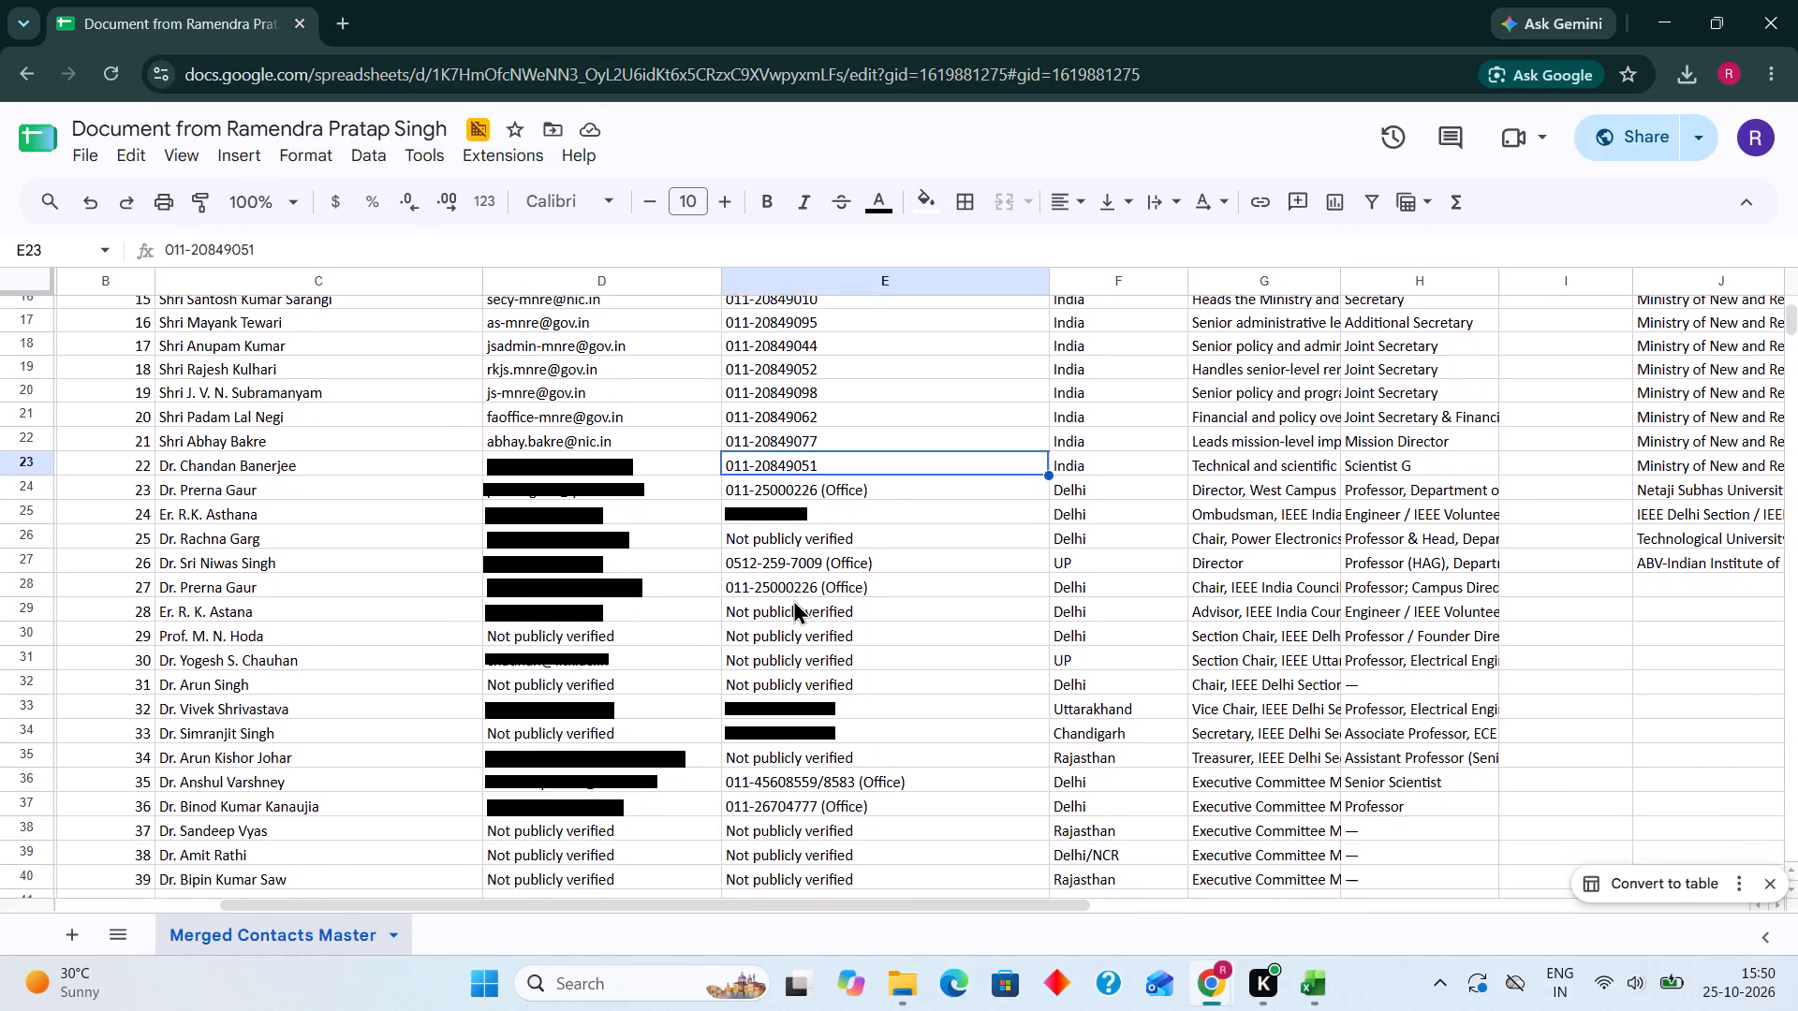
scroll(793, 599, down, 2)
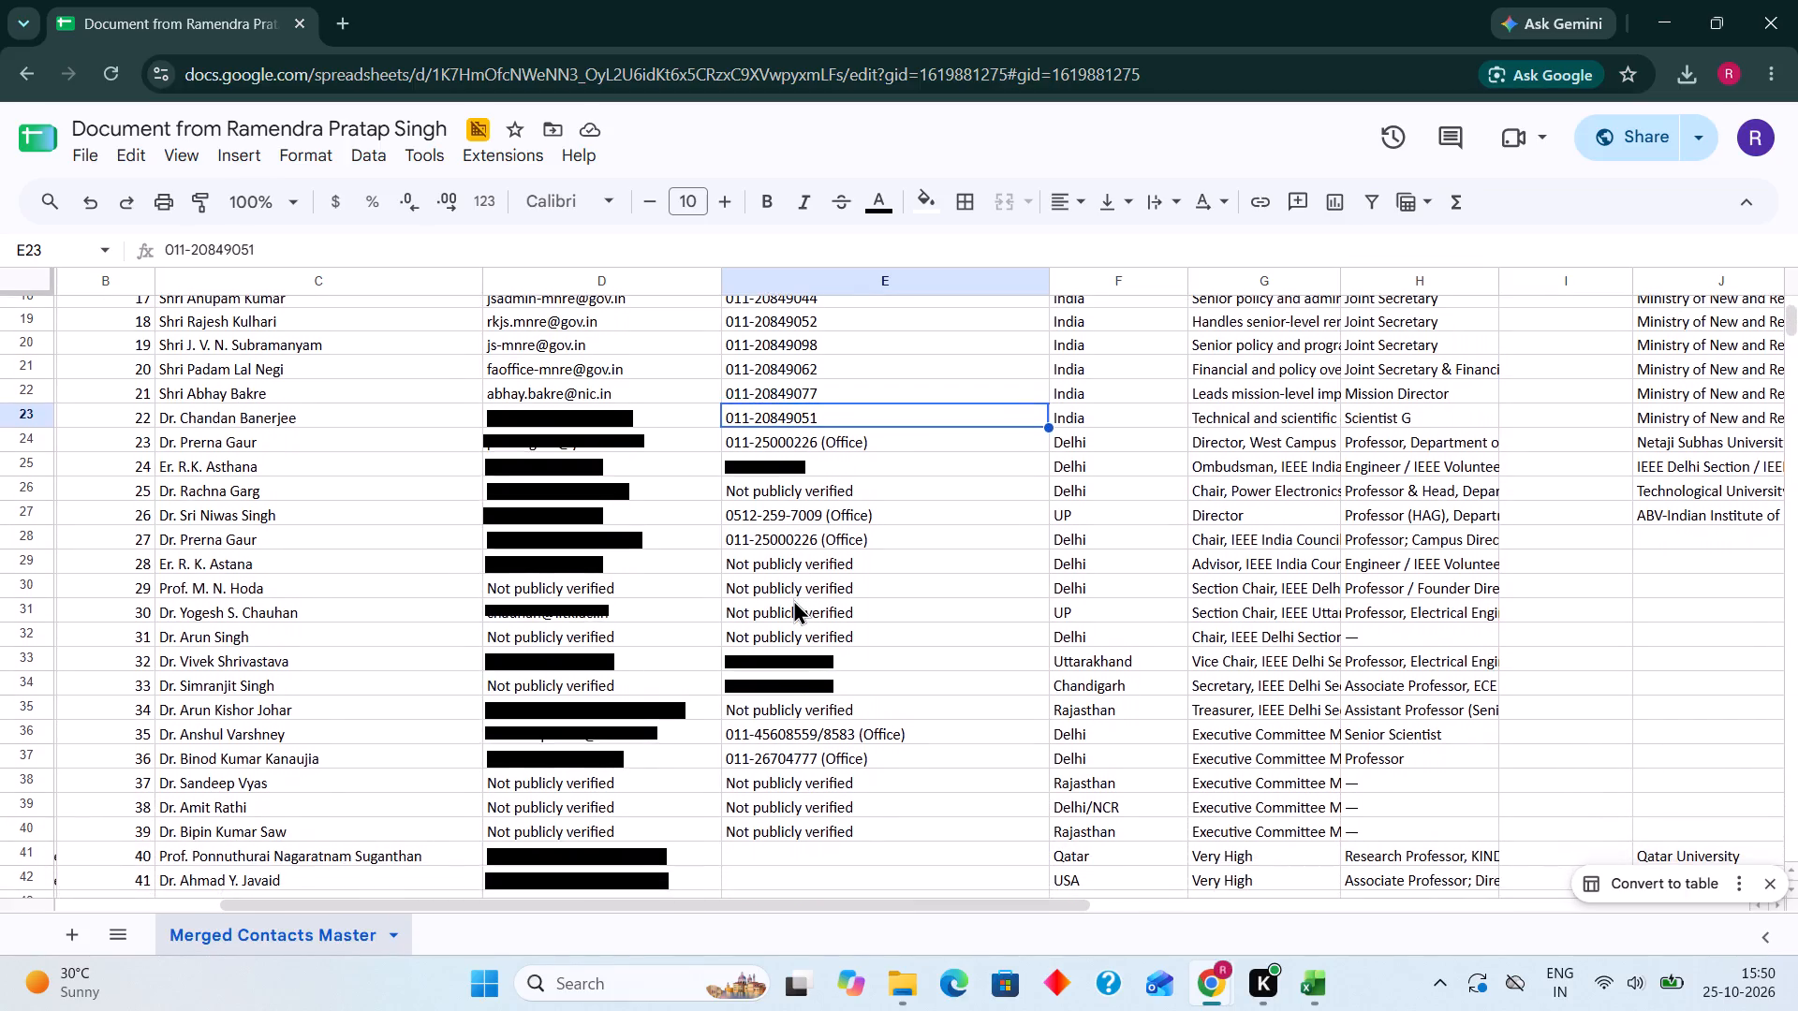
scroll(793, 599, down, 1)
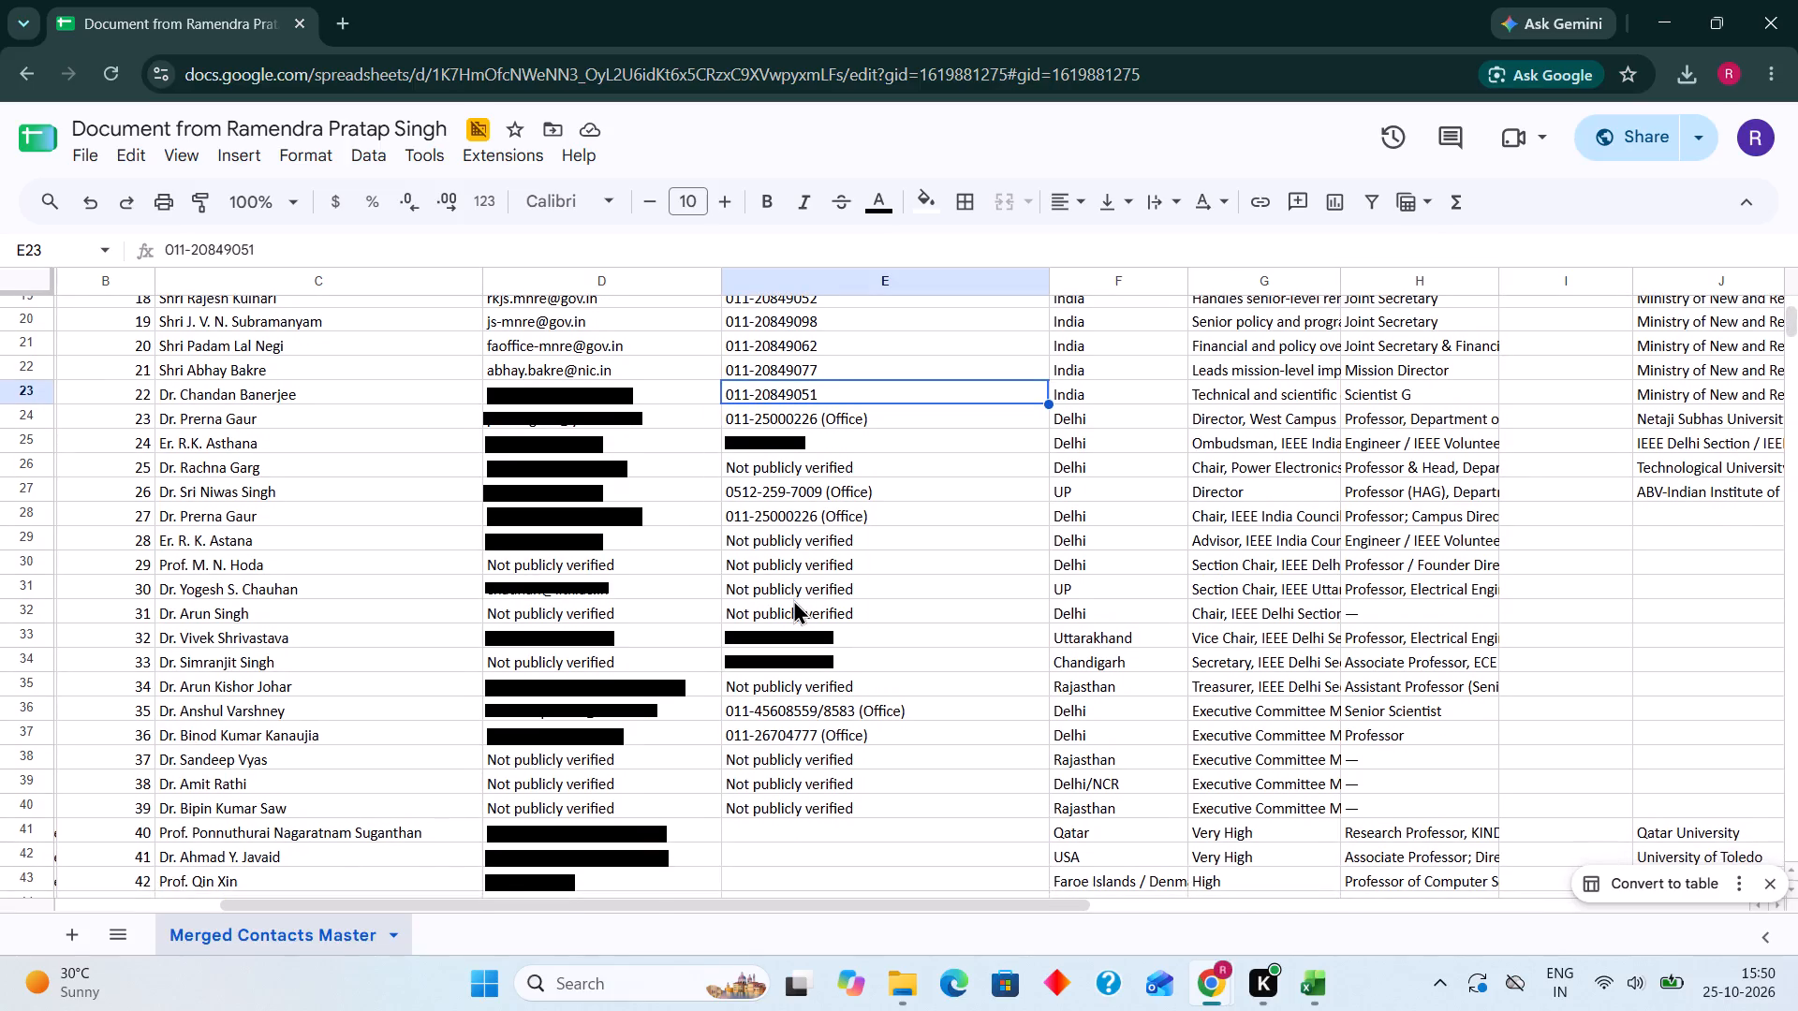
scroll(793, 599, down, 2)
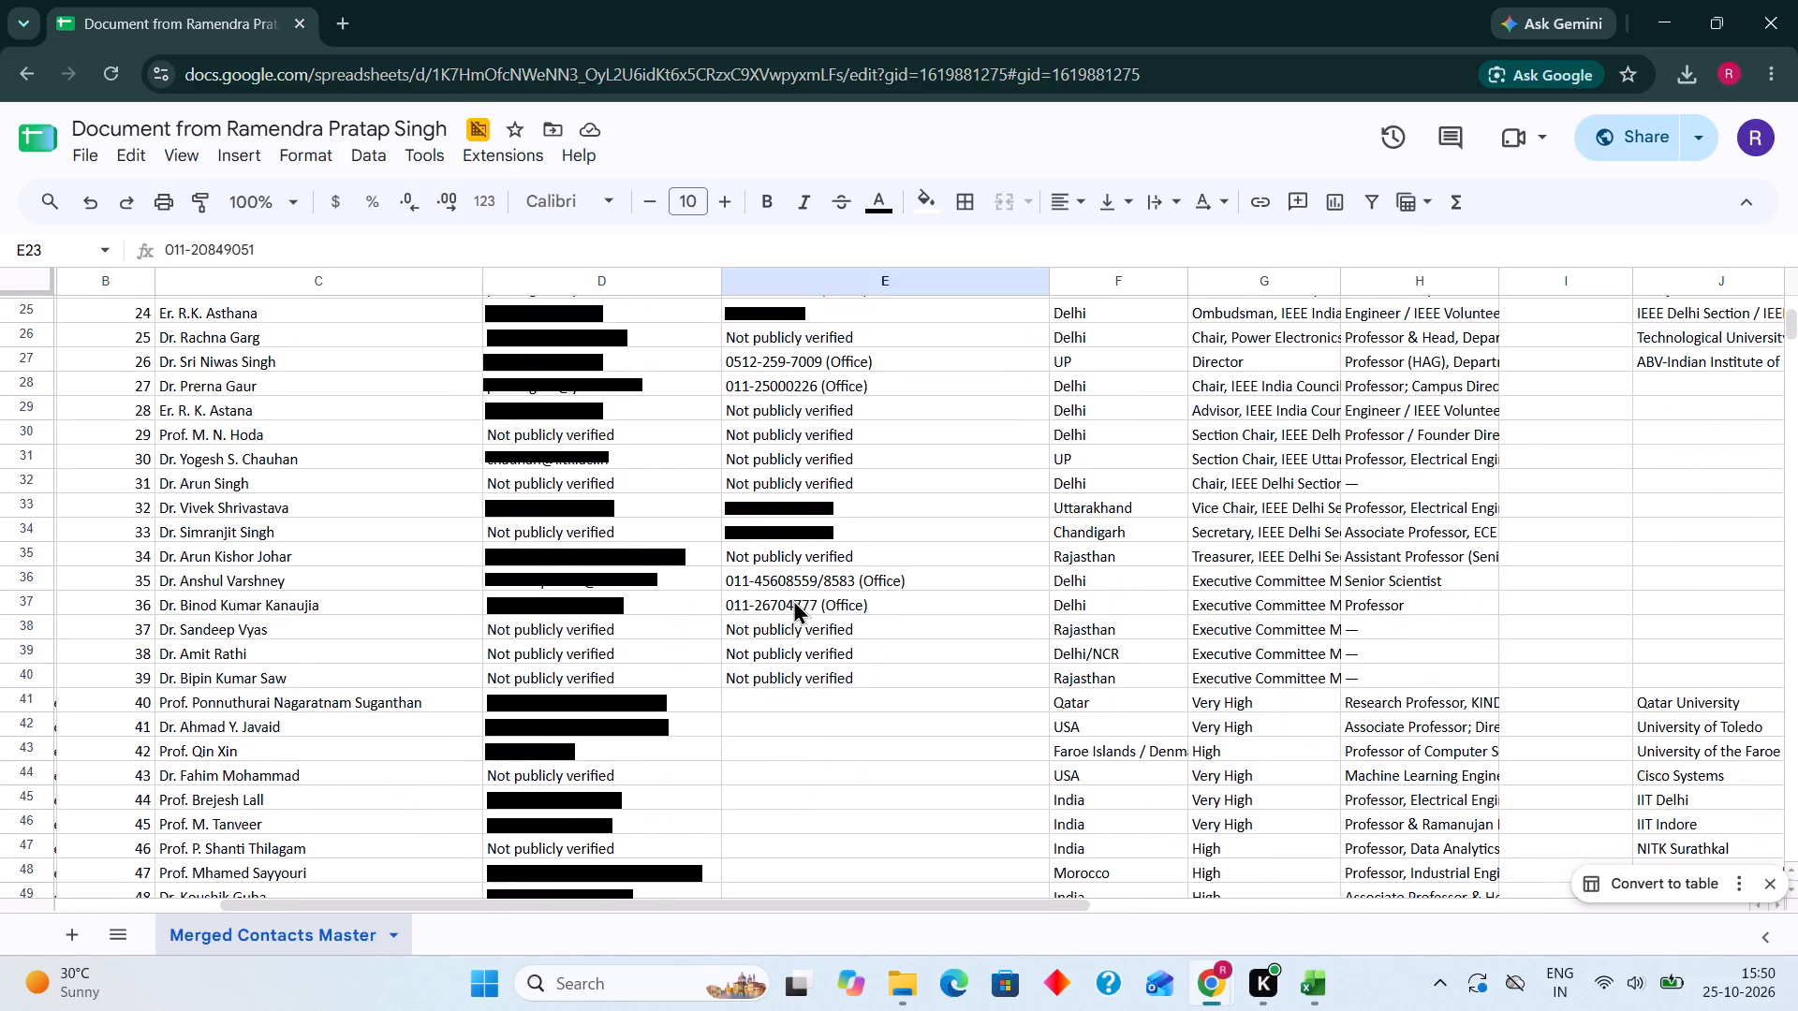
scroll(793, 599, down, 1)
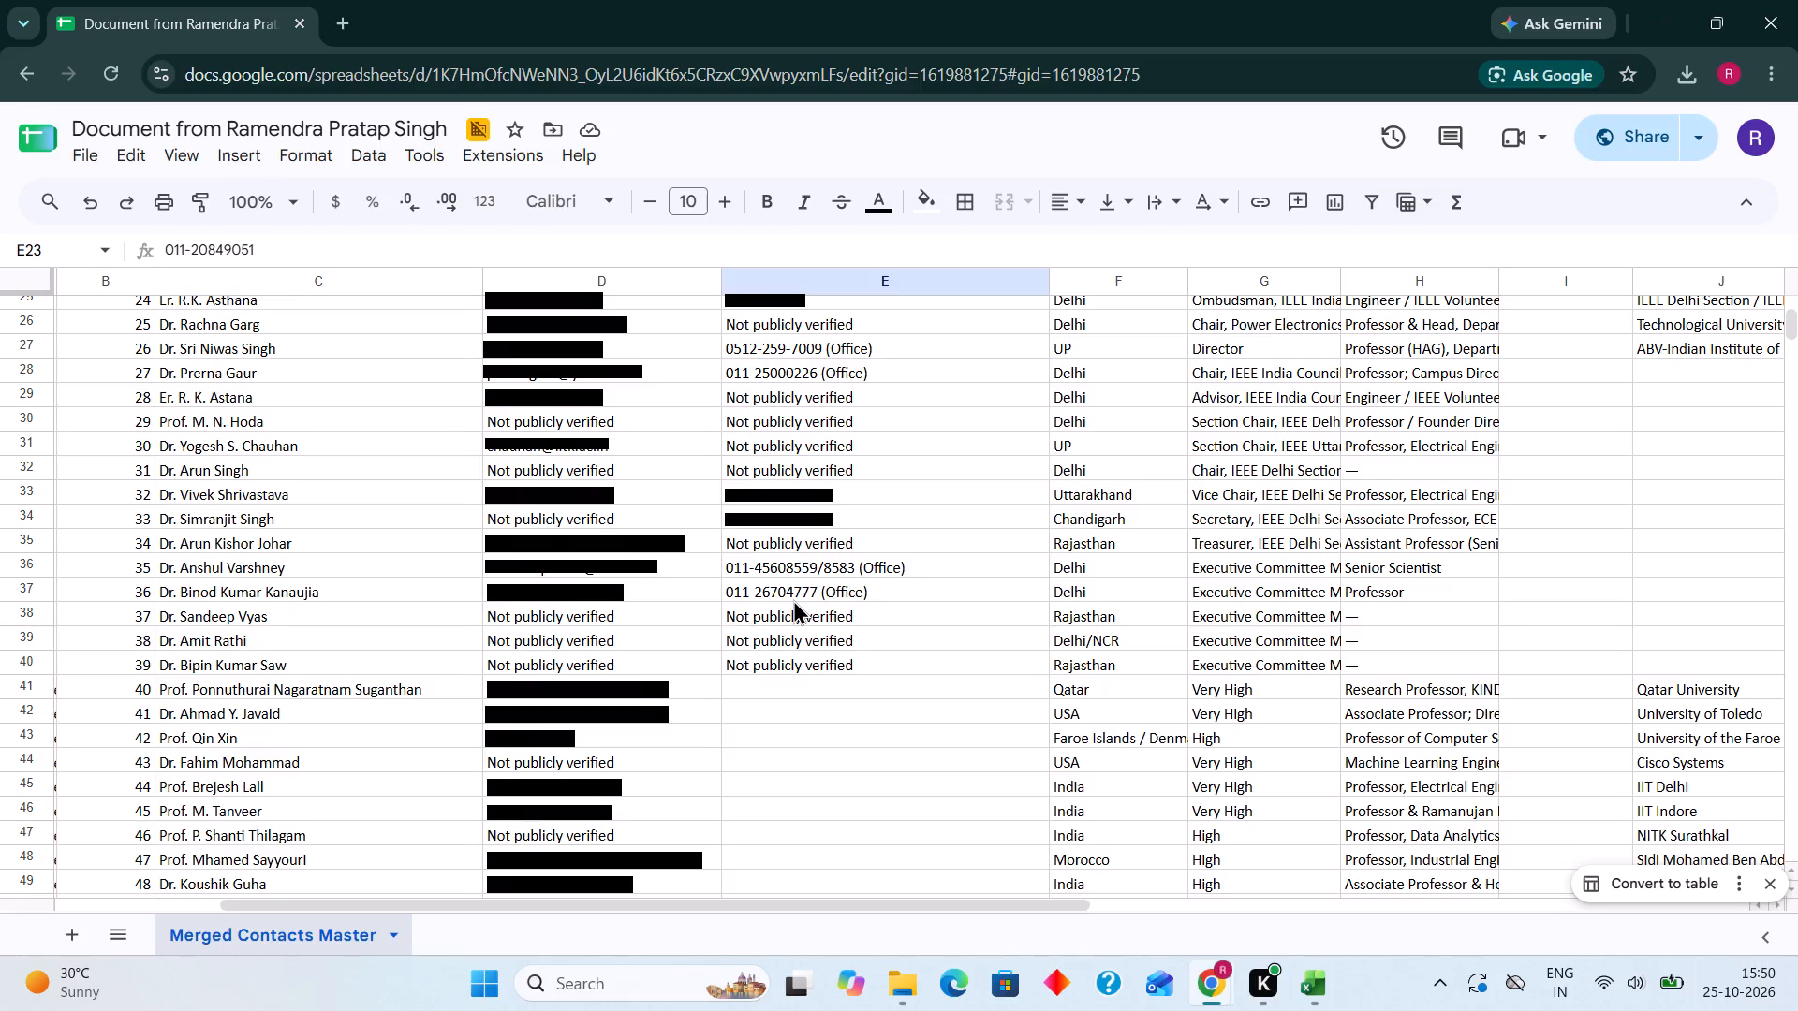
scroll(793, 599, right, 1)
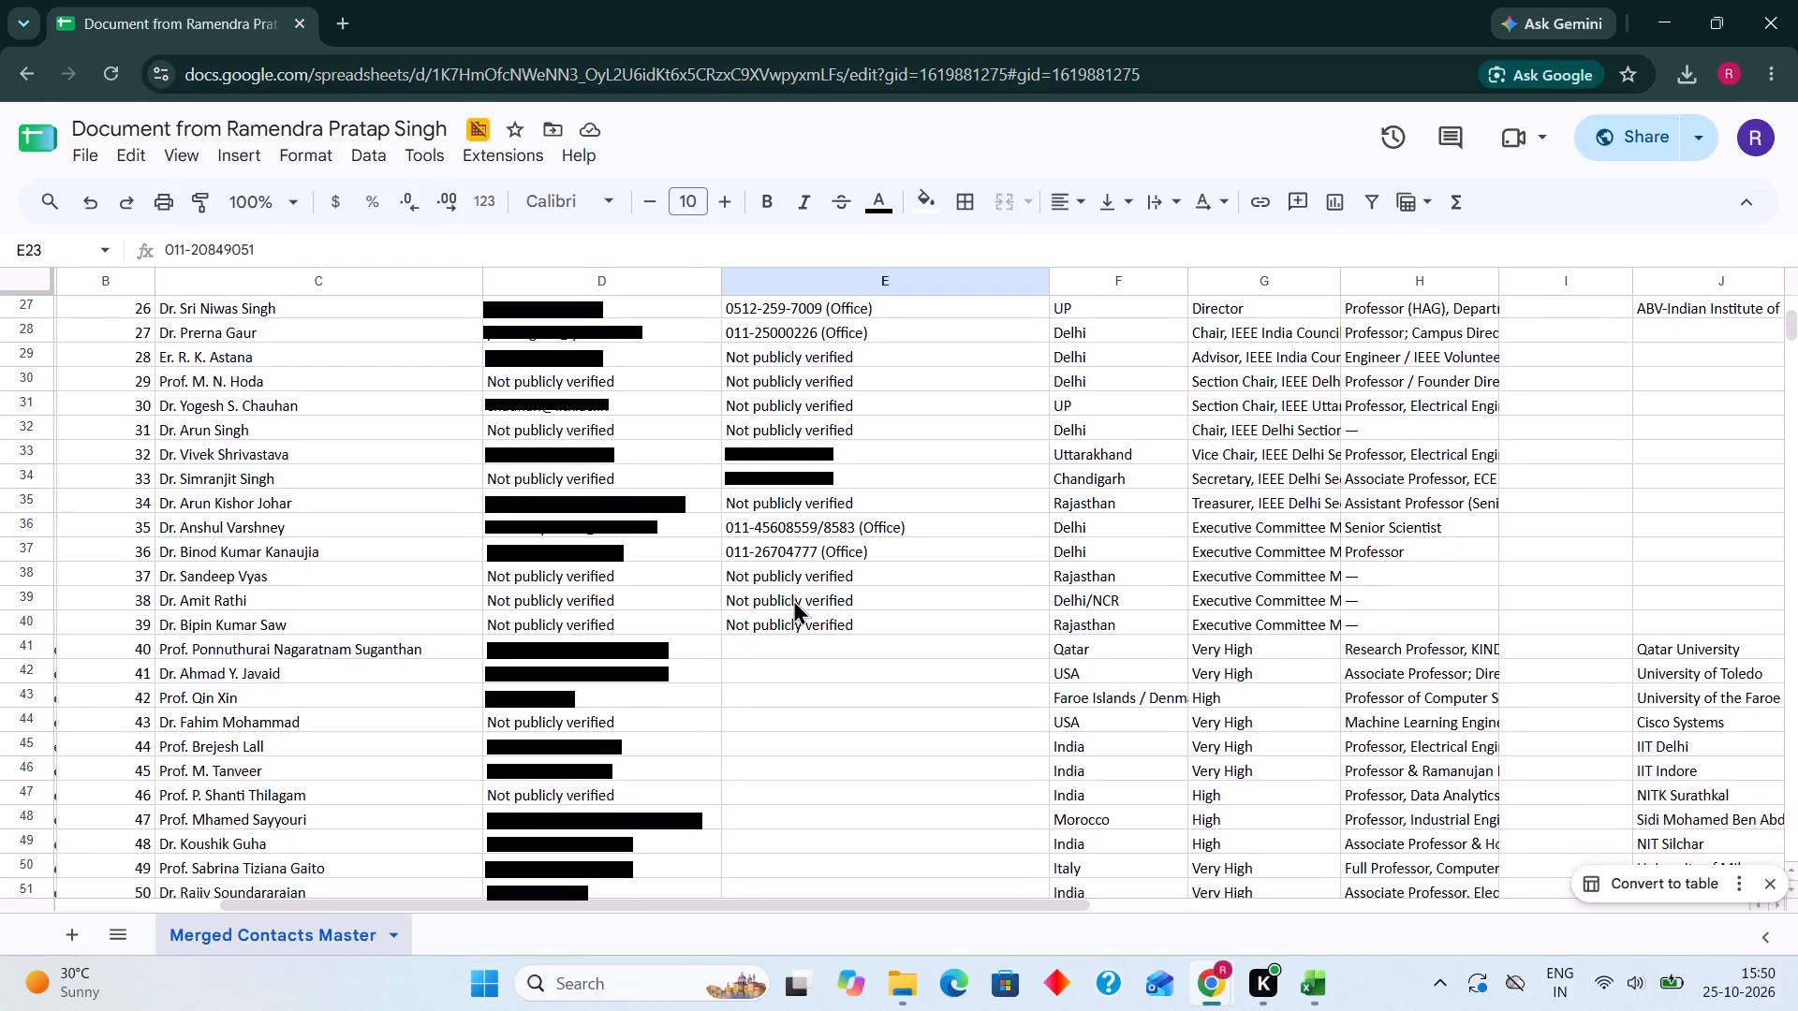
scroll(793, 599, right, 4)
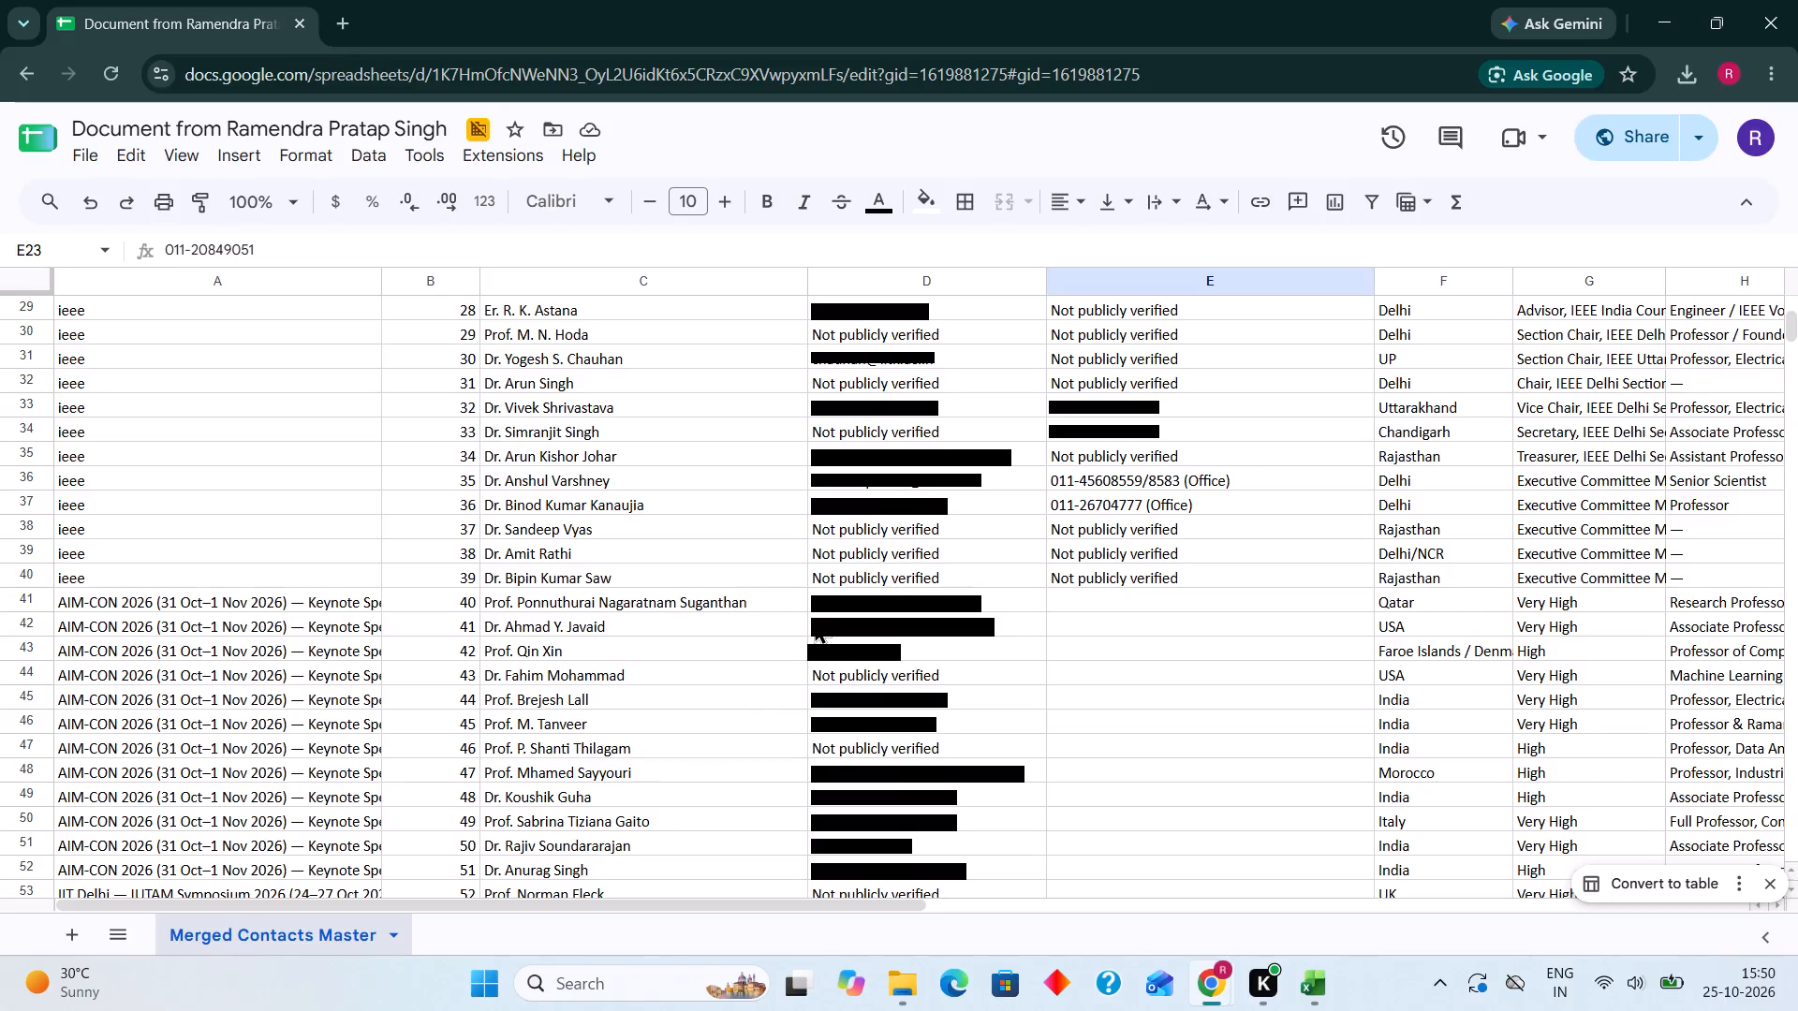
Review the names and email entries from the last ieee rows through the AIM-CON 2026 rows and into the Bennett AI Summit rows.
scroll(814, 619, down, 2)
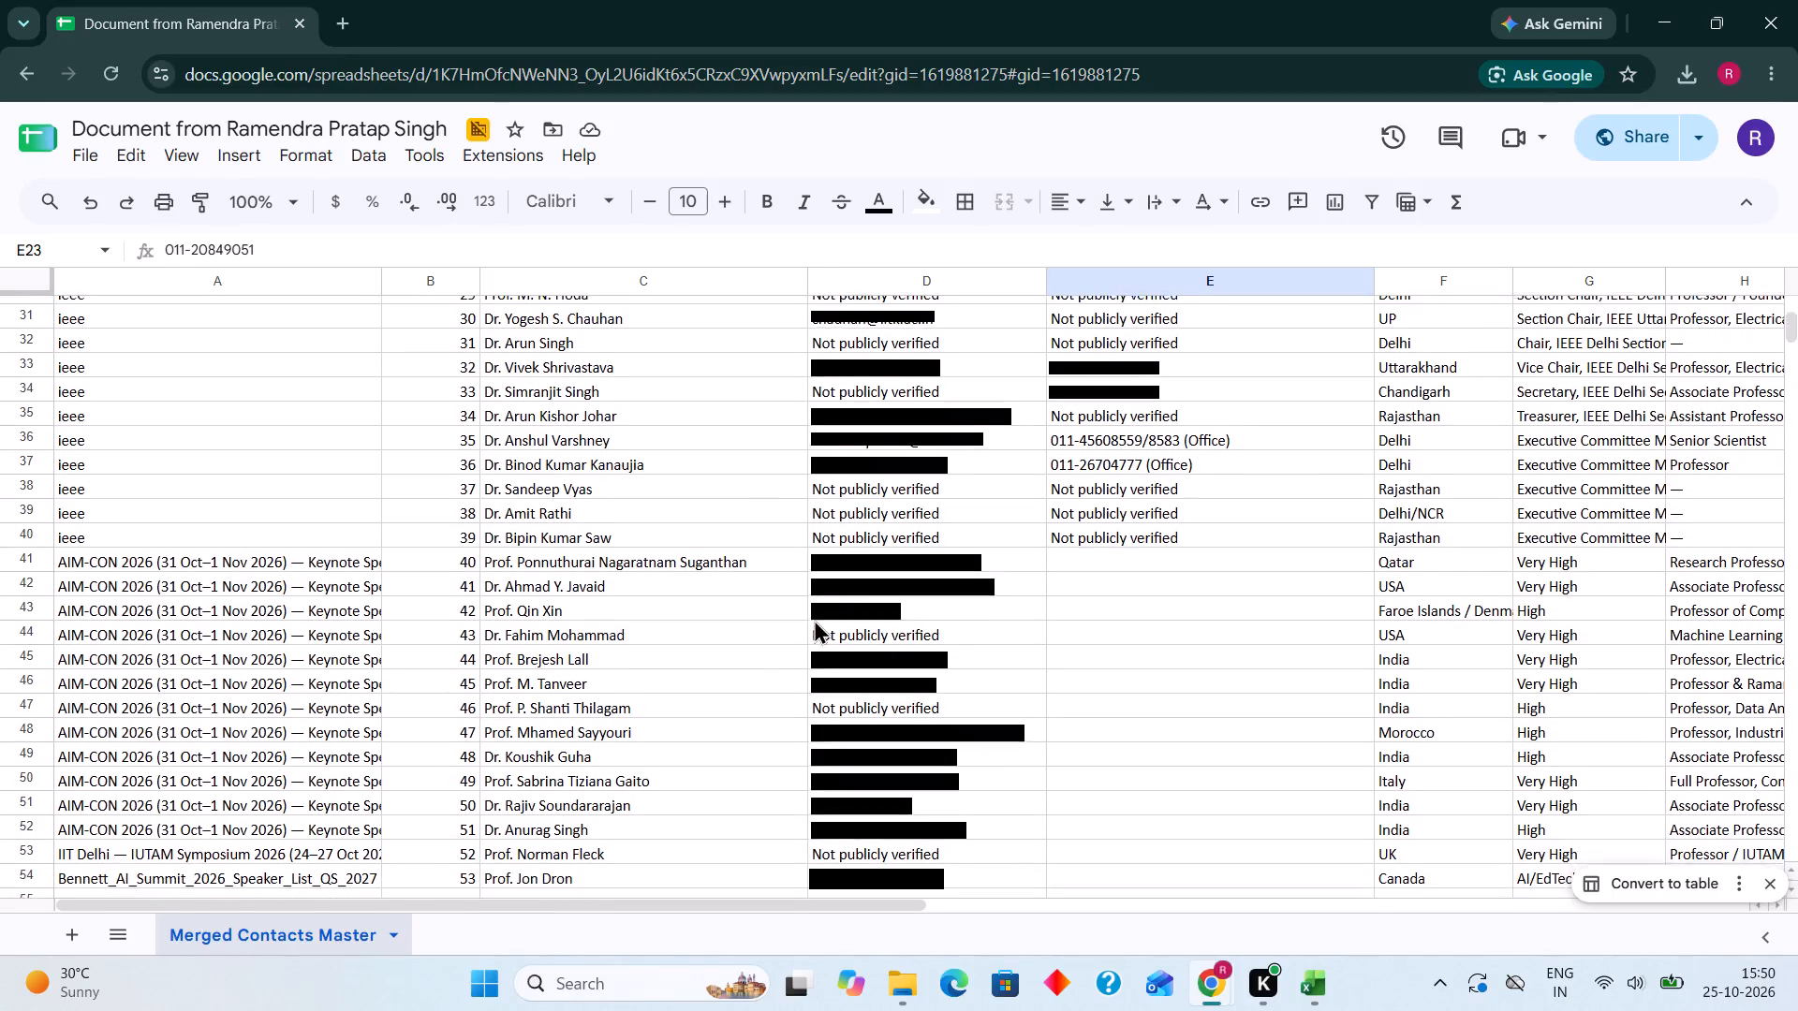
scroll(814, 619, down, 1)
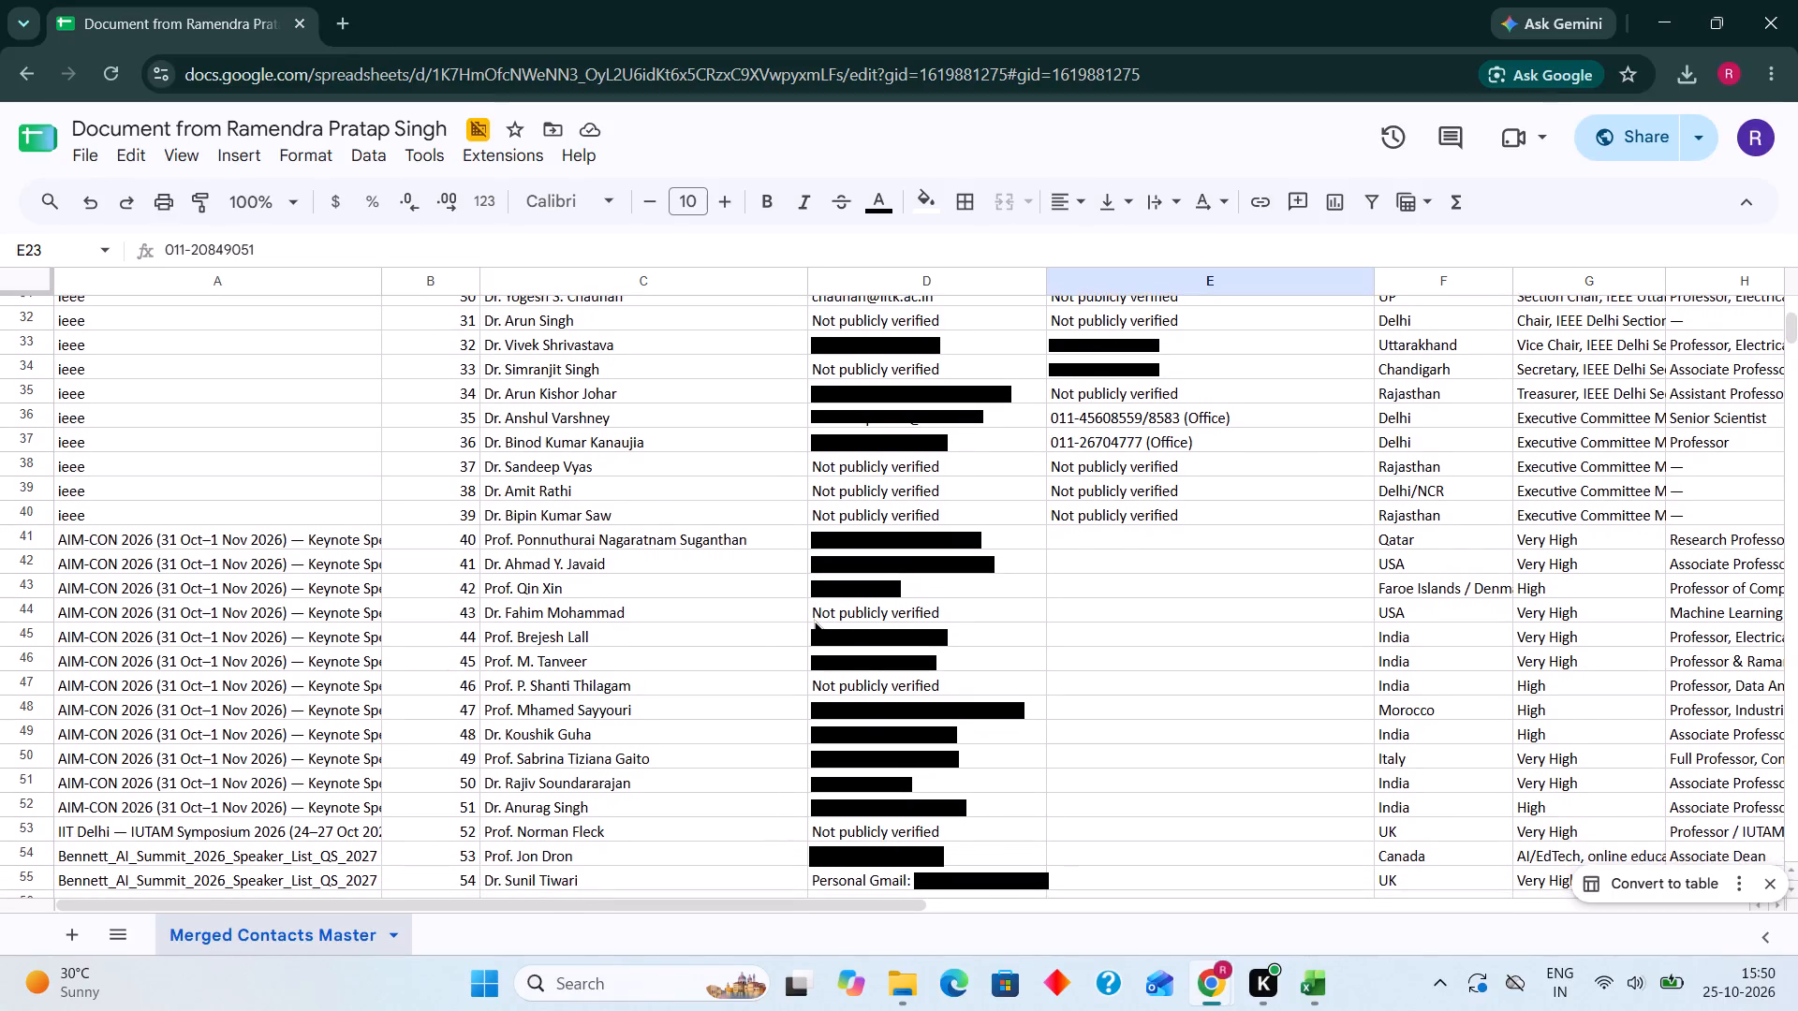
scroll(814, 619, down, 1)
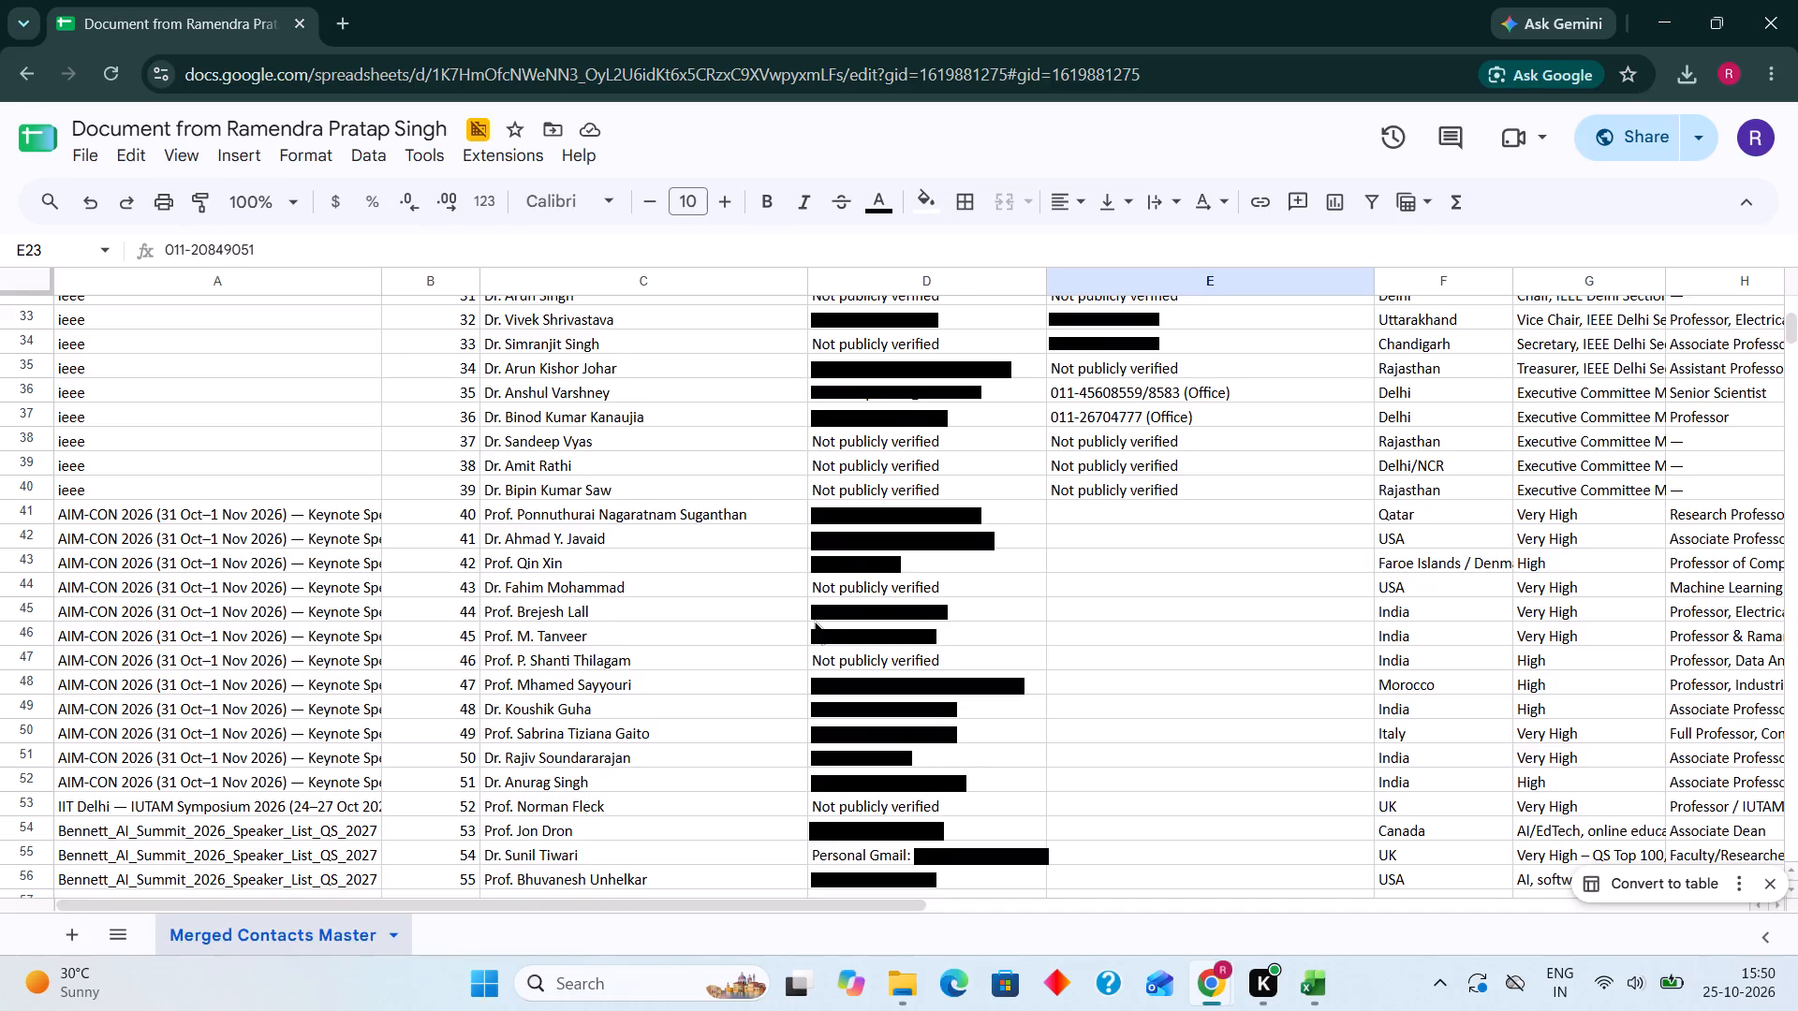
scroll(814, 619, down, 1)
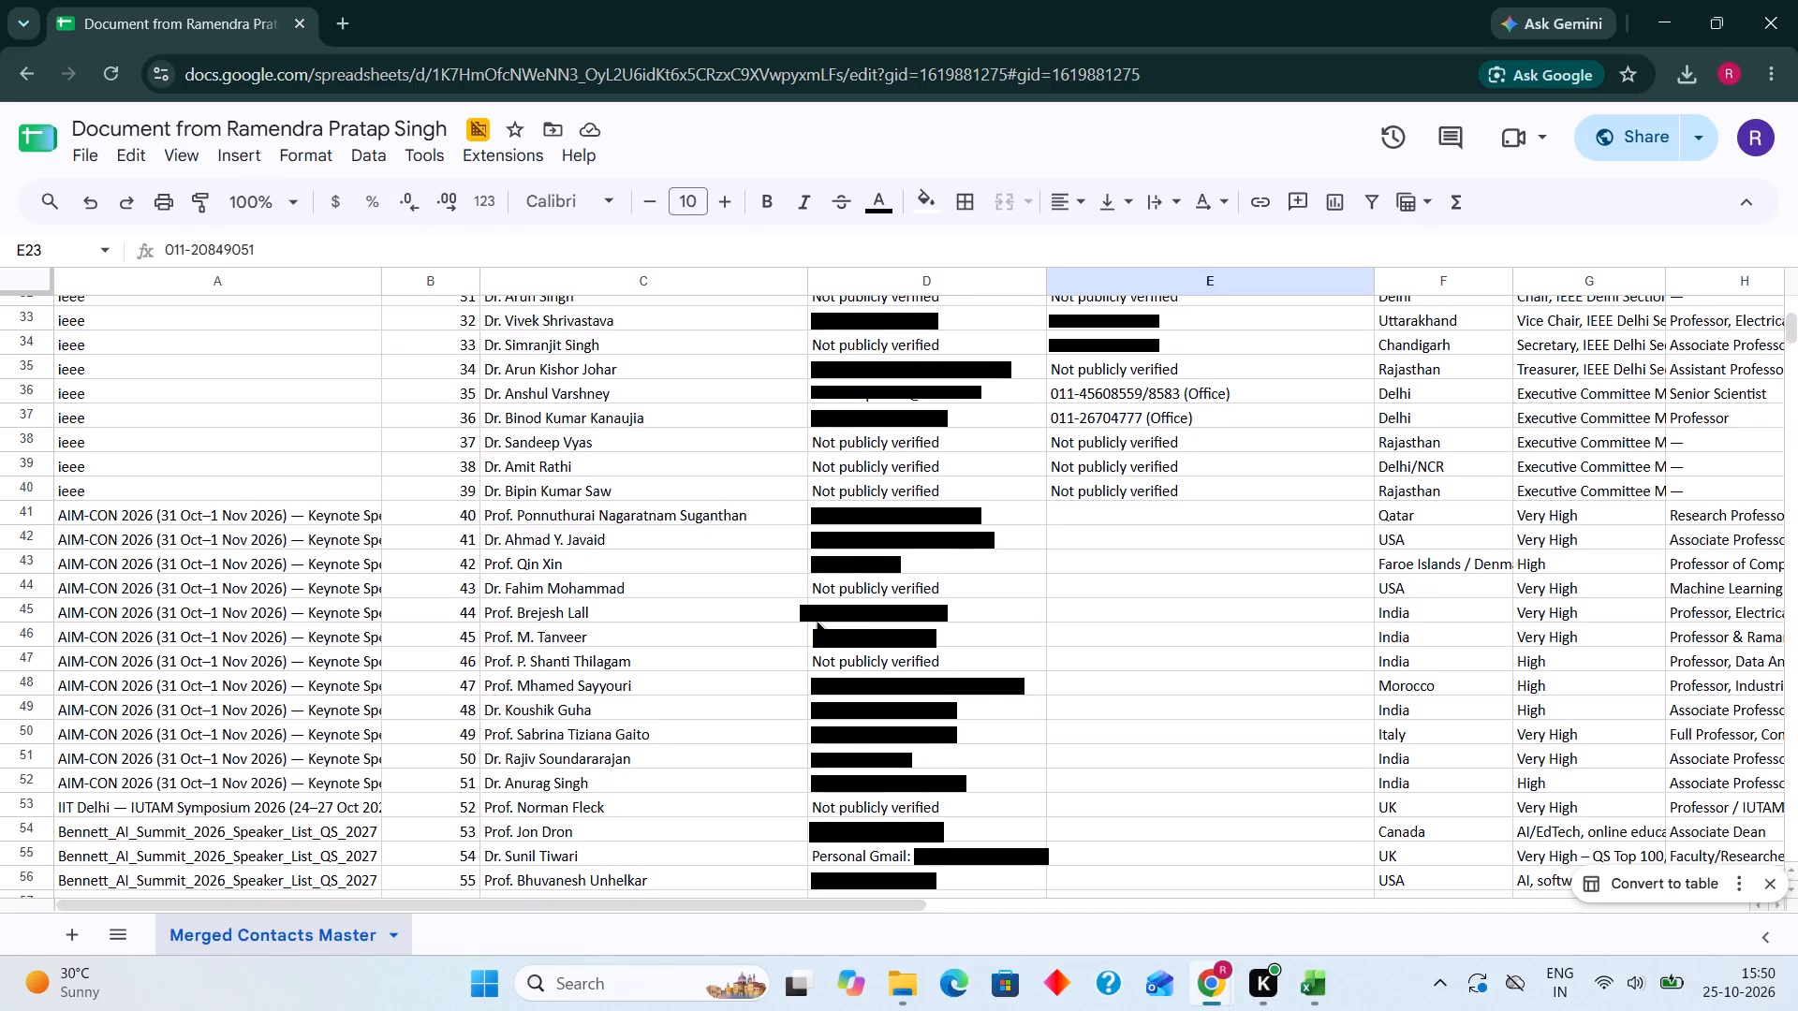
scroll(816, 618, down, 2)
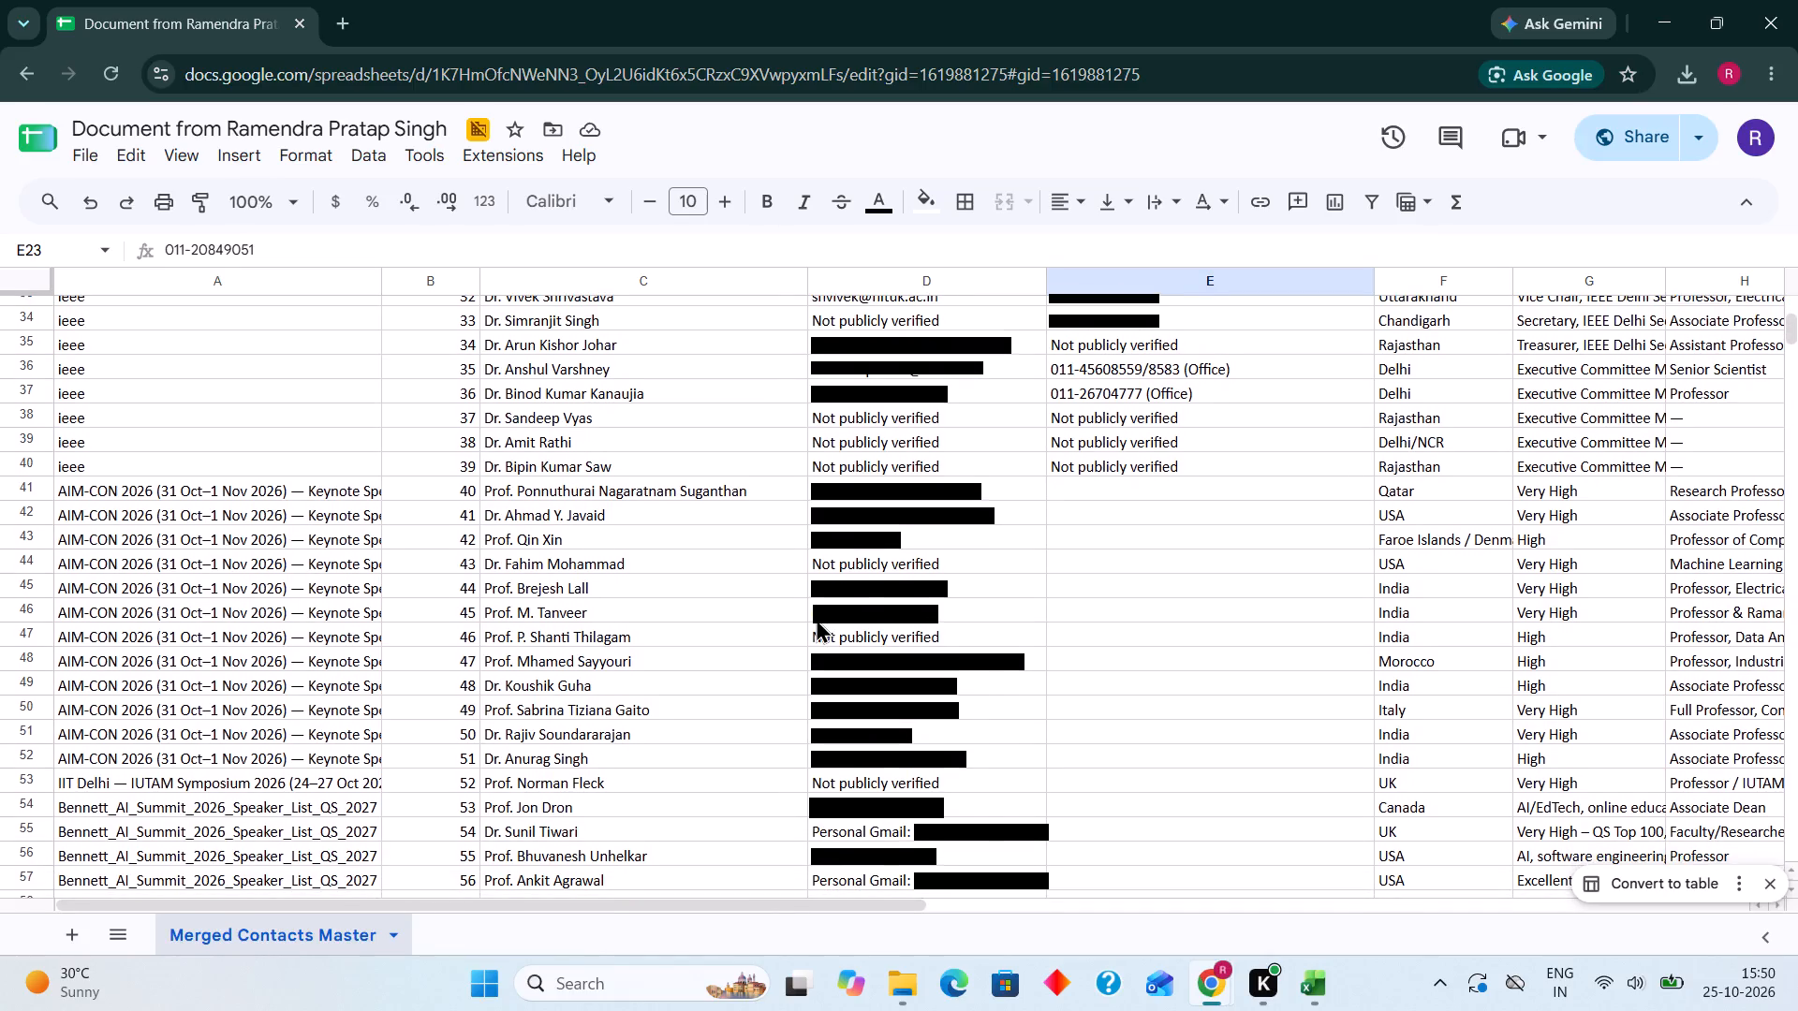
scroll(816, 618, down, 1)
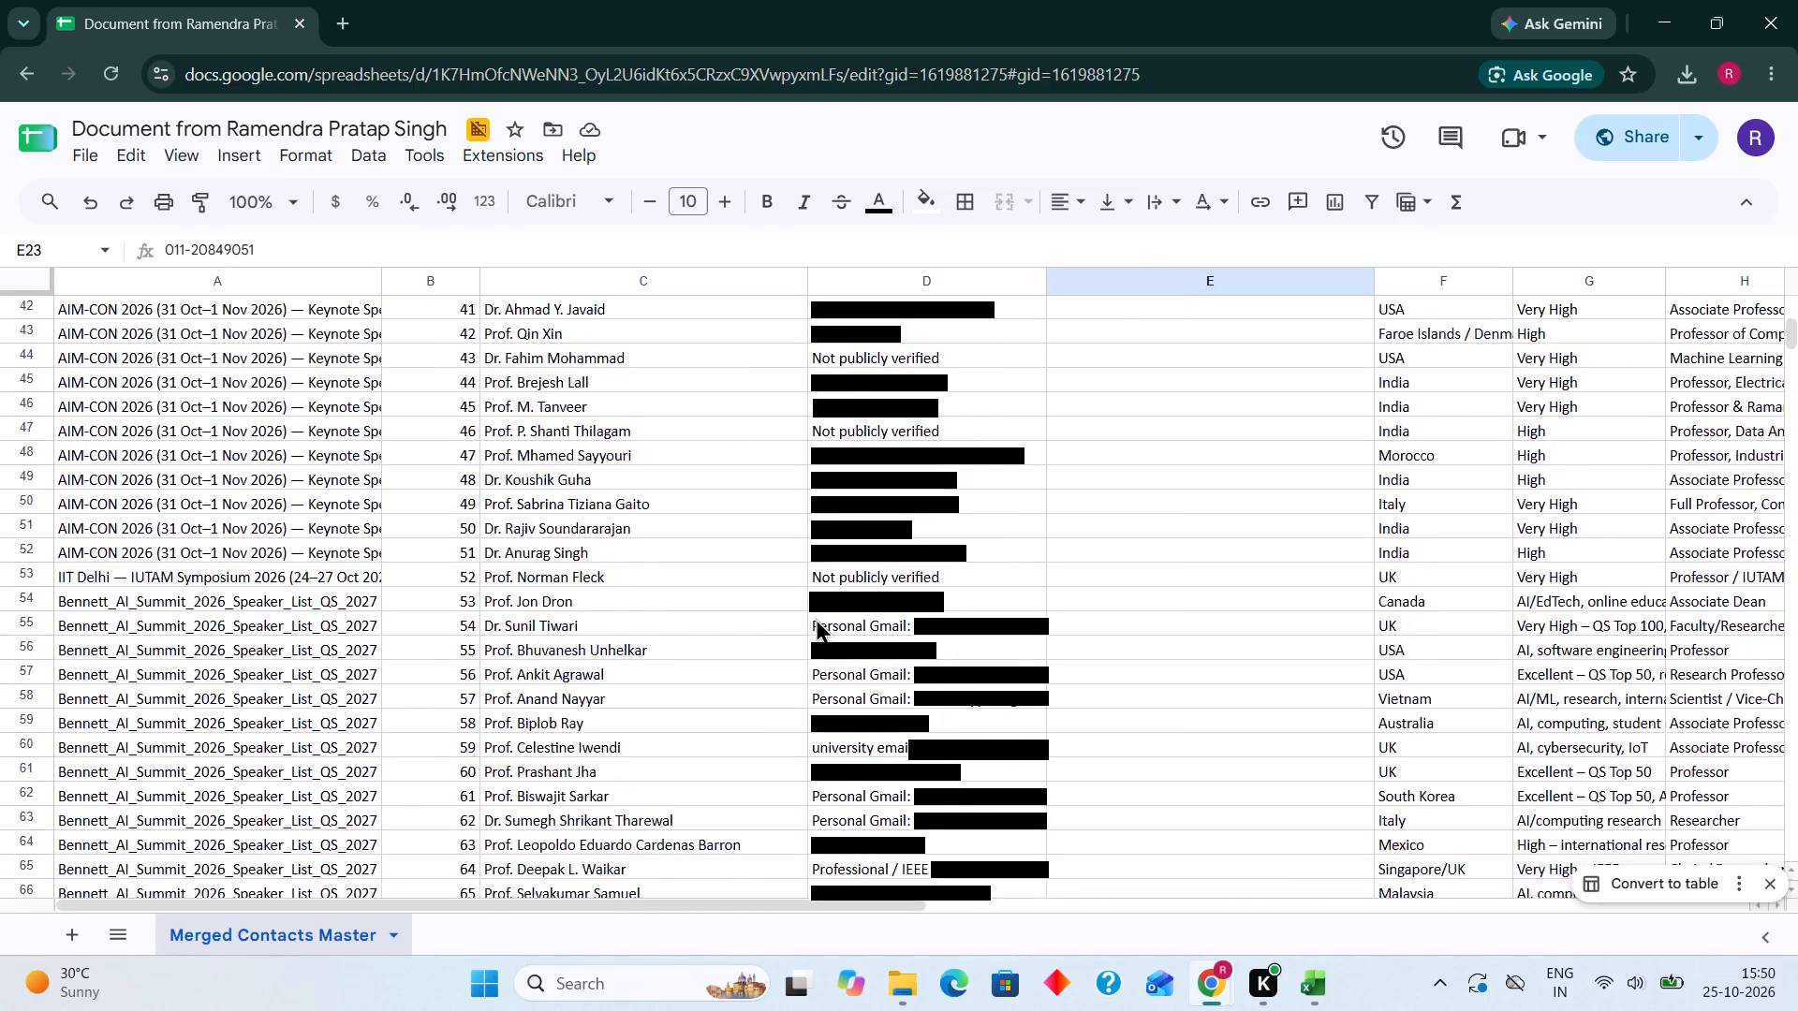
scroll(816, 618, down, 1)
Recheck the email, phone, Region and Keyrole entries of the AIM-CON 2026 rows against the ieee and MNRE rows above.
scroll(816, 618, up, 1)
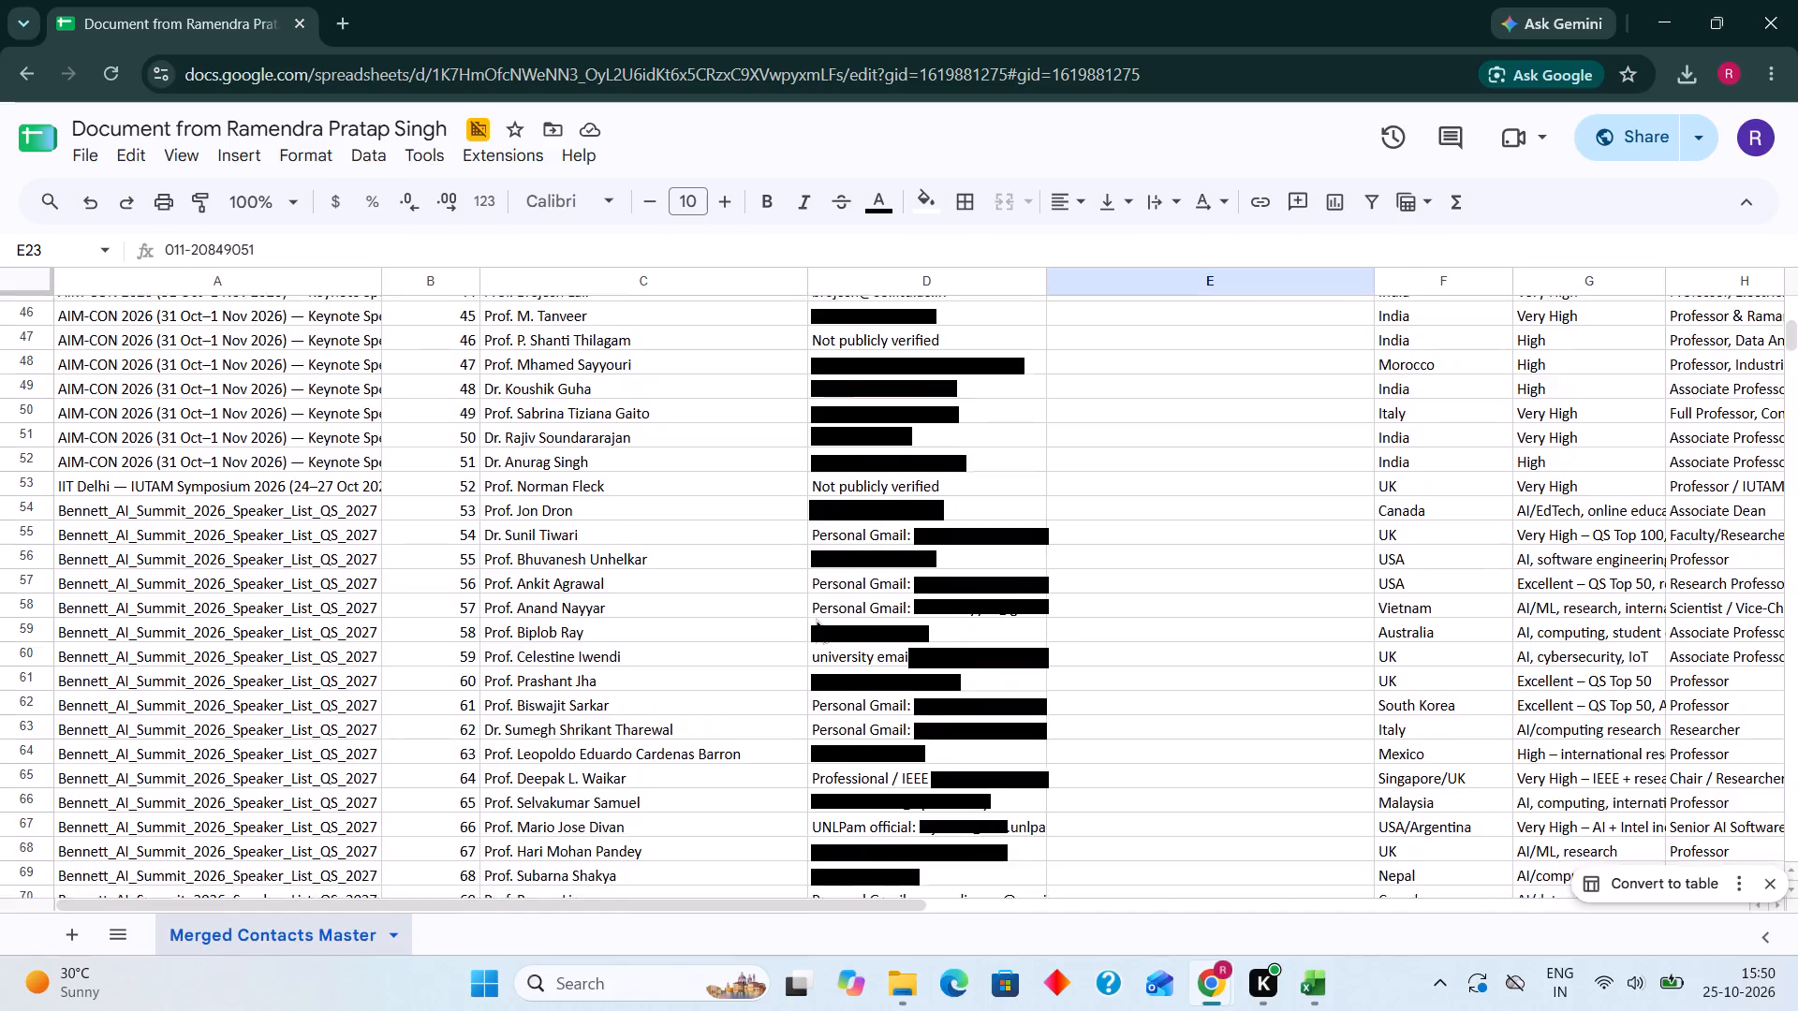
scroll(816, 618, up, 2)
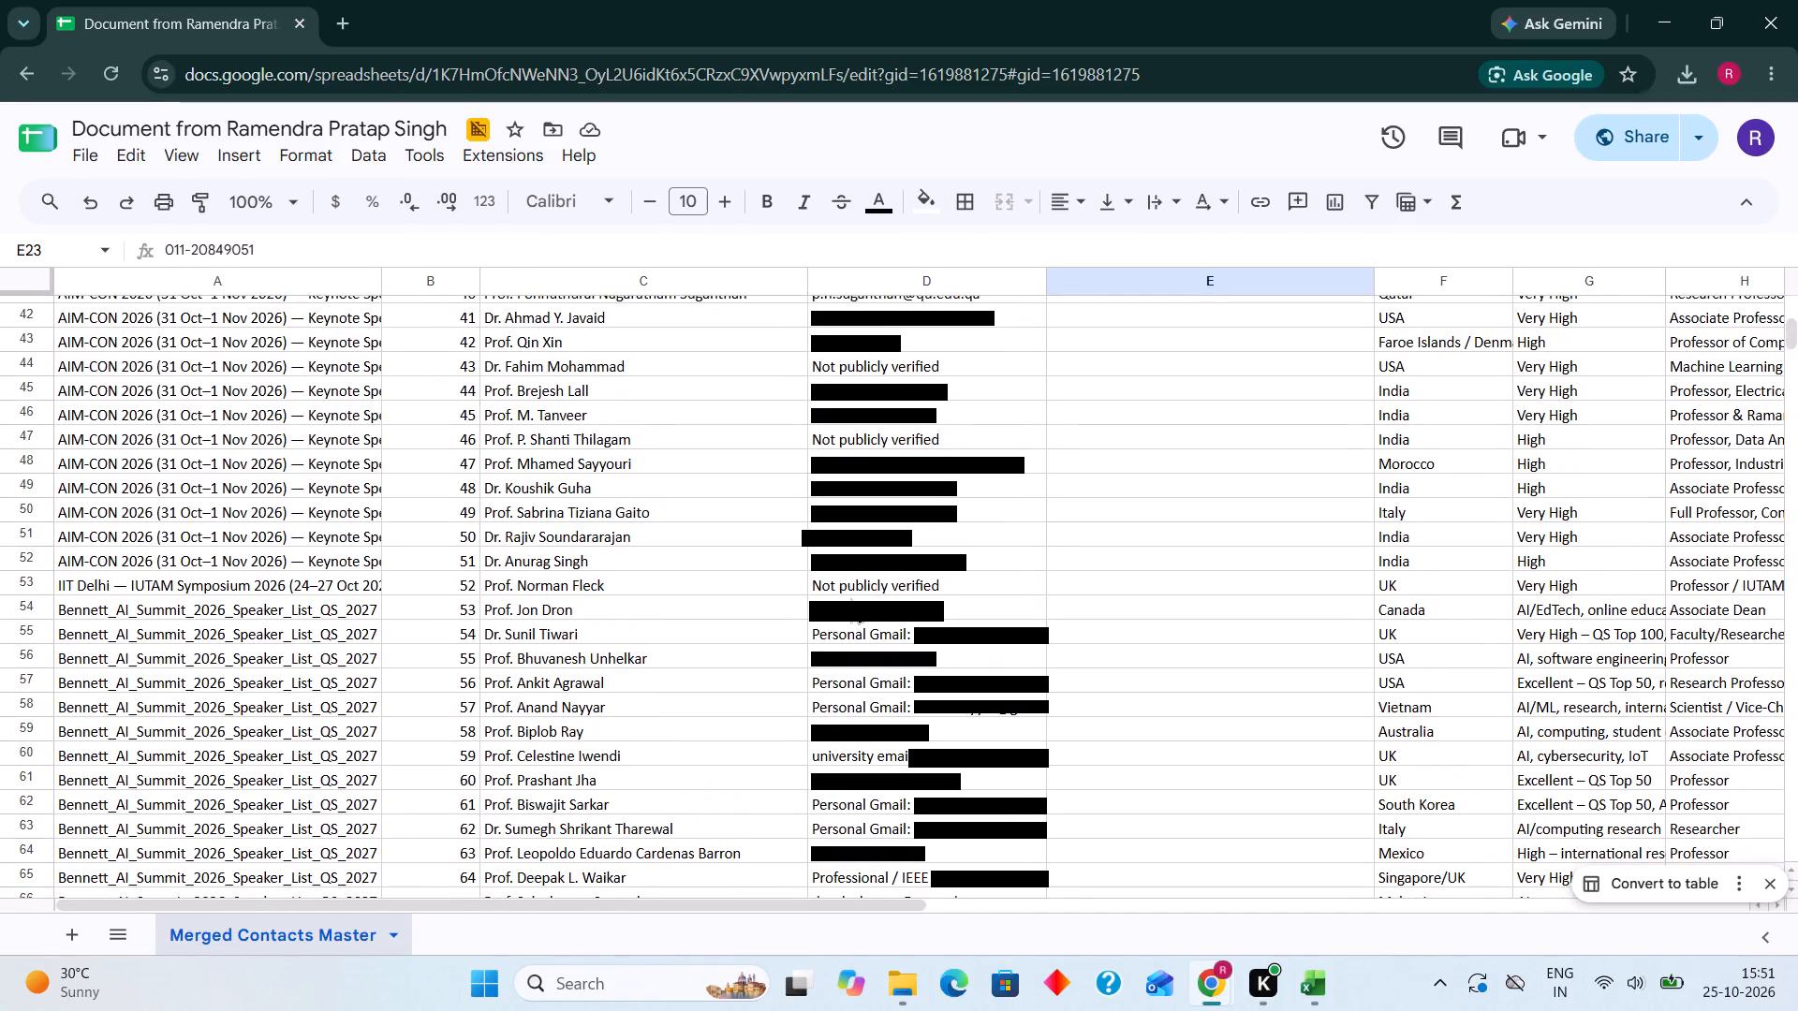
scroll(925, 545, up, 2)
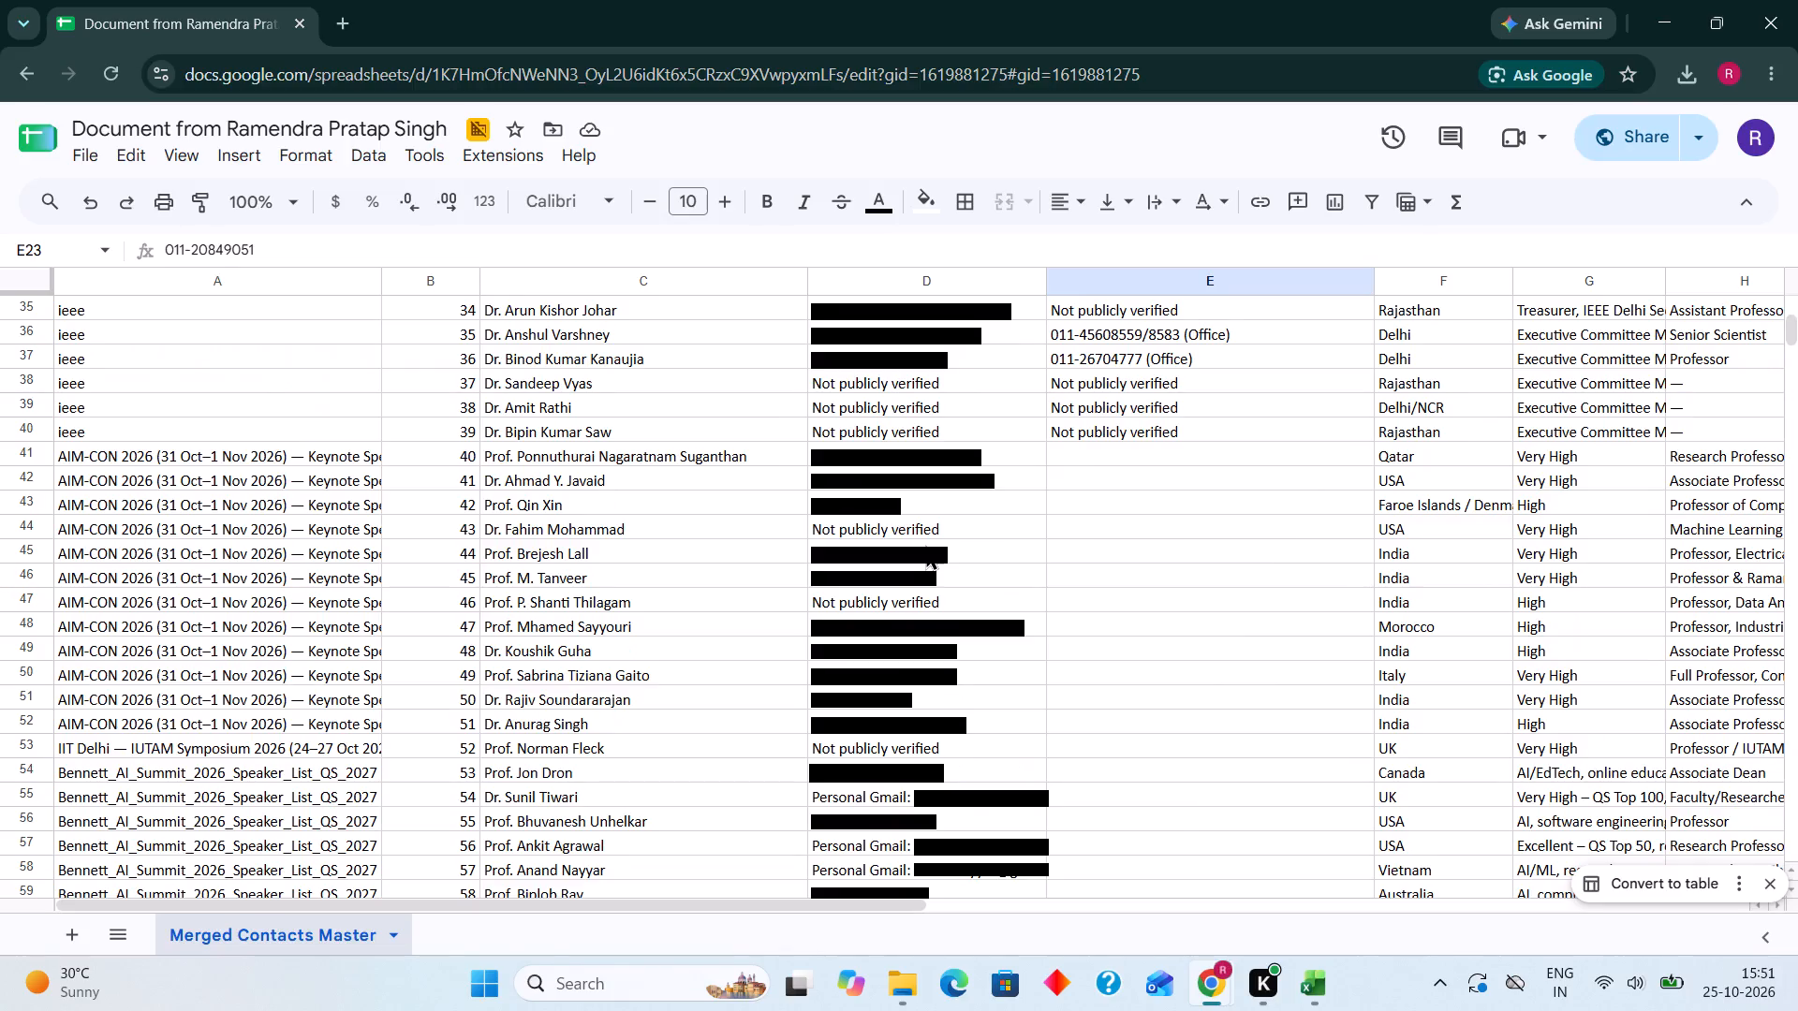
scroll(925, 545, down, 1)
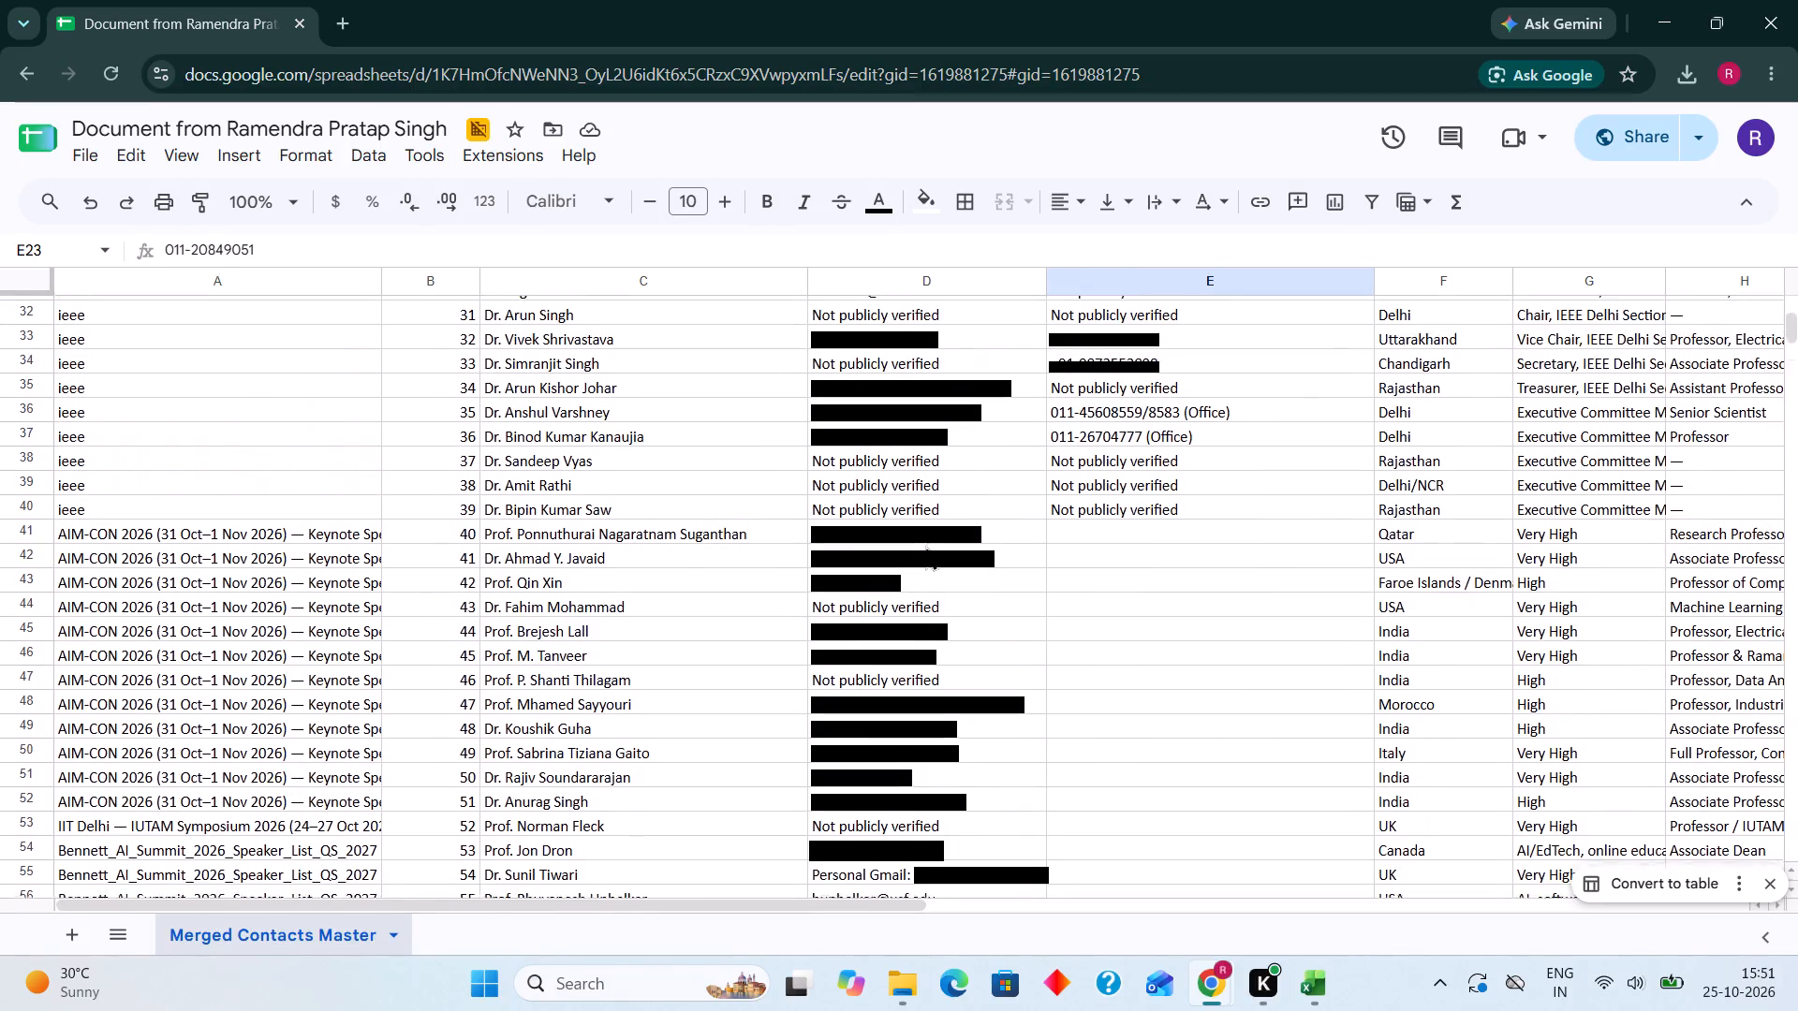
scroll(925, 545, down, 1)
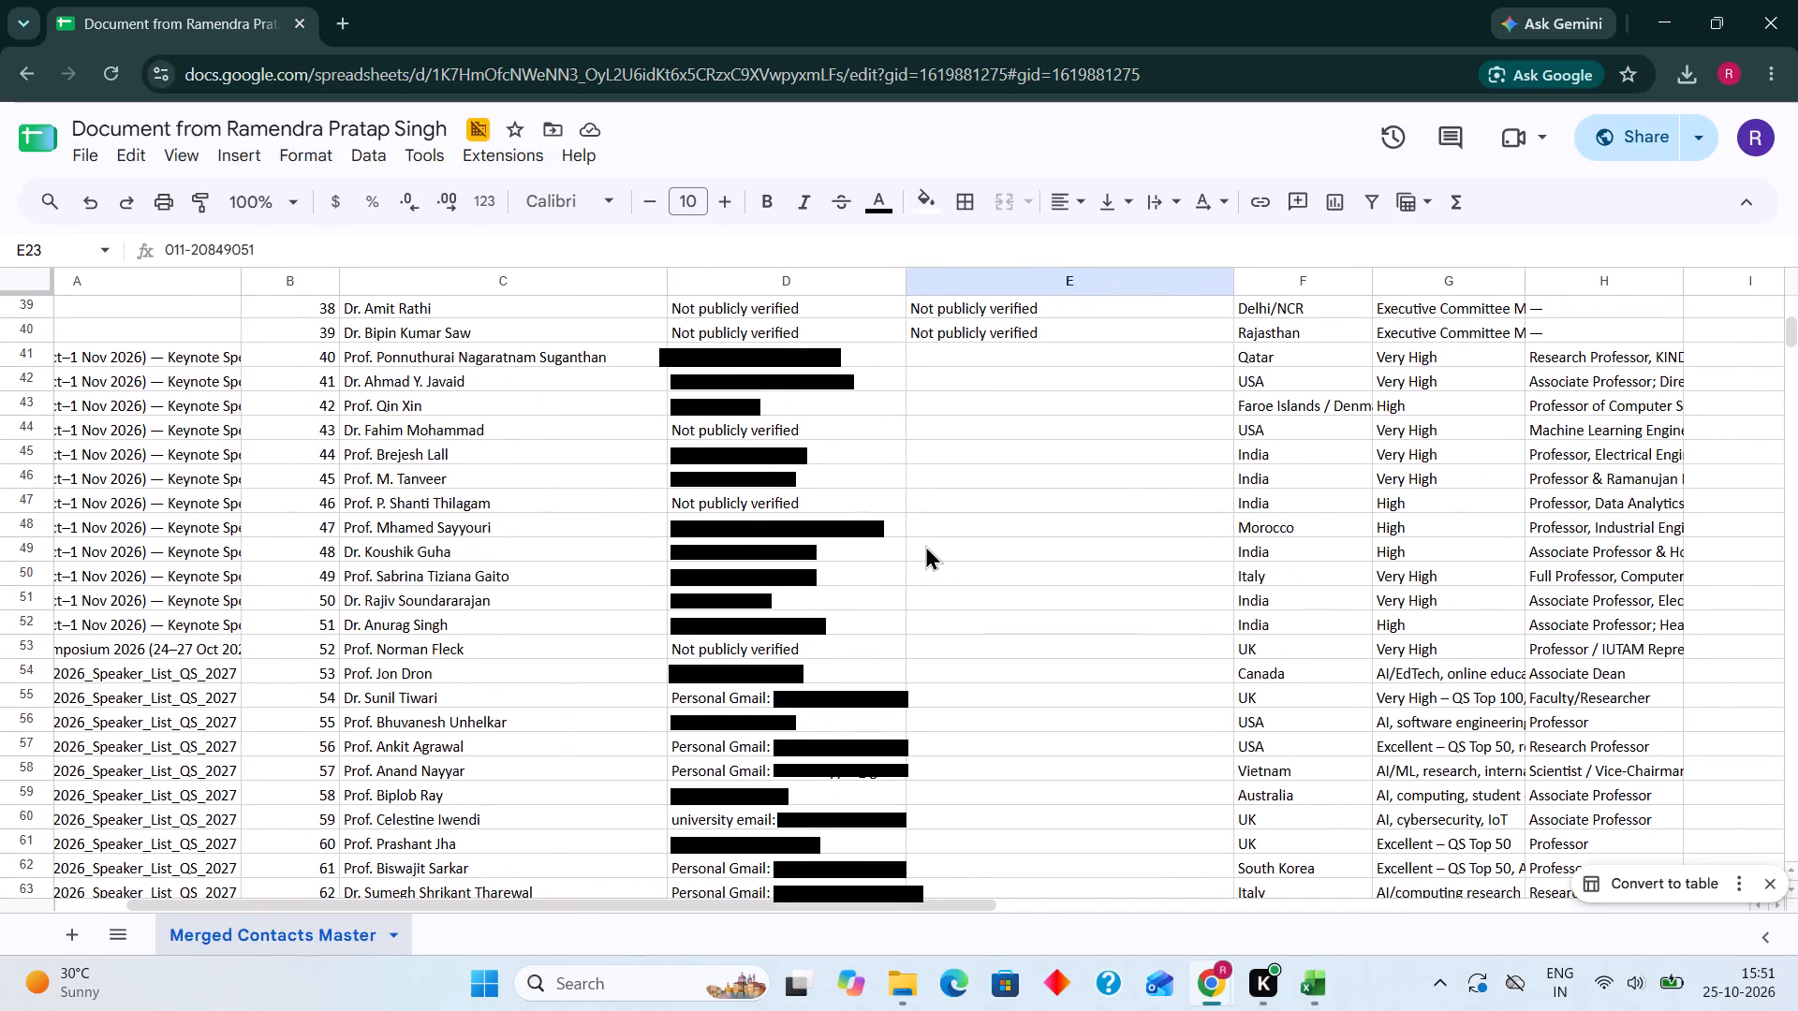
scroll(925, 545, up, 6)
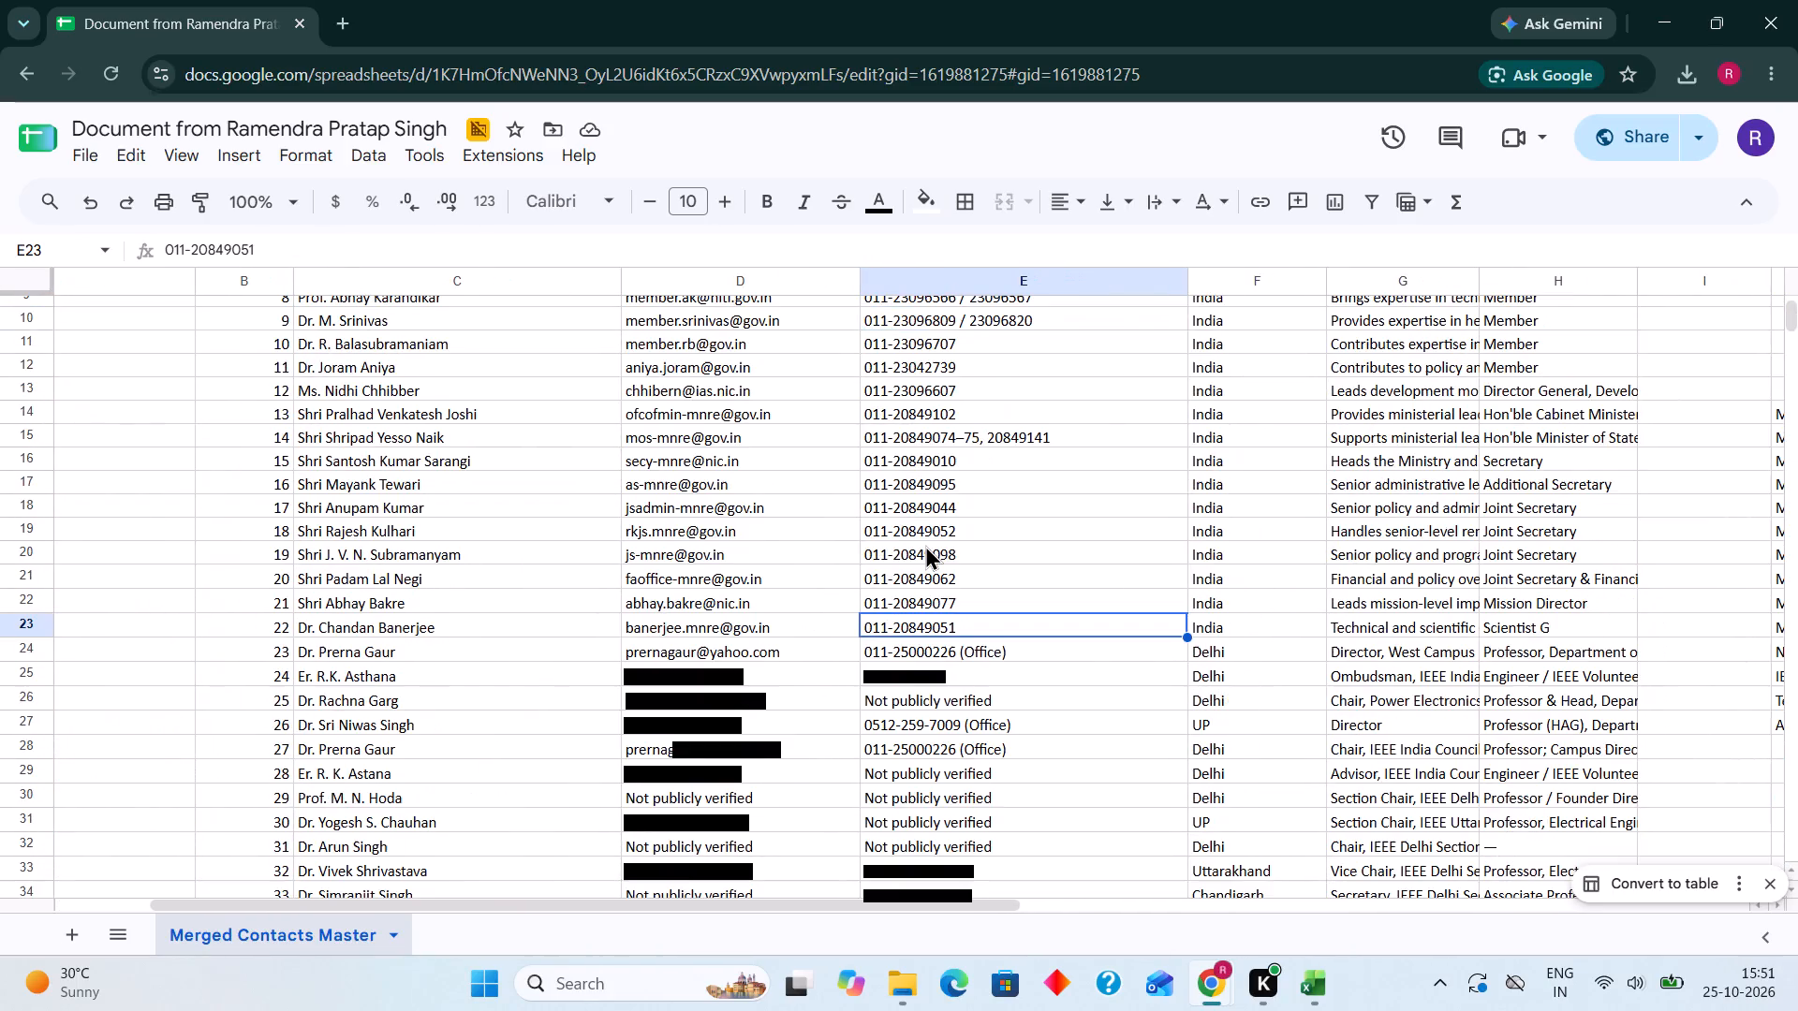
scroll(925, 545, up, 1)
Clear the High and Very High ratings from the Keyrole cells G41:G53 of the AIM-CON 2026 and IUTAM Symposium contacts.
scroll(925, 545, down, 5)
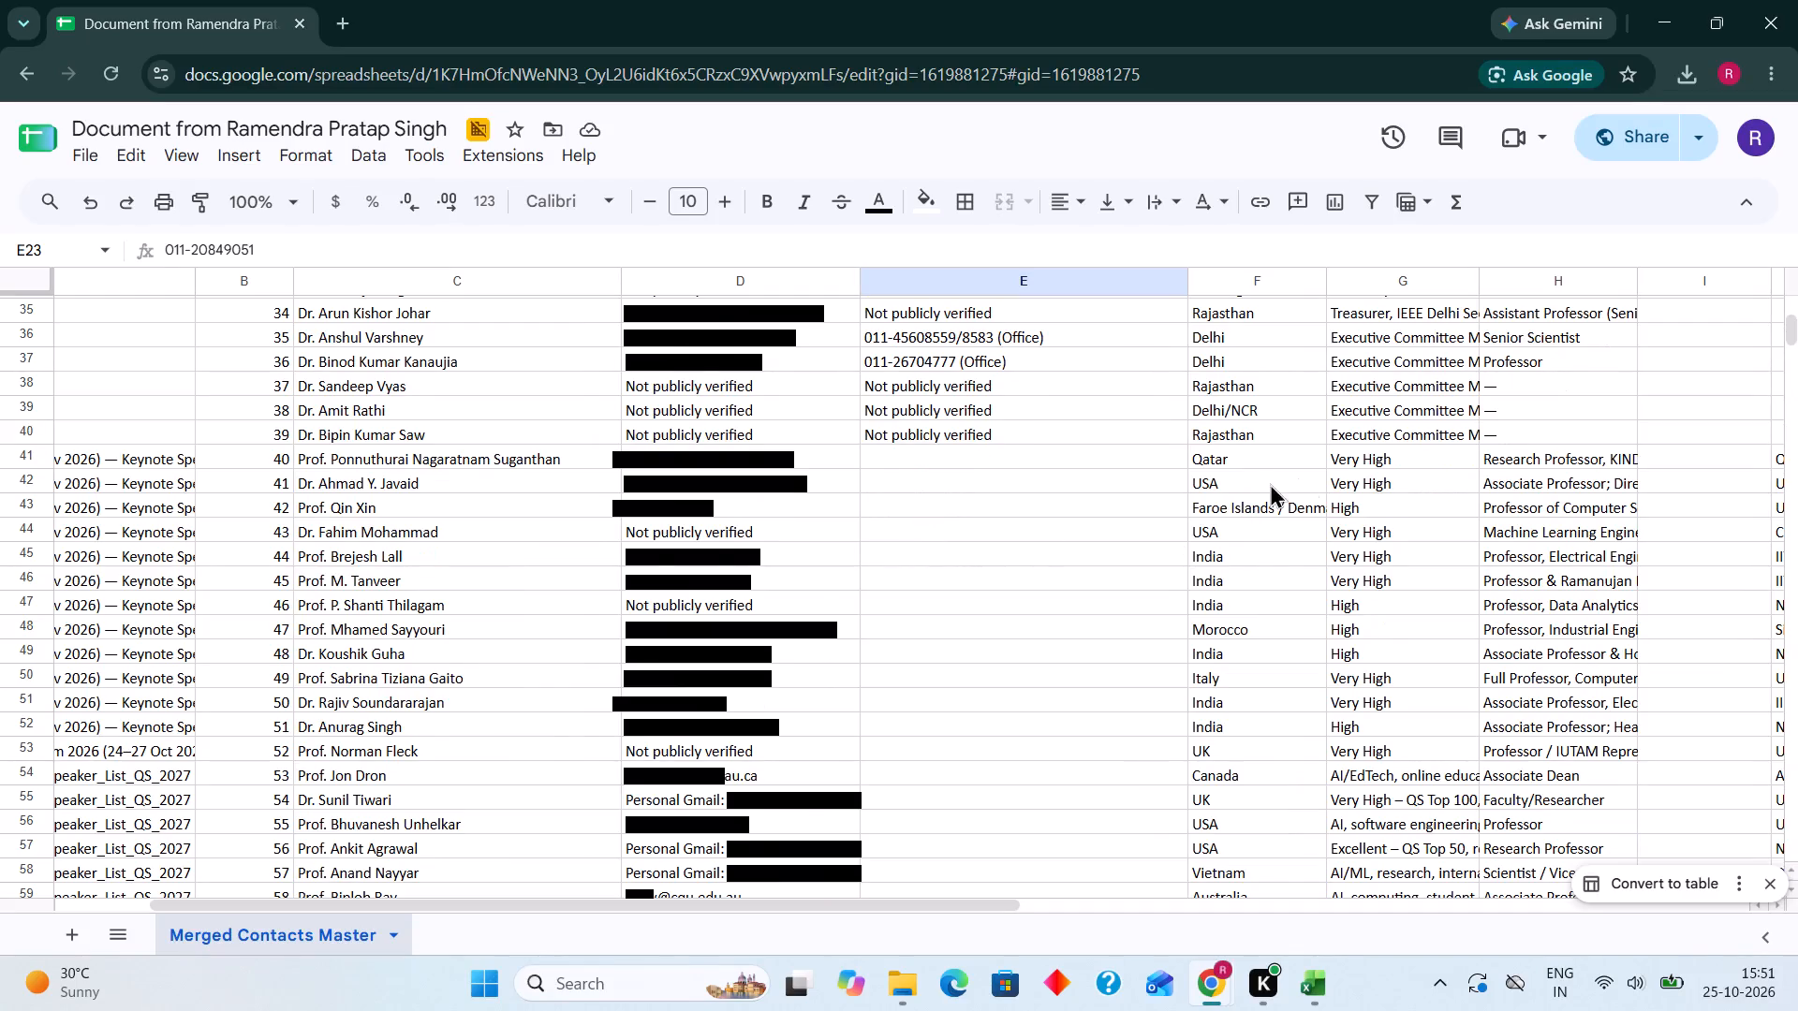
drag(1330, 454, 1393, 554)
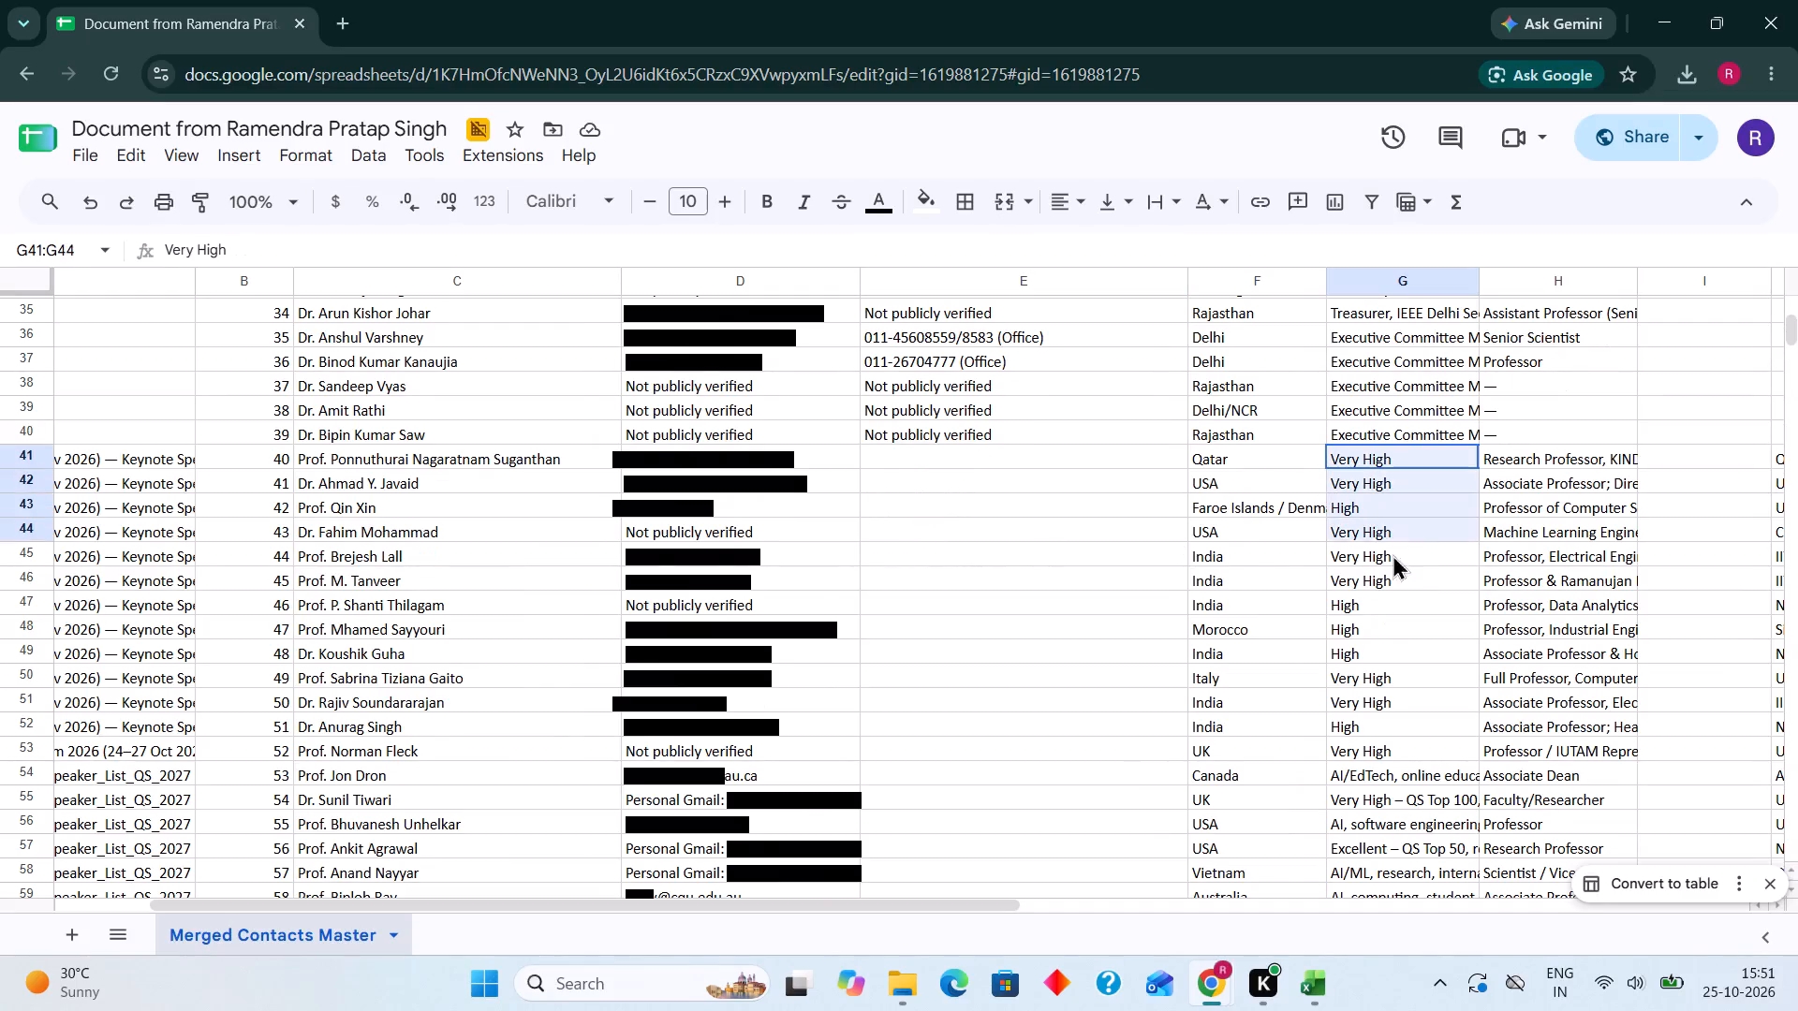
drag(1393, 554, 1411, 754)
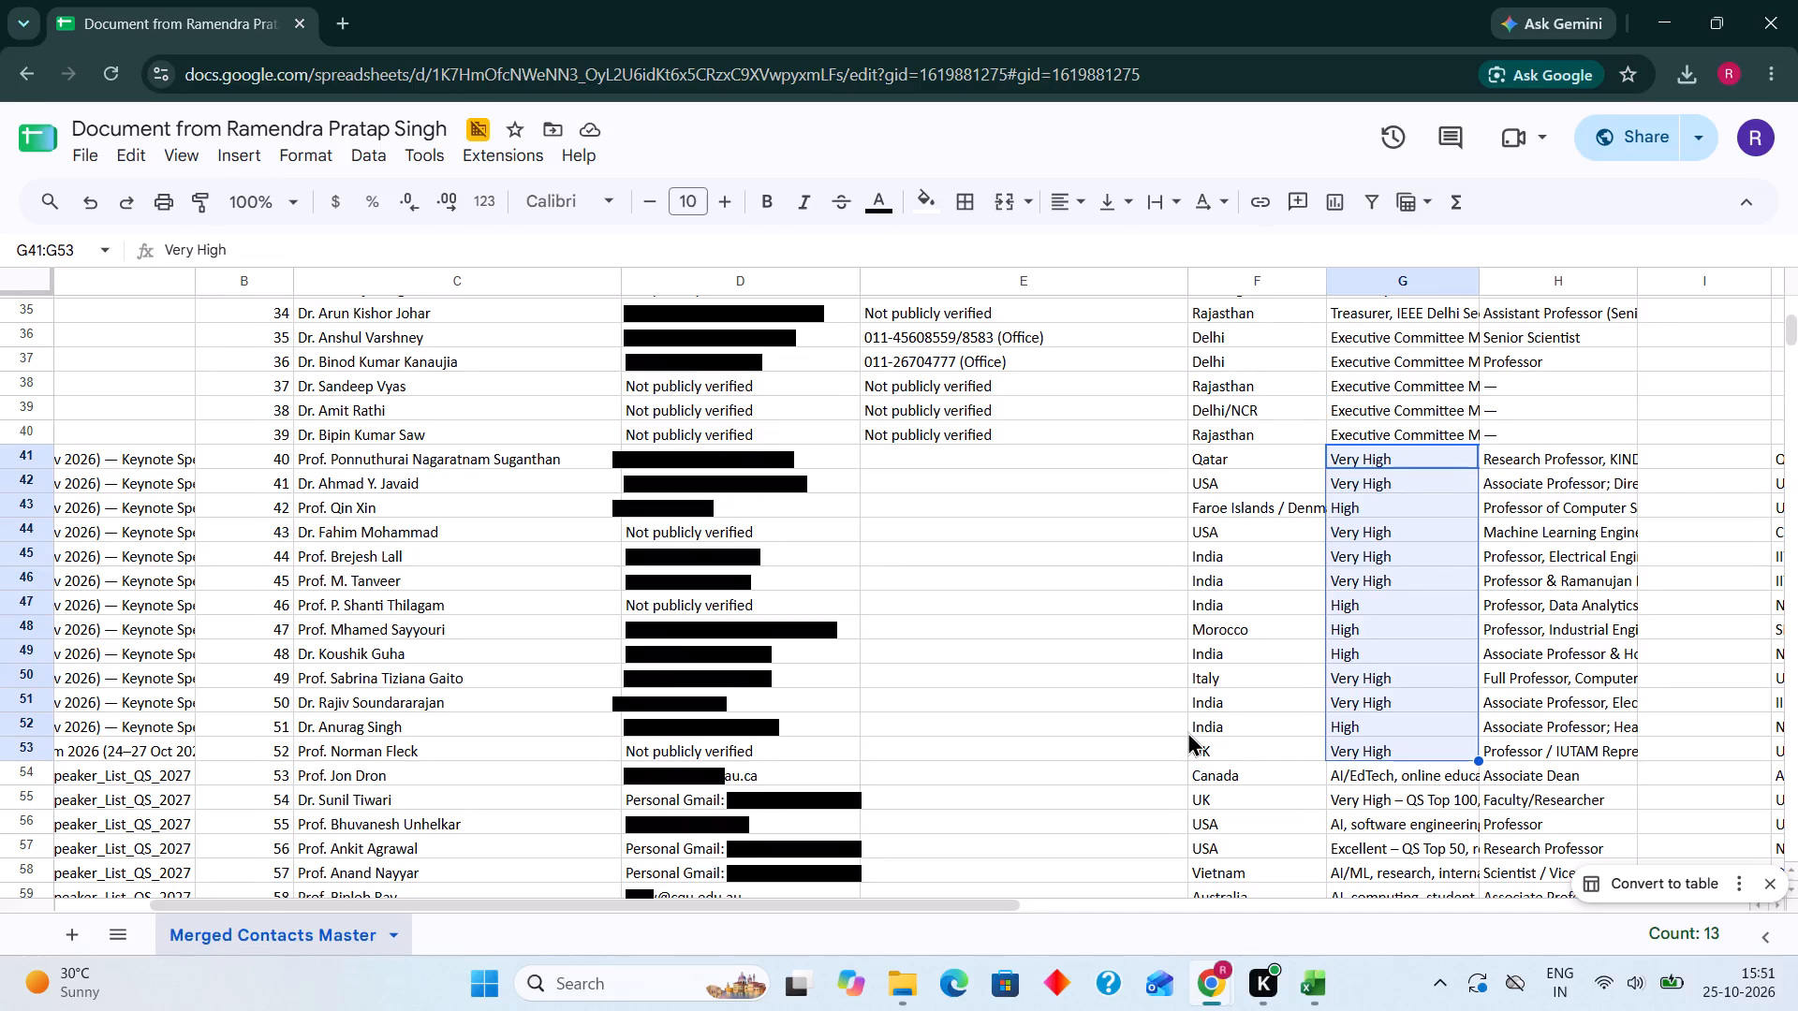
scroll(1187, 731, right, 3)
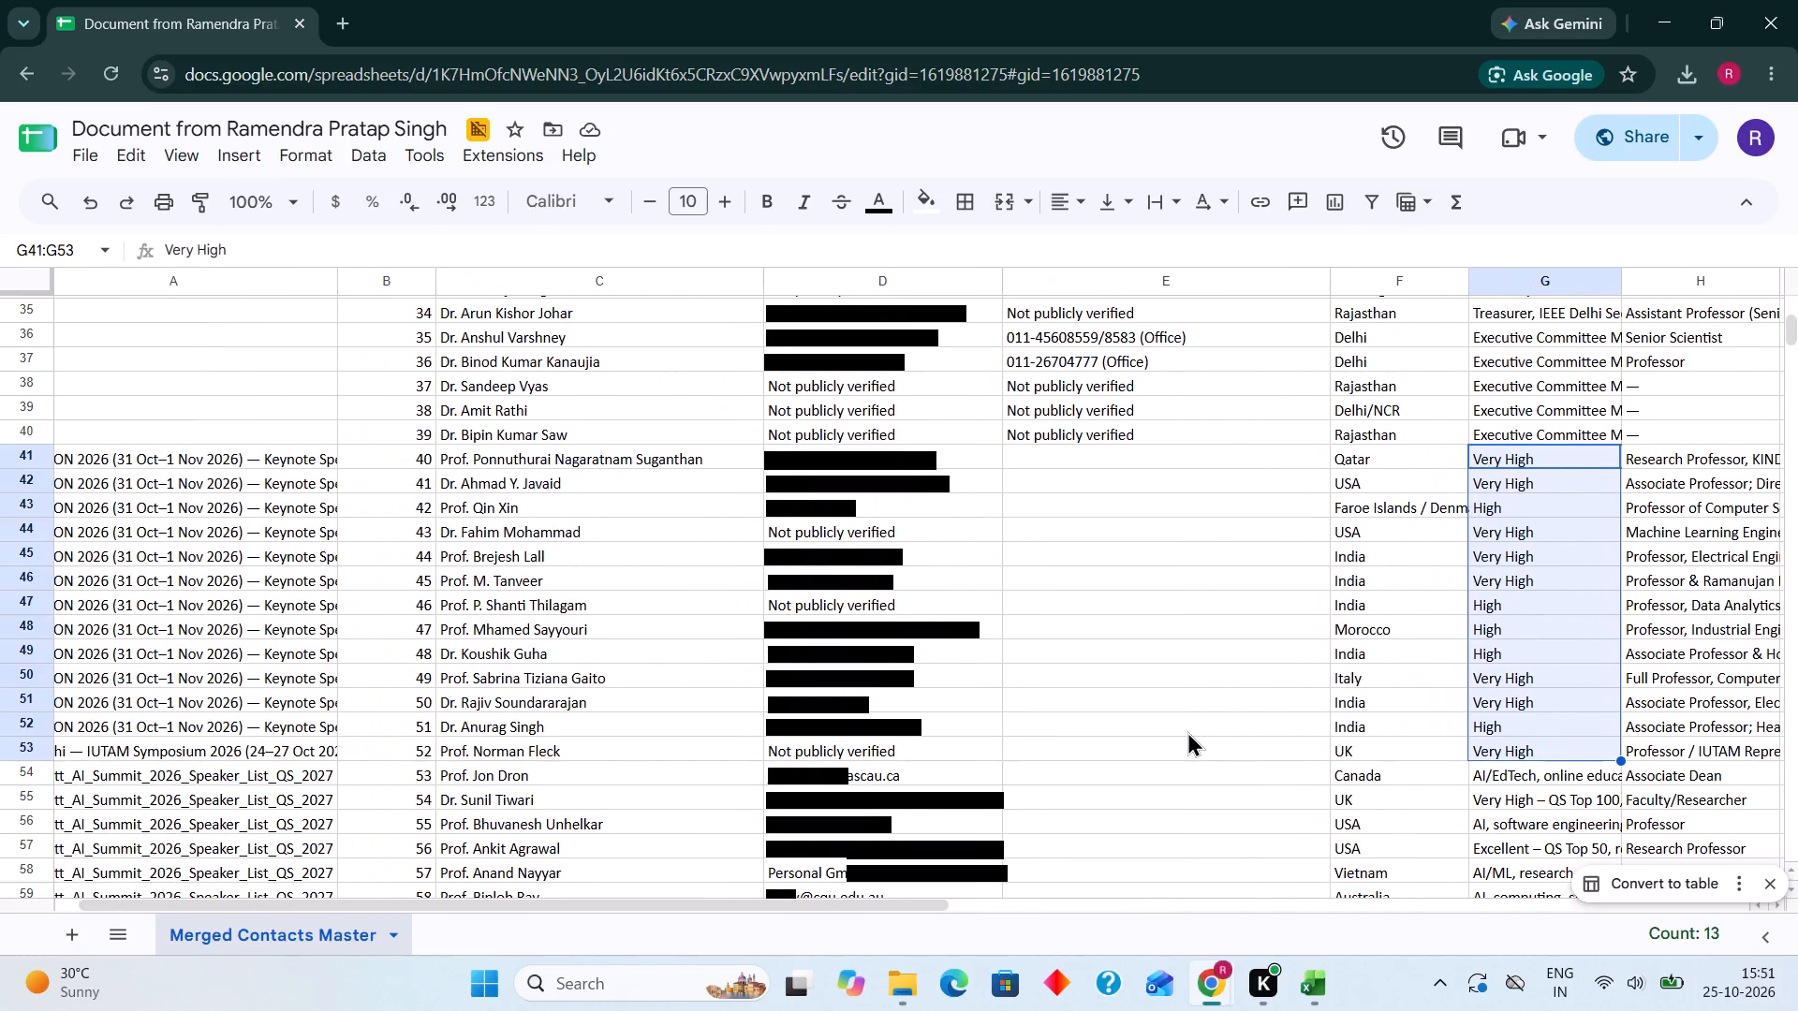
scroll(1187, 731, right, 1)
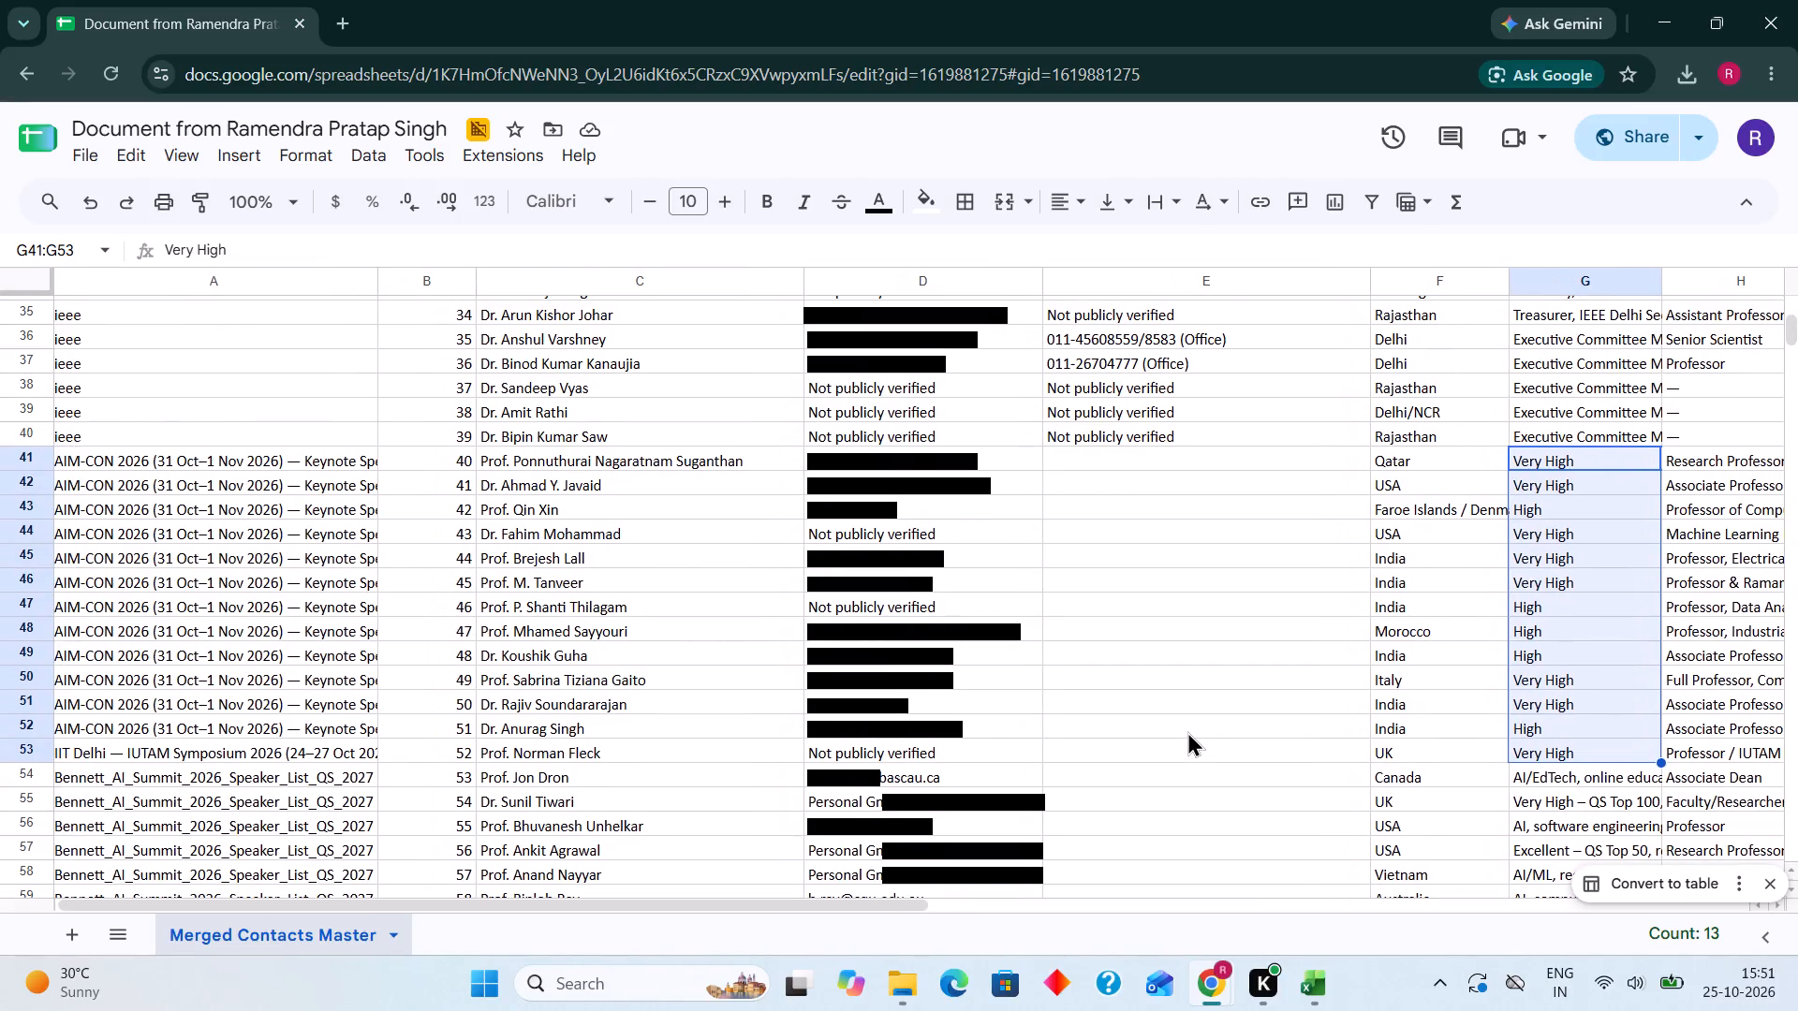
scroll(1187, 731, right, 3)
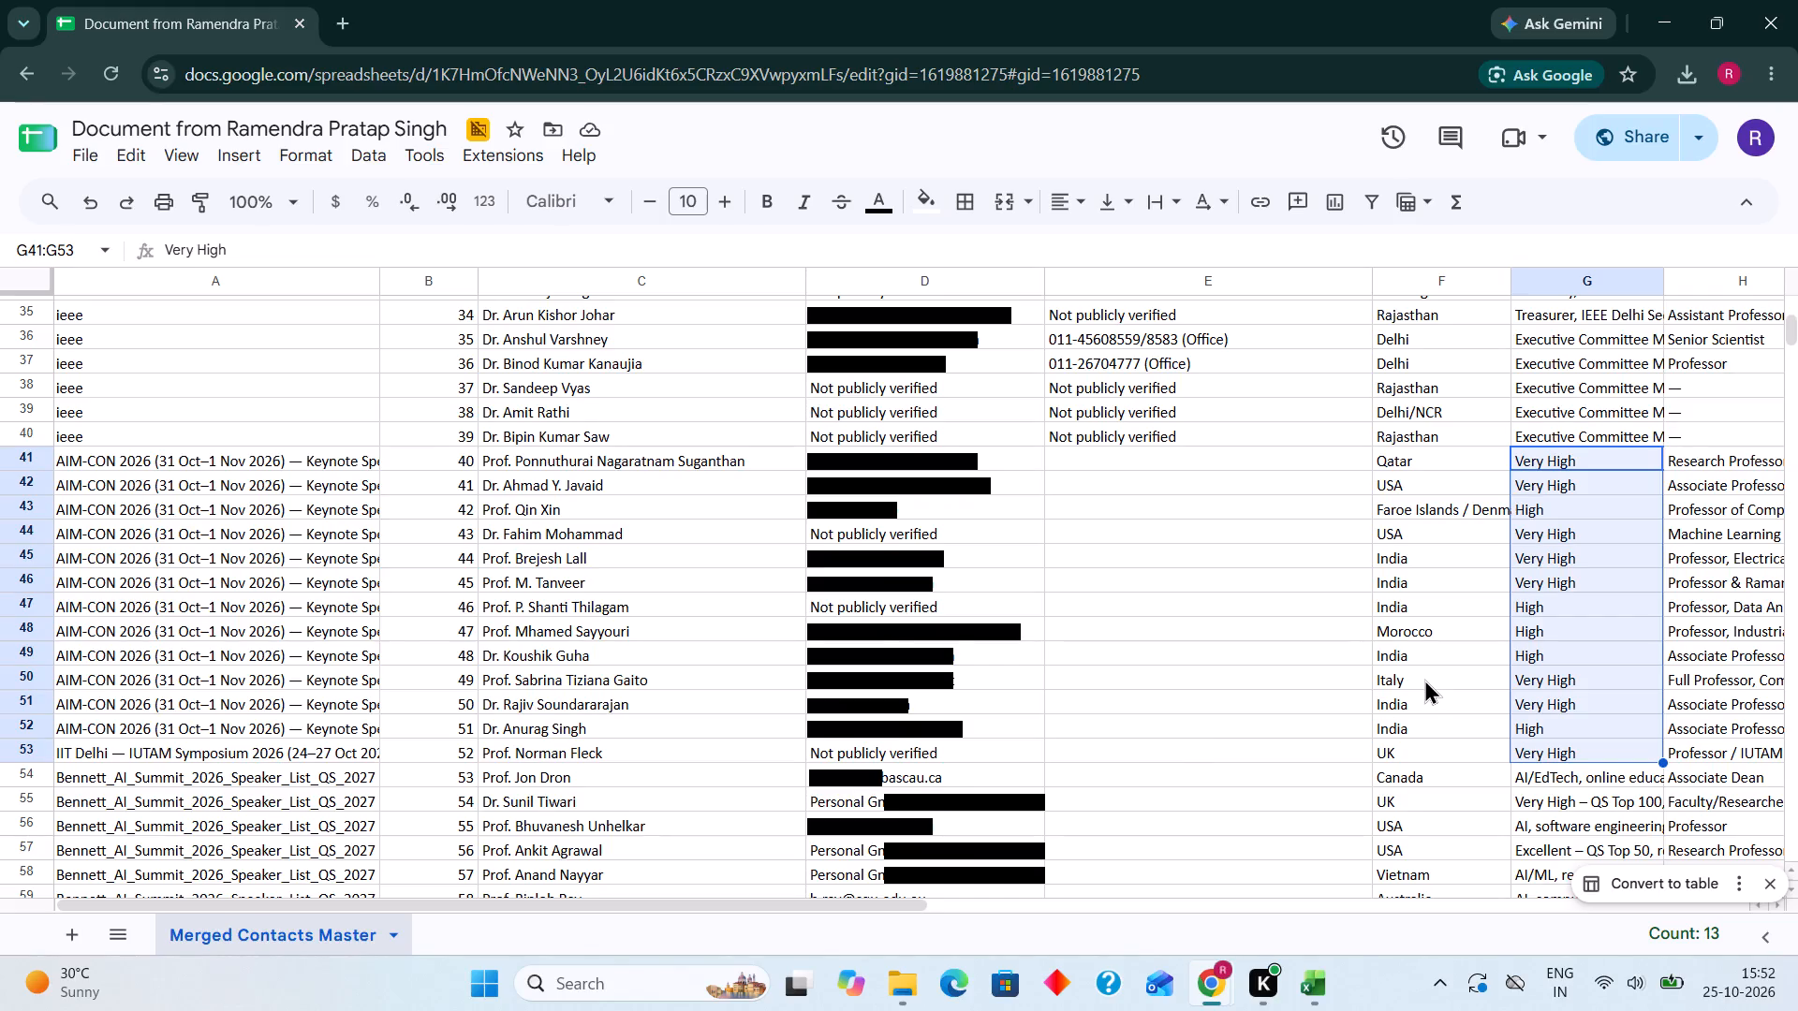
key(BackSpace)
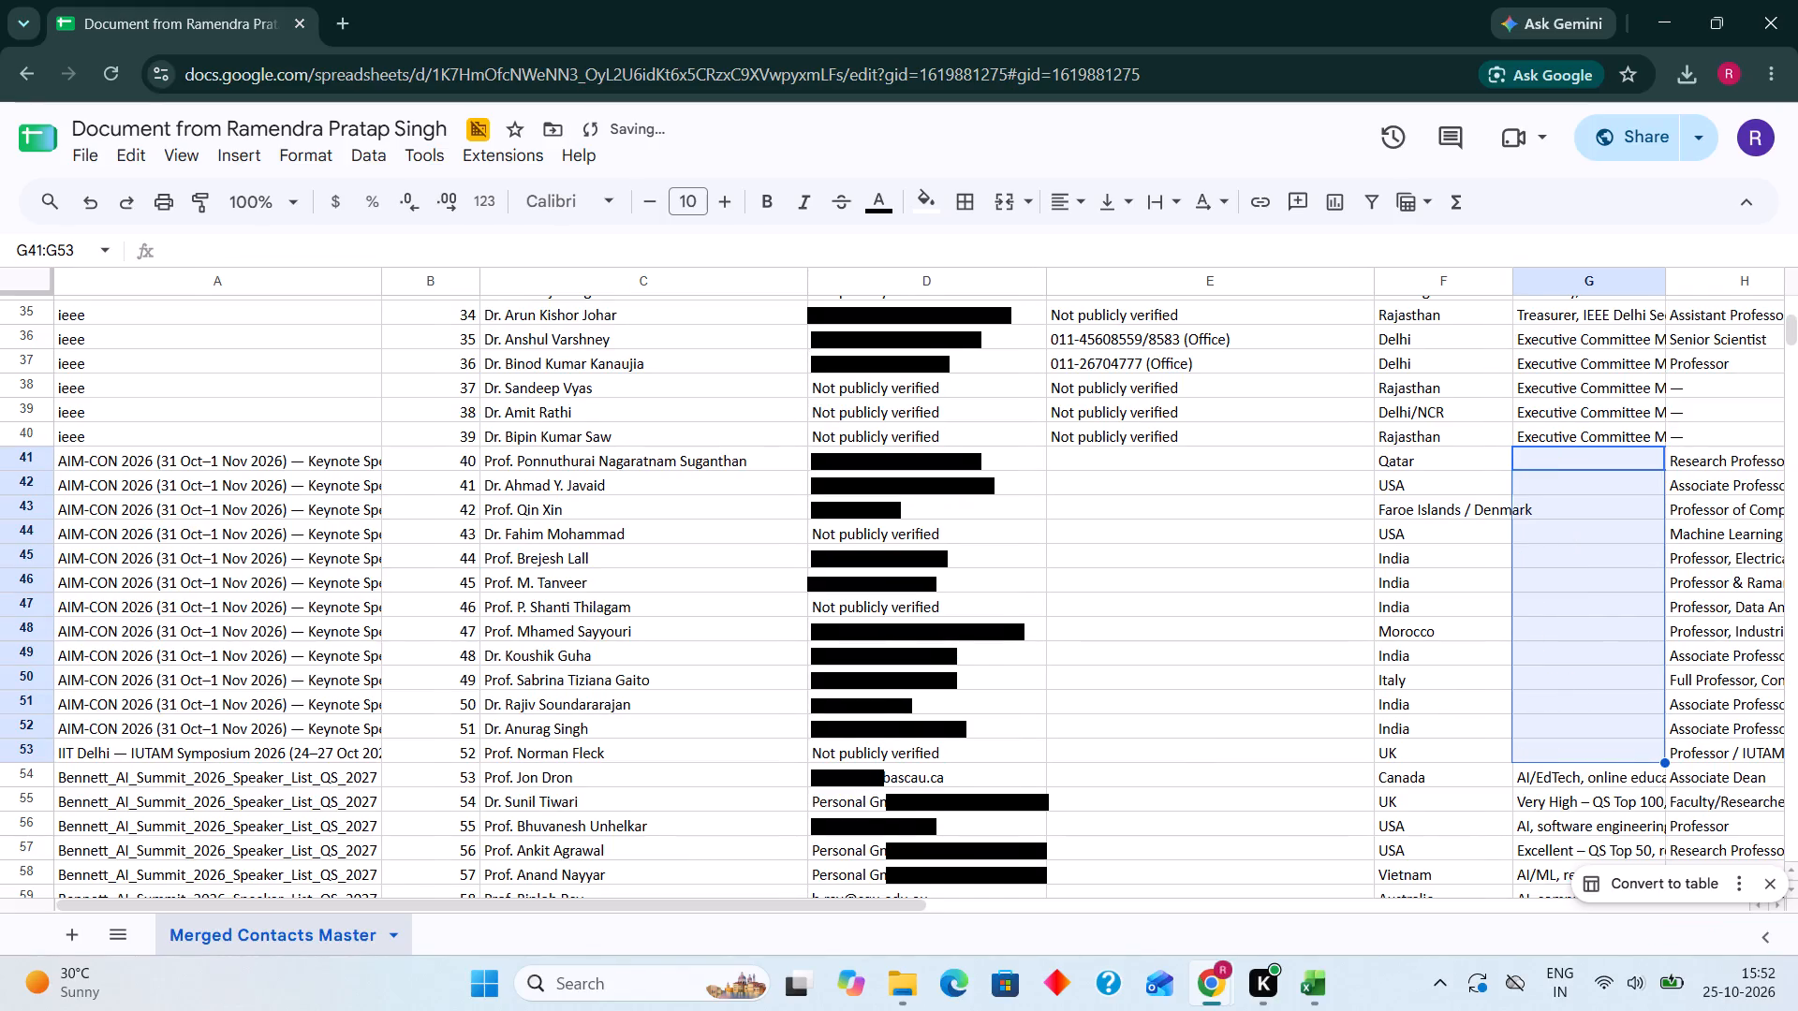
Set the text wrapping of the whole Region column to clip so long entries such as F43 stay inside their cells.
click(1463, 699)
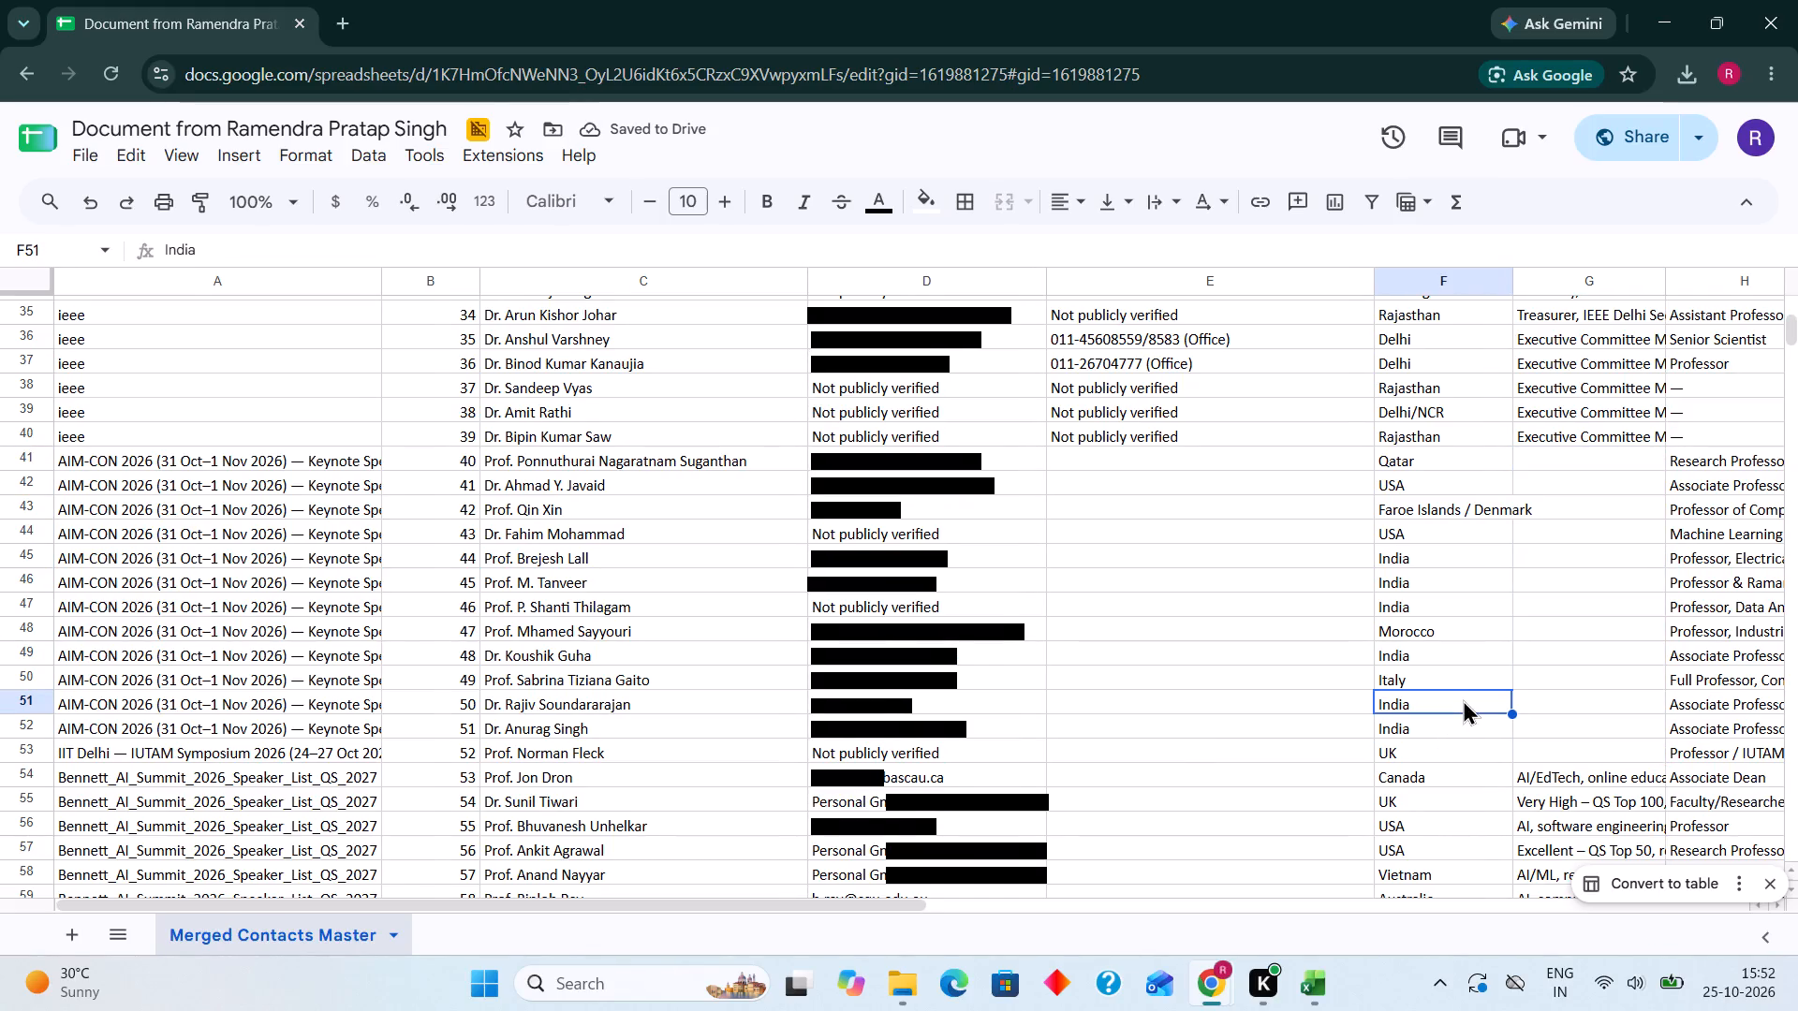
click(1438, 505)
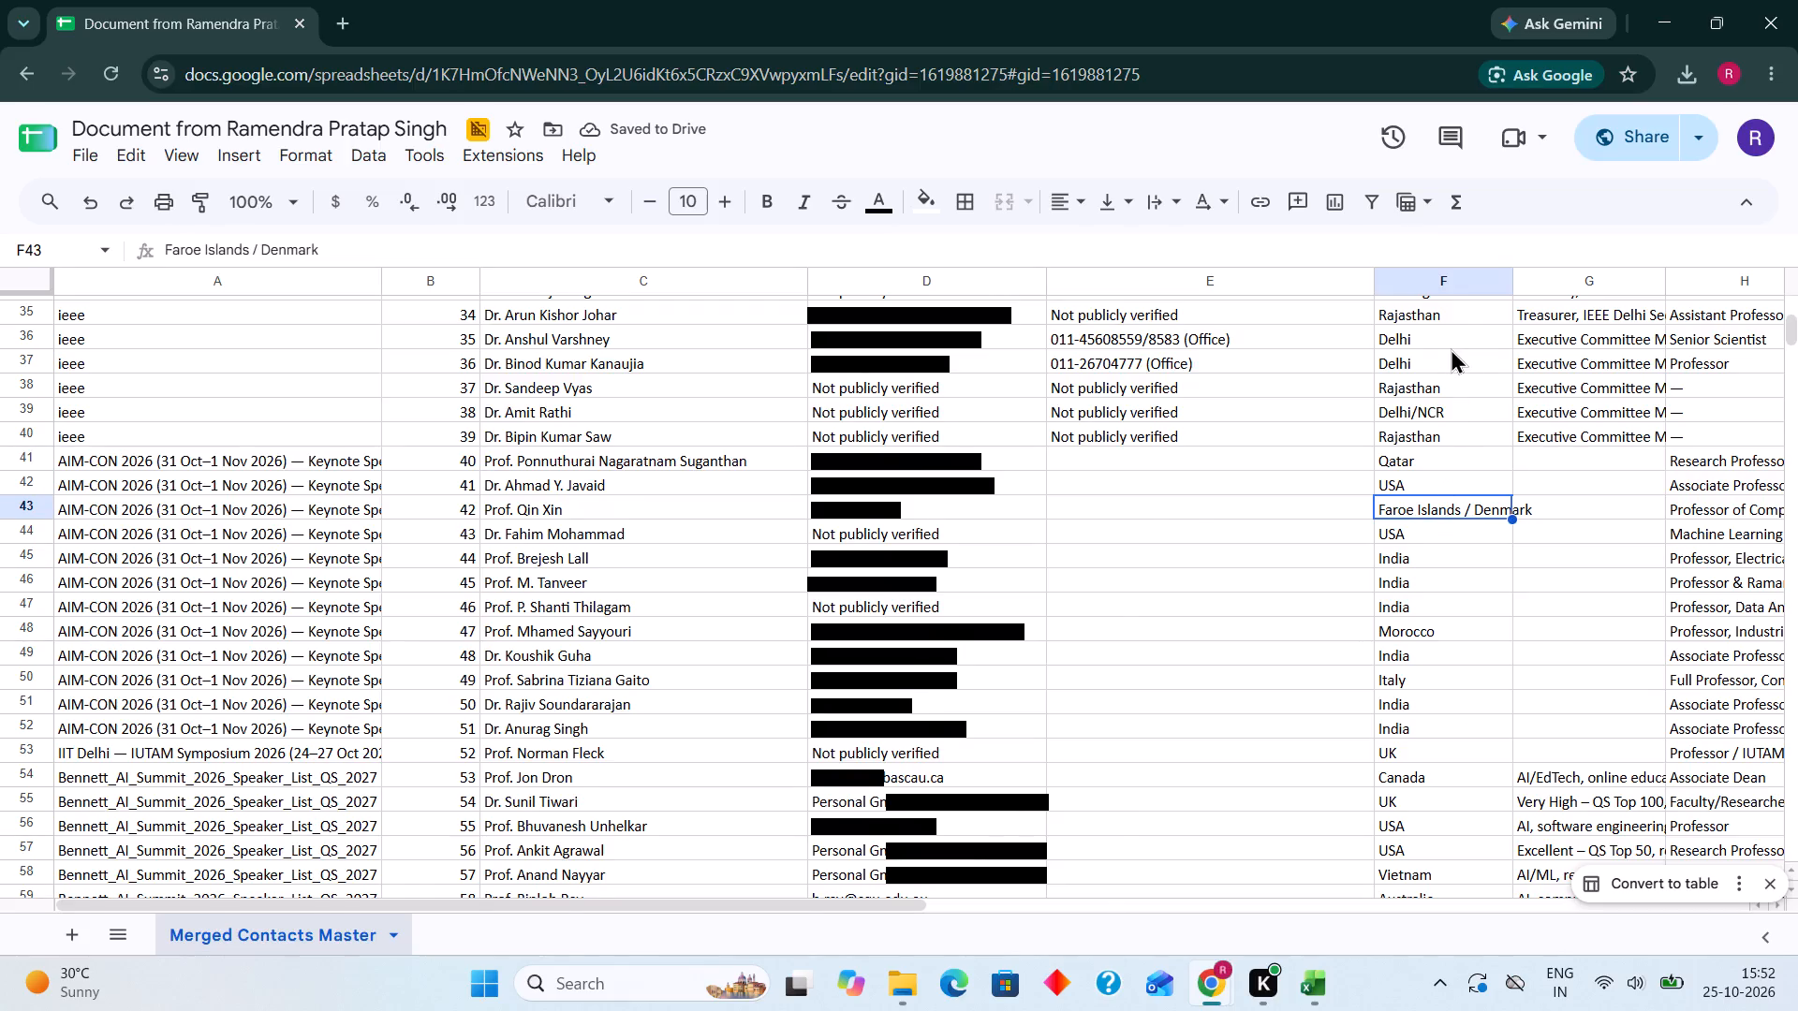
scroll(1451, 348, up, 7)
click(1402, 282)
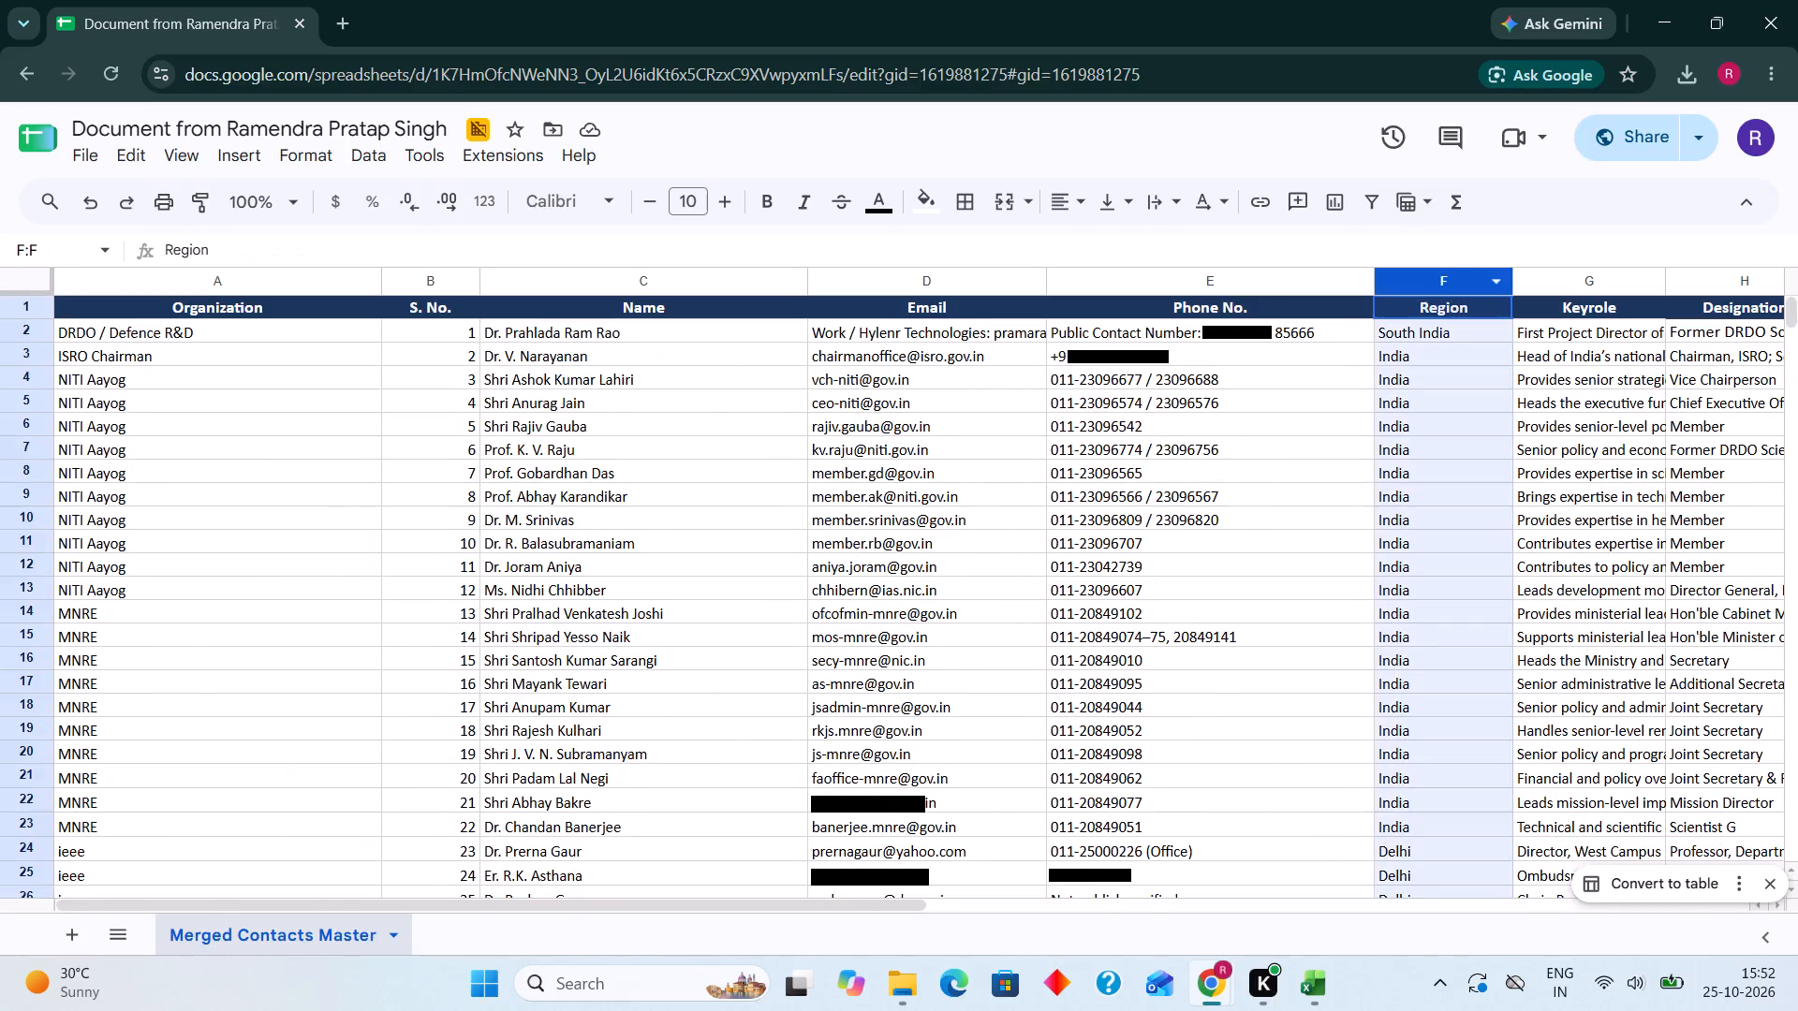
click(1174, 195)
click(1226, 234)
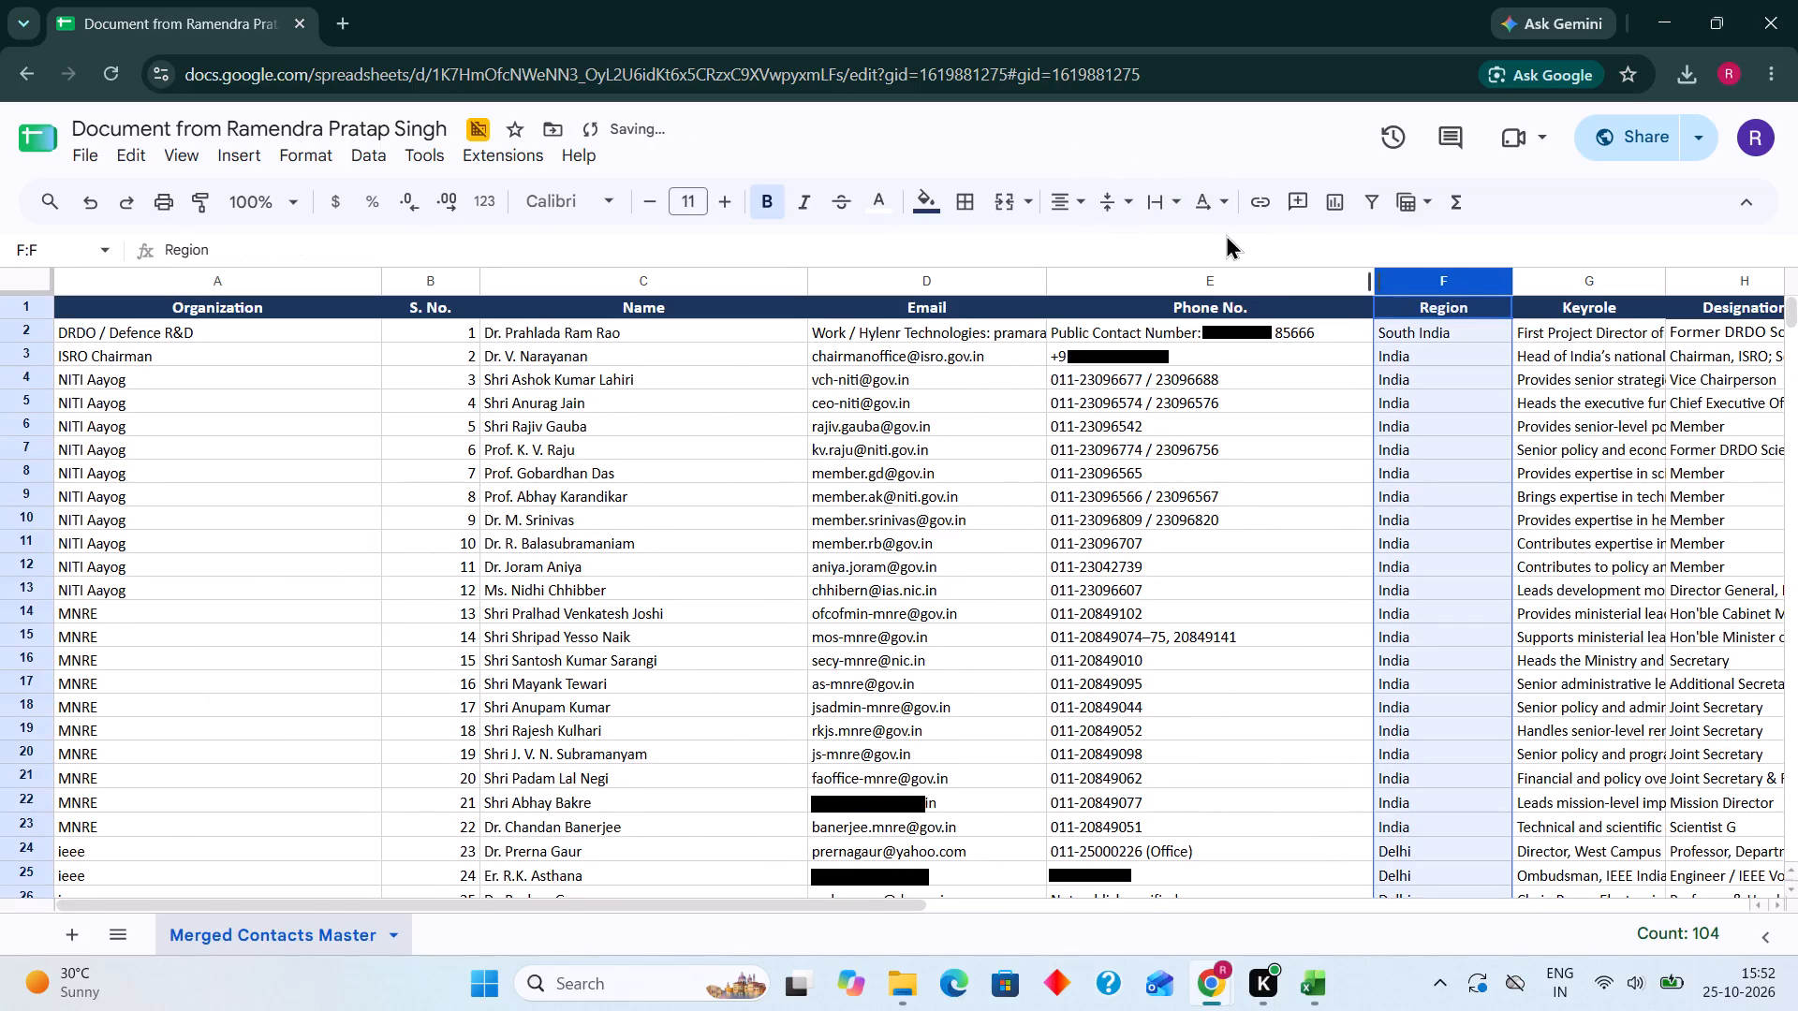
scroll(1395, 438, down, 6)
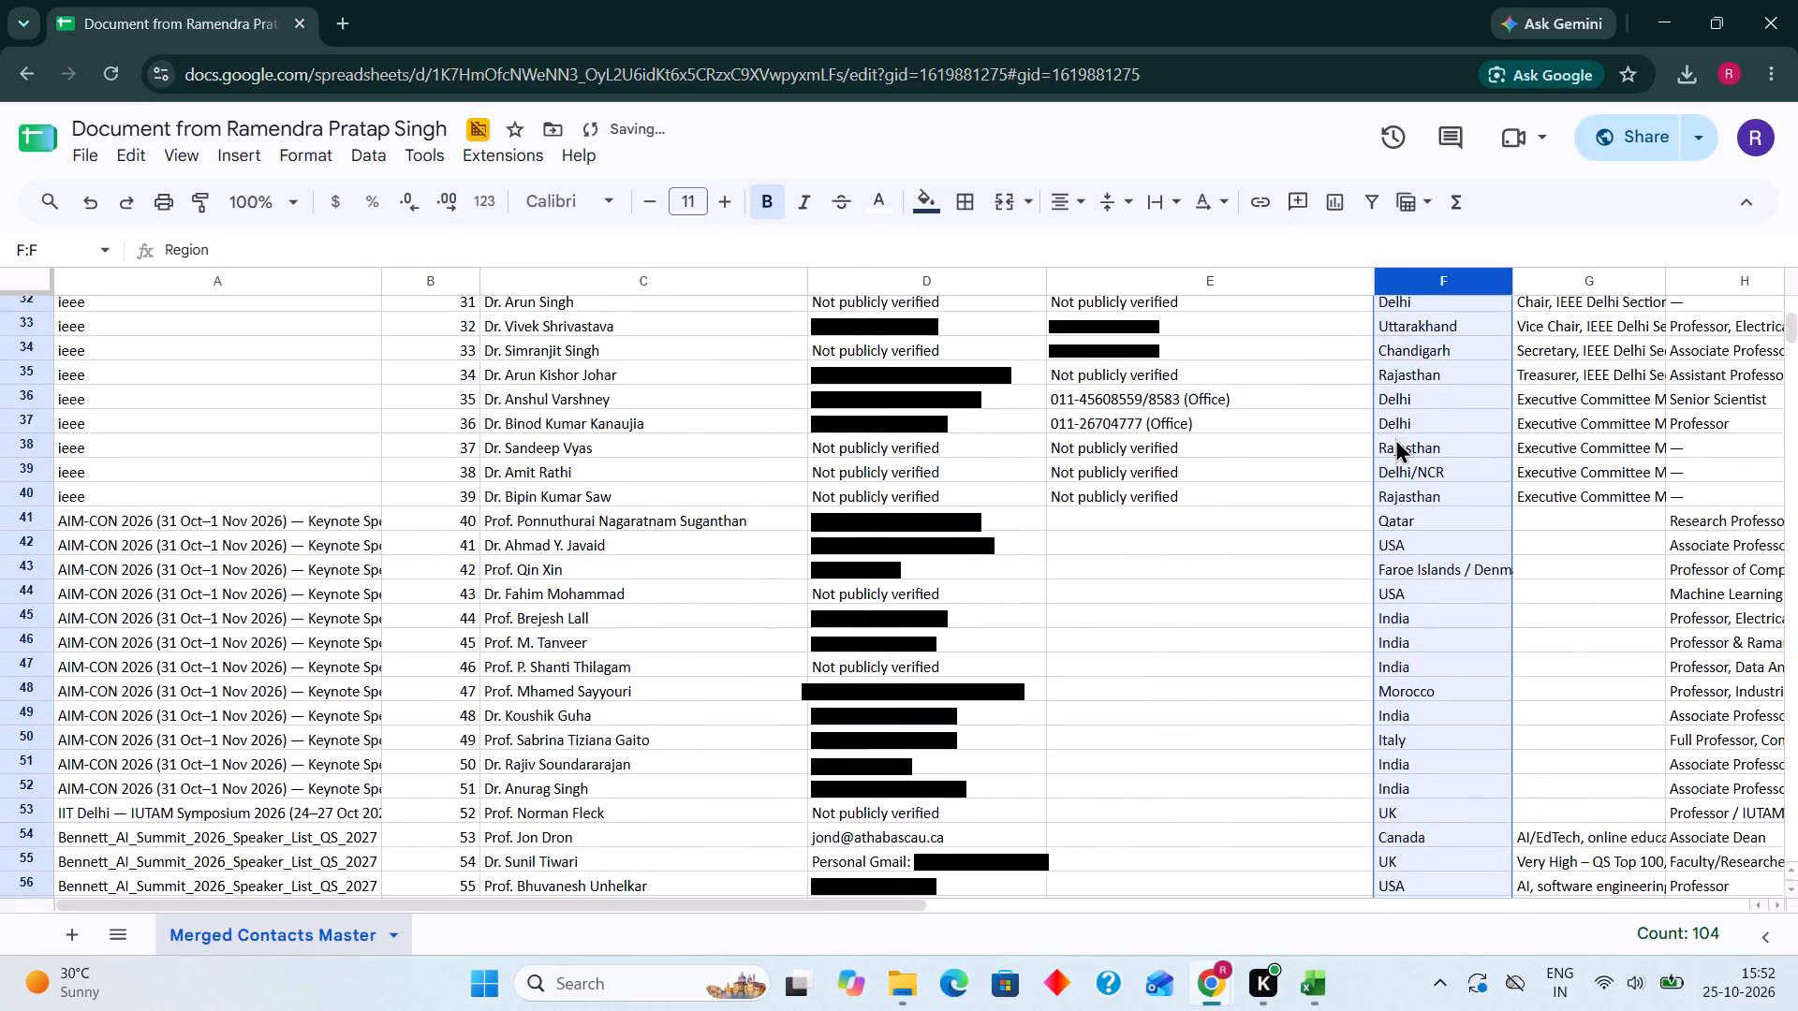
scroll(1395, 438, down, 2)
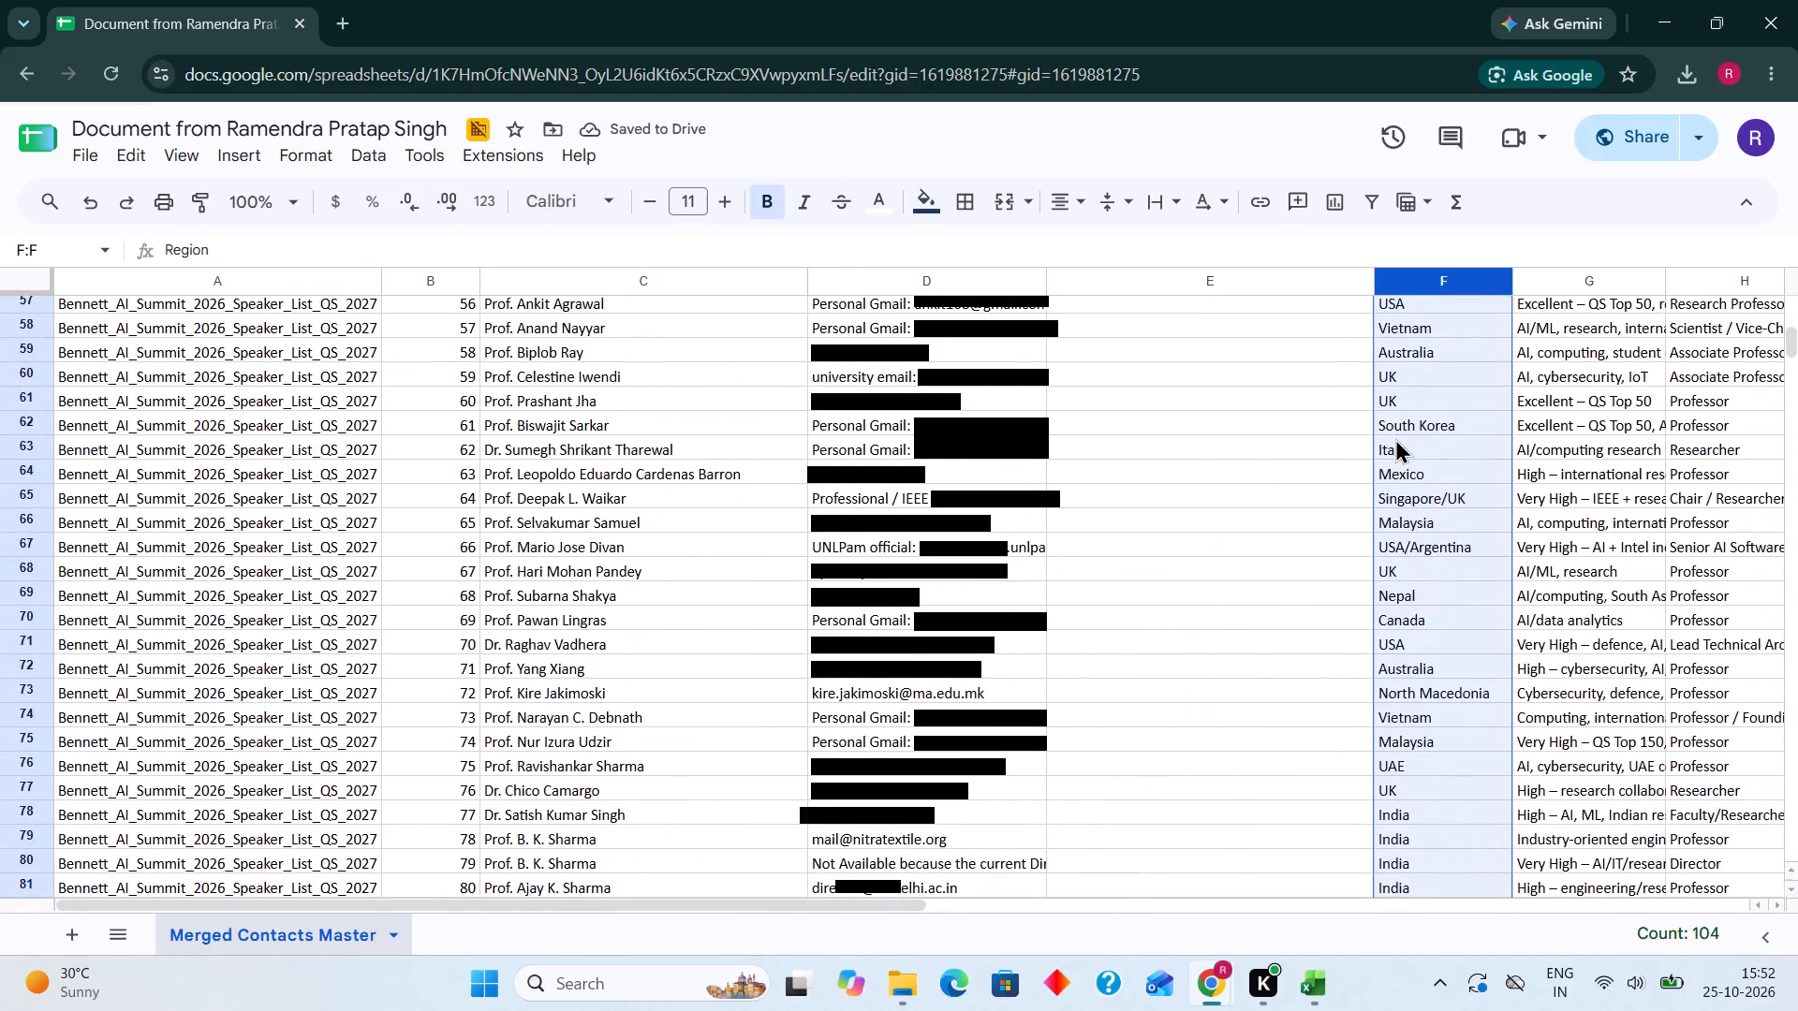
scroll(1395, 438, down, 1)
click(1295, 466)
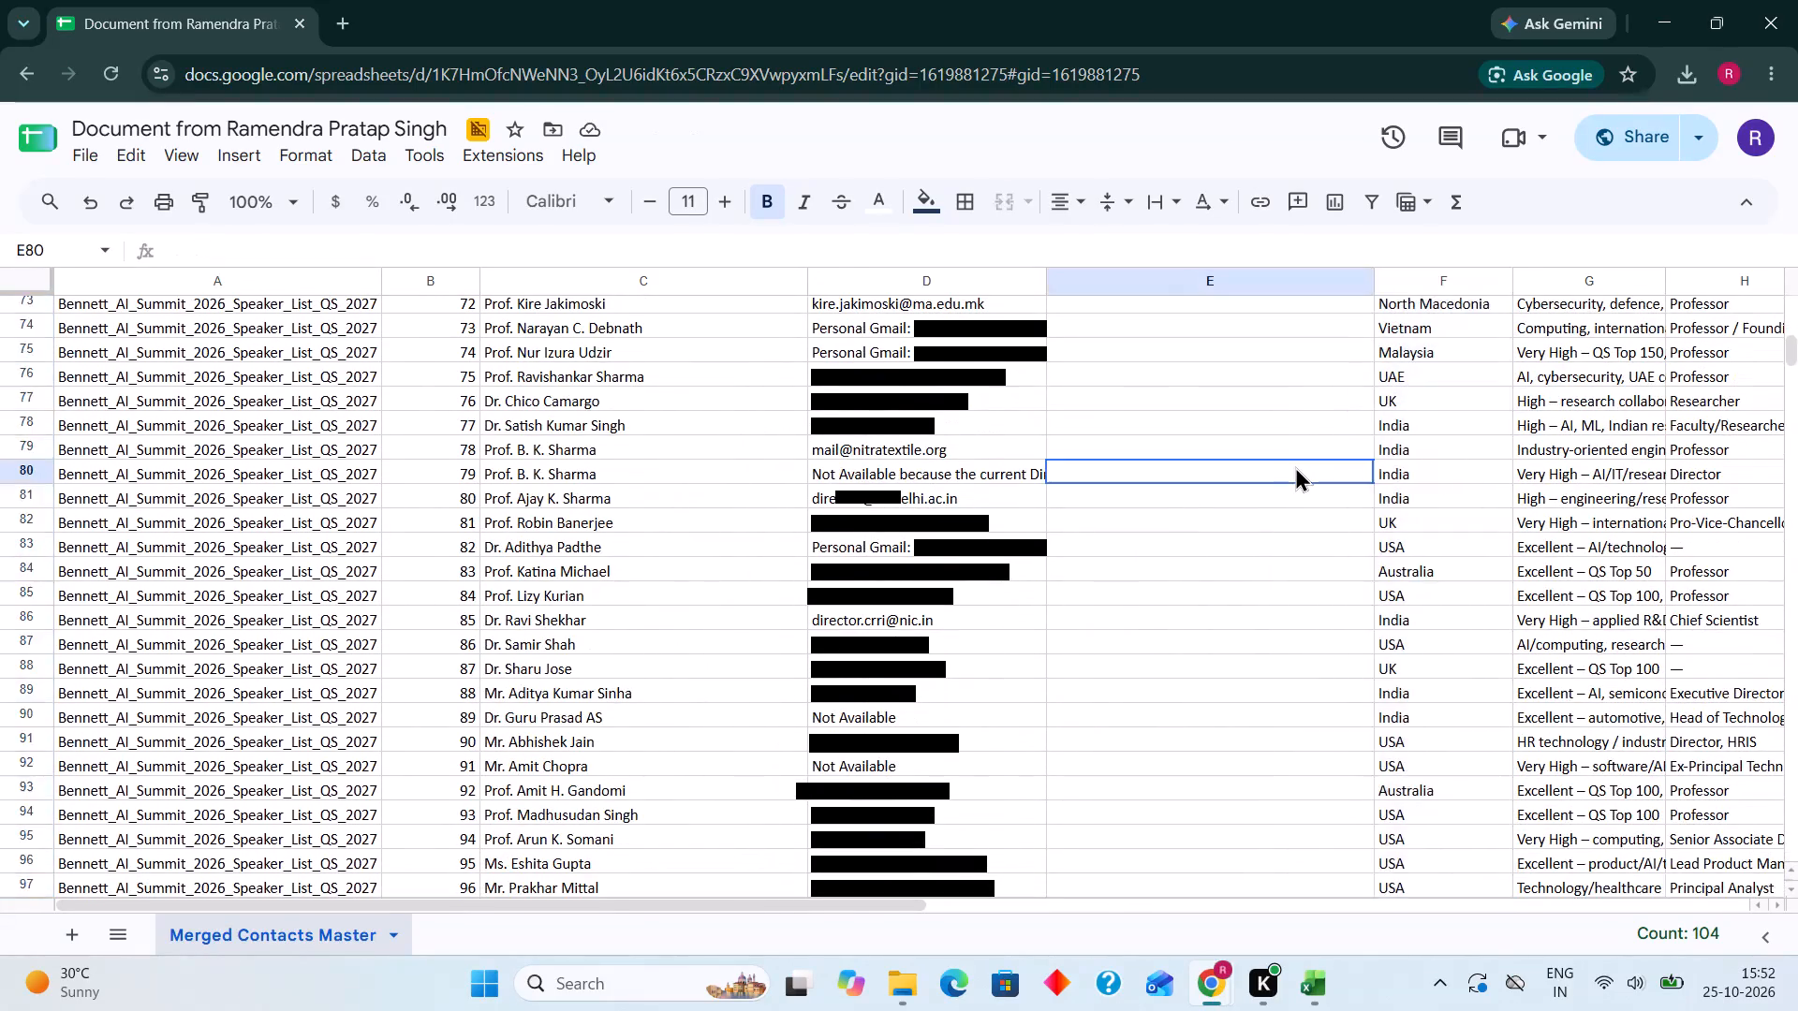
Review the contact rows from the AIM-CON 2026 group through the last Bennett AI Summit row, including their Phone No. and Keyrole cells.
scroll(1295, 466, up, 9)
scroll(1295, 466, down, 6)
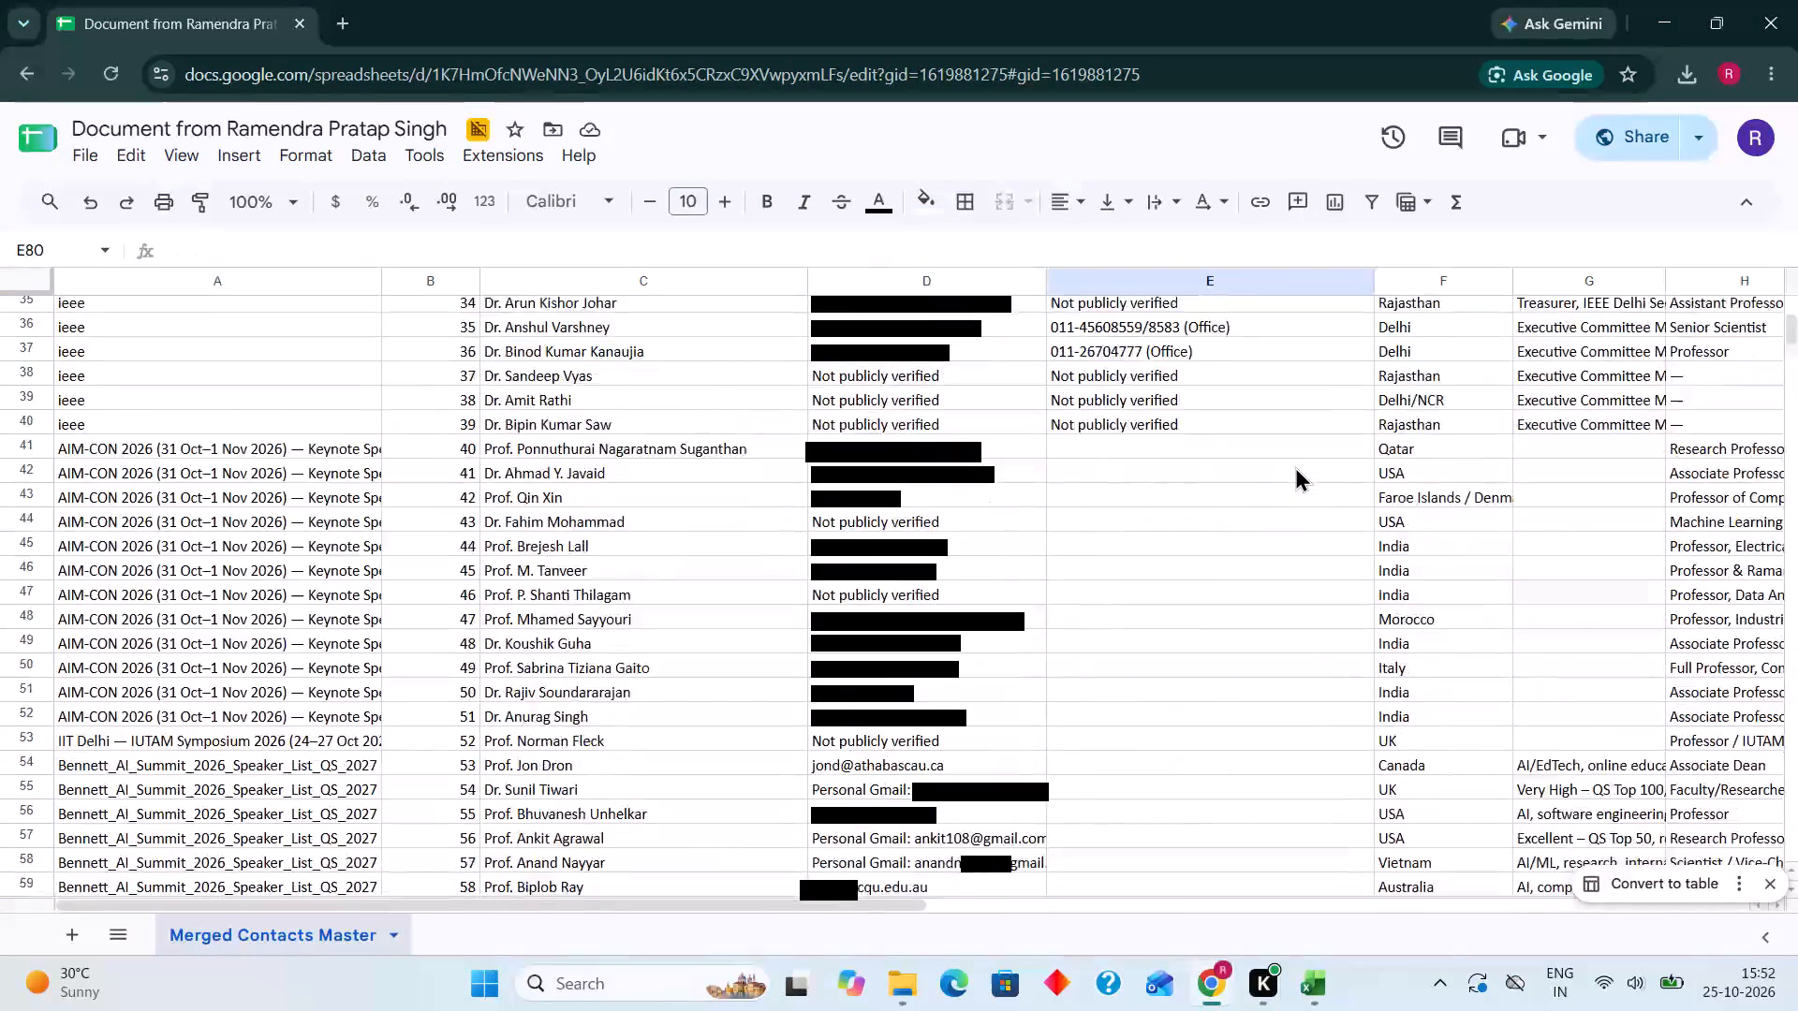
scroll(1295, 466, down, 7)
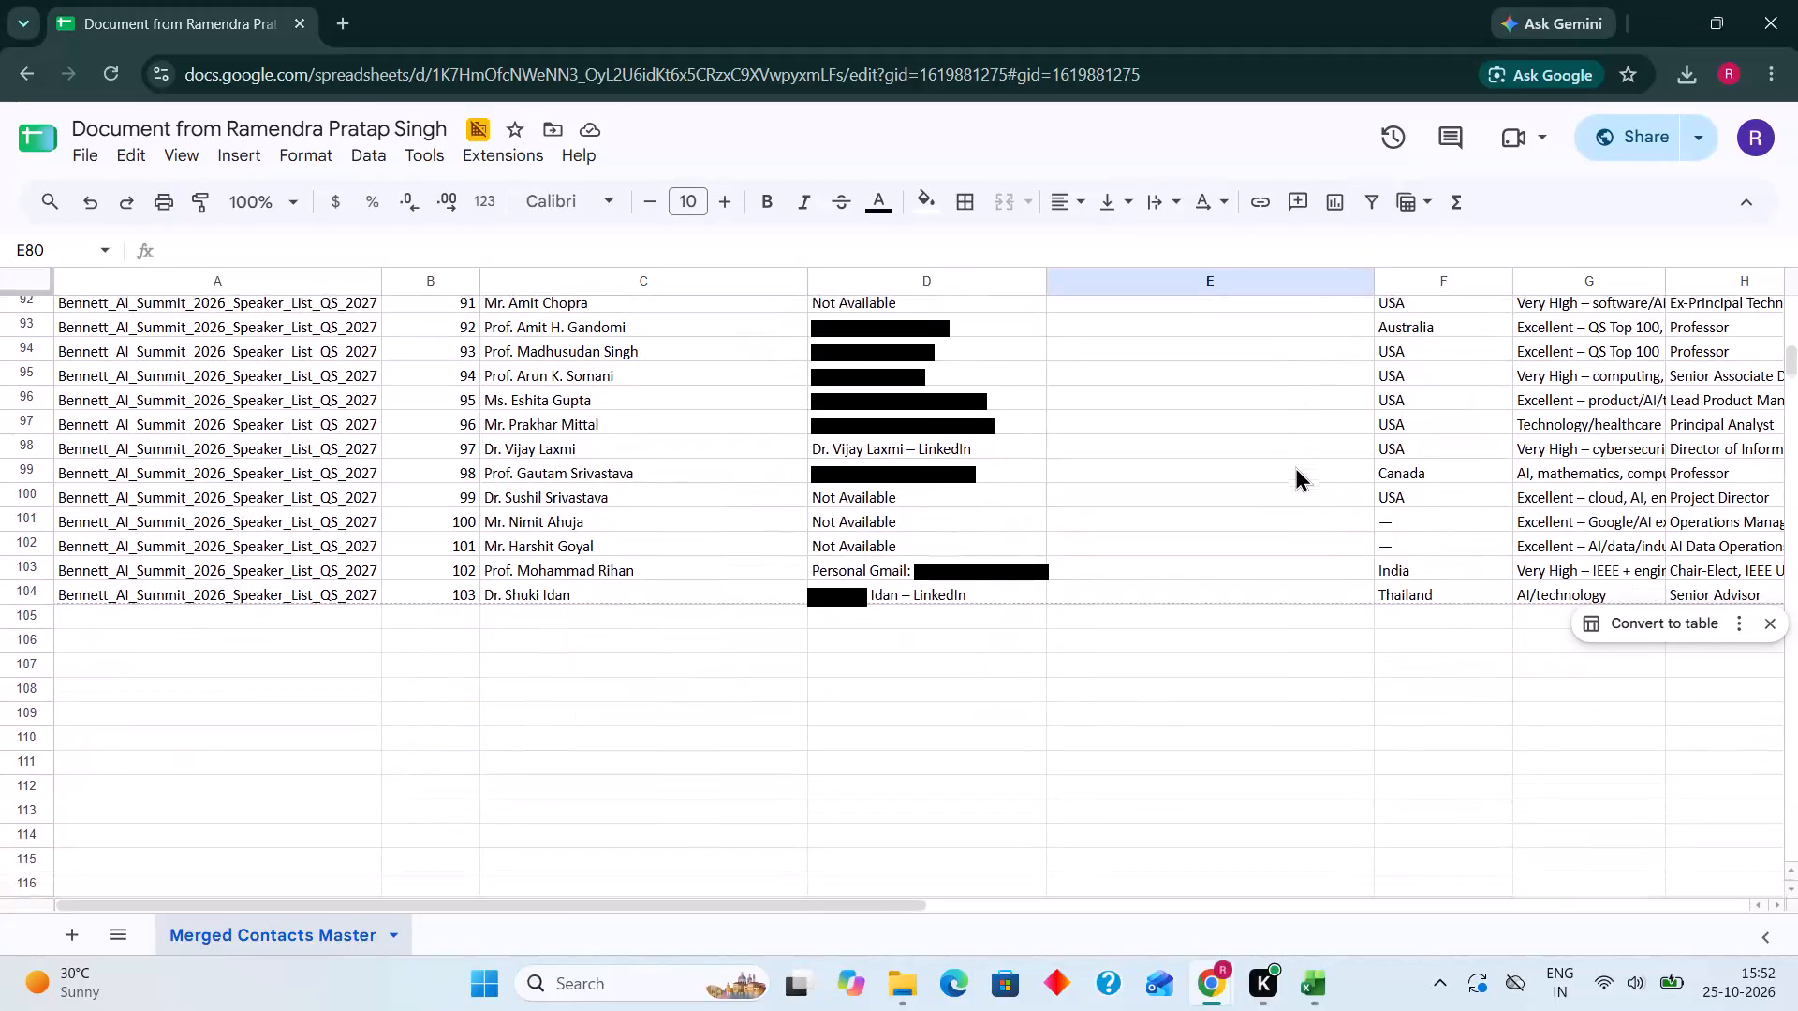
scroll(1295, 466, up, 8)
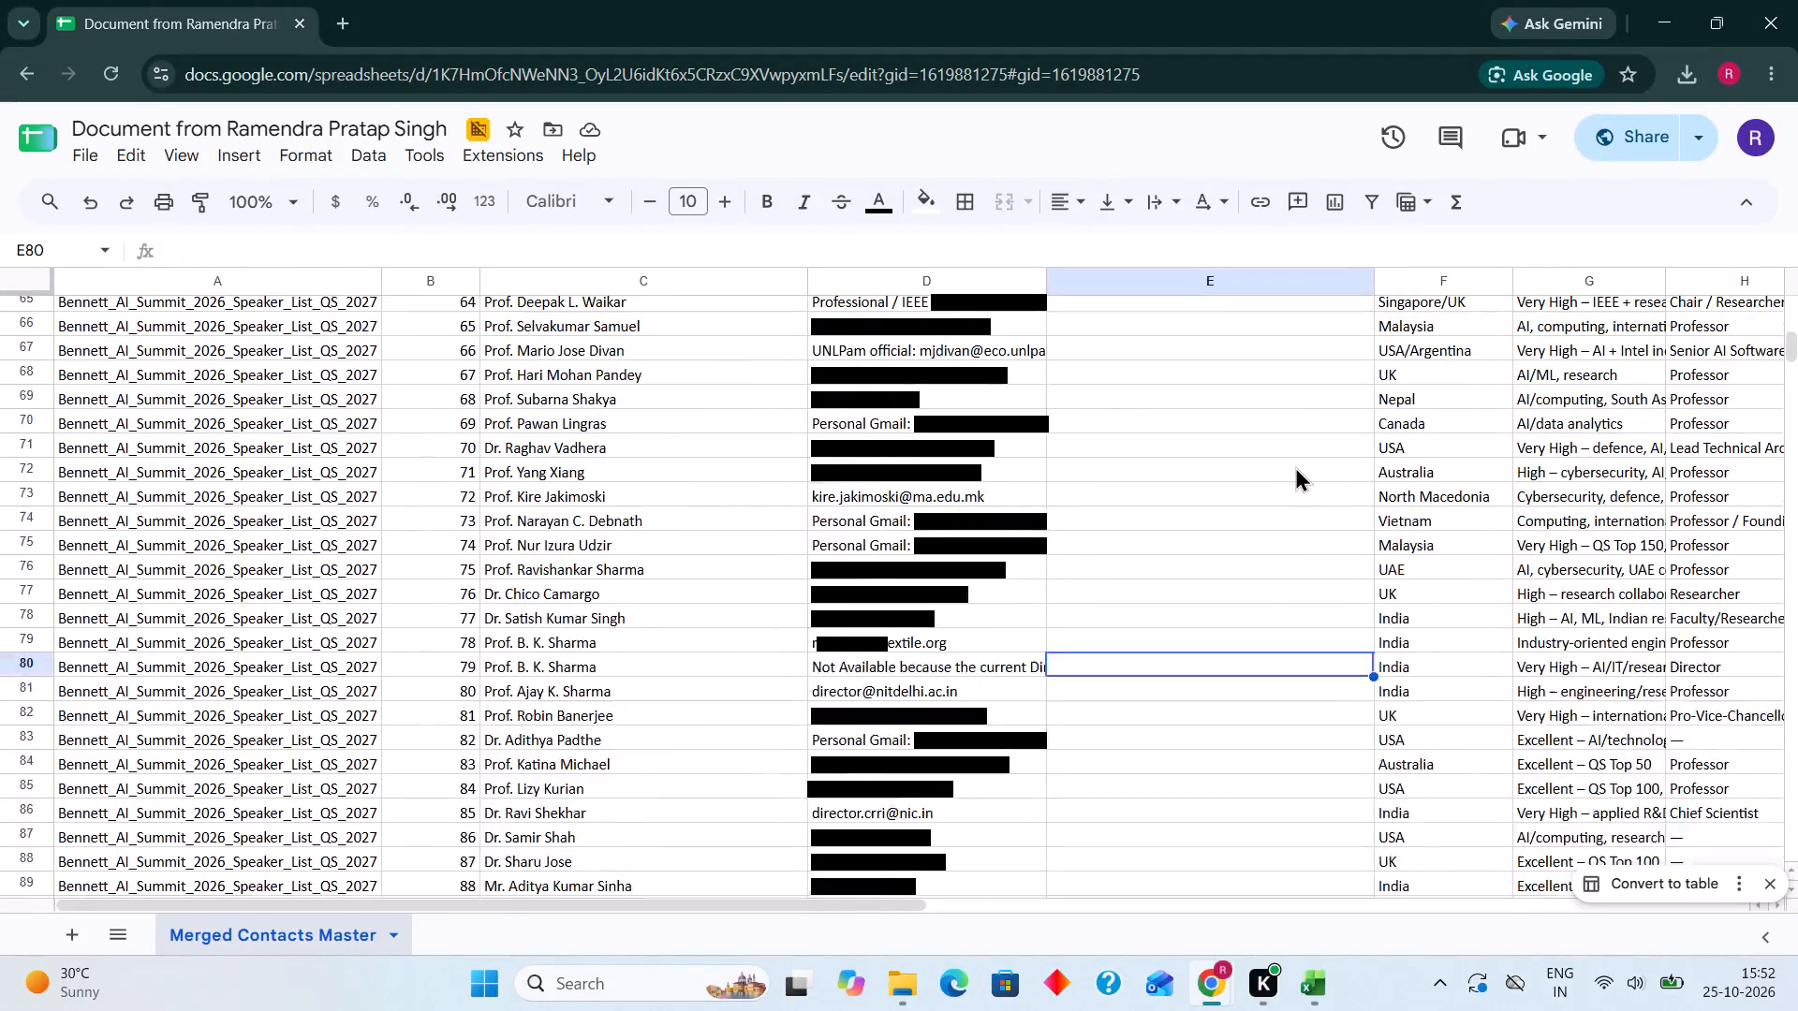
scroll(1295, 466, up, 3)
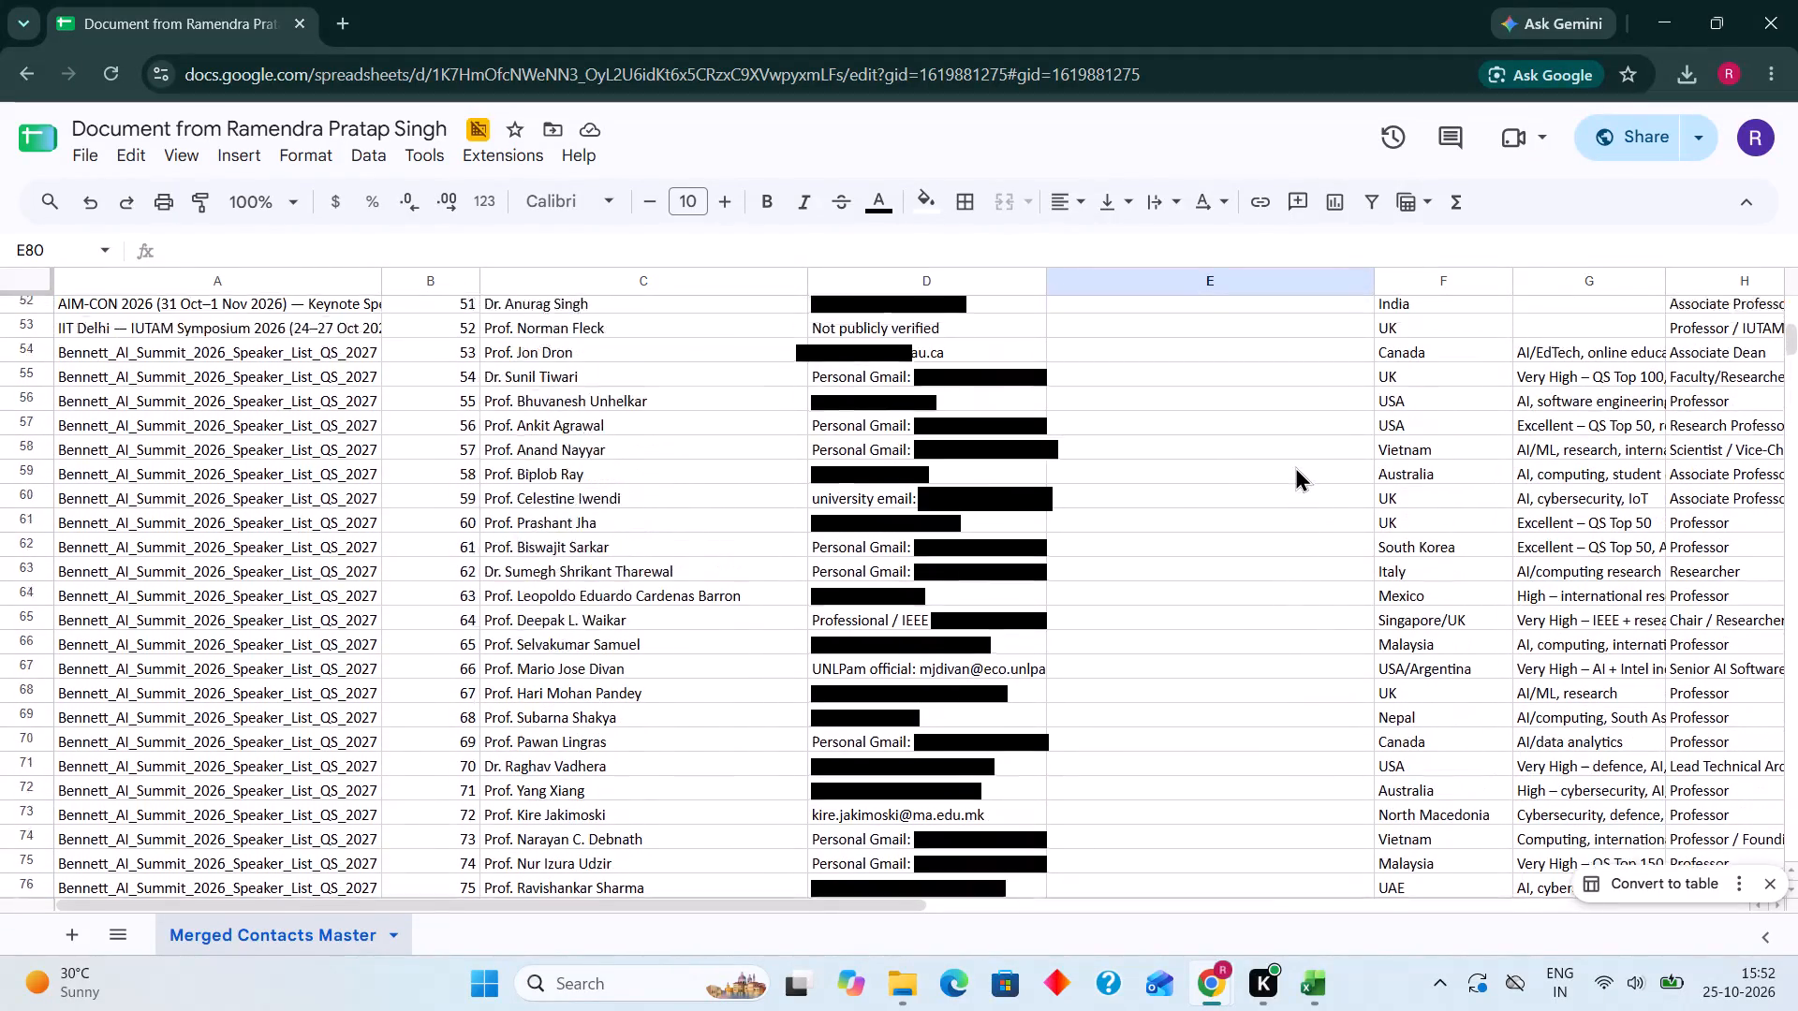
scroll(1295, 466, up, 1)
scroll(1295, 466, right, 1)
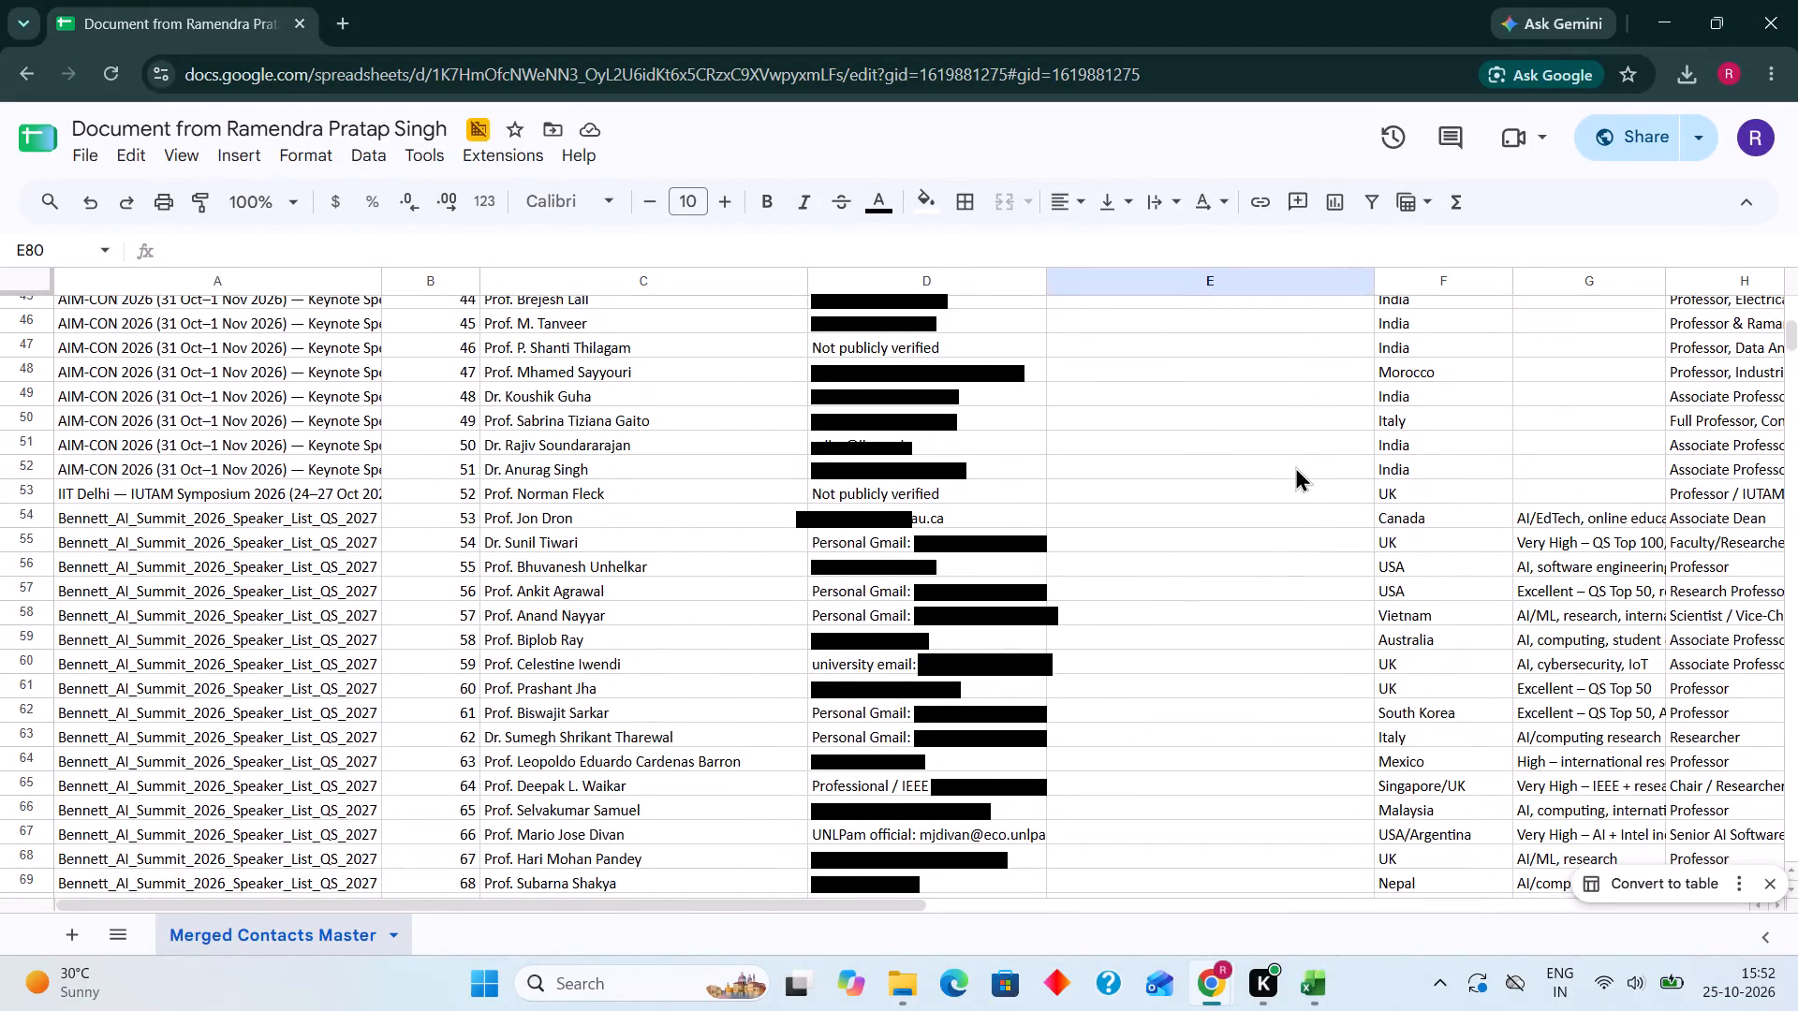
Examine the Email, Phone No. and Region cells of the Bennett AI Summit contacts down to the last filled row.
scroll(1295, 466, down, 1)
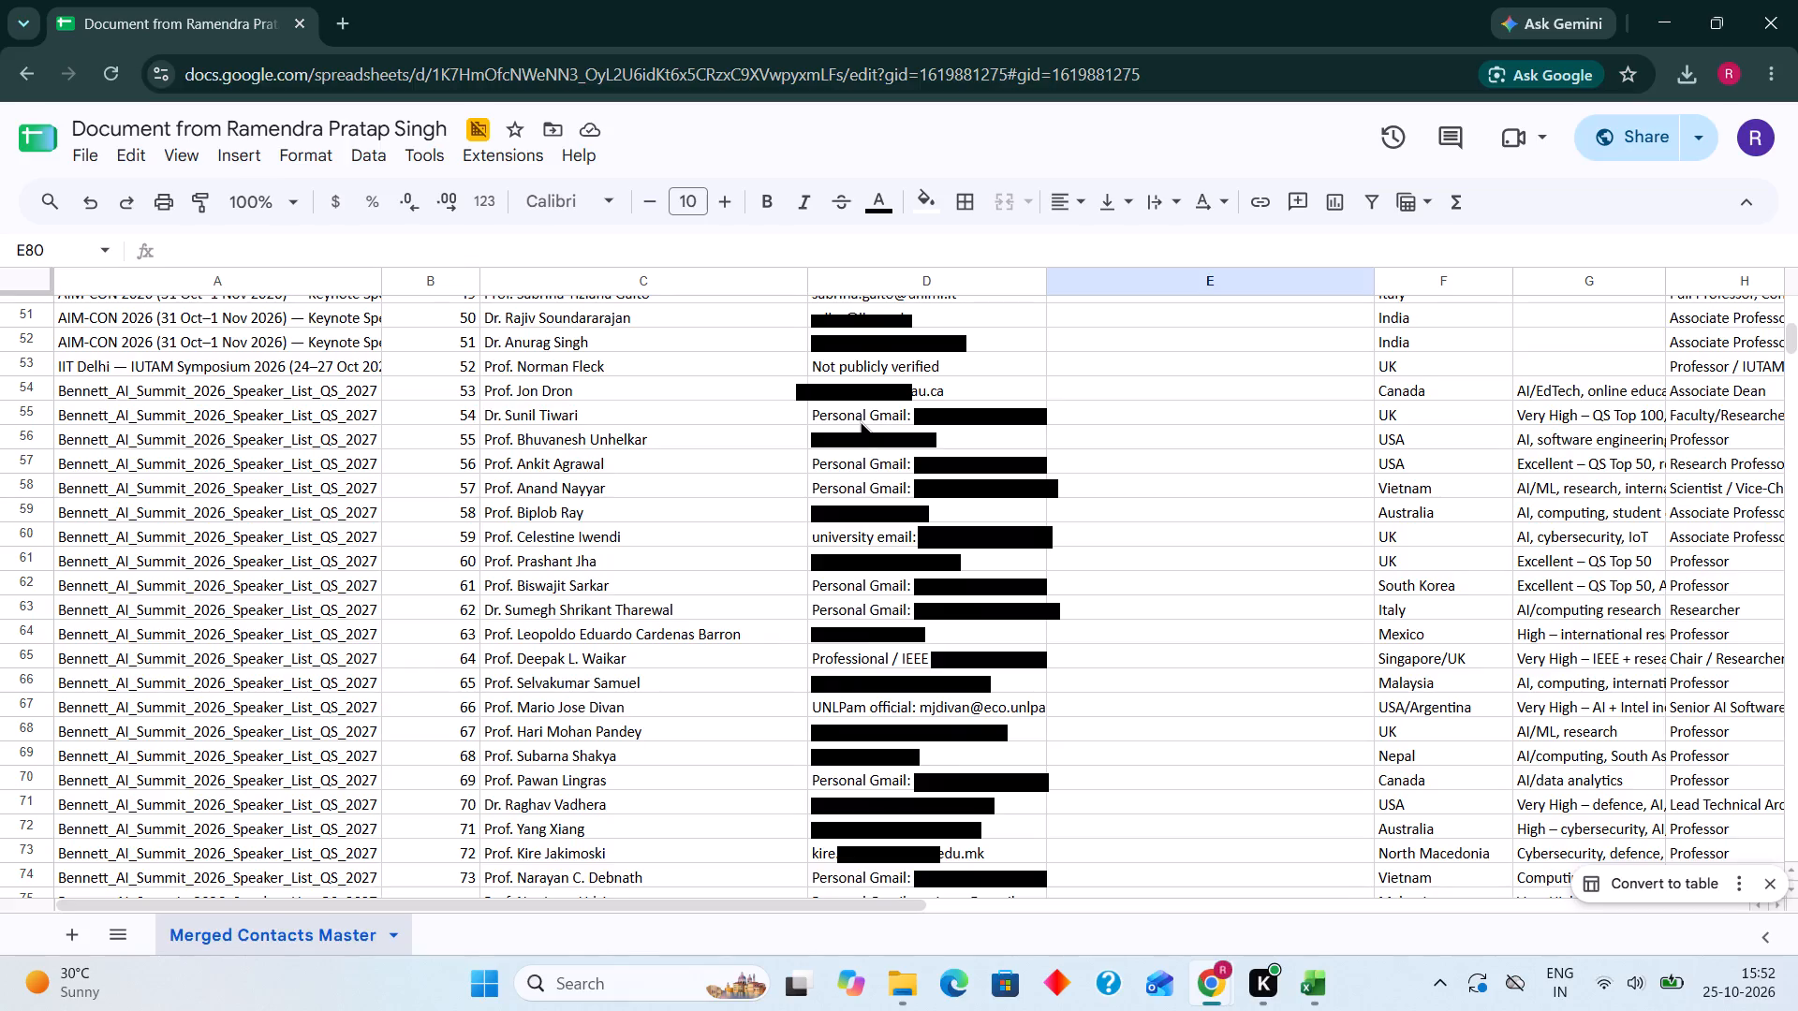
scroll(862, 447, down, 1)
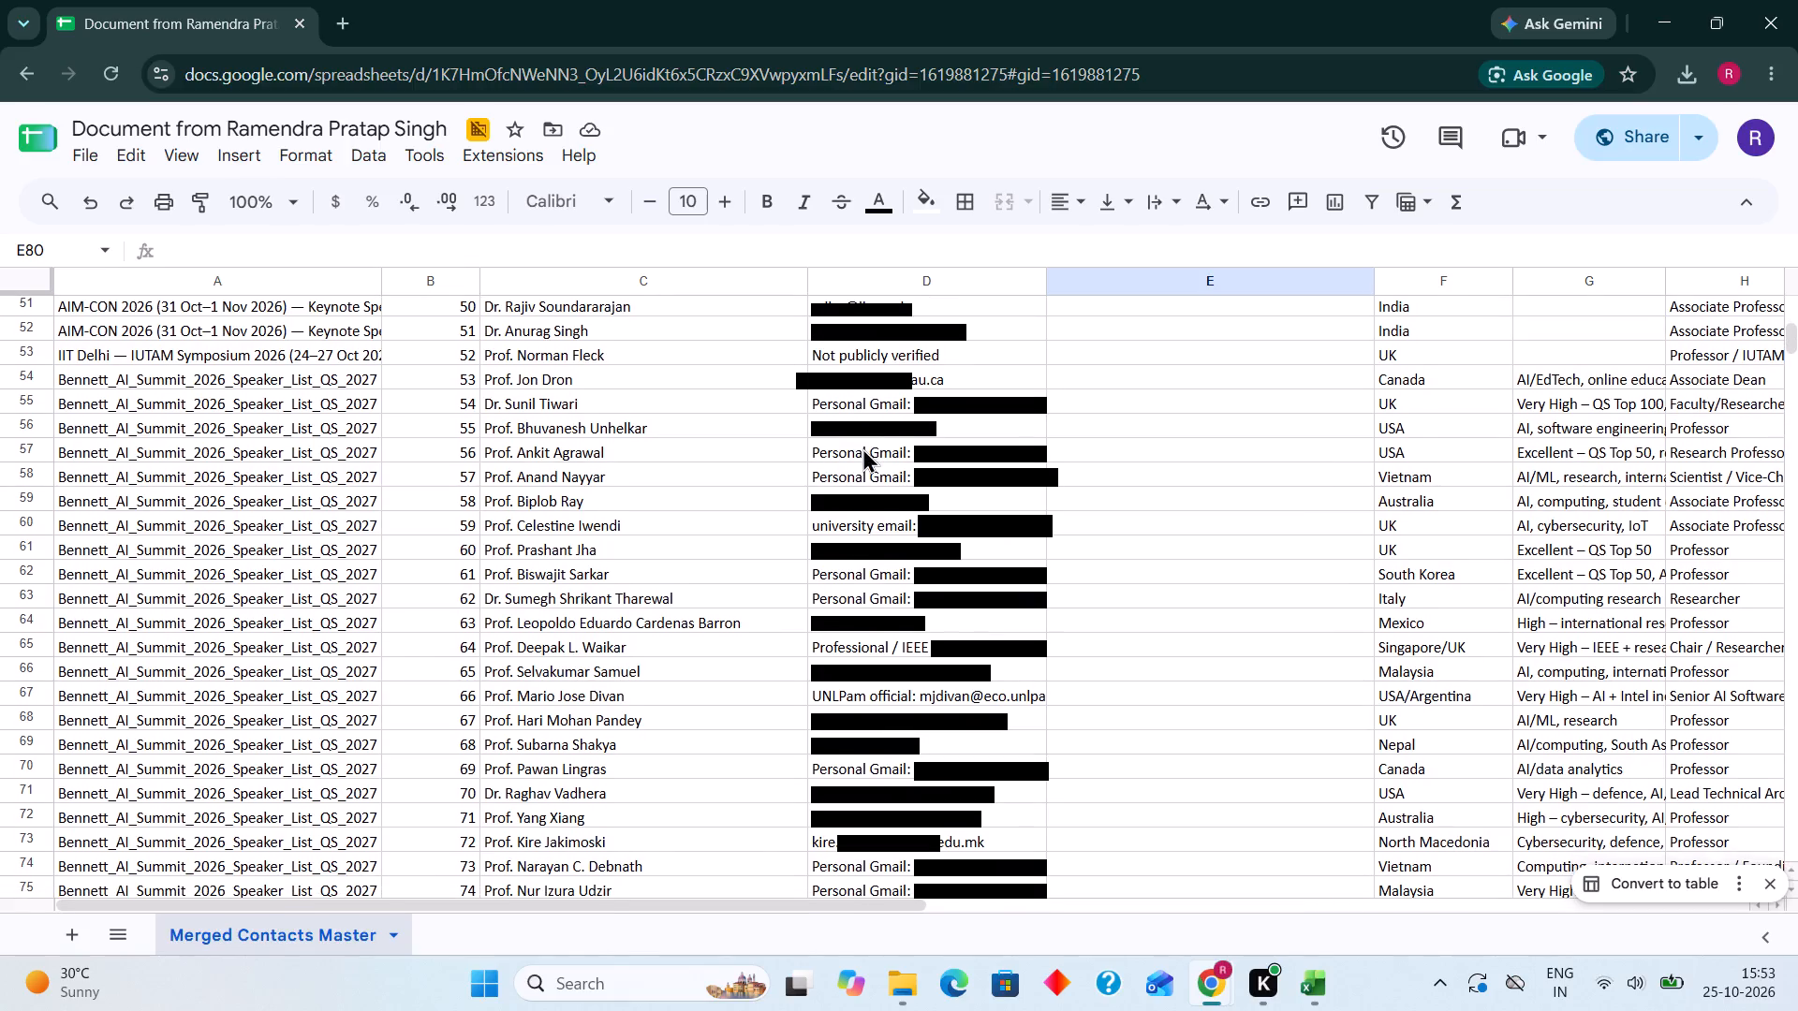
scroll(862, 447, down, 2)
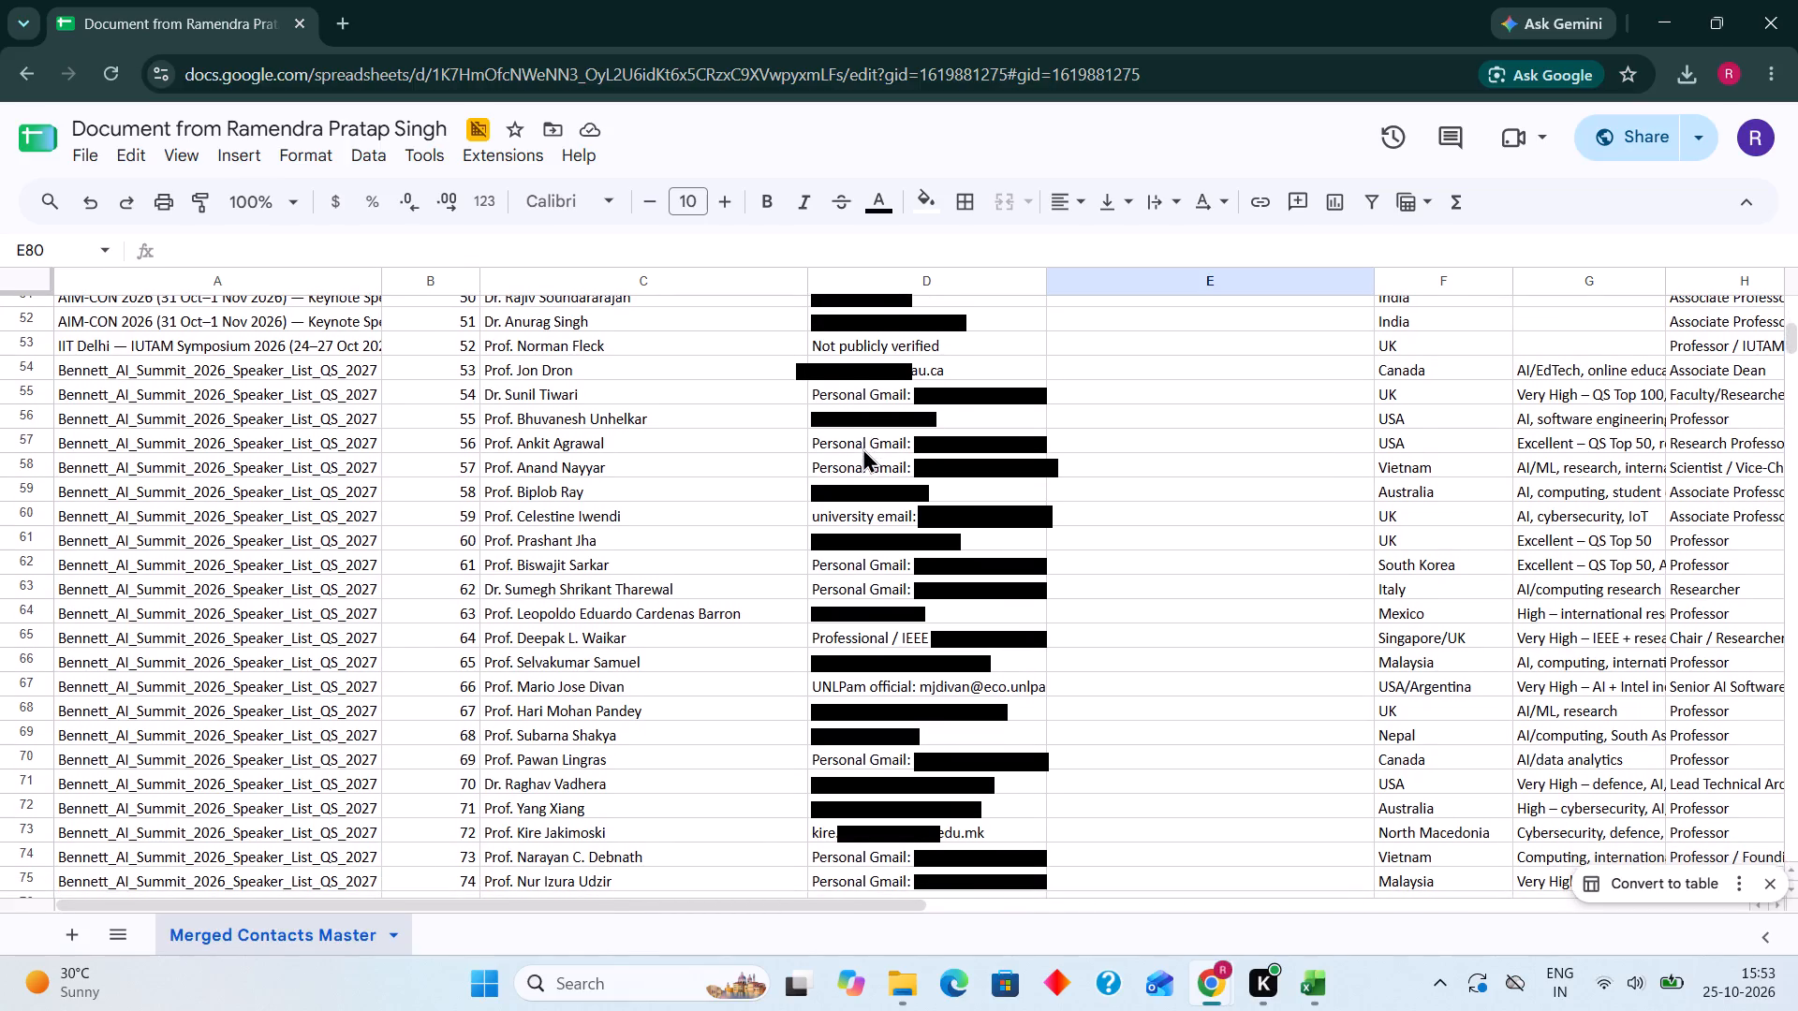
scroll(862, 447, down, 3)
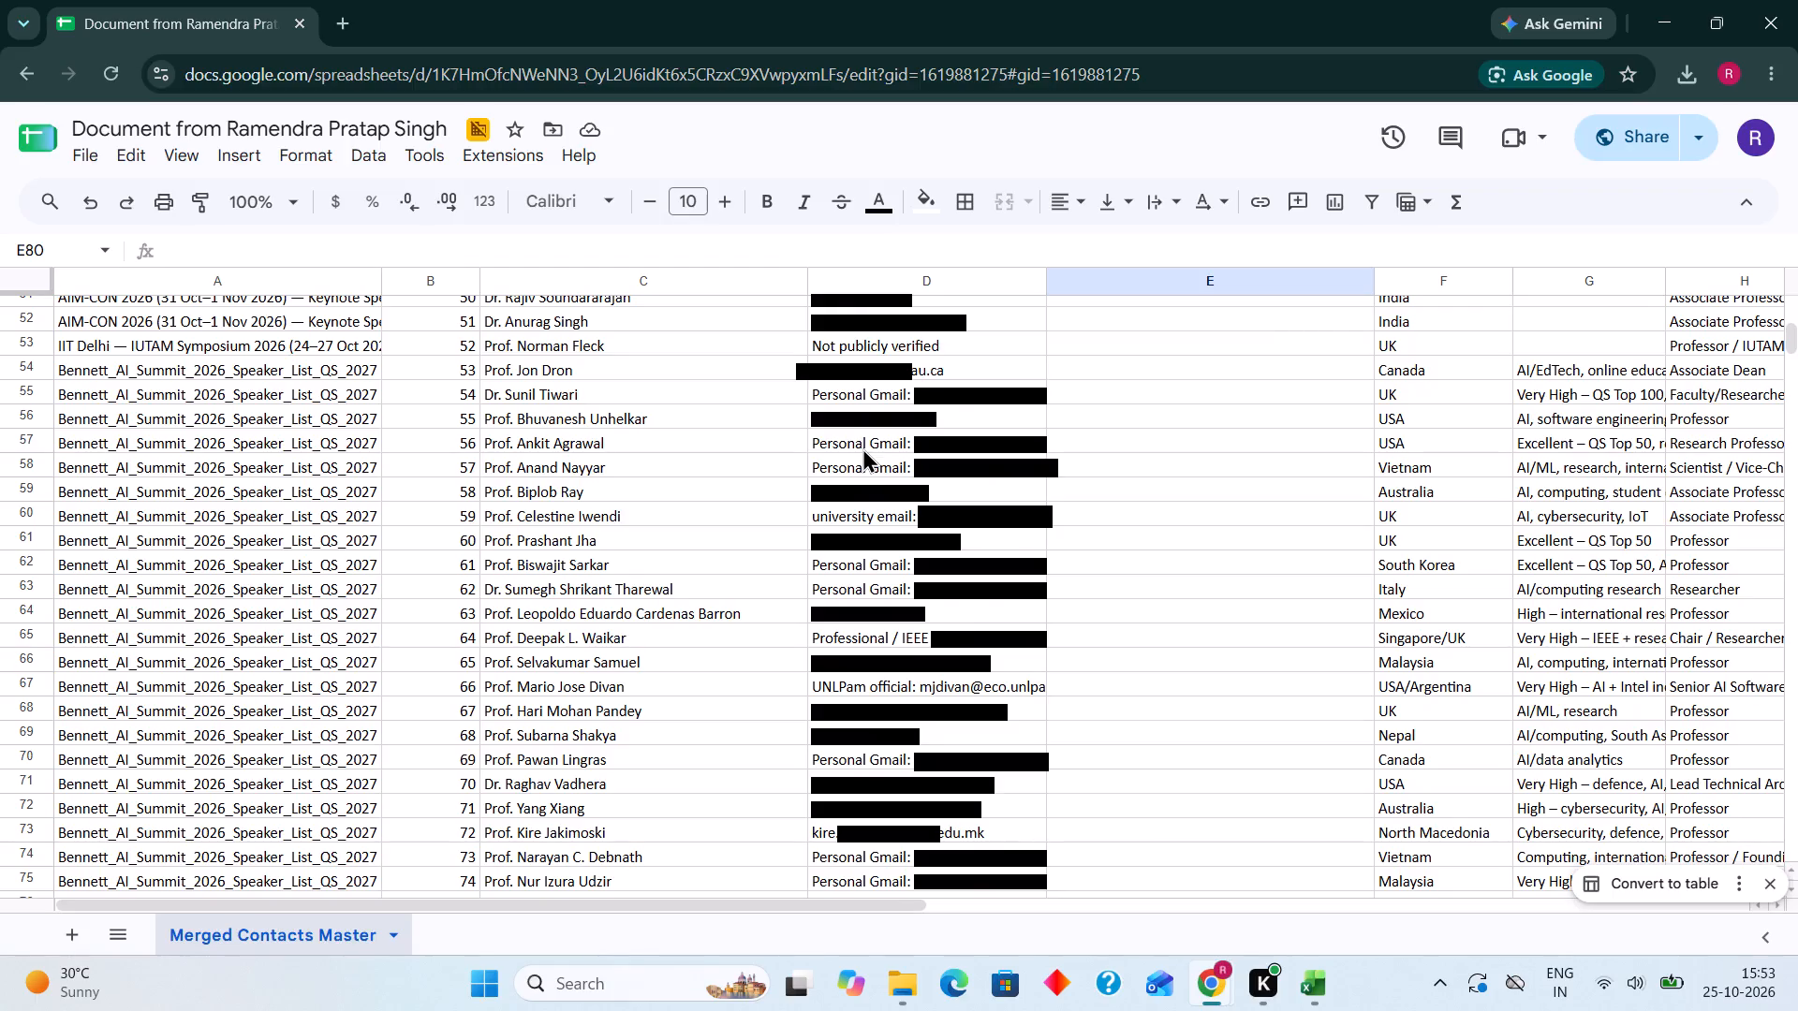
scroll(862, 447, down, 6)
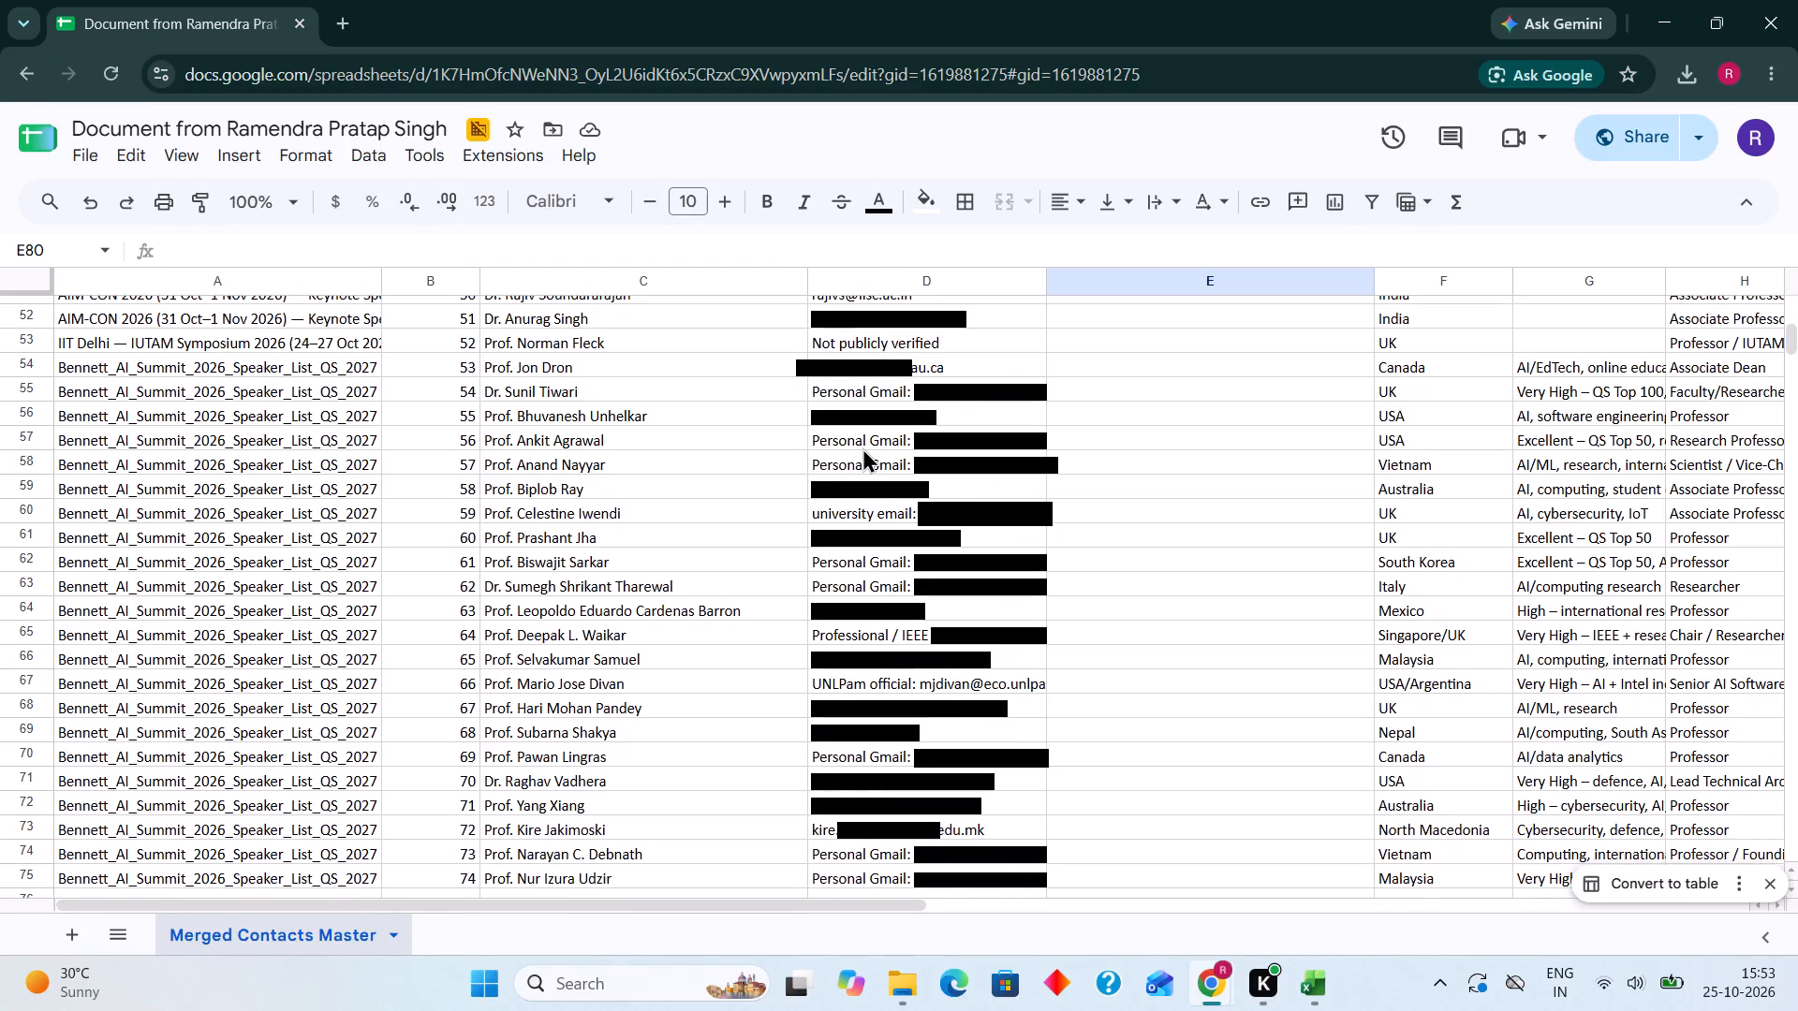
scroll(862, 447, down, 2)
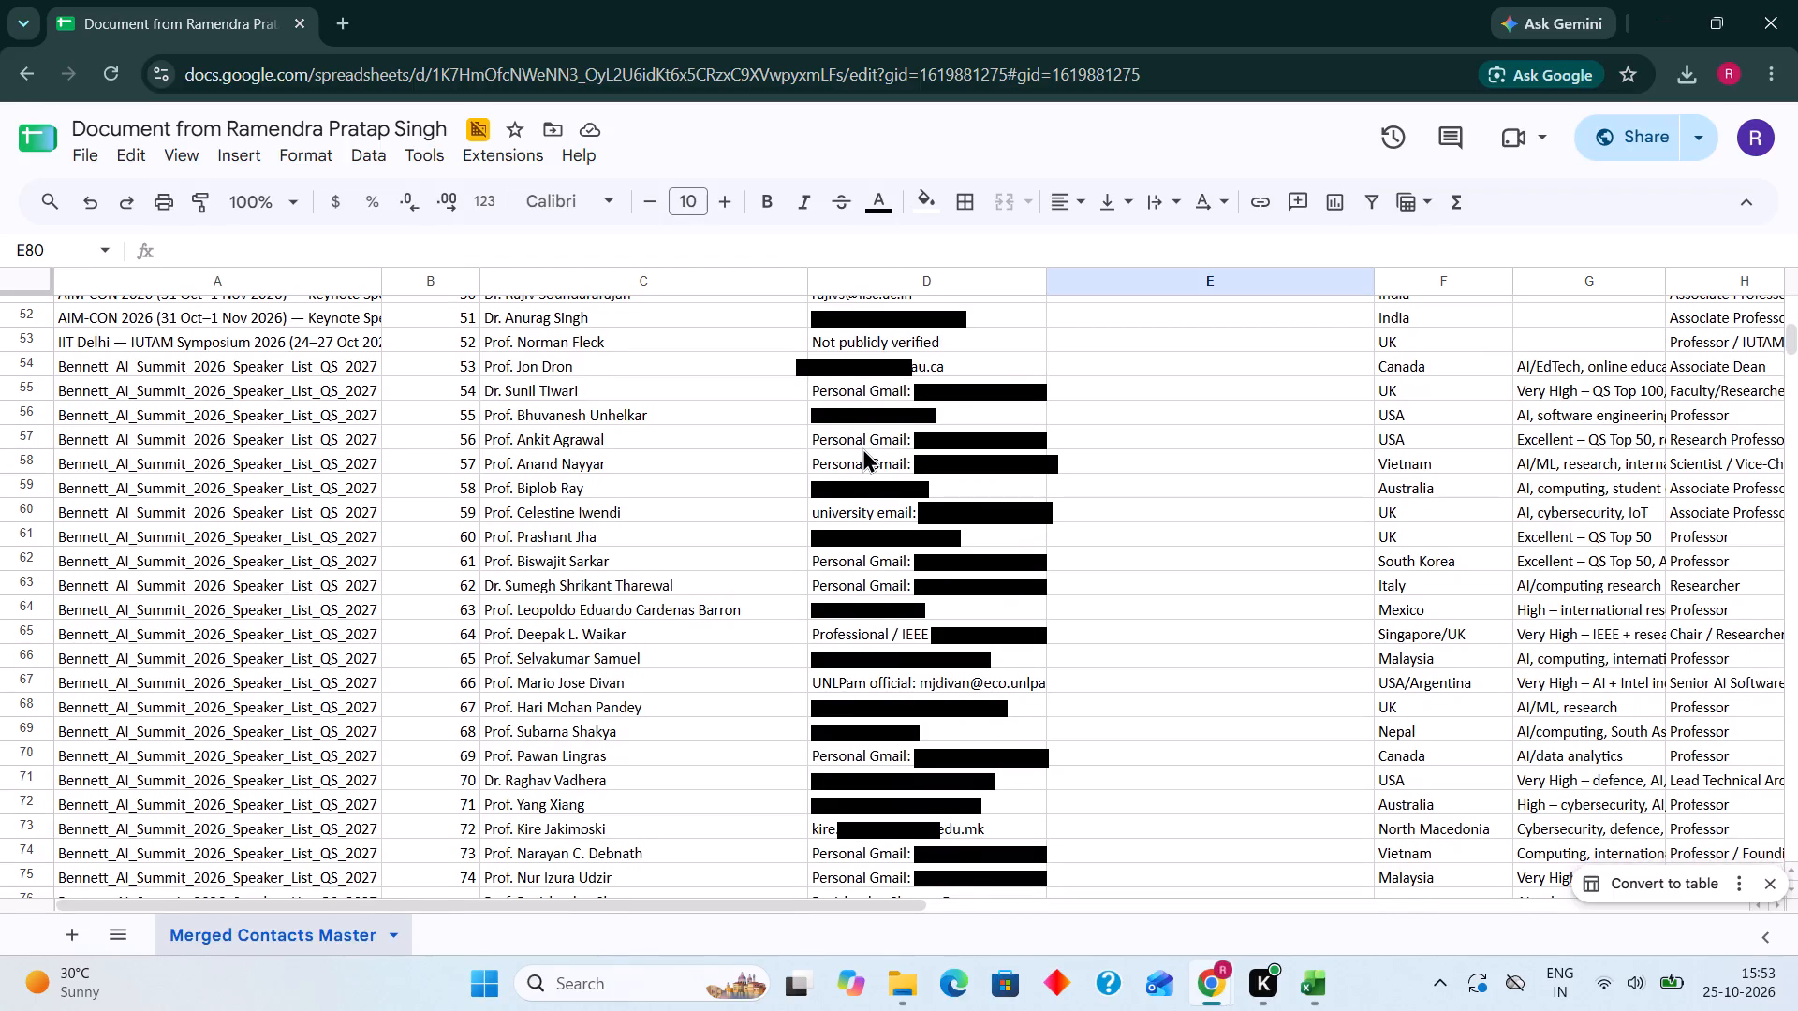
scroll(862, 447, down, 1)
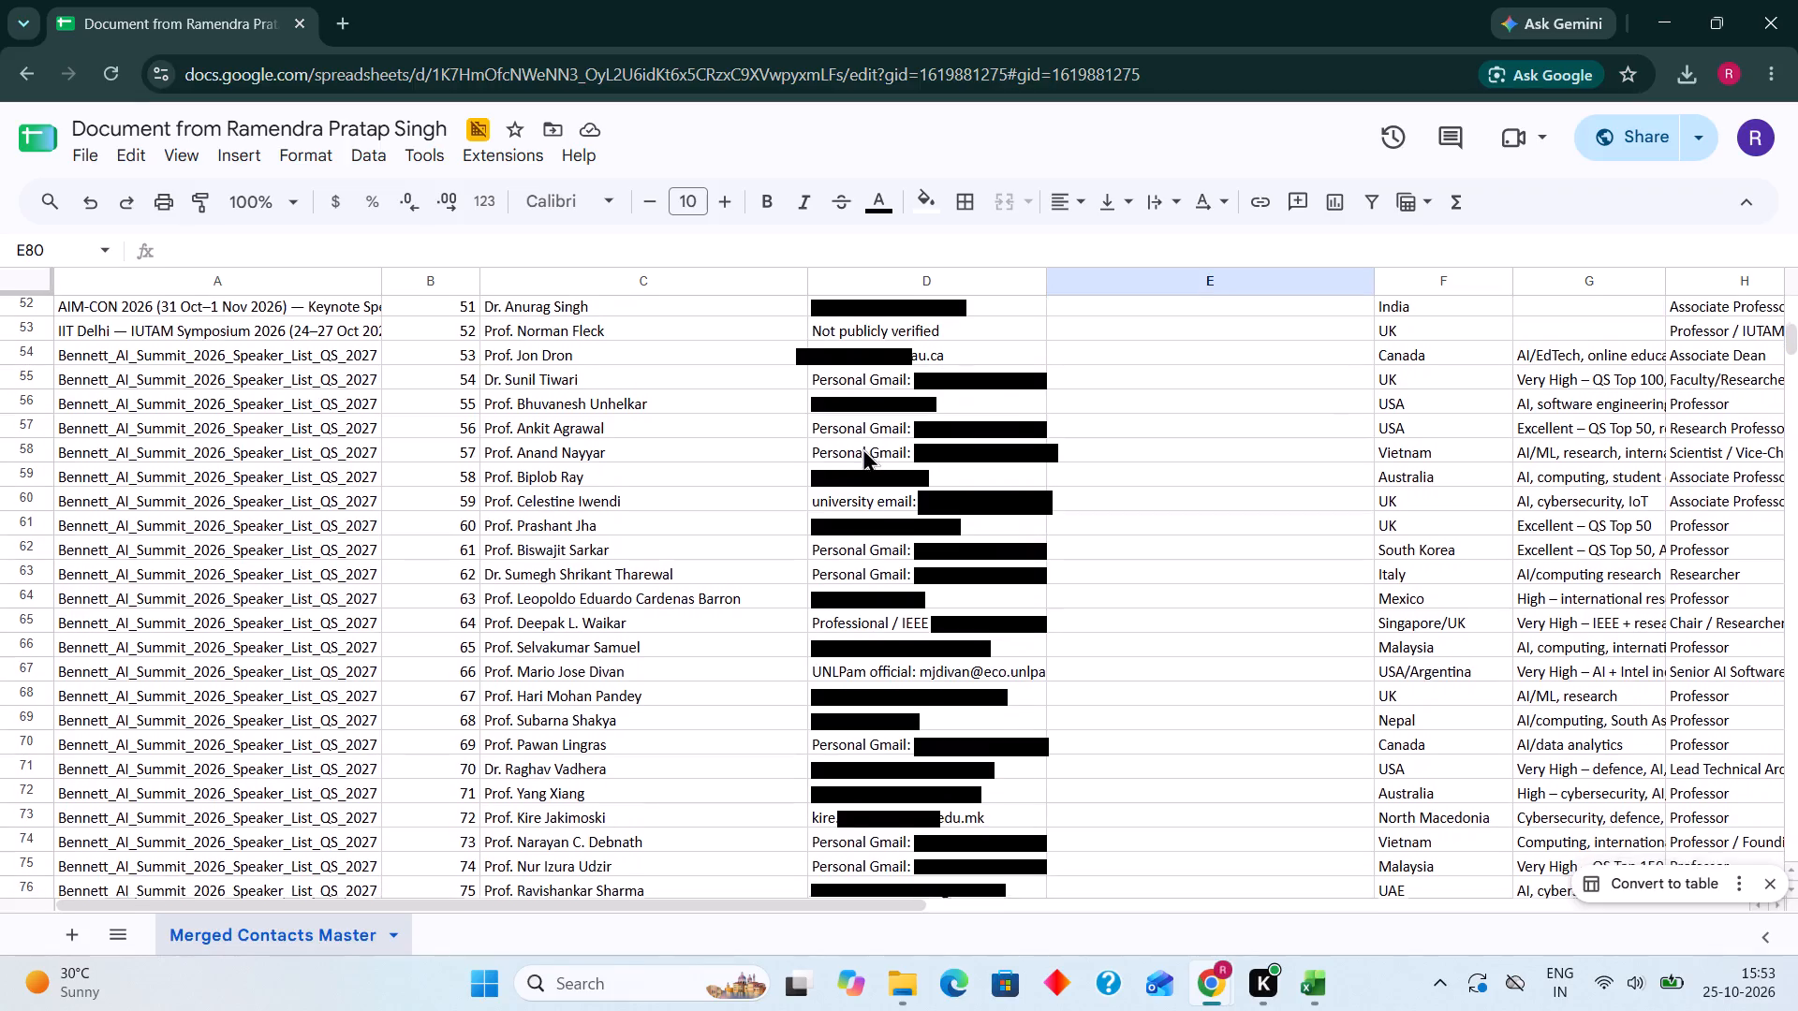
scroll(862, 447, down, 2)
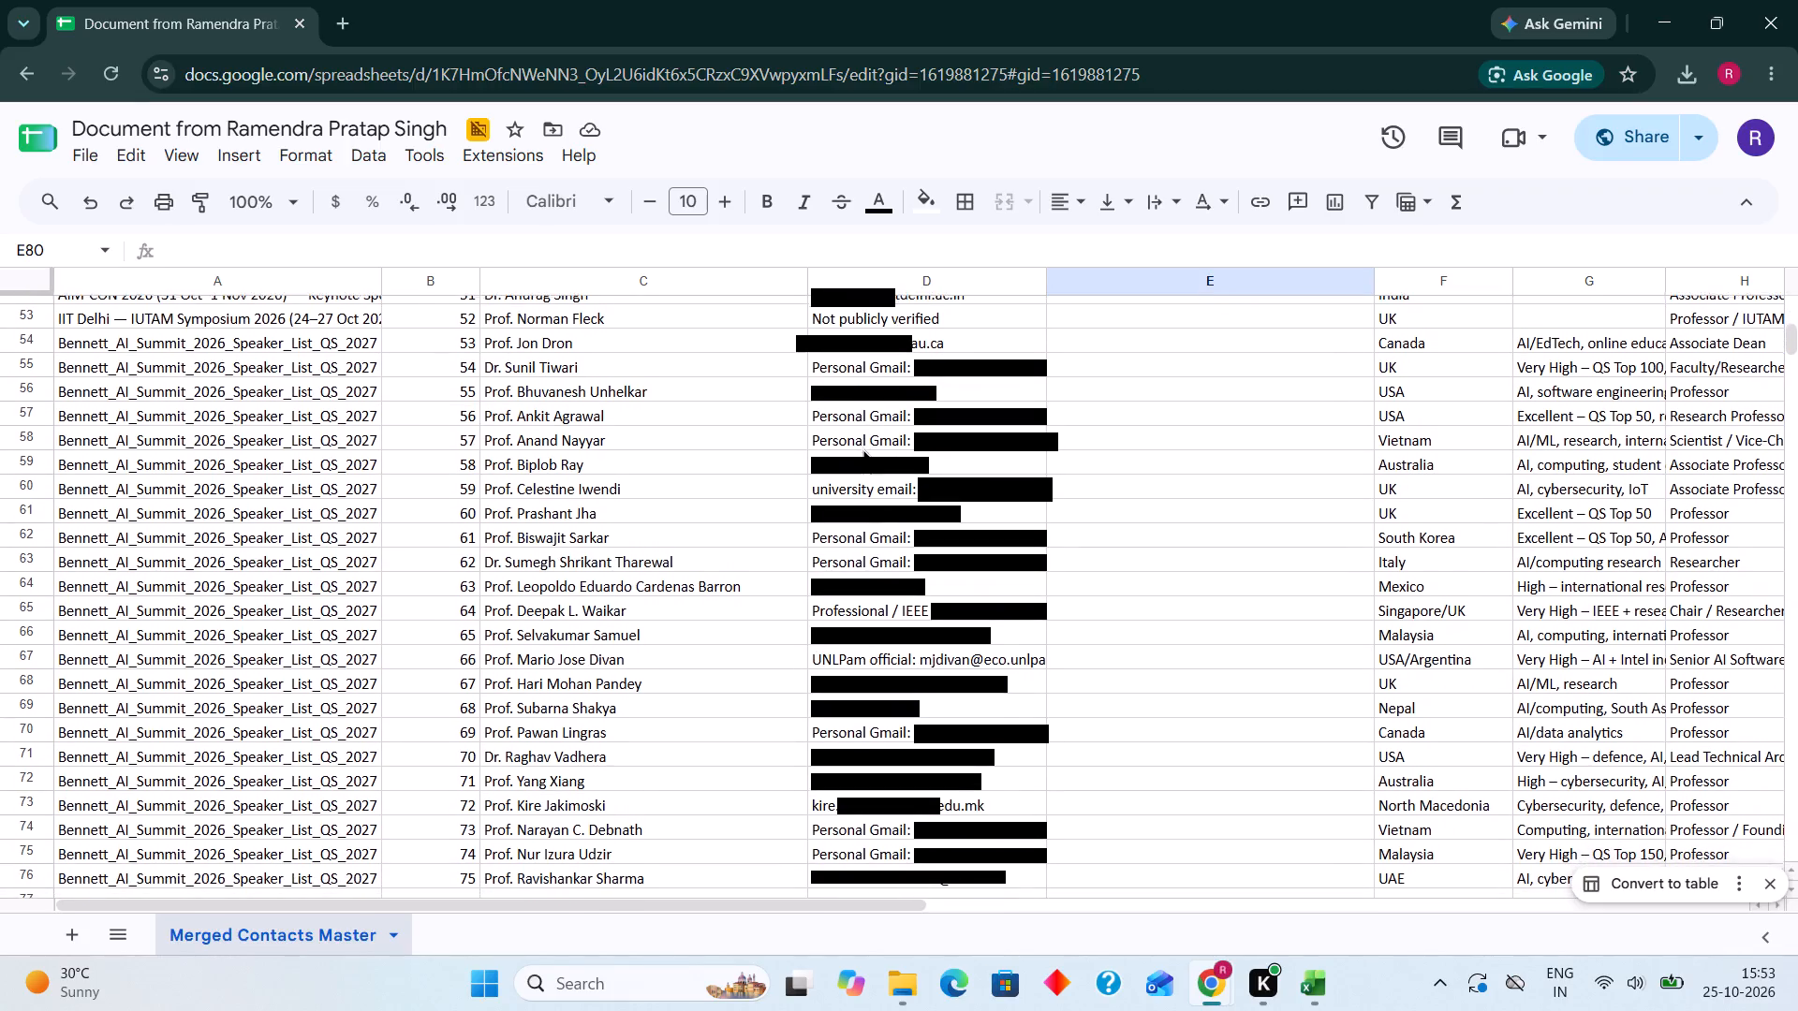
scroll(862, 447, down, 2)
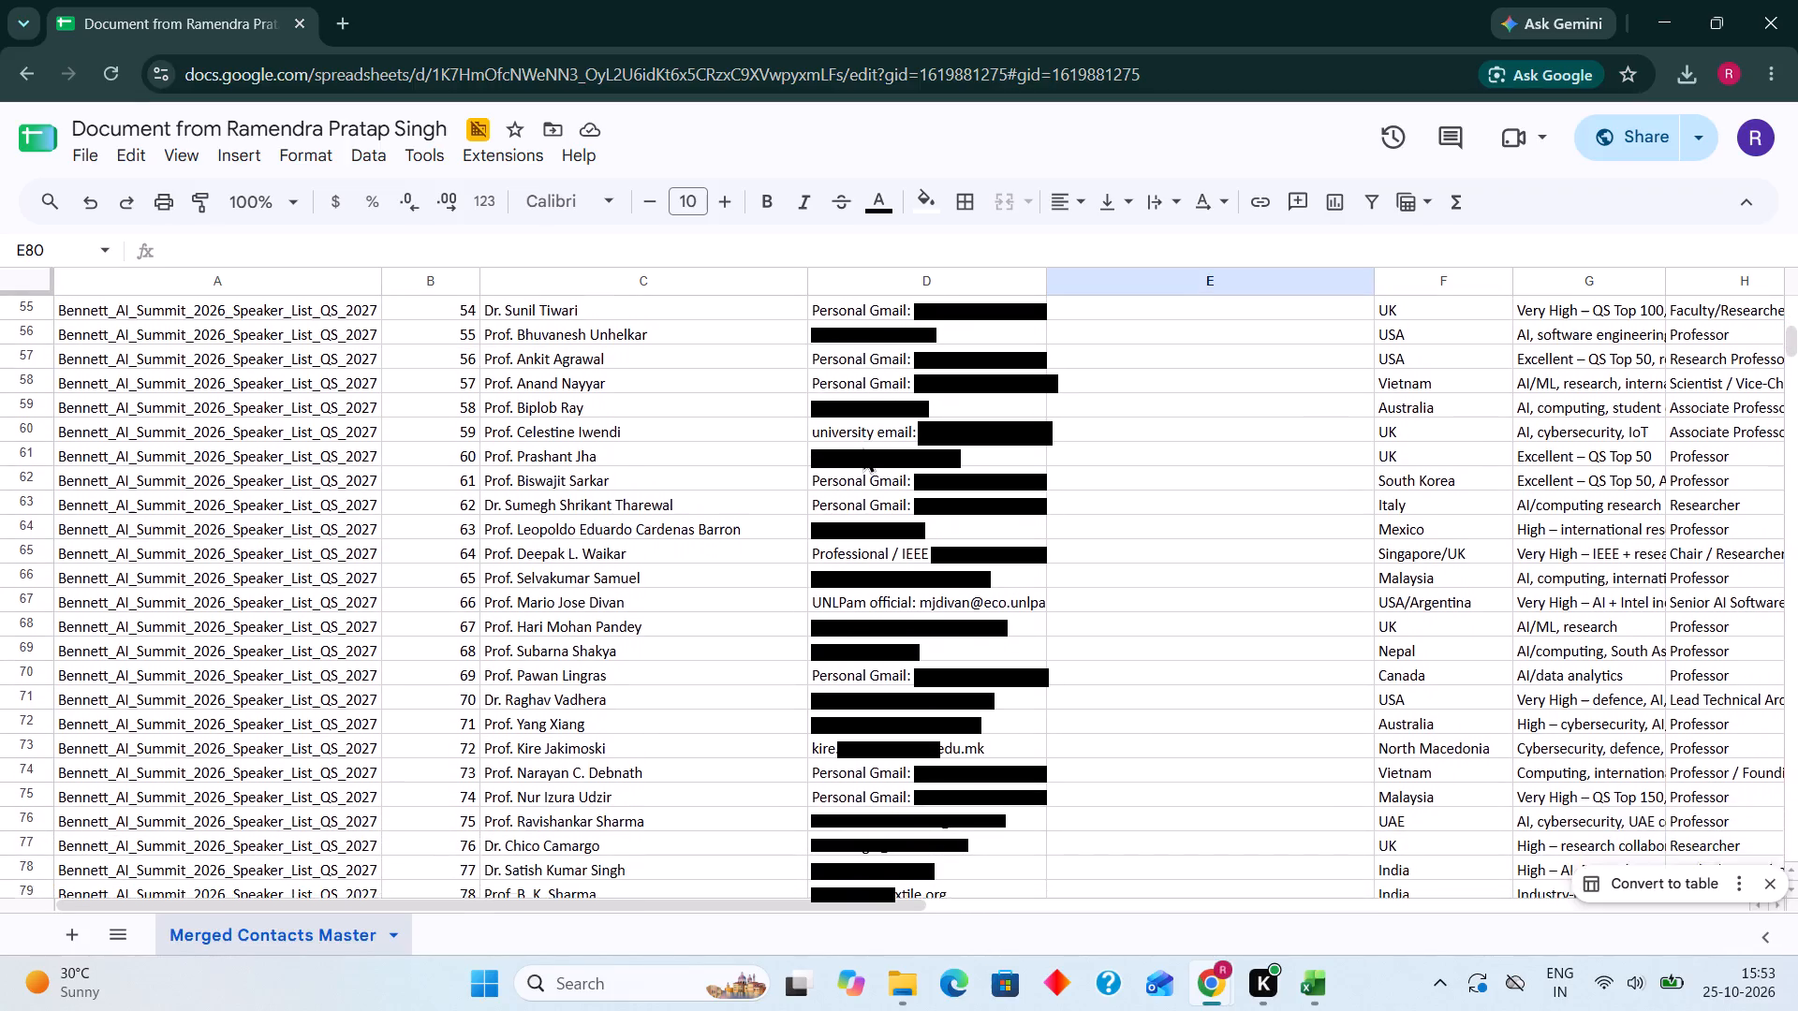
scroll(862, 447, down, 2)
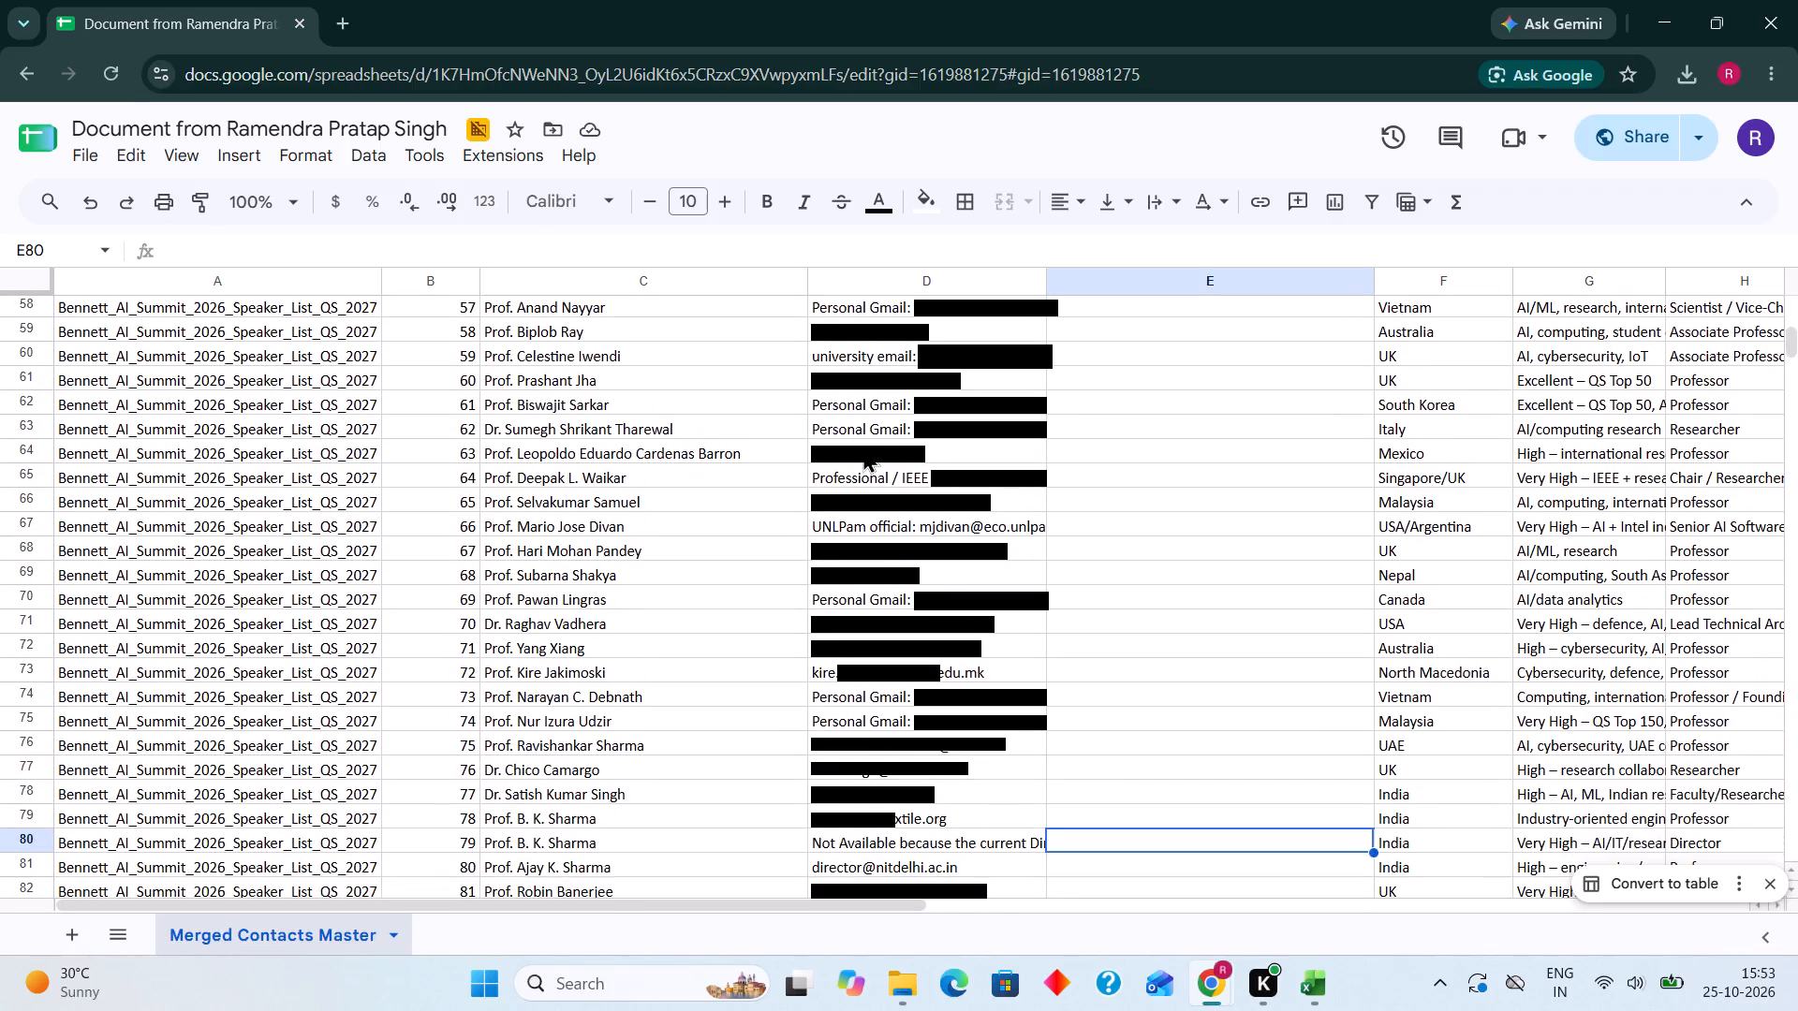
scroll(862, 447, down, 2)
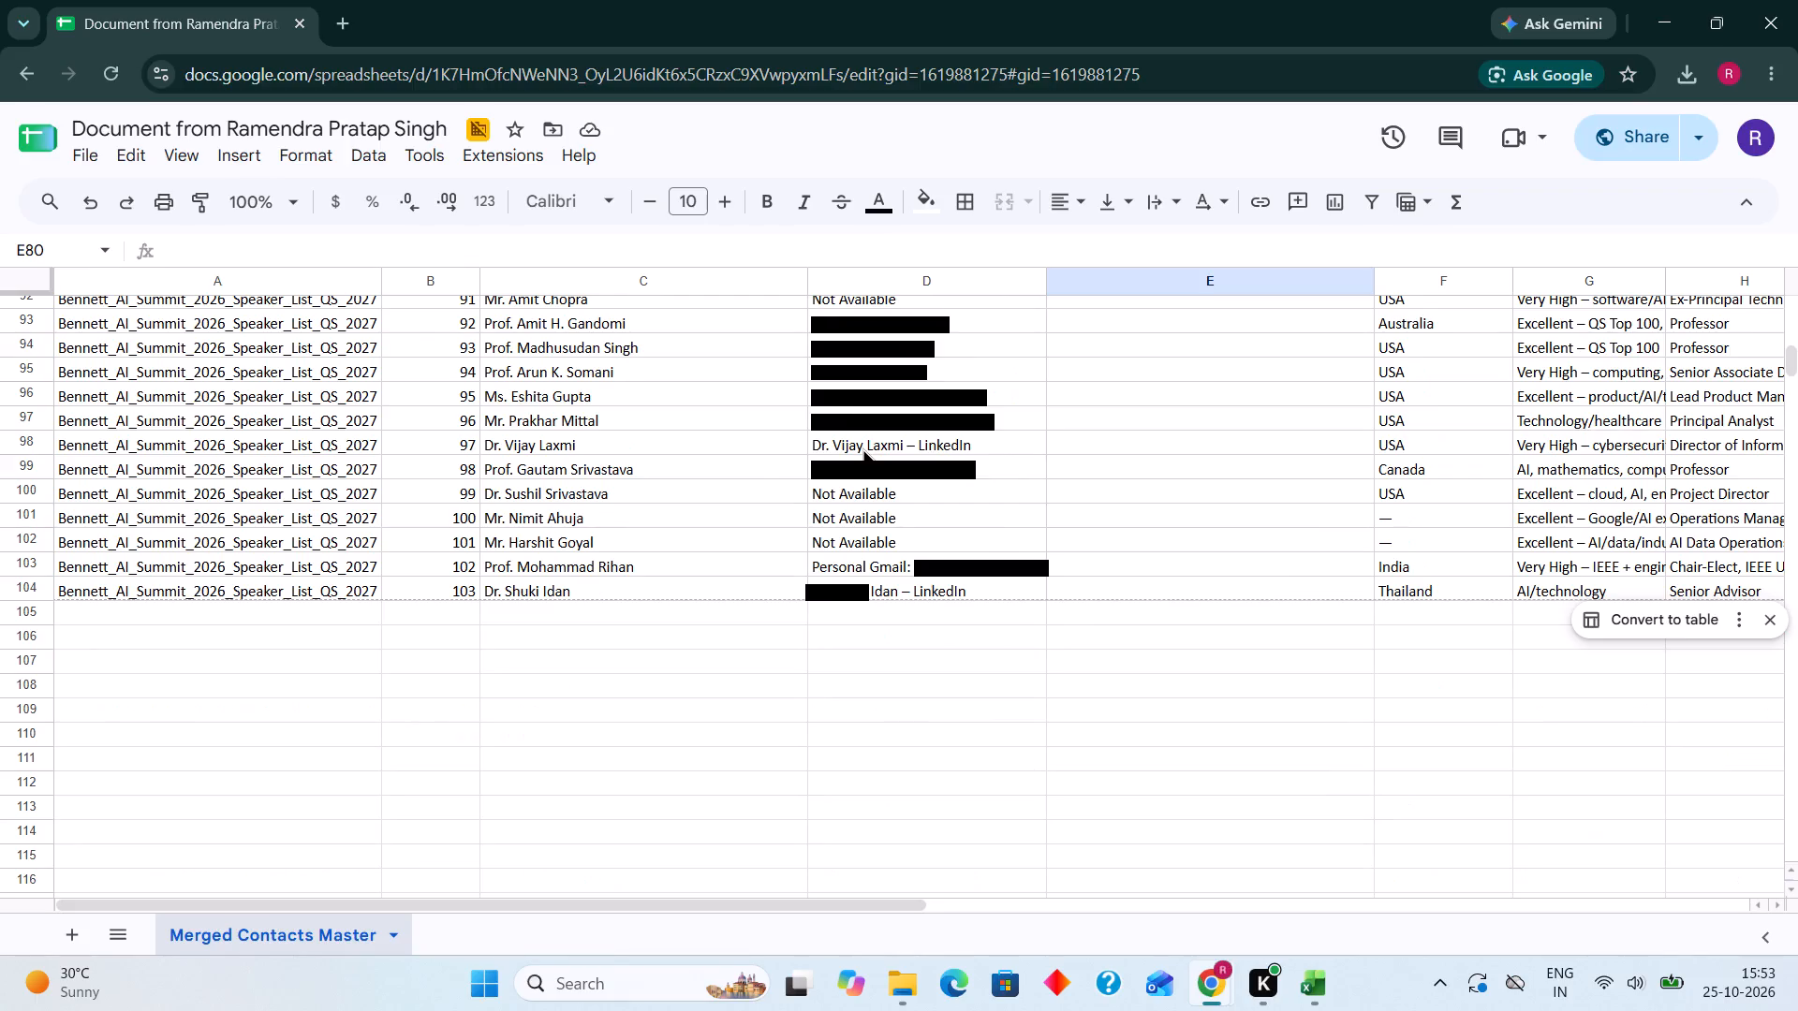
Compare the Phone No., Region and Keyrole entries from the header row through the IEEE, AIM-CON 2026 and Bennett AI Summit contacts.
scroll(862, 447, up, 4)
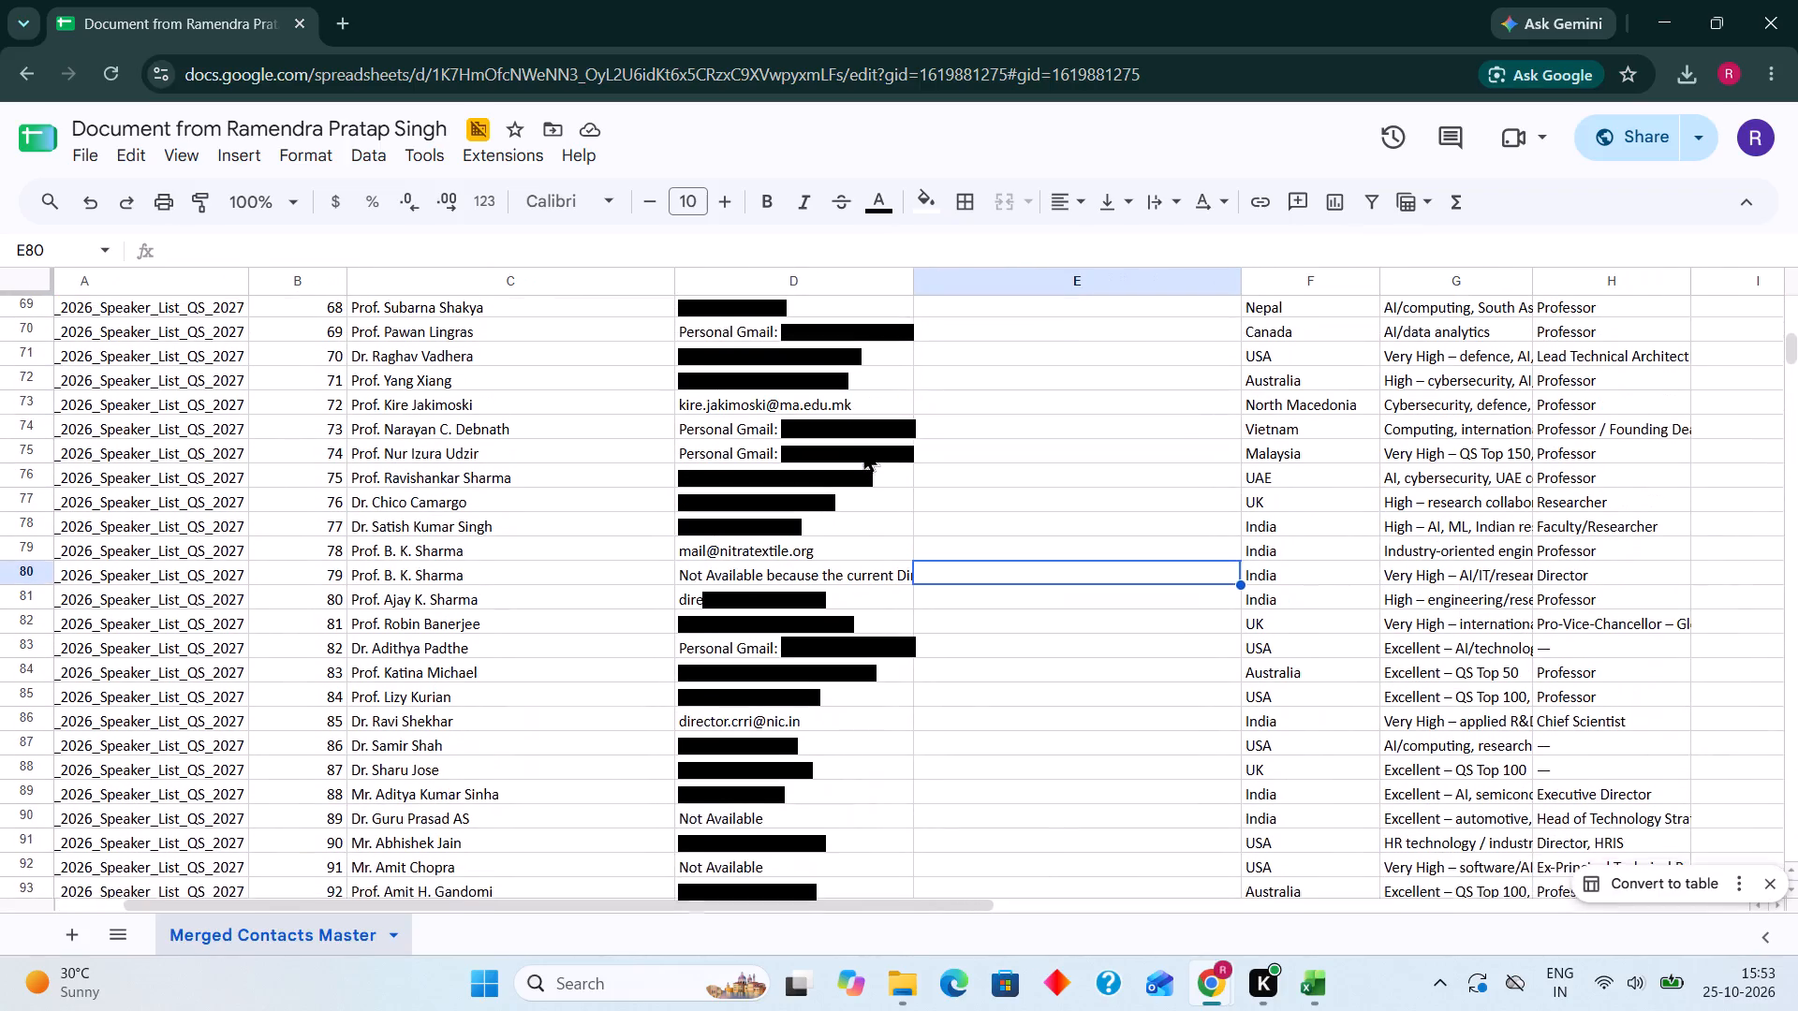
scroll(862, 447, up, 3)
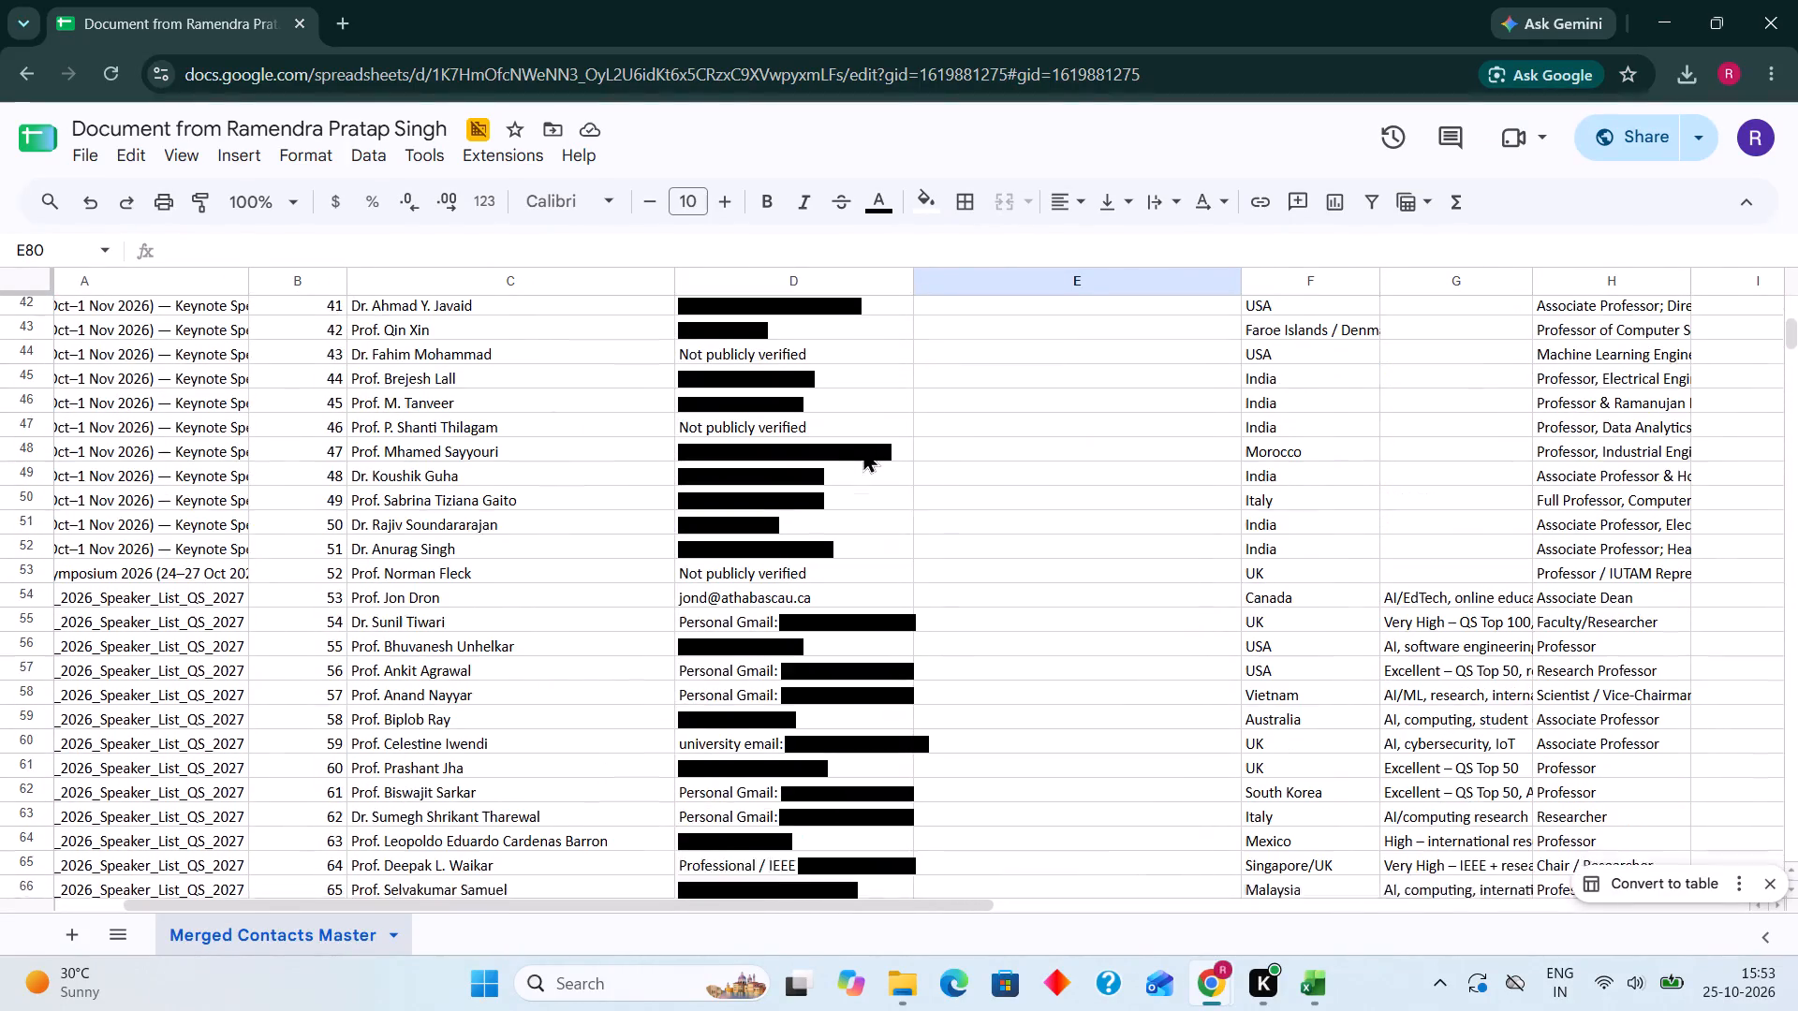
scroll(862, 447, up, 1)
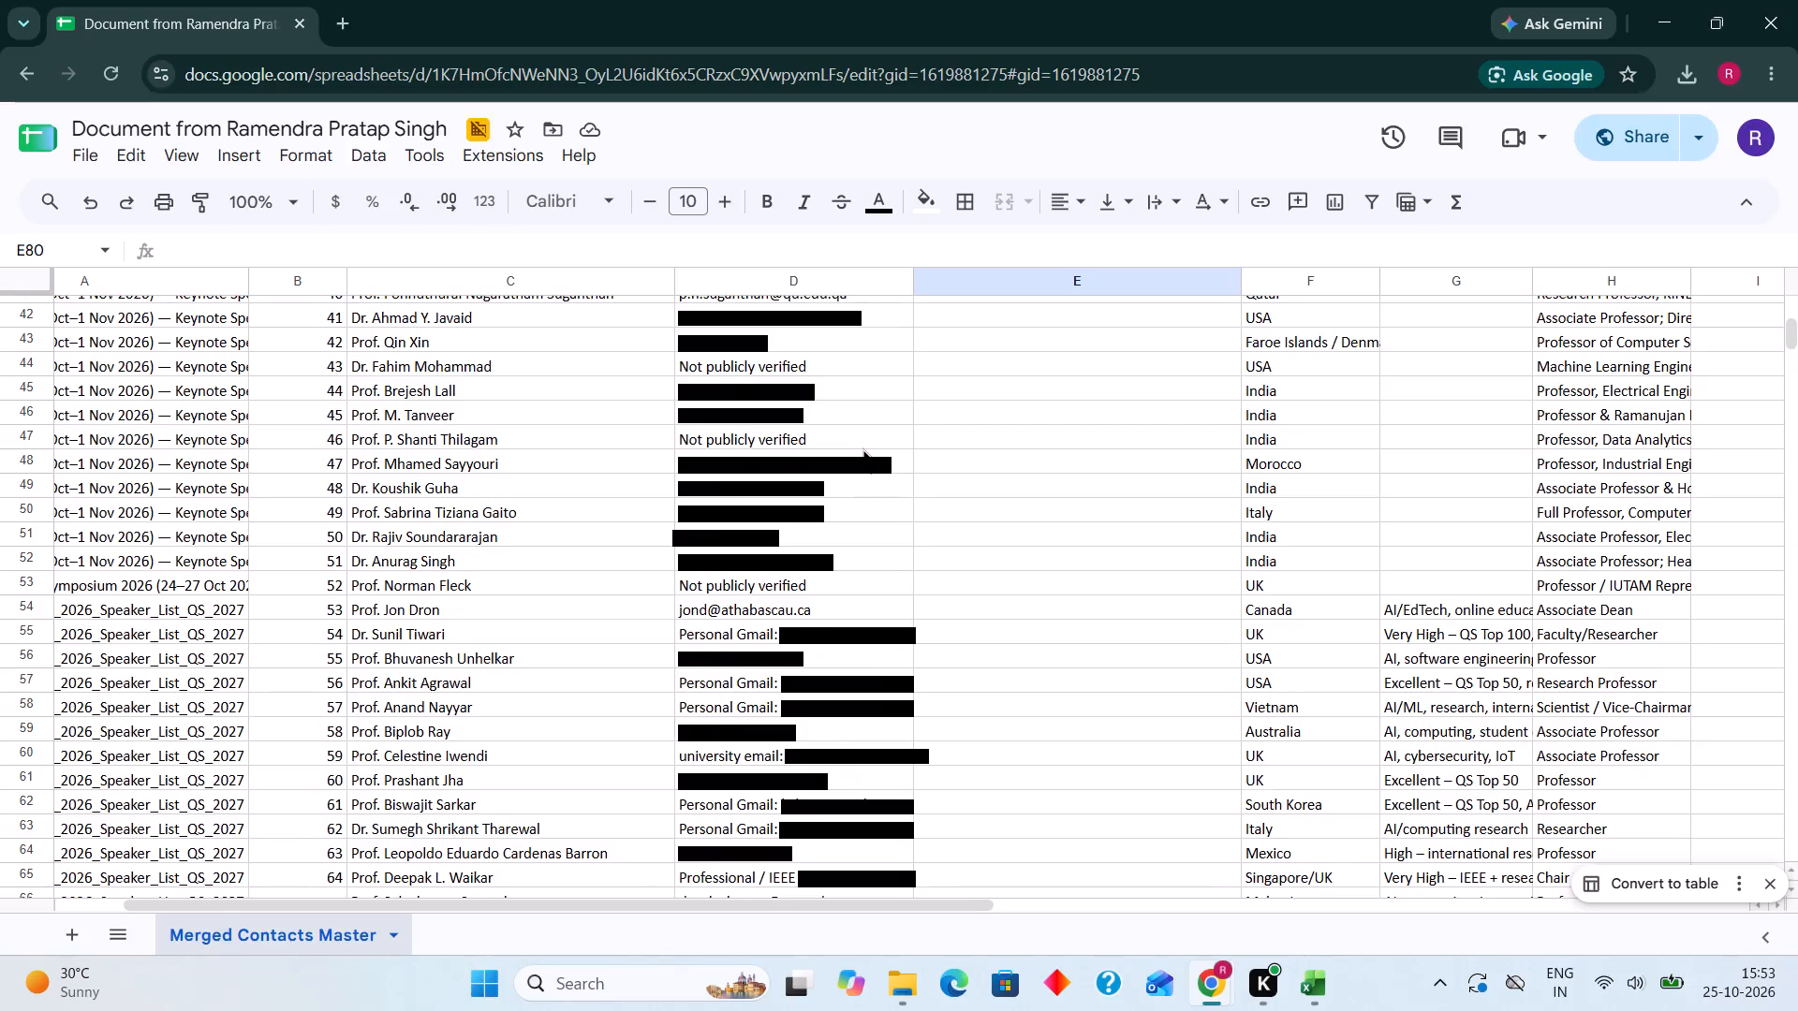
scroll(862, 447, up, 8)
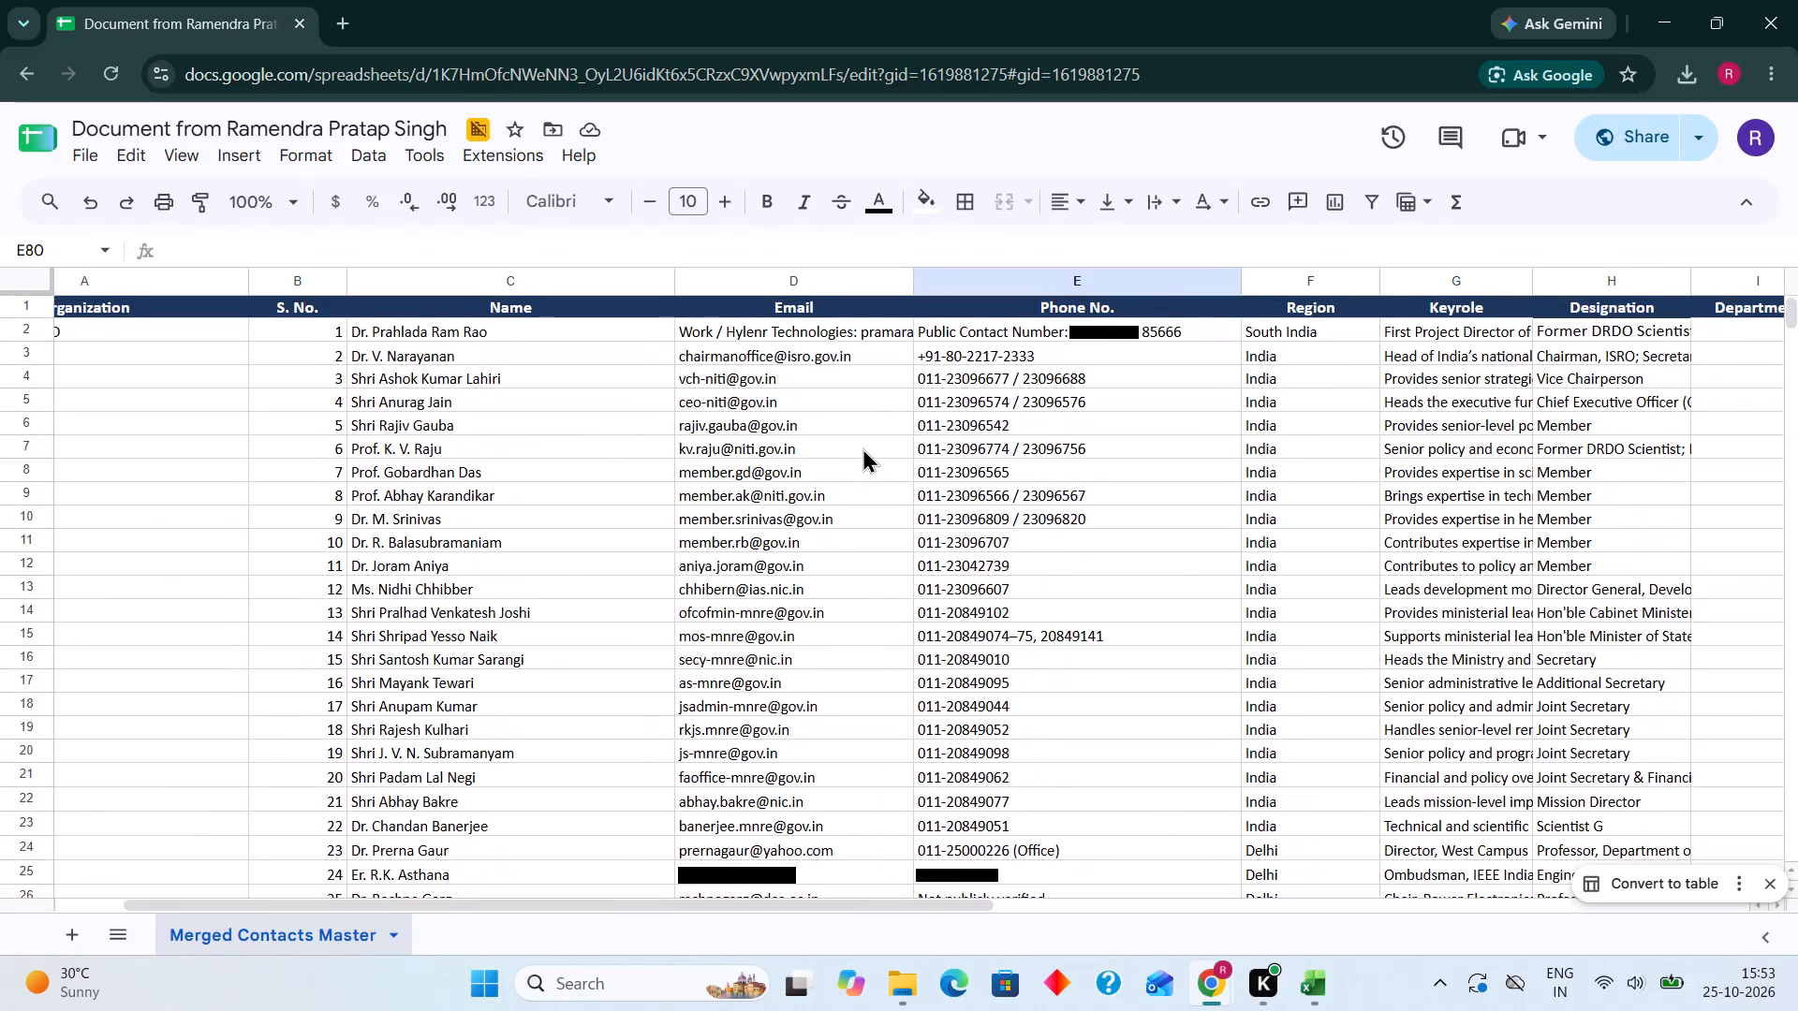
scroll(862, 447, left, 2)
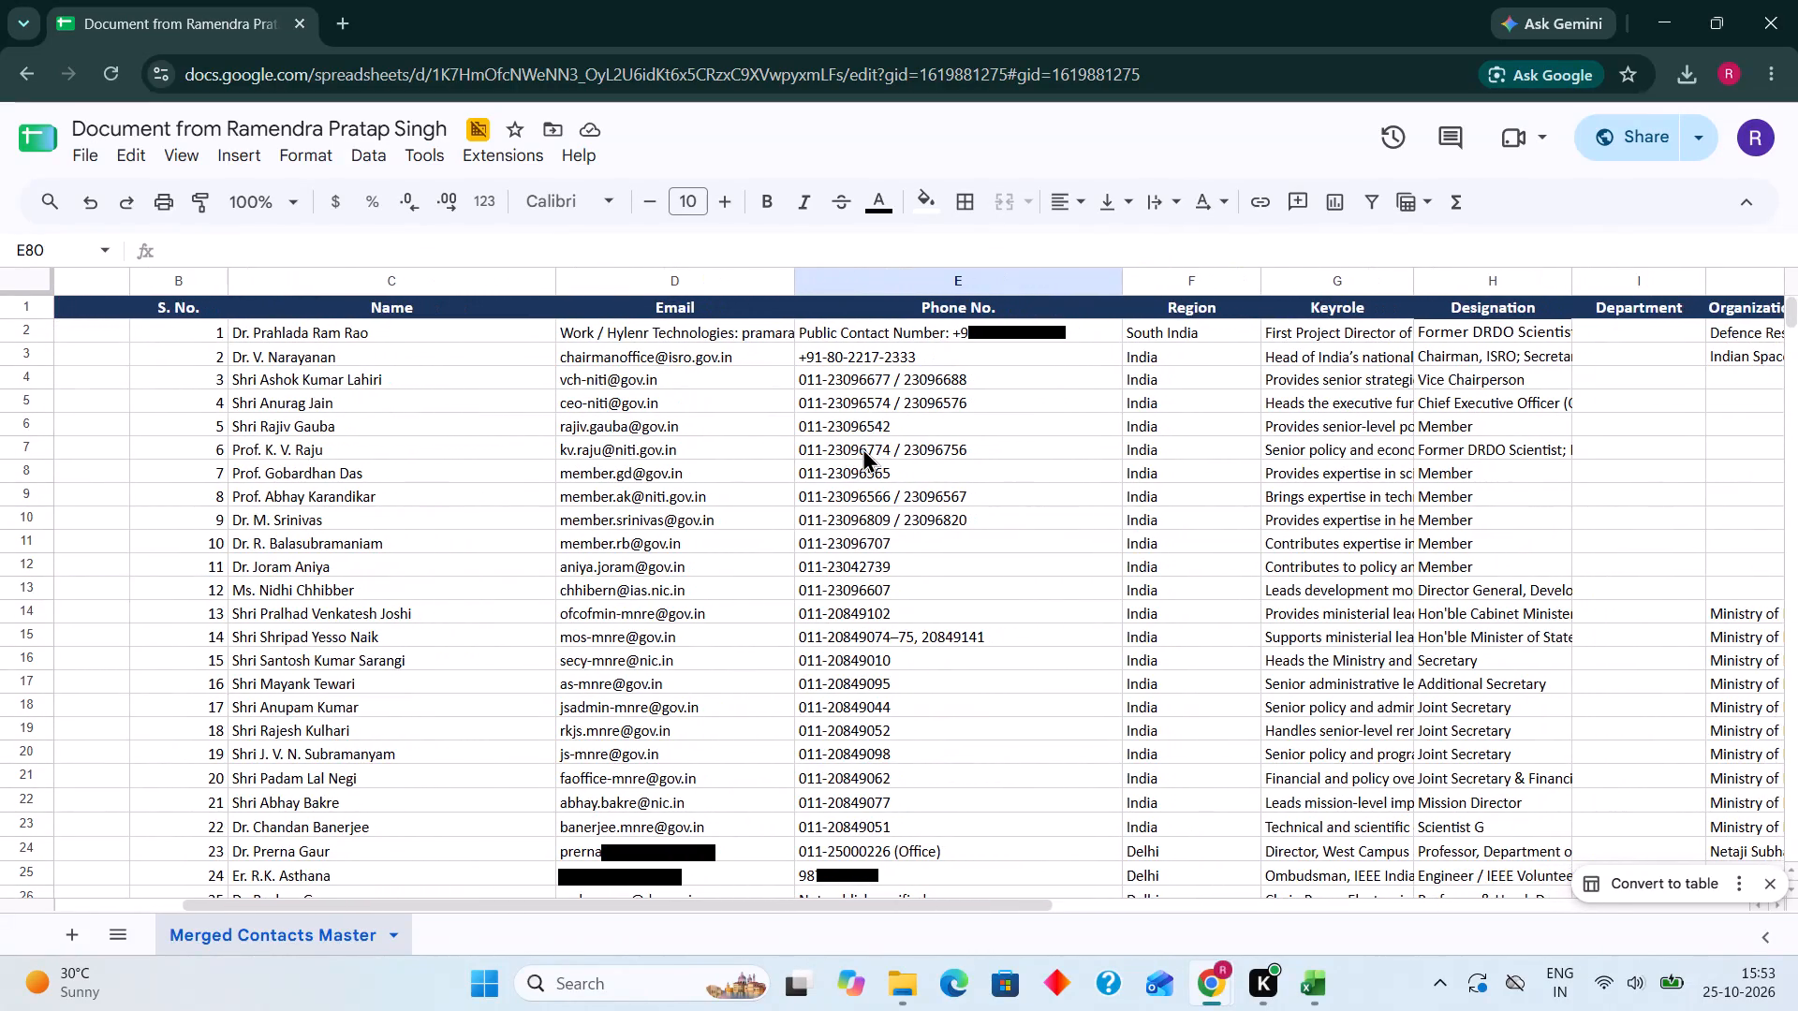
scroll(862, 447, down, 4)
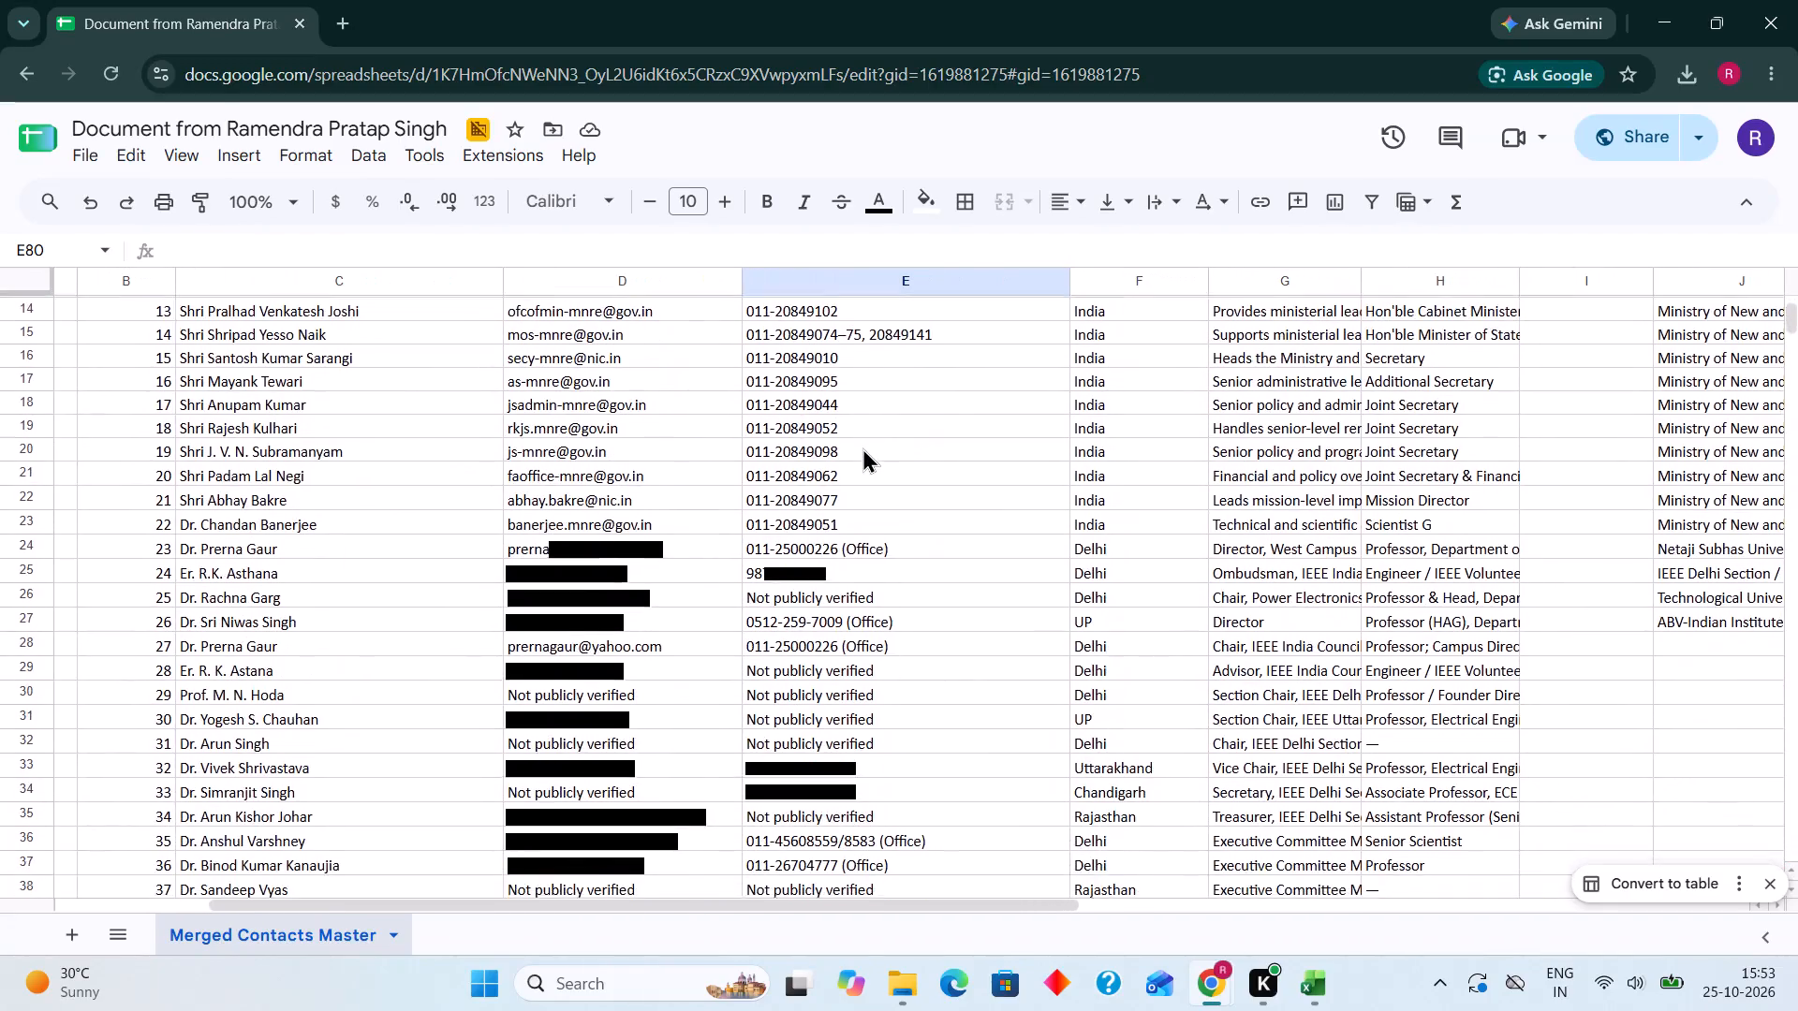
scroll(862, 447, down, 3)
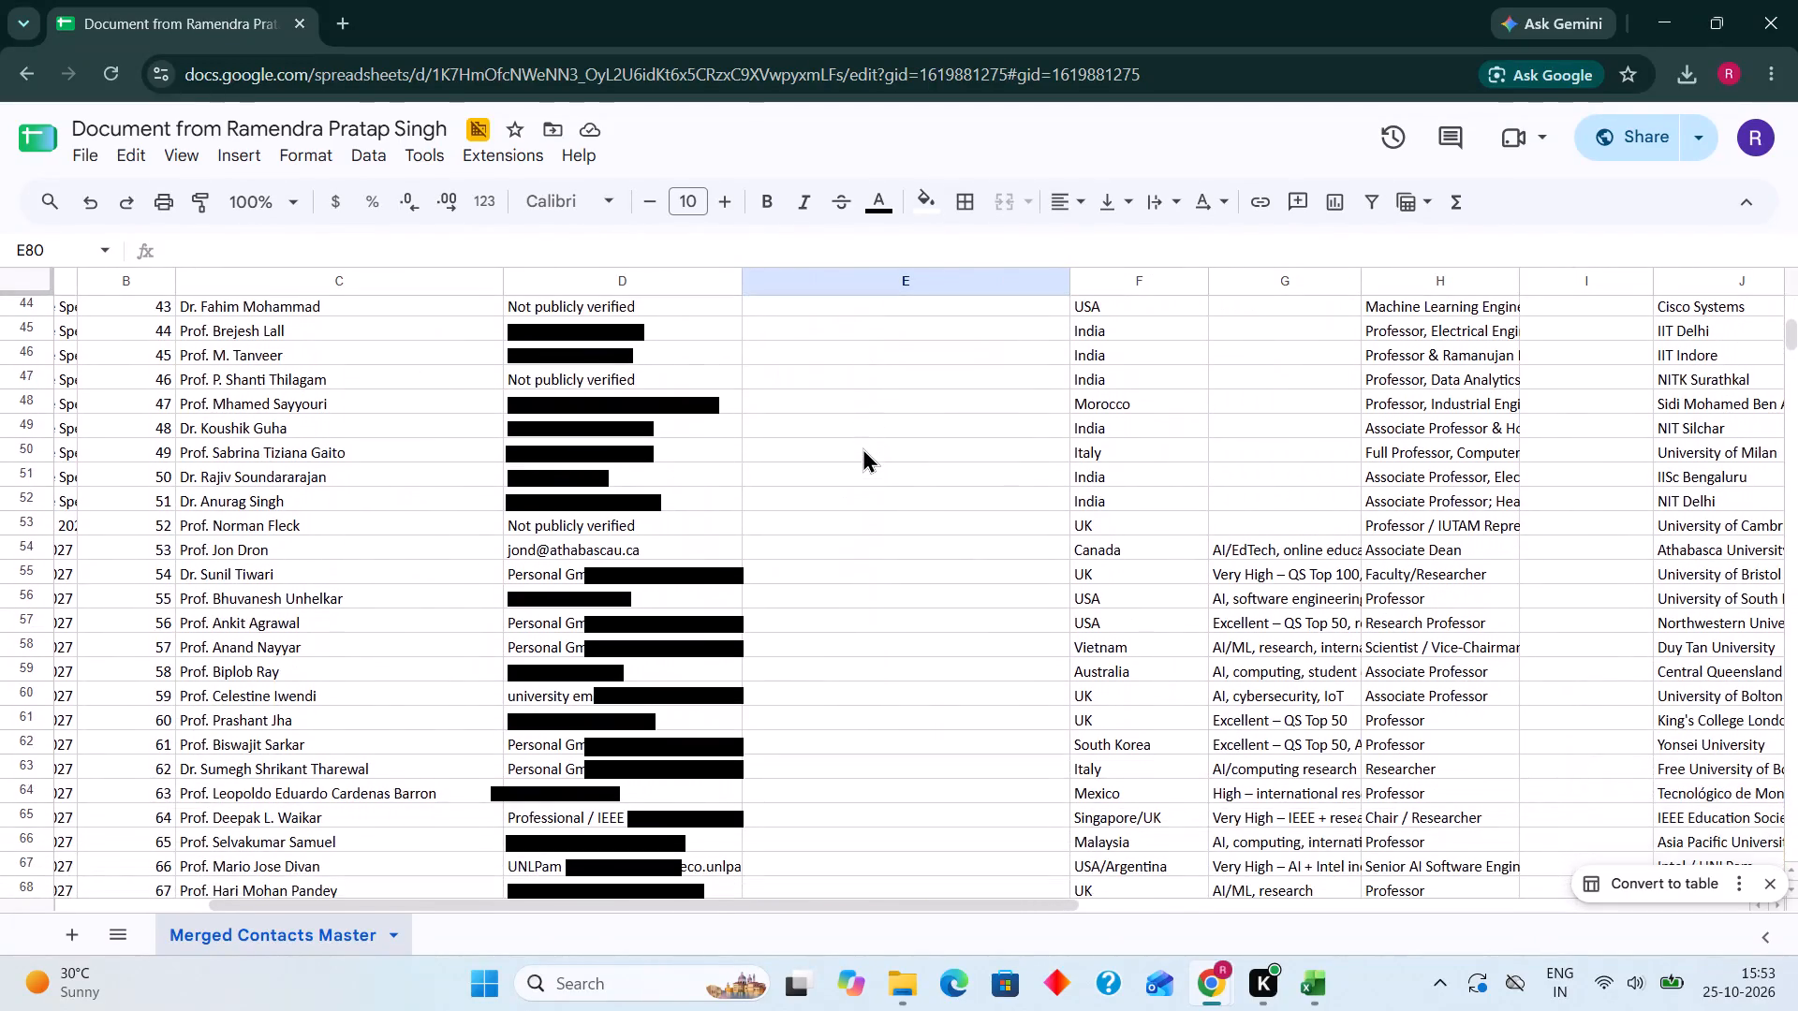
scroll(862, 447, down, 1)
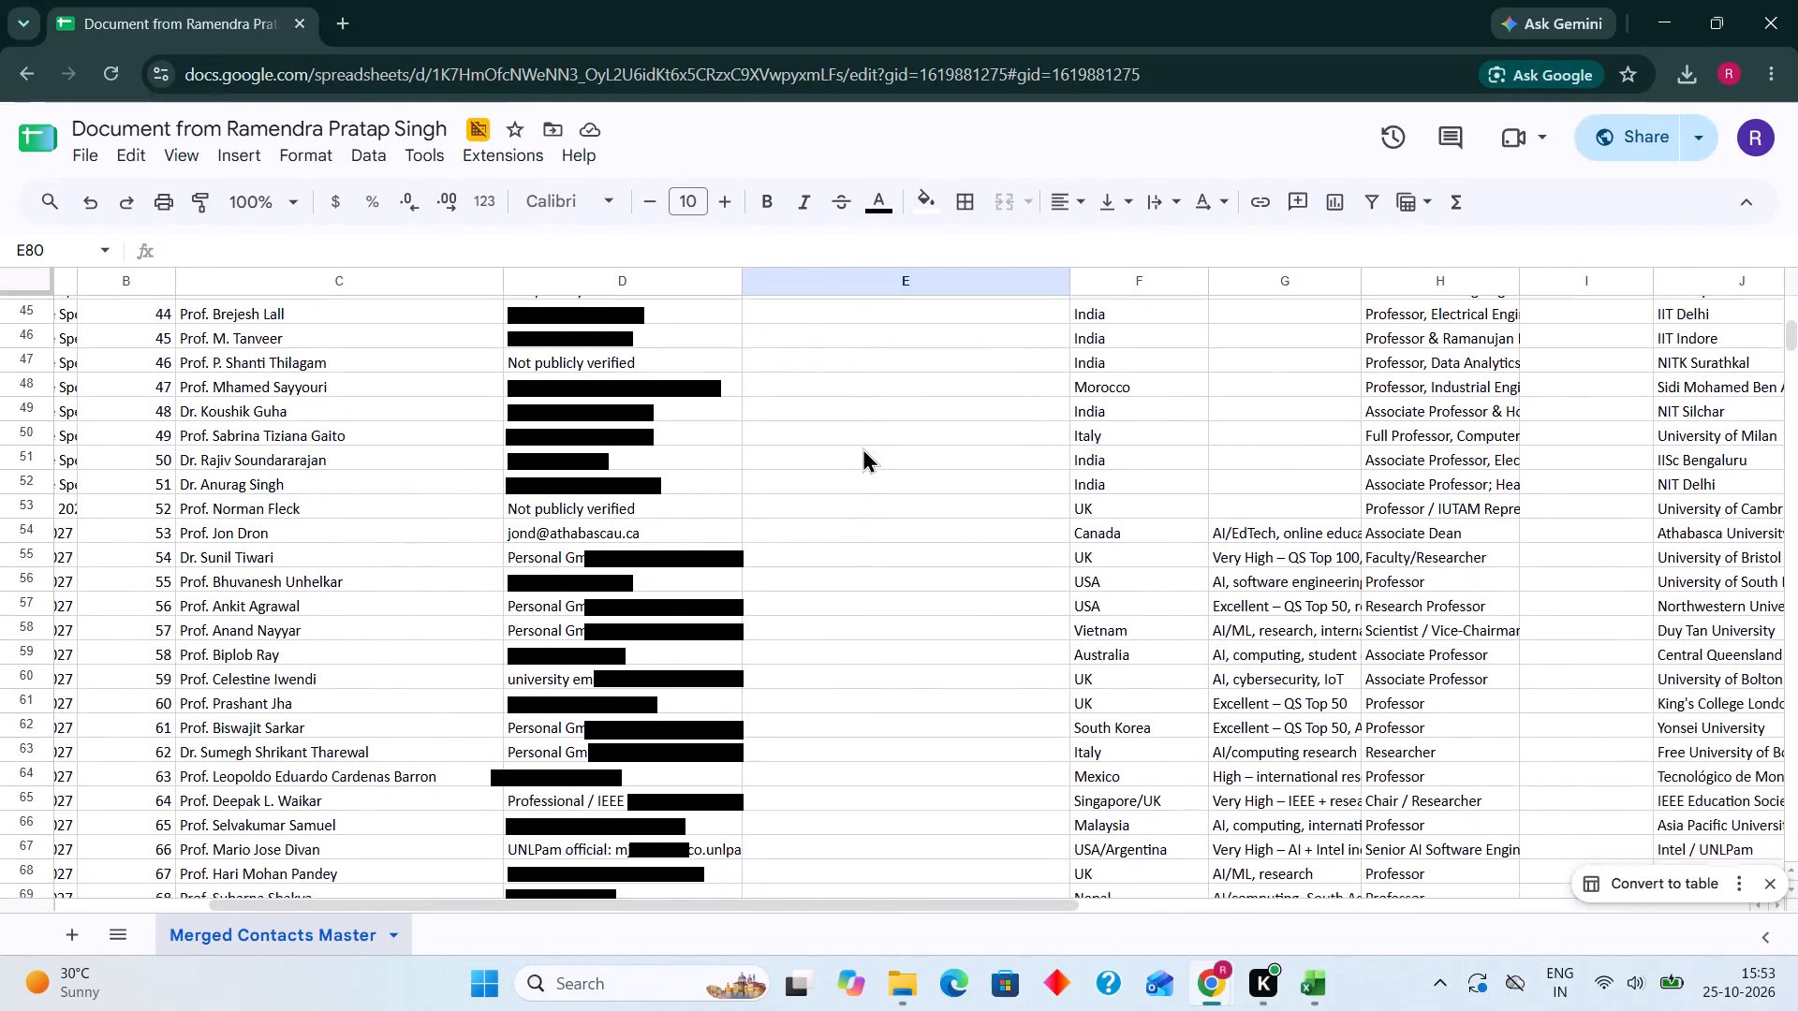
scroll(862, 447, down, 2)
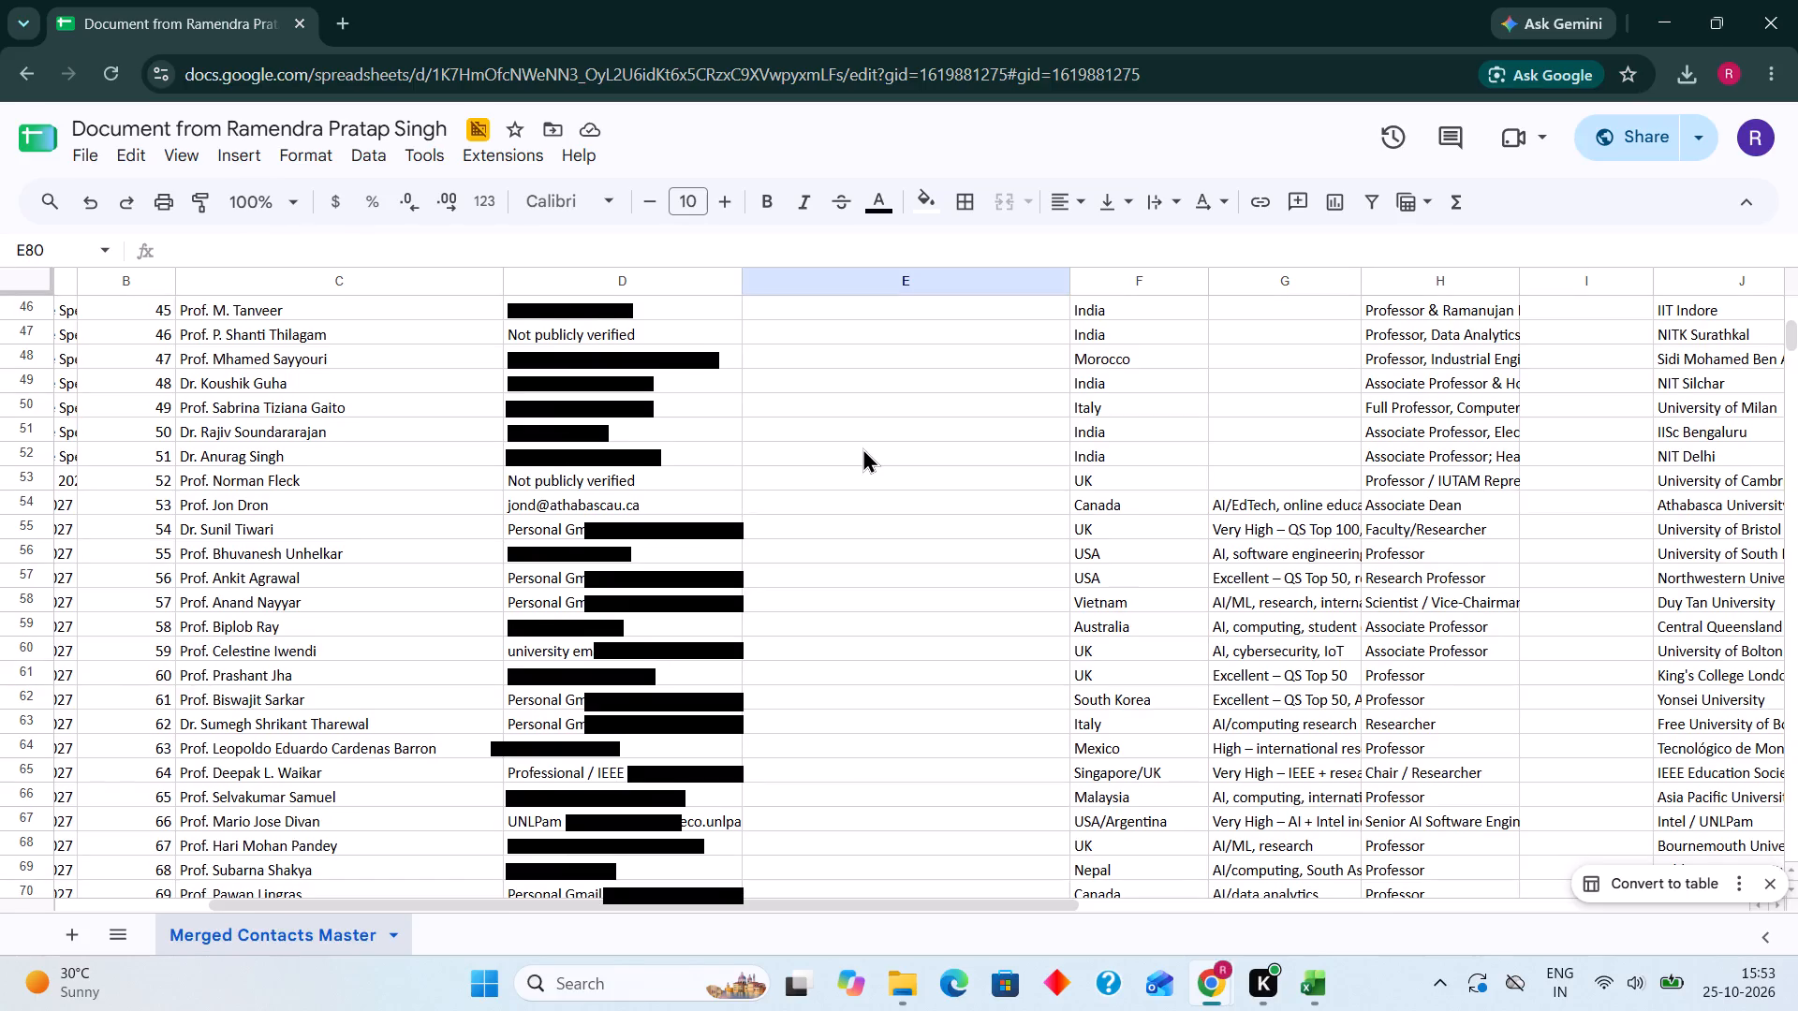
scroll(862, 447, down, 1)
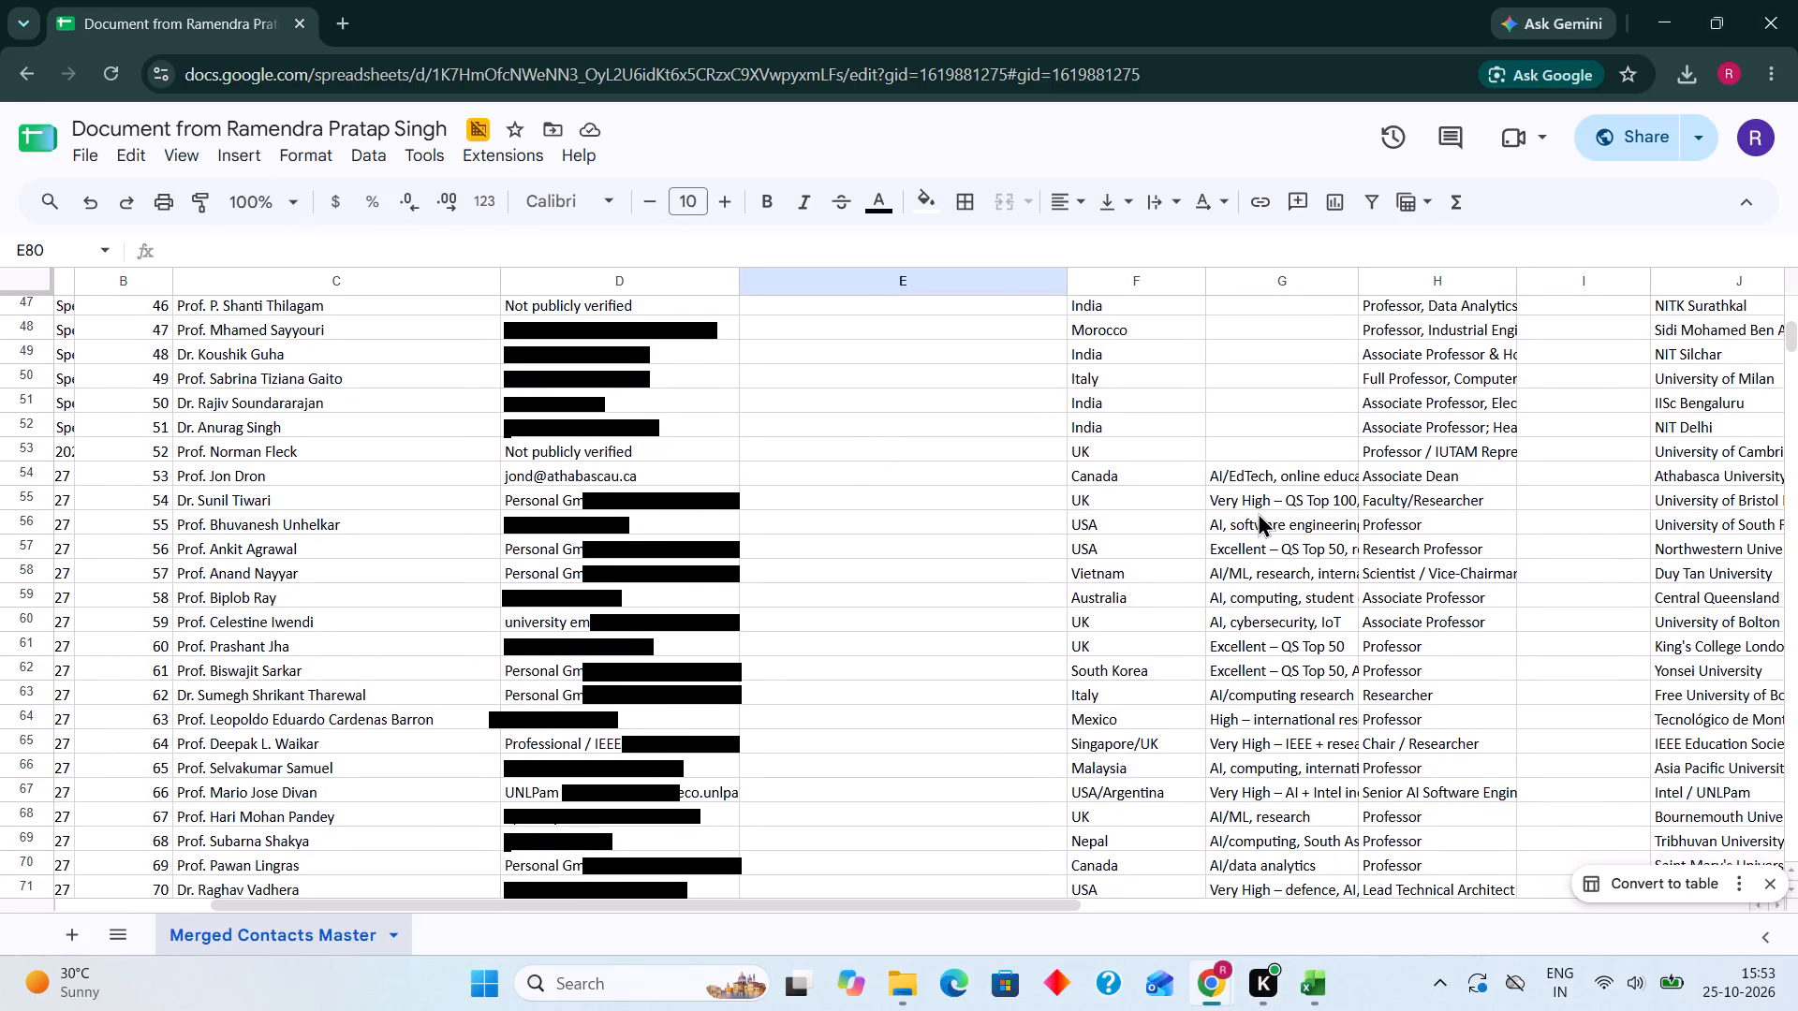
scroll(1258, 512, left, 1)
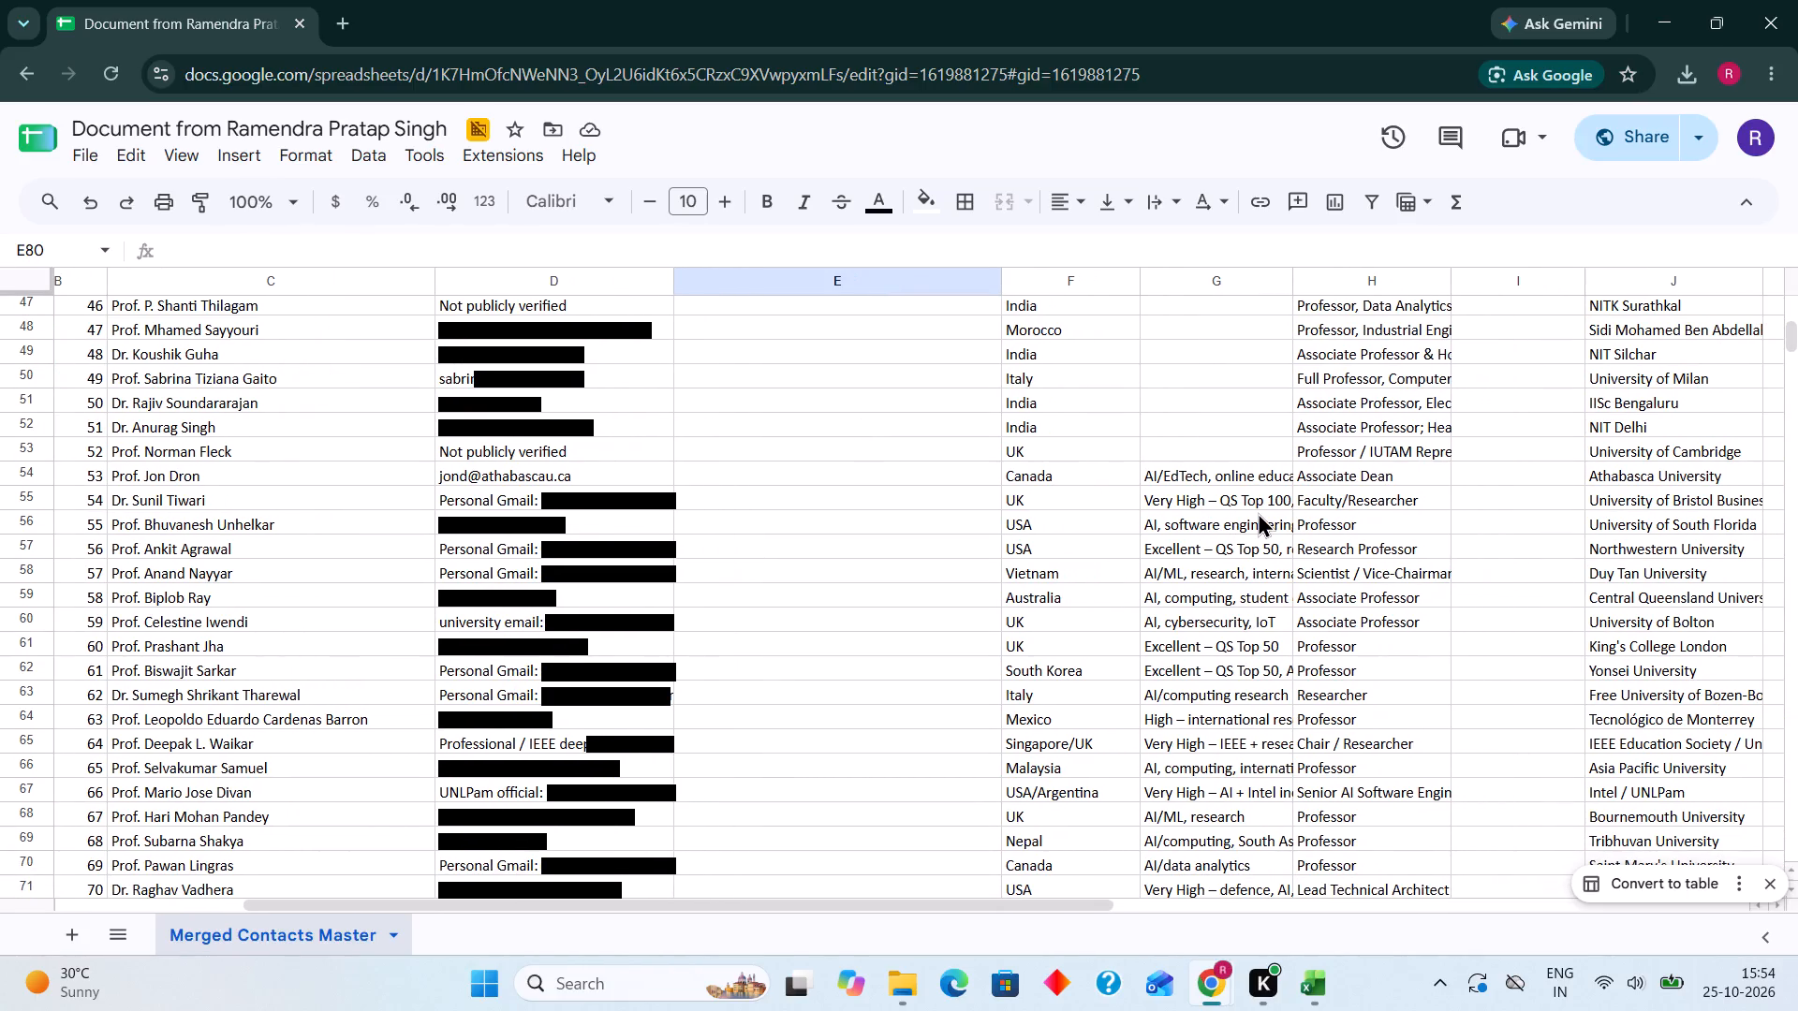
scroll(1258, 512, down, 5)
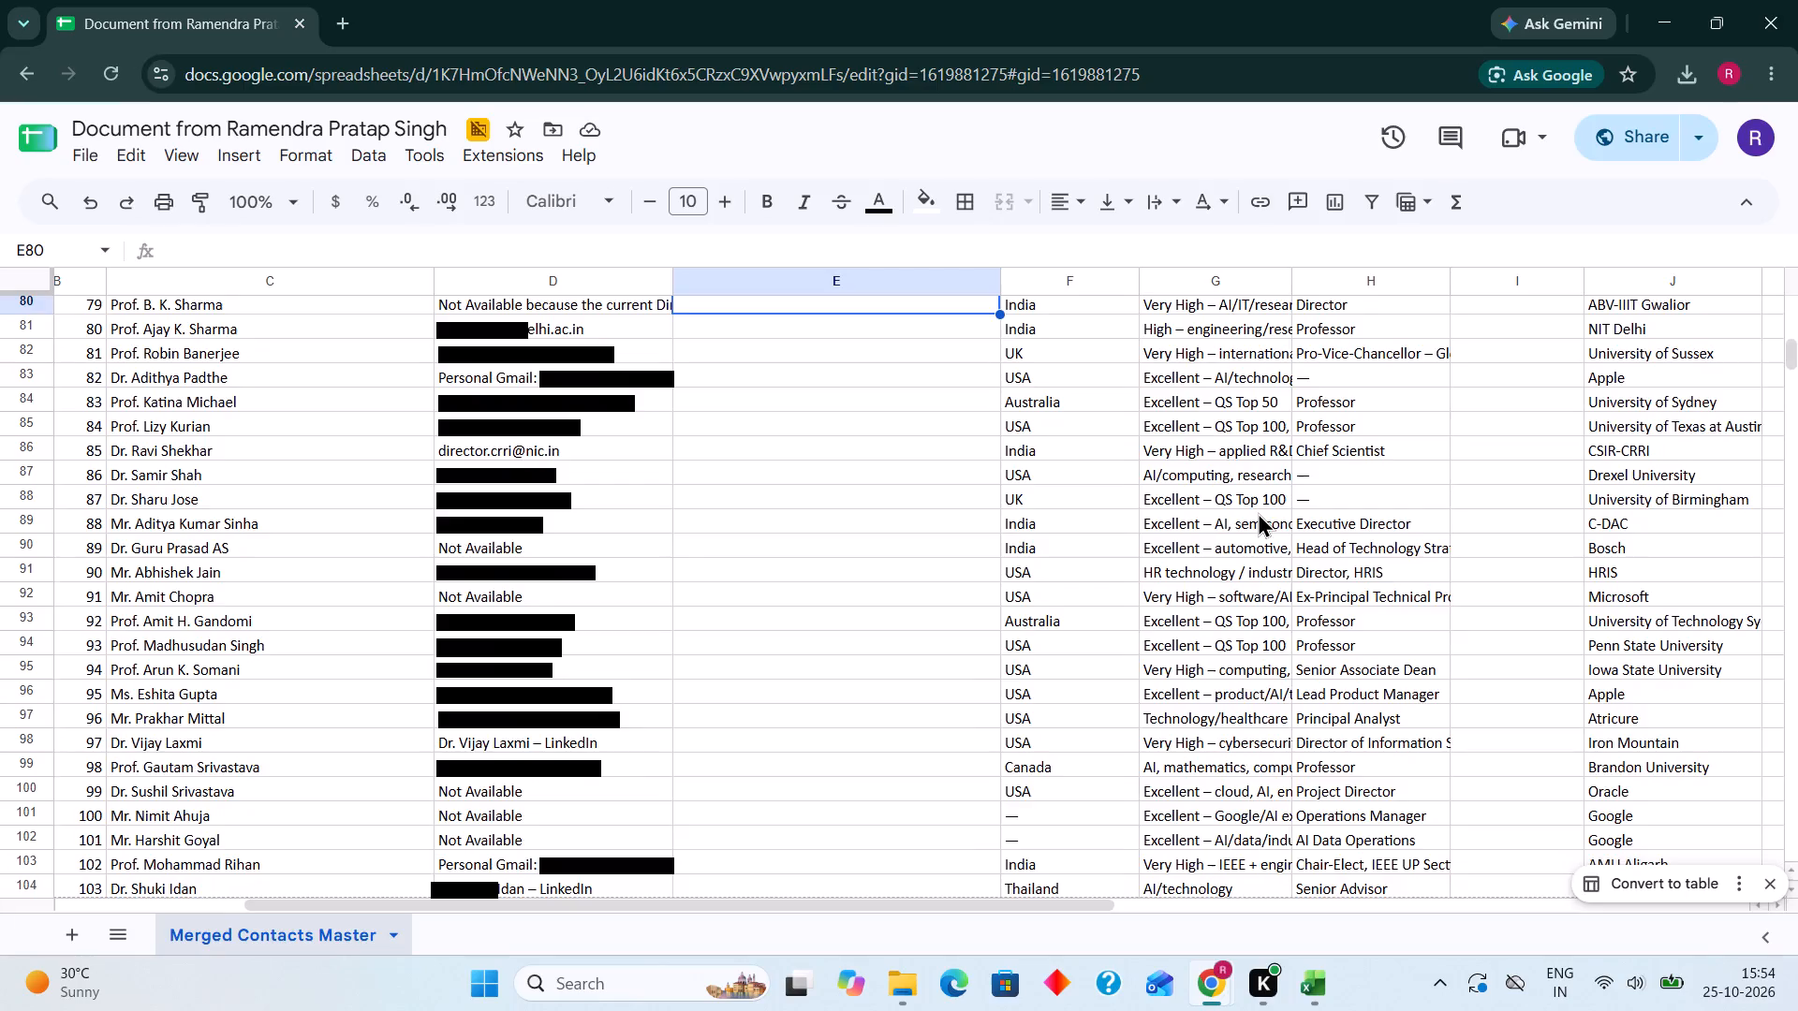
Recheck the Keyrole, Designation, Department and Organization/Institution columns of the government, IEEE, AIM-CON 2026 and Bennett AI Summit rows.
scroll(1258, 512, up, 6)
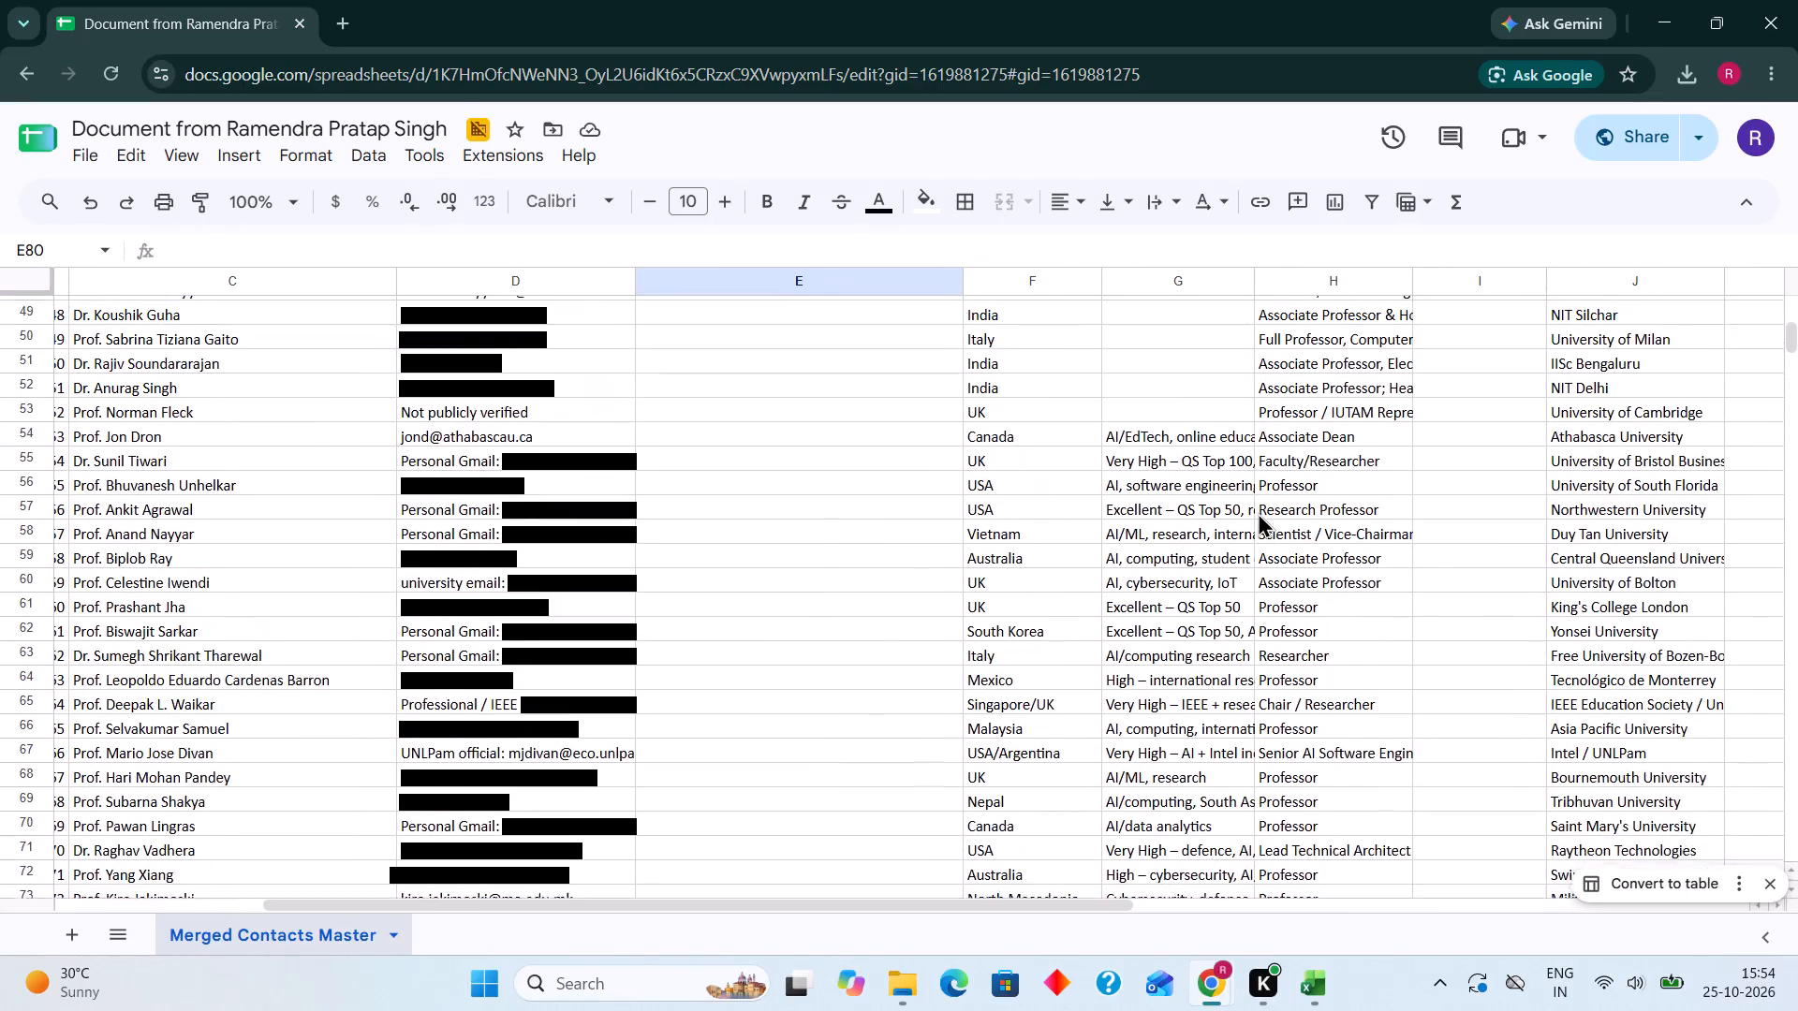
scroll(1258, 512, up, 5)
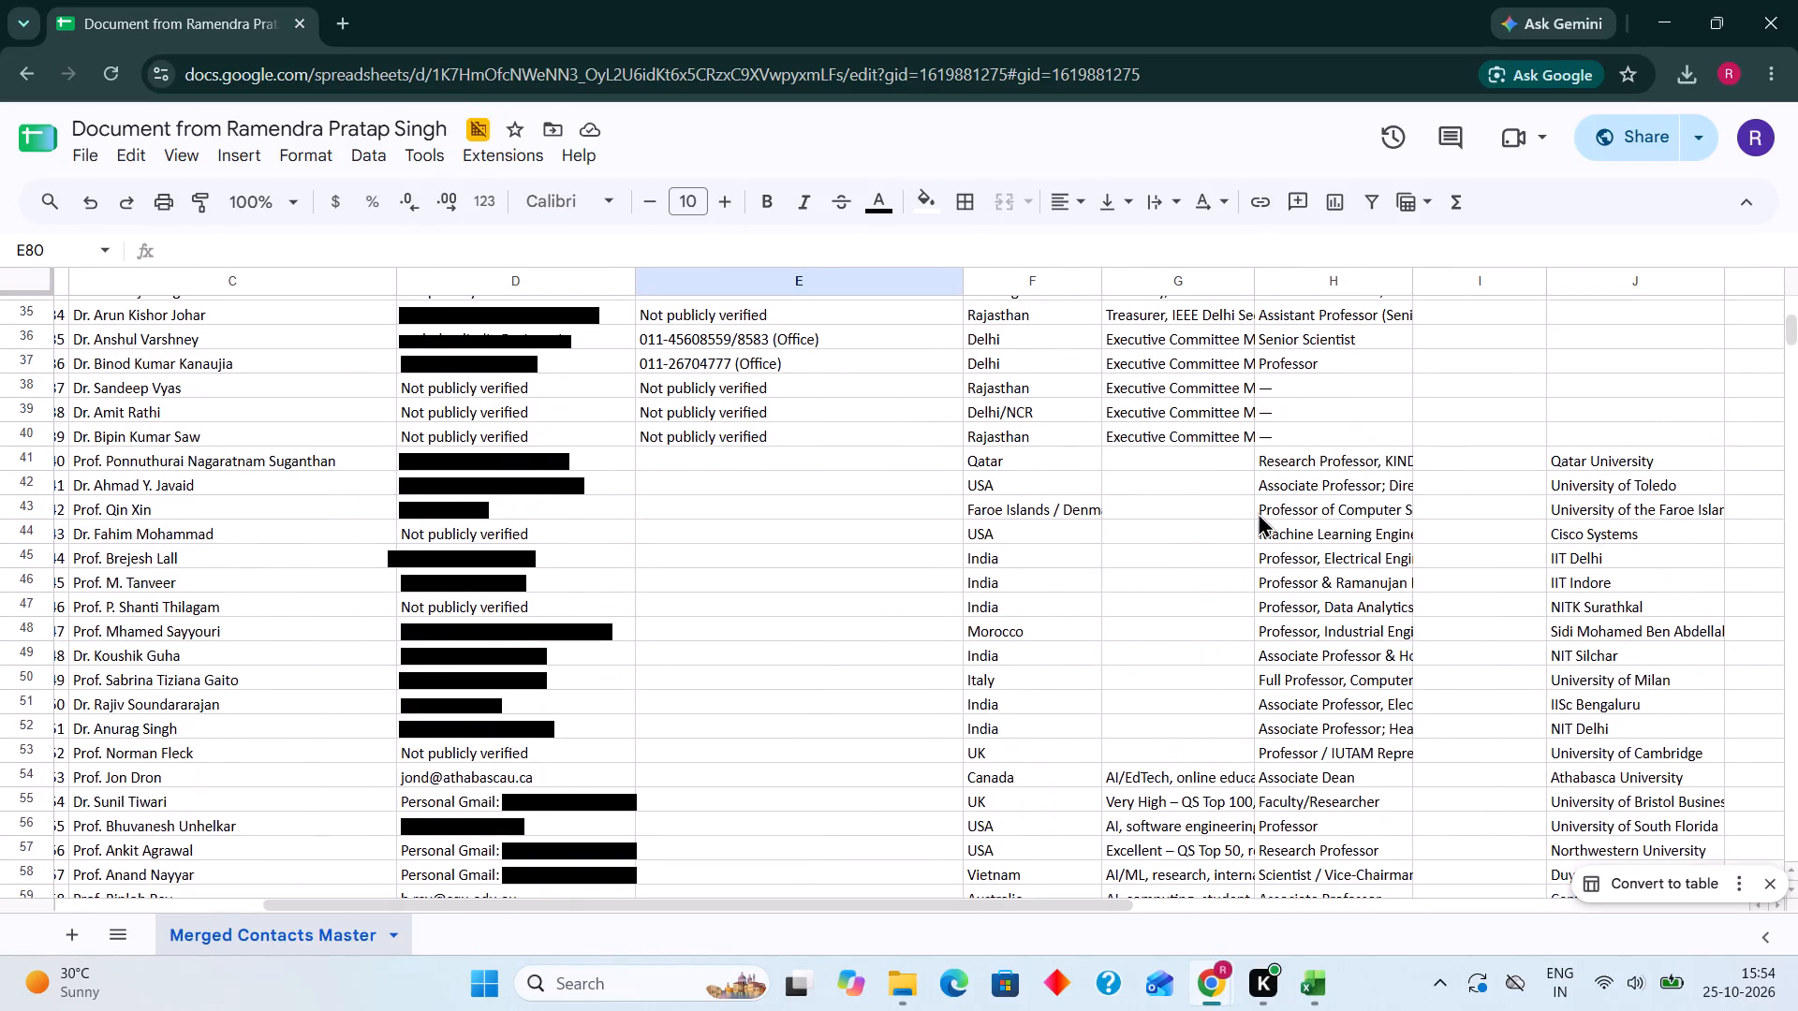
scroll(1258, 512, up, 3)
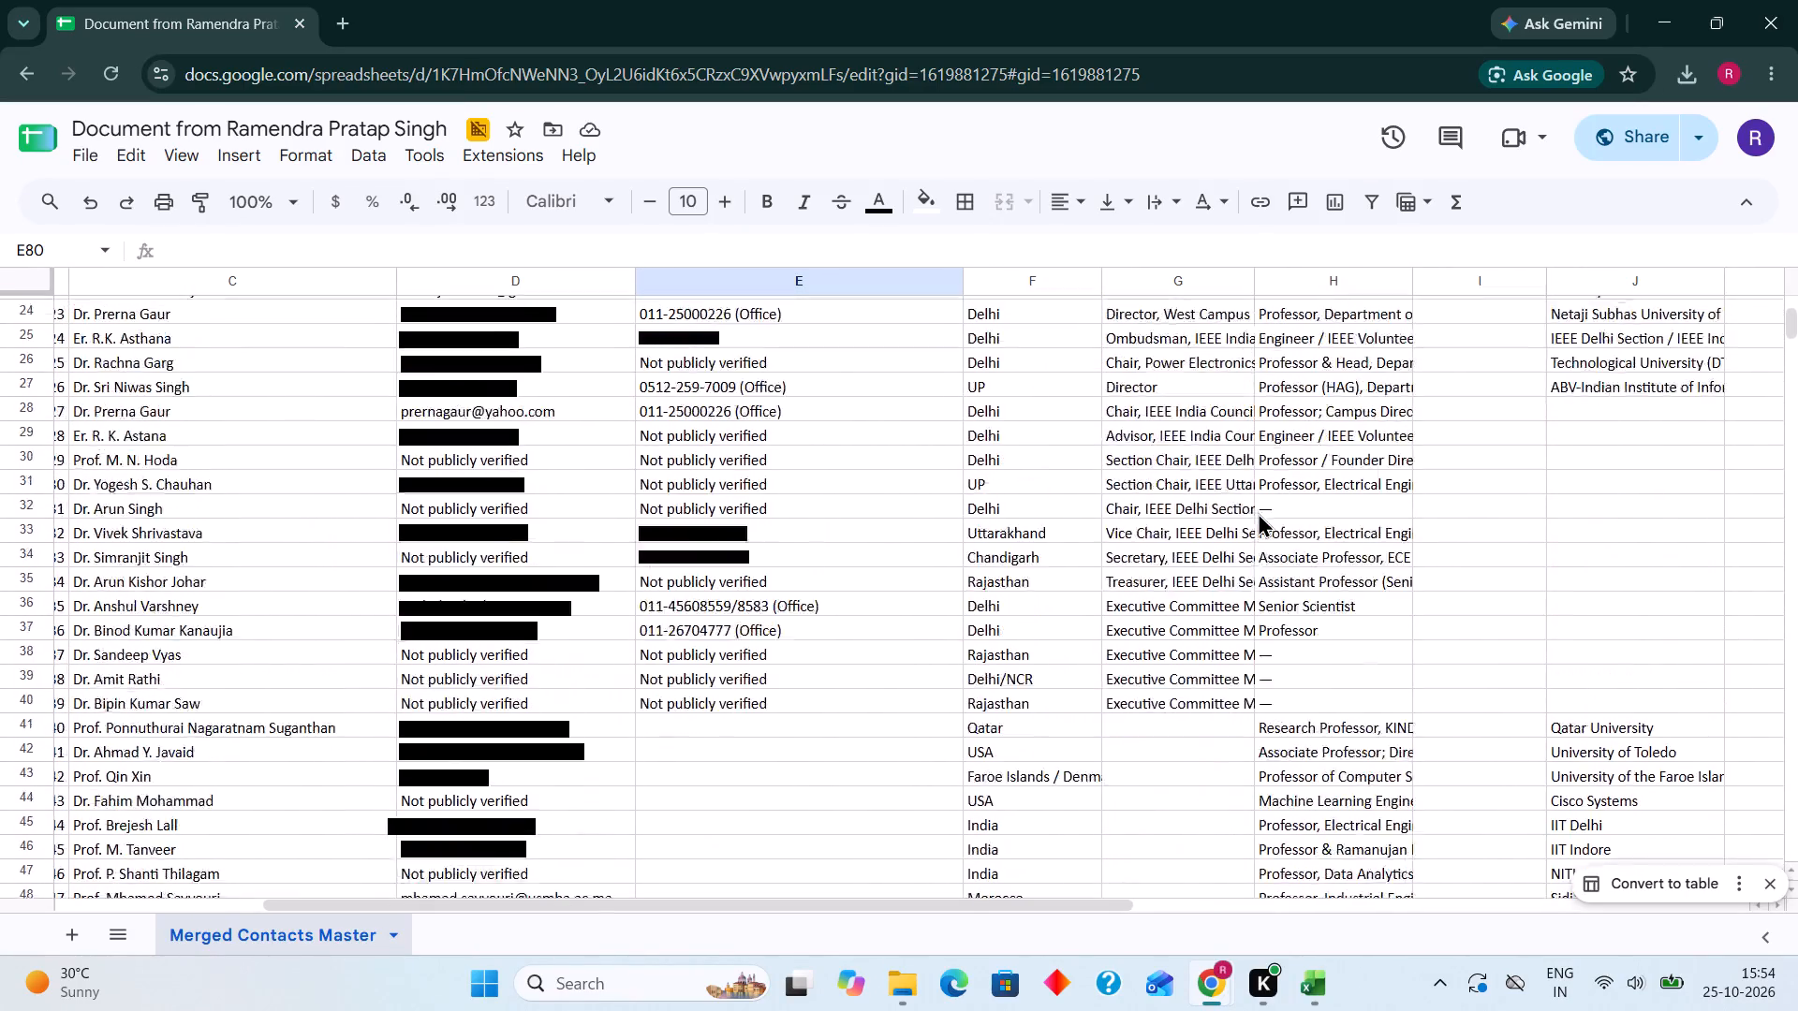
scroll(1258, 512, up, 5)
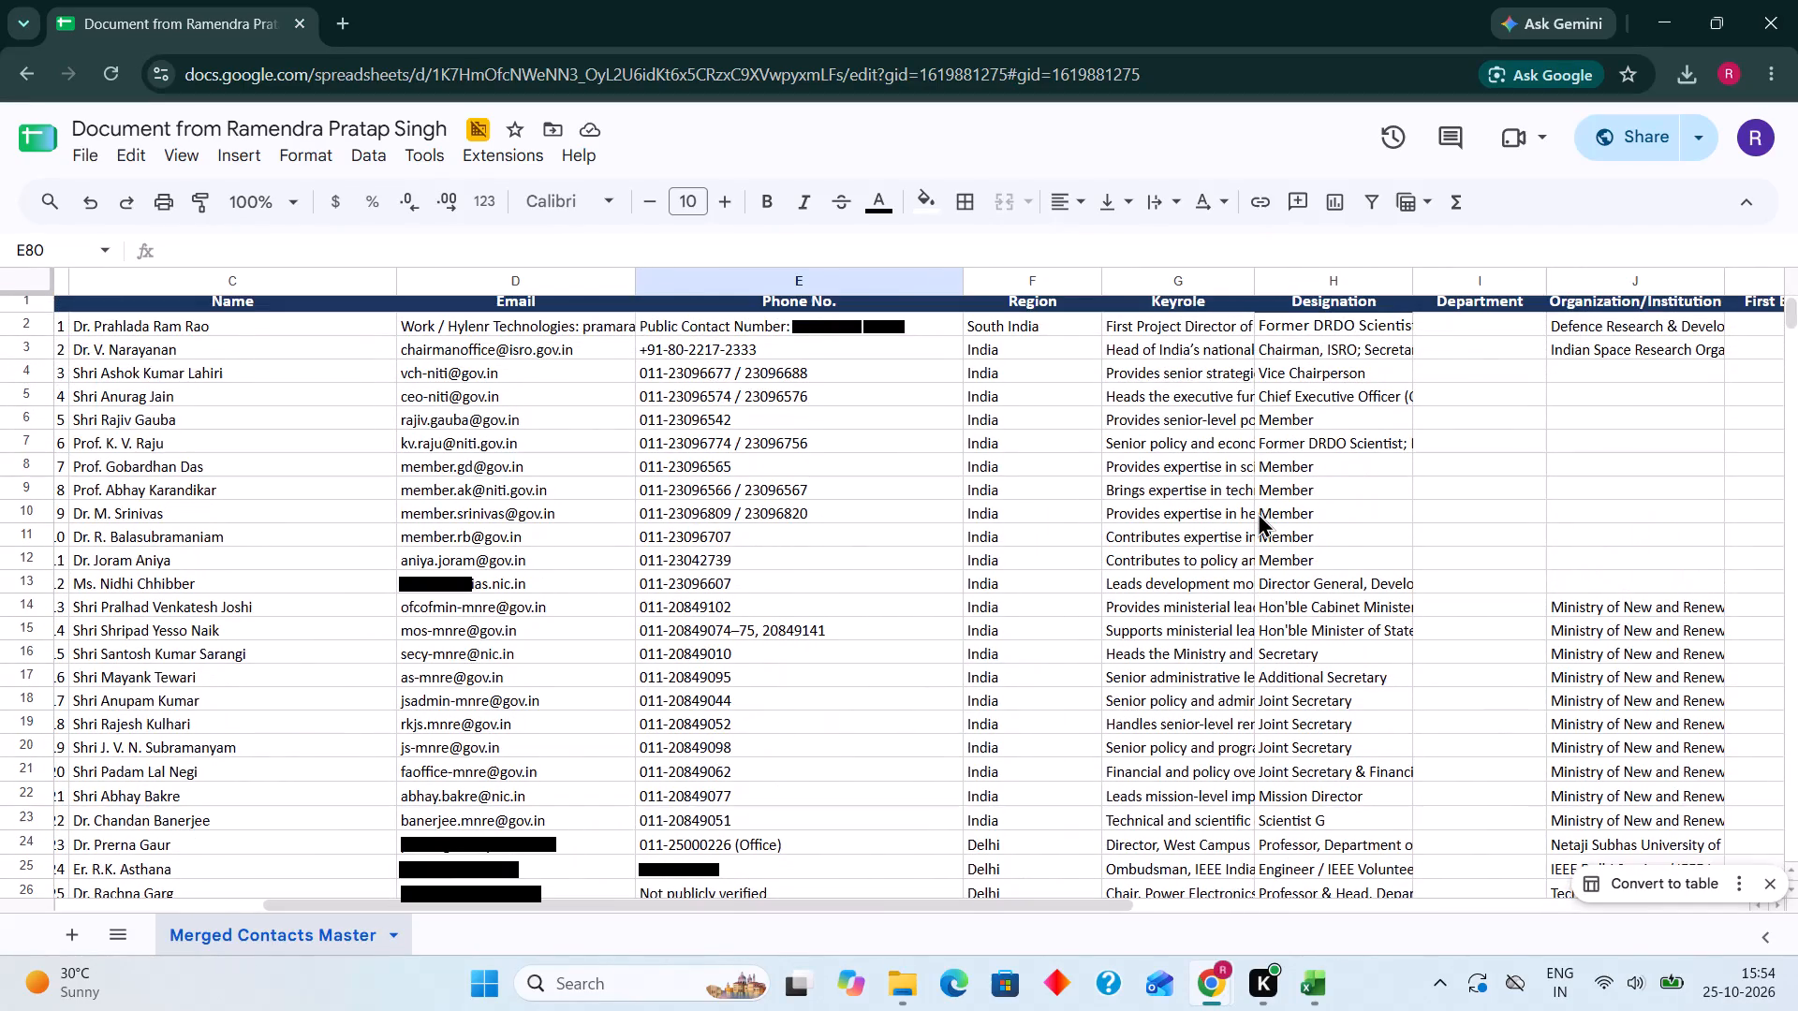
scroll(1258, 512, down, 5)
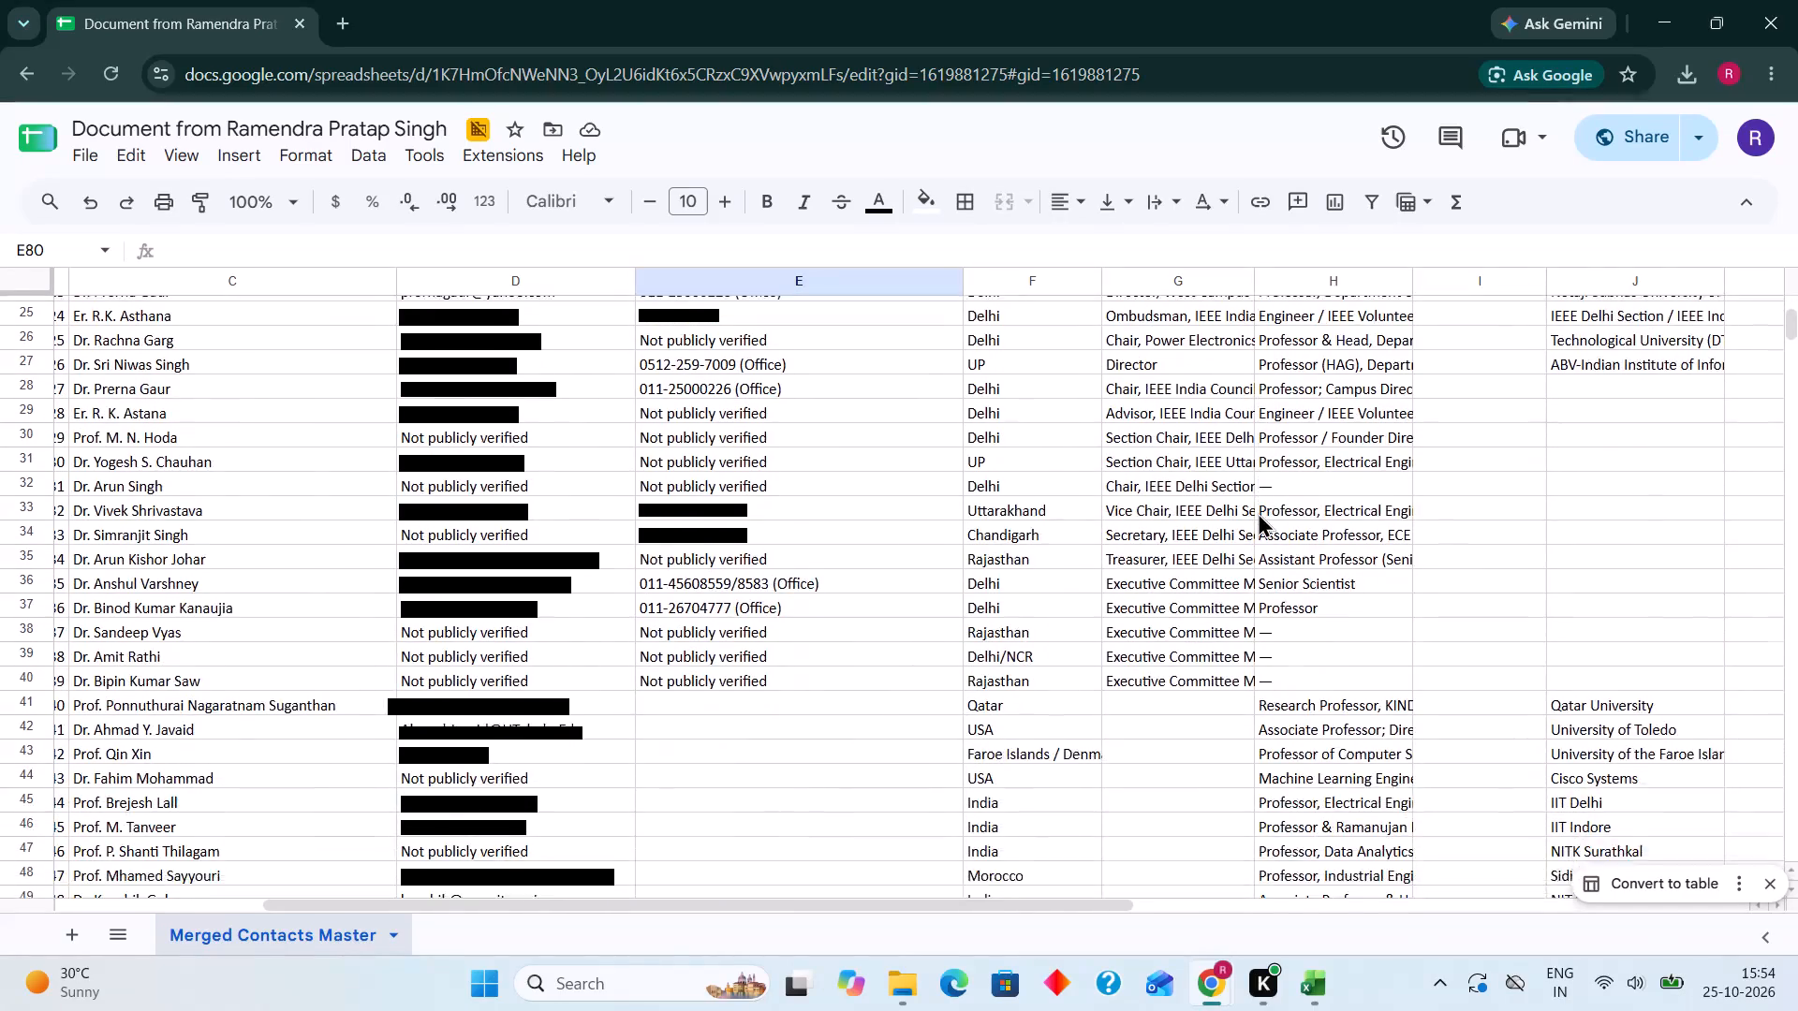
scroll(1258, 512, down, 3)
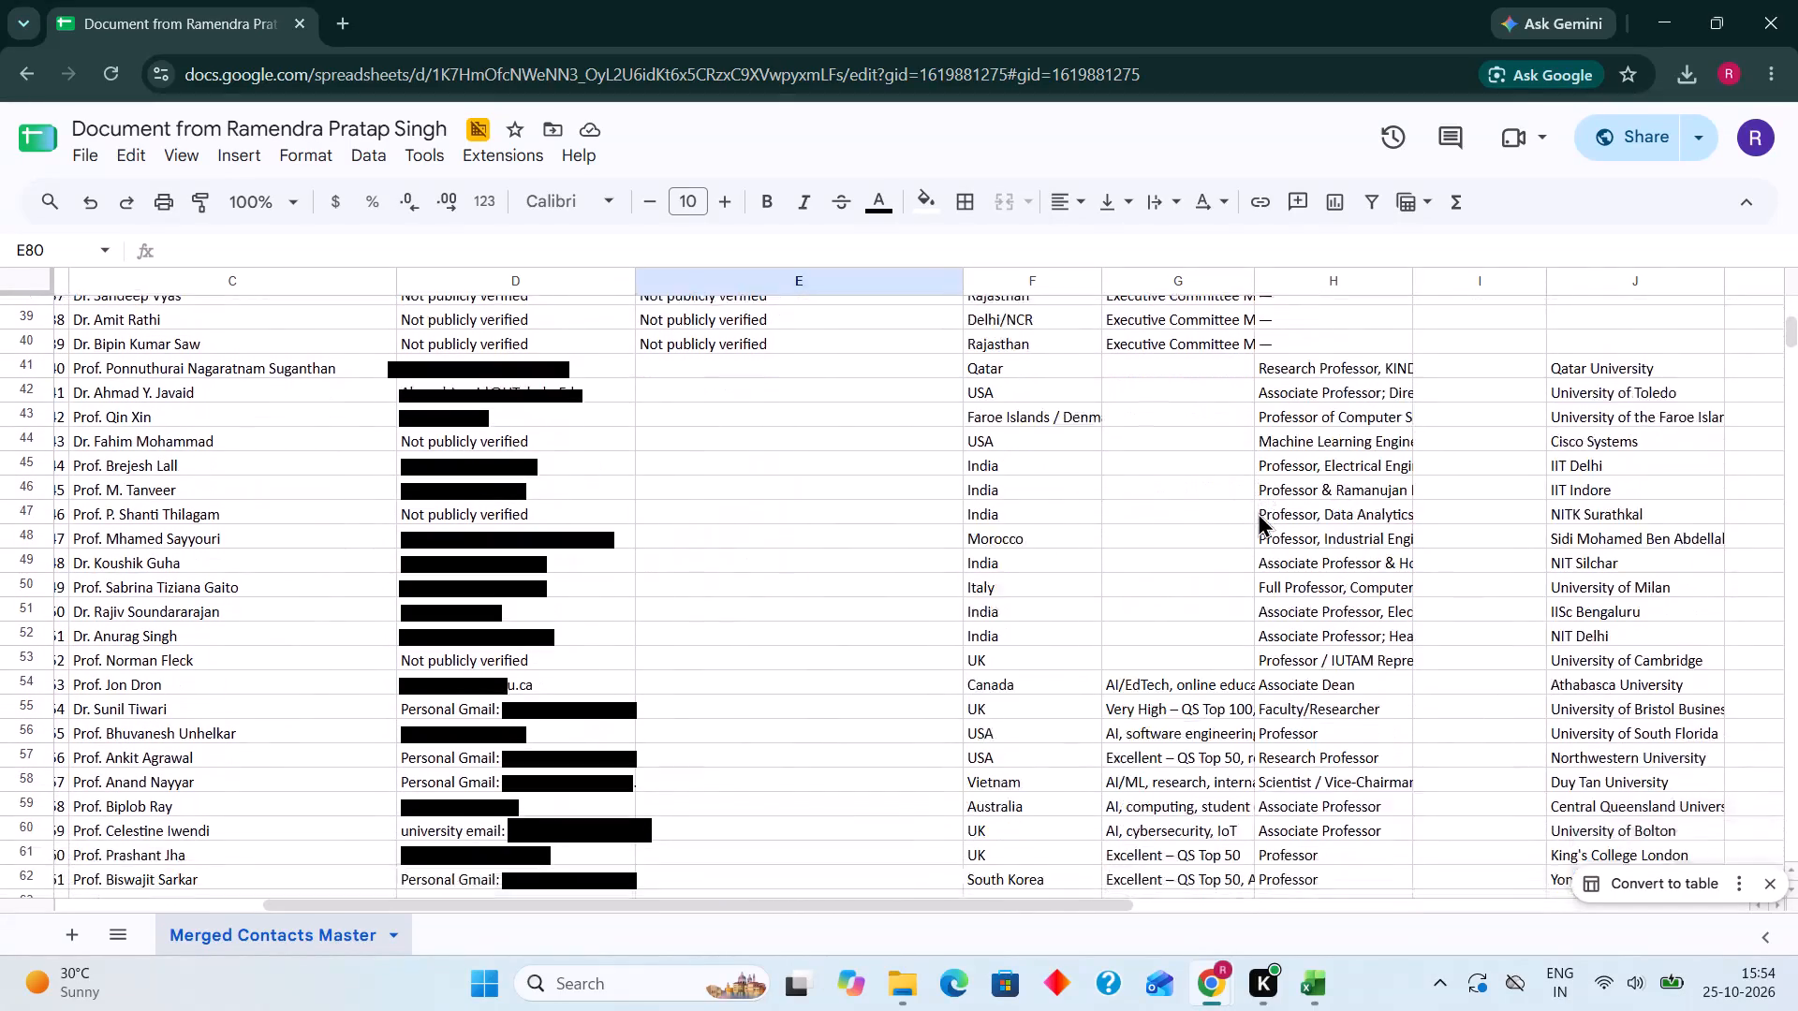
scroll(1258, 512, down, 1)
scroll(1258, 512, left, 1)
scroll(1258, 512, up, 1)
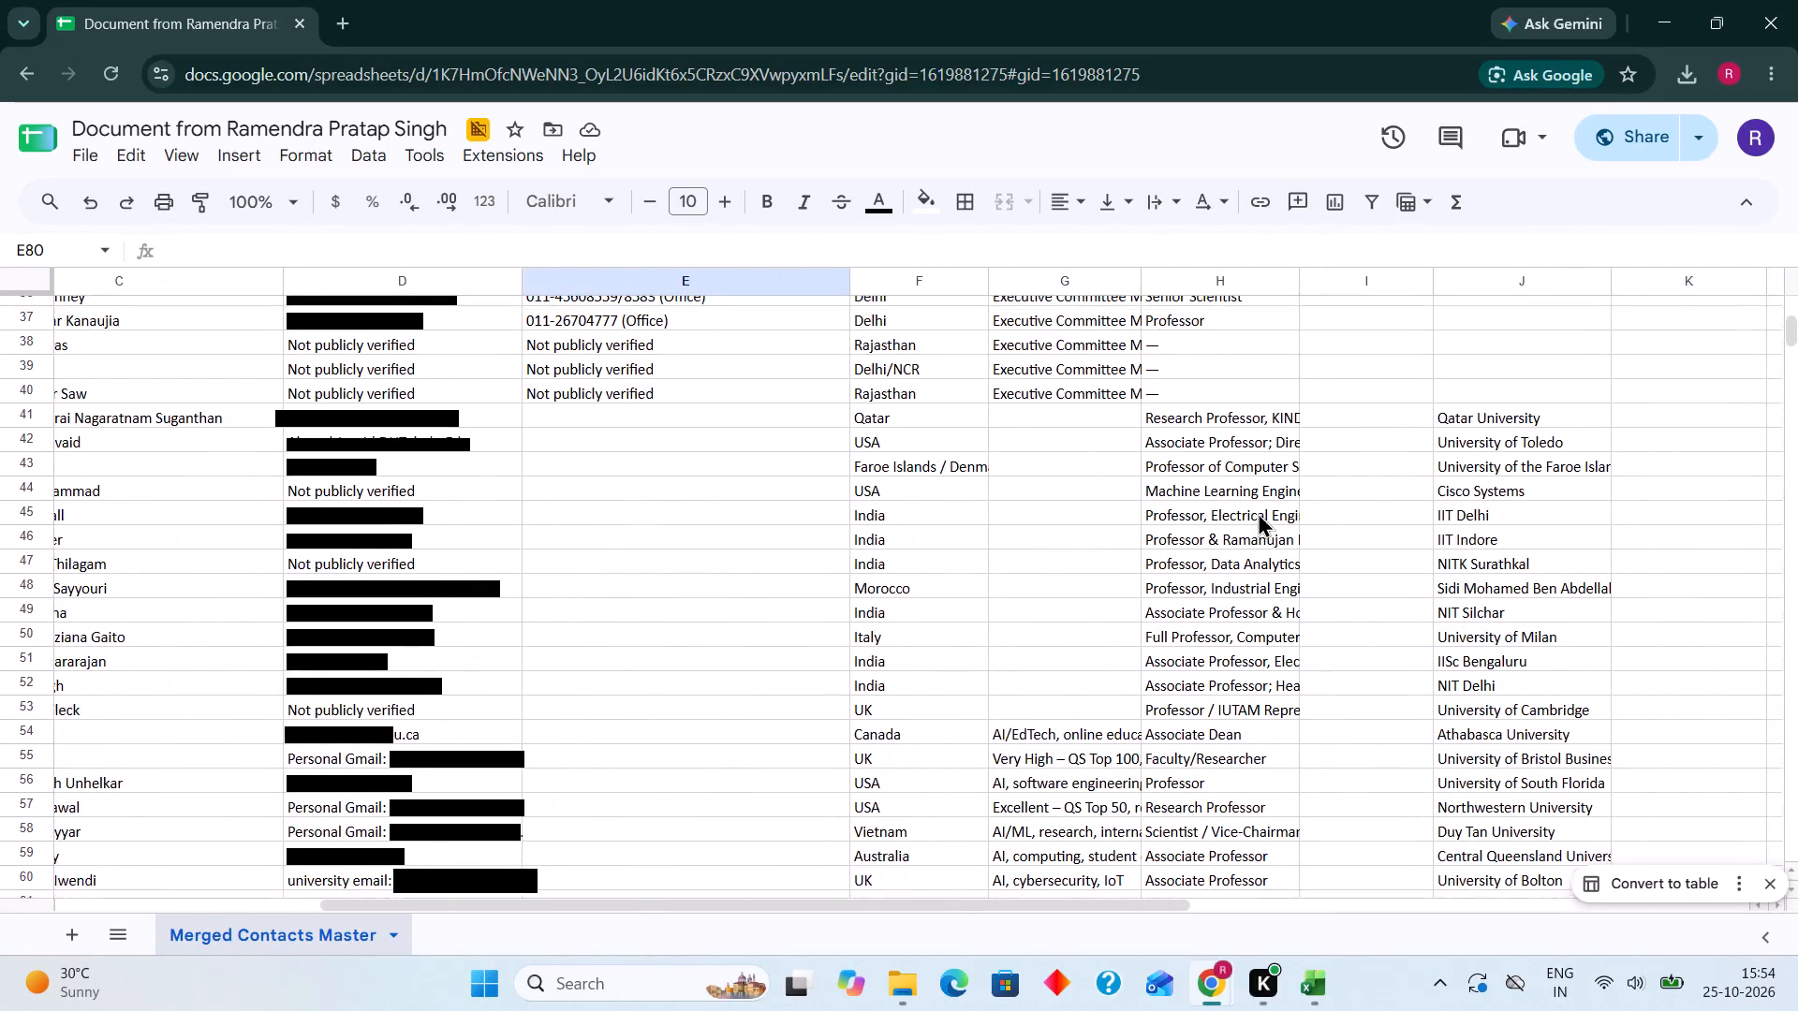
scroll(1258, 512, up, 4)
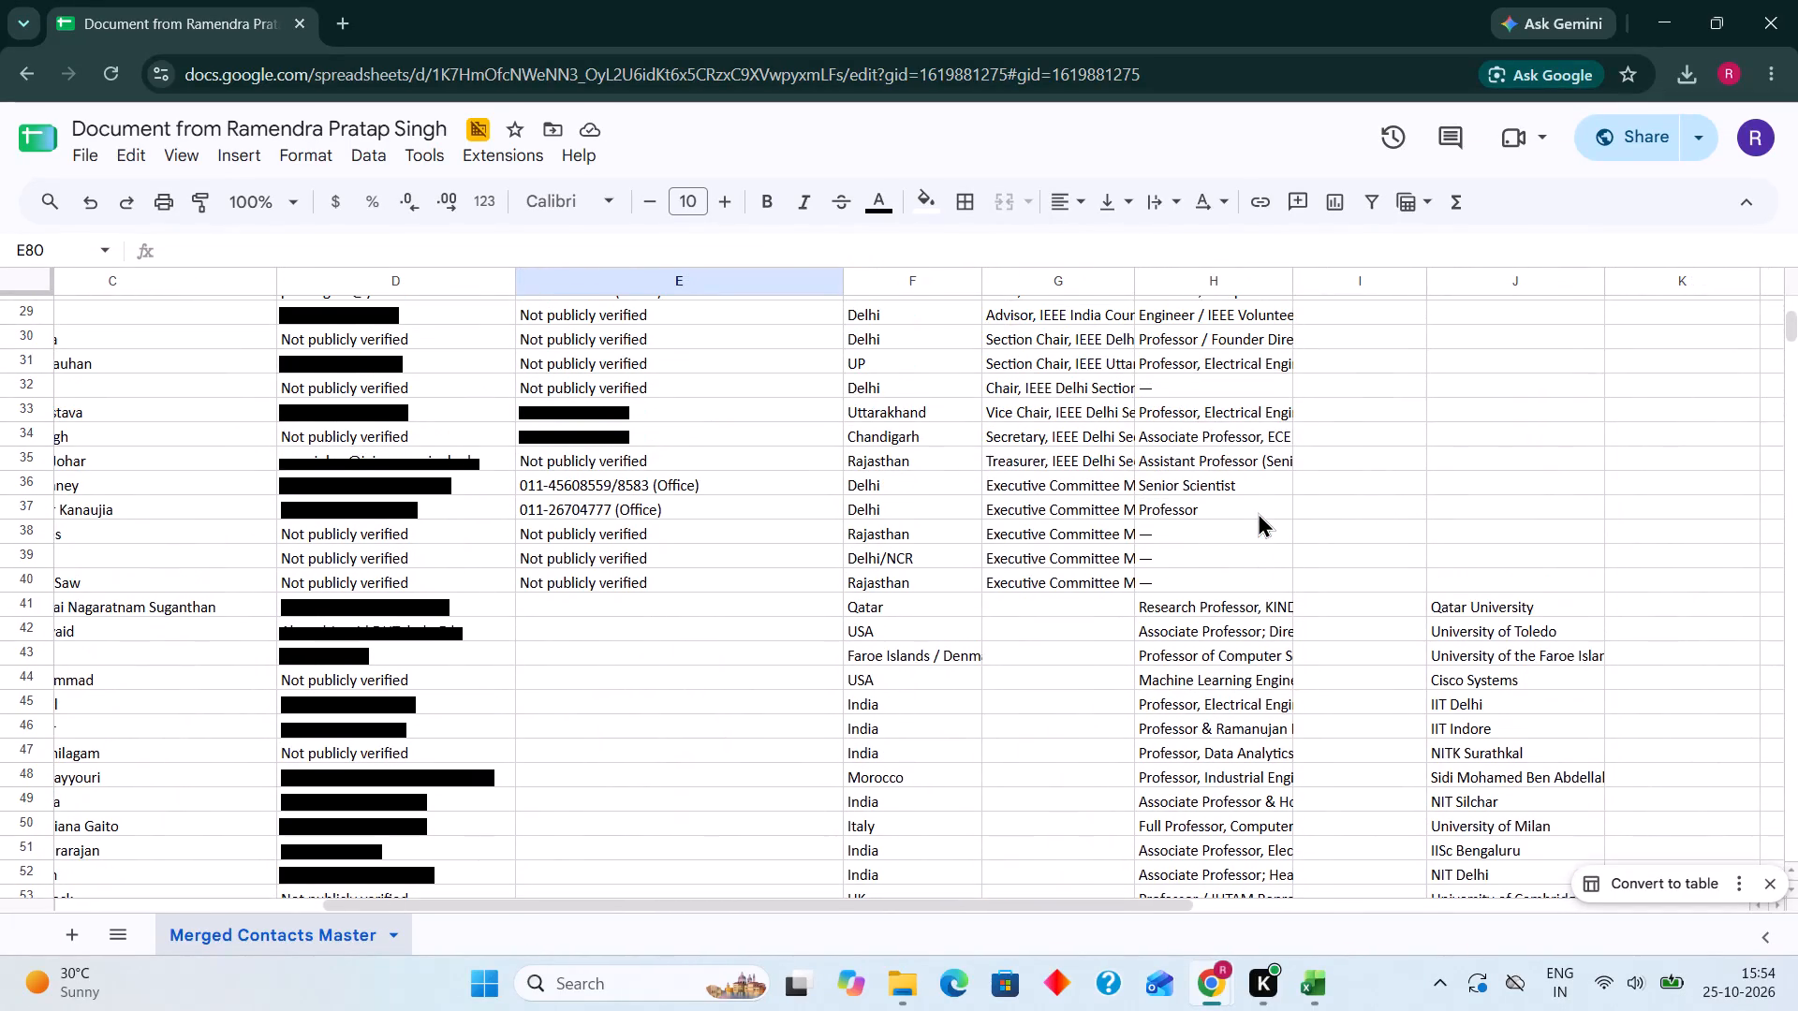
scroll(1258, 512, up, 5)
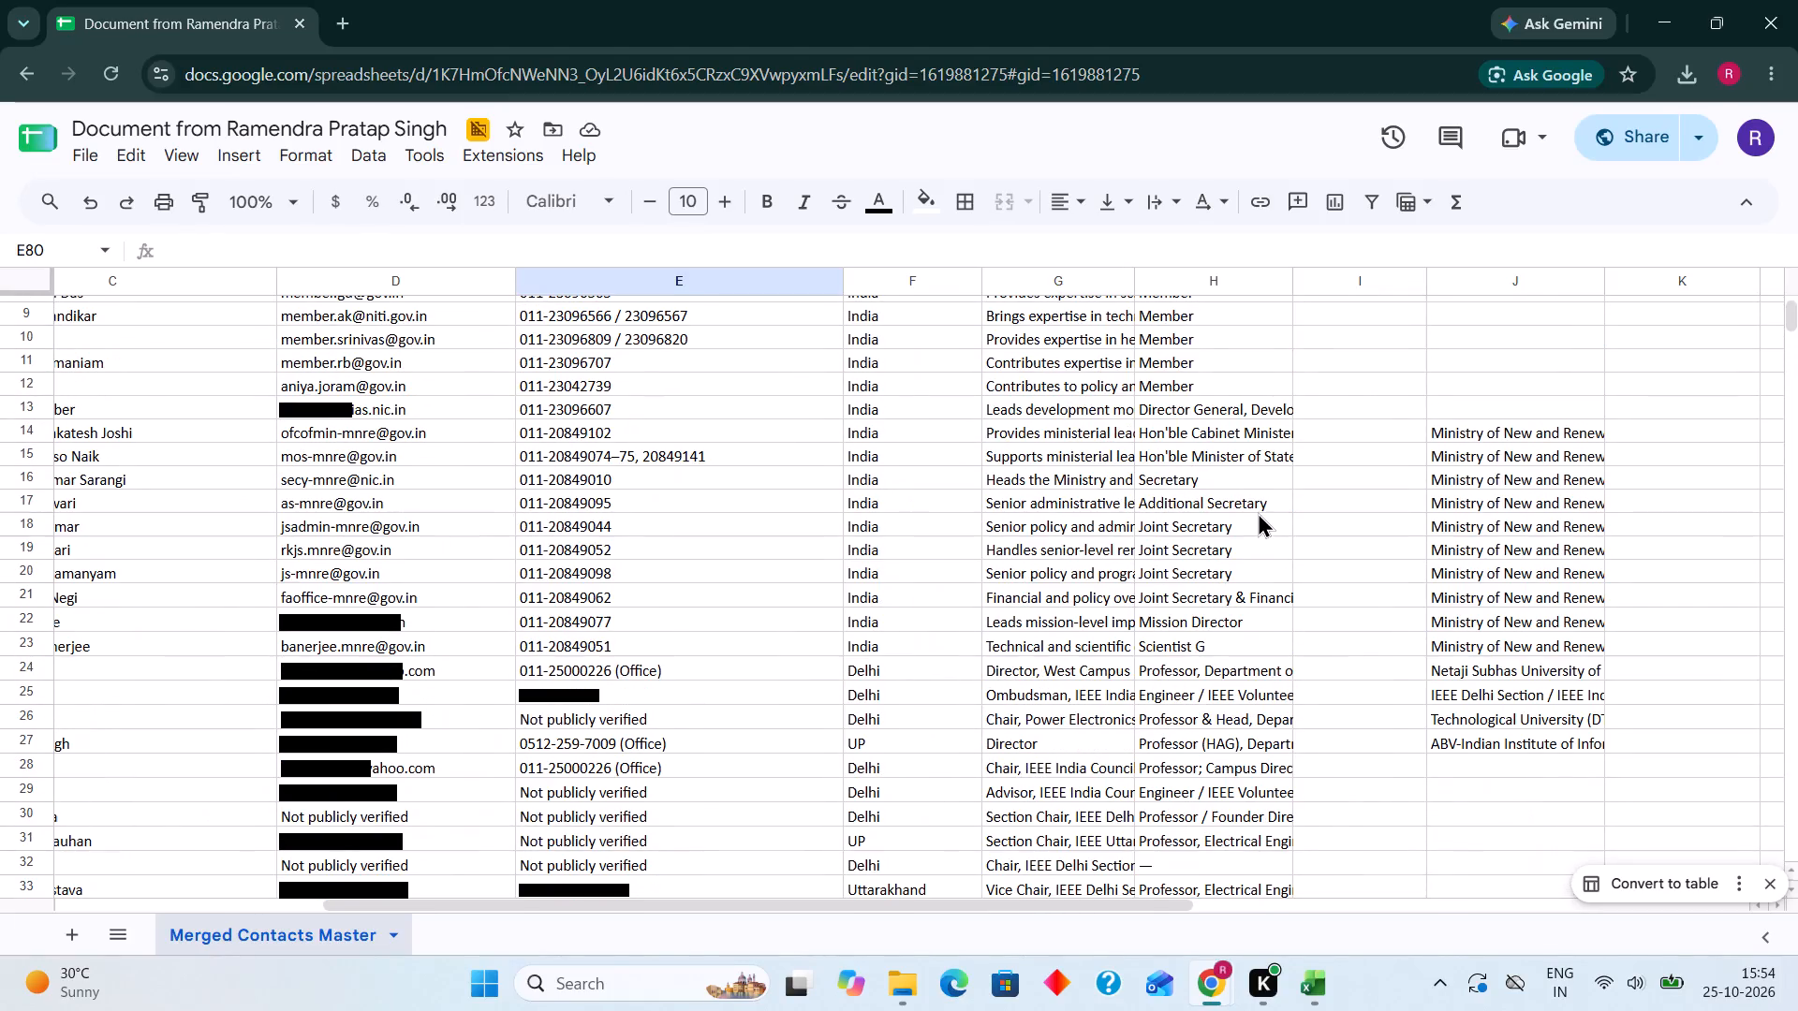
scroll(1258, 512, up, 1)
scroll(1258, 512, down, 4)
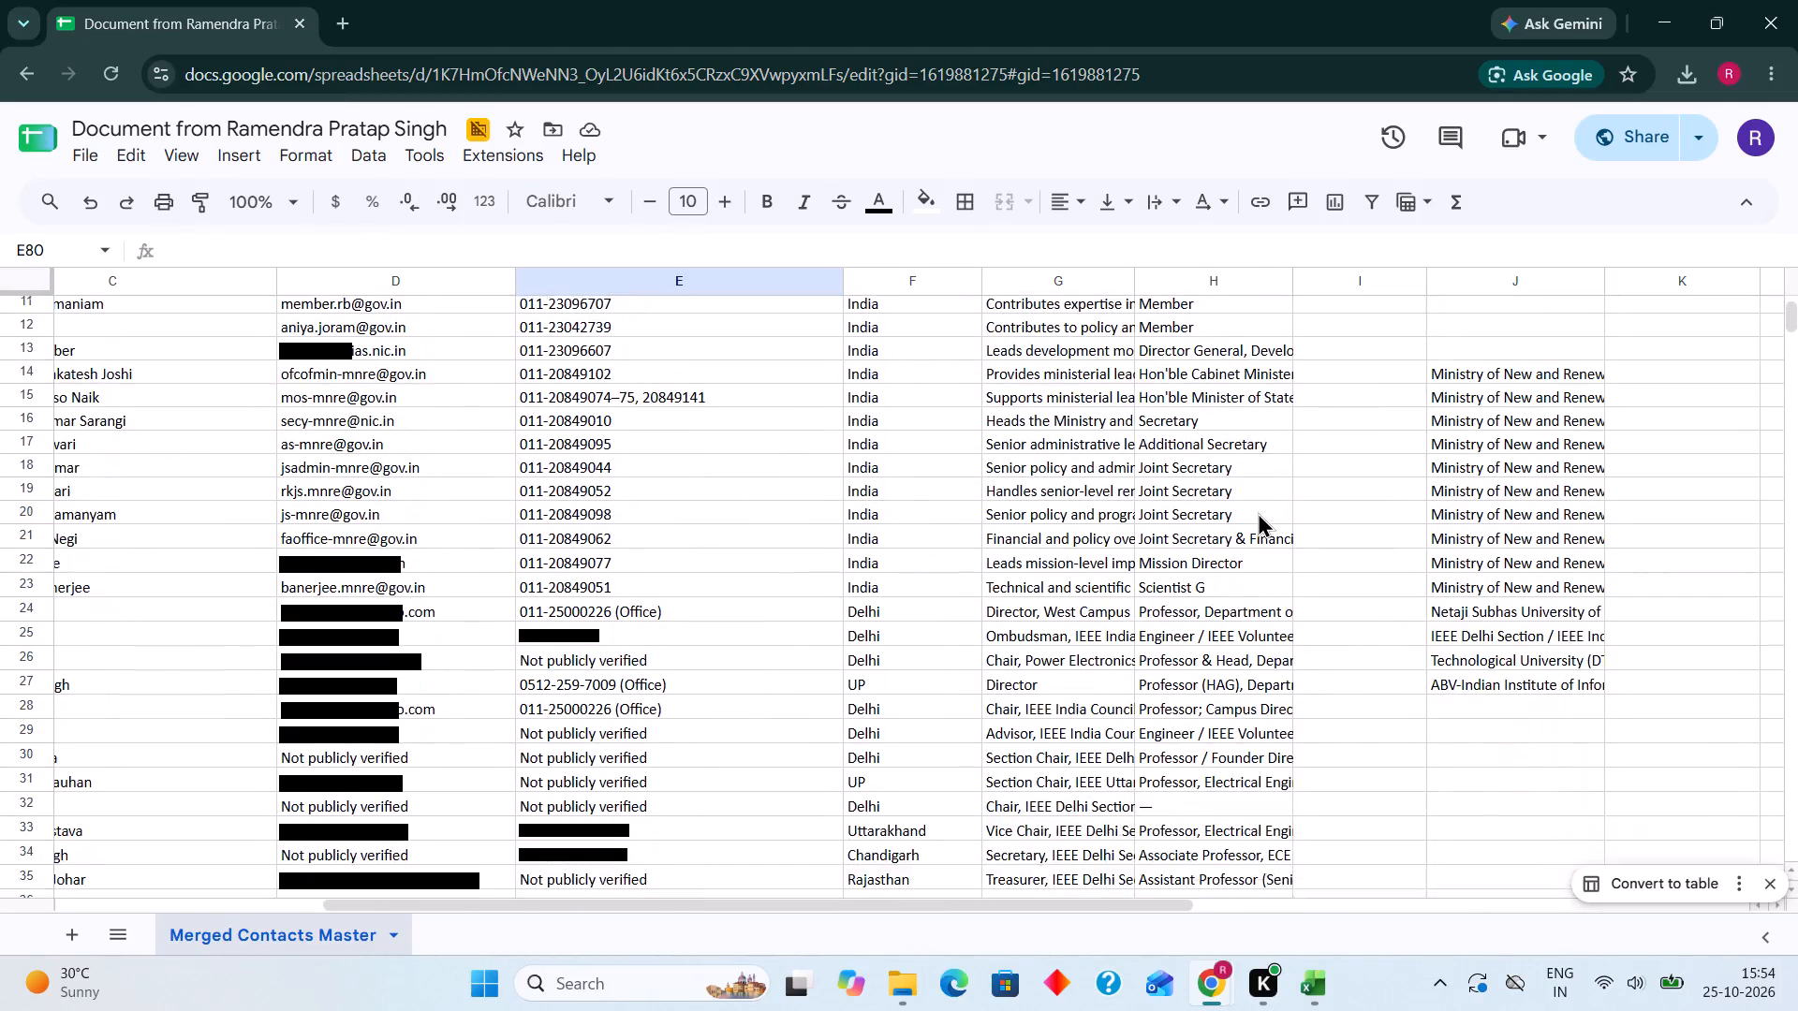
scroll(1258, 512, down, 3)
scroll(1258, 512, up, 1)
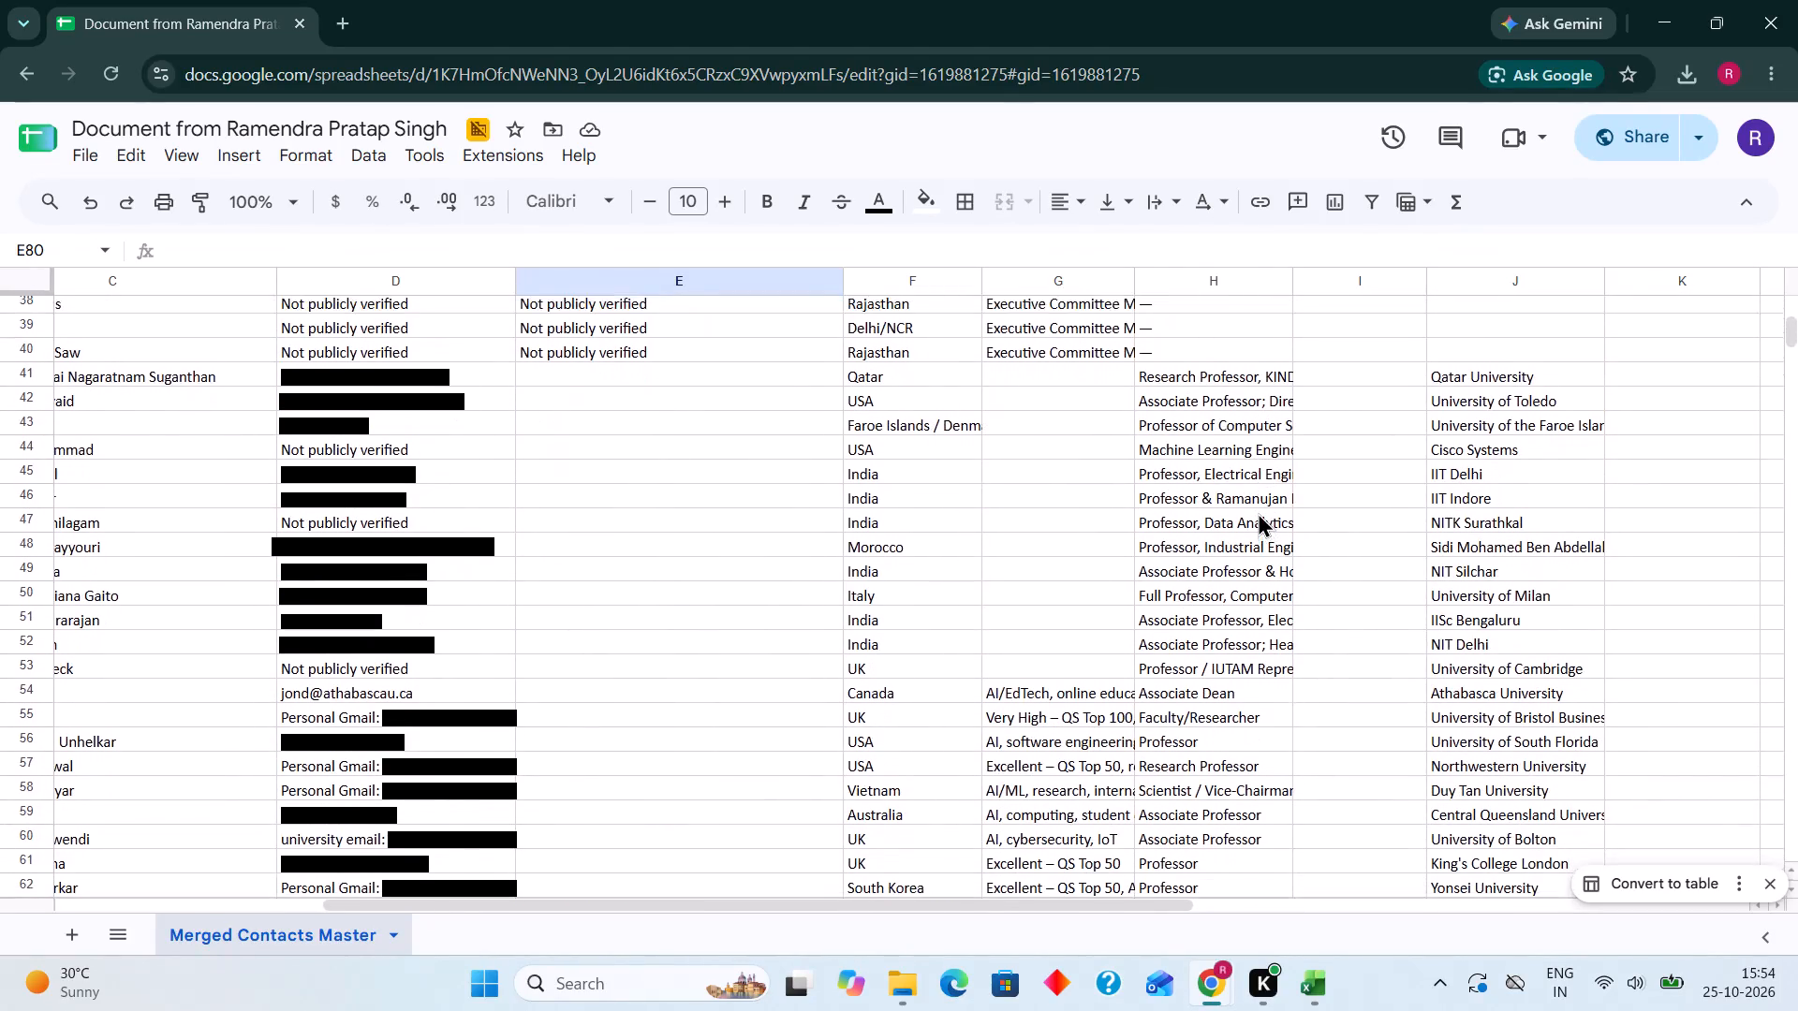
Review the Organization, S. No., Name, Email and Phone No. columns of the DRDO, ISRO, NITI Aayog, MNRE and IEEE contacts.
scroll(1258, 512, up, 2)
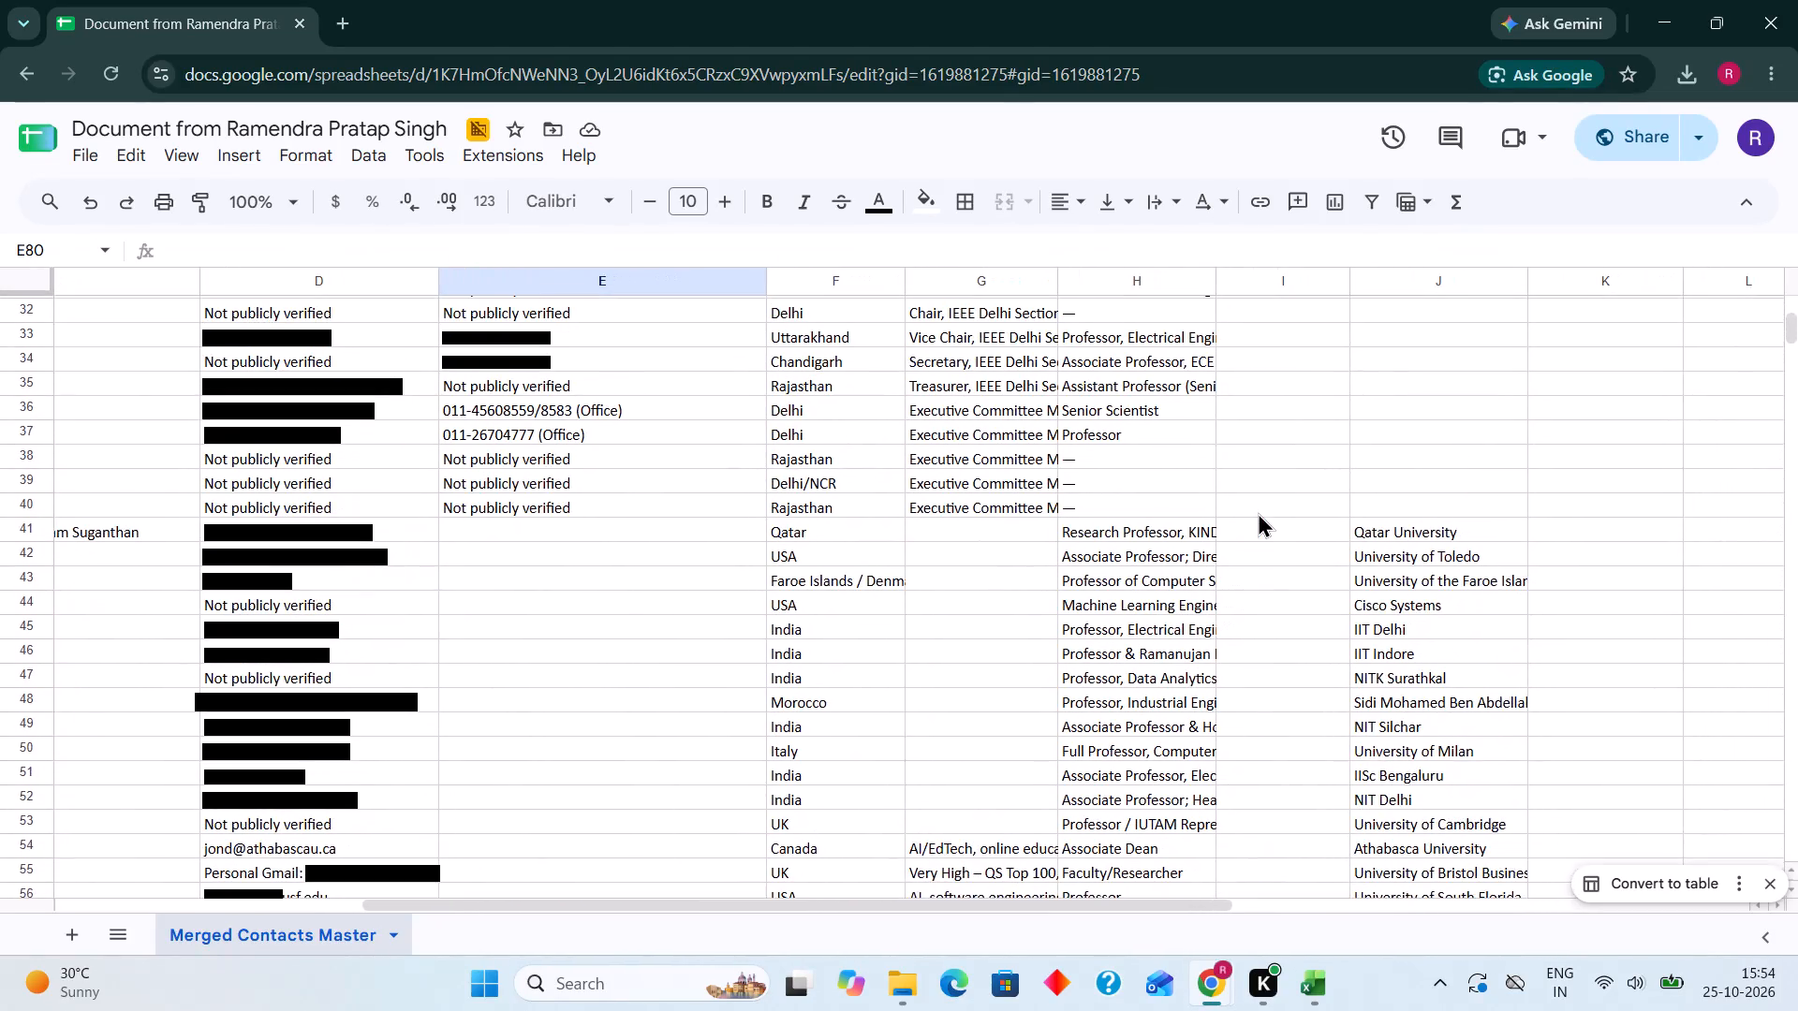
scroll(1258, 512, up, 7)
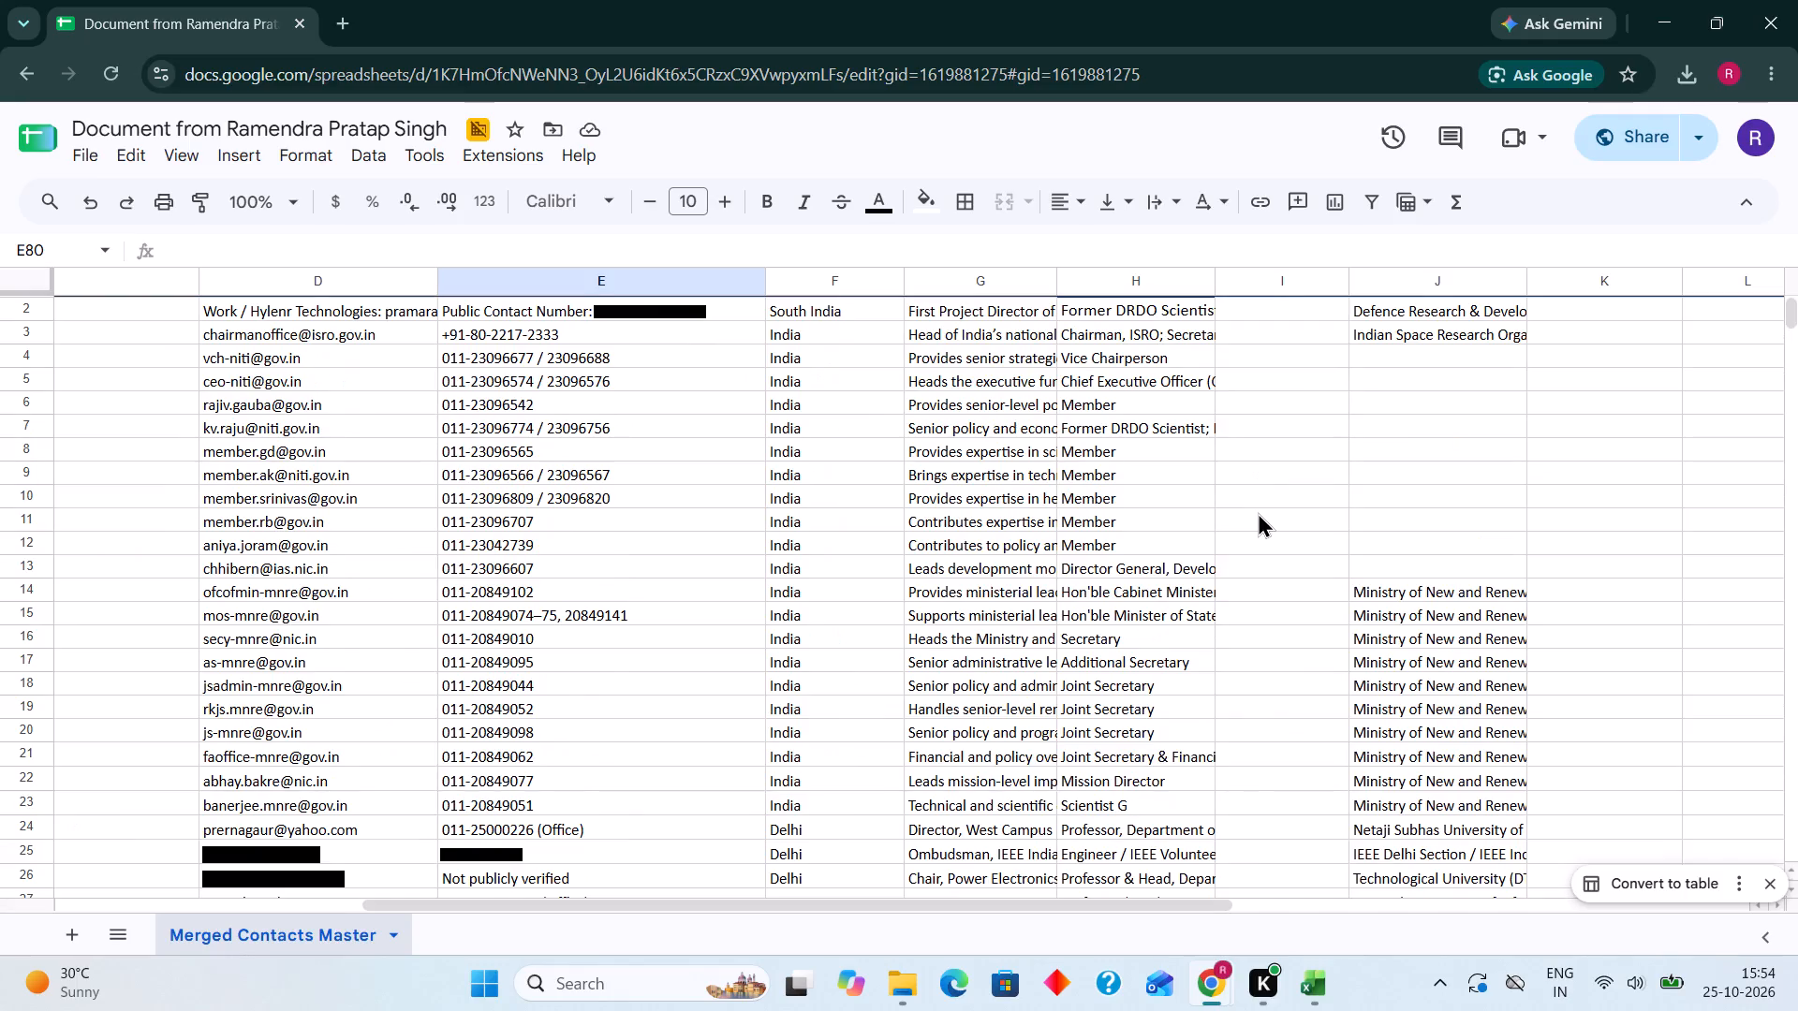
scroll(1258, 512, right, 5)
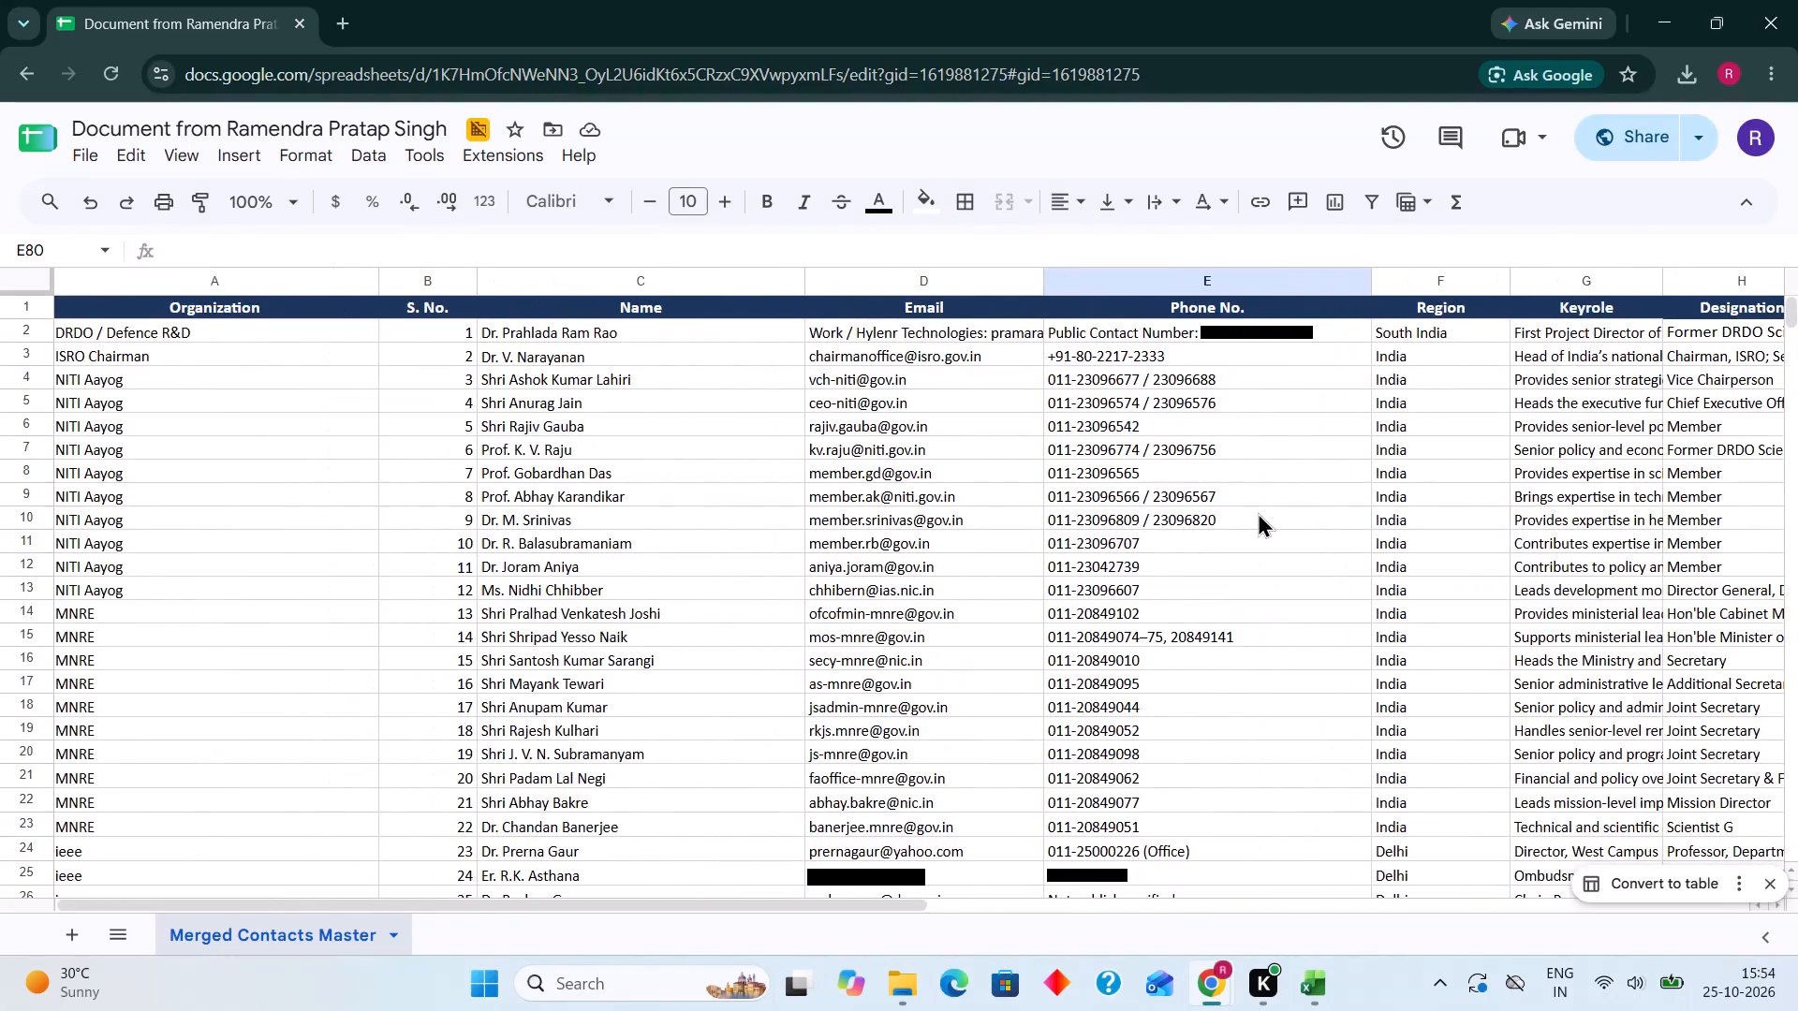
scroll(1258, 512, right, 1)
scroll(1258, 512, up, 1)
scroll(1258, 512, down, 3)
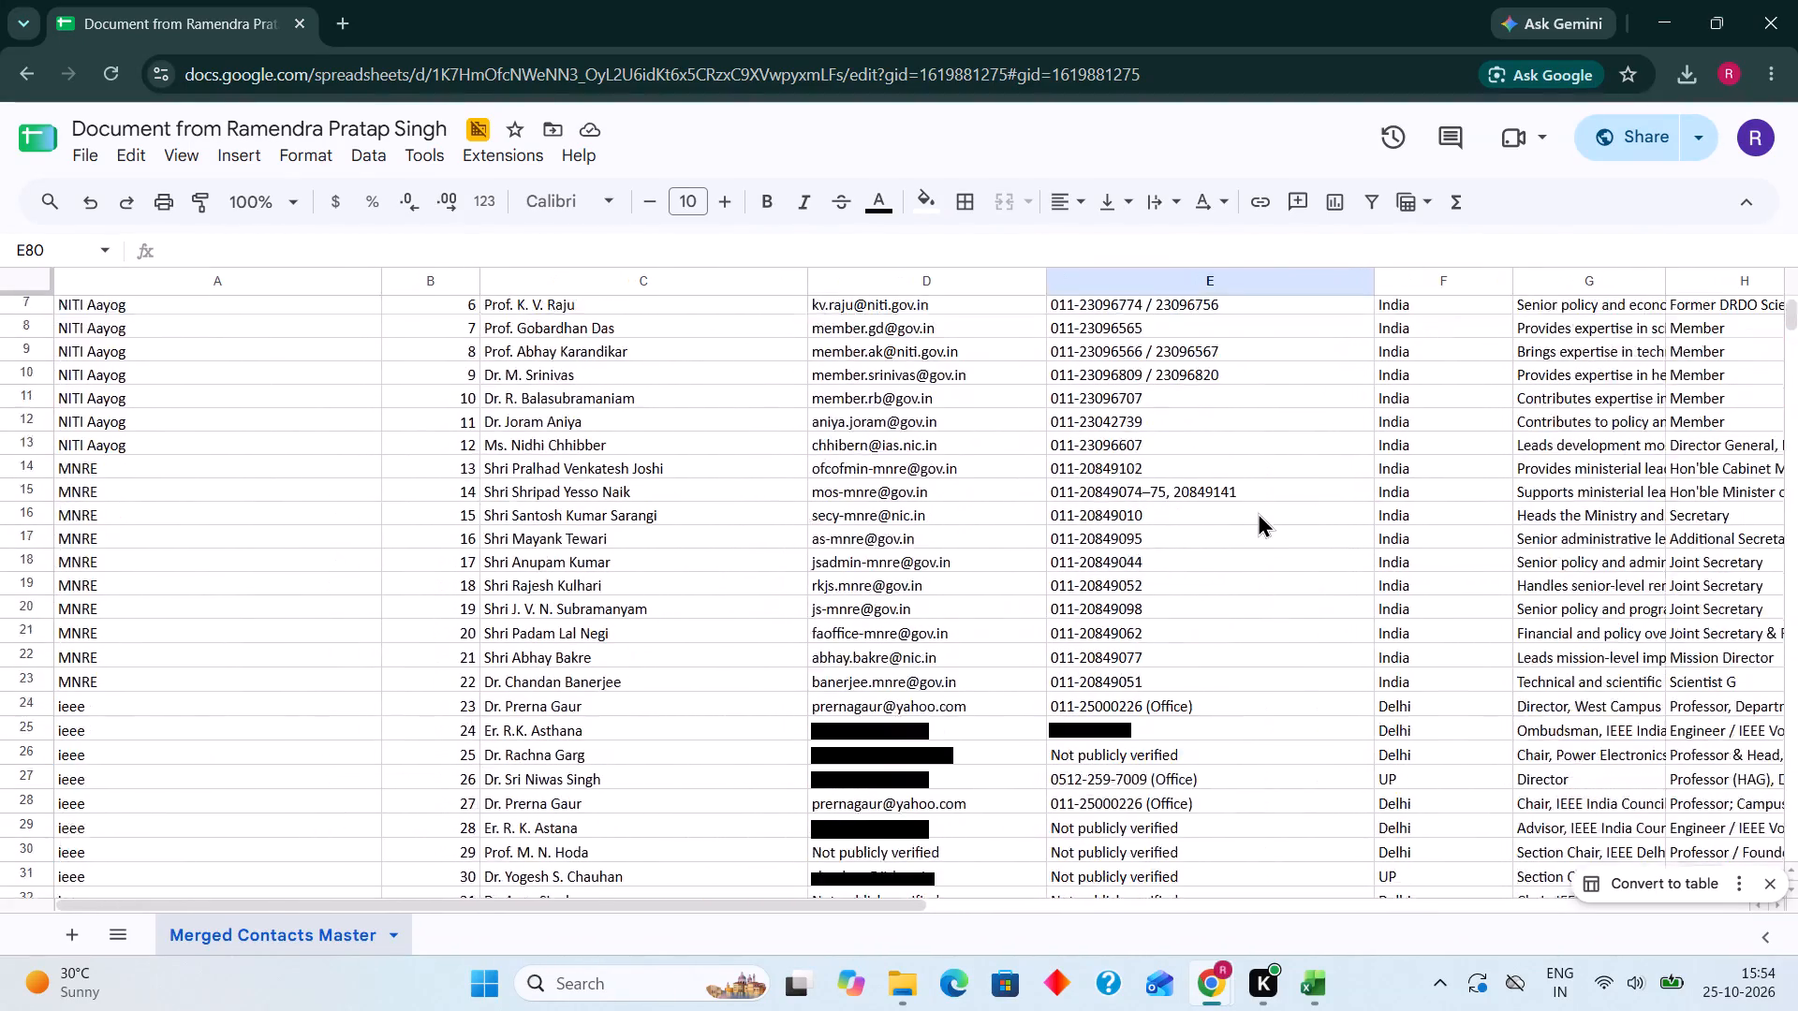
scroll(1258, 512, down, 3)
scroll(1258, 512, left, 3)
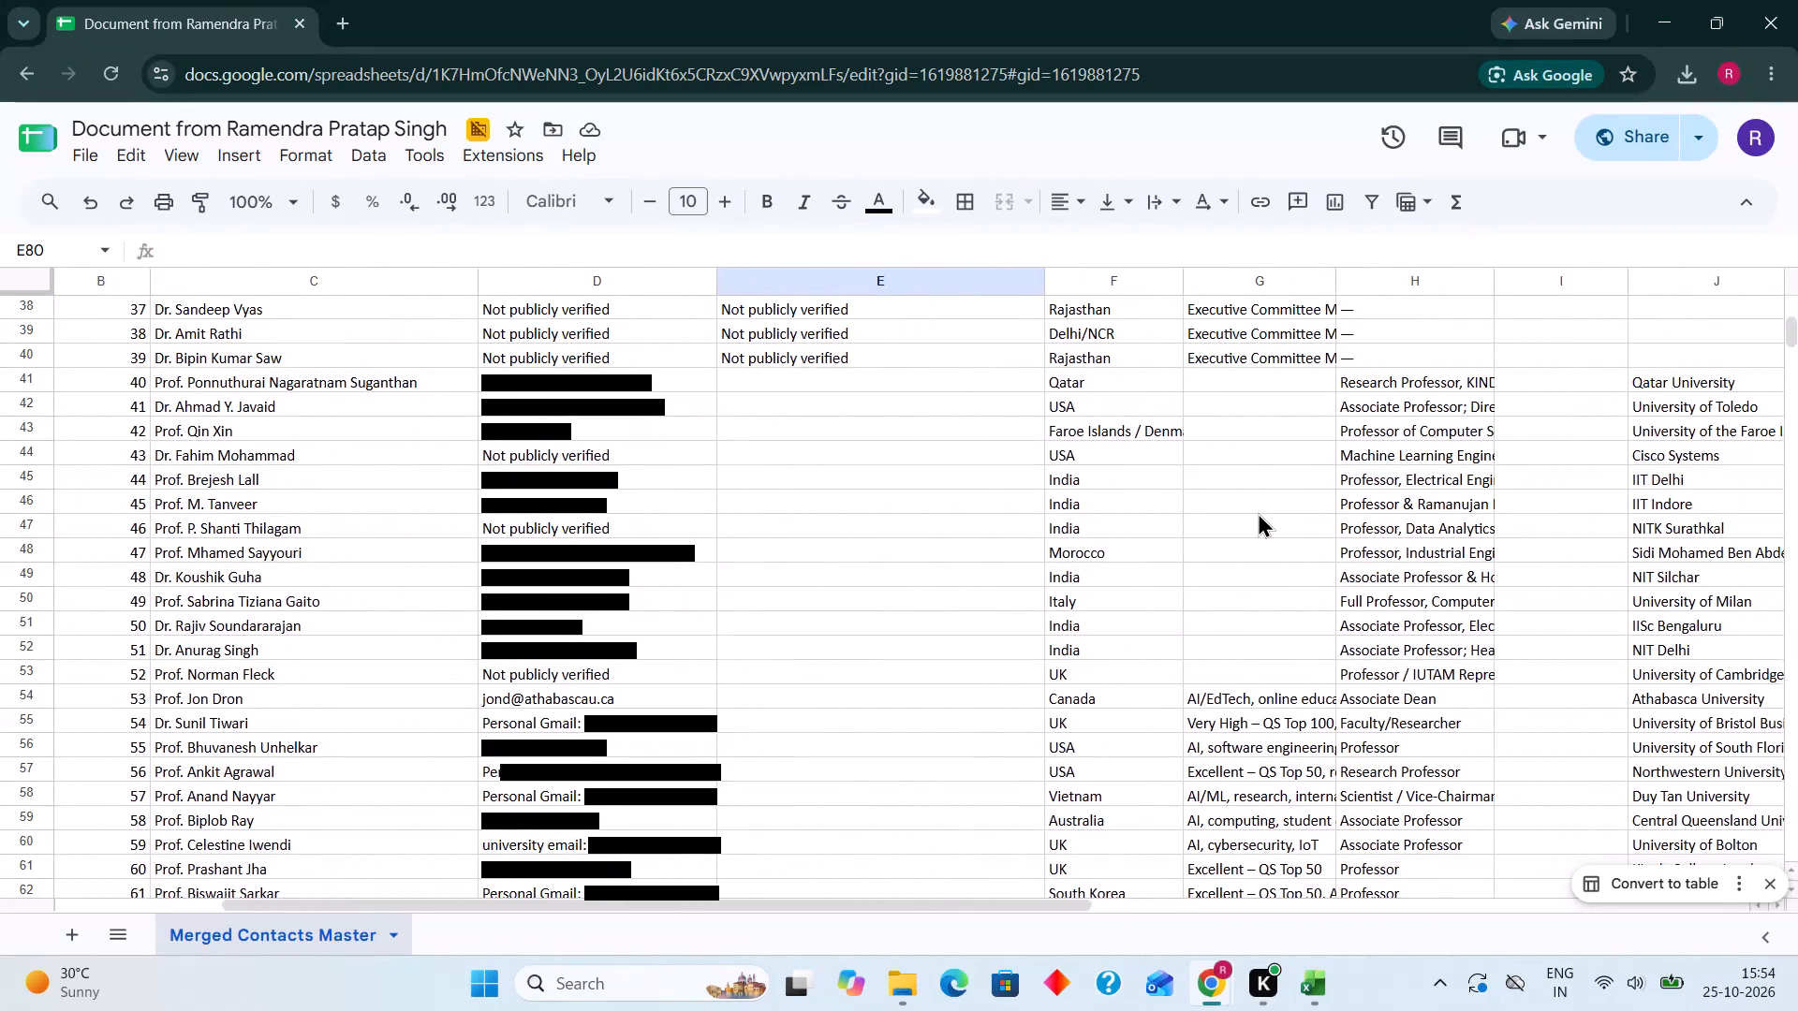
Compare the Name through Organization/Institution columns from the contacts down to row 100 back up to the header row.
scroll(1258, 512, down, 8)
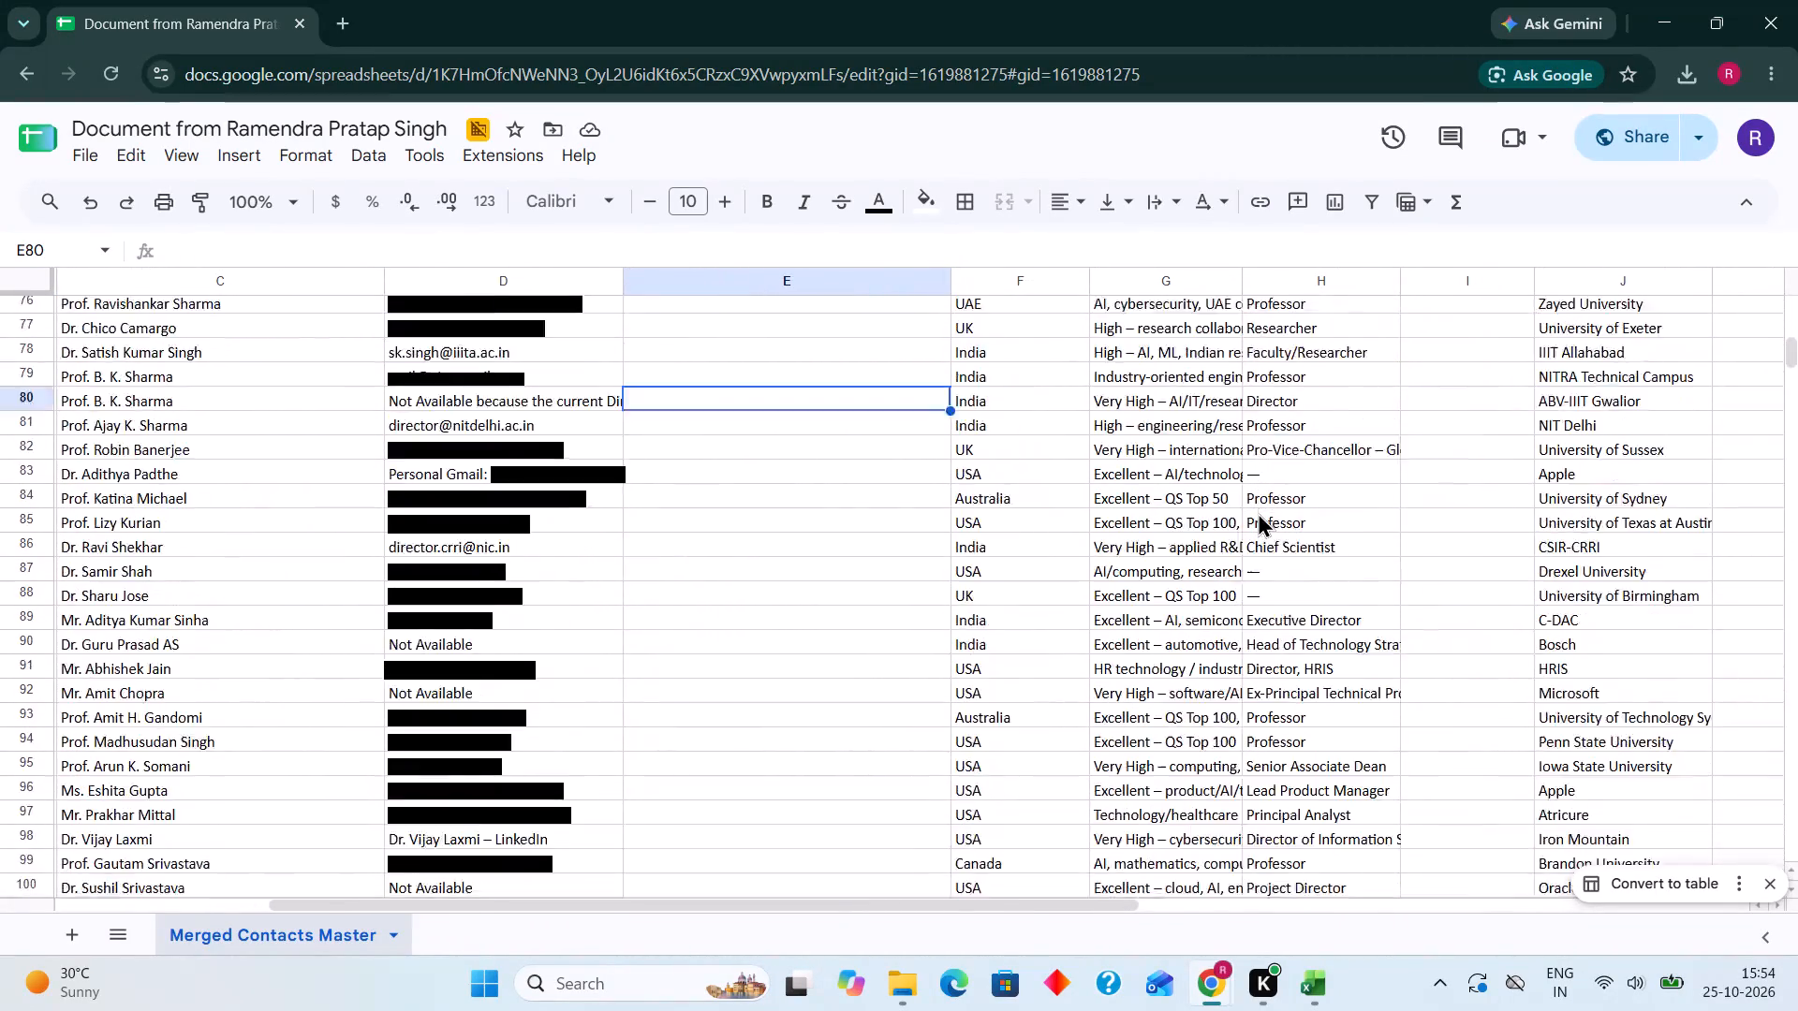
scroll(1258, 512, up, 8)
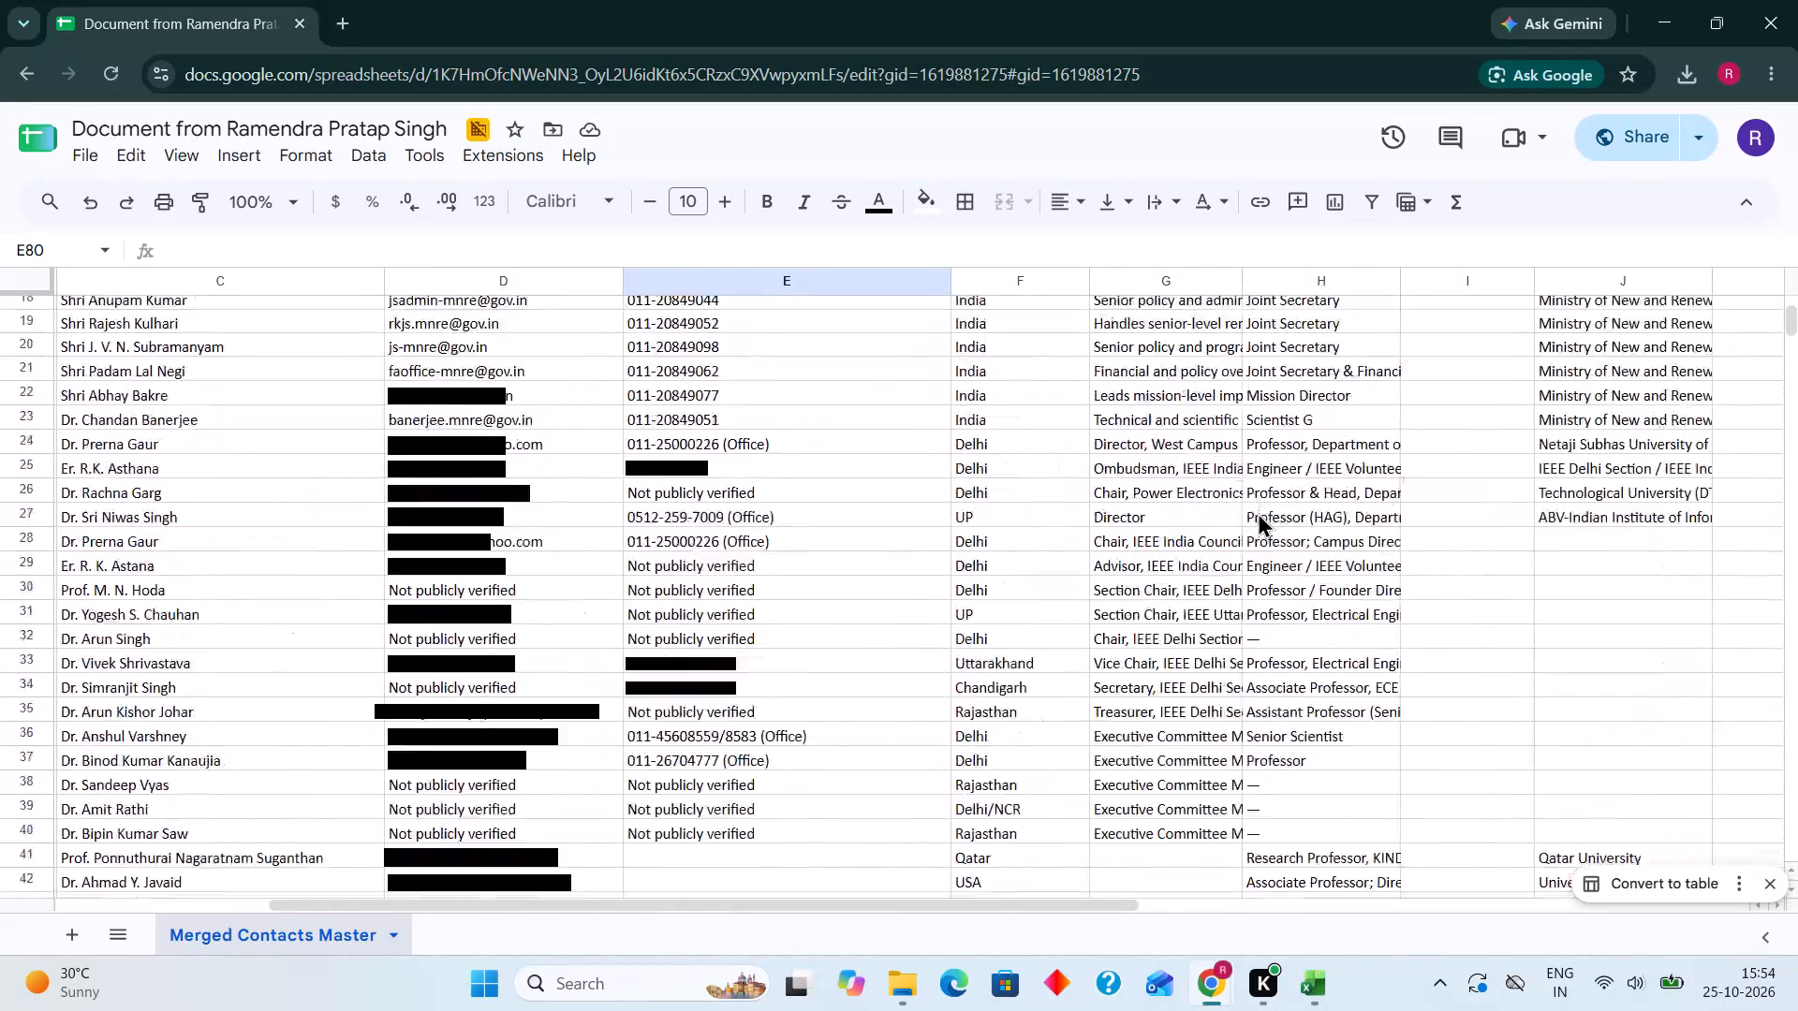
scroll(1258, 512, up, 1)
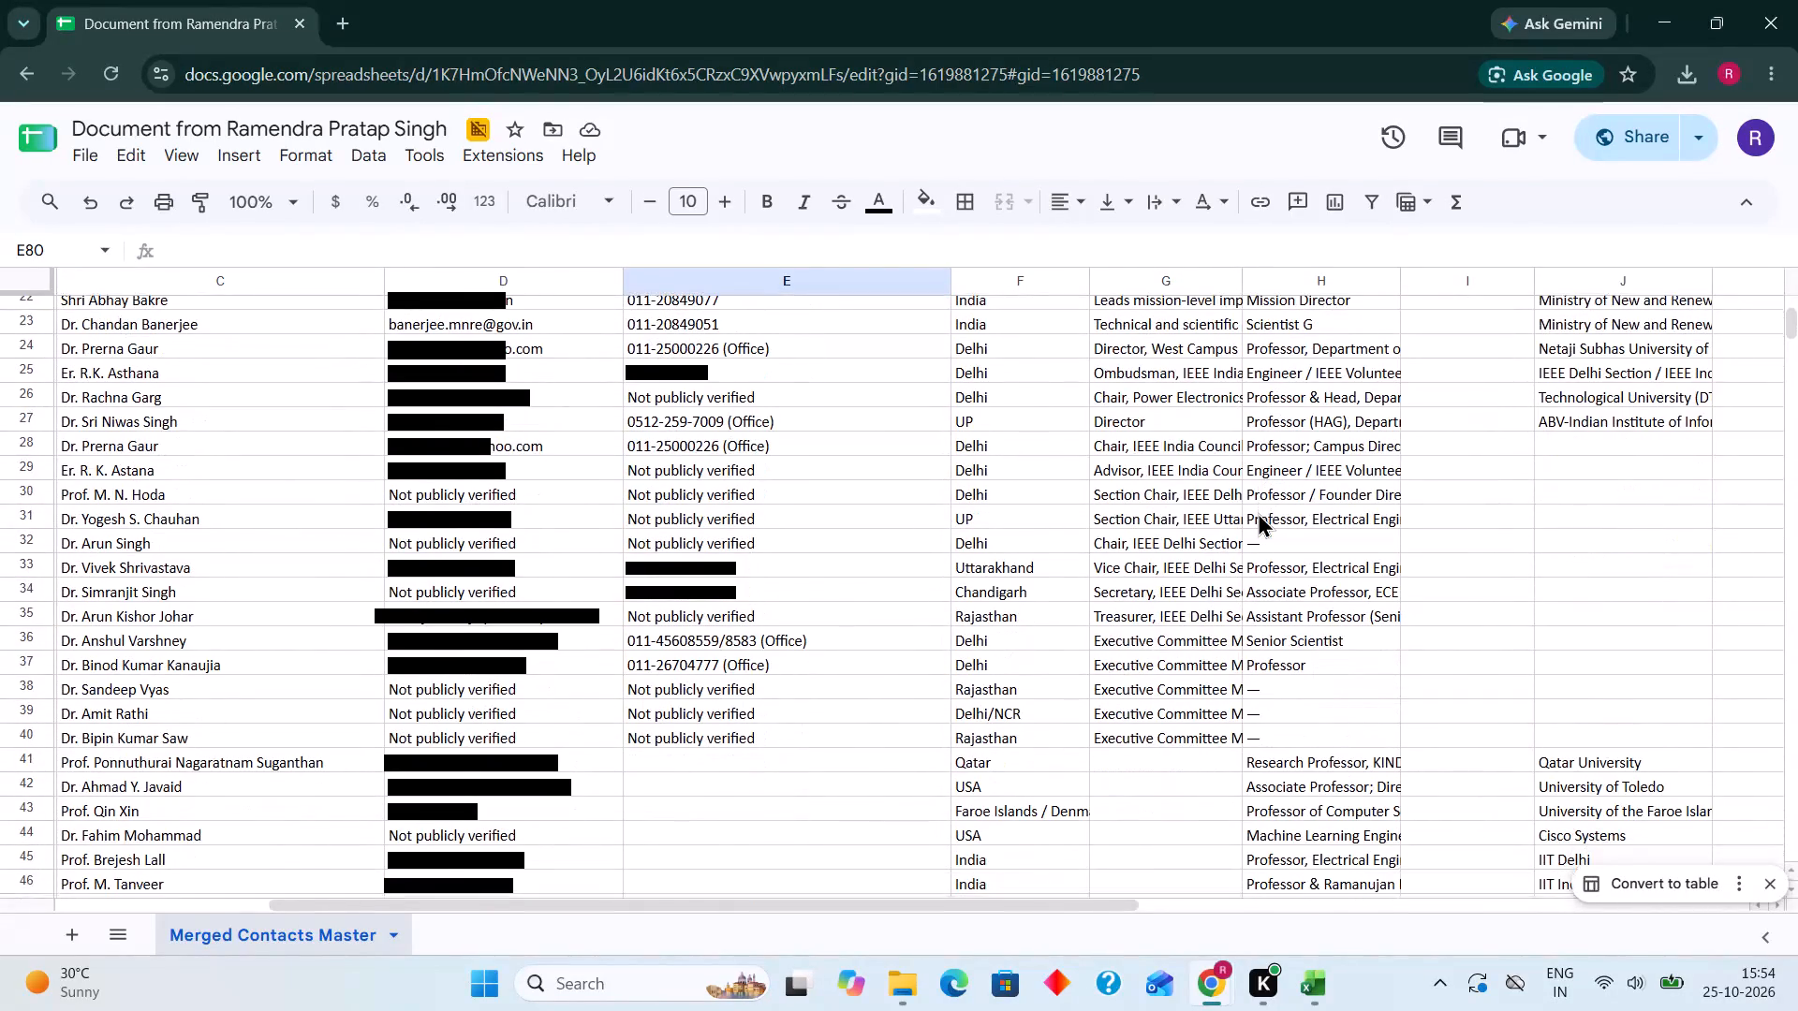
scroll(1258, 512, up, 6)
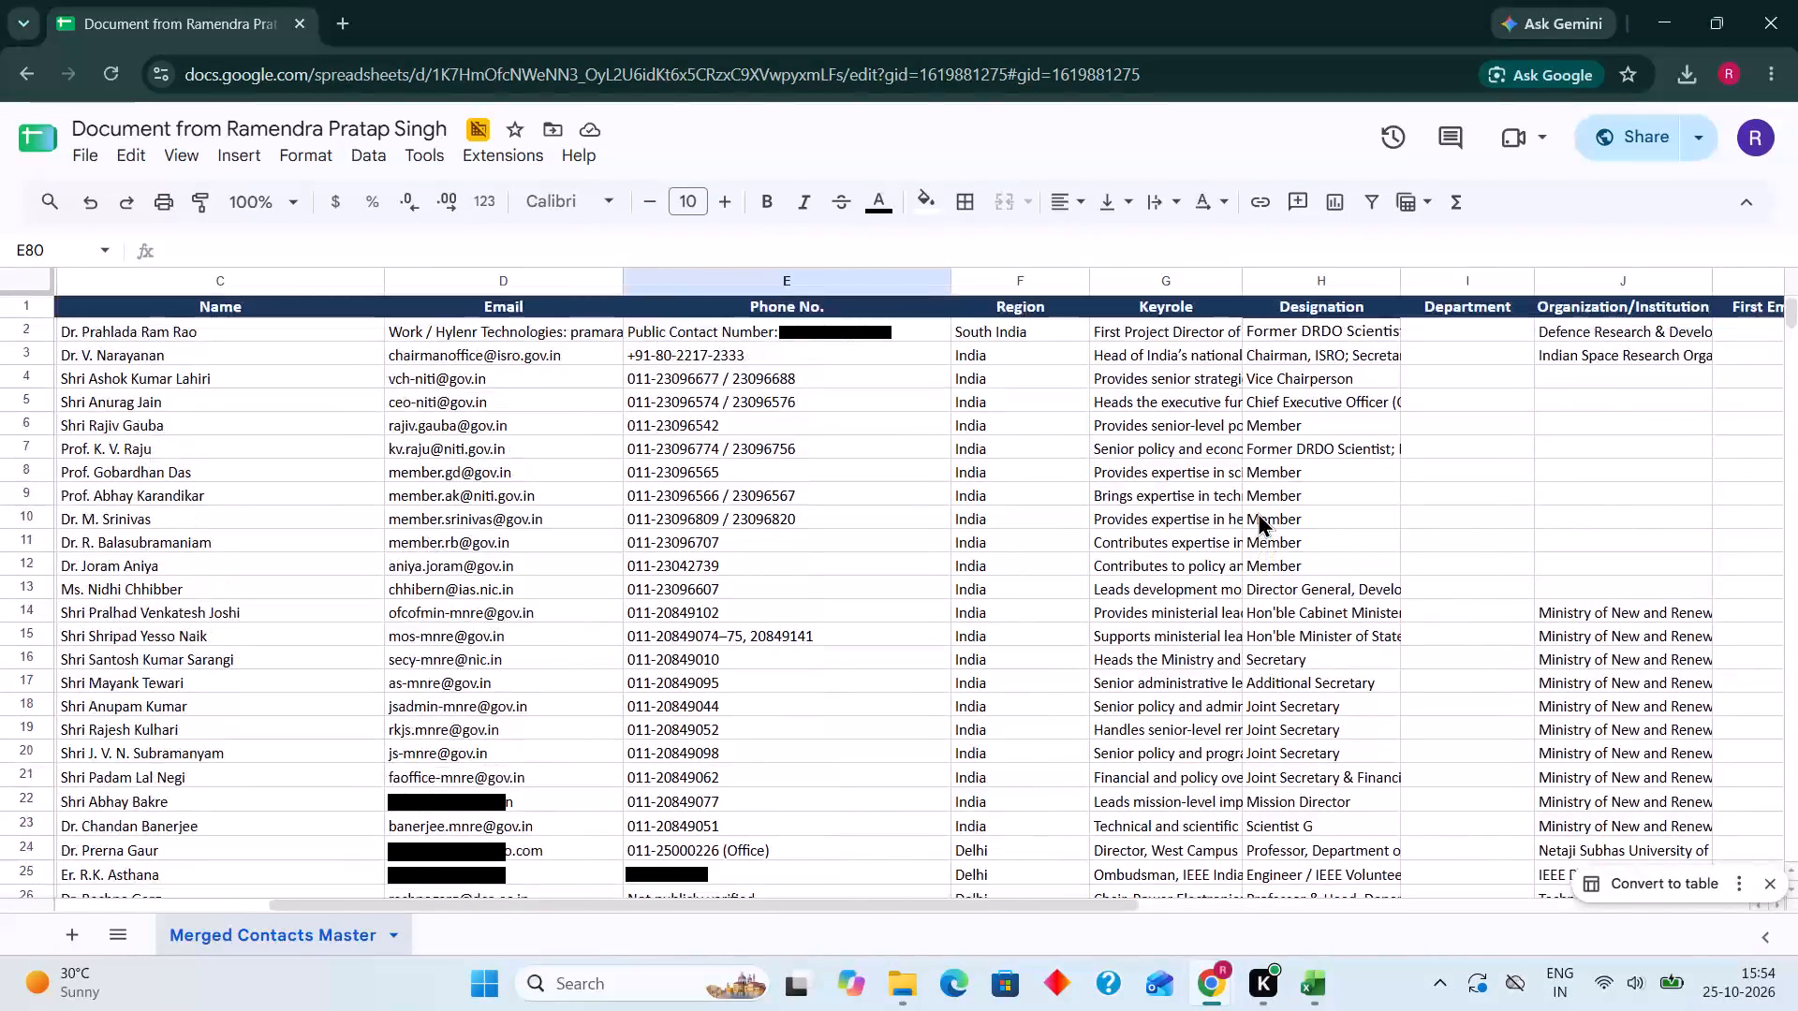
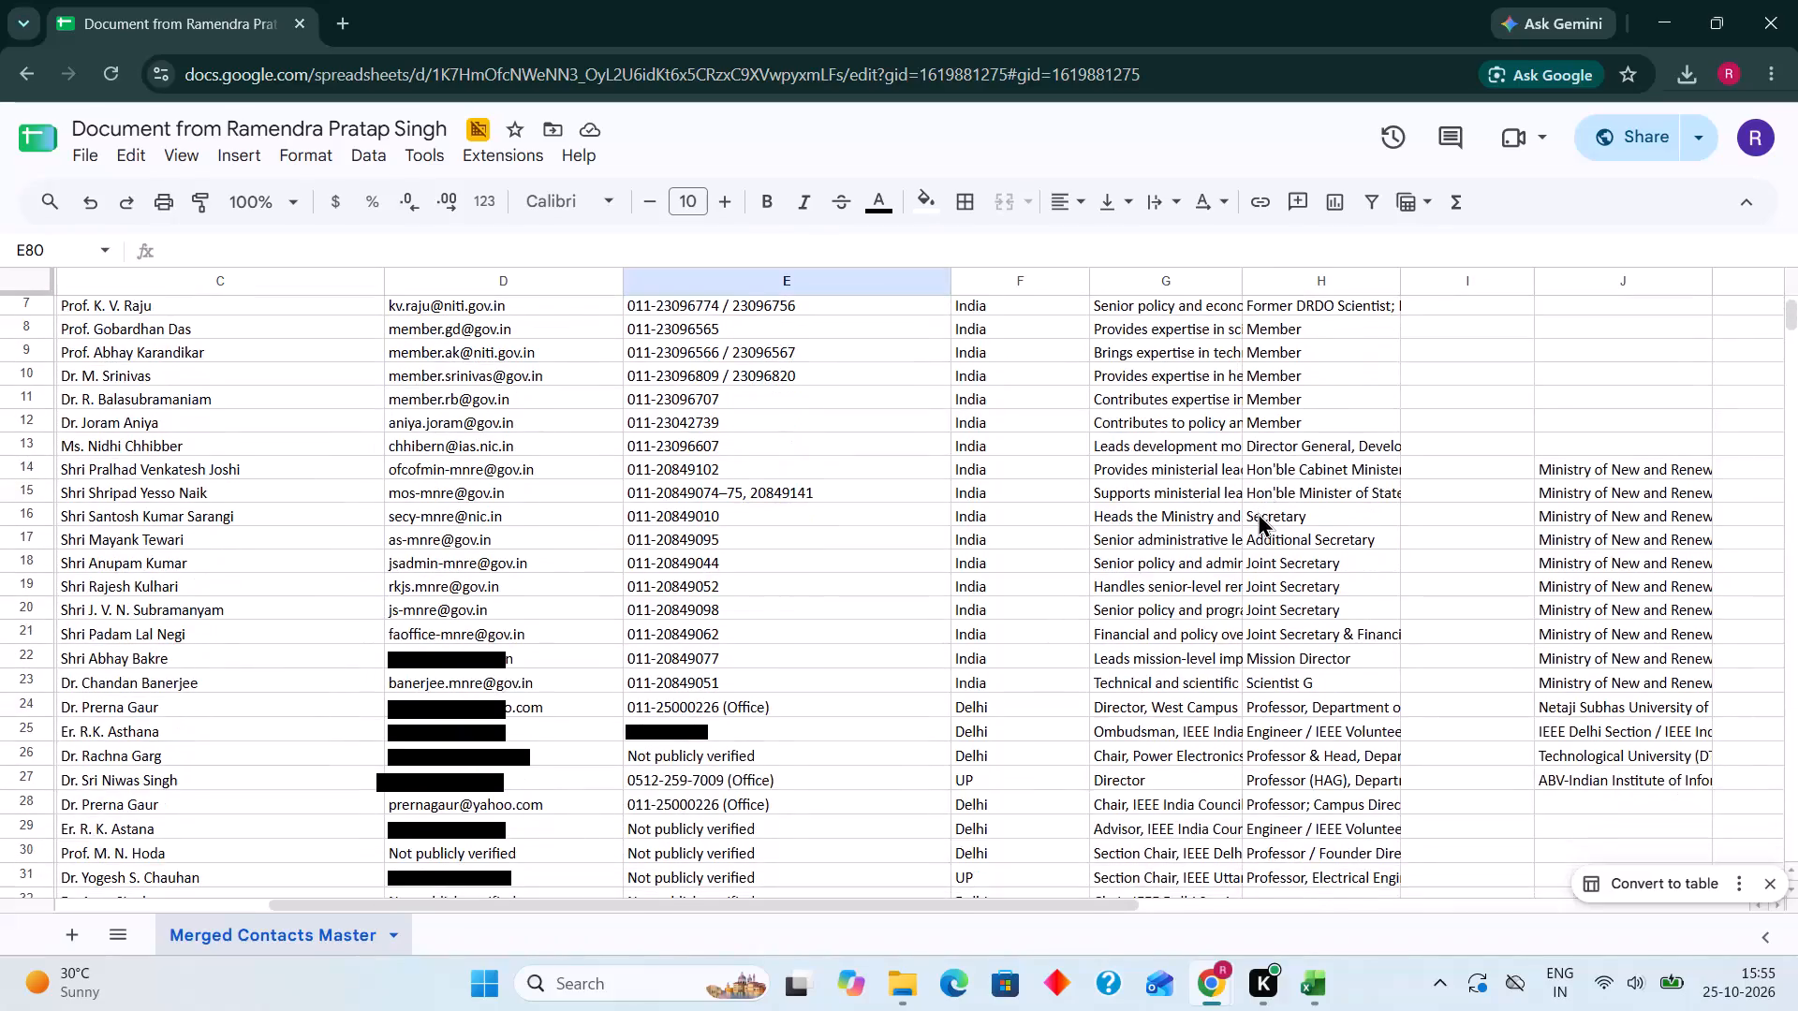
Review the Email, Phone No., Region, Keyrole, Designation and Organization/Institution columns down to the last contact in row 104 and back up.
scroll(1258, 512, down, 1)
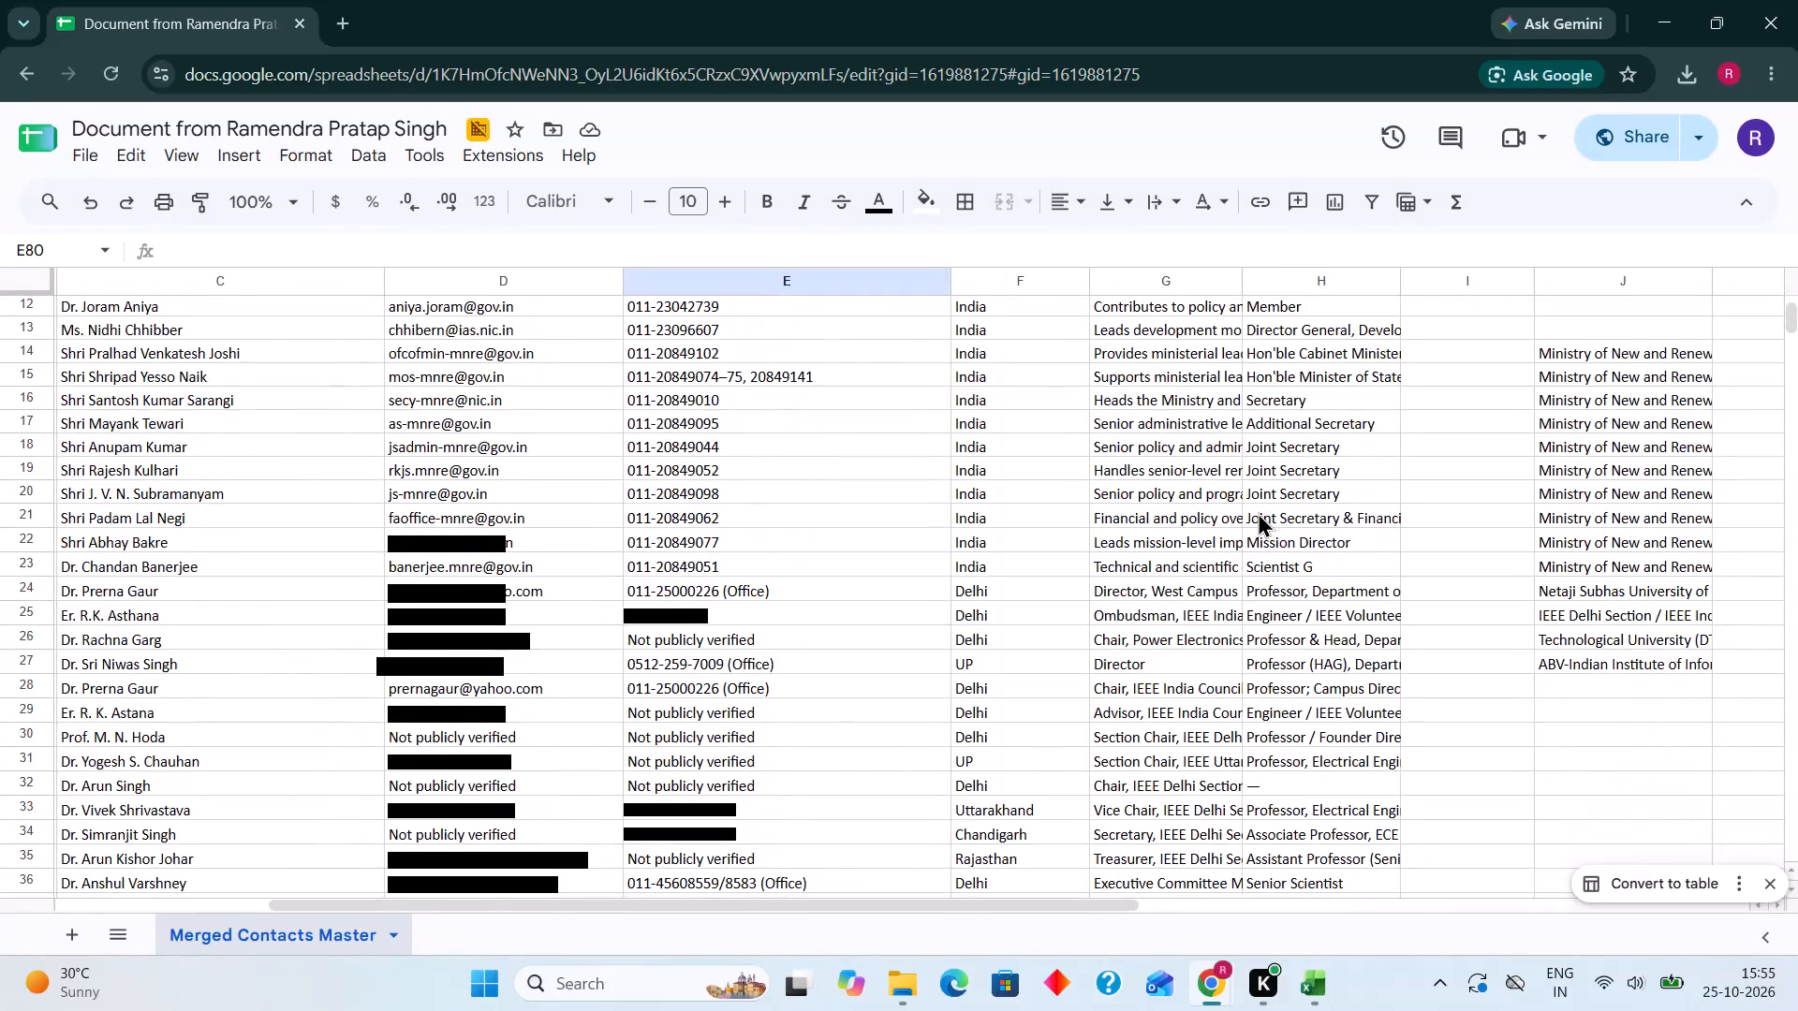
scroll(1258, 512, left, 2)
scroll(1258, 512, up, 5)
scroll(1258, 512, down, 1)
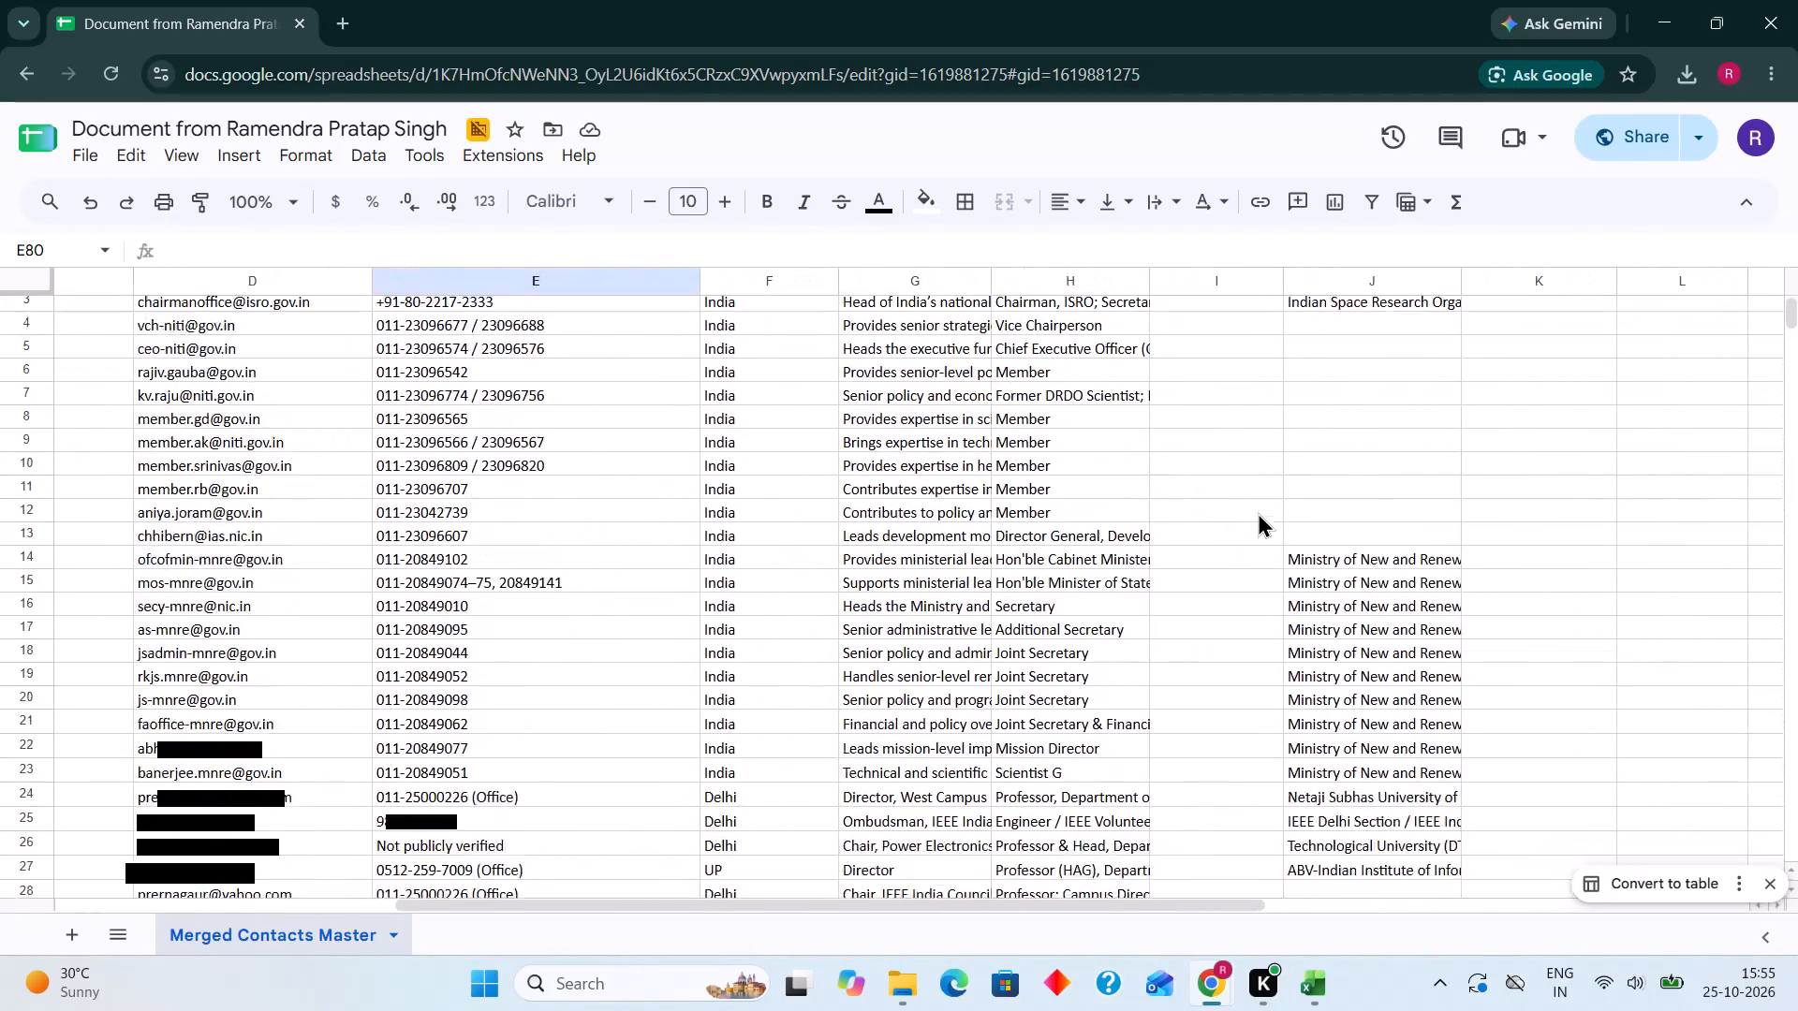
scroll(1258, 512, down, 6)
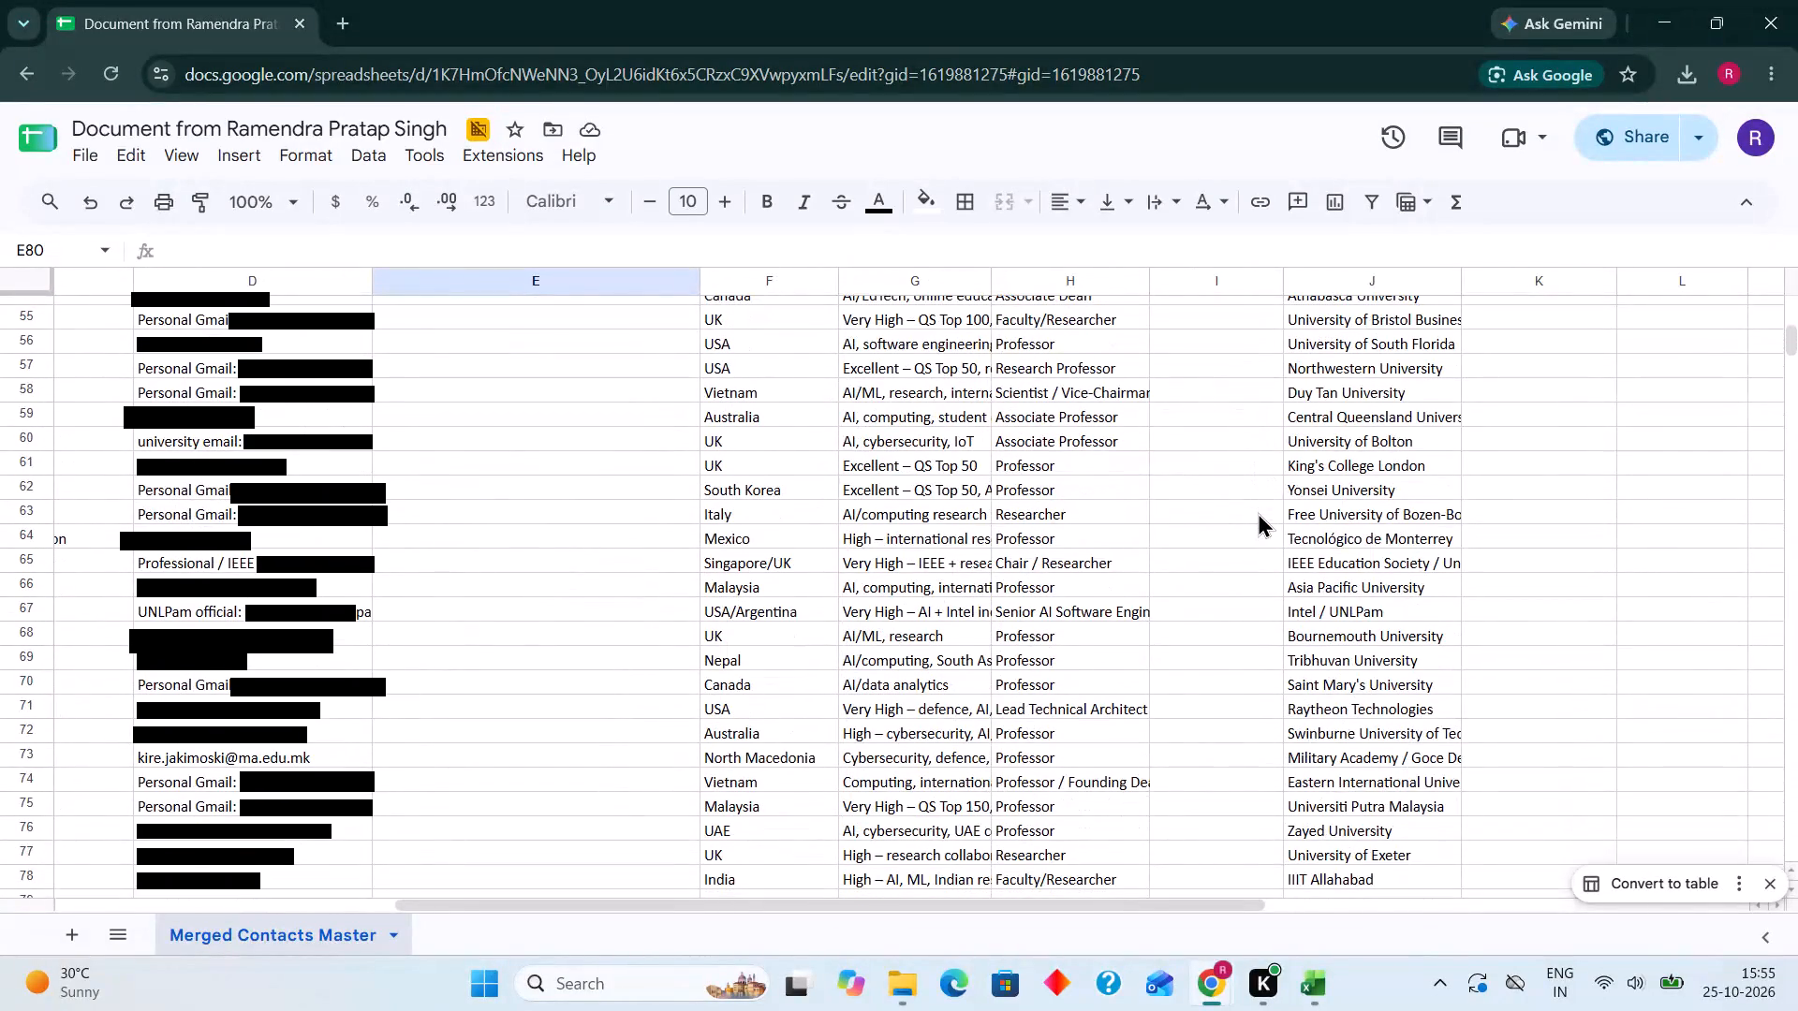
scroll(1258, 512, down, 5)
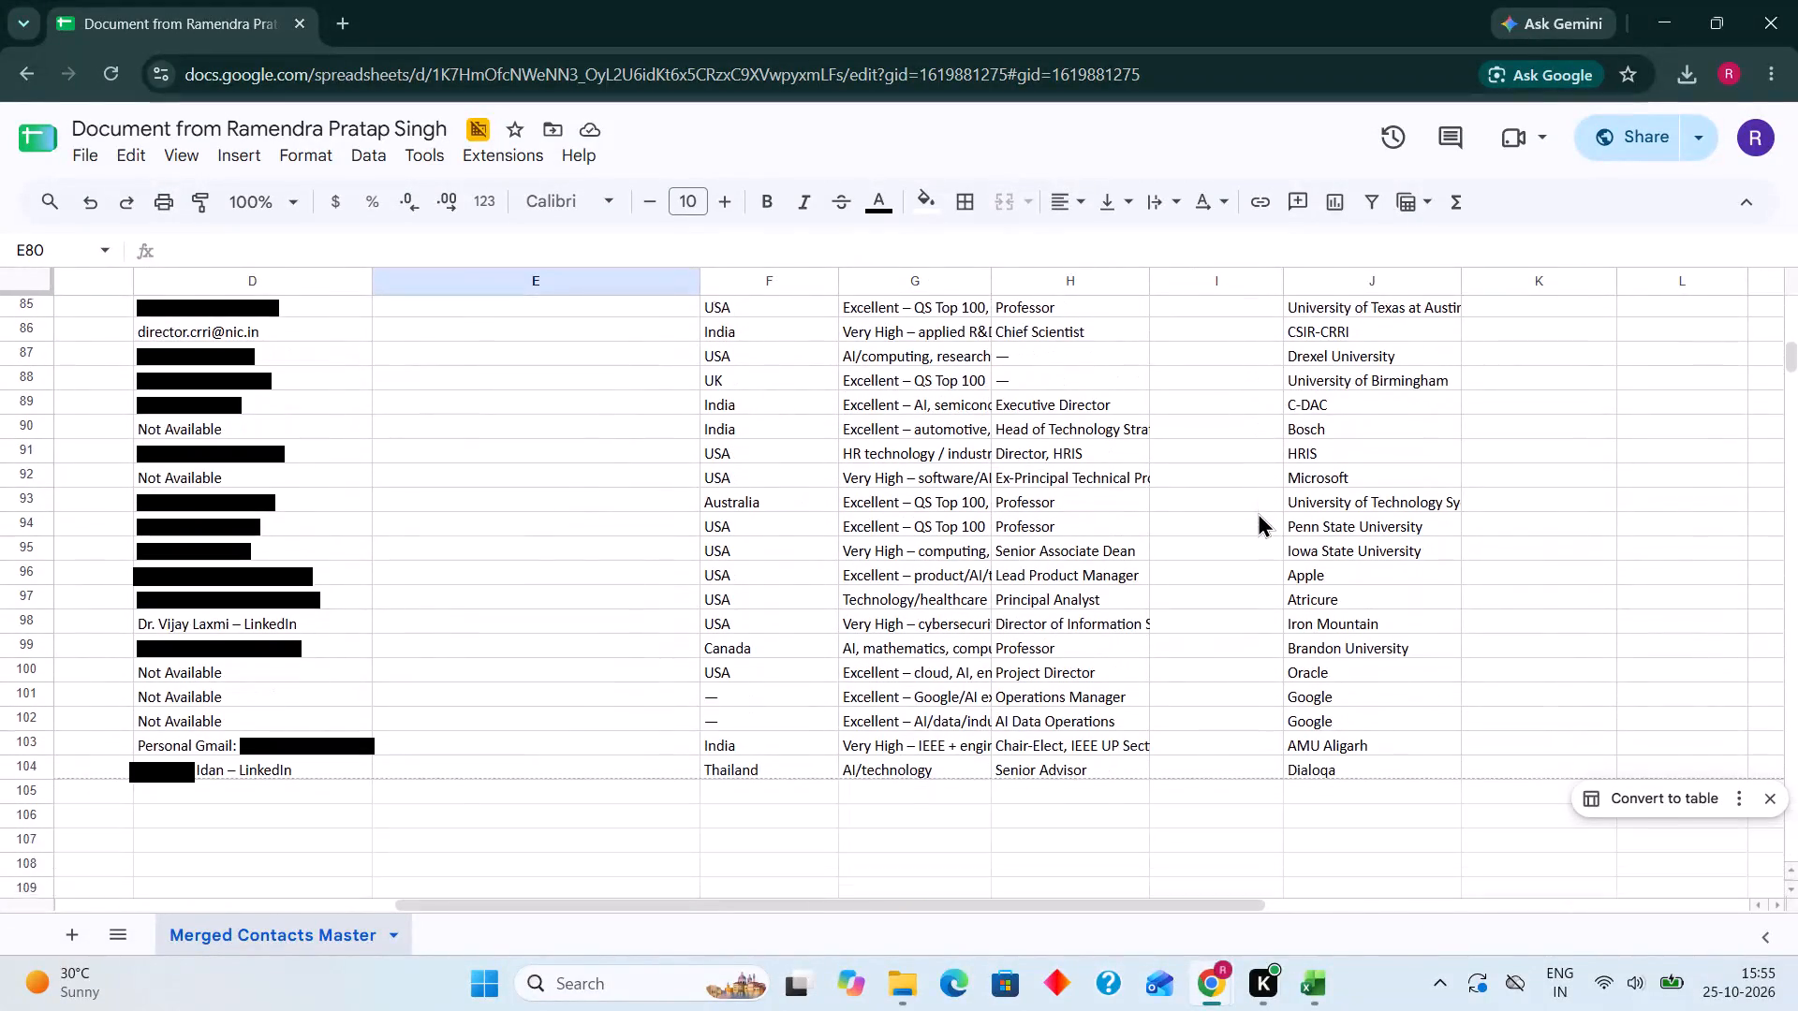
scroll(1258, 512, up, 9)
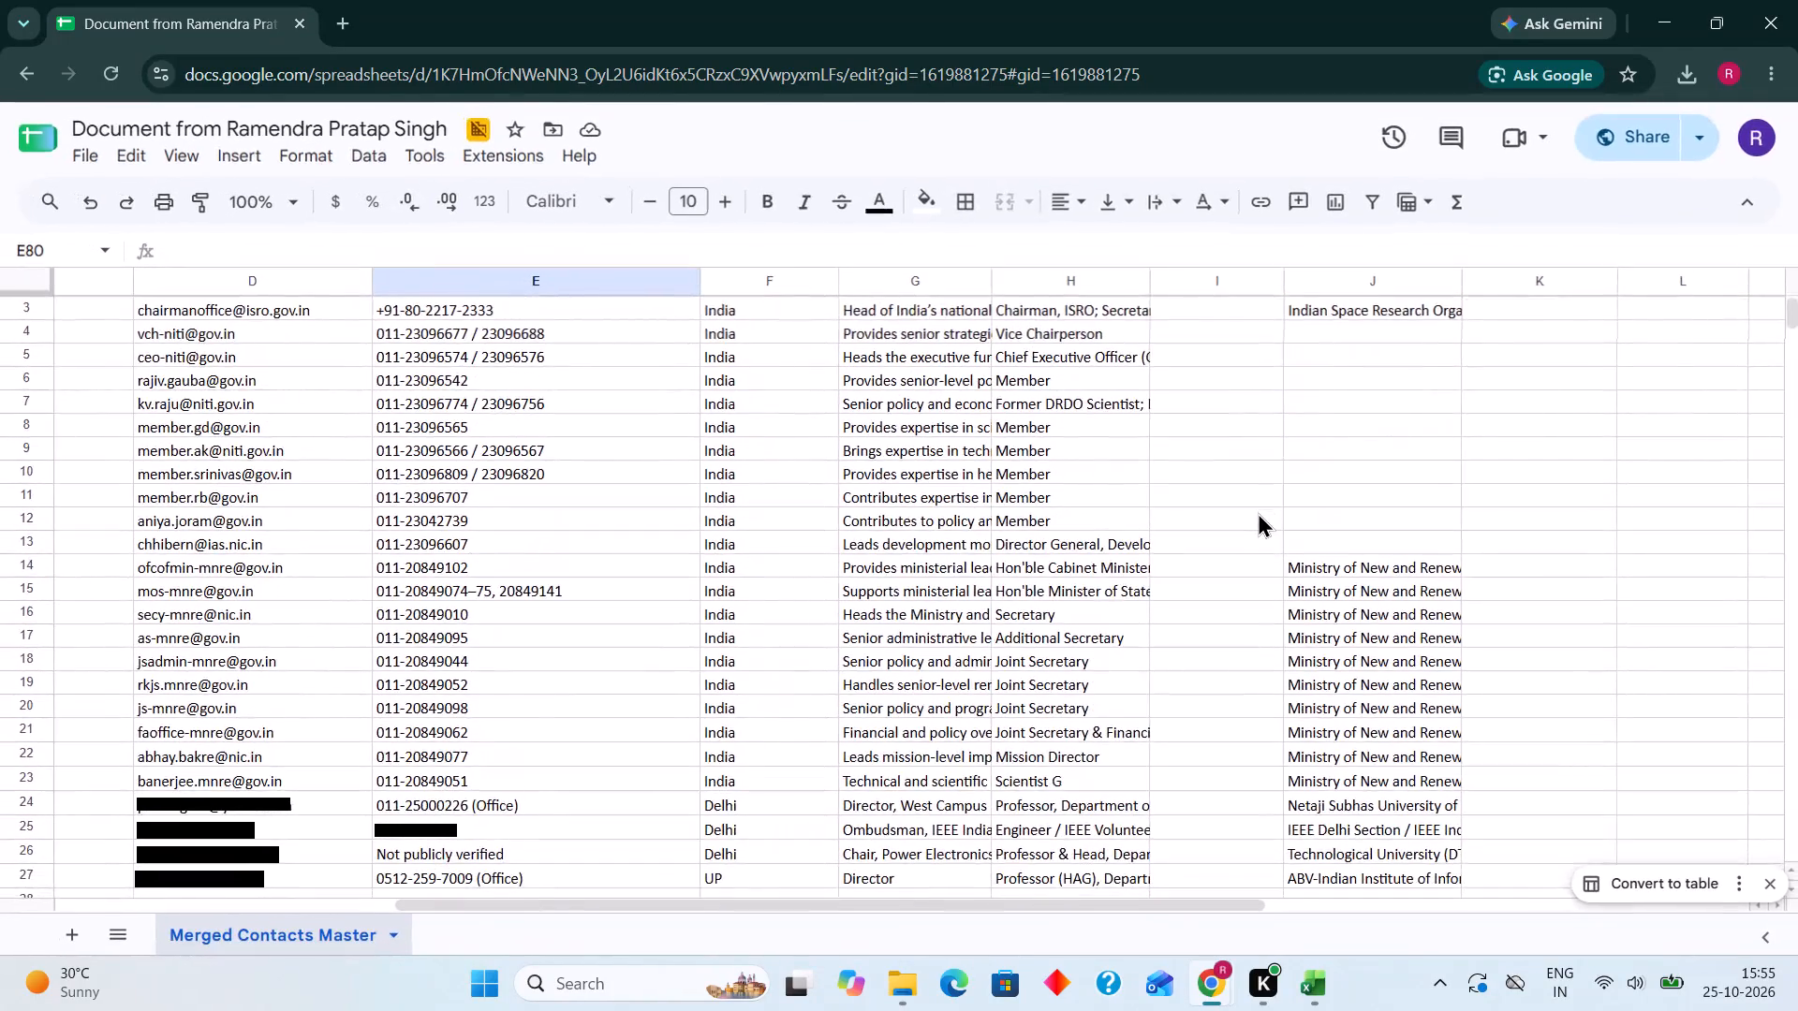
scroll(1258, 512, down, 3)
scroll(1258, 512, up, 4)
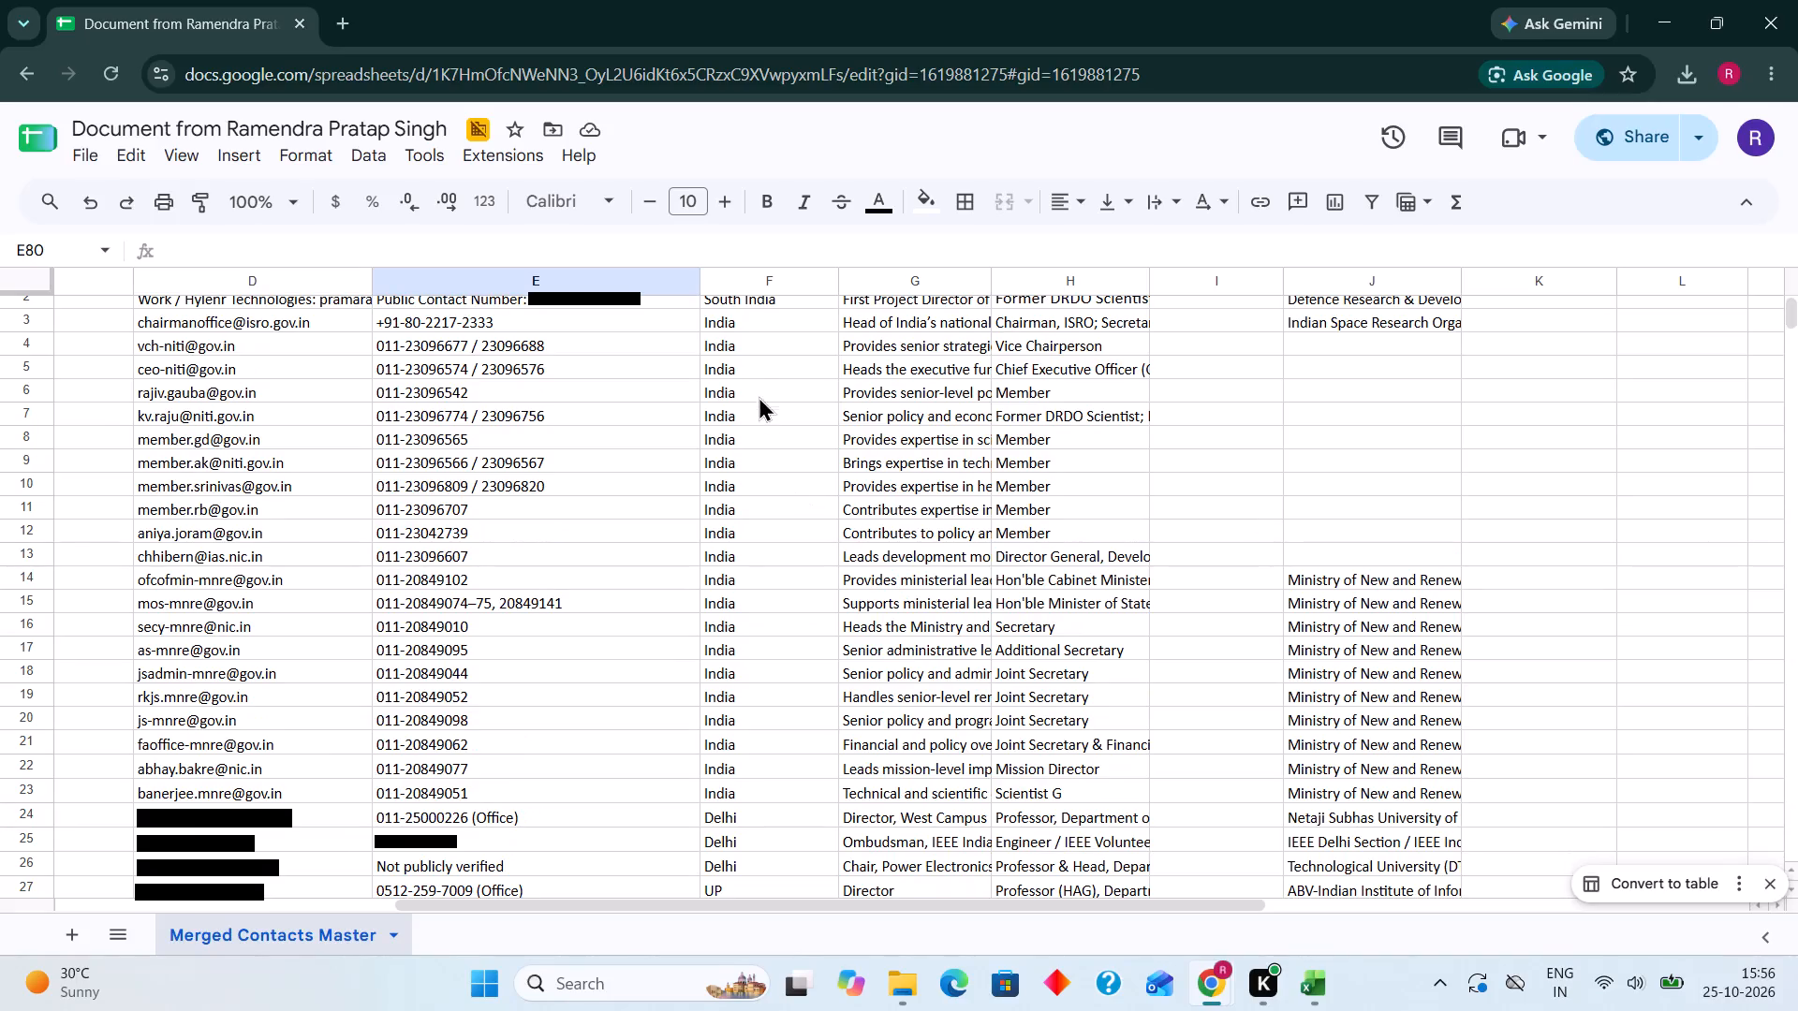
Check the Region entries from the ISRO contact's row down to row 104 against the neighbouring Email, Keyrole and Designation columns.
click(734, 357)
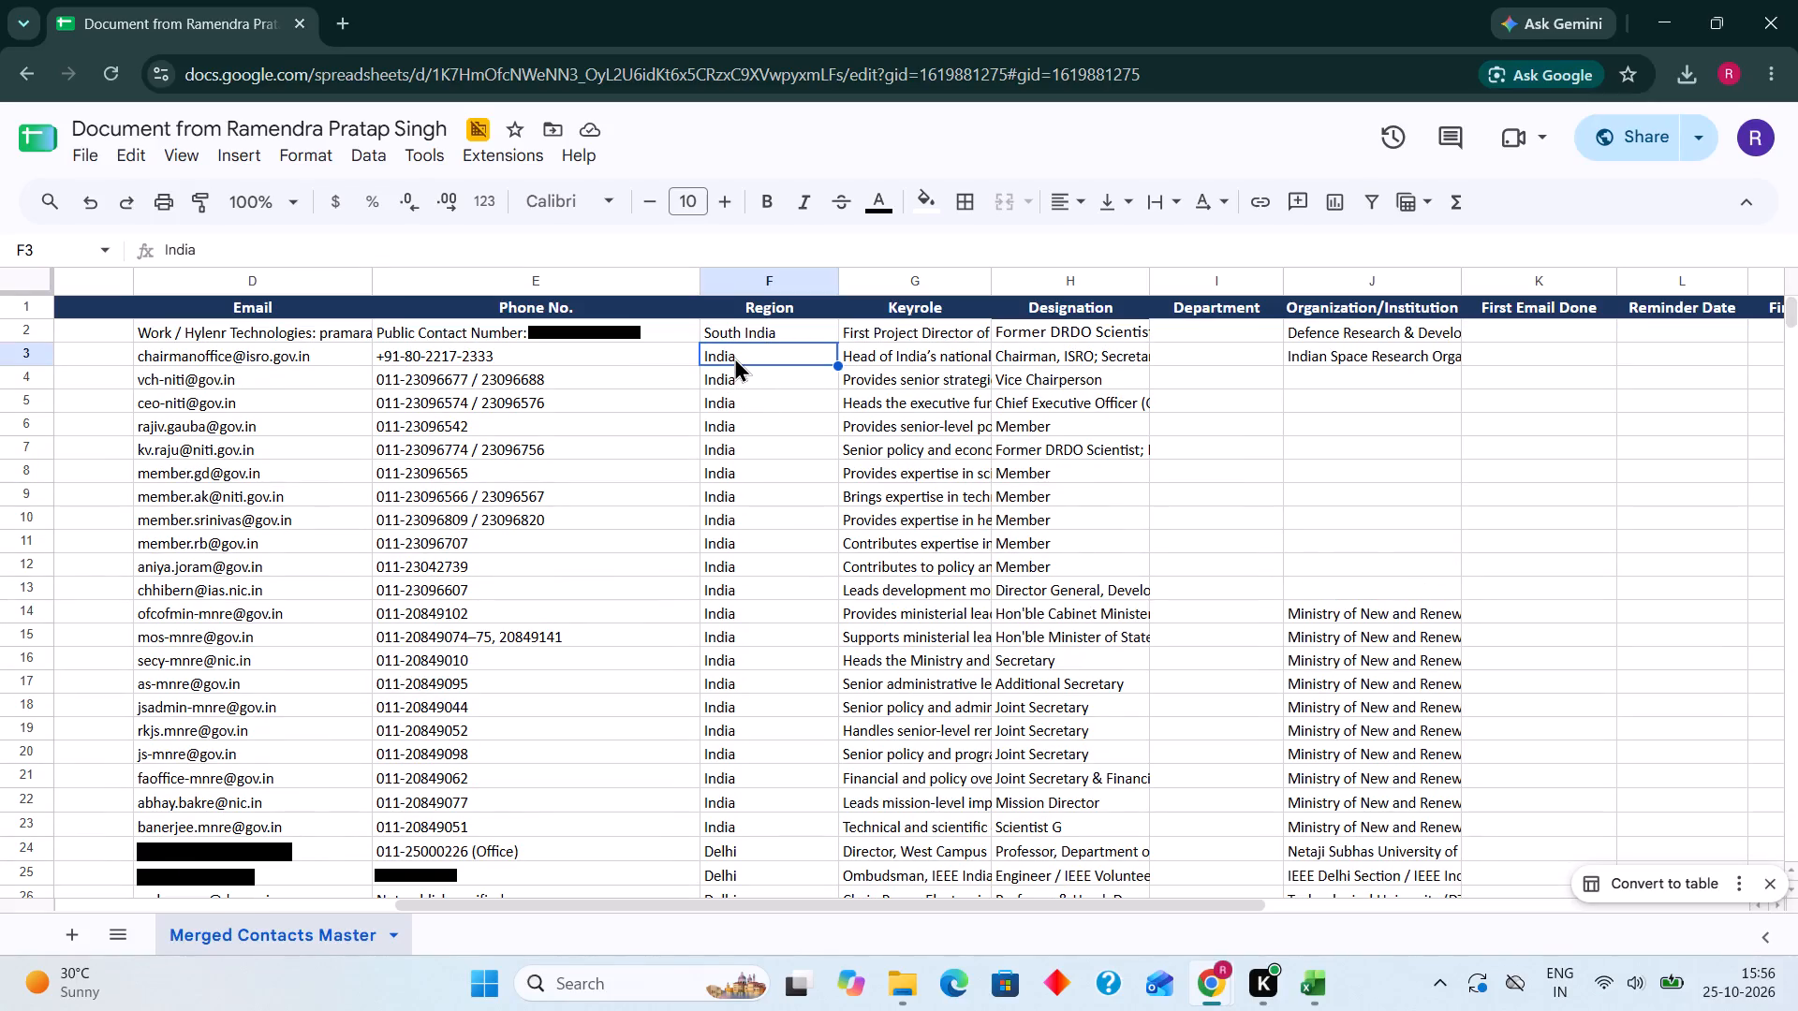
scroll(741, 362, right, 2)
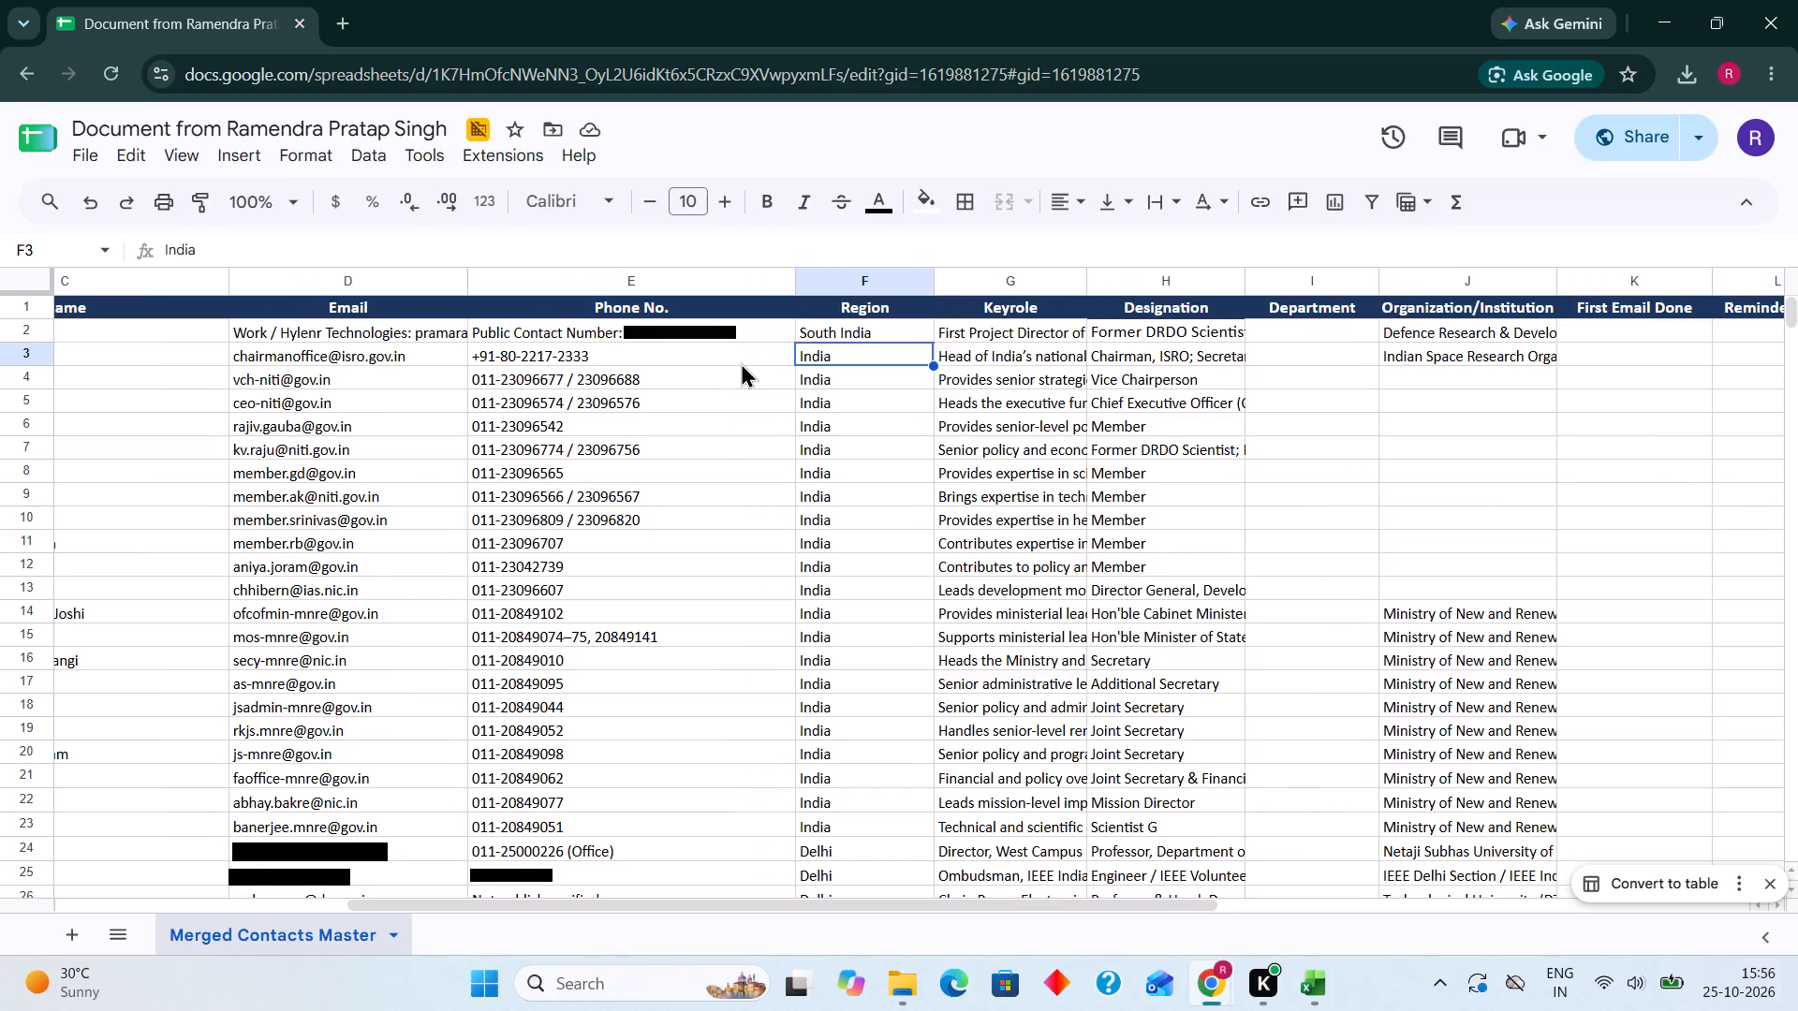
scroll(741, 362, down, 5)
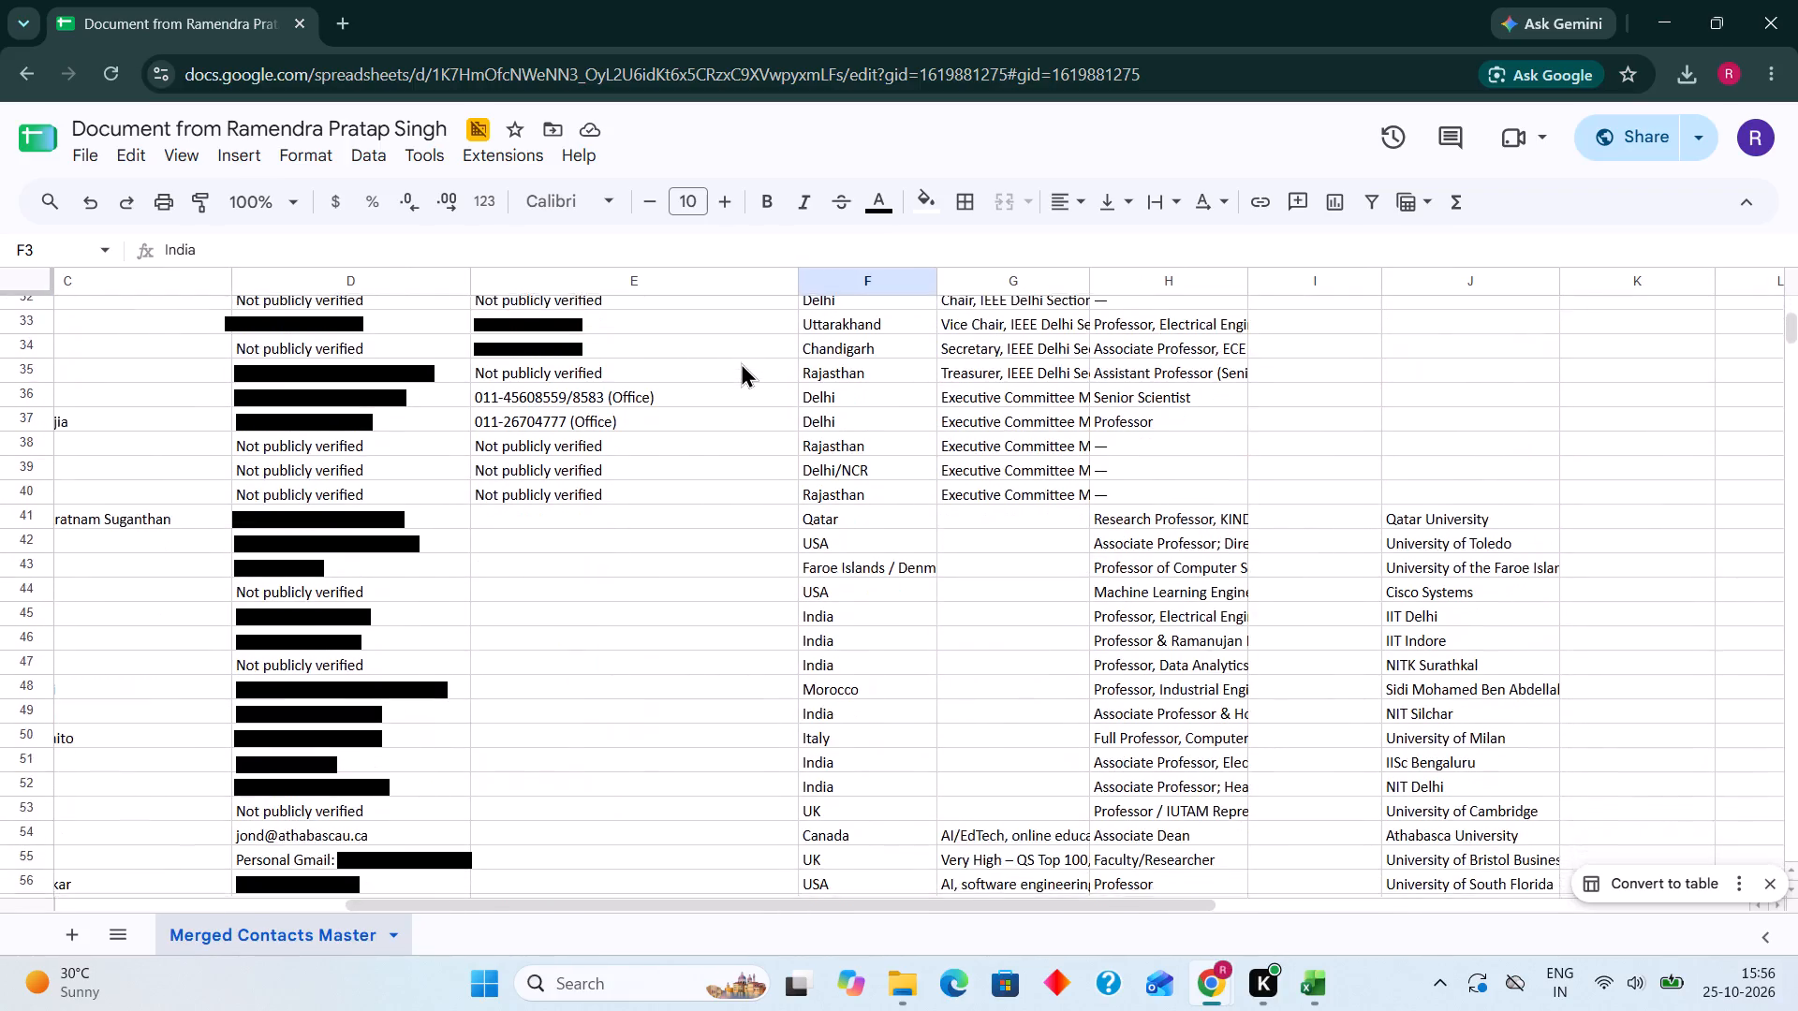
scroll(741, 362, down, 3)
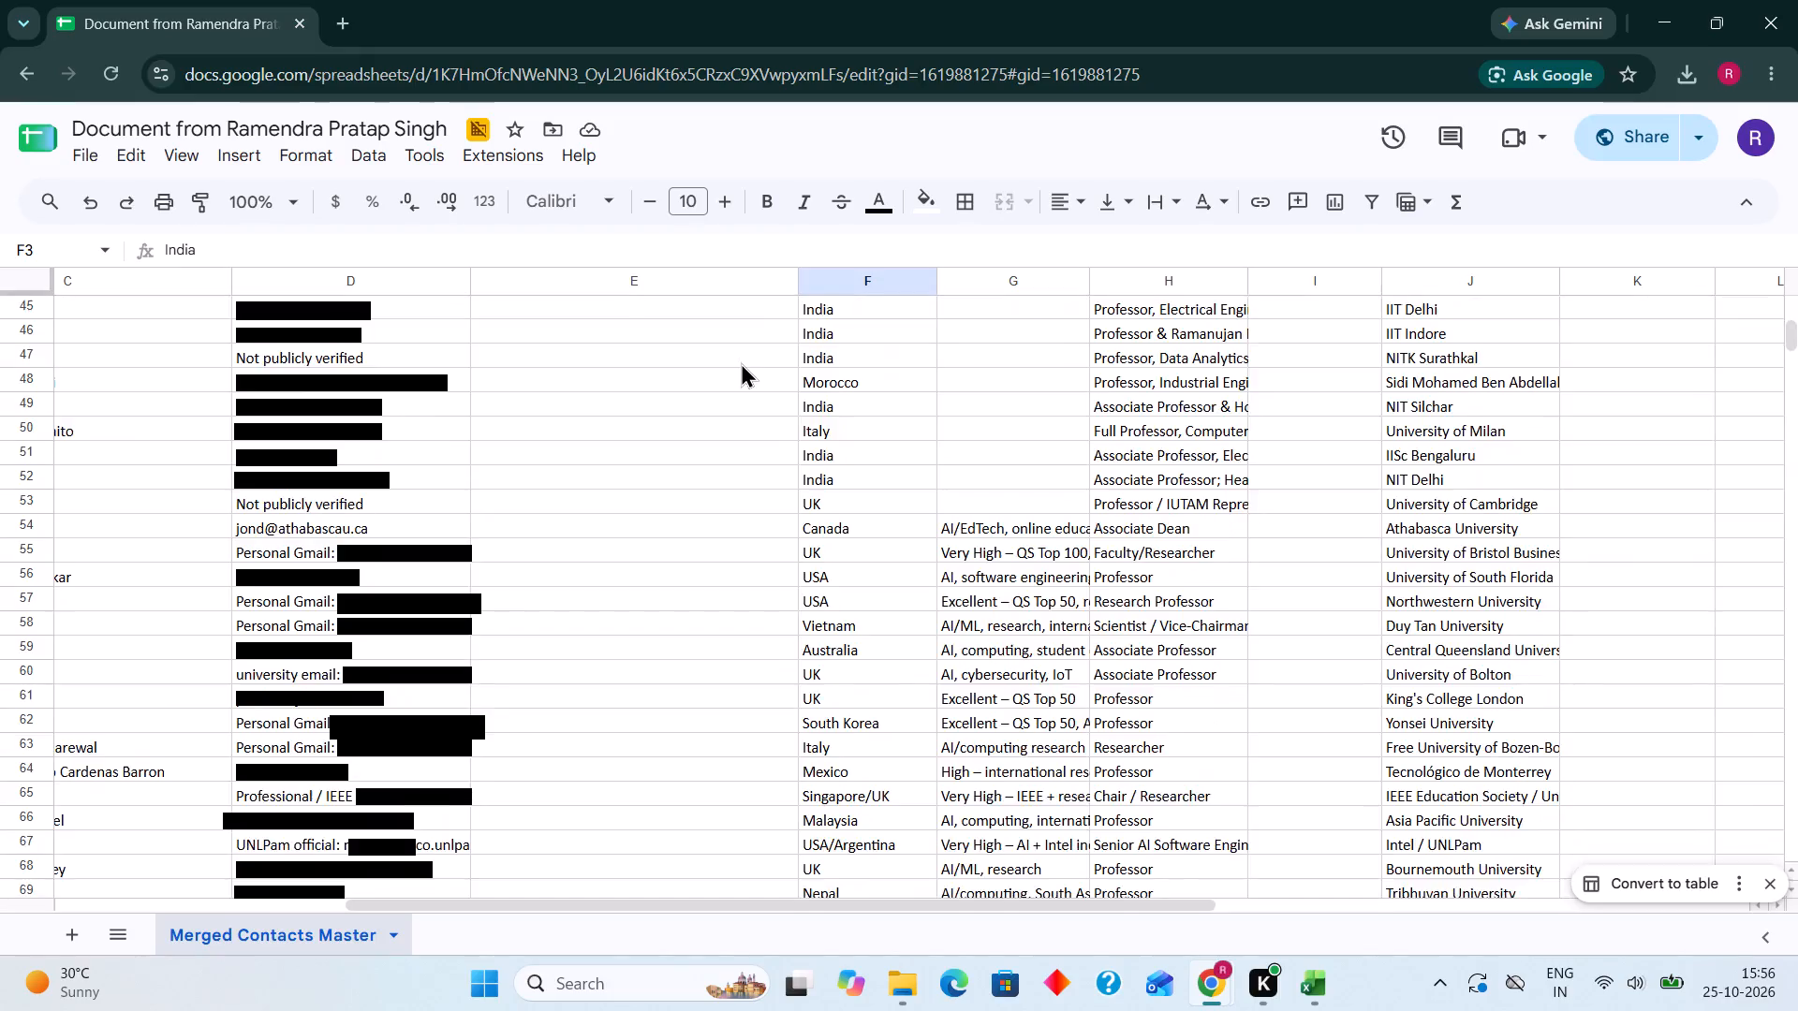
scroll(741, 362, down, 4)
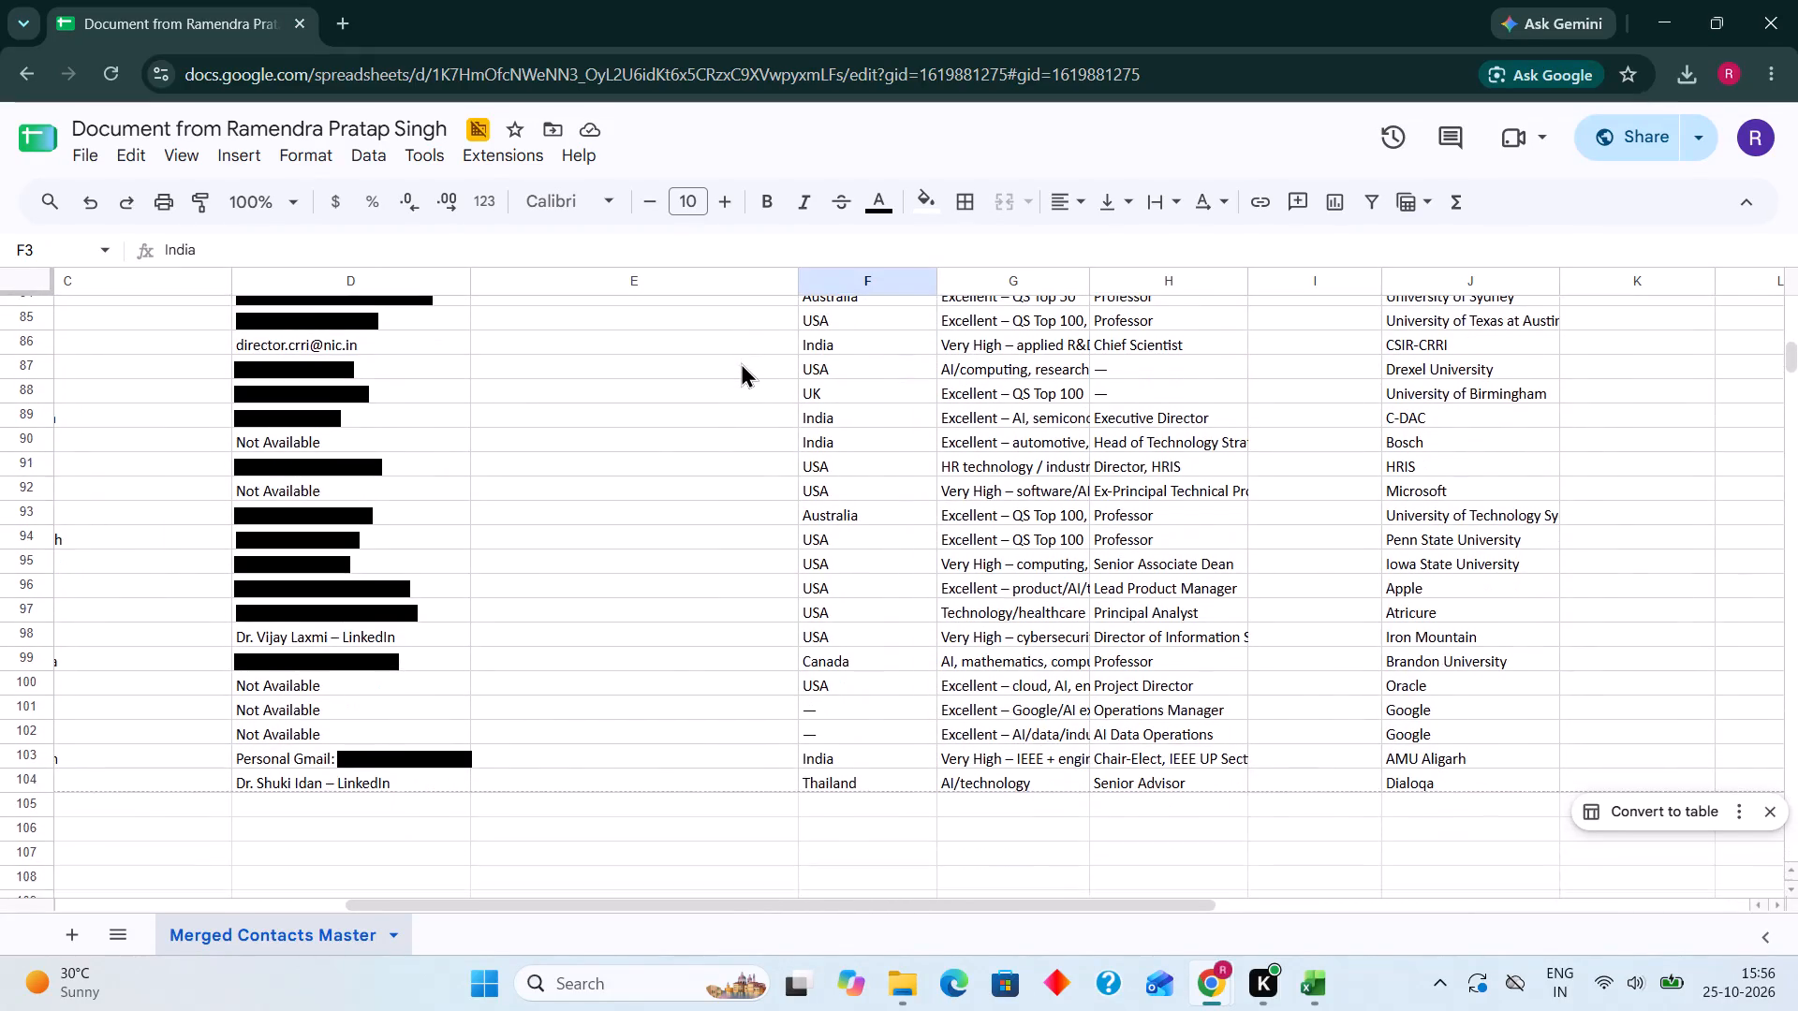
Recheck the NITI Aayog, MNRE and IEEE rows, including their Organization, S. No. and Name columns, back up to the header row.
scroll(741, 362, up, 13)
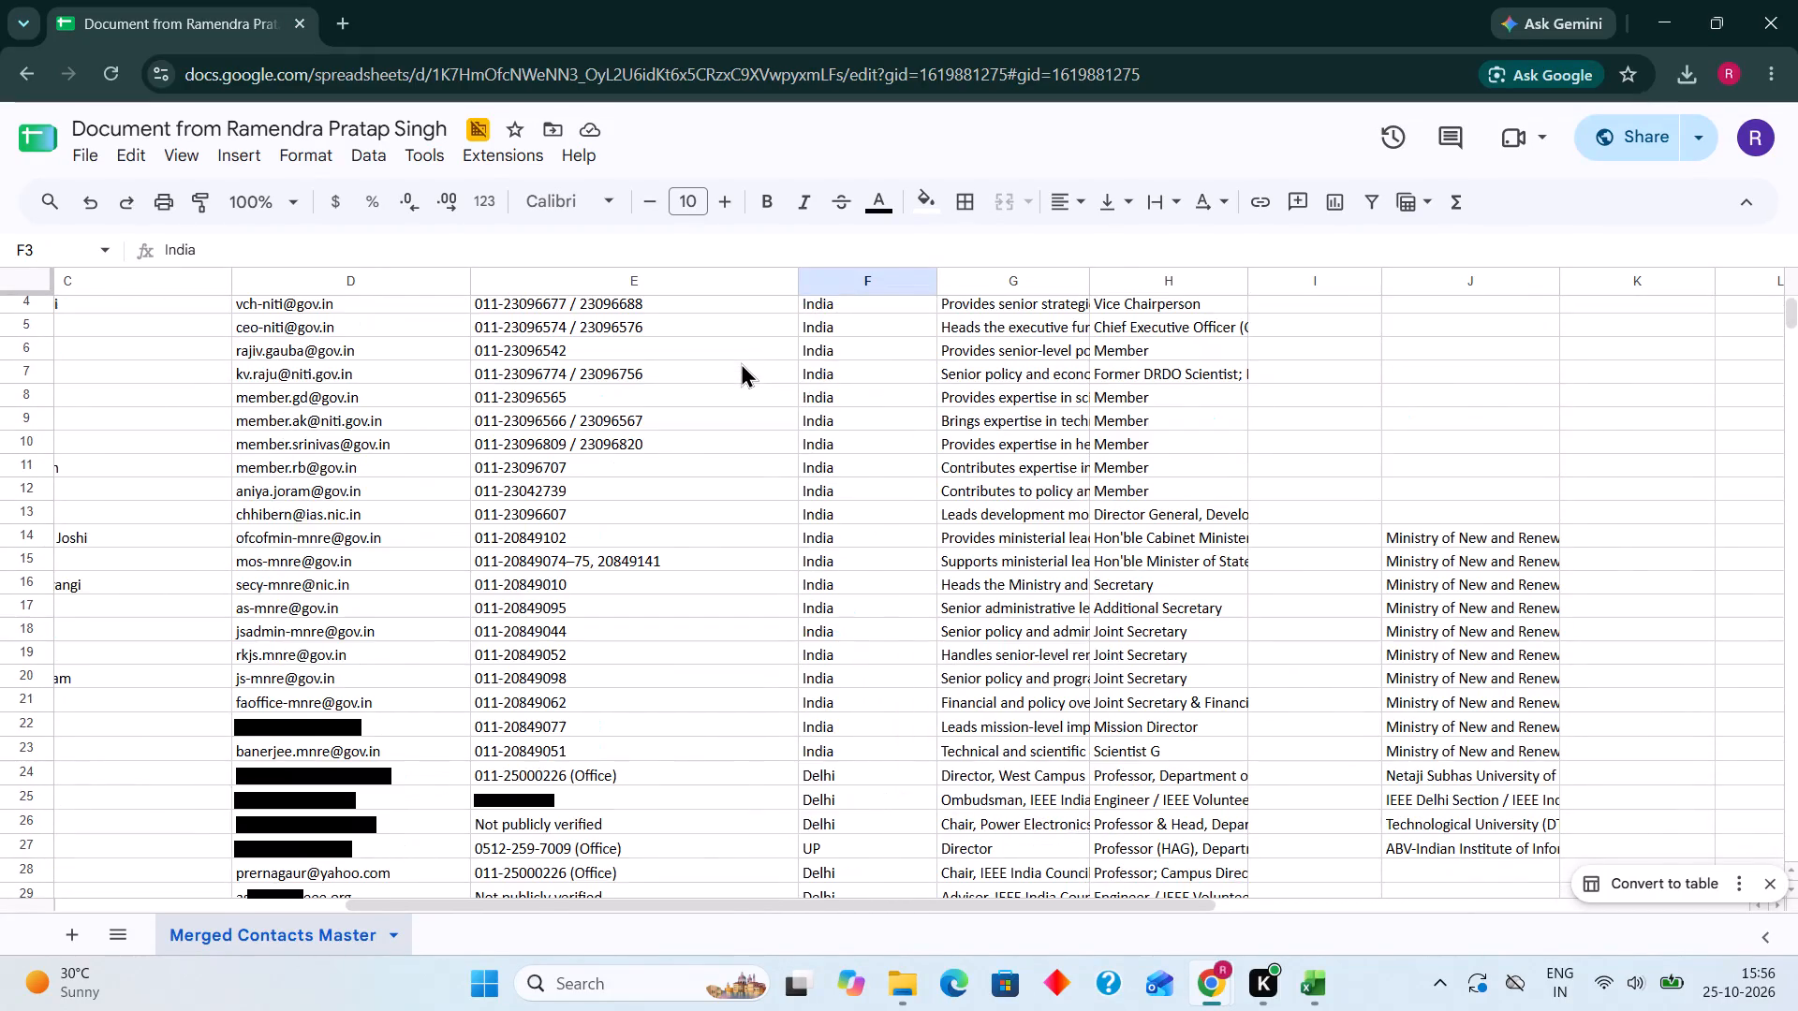
scroll(741, 362, down, 1)
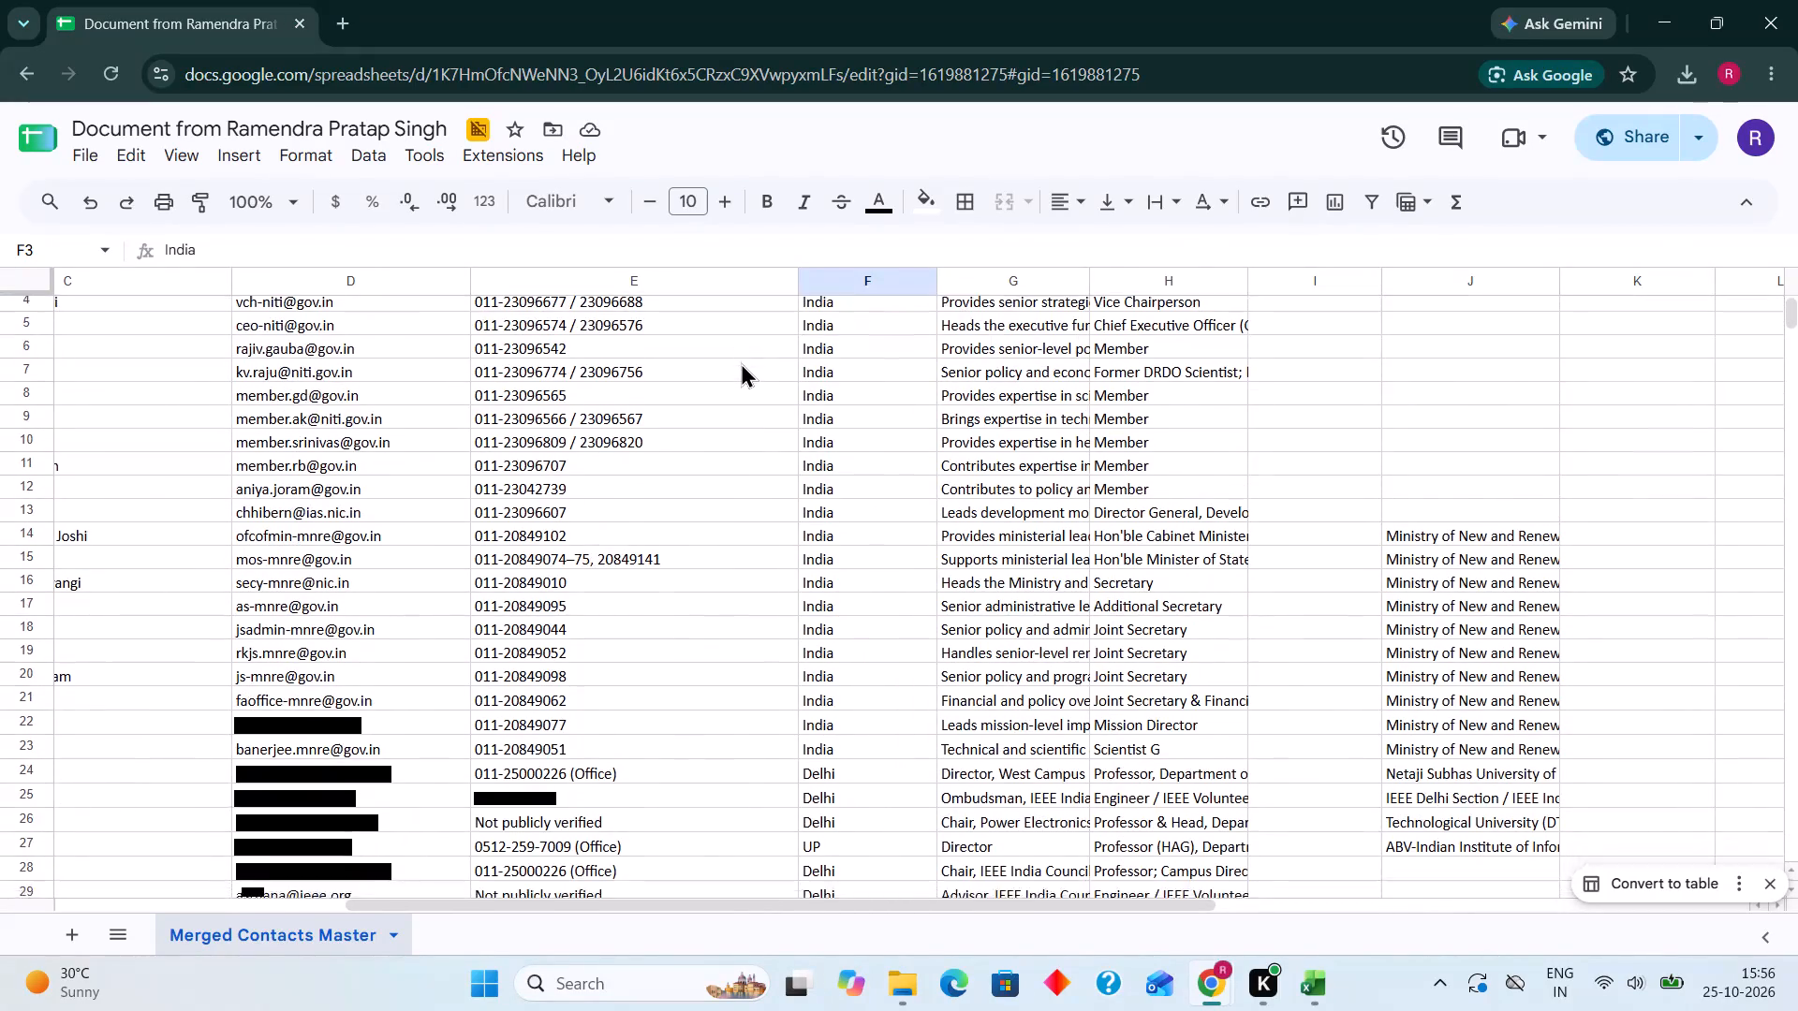
scroll(741, 362, down, 1)
scroll(741, 362, right, 6)
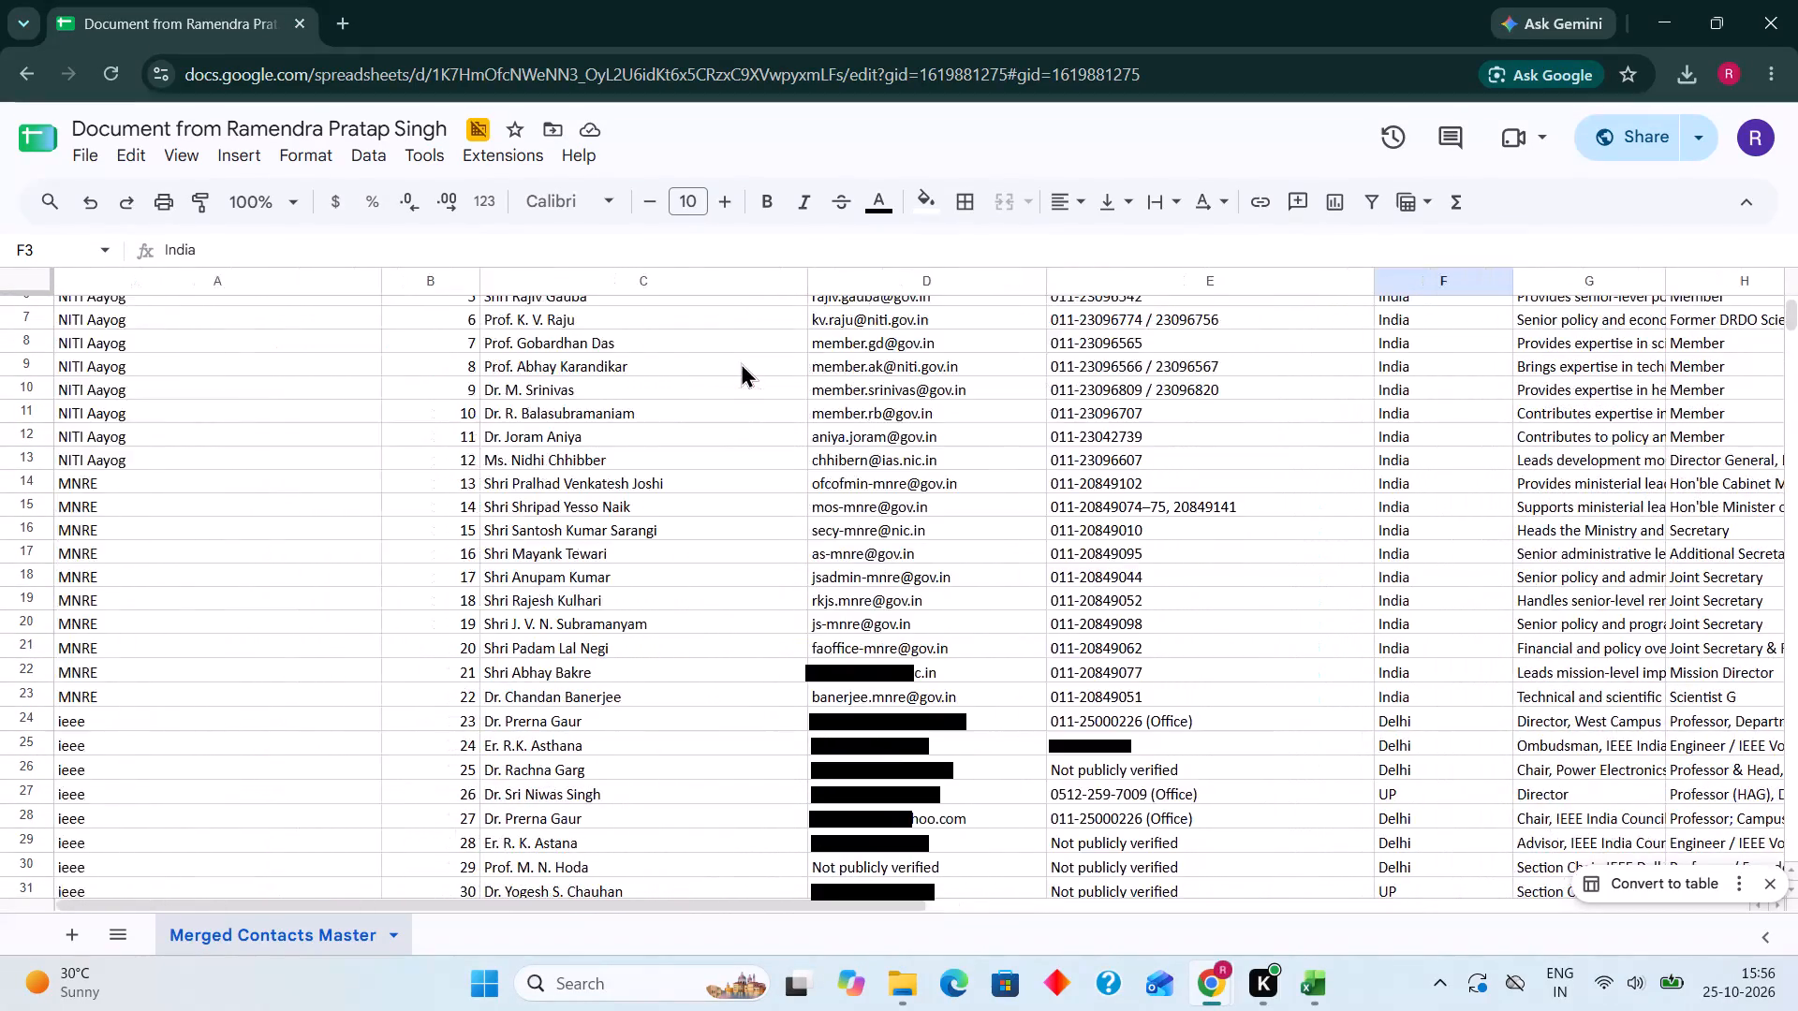
scroll(741, 362, up, 1)
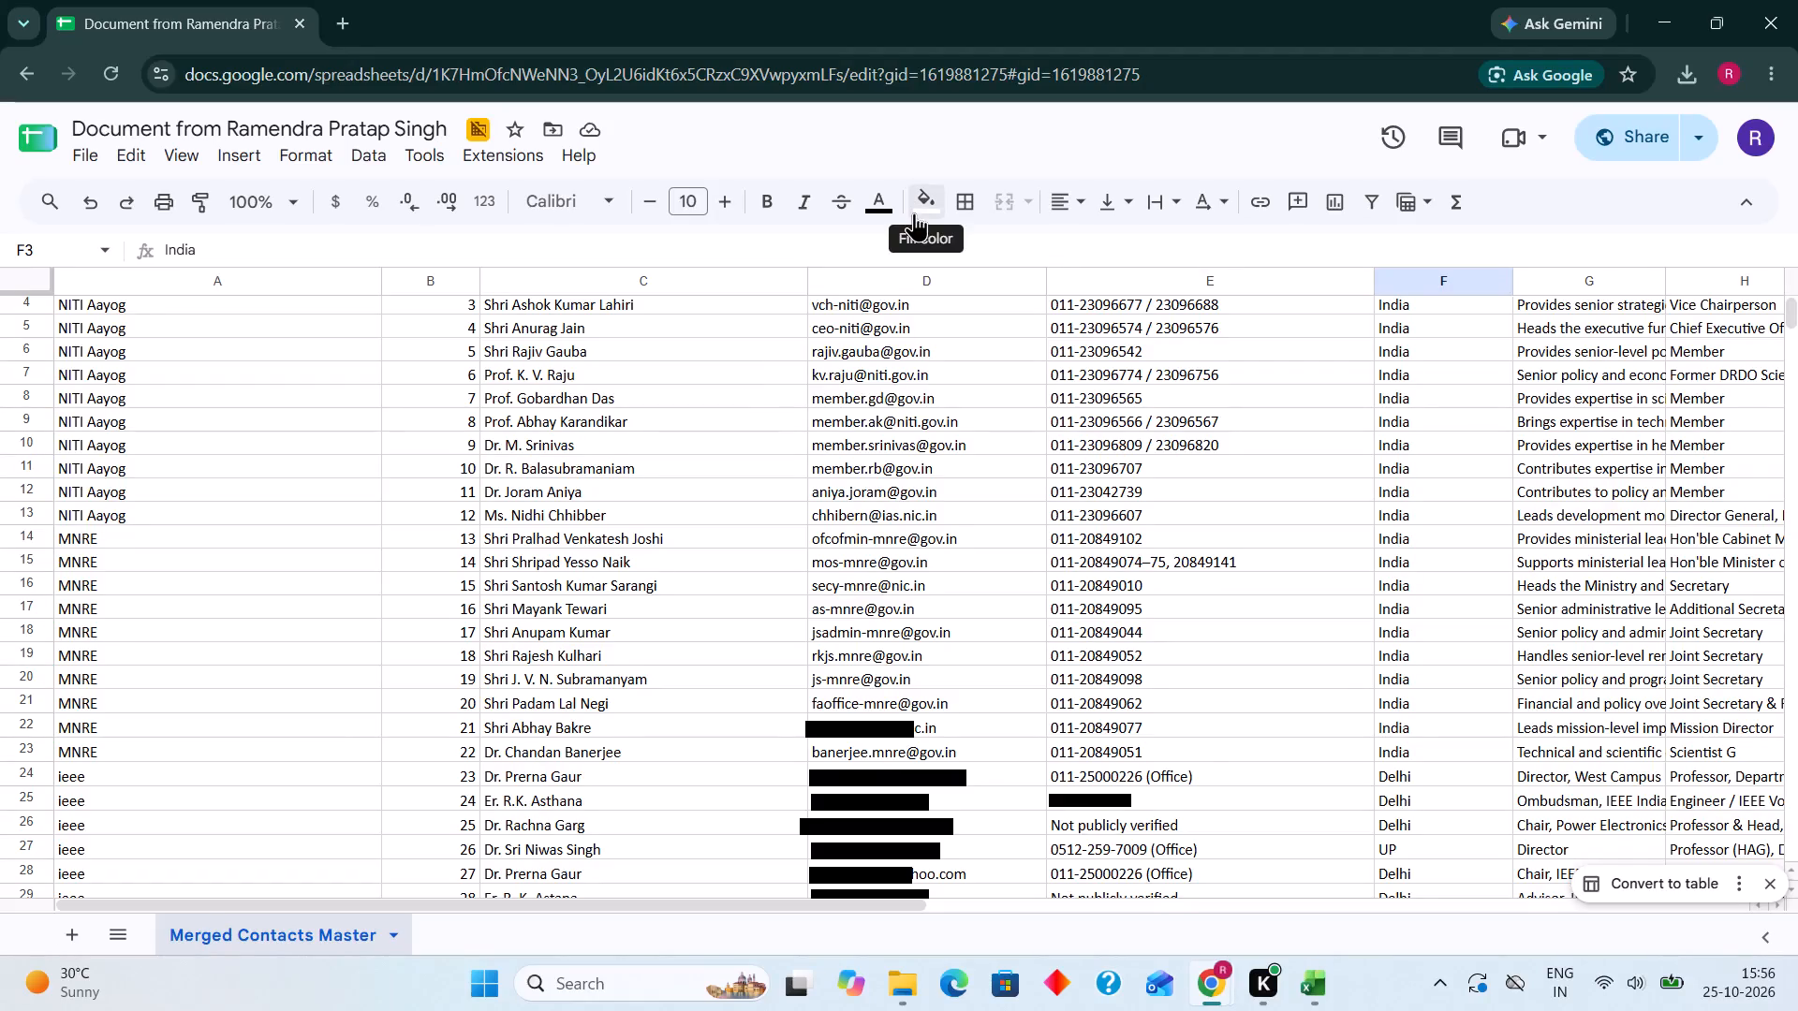
scroll(728, 374, up, 4)
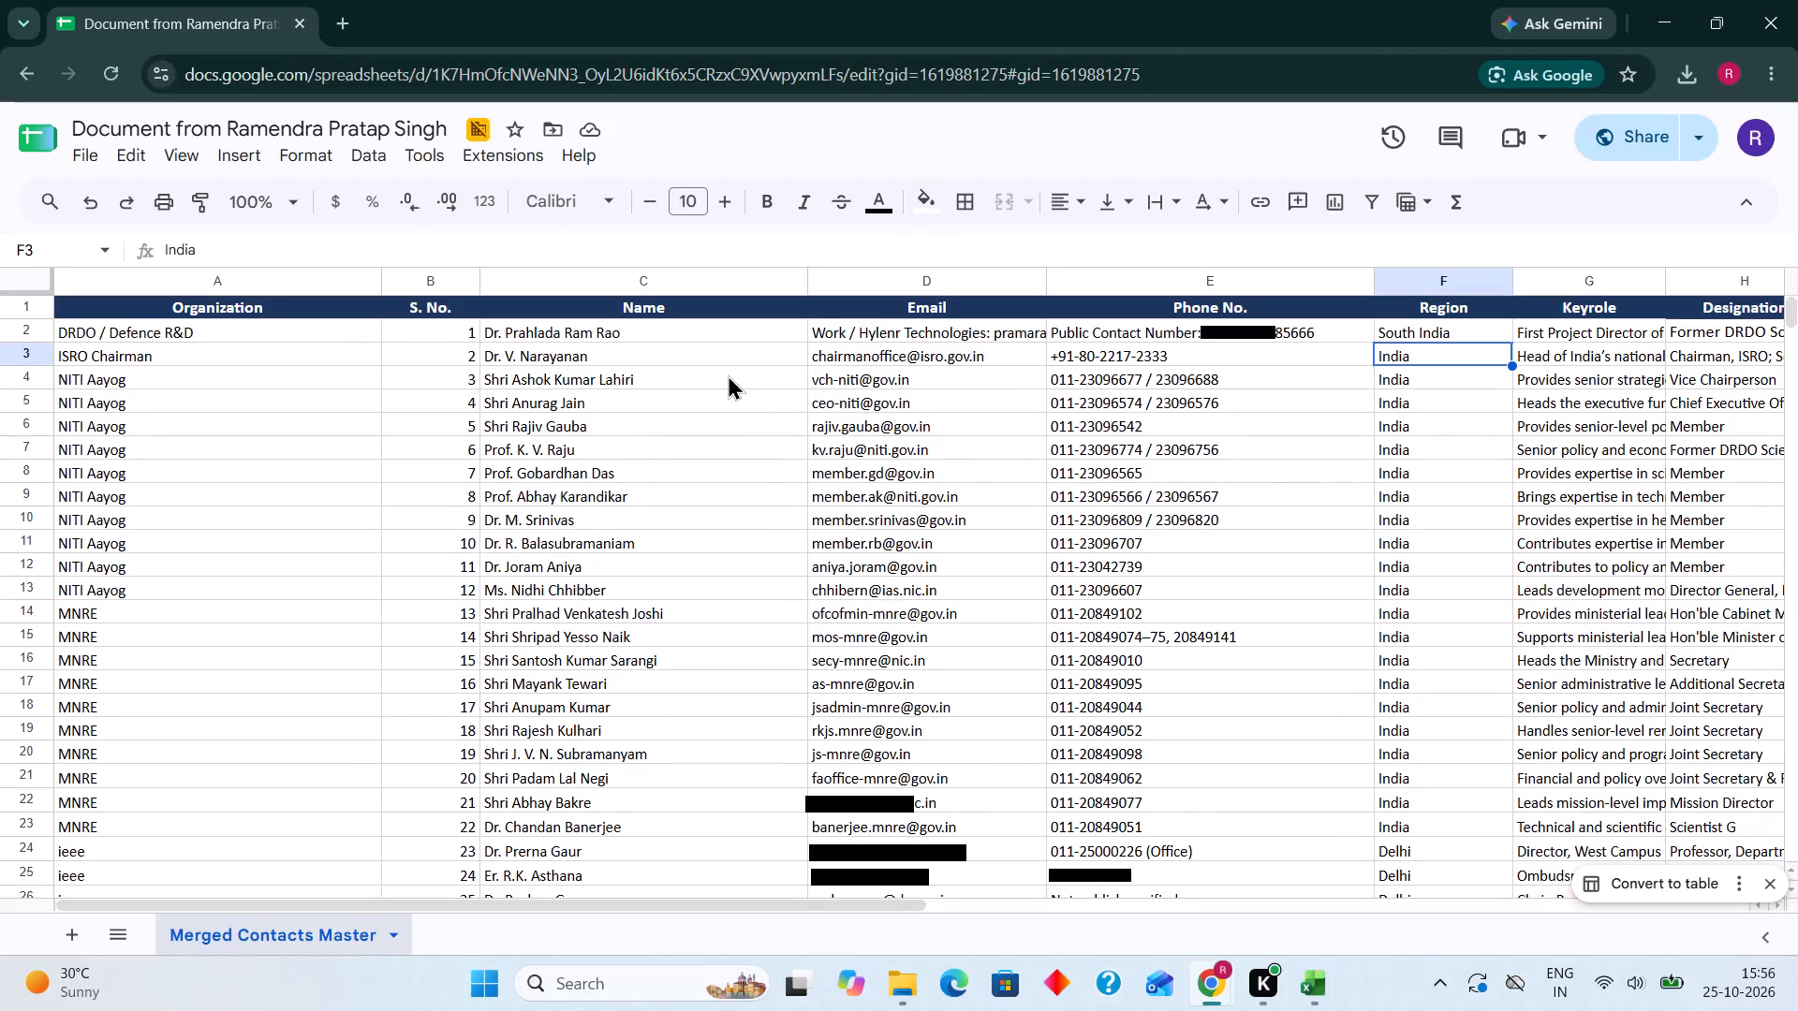
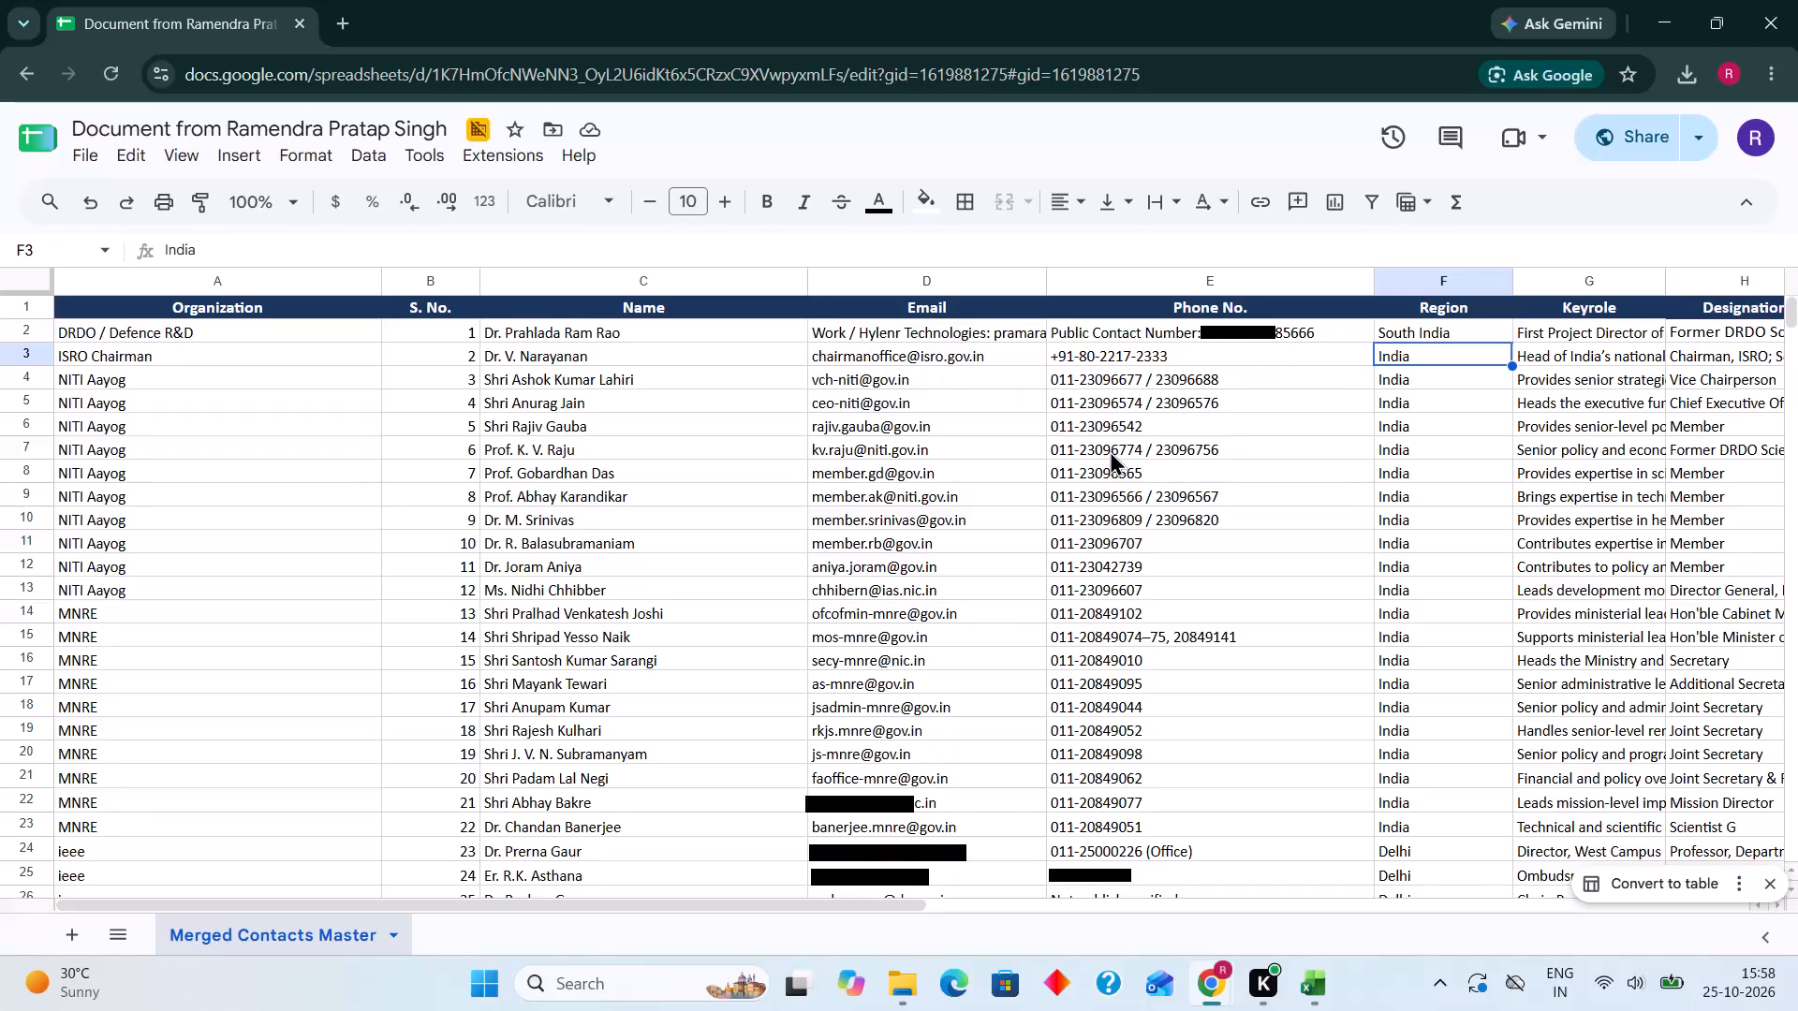
Review the NITI Aayog, MNRE and IEEE rows from the Organization and Email columns across to Region, Keyrole, Designation and column J.
scroll(1110, 450, down, 3)
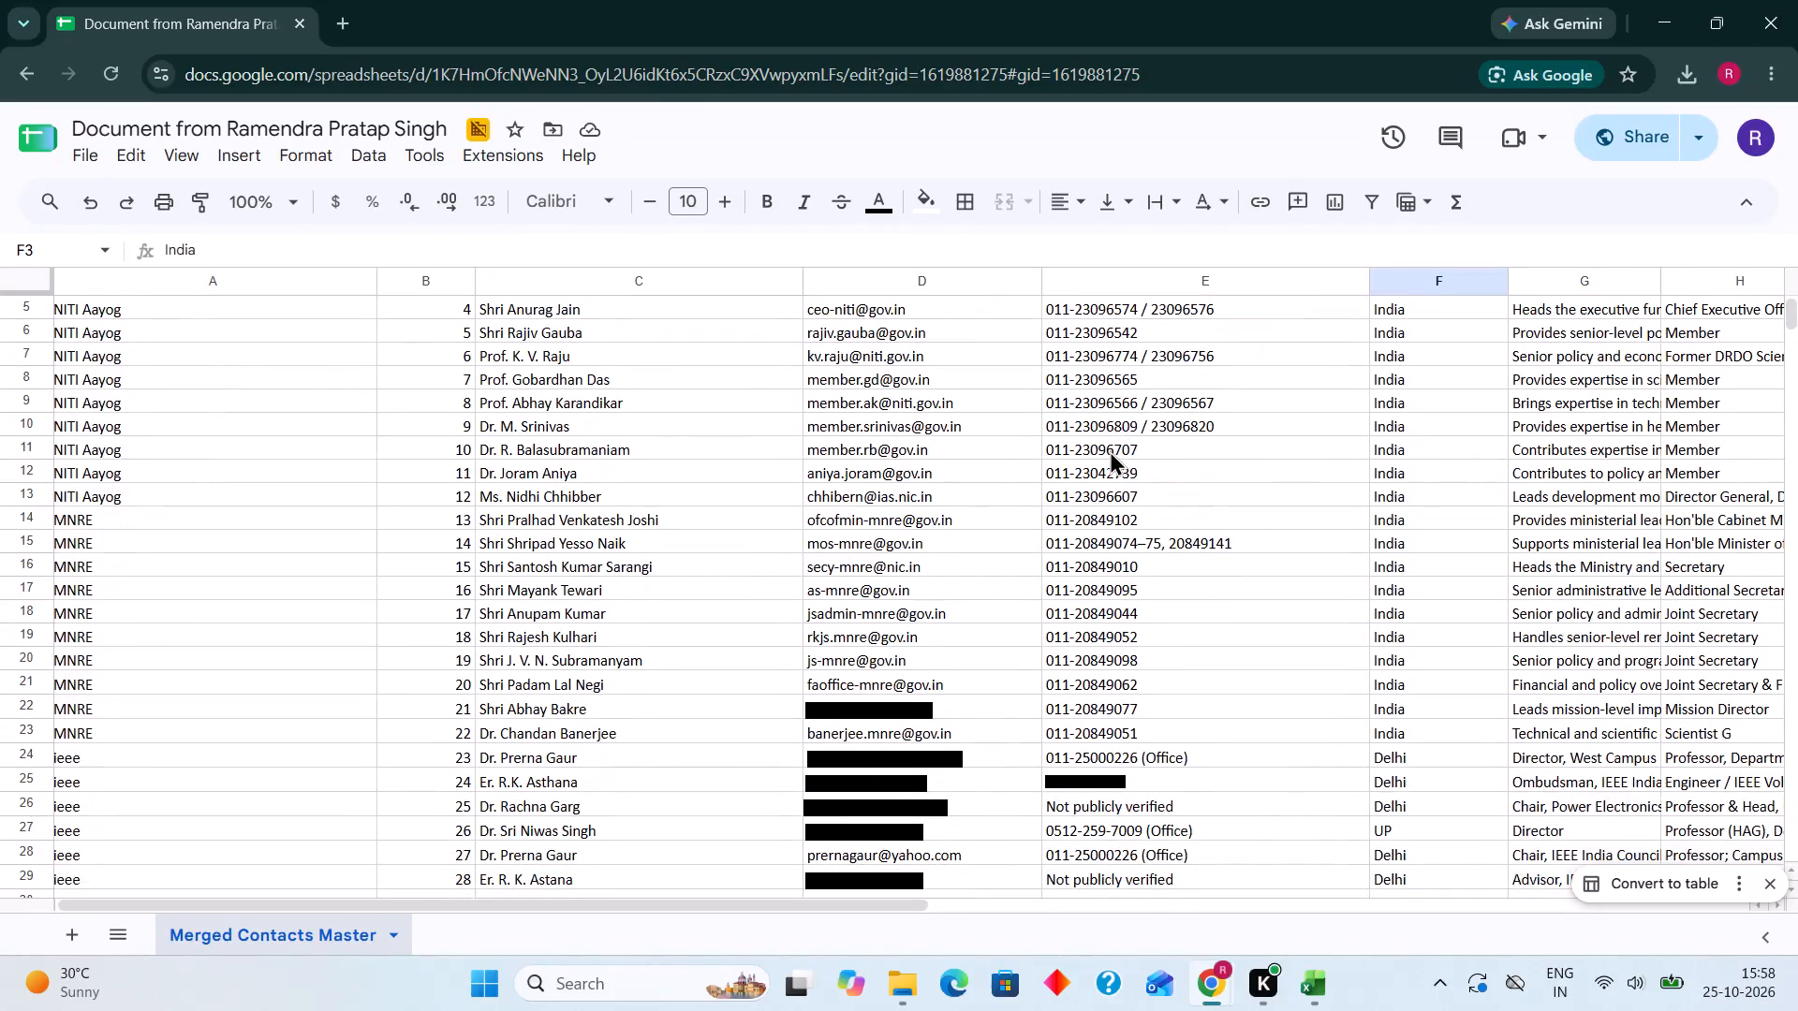
scroll(1110, 450, down, 3)
scroll(1110, 450, up, 4)
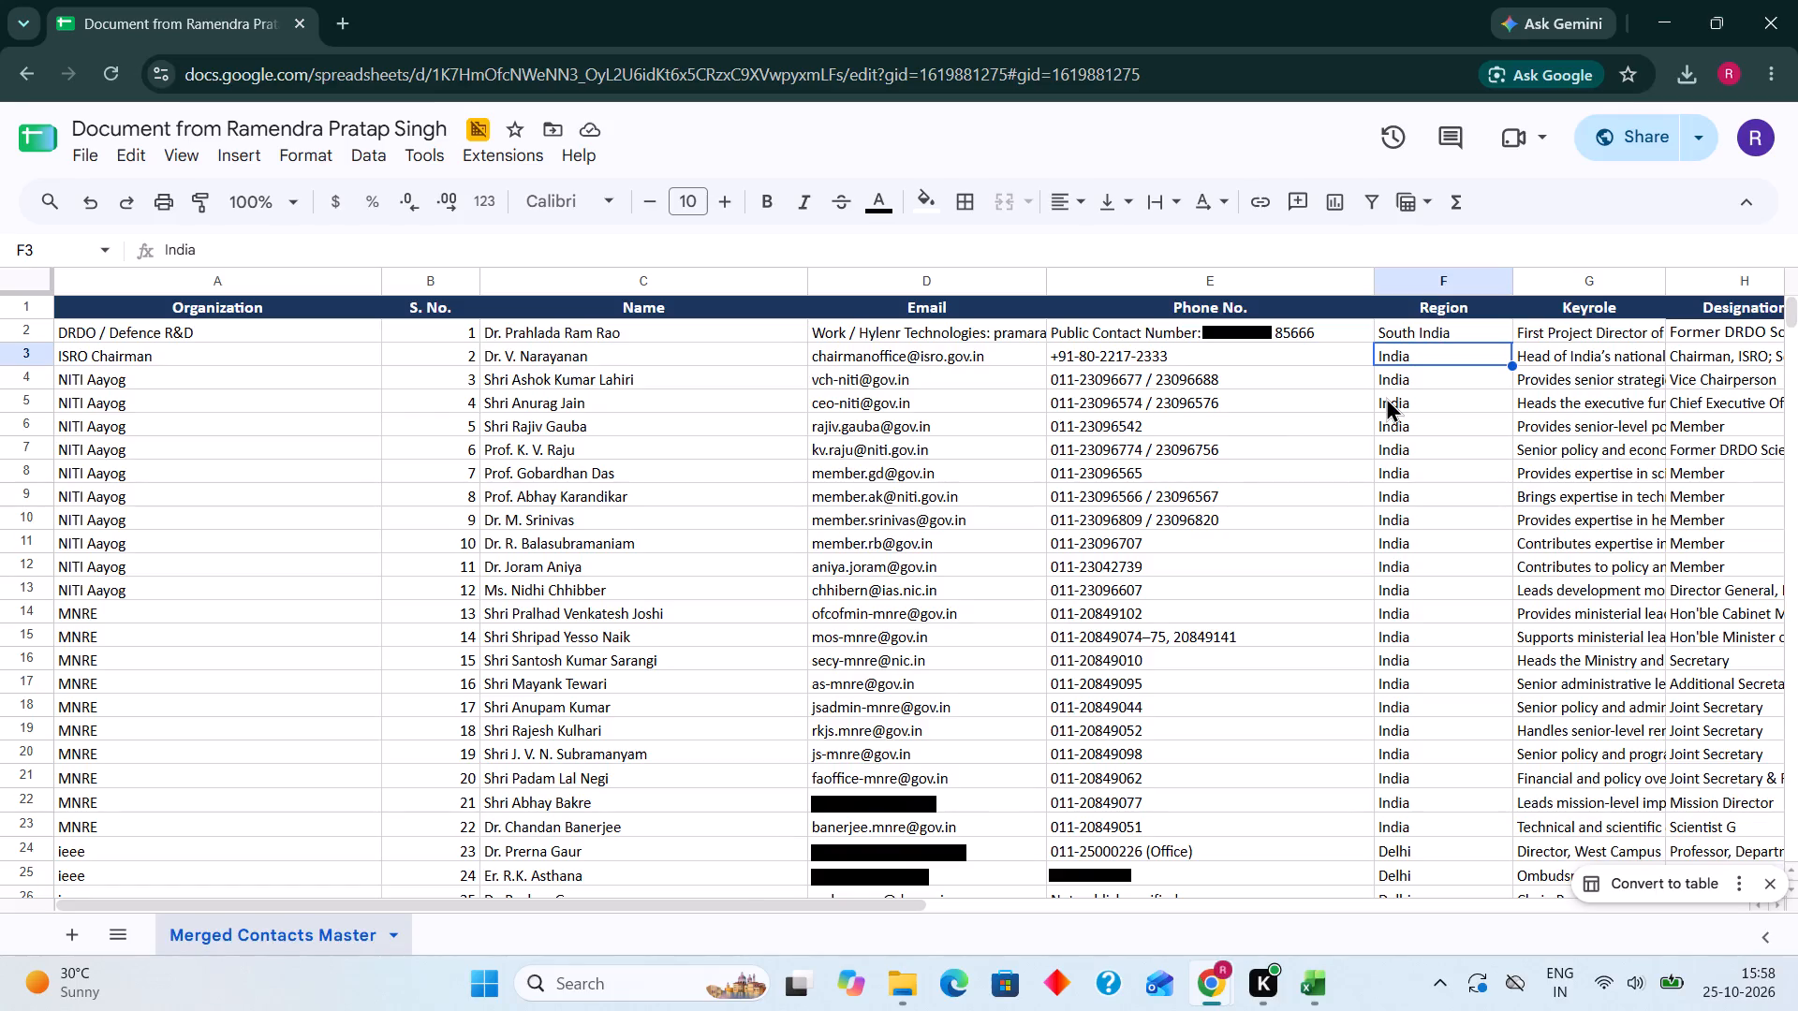
scroll(1466, 571, down, 3)
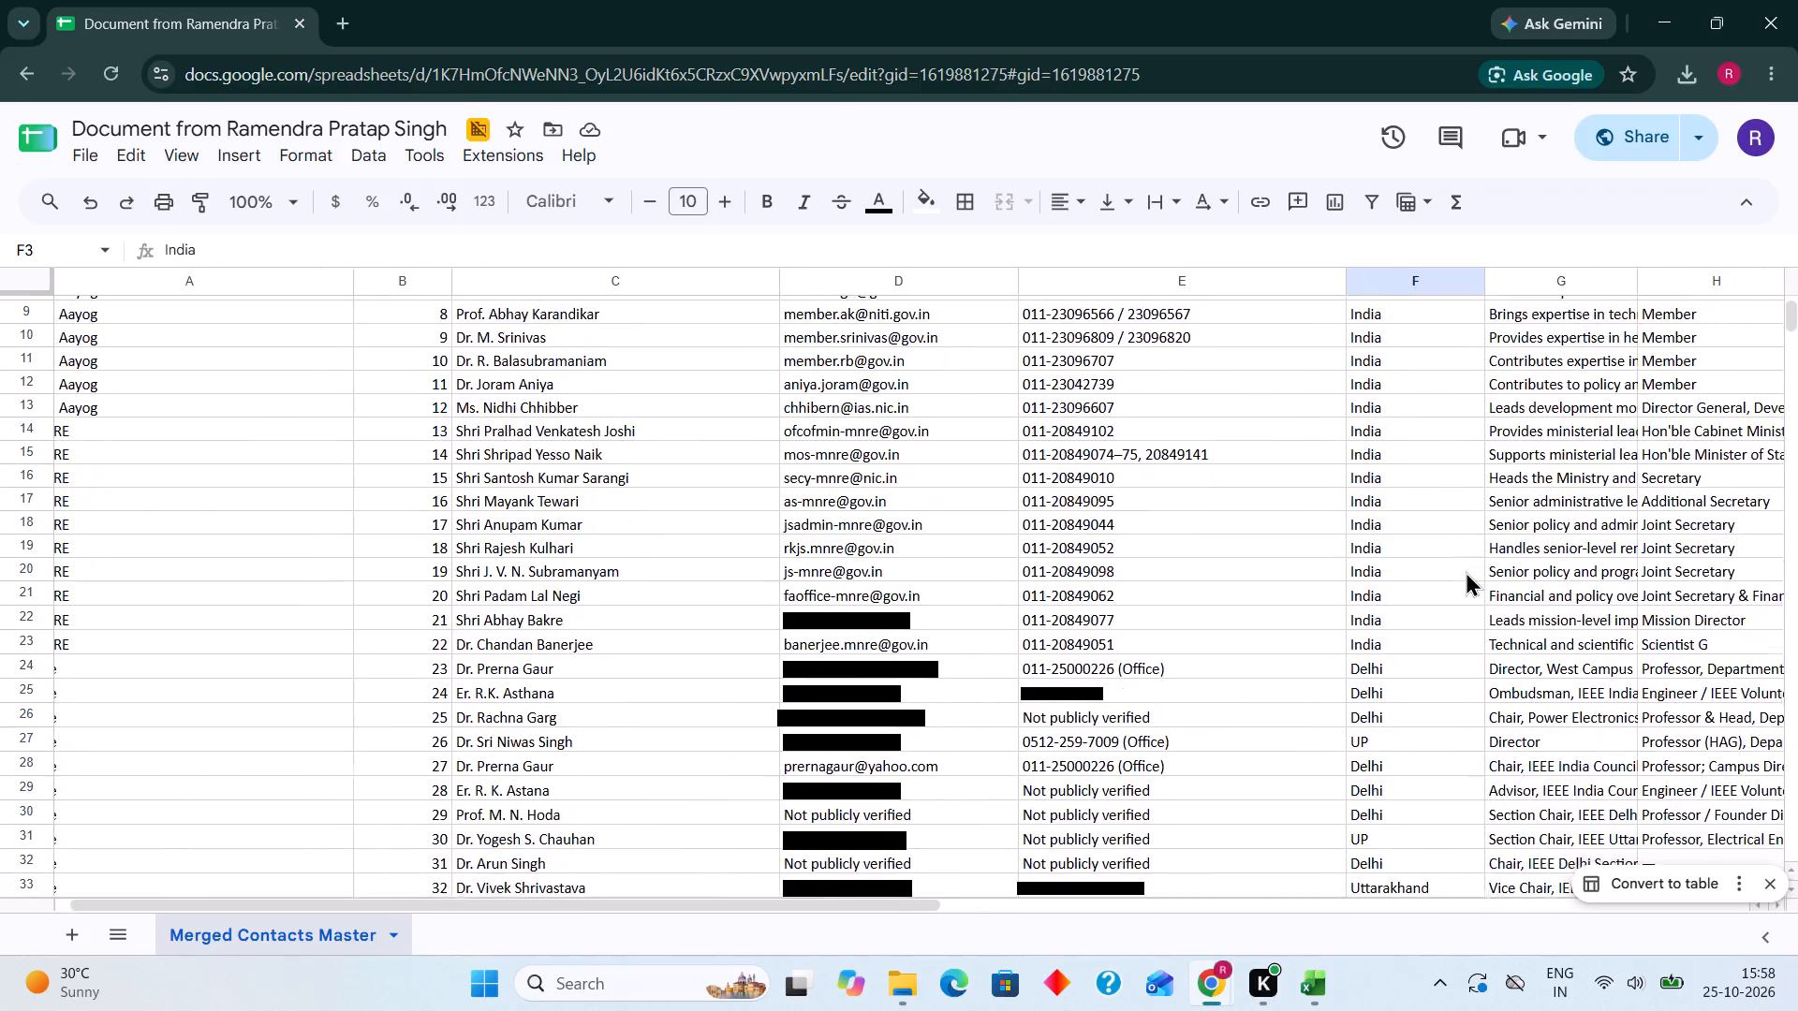
scroll(1466, 571, down, 1)
scroll(1466, 571, left, 2)
scroll(1466, 571, down, 2)
scroll(1466, 571, up, 3)
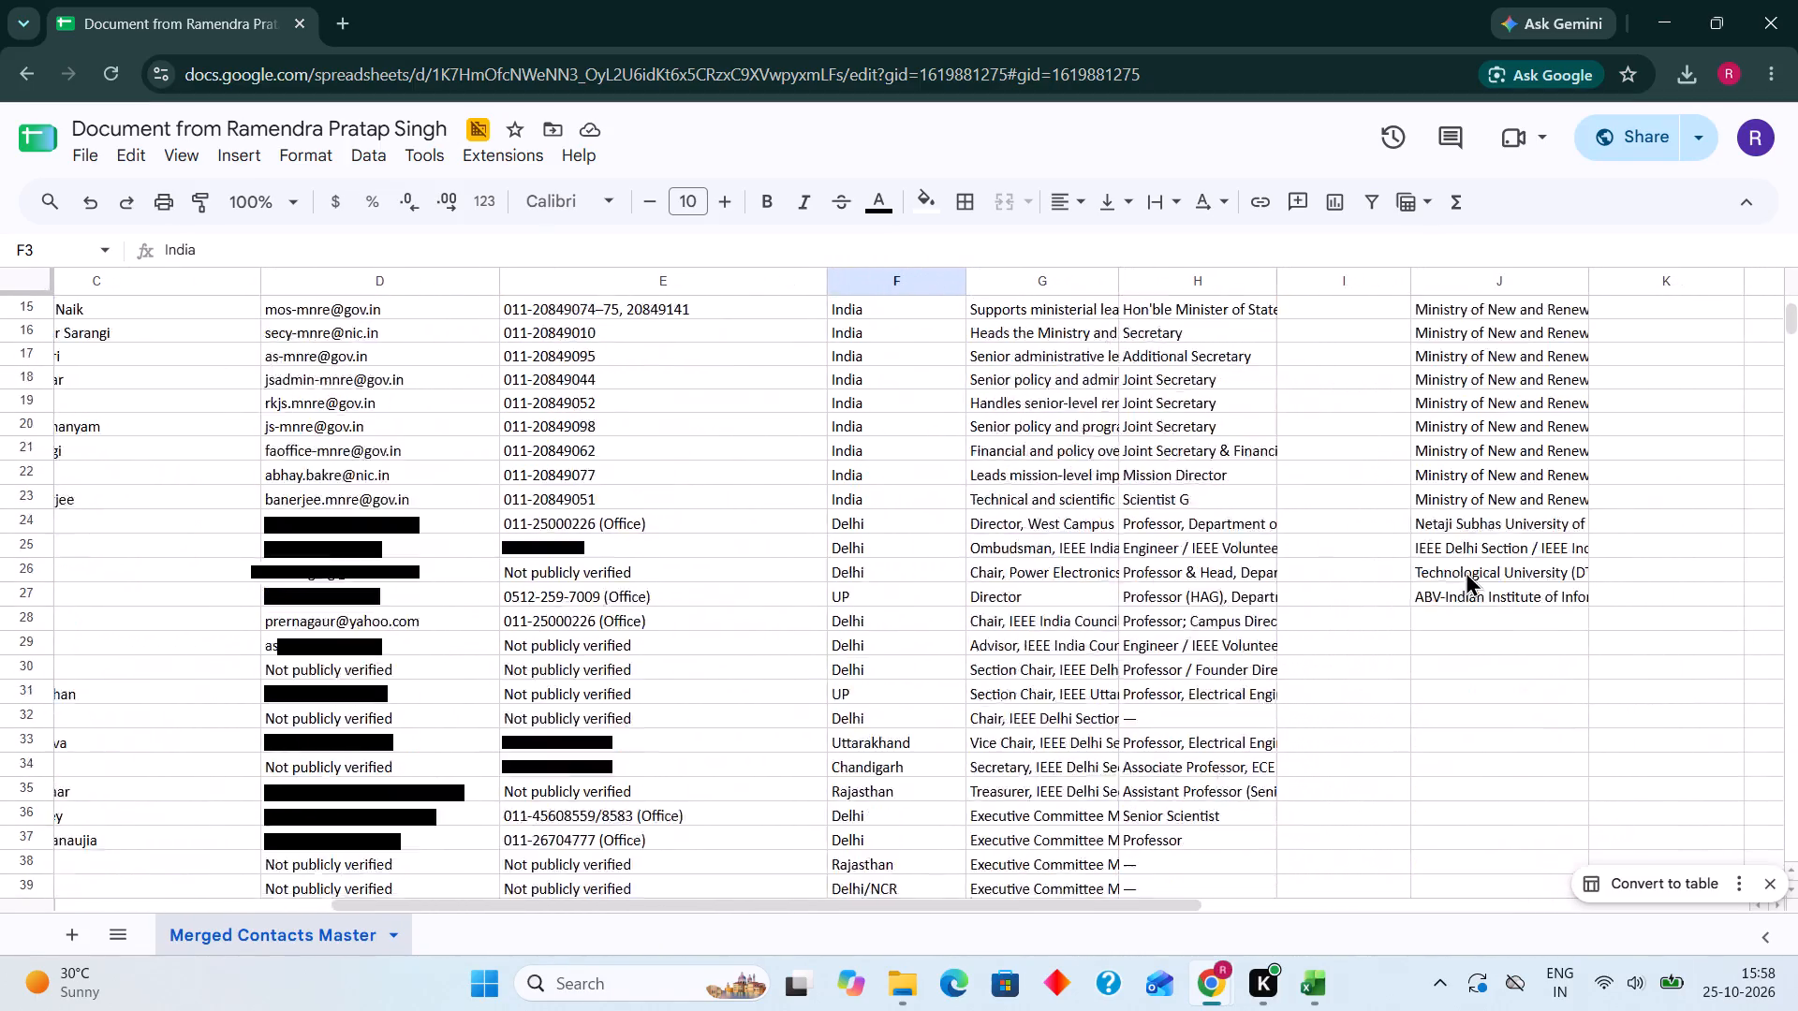
scroll(1466, 571, up, 5)
scroll(1466, 571, right, 7)
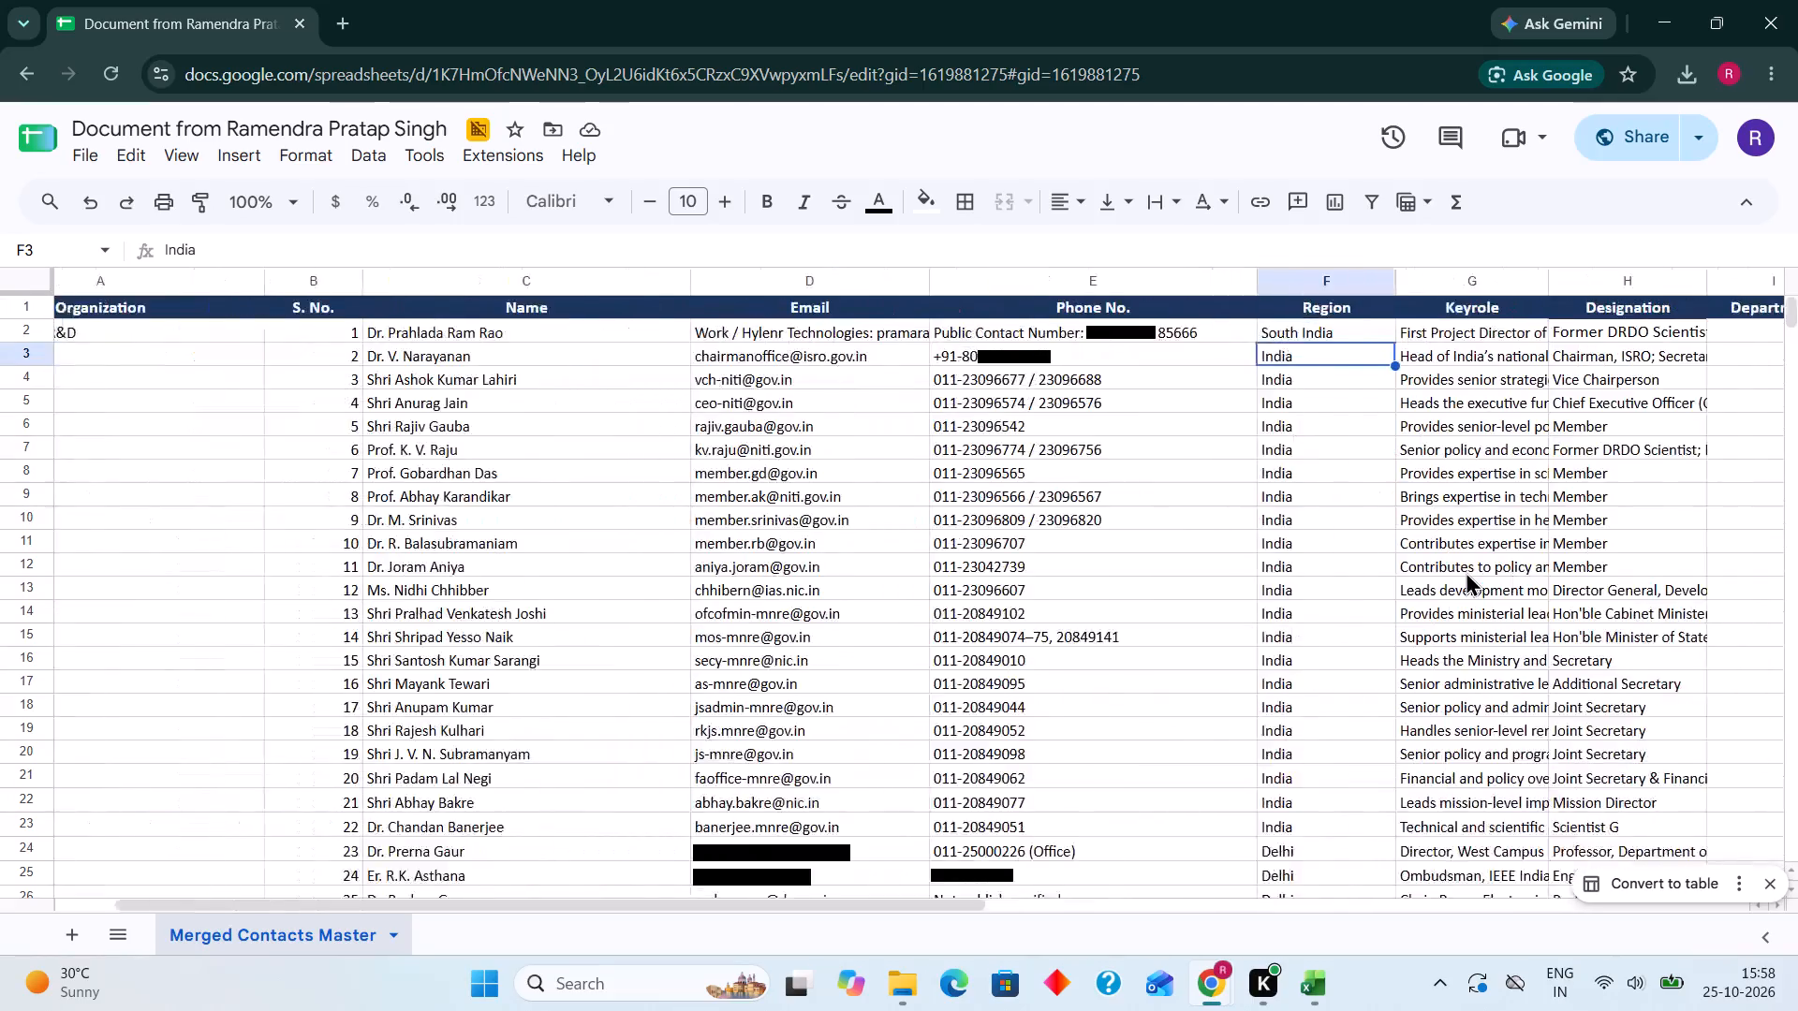
scroll(1466, 571, right, 2)
Examine the Email, Phone No., Region and Keyrole entries of the Bennett AI Summit speaker rows.
scroll(1466, 571, down, 8)
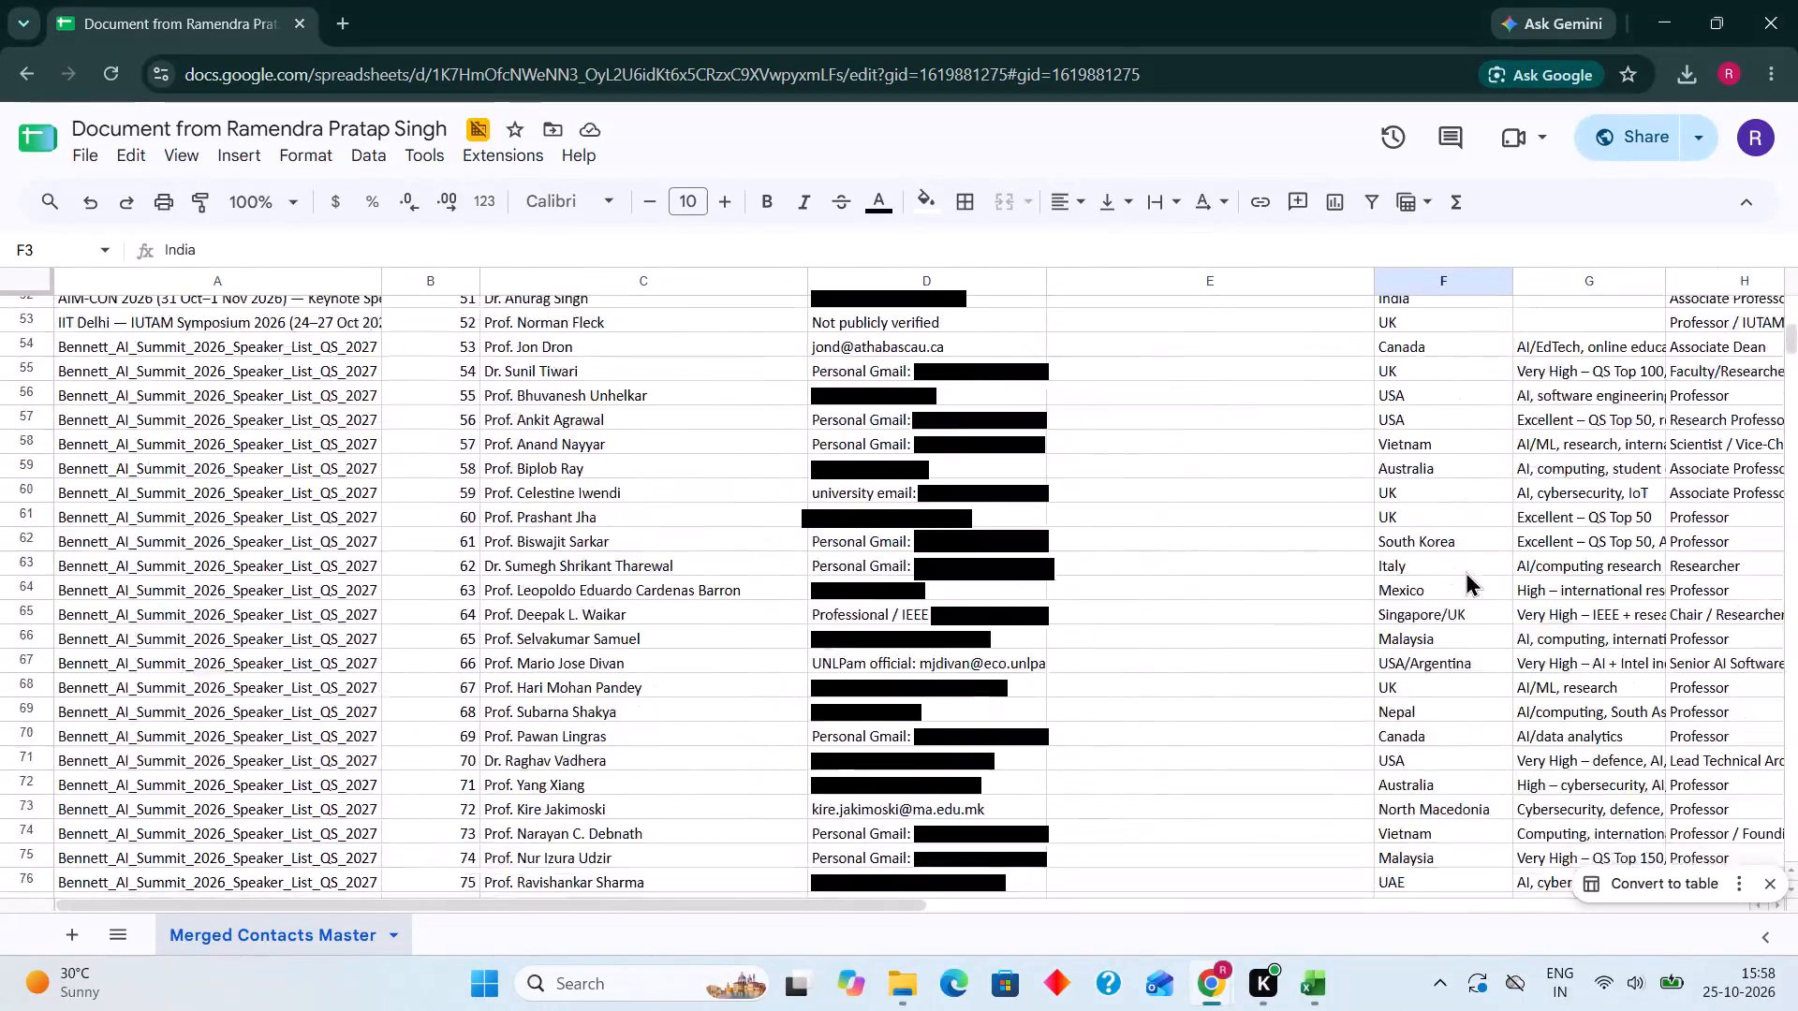
Continue examining the Bennett AI Summit speaker rows down to row 103, including their Email, Region and Keyrole entries.
scroll(1466, 571, up, 6)
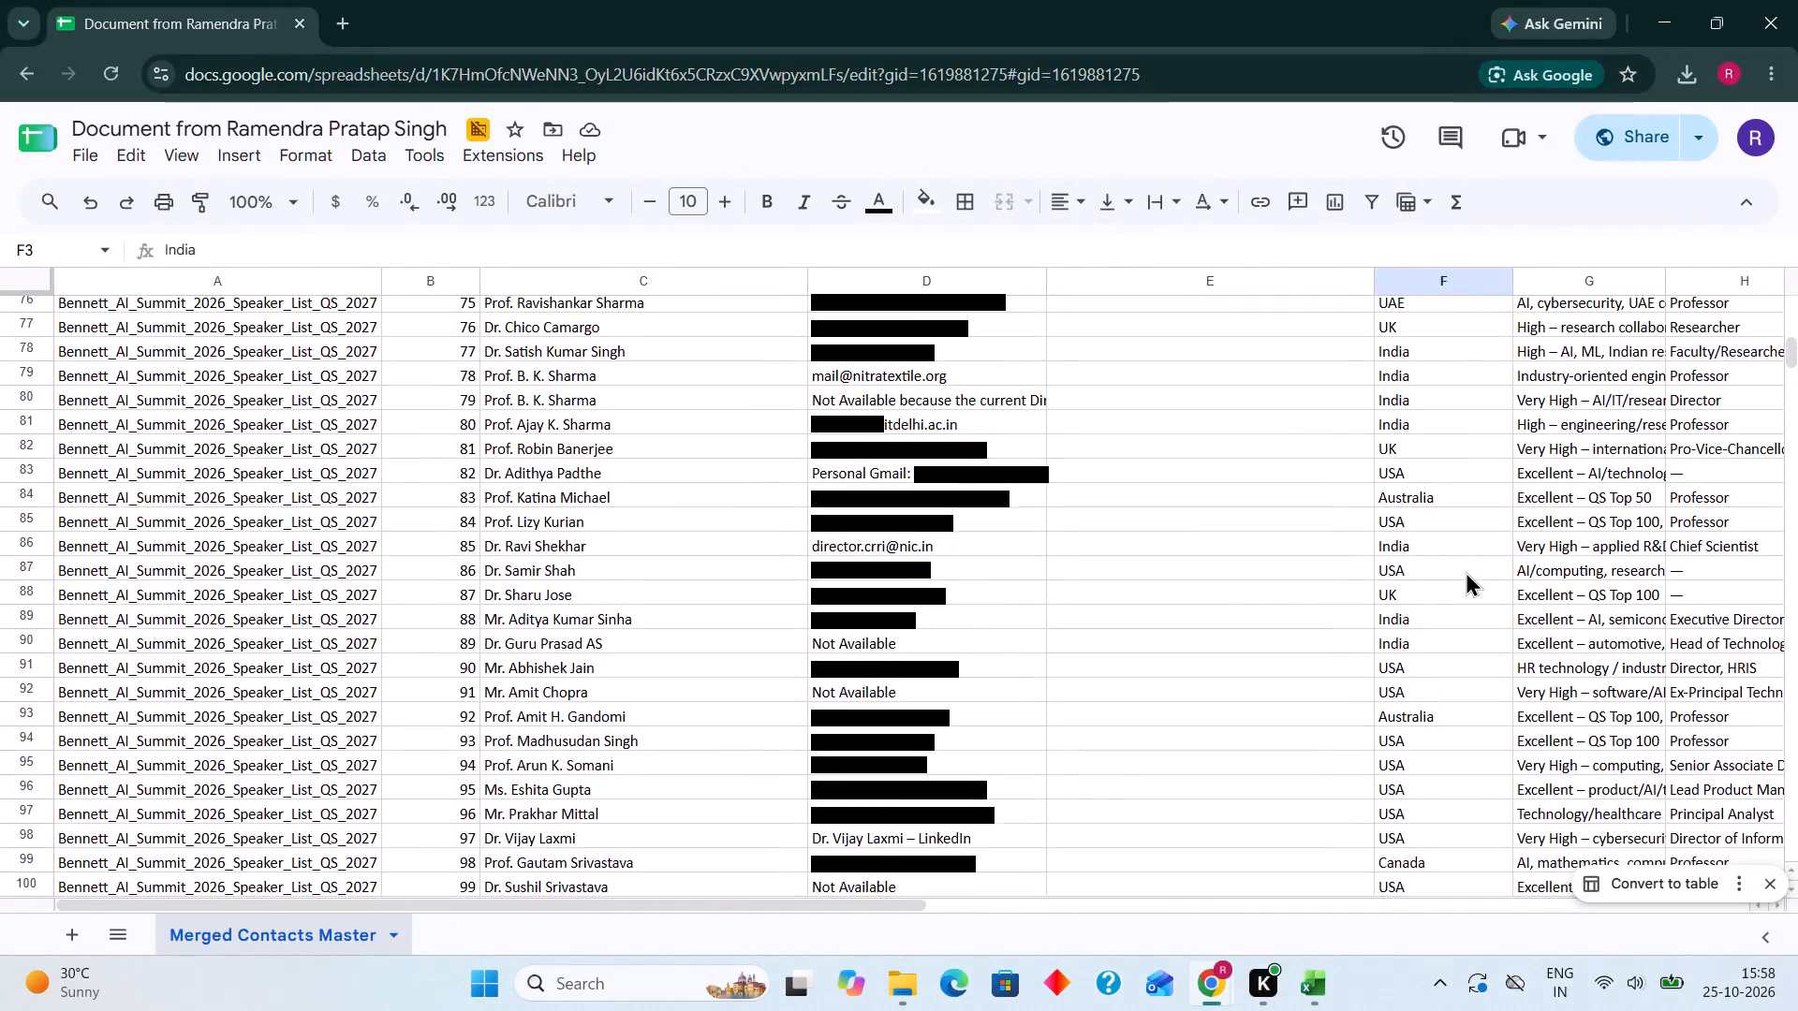
scroll(1466, 571, down, 5)
scroll(1466, 571, up, 6)
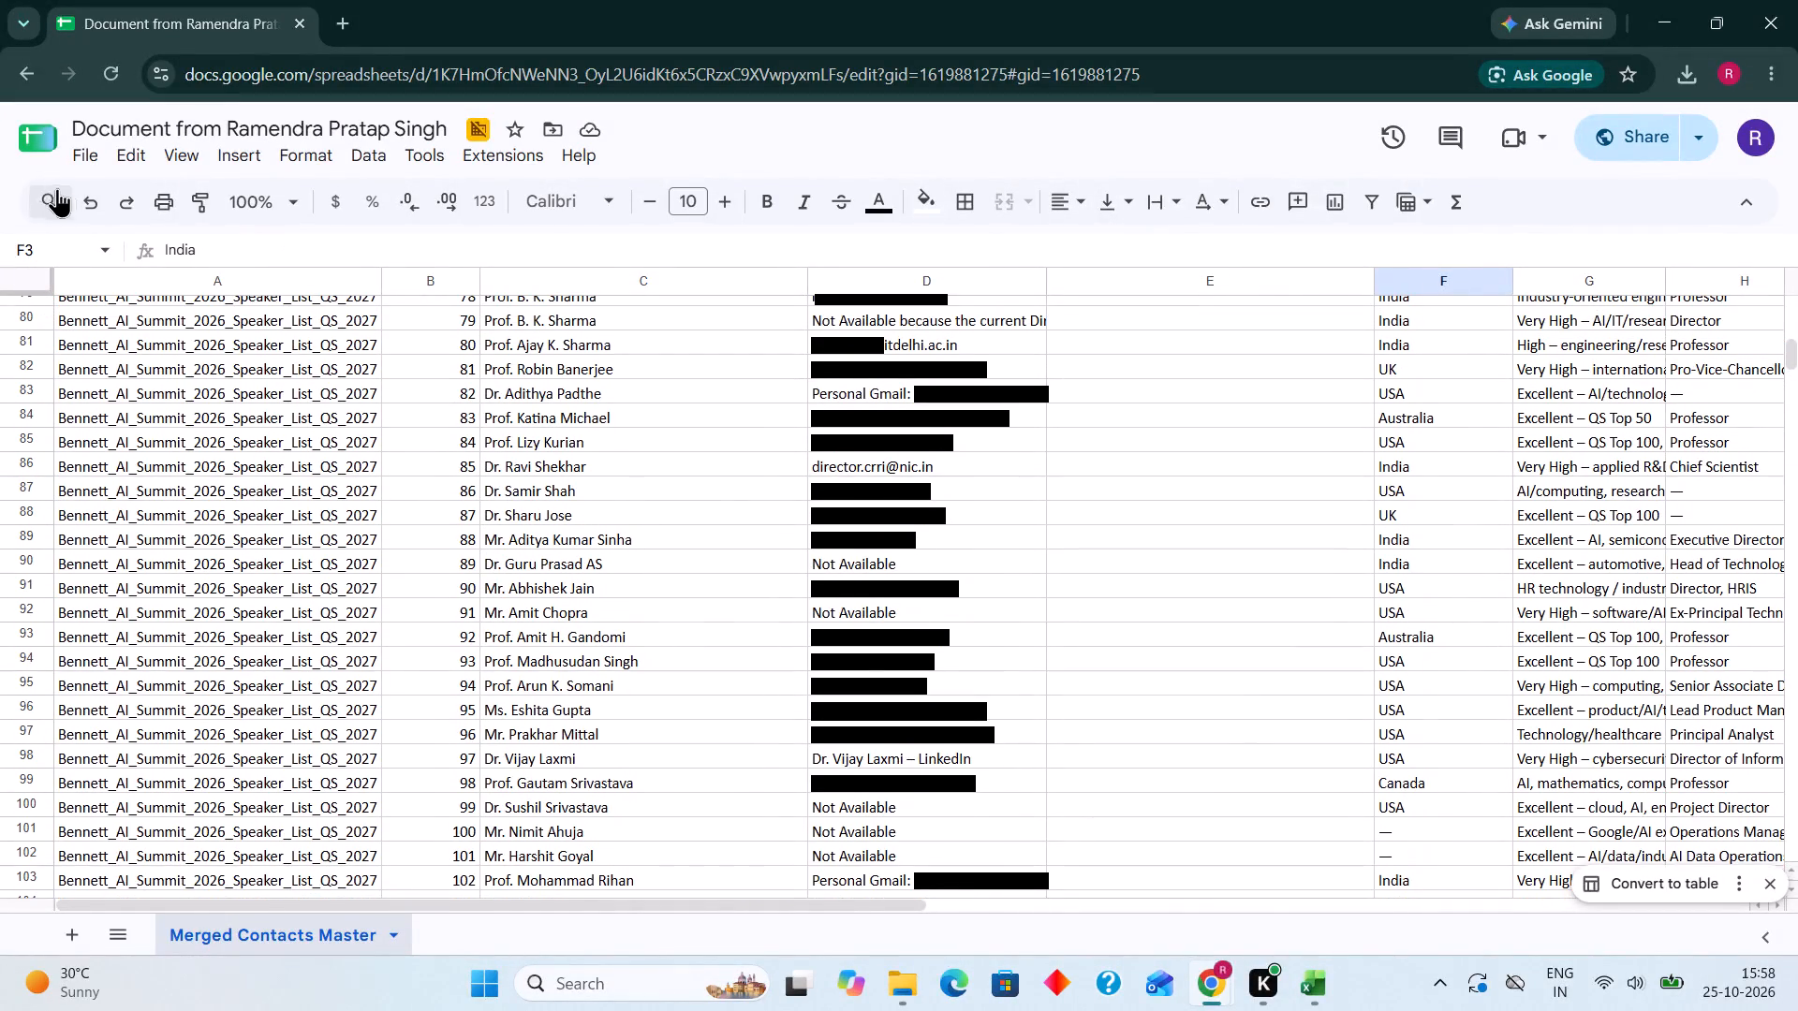
Copy the sharing link of the merged contacts spreadsheet and close its sharing settings.
click(1616, 130)
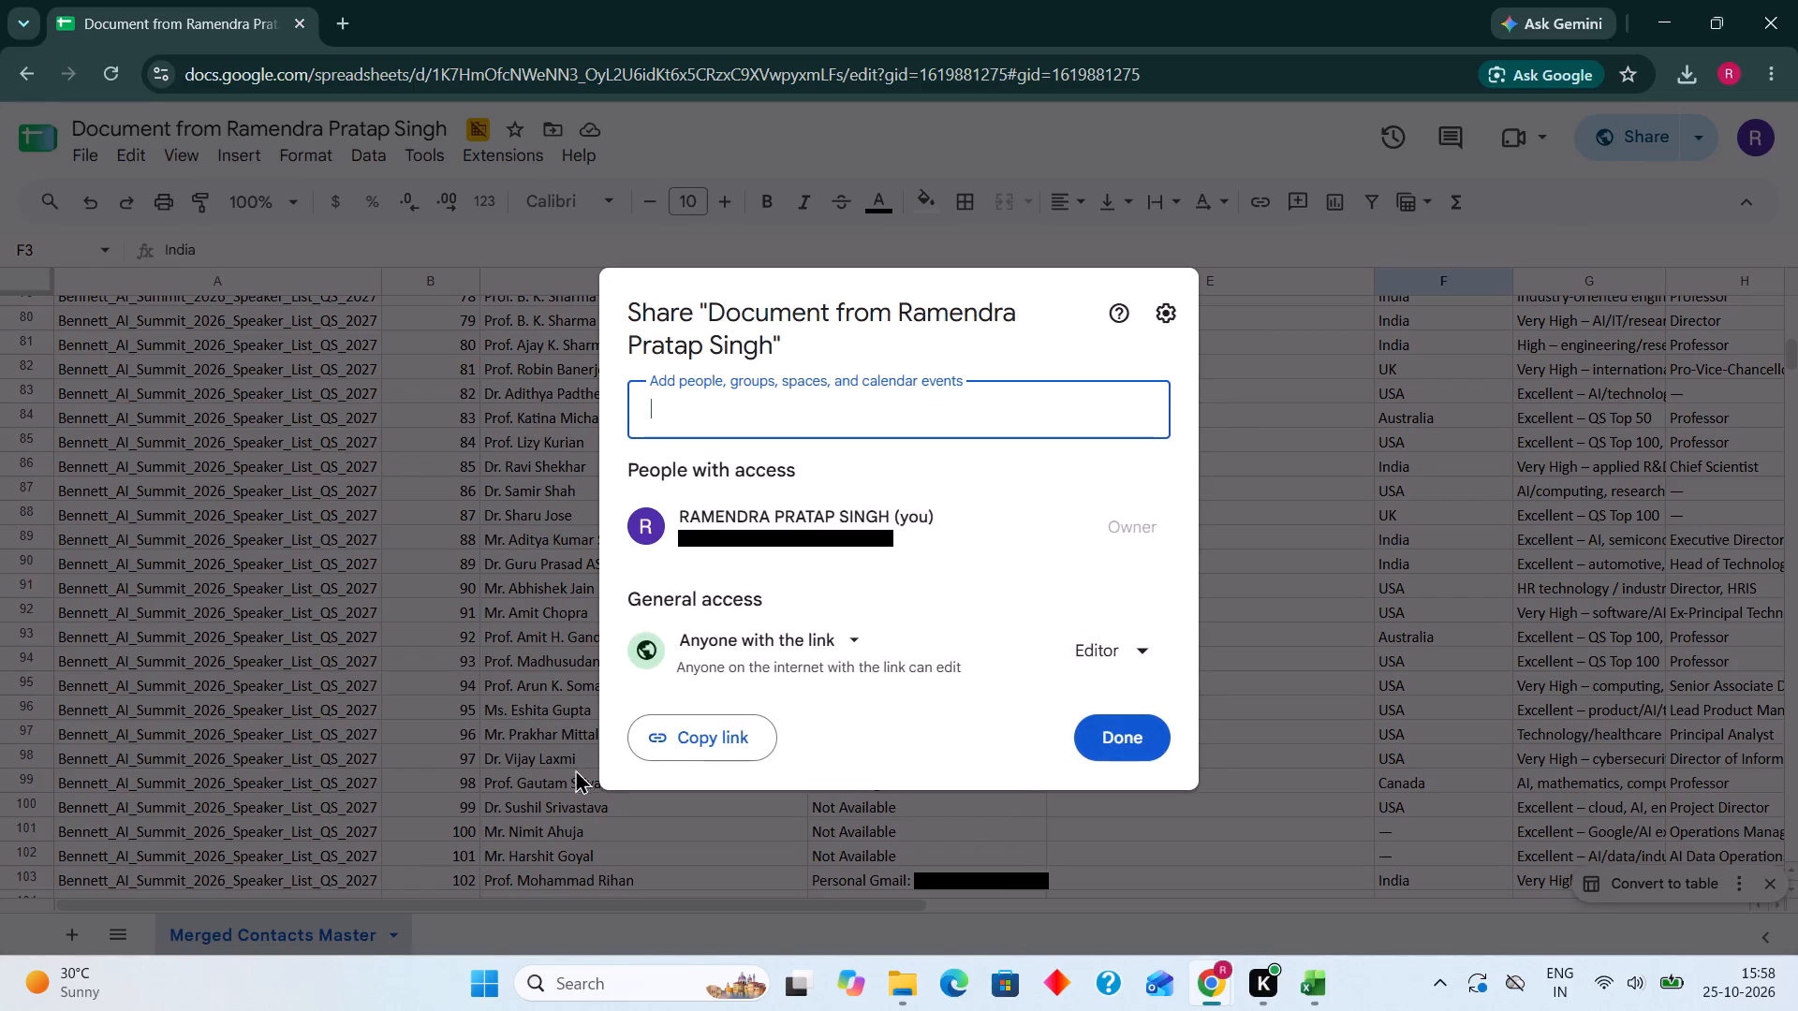
click(665, 736)
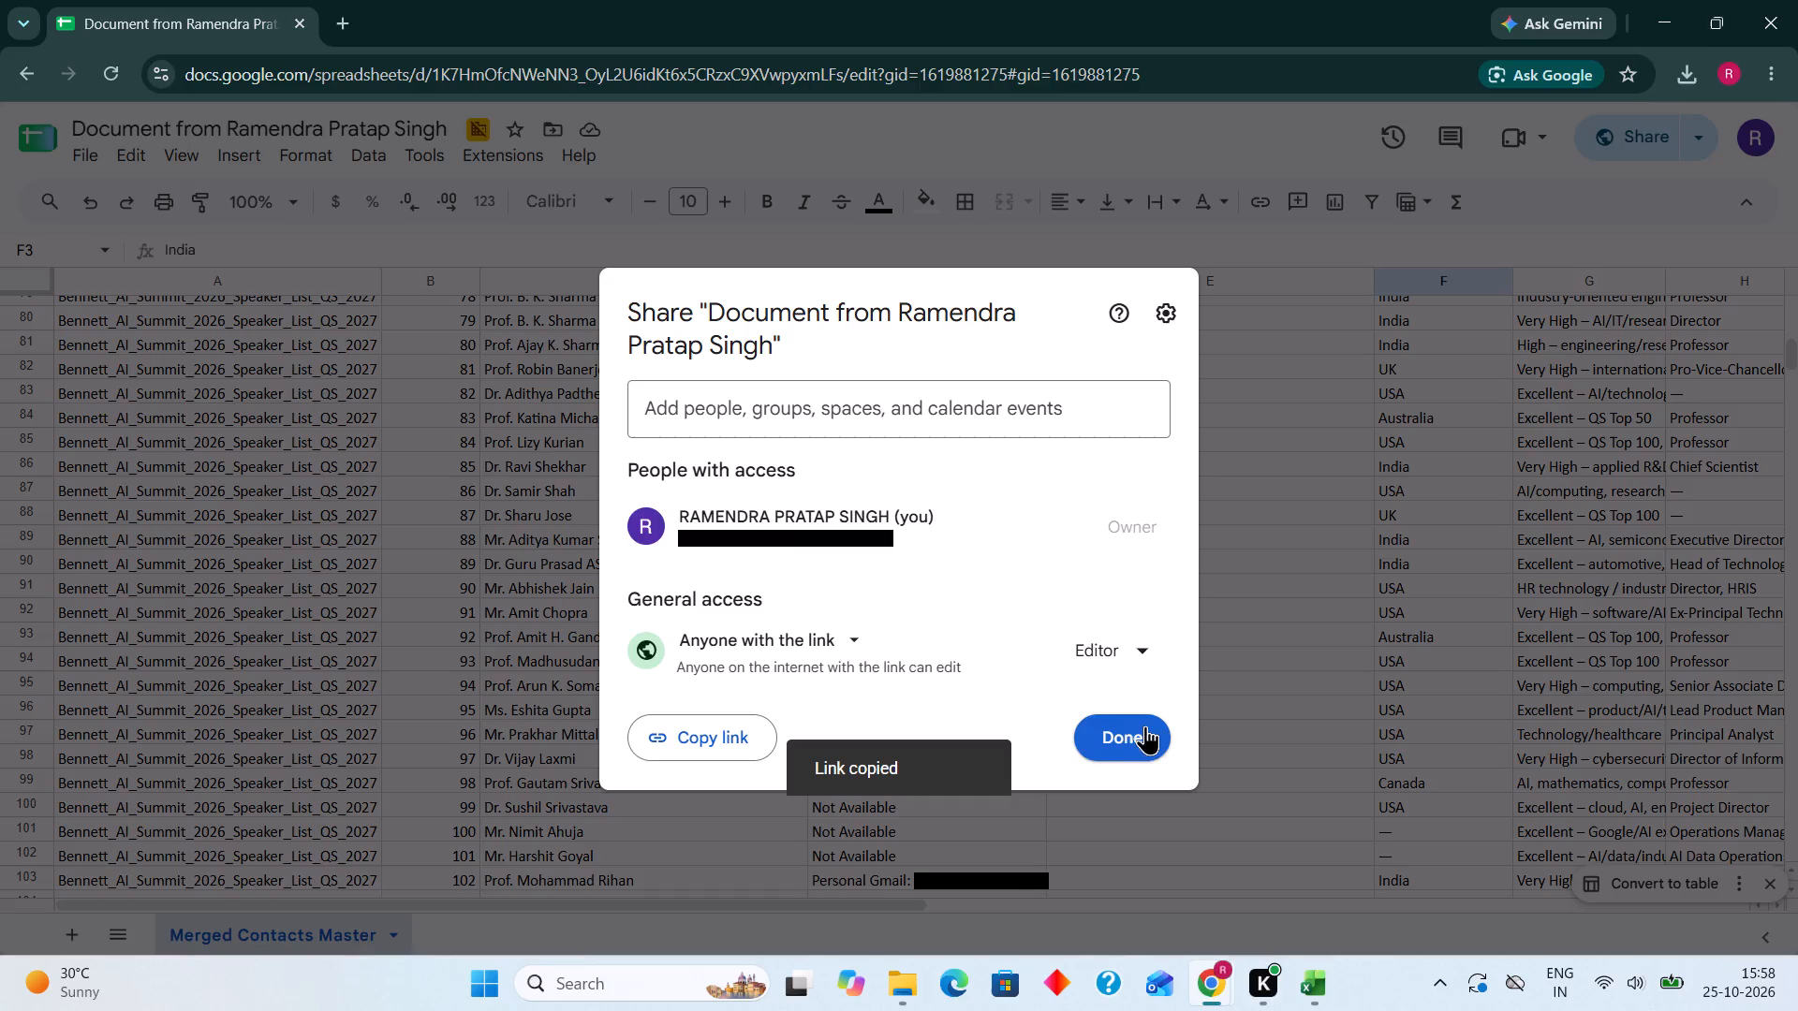
click(1135, 724)
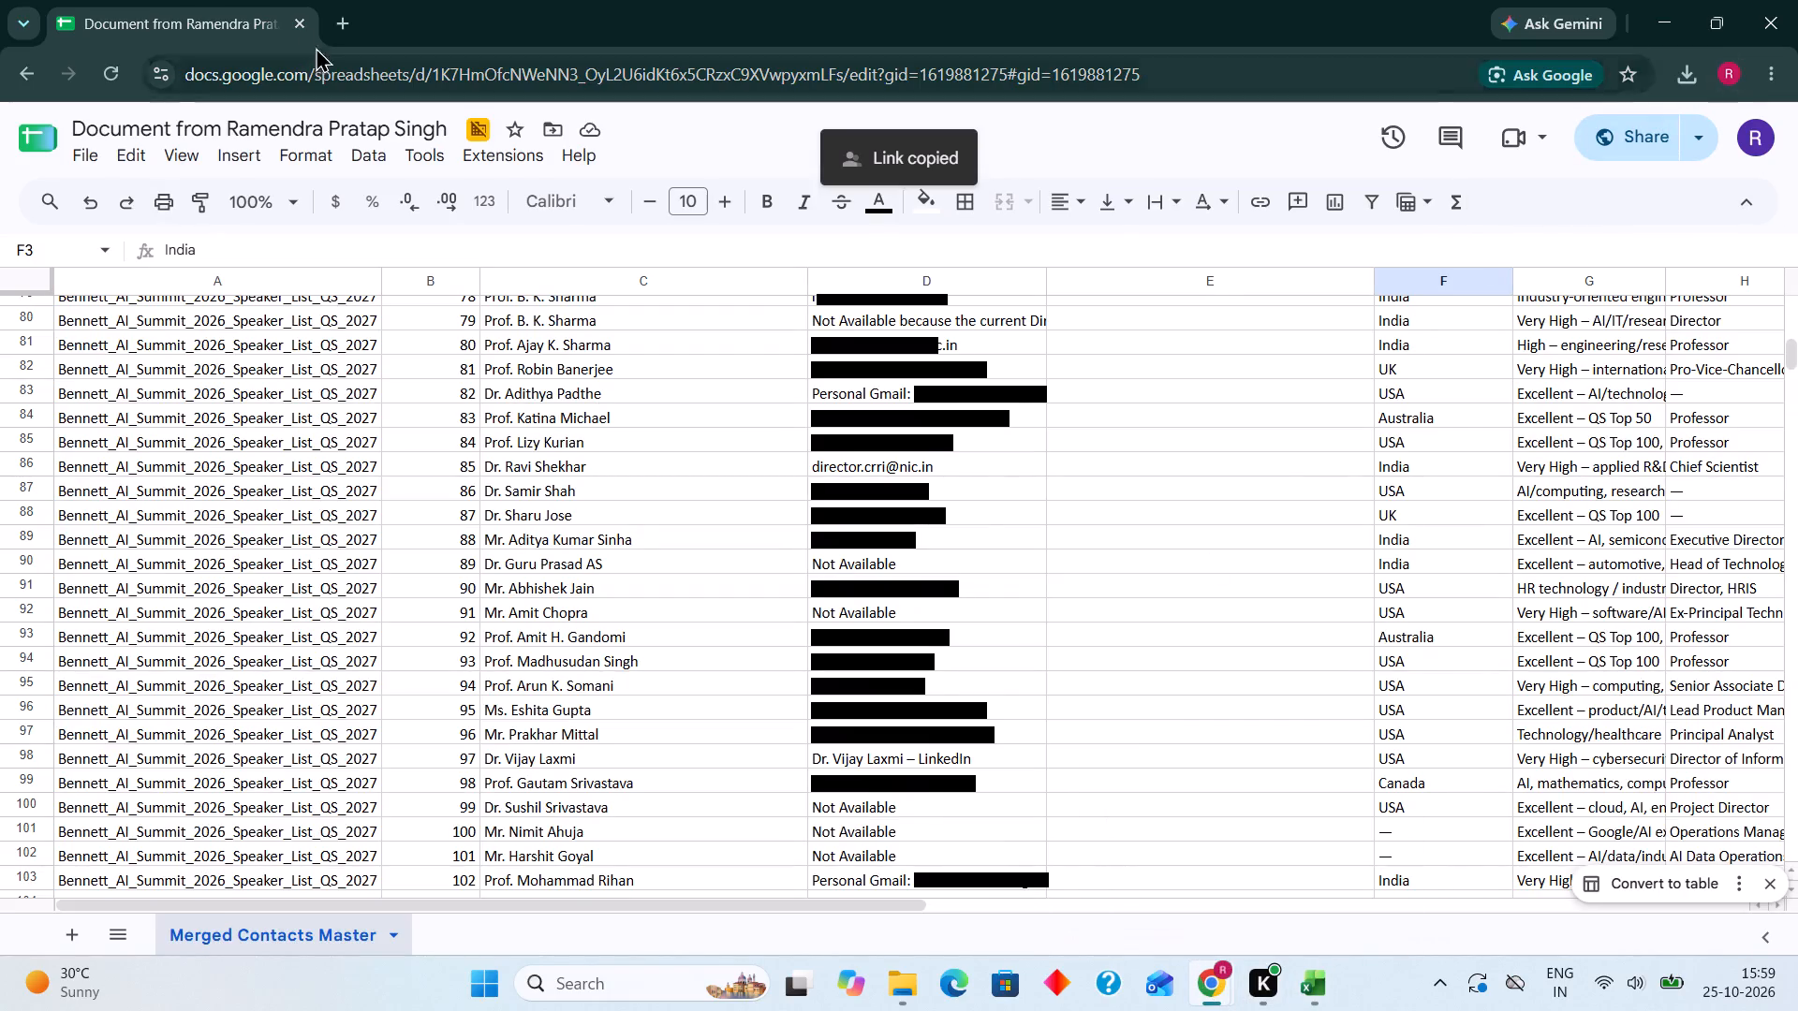
Open a new browser tab and get the Google search box ready for a query.
click(338, 35)
click(672, 480)
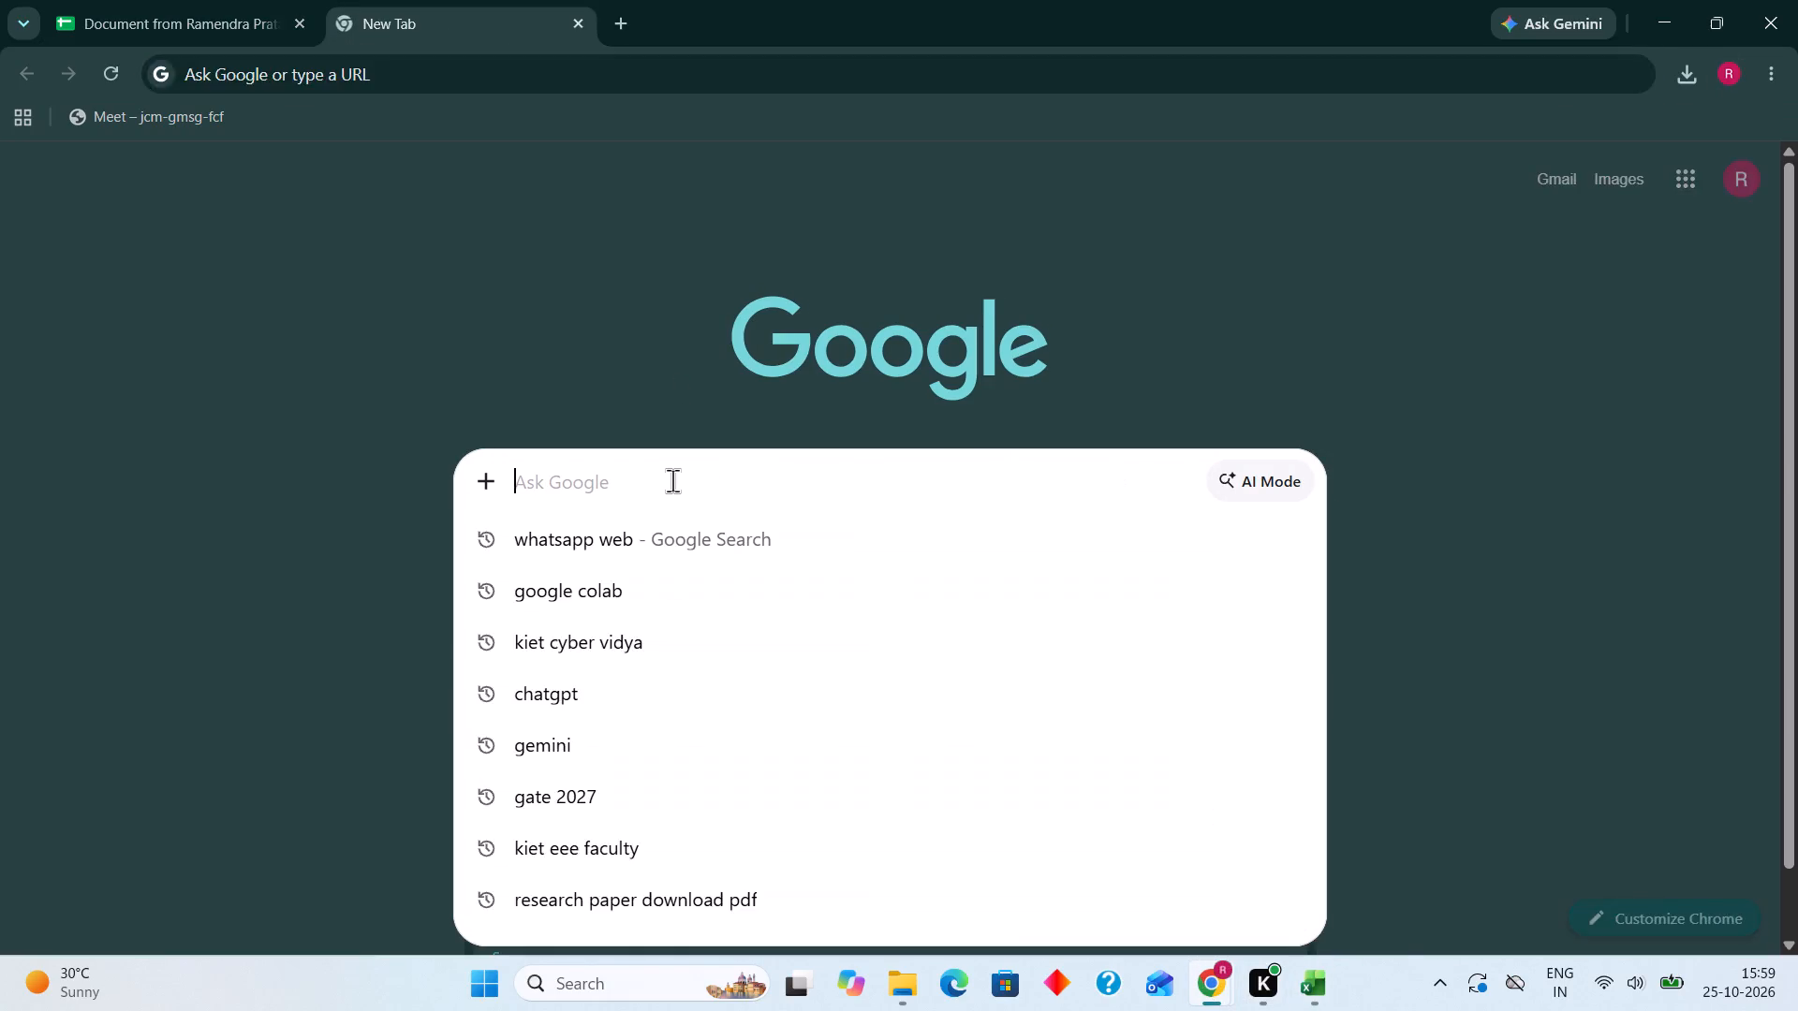
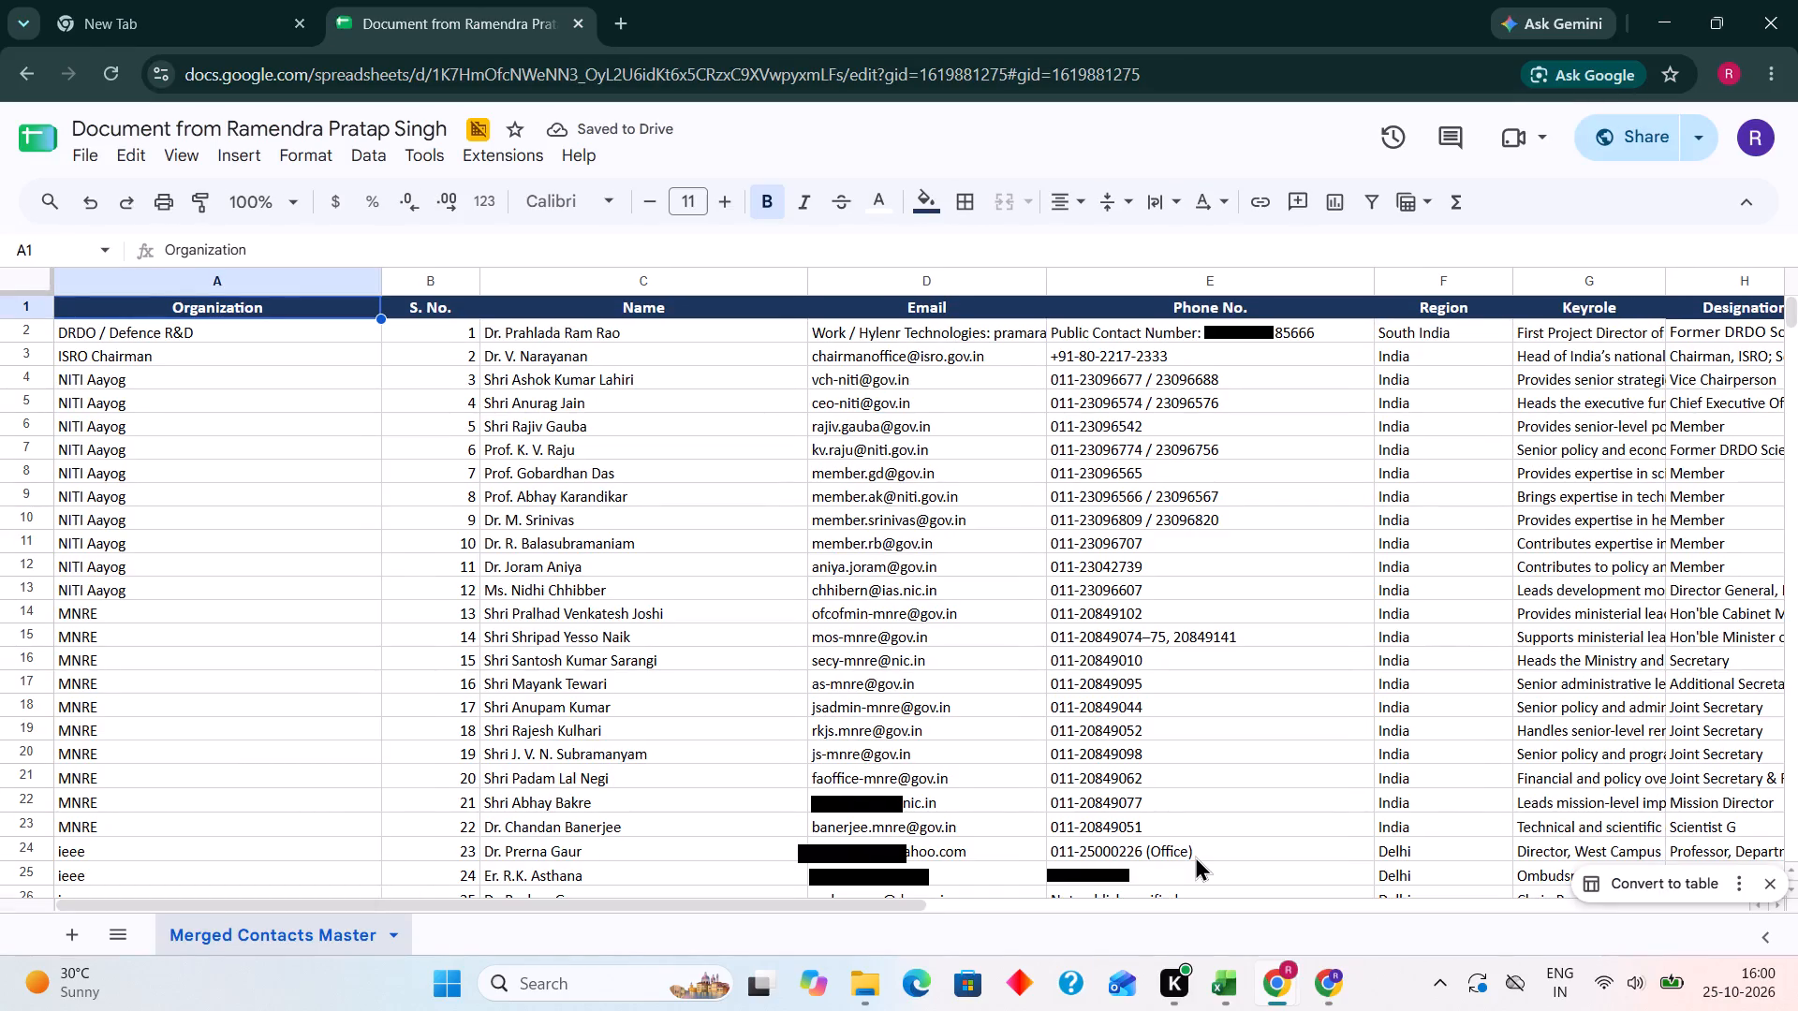
Review the IEEE and AIM-CON 2026 keynote rows down to the first Bennett AI Summit speakers across the Organization to Region columns.
scroll(745, 734, down, 7)
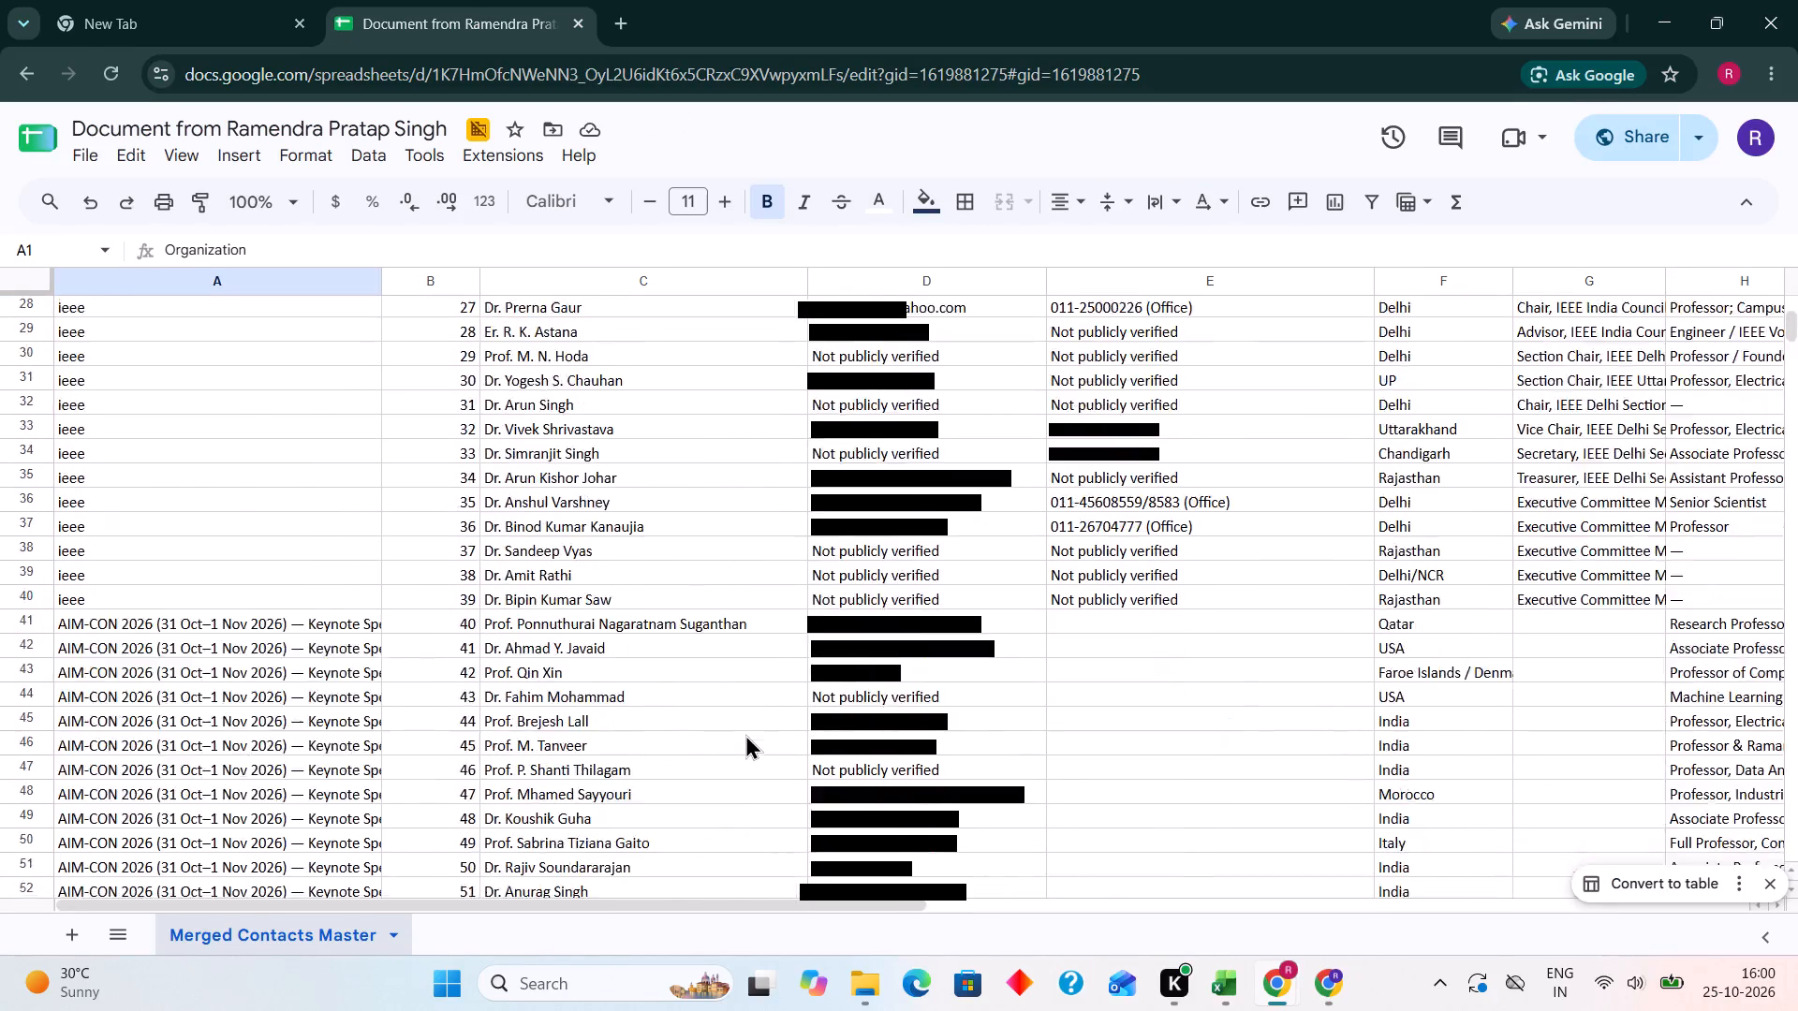
scroll(745, 734, down, 2)
scroll(745, 734, up, 1)
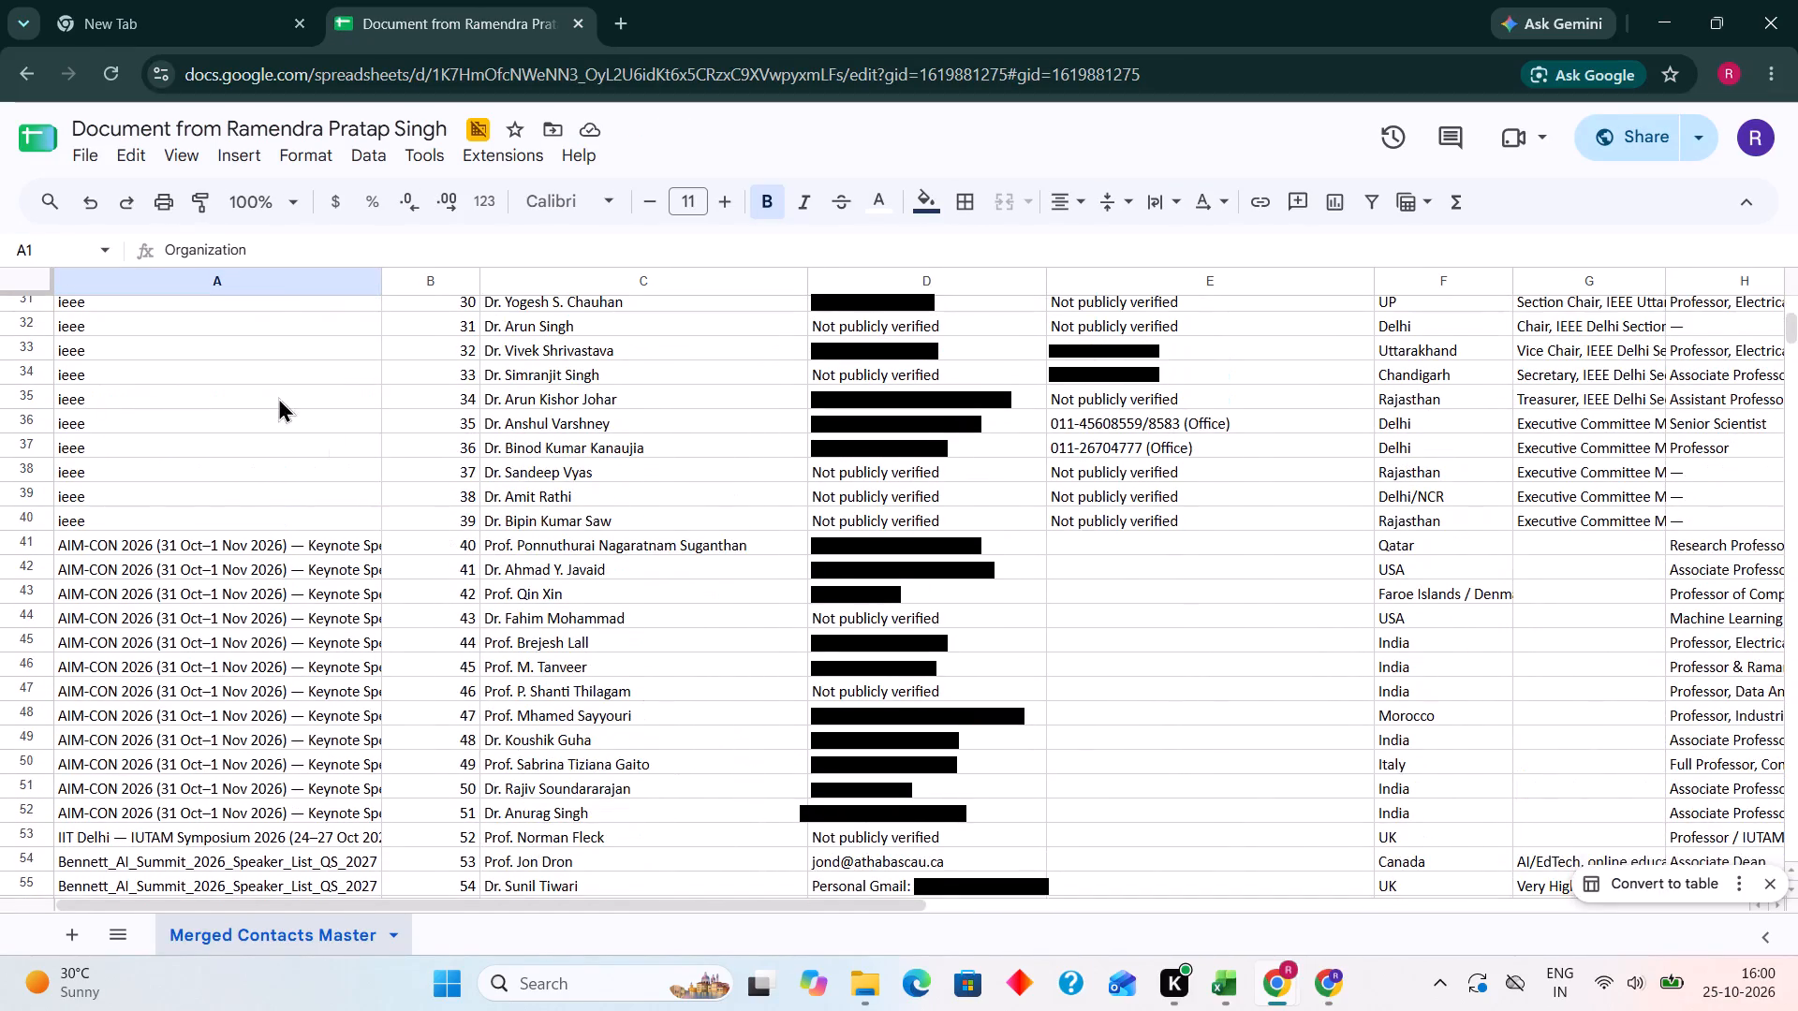
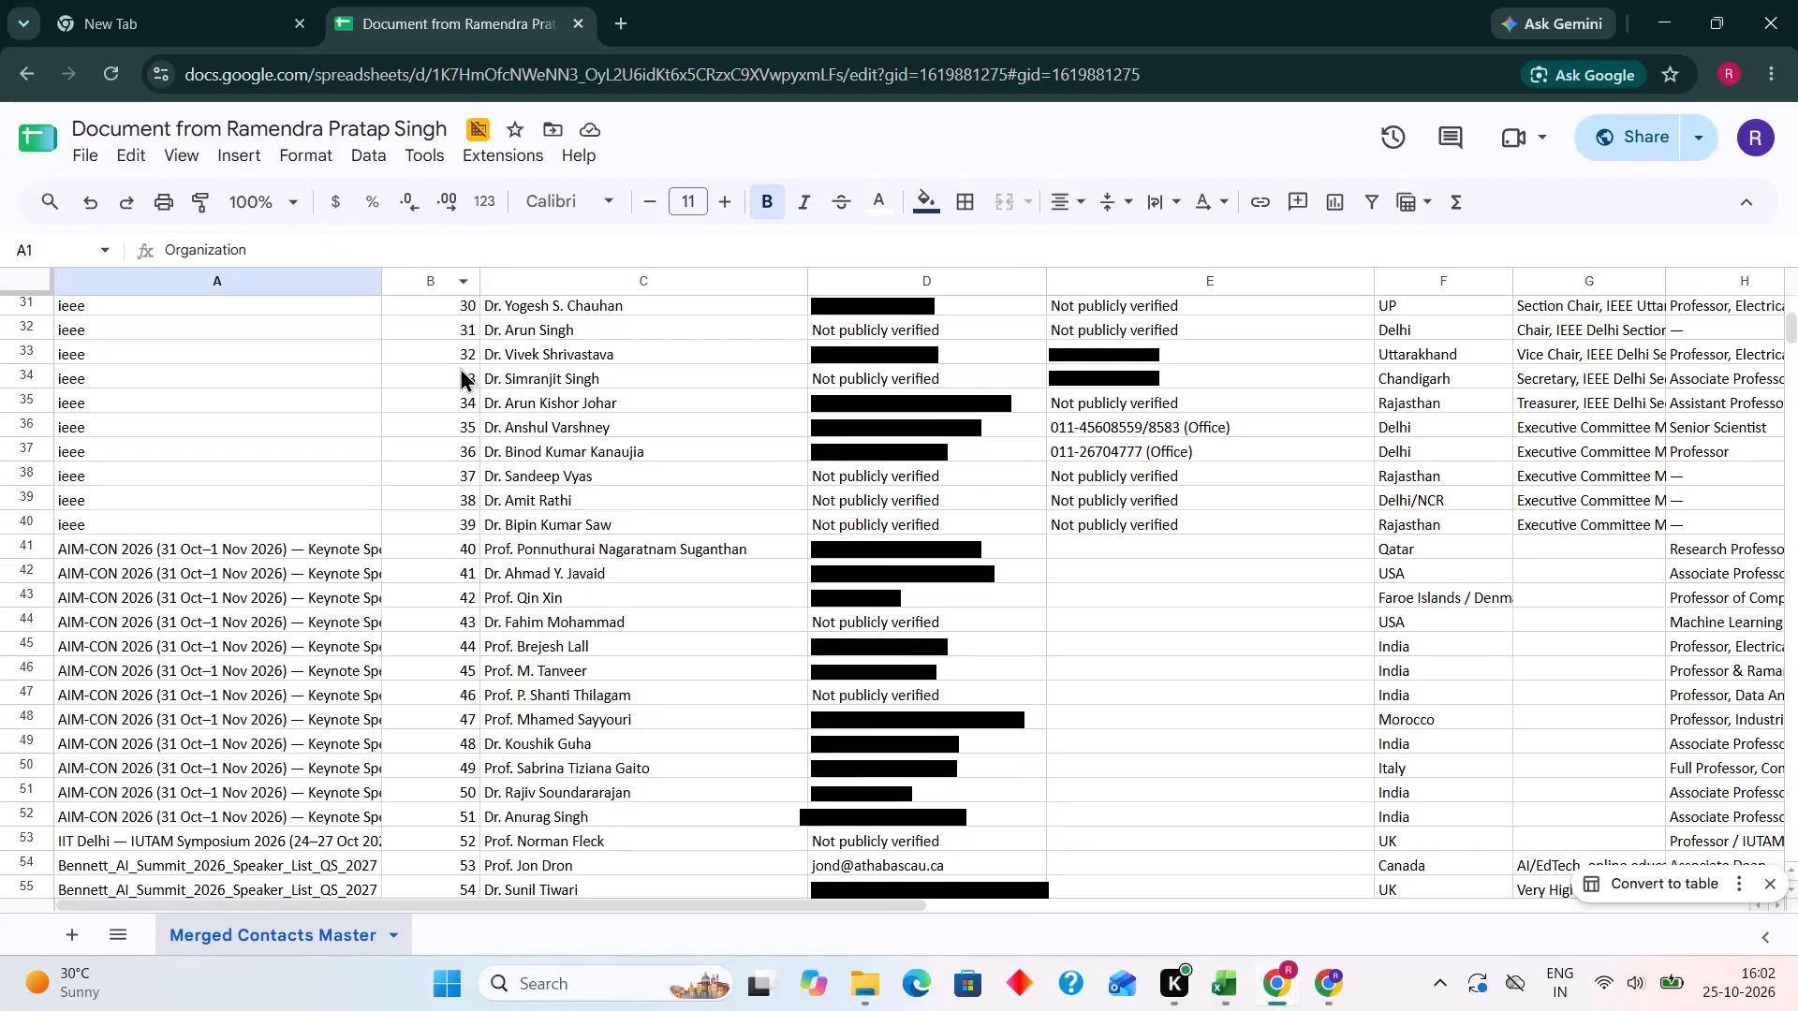
Compare the Keyrole and Designation entries of the IEEE rows with those of the AIM-CON keynote speaker rows.
scroll(755, 540, left, 6)
scroll(755, 540, right, 1)
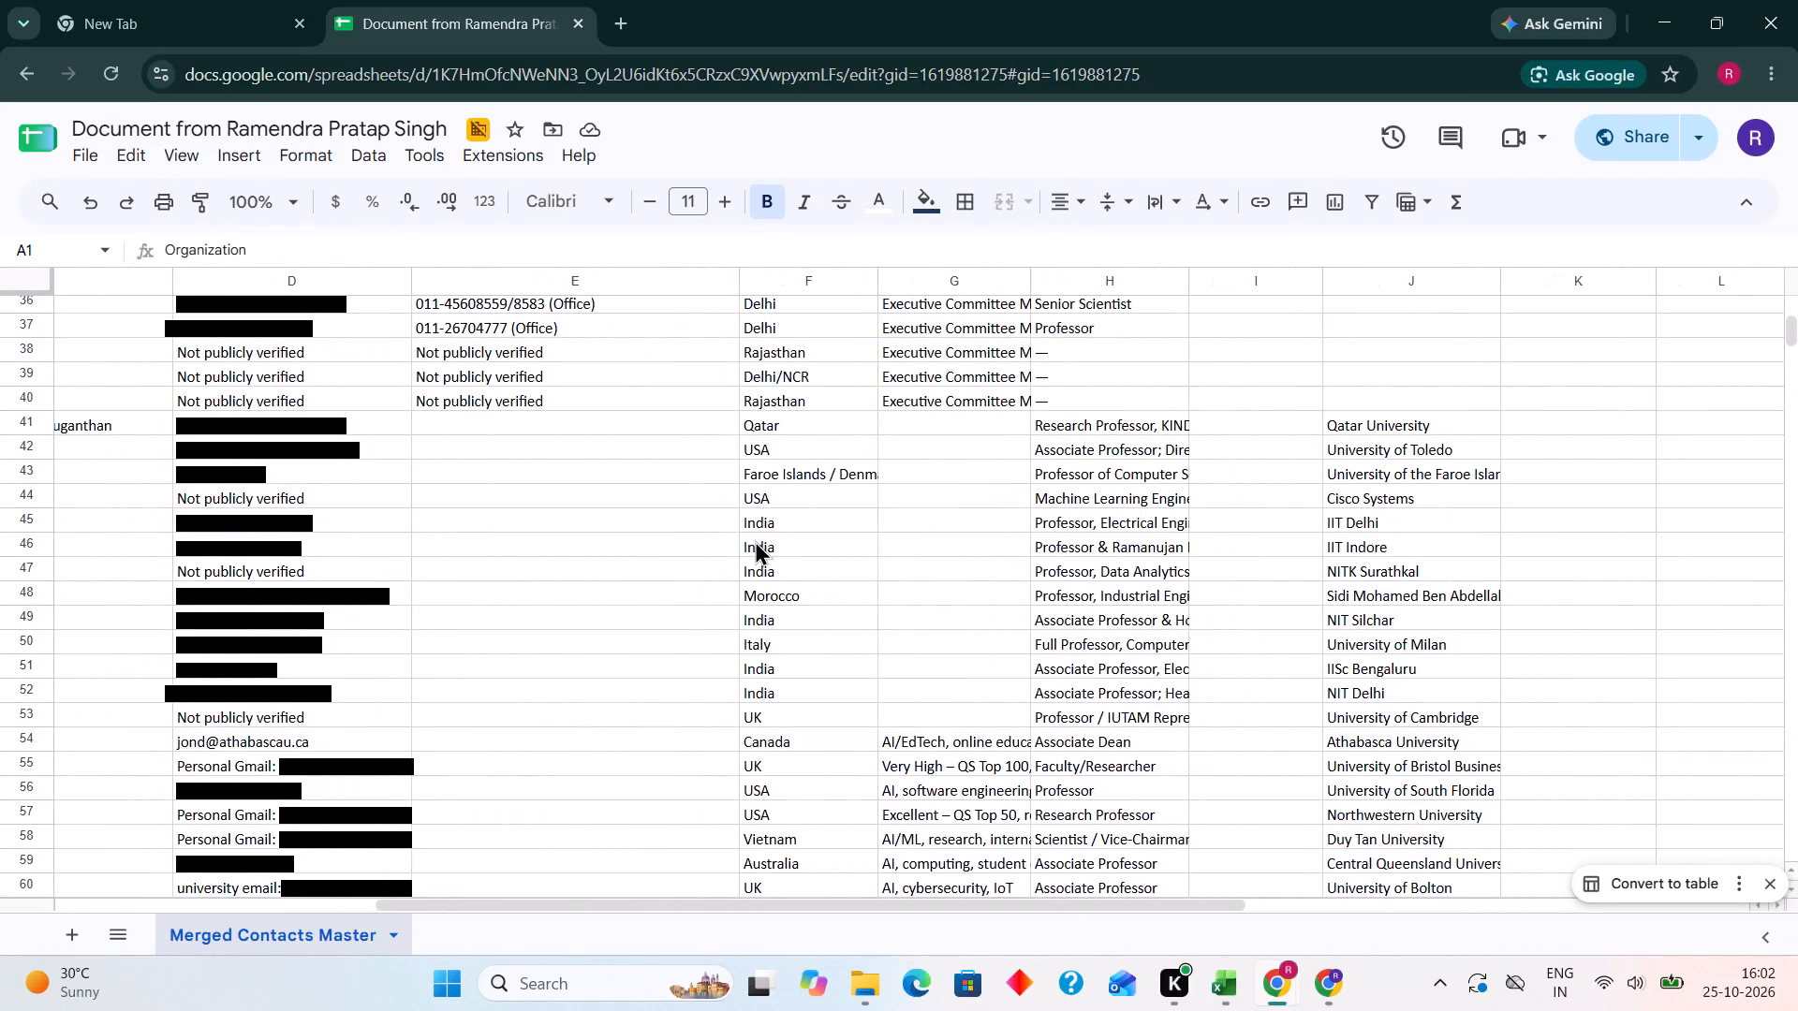
scroll(755, 540, right, 1)
click(1068, 420)
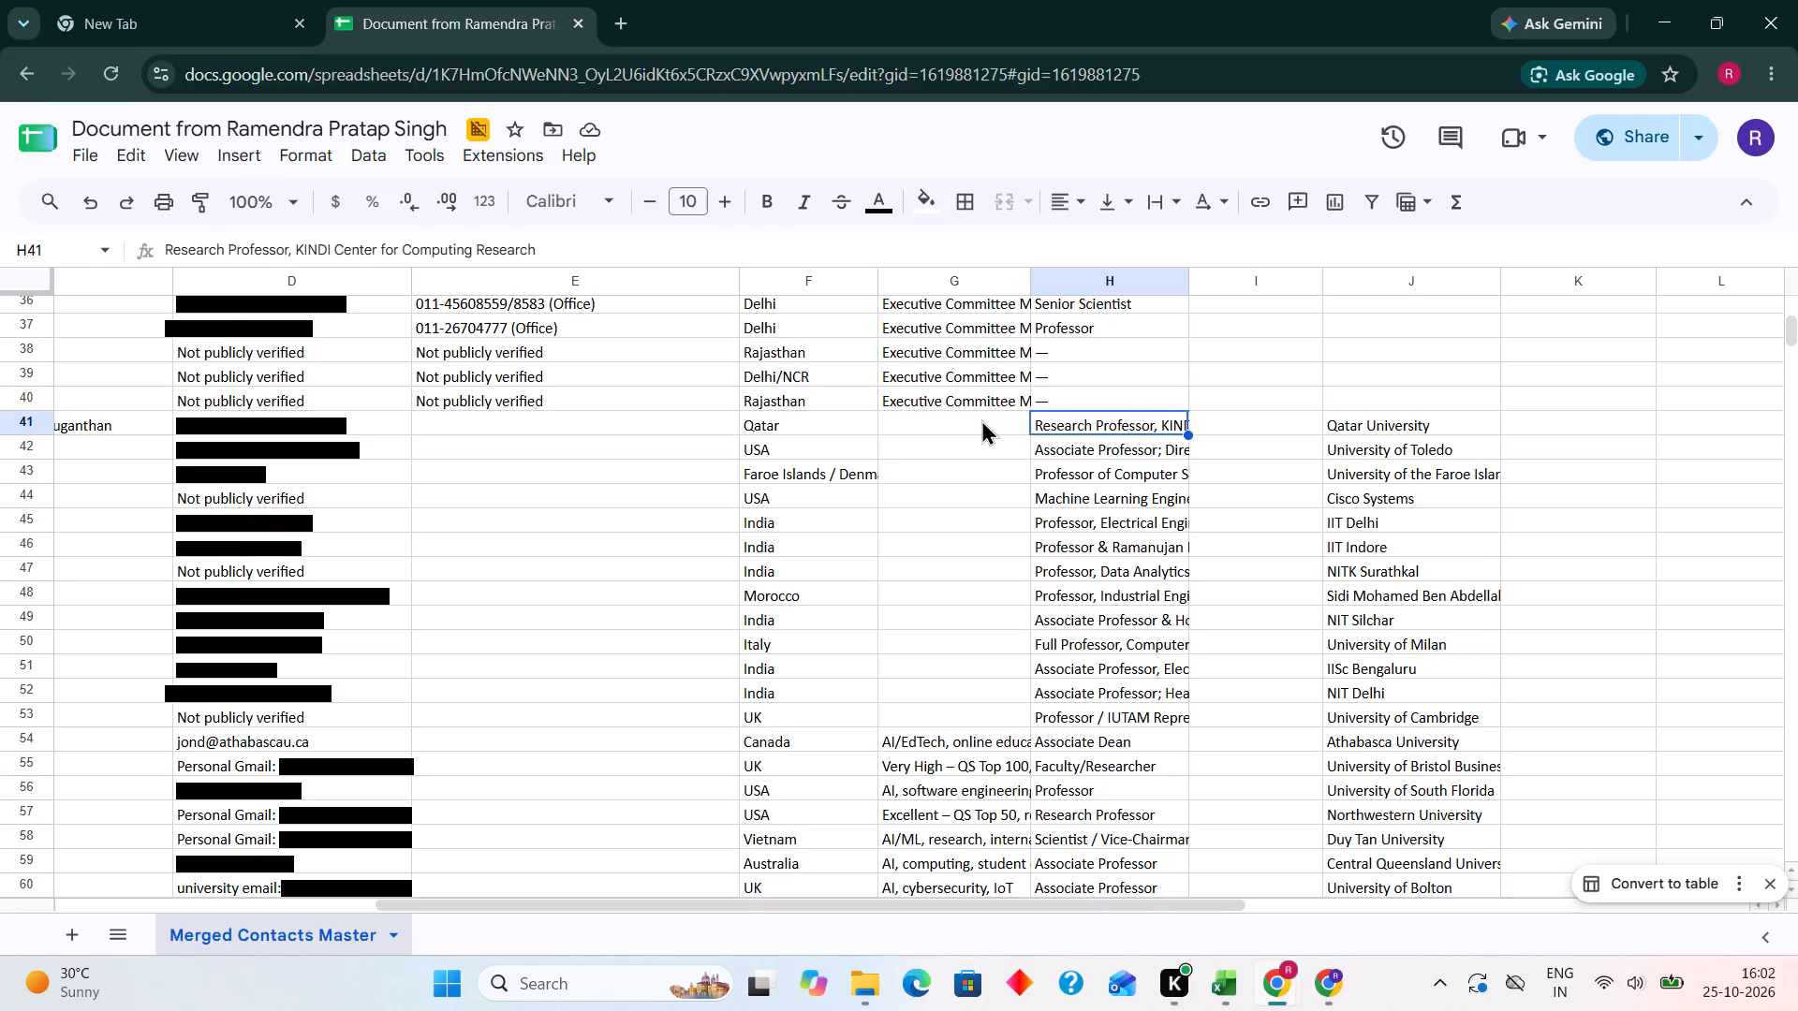
scroll(981, 419, up, 7)
scroll(981, 419, down, 5)
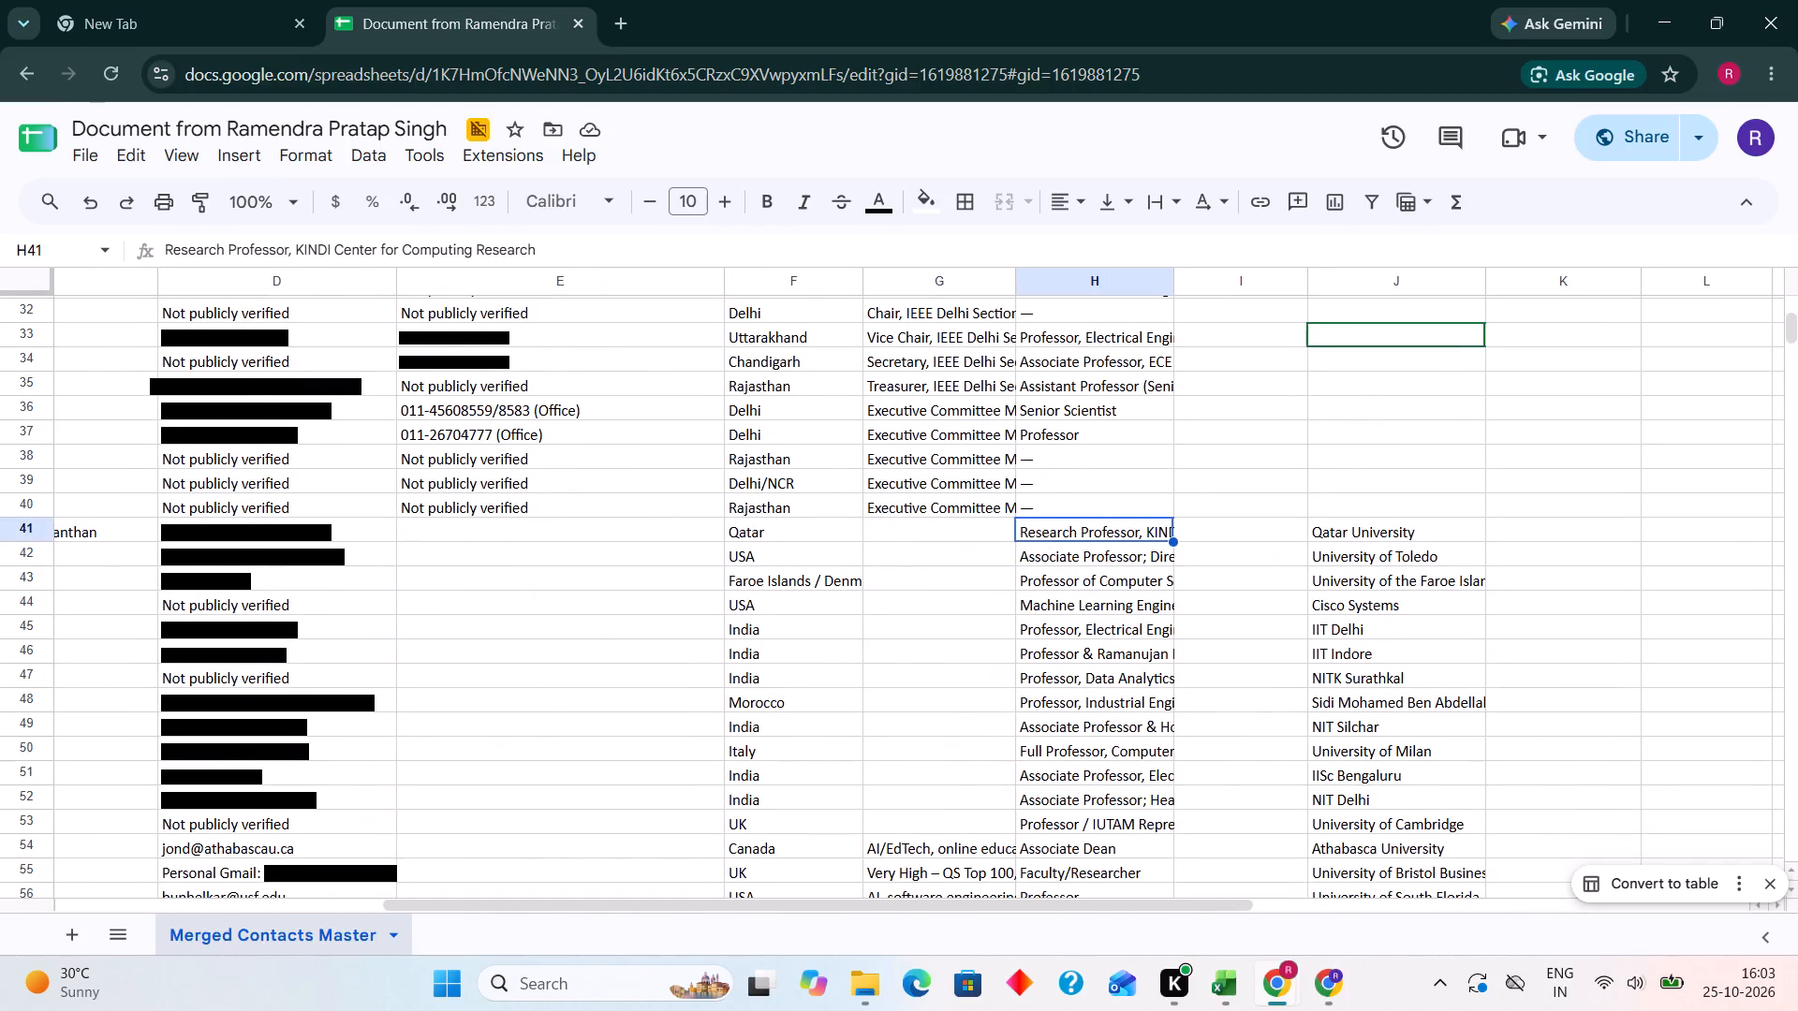
click(969, 376)
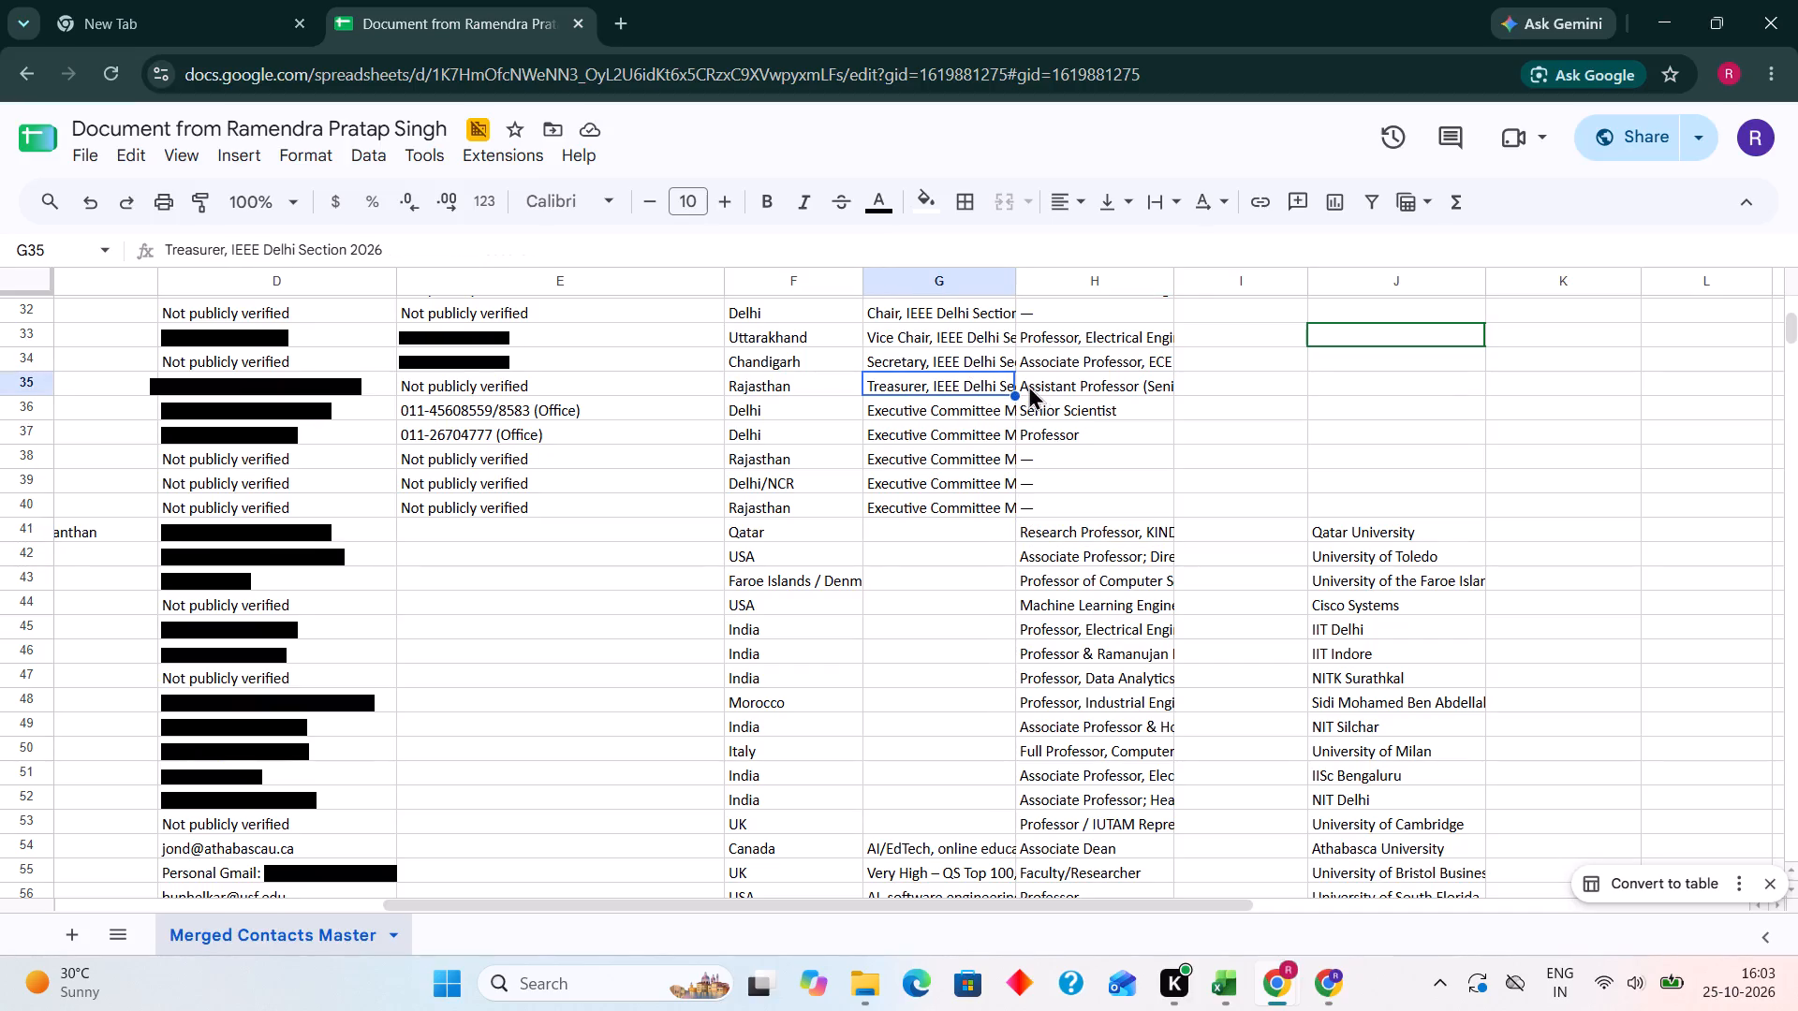
click(1079, 385)
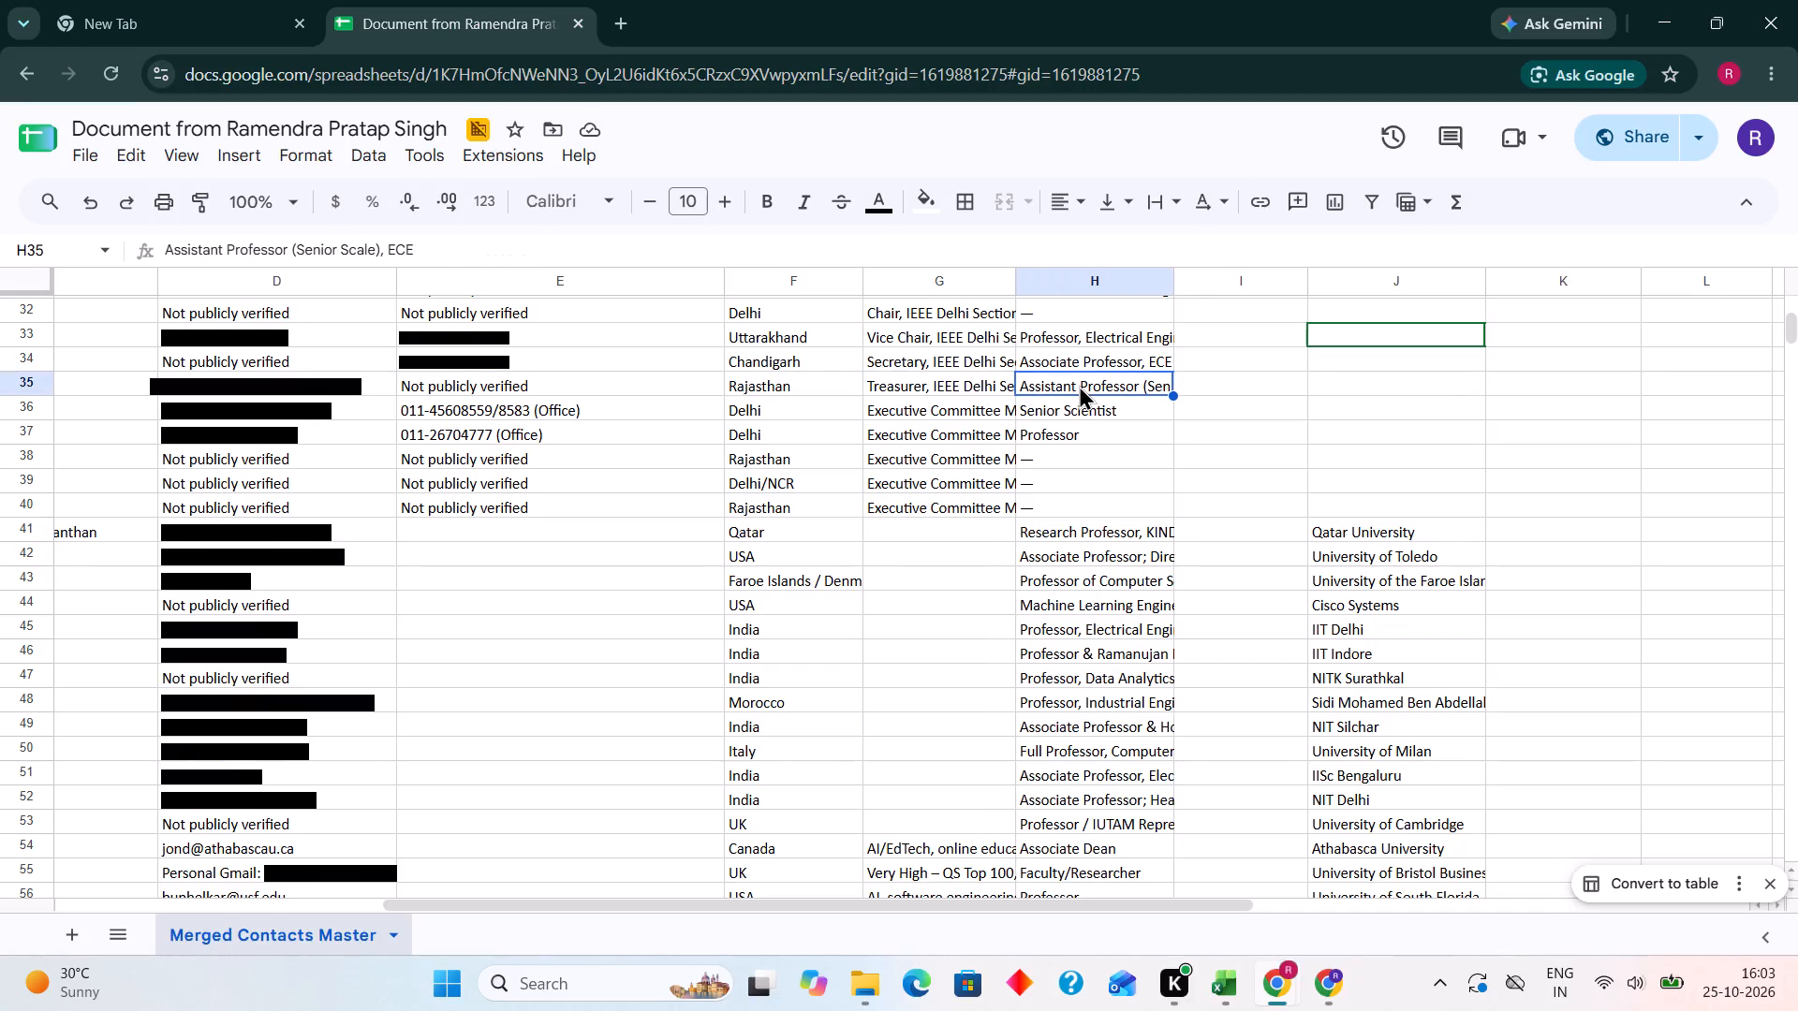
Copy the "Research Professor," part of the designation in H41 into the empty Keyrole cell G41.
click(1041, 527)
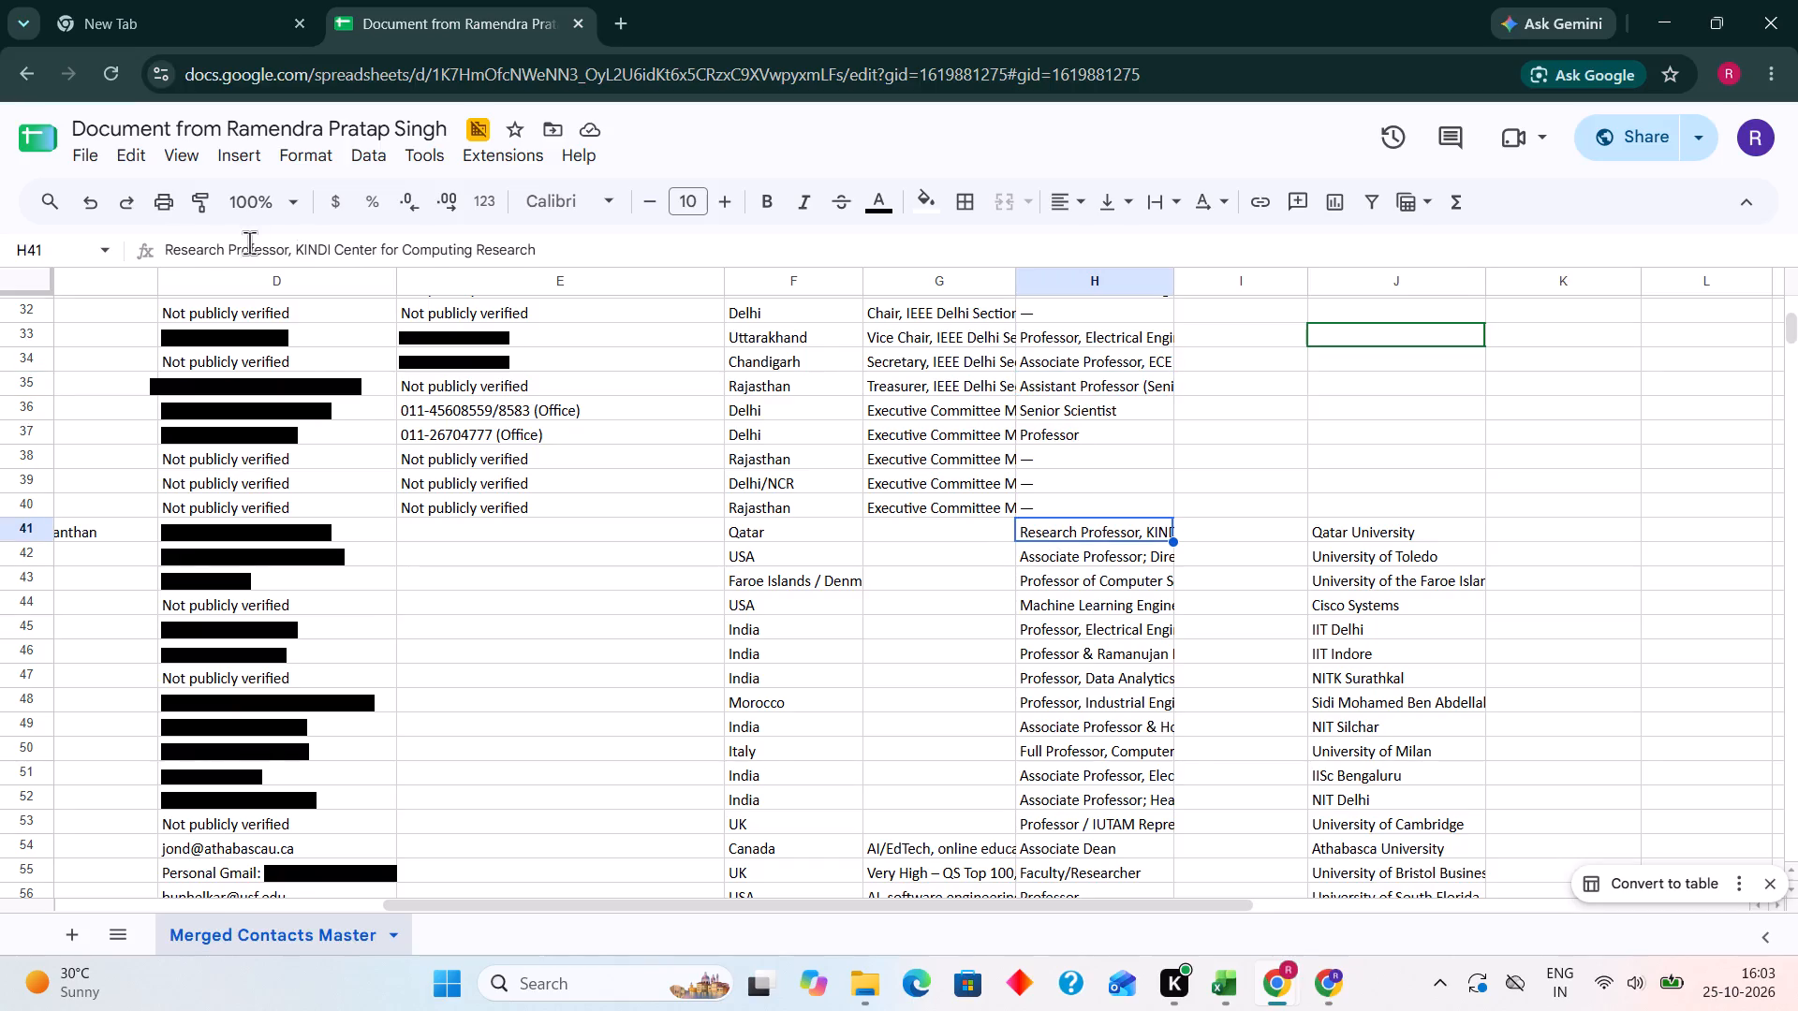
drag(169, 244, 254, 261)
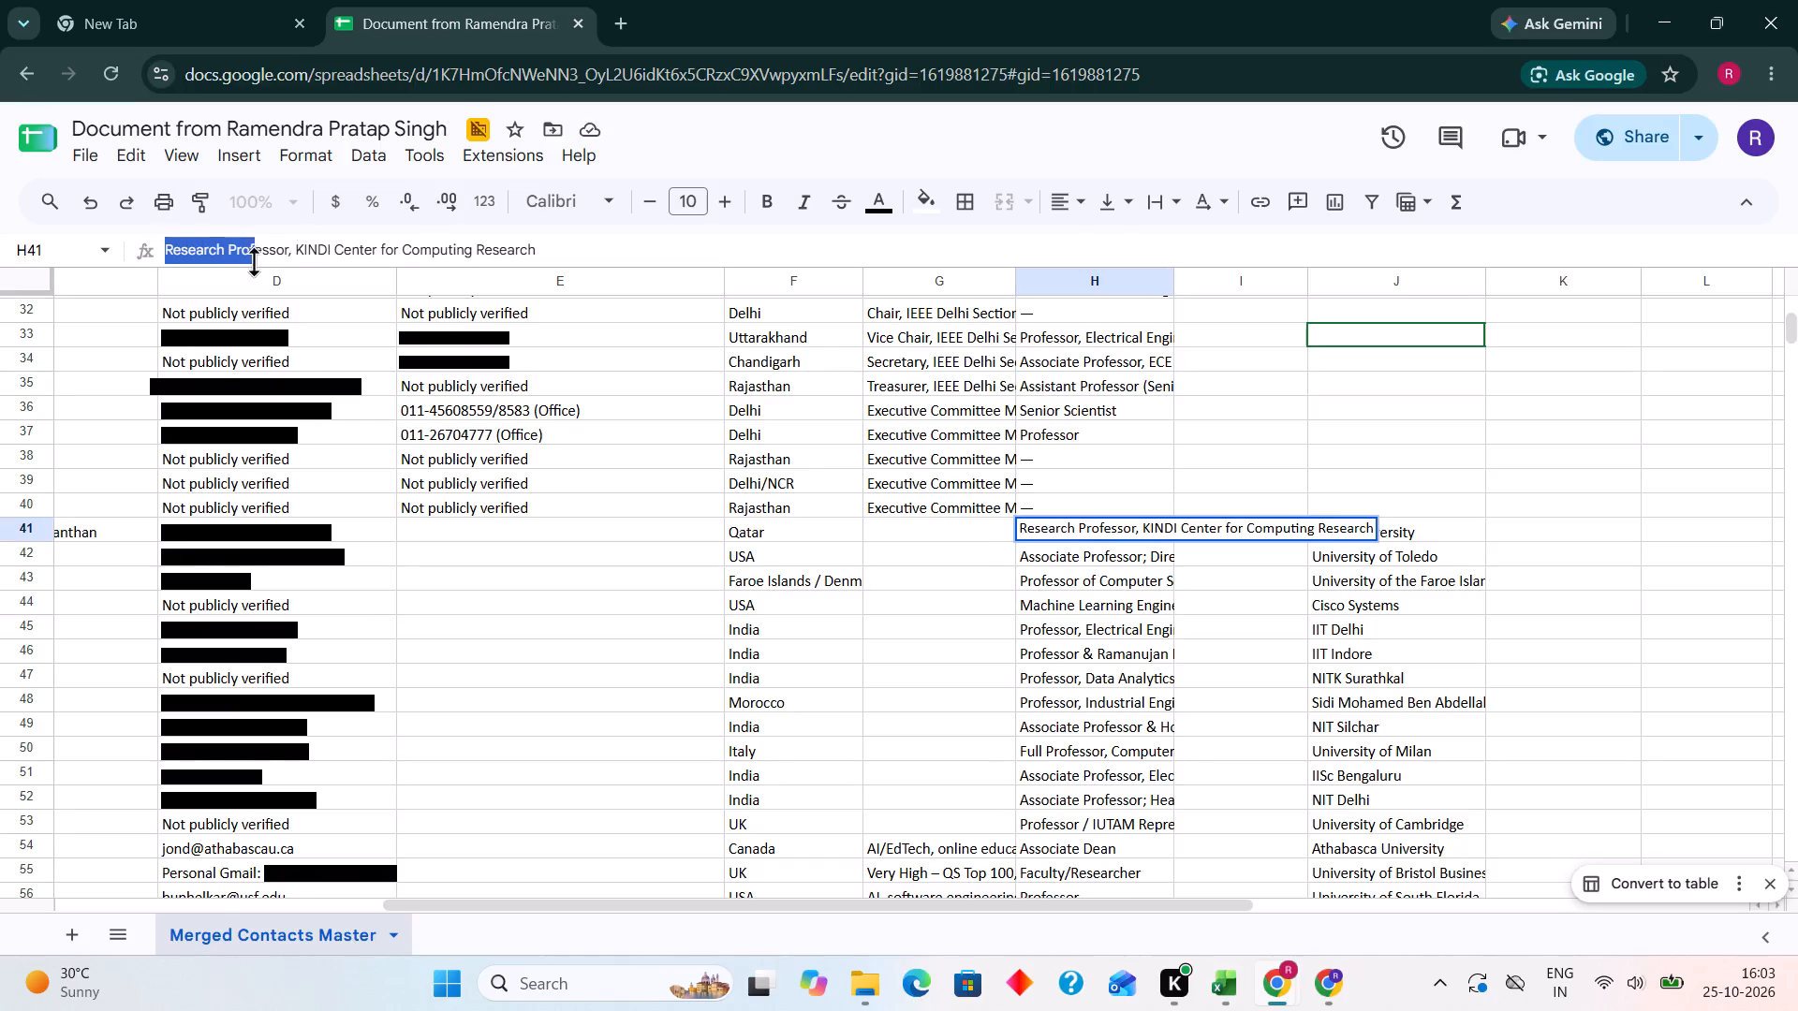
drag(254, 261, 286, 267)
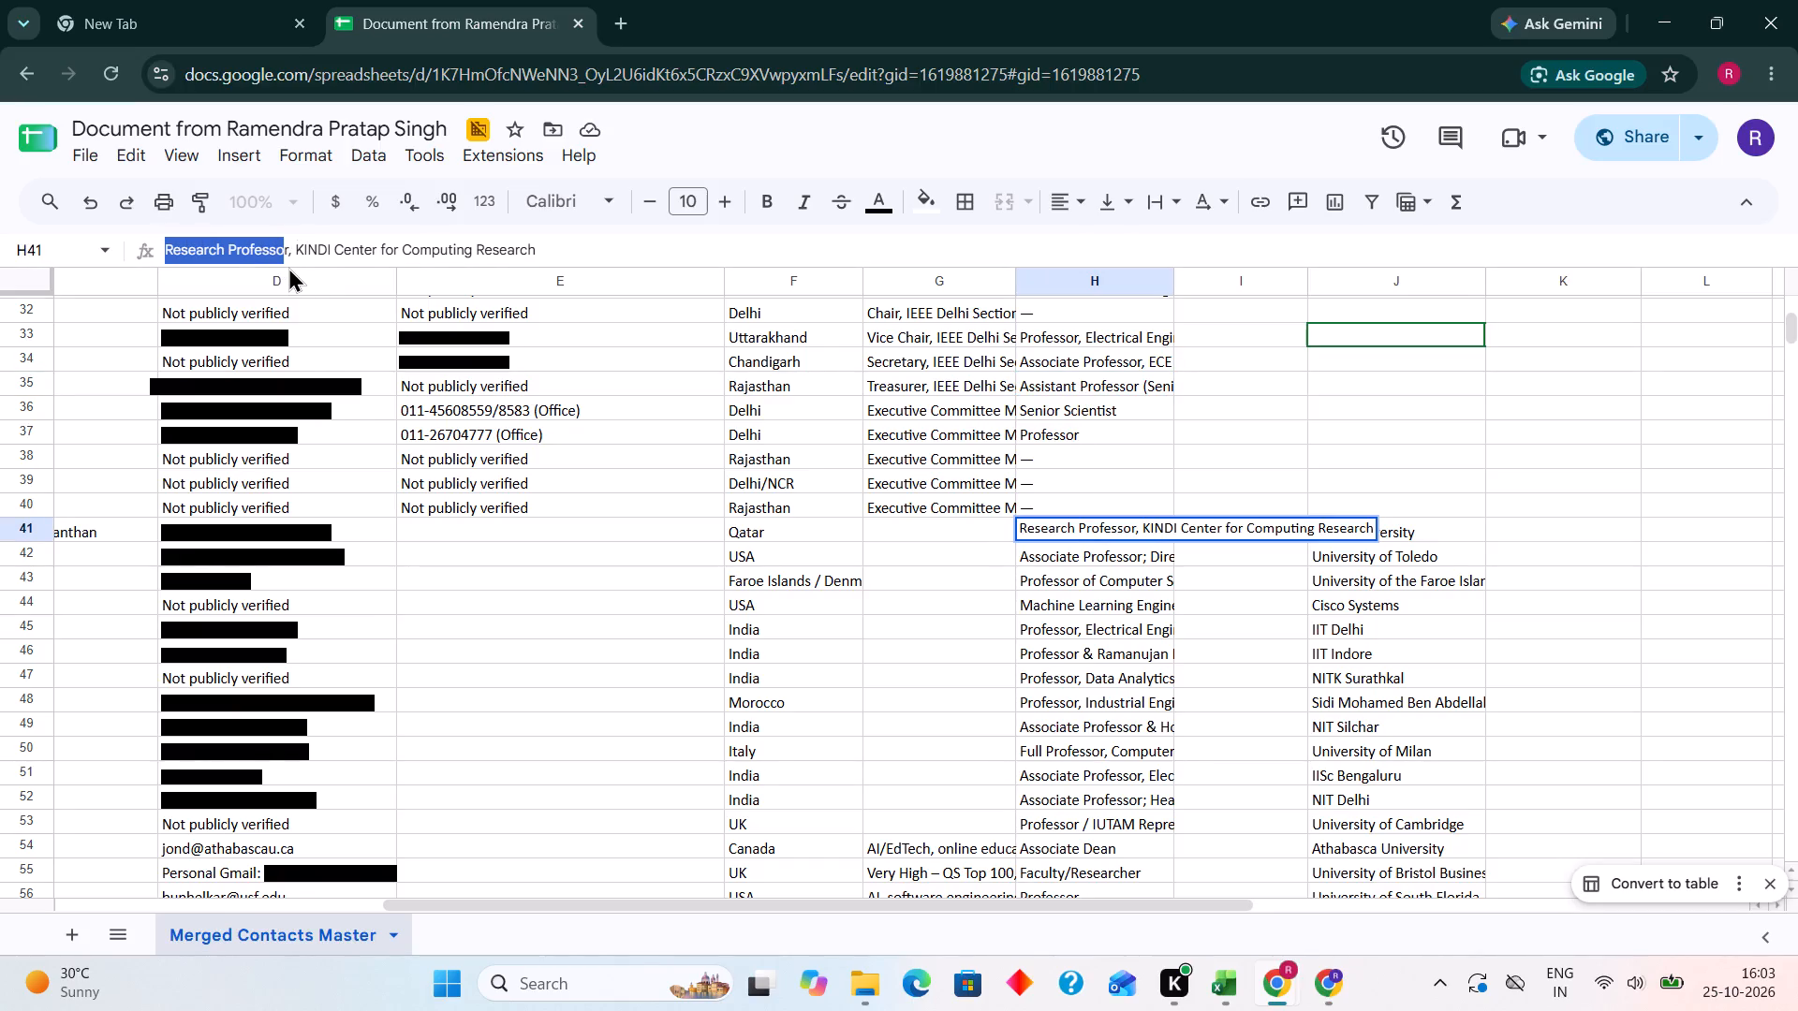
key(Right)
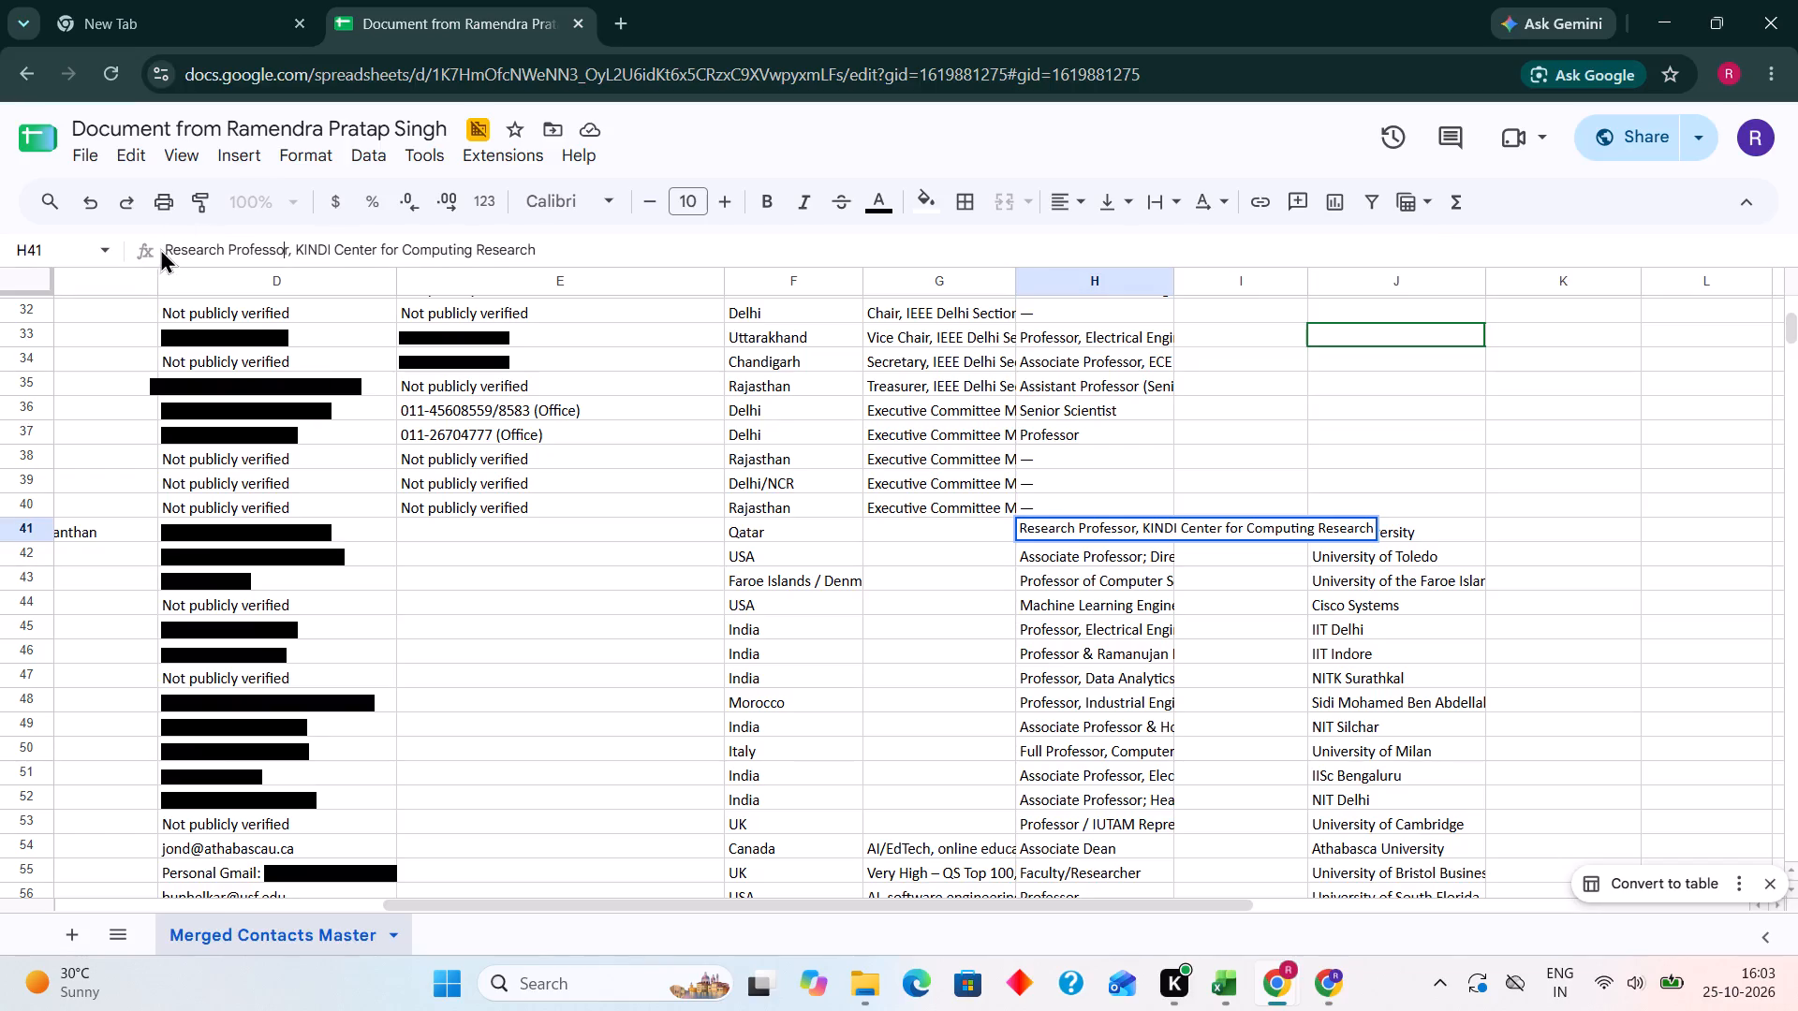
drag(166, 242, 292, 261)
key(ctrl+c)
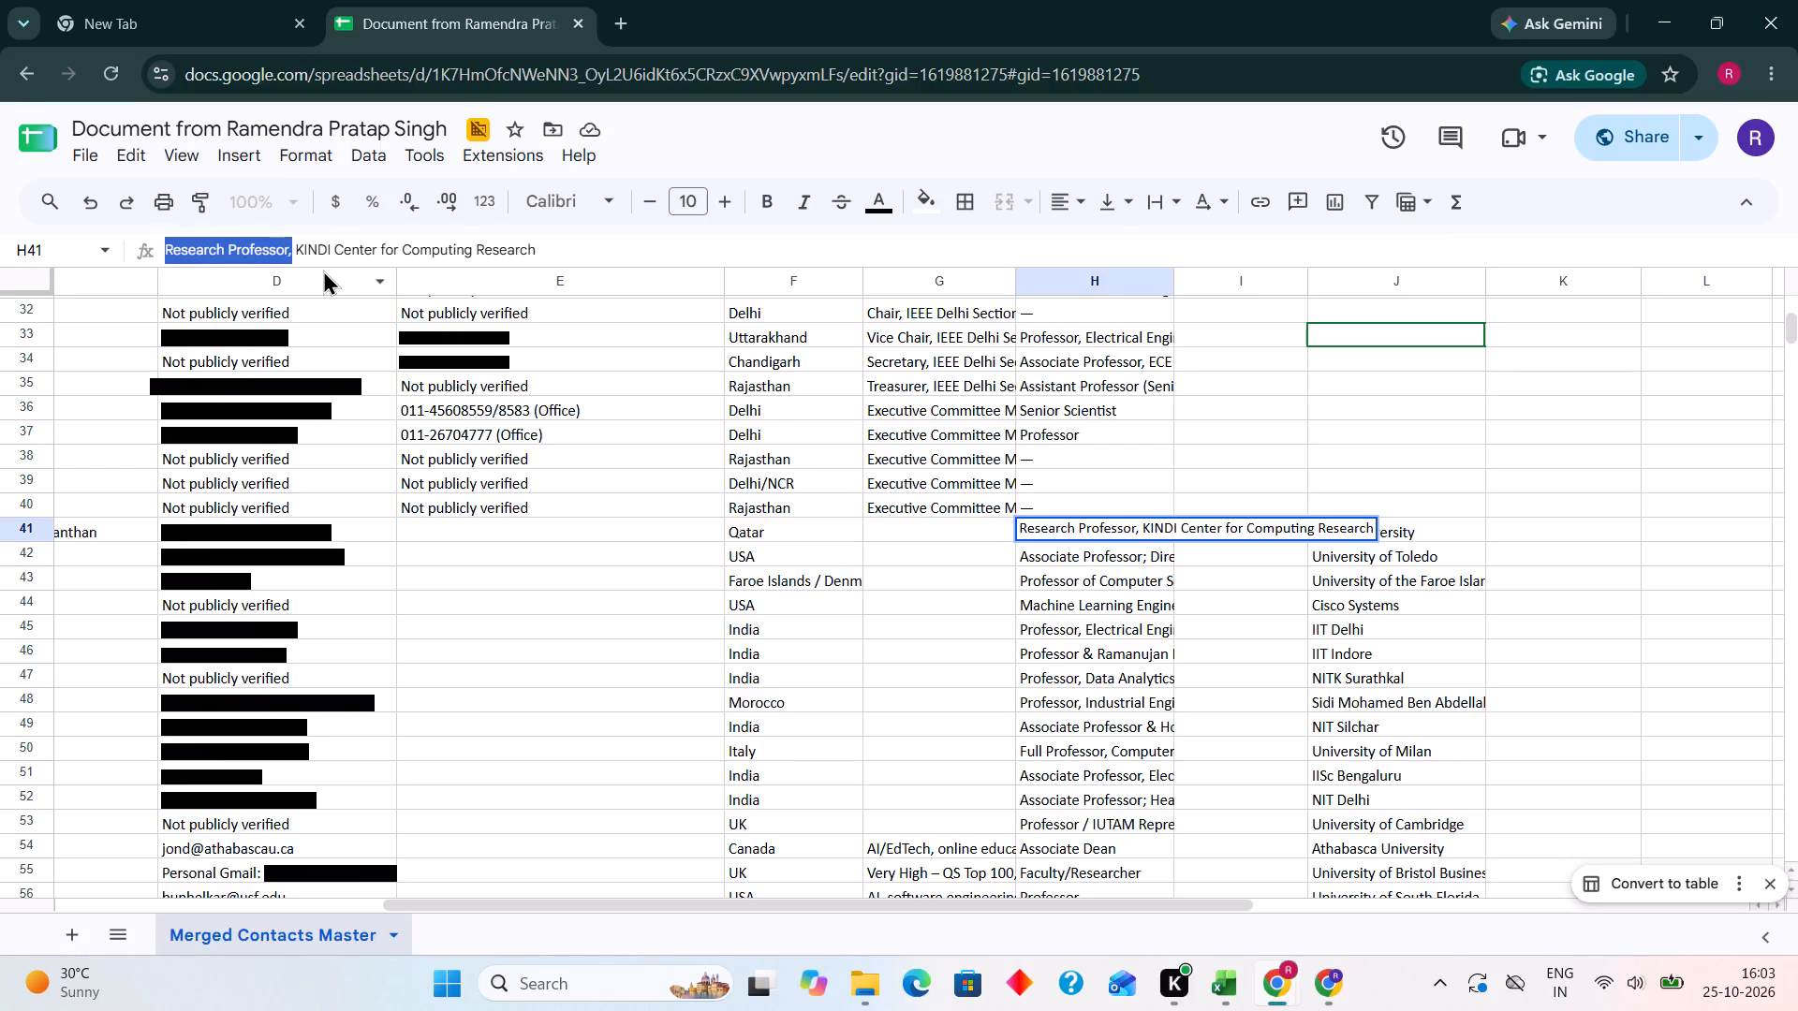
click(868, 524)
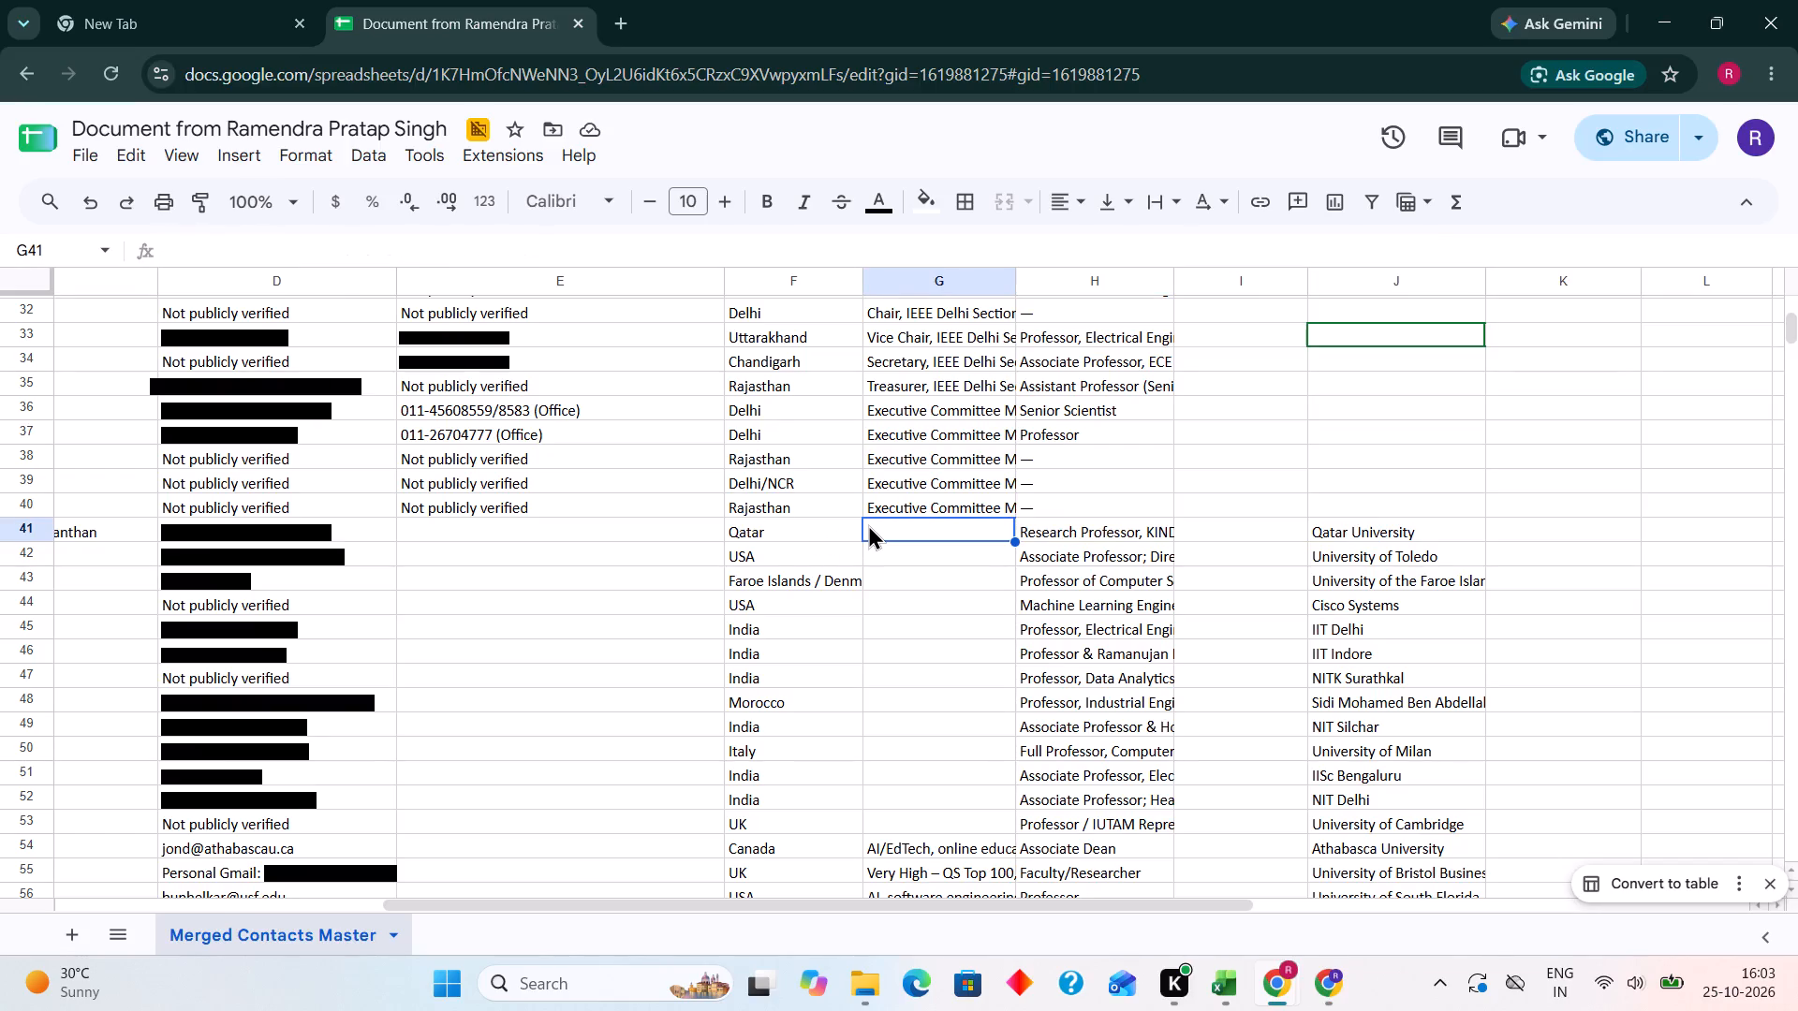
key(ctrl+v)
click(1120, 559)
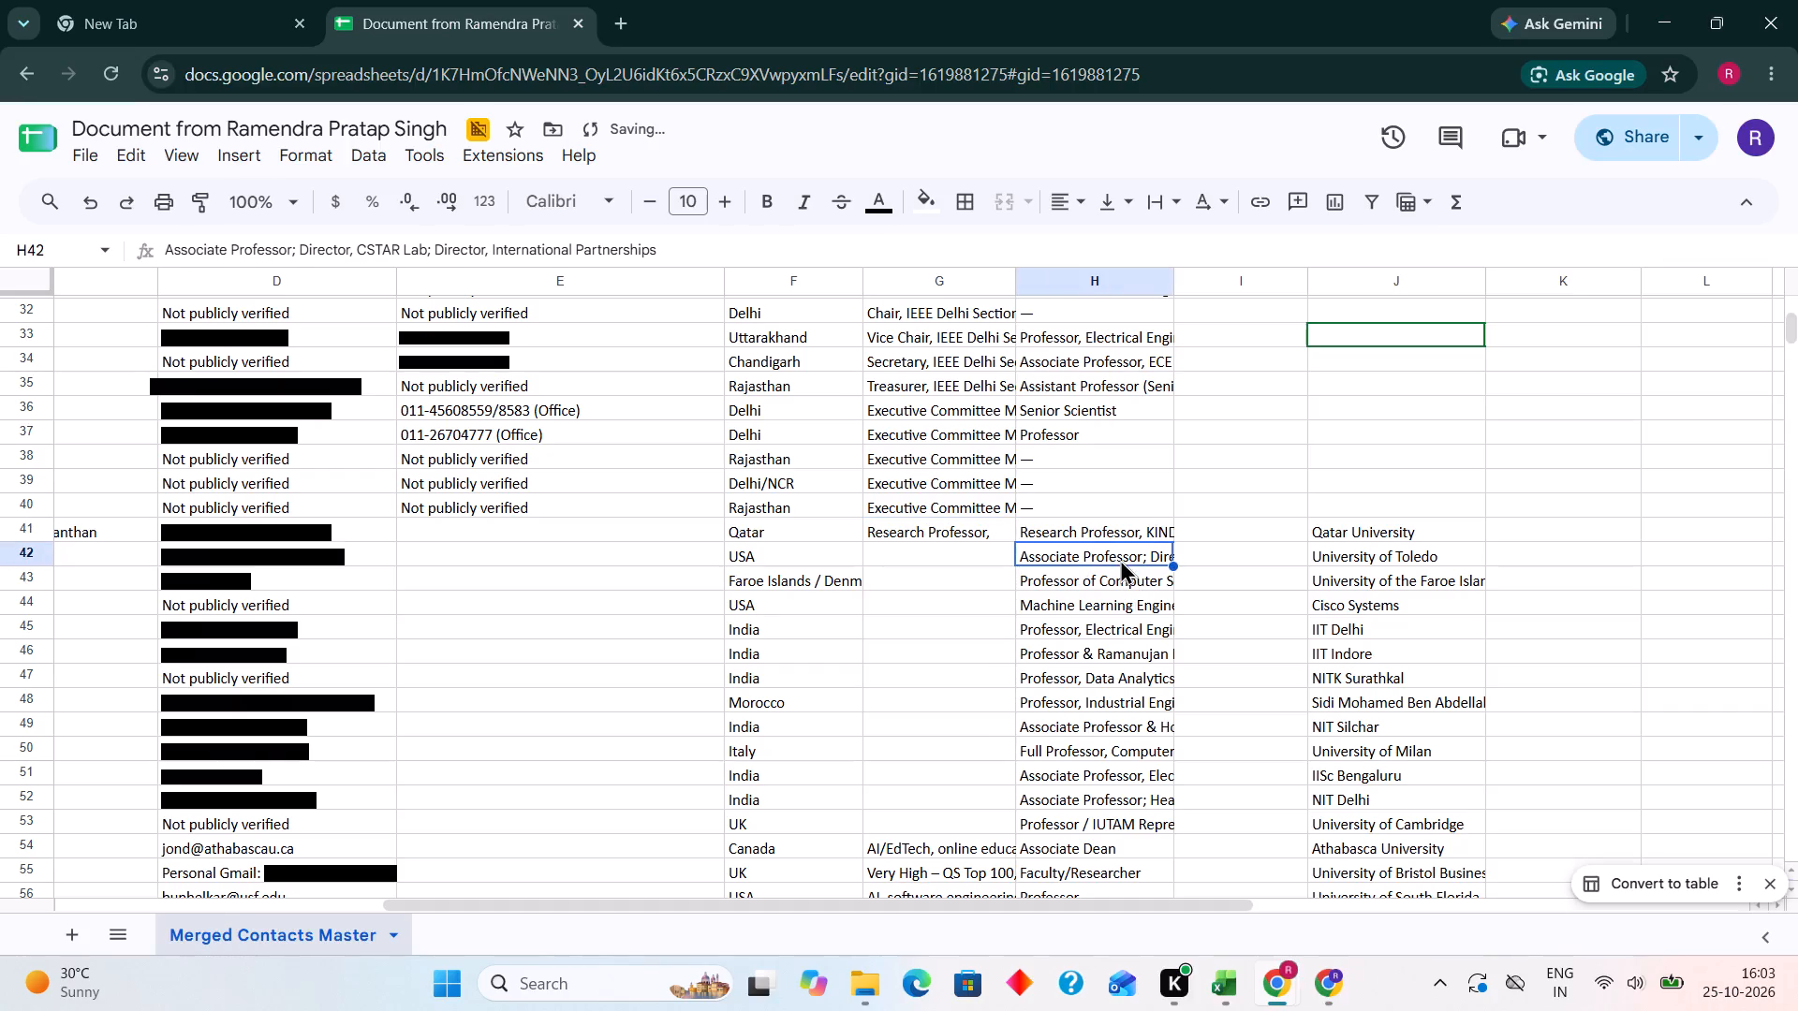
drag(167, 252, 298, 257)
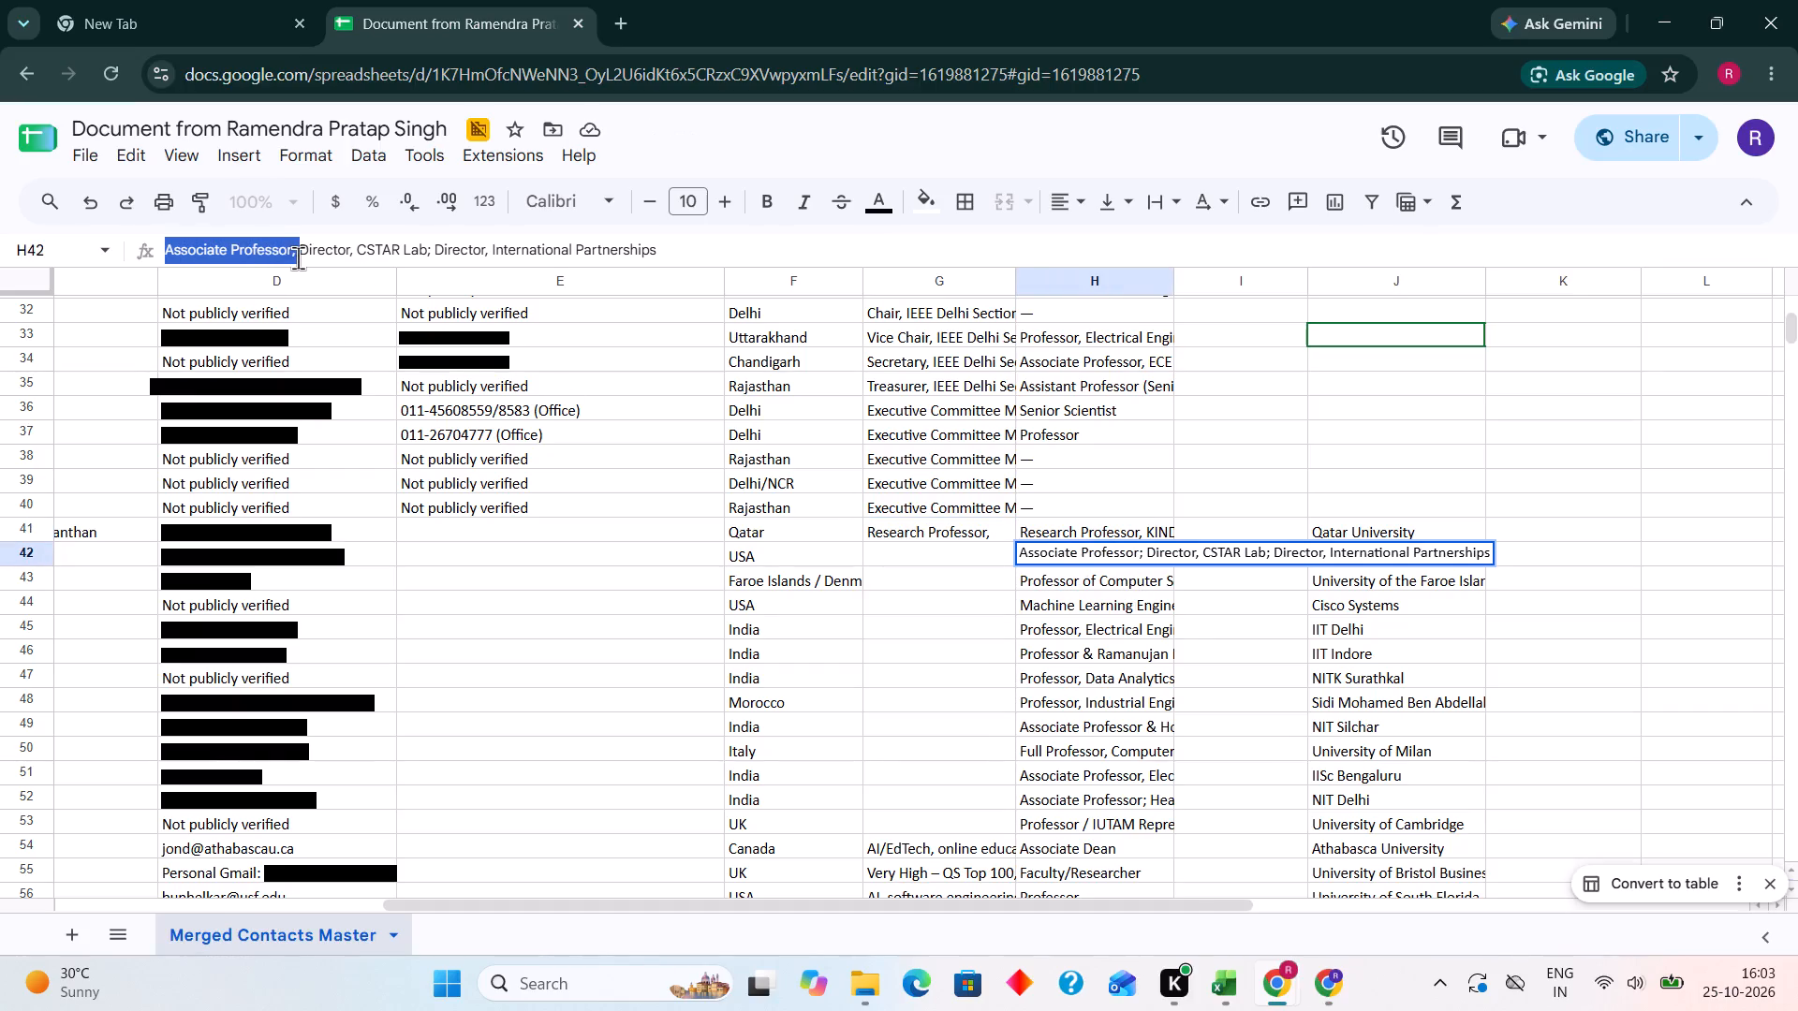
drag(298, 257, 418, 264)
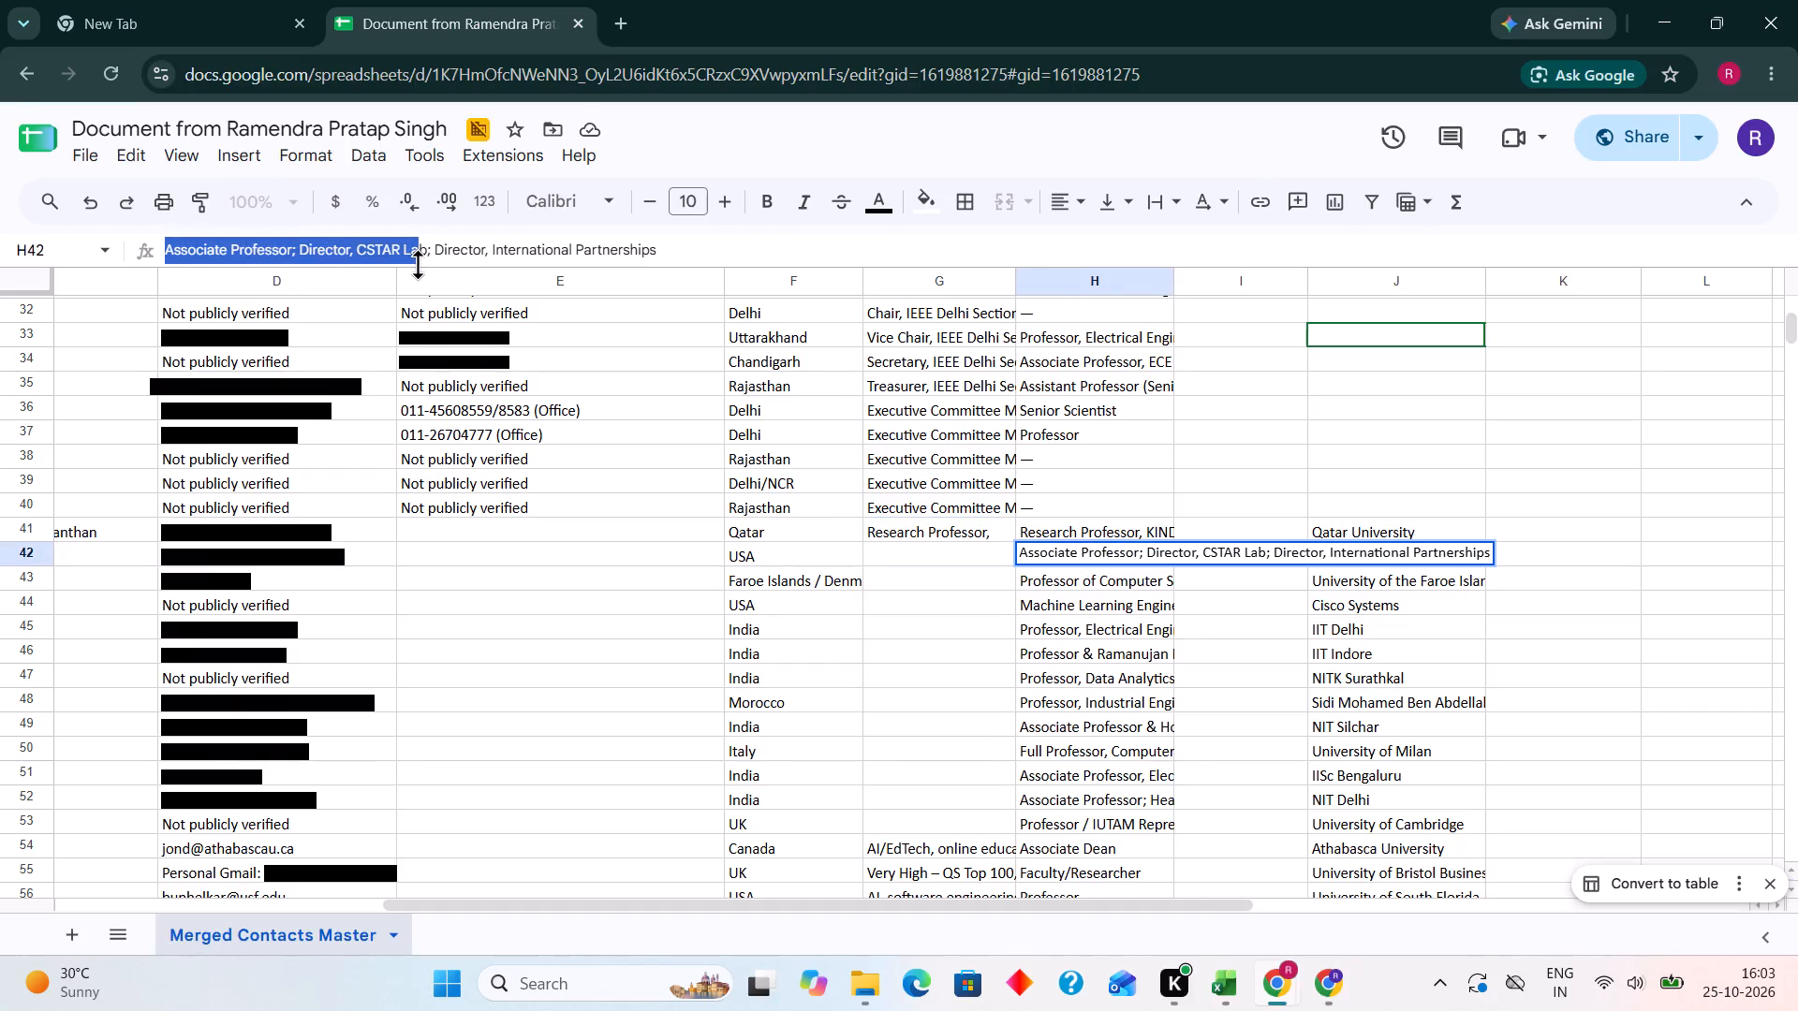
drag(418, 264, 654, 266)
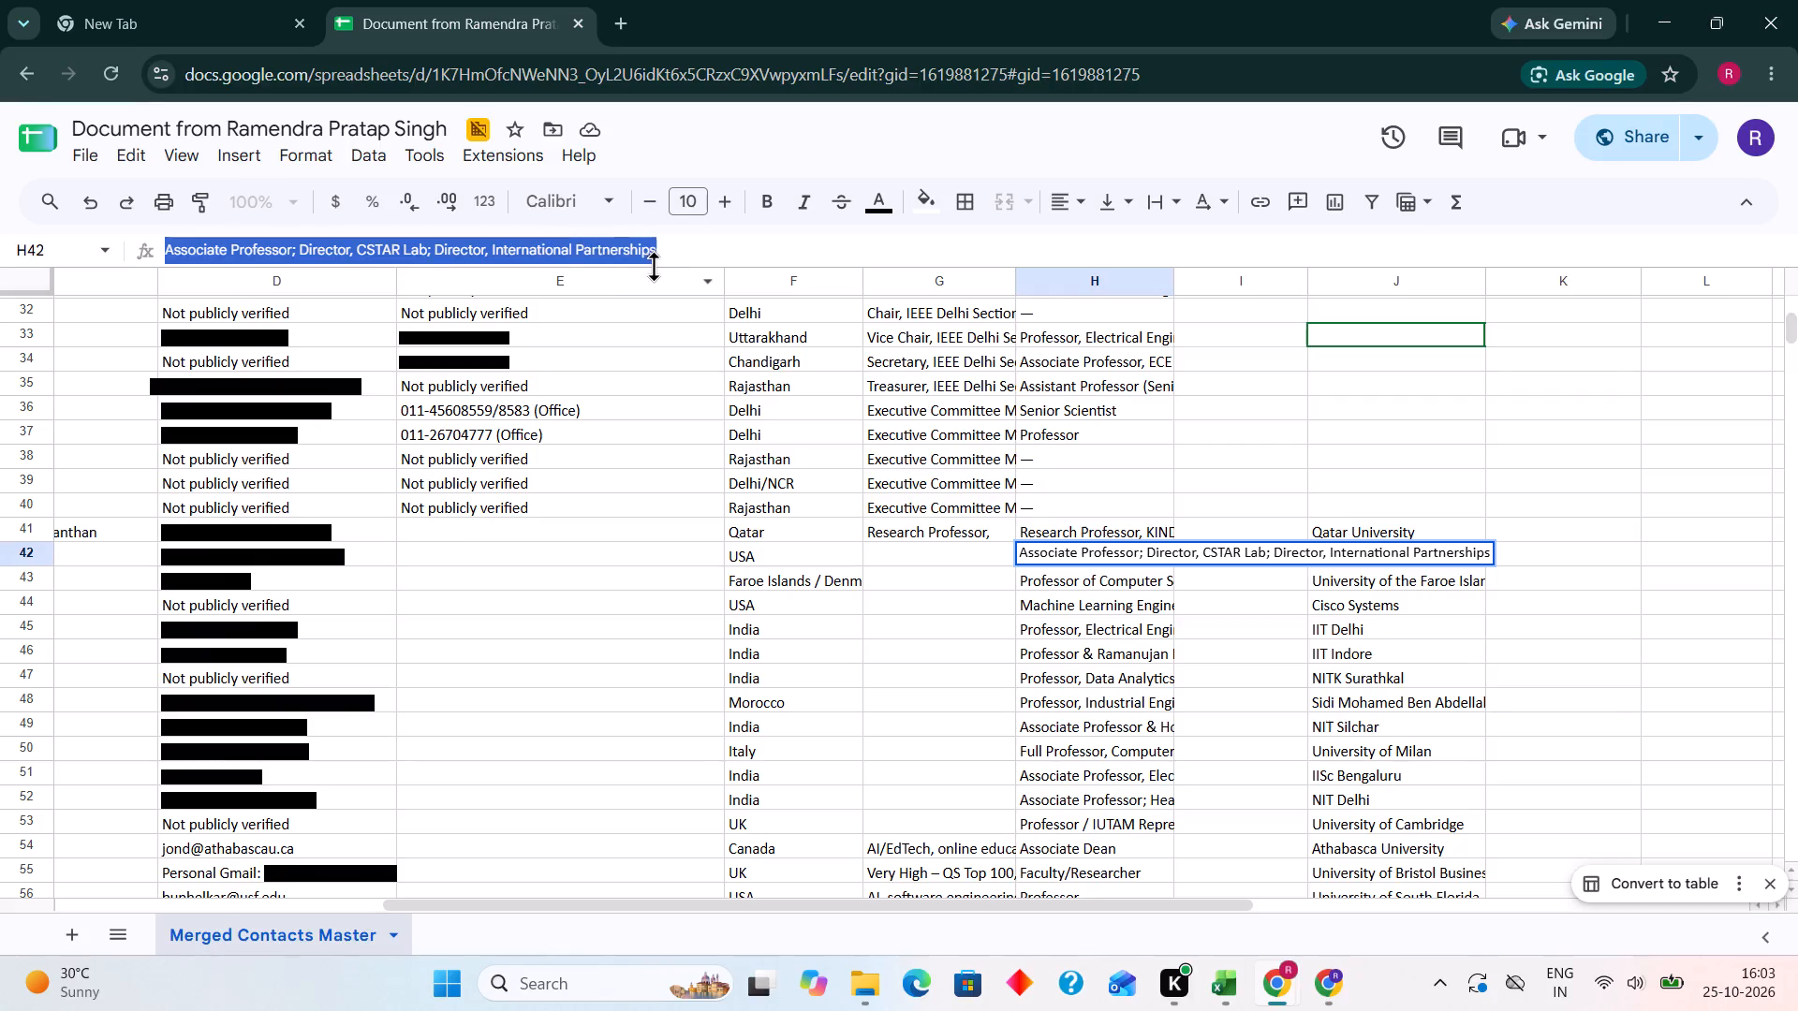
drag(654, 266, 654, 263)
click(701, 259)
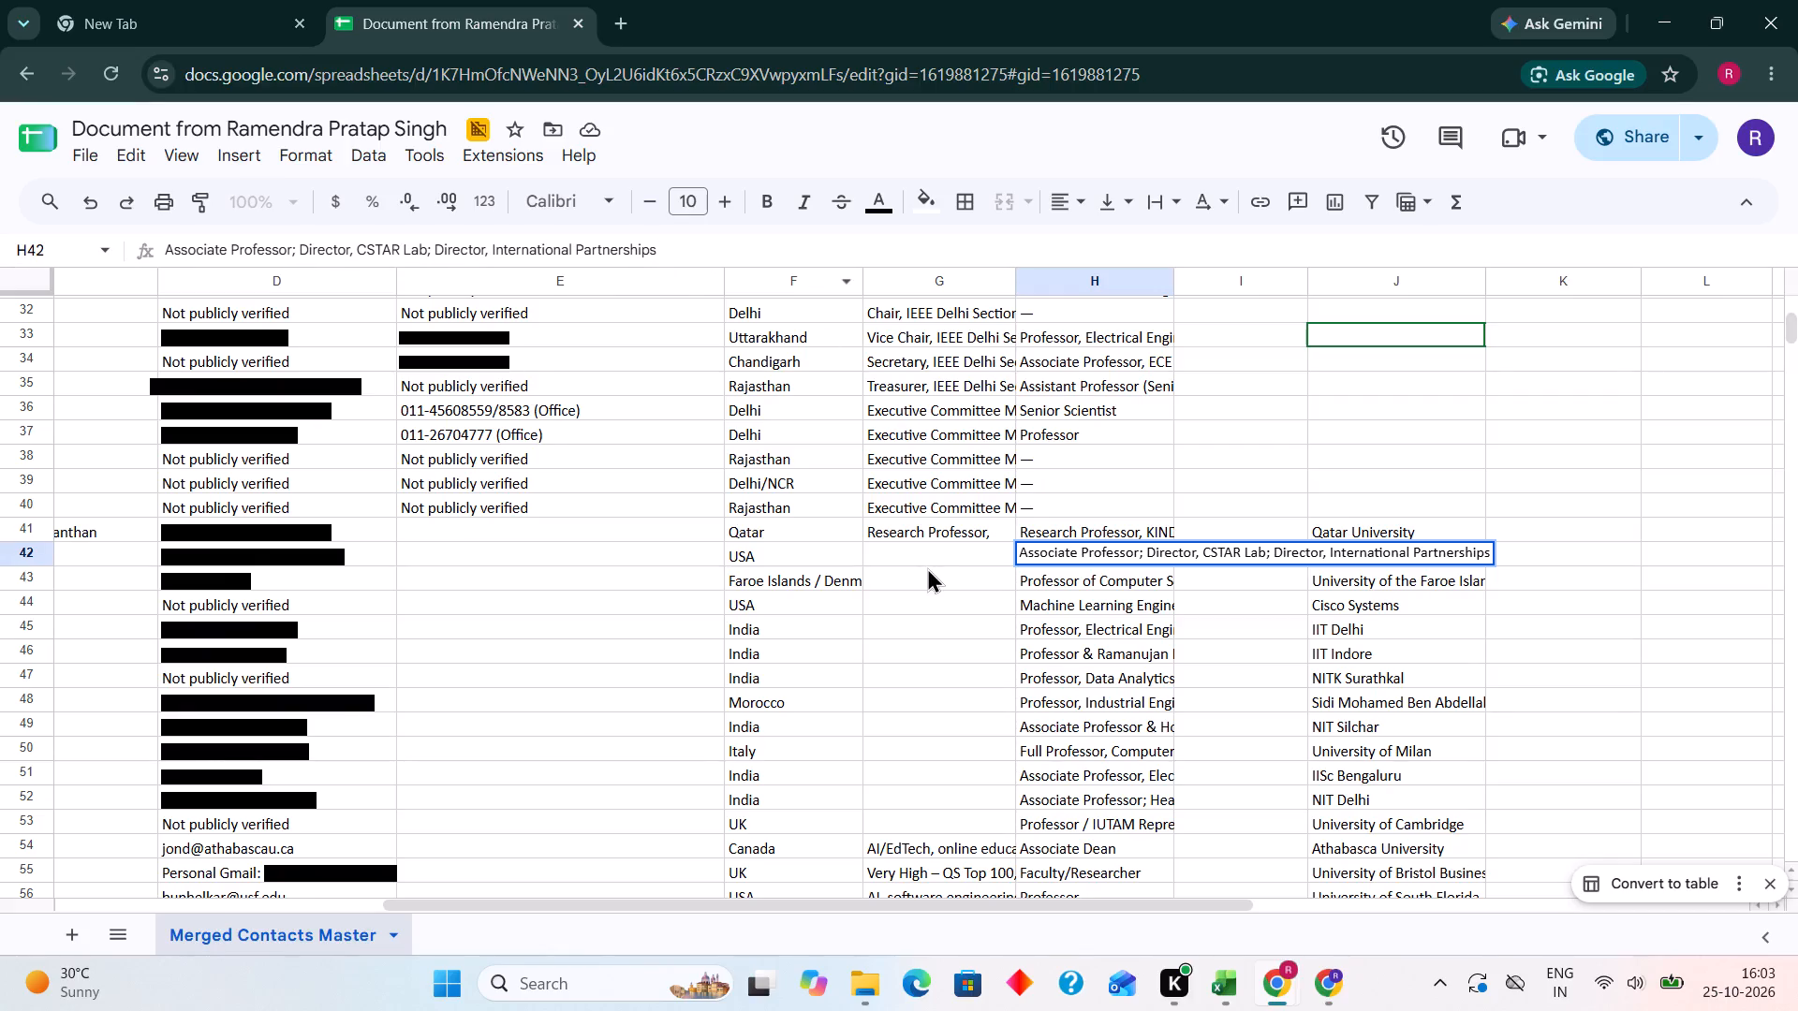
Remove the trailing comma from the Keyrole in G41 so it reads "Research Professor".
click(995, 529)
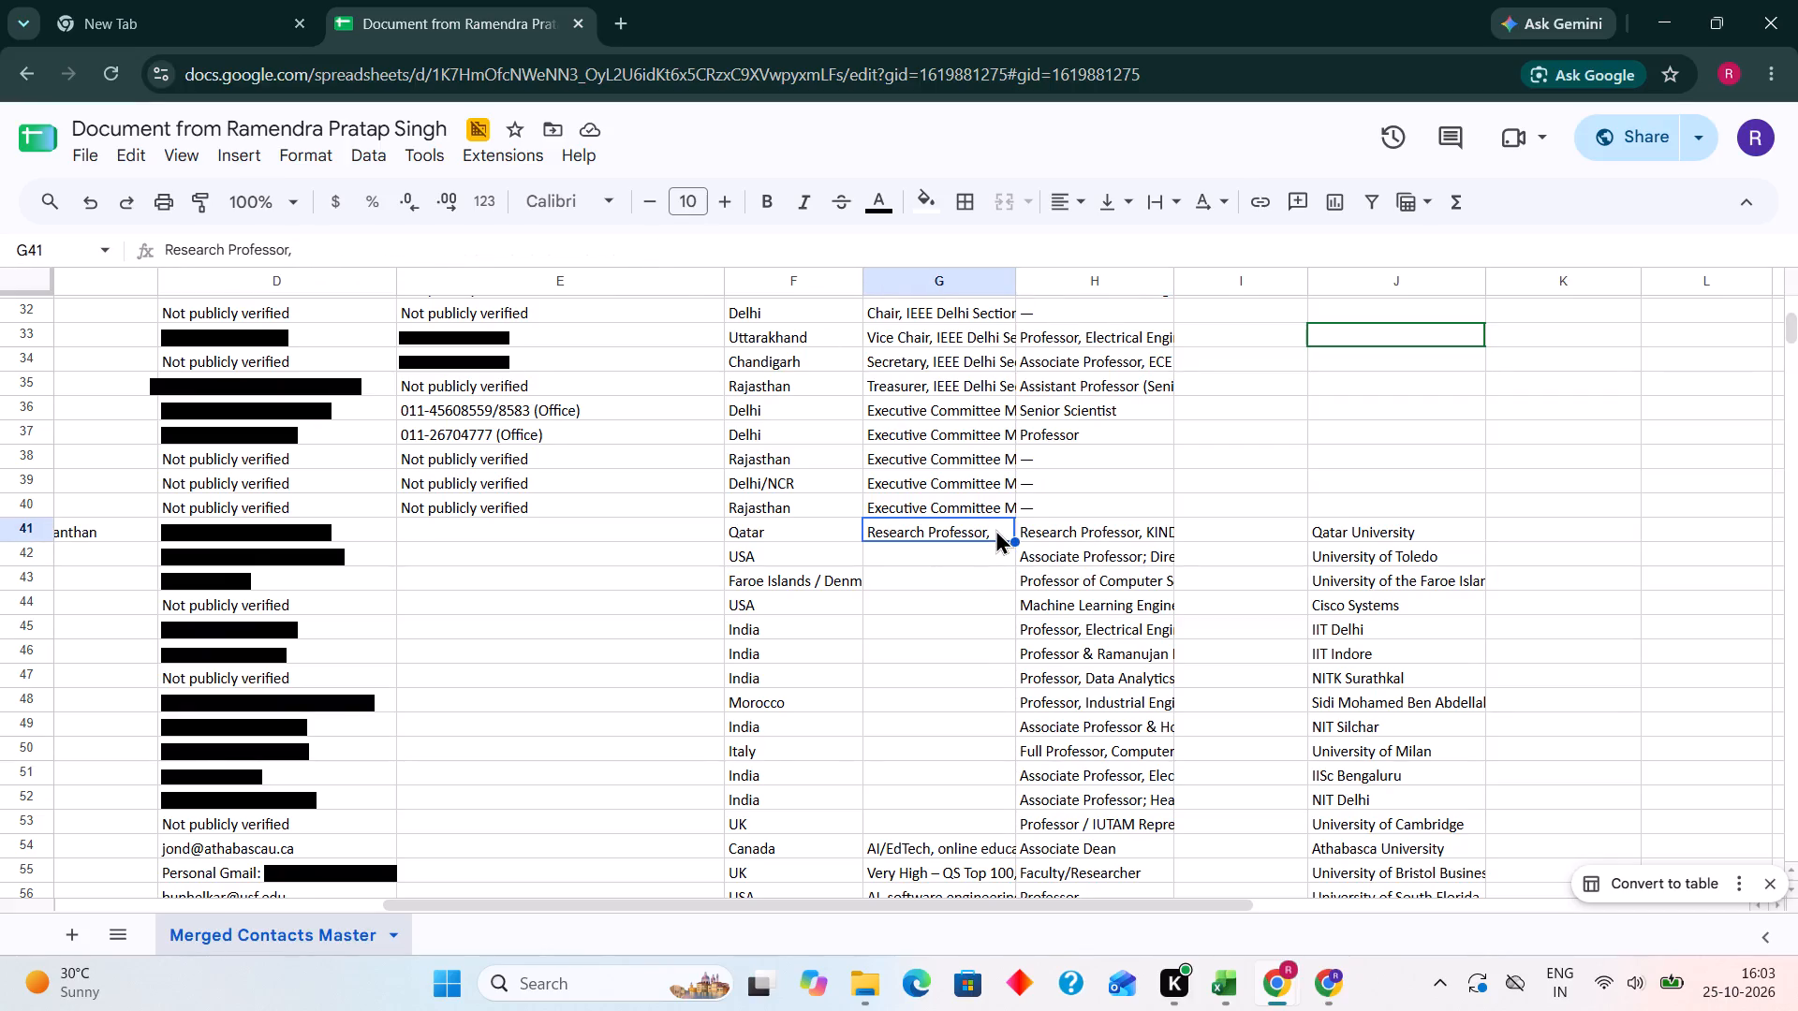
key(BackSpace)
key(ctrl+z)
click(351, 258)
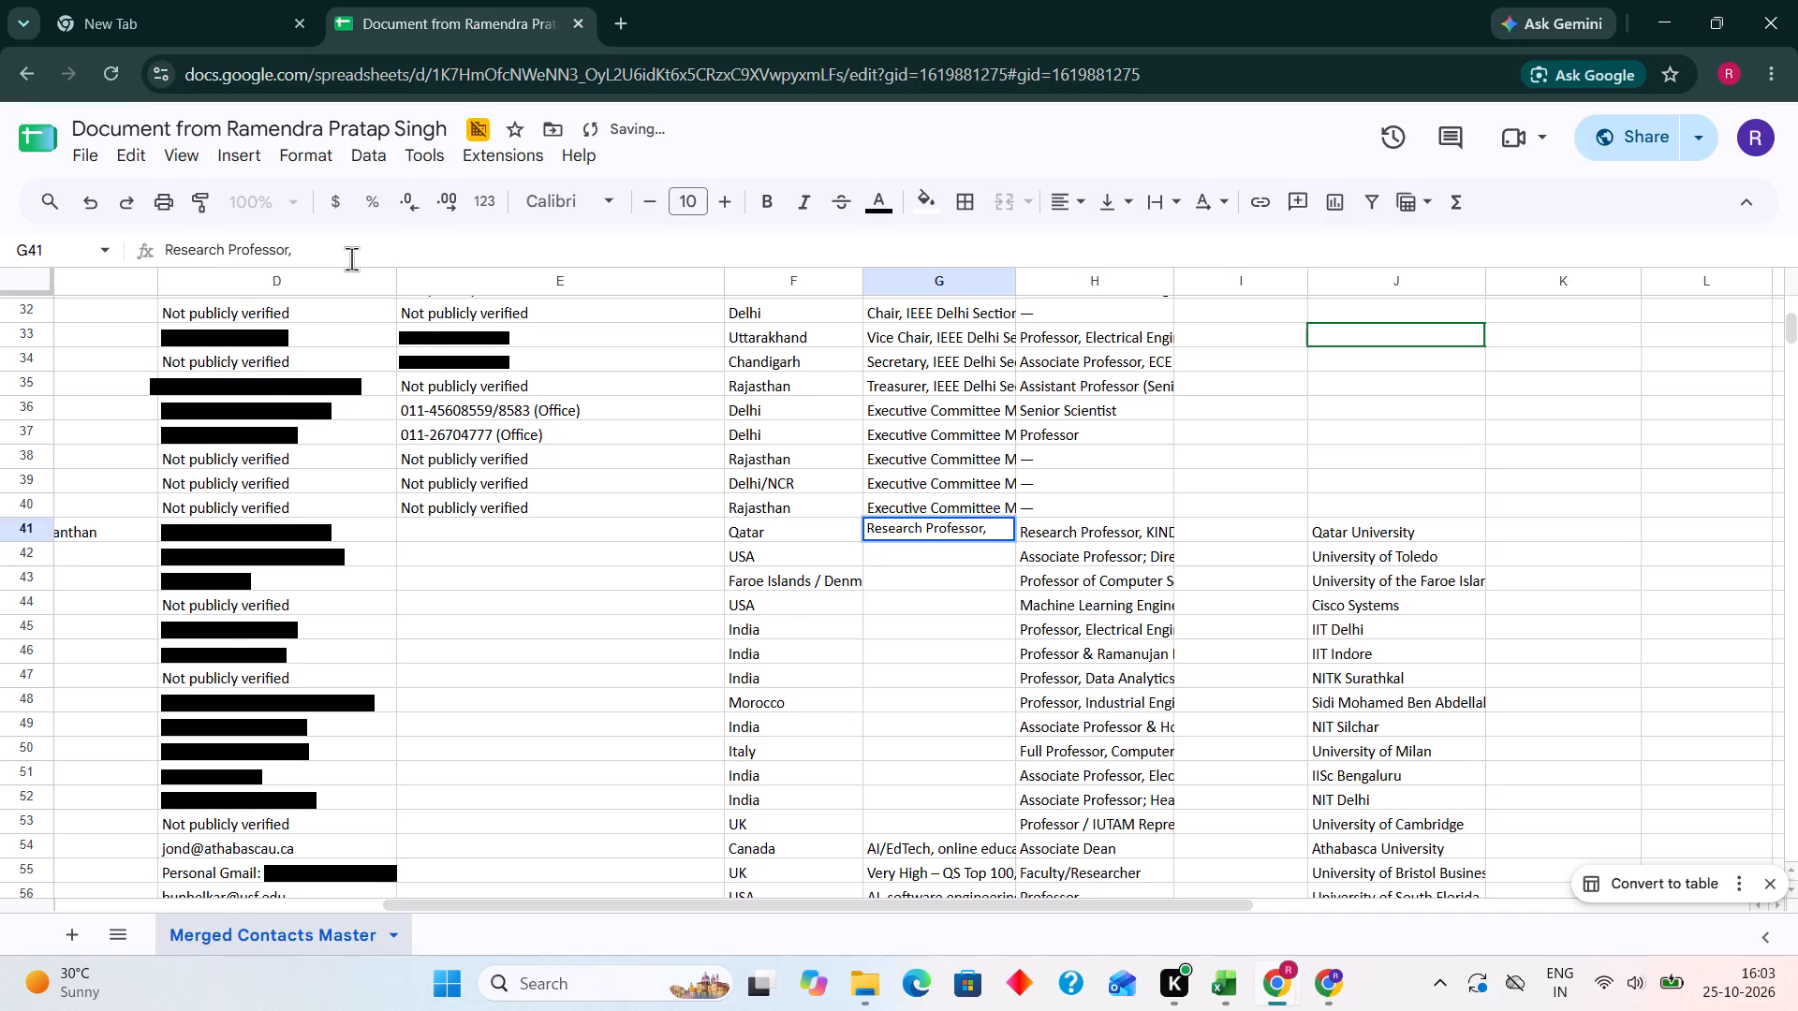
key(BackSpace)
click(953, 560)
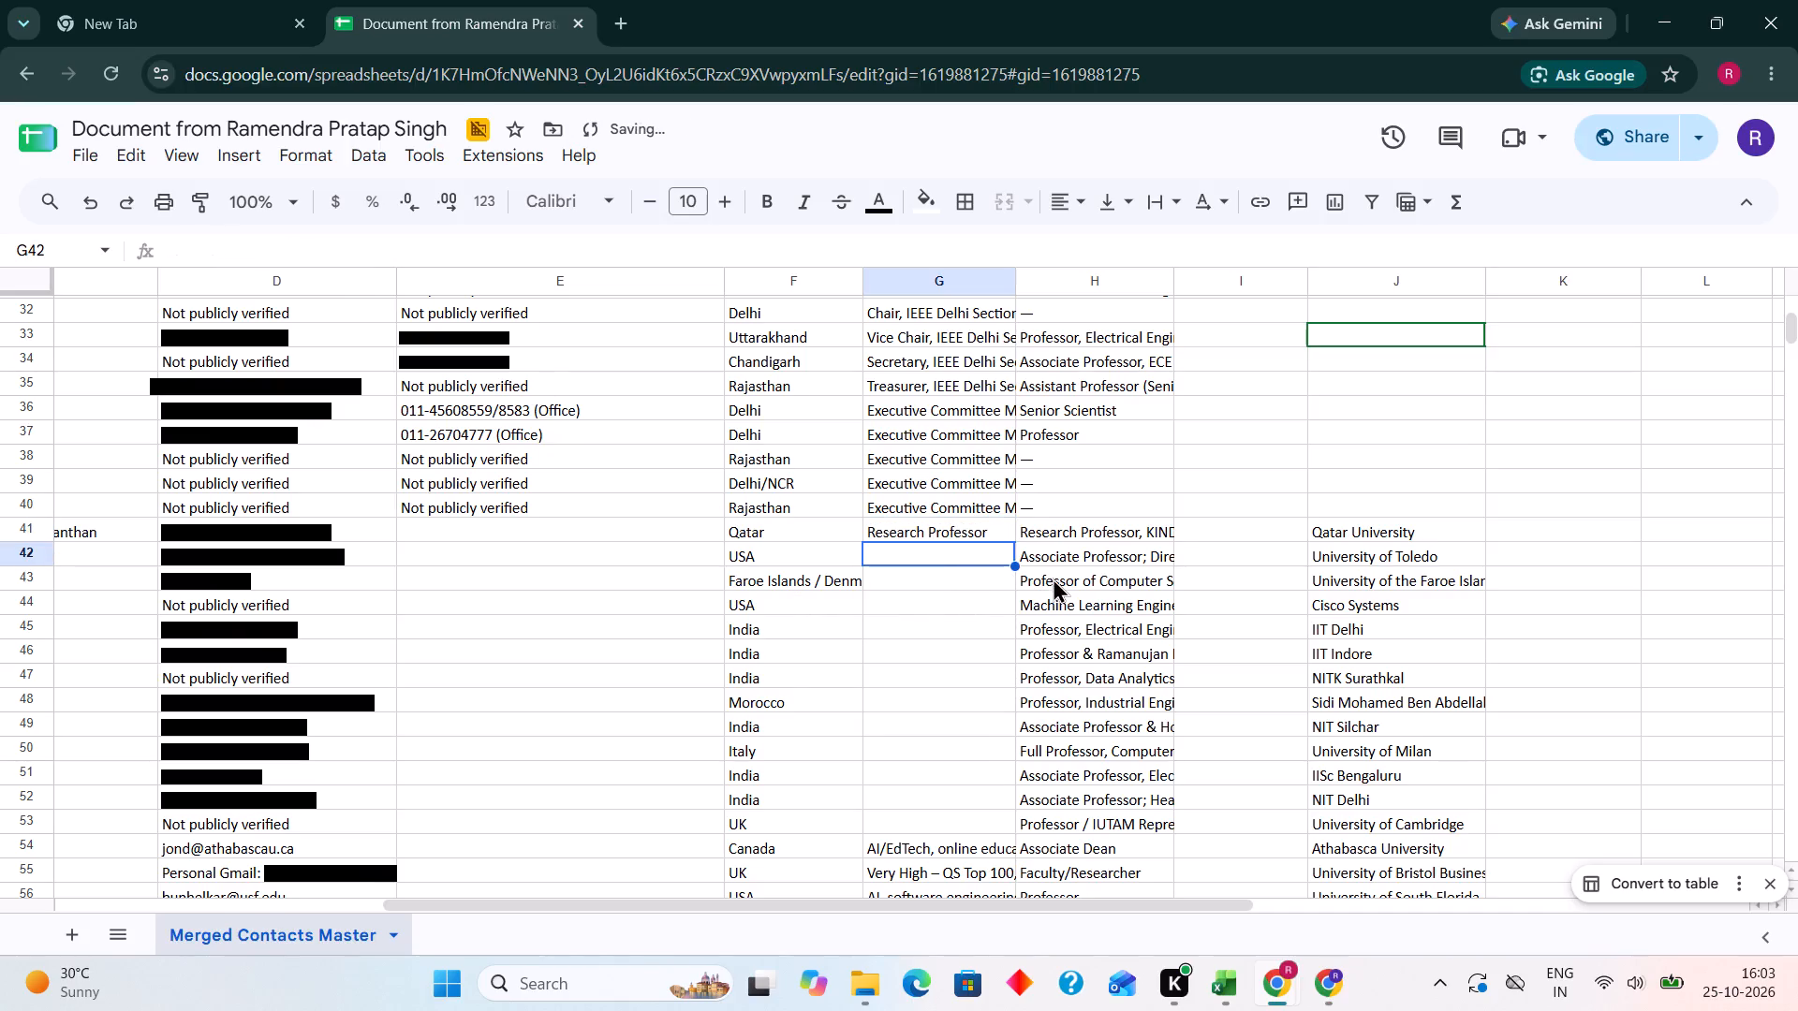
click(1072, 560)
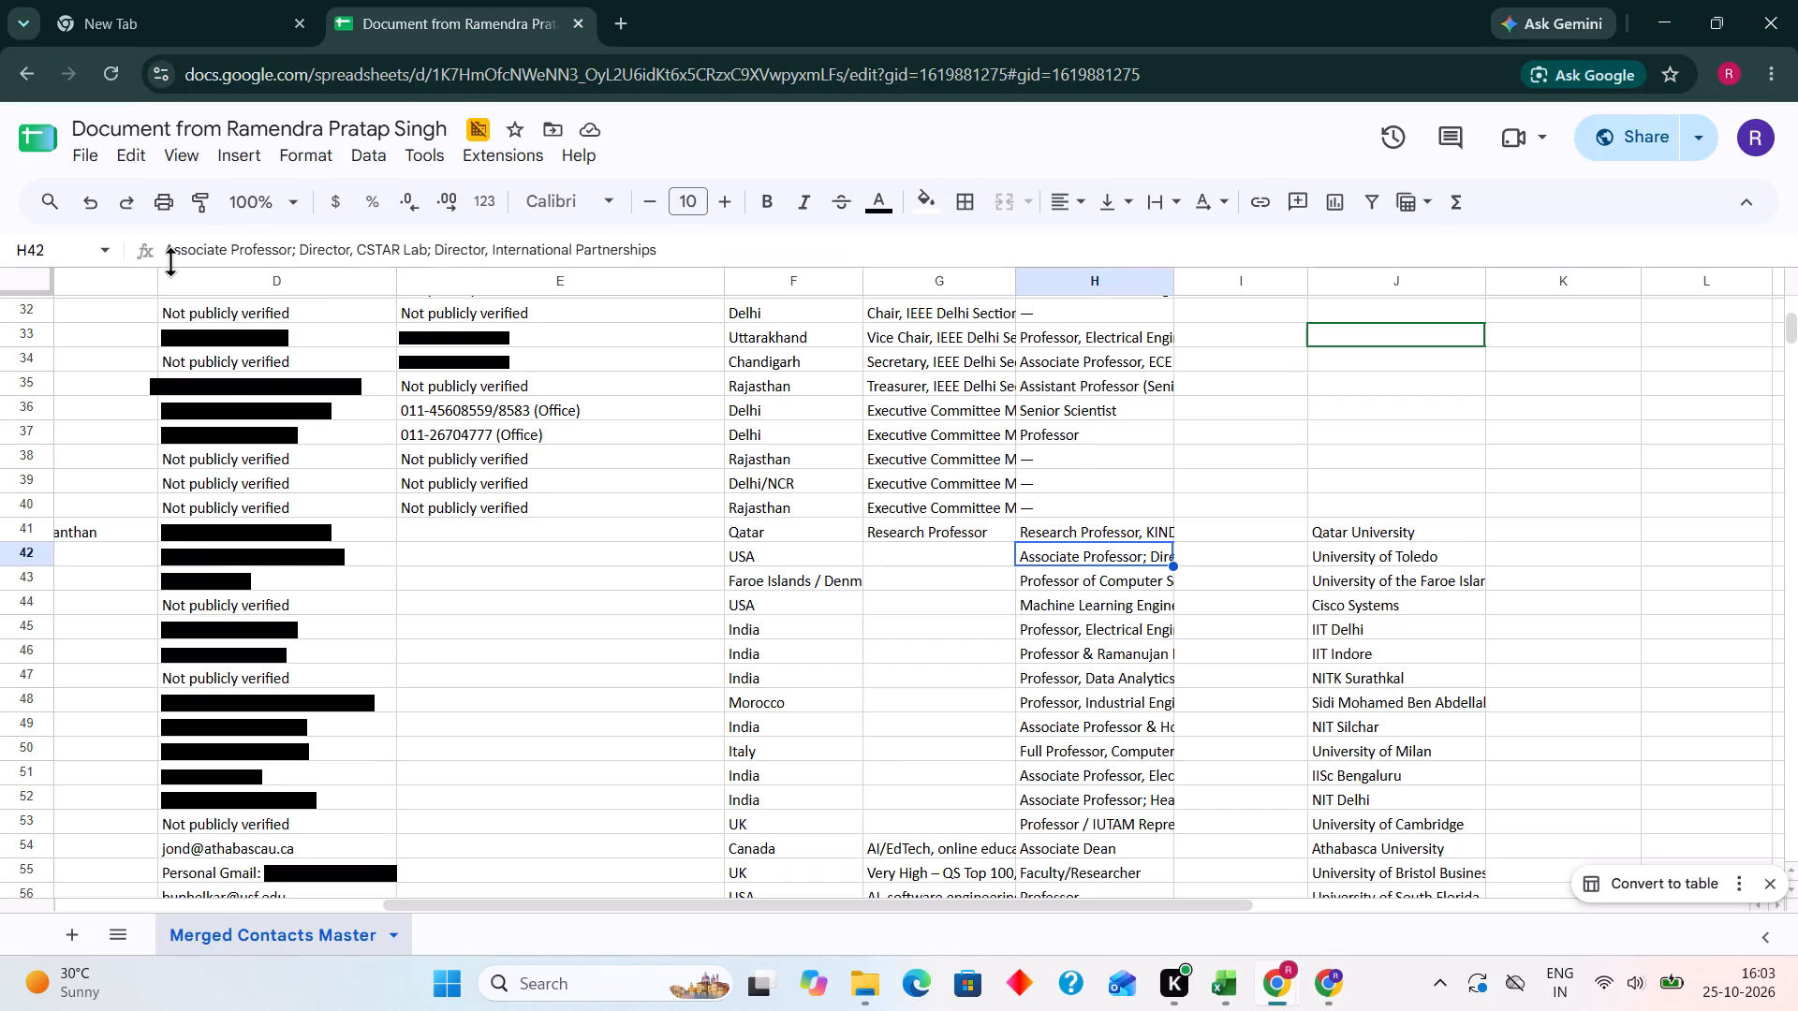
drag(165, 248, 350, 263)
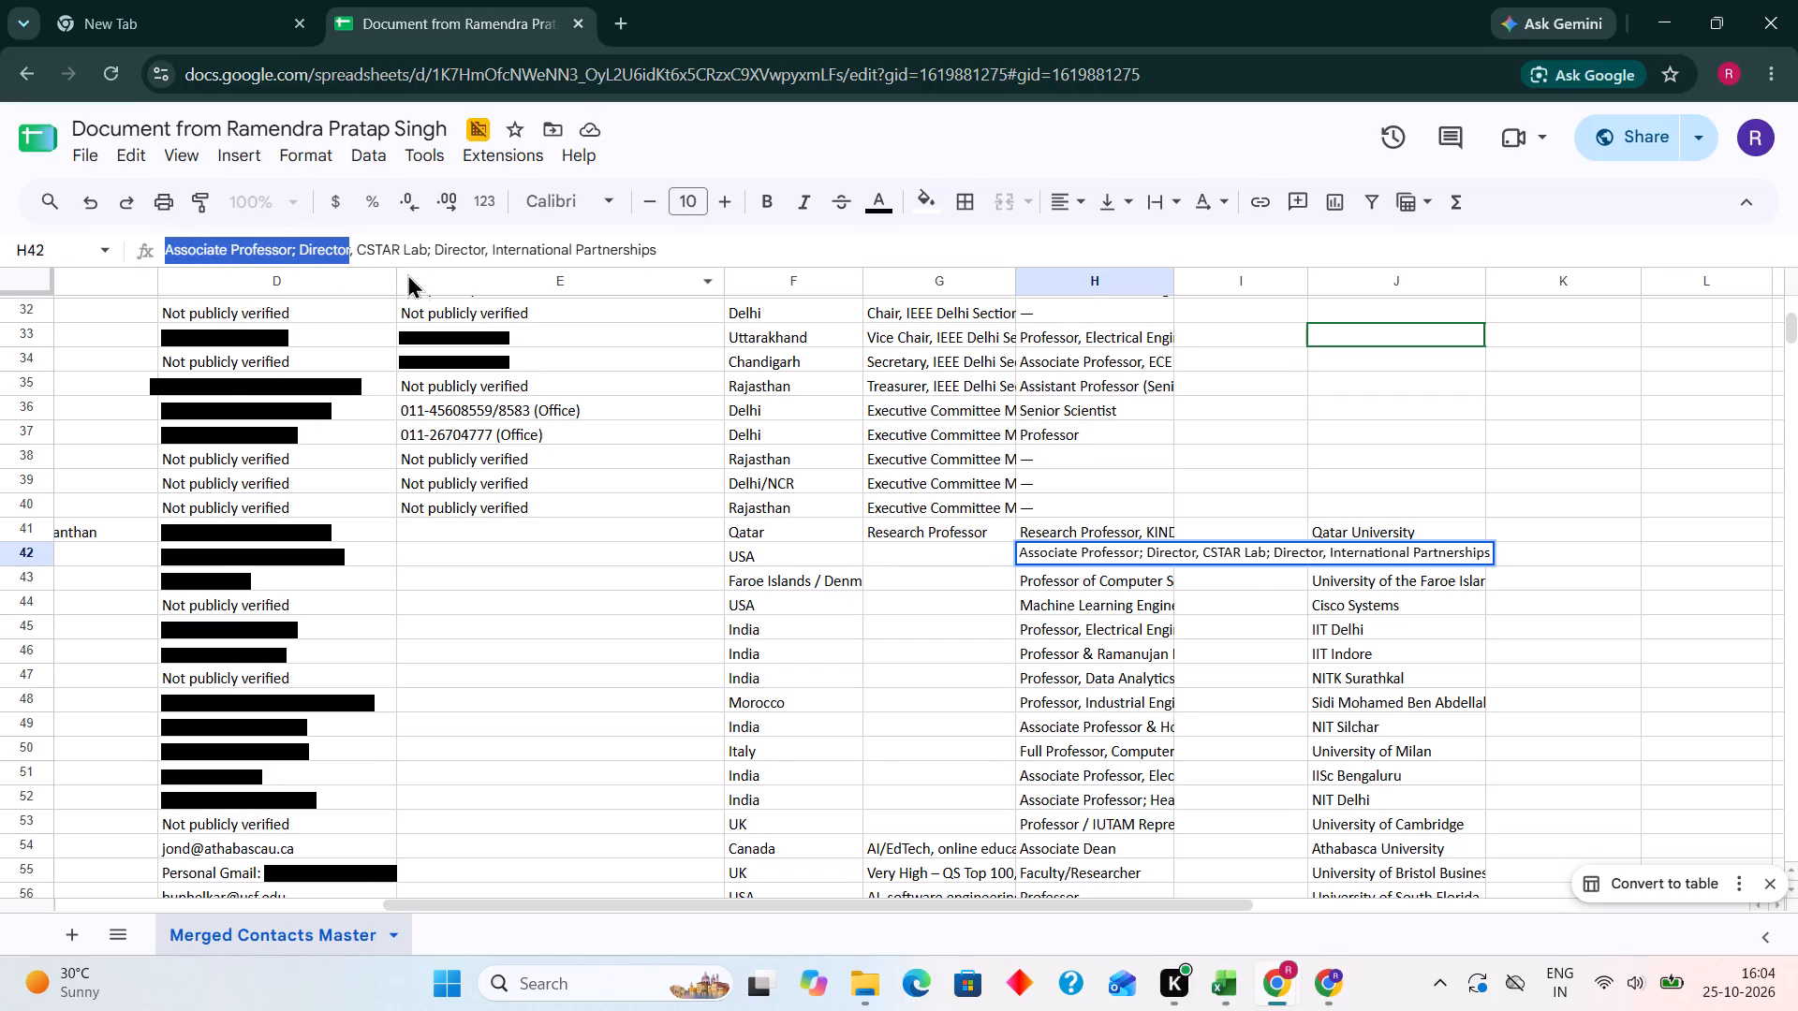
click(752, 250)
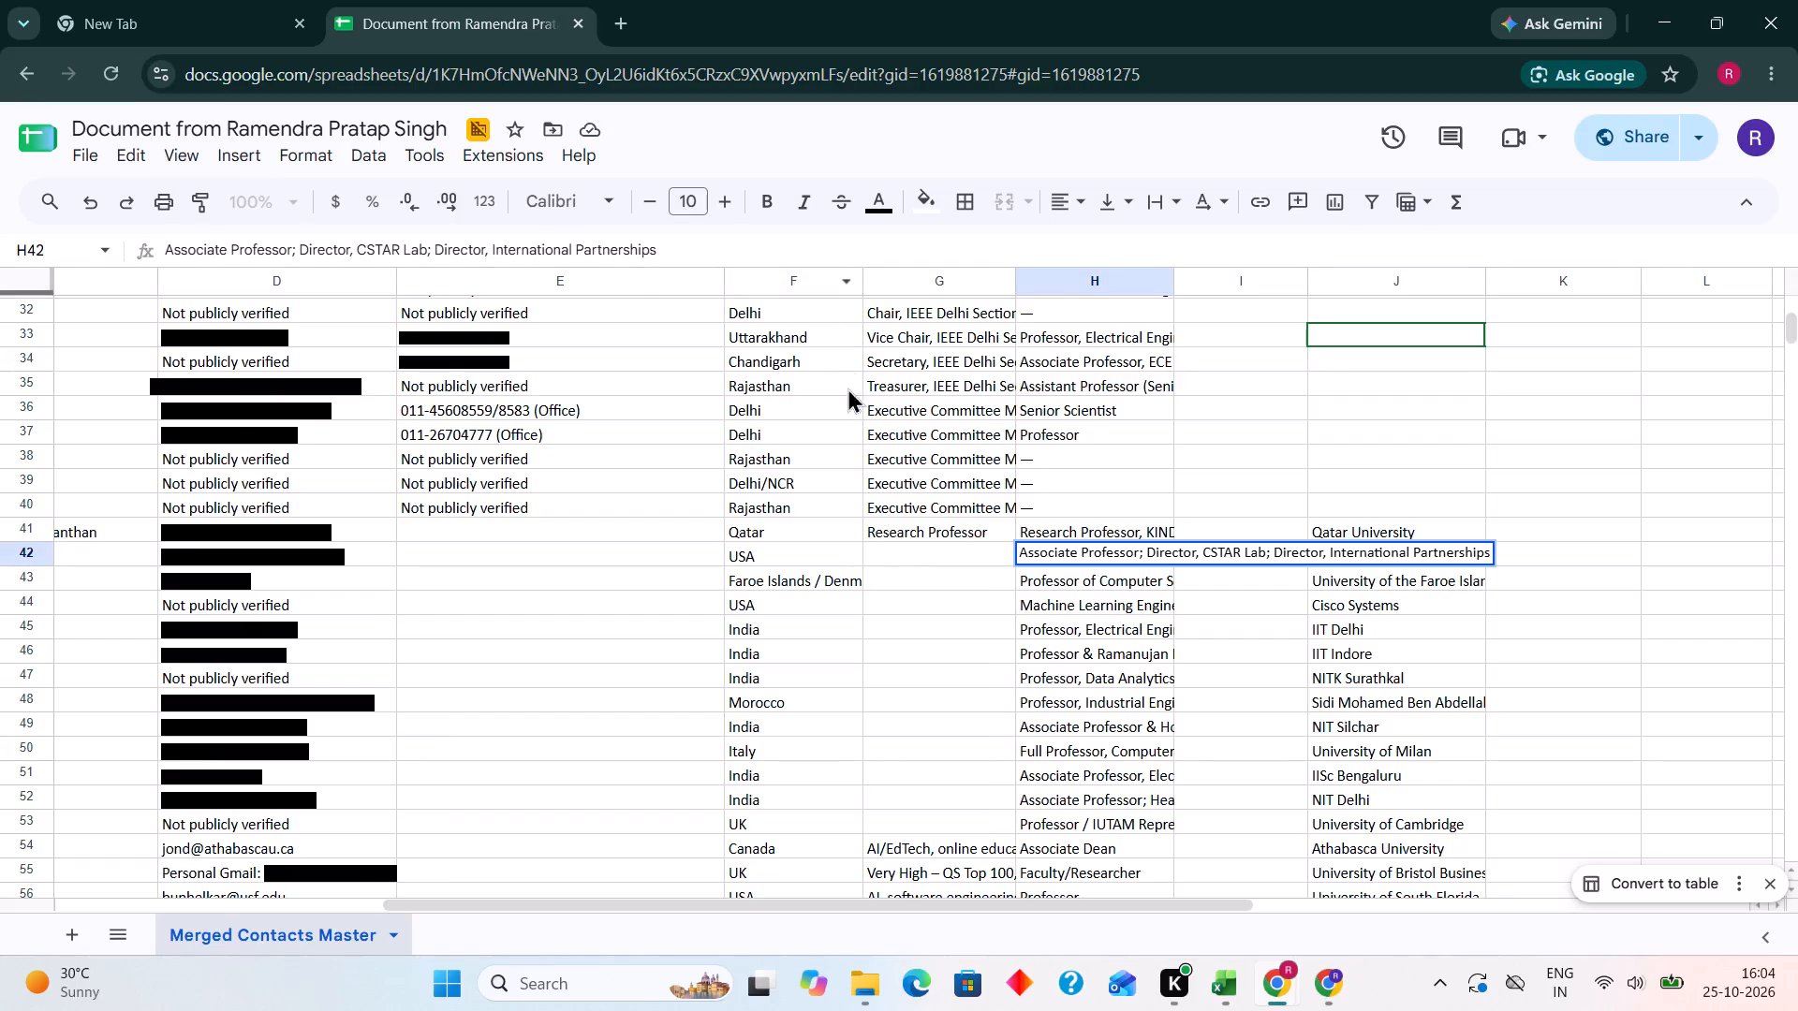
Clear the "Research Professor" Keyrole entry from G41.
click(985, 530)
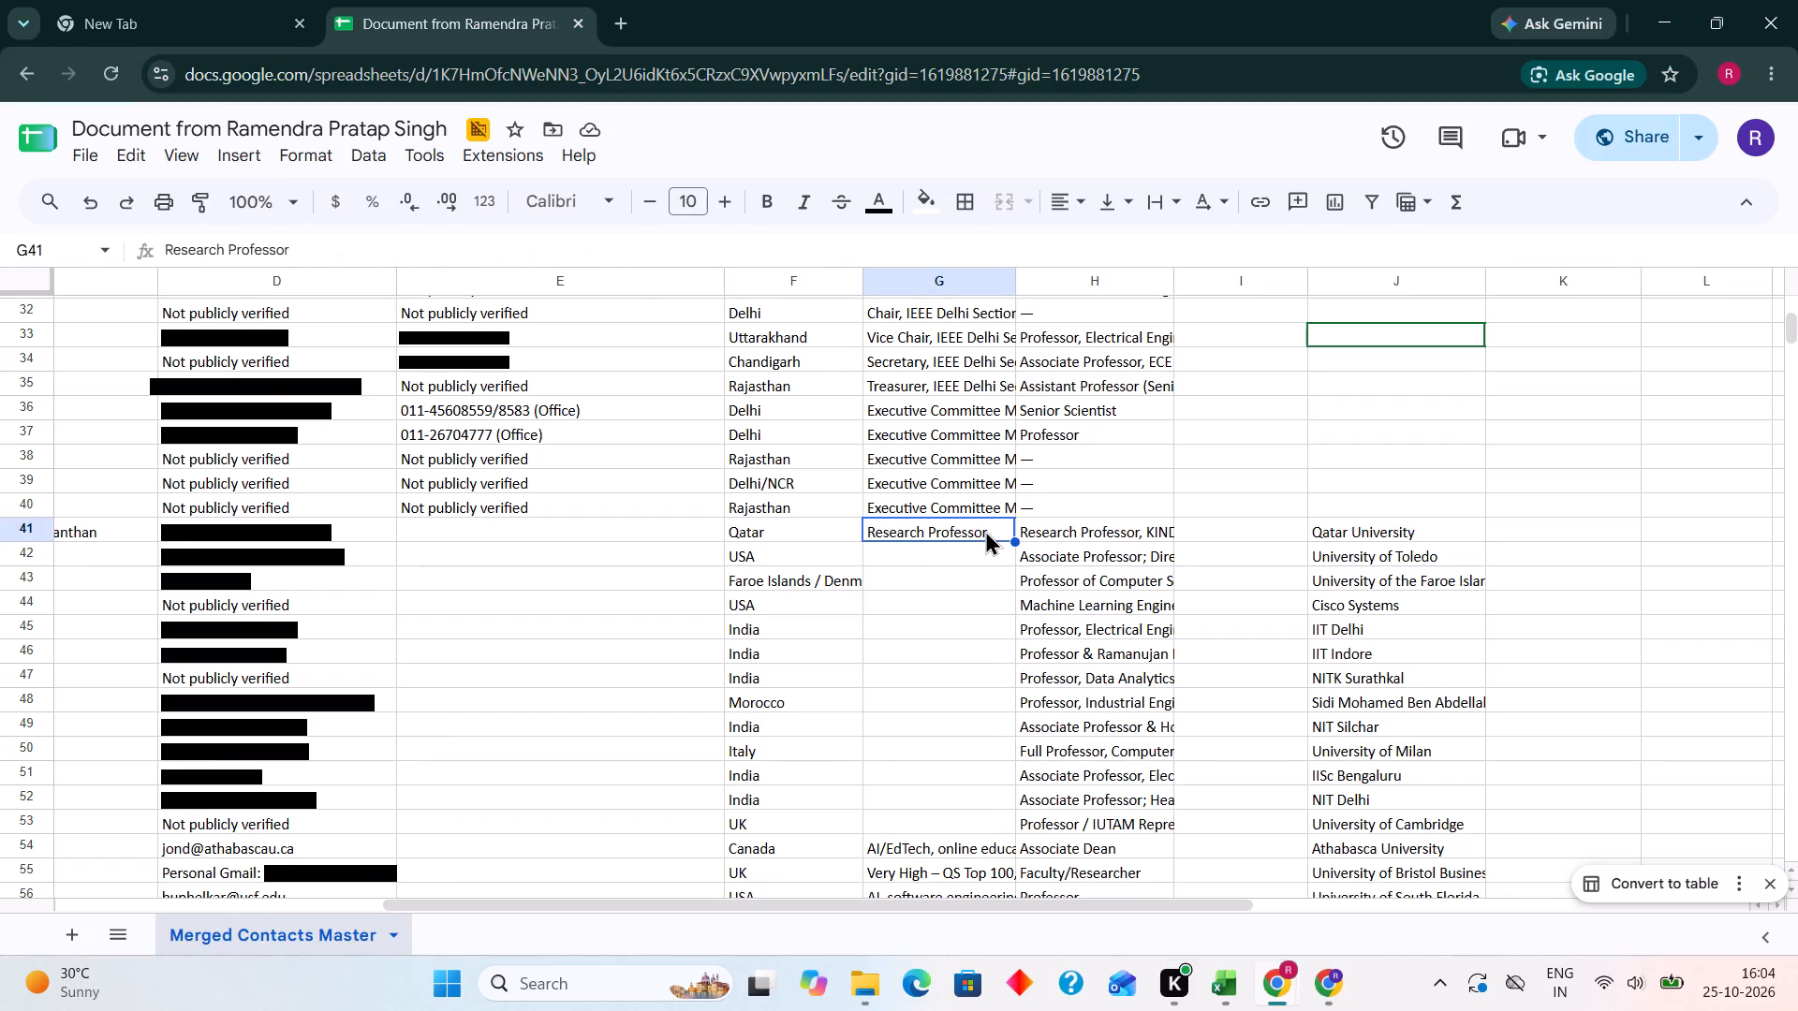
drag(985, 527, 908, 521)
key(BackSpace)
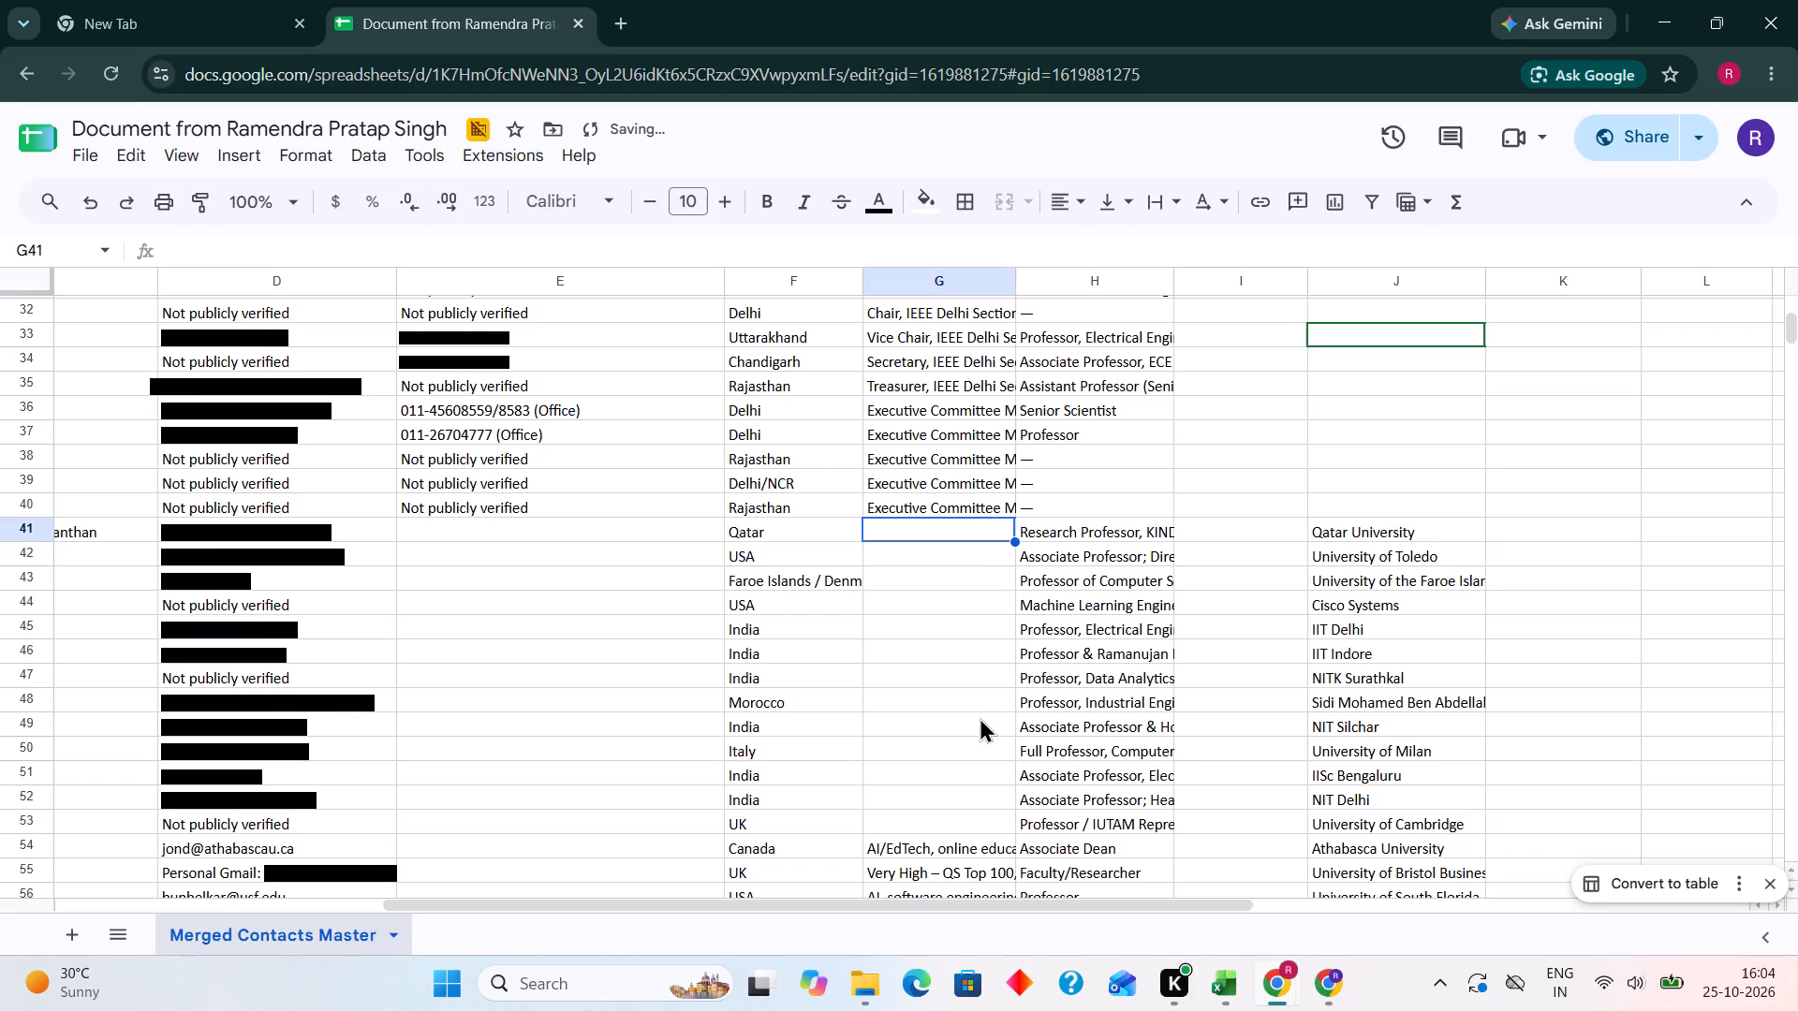
Review the Keyrole and Designation entries down the Bennett speaker rows, as well as the column headers and first contact rows.
scroll(1202, 669, down, 3)
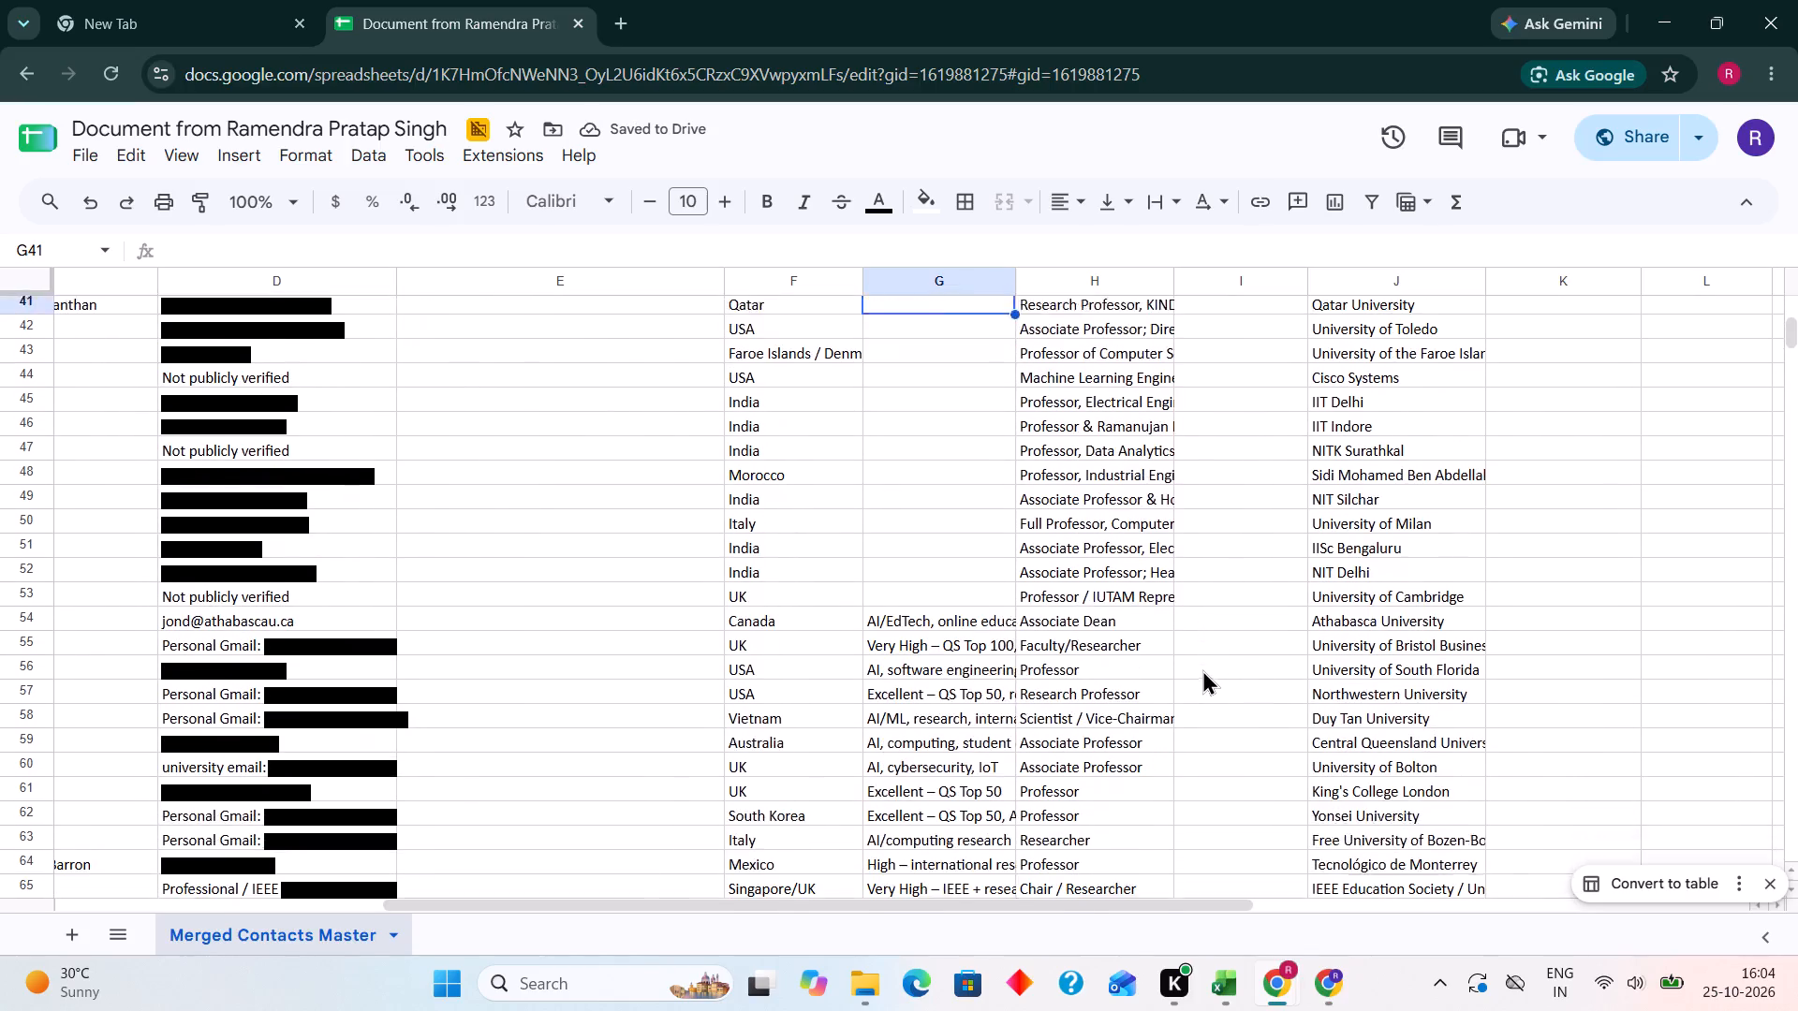
scroll(1202, 669, down, 2)
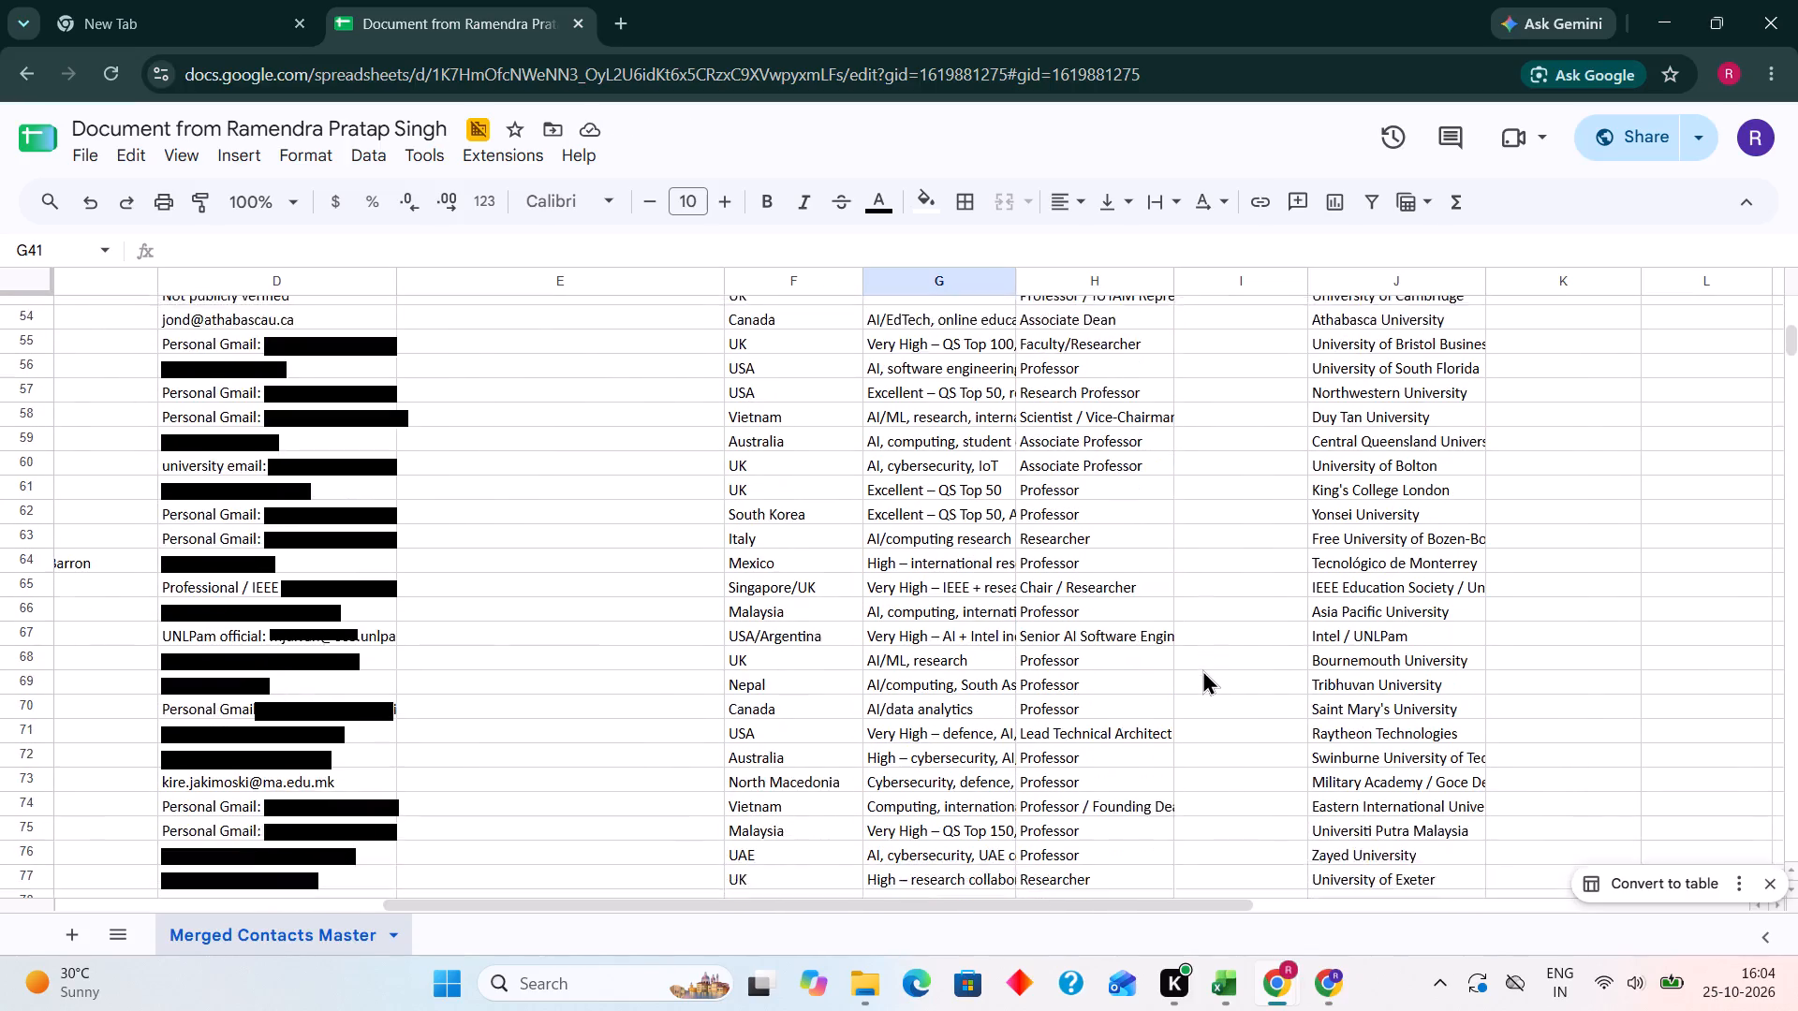
scroll(1202, 669, down, 2)
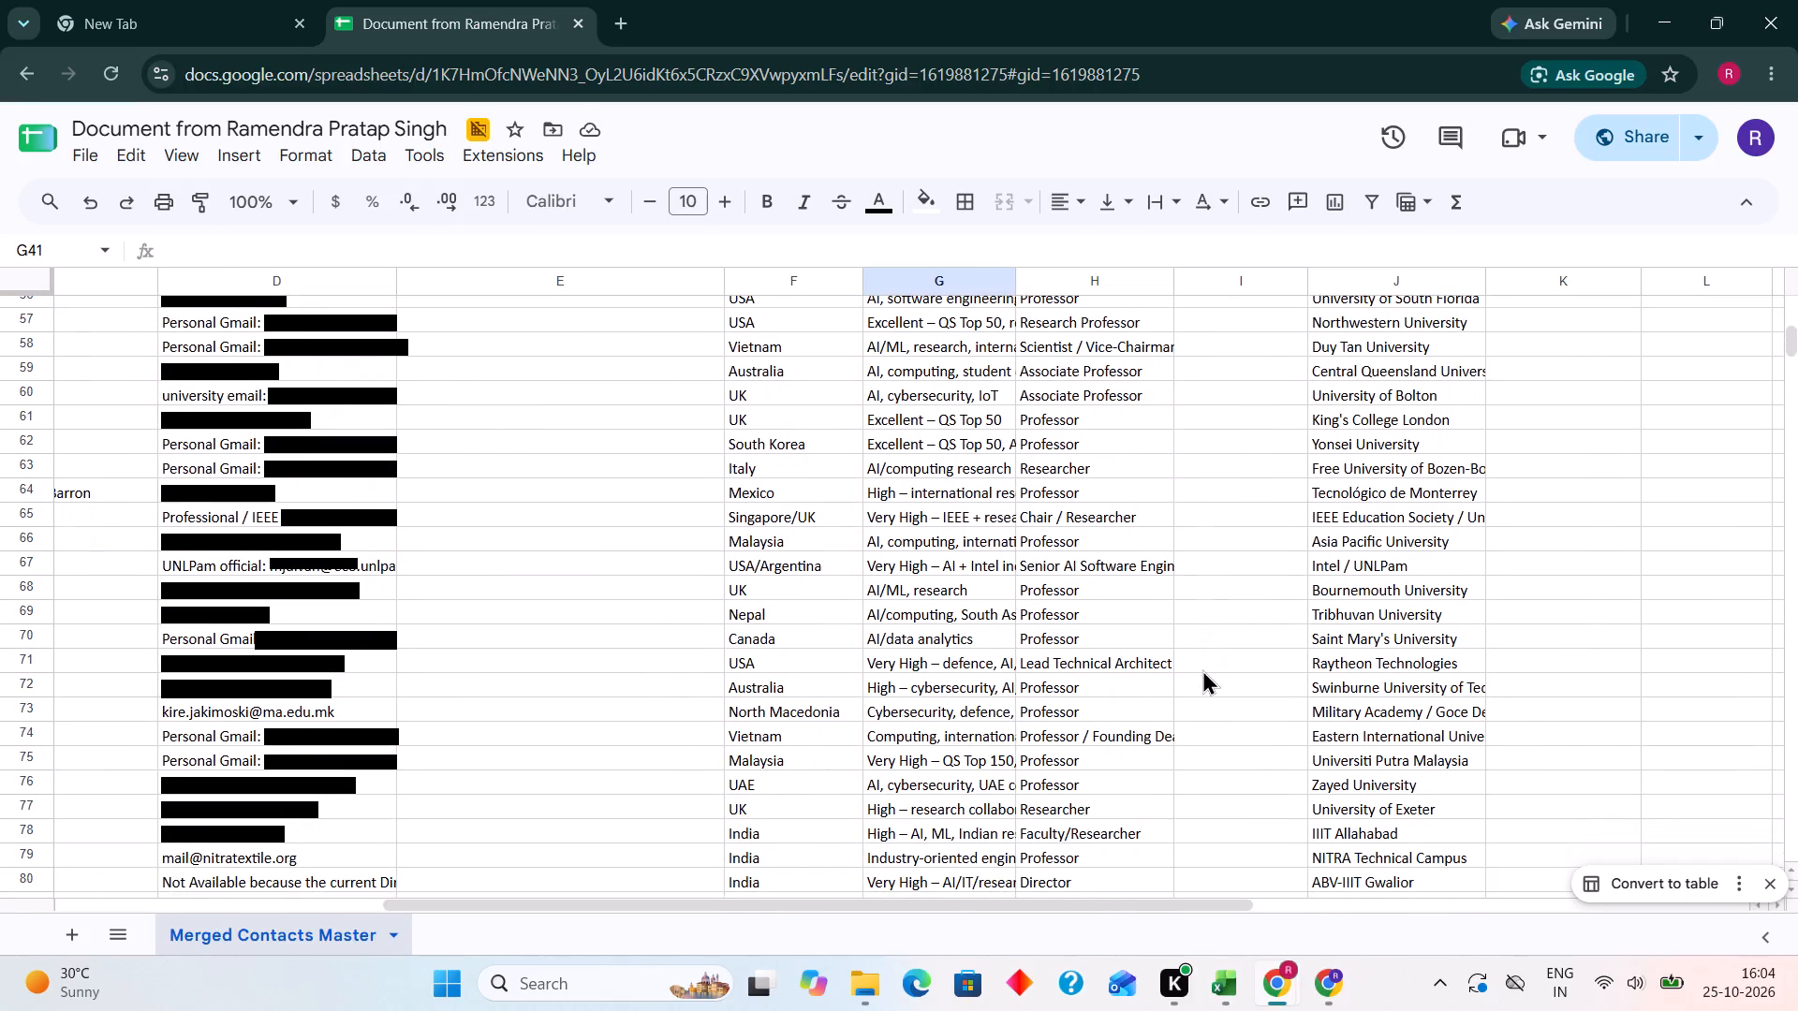
scroll(1202, 669, up, 1)
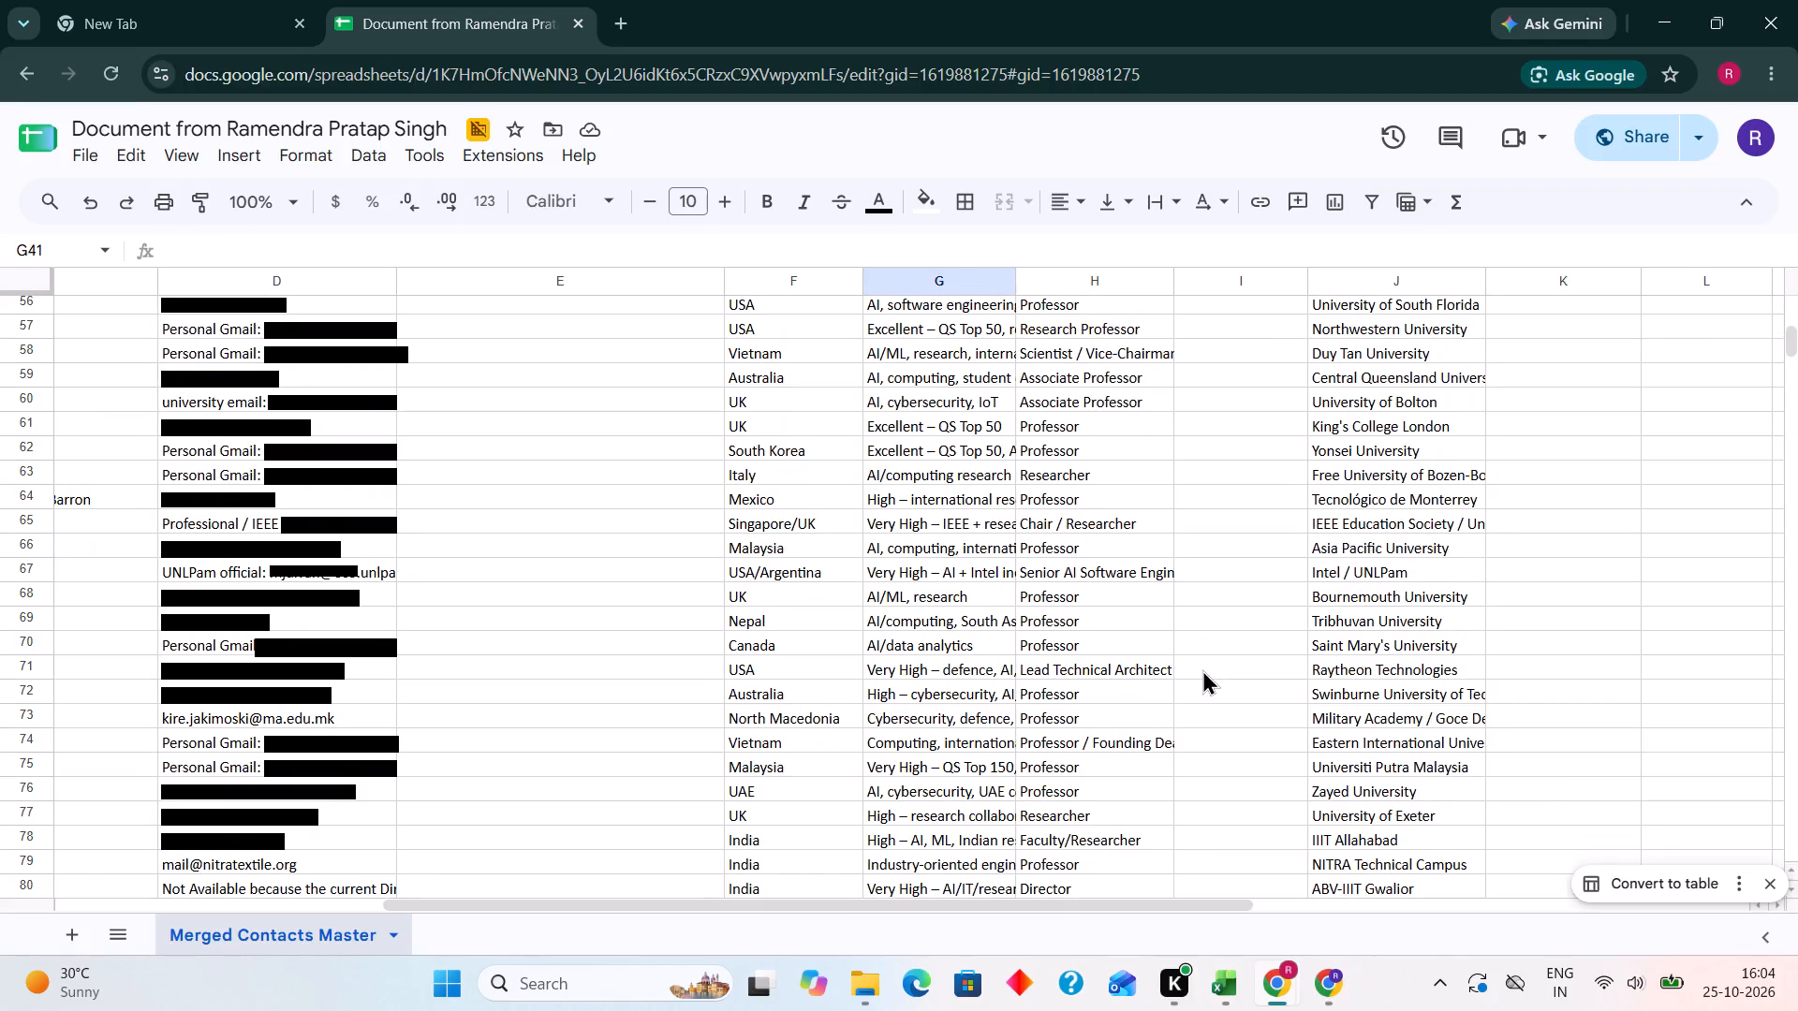
scroll(1202, 669, up, 1)
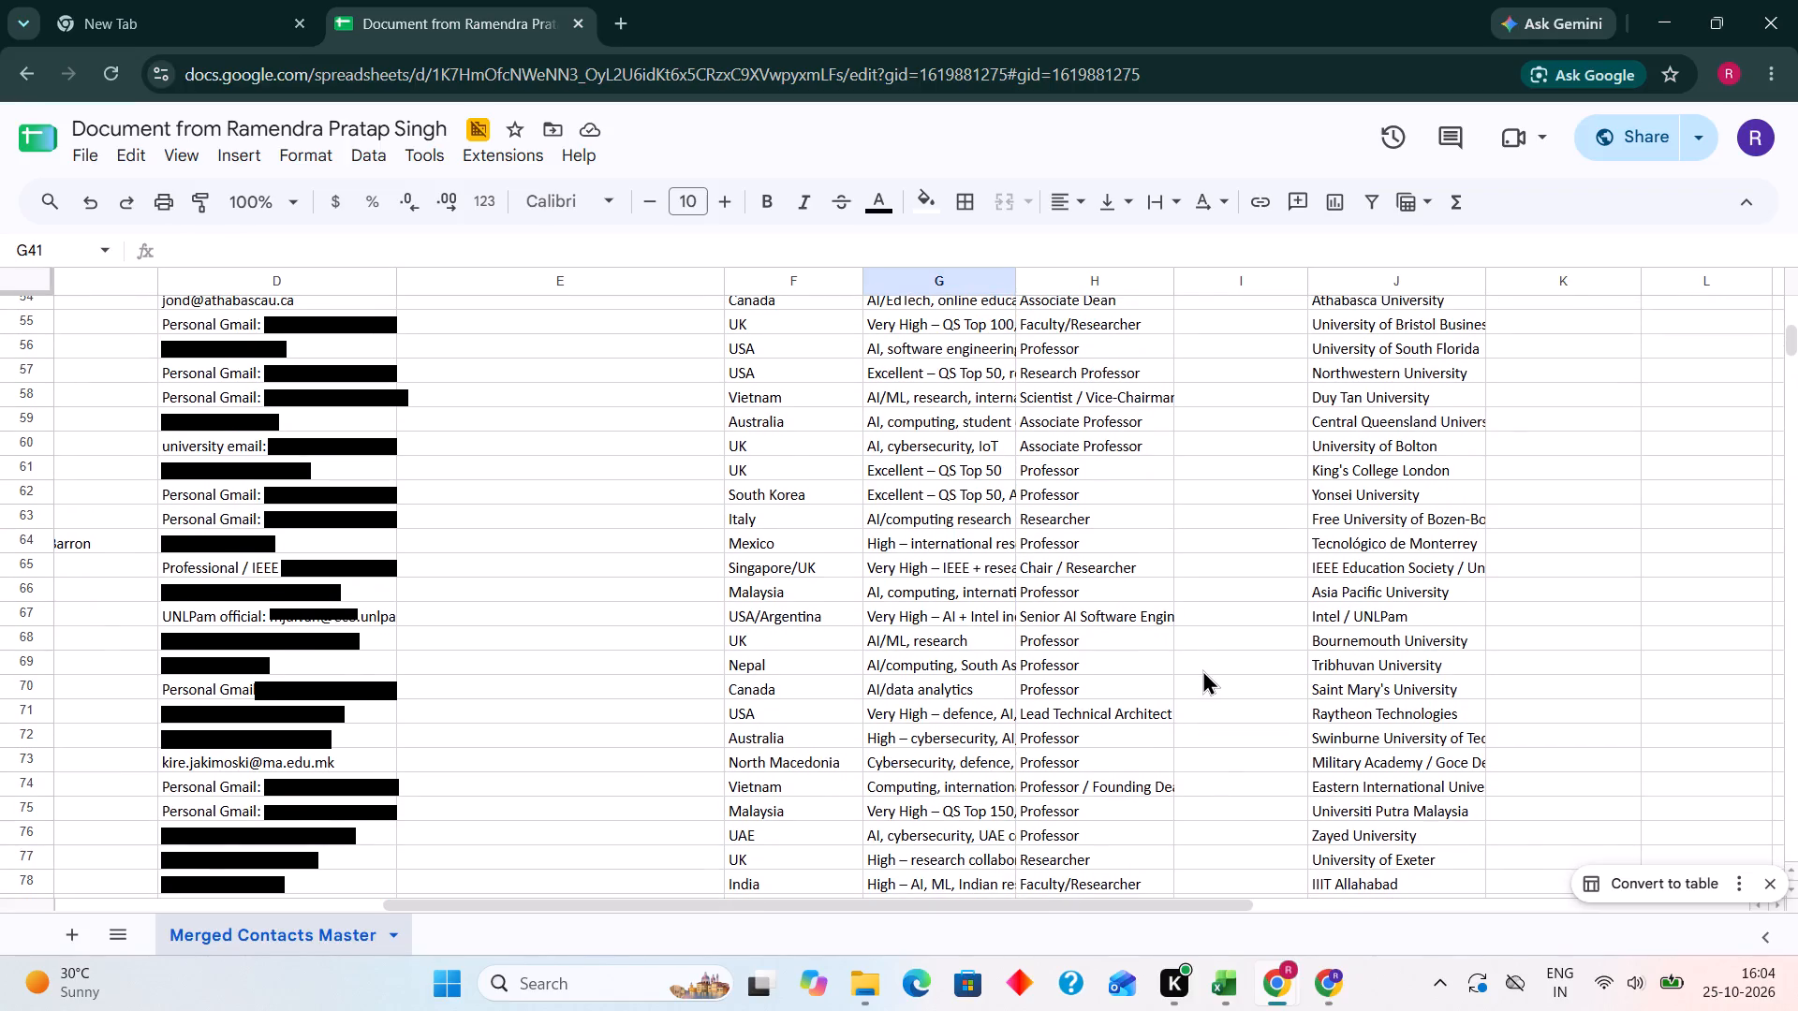
scroll(1234, 833, up, 8)
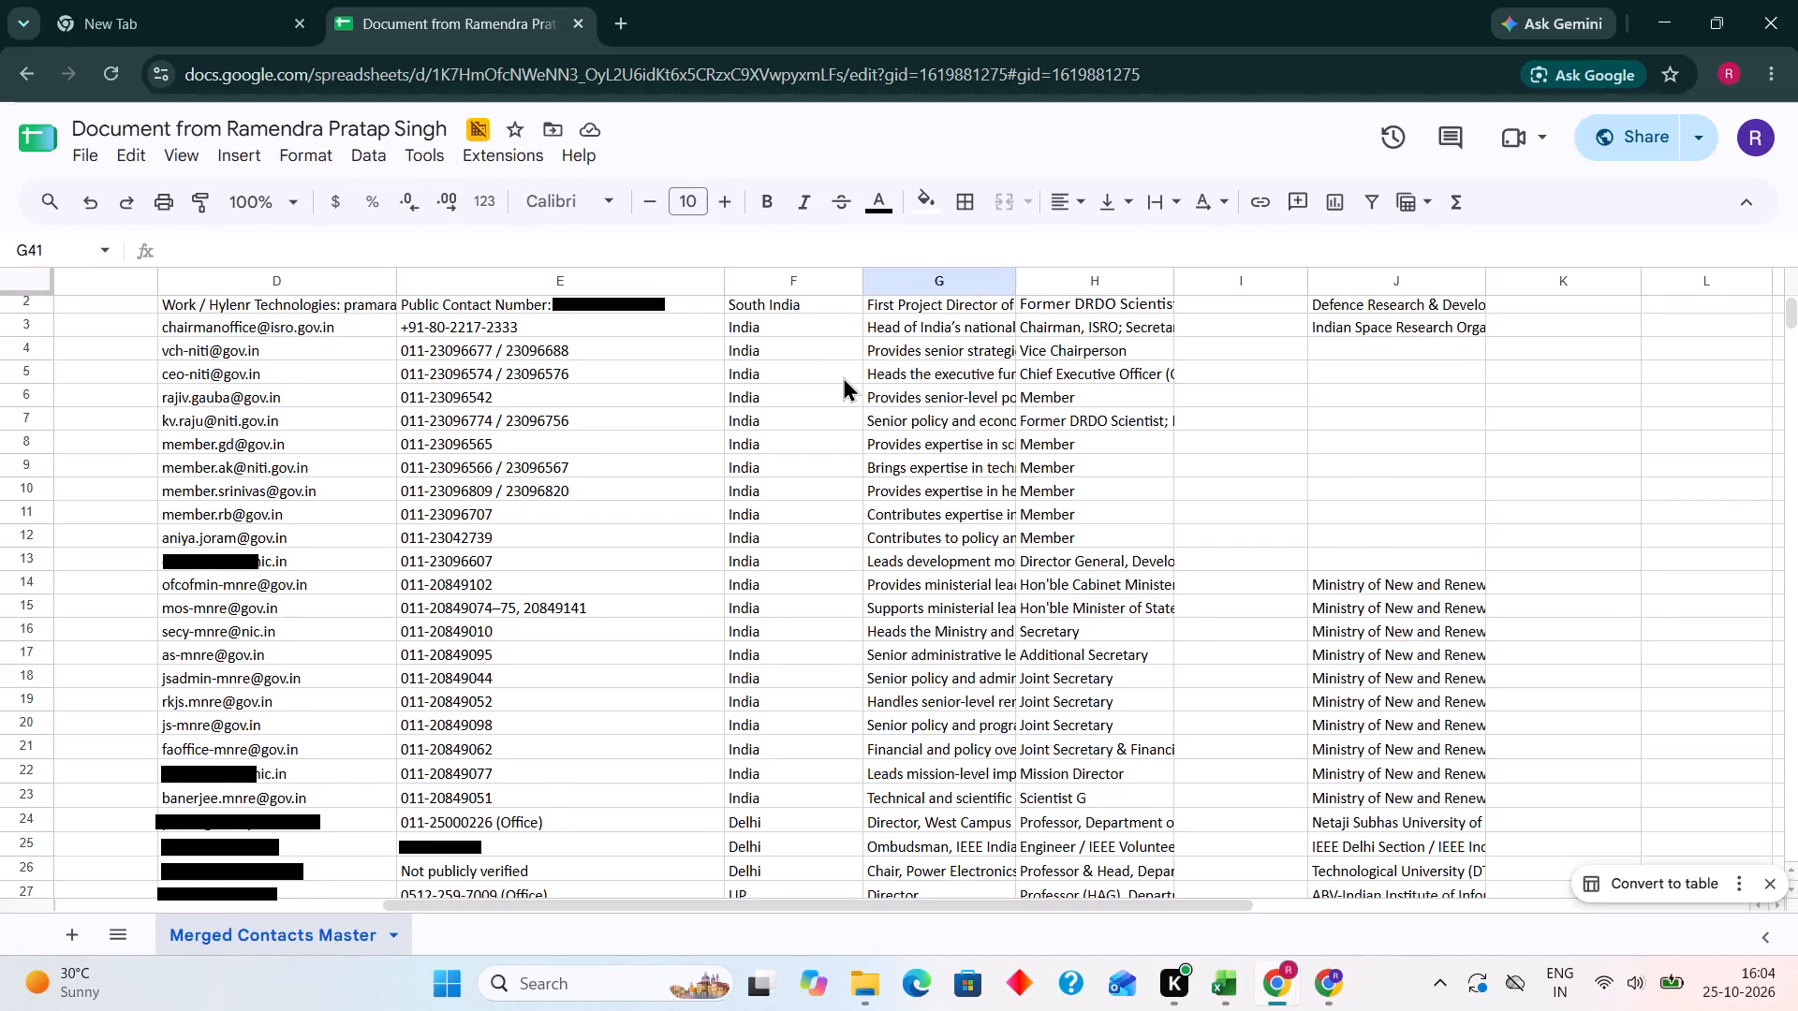
scroll(843, 376, right, 5)
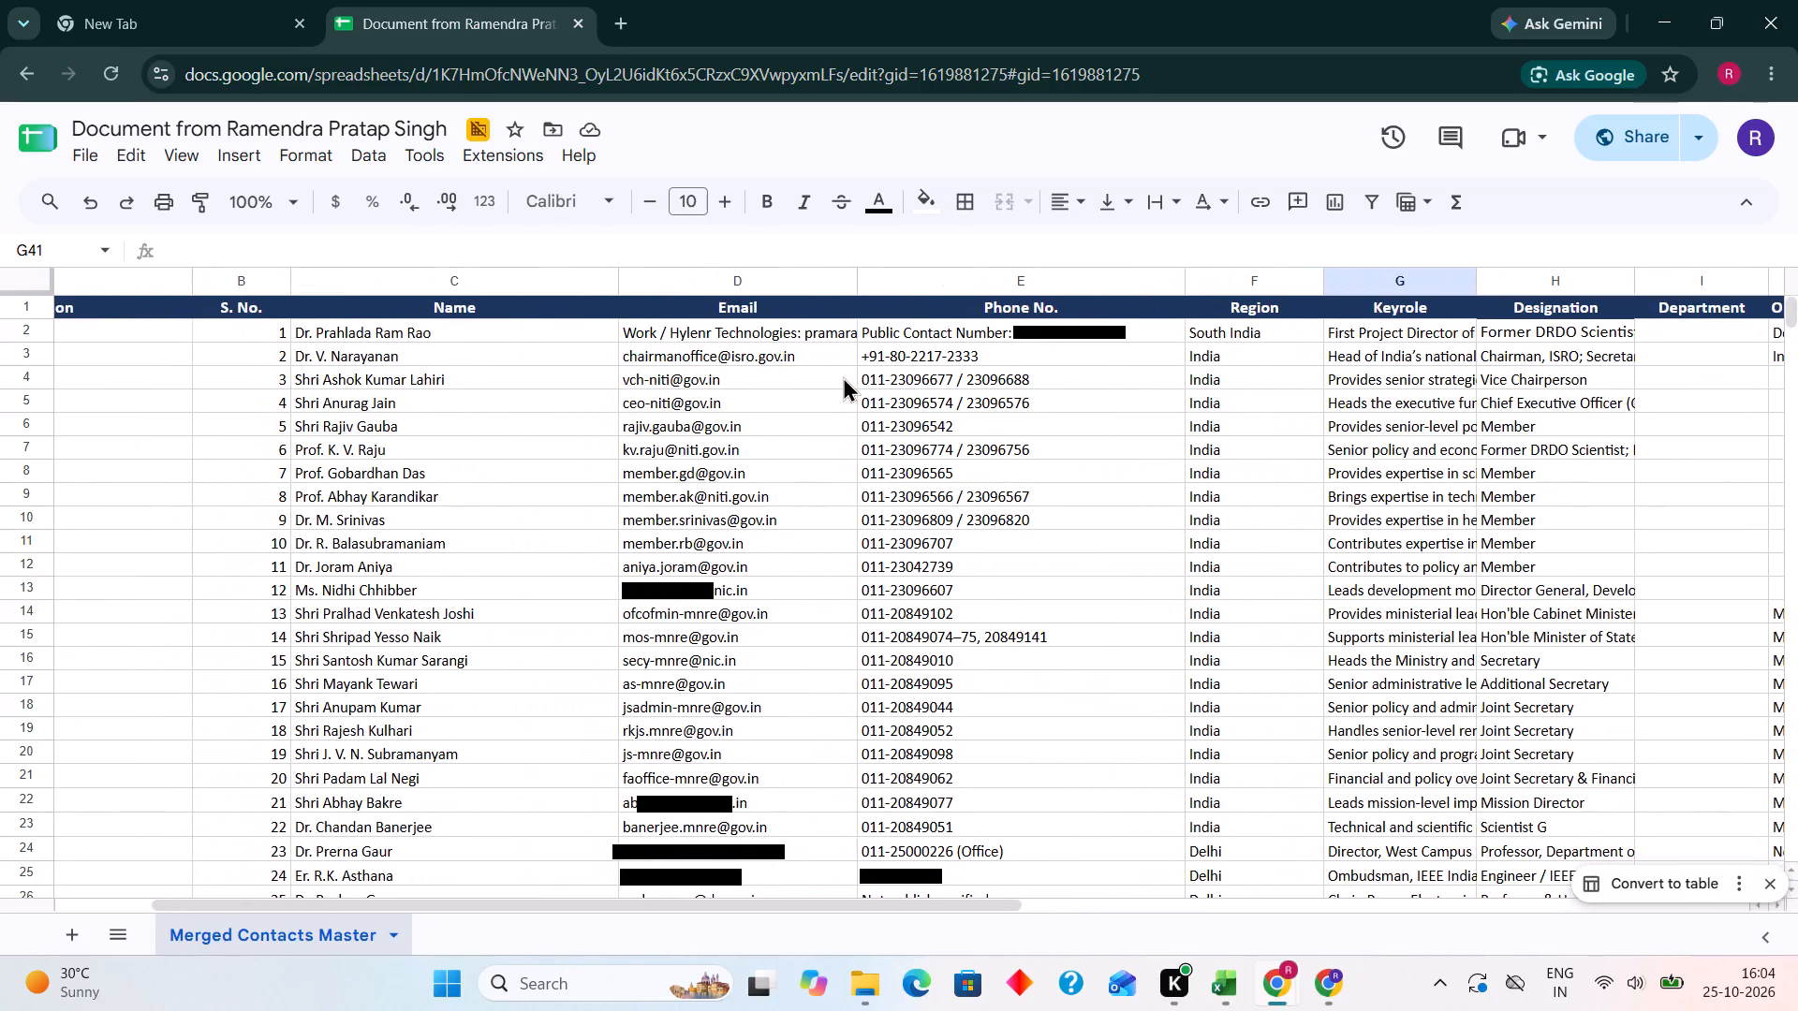
scroll(843, 376, right, 4)
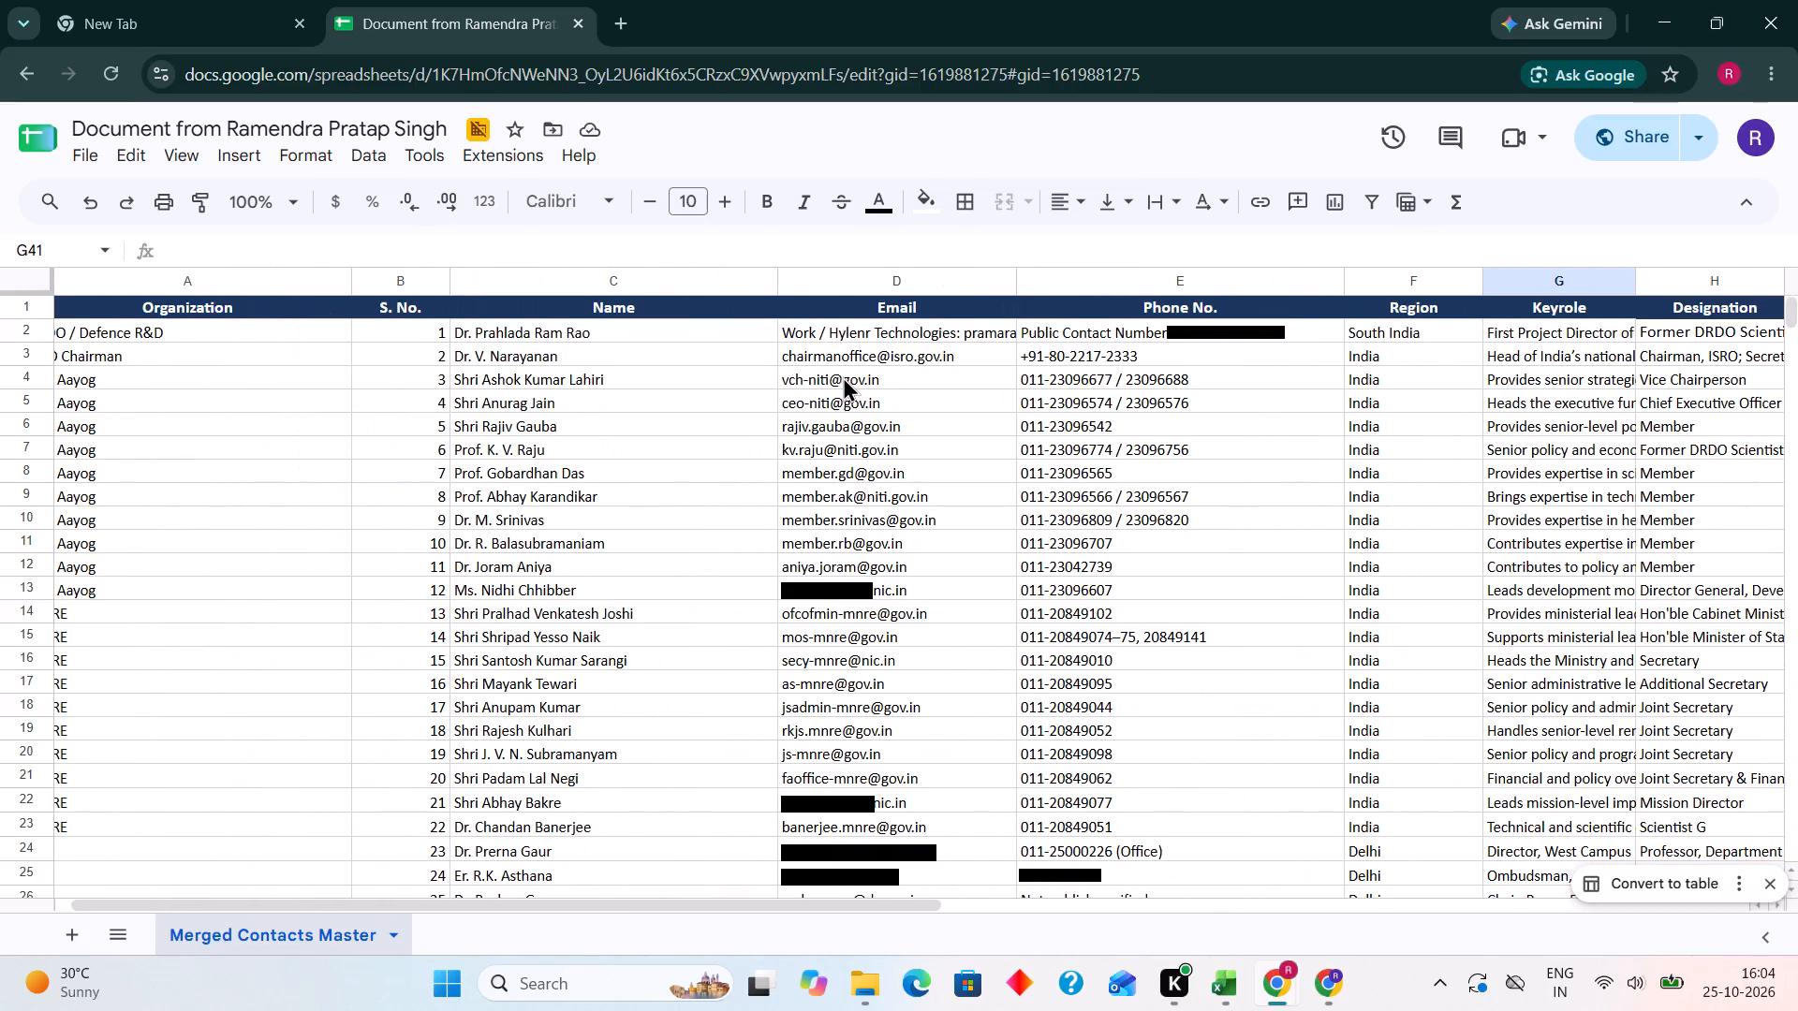
scroll(843, 376, left, 3)
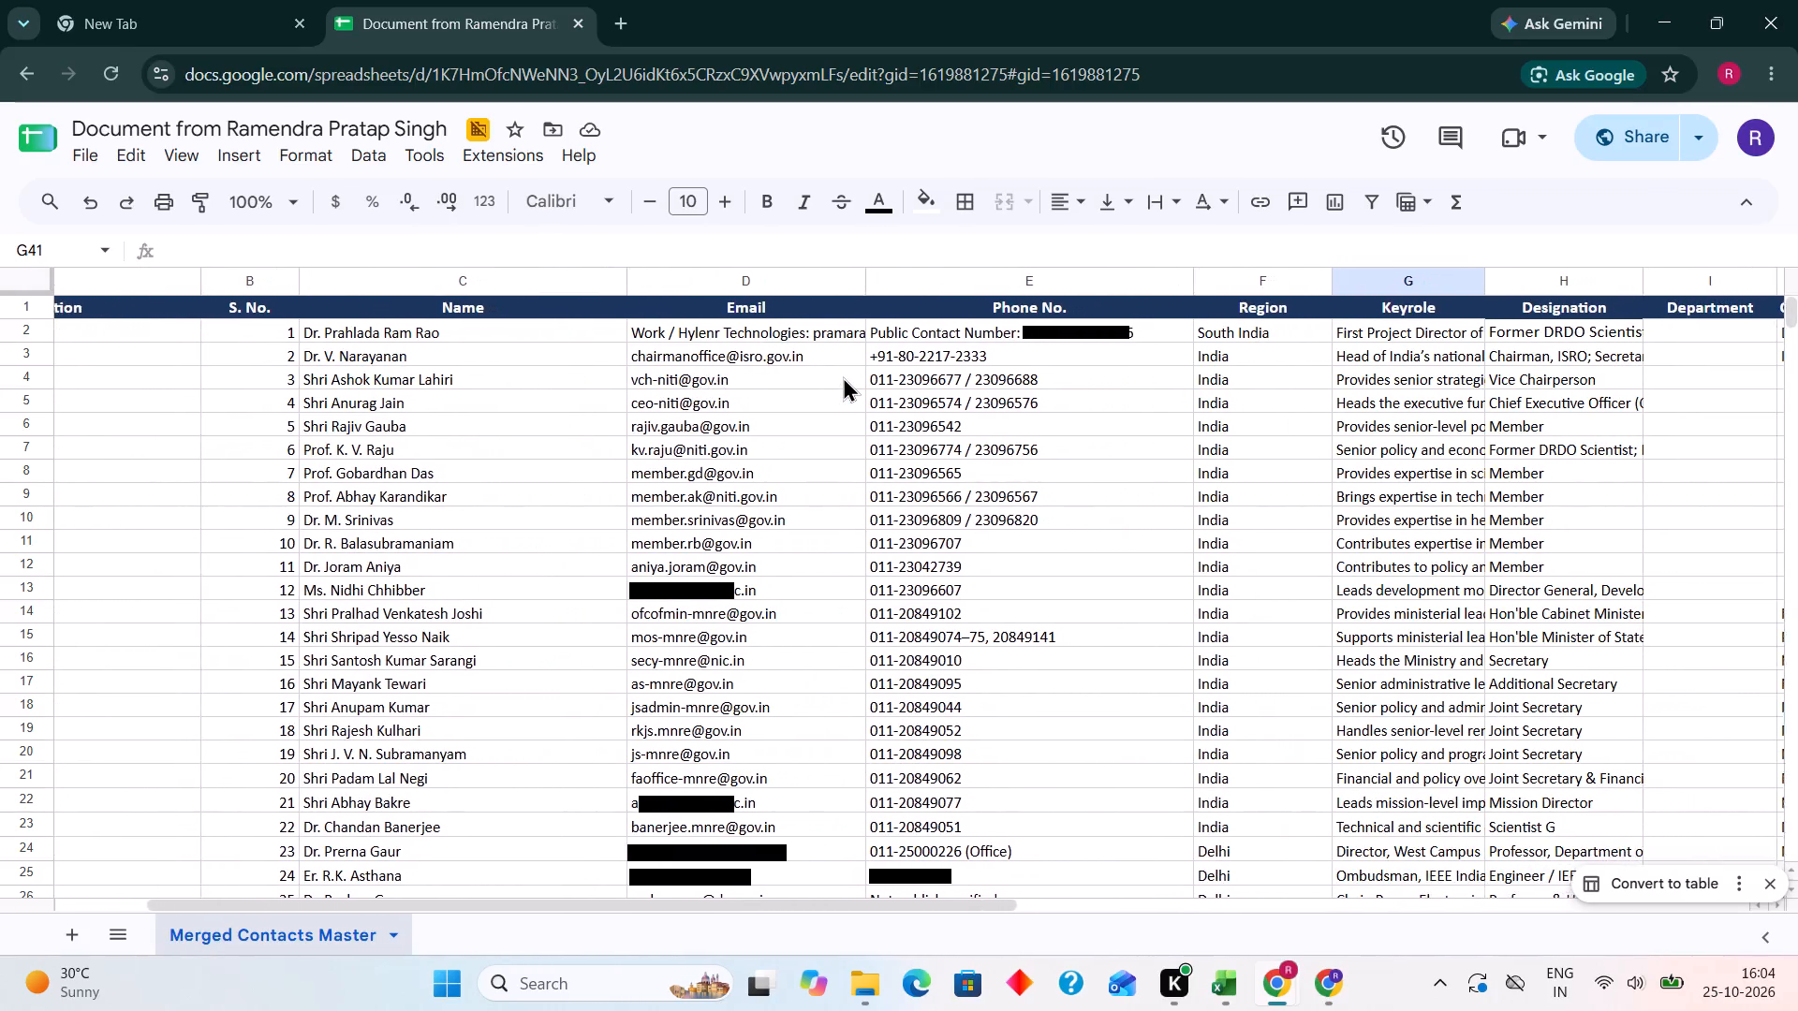
Capture a screenshot of the Organization, S. No., Name and Email columns from the ISRO Chairman row through the first MNRE rows.
scroll(843, 376, left, 4)
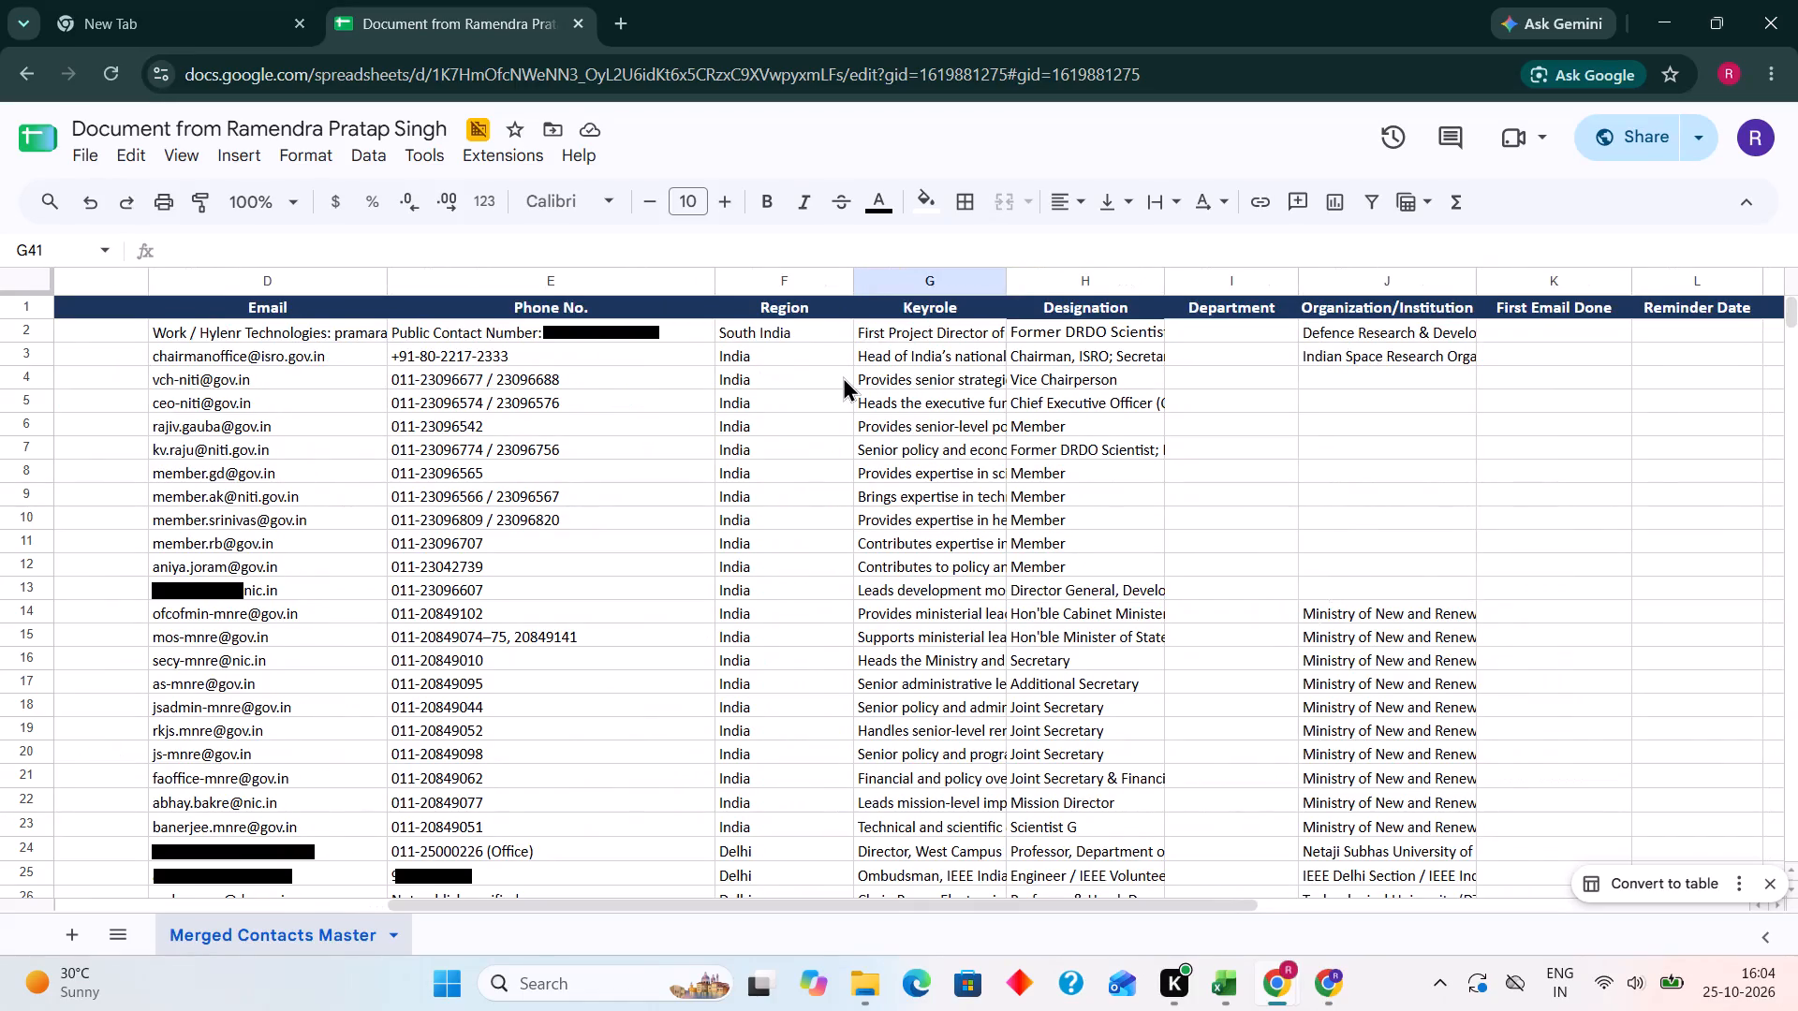
scroll(843, 376, right, 7)
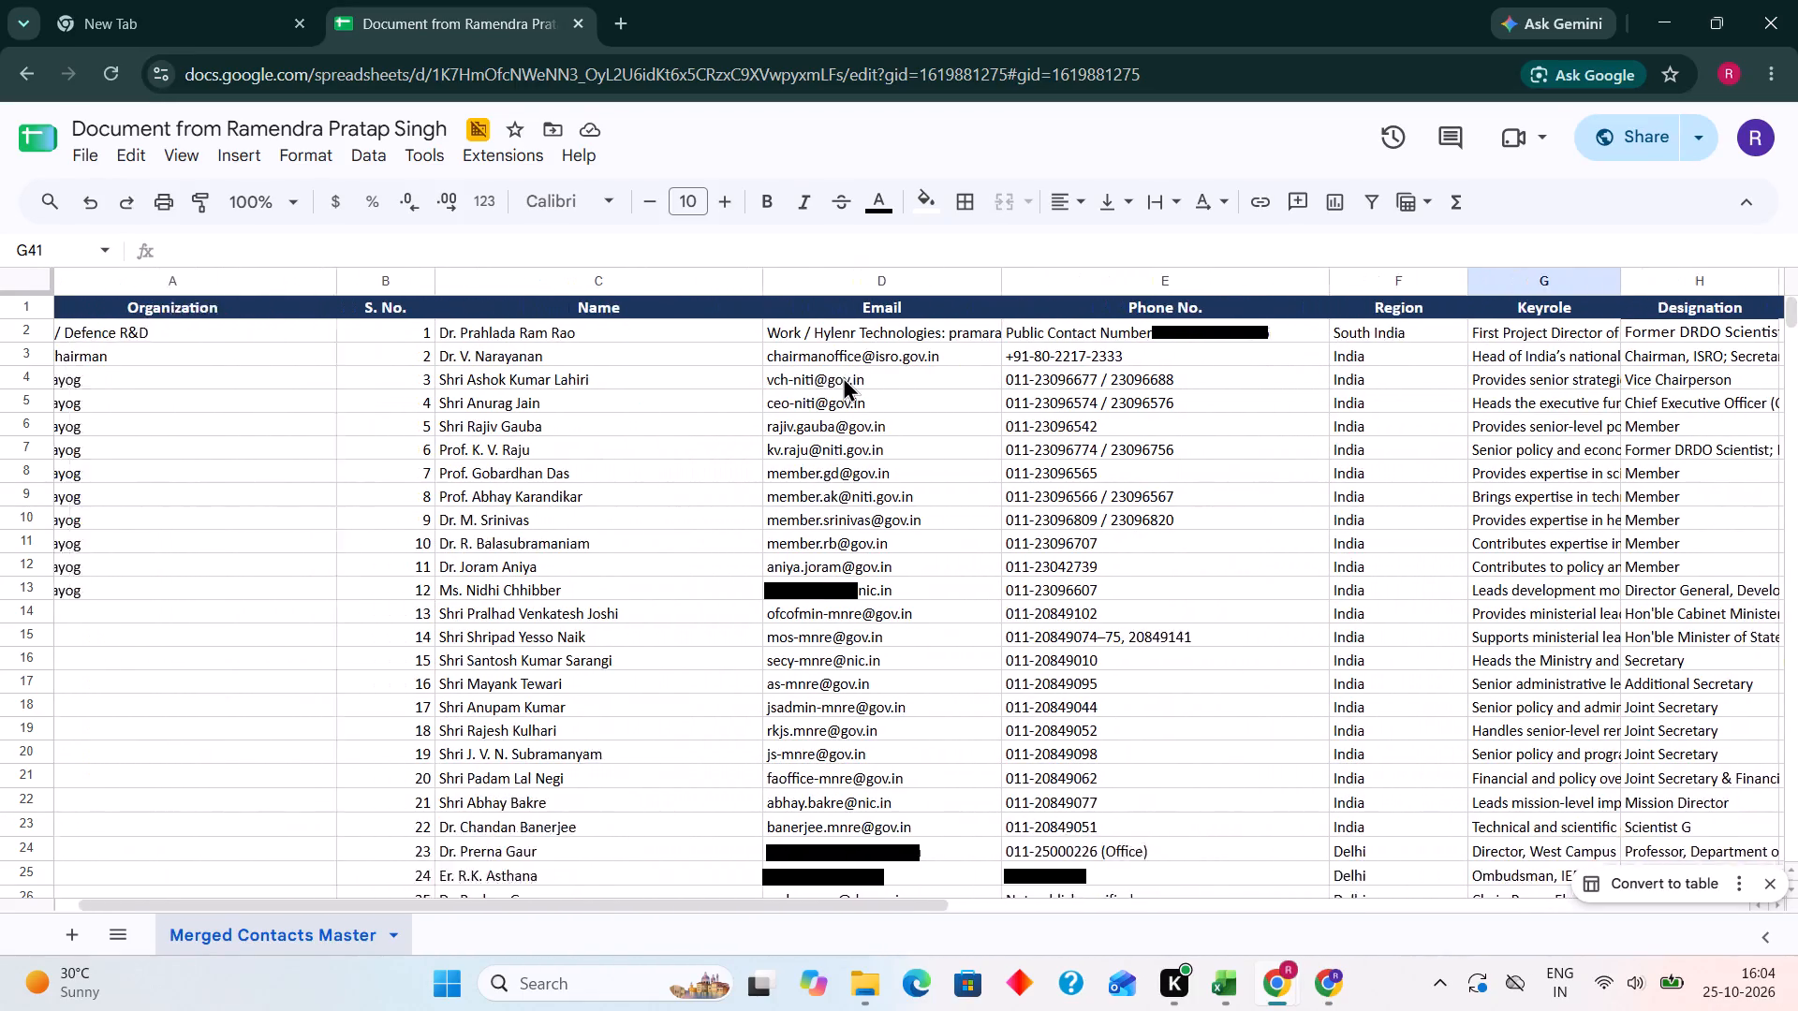
scroll(843, 376, right, 1)
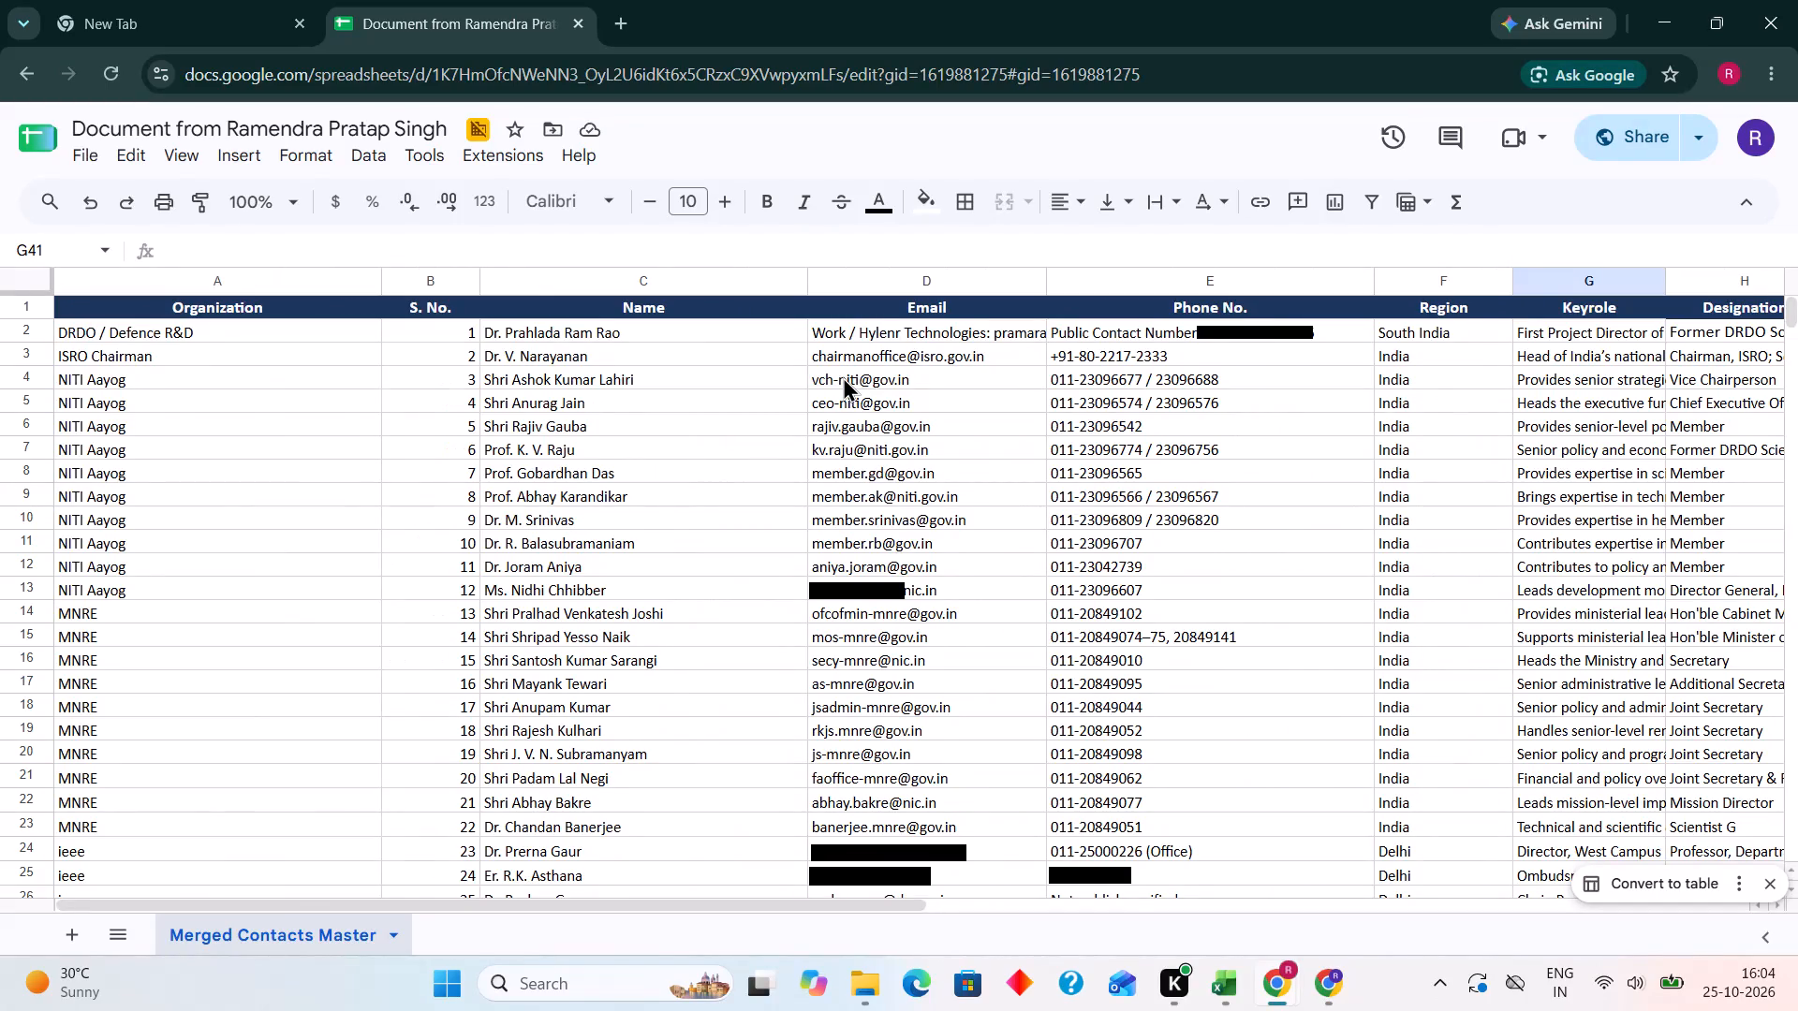
key(Print)
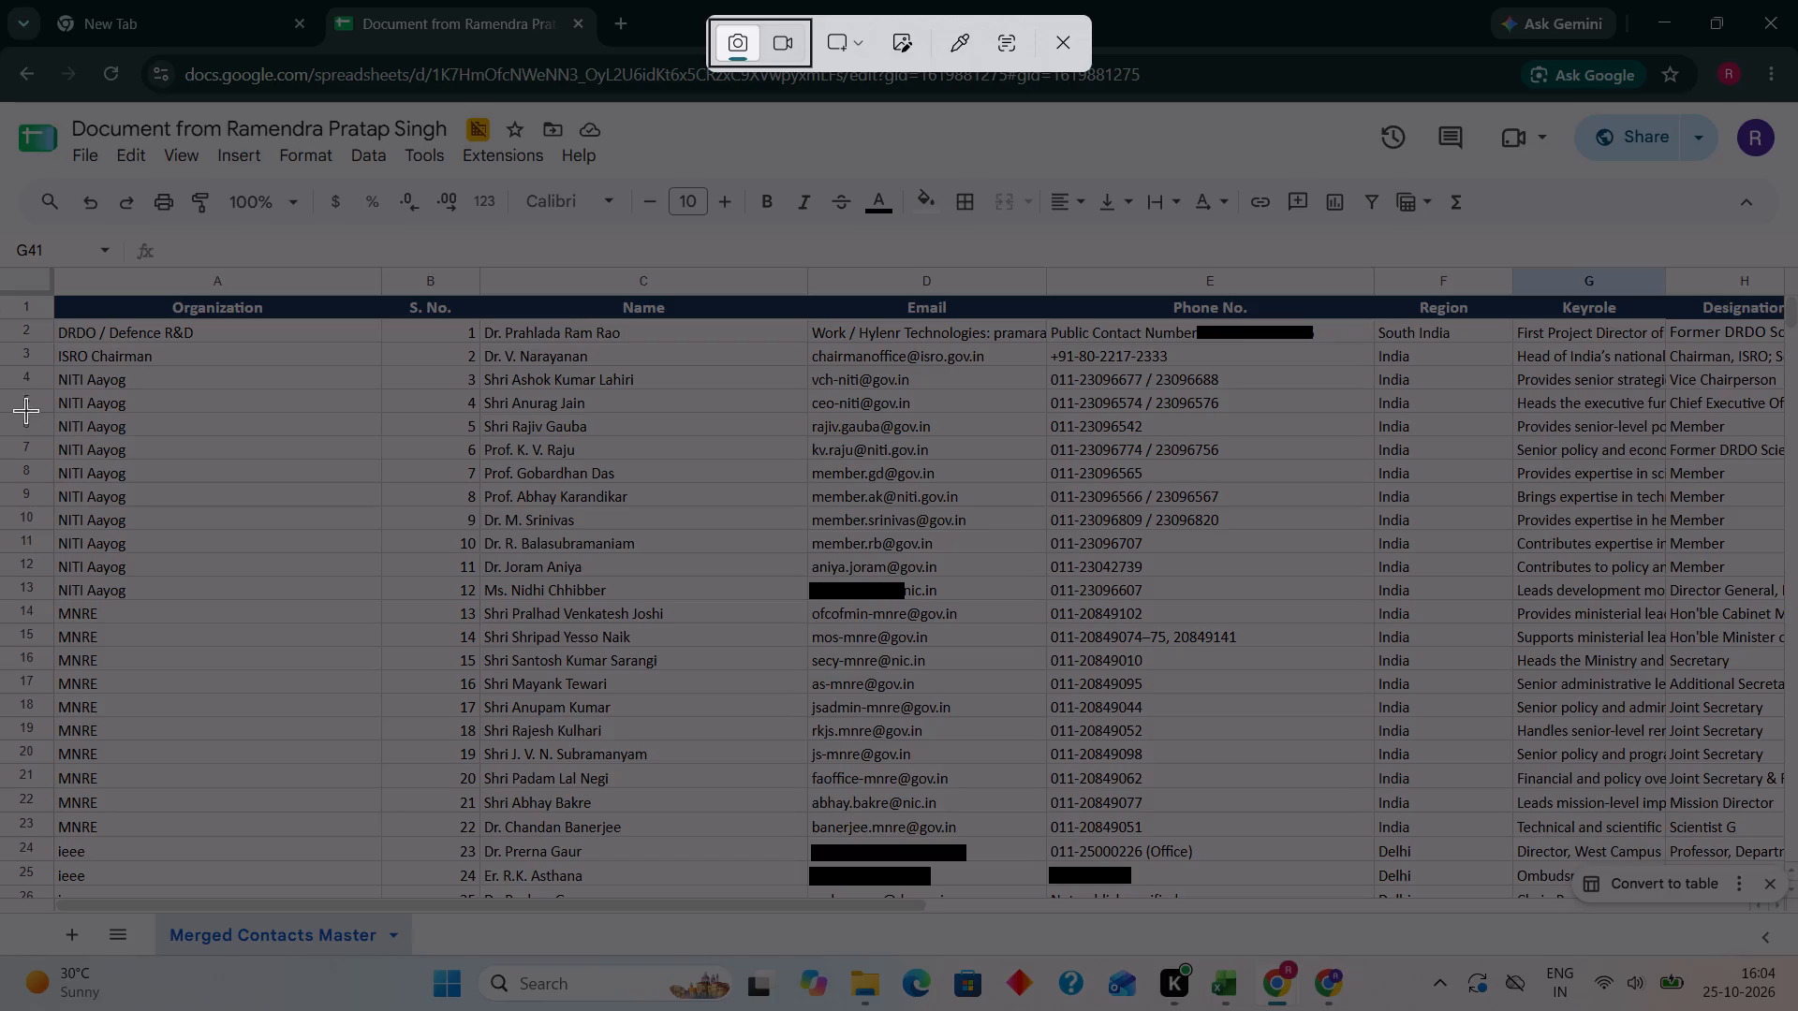
drag(46, 340, 685, 608)
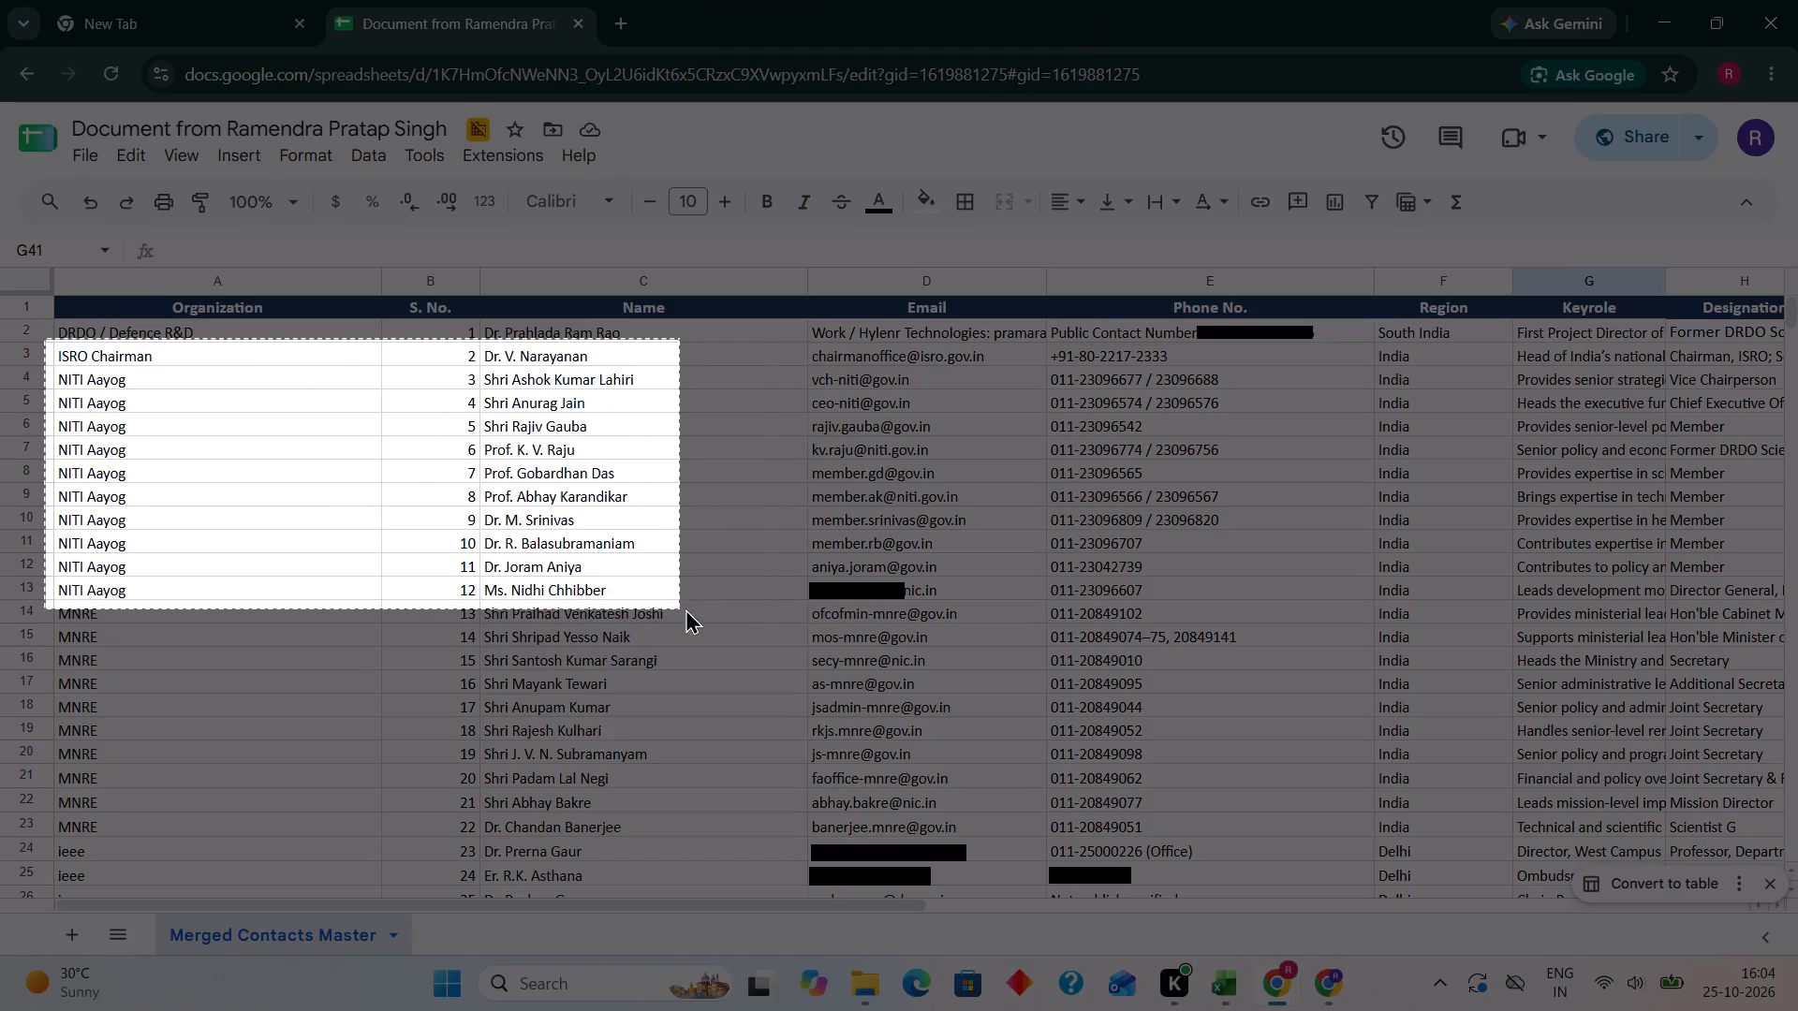
drag(685, 608, 1102, 612)
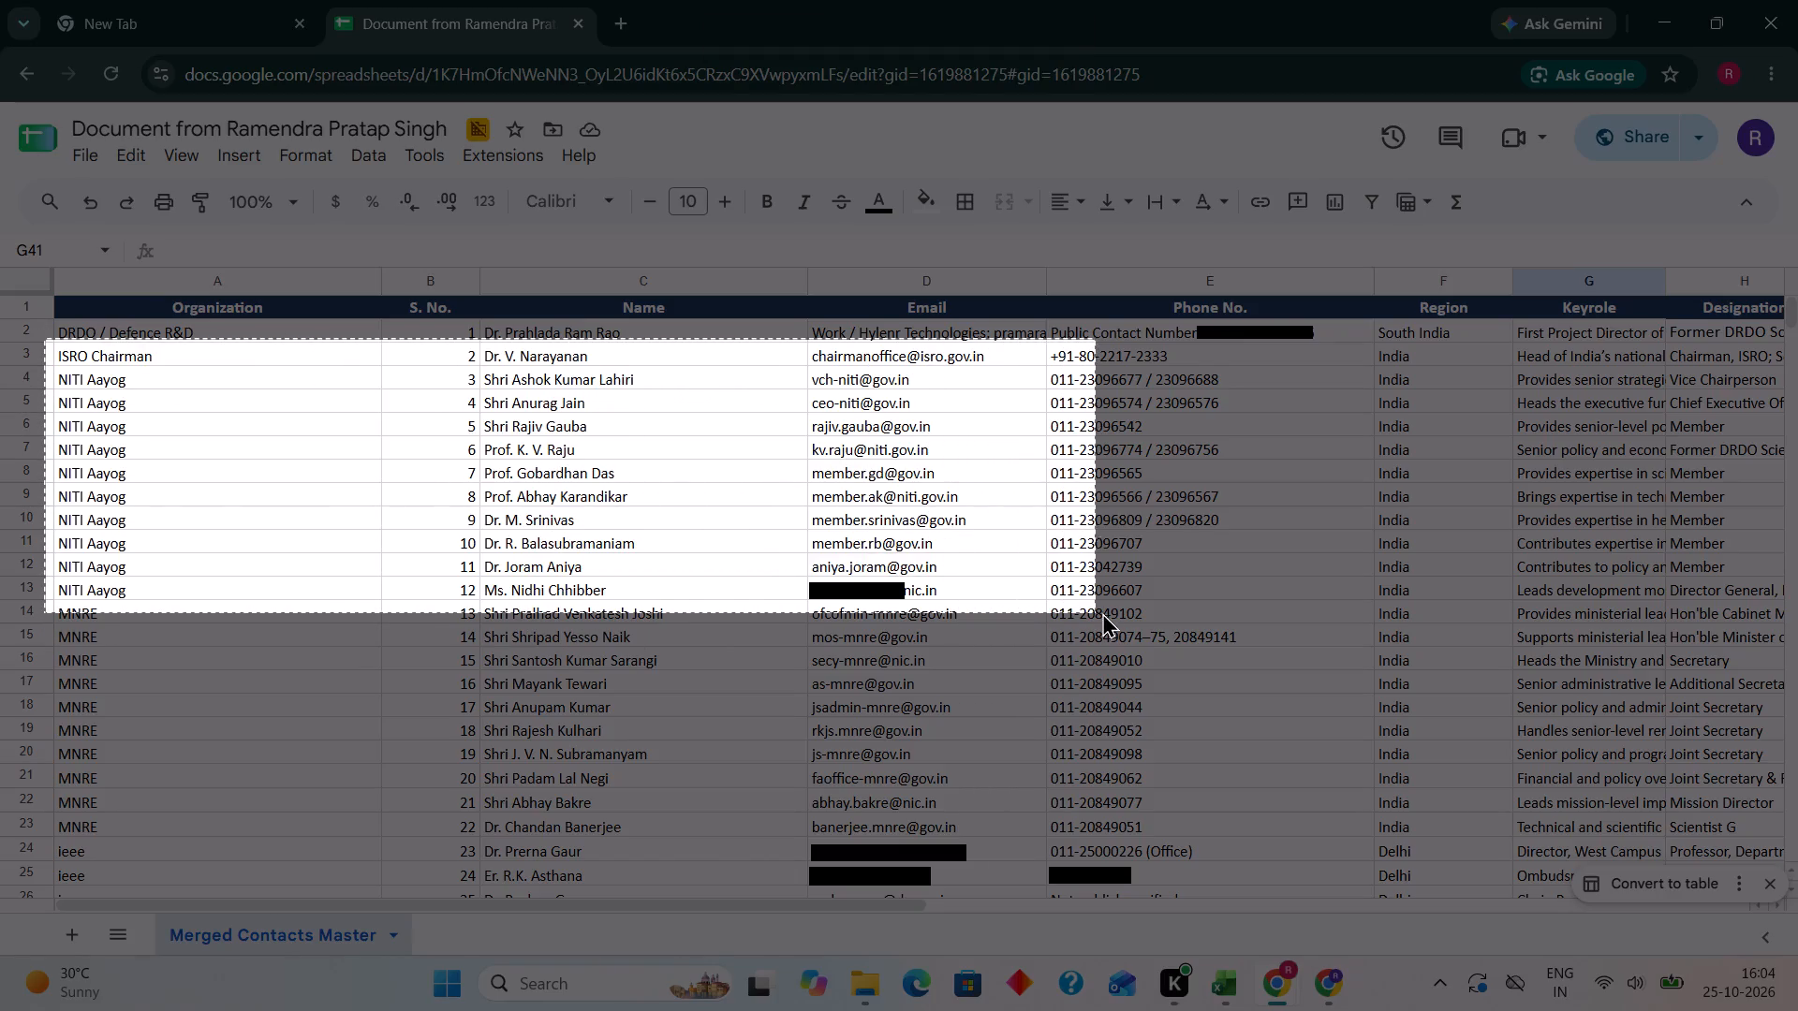
drag(1102, 612, 988, 615)
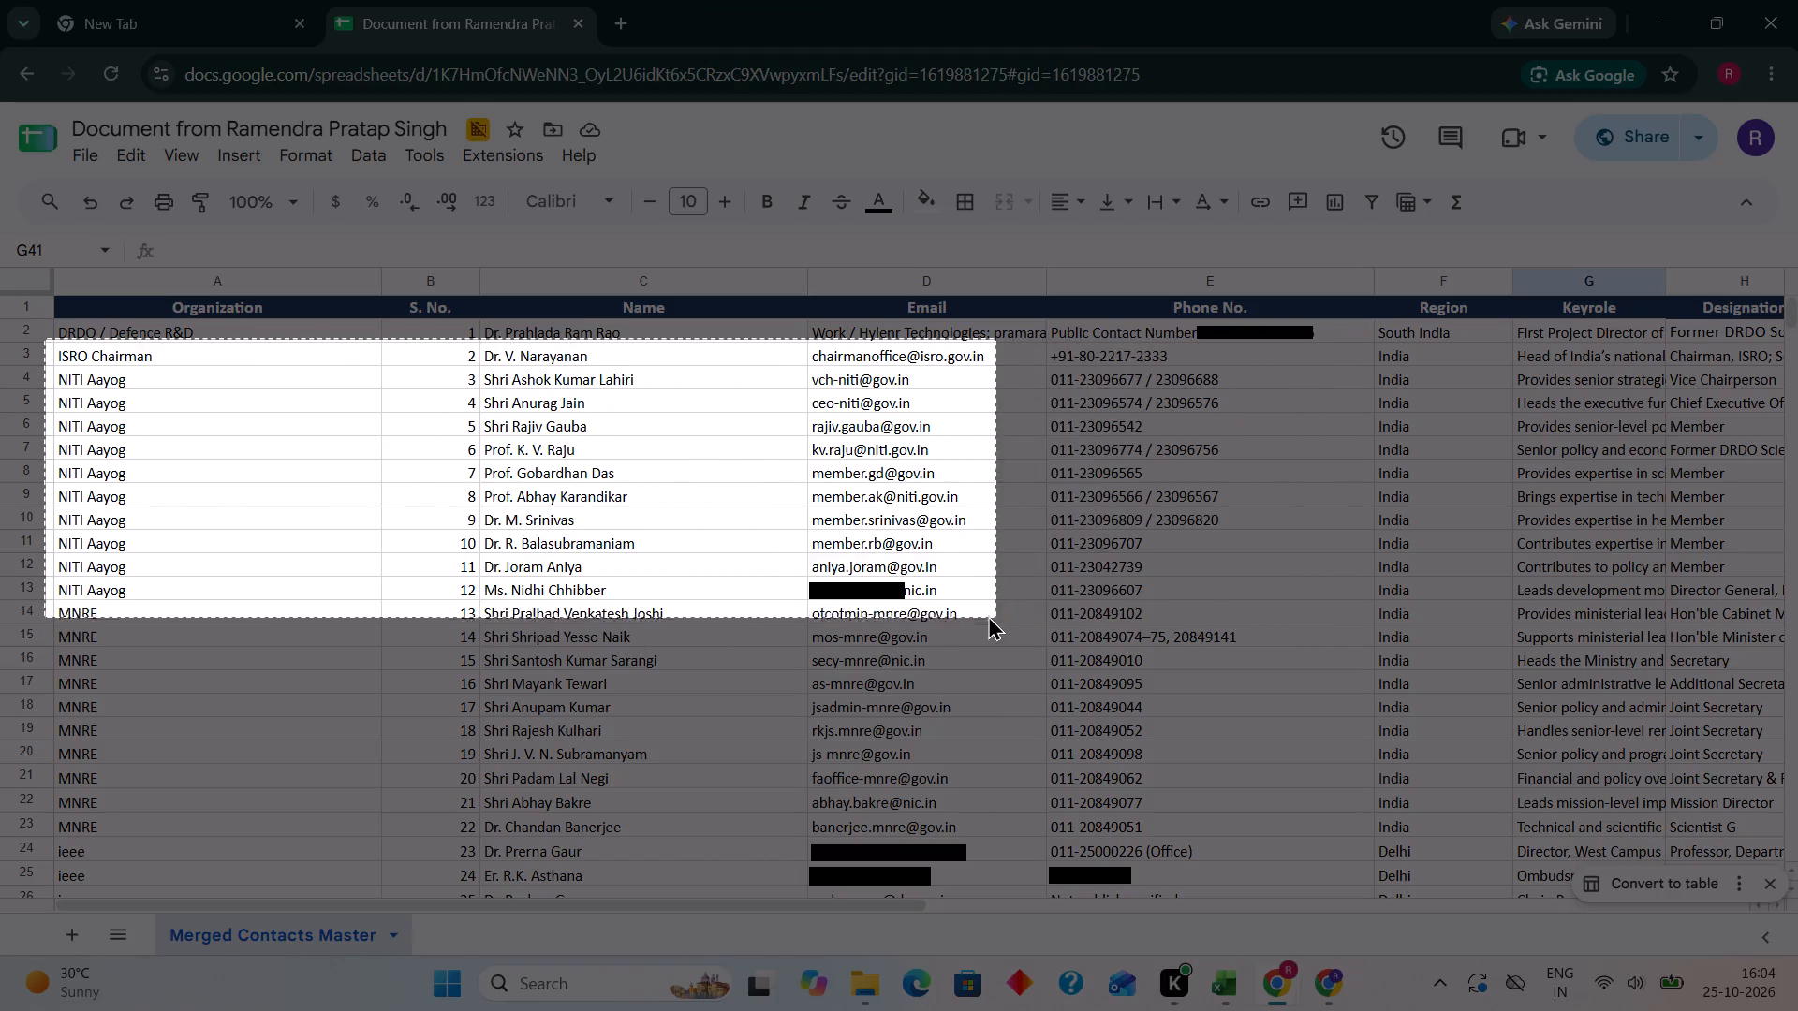
drag(988, 615, 1003, 651)
scroll(1387, 695, left, 1)
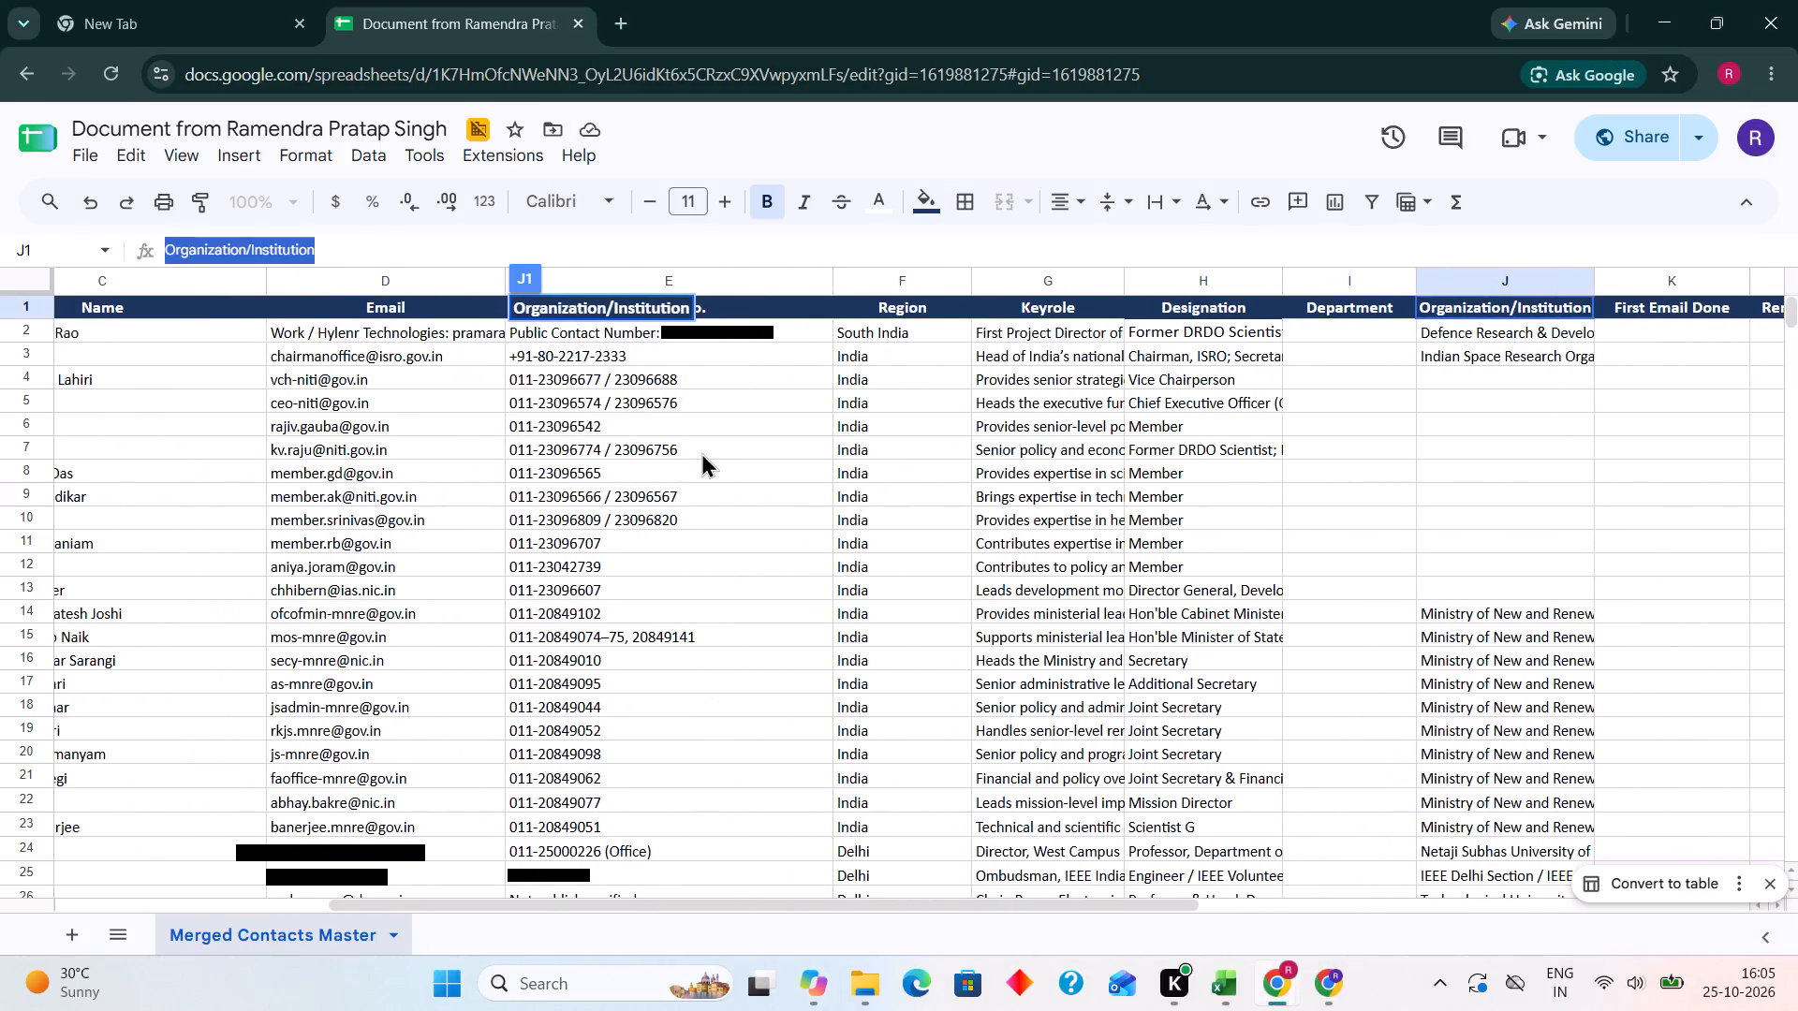
scroll(701, 452, right, 3)
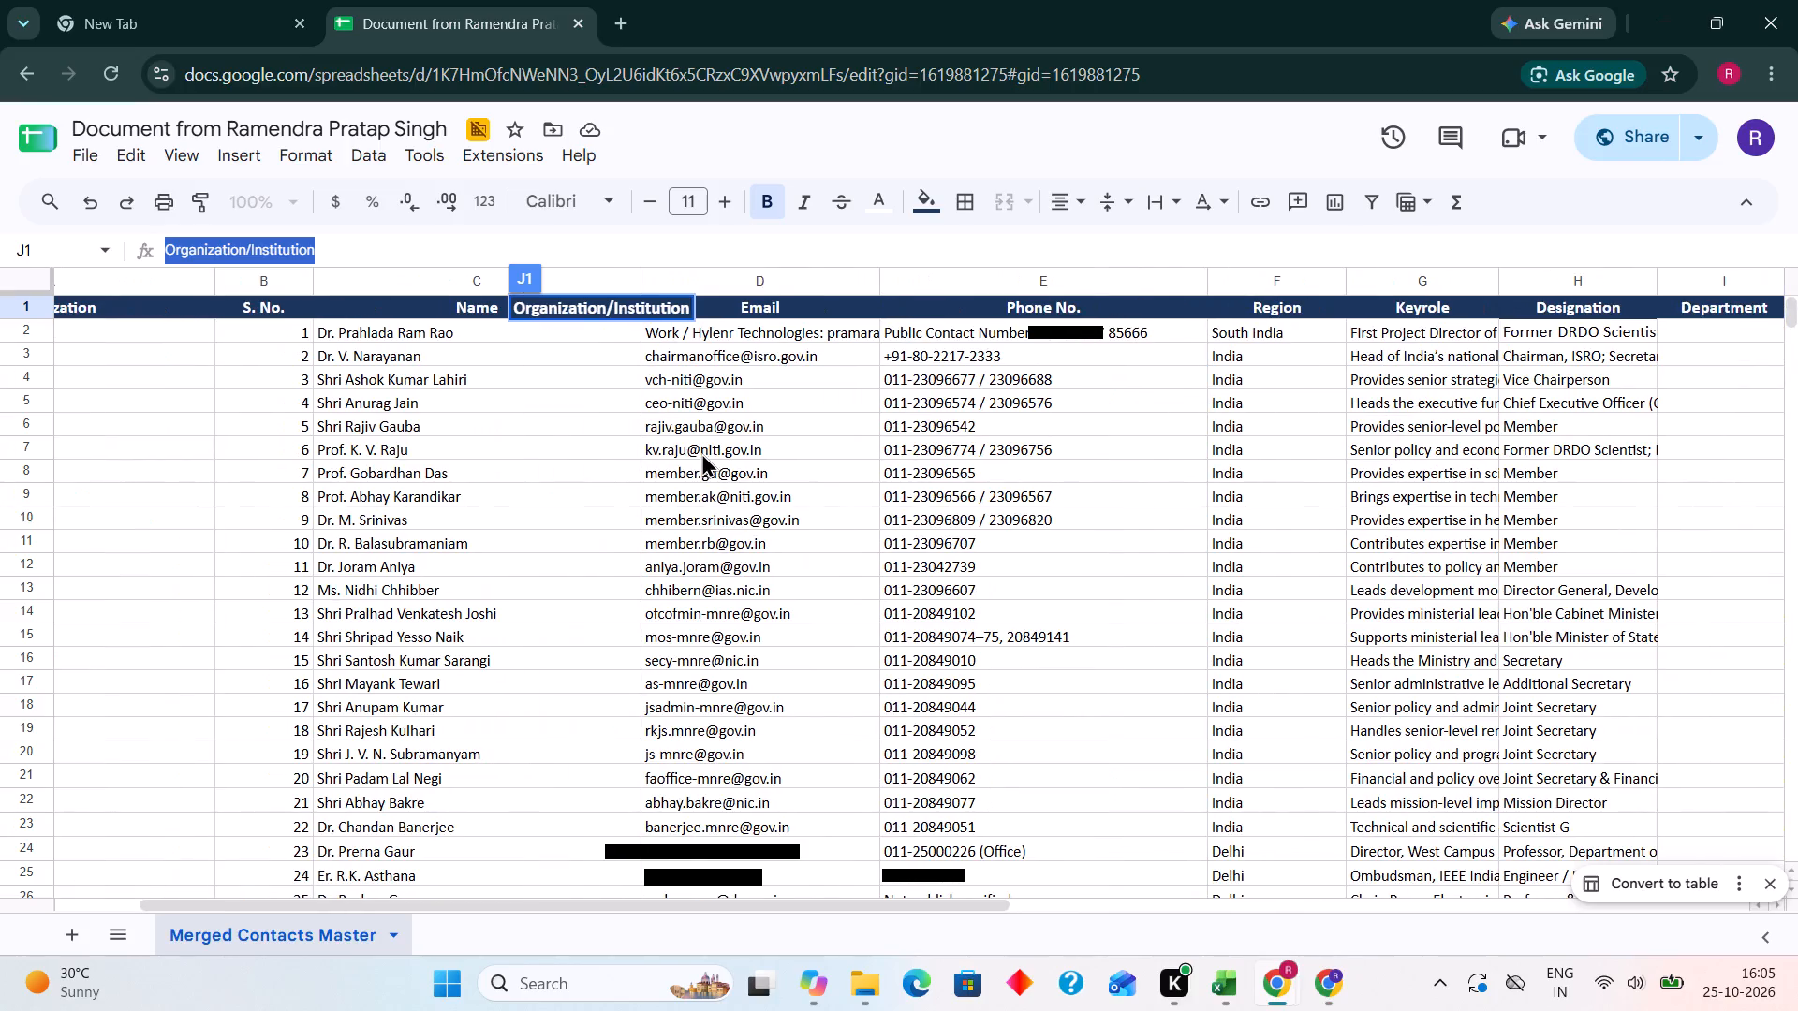
scroll(539, 419, right, 3)
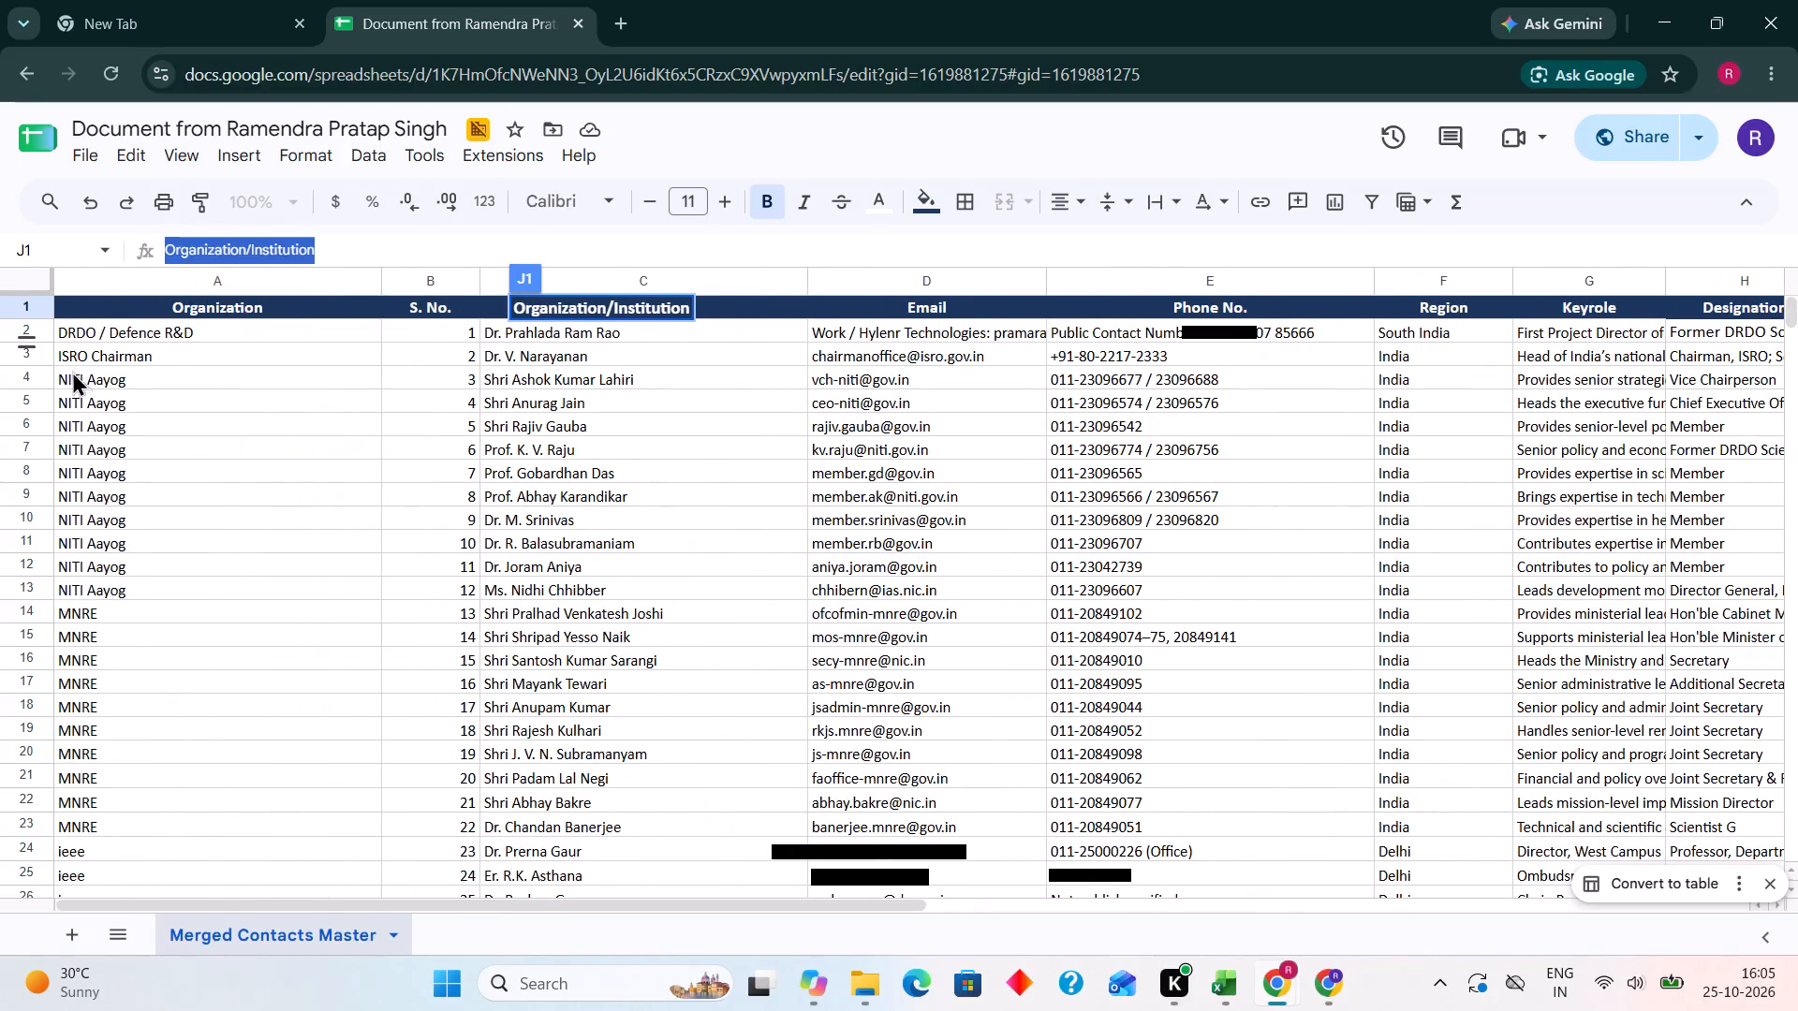
drag(54, 367, 67, 367)
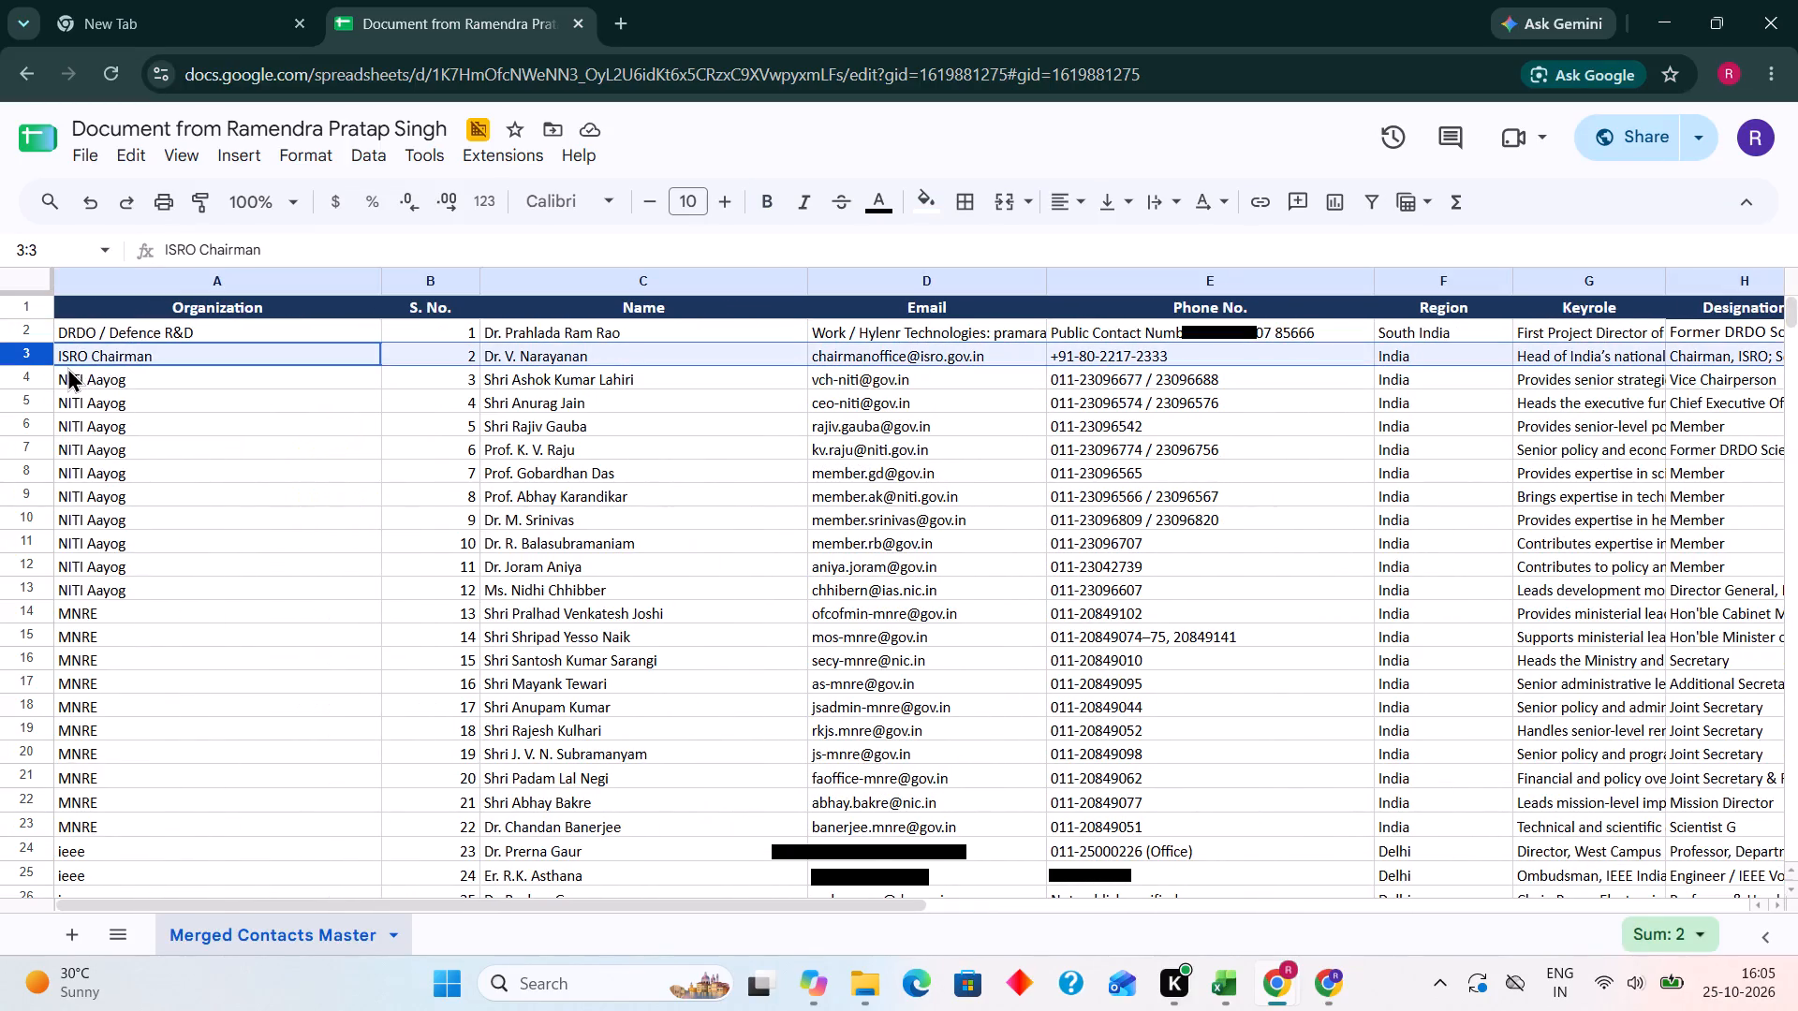
drag(63, 373, 96, 408)
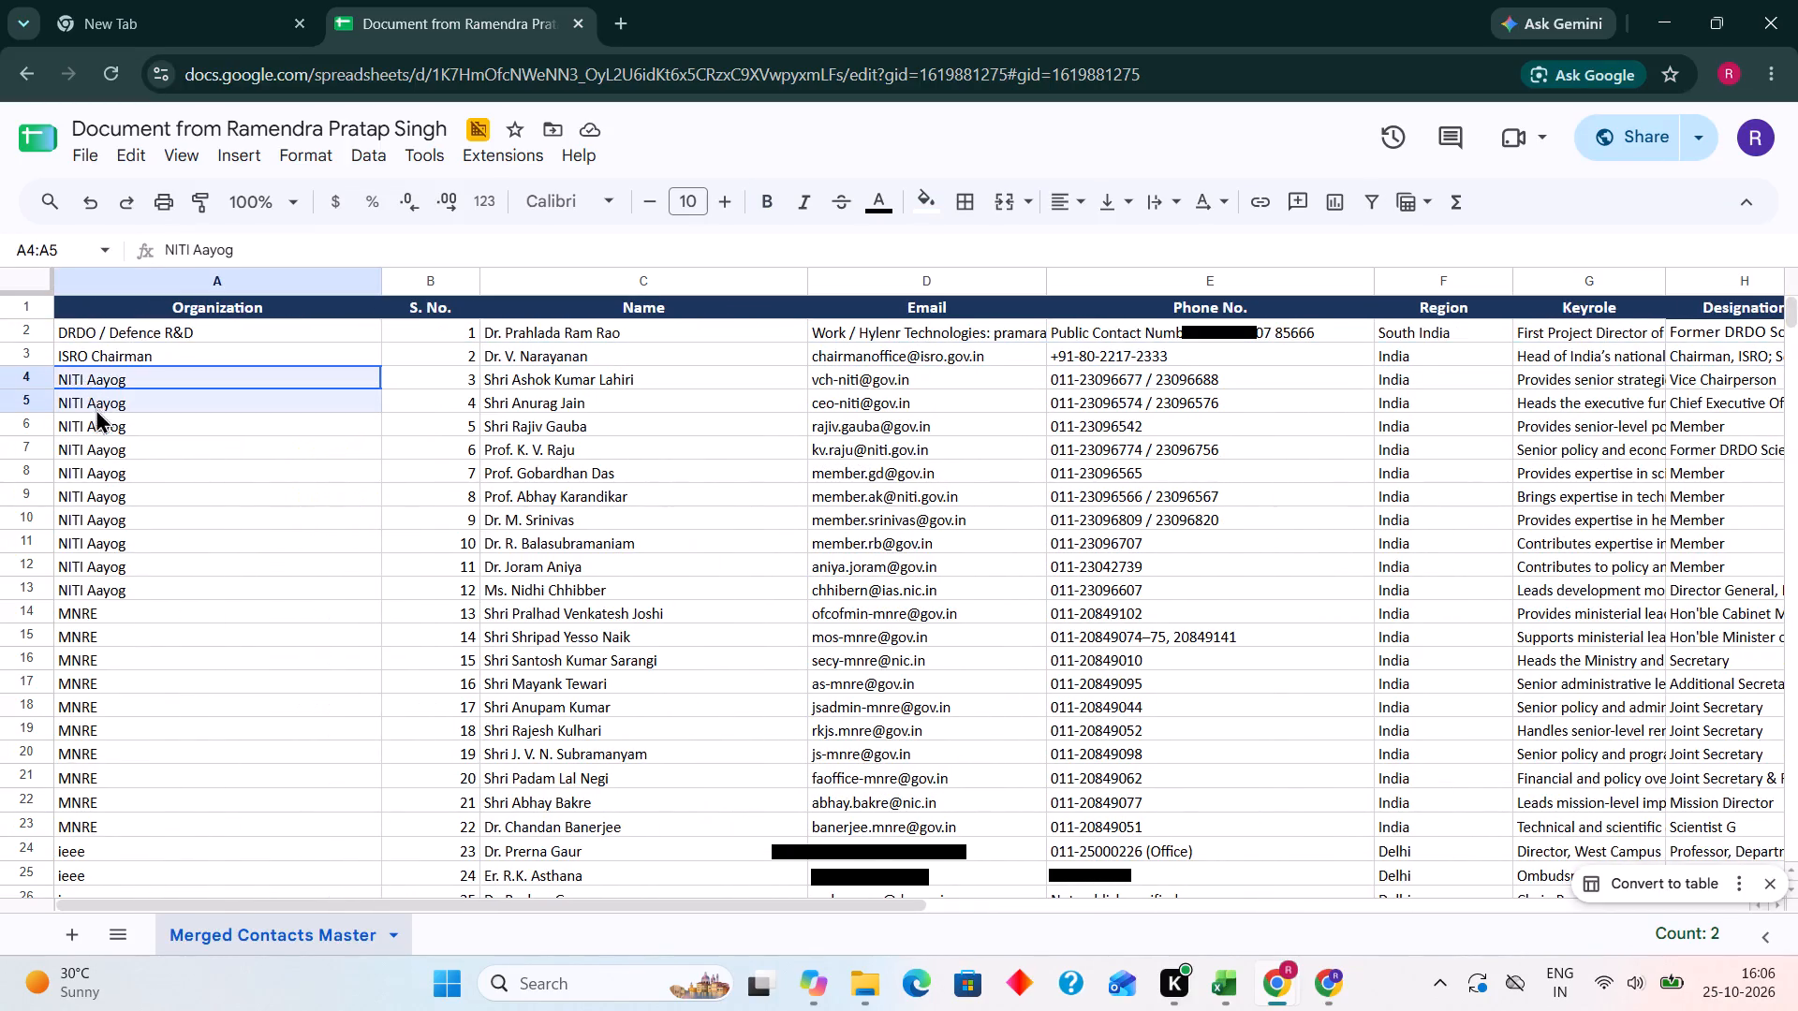
drag(96, 408, 136, 580)
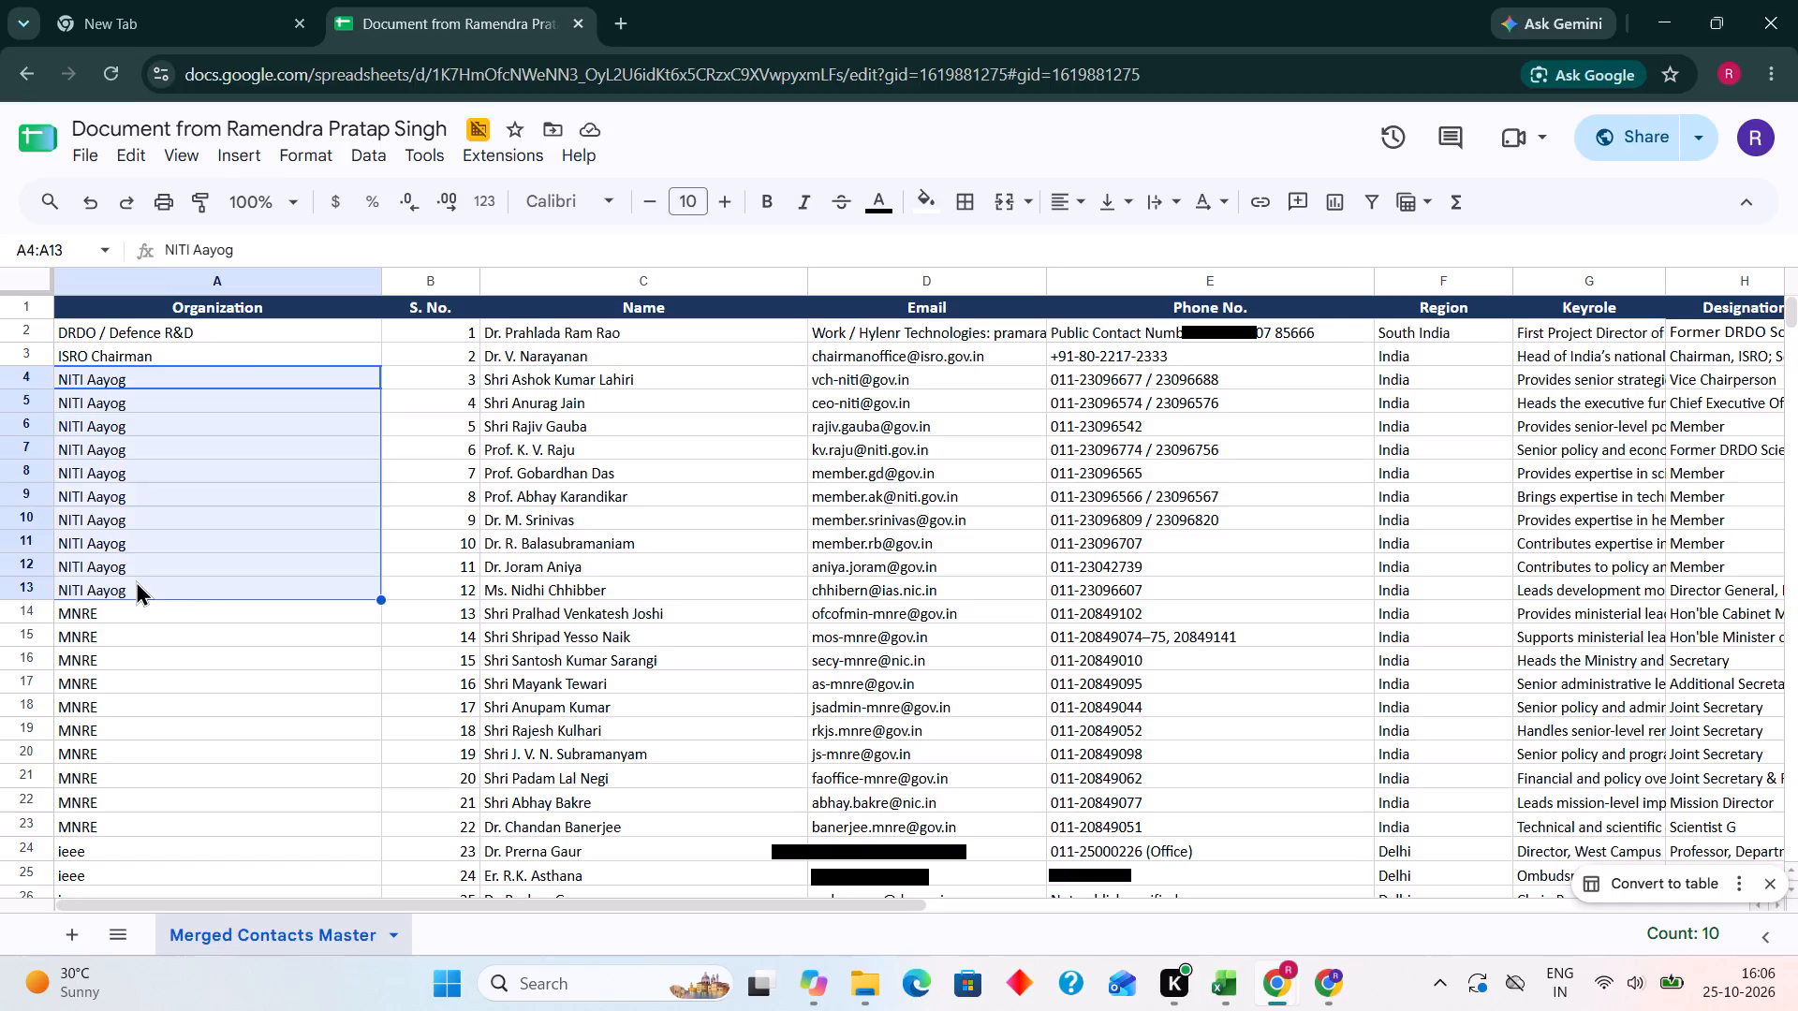
key(ctrl+c)
scroll(1243, 804, left, 9)
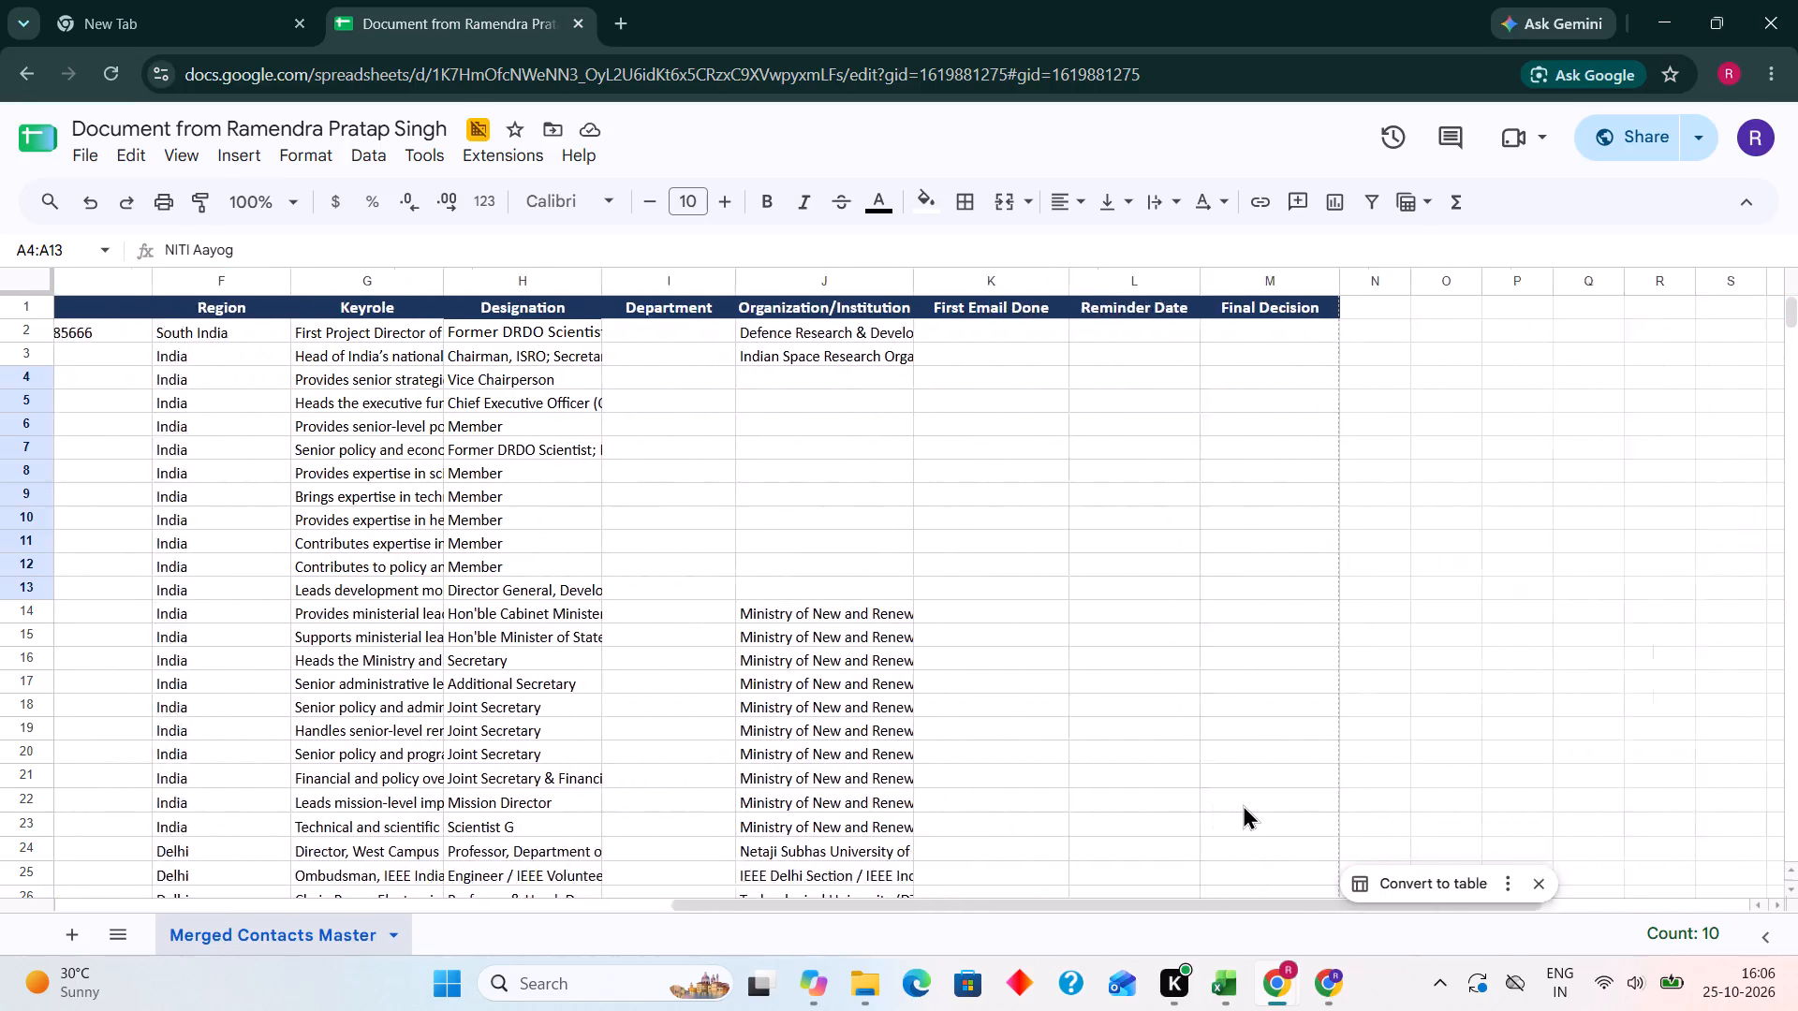
drag(616, 368, 753, 580)
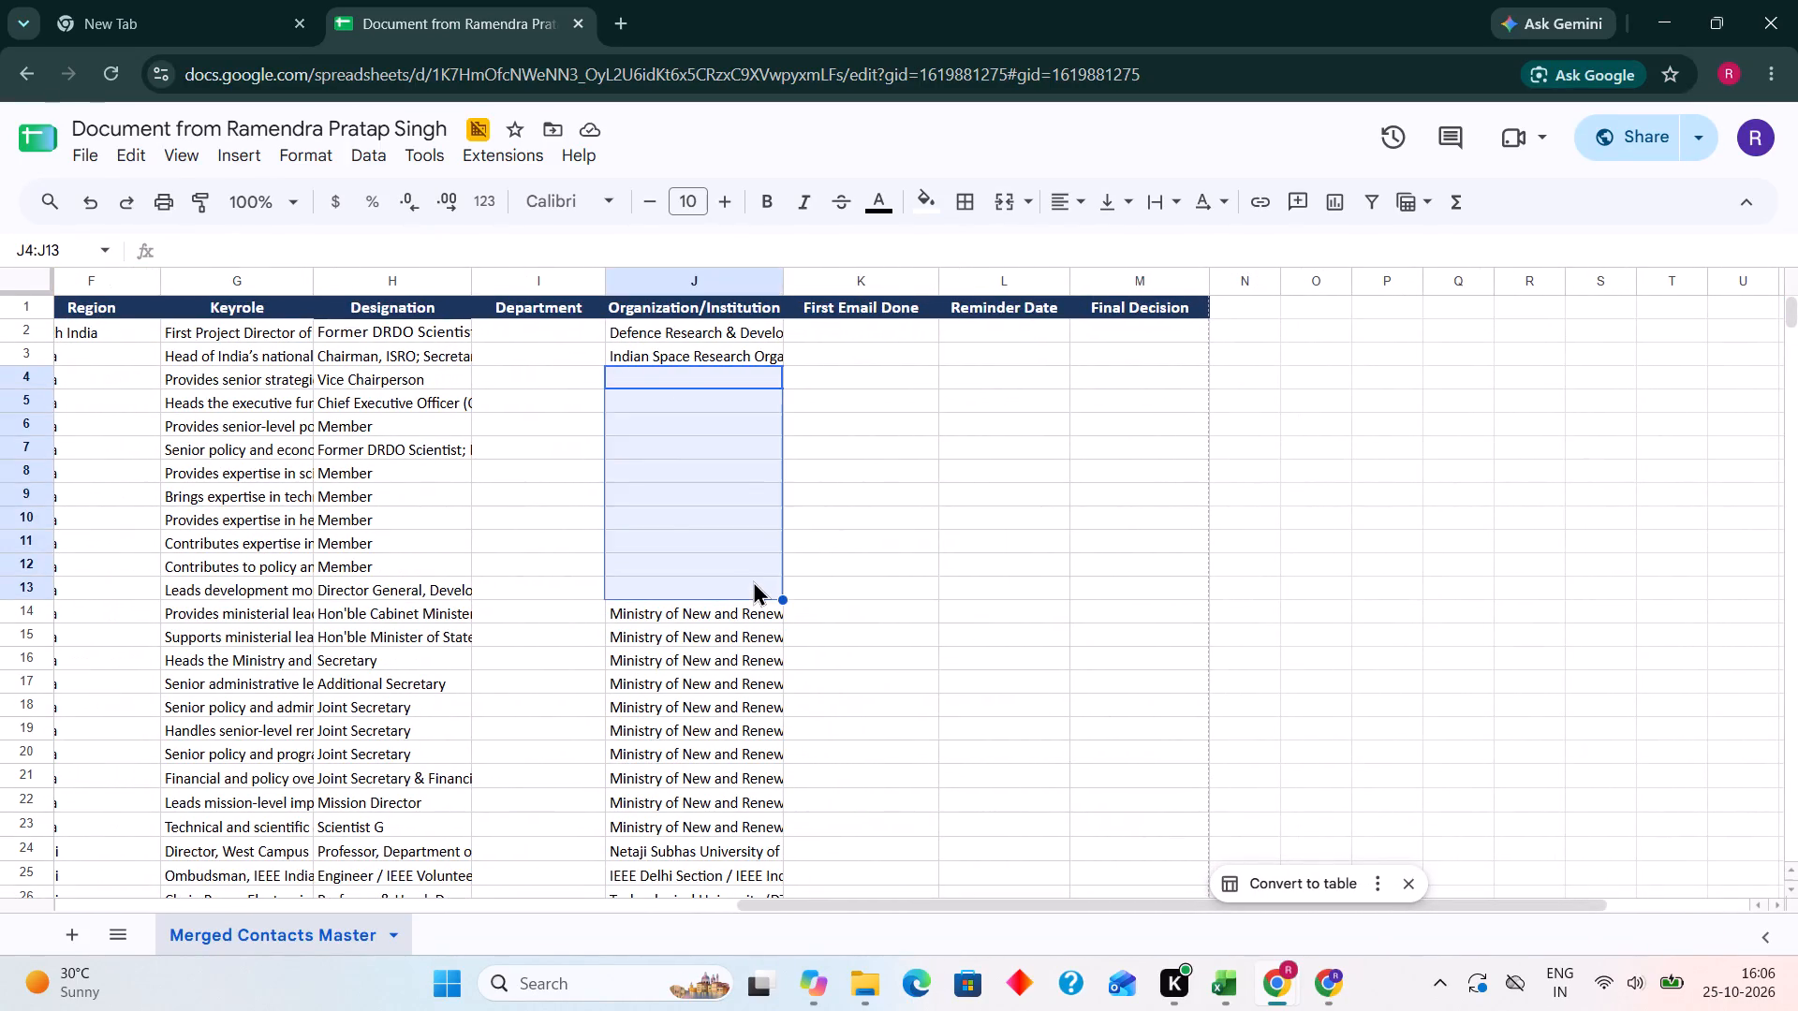
key(ctrl+v)
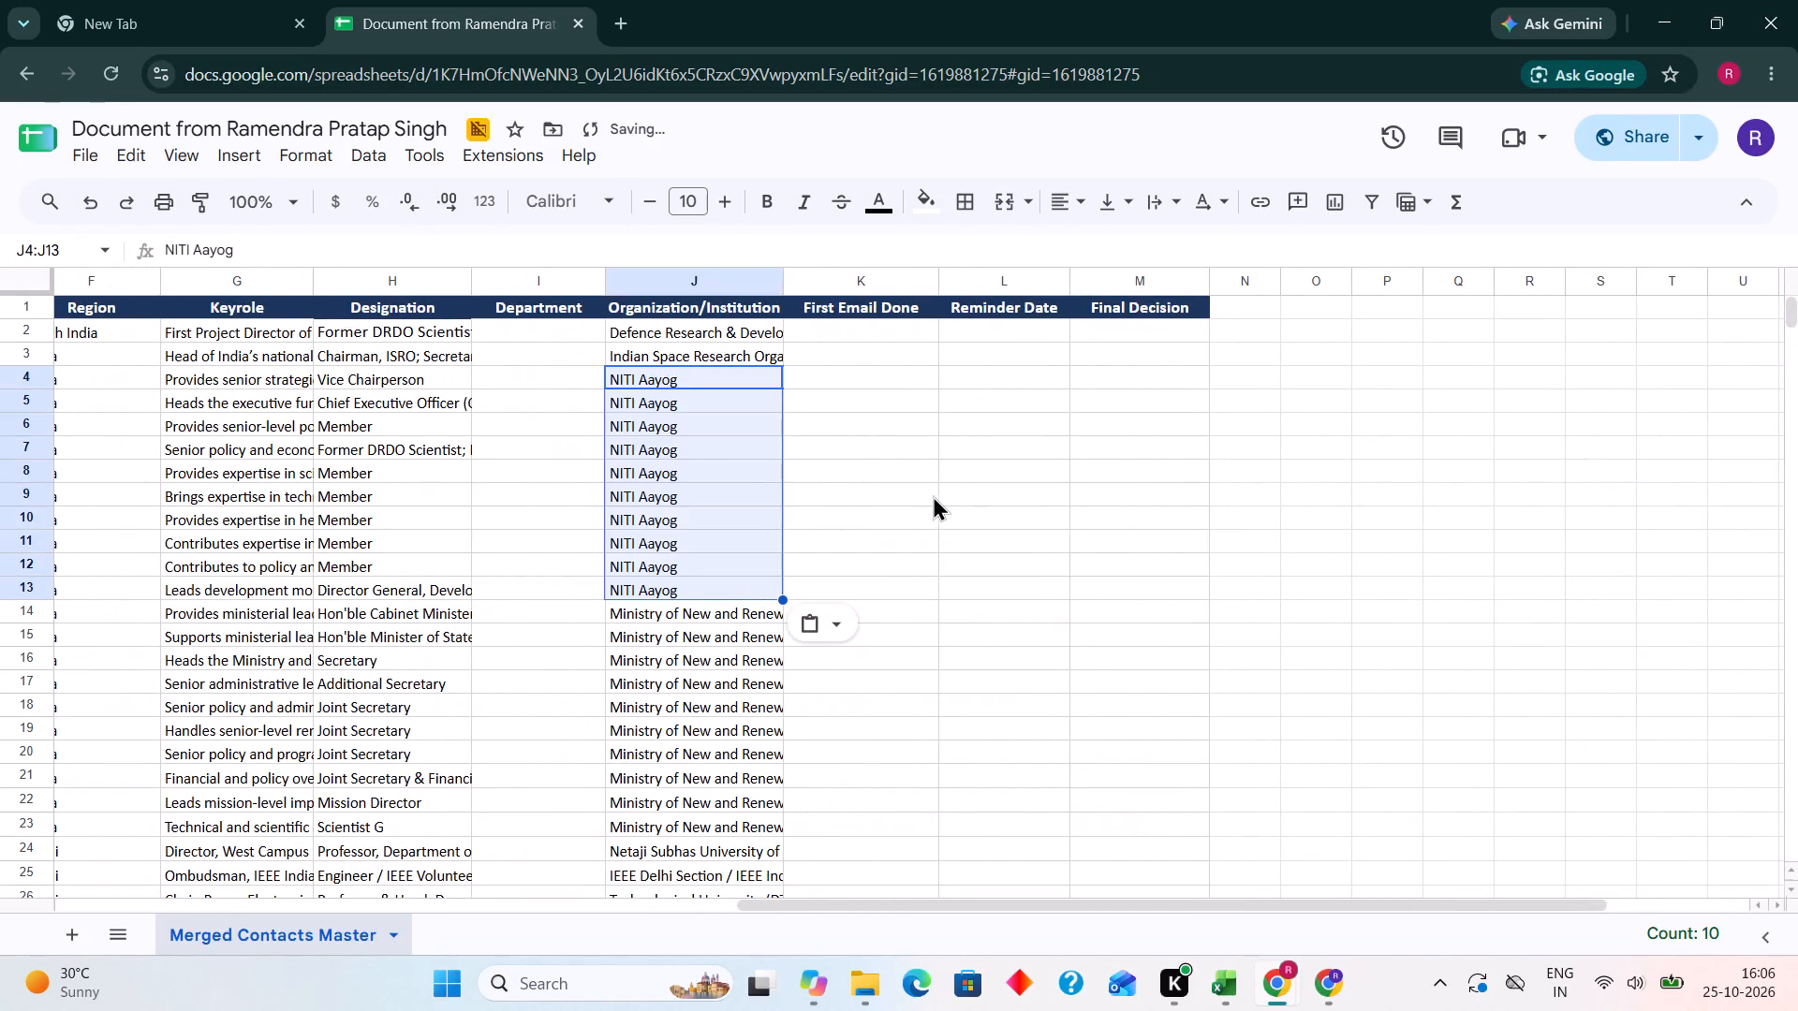
click(914, 493)
Compare the column A organization labels with the Organization/Institution entries from the MNRE rows through the first AIM-CON rows.
scroll(914, 493, down, 4)
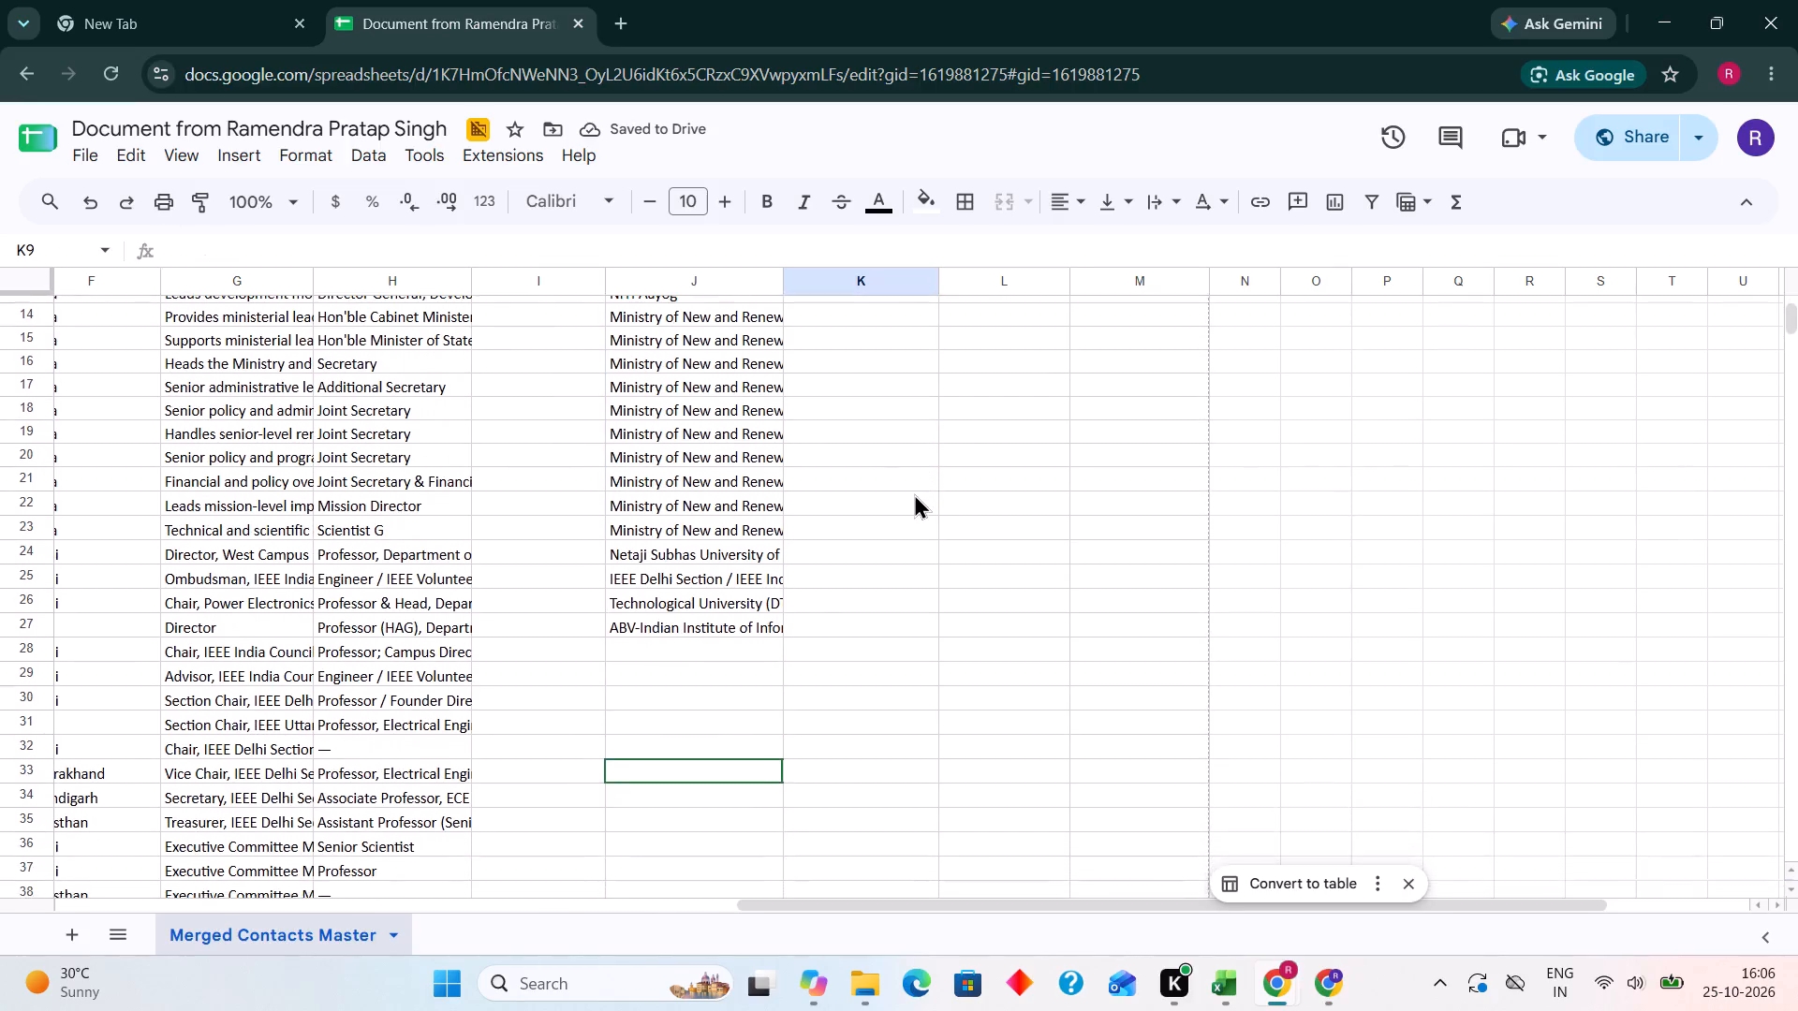
scroll(914, 493, down, 1)
scroll(914, 493, right, 11)
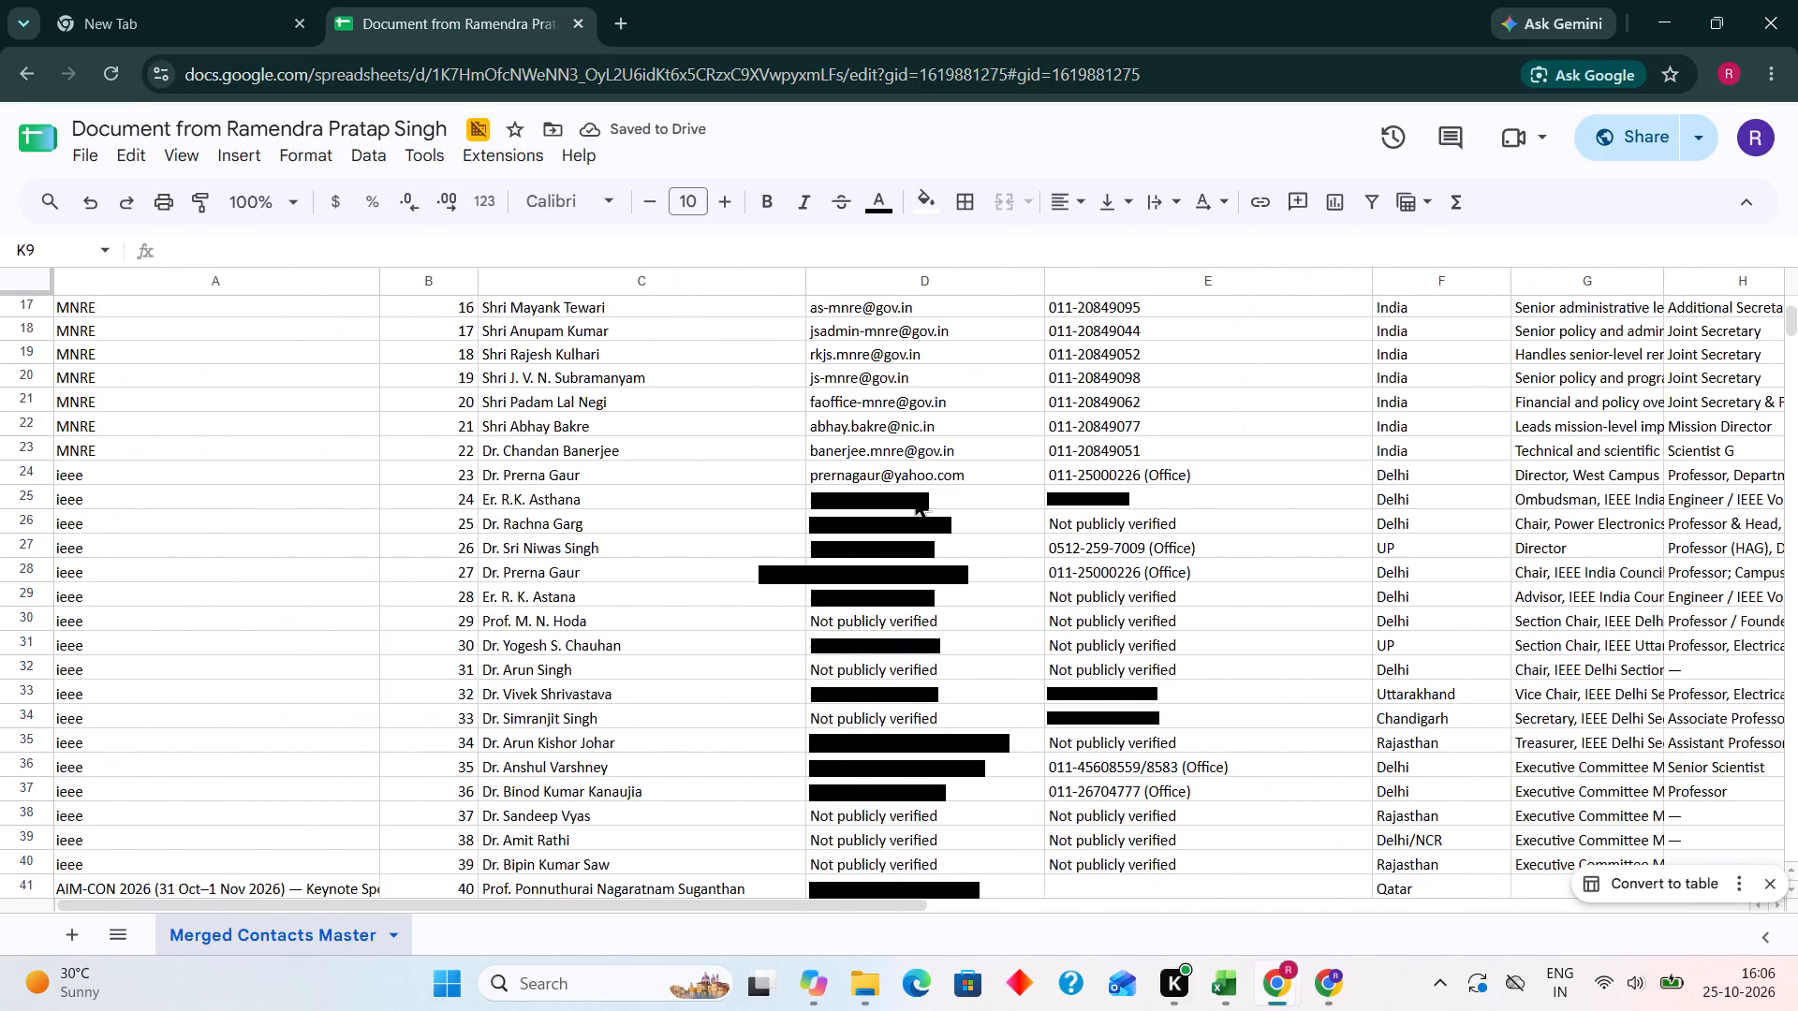
scroll(914, 493, left, 6)
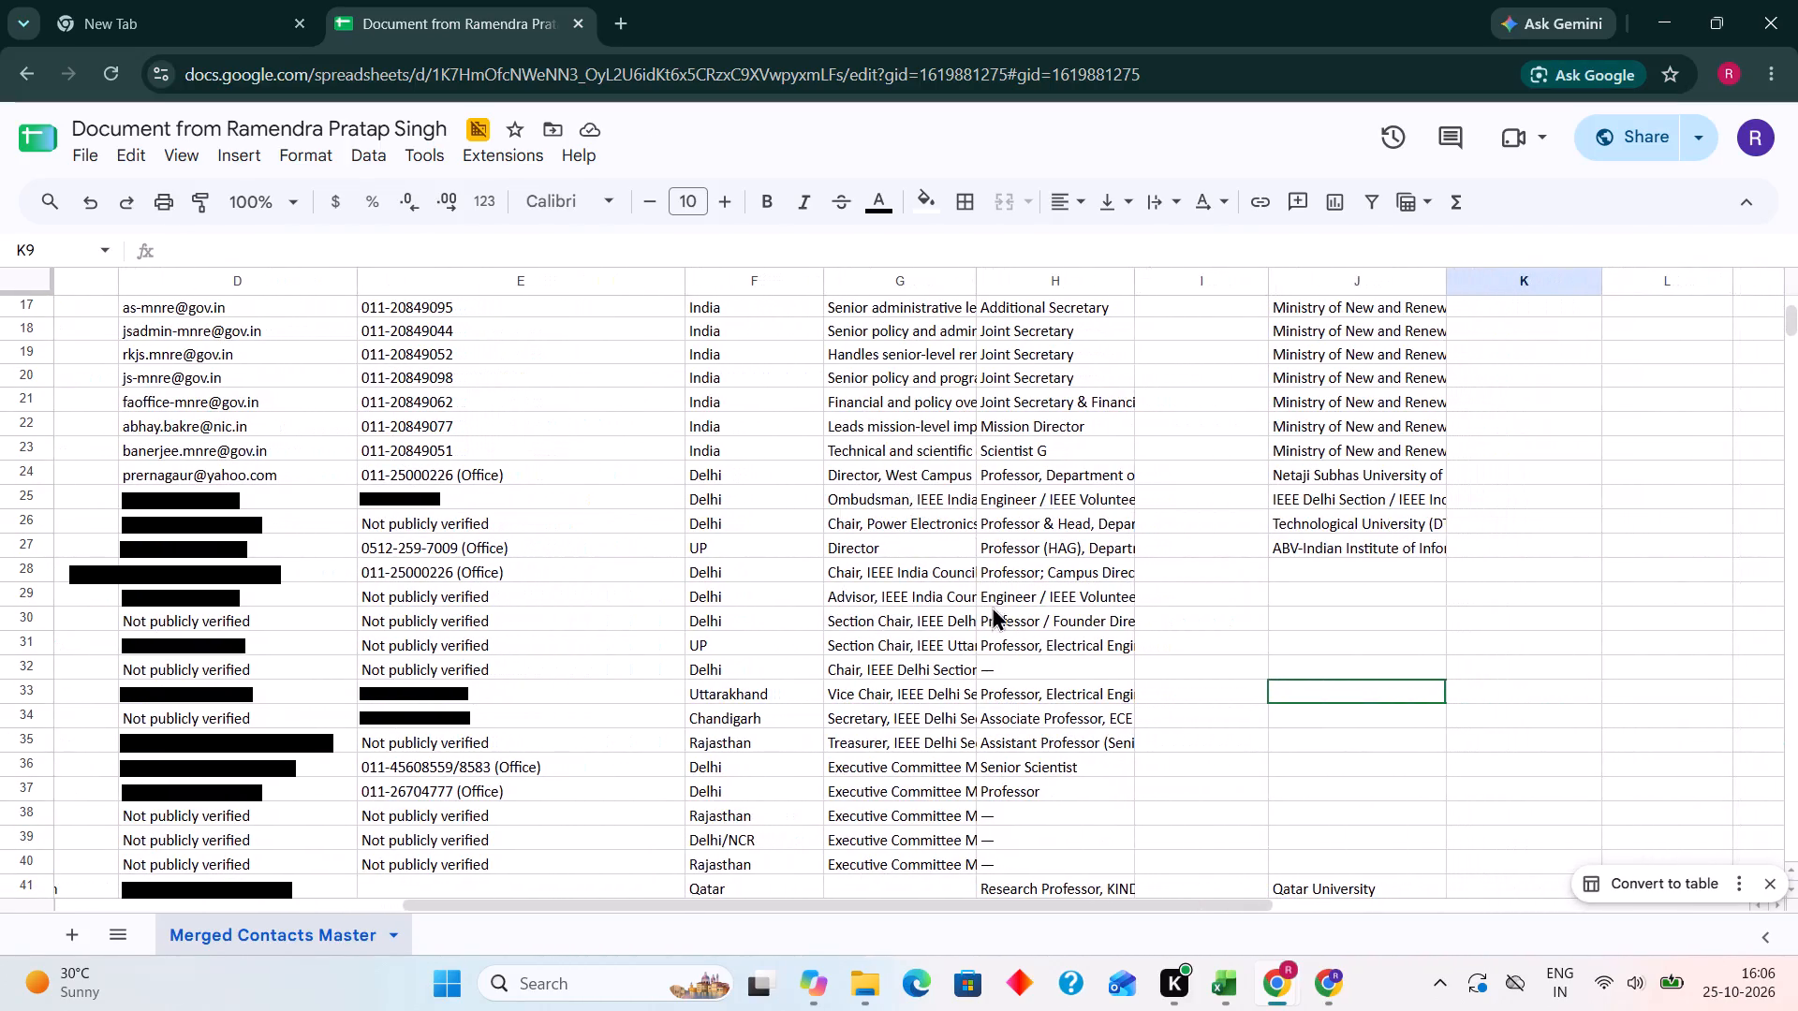
scroll(929, 592, right, 8)
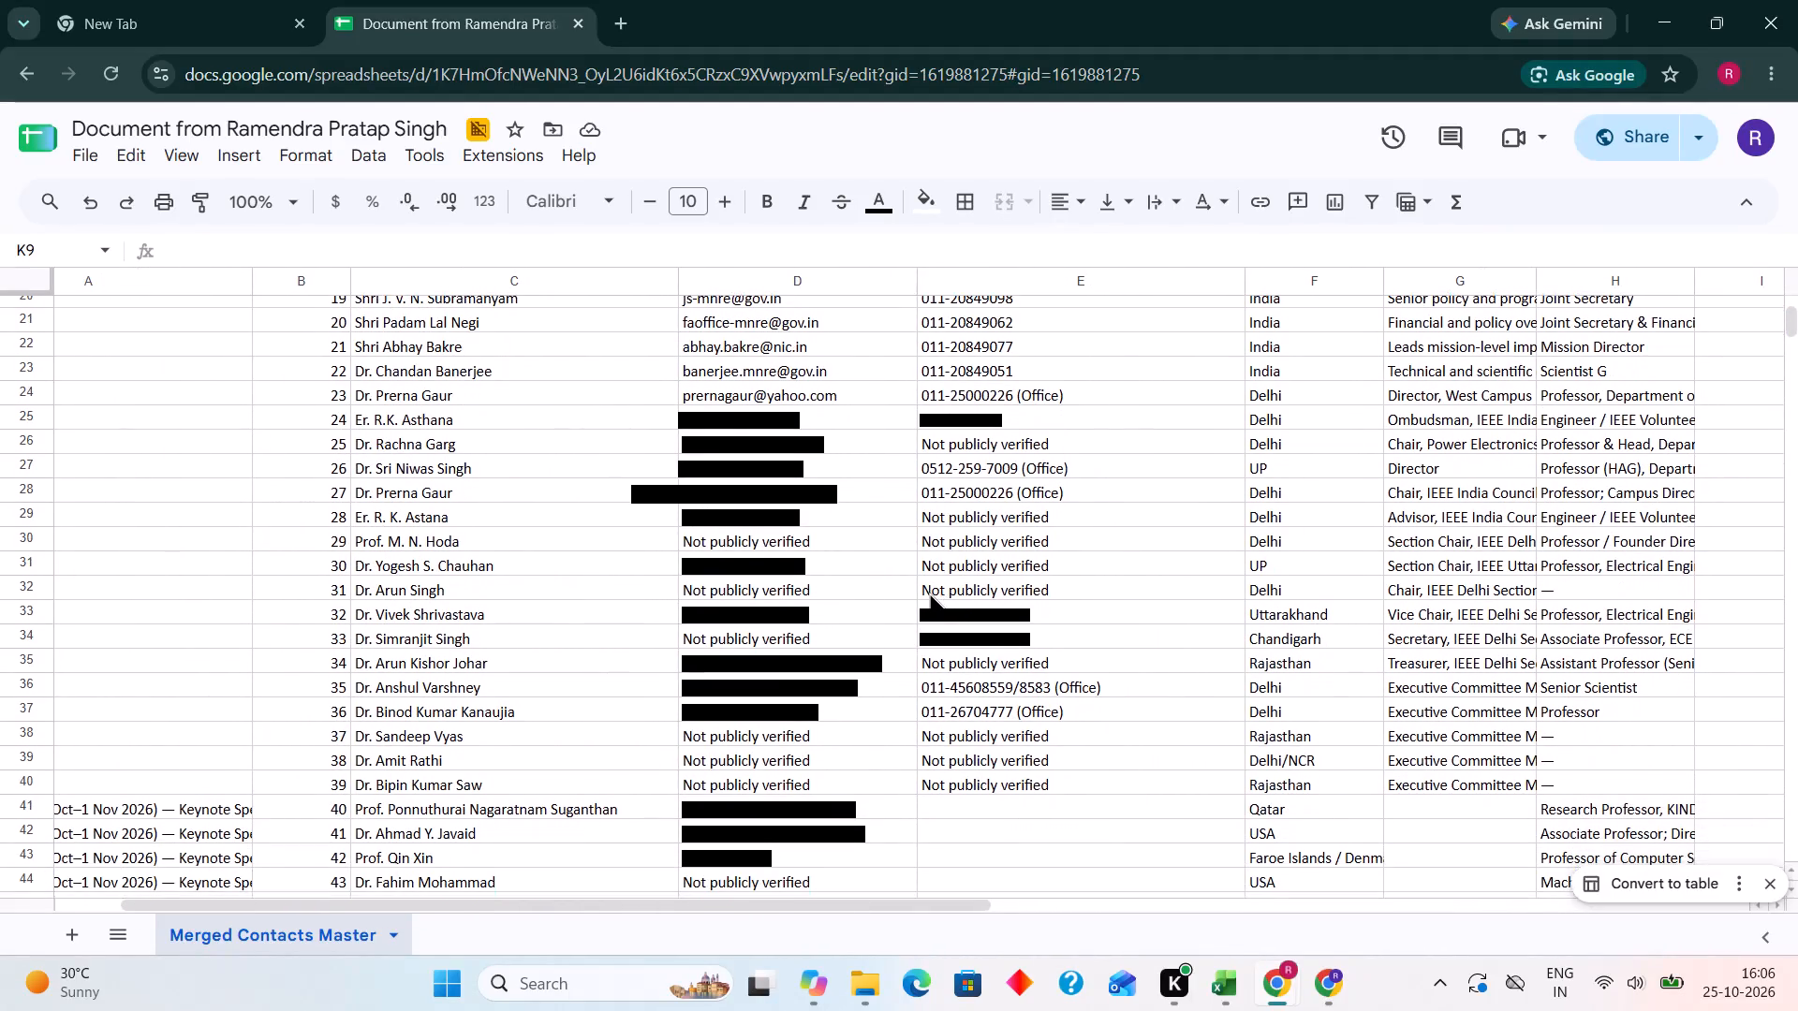
scroll(929, 592, left, 1)
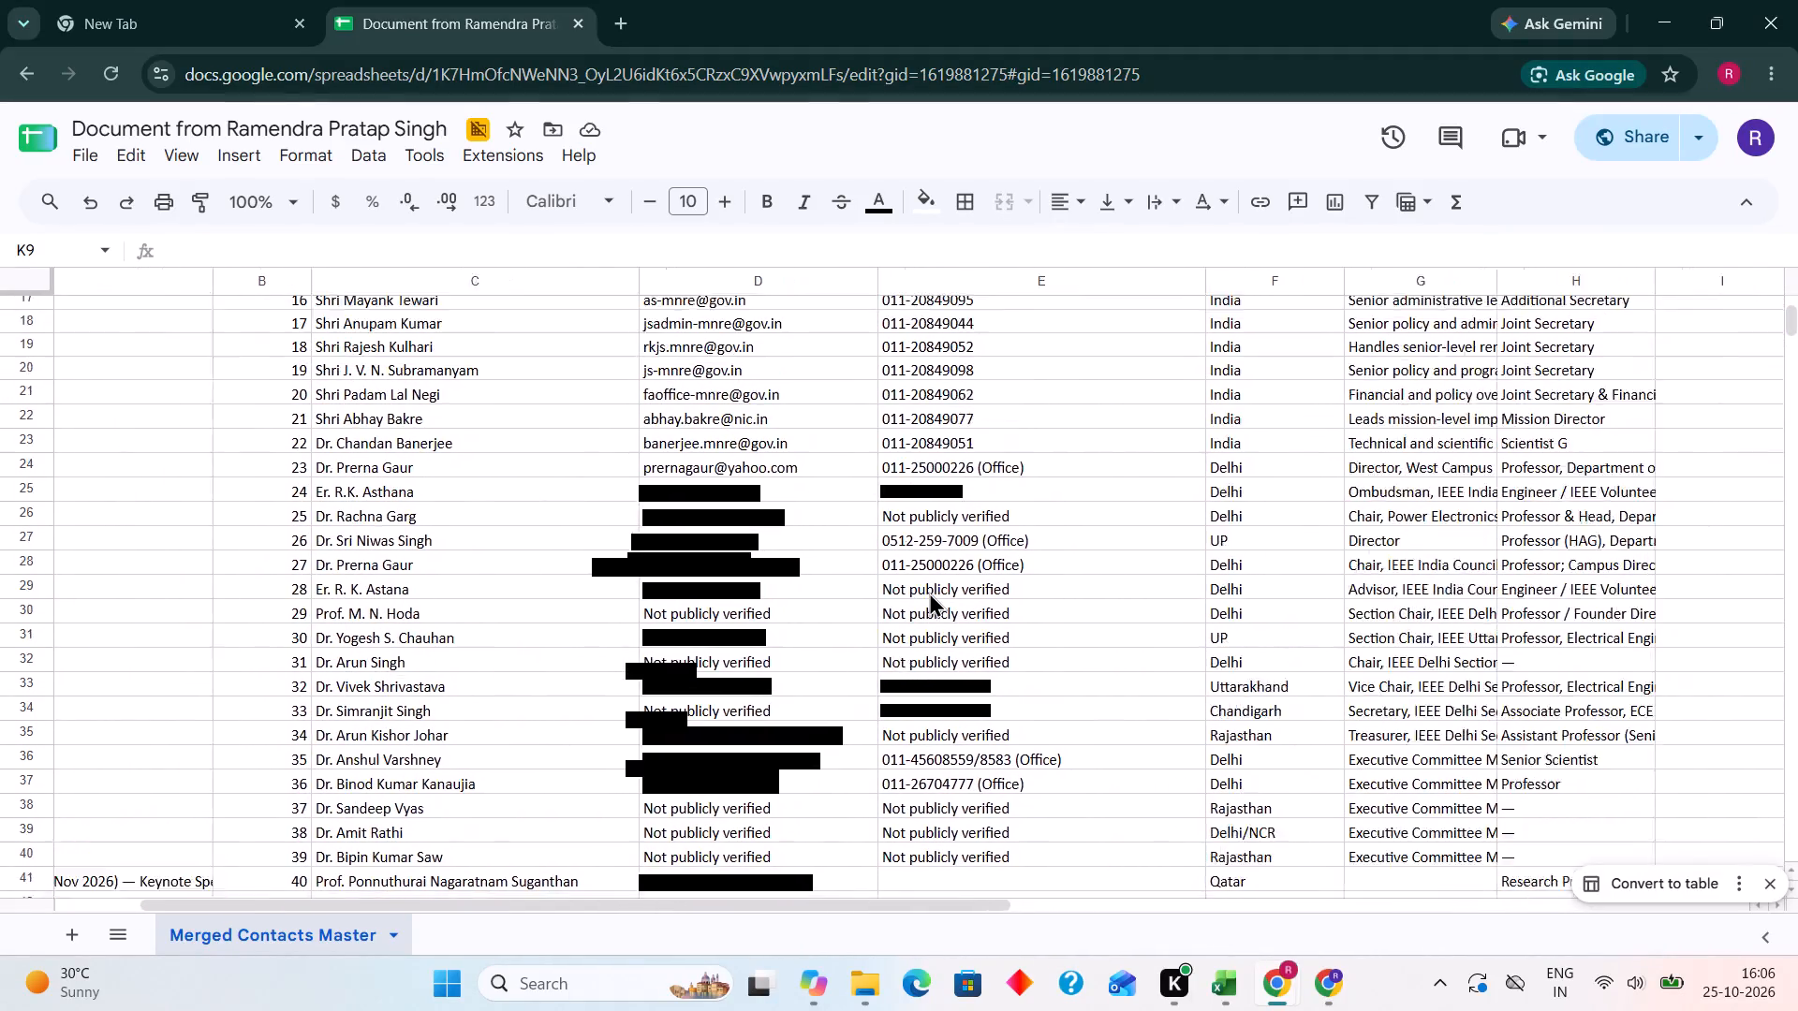
scroll(929, 592, left, 2)
scroll(929, 592, down, 3)
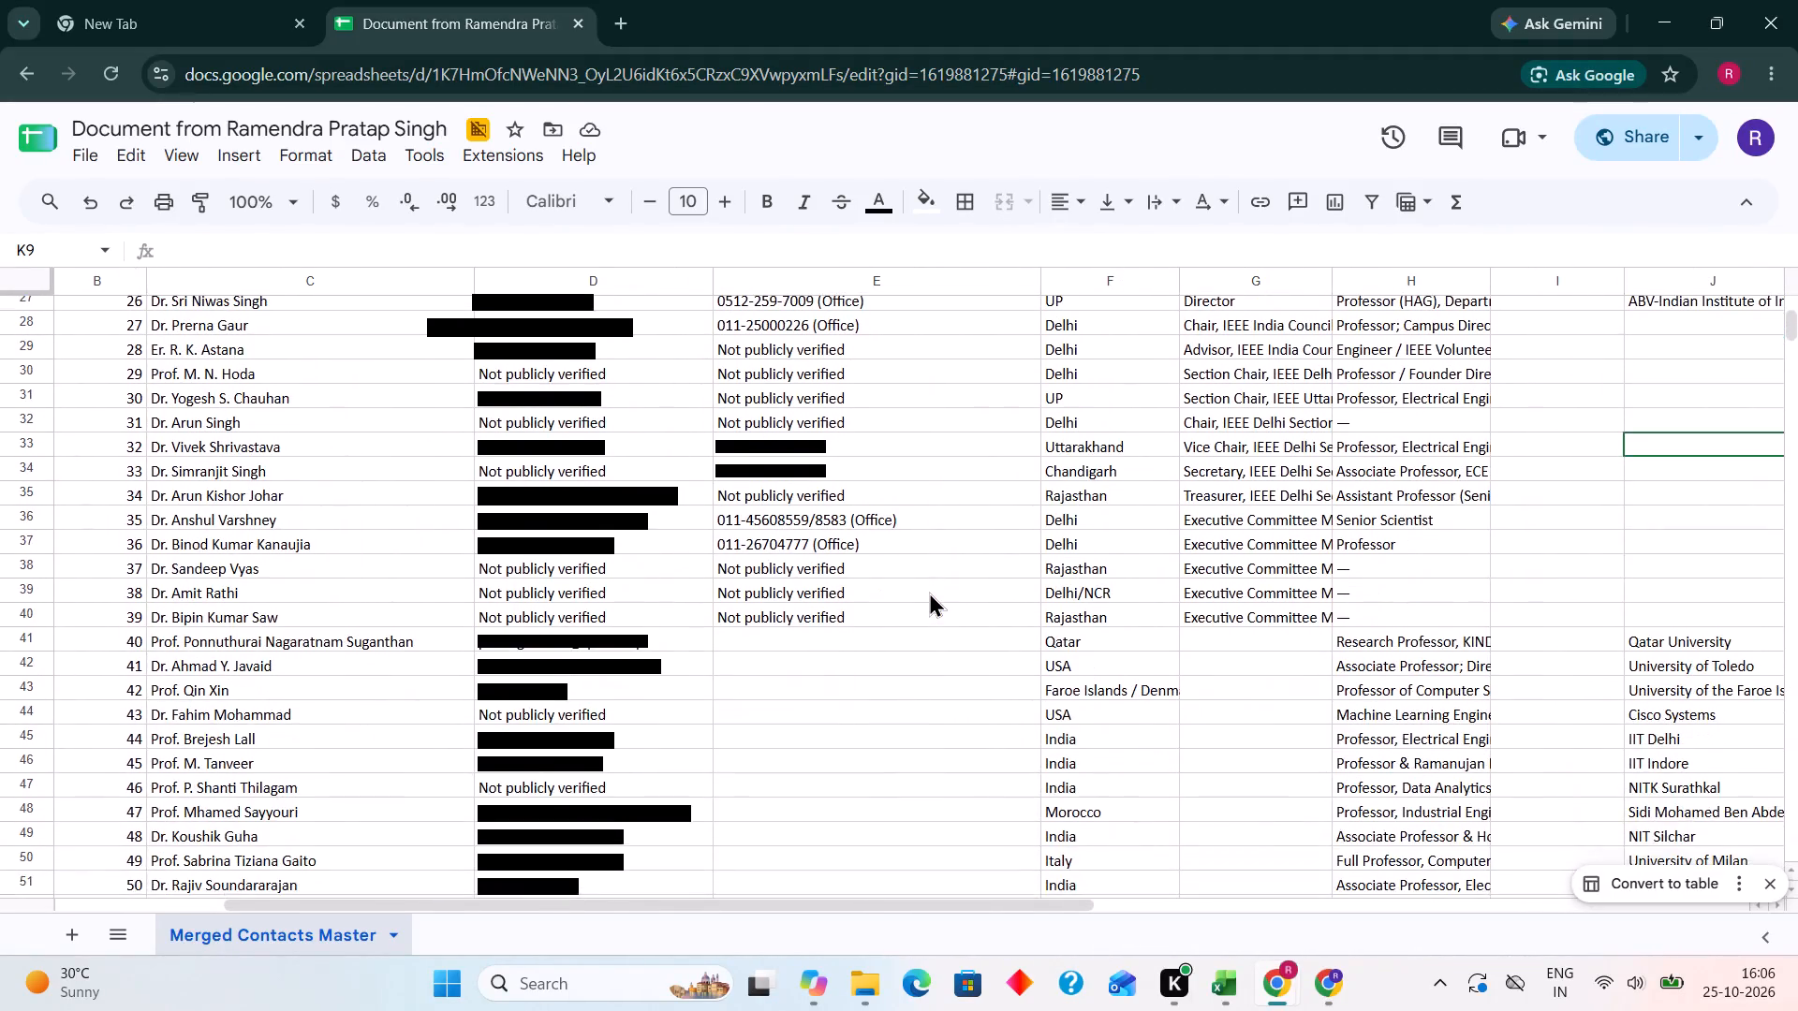
scroll(929, 592, right, 5)
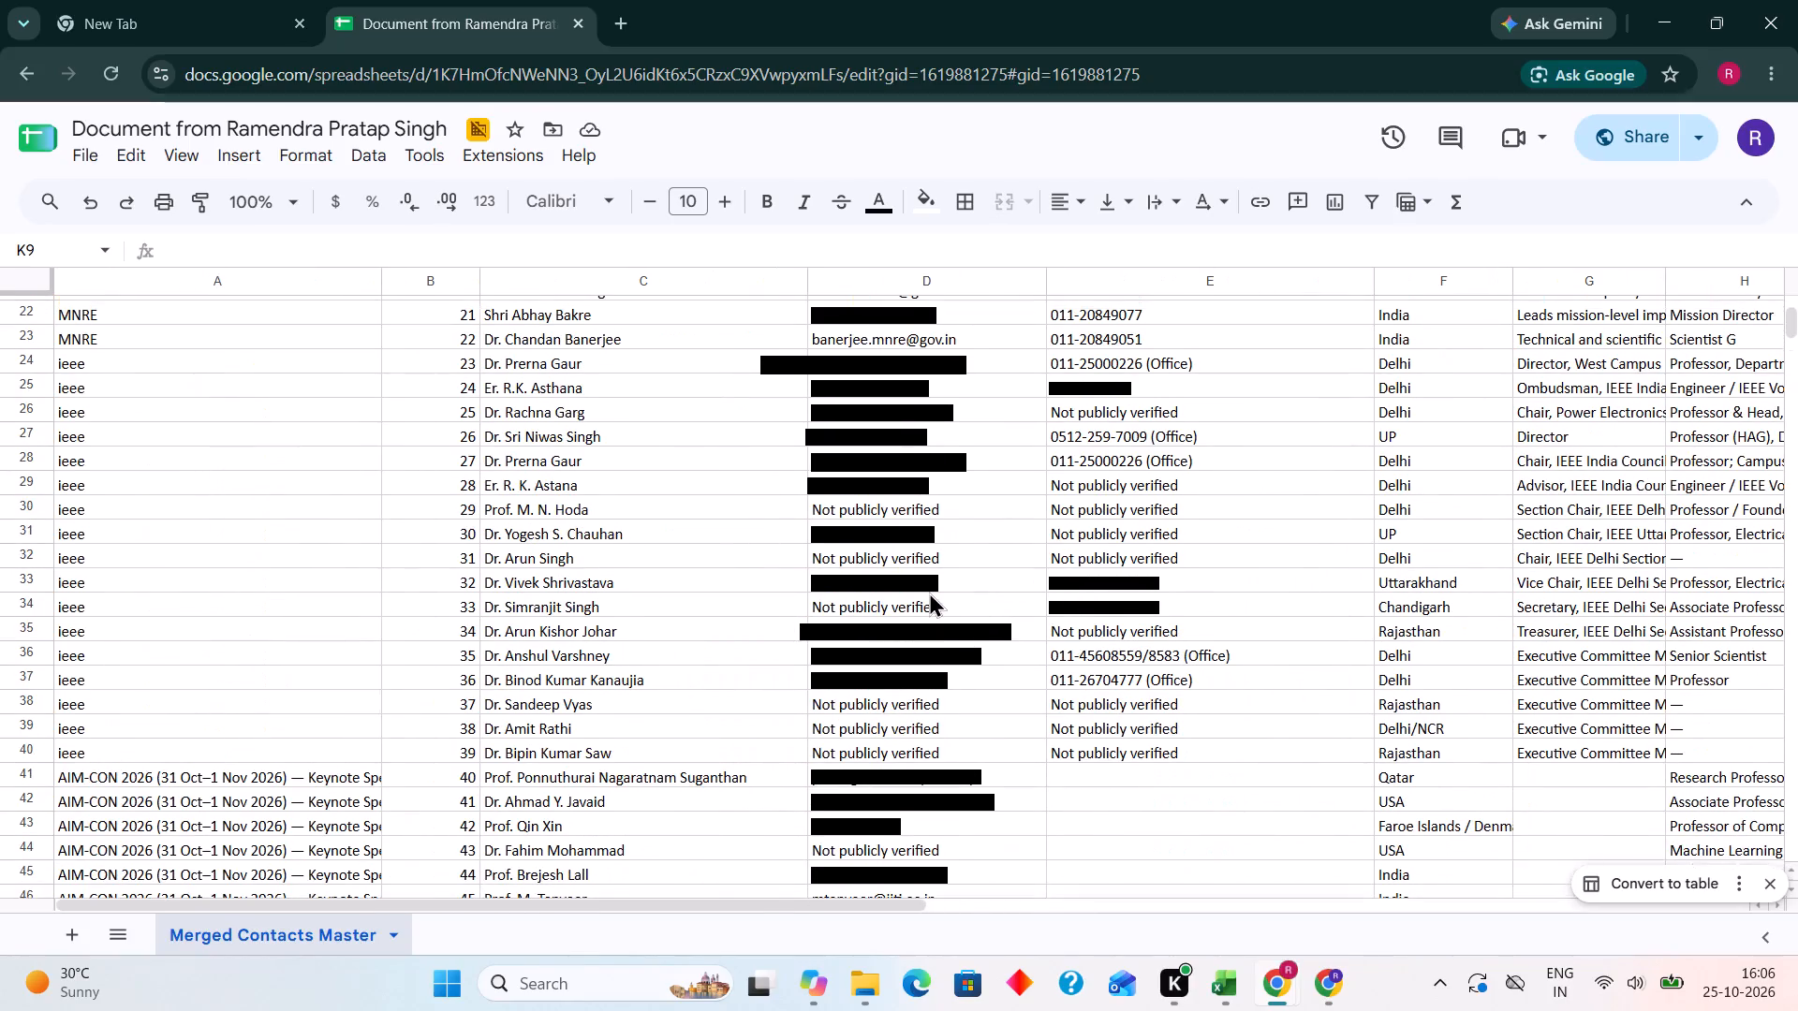
scroll(929, 592, left, 1)
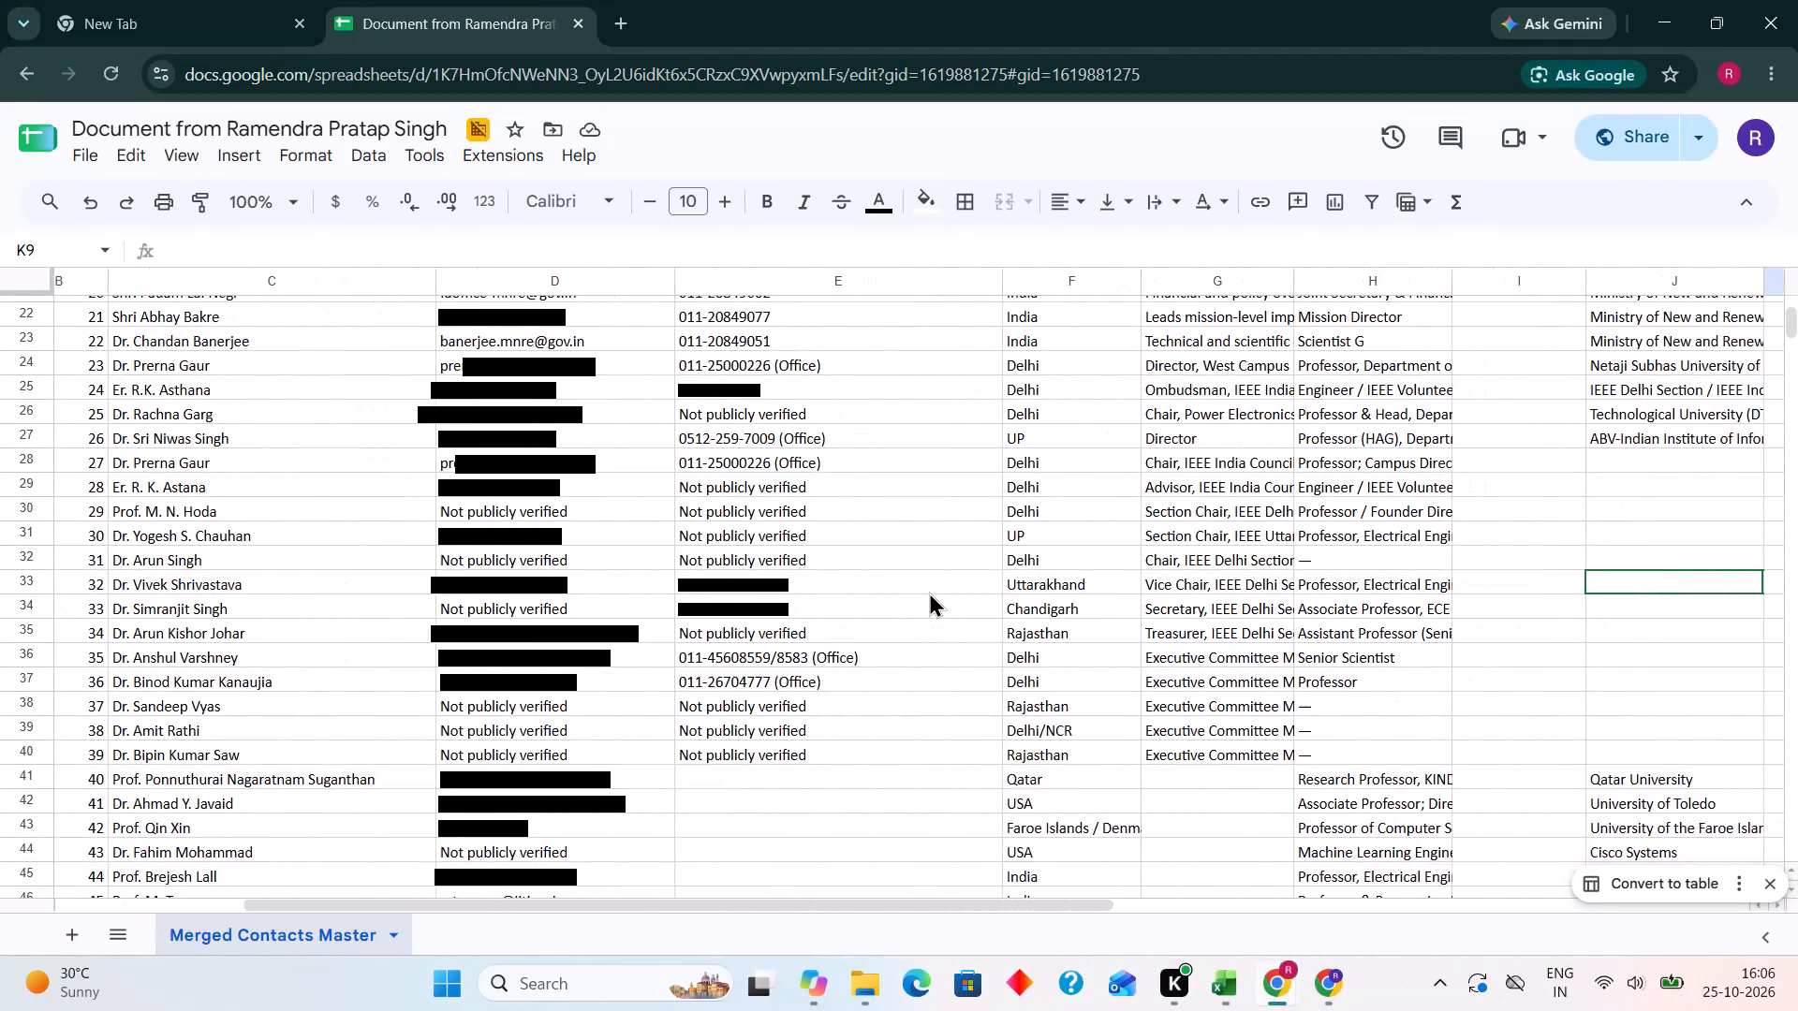
scroll(929, 592, left, 1)
scroll(531, 471, right, 2)
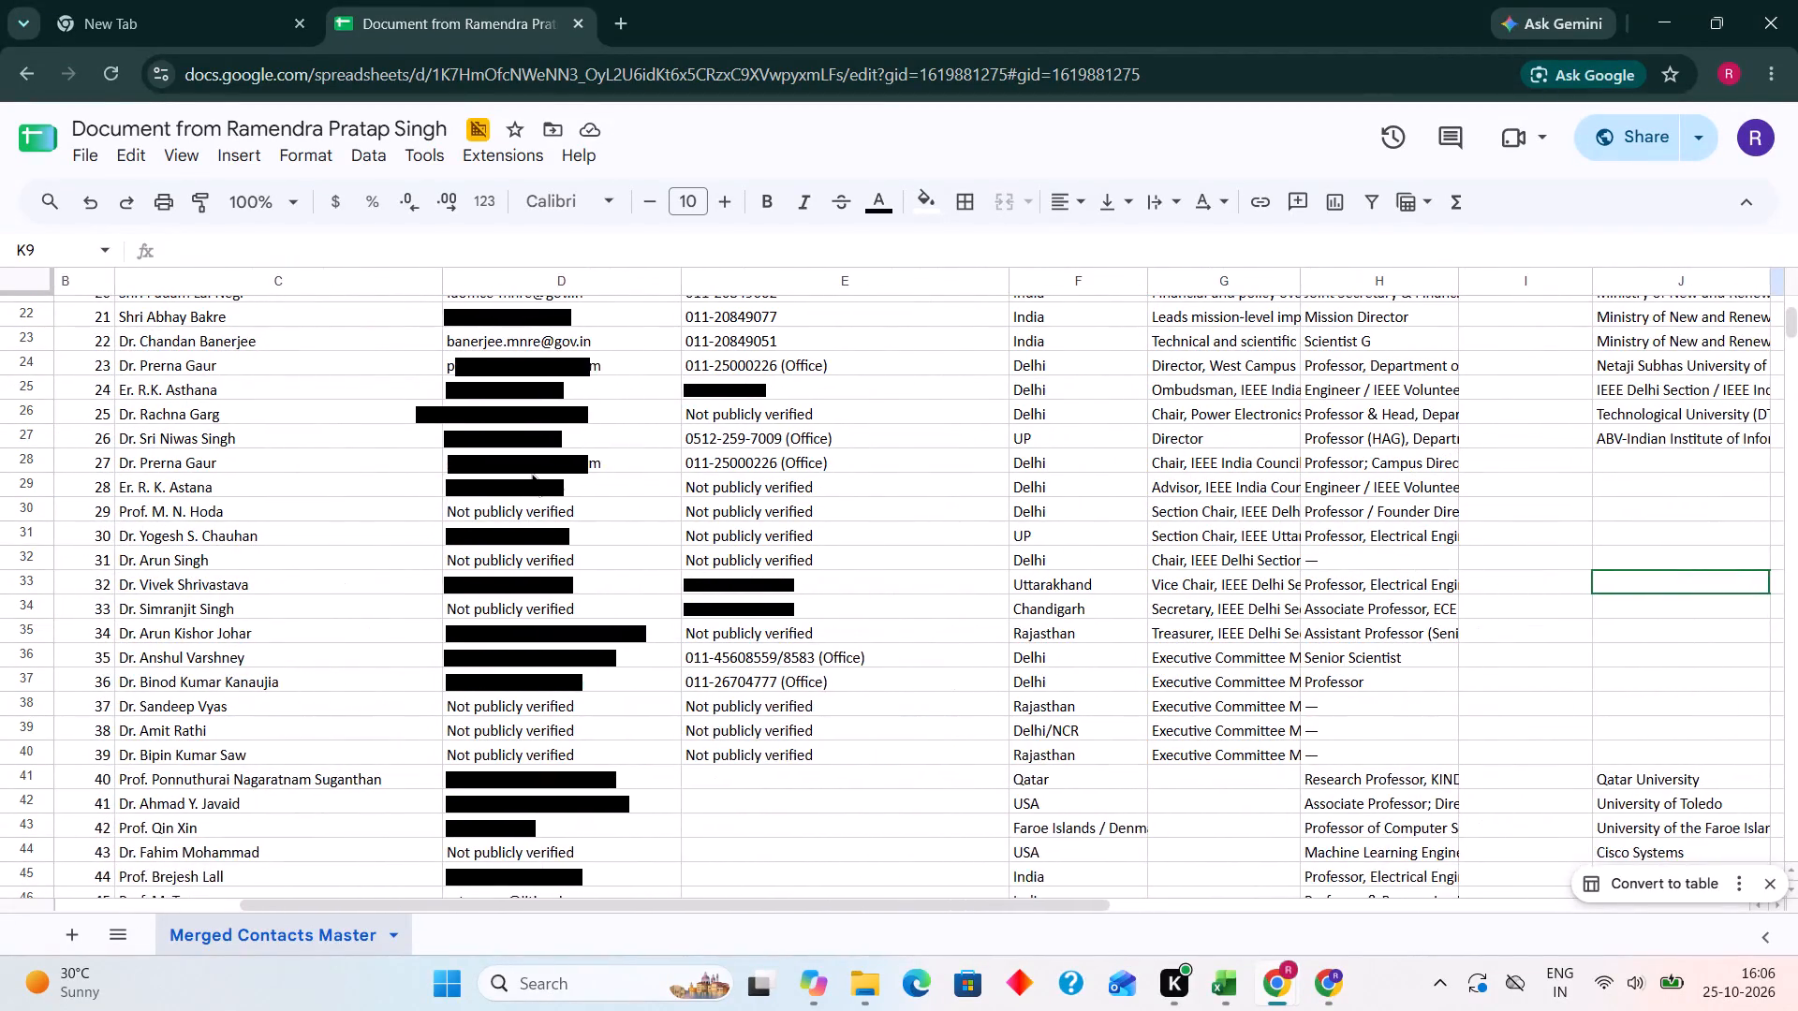
scroll(531, 471, right, 6)
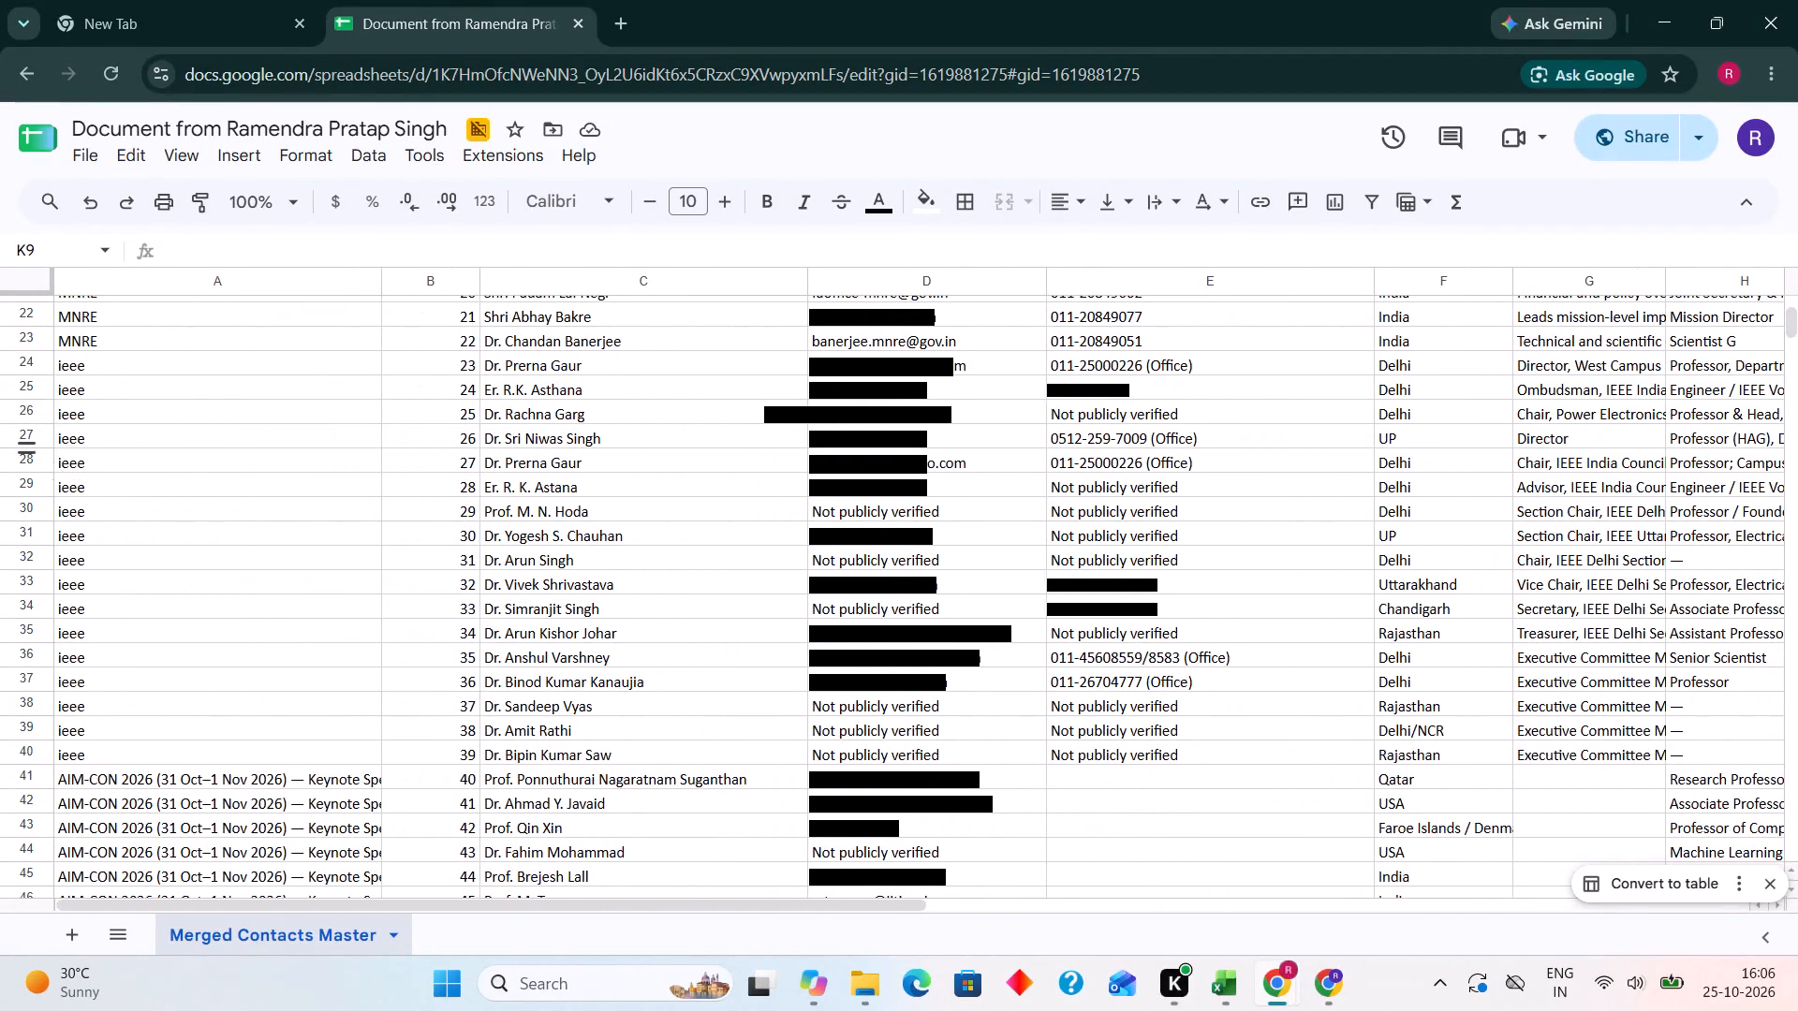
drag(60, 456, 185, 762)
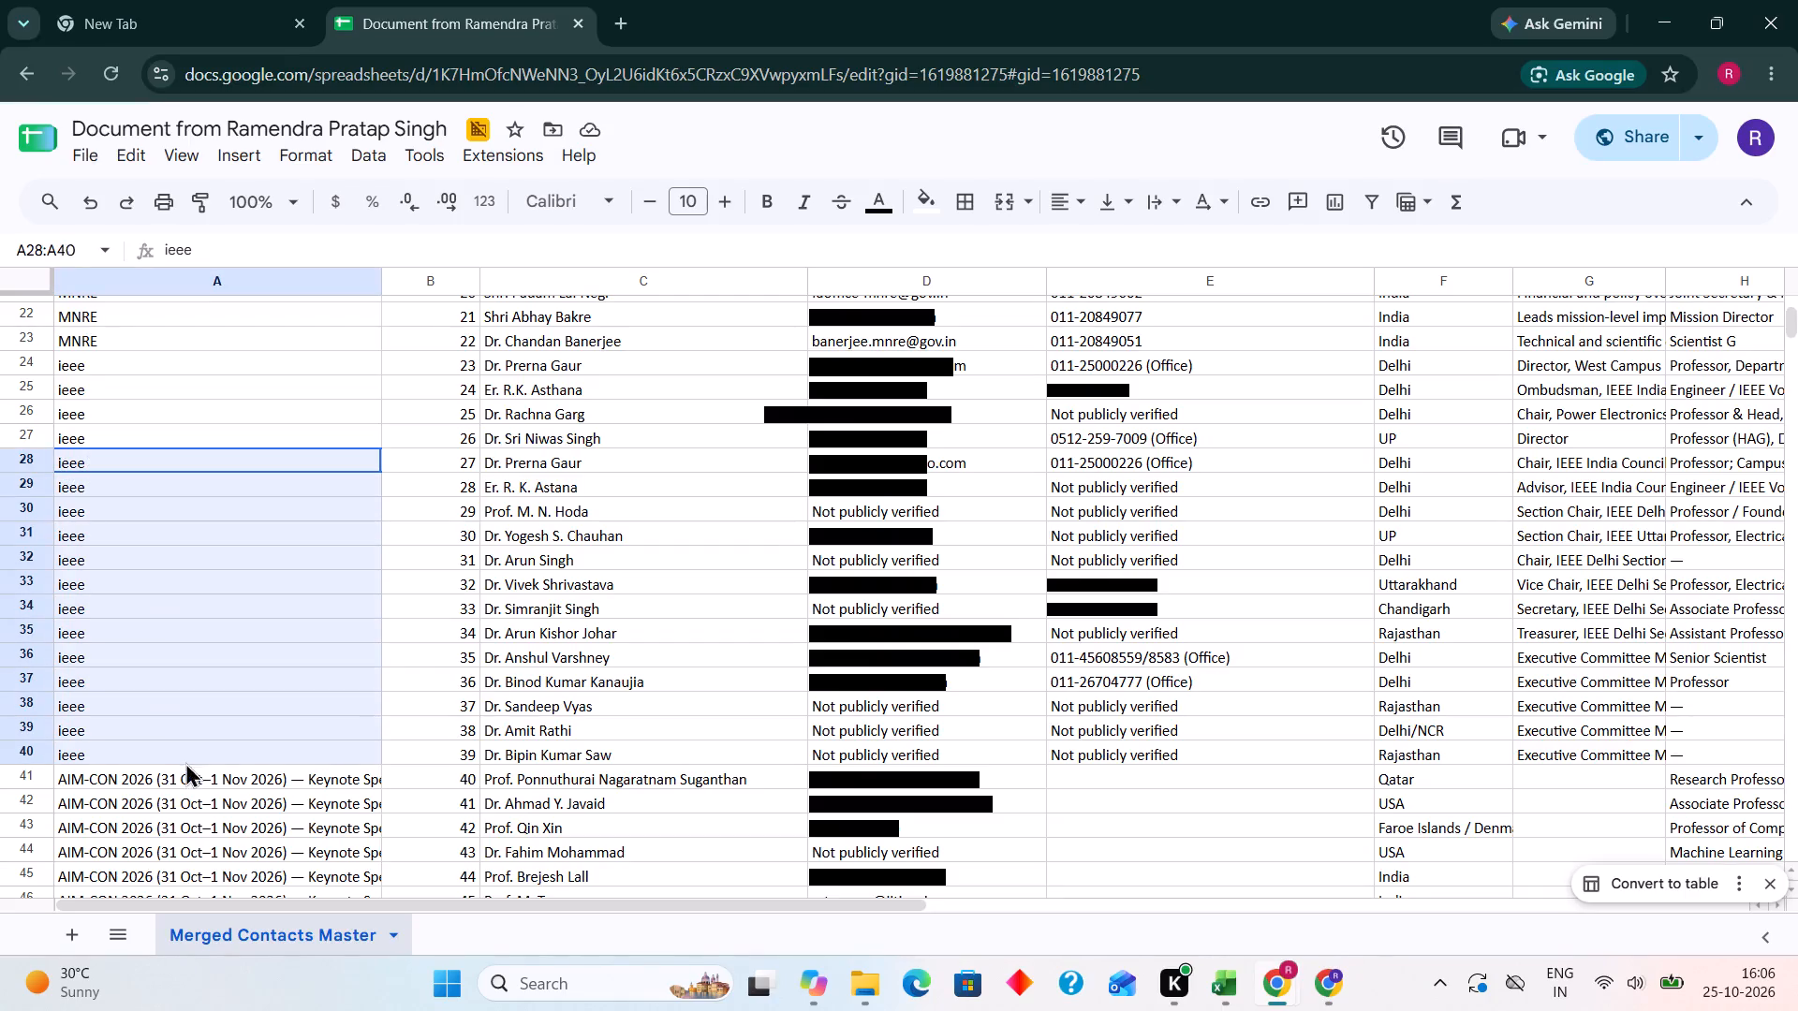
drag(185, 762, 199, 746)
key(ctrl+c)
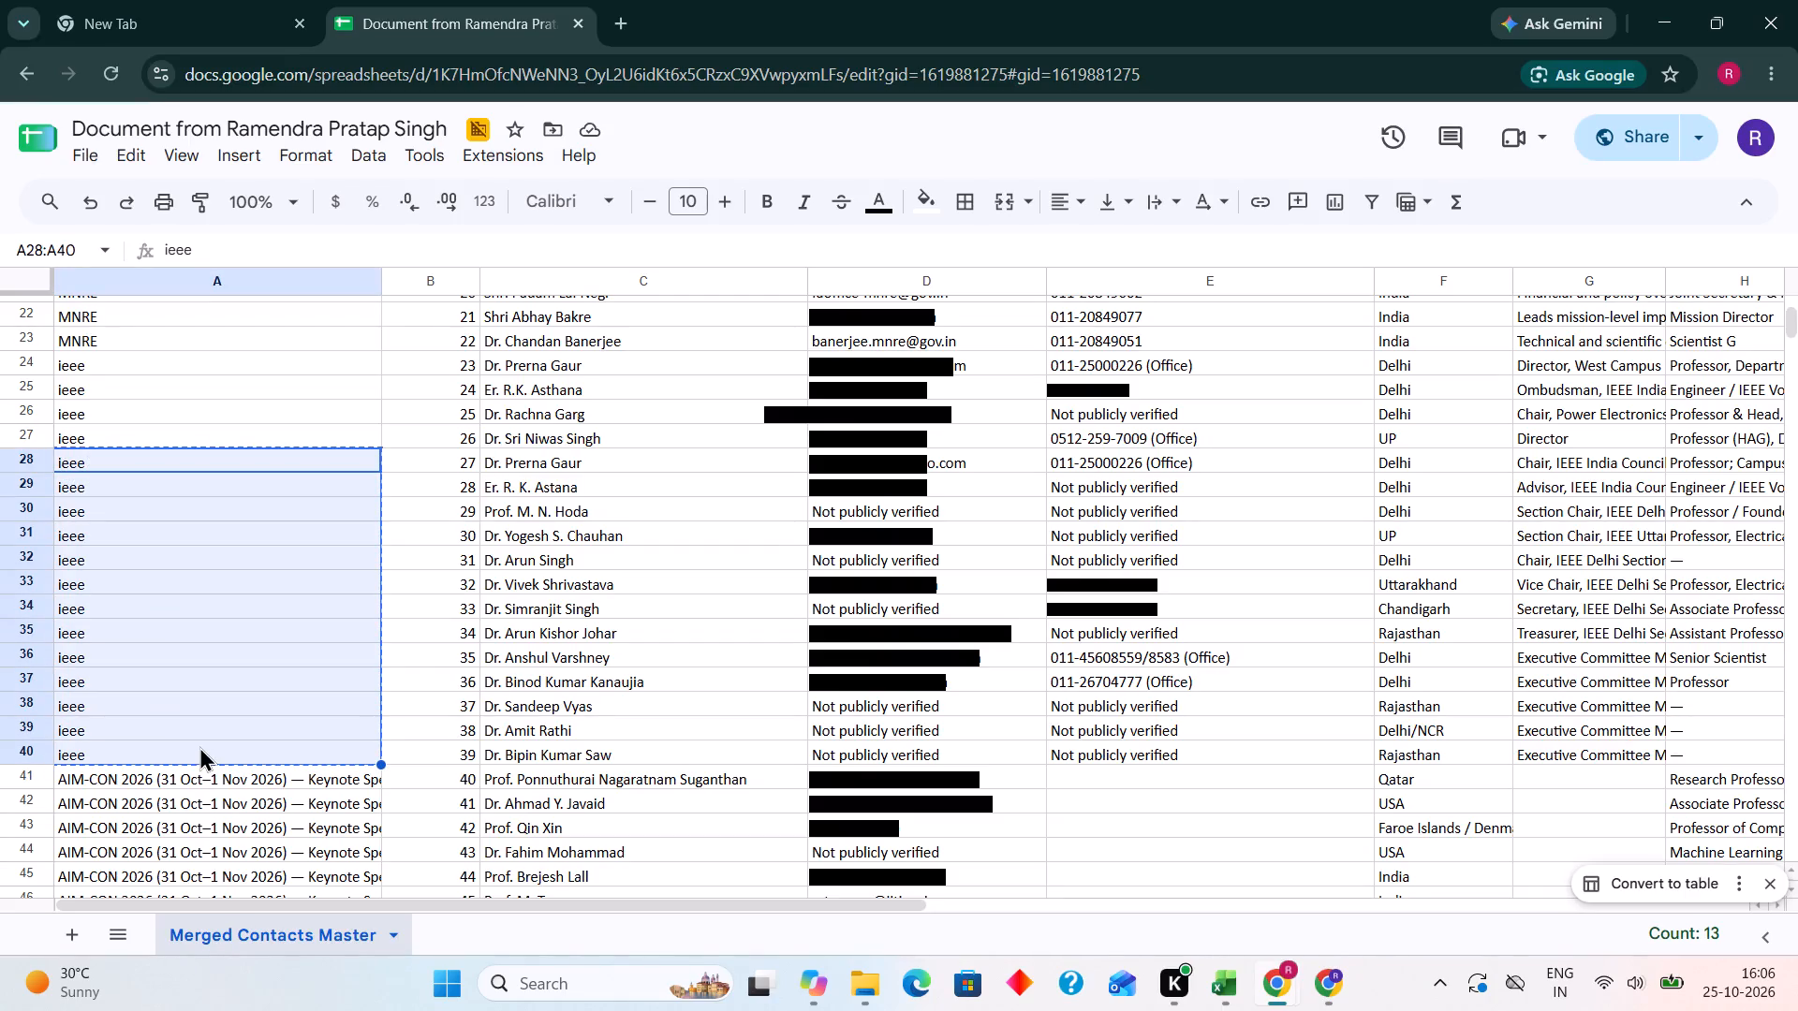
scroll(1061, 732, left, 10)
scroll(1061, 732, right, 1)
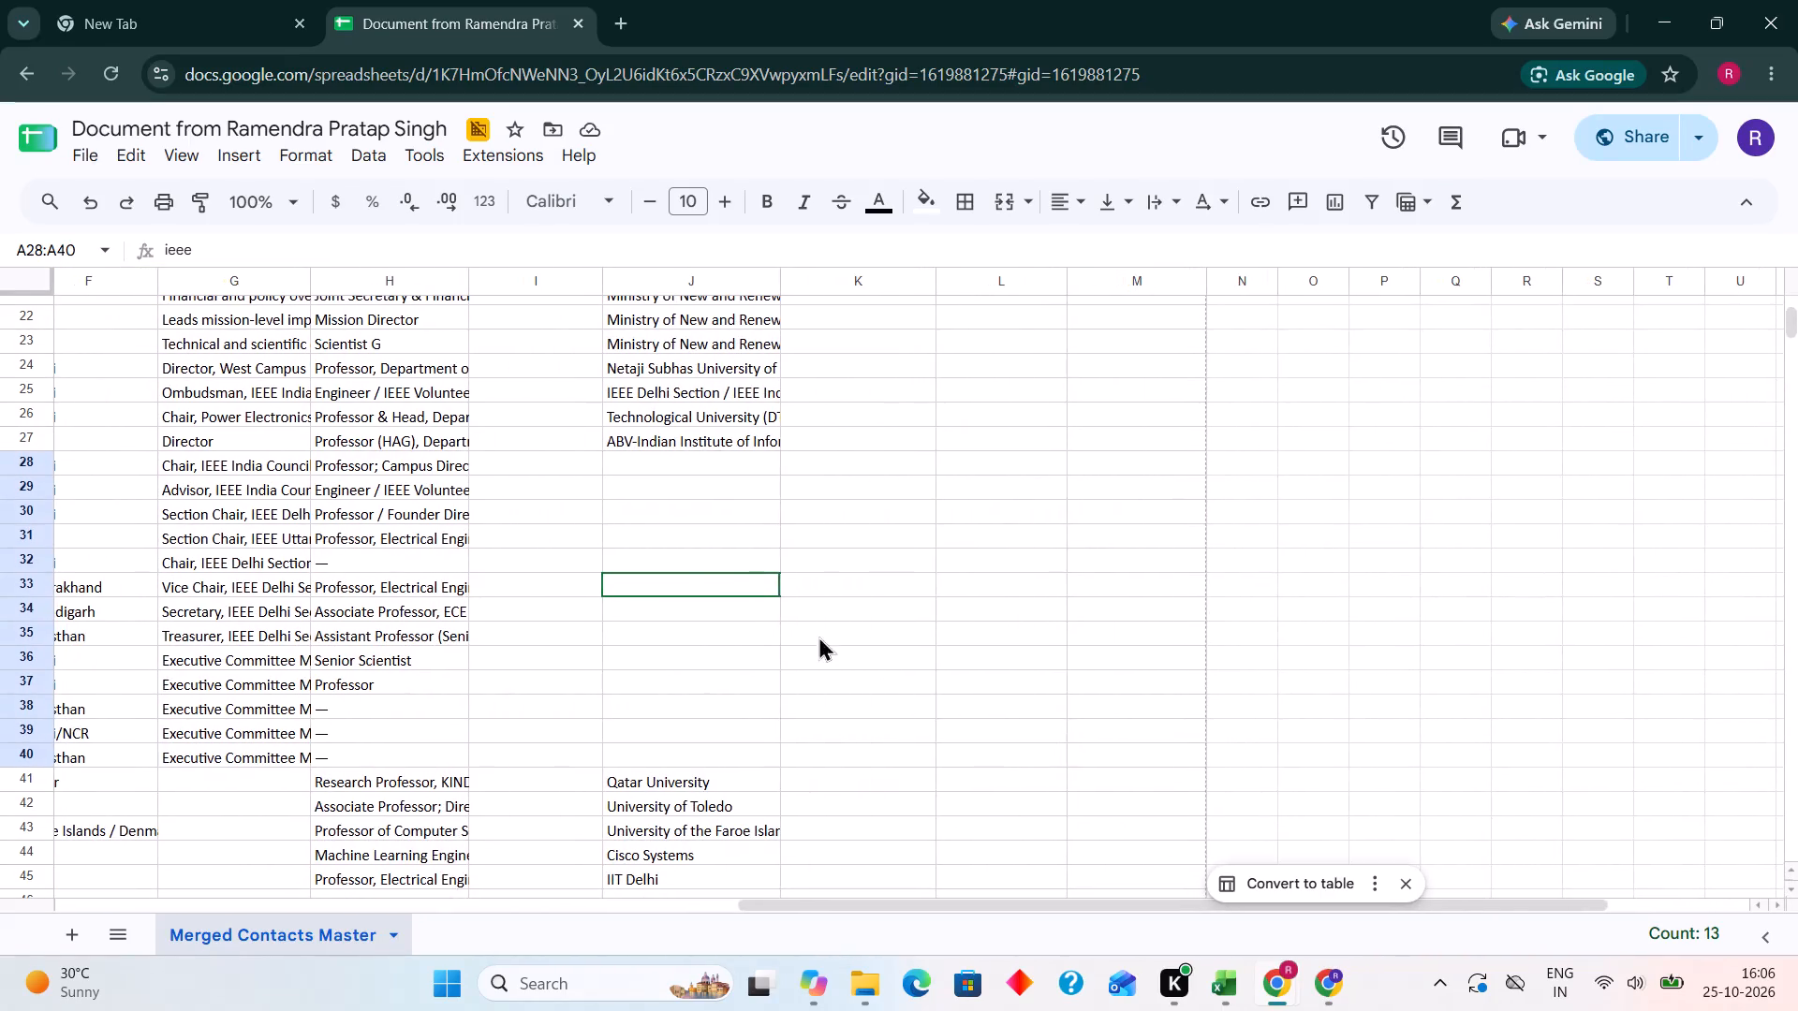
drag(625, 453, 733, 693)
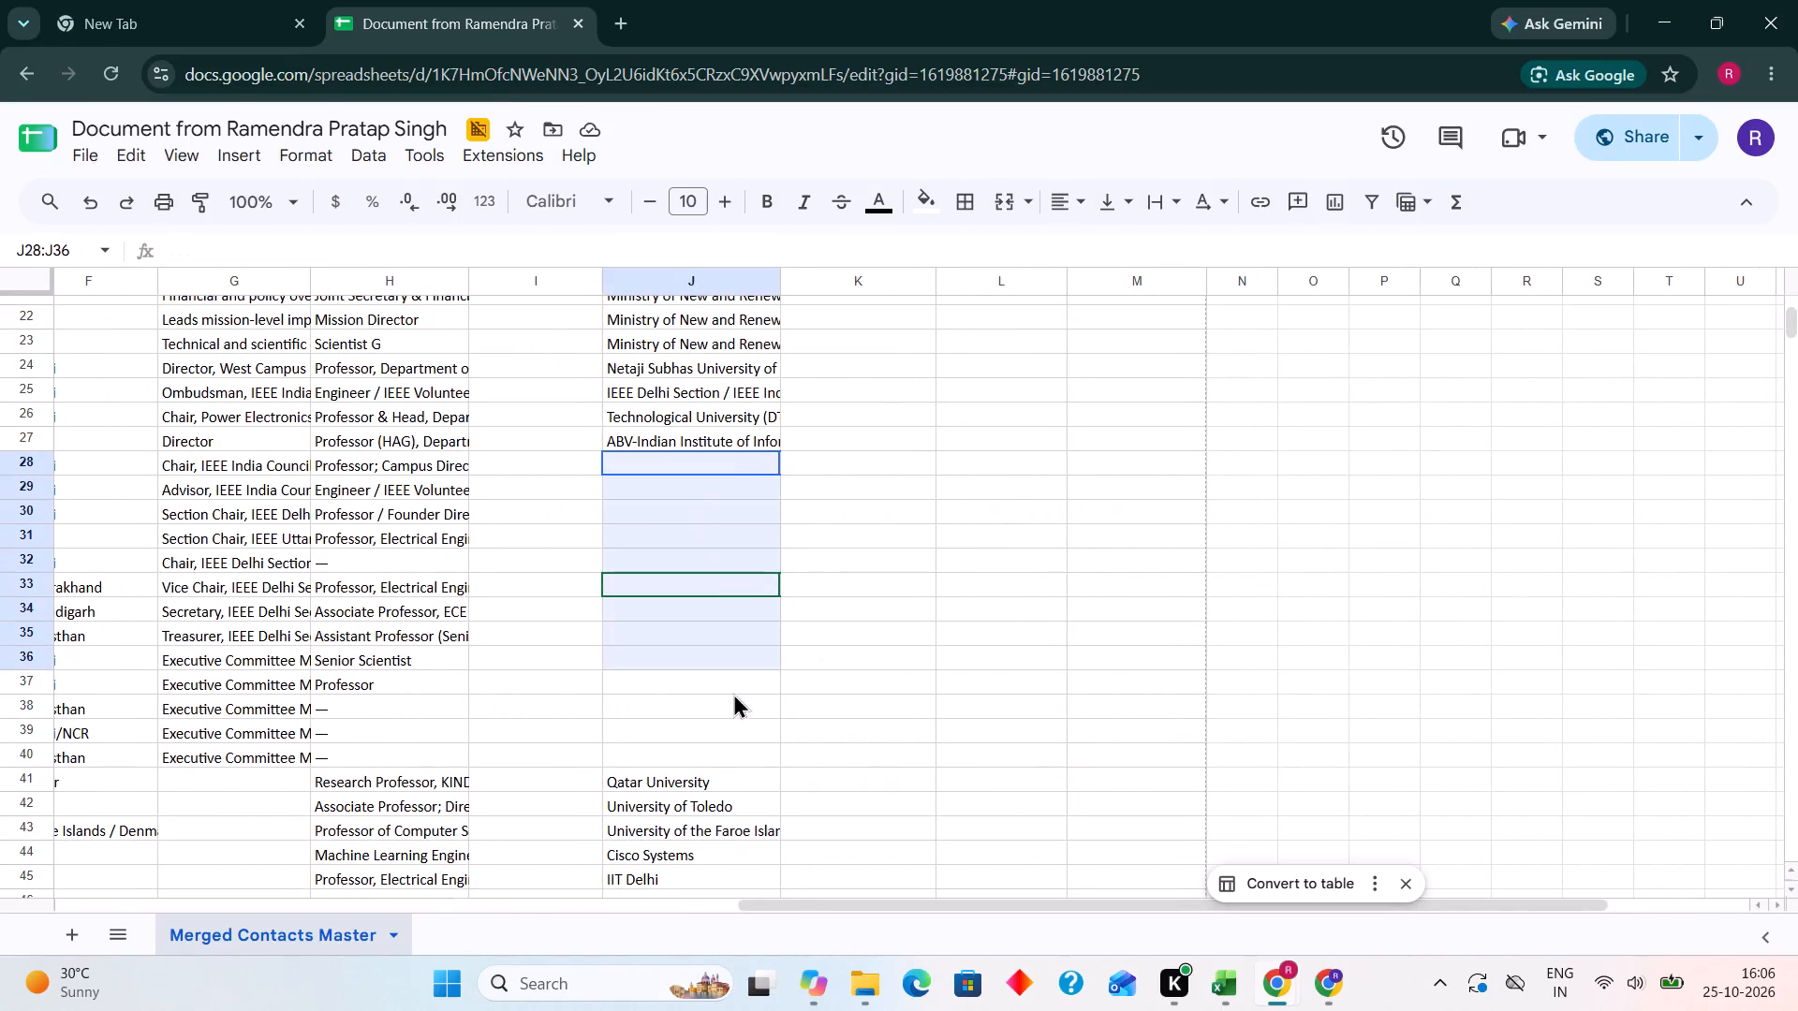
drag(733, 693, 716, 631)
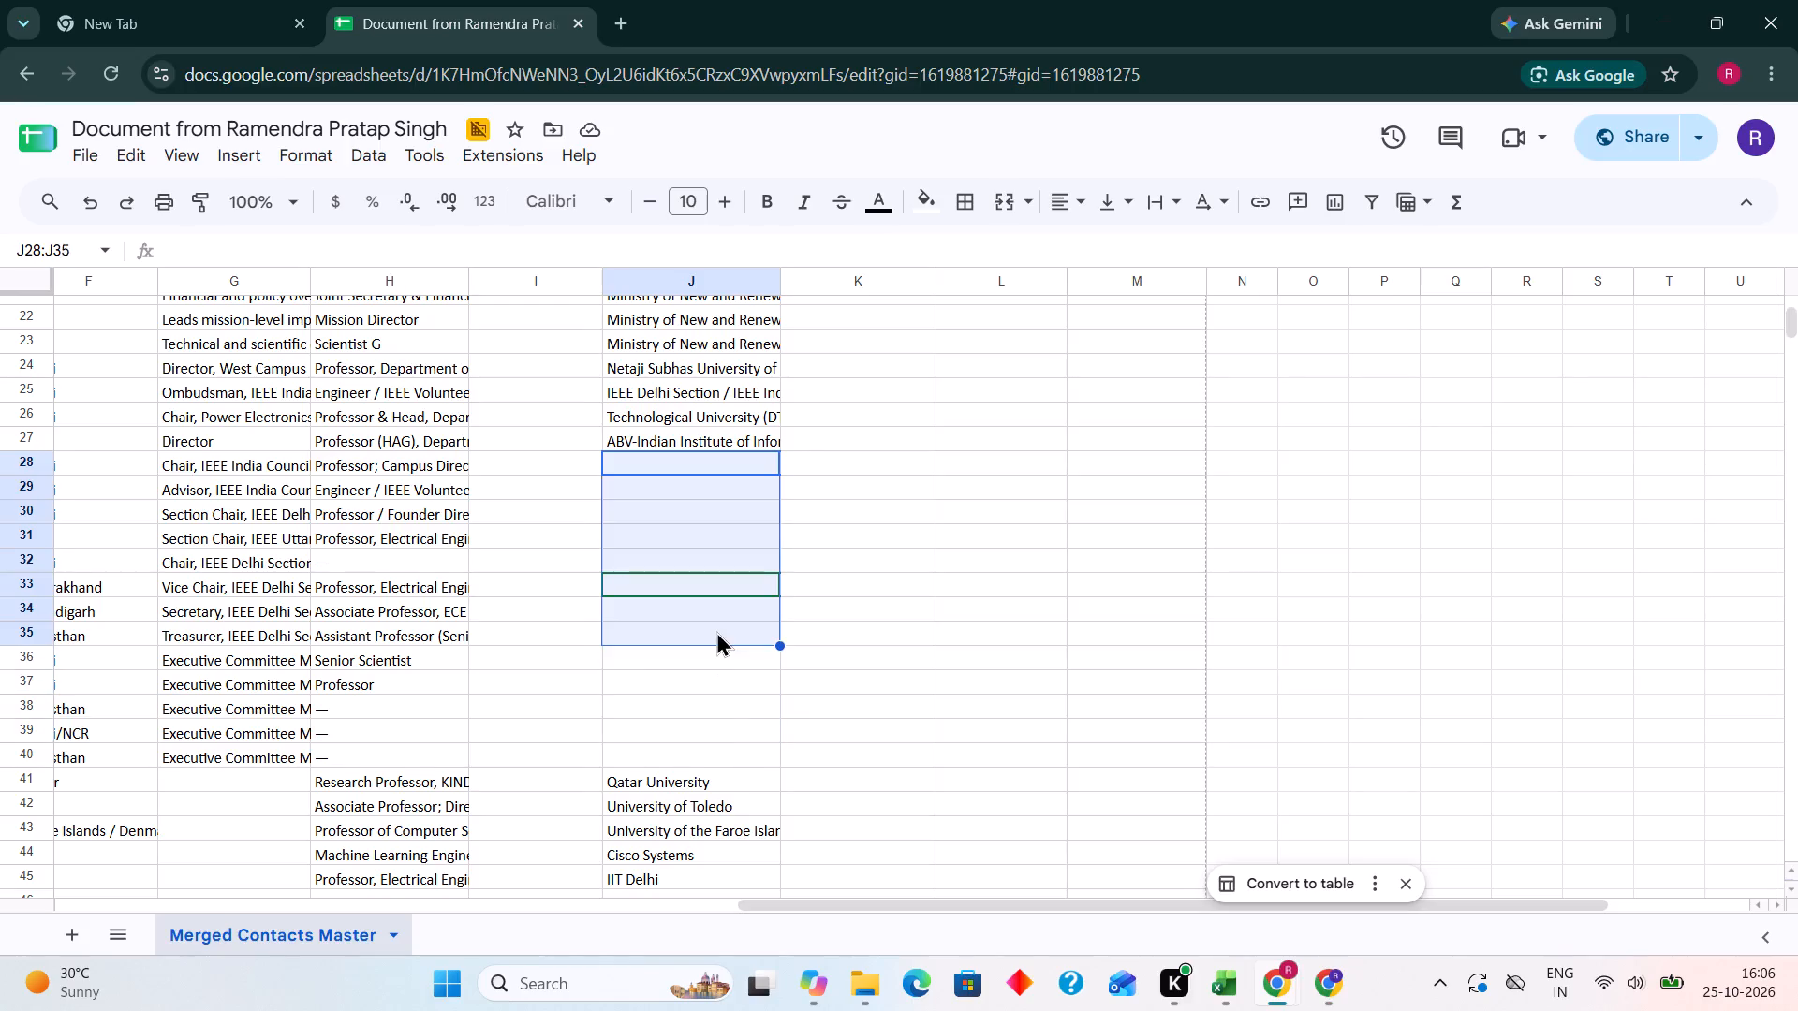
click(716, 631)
Capture a screenshot of the ieee contact rows 28 to 40, spanning column A through the Designation column.
scroll(716, 631, up, 4)
scroll(716, 631, right, 8)
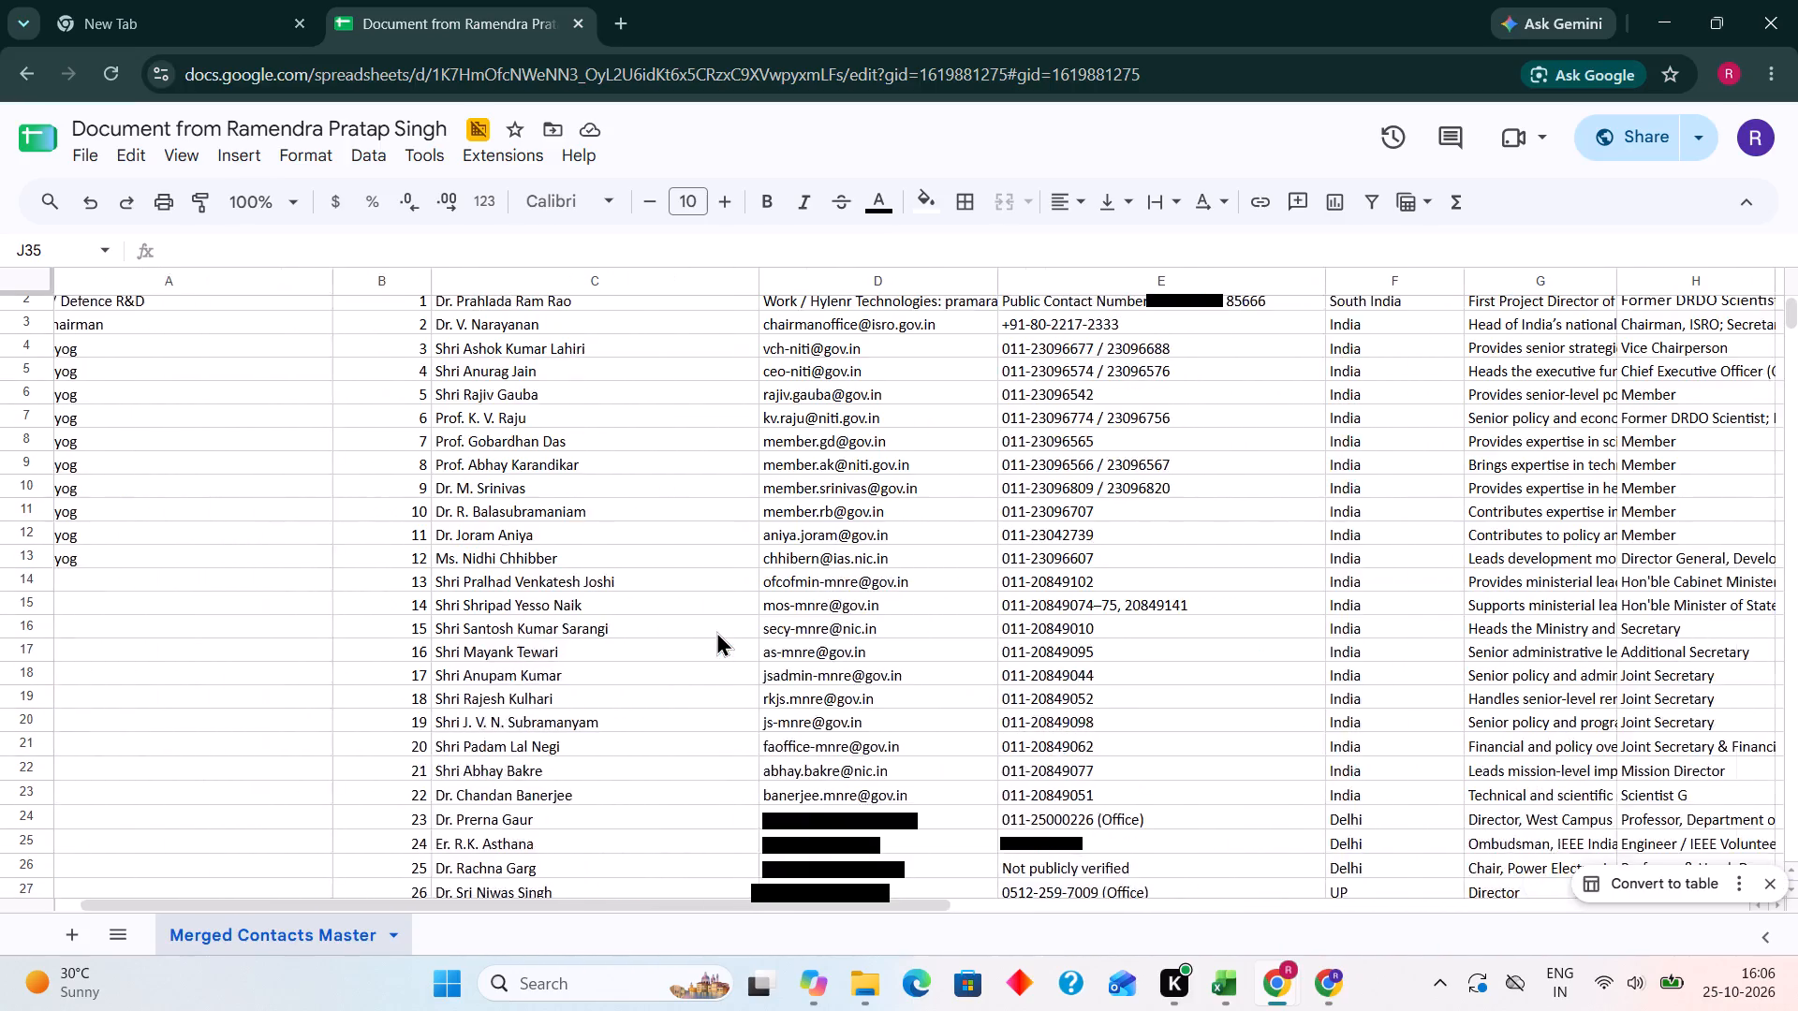
scroll(716, 631, right, 1)
scroll(716, 631, down, 5)
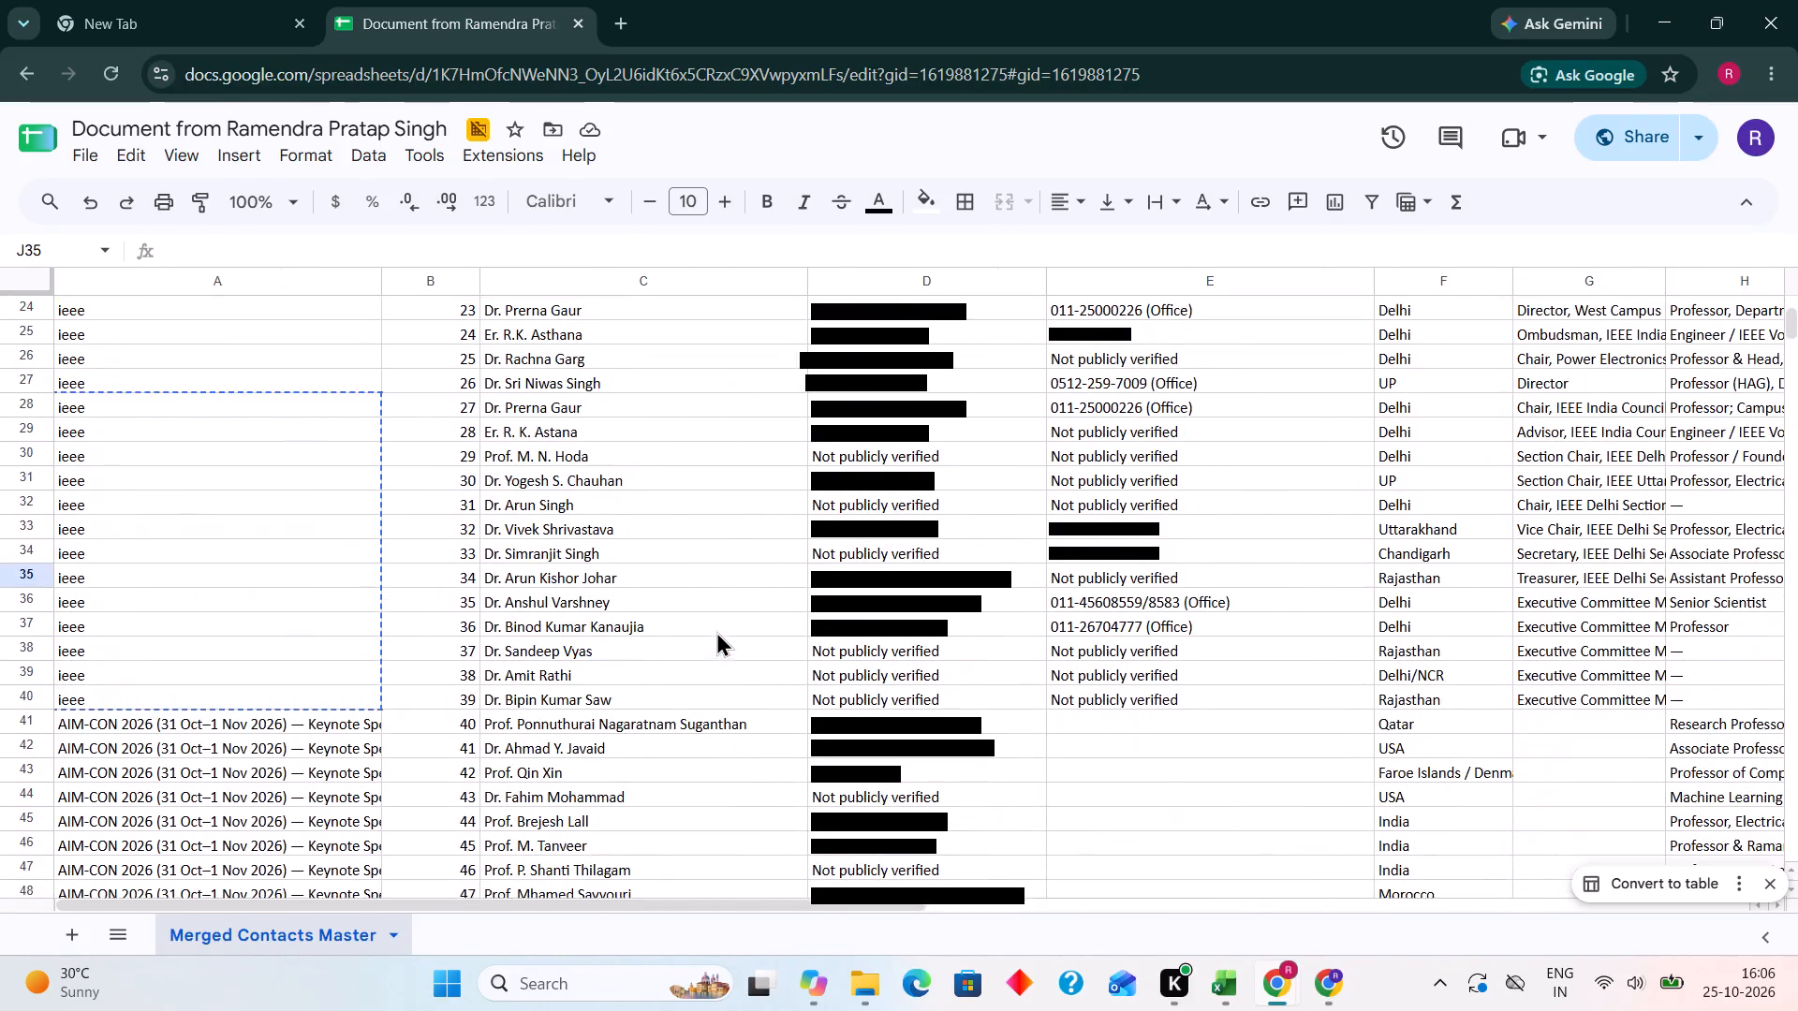
scroll(716, 631, down, 1)
key(Print)
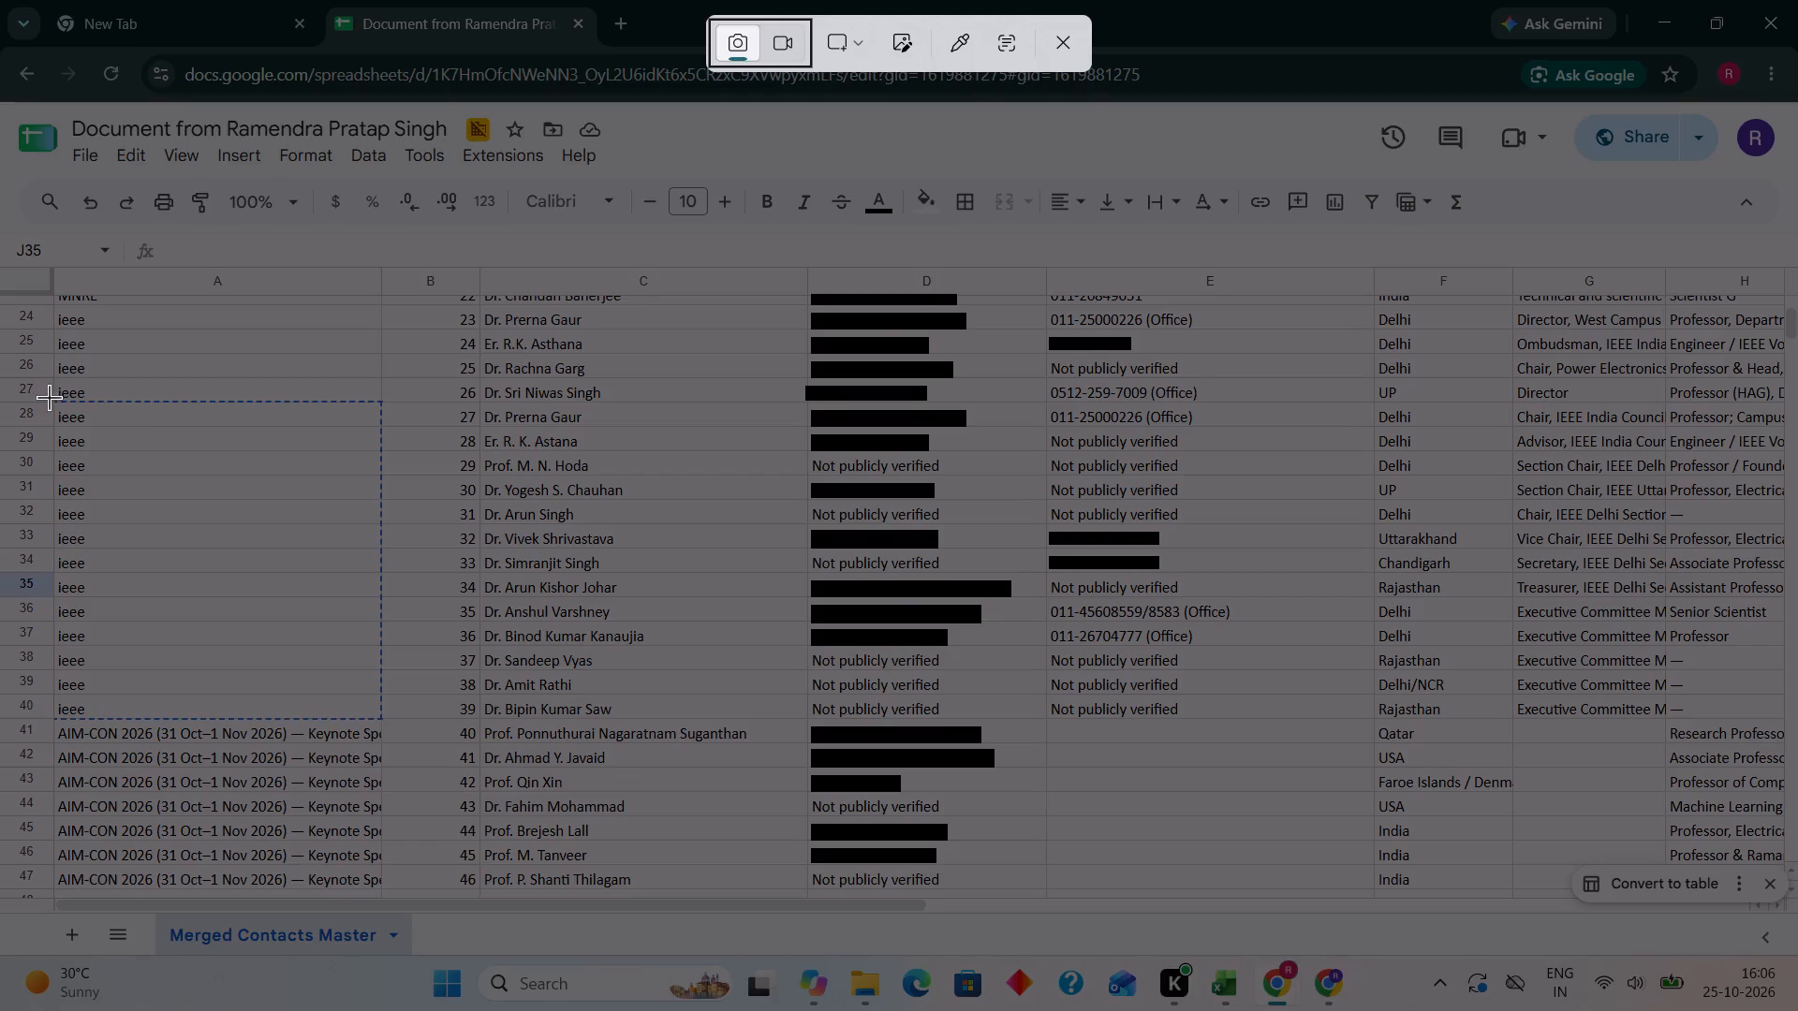
drag(52, 398, 862, 686)
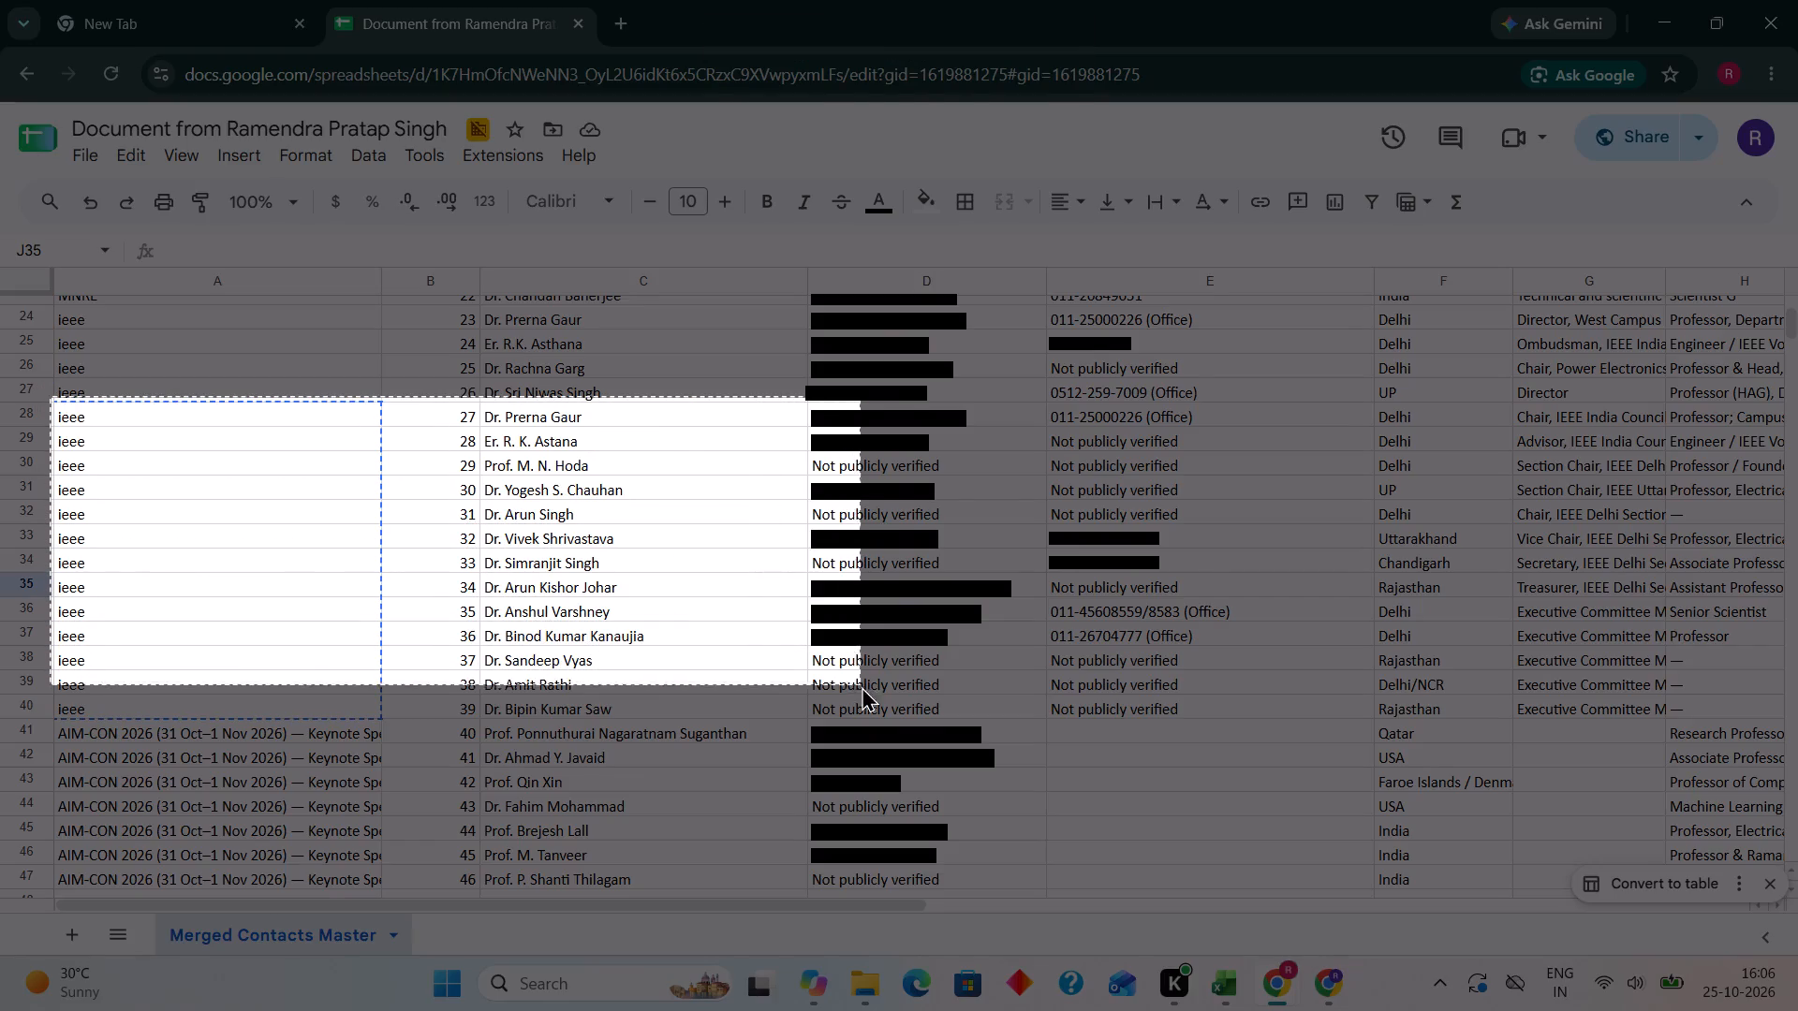
drag(862, 686, 1234, 725)
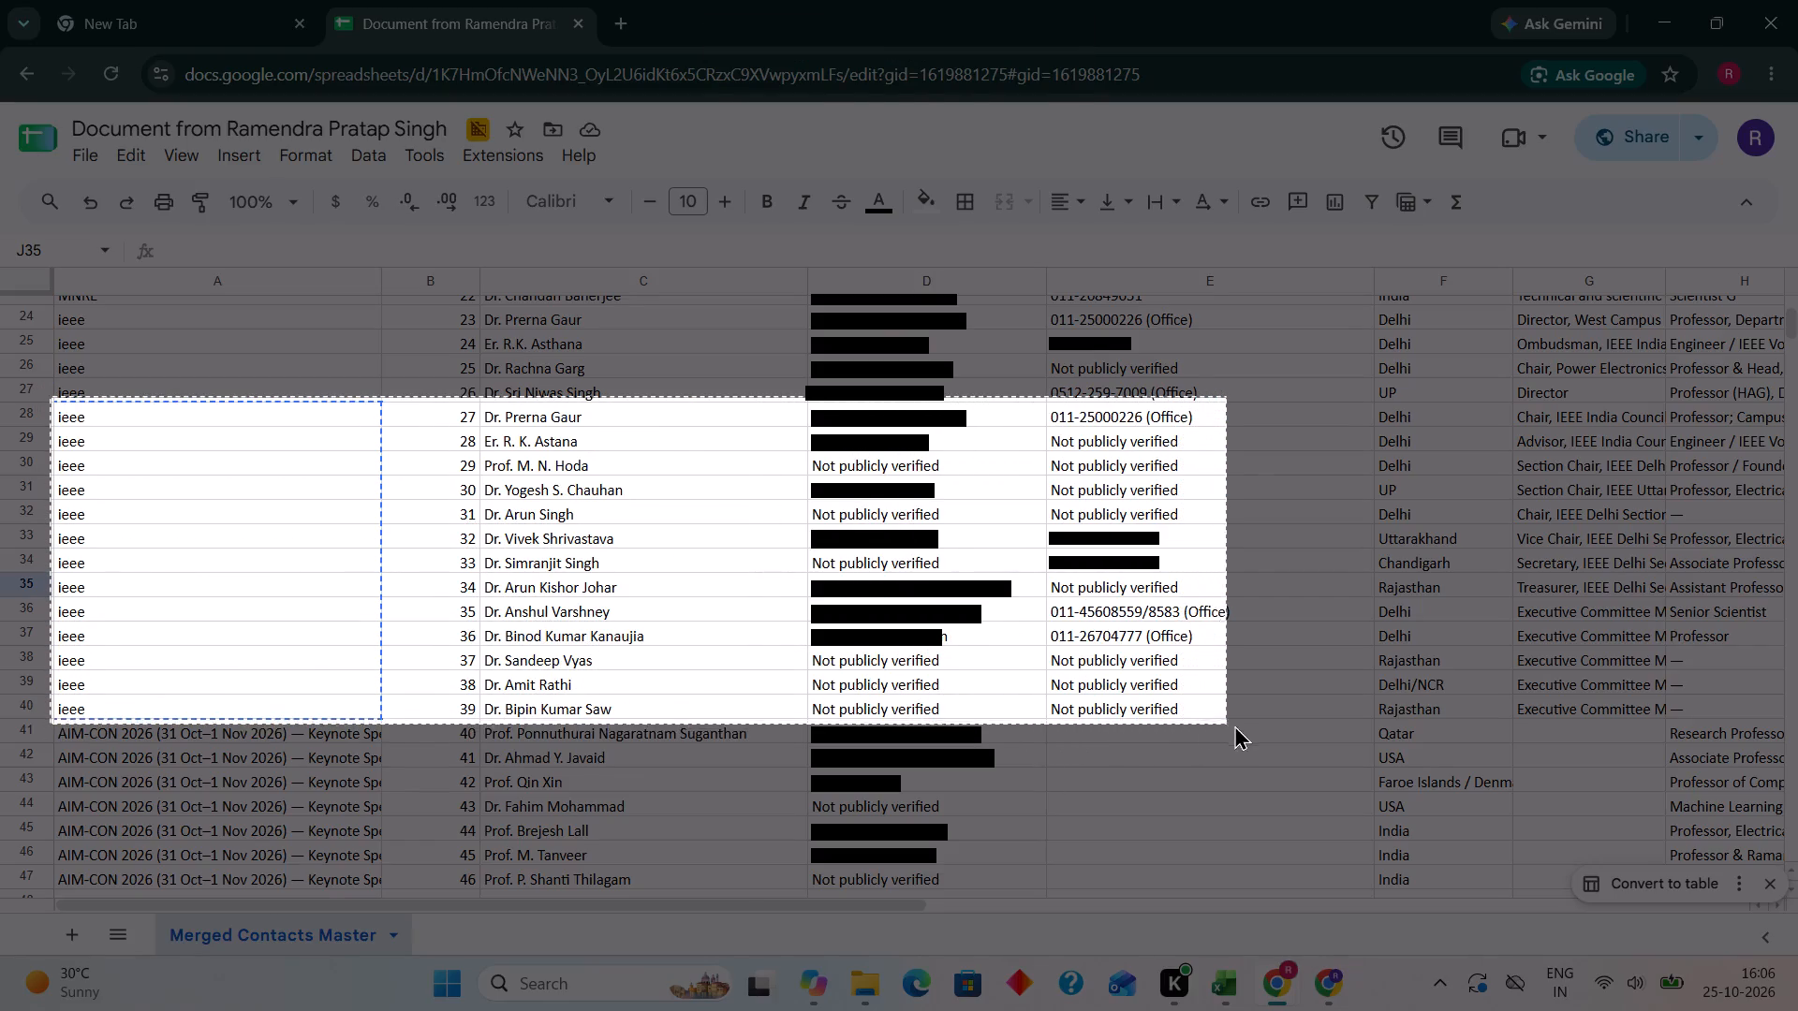
drag(1234, 725, 1550, 729)
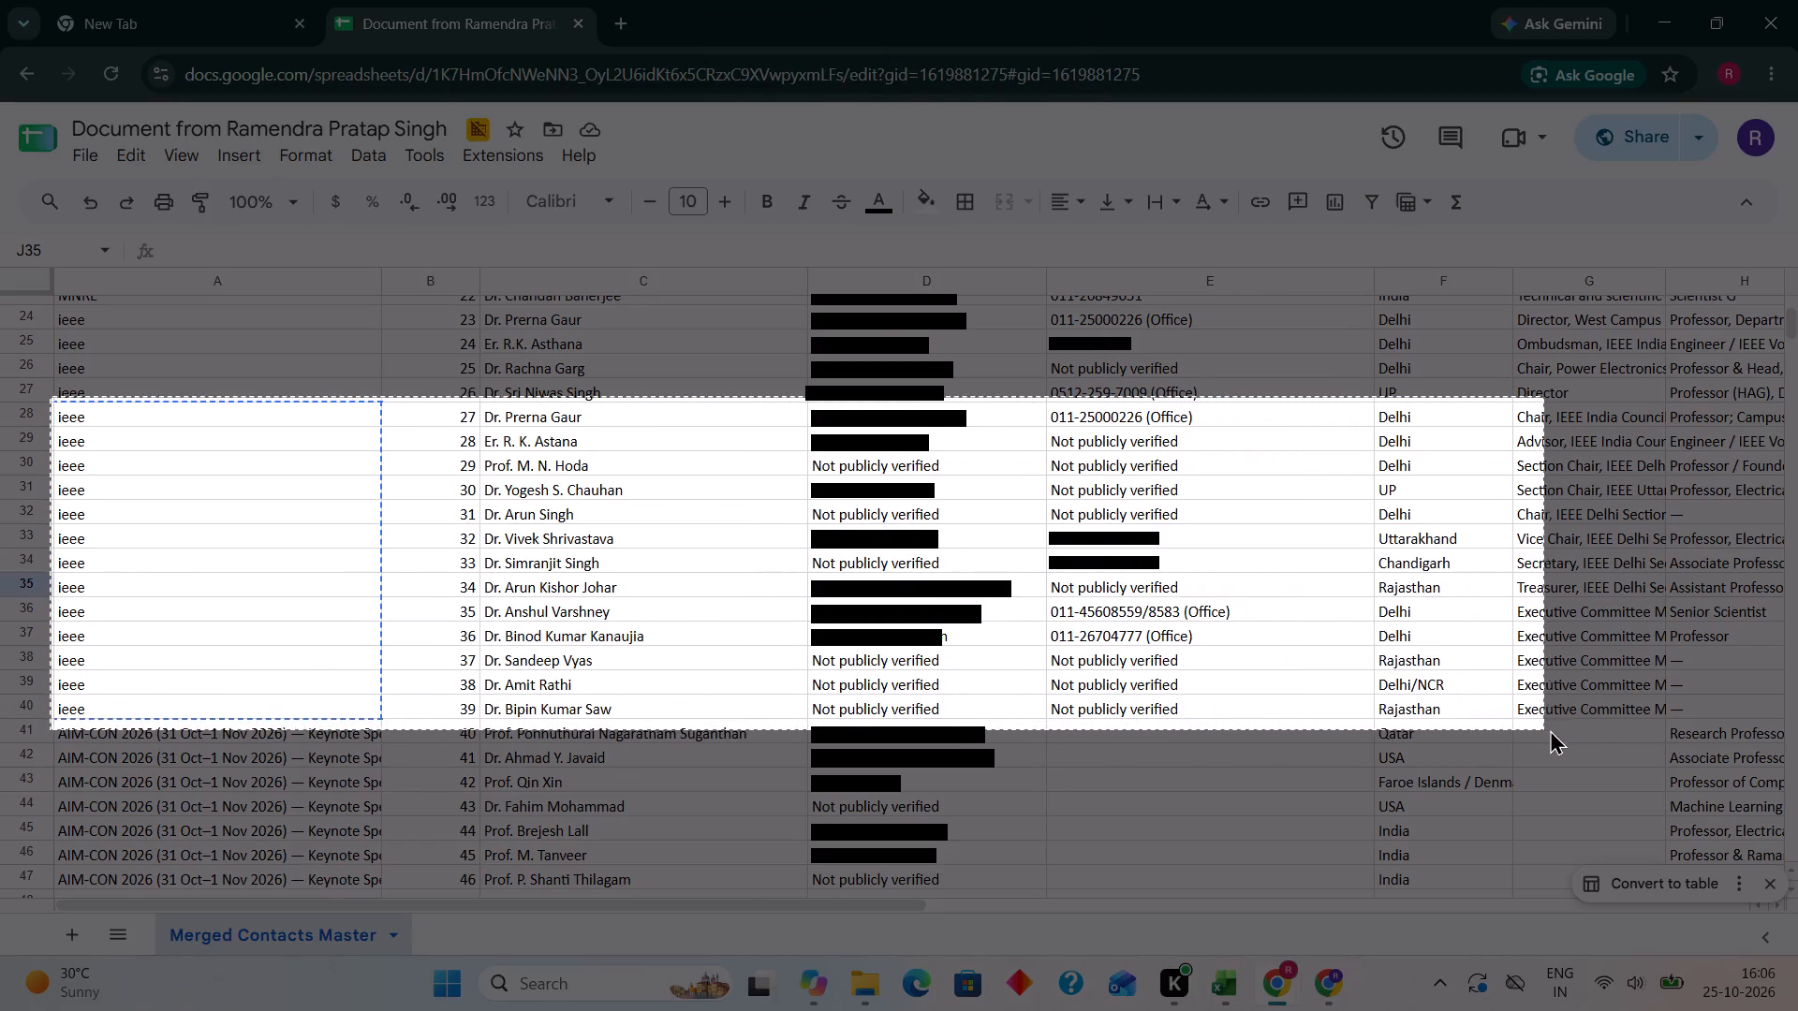
drag(1550, 729, 1753, 727)
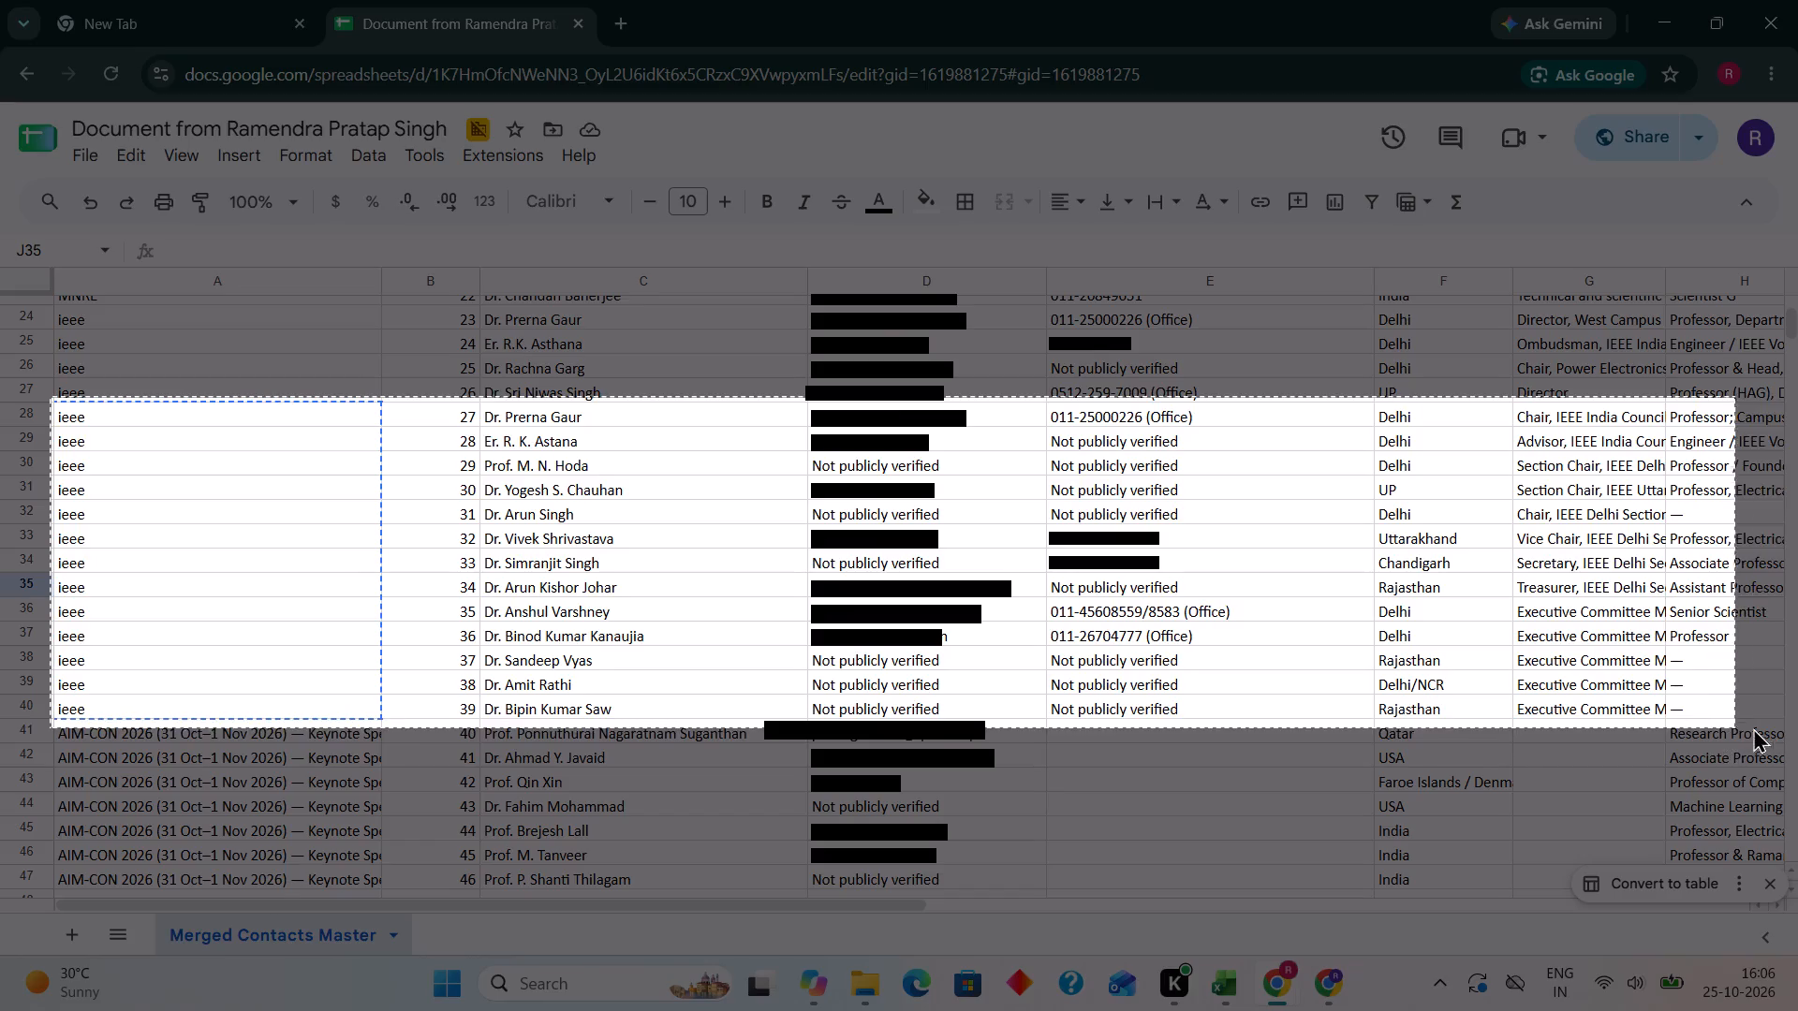
drag(1753, 727, 1797, 725)
click(821, 971)
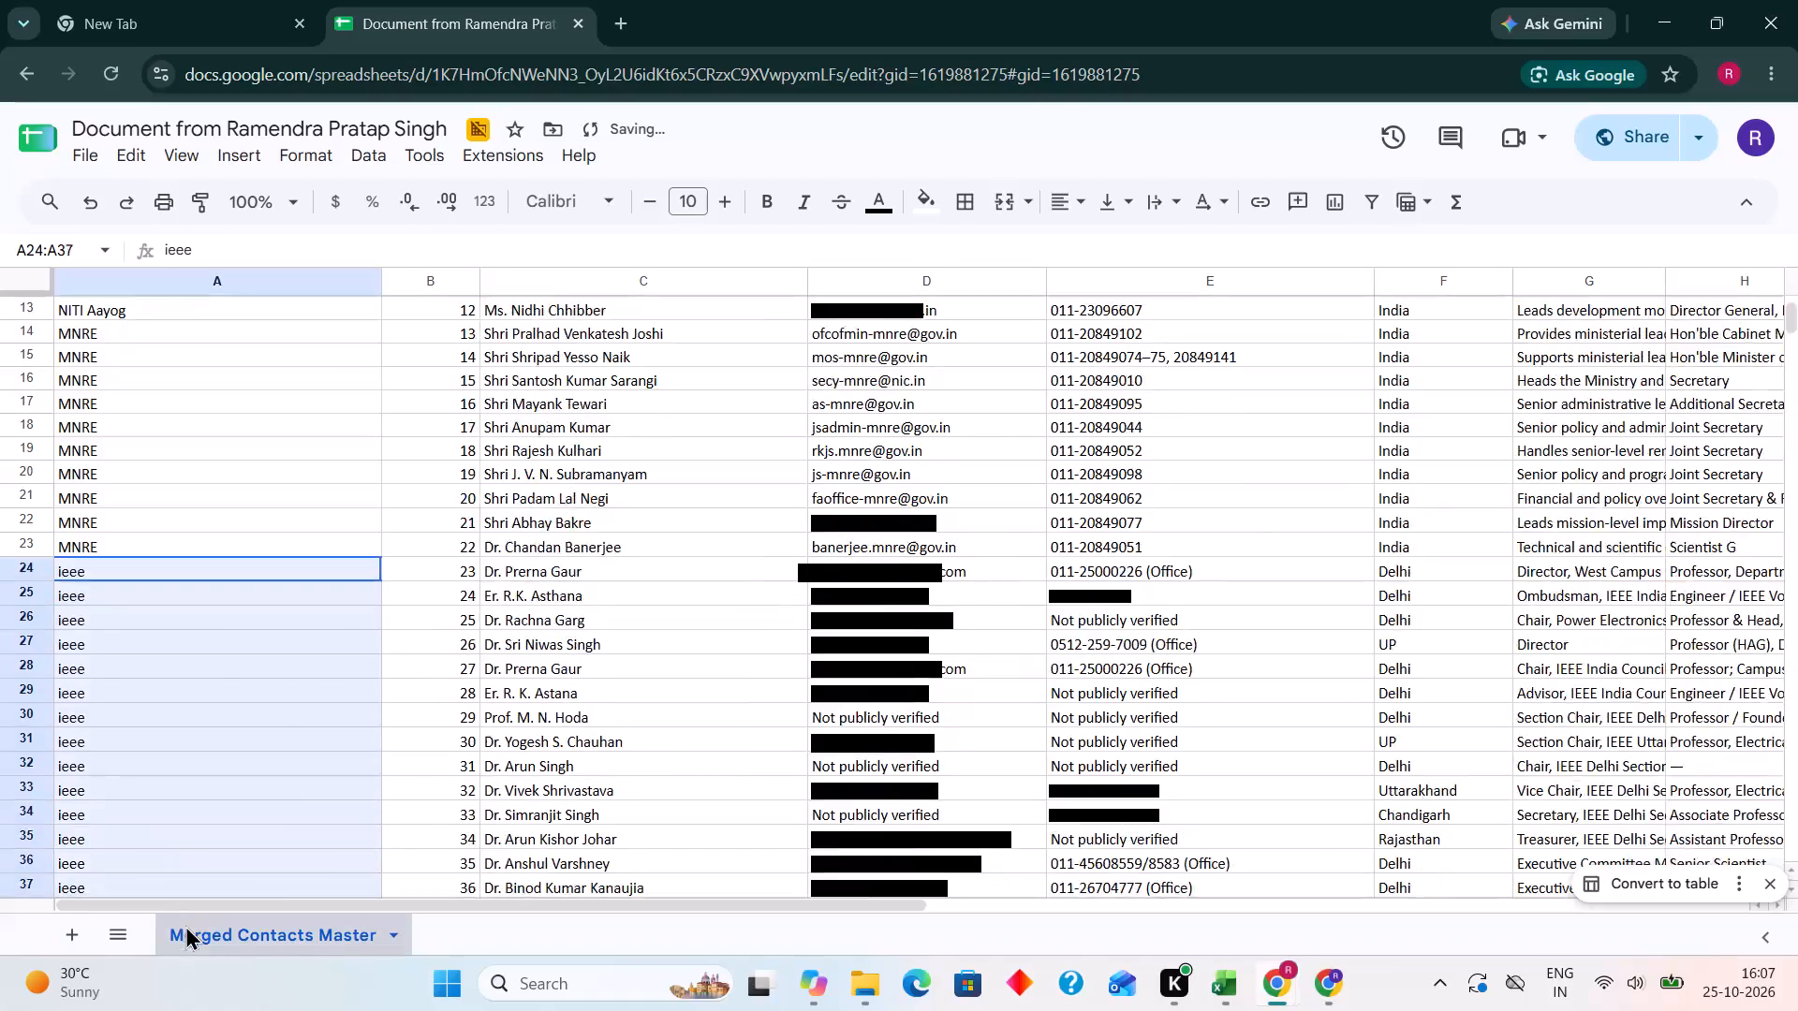
drag(185, 925, 174, 523)
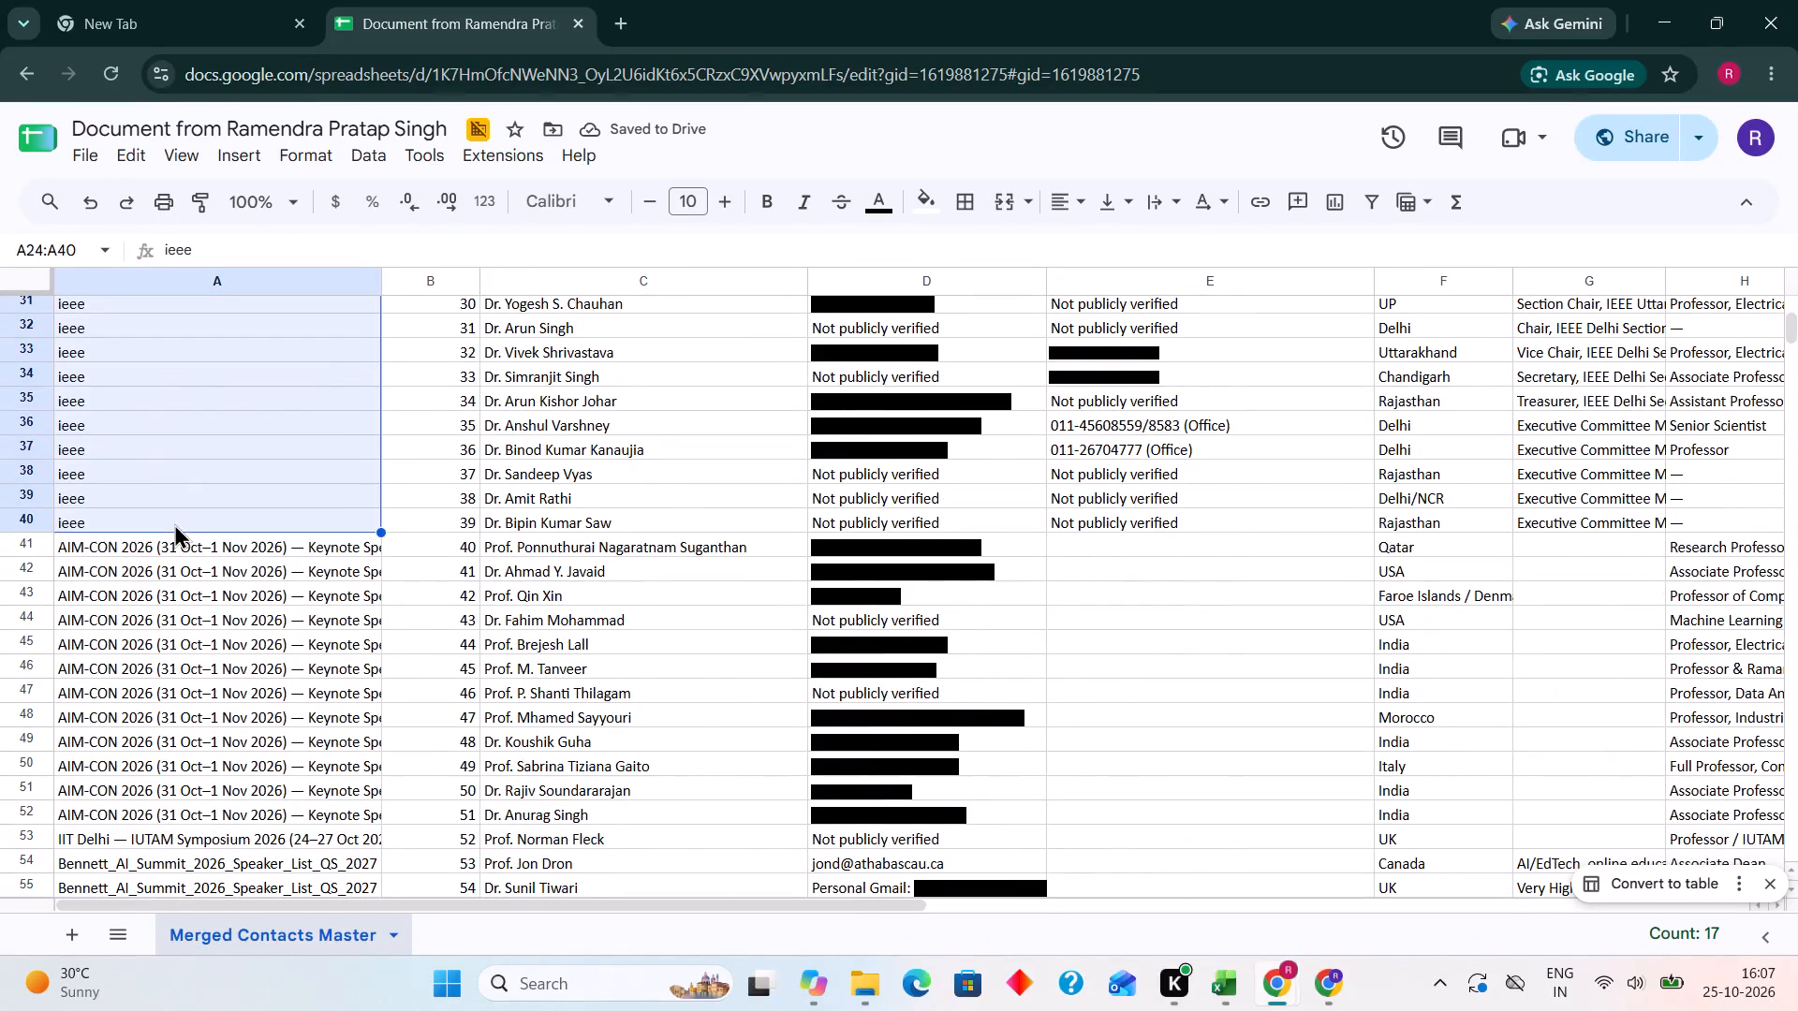
key(BackSpace)
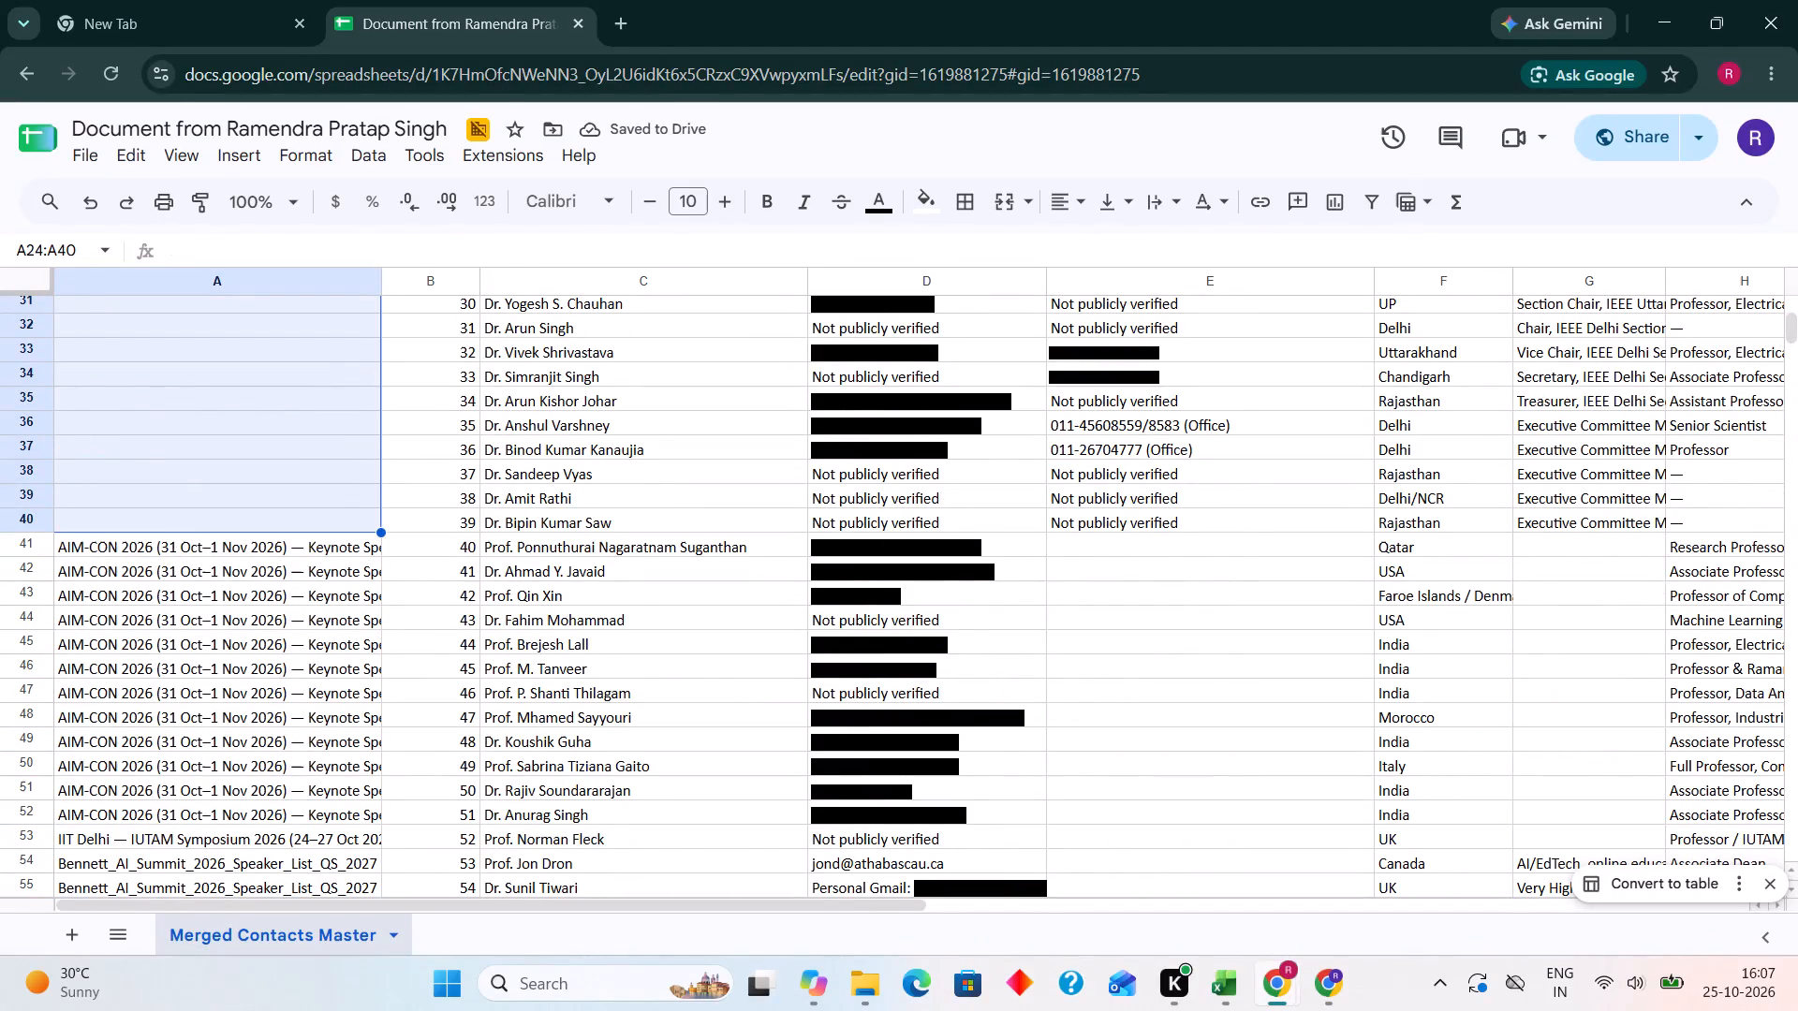
Enter "IEEE" in cell A24, copy that text, and paste it into cell A25.
key(i)
text(EEE)
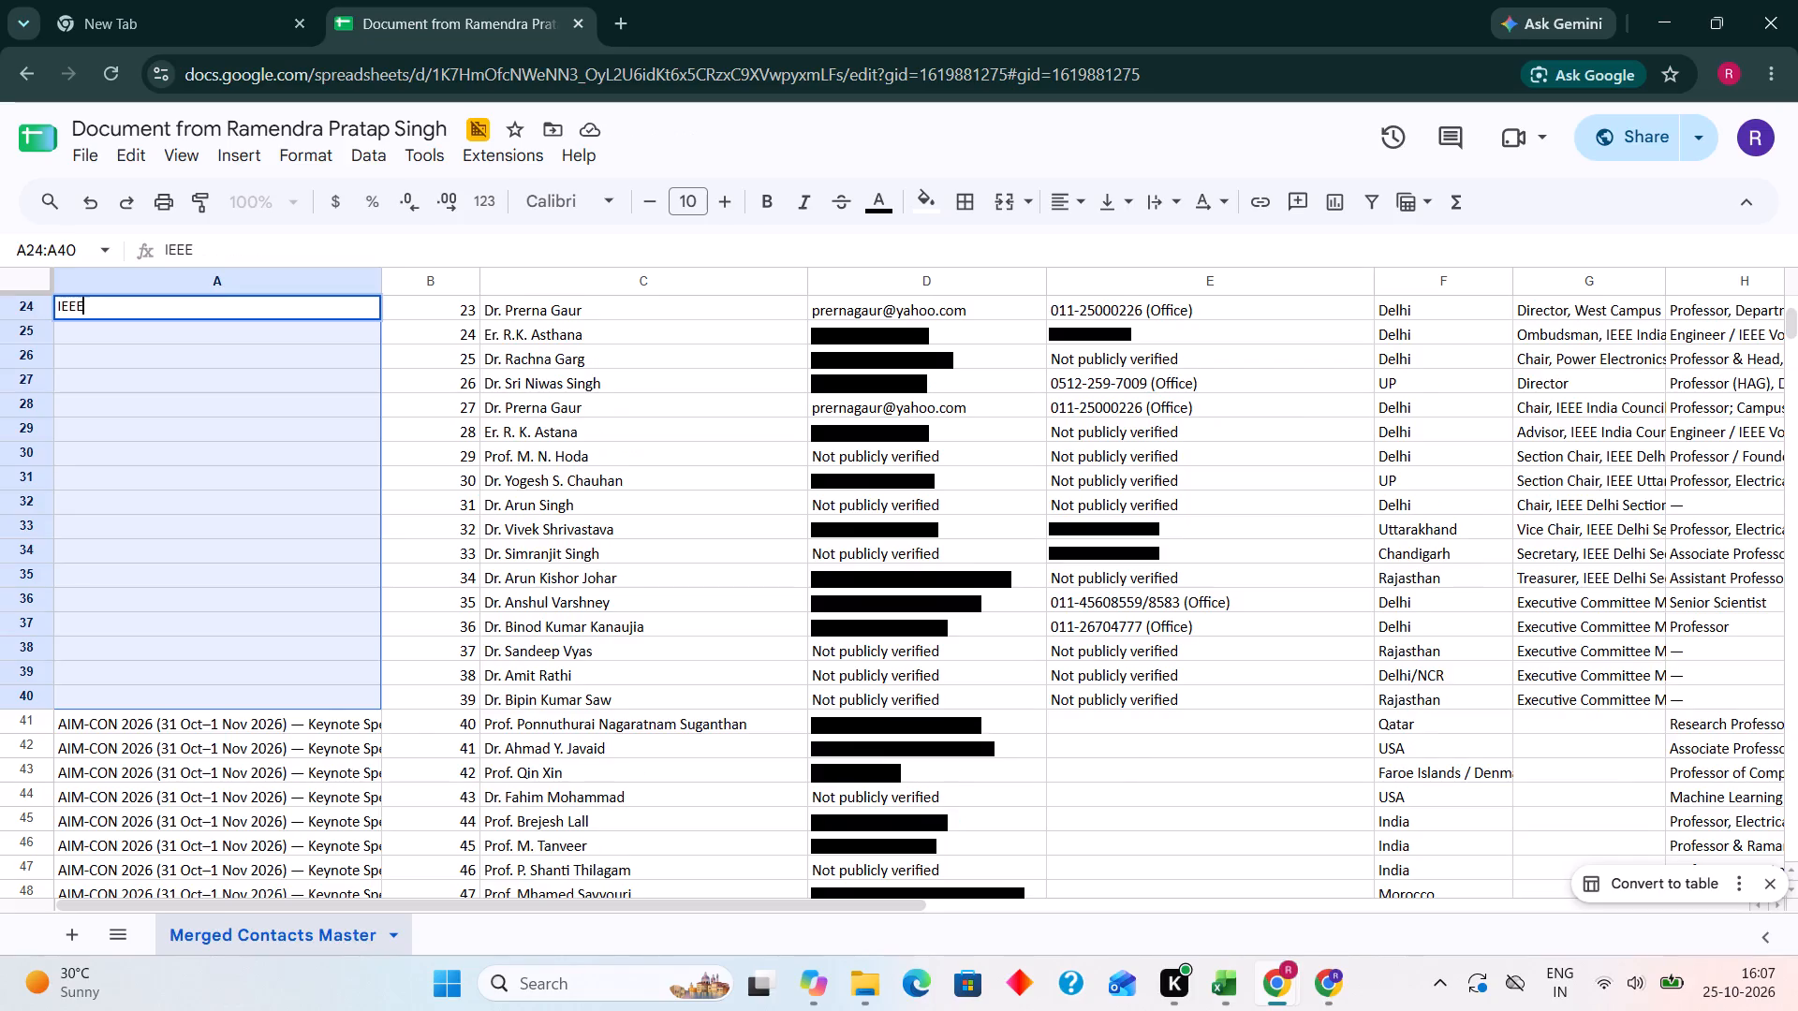
key(ctrl+c)
key(ctrl+c)
click(115, 312)
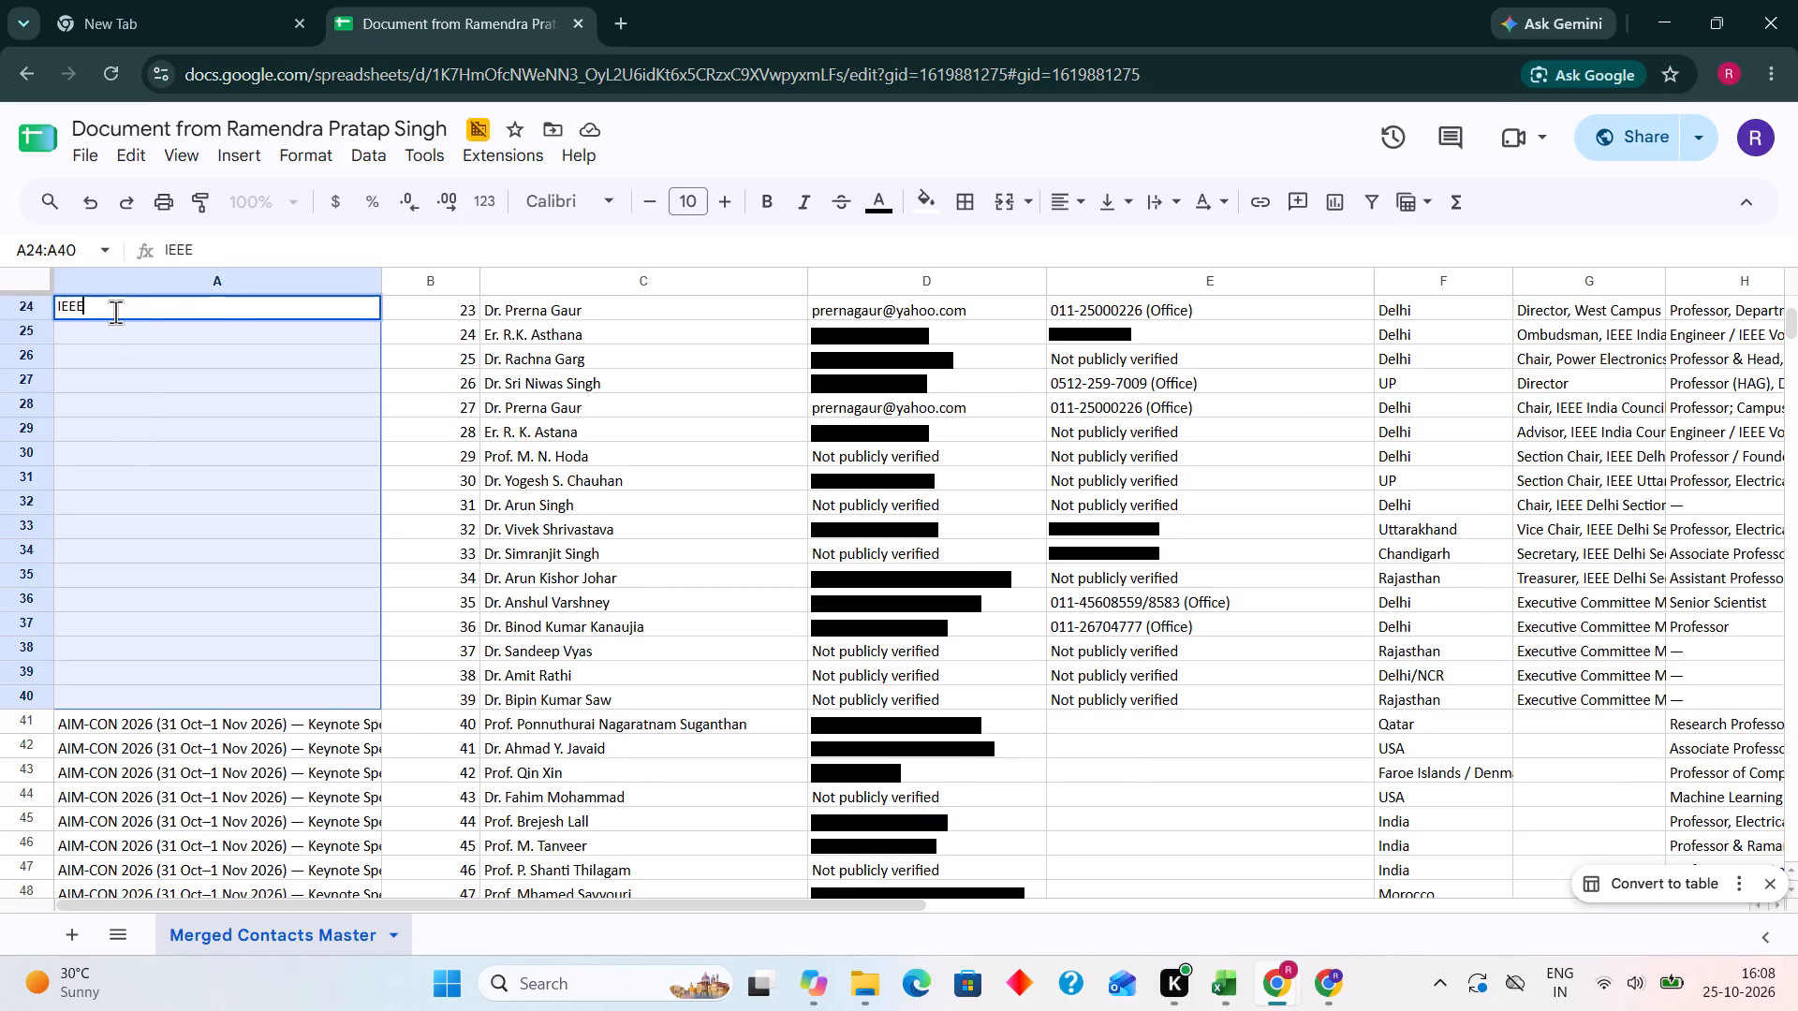
drag(97, 305, 51, 301)
key(ctrl+c)
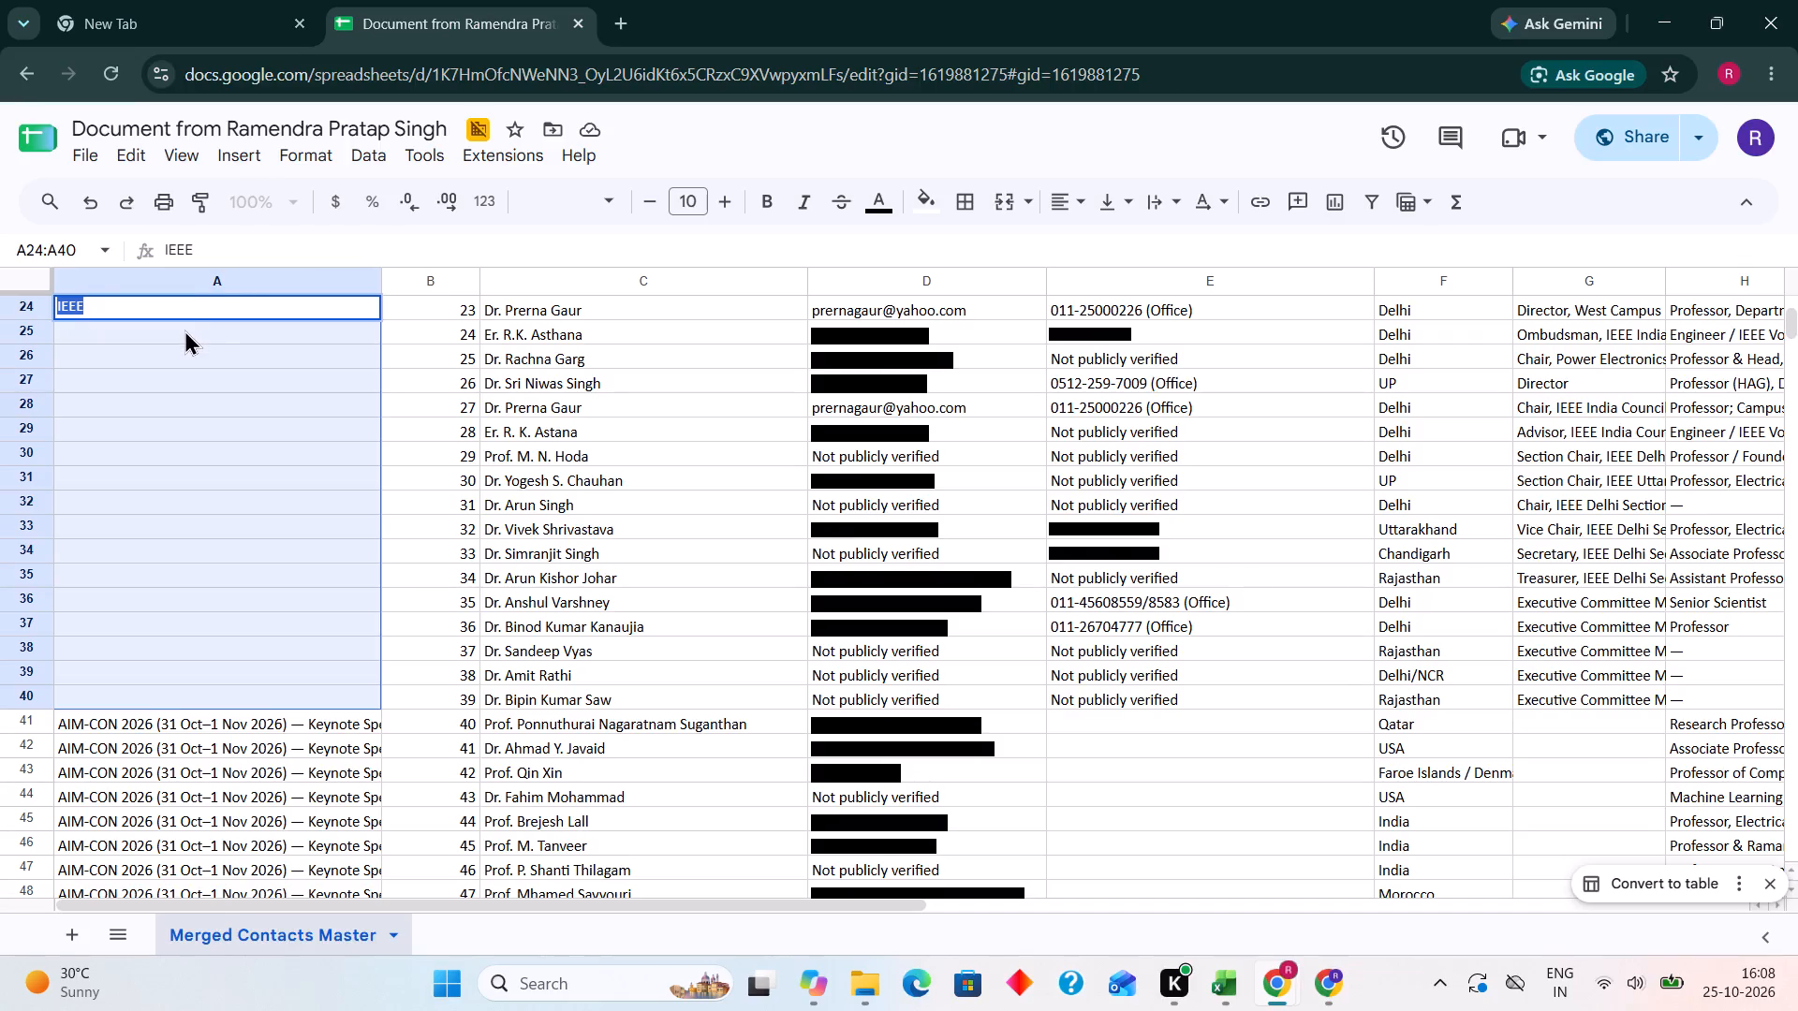
click(184, 330)
key(ctrl+v)
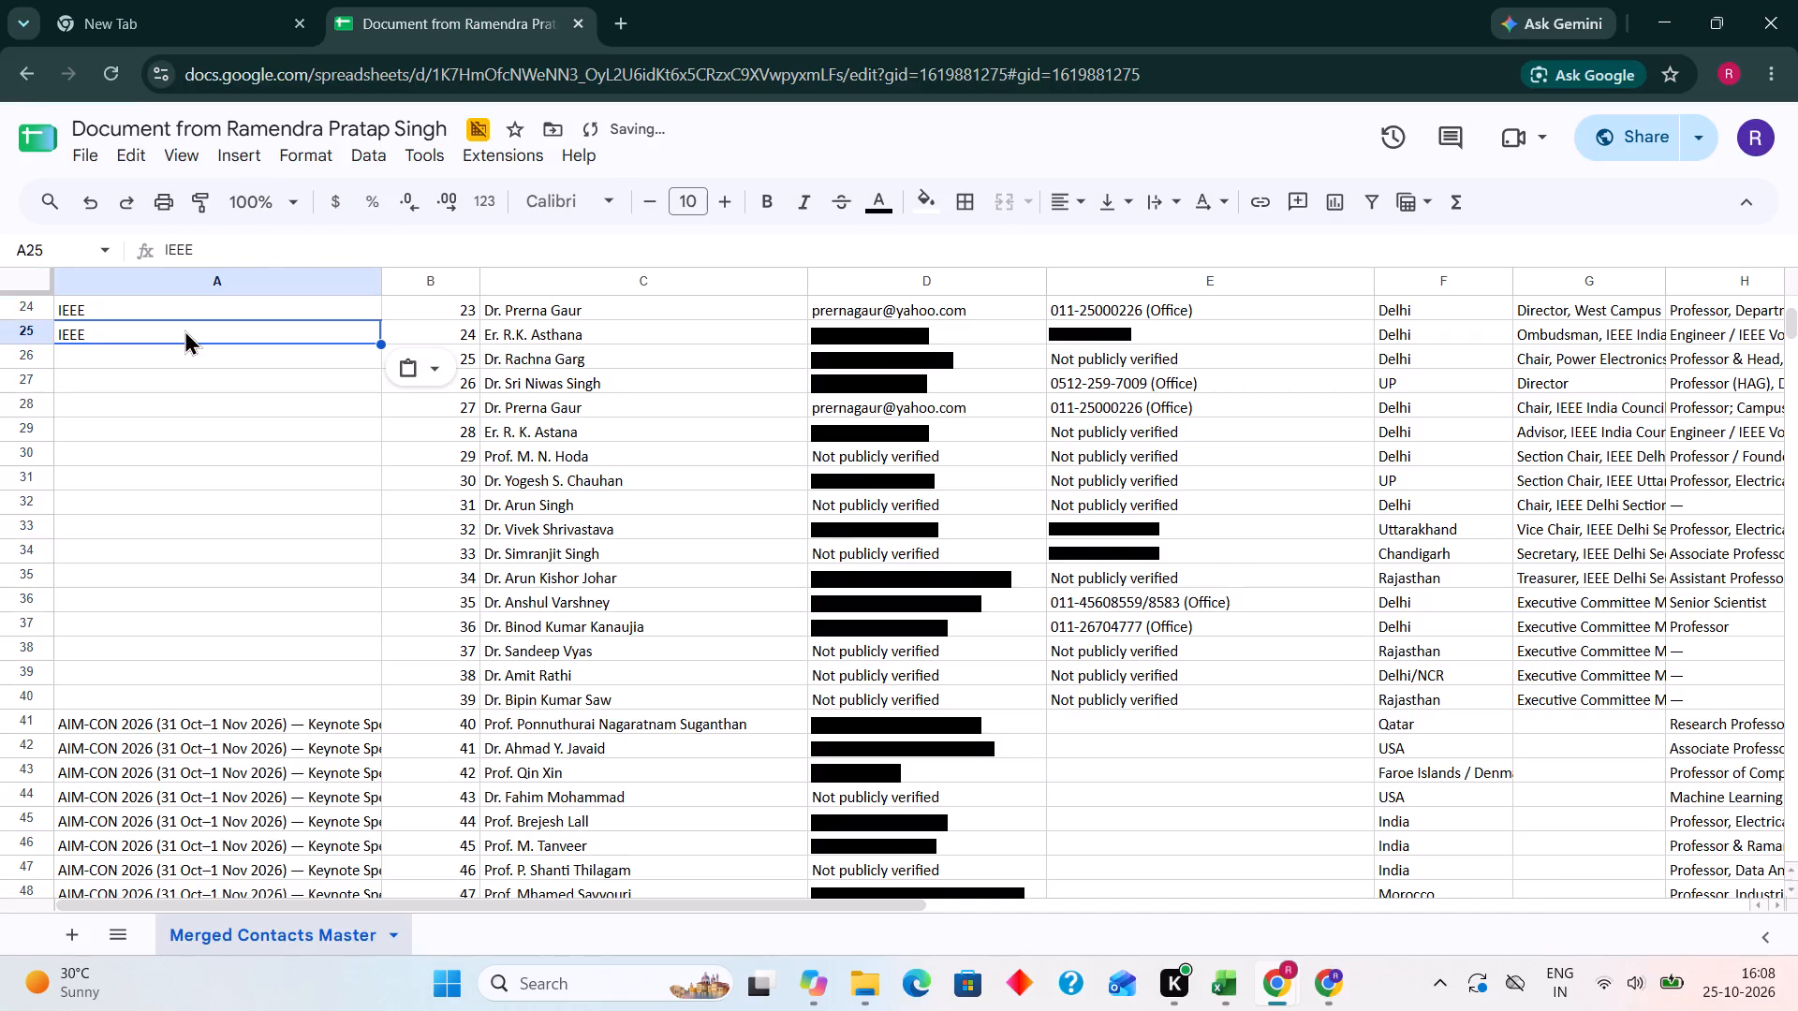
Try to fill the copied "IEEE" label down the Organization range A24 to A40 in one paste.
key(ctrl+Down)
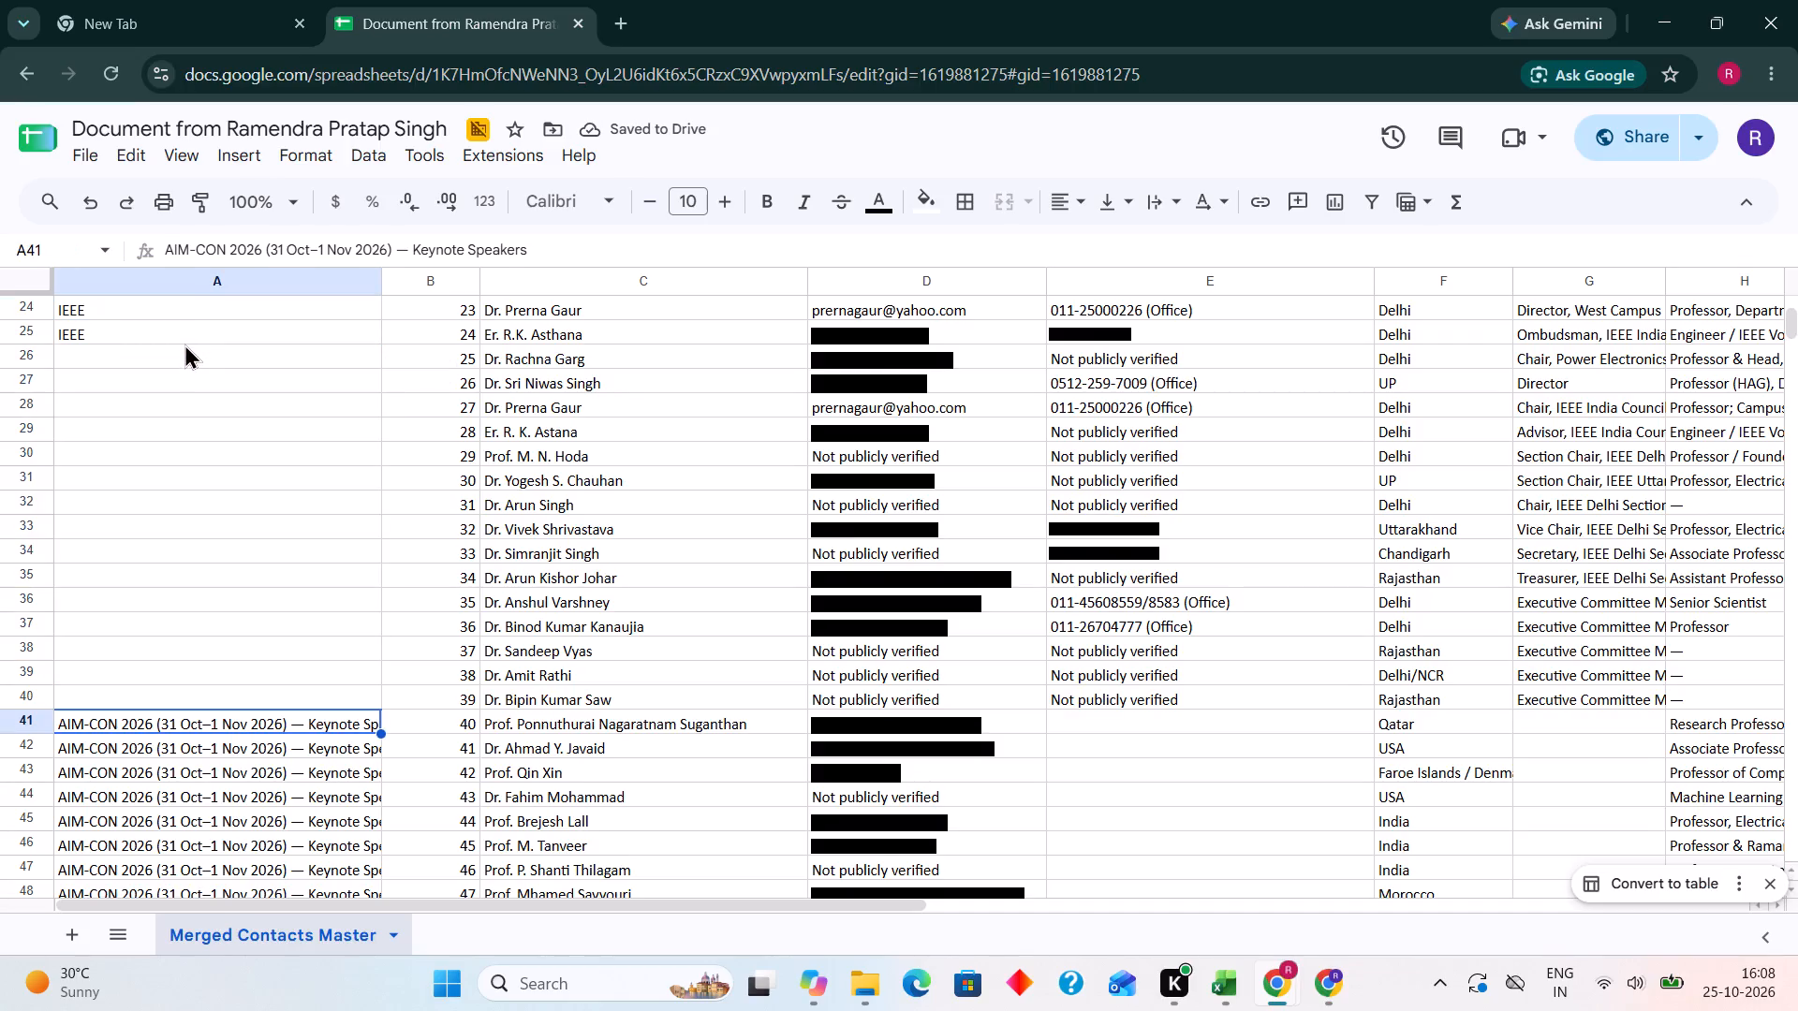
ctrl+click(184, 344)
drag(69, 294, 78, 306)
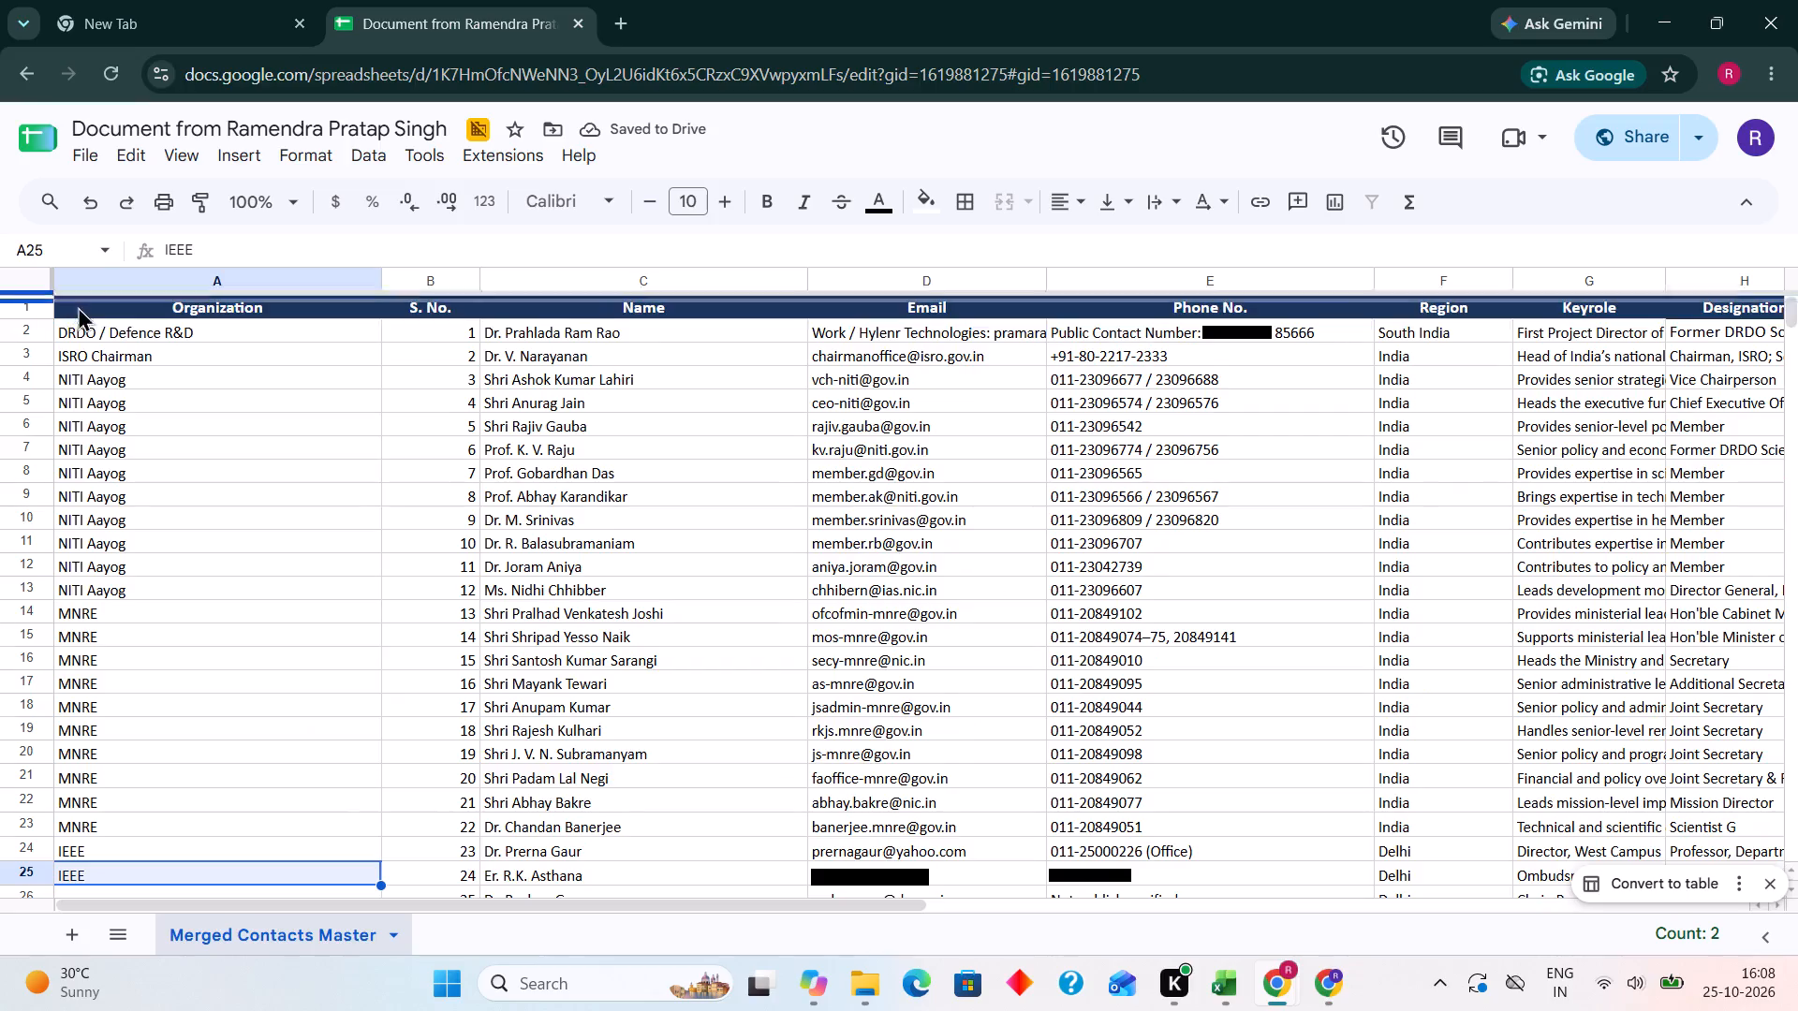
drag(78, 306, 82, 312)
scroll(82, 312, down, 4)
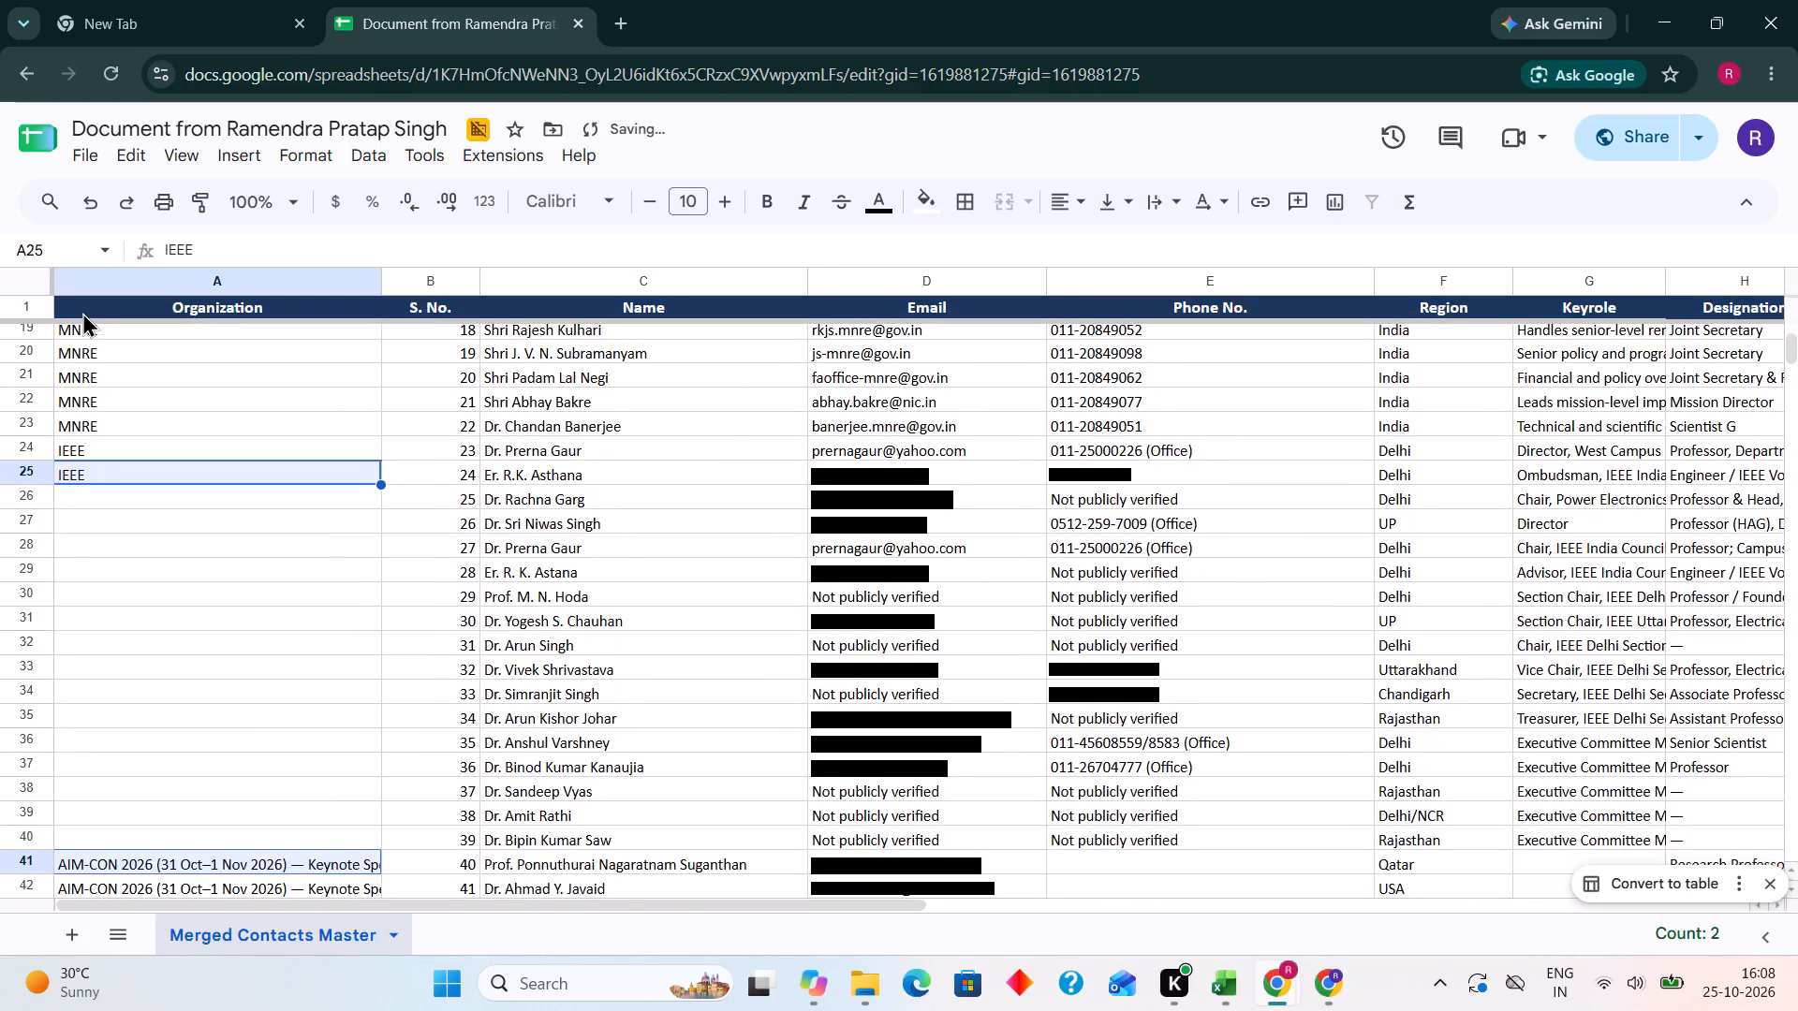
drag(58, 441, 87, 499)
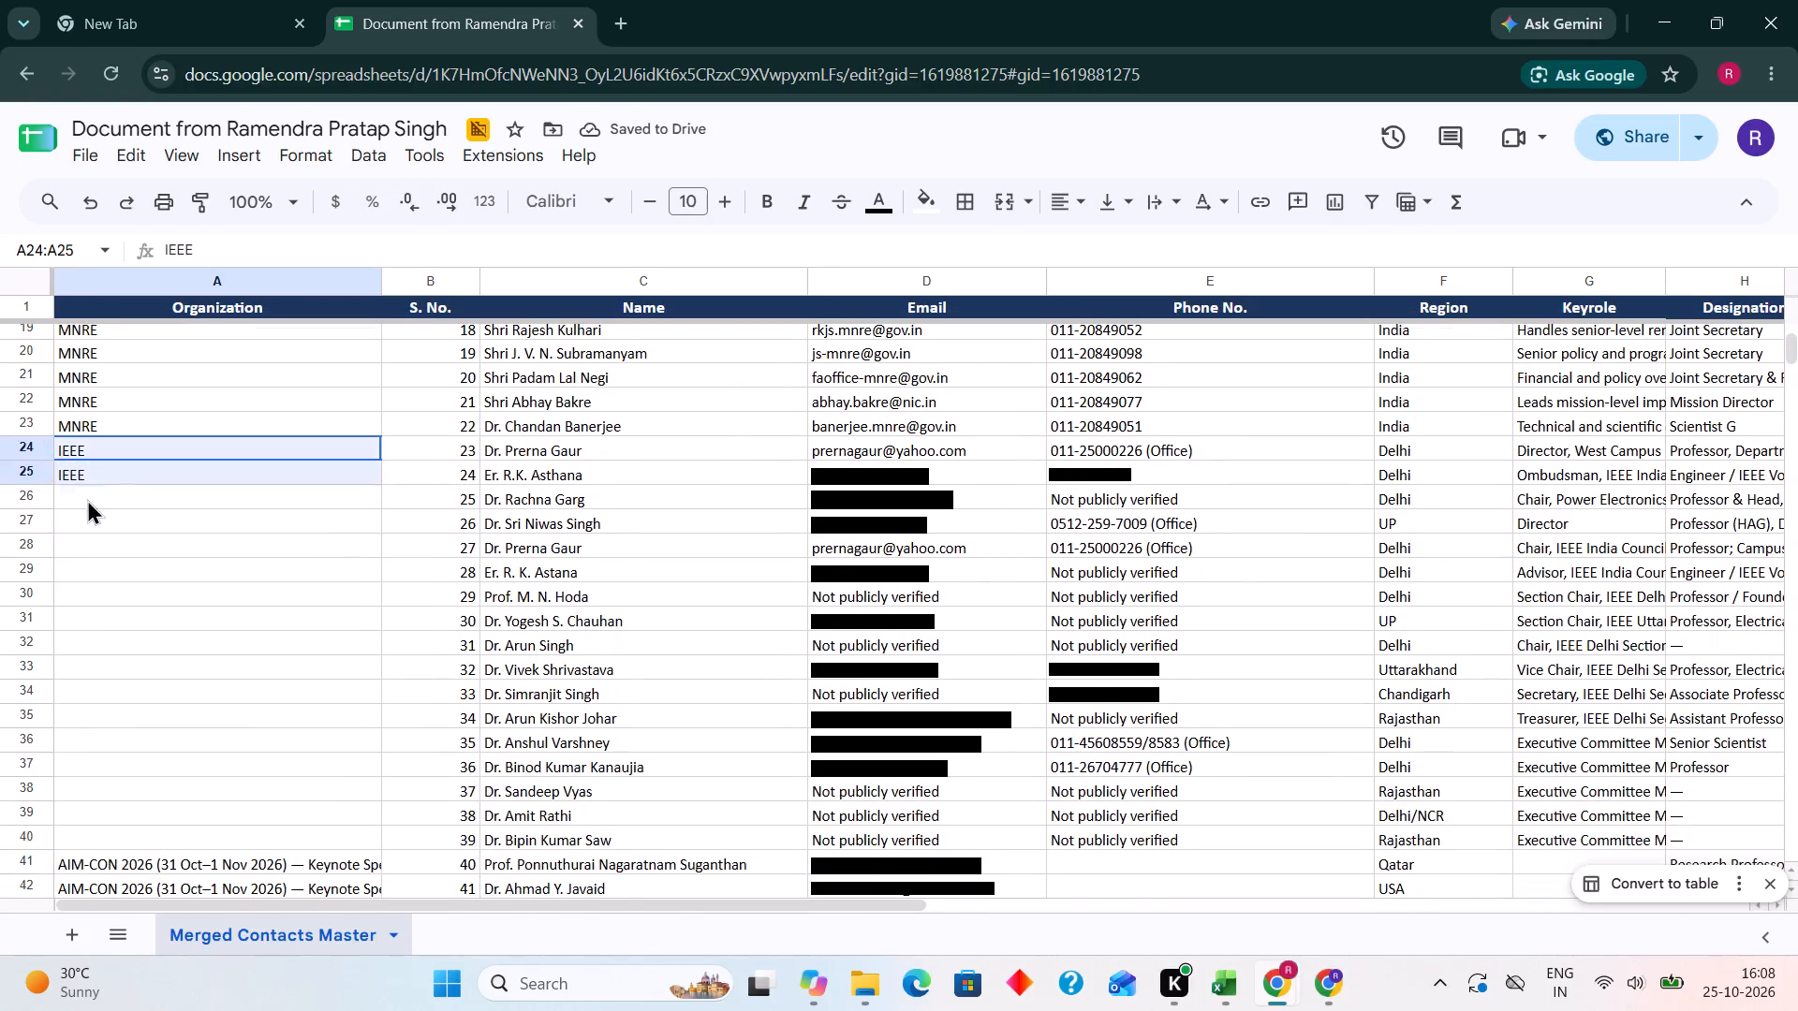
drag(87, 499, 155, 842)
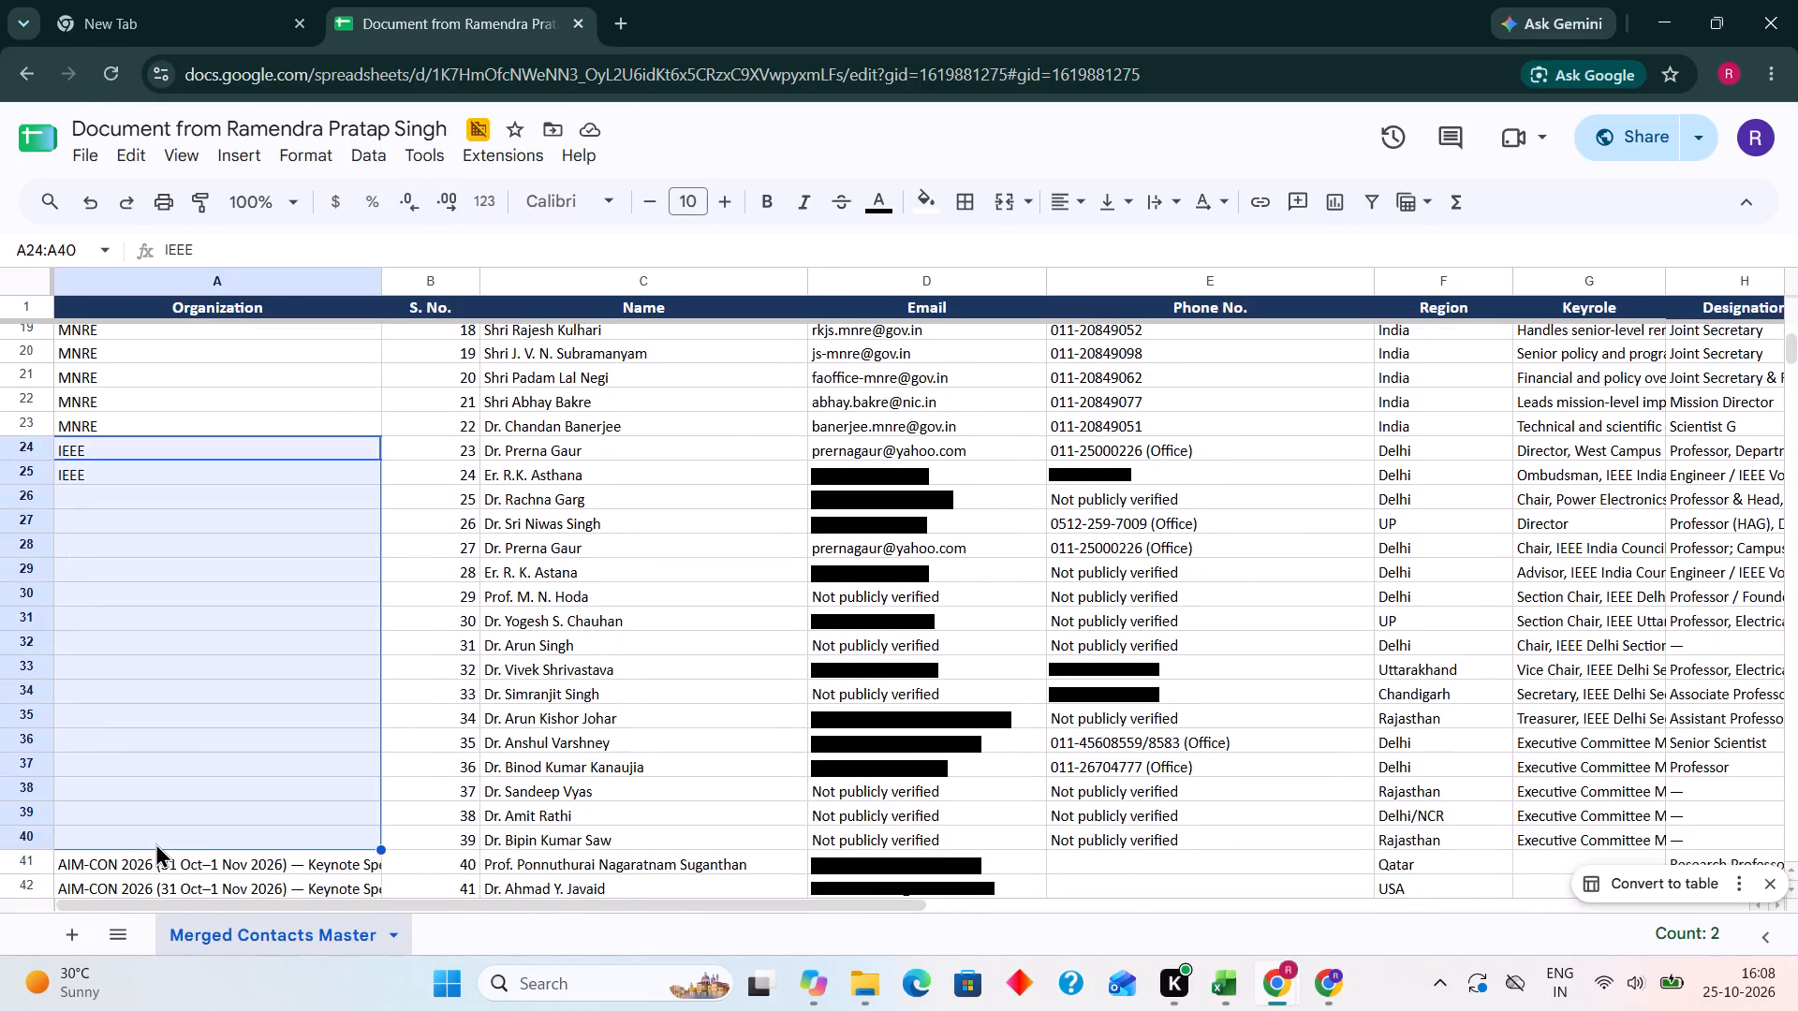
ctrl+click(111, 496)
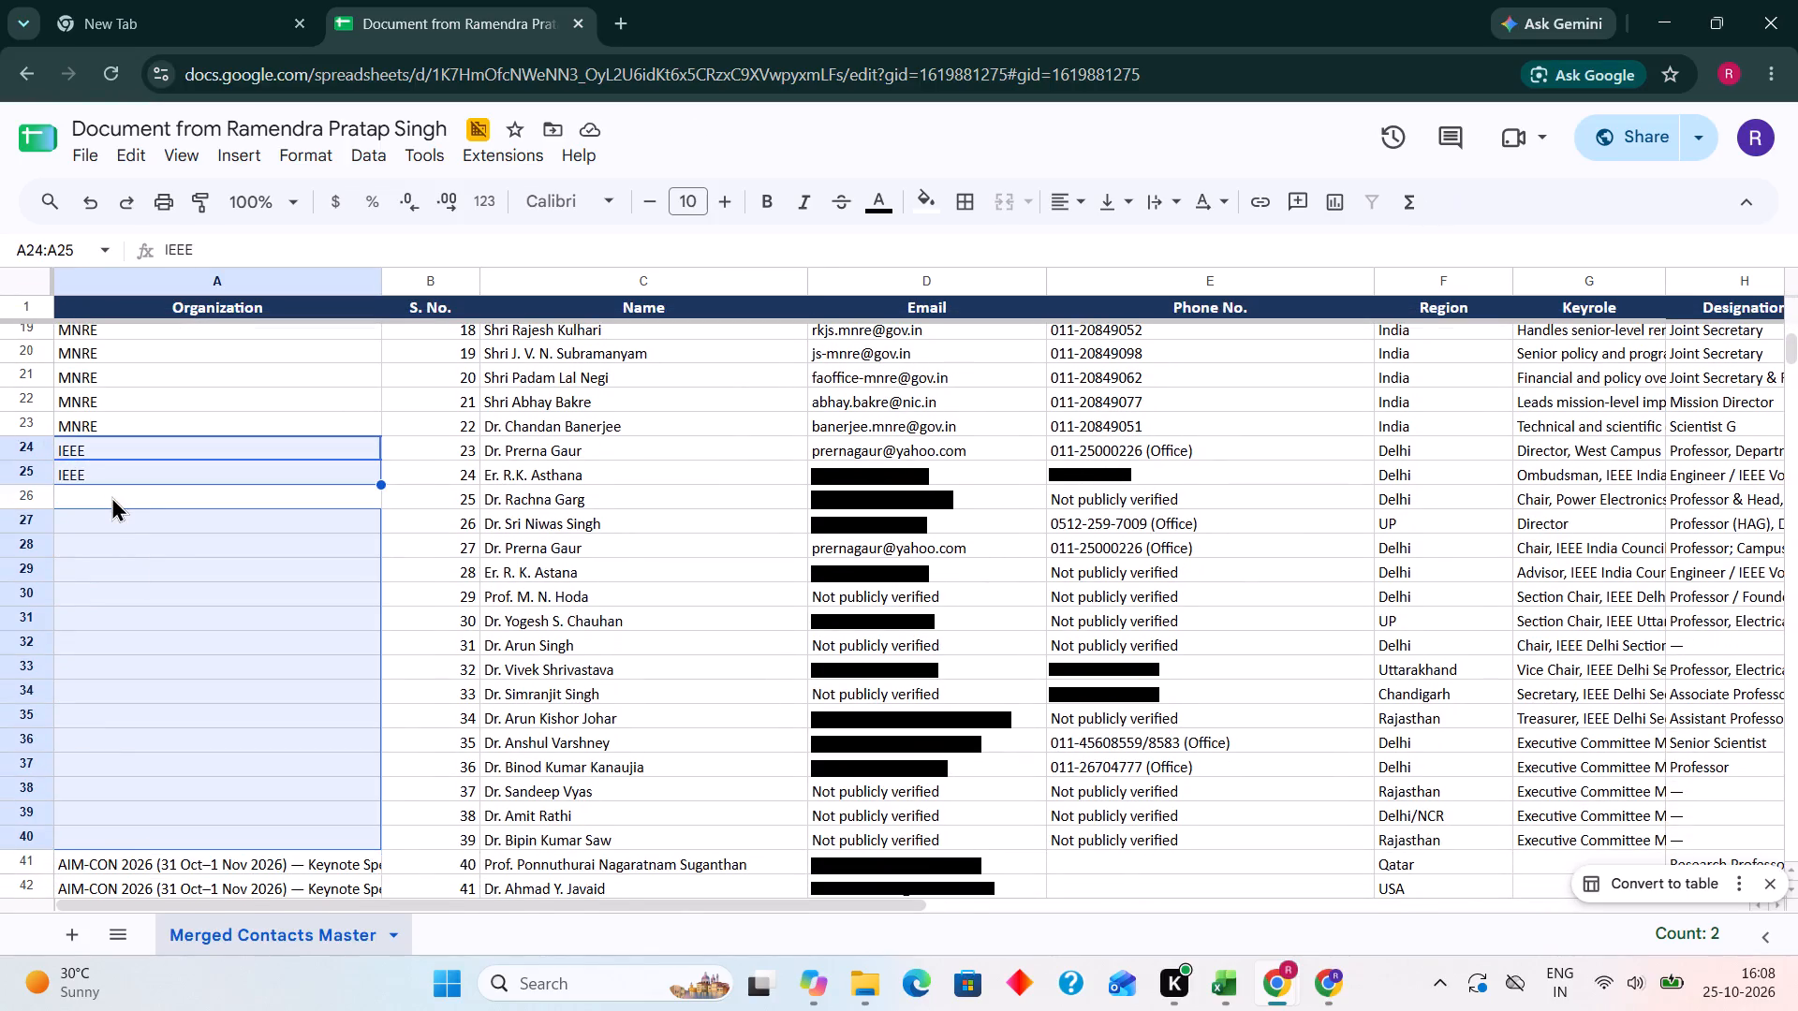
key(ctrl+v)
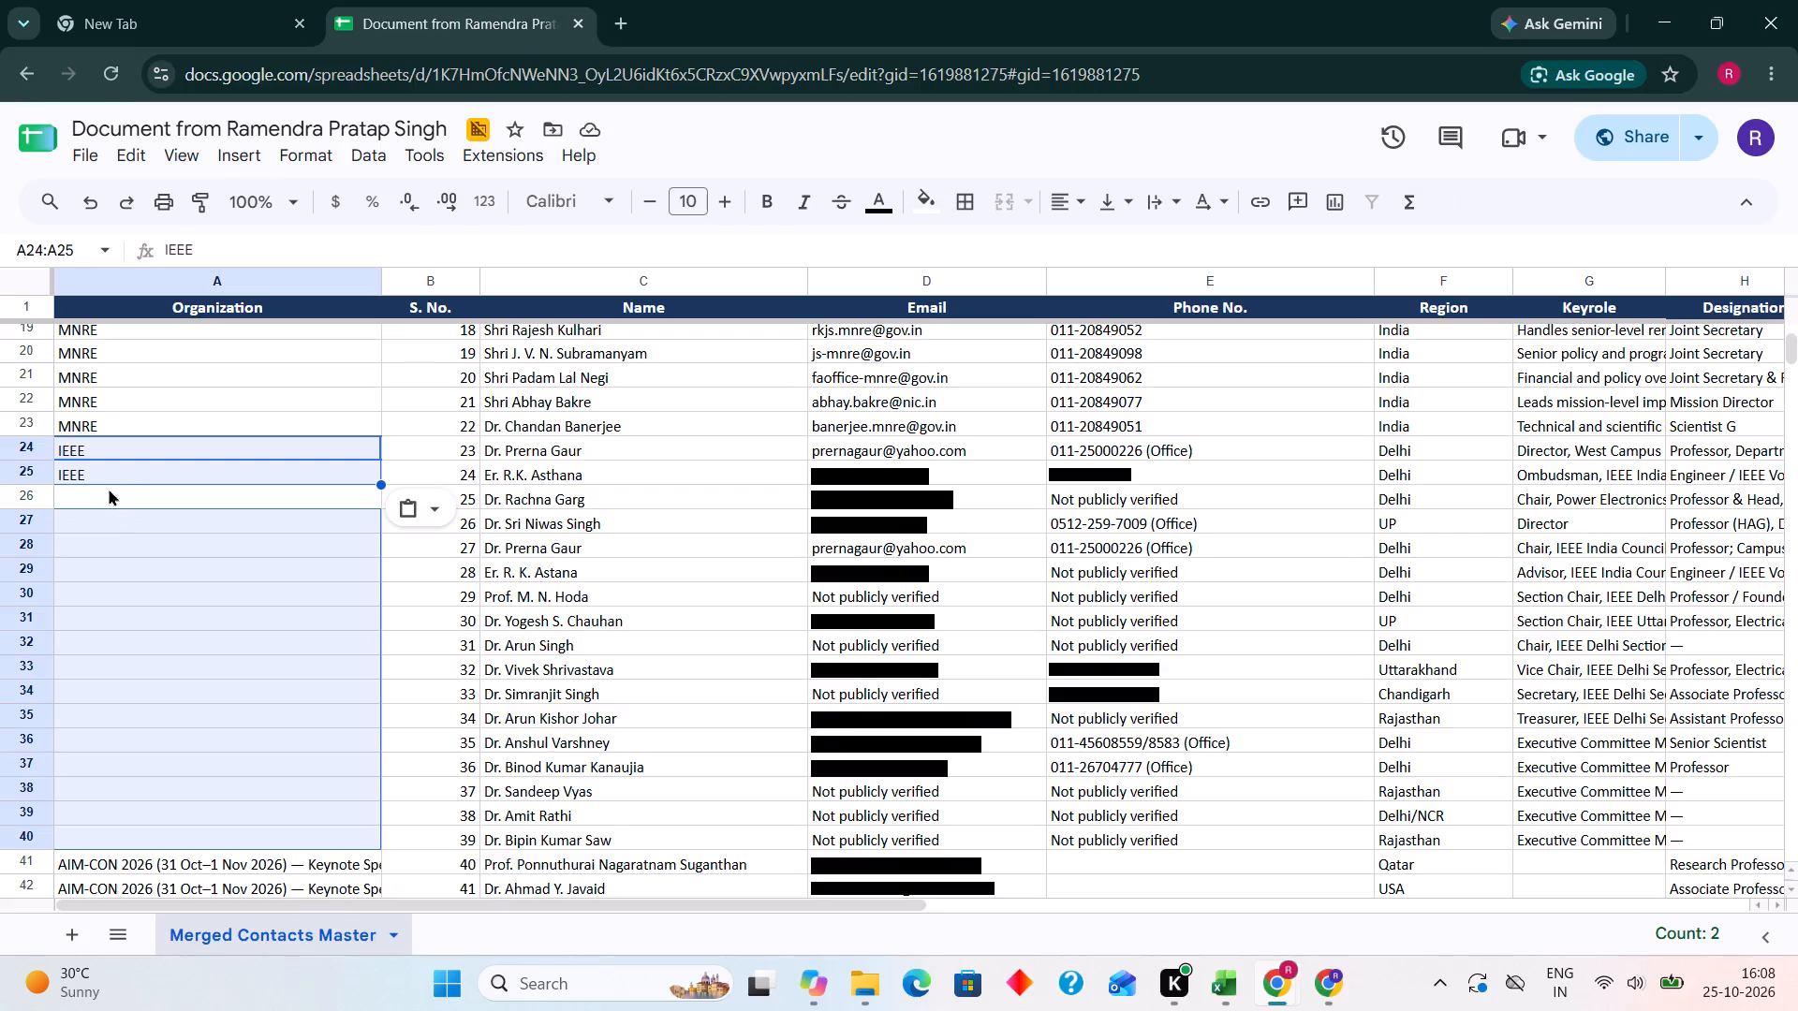
Paste "IEEE" into each Organization cell from A26 to A32.
click(107, 491)
key(ctrl+v)
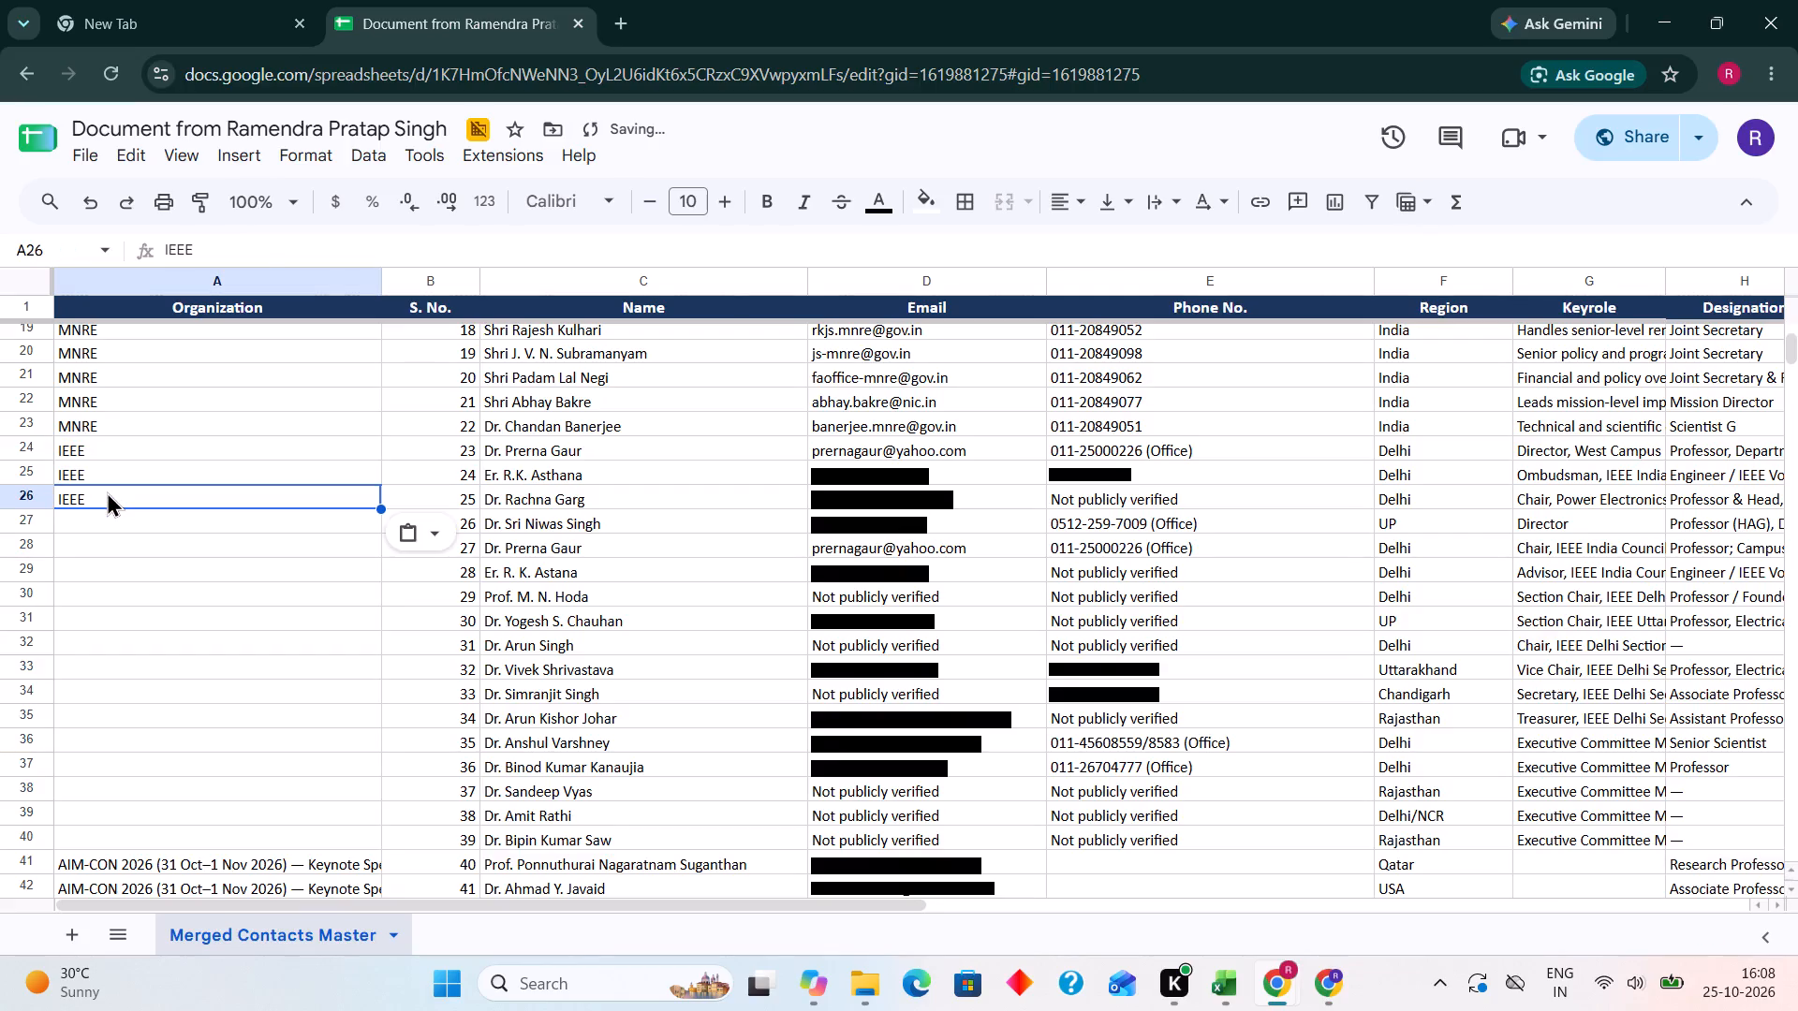
key(ctrl+Down)
key(ctrl+Up)
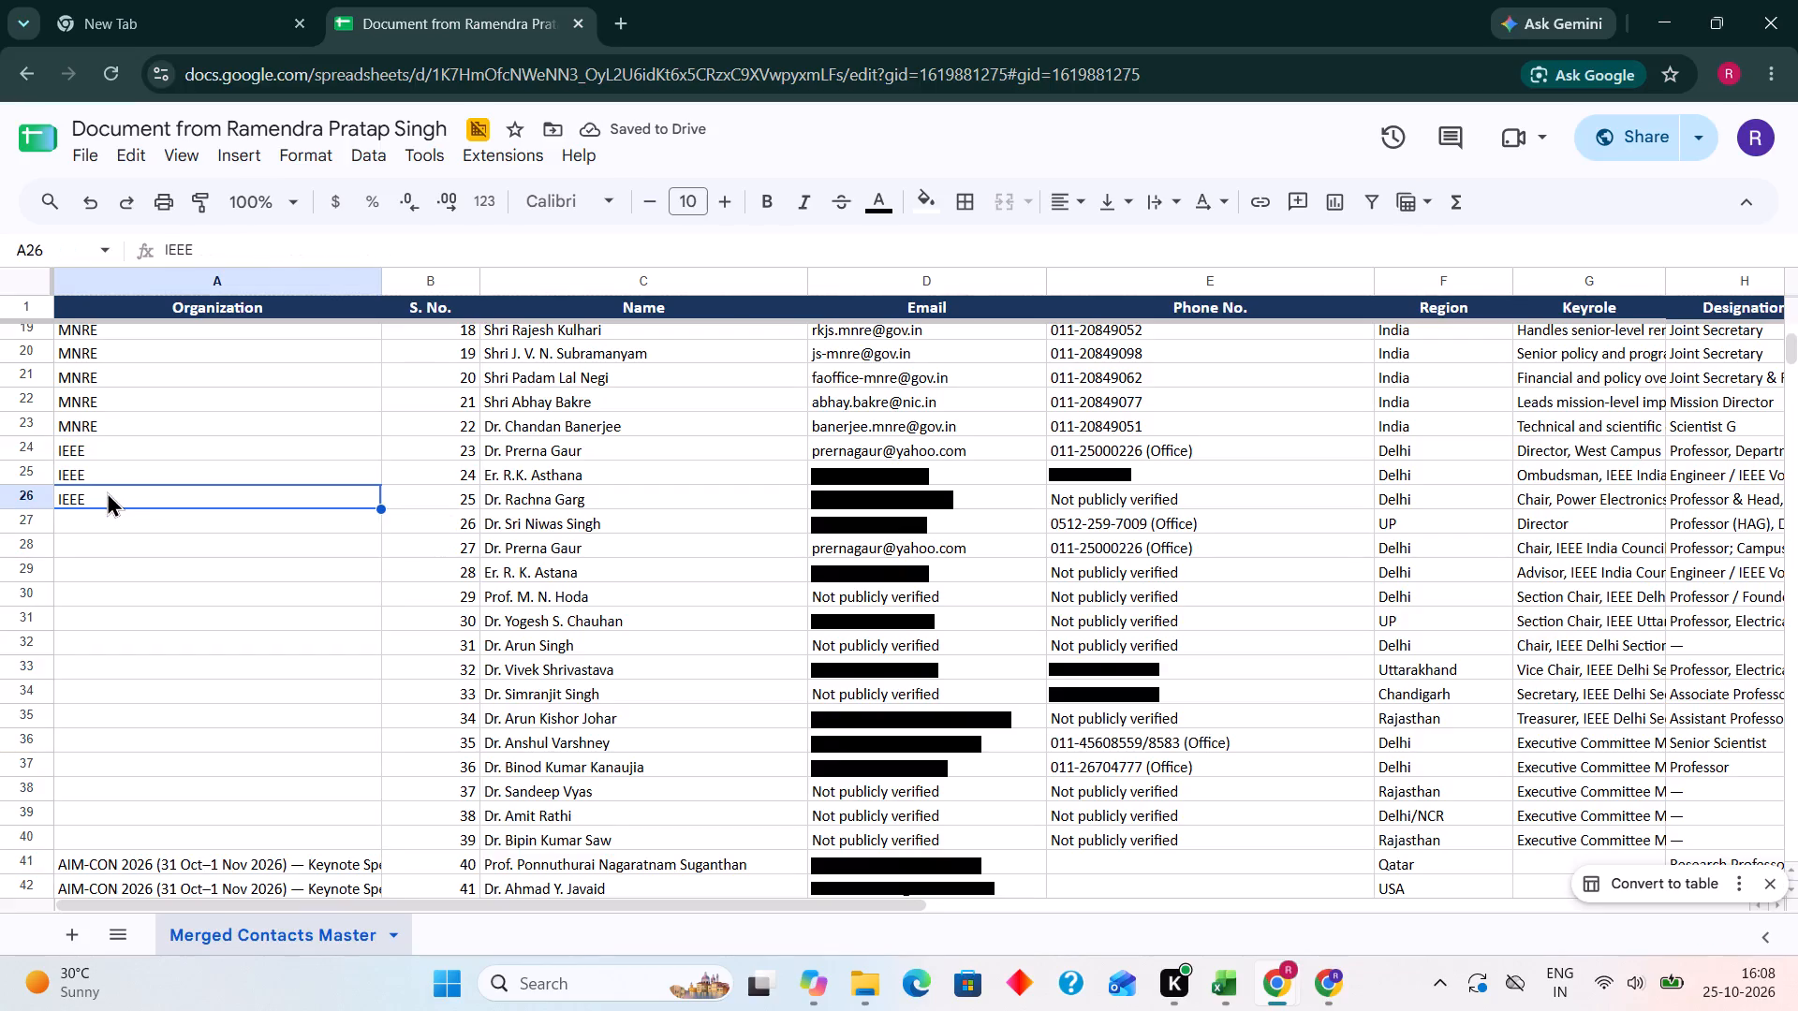
key(Down)
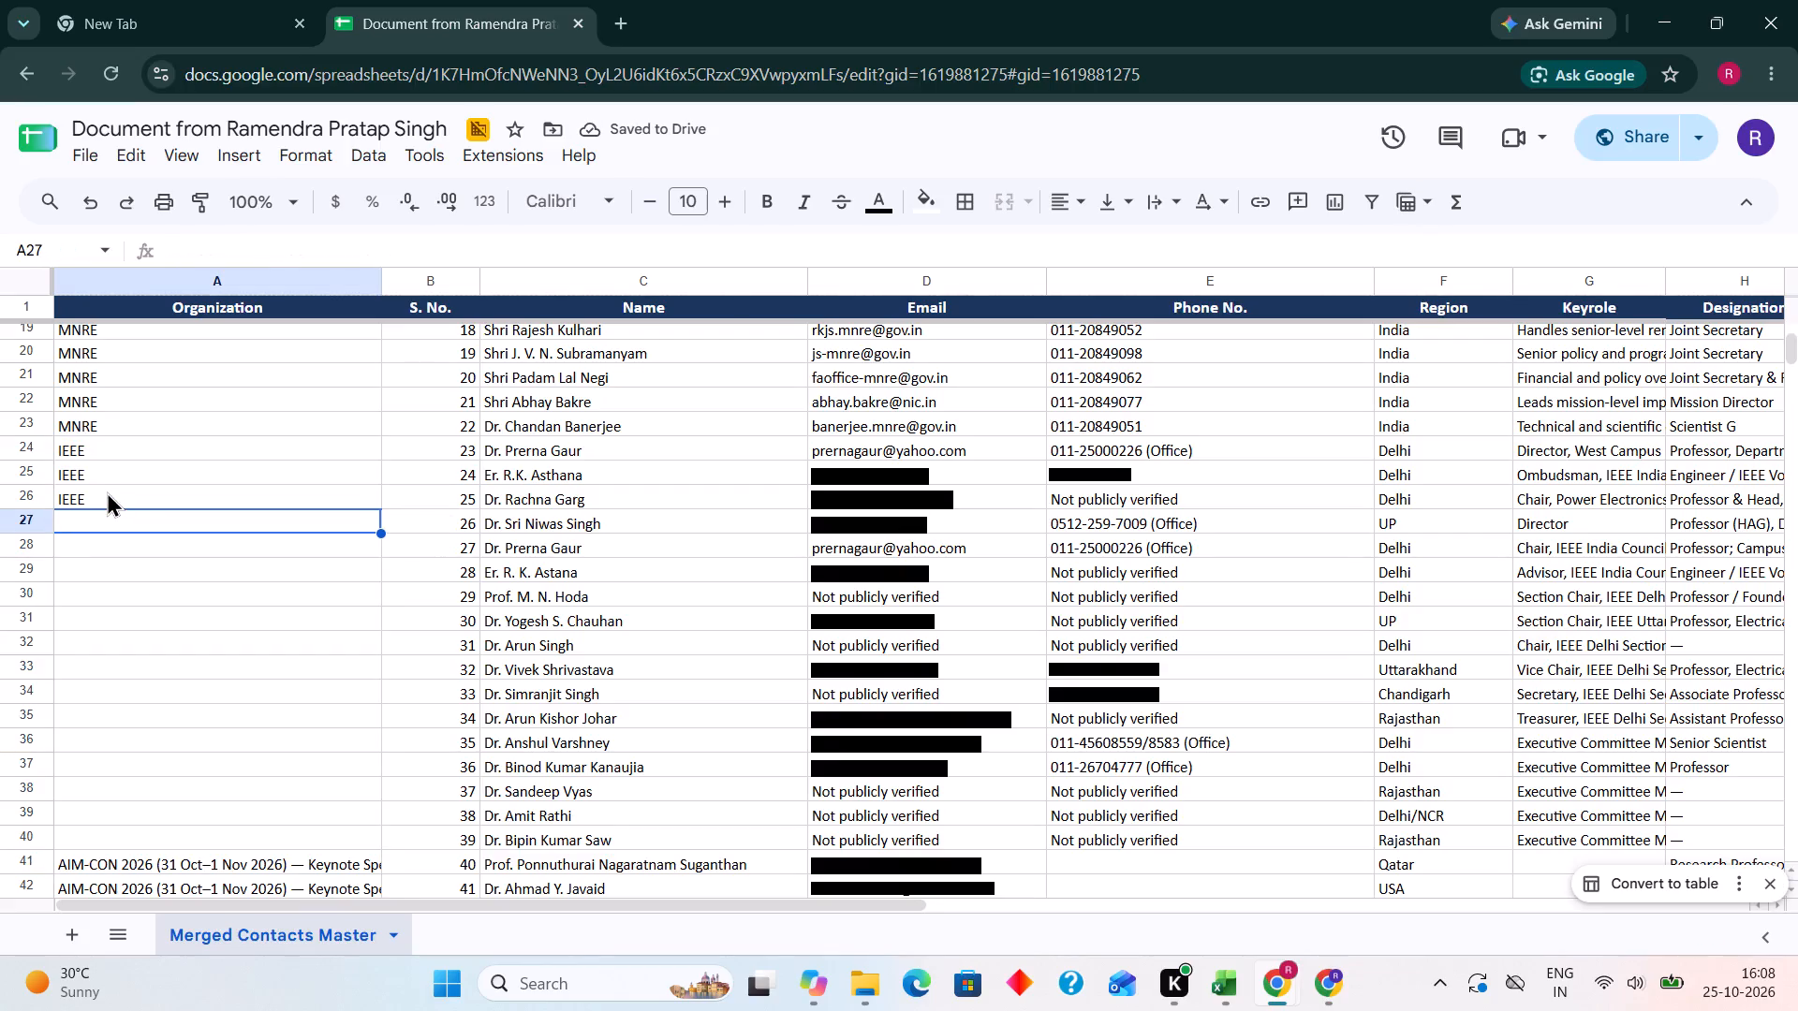
key(ctrl+v)
key(Down)
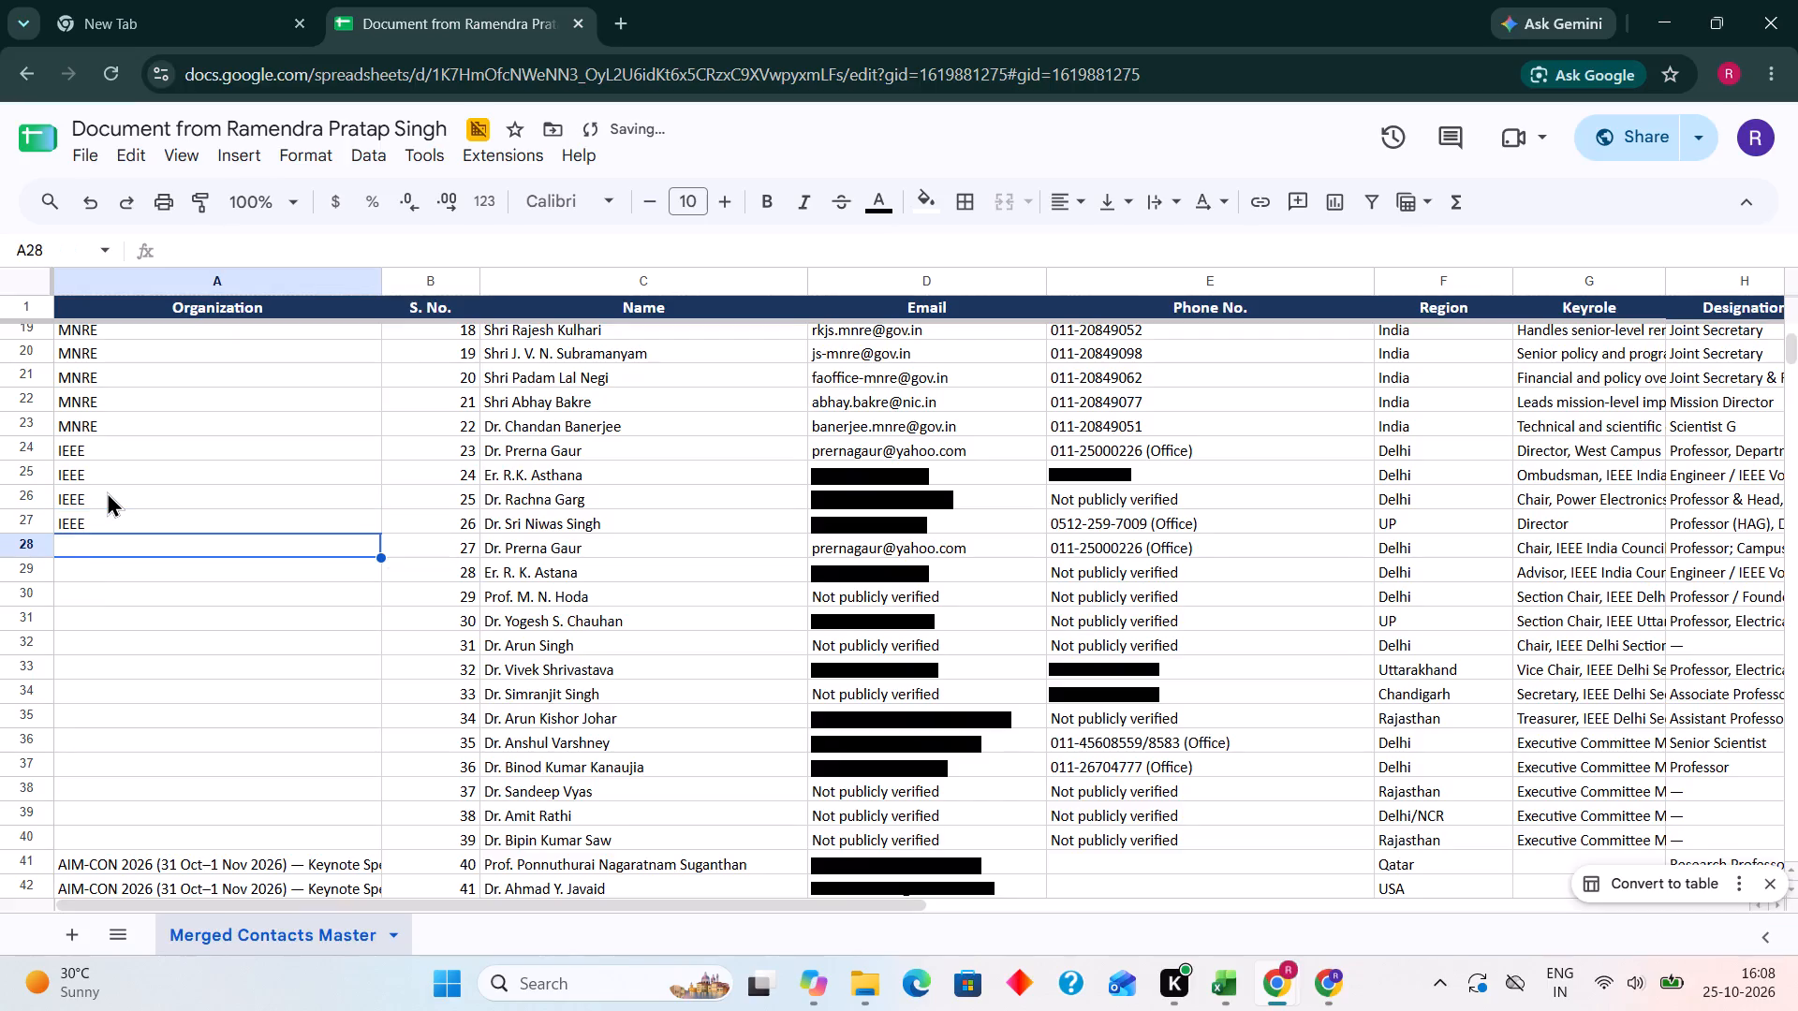
key(ctrl+v)
key(Down)
key(ctrl+v)
key(ctrl+v)
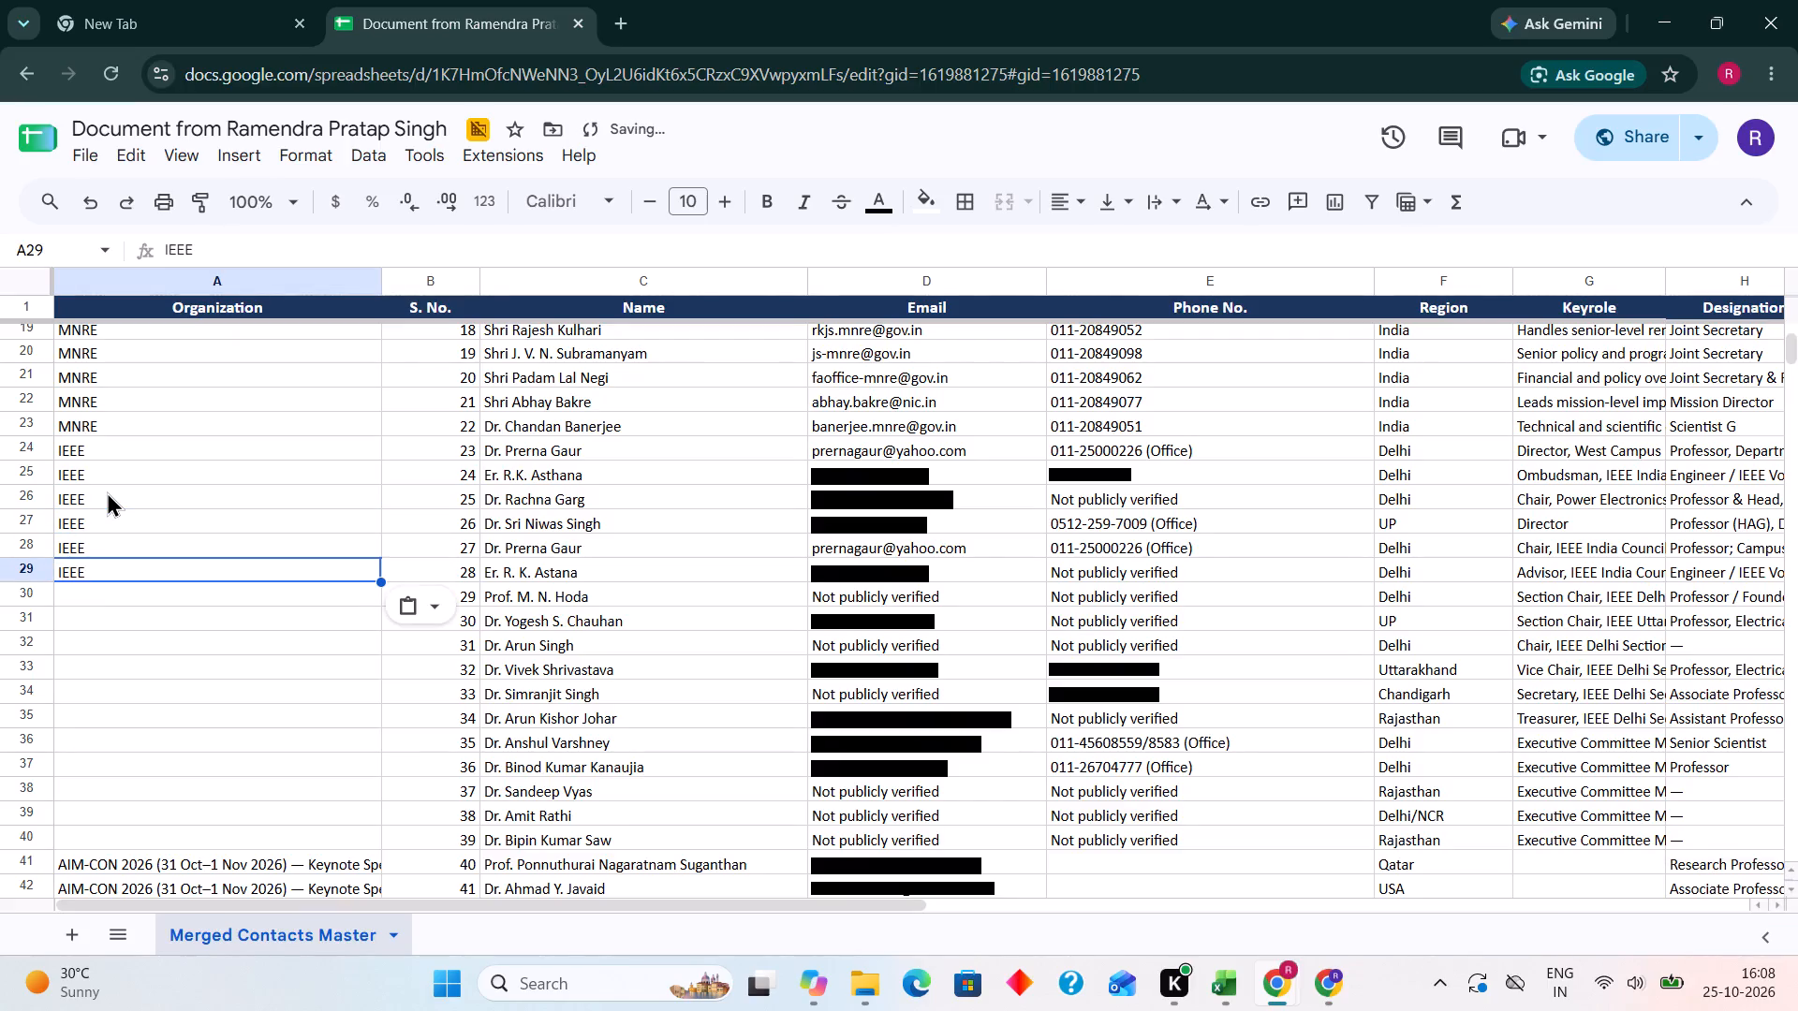
key(Down)
key(ctrl+v)
key(Down)
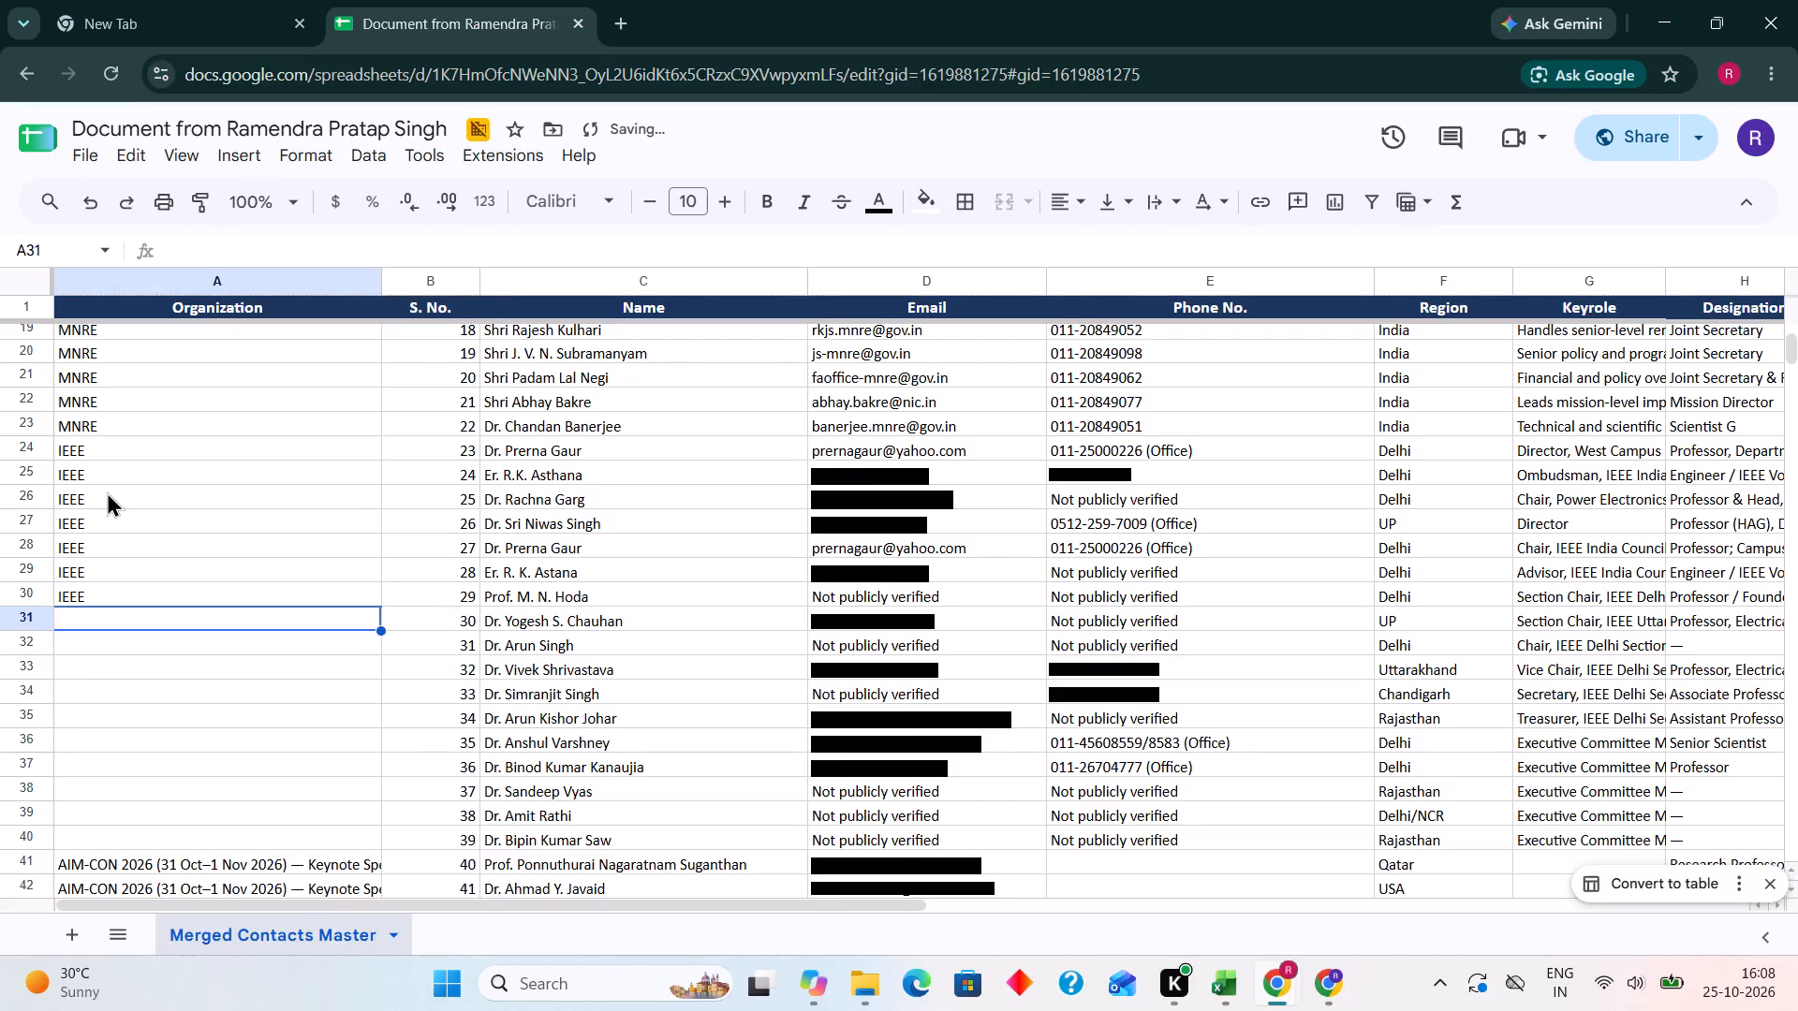
key(ctrl+v)
key(Down)
key(ctrl+v)
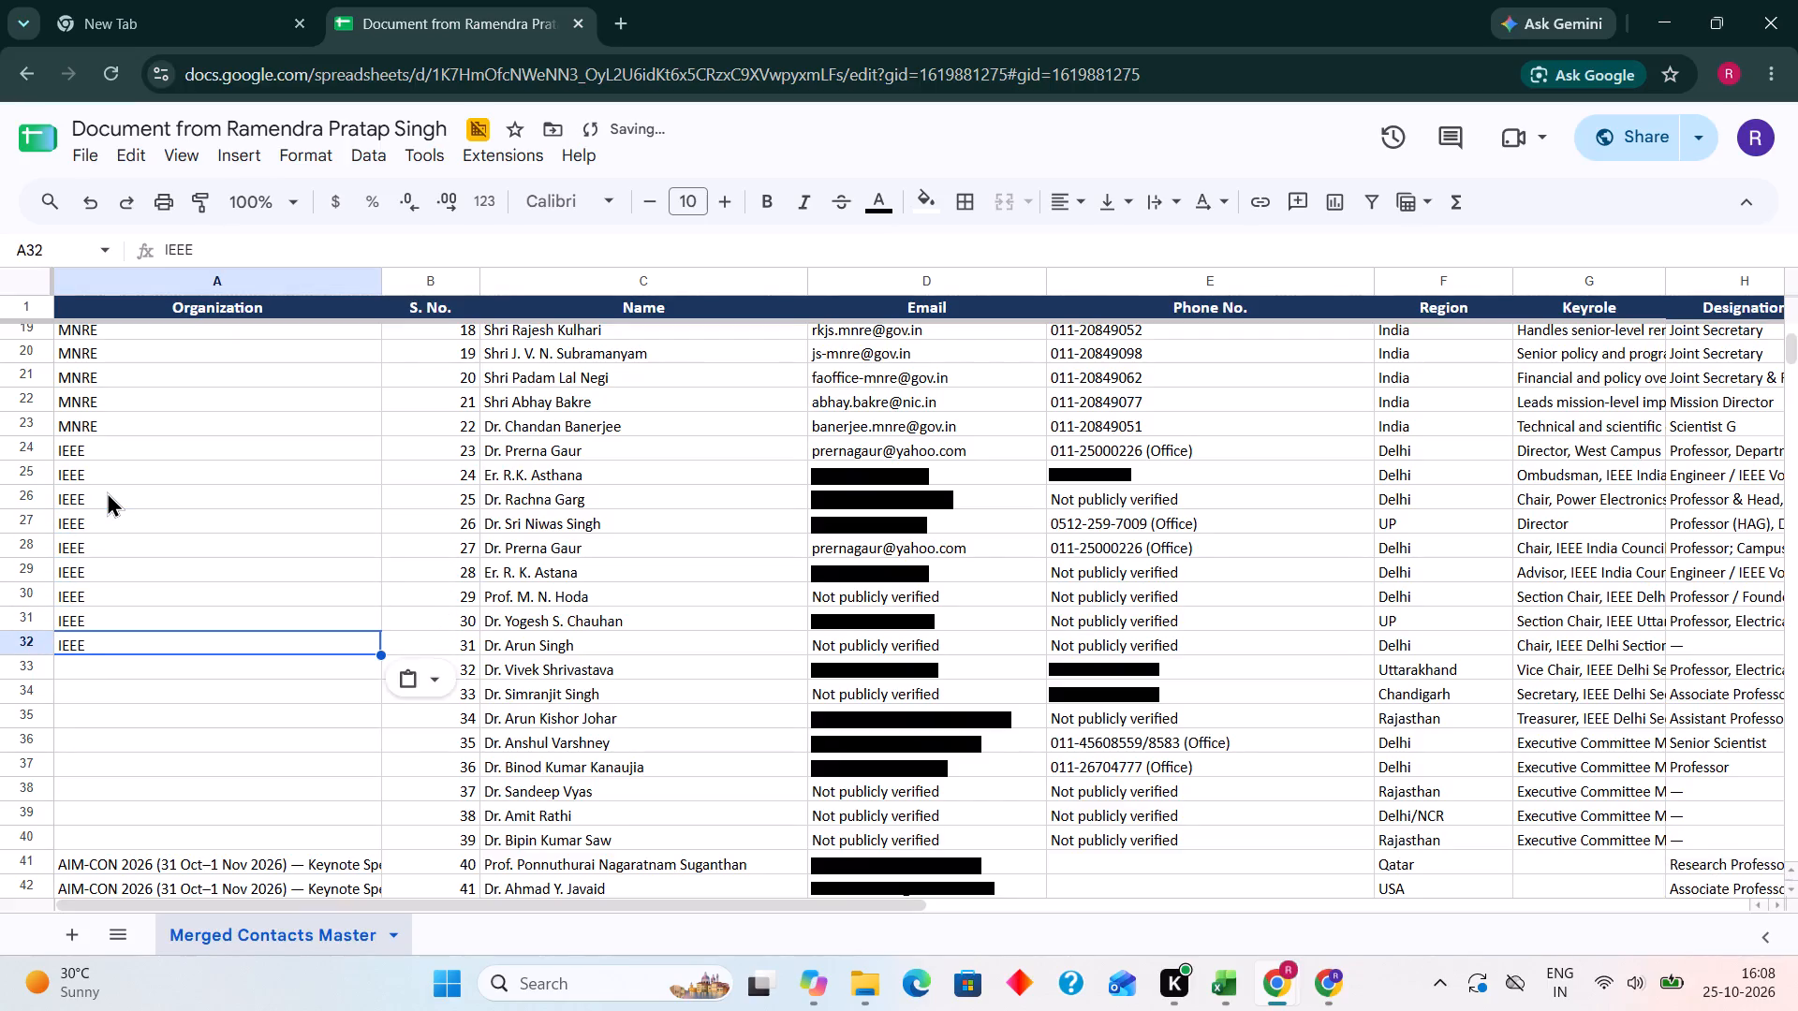
Paste "IEEE" into each Organization cell from A33 to A39.
key(Down)
key(ctrl+v)
key(Down)
key(ctrl+v)
key(Down)
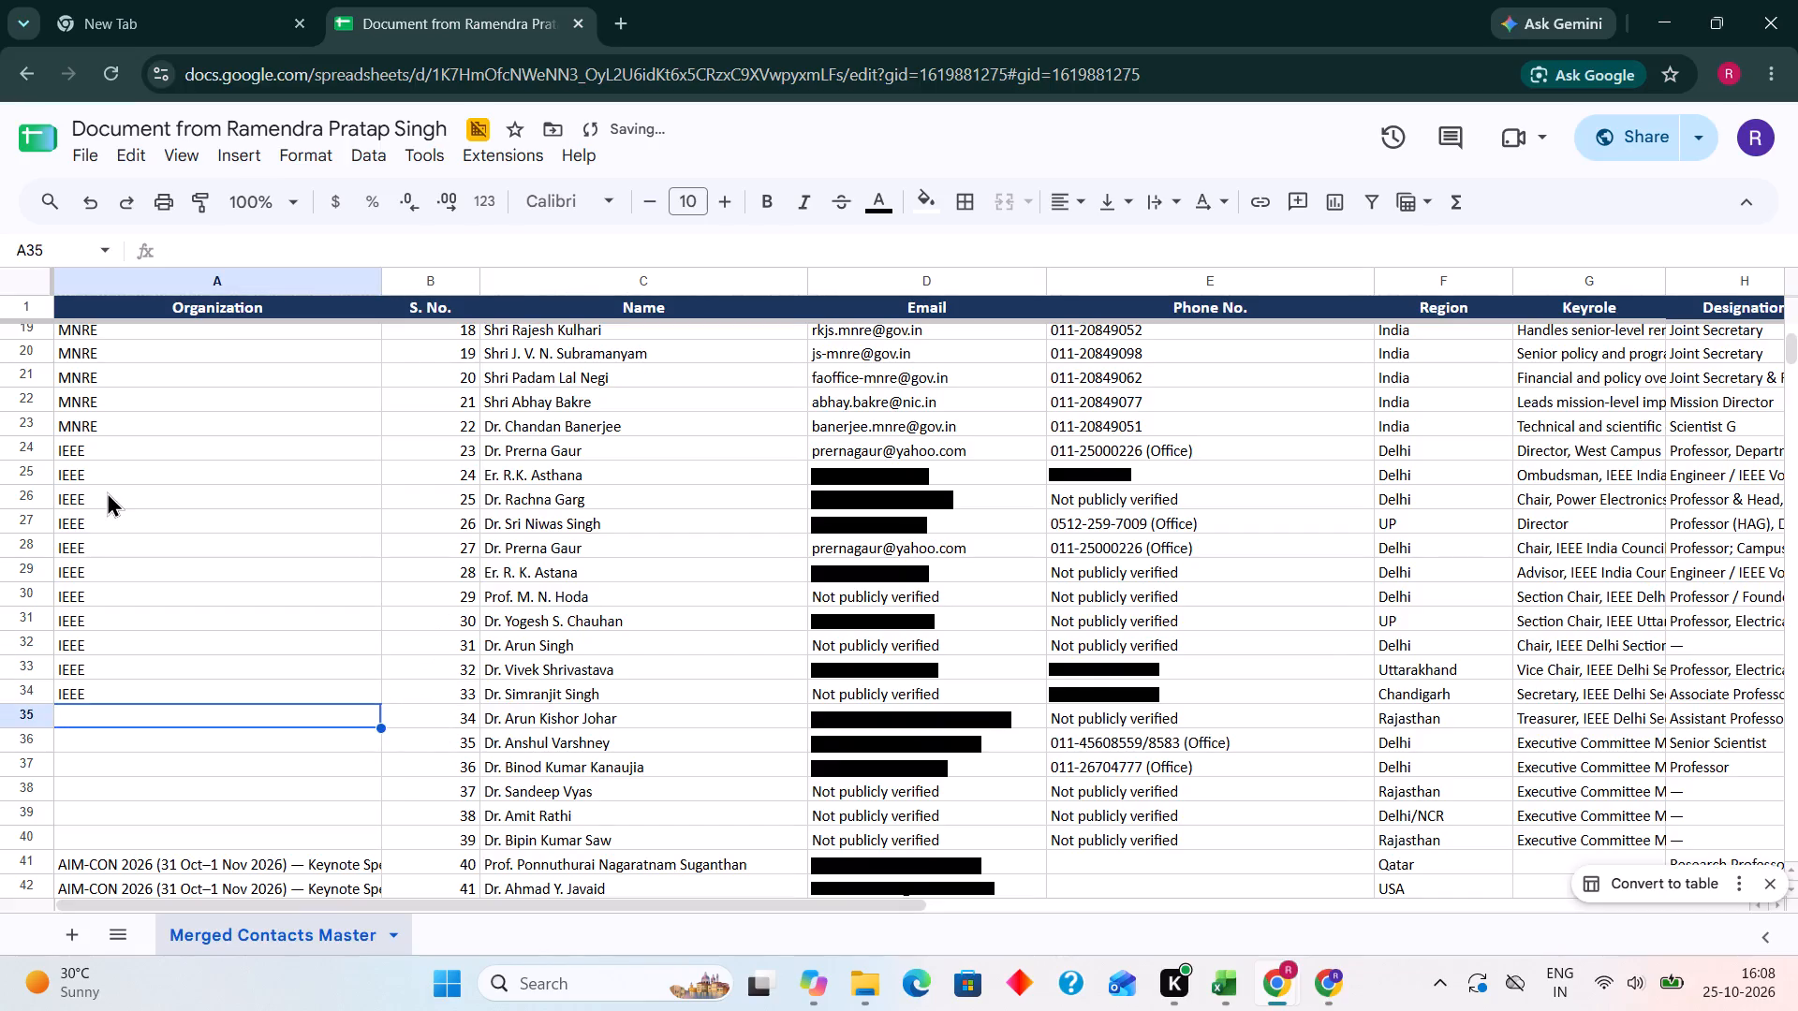
key(ctrl+v)
key(Down)
key(ctrl+v)
key(Down)
key(ctrl+v)
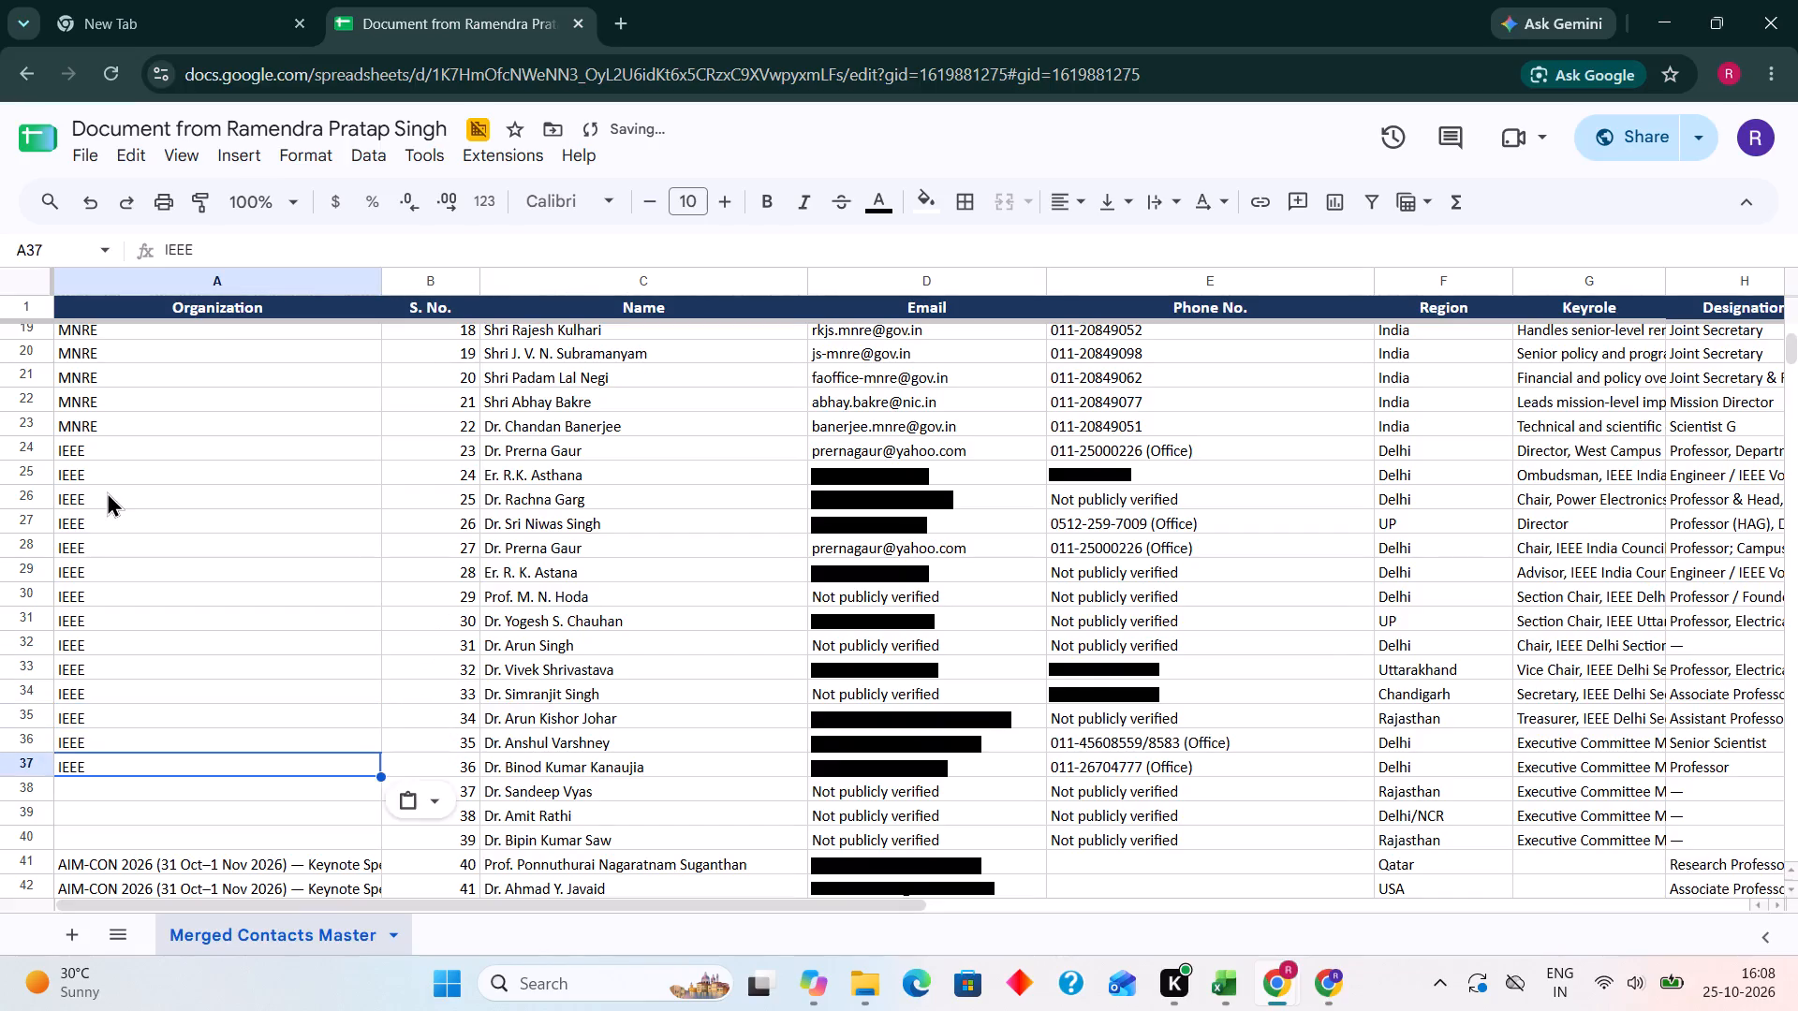
key(Down)
key(ctrl+v)
key(Down)
key(ctrl+v)
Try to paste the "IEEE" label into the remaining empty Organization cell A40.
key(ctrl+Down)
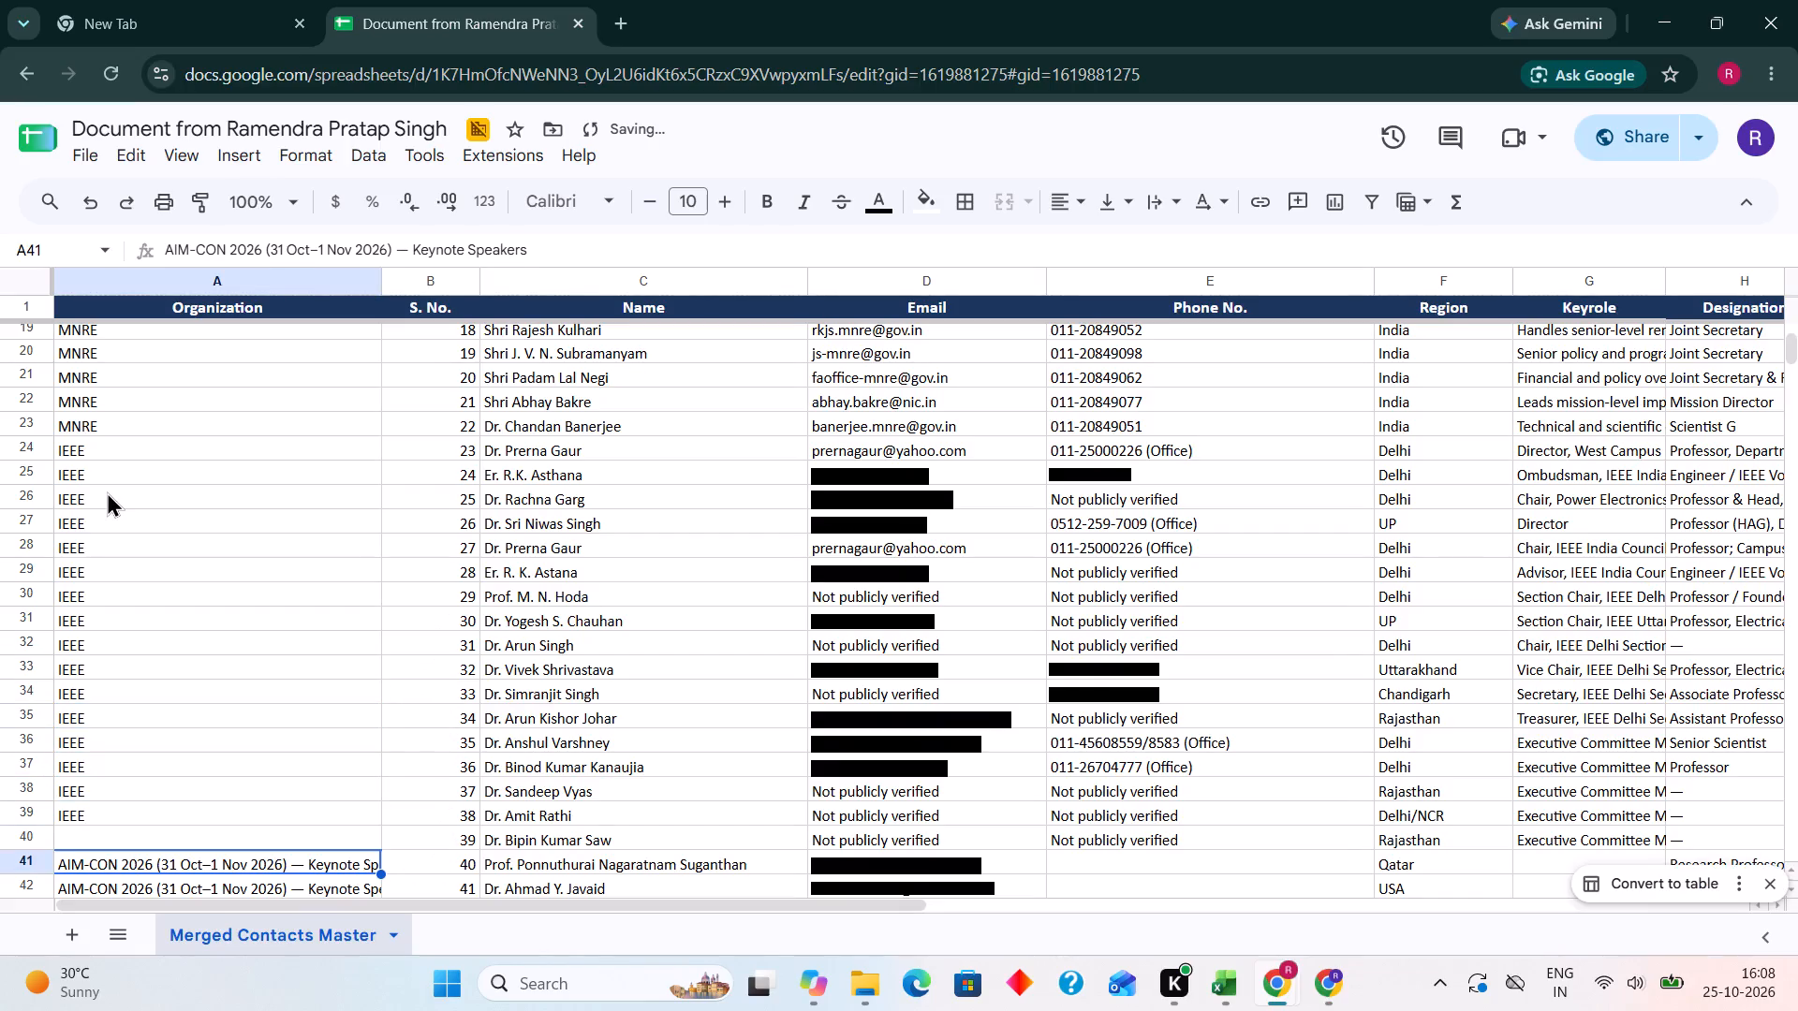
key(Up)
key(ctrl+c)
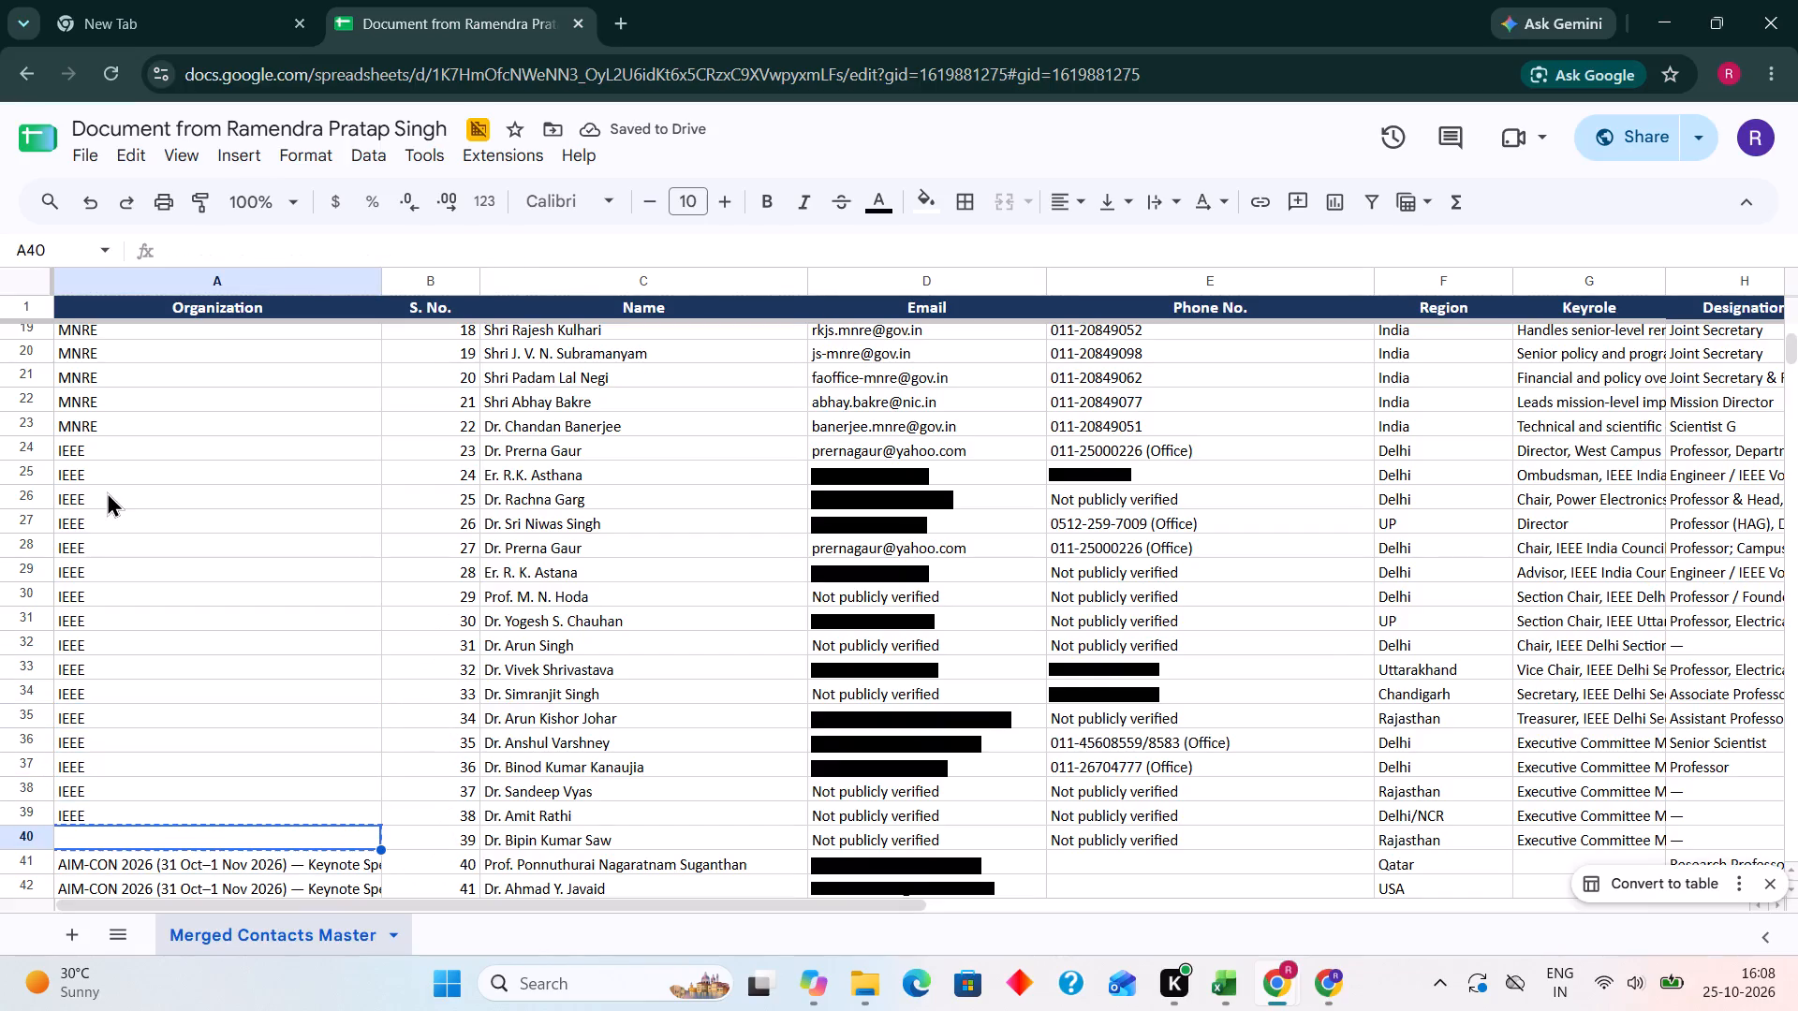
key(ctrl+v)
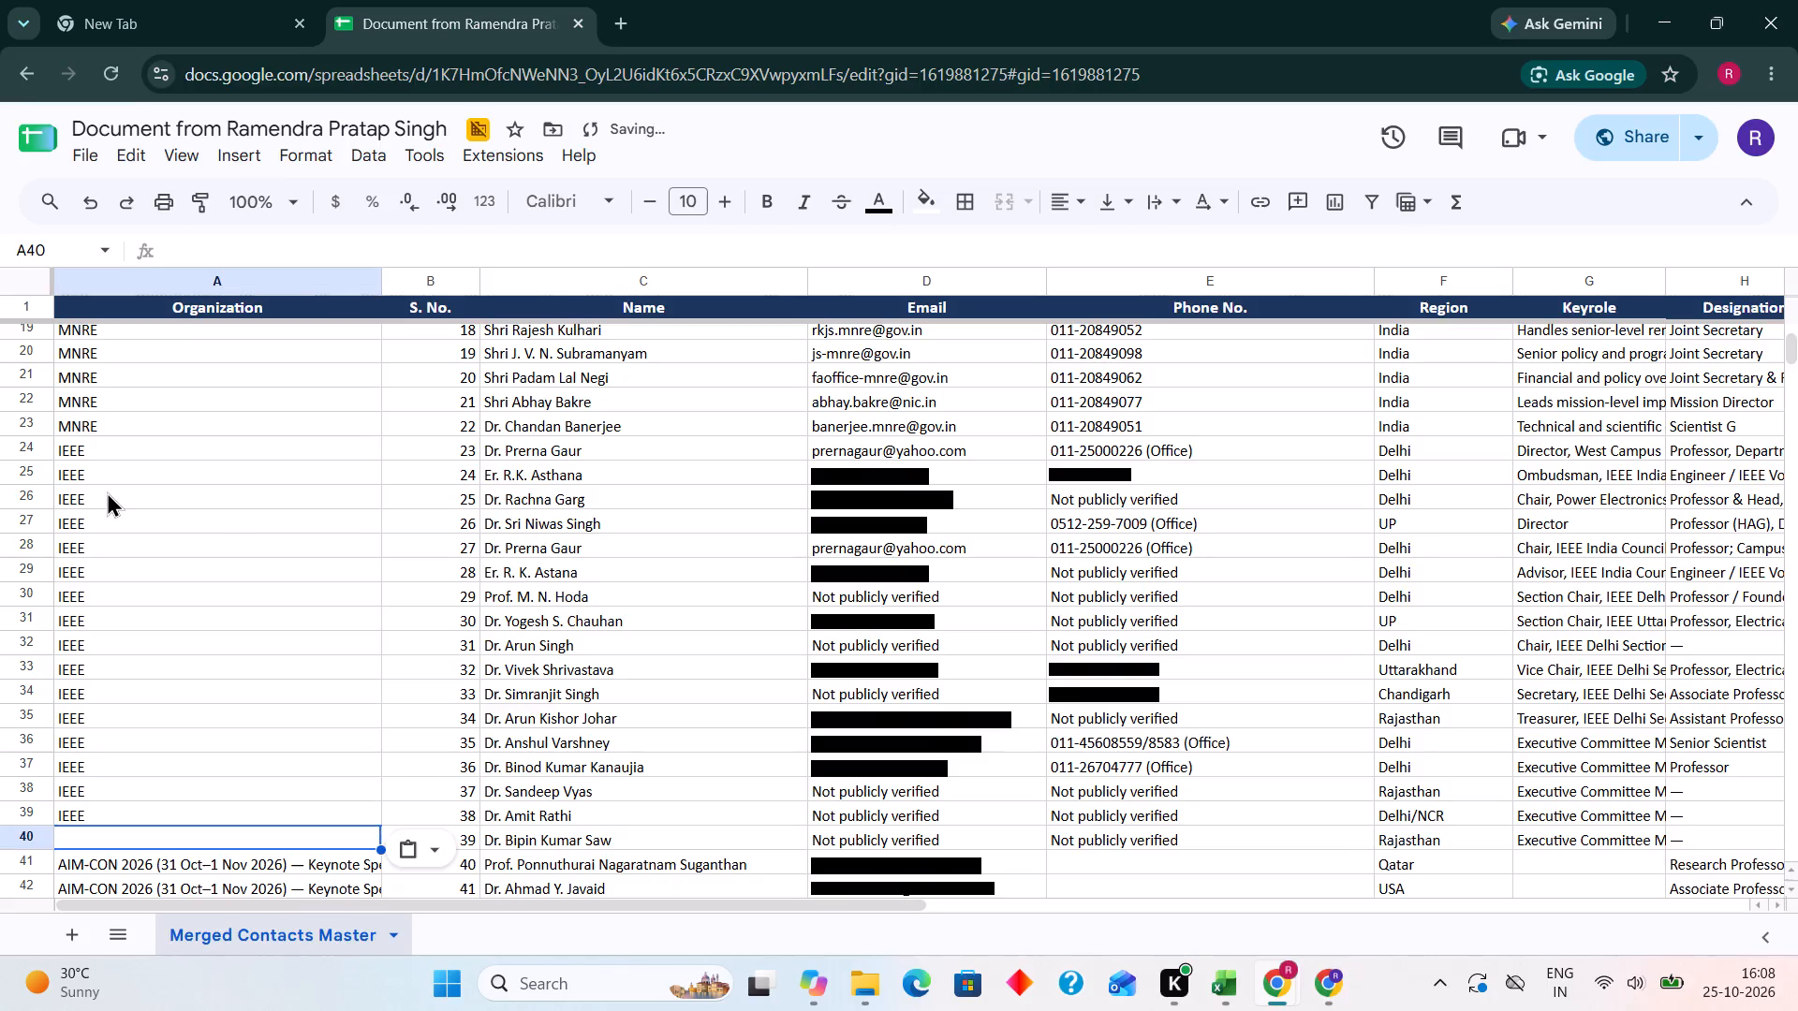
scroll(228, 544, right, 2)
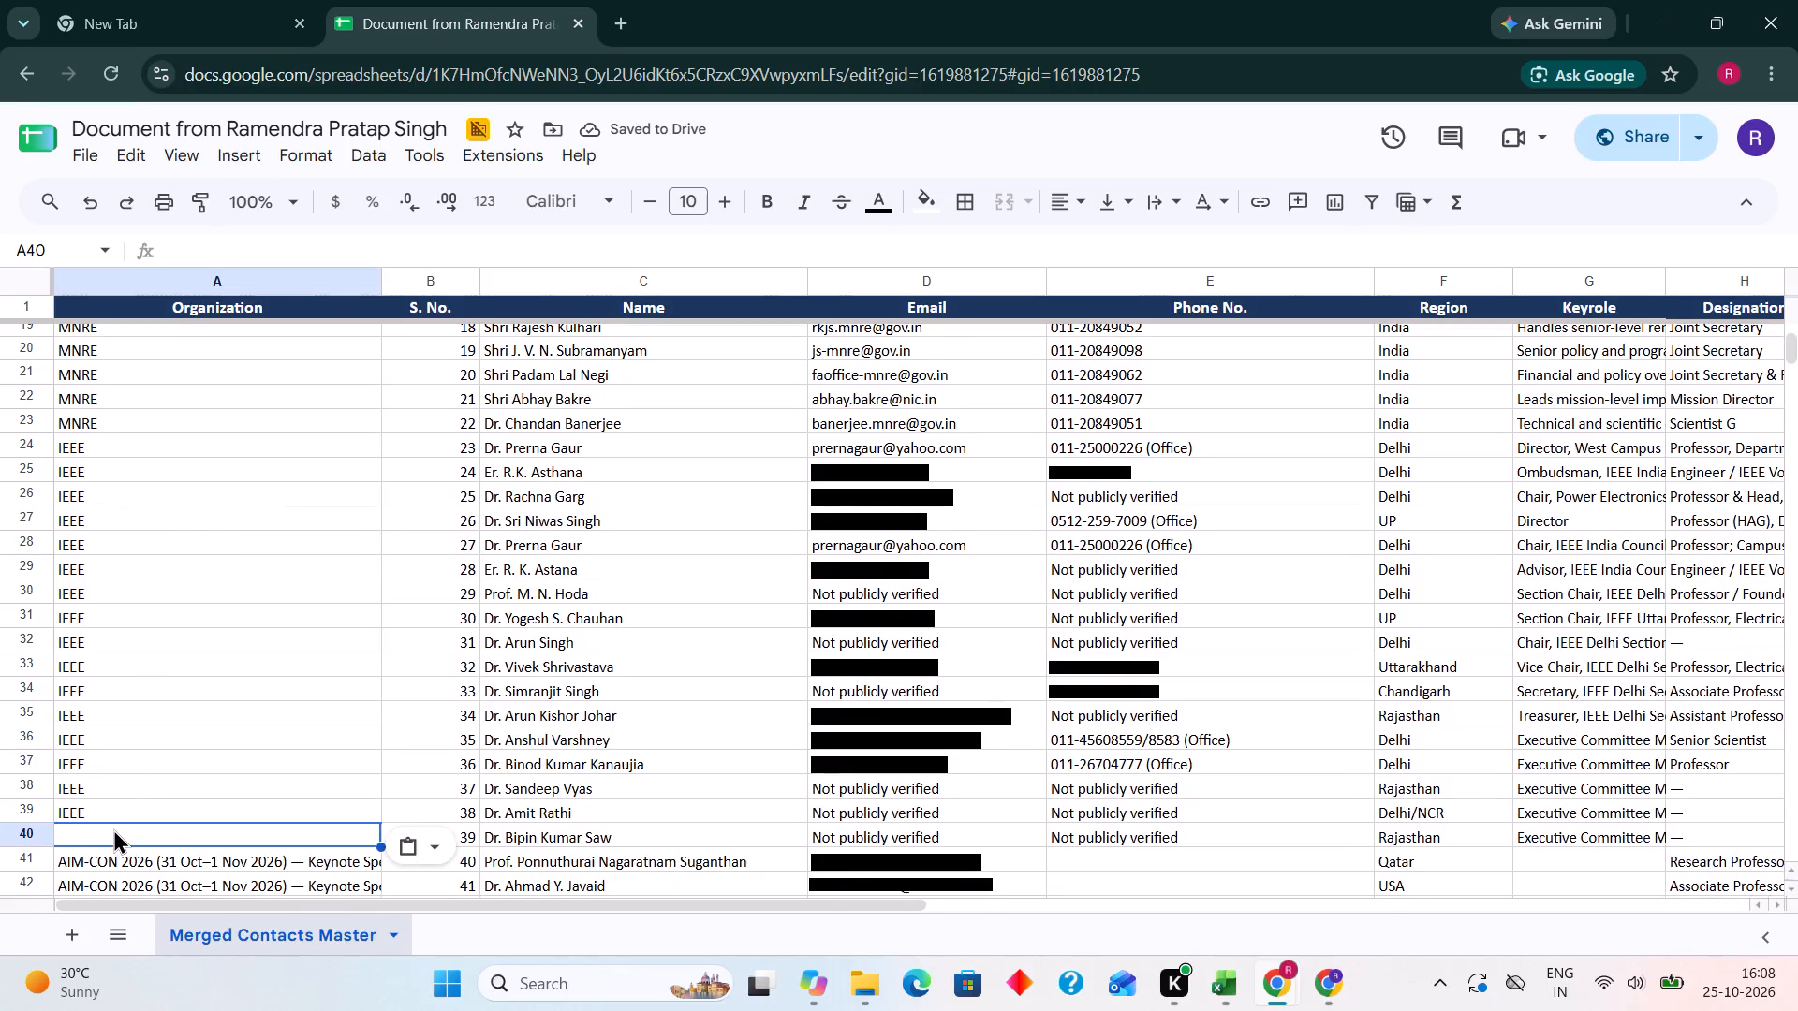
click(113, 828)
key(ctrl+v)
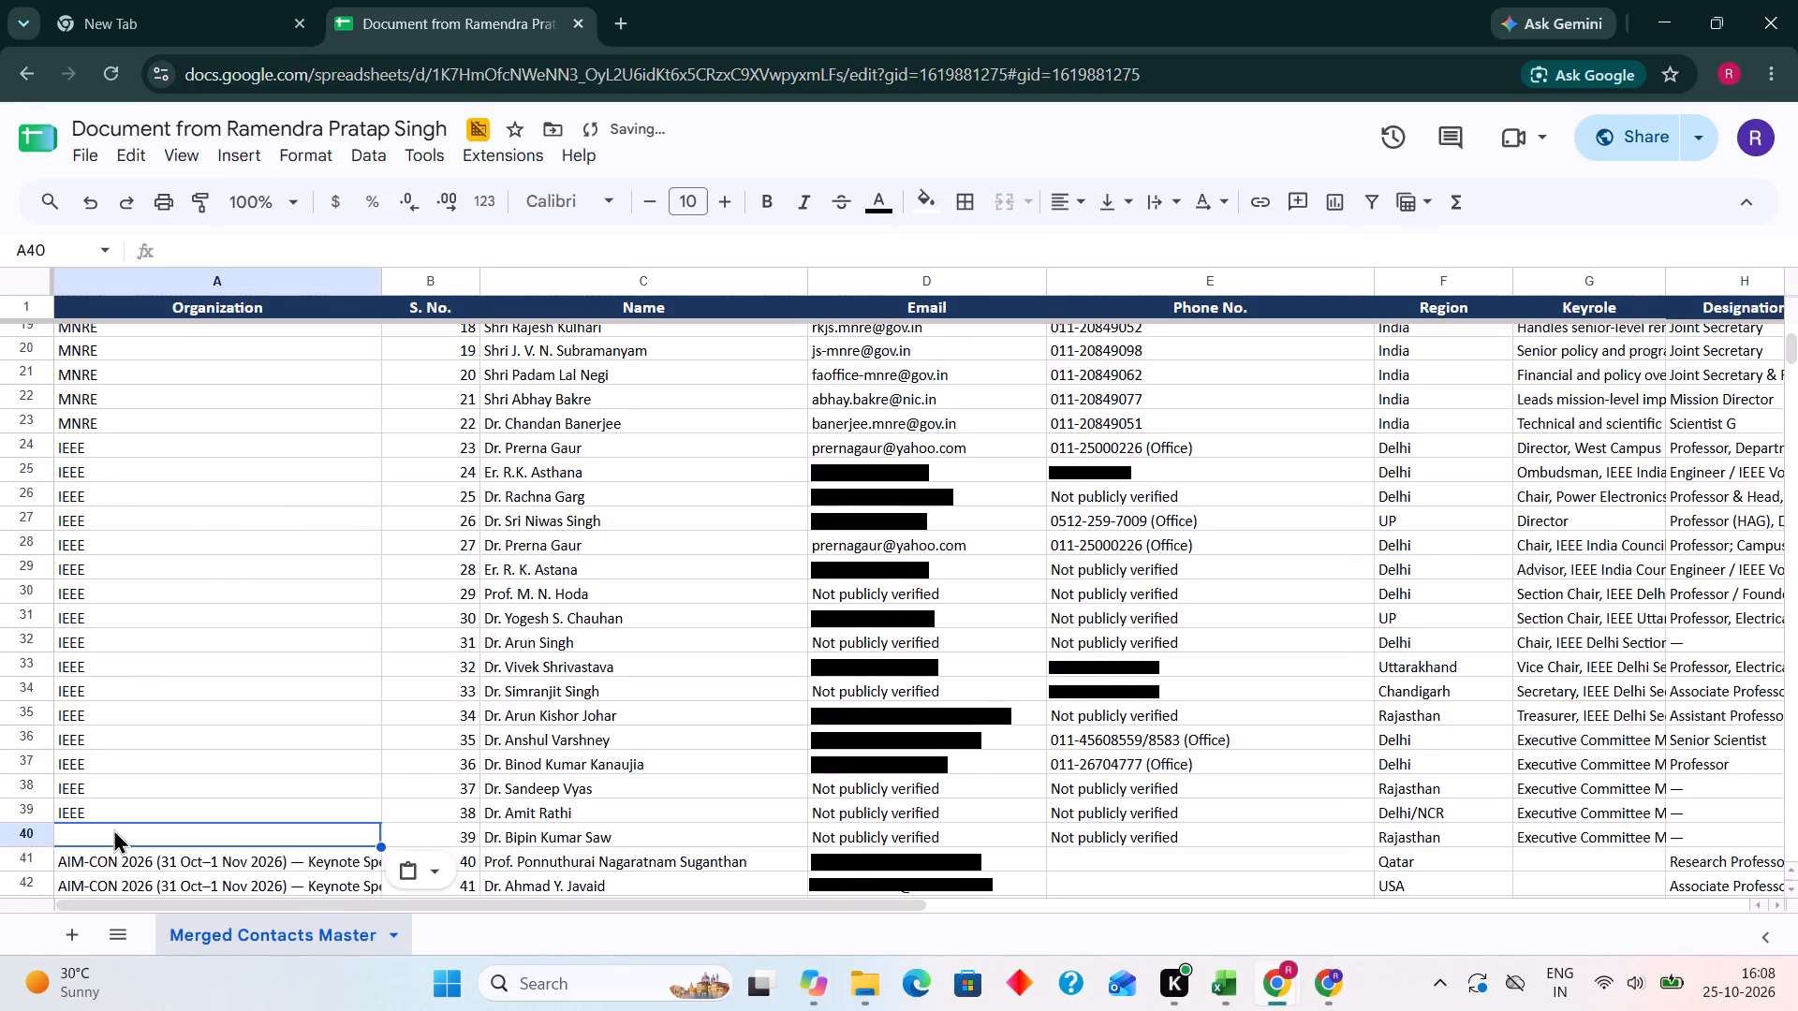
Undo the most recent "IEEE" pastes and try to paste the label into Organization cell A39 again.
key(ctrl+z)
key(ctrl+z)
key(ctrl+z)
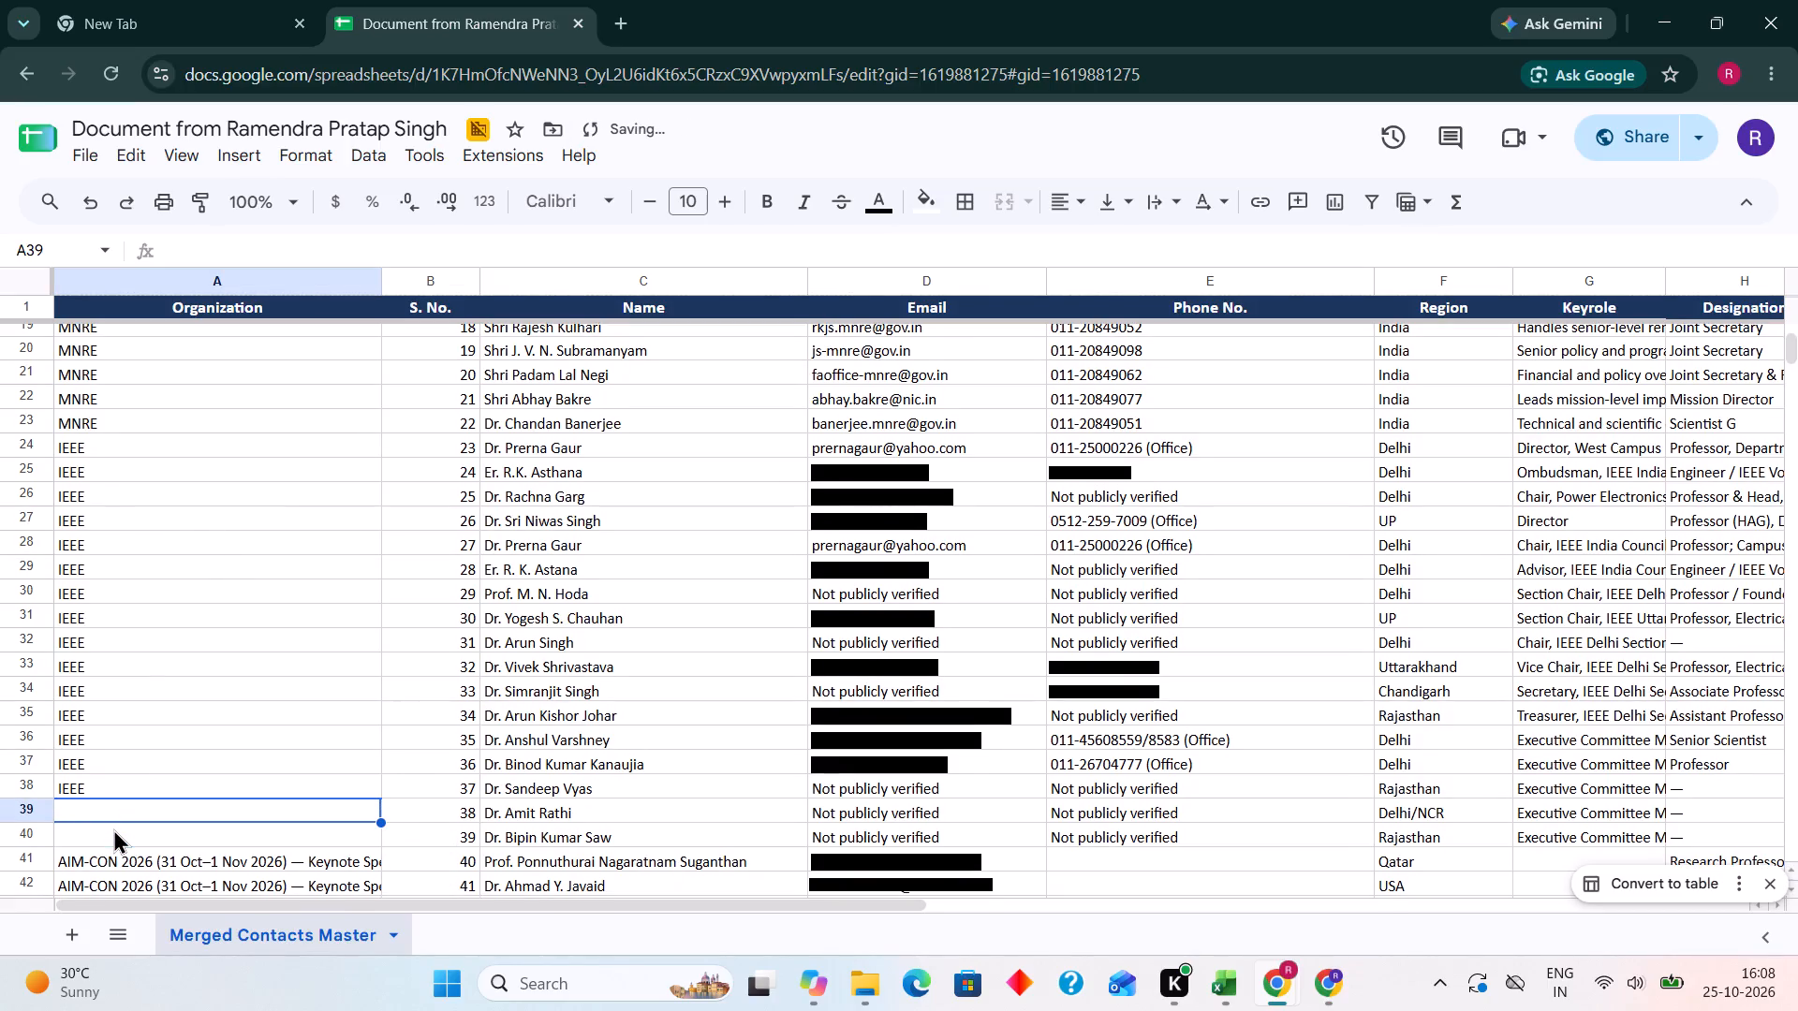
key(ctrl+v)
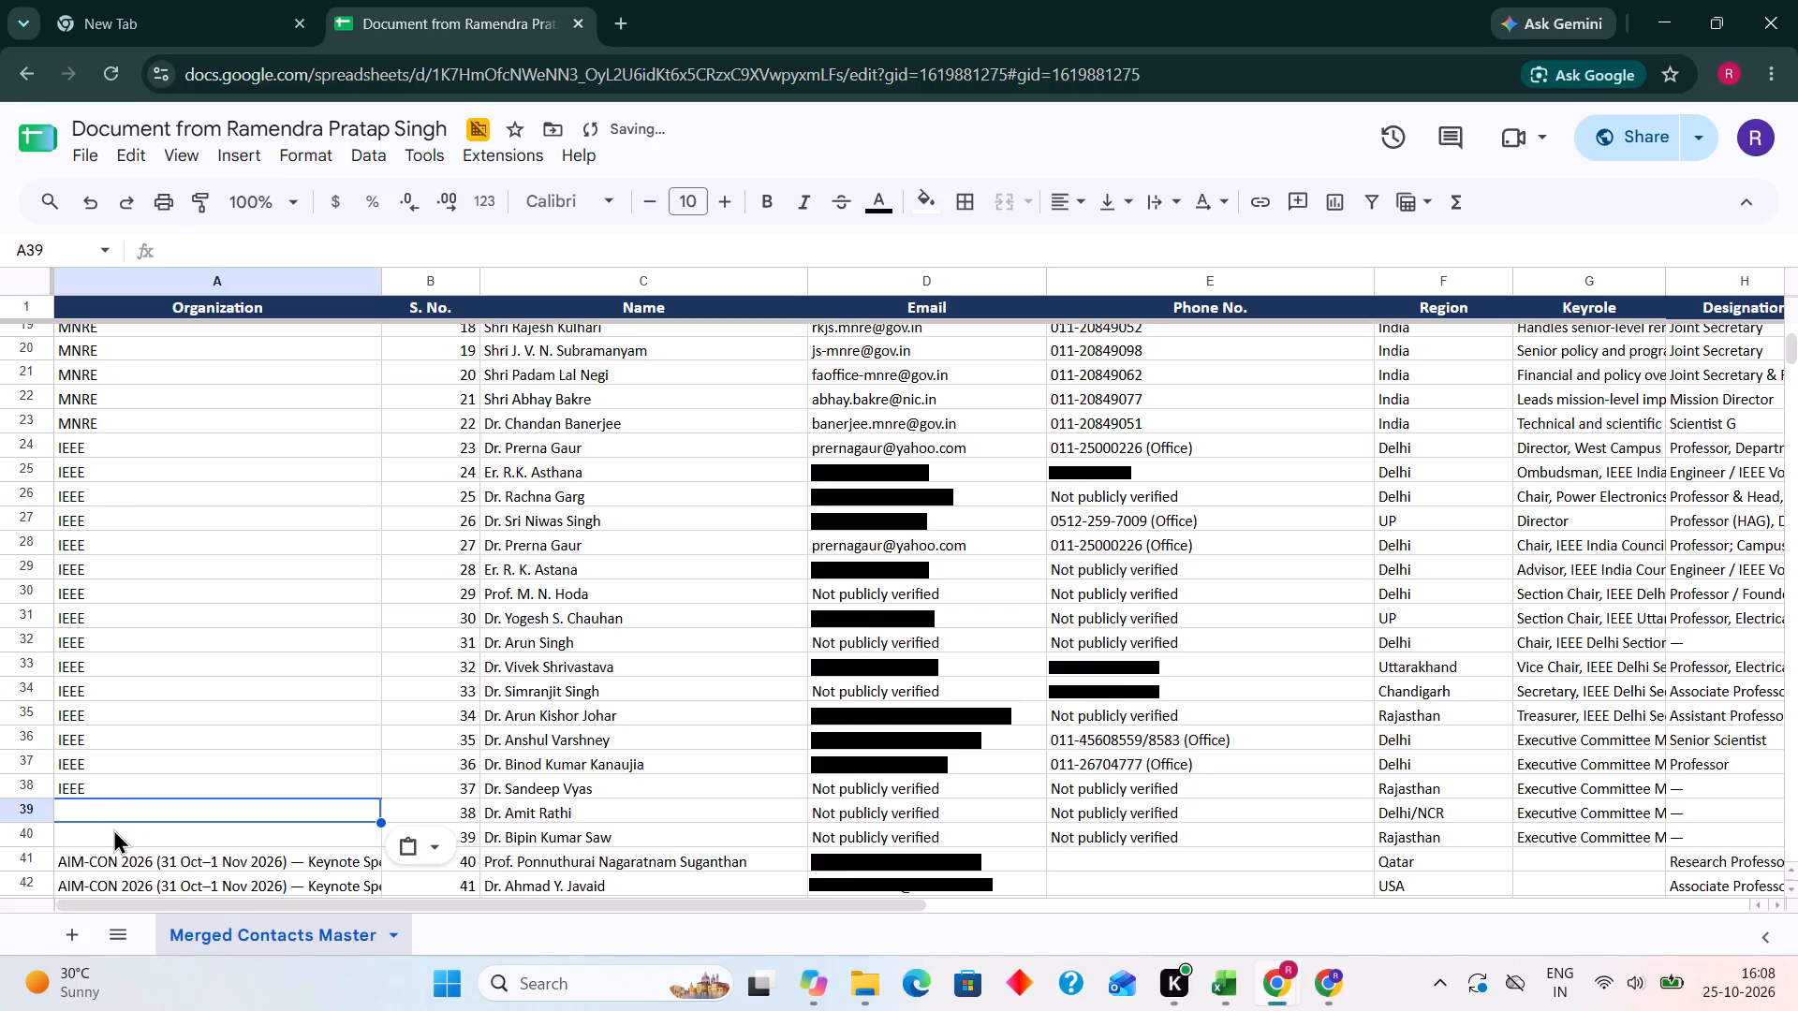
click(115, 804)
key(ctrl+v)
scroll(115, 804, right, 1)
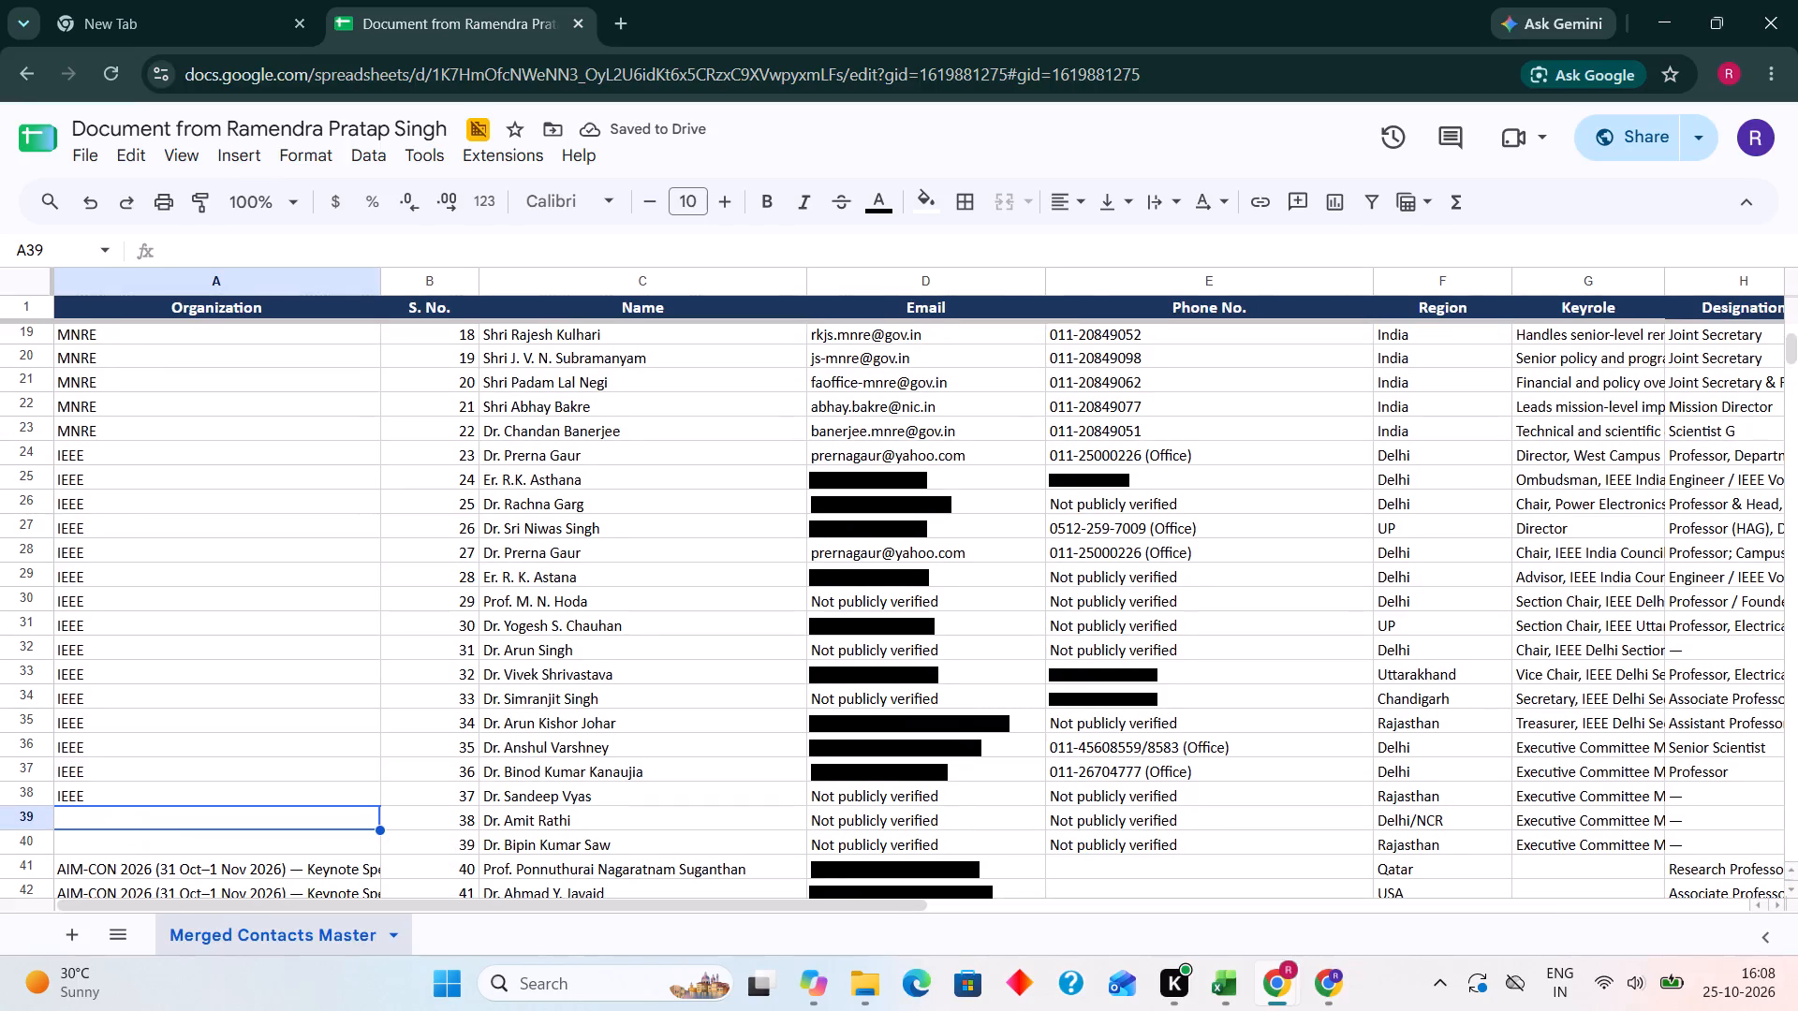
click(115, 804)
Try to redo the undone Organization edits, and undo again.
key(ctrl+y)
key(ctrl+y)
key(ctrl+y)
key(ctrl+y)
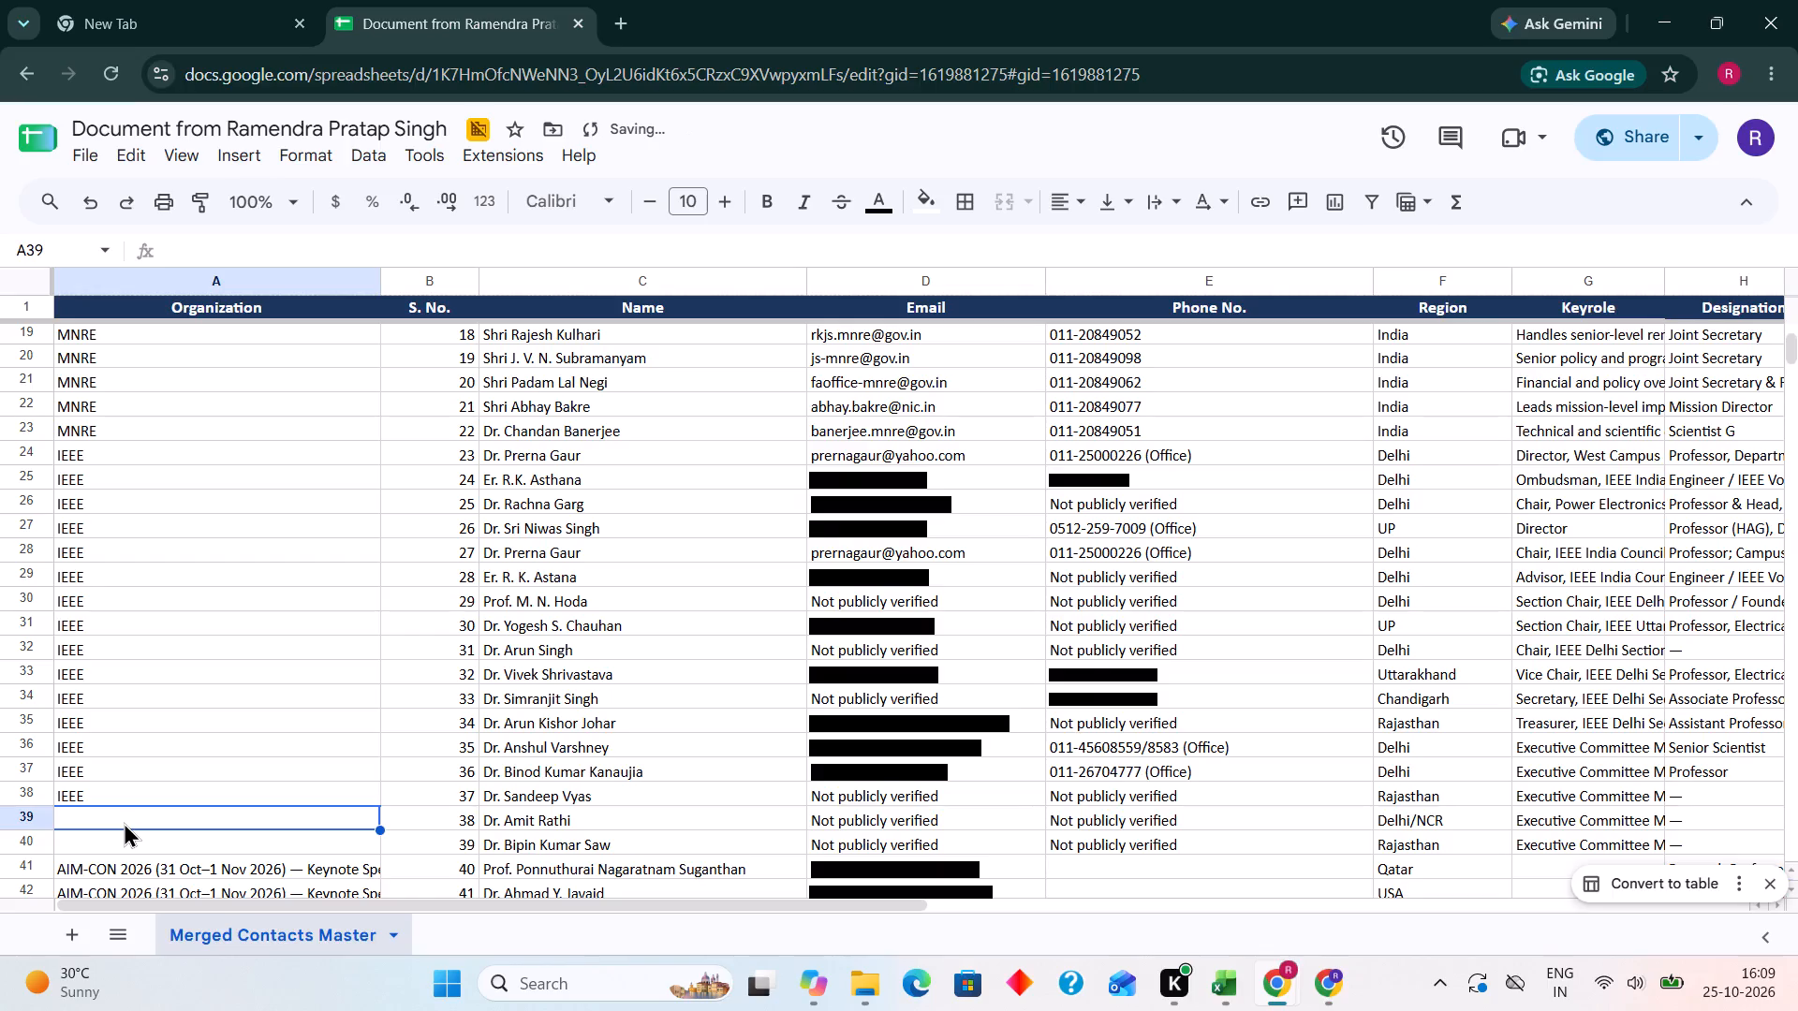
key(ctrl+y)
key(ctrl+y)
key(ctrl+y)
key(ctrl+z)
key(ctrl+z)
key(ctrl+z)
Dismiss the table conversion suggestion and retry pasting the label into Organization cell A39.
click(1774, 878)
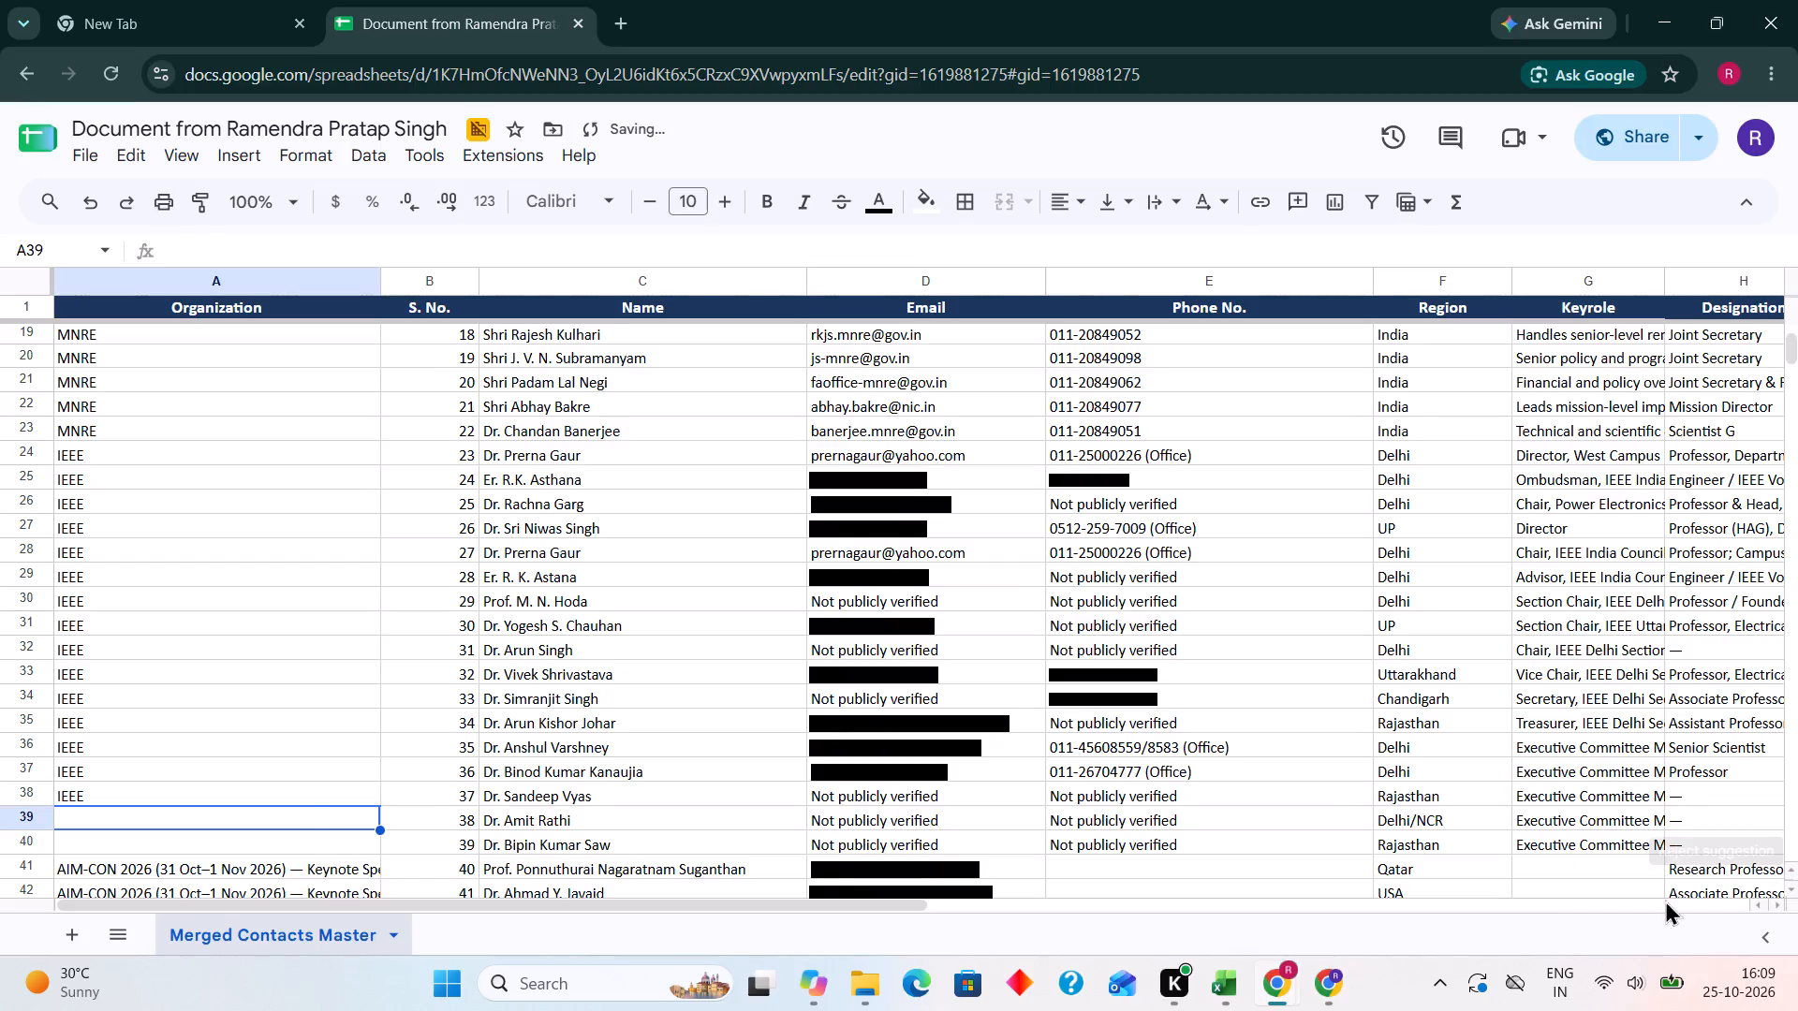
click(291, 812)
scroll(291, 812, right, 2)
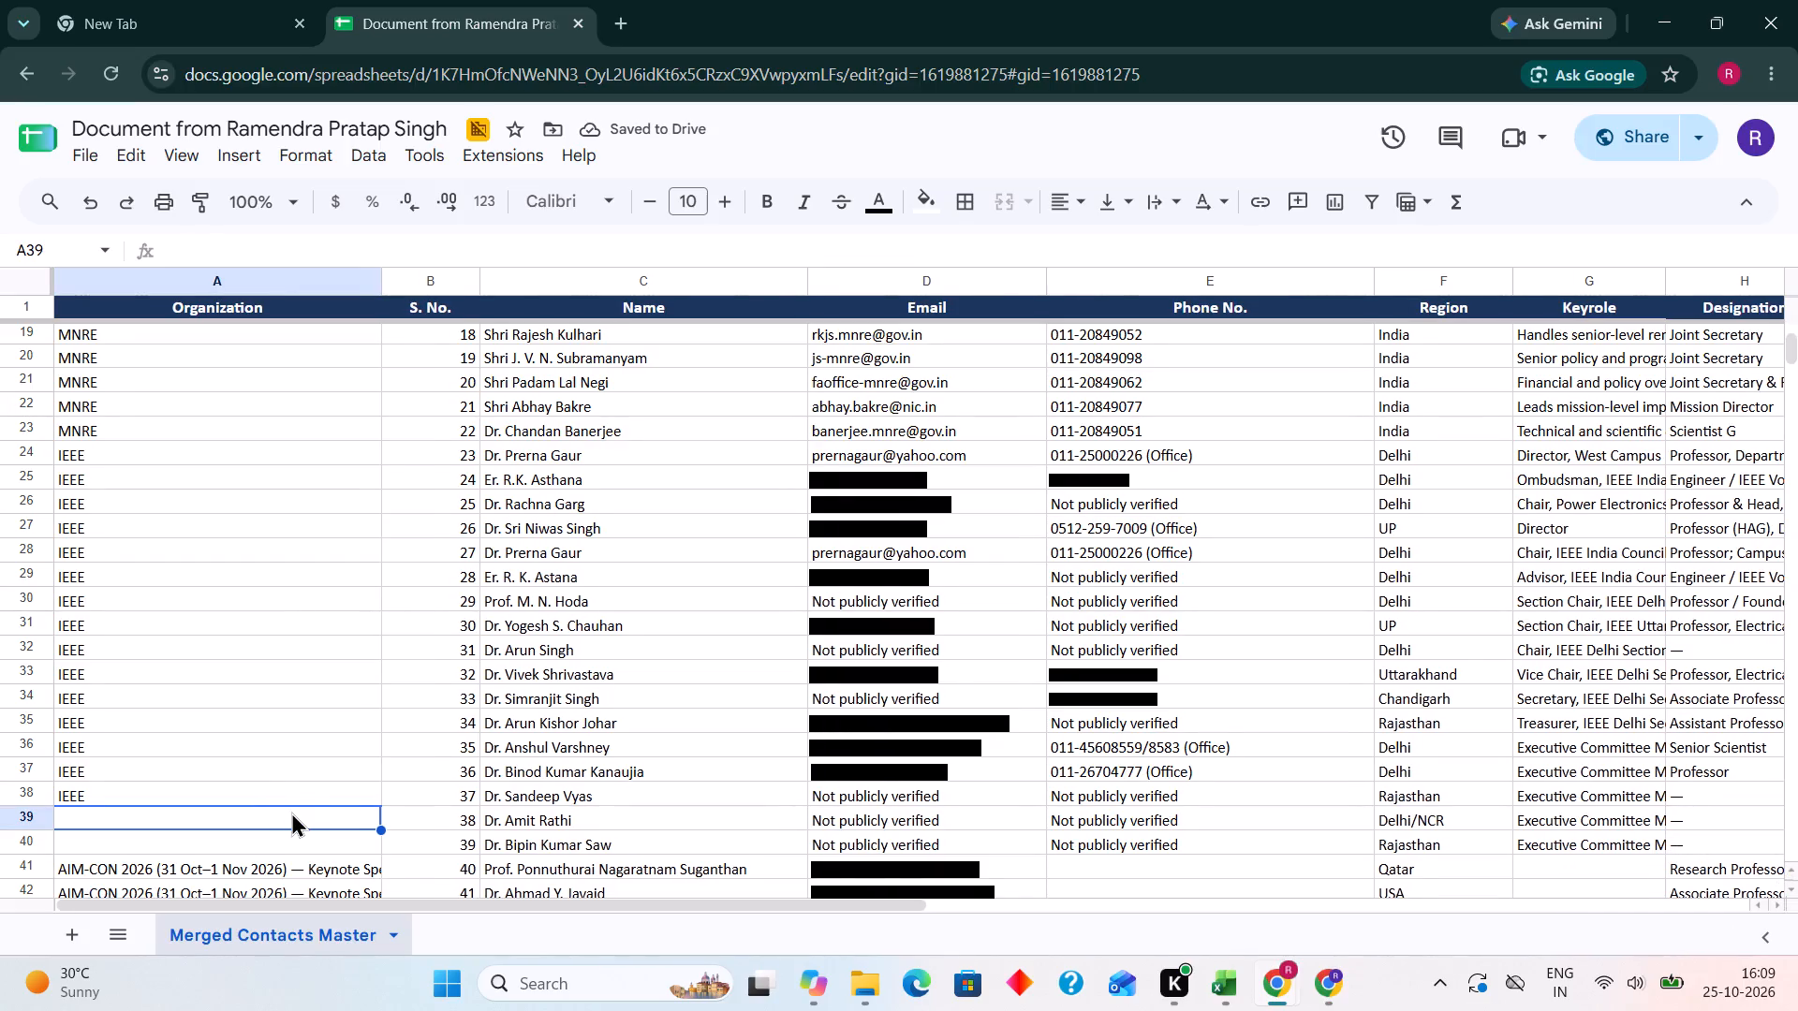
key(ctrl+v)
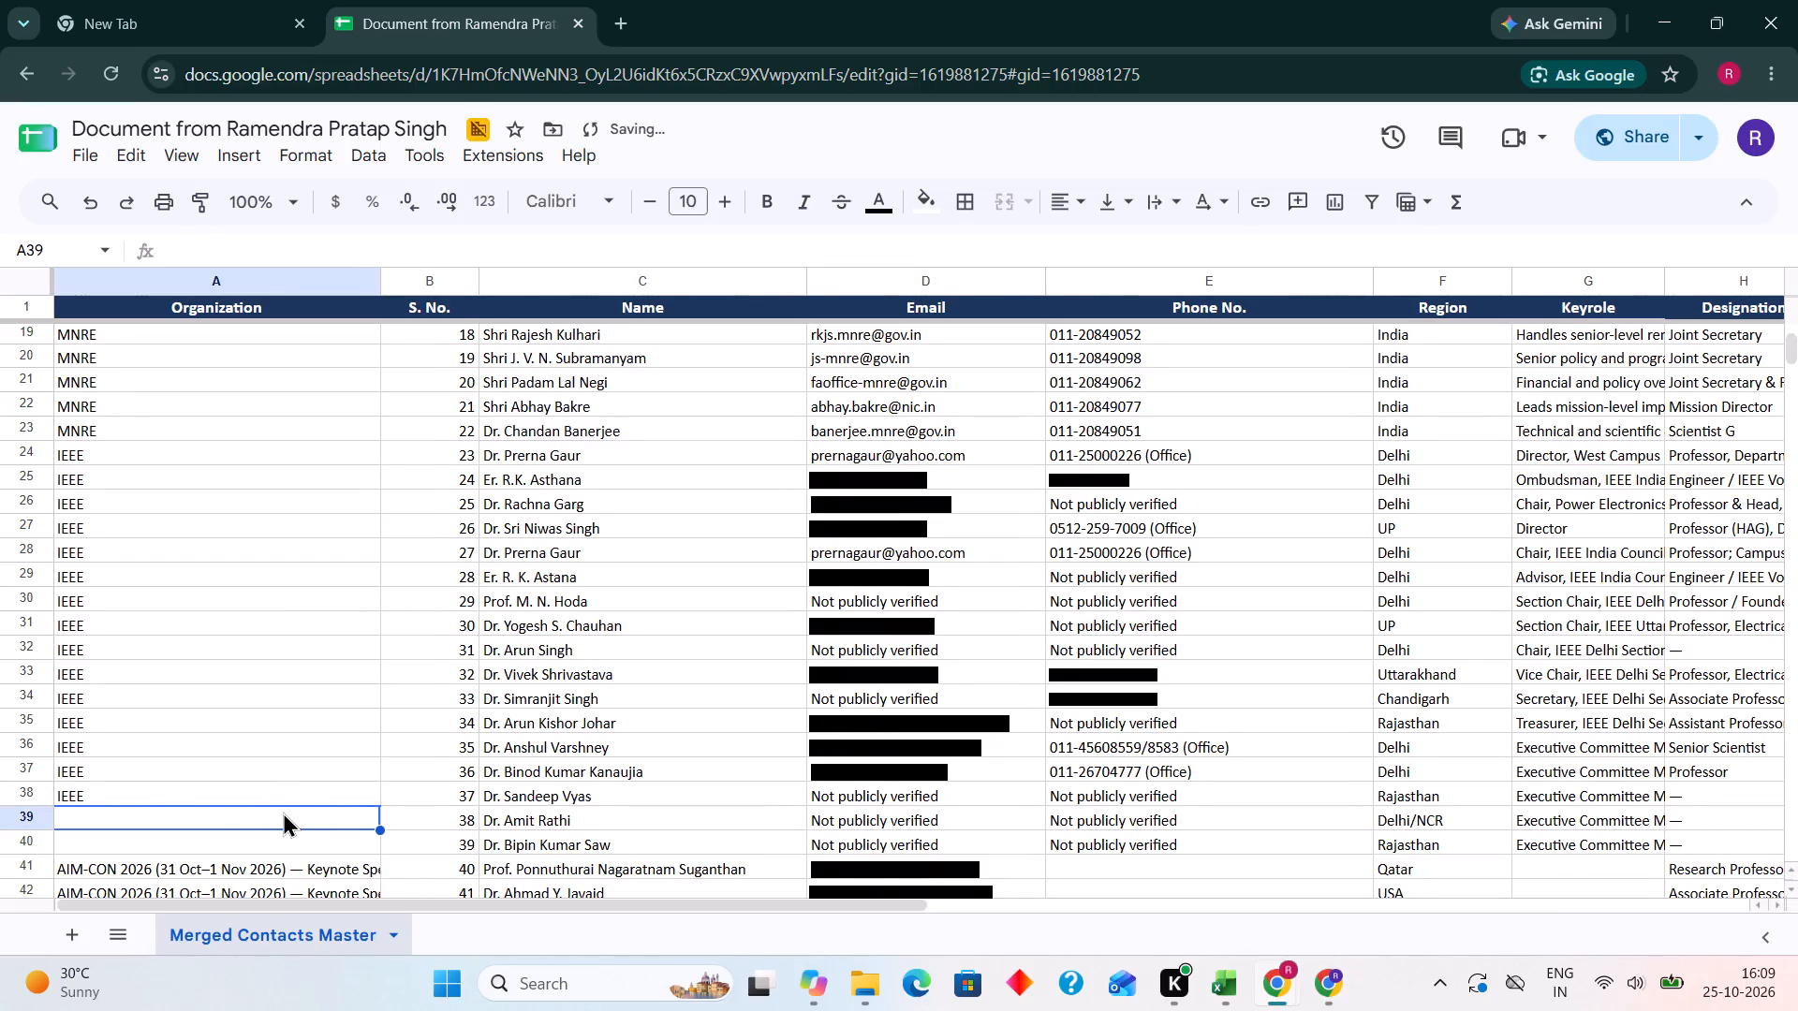
Copy the text "IEEE" from the contents of Organization cell A38 and paste it into A39 and A40.
click(126, 790)
drag(82, 790, 52, 788)
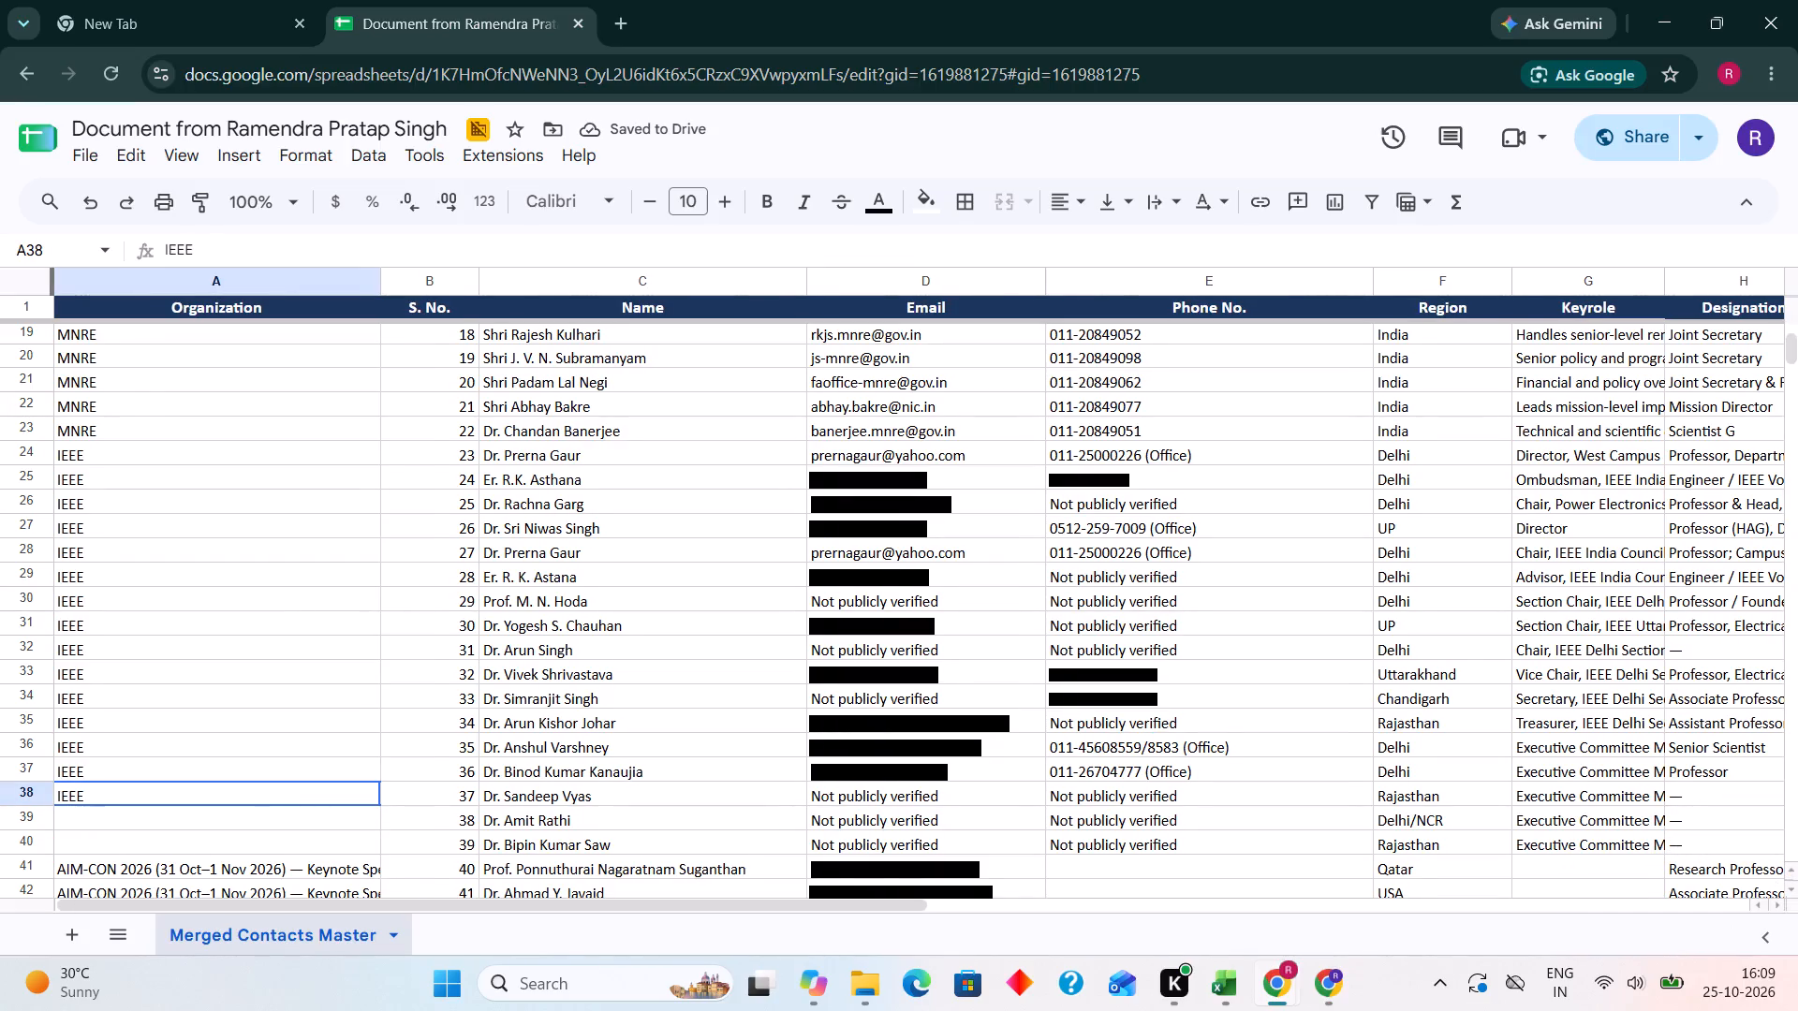
drag(52, 788, 305, 412)
click(257, 244)
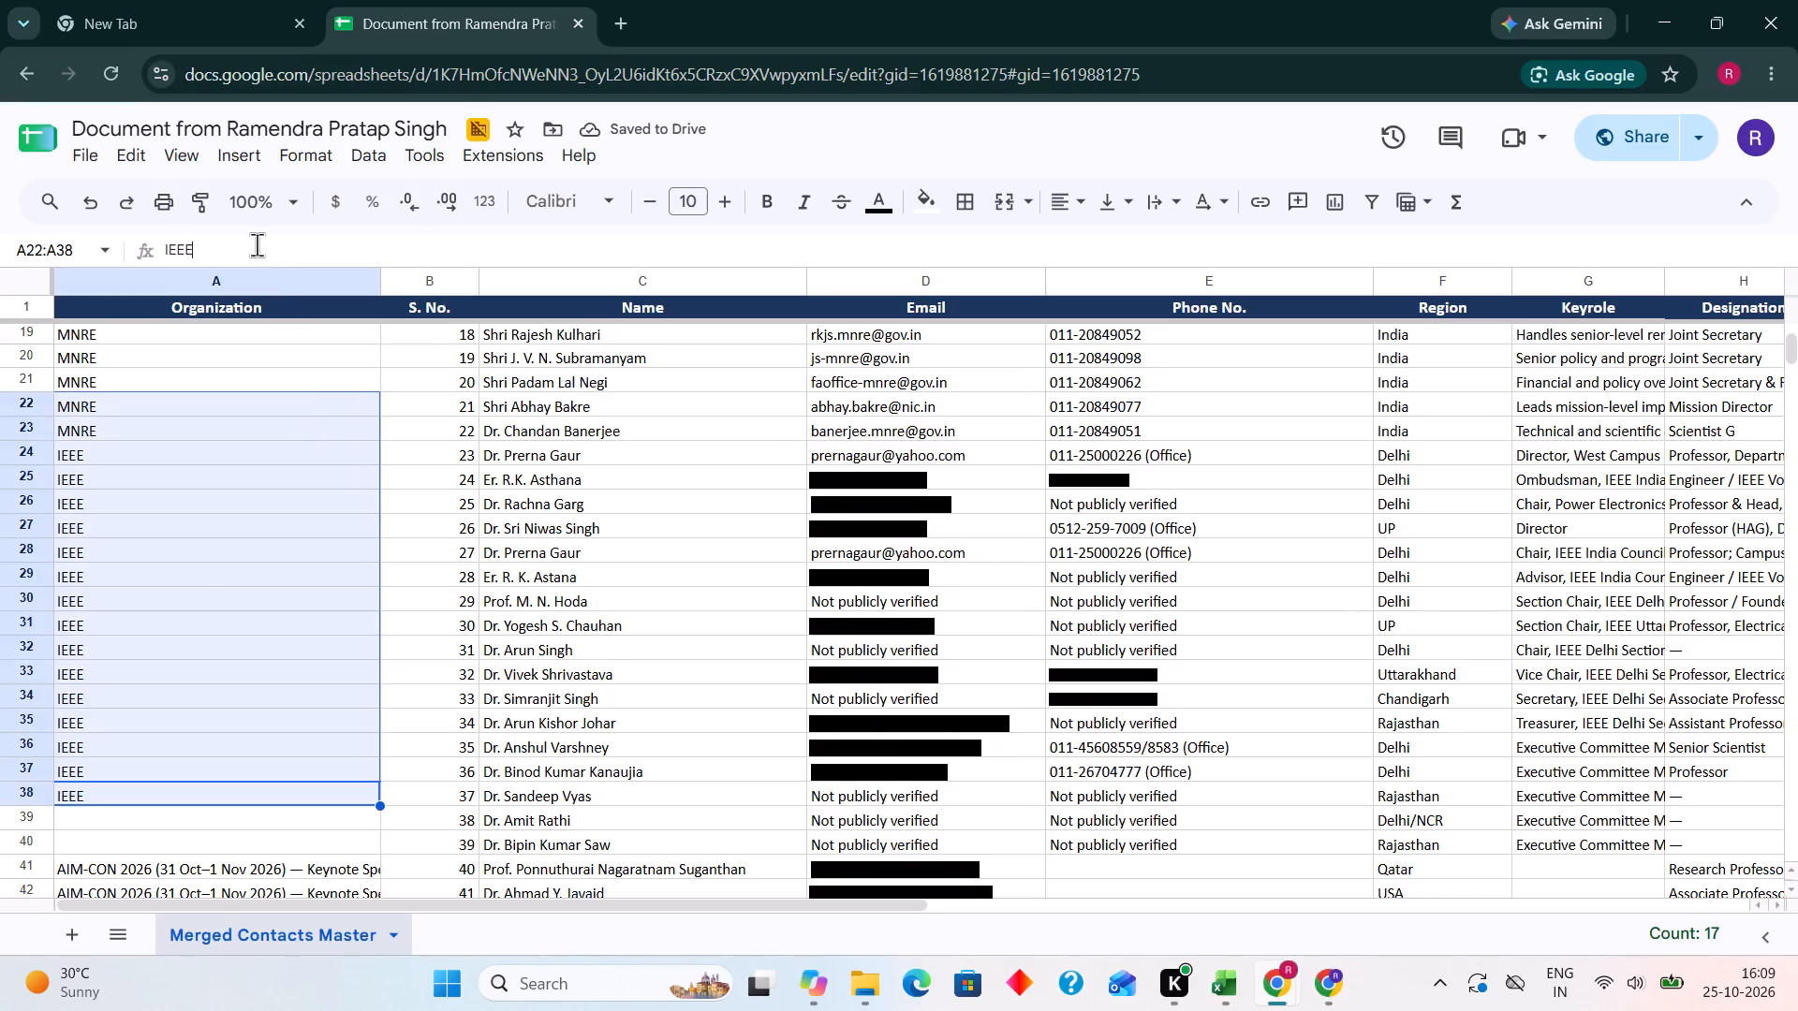
drag(257, 244, 159, 248)
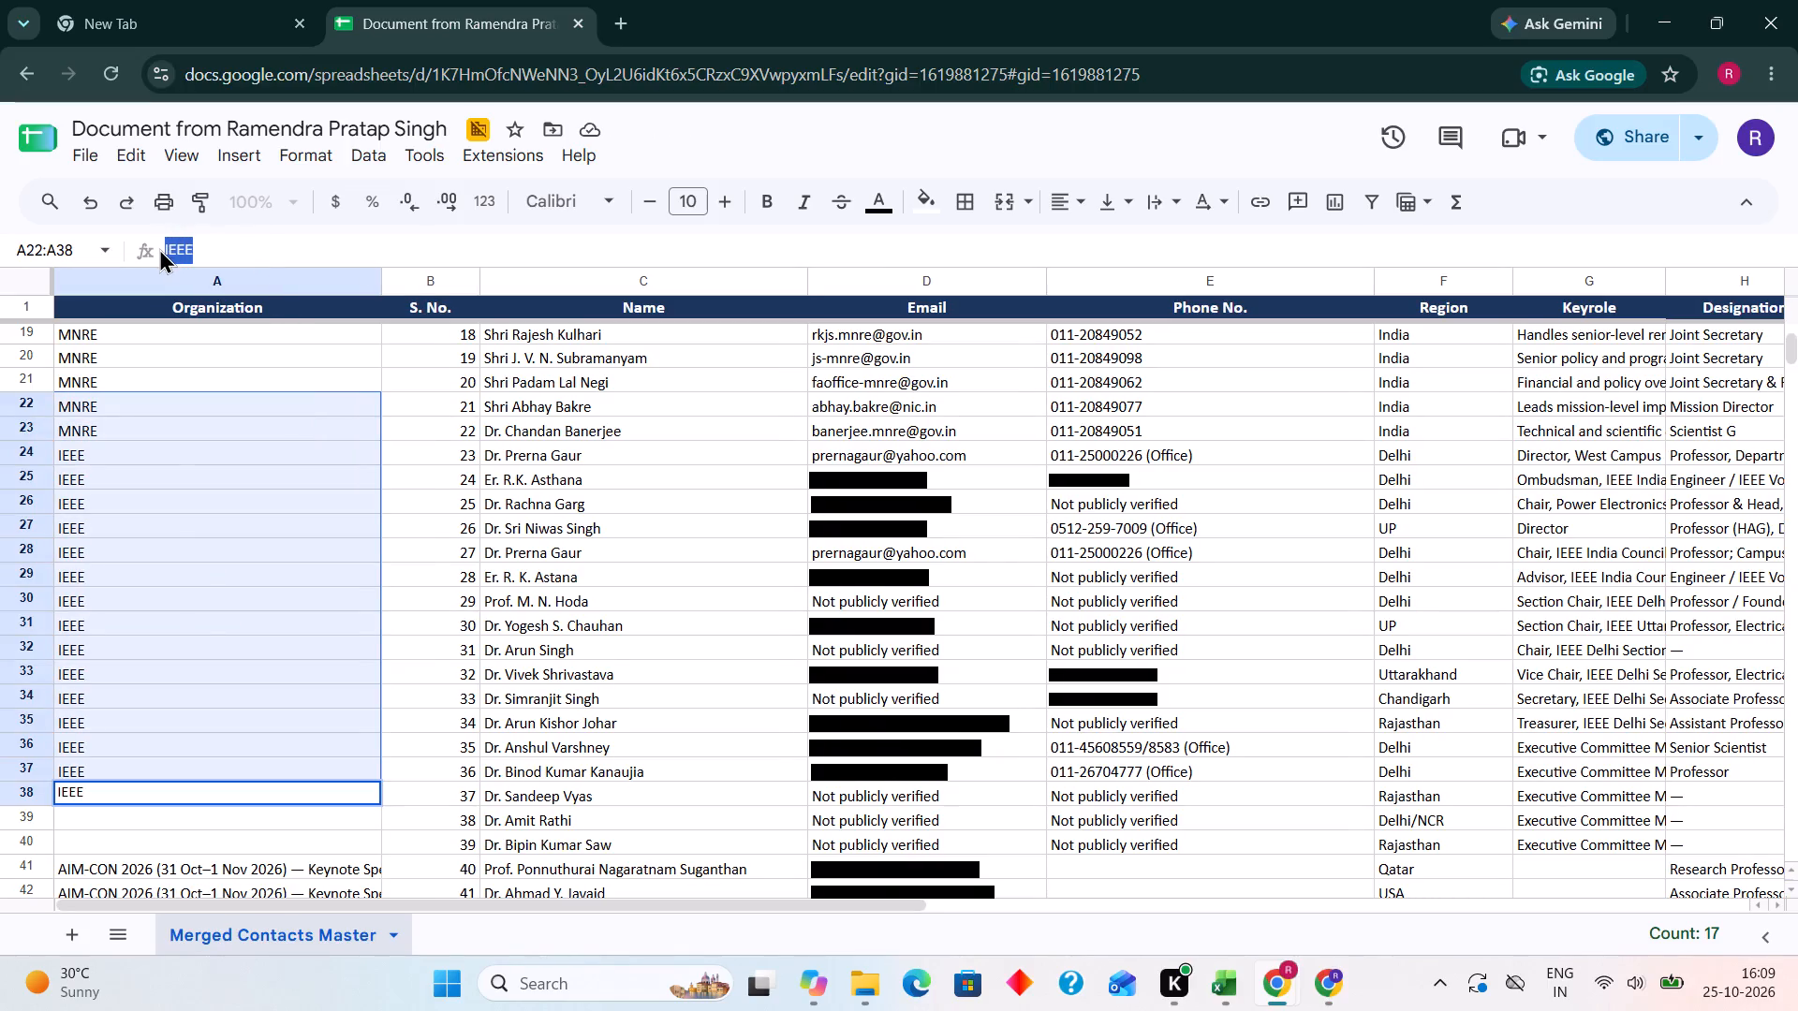
key(ctrl+c)
click(153, 786)
click(112, 815)
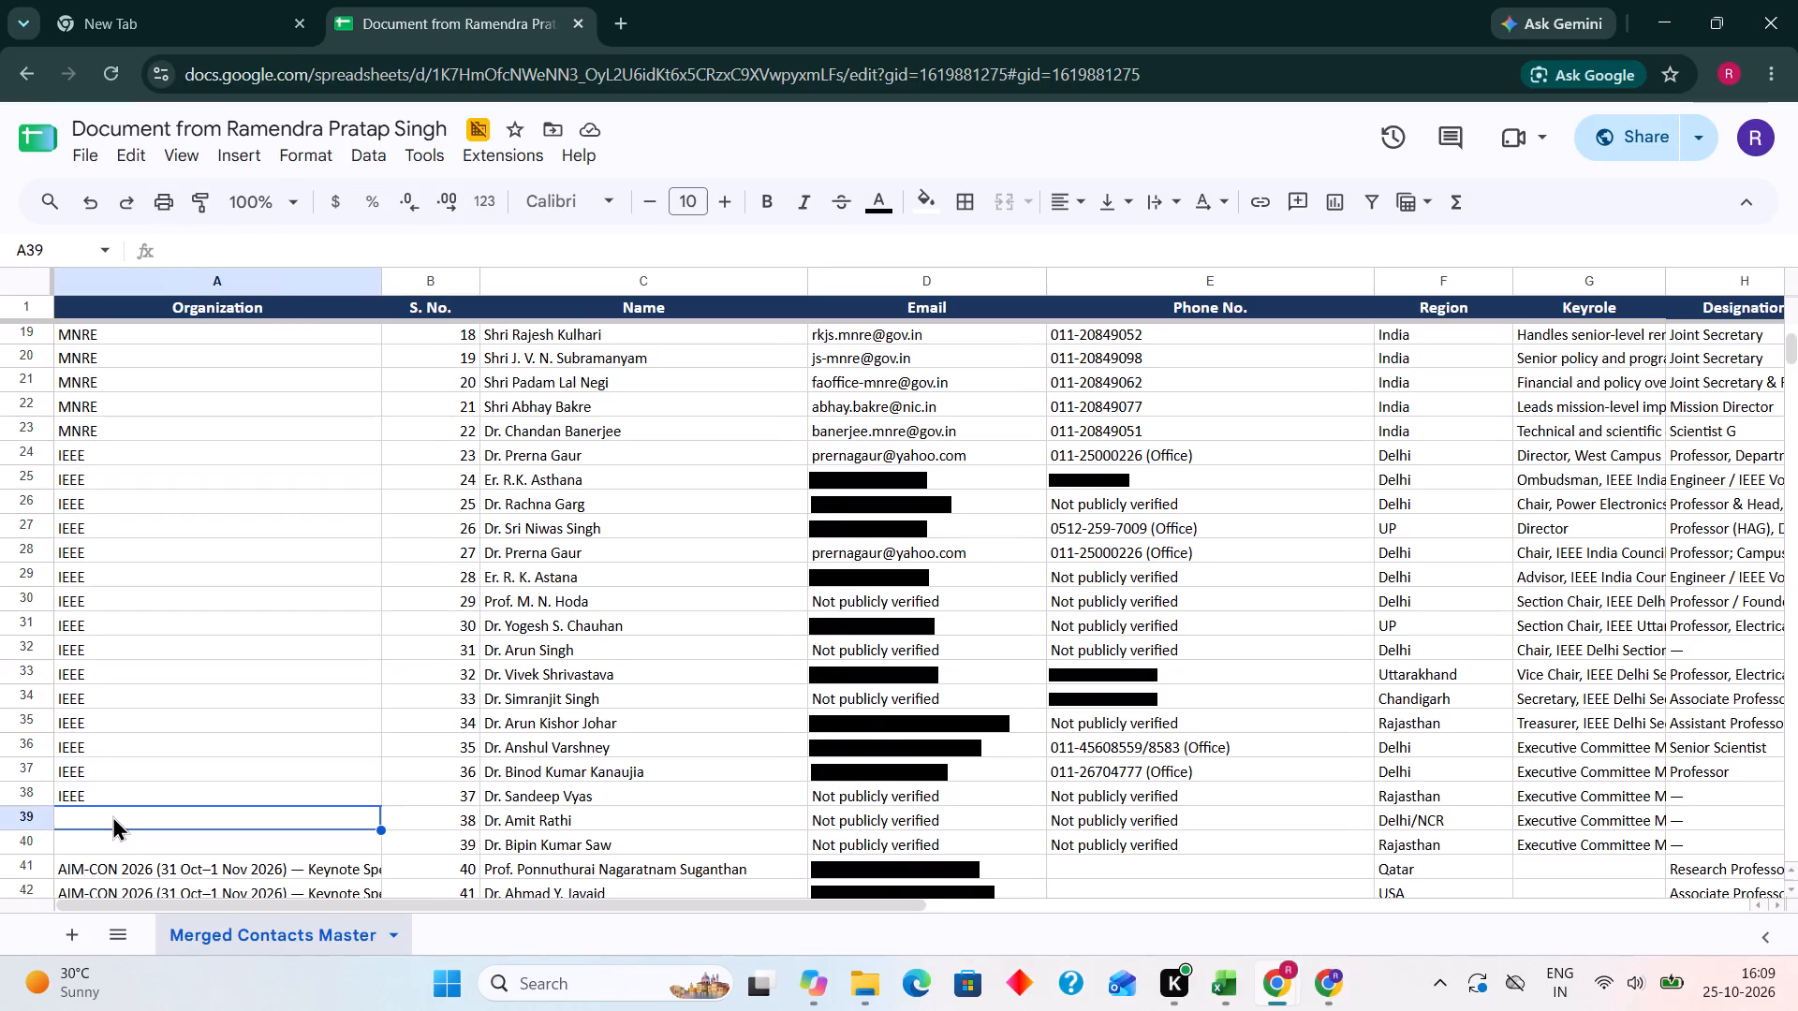
key(ctrl+v)
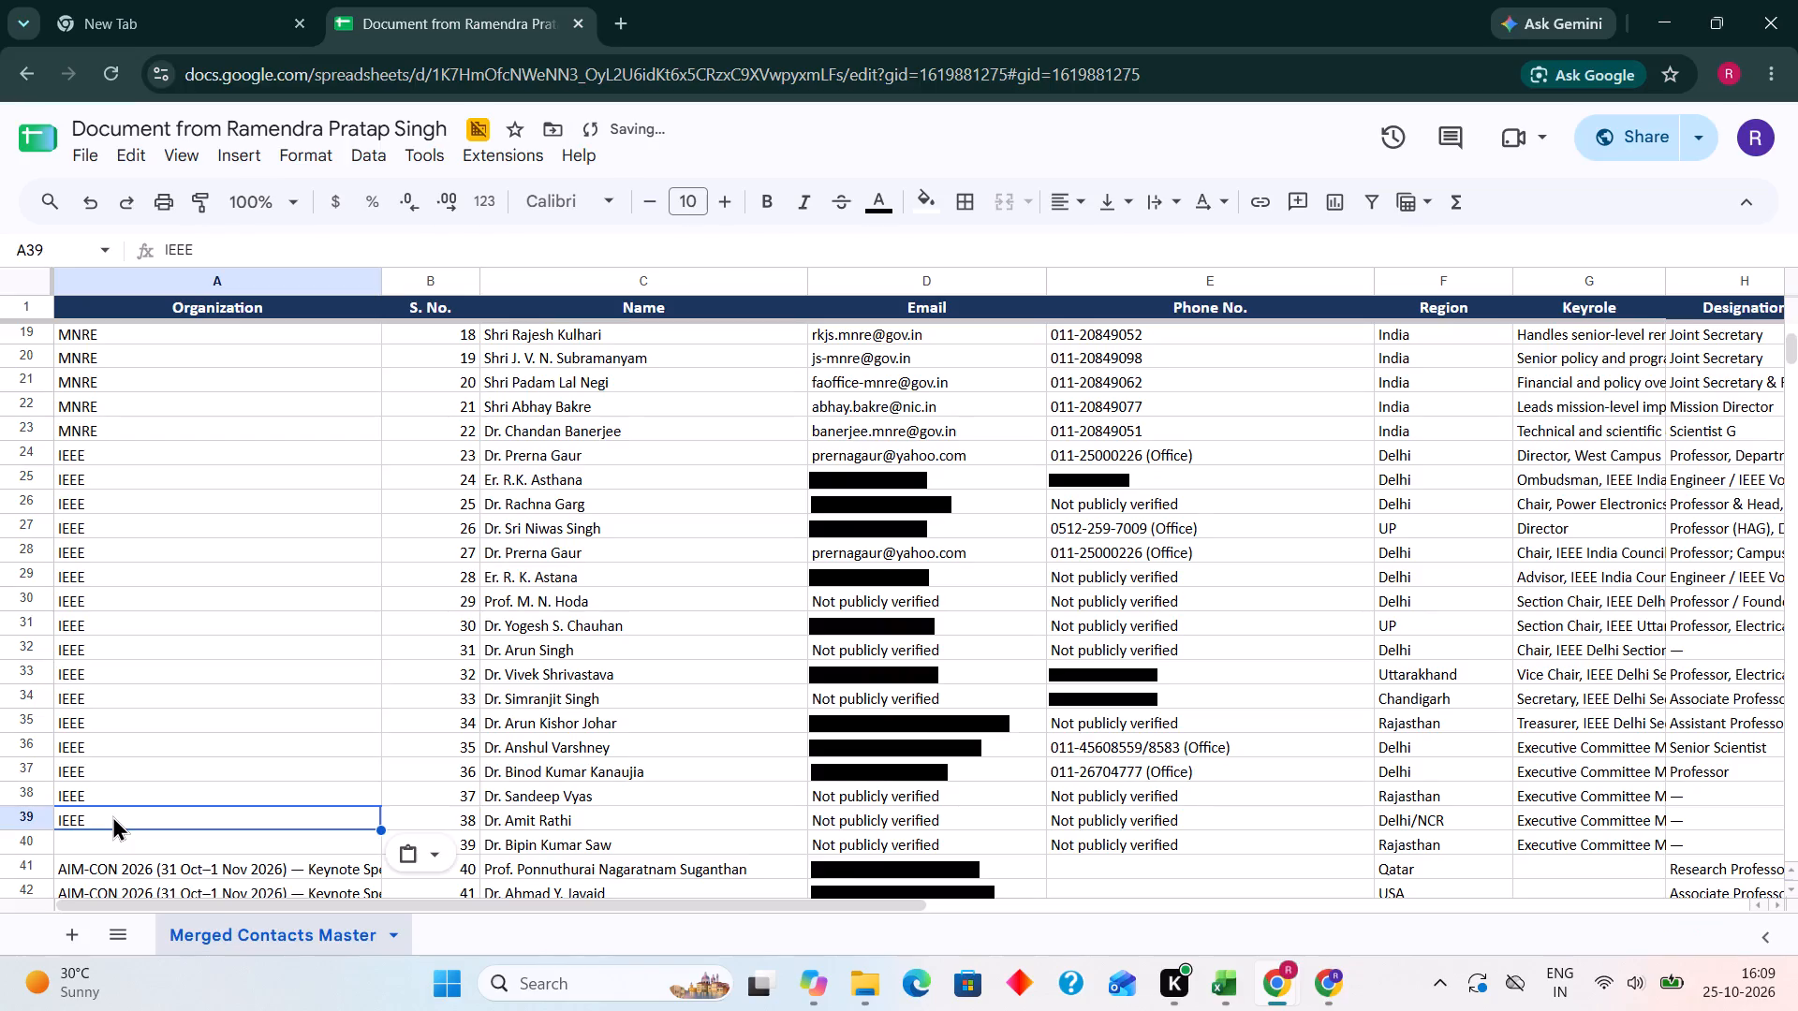
key(Down)
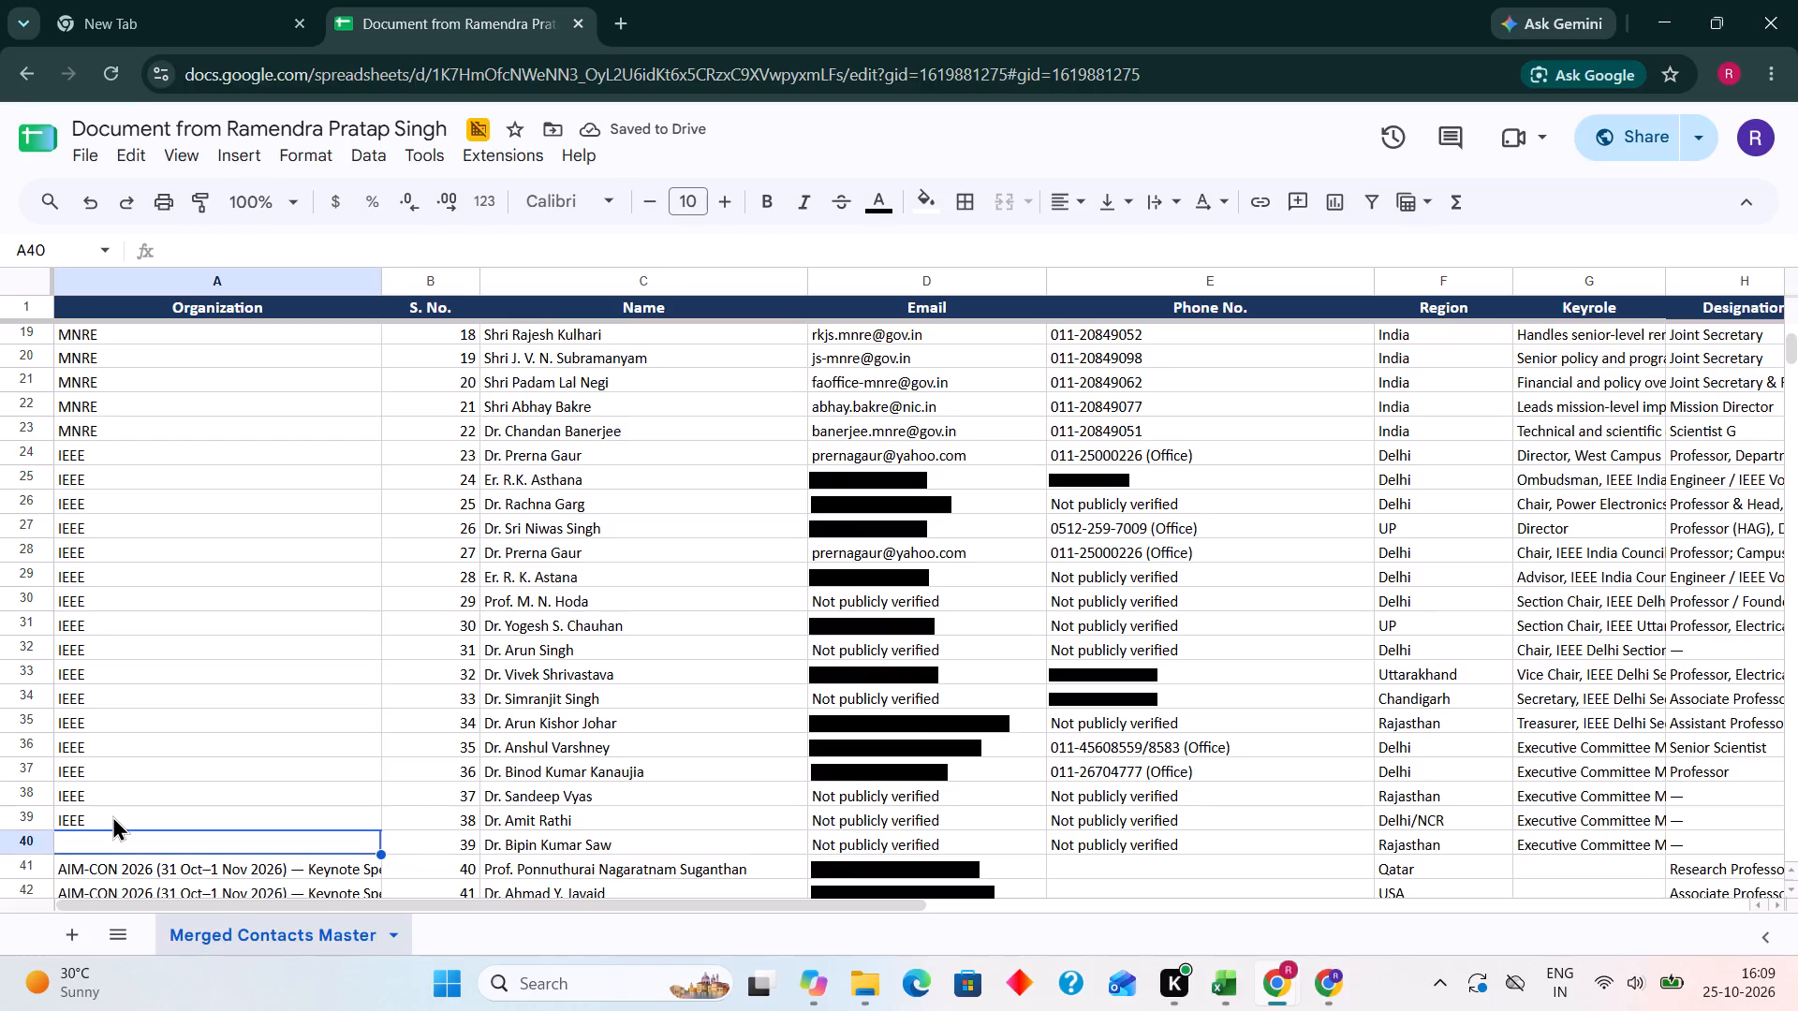
key(ctrl+v)
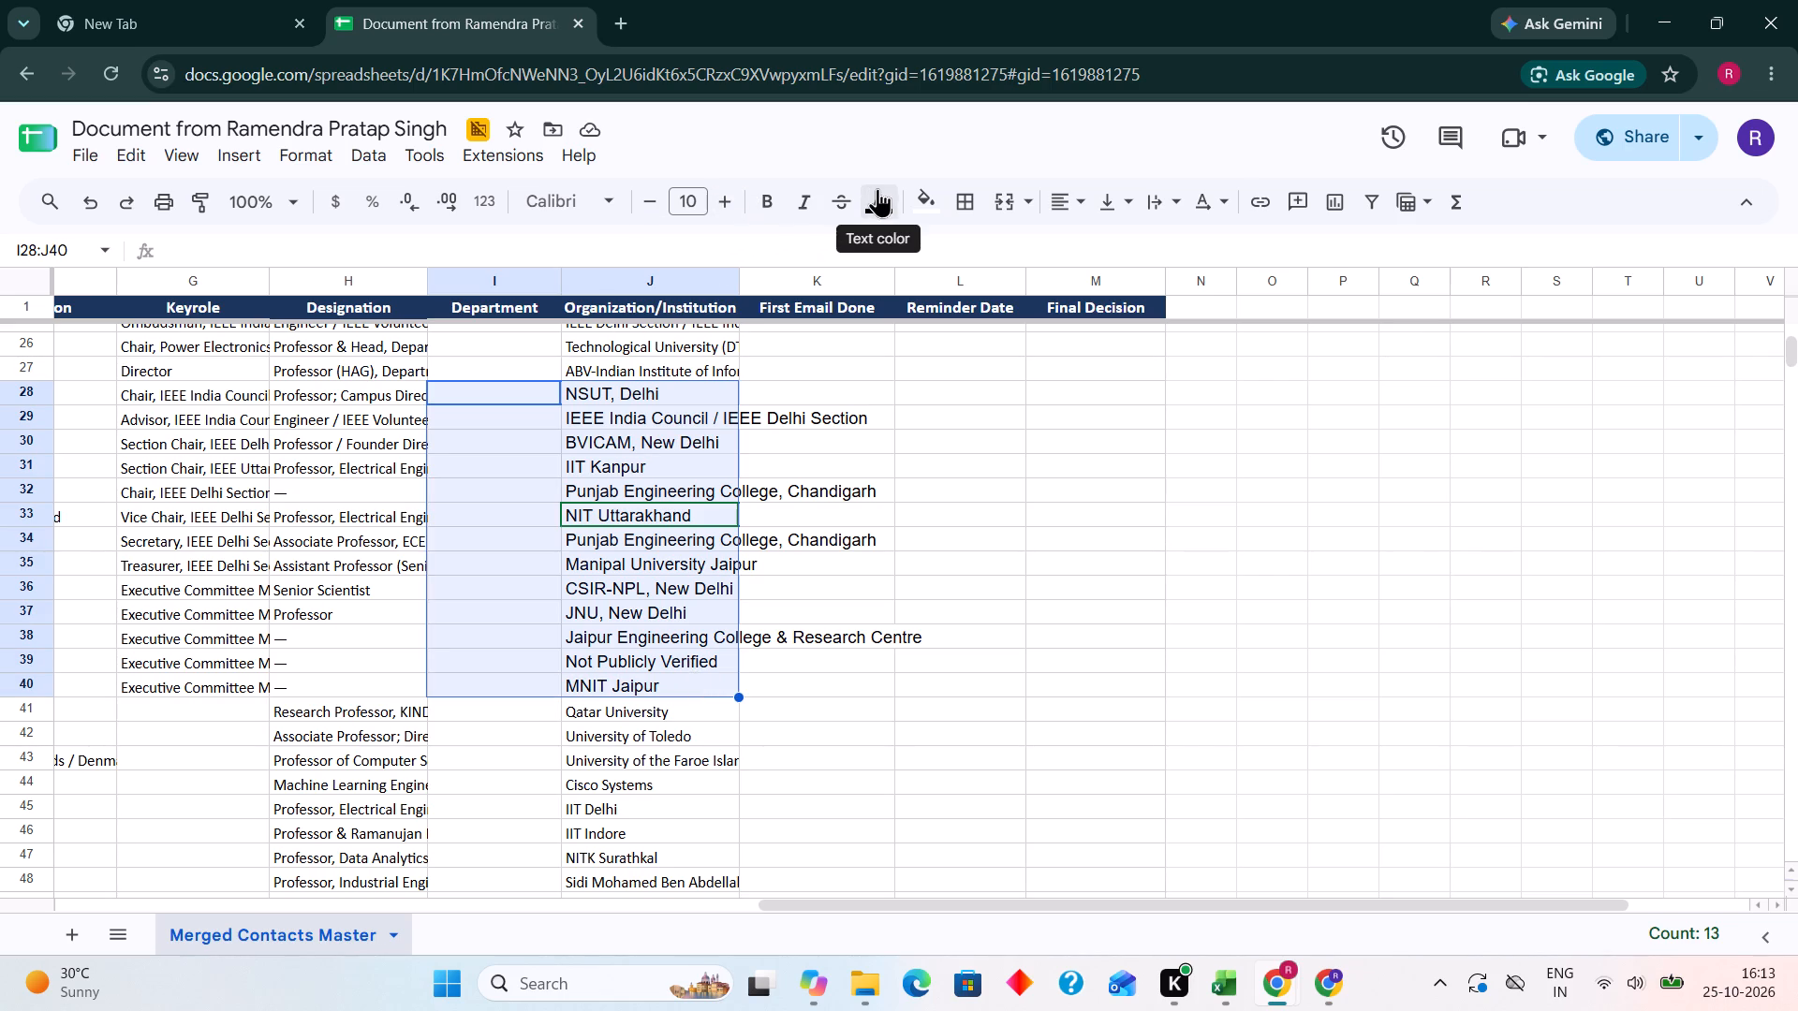
click(768, 199)
click(768, 199)
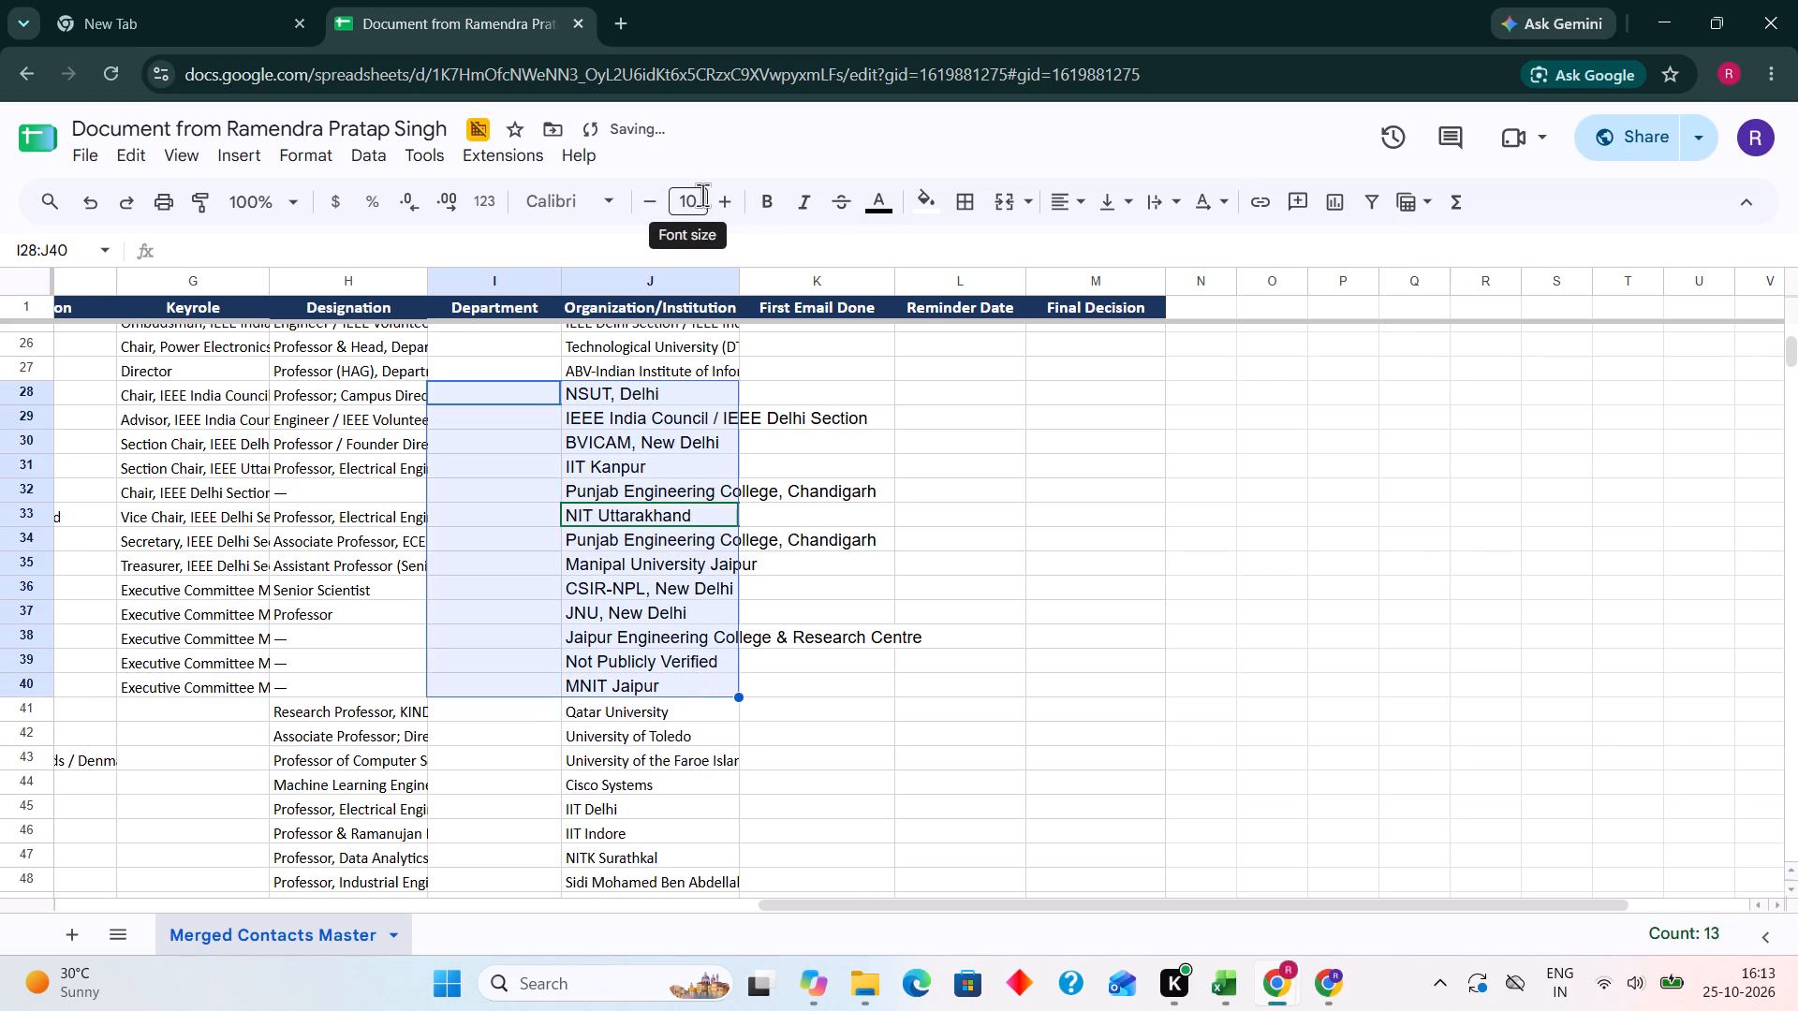
click(654, 200)
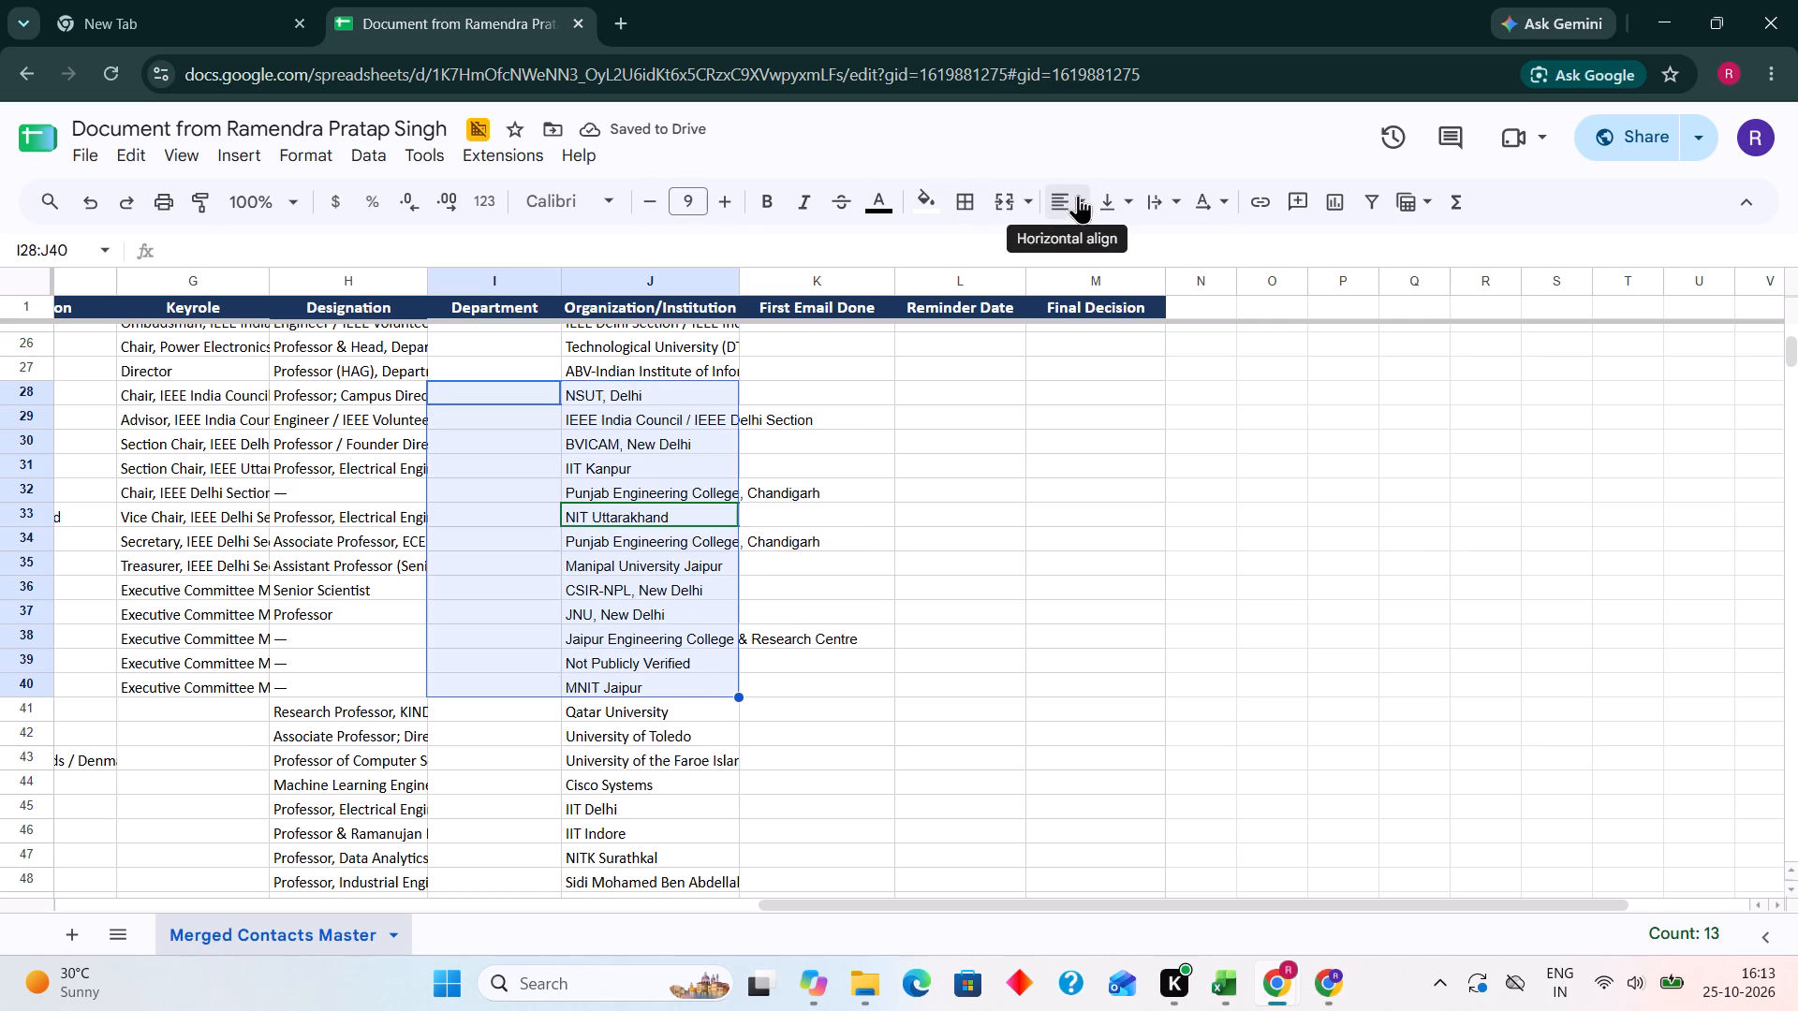
Set the text wrapping of the Department and Organization/Institution range I28:J40 to Clip.
click(1177, 191)
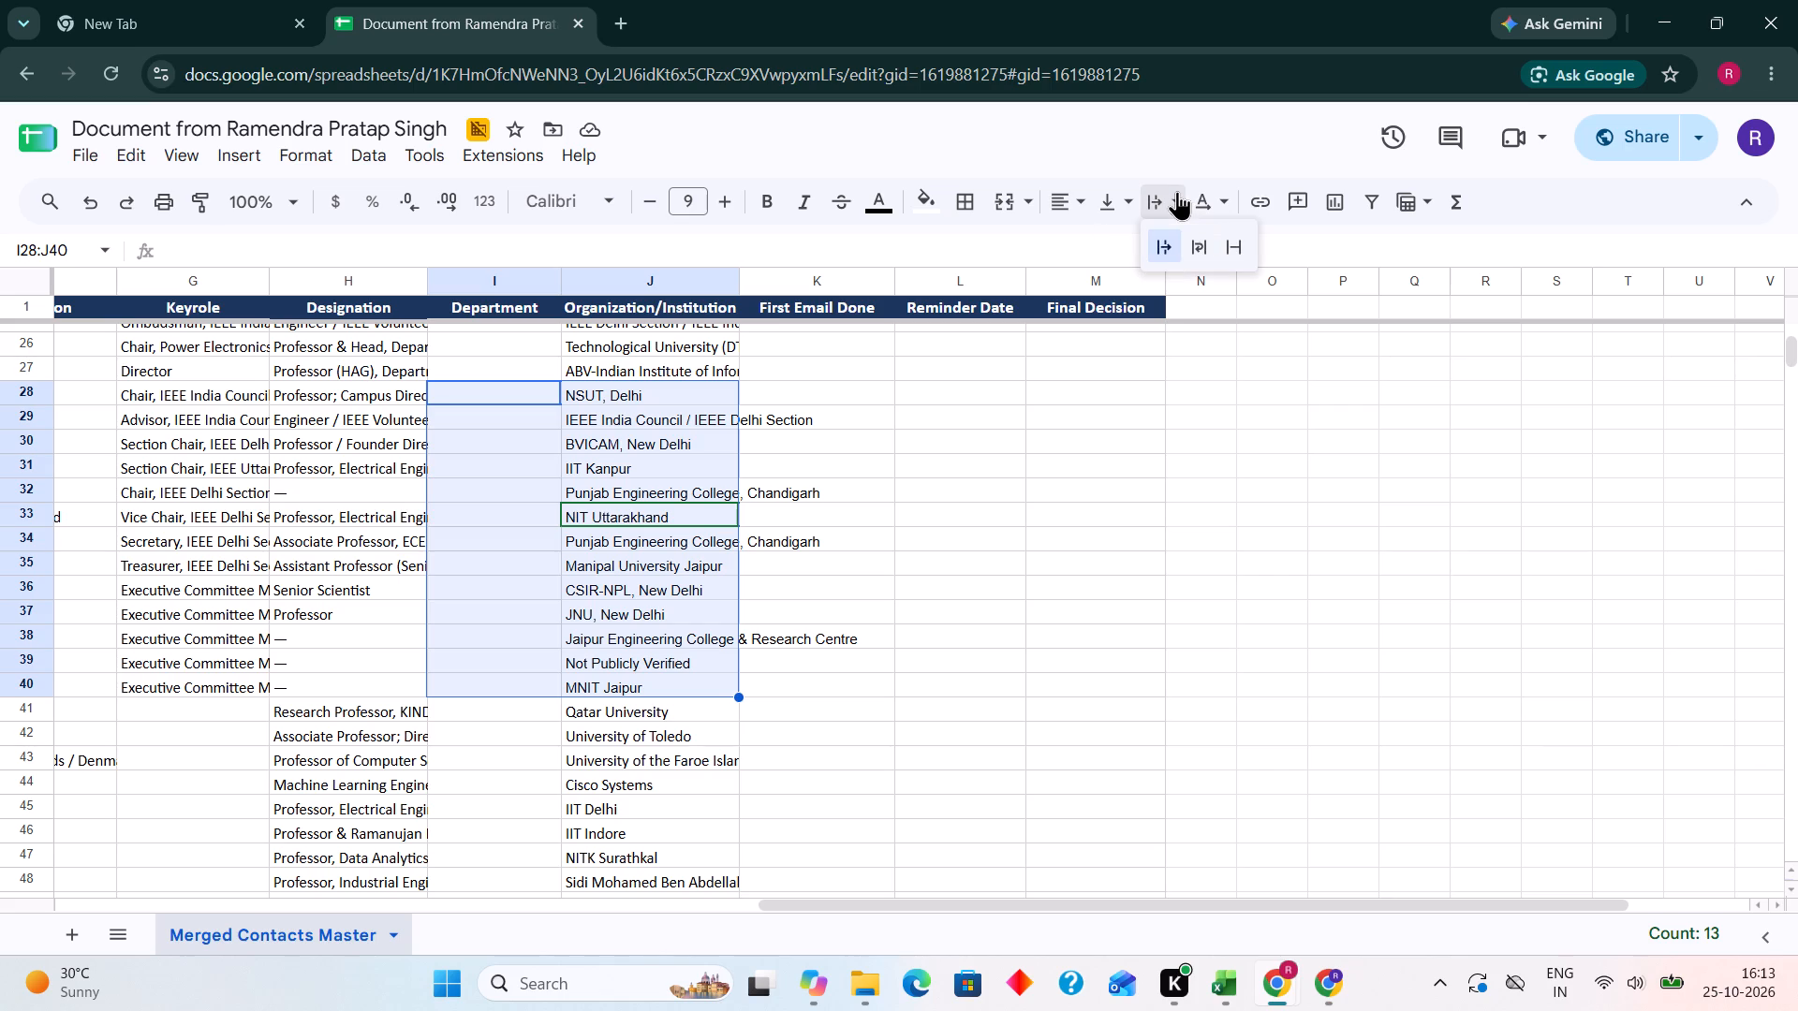
click(1225, 251)
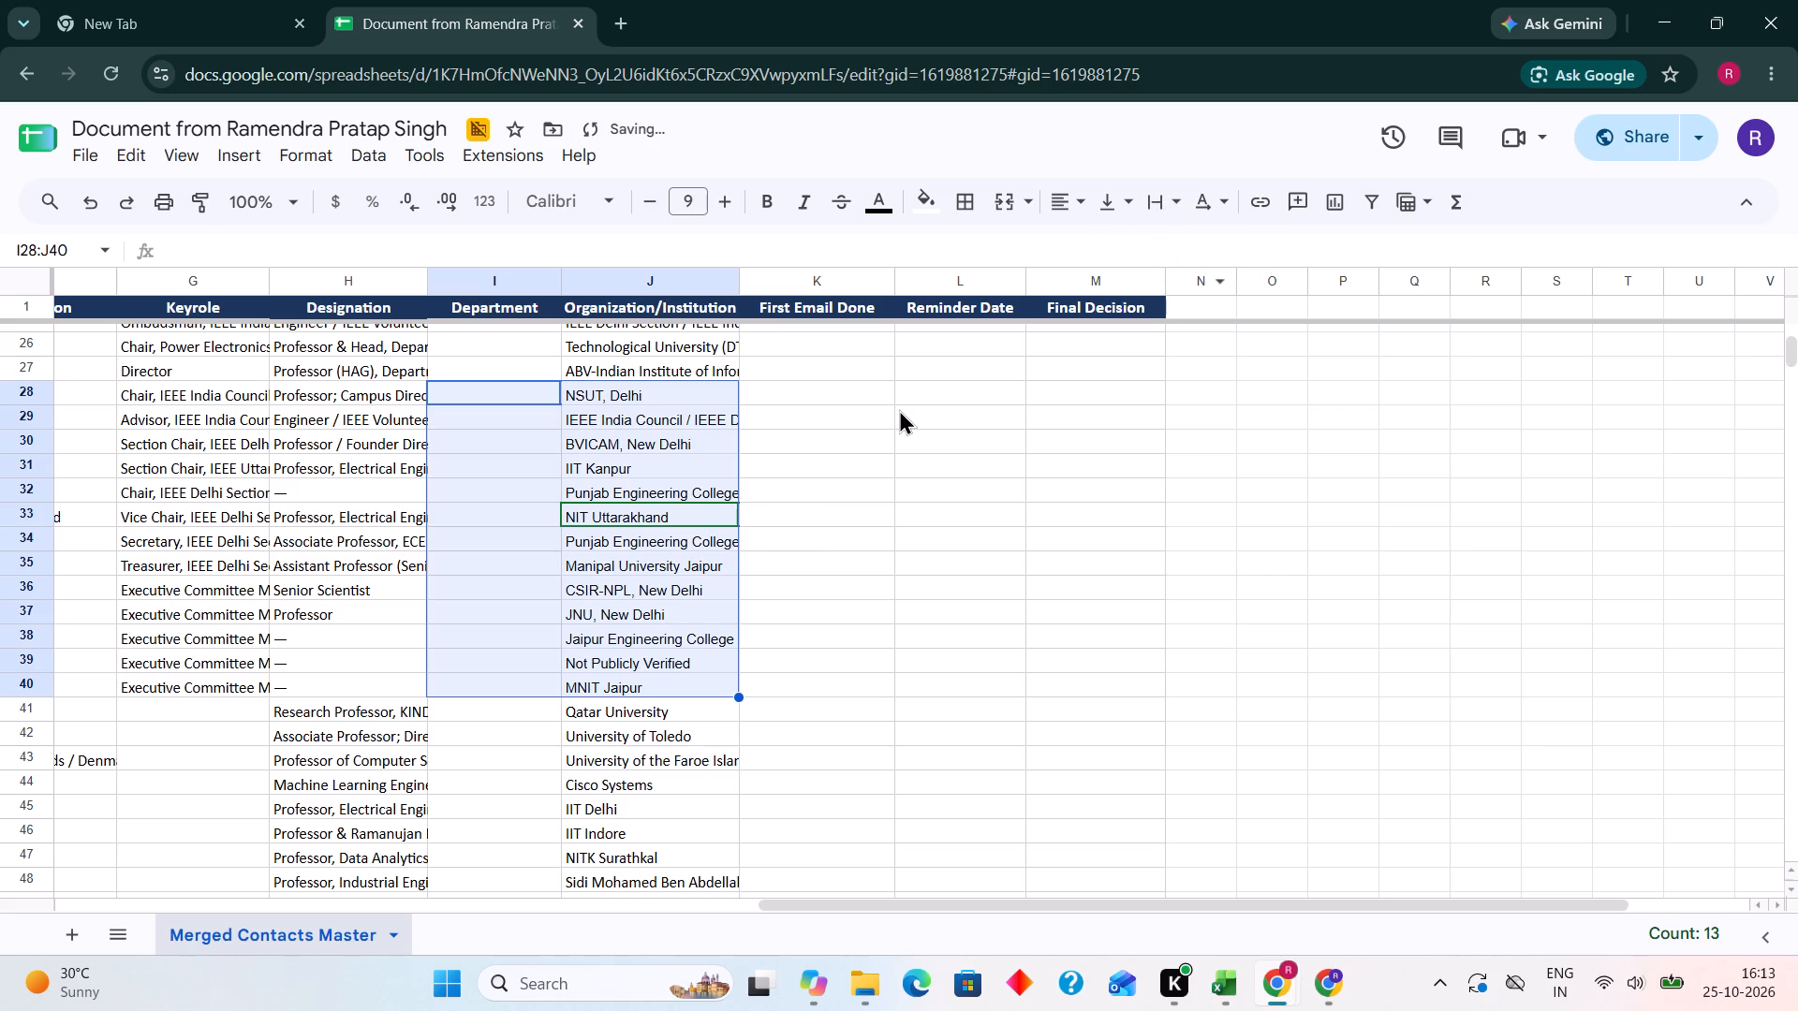
click(899, 409)
Review the contact rows across all columns, from the NITI Aayog entries through the AIM-CON and Bennett AI Summit entries.
scroll(899, 409, up, 2)
scroll(899, 409, down, 1)
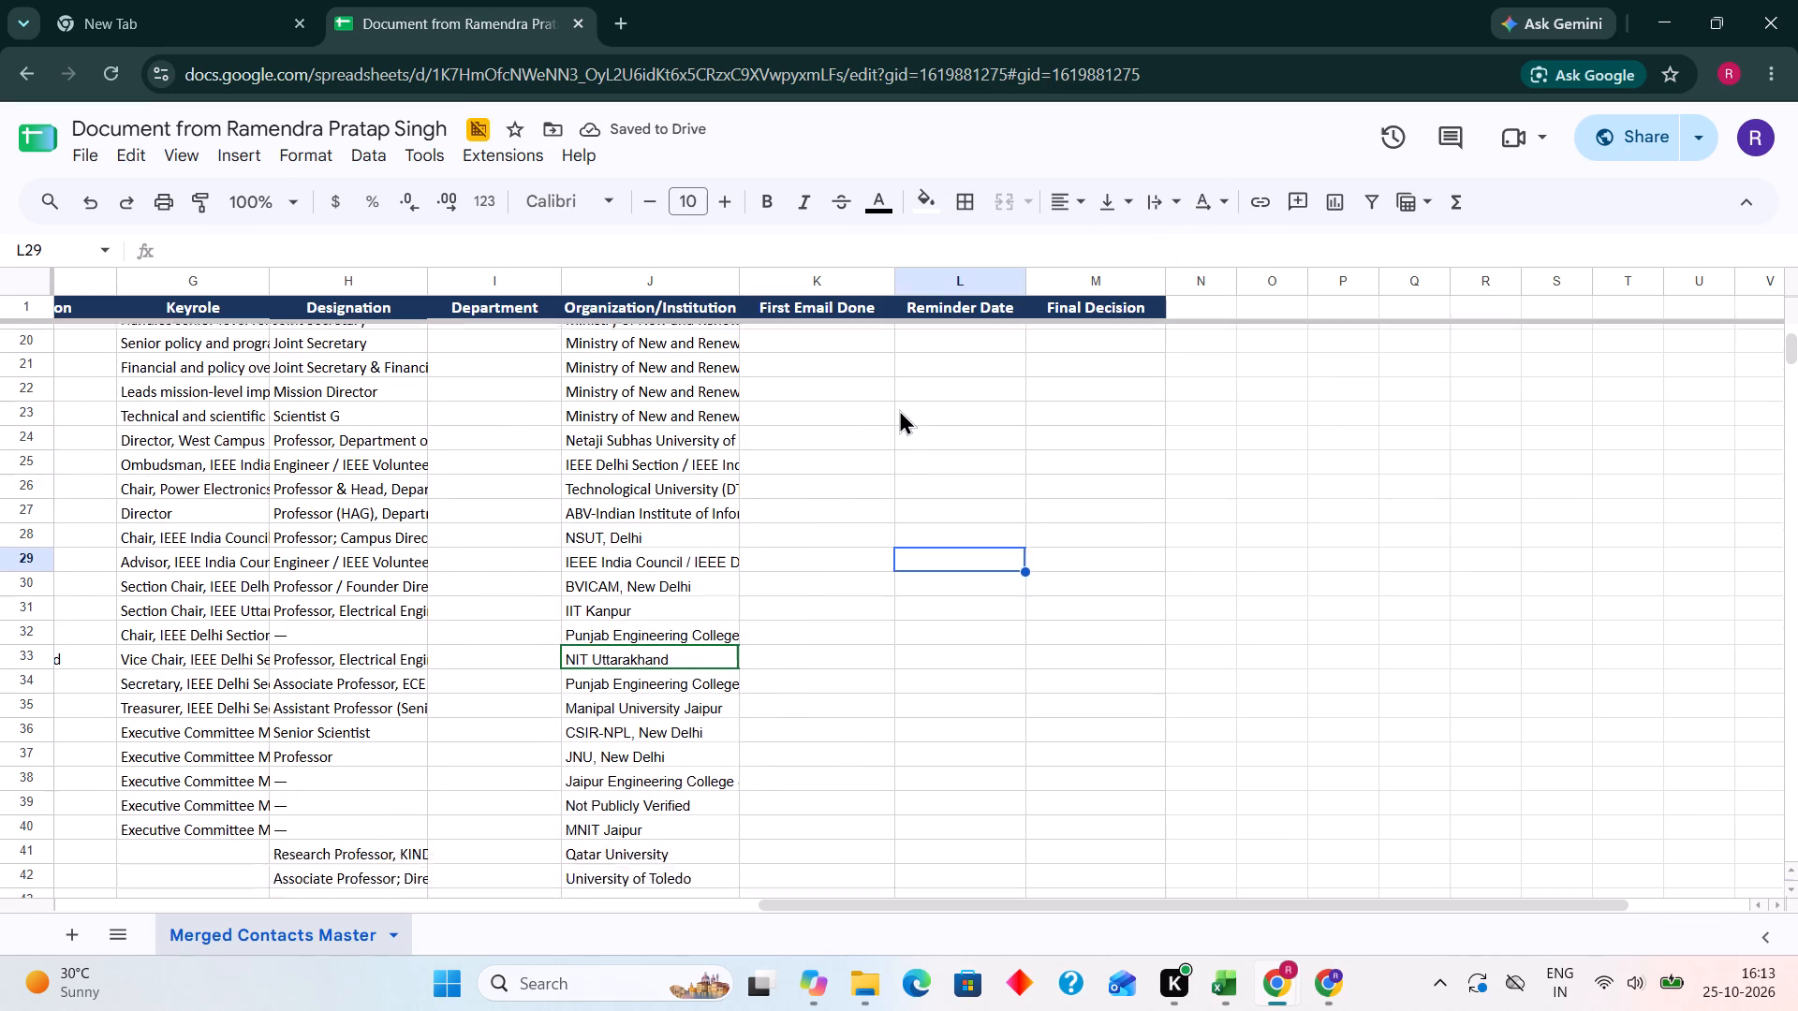
scroll(899, 409, down, 1)
scroll(899, 409, up, 6)
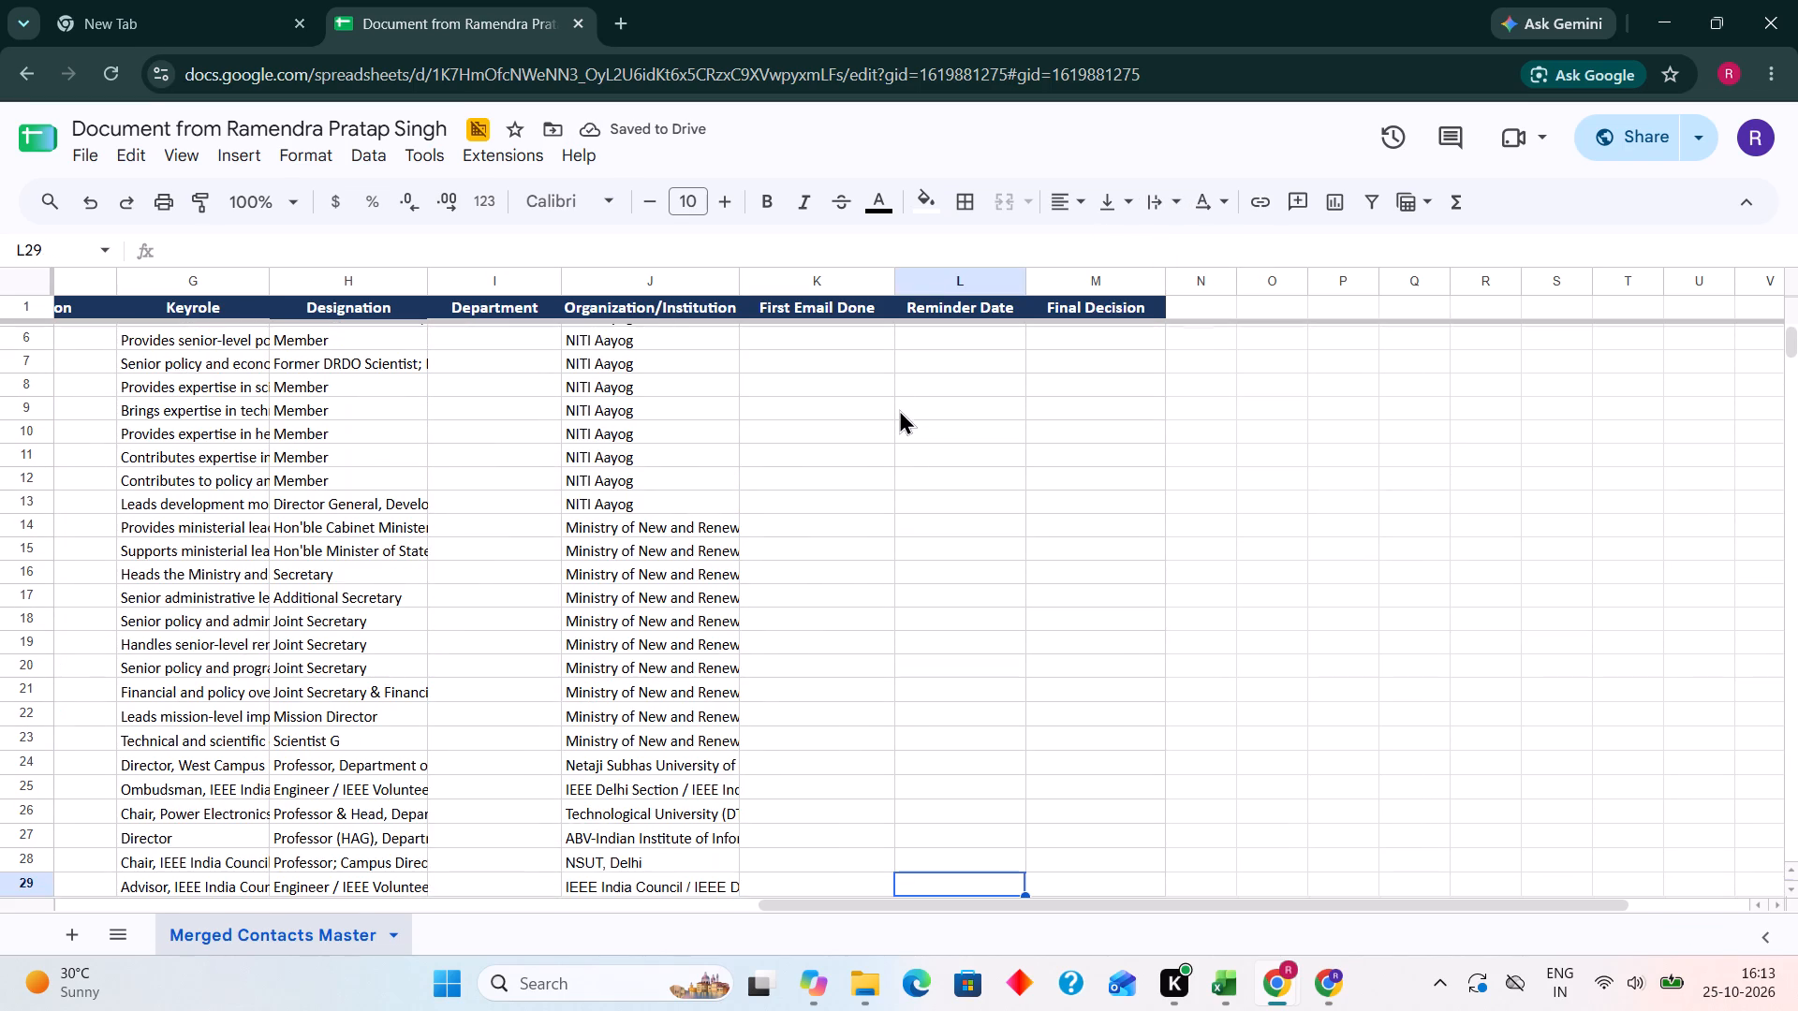
scroll(899, 409, down, 5)
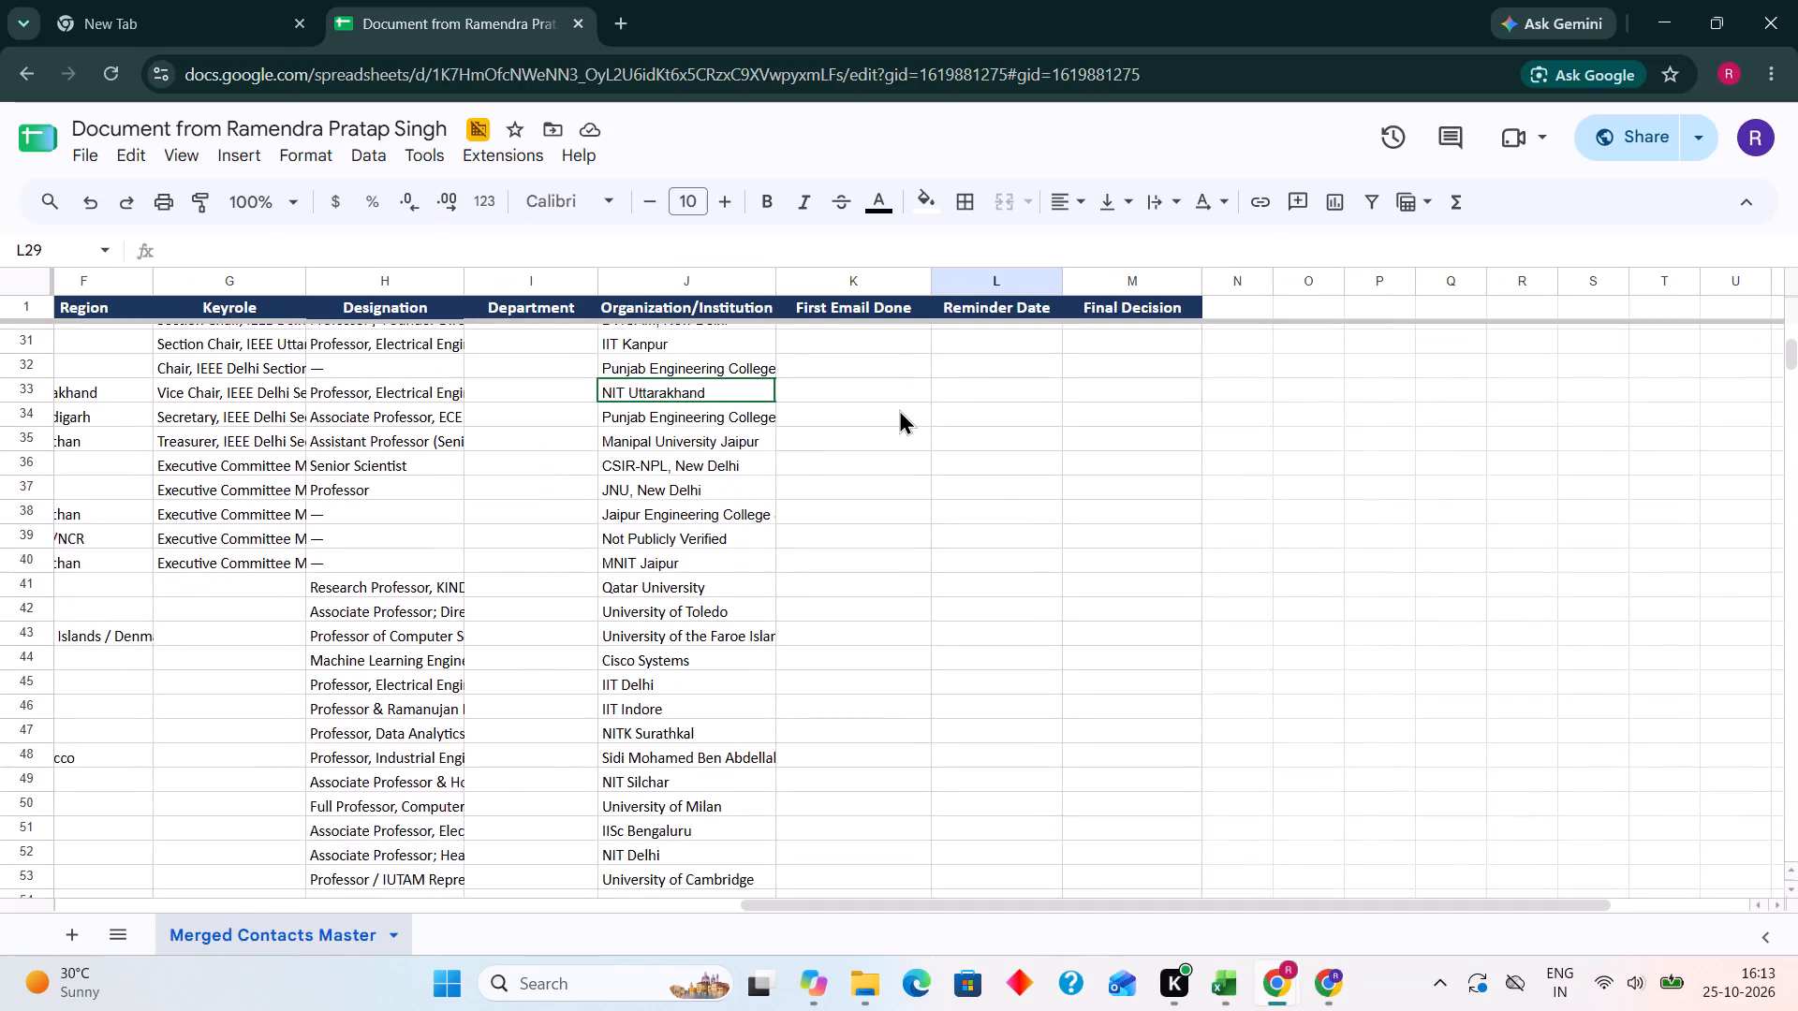
scroll(899, 409, down, 1)
scroll(899, 409, right, 3)
scroll(899, 409, up, 5)
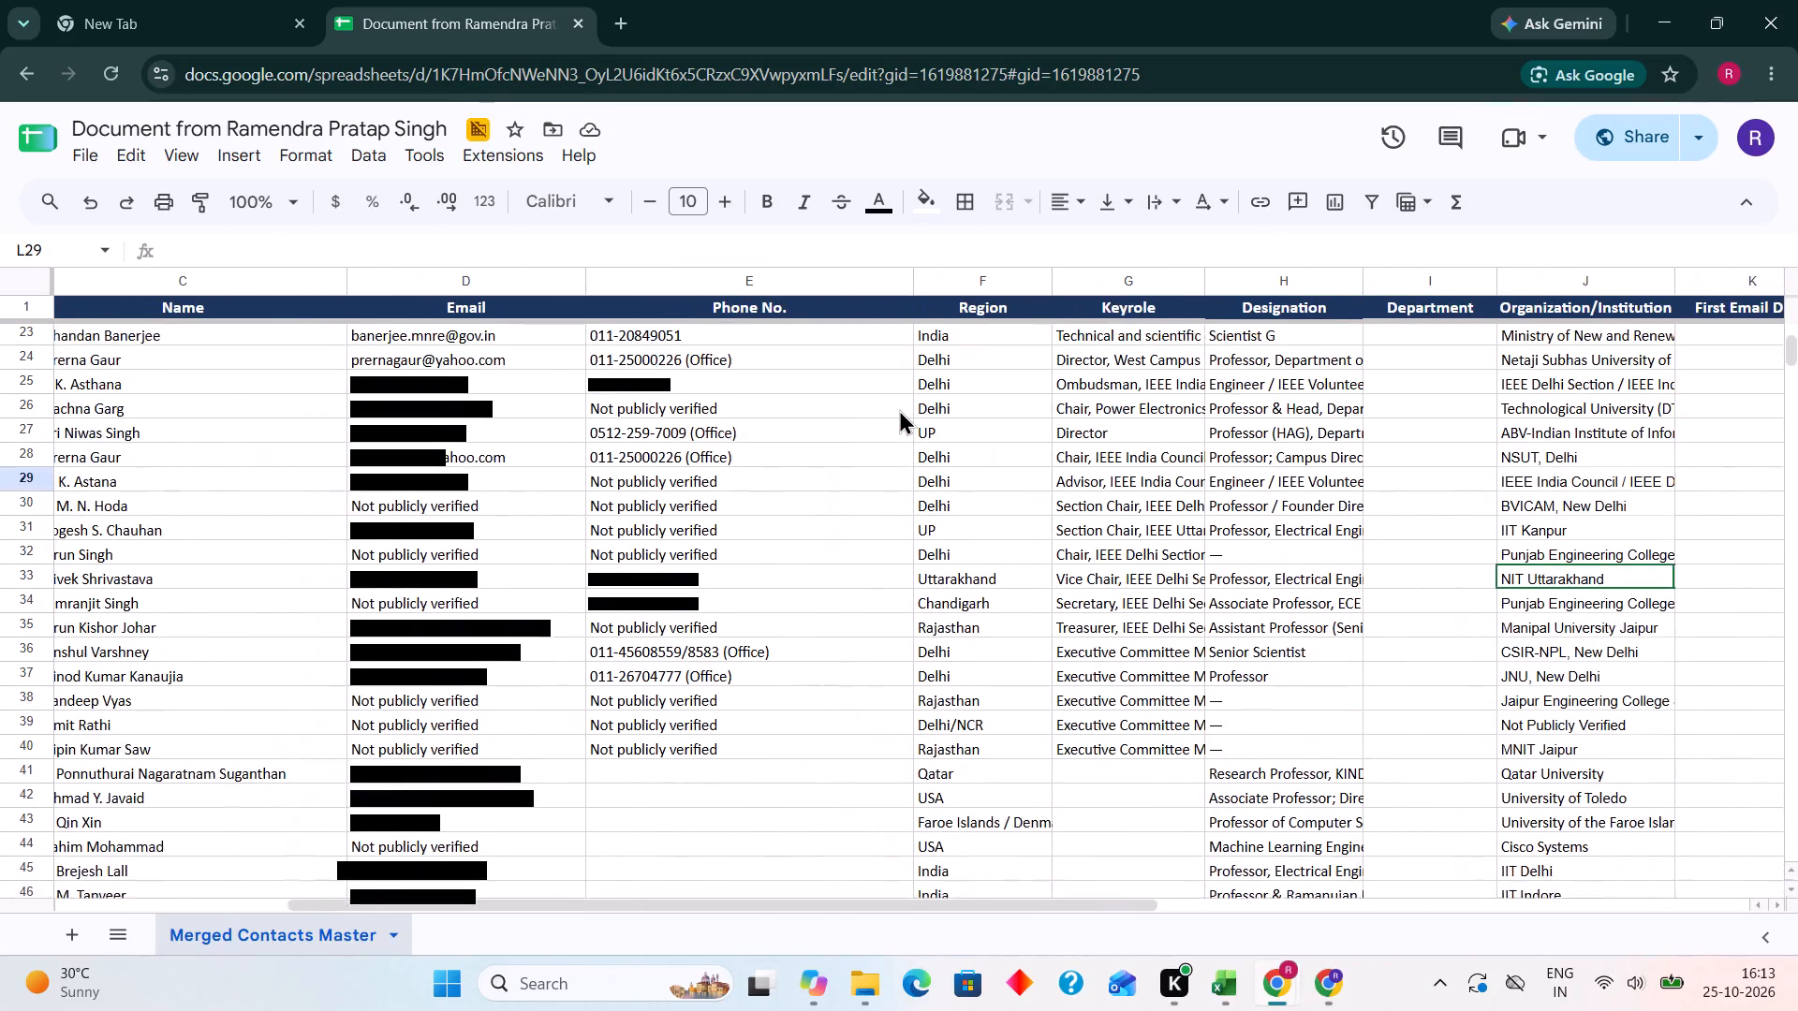
scroll(899, 409, down, 1)
scroll(899, 409, up, 3)
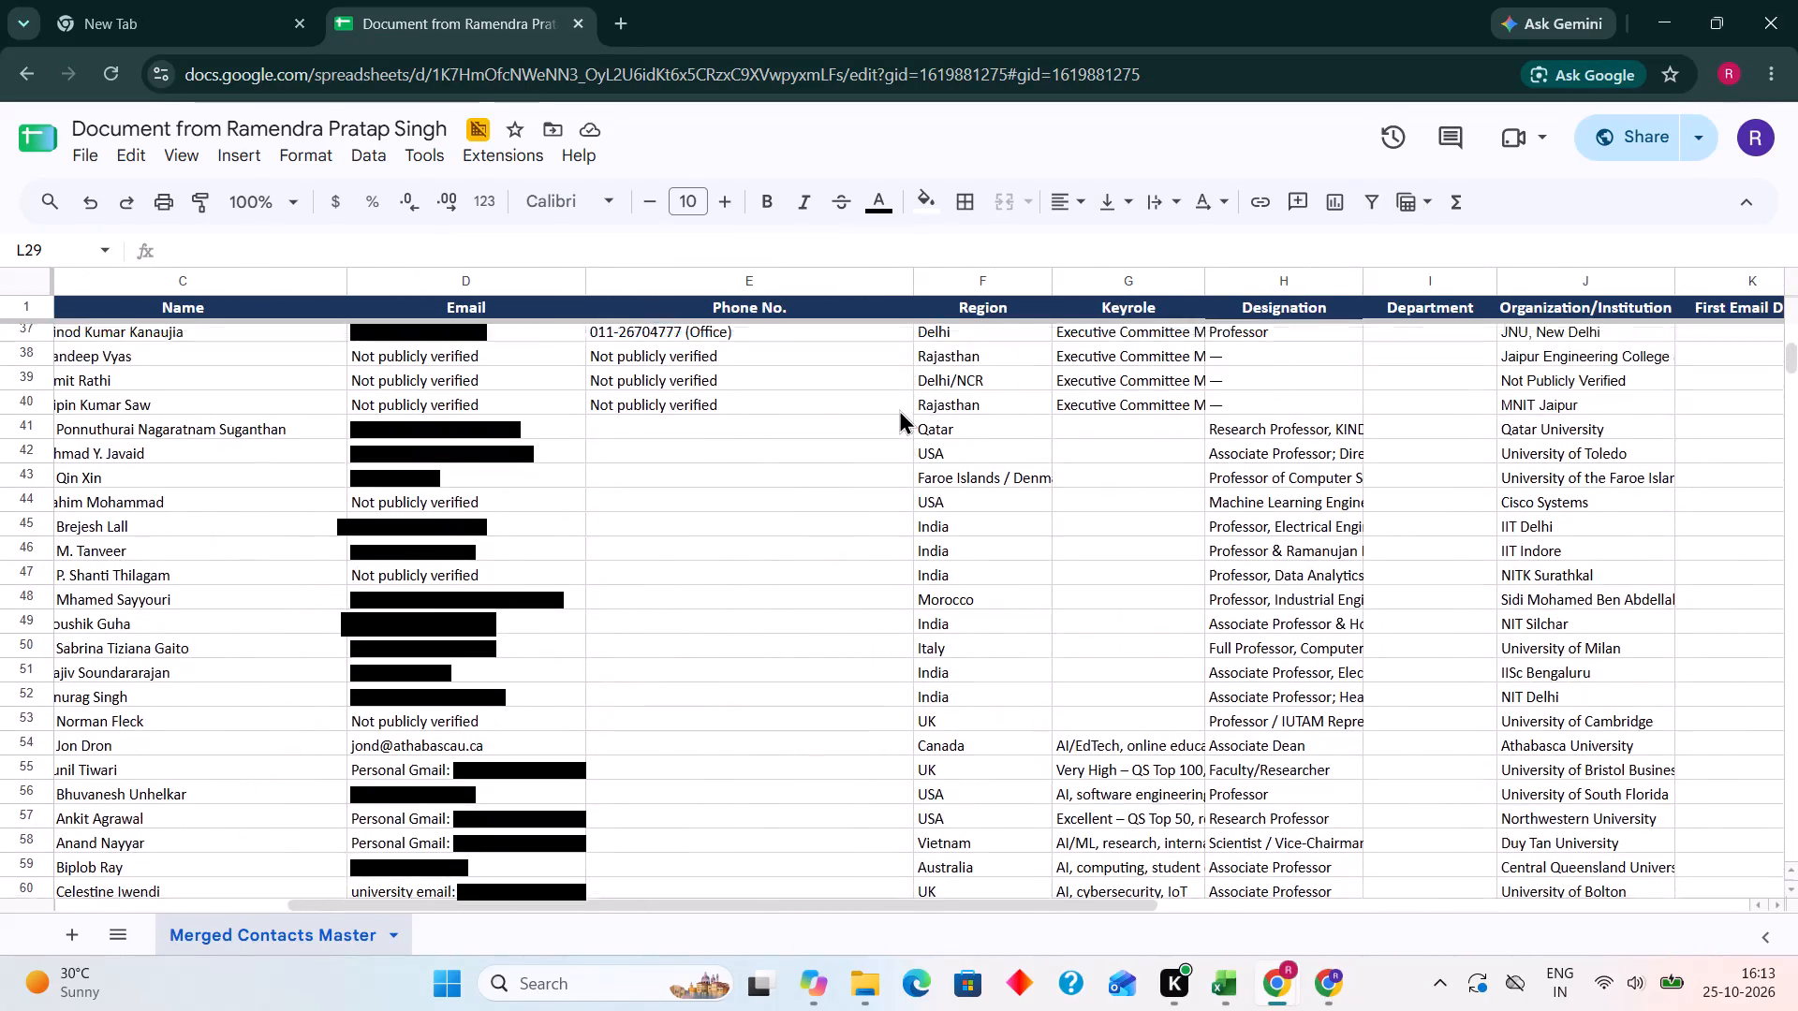
scroll(899, 409, up, 3)
scroll(899, 409, down, 5)
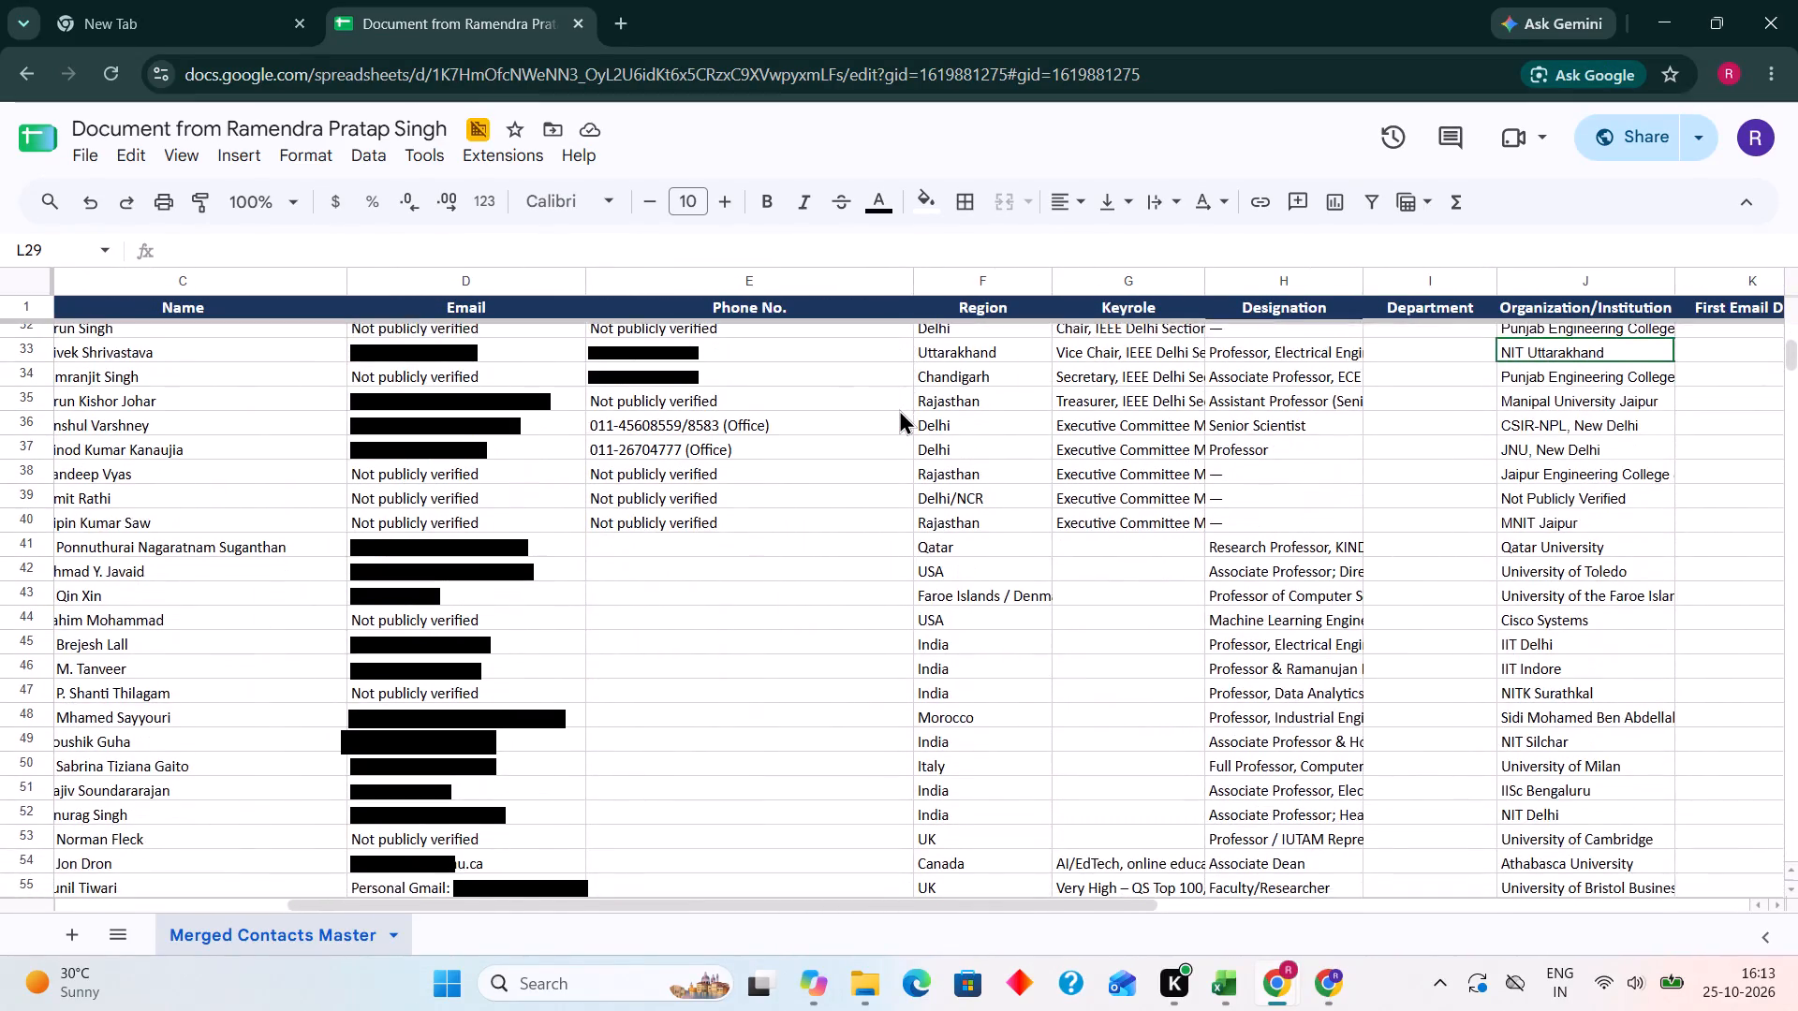
scroll(899, 409, down, 2)
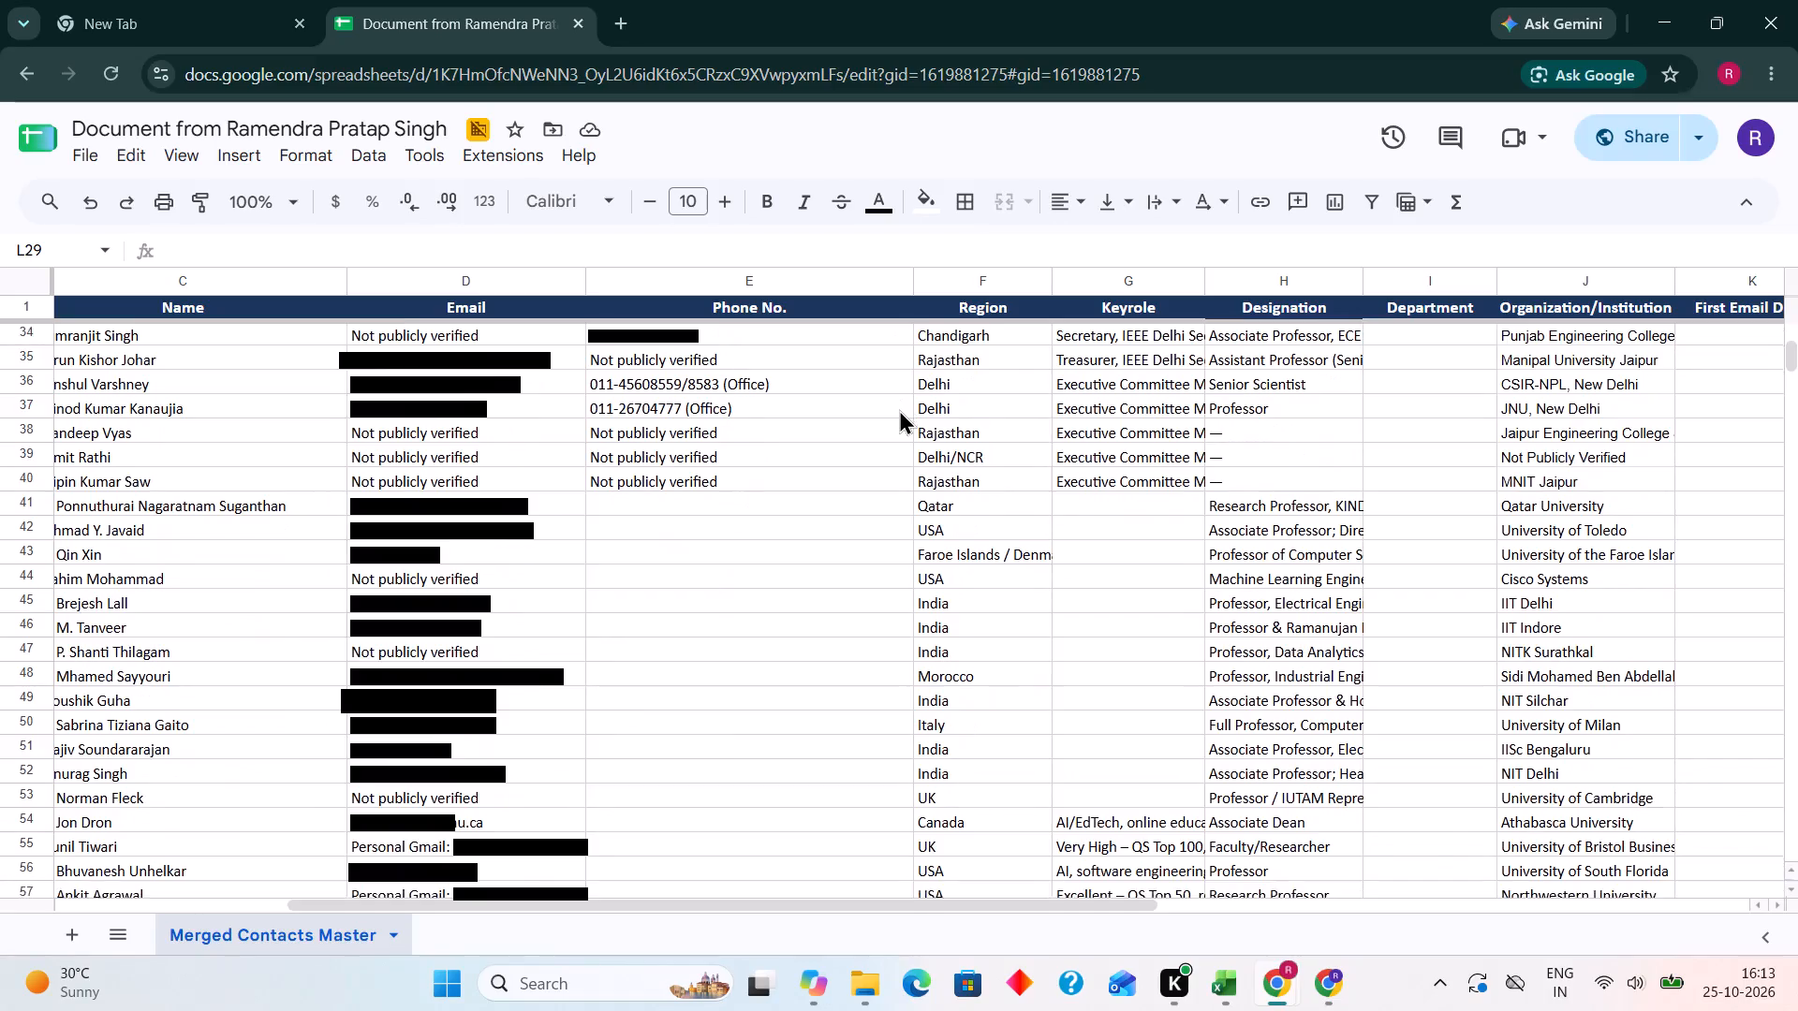
scroll(899, 409, down, 2)
scroll(899, 409, right, 2)
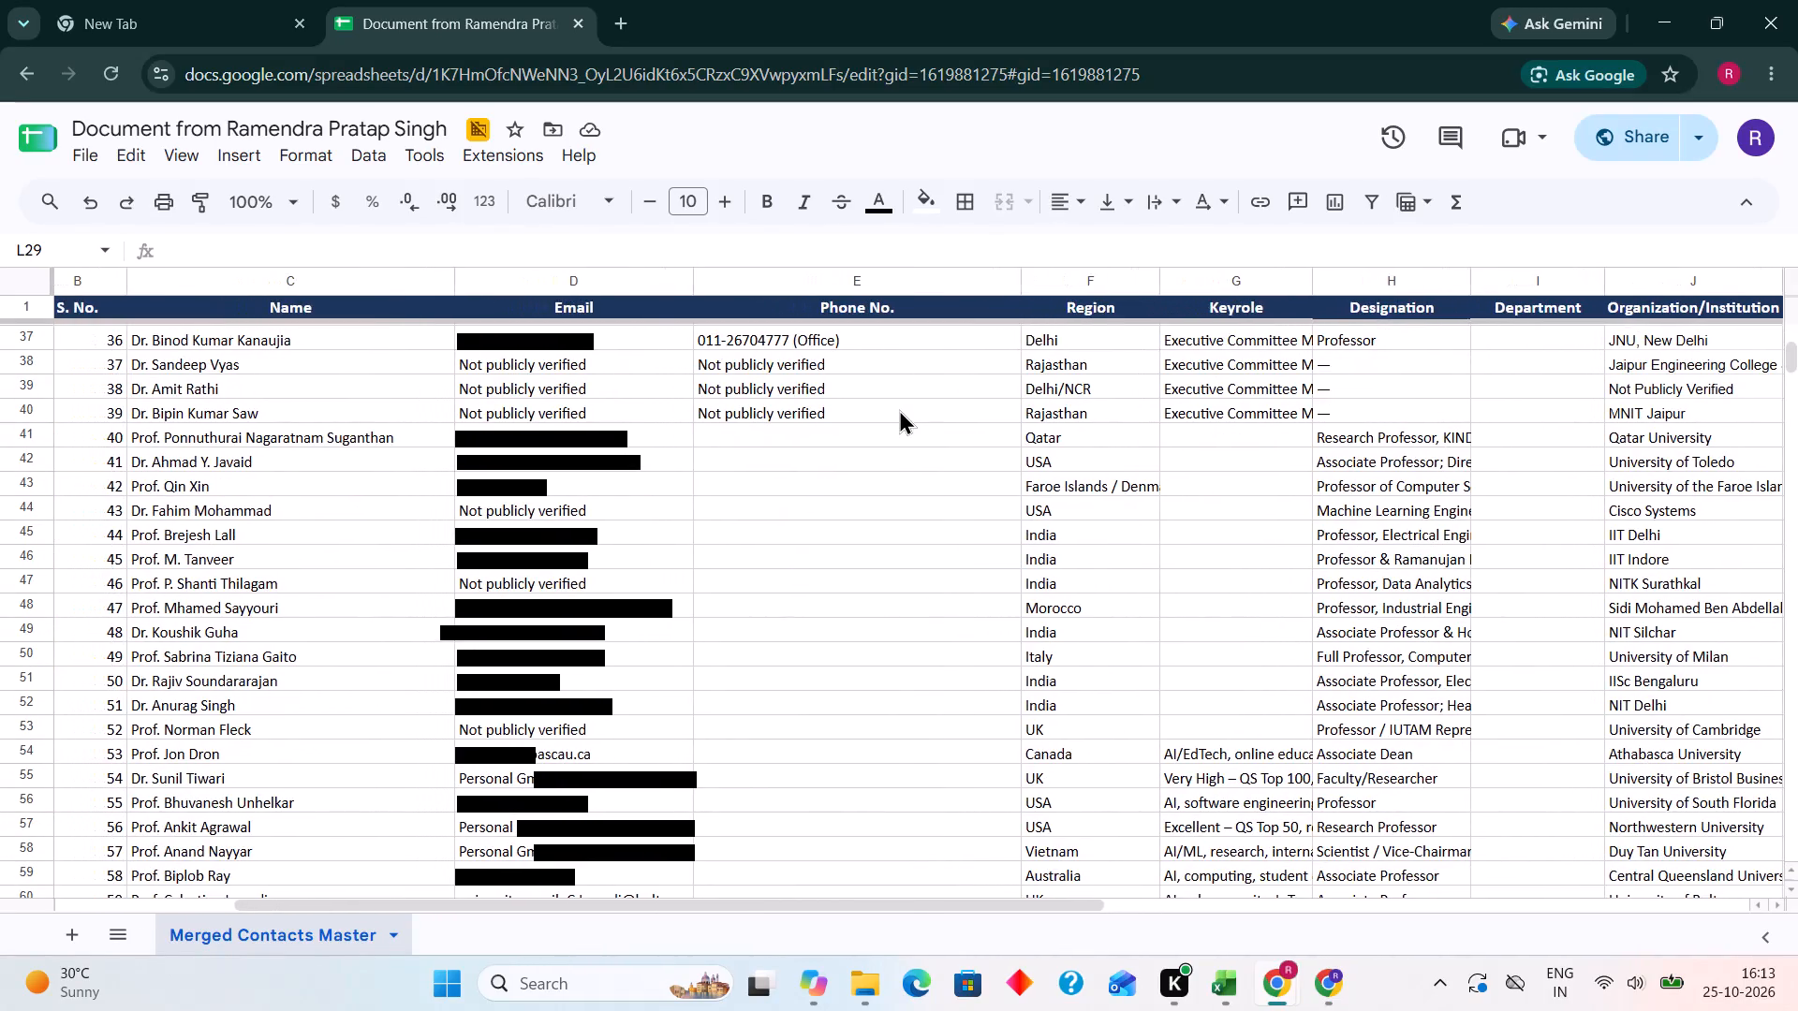
scroll(899, 409, right, 3)
scroll(899, 409, left, 1)
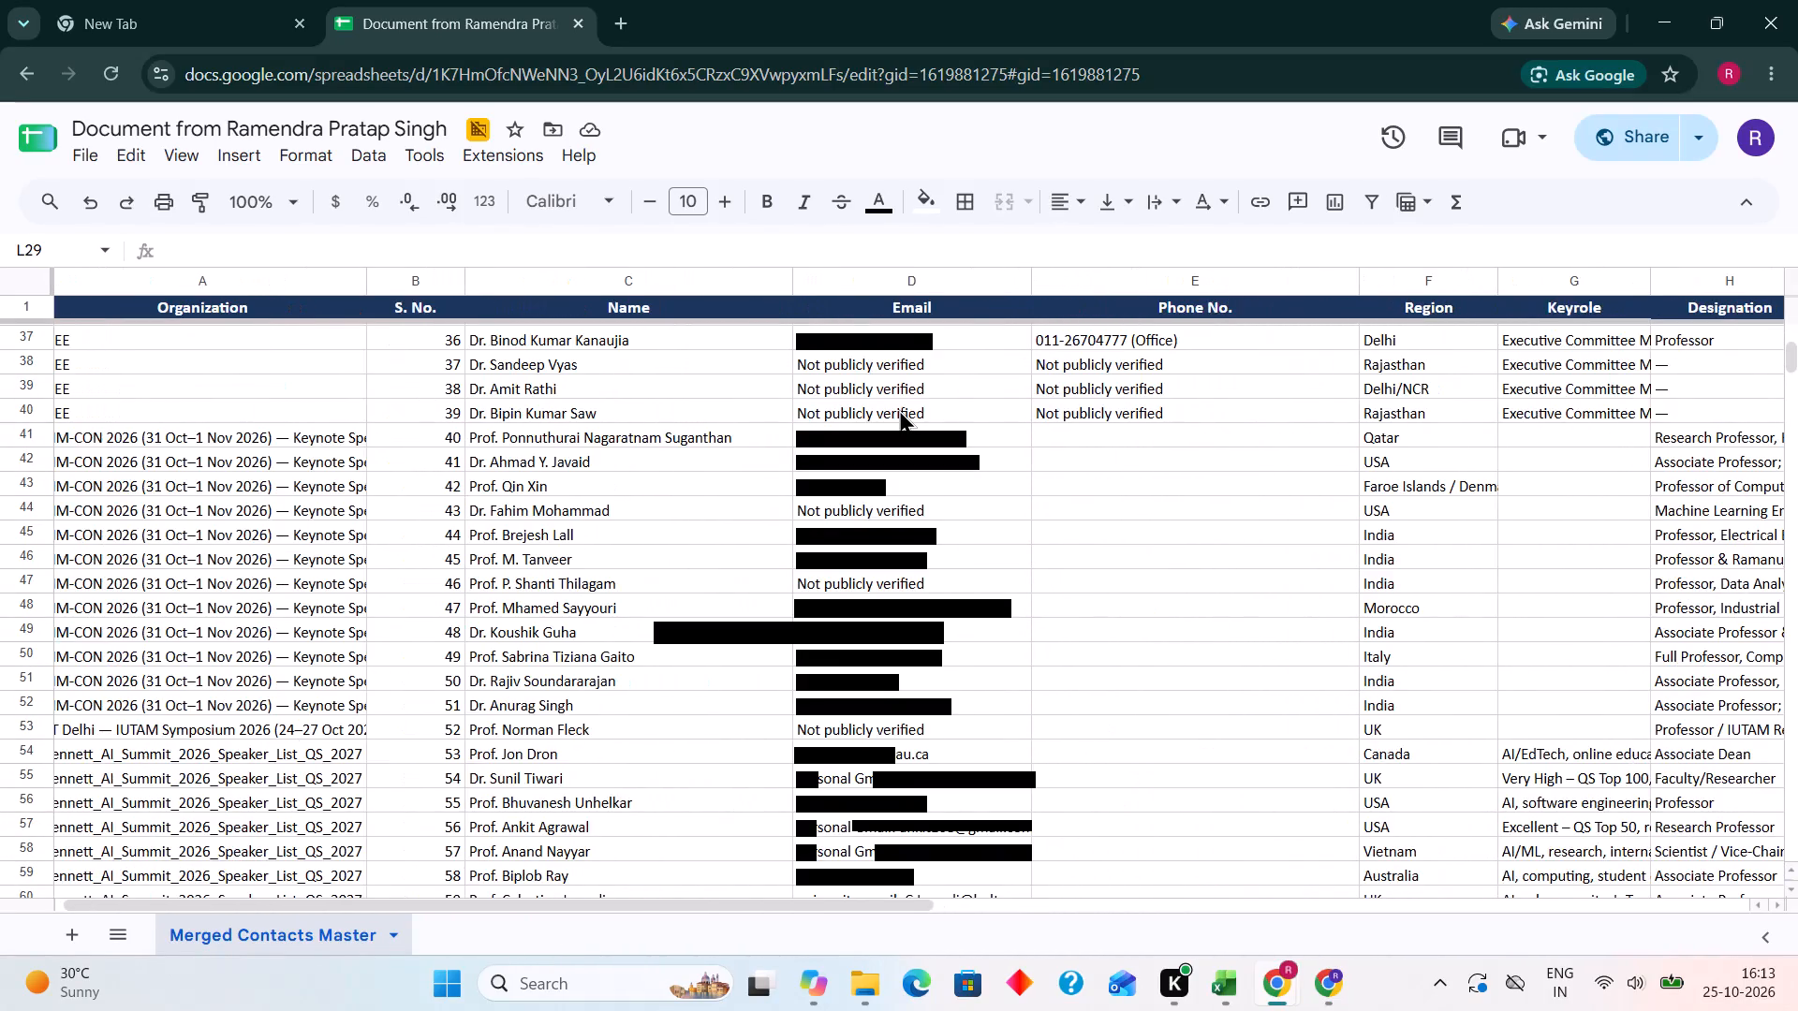
scroll(899, 409, left, 1)
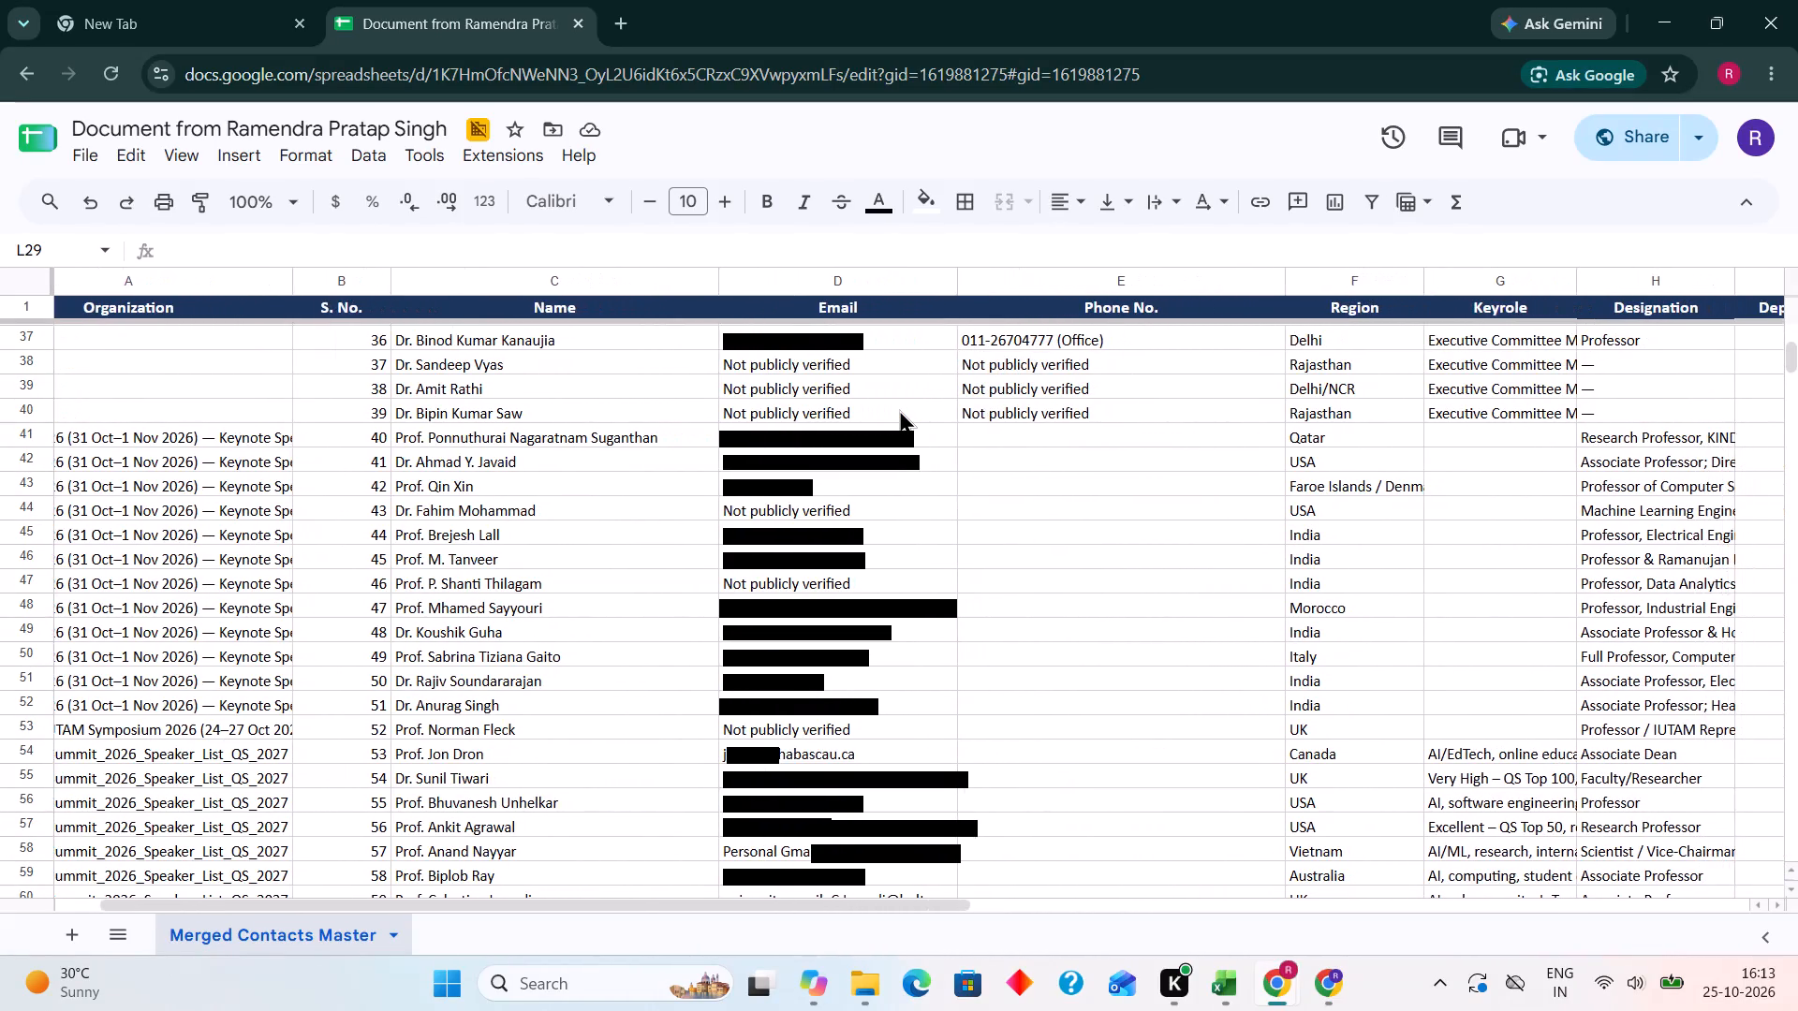
scroll(899, 409, left, 1)
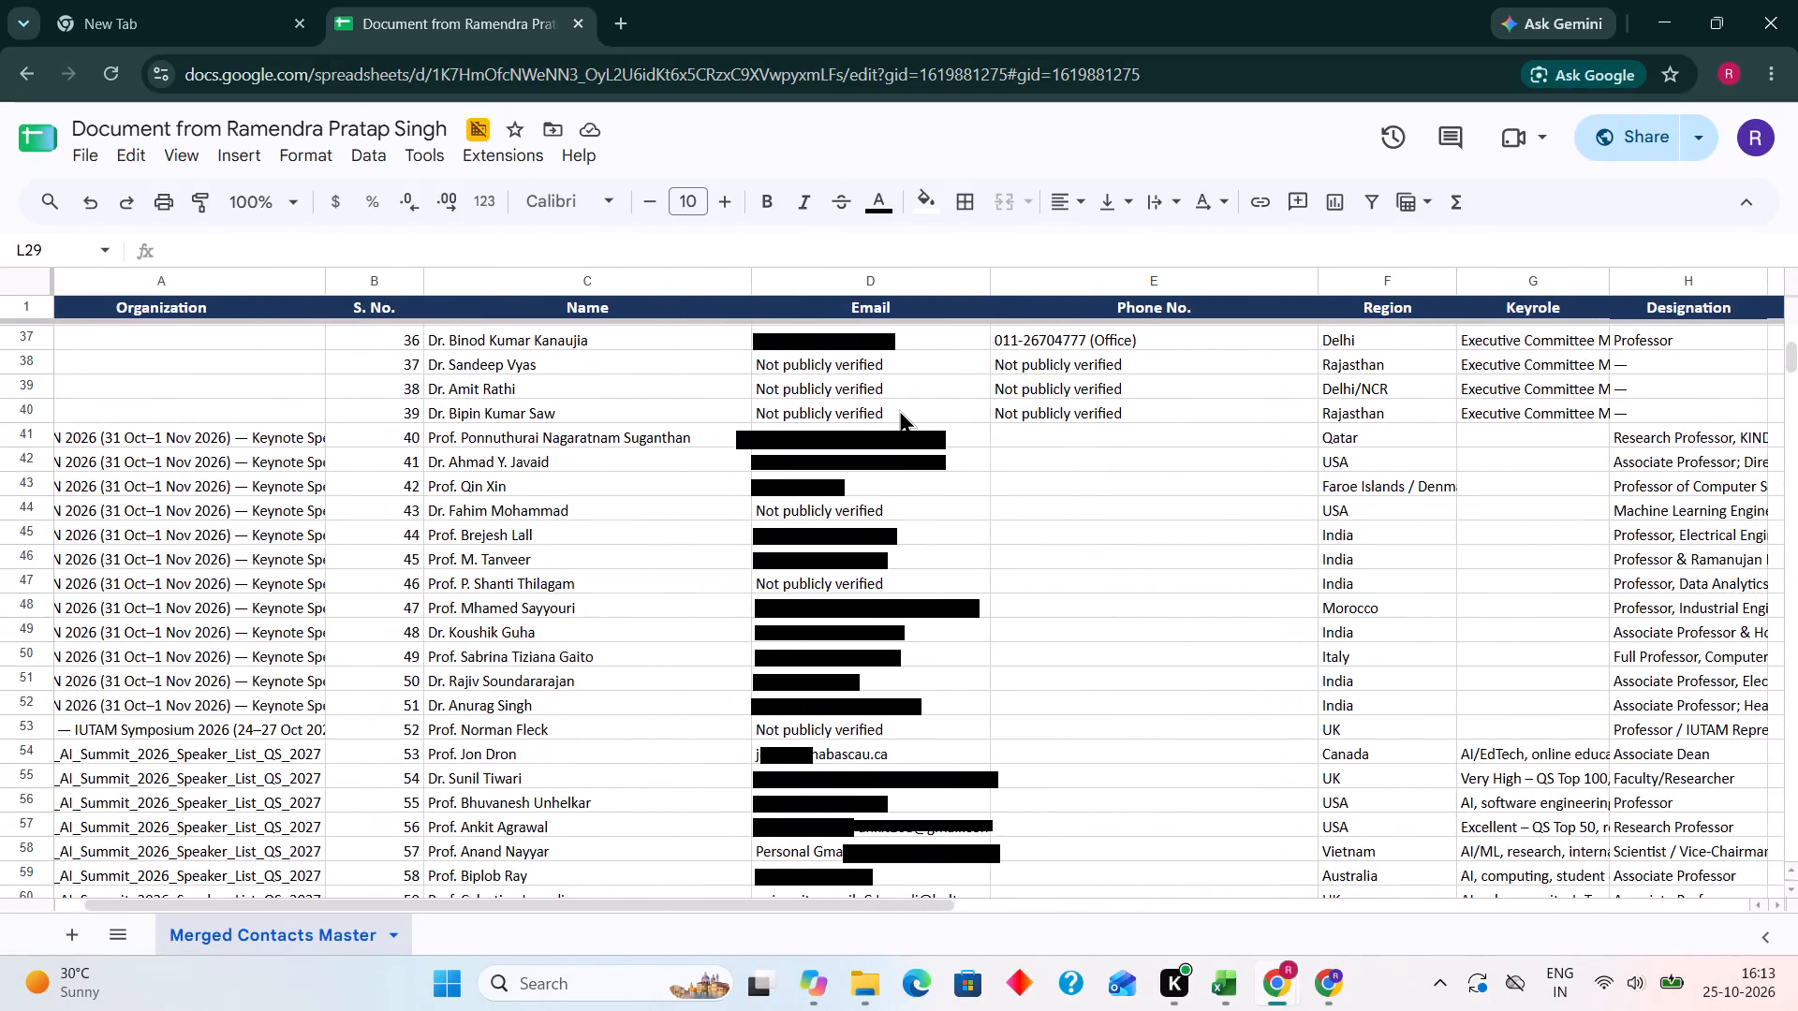
scroll(899, 409, left, 1)
scroll(899, 409, right, 1)
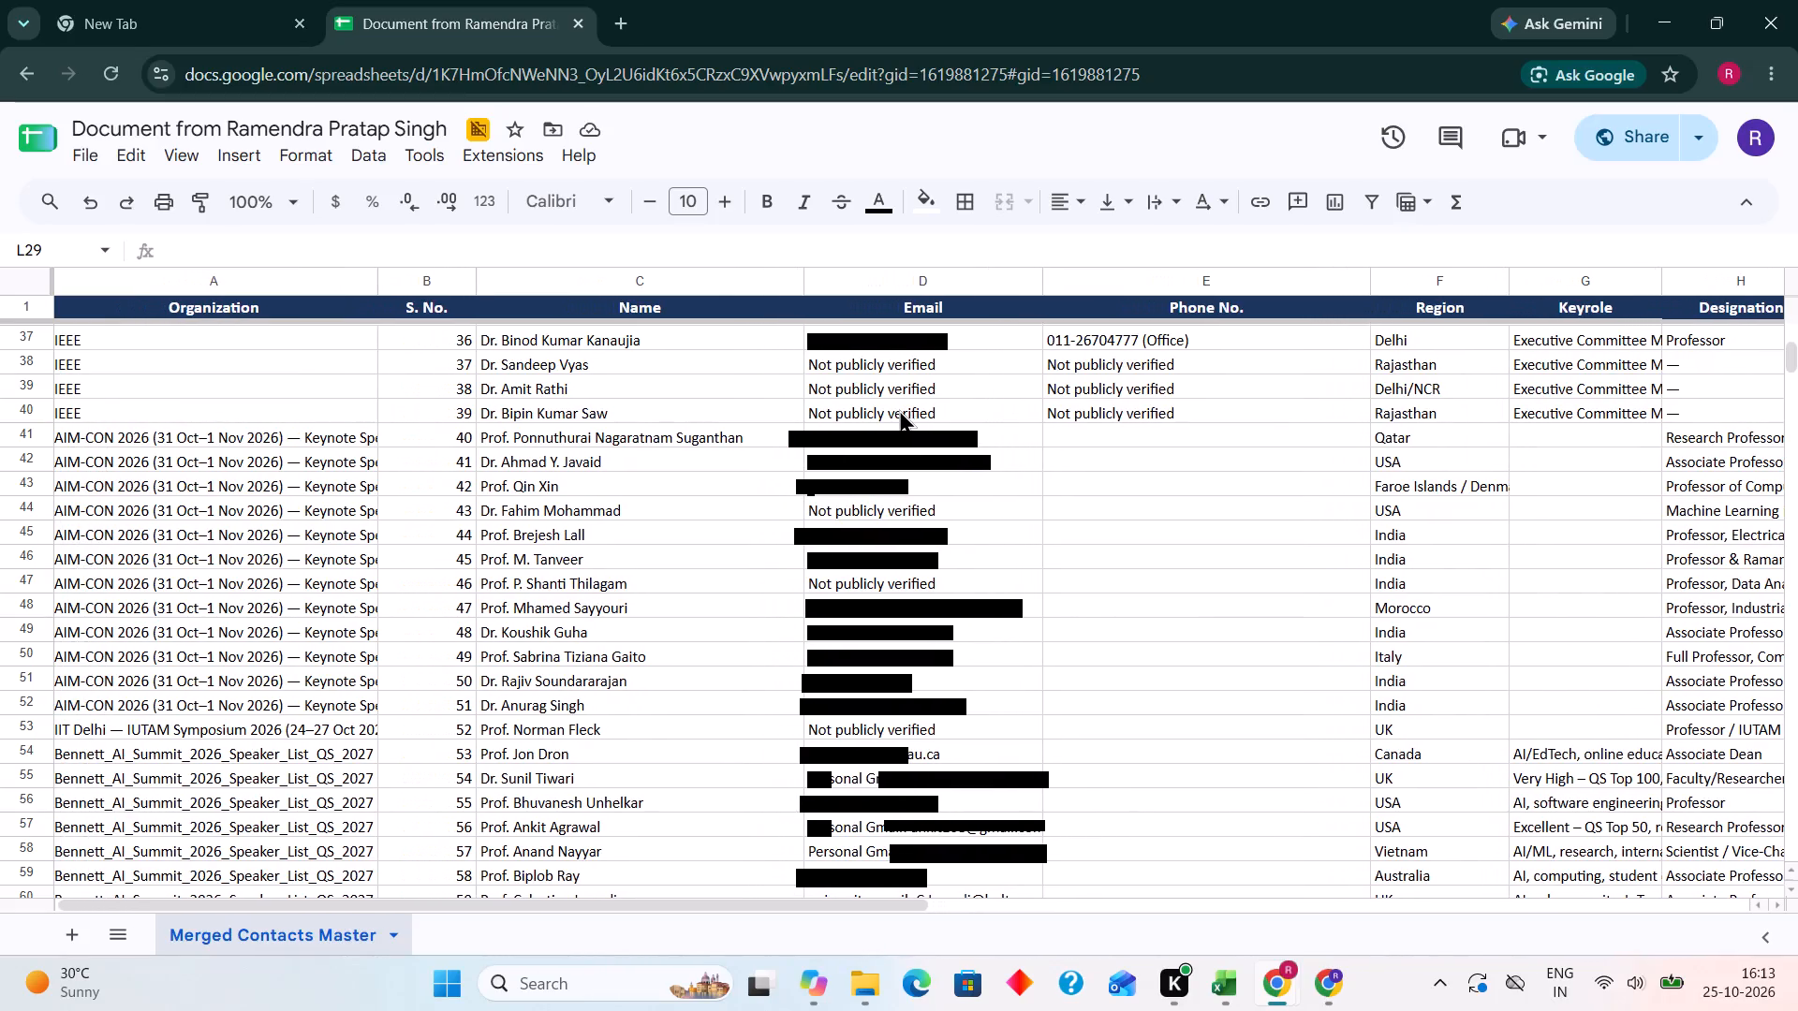
scroll(899, 409, right, 1)
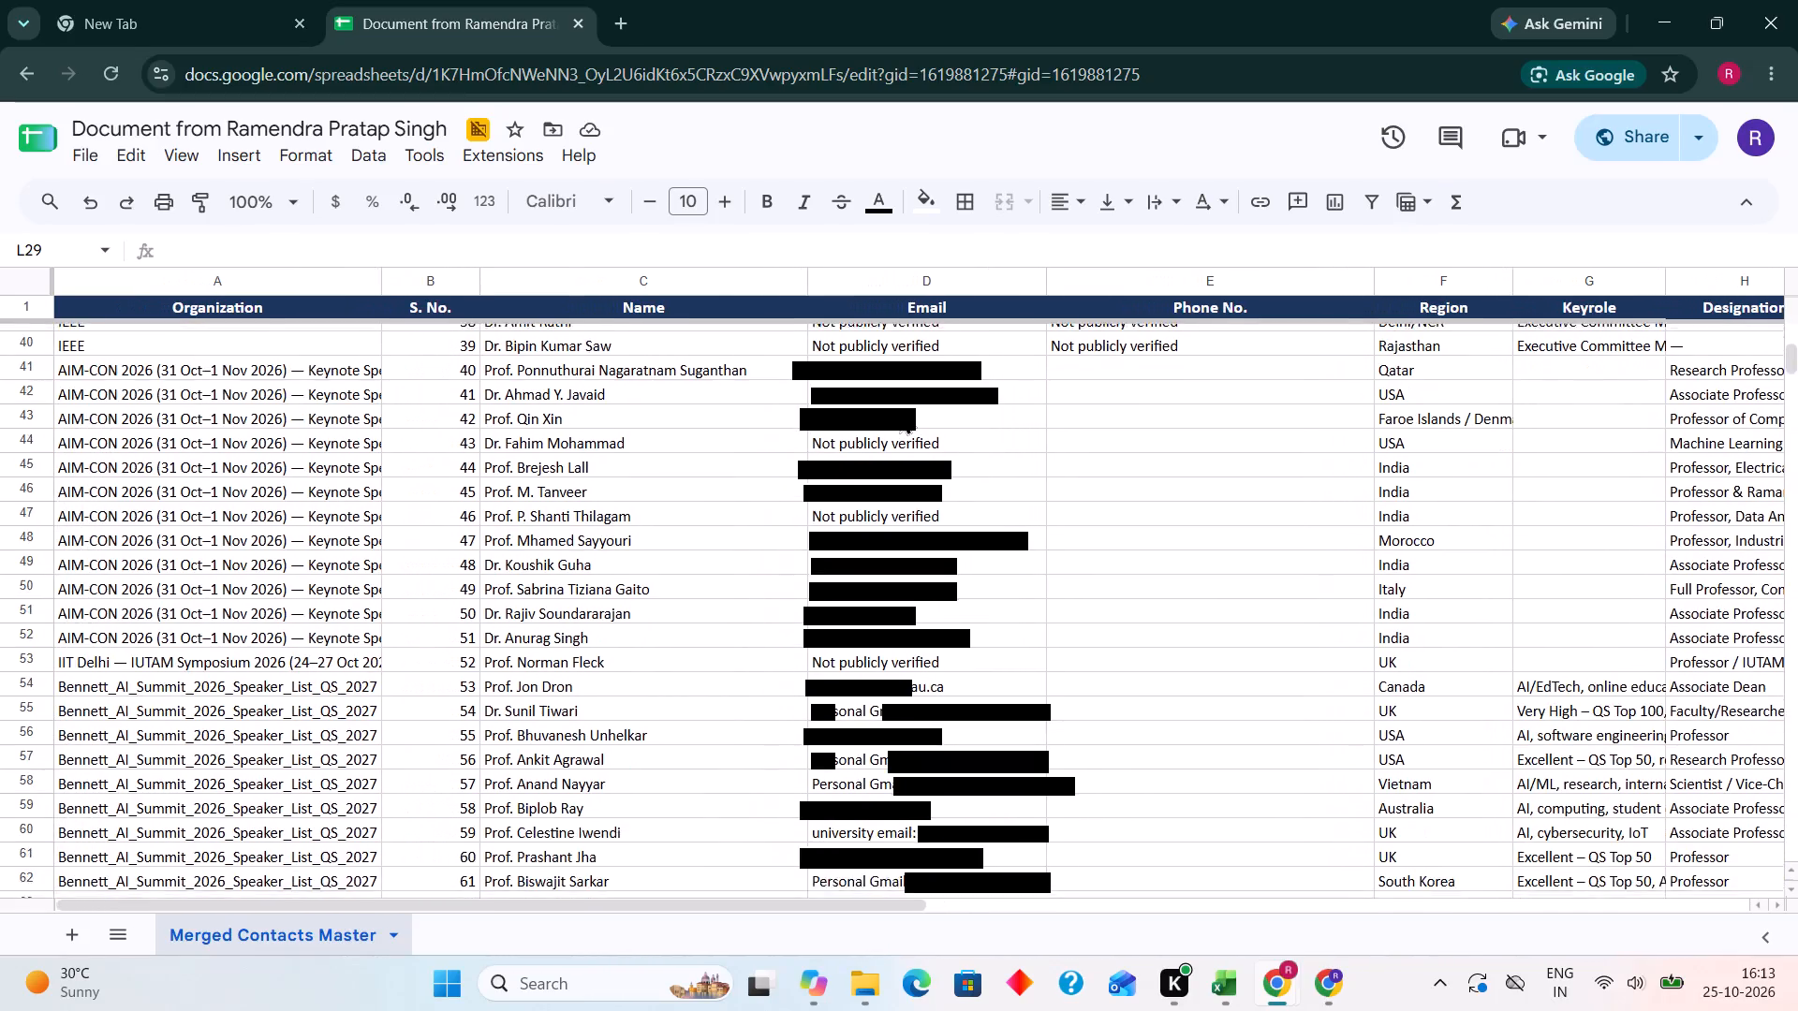
key(ctrl+minus)
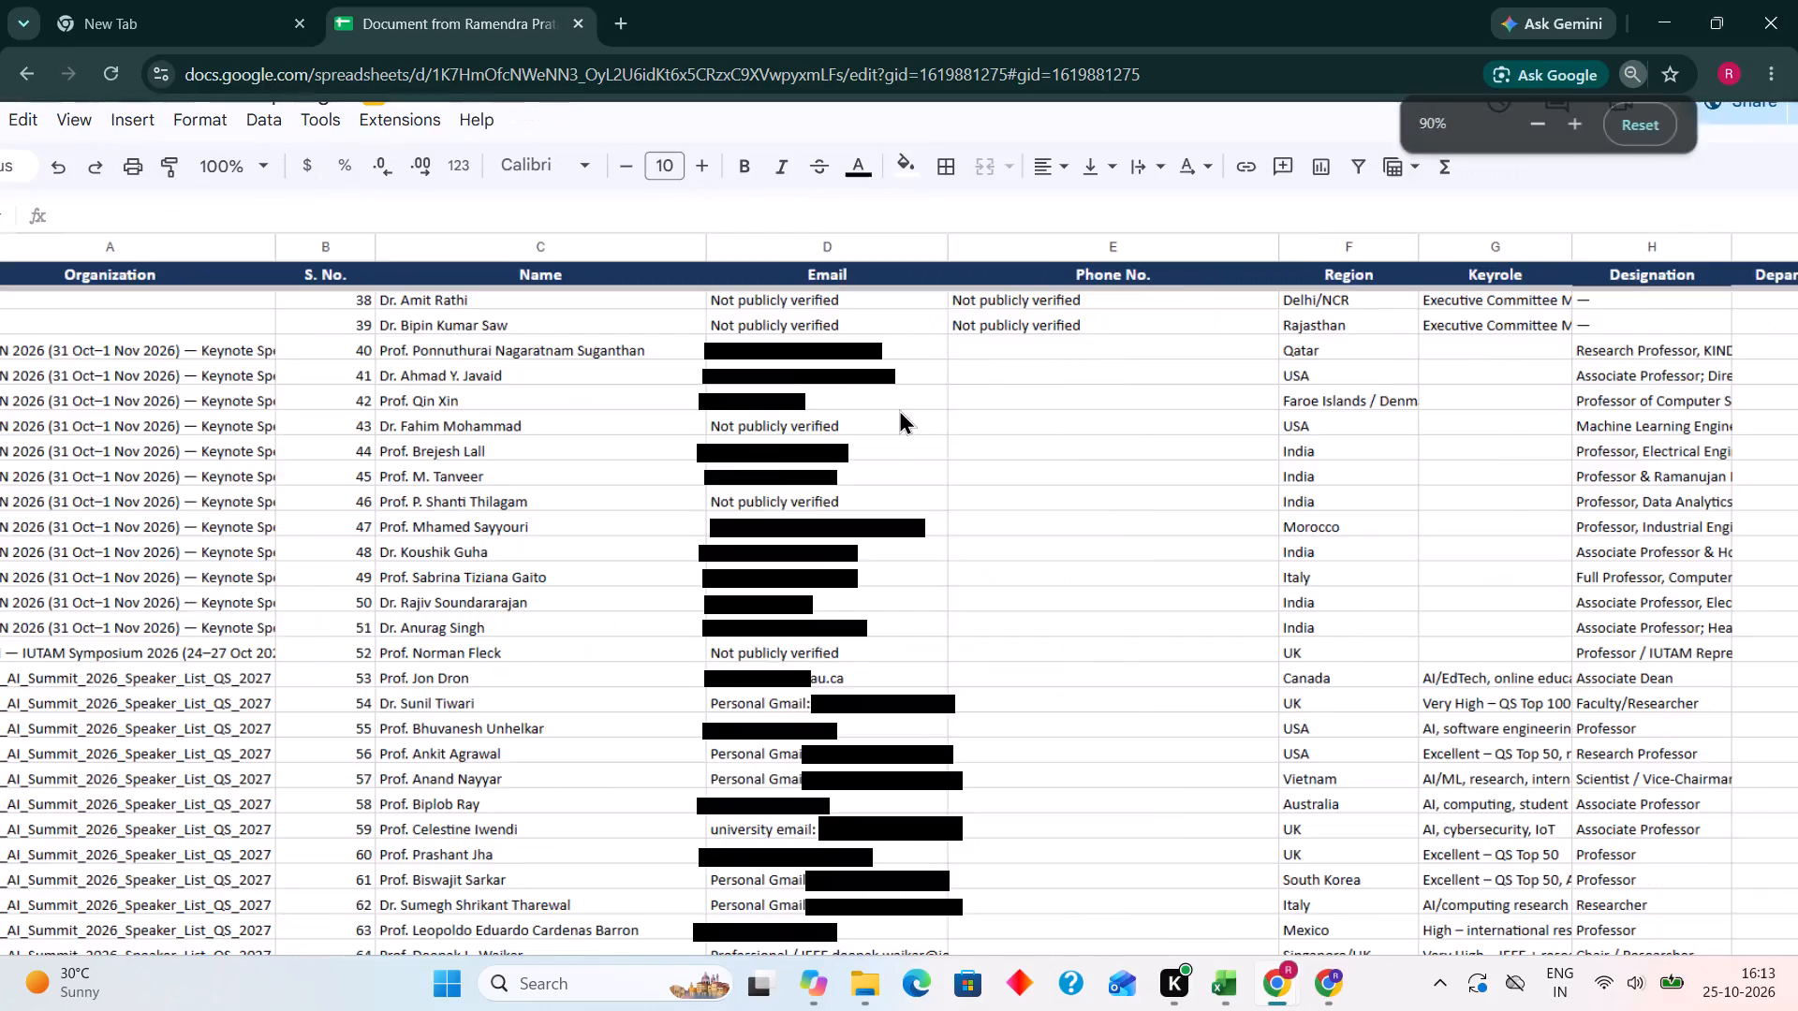
key(ctrl+minus)
key(ctrl+minus)
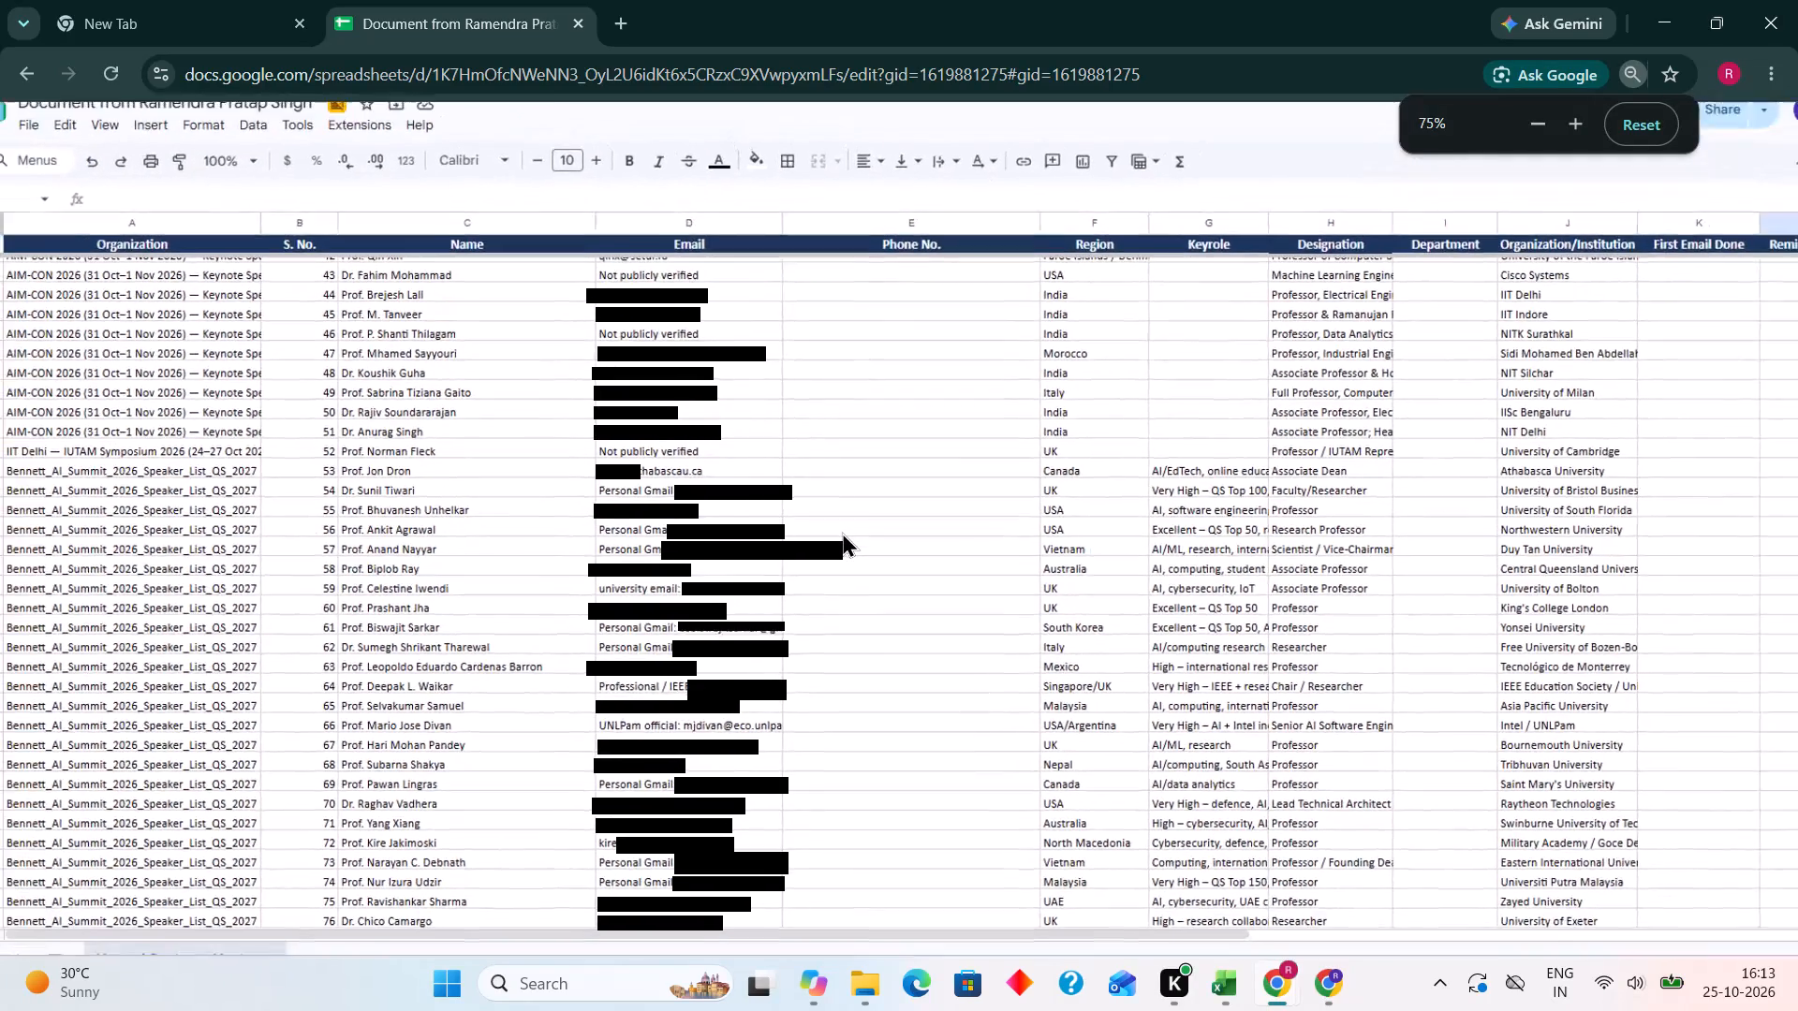
scroll(842, 532, right, 2)
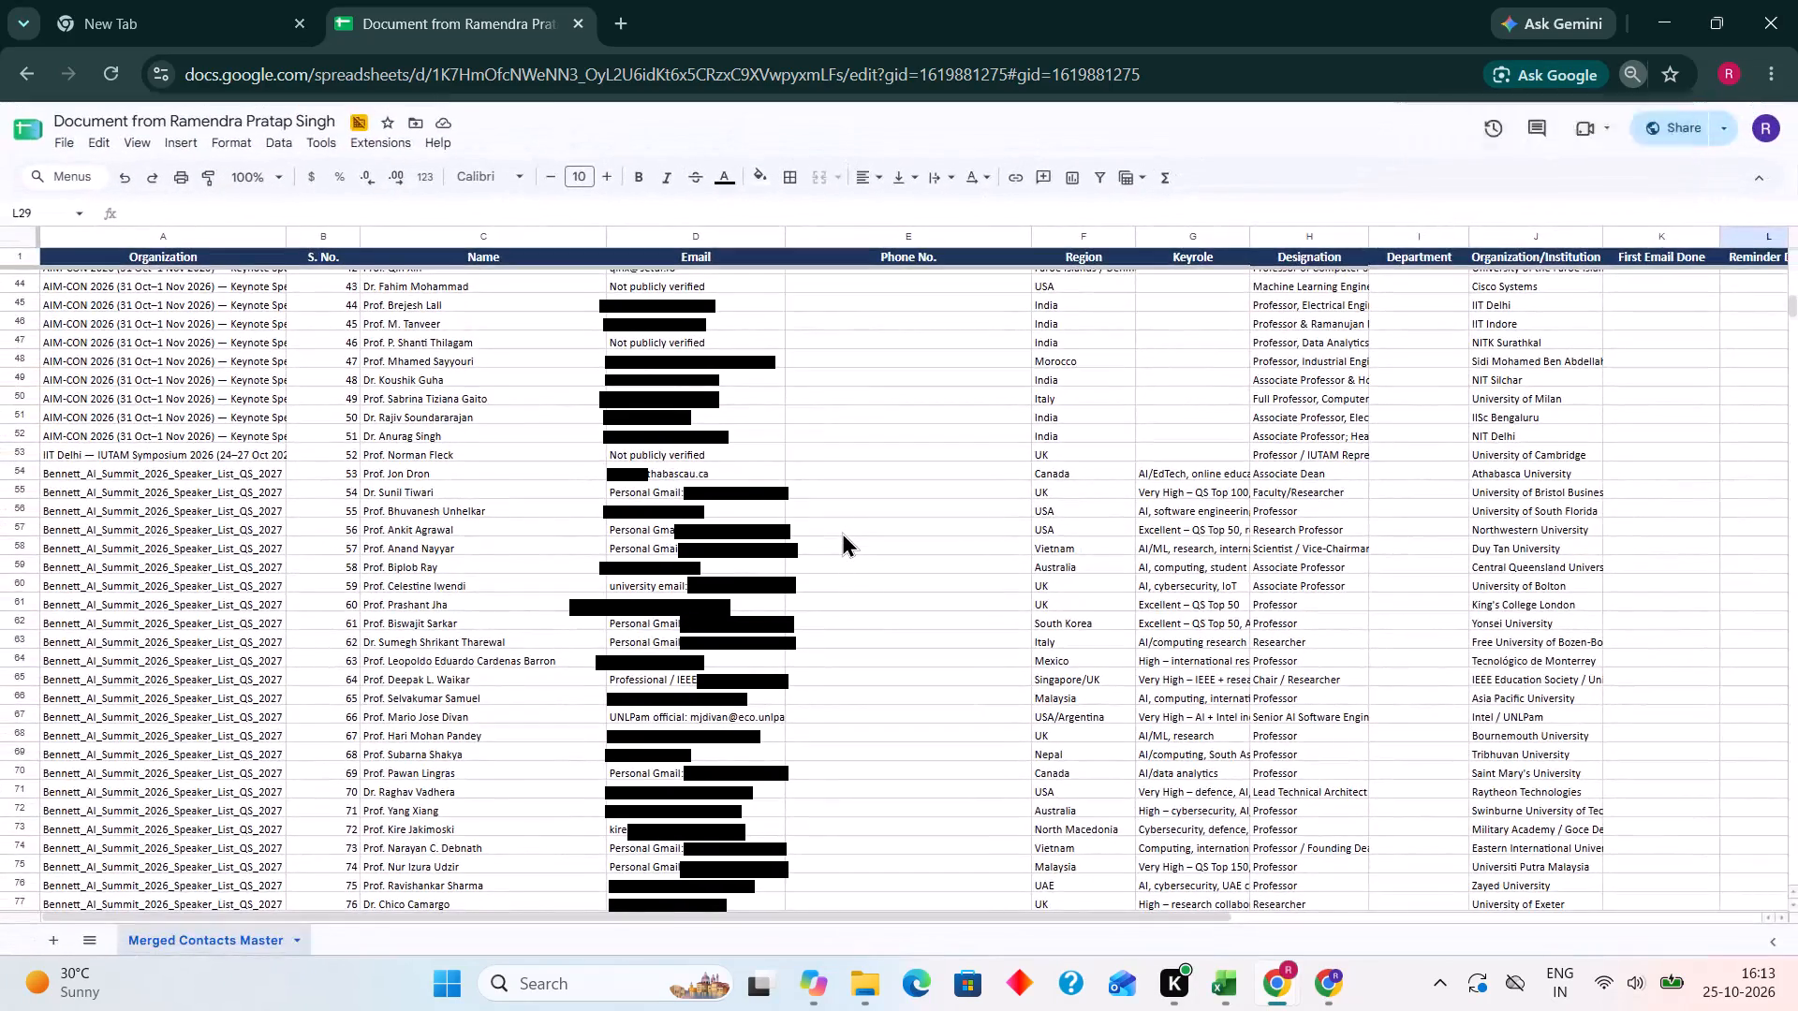
scroll(842, 532, right, 1)
scroll(842, 532, left, 1)
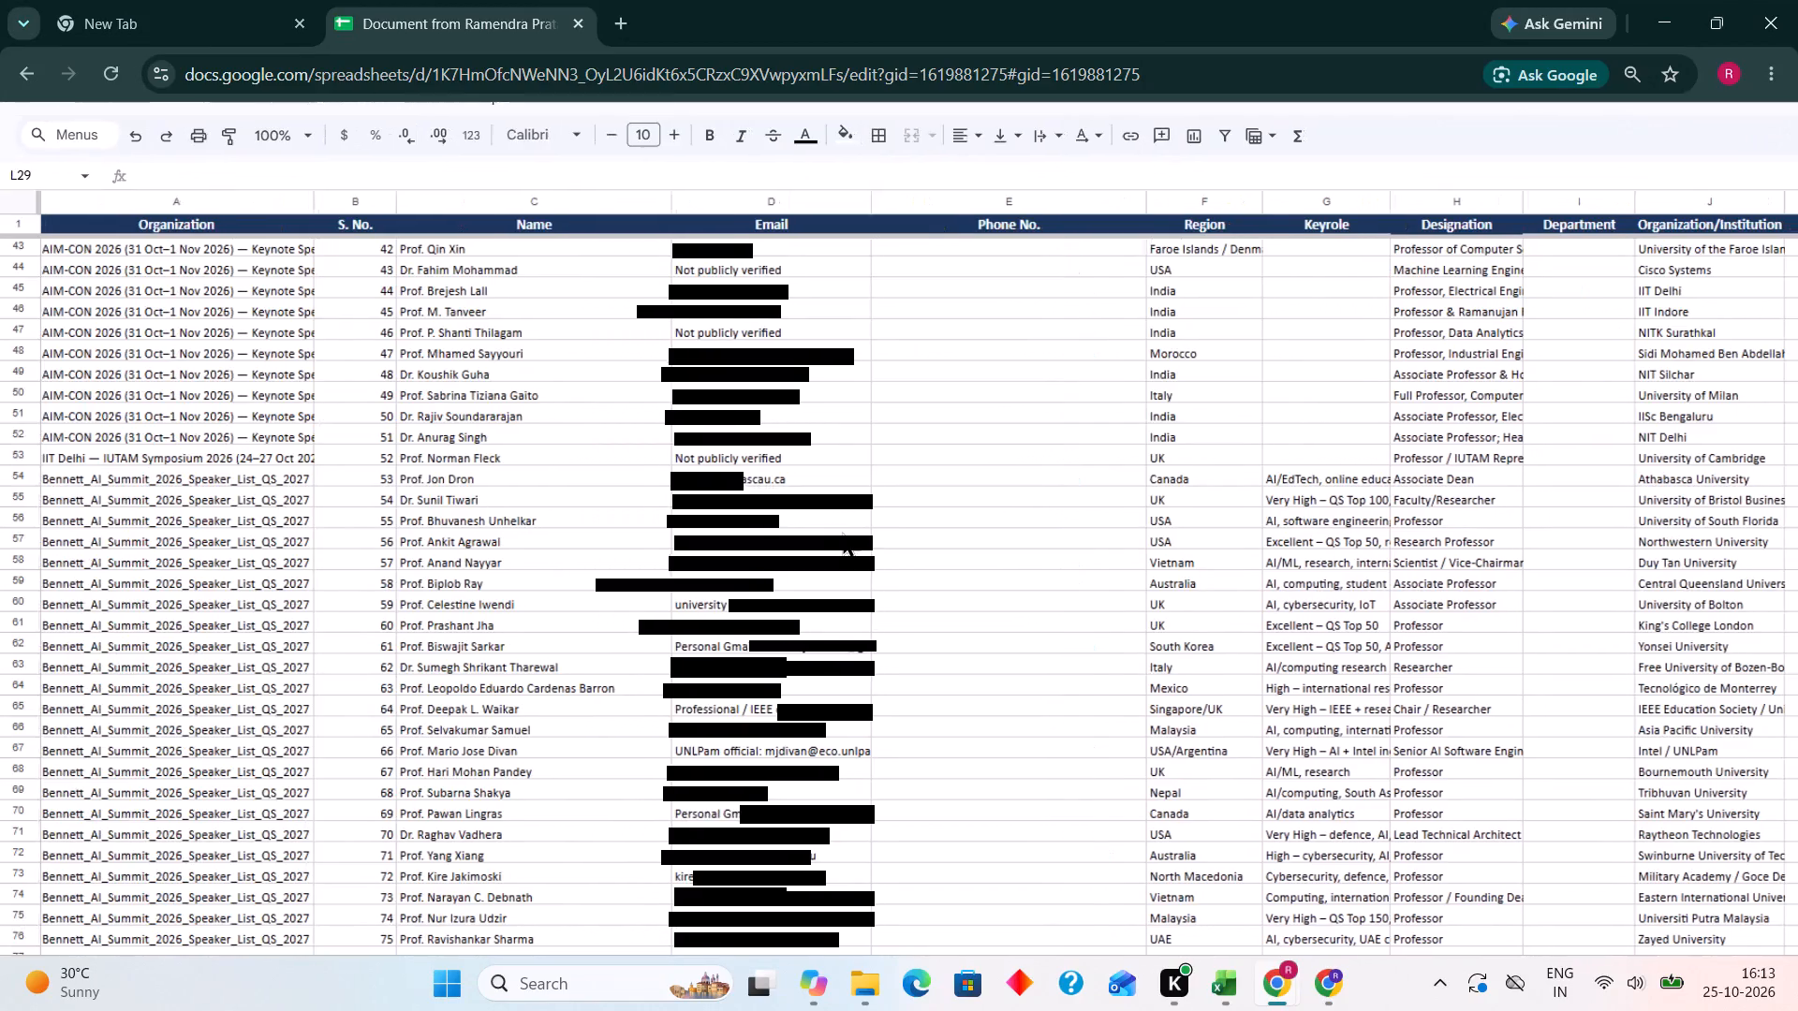
scroll(842, 532, left, 1)
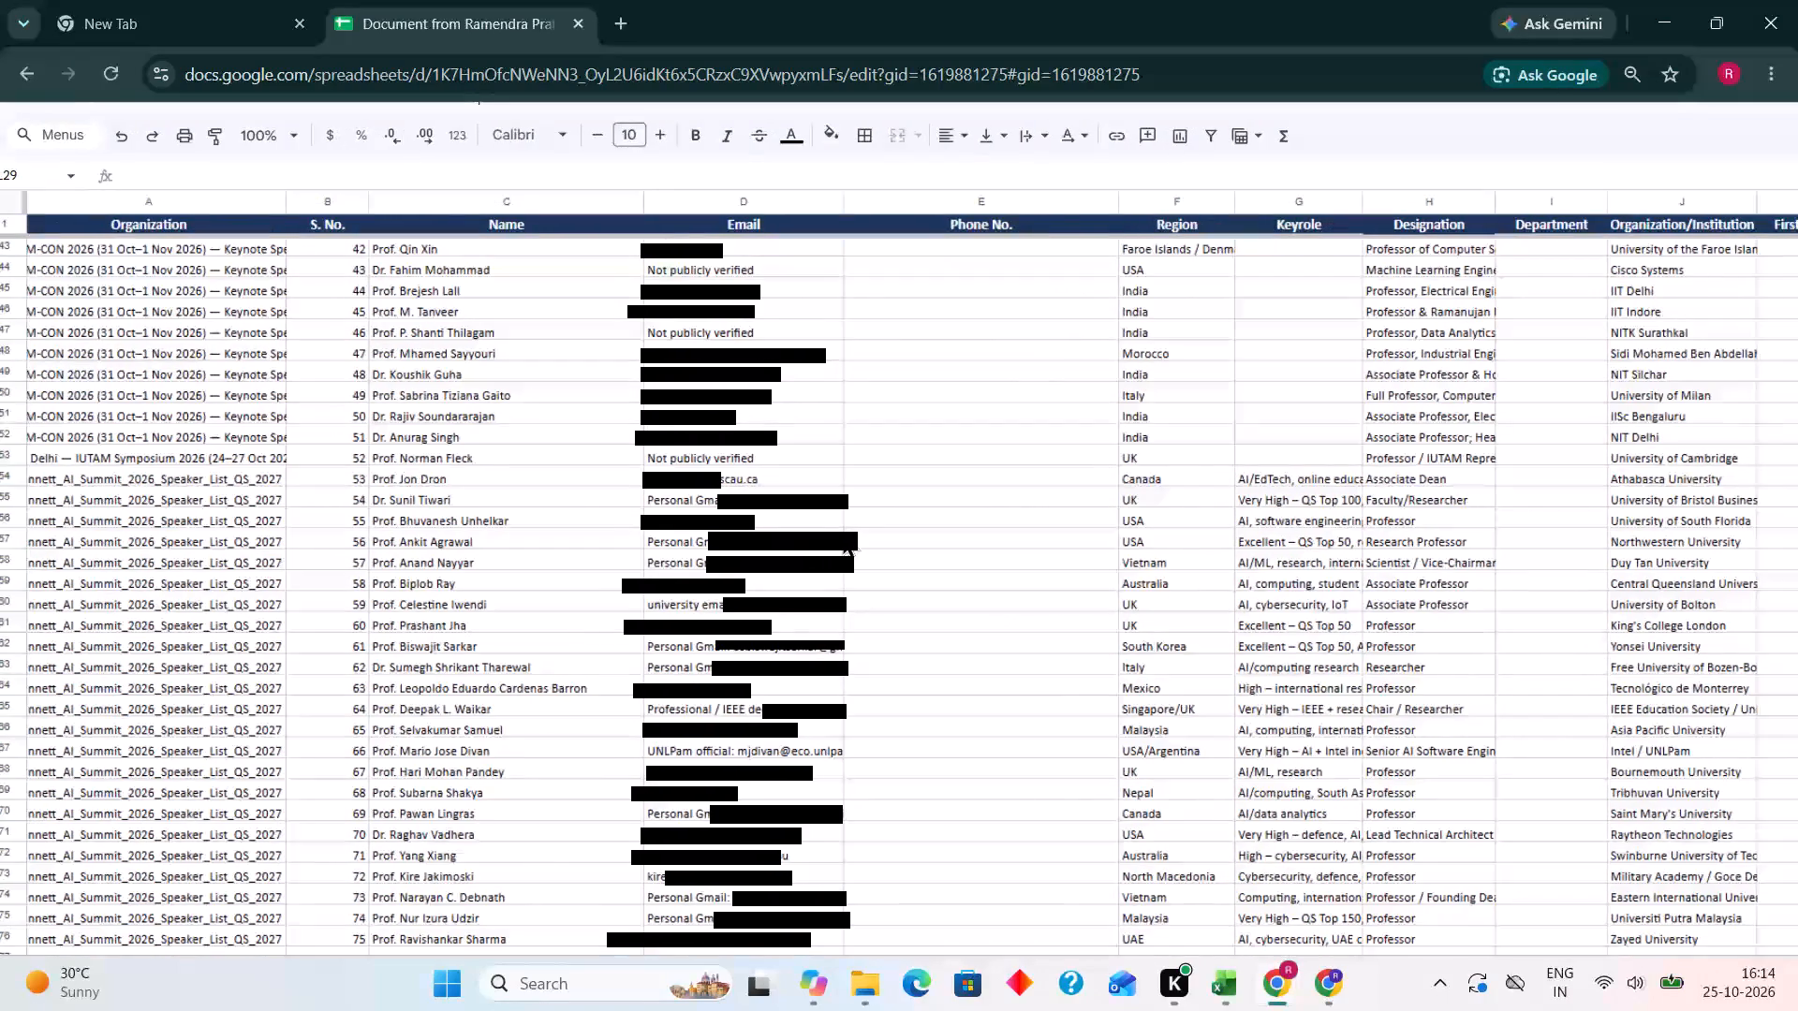
scroll(842, 532, up, 1)
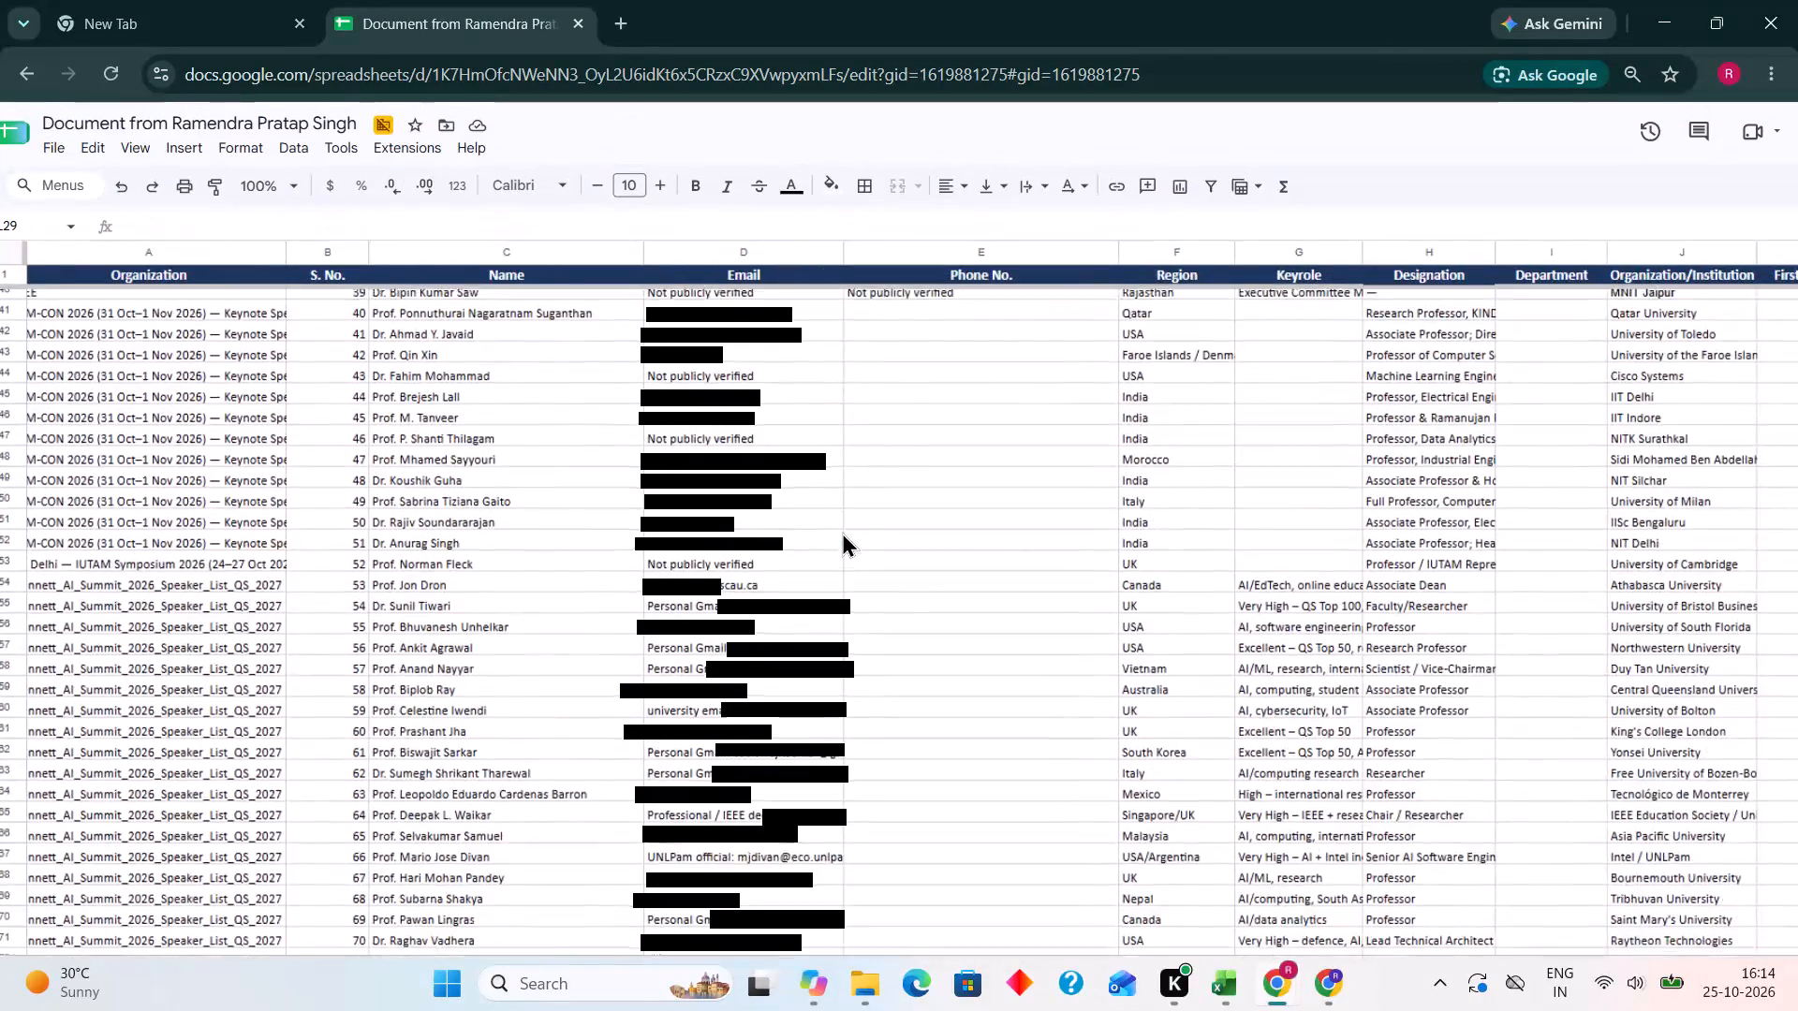
scroll(842, 532, up, 2)
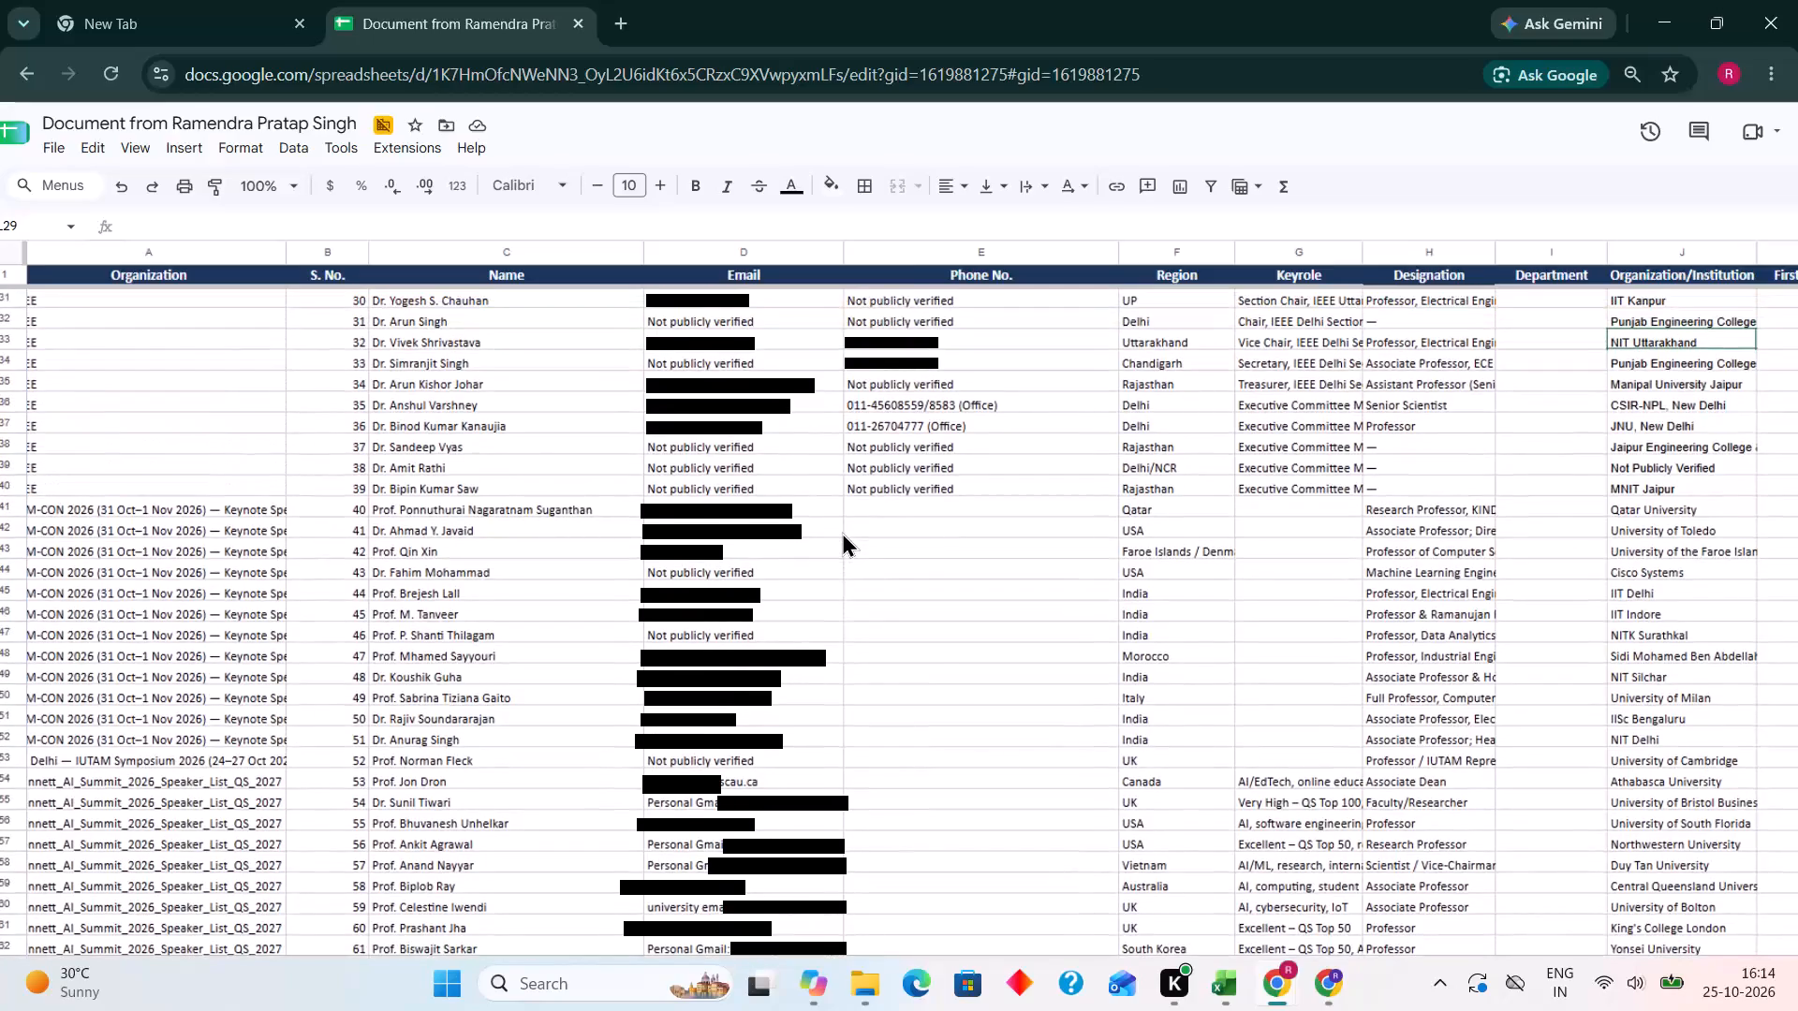
key(Print)
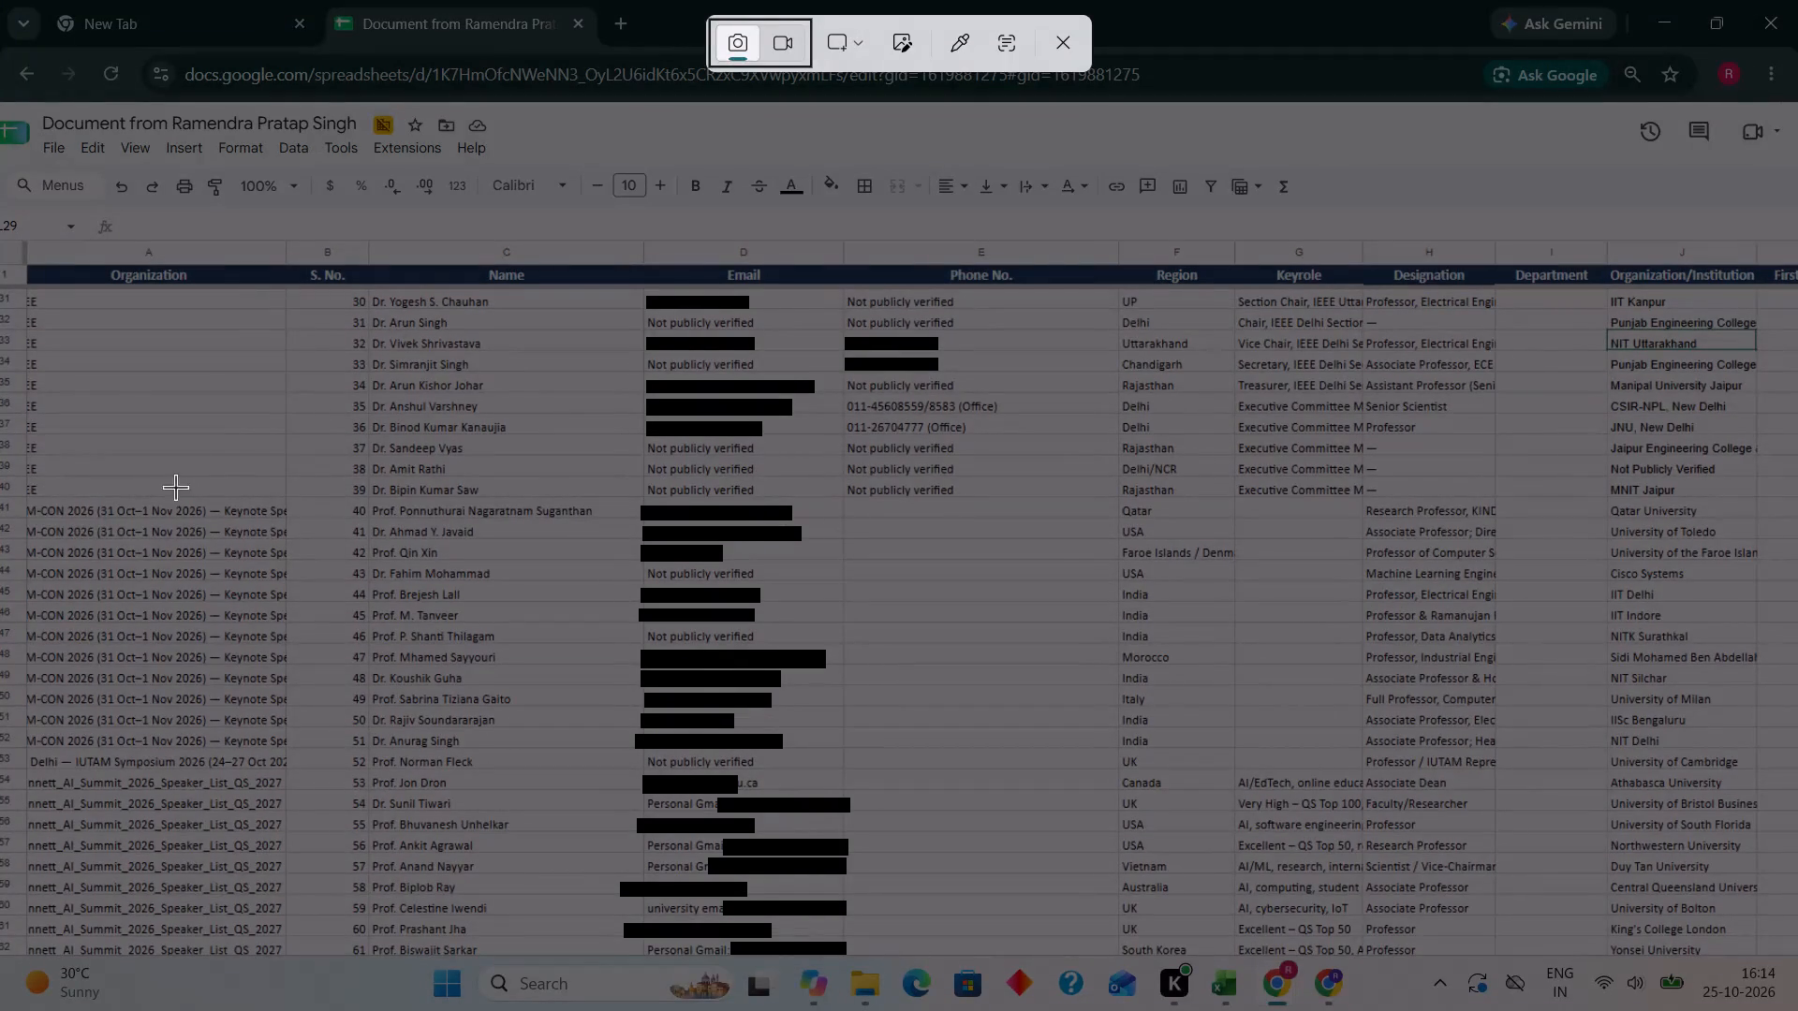
drag(25, 500, 626, 635)
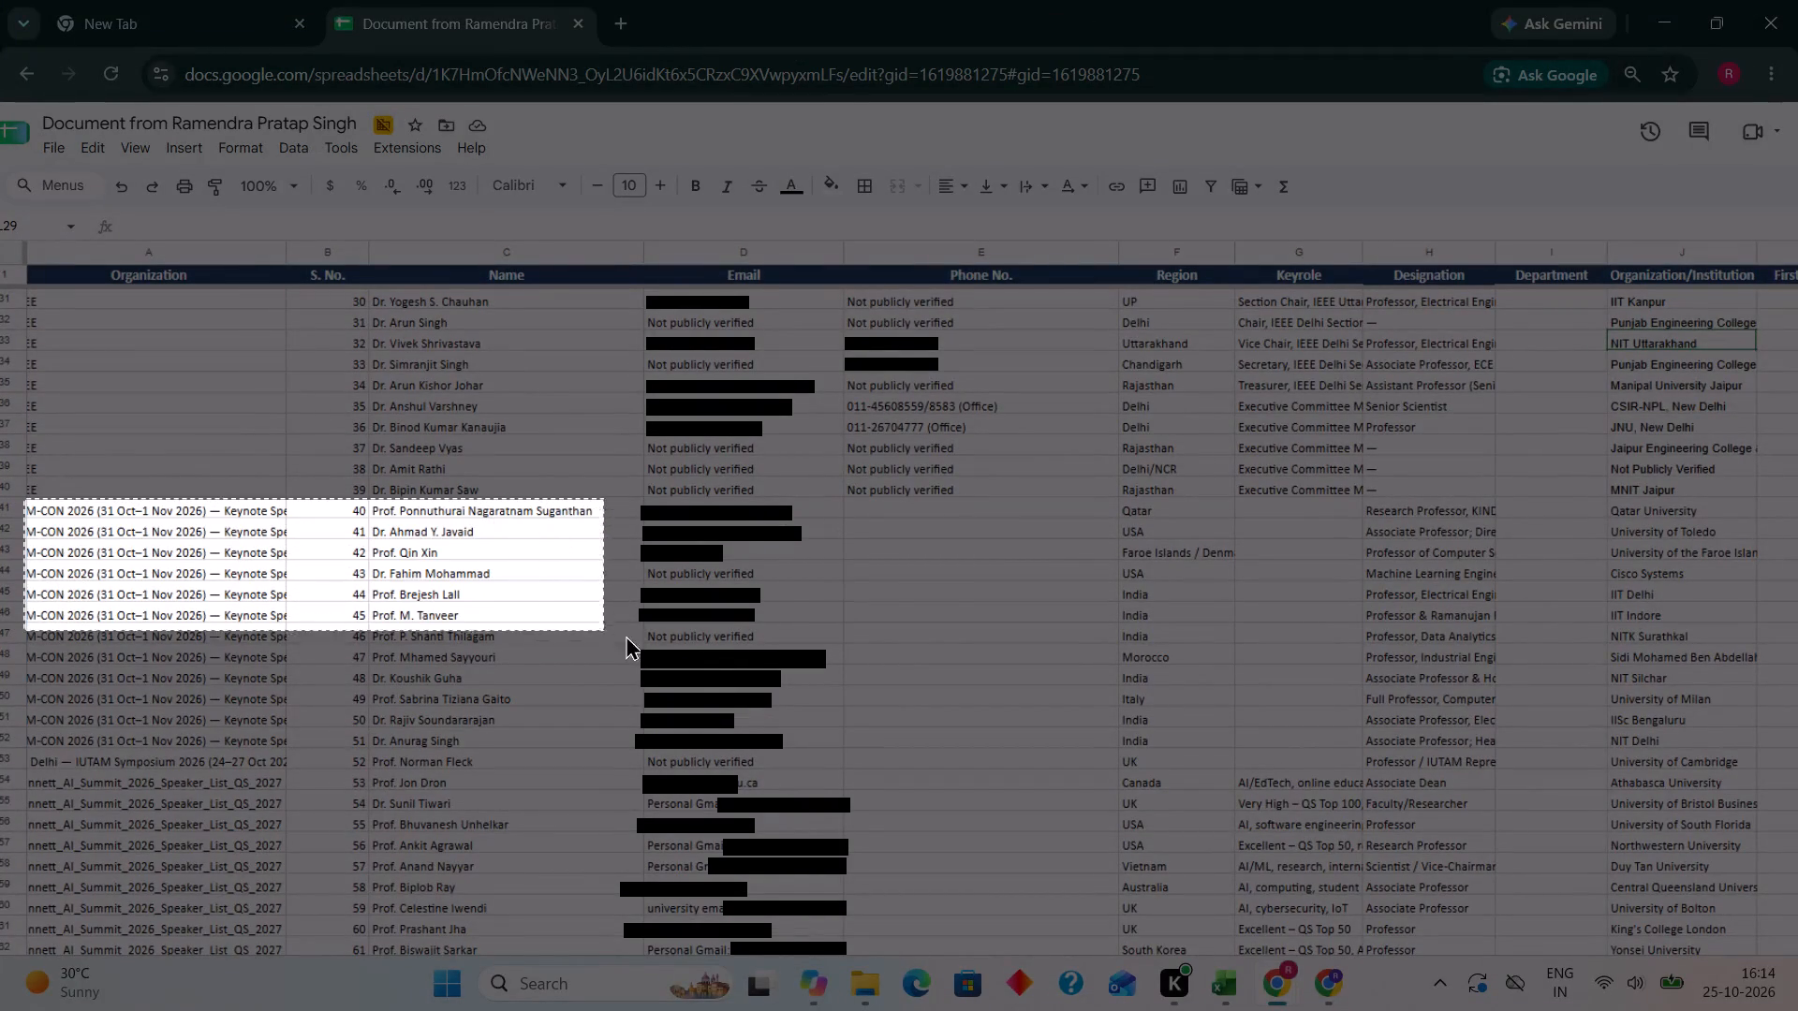
drag(626, 635, 1126, 799)
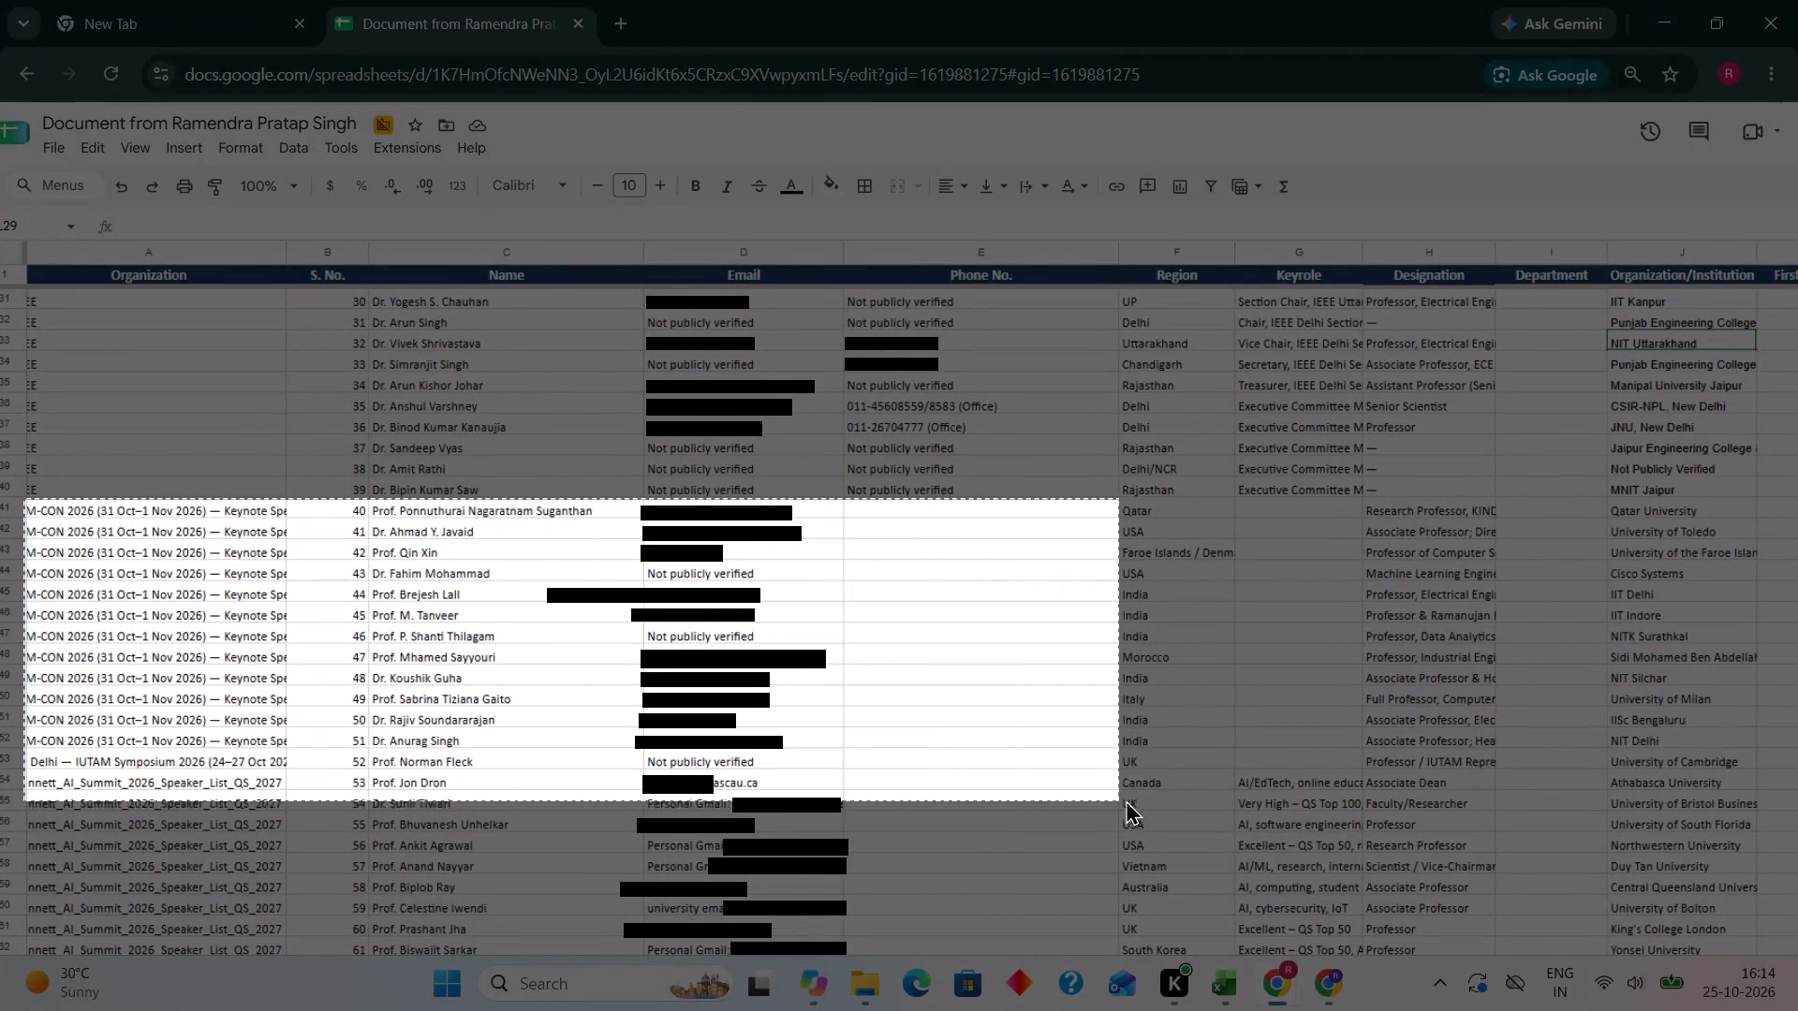
drag(1126, 799, 1442, 767)
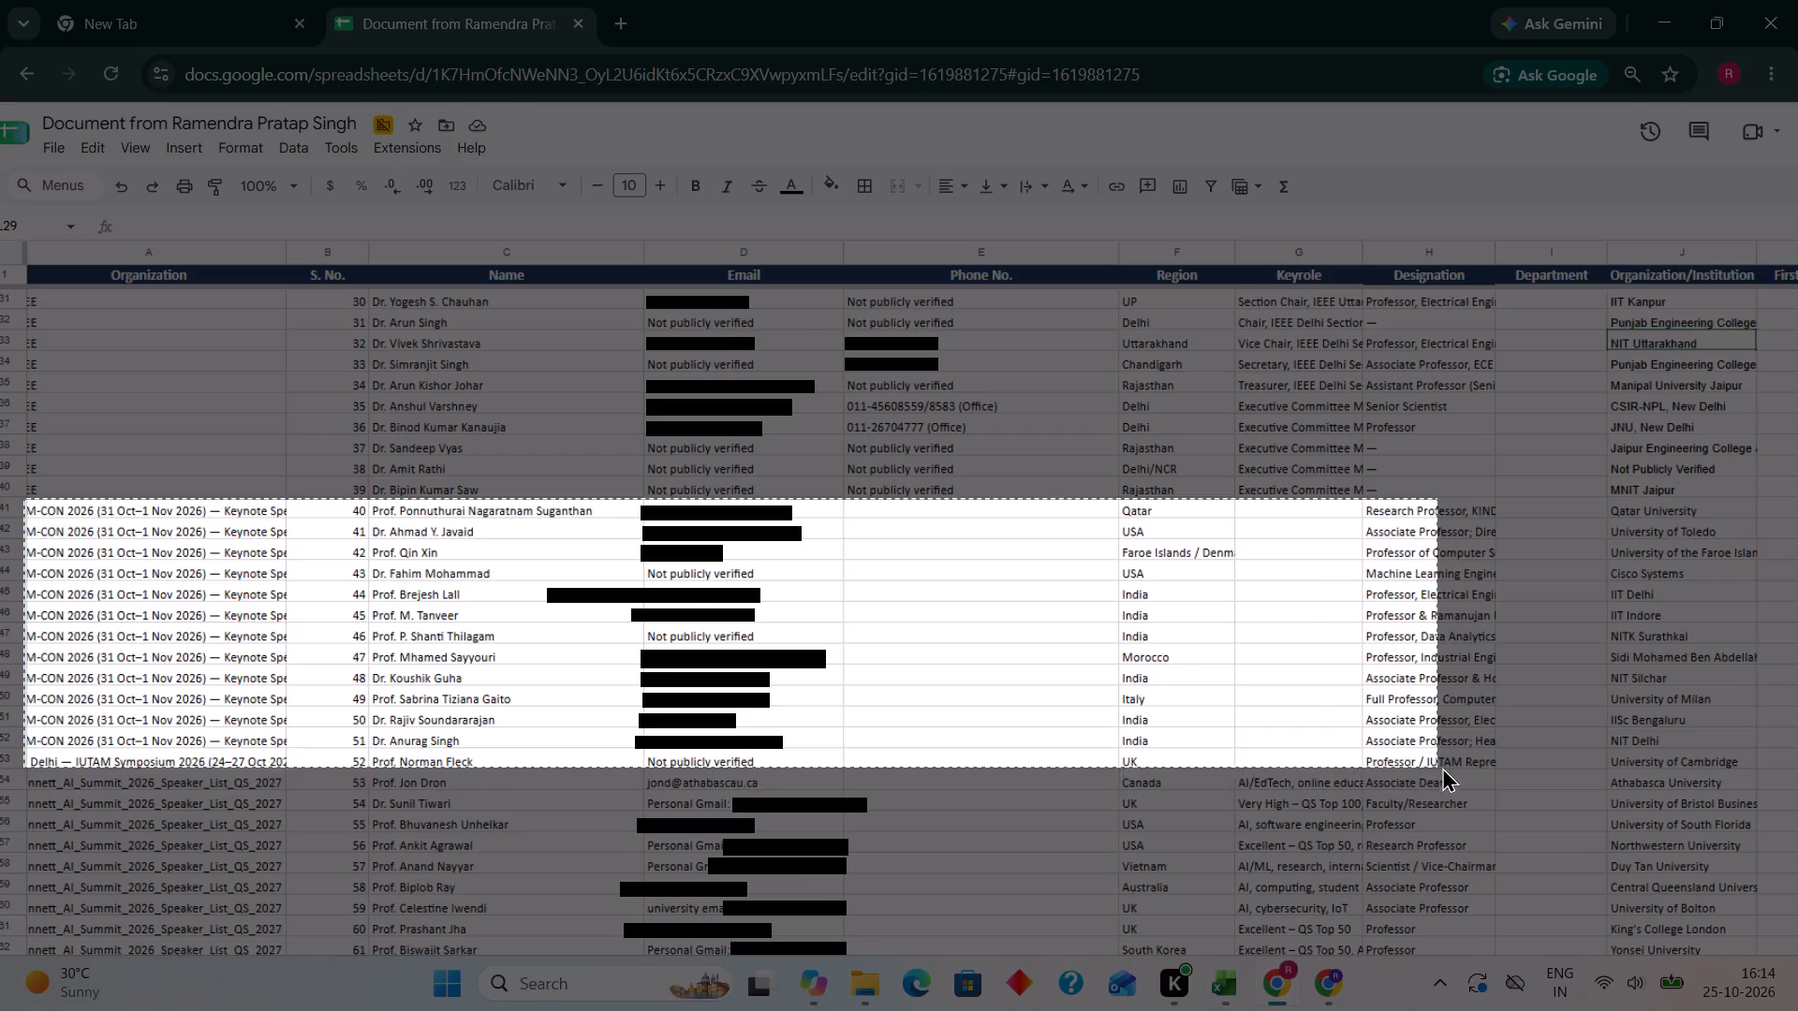
drag(1442, 767, 1698, 772)
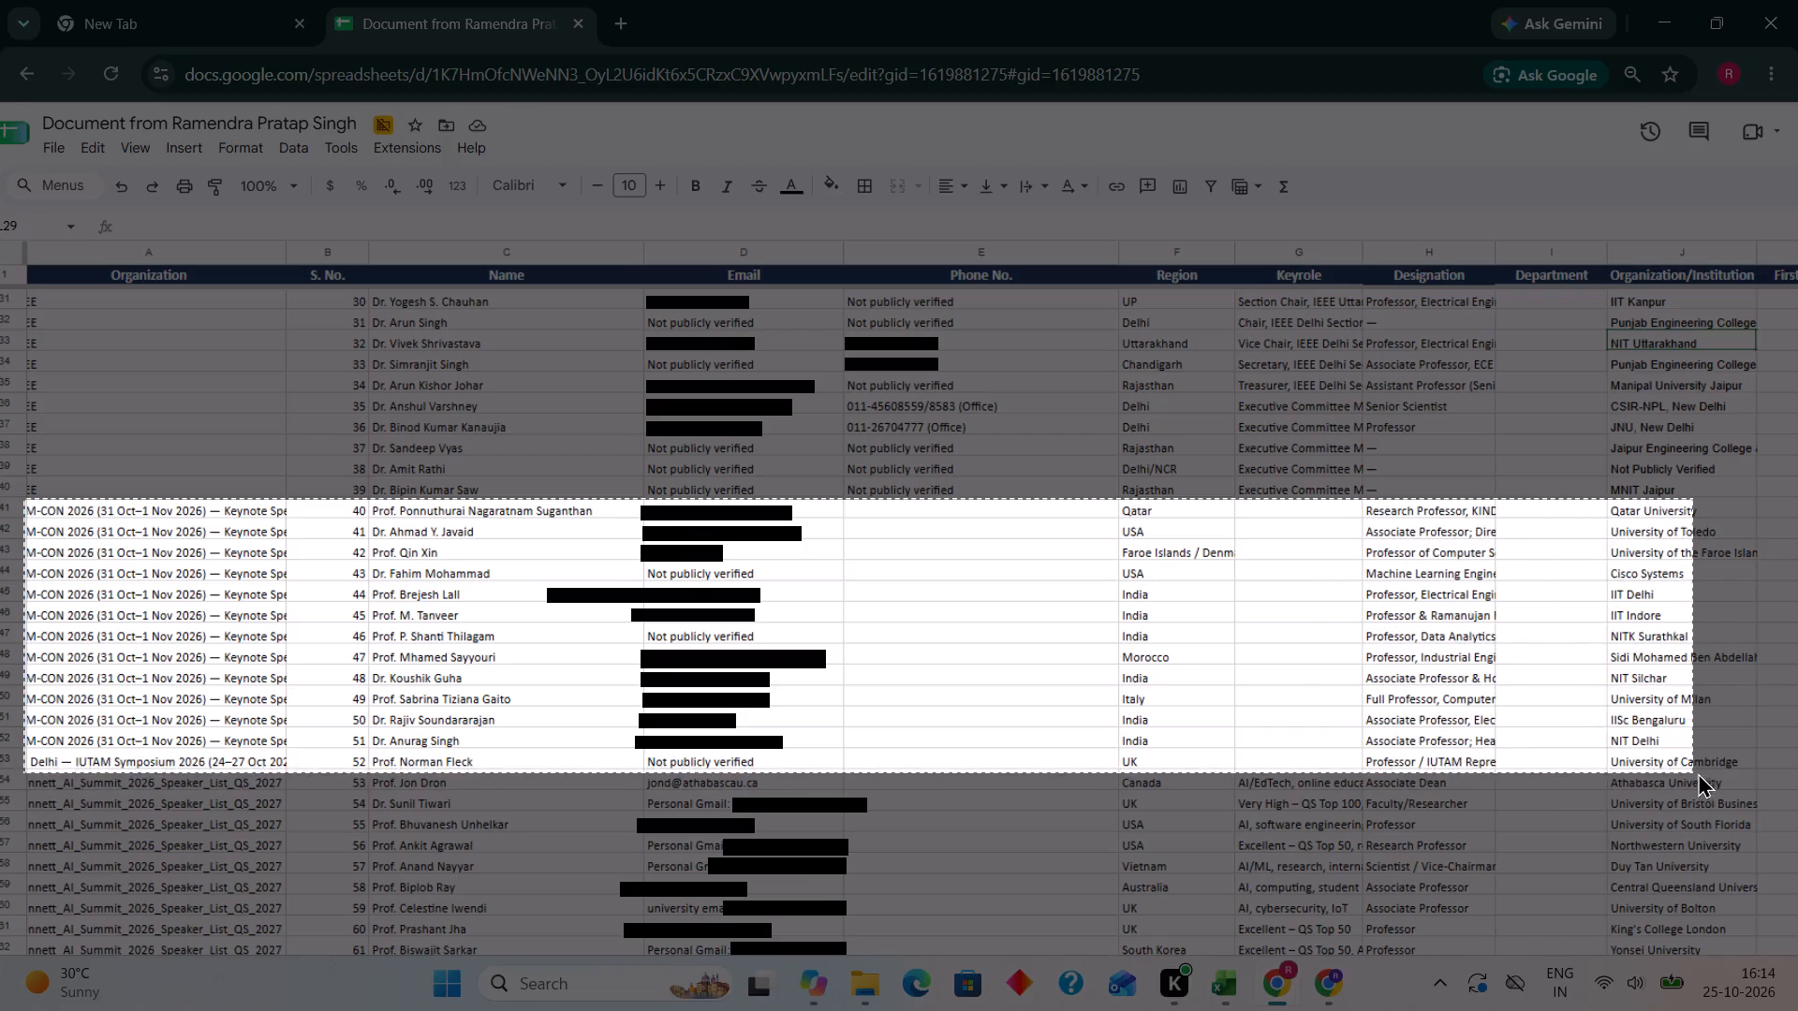
drag(1698, 772, 1787, 774)
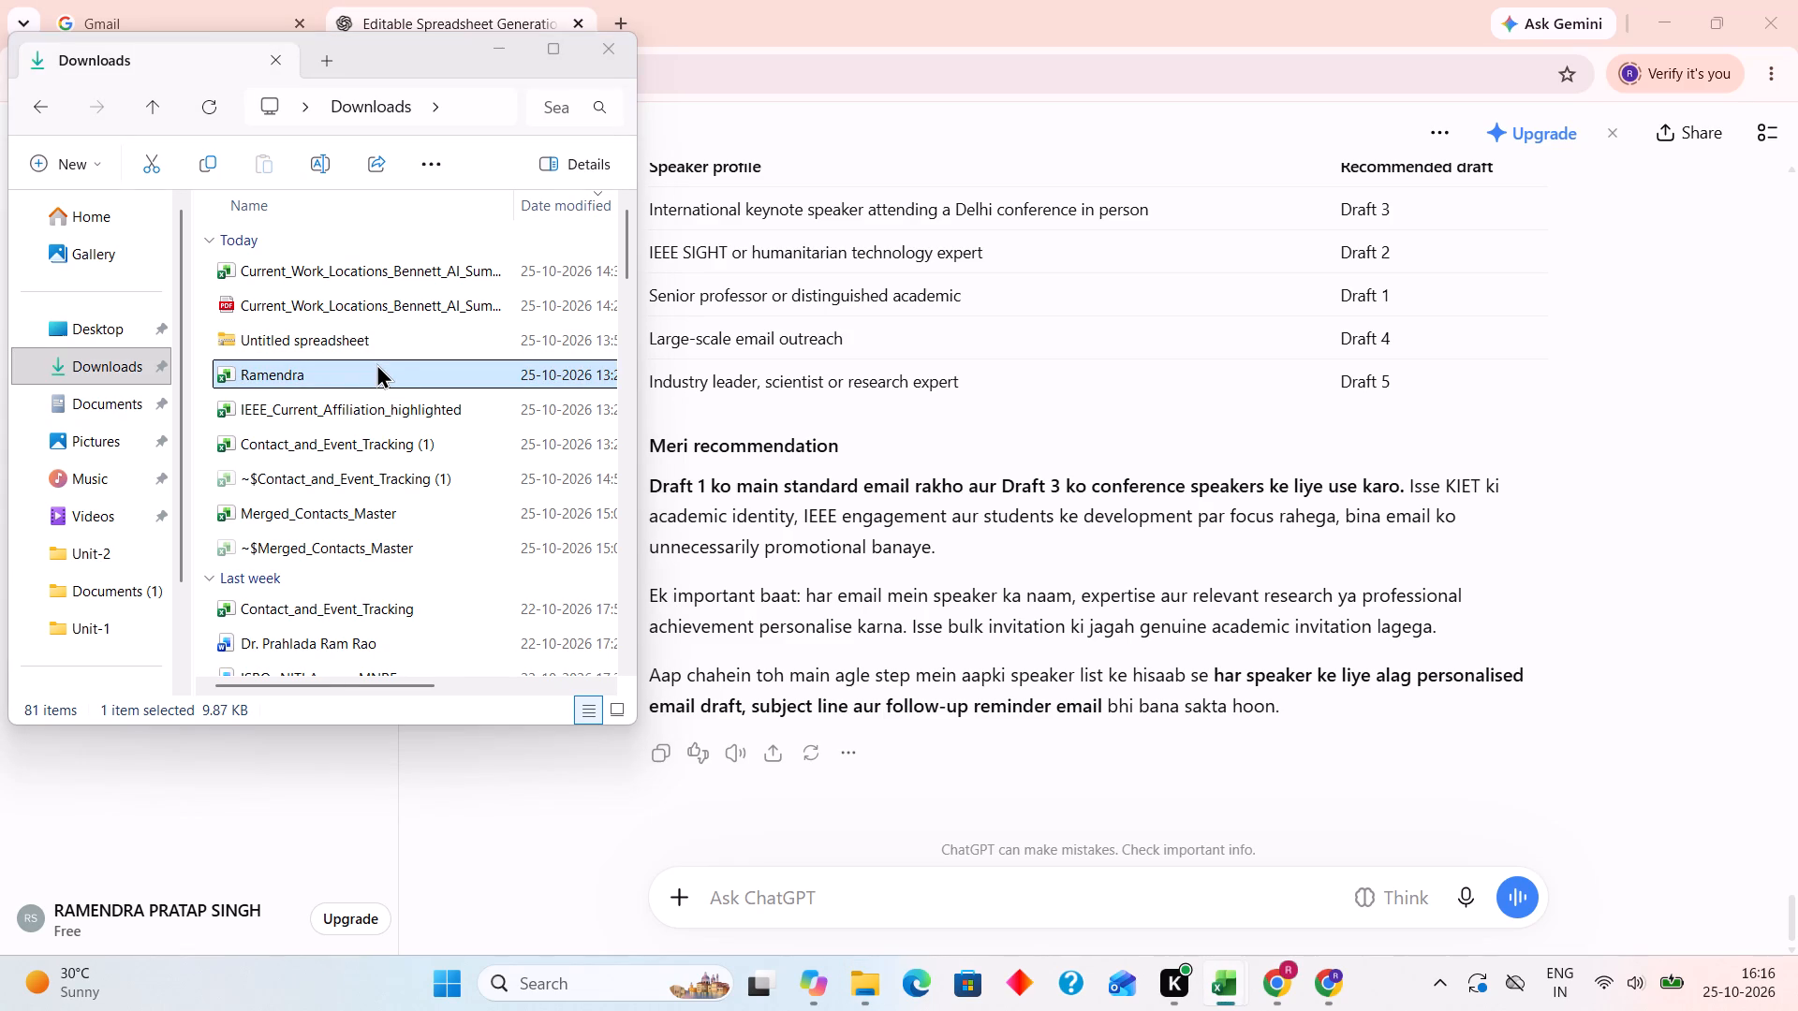
Close the File Explorer window showing the Downloads folder.
click(605, 52)
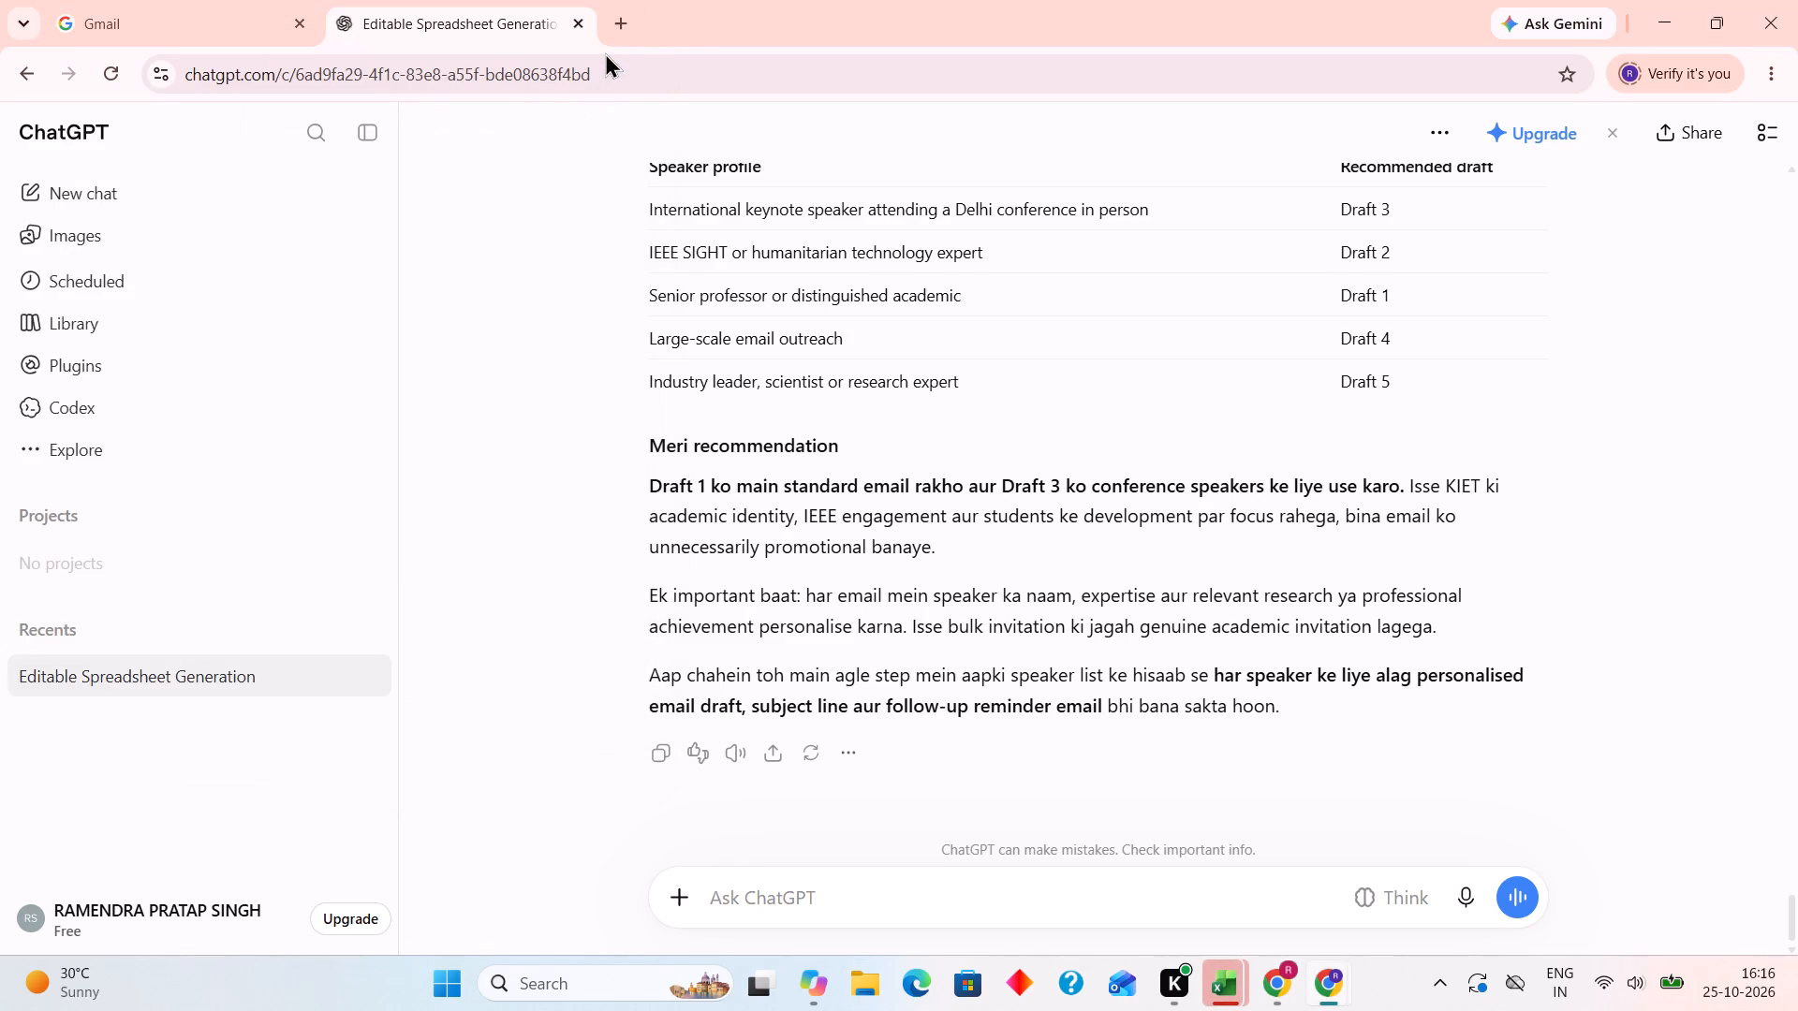
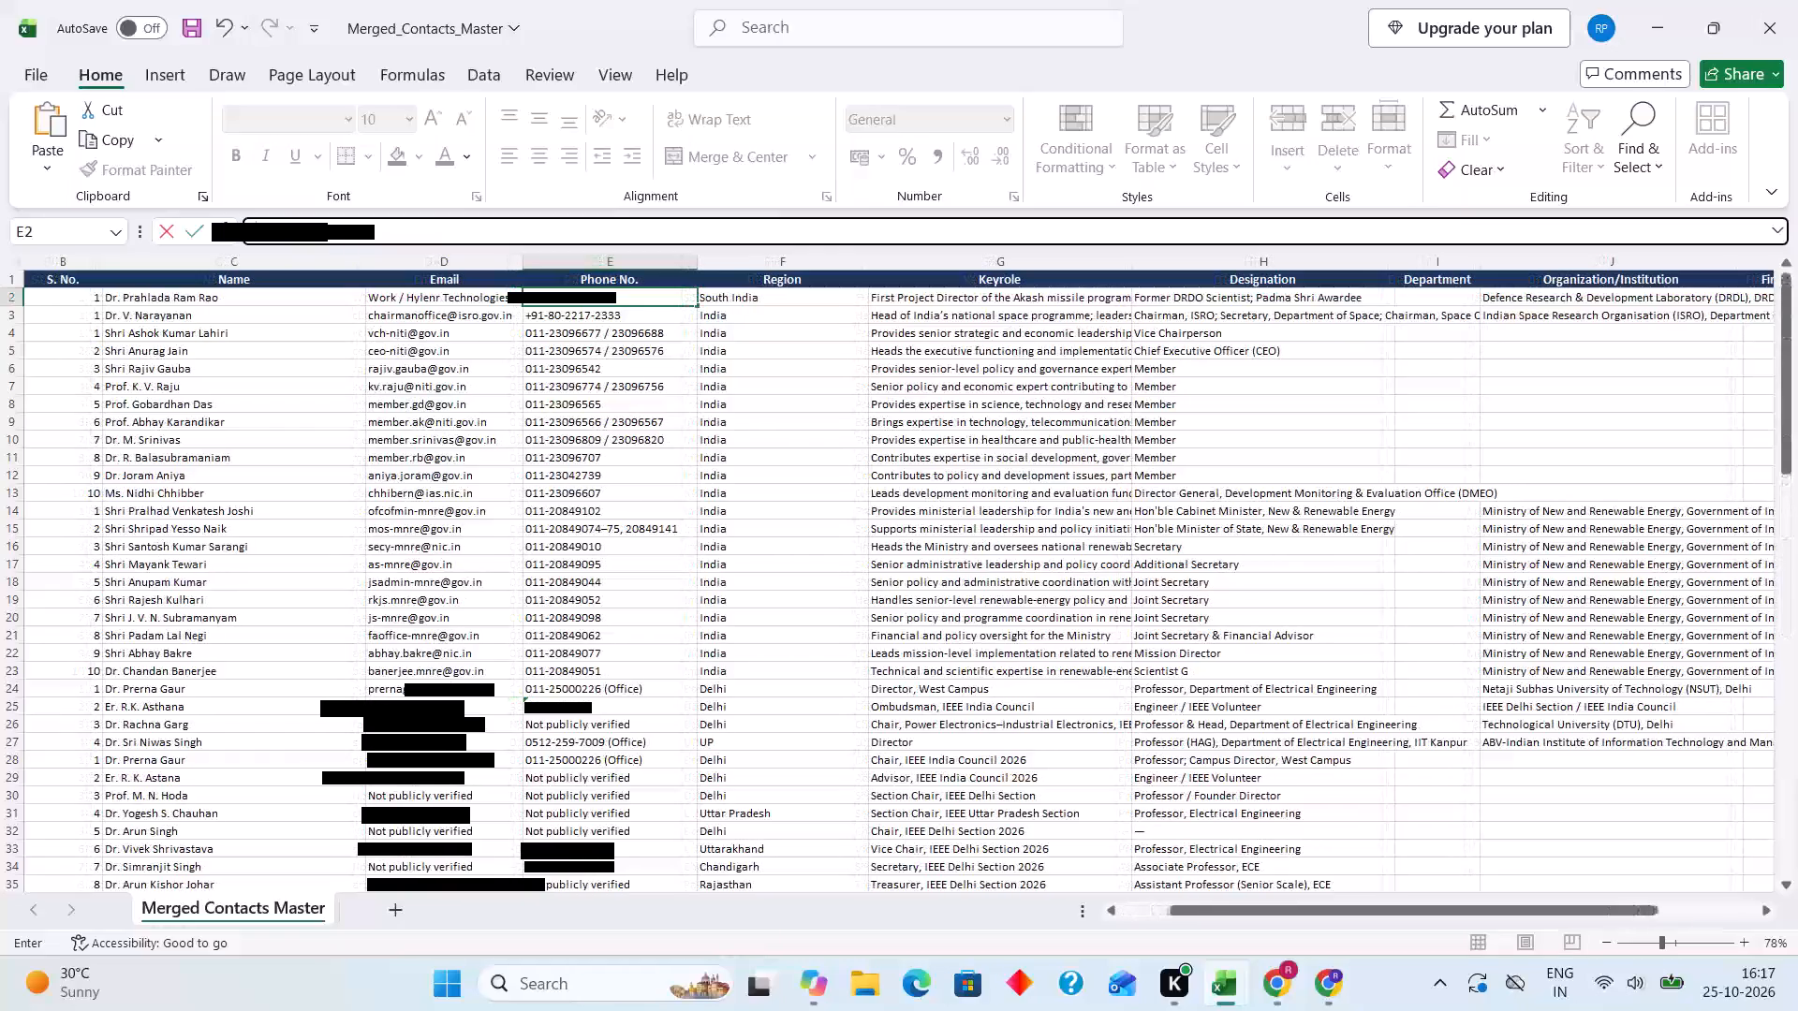
Look through the Merged Contacts Master sheet, examining the contact rows and columns from the first entry to the last.
scroll(1218, 788, left, 1)
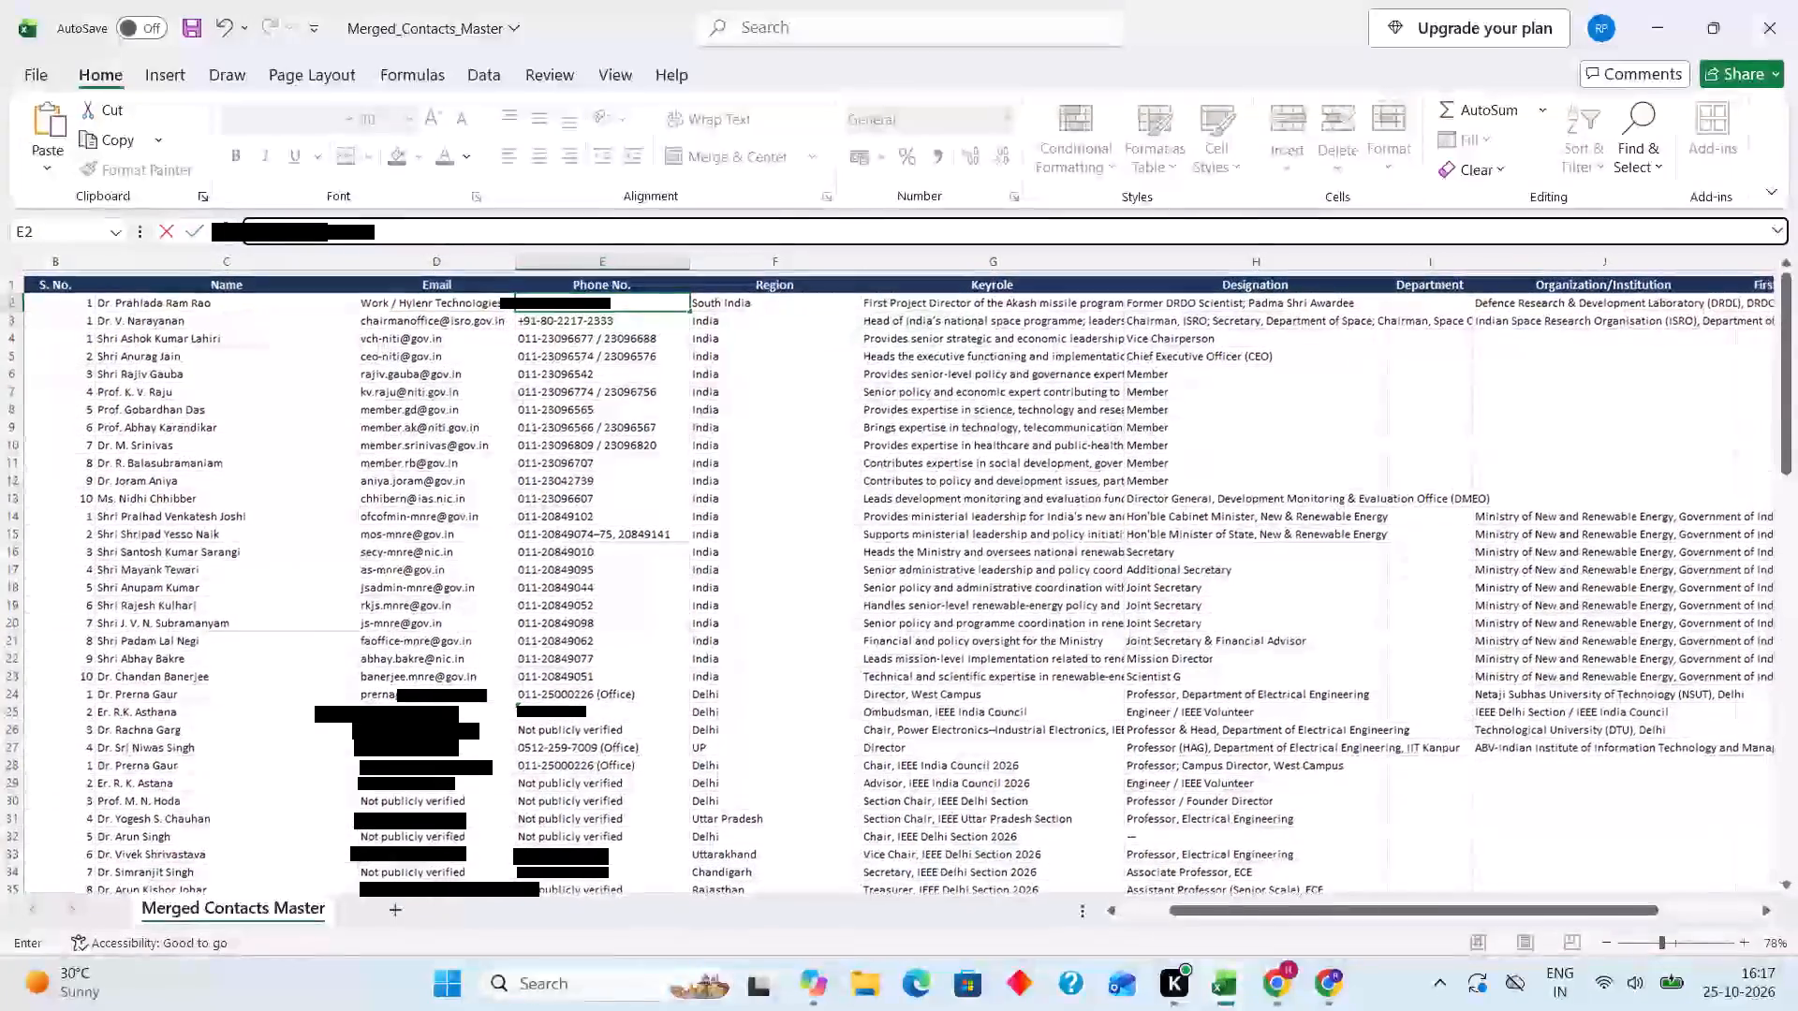
scroll(1218, 788, left, 2)
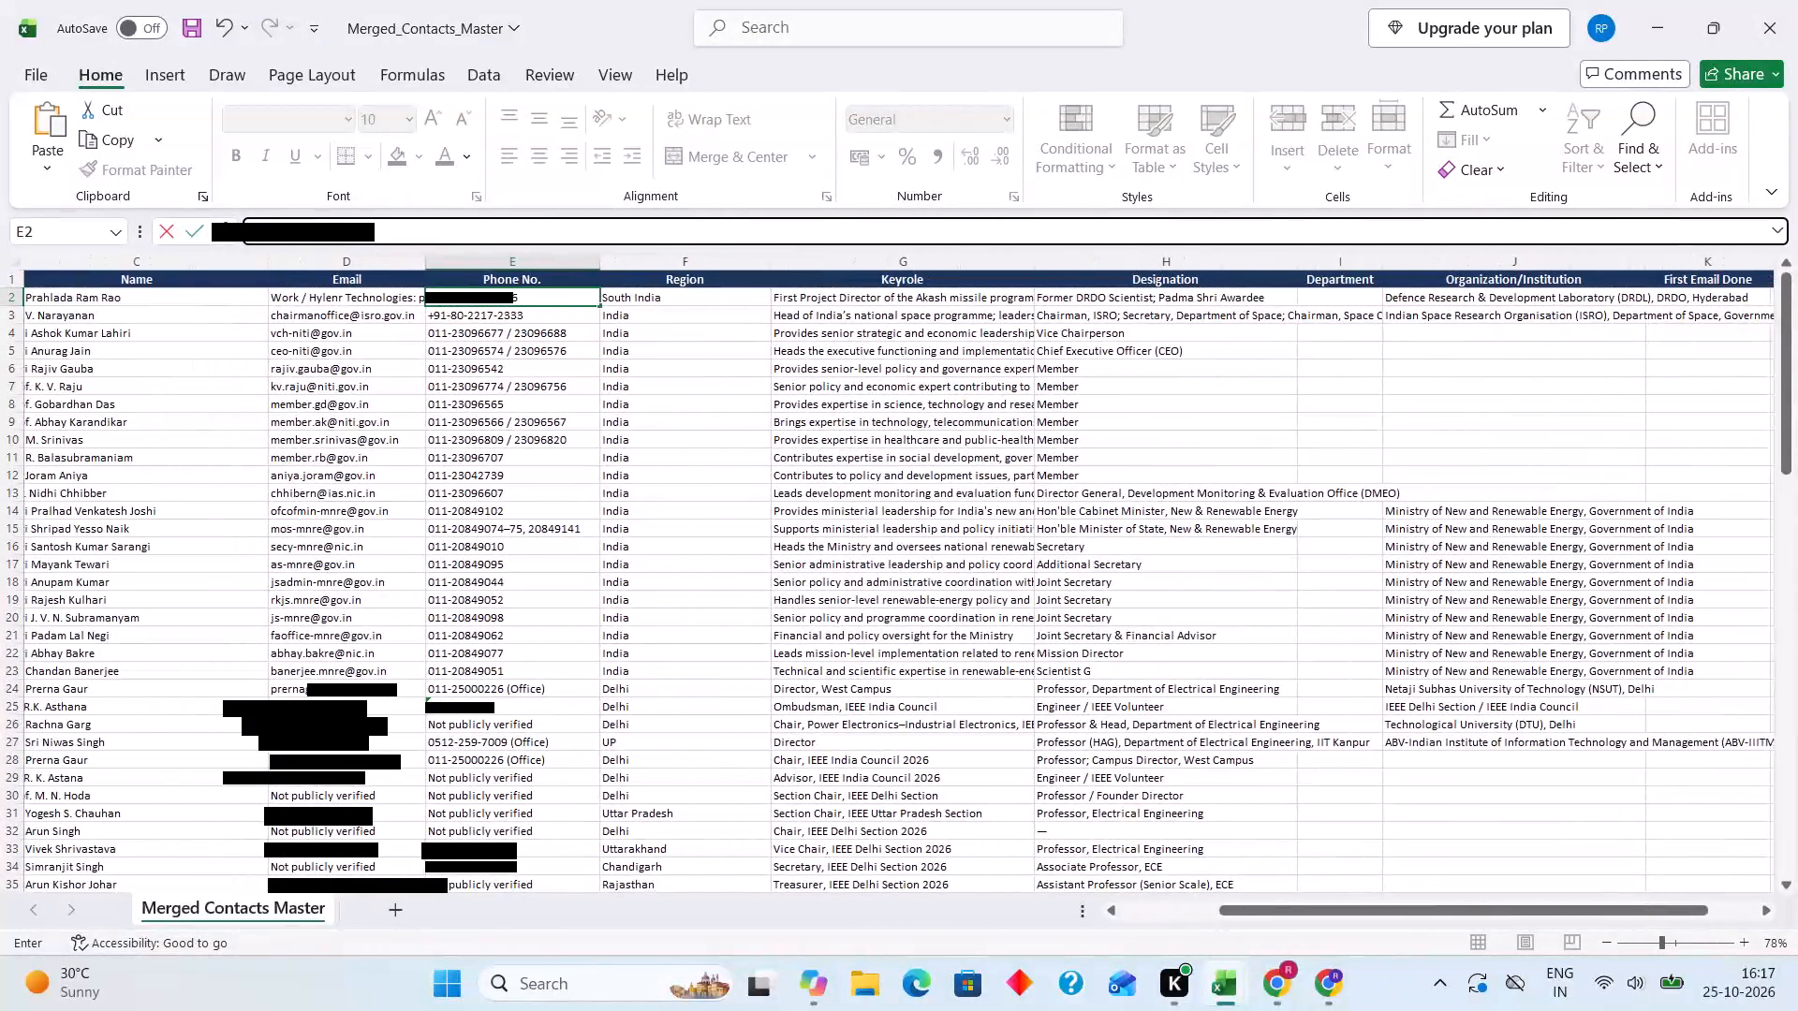
scroll(1218, 788, left, 1)
ctrl+scroll(1218, 788, down, 2)
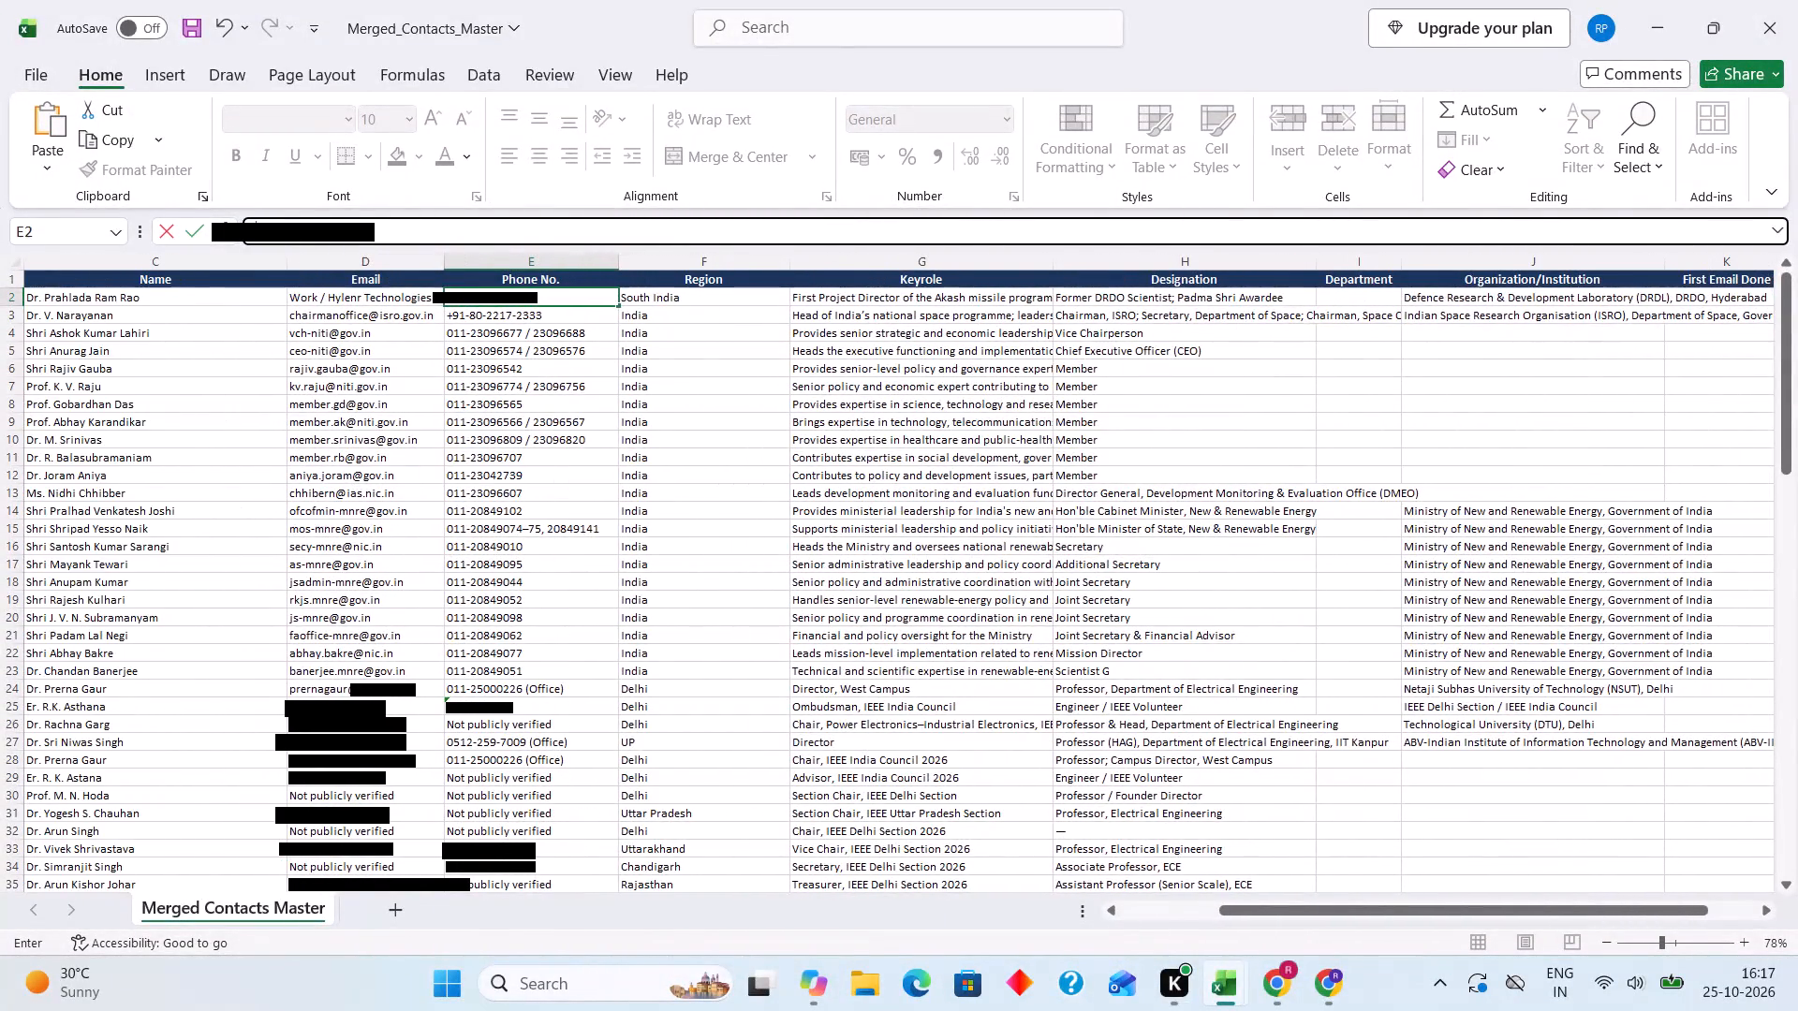
ctrl+scroll(1218, 788, down, 2)
scroll(1218, 788, down, 3)
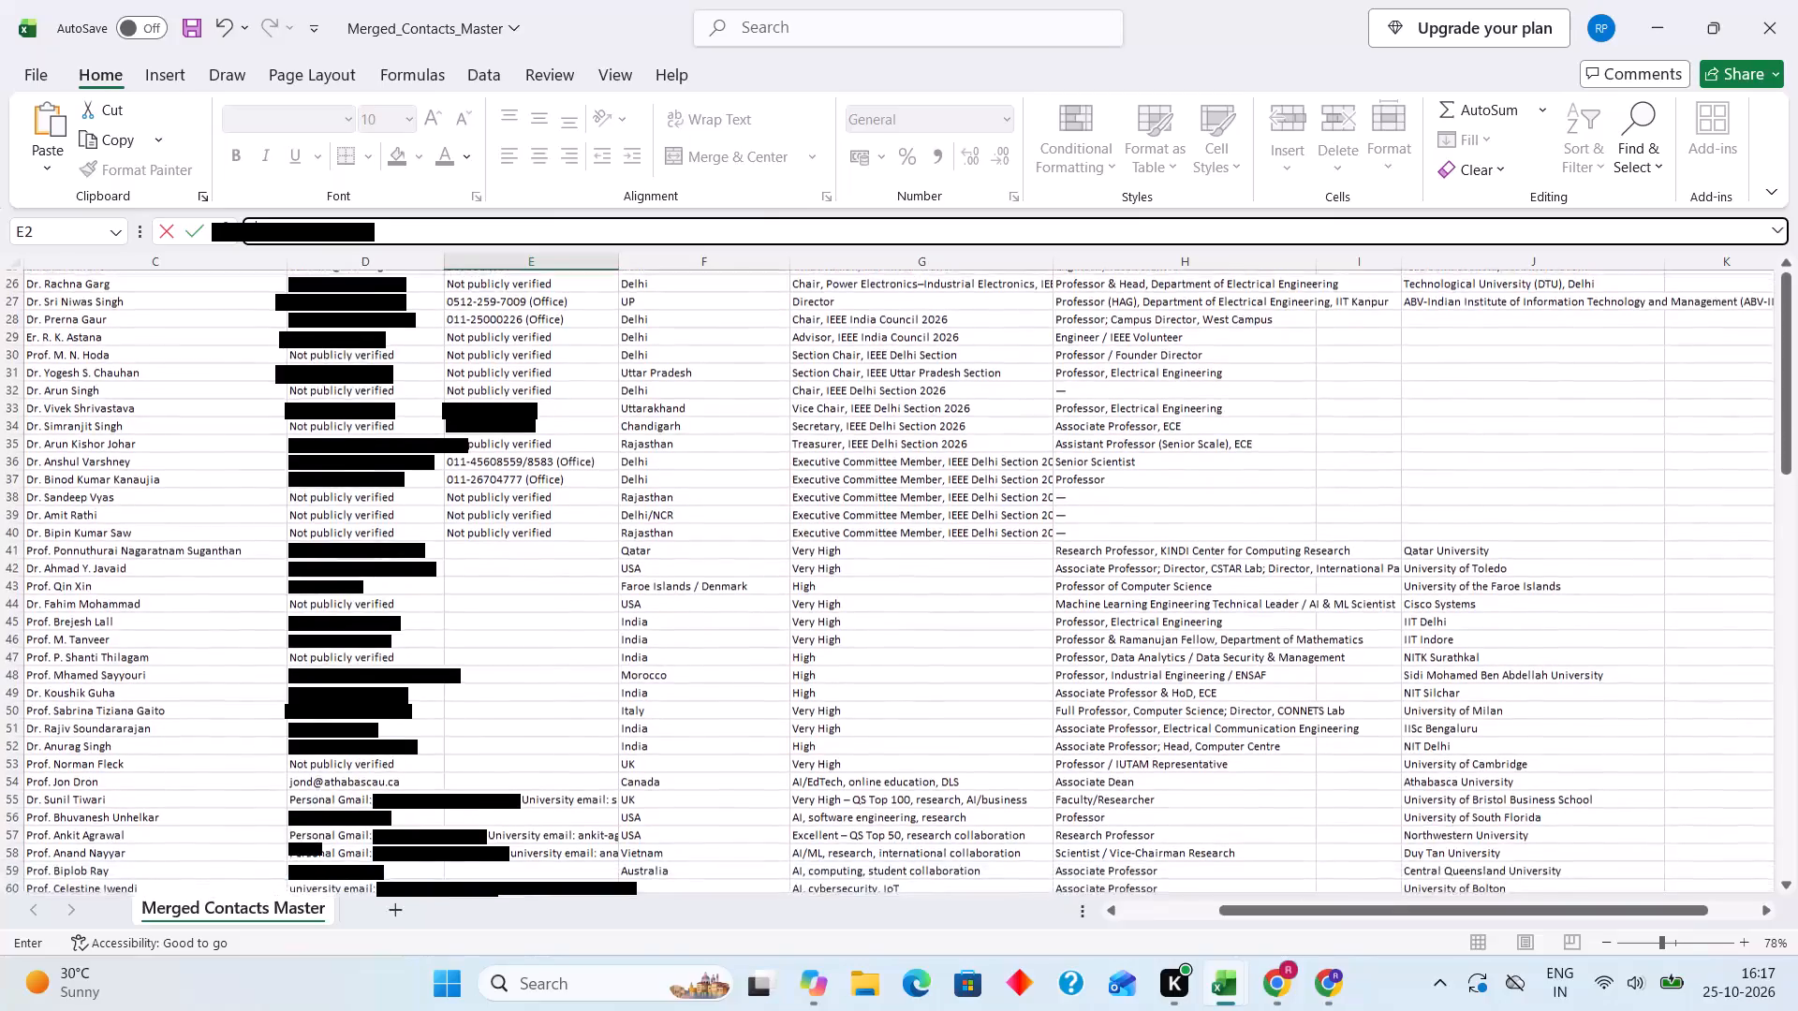
scroll(1218, 788, up, 3)
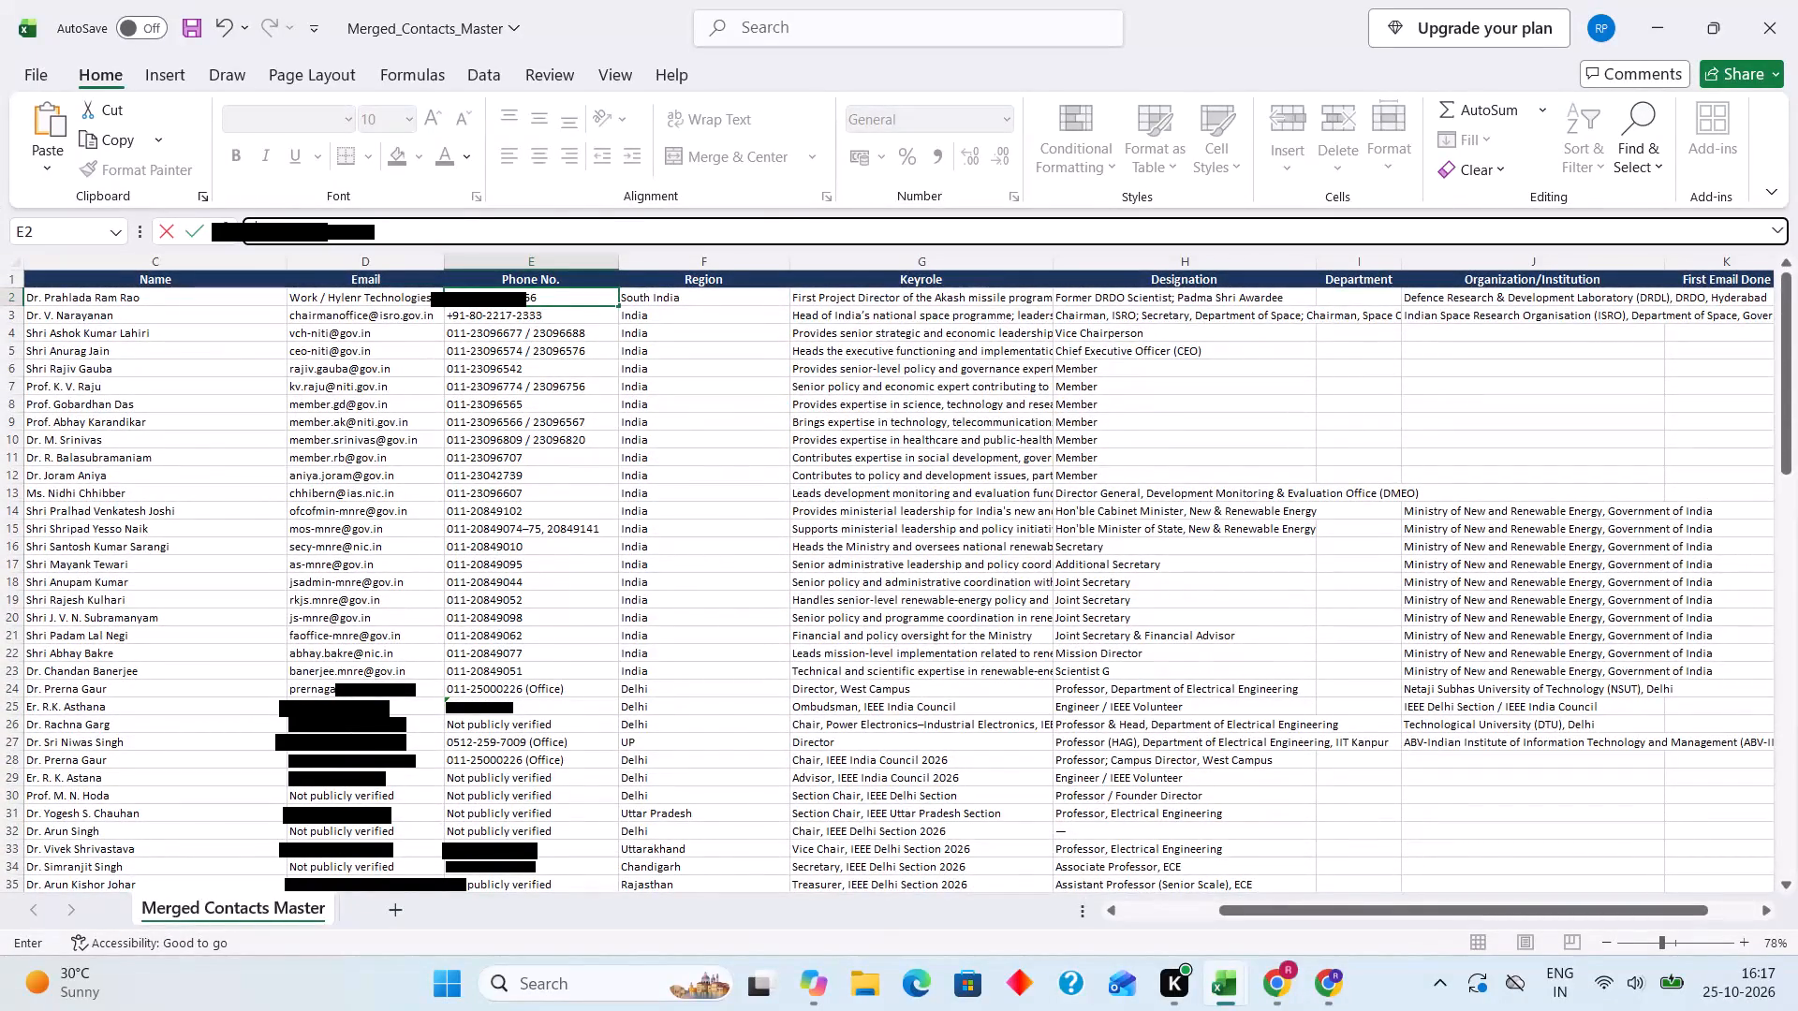
scroll(1218, 788, down, 6)
scroll(1218, 788, up, 5)
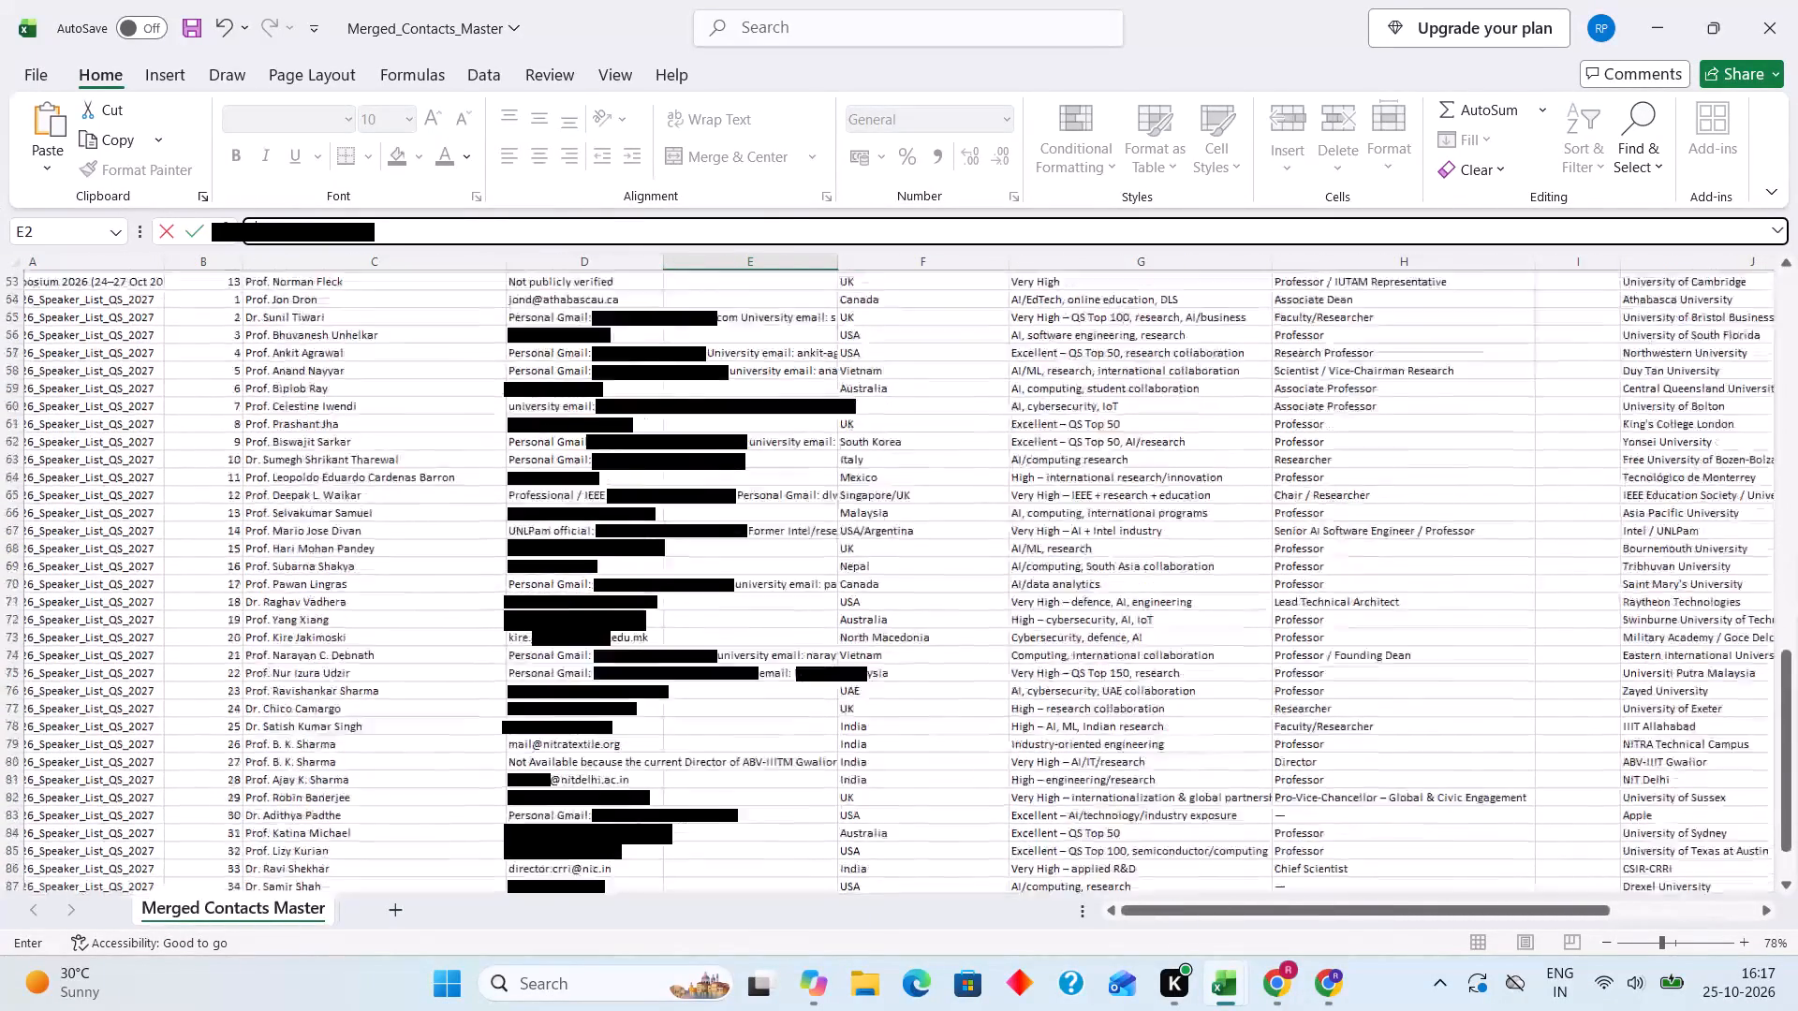
scroll(1218, 788, up, 1)
scroll(1218, 788, down, 4)
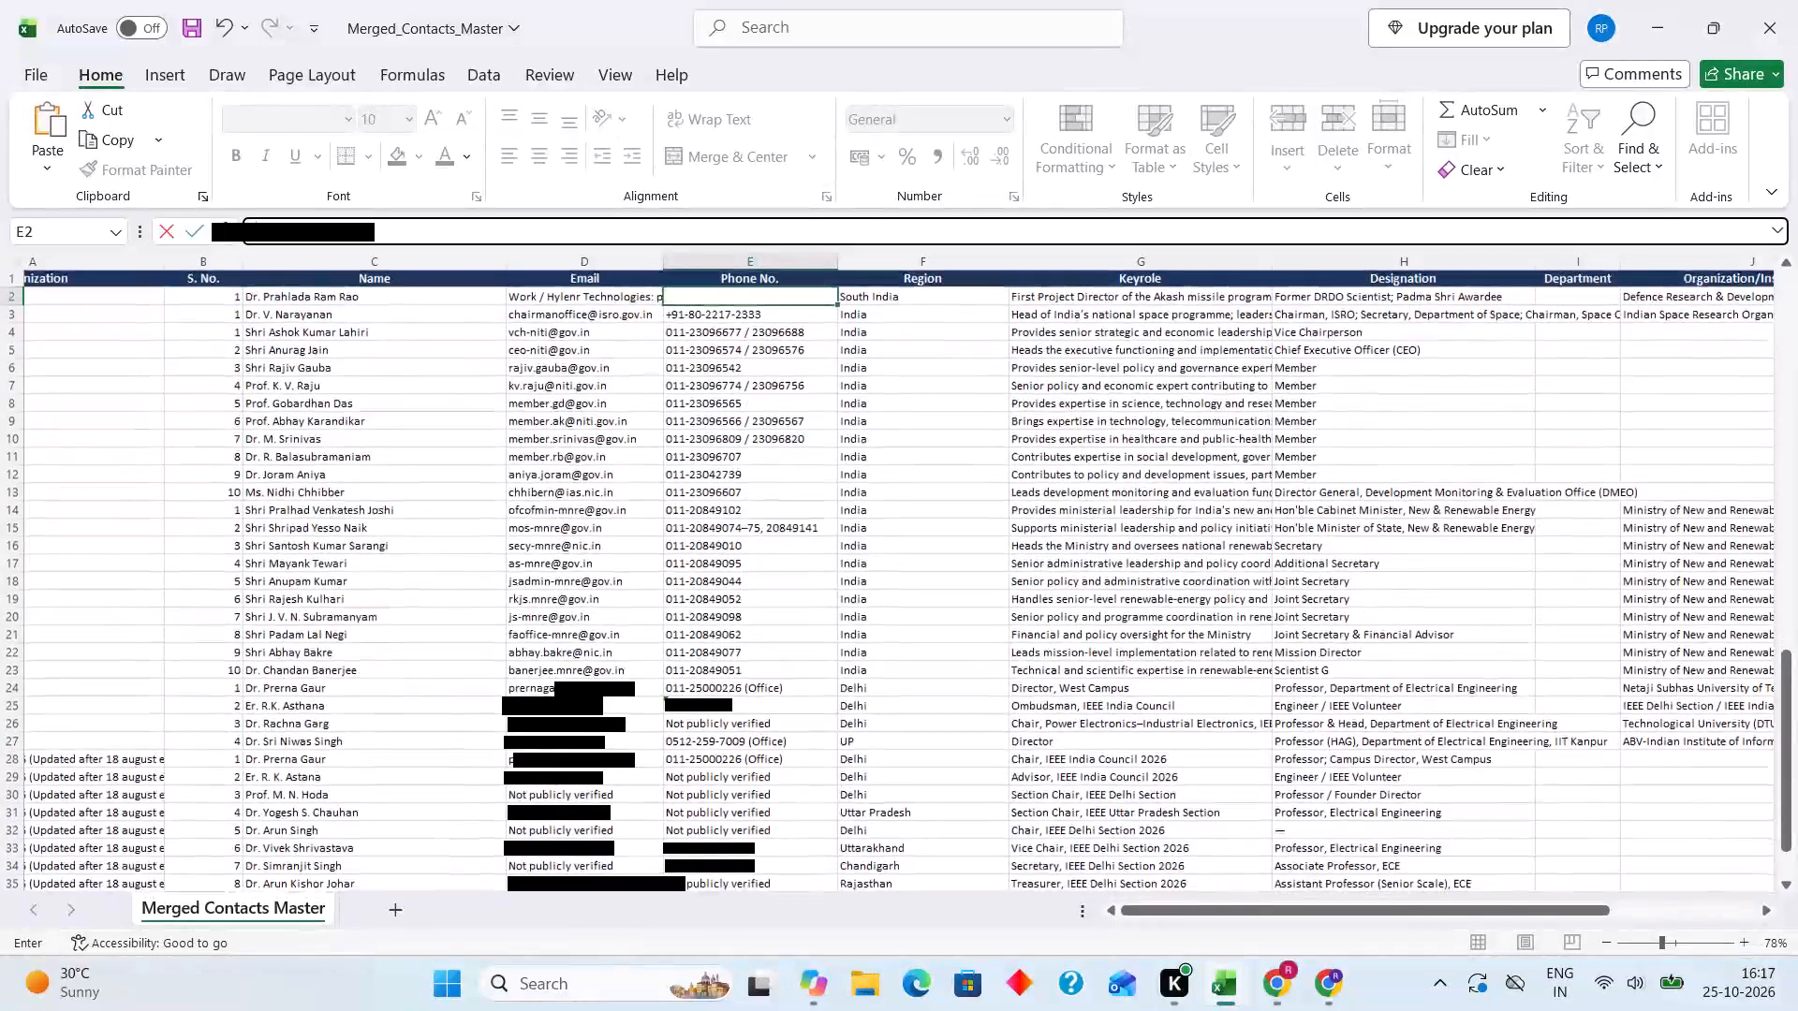
scroll(1218, 788, down, 4)
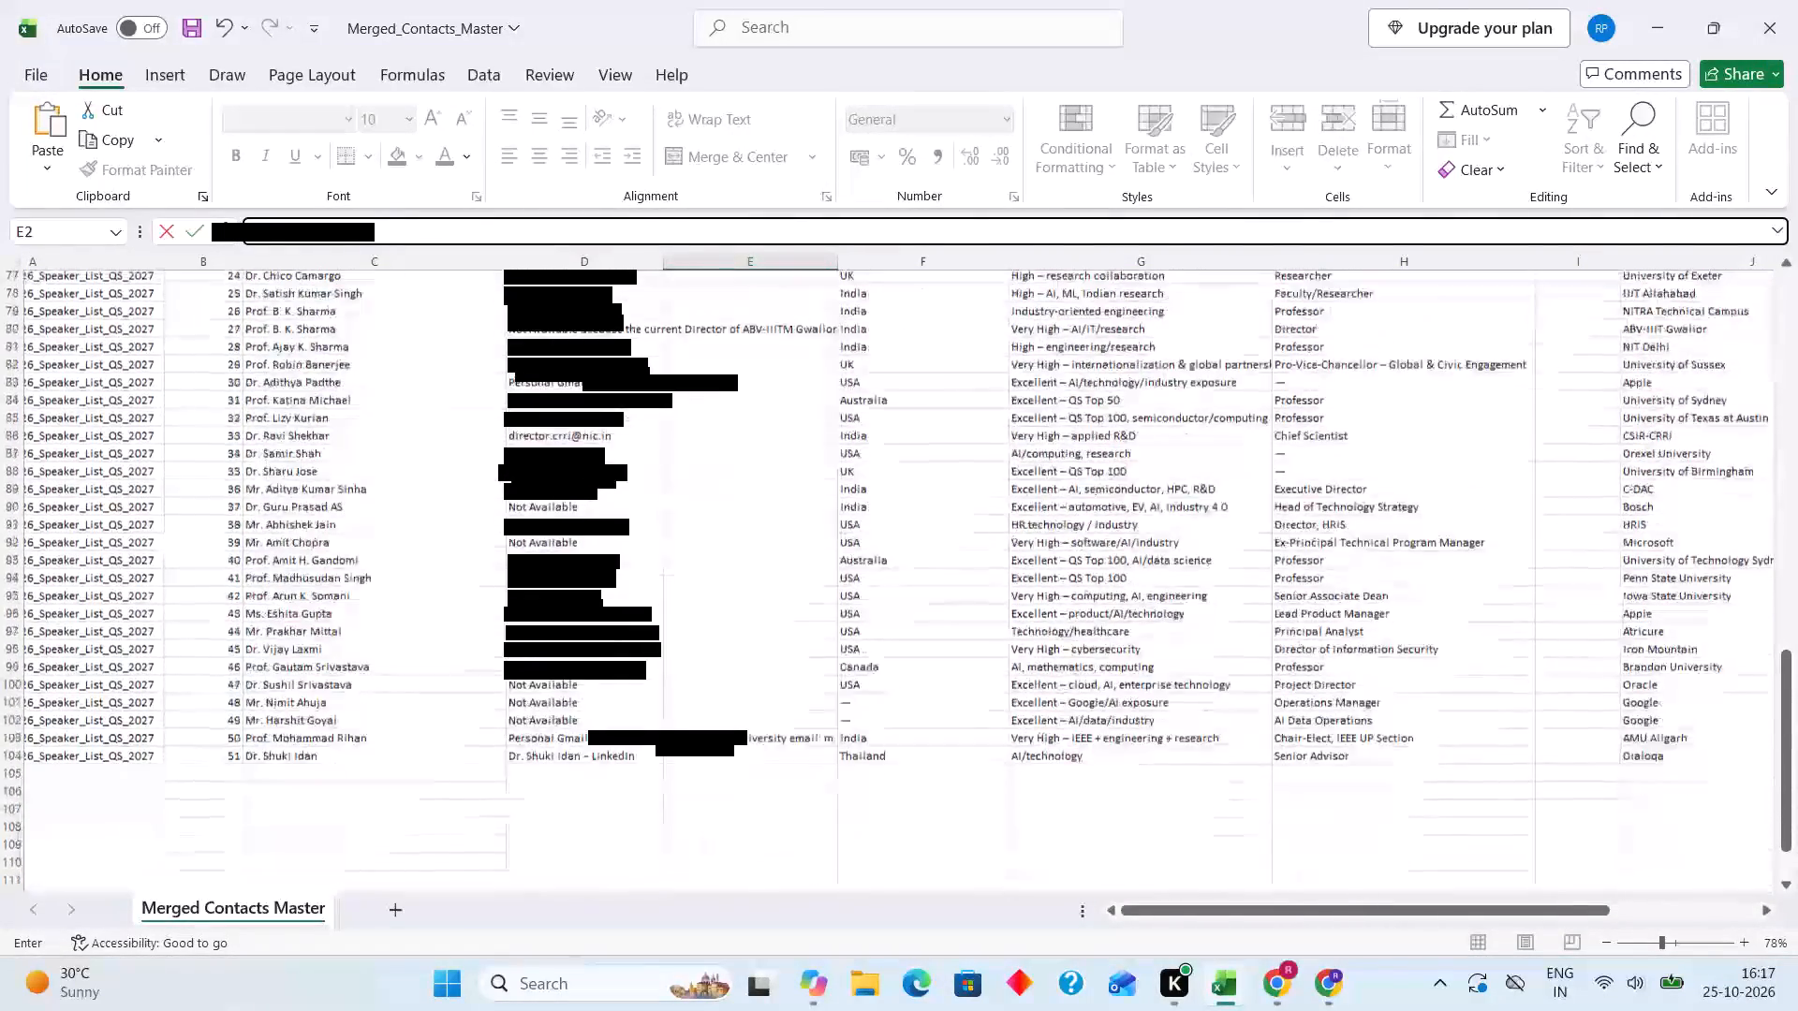
scroll(1218, 788, down, 1)
scroll(1218, 788, up, 3)
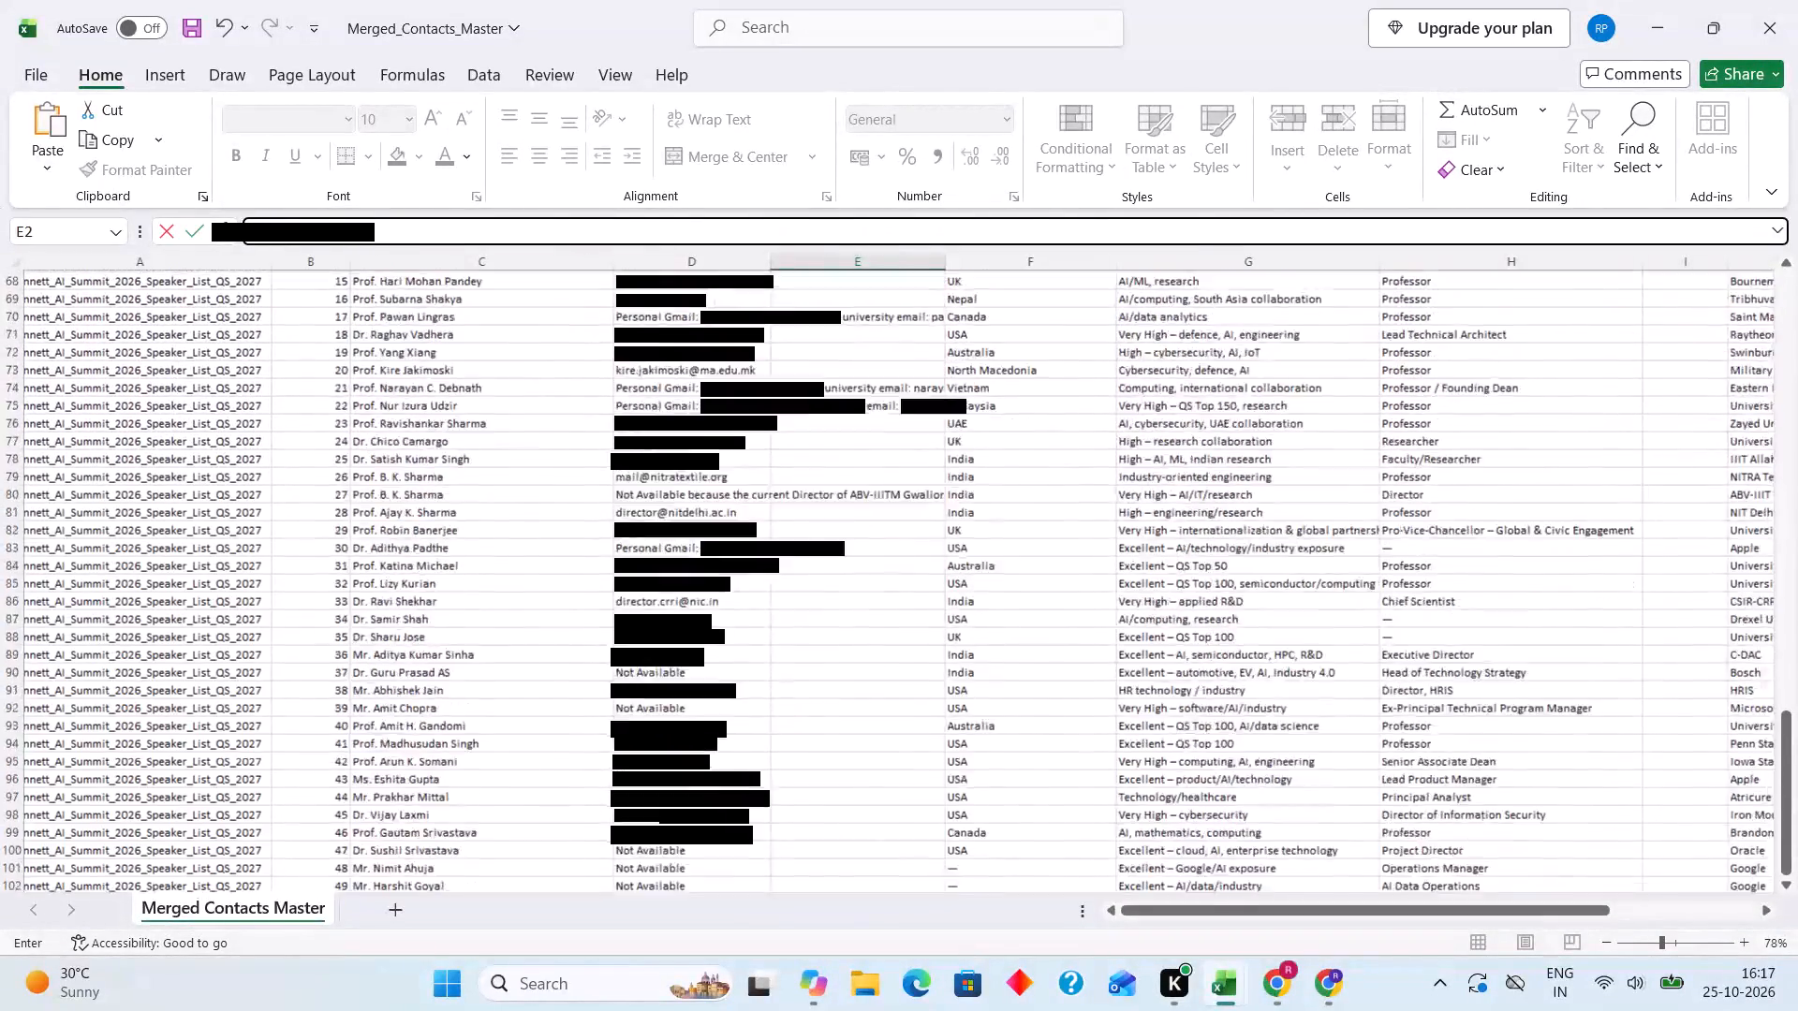
scroll(1218, 788, up, 2)
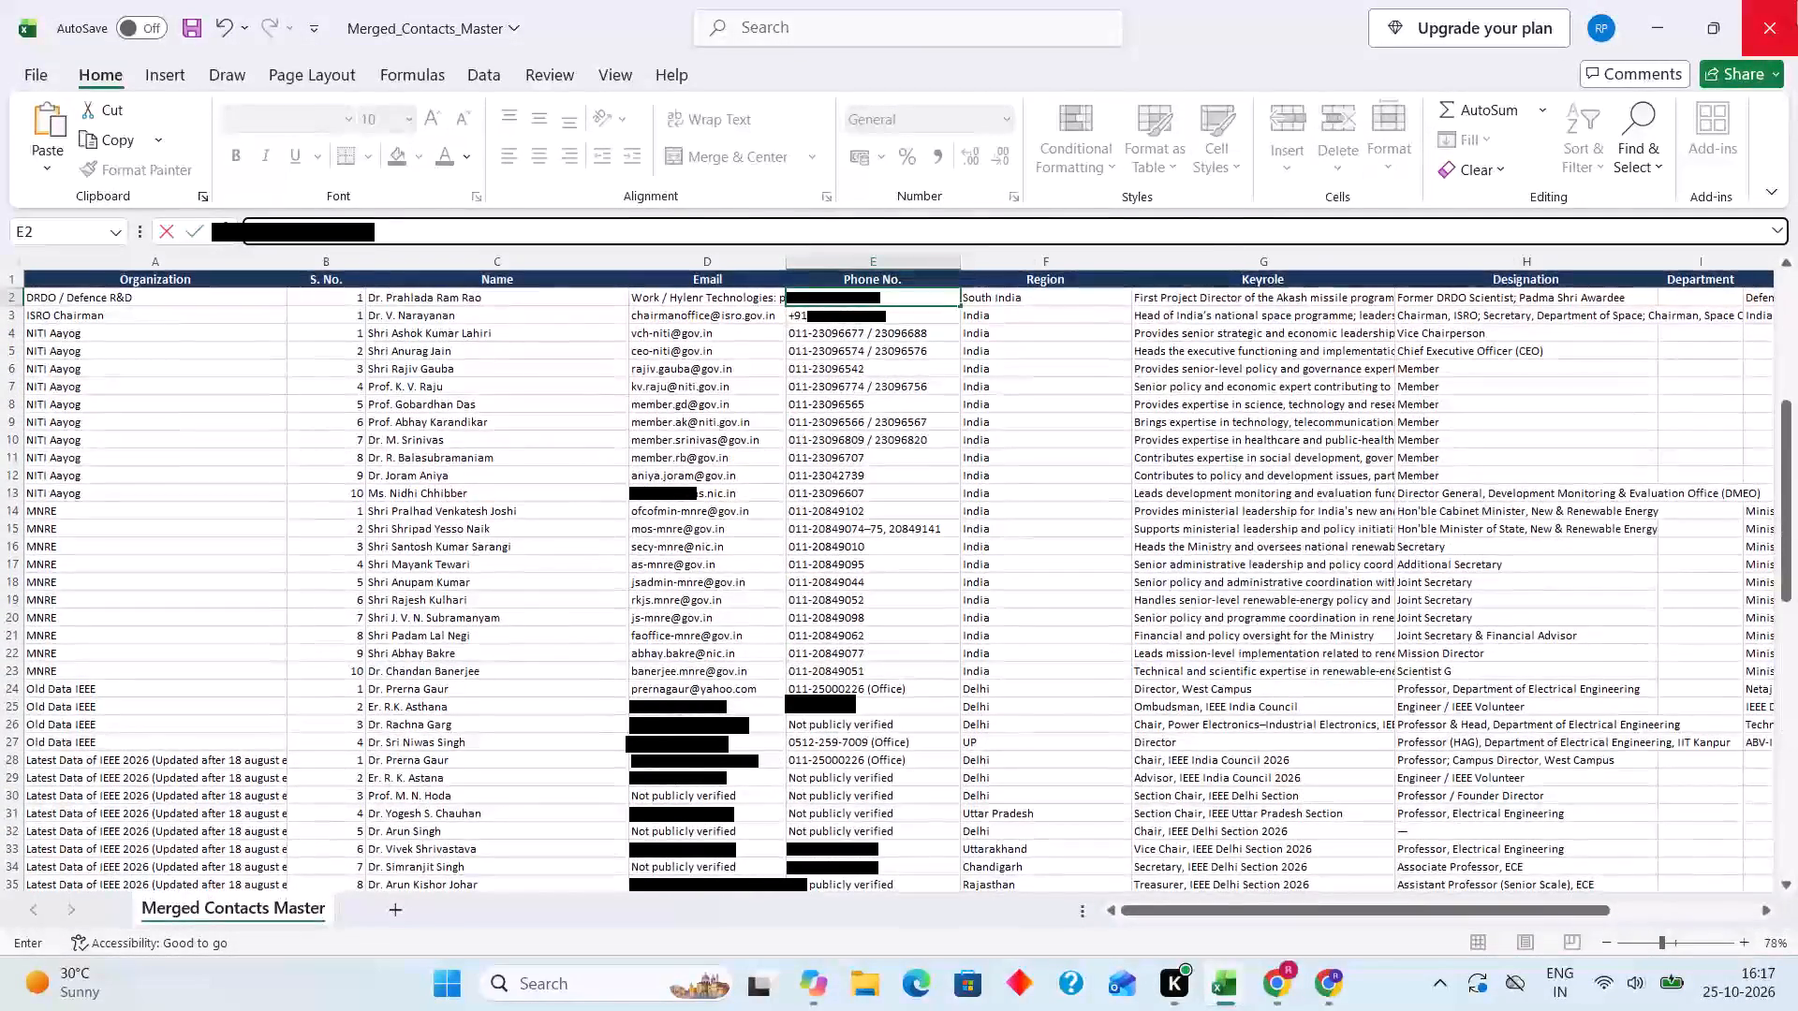
click(1795, 0)
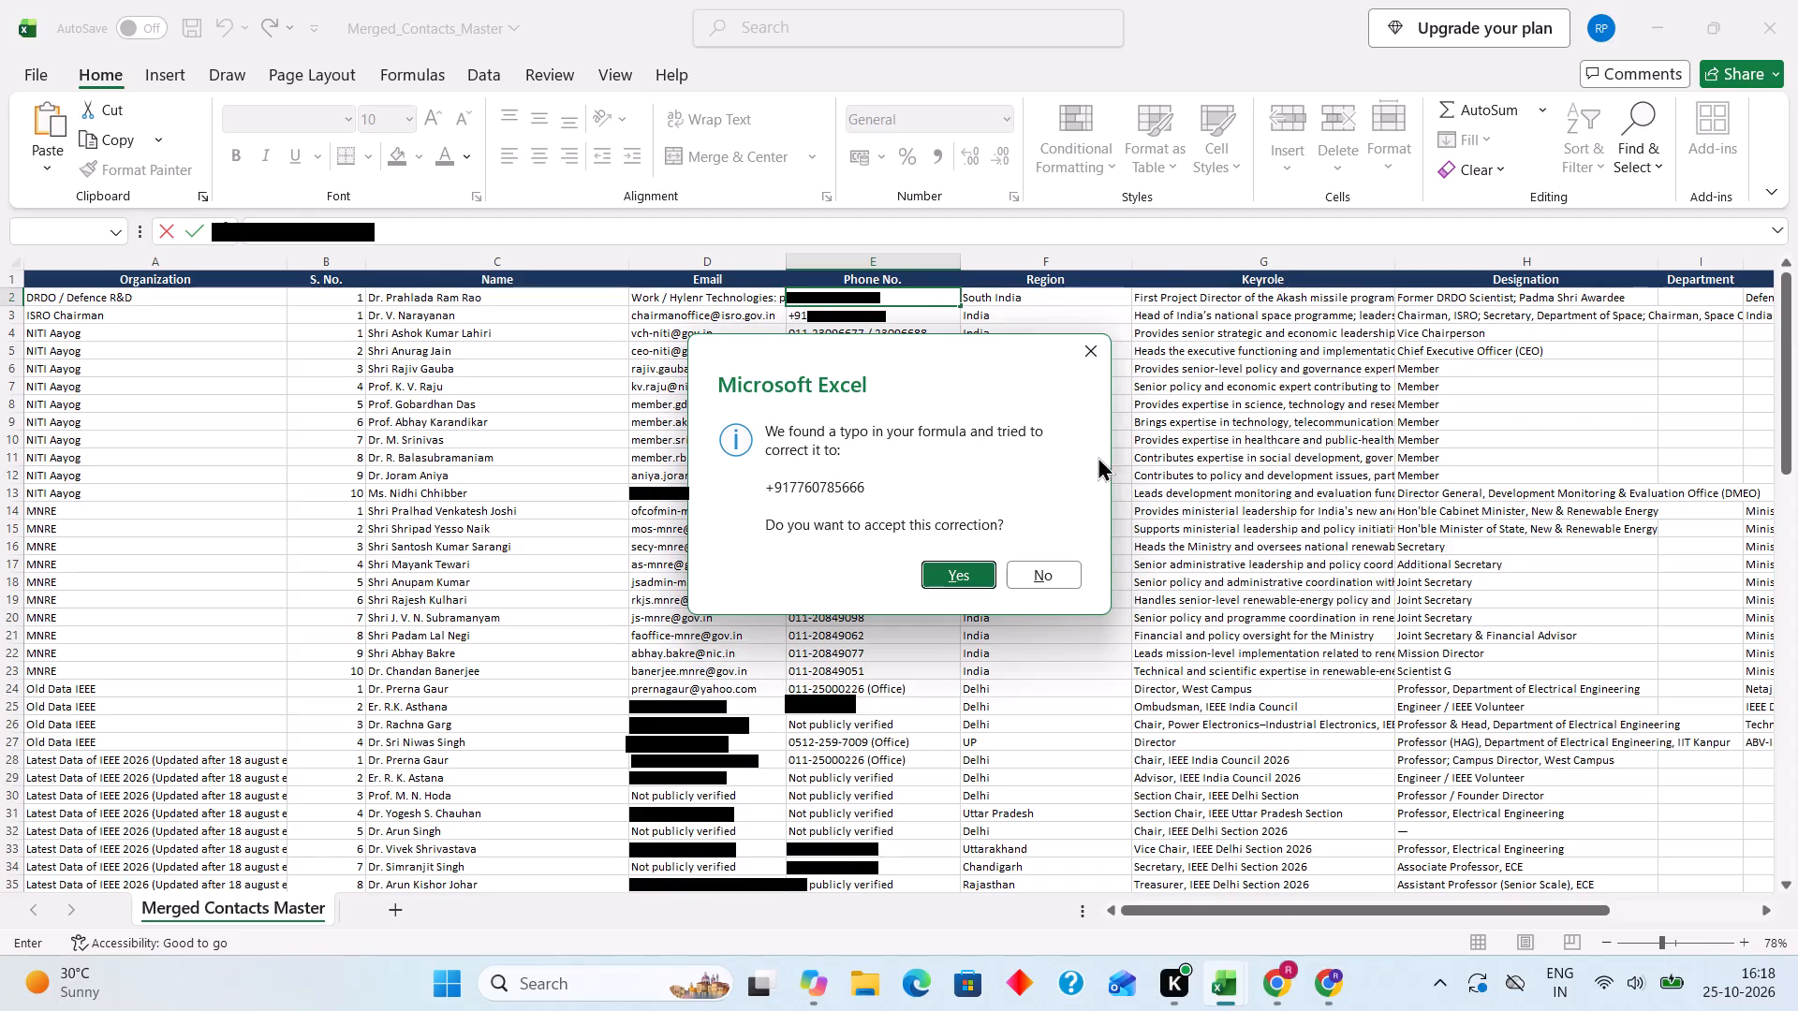
click(1043, 571)
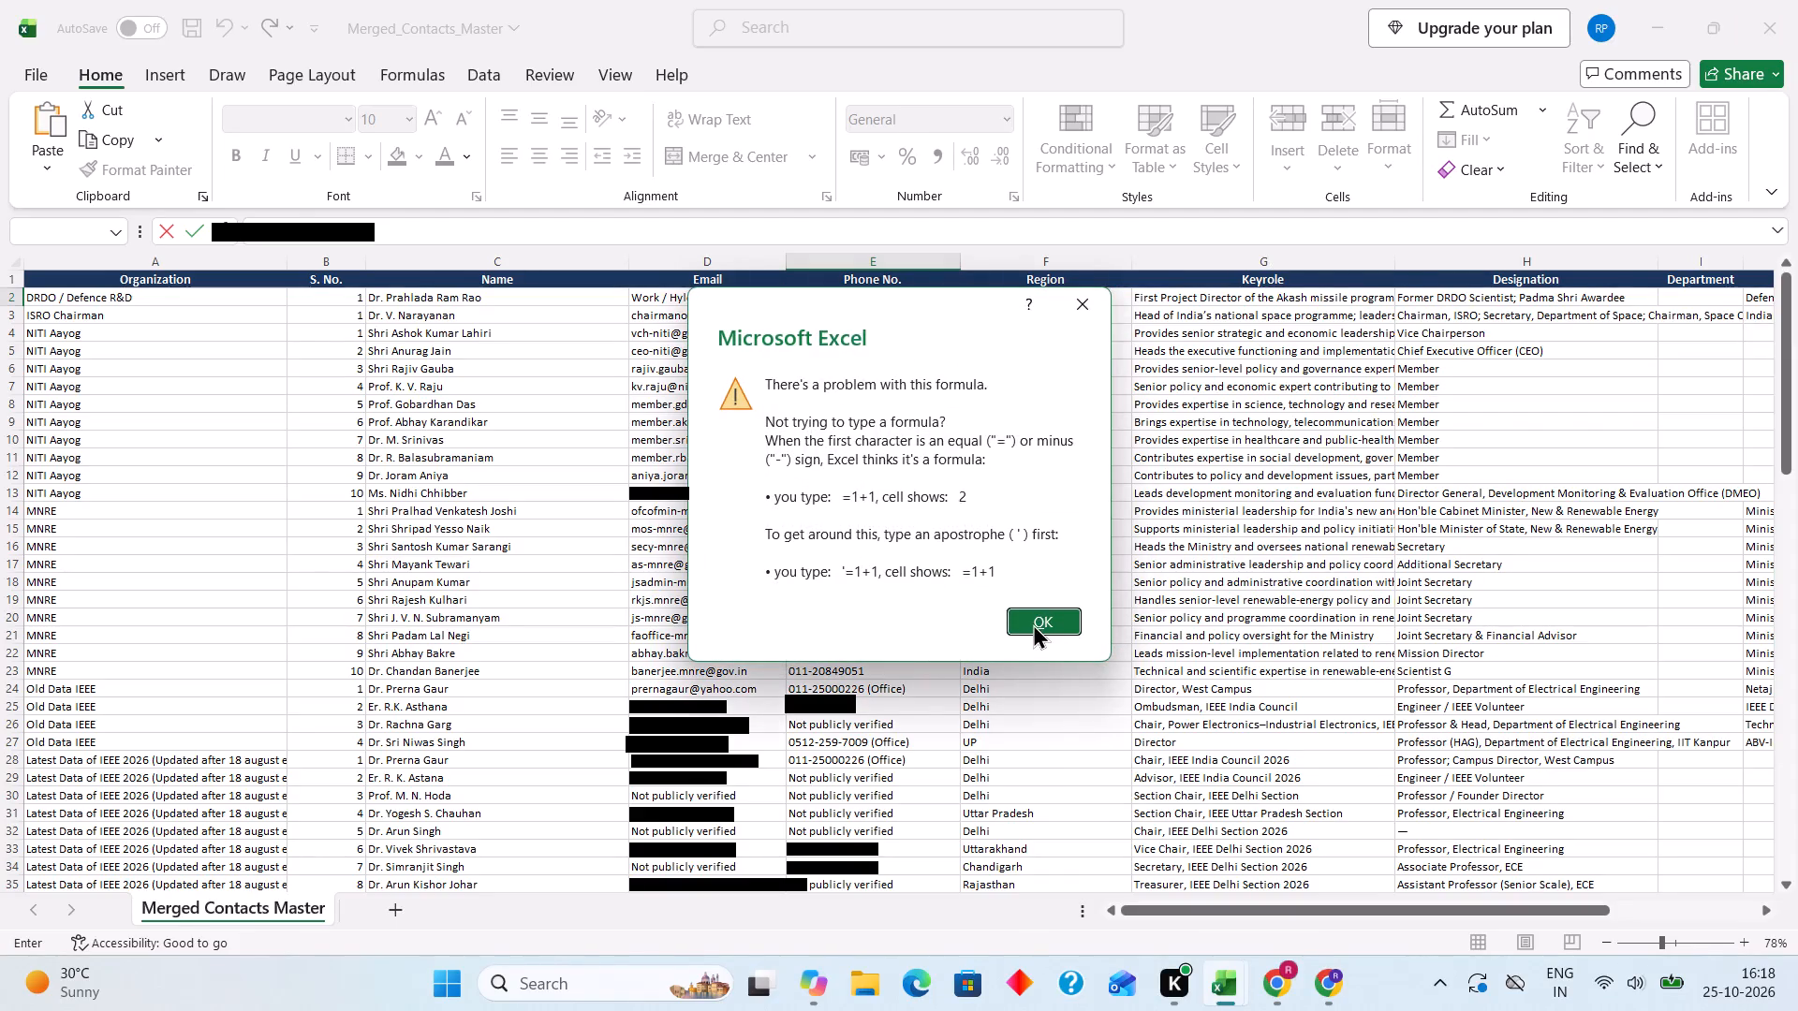